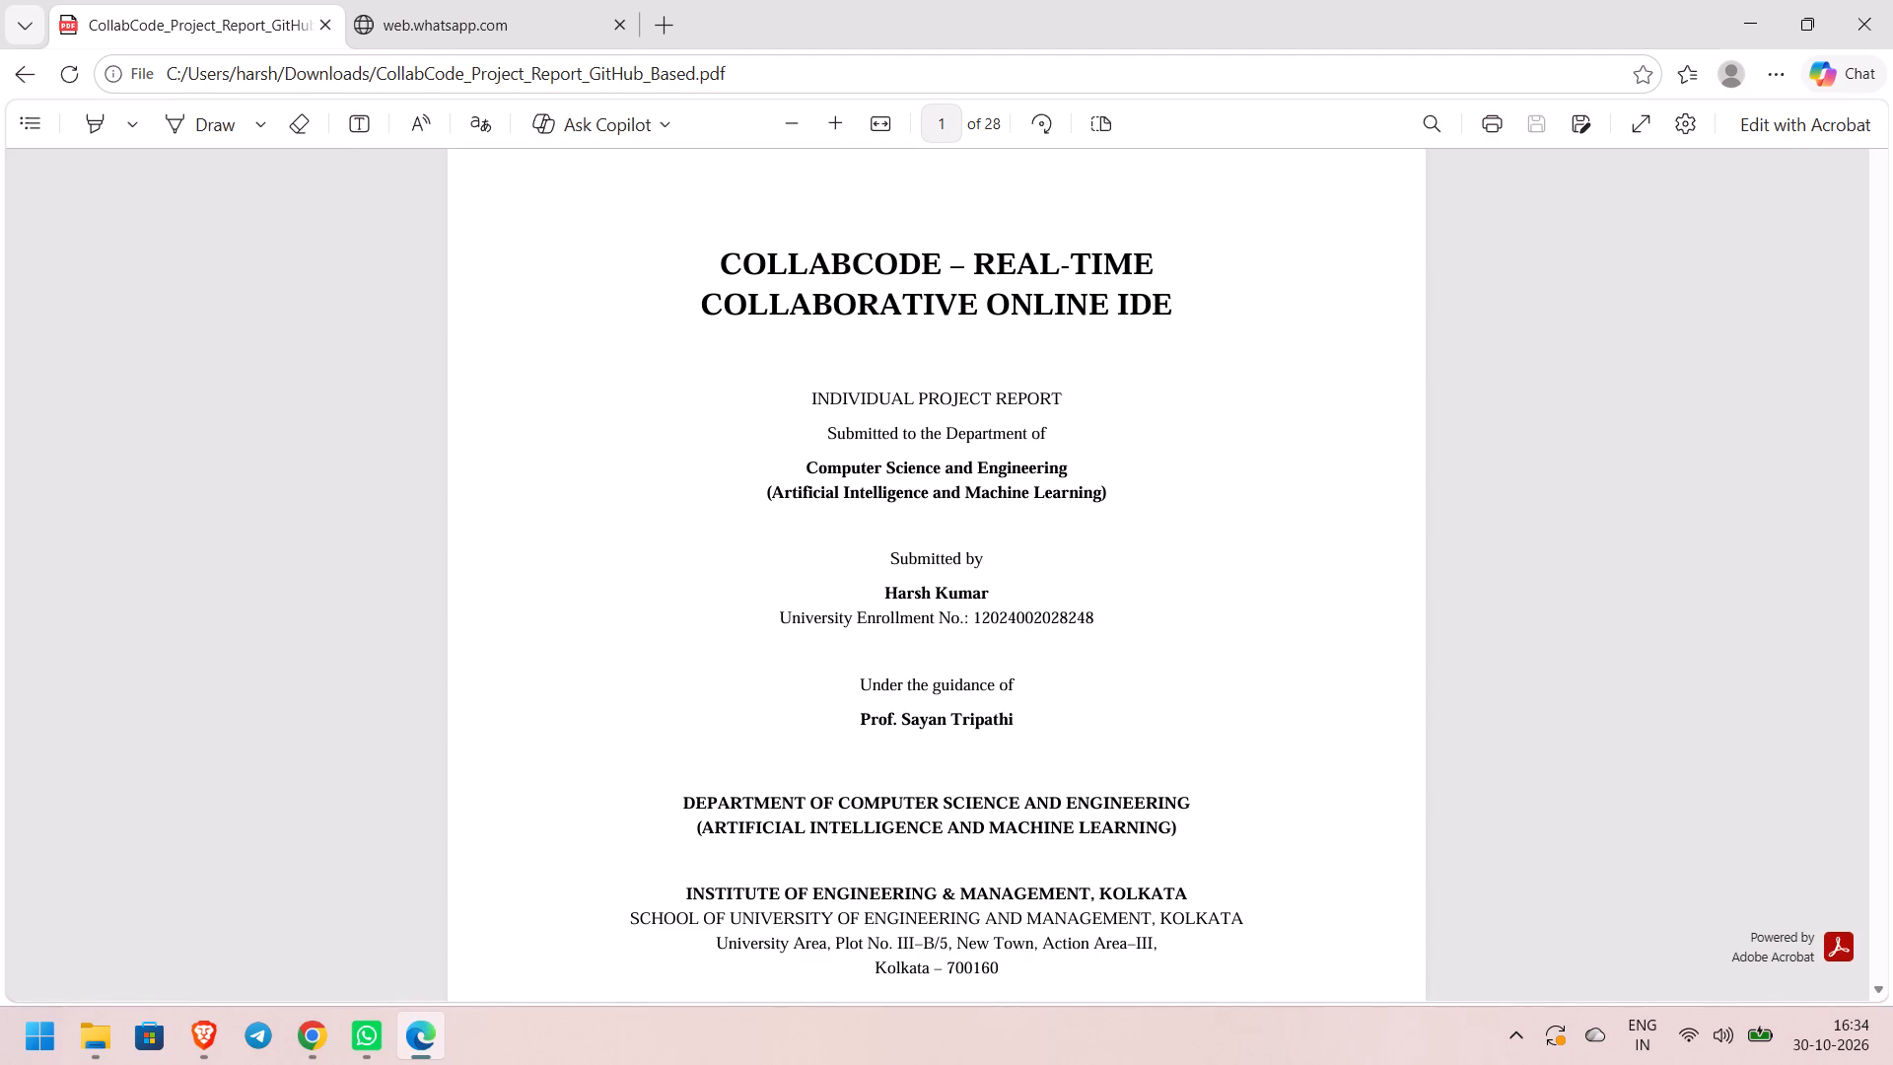
Skim the report's front matter from the certificate through the table of contents to the abstract, and return to the title page.
scroll(764, 491, down, 3)
scroll(764, 491, up, 1)
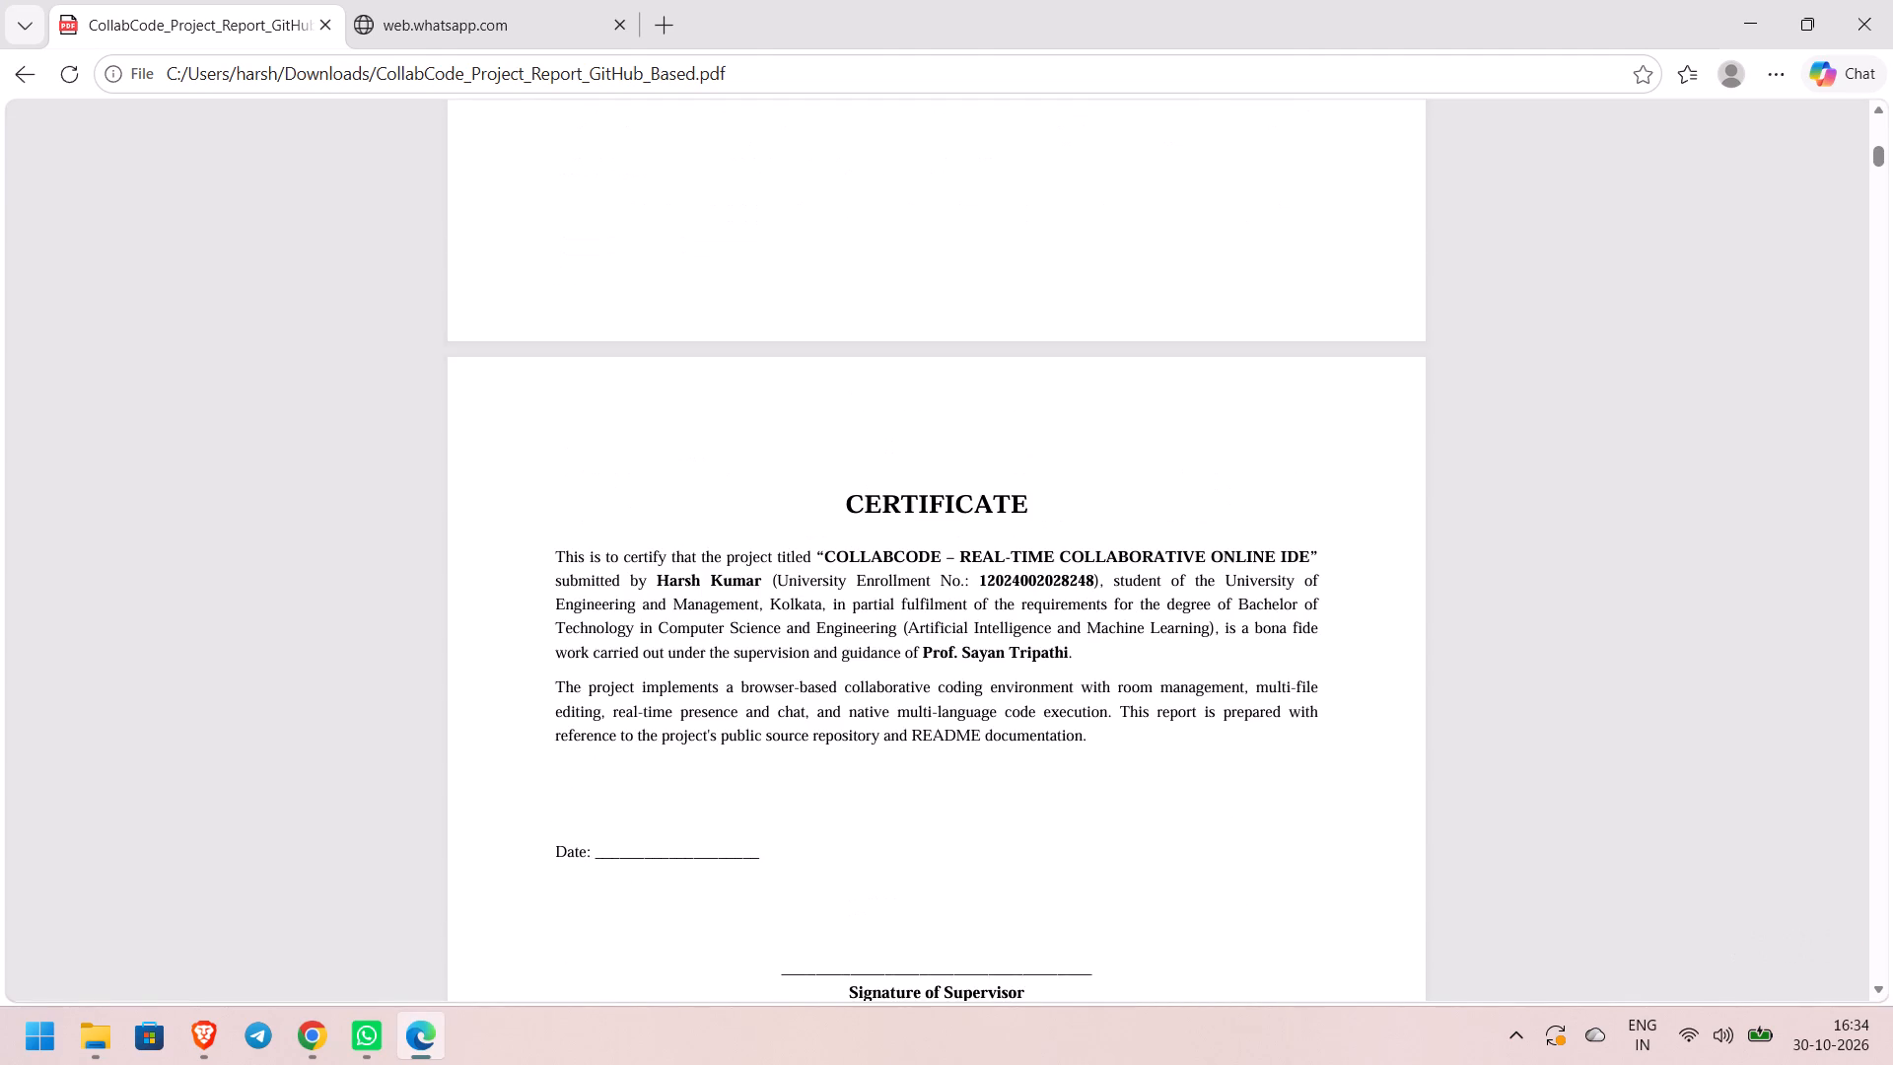
scroll(755, 503, down, 6)
scroll(753, 513, up, 1)
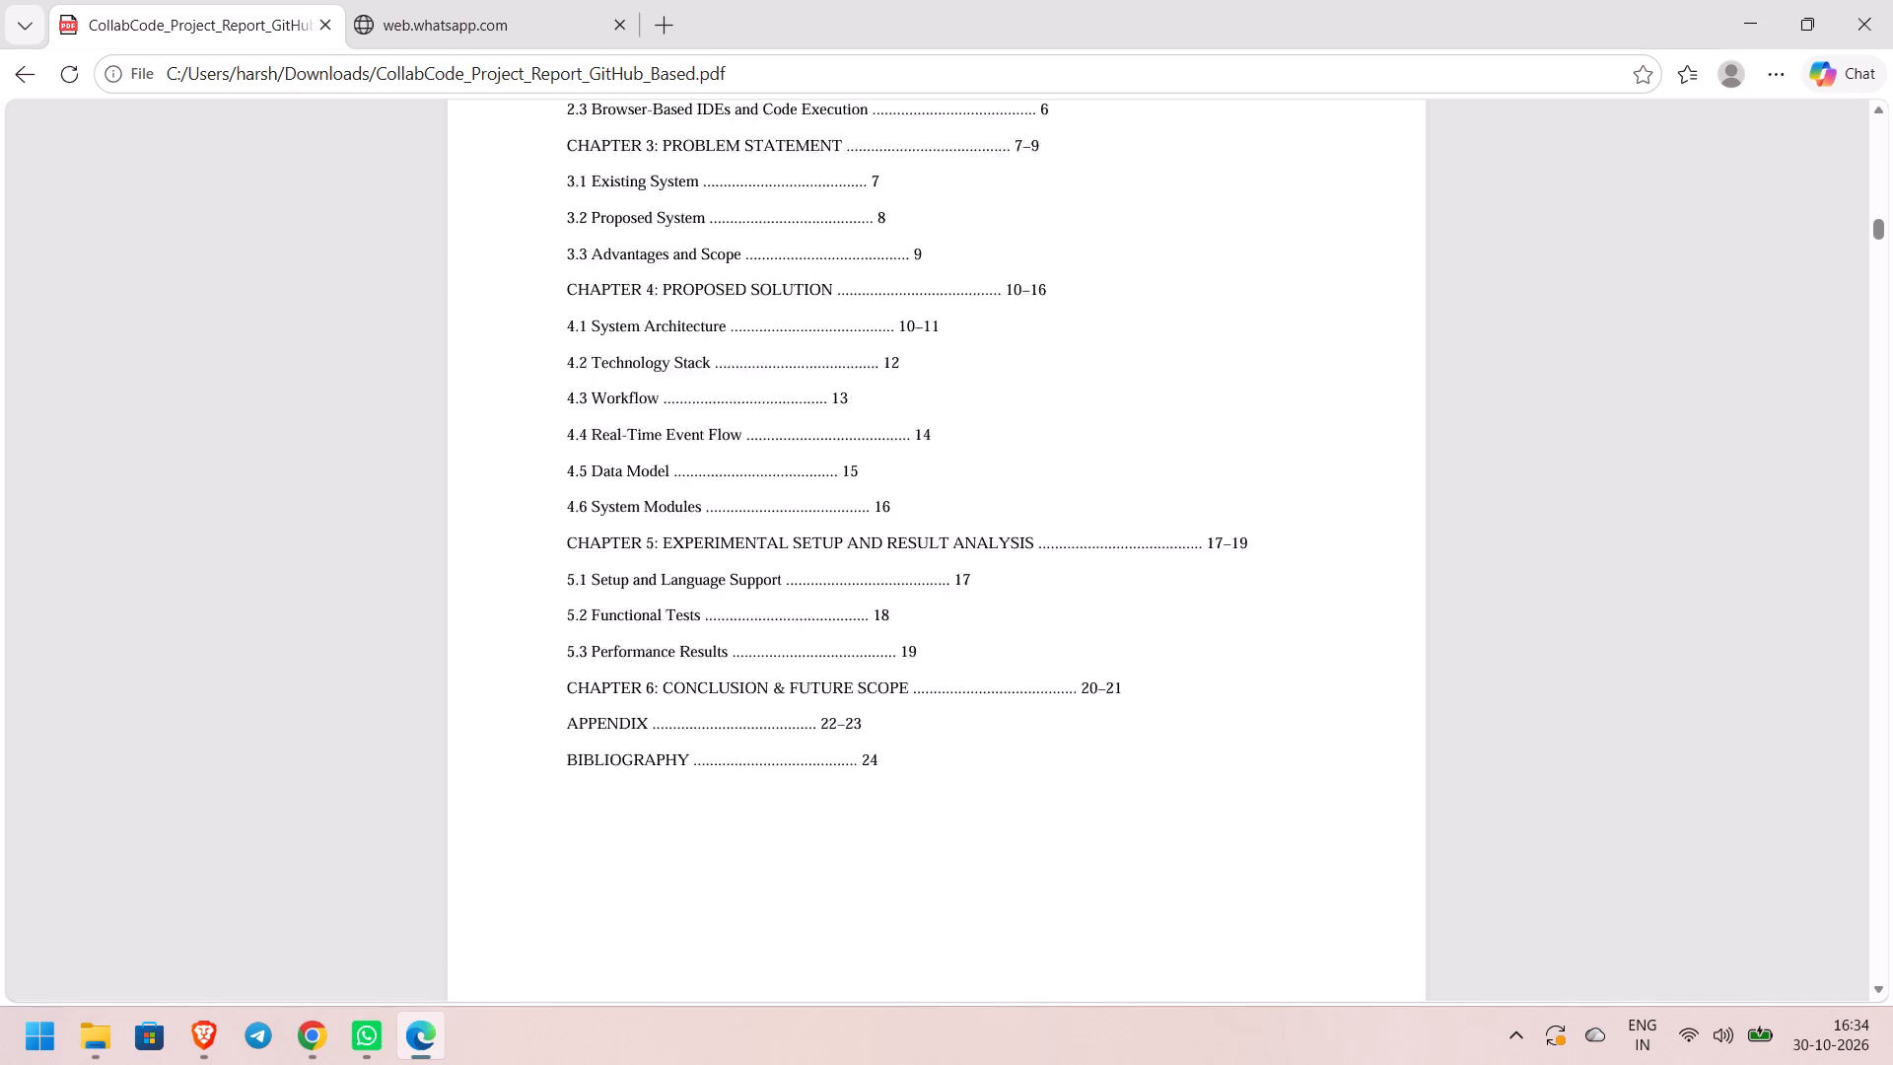
scroll(753, 513, down, 3)
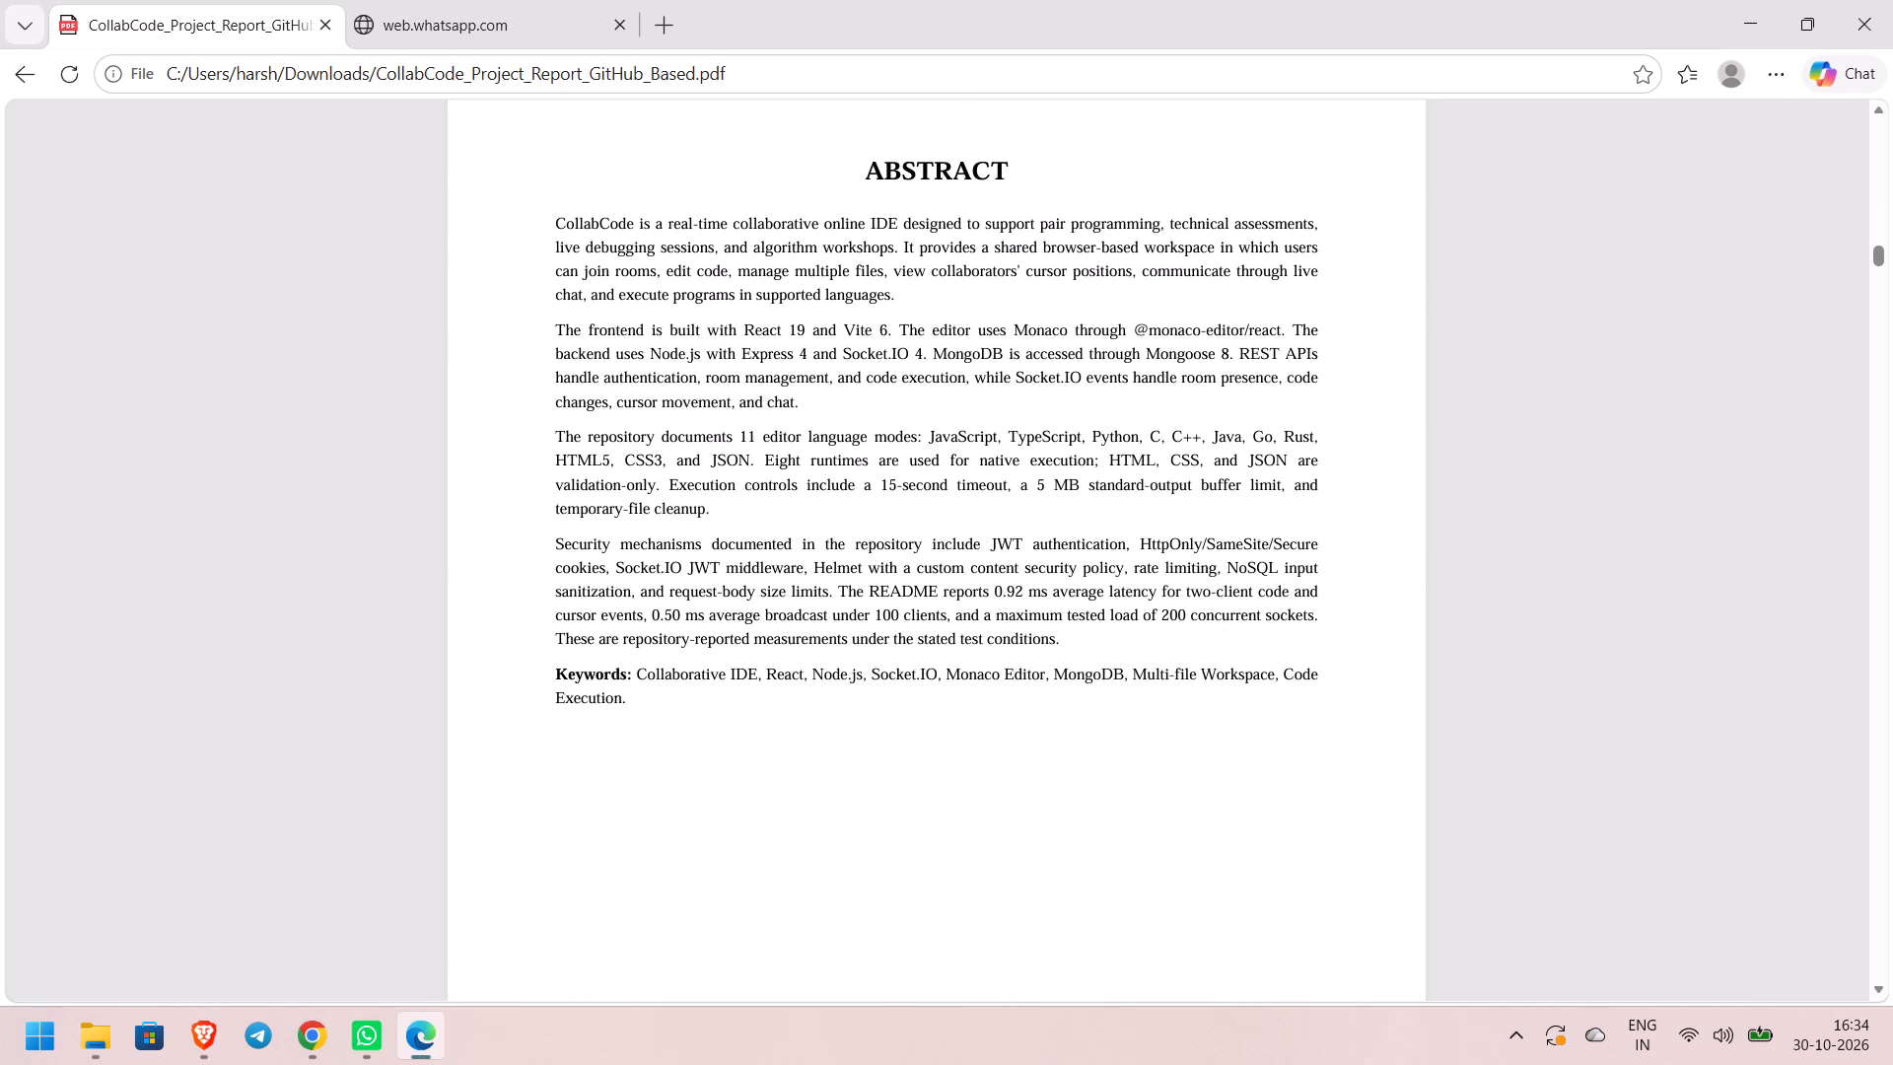
scroll(748, 518, up, 3)
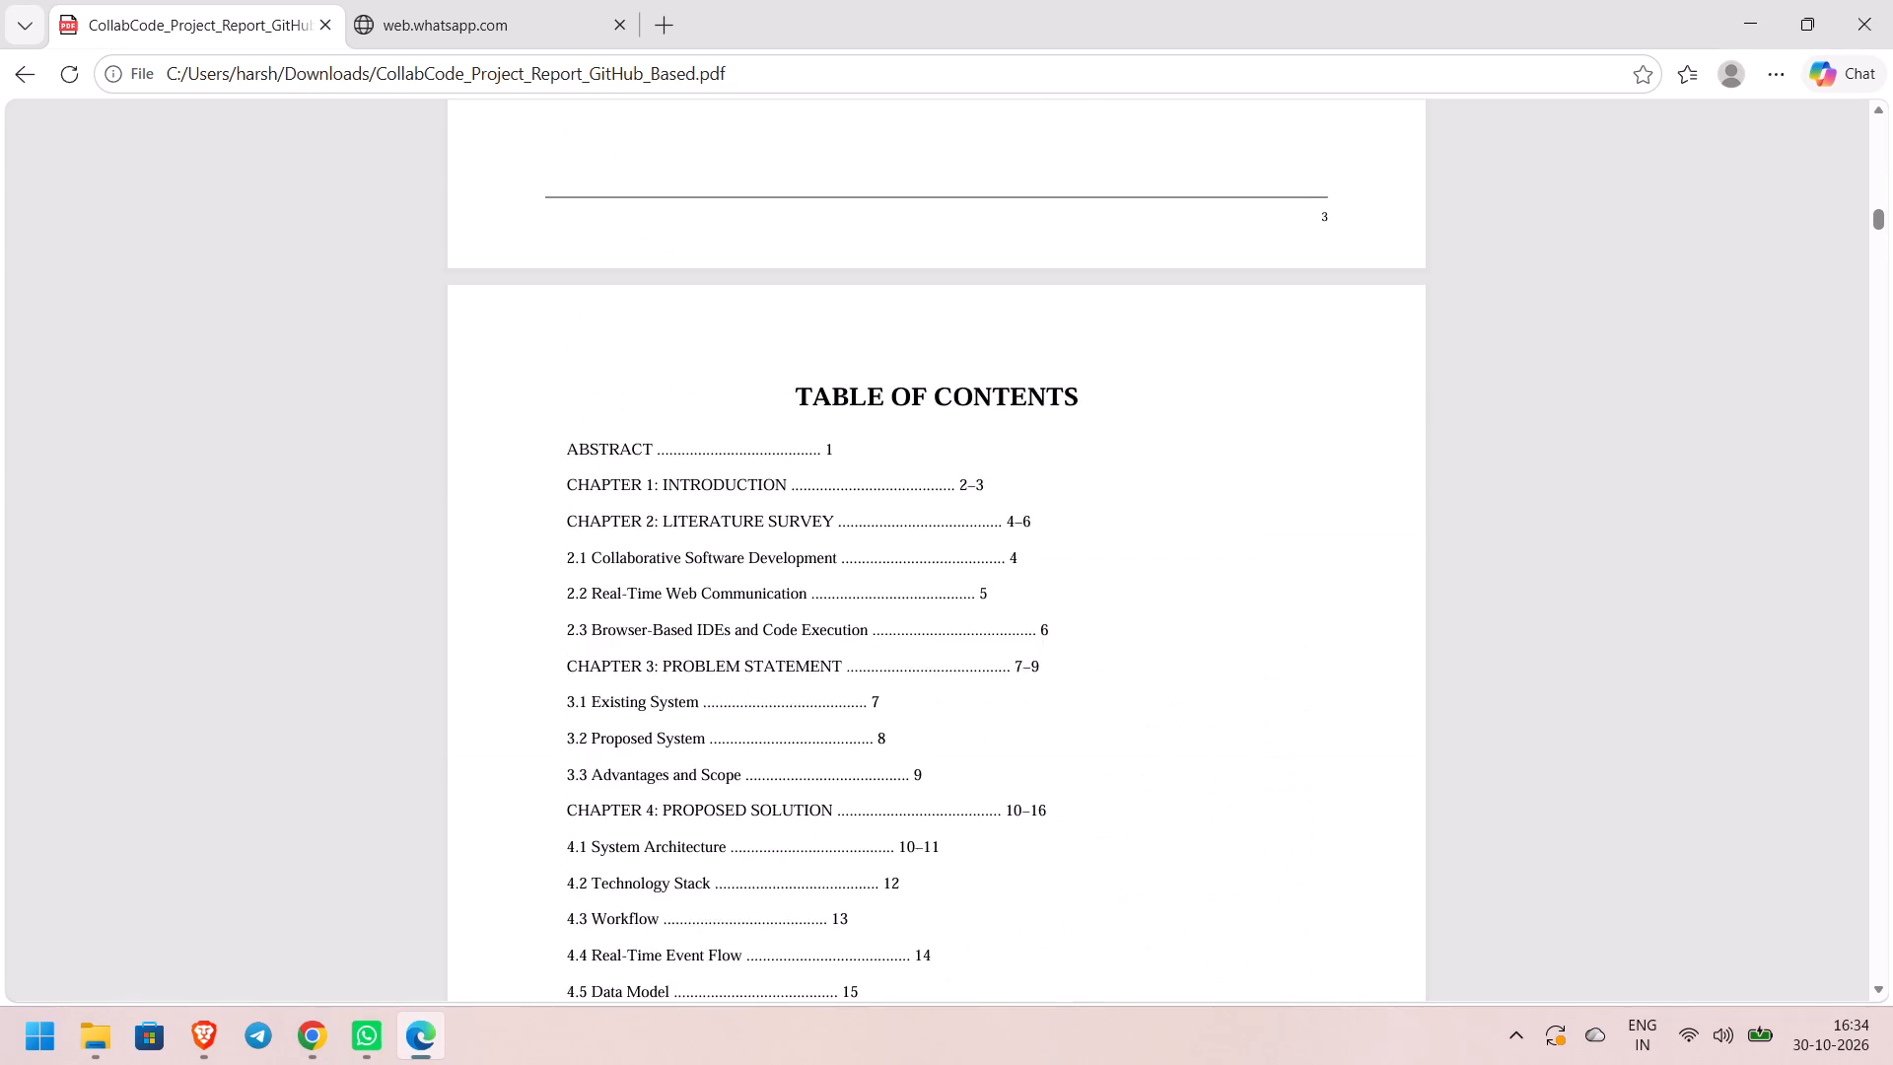
scroll(746, 535, up, 8)
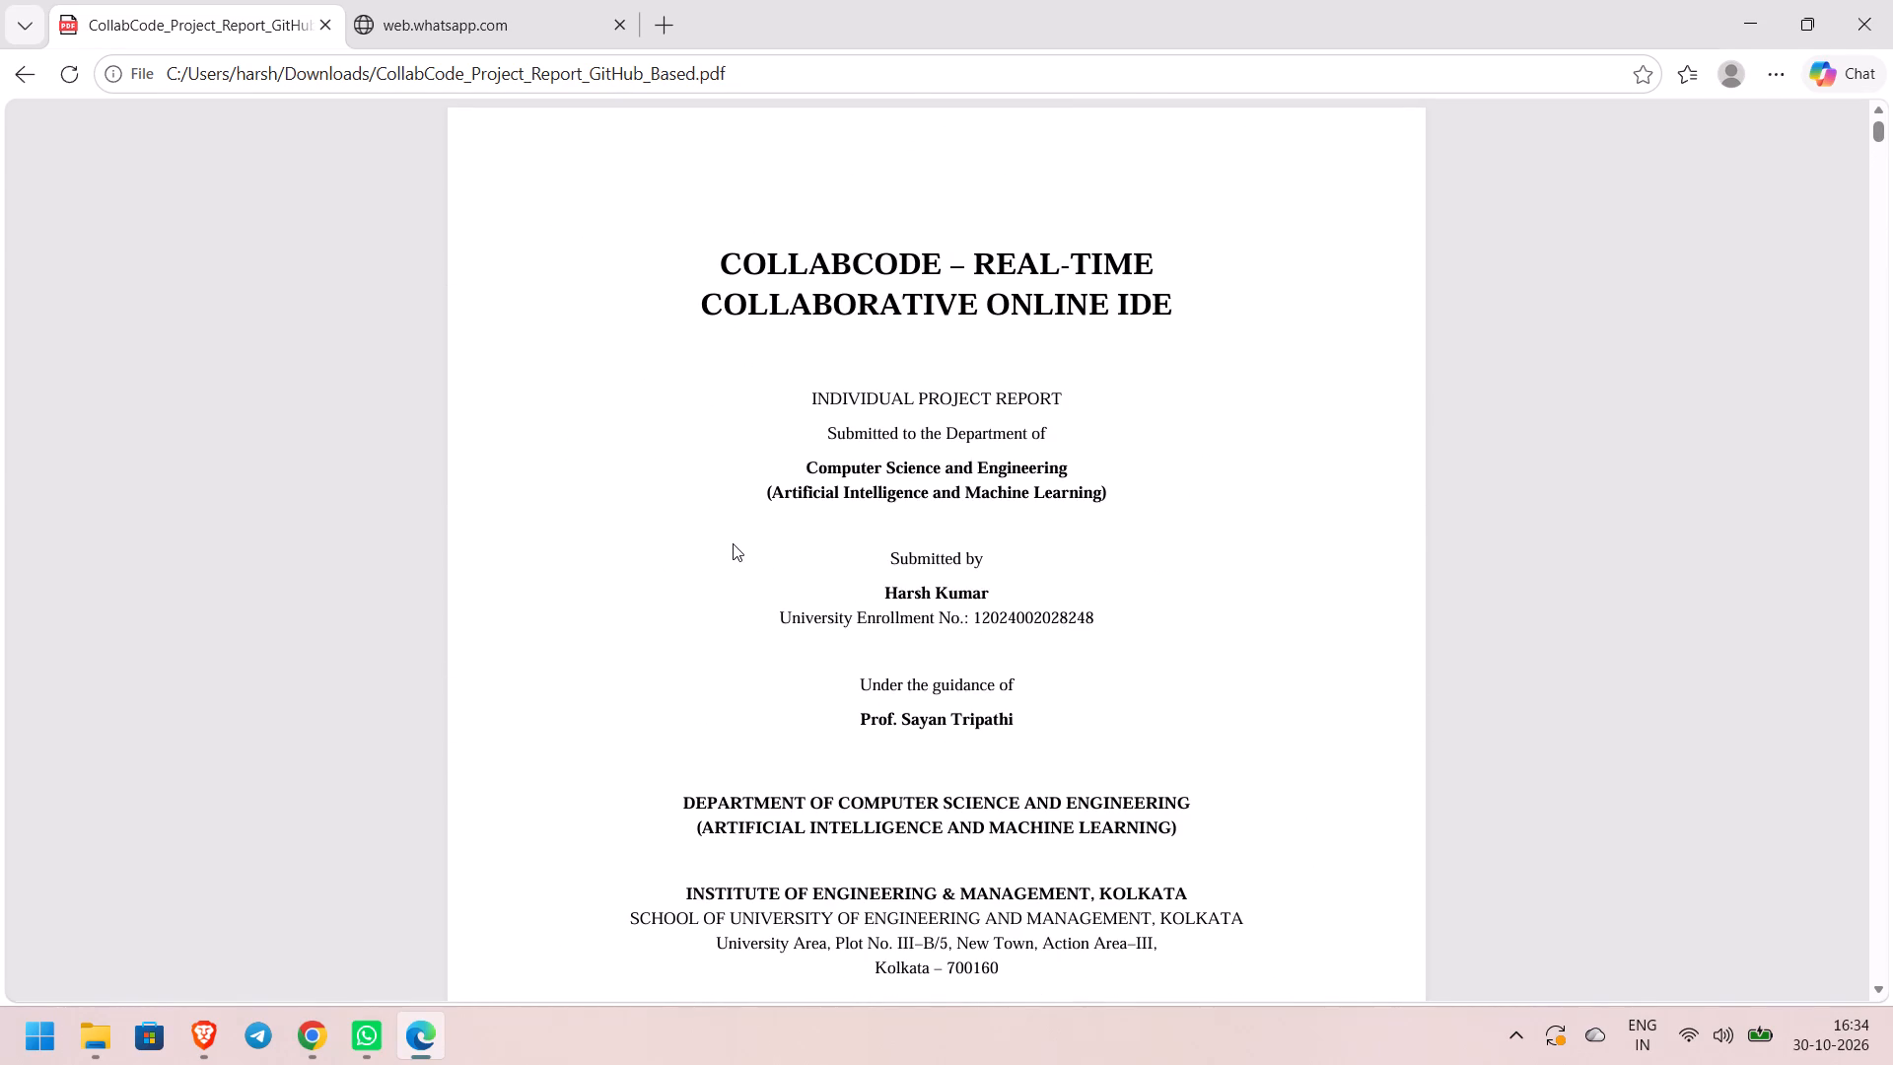
Switch to Chrome, review the CollabCode GitHub README from supported languages up to its introduction, and switch to the ChatGPT chat in Brave.
click(327, 1045)
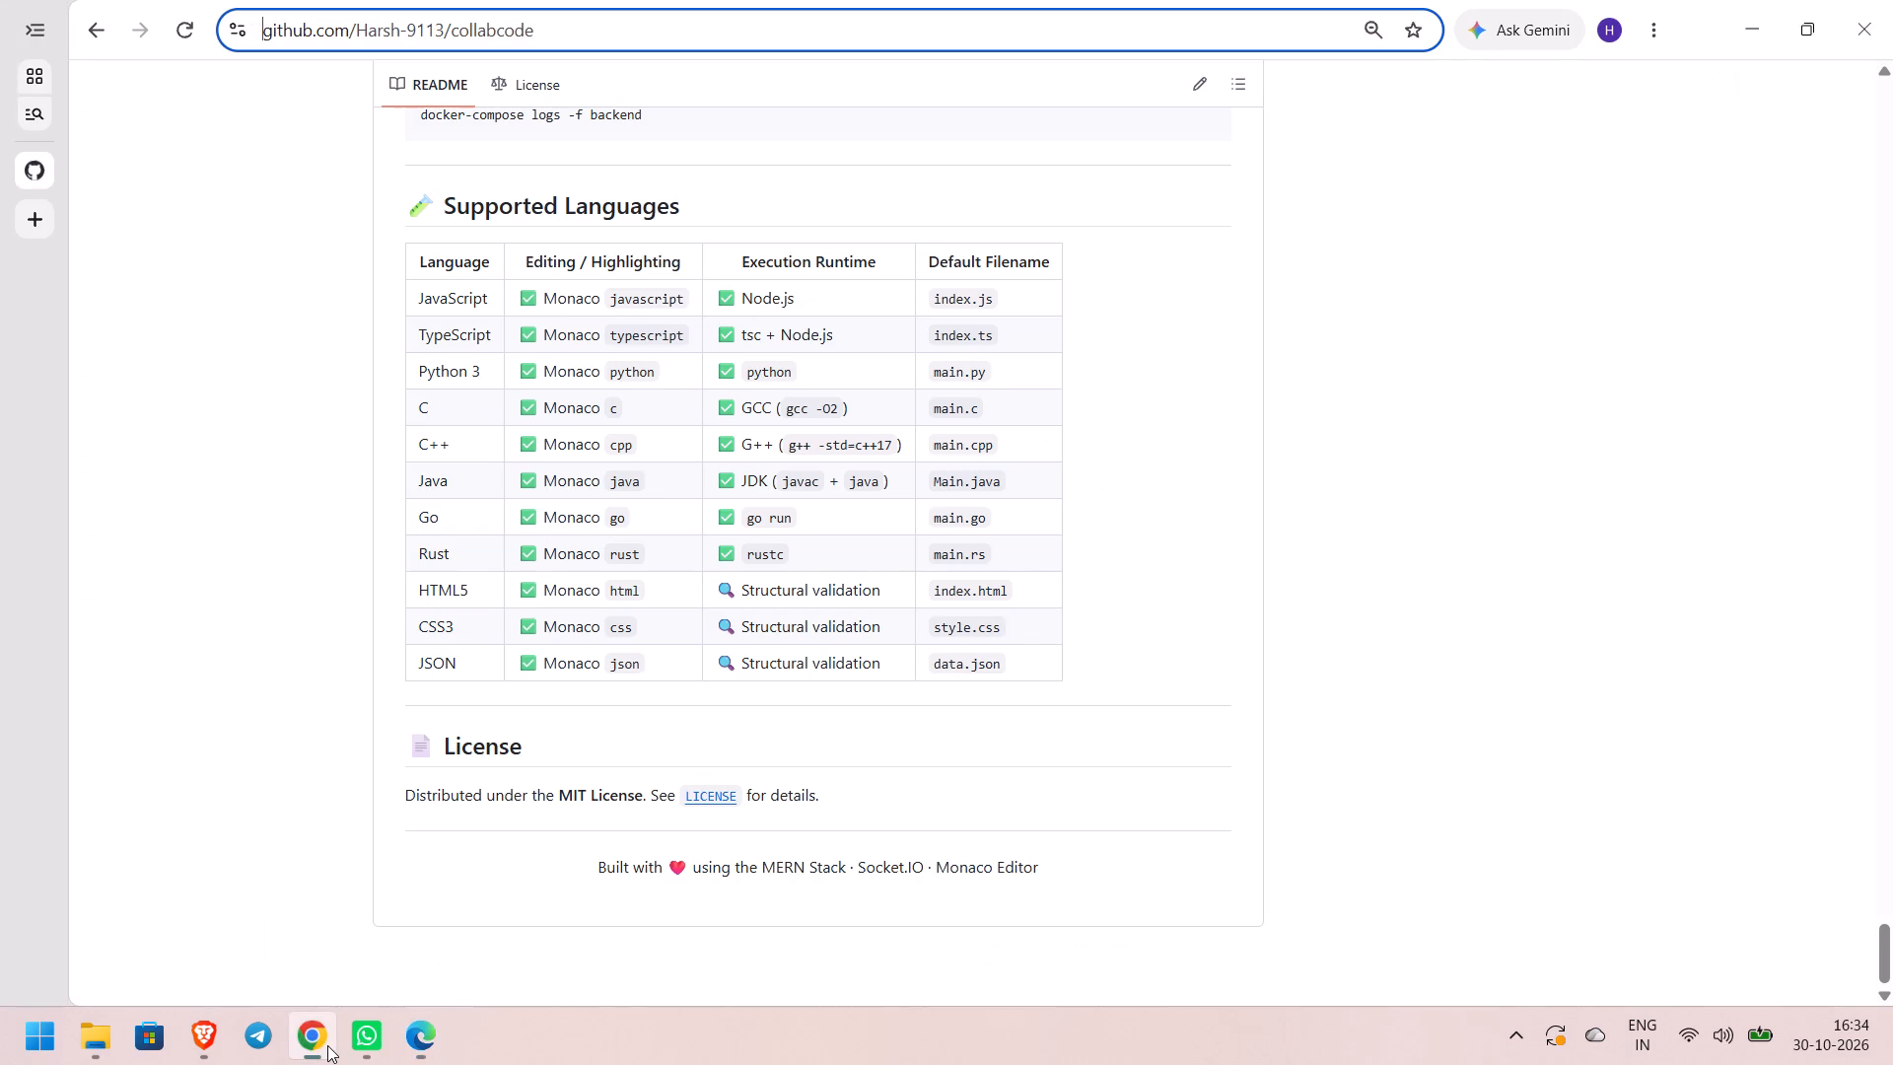
scroll(473, 830, up, 15)
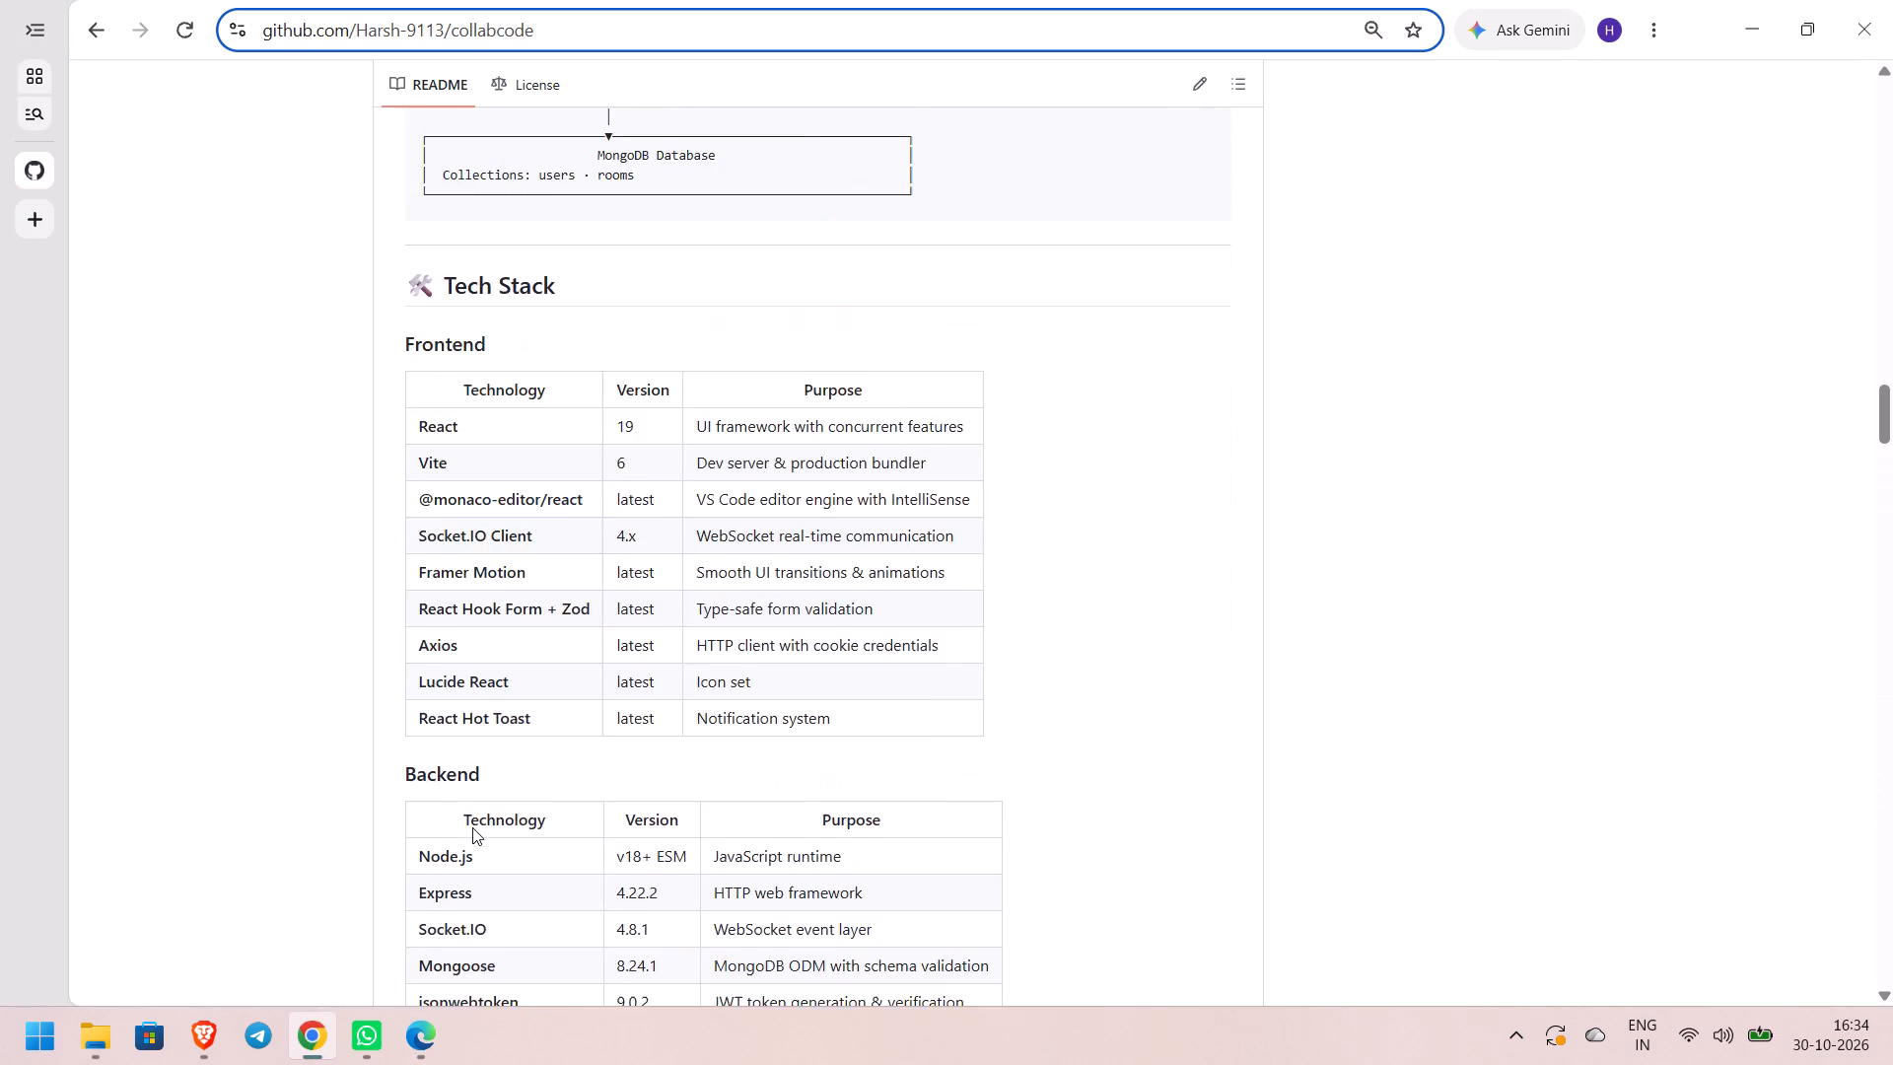
scroll(472, 827, up, 9)
scroll(472, 827, down, 1)
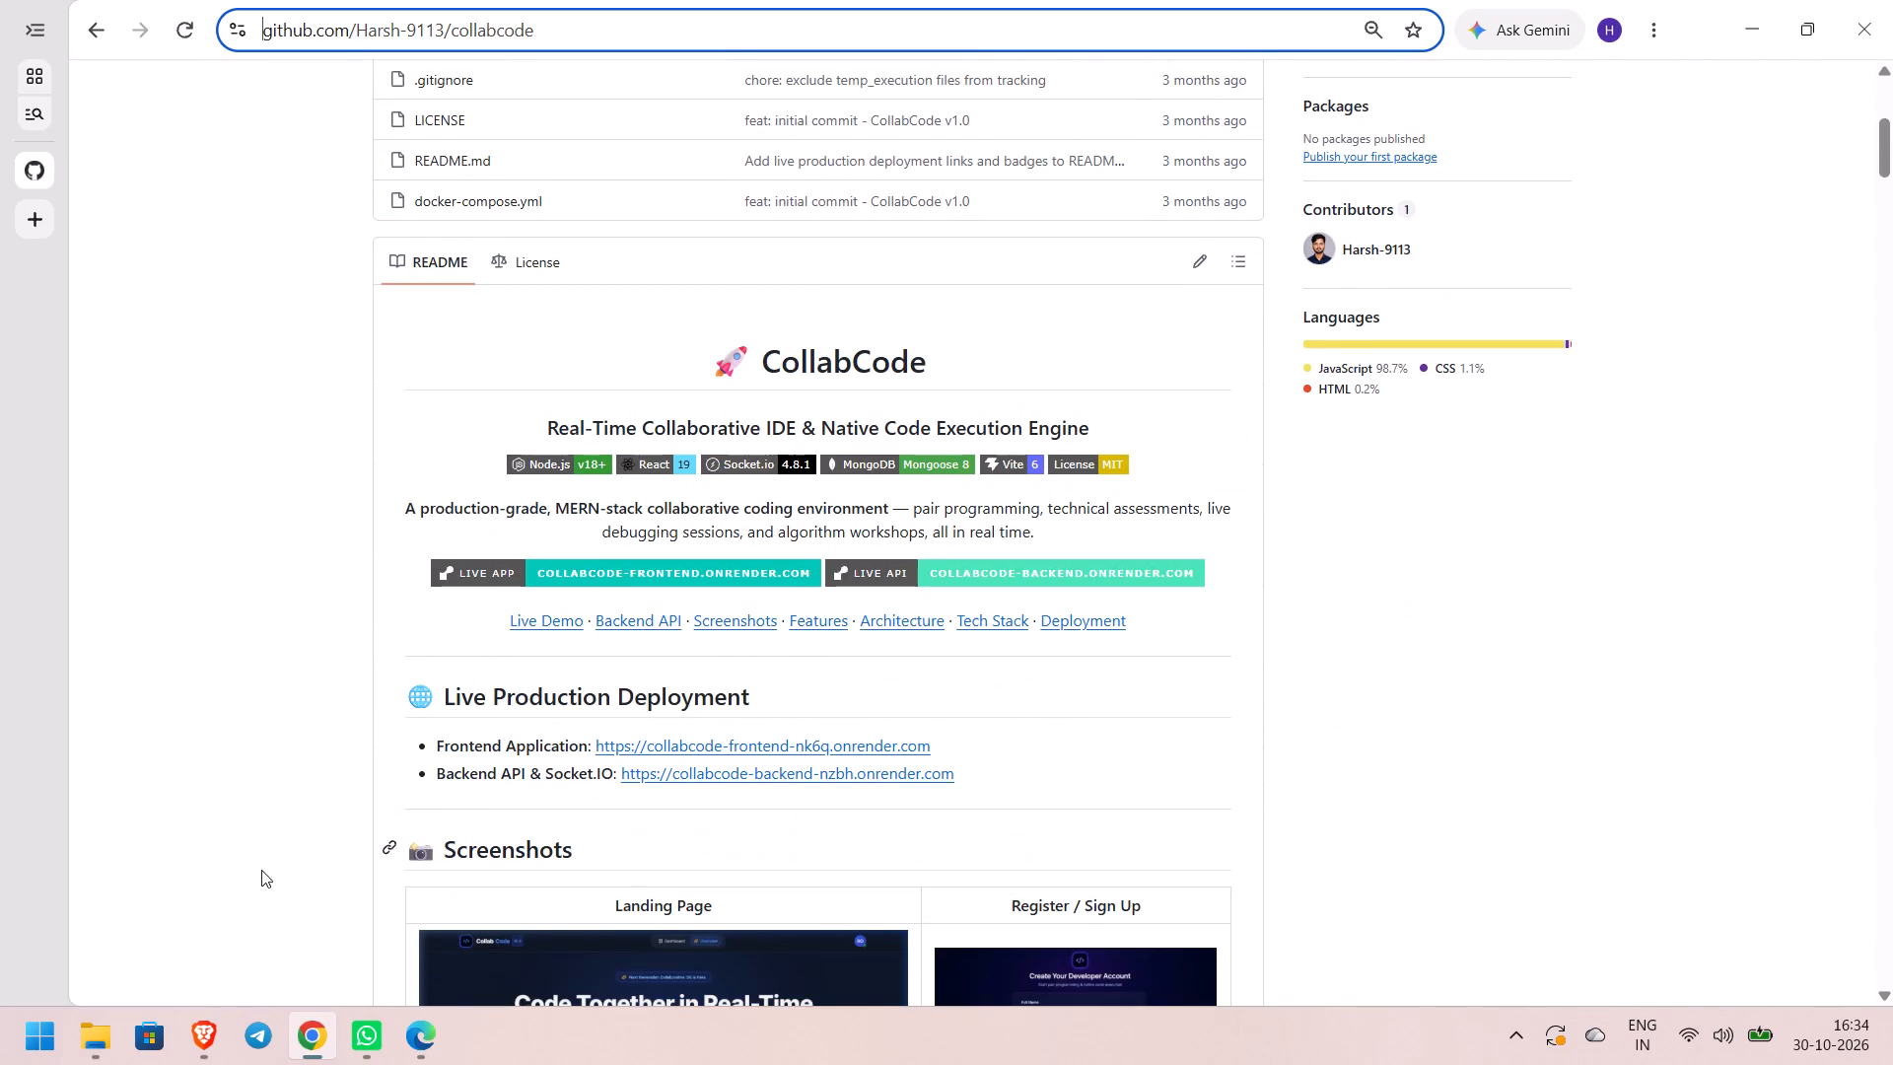
click(209, 1051)
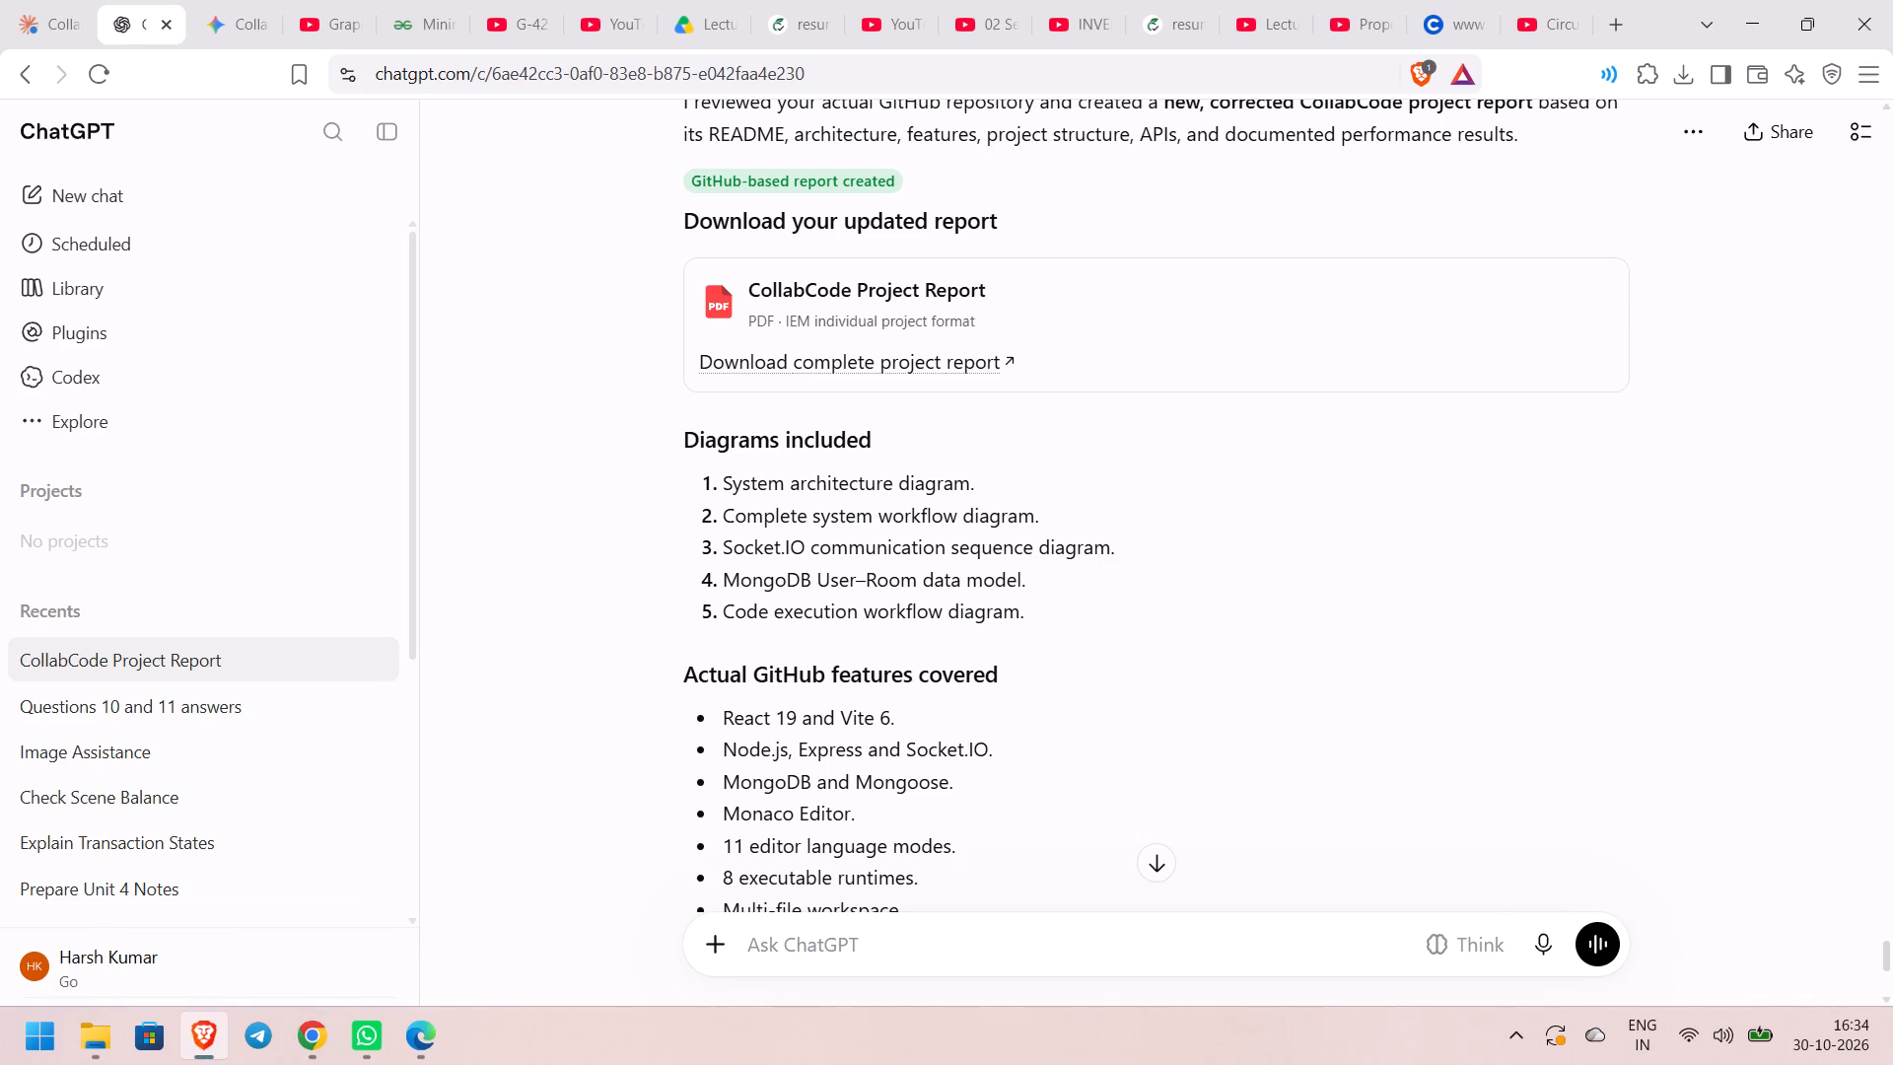
Return to the report PDF in Edge and read the acknowledgement, table of contents and abstract, up to the introduction chapter.
click(430, 1017)
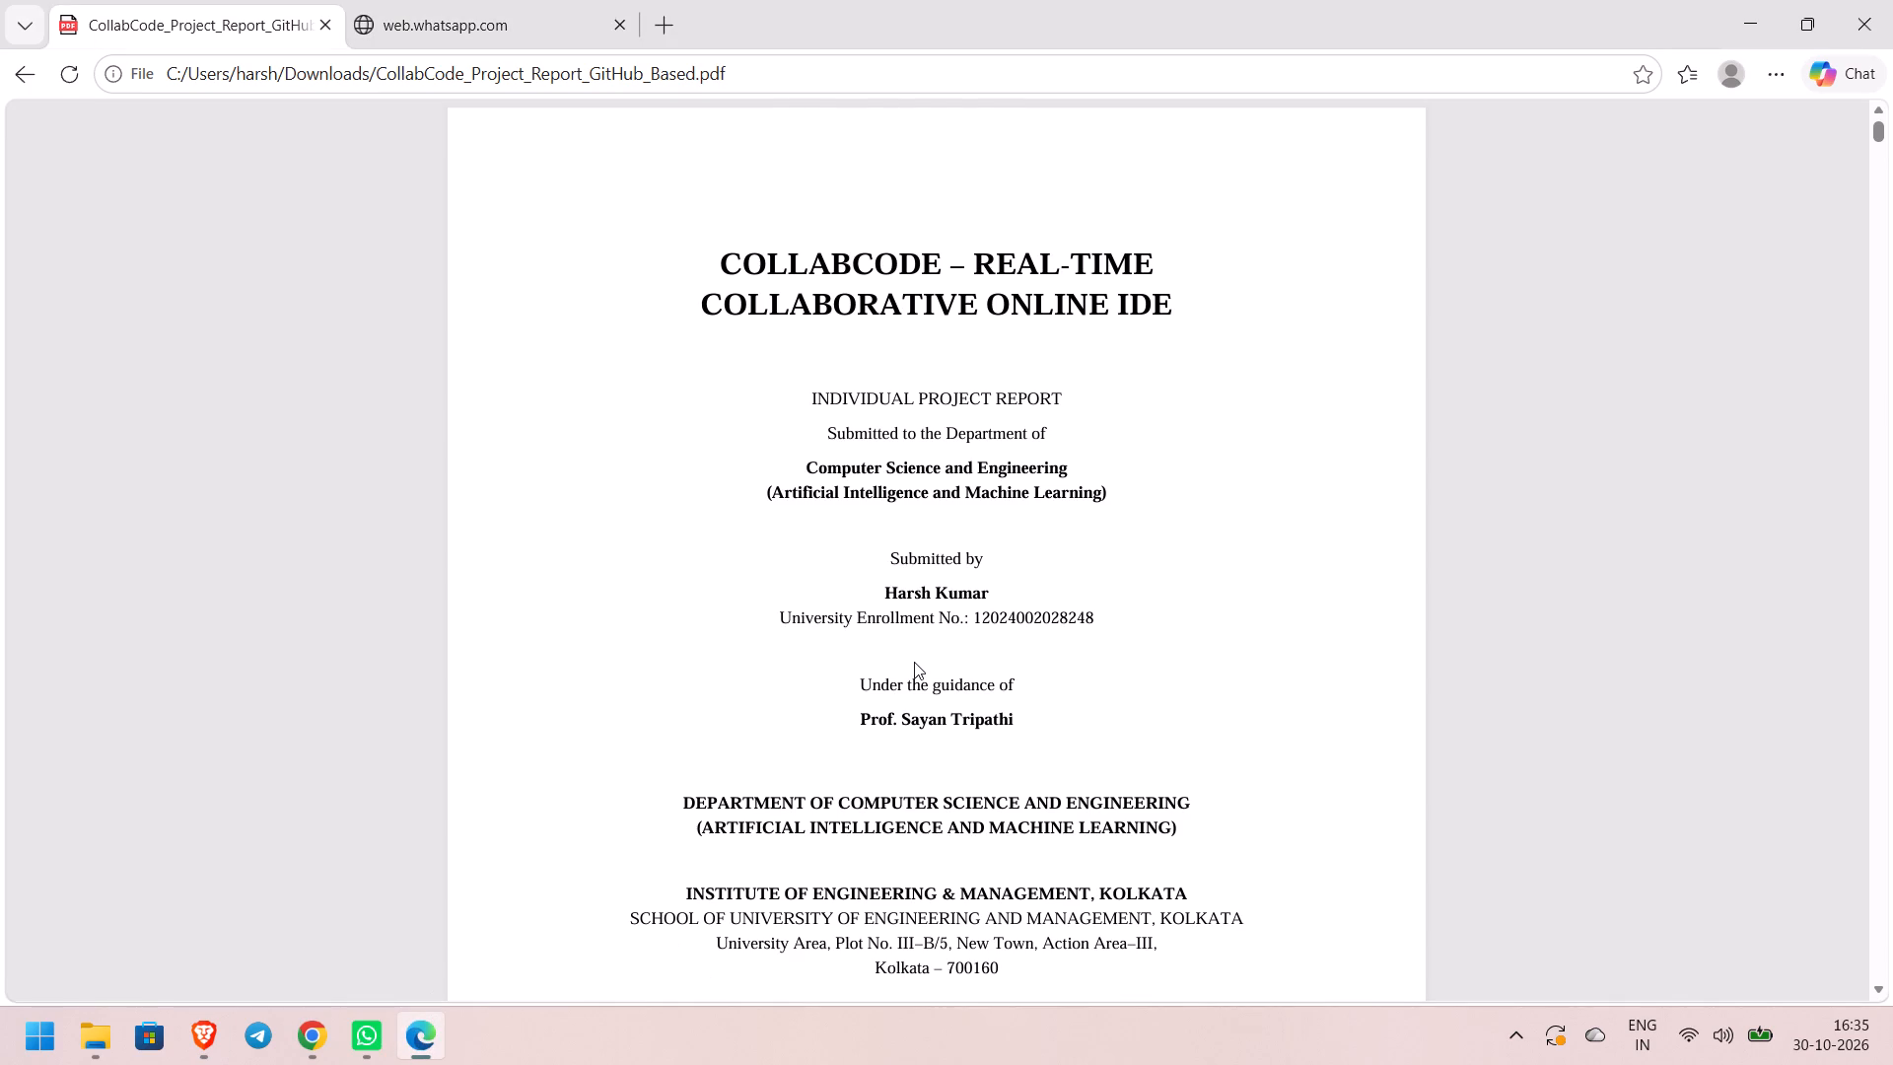
scroll(914, 662, down, 4)
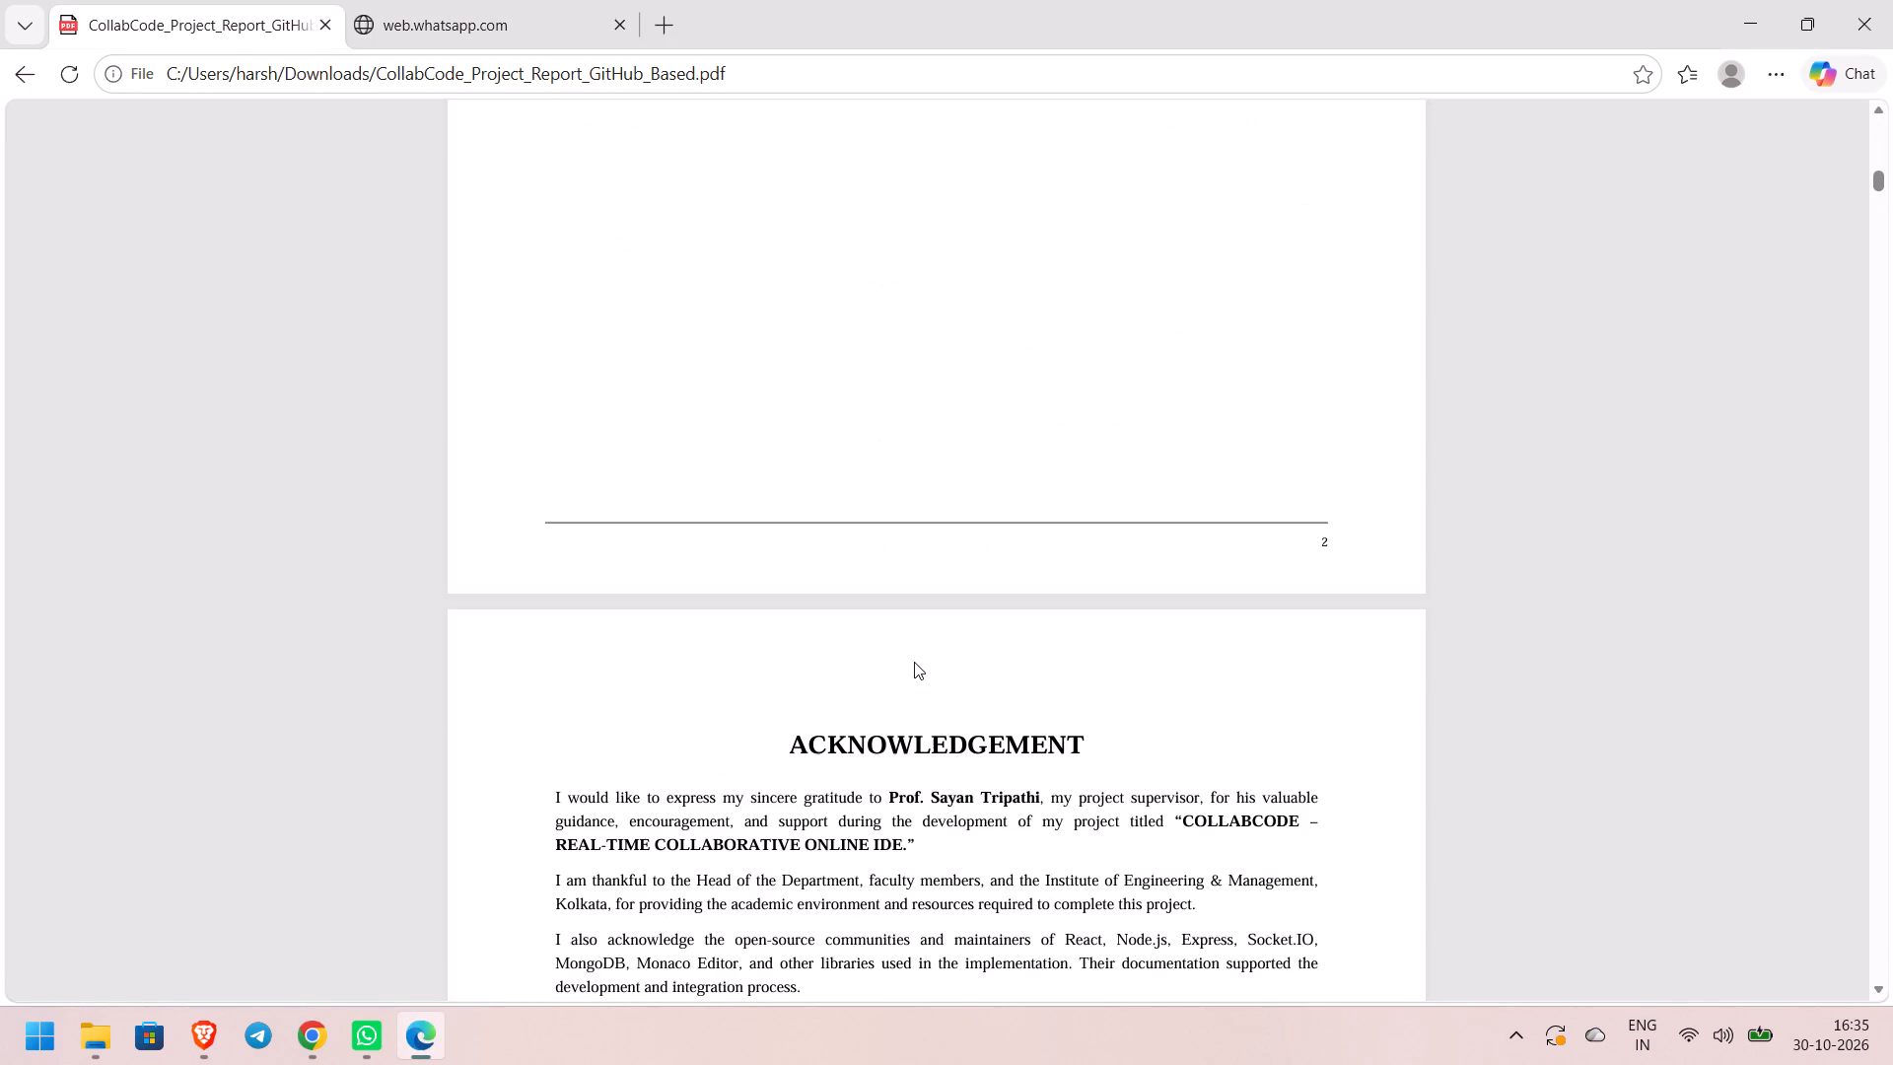
scroll(914, 662, down, 1)
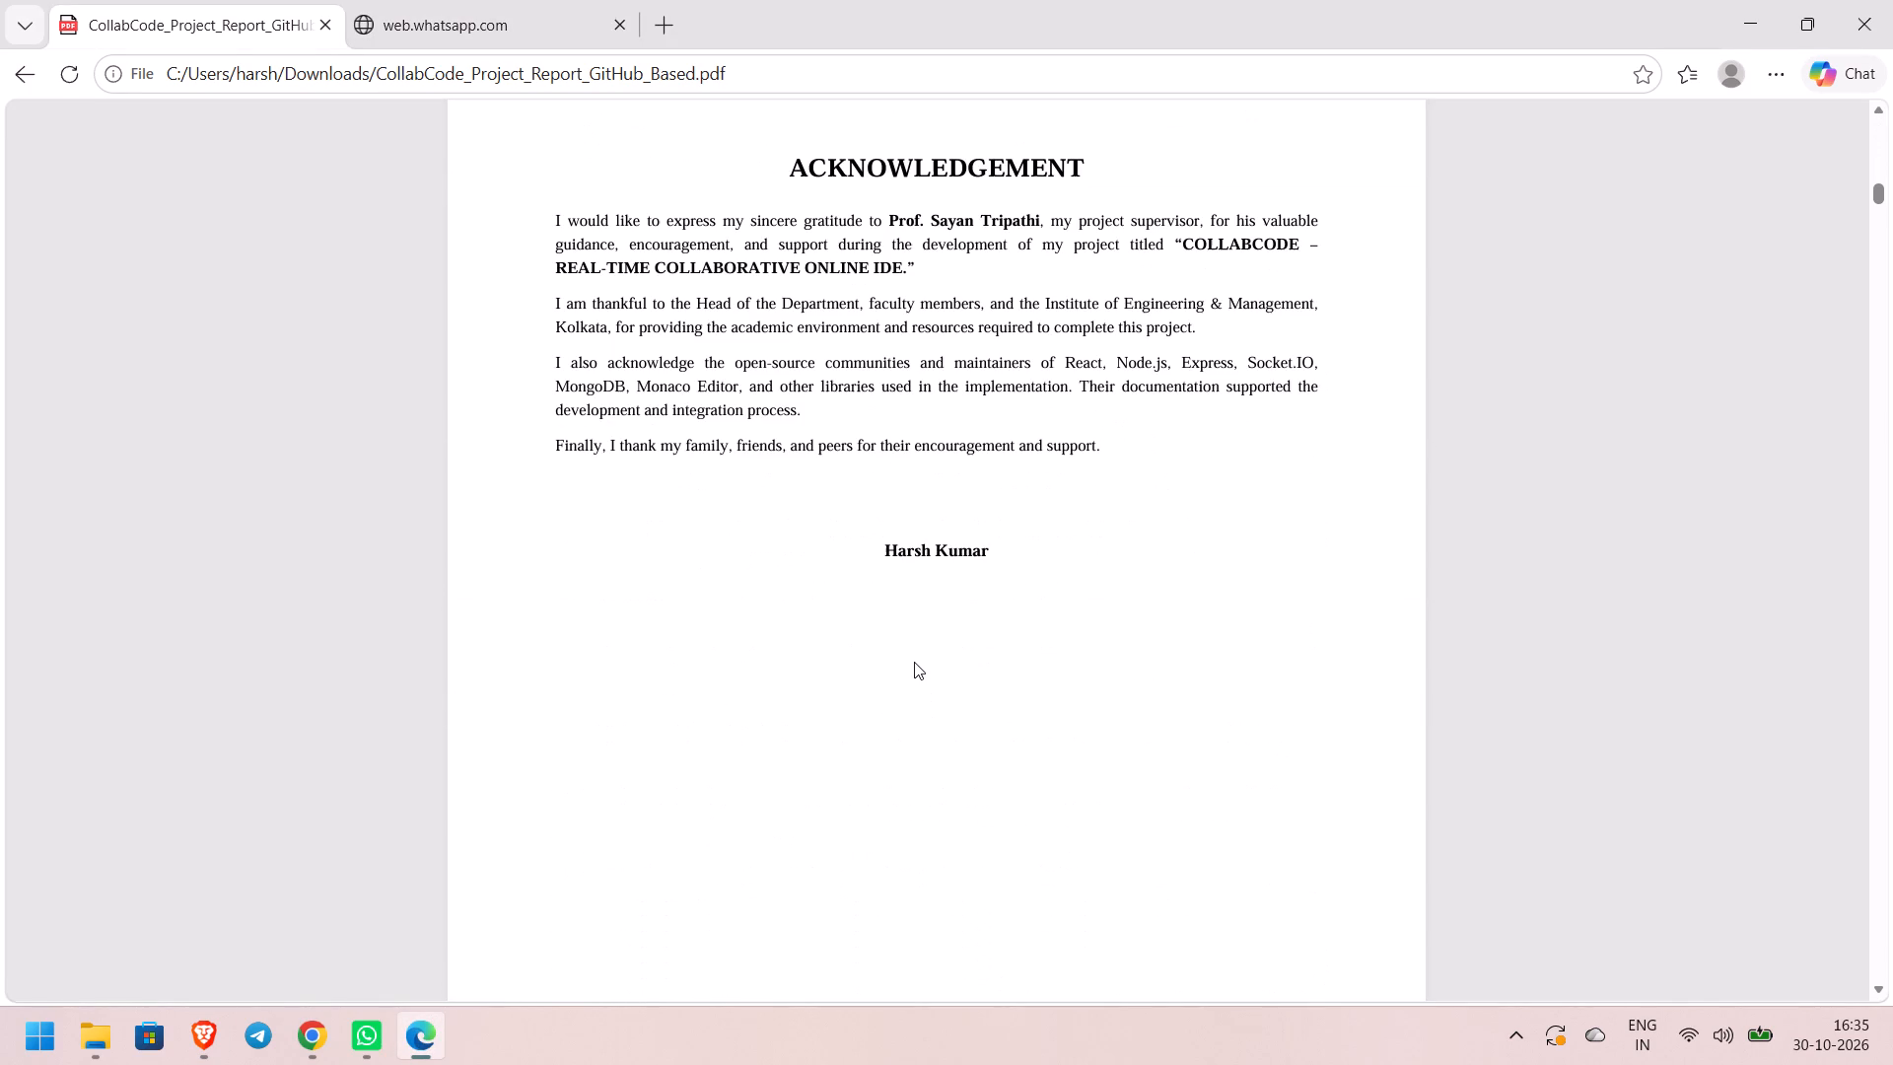
scroll(914, 662, down, 2)
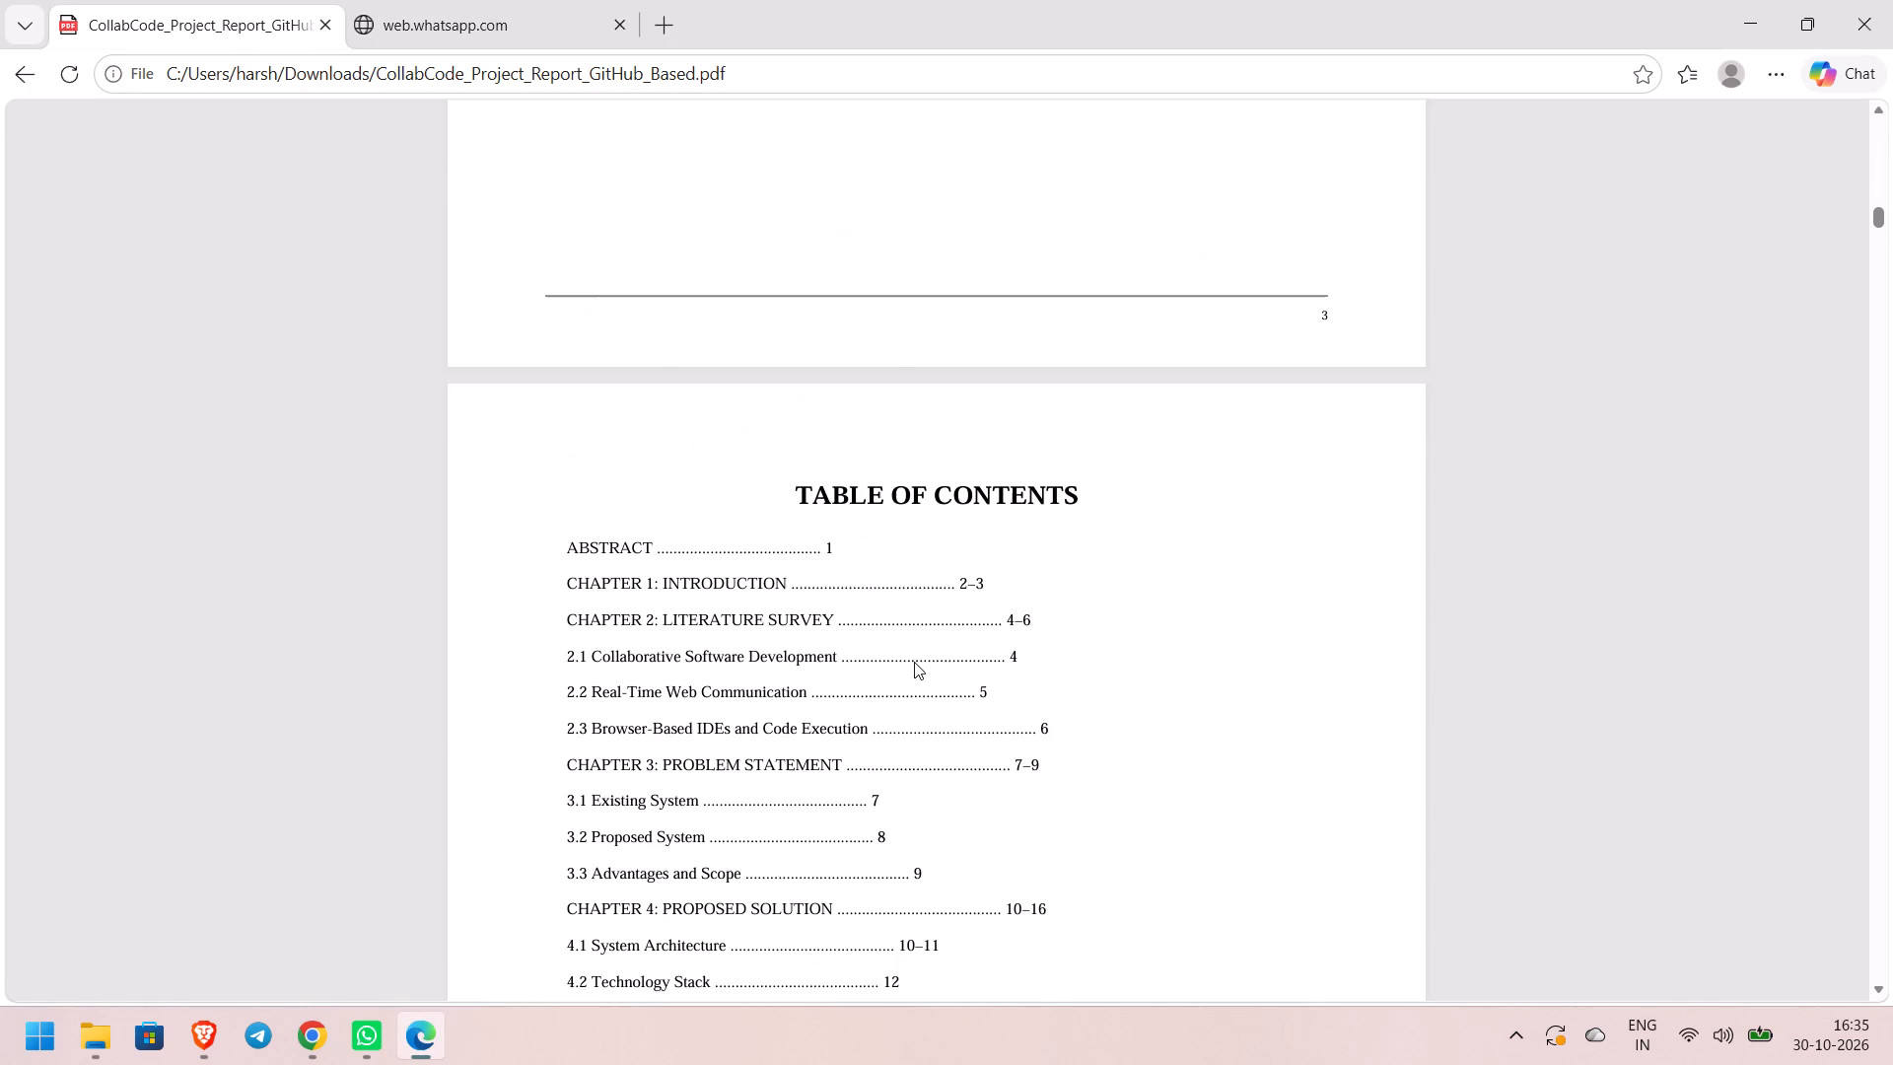
scroll(914, 662, down, 1)
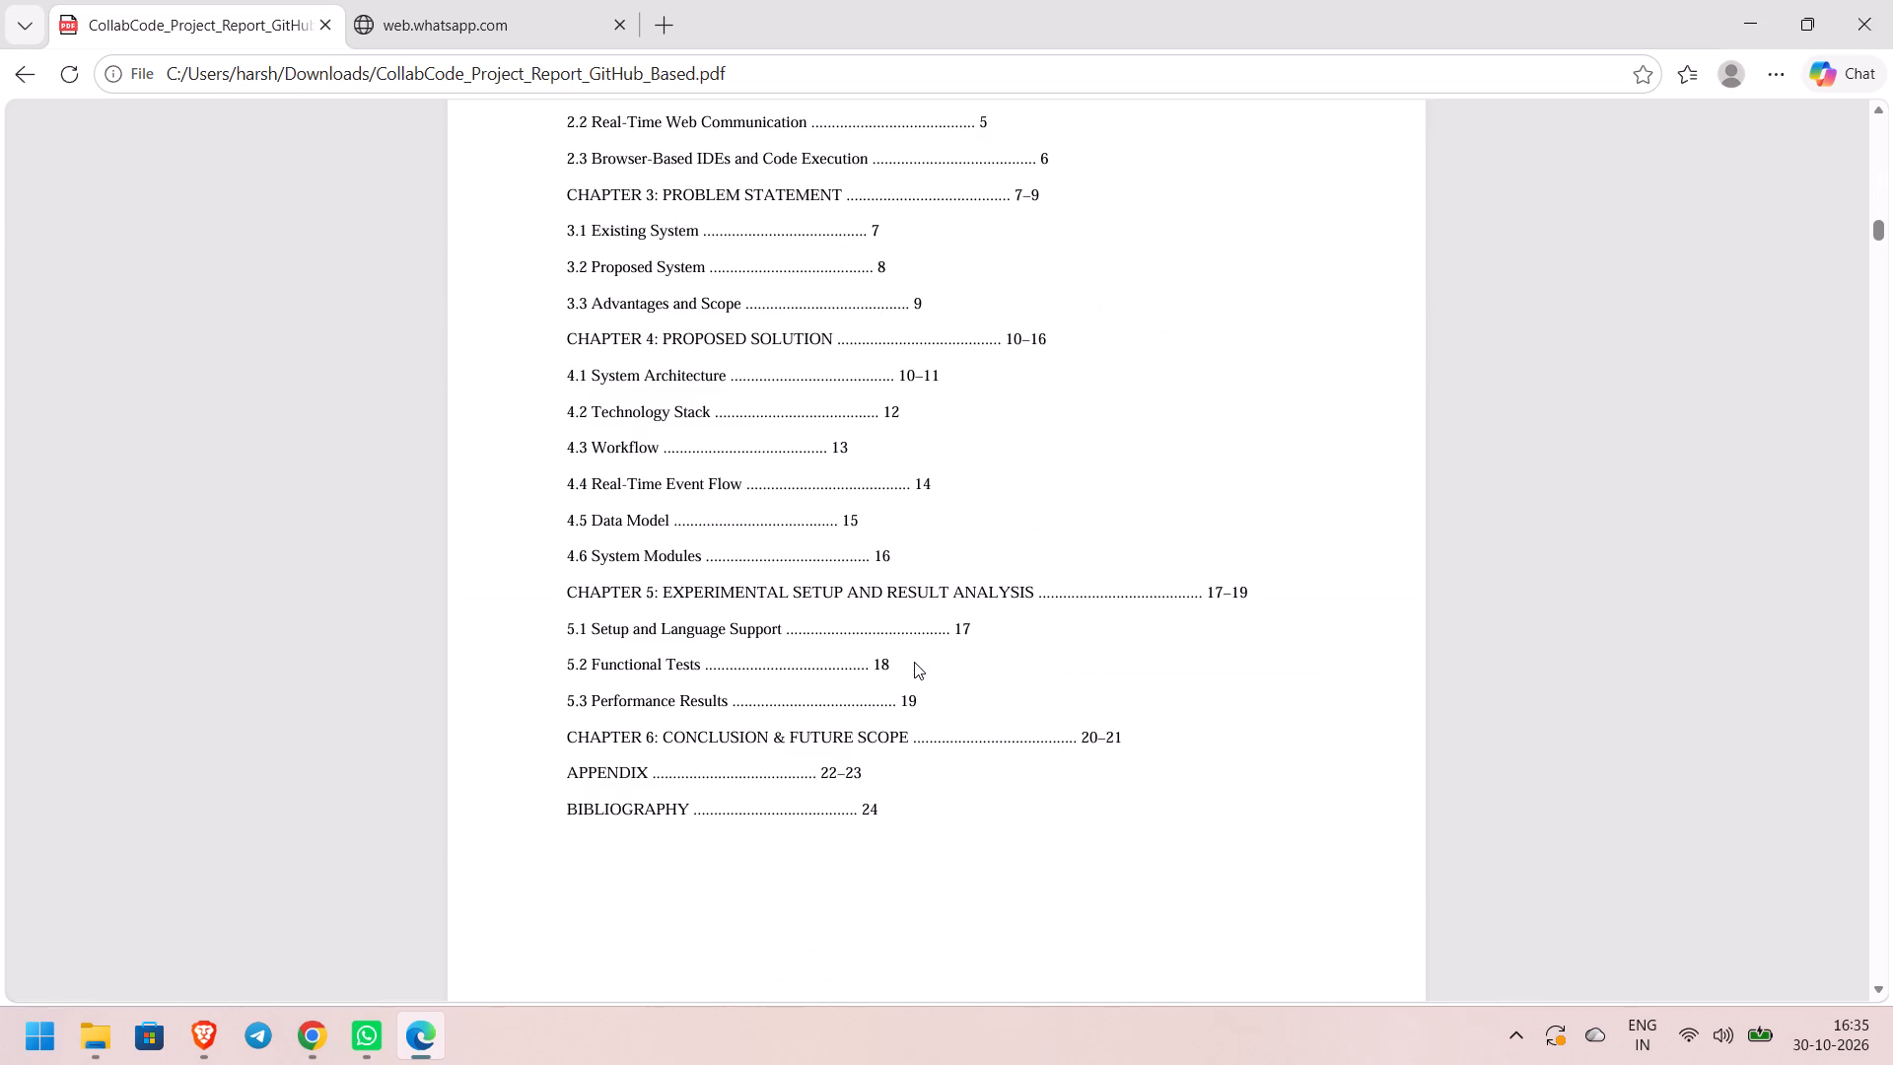
scroll(914, 662, down, 2)
scroll(914, 662, up, 1)
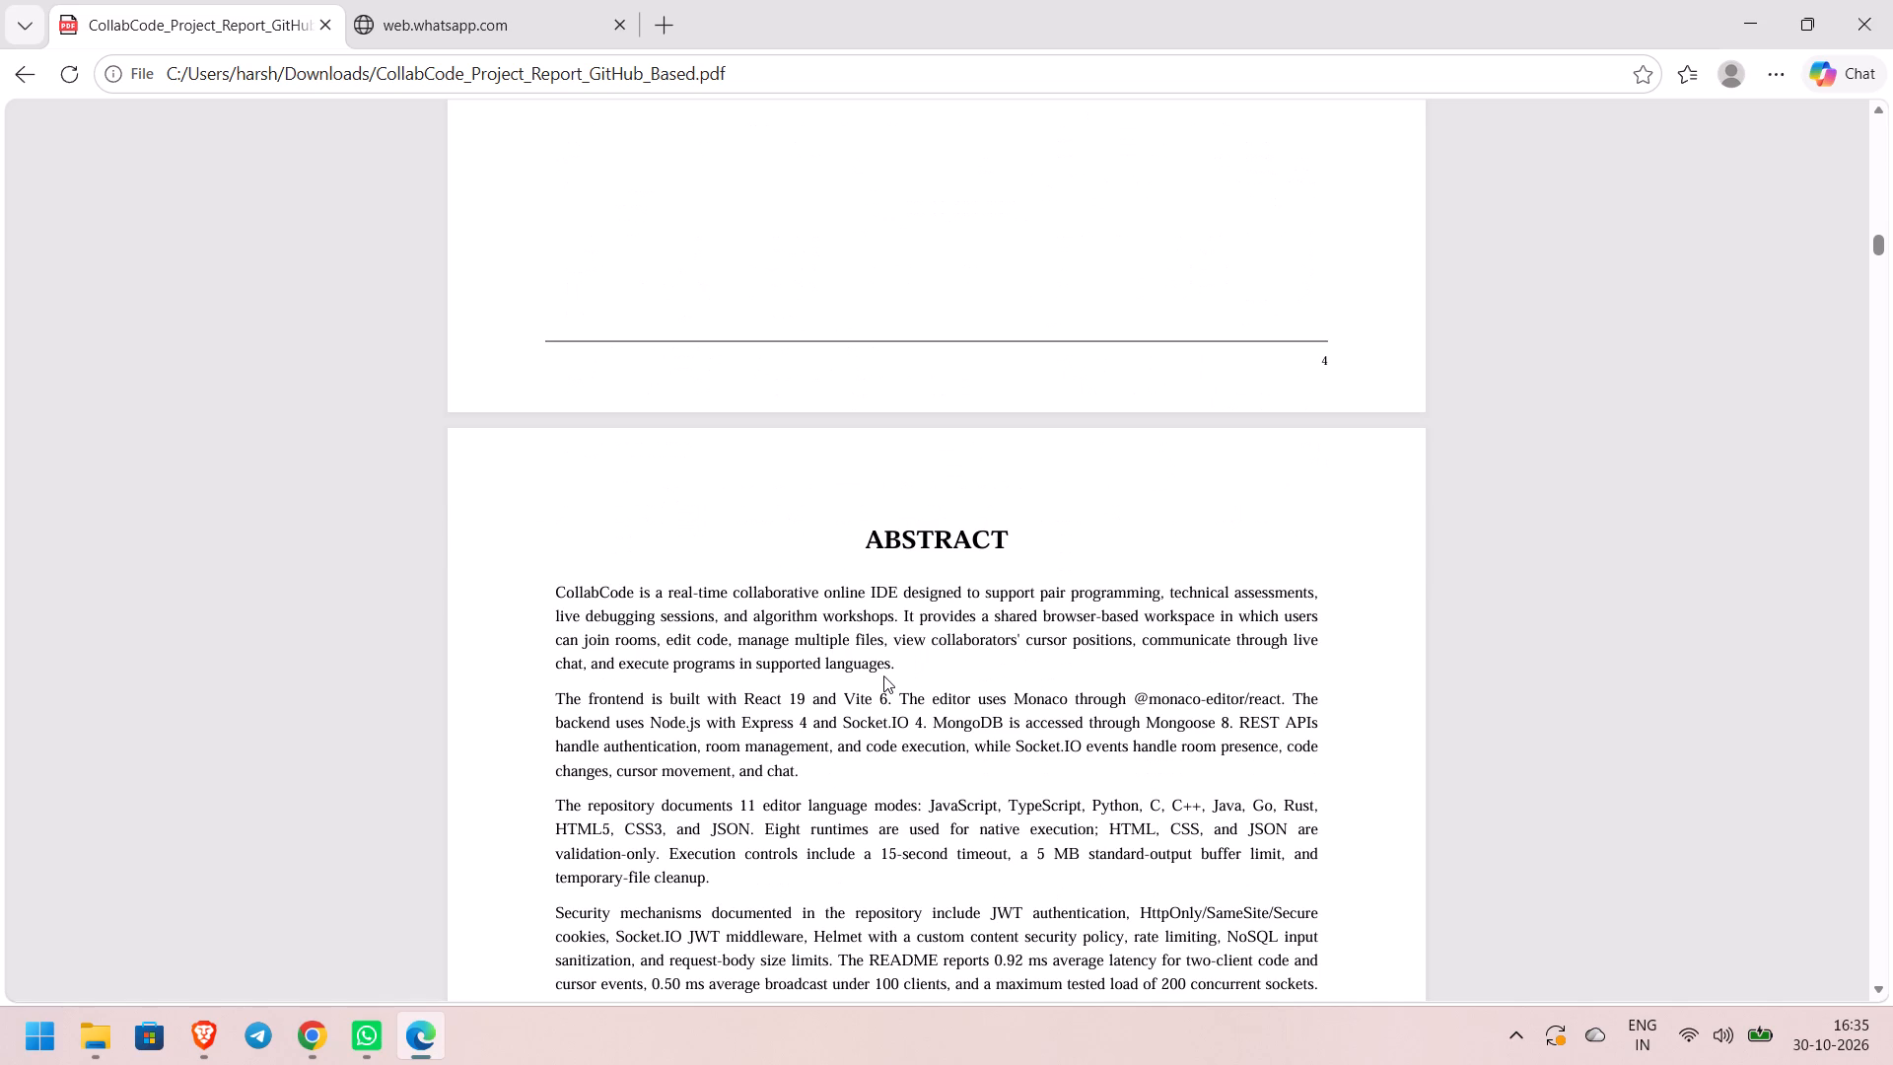
scroll(882, 679, down, 1)
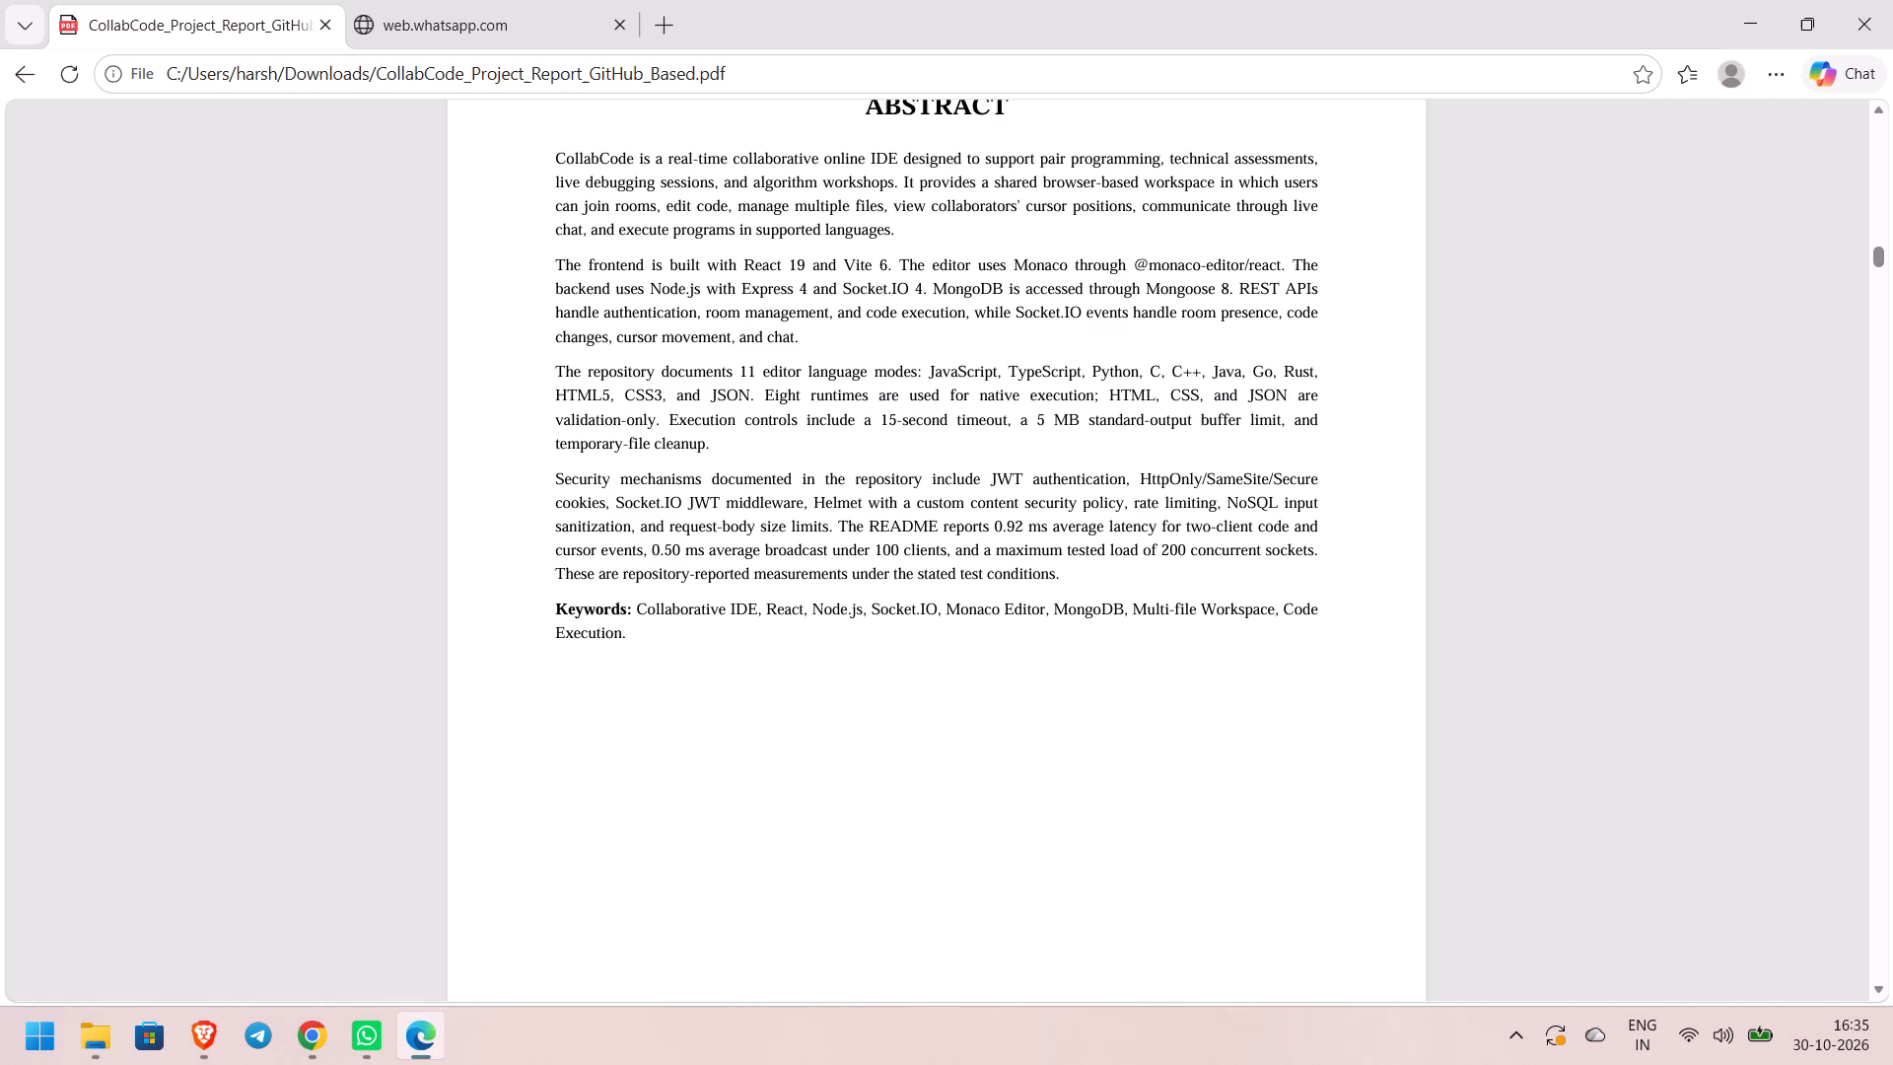
scroll(882, 682, down, 1)
scroll(882, 688, up, 2)
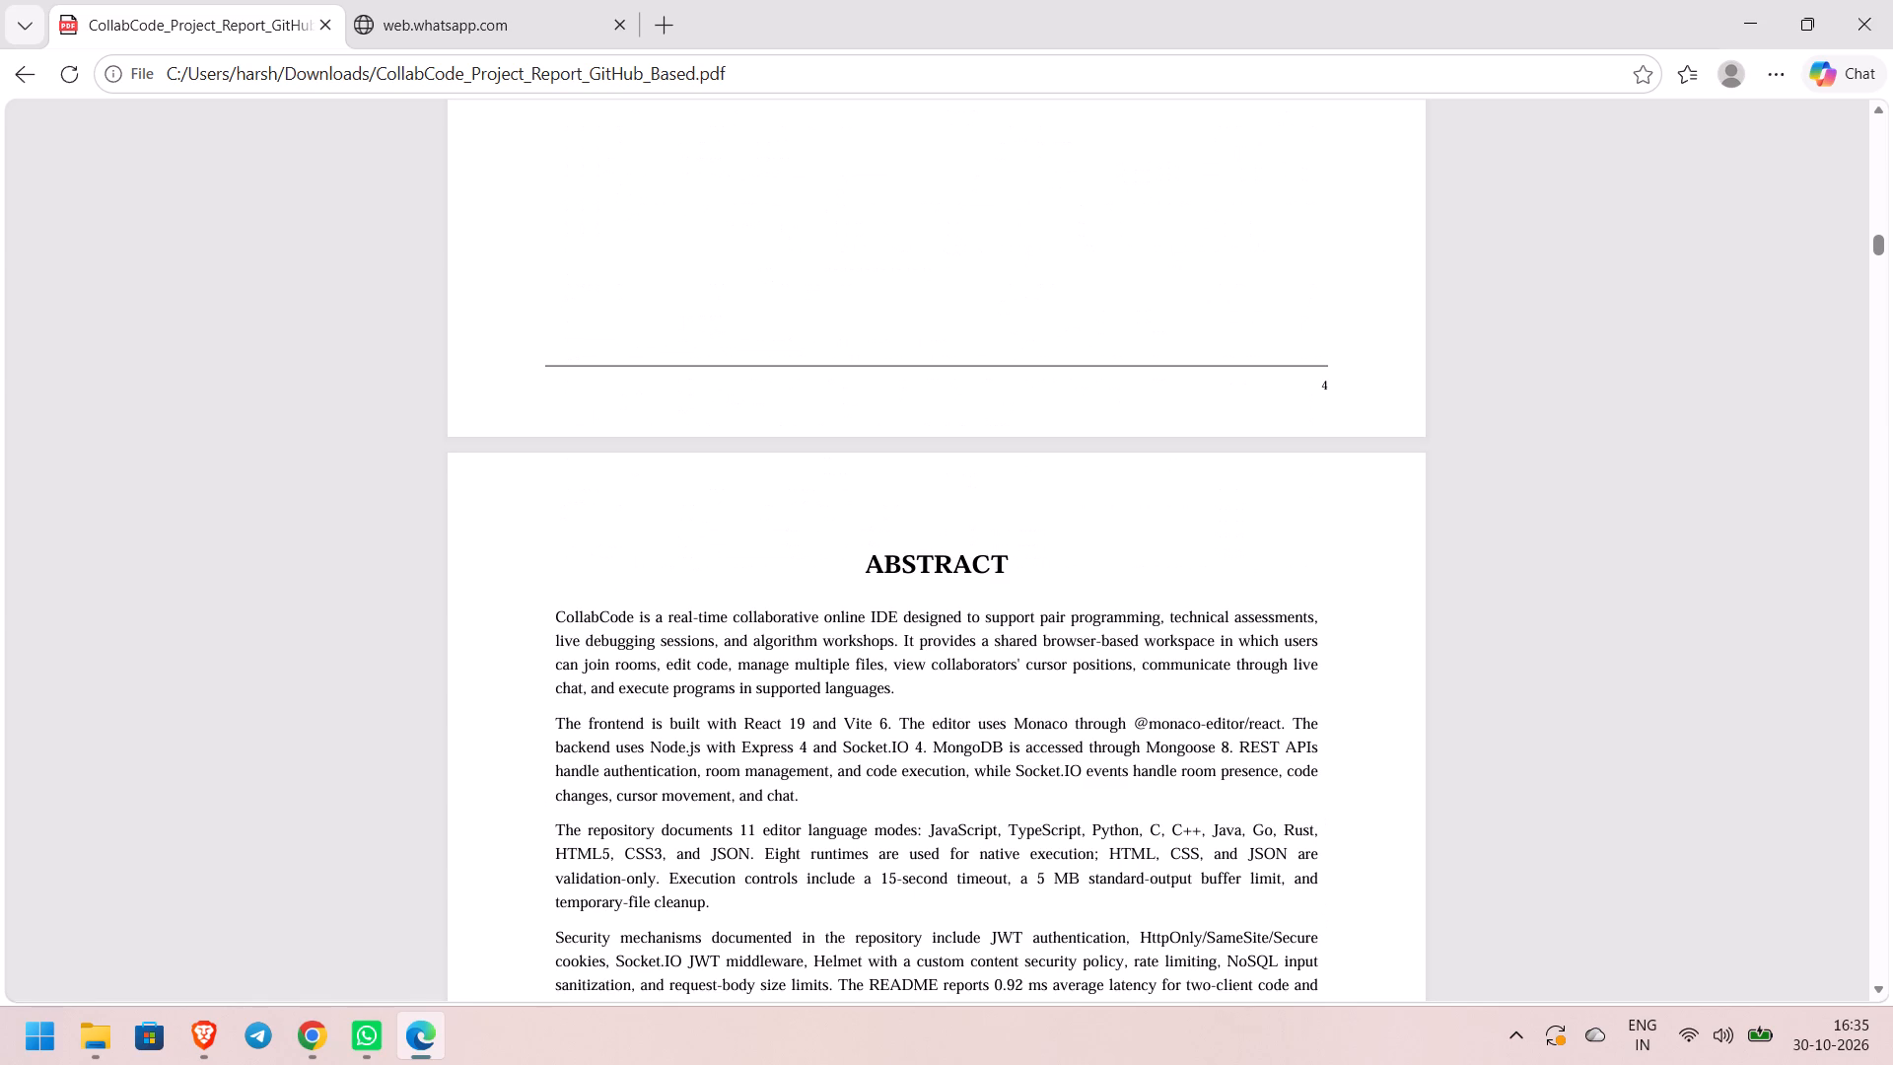
scroll(879, 702, down, 3)
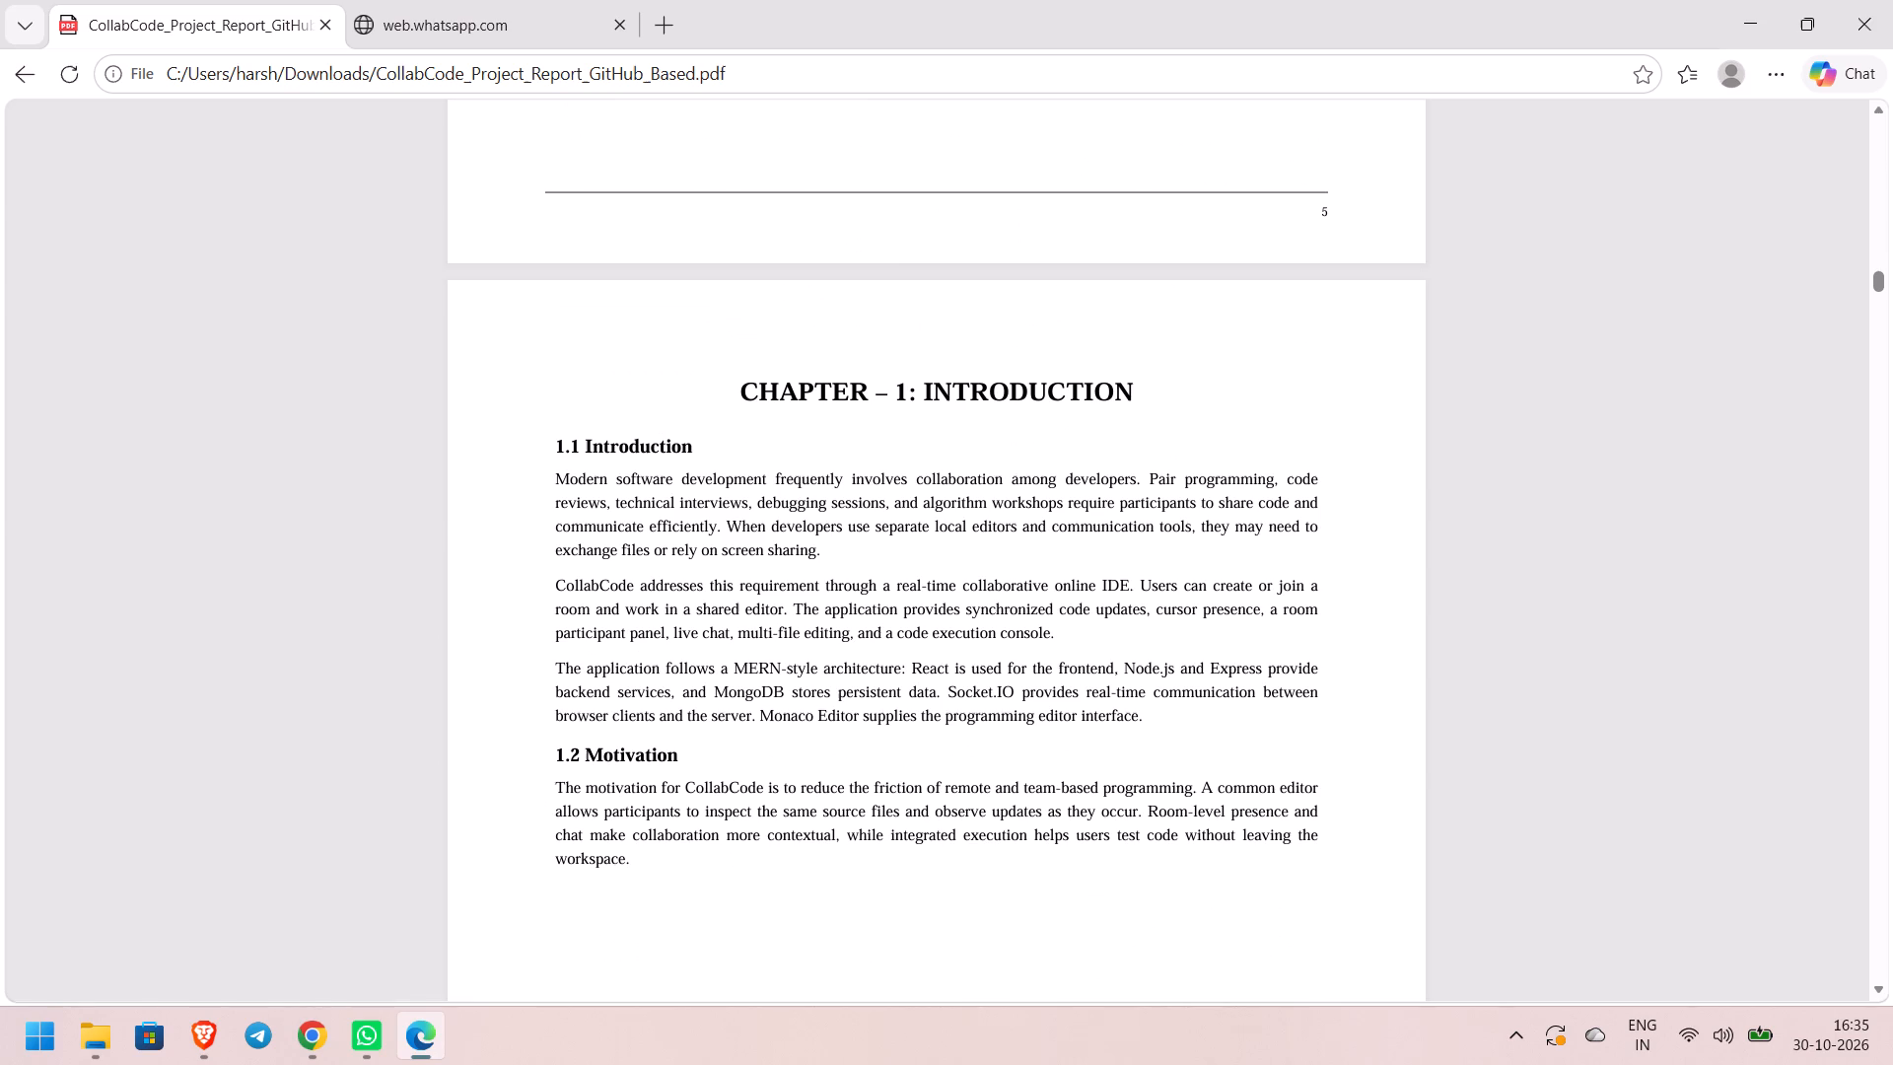
Read the report's introduction, literature survey and problem statement chapters, up to the limitations and assumptions section.
scroll(875, 703, down, 3)
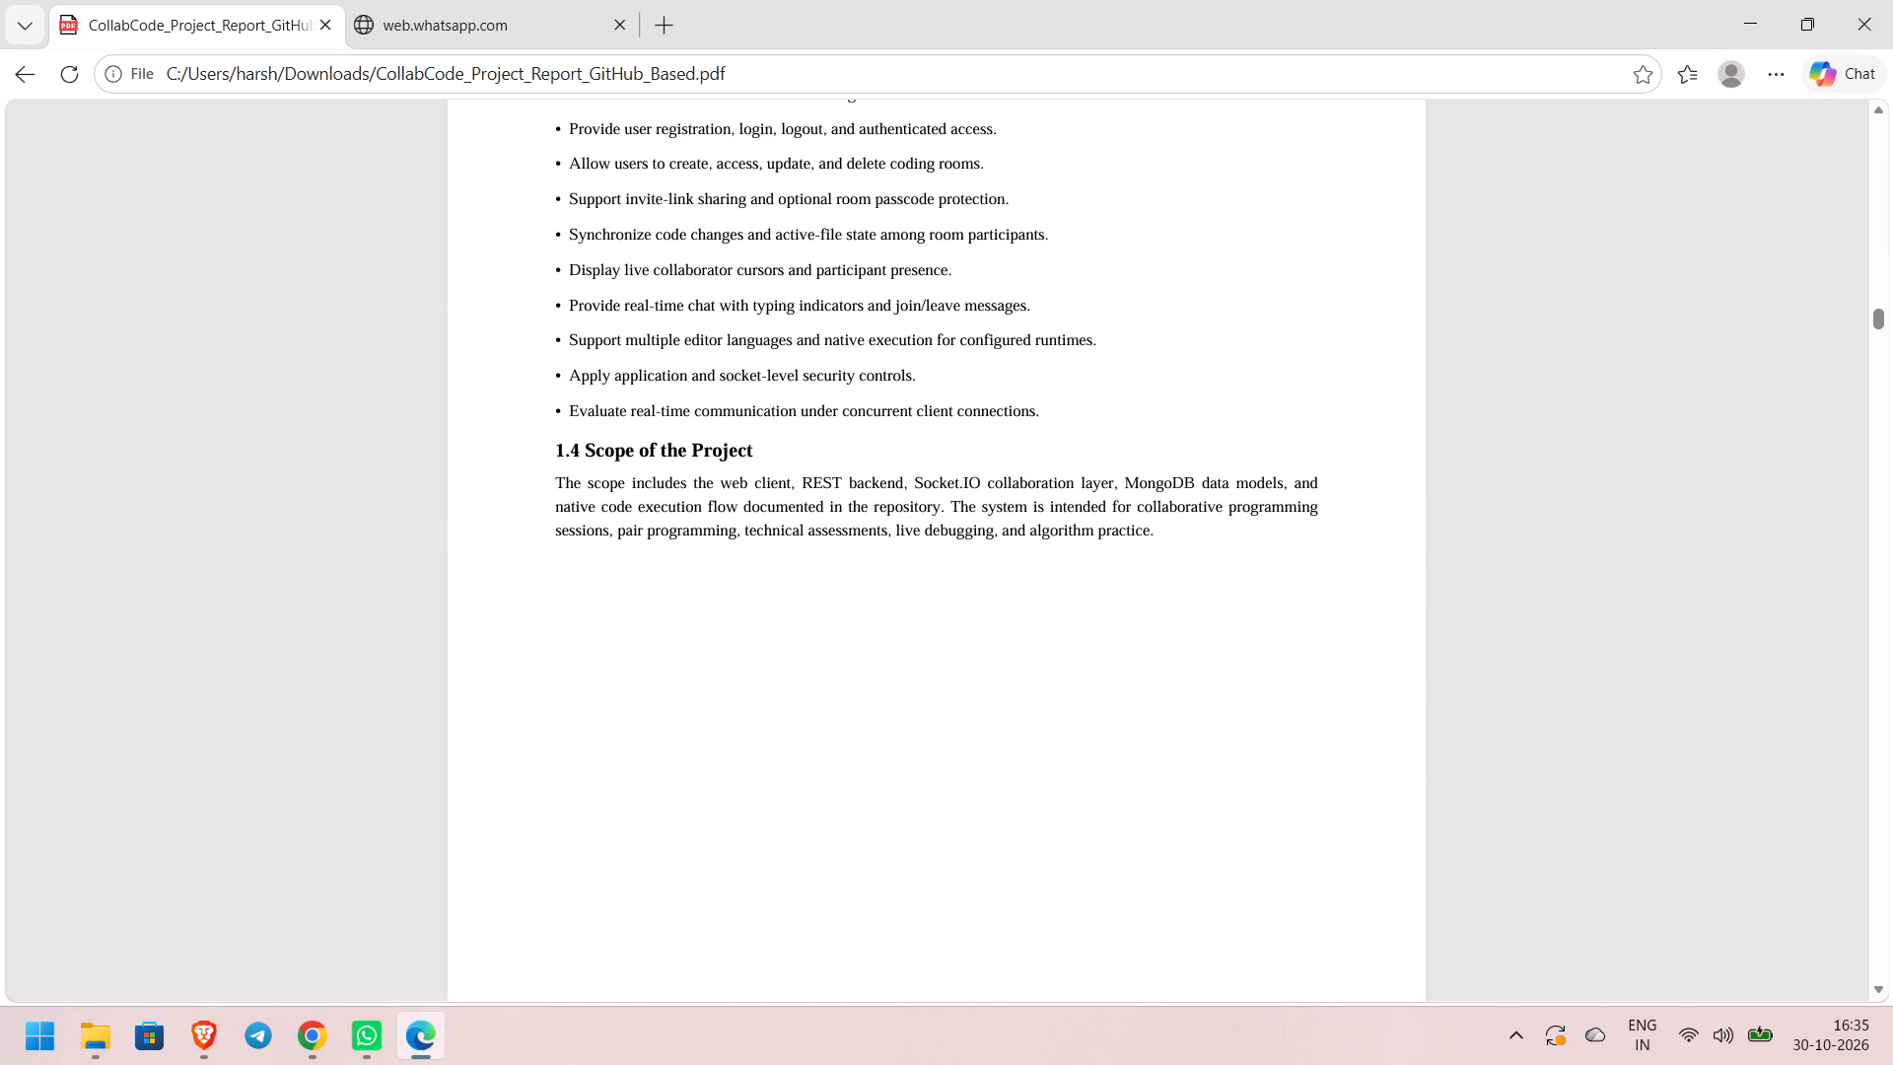
scroll(873, 710, up, 1)
scroll(870, 711, down, 3)
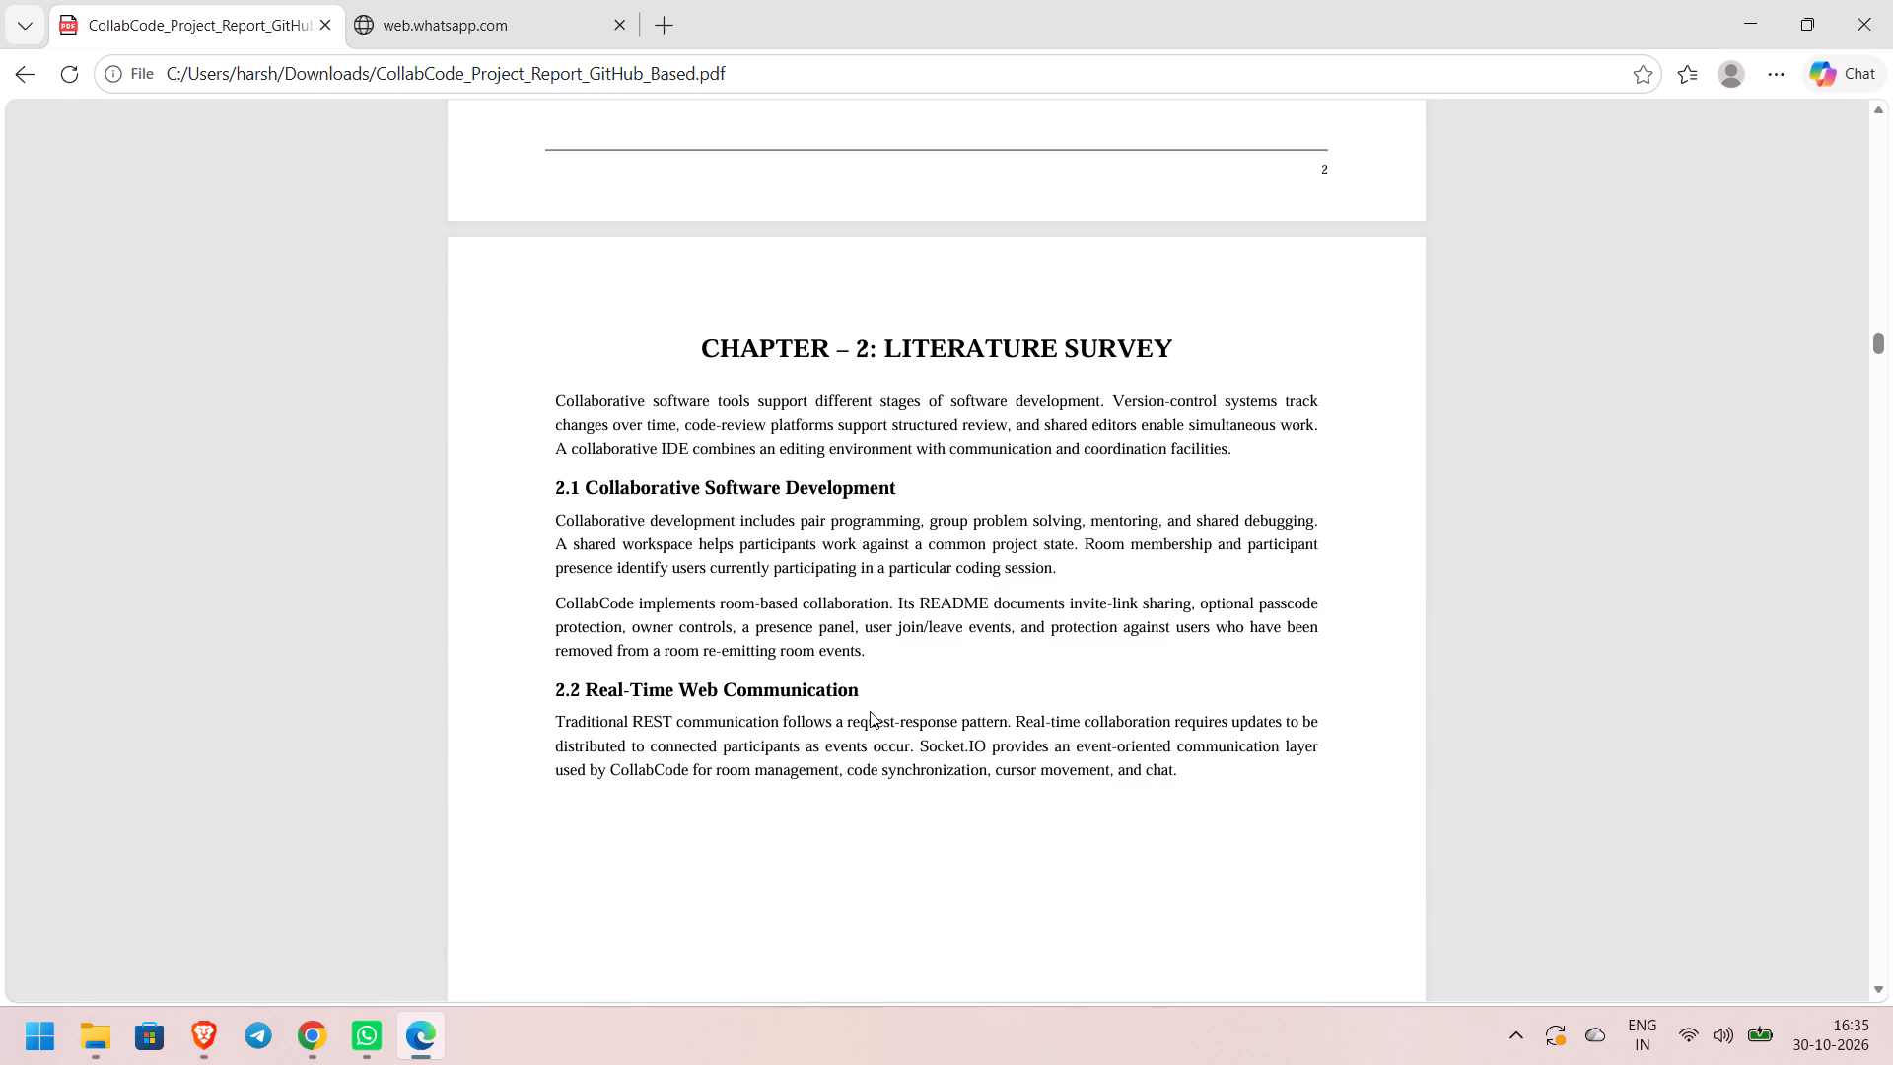
scroll(870, 711, down, 3)
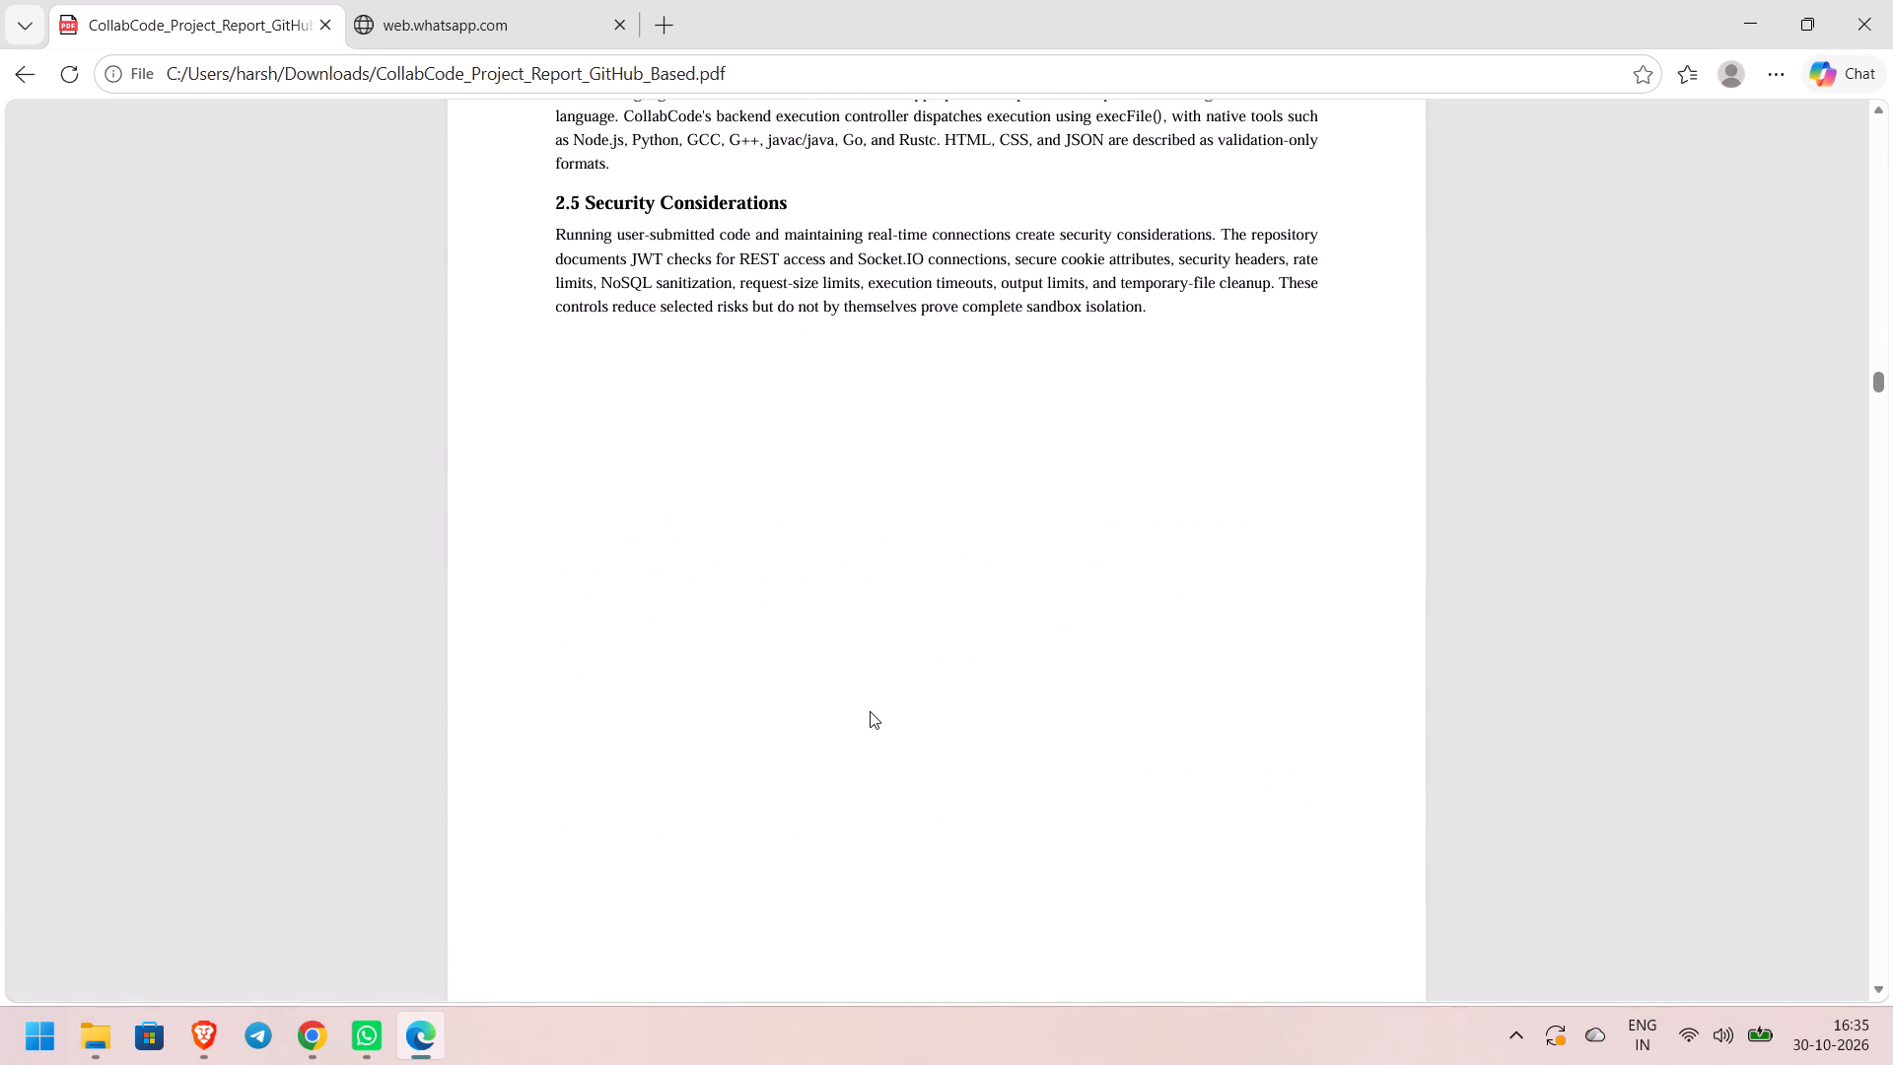
scroll(870, 711, down, 2)
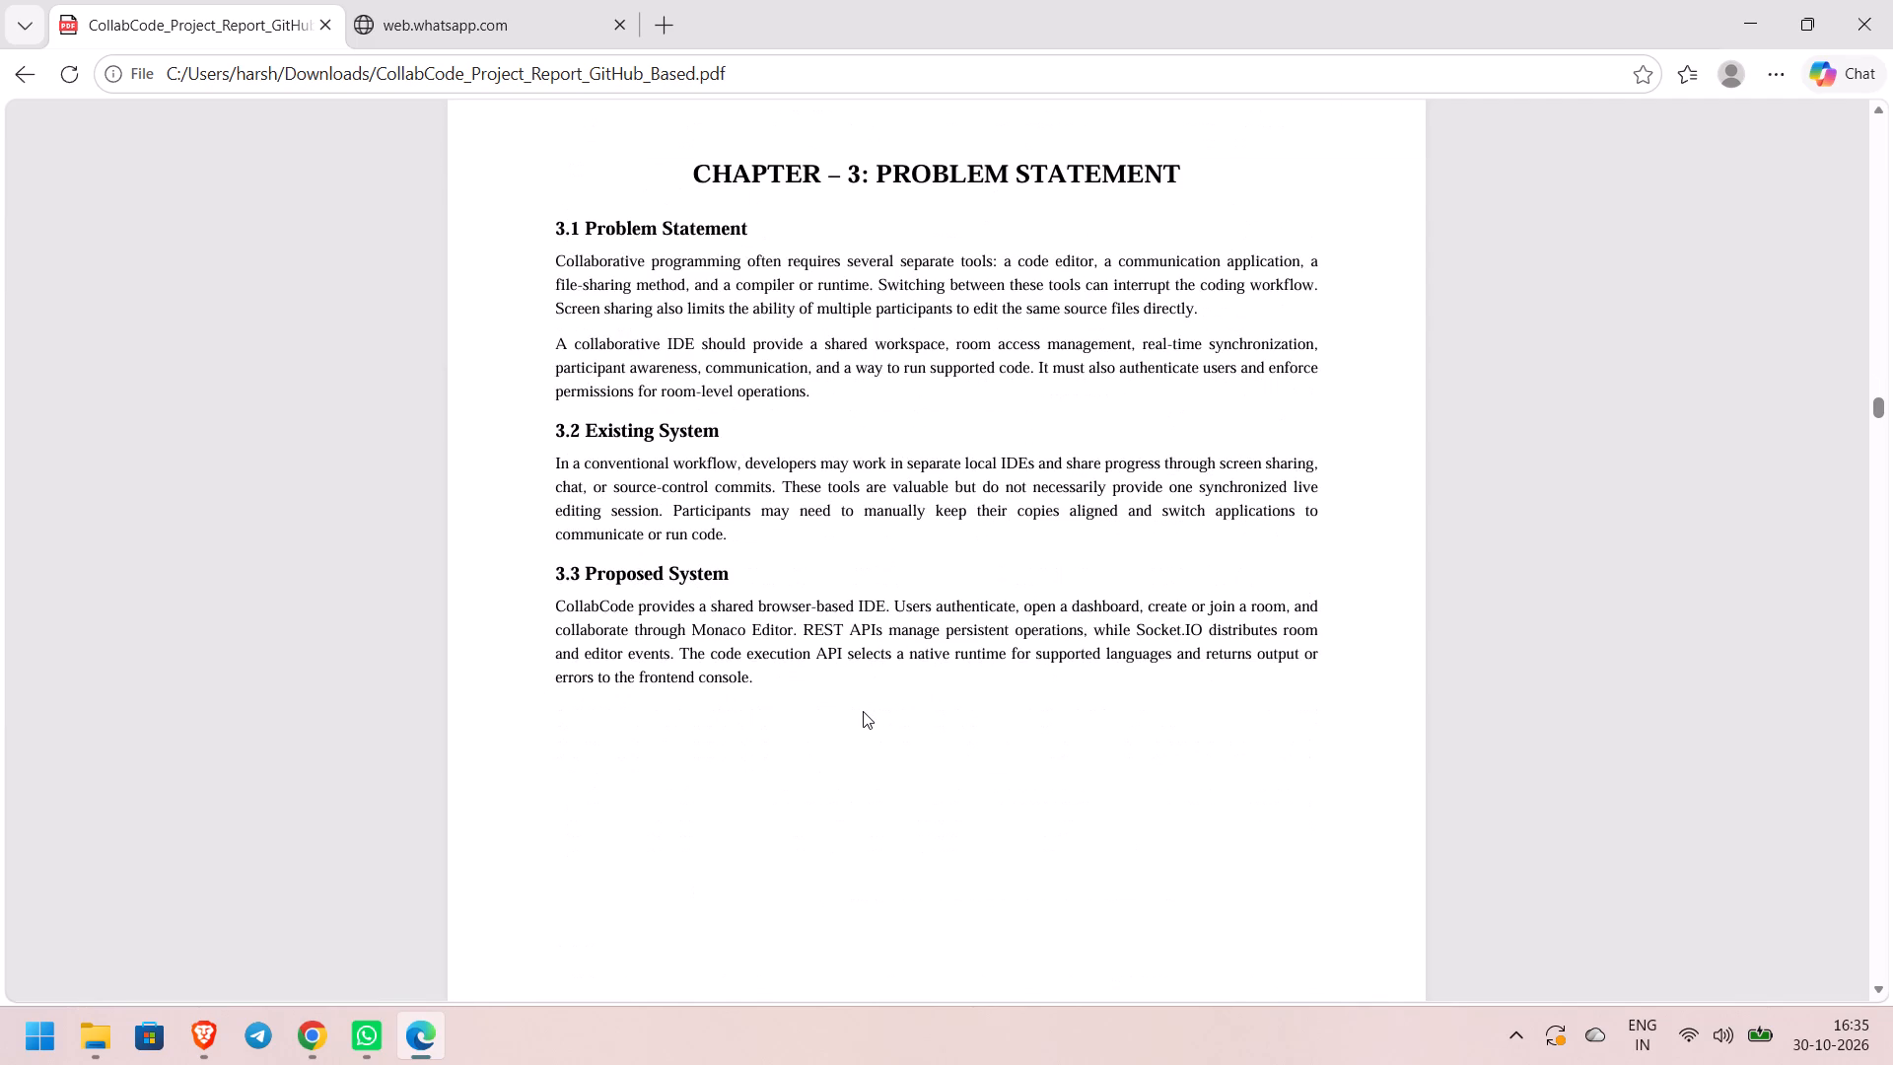
scroll(863, 711, down, 2)
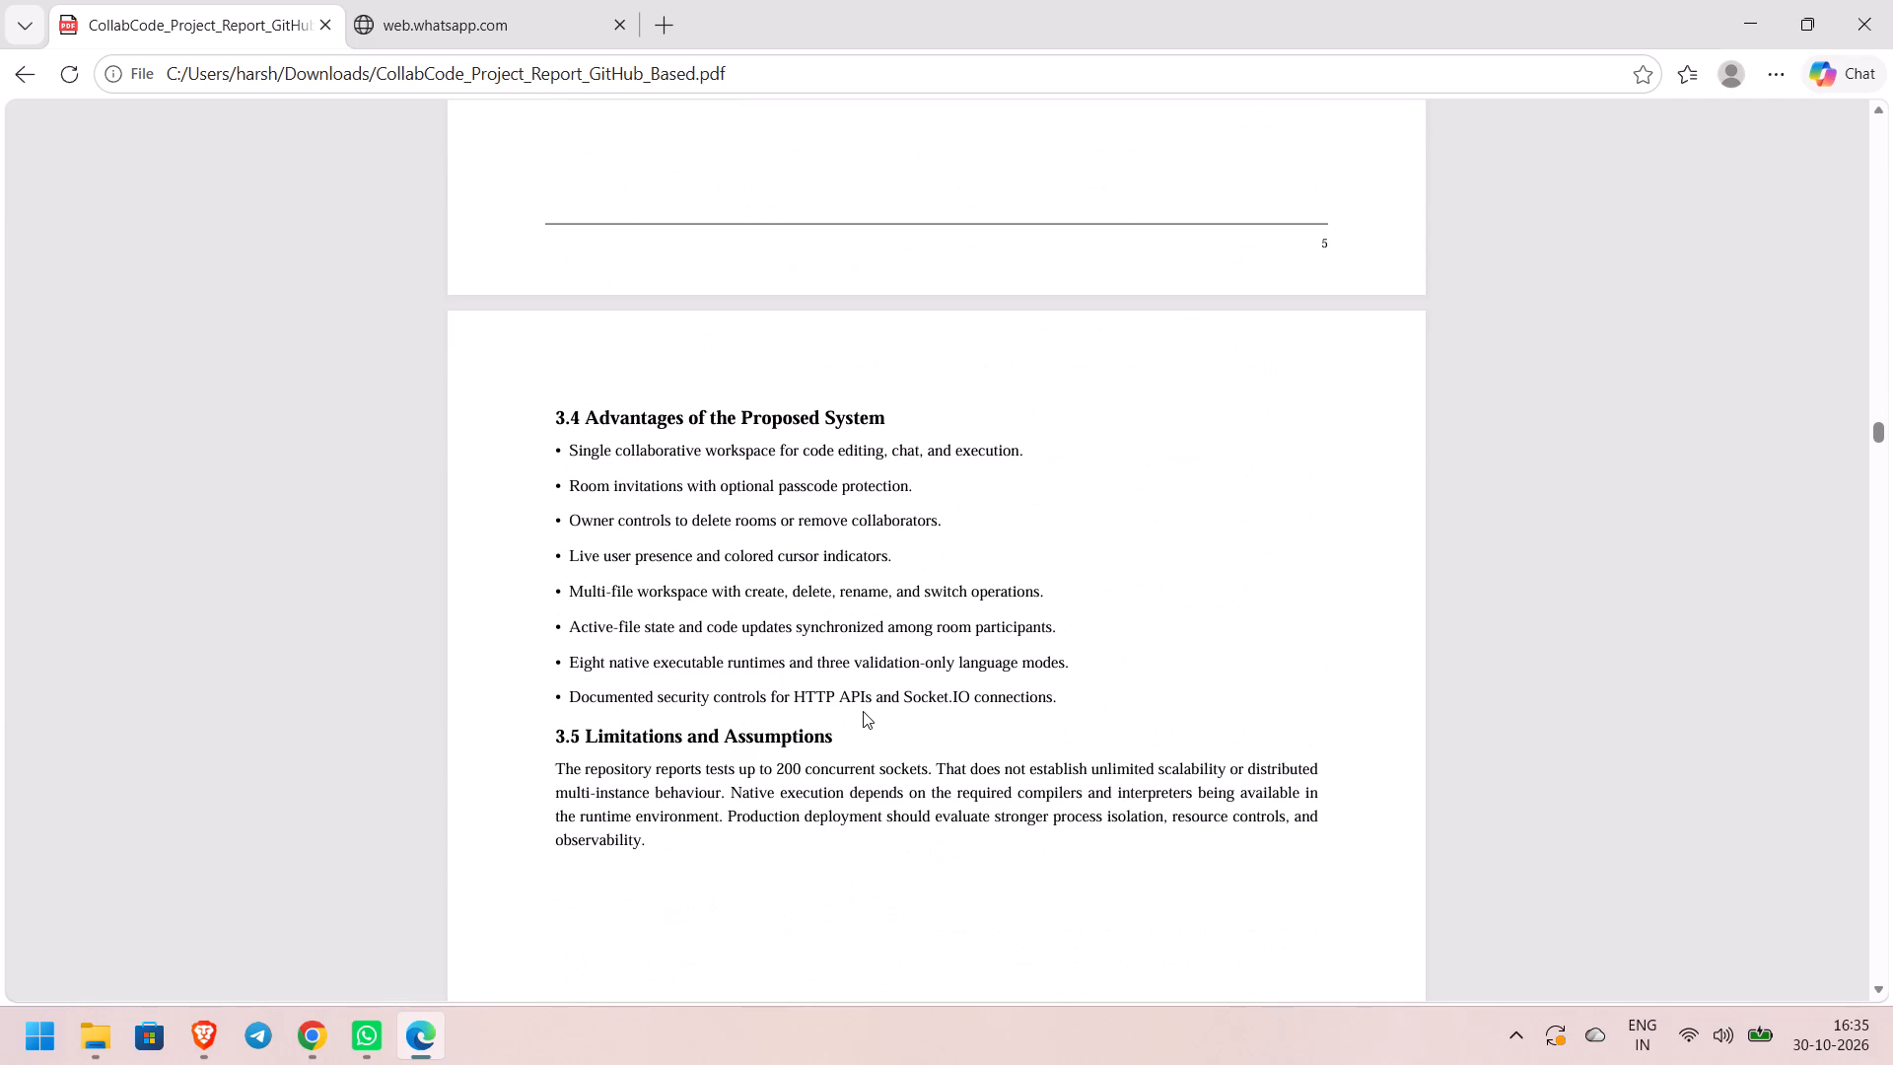
Read the report's proposed solution chapter from the system architecture through the technology stack and workflow to the real-time event flow.
scroll(863, 711, down, 3)
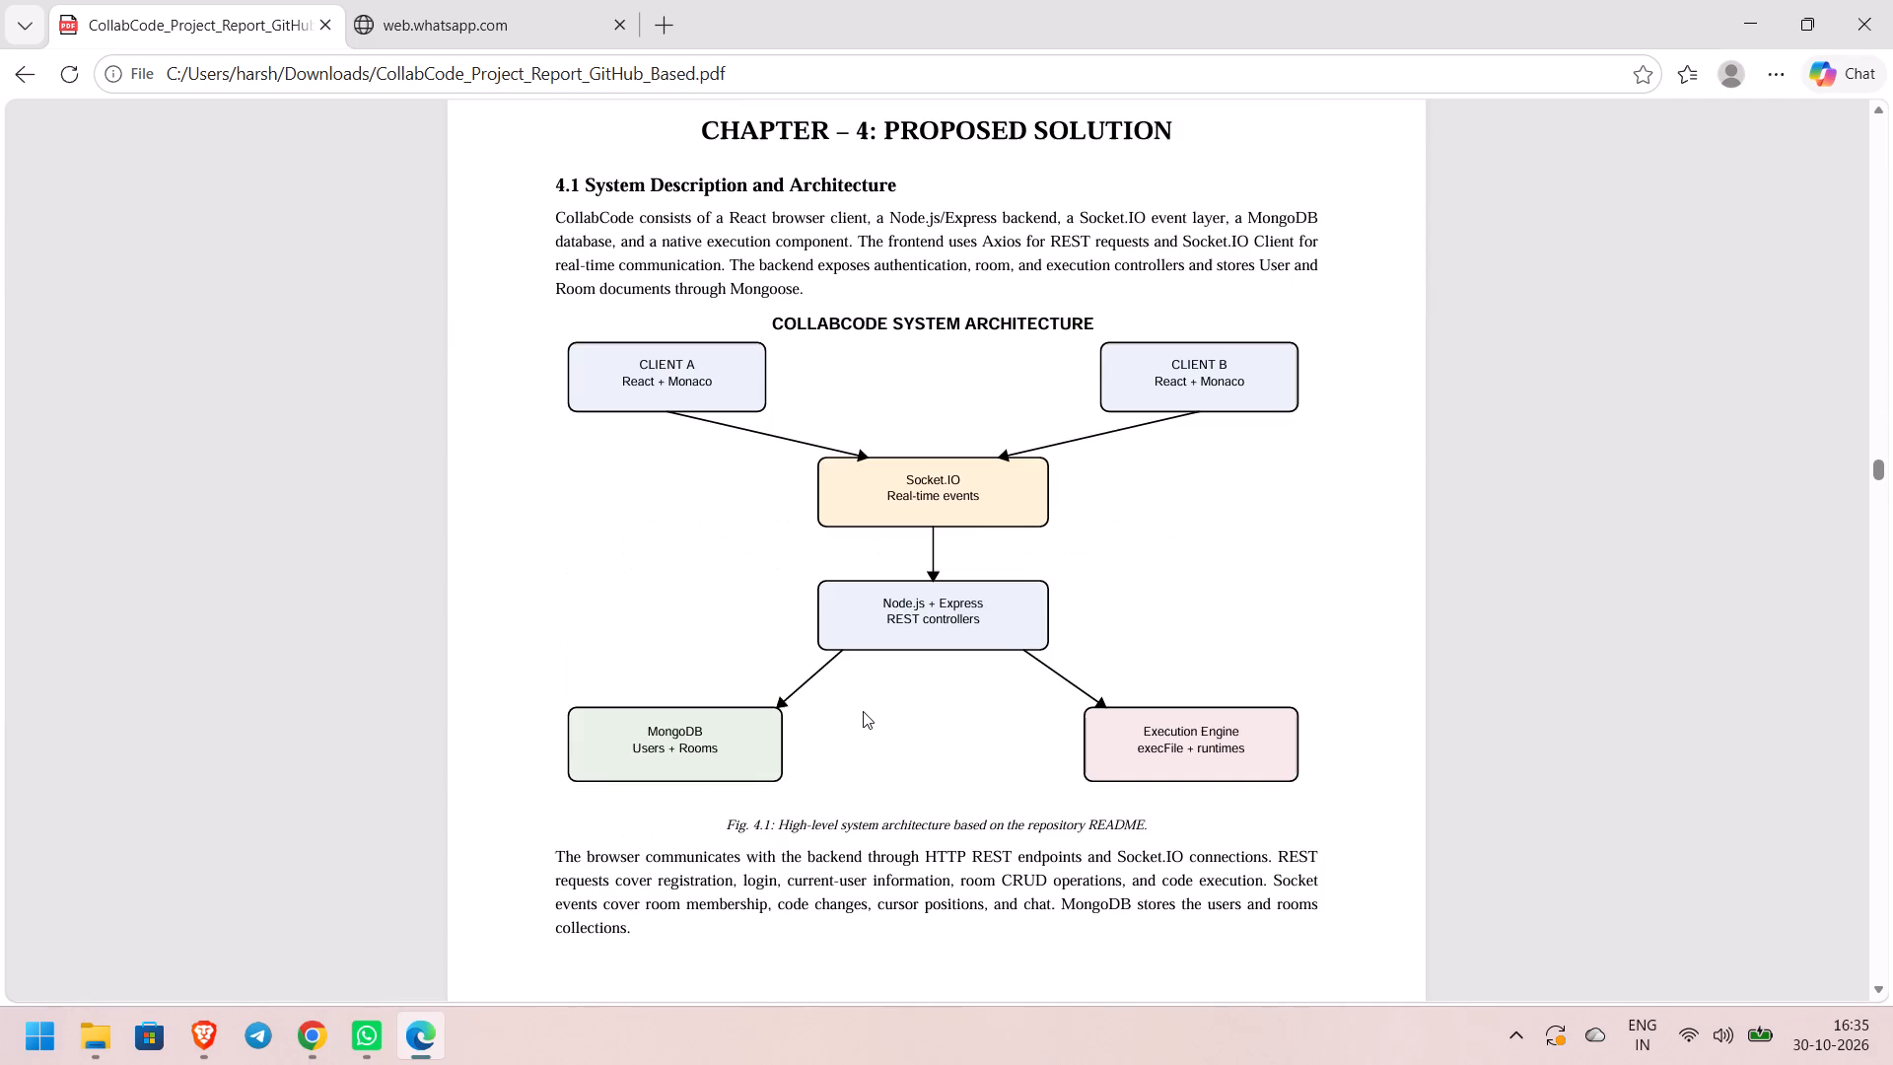
scroll(863, 711, down, 2)
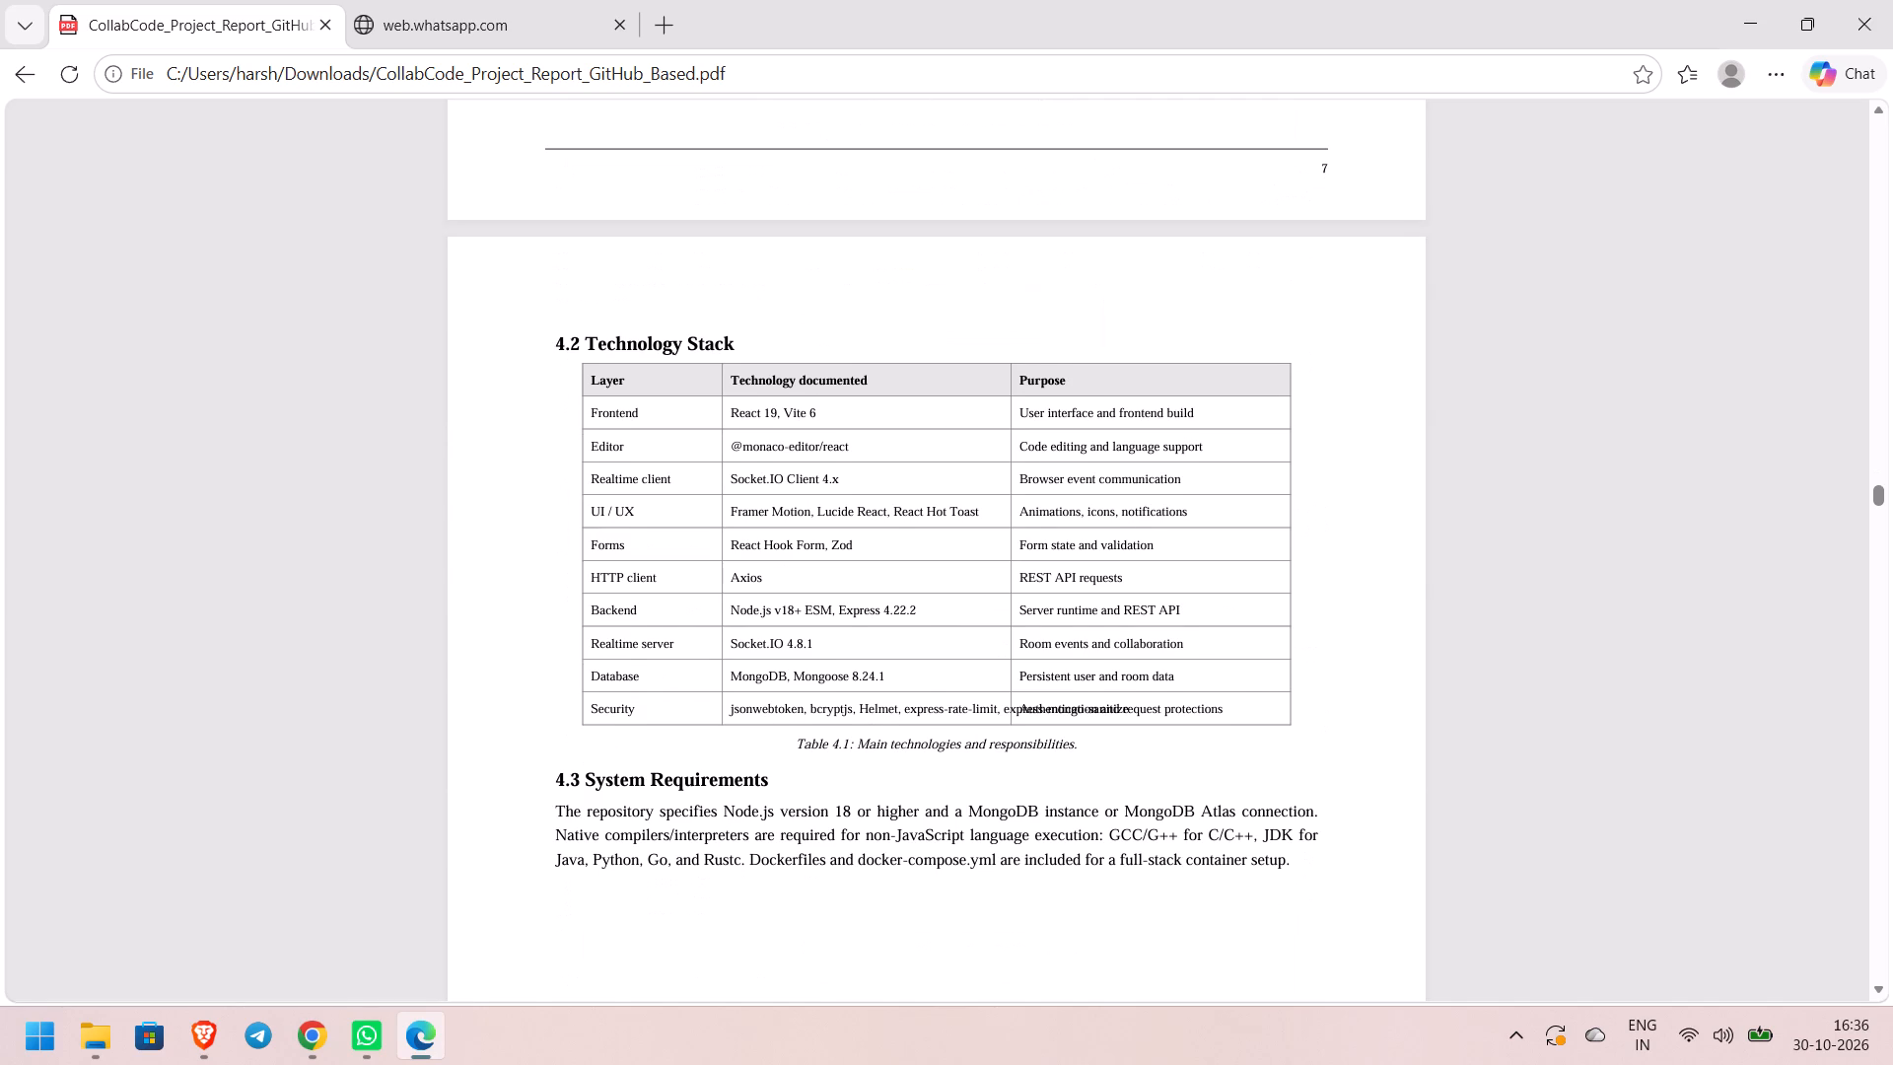
scroll(834, 729, down, 2)
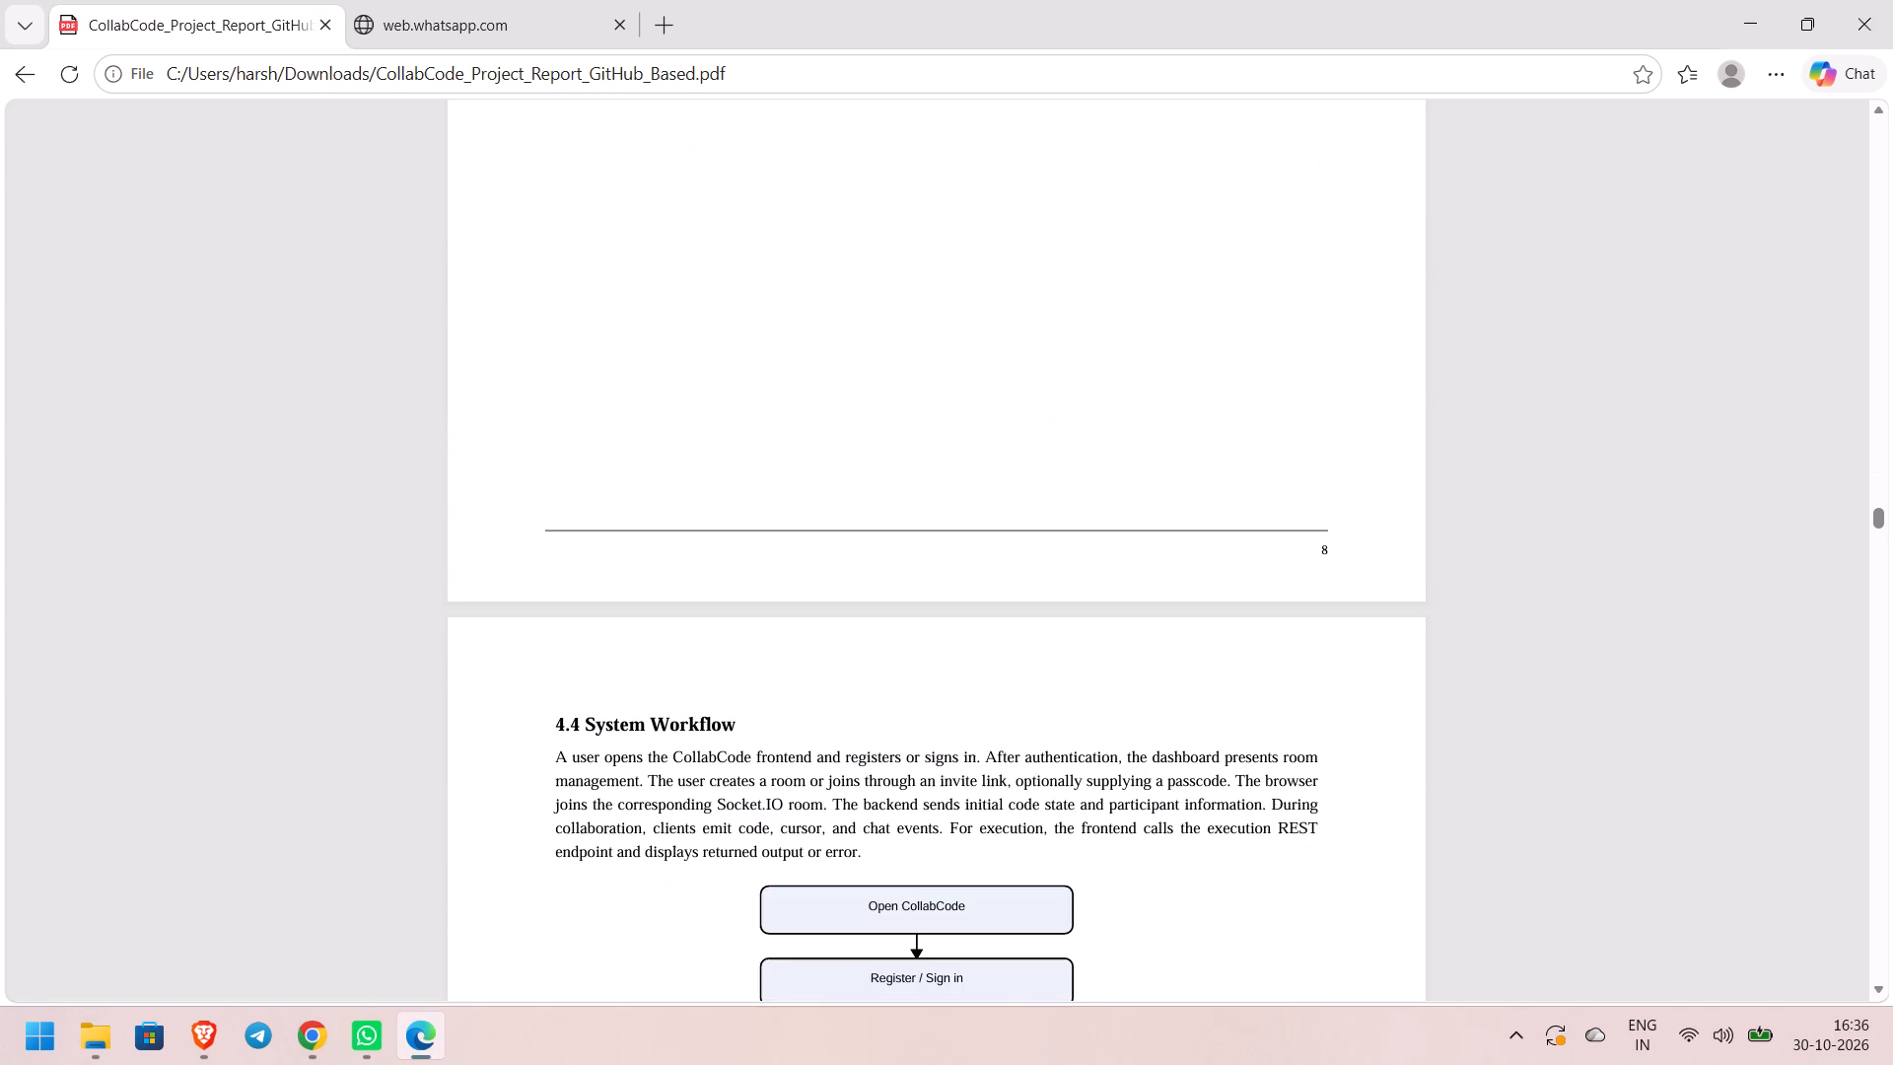
scroll(834, 729, down, 1)
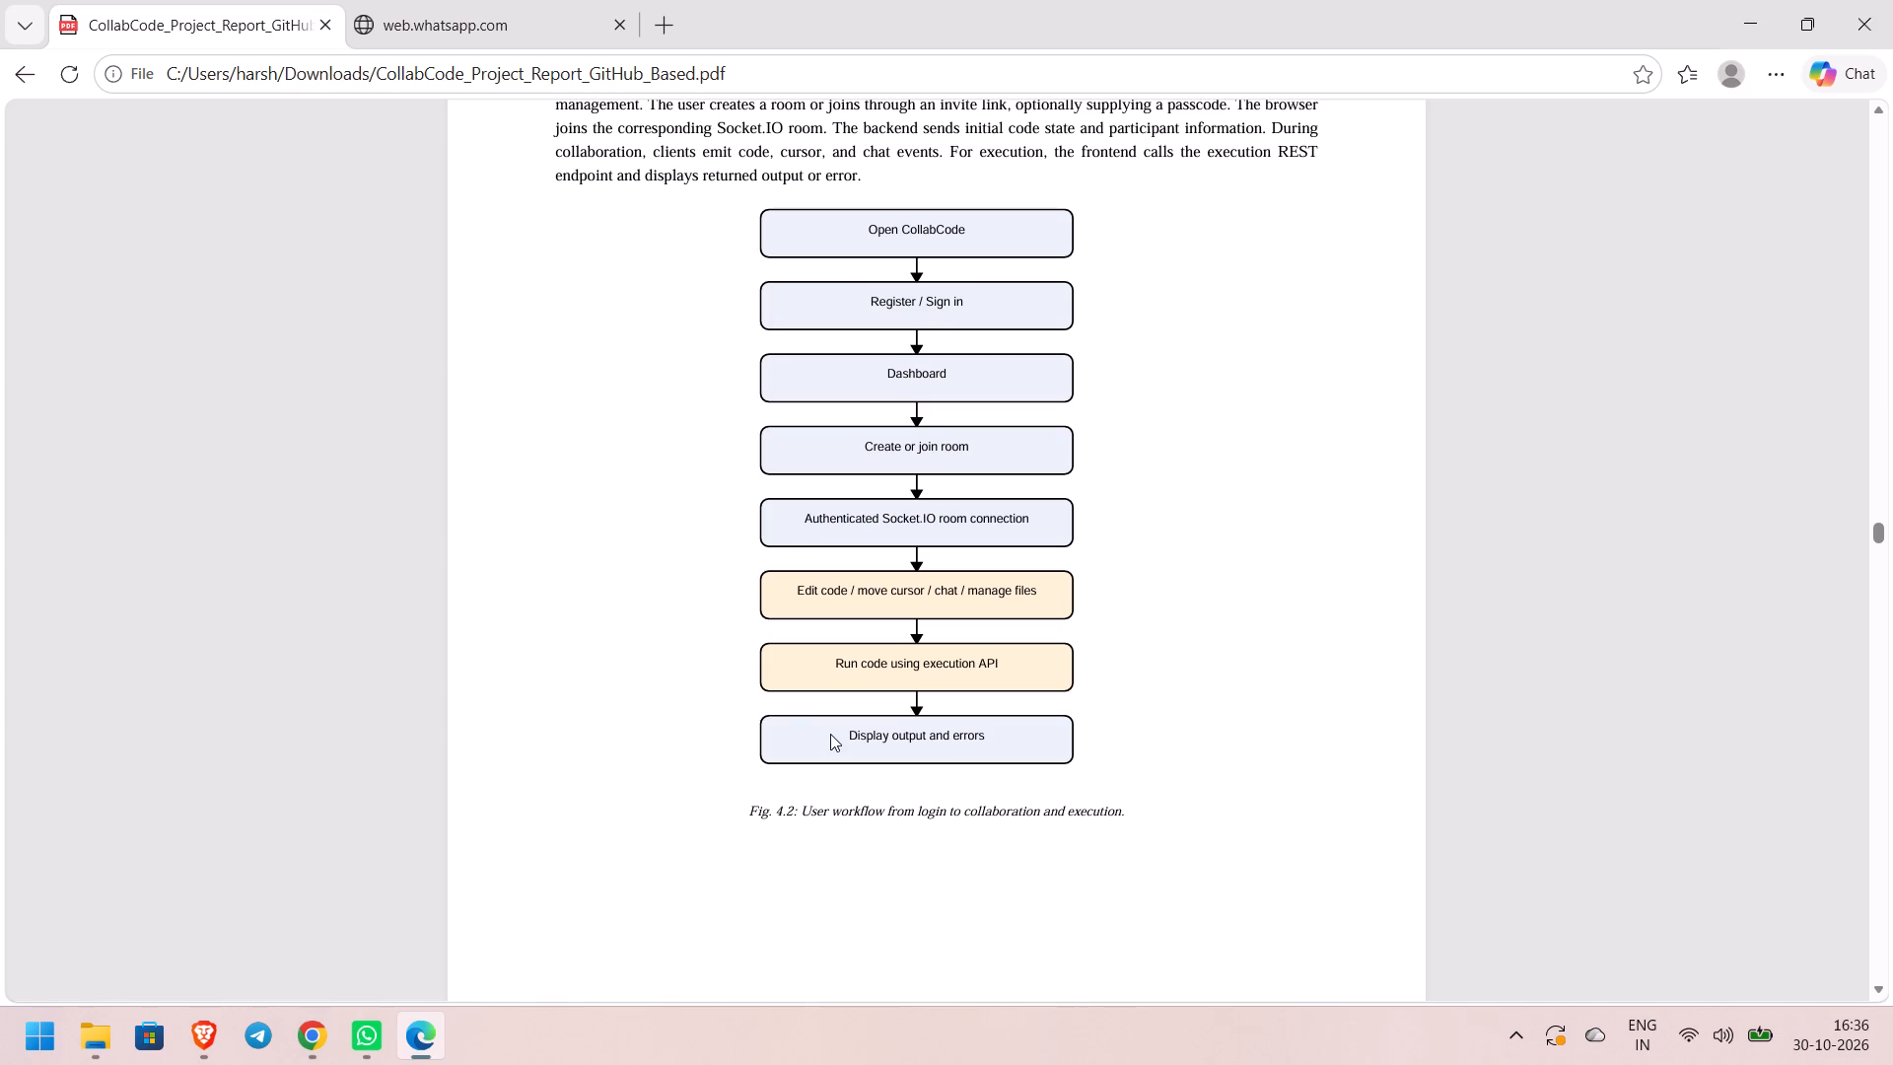
scroll(830, 734, down, 2)
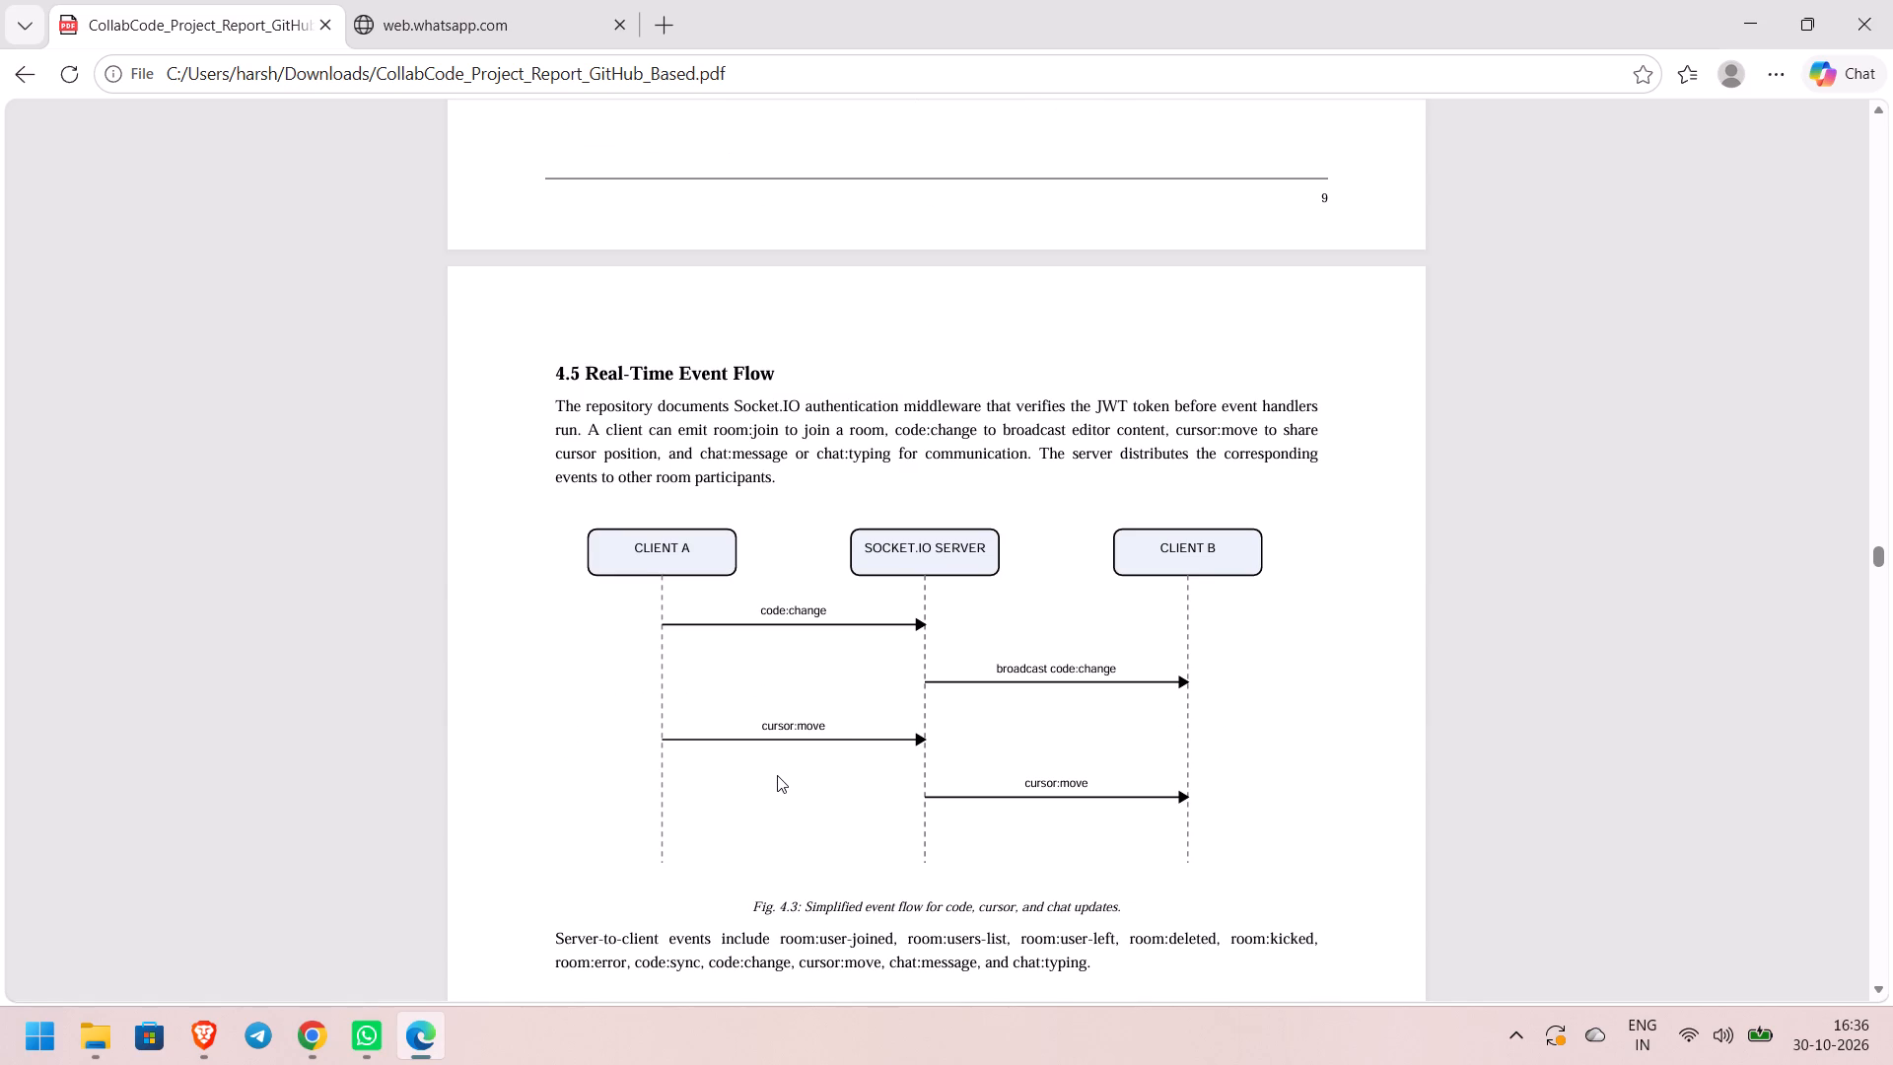
scroll(770, 783, down, 1)
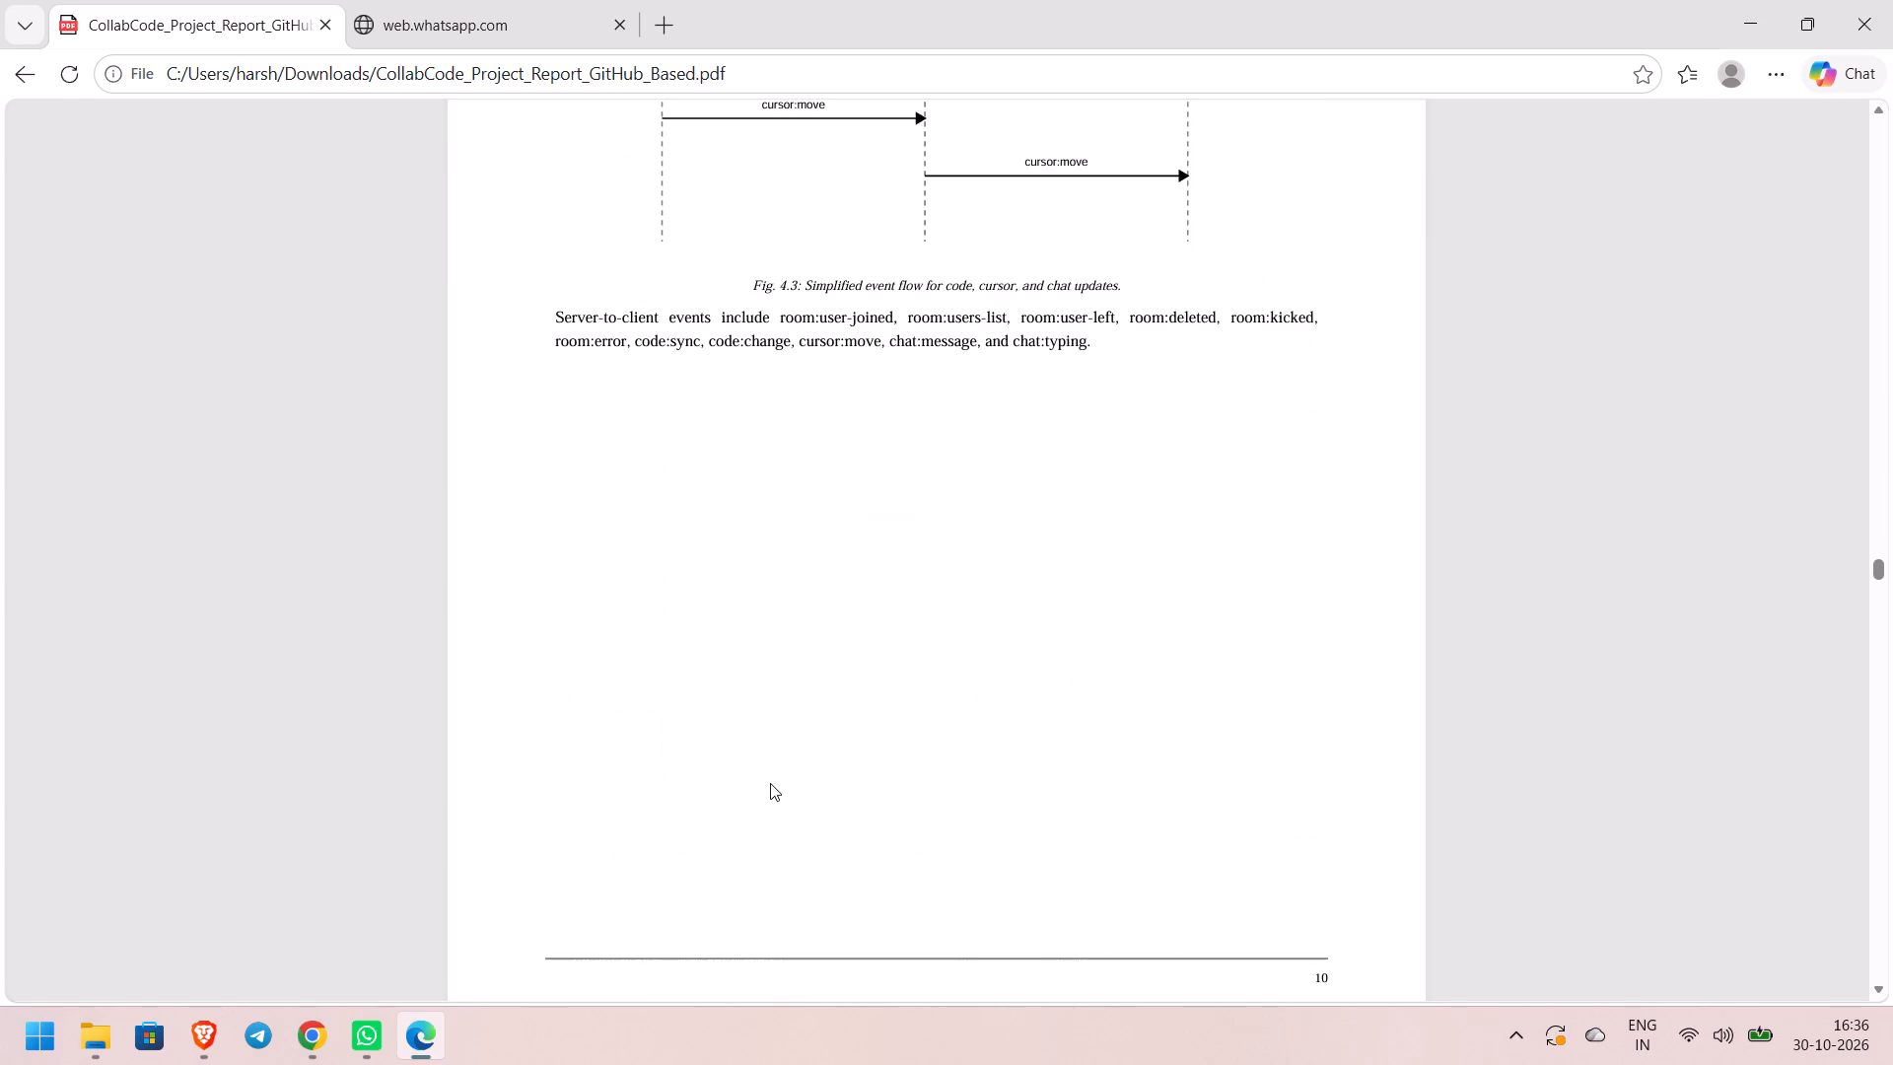
Continue through the proposed solution chapter from the User and Room data model to the code execution workflow diagram.
scroll(770, 783, down, 2)
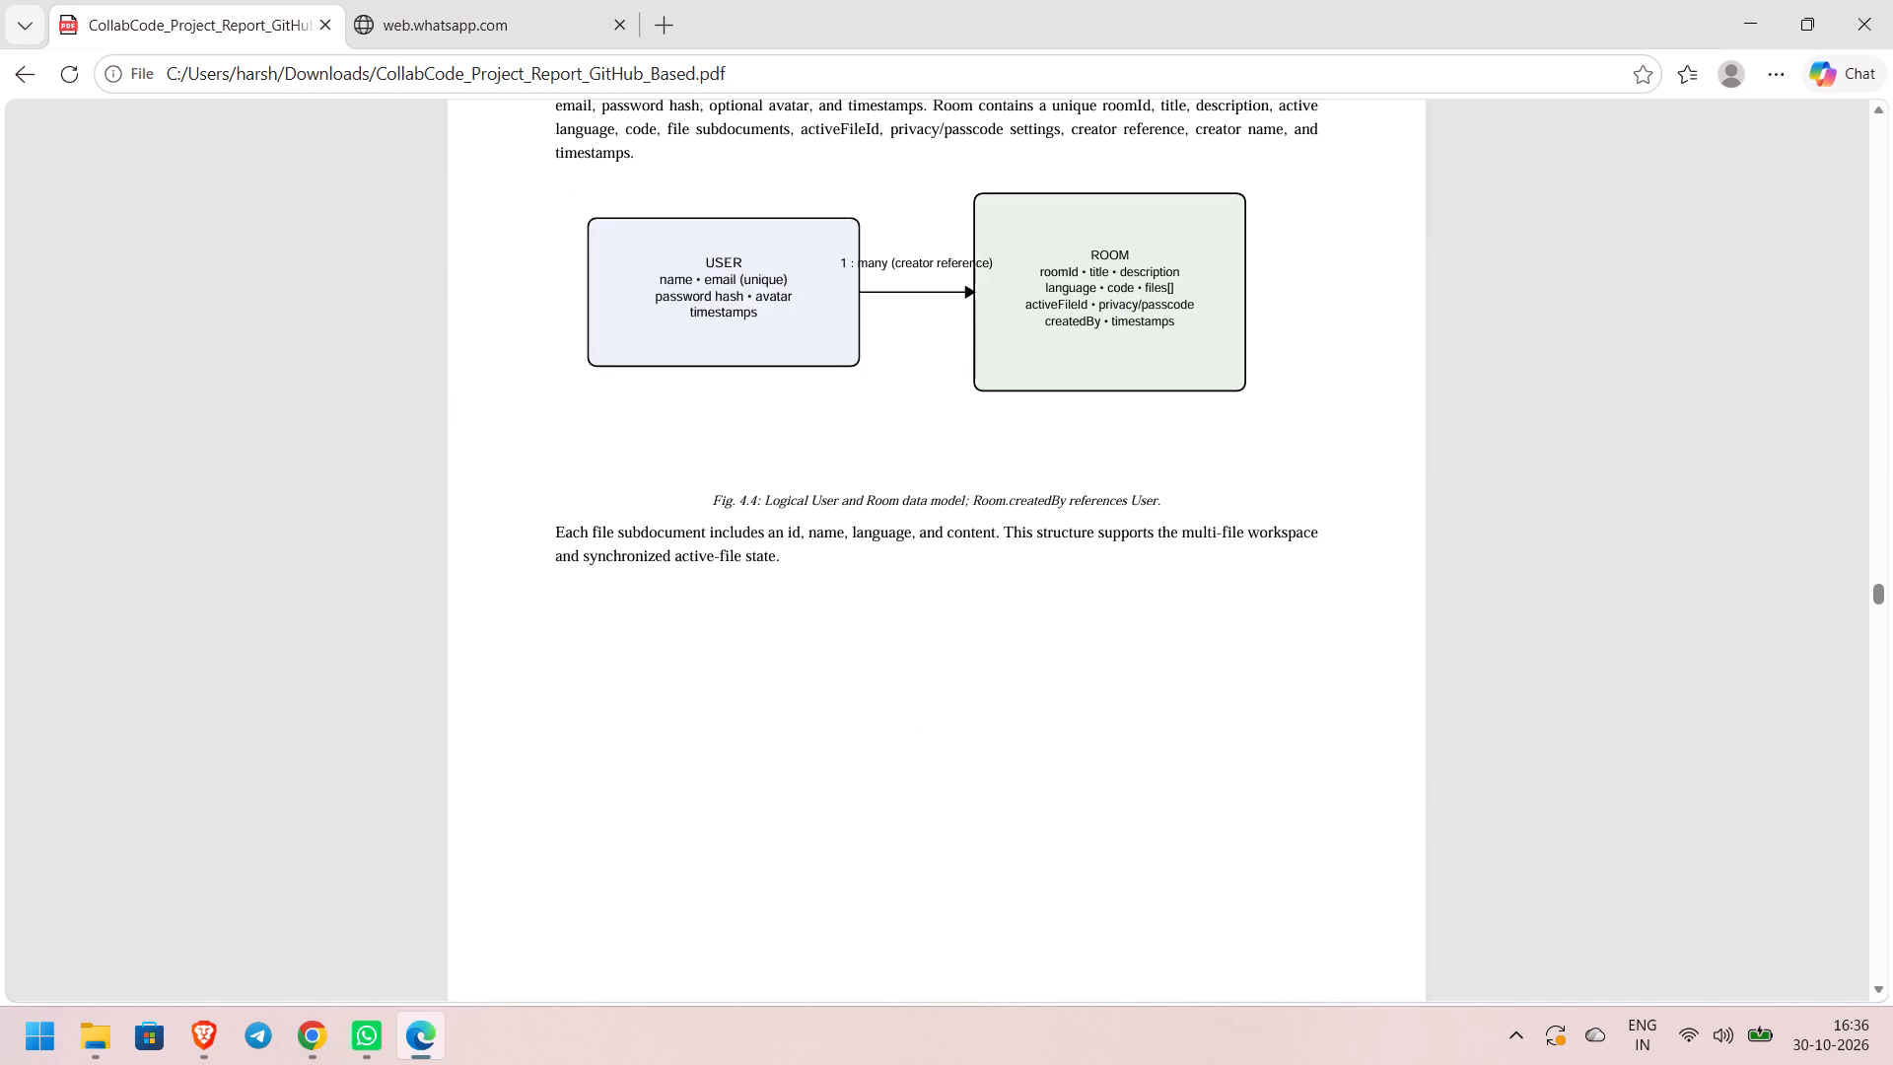
scroll(770, 786, down, 7)
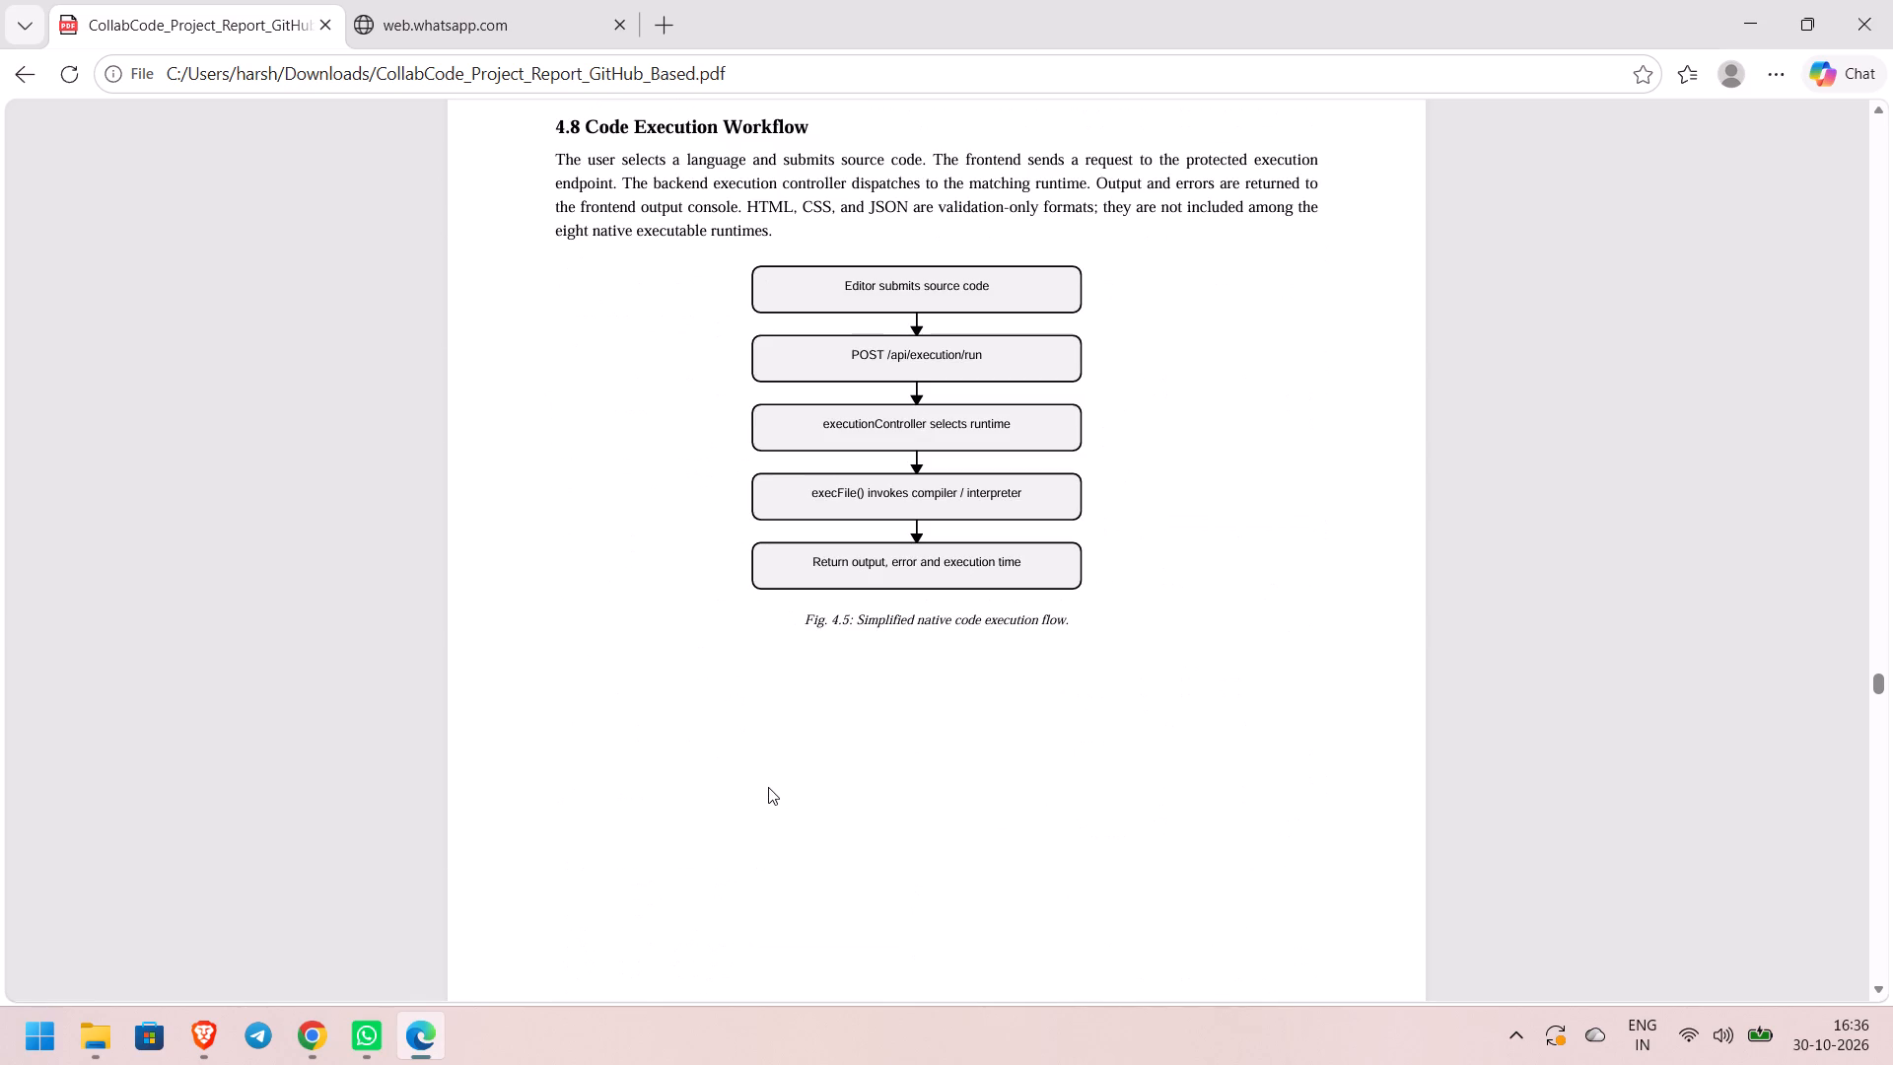
Read the experimental setup and result analysis chapter, covering language coverage, functional test areas, performance results and result discussion.
scroll(764, 793, down, 2)
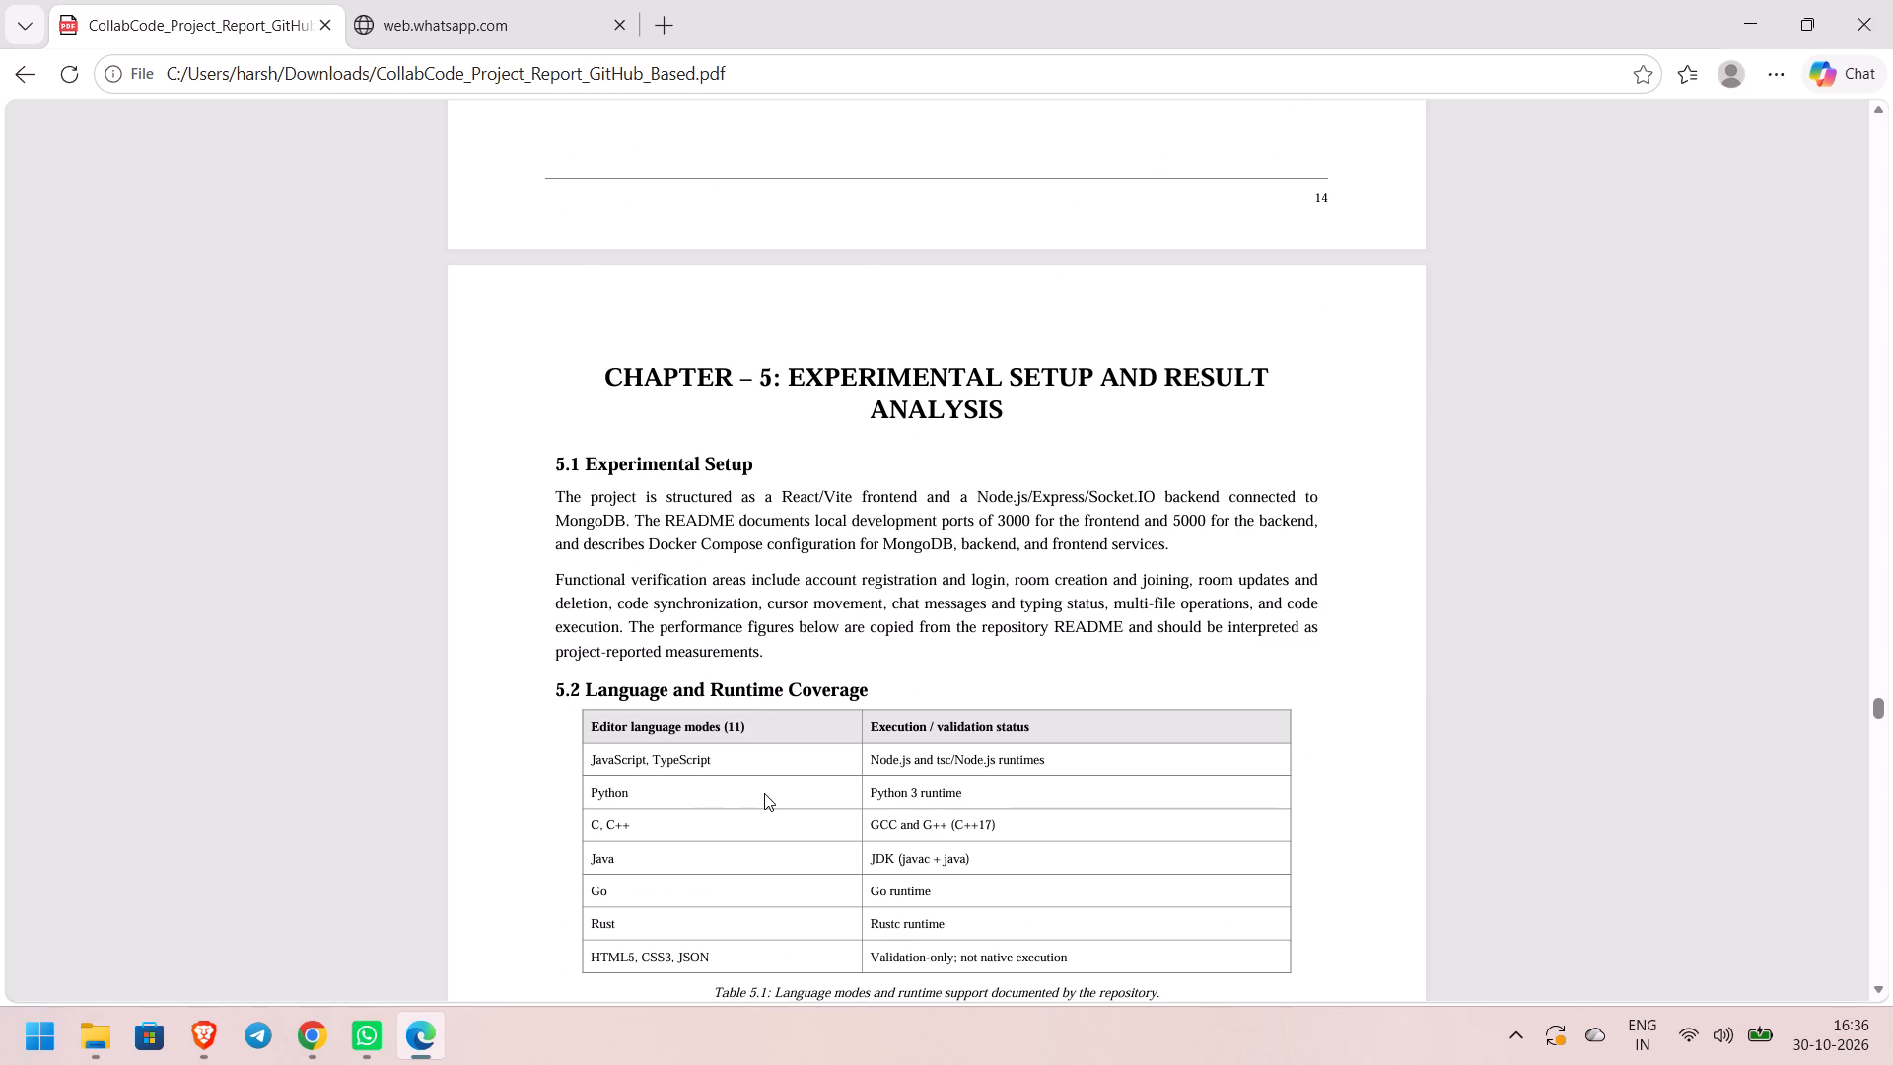
scroll(764, 793, down, 1)
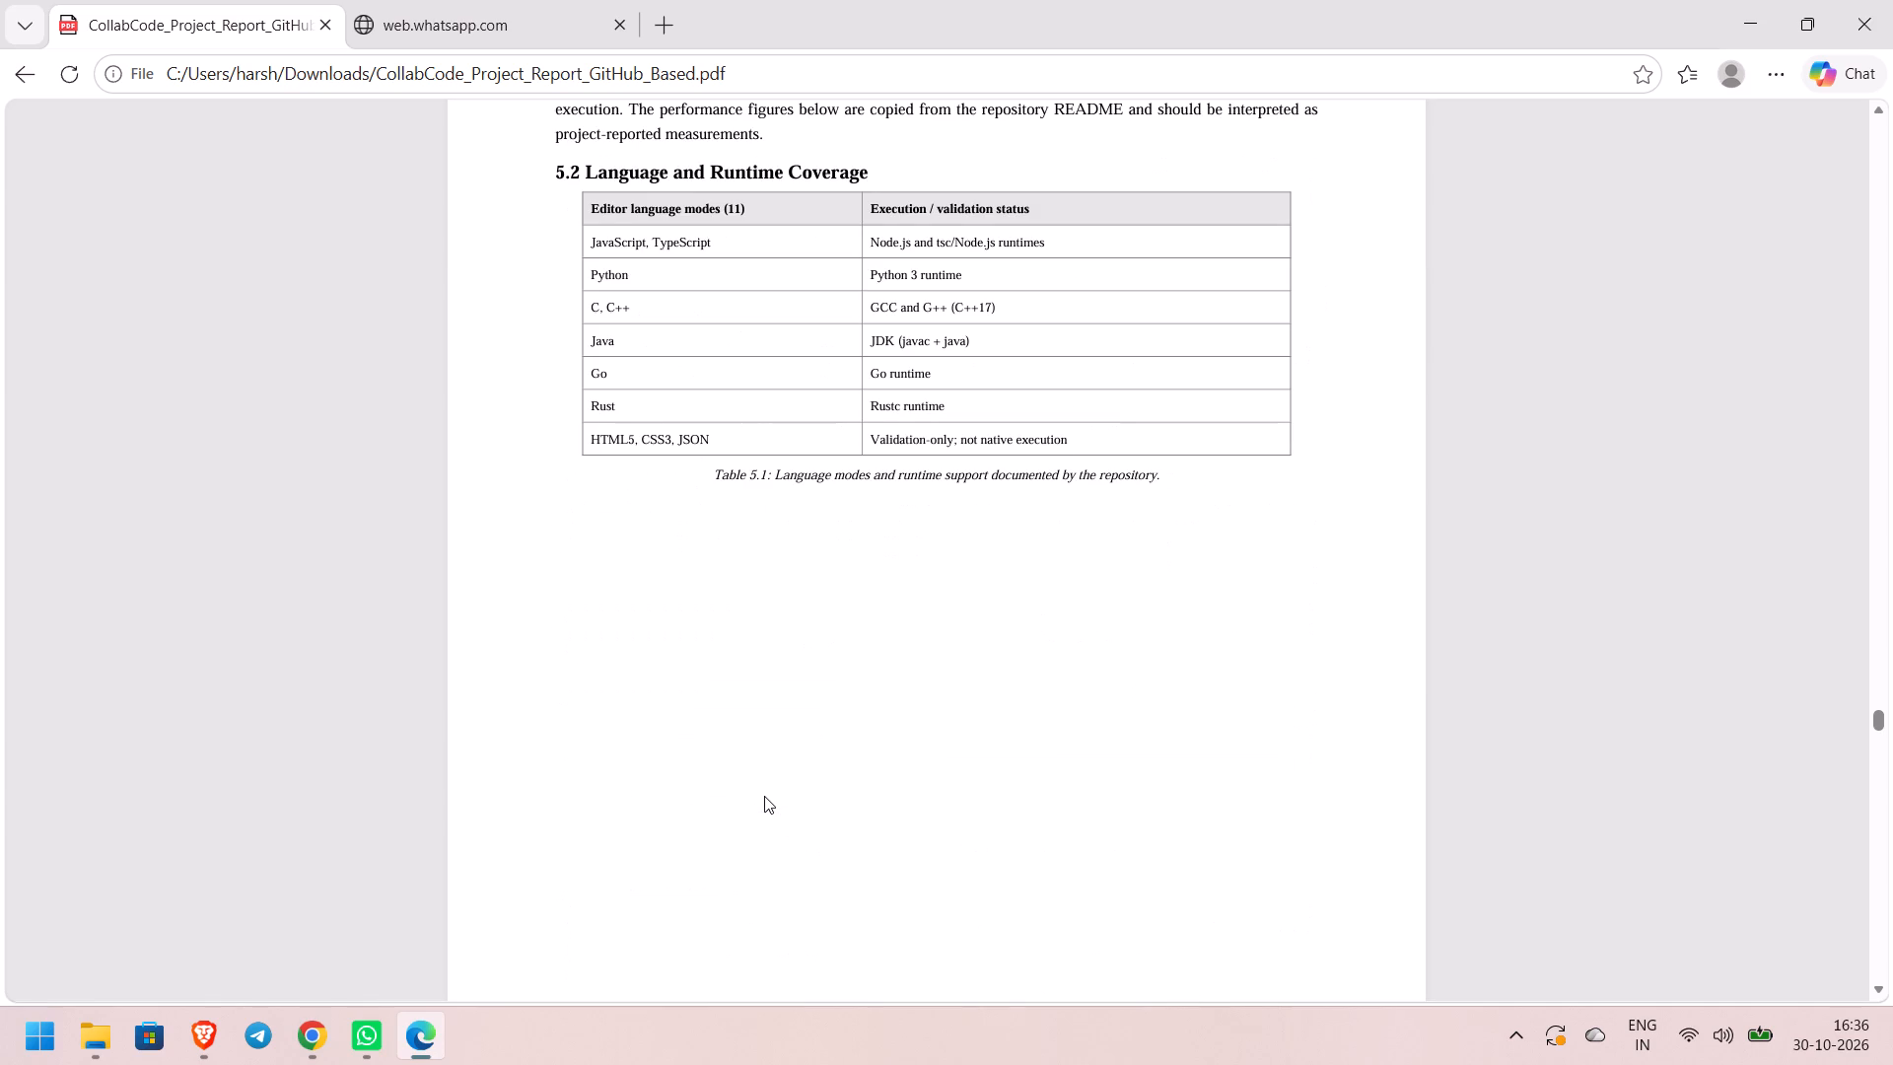
scroll(764, 796, down, 1)
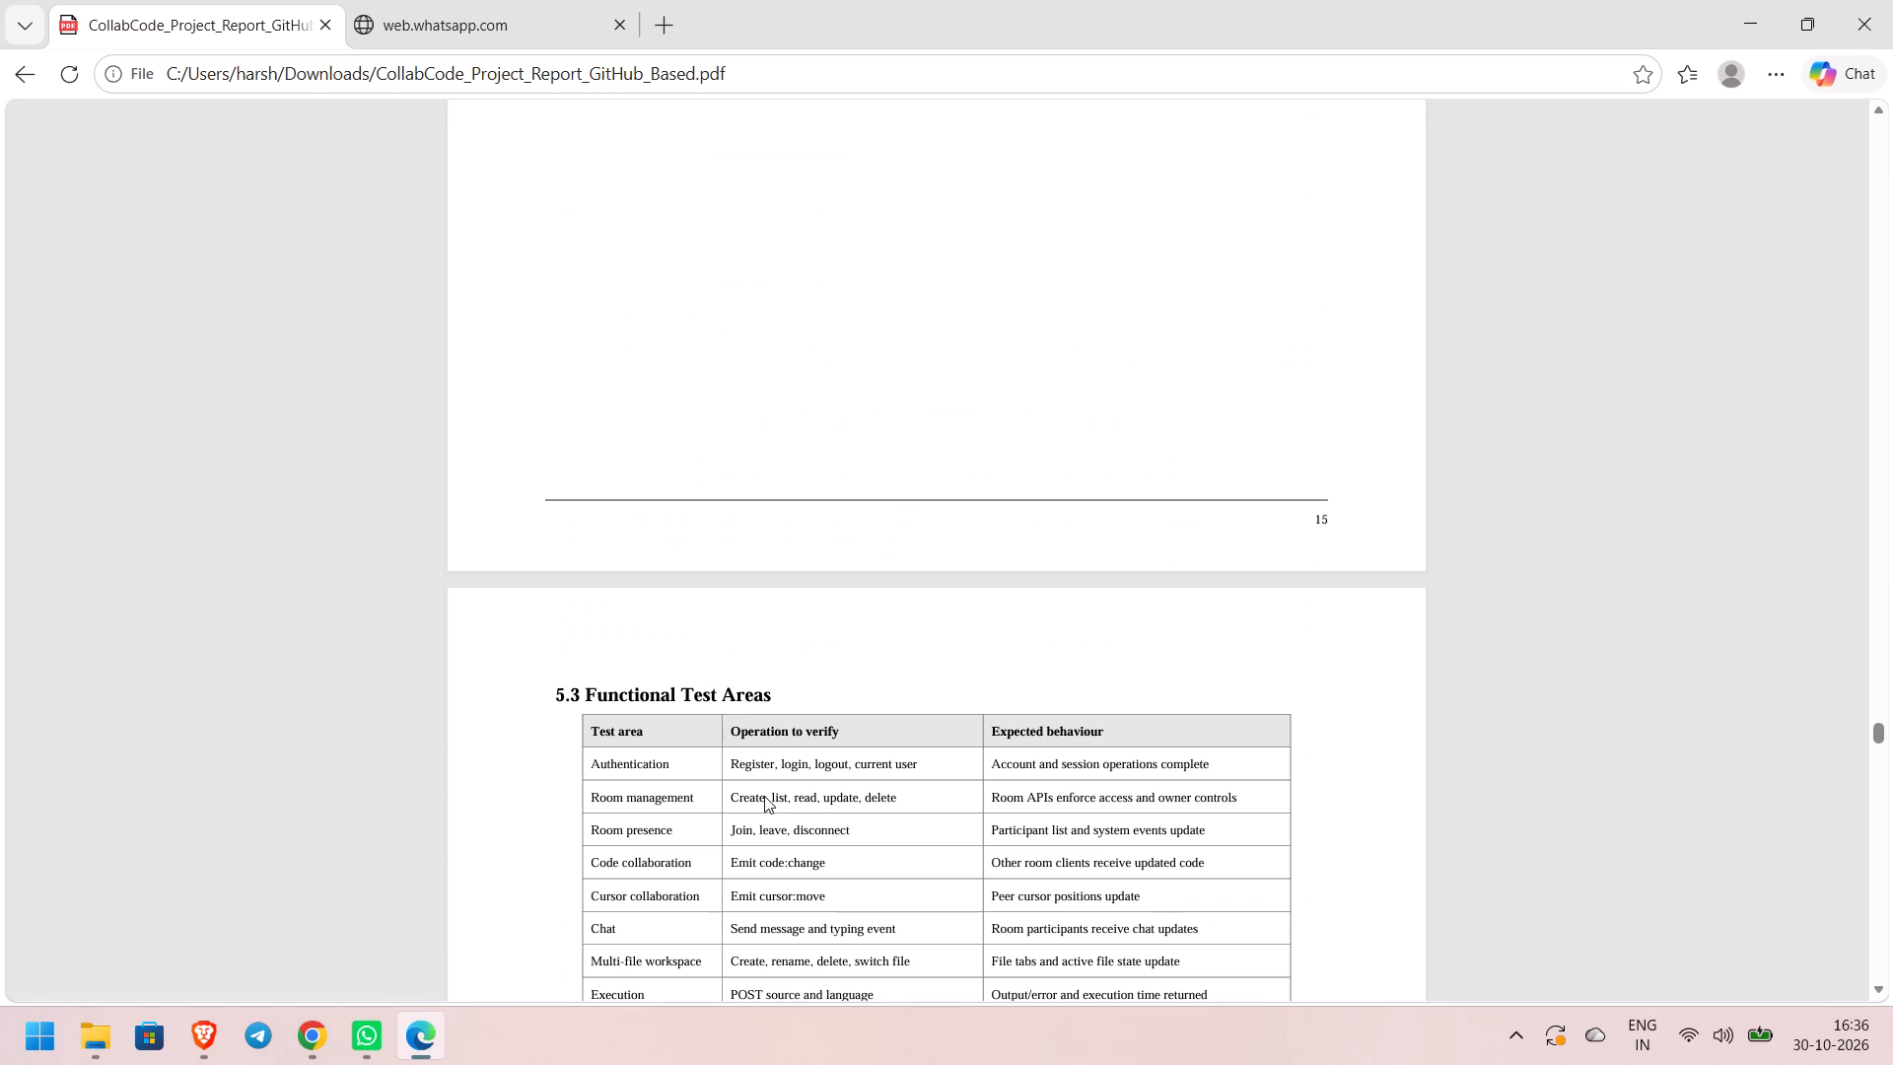
scroll(764, 796, down, 1)
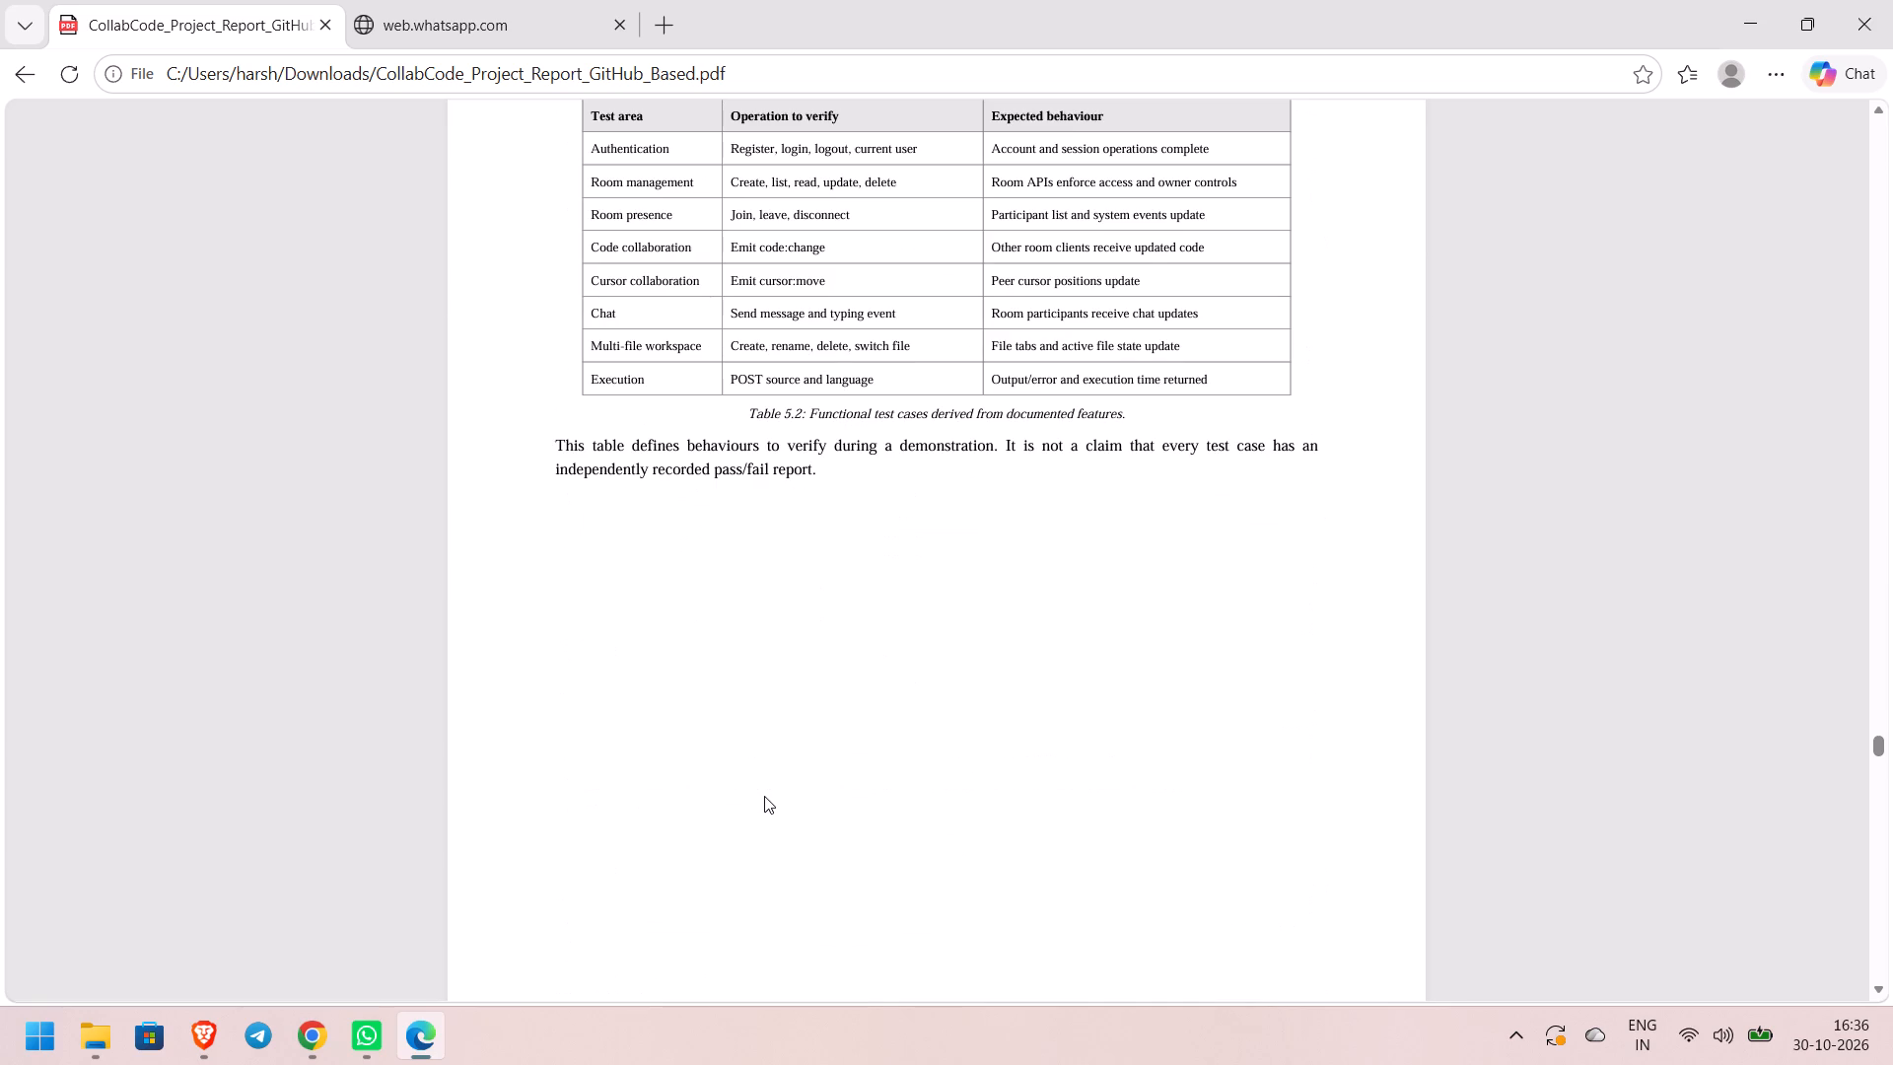
scroll(764, 796, down, 2)
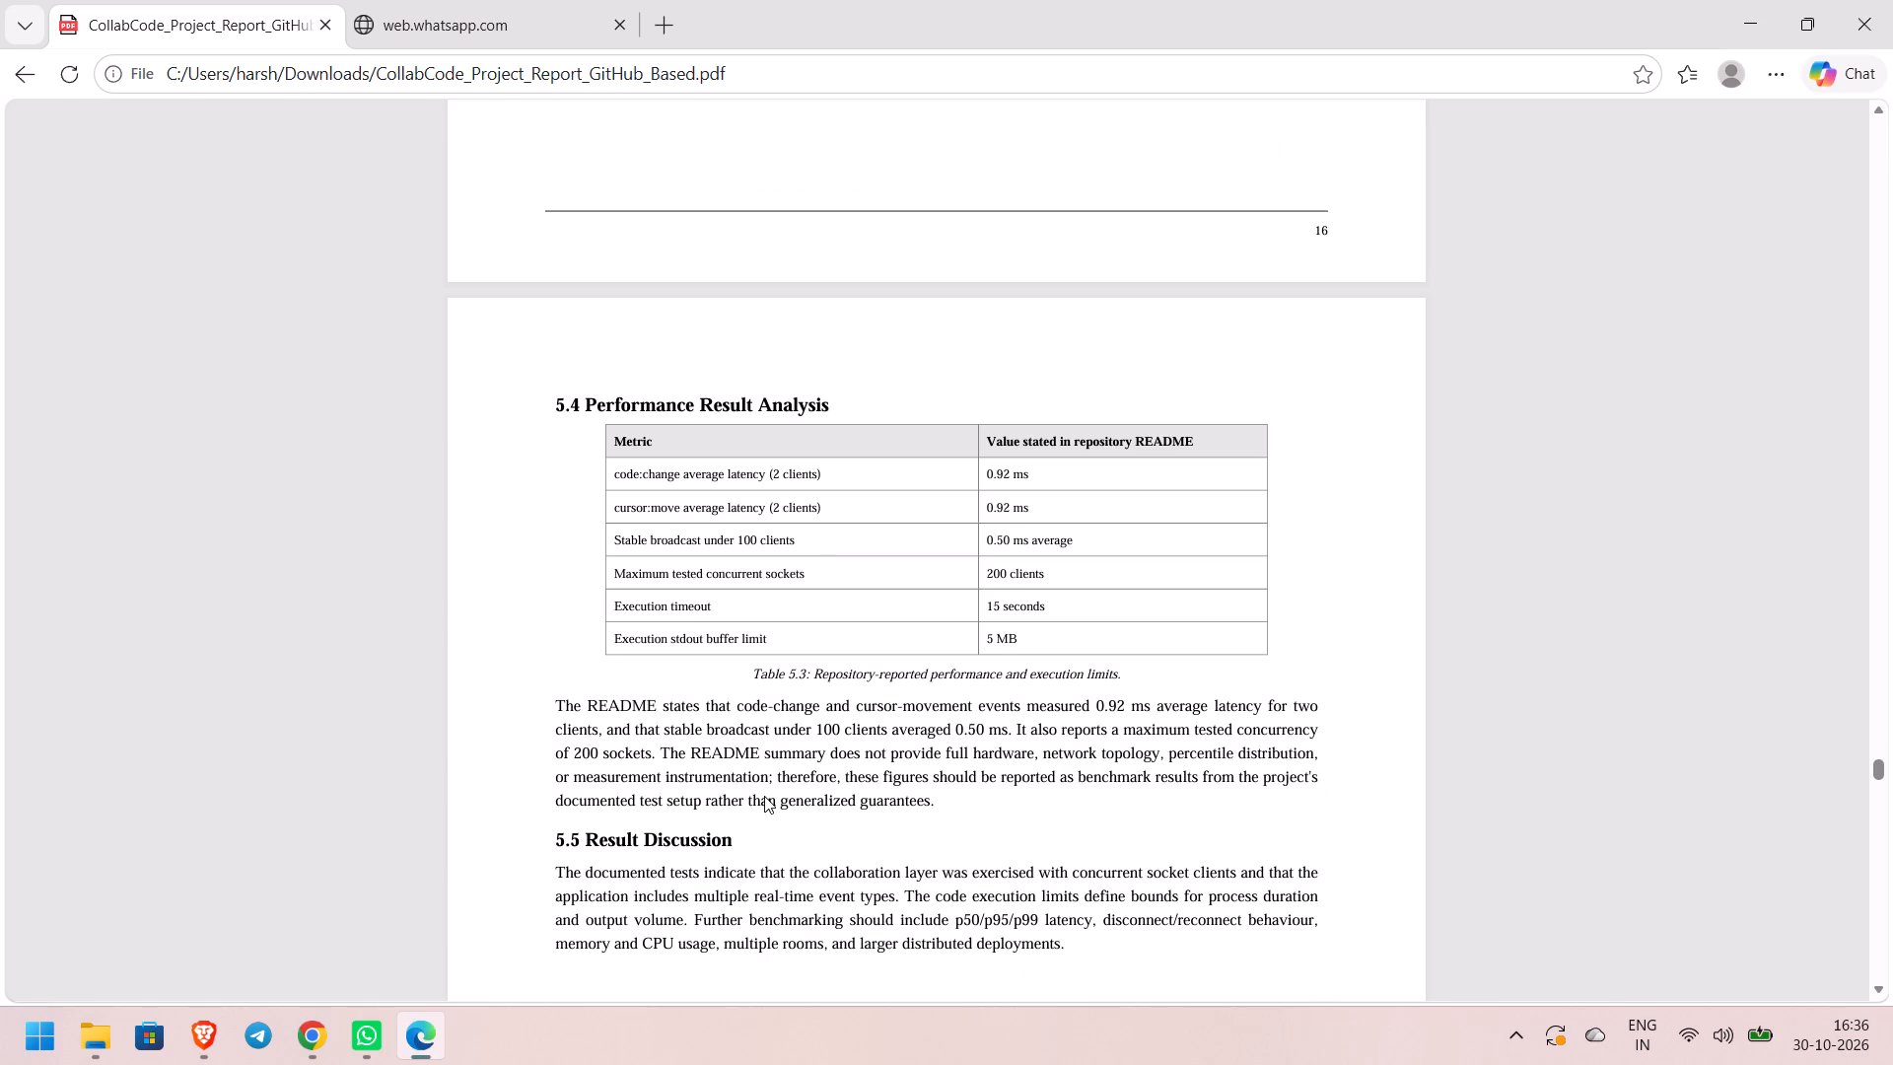
Skim the conclusion and future scope chapter and the appendix, including the REST API endpoints and Socket.IO events.
scroll(764, 796, down, 4)
scroll(764, 796, up, 2)
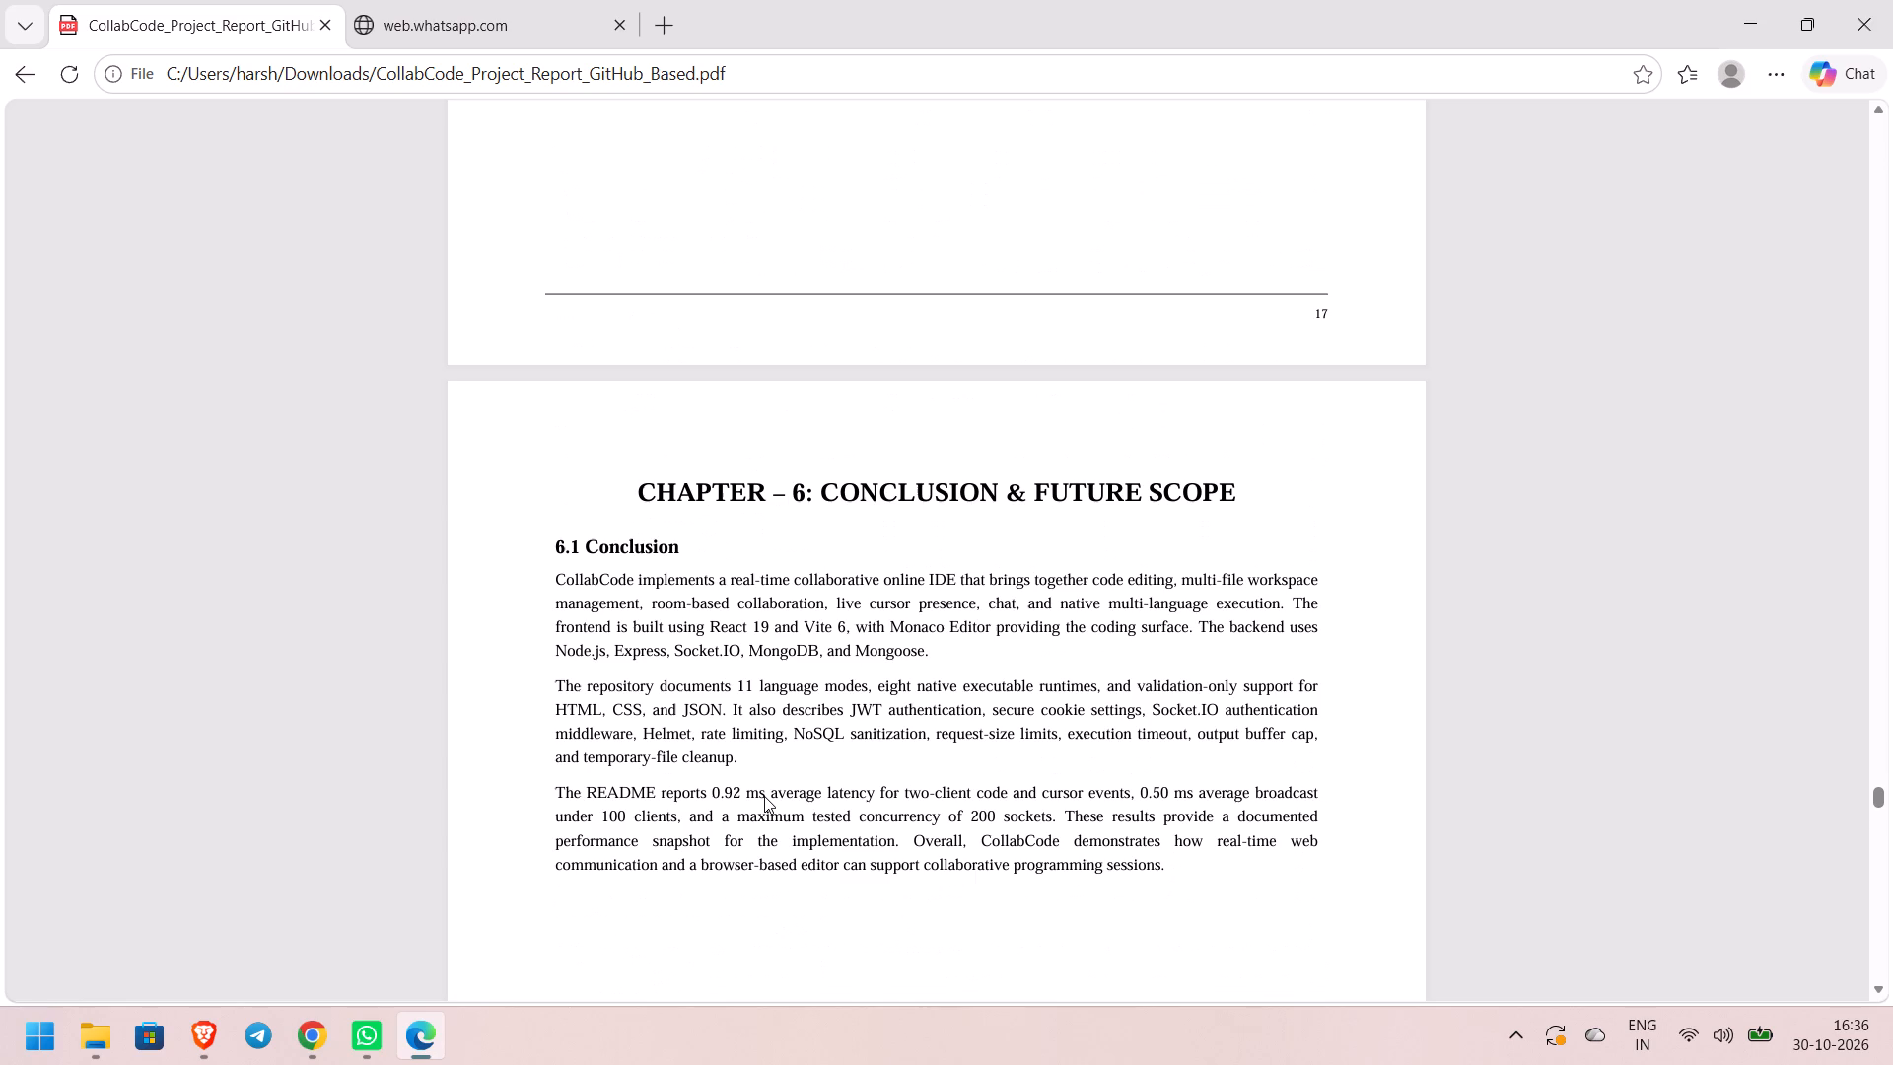
scroll(764, 796, down, 4)
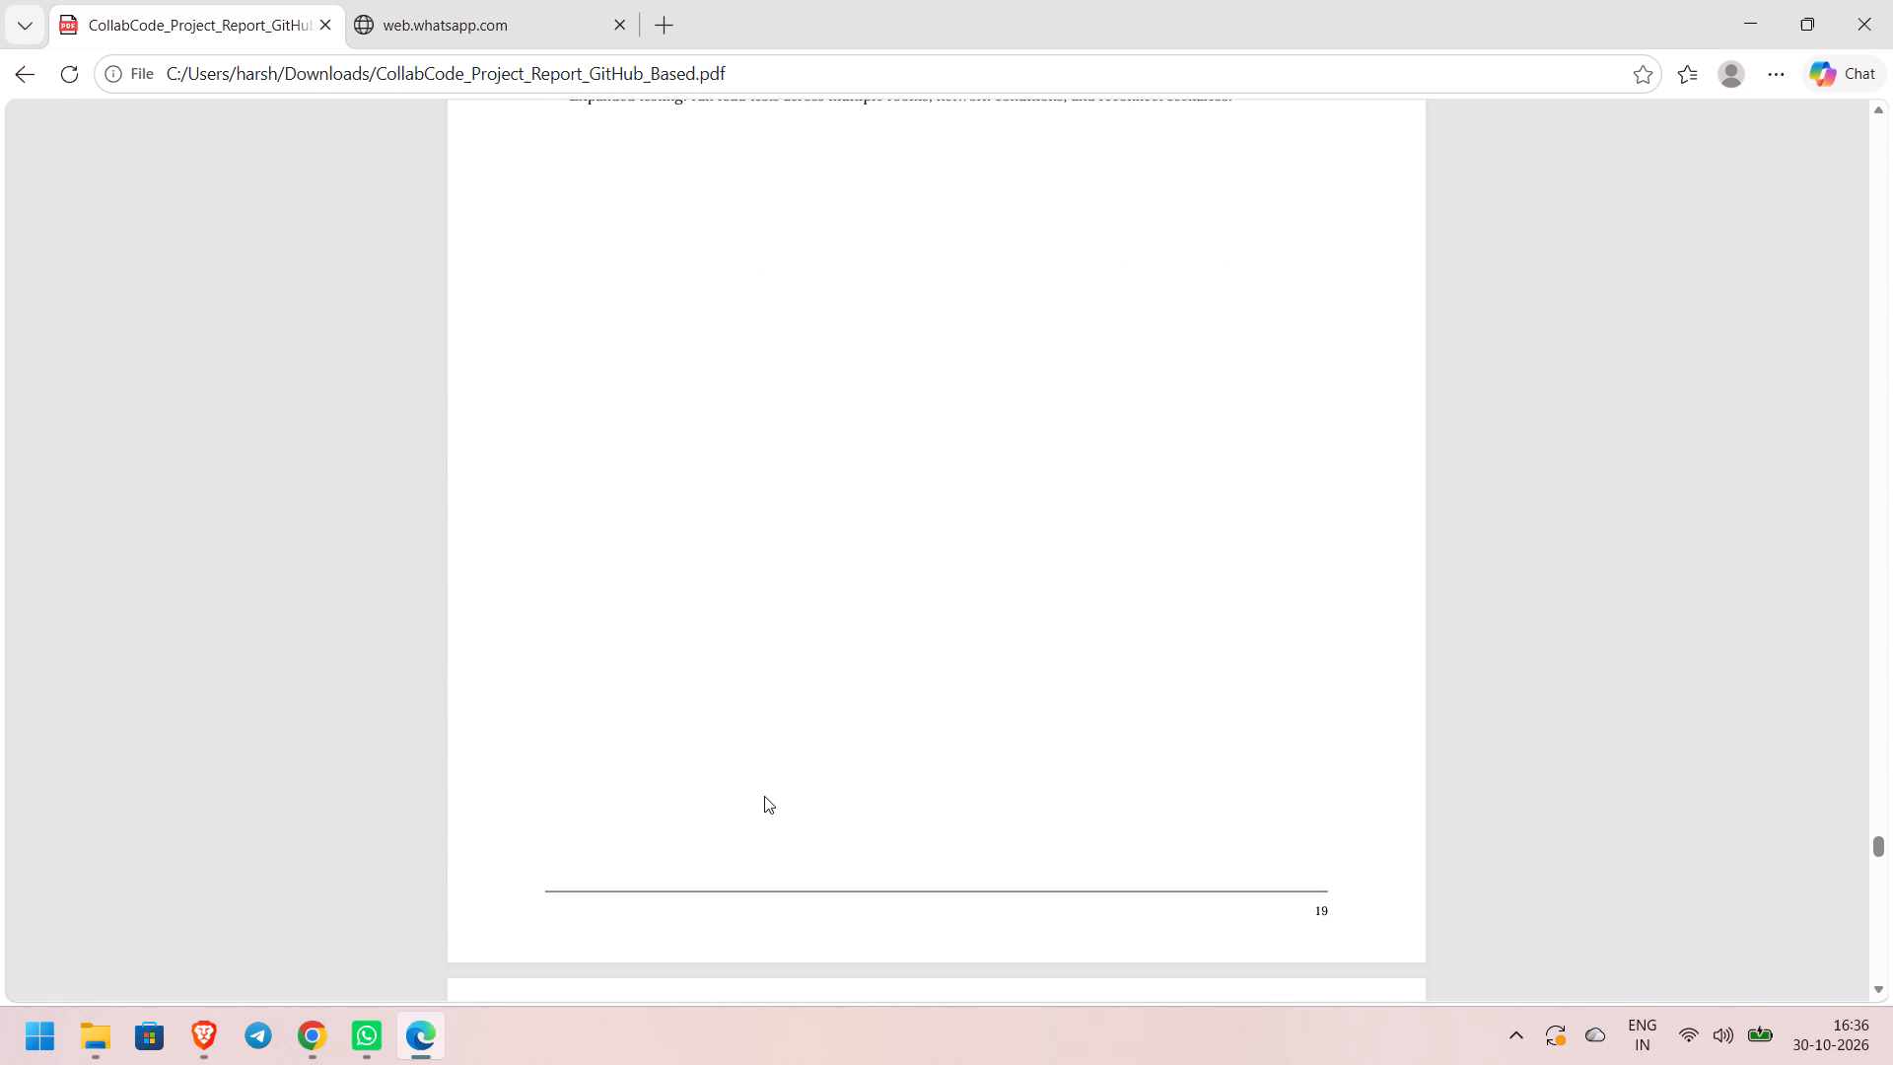
scroll(764, 796, down, 4)
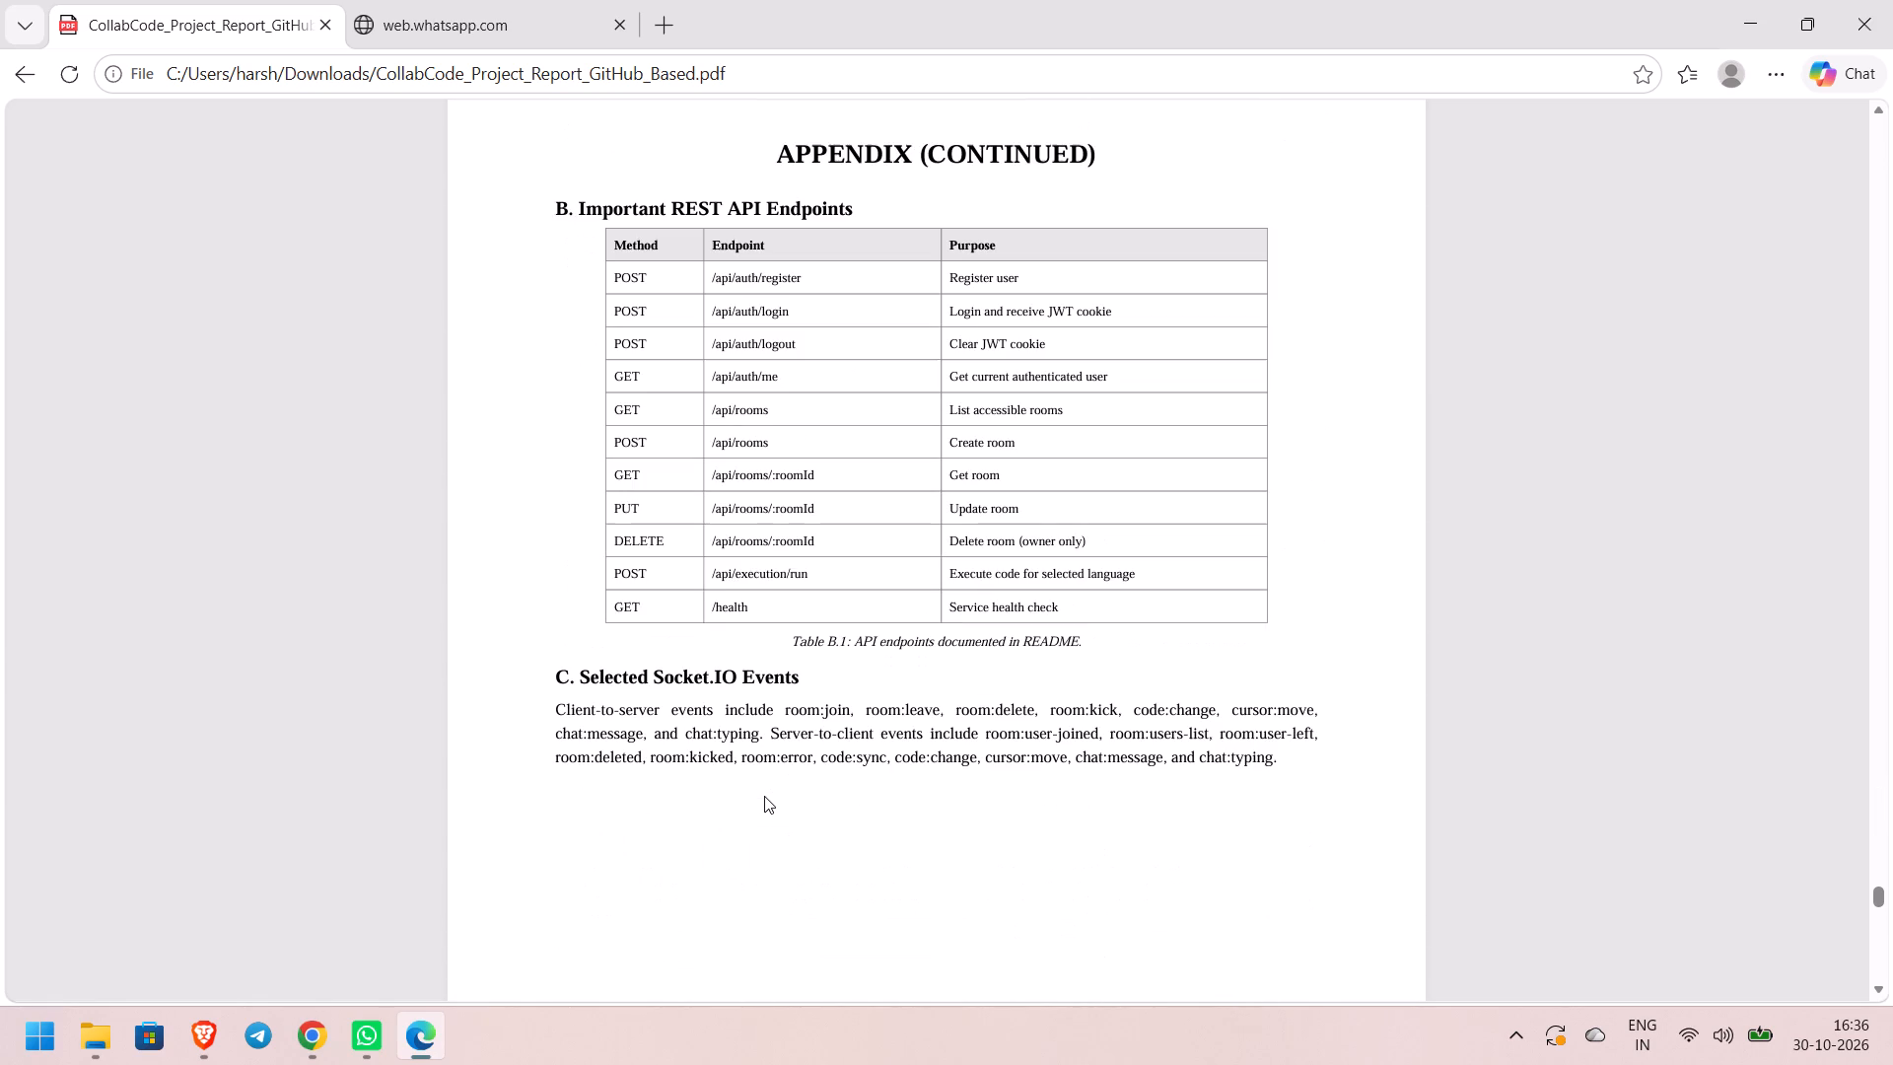
scroll(764, 796, down, 1)
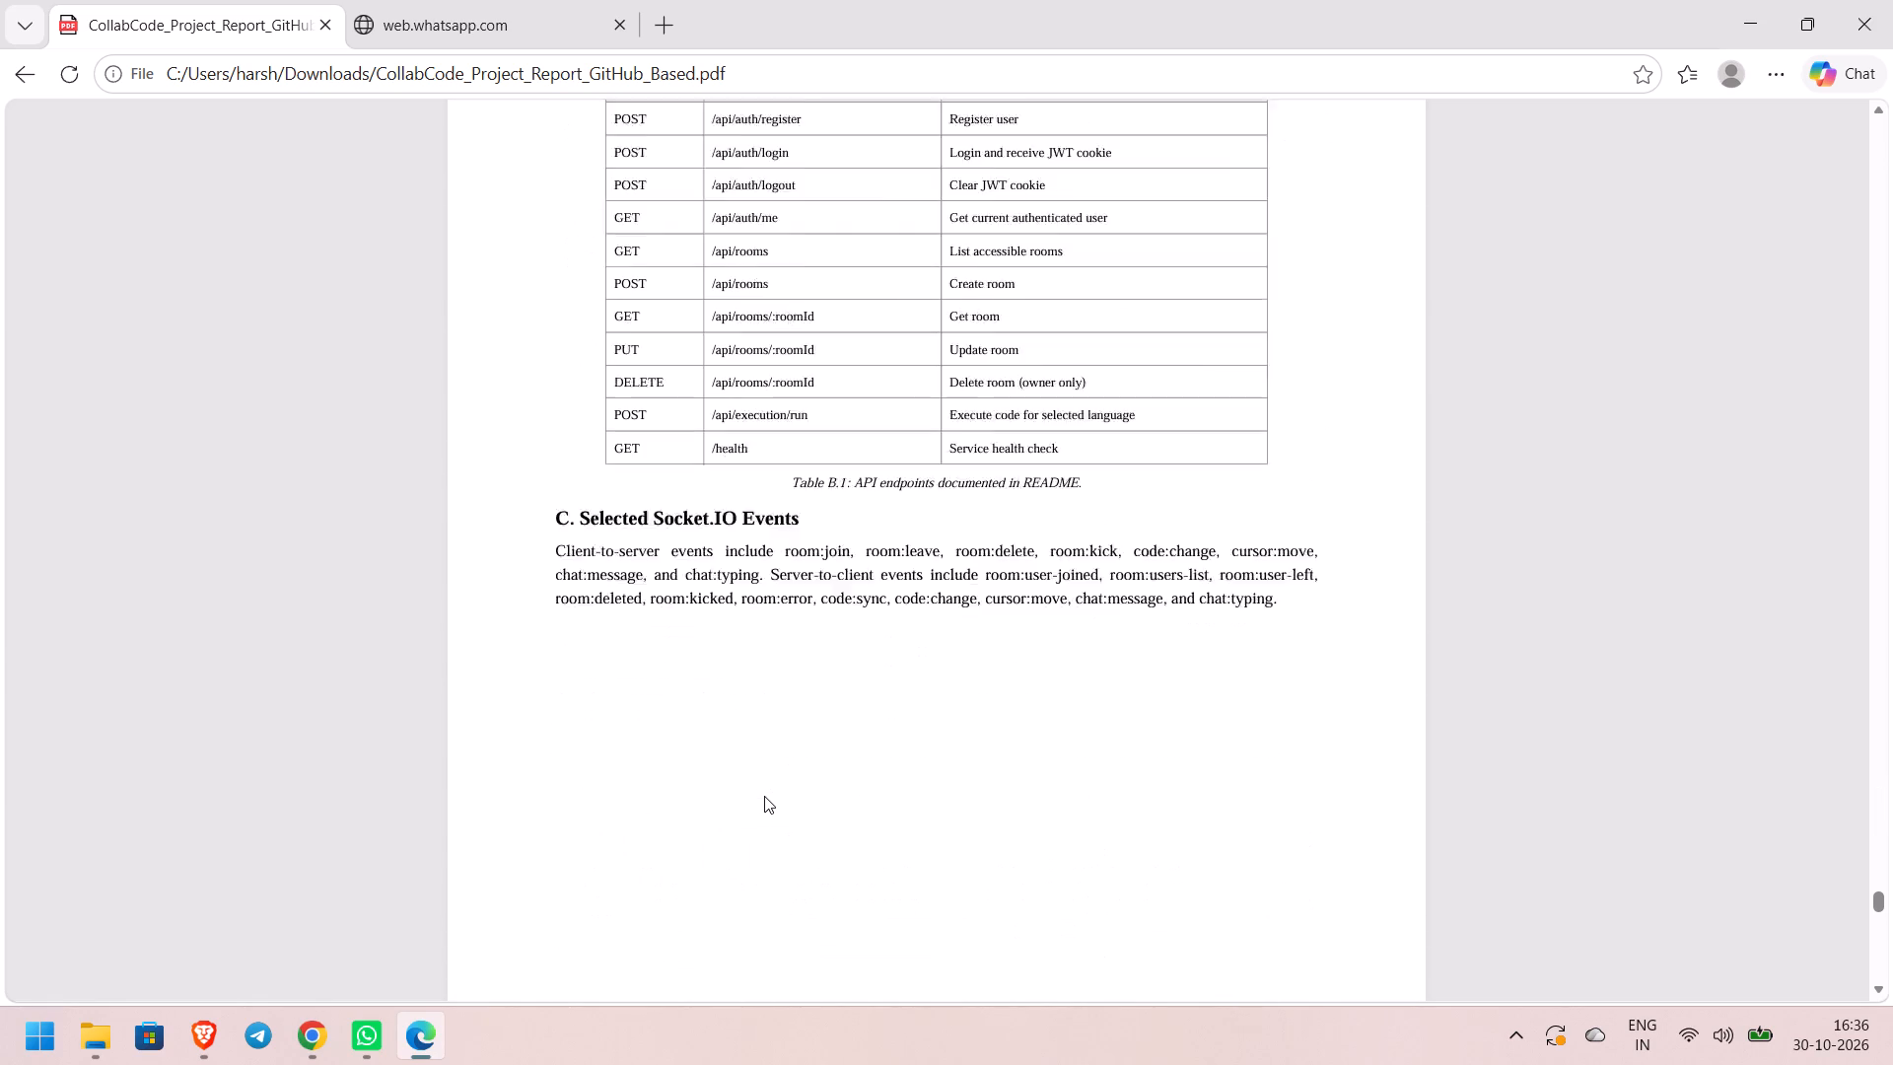
View the bibliography at the end of the report, and go back up past the appendix to the future scope list.
scroll(764, 796, down, 3)
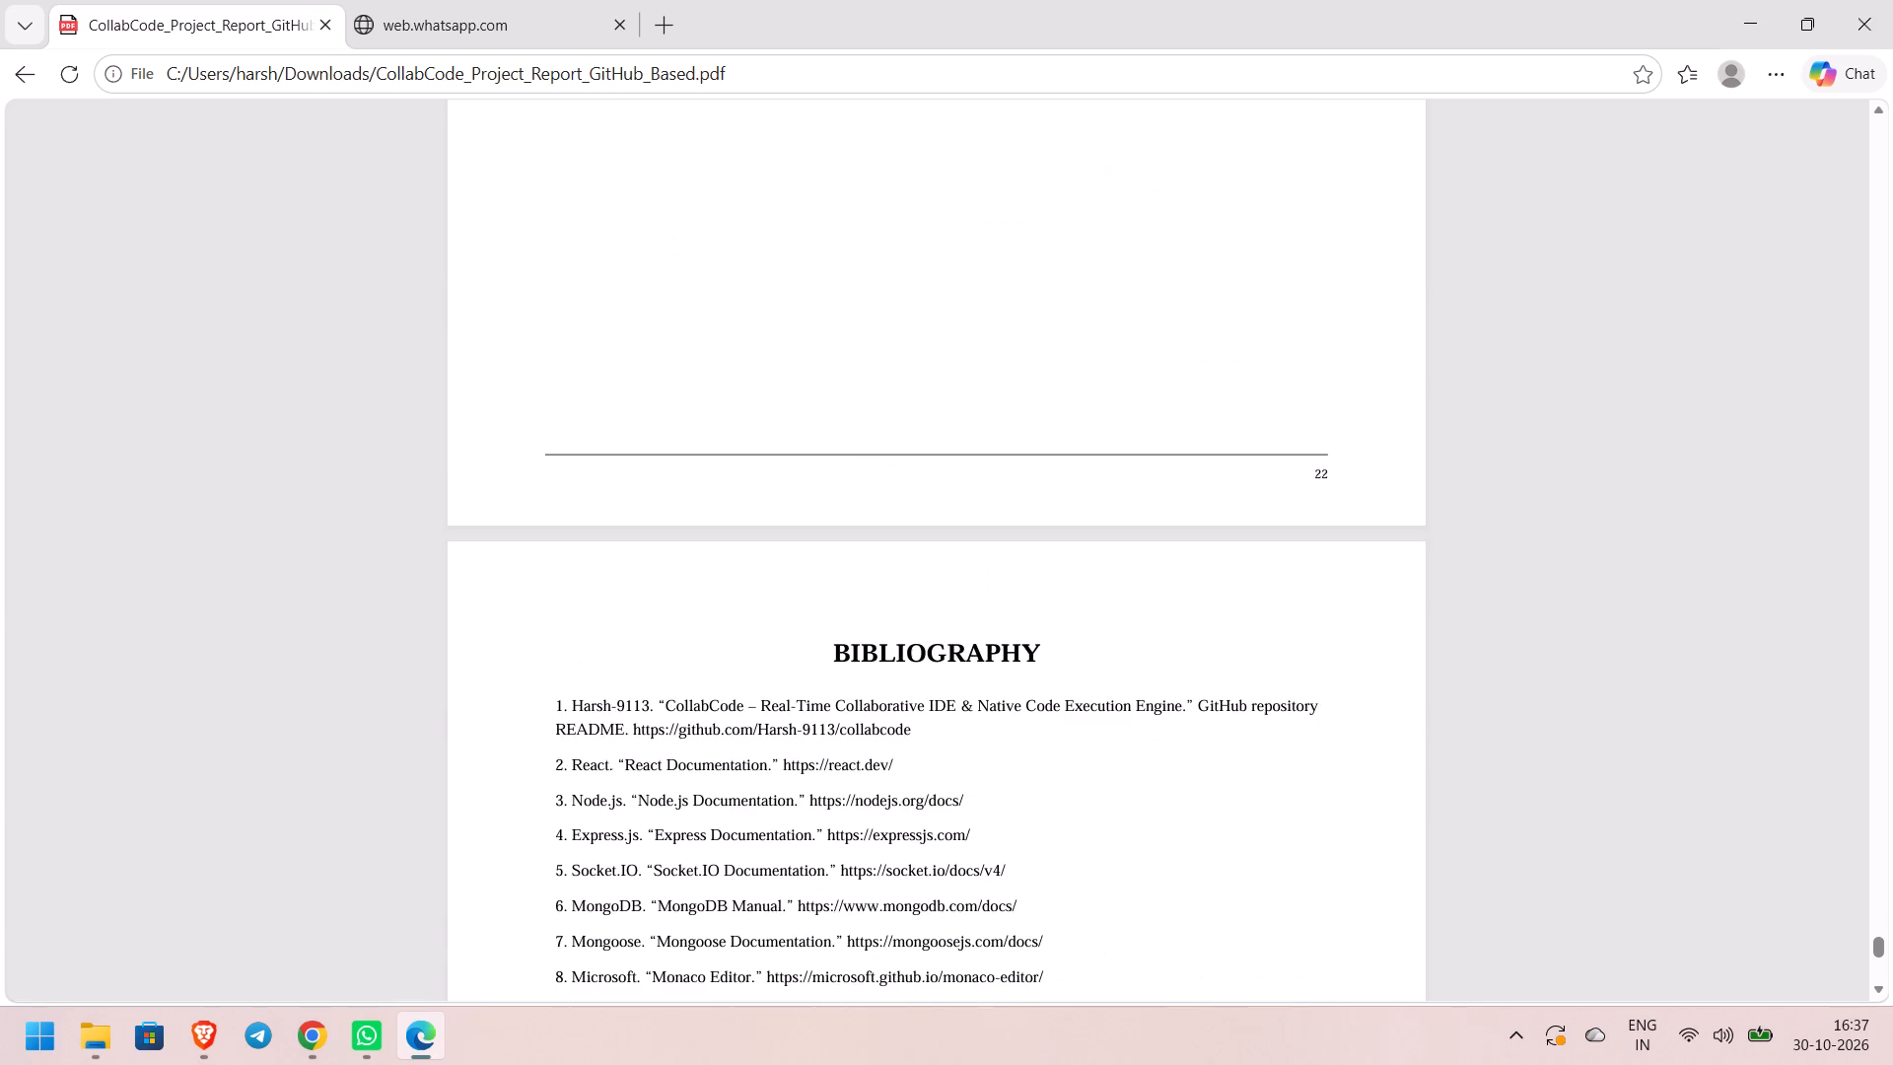
scroll(762, 808, down, 7)
scroll(754, 807, up, 6)
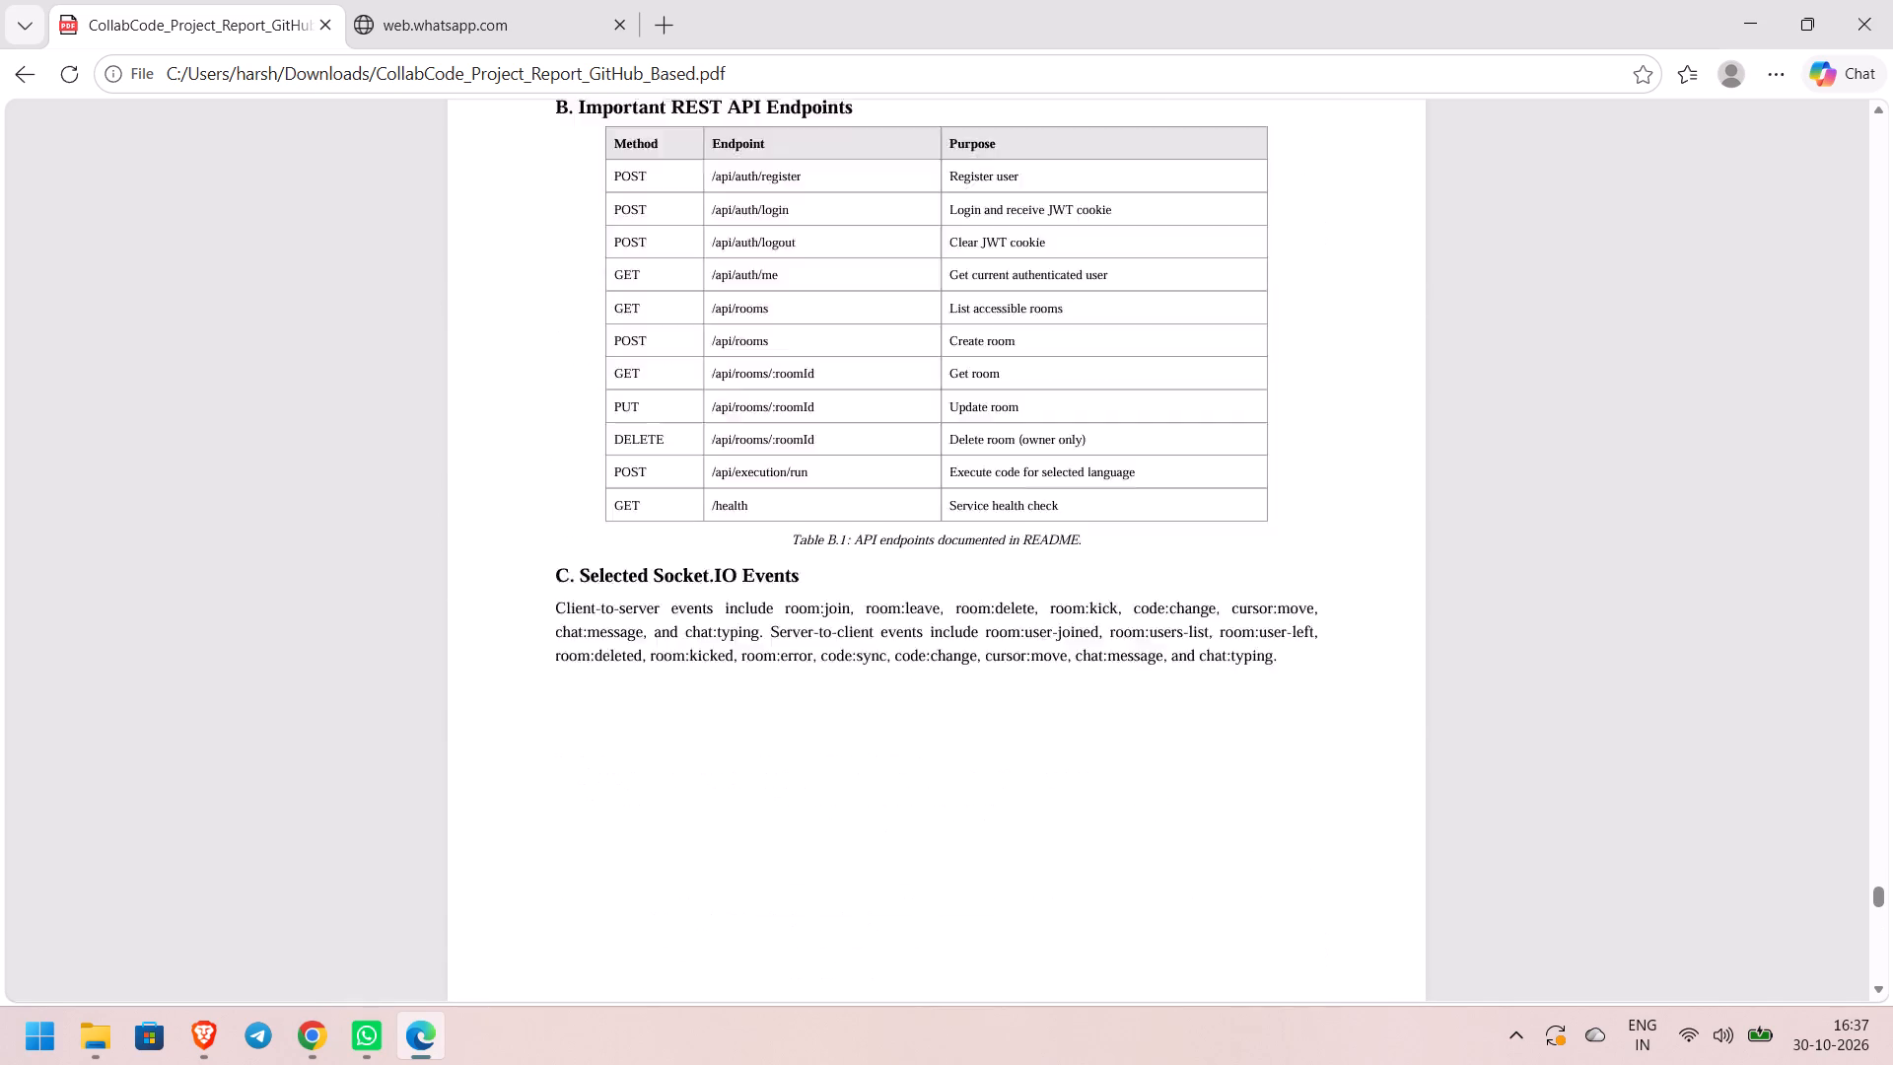
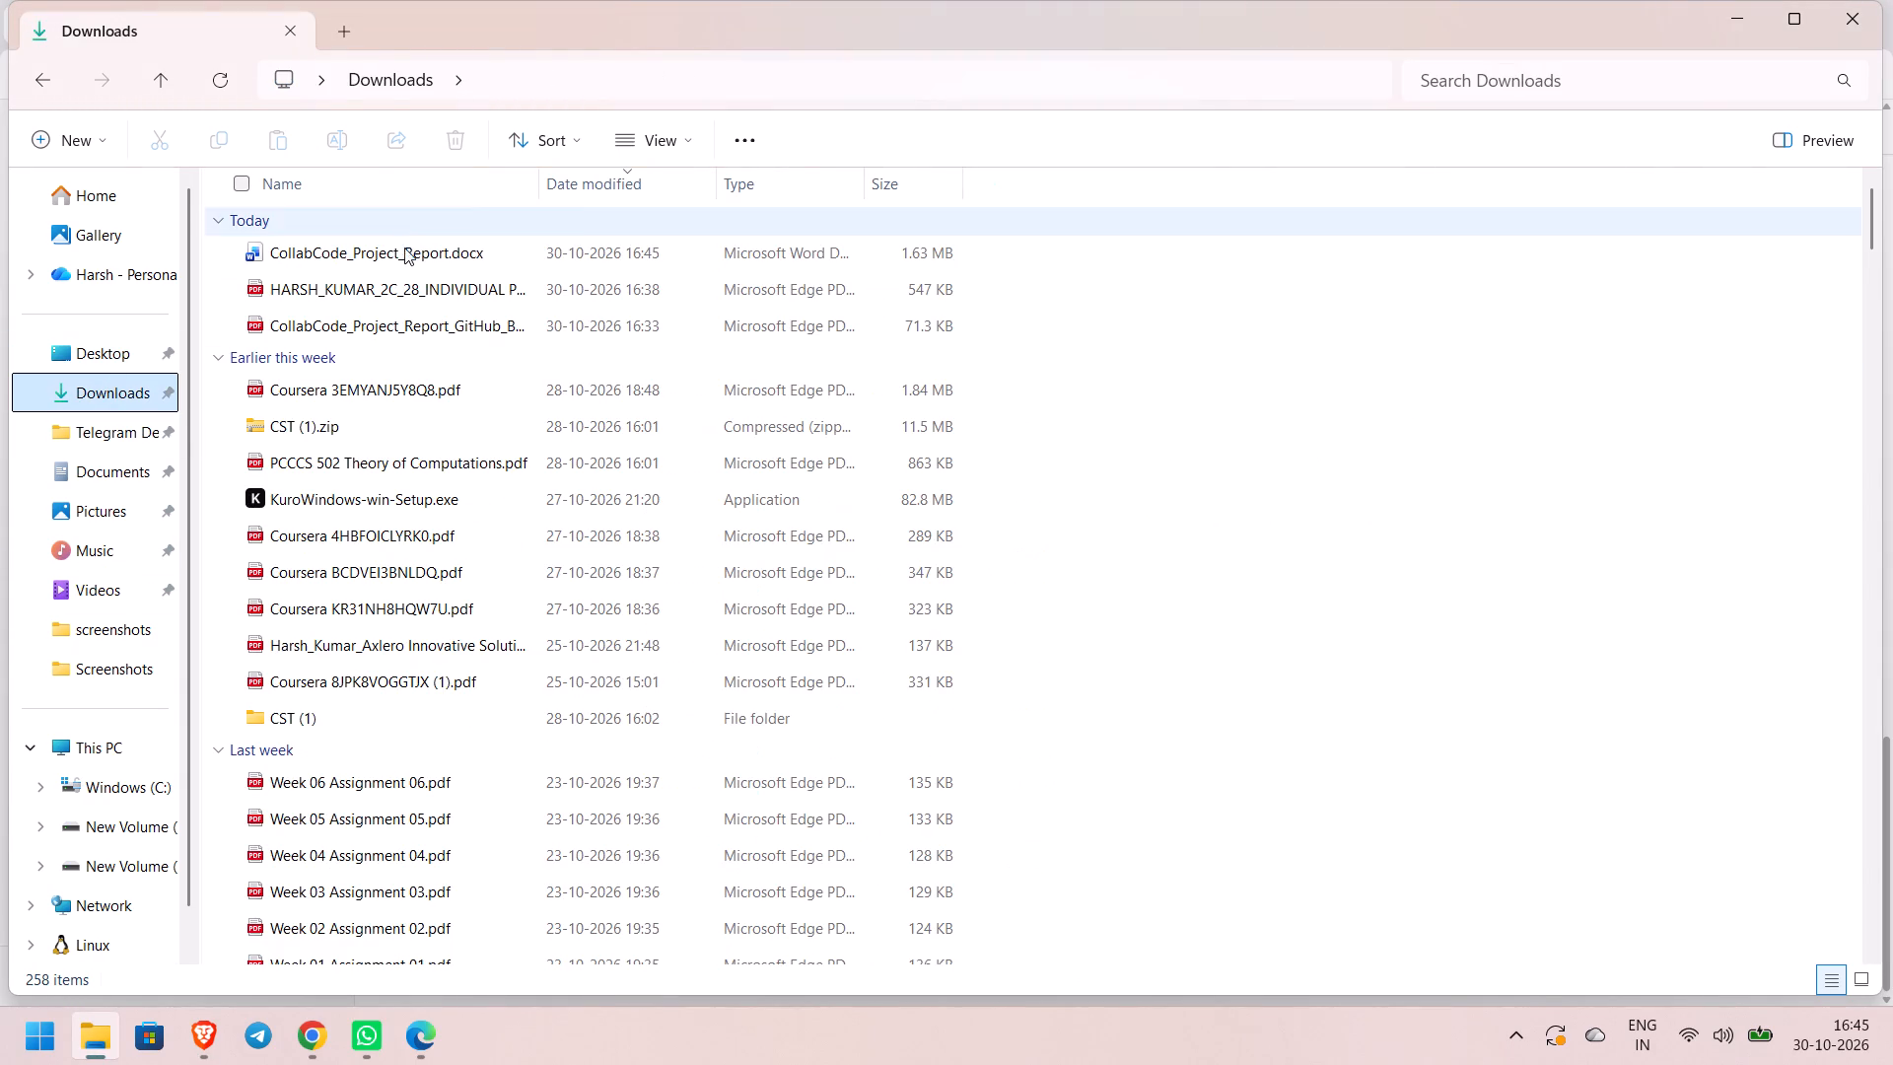
click(404, 256)
key(Return)
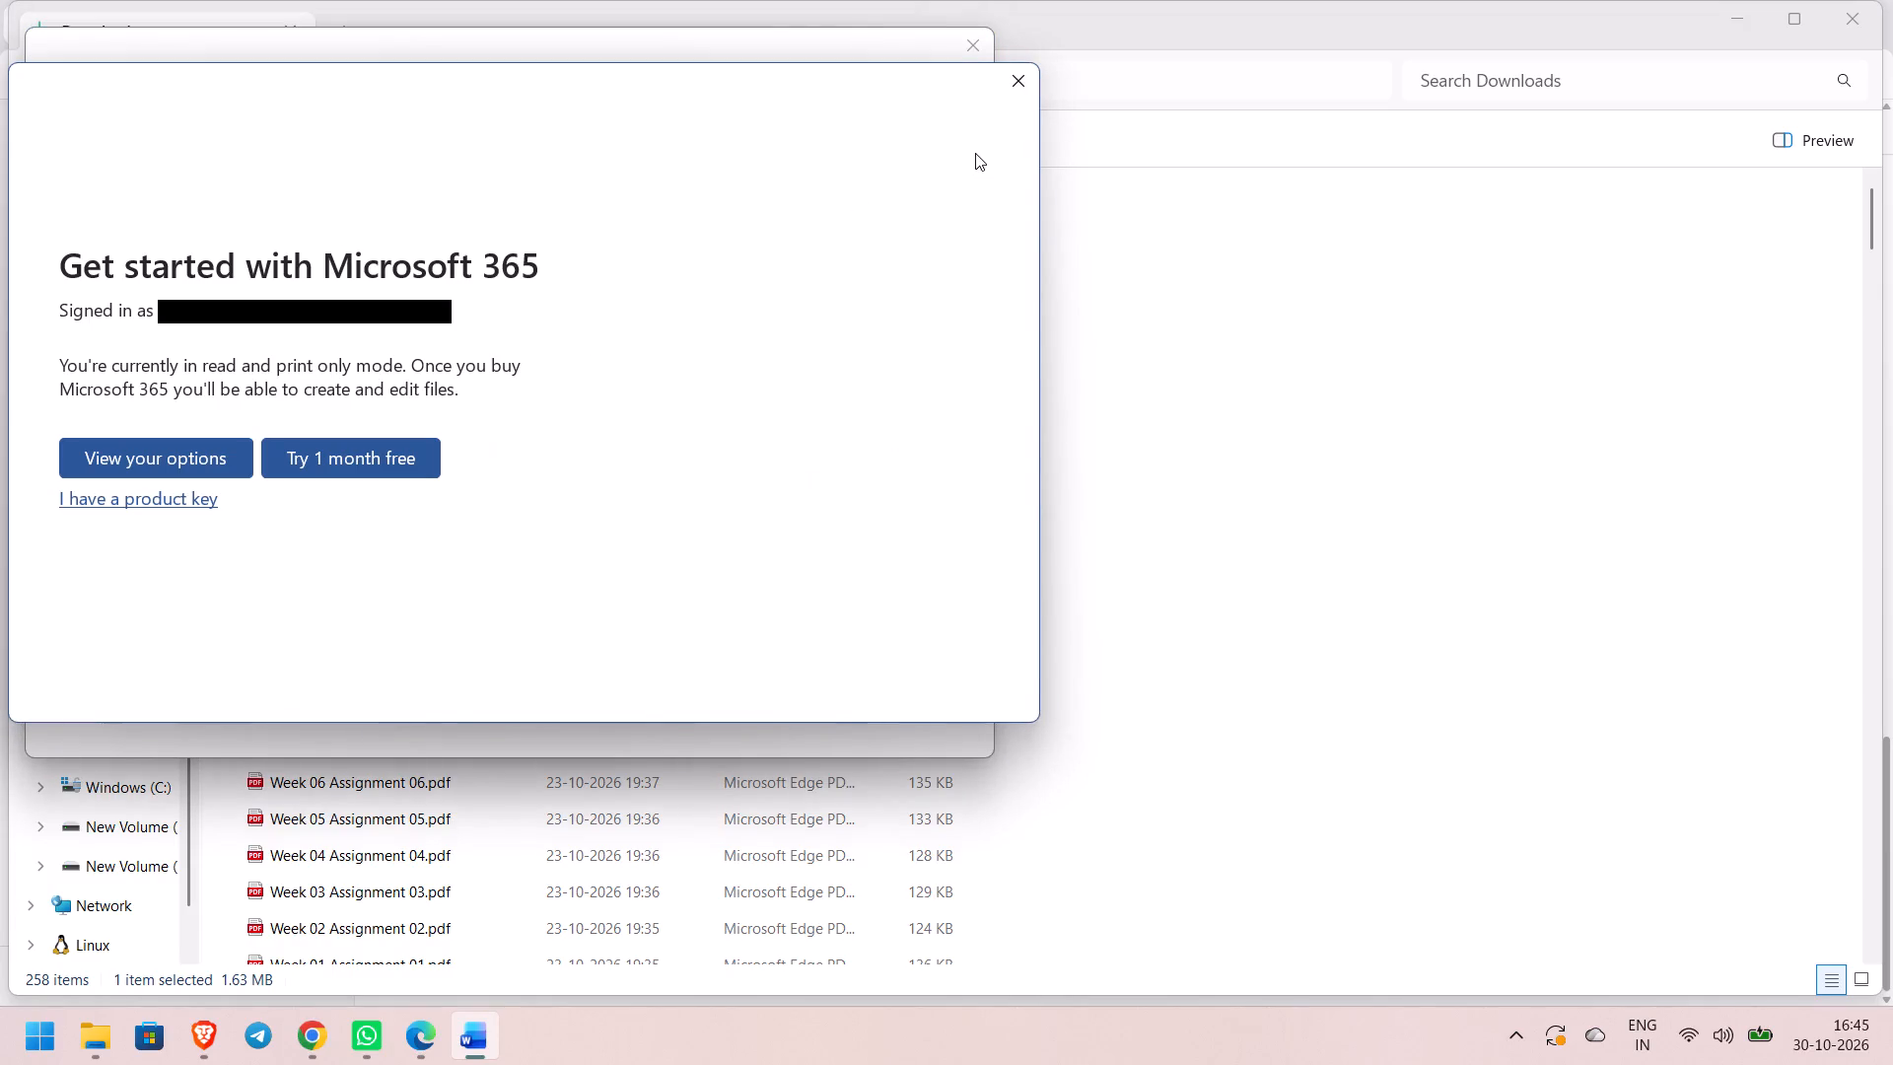
Look through the Microsoft 365 subscription plans and dismiss the purchase and trial offers.
click(1015, 83)
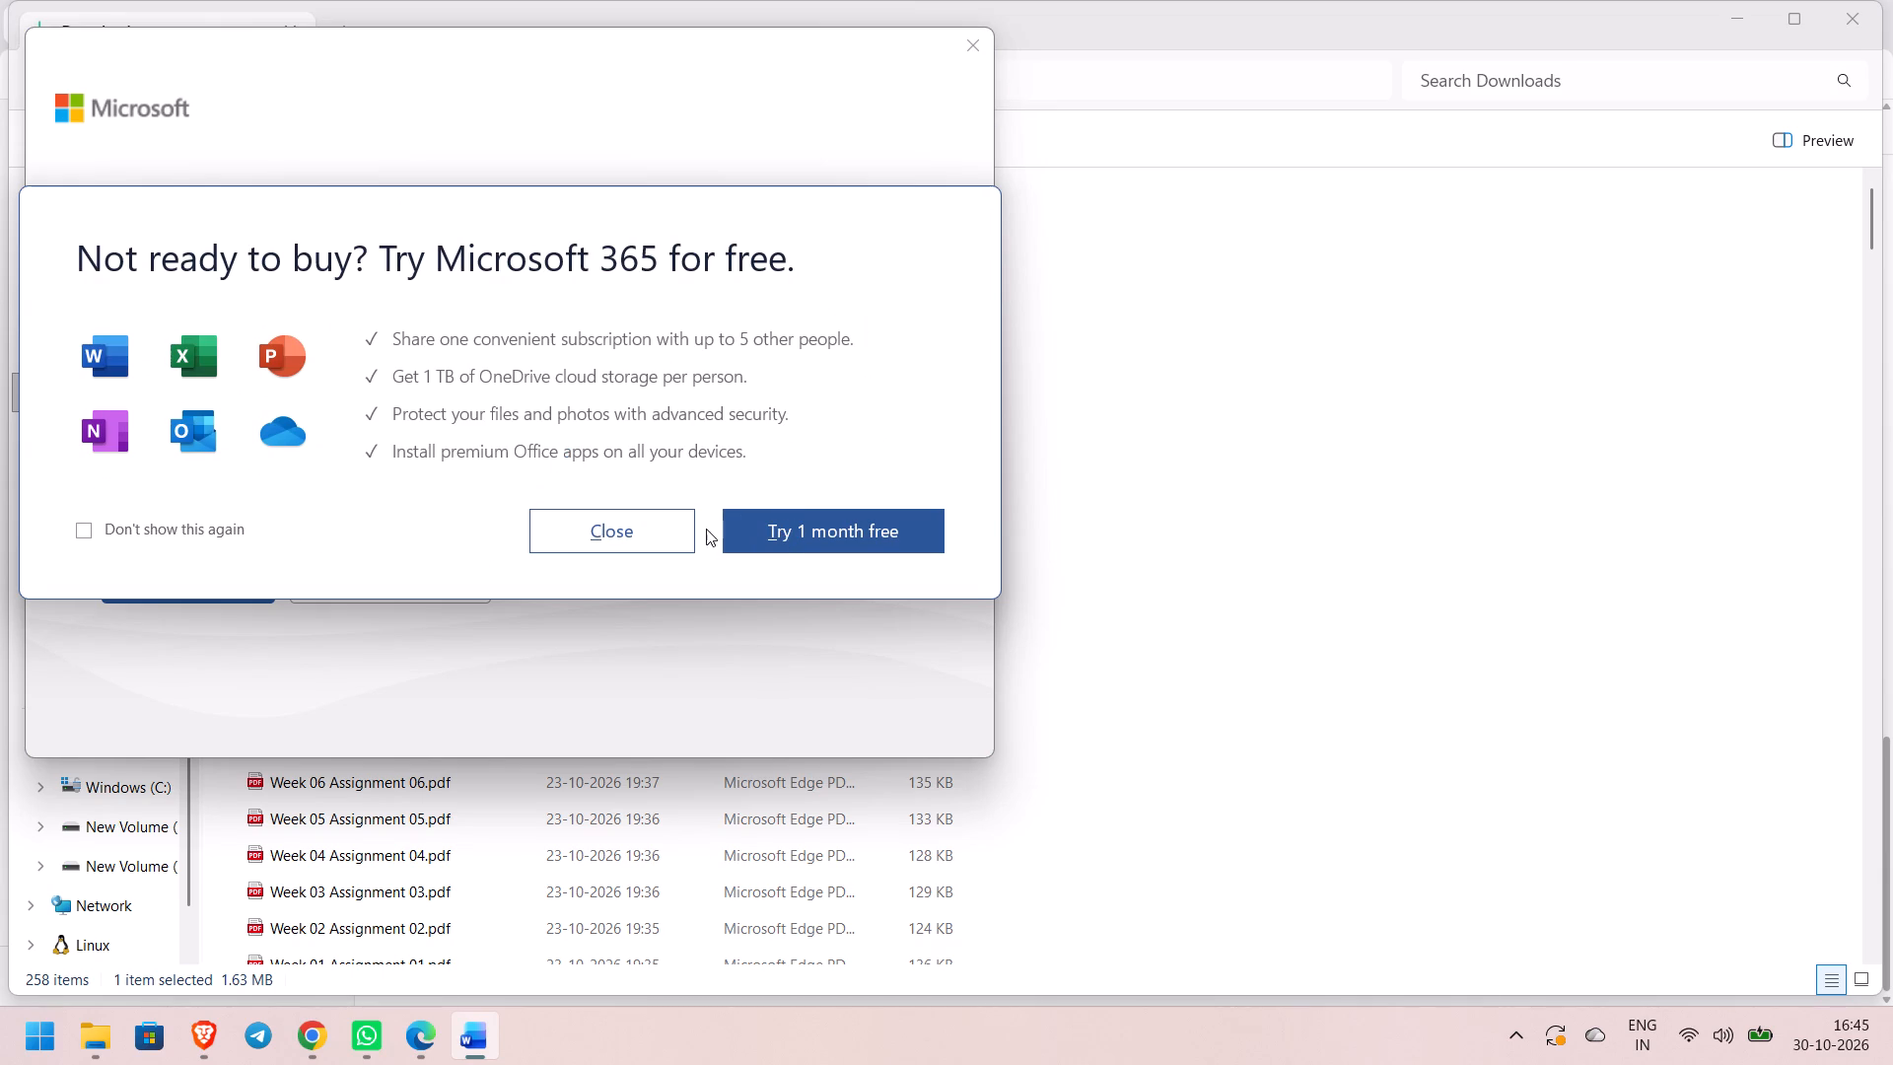
click(746, 531)
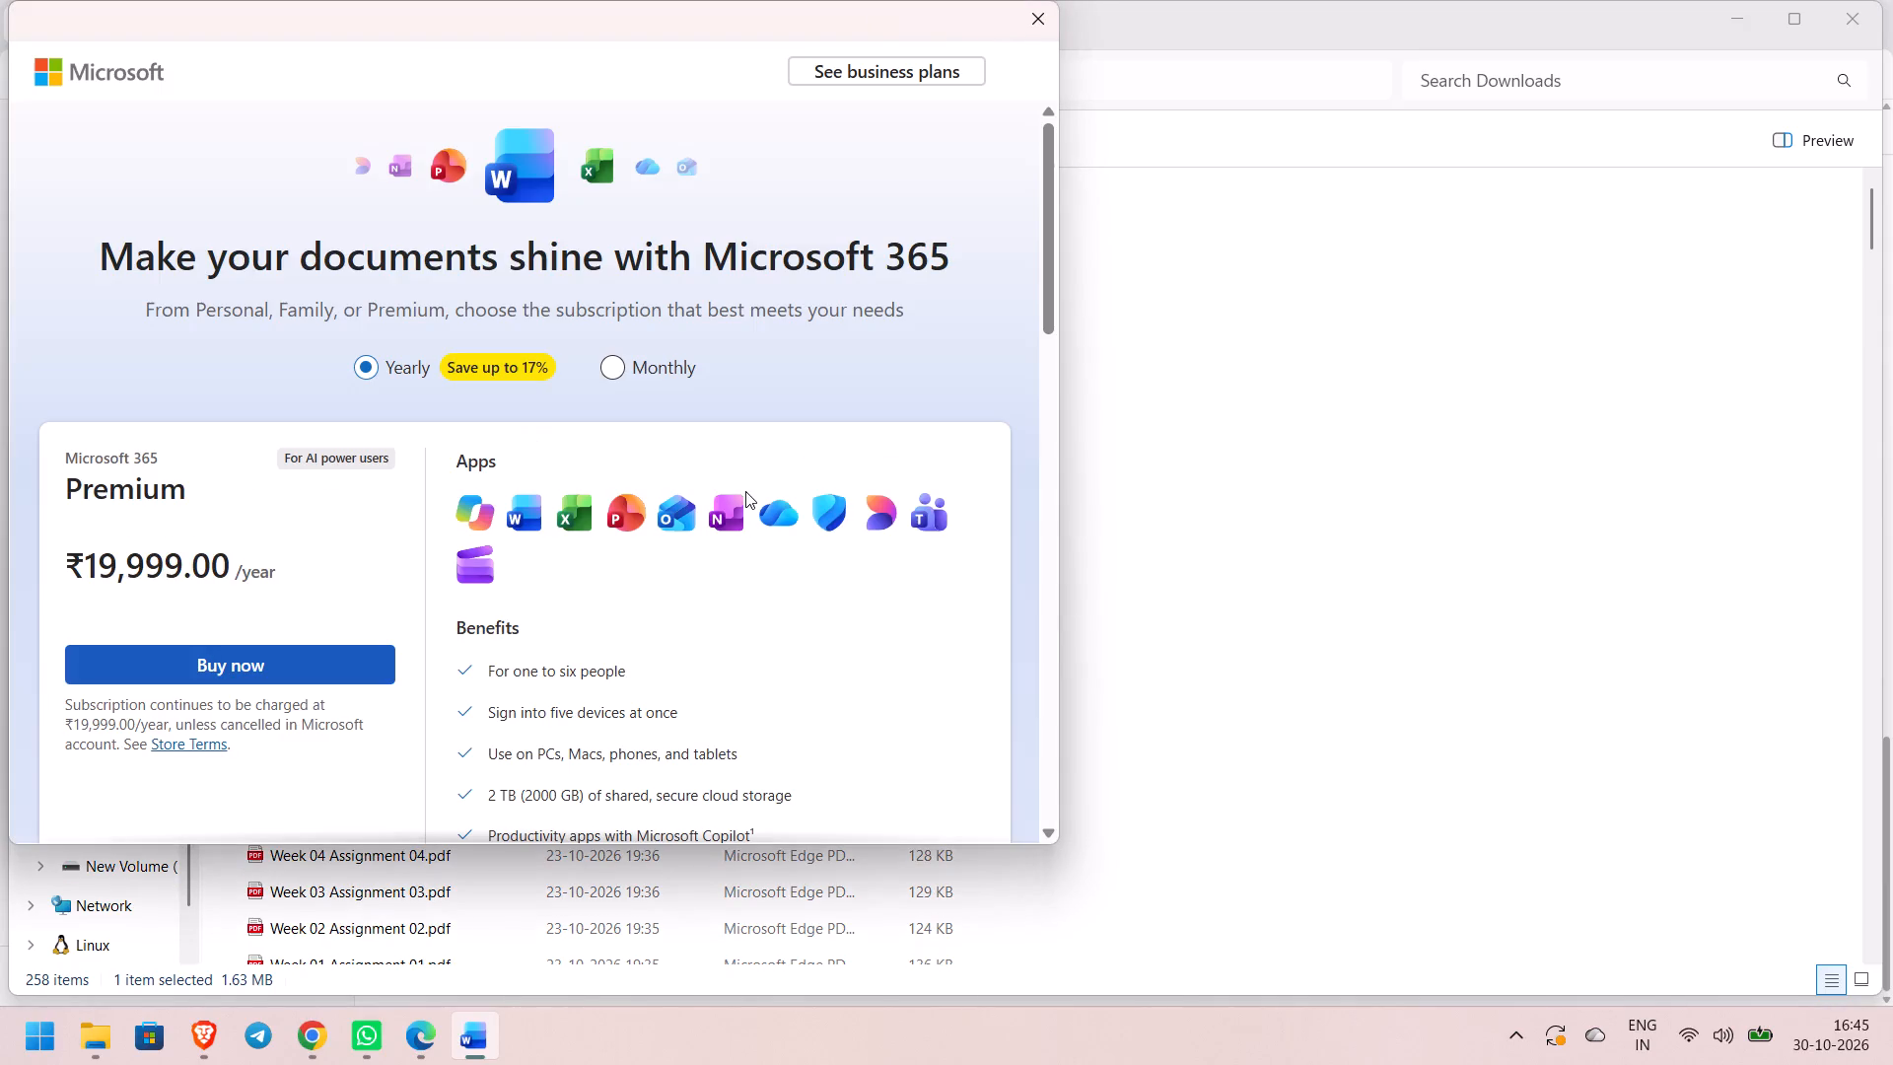
scroll(720, 492, down, 4)
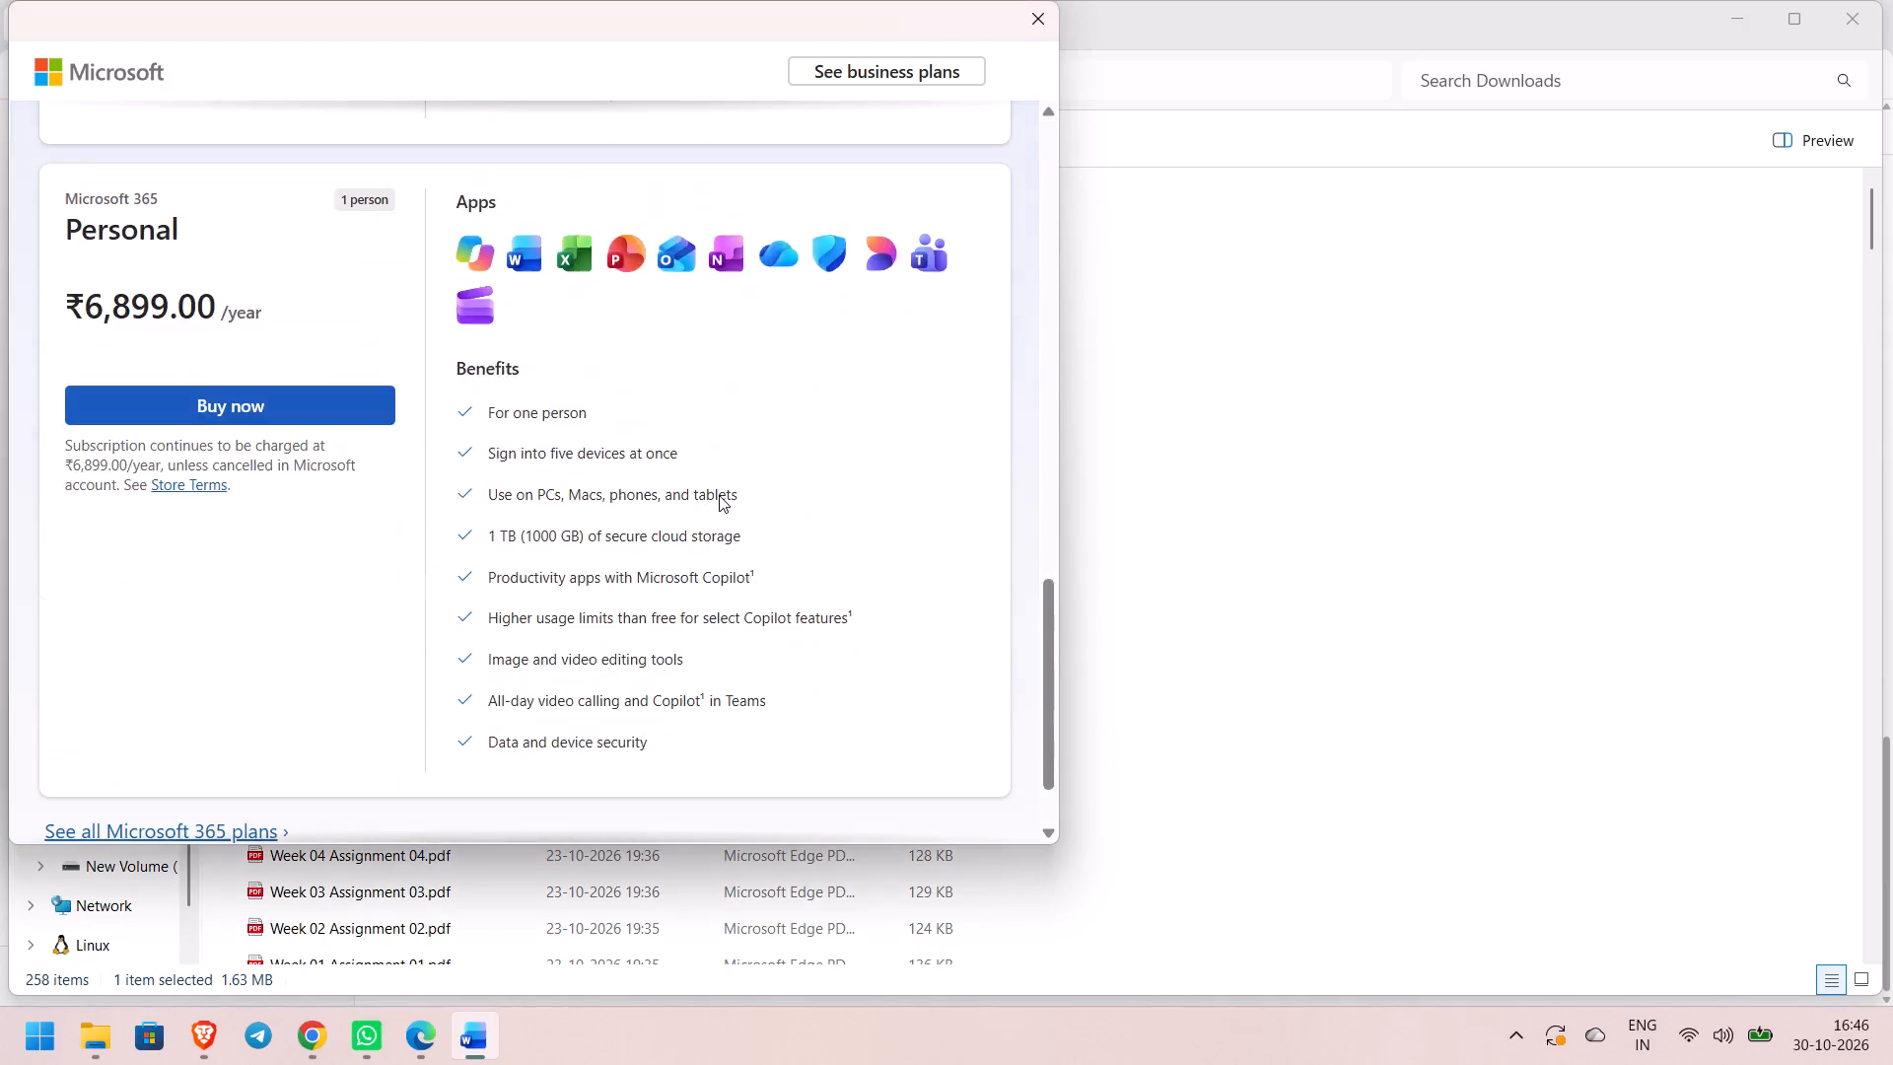
scroll(719, 495, down, 2)
scroll(720, 498, up, 6)
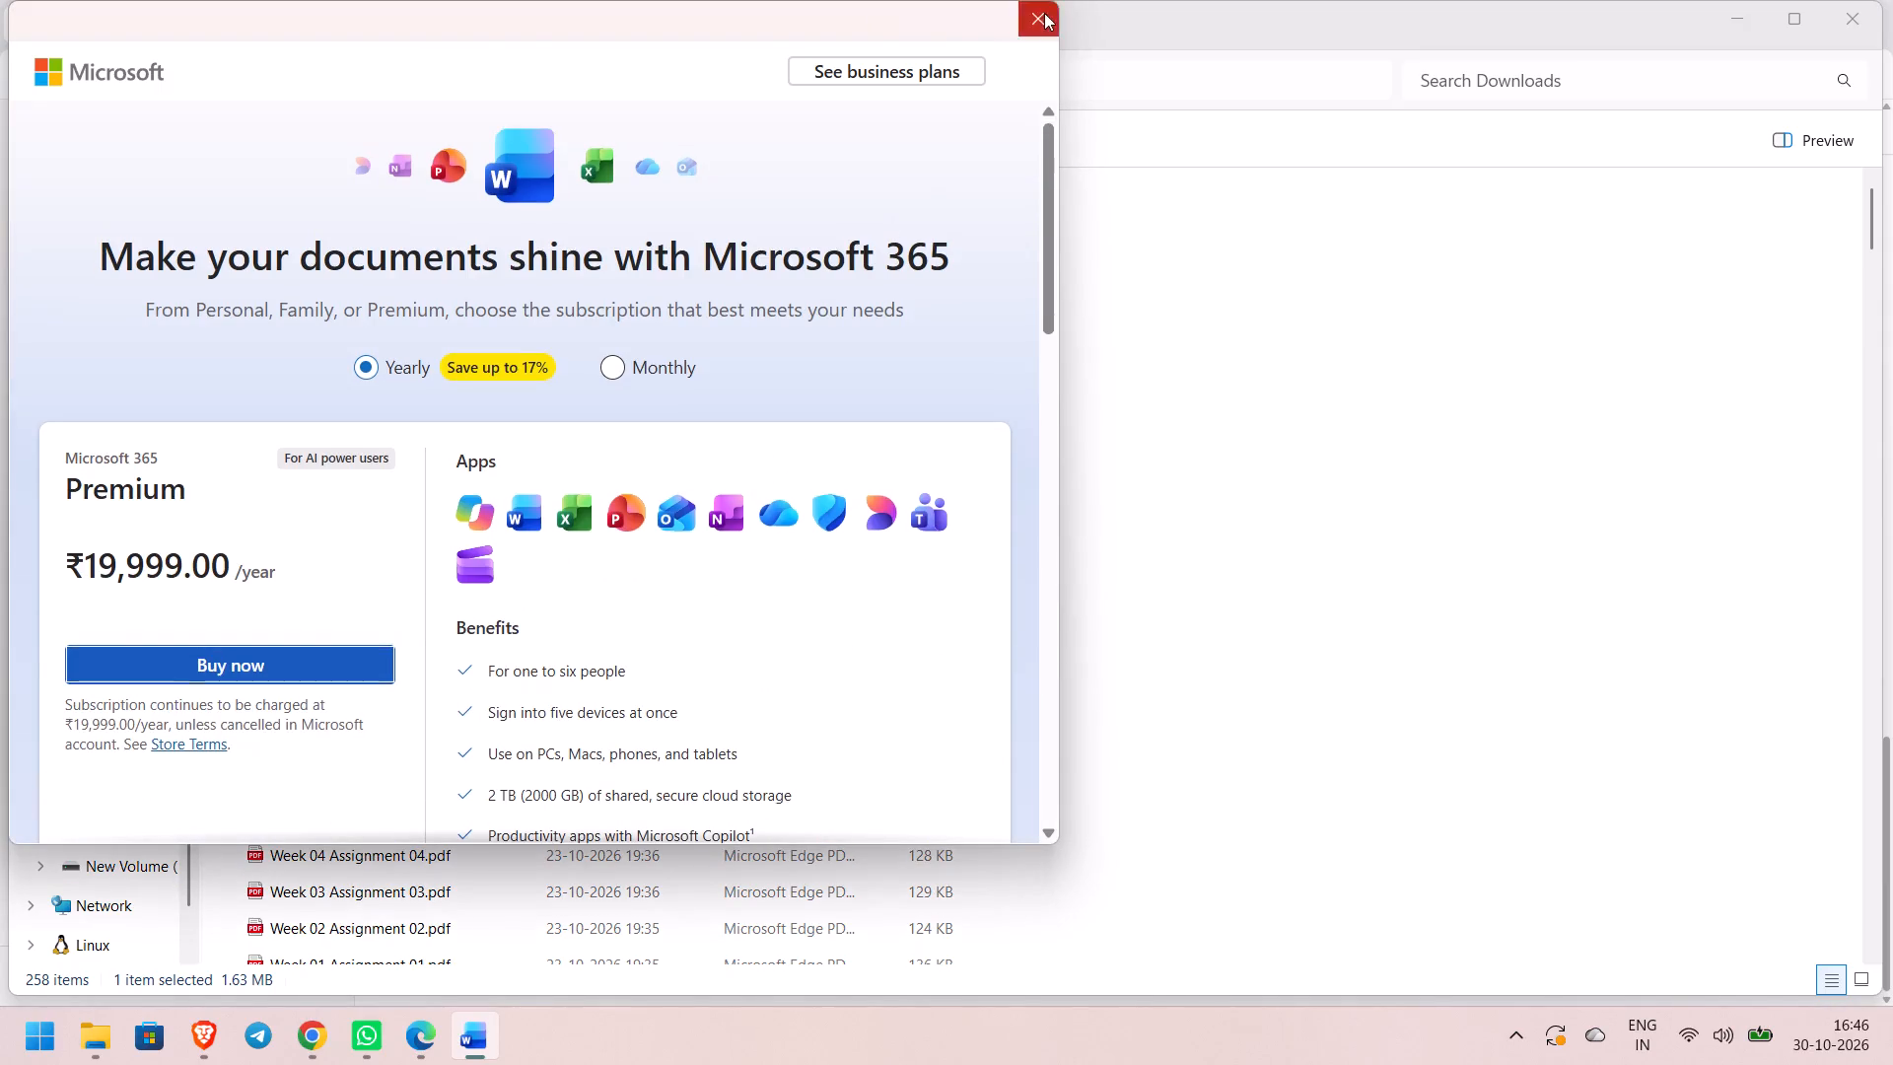
click(1044, 13)
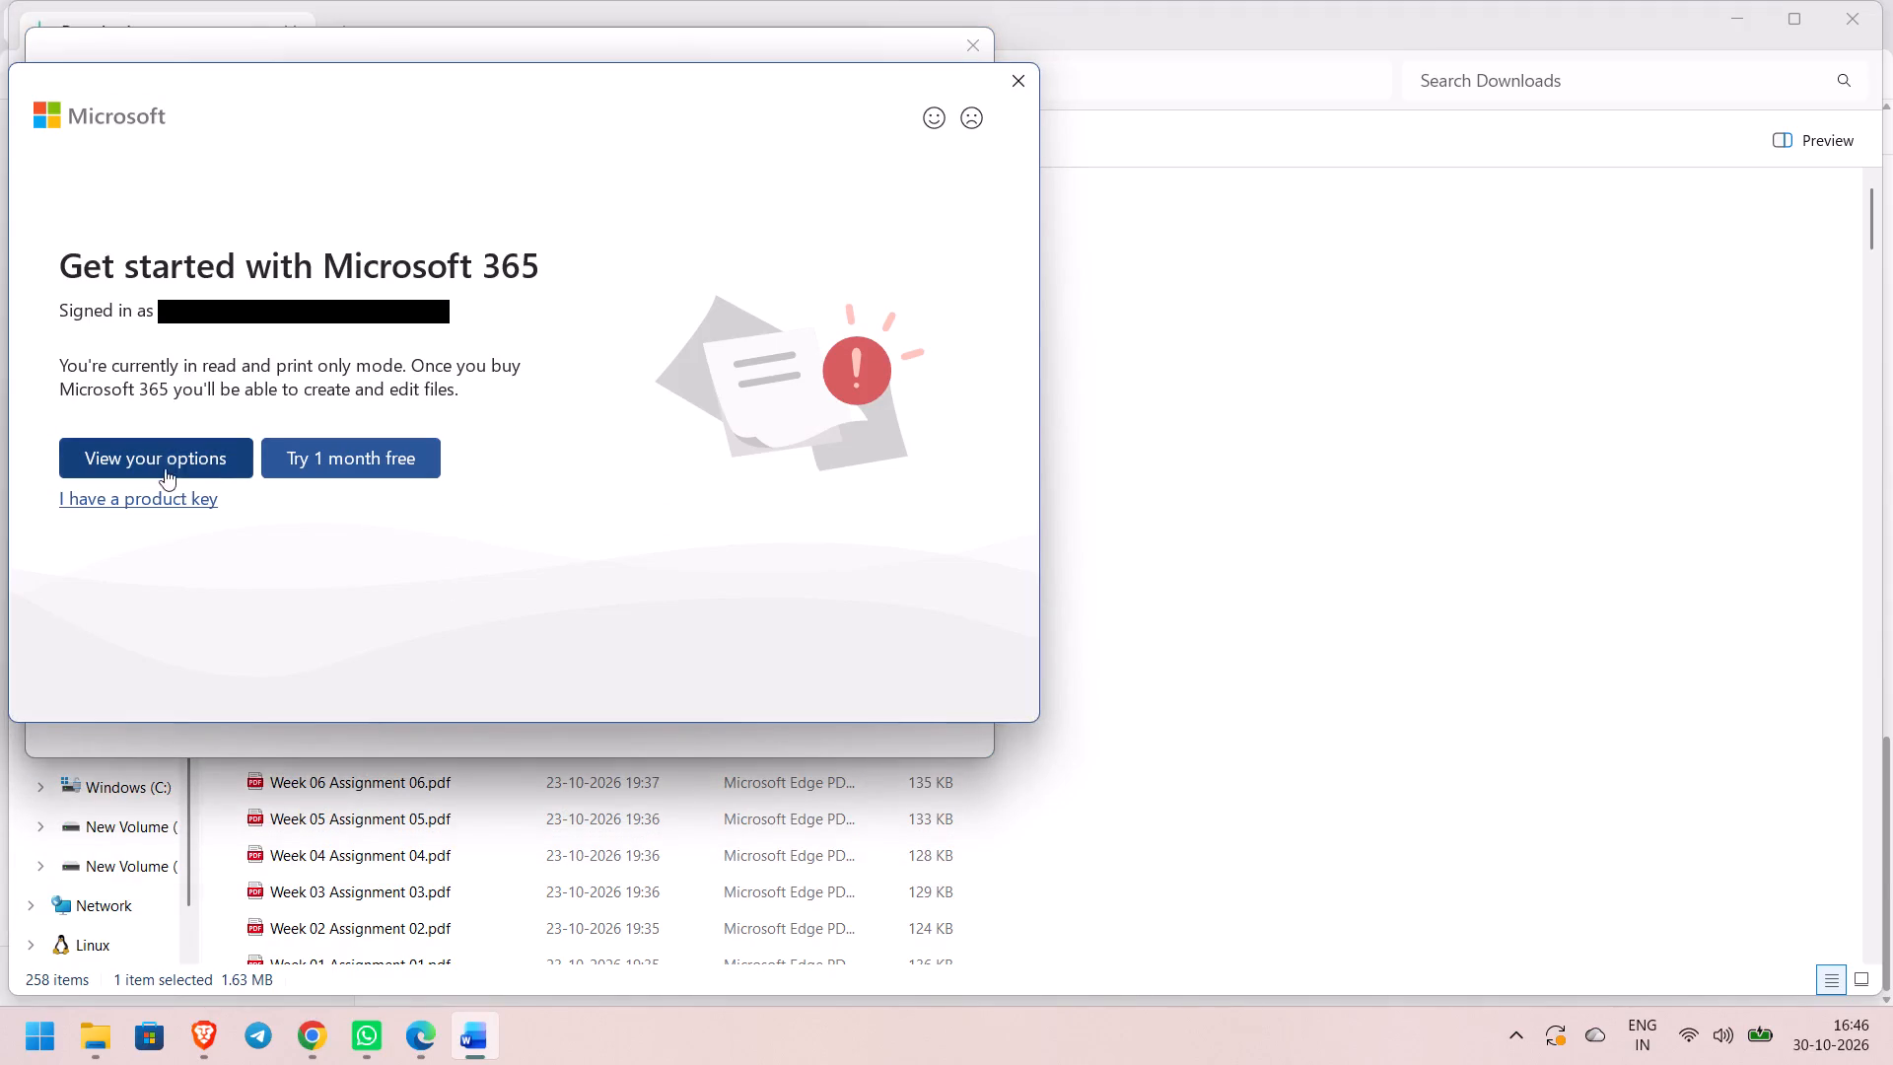
click(1038, 66)
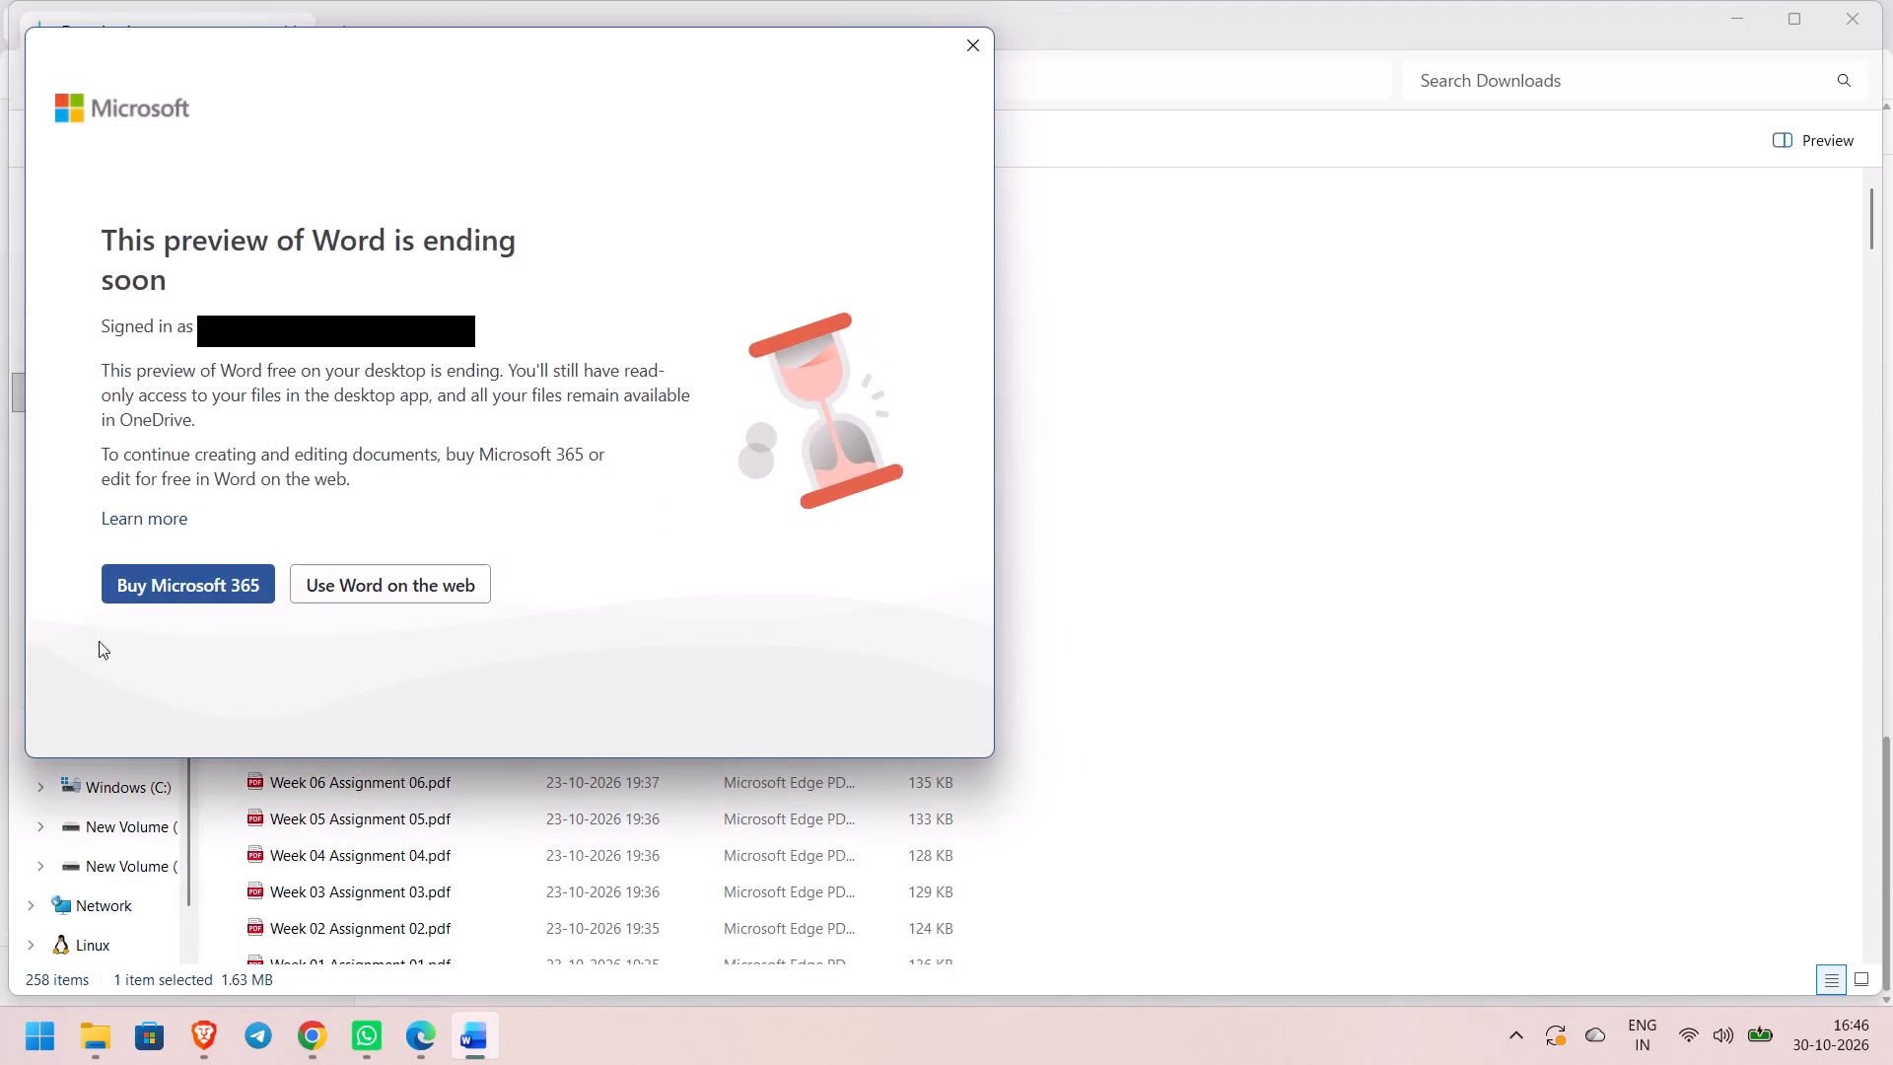
Switch to Word on the web from the preview-ending notice, and close the duplicate Word tabs so one remains.
triple_click(327, 585)
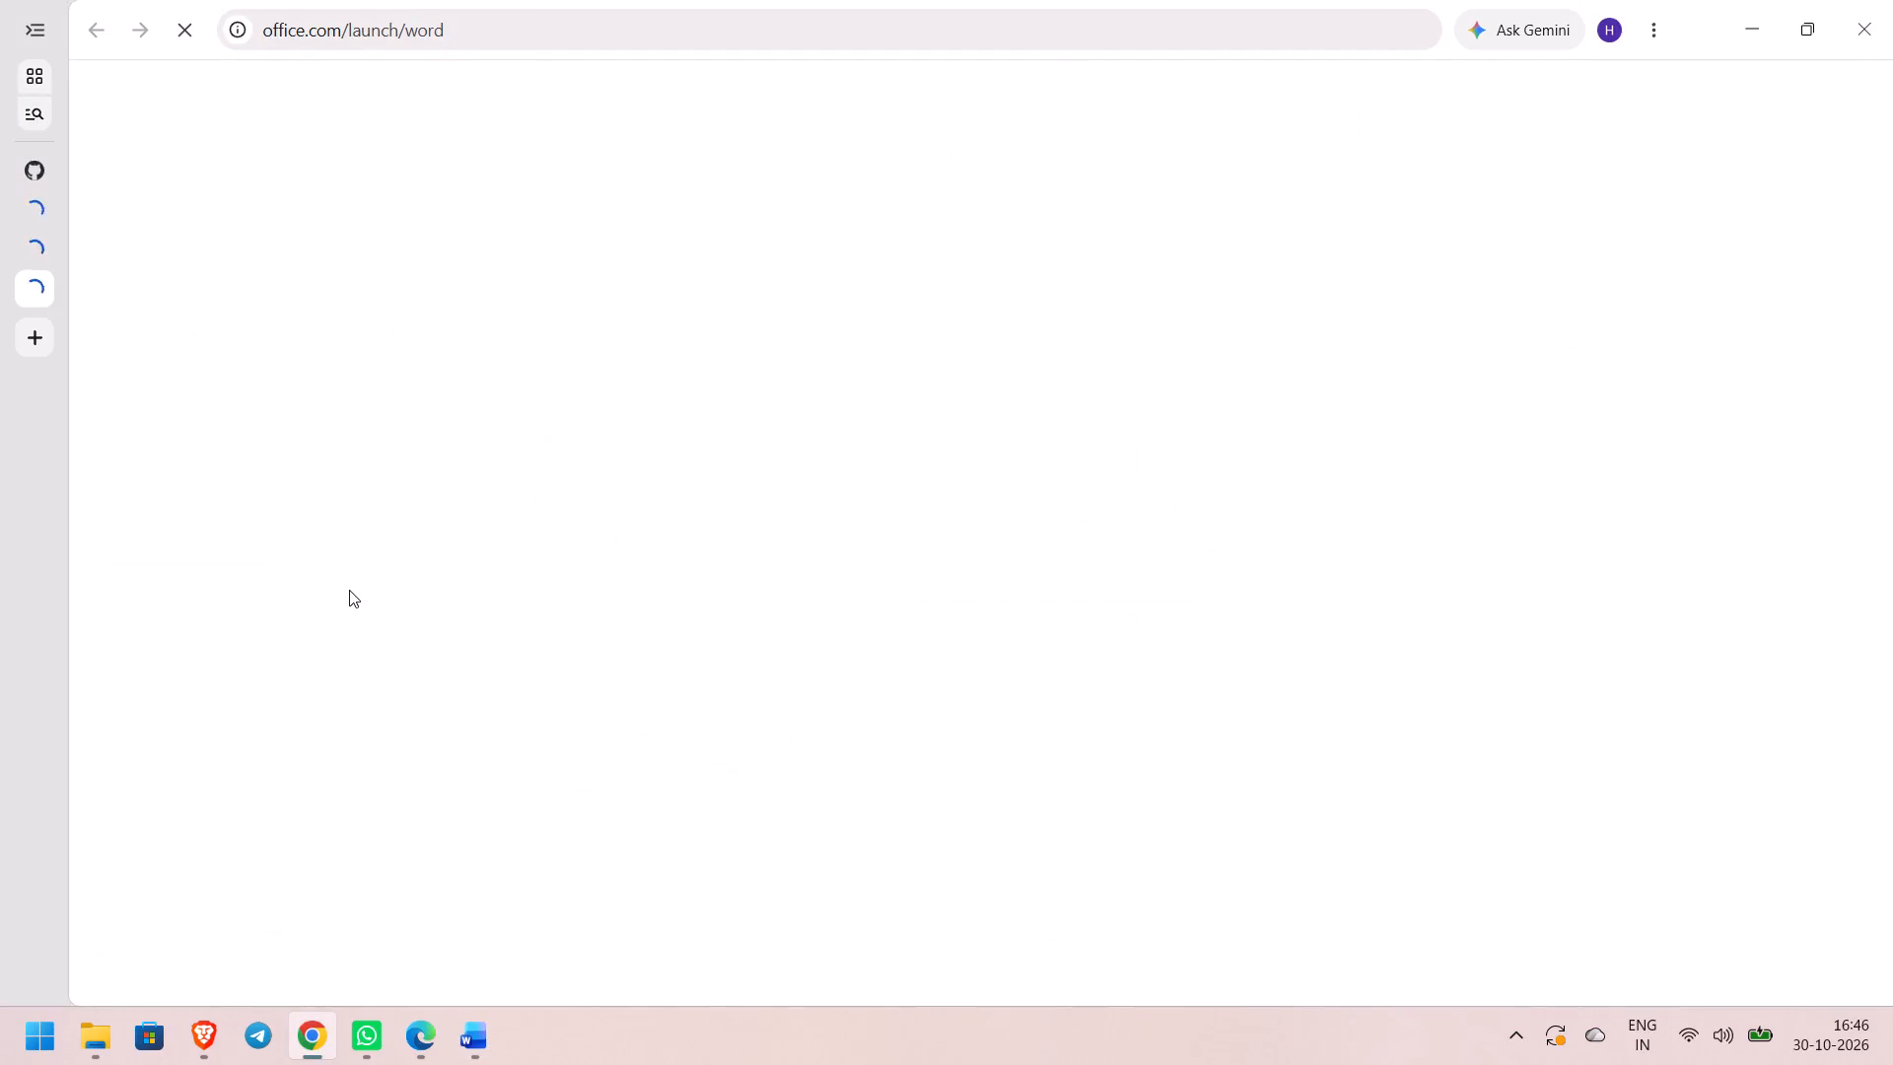
double_click(468, 1023)
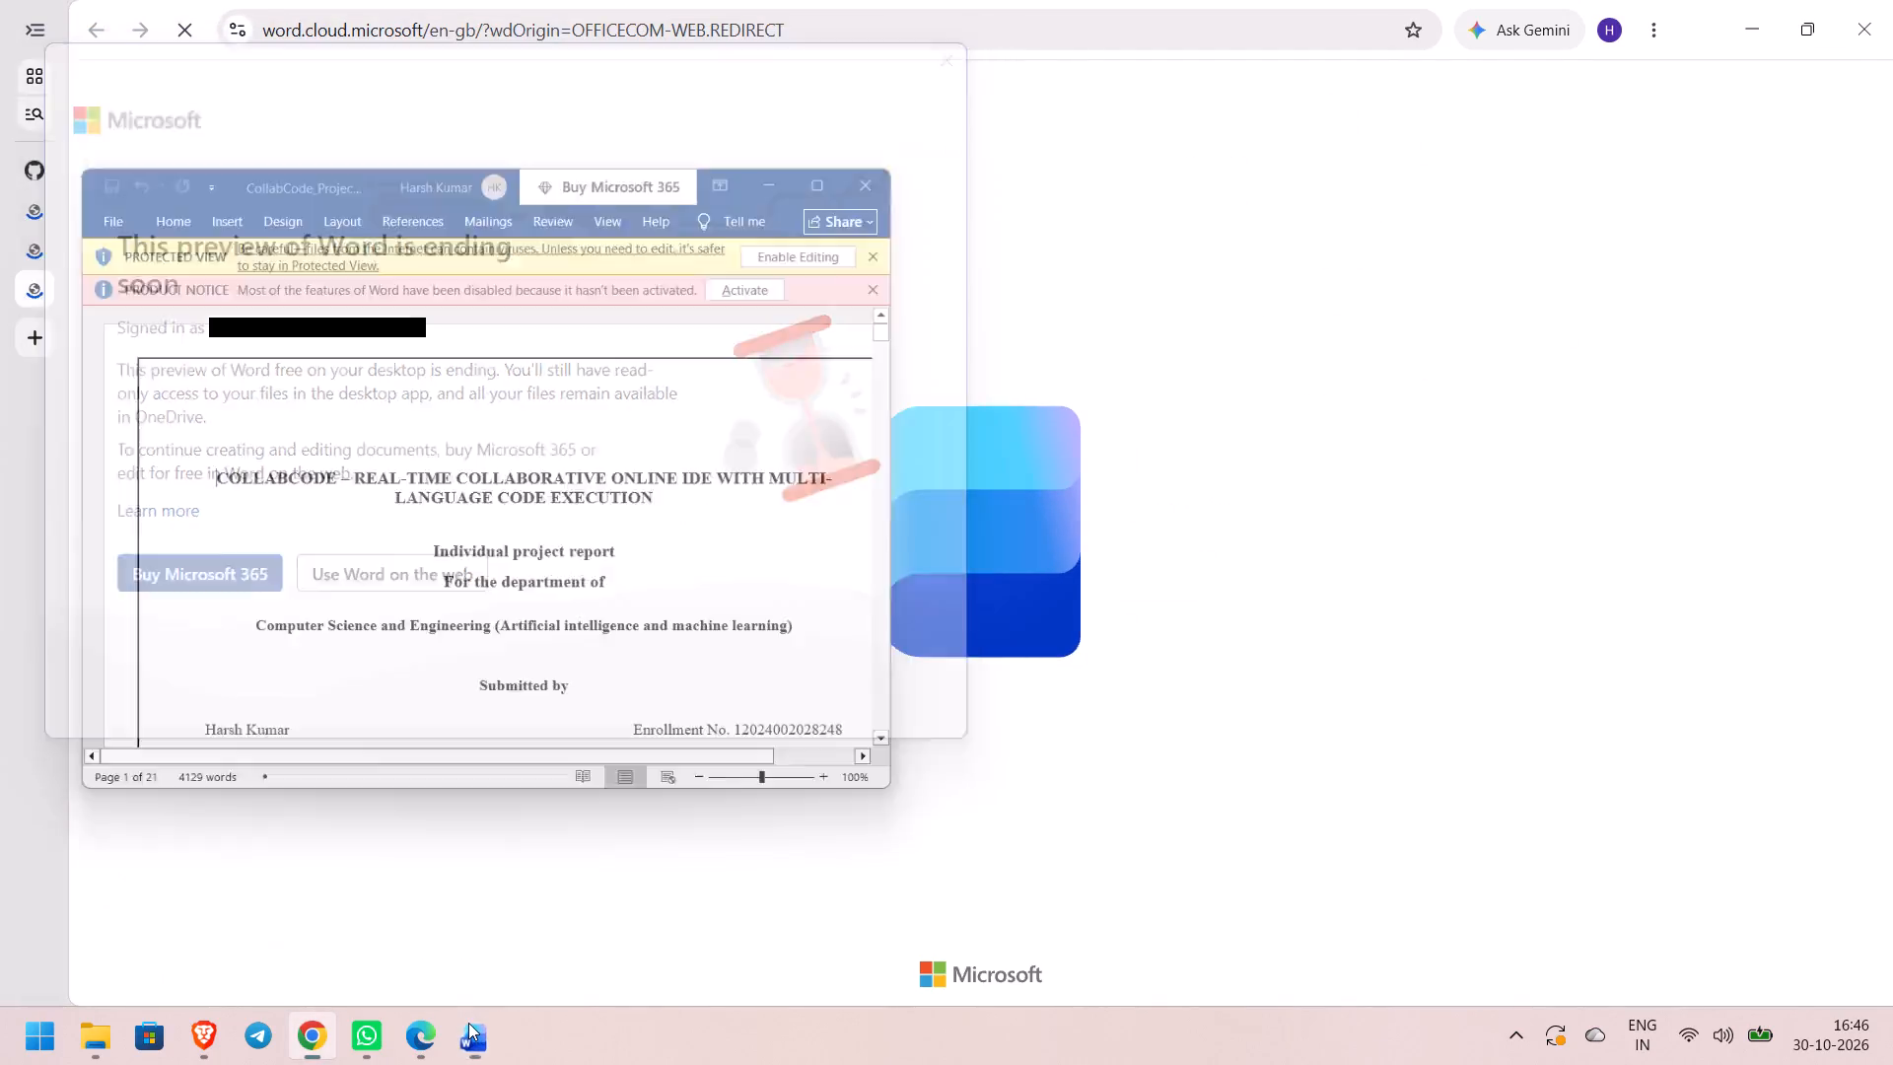
click(468, 1023)
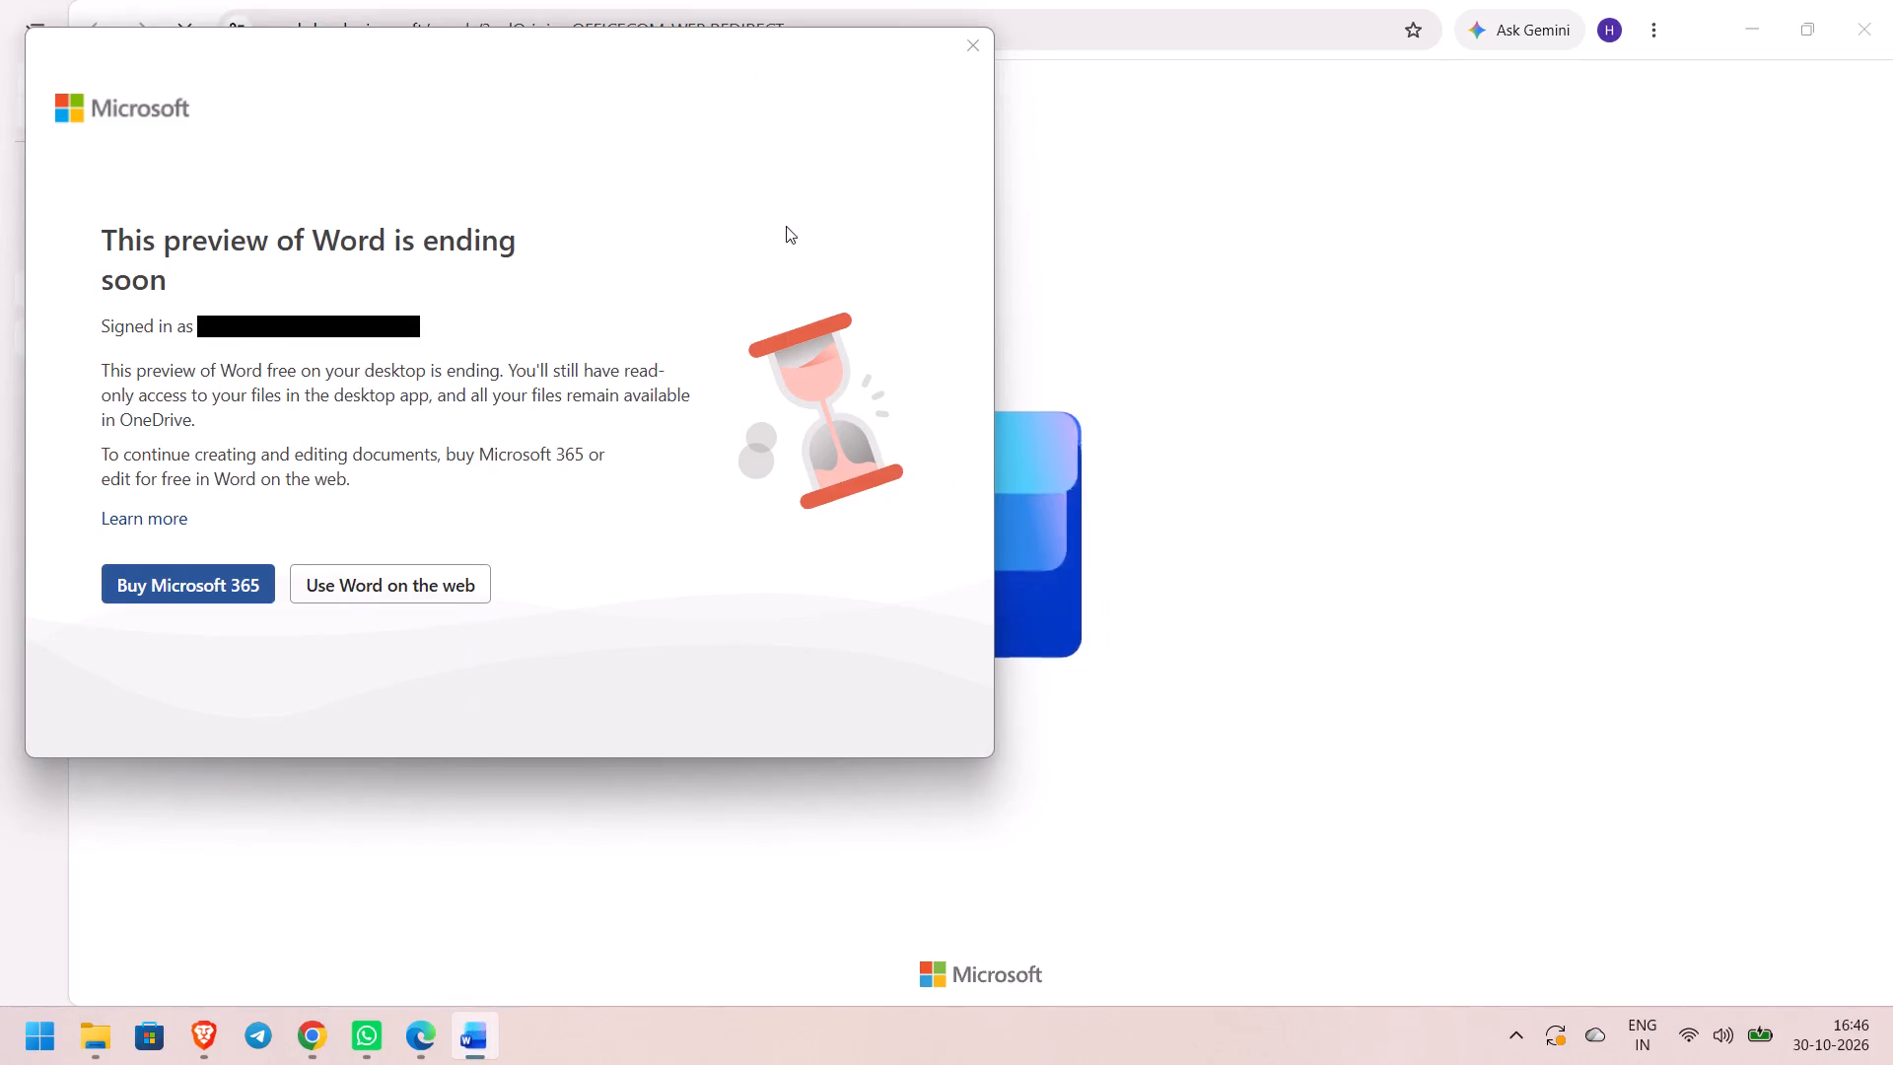
click(1133, 210)
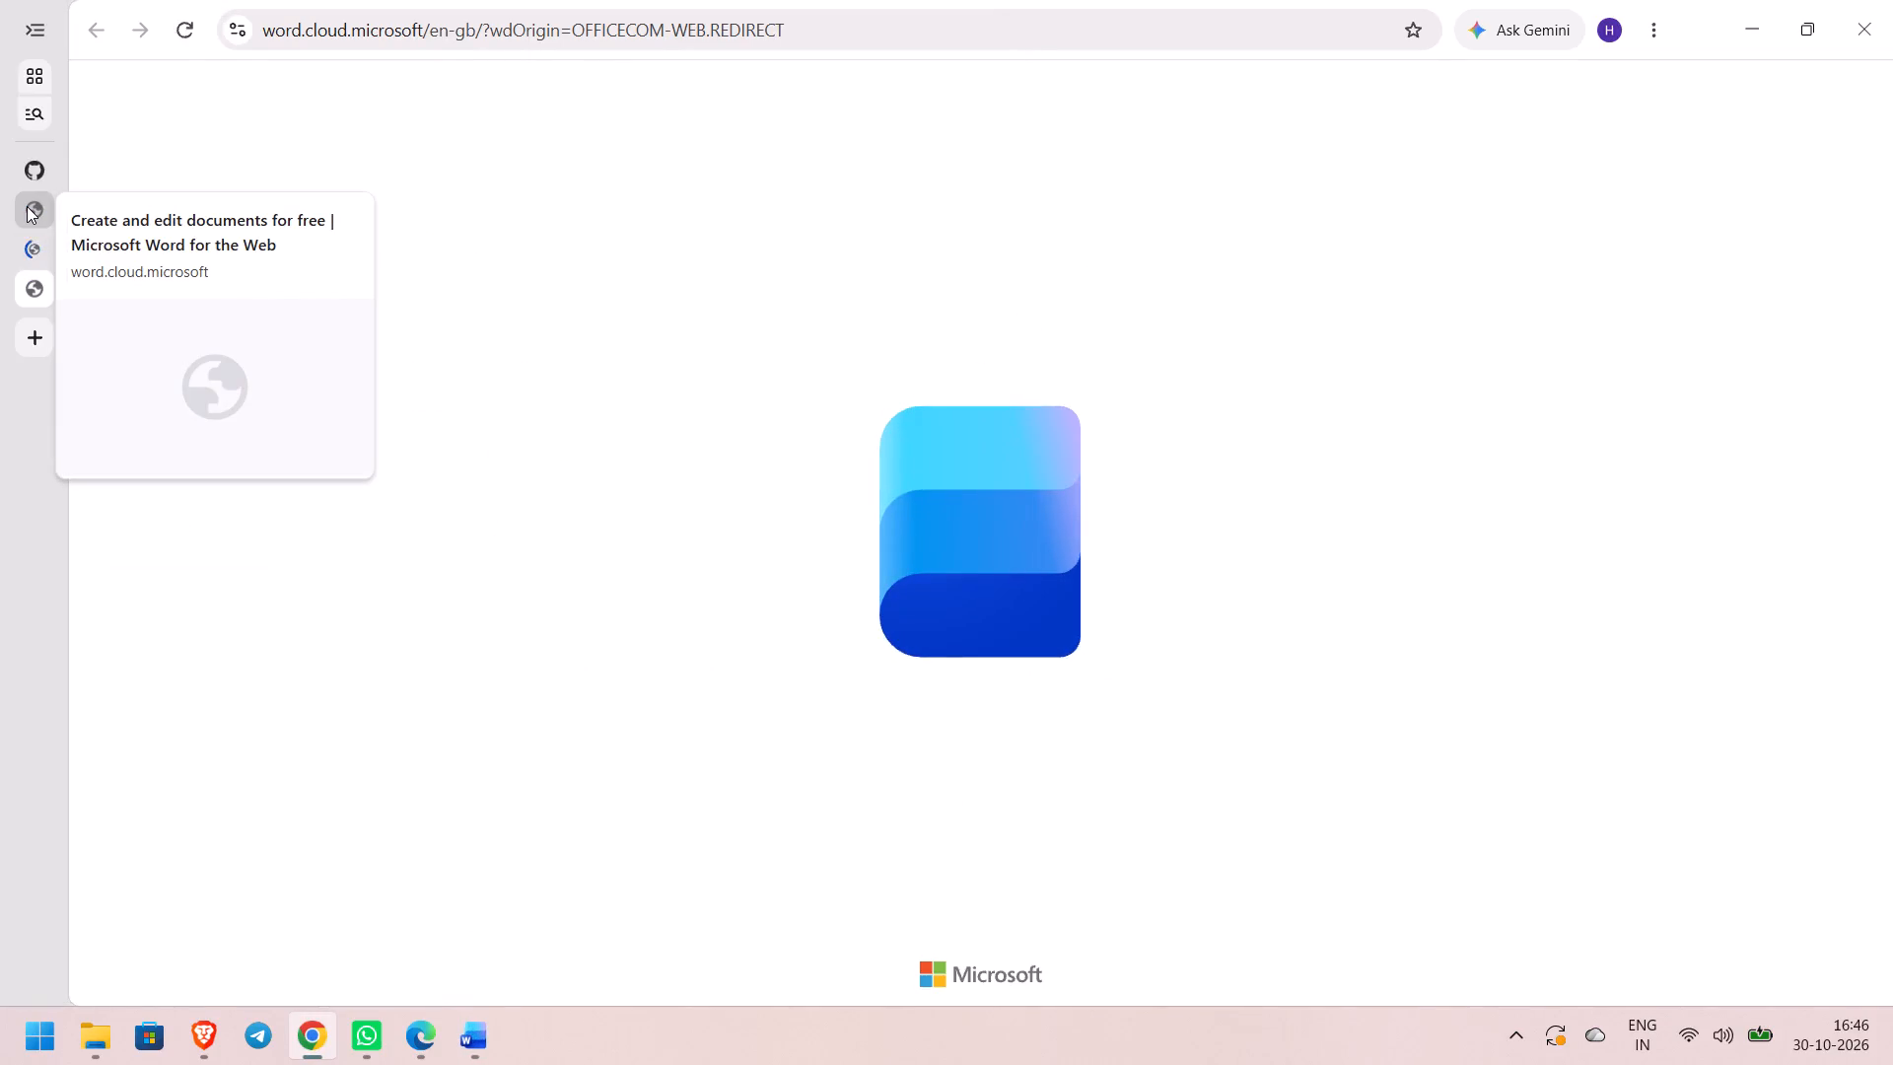
click(27, 248)
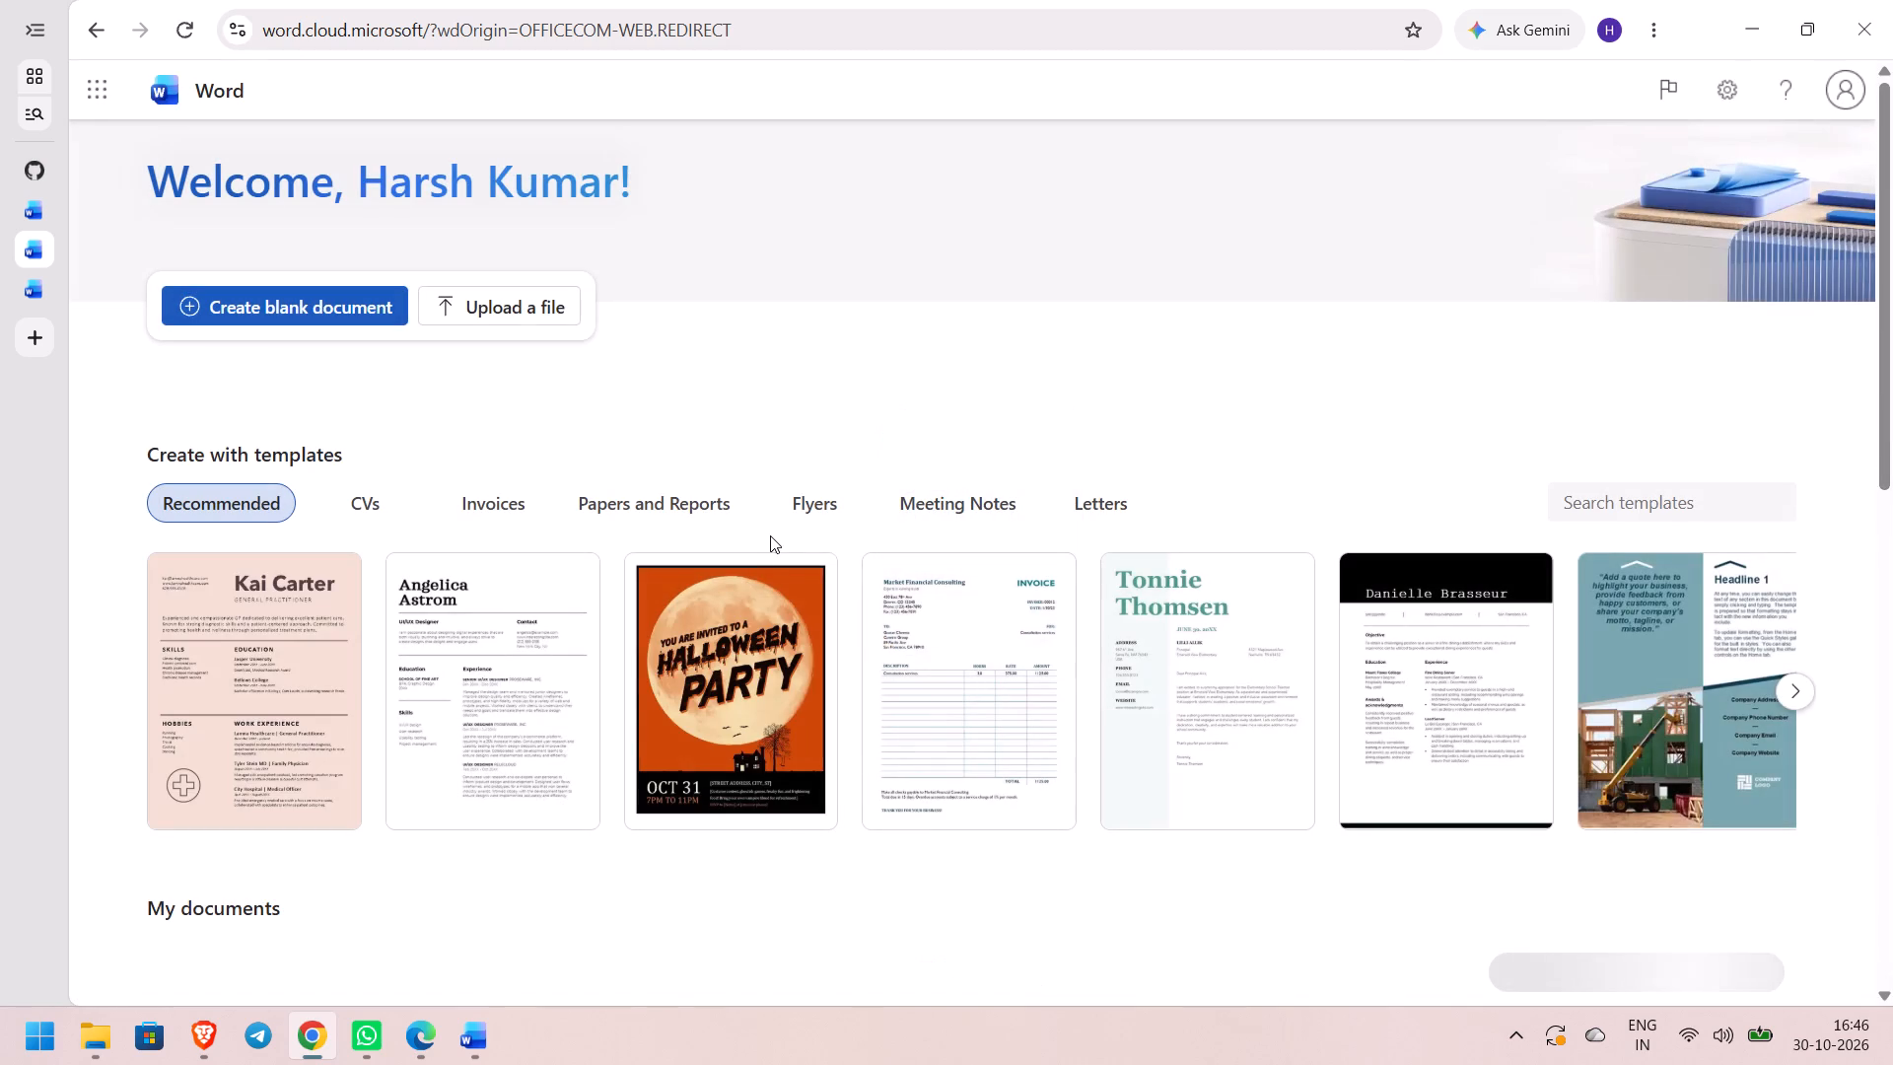
click(29, 207)
click(35, 254)
double_click(35, 250)
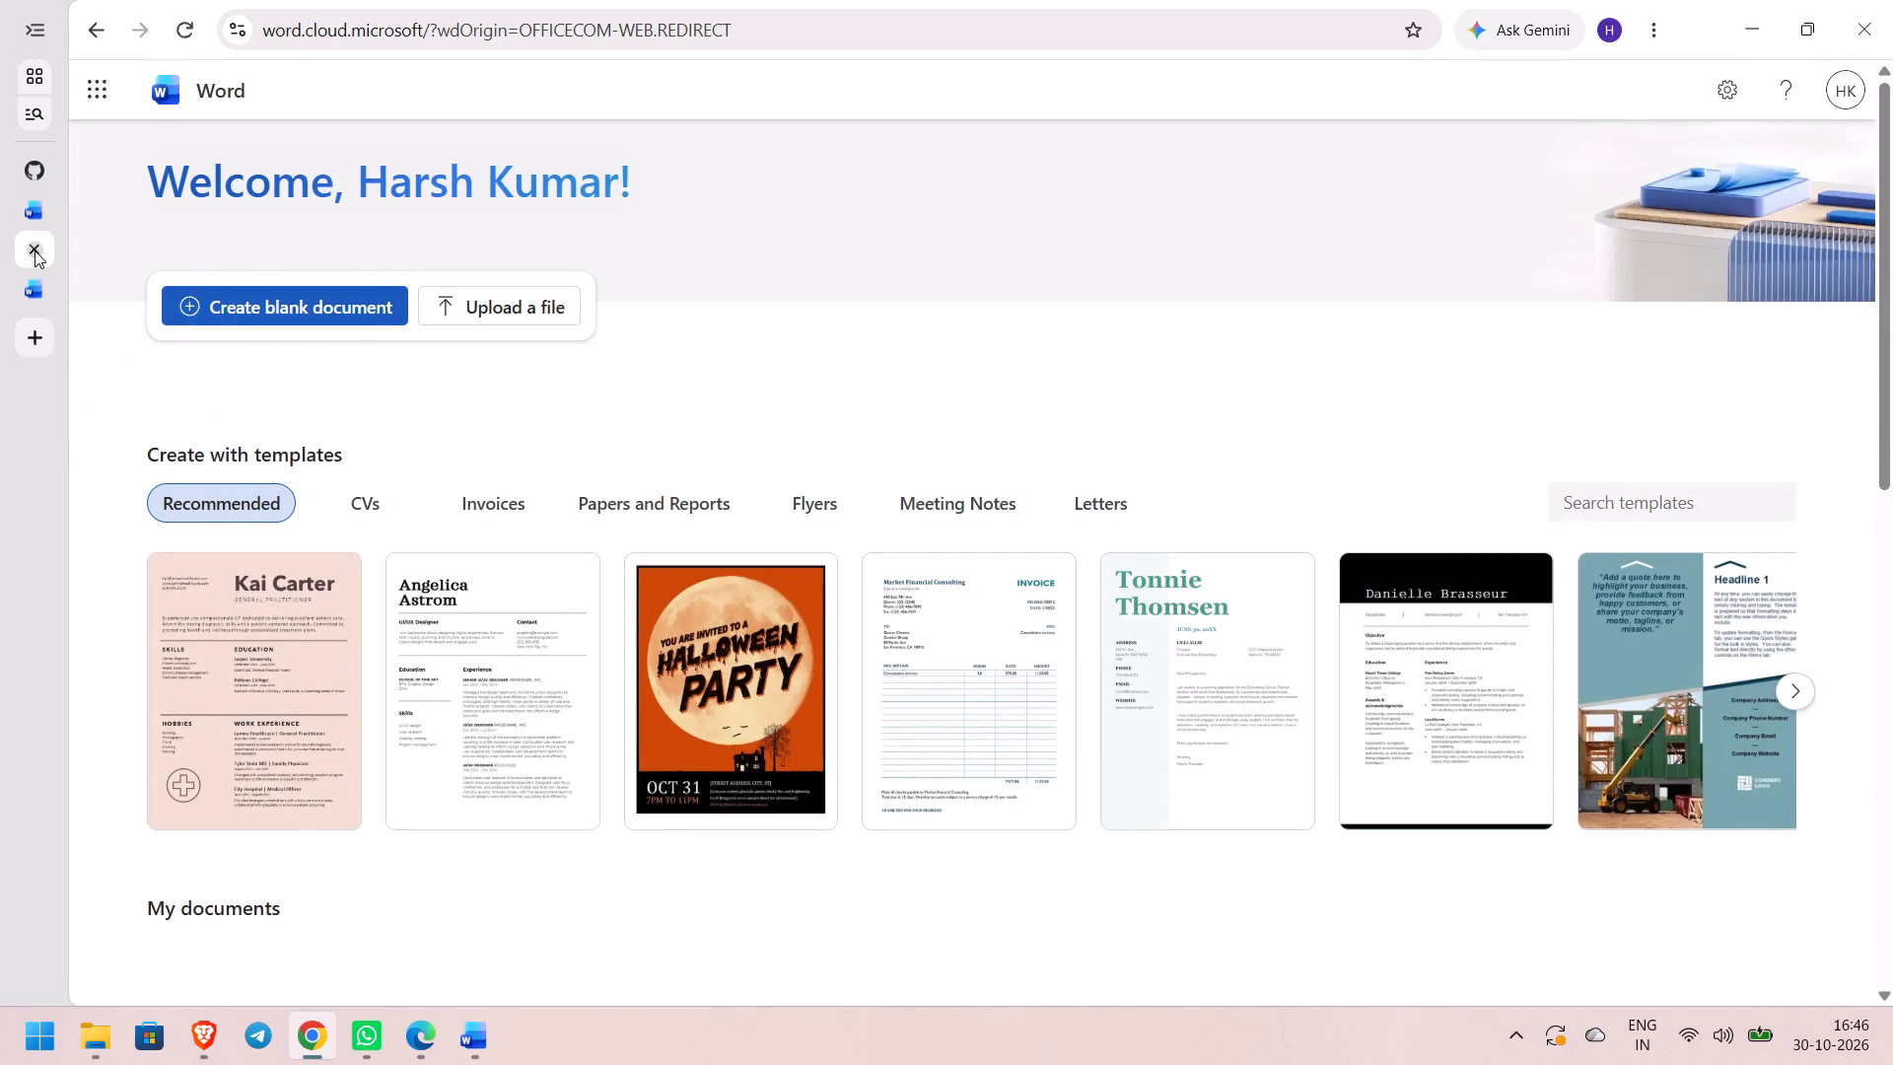
click(29, 214)
click(29, 207)
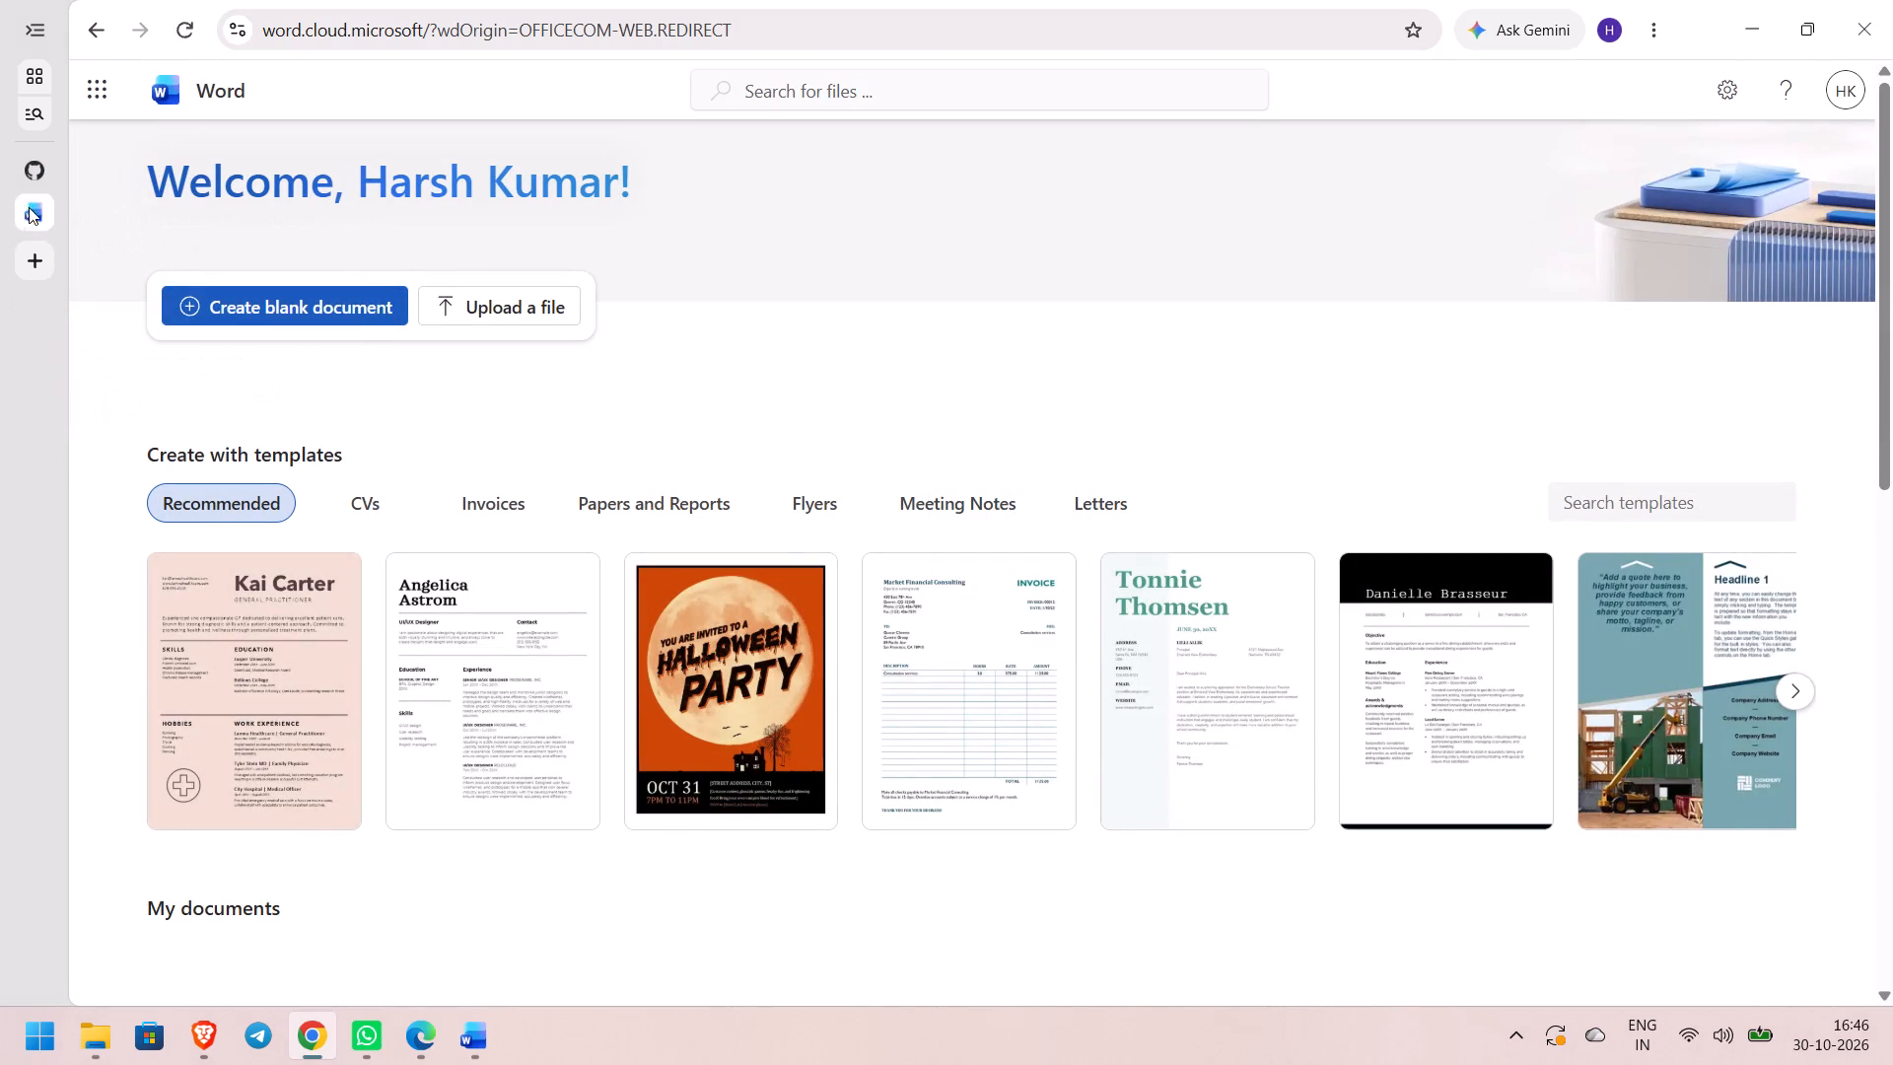
Upload CollabCode_Project_Report.docx from the Downloads folder to Word on the web.
click(520, 302)
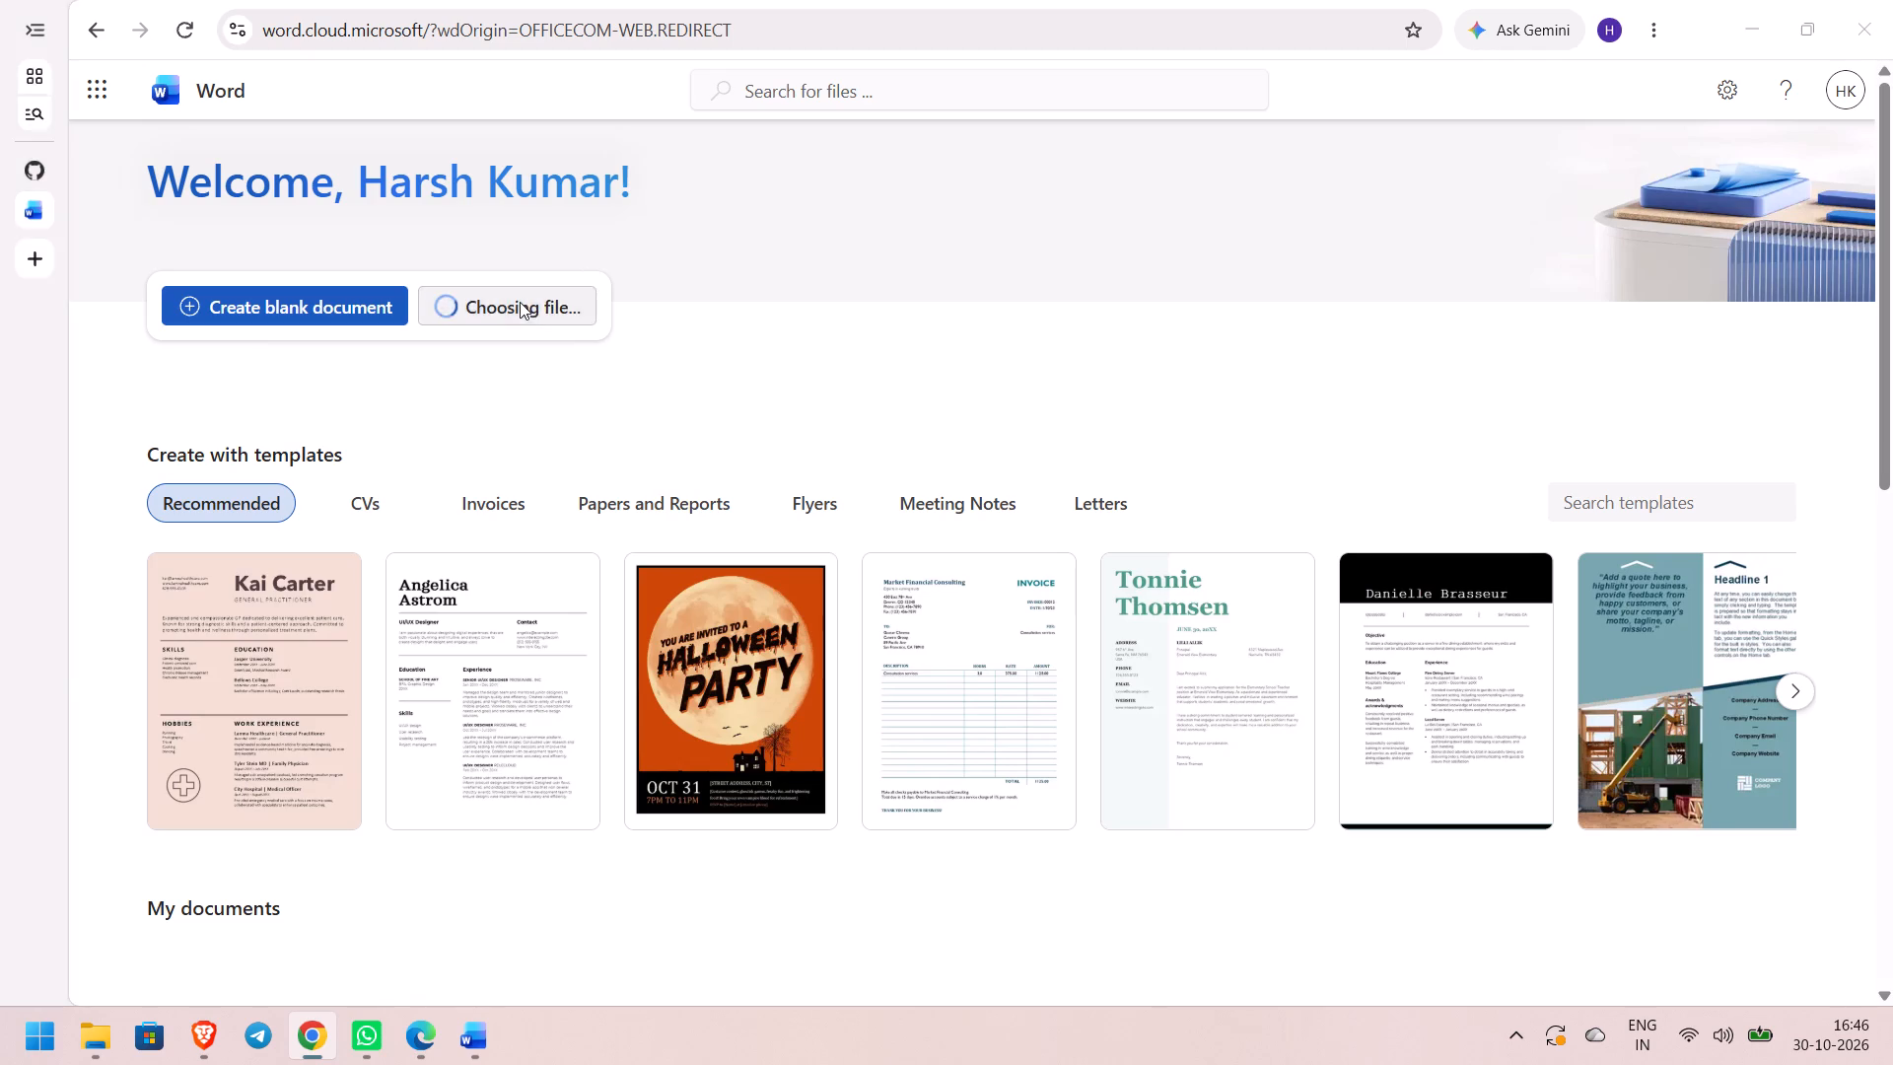
double_click(113, 288)
double_click(448, 211)
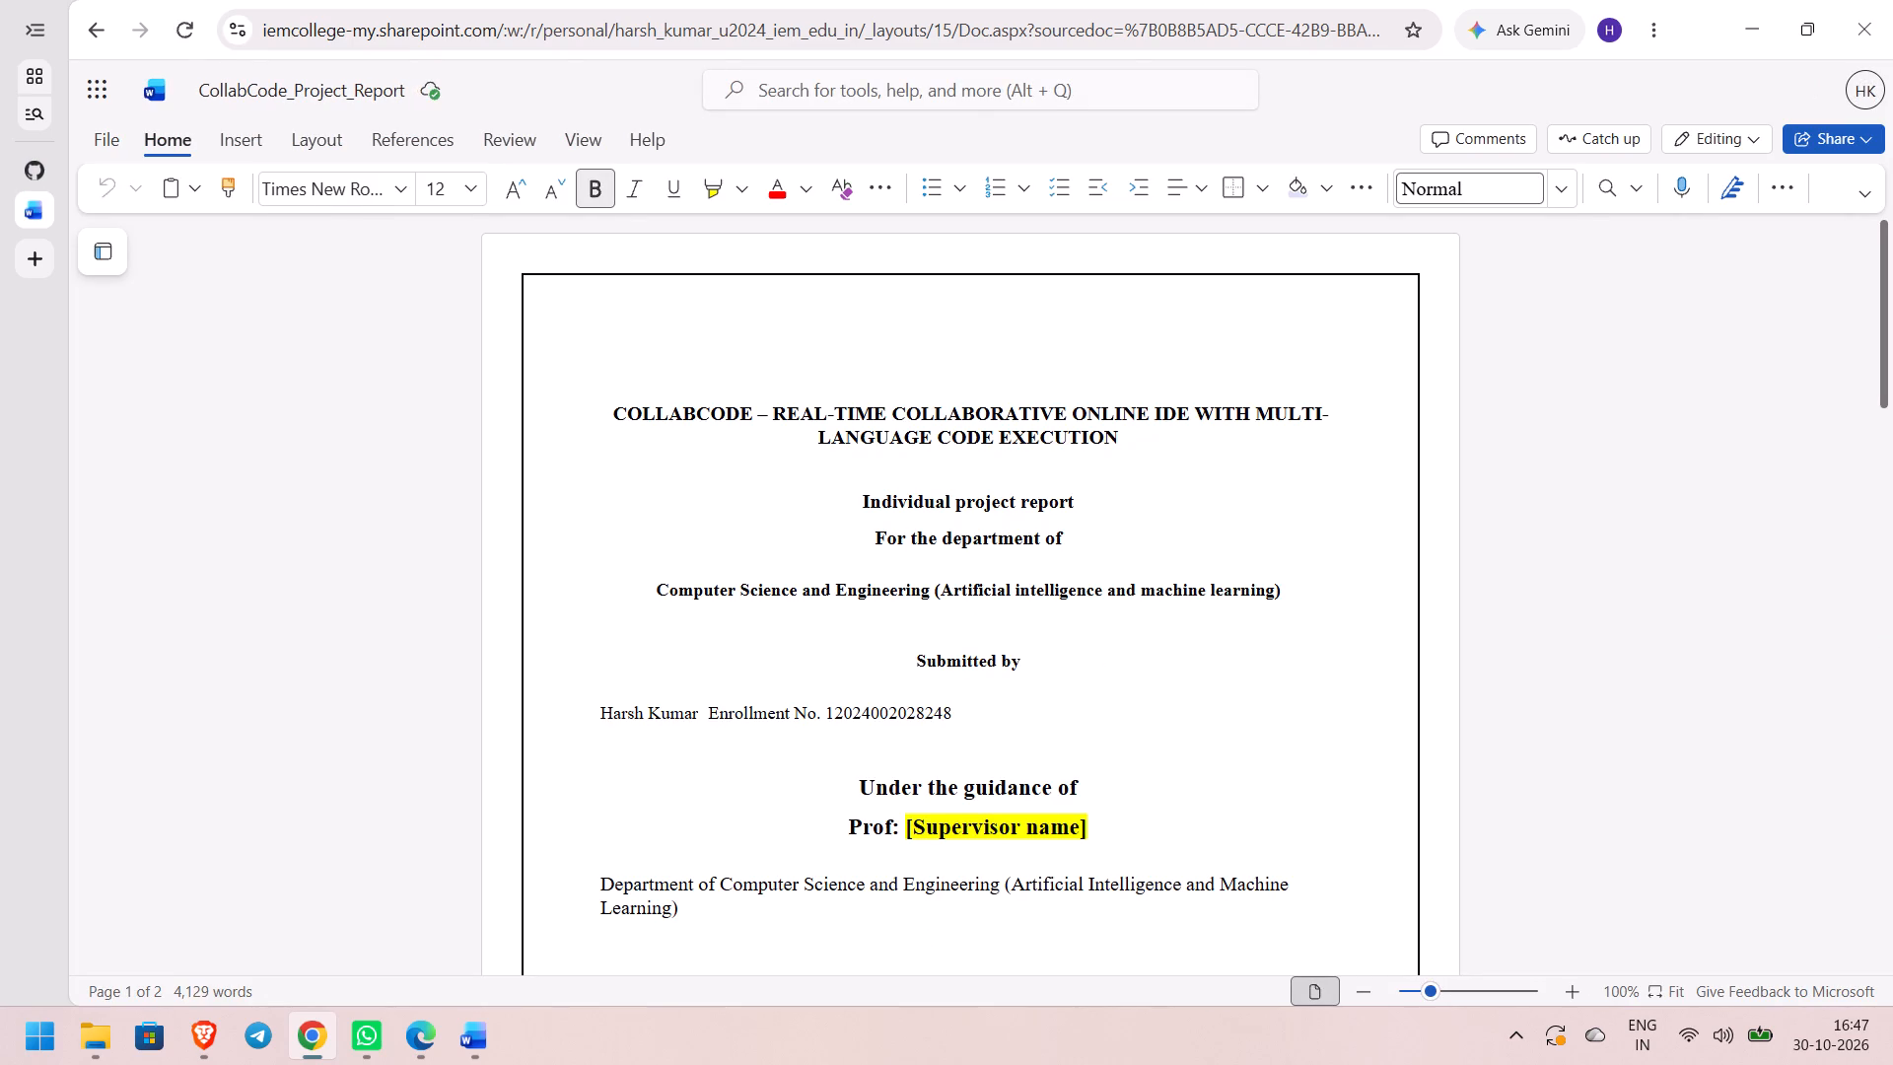
Review the report's front matter: cover page, certificate, acknowledgement, table of contents and abstract.
scroll(883, 638, down, 1)
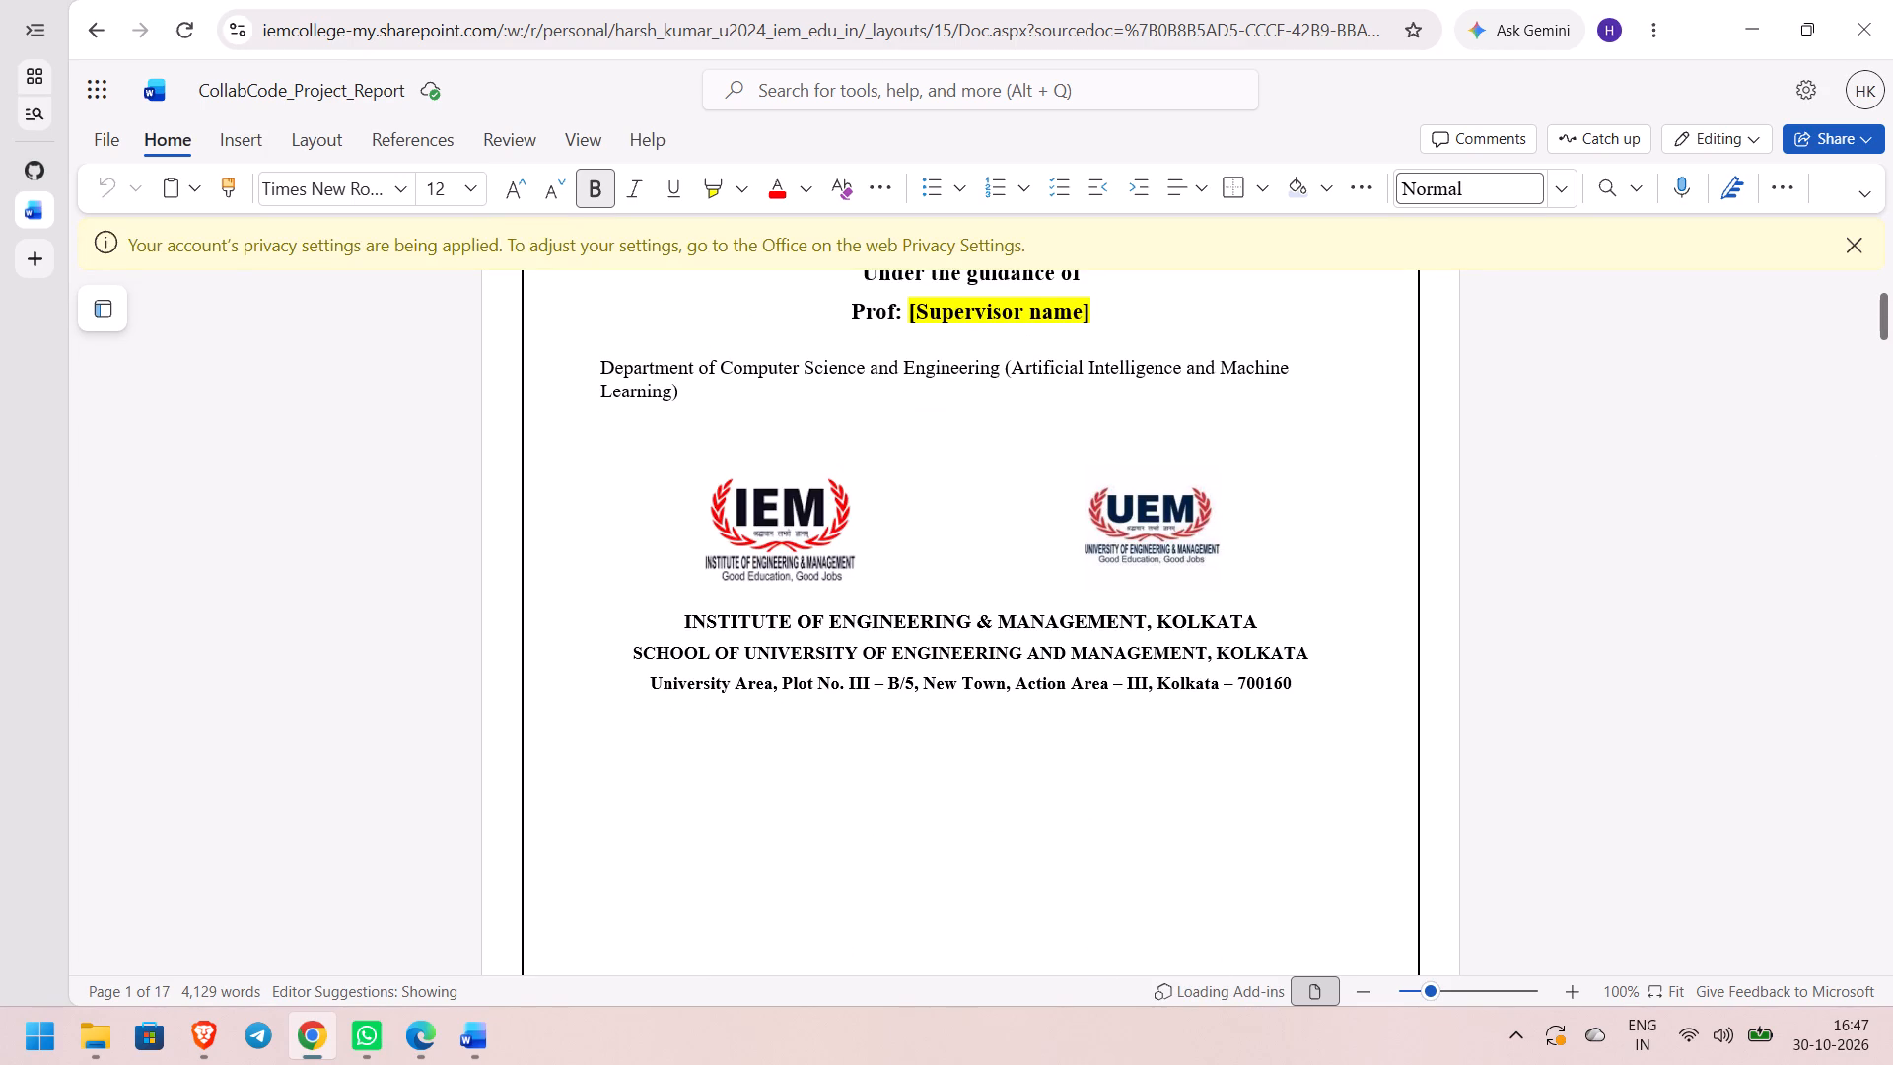
scroll(685, 546, up, 1)
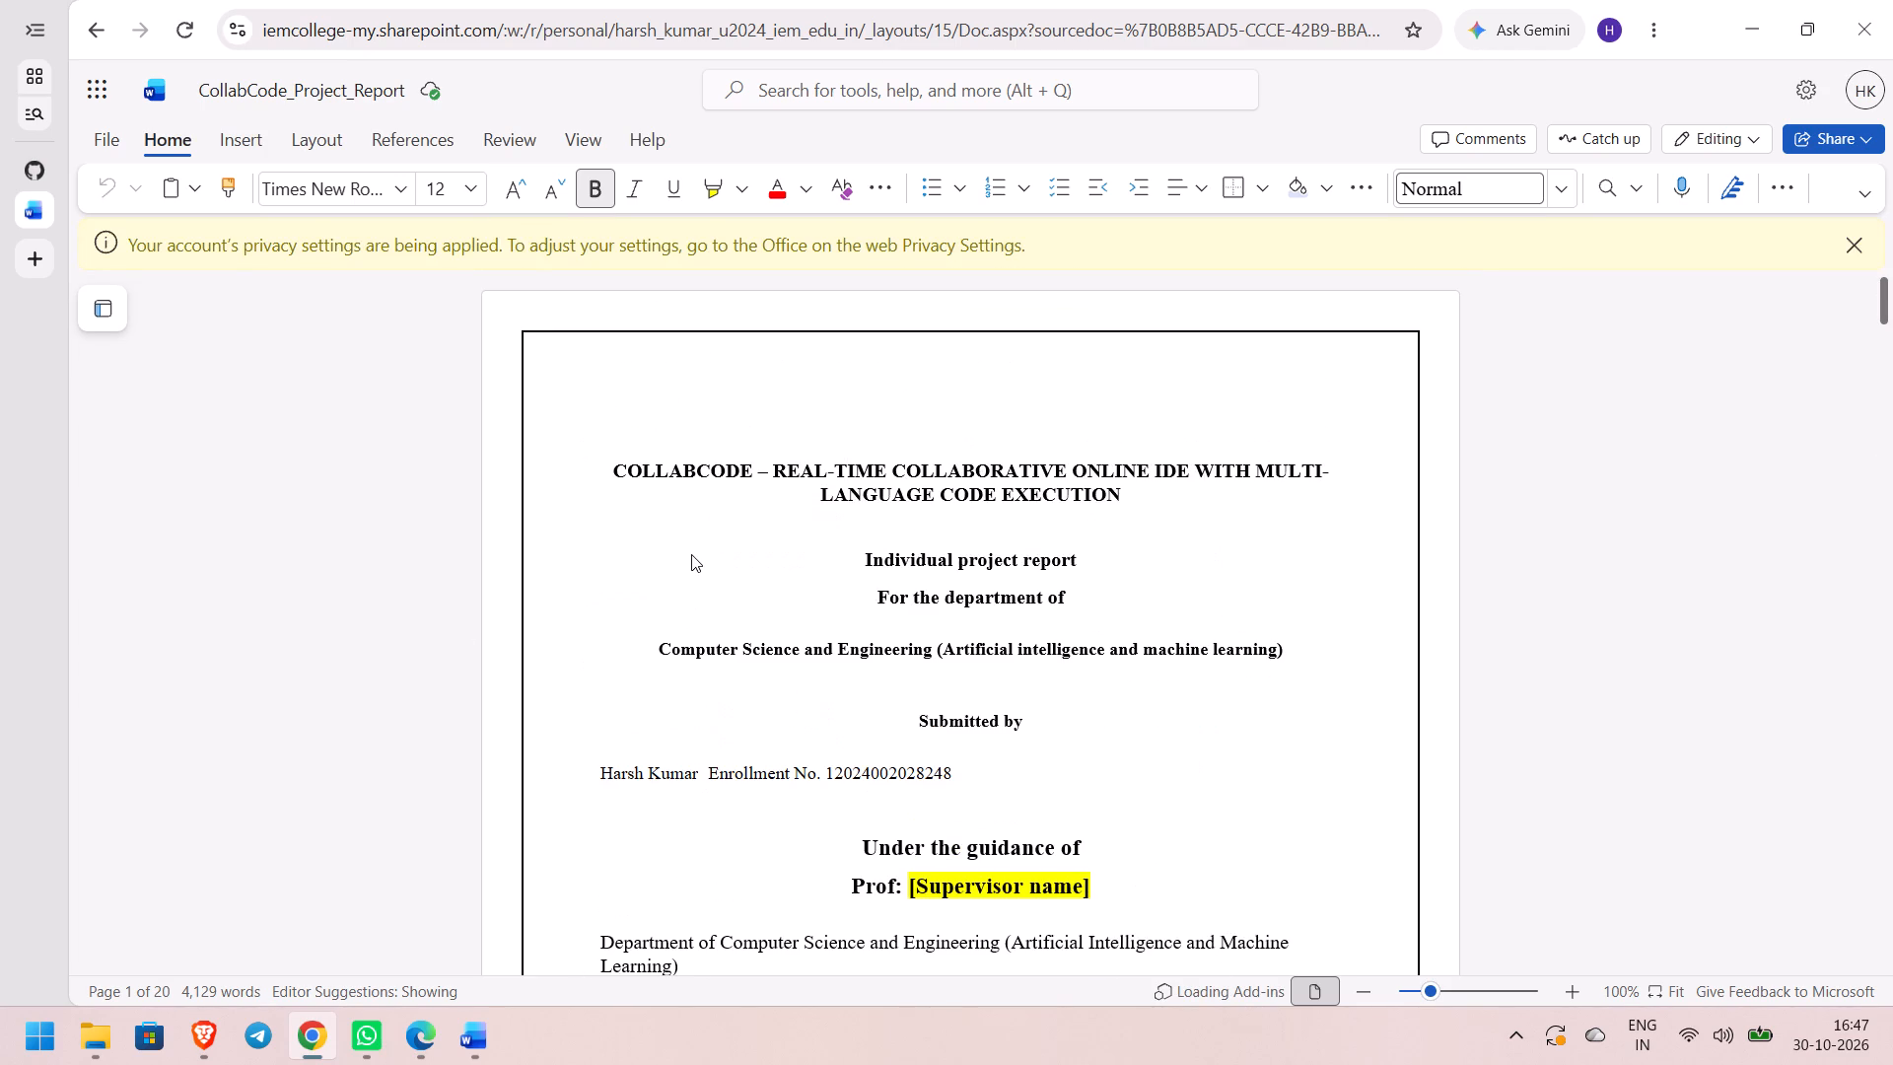
scroll(691, 554, down, 3)
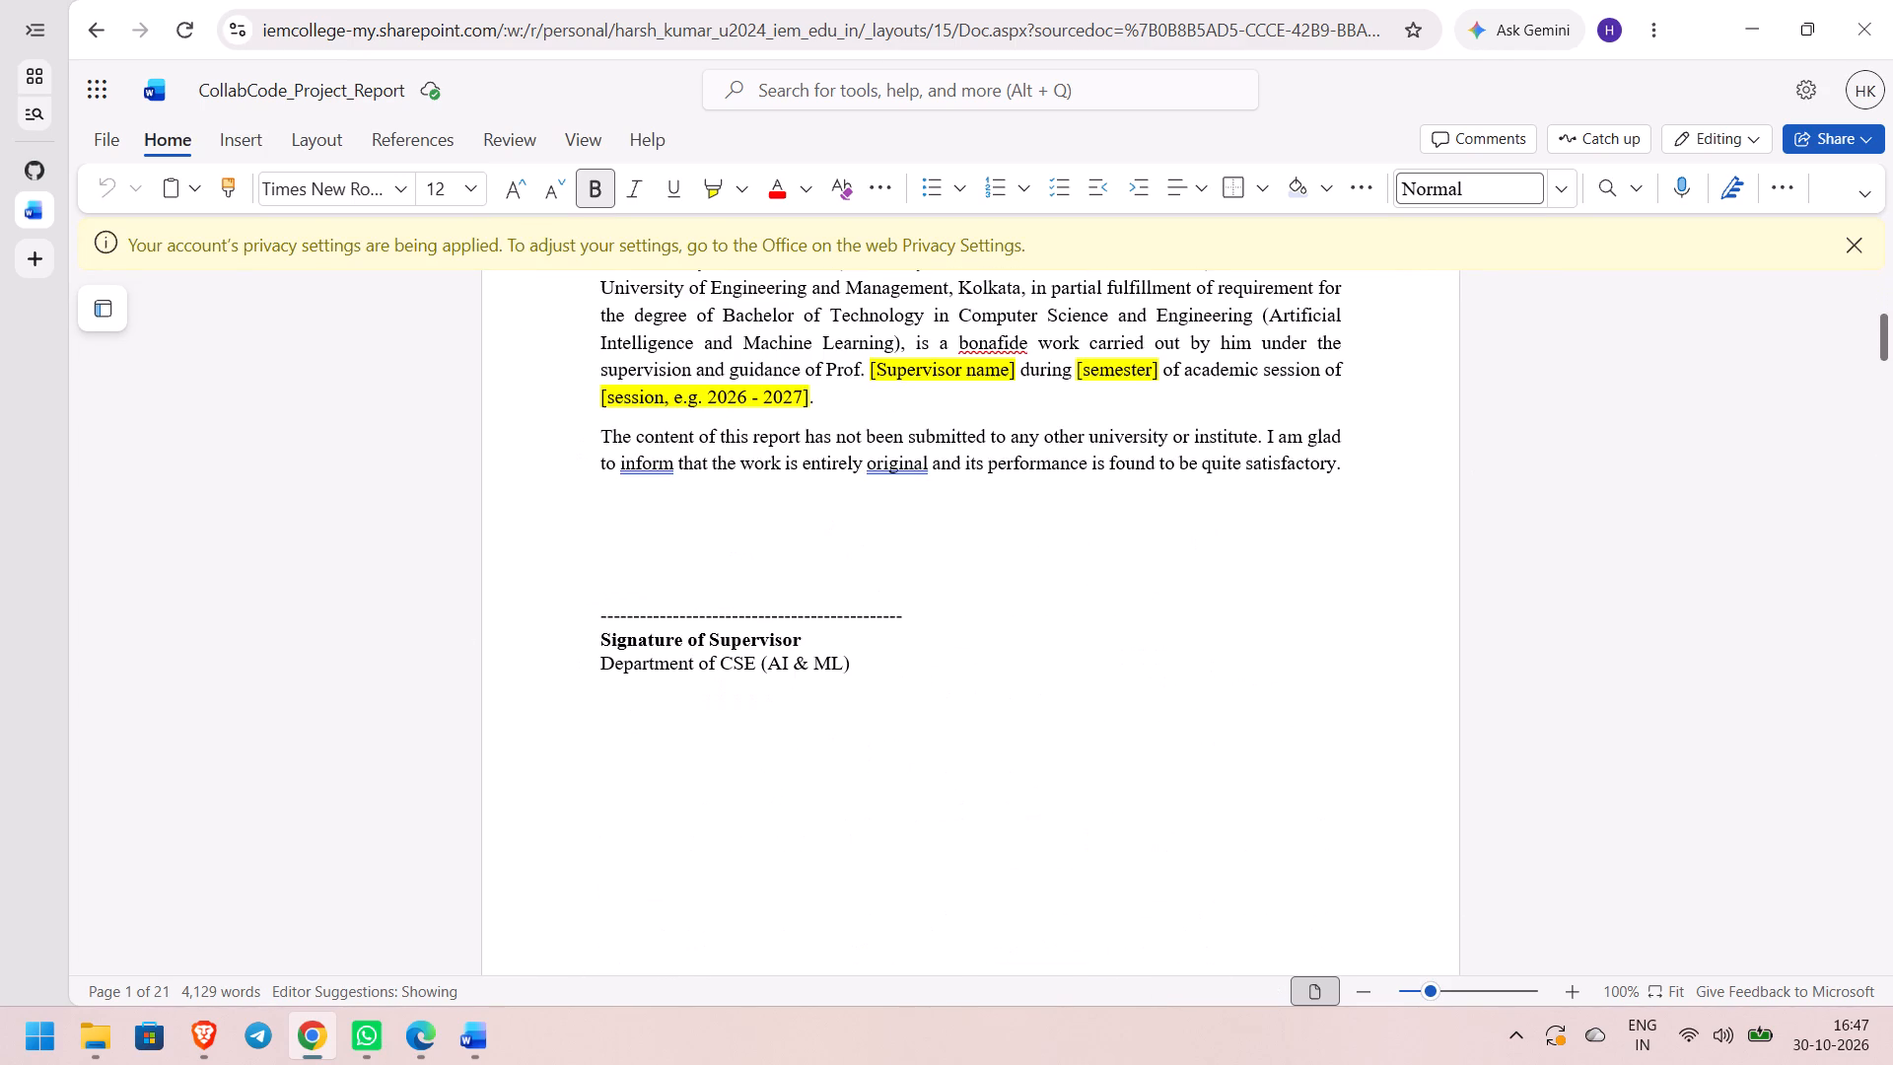
scroll(694, 560, up, 1)
scroll(694, 560, down, 1)
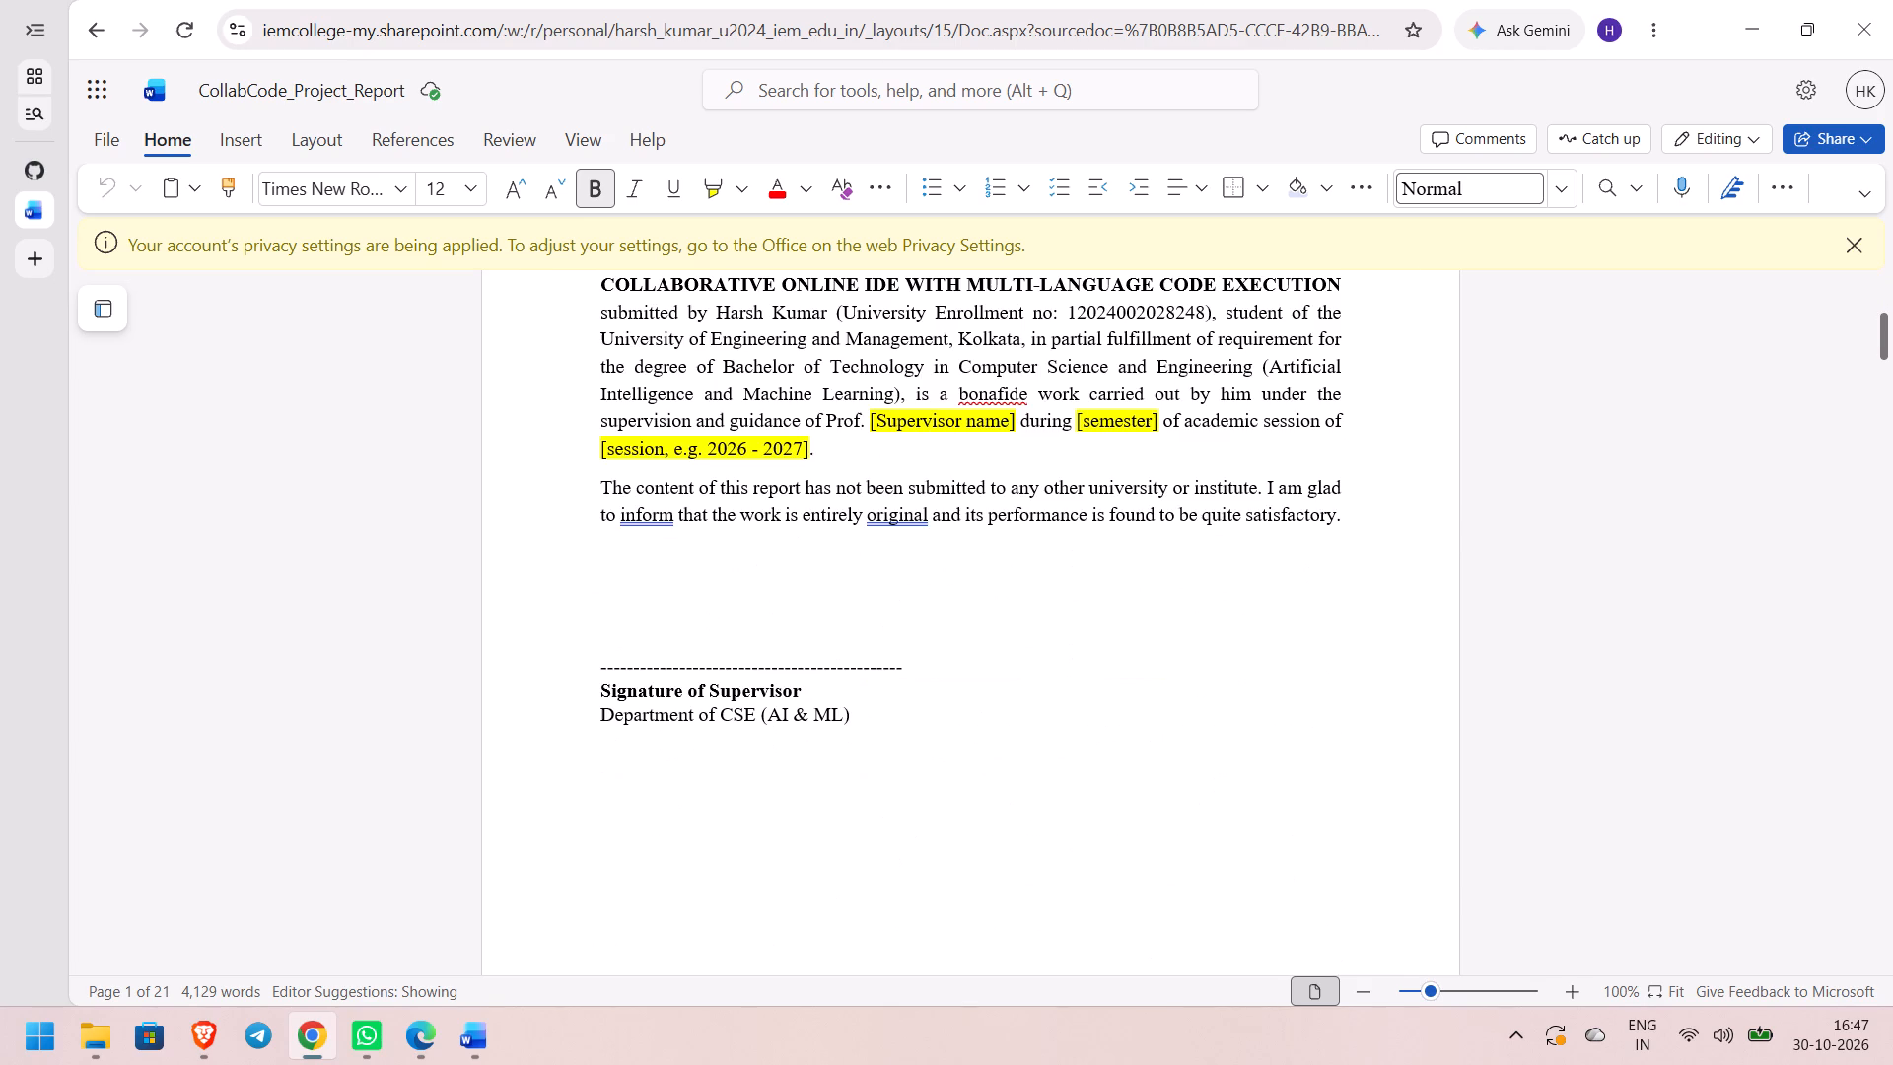
scroll(695, 559, up, 1)
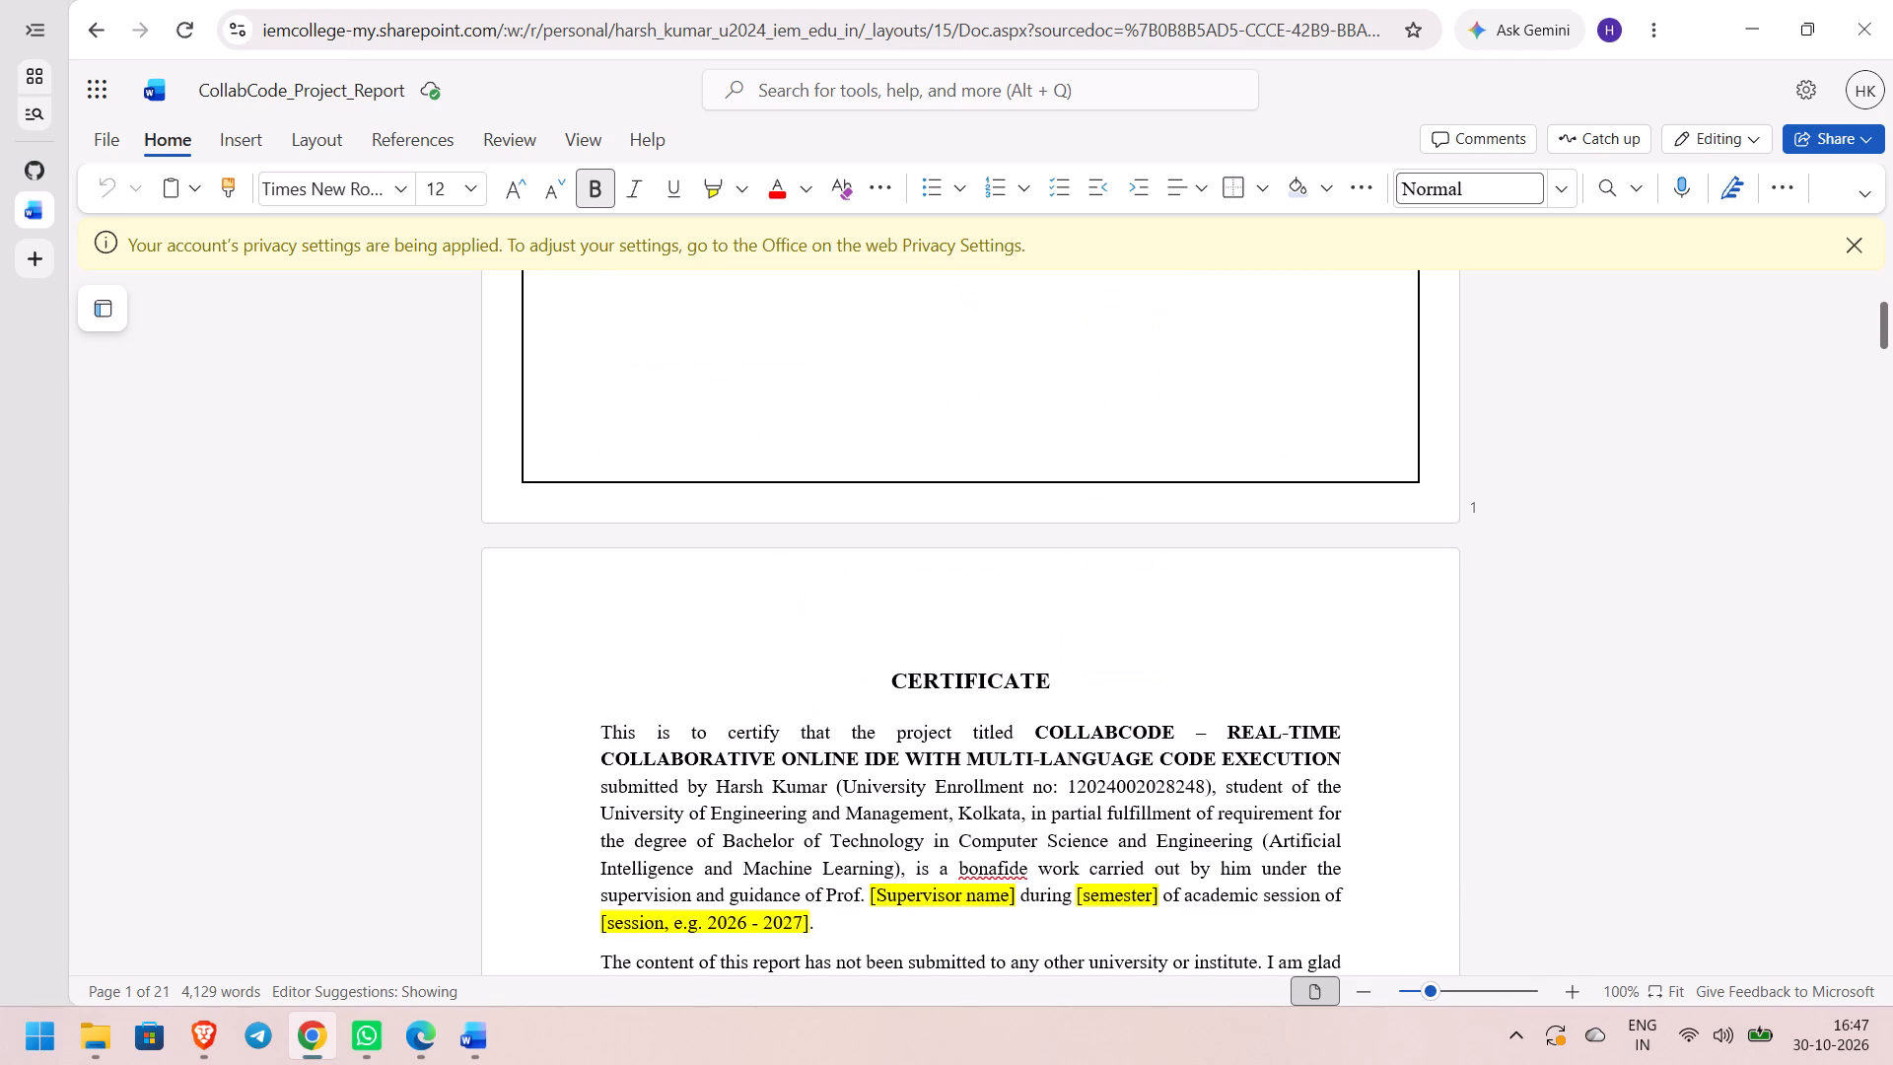
scroll(695, 559, down, 2)
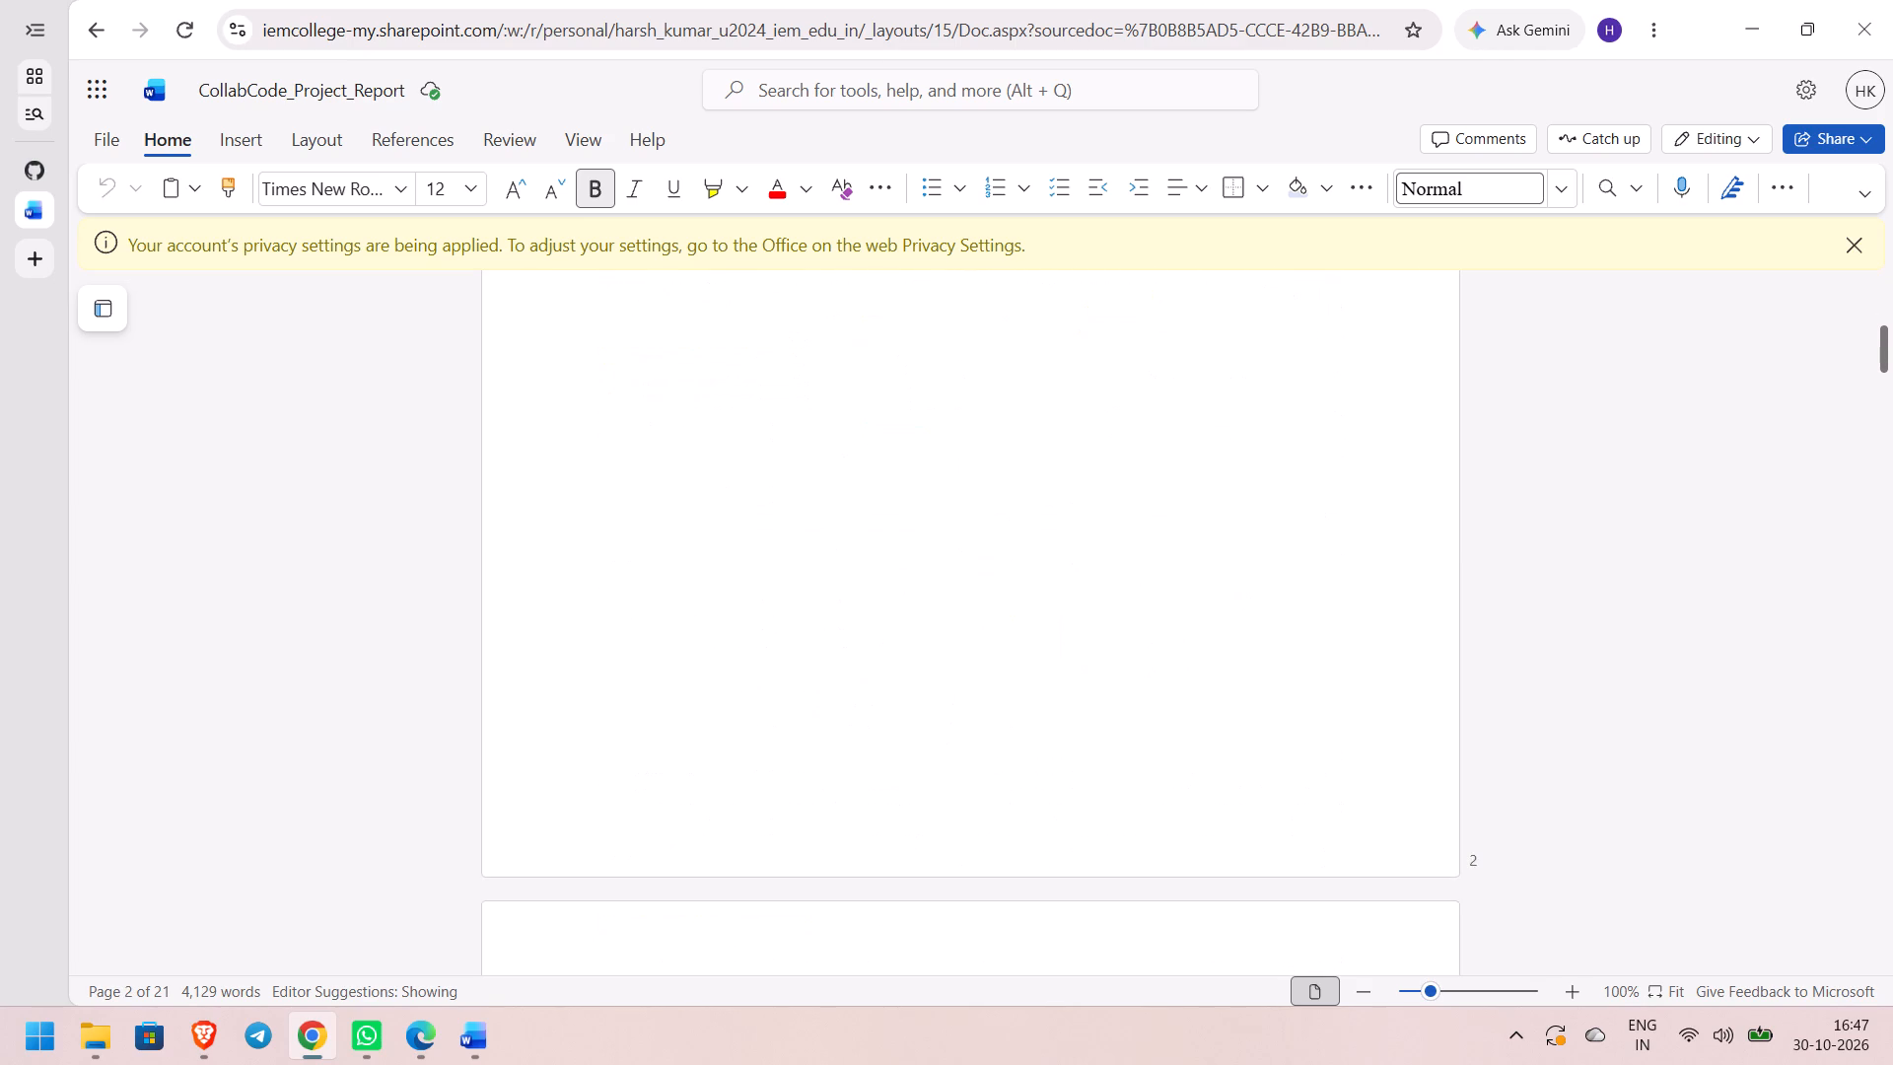
scroll(699, 563, down, 1)
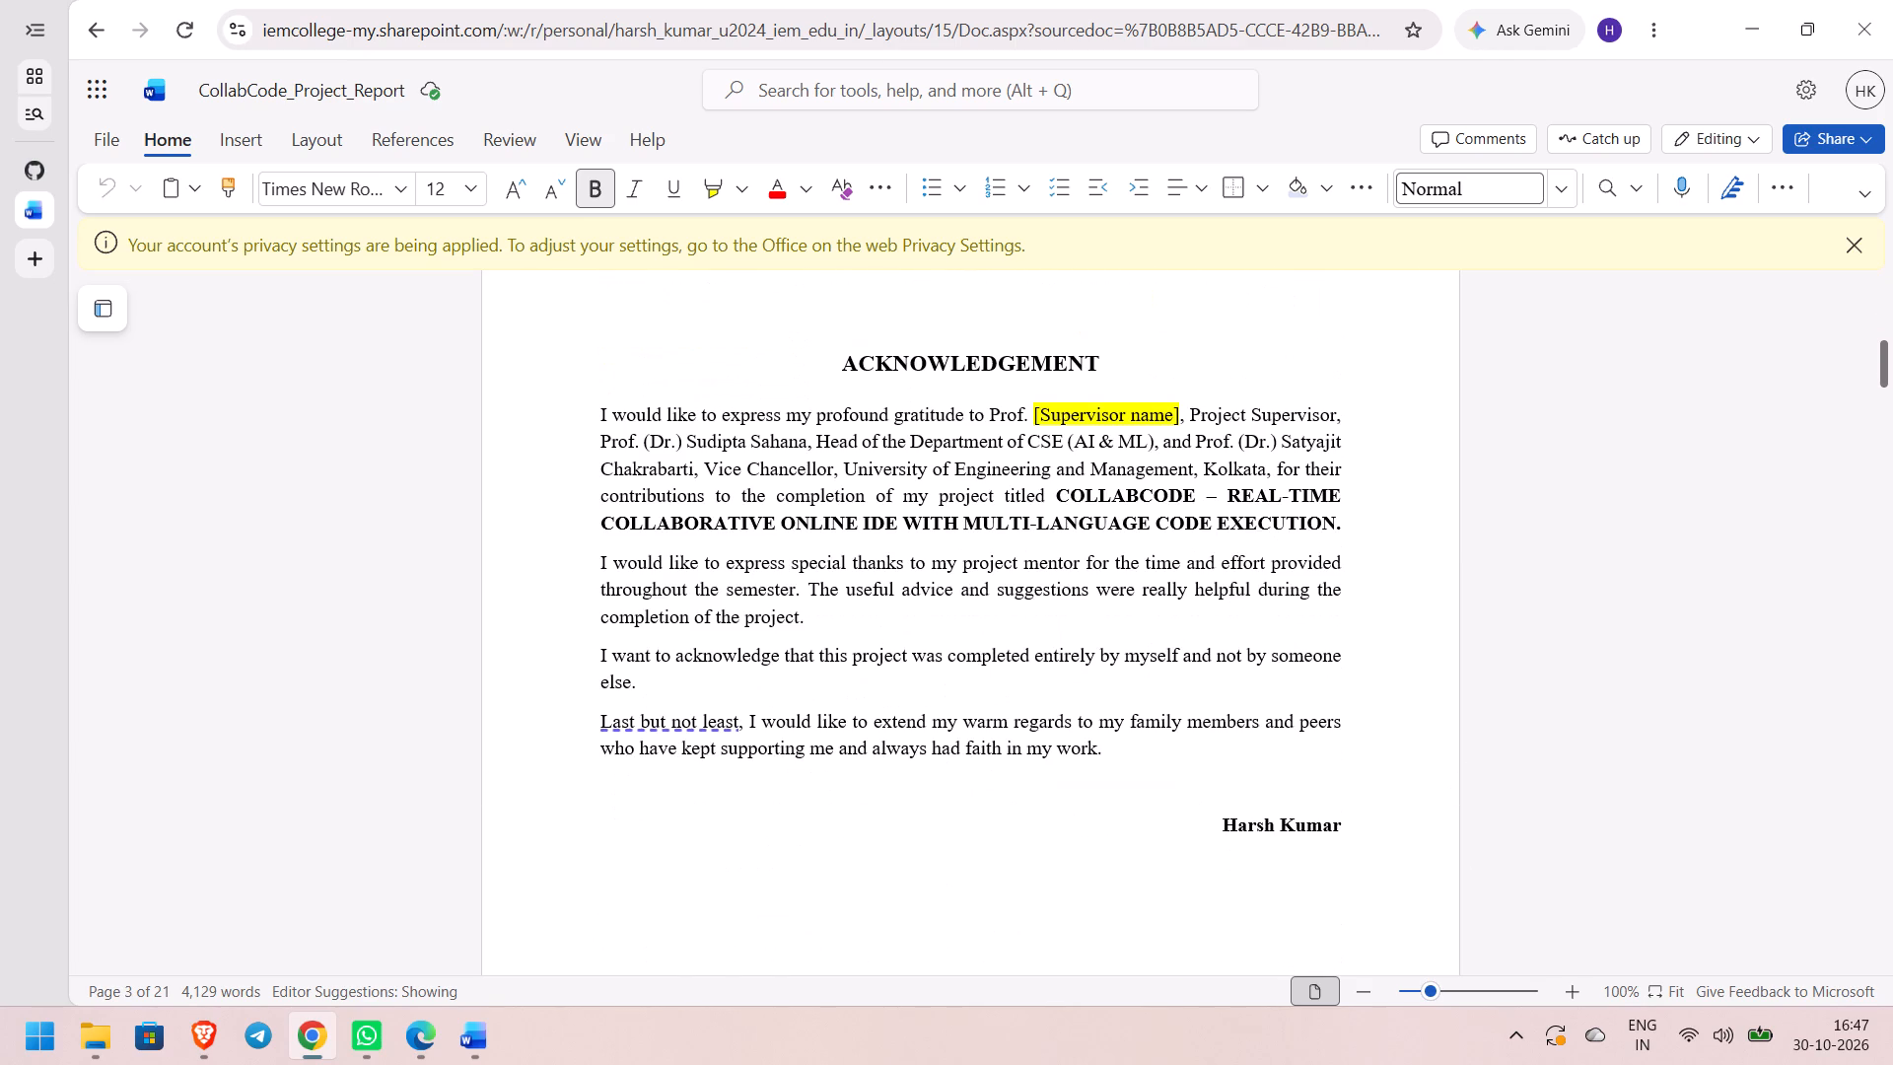
scroll(699, 563, down, 3)
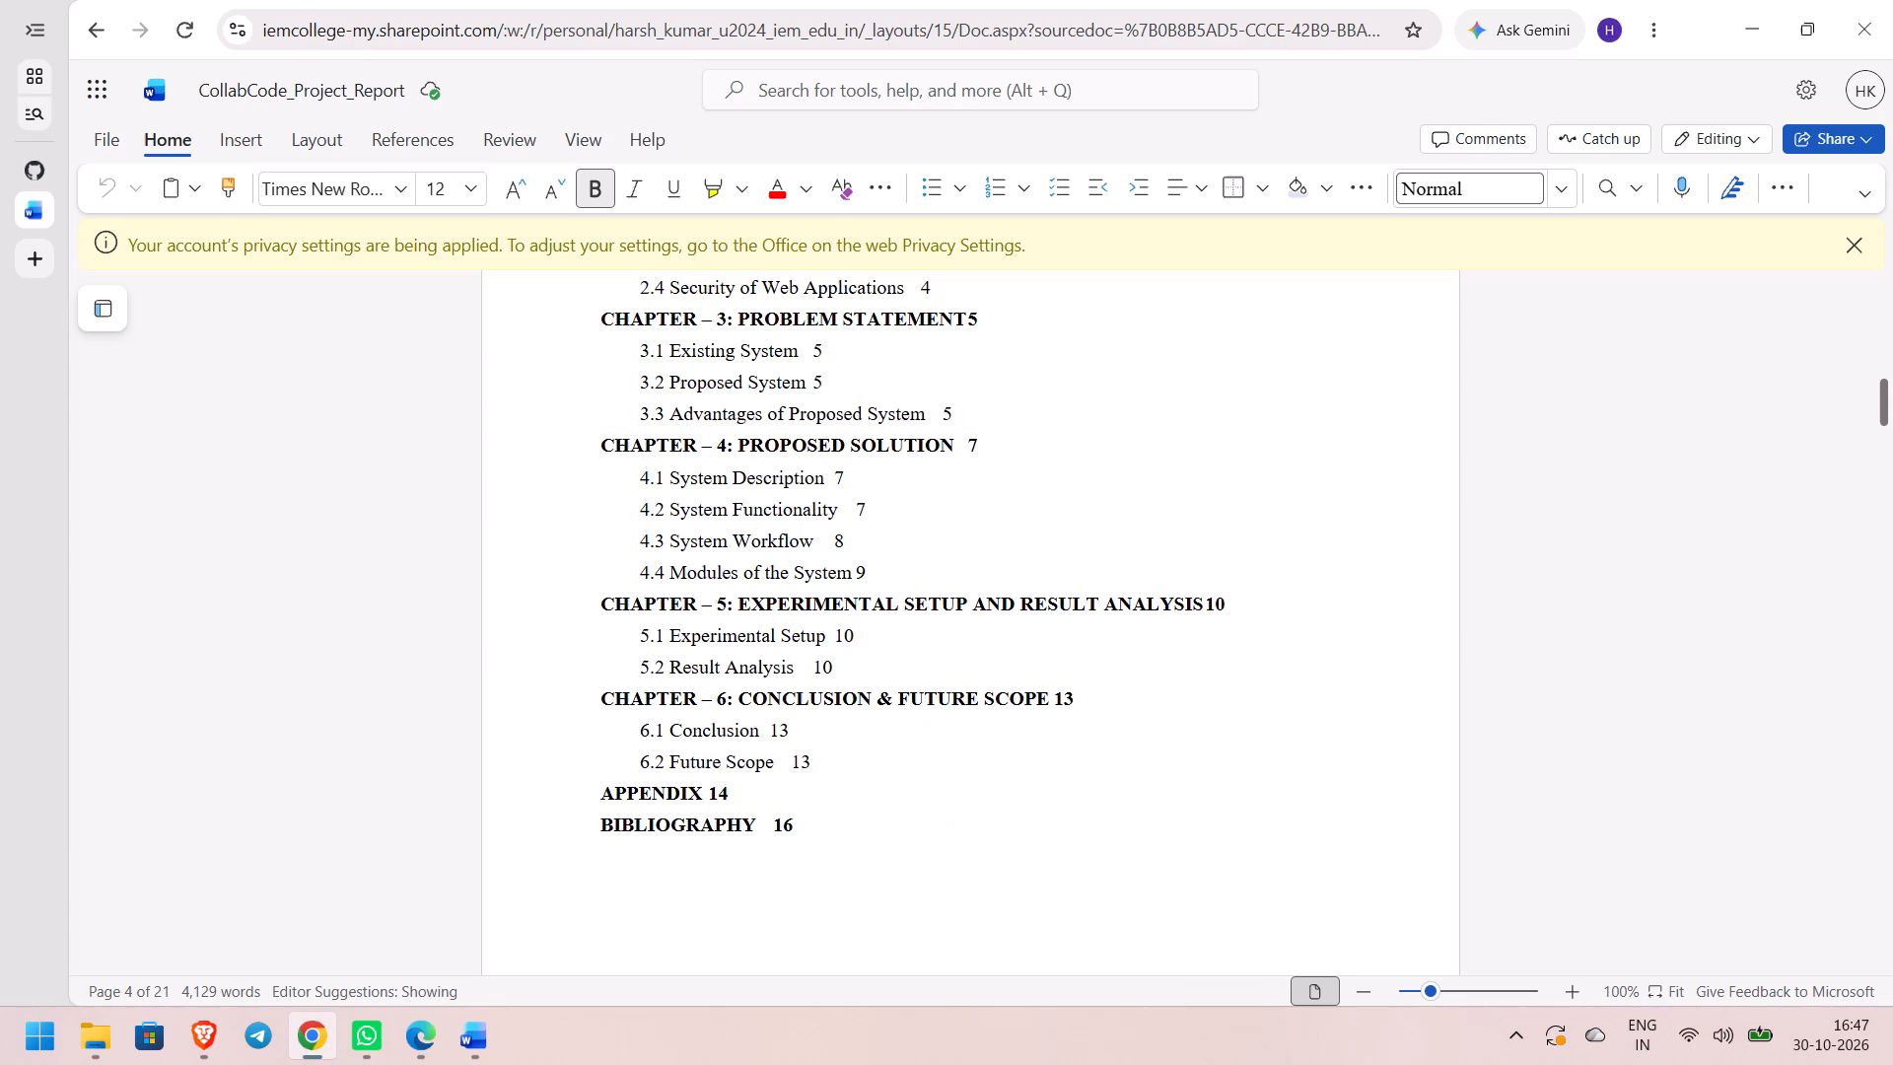
scroll(754, 559, down, 1)
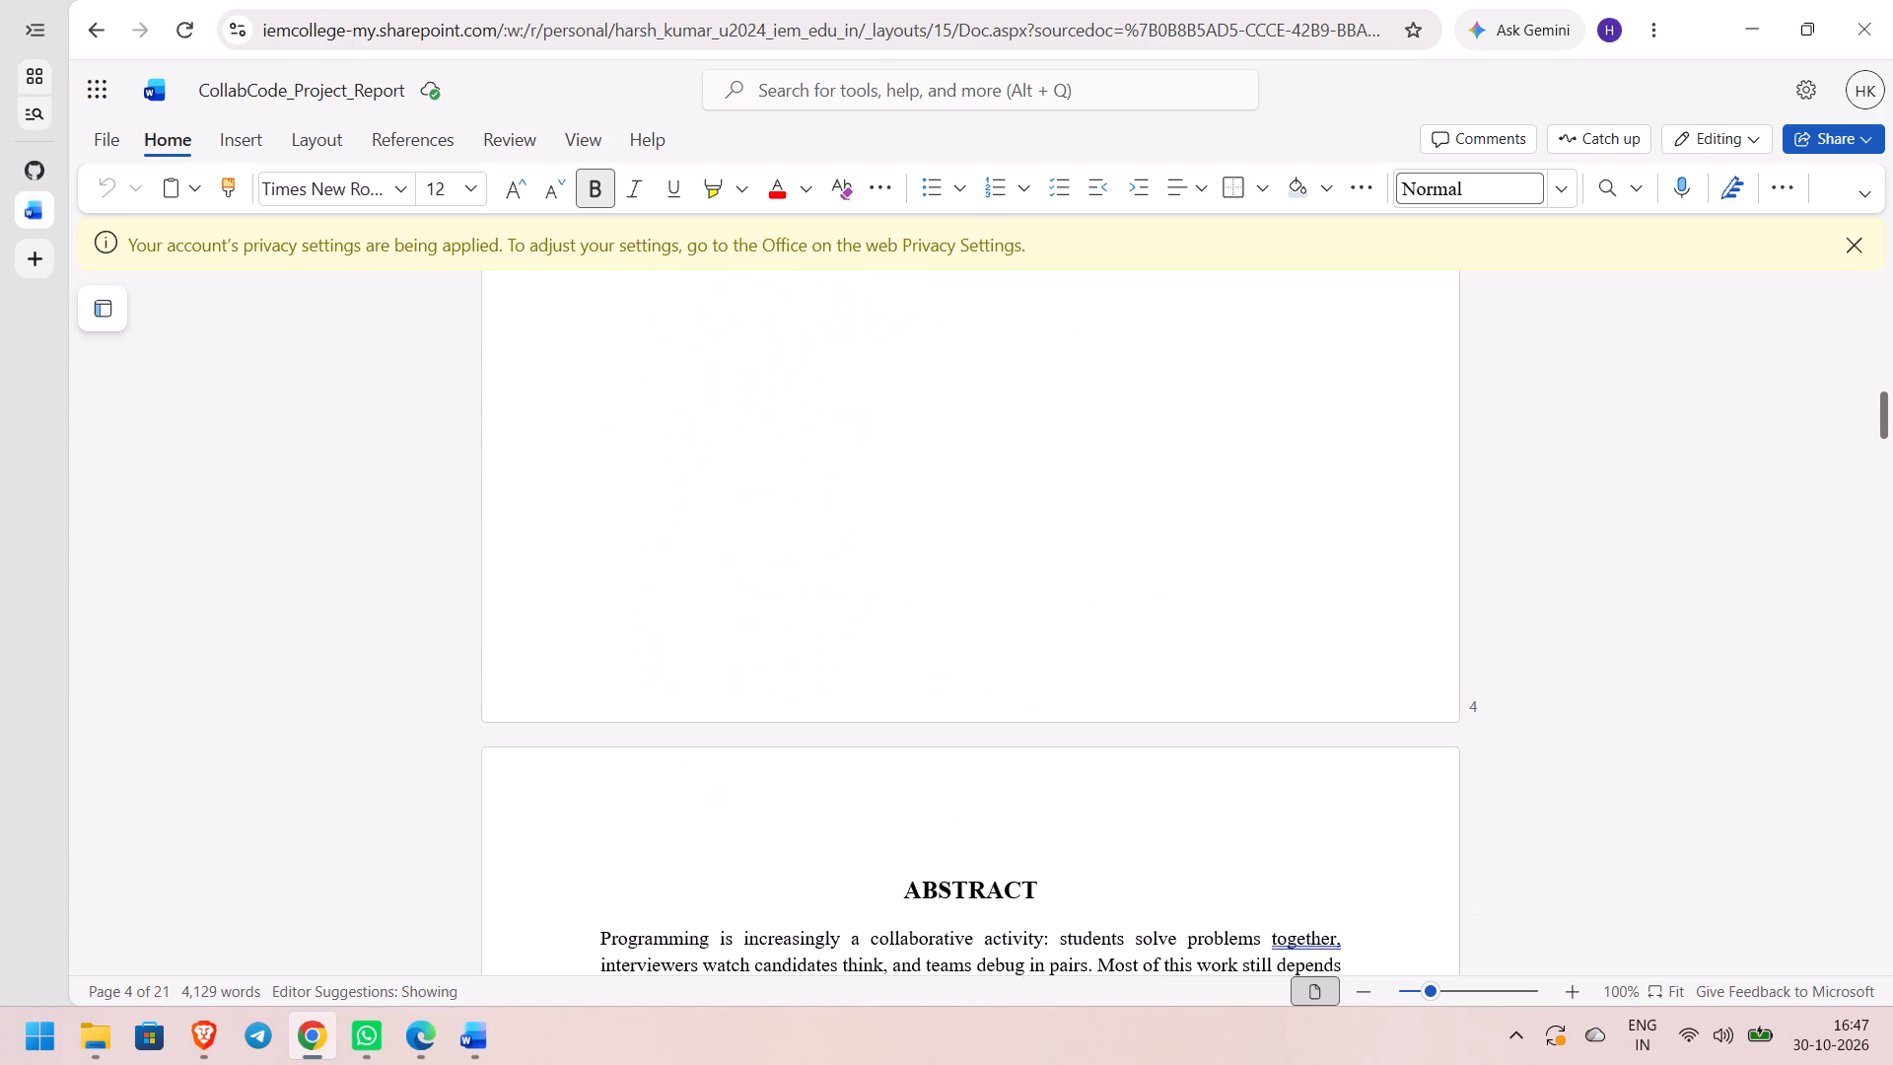
scroll(754, 564, down, 3)
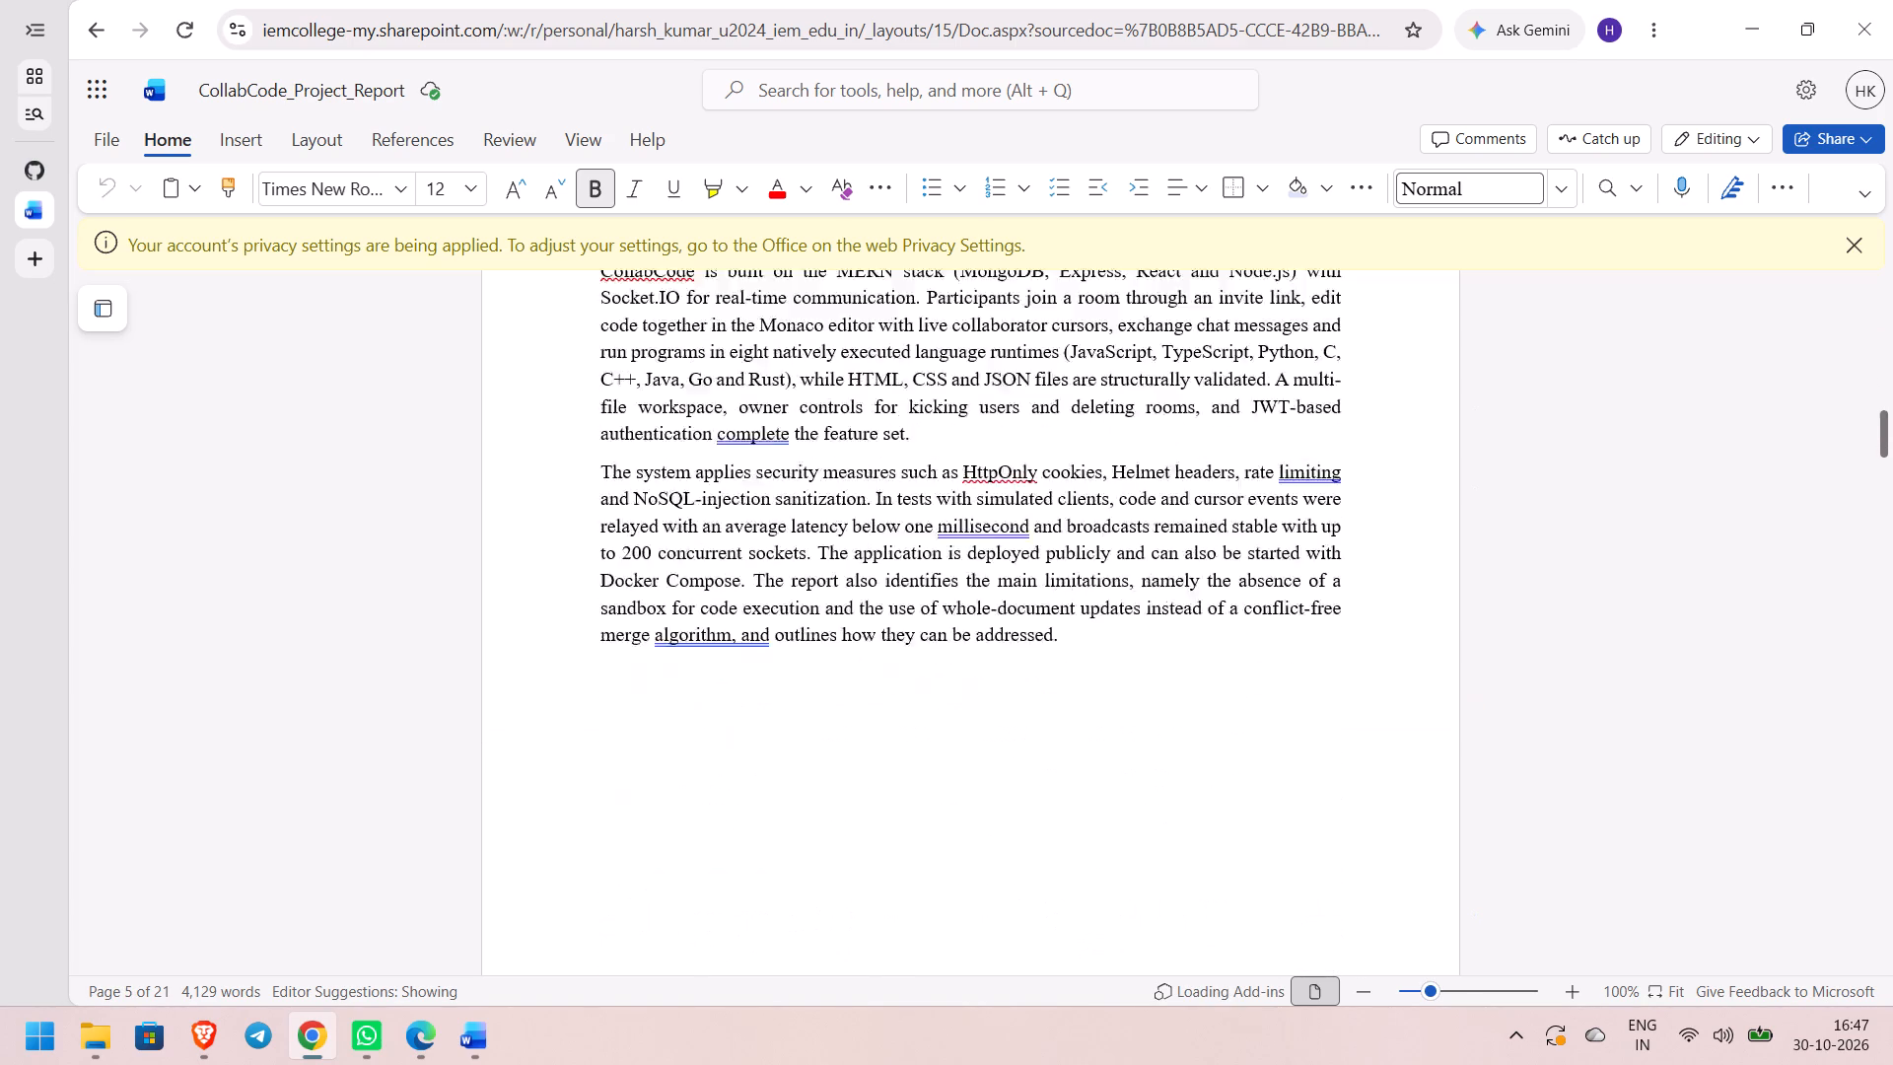
Look through Chapters 1 to 4, checking the architecture and workflow diagrams in the System Workflow section.
scroll(754, 564, down, 3)
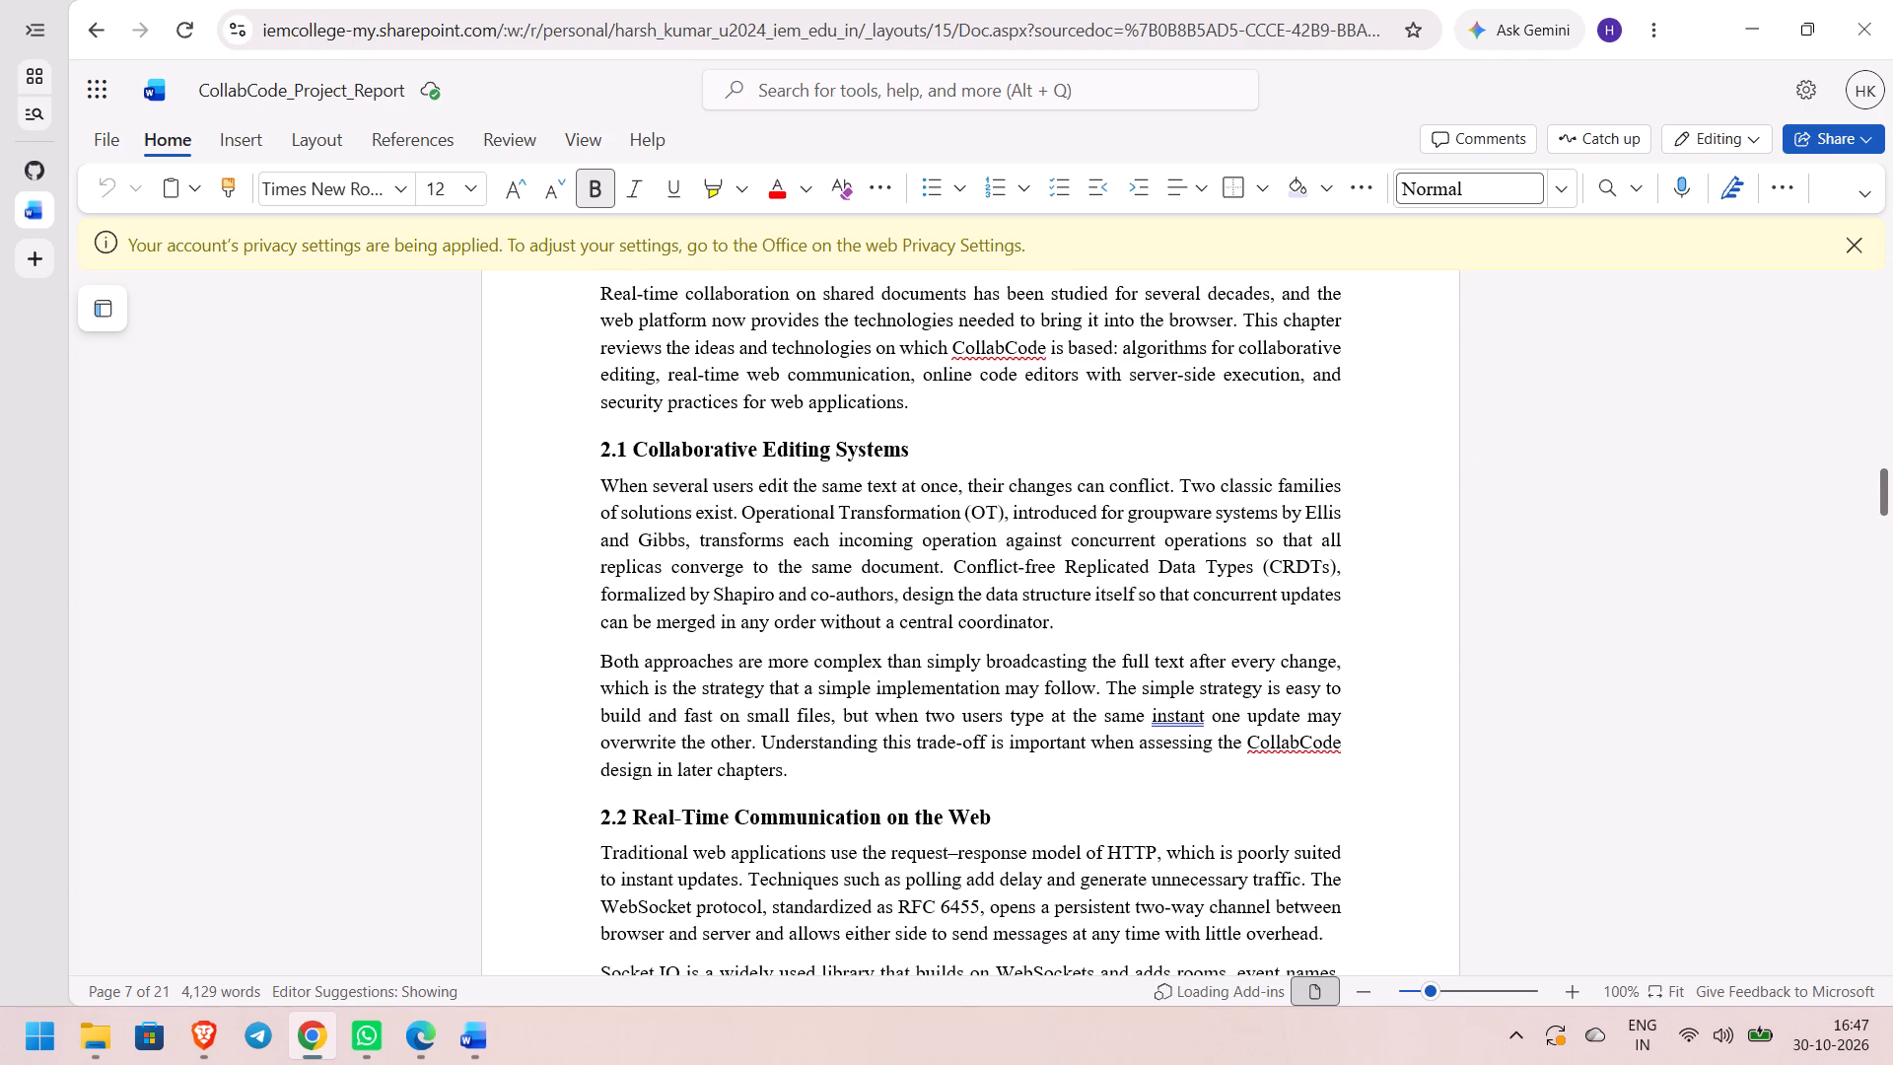
scroll(754, 564, down, 10)
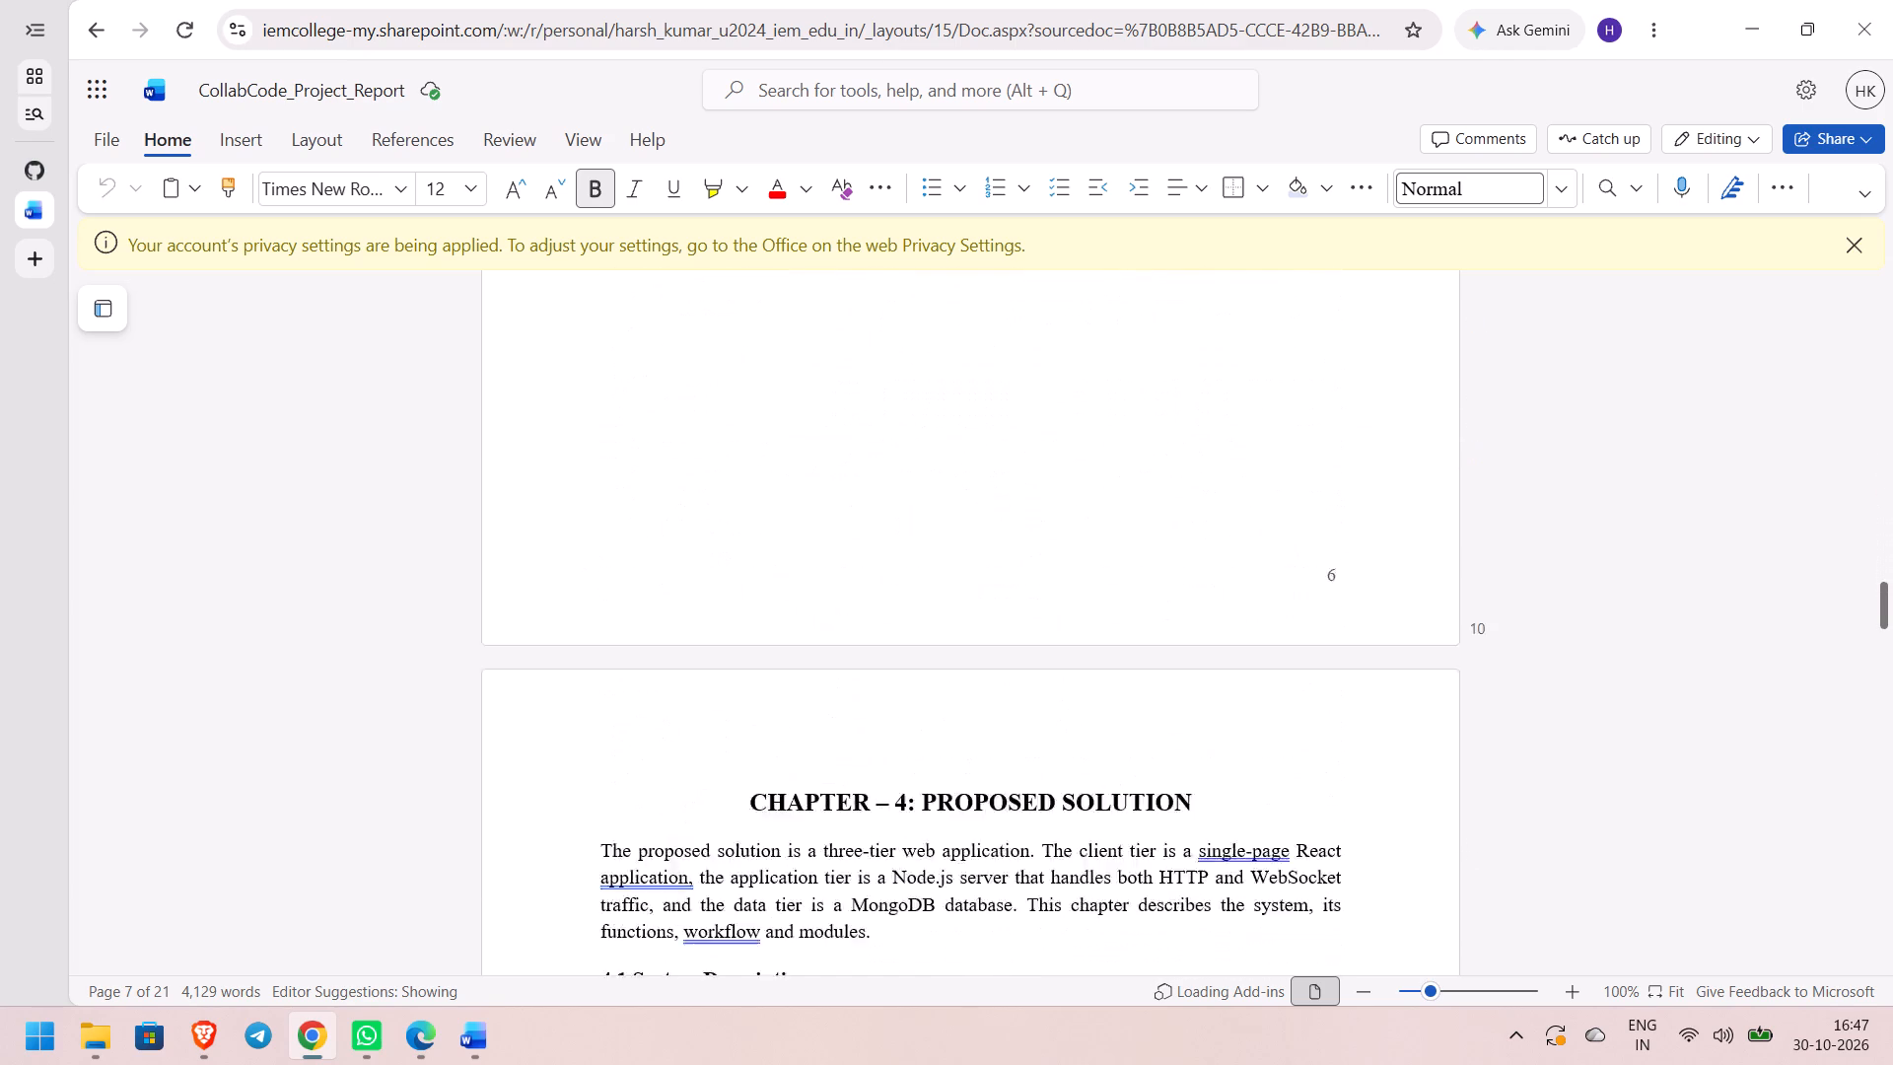
scroll(754, 564, down, 4)
scroll(754, 564, up, 2)
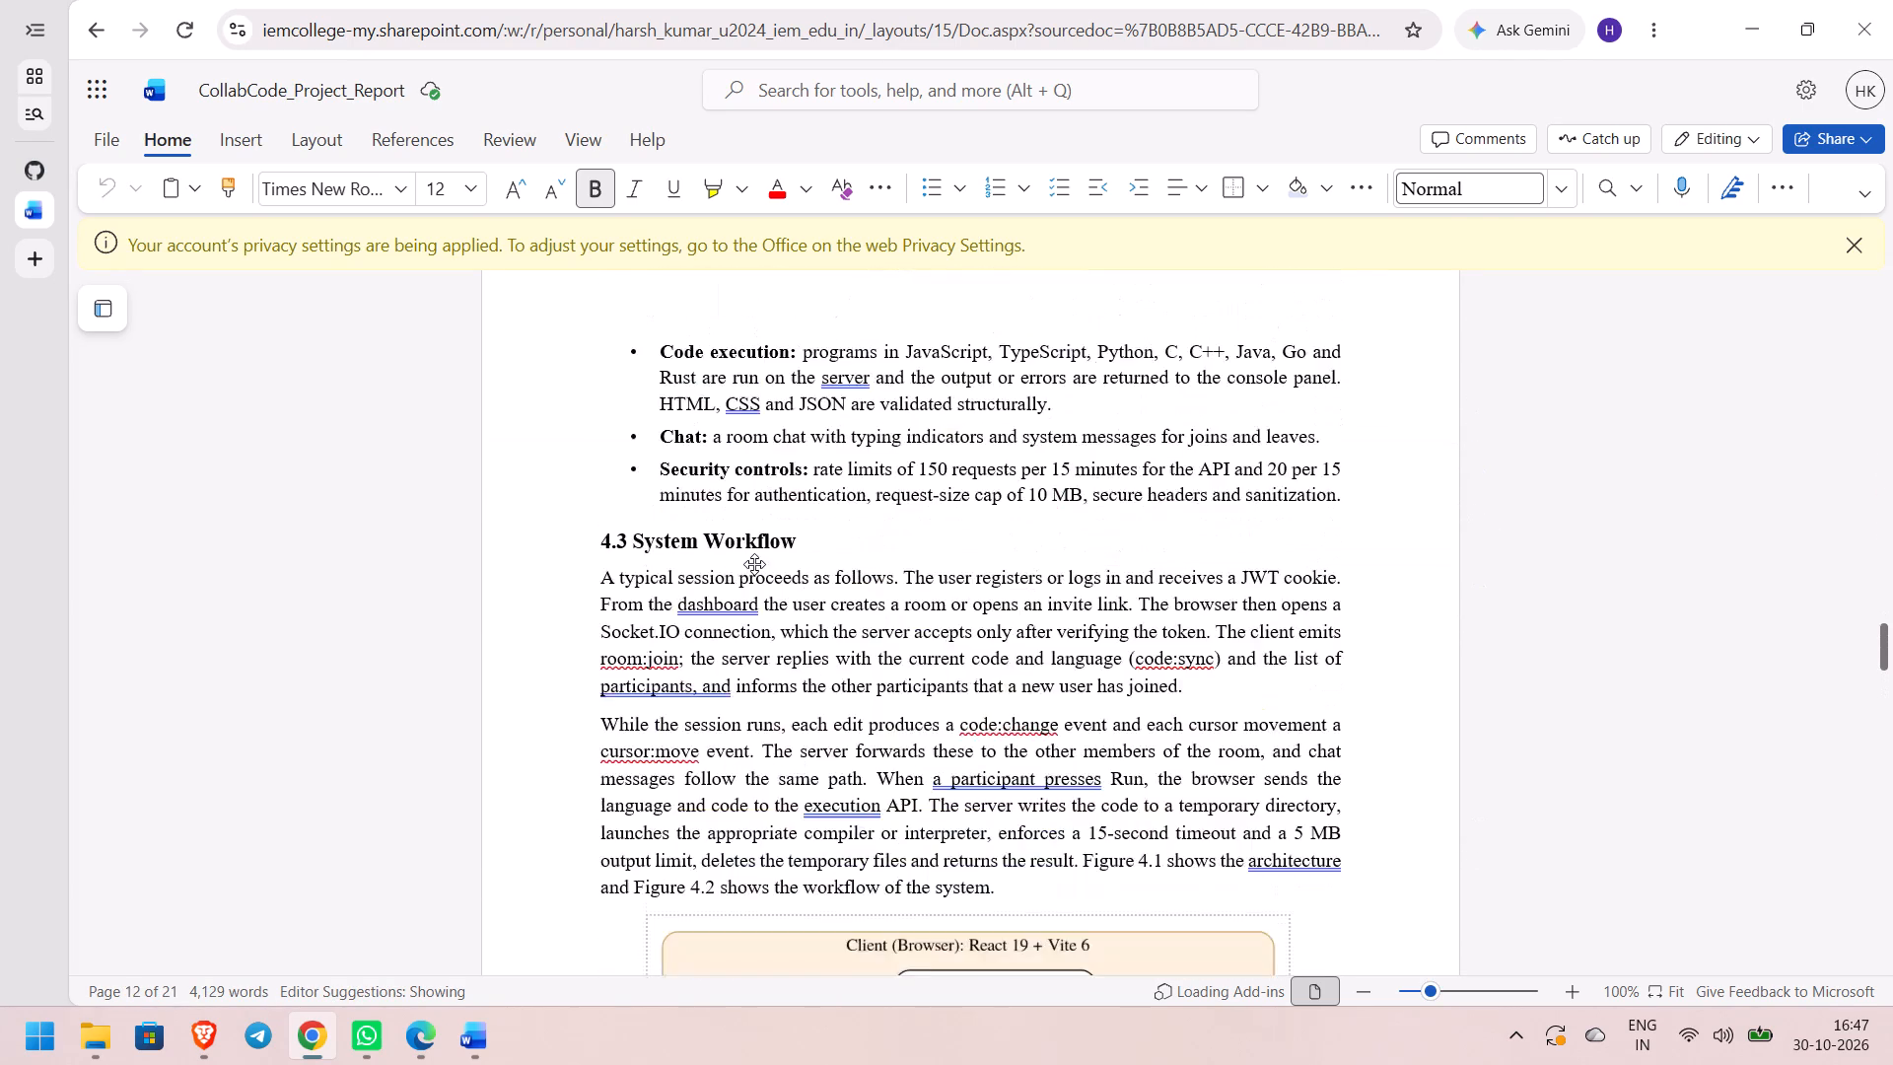
scroll(754, 564, down, 1)
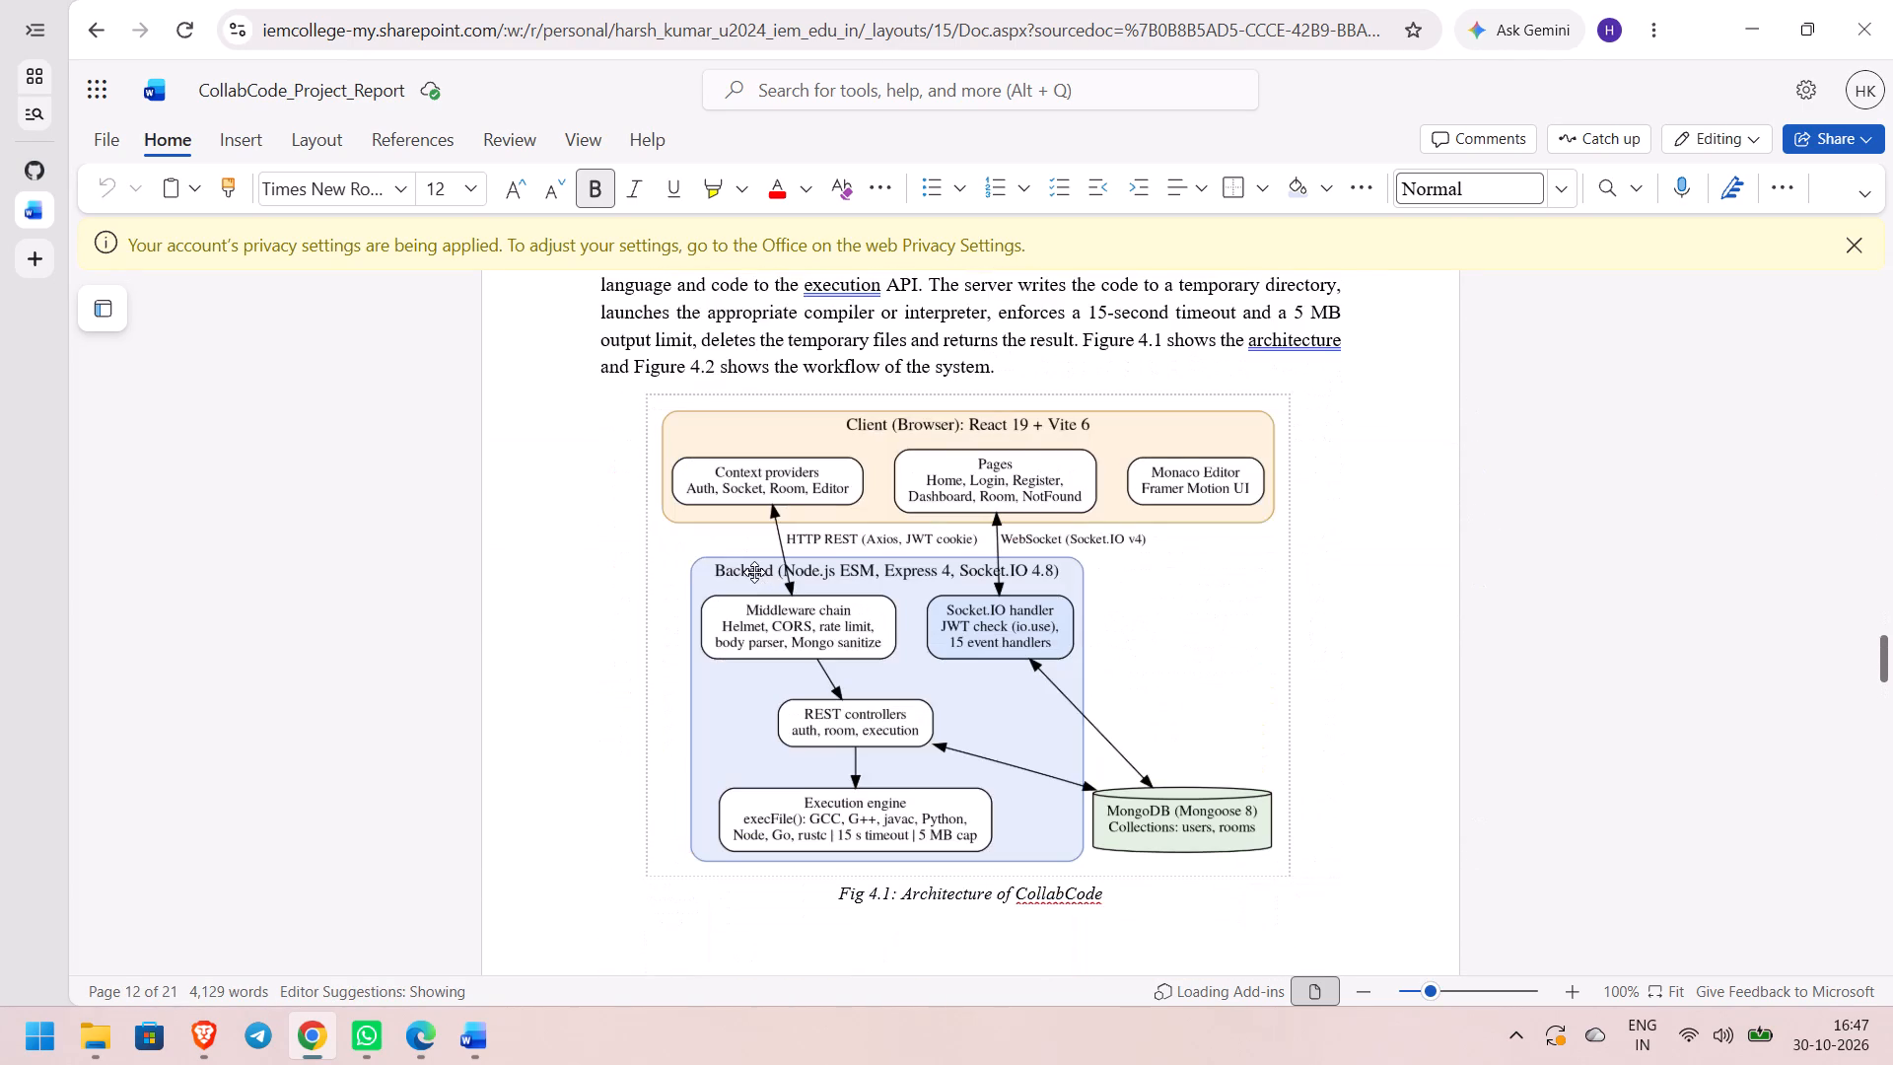
scroll(754, 572, down, 1)
scroll(914, 584, down, 1)
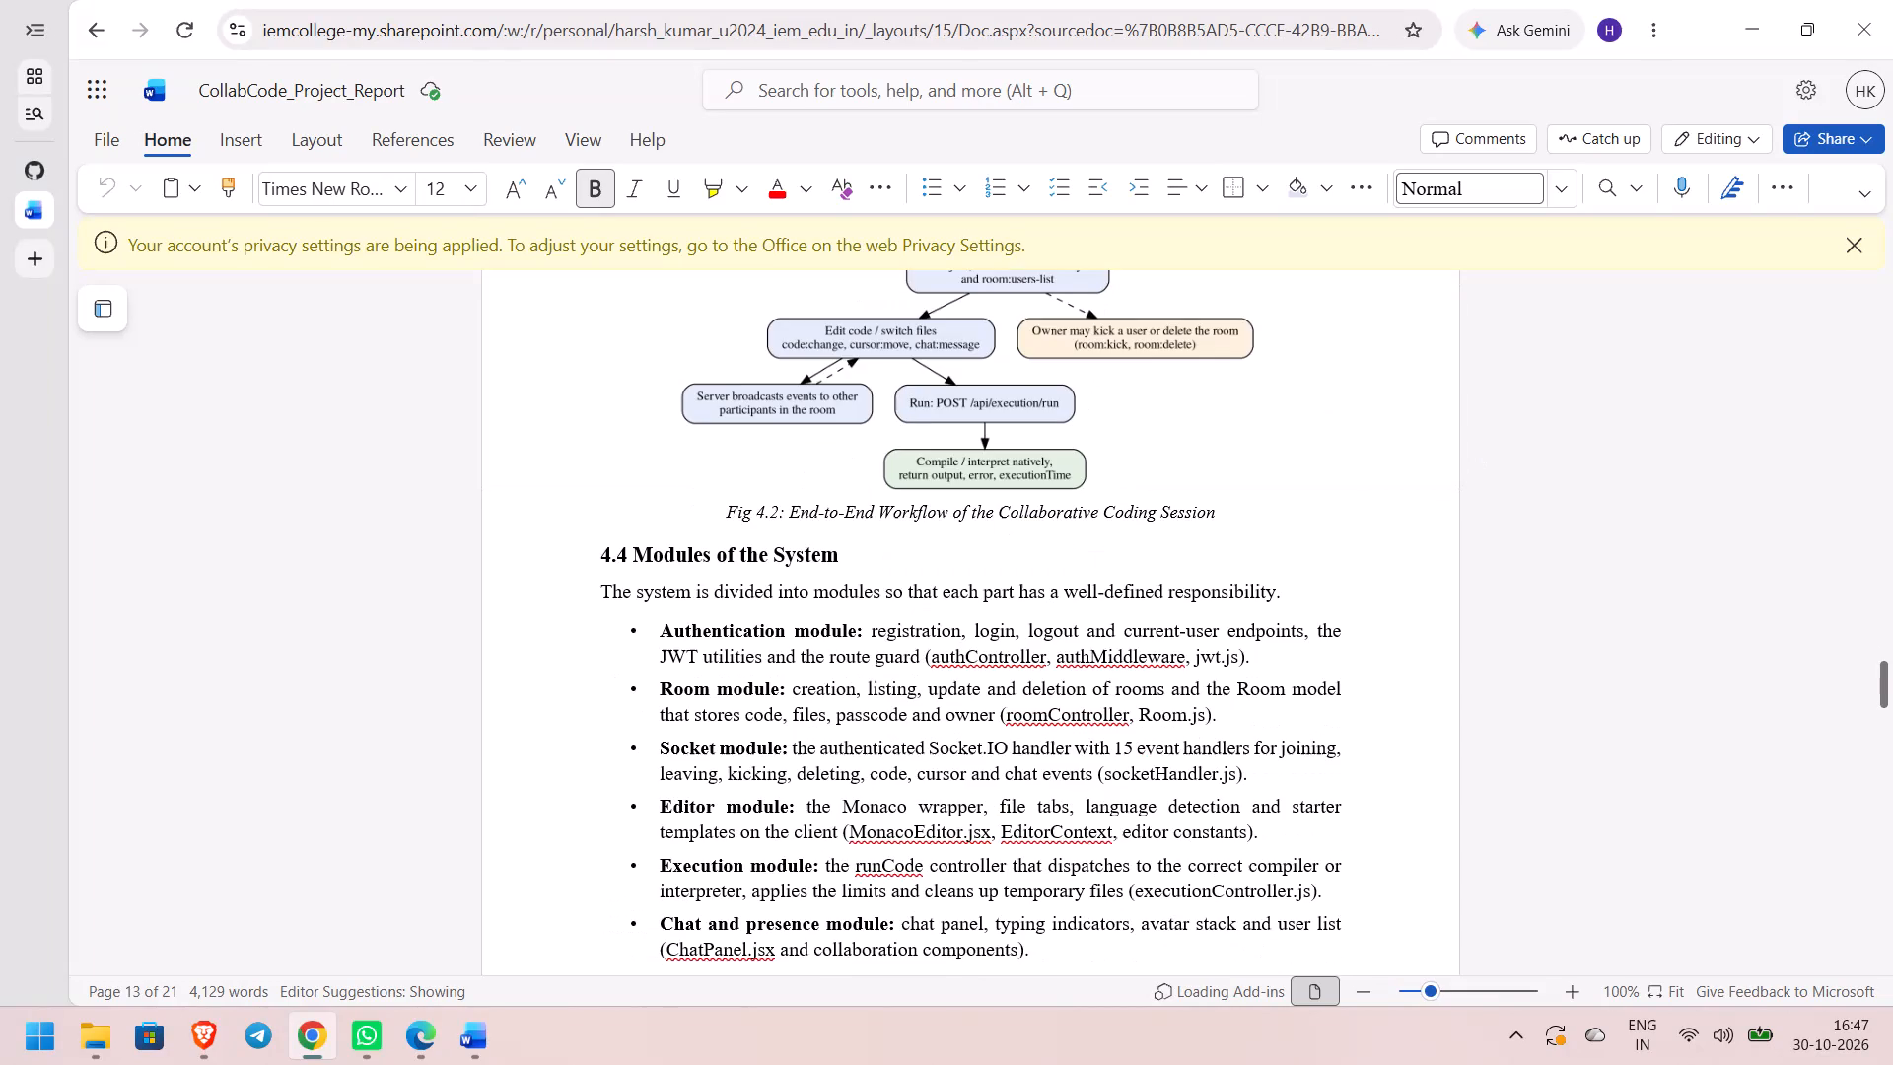
Examine Chapter 5's experimental setup, result tables and application screenshots, Figures 5.1 to 5.4.
scroll(914, 590, down, 2)
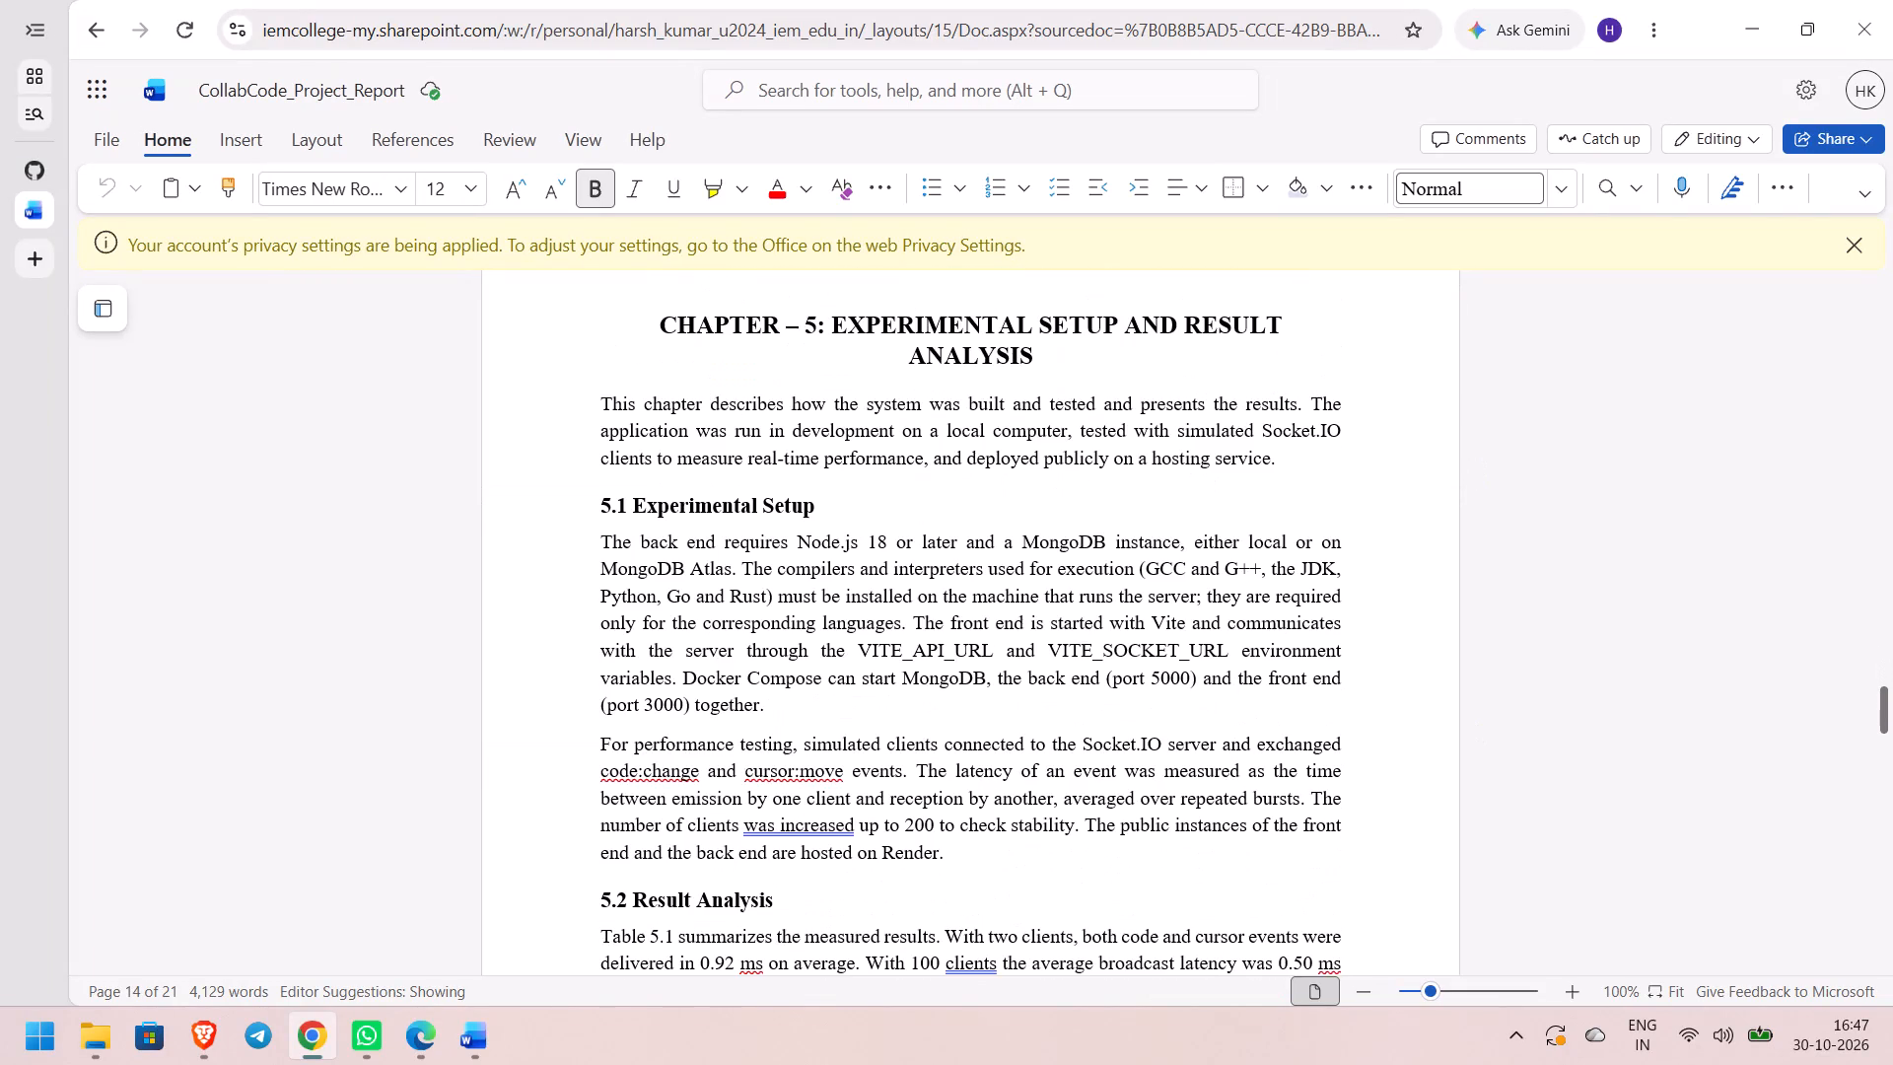
scroll(914, 591, down, 3)
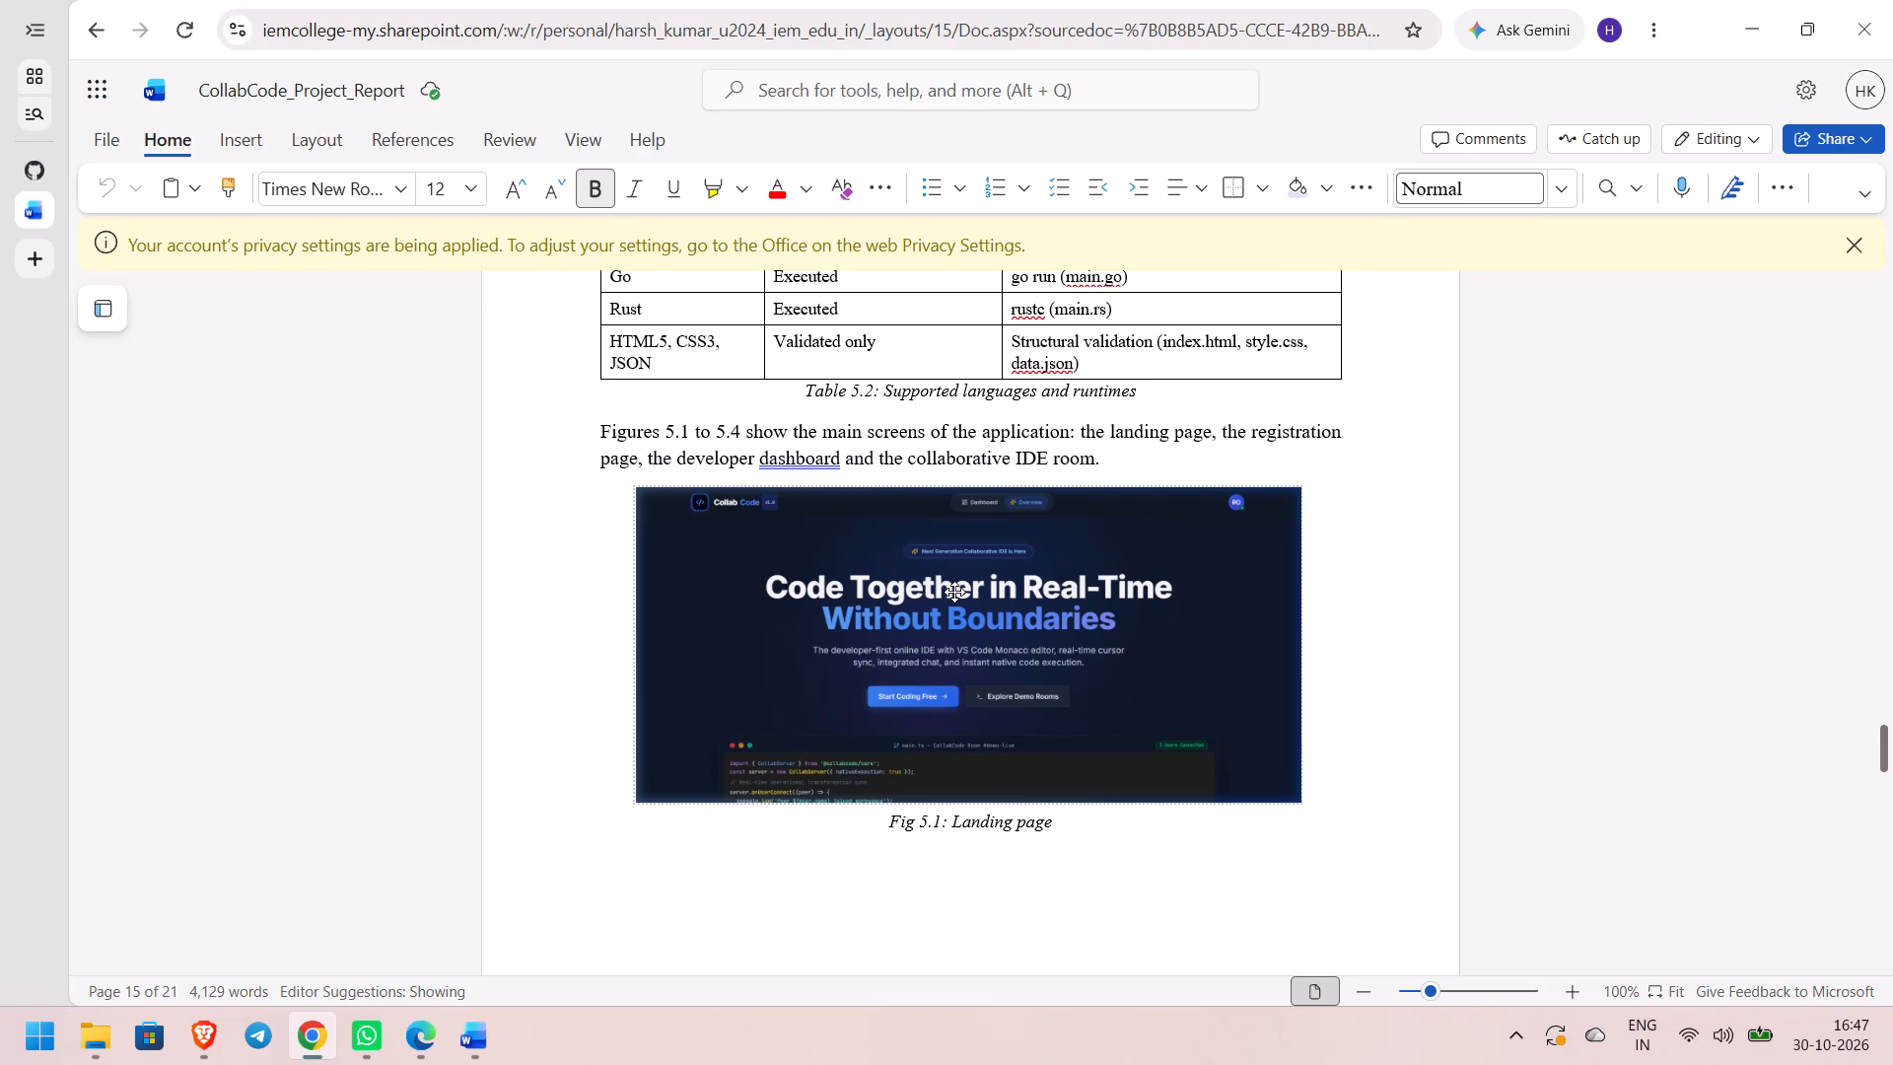
scroll(954, 592, up, 1)
scroll(954, 592, down, 2)
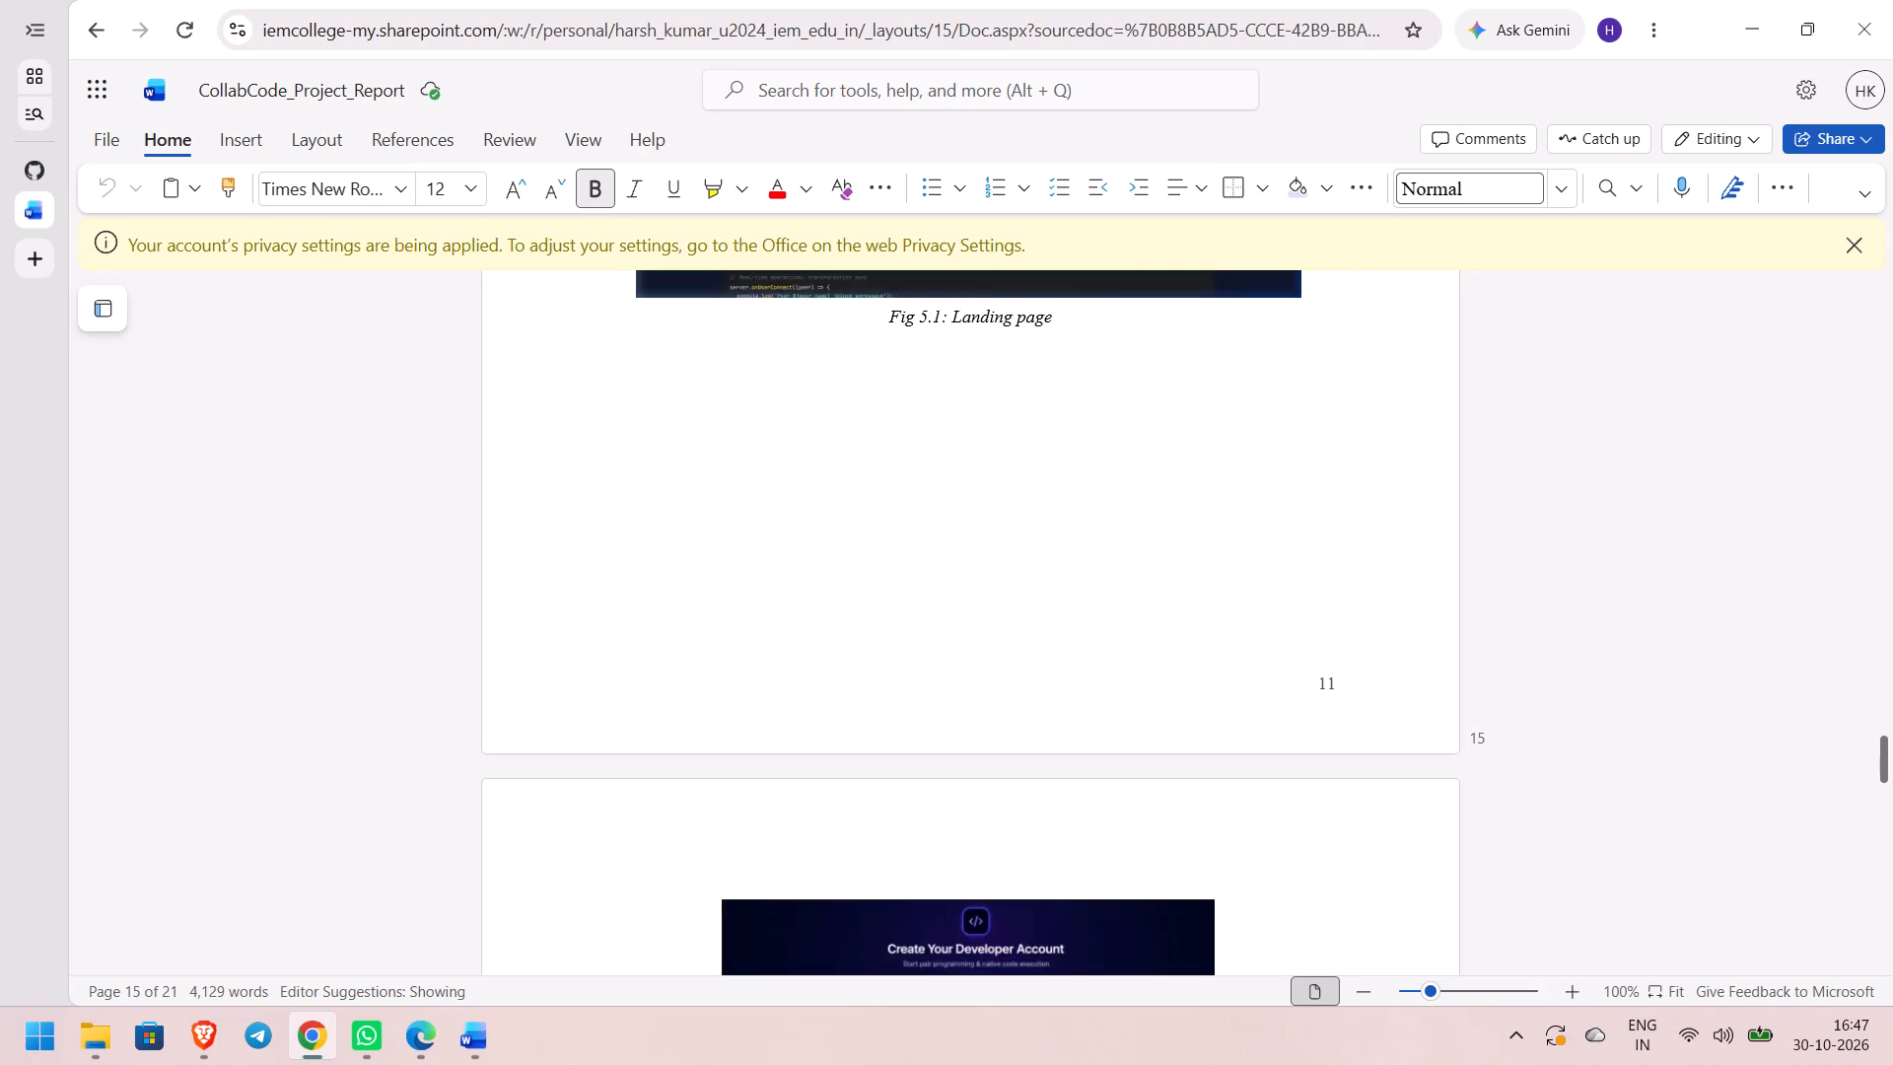
scroll(954, 596, down, 2)
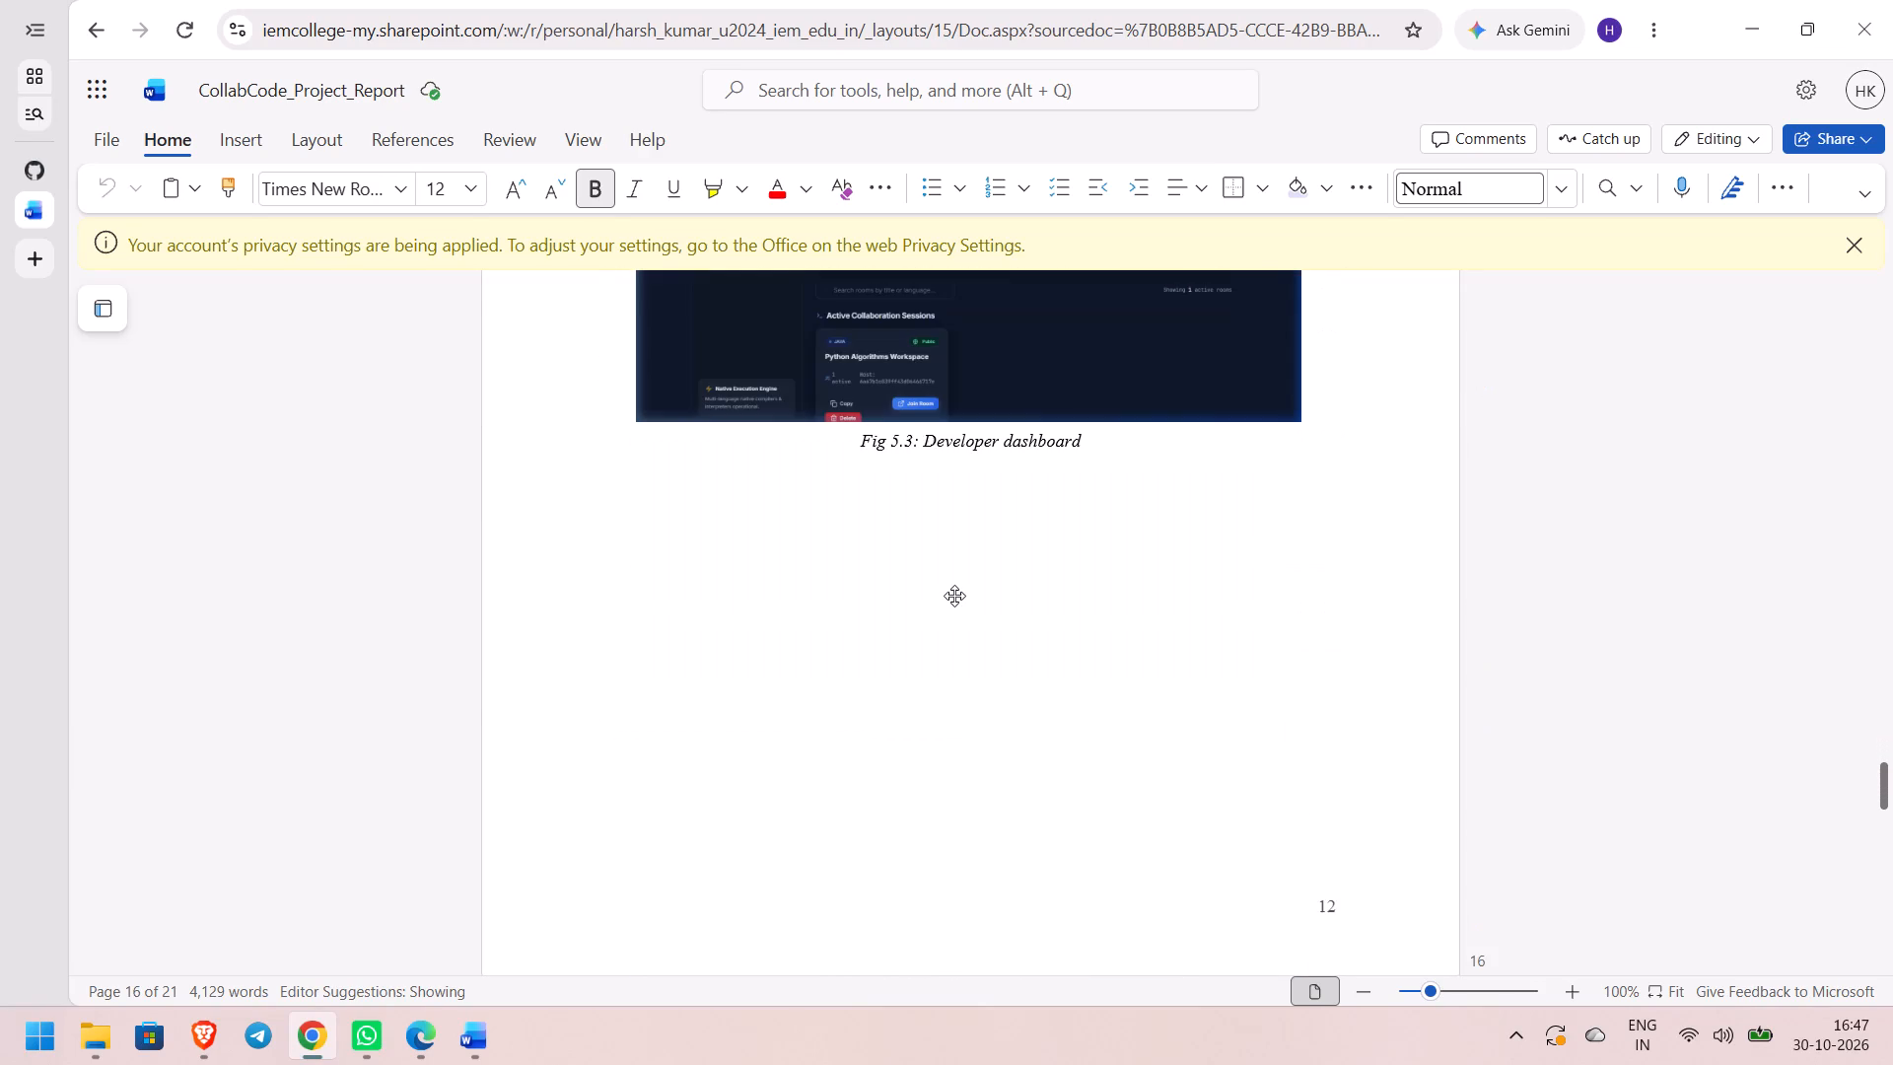
scroll(954, 596, up, 1)
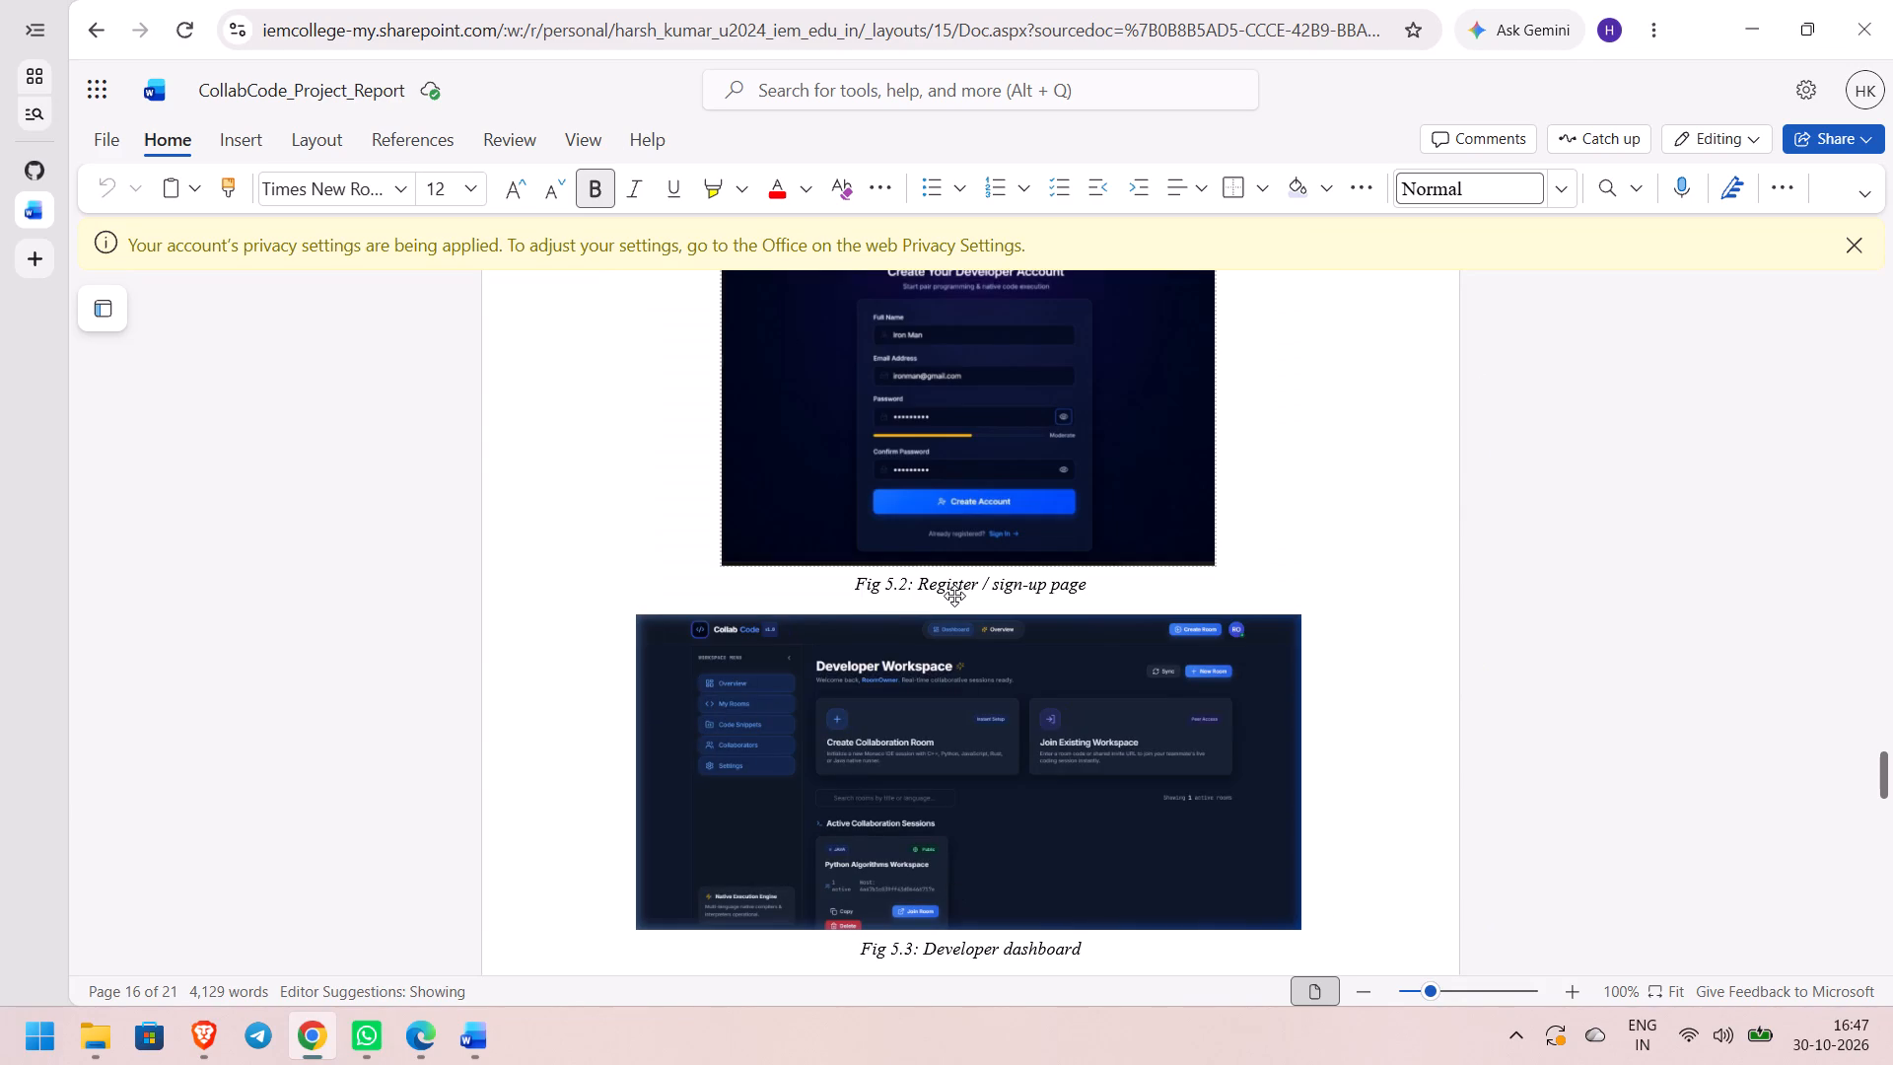
scroll(954, 596, down, 1)
scroll(954, 596, up, 1)
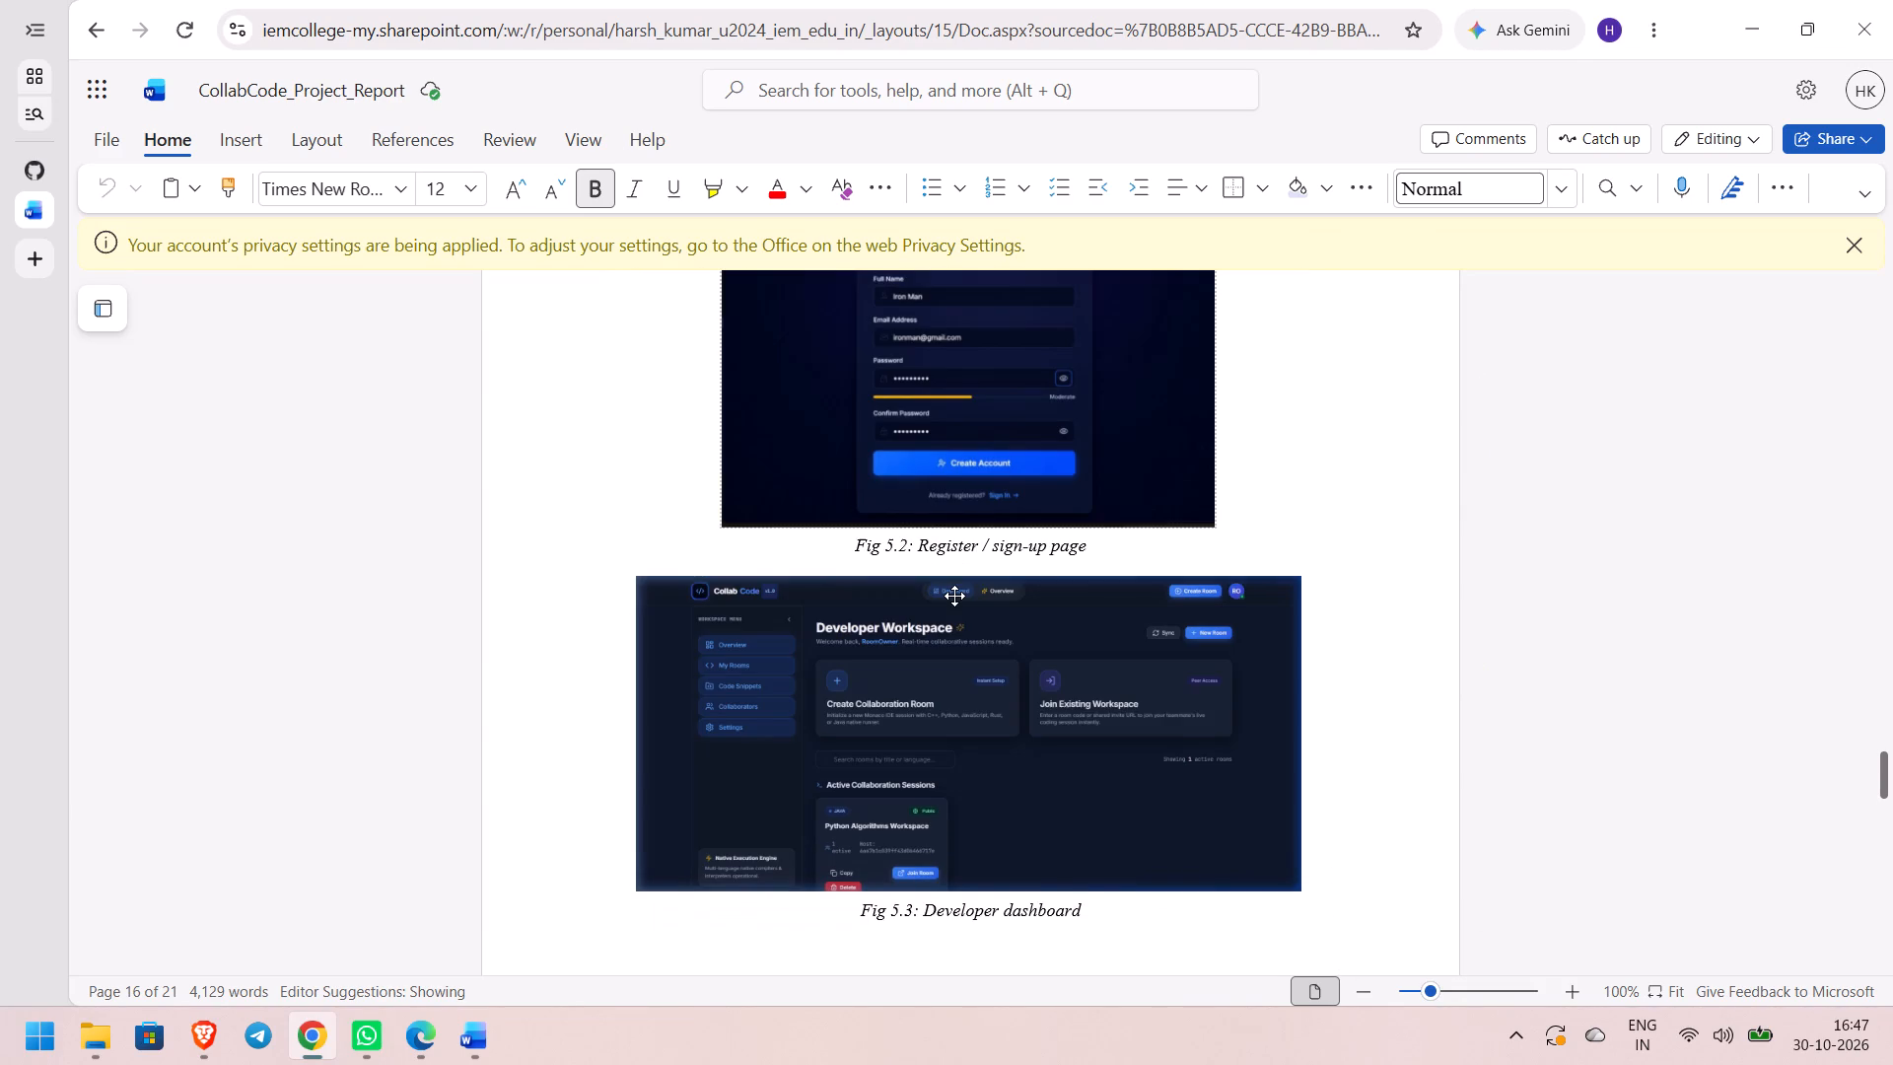
scroll(954, 596, down, 1)
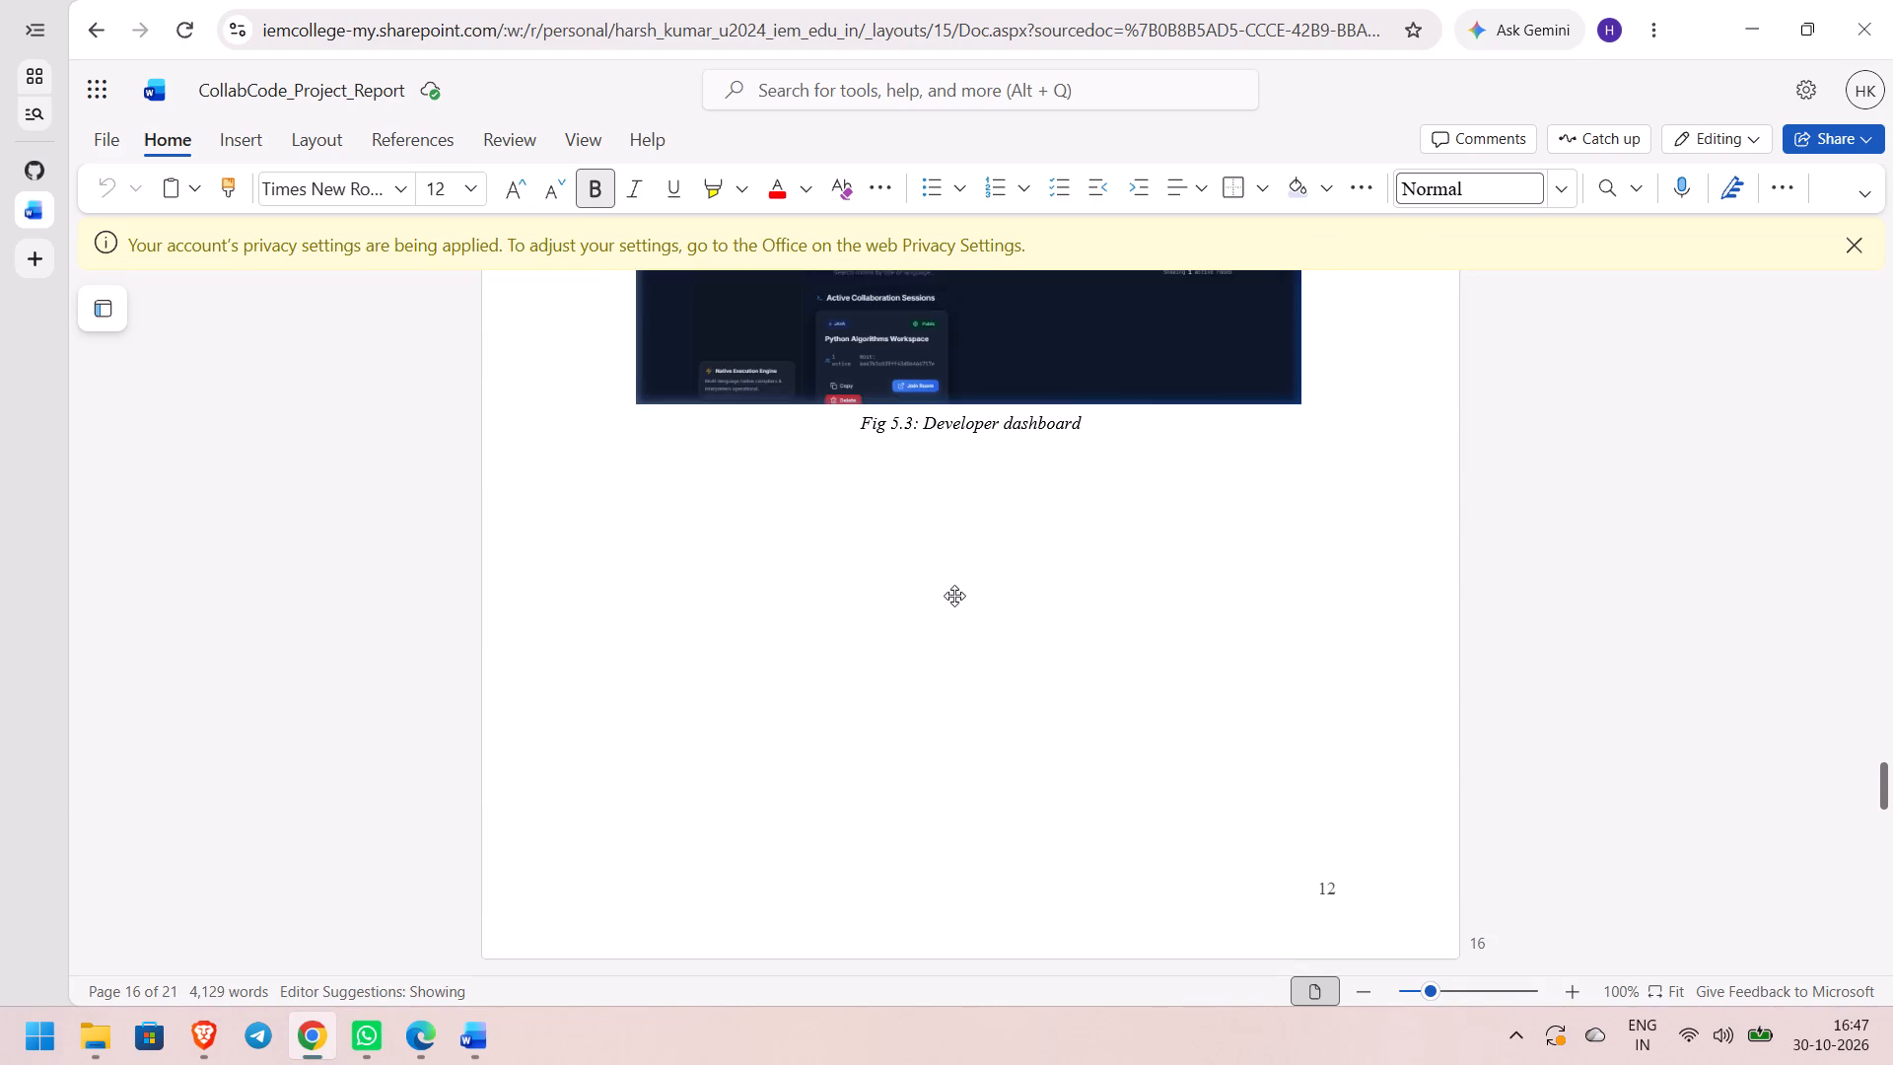
scroll(954, 604, down, 1)
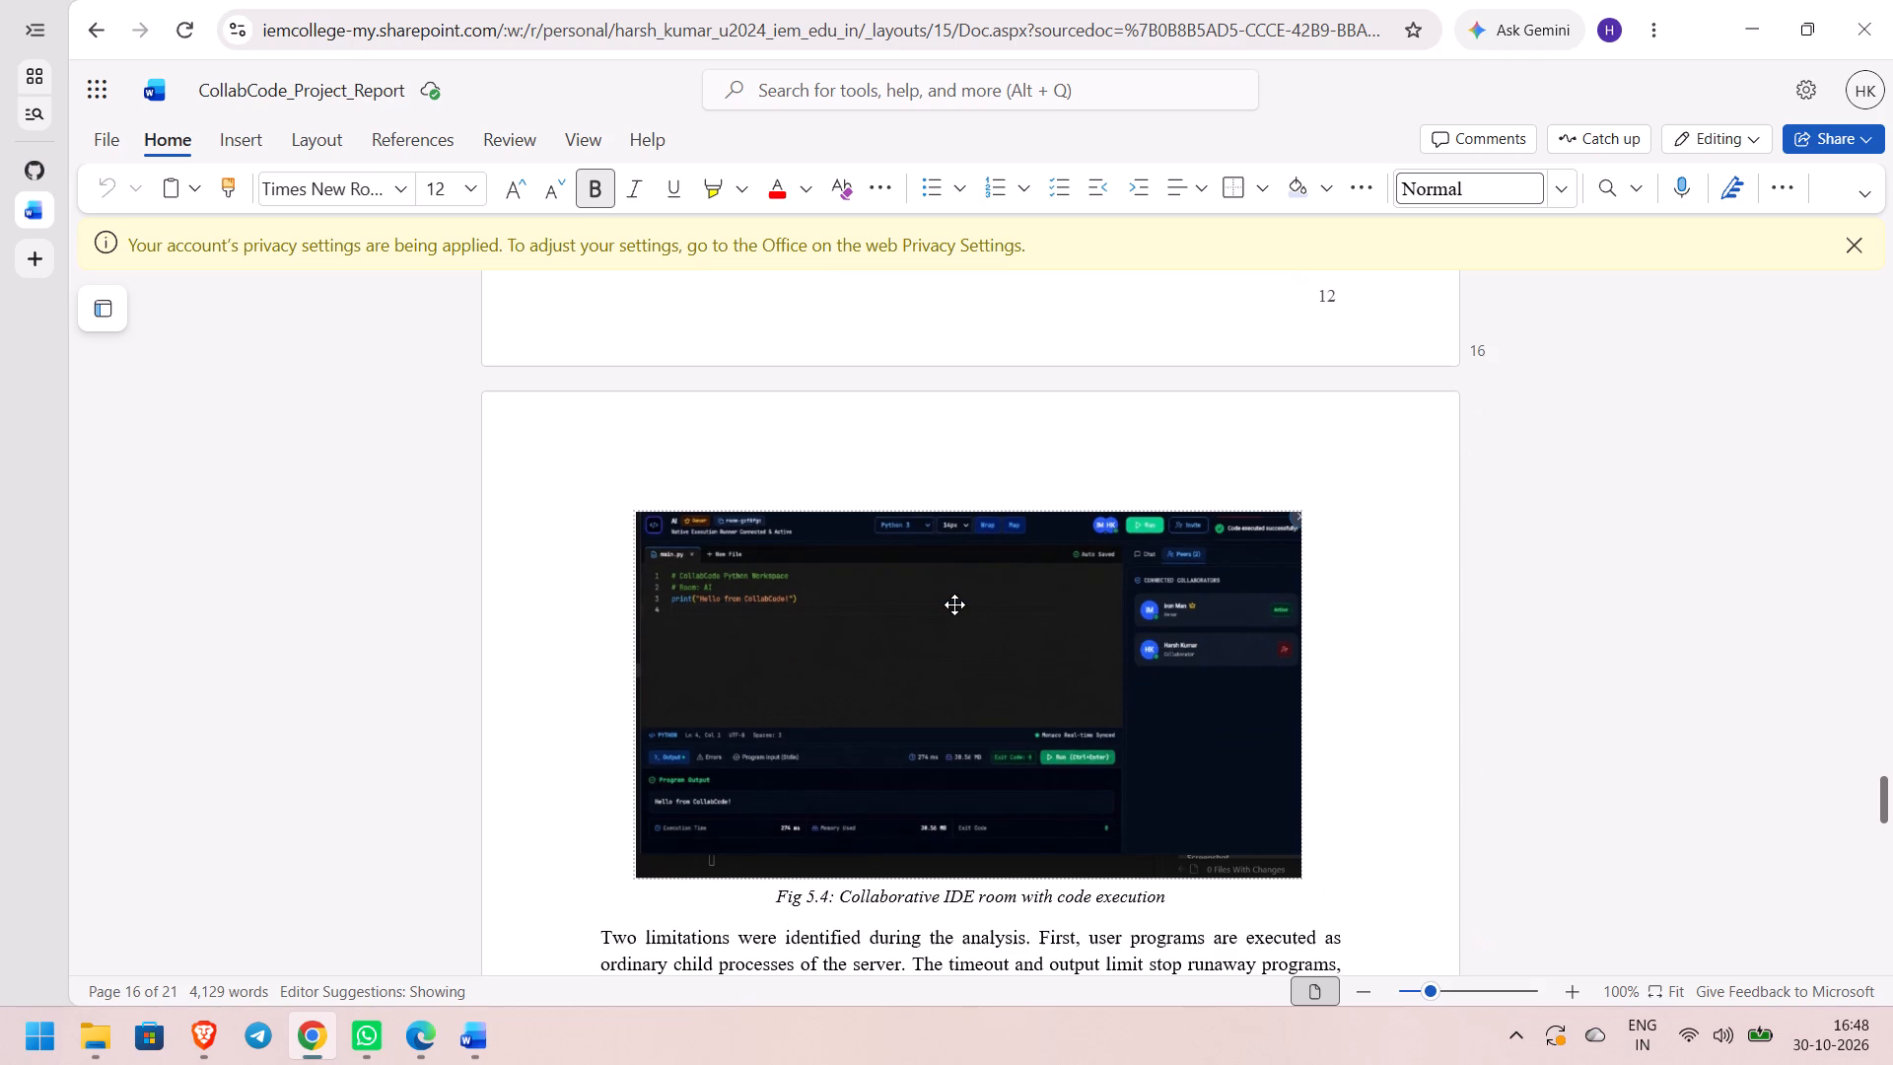
scroll(954, 604, down, 3)
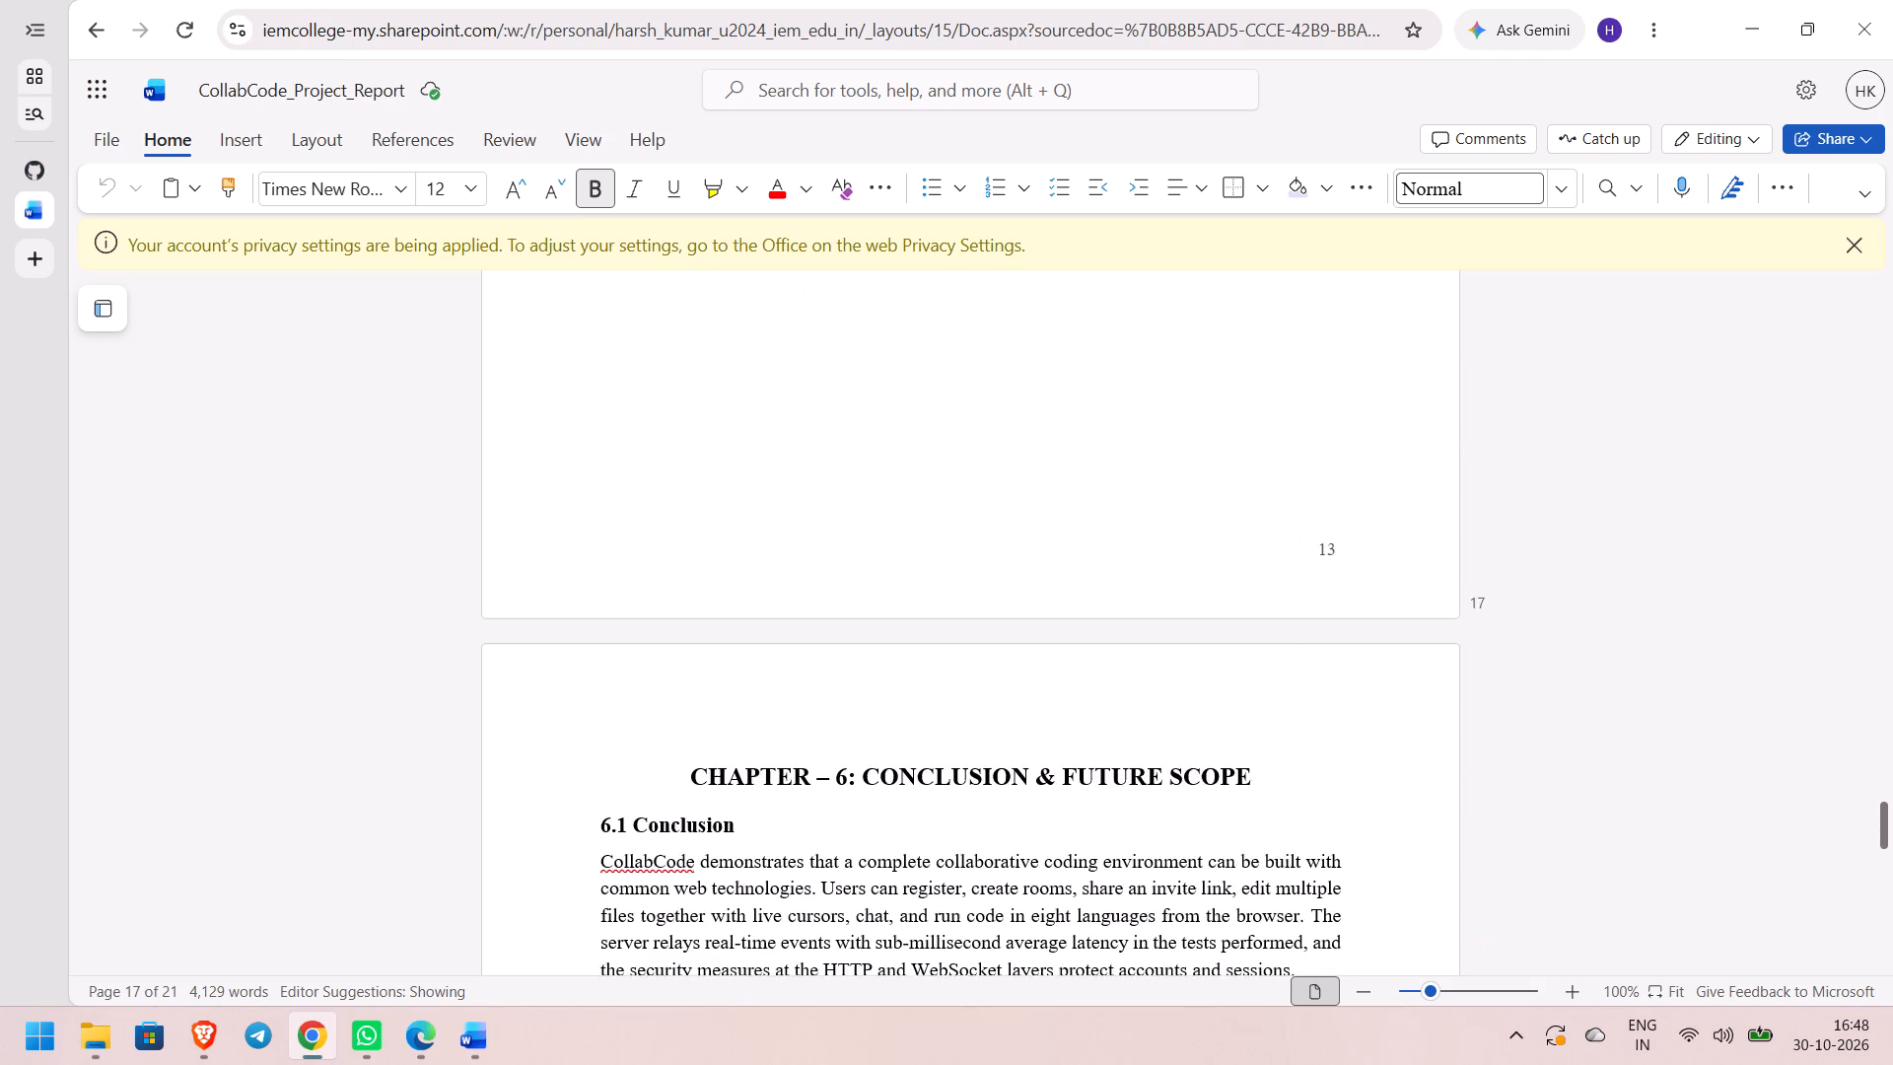
Check the report's closing part: Chapter 6 conclusion and future scope, the appendix and the bibliography.
scroll(954, 604, down, 4)
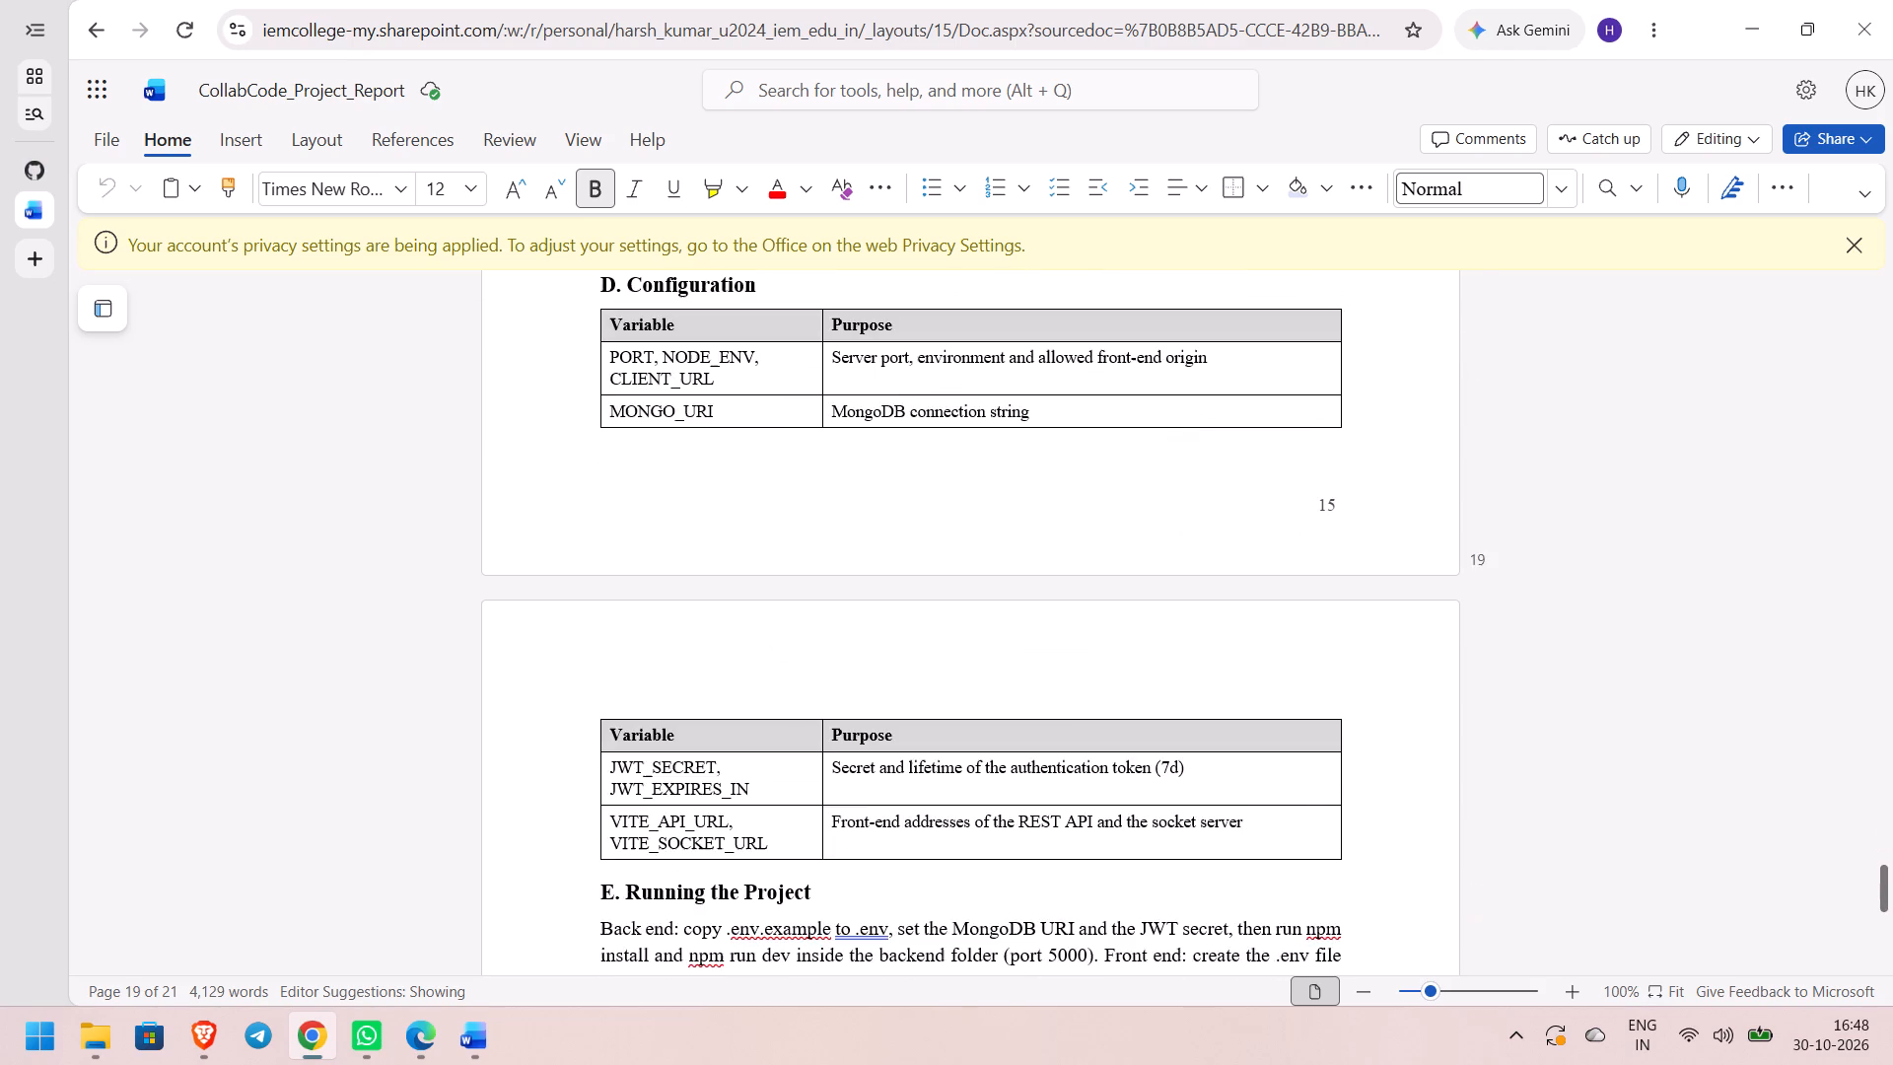
scroll(953, 612, down, 2)
scroll(953, 612, up, 1)
scroll(952, 612, down, 3)
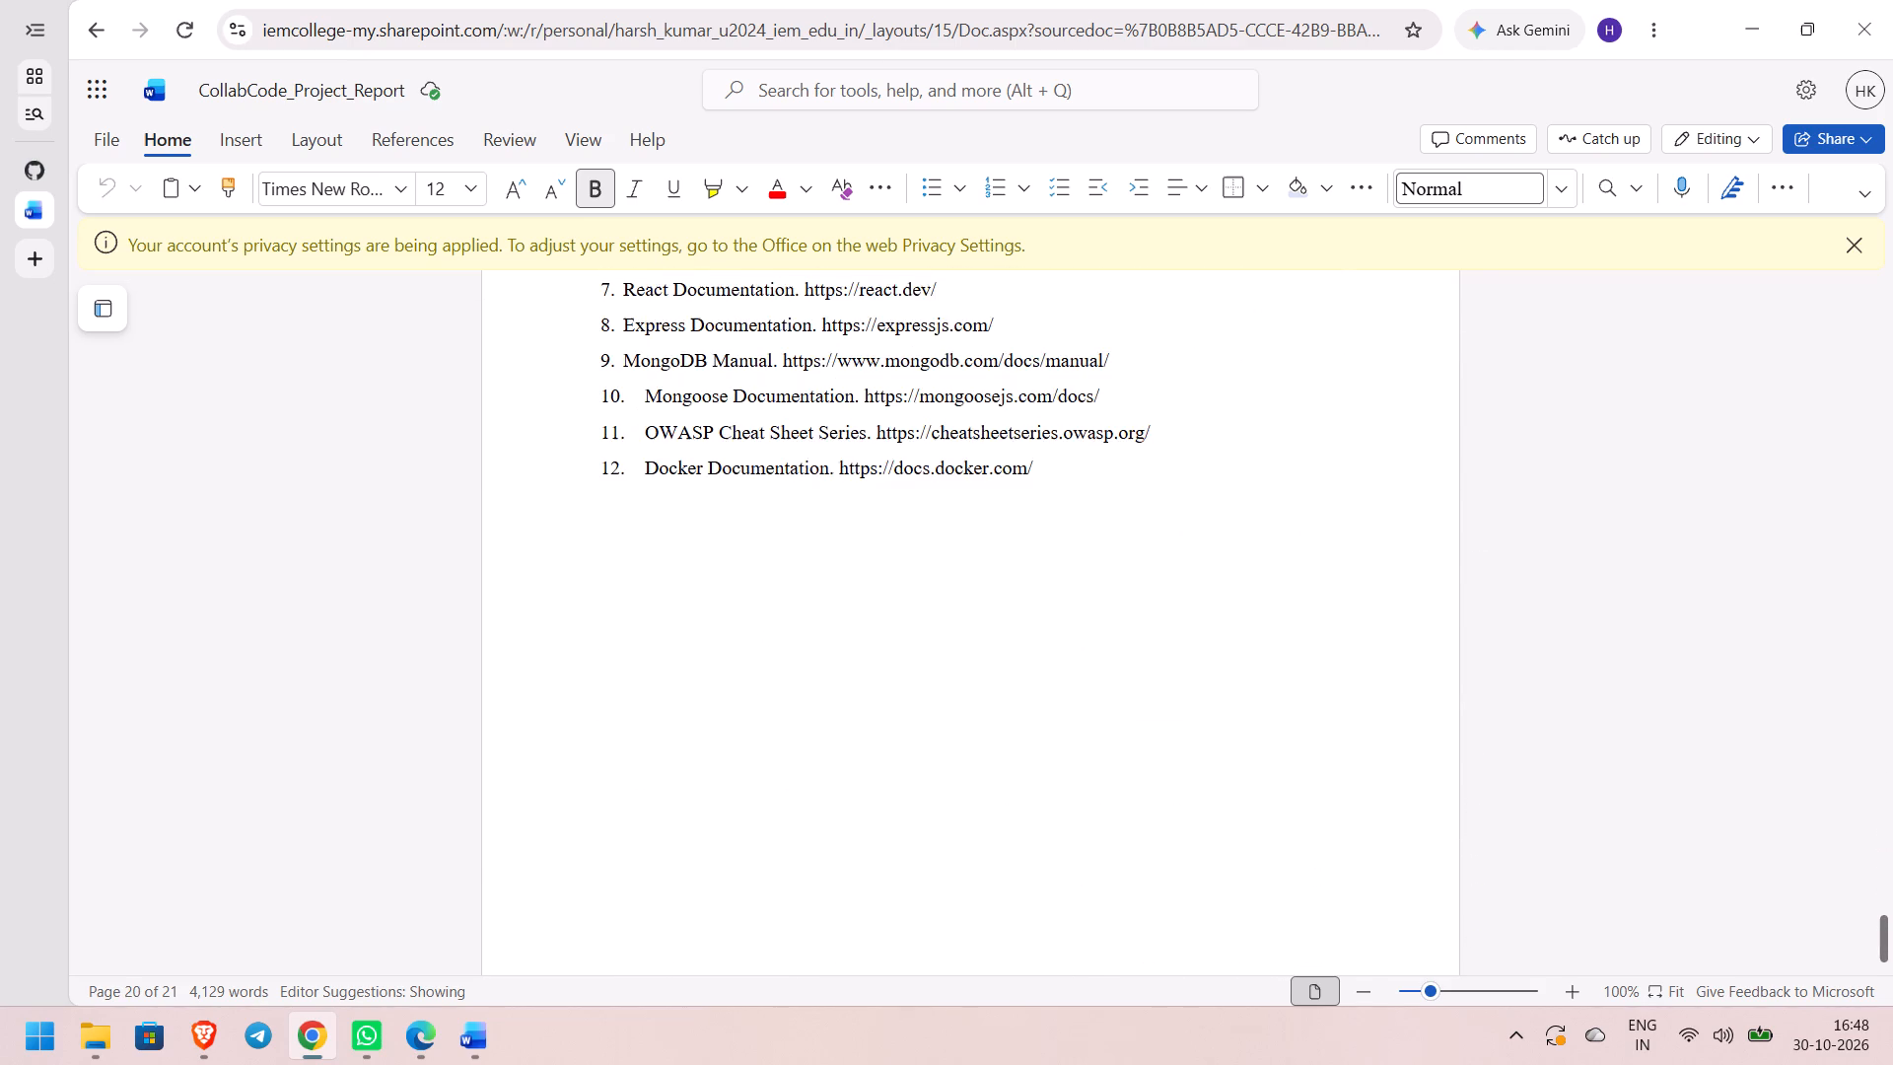
scroll(956, 610, down, 2)
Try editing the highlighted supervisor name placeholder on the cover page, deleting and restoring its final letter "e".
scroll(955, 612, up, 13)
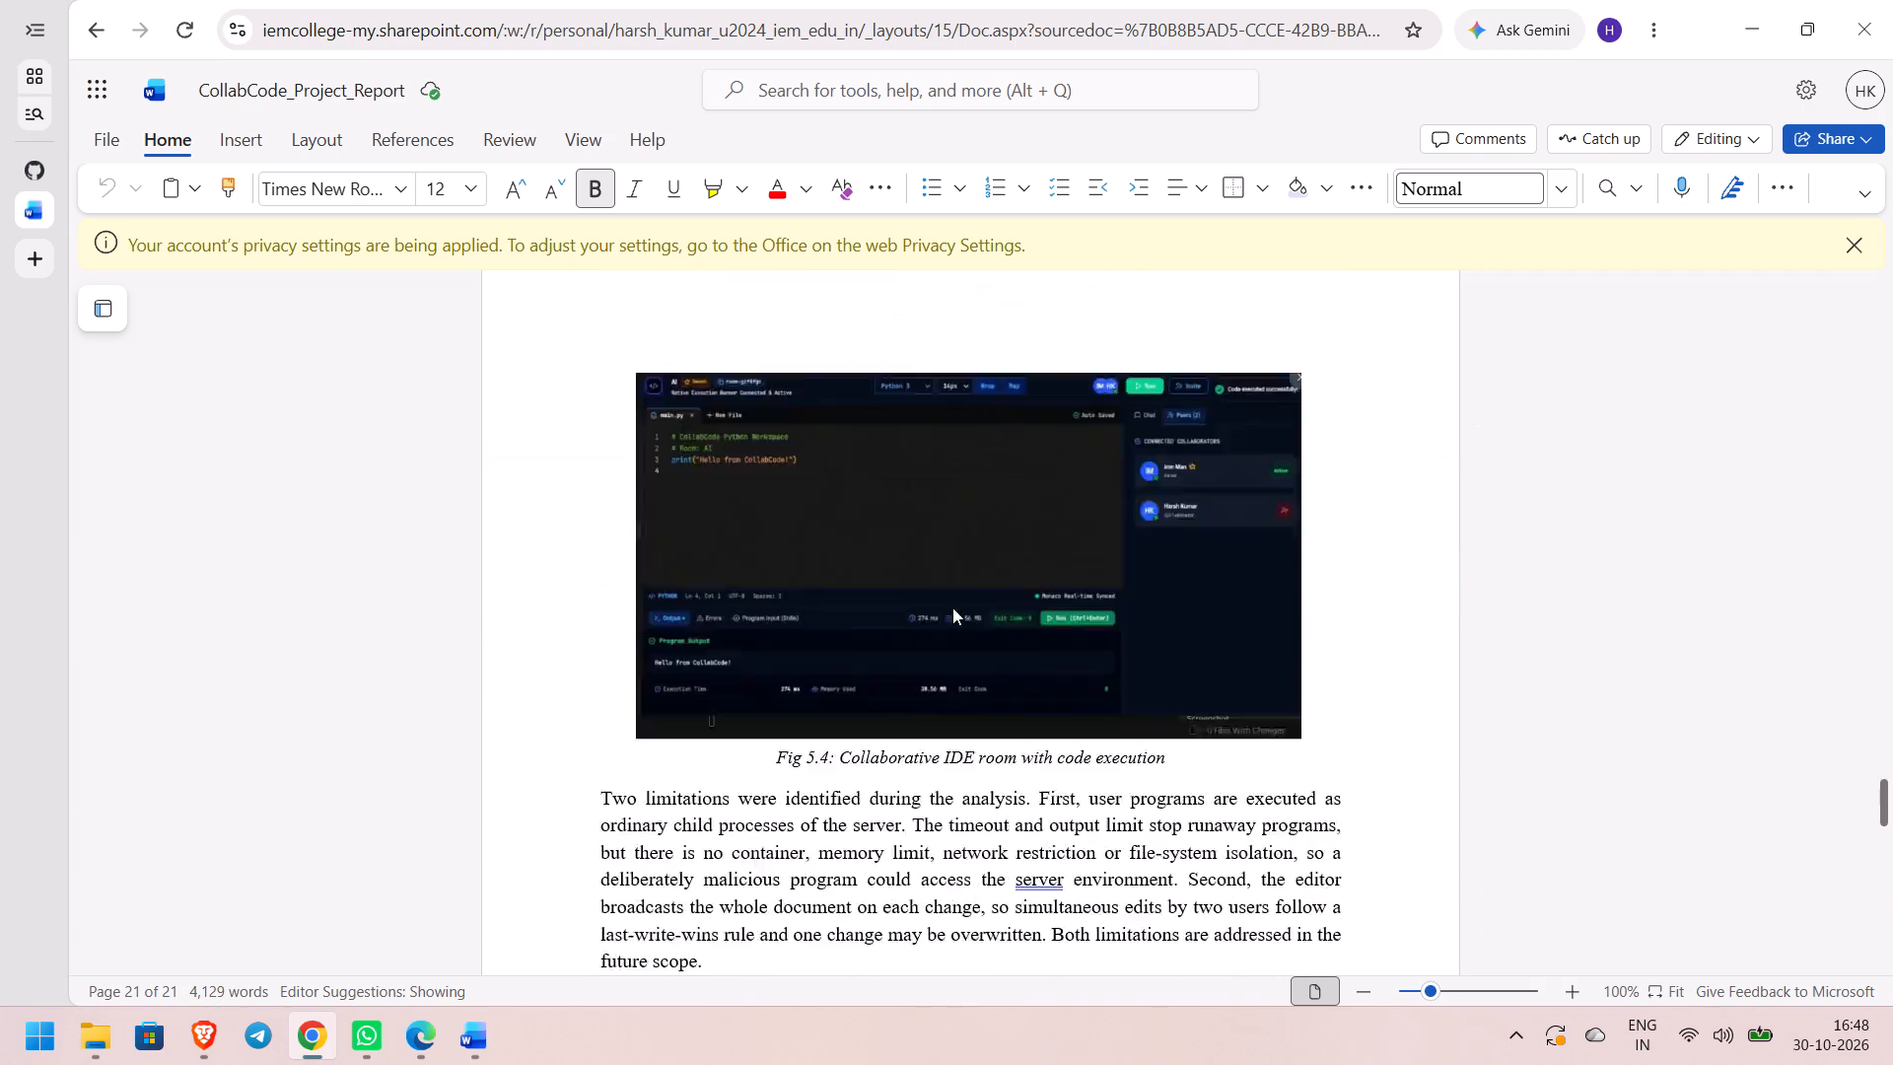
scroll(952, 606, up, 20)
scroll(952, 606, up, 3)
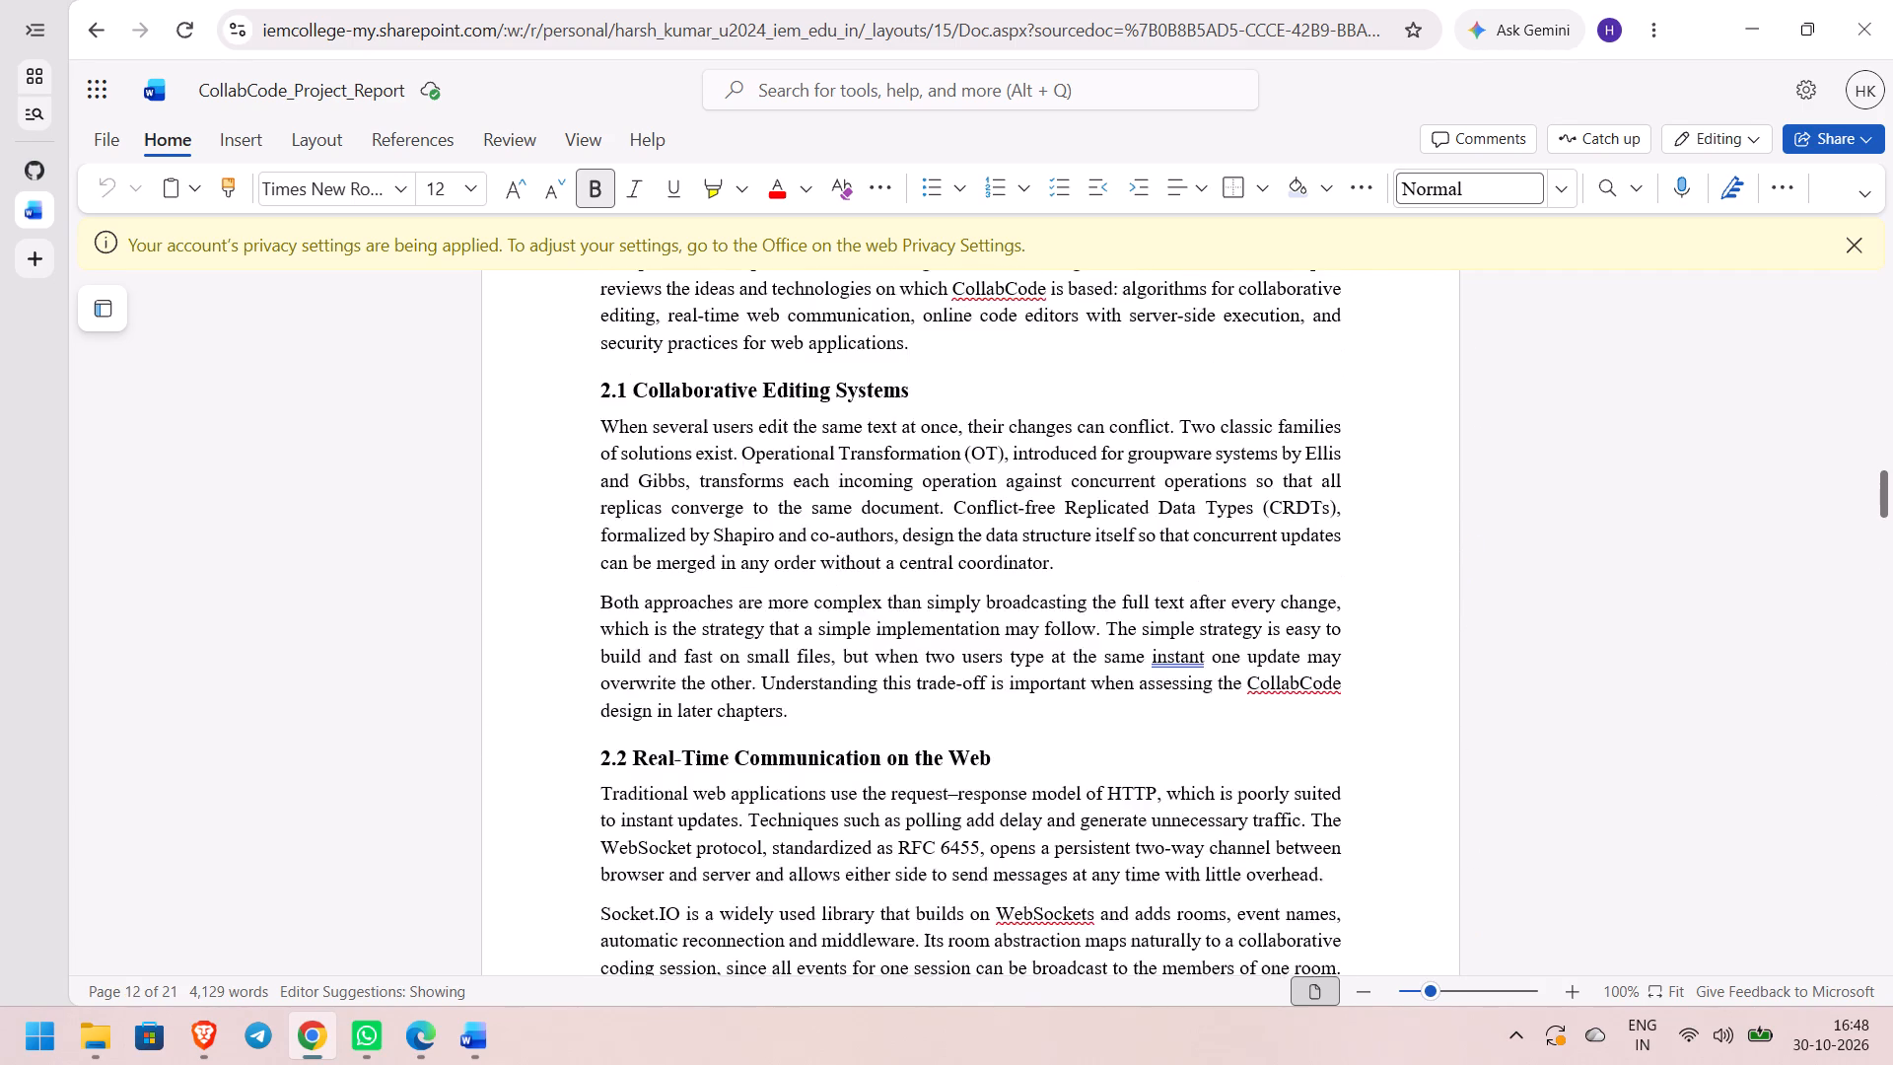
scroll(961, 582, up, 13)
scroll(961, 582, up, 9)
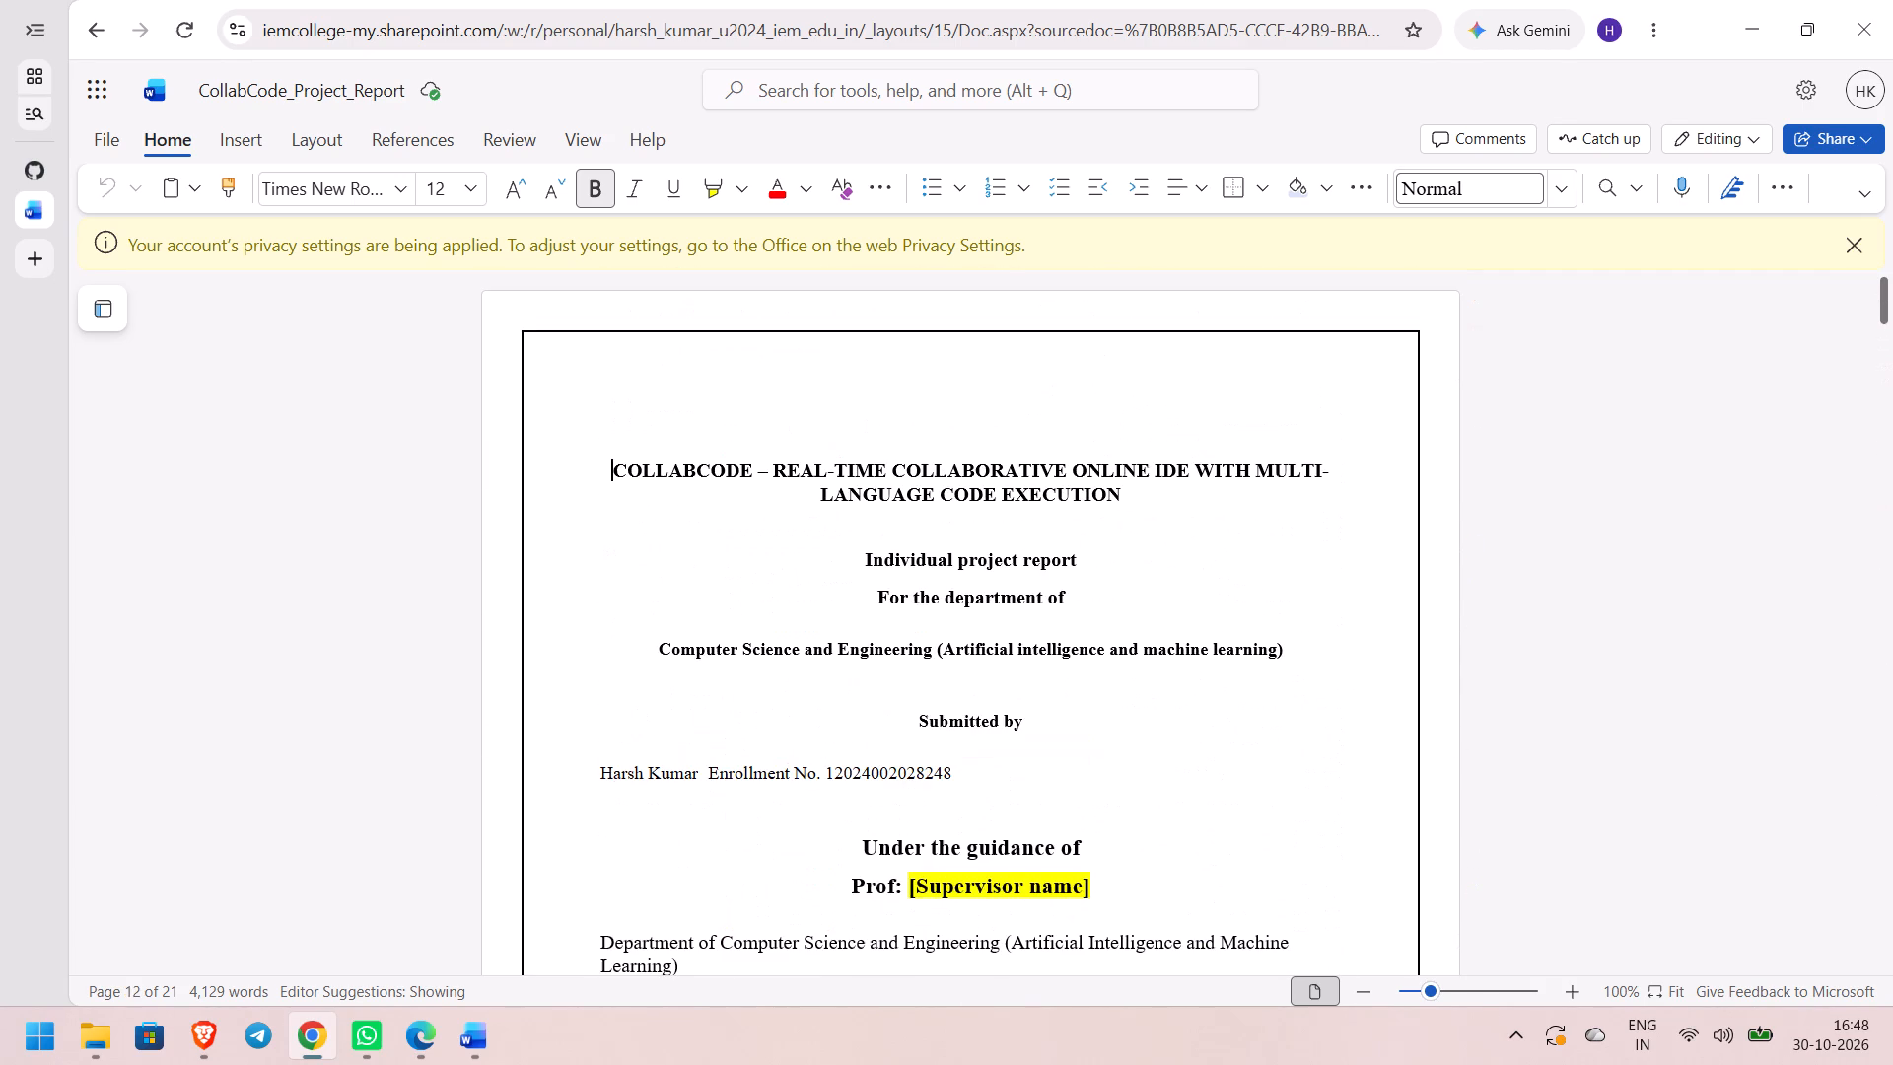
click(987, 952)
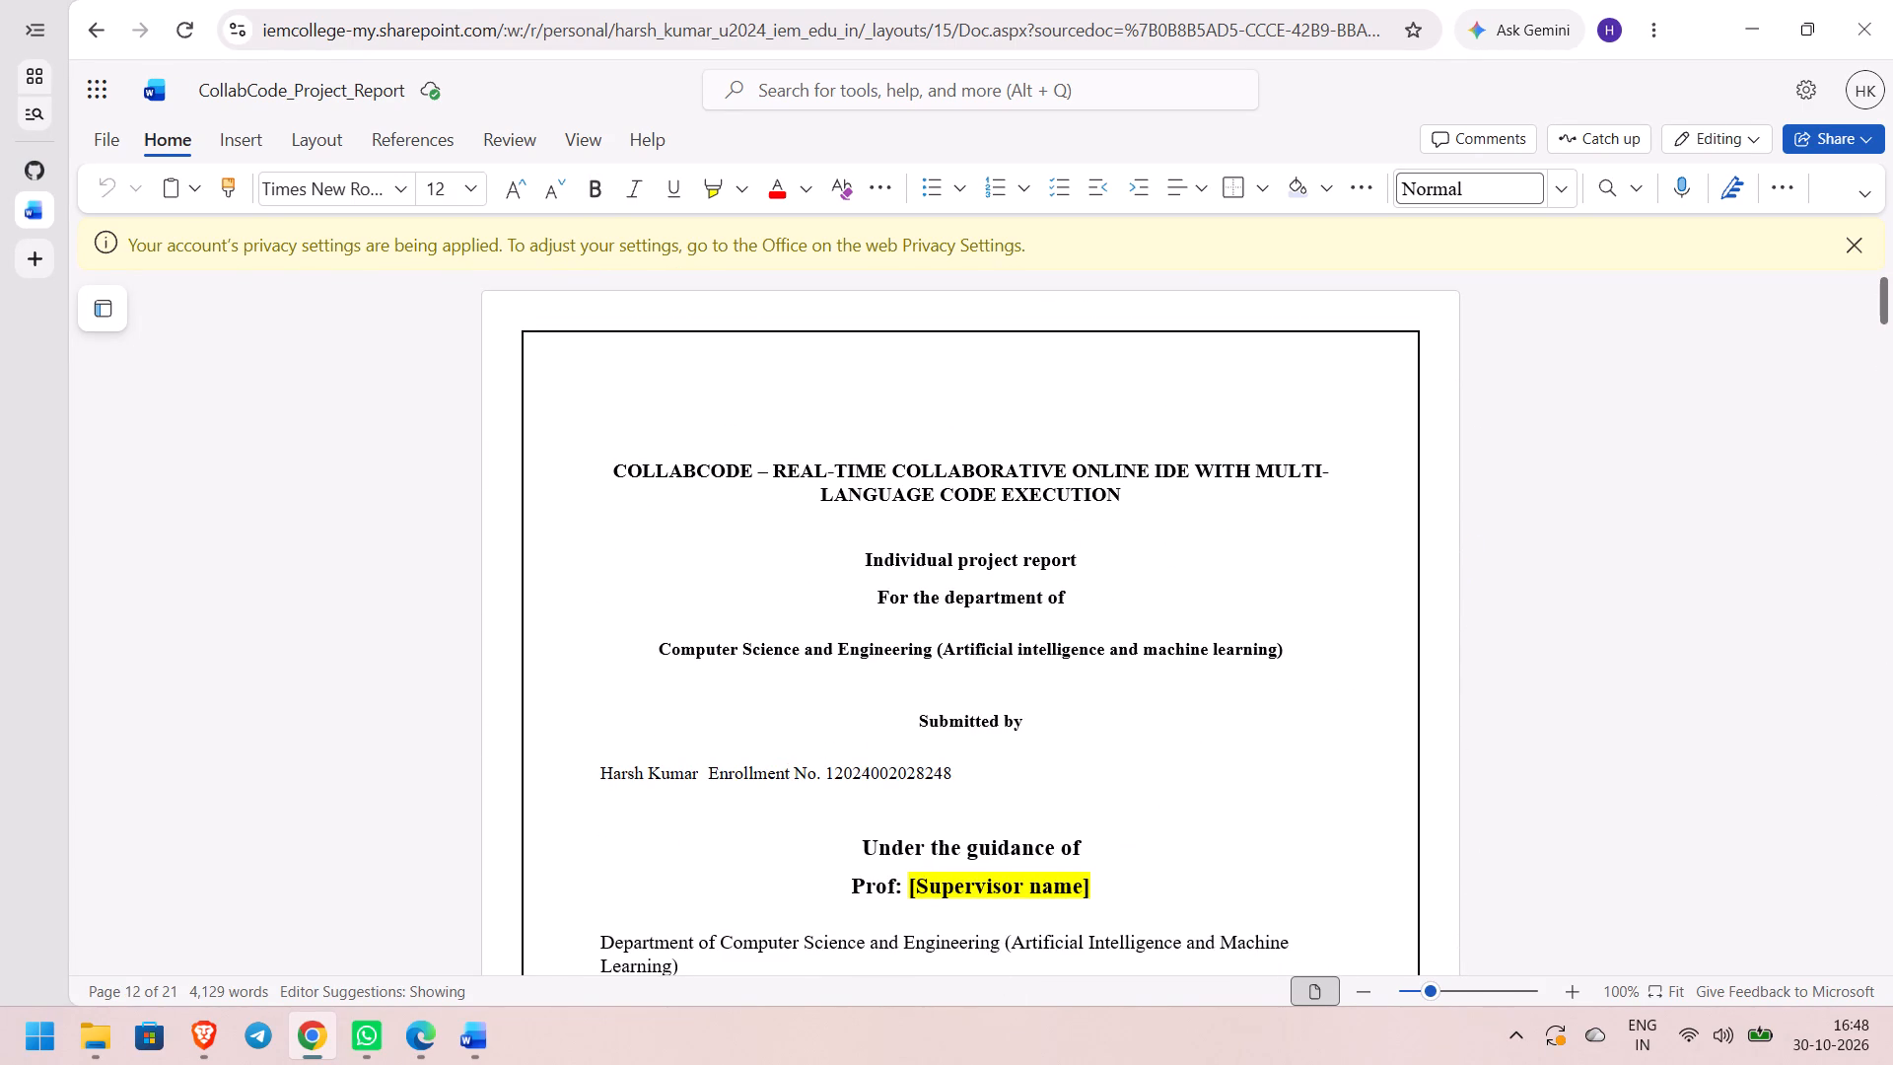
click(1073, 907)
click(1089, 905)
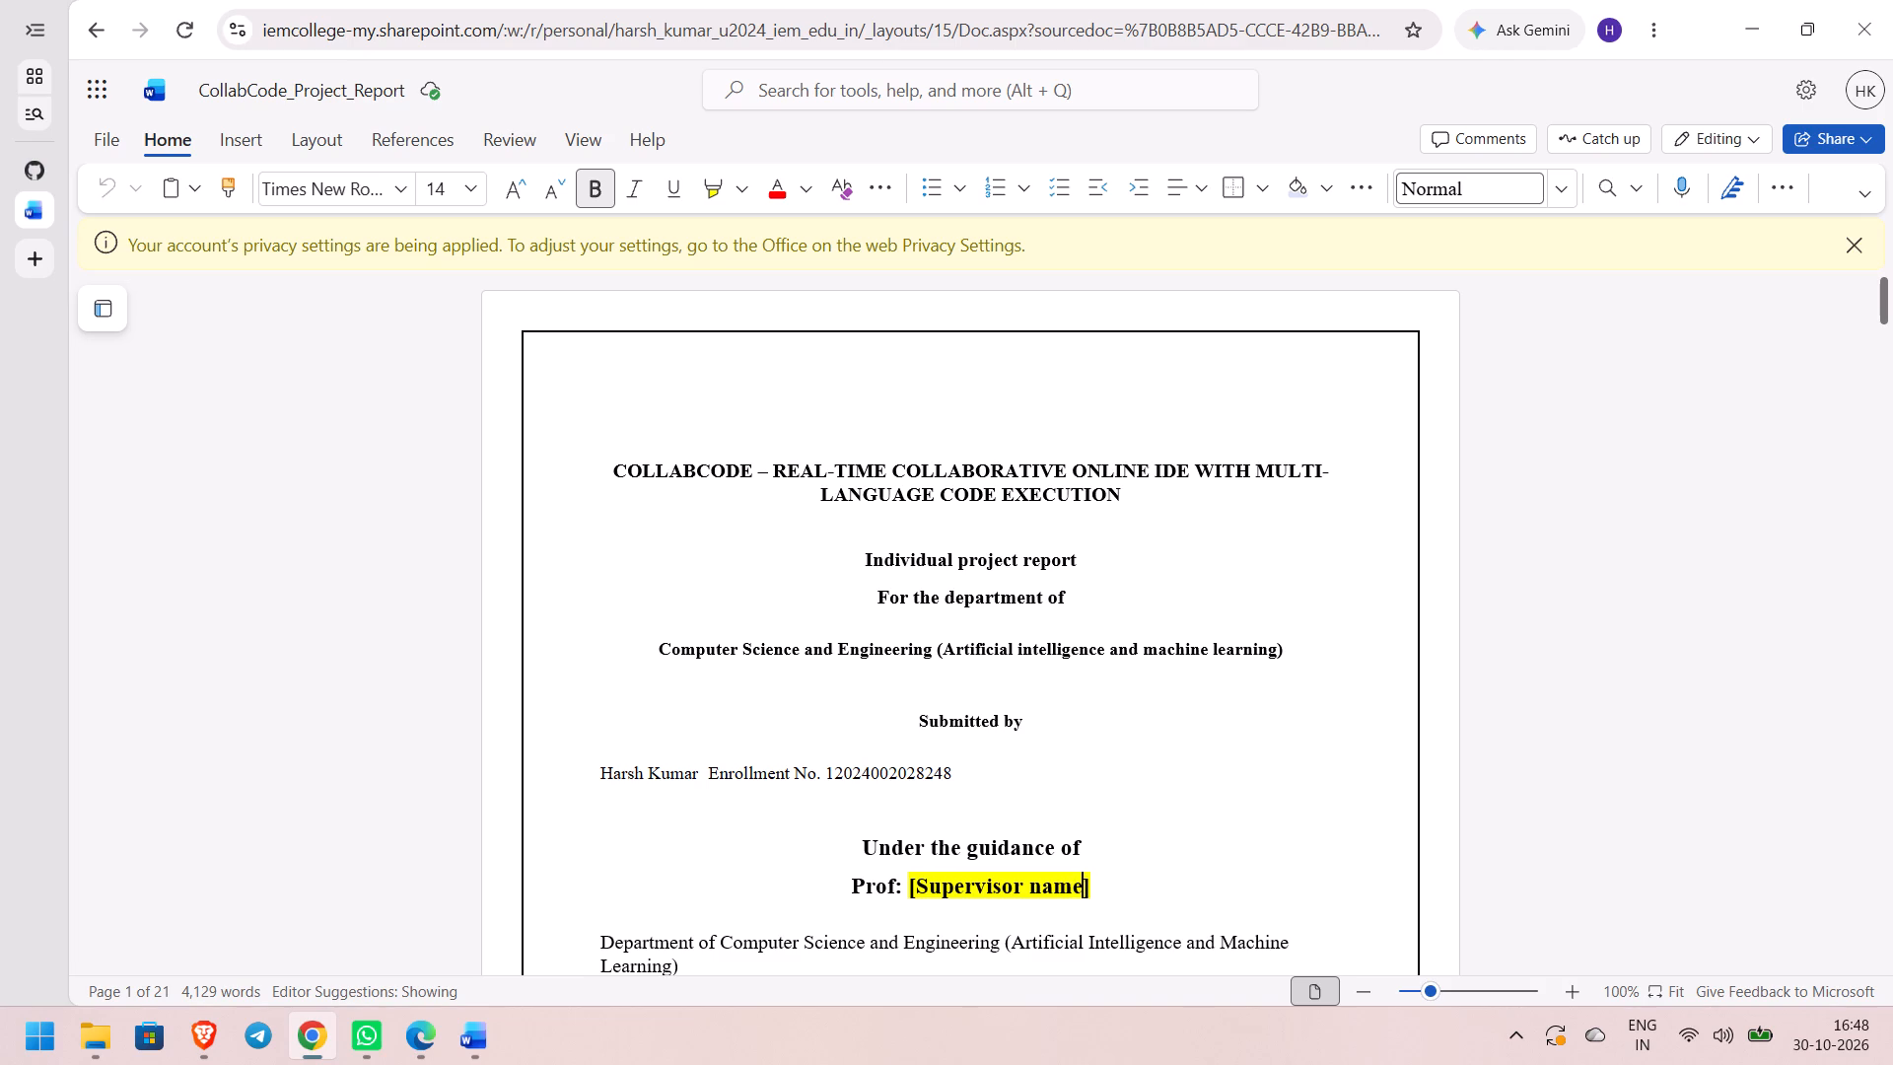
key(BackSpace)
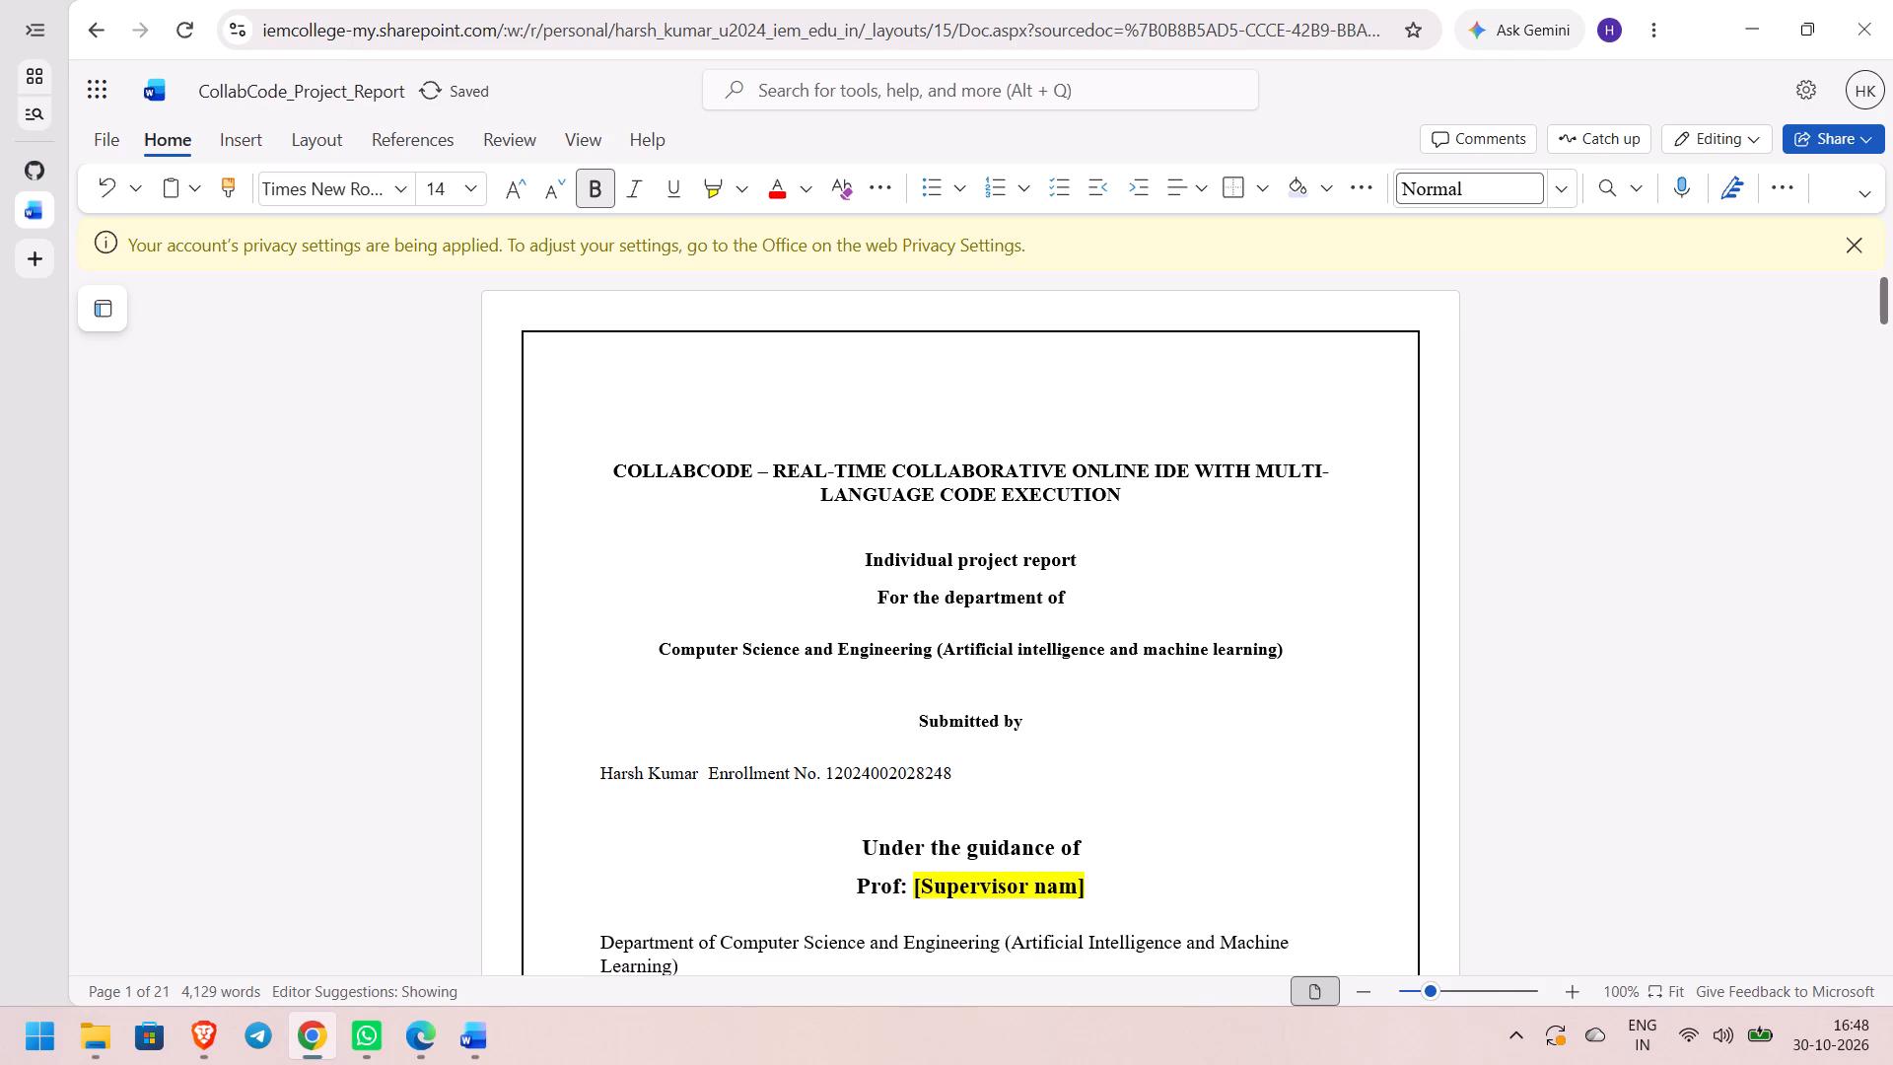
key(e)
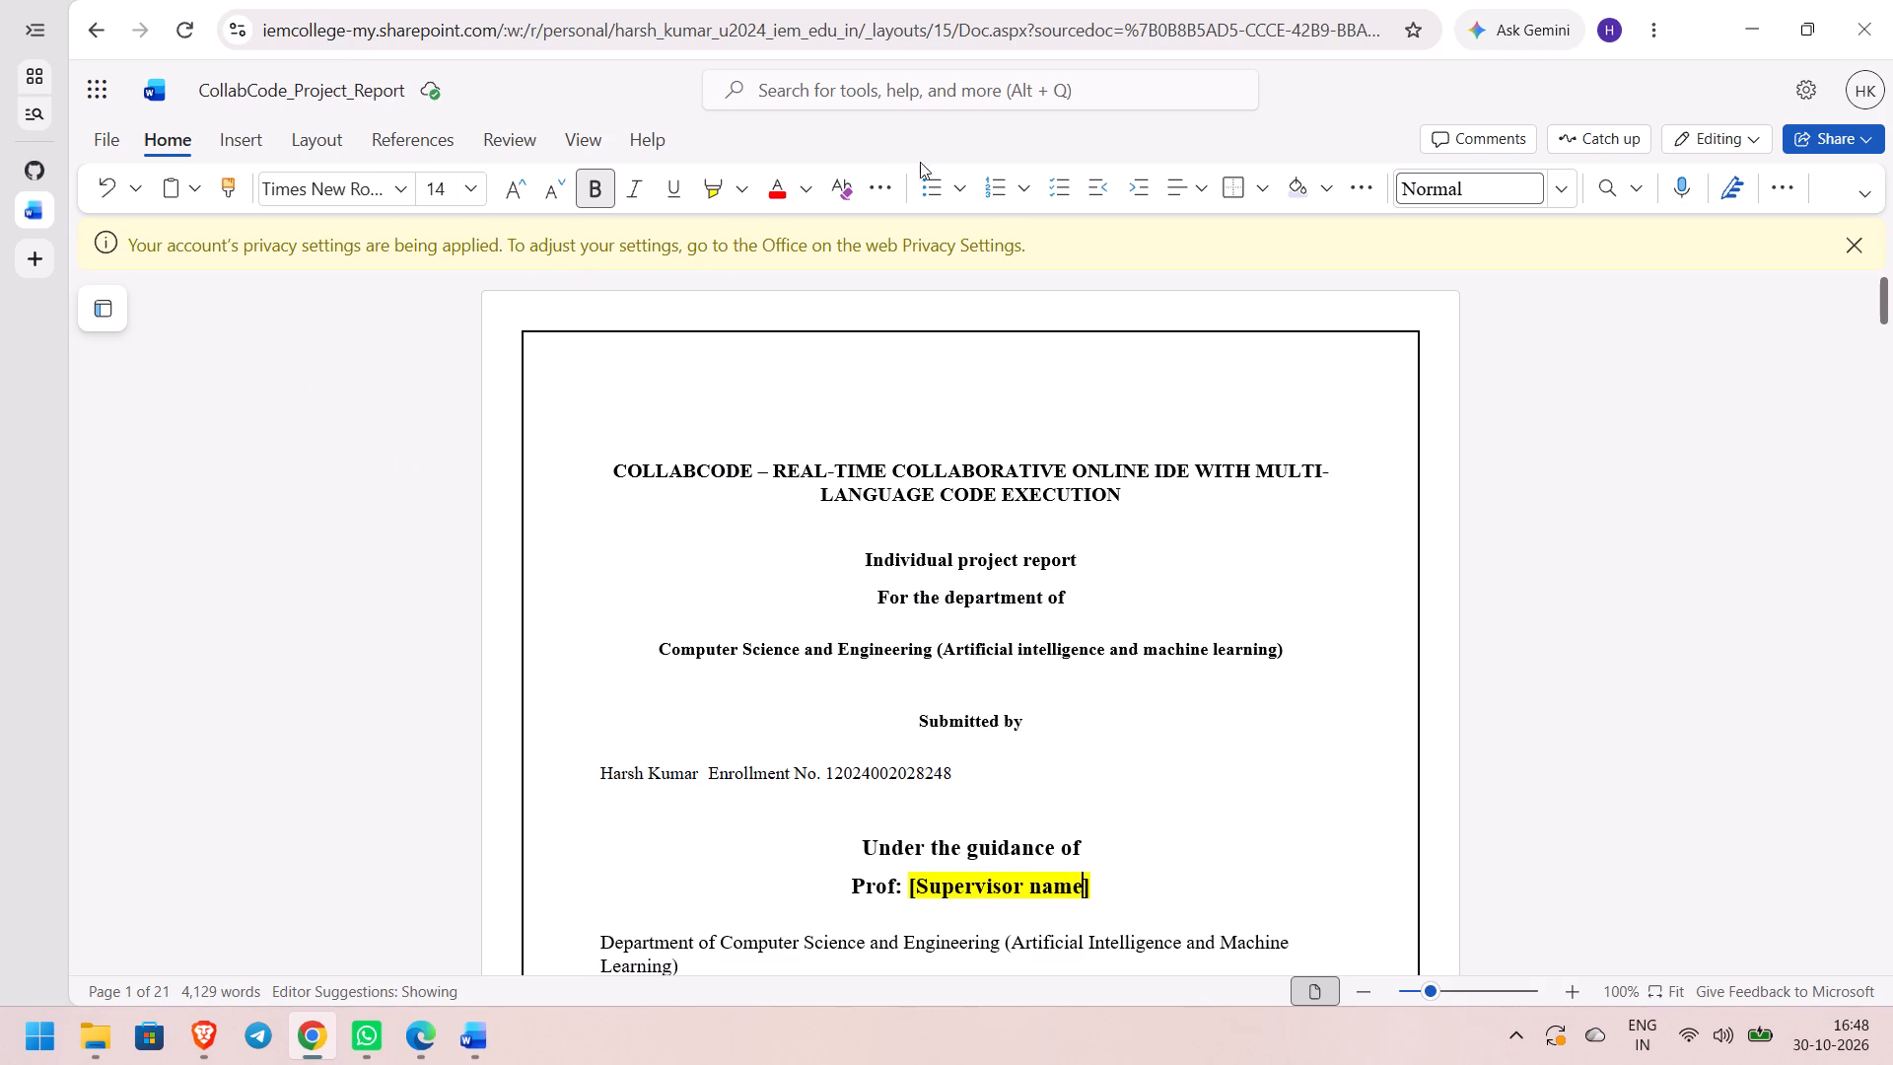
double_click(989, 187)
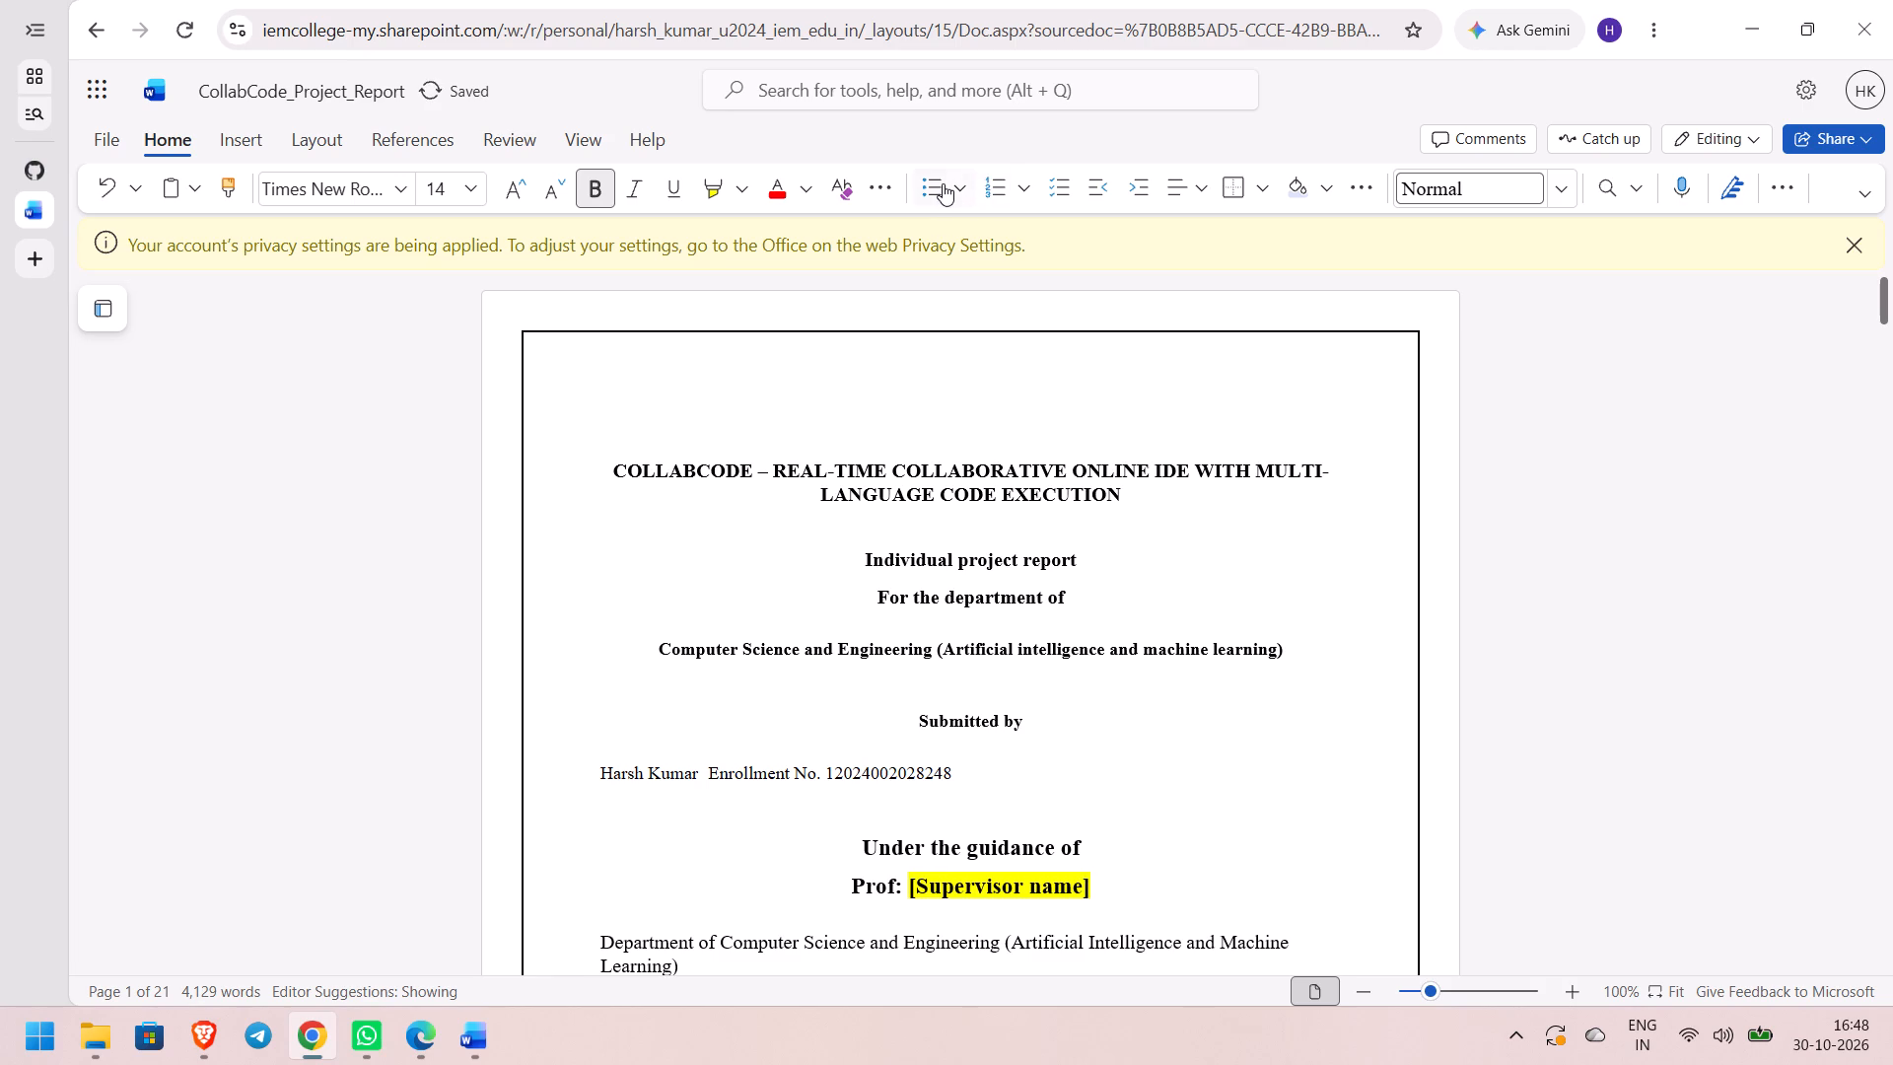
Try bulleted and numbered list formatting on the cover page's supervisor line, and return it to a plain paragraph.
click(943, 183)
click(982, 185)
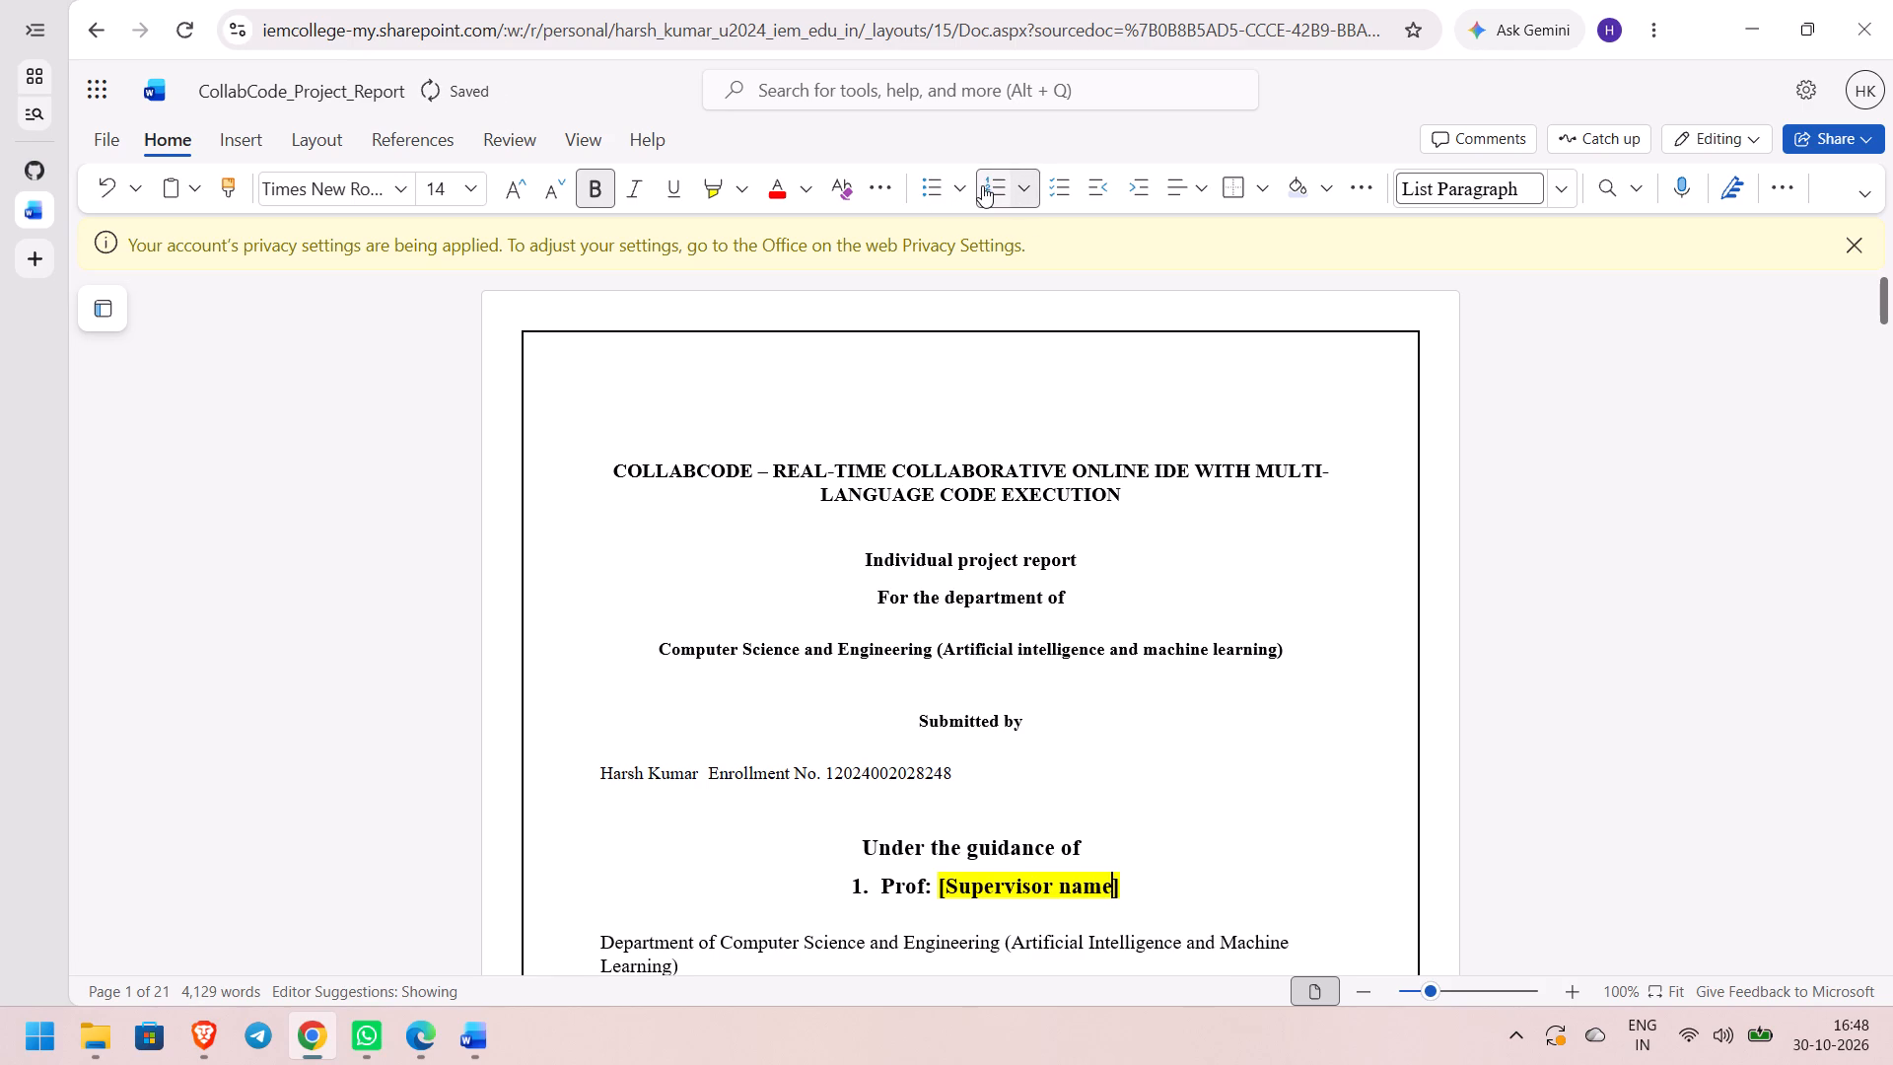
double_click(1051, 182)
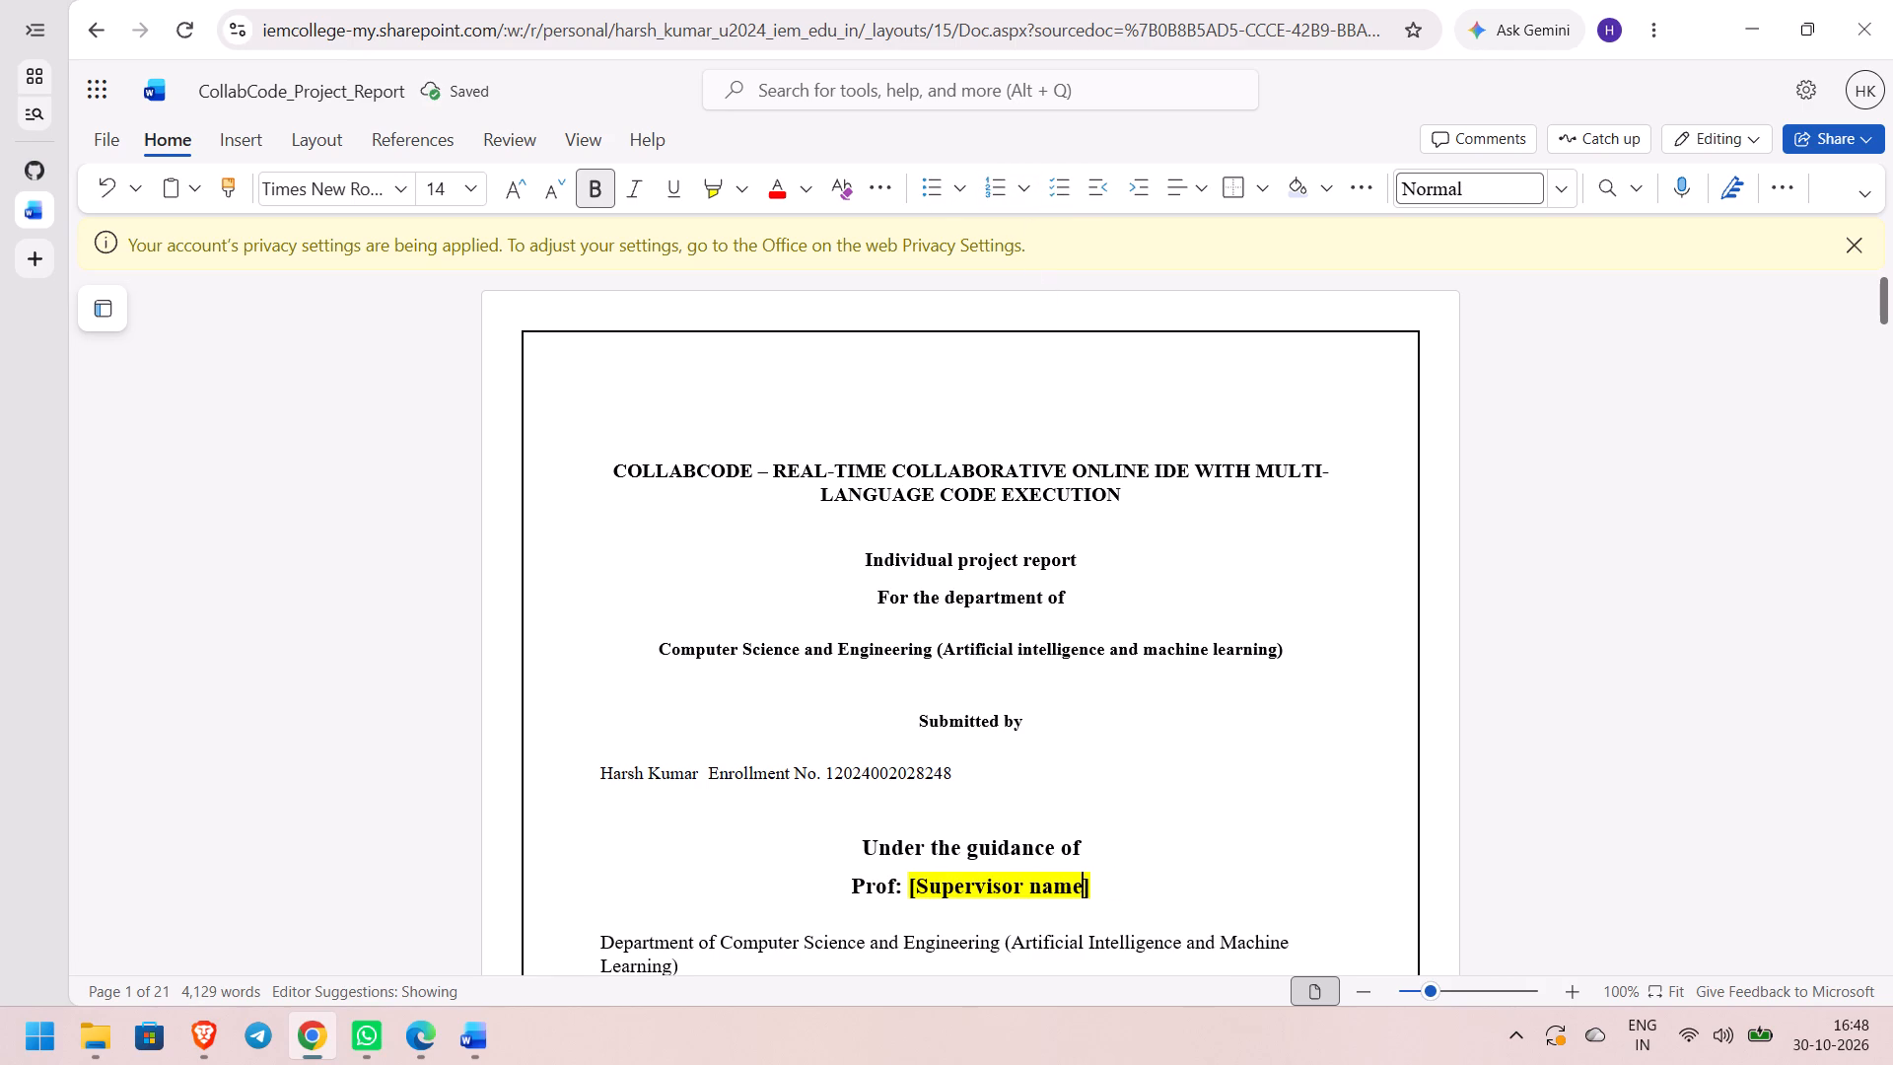
Look through the report's front matter from the cover page to the start of the Abstract.
scroll(1032, 480, down, 4)
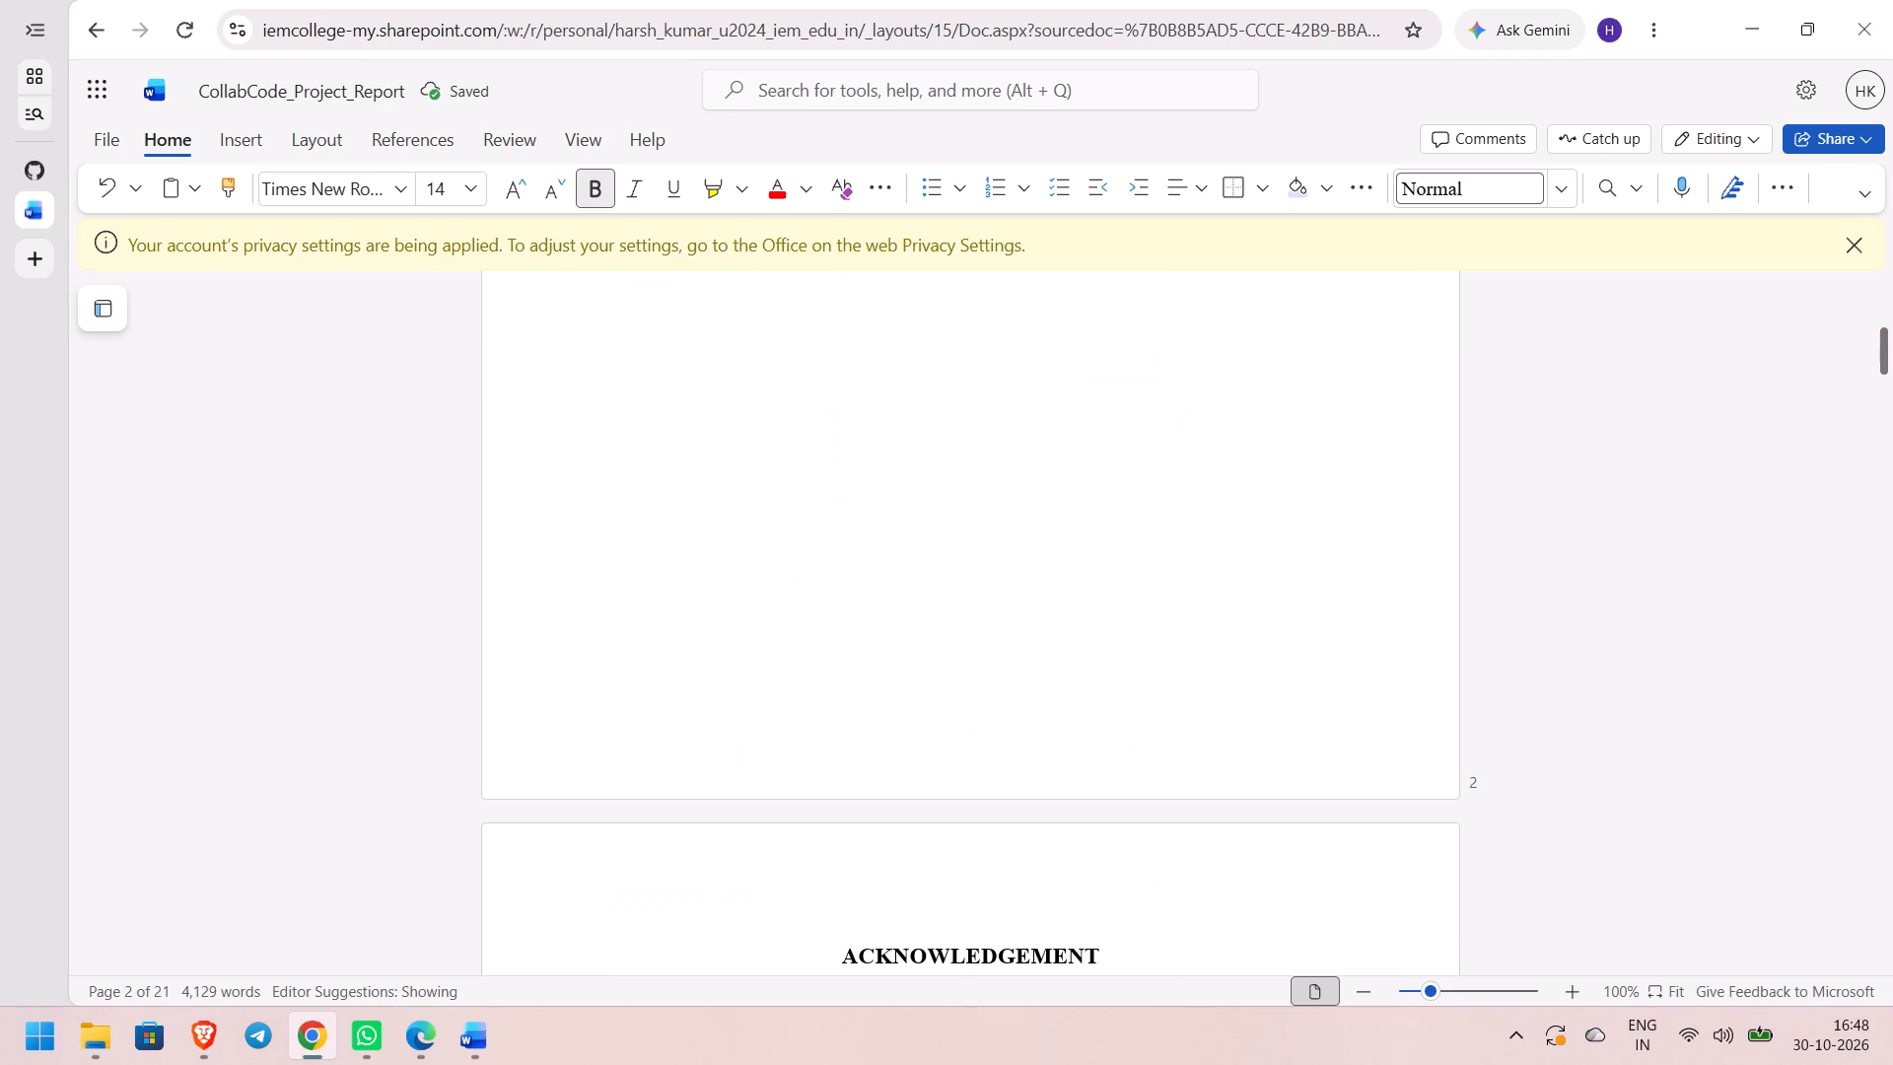
scroll(1032, 480, down, 5)
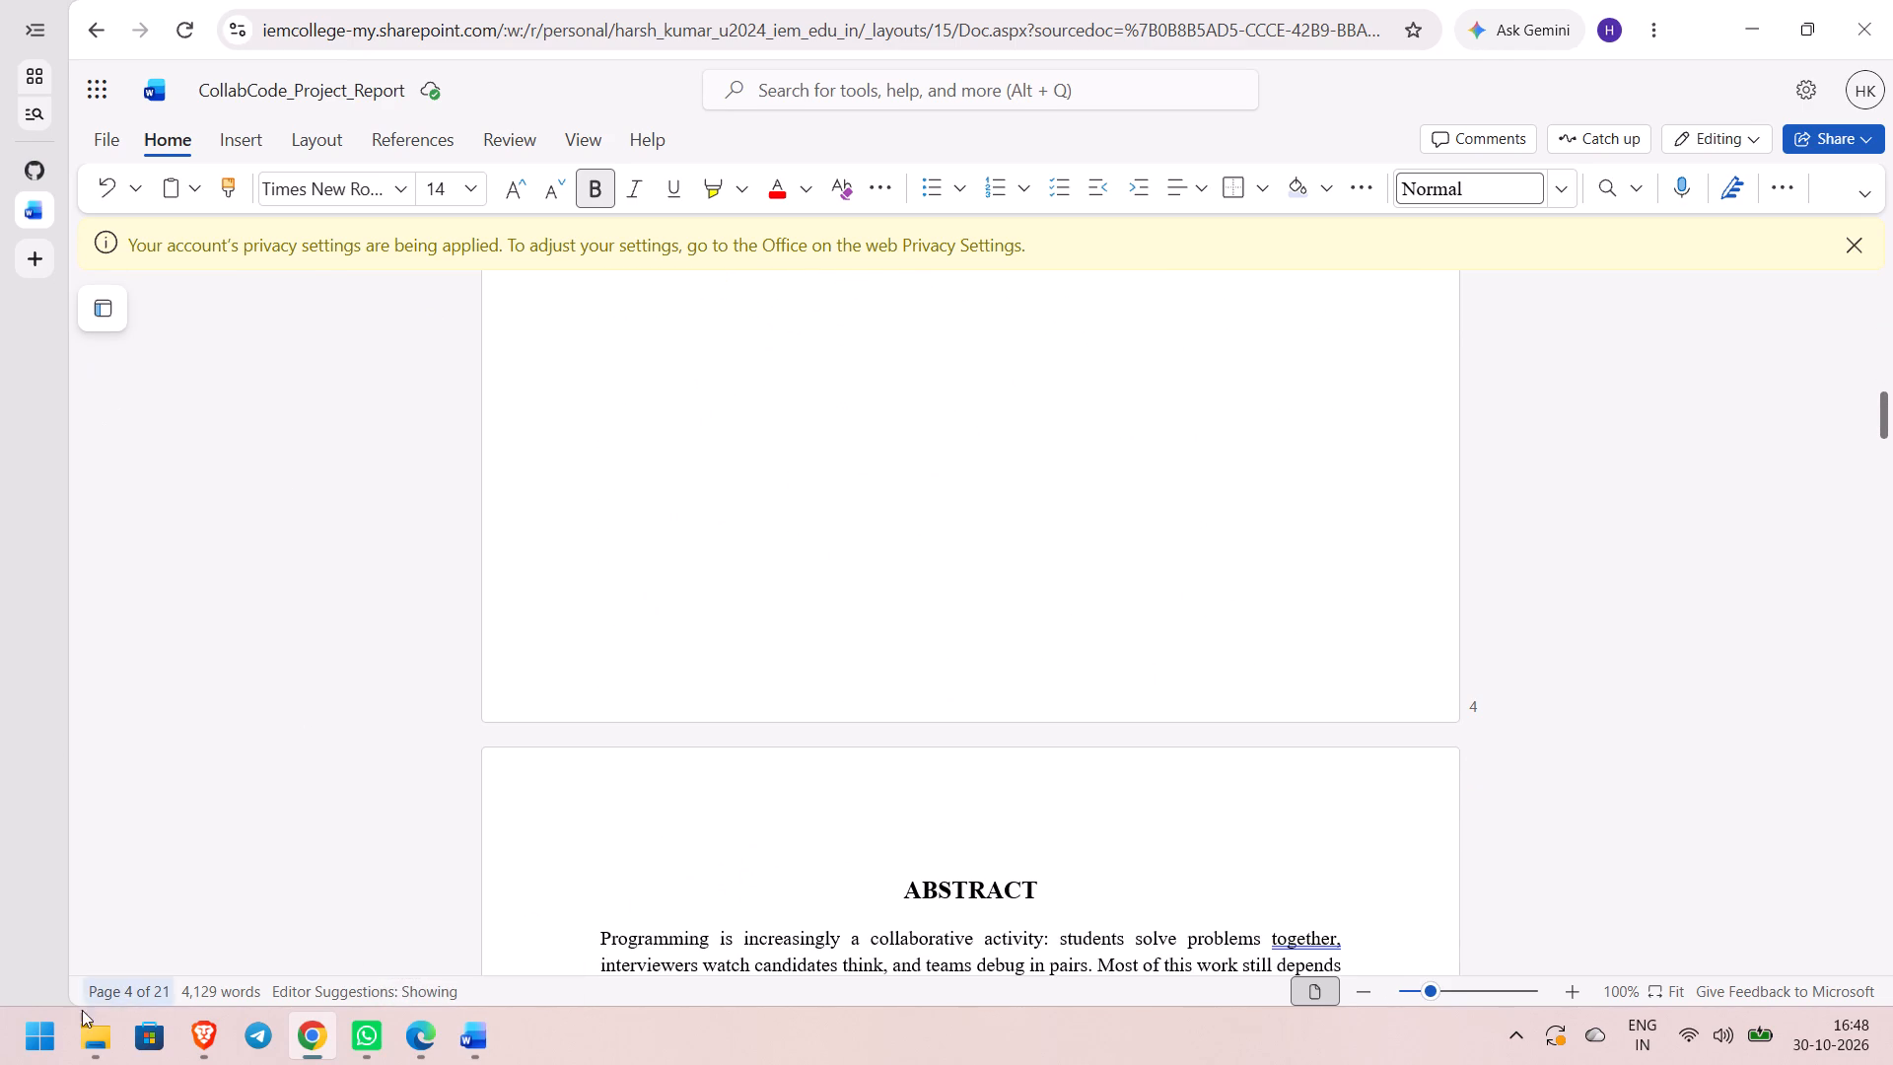
Open CollabCode_Project_Report_GitHub_Based.pdf from the Downloads folder, close its new tab and return to the report in Word.
click(113, 1028)
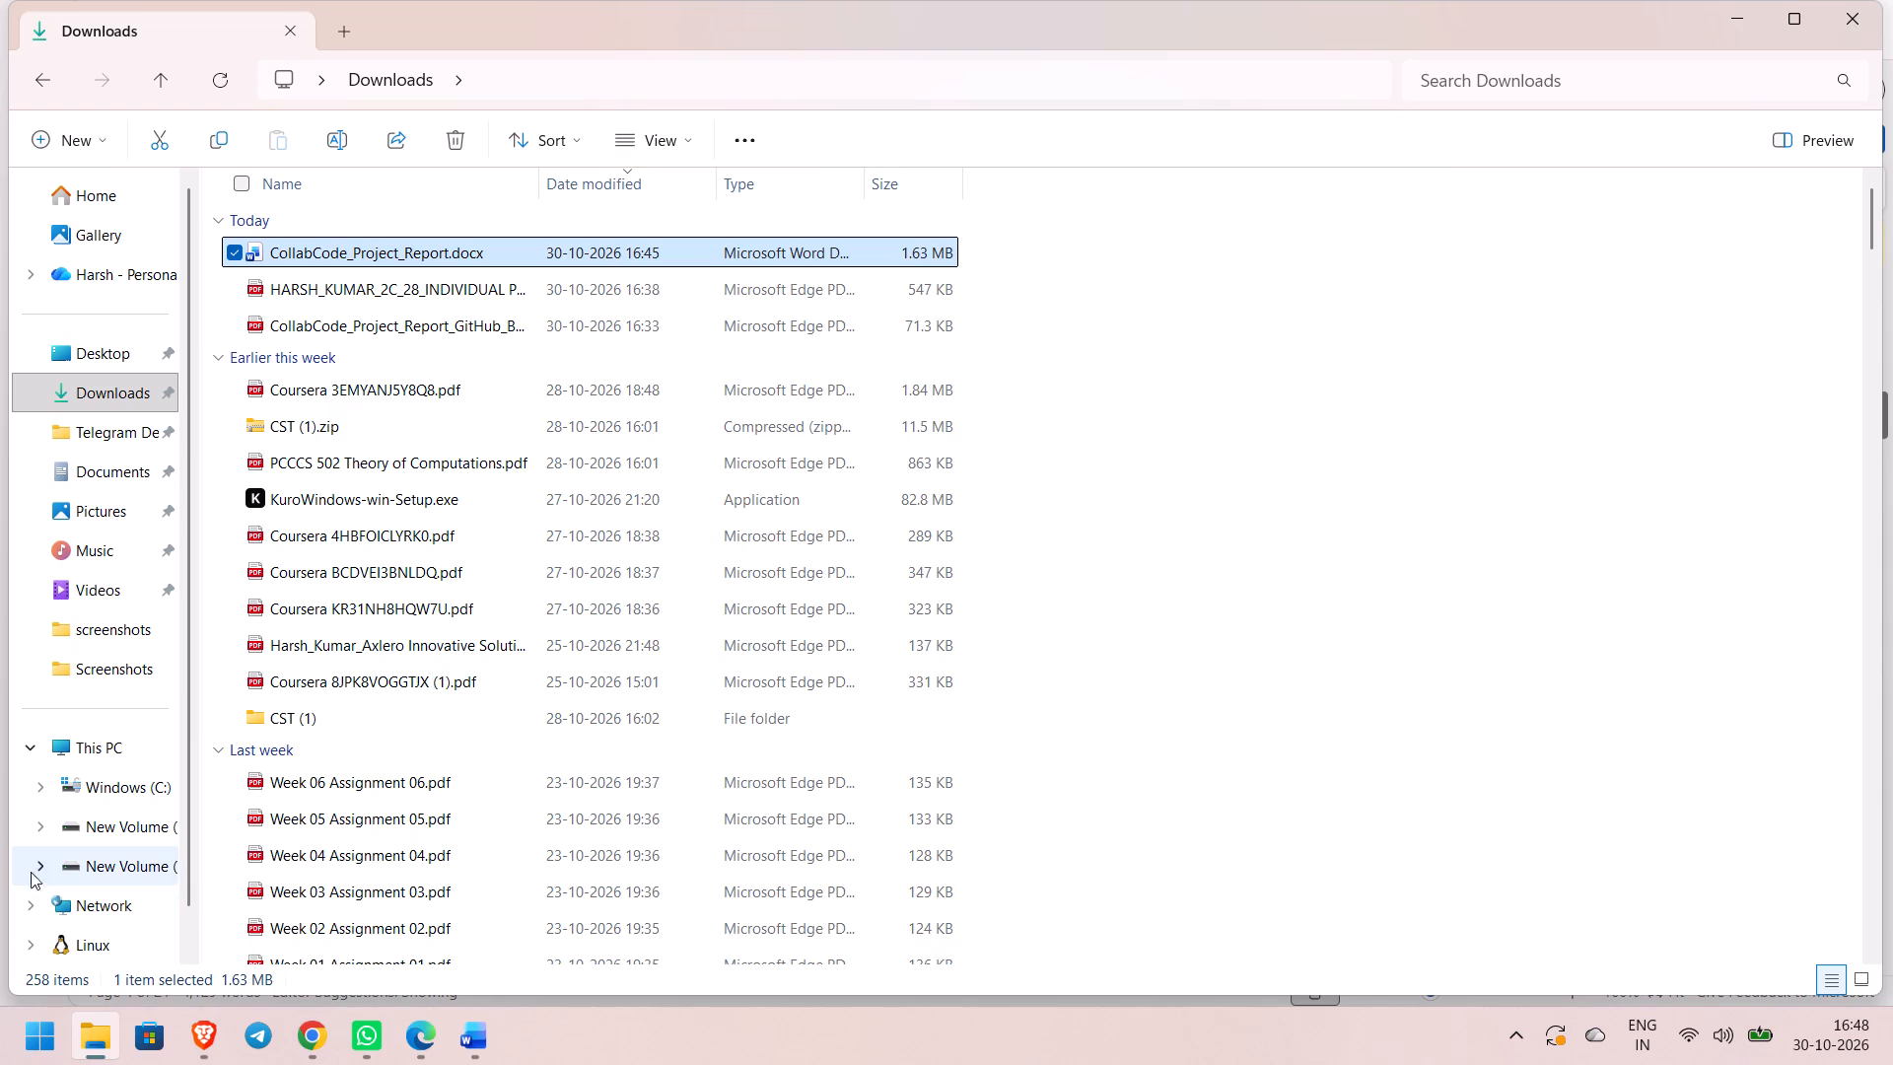
click(454, 321)
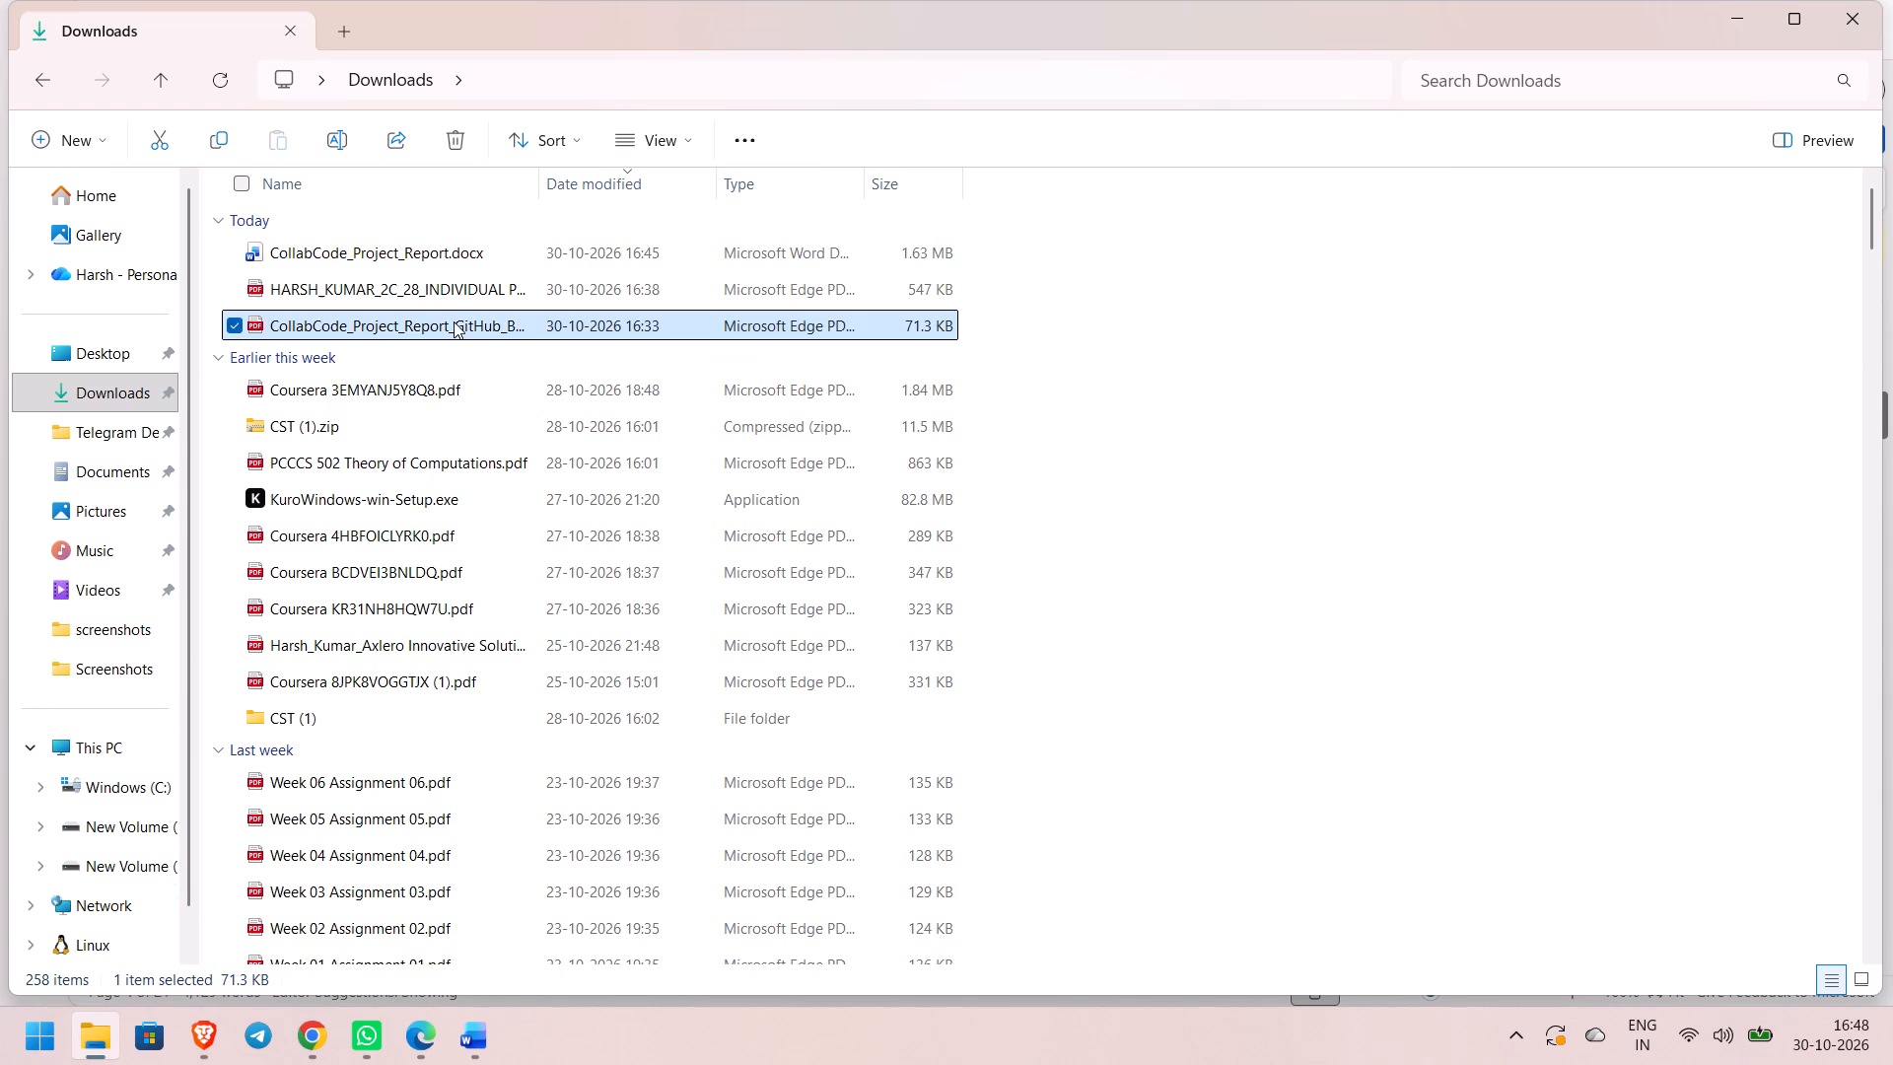
click(461, 292)
right_click(461, 292)
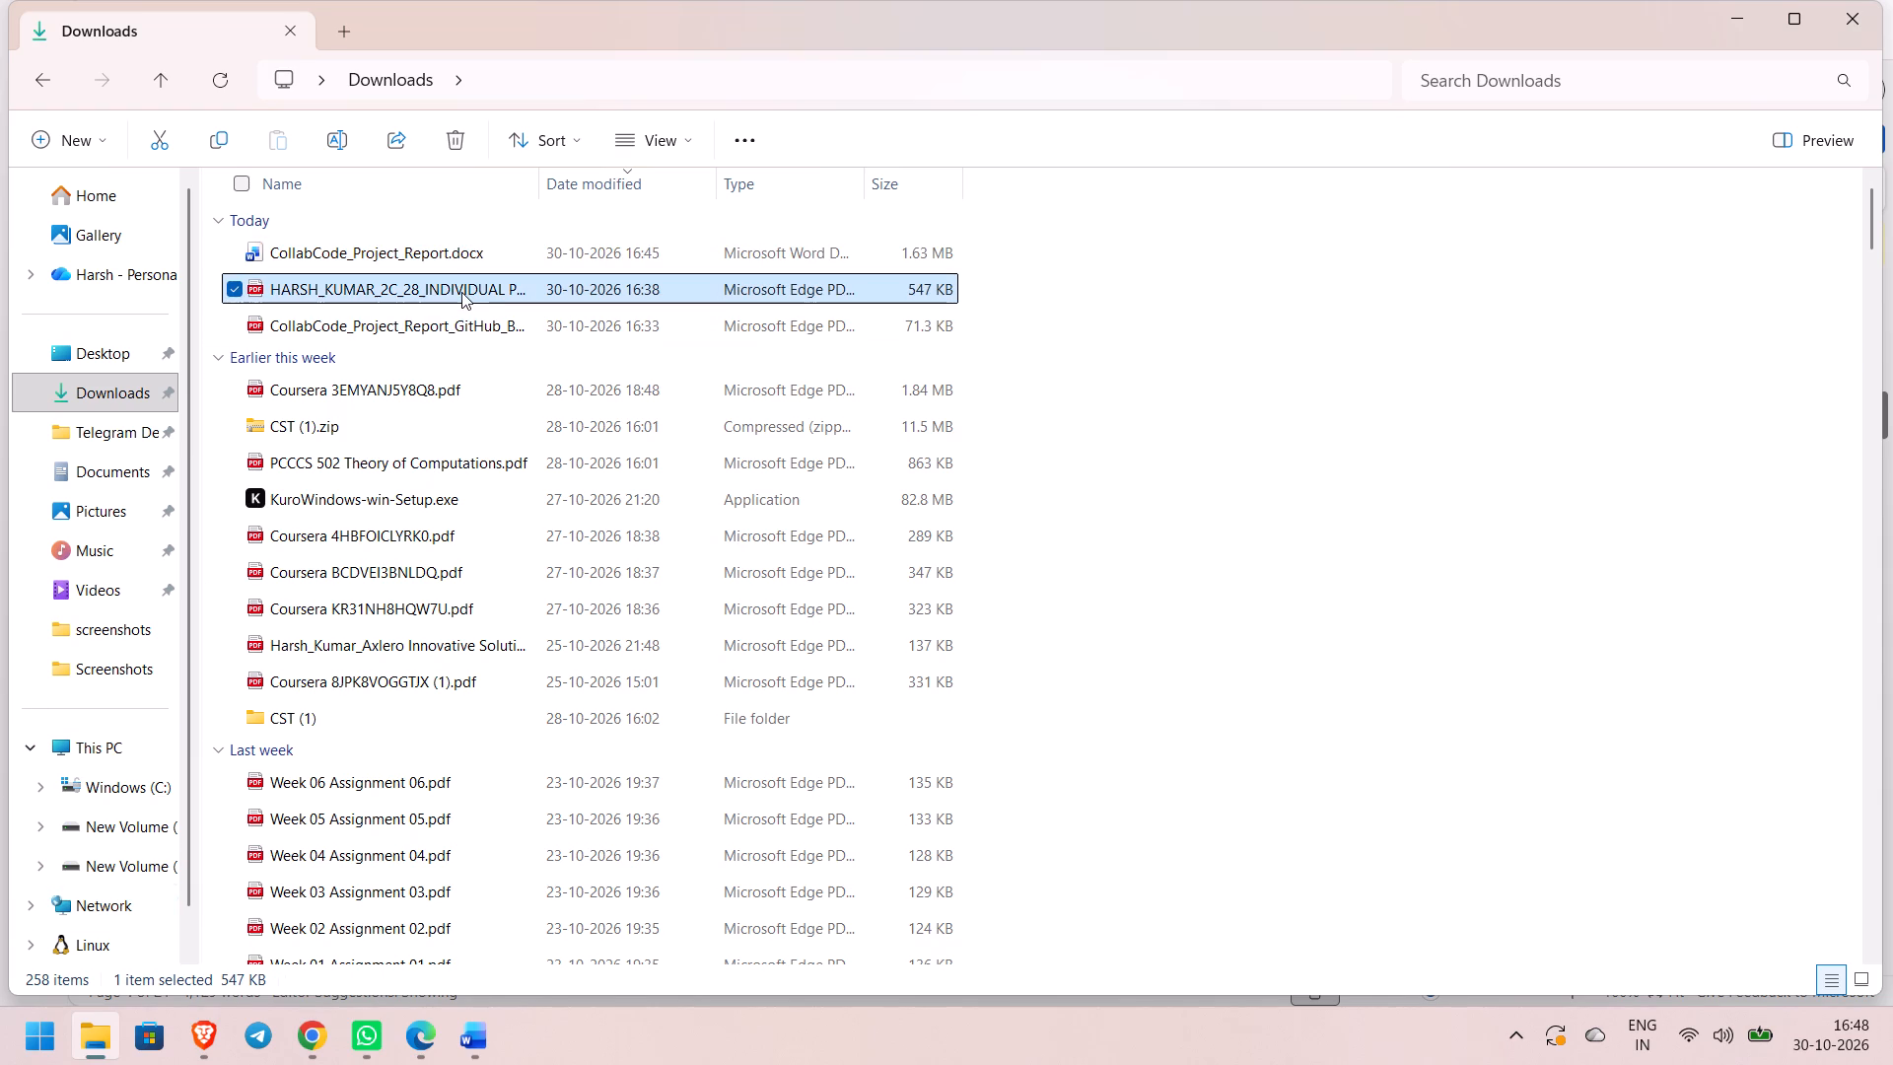
click(459, 333)
double_click(457, 328)
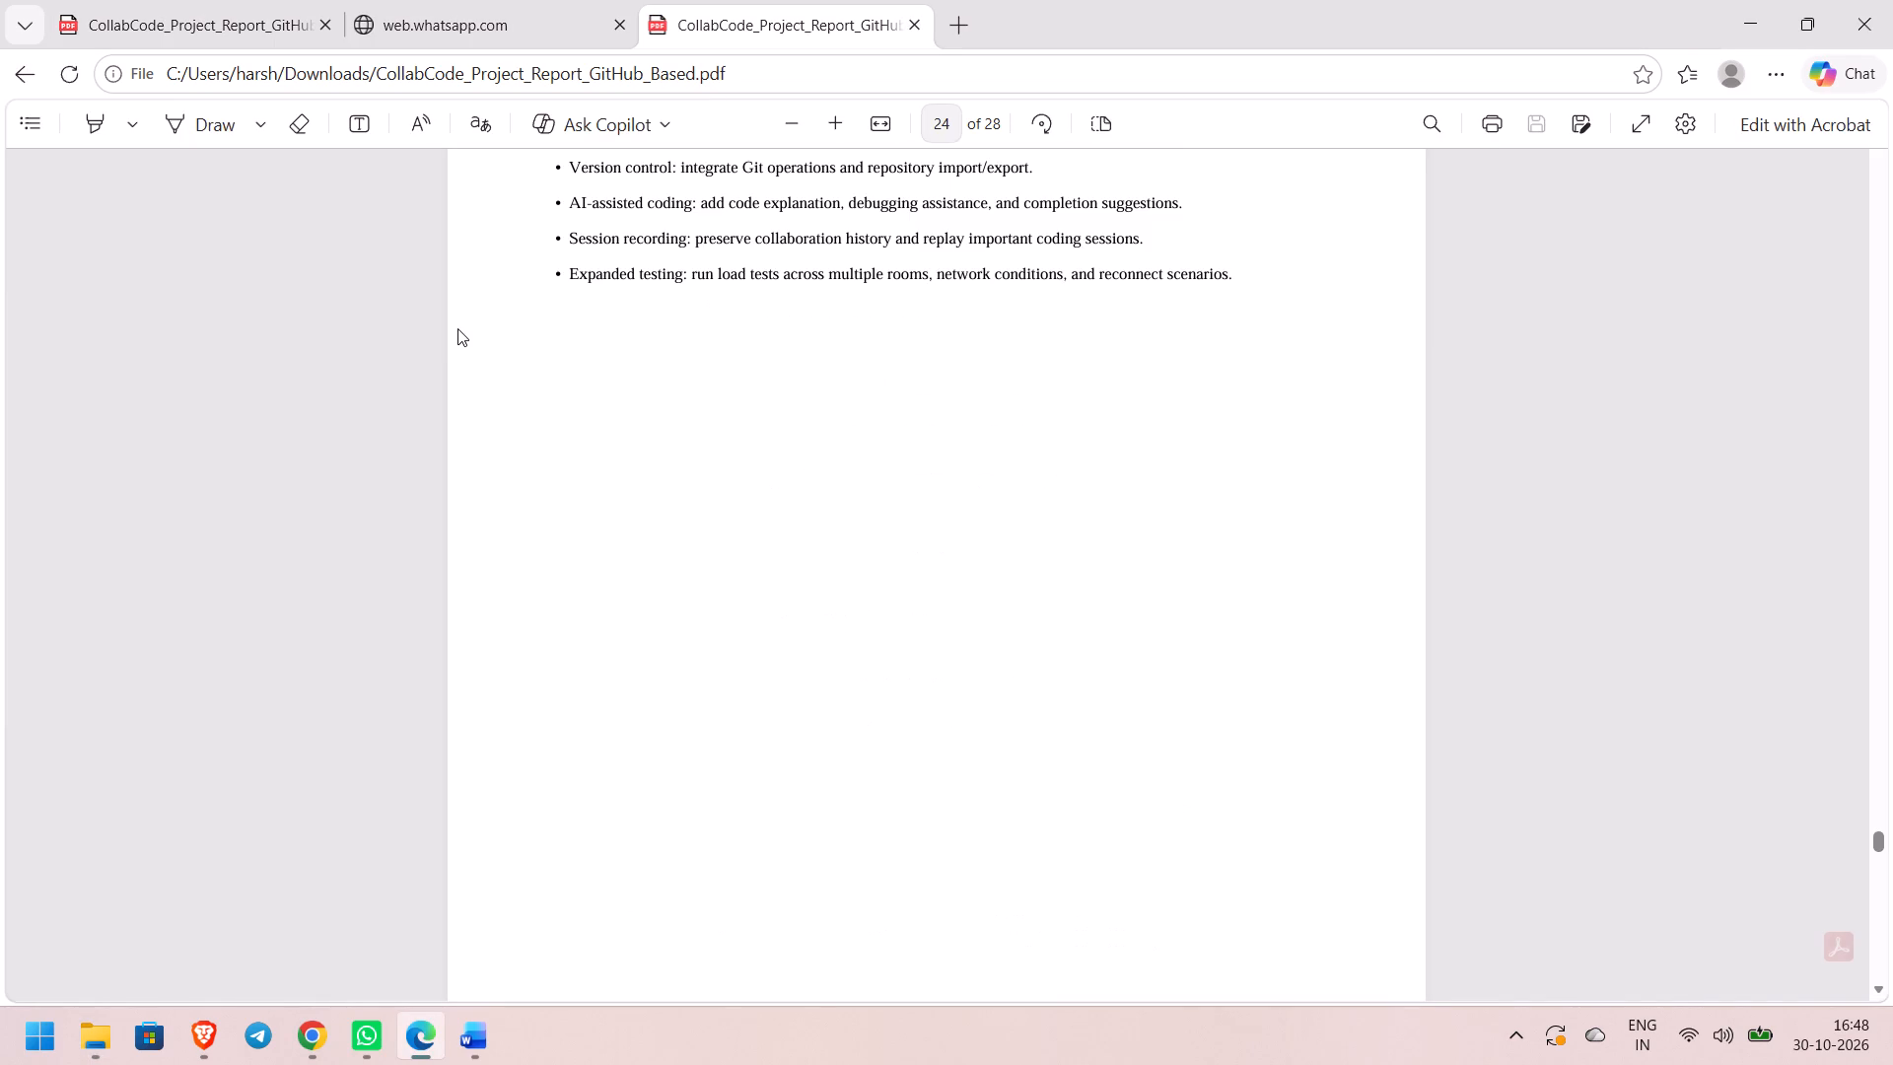
double_click(914, 33)
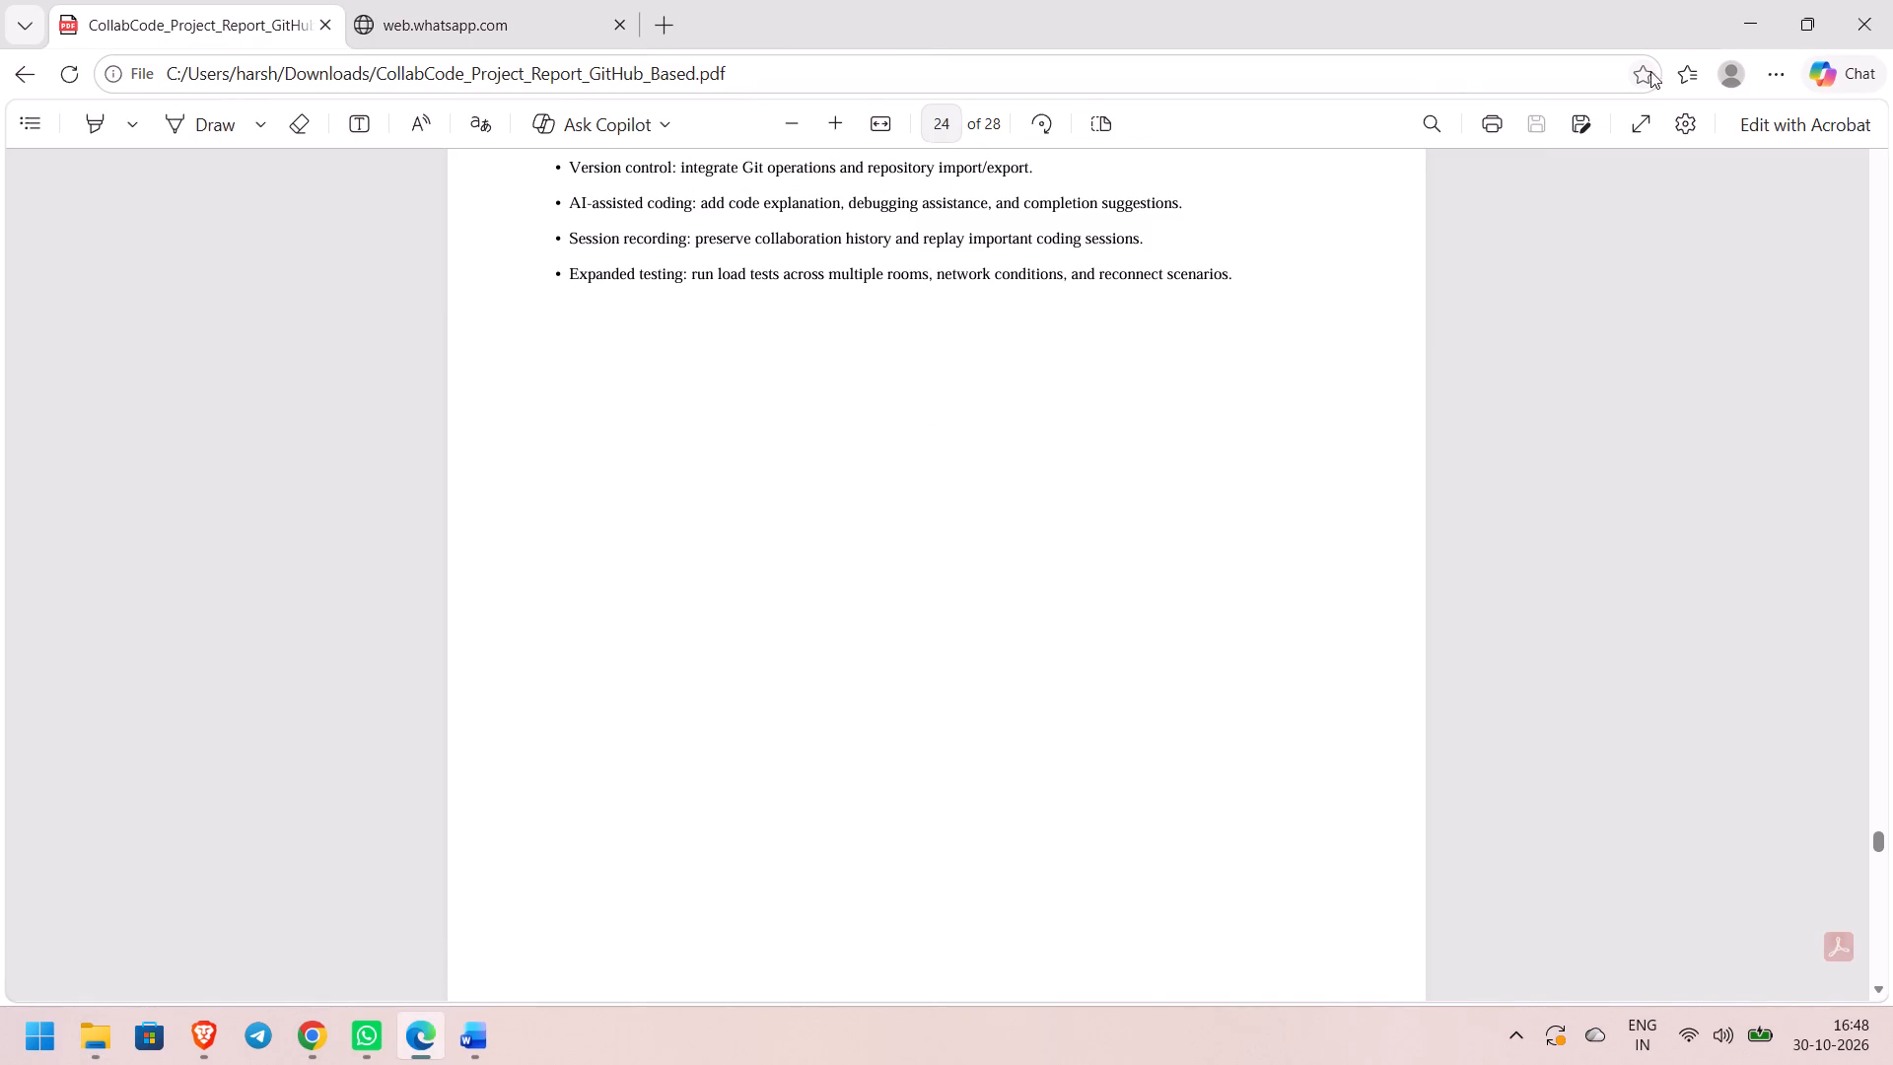
click(1744, 34)
right_click(561, 319)
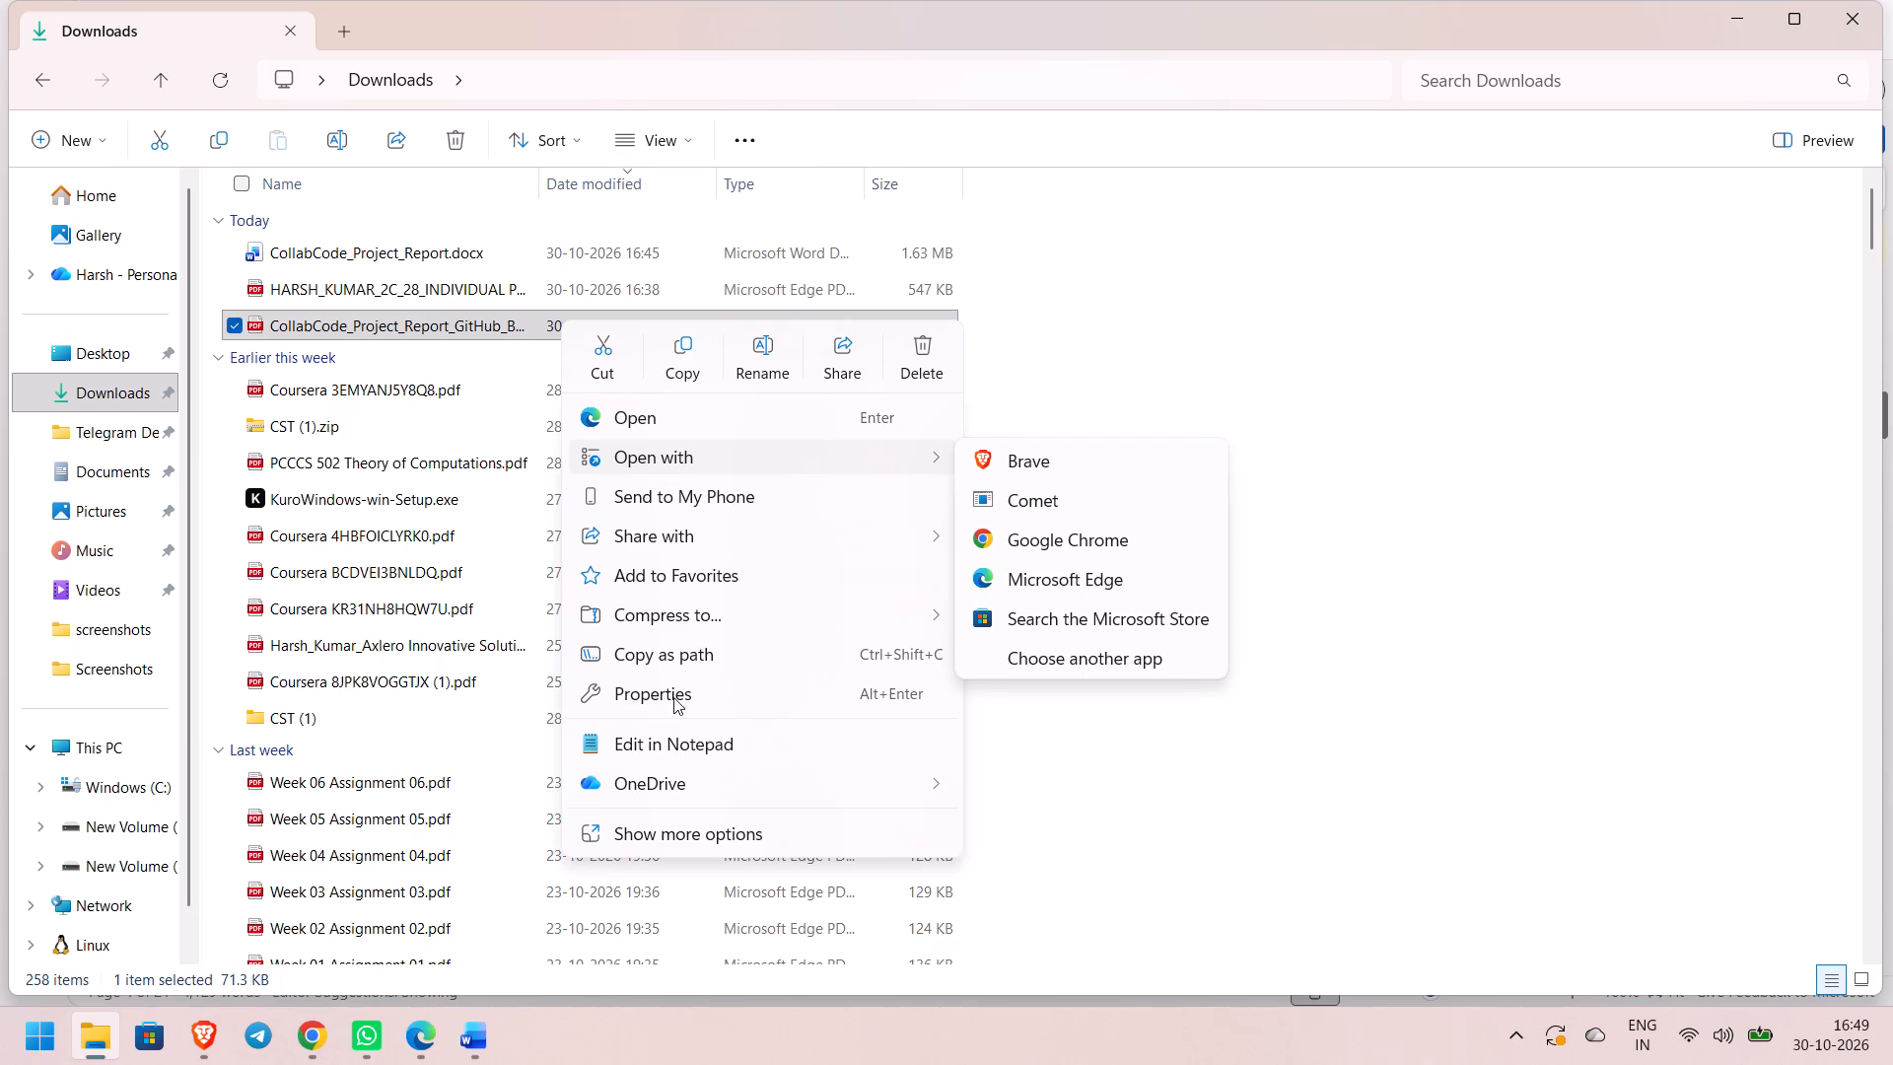
click(1847, 375)
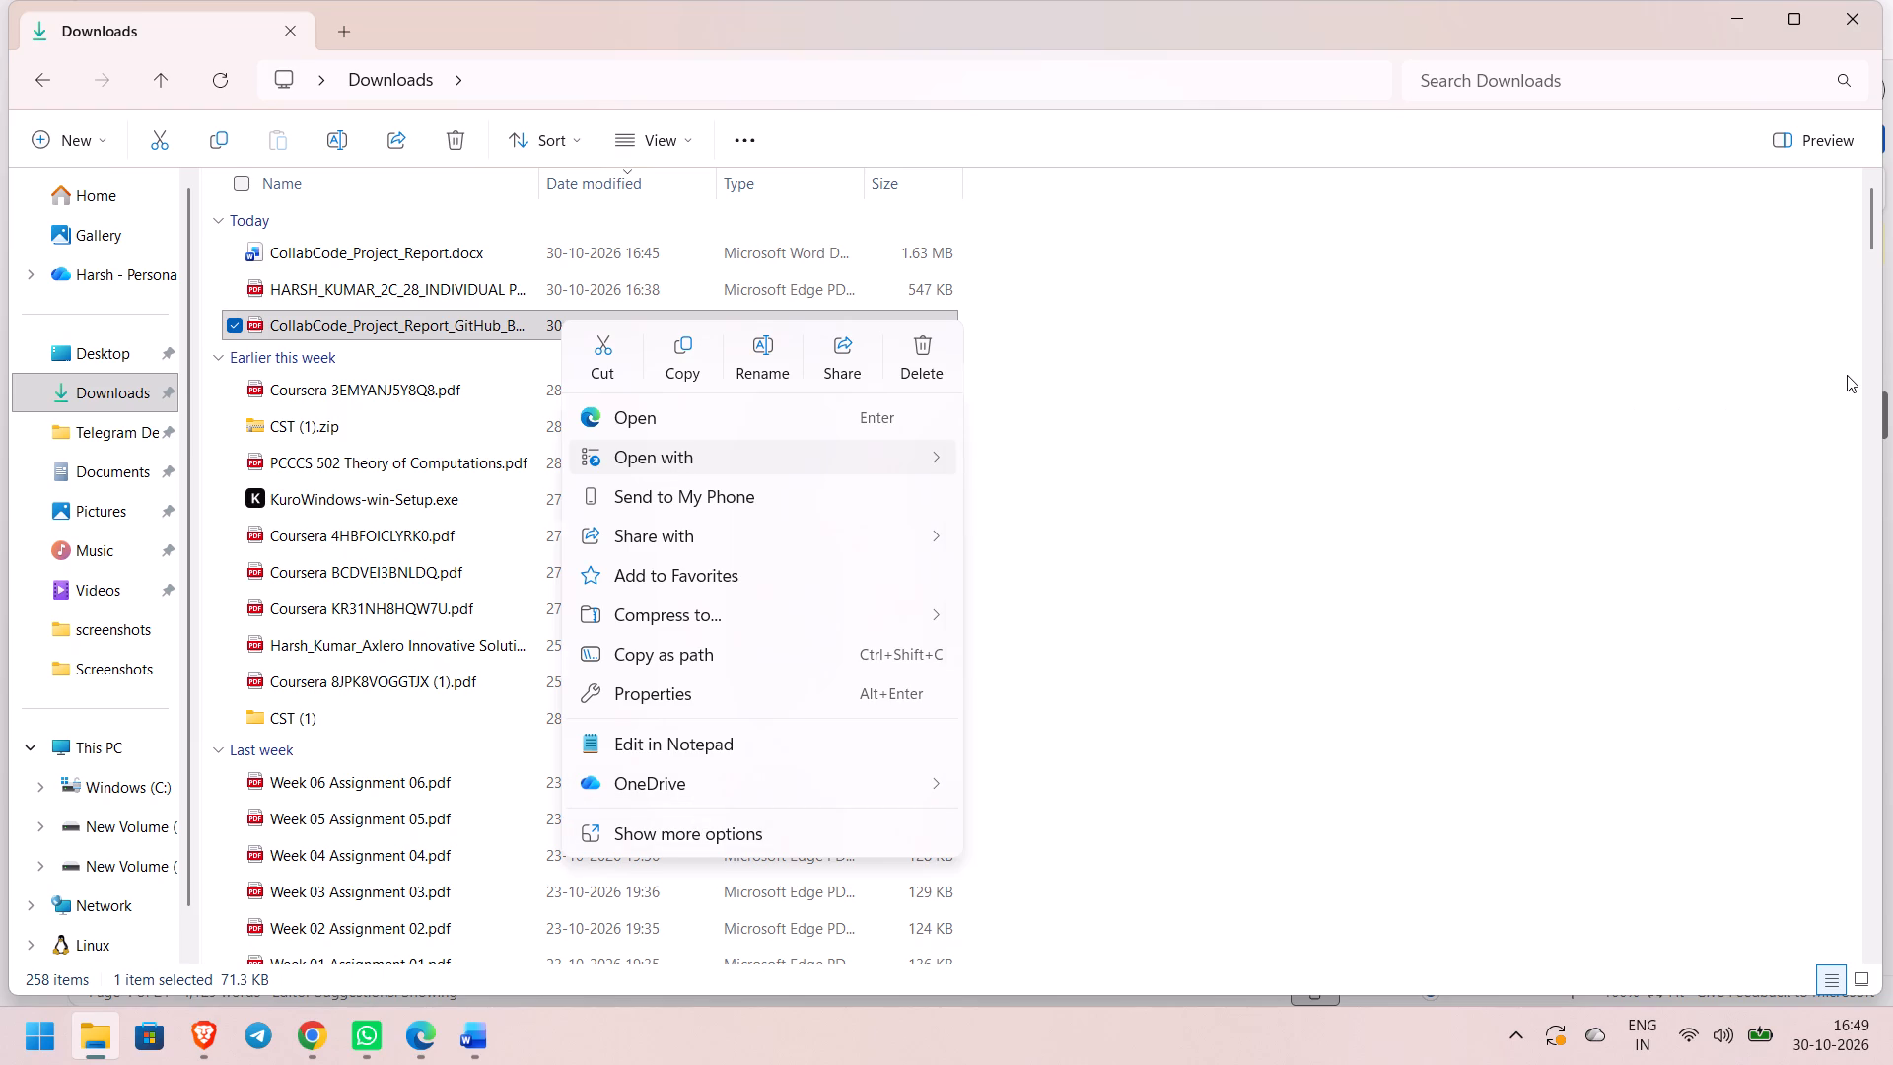
double_click(1722, 15)
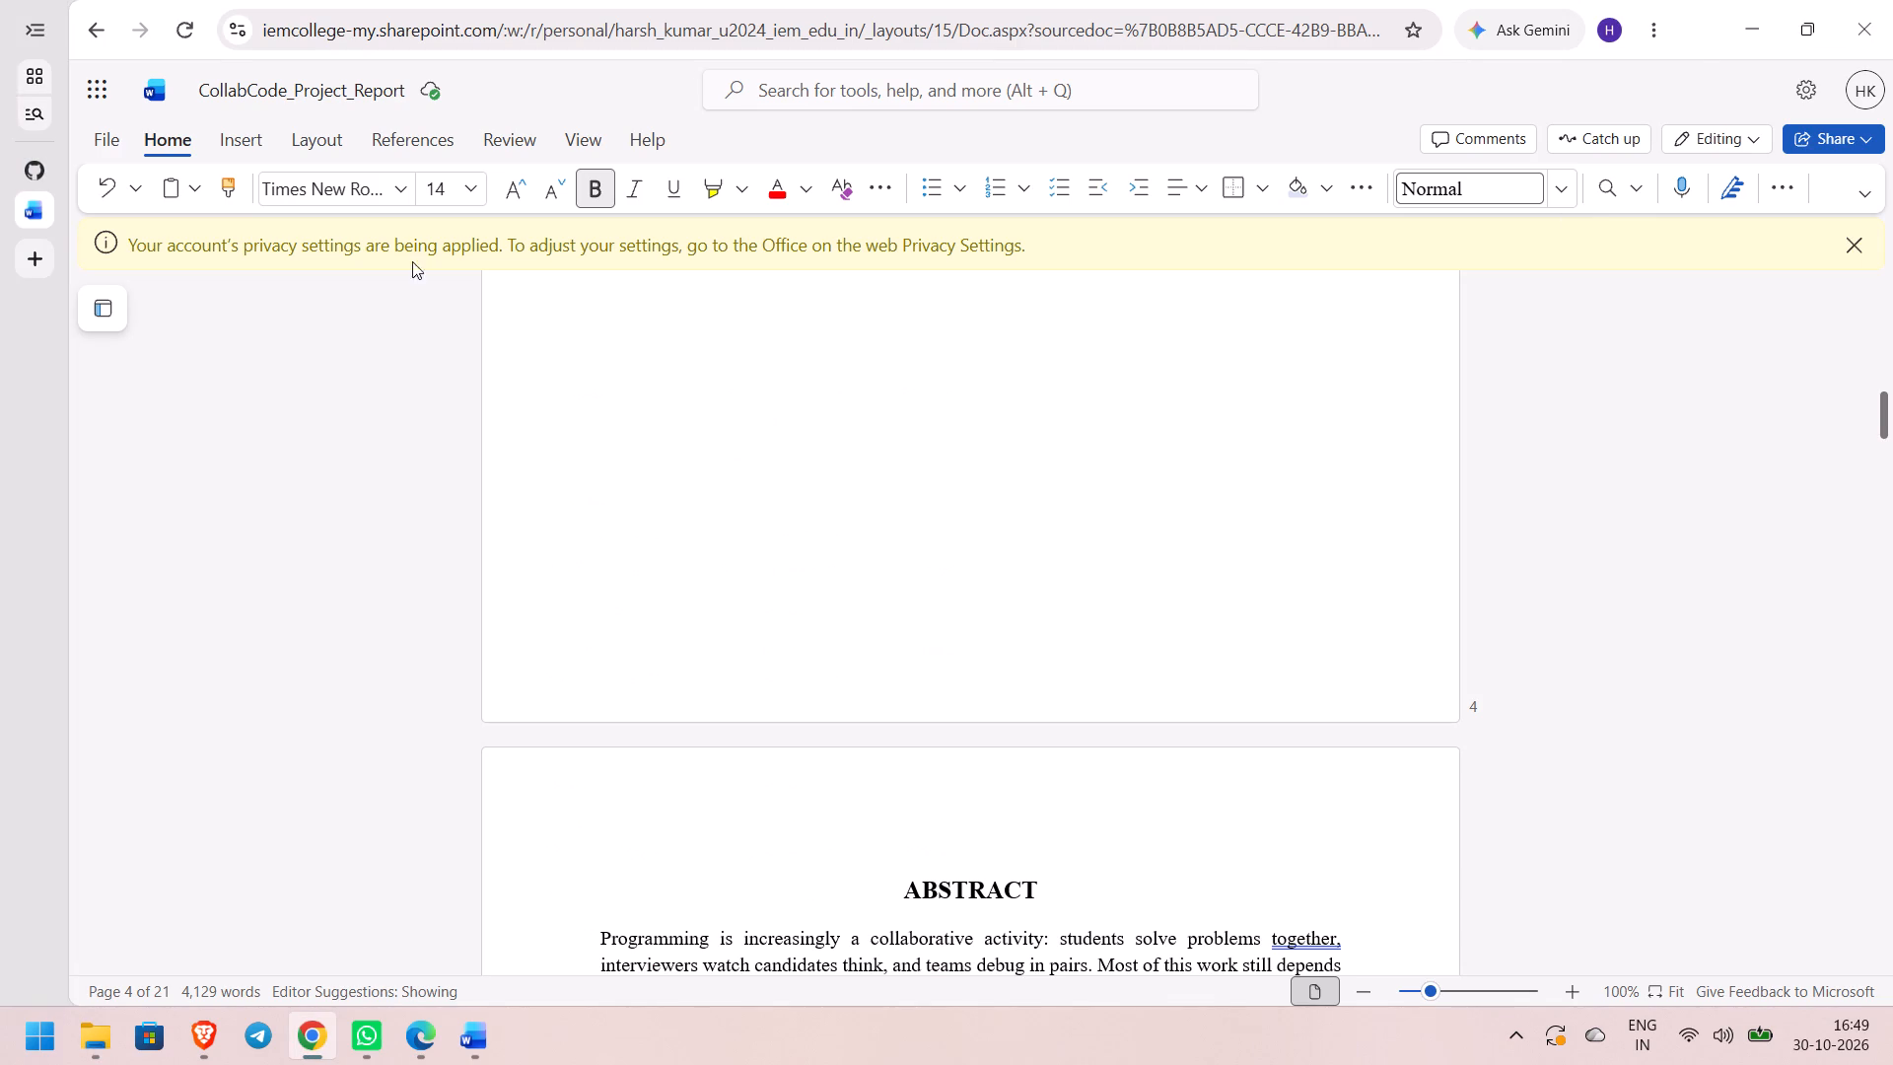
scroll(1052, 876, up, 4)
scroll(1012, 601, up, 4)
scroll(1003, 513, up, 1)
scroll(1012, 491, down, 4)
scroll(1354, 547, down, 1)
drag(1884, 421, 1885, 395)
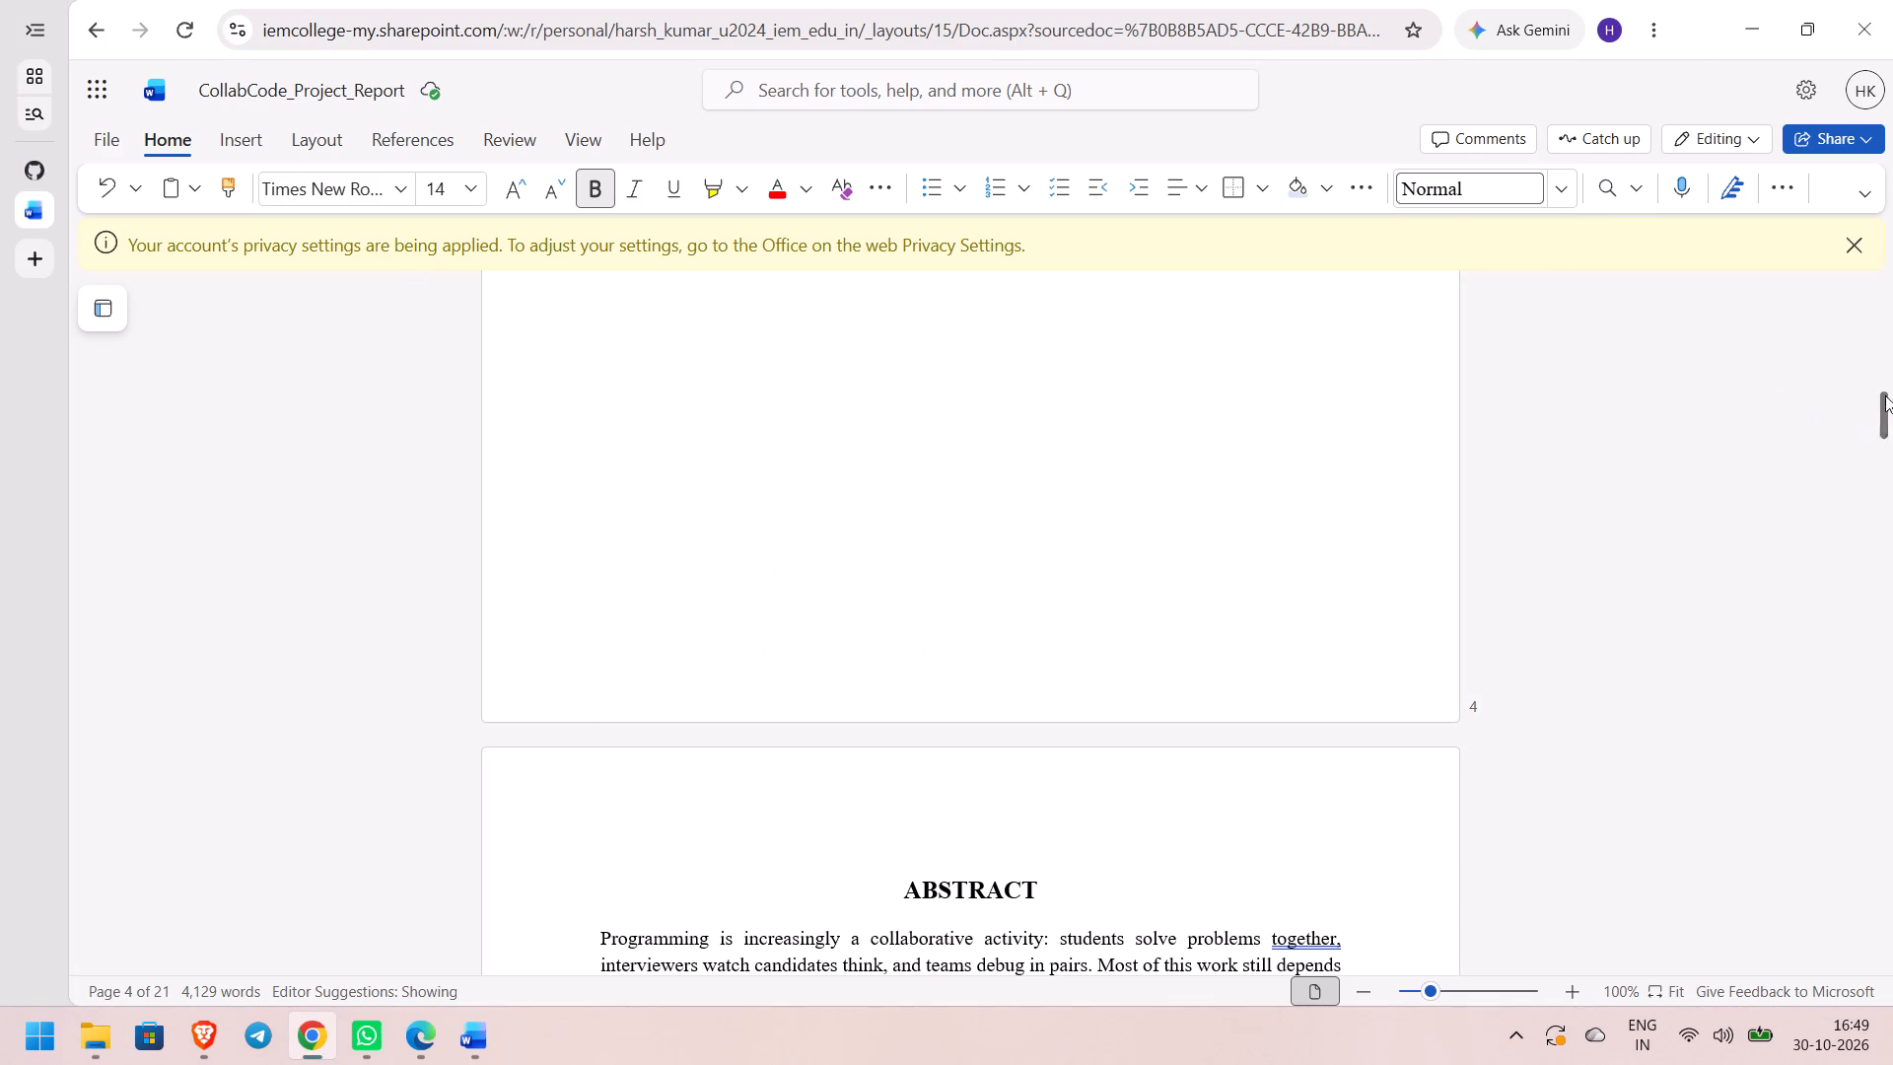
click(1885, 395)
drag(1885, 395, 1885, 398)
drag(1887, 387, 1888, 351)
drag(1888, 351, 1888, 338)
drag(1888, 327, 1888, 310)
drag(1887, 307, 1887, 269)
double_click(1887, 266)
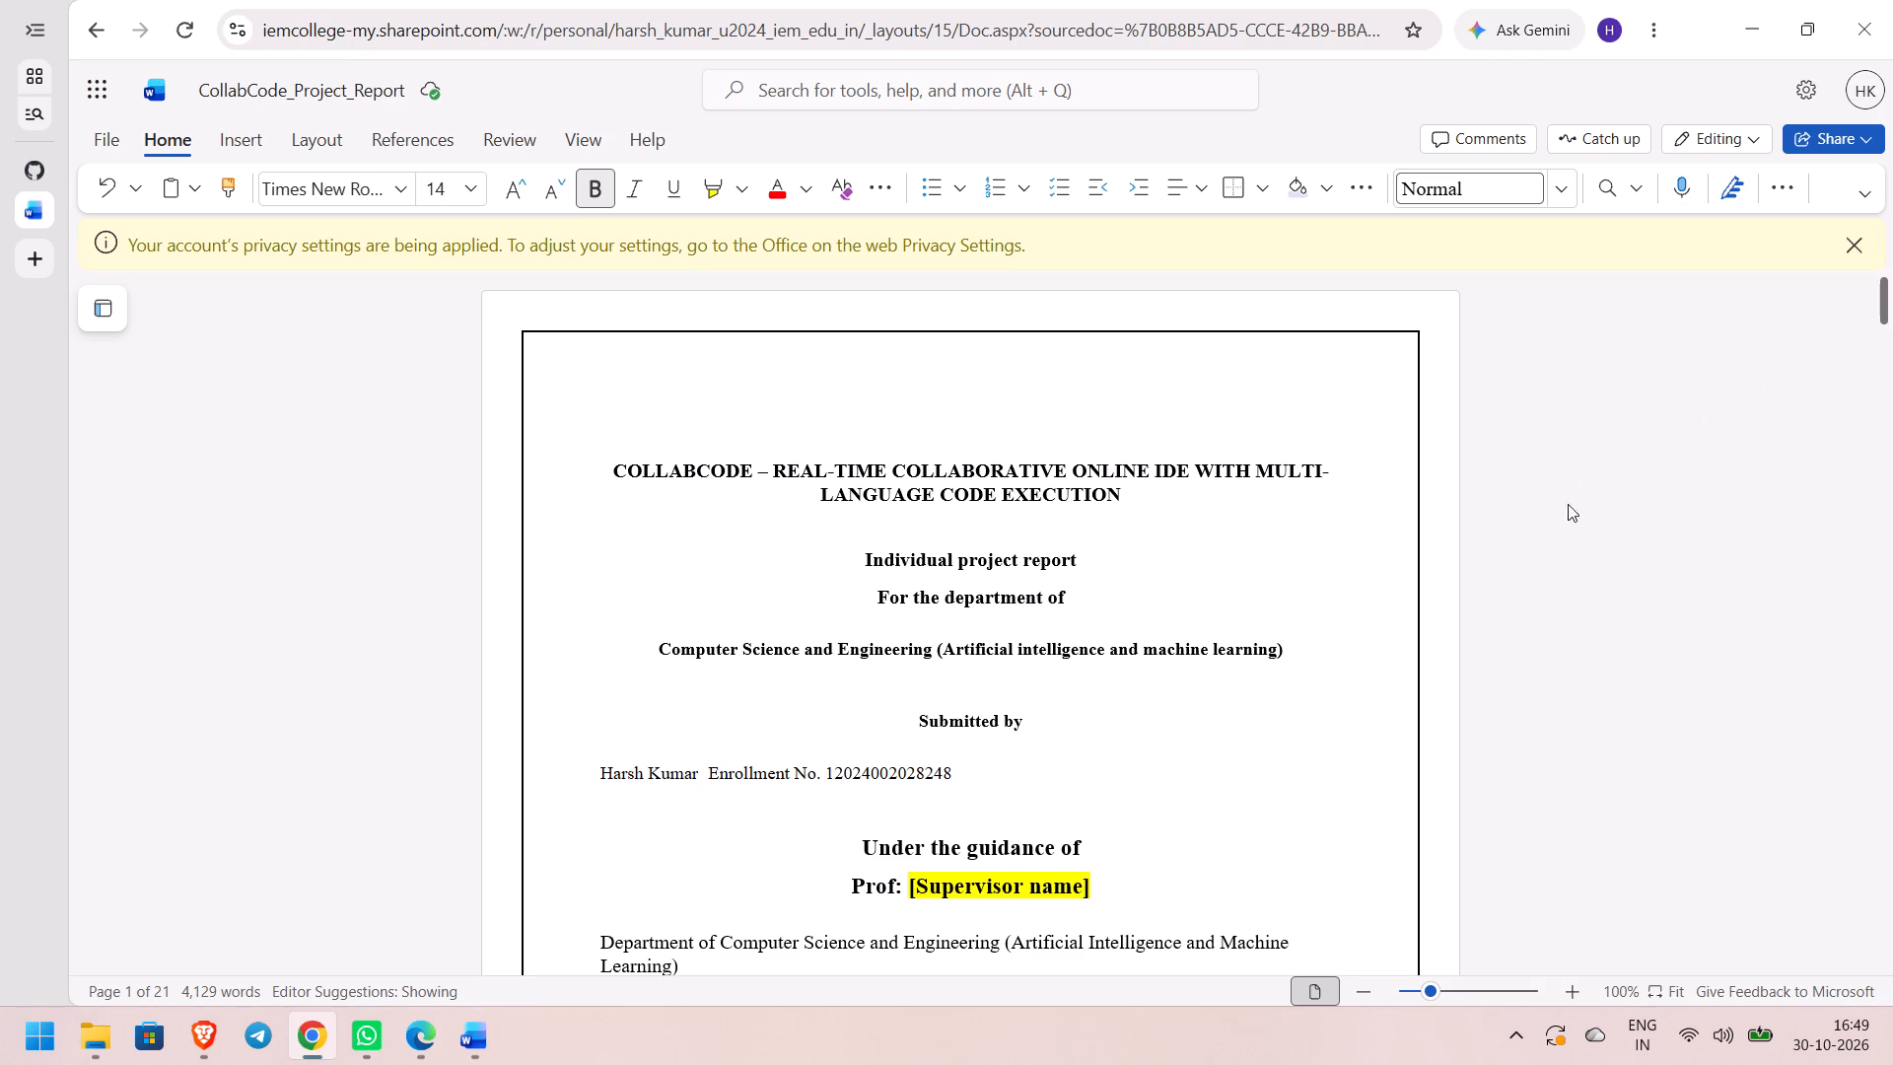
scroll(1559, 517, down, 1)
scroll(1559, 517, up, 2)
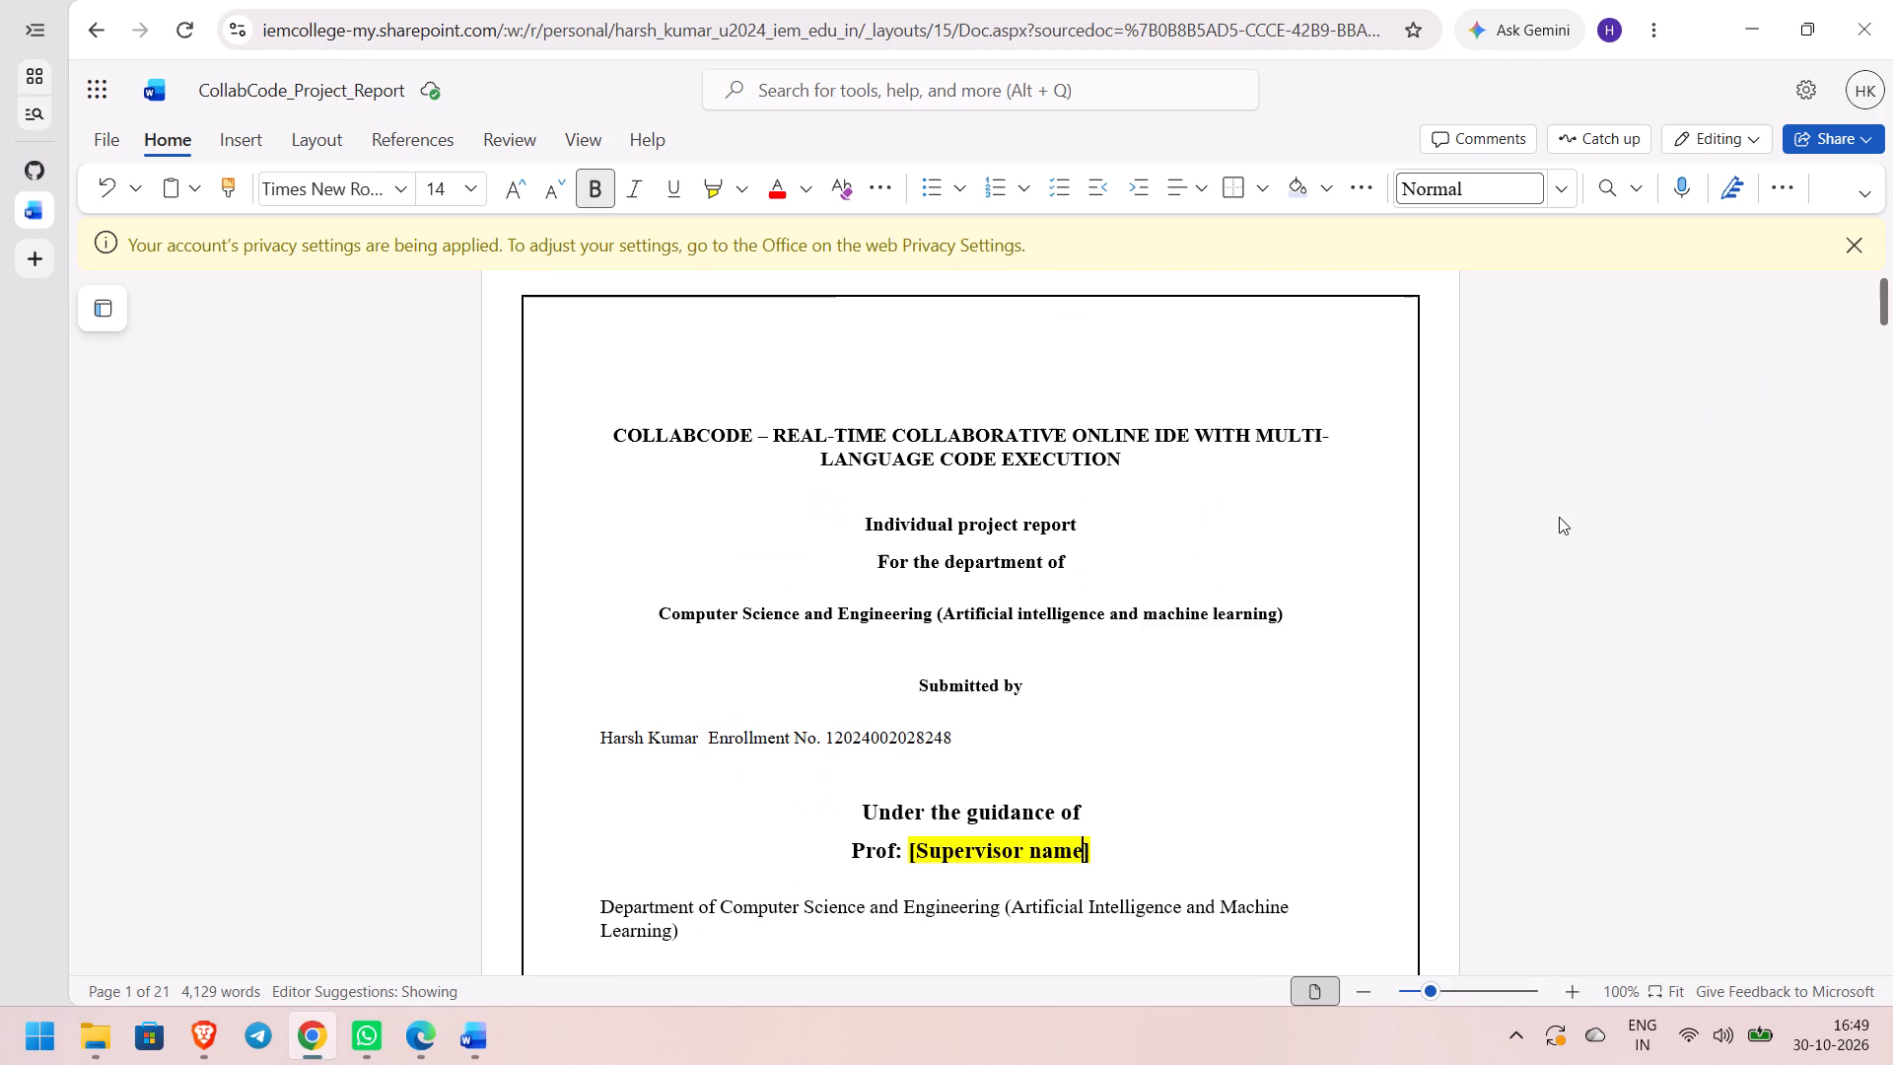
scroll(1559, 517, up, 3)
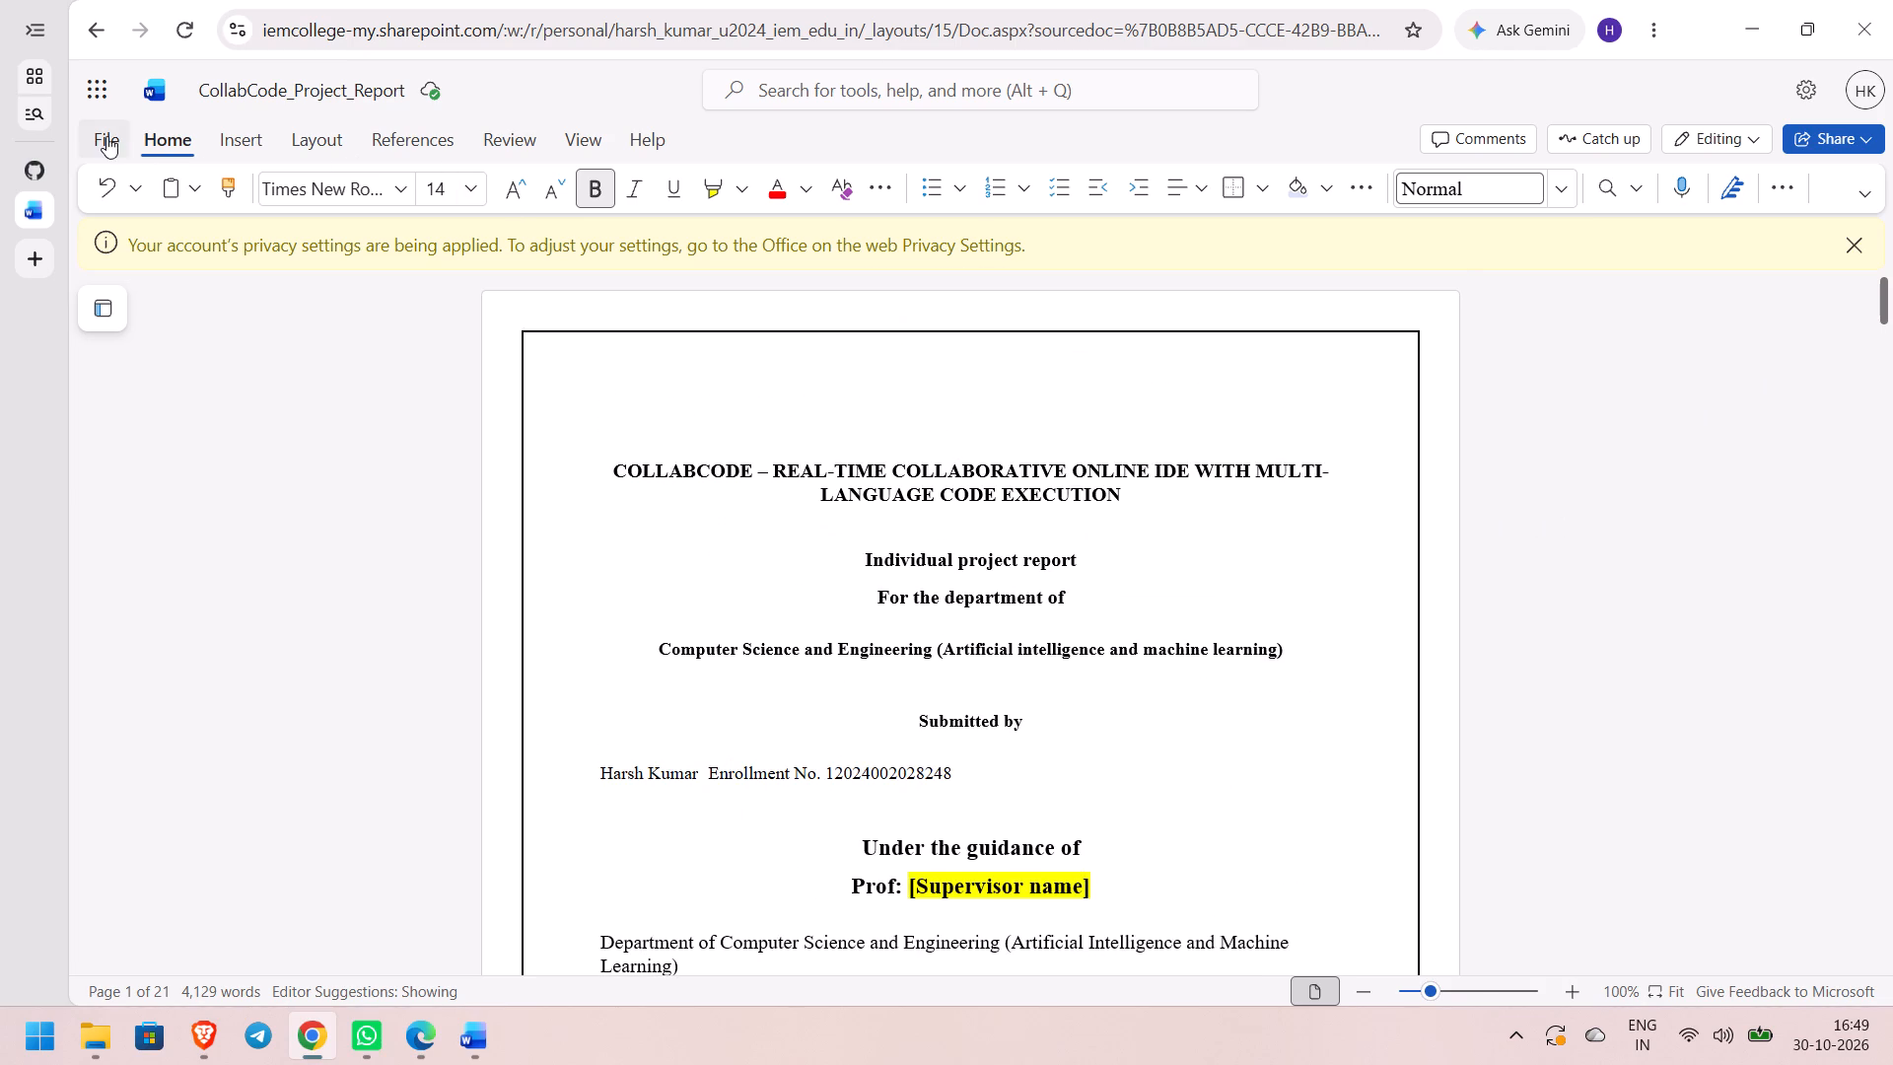
Create a new blank document from Word on the web.
click(105, 134)
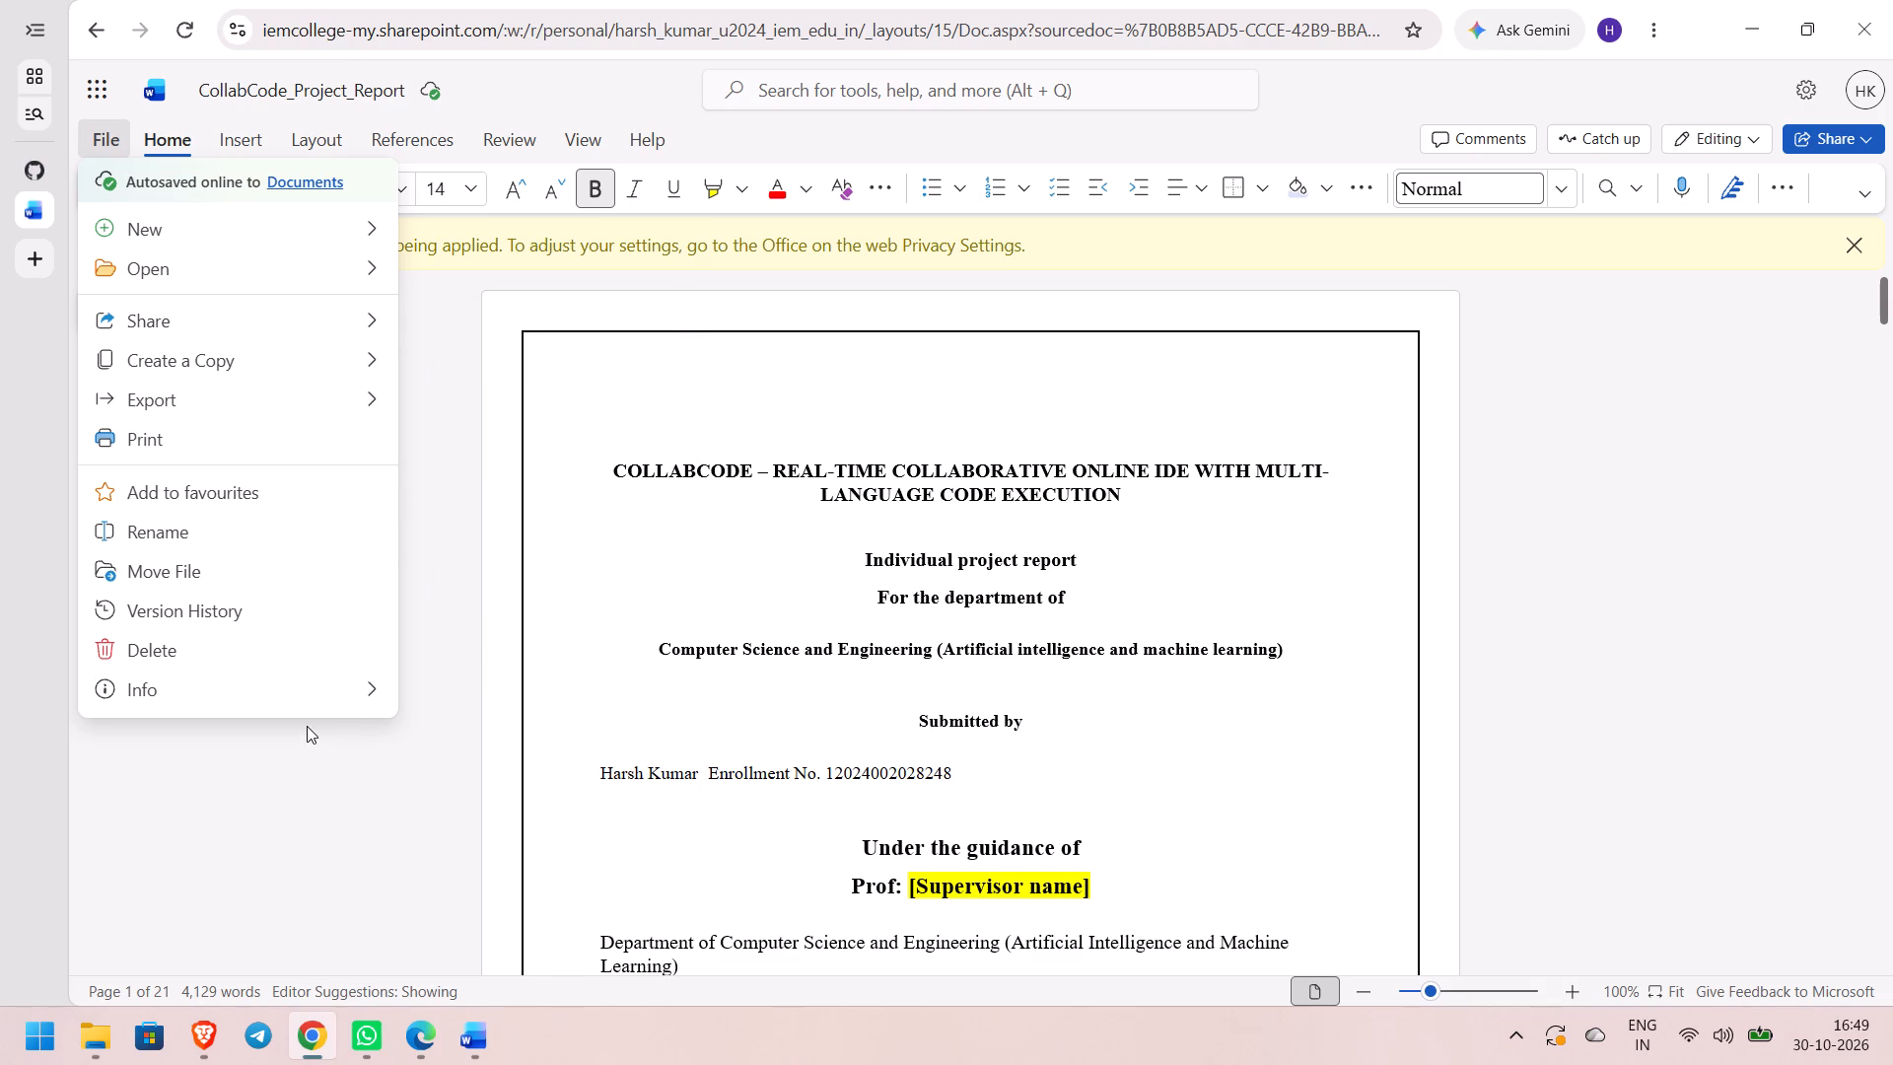
double_click(331, 278)
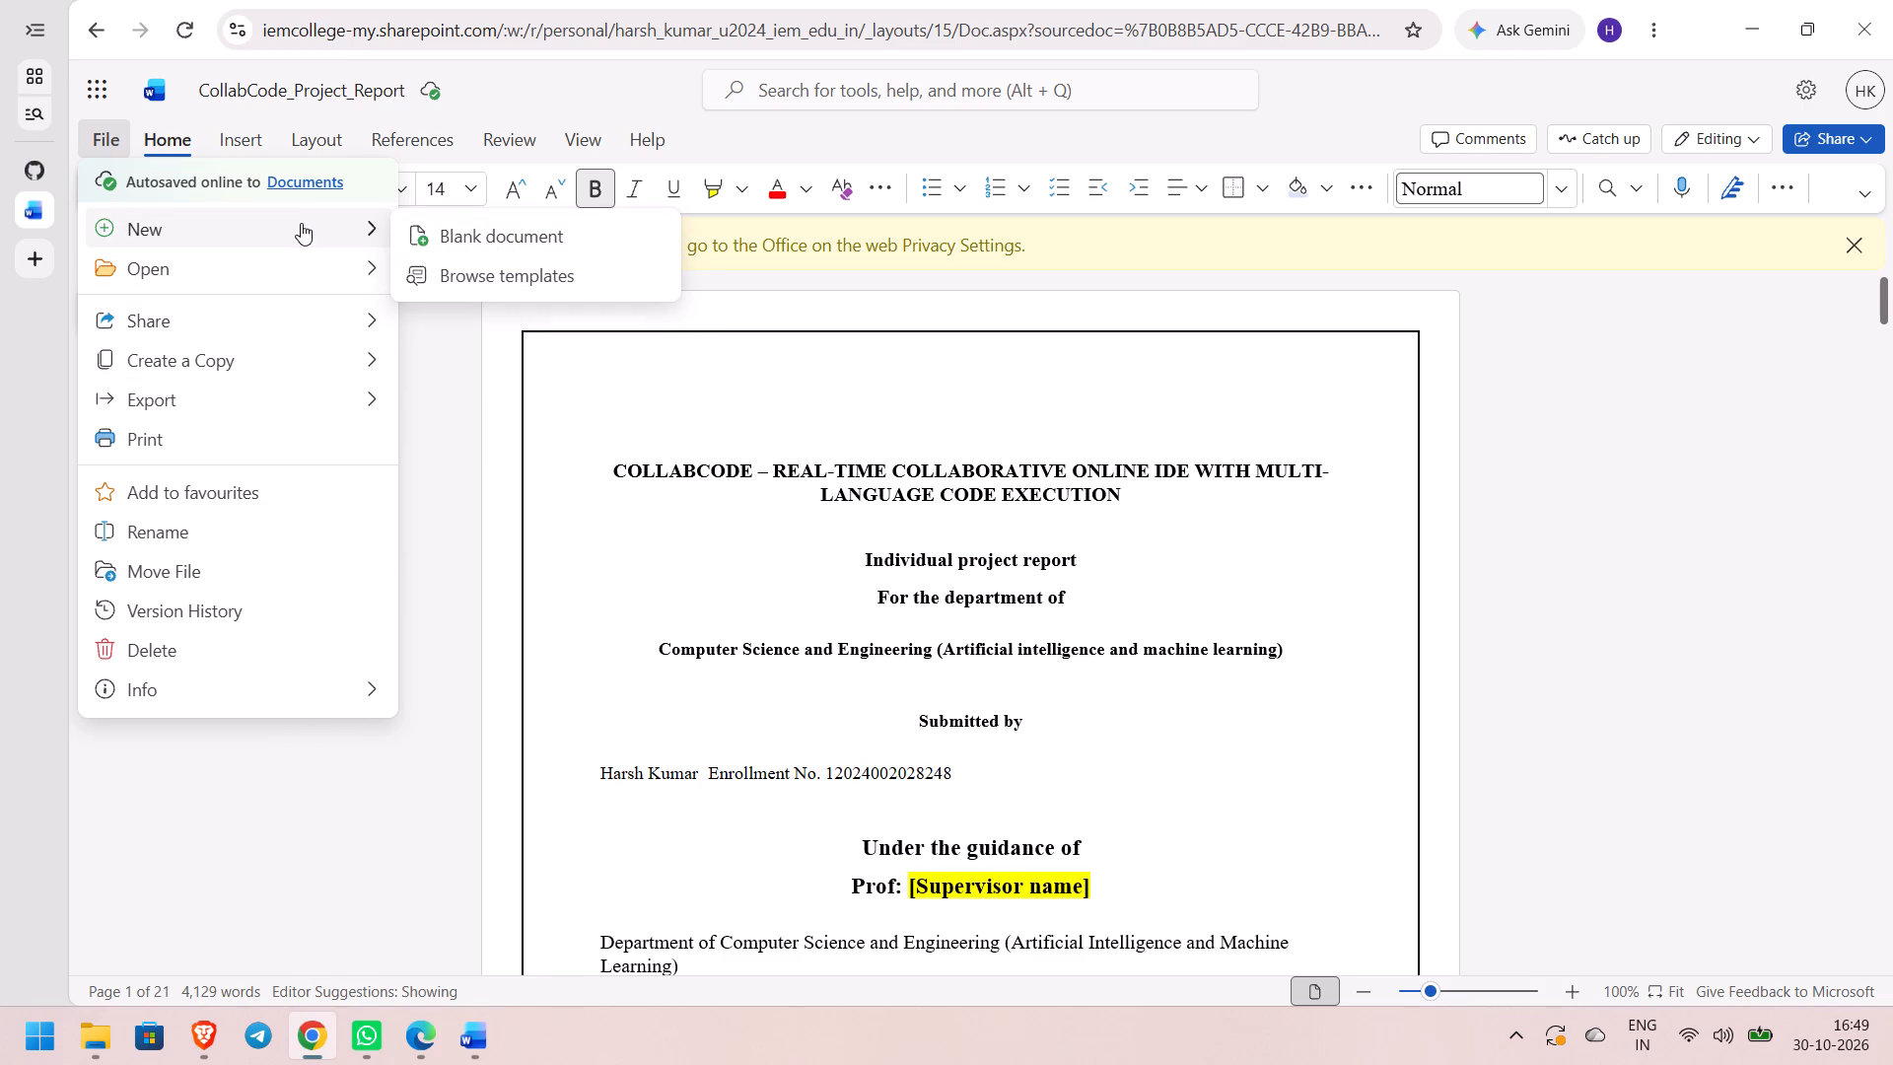
click(441, 224)
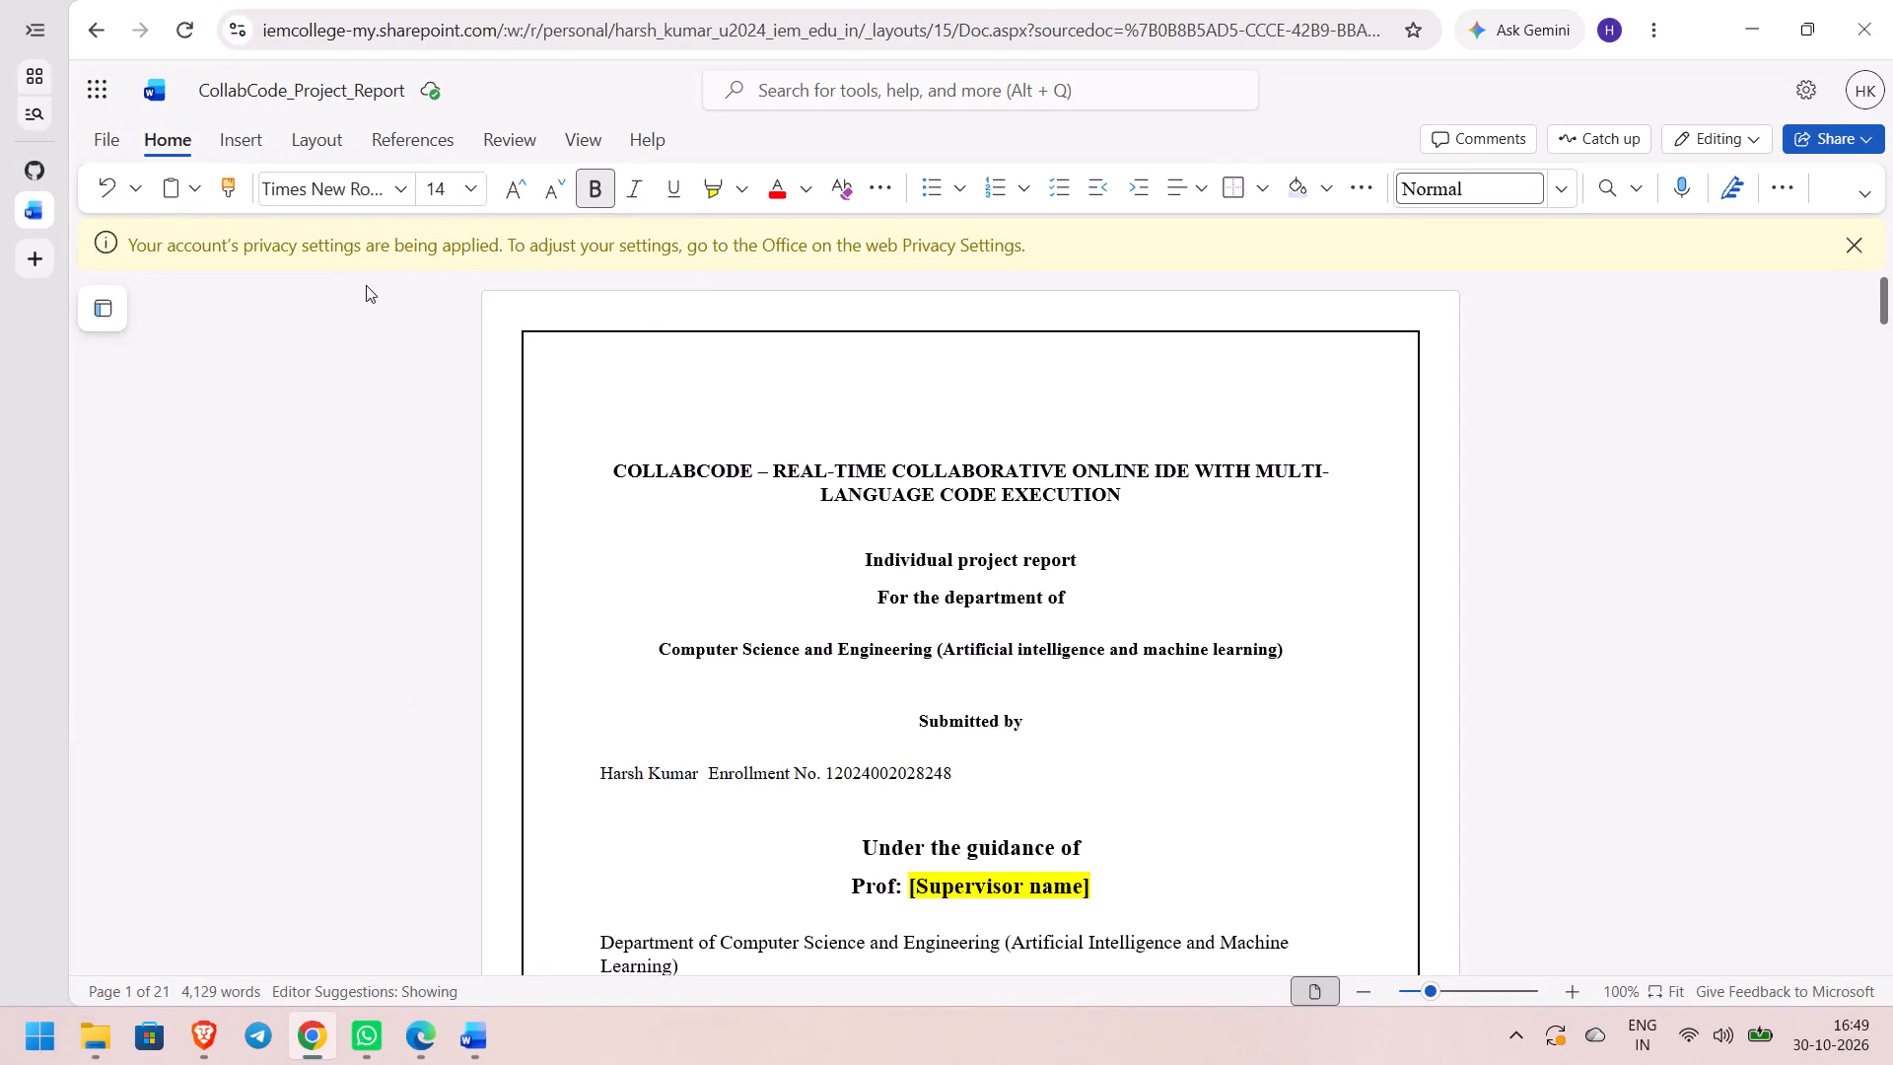
Browse all stored files from Word's Open a file dialog, going to the My files location.
click(95, 152)
click(170, 234)
click(170, 234)
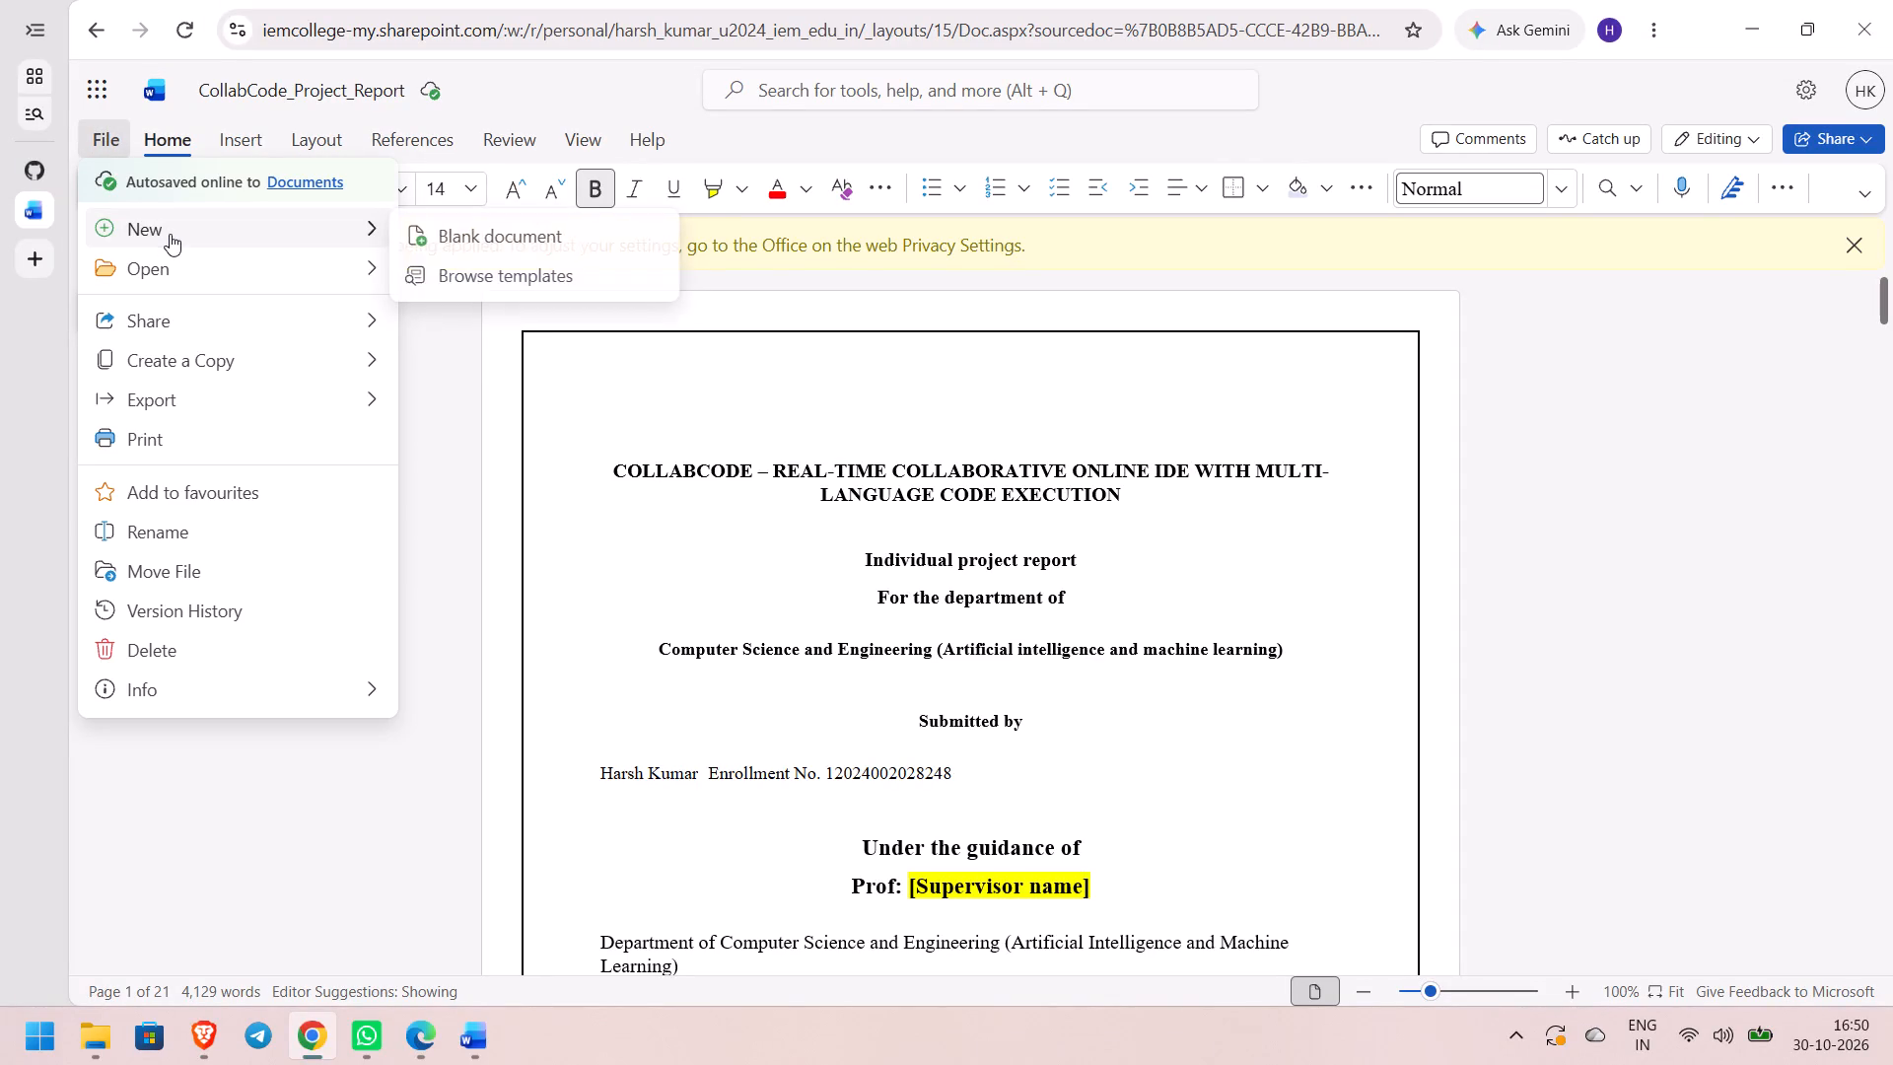
double_click(313, 264)
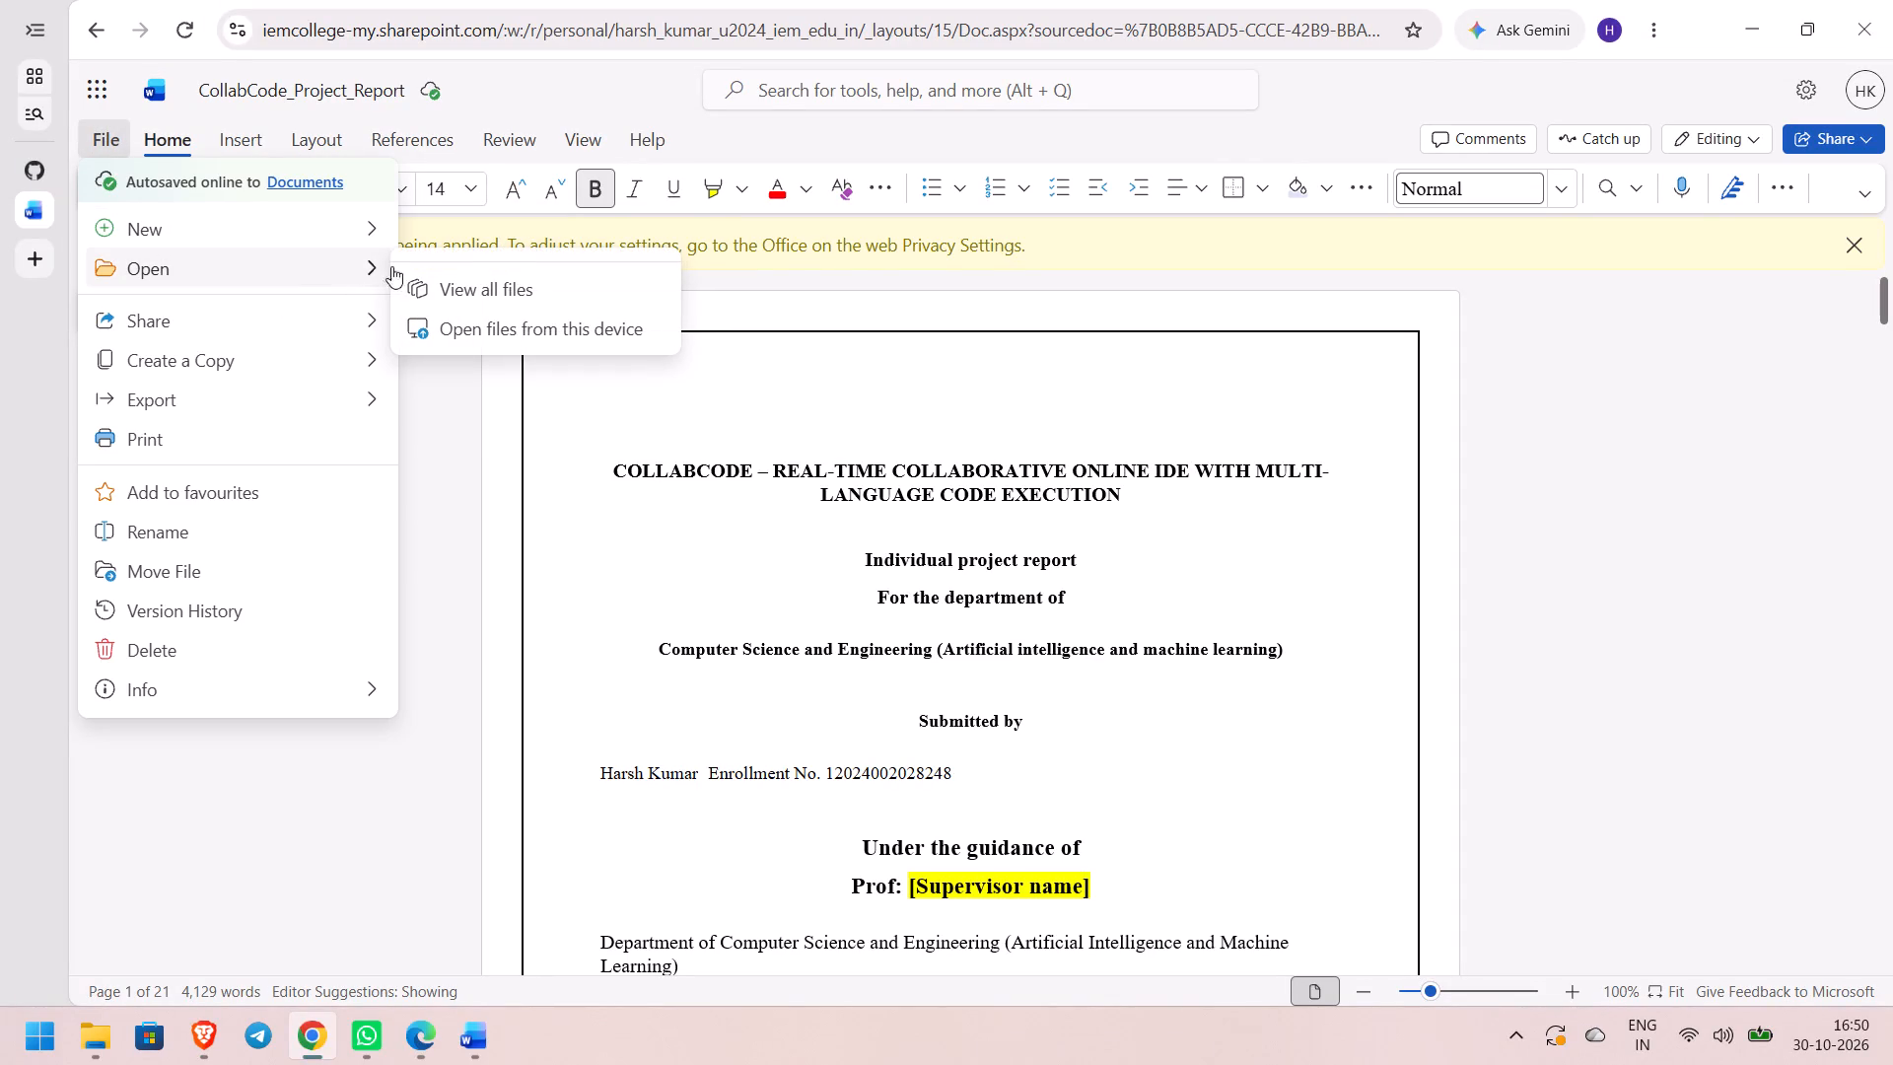
double_click(509, 280)
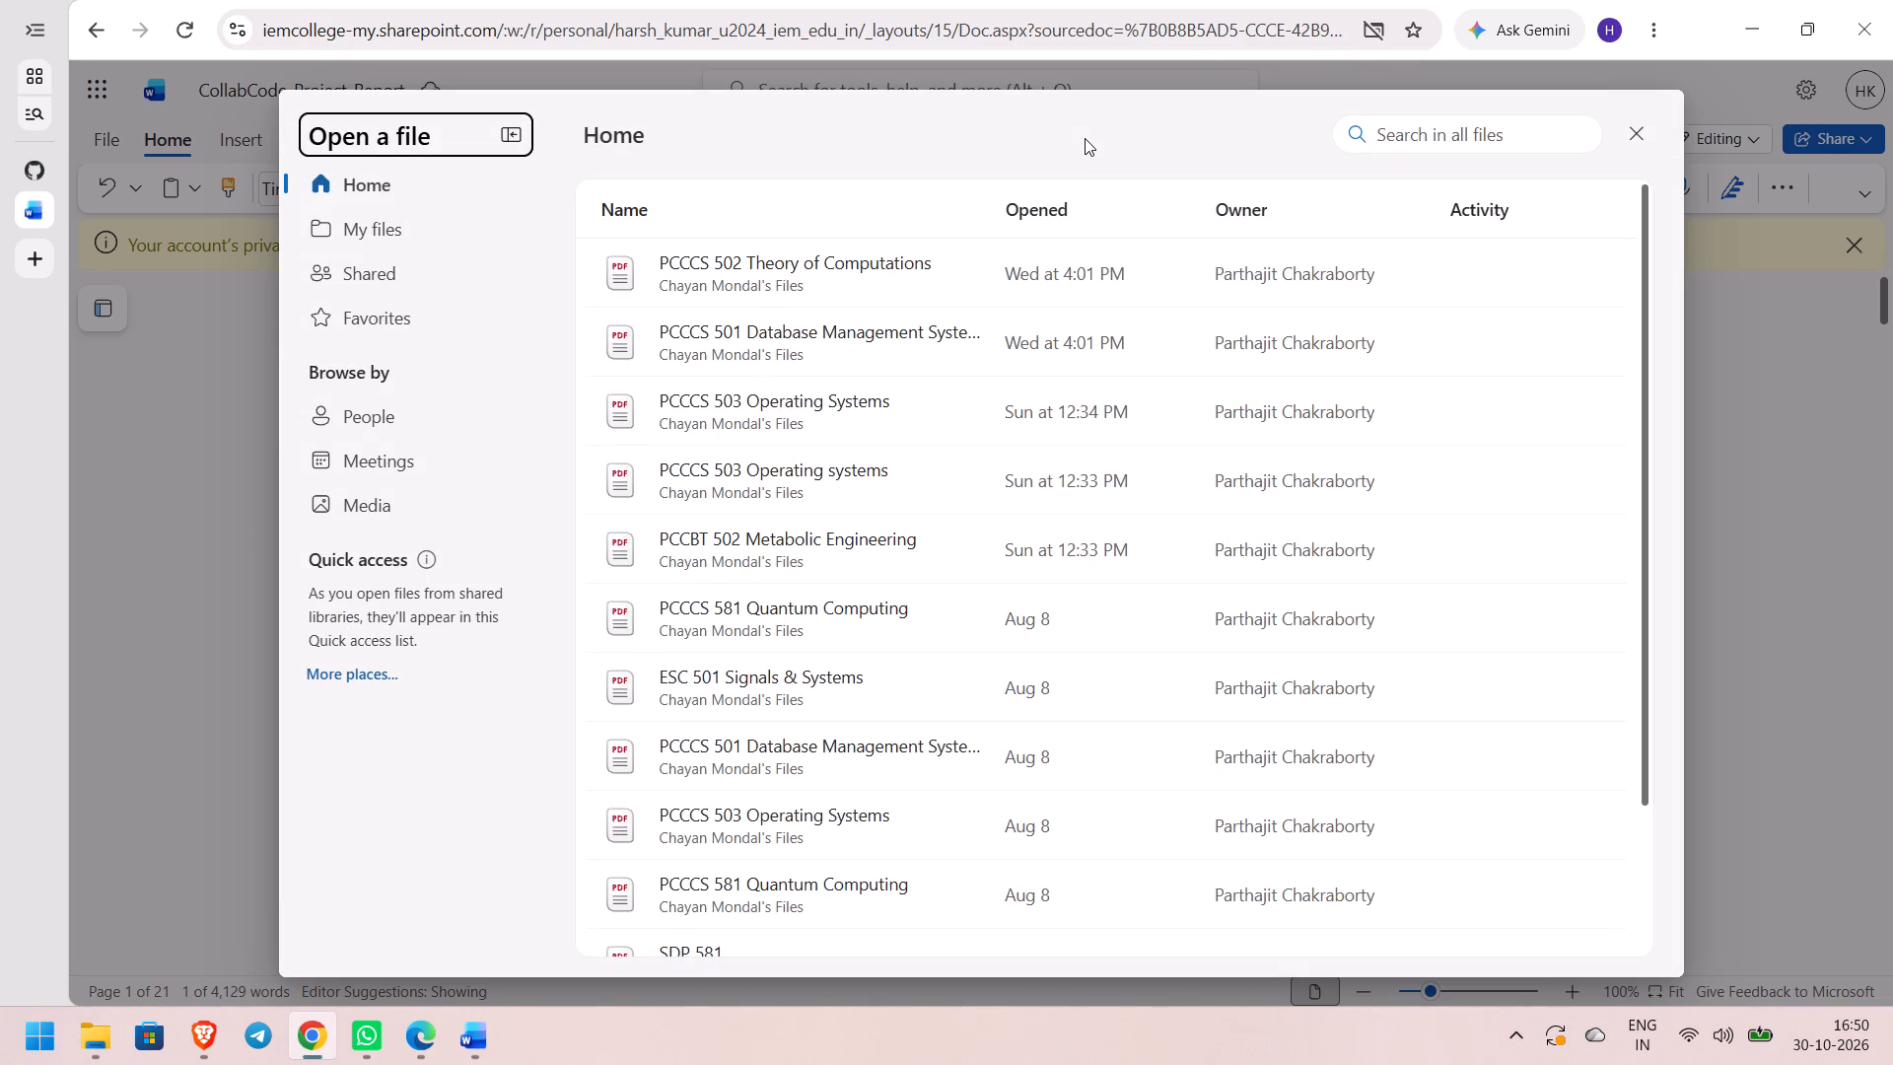
click(396, 228)
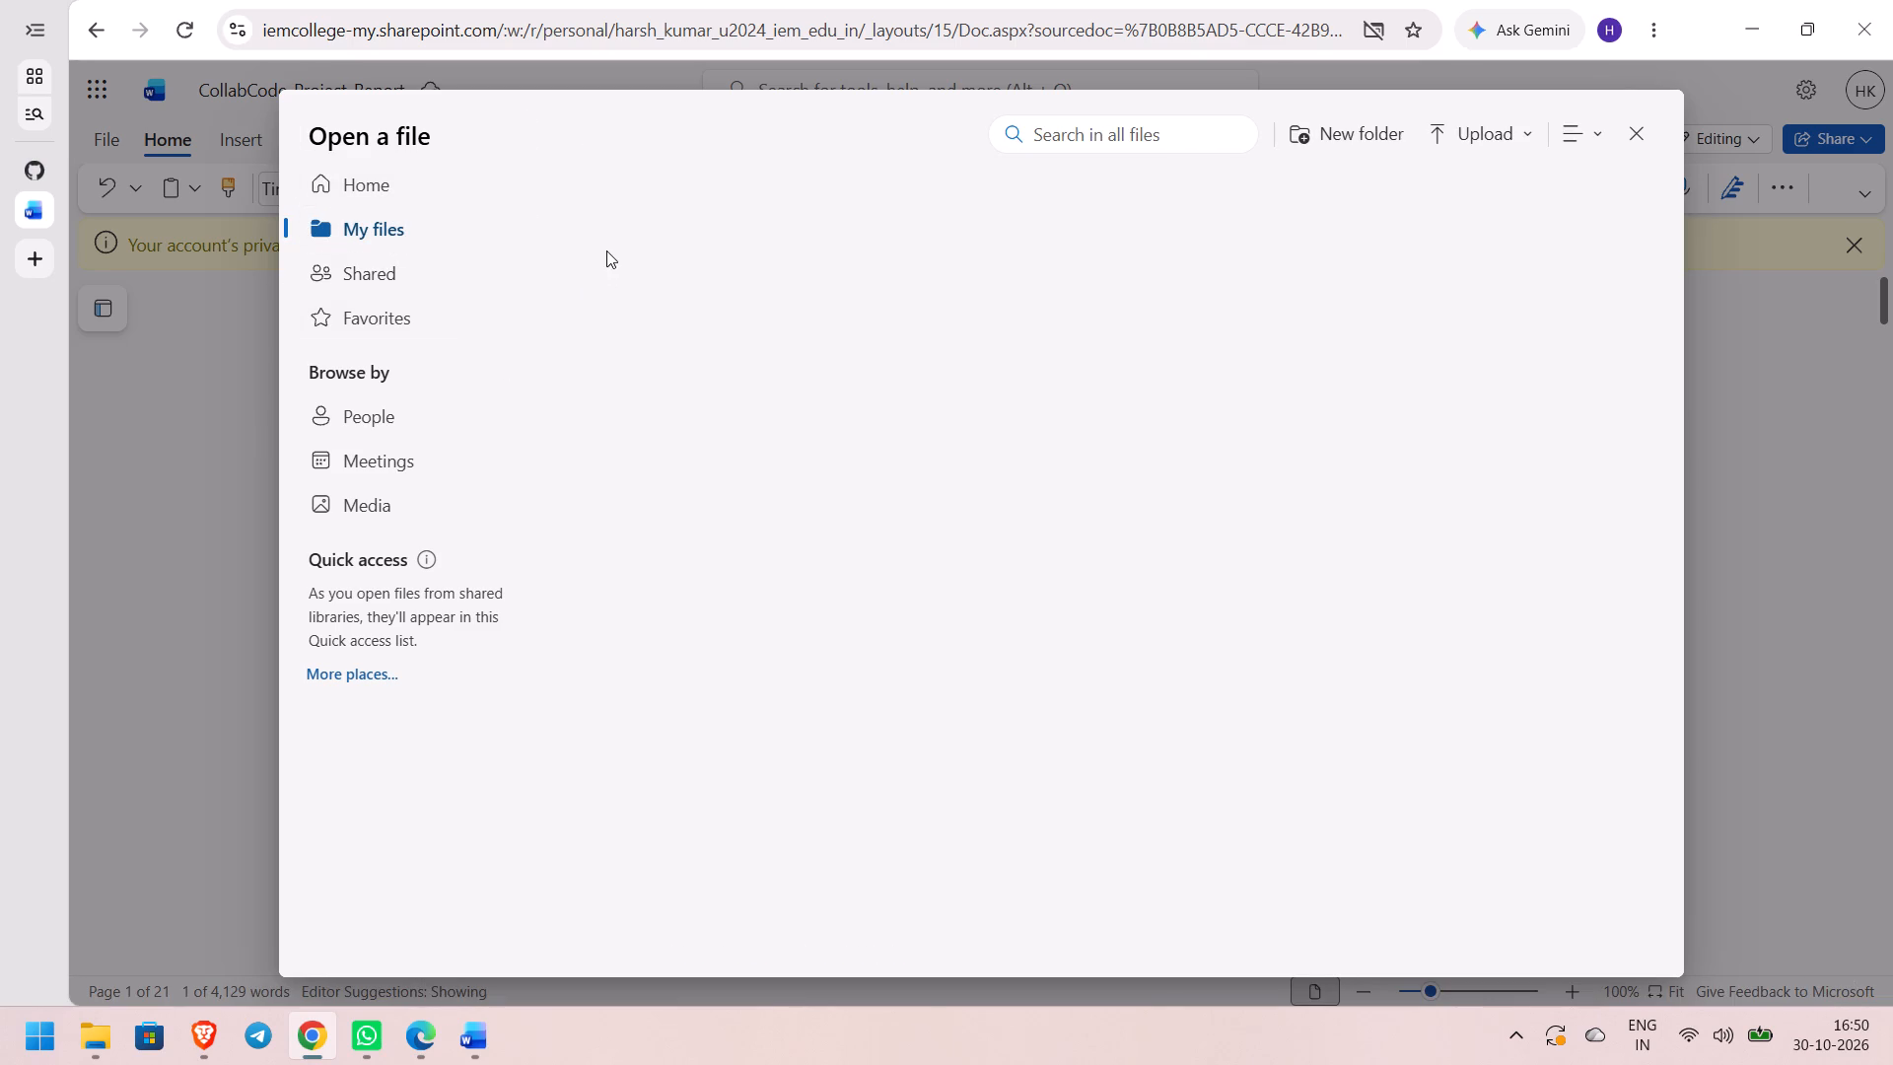
click(401, 181)
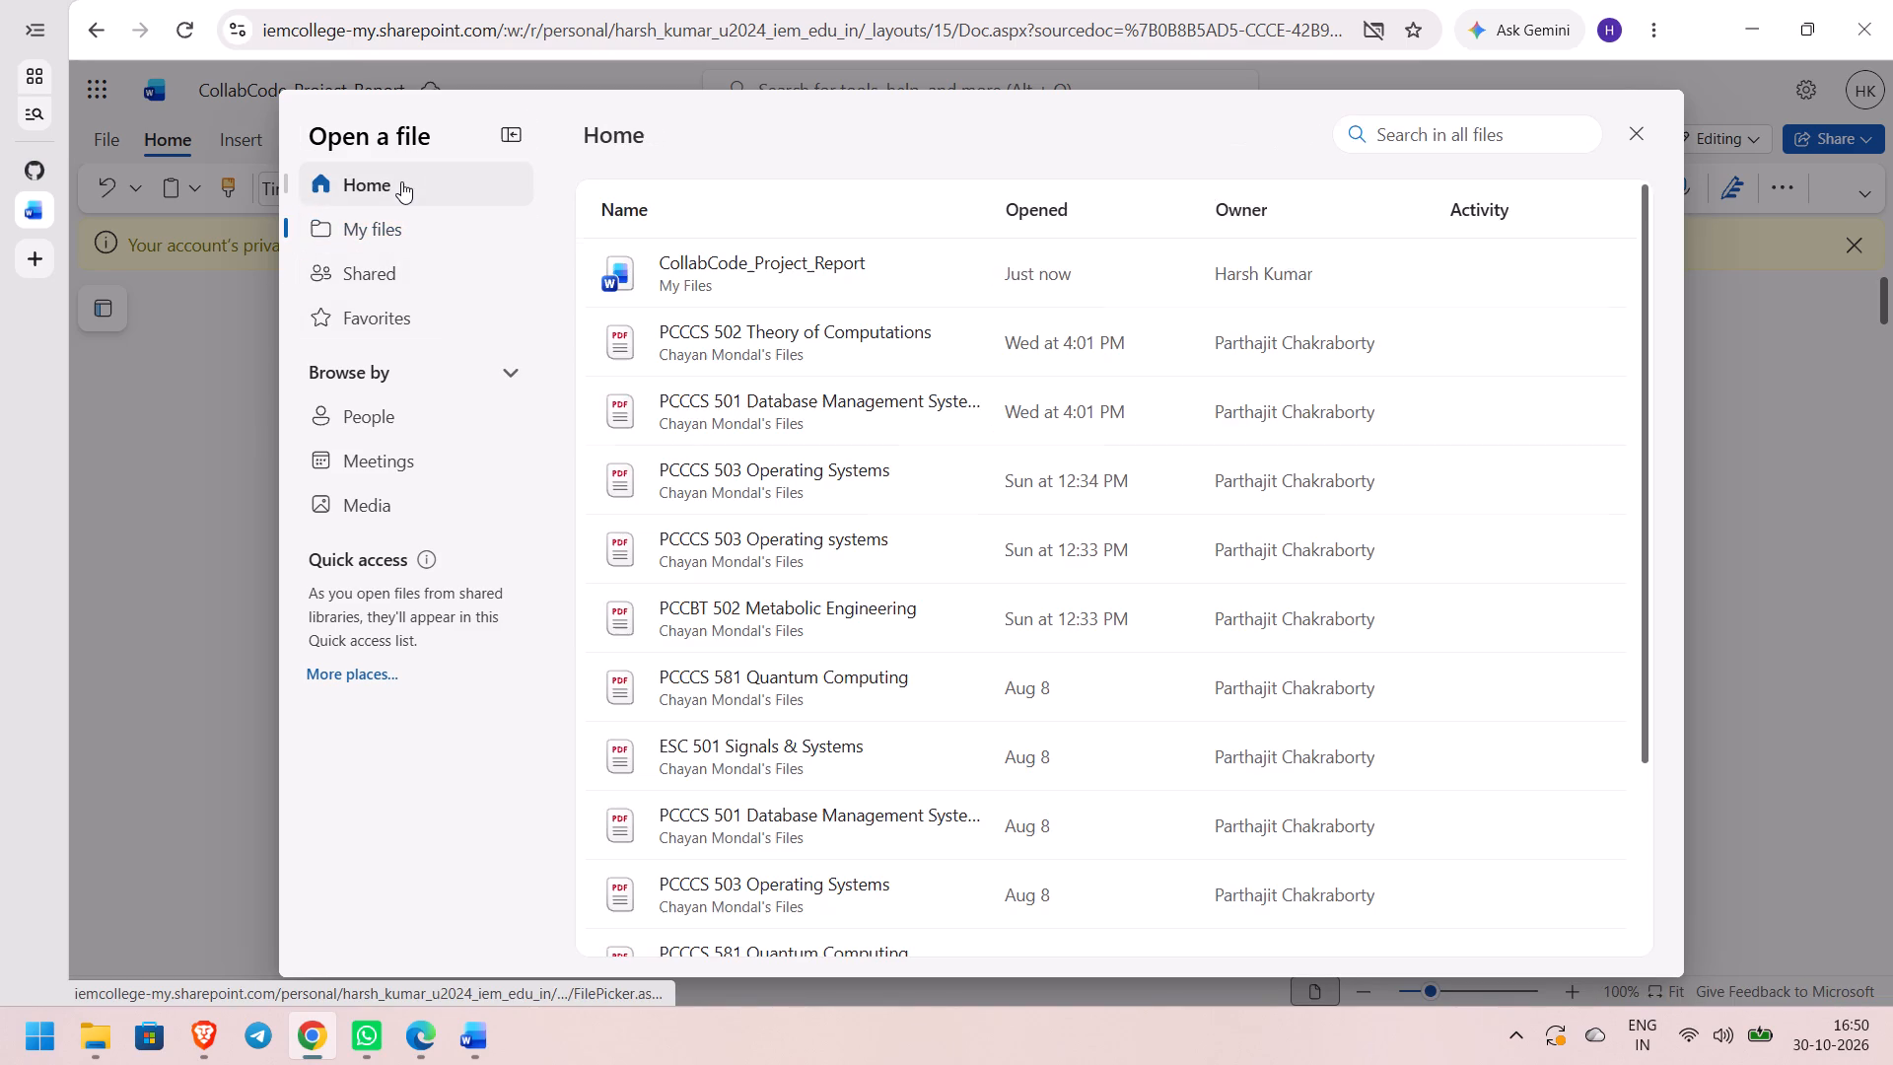
click(385, 262)
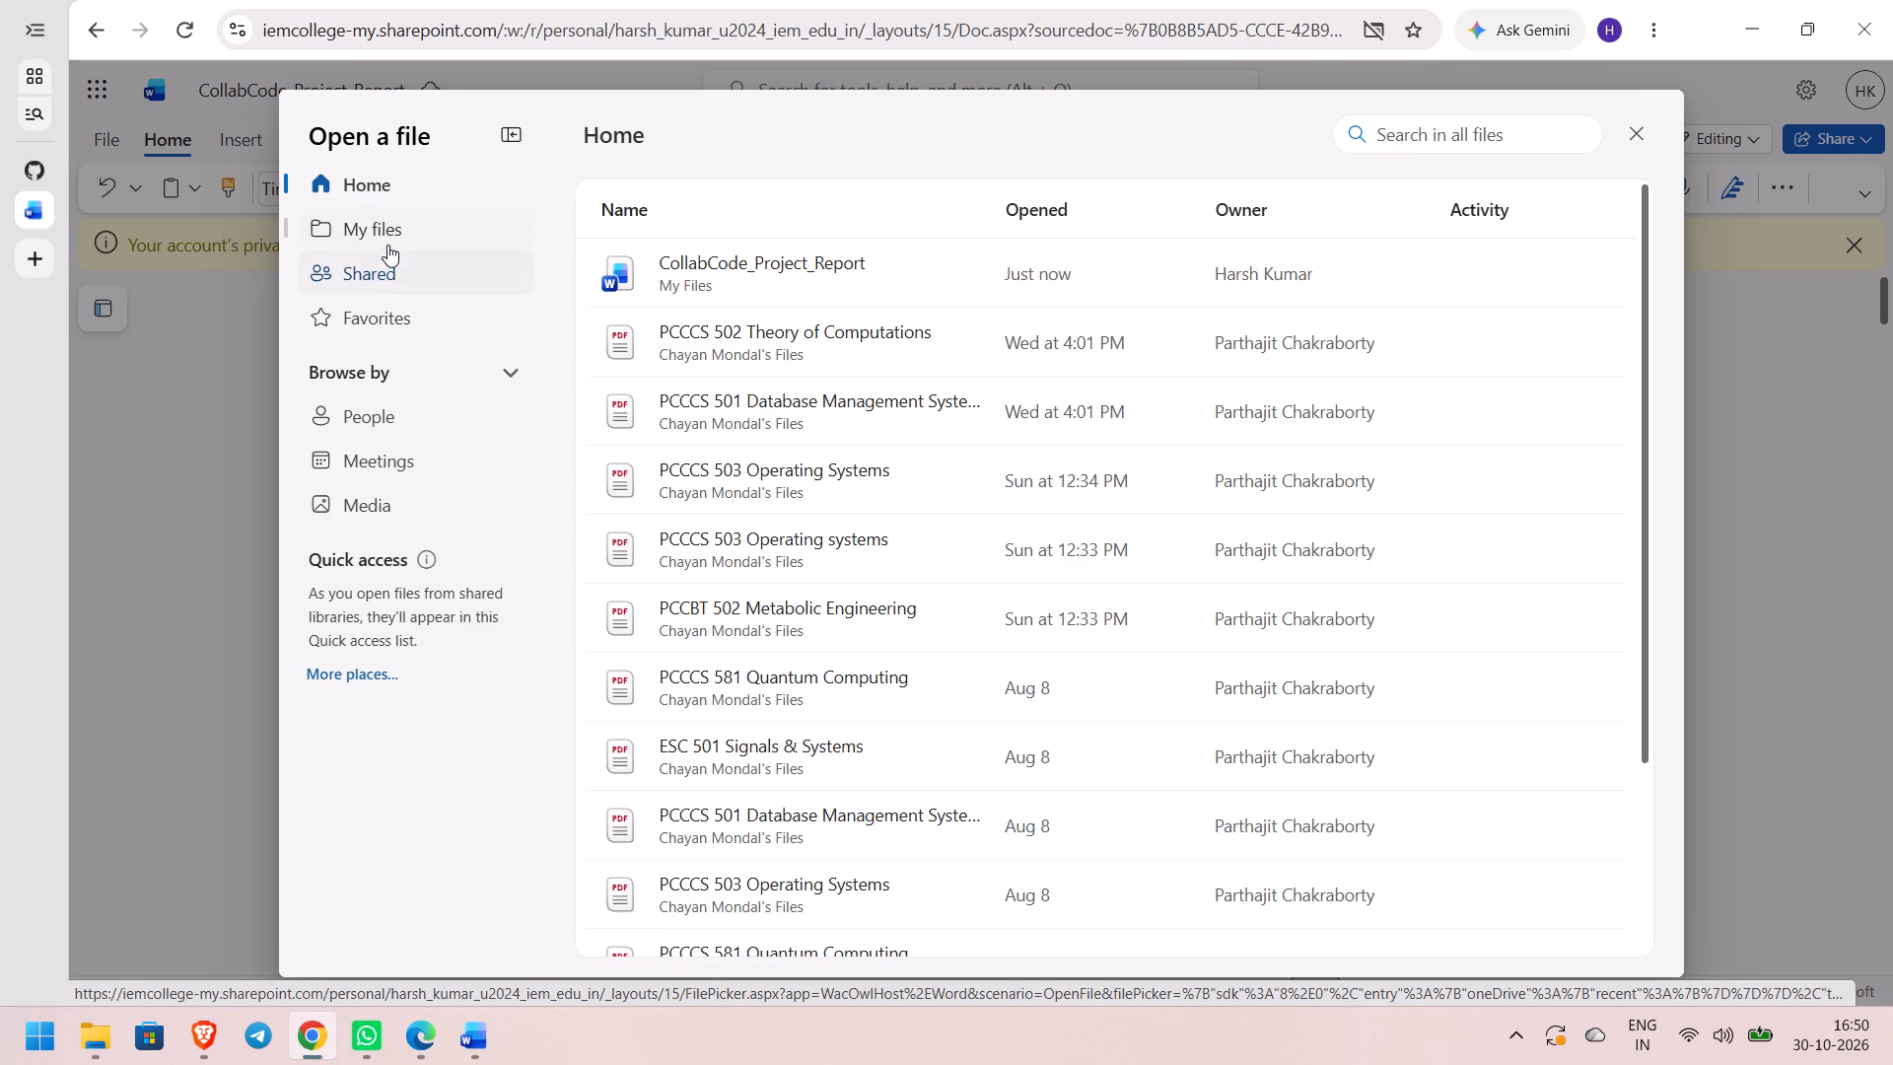
click(387, 245)
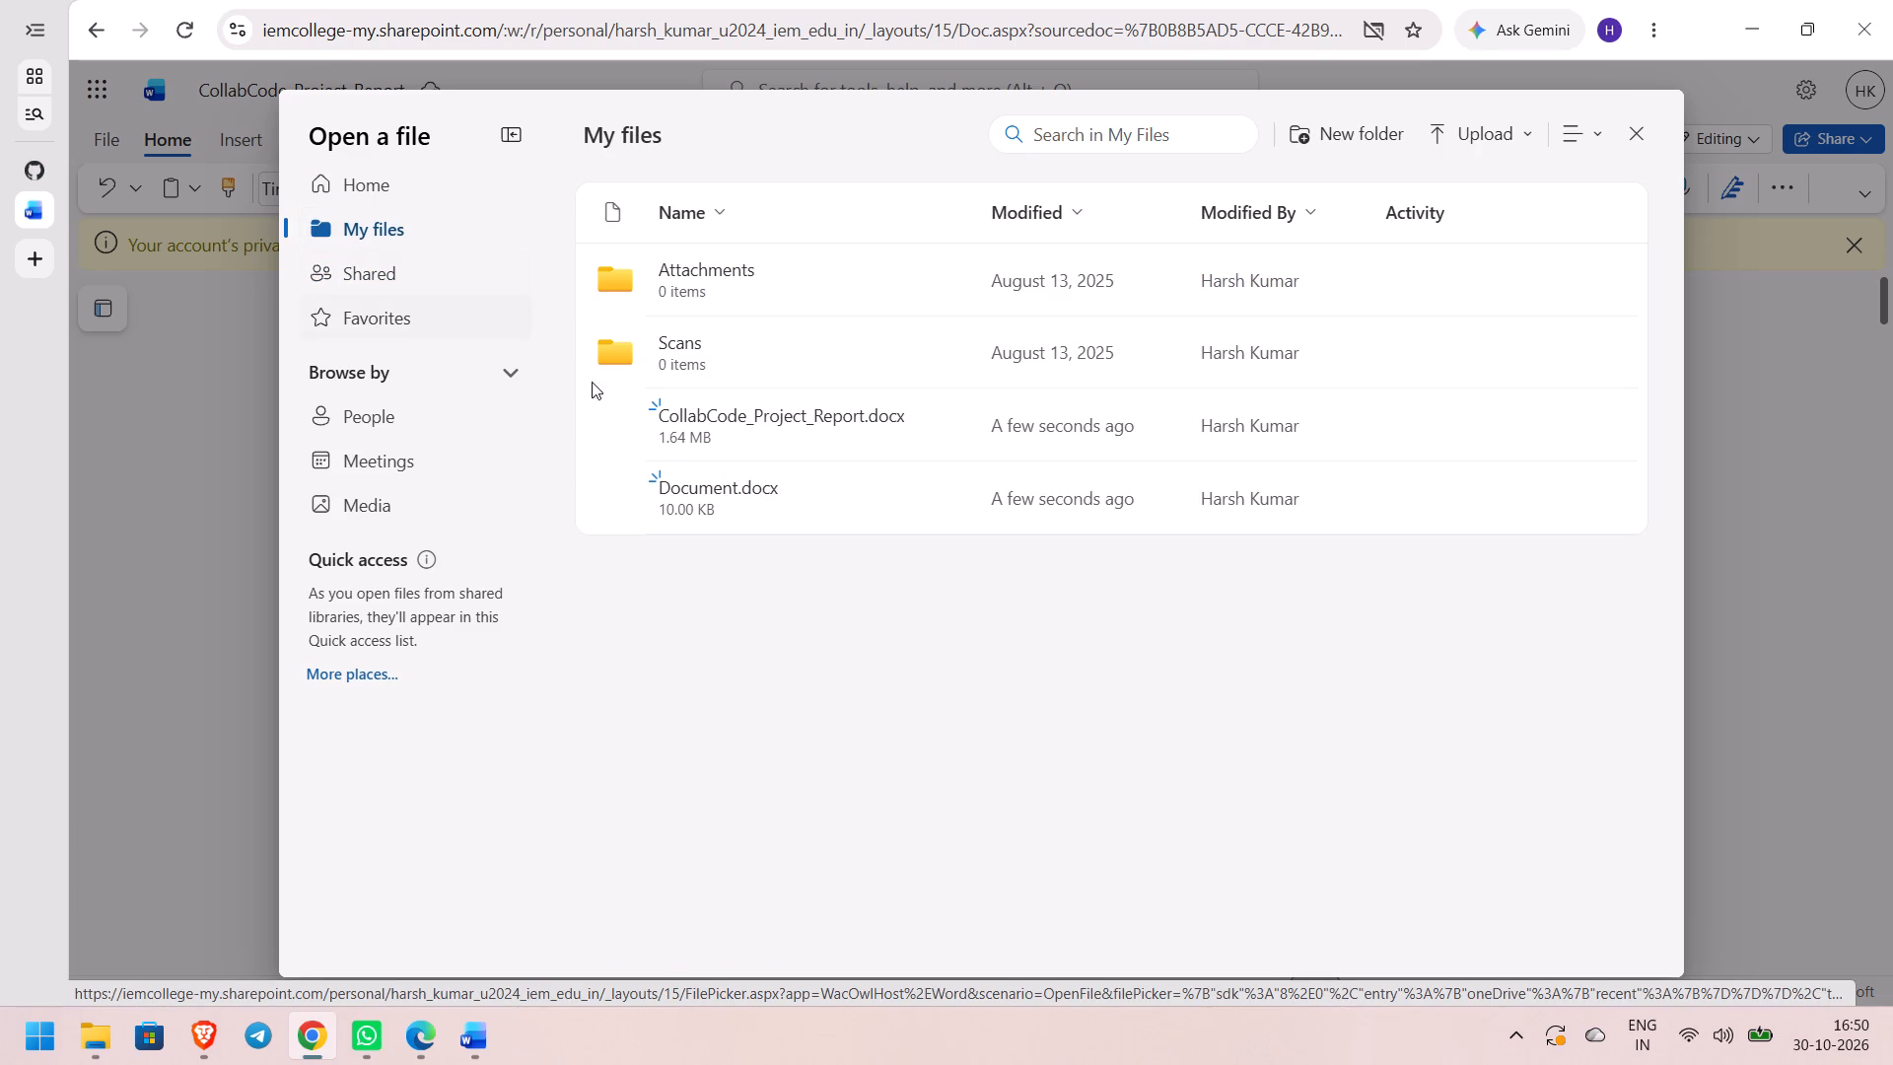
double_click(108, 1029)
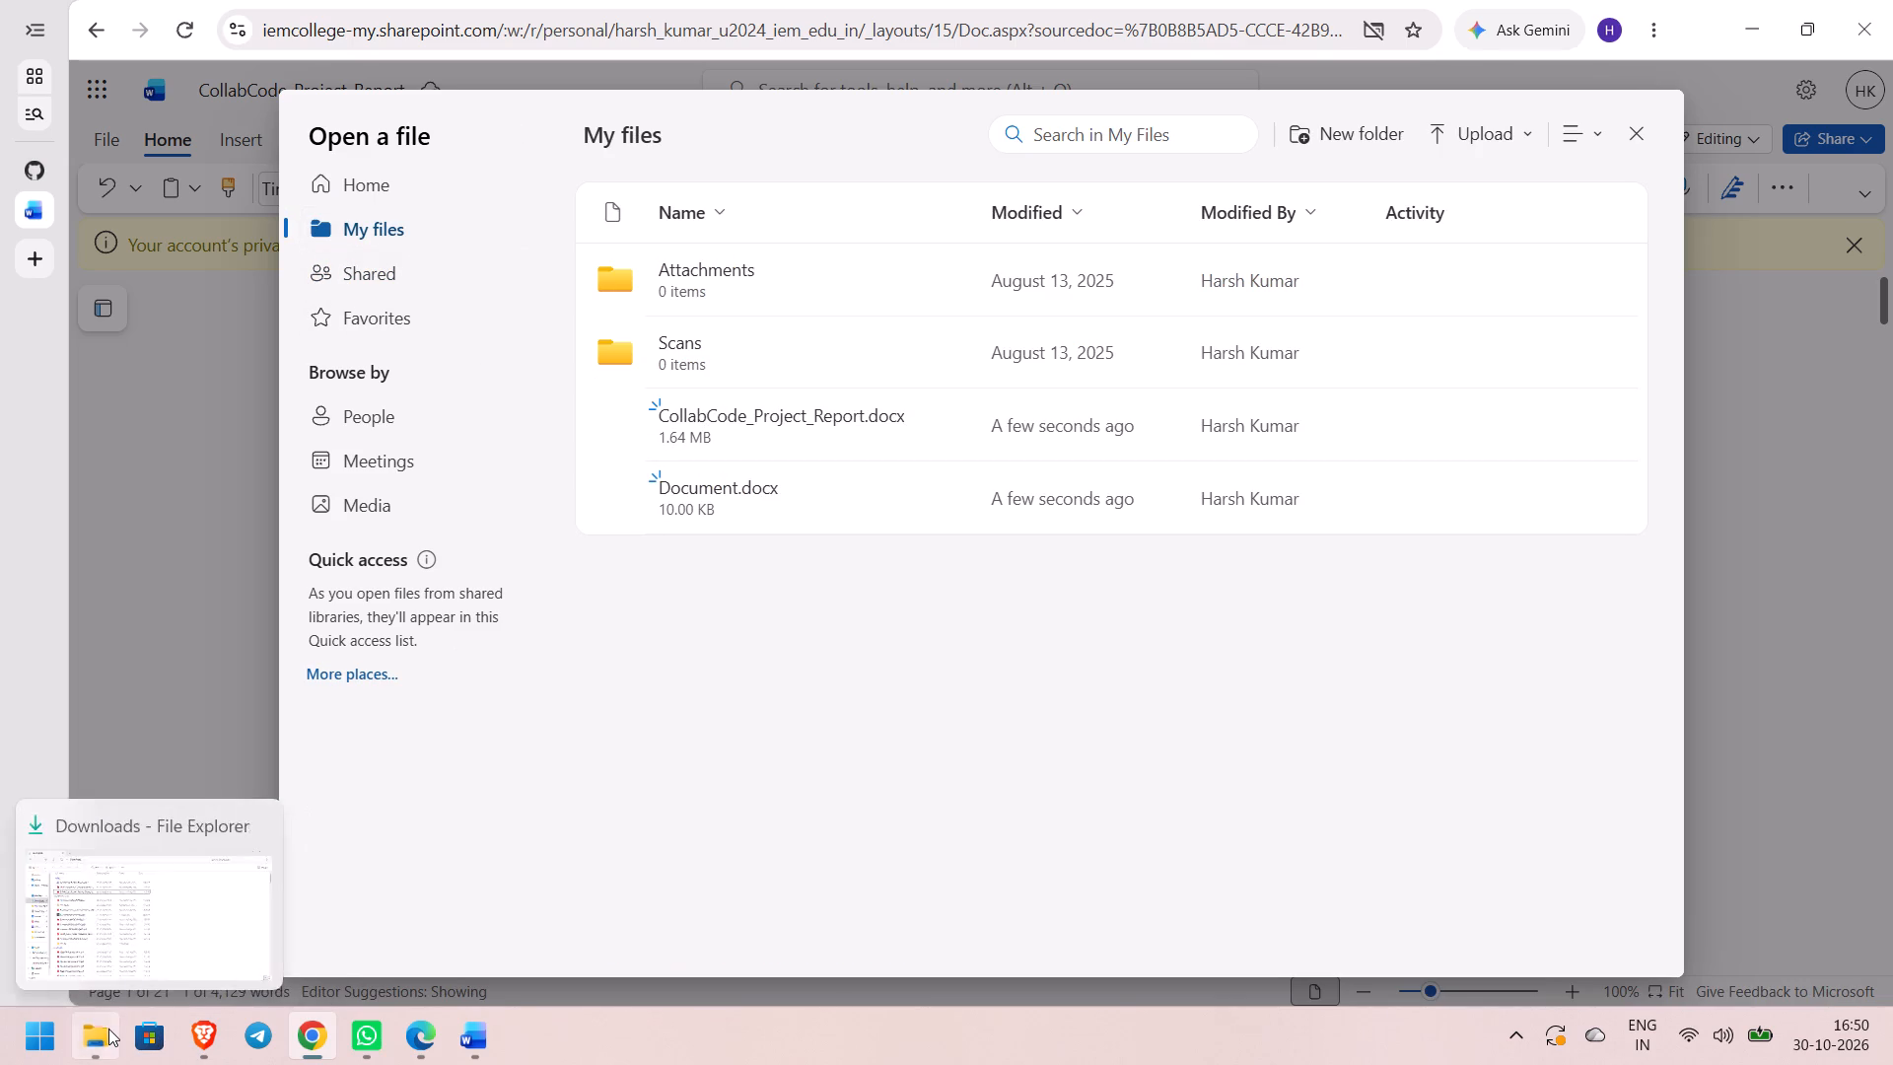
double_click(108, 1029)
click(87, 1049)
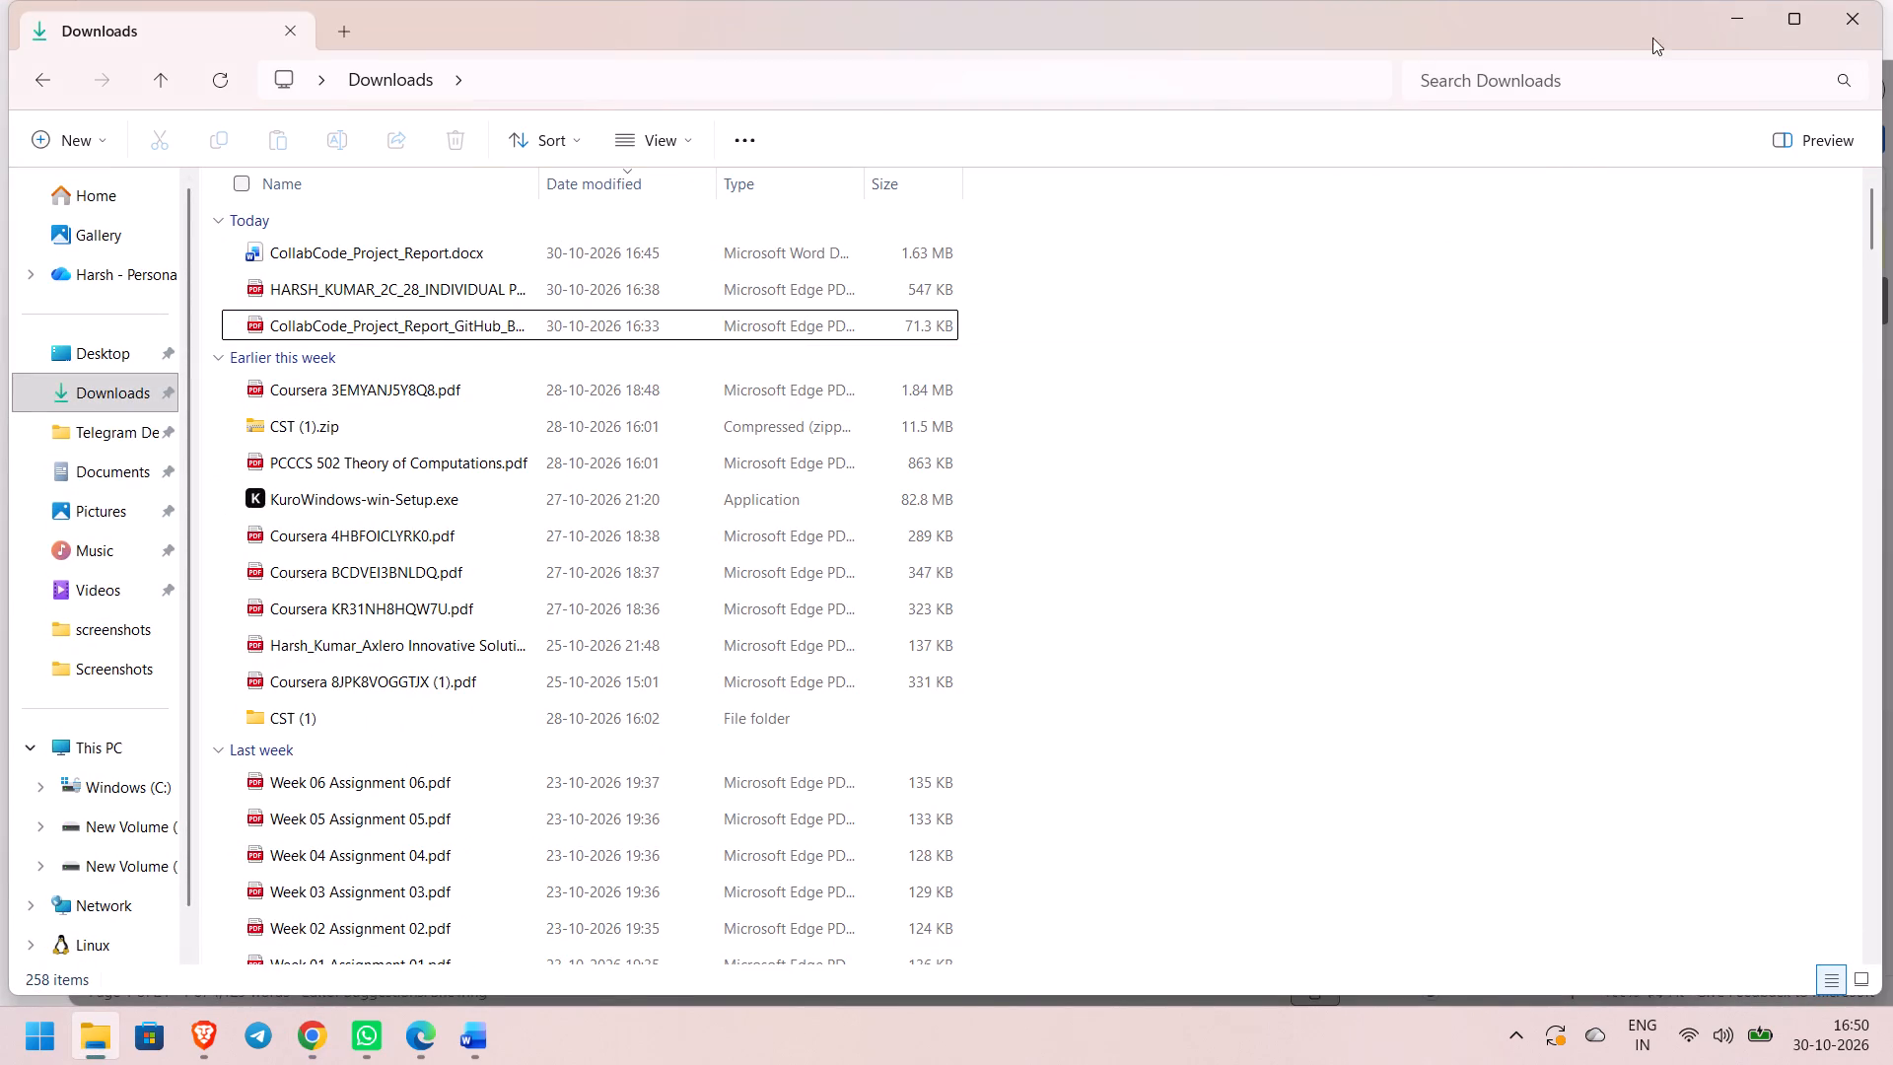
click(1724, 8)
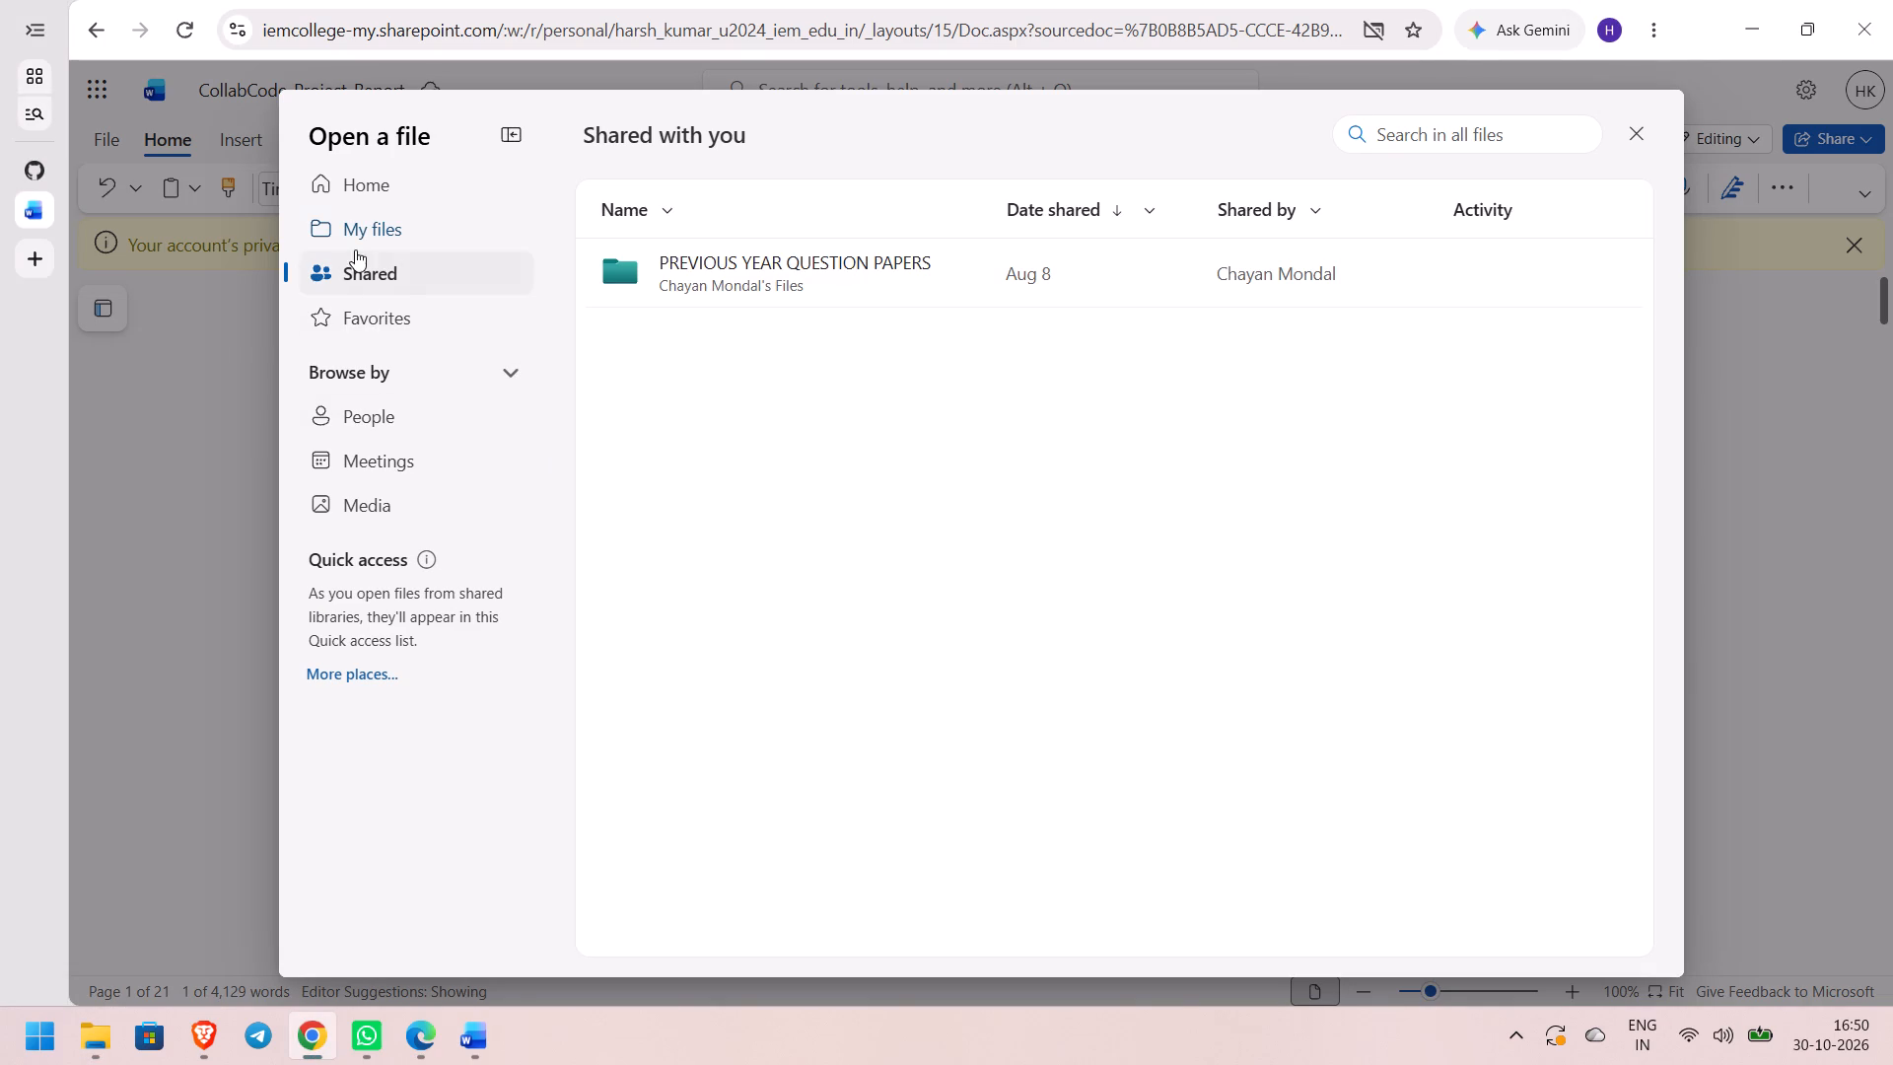
Open CollabCode_Project_Report.docx from My files.
double_click(359, 226)
click(731, 412)
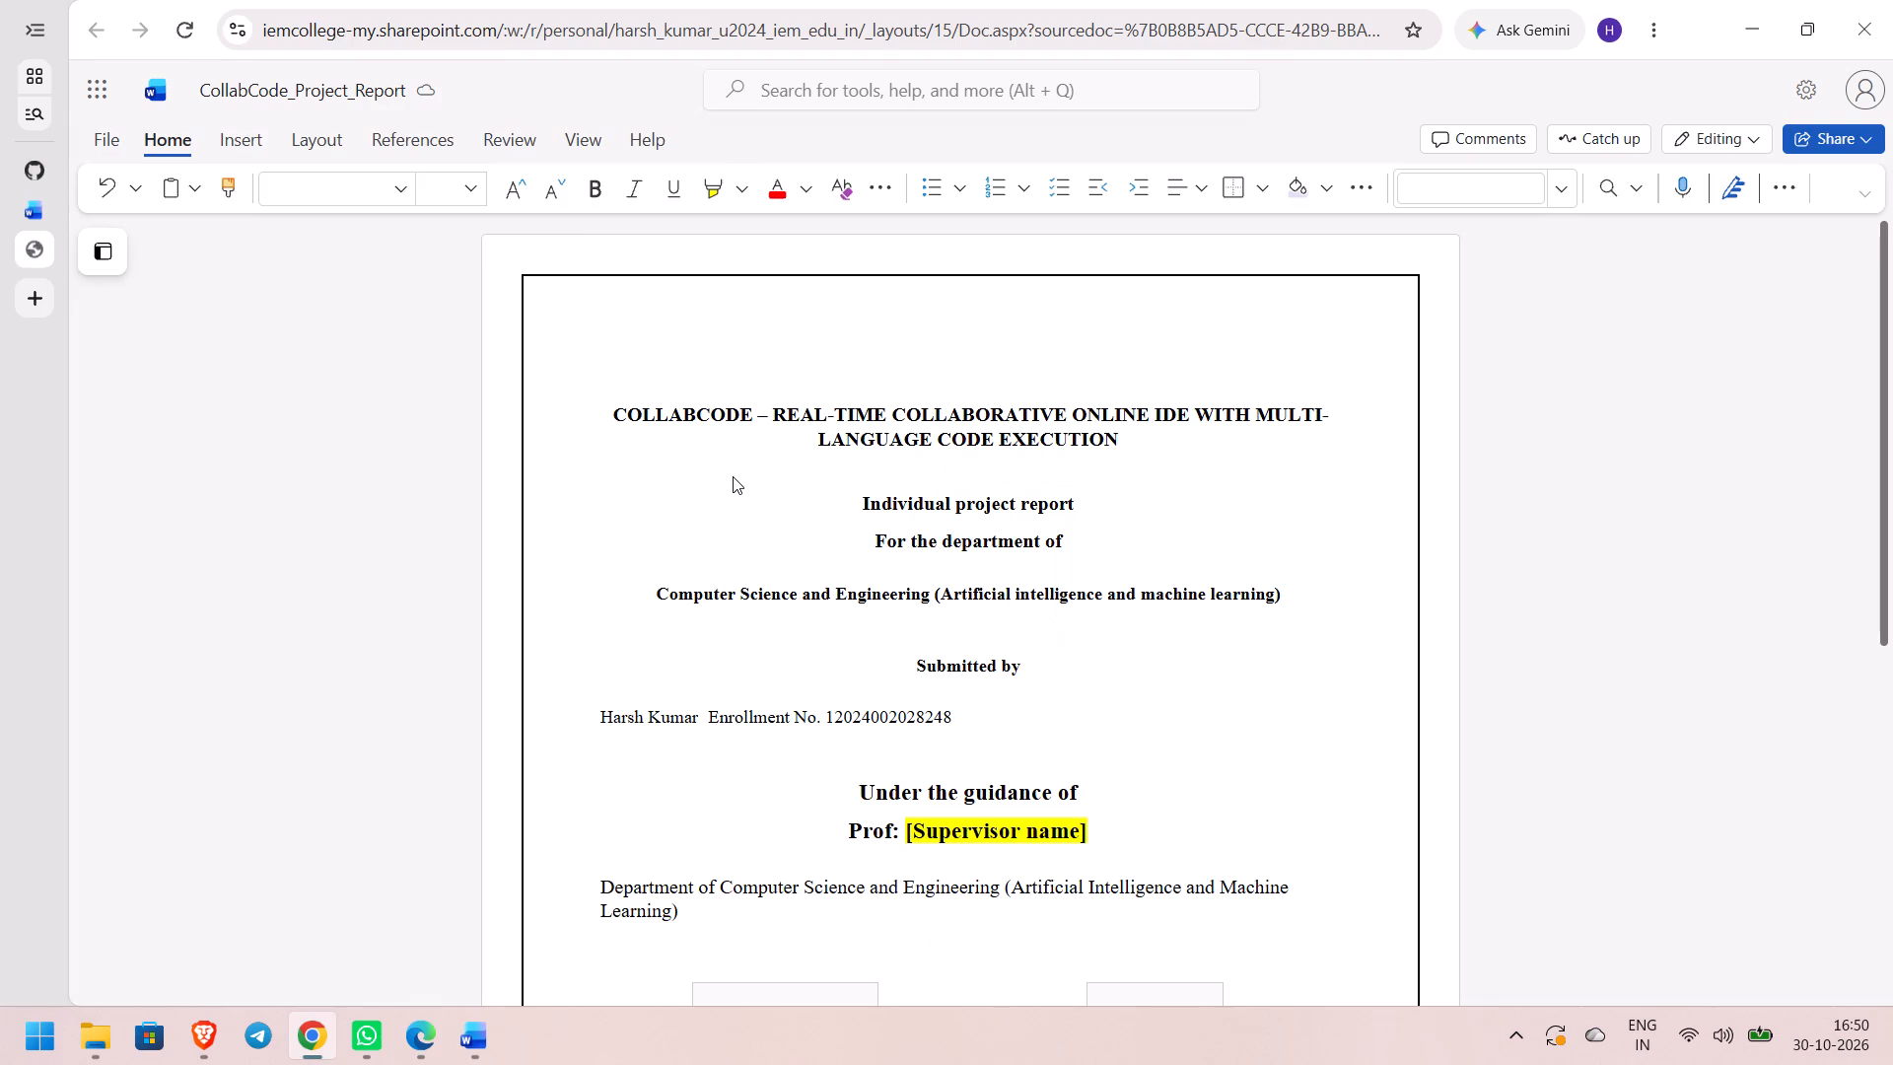
Skim the reopened CollabCode_Project_Report from the cover page to the Fig 4.1 architecture diagram, and close its duplicate tab.
scroll(843, 549, down, 2)
scroll(895, 613, down, 2)
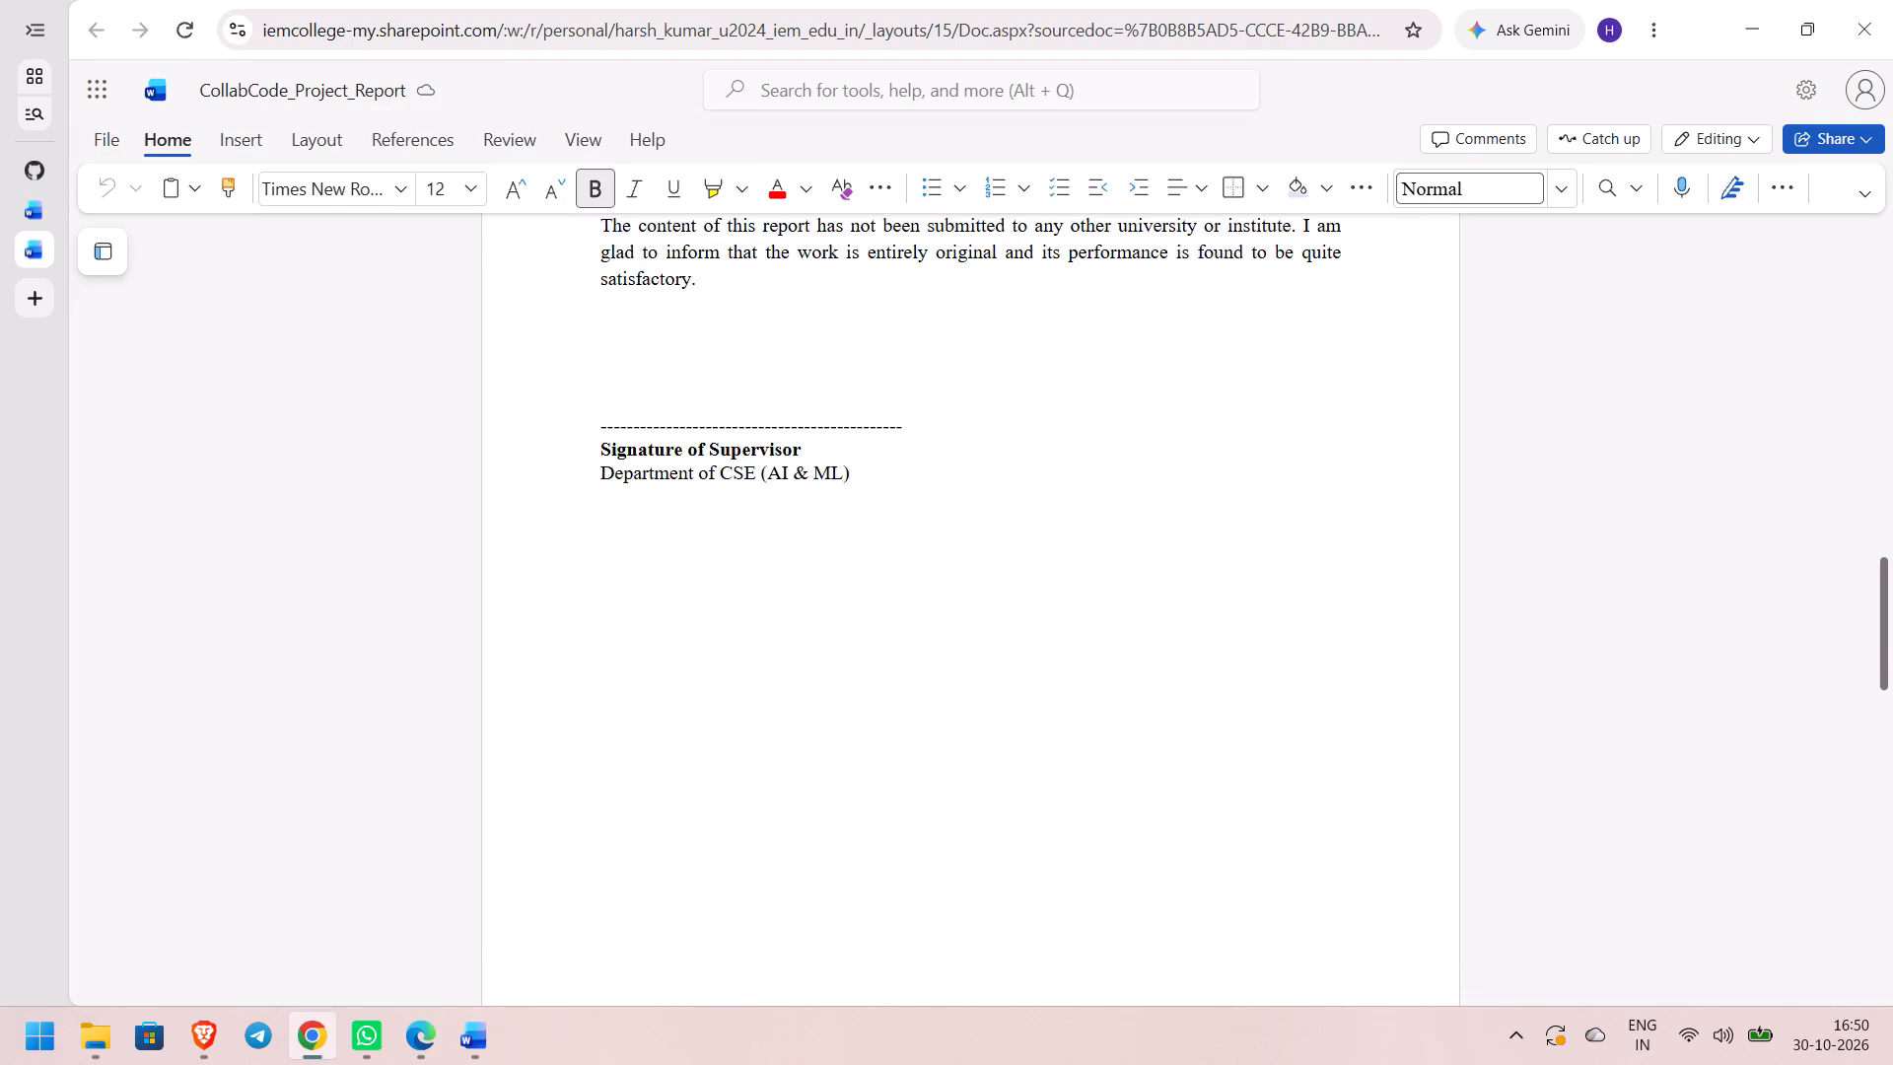
scroll(895, 615, up, 2)
scroll(736, 531, up, 3)
scroll(736, 531, down, 1)
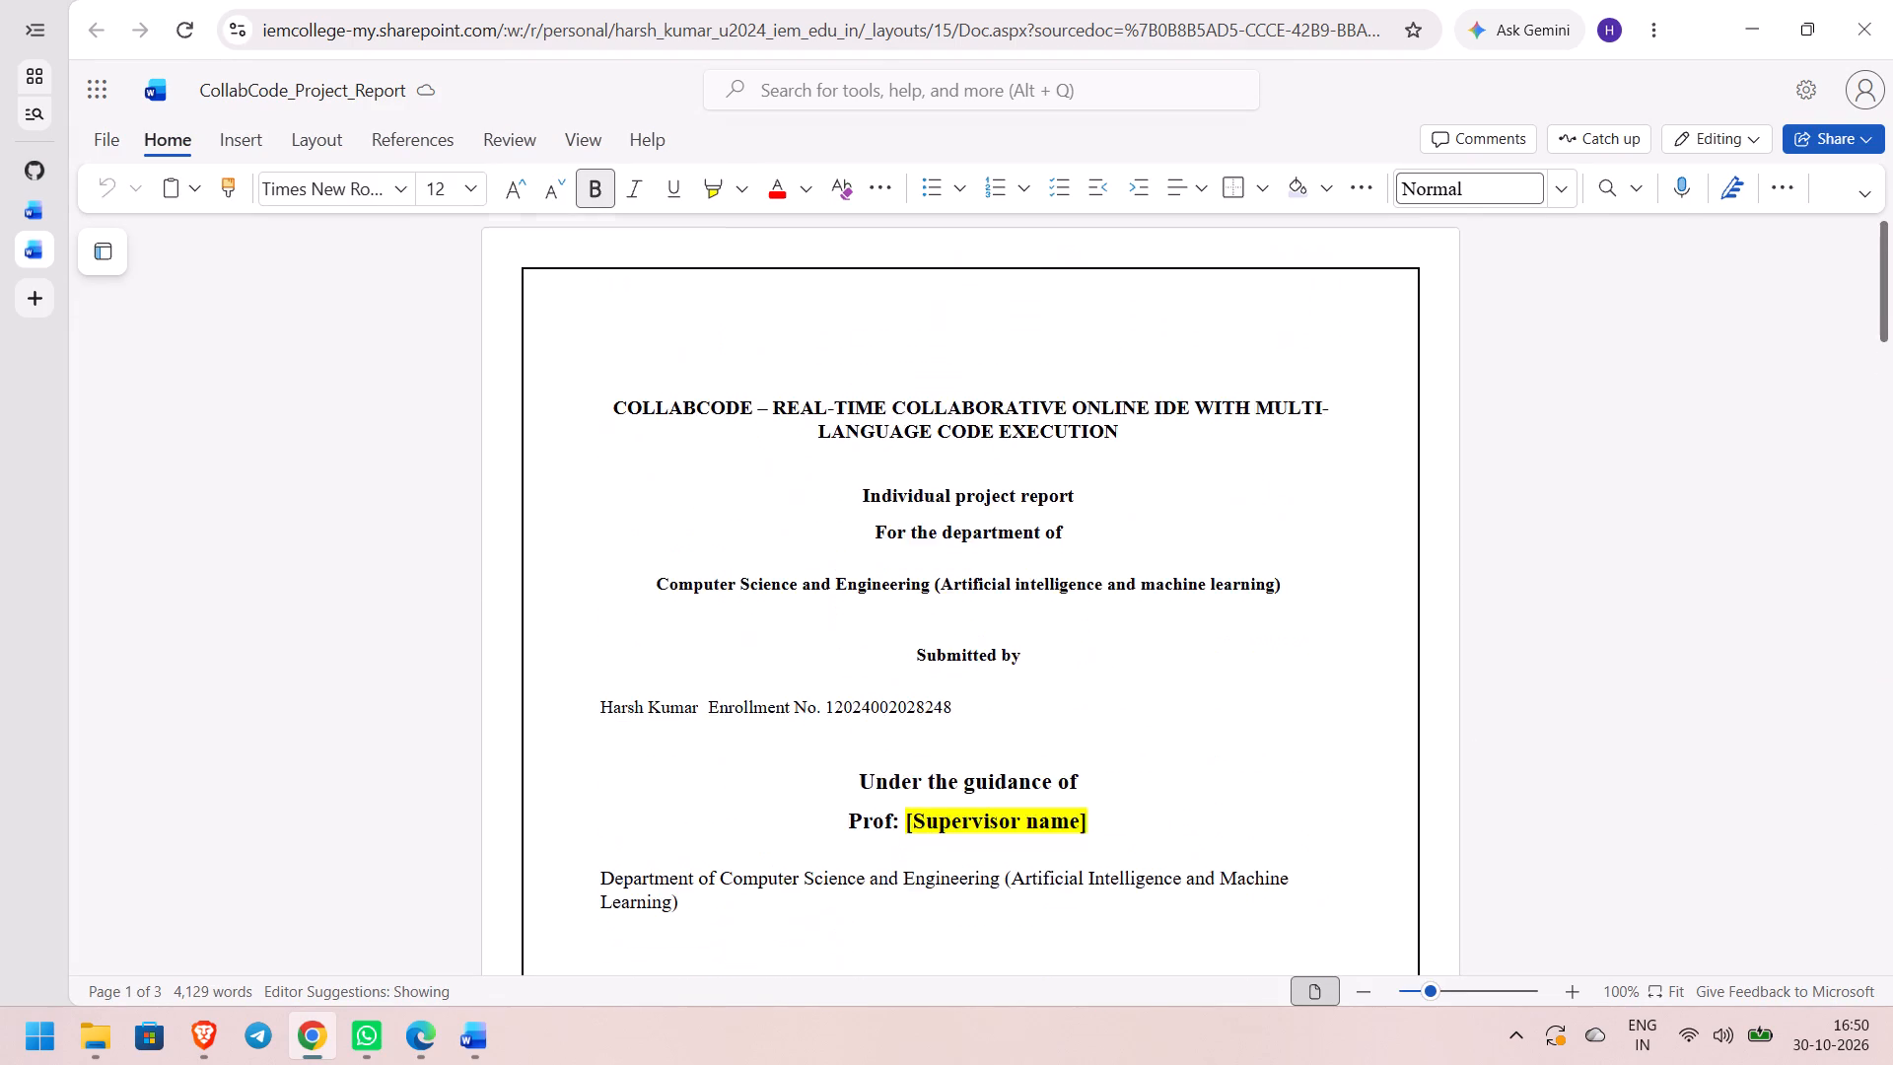
scroll(736, 531, down, 8)
scroll(736, 536, down, 16)
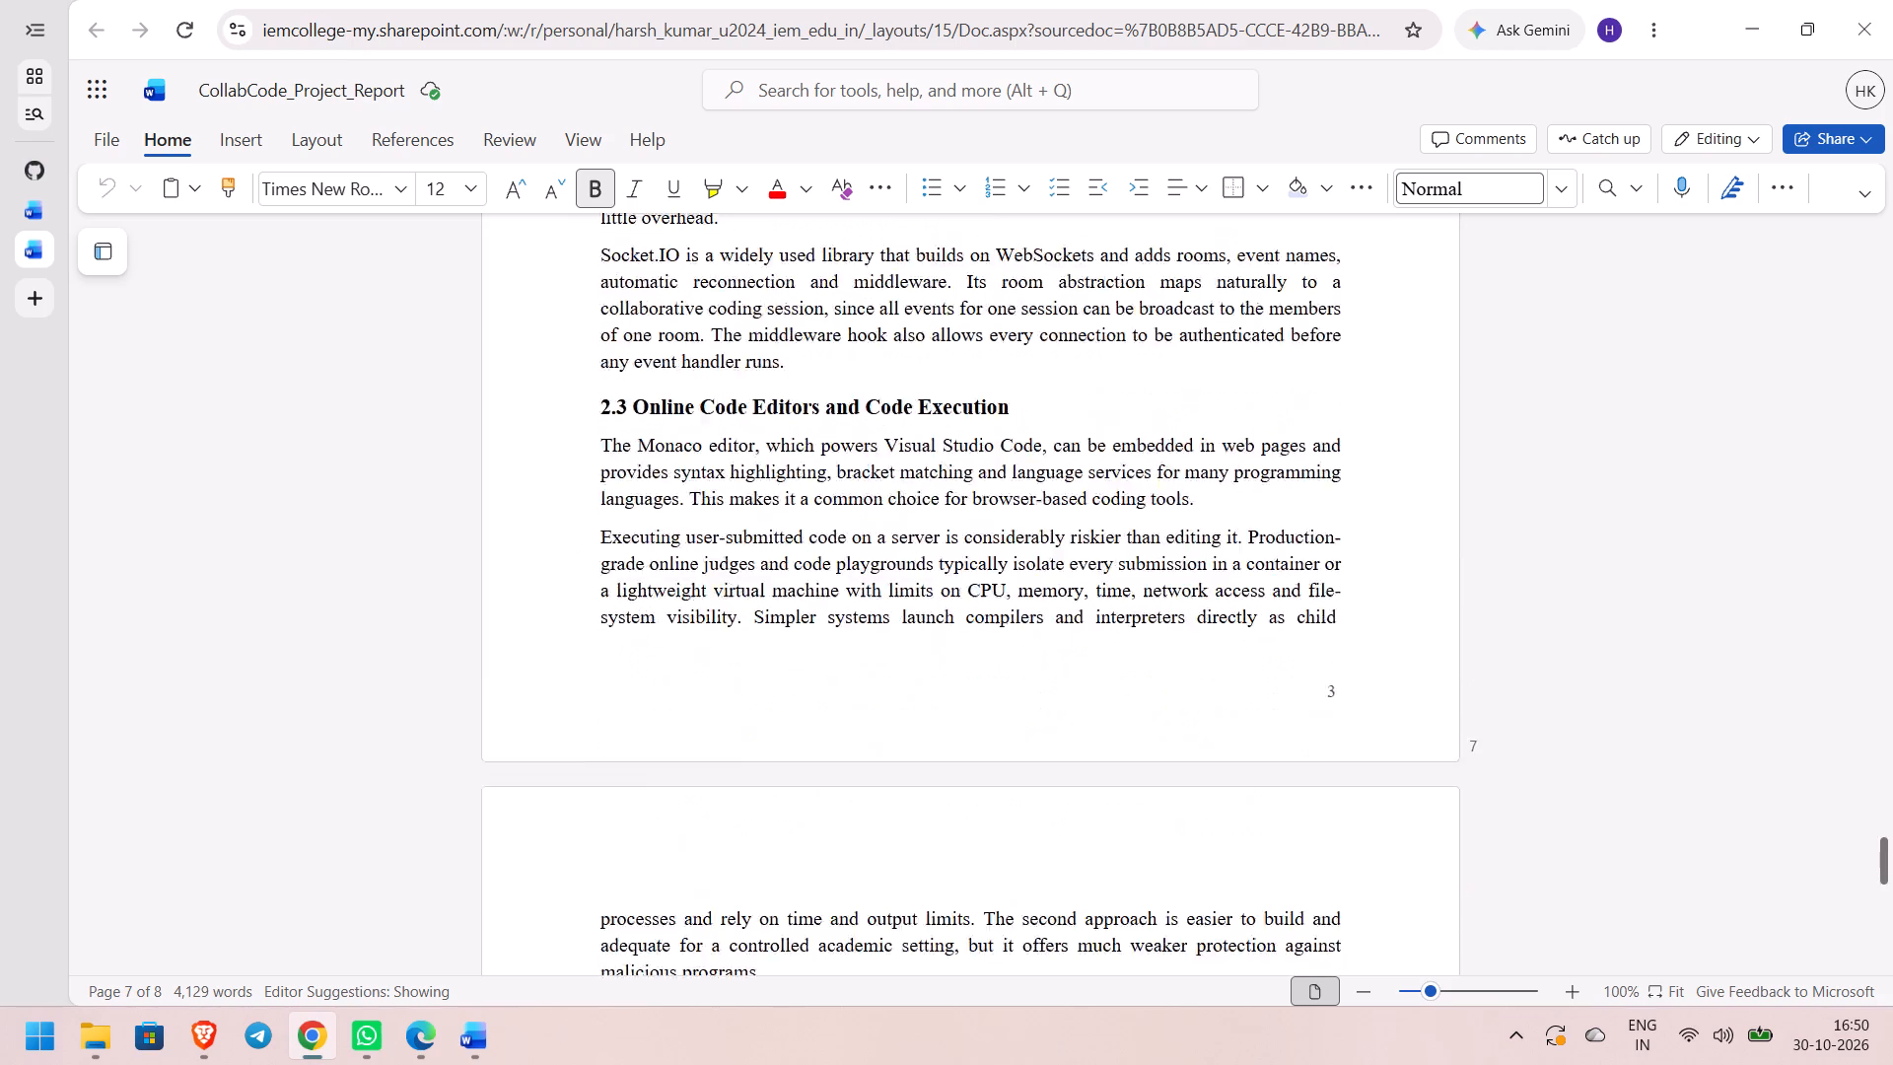
scroll(736, 548, down, 13)
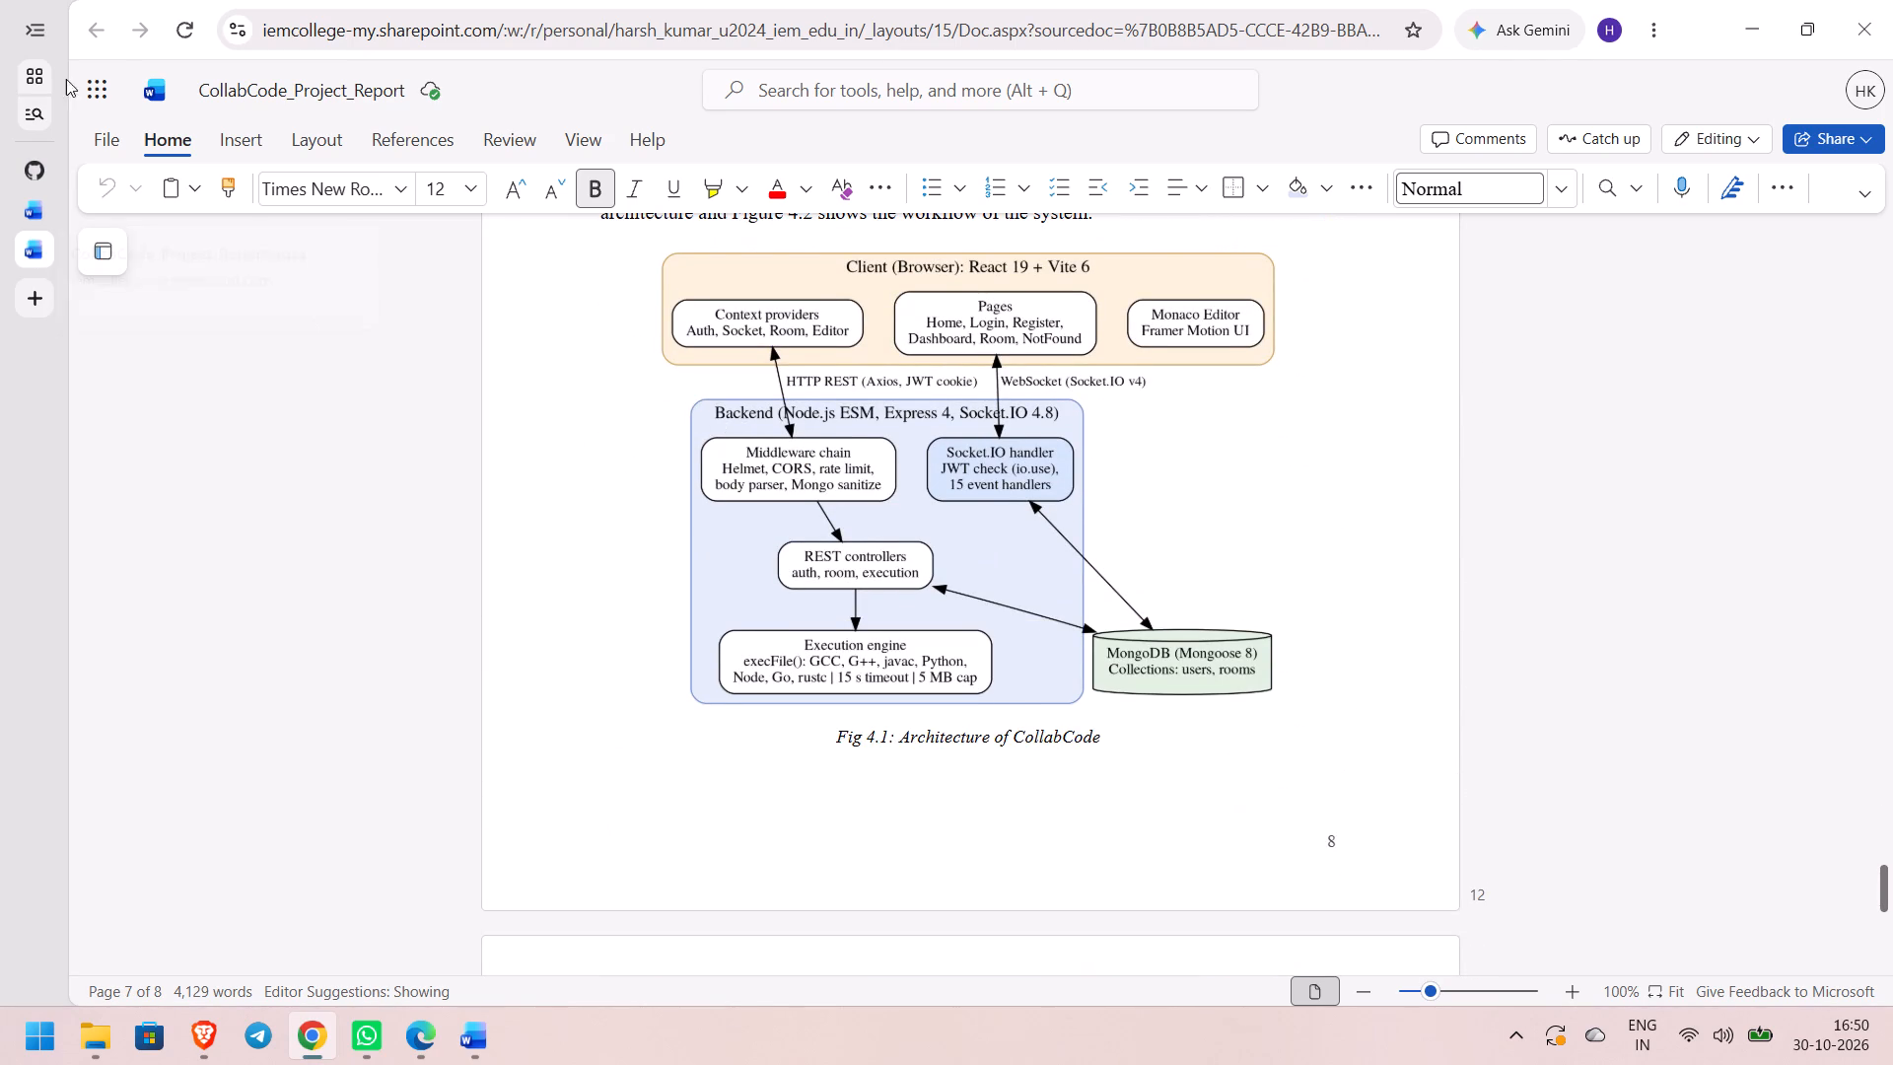
click(106, 37)
click(32, 254)
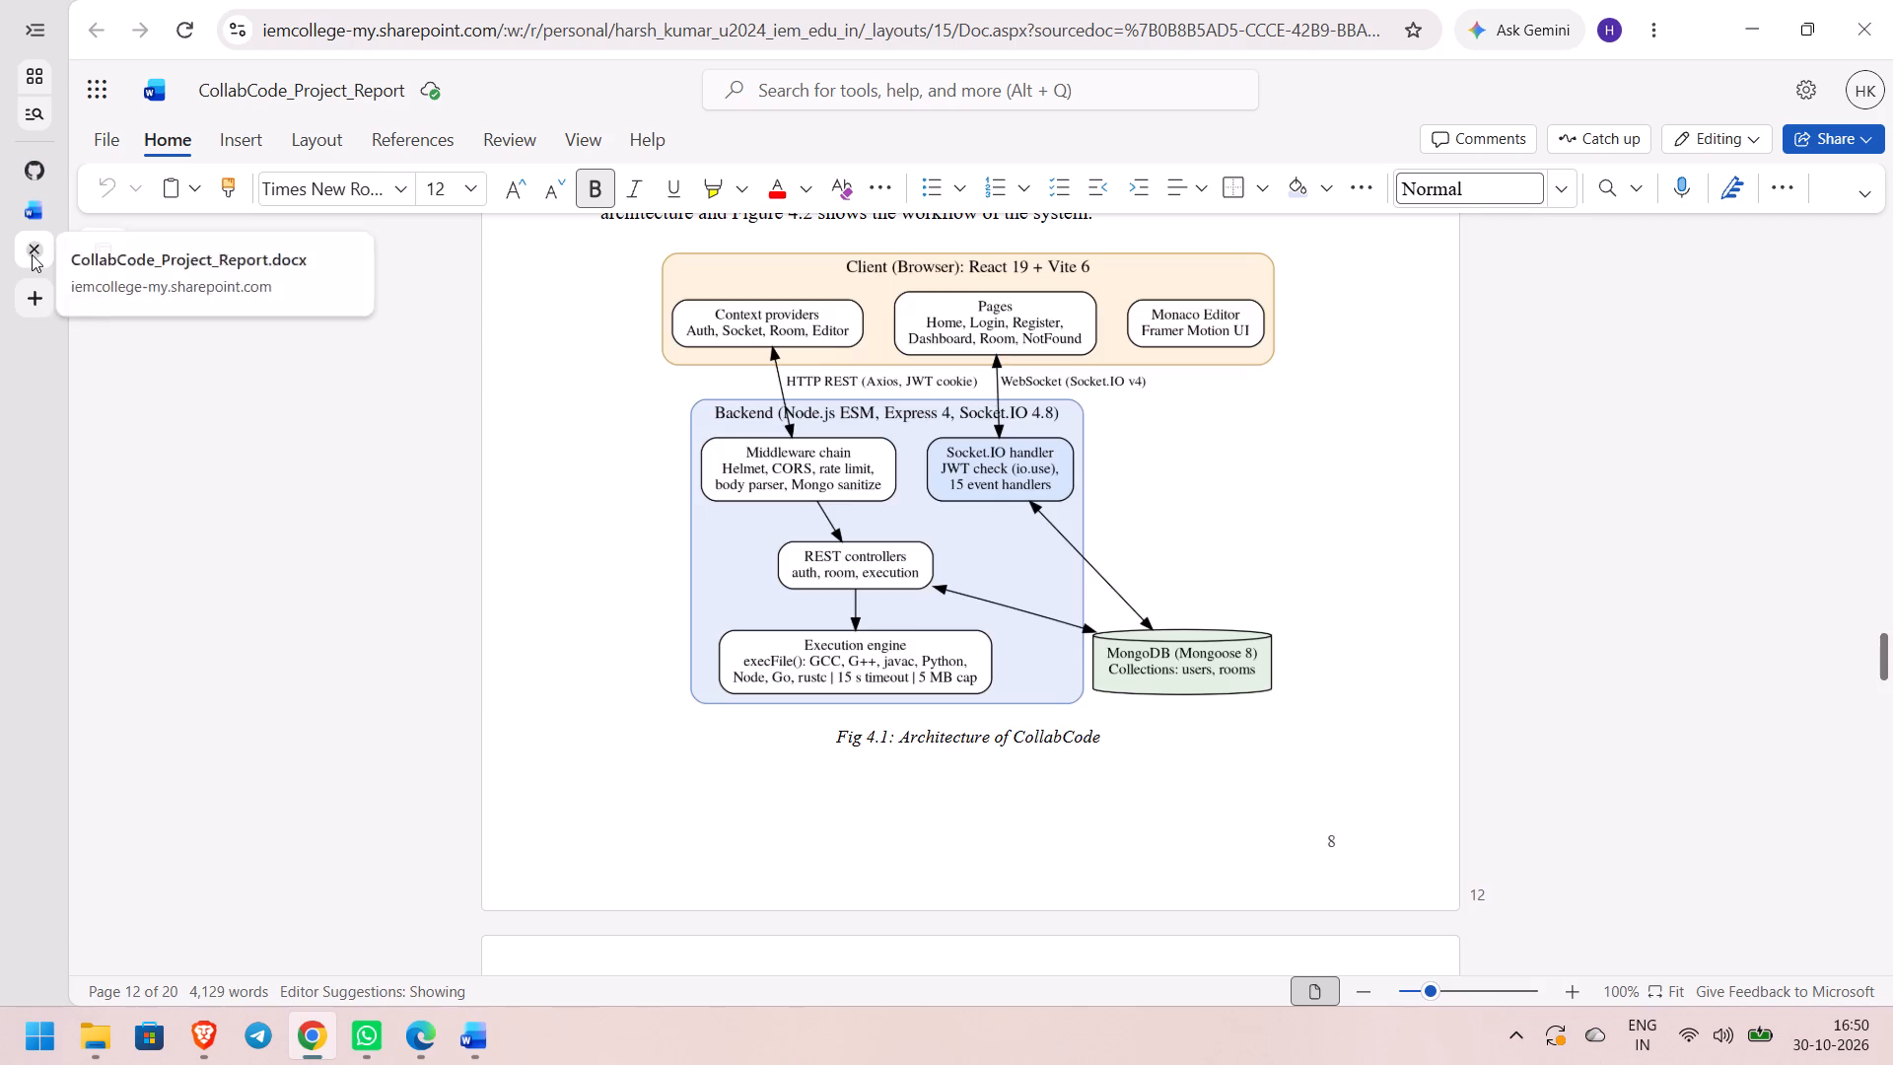
Open CollabCode_Project_Report_GitHub_Based.pdf from this device's Downloads folder, accepting its conversion to an editable Word copy.
double_click(110, 129)
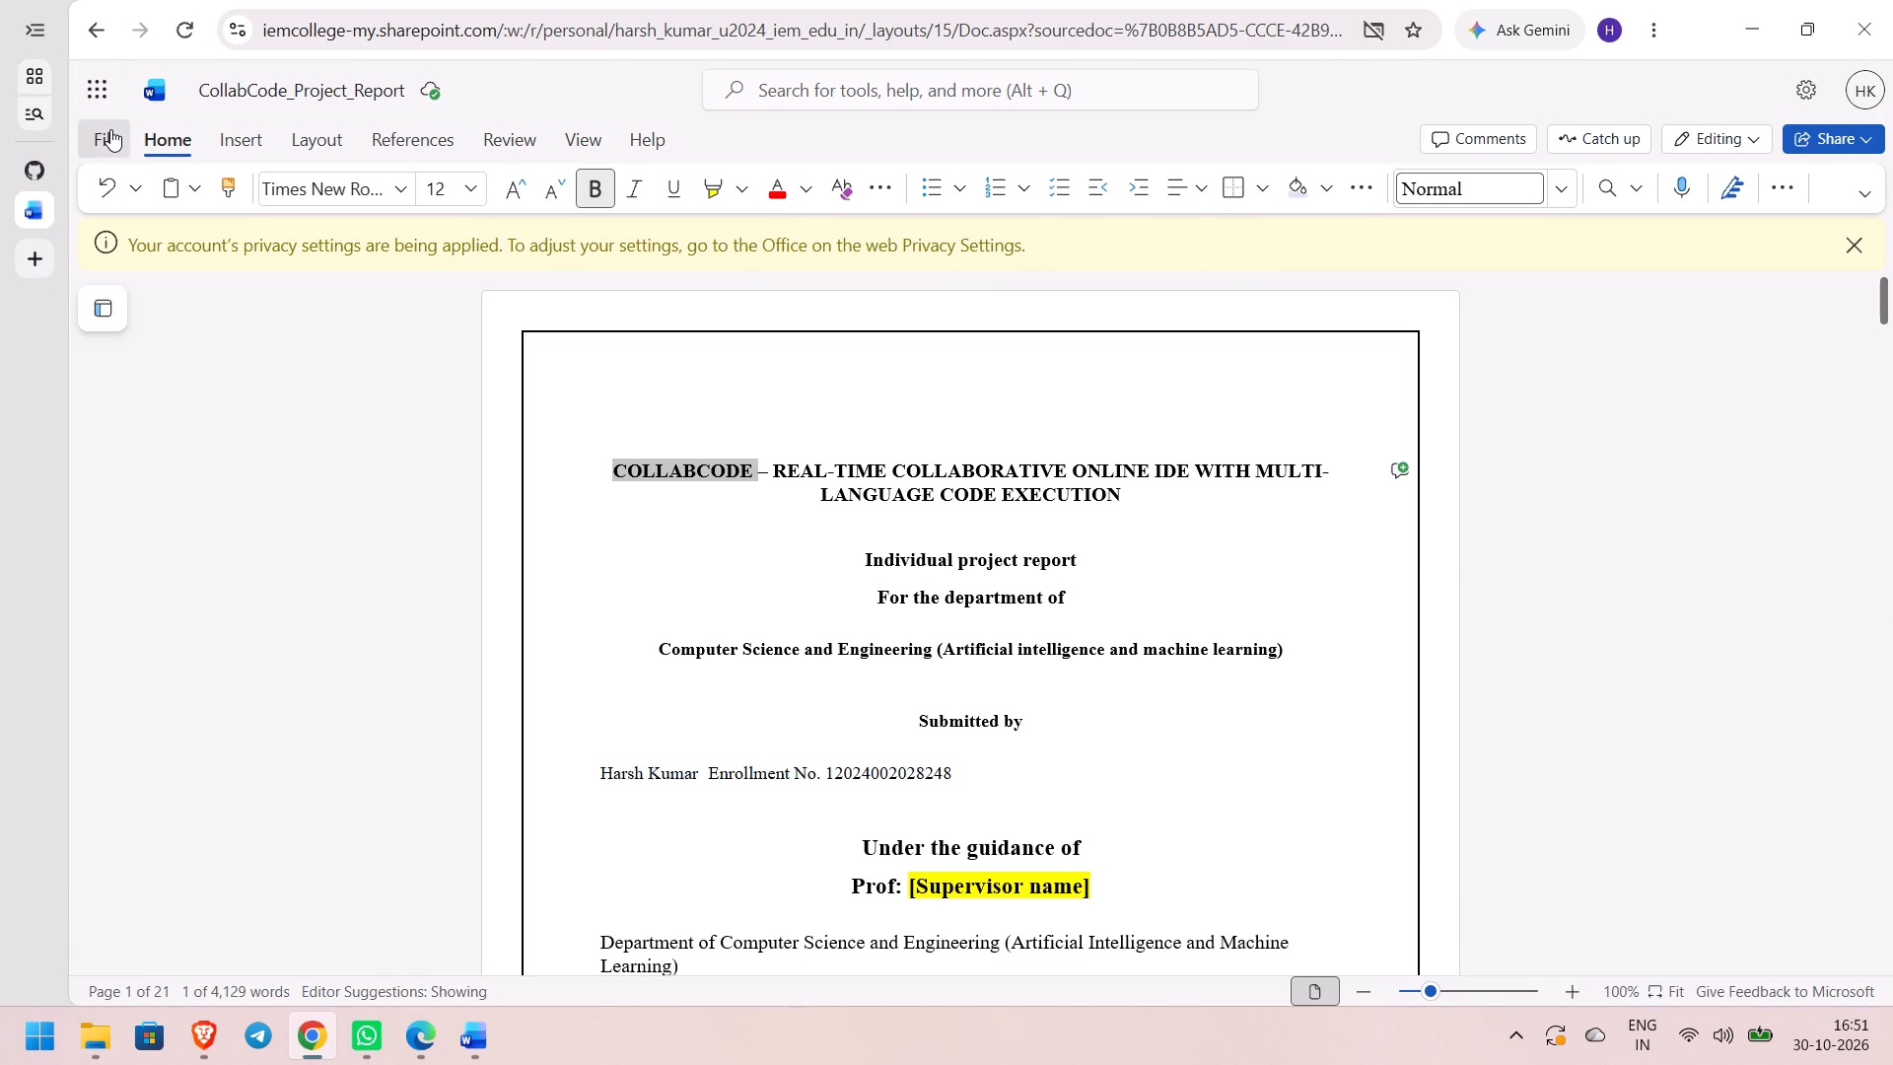
double_click(110, 129)
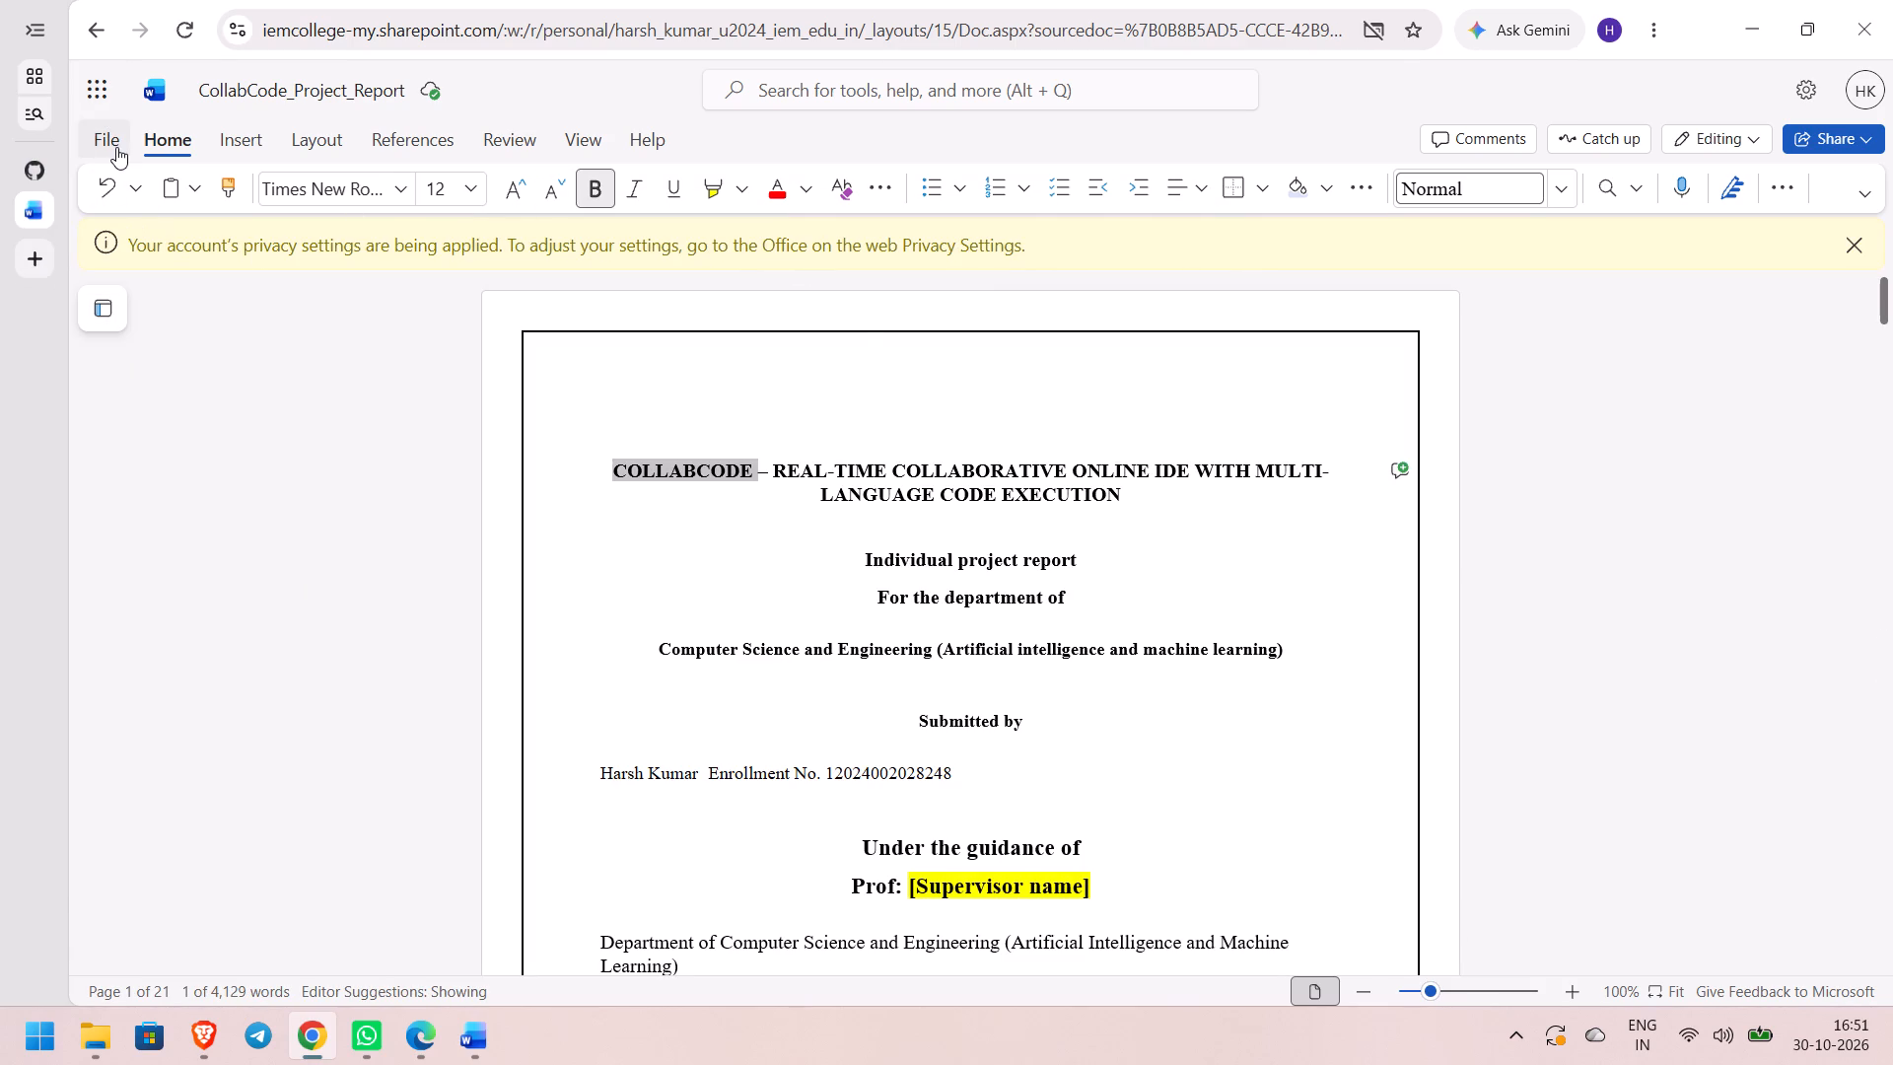
click(114, 145)
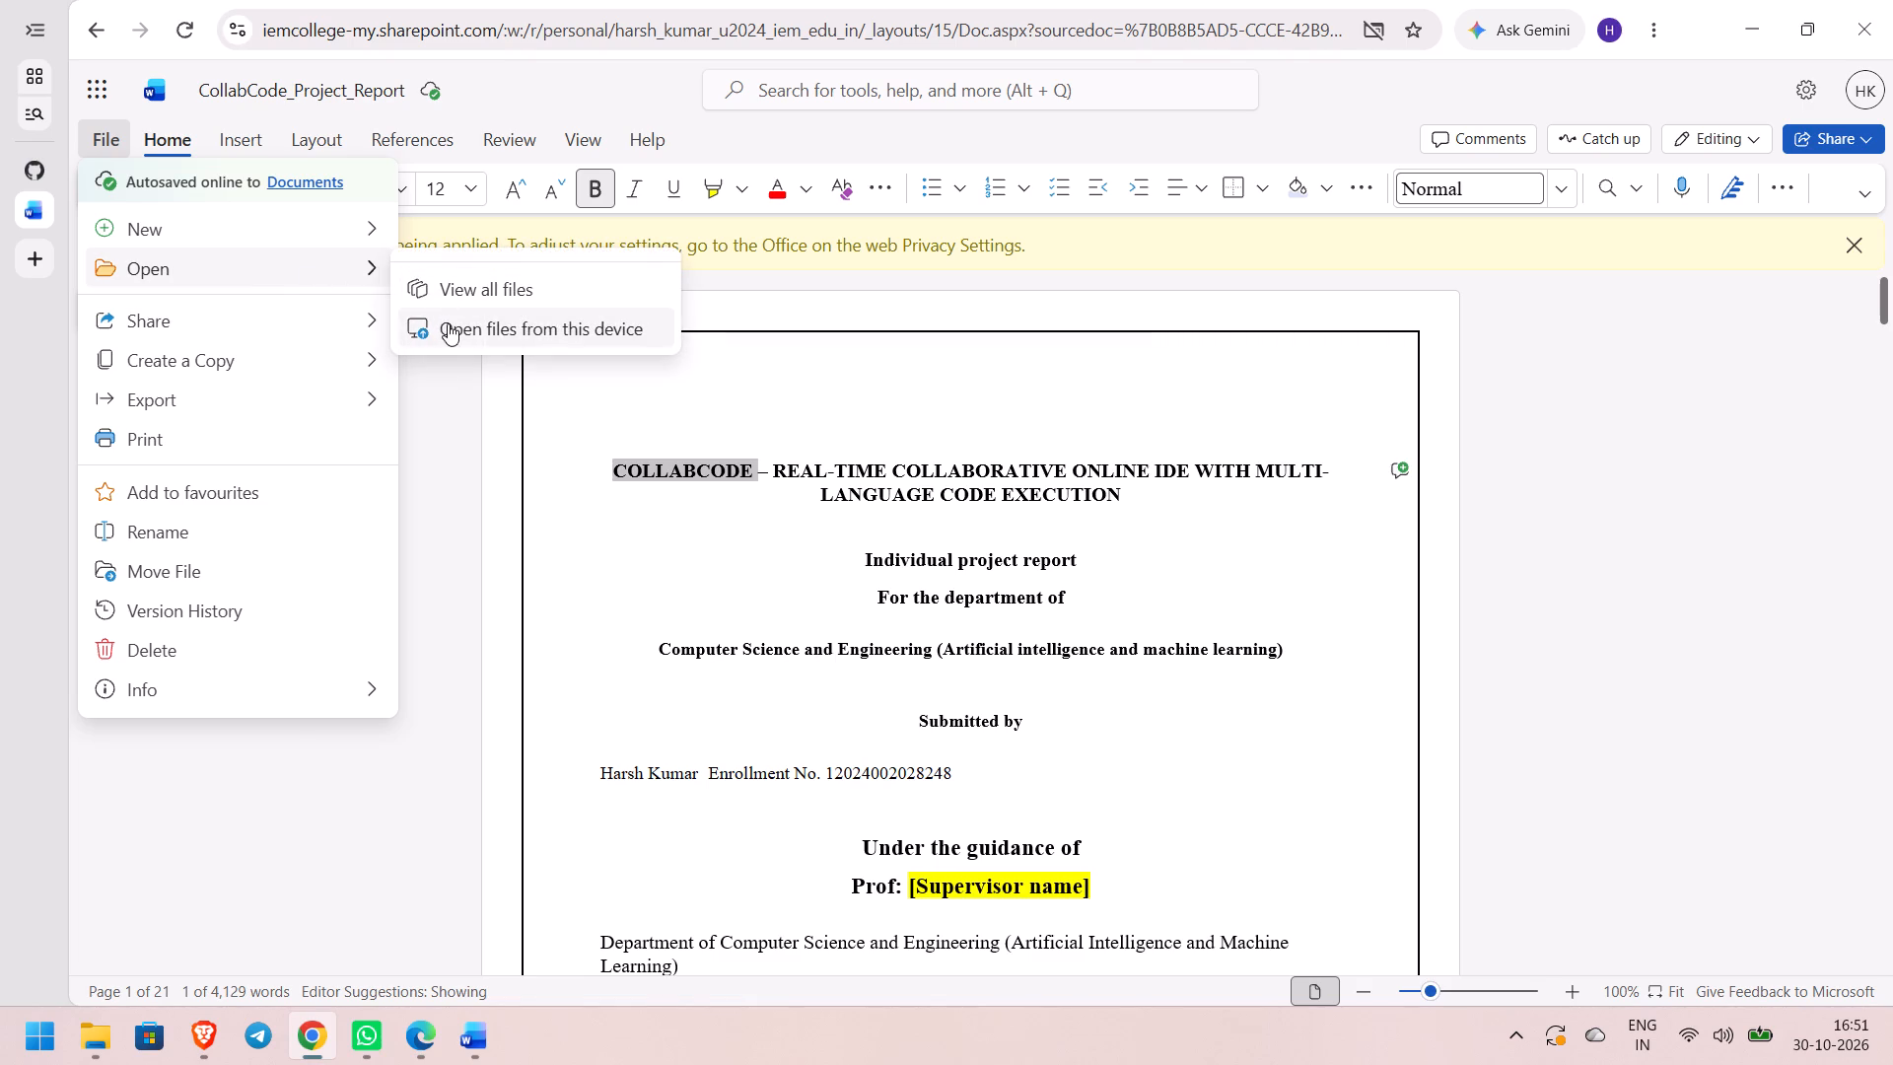
click(448, 323)
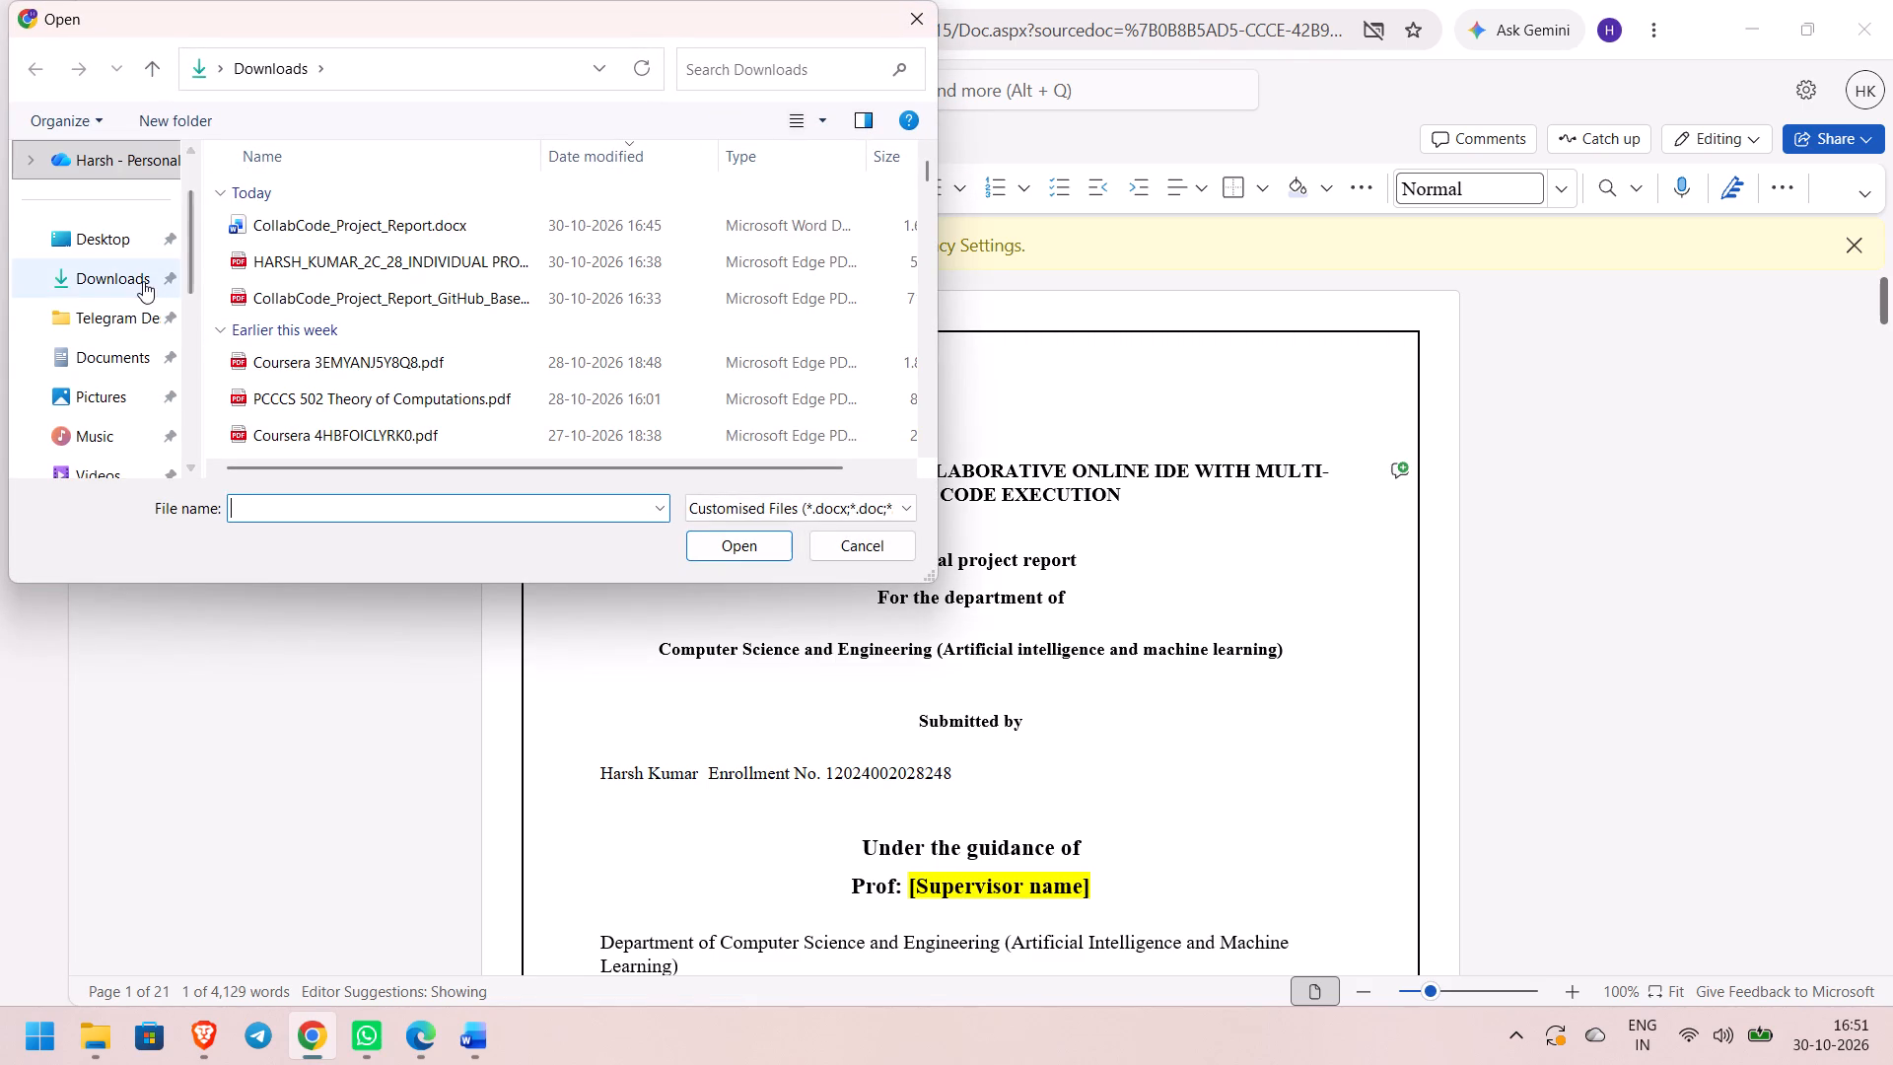
double_click(143, 281)
double_click(407, 301)
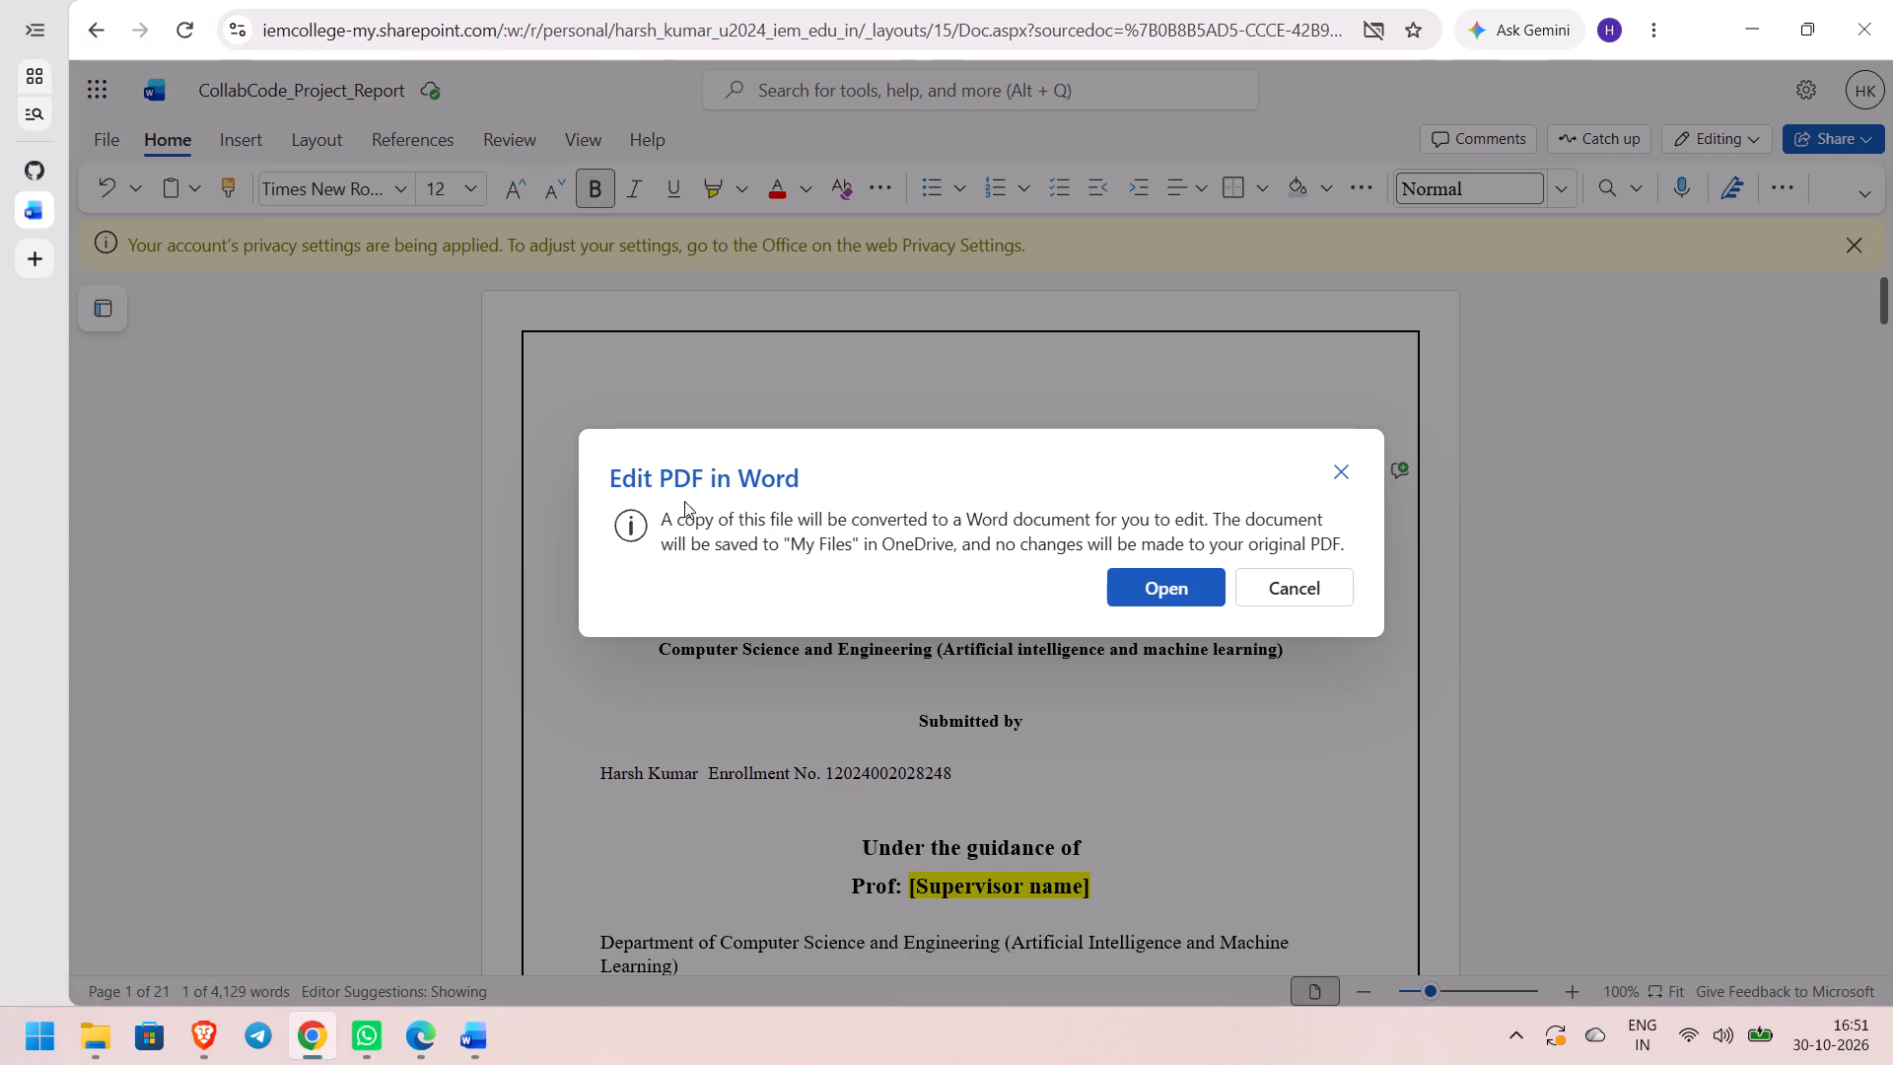
click(1159, 582)
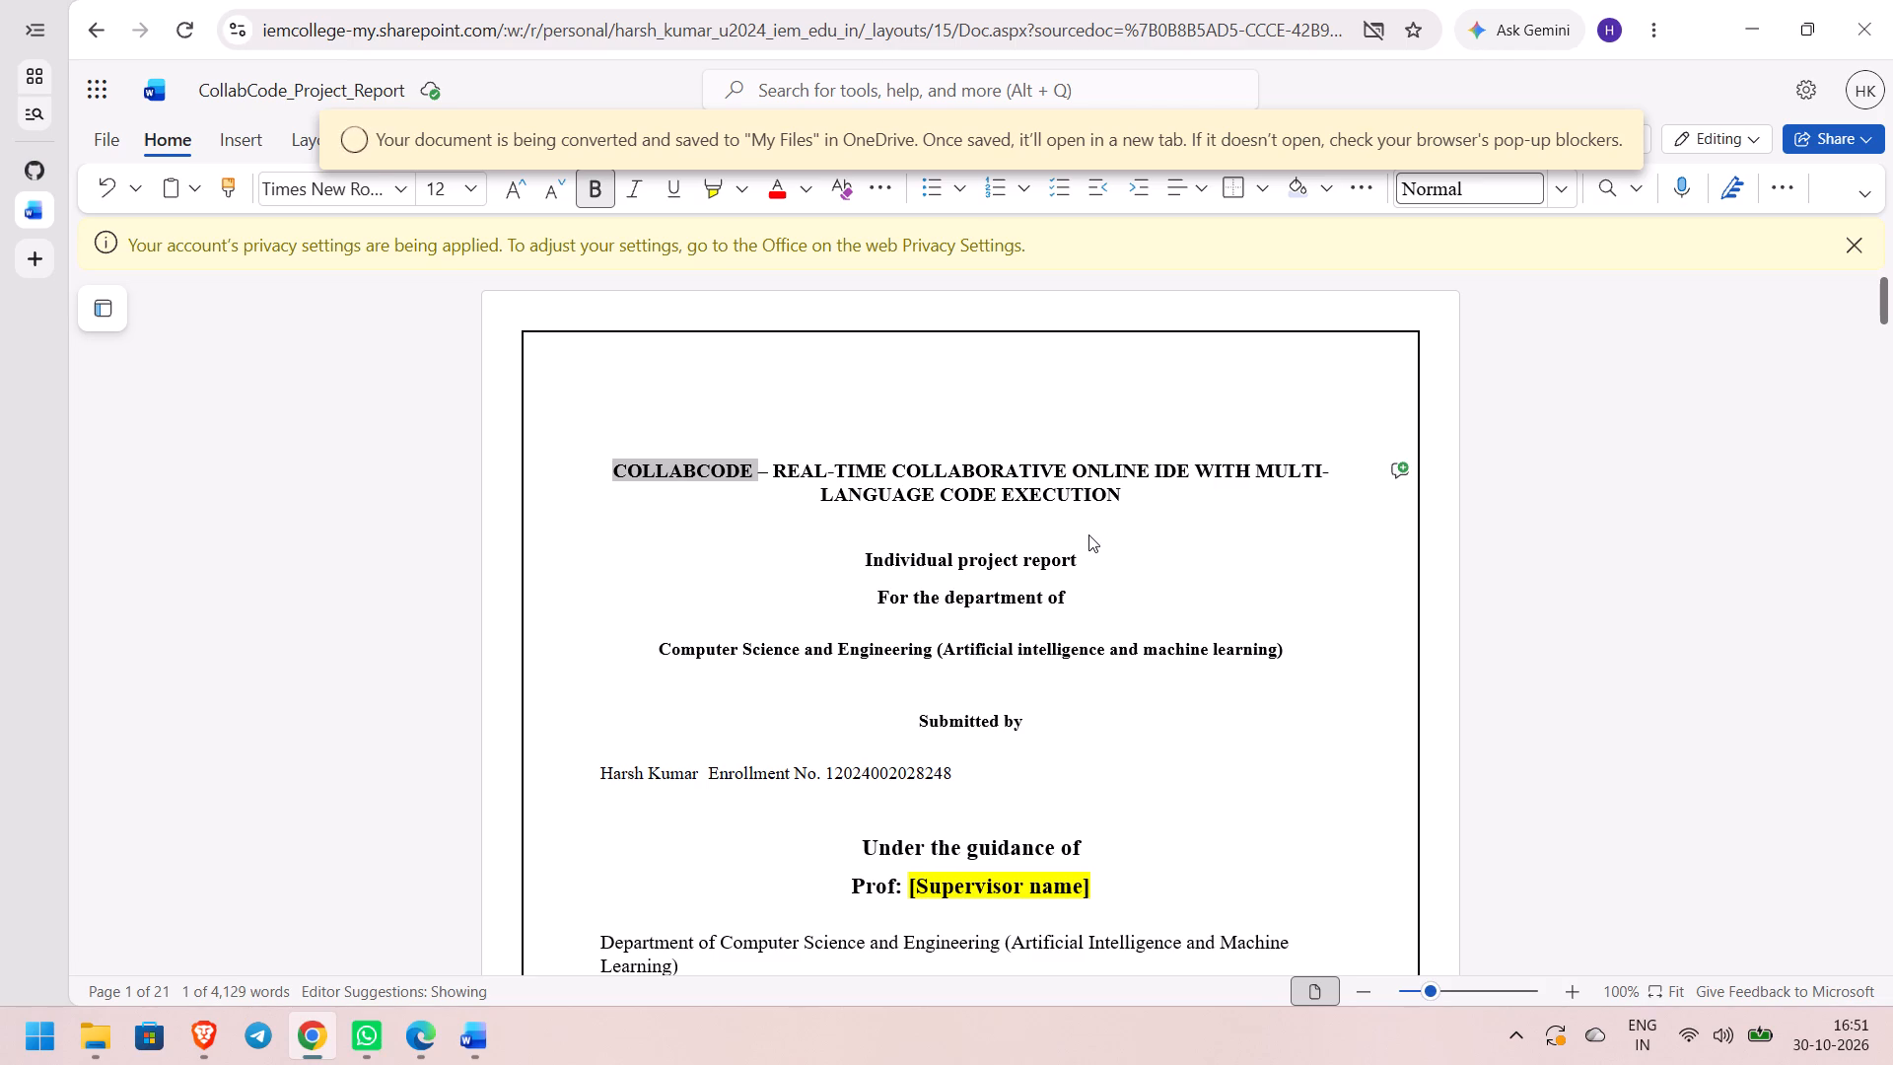
Look through the report from the cover page to the Fig 4.2 workflow diagram, checking the front matter and figures.
scroll(1088, 534, down, 5)
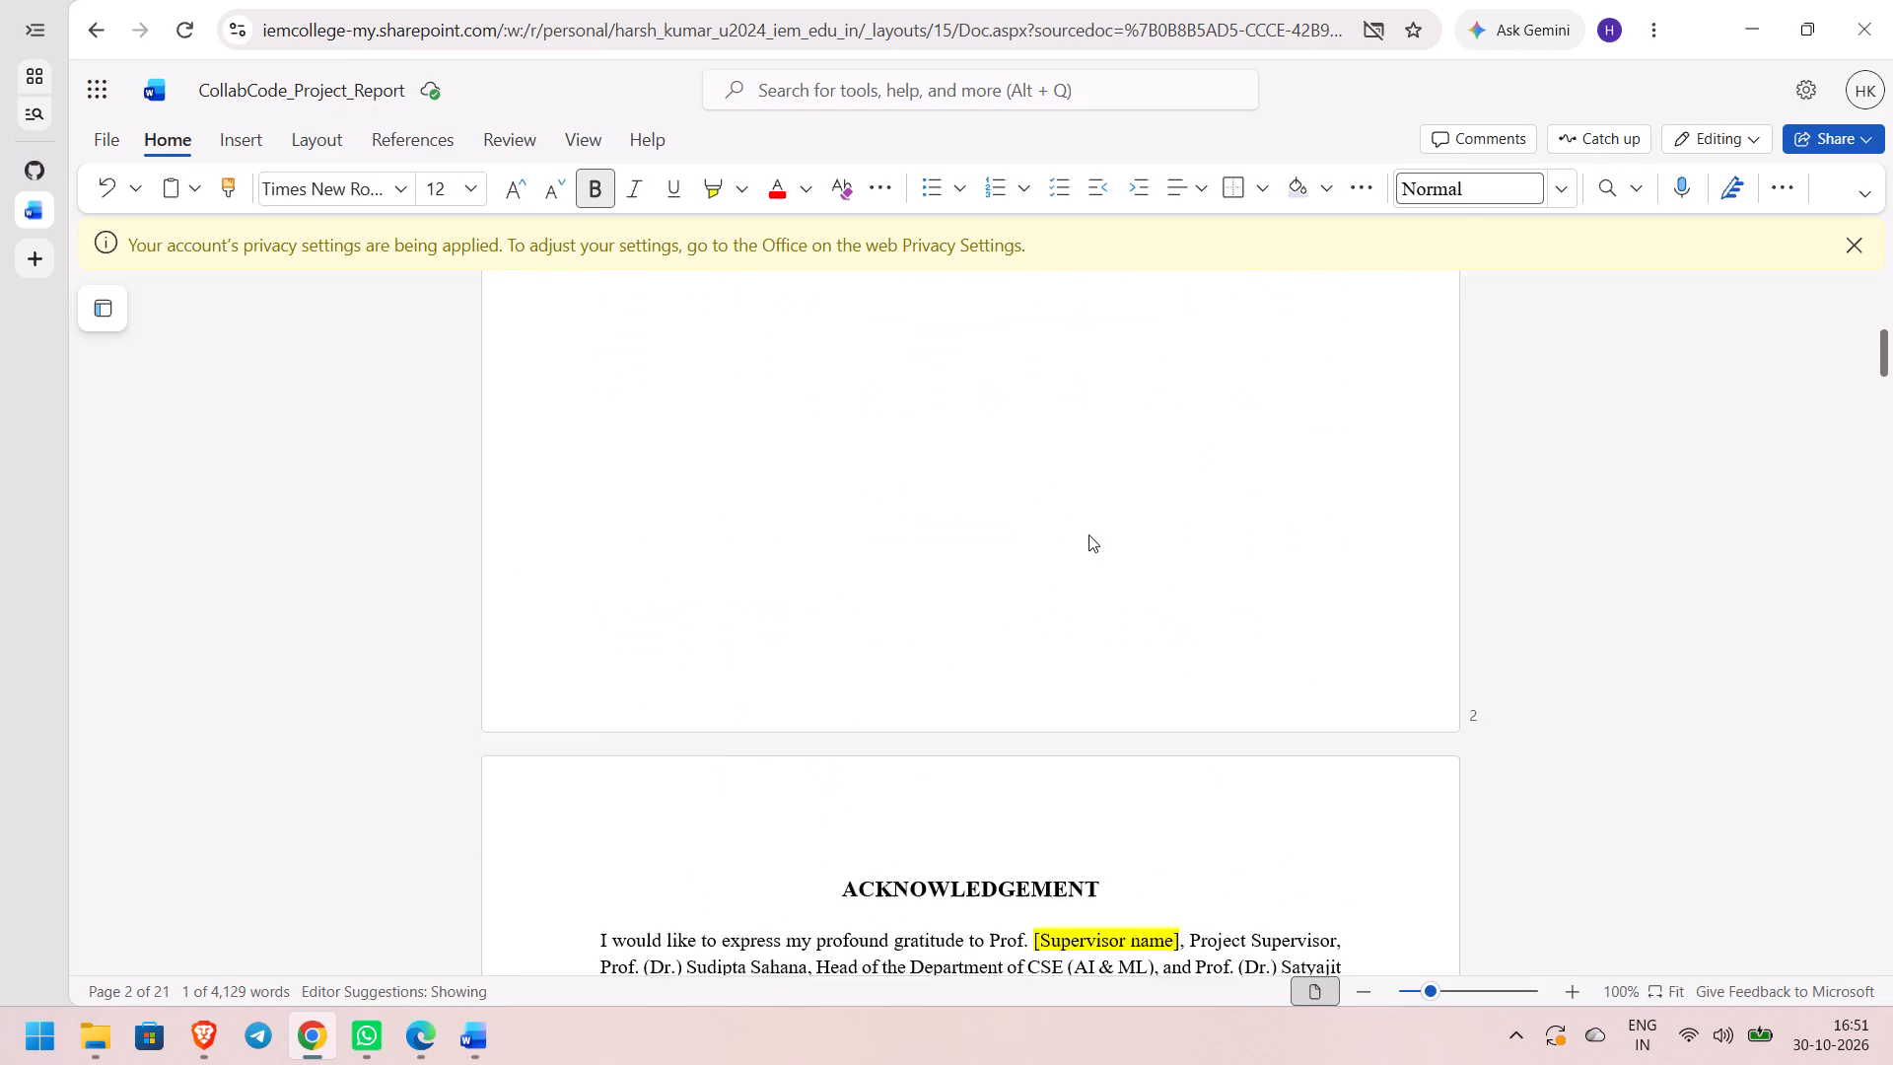
scroll(1088, 534, down, 5)
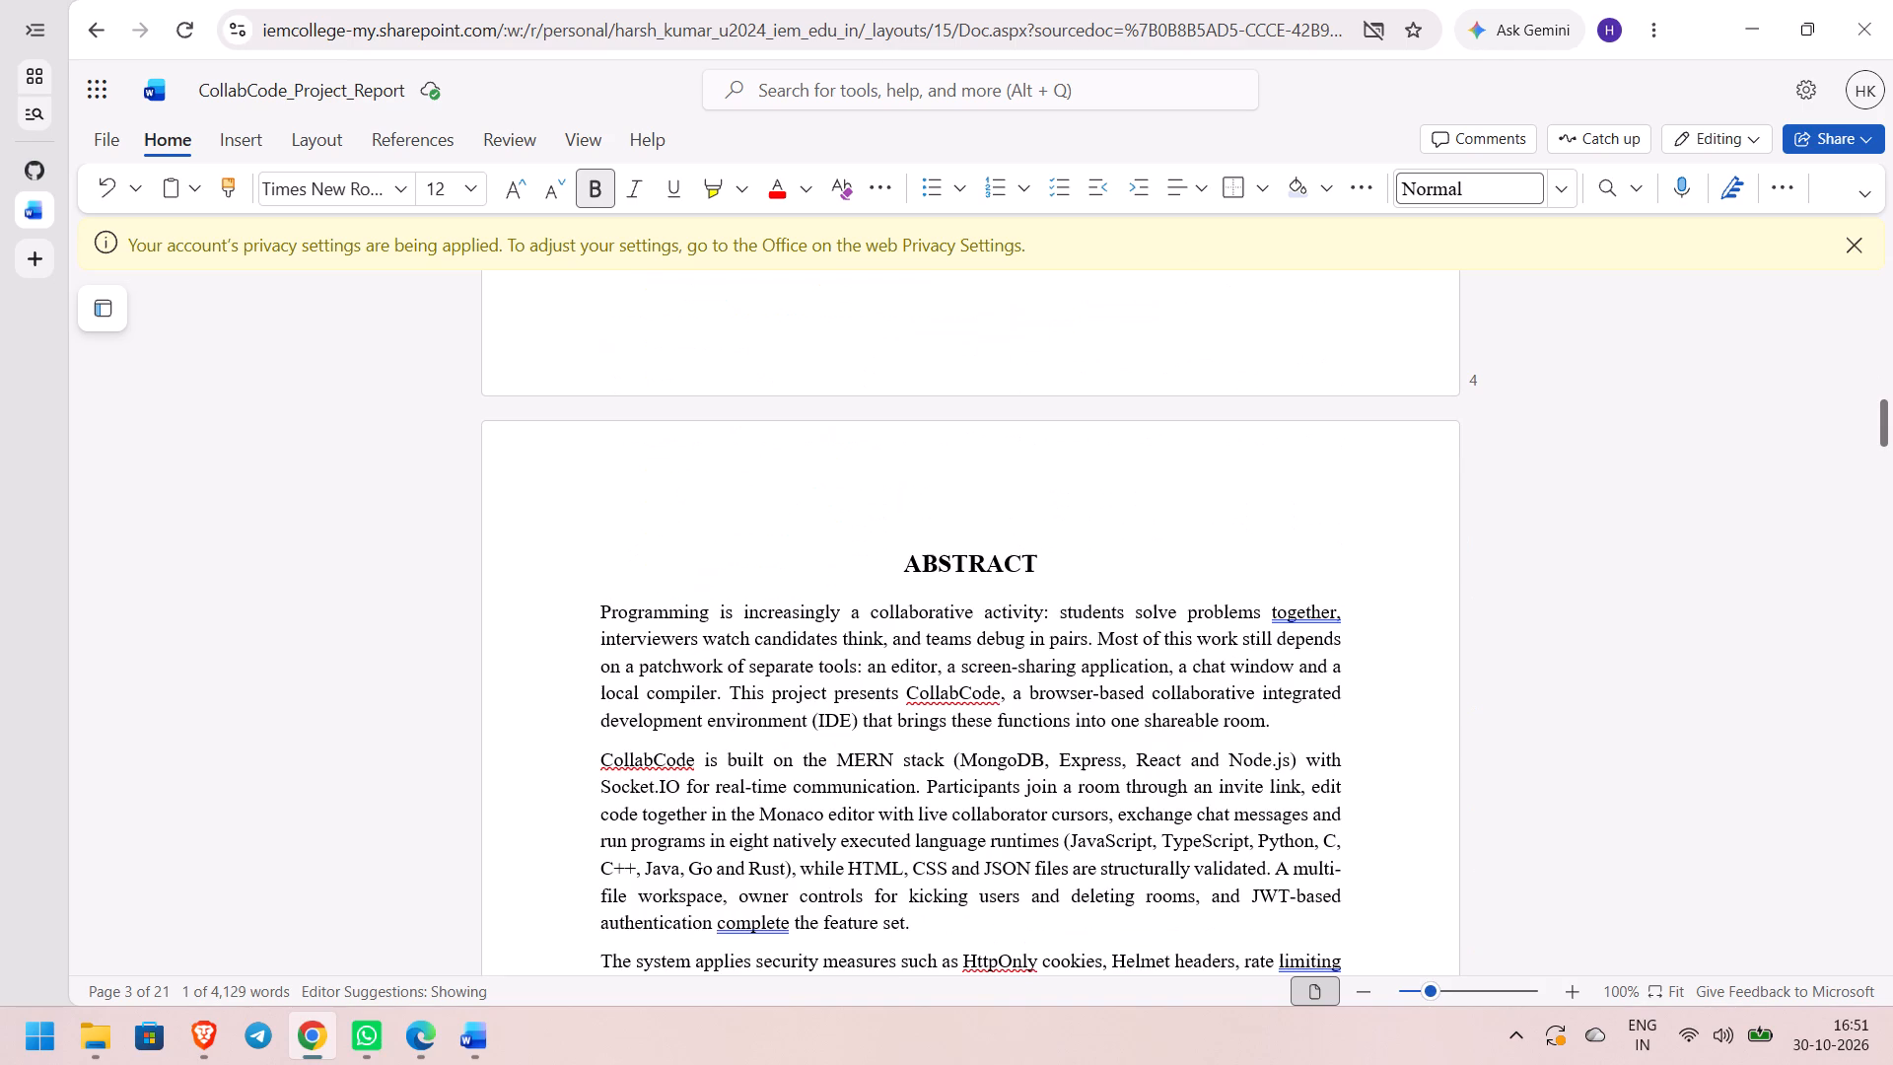
scroll(1088, 534, down, 7)
scroll(1088, 534, down, 14)
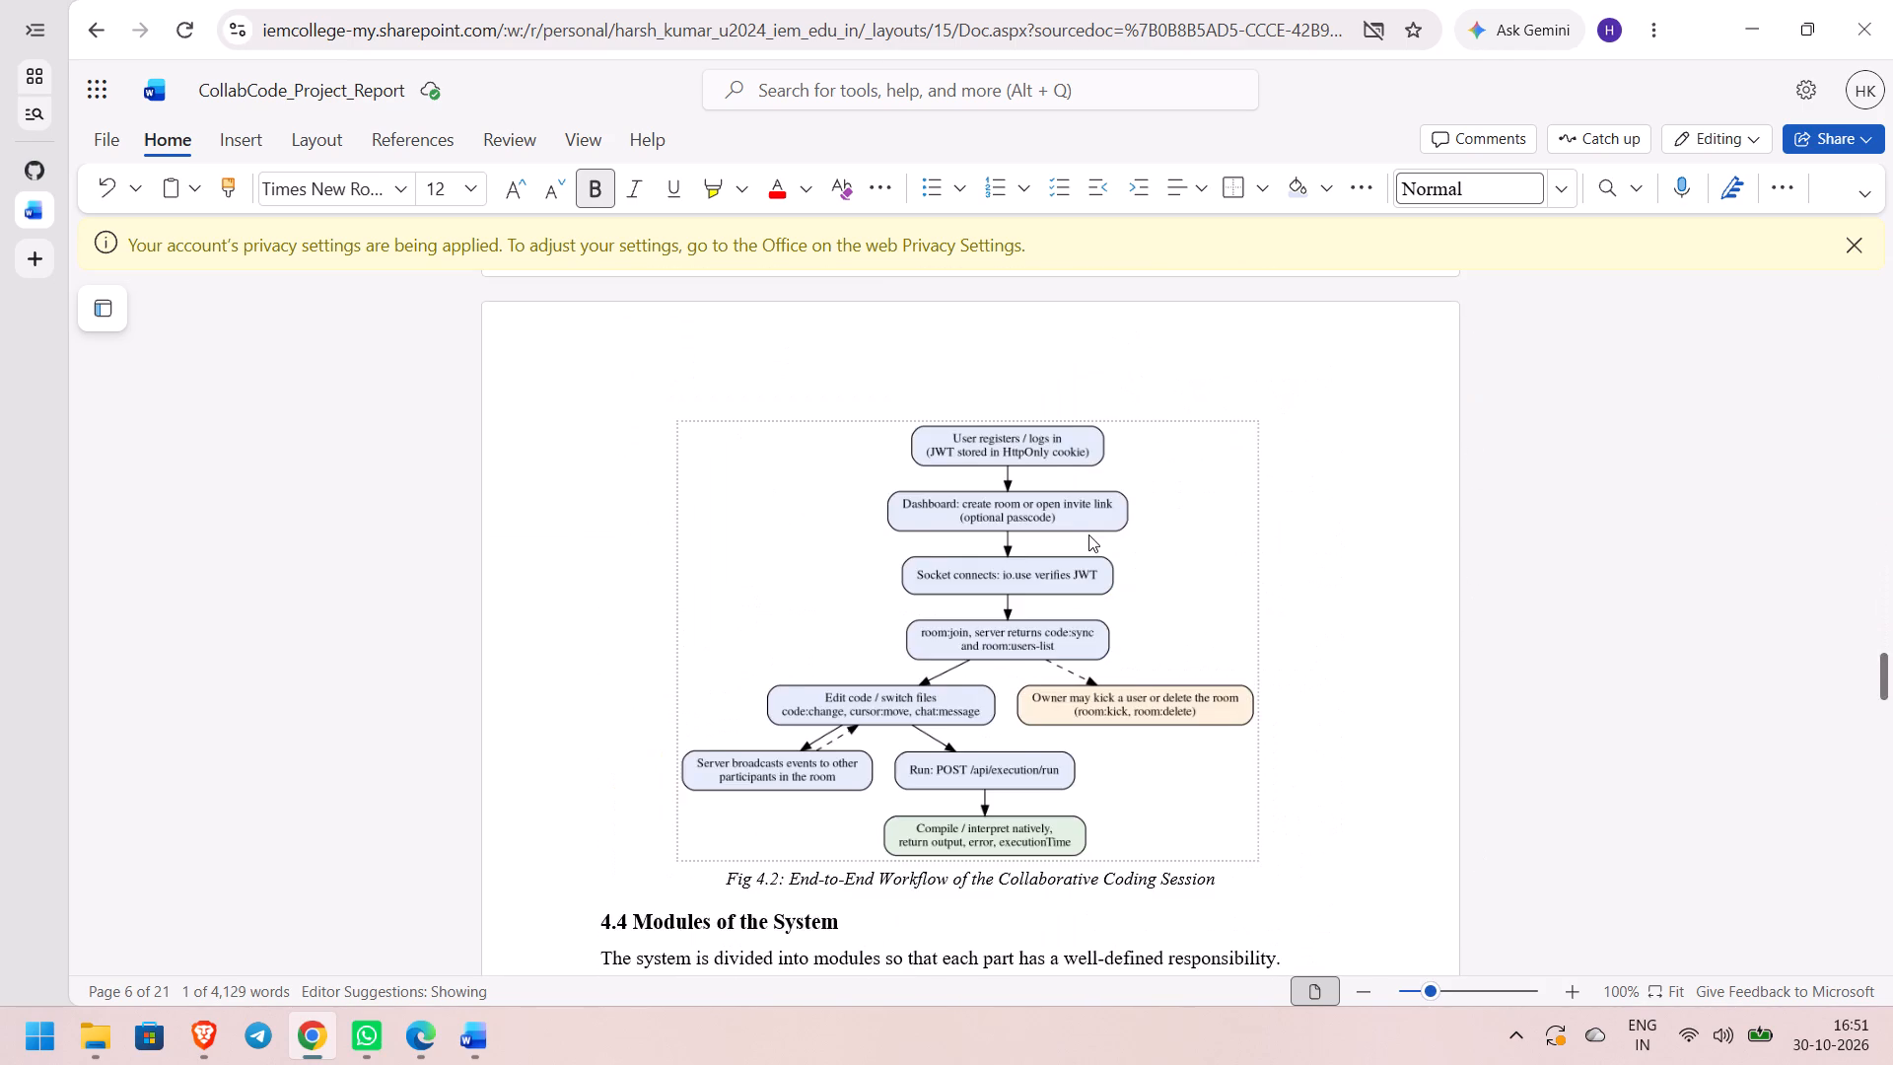
scroll(1088, 534, up, 2)
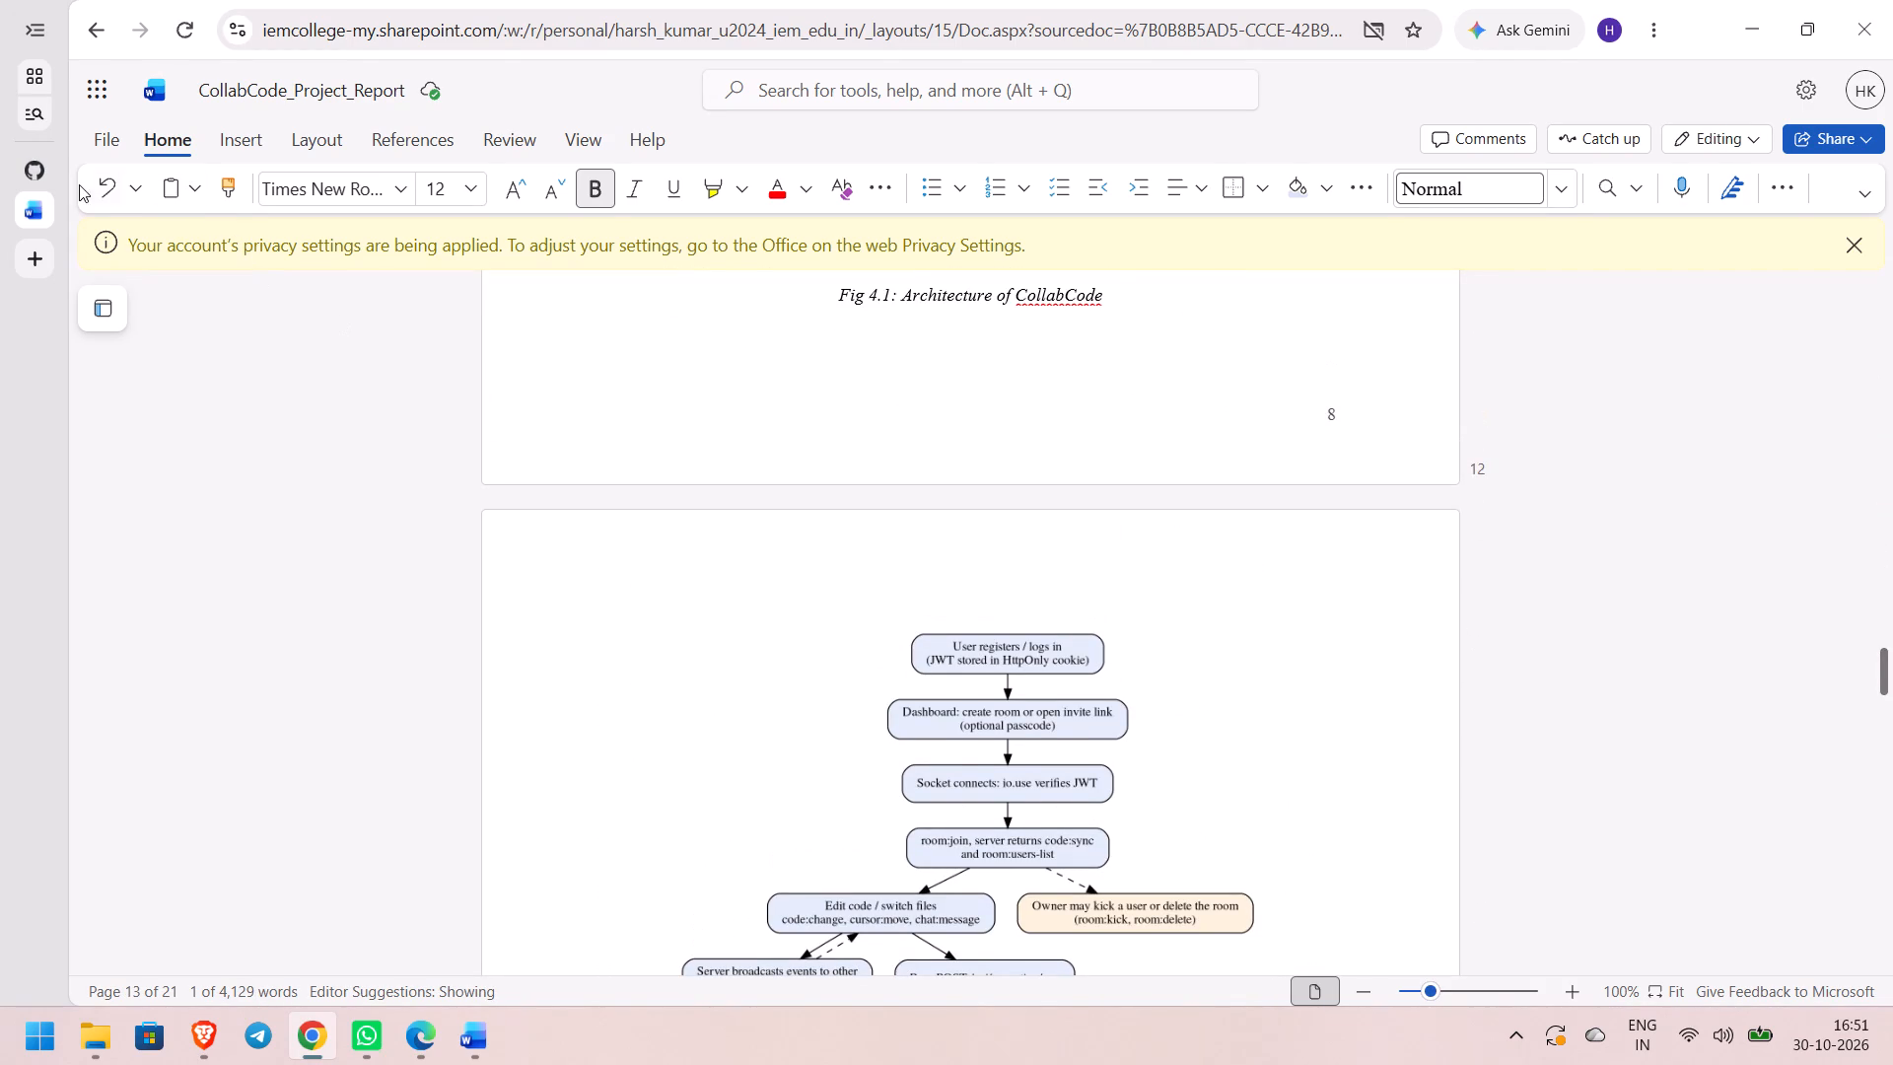
Try again to open CollabCode_Project_Report_GitHub_Based.pdf from this device as a converted Word document.
double_click(97, 140)
click(97, 140)
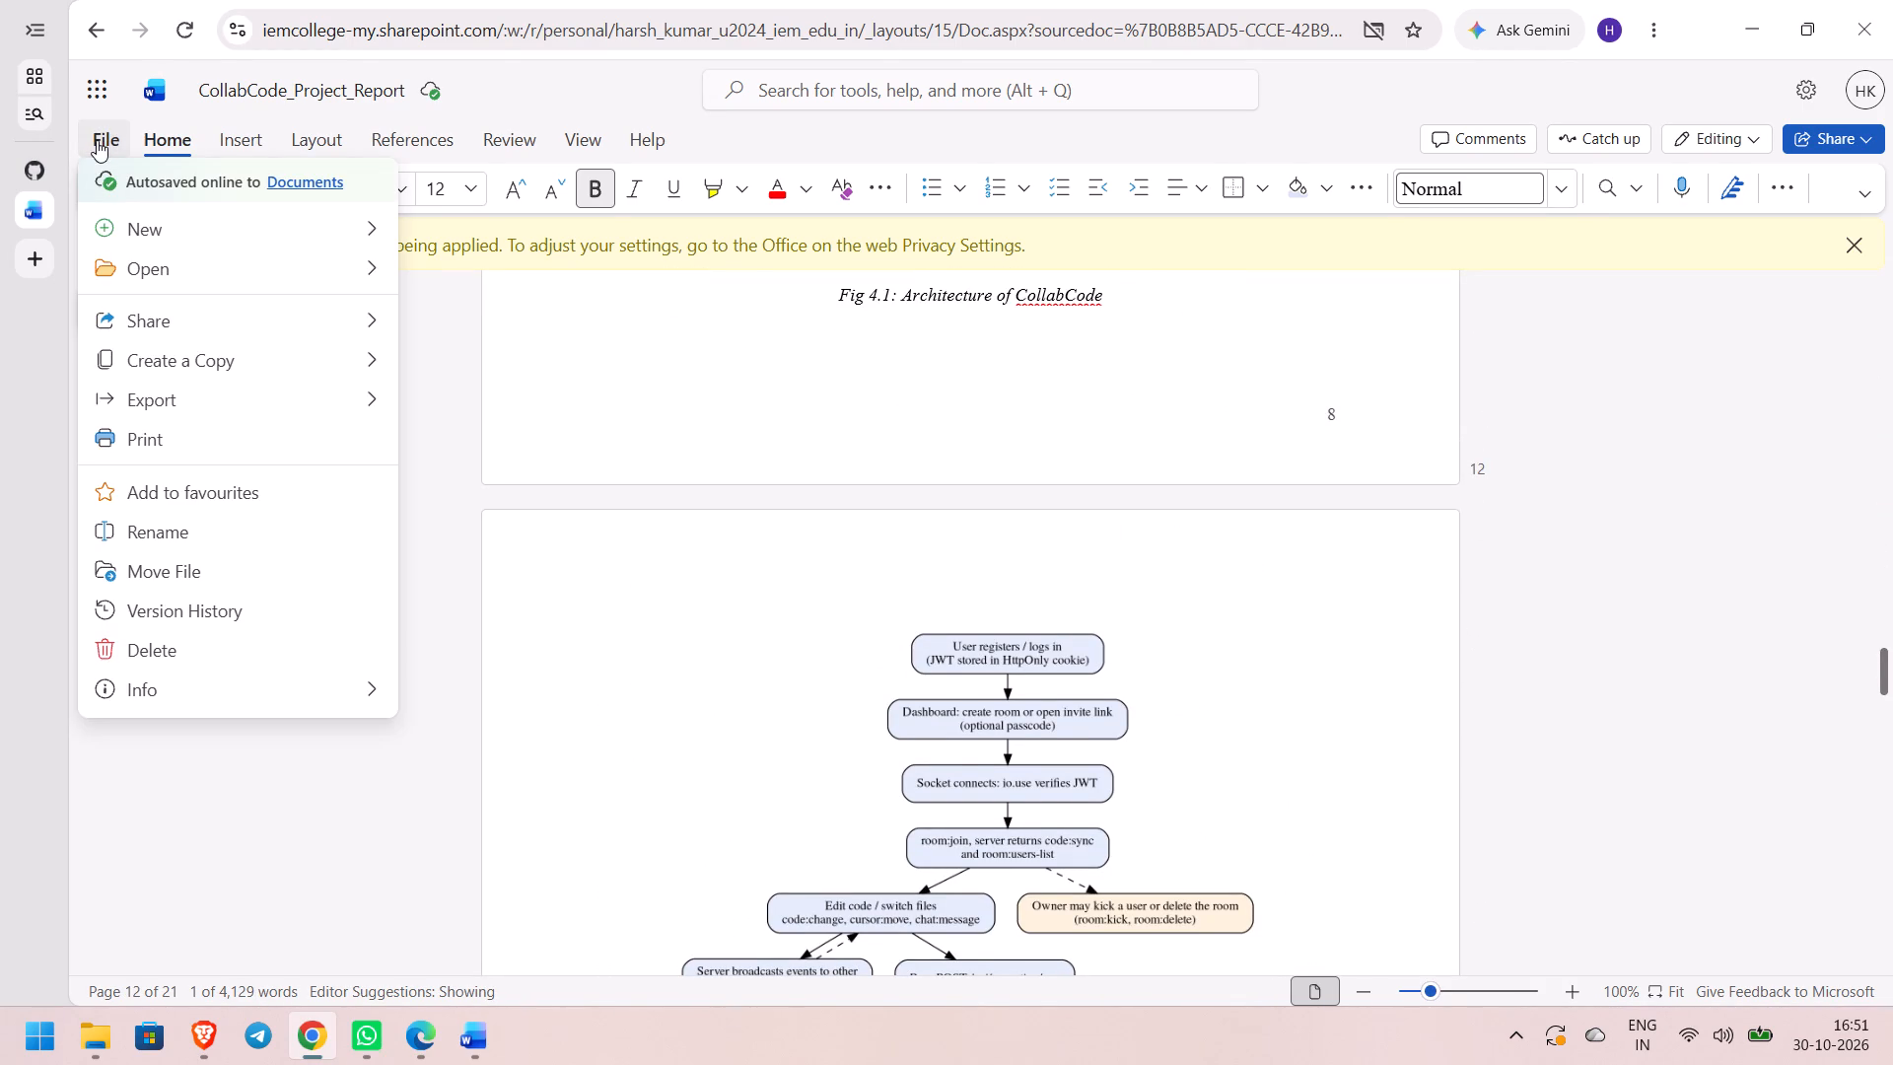
click(252, 279)
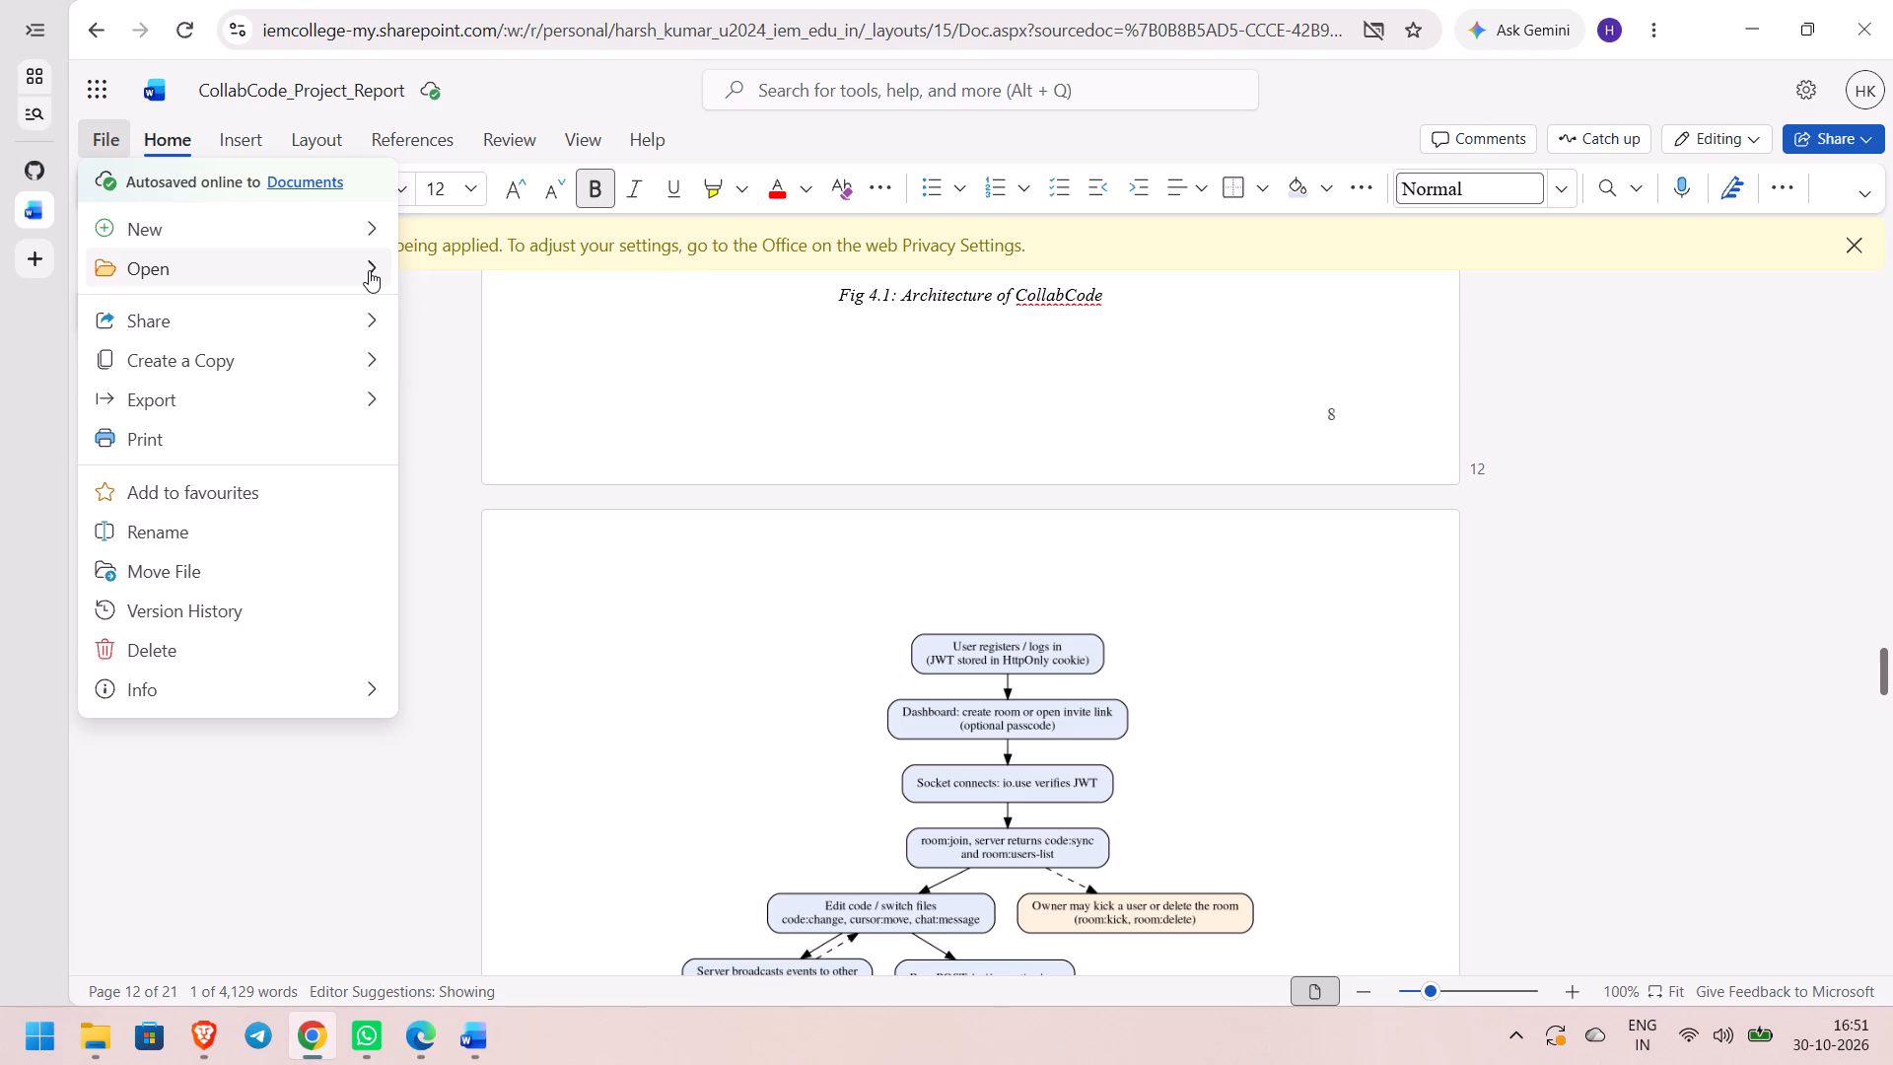
click(369, 270)
double_click(369, 270)
click(370, 270)
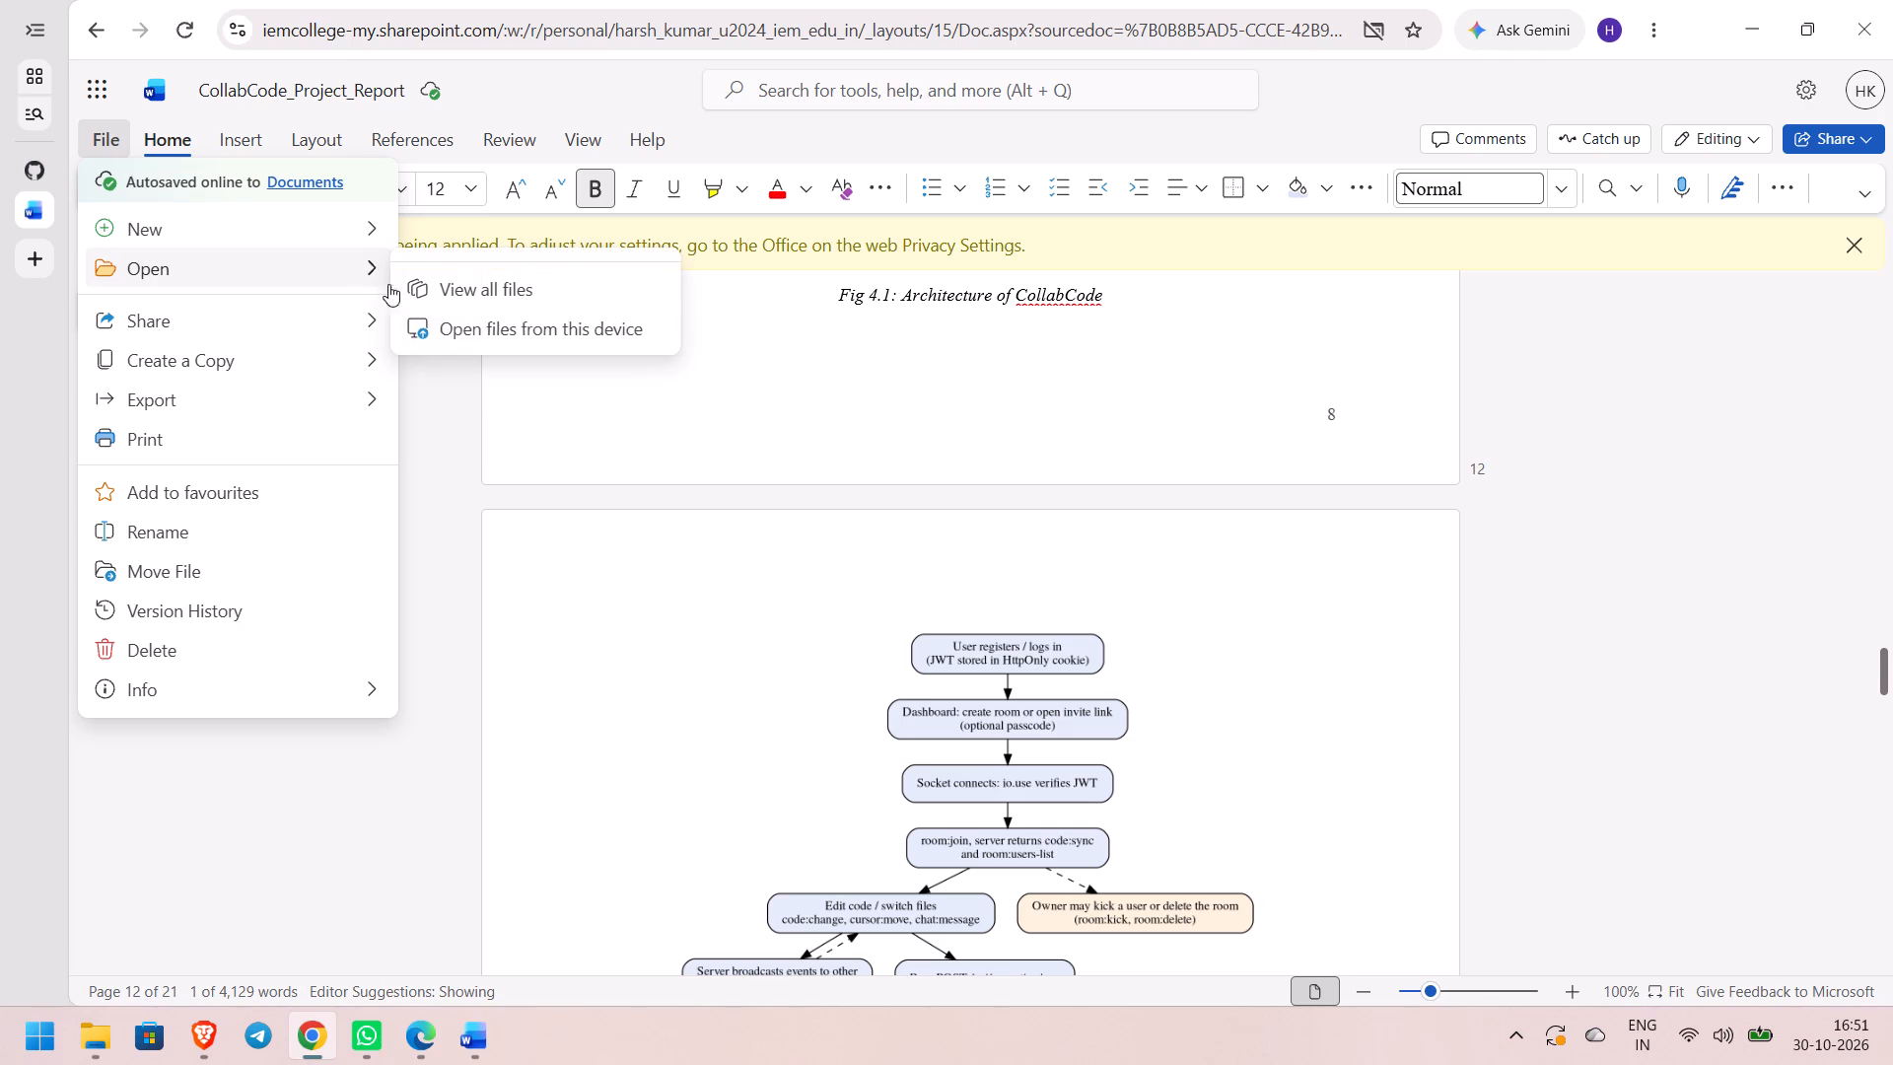
double_click(419, 314)
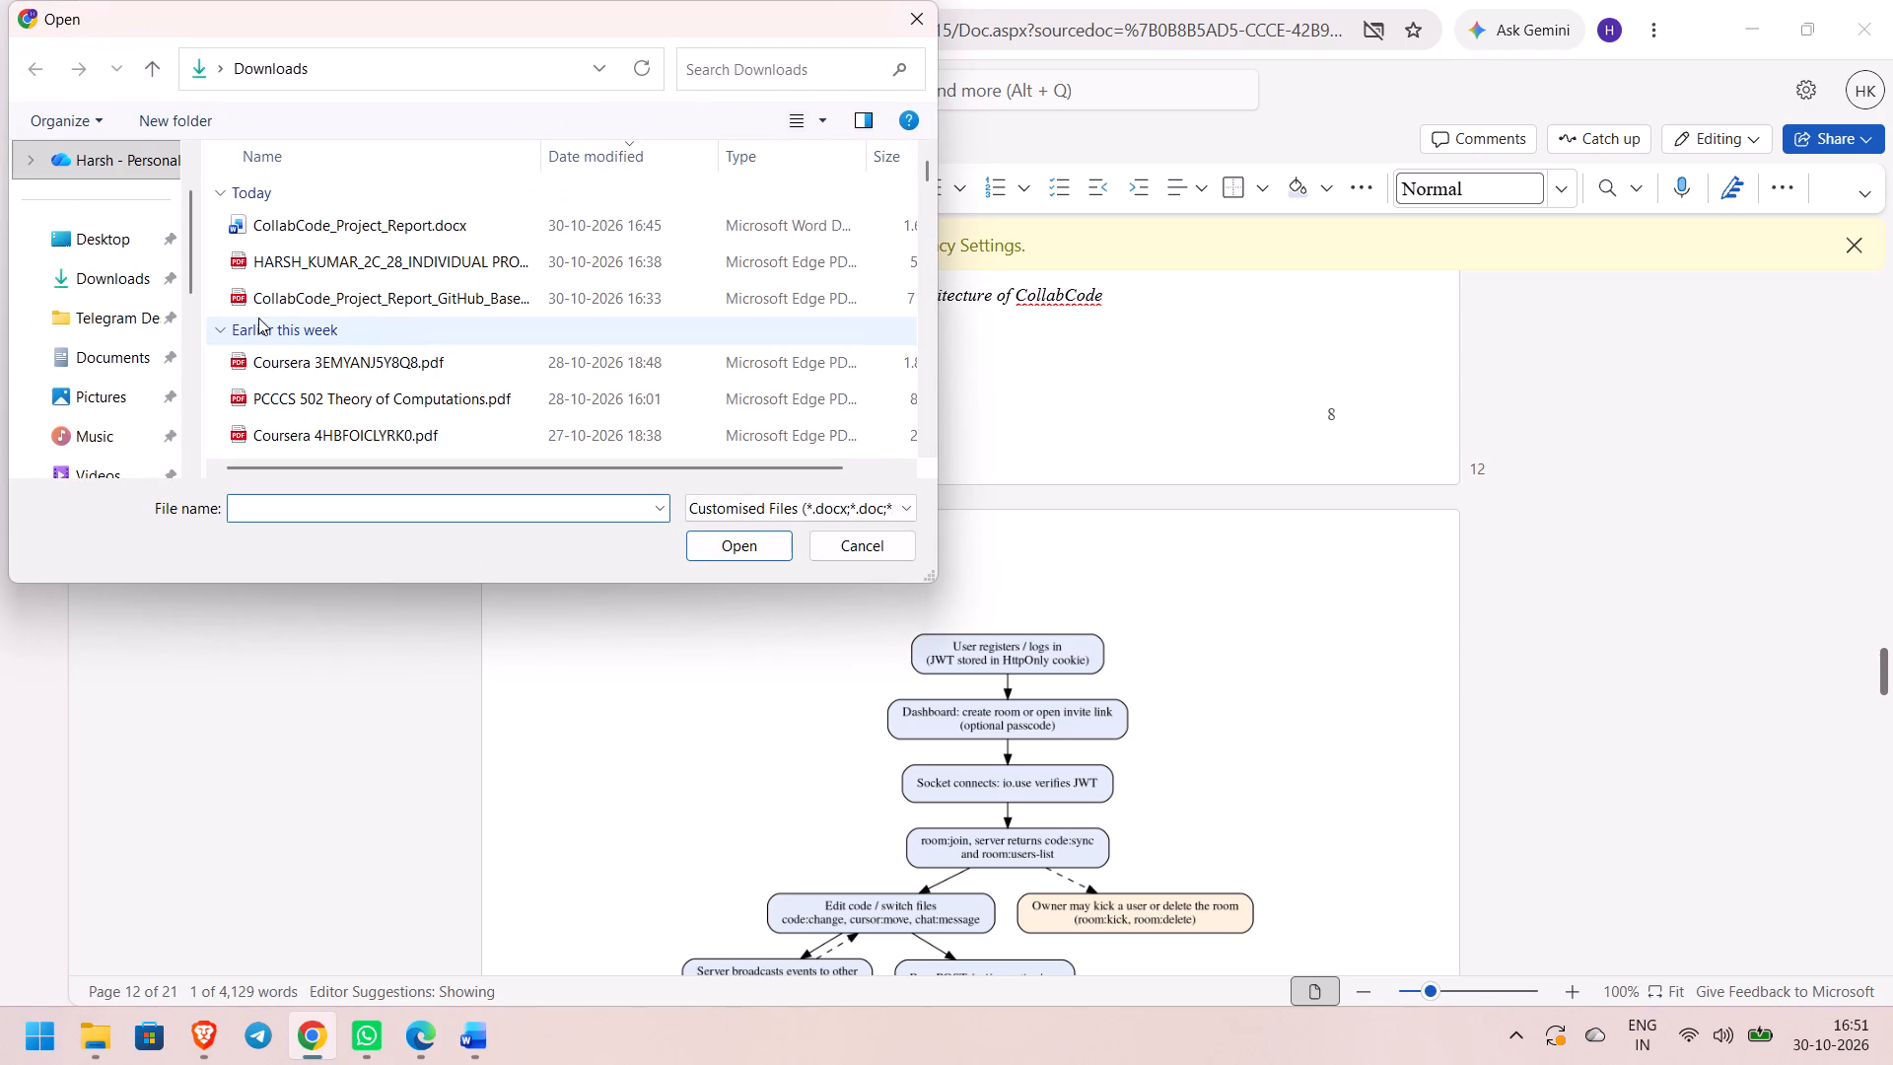
double_click(326, 296)
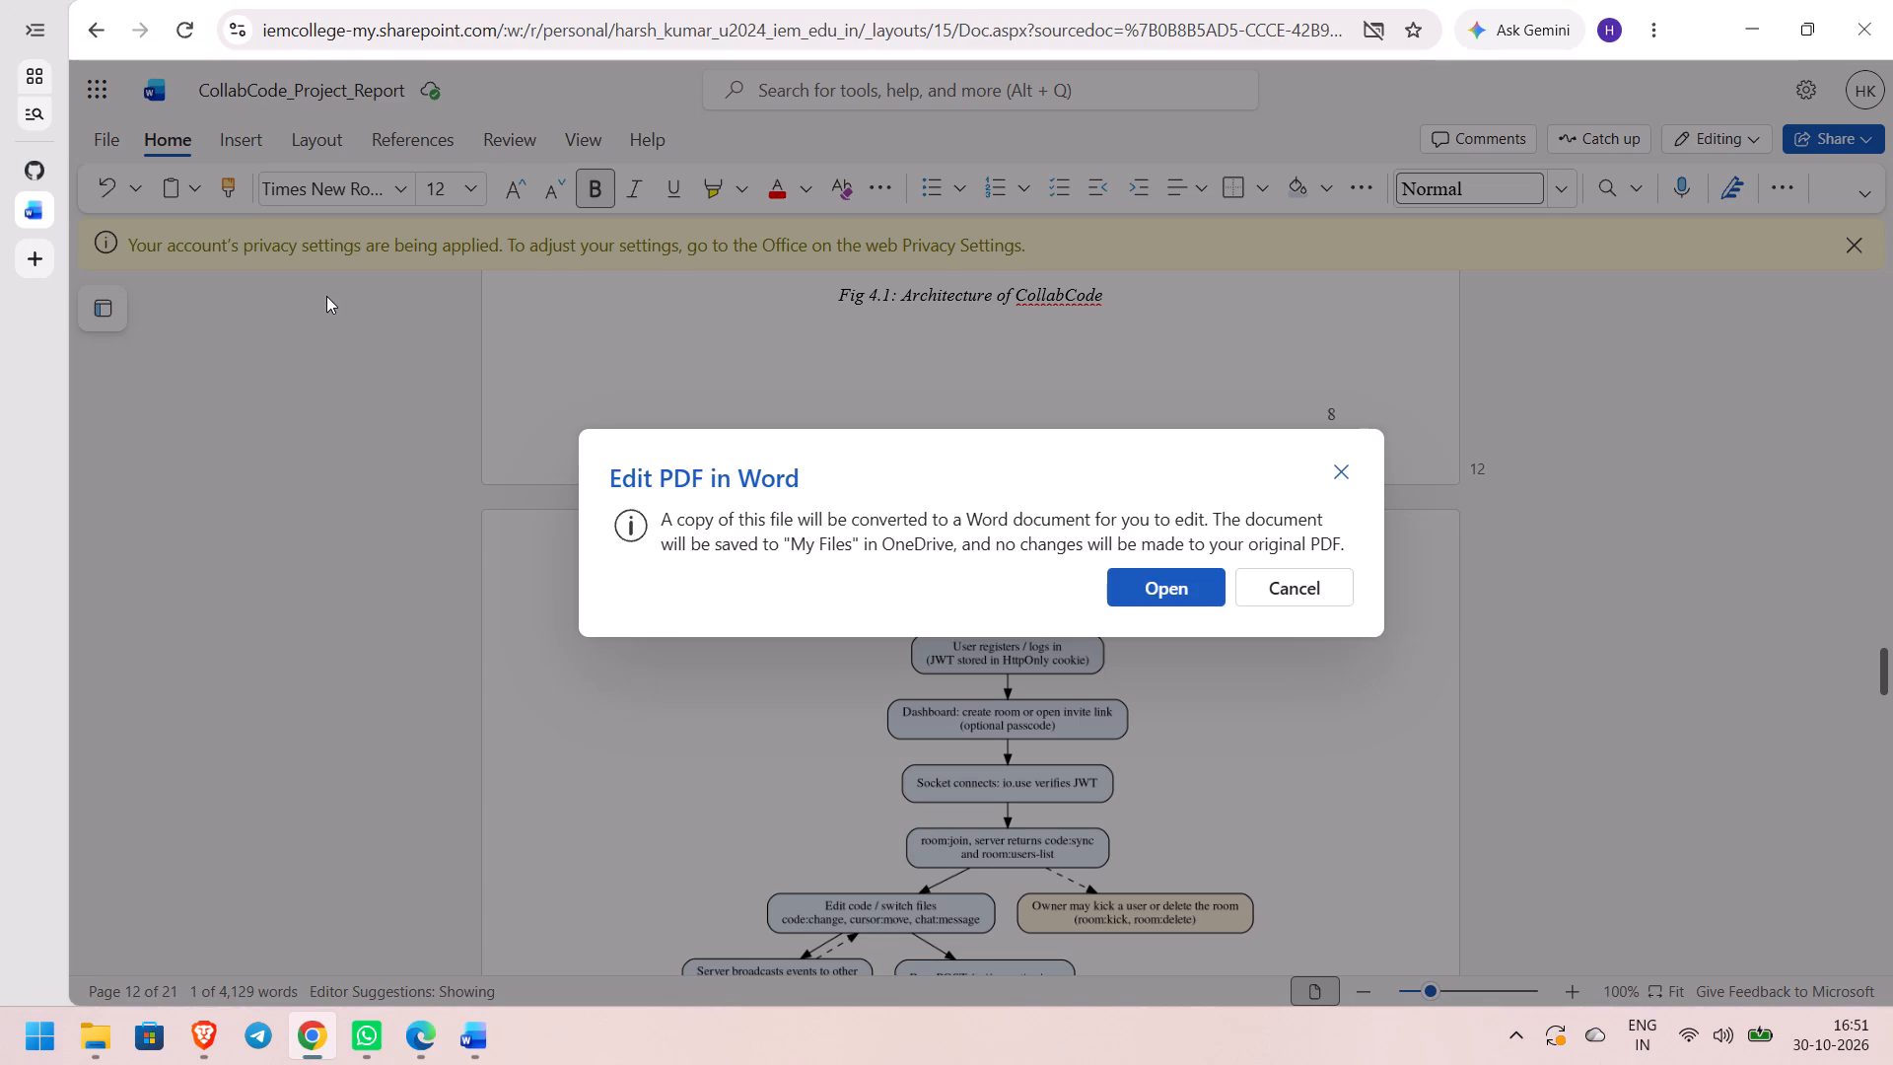
double_click(1150, 574)
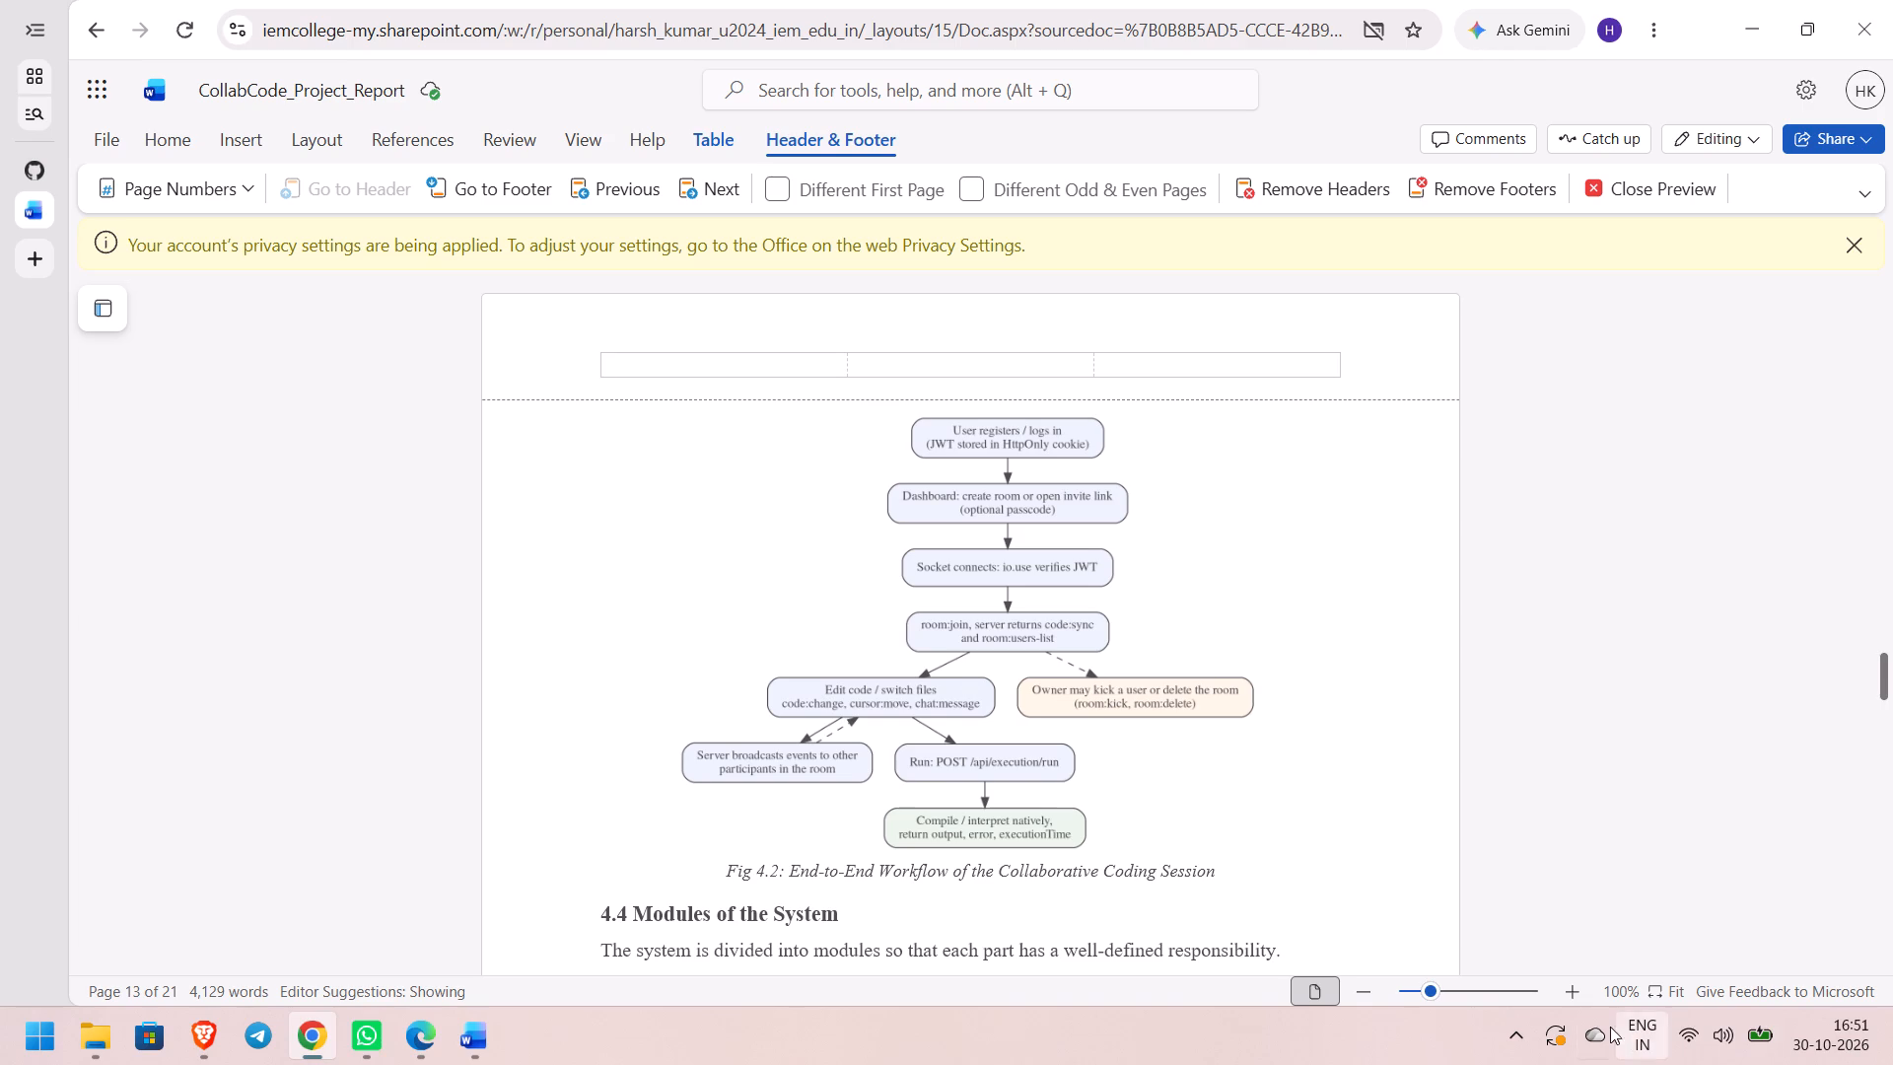
Skim the report's screenshot figures and section 4.4 Modules of the System, and dismiss the account privacy settings notice.
scroll(1227, 702, down, 8)
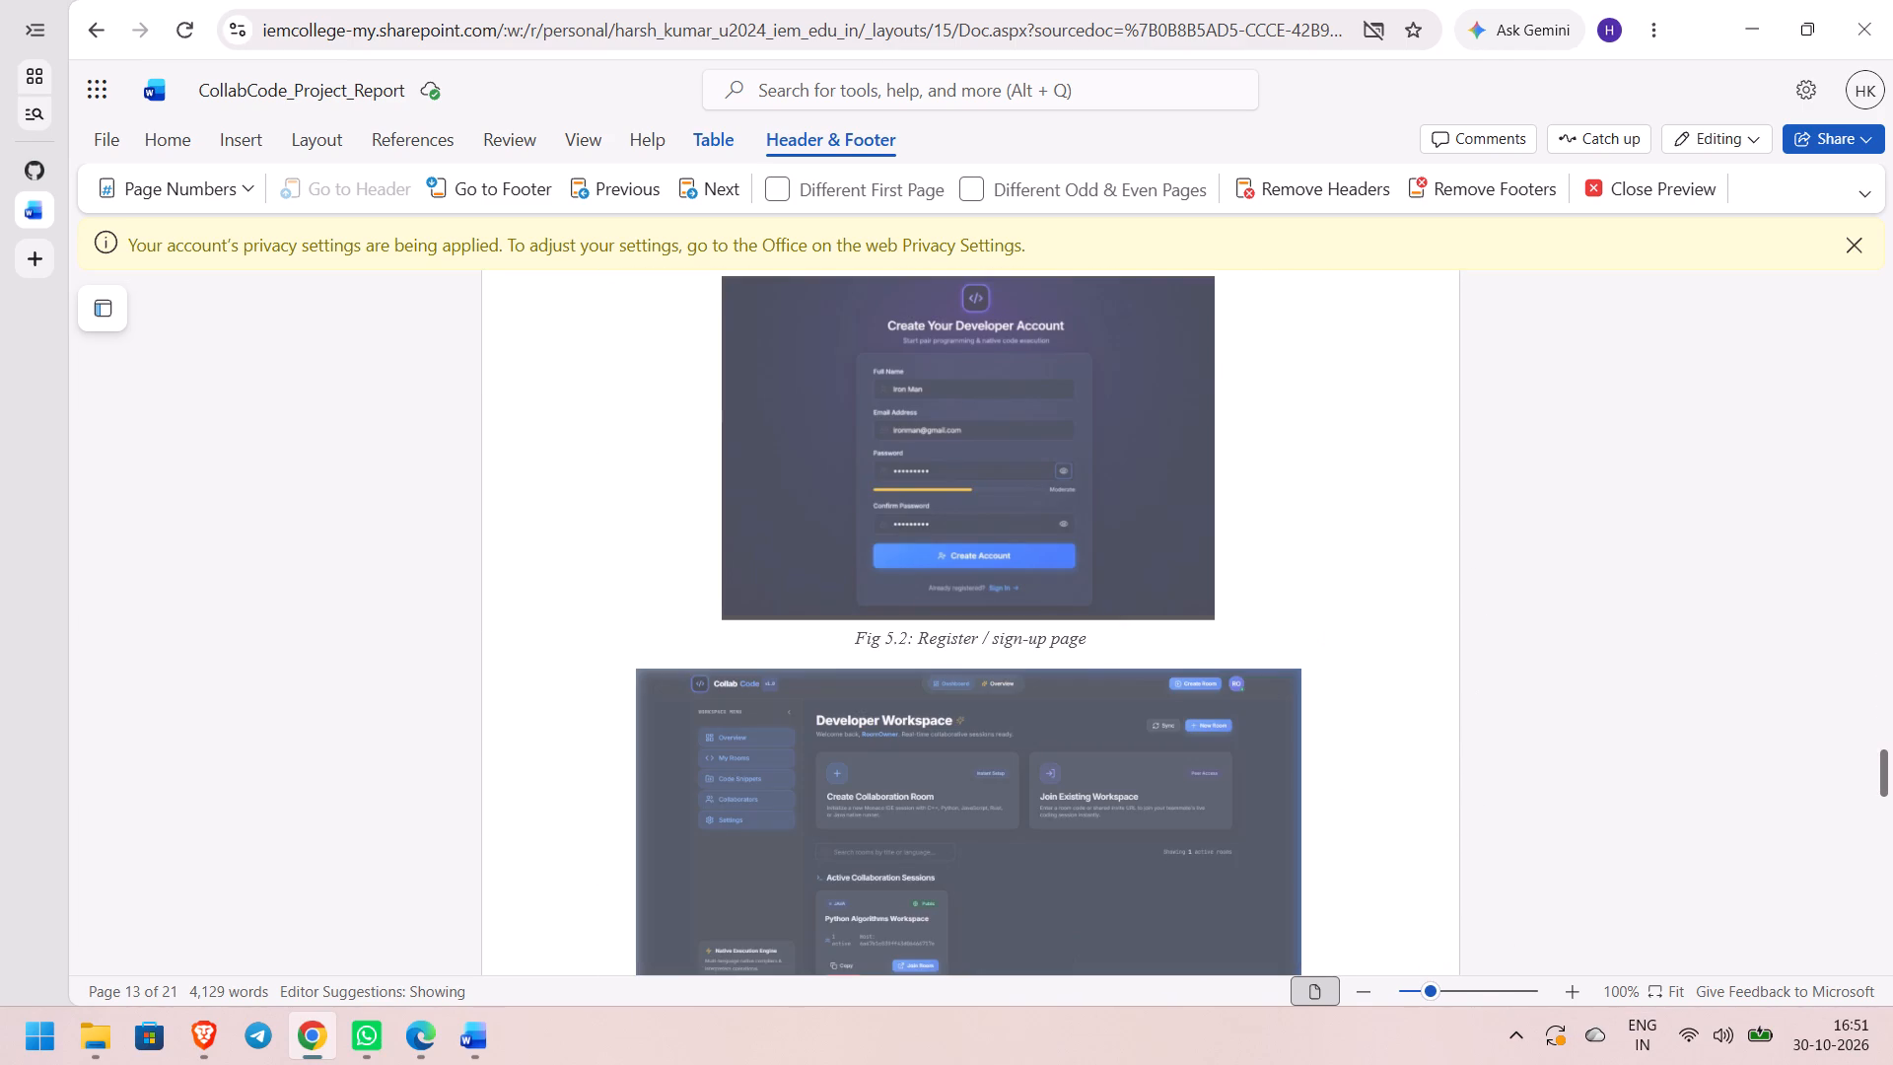
scroll(1177, 615, down, 3)
scroll(1175, 616, up, 3)
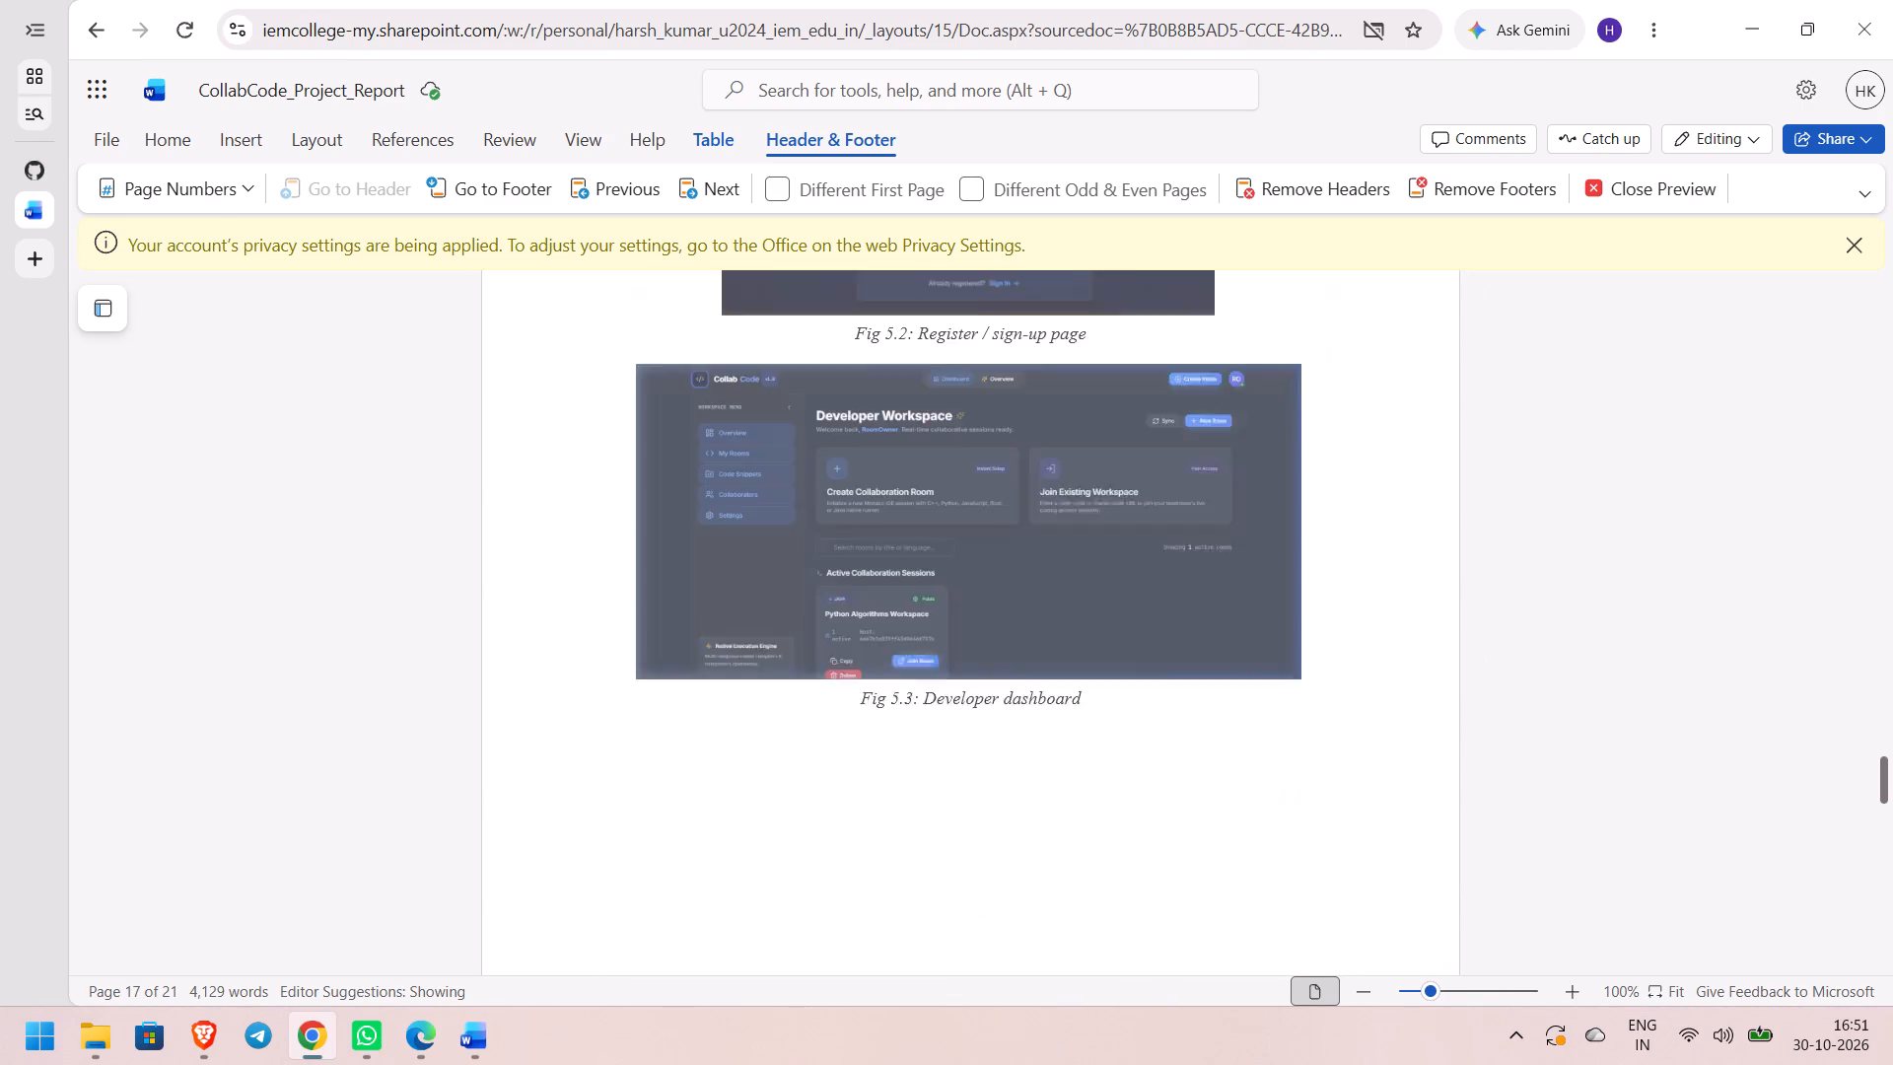
scroll(1175, 616, up, 7)
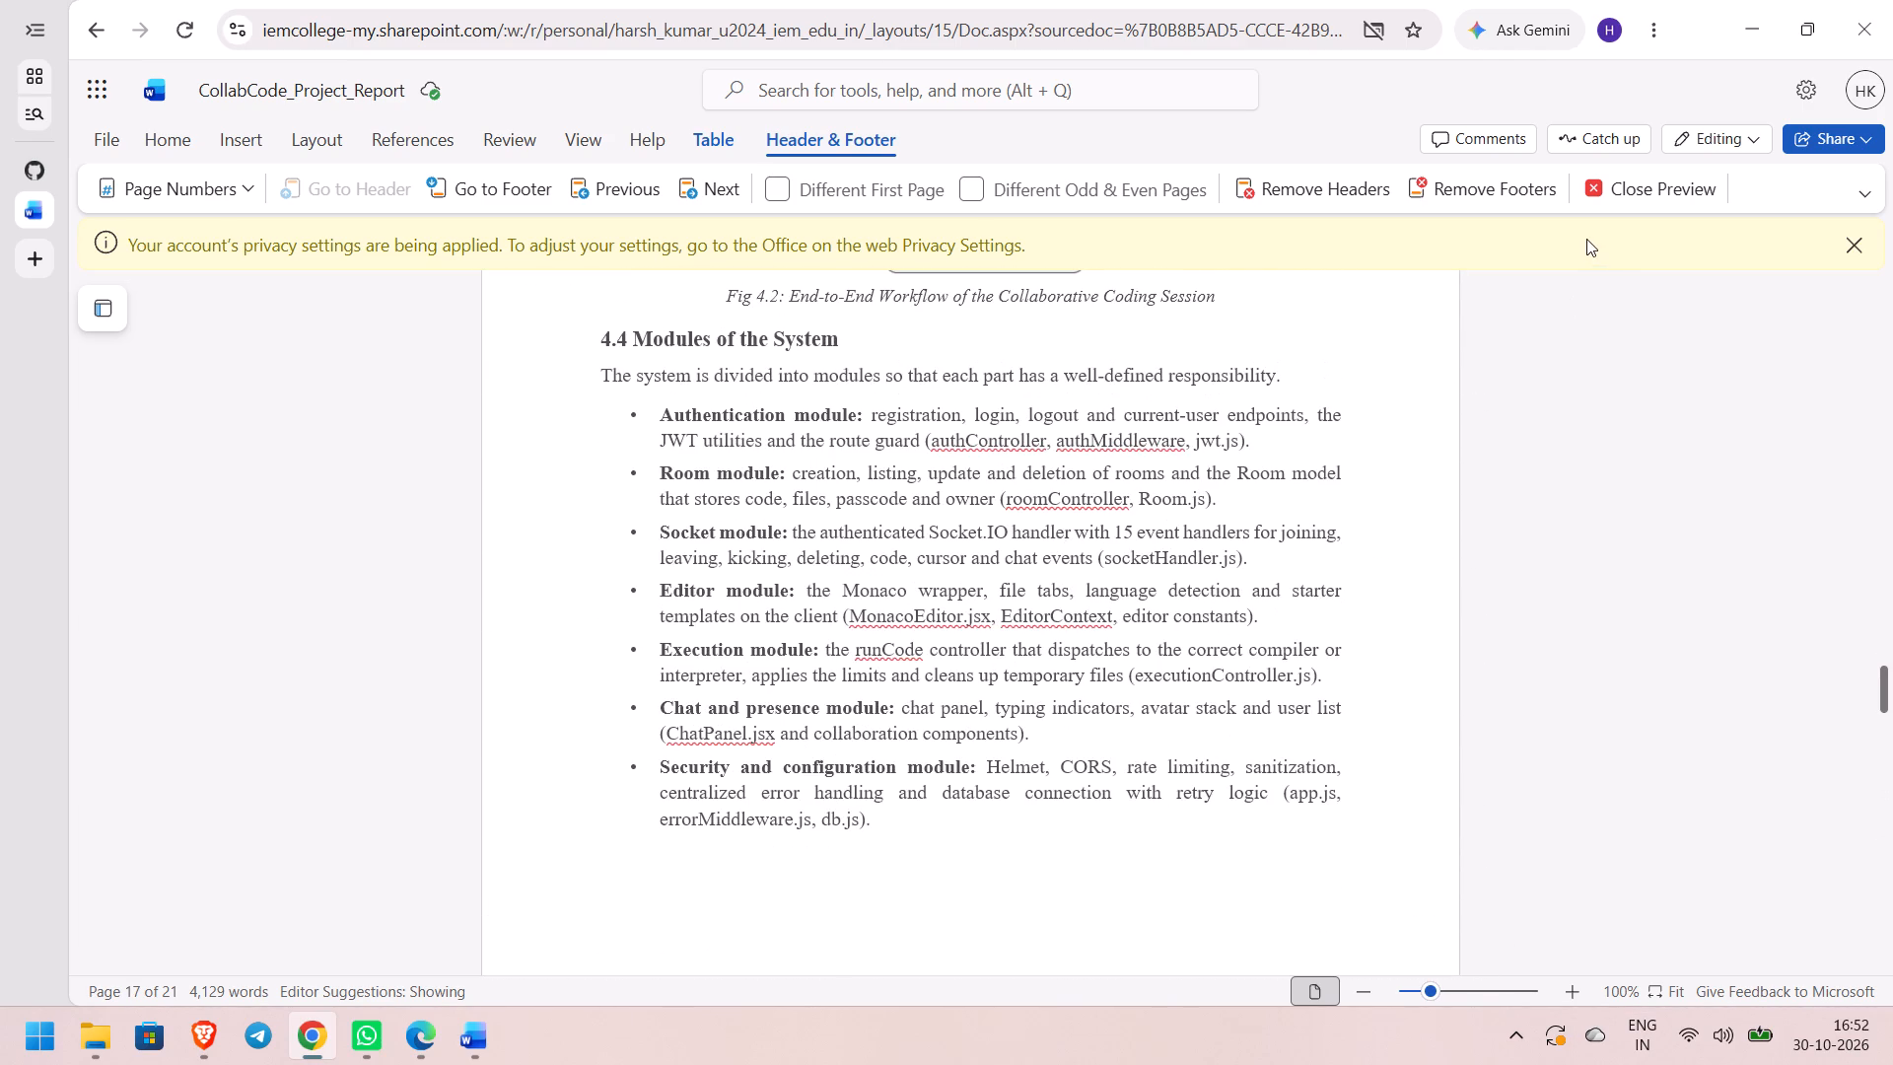
click(1854, 252)
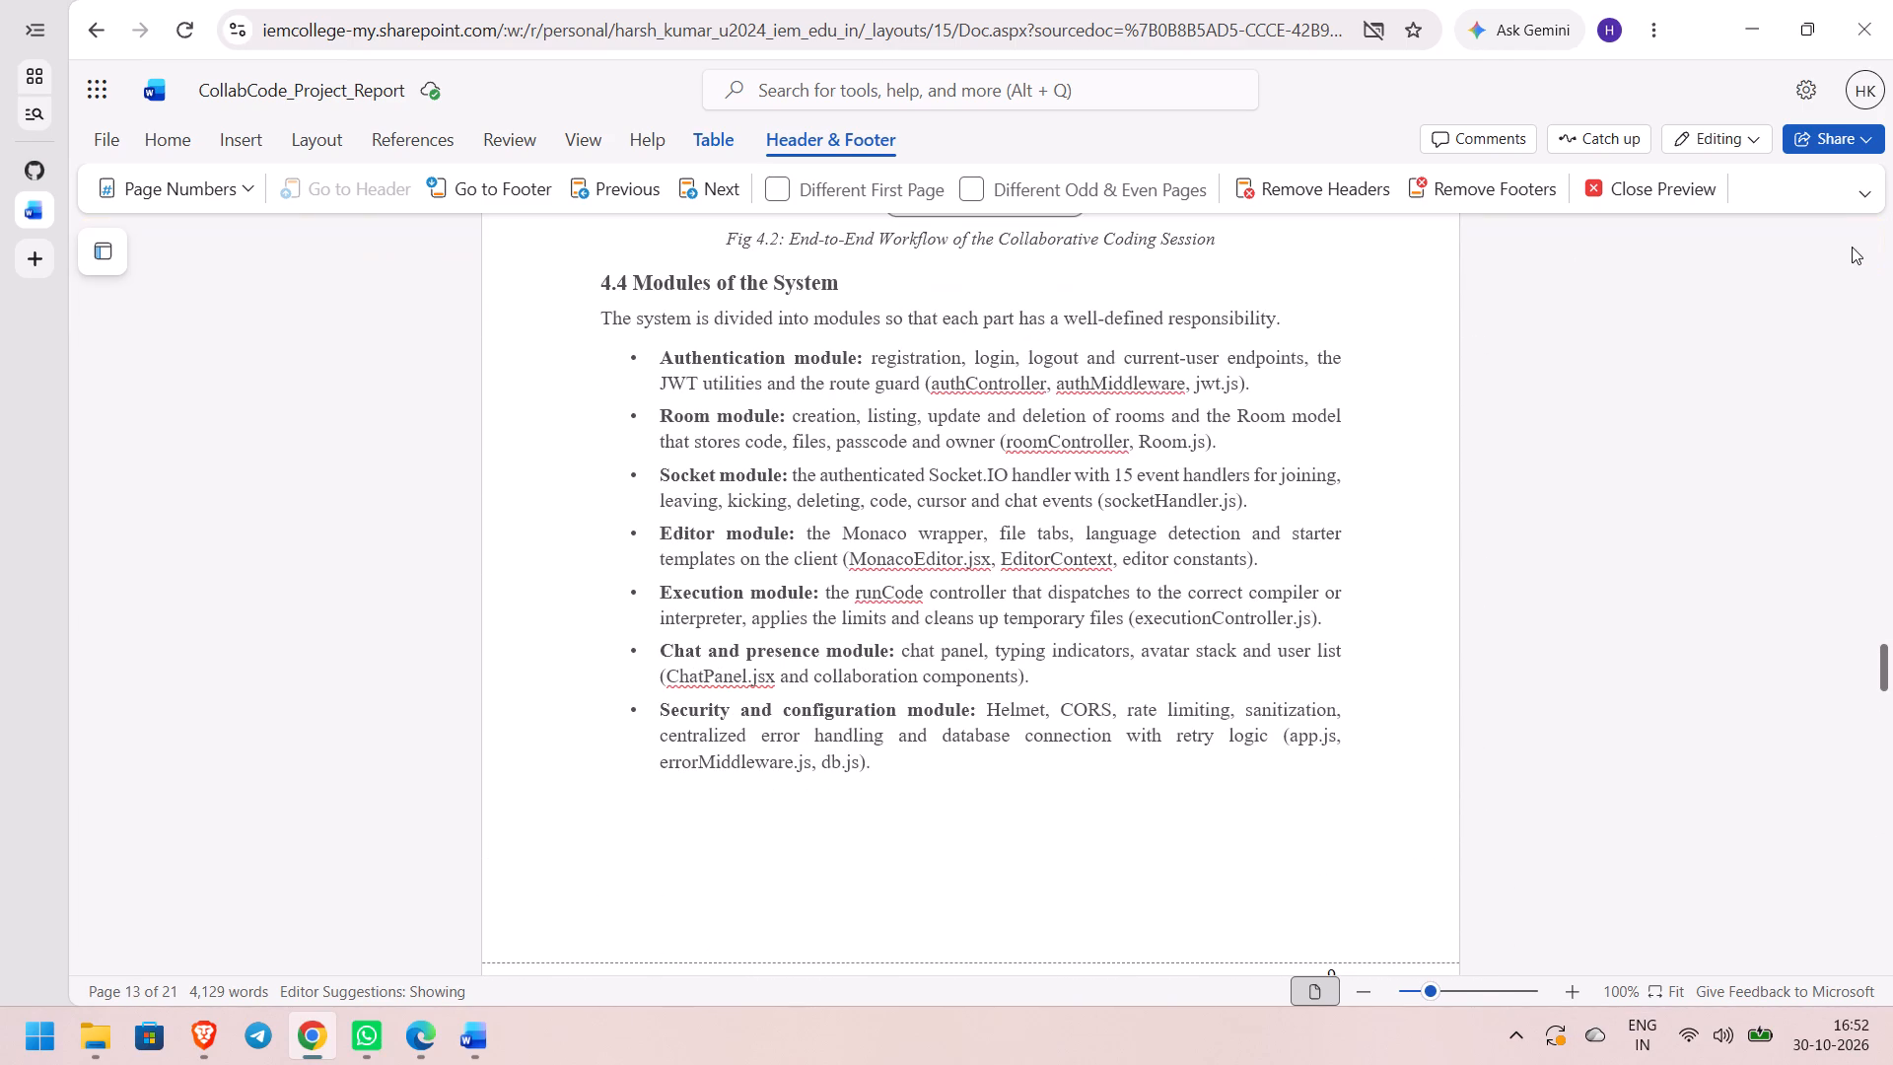
View the signed-in account details and close them.
click(1875, 80)
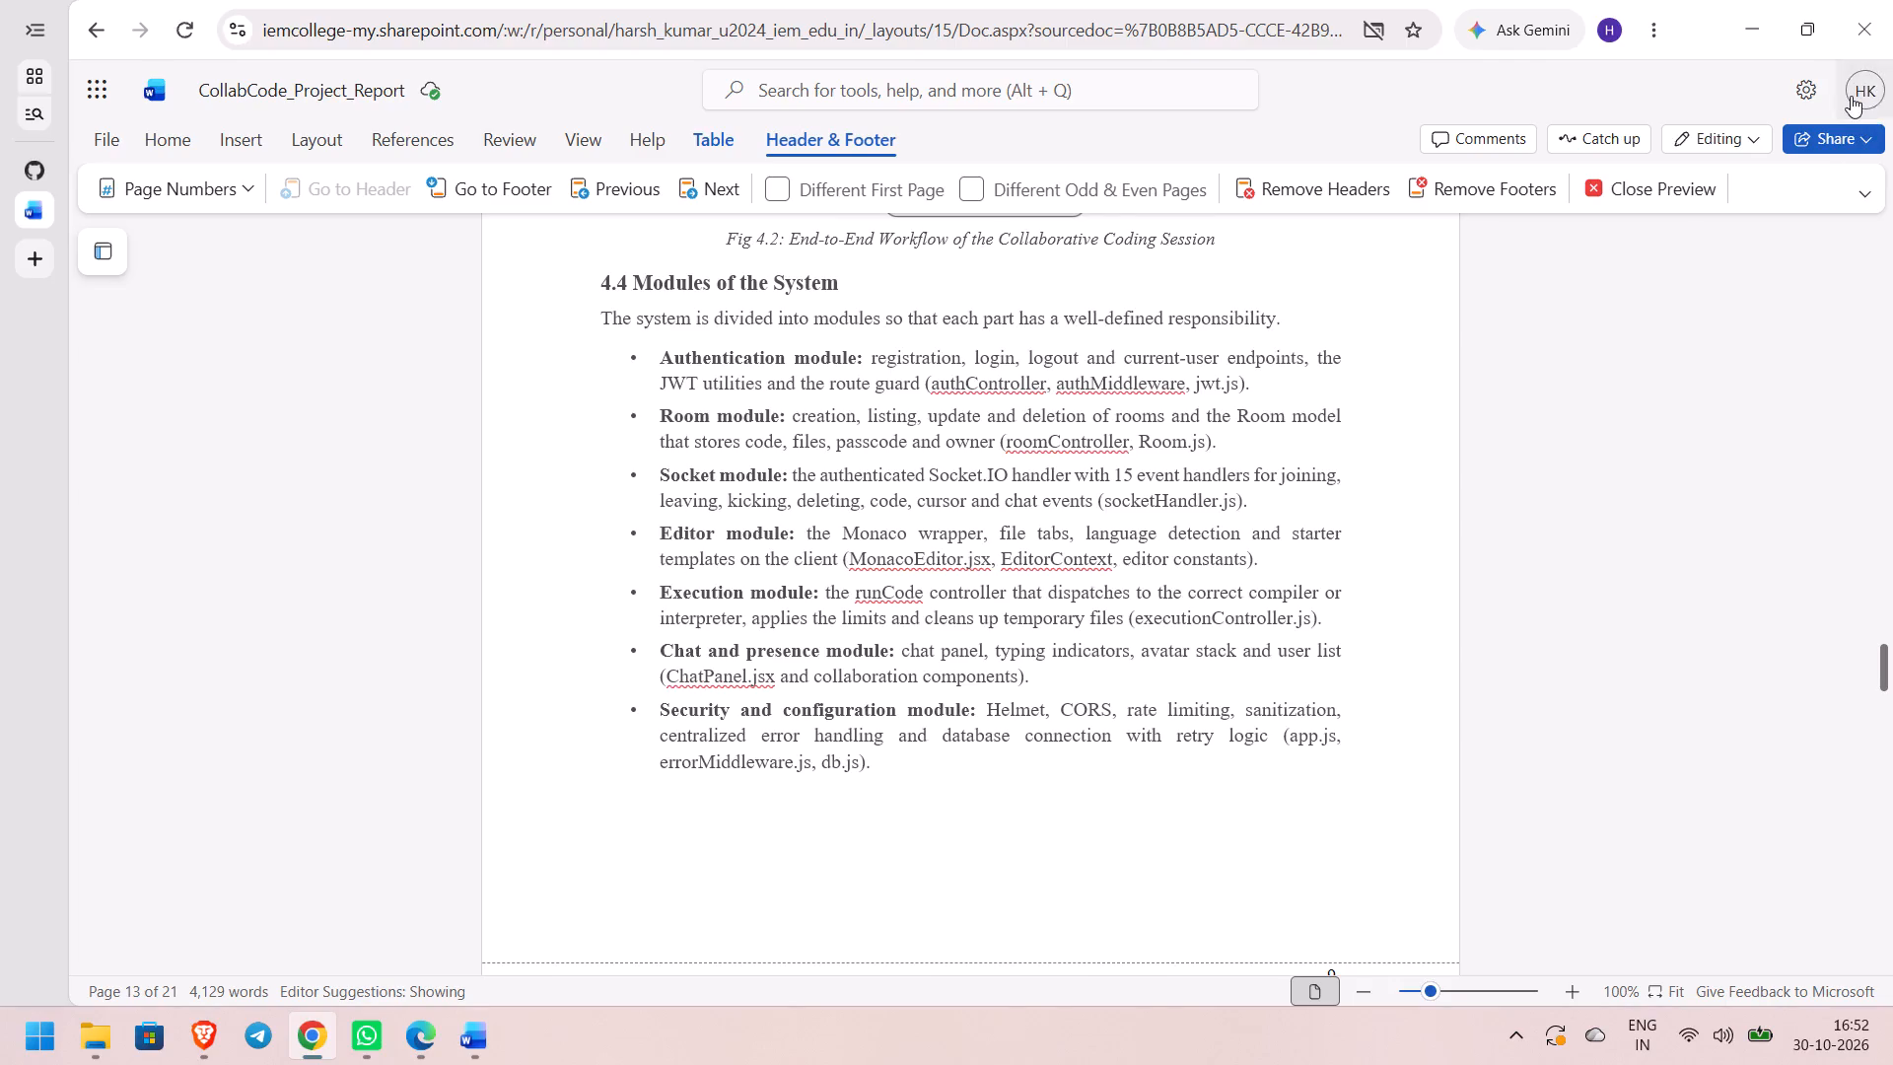
click(1851, 96)
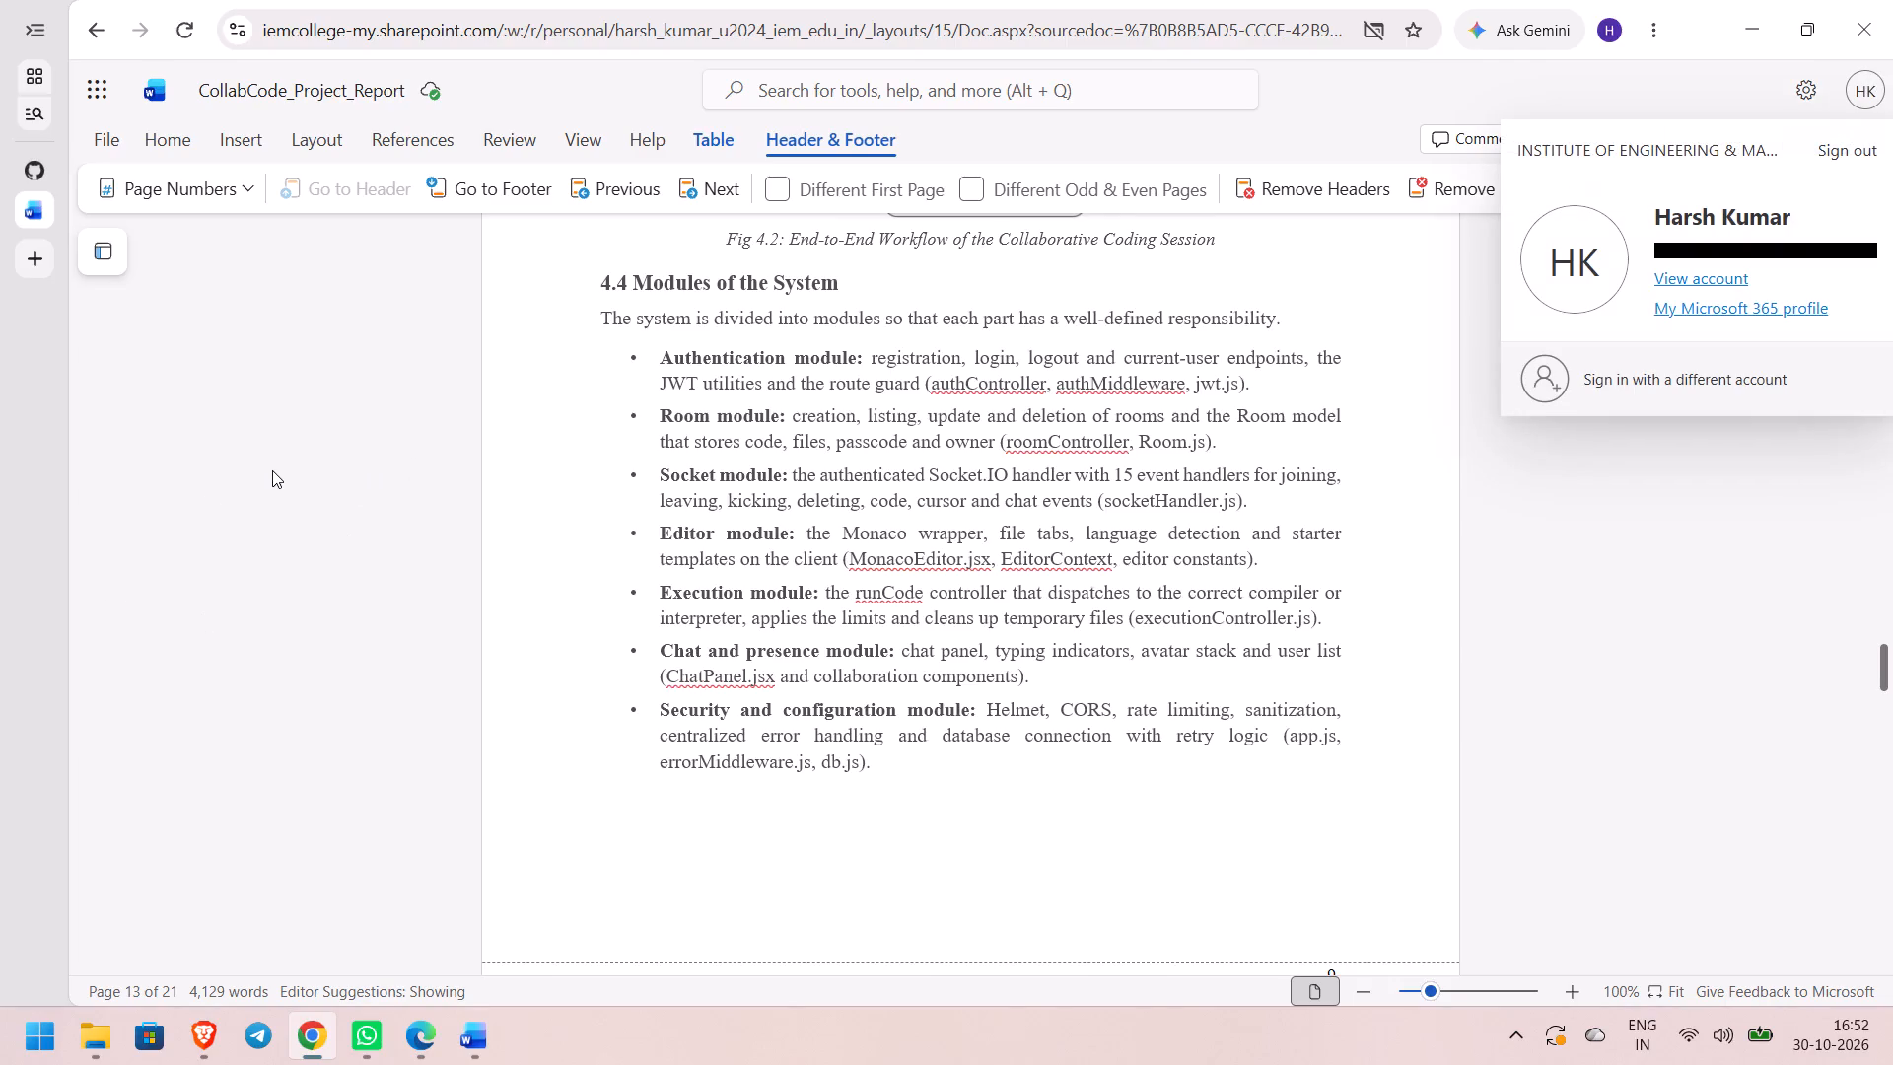
click(272, 470)
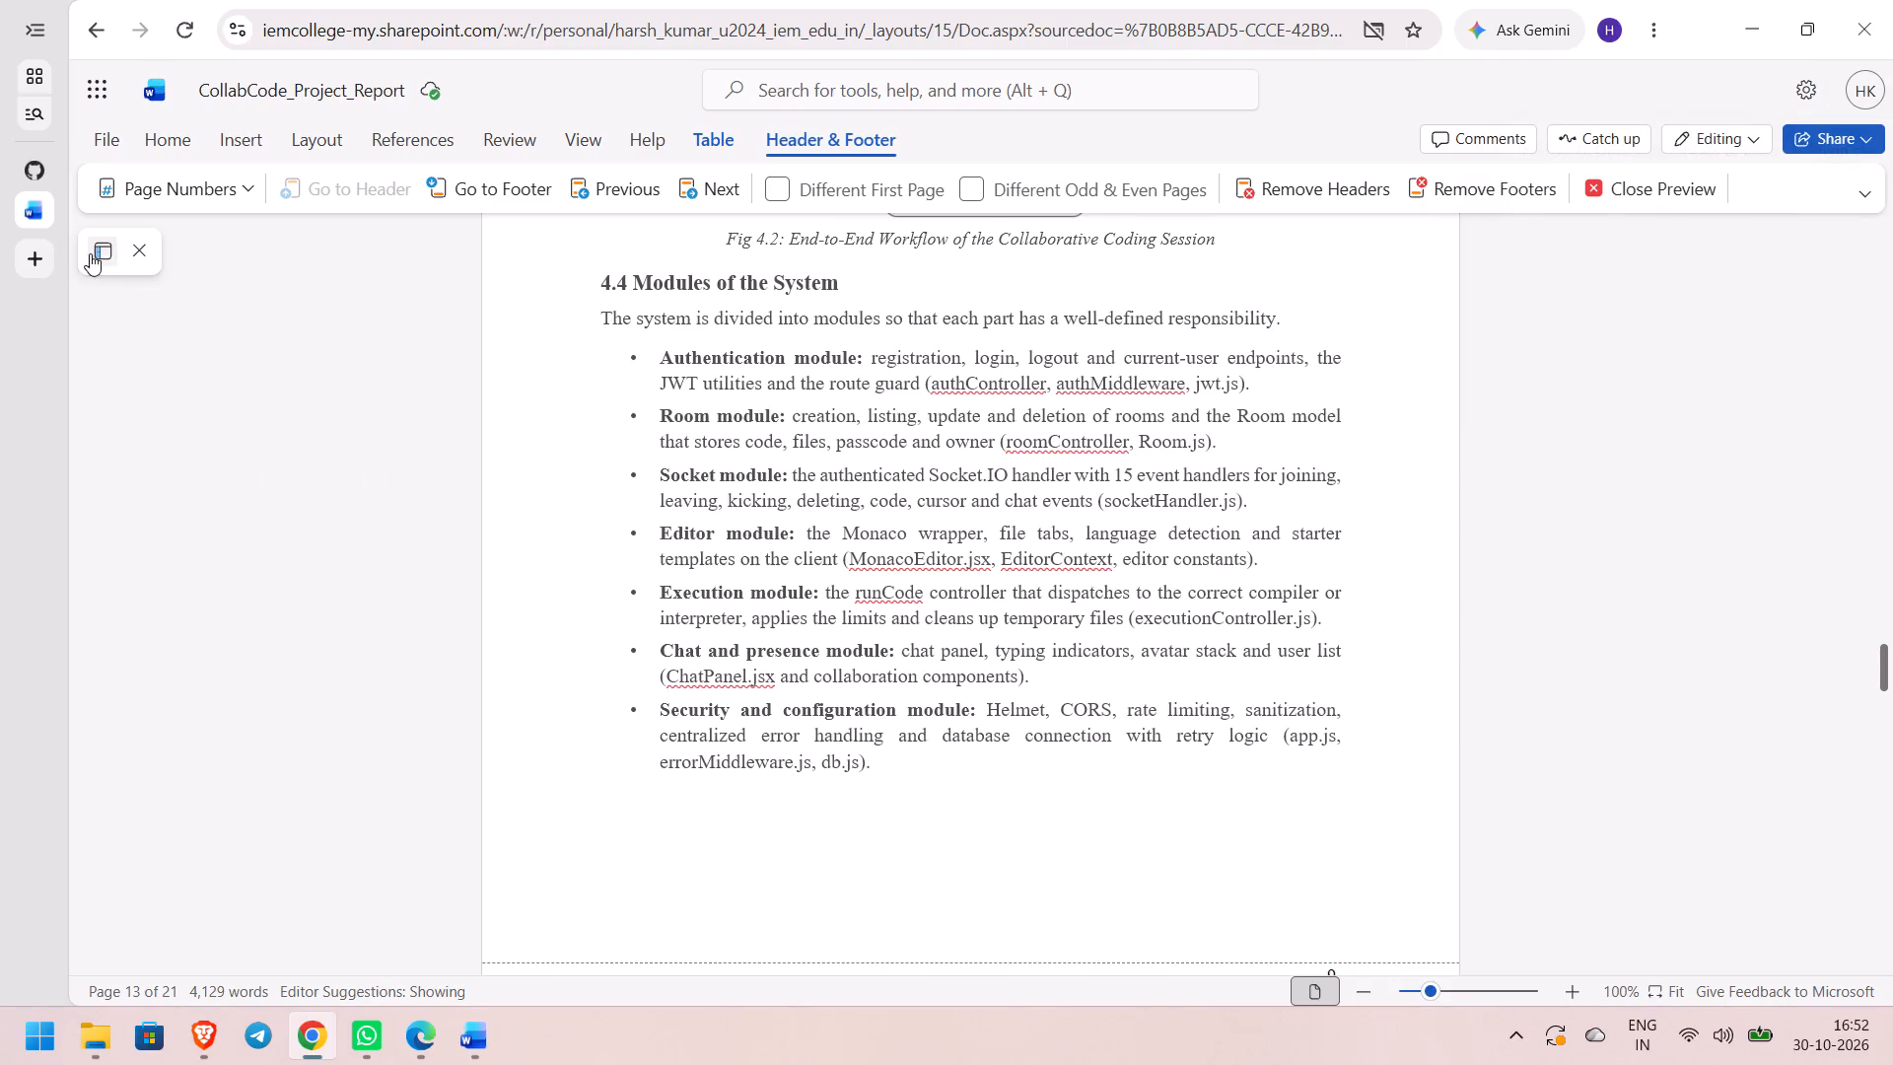
Show the report's heading outline and go to section 2.3 Online Code Editors and Code Execution.
click(98, 251)
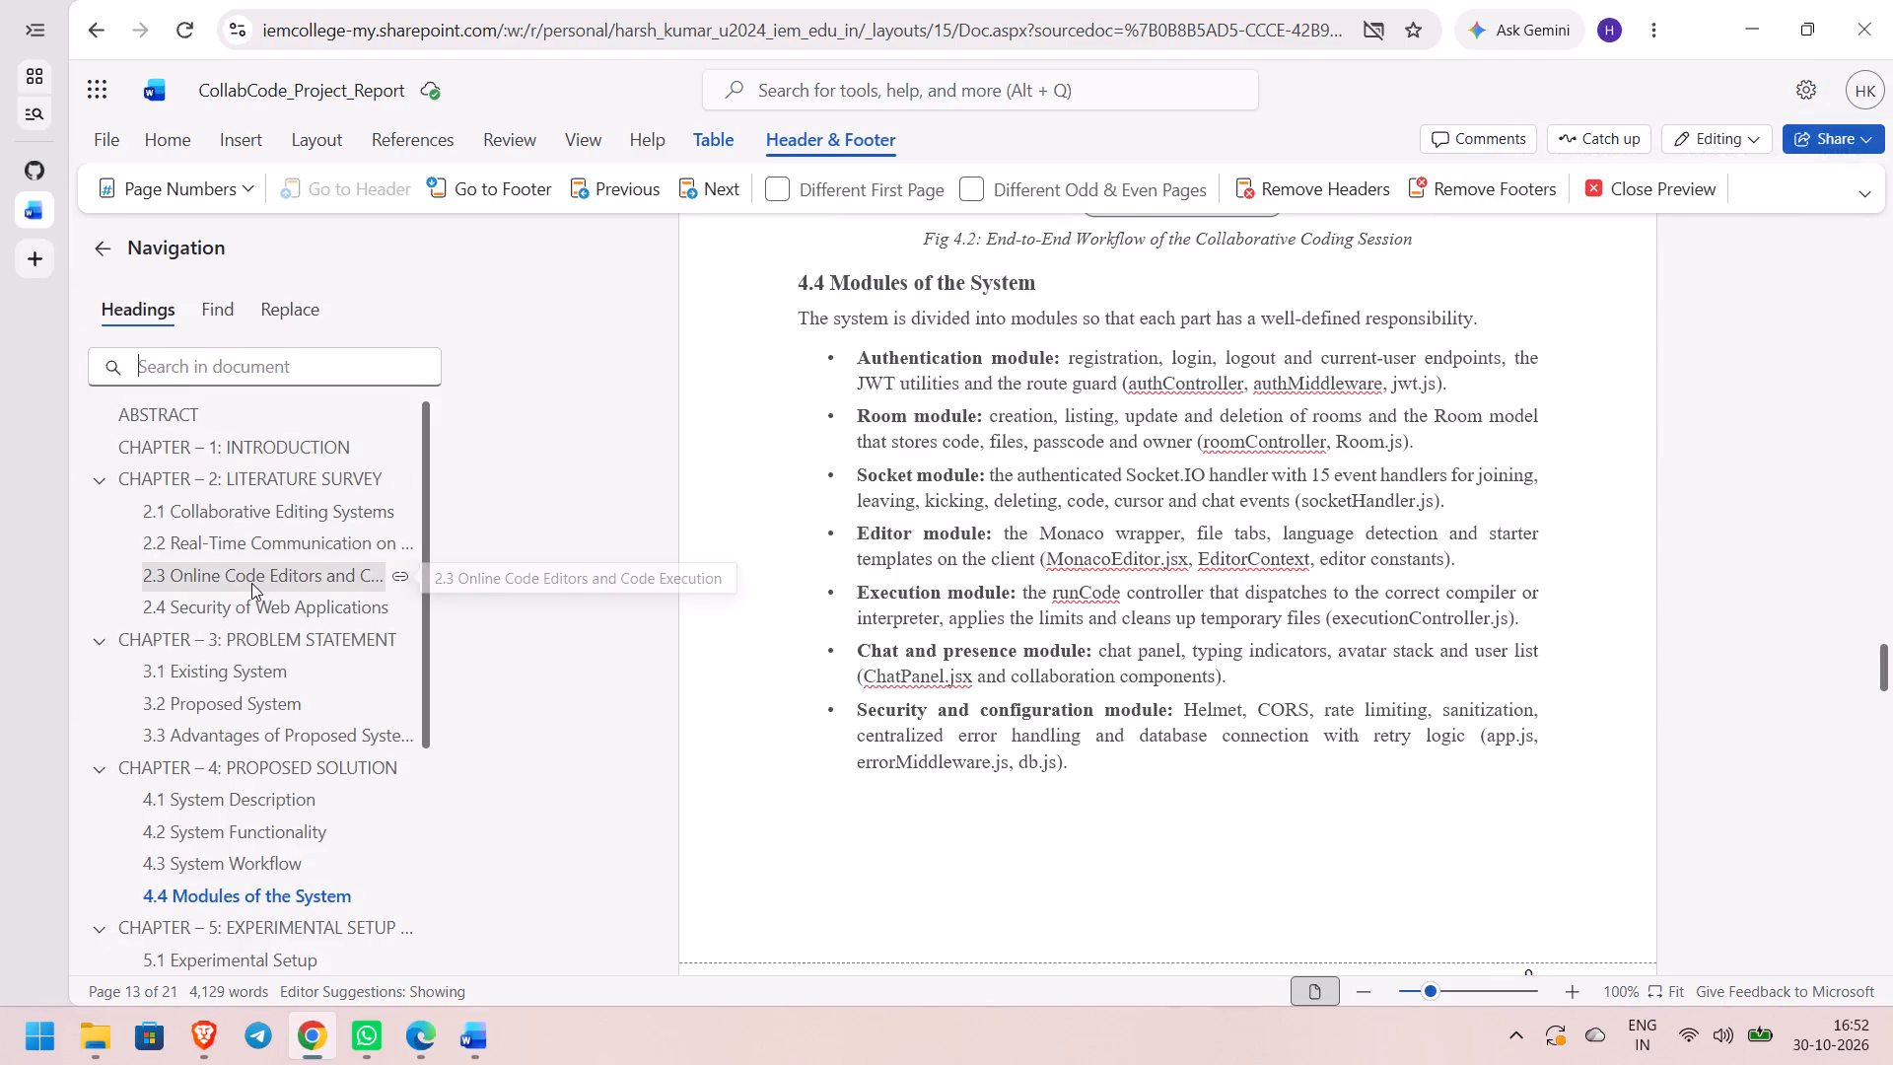
click(251, 583)
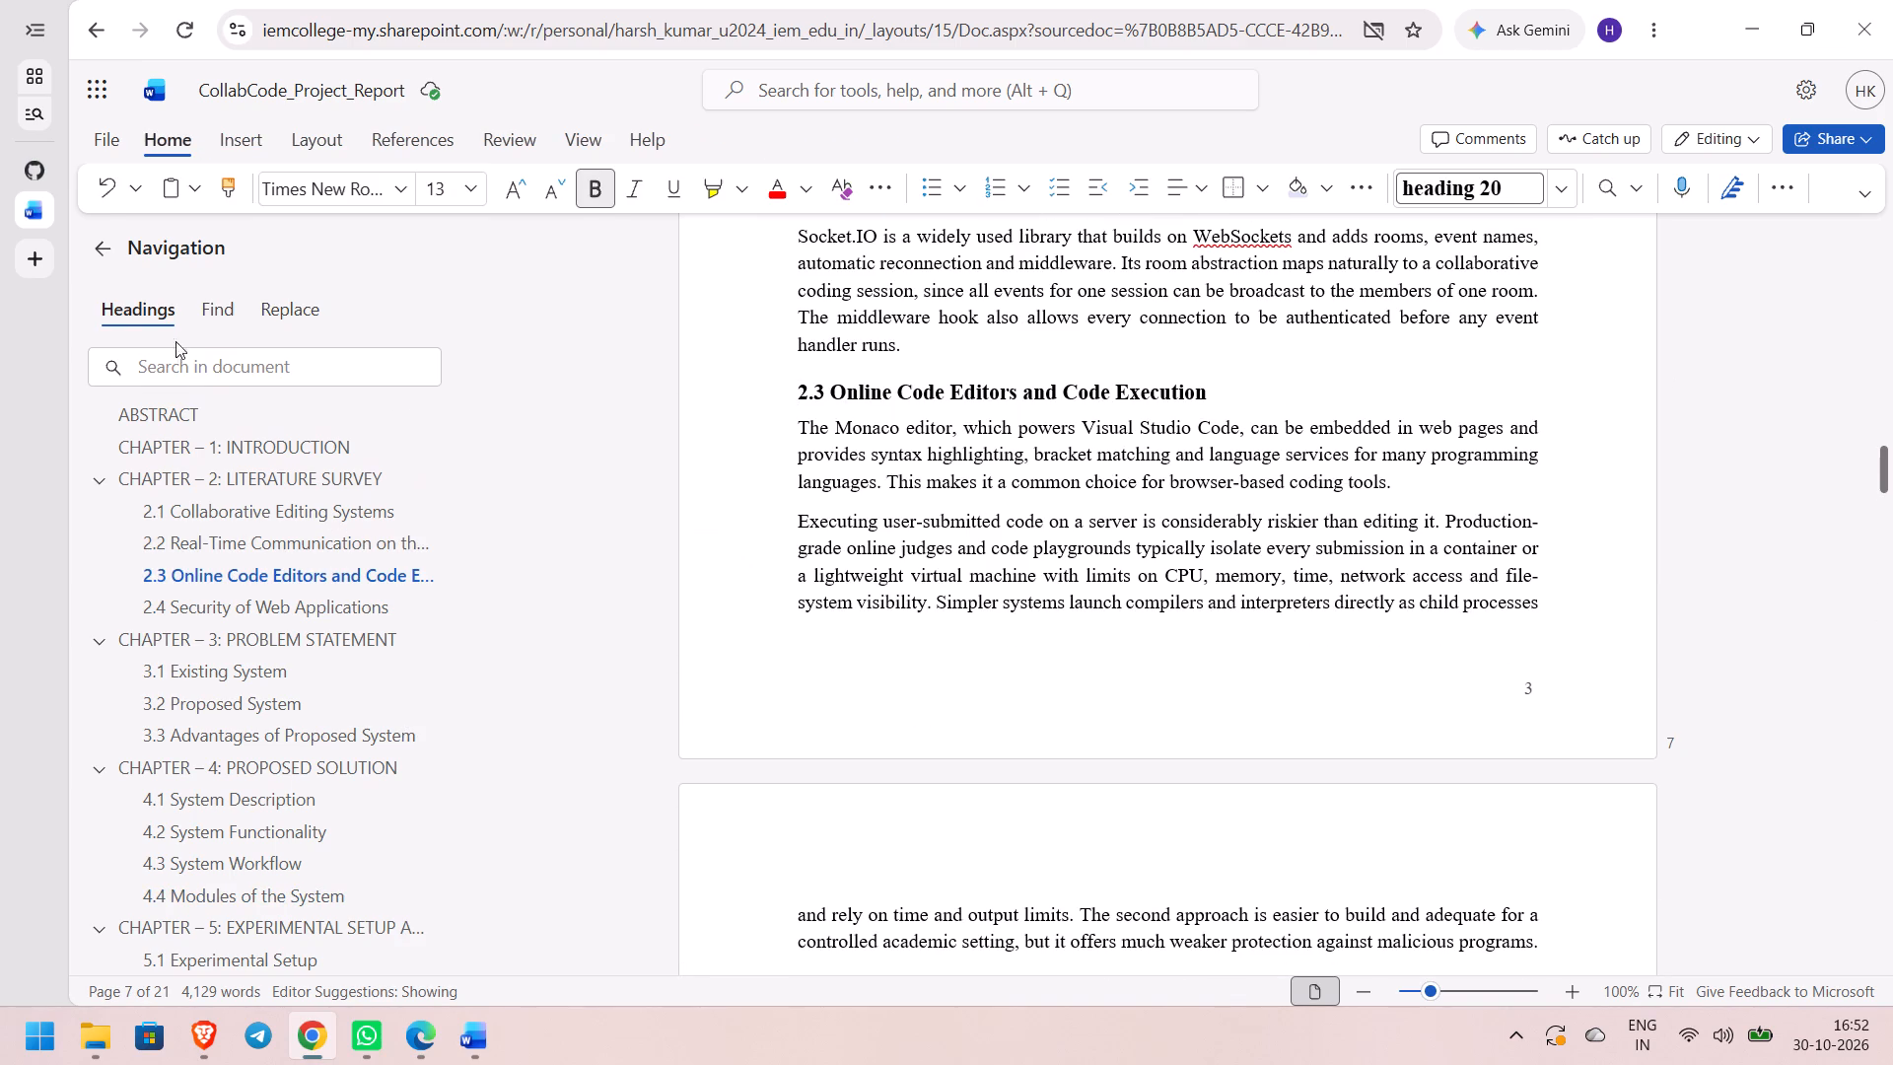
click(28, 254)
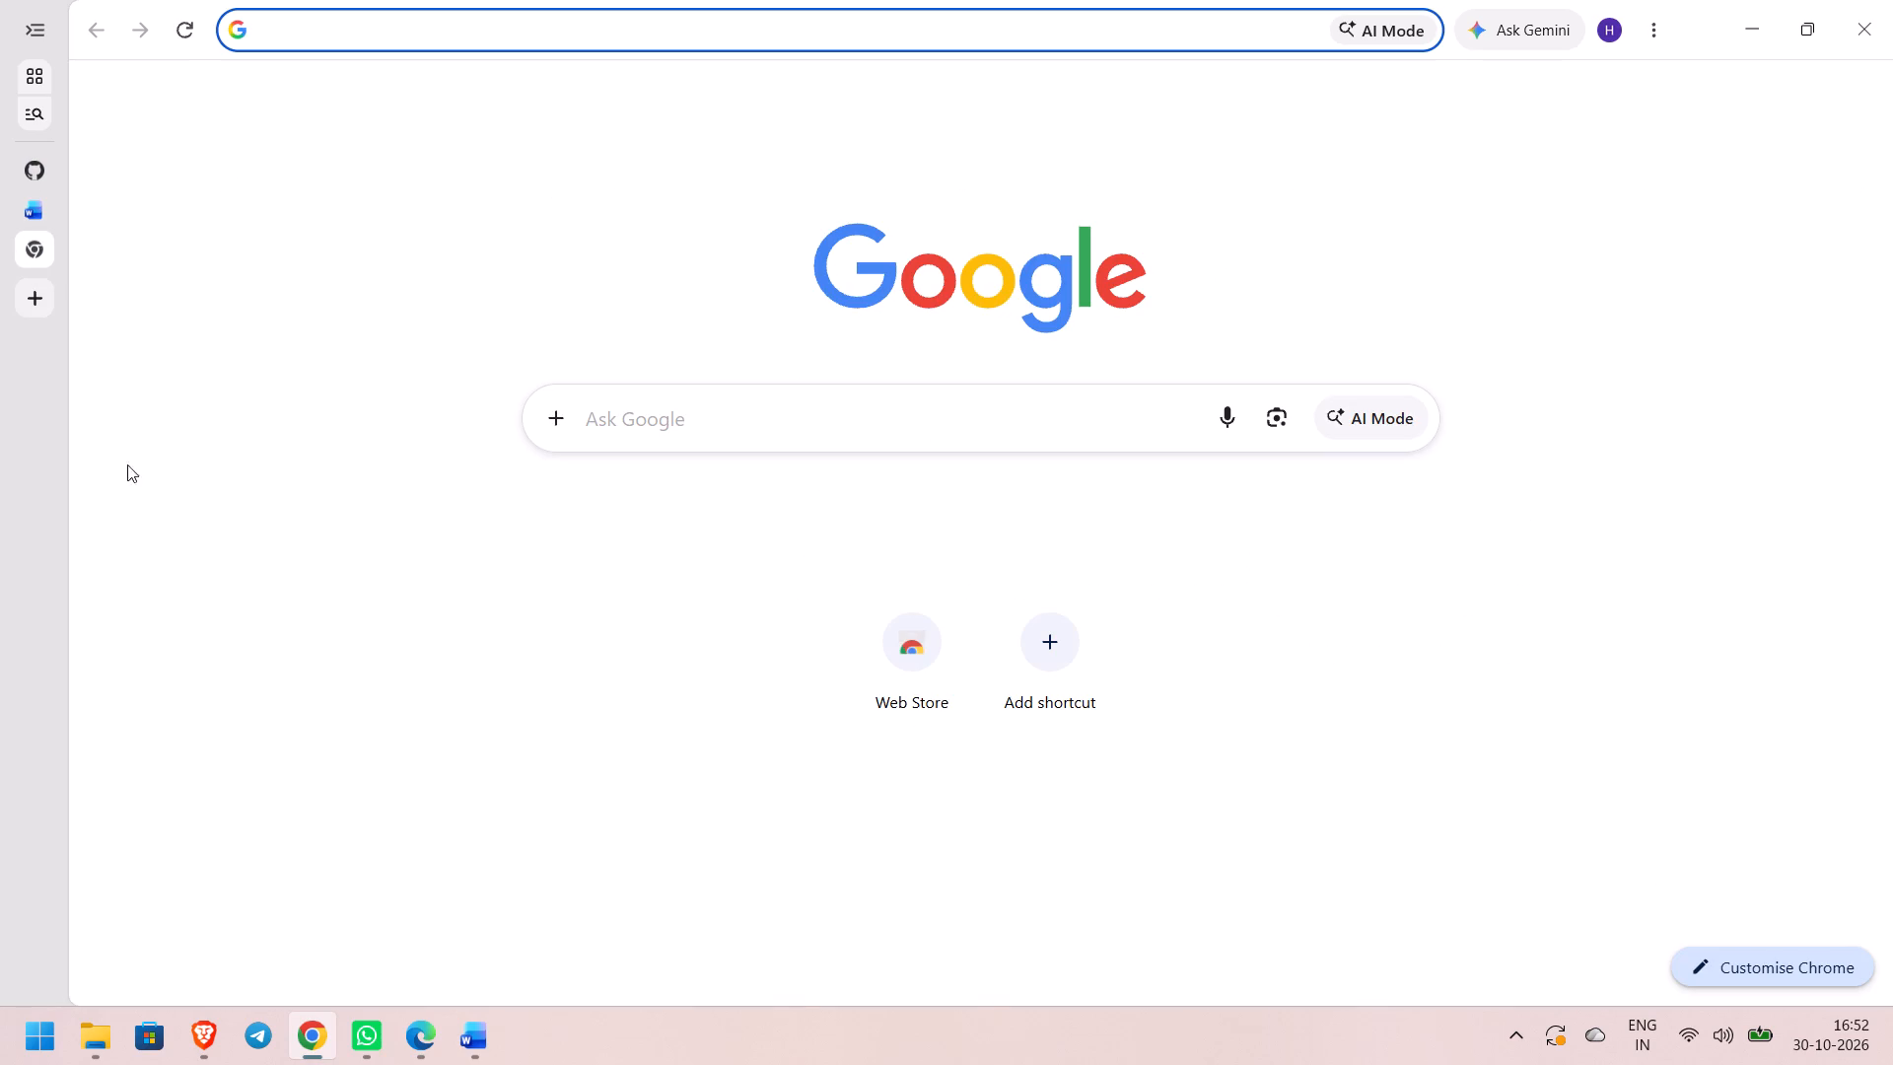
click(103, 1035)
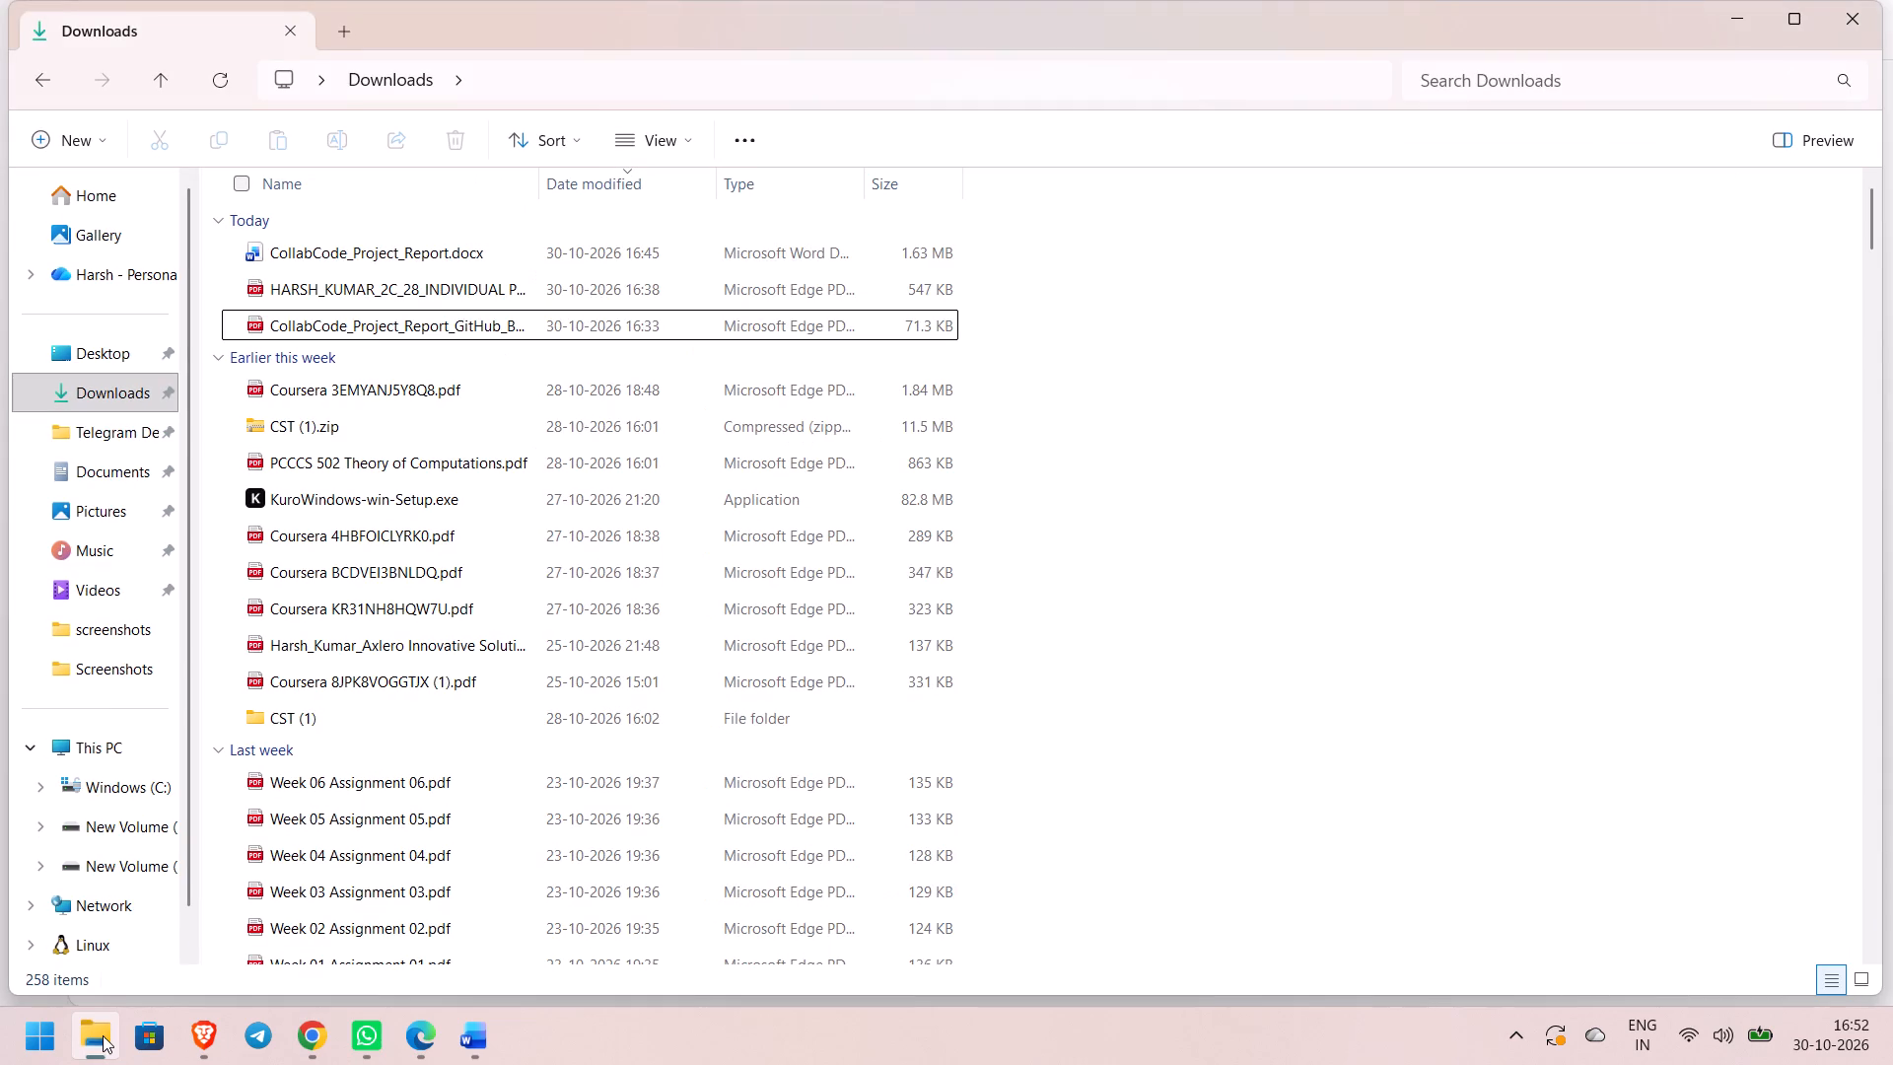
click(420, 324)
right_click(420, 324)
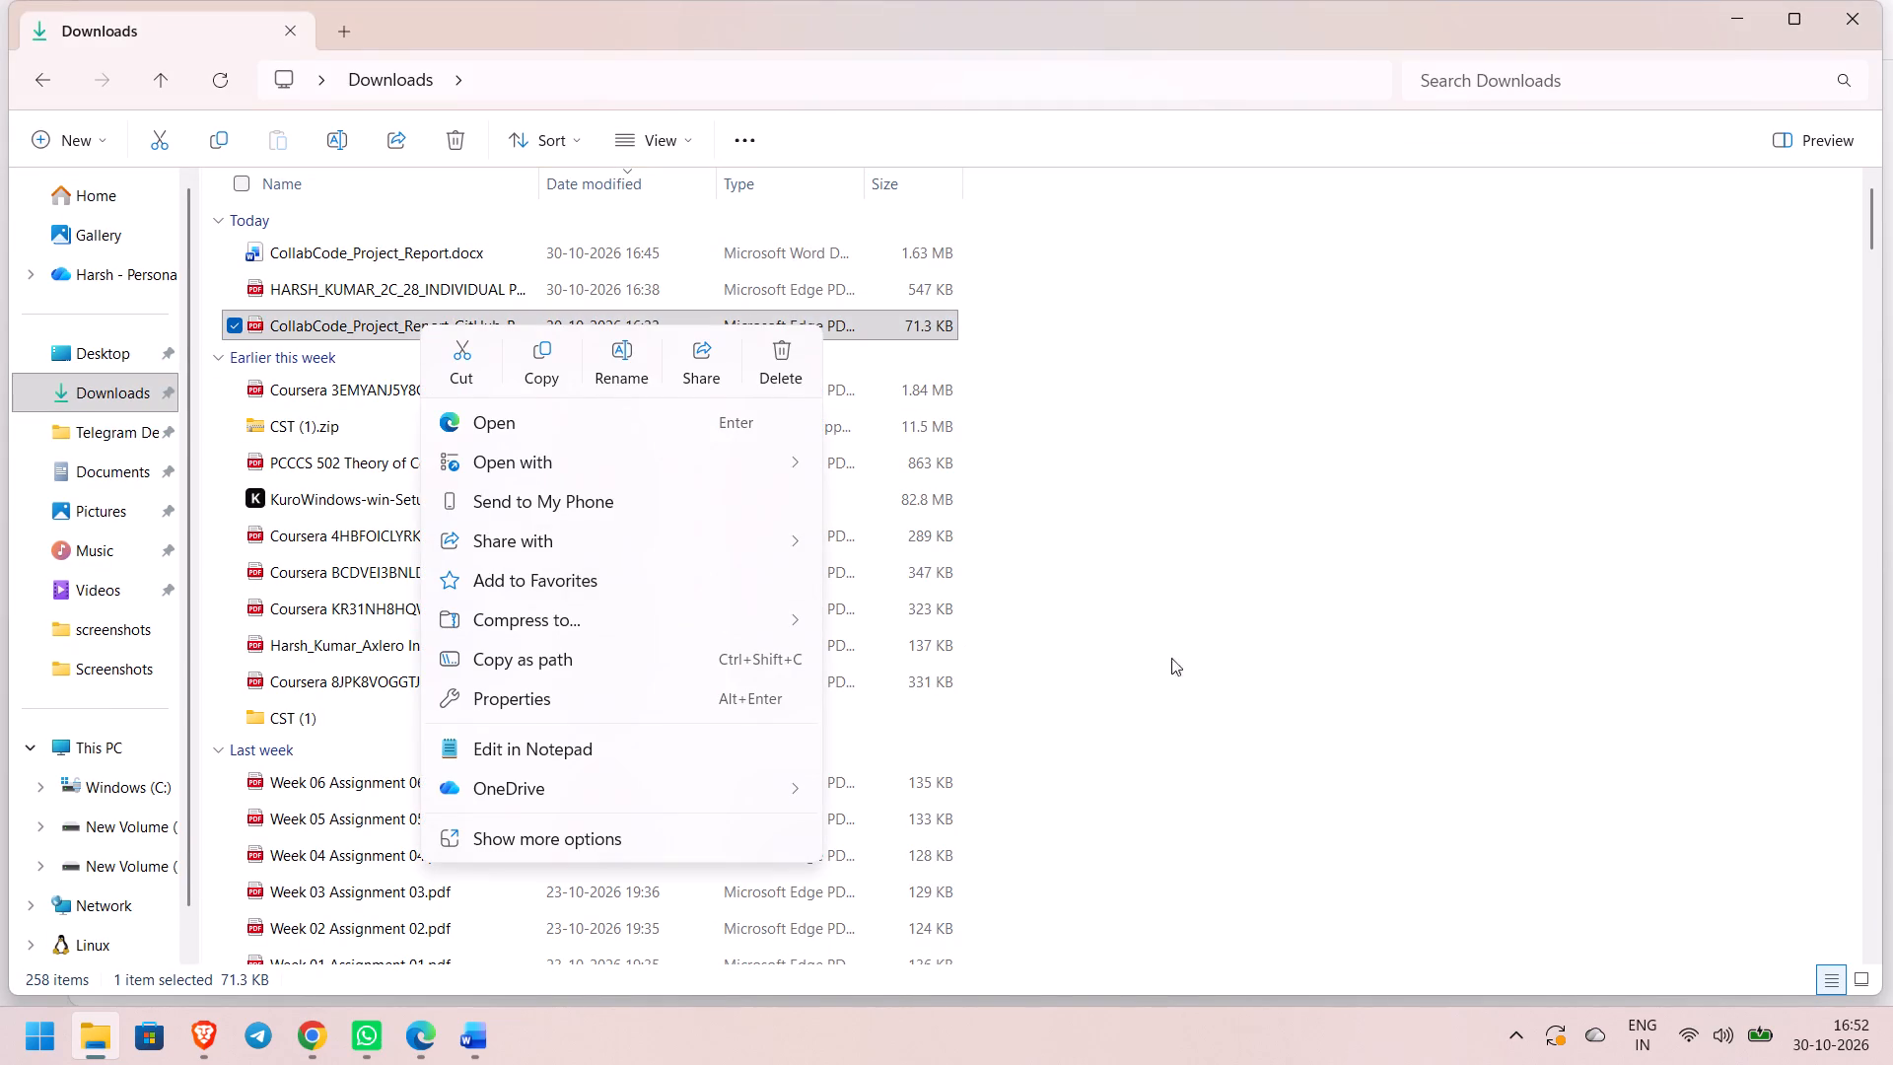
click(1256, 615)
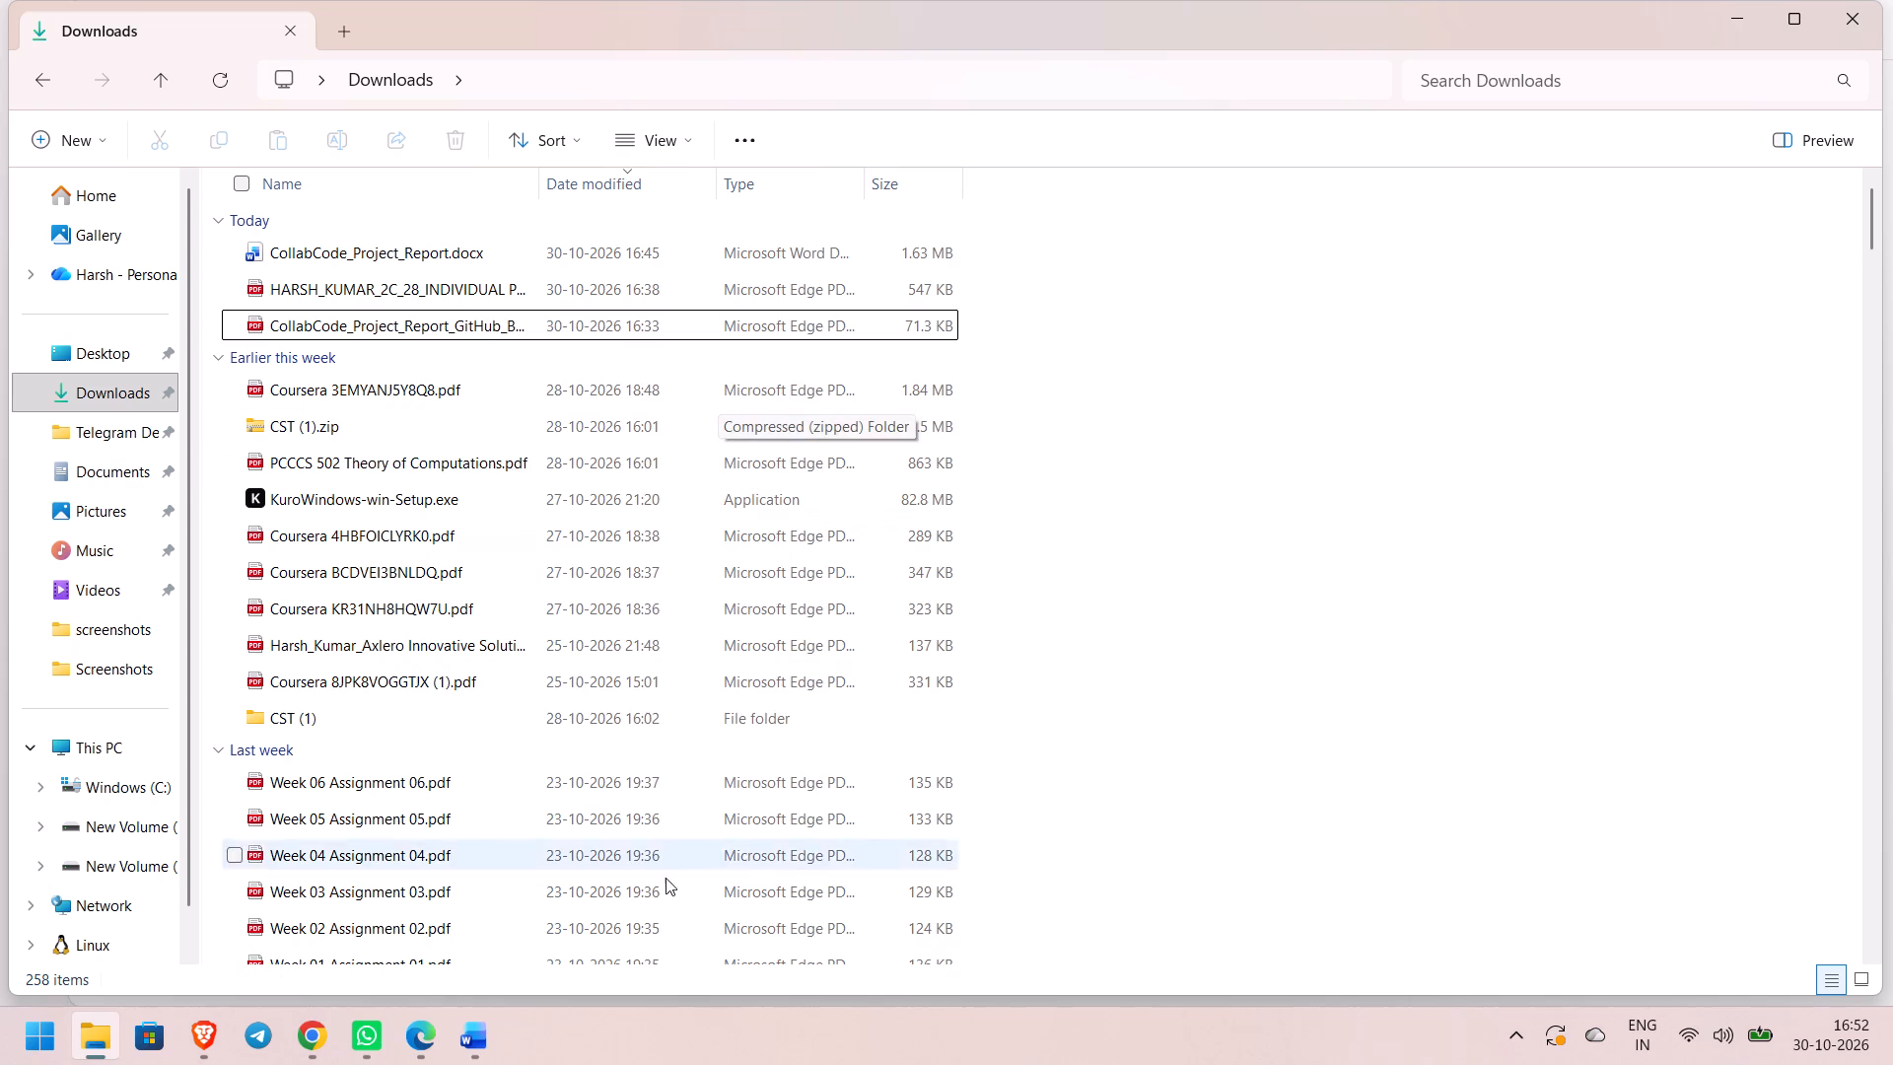
In Edge, skim CollabCode_Project_Report_GitHub_Based.pdf from its end back to the title page and certificate.
click(432, 1024)
scroll(654, 703, up, 3)
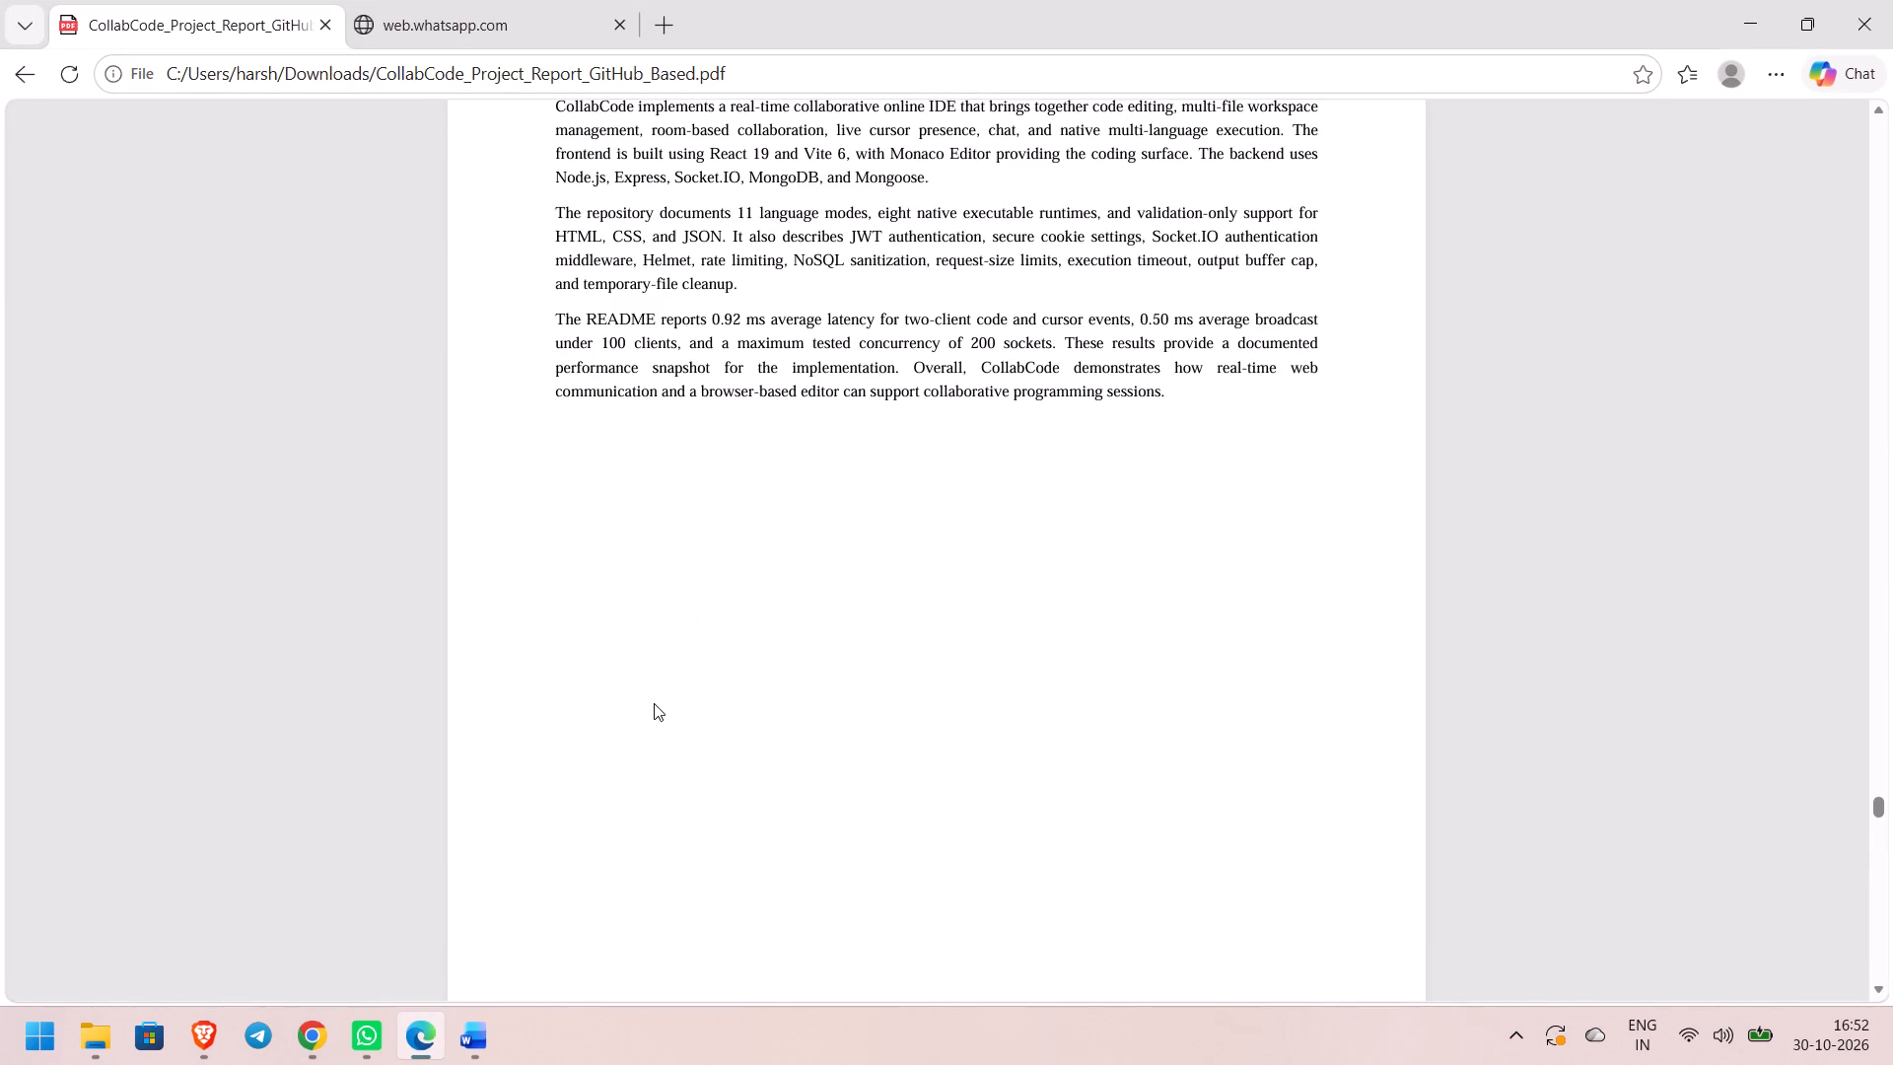
scroll(652, 705, down, 14)
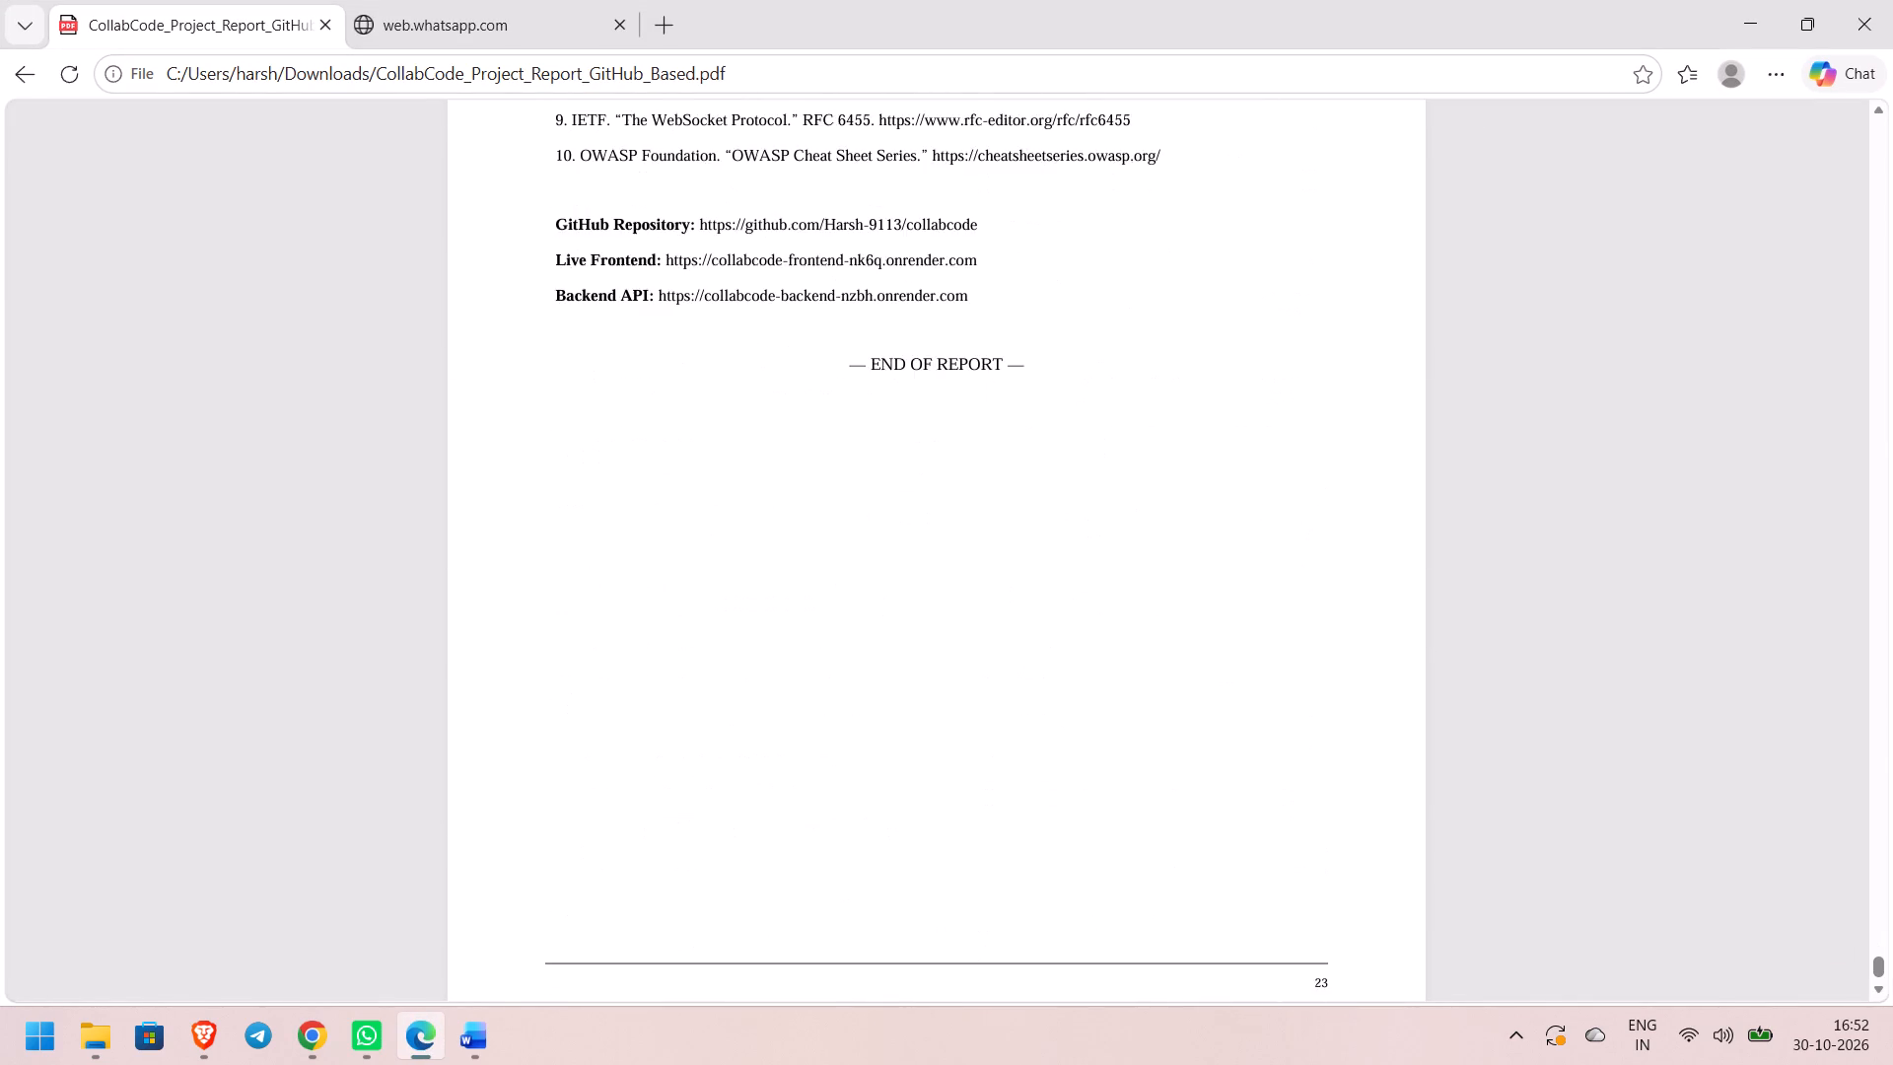
scroll(646, 725, down, 5)
scroll(646, 725, up, 19)
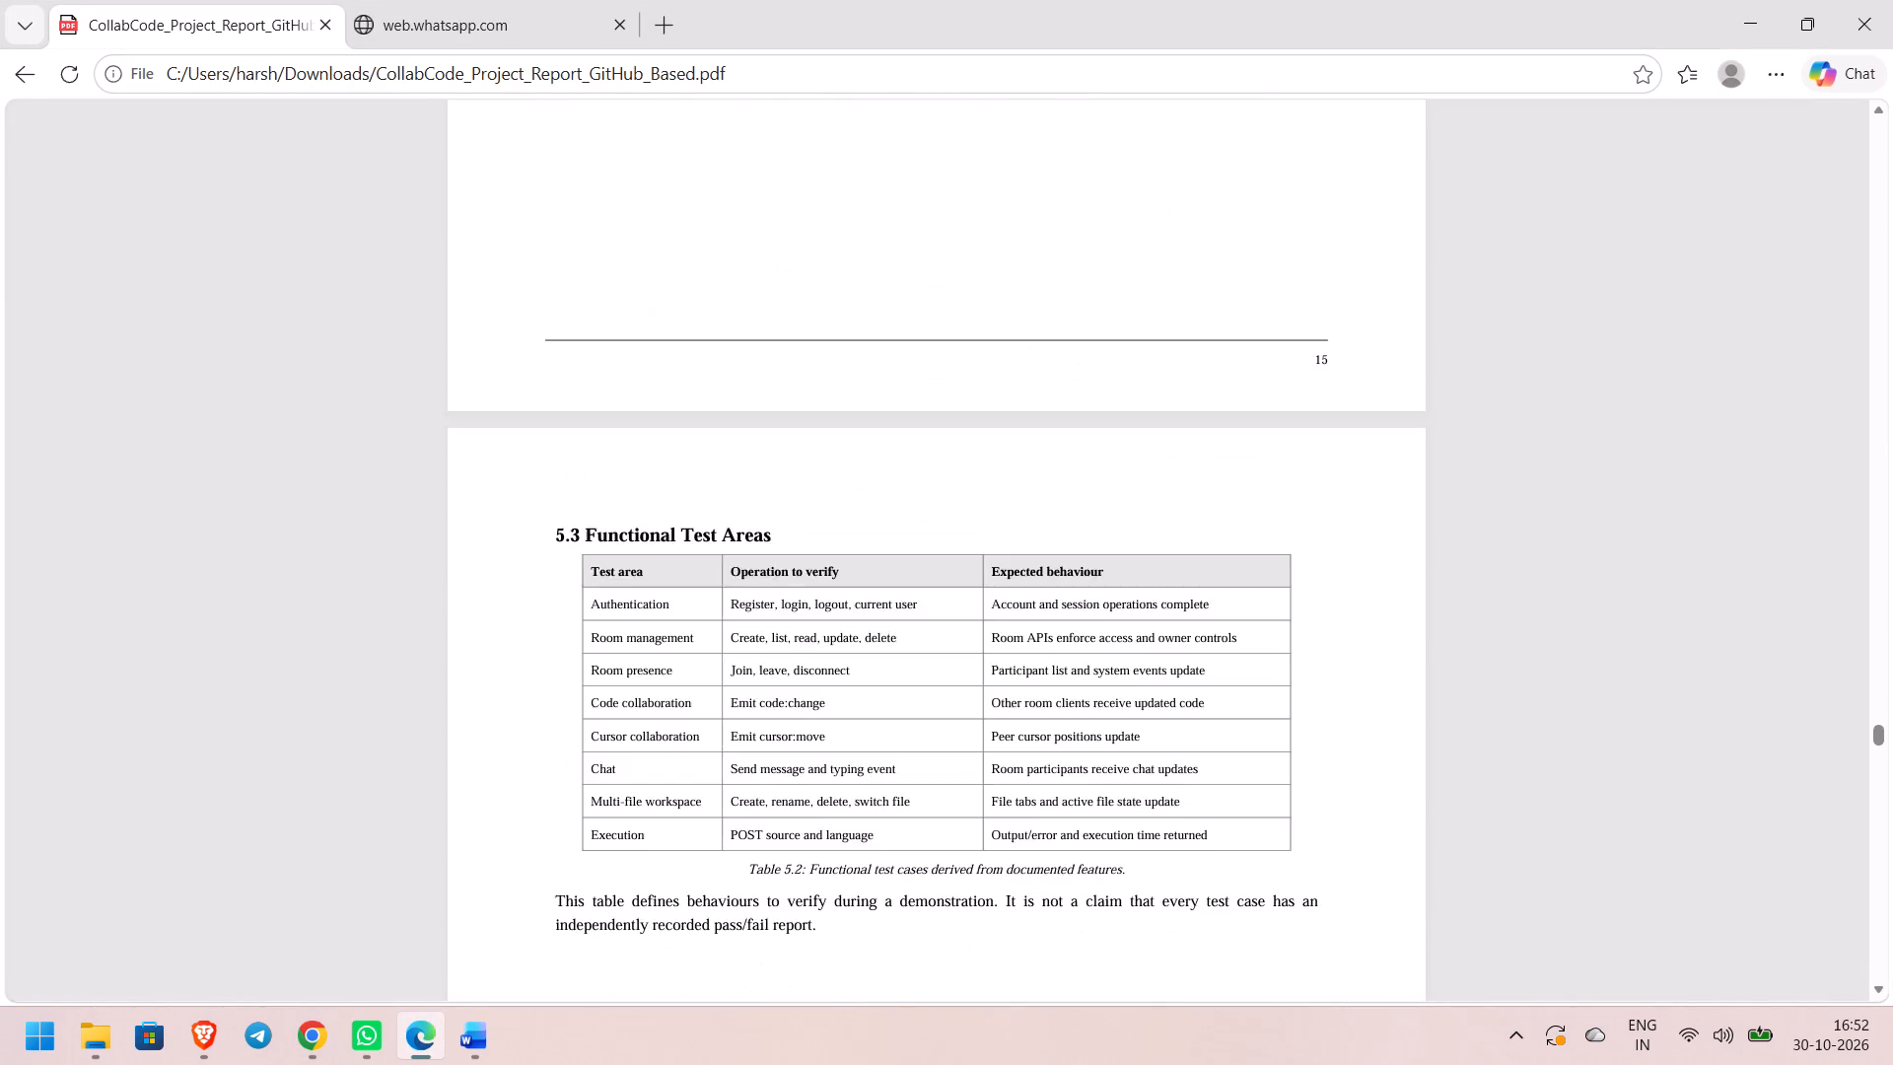
scroll(646, 725, up, 5)
scroll(646, 725, up, 20)
scroll(646, 725, up, 2)
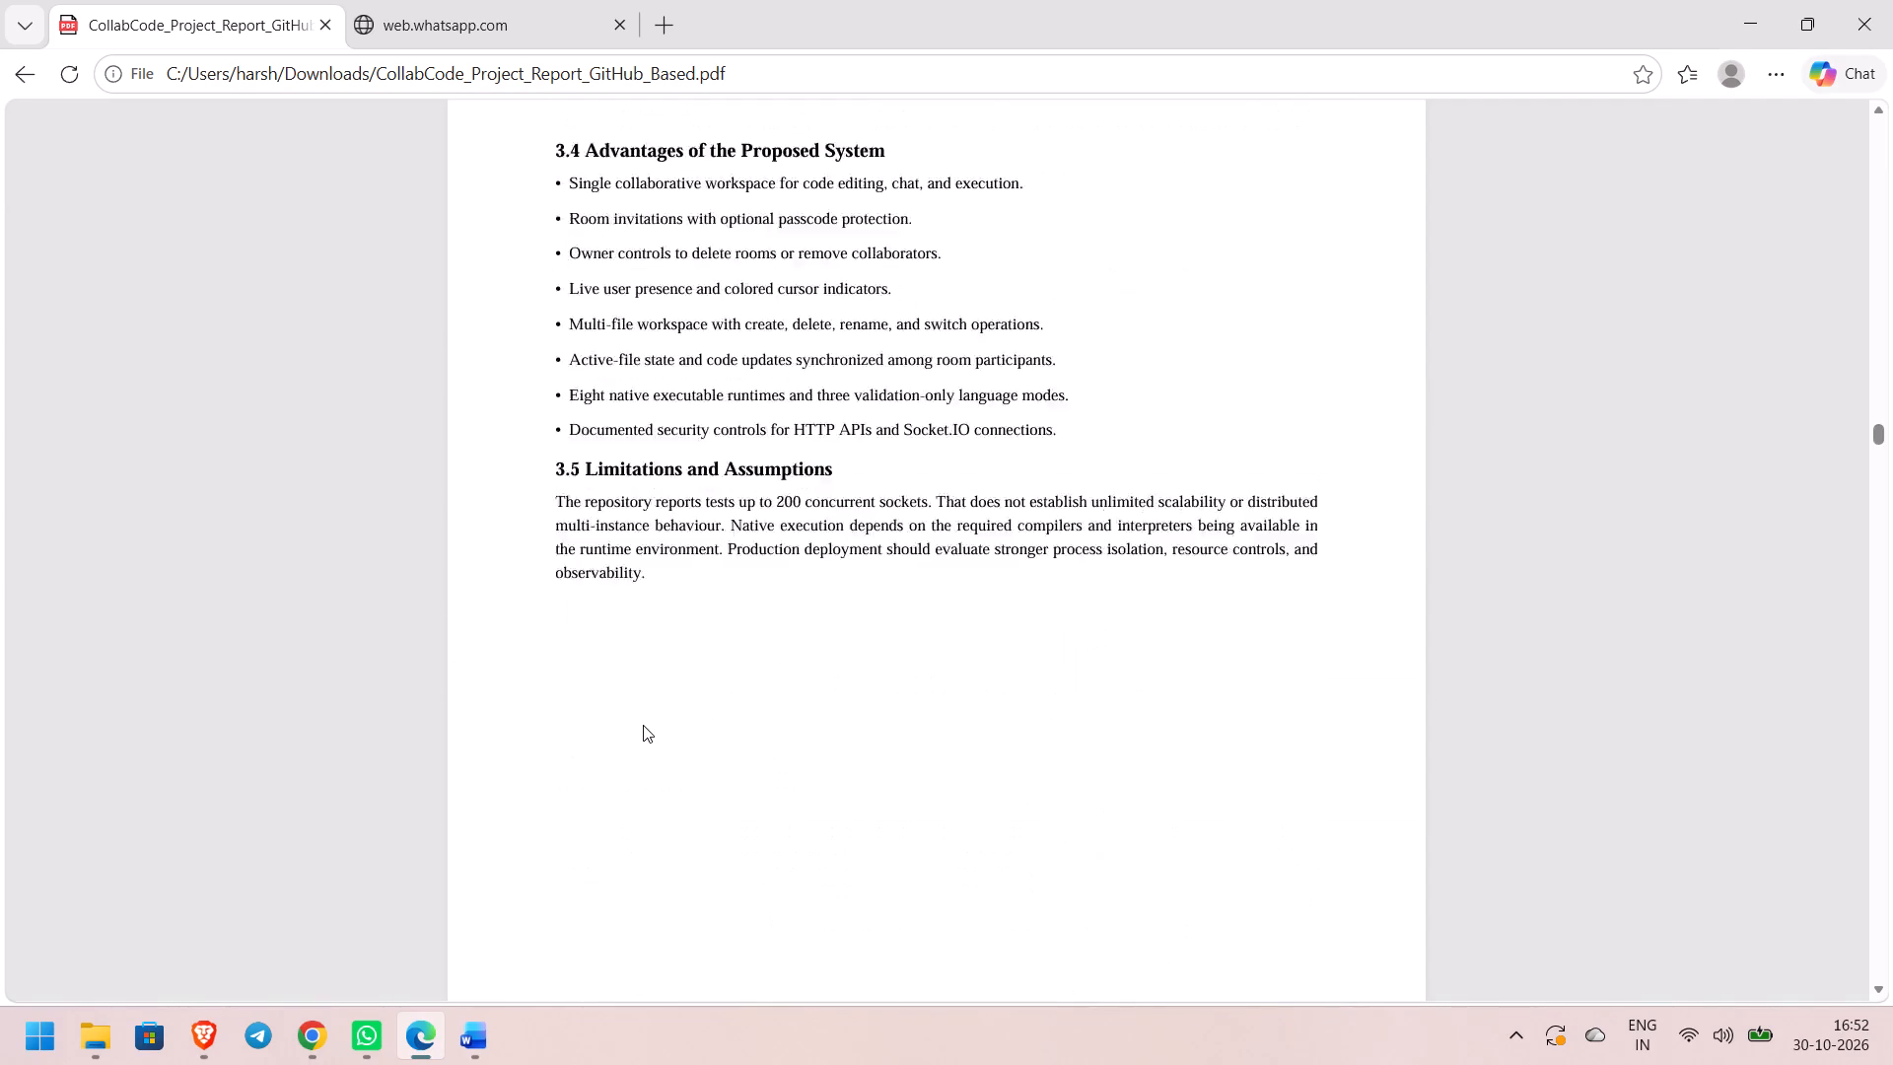
scroll(643, 725, up, 18)
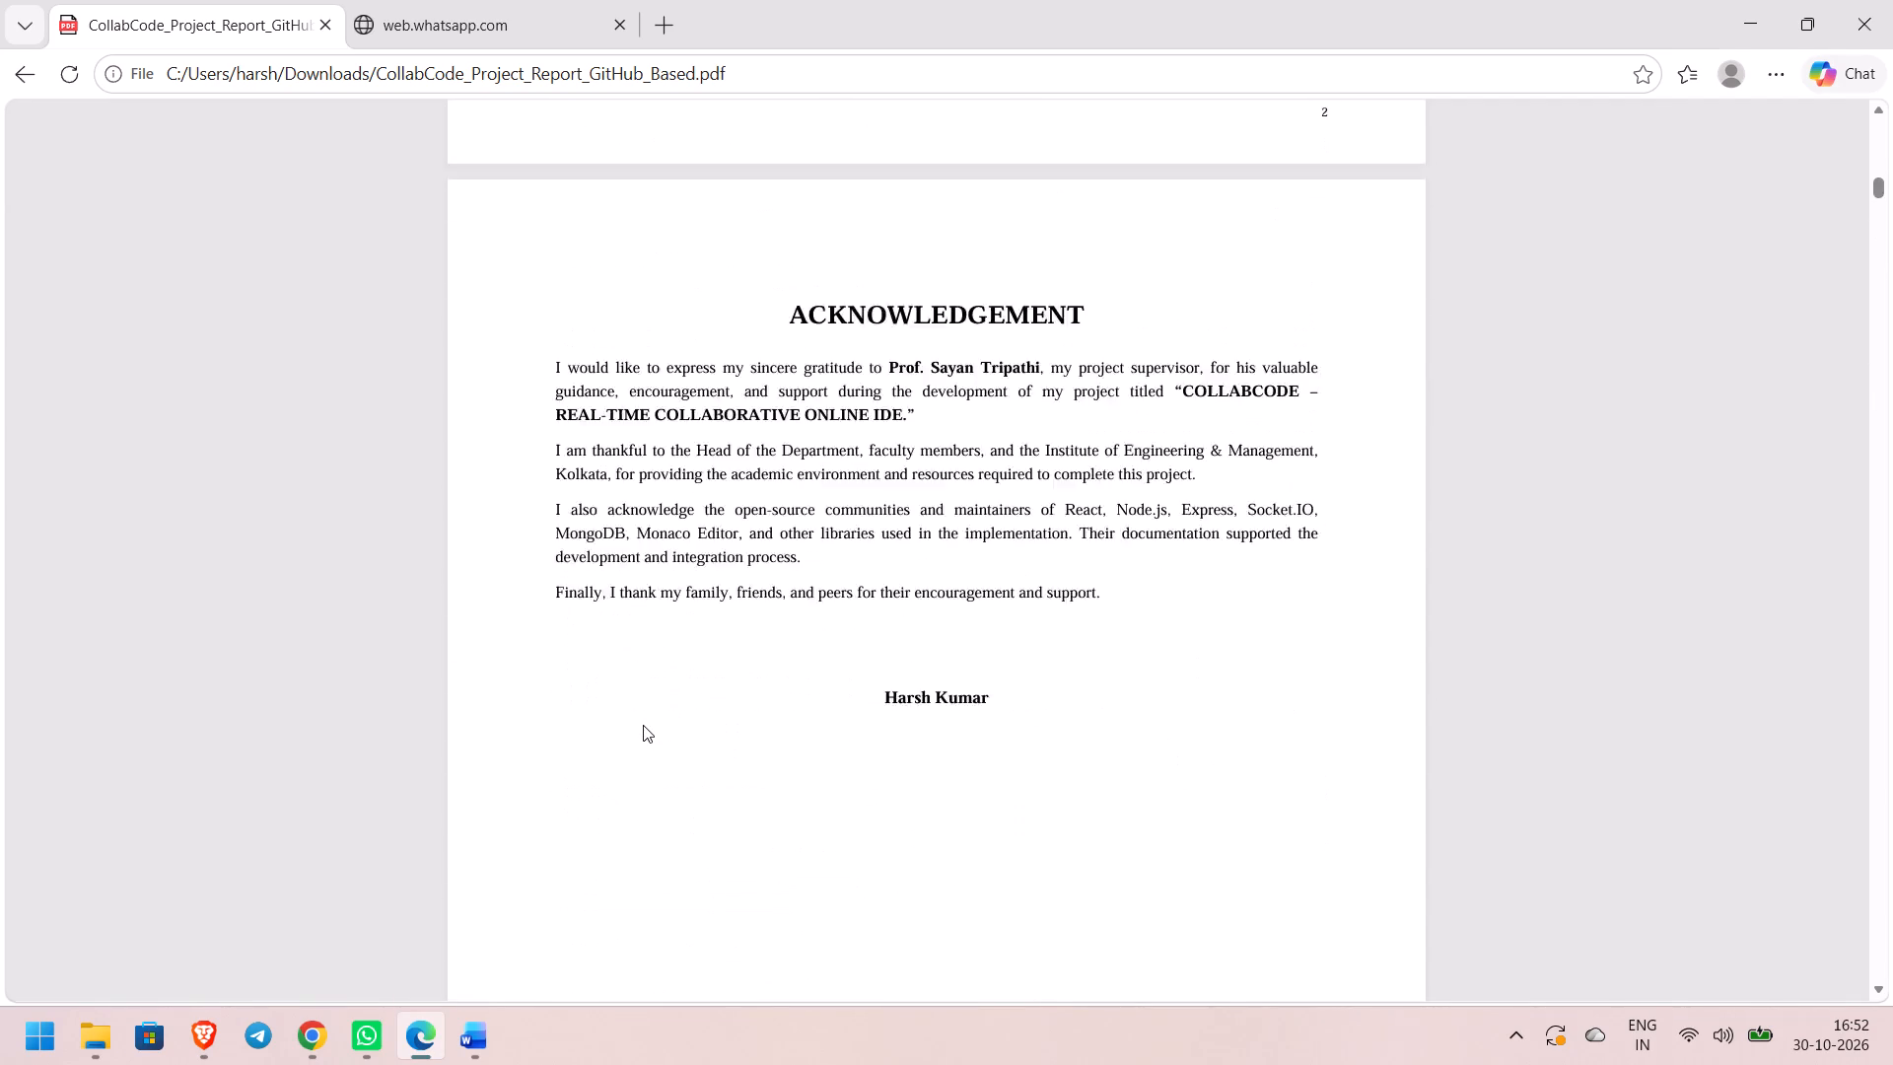
scroll(643, 725, up, 9)
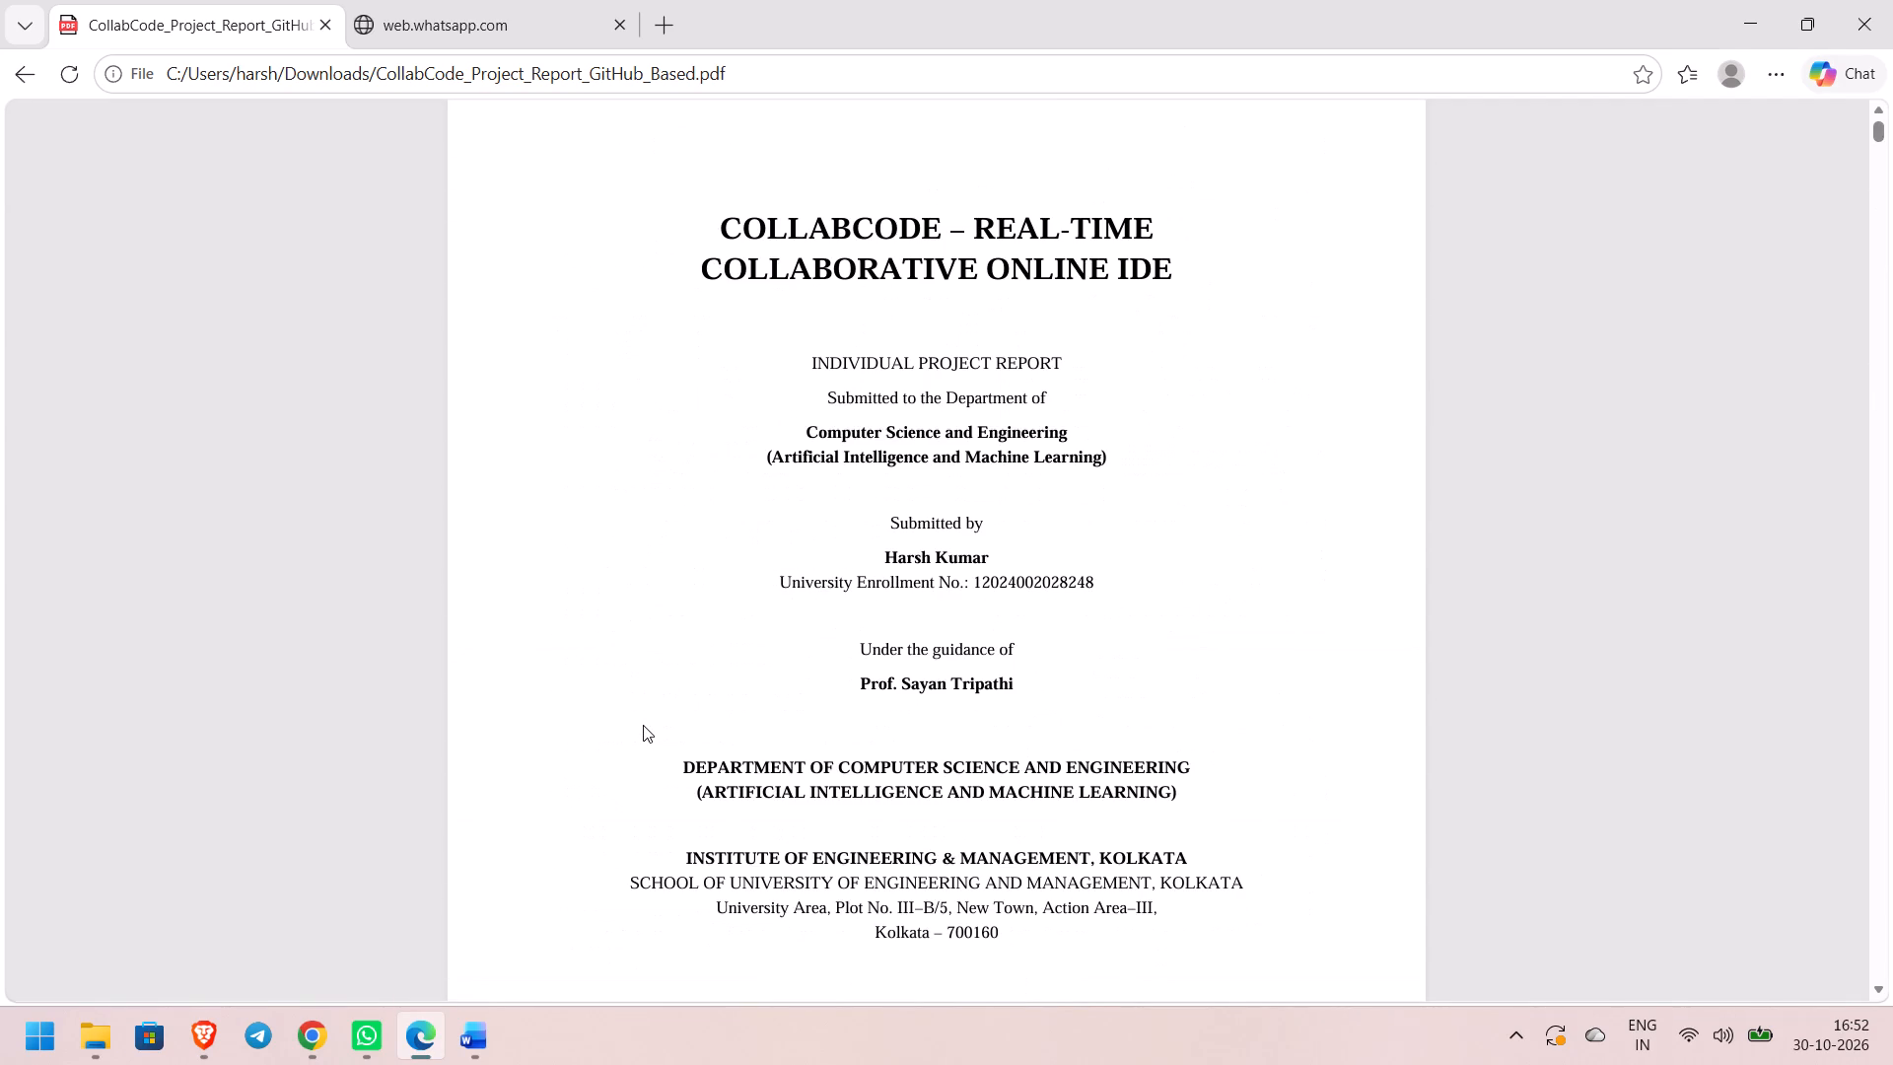
scroll(643, 725, down, 2)
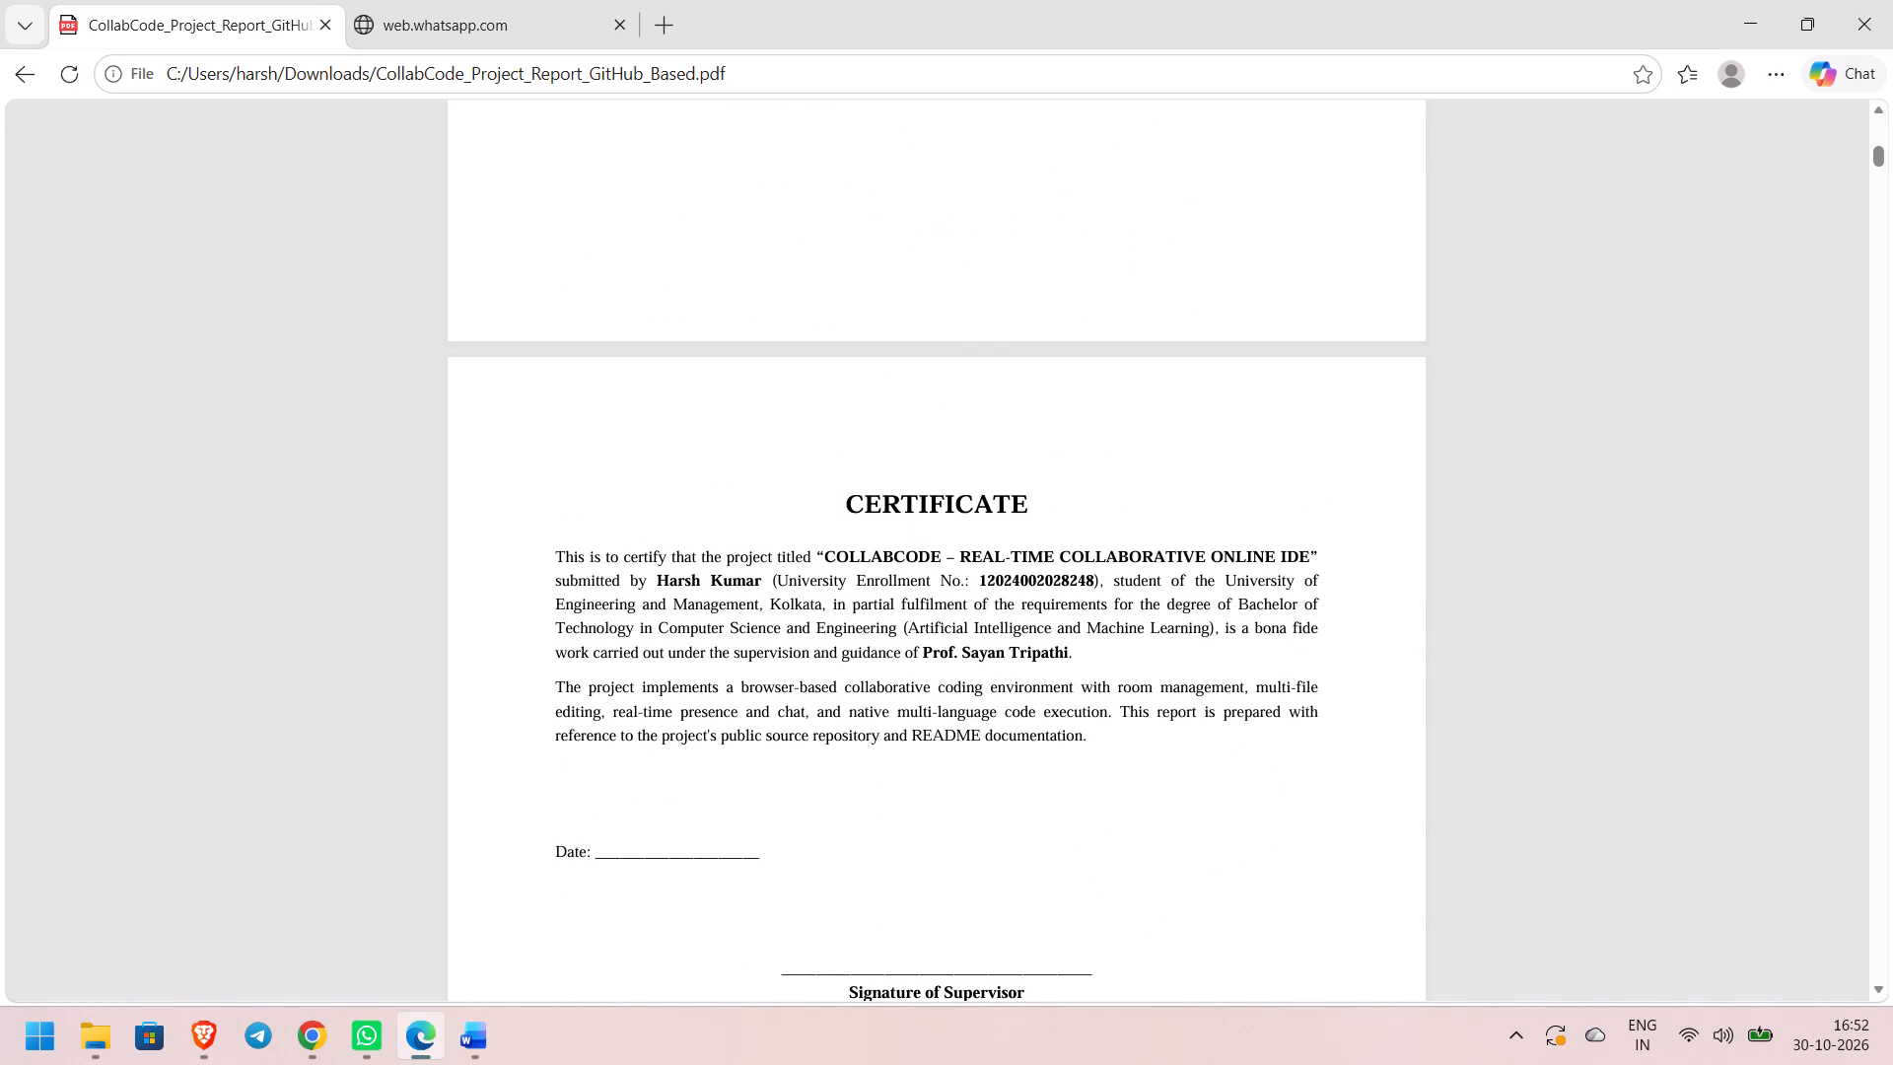
scroll(634, 725, up, 3)
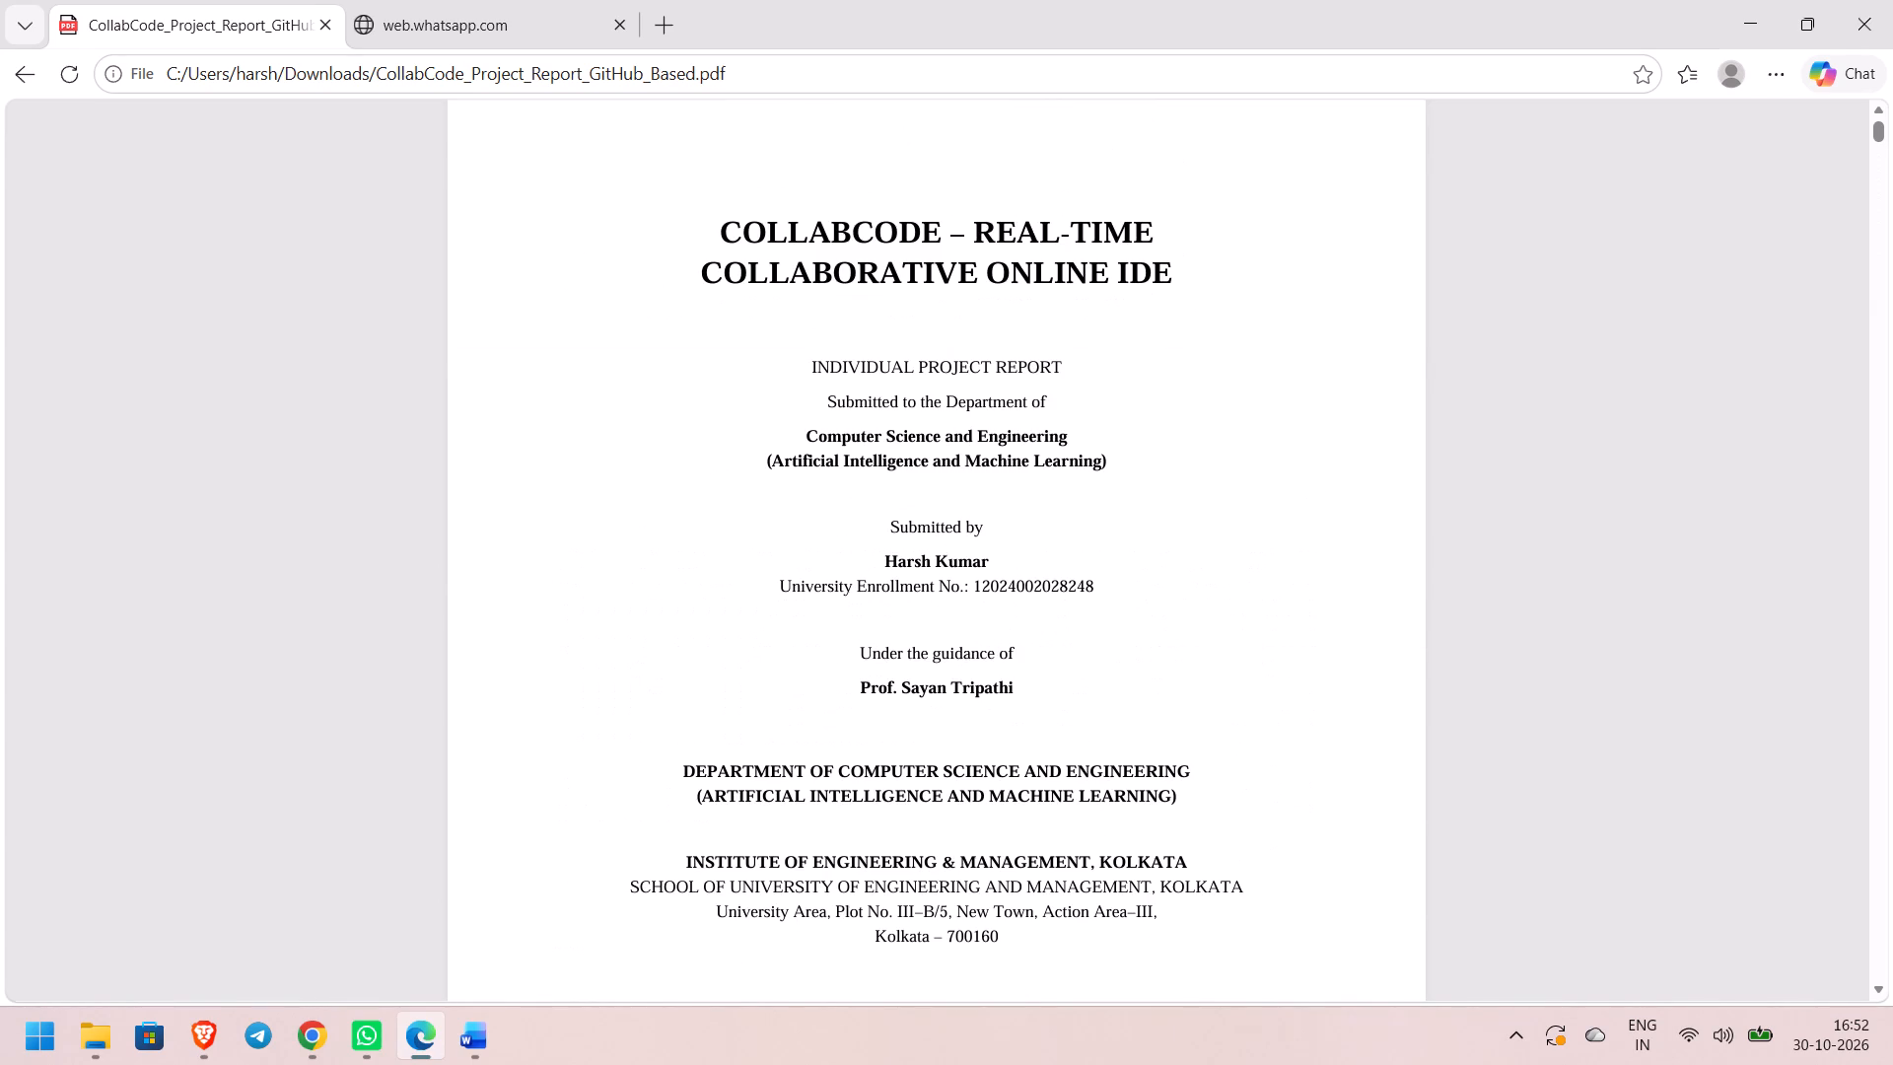
scroll(573, 737, down, 1)
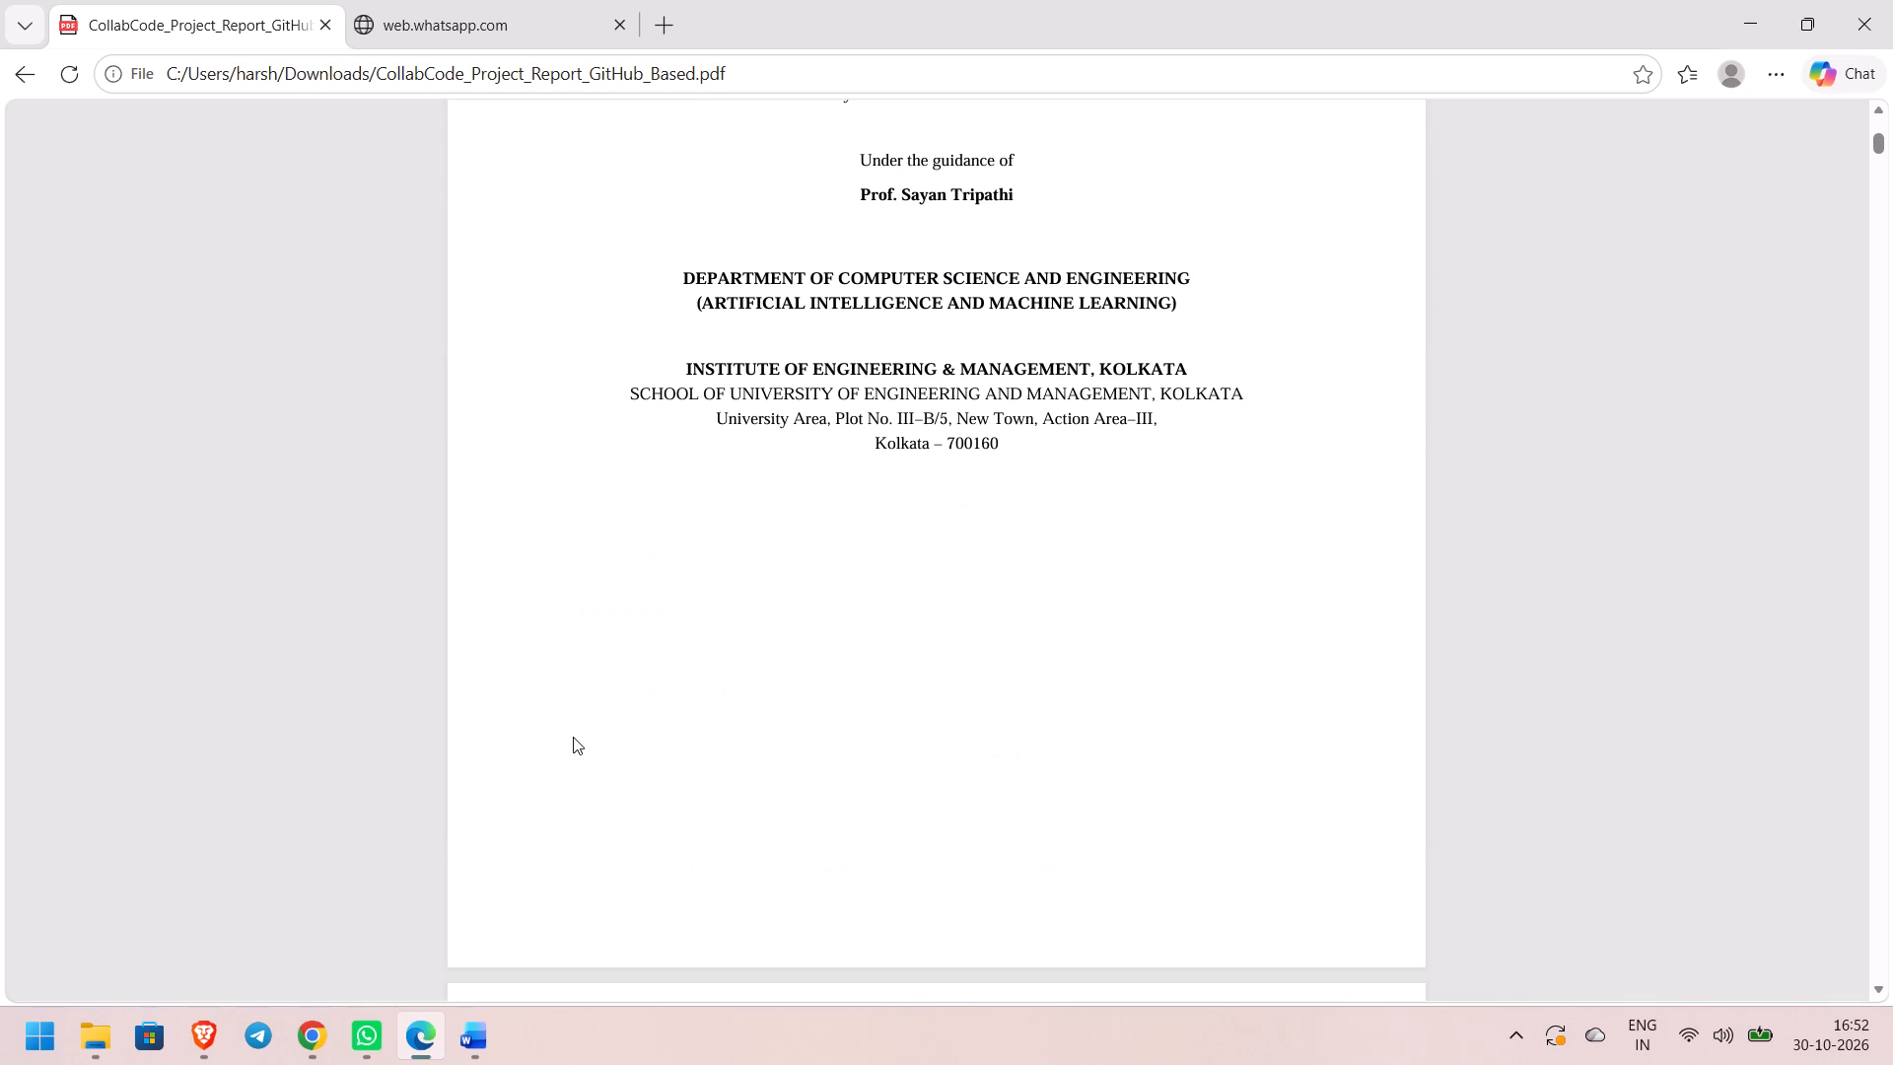
scroll(573, 737, down, 1)
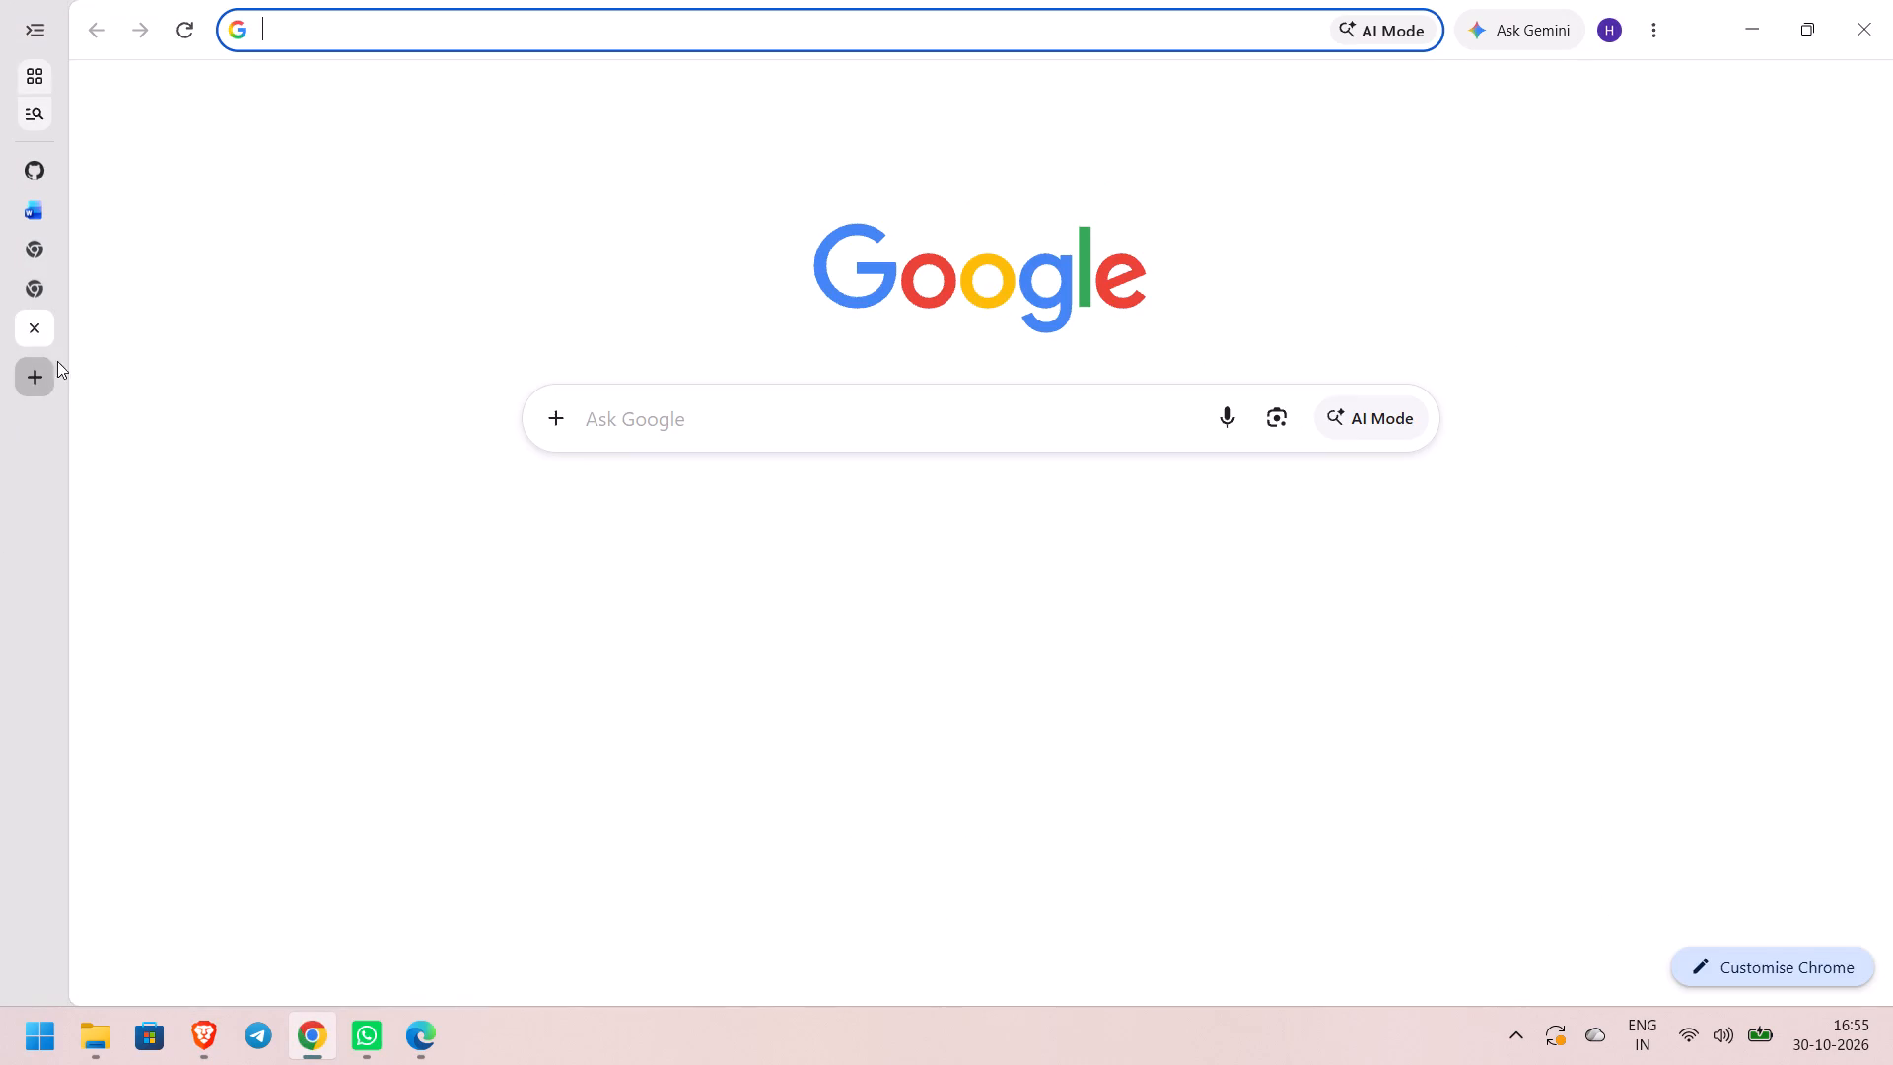
double_click(633, 419)
text(courdera)
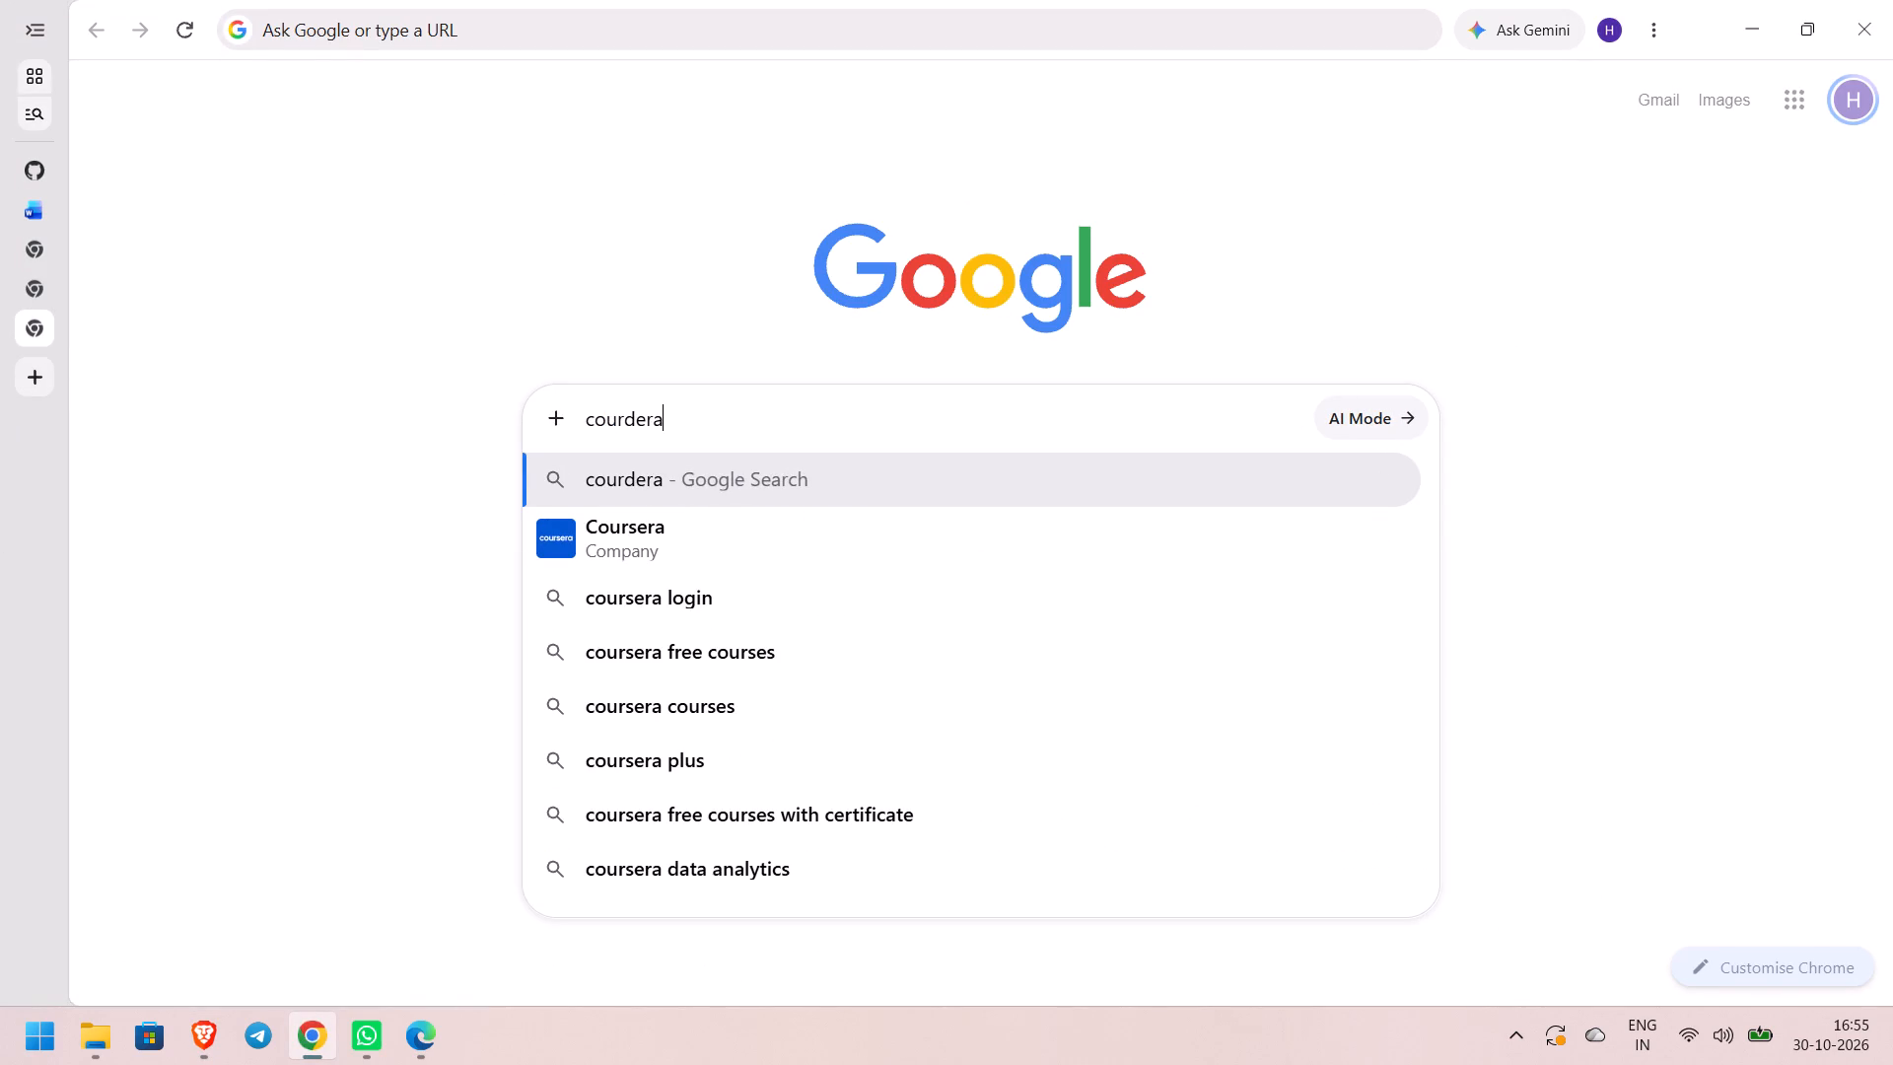
key(BackSpace)
key(BackSpace)
key(BackSpace)
key(BackSpace)
text(sera)
key(Return)
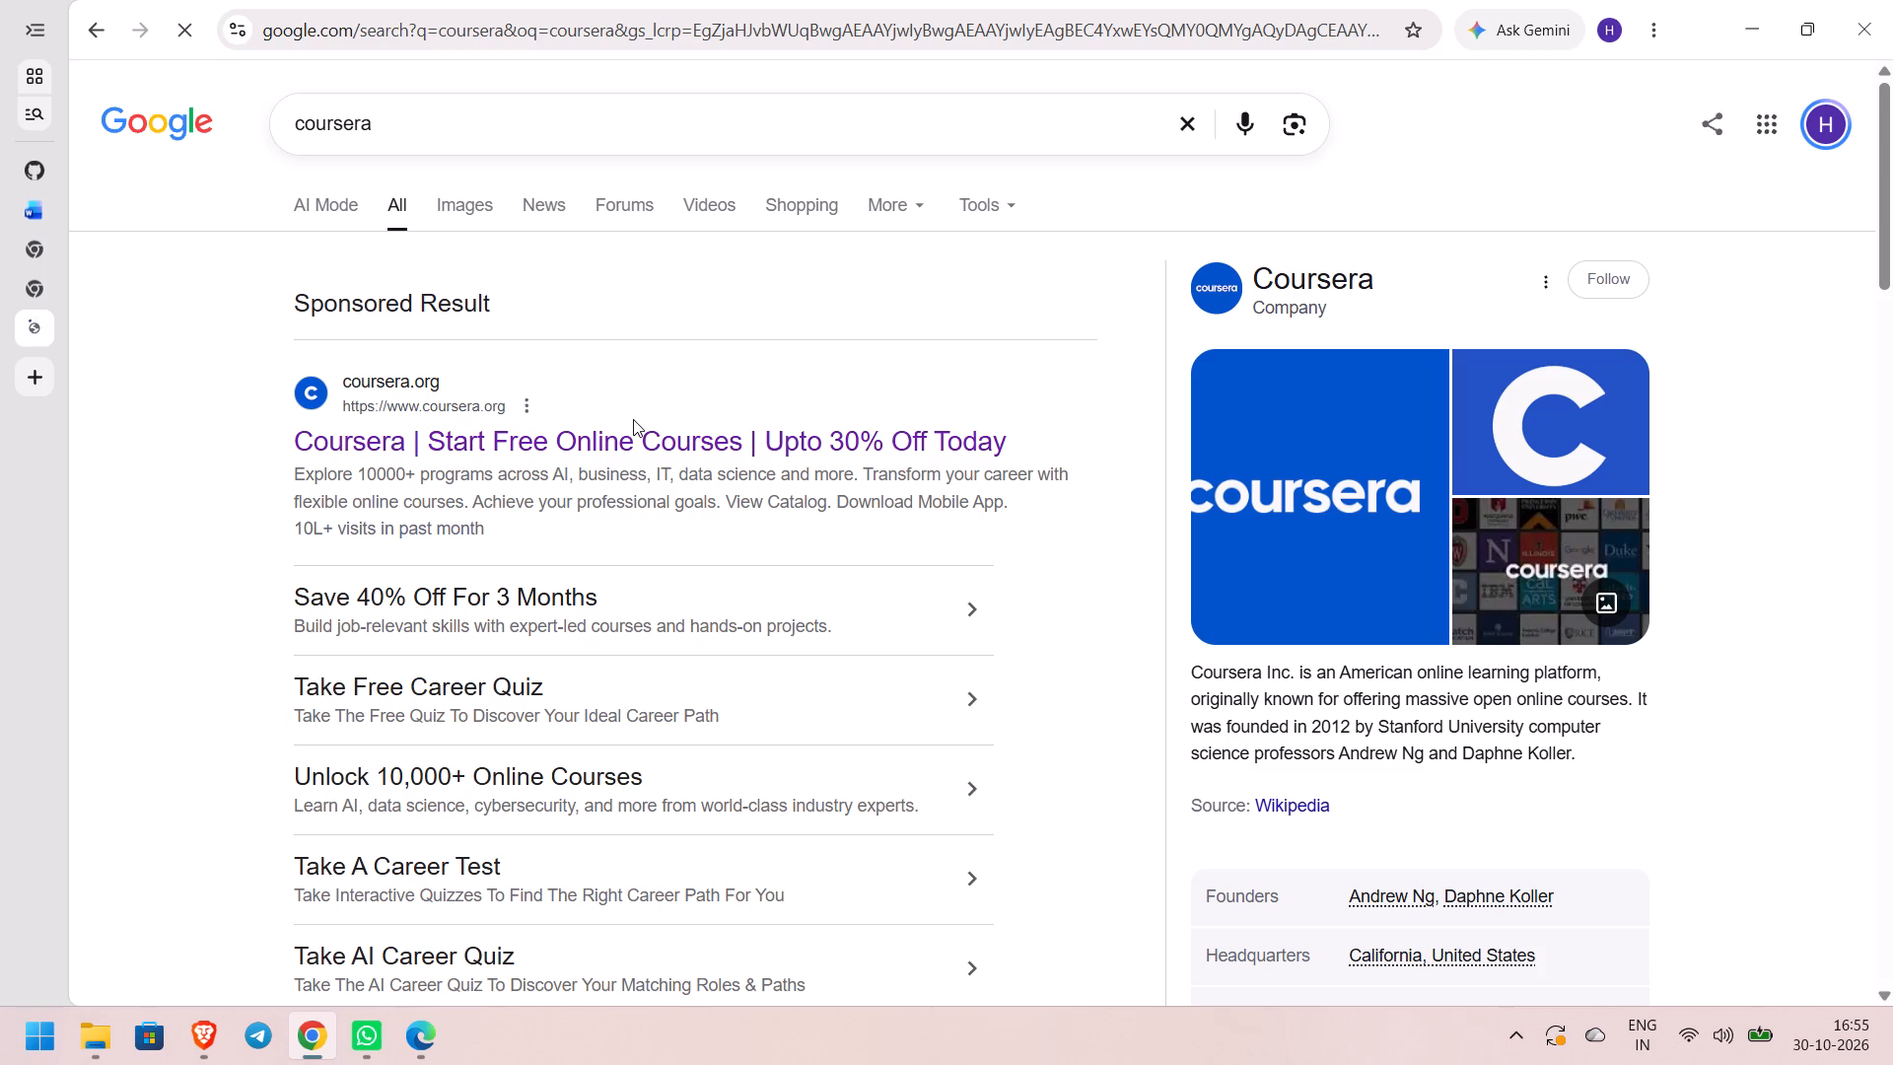
scroll(790, 568, down, 1)
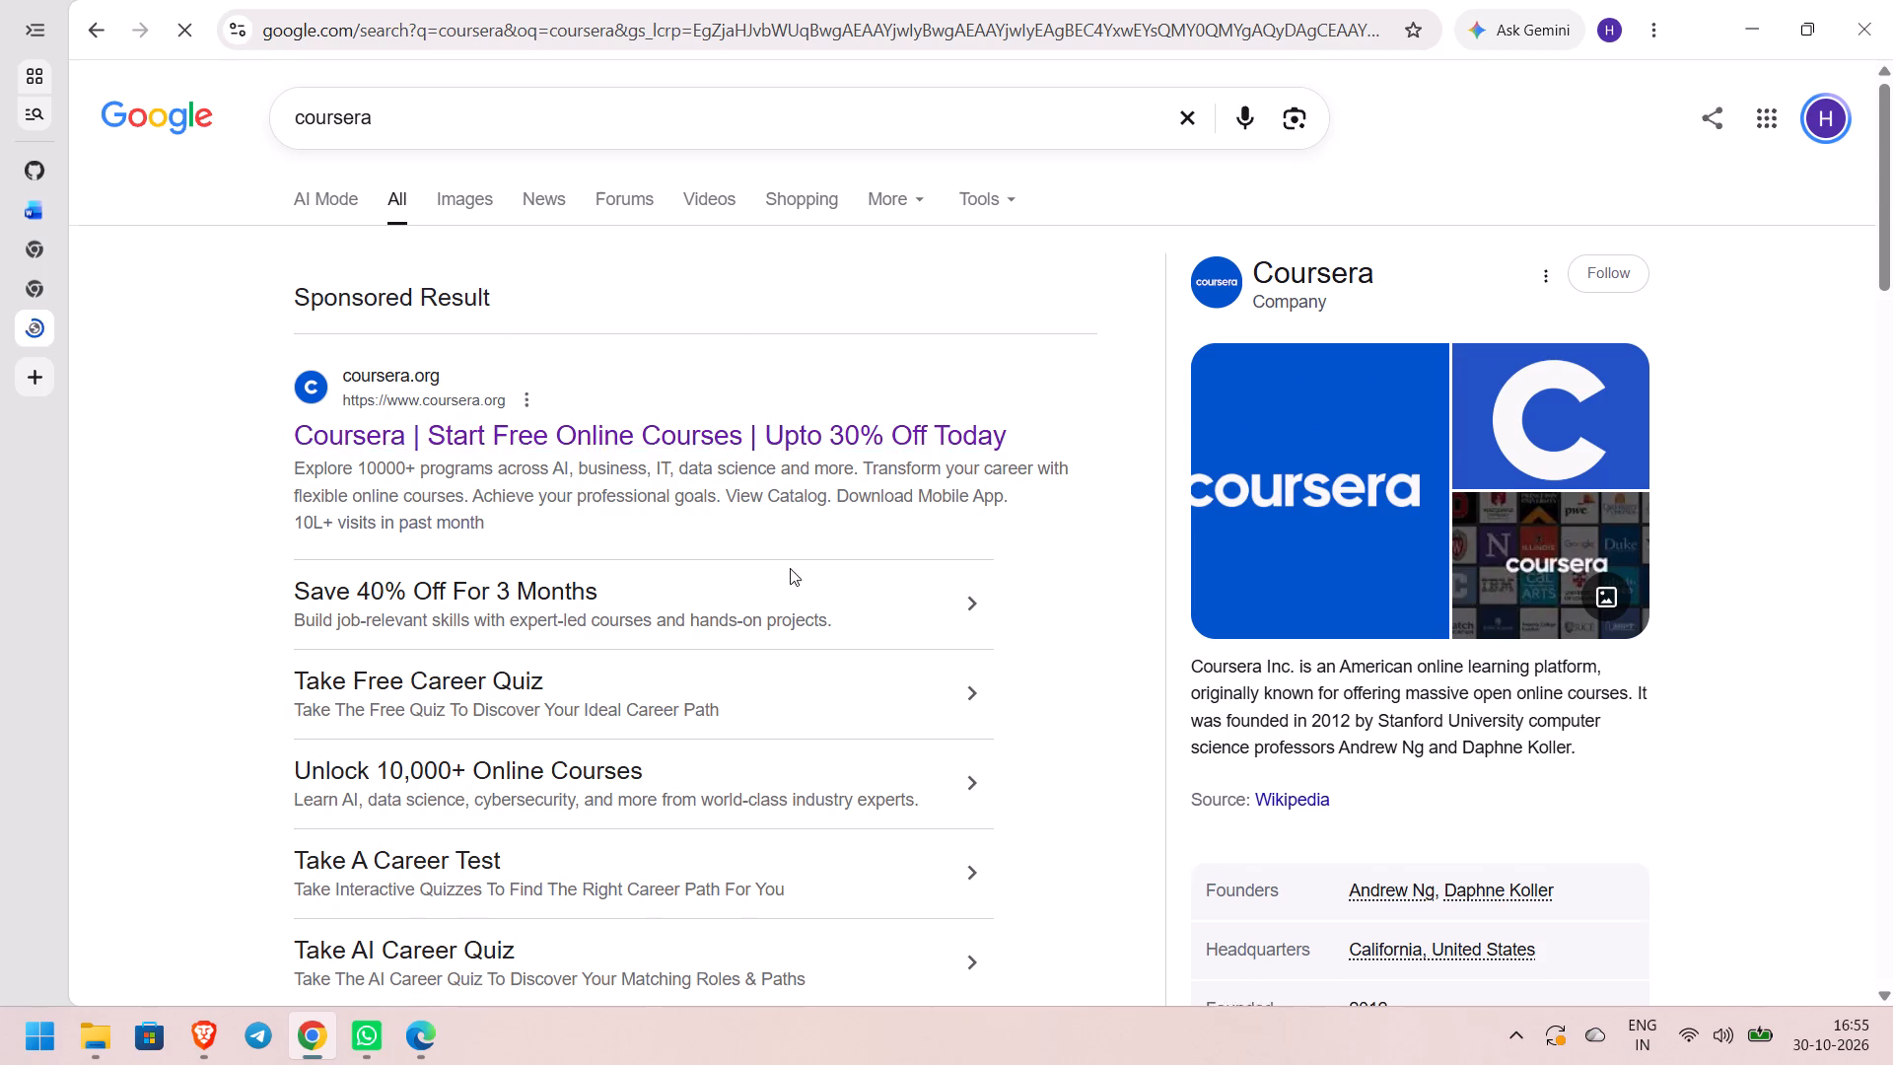
click(704, 620)
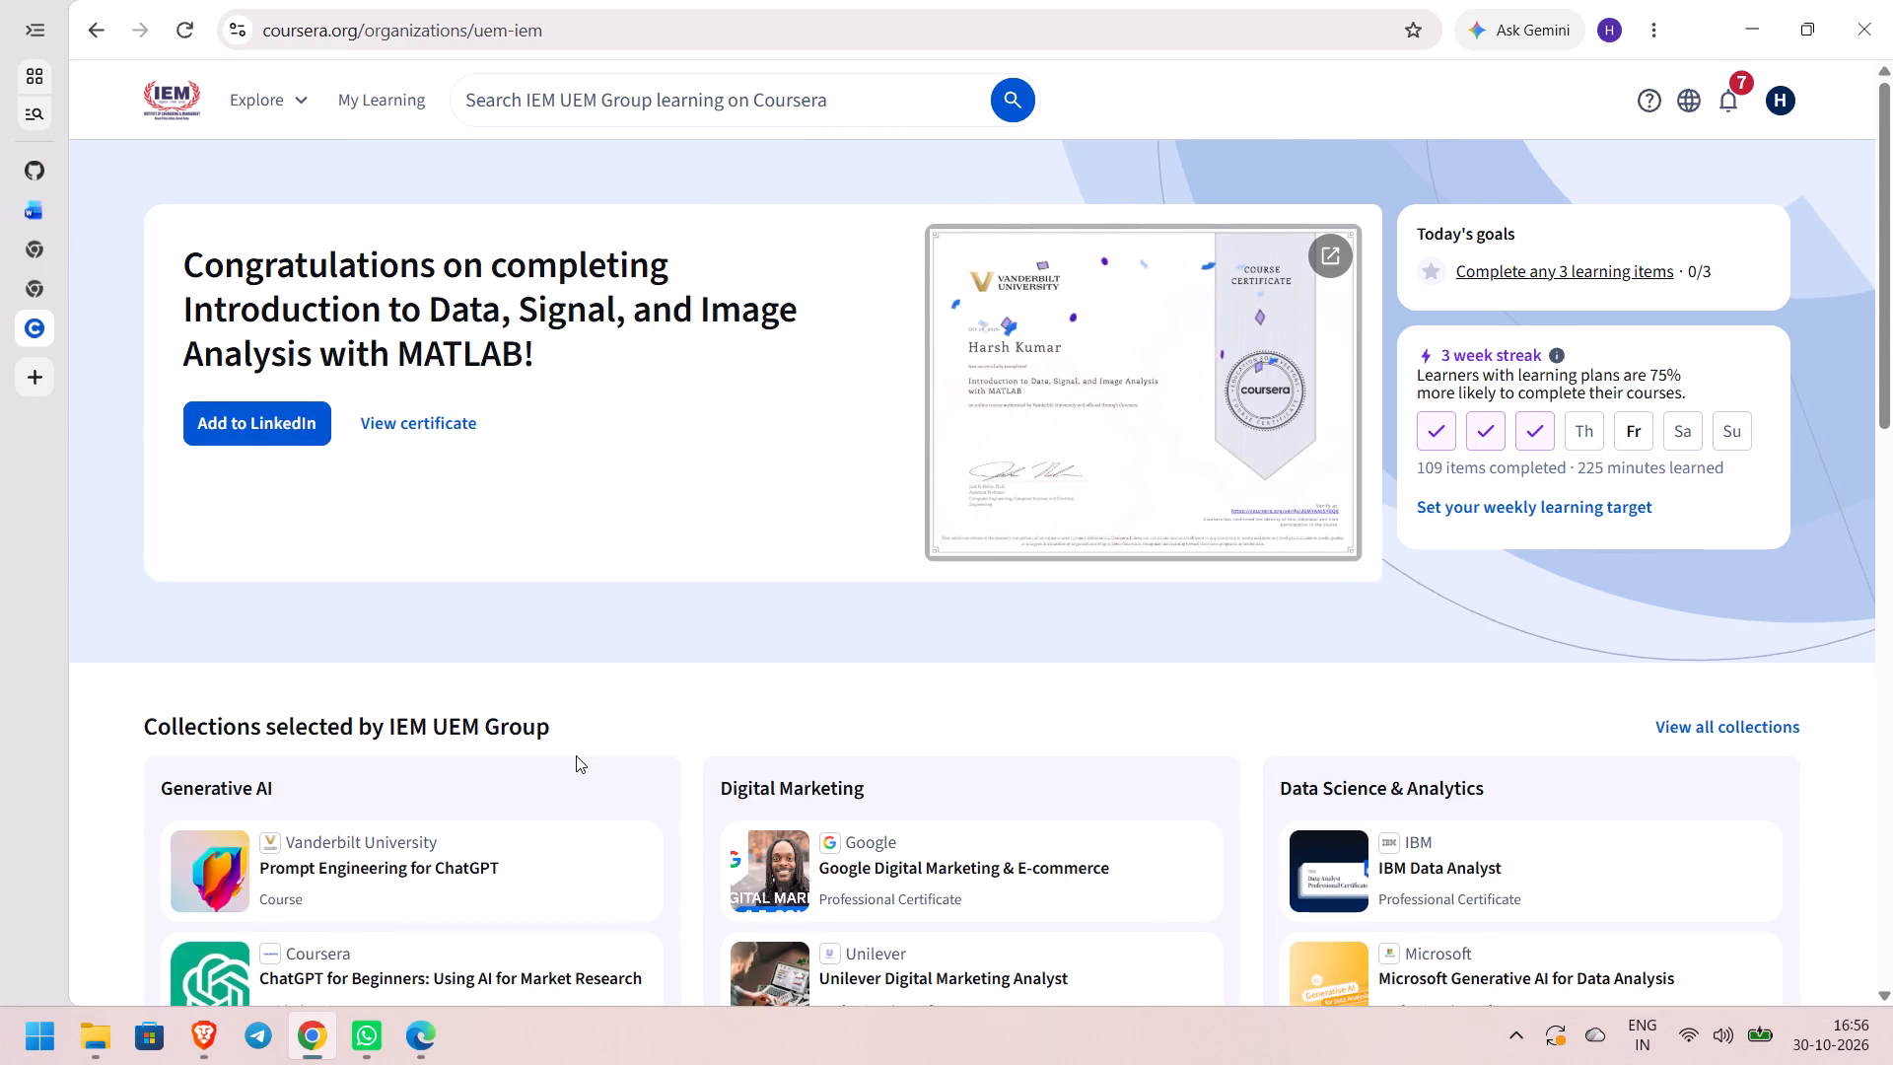
Glance over the IEM UEM Group home page on Coursera and open the My Learning page.
scroll(576, 755, up, 2)
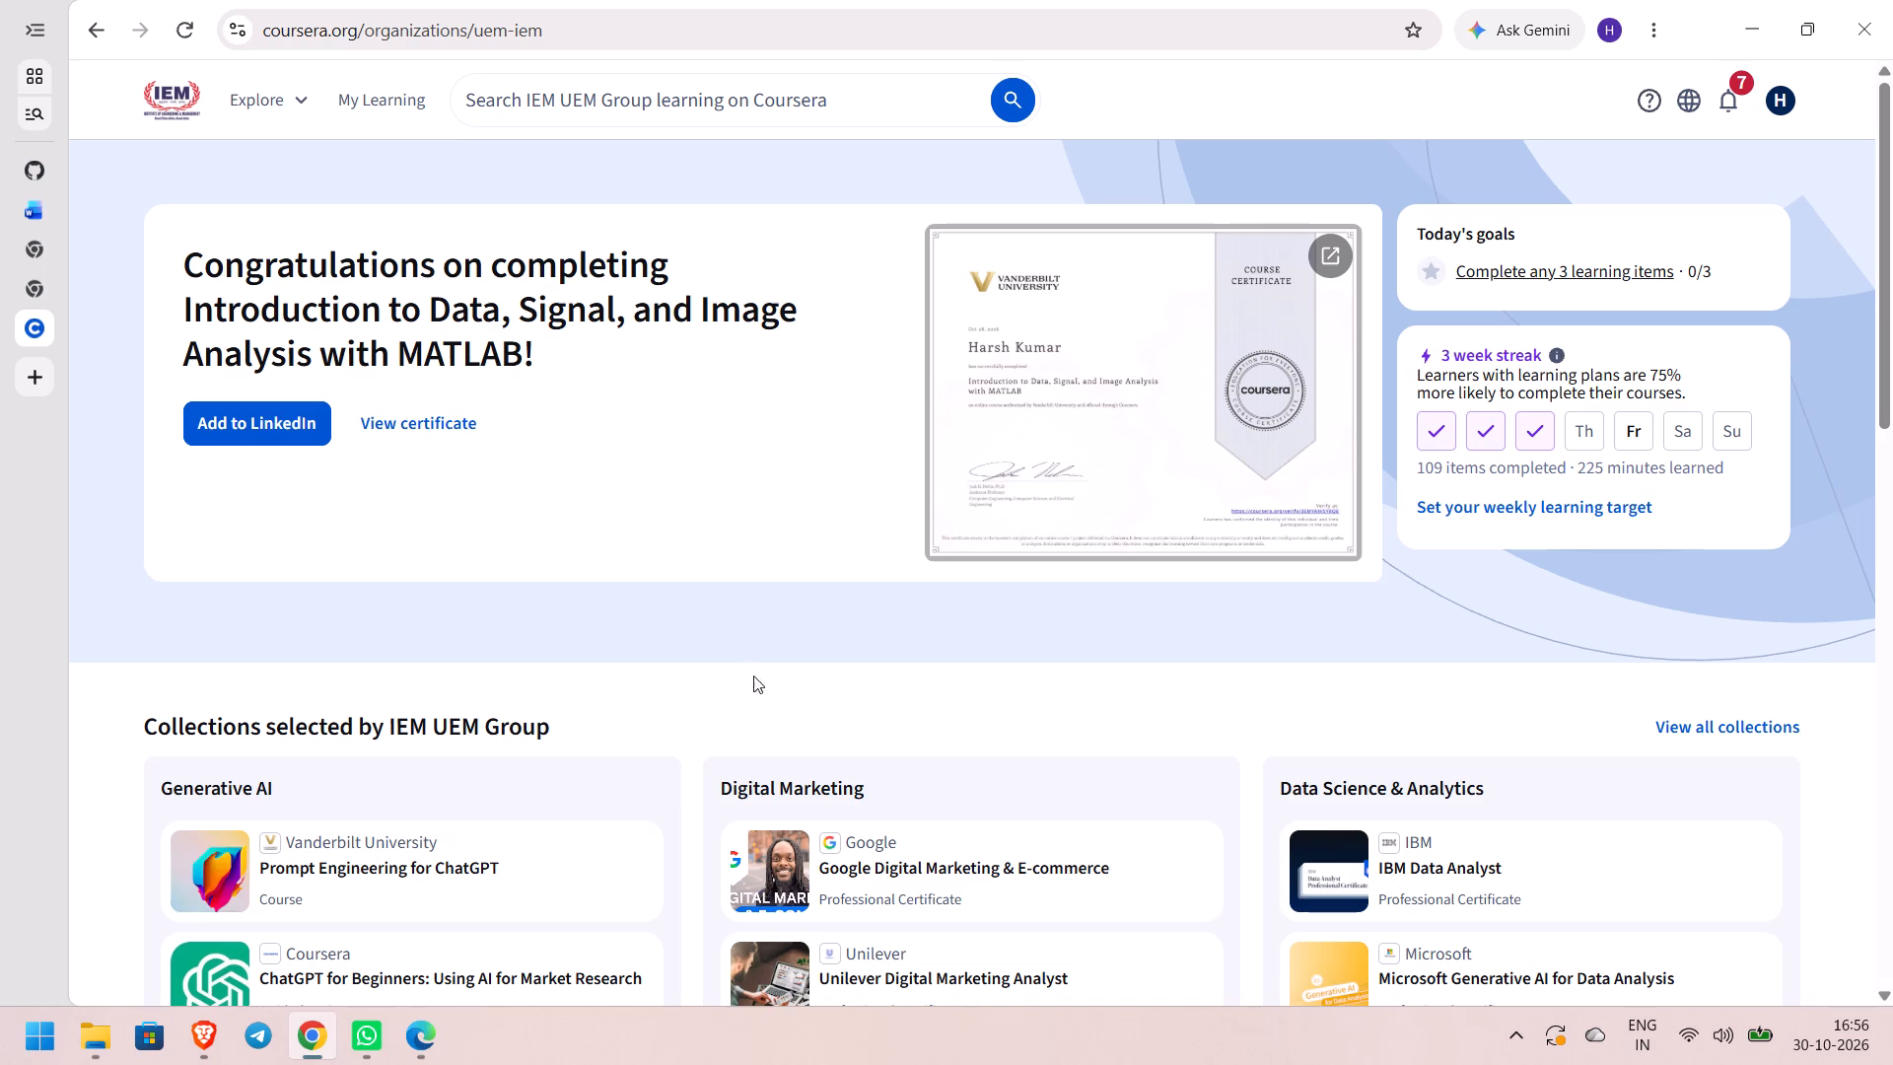
scroll(689, 715, up, 1)
scroll(715, 629, down, 1)
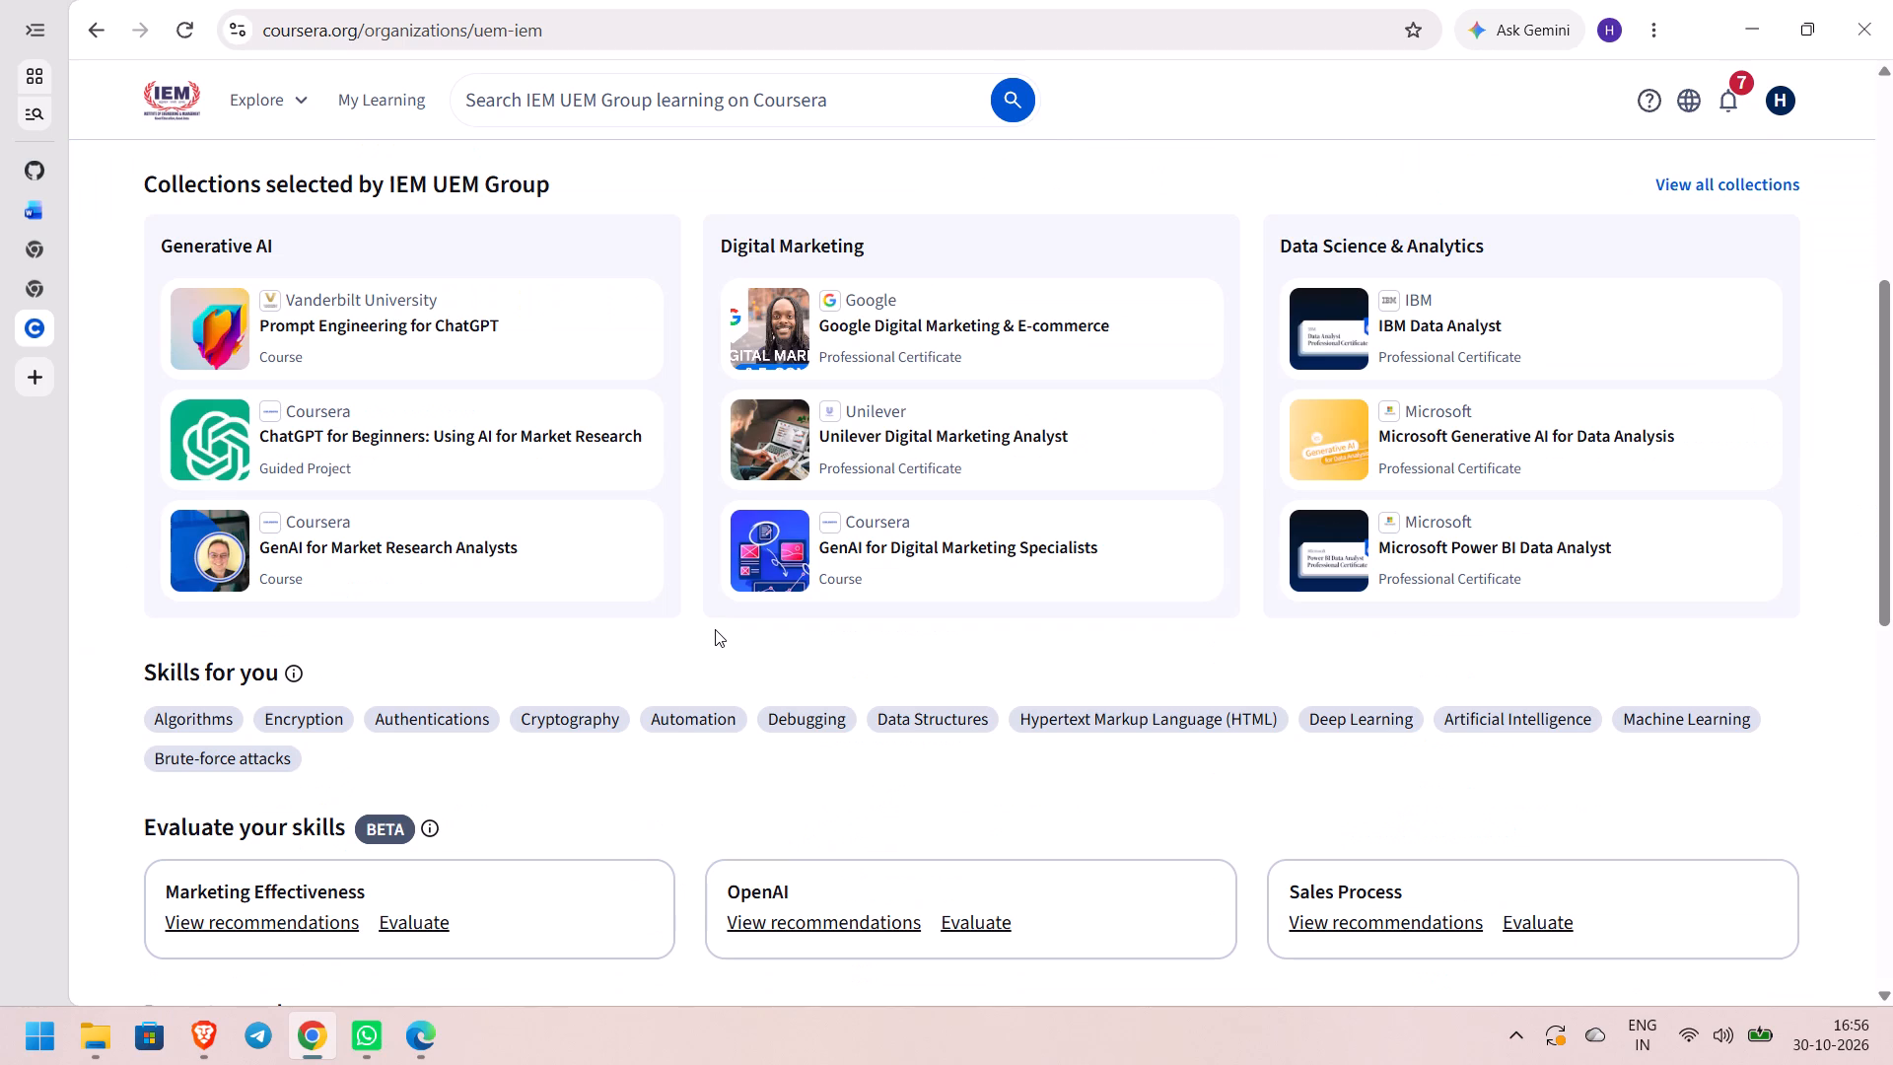
scroll(715, 629, up, 3)
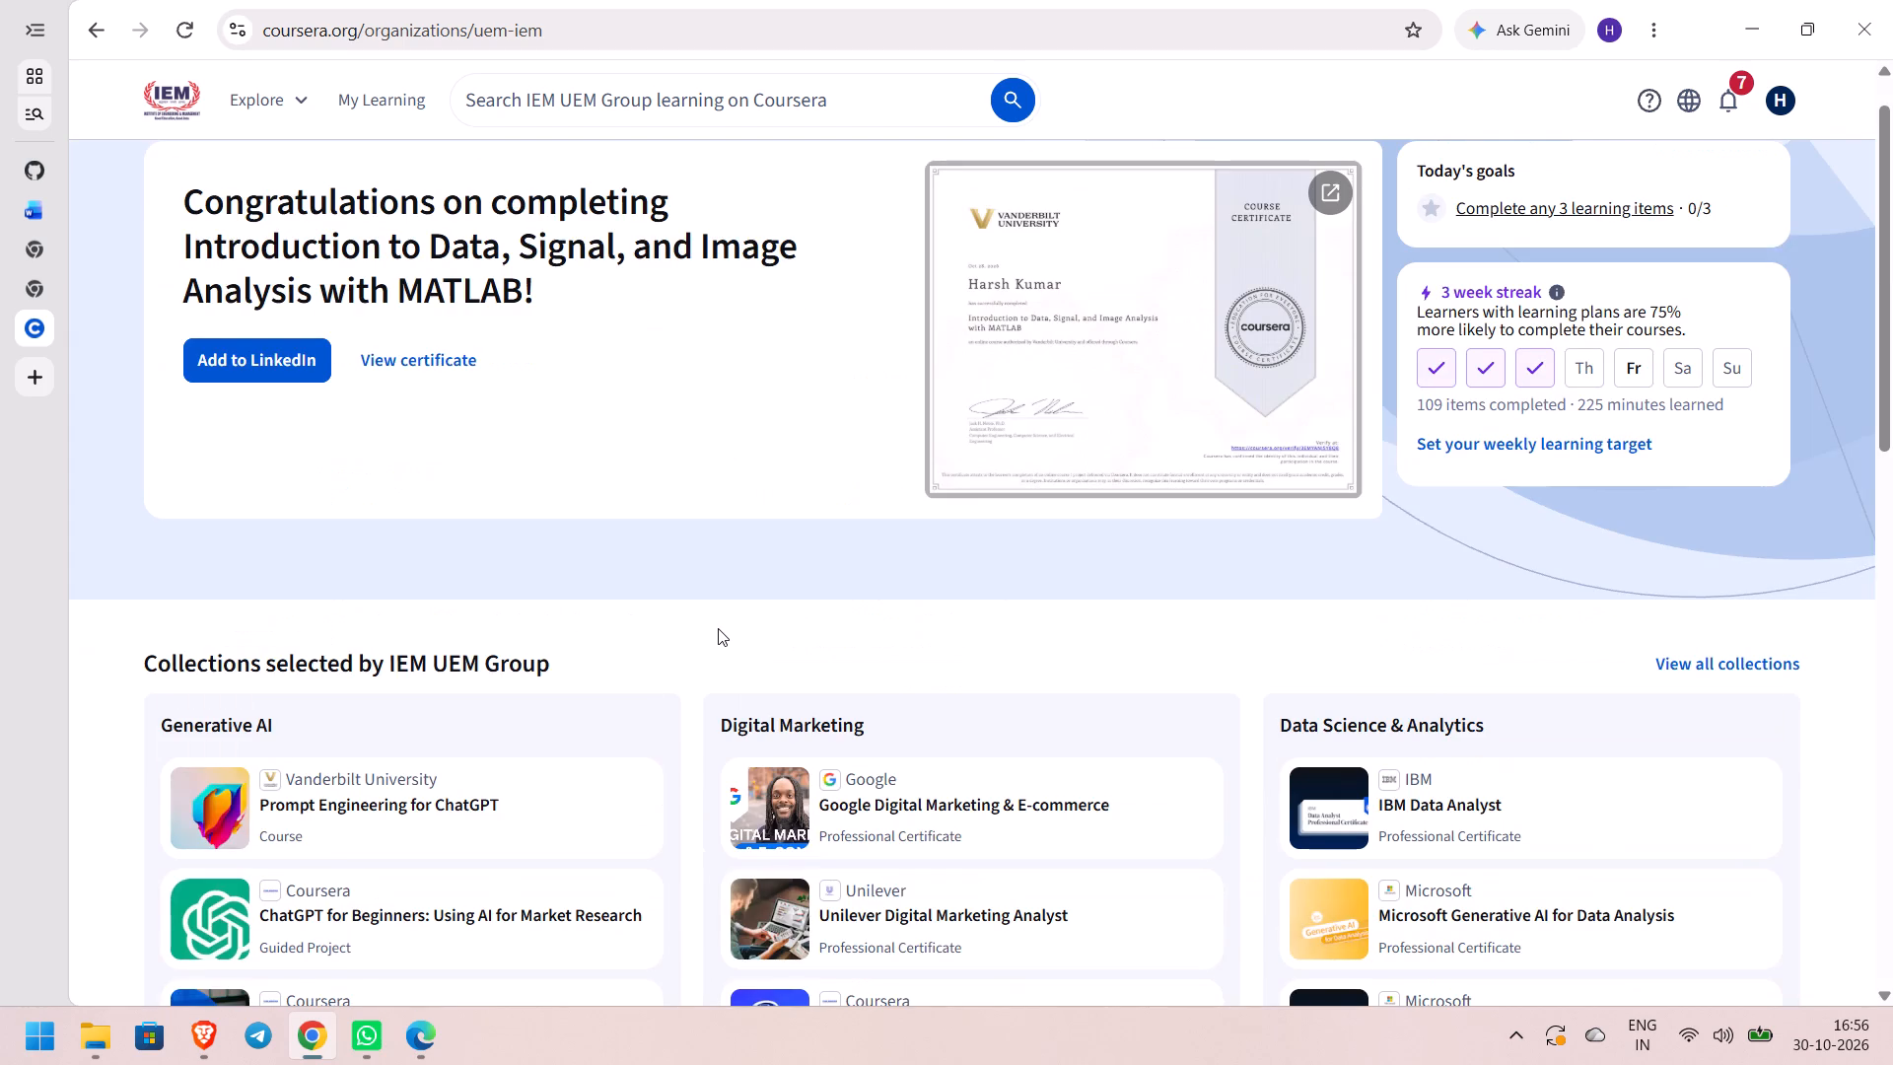
click(1781, 97)
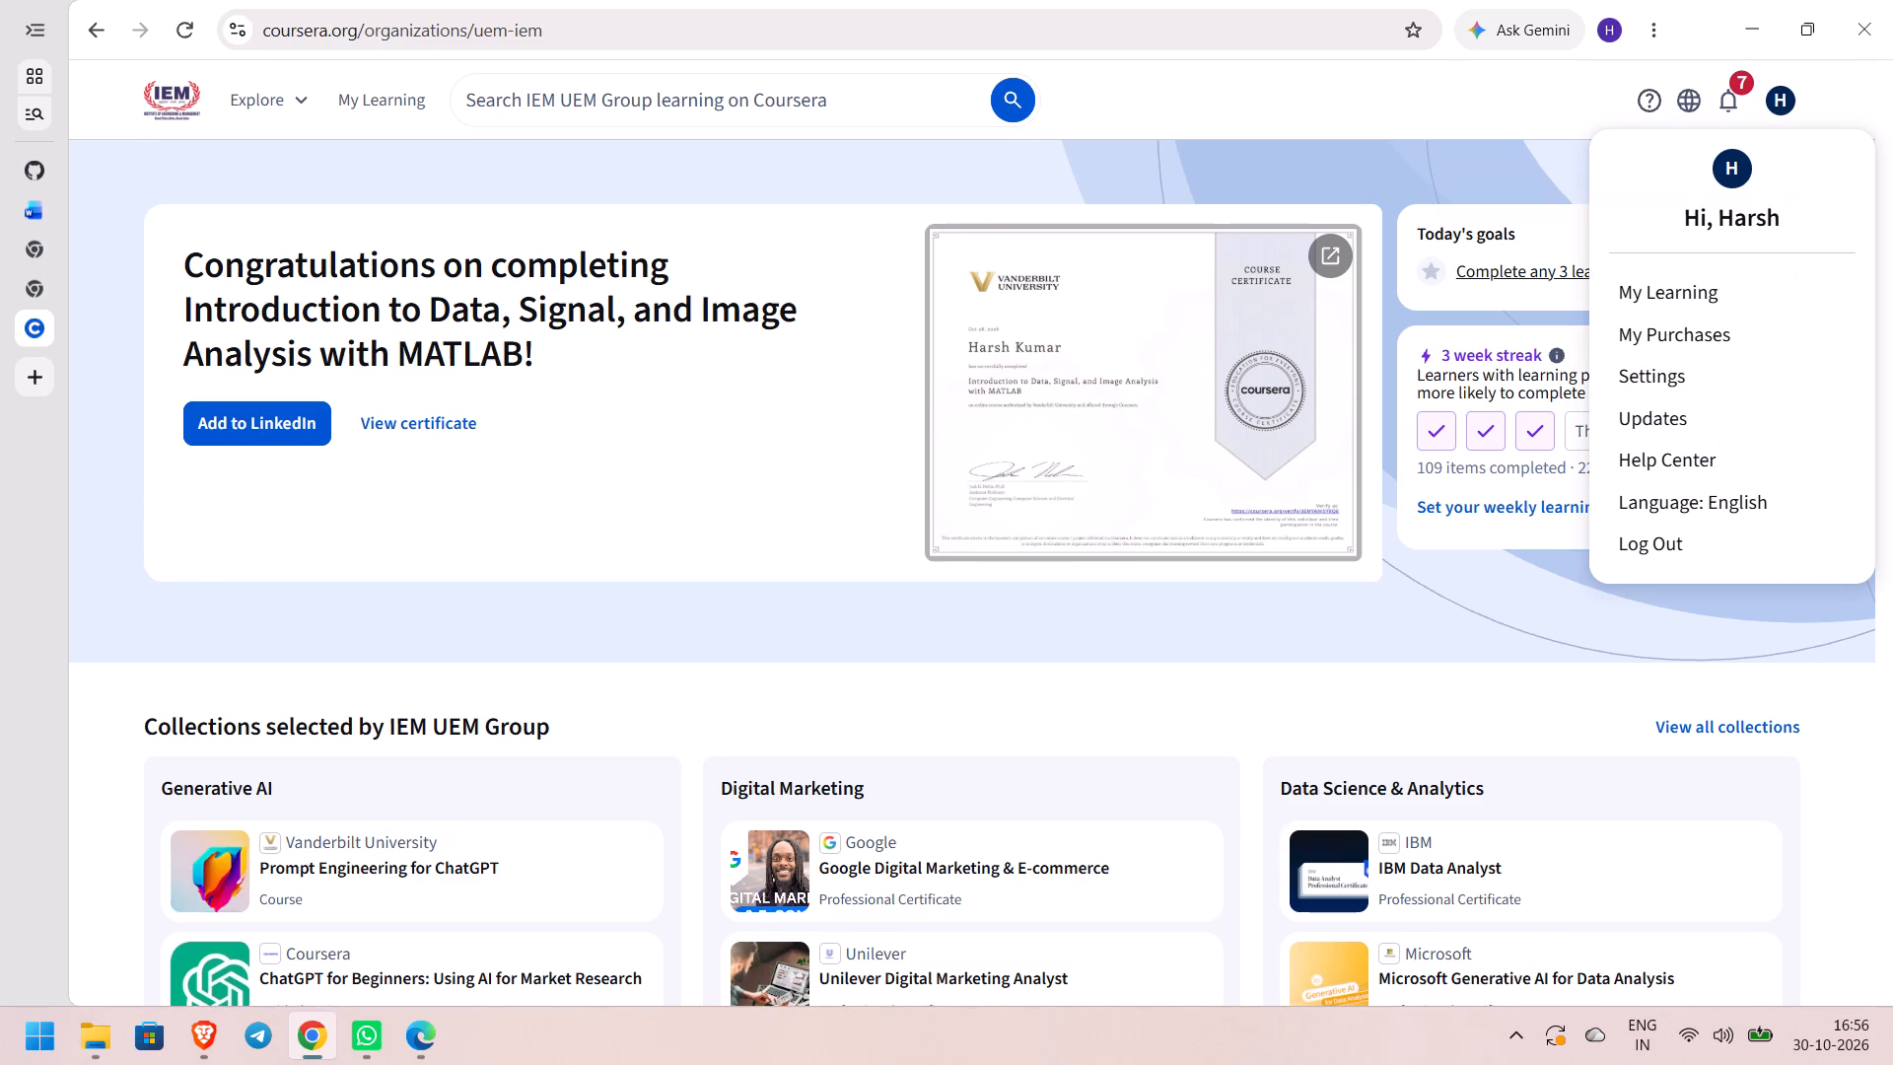
click(1665, 297)
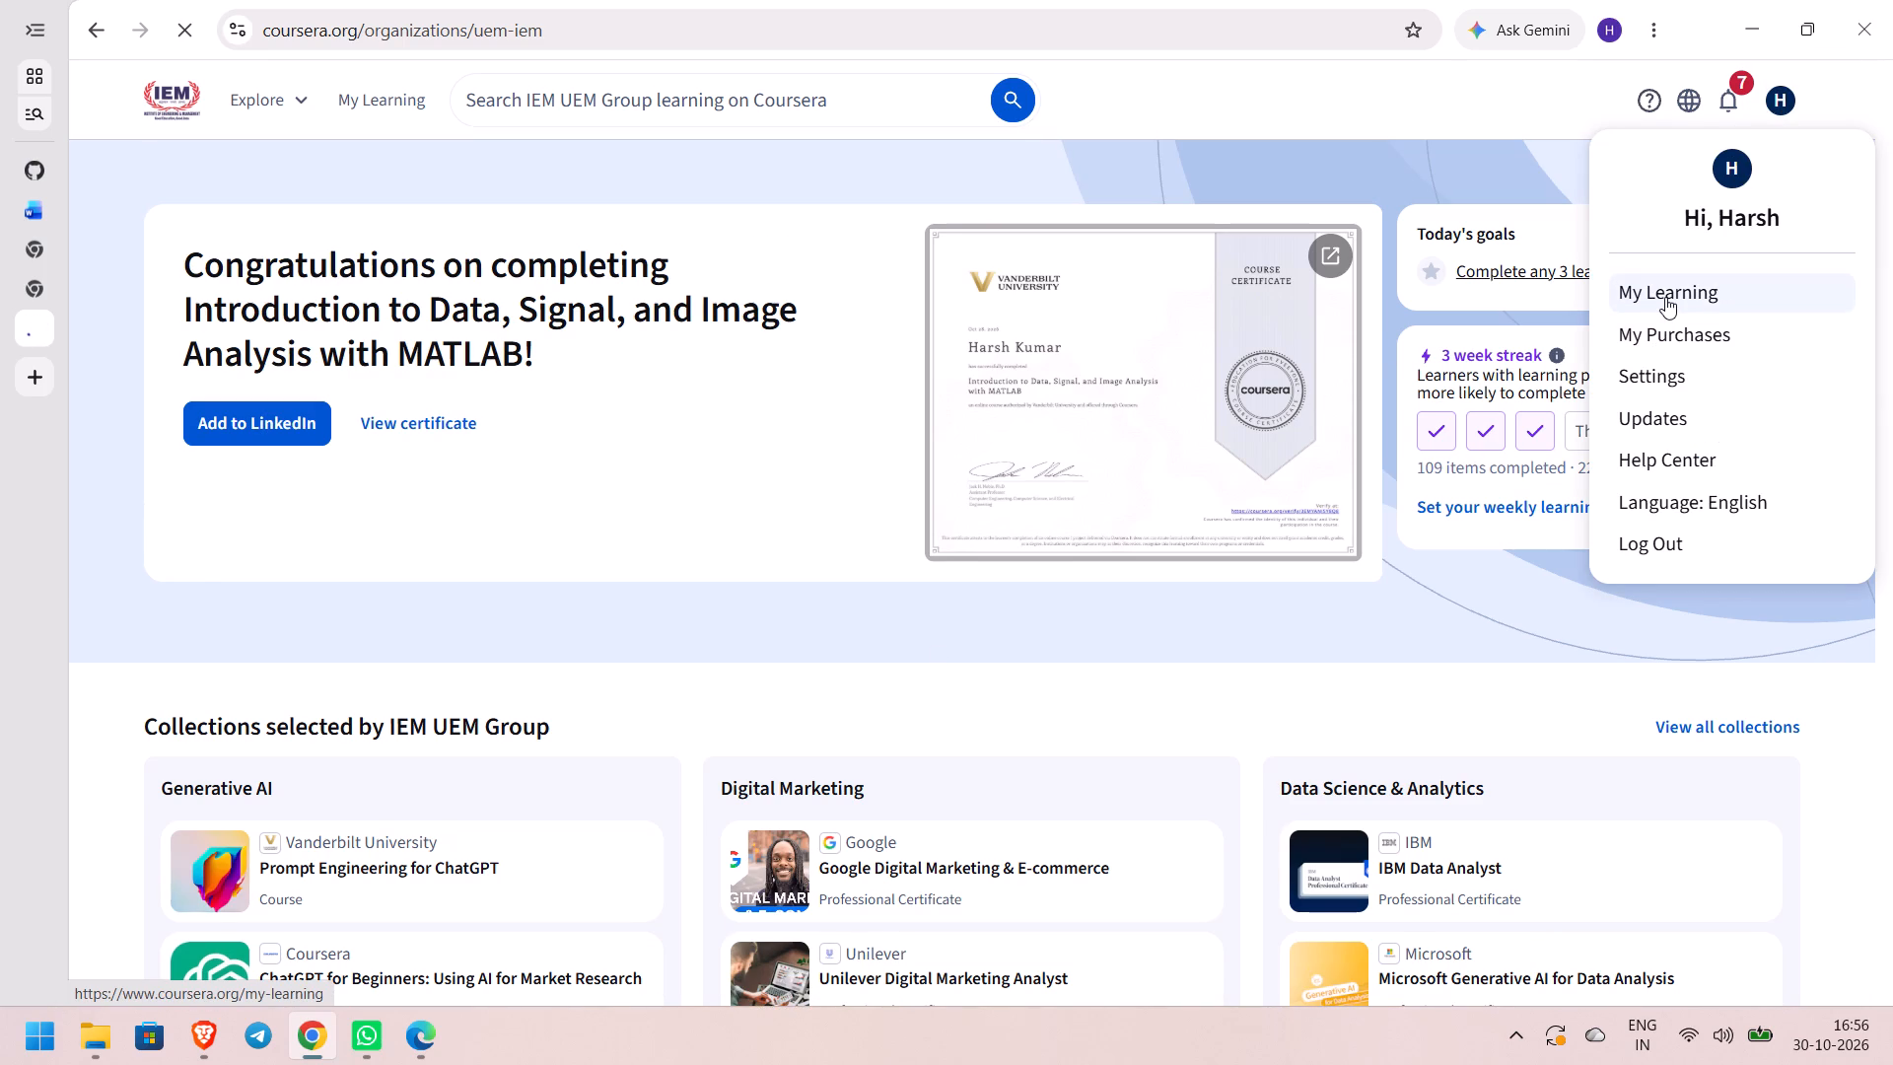
double_click(1665, 297)
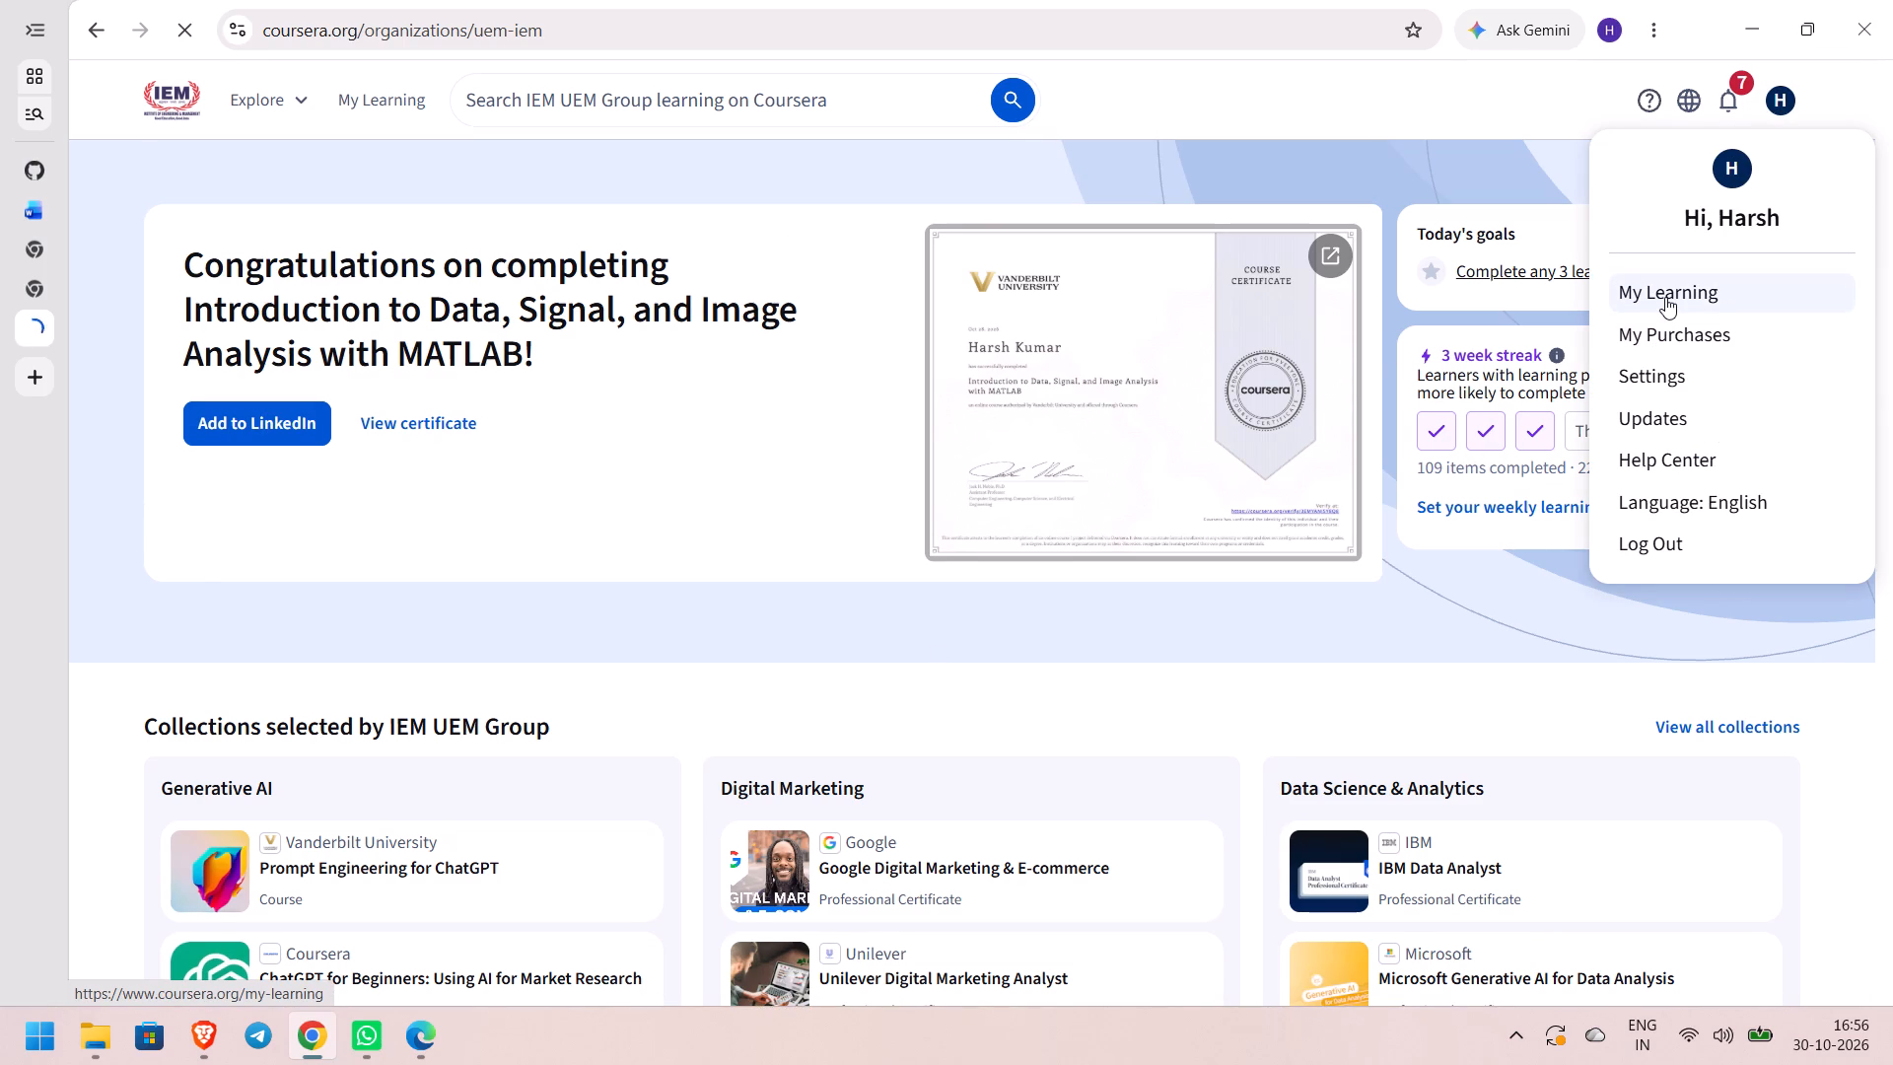
click(1665, 298)
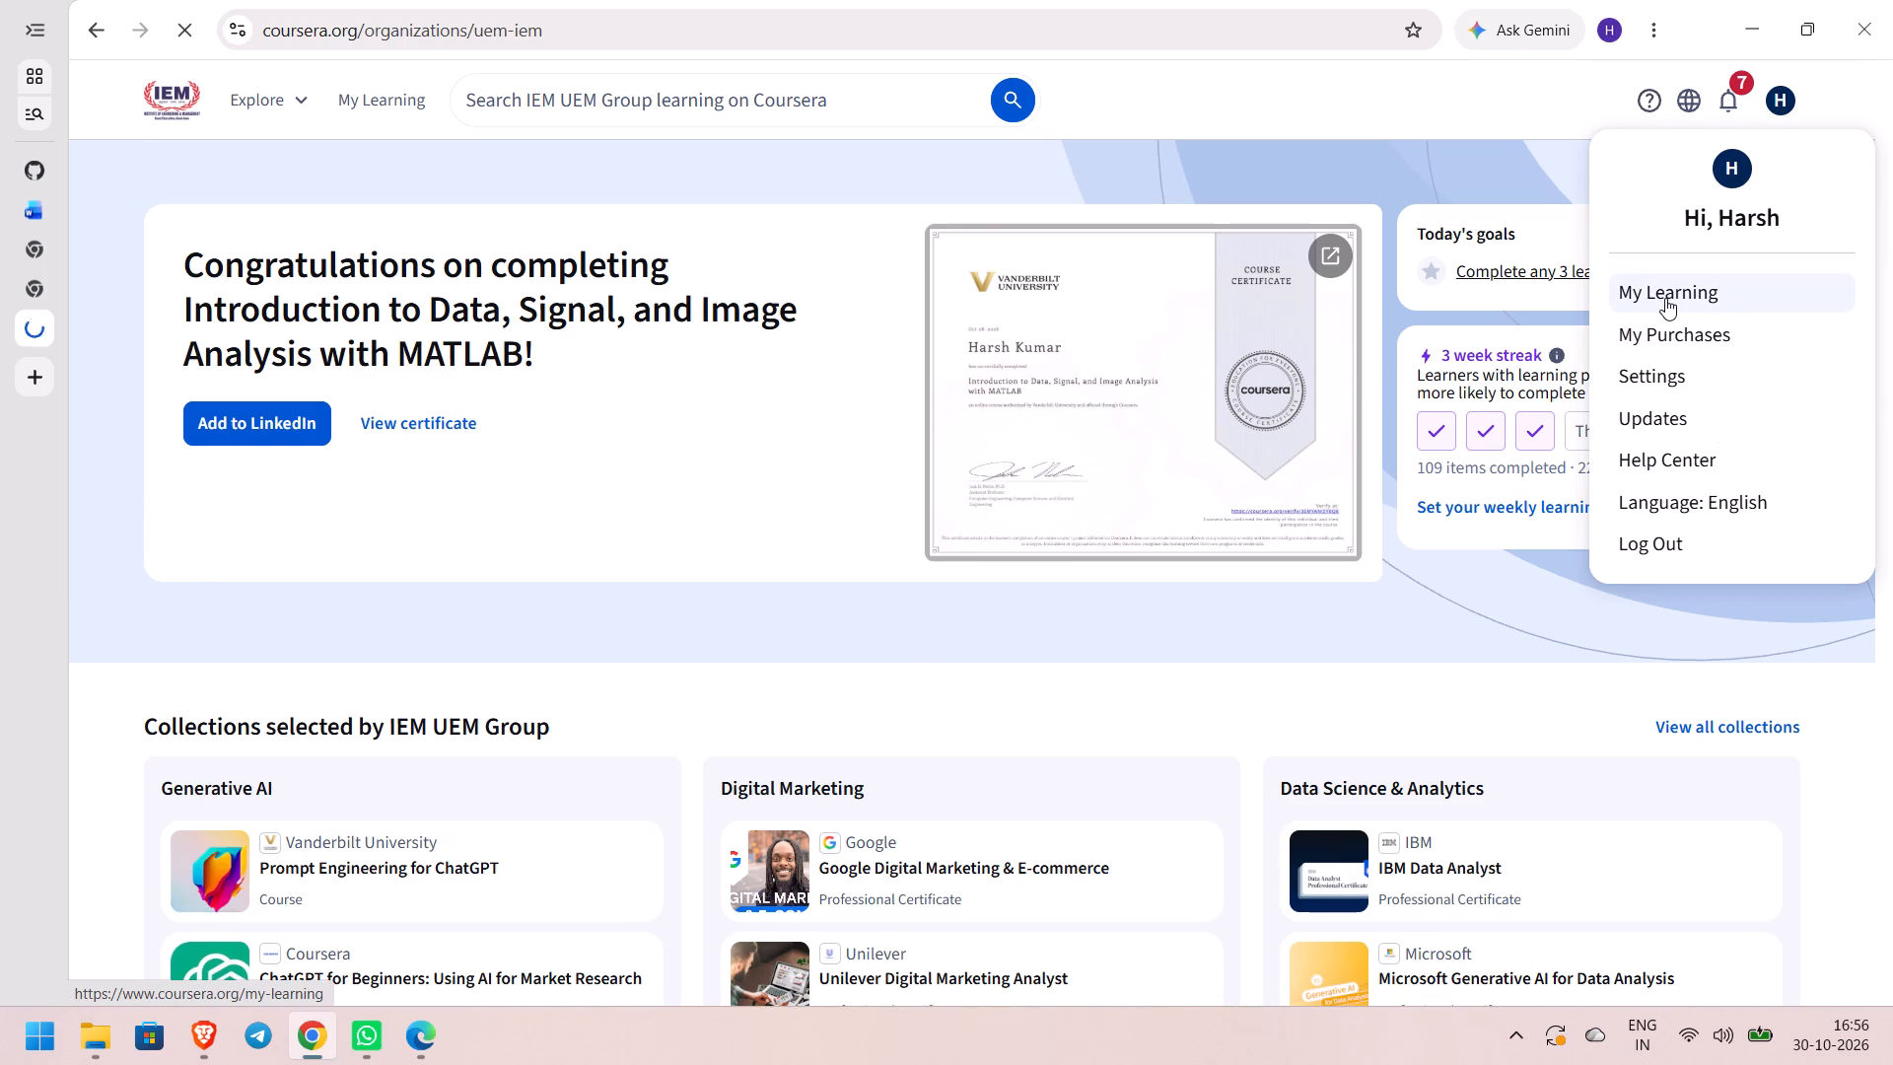
click(1665, 301)
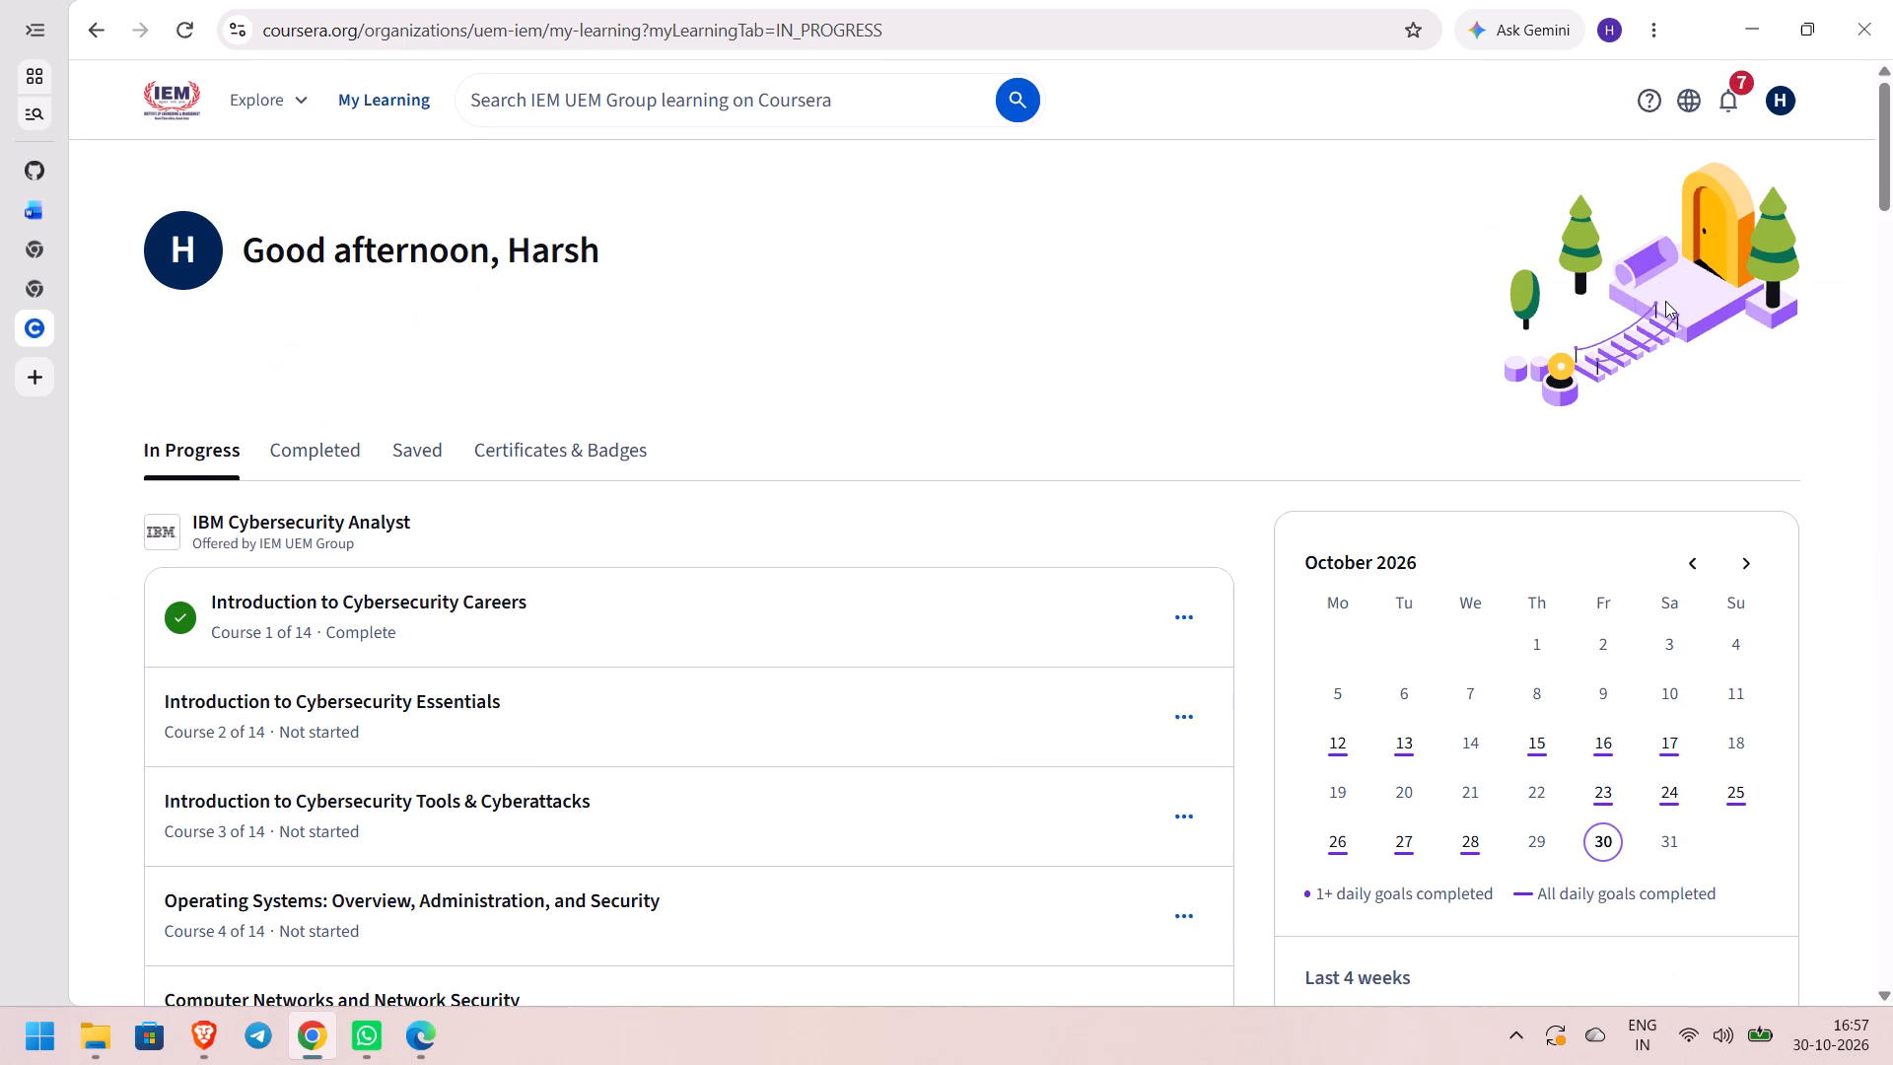
Show the completed courses in My Learning and look through the first page of the list.
click(290, 451)
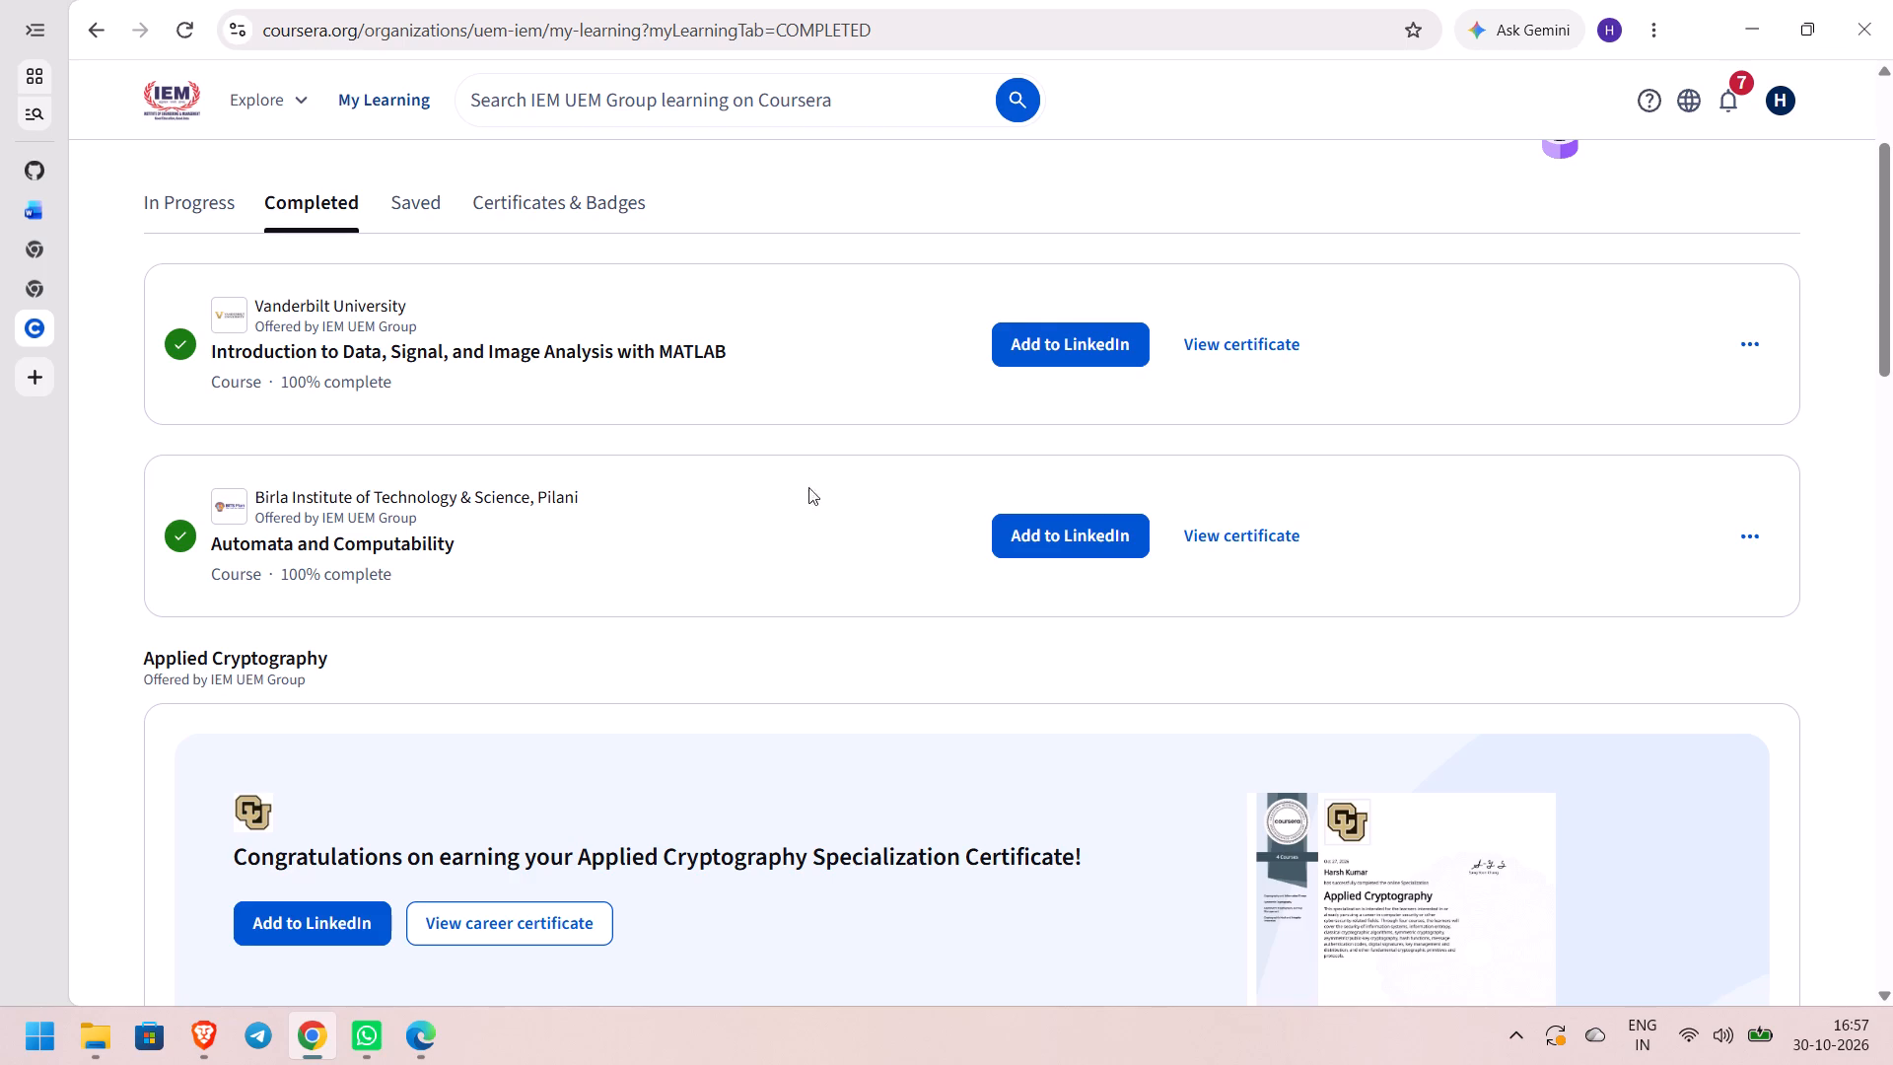
scroll(924, 528, down, 3)
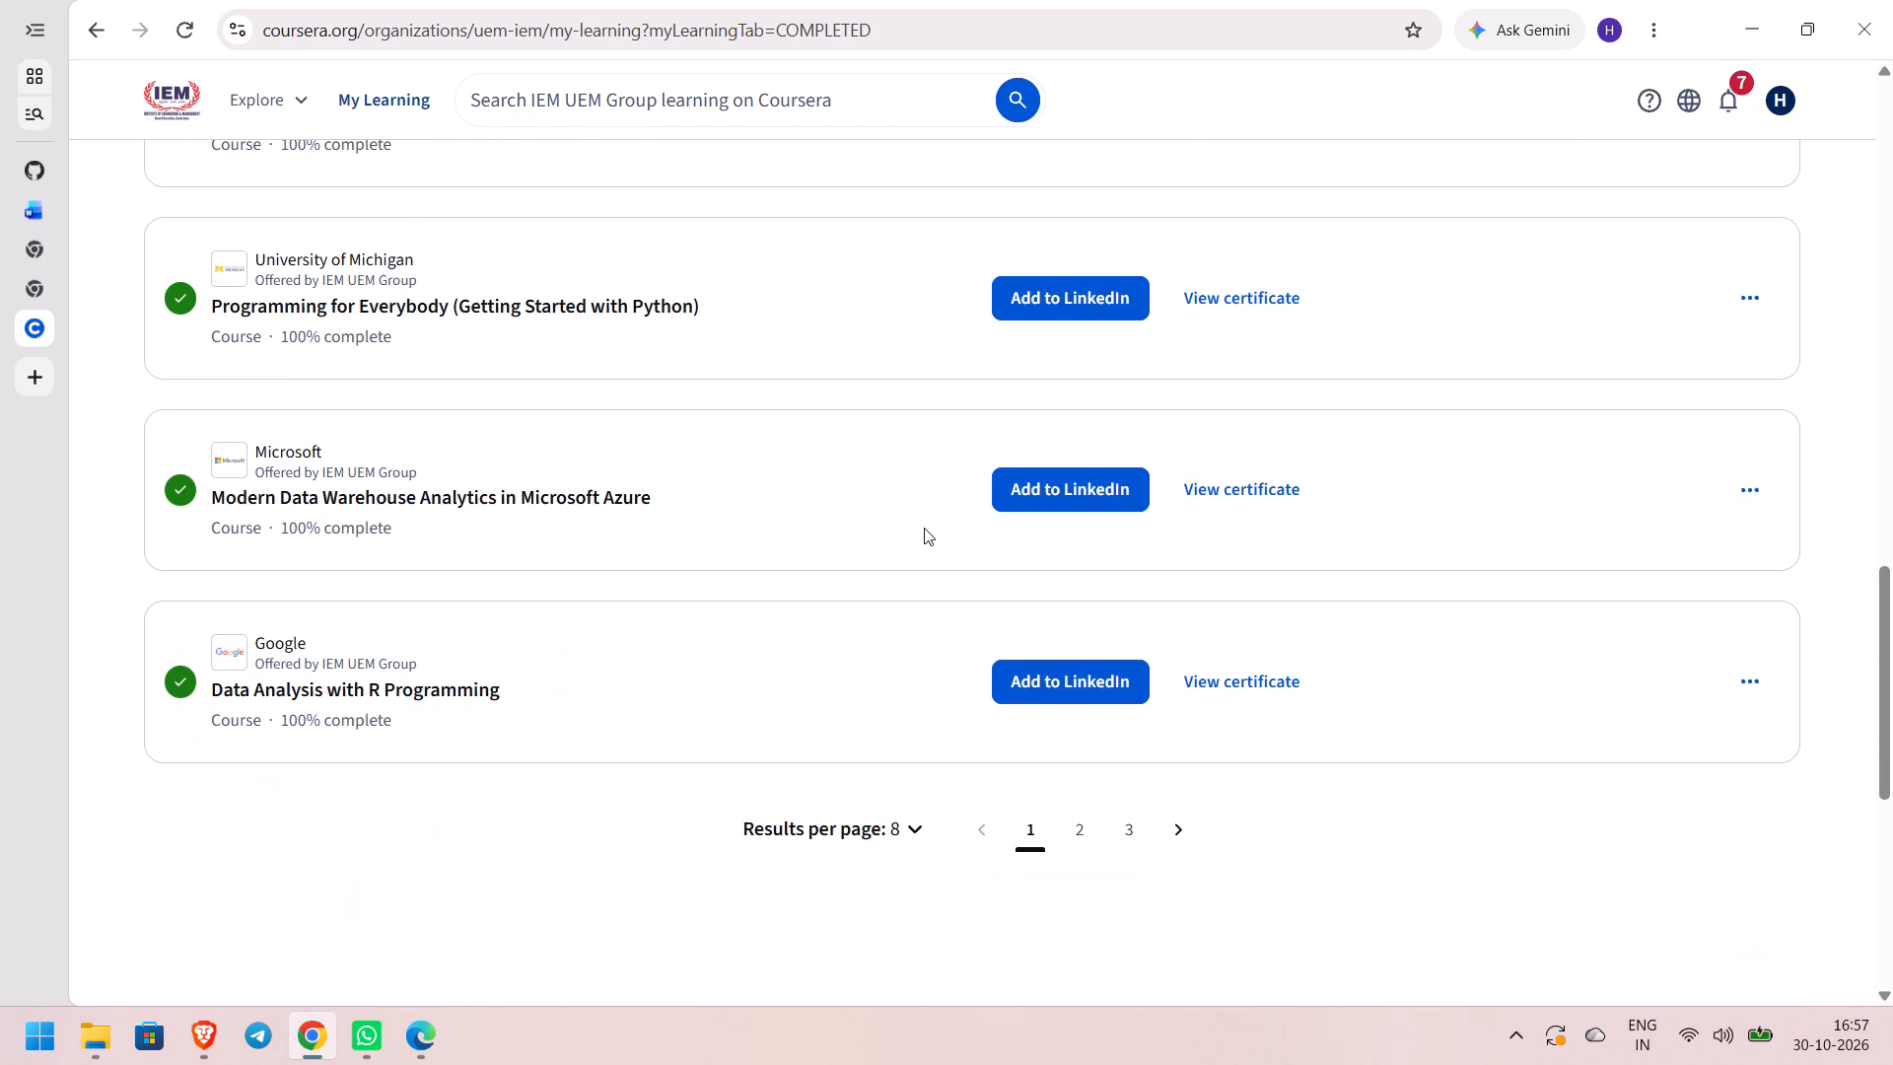
scroll(924, 528, down, 1)
scroll(924, 528, up, 3)
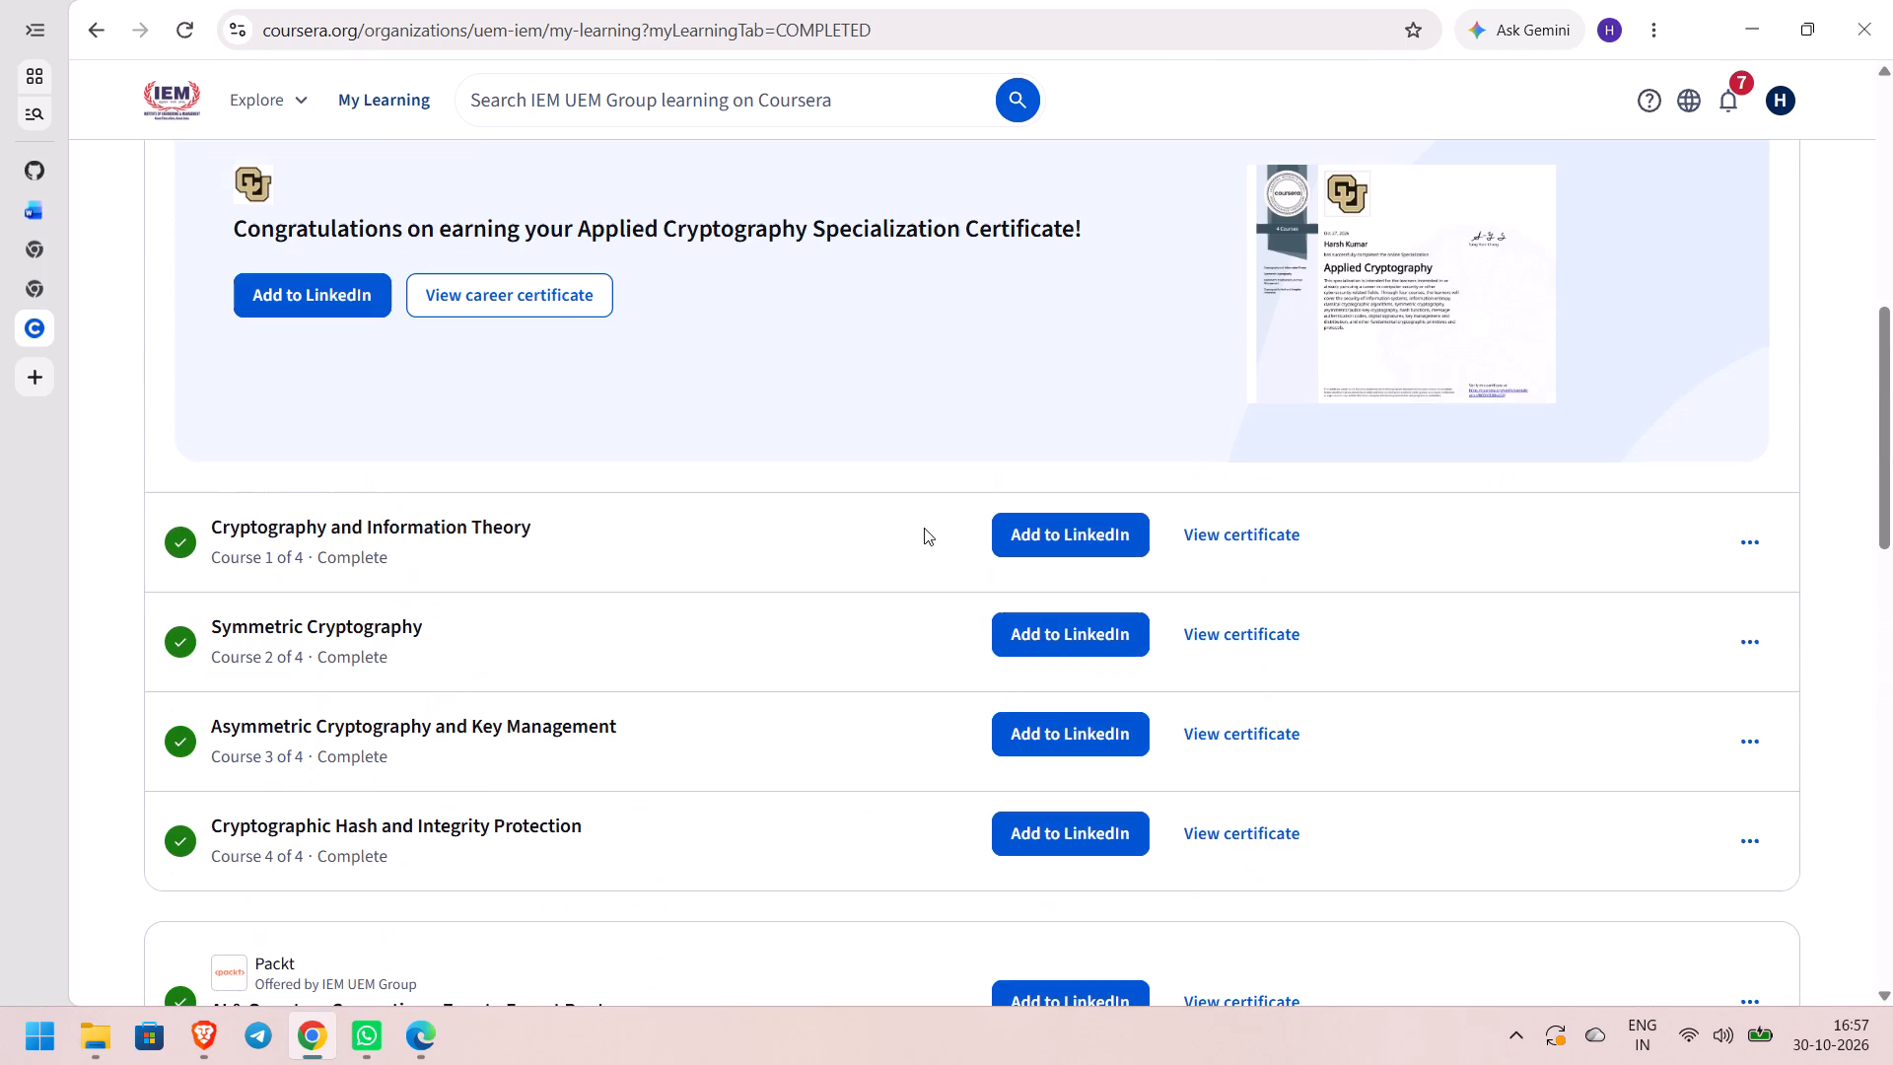
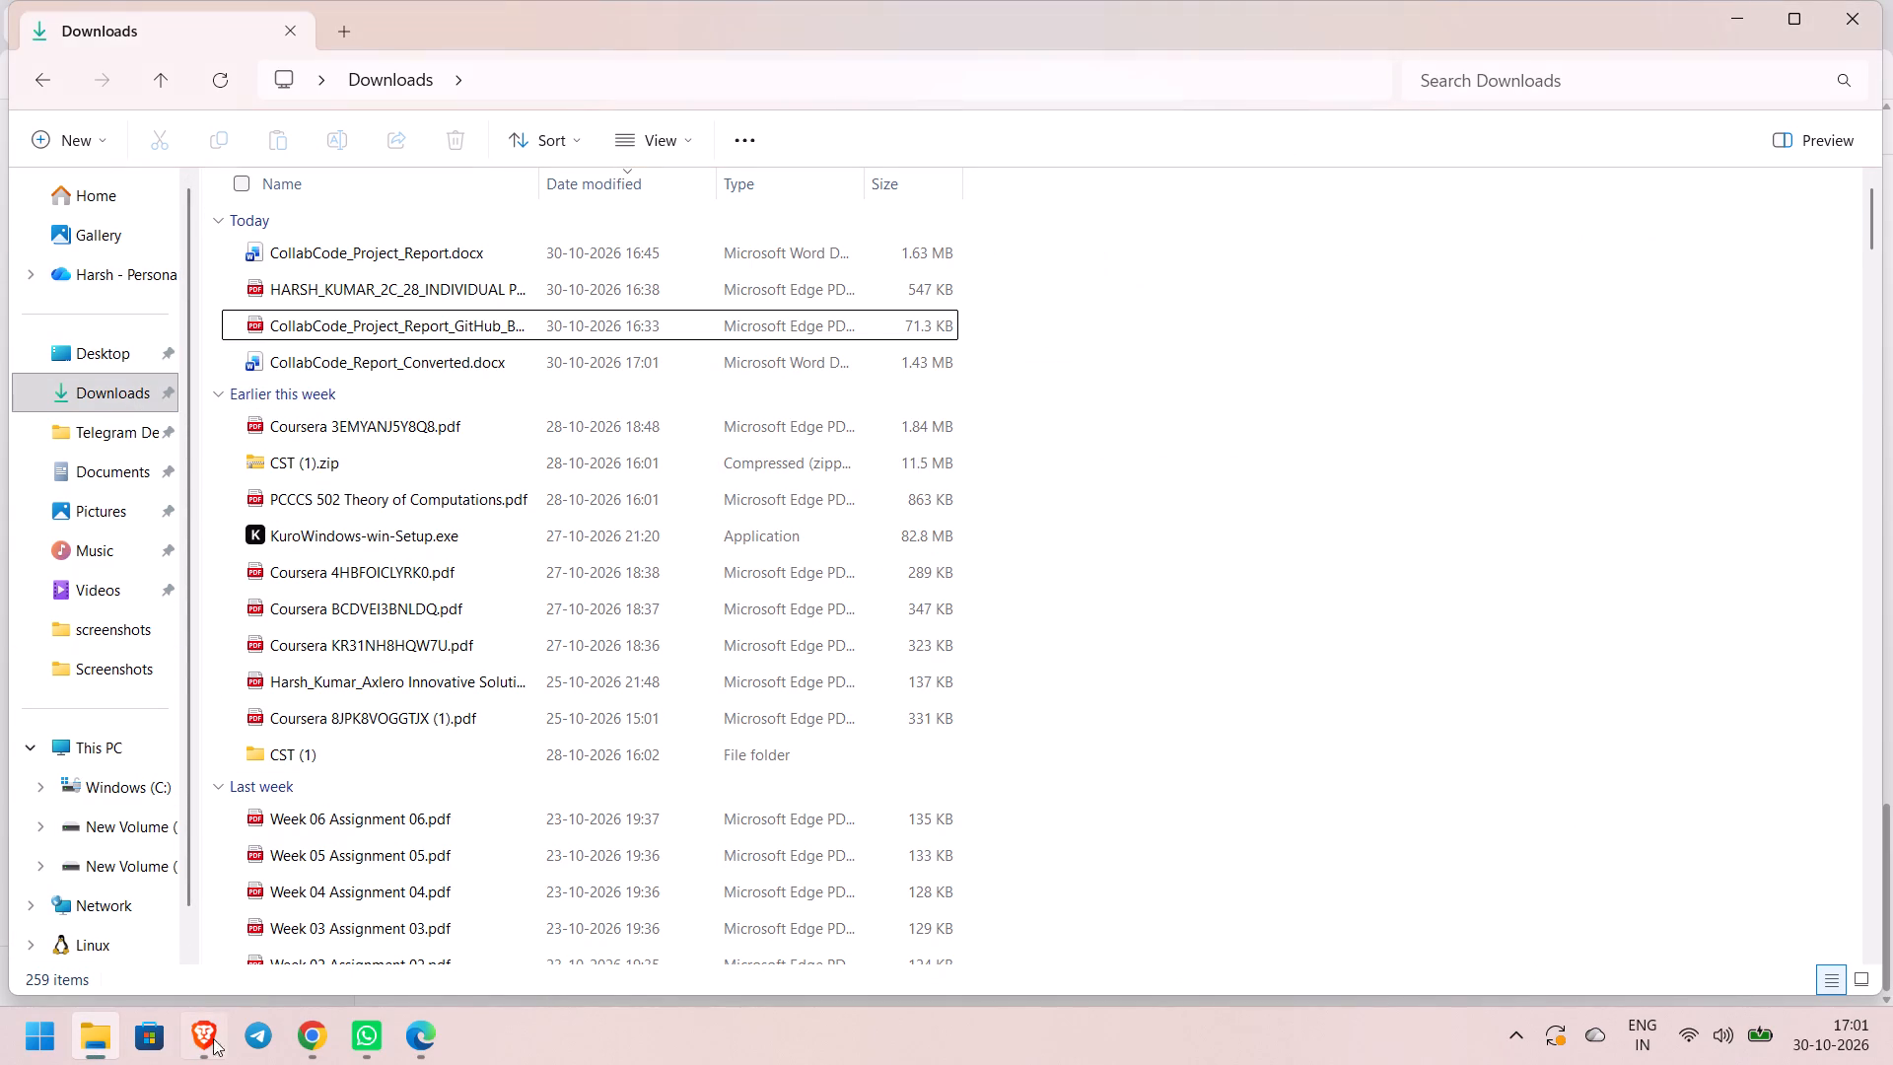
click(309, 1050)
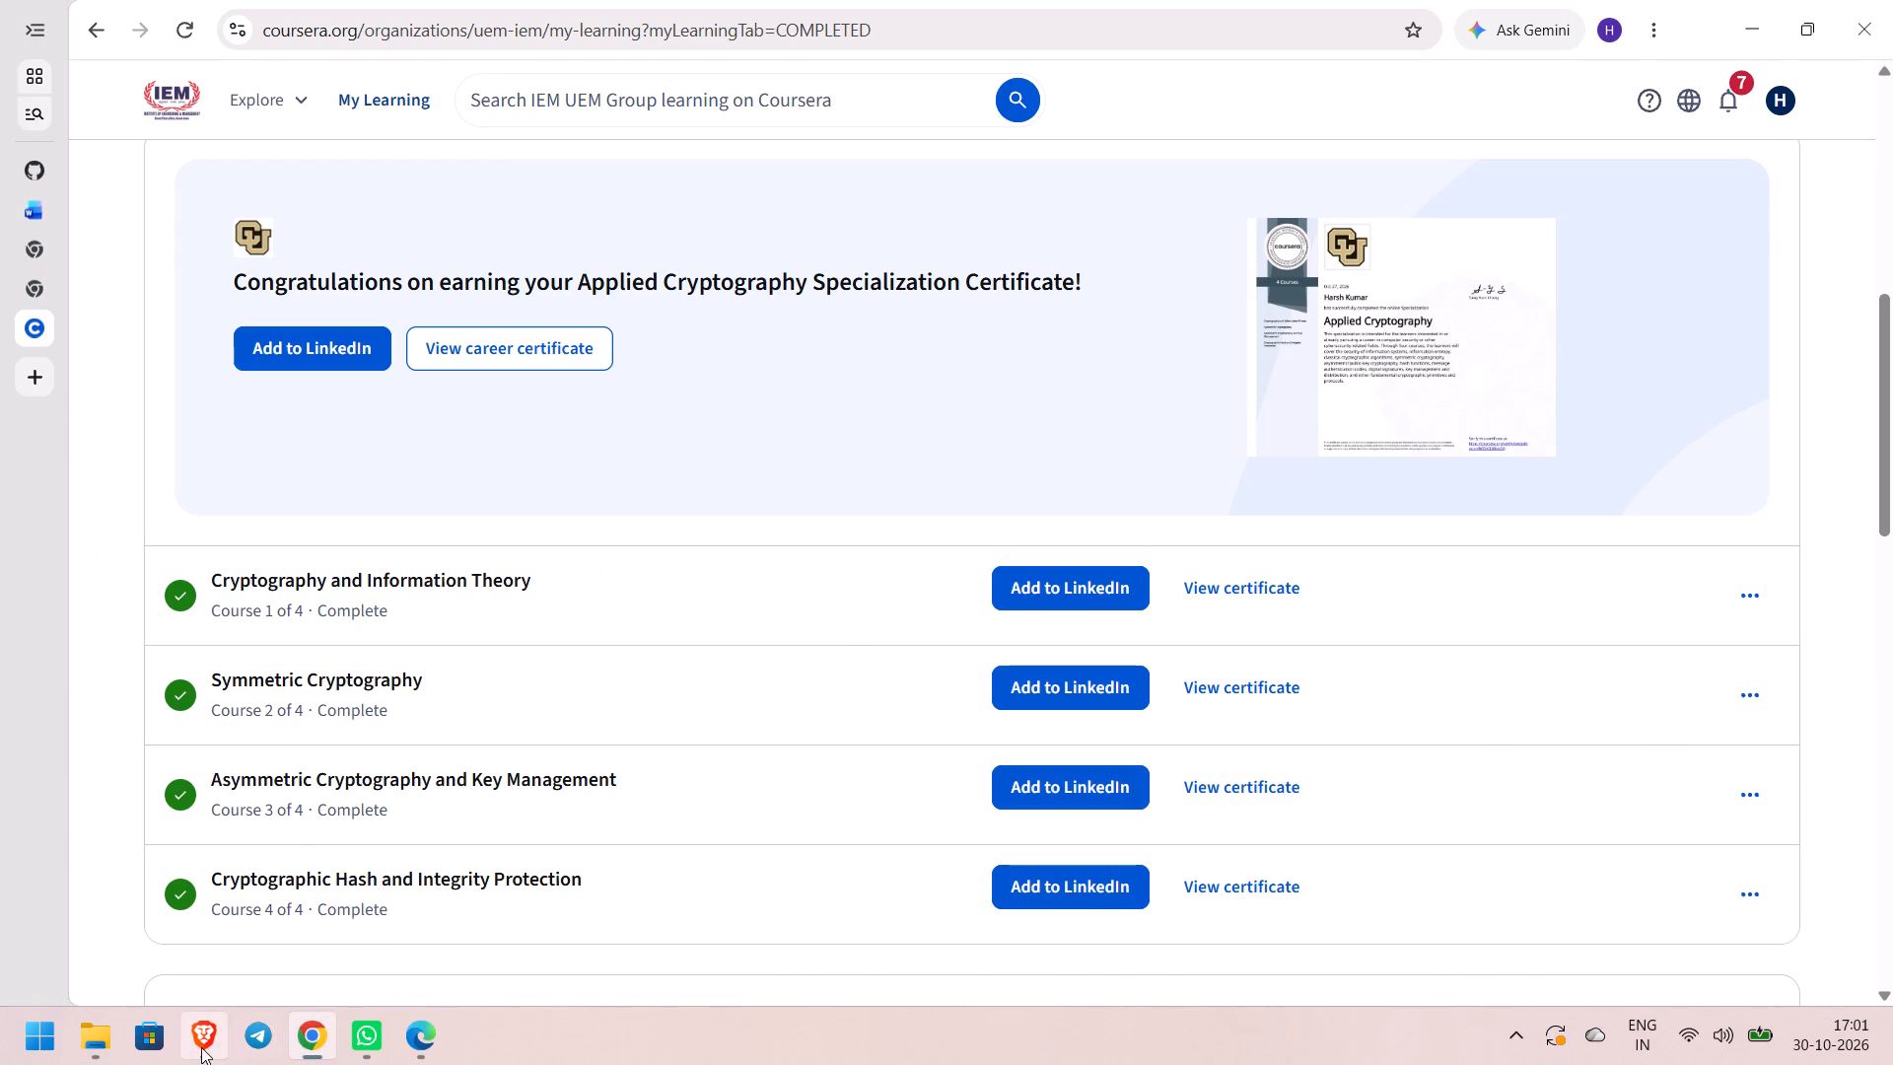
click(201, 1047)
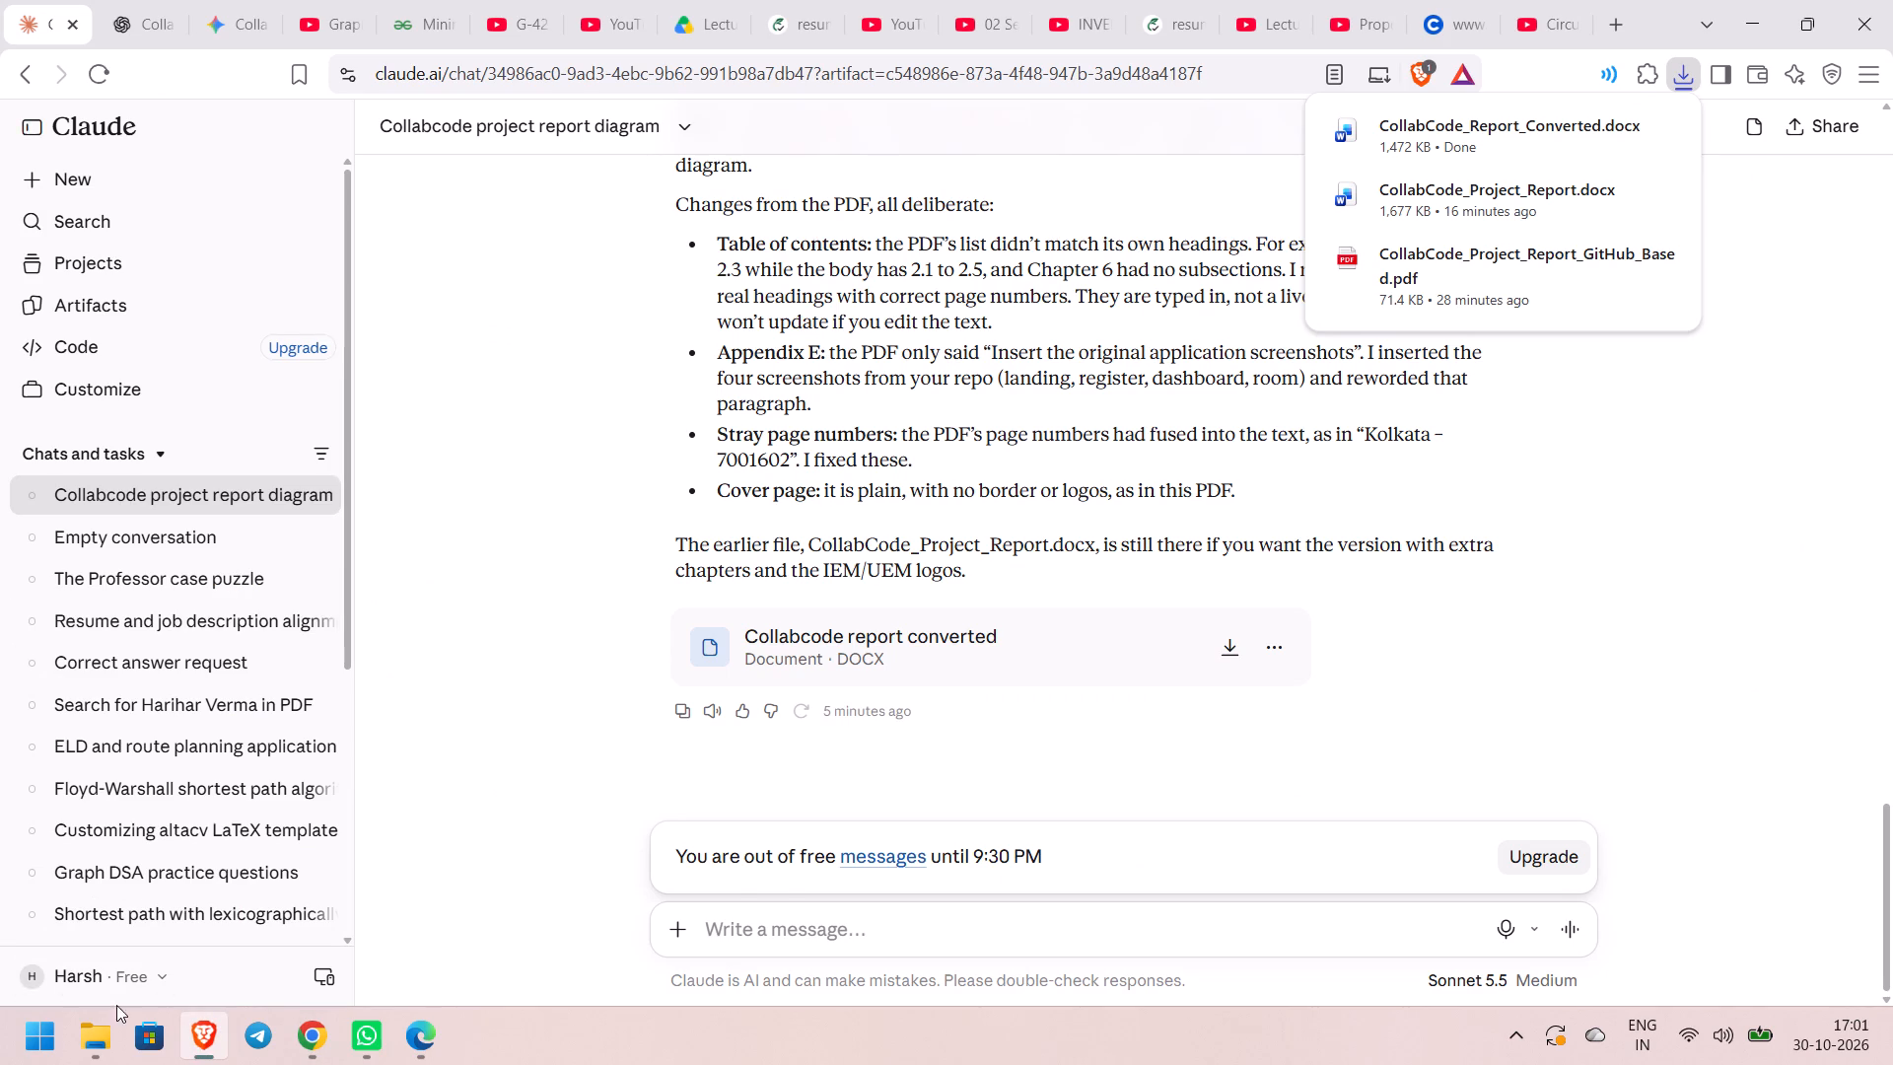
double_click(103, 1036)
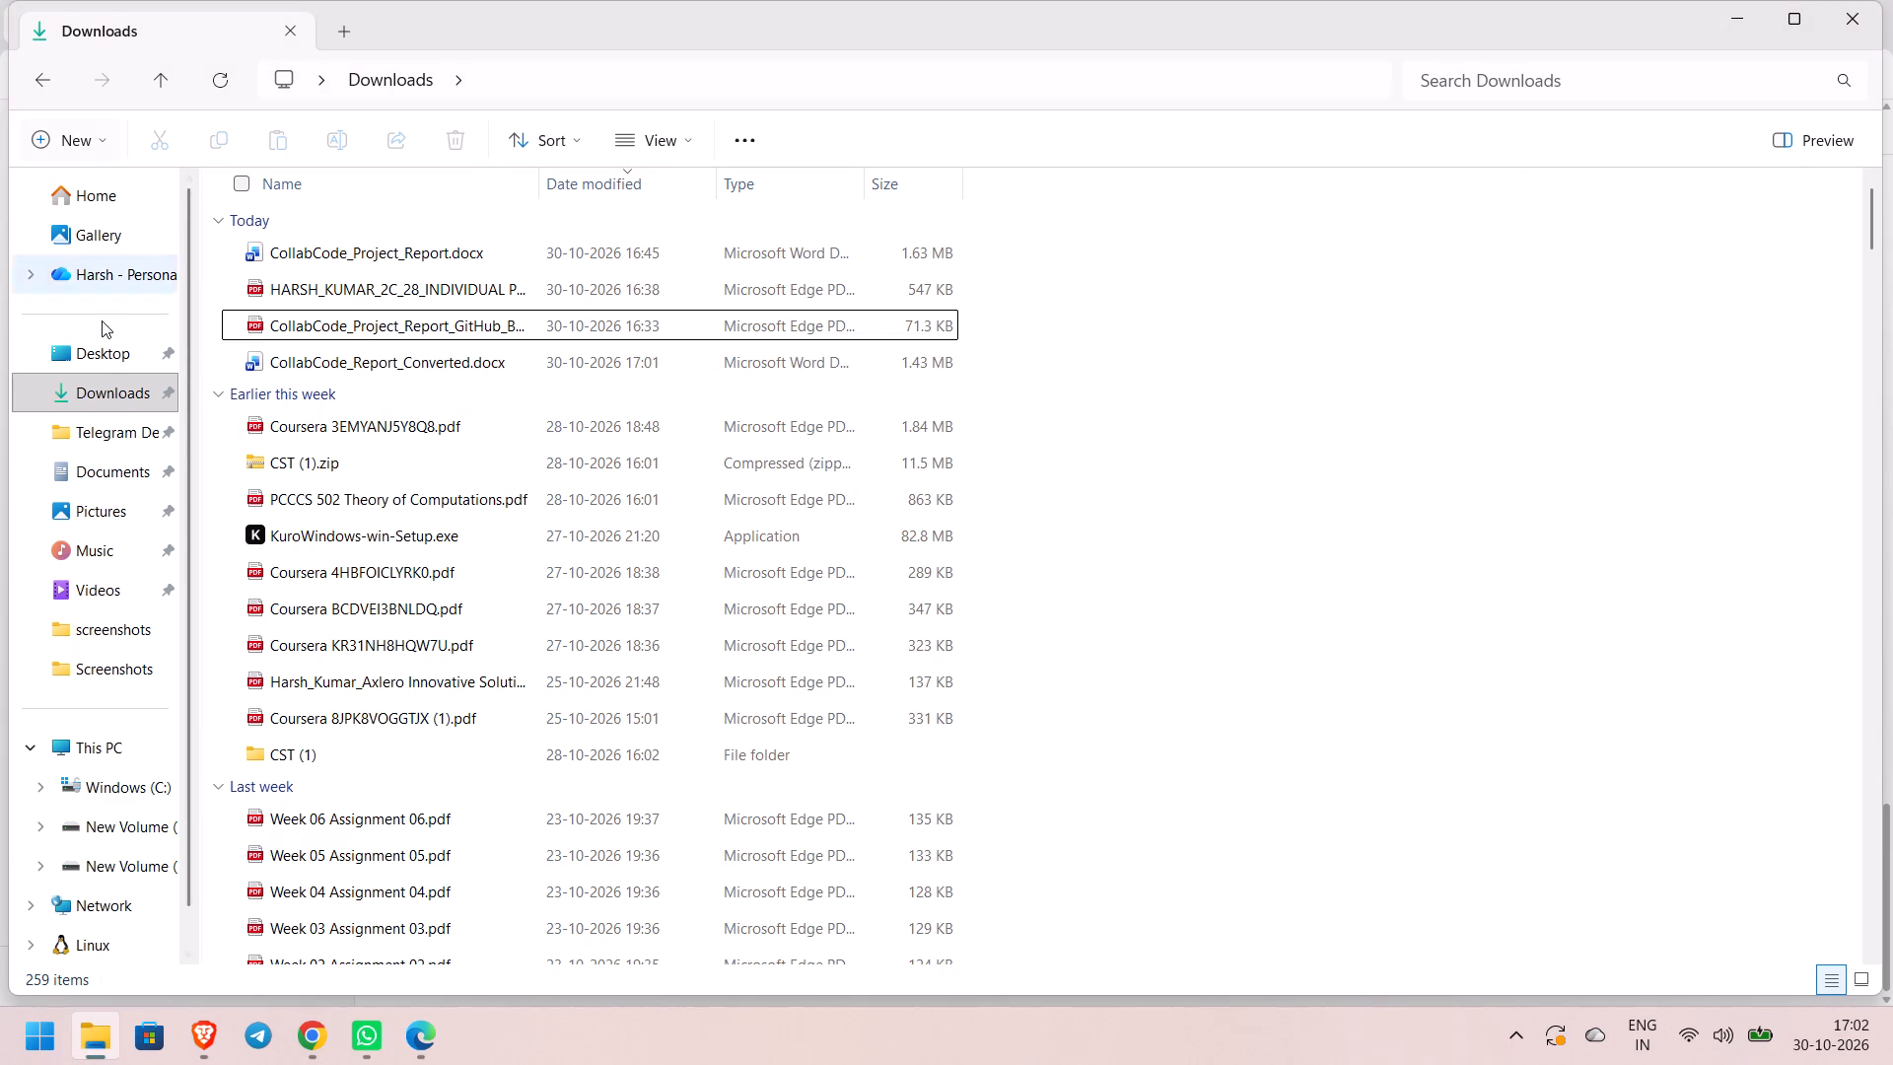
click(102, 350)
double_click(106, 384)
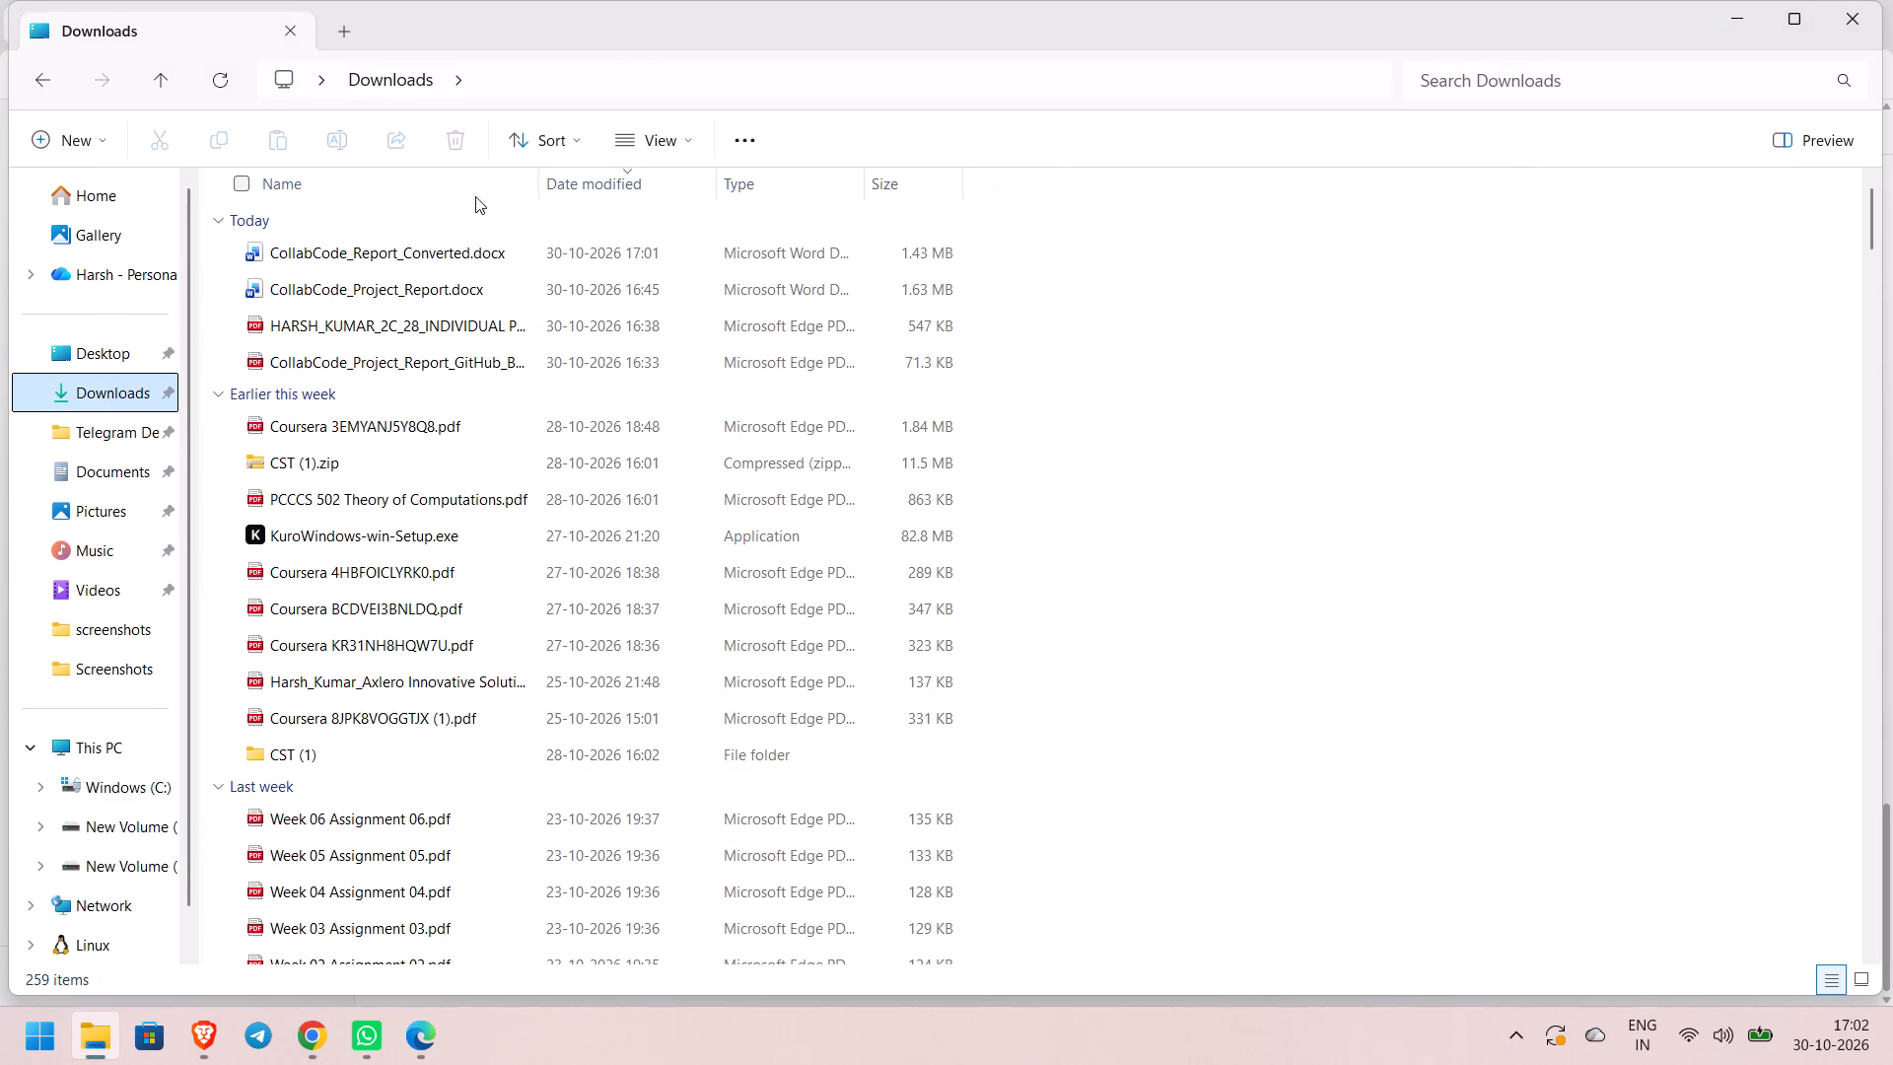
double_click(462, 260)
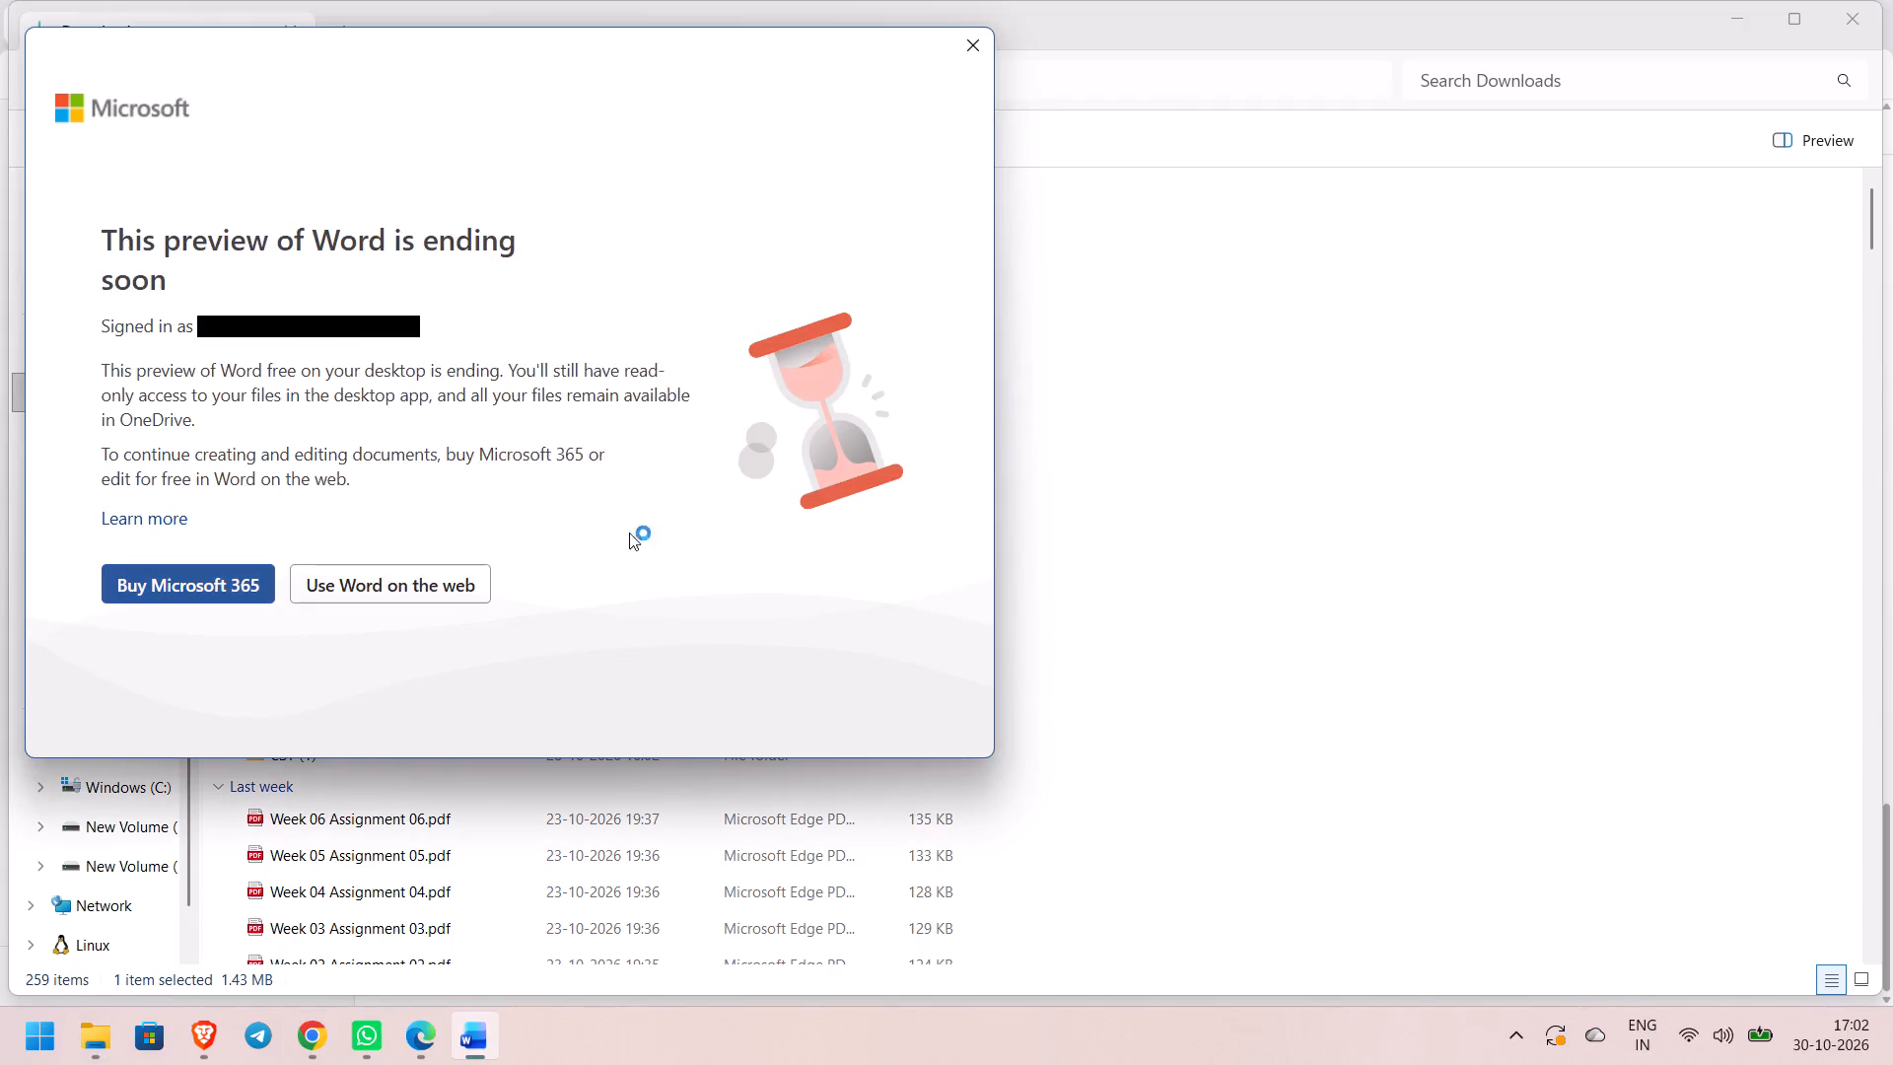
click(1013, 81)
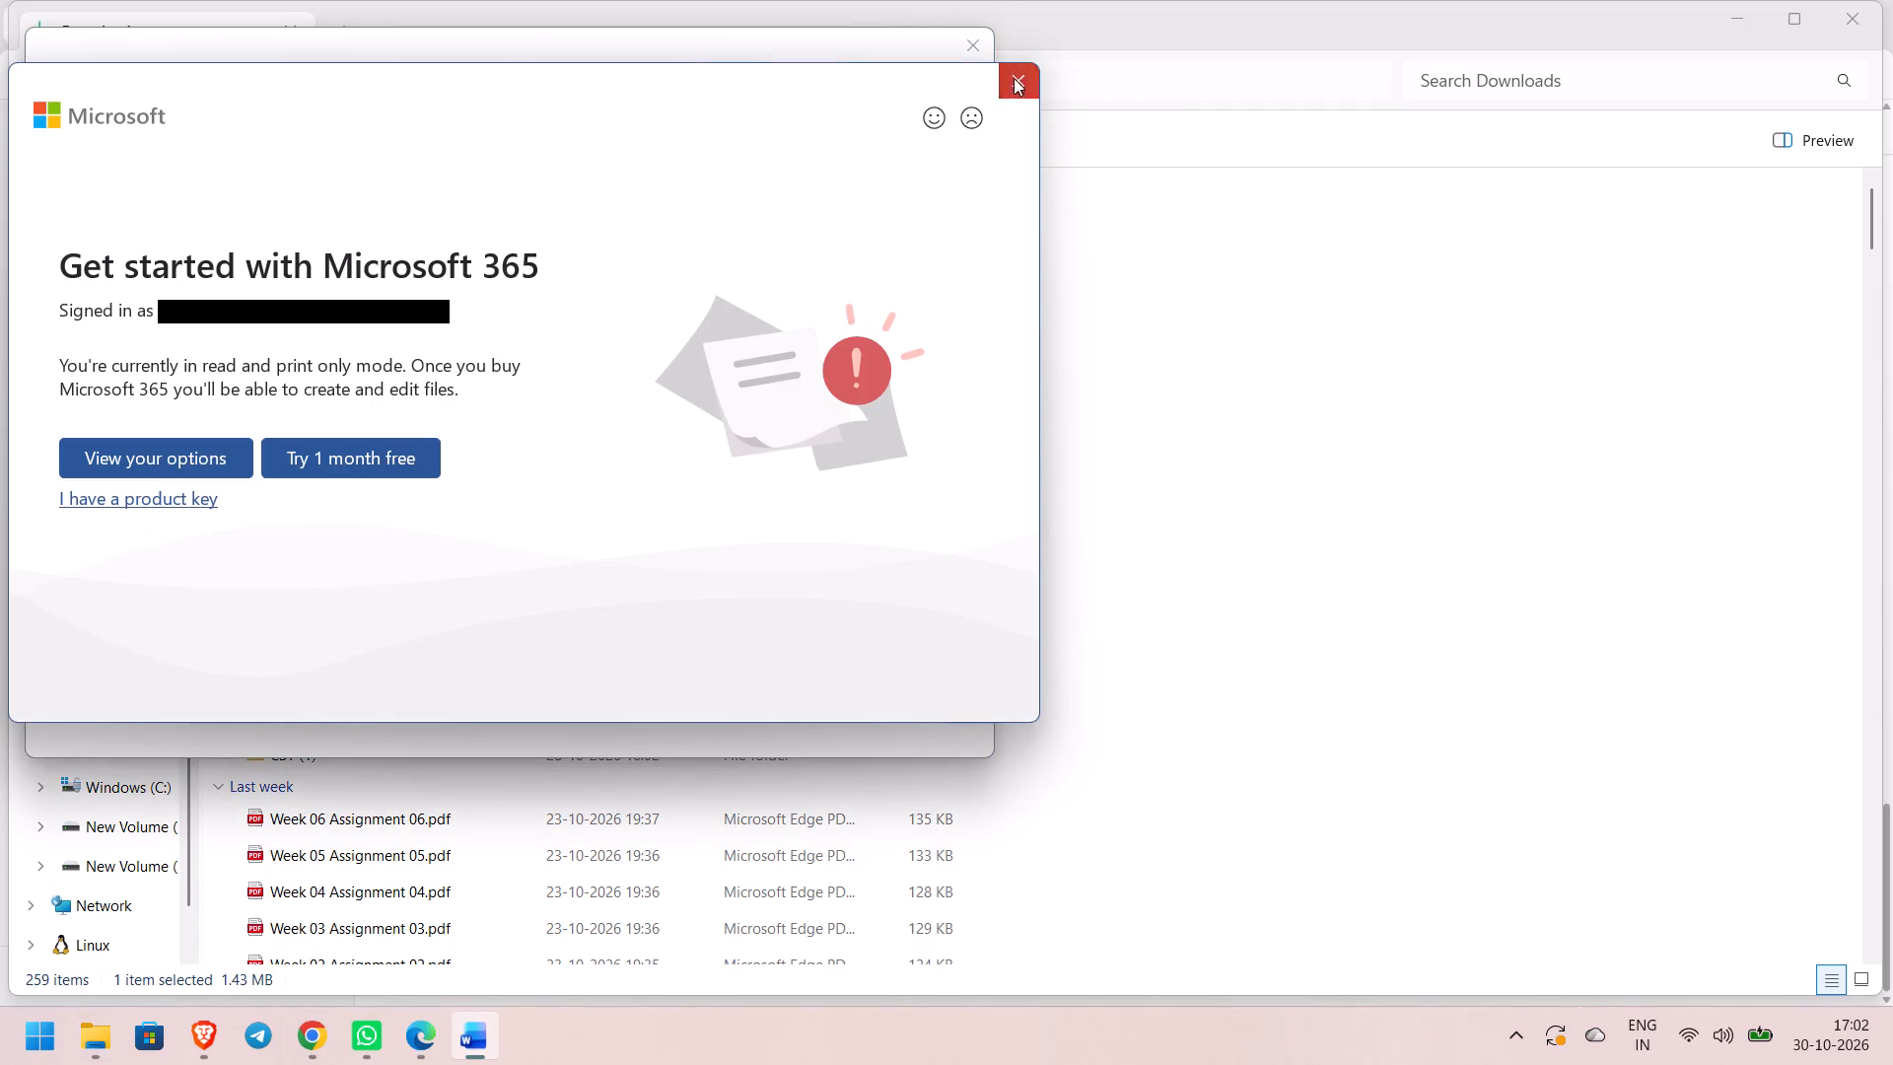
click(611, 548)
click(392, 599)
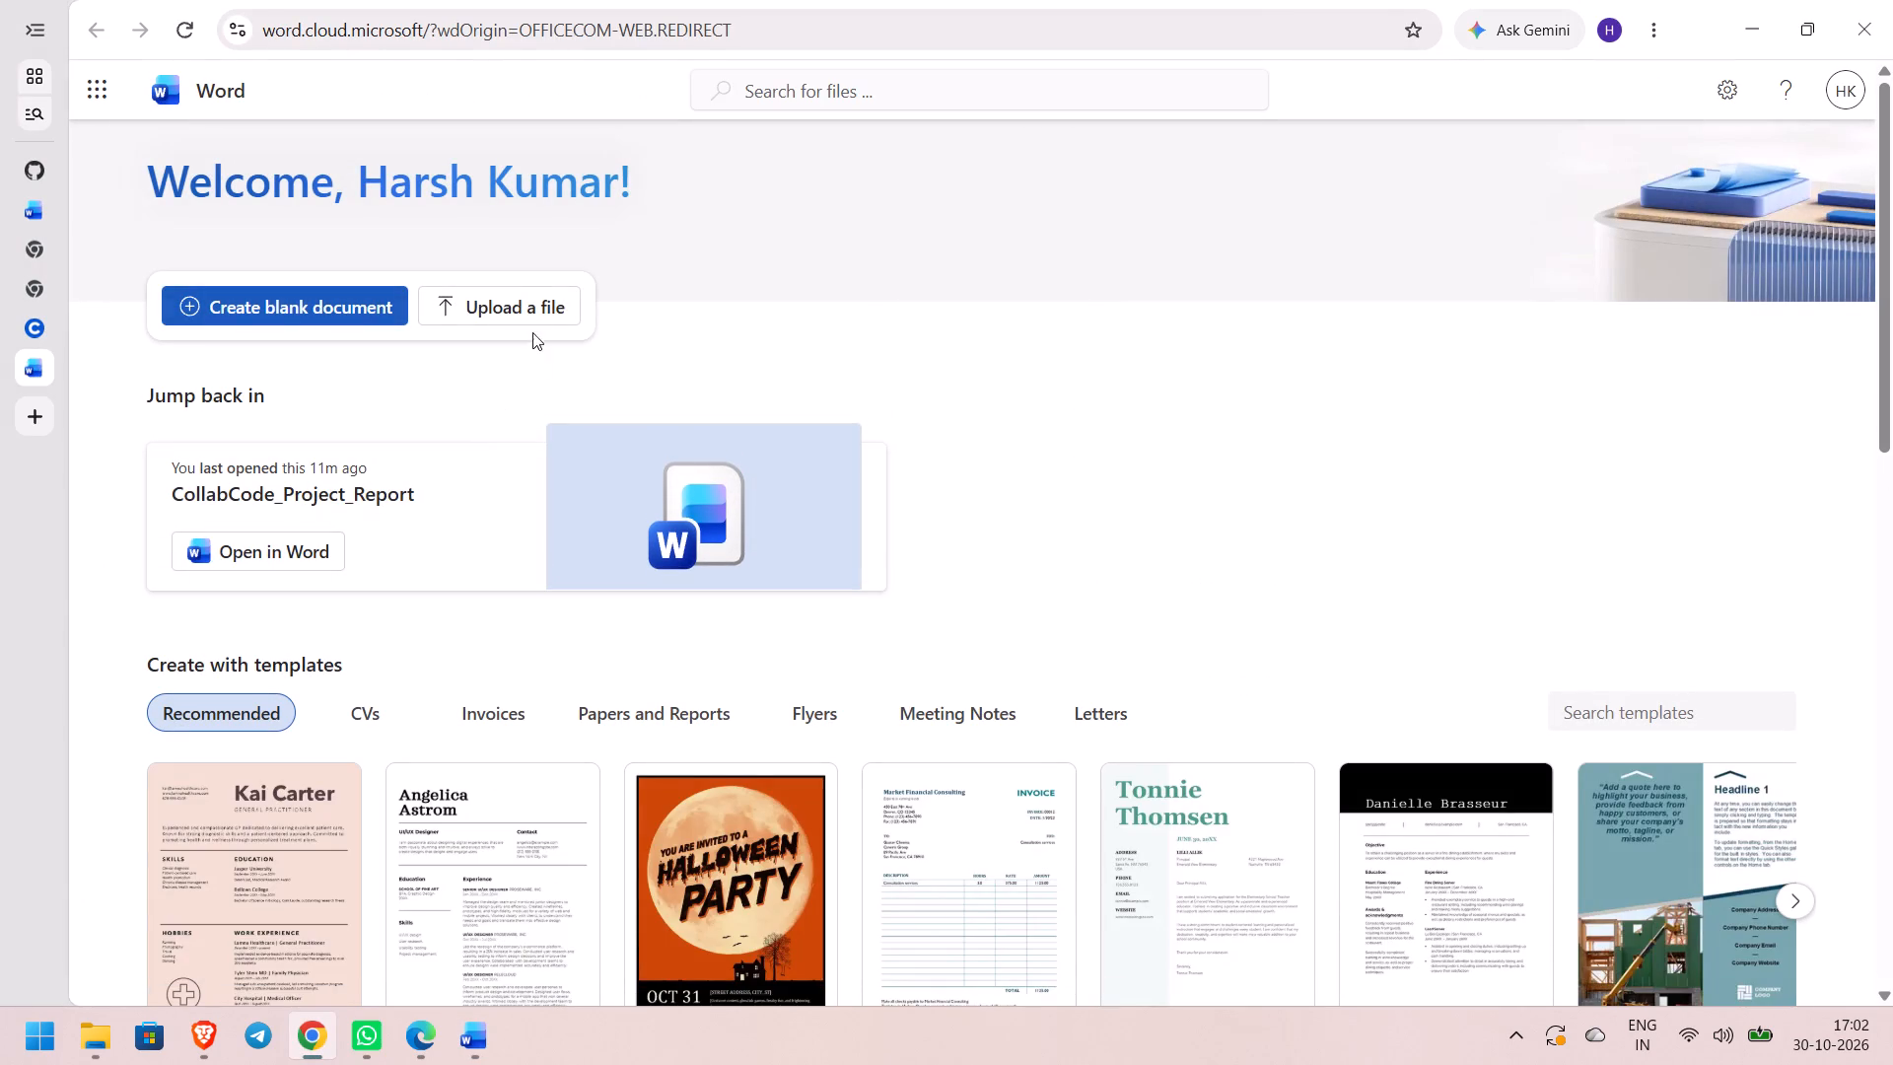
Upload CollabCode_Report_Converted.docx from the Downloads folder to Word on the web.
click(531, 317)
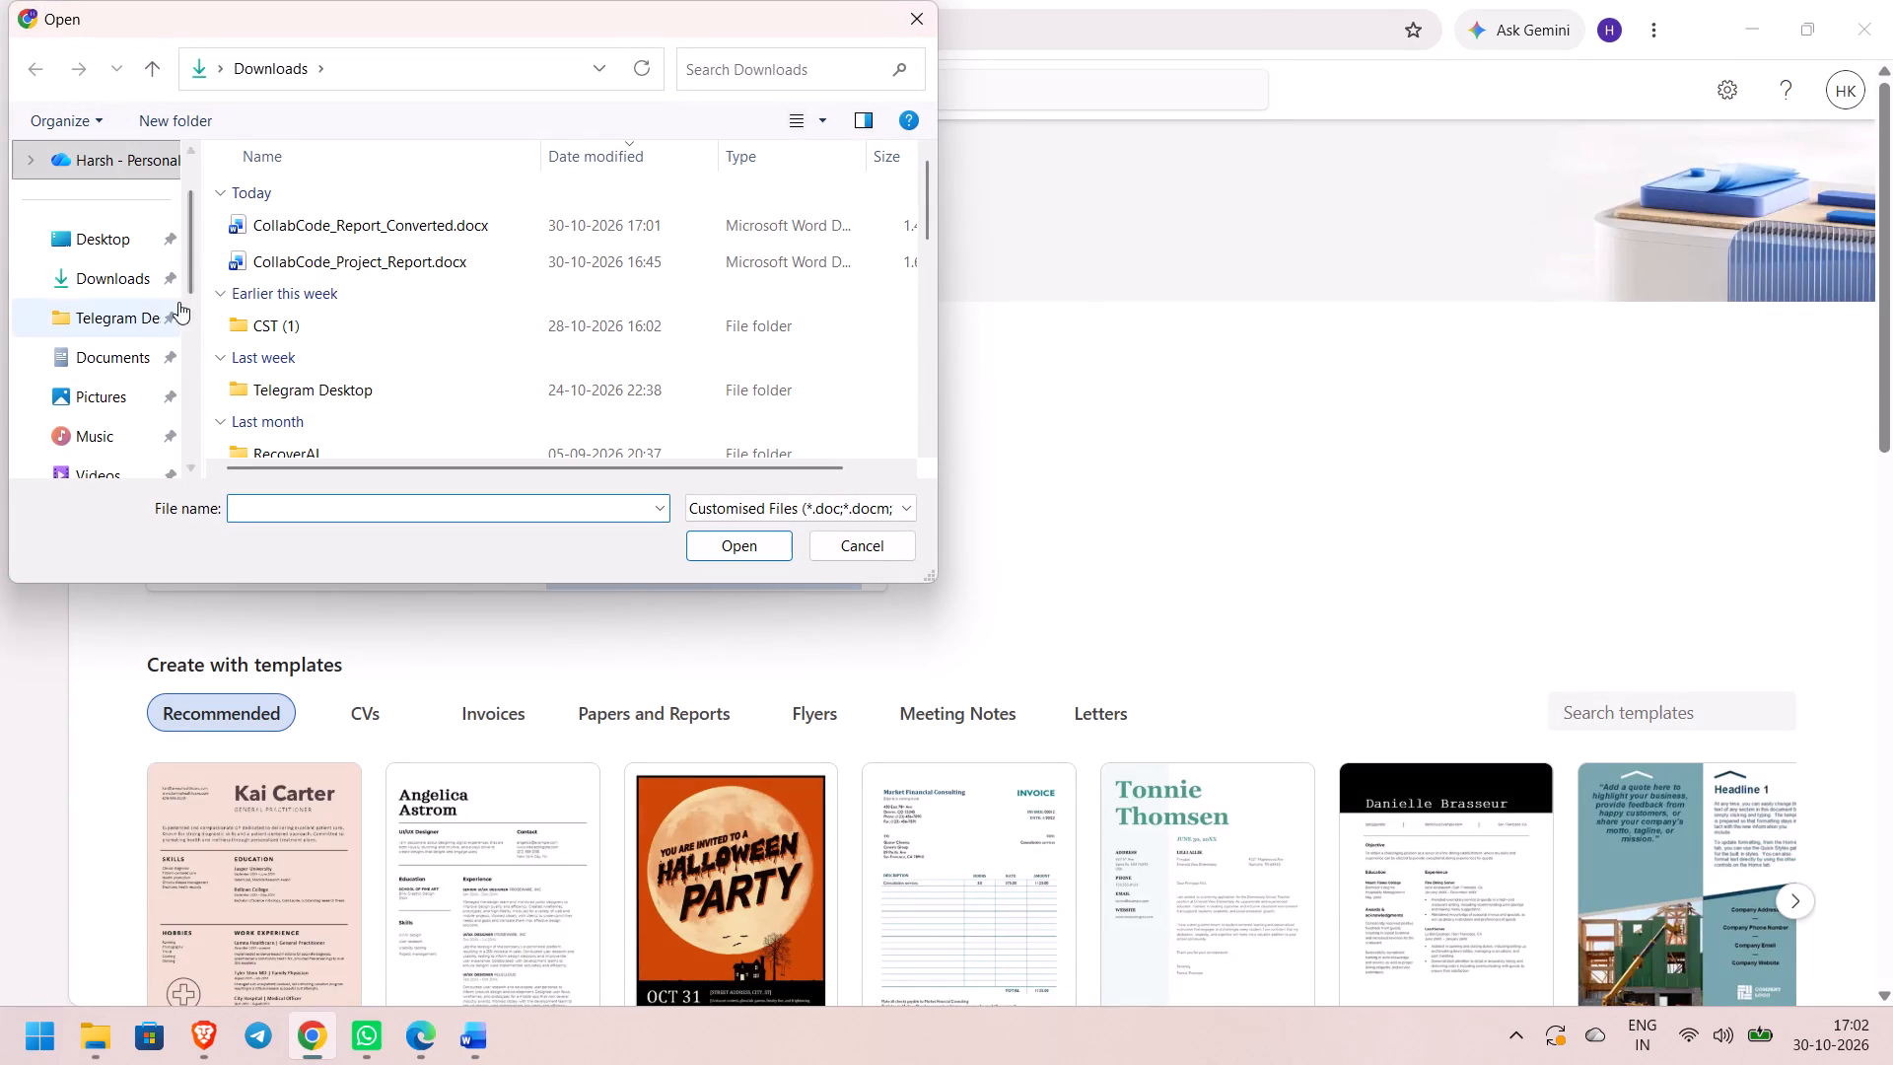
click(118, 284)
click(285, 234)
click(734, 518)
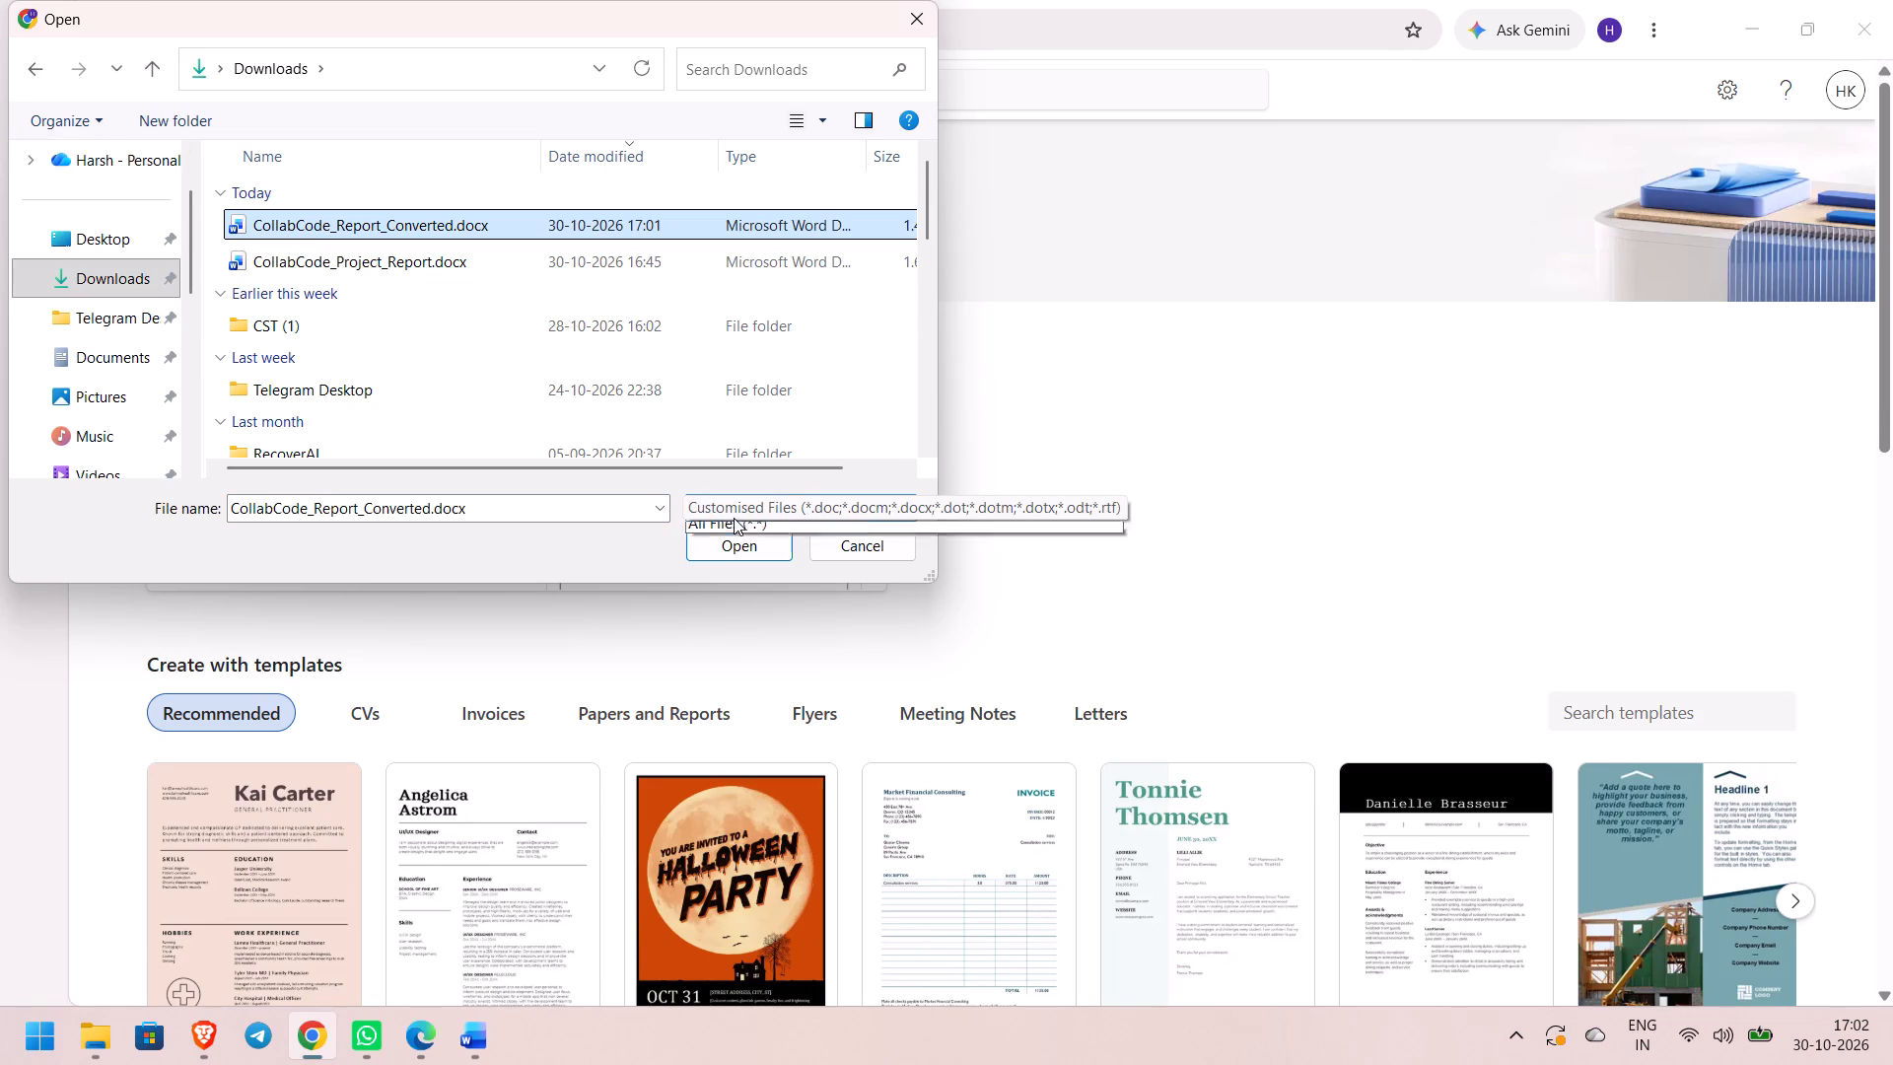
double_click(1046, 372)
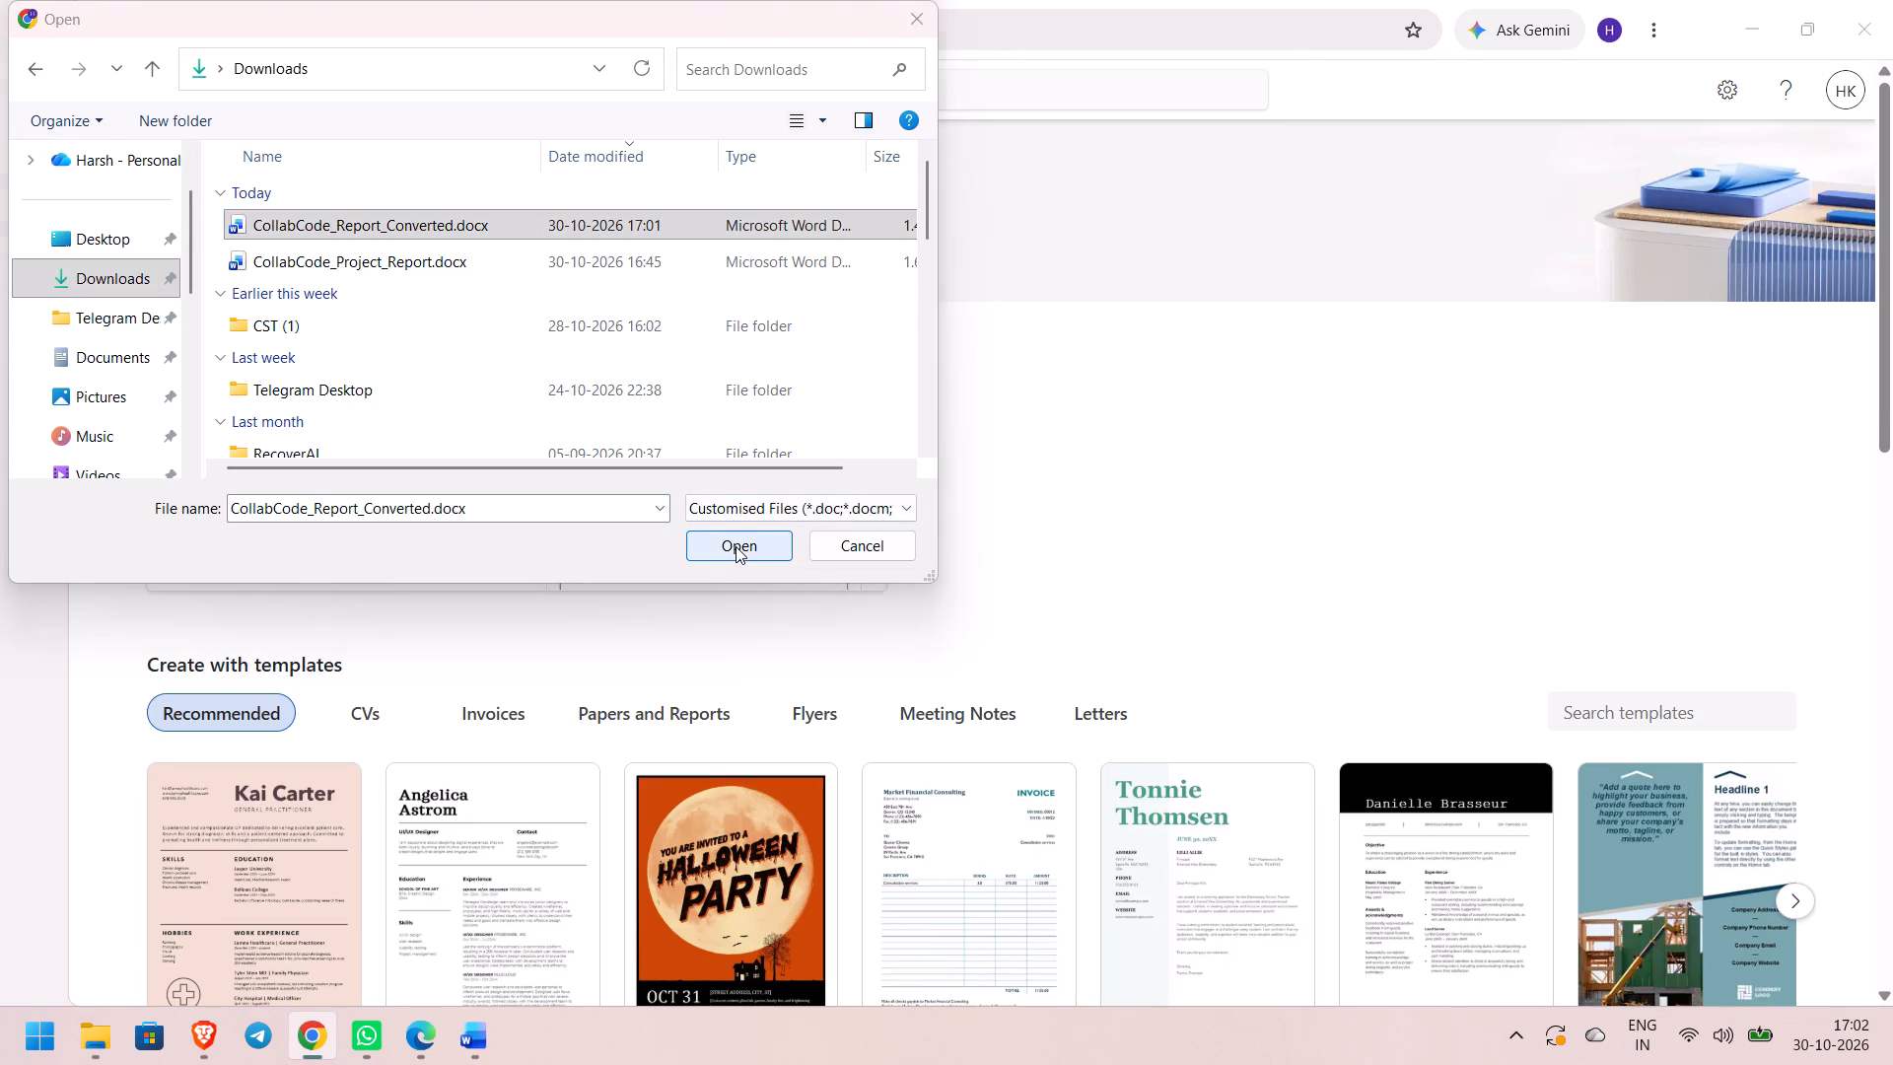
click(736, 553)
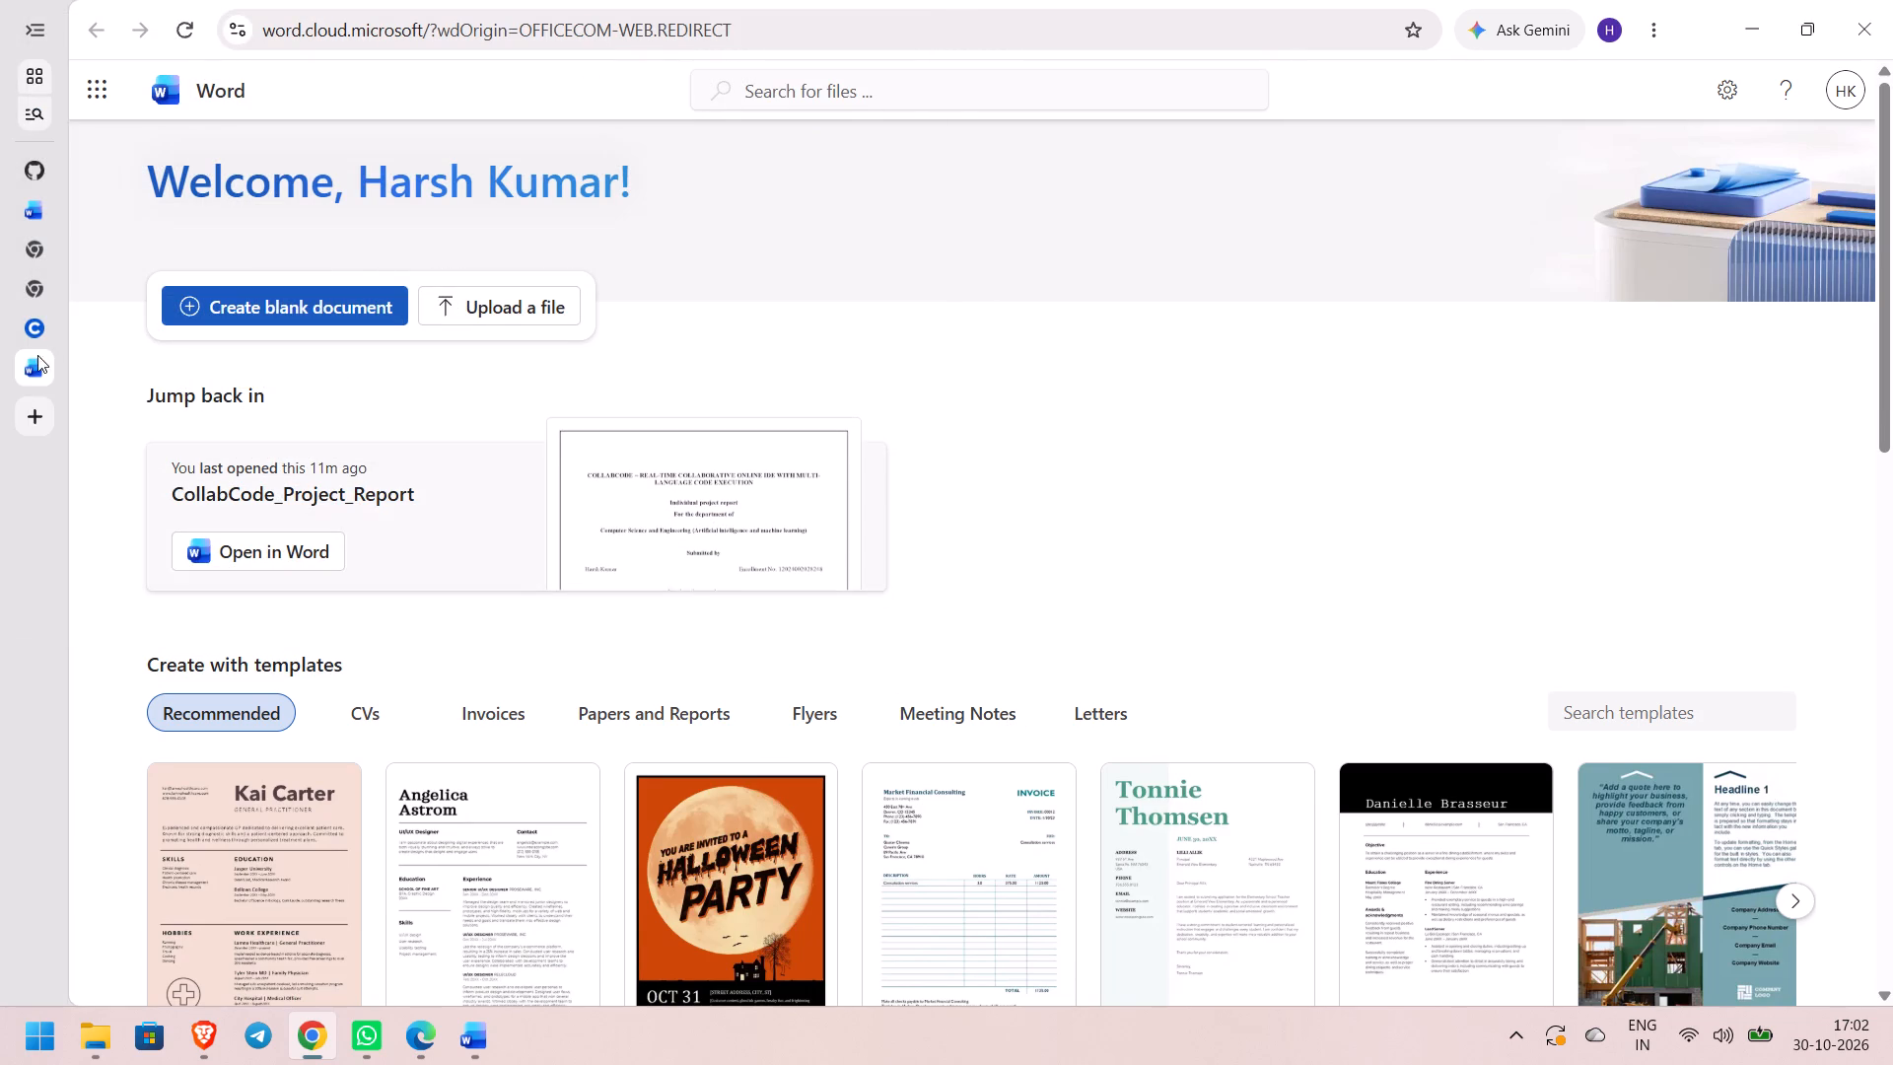
Close the unneeded Chrome tabs, including the Word for the web tab, and keep the Coursera page open.
click(36, 281)
click(36, 281)
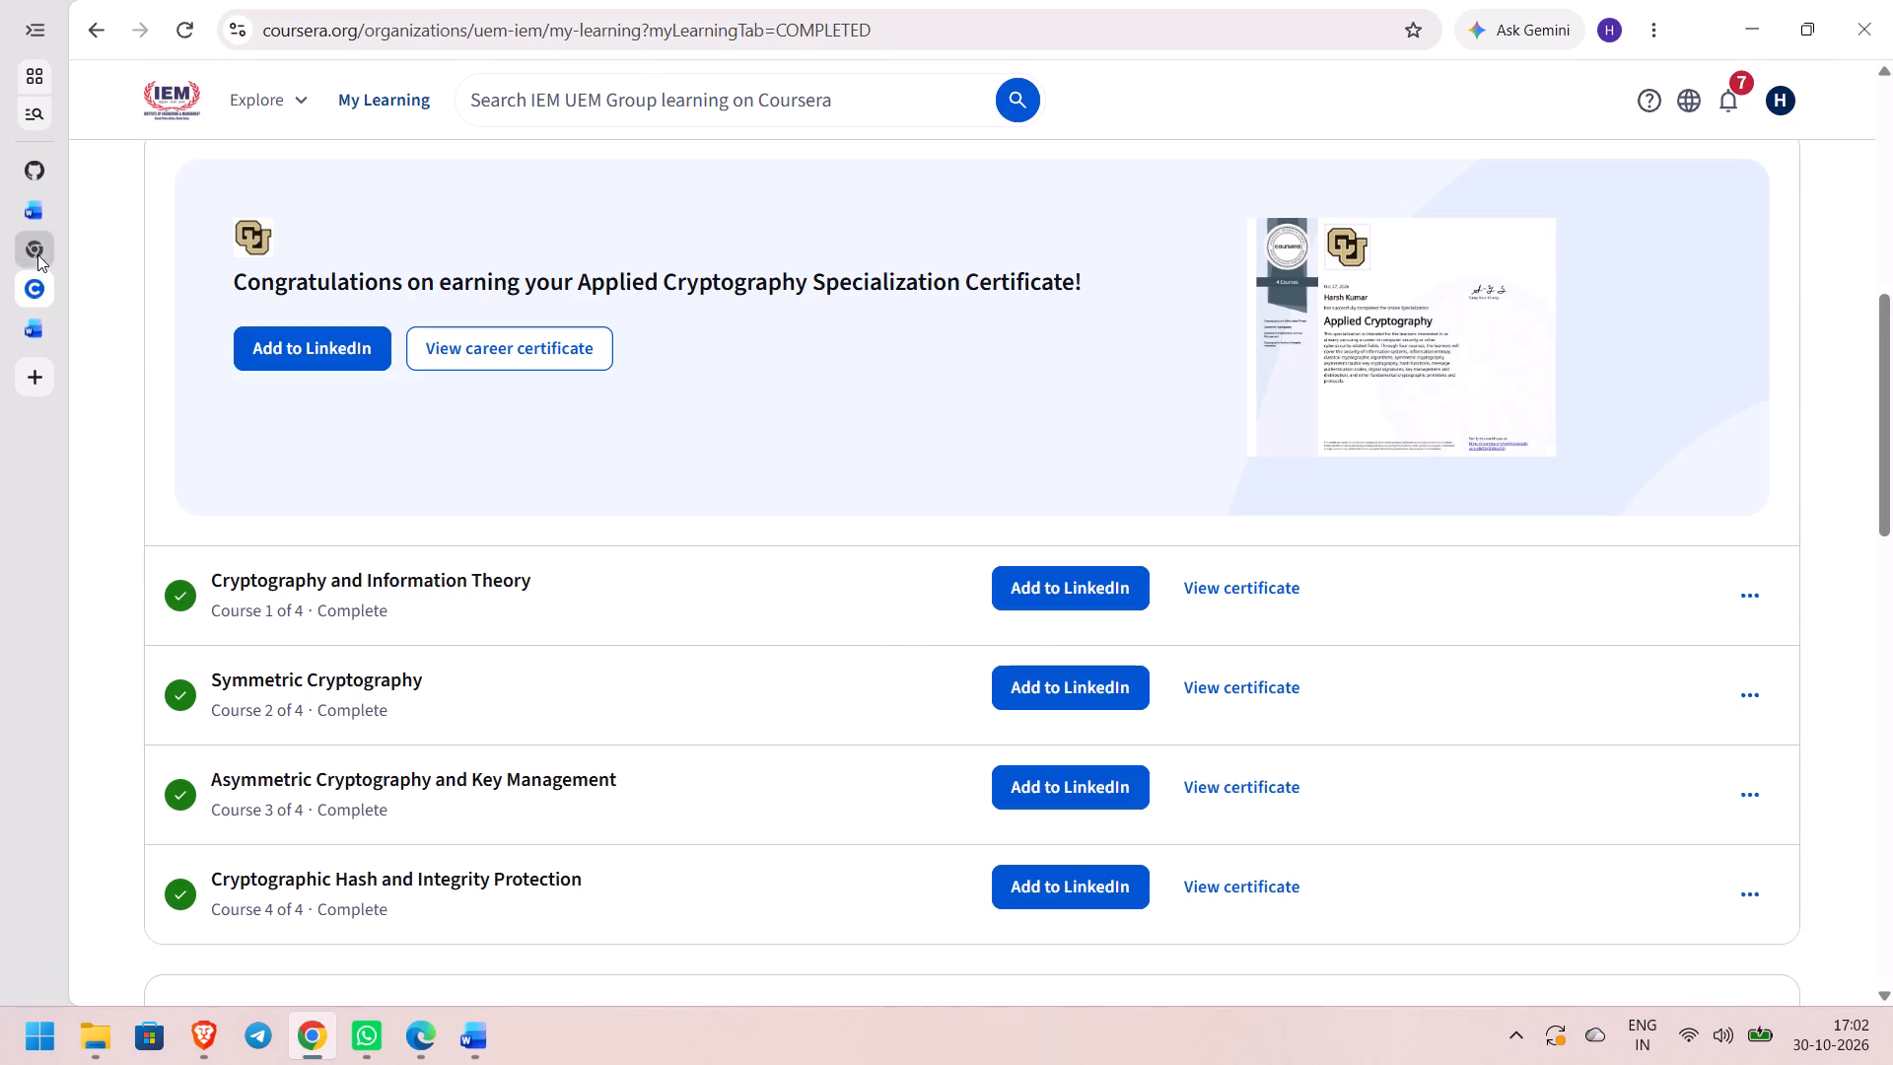
double_click(37, 248)
double_click(28, 297)
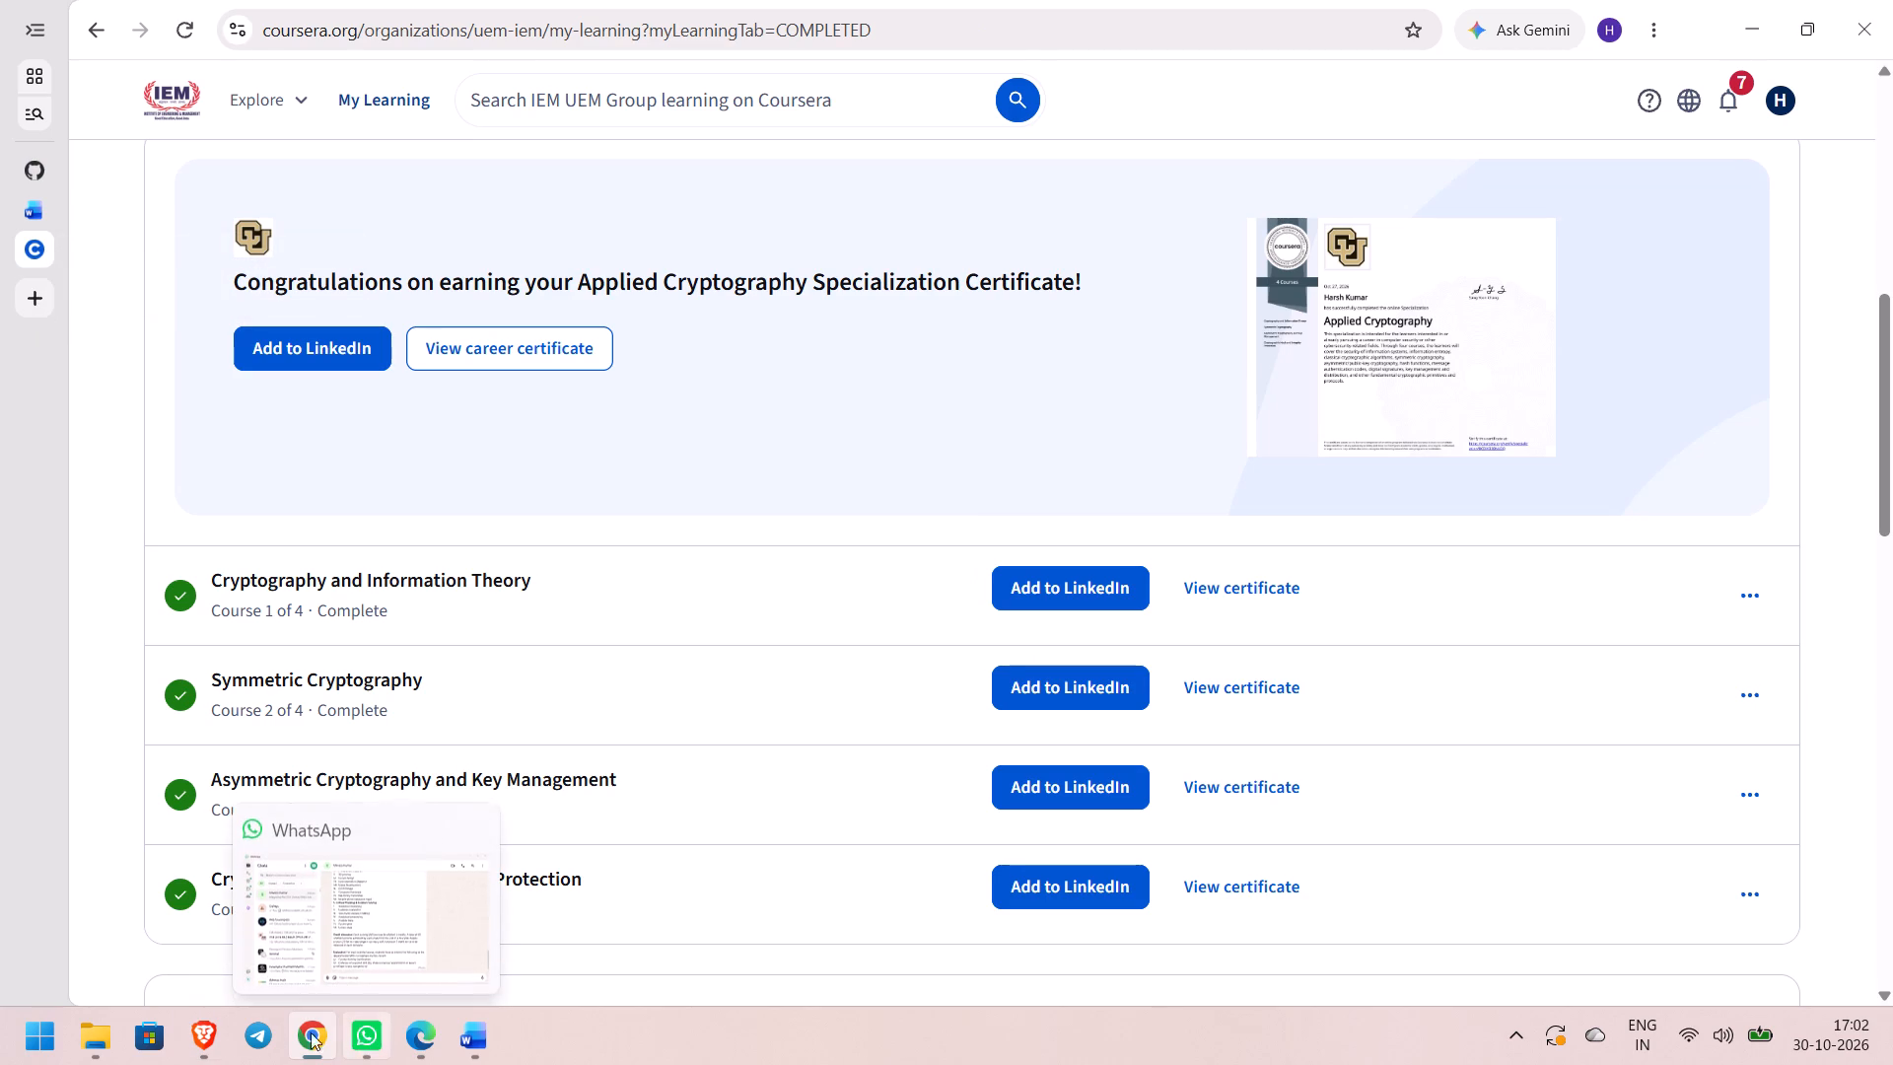
Open CollabCode_Report_Converted.docx from the Downloads folder again and choose to use Word on the web.
click(105, 1039)
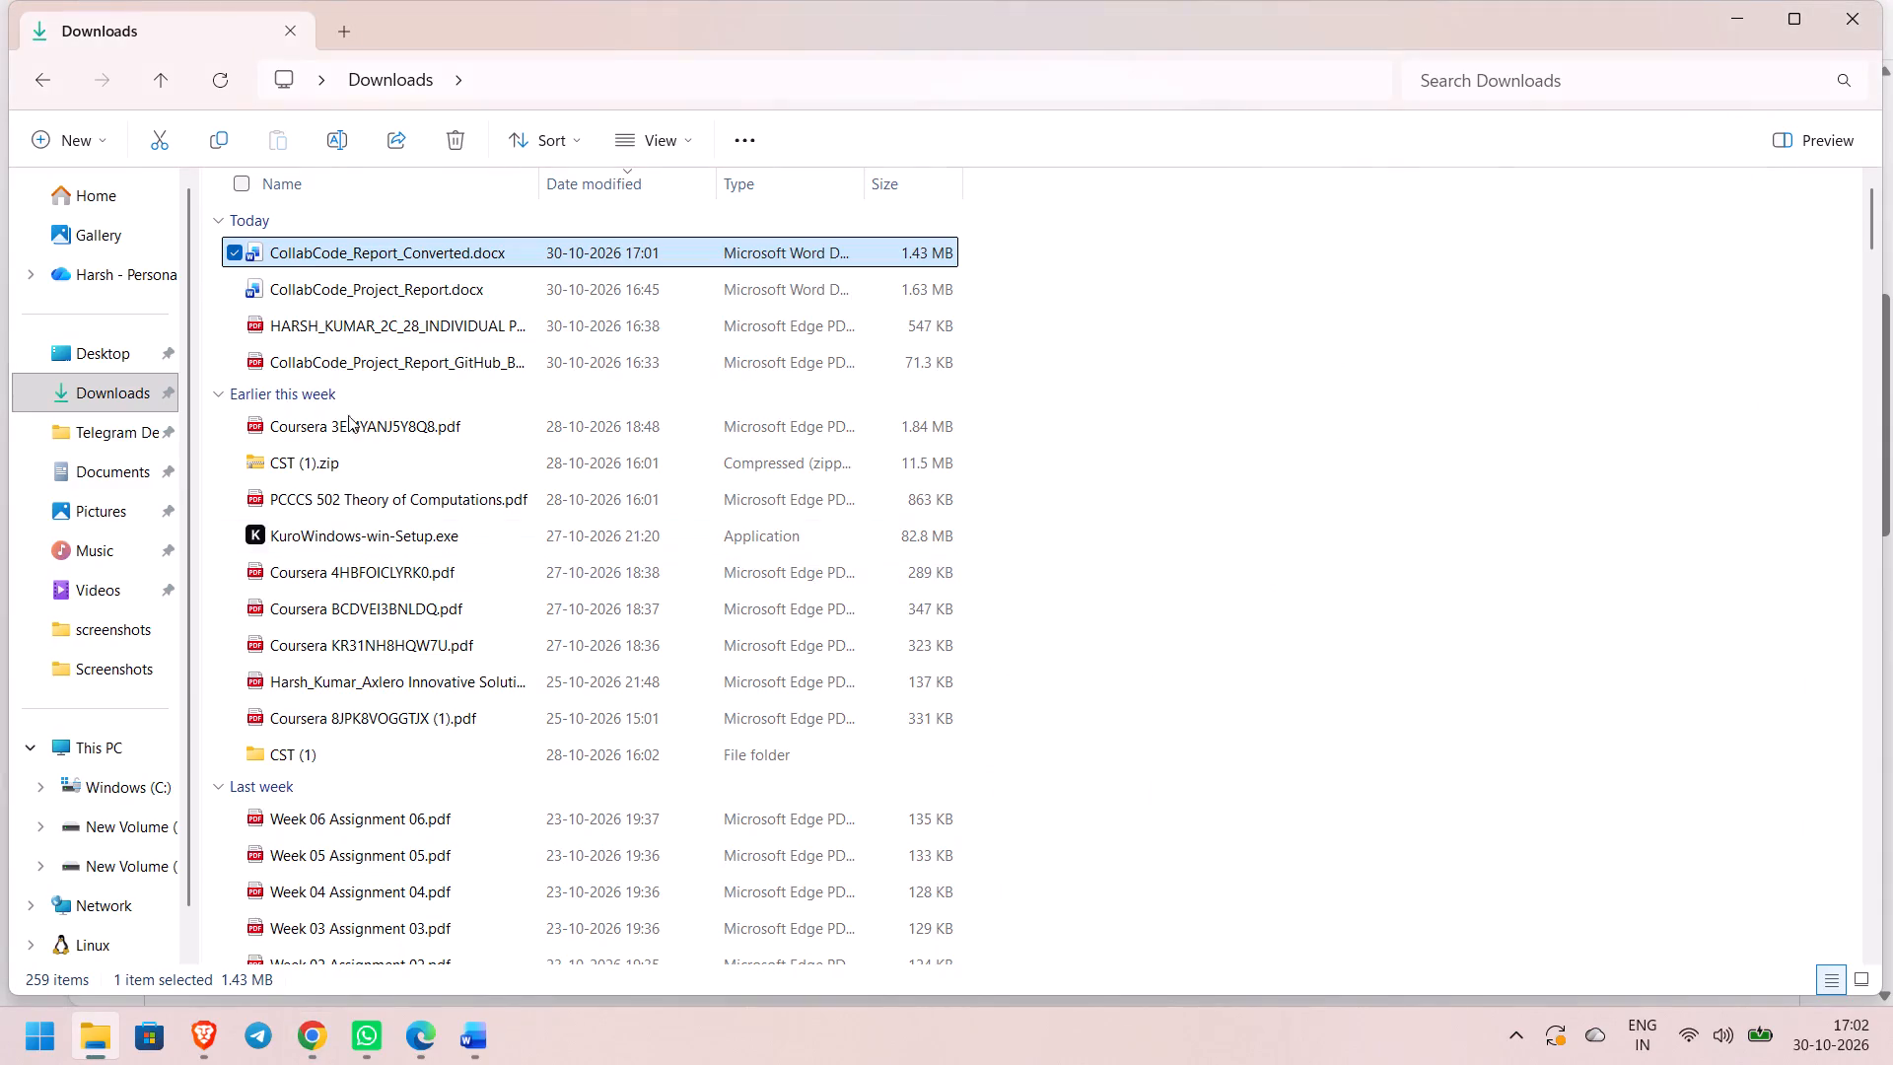
click(400, 260)
key(Return)
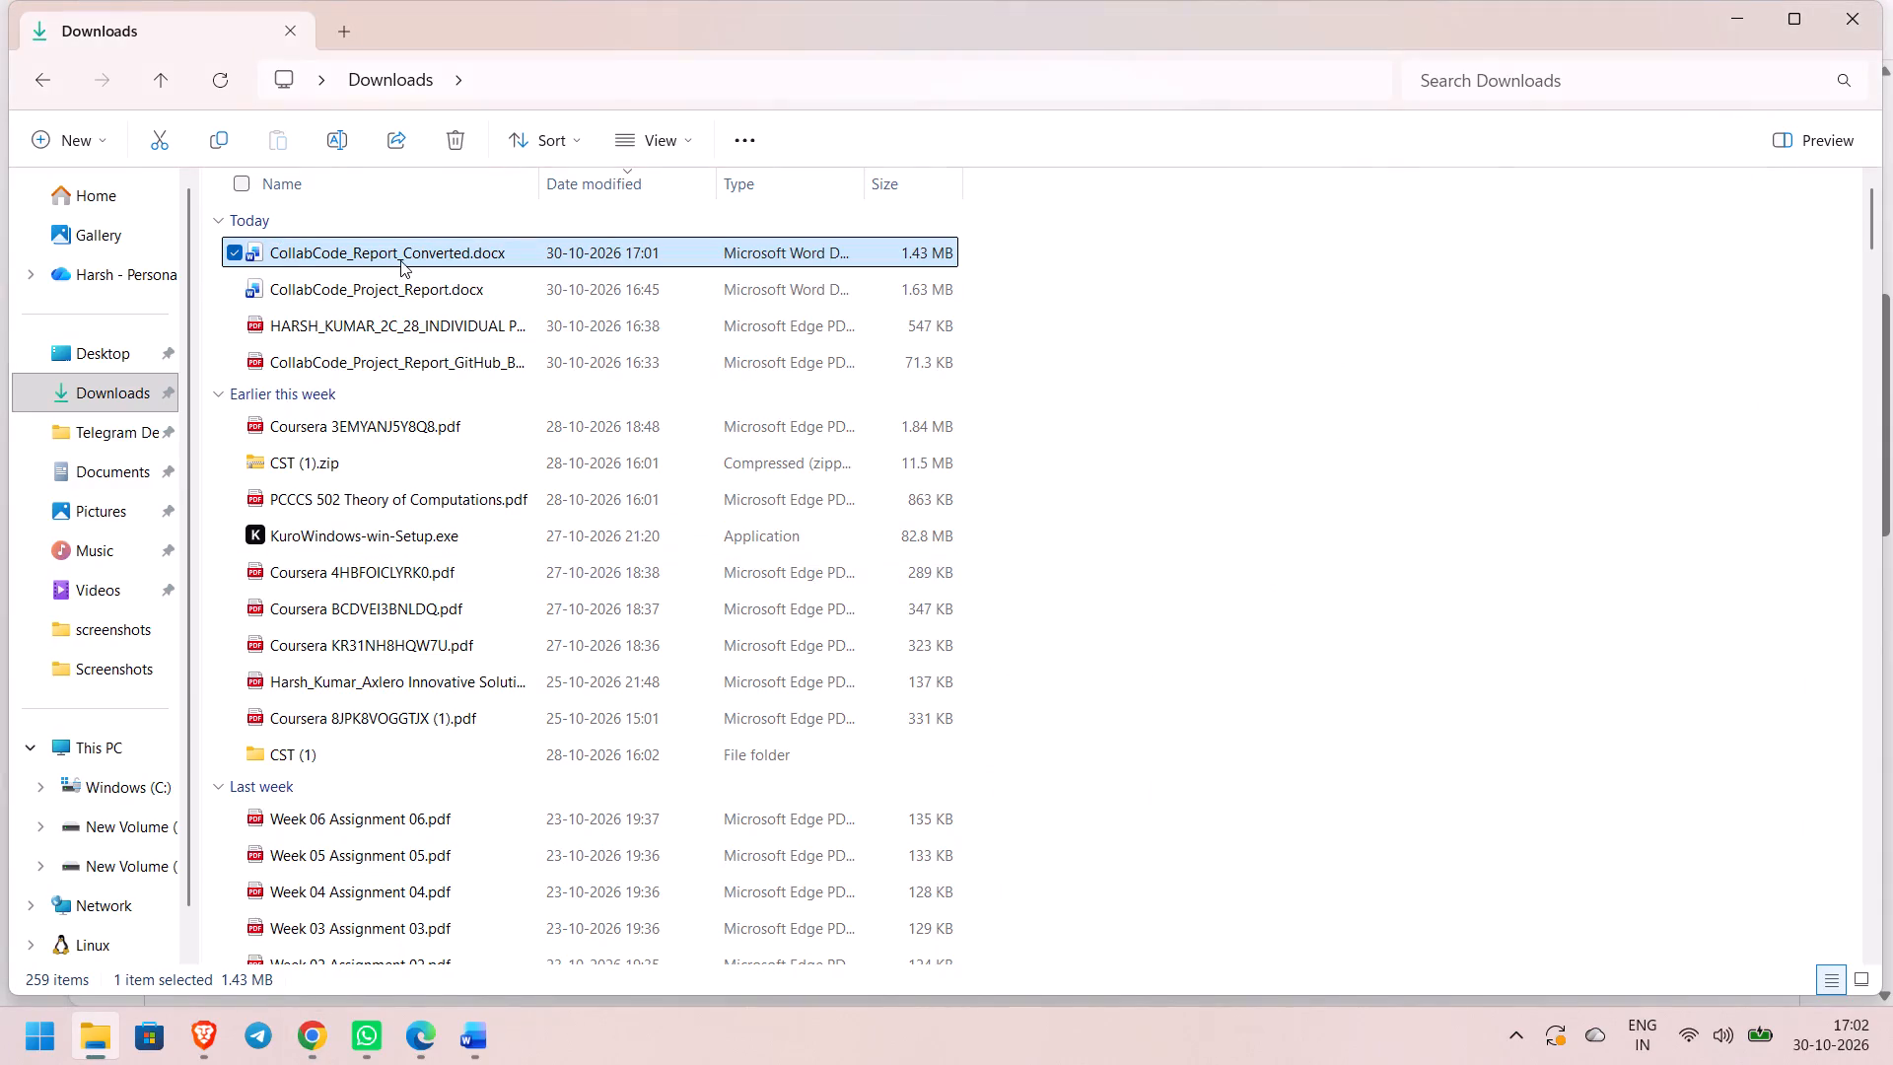
right_click(406, 255)
key(apostrophe)
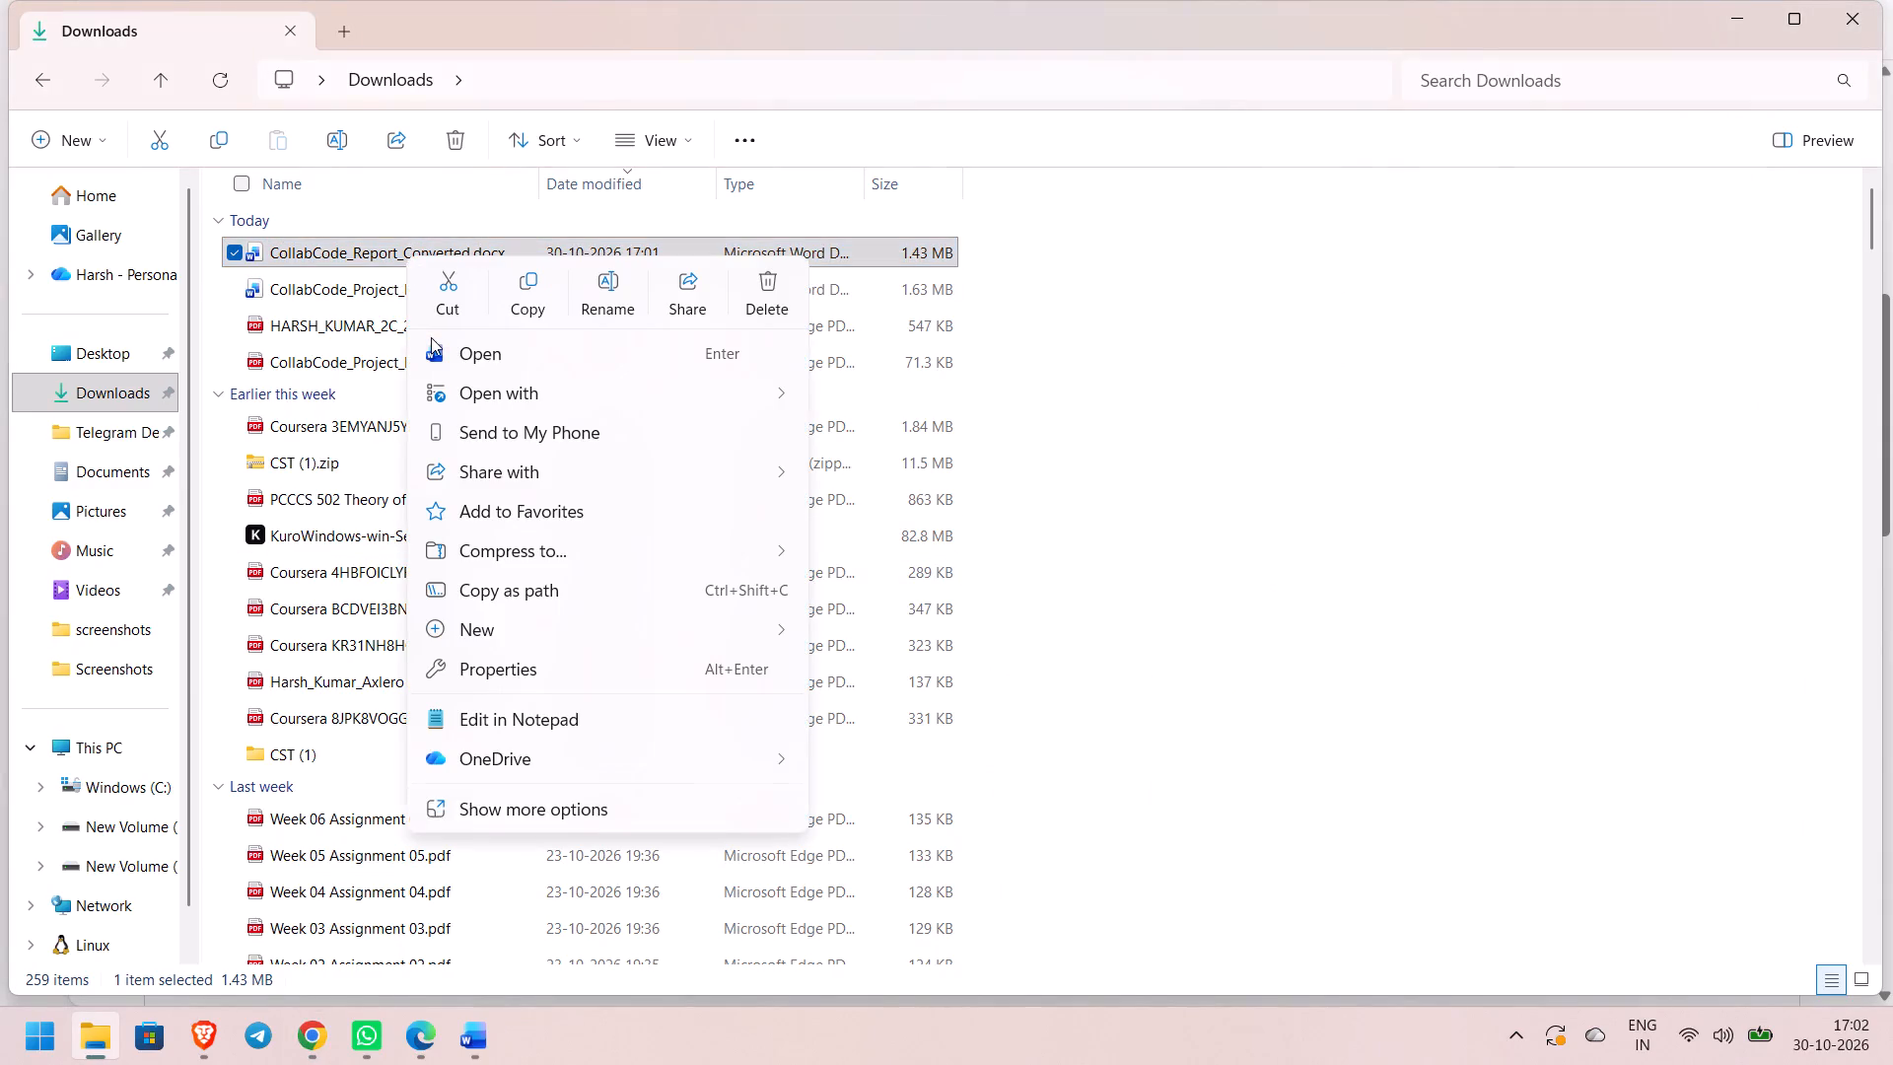
click(432, 340)
click(397, 612)
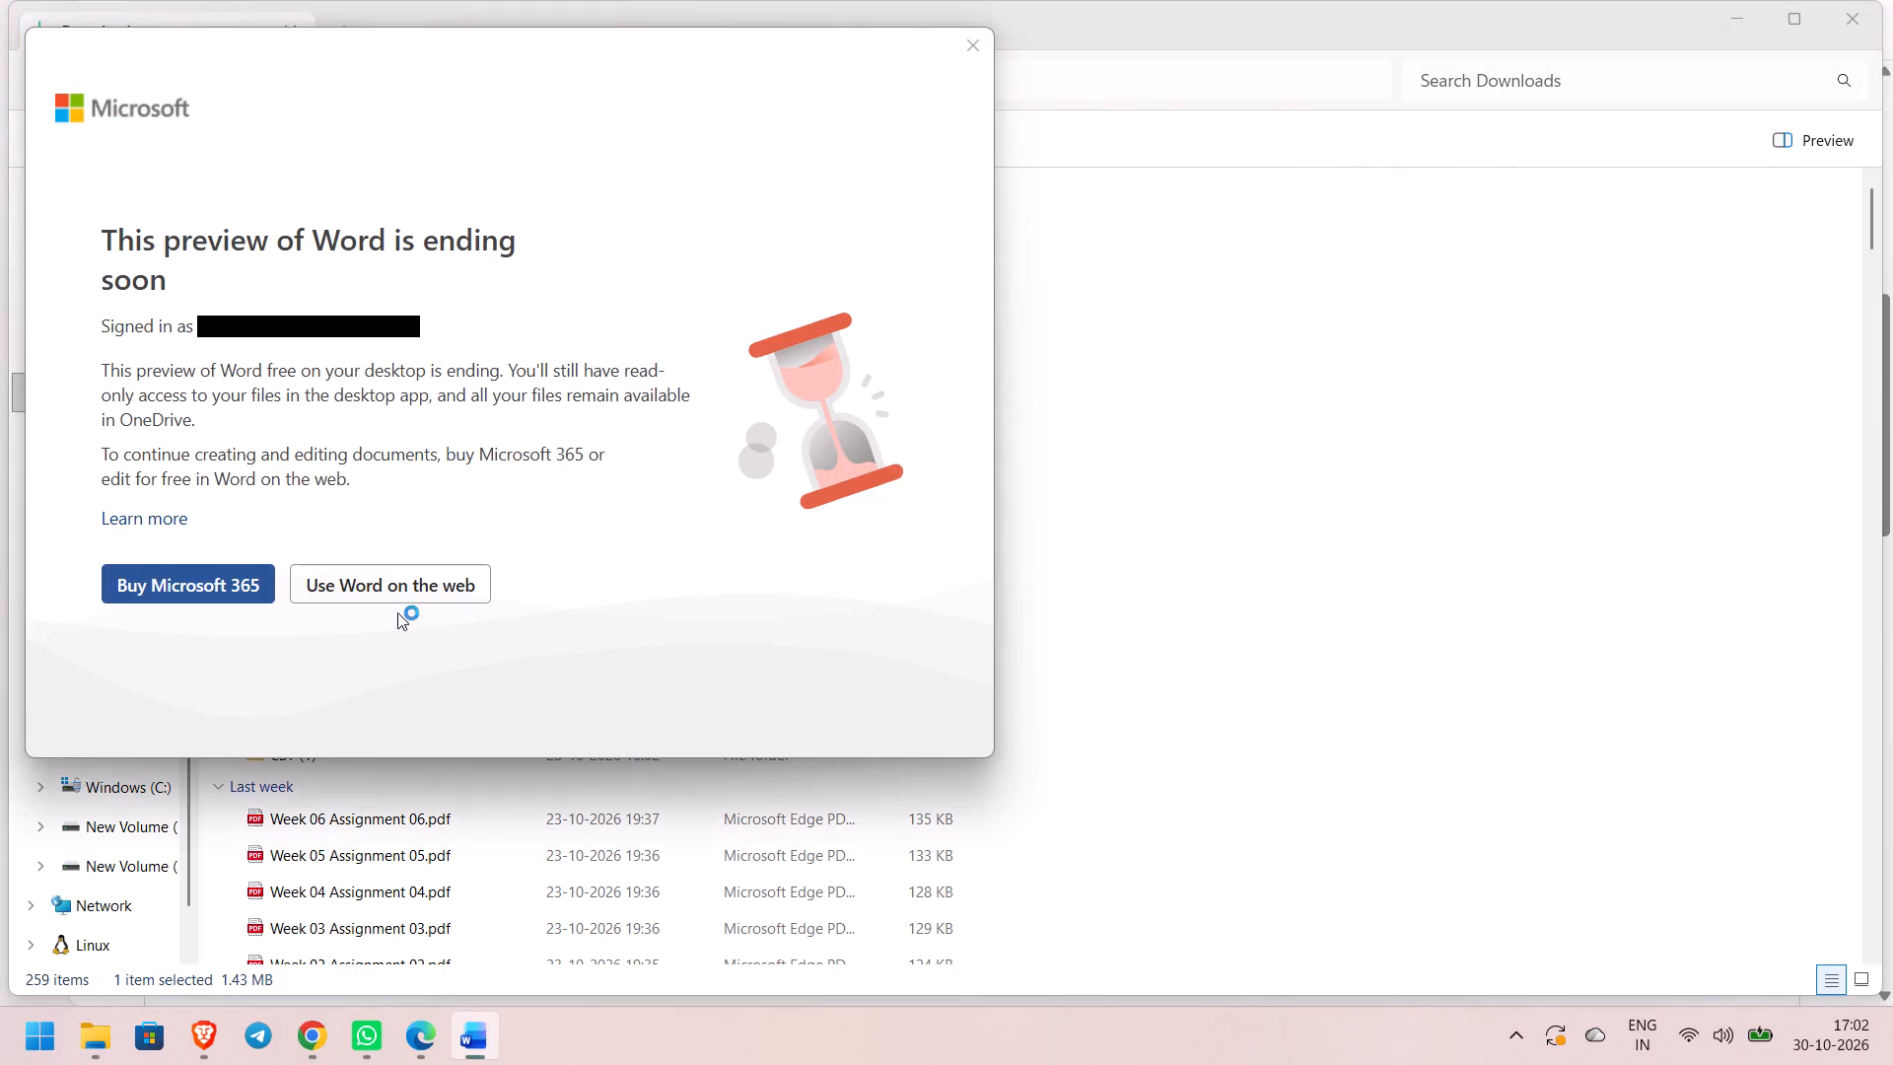
double_click(400, 588)
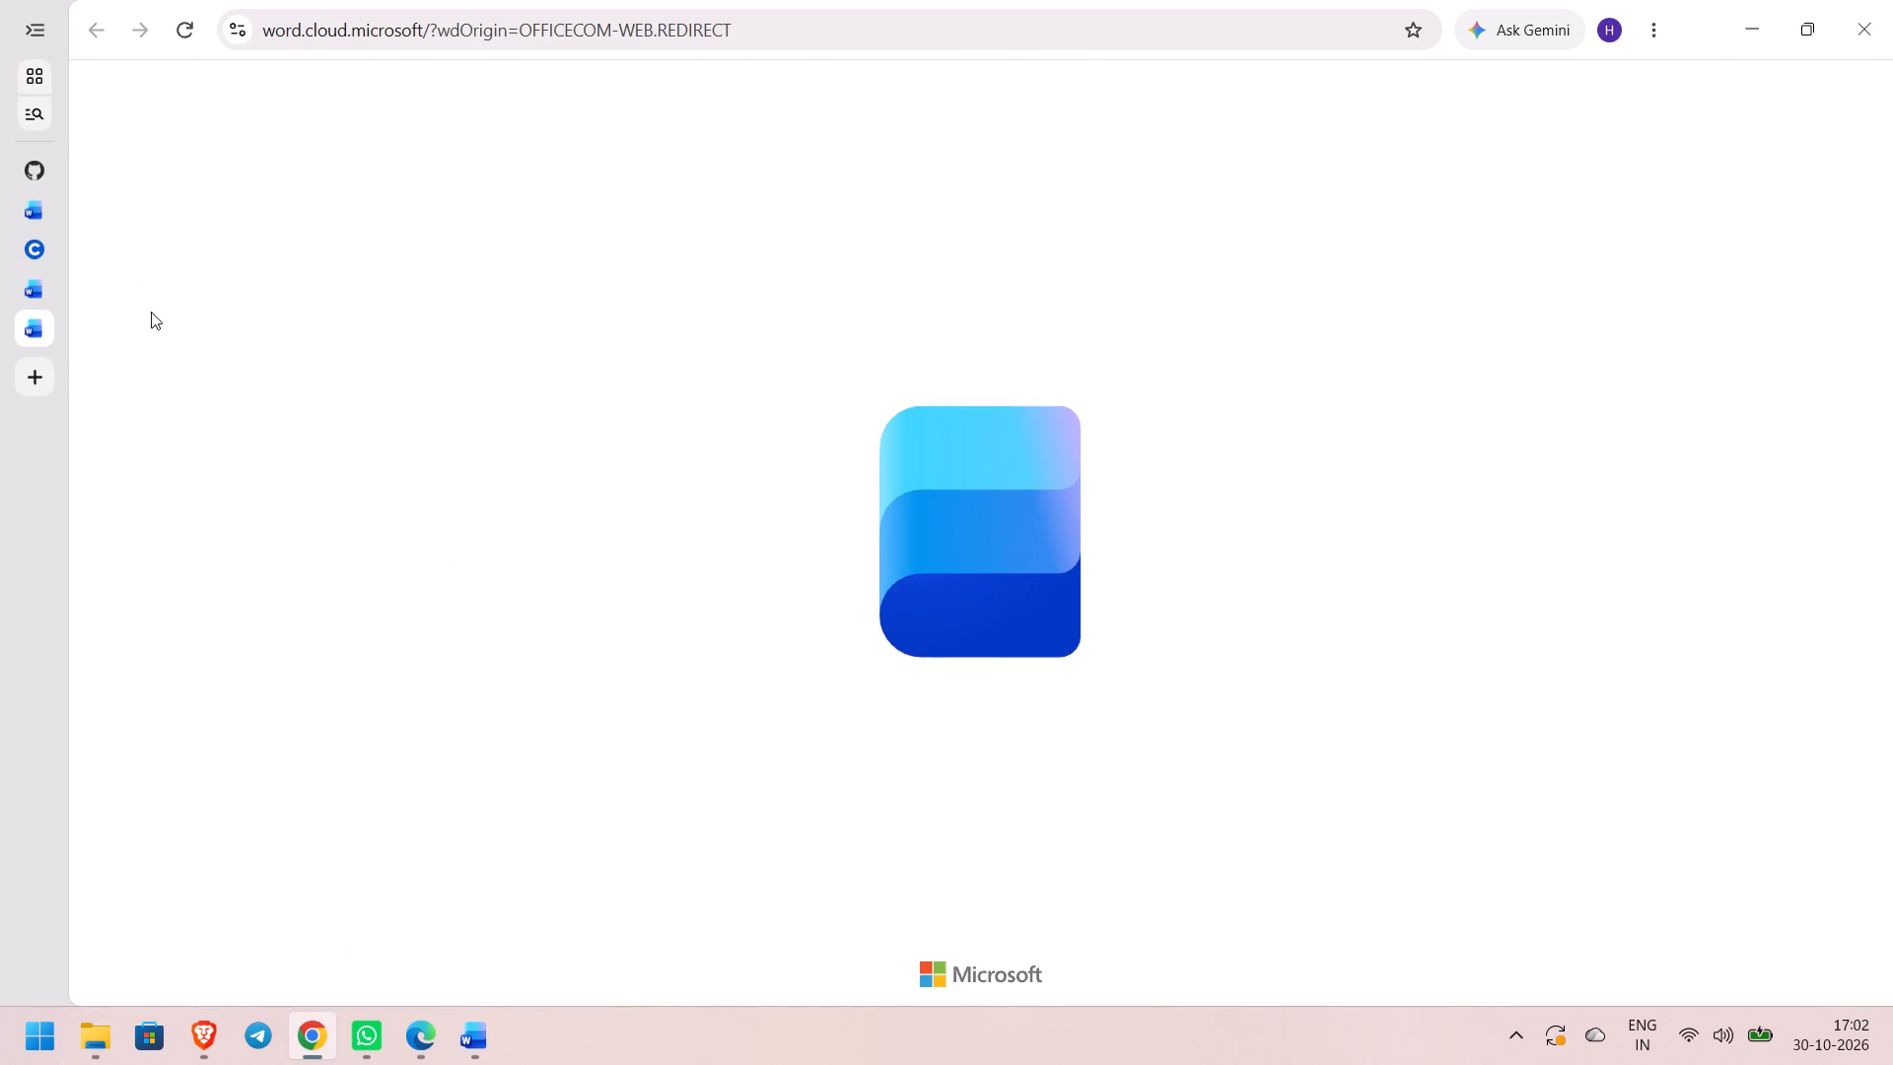
Close the duplicate Word for the web tab and upload CollabCode_Report_Converted.docx from Downloads for editing.
click(38, 295)
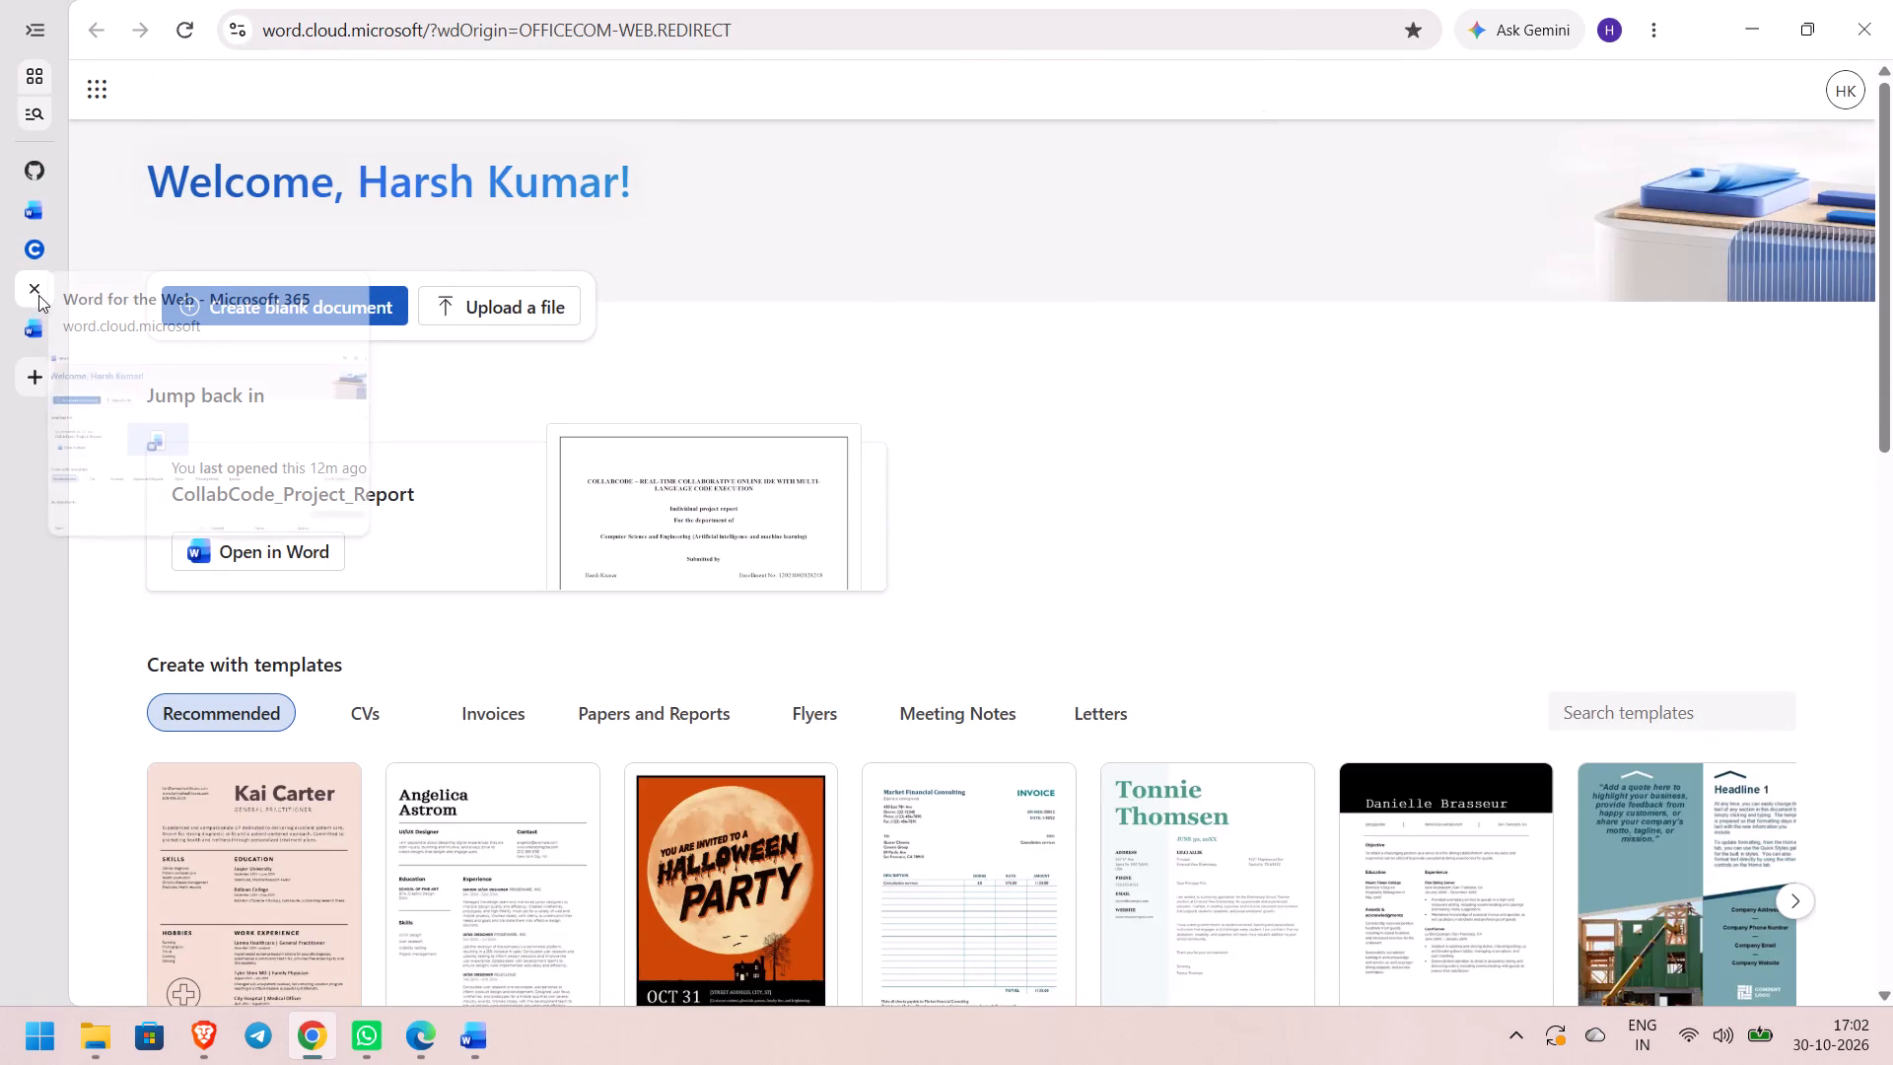
double_click(38, 295)
double_click(495, 316)
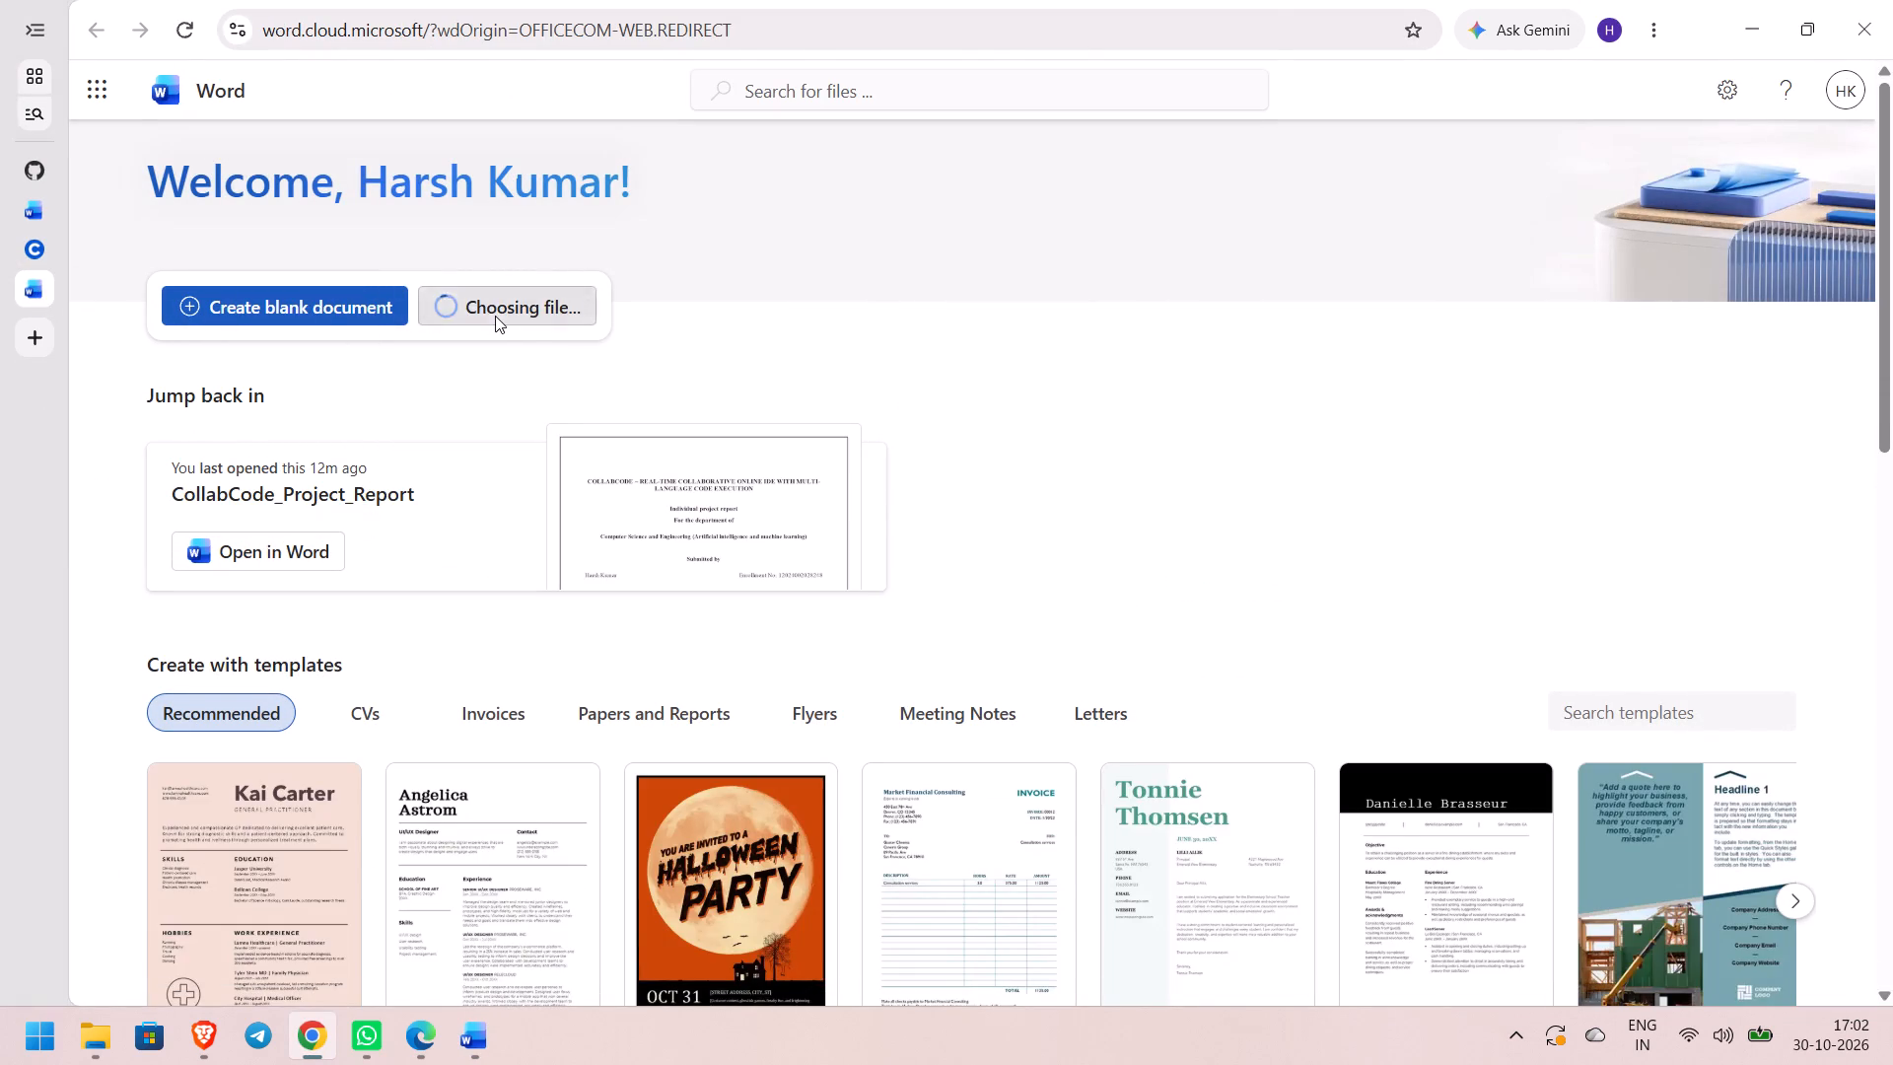
click(427, 228)
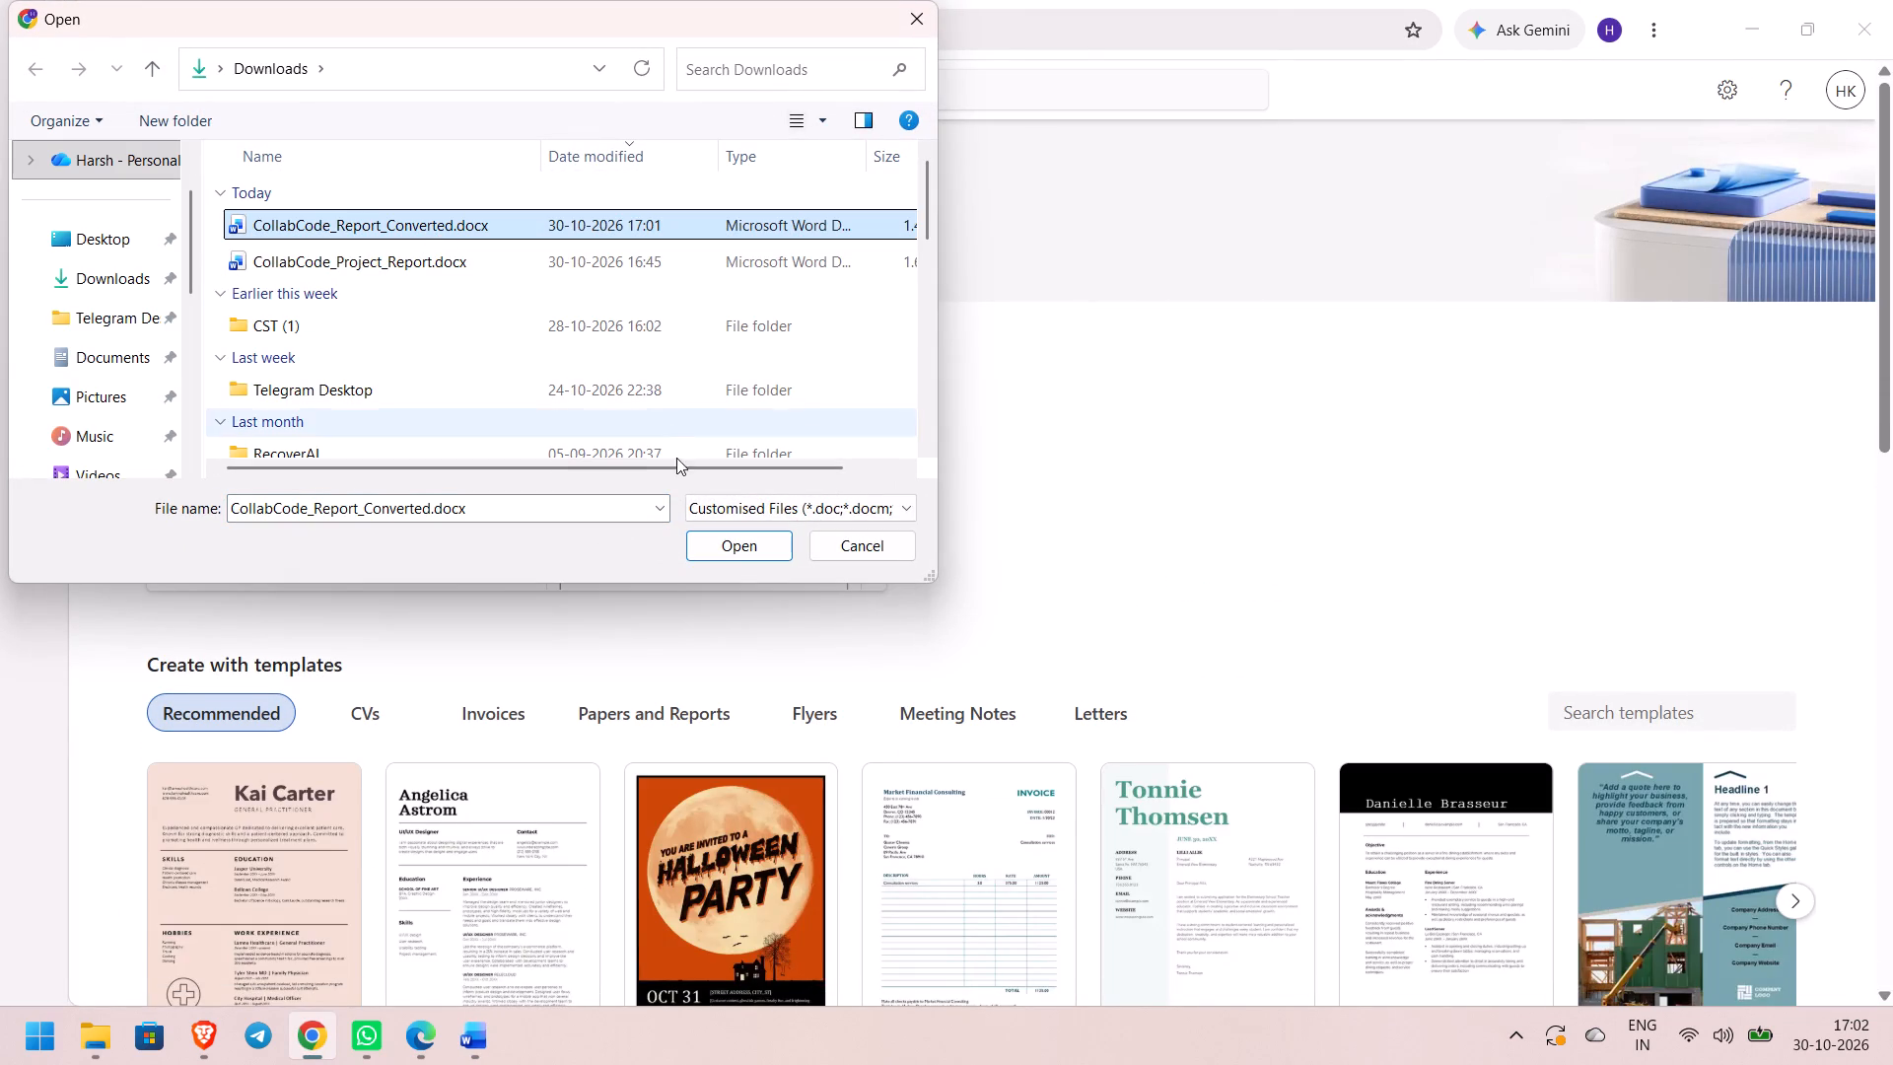
click(714, 540)
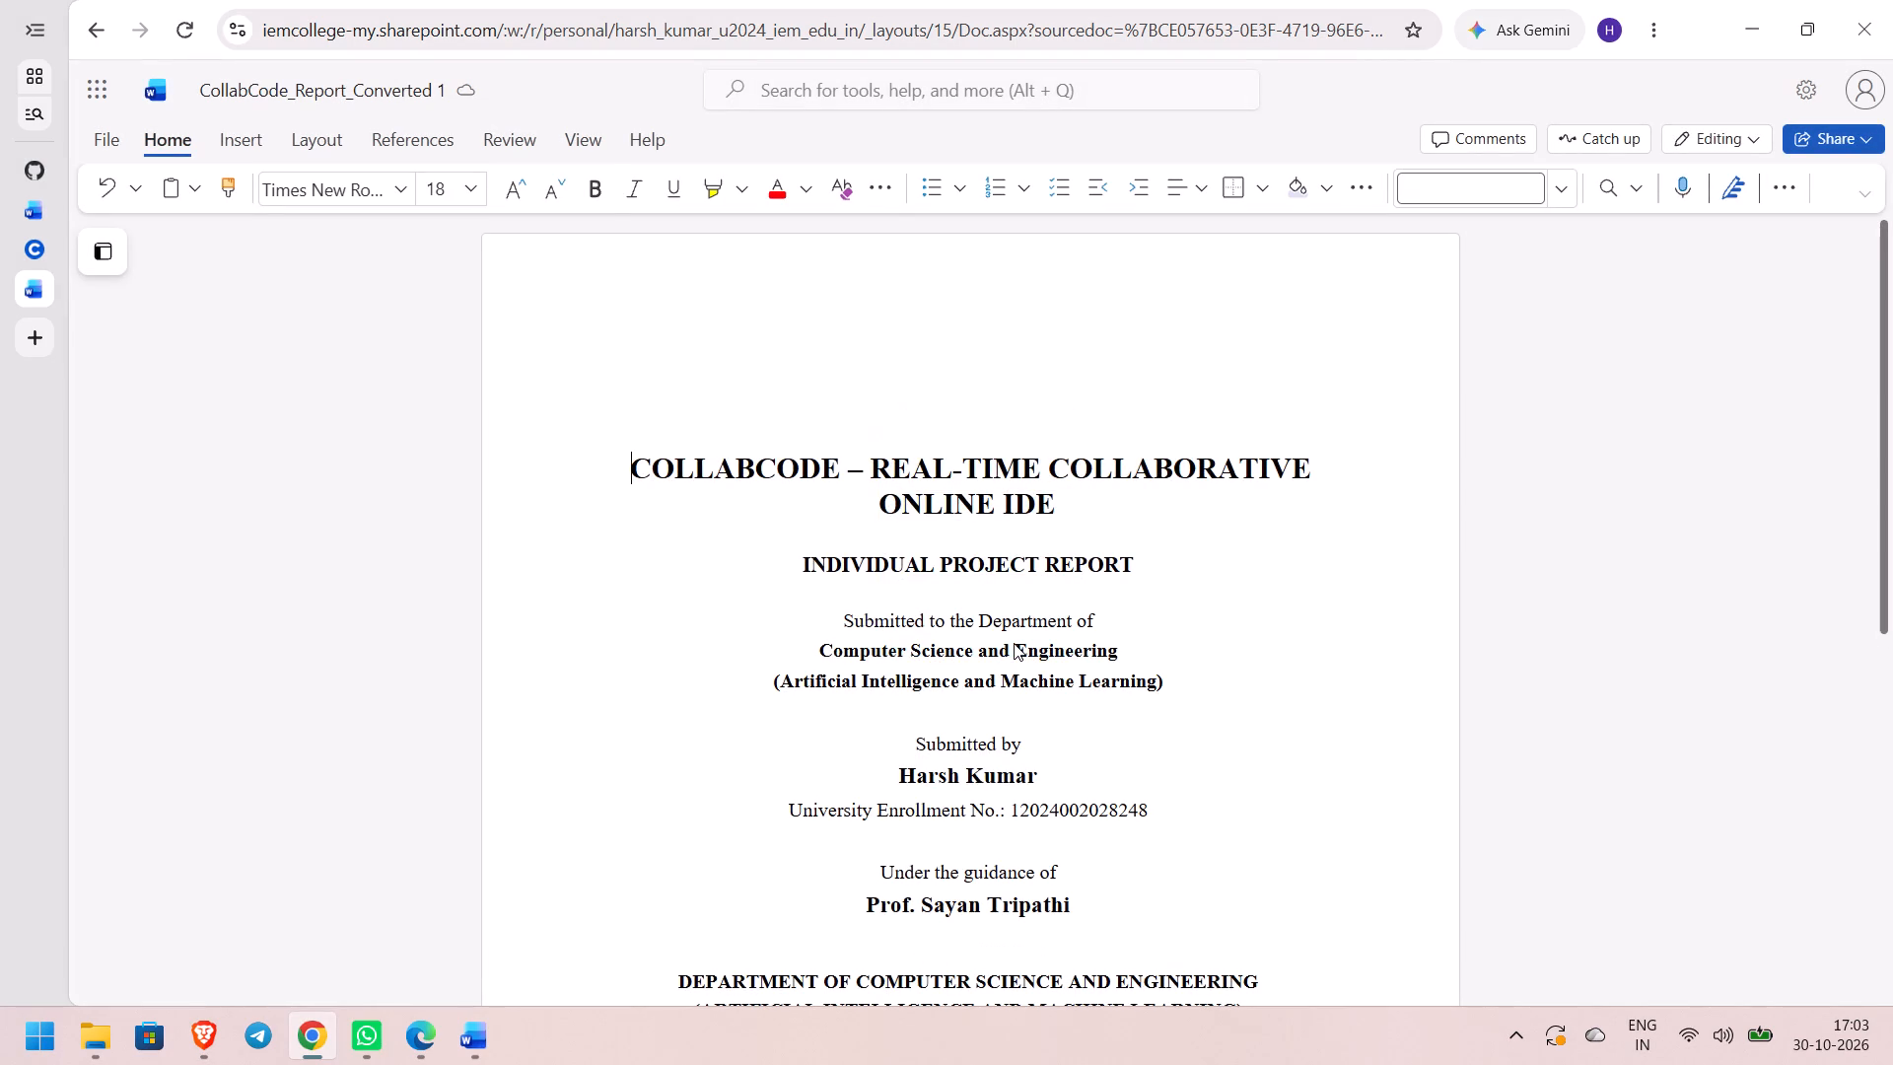
Review the converted report's opening pages, including the cover, certificate, table of contents and abstract.
scroll(1124, 592, down, 1)
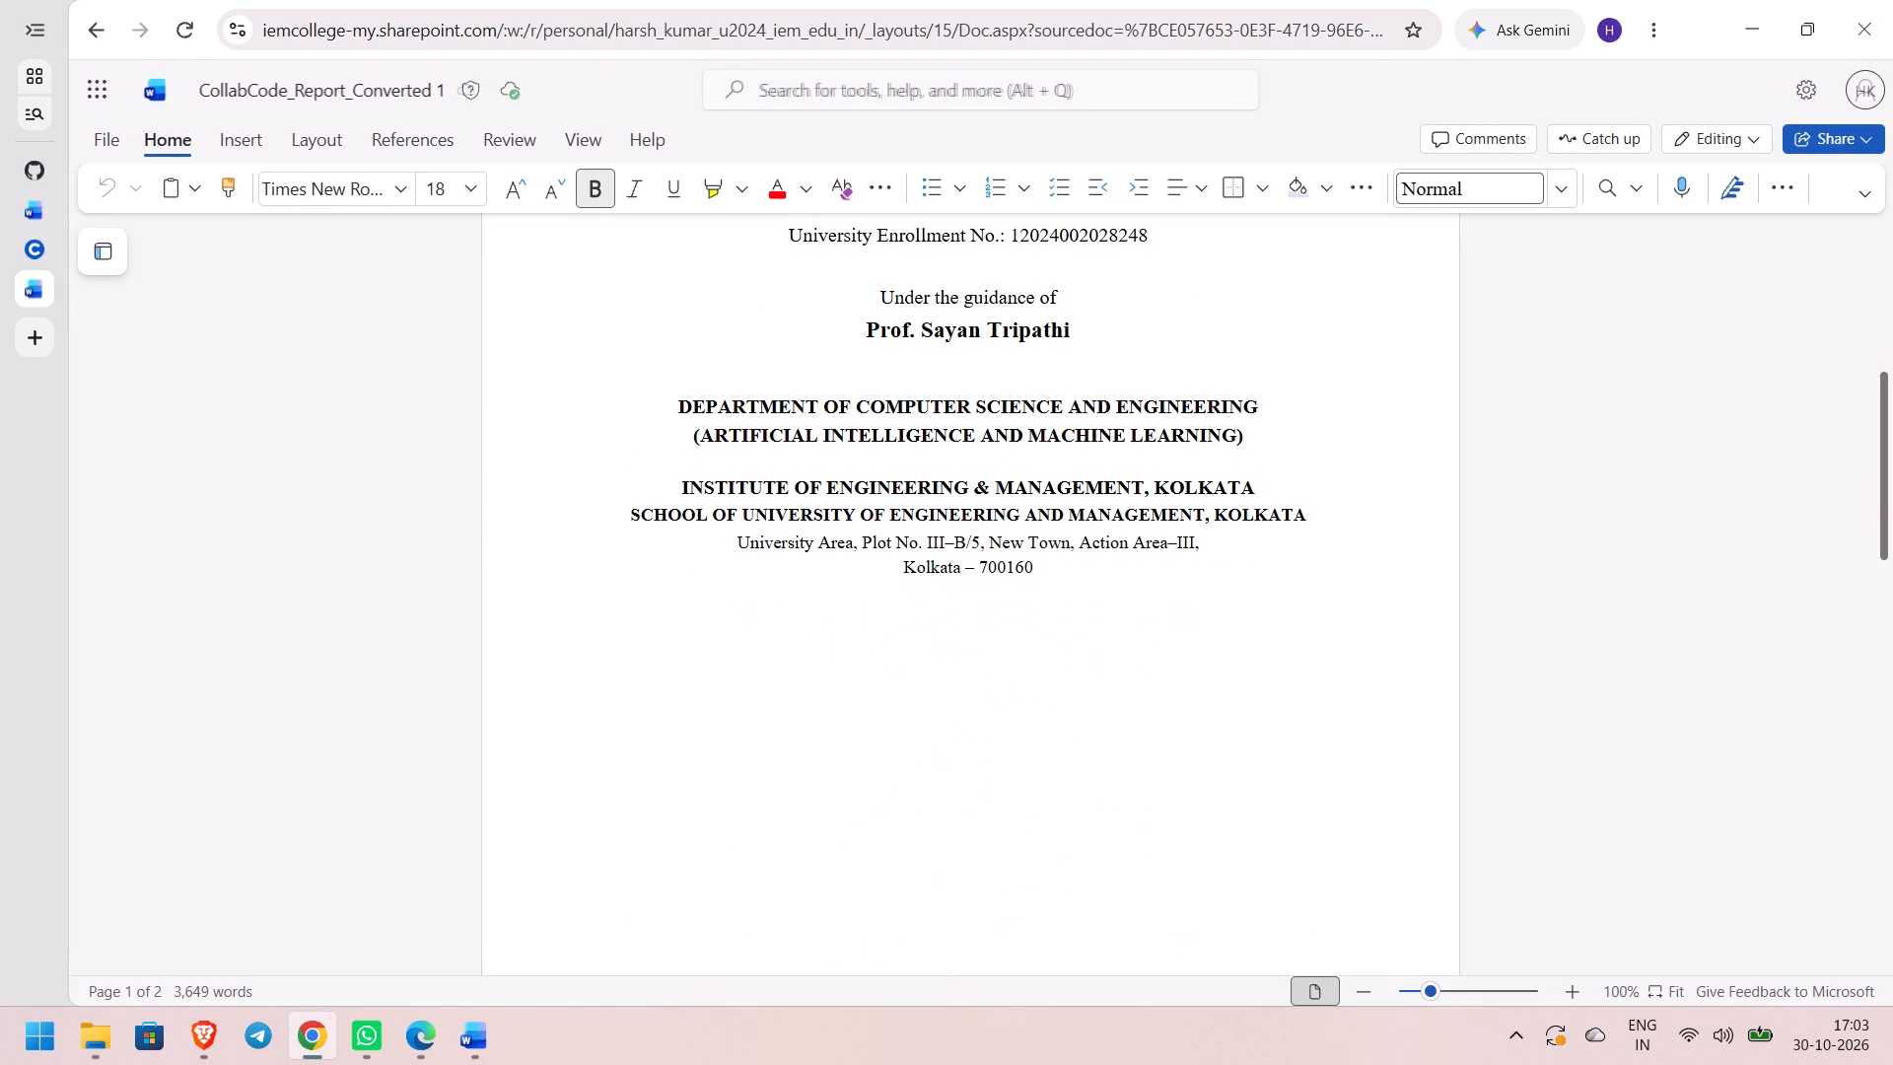
scroll(1121, 524, up, 1)
scroll(1119, 521, down, 1)
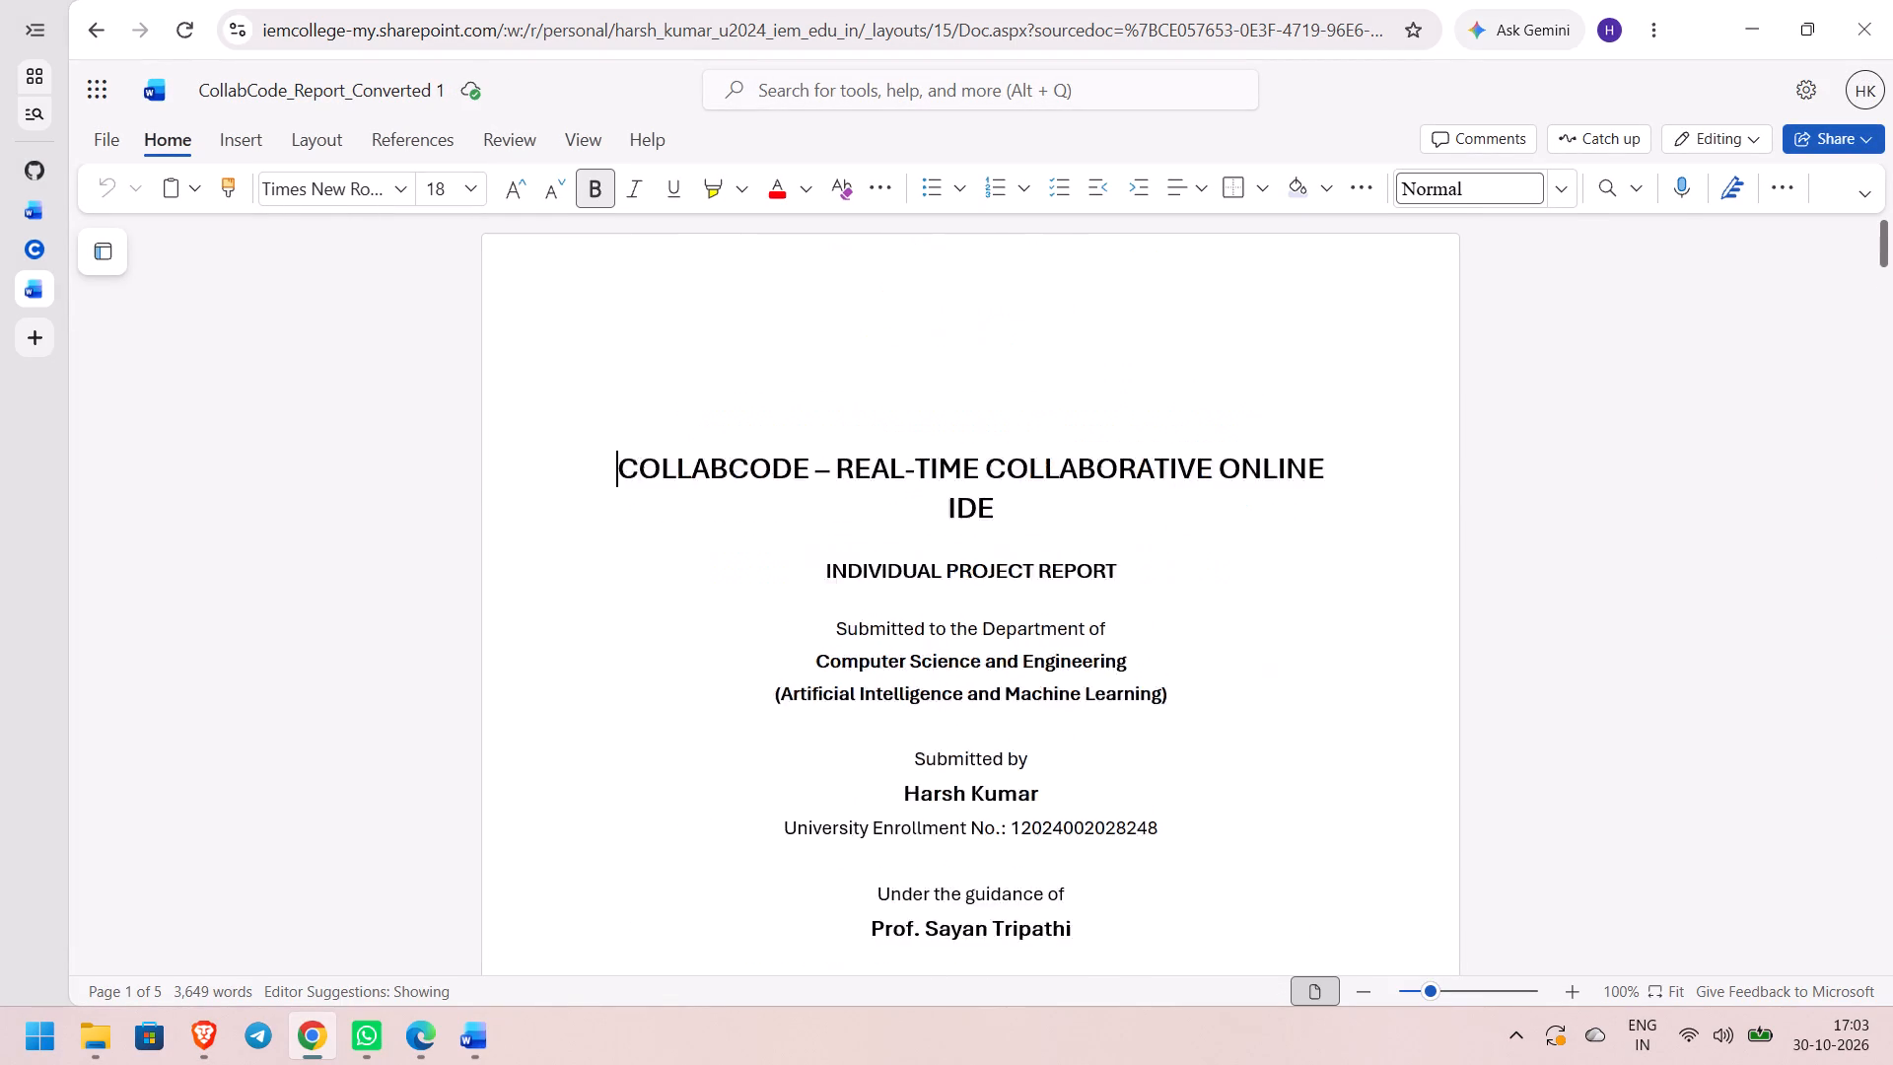
scroll(1119, 521, down, 2)
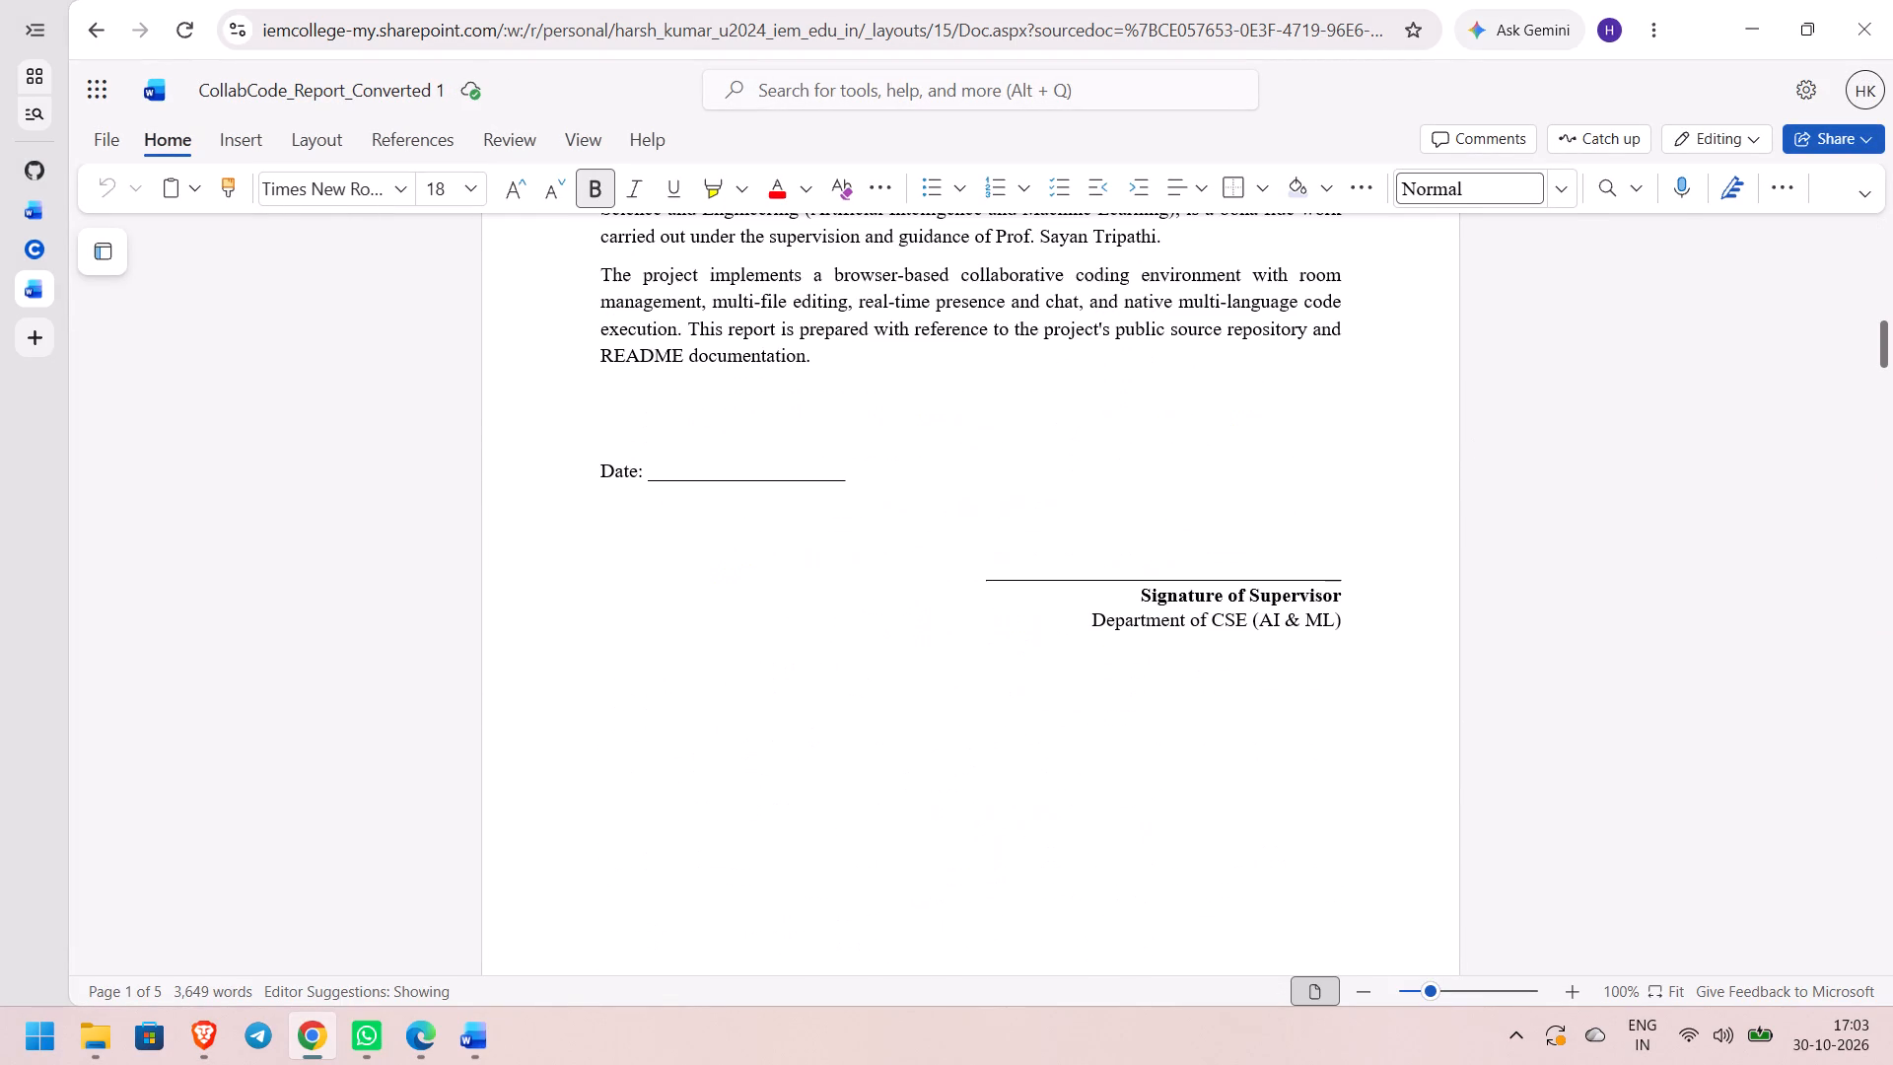
scroll(1118, 522, down, 5)
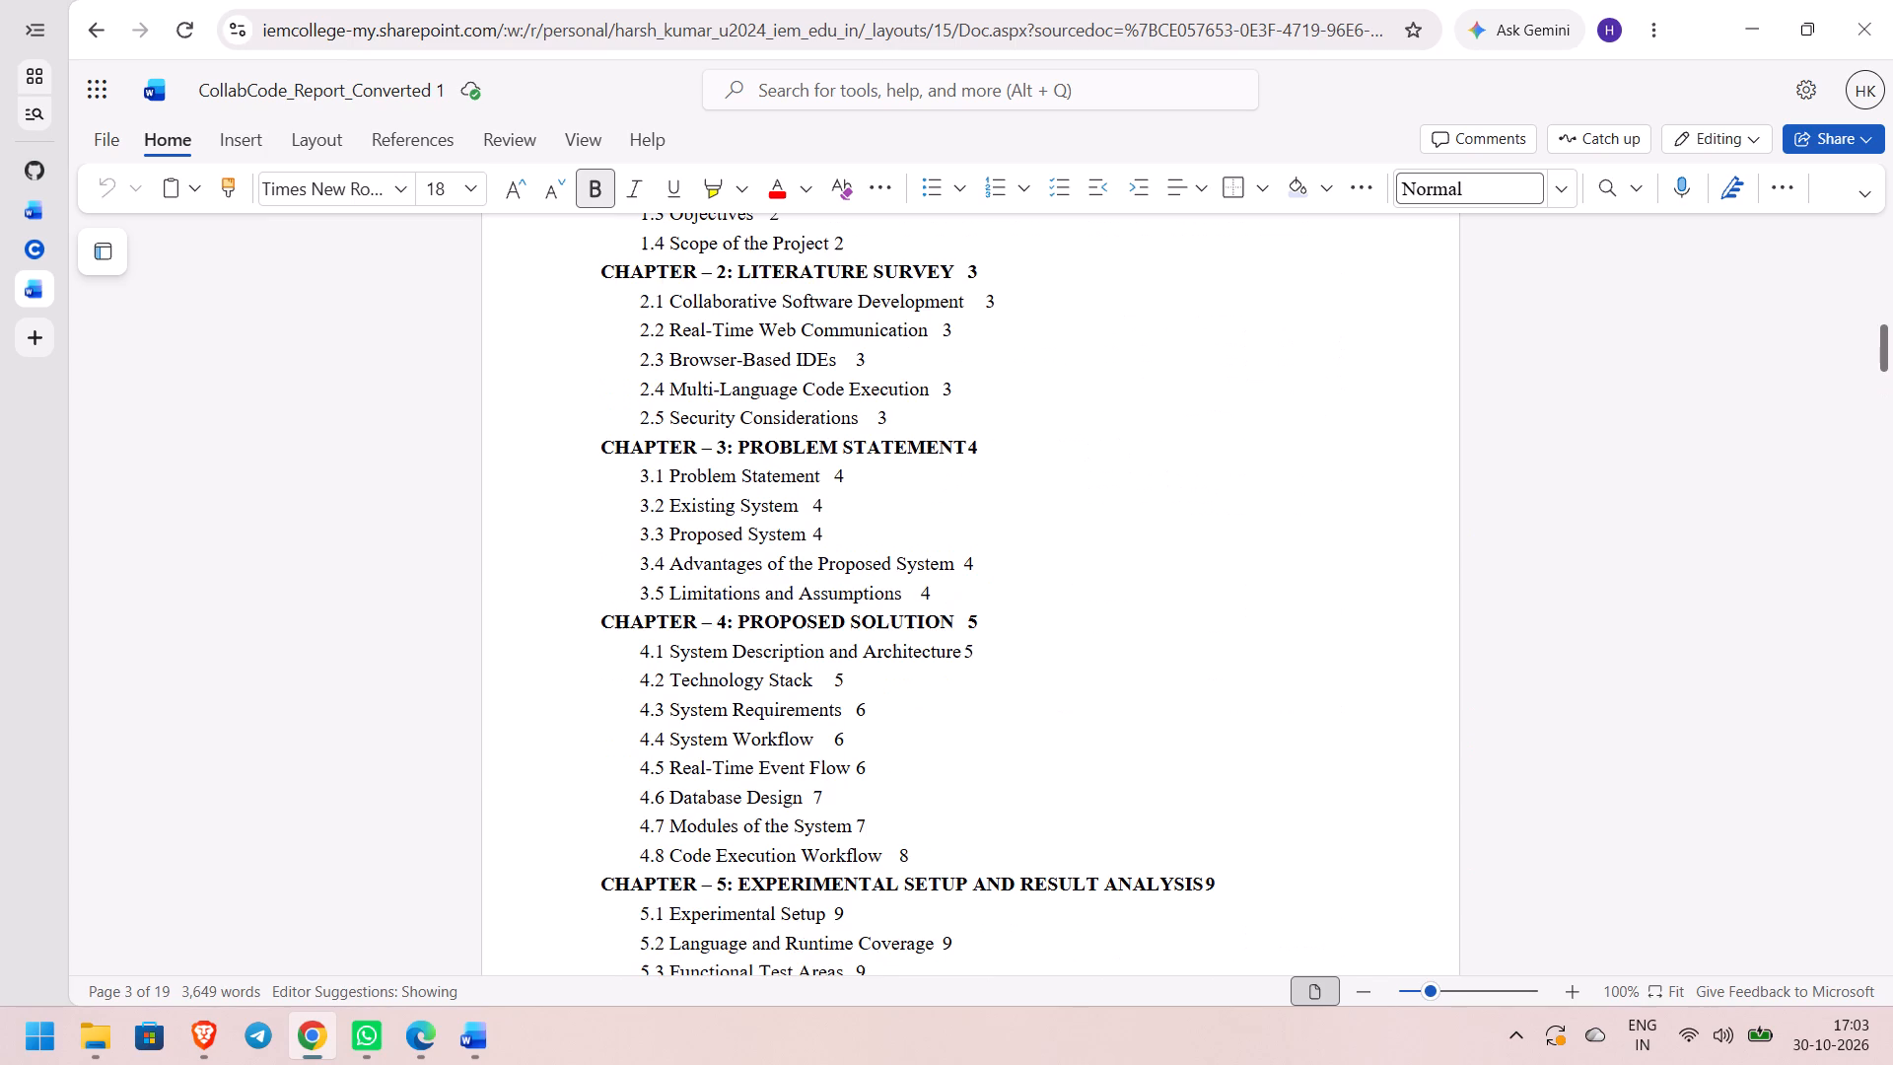
scroll(1118, 532, up, 1)
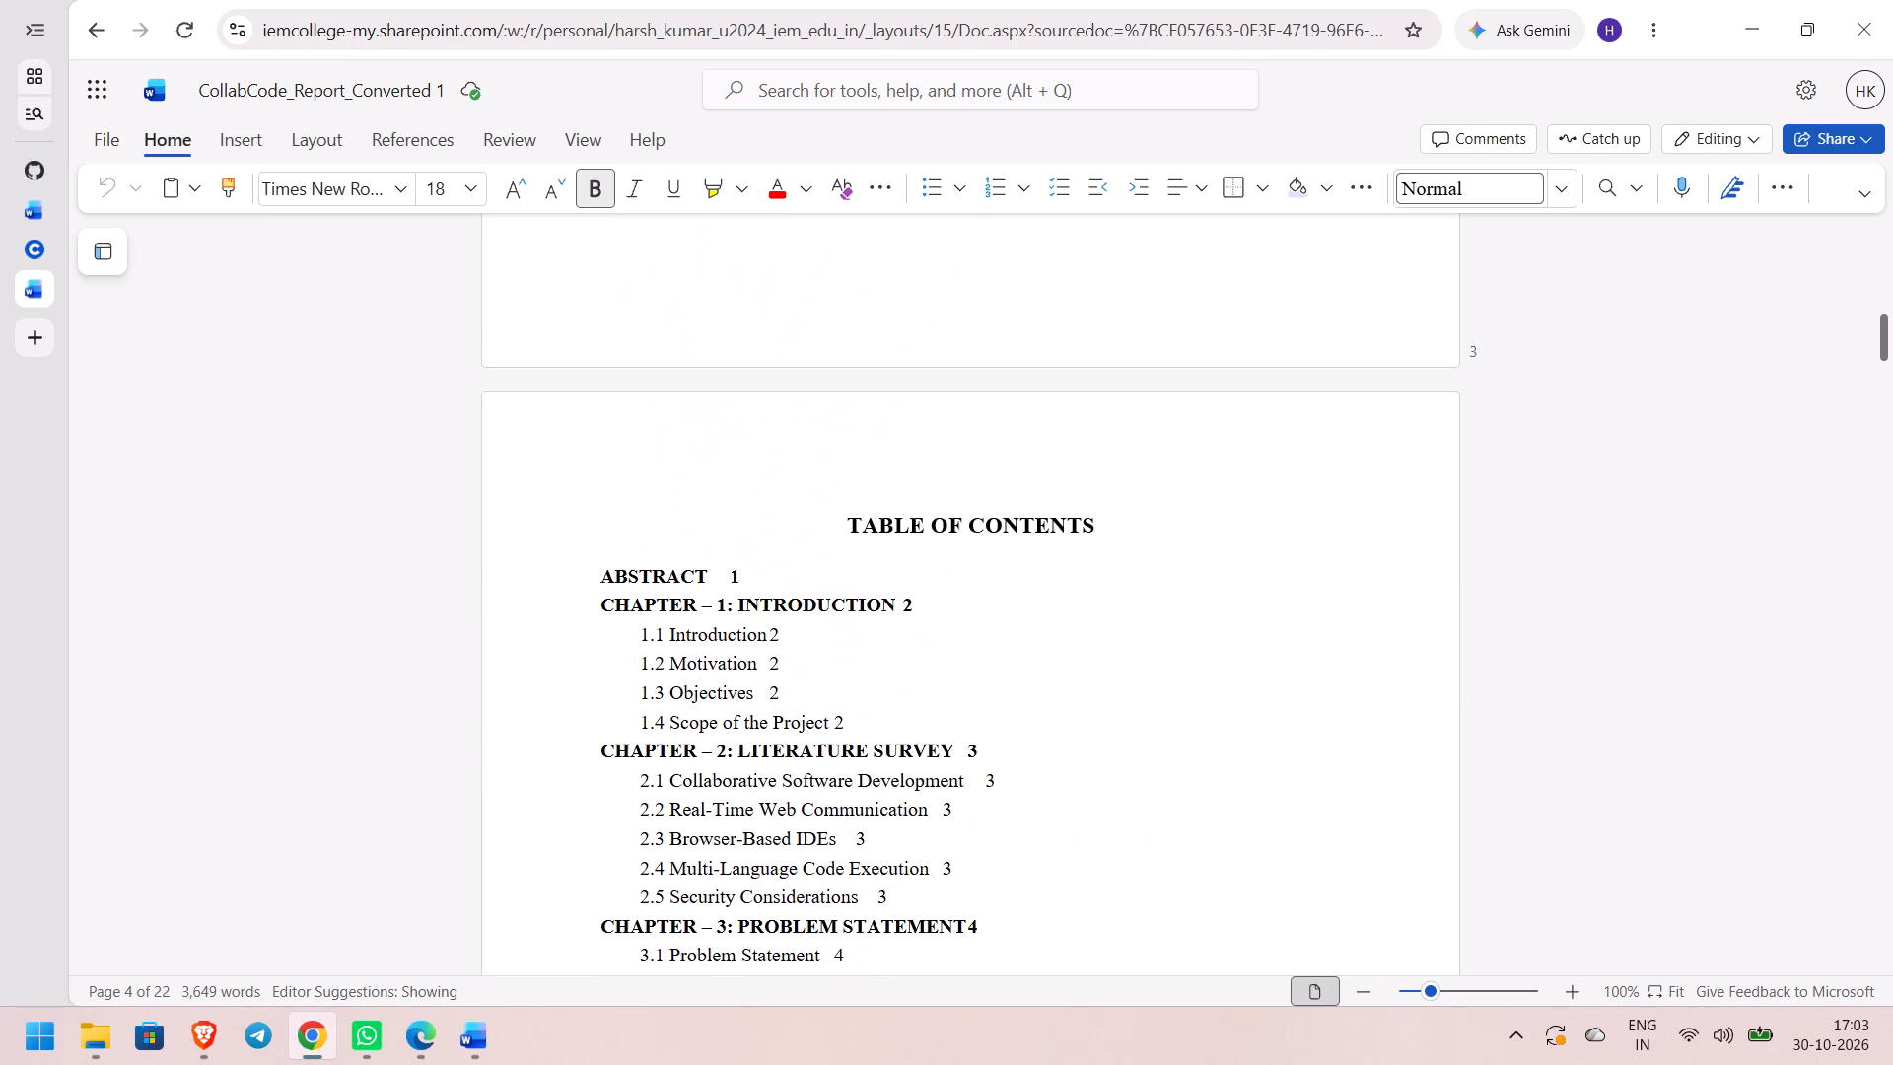
scroll(1113, 545, down, 1)
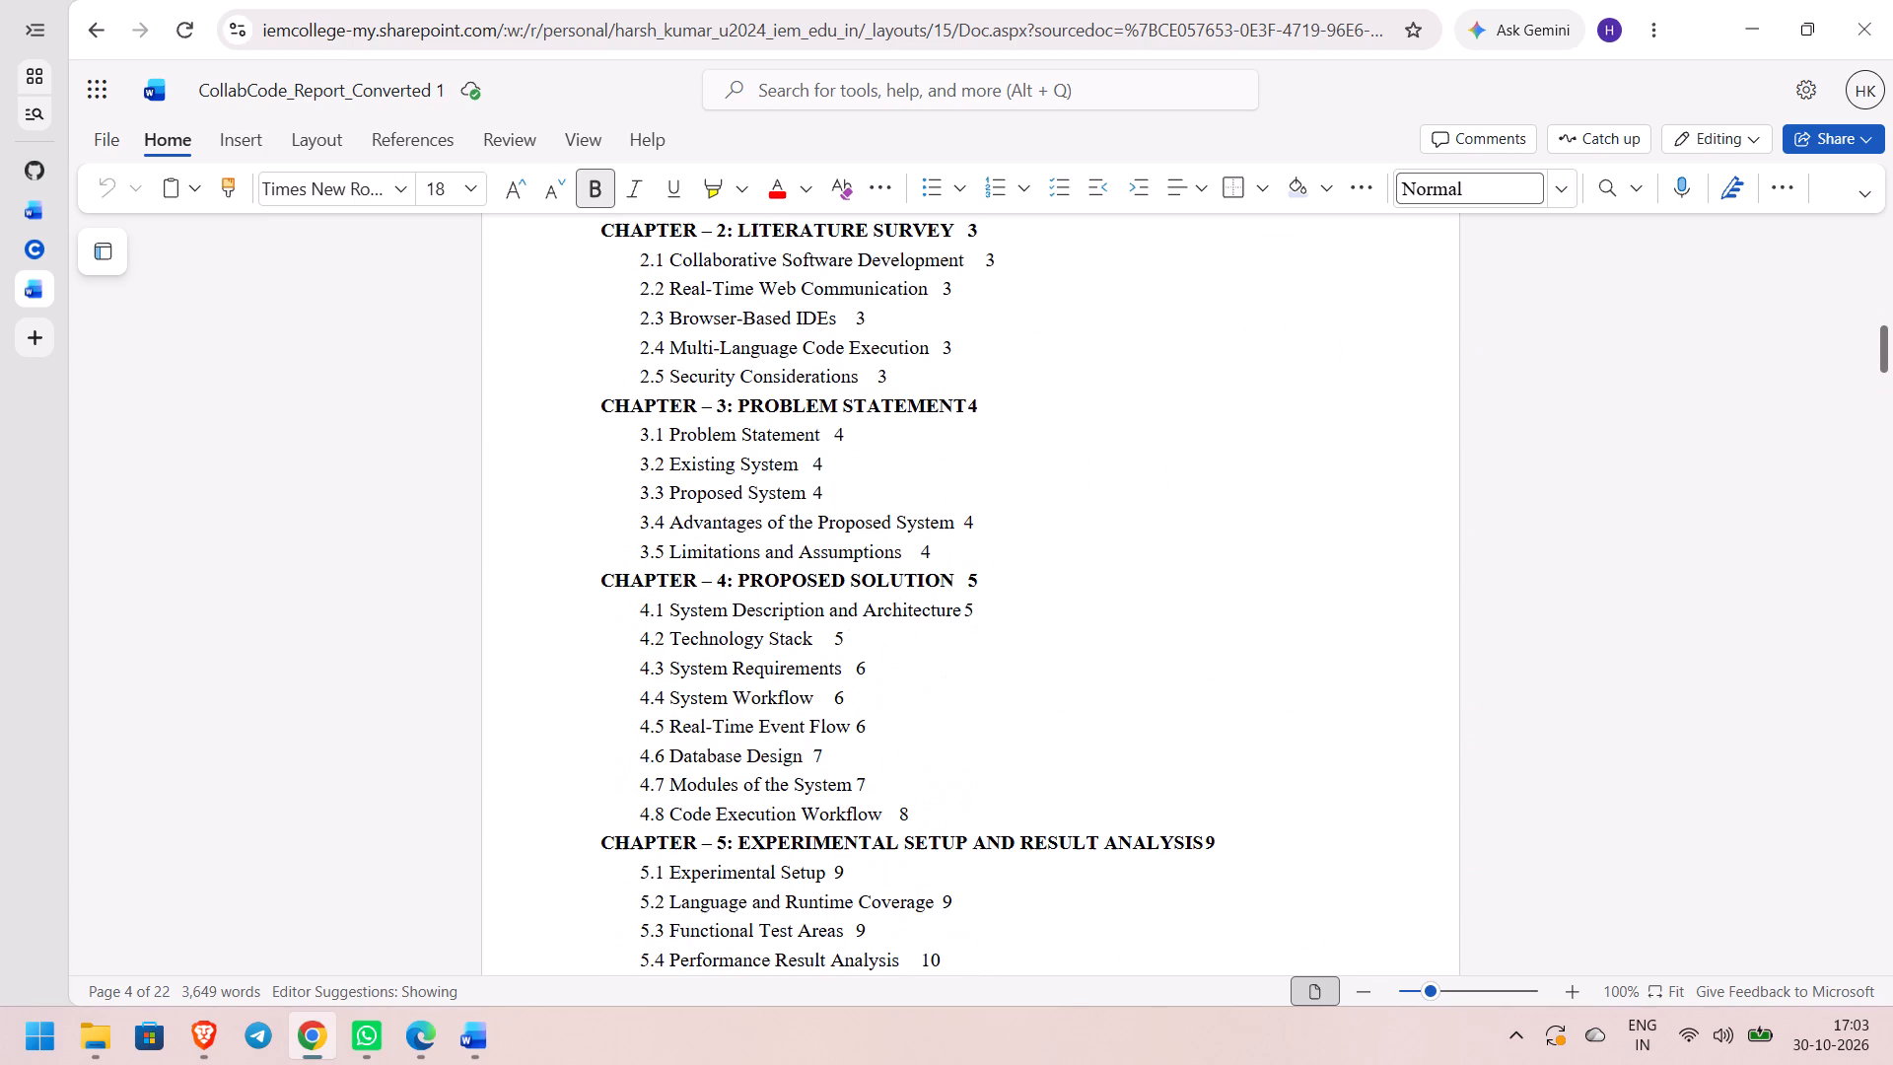
scroll(1113, 554, down, 5)
scroll(1075, 635, down, 2)
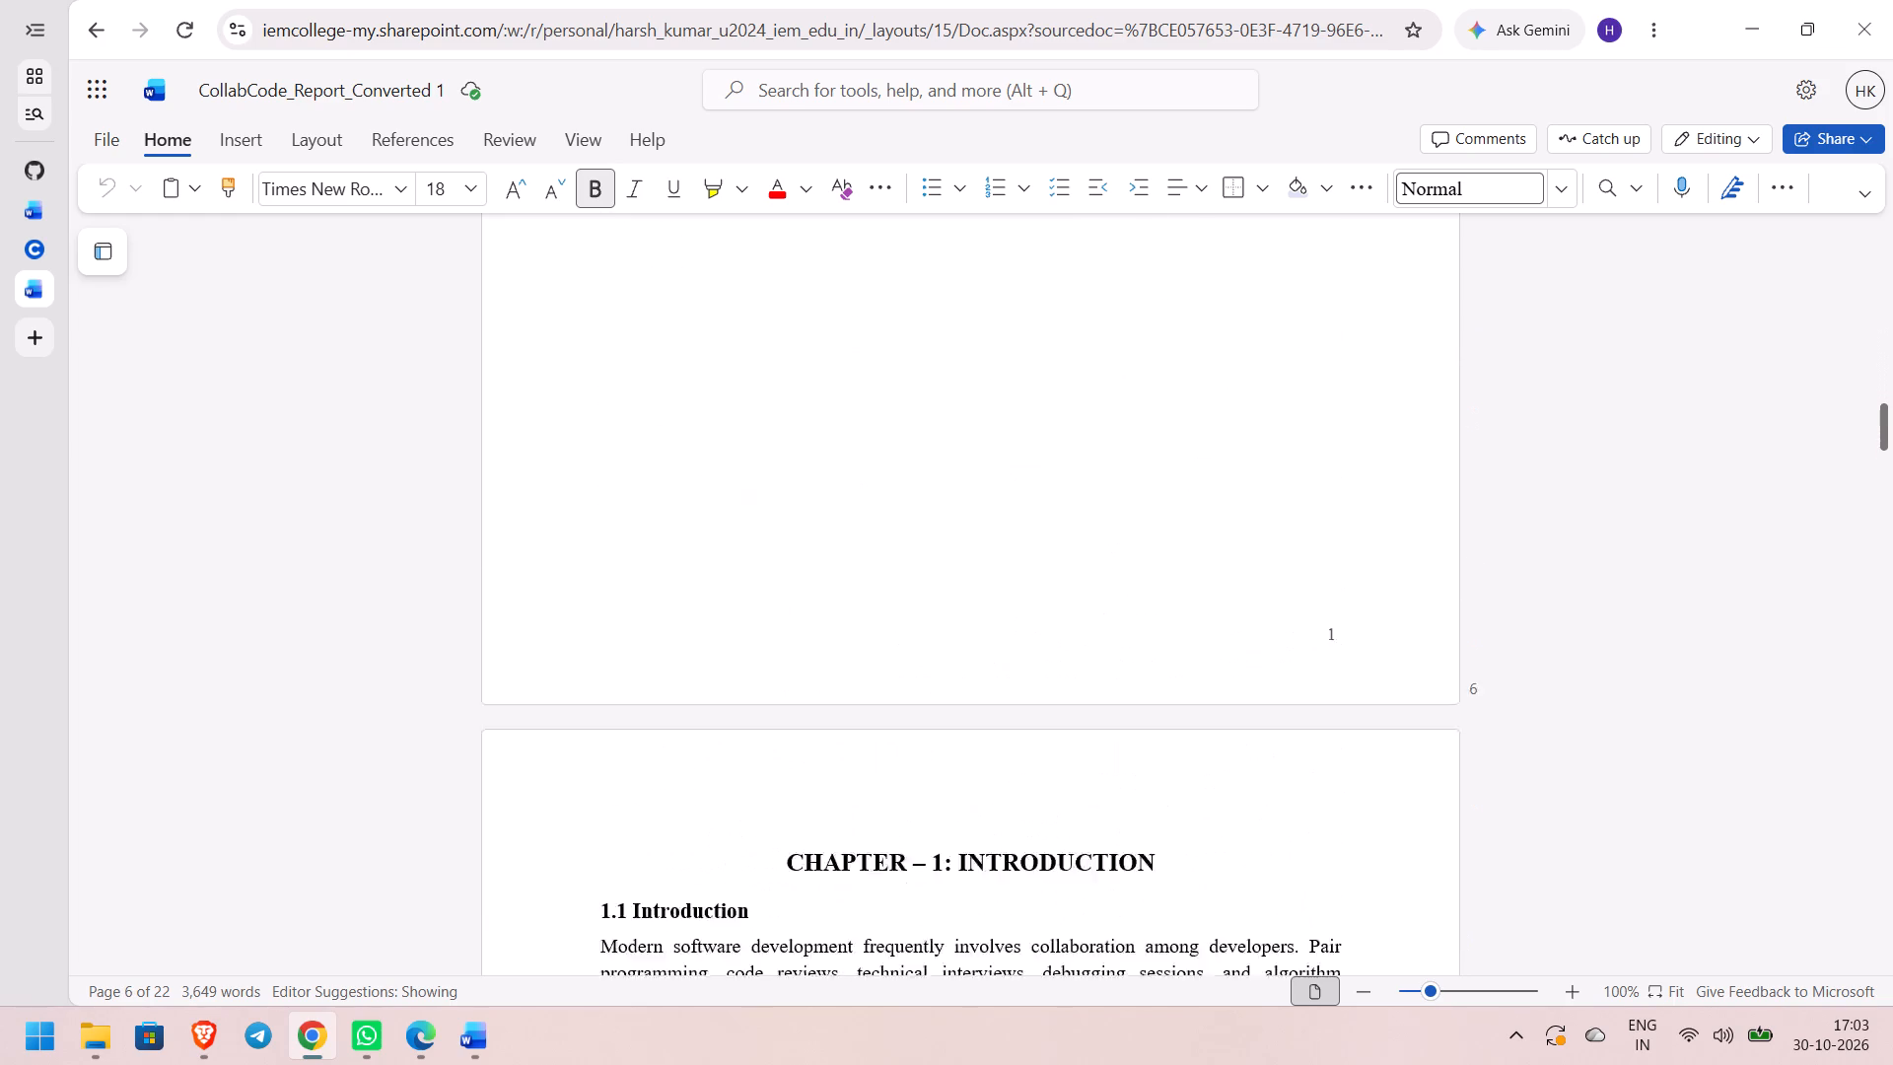
Review the text and page layout of Chapters 1 to 3, from the introduction through the problem statement.
scroll(1057, 688, down, 3)
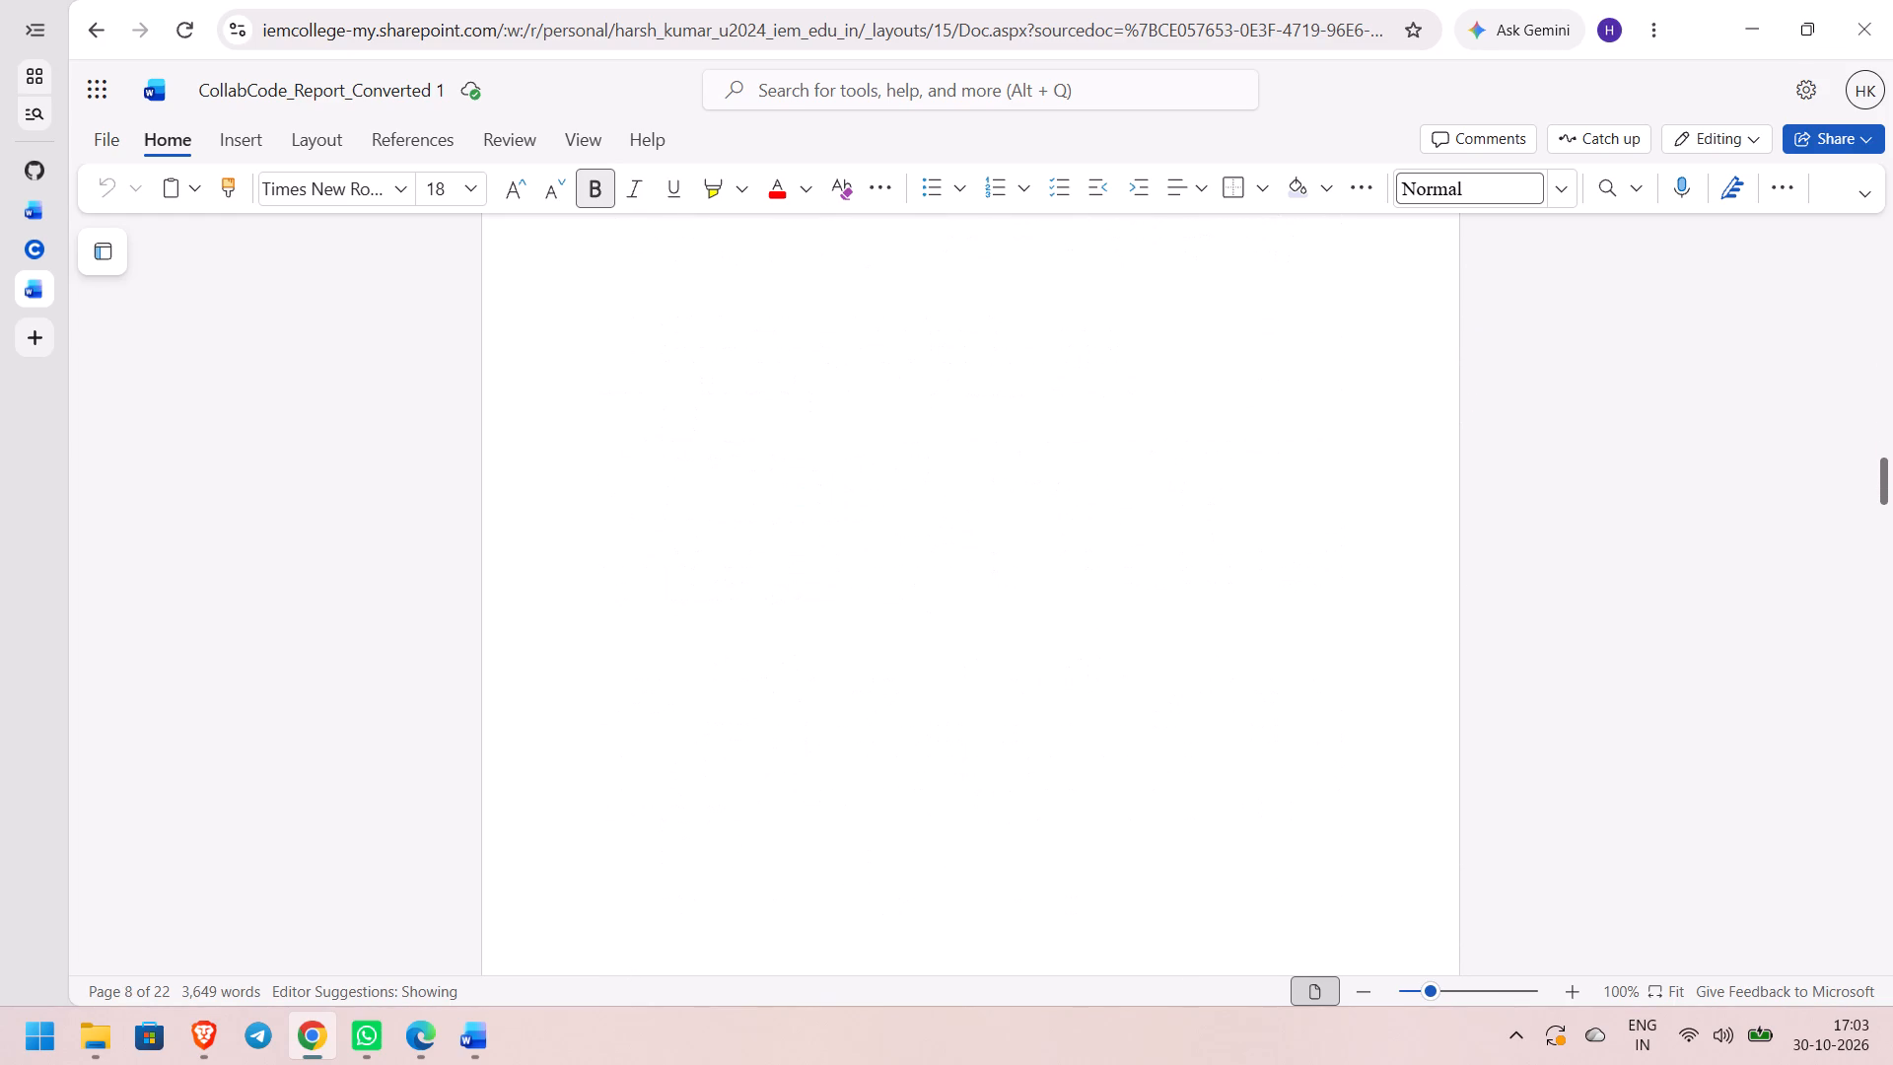
scroll(1039, 685, down, 3)
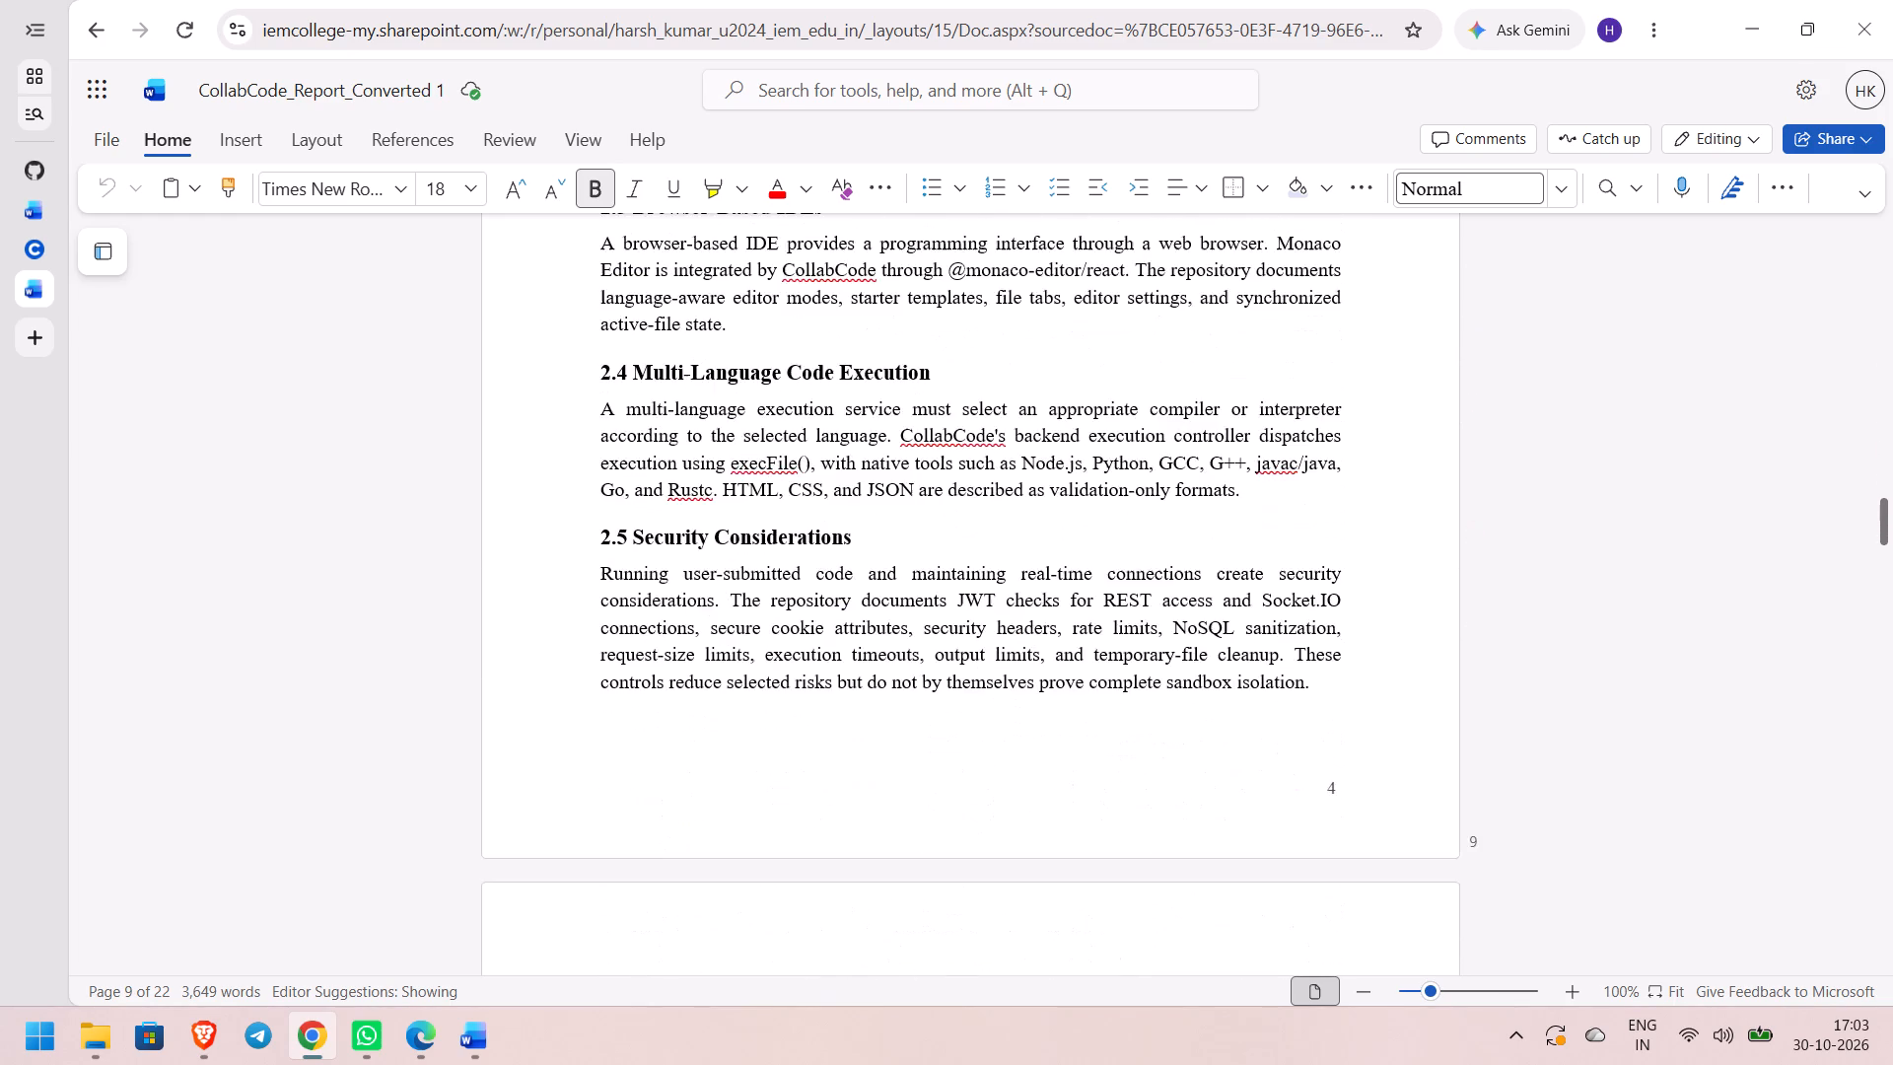
scroll(1039, 685, down, 3)
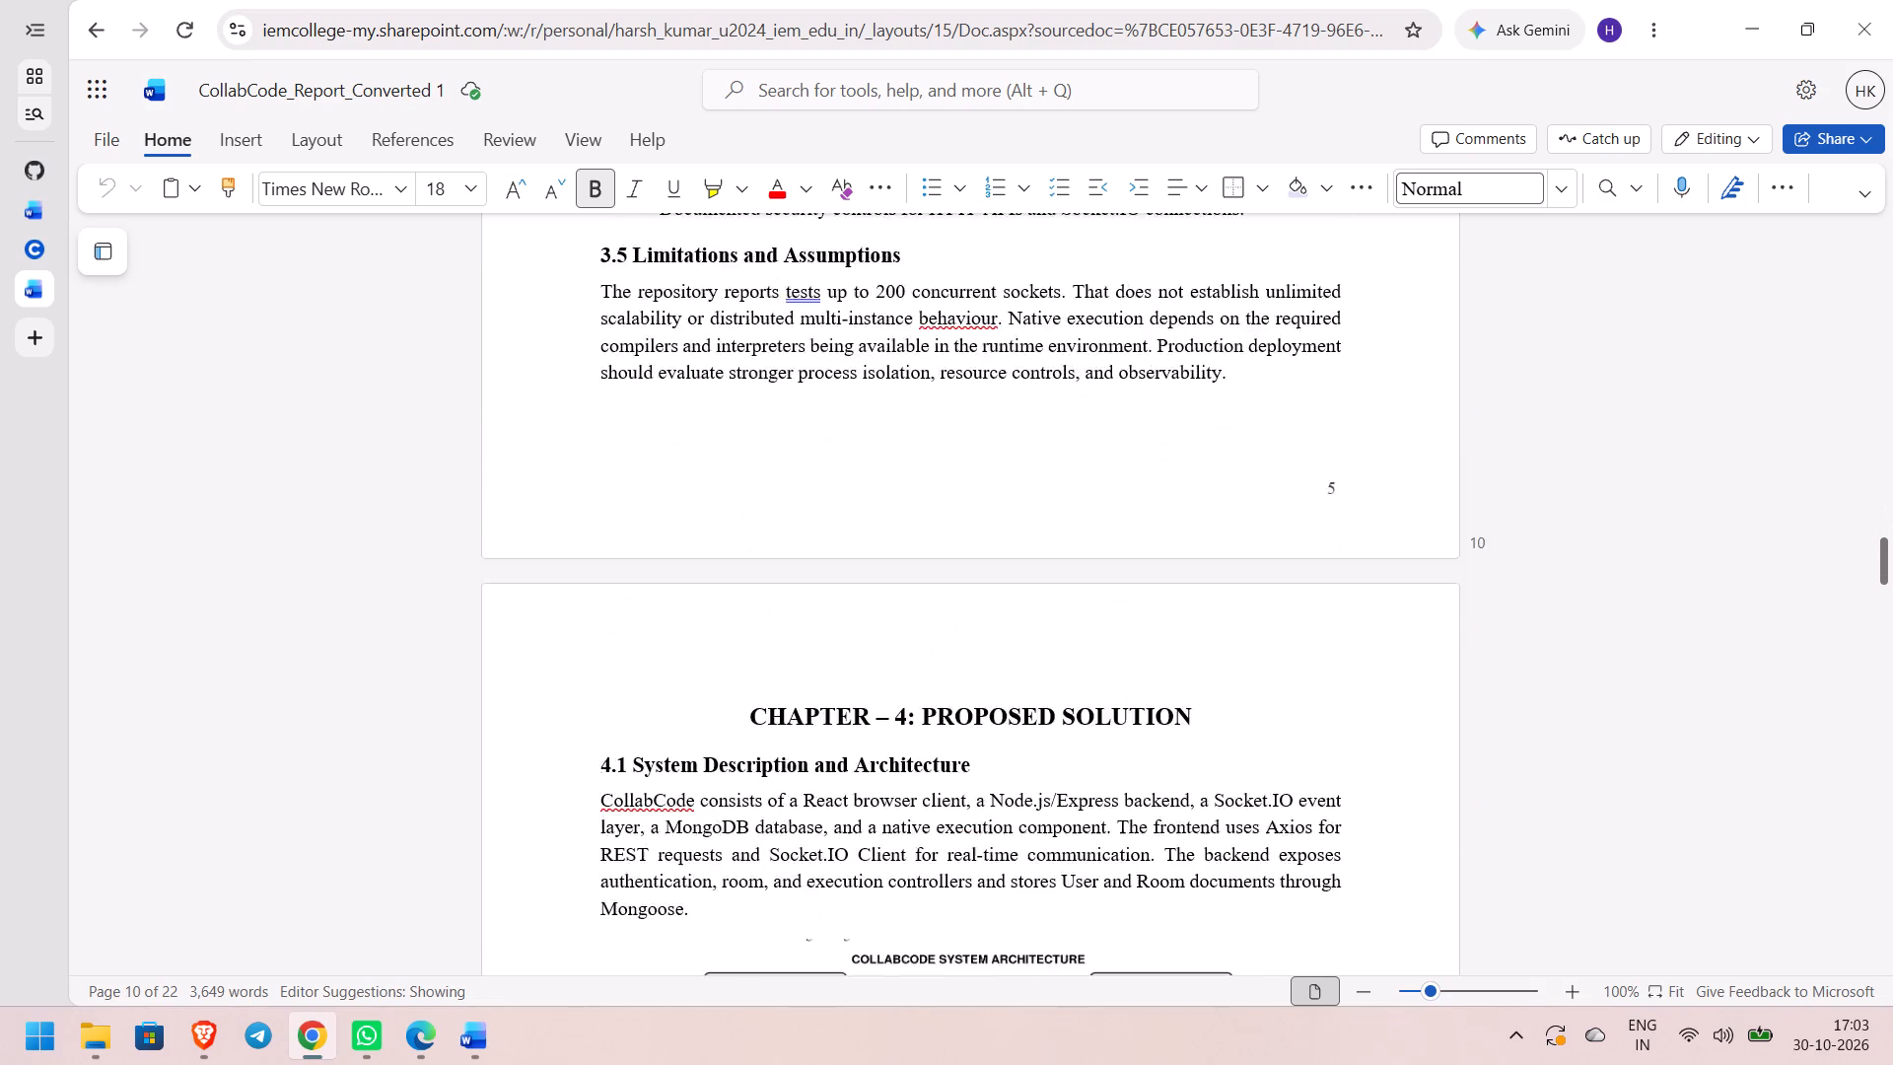
Examine the diagrams, tables and module descriptions in Chapter 4: Proposed Solution.
scroll(1039, 685, down, 1)
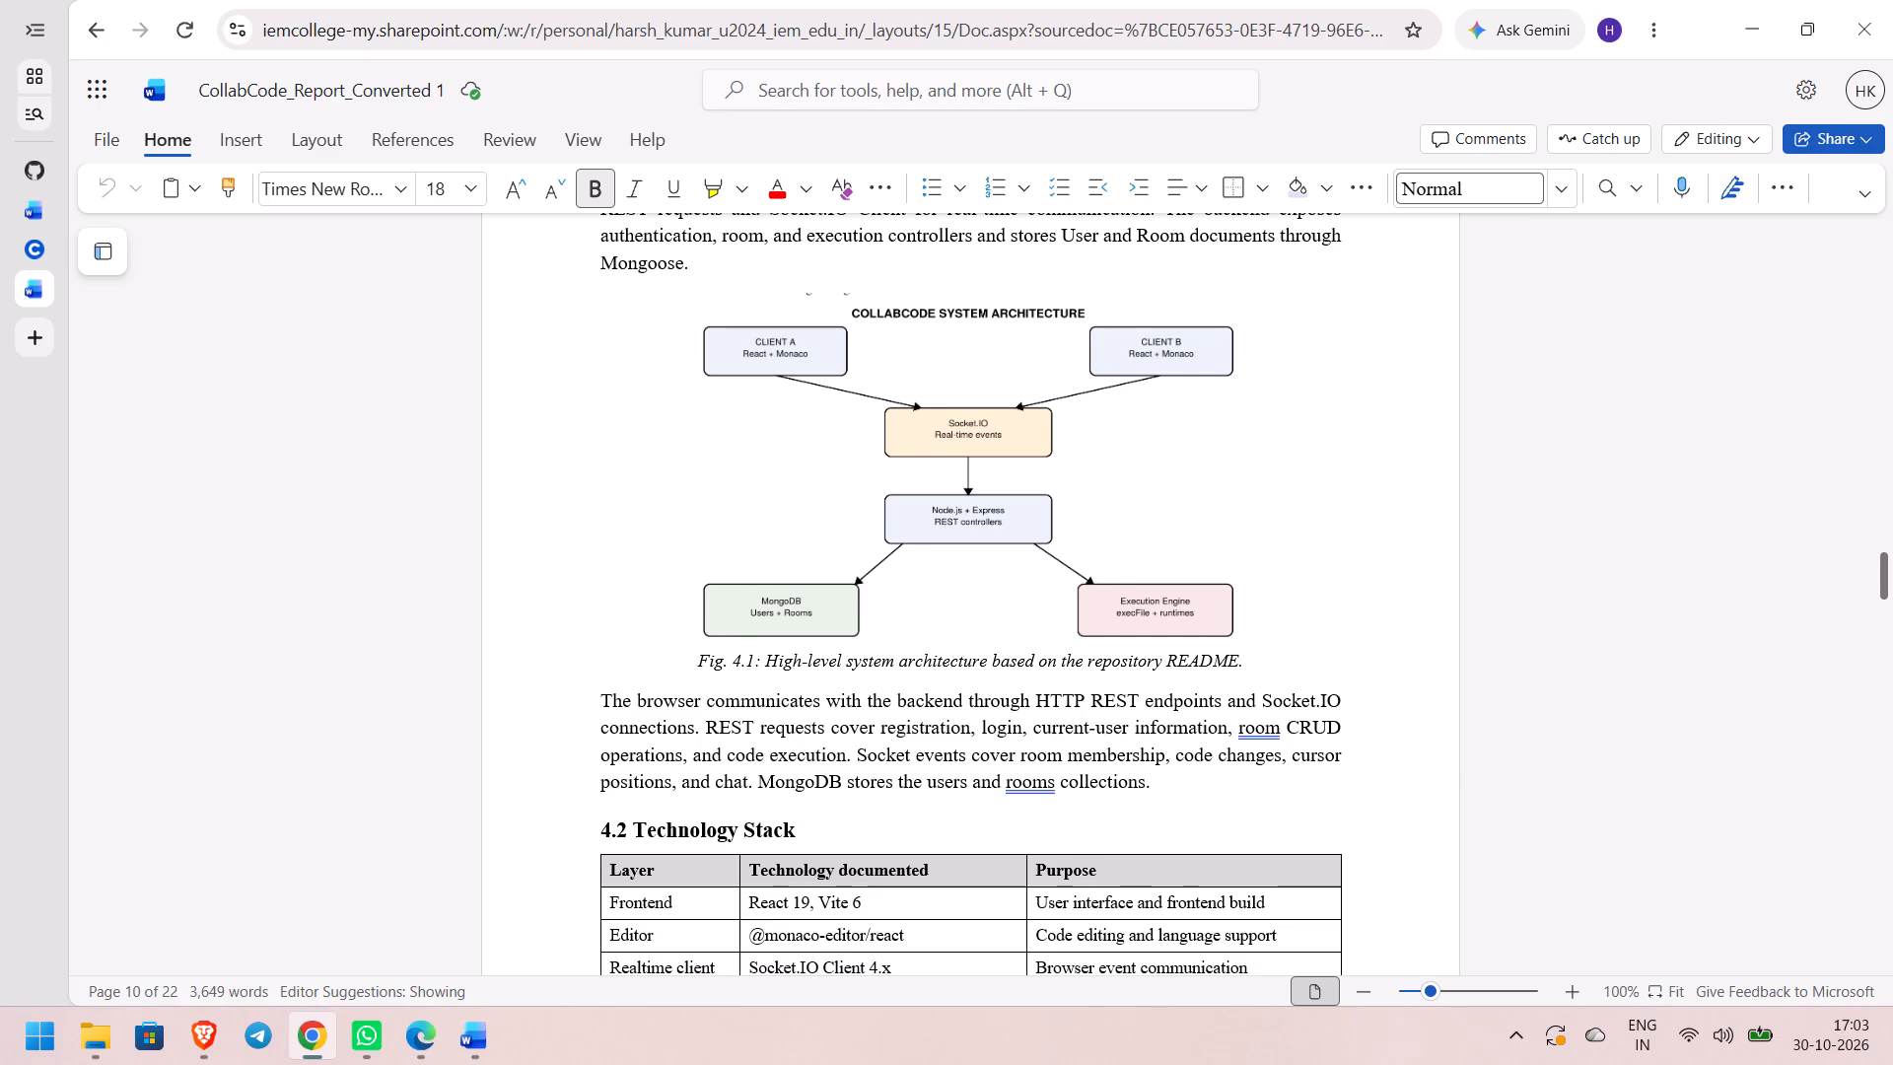
scroll(1100, 763, down, 2)
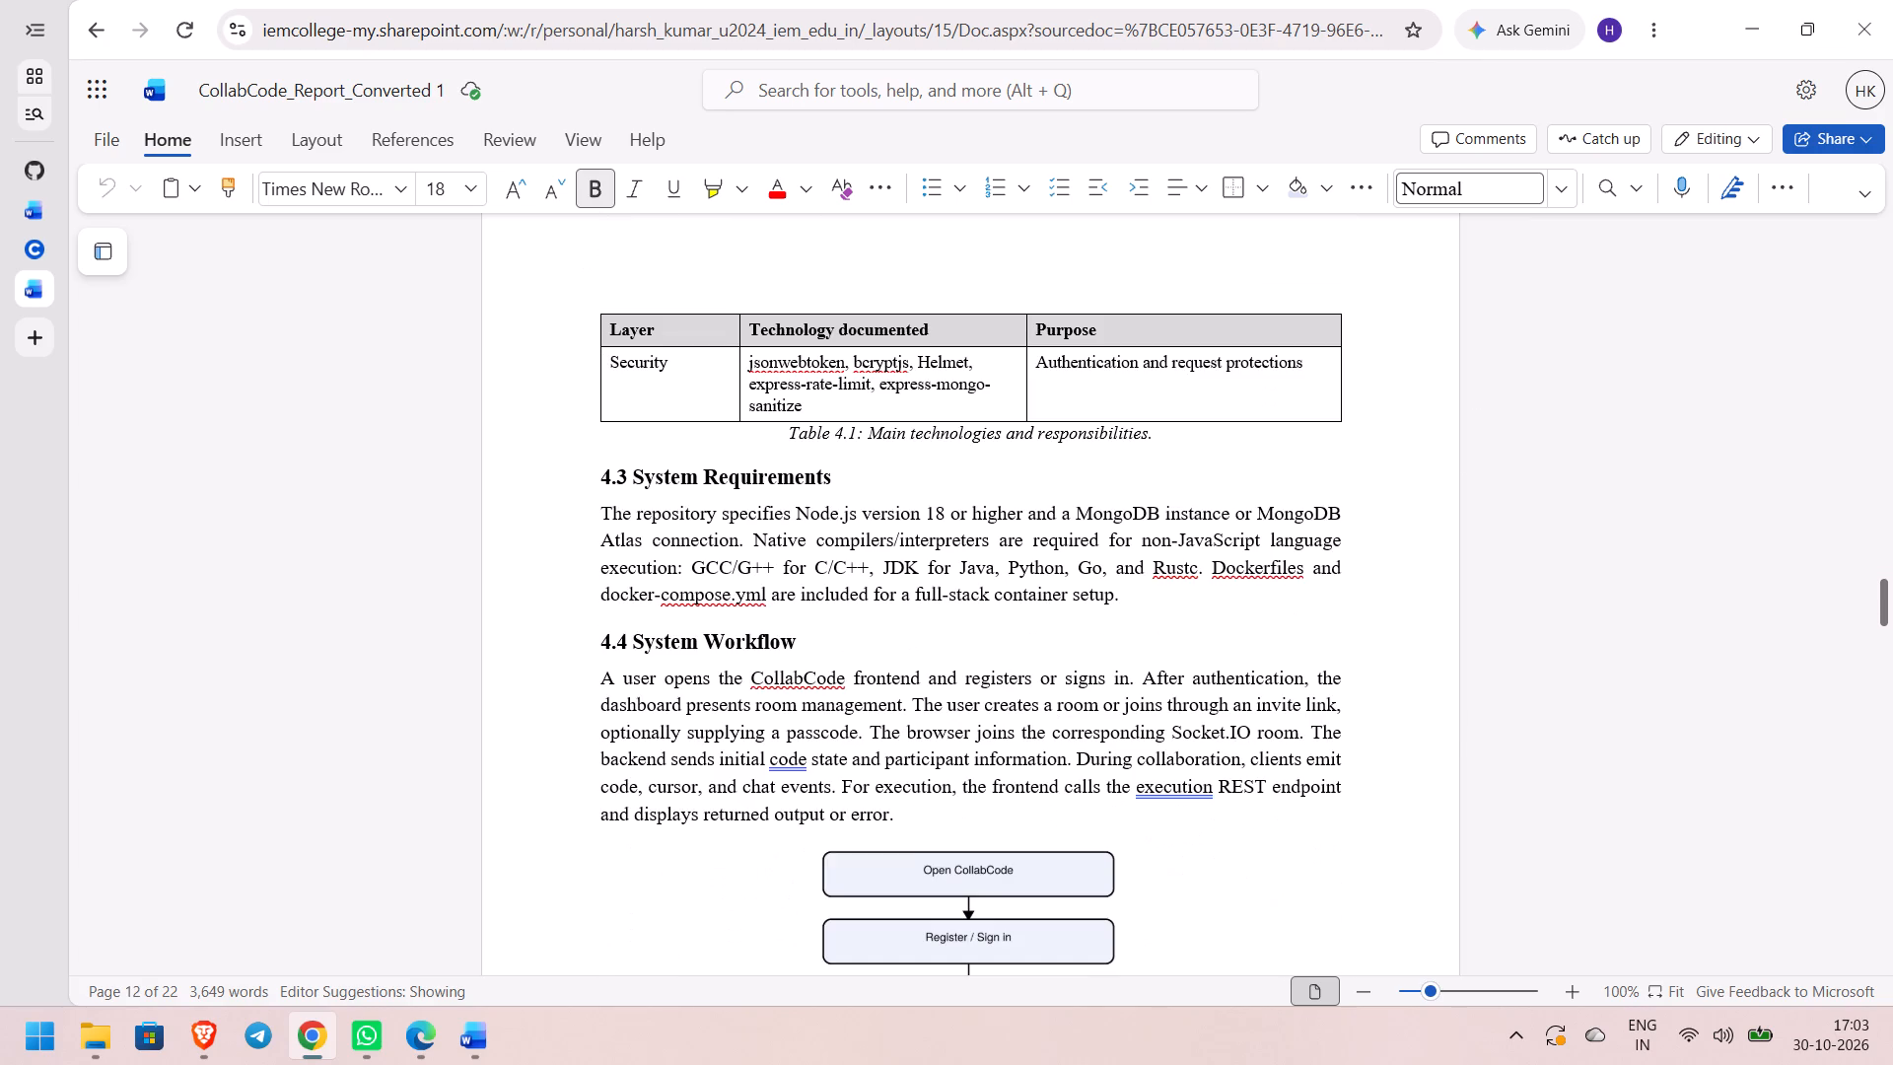
scroll(1100, 766, down, 1)
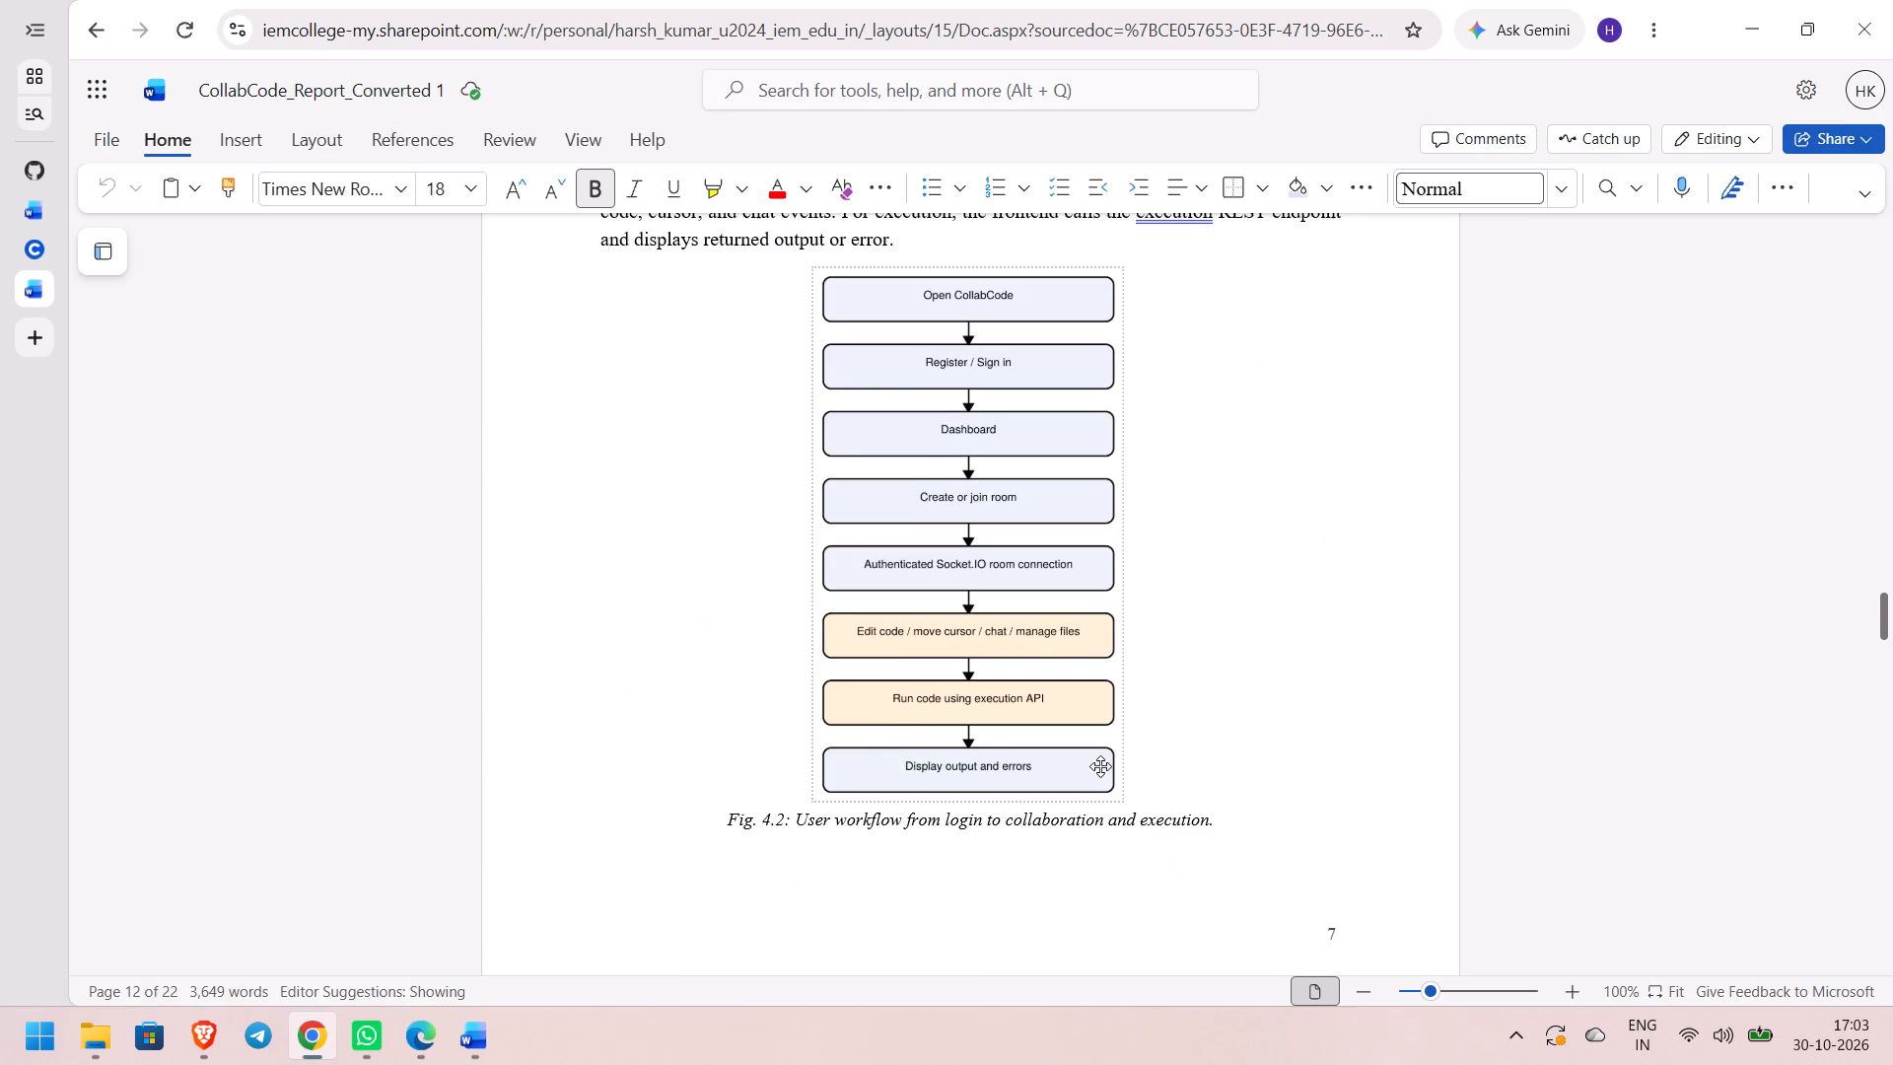
scroll(1100, 766, down, 2)
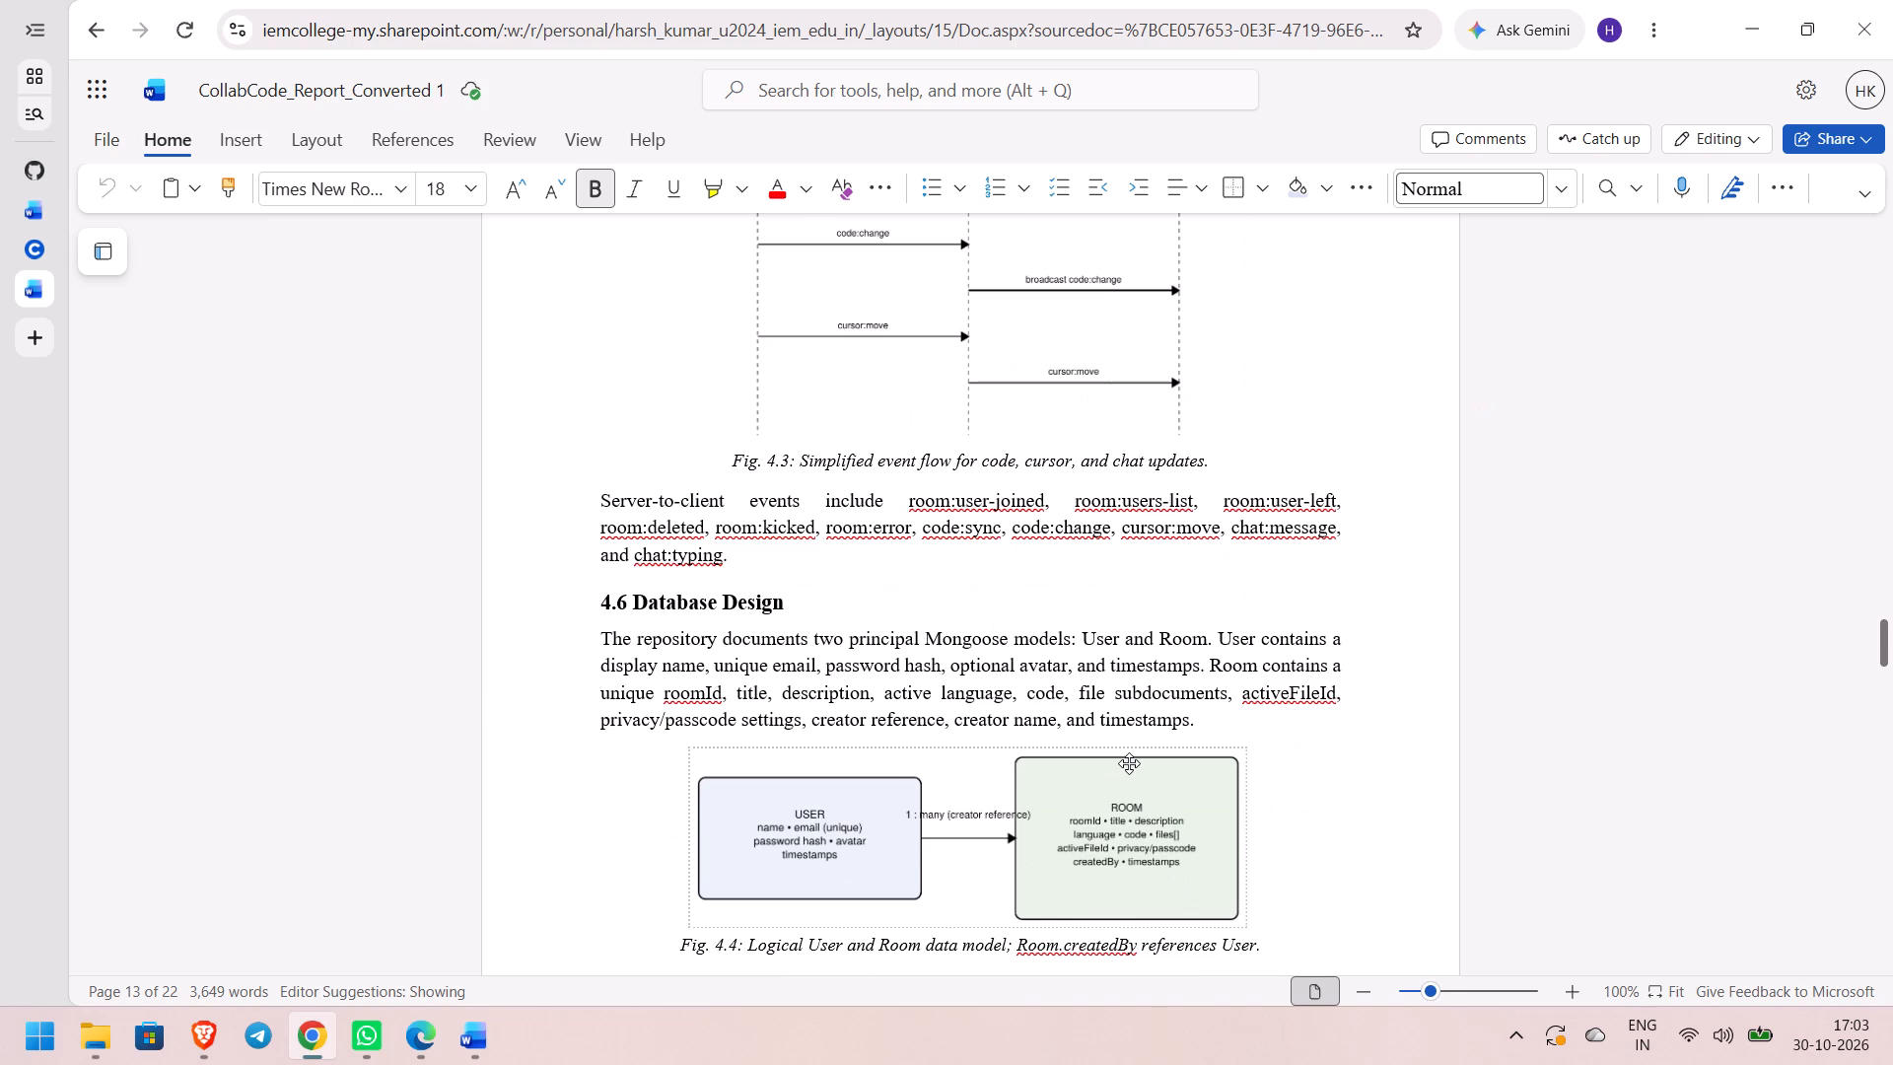
scroll(1129, 763, down, 3)
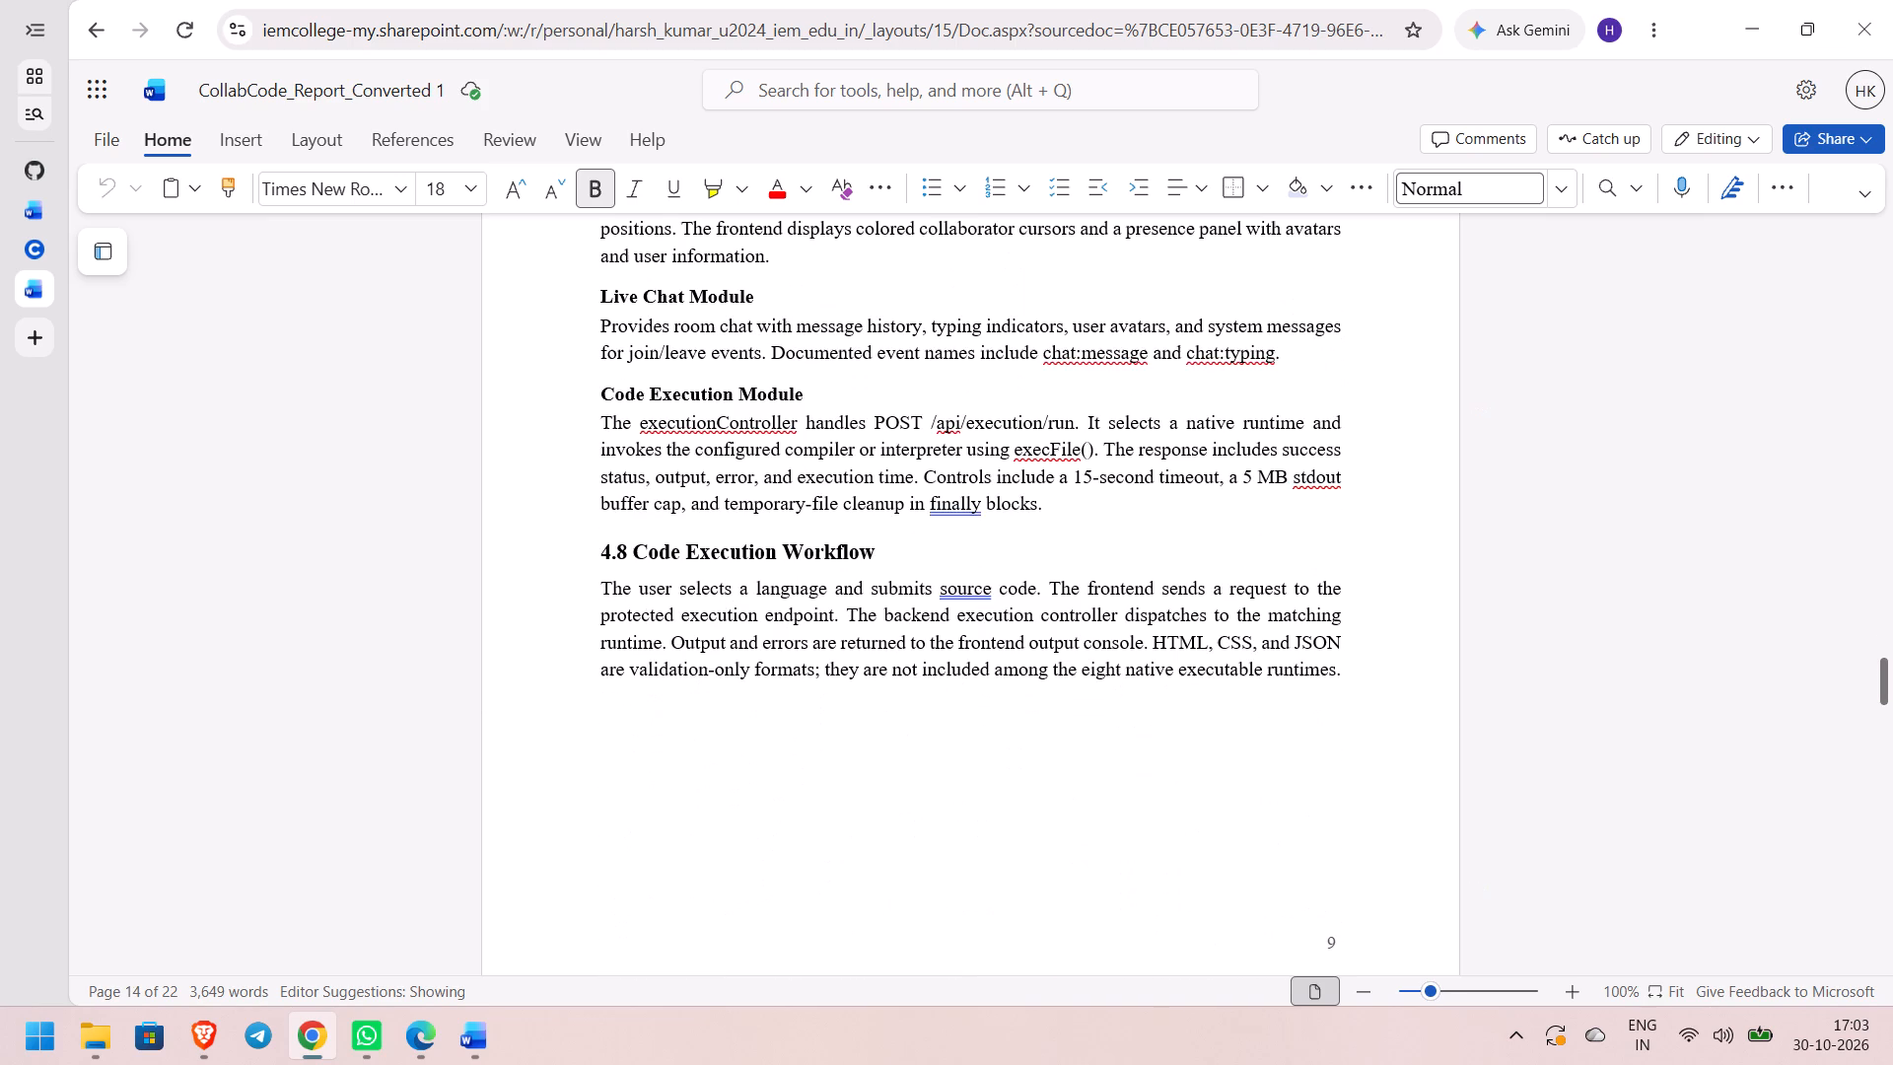
scroll(1129, 763, down, 3)
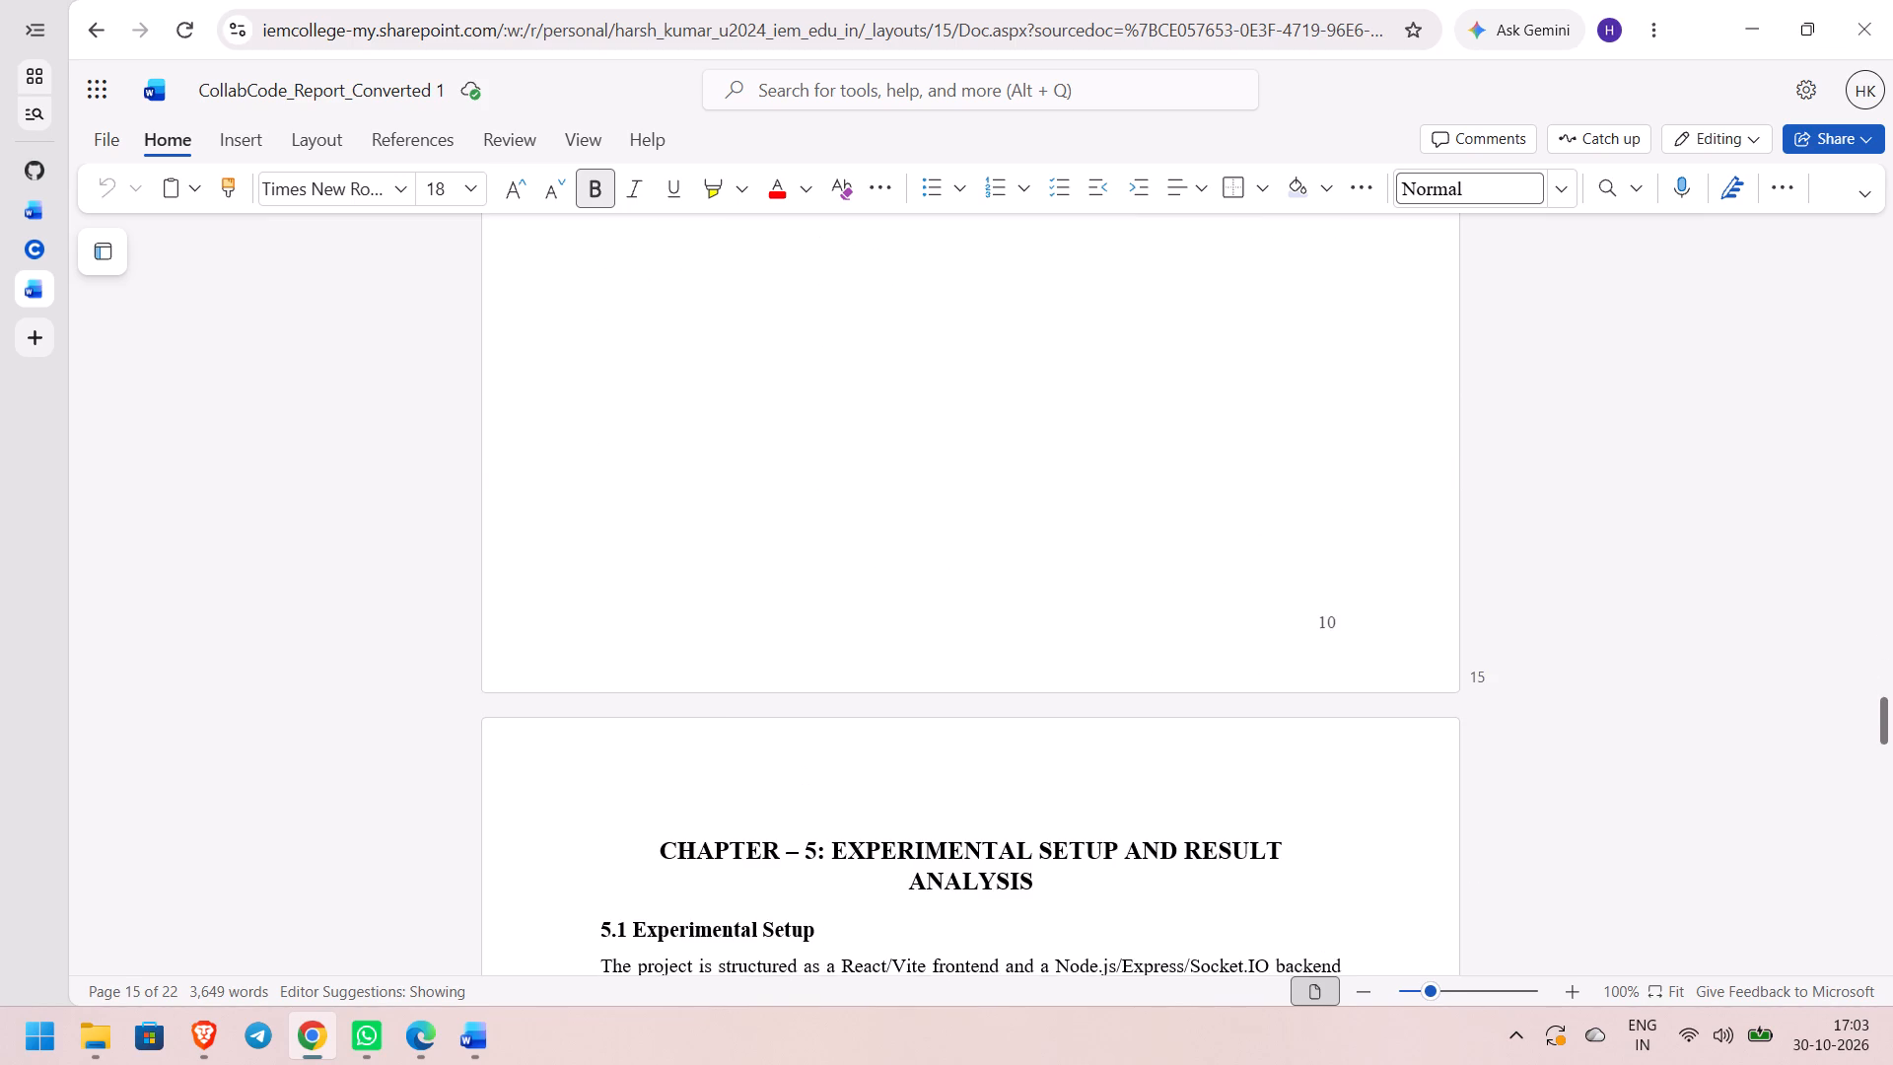
Check the test tables and performance results in Chapter 5 and the text of Chapter 6.
scroll(1129, 763, down, 3)
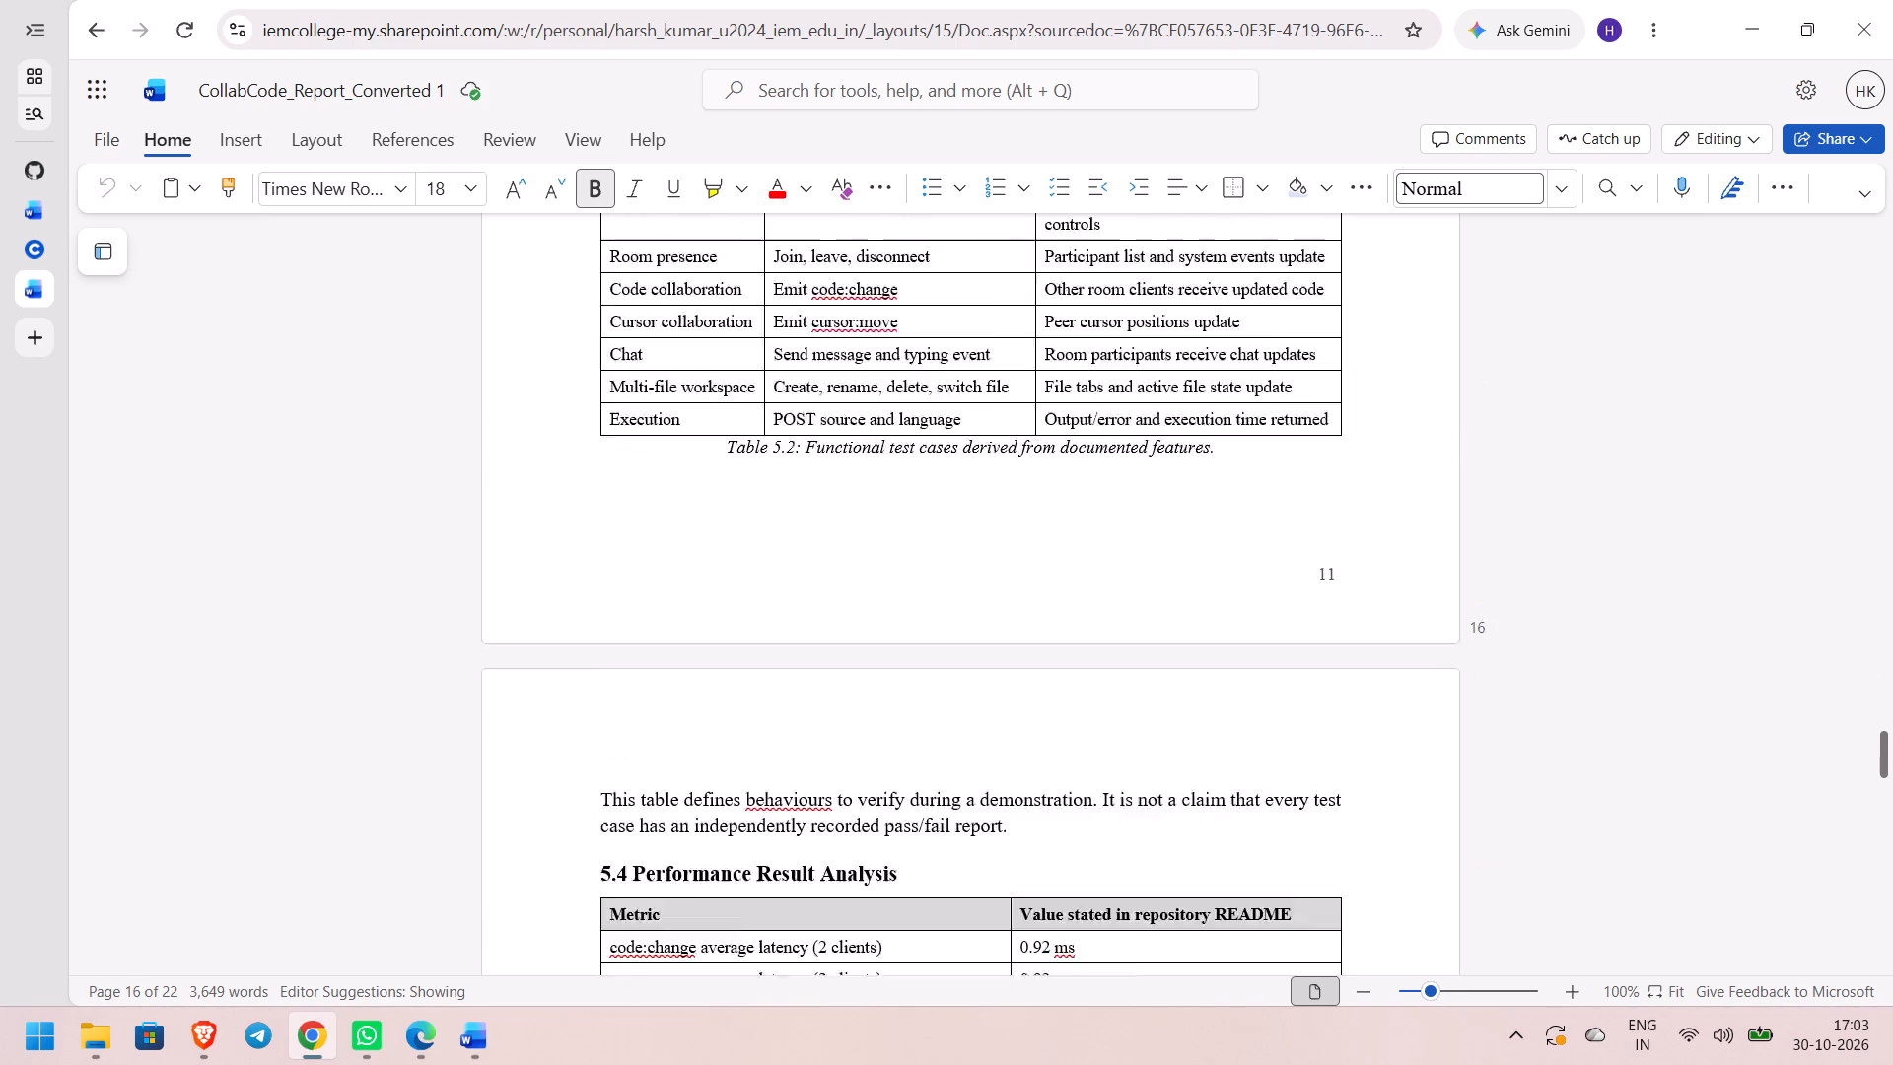
scroll(1129, 767, down, 3)
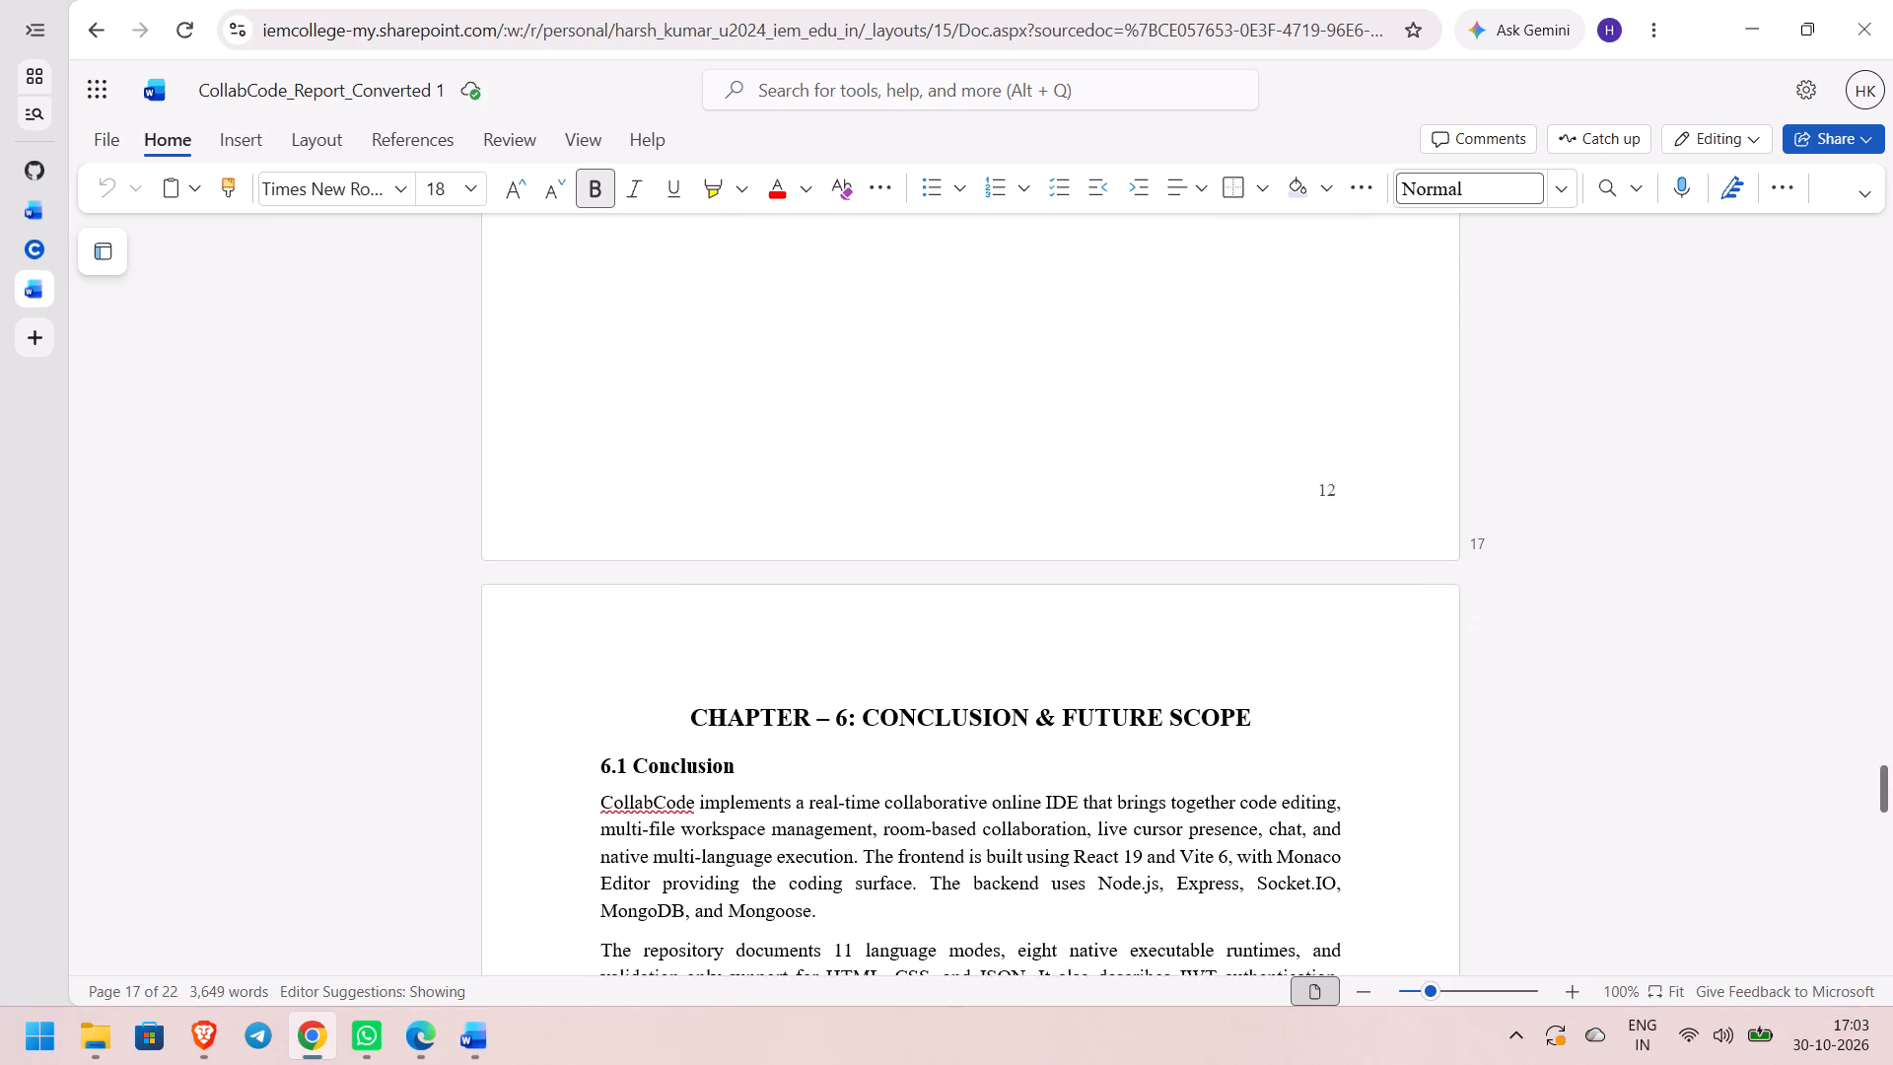
scroll(1127, 770, down, 2)
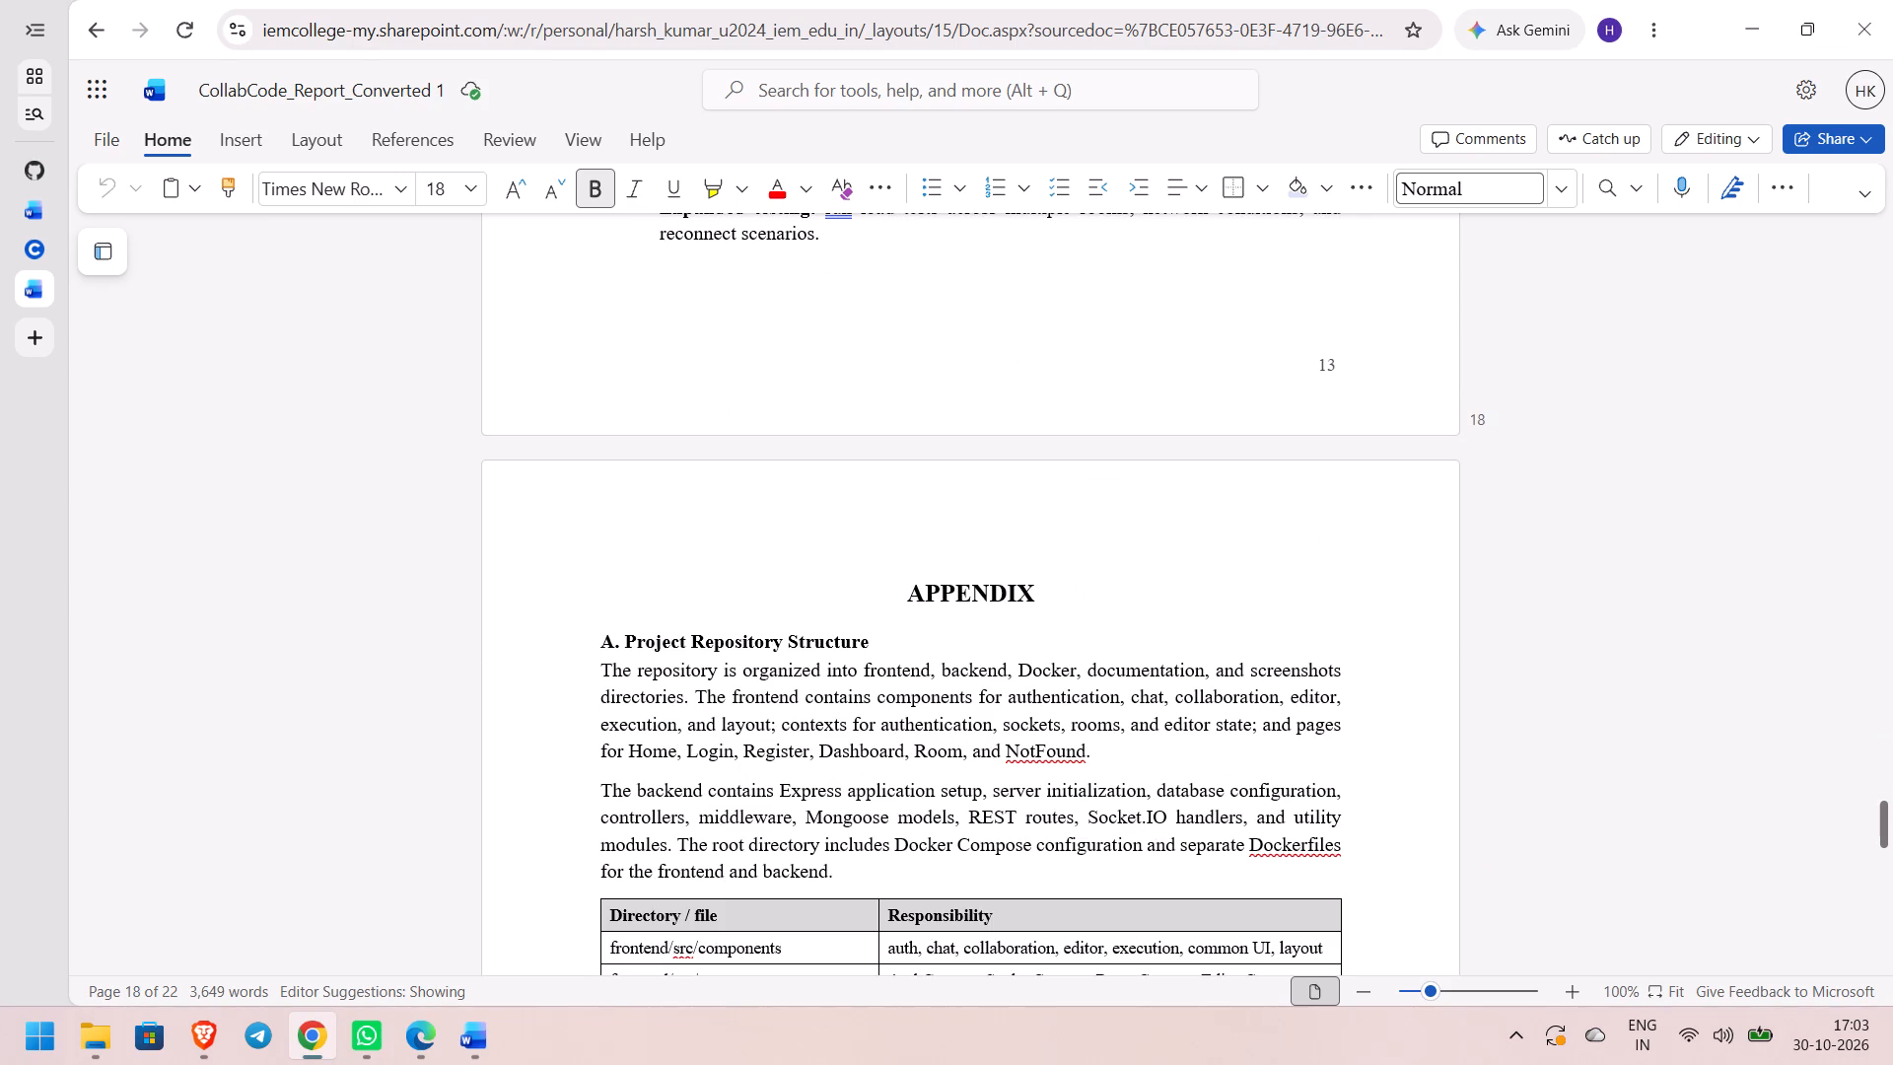
Examine the appendix tables, application screenshots and reference list through to the end of the report.
scroll(1113, 771, down, 3)
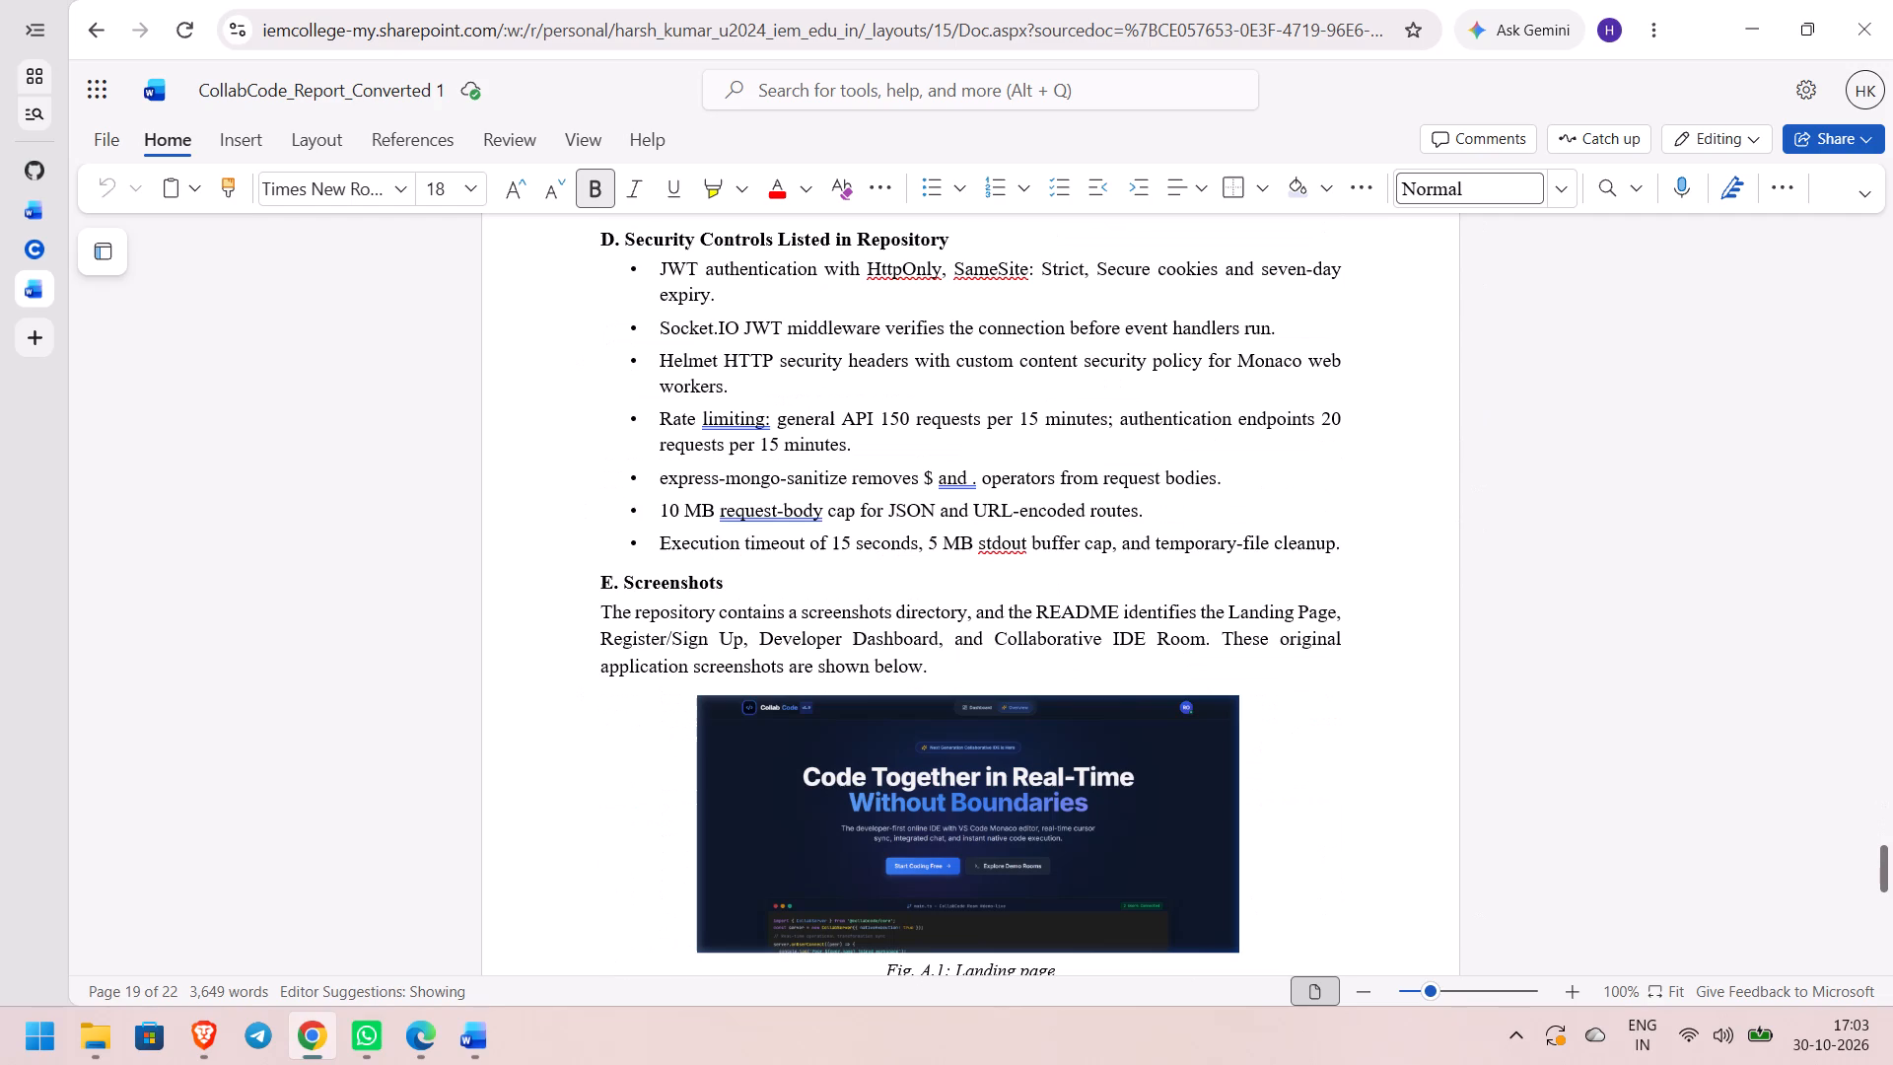
scroll(1079, 775, up, 1)
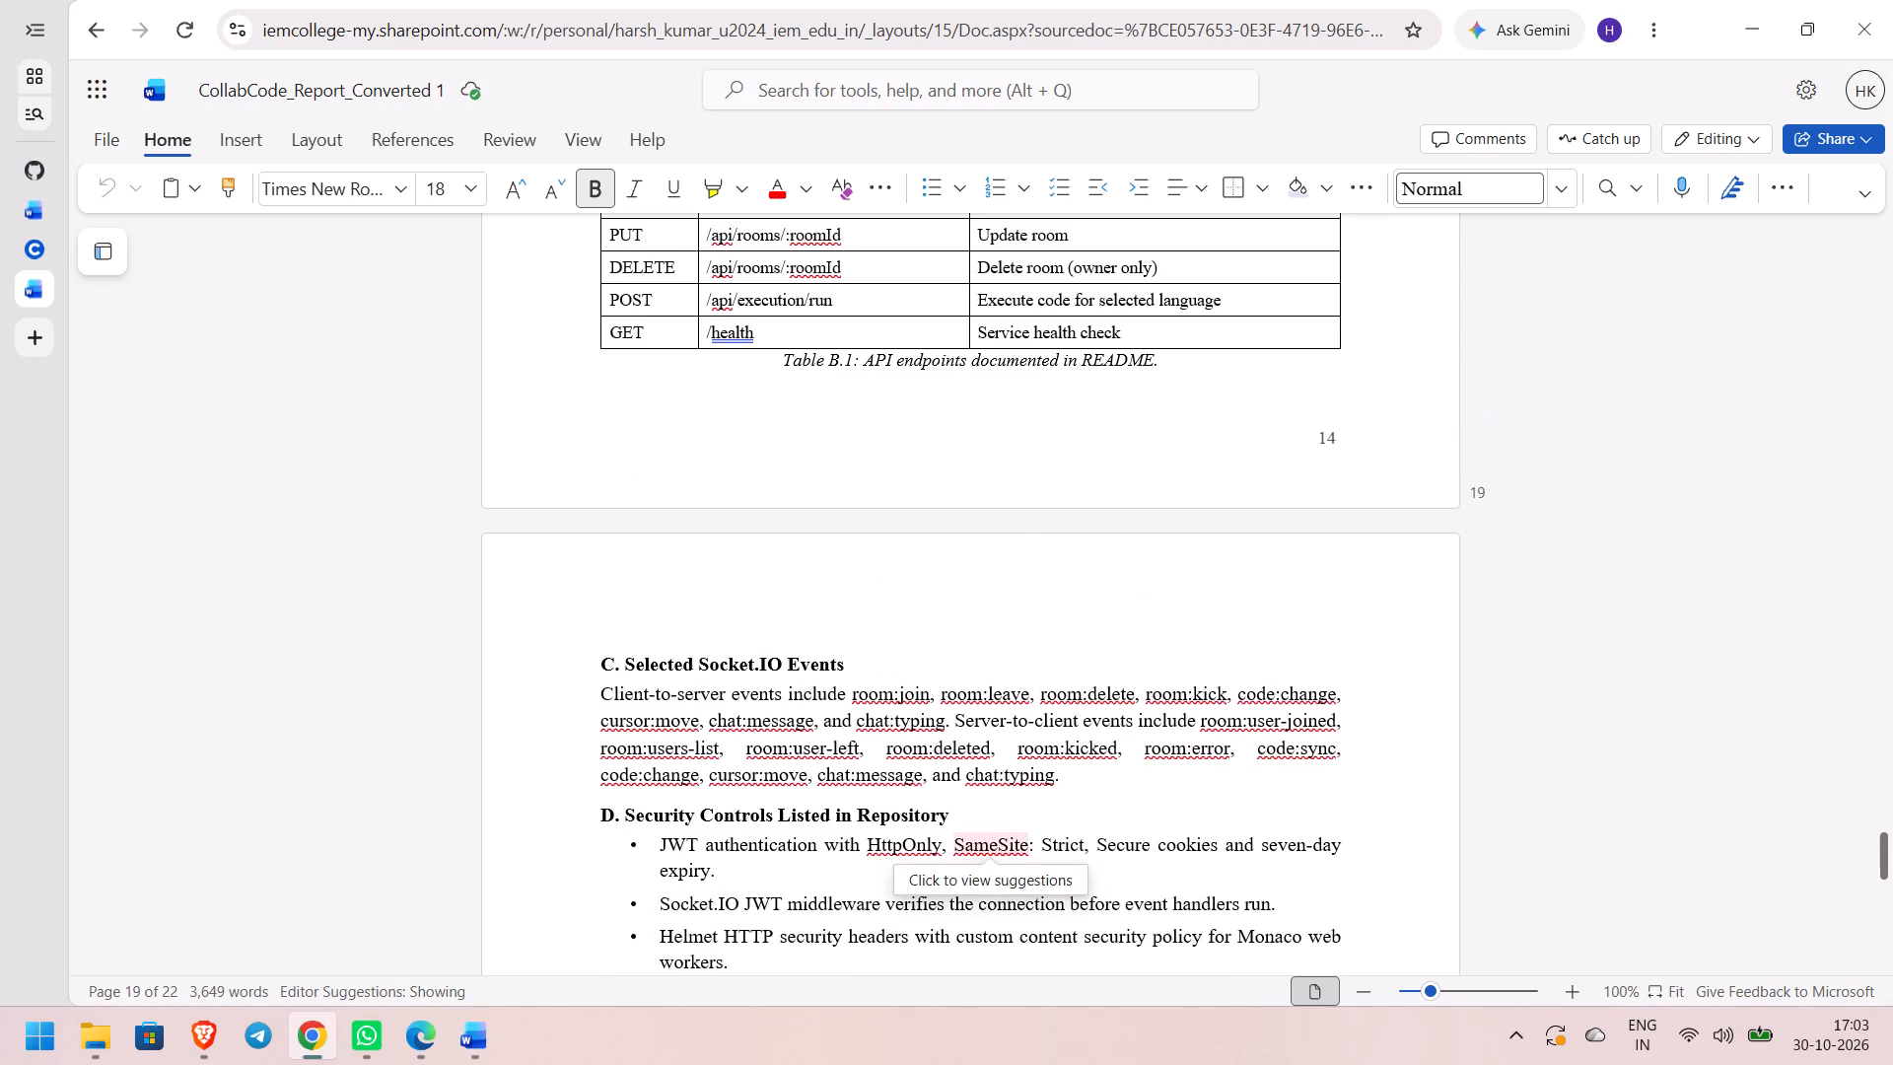
scroll(1012, 835, down, 4)
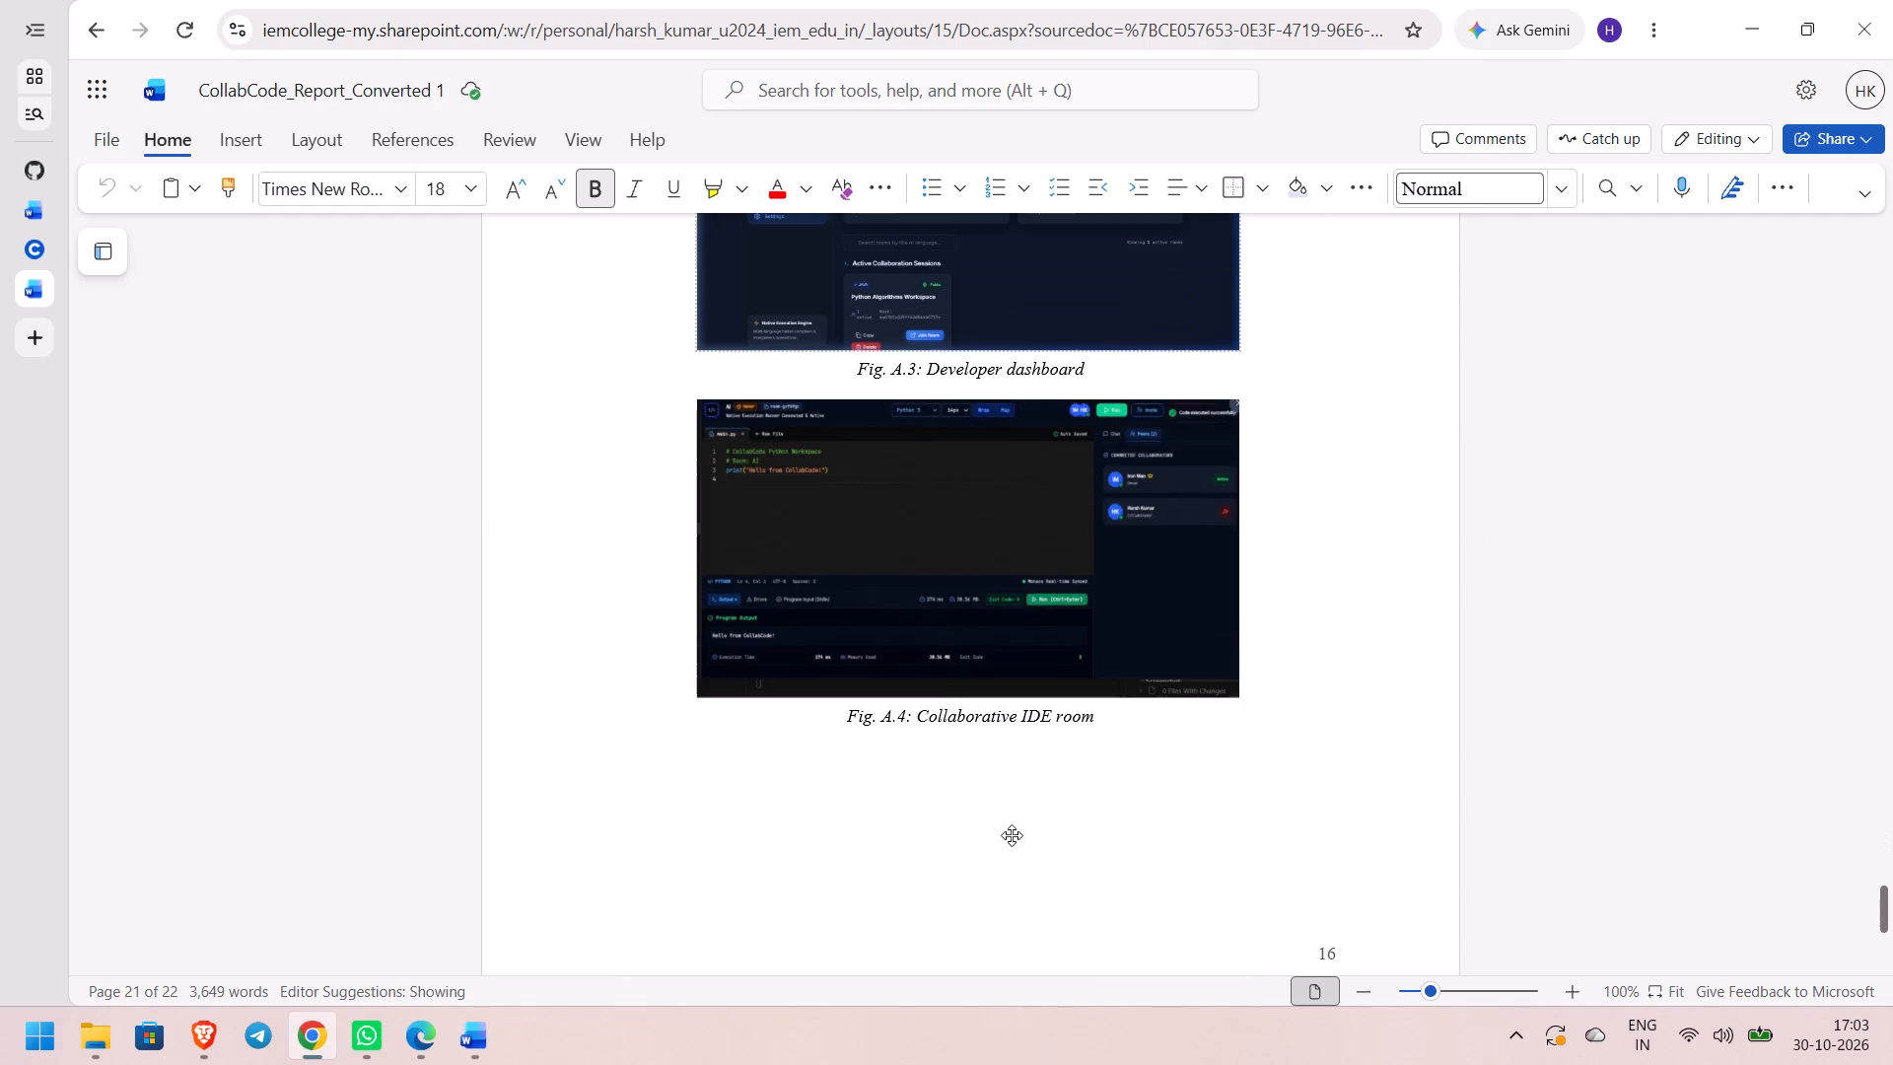
scroll(1012, 835, down, 3)
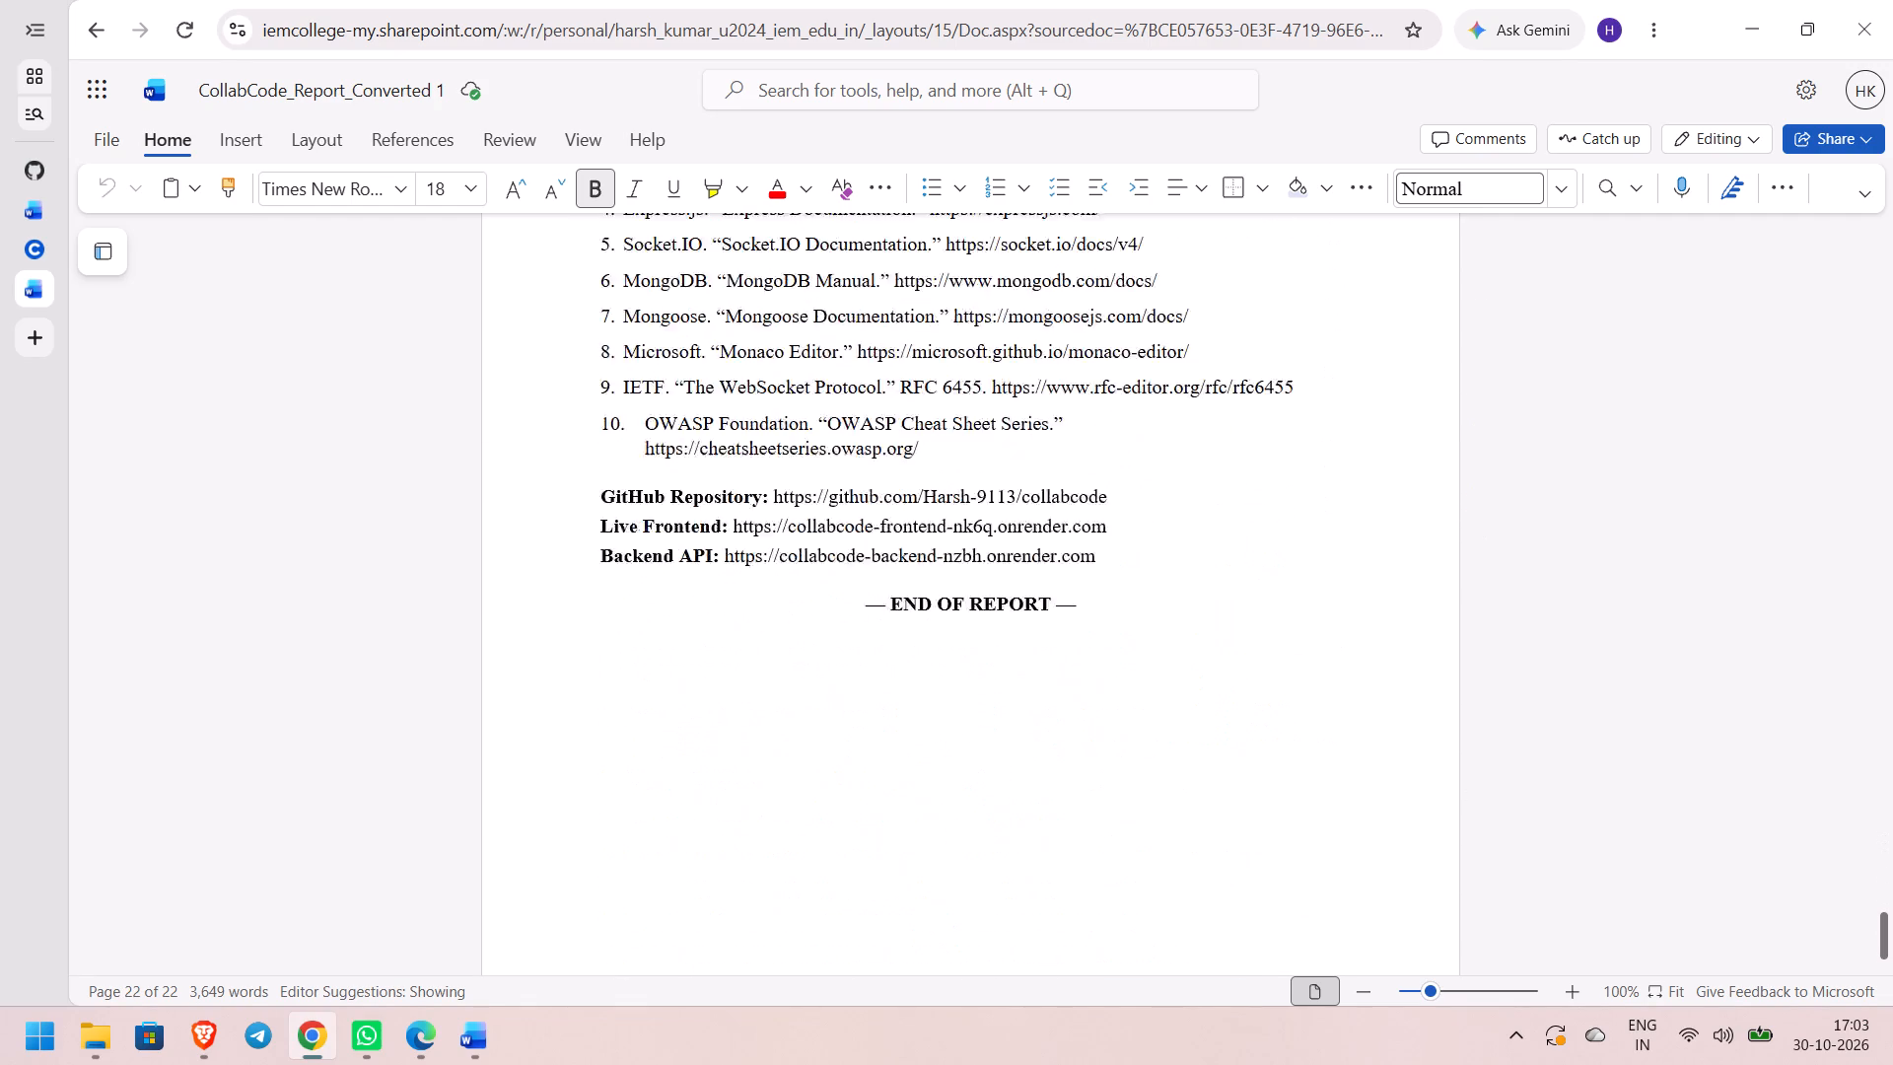
scroll(1012, 835, down, 1)
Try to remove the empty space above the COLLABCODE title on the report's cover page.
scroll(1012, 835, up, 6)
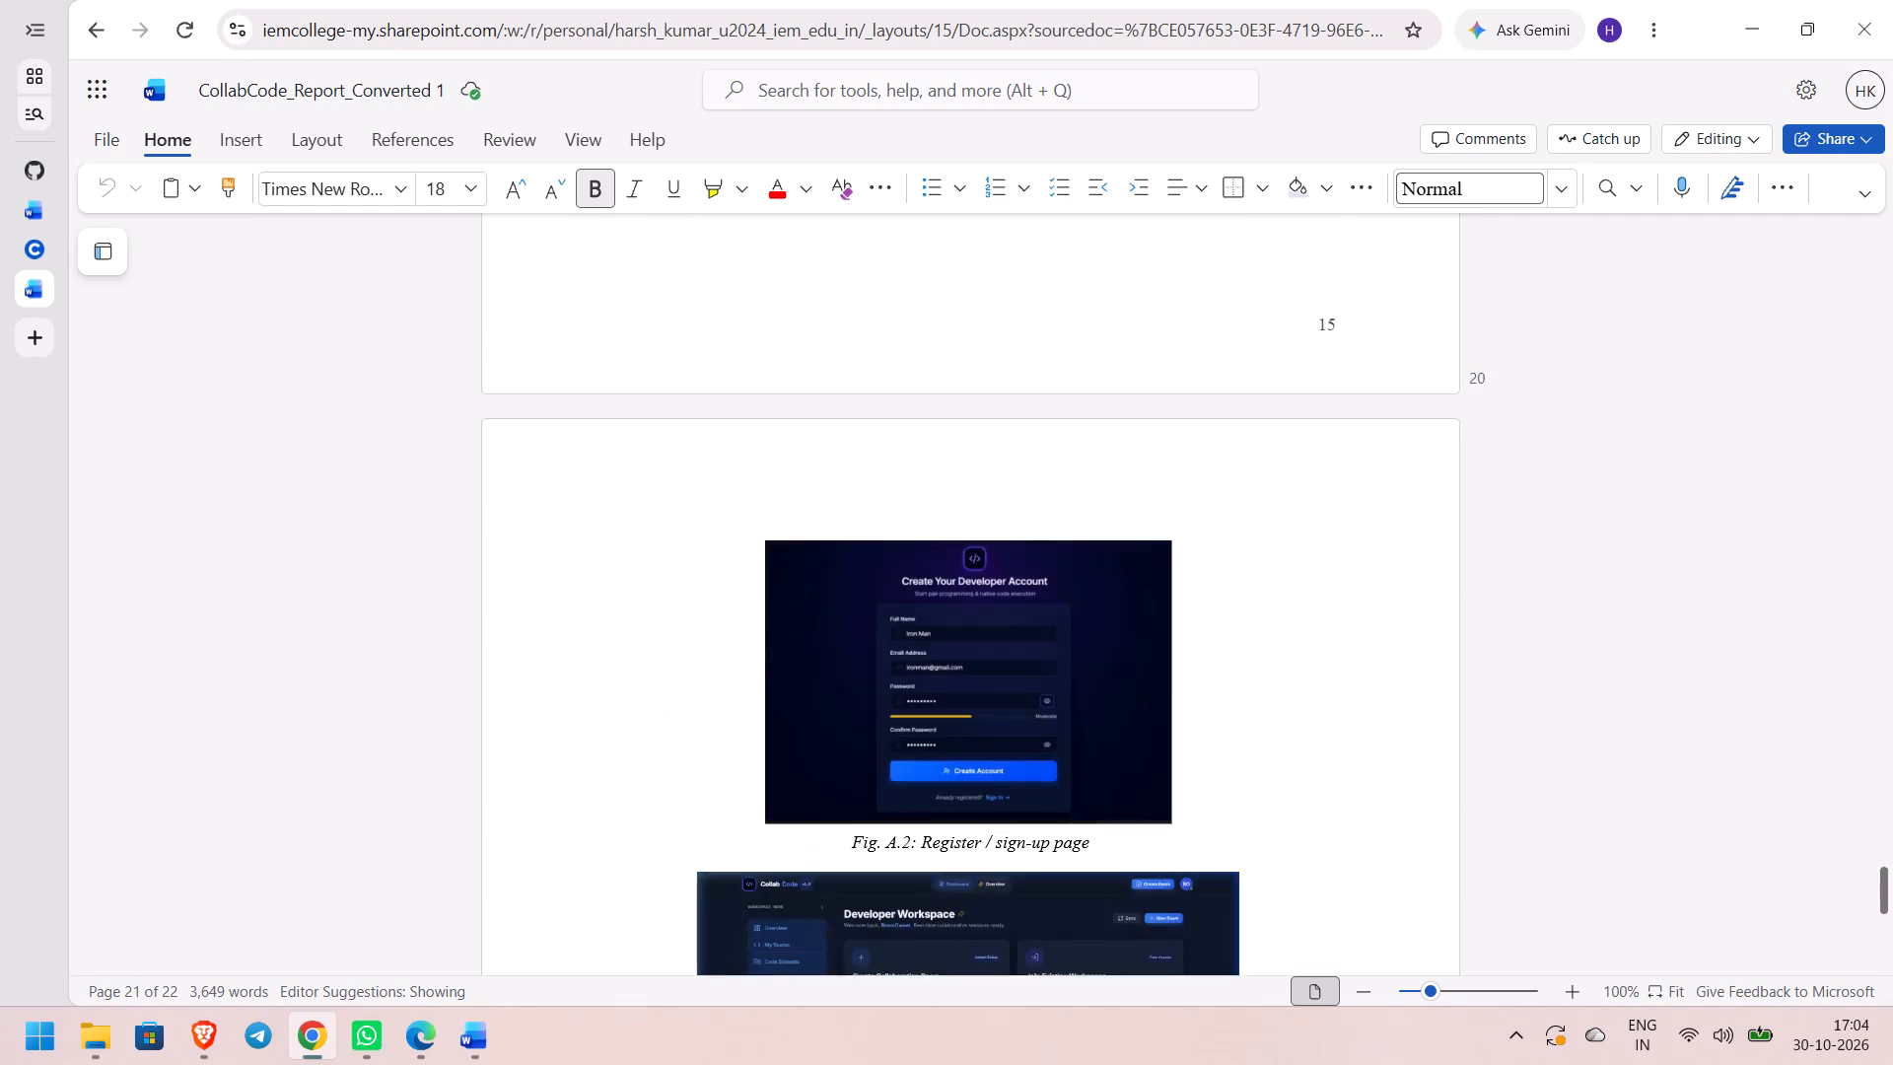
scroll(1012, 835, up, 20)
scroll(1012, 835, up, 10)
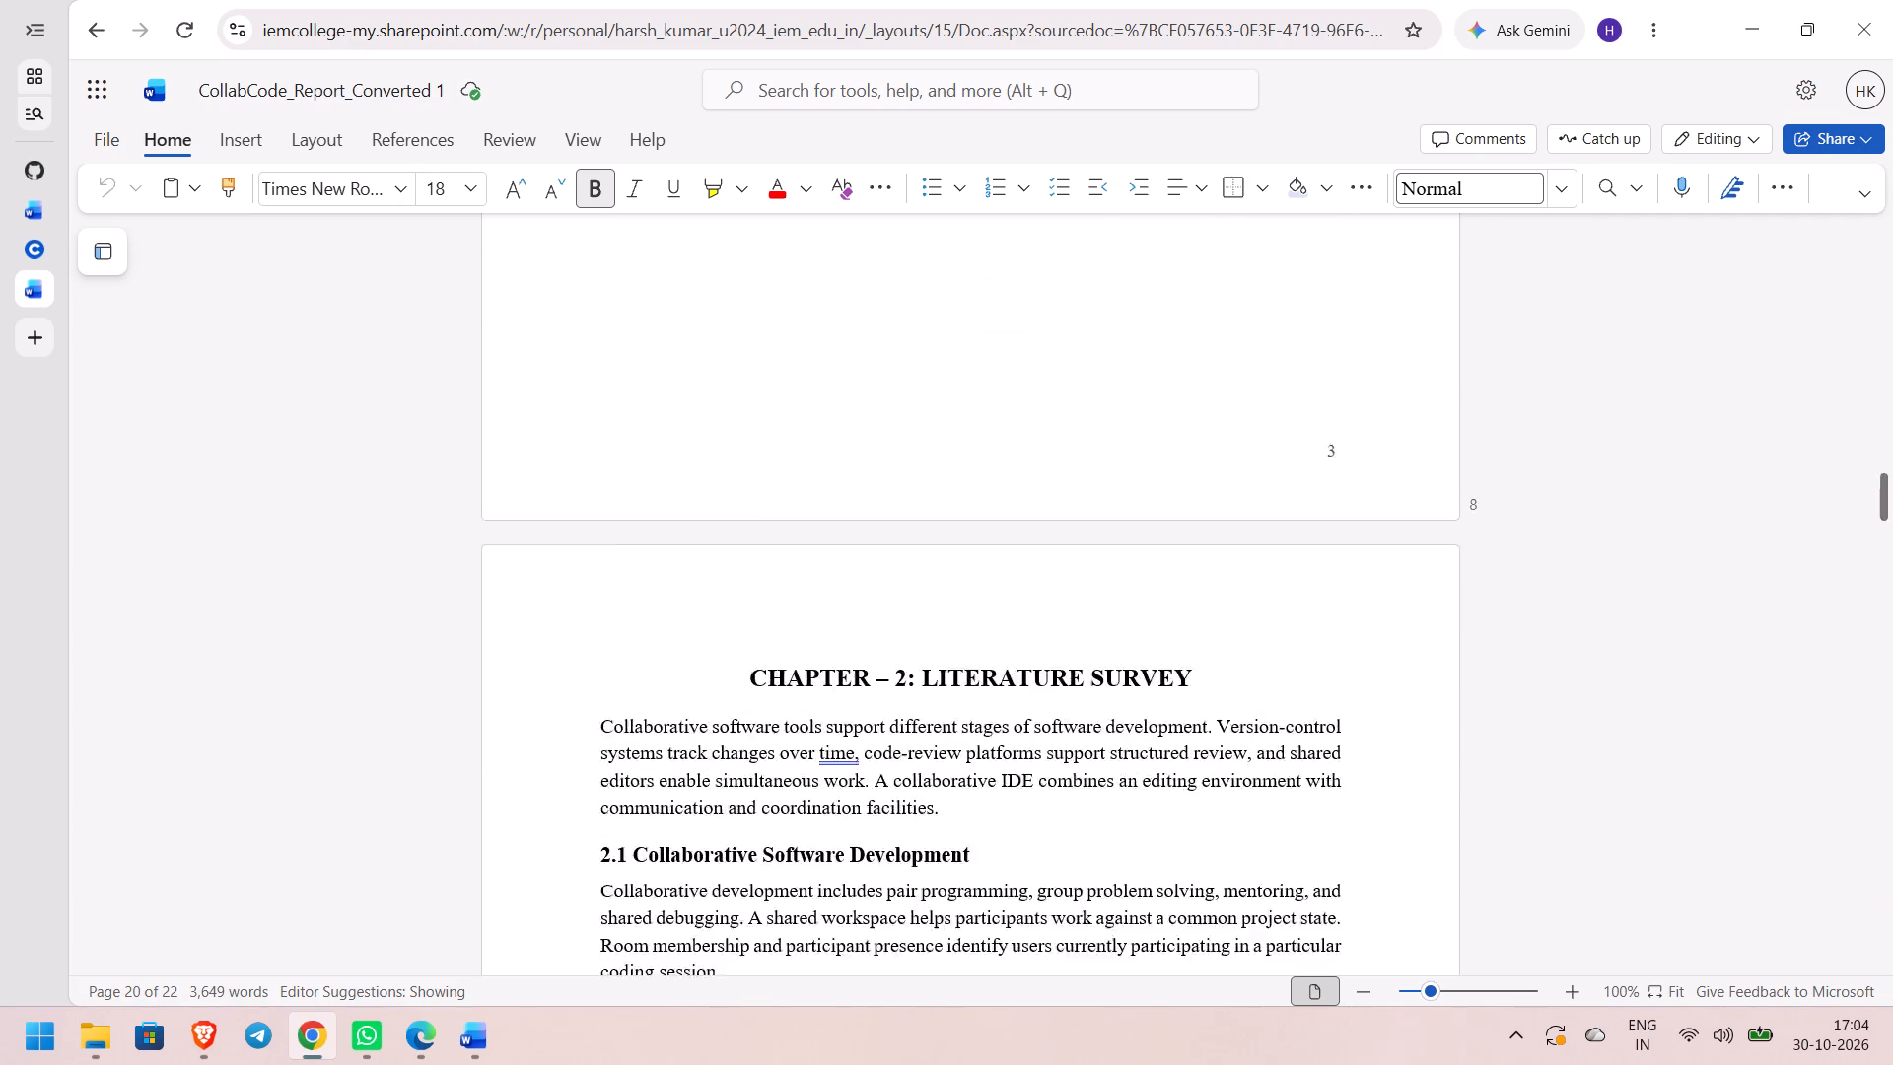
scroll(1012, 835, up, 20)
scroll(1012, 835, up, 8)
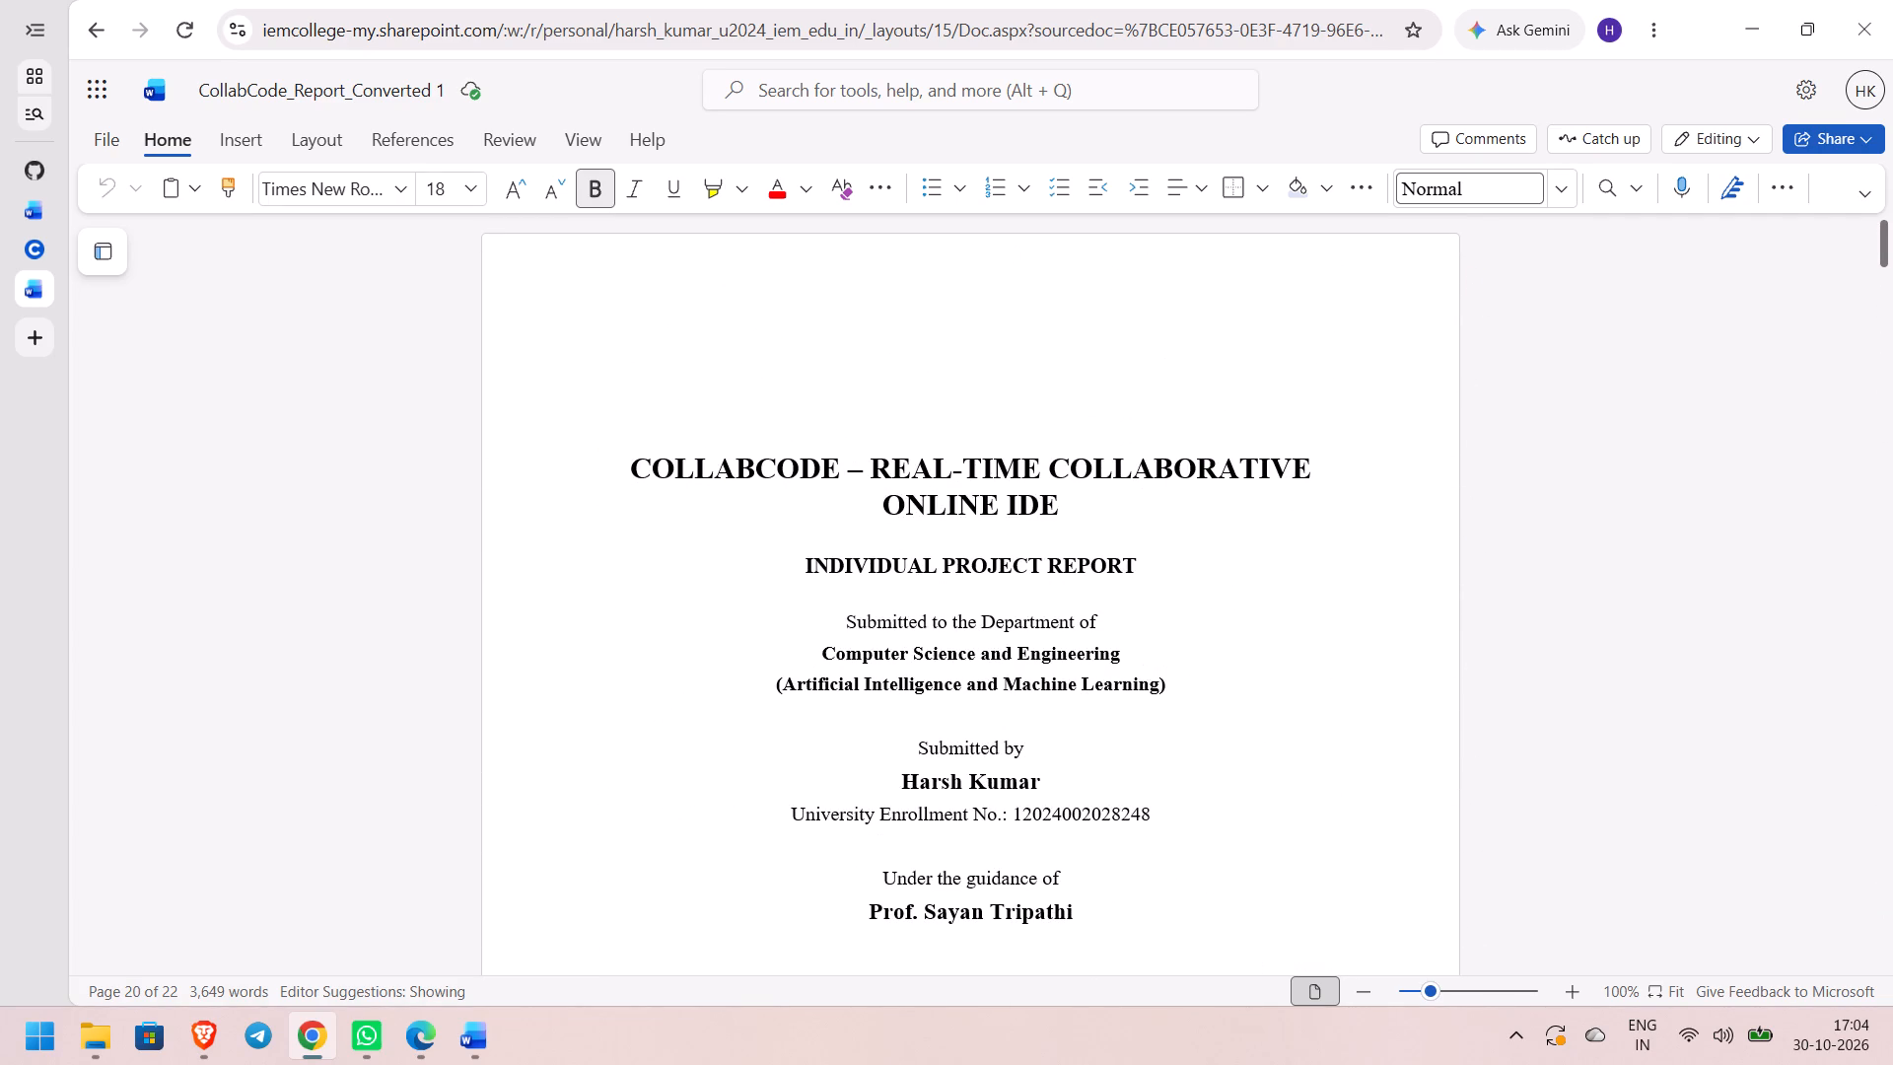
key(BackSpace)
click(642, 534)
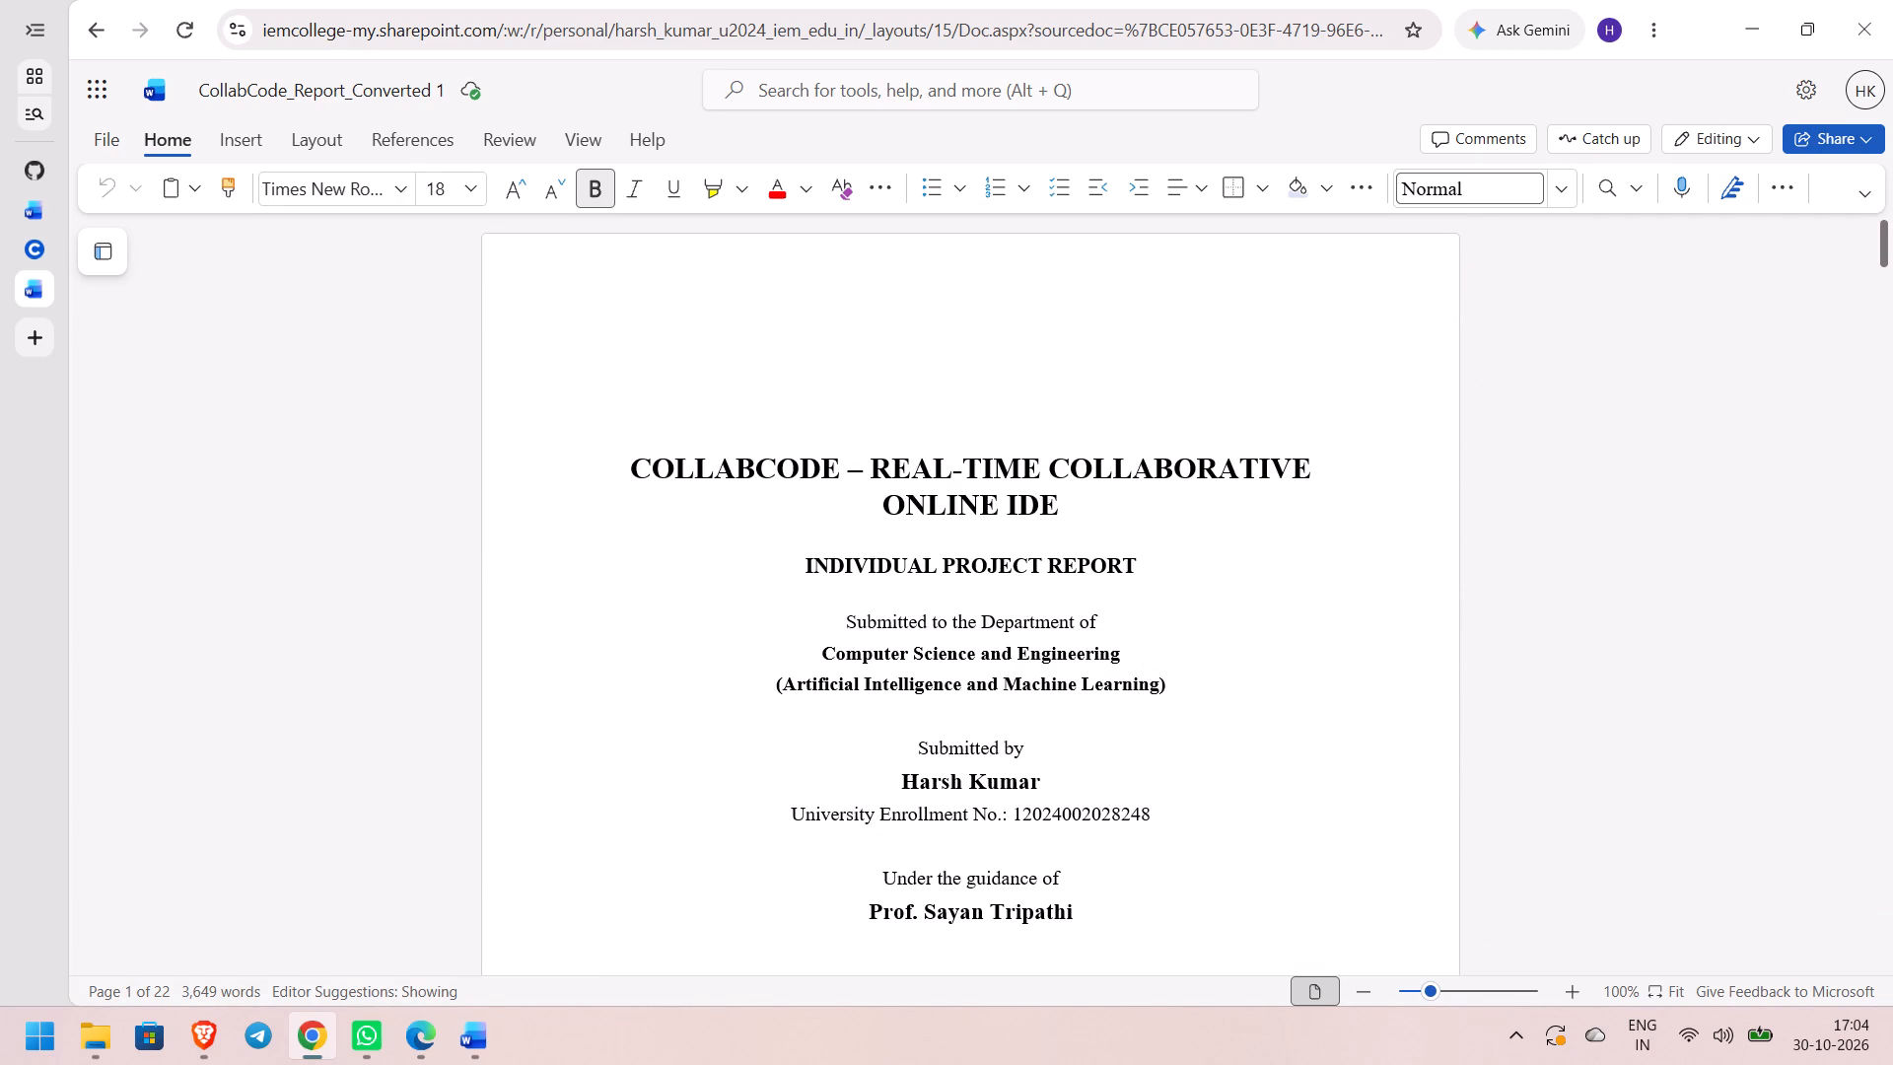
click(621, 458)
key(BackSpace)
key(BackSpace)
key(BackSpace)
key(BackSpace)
Open the individual project report PDF on health monitoring from Downloads and examine its cover and certificate page layout.
click(85, 1034)
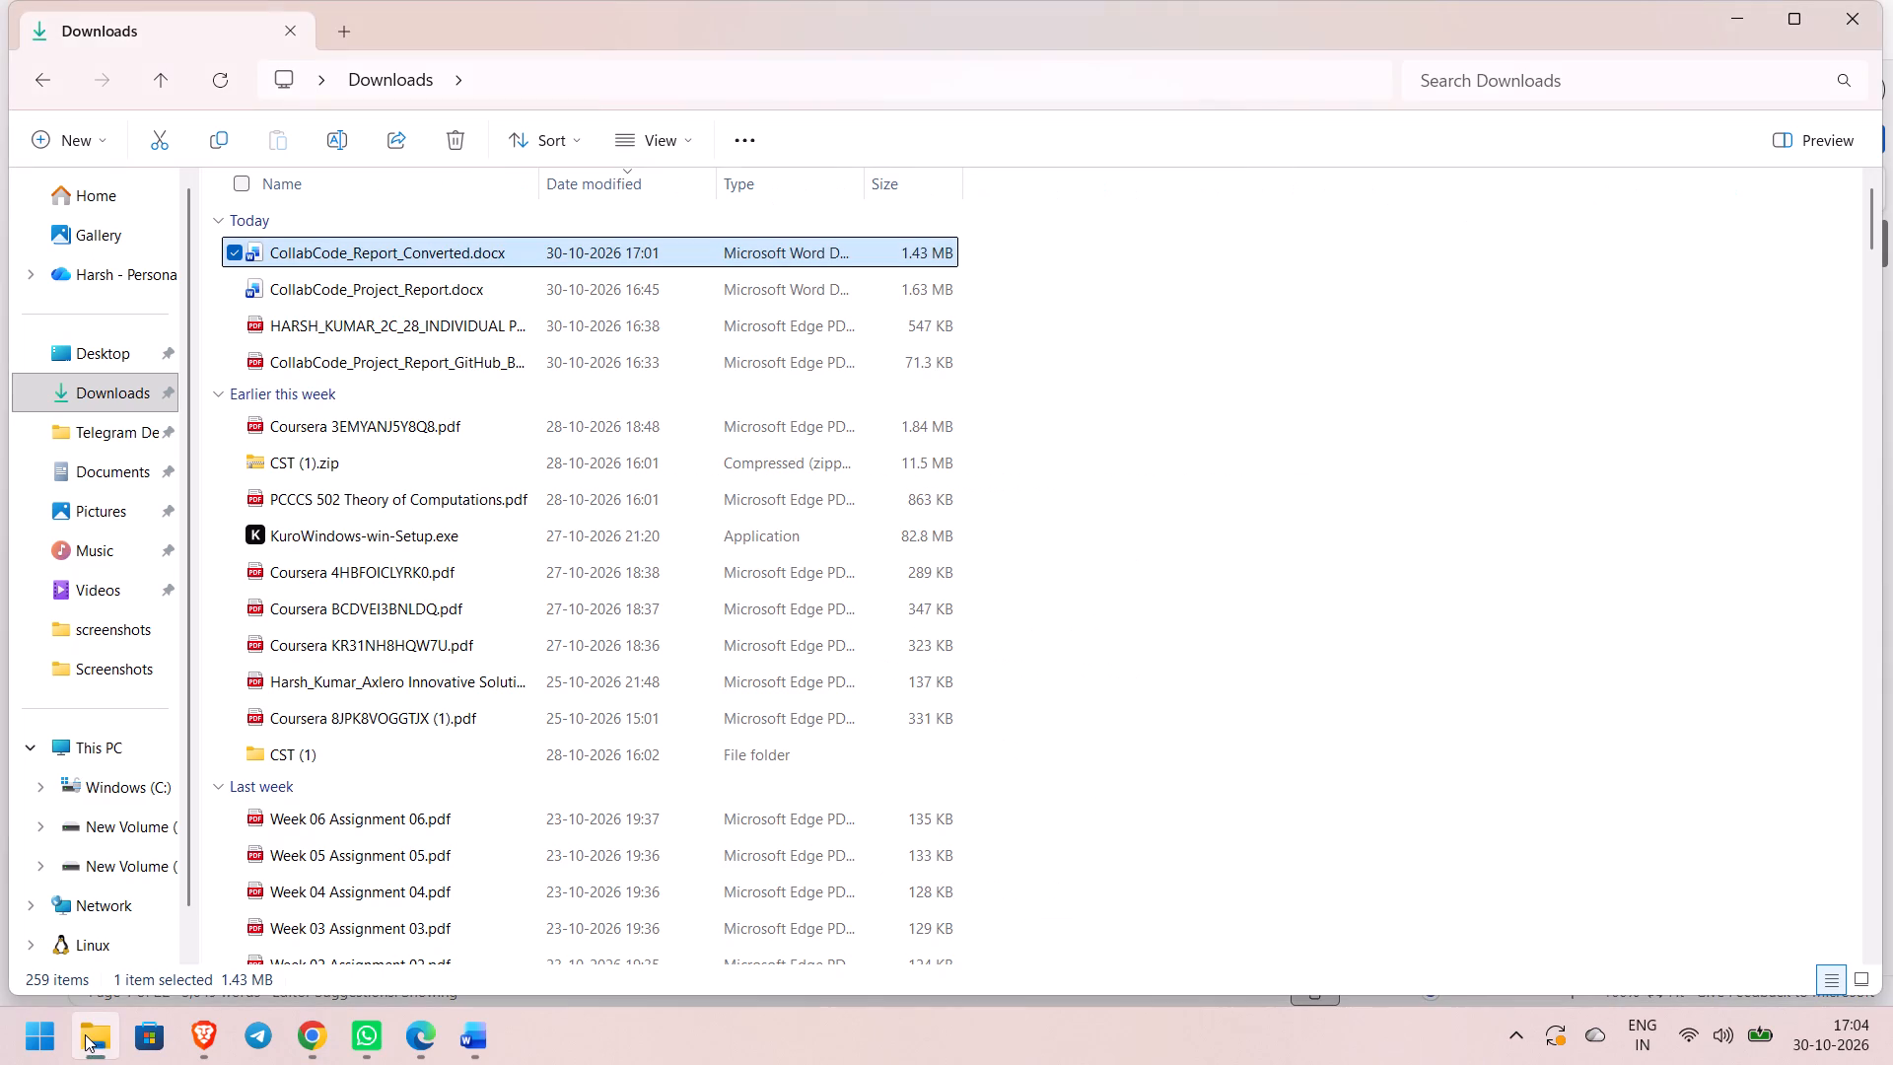
double_click(363, 339)
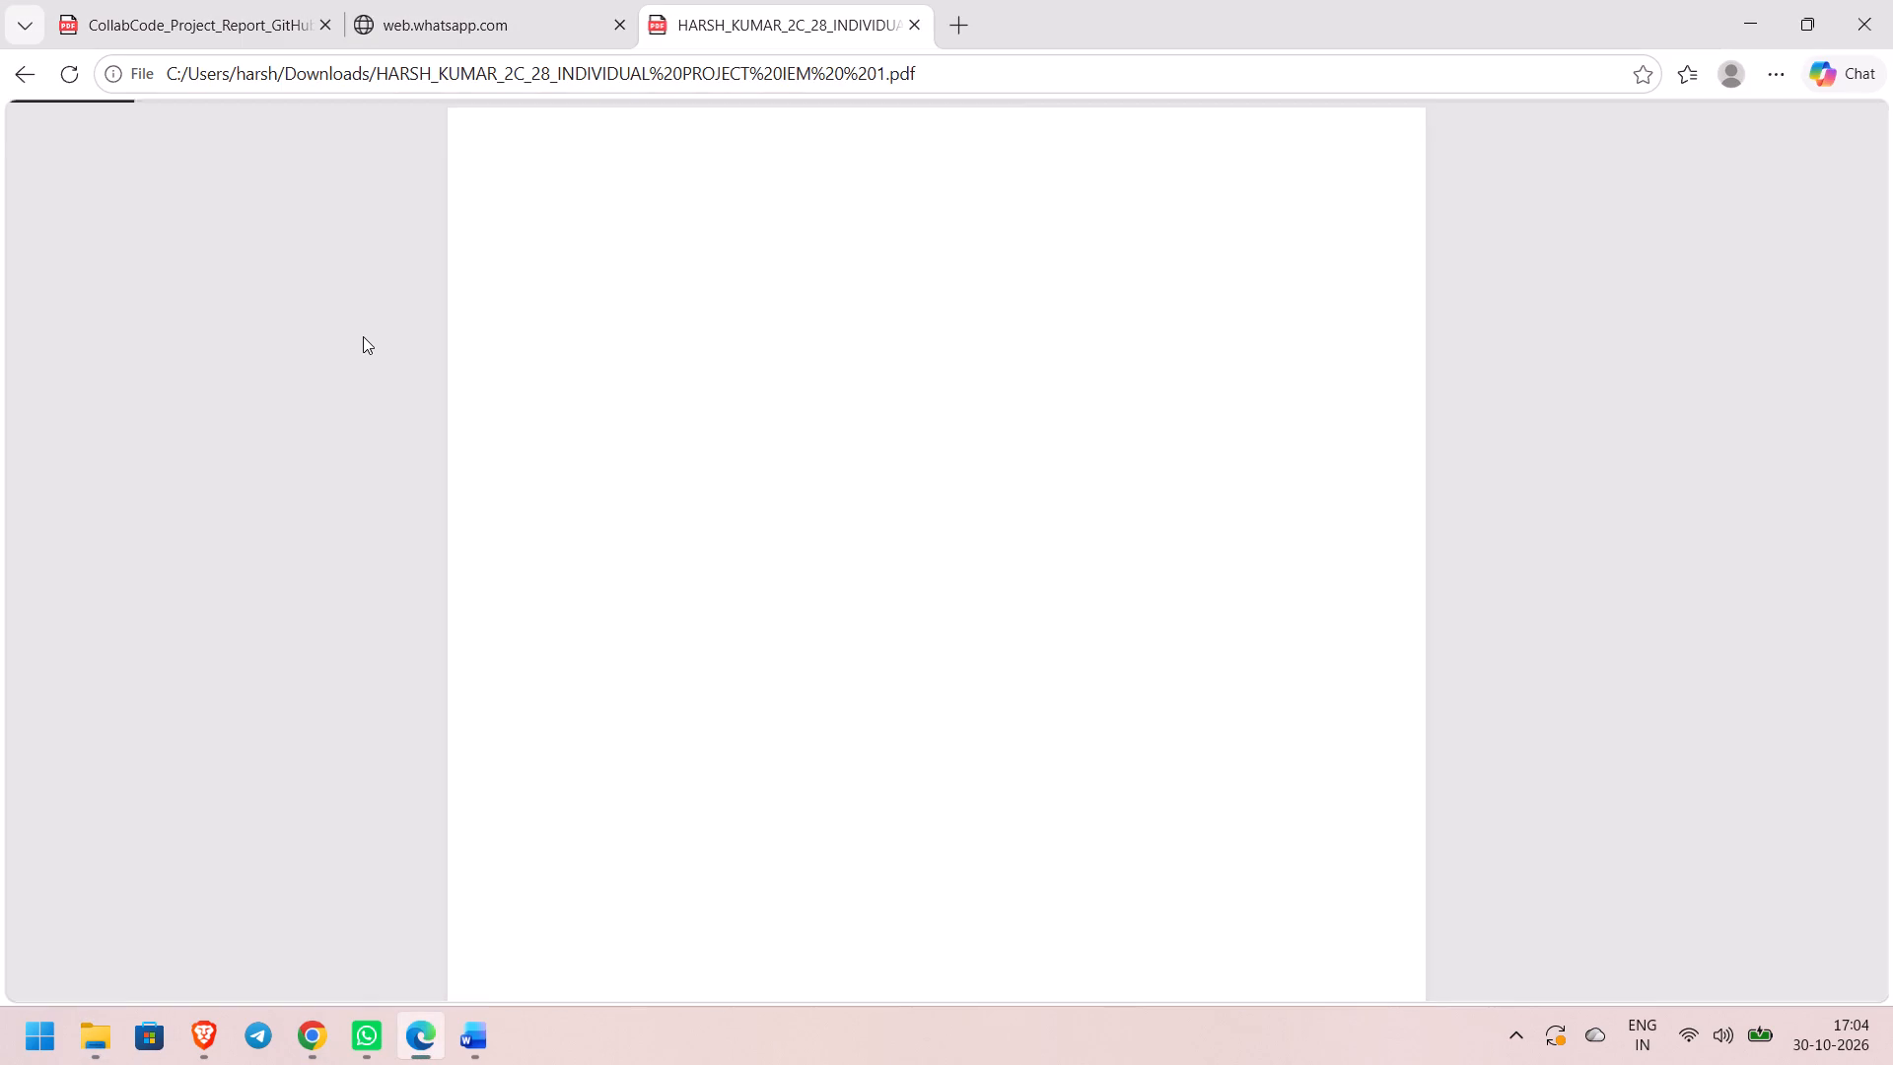
scroll(830, 586, up, 2)
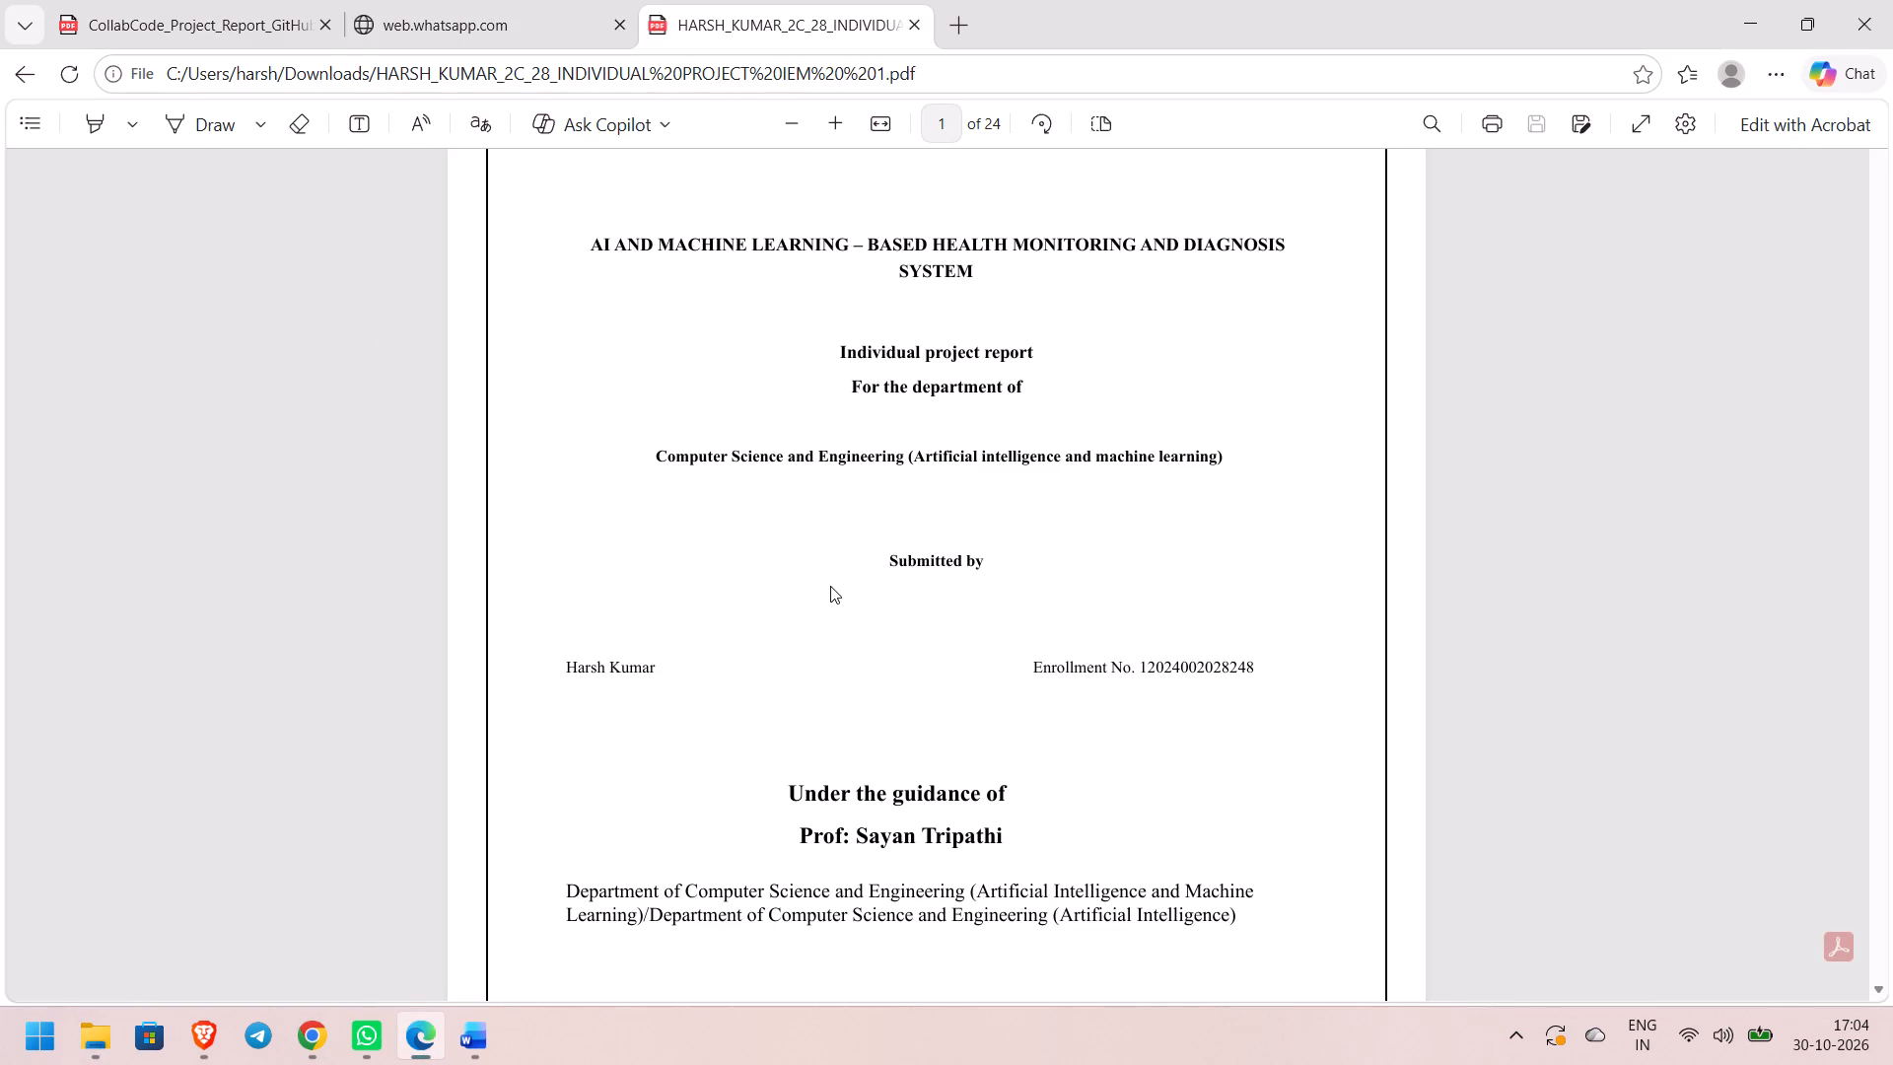
scroll(831, 592, down, 3)
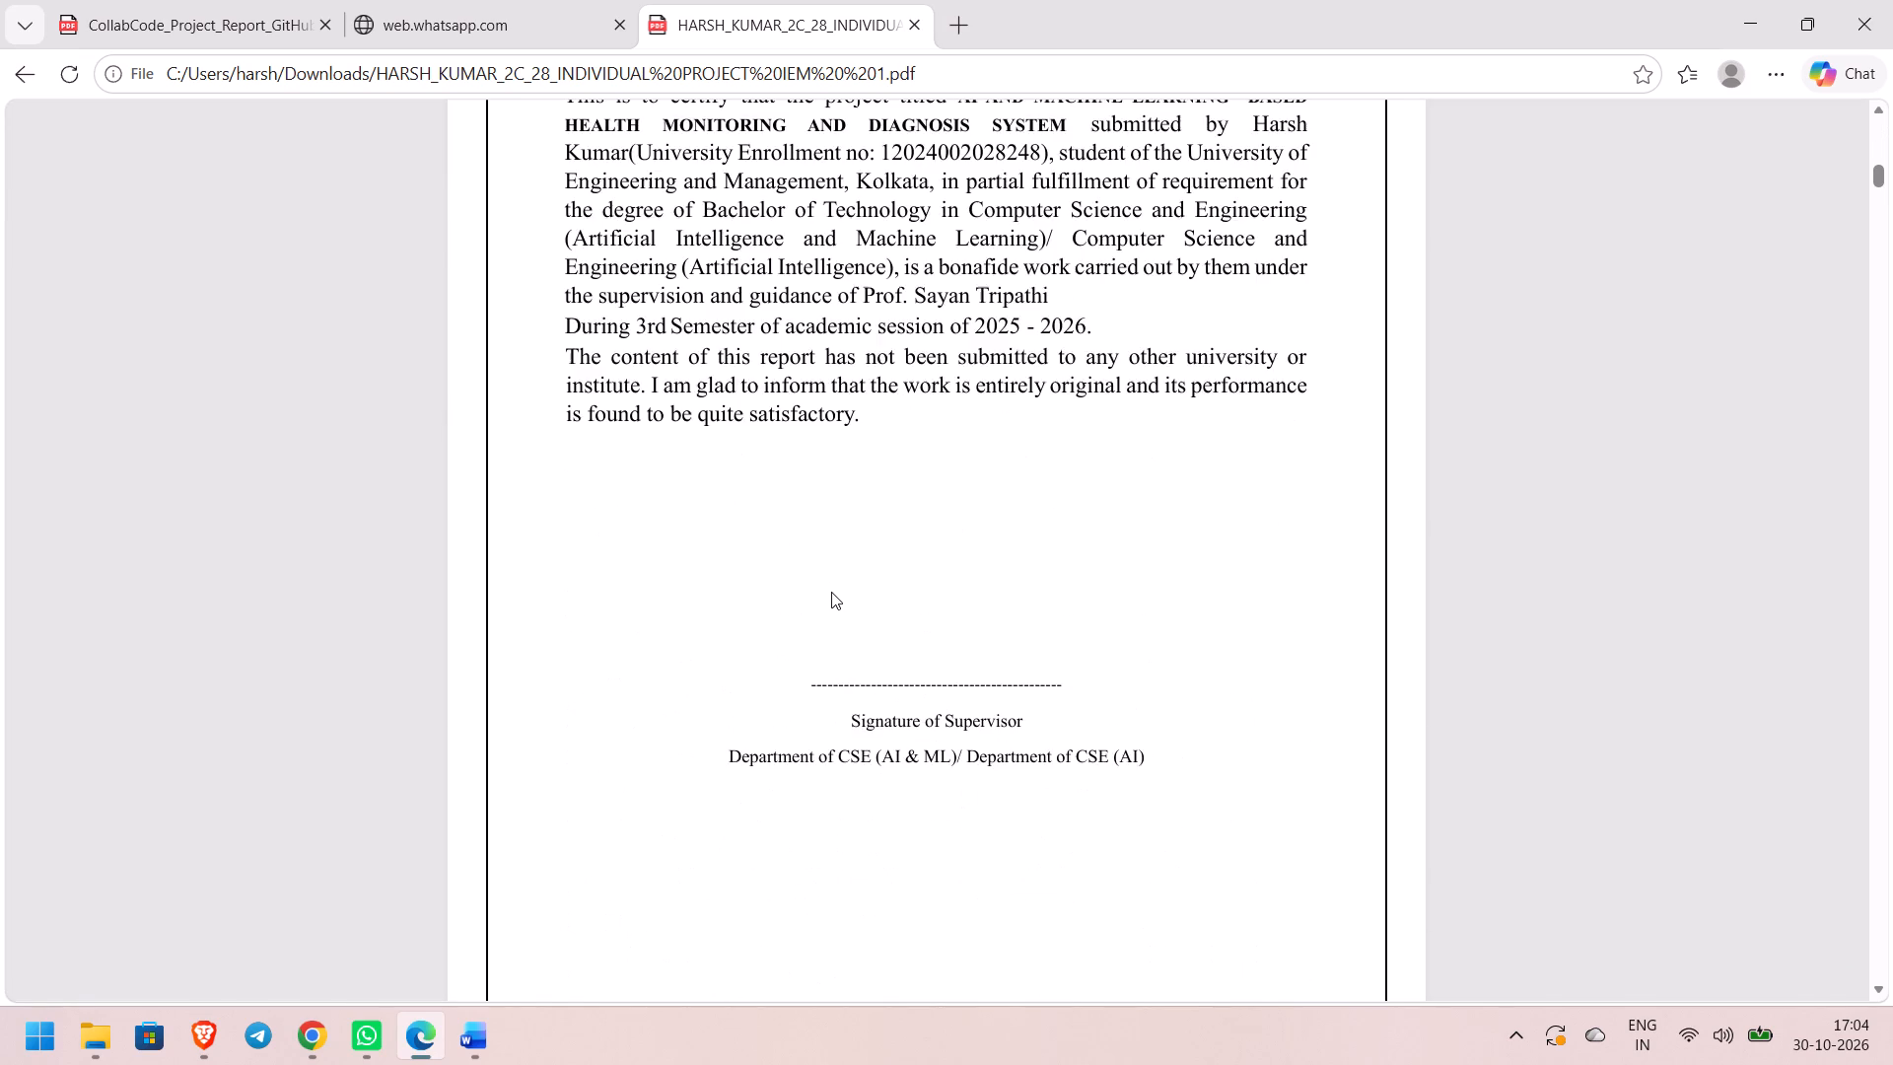
scroll(831, 592, up, 2)
Close the health monitoring report PDF and the Edge window, and switch back to CollabCode_Report_Converted 1 in Chrome.
double_click(914, 26)
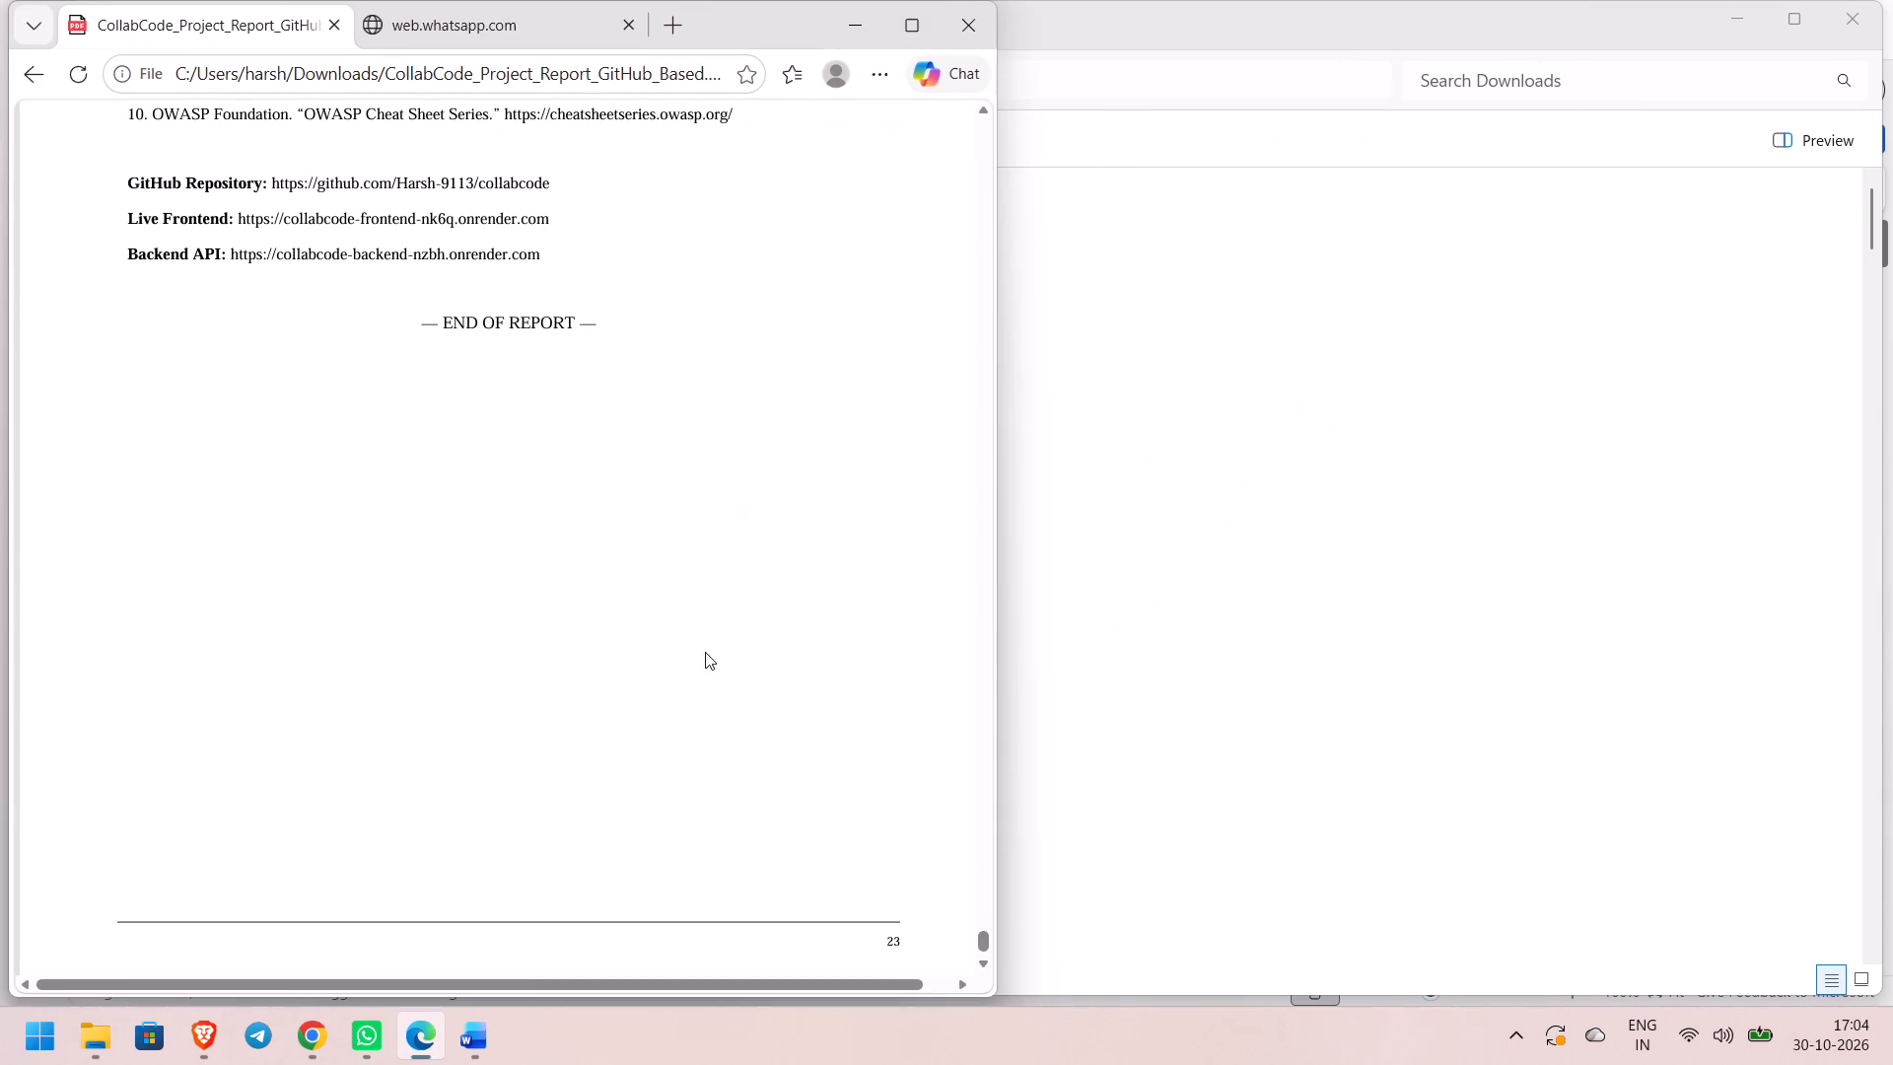
double_click(964, 27)
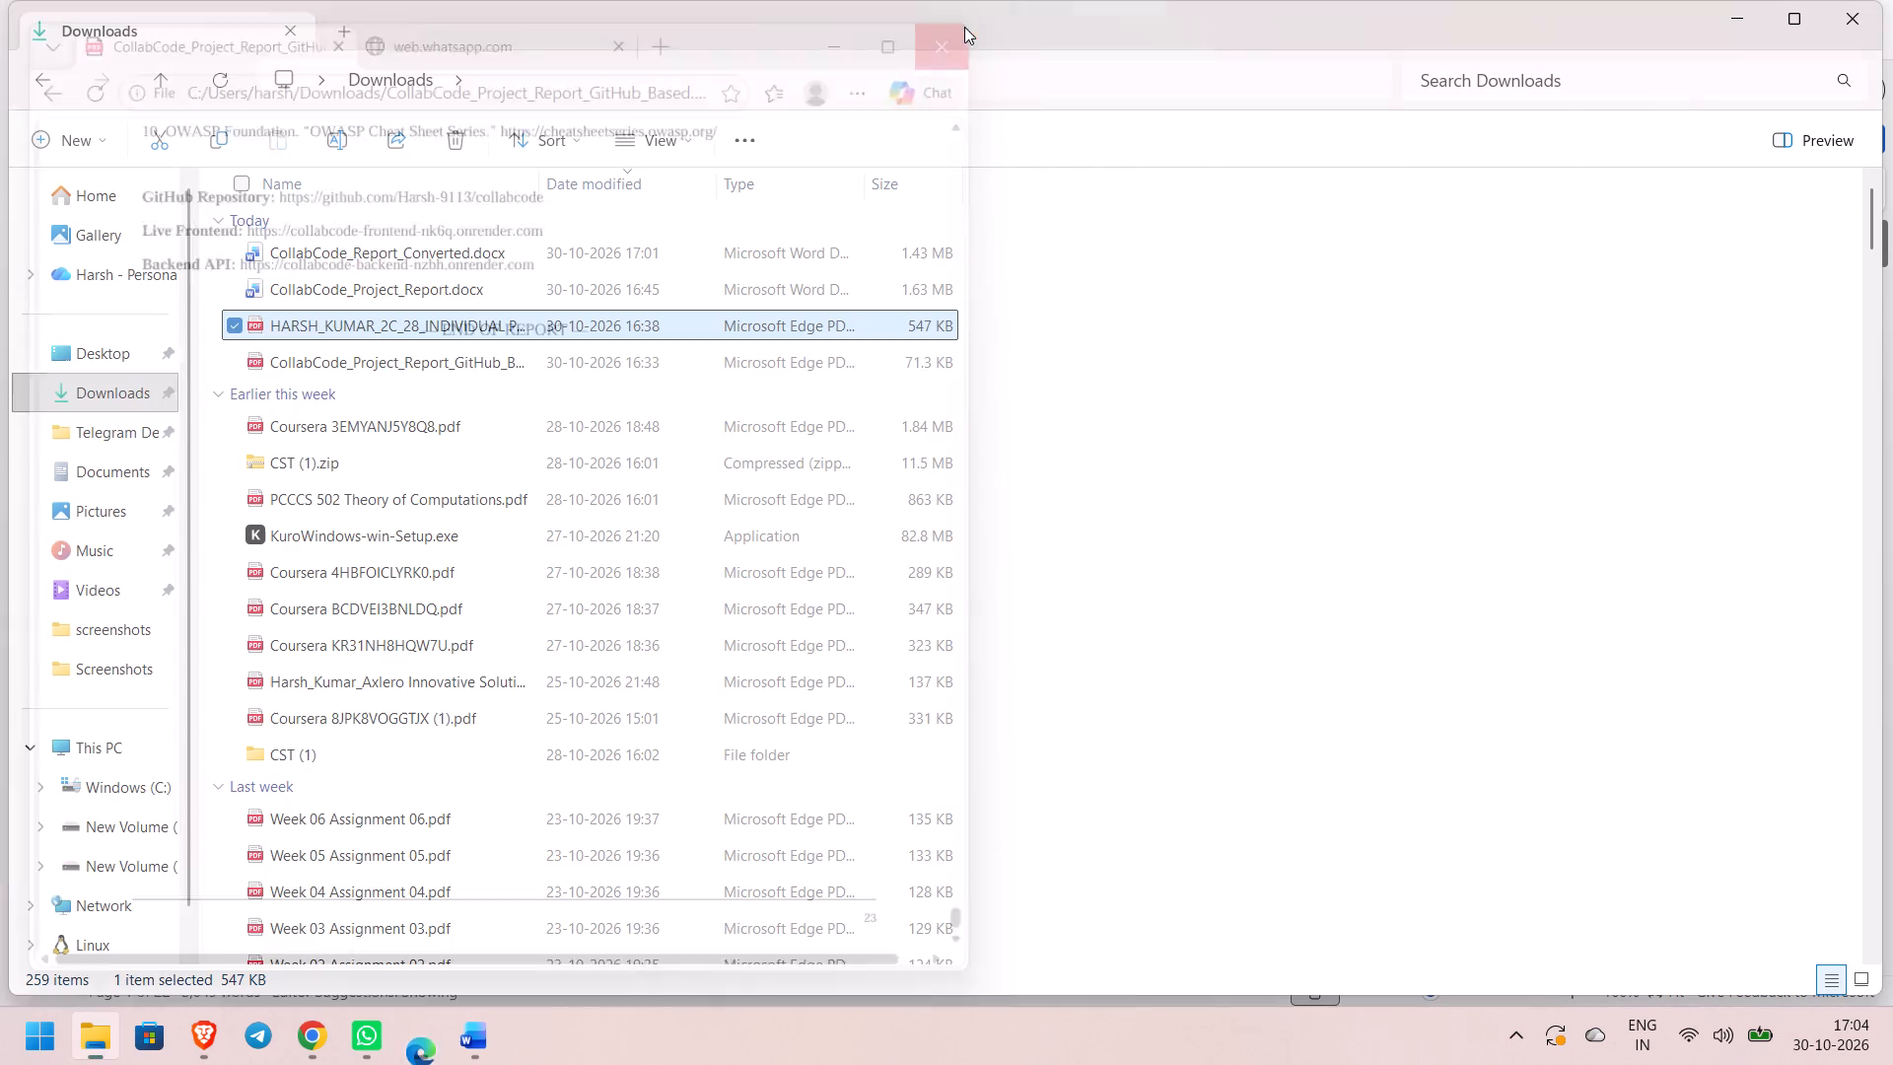
double_click(315, 1029)
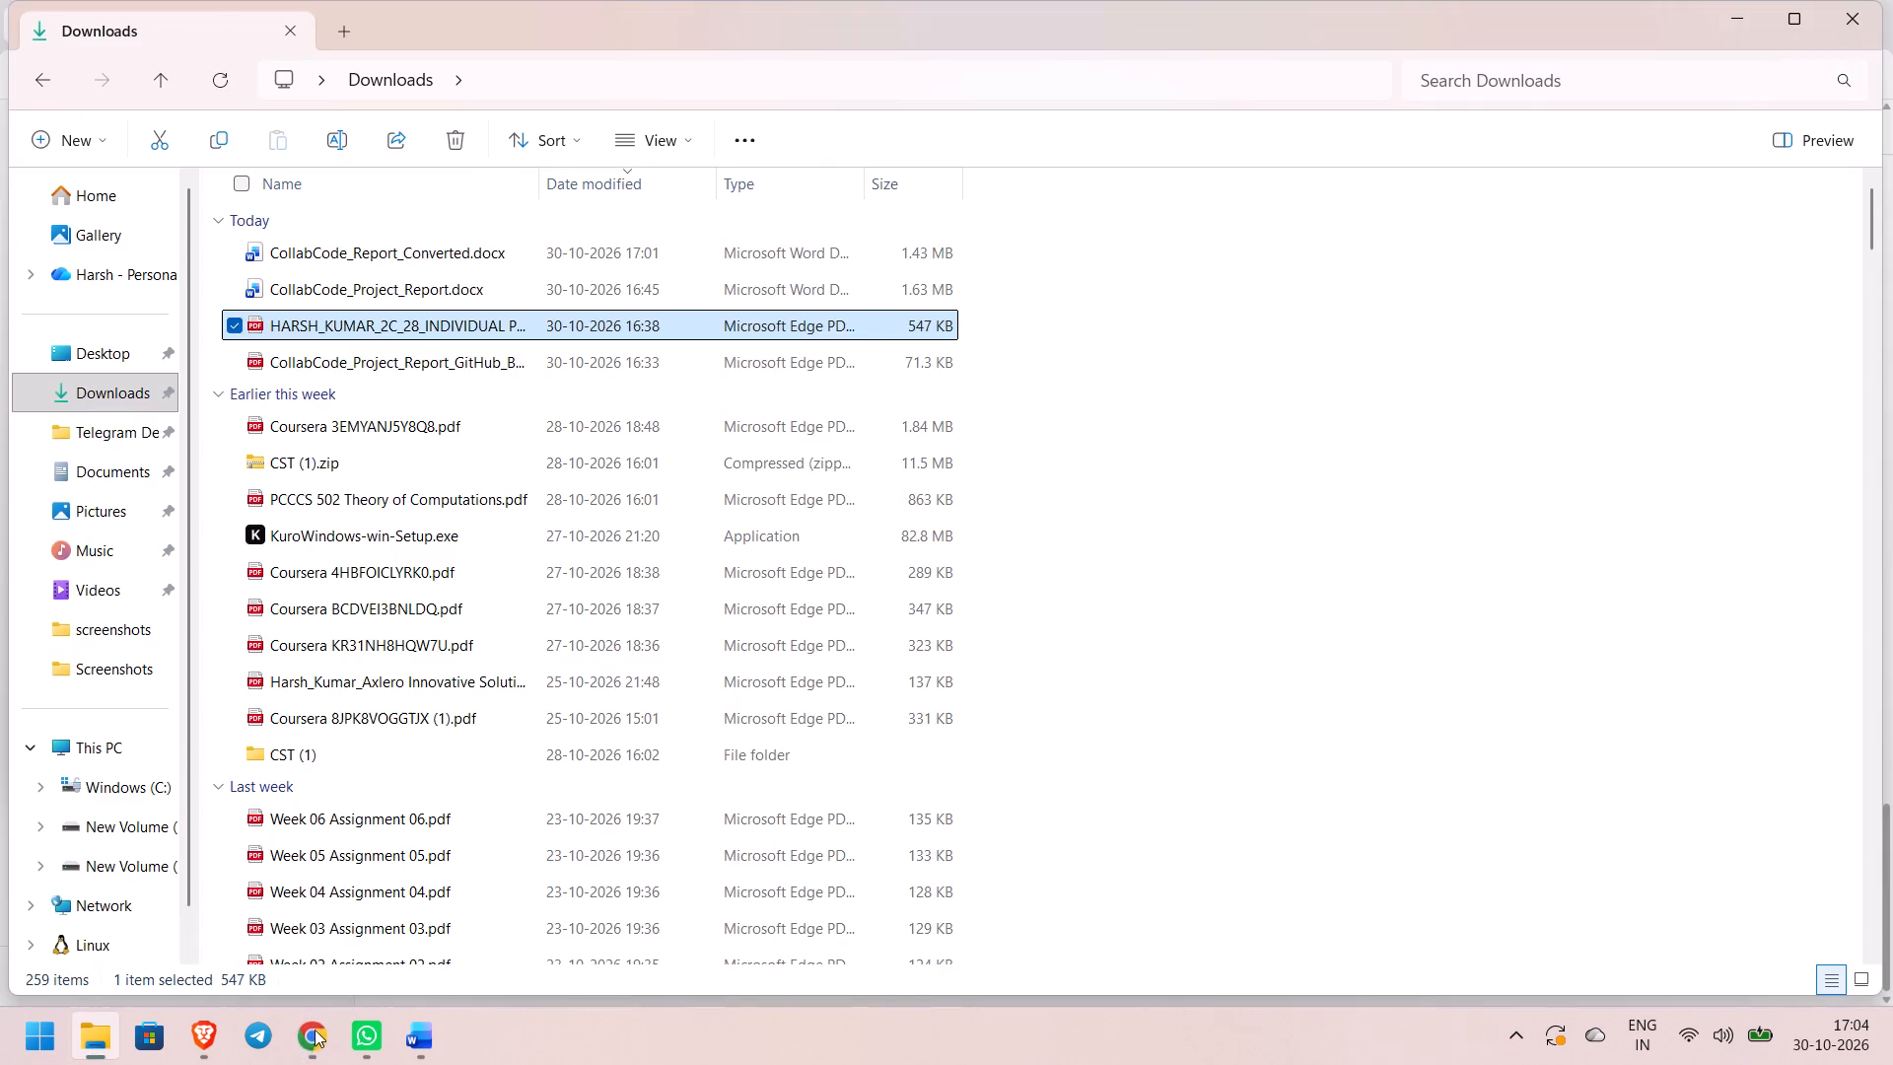
double_click(315, 1029)
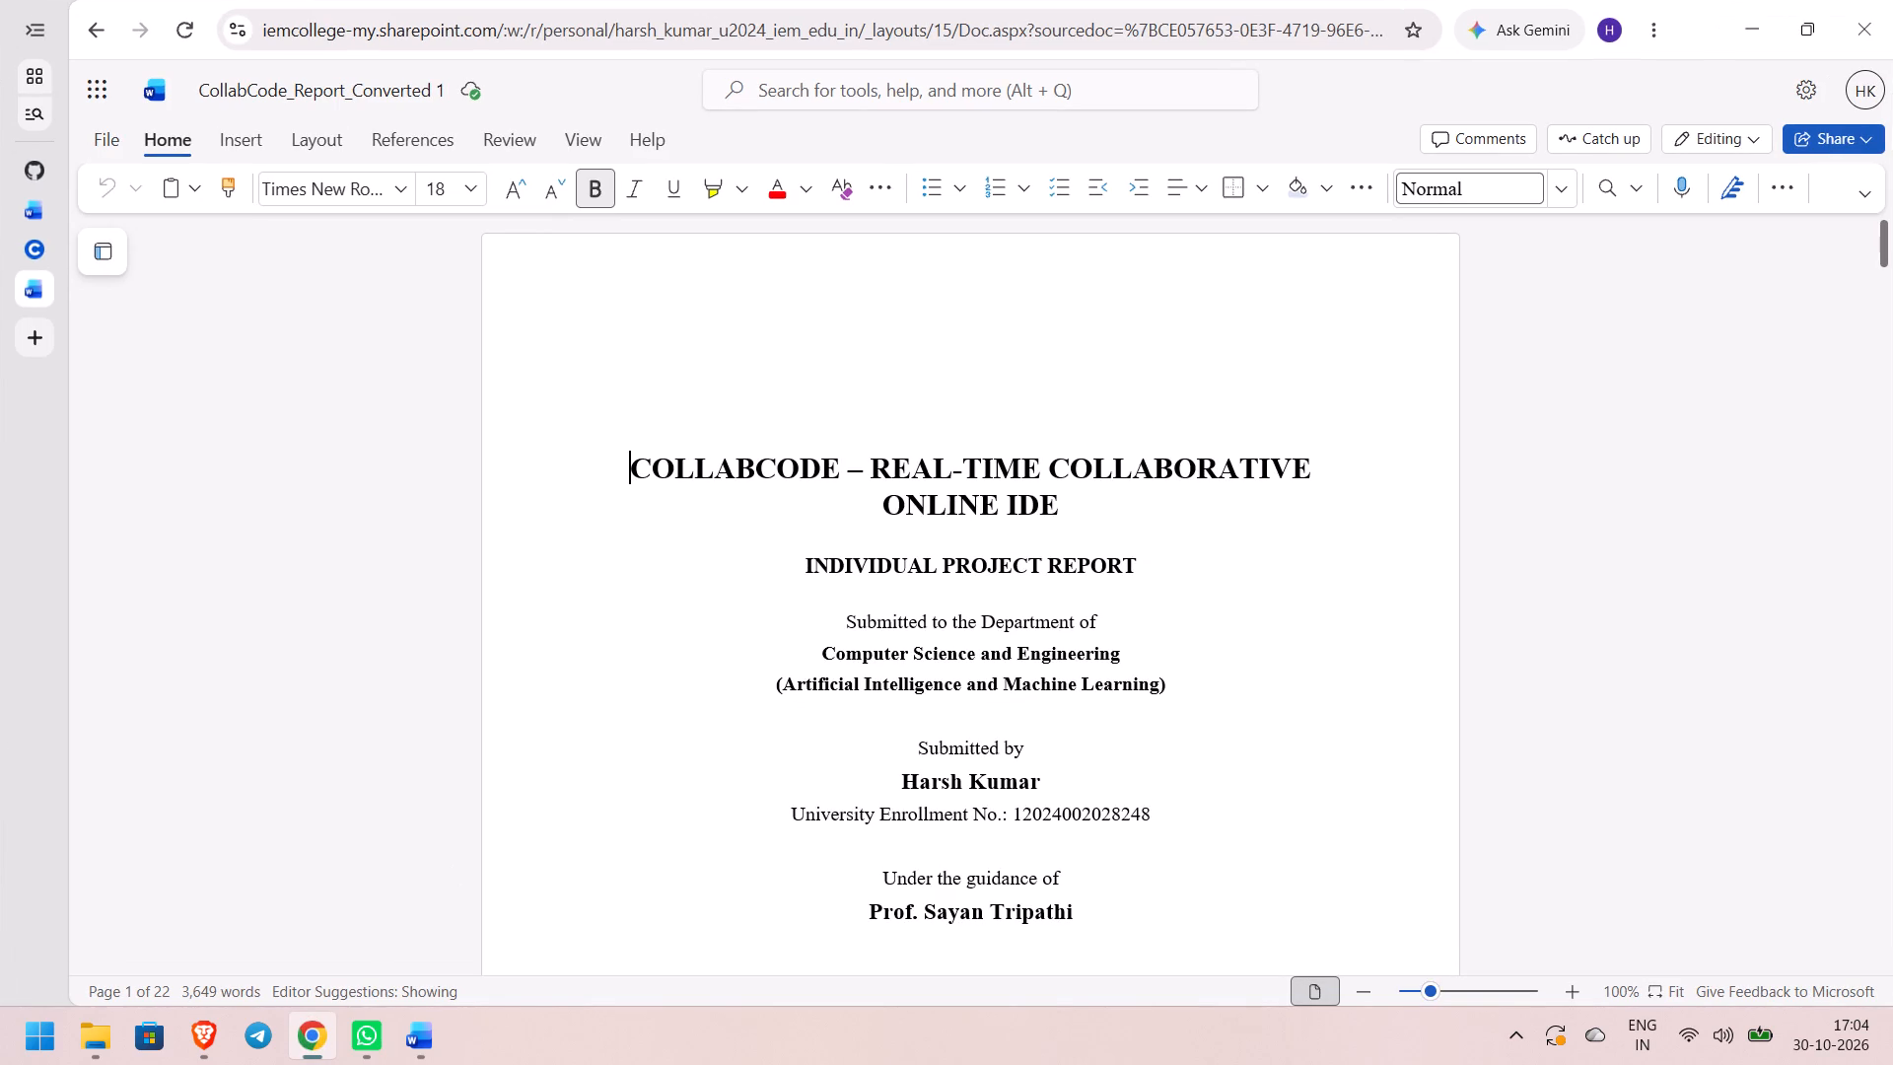
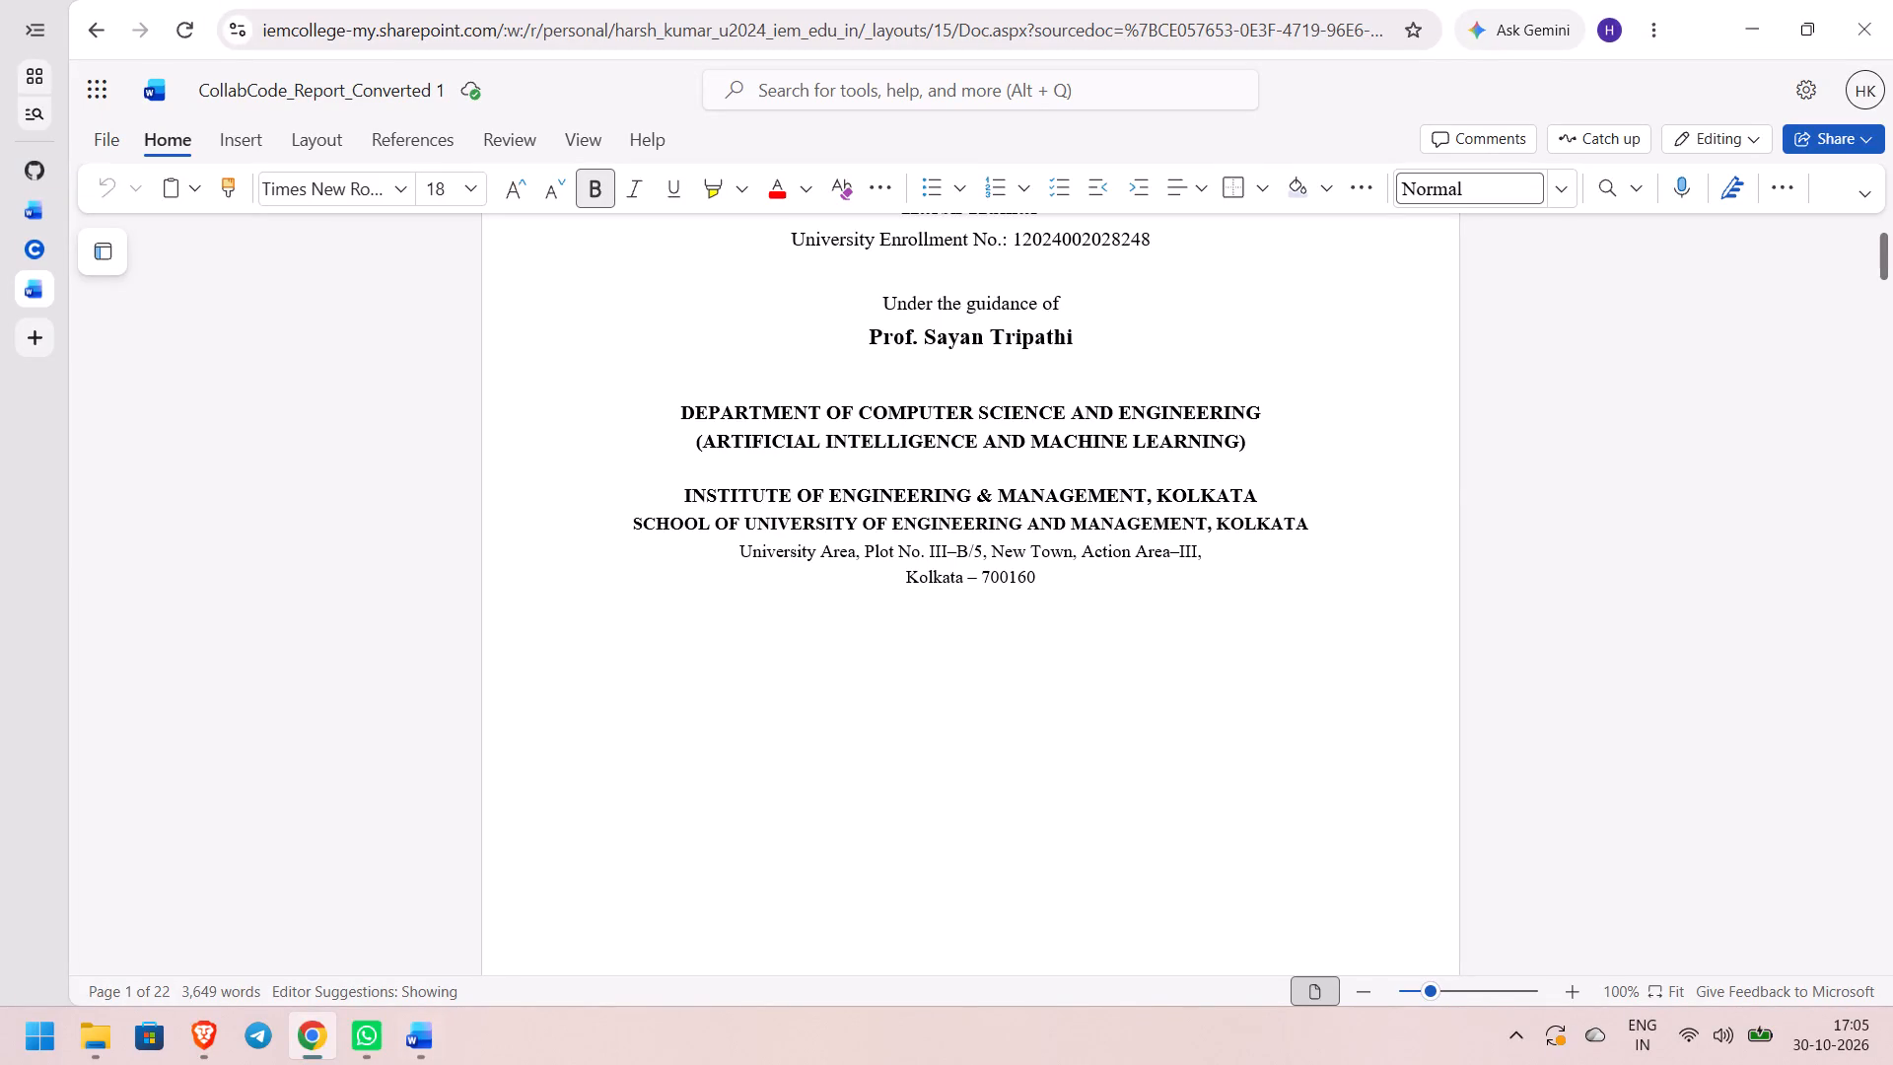
Examine the layout of the report's cover, certificate and acknowledgement pages.
scroll(835, 664, down, 3)
scroll(835, 664, up, 1)
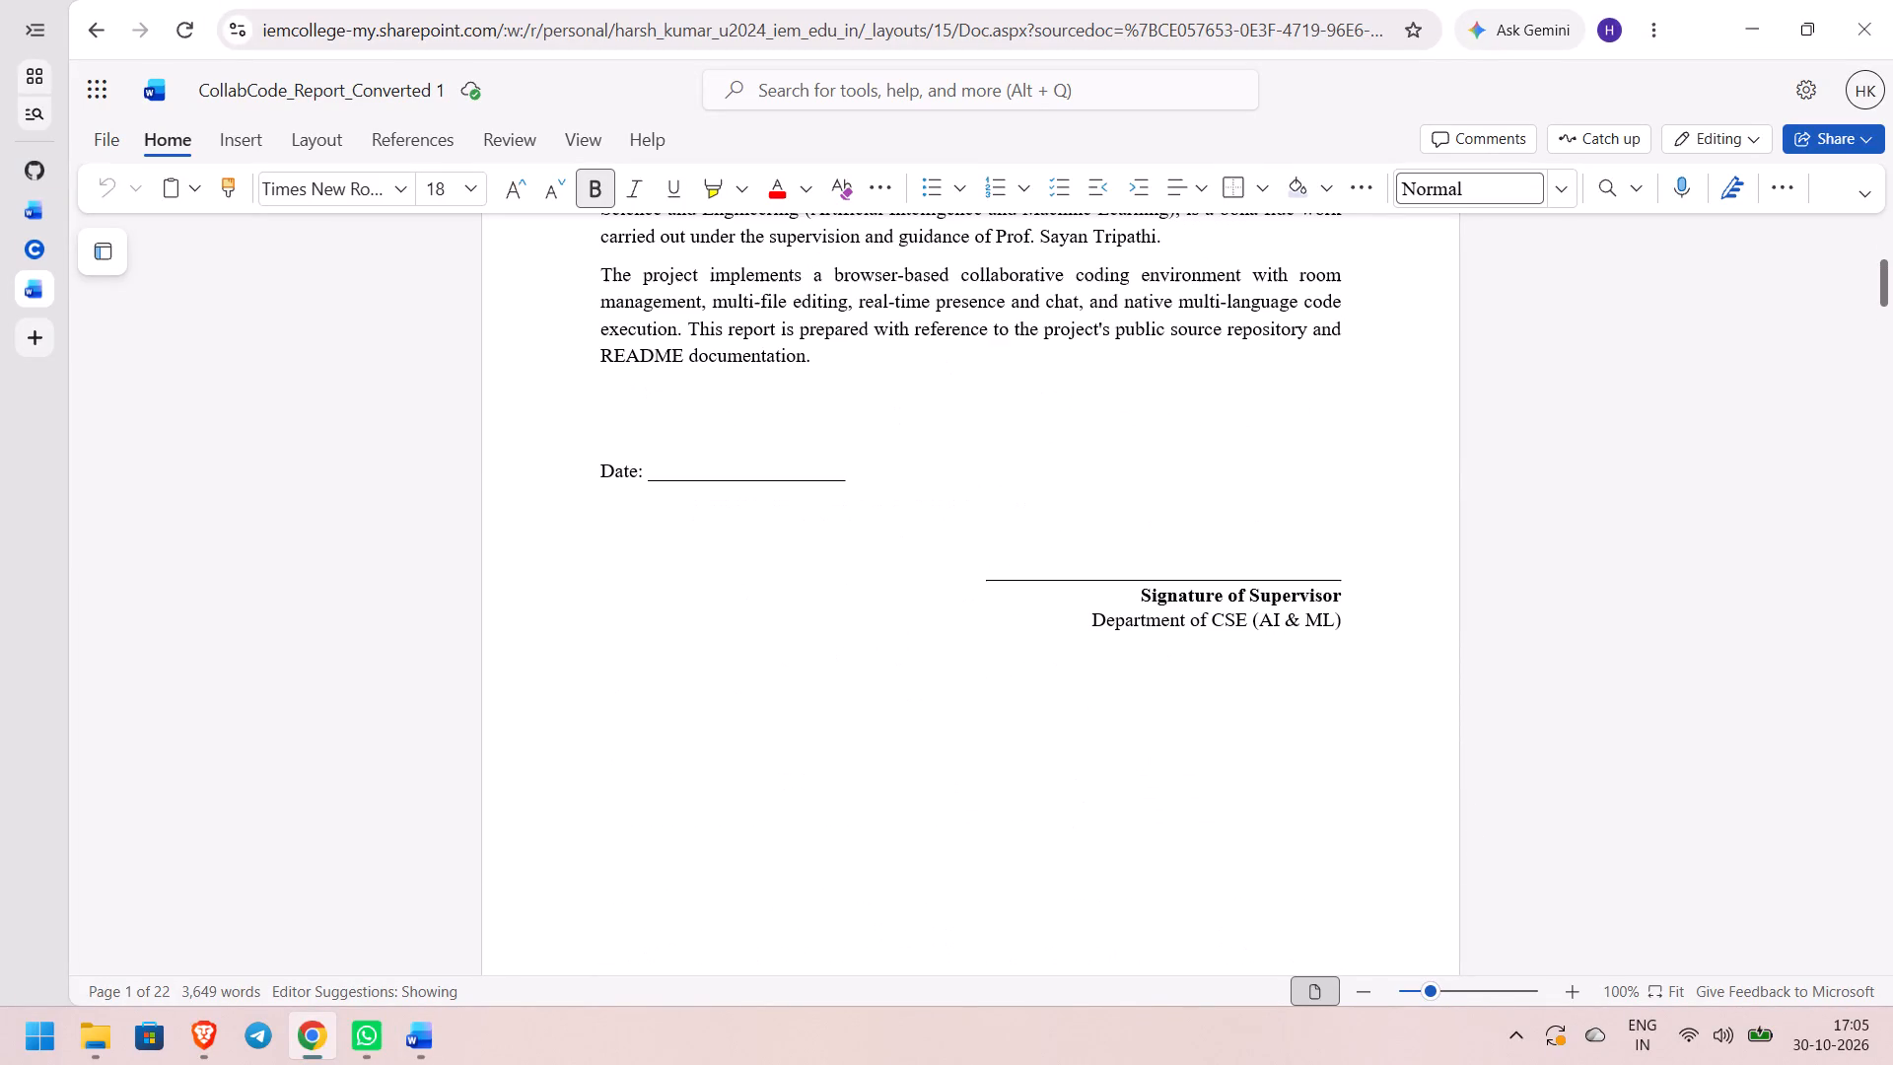
scroll(835, 664, up, 1)
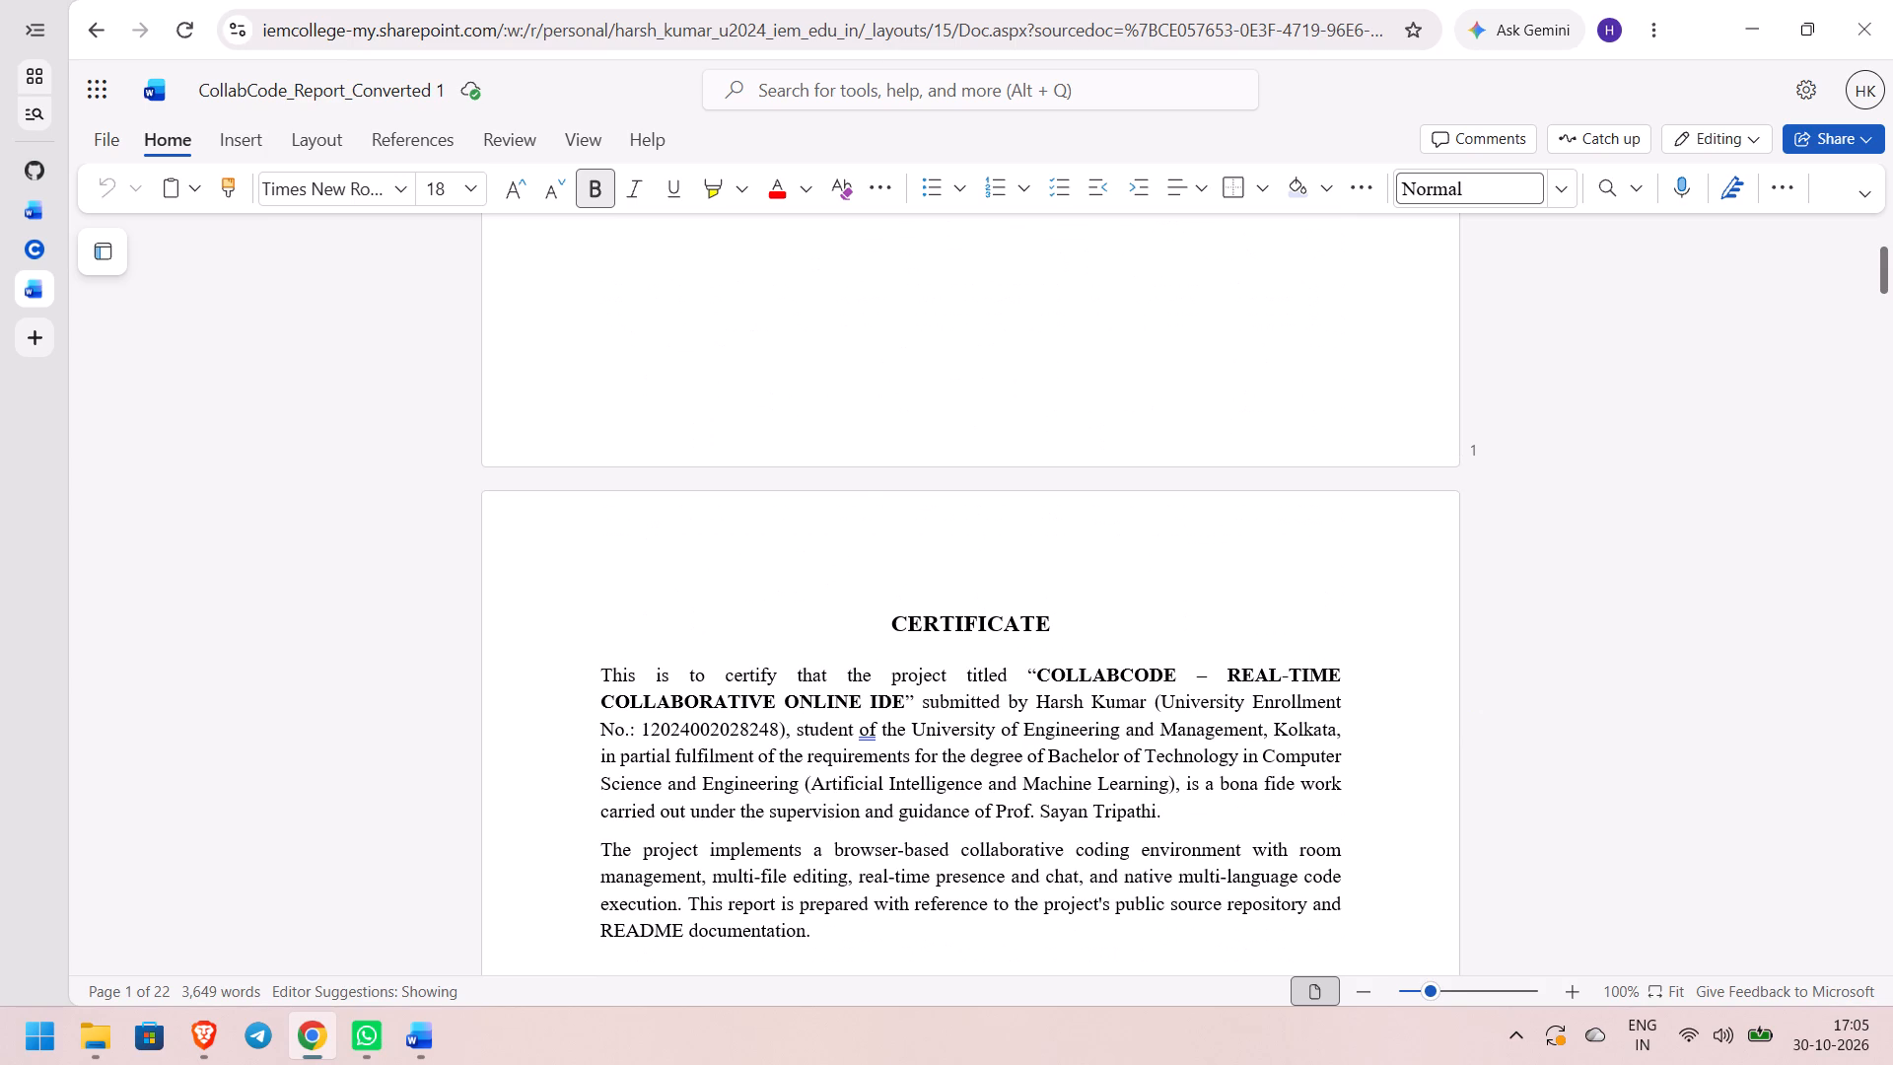
scroll(835, 664, down, 3)
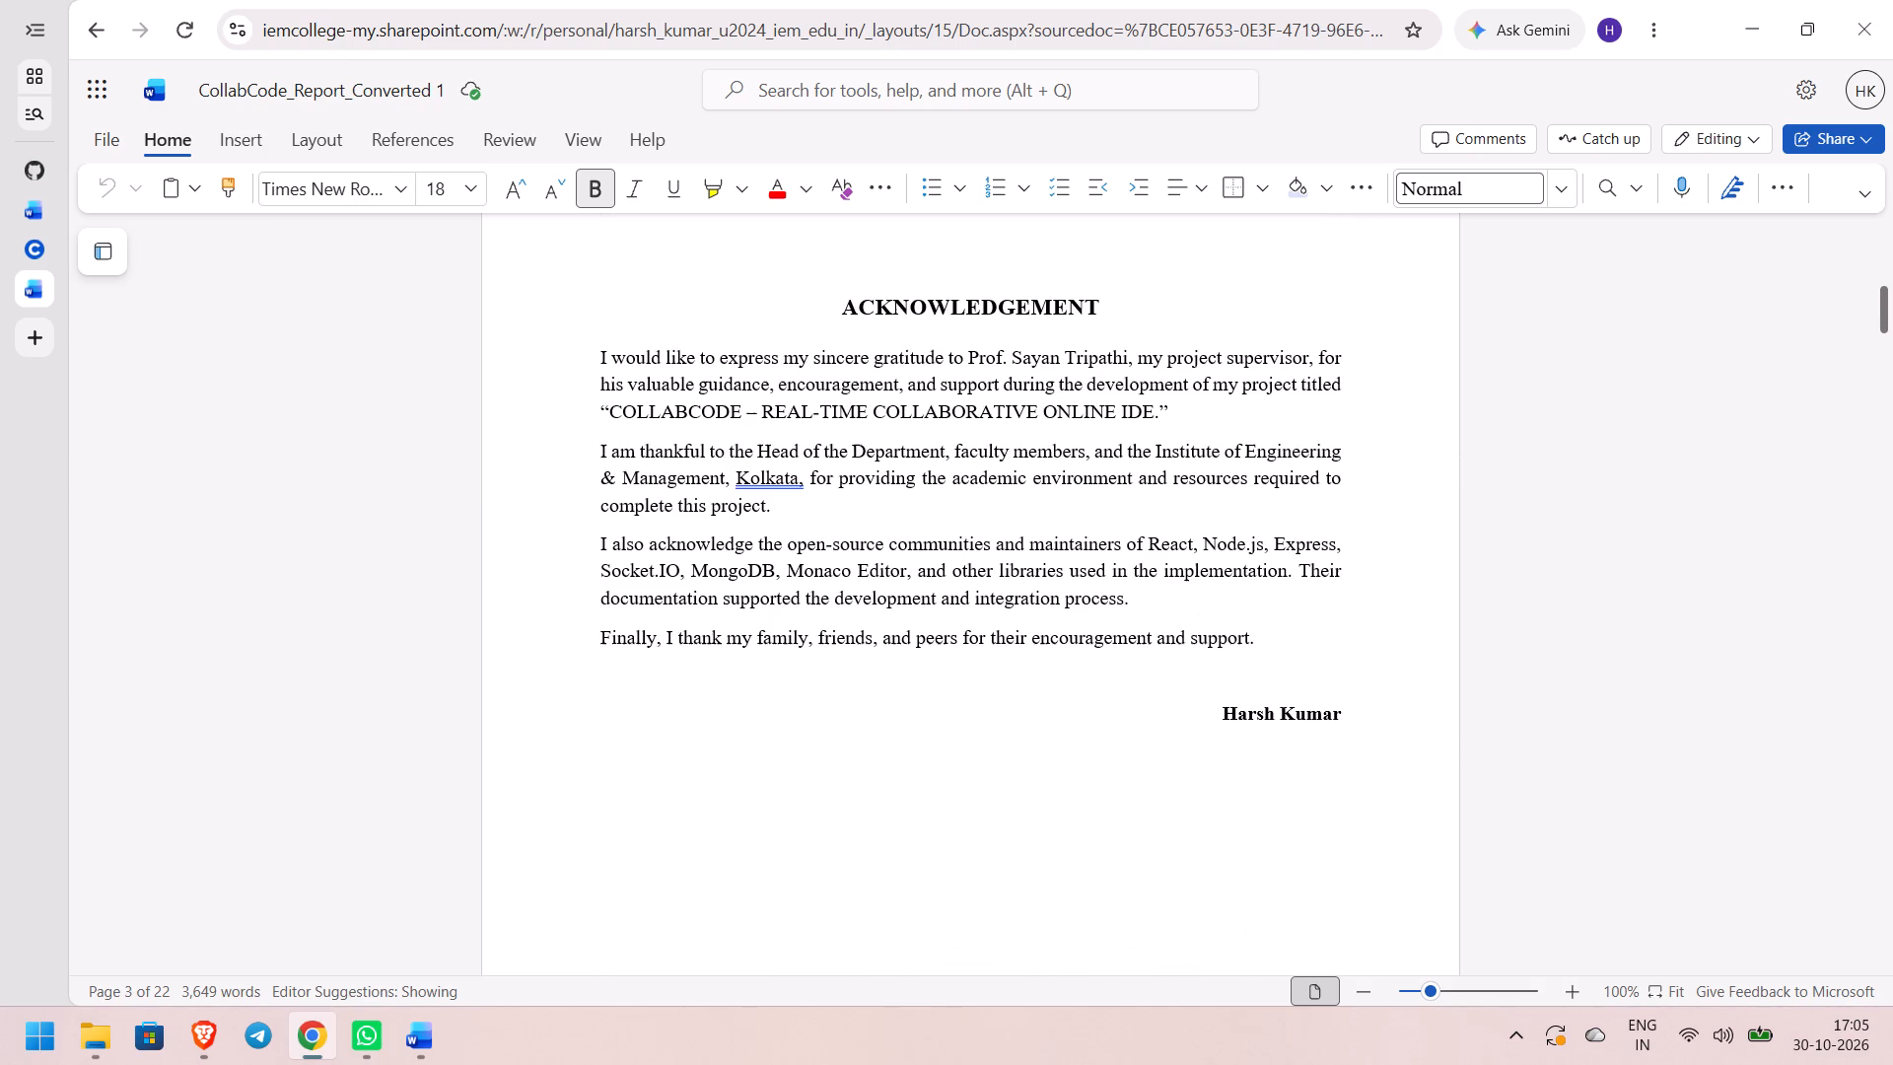
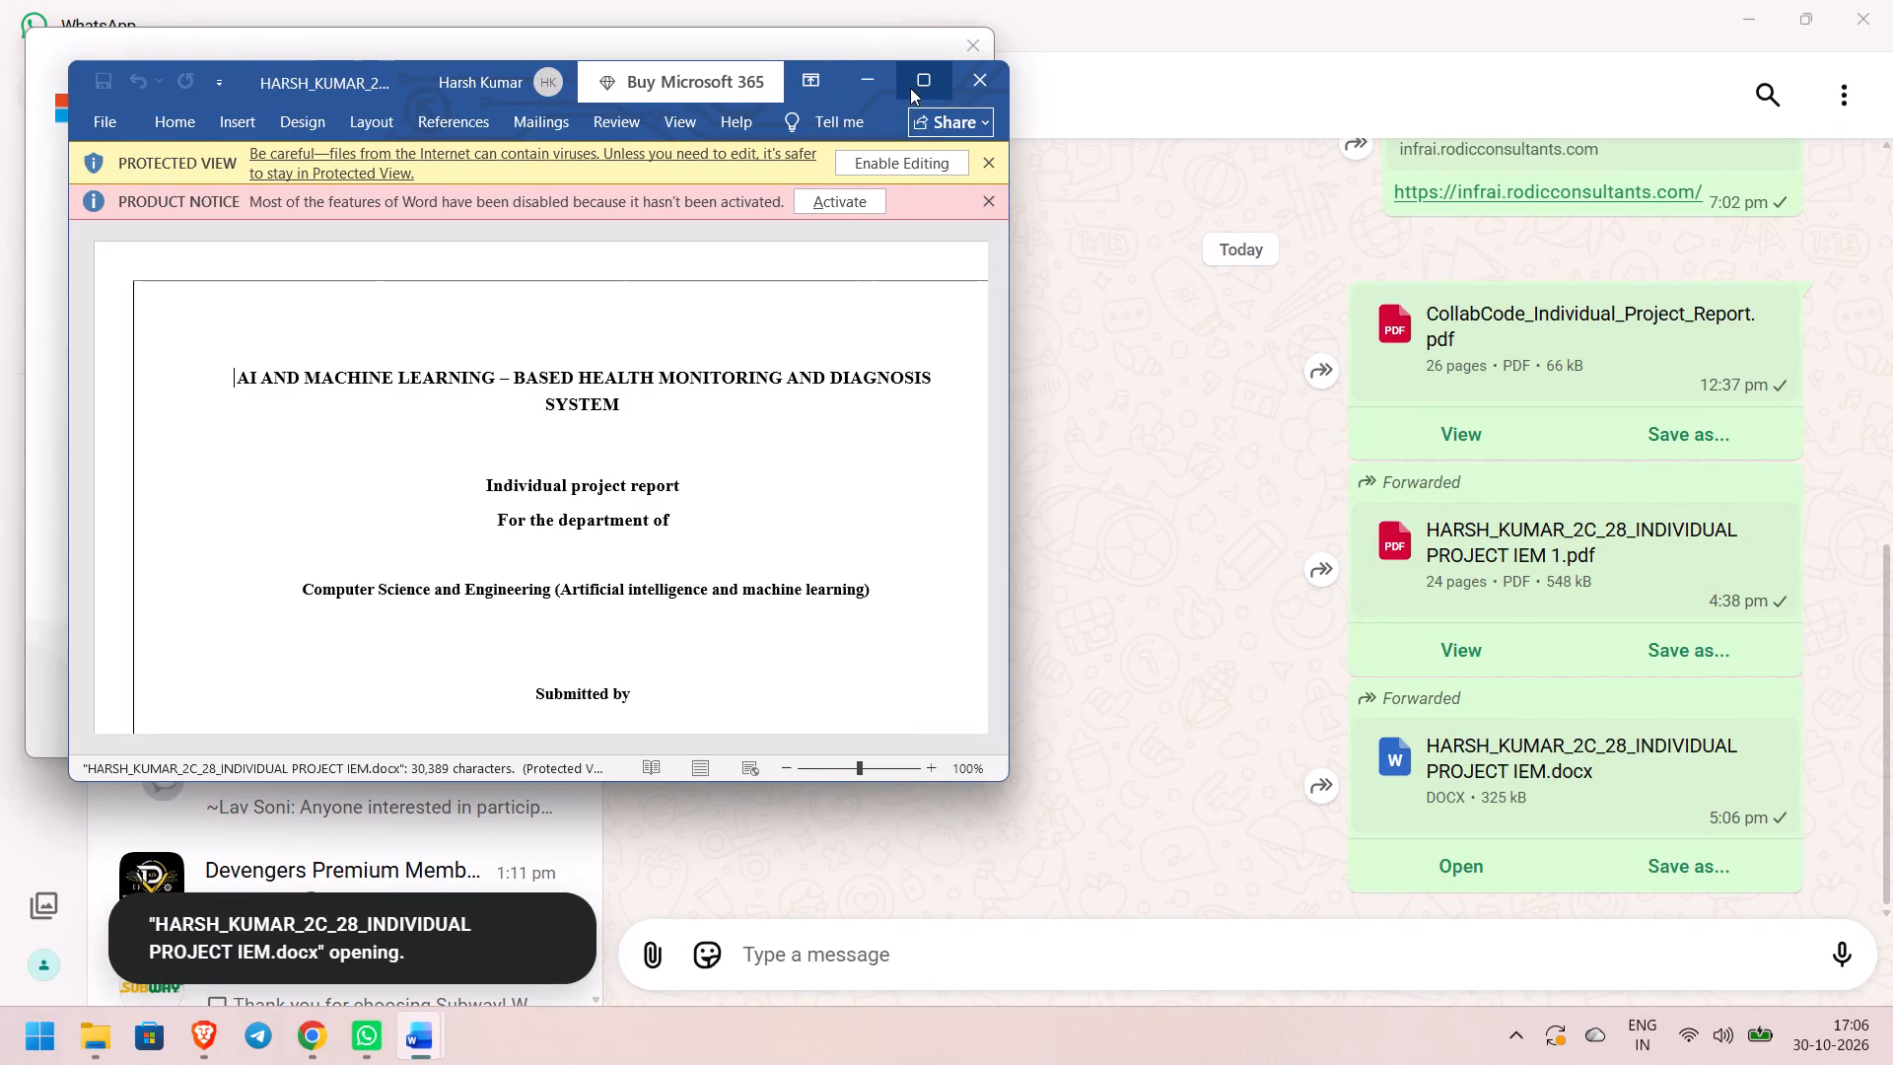
Maximize the sample health-monitoring report's window in desktop Word and dismiss the notice about the Word preview ending.
double_click(926, 77)
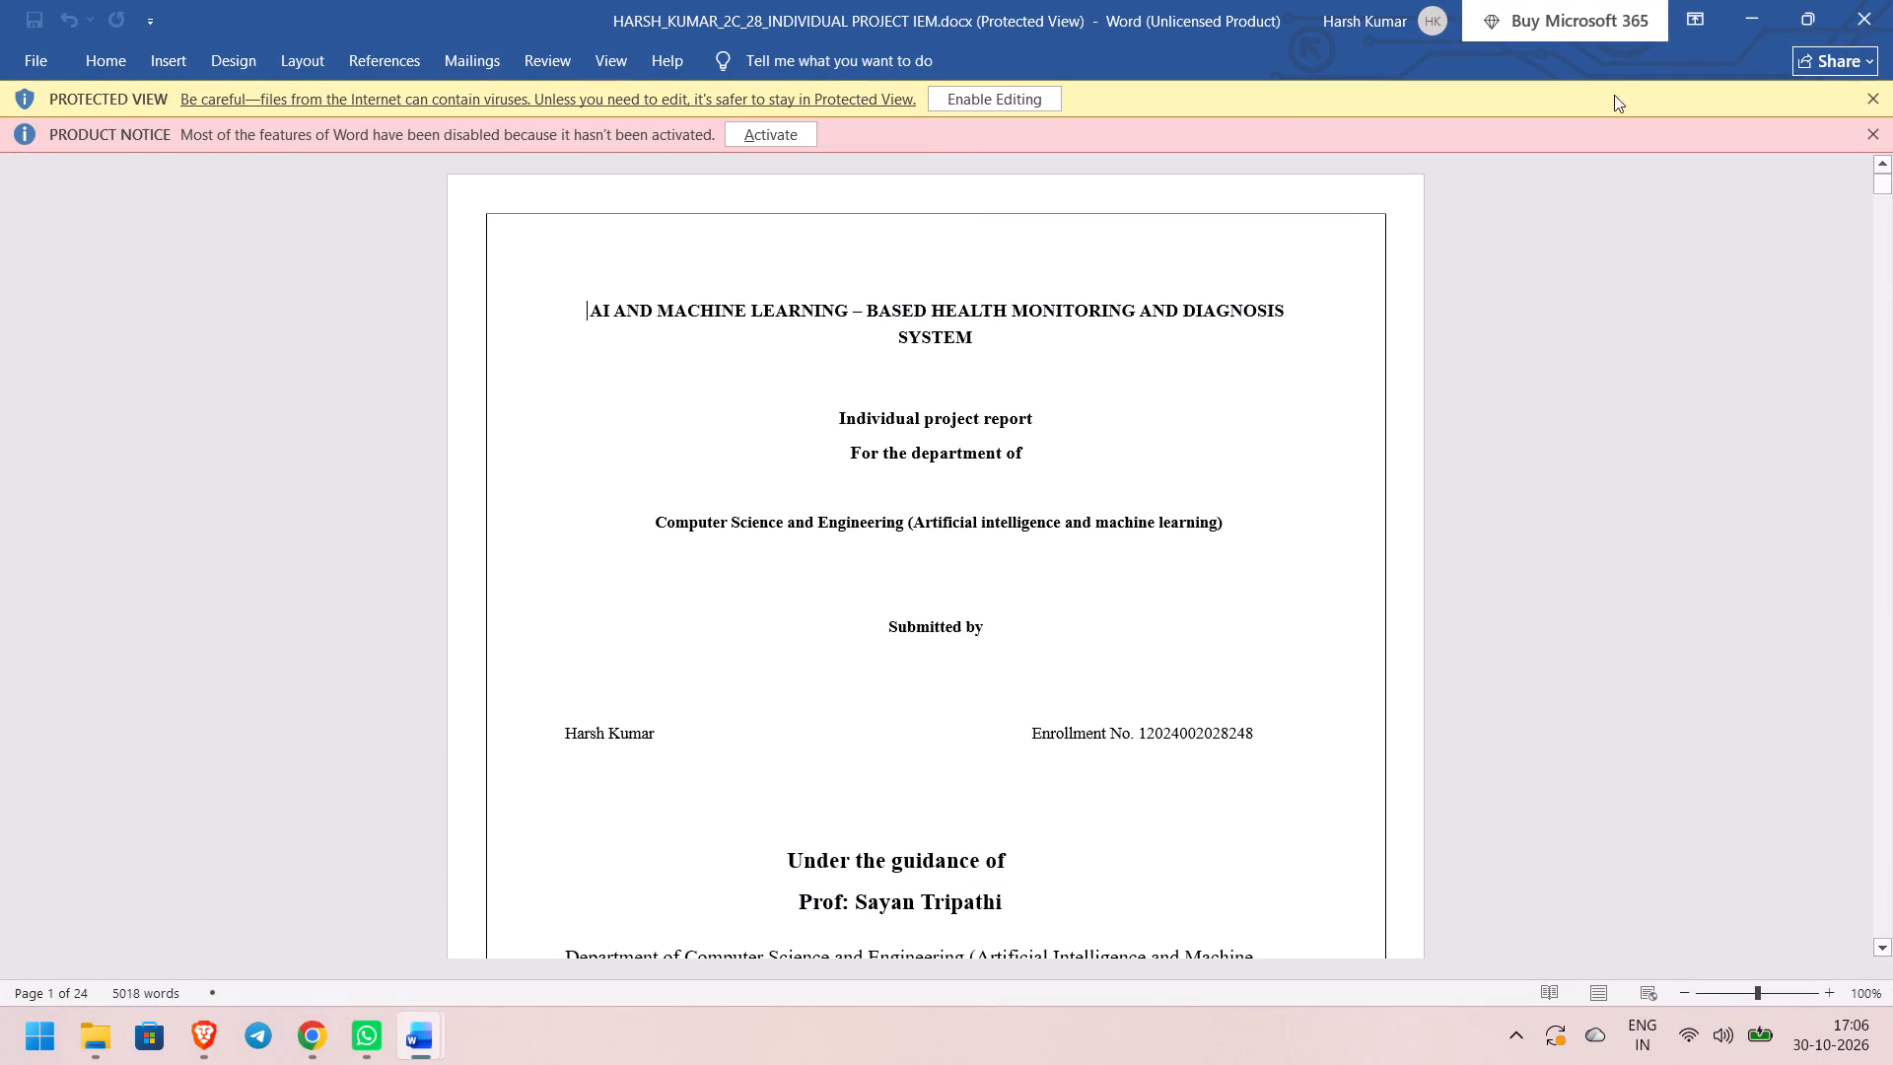
click(1773, 5)
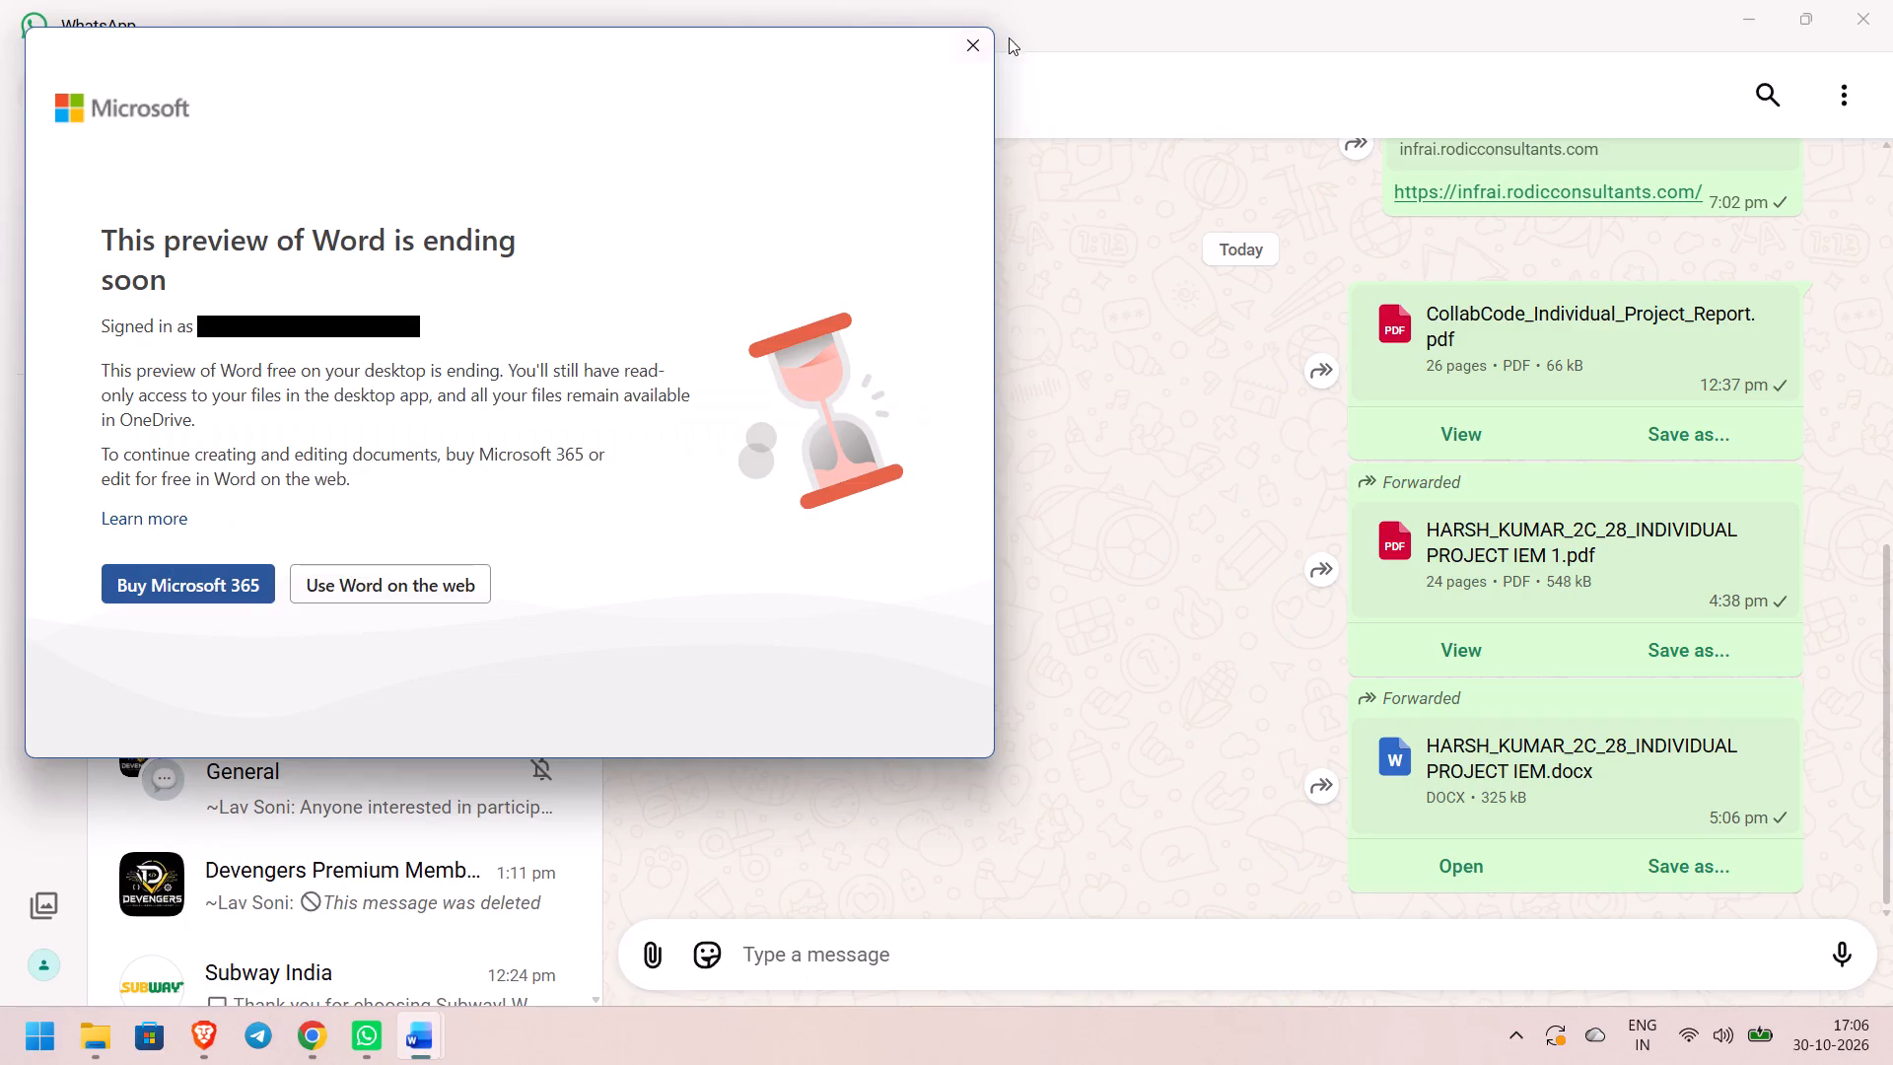
double_click(430, 585)
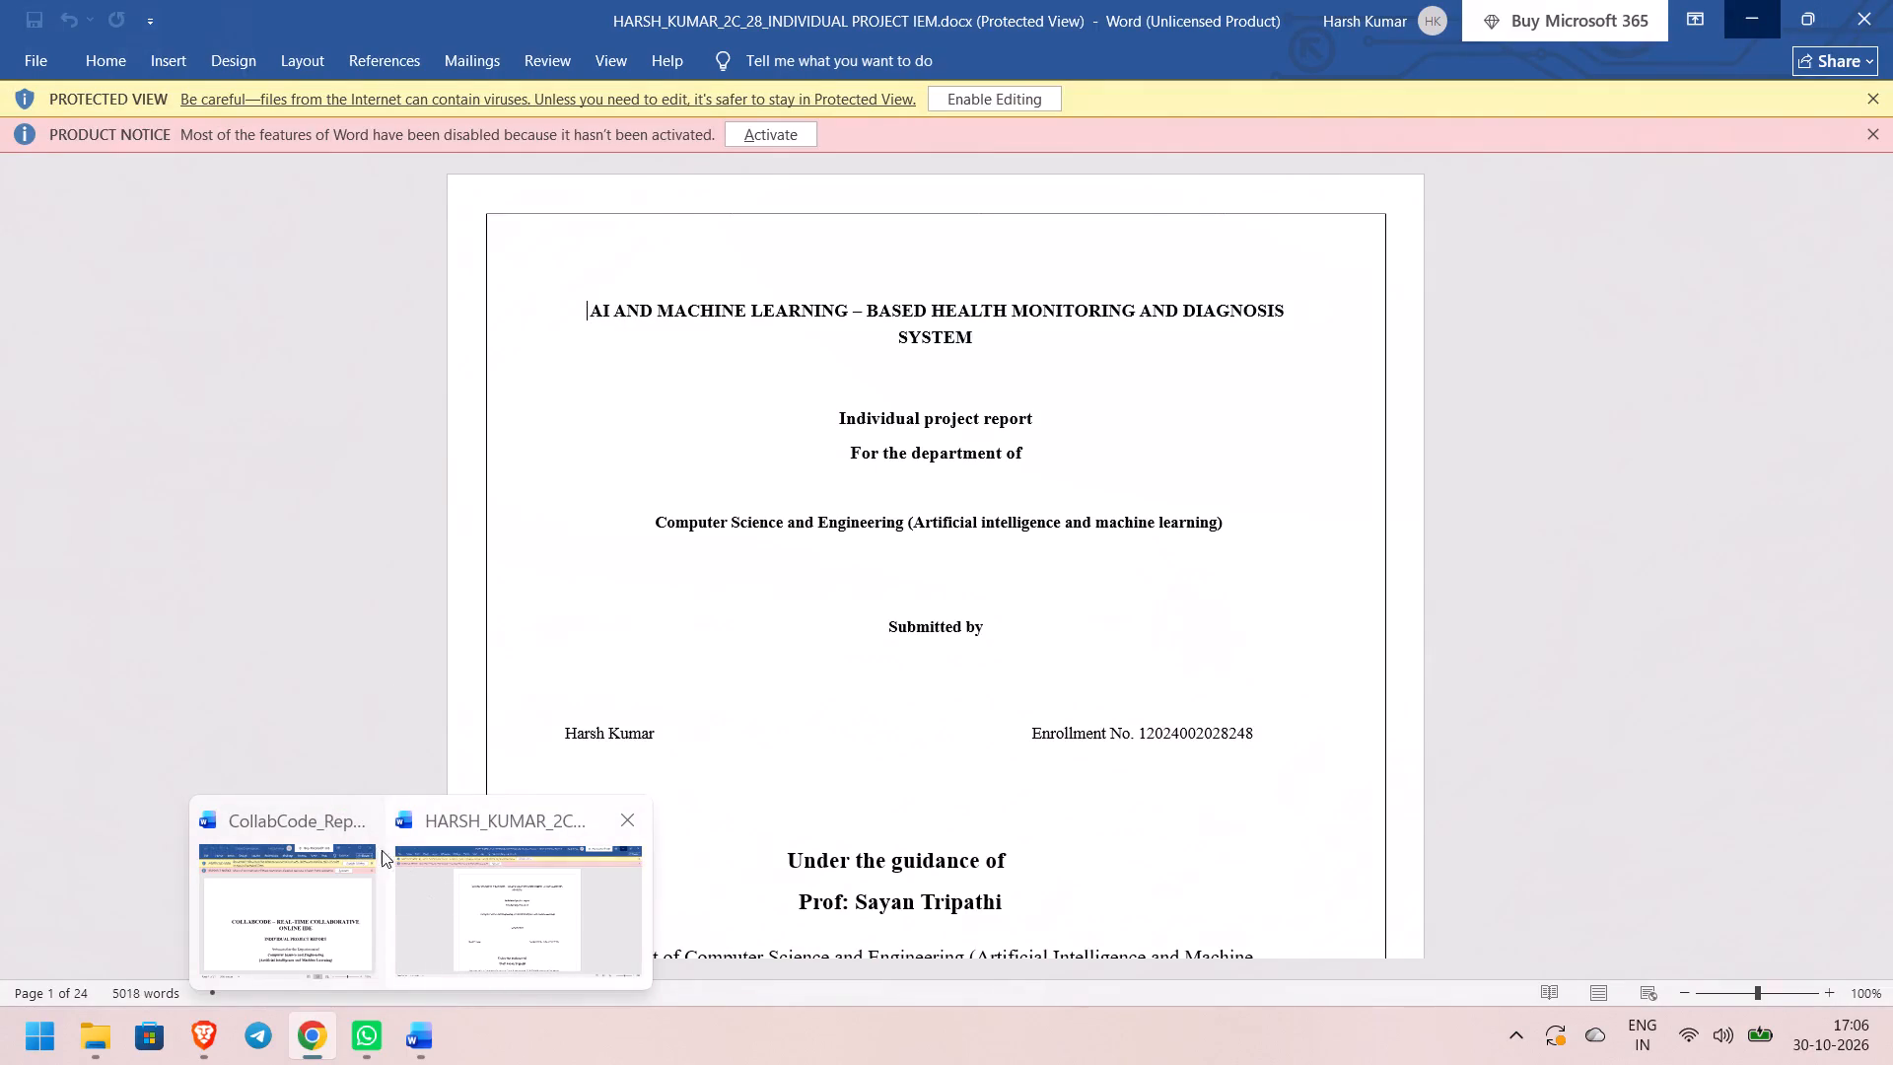
click(356, 829)
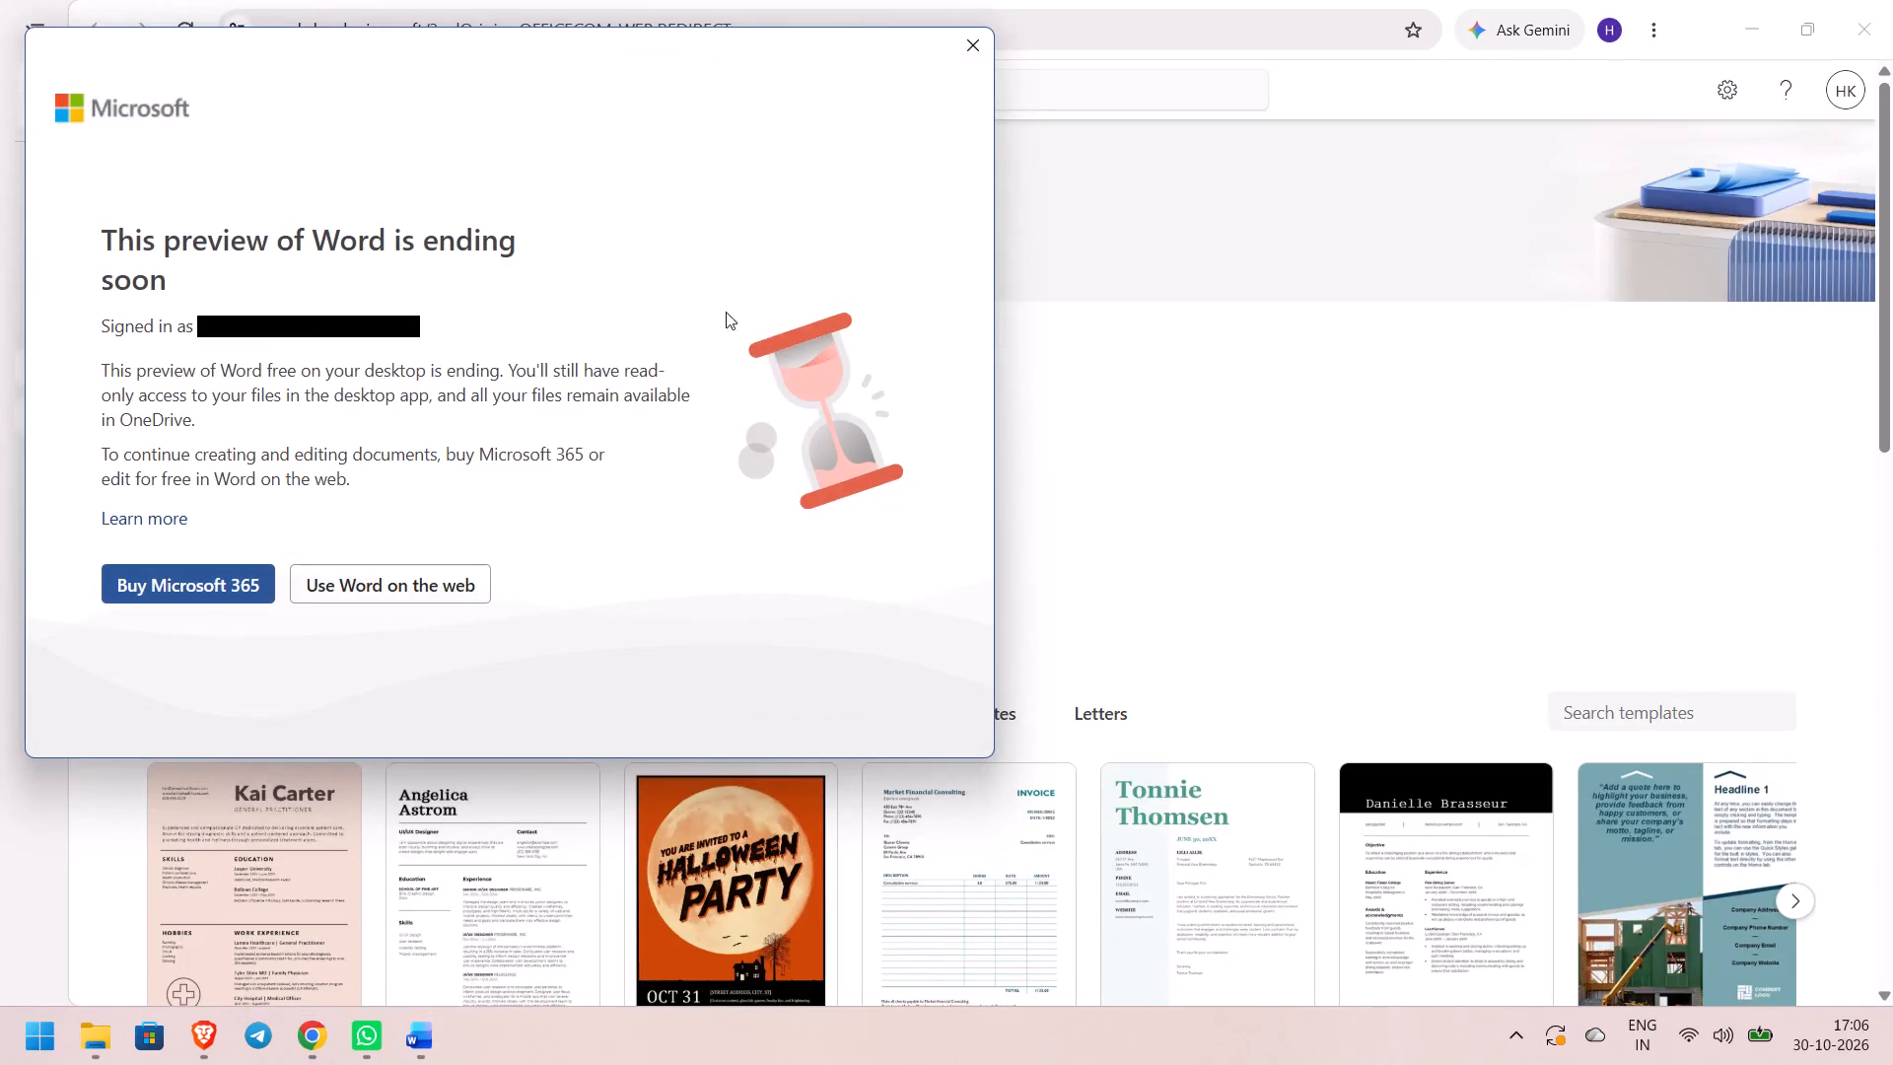
click(988, 50)
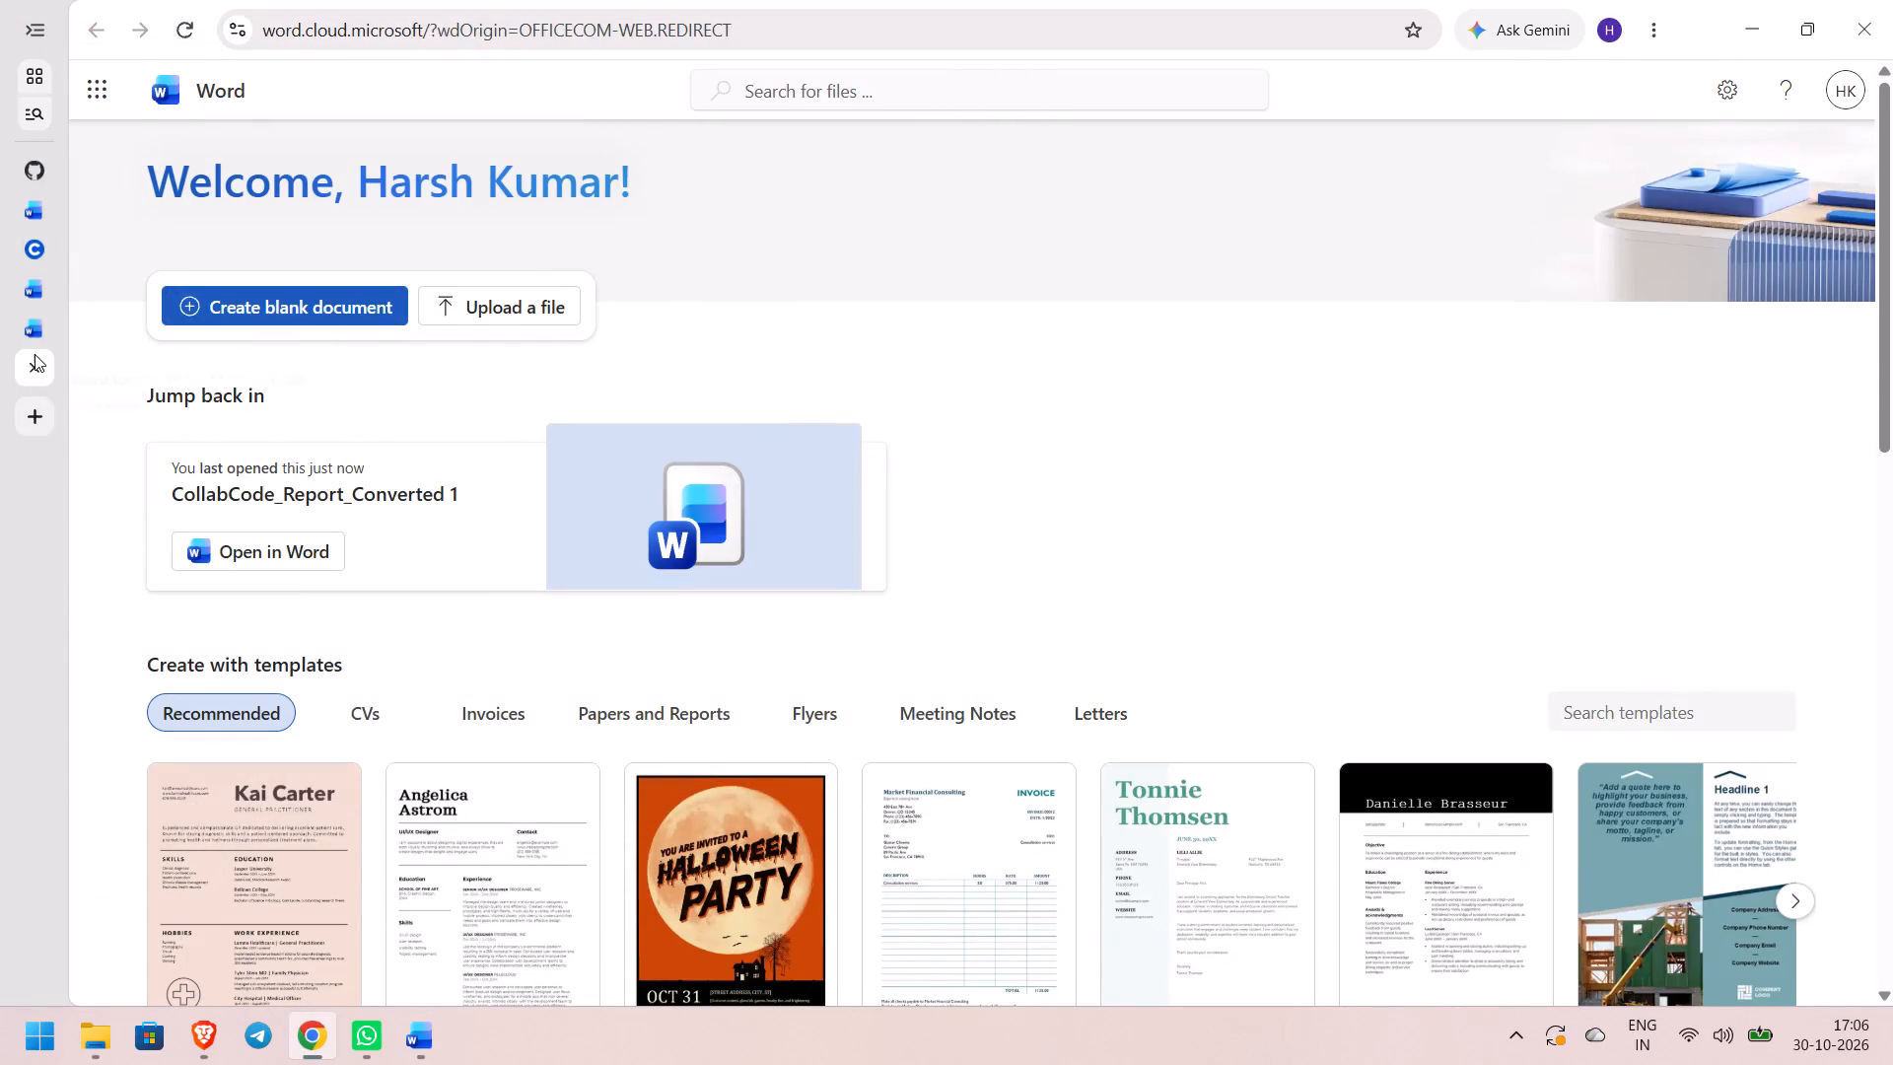
Close the two extra Word home page tabs in the browser and return to the CollabCode_Report_Converted 1 document.
click(35, 354)
double_click(35, 356)
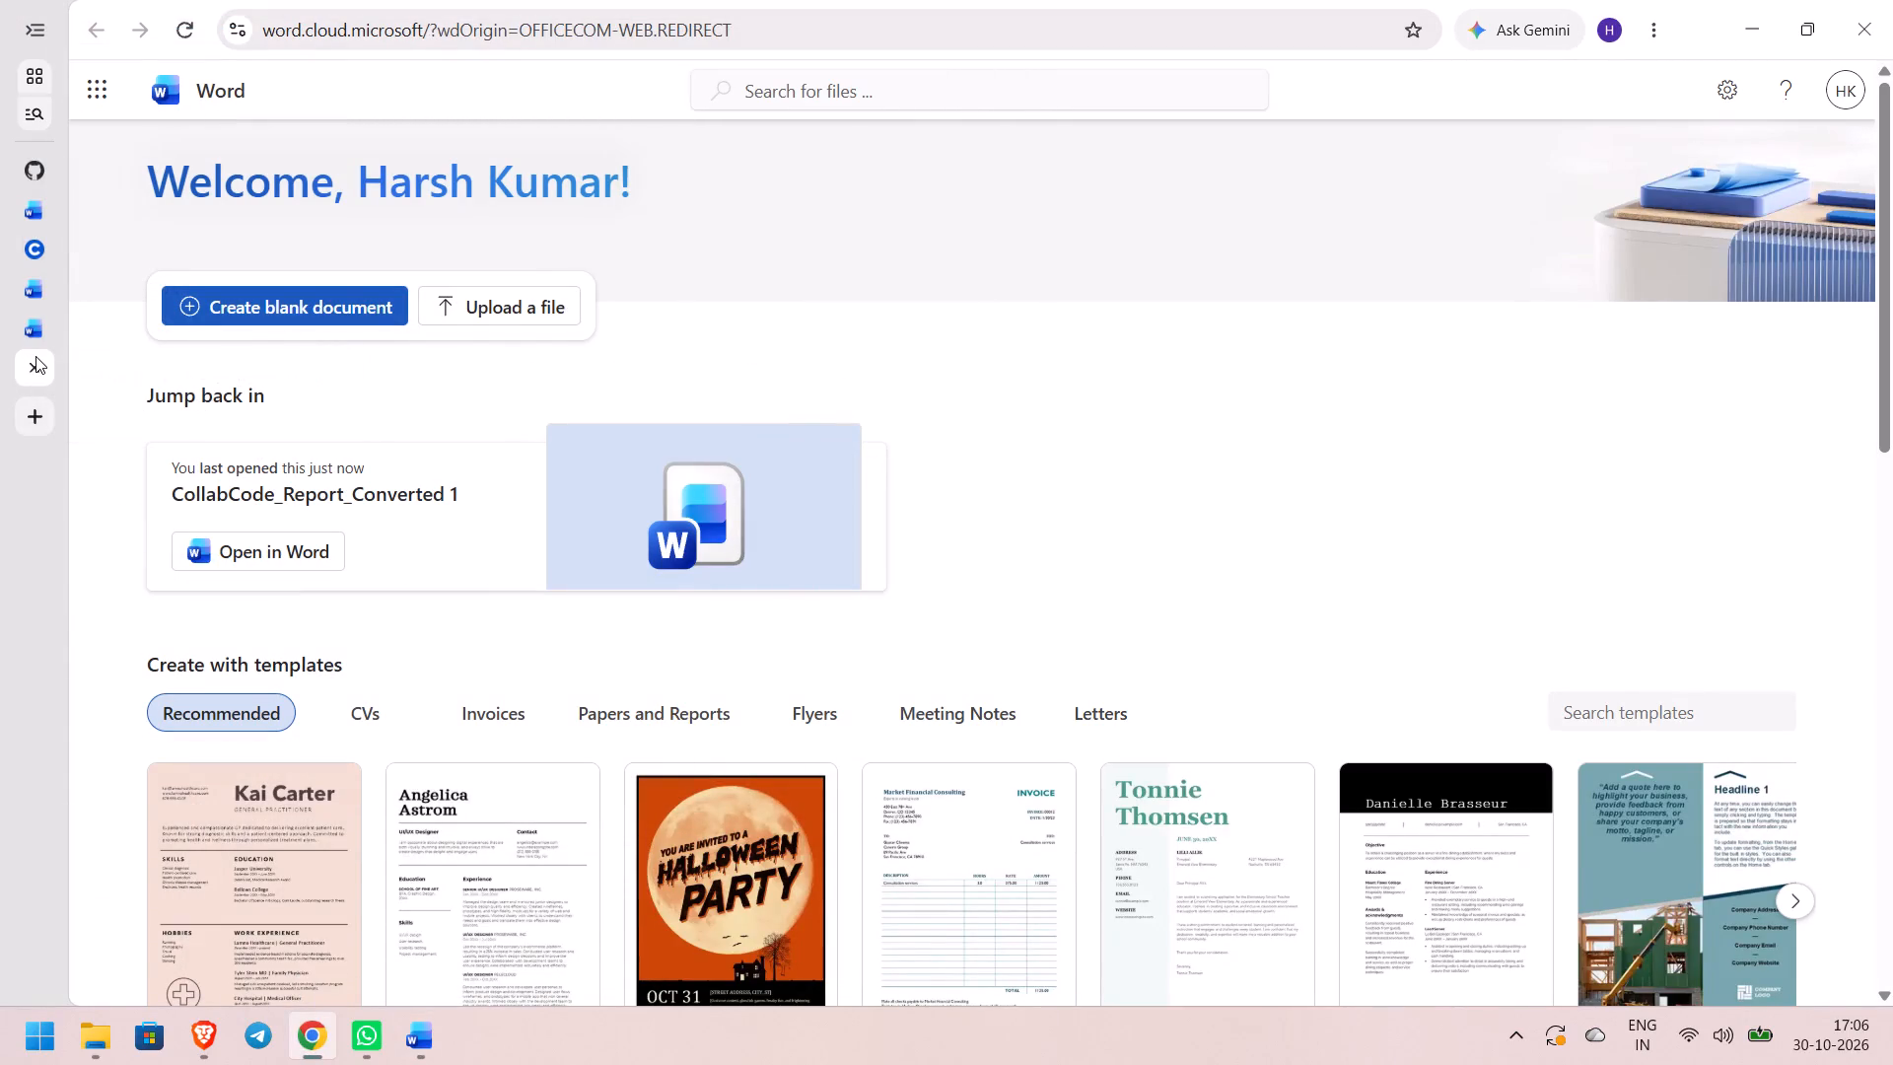
double_click(31, 373)
double_click(29, 331)
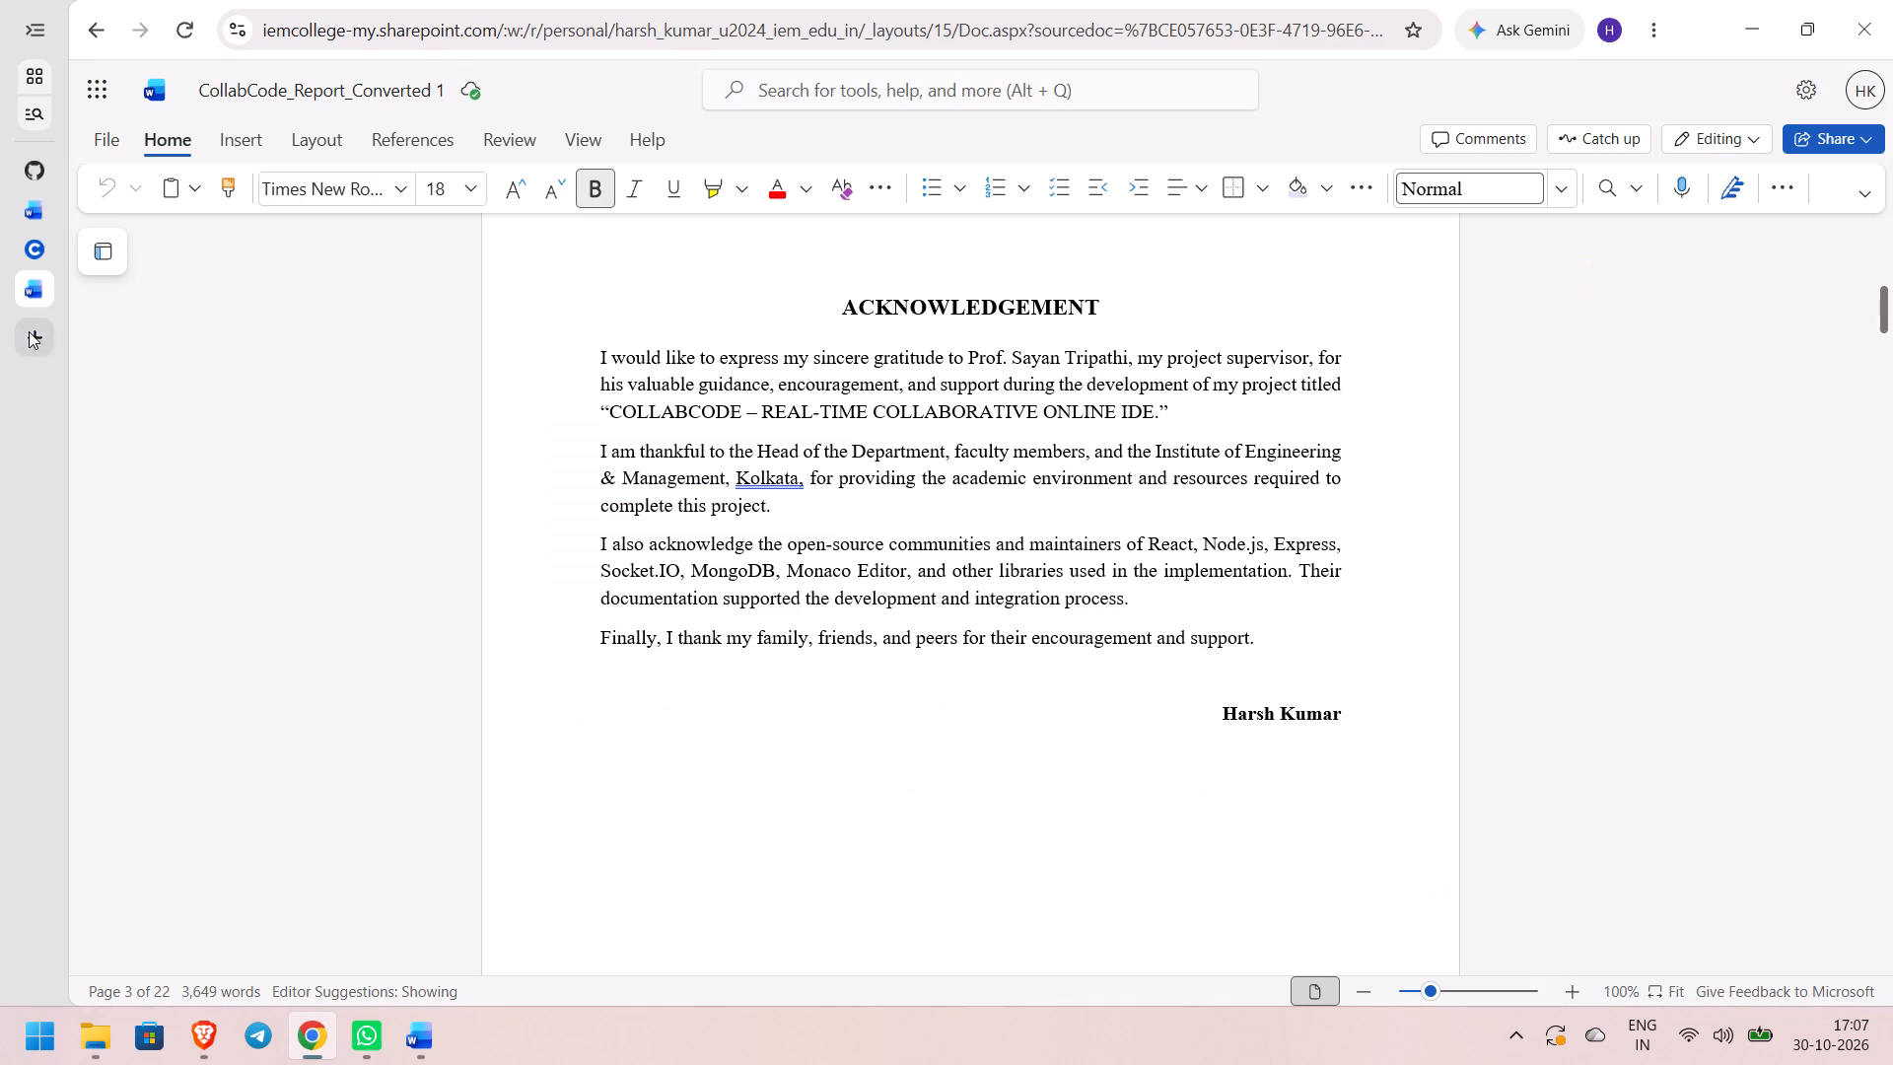
Switch to desktop Word and examine the sample report's cover, certificate and acknowledgement pages for layout and wording.
click(411, 1032)
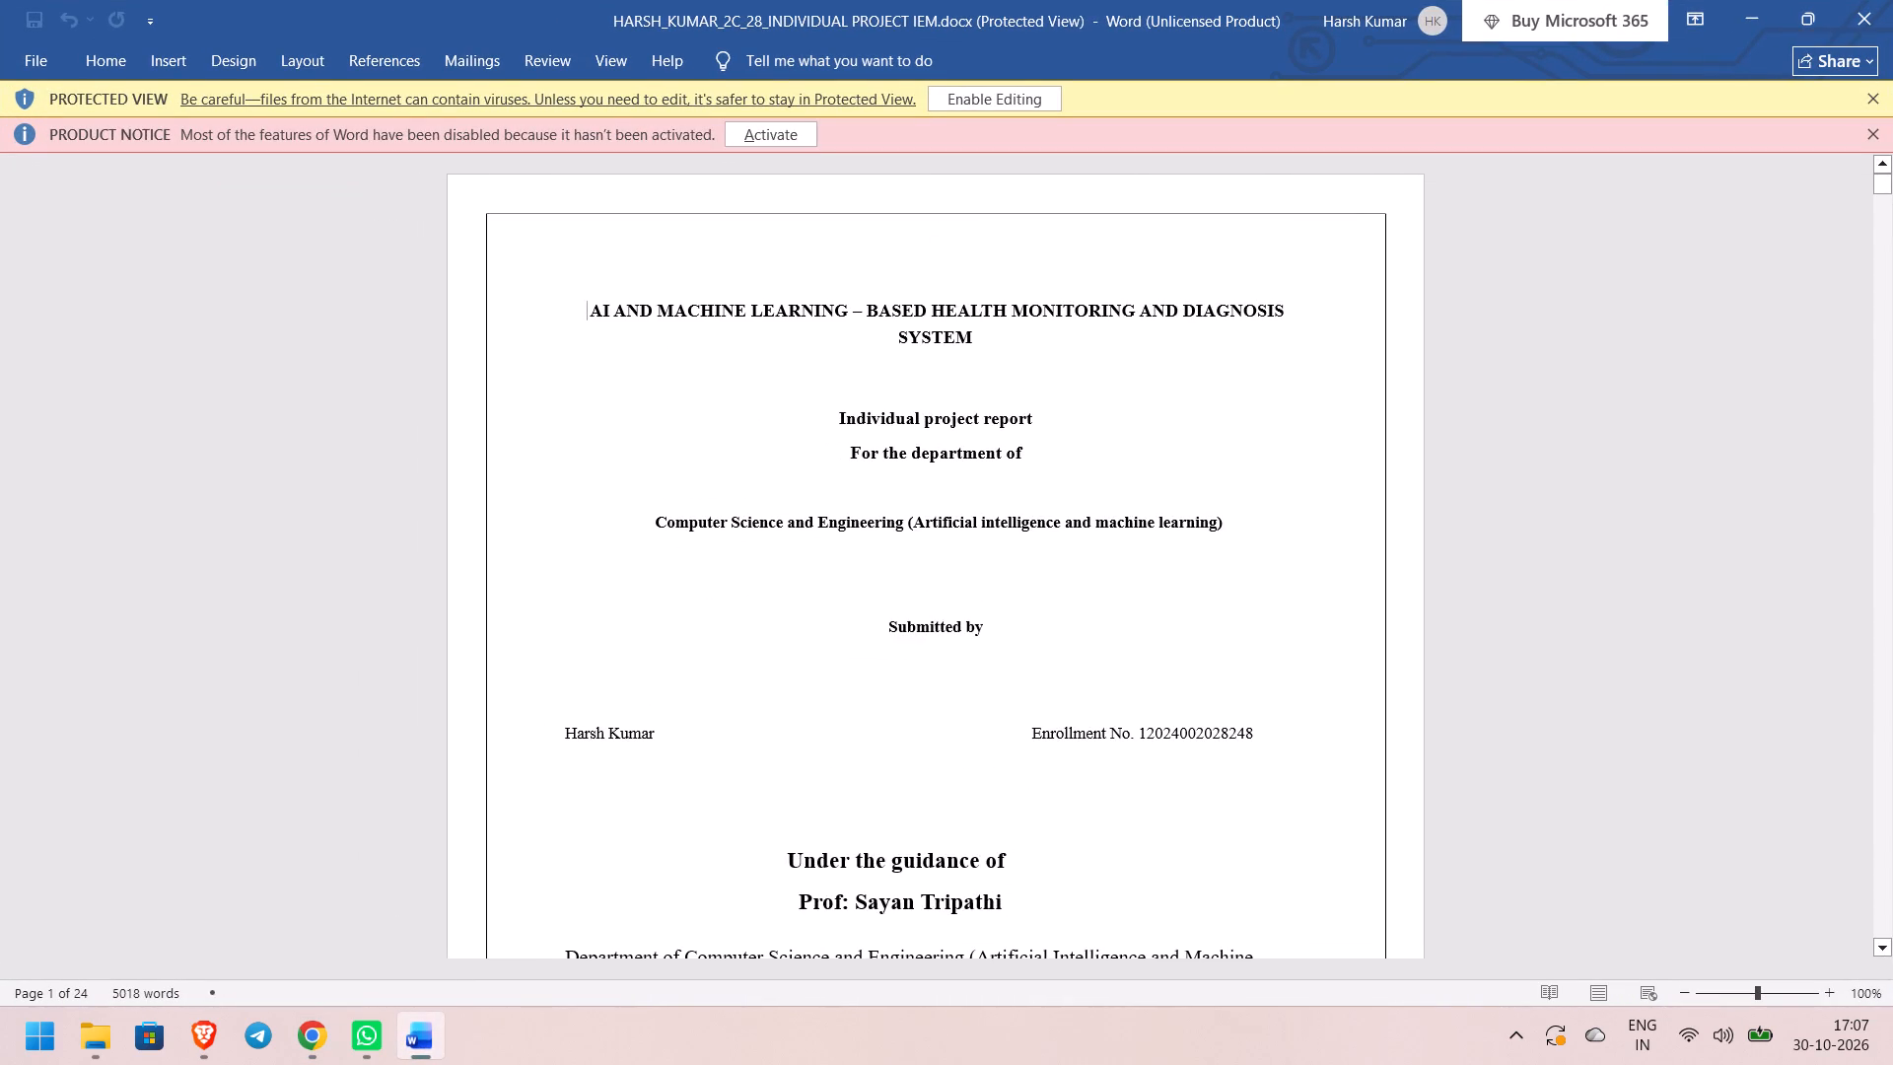
scroll(820, 768, down, 5)
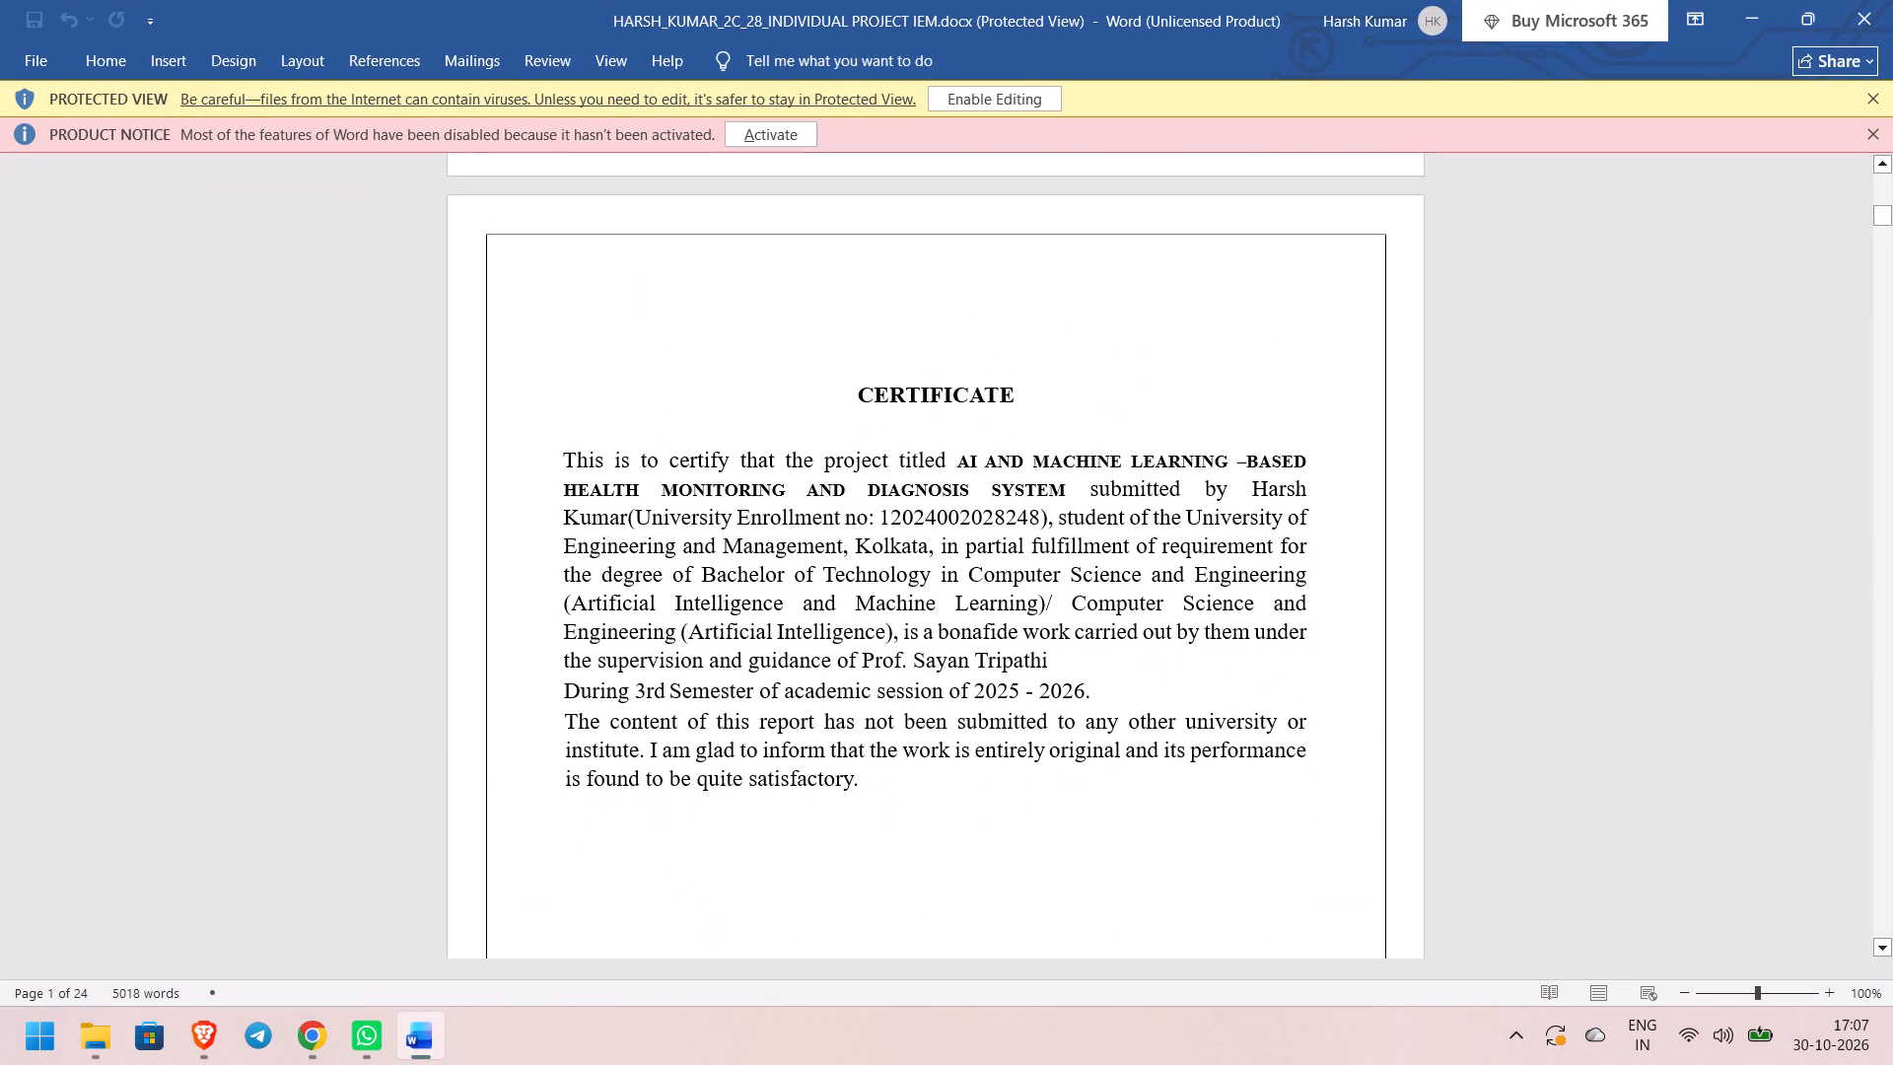
scroll(820, 768, down, 5)
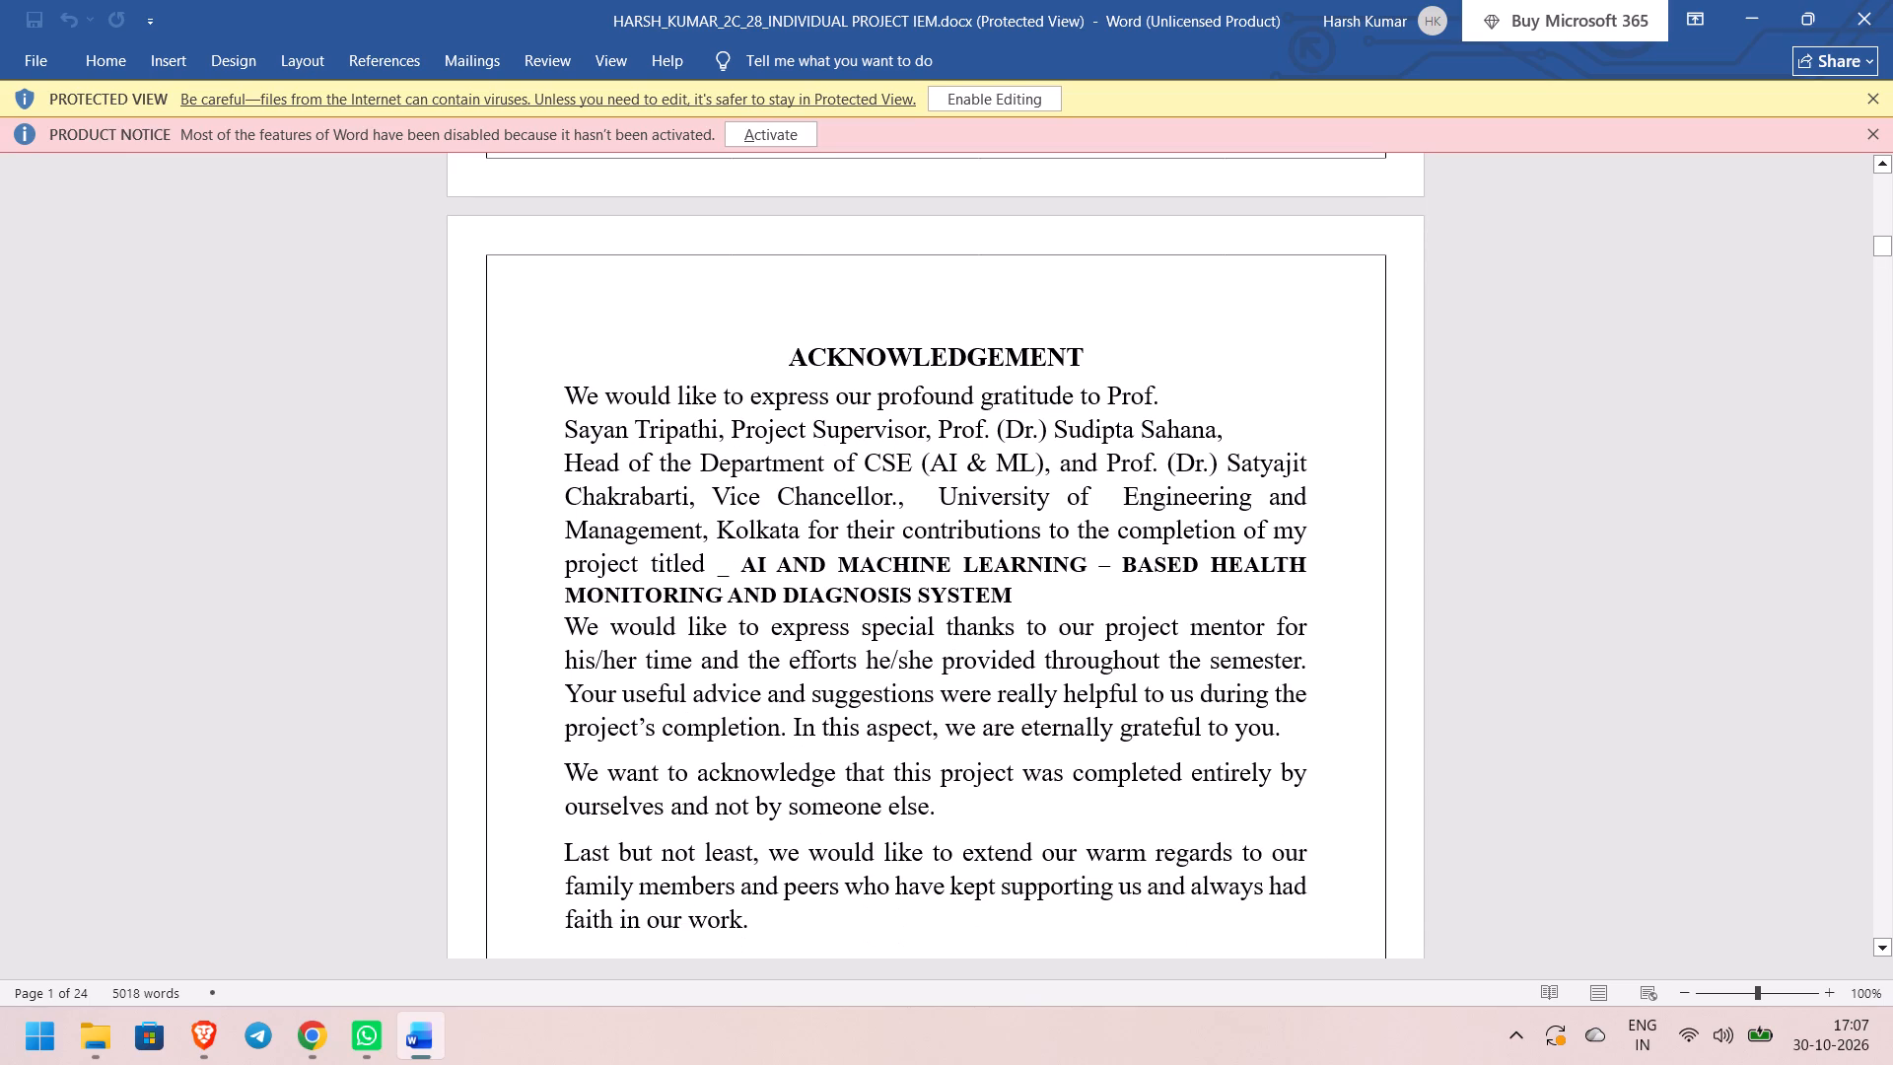
scroll(820, 768, down, 2)
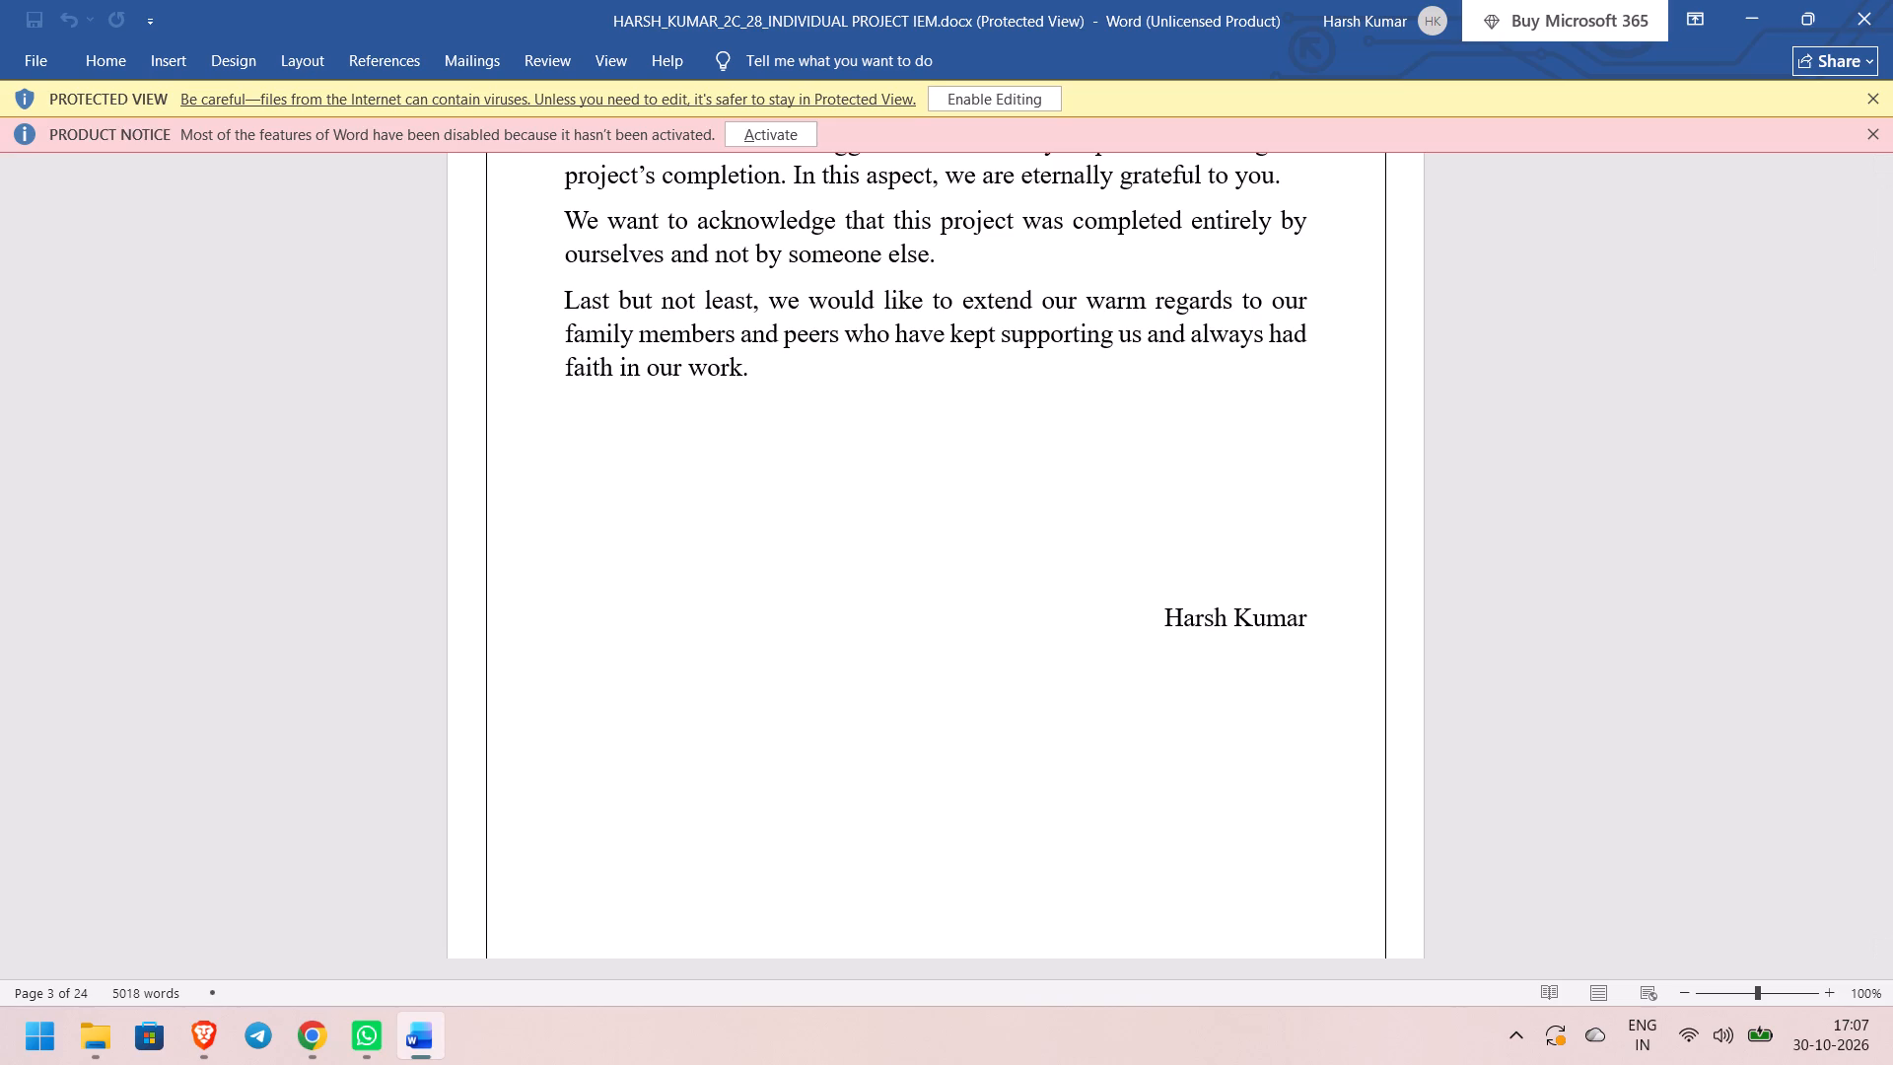
scroll(885, 815, up, 4)
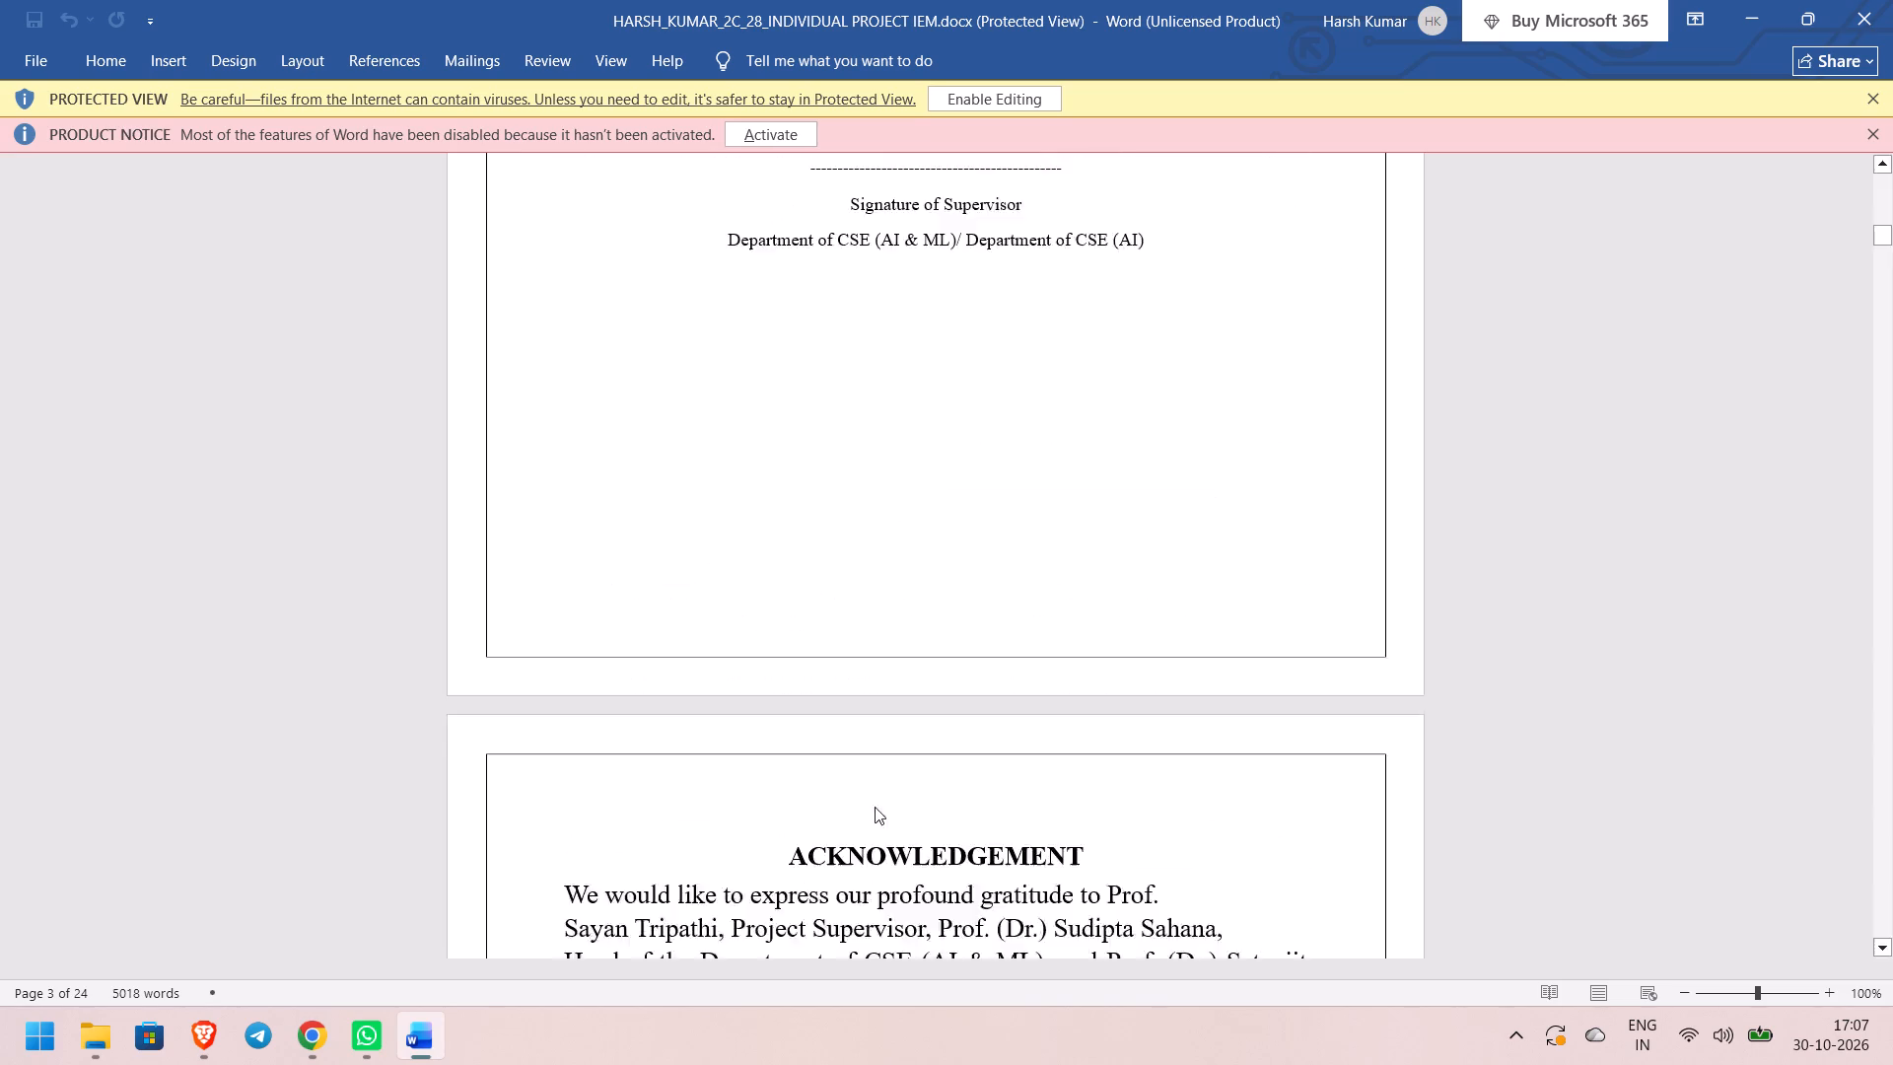
scroll(875, 807, up, 13)
scroll(875, 807, down, 1)
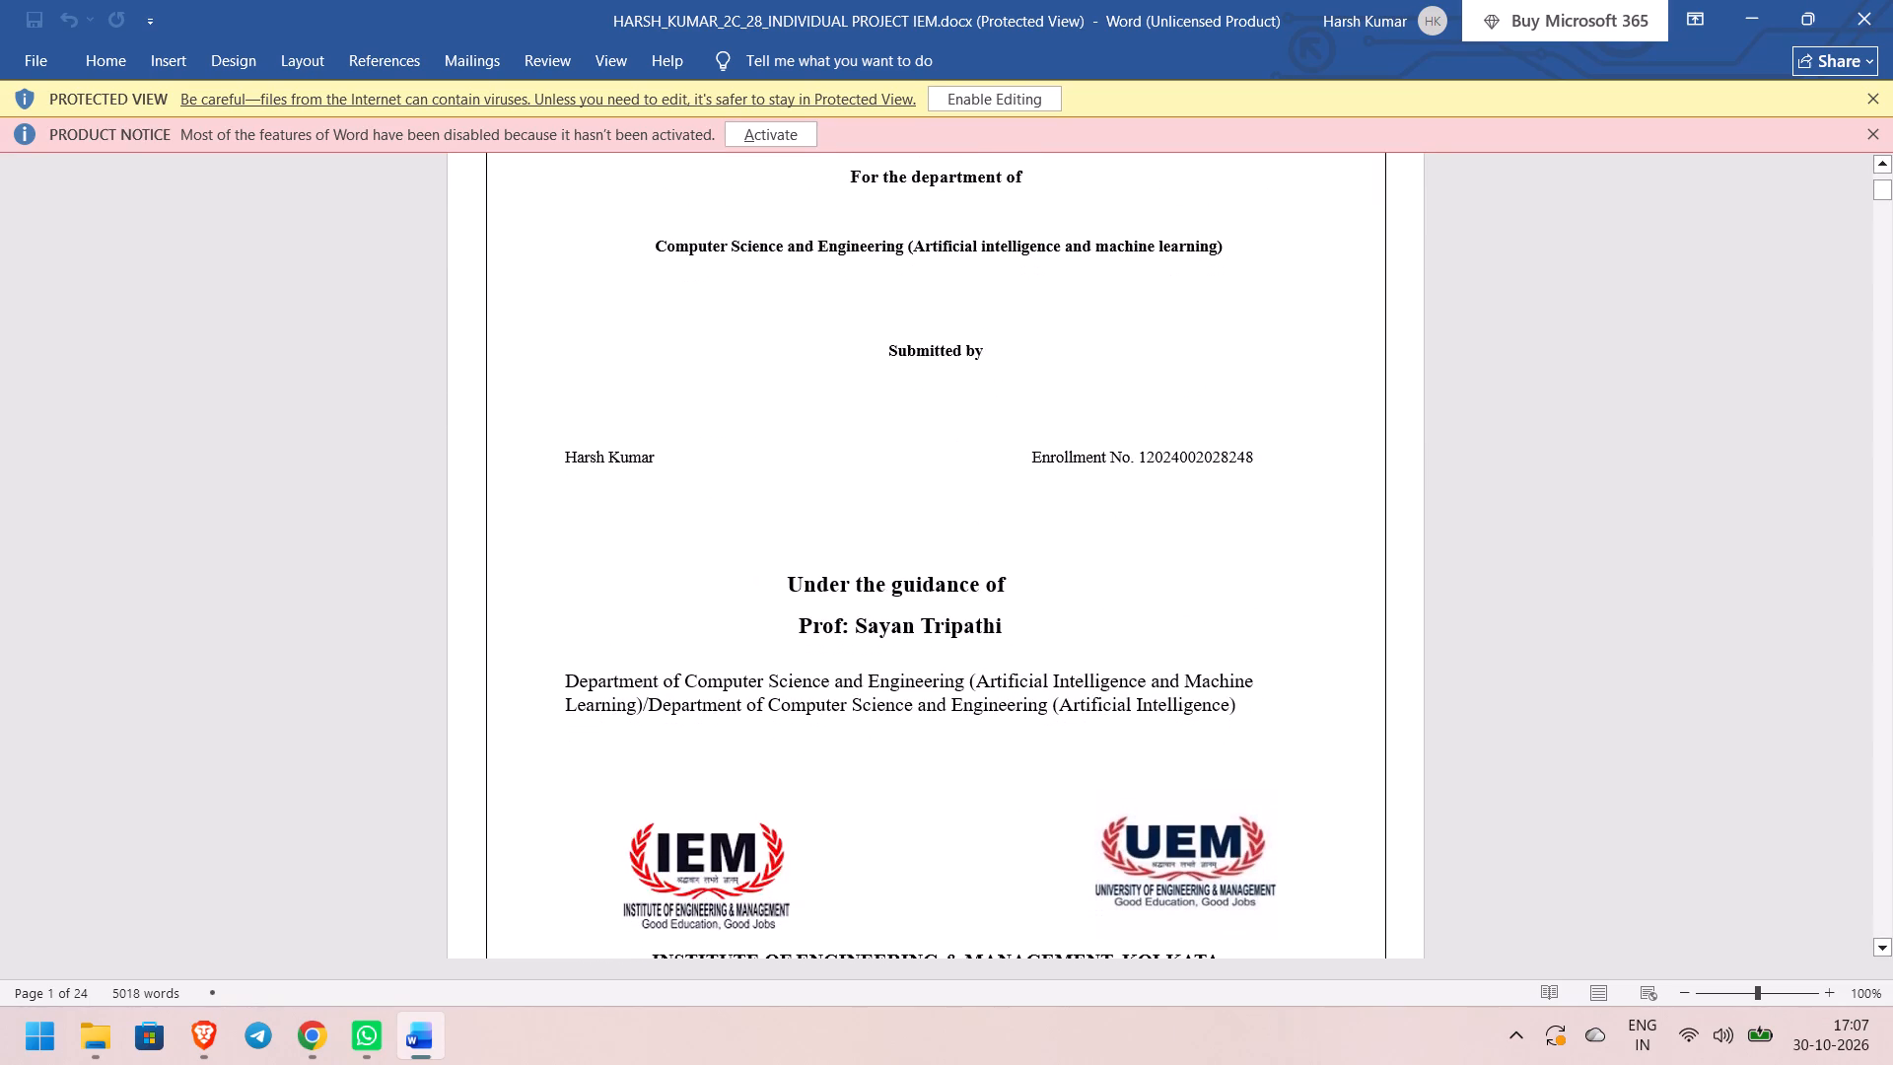
scroll(875, 807, down, 1)
scroll(875, 807, up, 2)
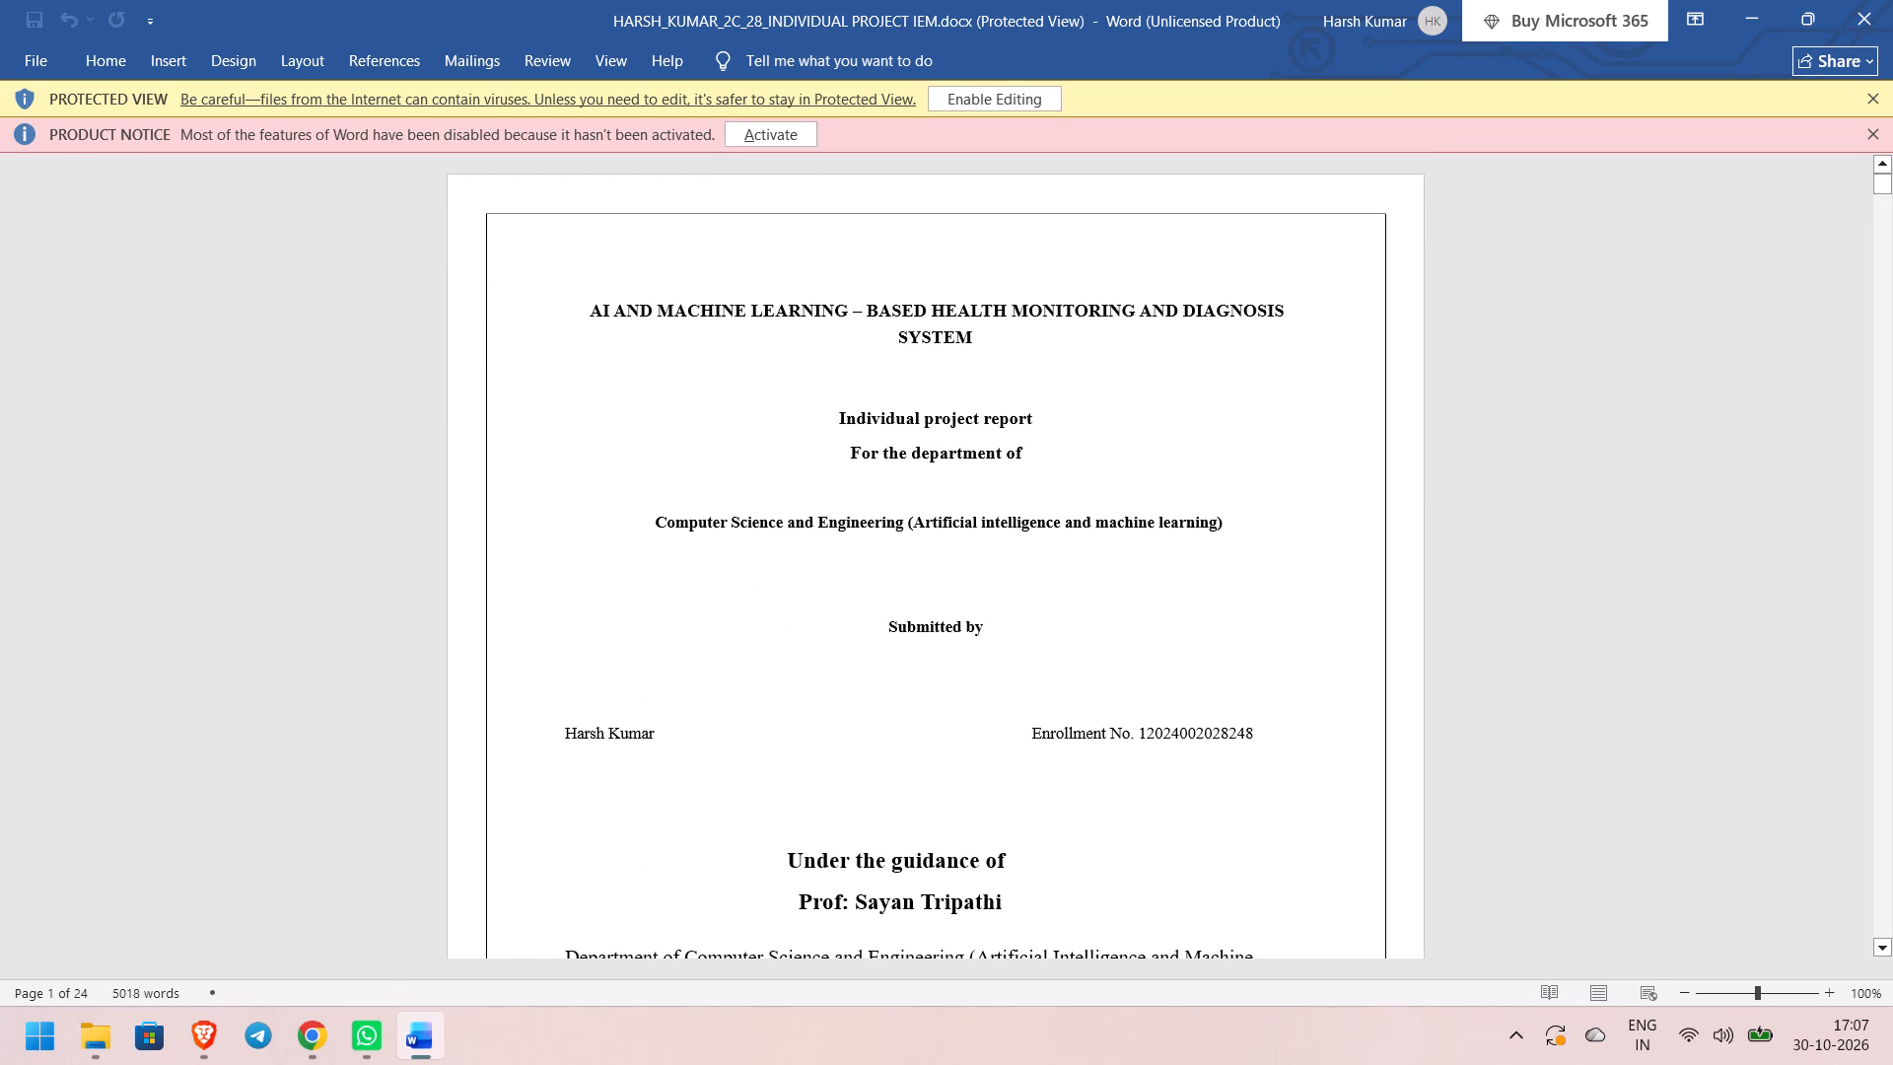
Switch to Chrome and compare the CollabCode report's cover, certificate and acknowledgement pages with the sample report.
click(319, 1034)
scroll(531, 665, up, 1)
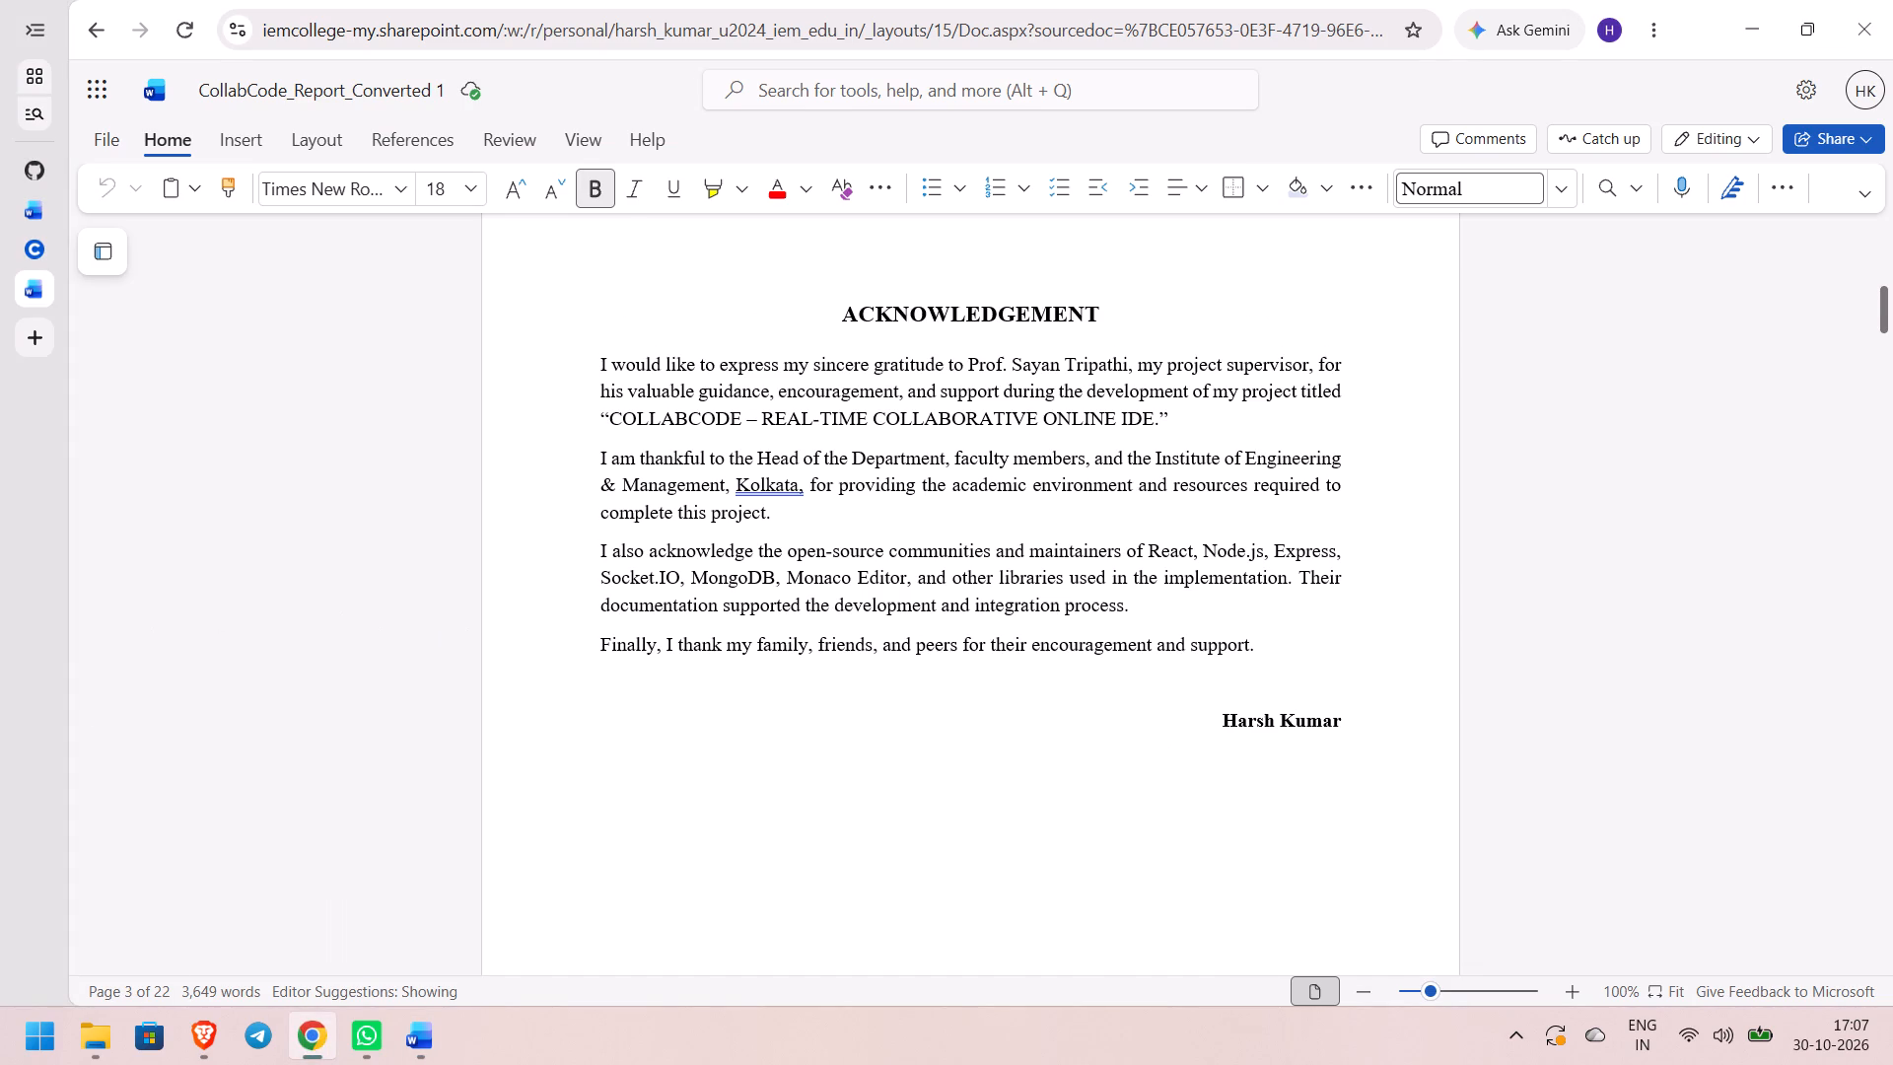
scroll(531, 665, up, 10)
scroll(777, 677, down, 1)
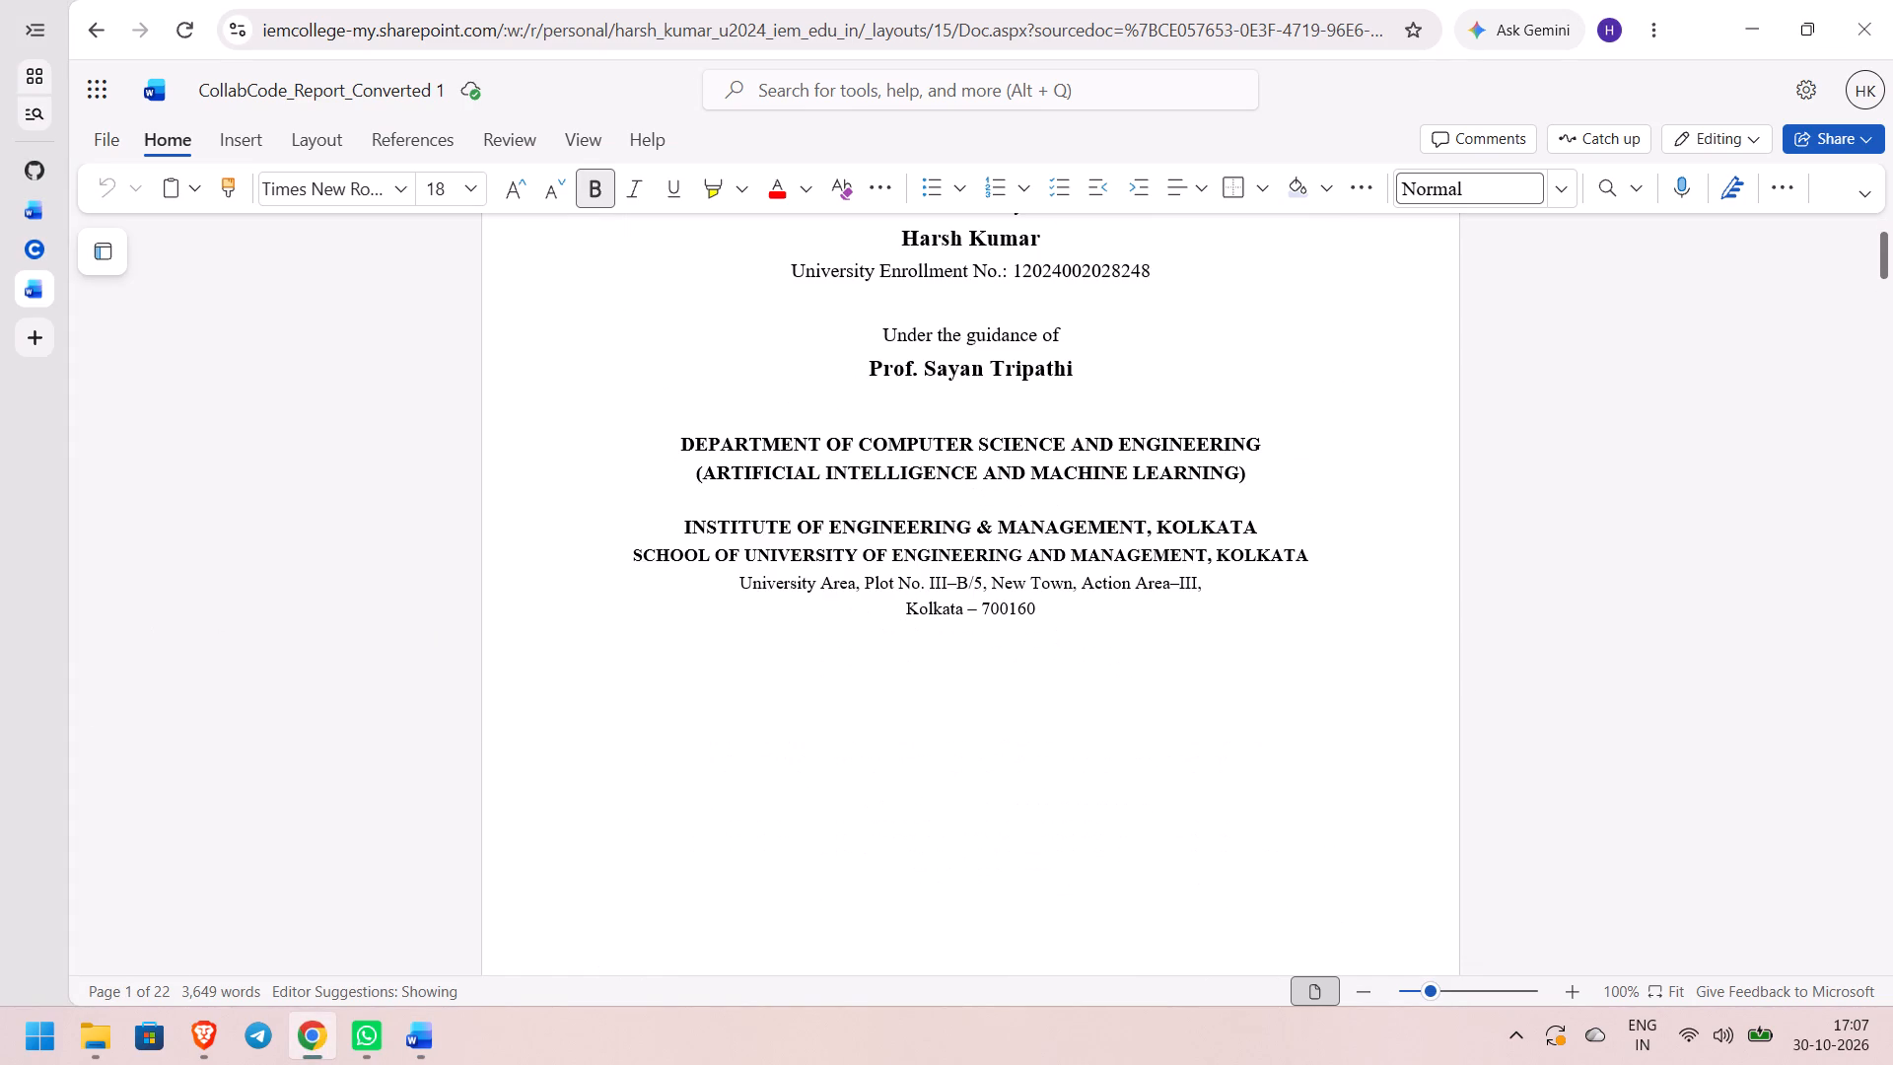
scroll(780, 687, down, 2)
scroll(791, 682, up, 1)
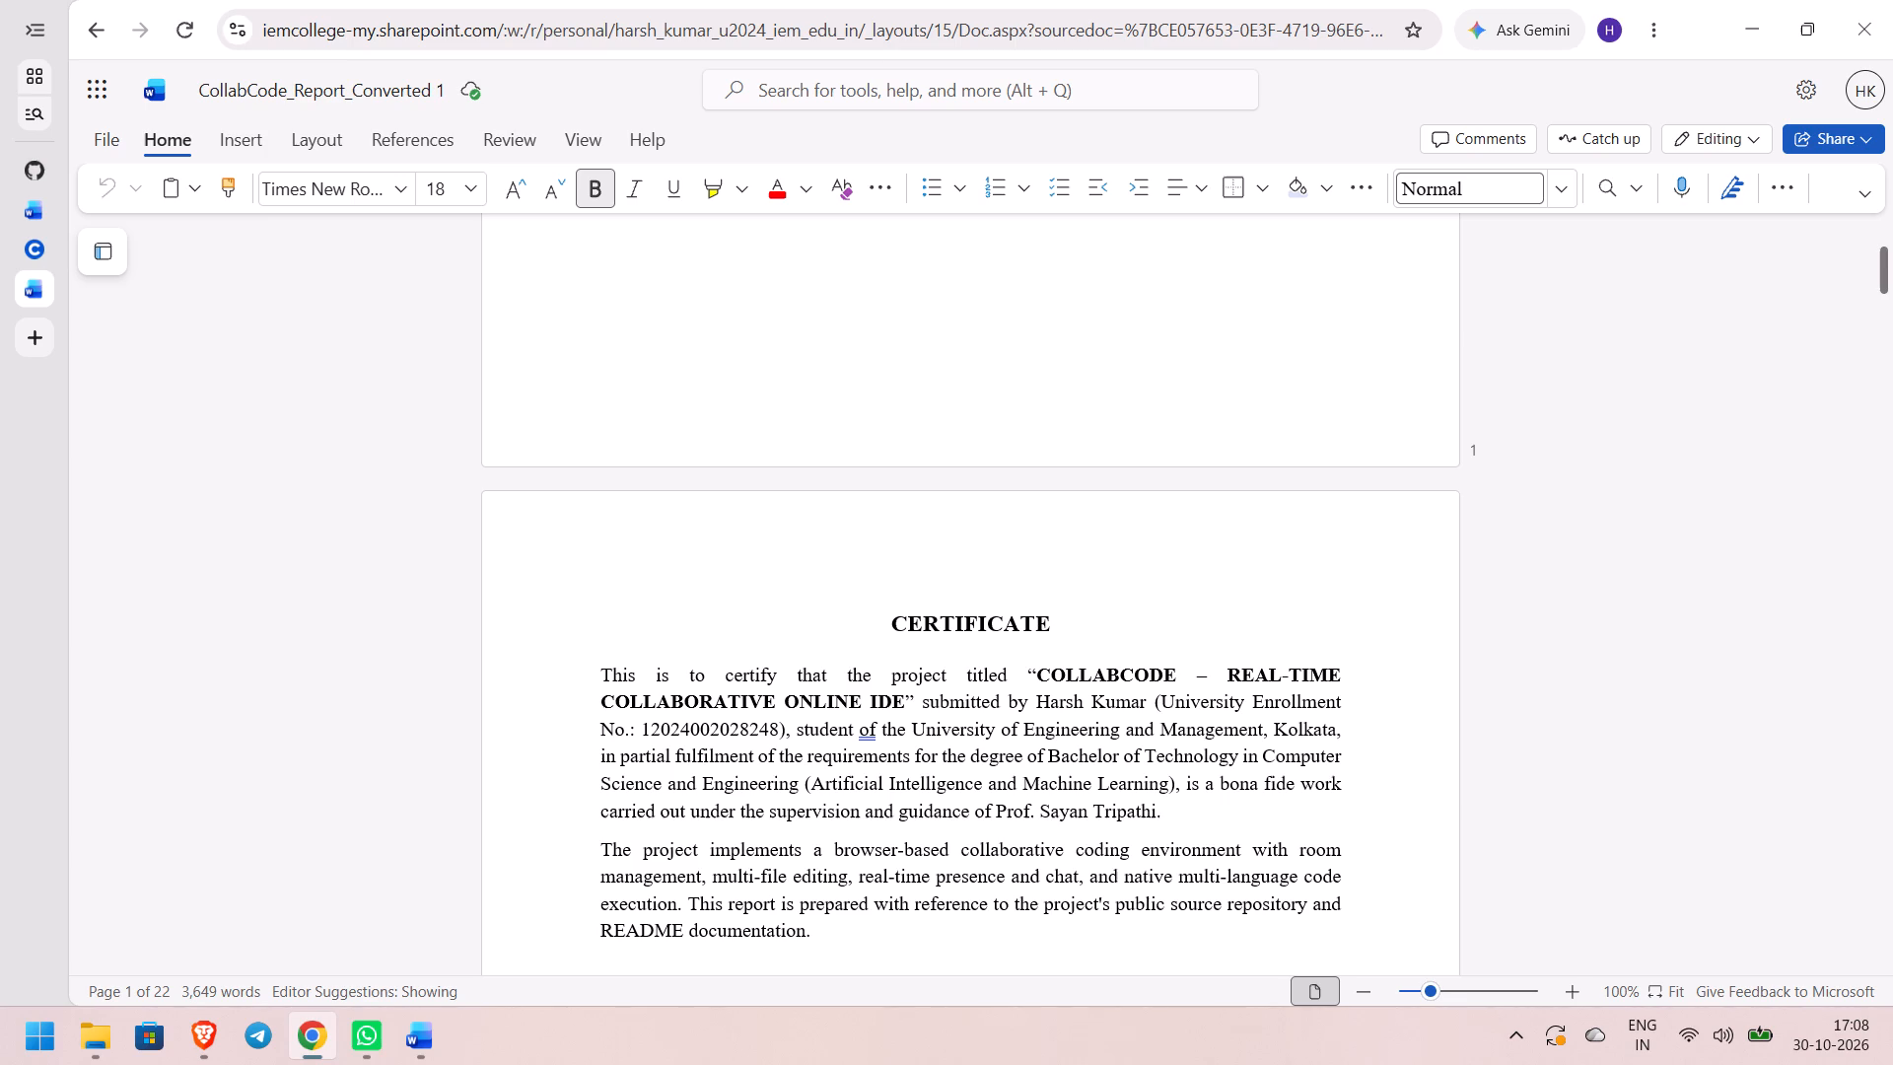
scroll(674, 925, down, 1)
scroll(772, 793, down, 1)
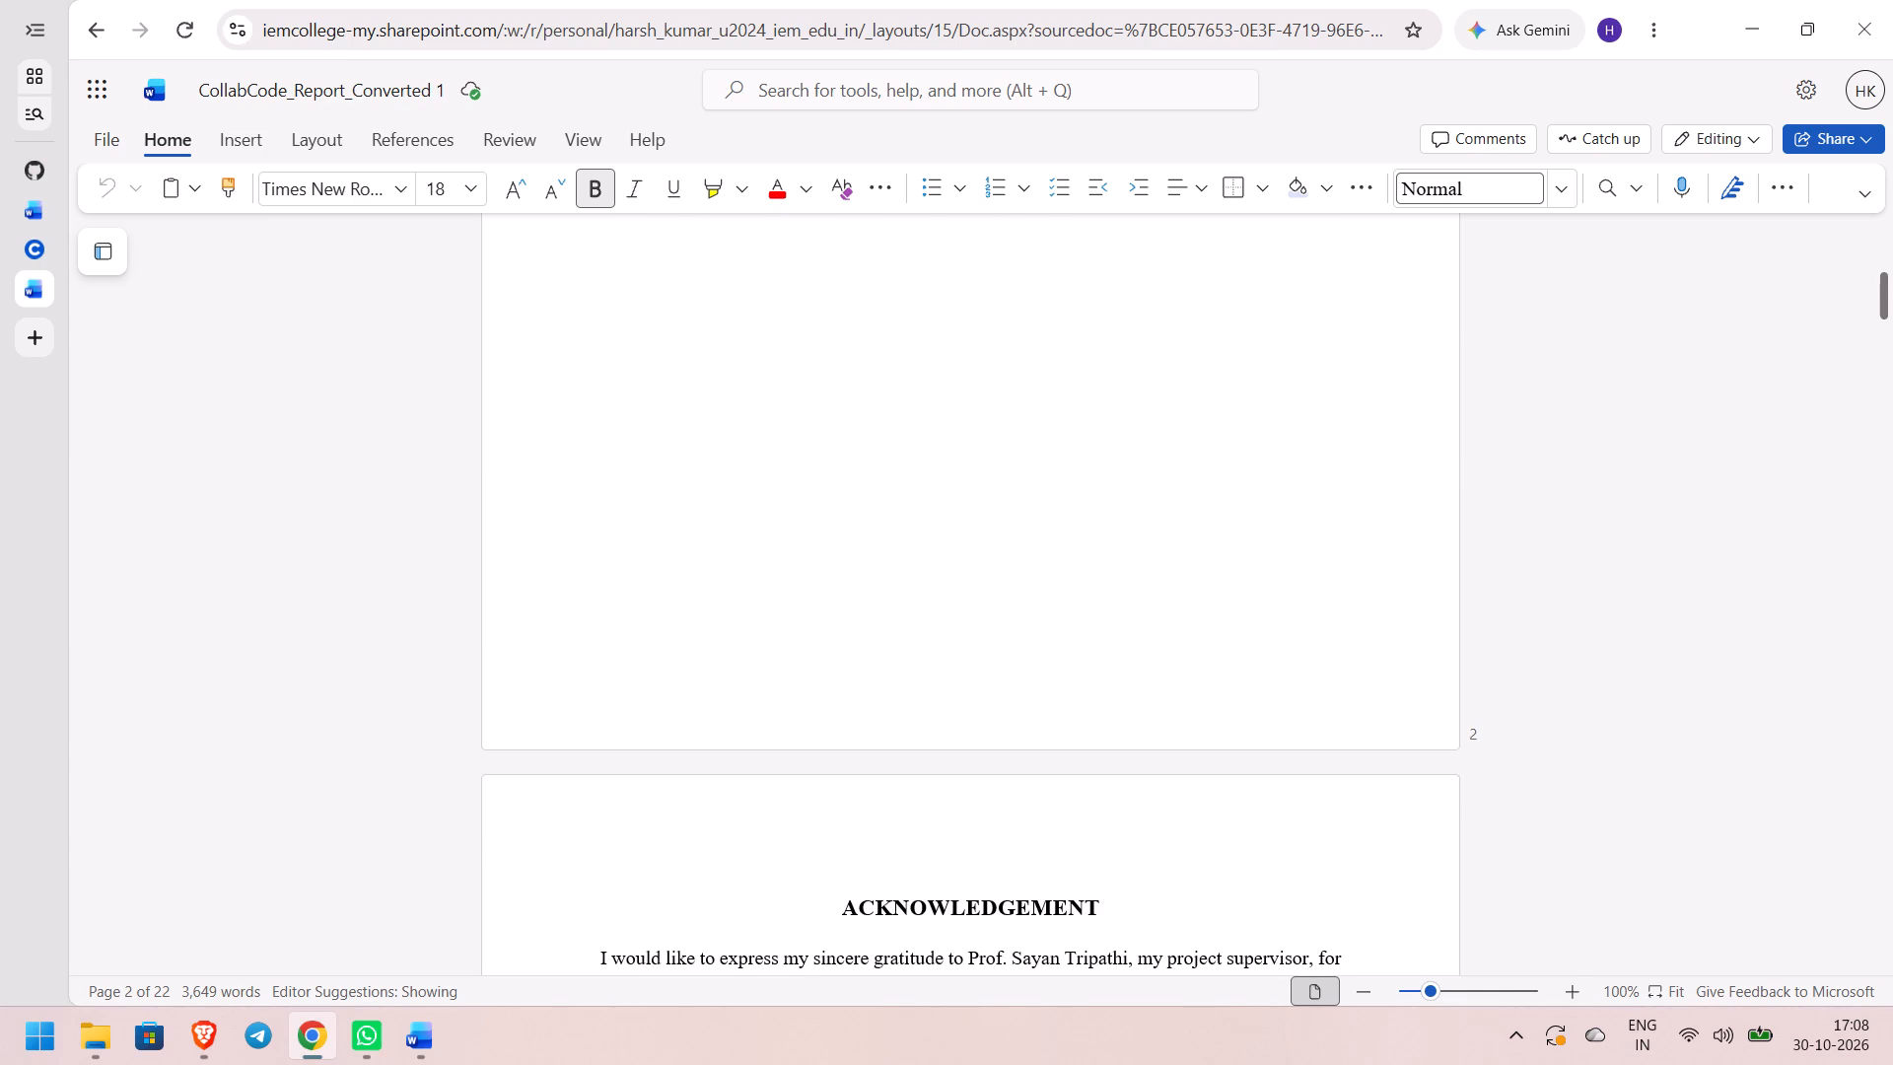
scroll(772, 795, down, 1)
scroll(165, 1064, up, 1)
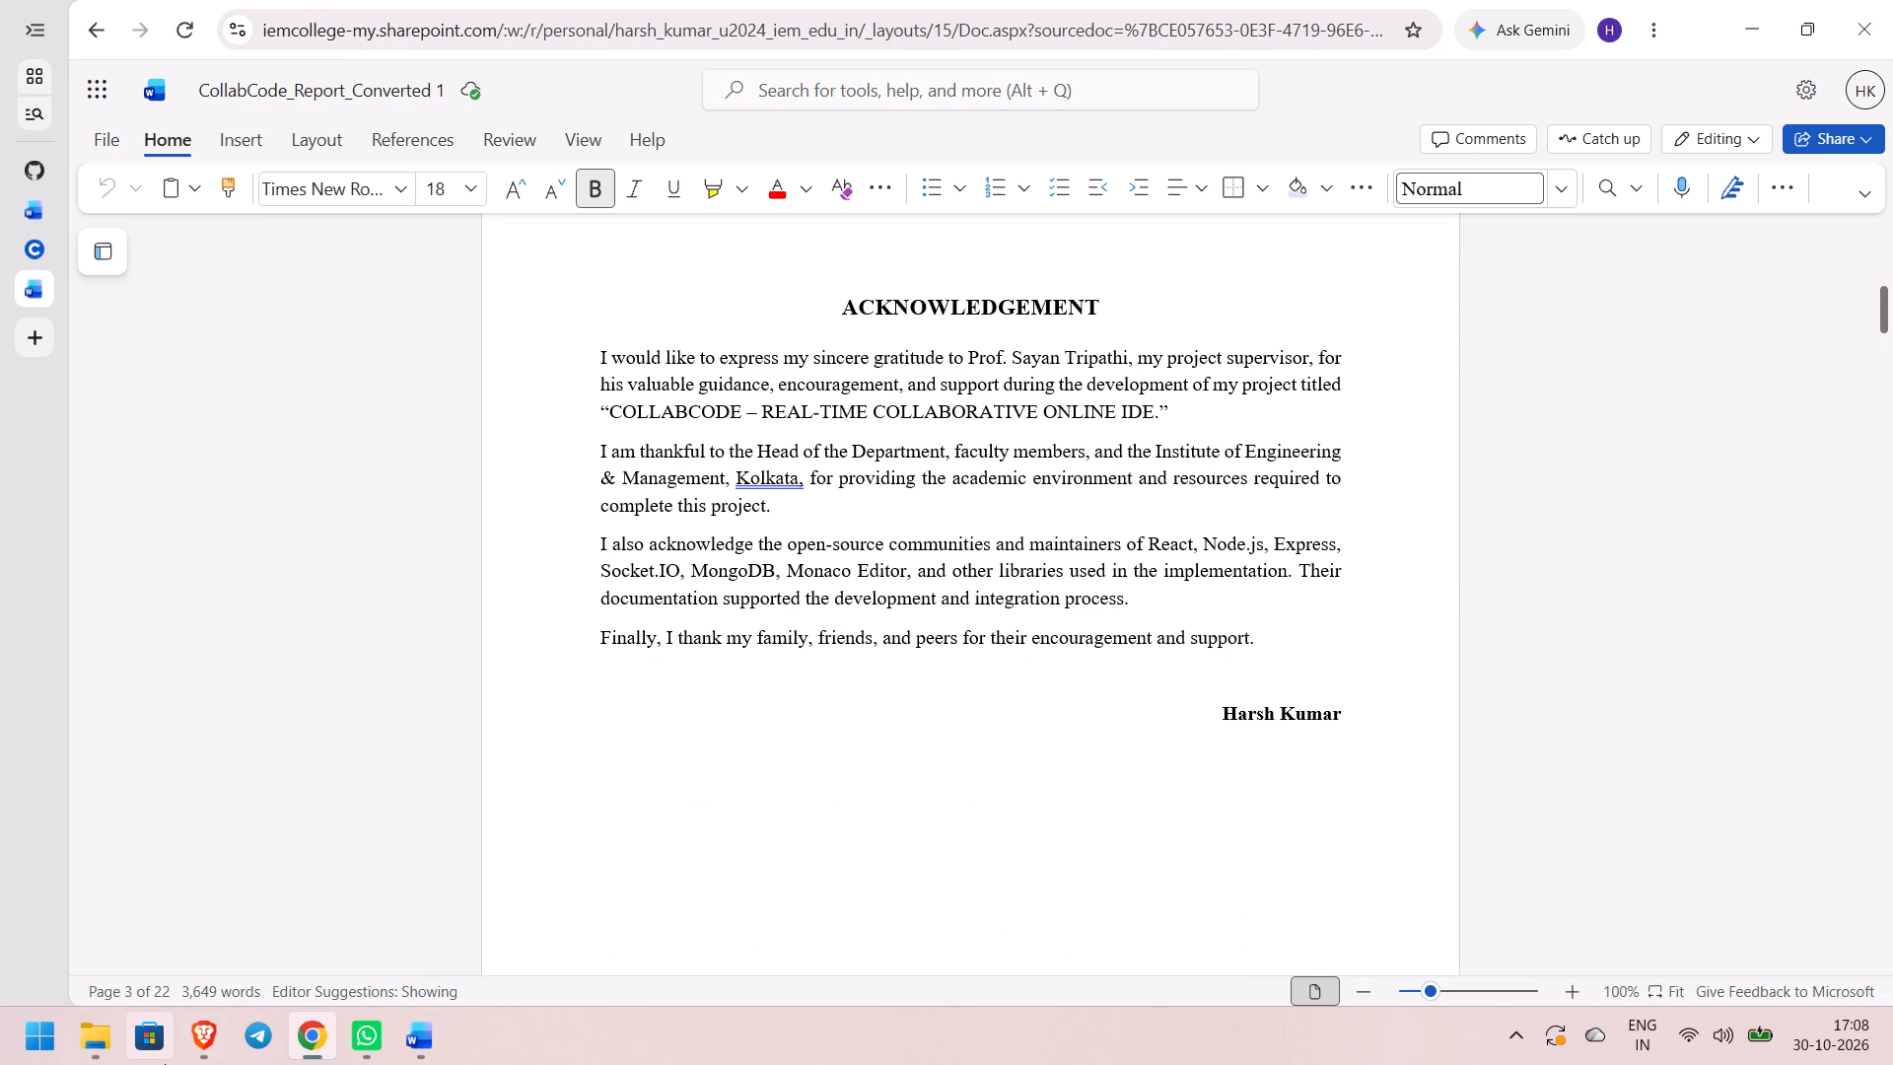
scroll(174, 1043, up, 2)
scroll(651, 764, up, 3)
scroll(651, 764, down, 1)
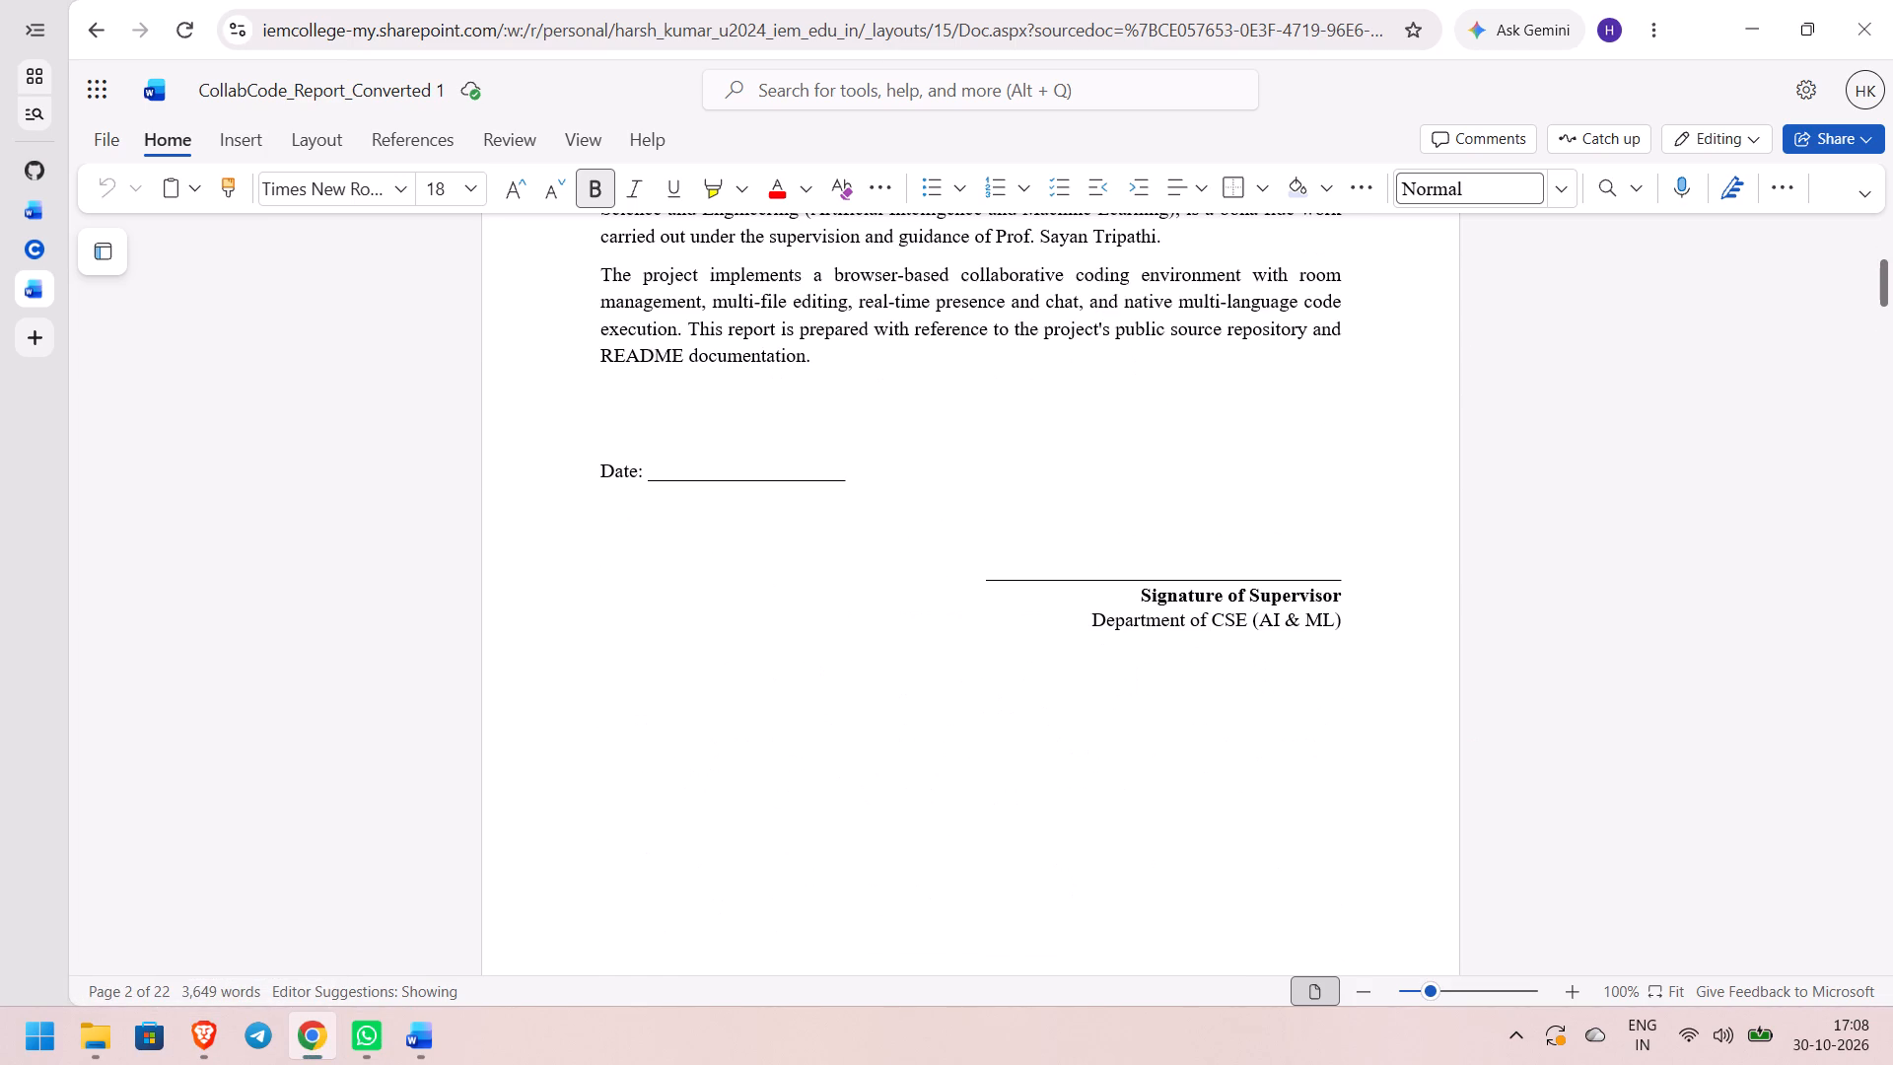
scroll(643, 770, up, 1)
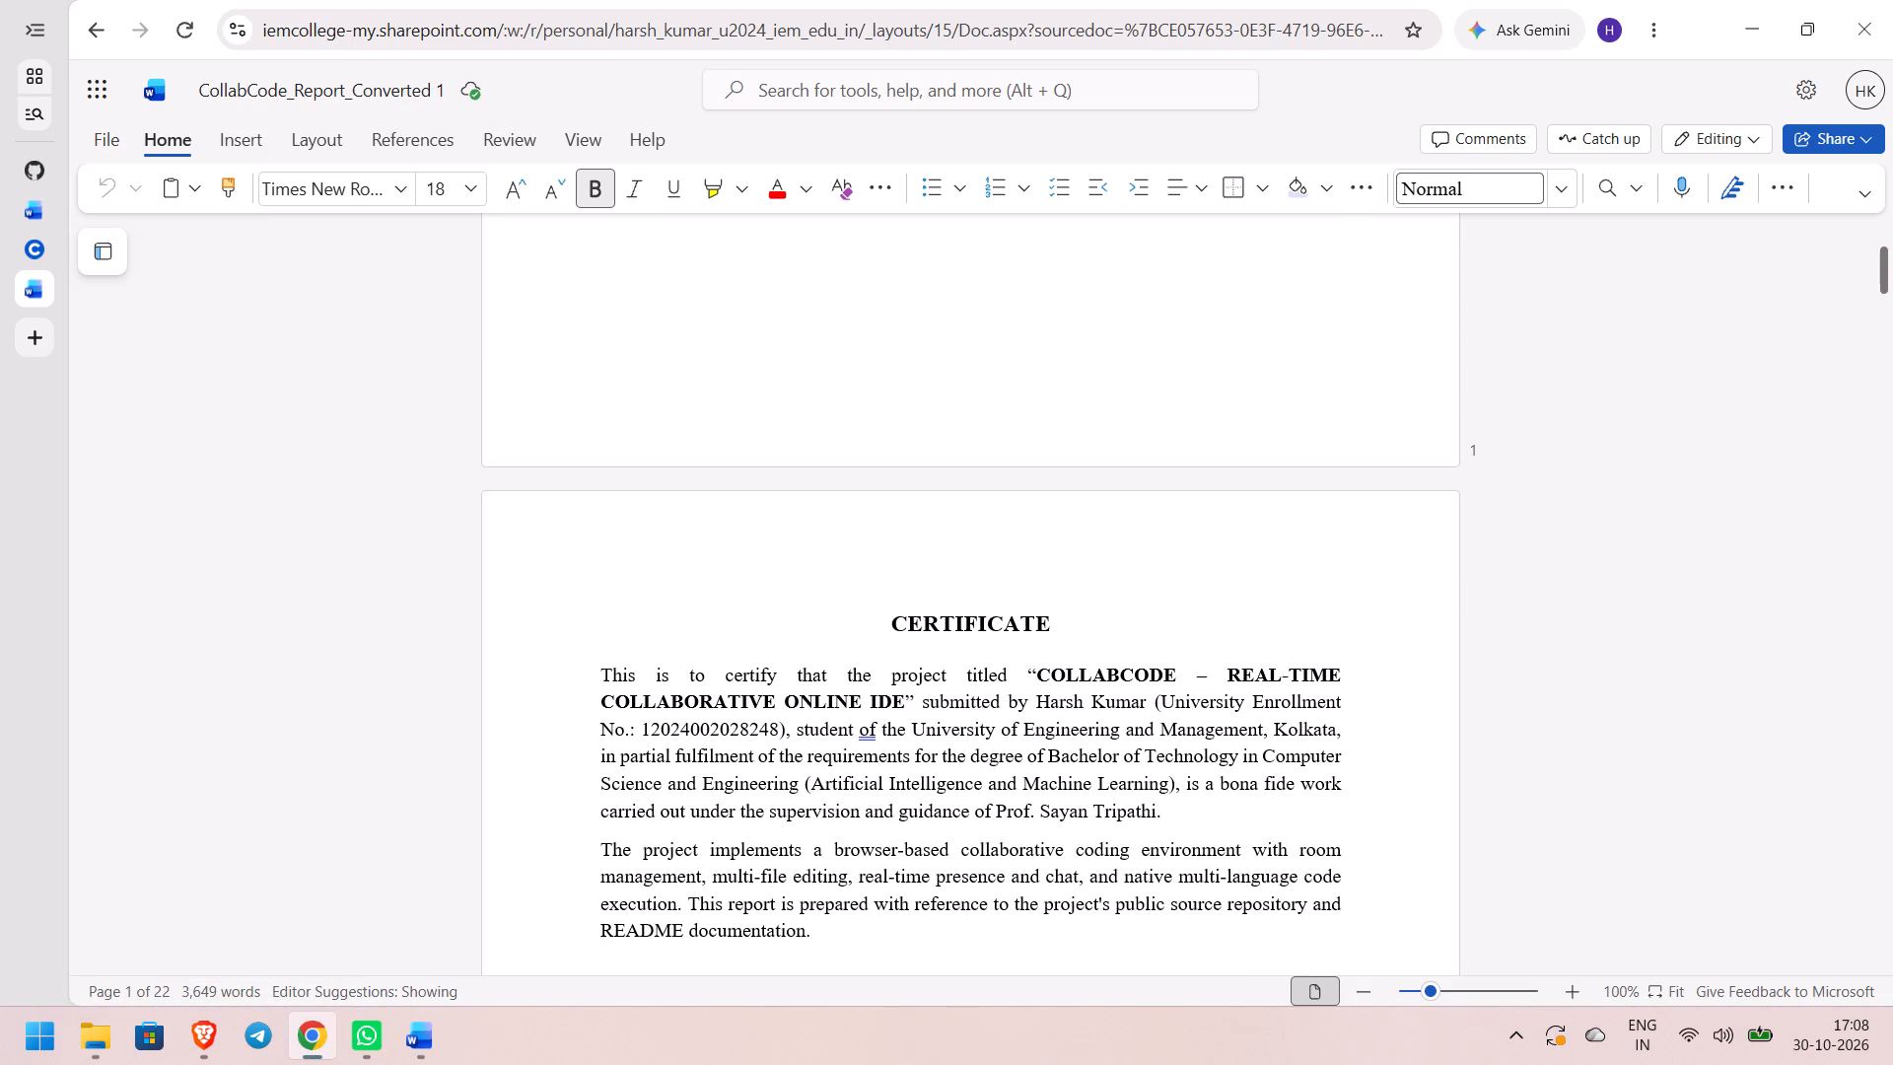
scroll(637, 773, down, 1)
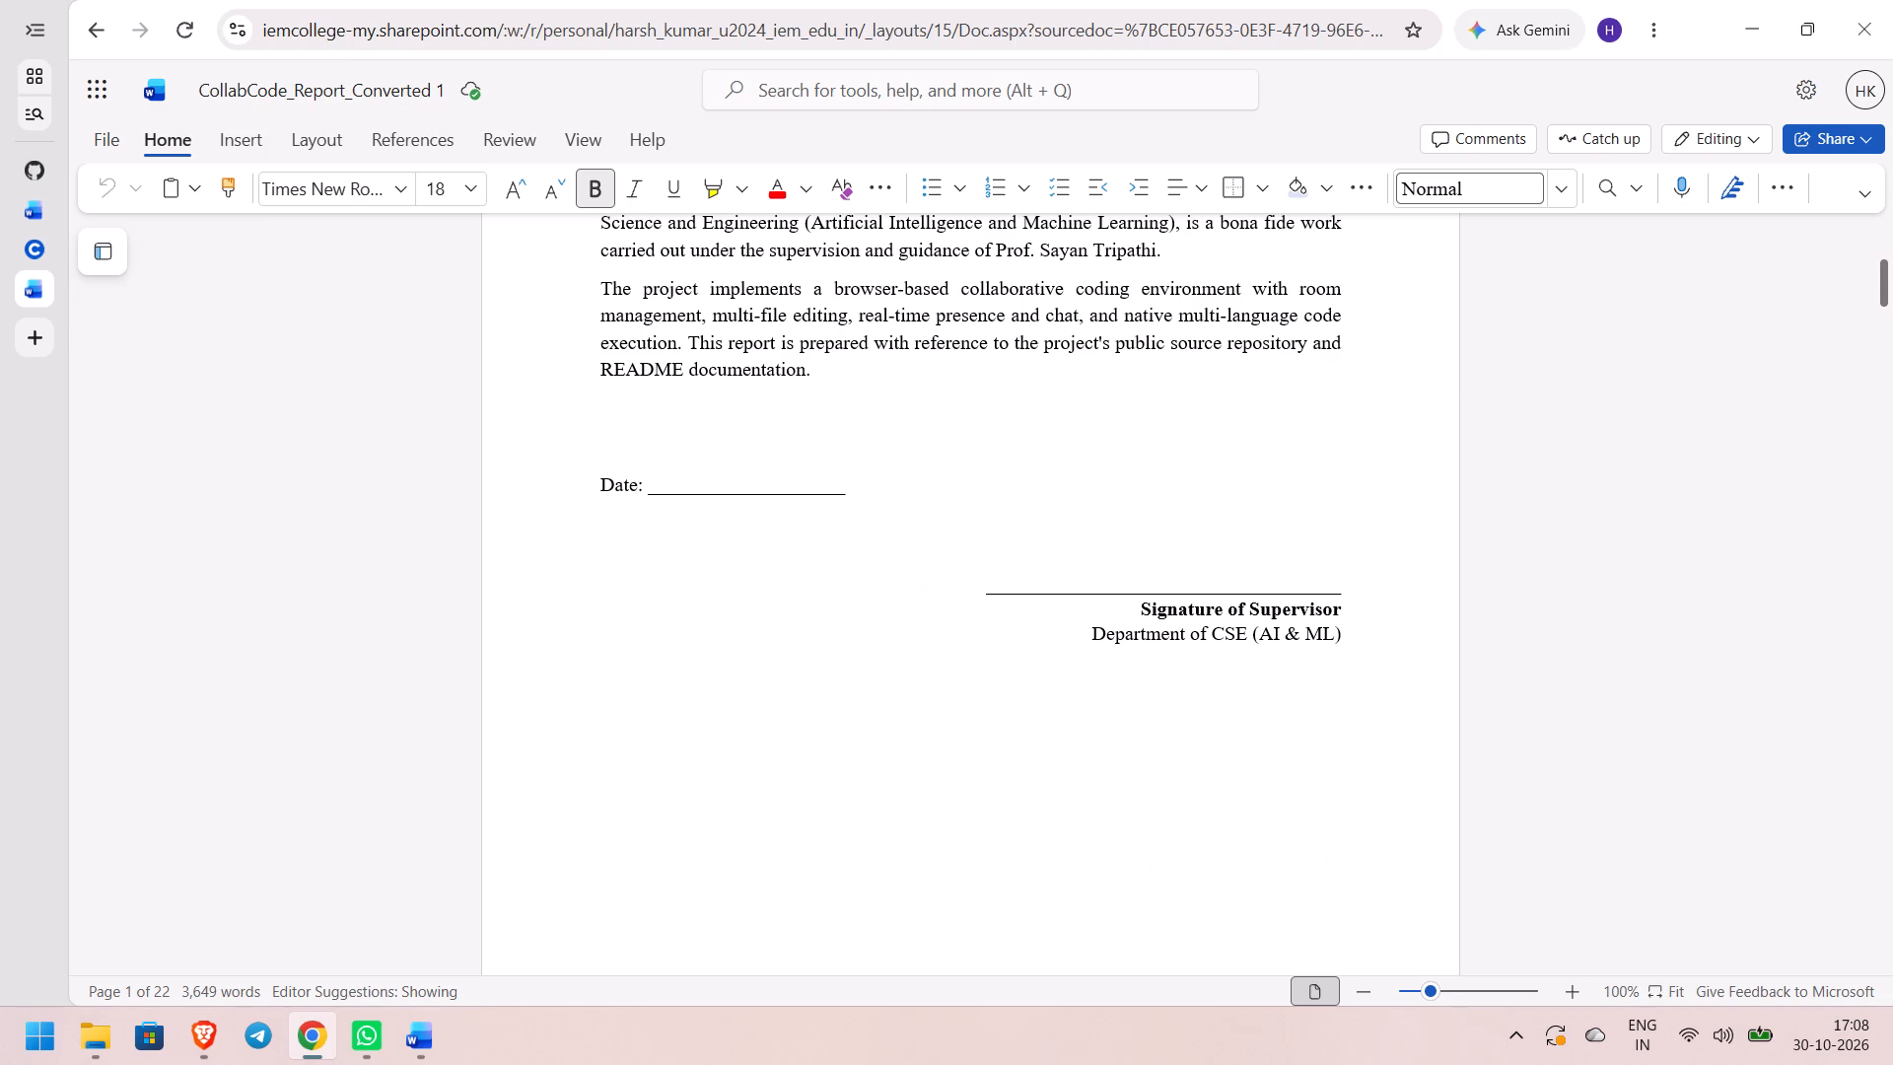
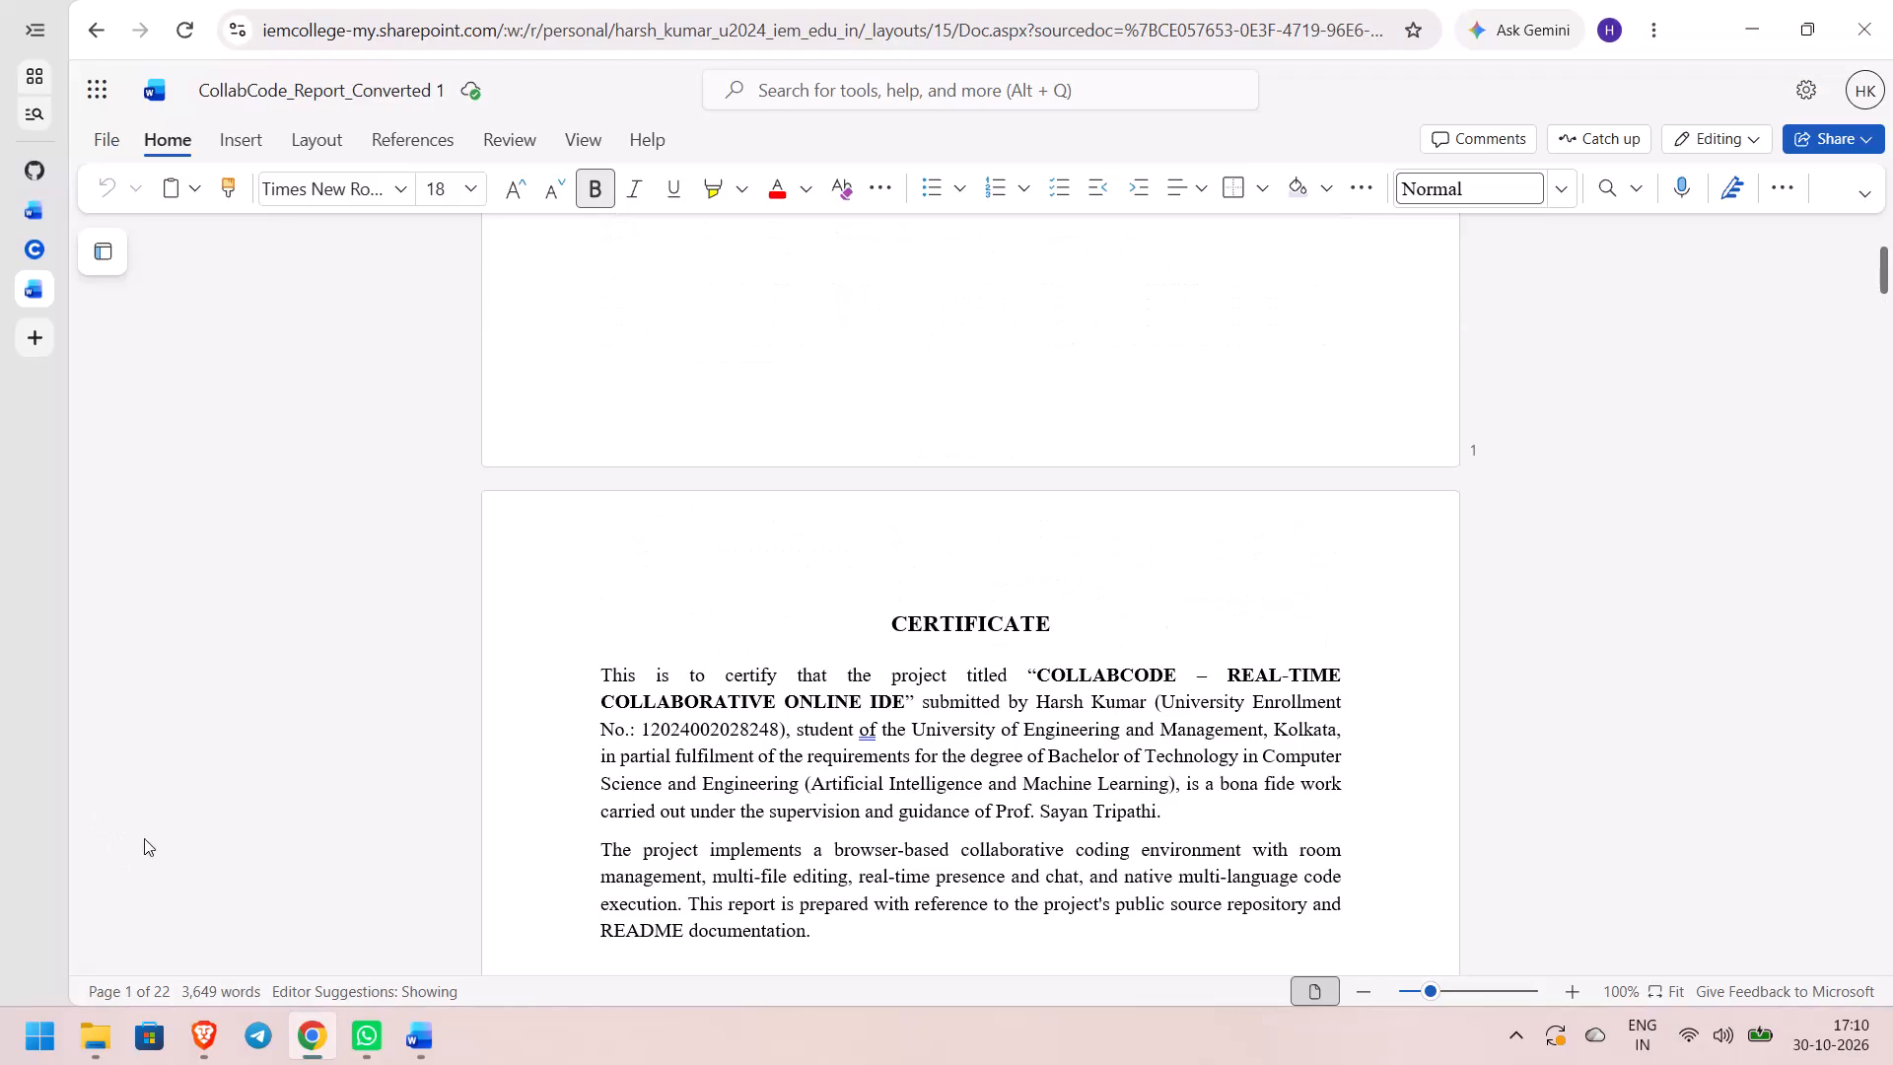
Review the CollabCode report from its certificate page through to the acknowledgement page.
scroll(294, 773, down, 3)
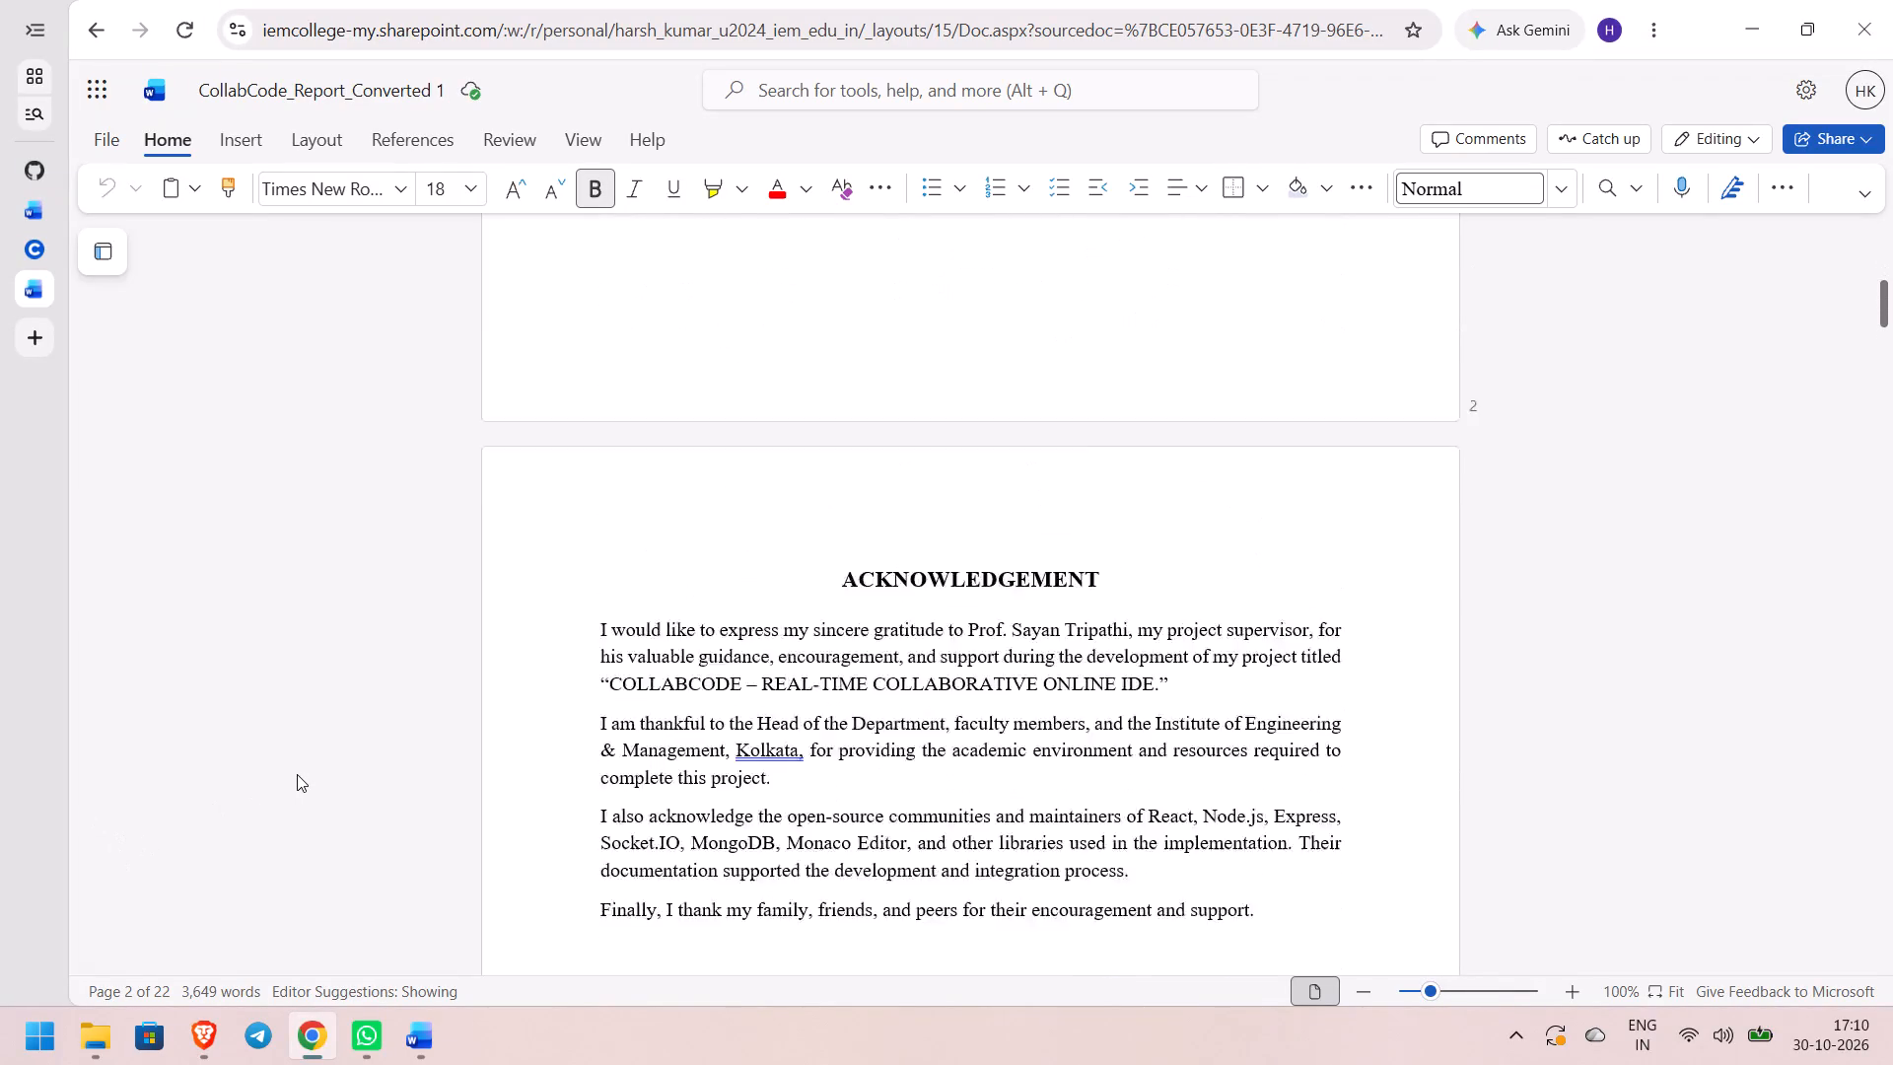
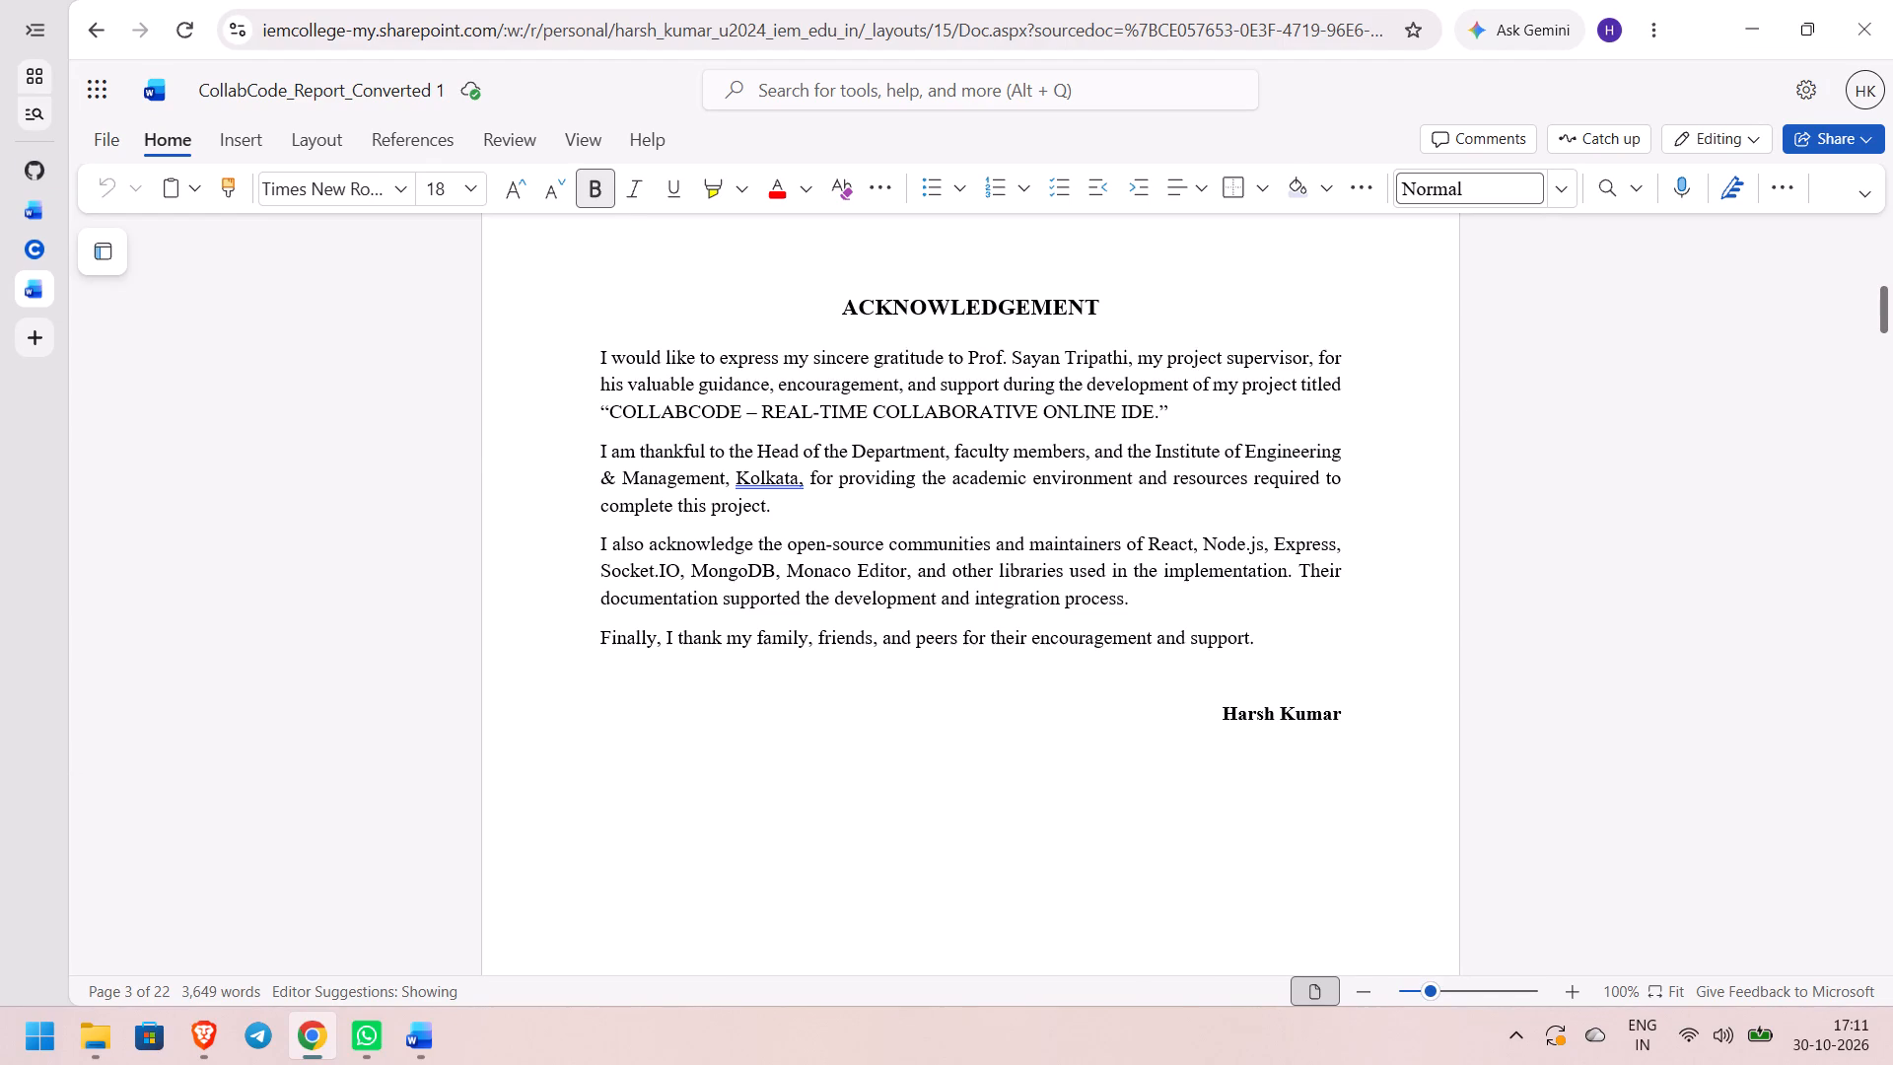
Review the CollabCode cover and certificate pages, and the certificate page of the sample report in desktop Word.
scroll(683, 707, up, 7)
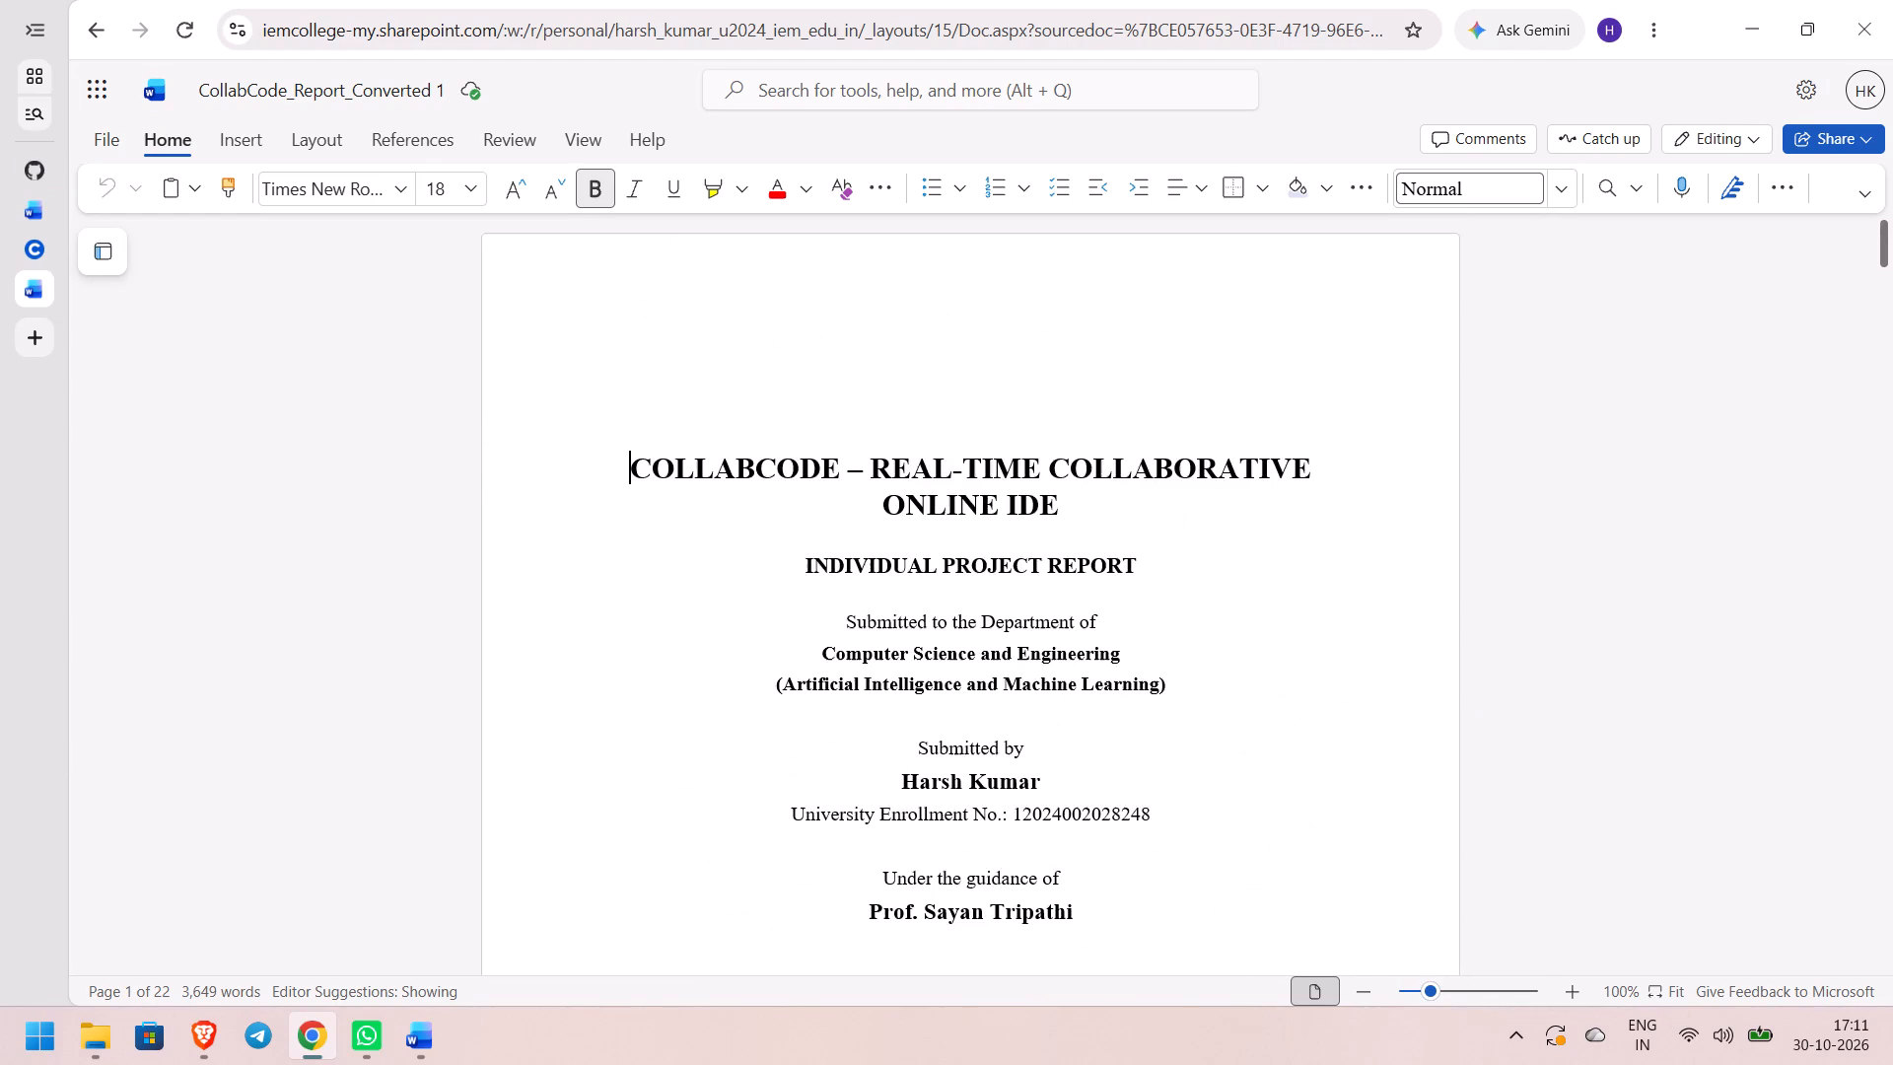
scroll(683, 707, down, 2)
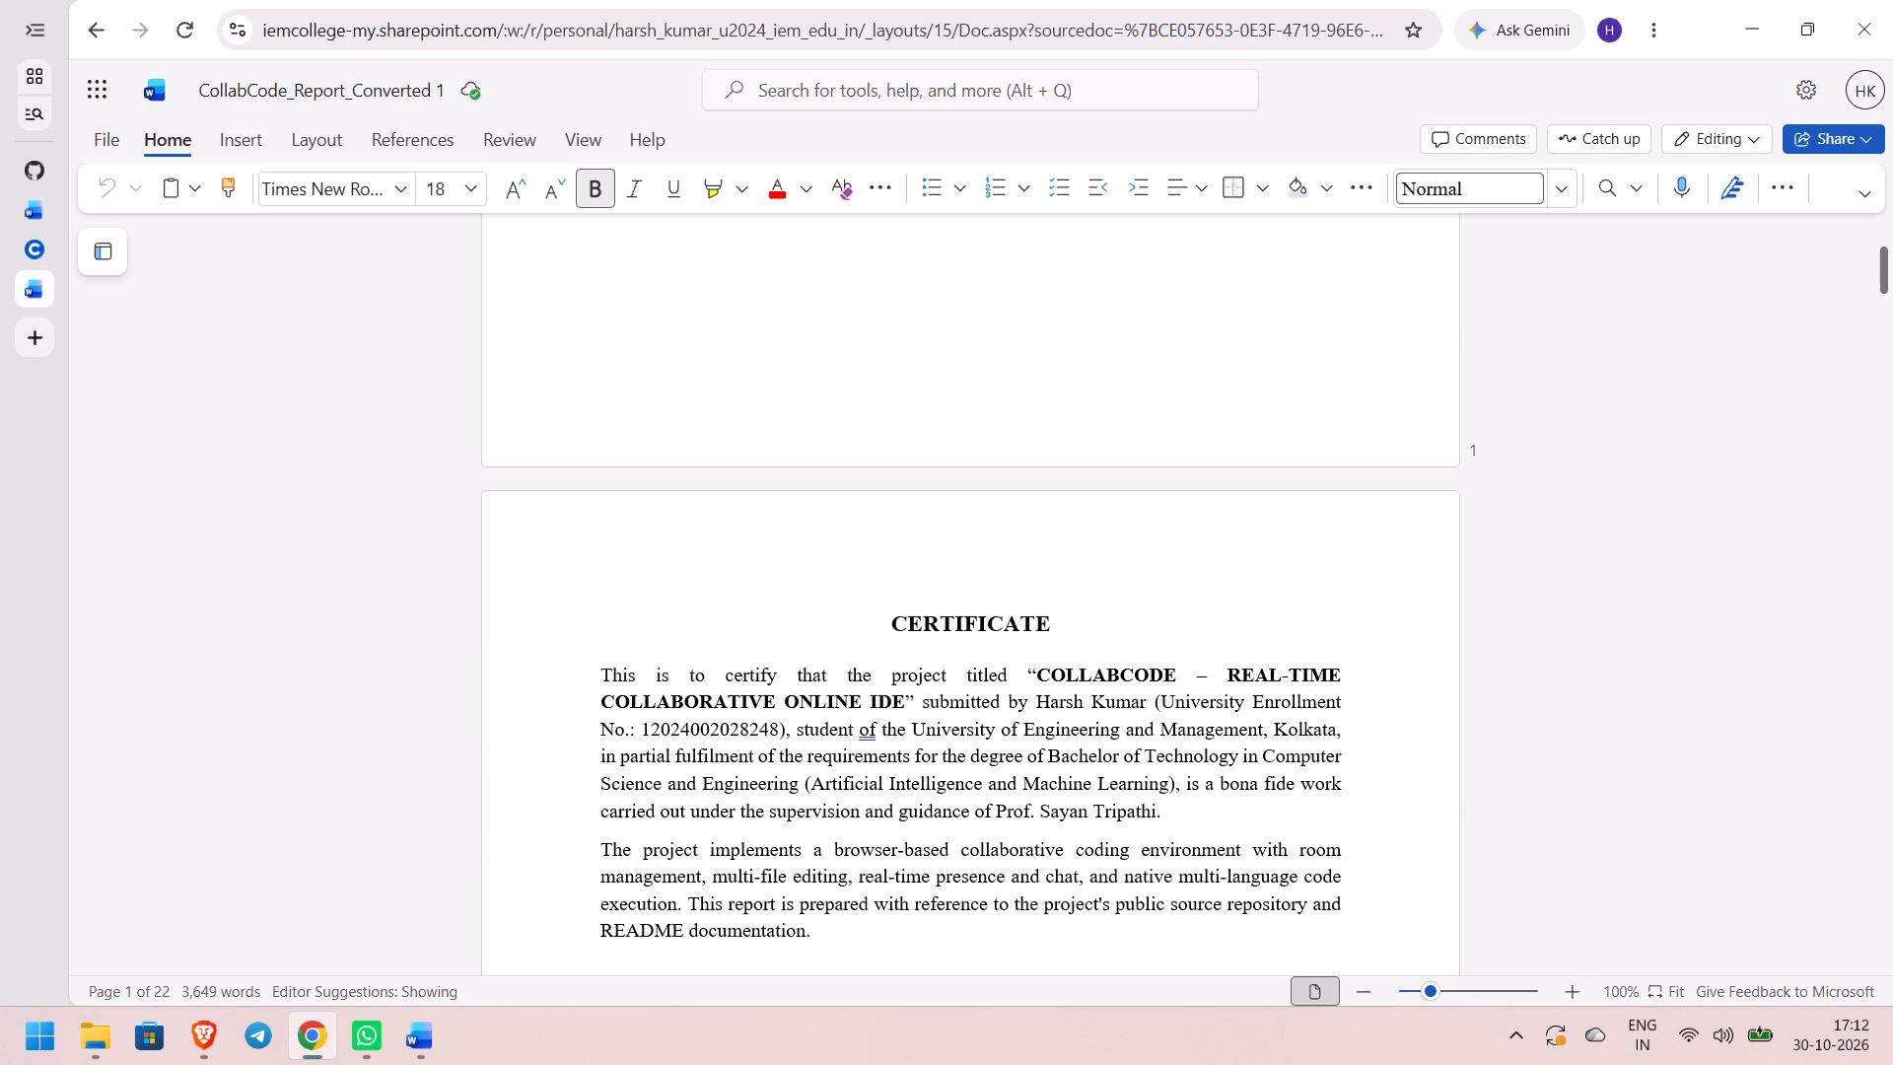
click(412, 1020)
scroll(661, 745, down, 3)
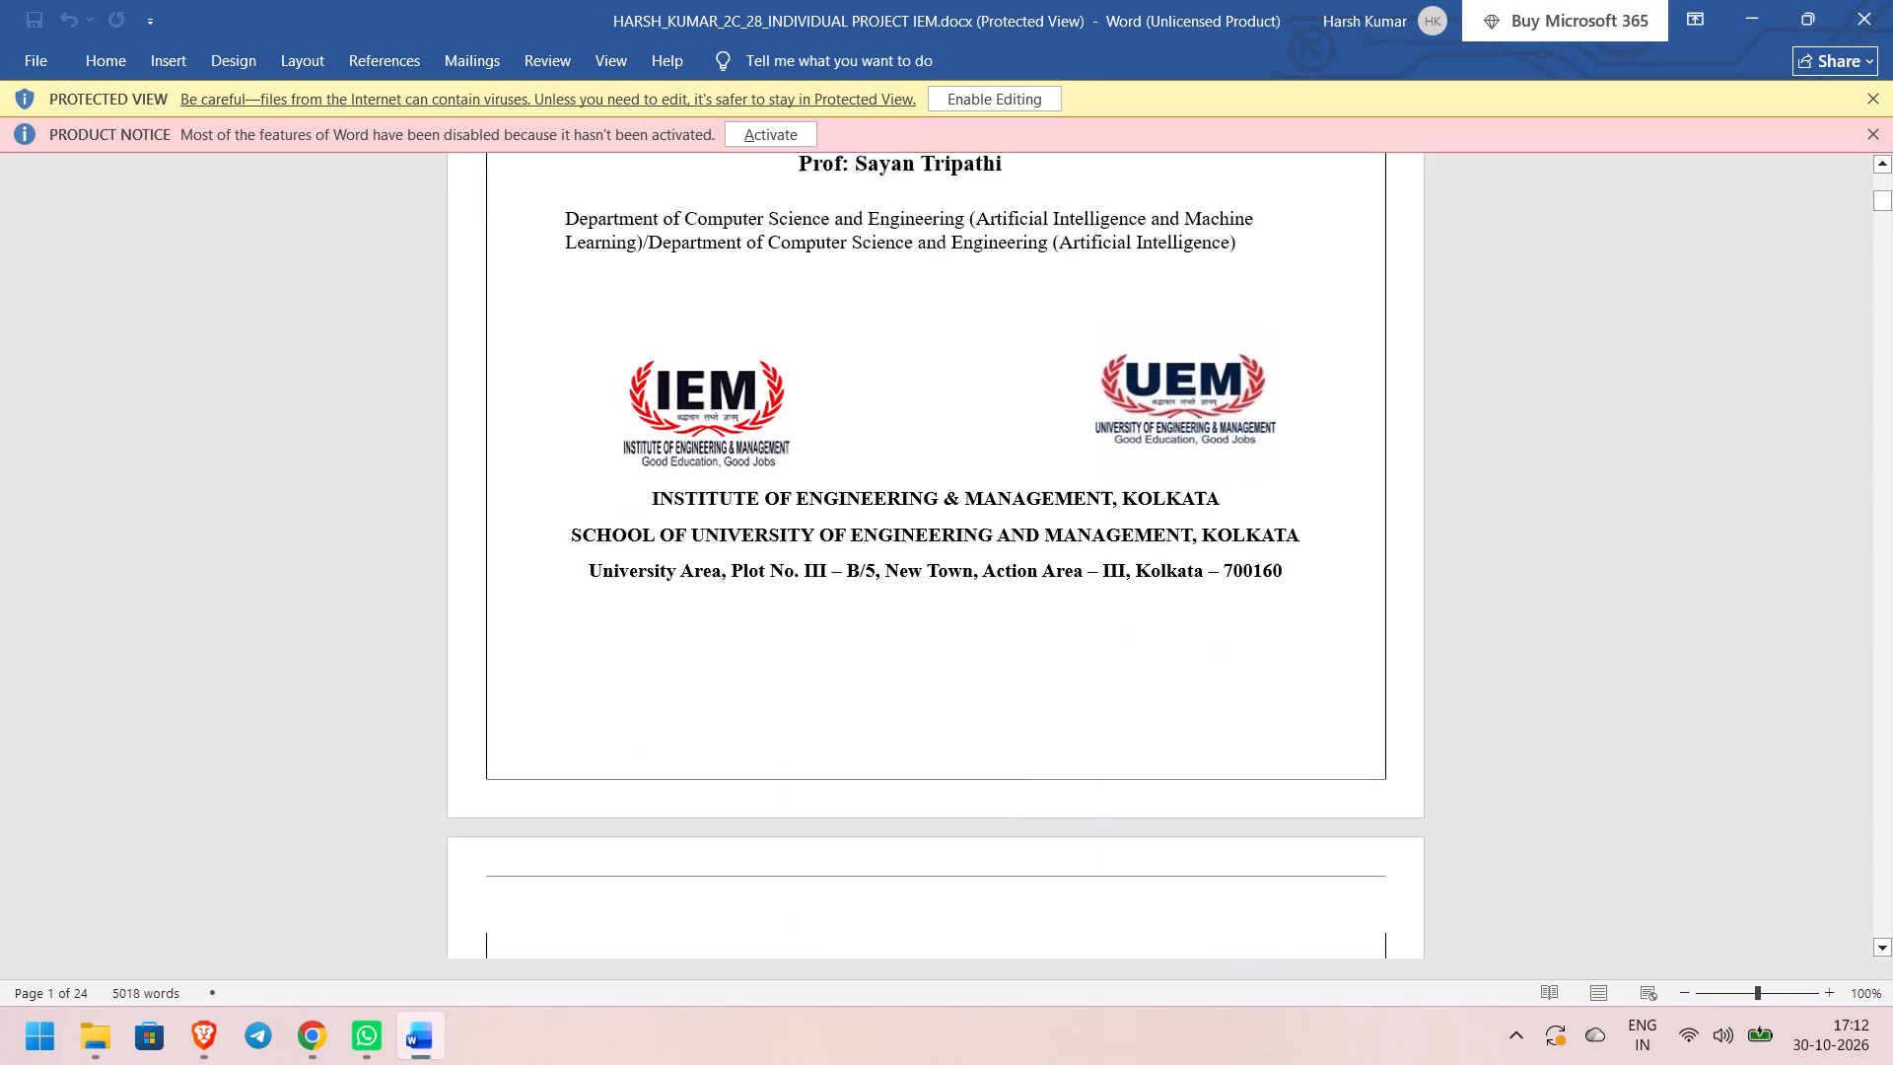
scroll(661, 745, down, 2)
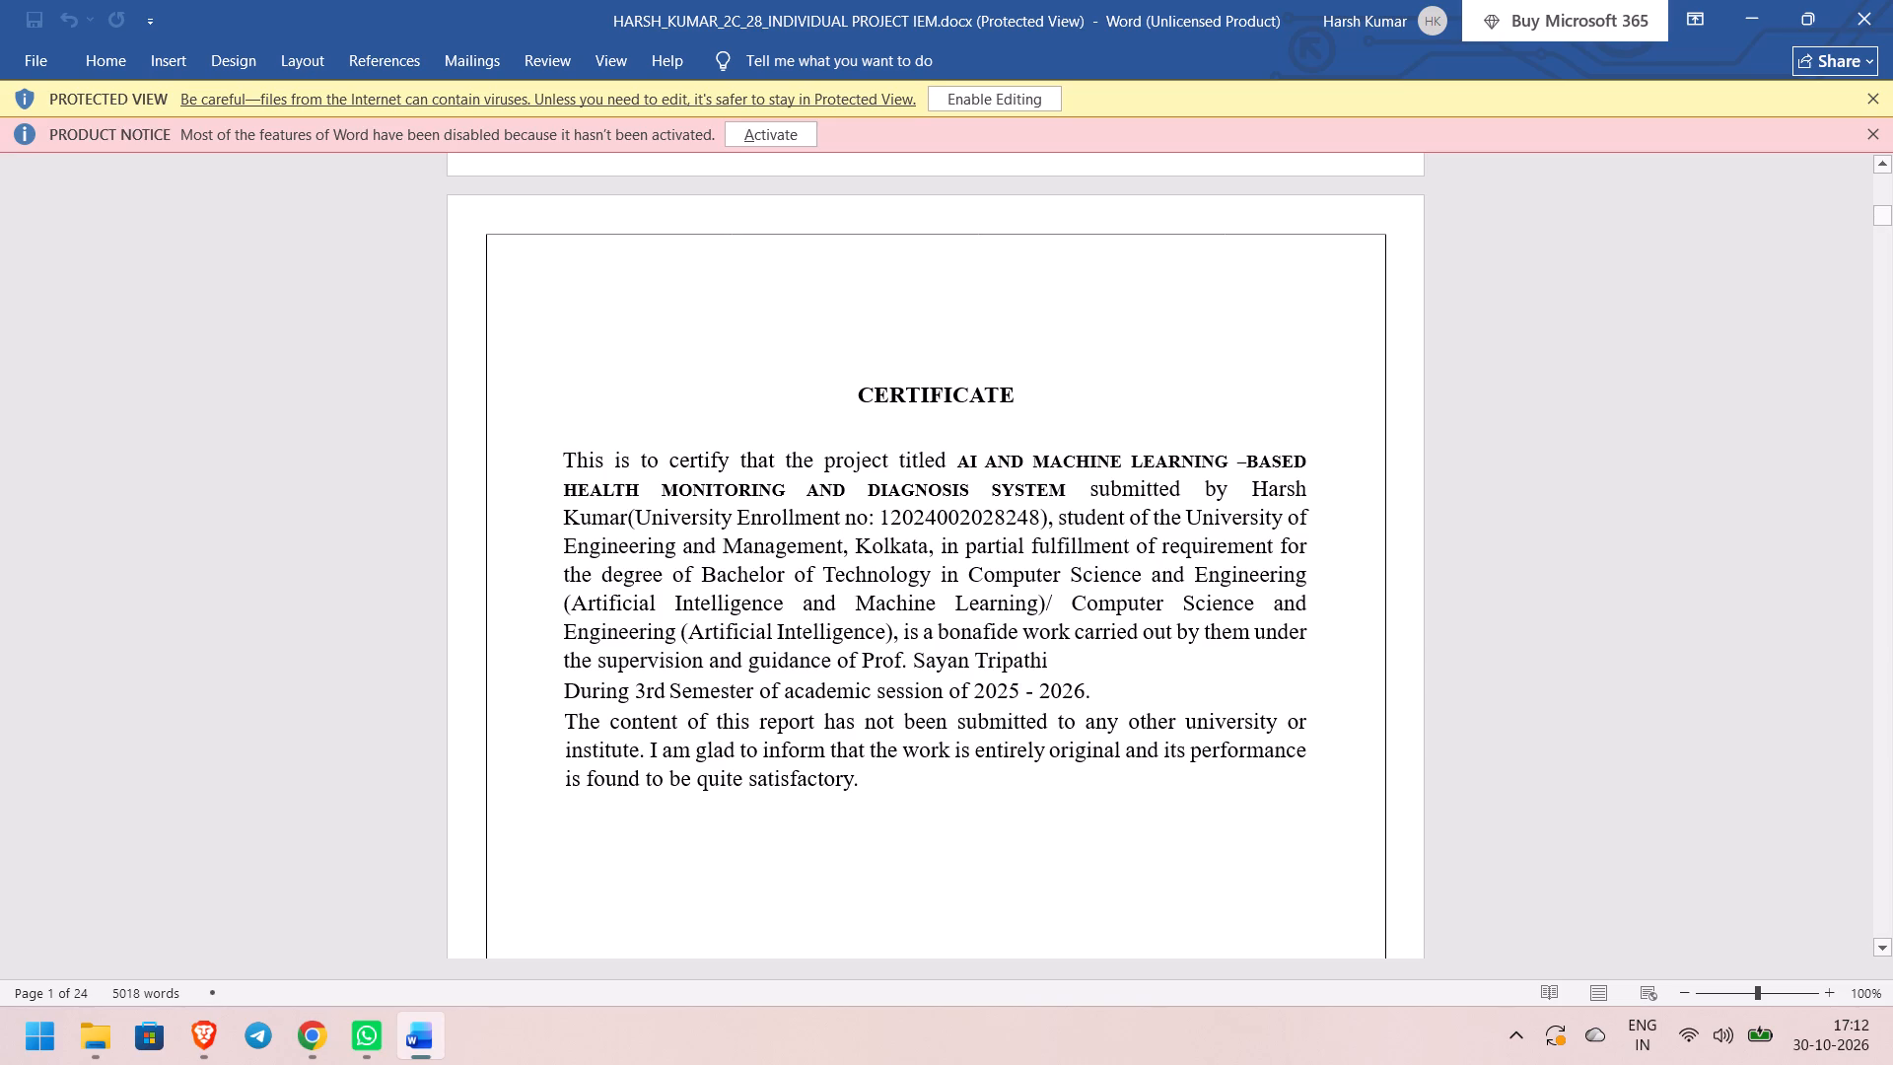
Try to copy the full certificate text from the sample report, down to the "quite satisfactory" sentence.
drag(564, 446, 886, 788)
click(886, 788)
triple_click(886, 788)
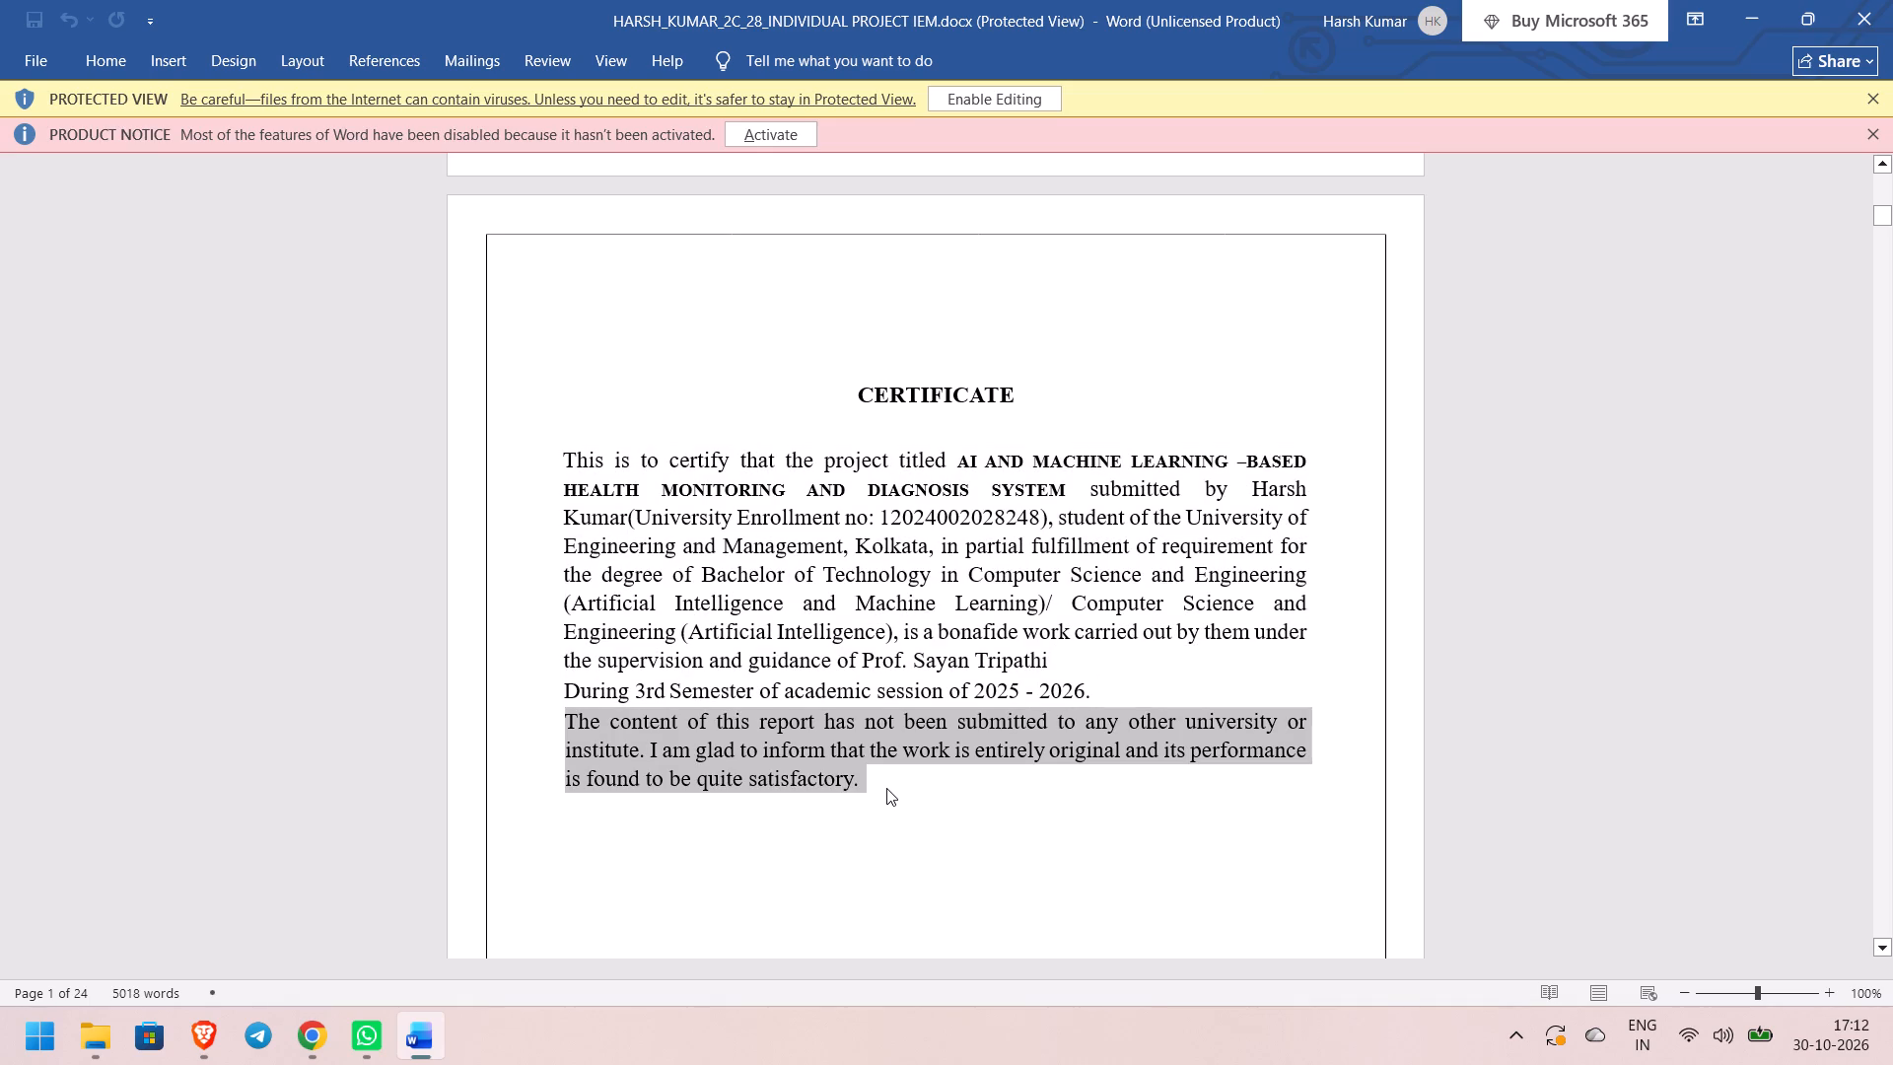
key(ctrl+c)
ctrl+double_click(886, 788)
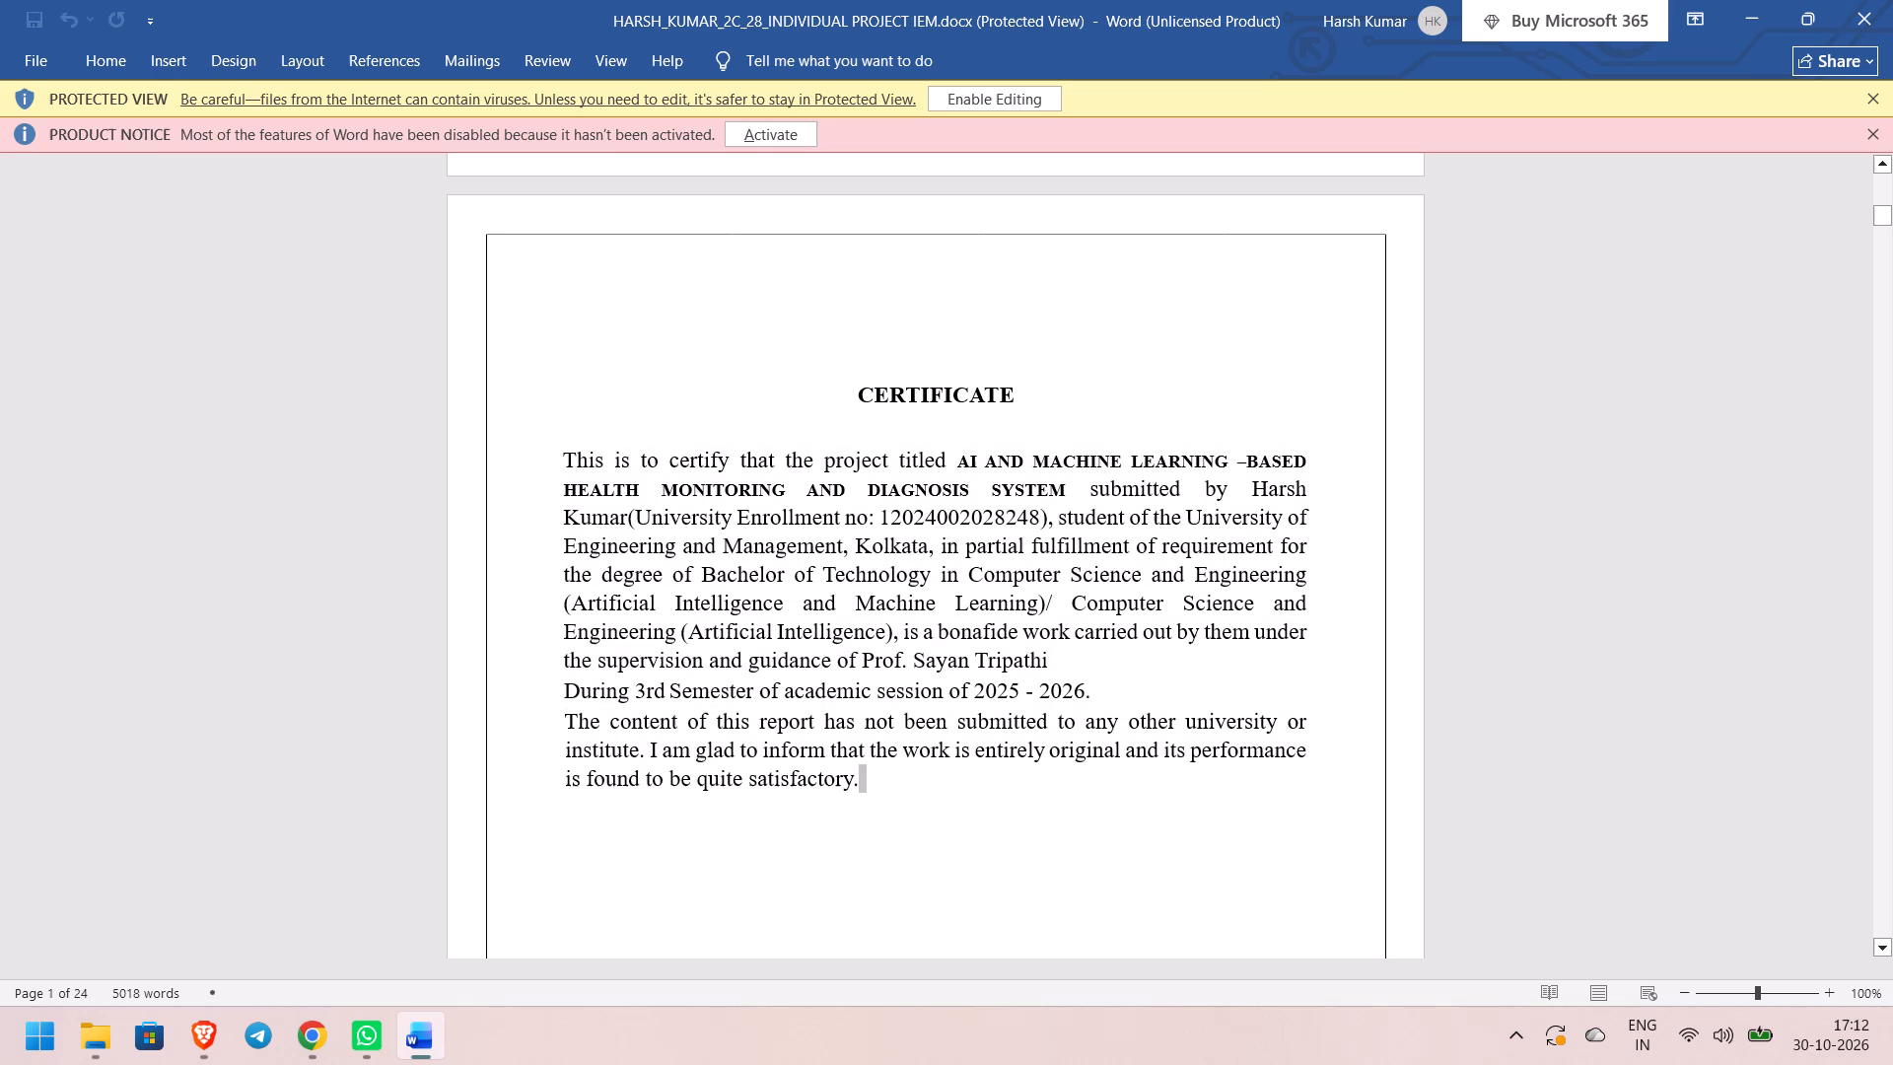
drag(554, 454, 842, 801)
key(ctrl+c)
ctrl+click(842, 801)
click(197, 1021)
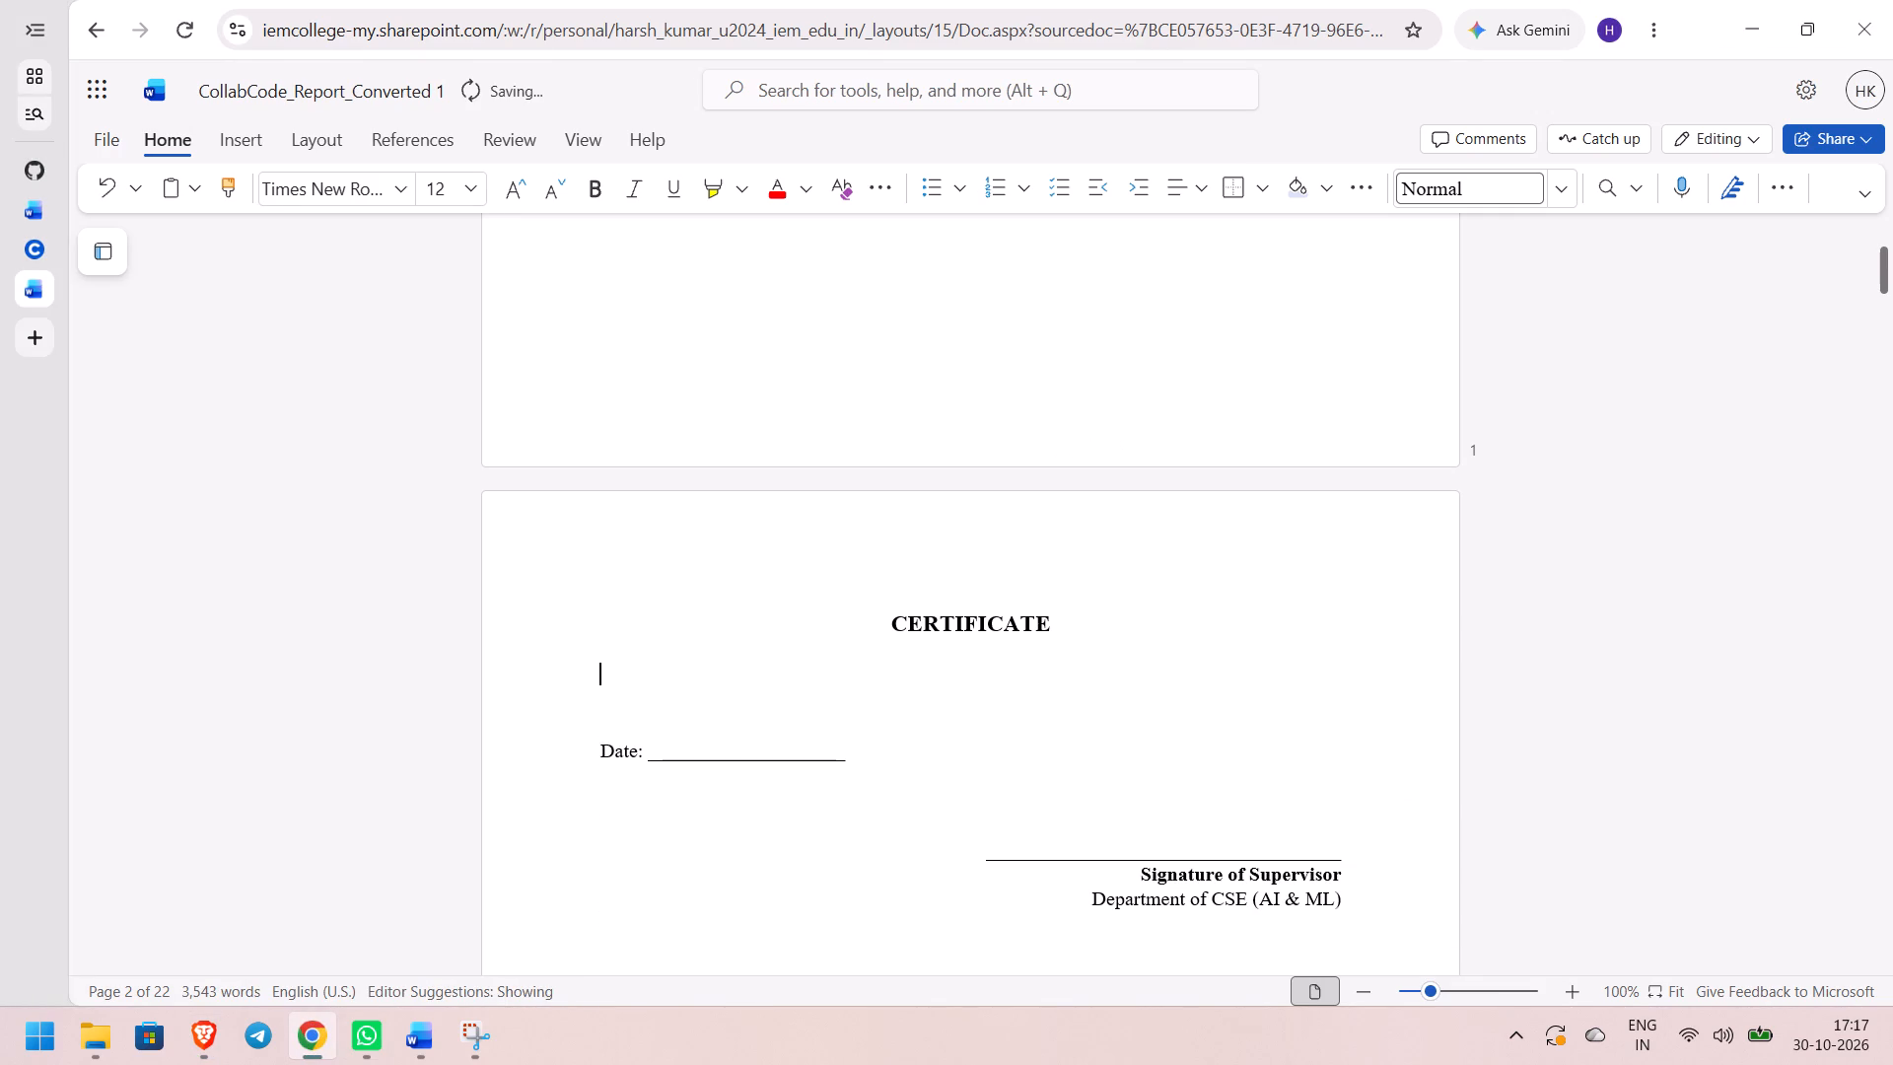
key(ctrl+v)
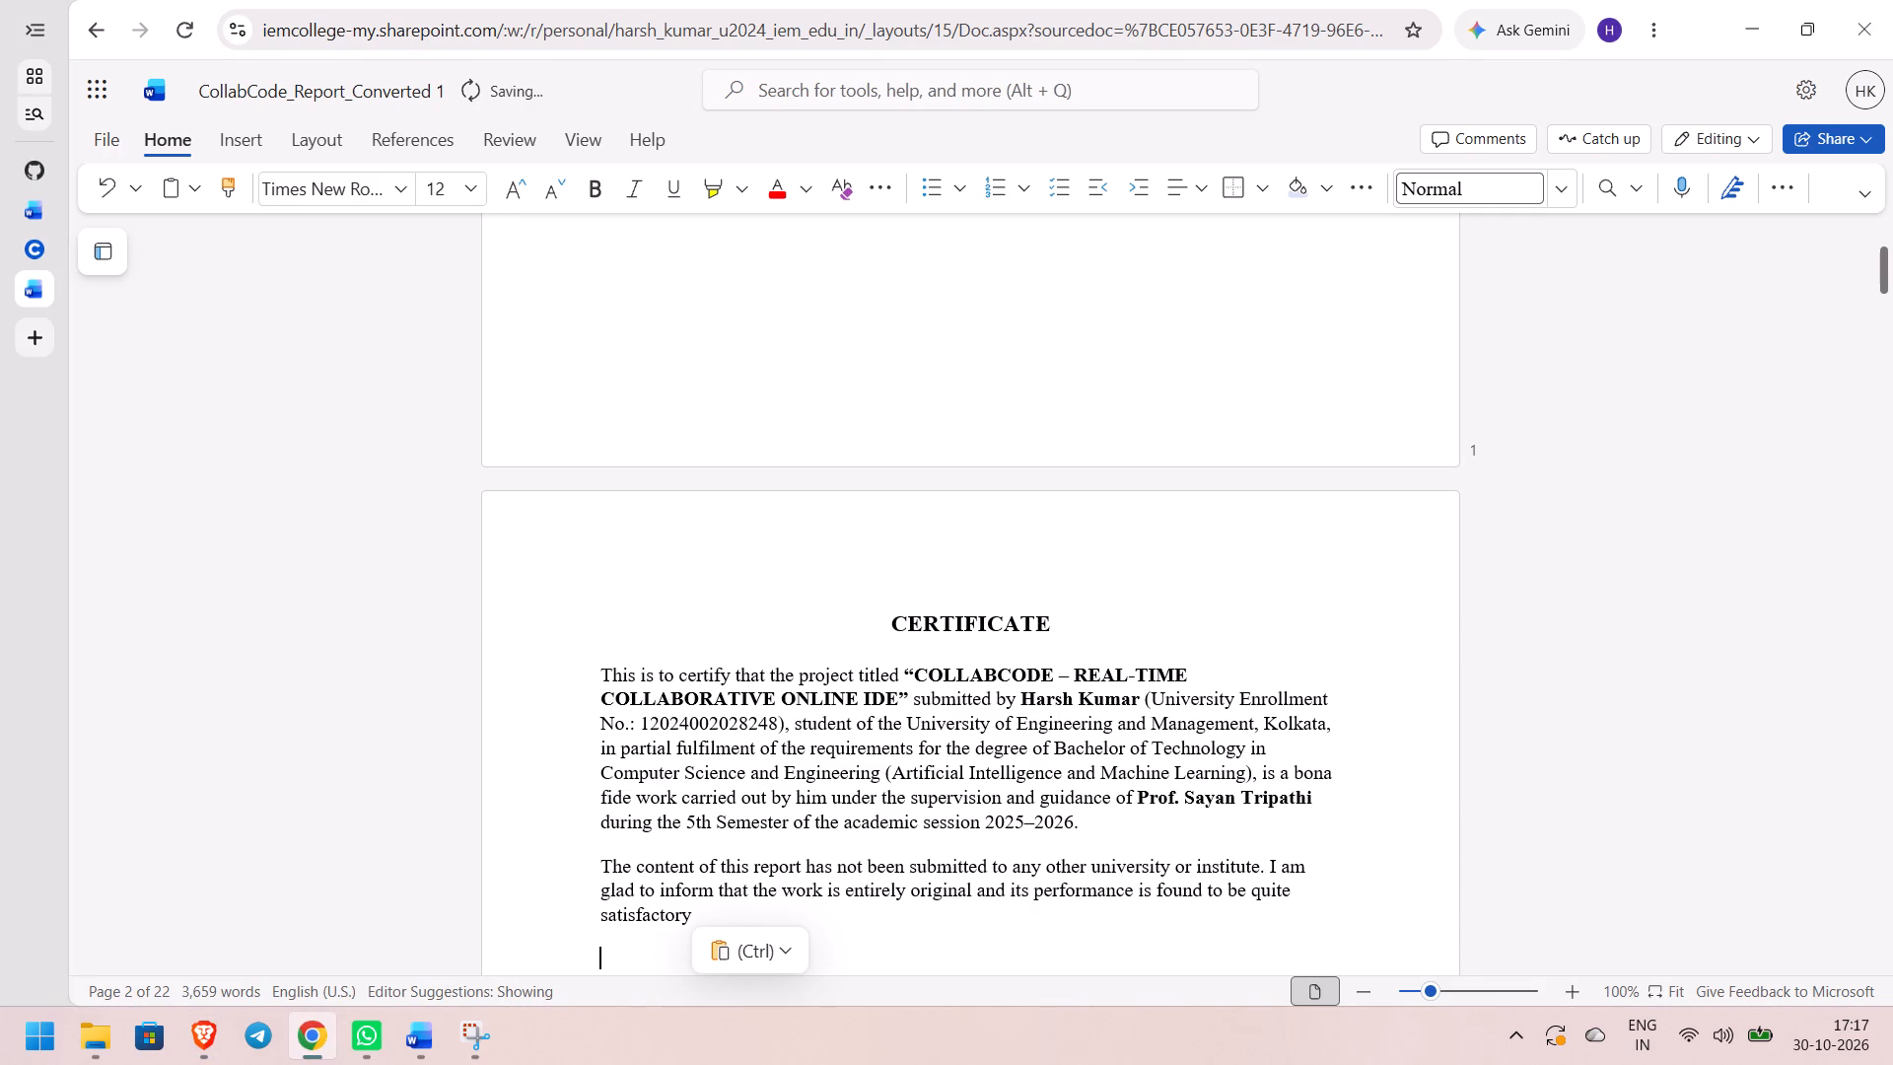
Delete the word "COLLABORATIVE" from the project title in the certificate's first paragraph.
double_click(599, 699)
double_click(599, 699)
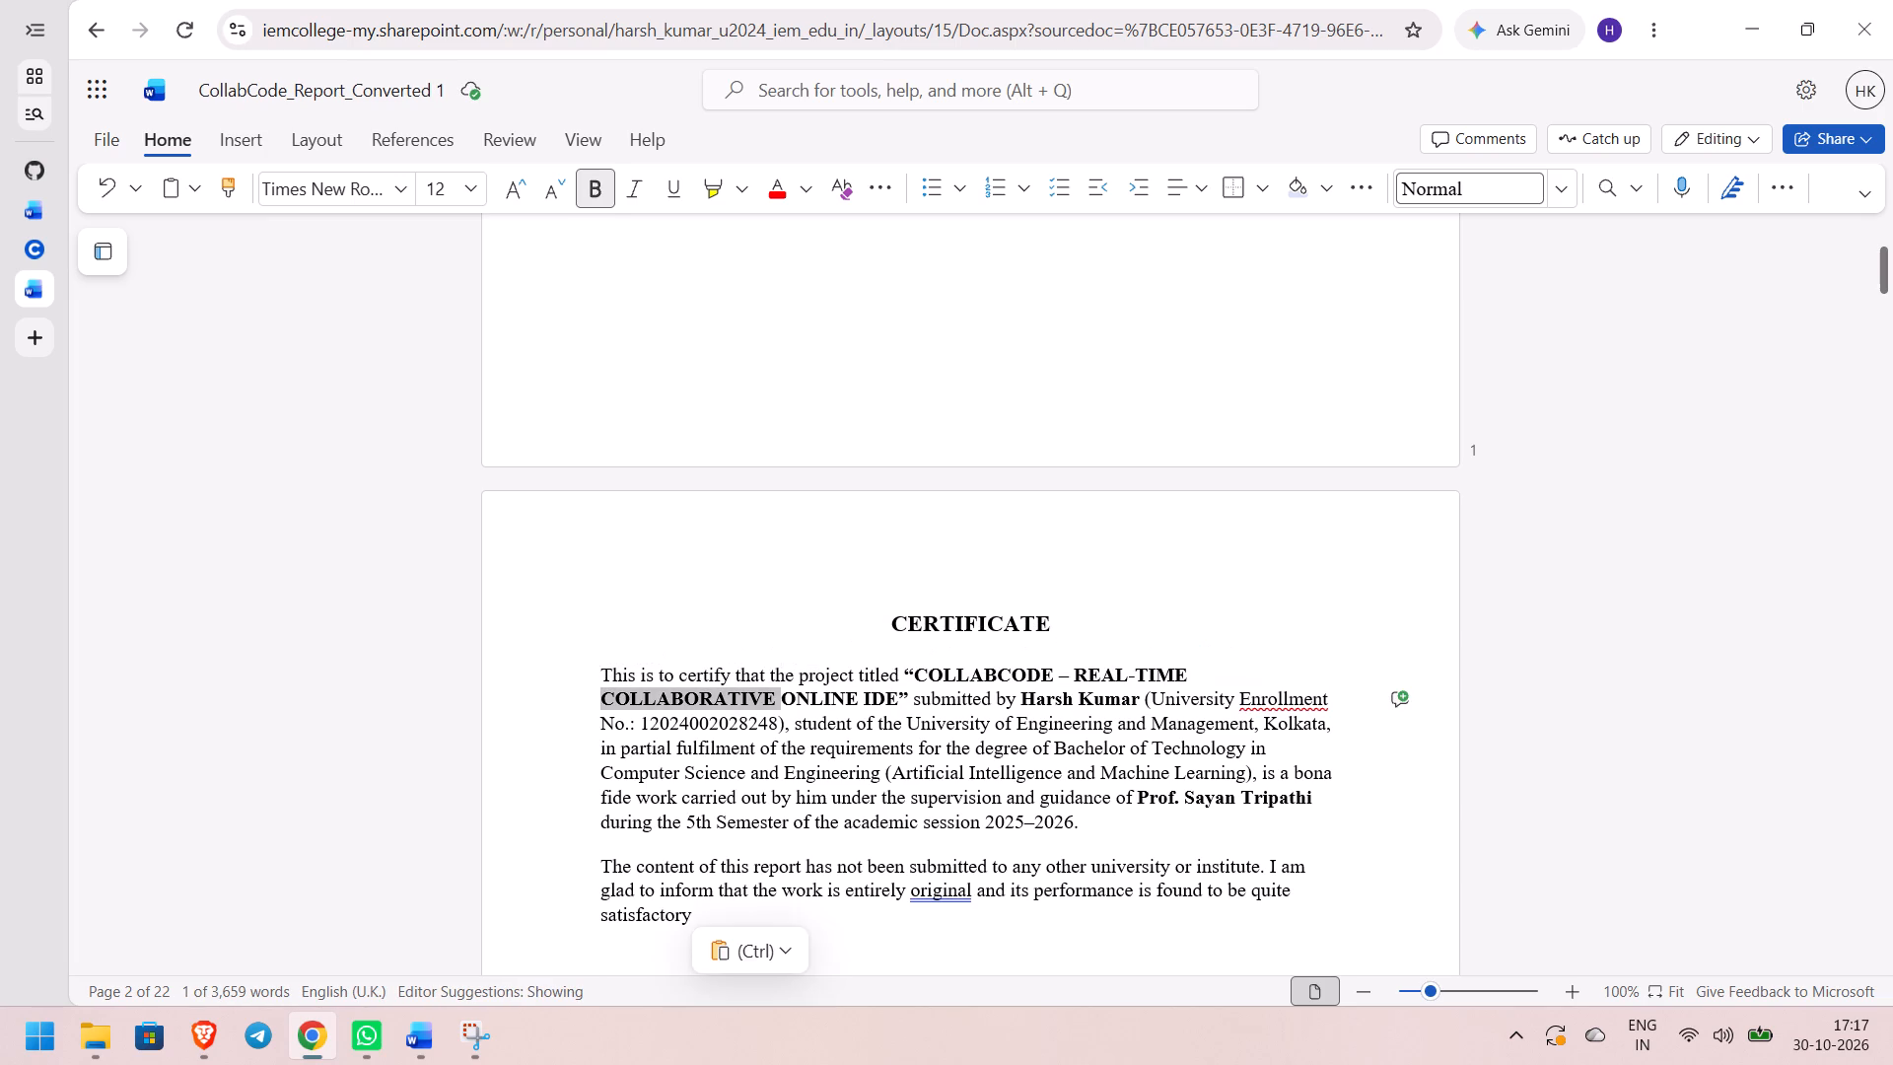
key(BackSpace)
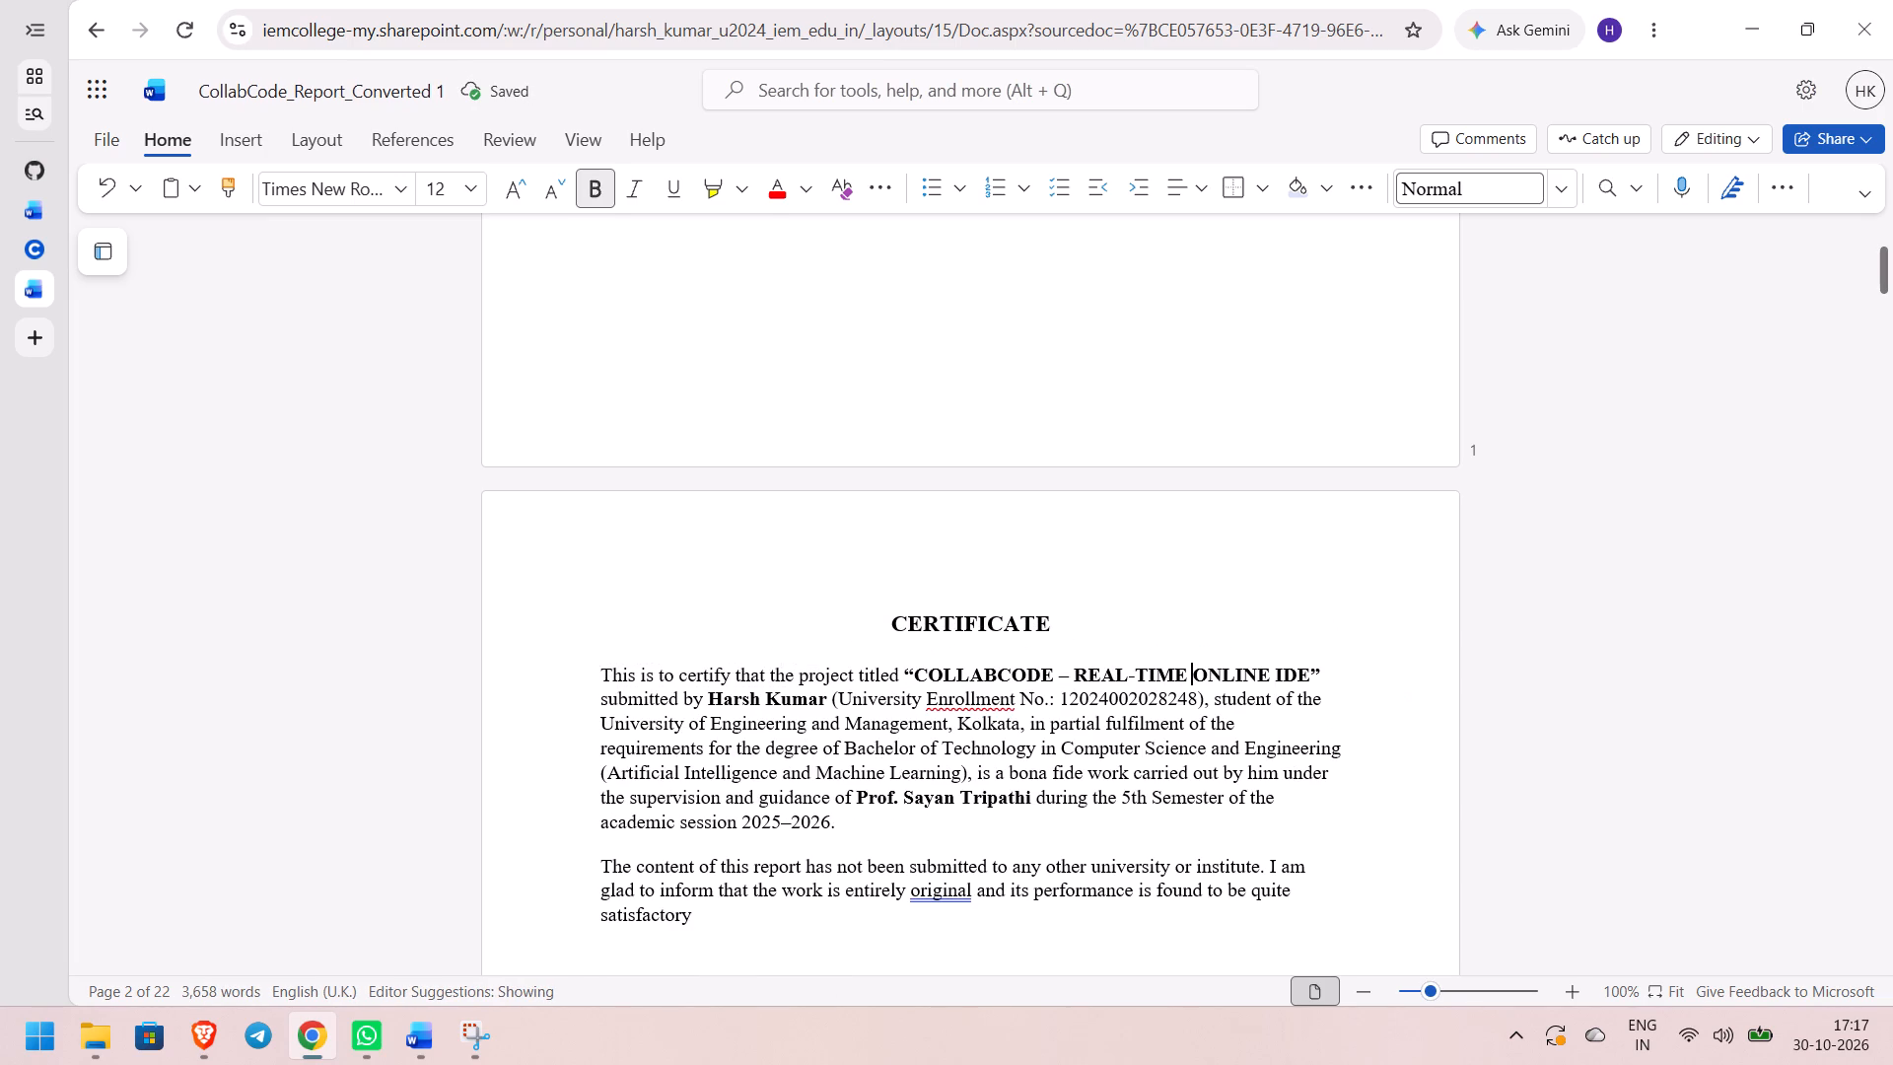
Delete the "Date:" label with its blank underline from the certificate, along with the empty line below it.
click(924, 841)
scroll(924, 841, down, 1)
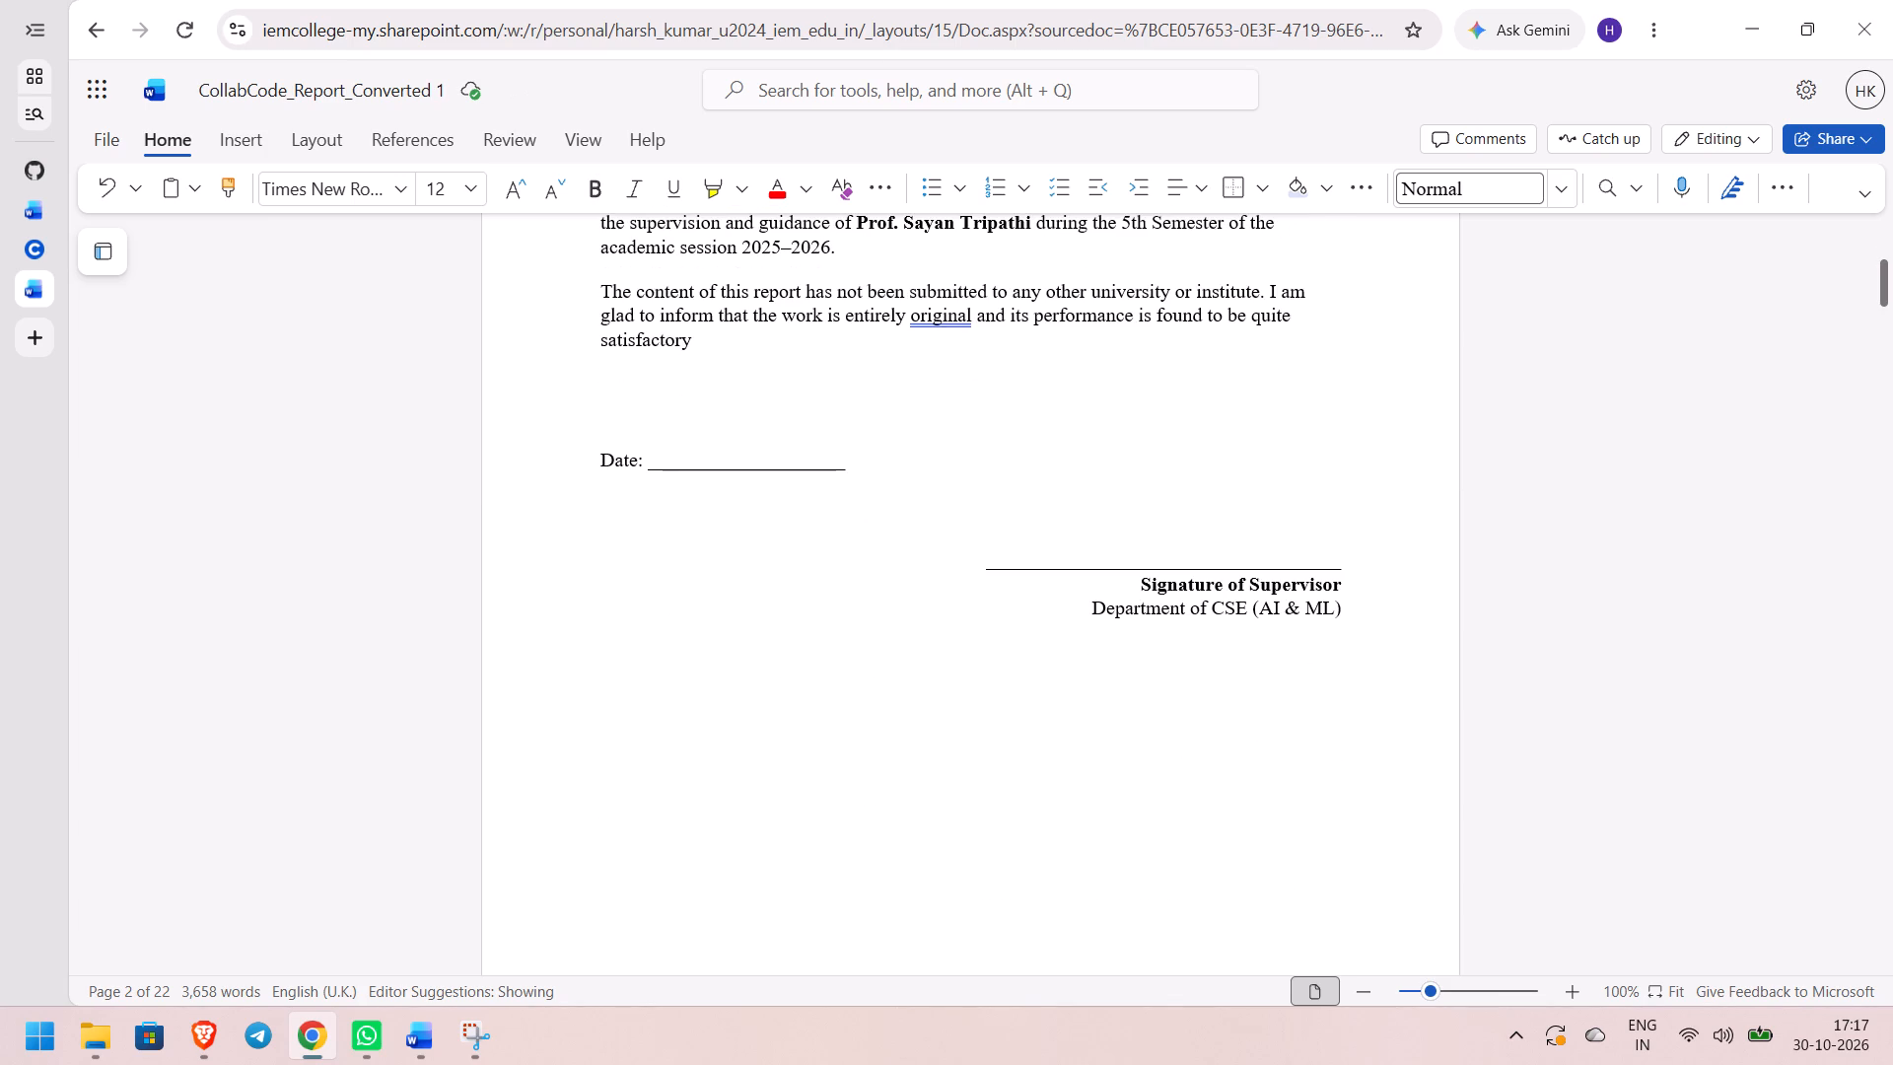
double_click(859, 469)
key(BackSpace)
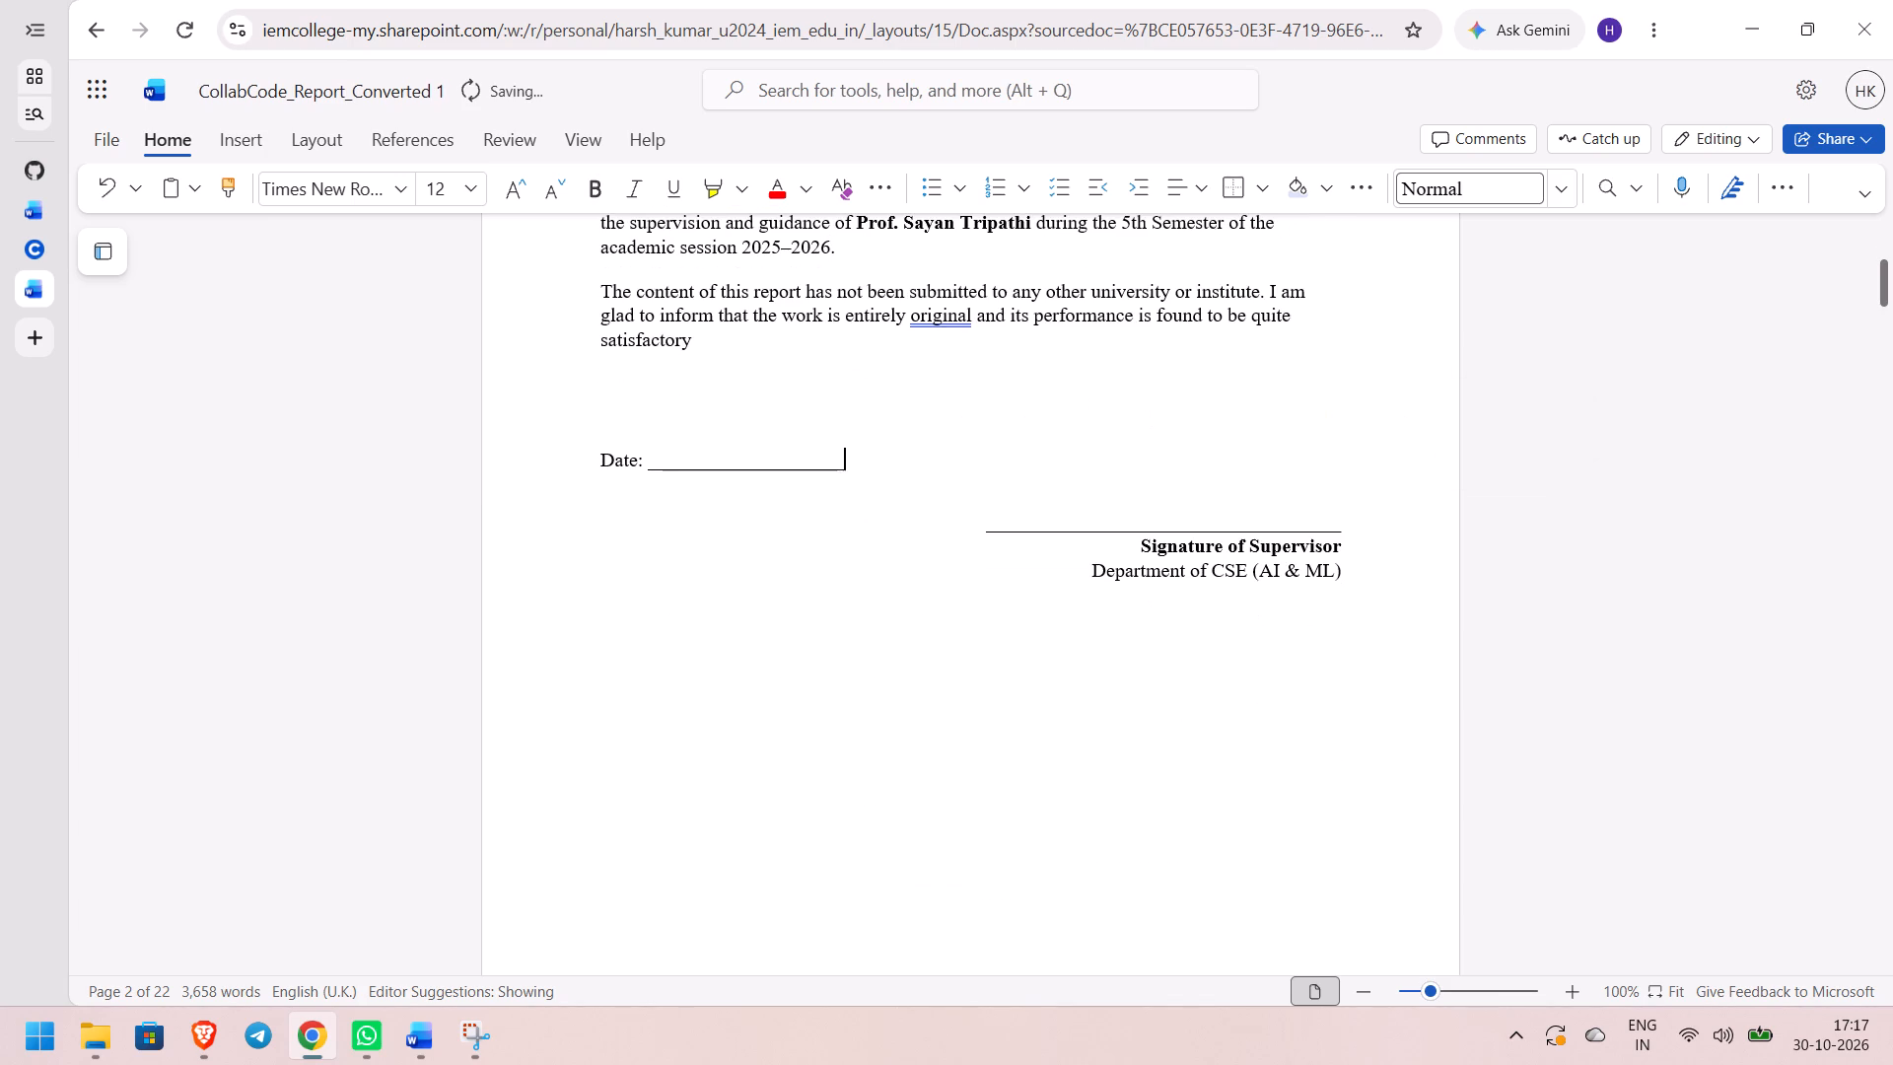
key(BackSpace)
key(BackSpace)
key(BackSpace)
key(BackSpace)
key(BackSpace)
key(BackSpace)
key(BackSpace)
key(BackSpace)
key(BackSpace)
key(BackSpace)
key(BackSpace)
key(BackSpace)
key(BackSpace)
key(BackSpace)
key(BackSpace)
key(BackSpace)
key(BackSpace)
key(BackSpace)
key(BackSpace)
key(BackSpace)
key(BackSpace)
key(BackSpace)
key(BackSpace)
key(BackSpace)
key(BackSpace)
key(BackSpace)
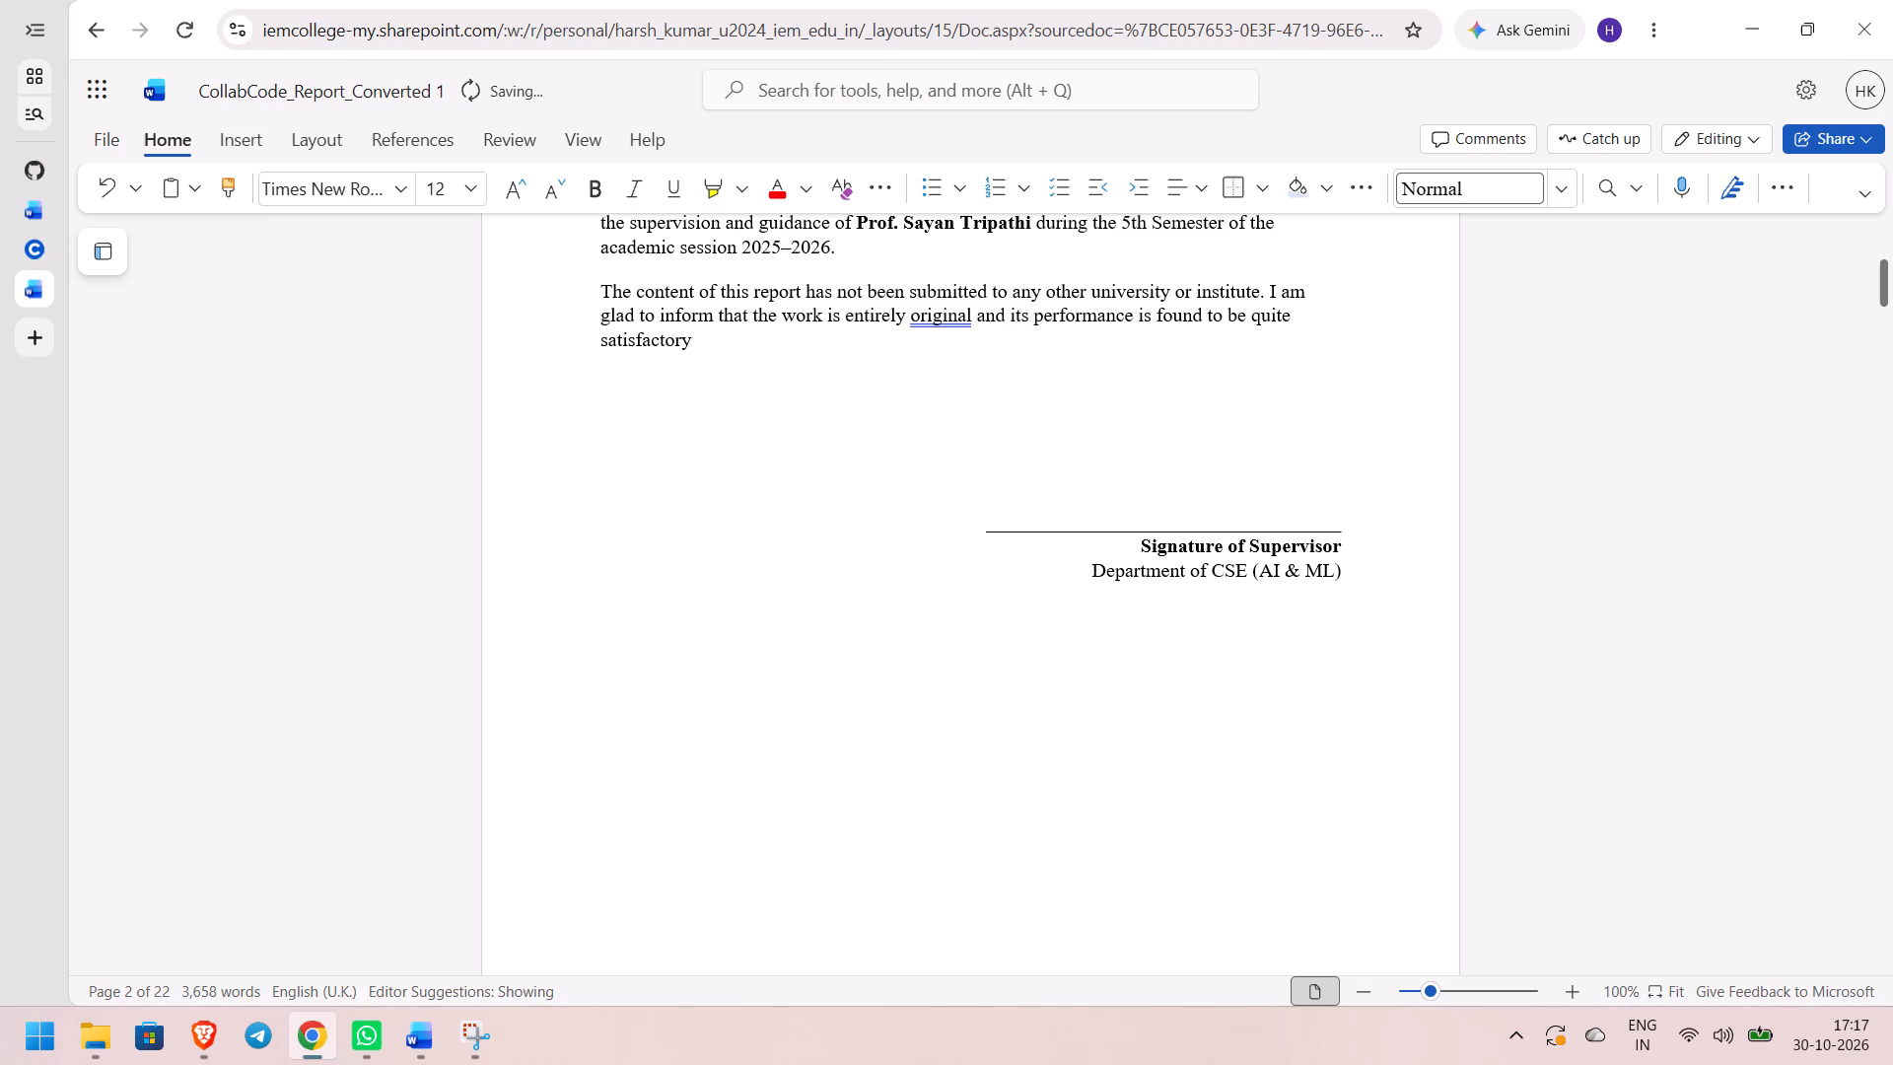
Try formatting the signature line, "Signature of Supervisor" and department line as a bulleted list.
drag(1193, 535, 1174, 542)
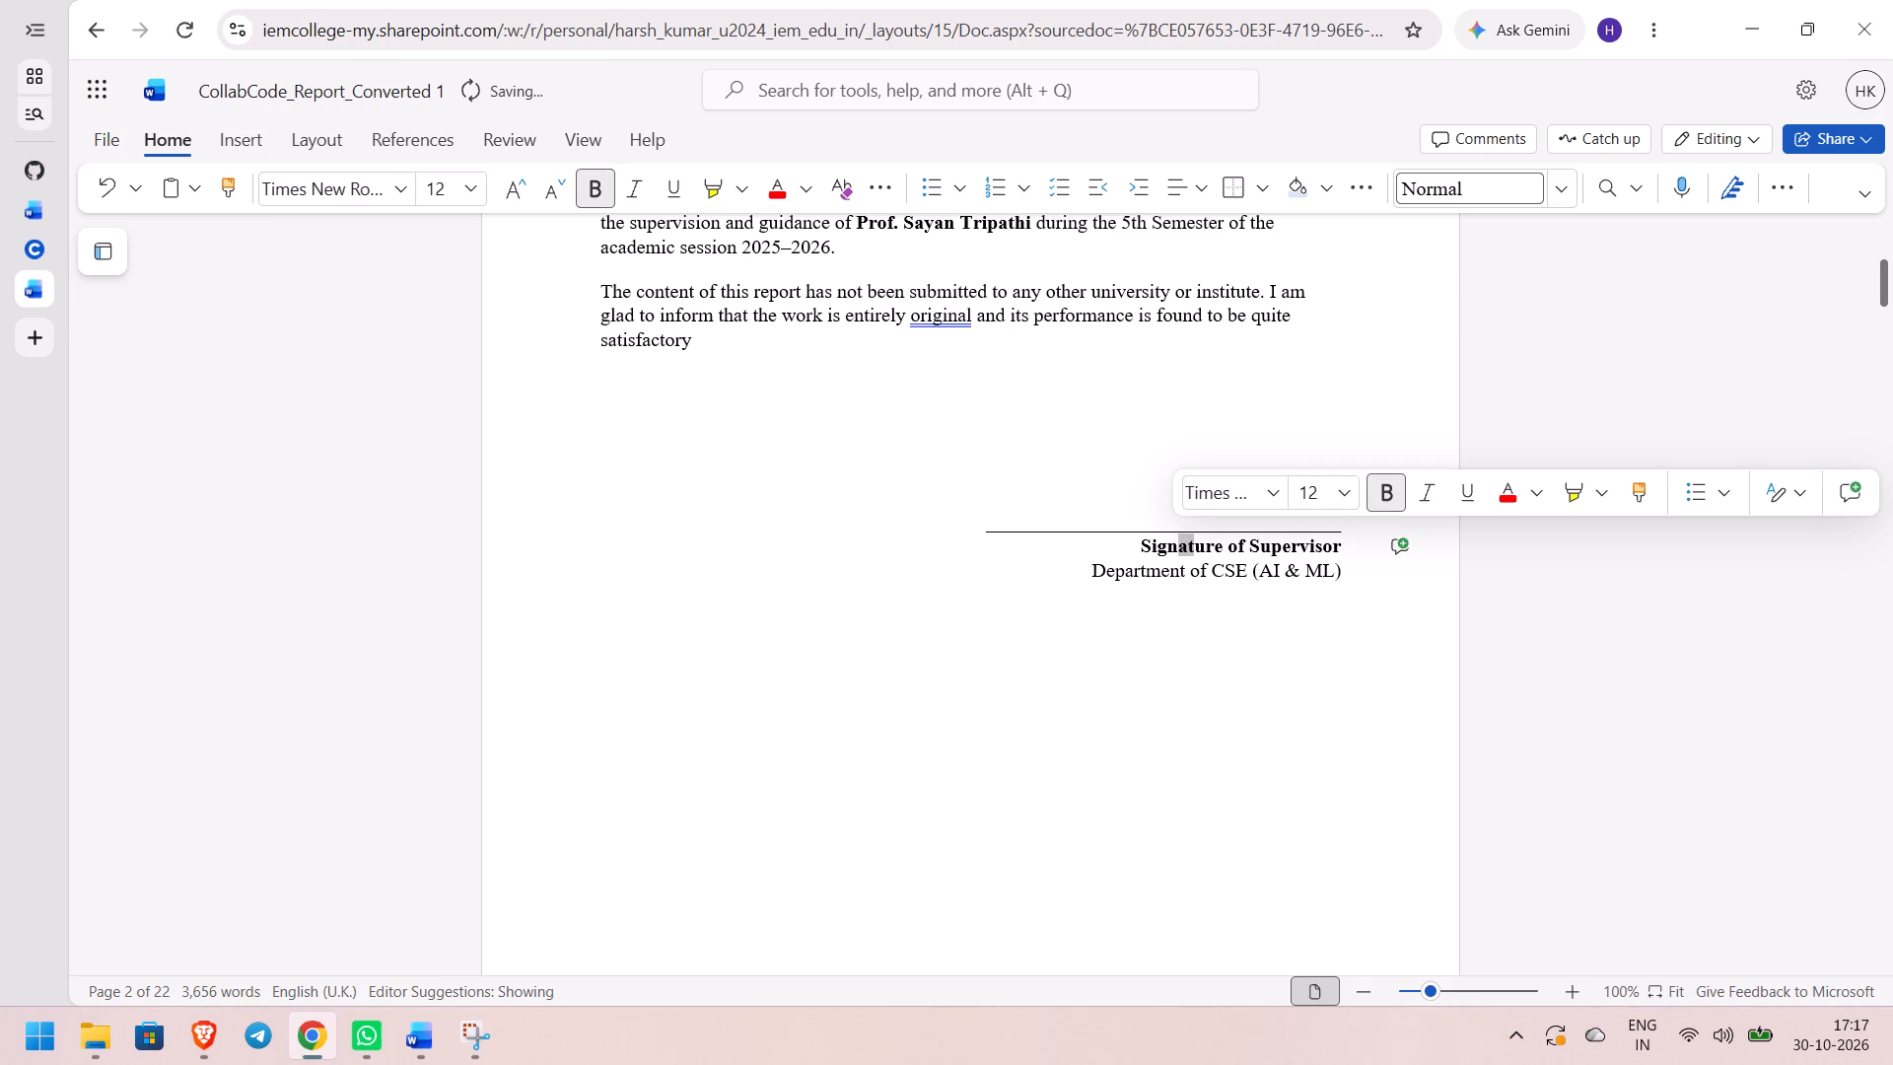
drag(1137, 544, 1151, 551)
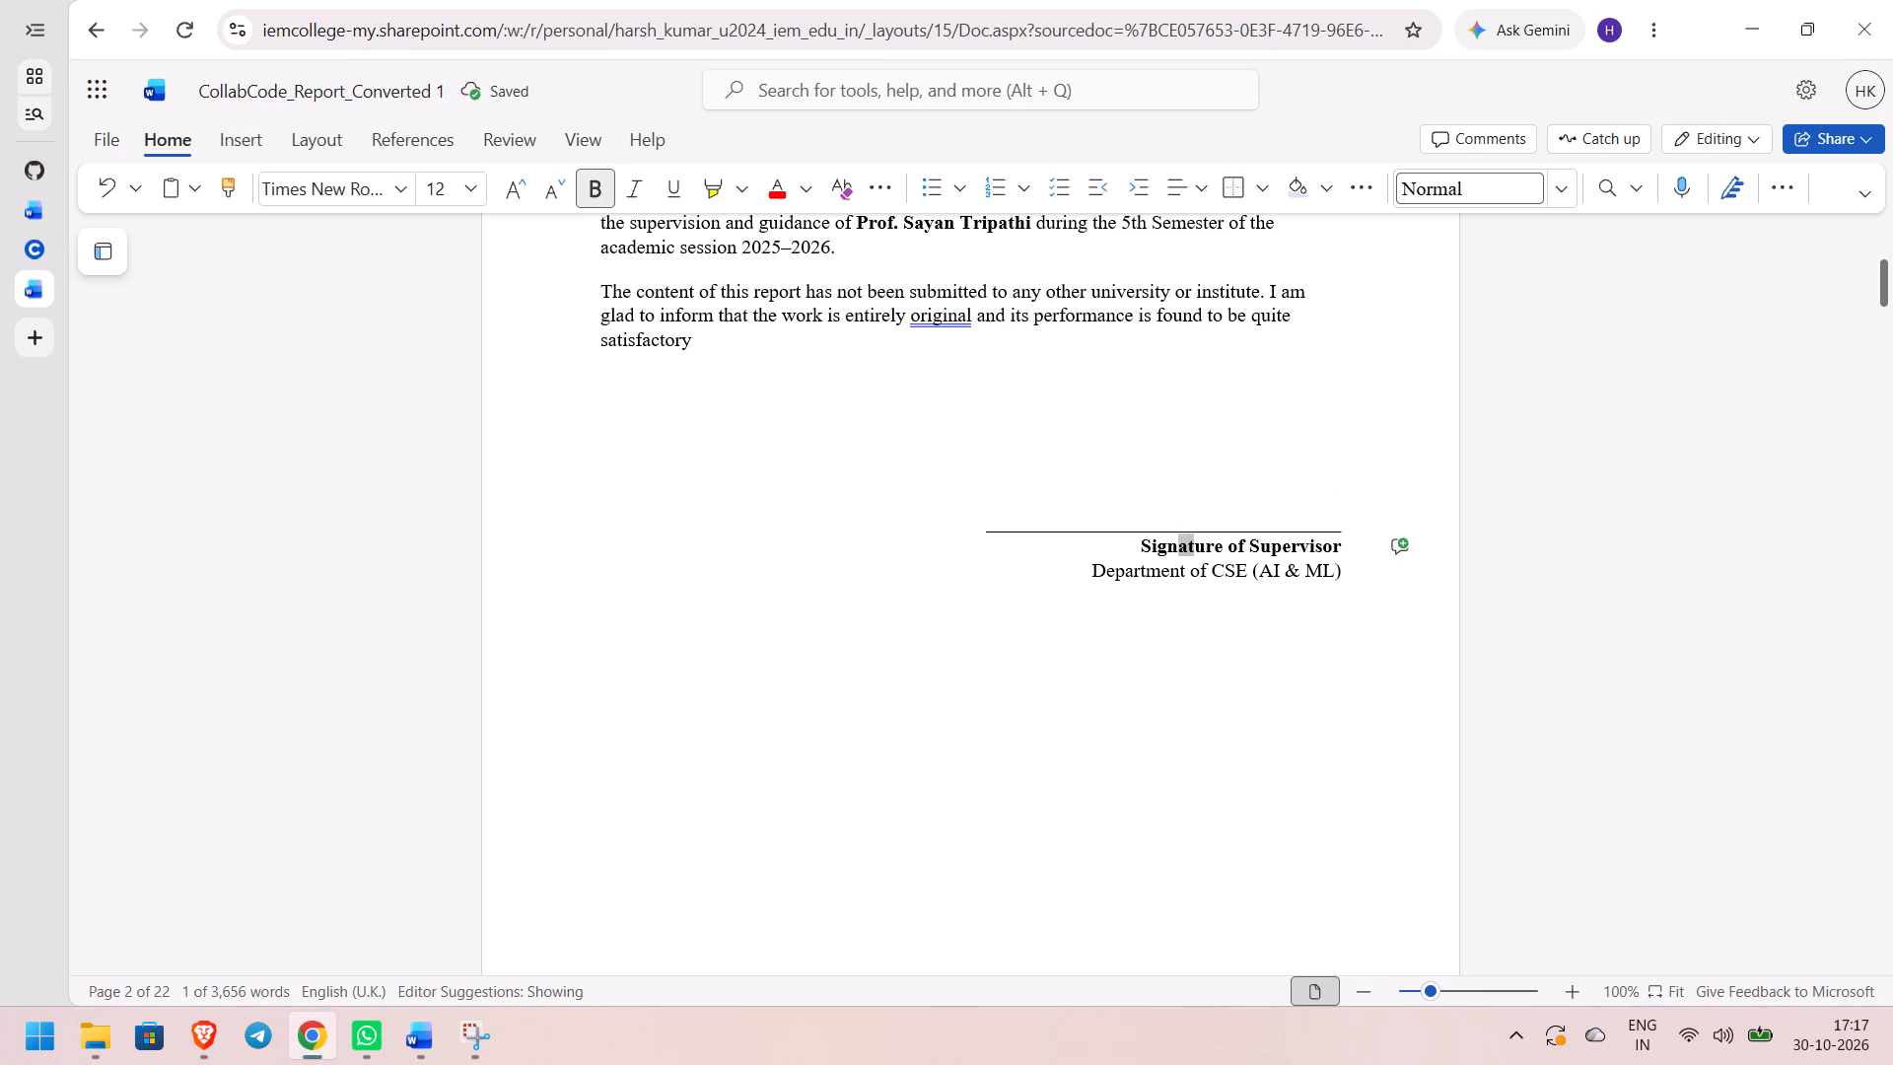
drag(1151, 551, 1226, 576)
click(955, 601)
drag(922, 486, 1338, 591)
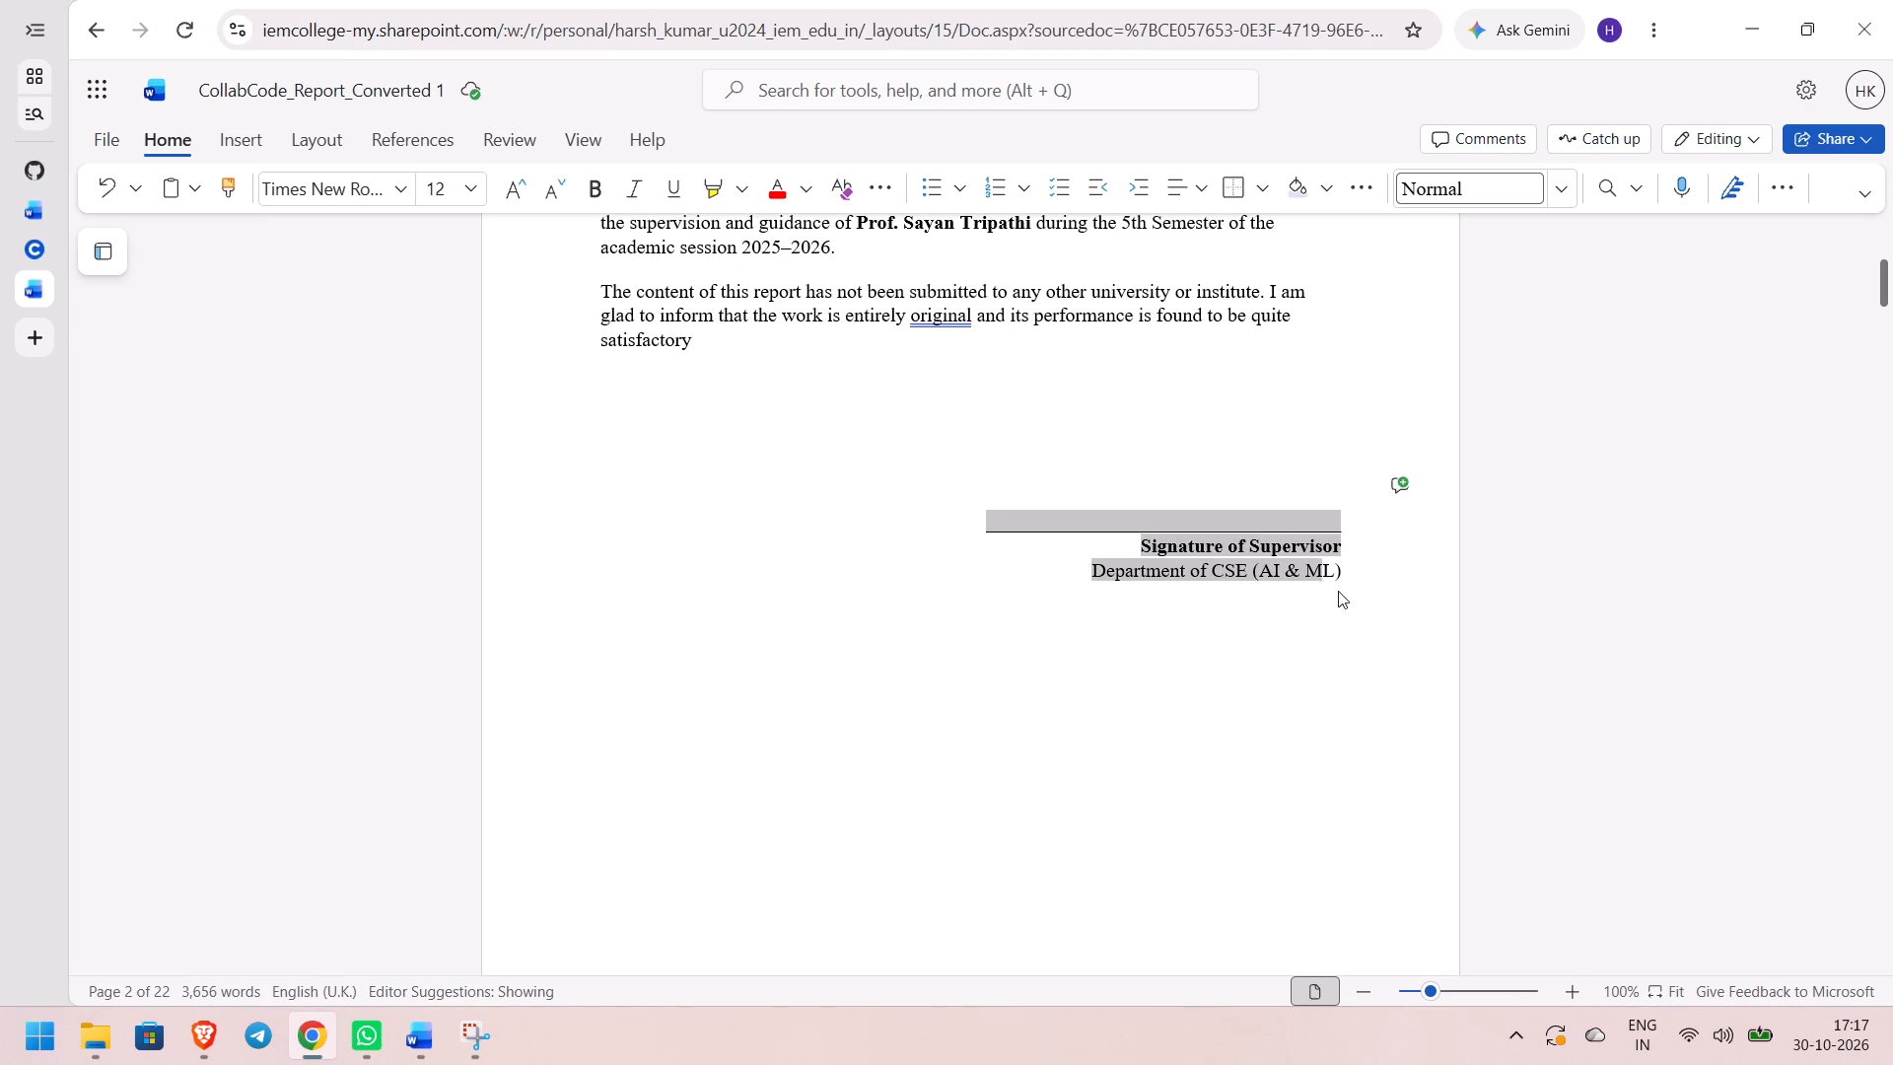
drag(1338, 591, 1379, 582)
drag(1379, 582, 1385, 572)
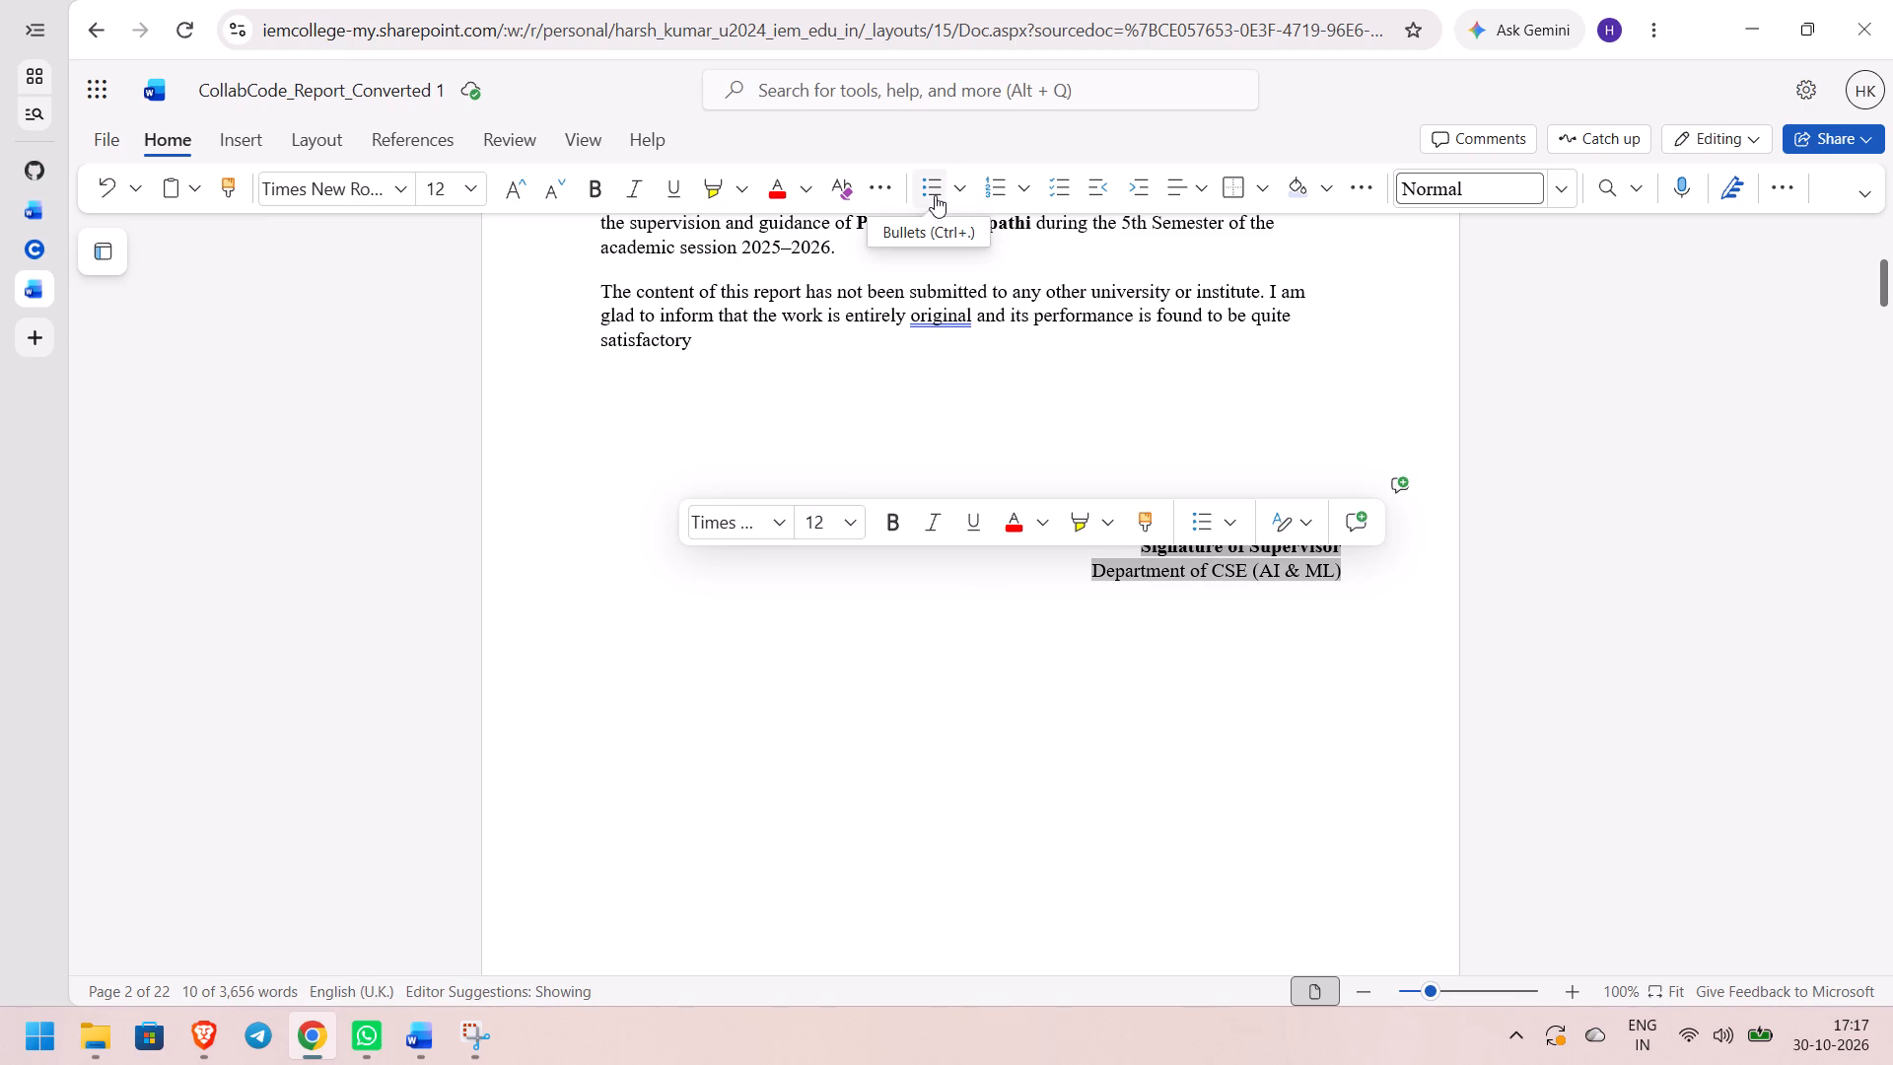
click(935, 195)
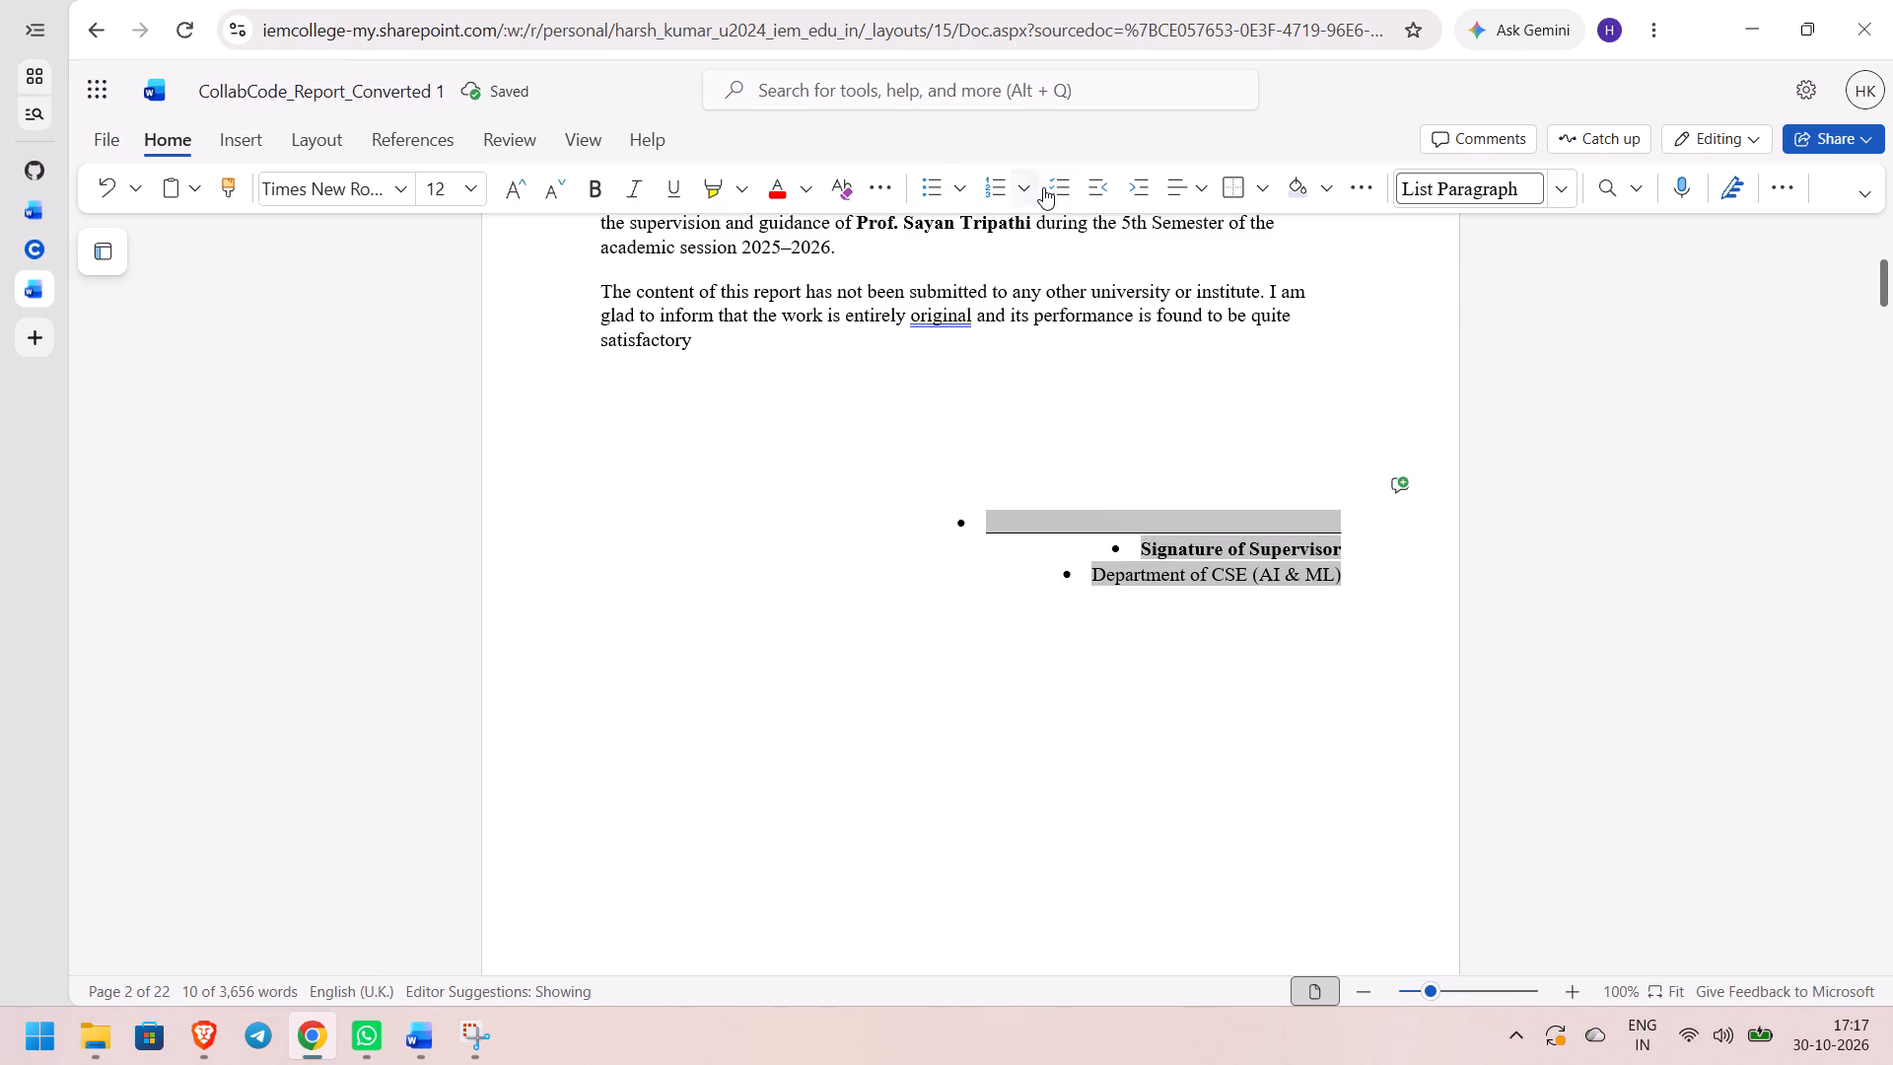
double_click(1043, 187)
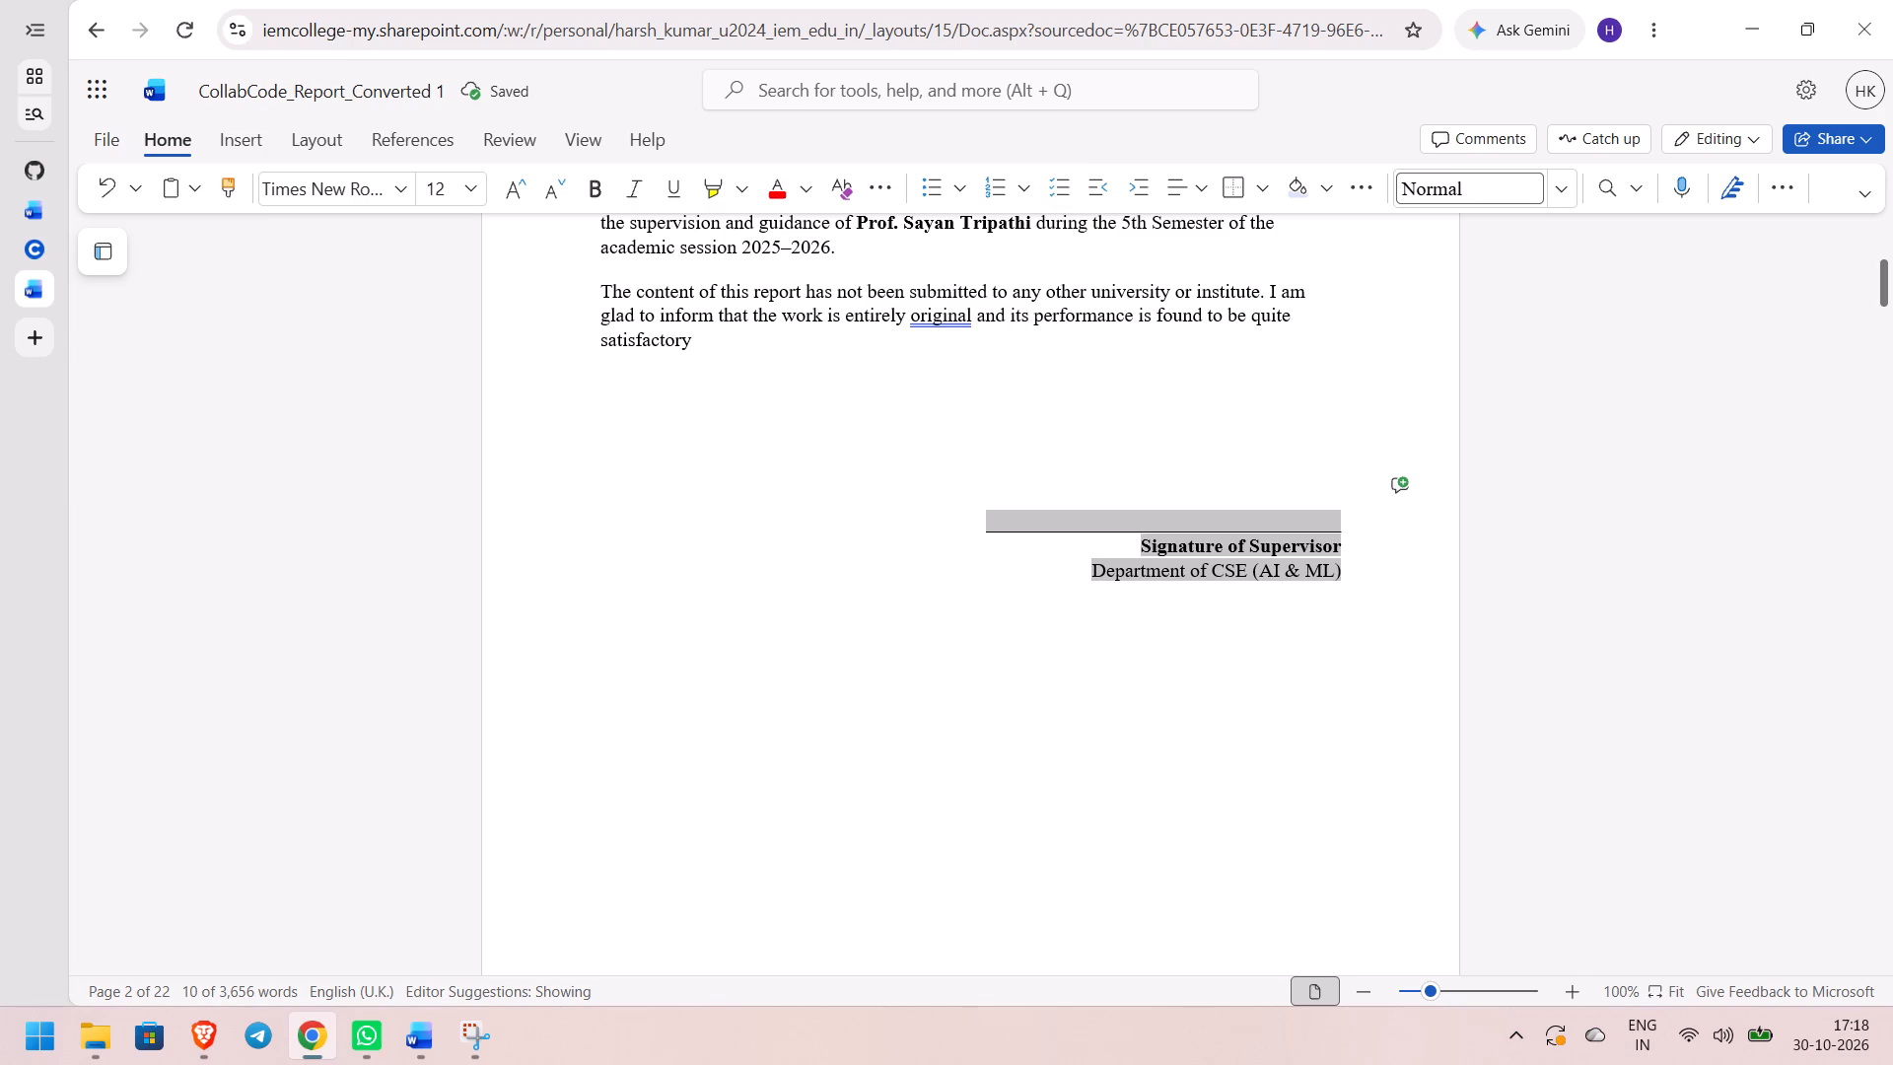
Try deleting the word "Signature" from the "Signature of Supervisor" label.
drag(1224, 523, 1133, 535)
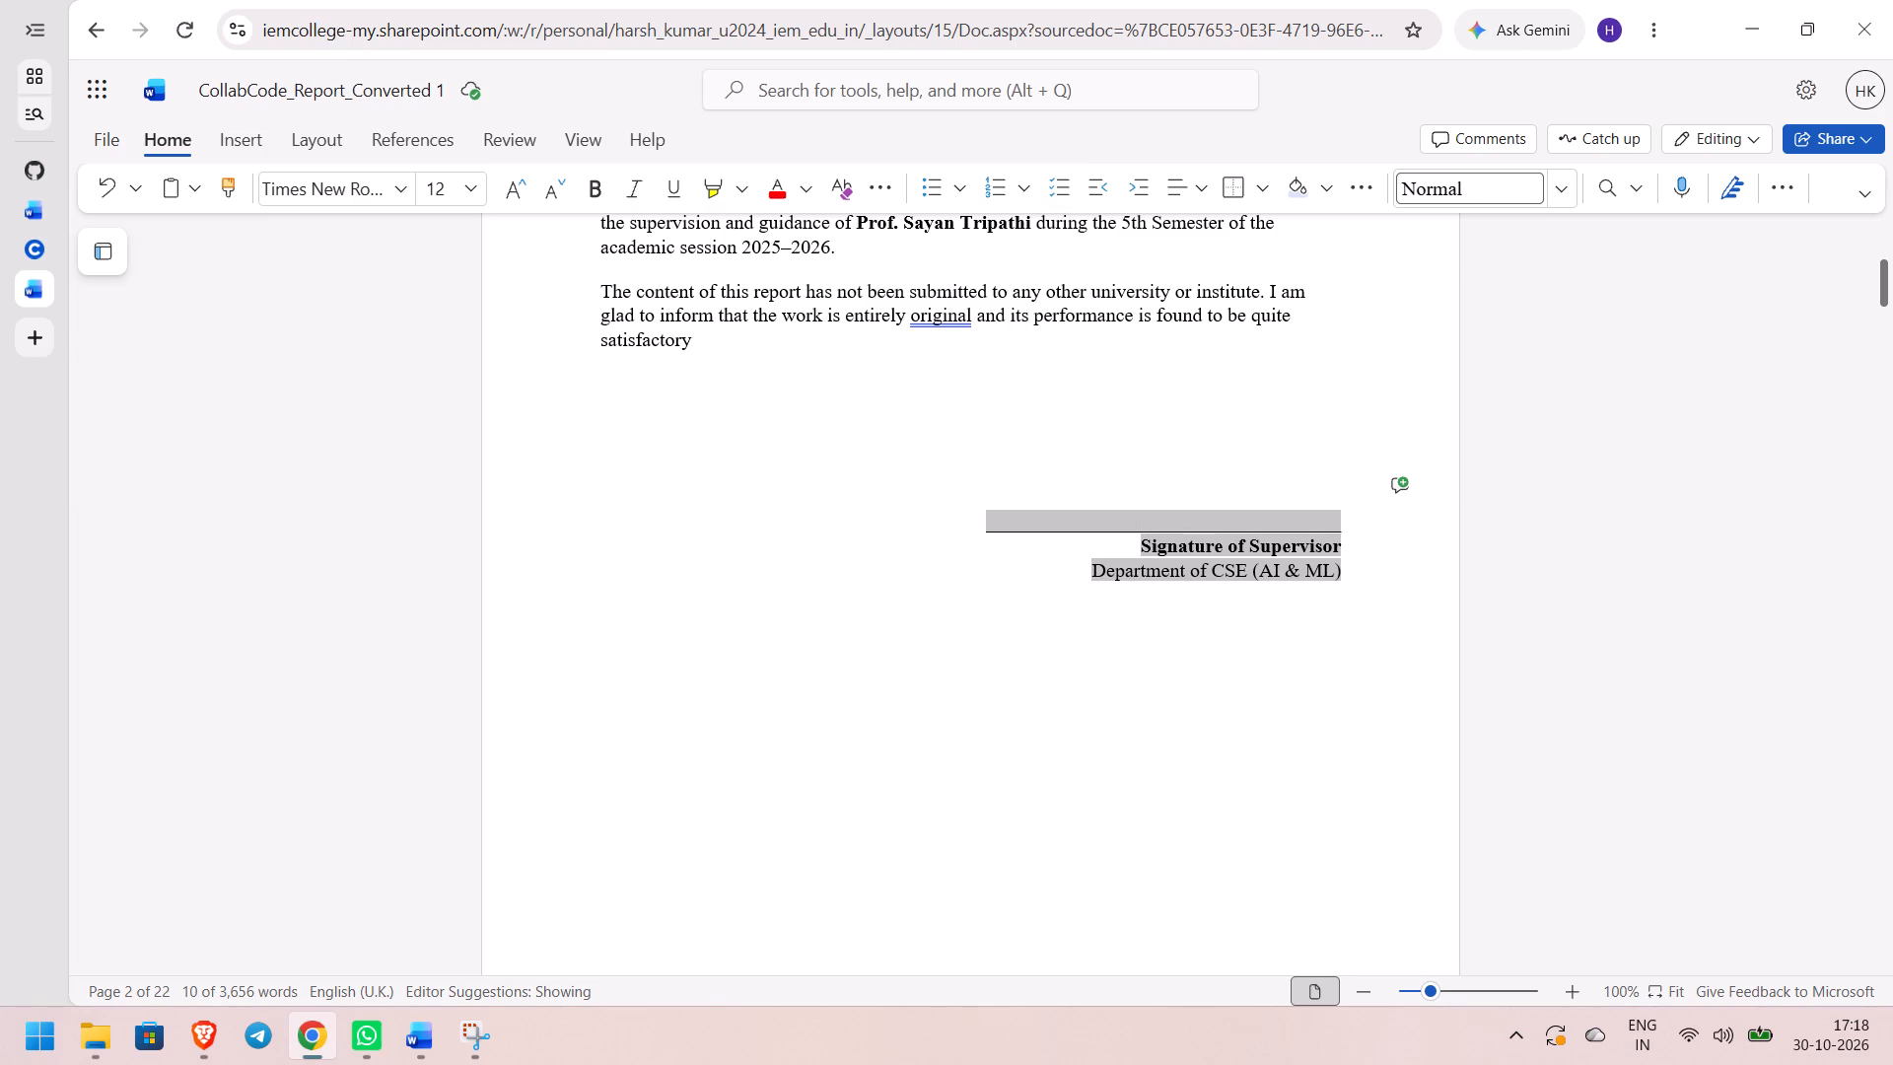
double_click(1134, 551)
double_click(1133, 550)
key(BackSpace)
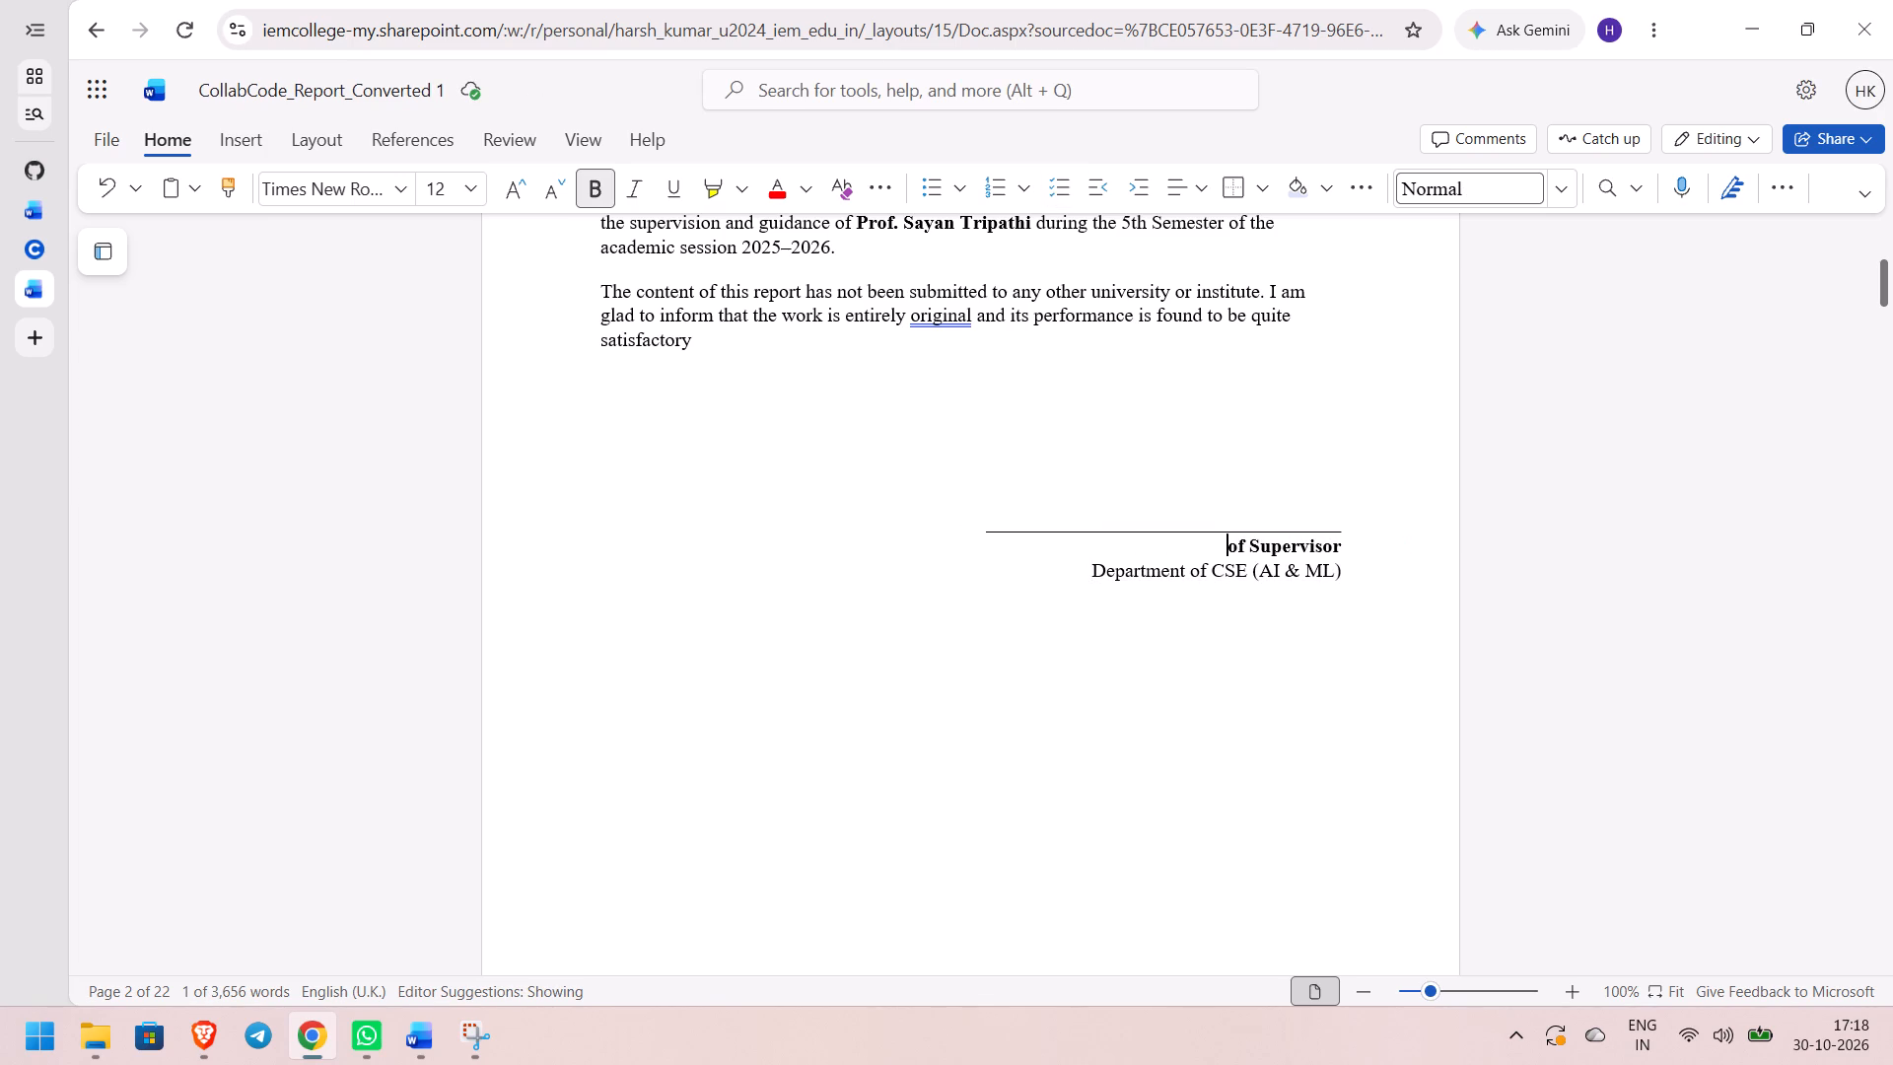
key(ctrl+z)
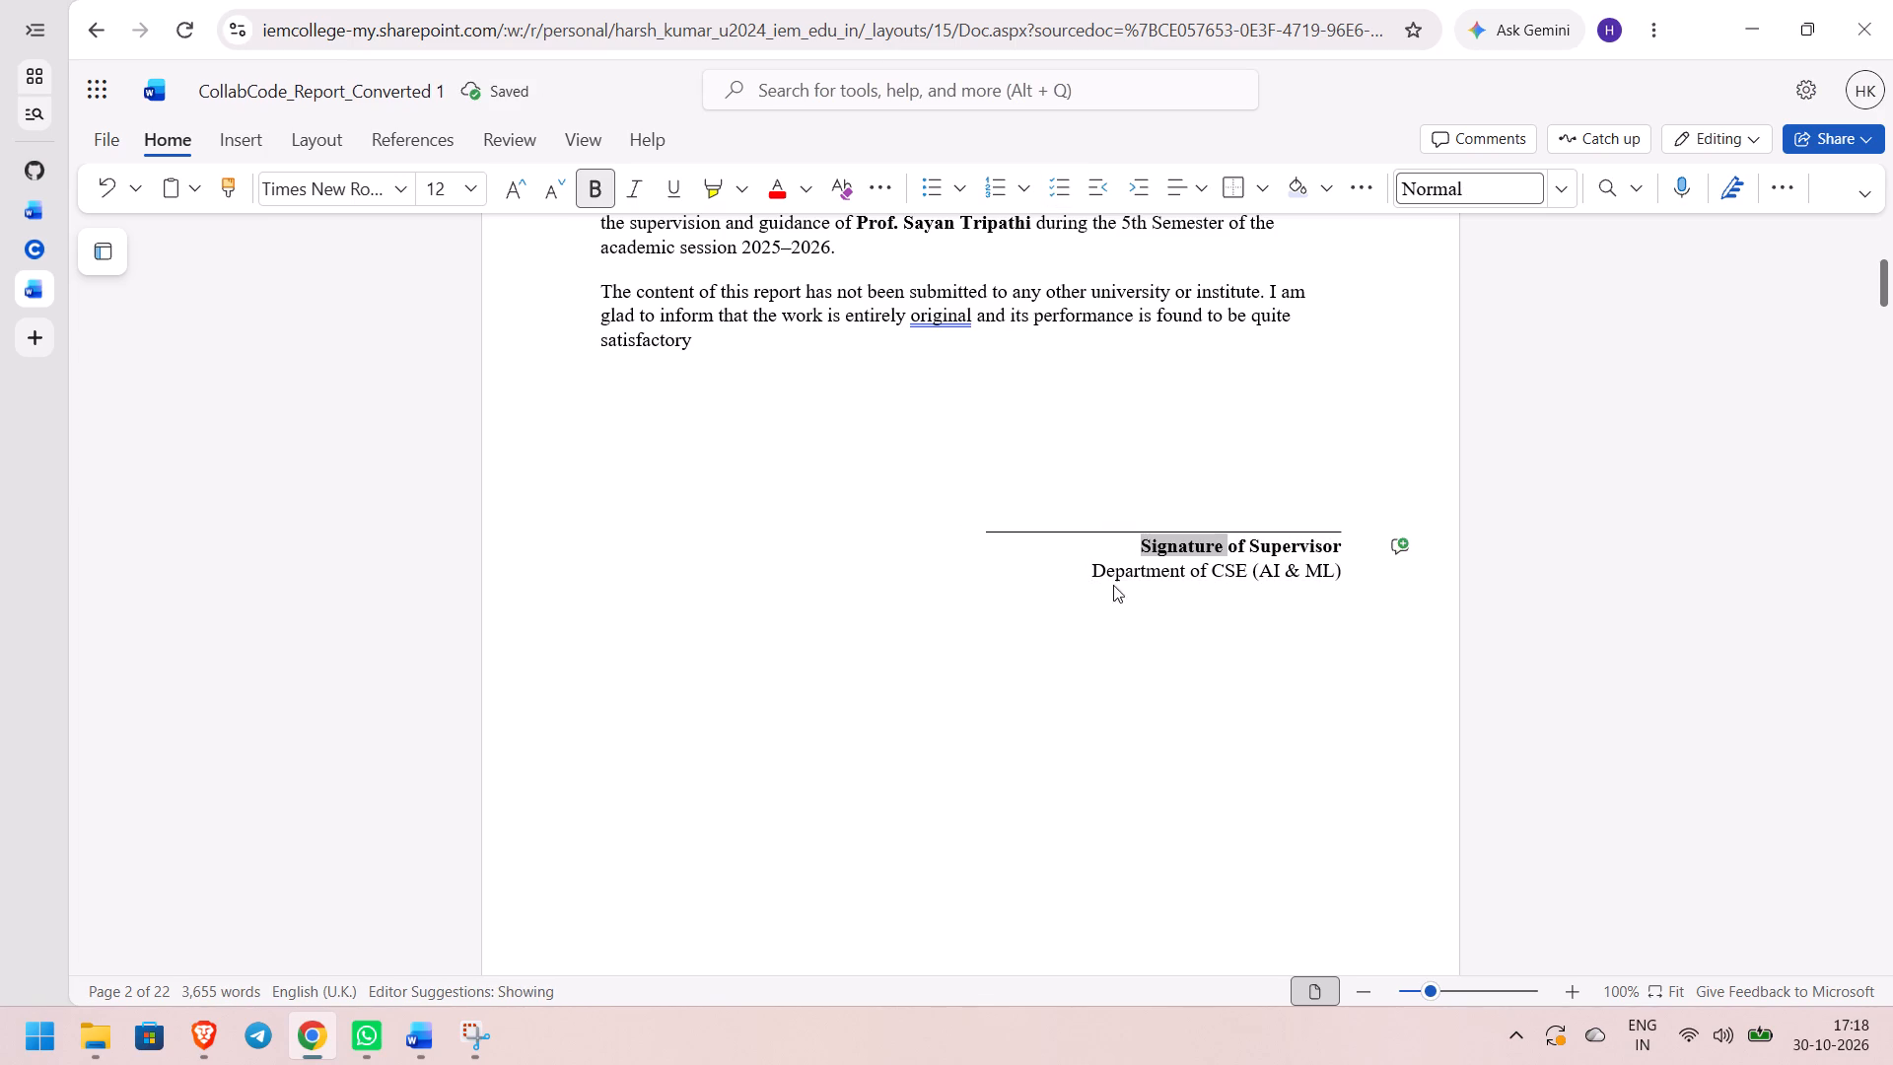
Shorten the line above "Signature of Supervisor" by two underscores, keeping the label on its own line.
double_click(1094, 664)
click(1140, 538)
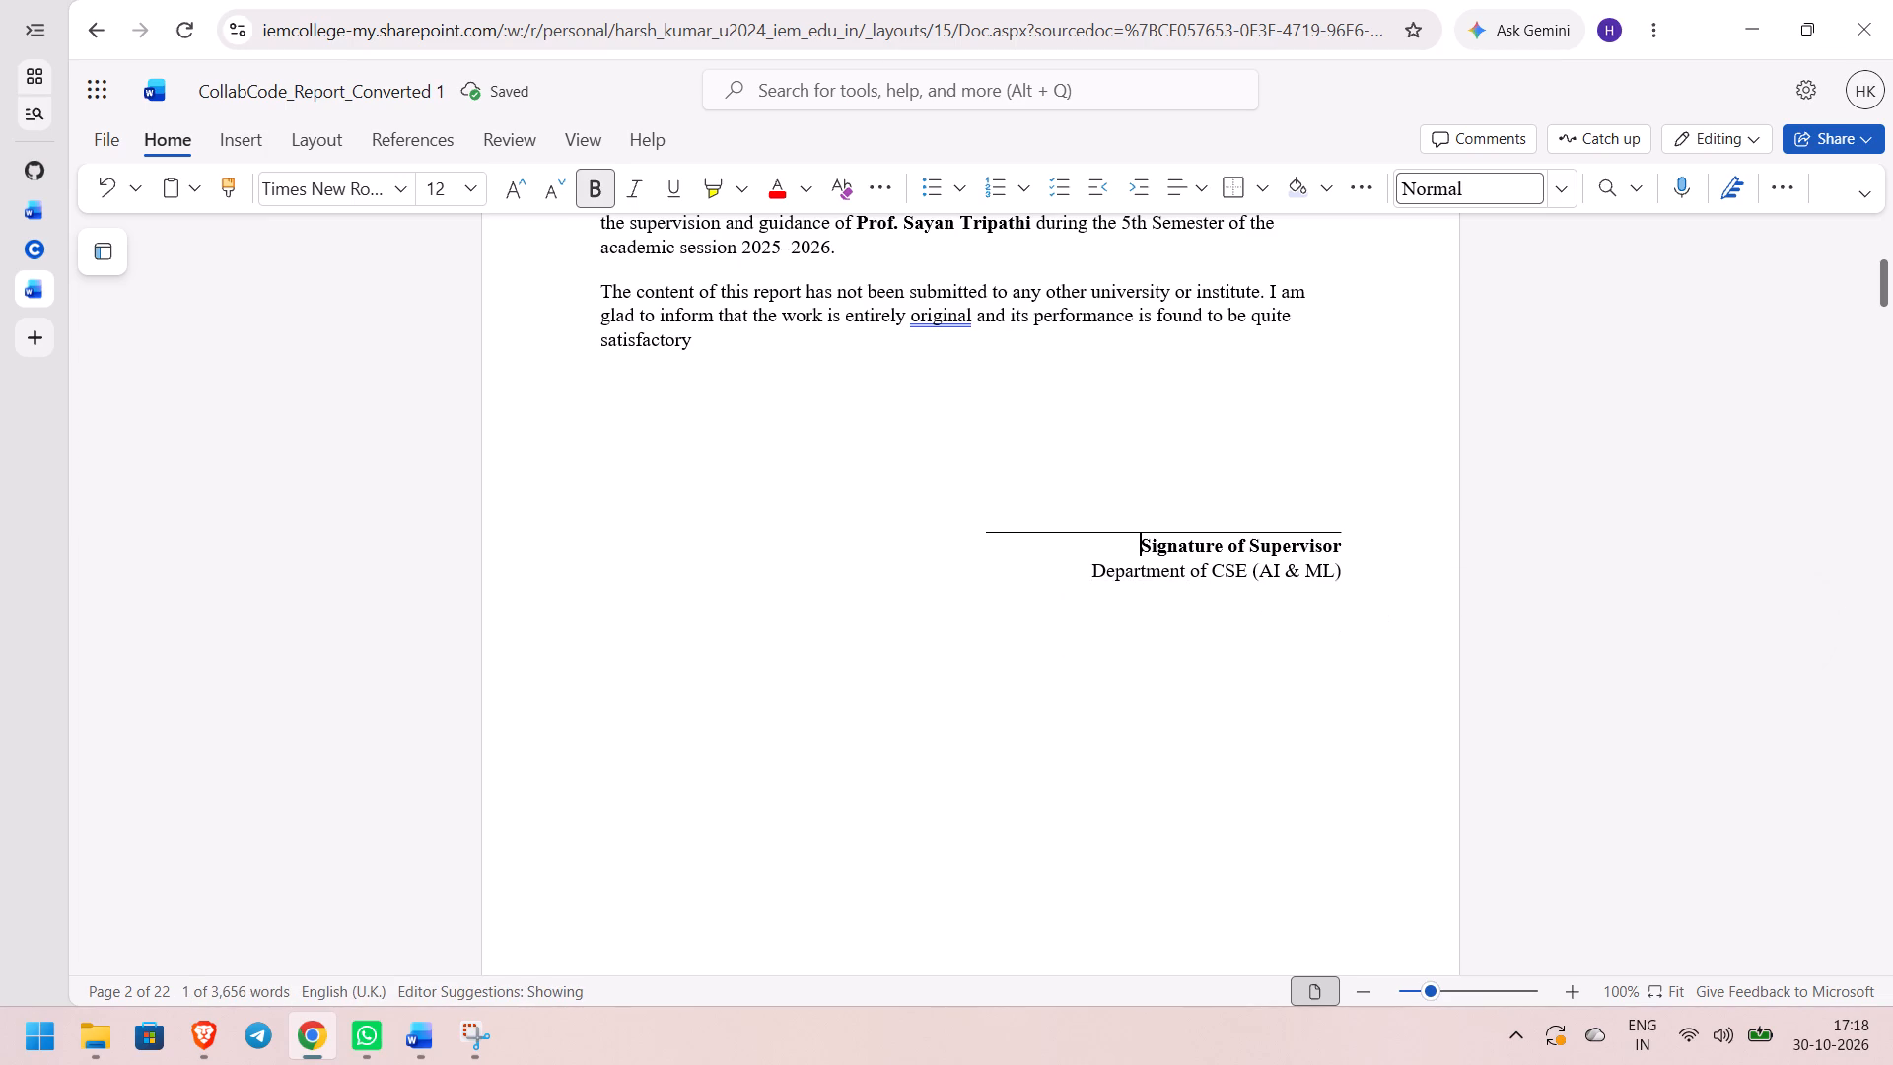
key(BackSpace)
key(BackSpace)
key(BackSpace)
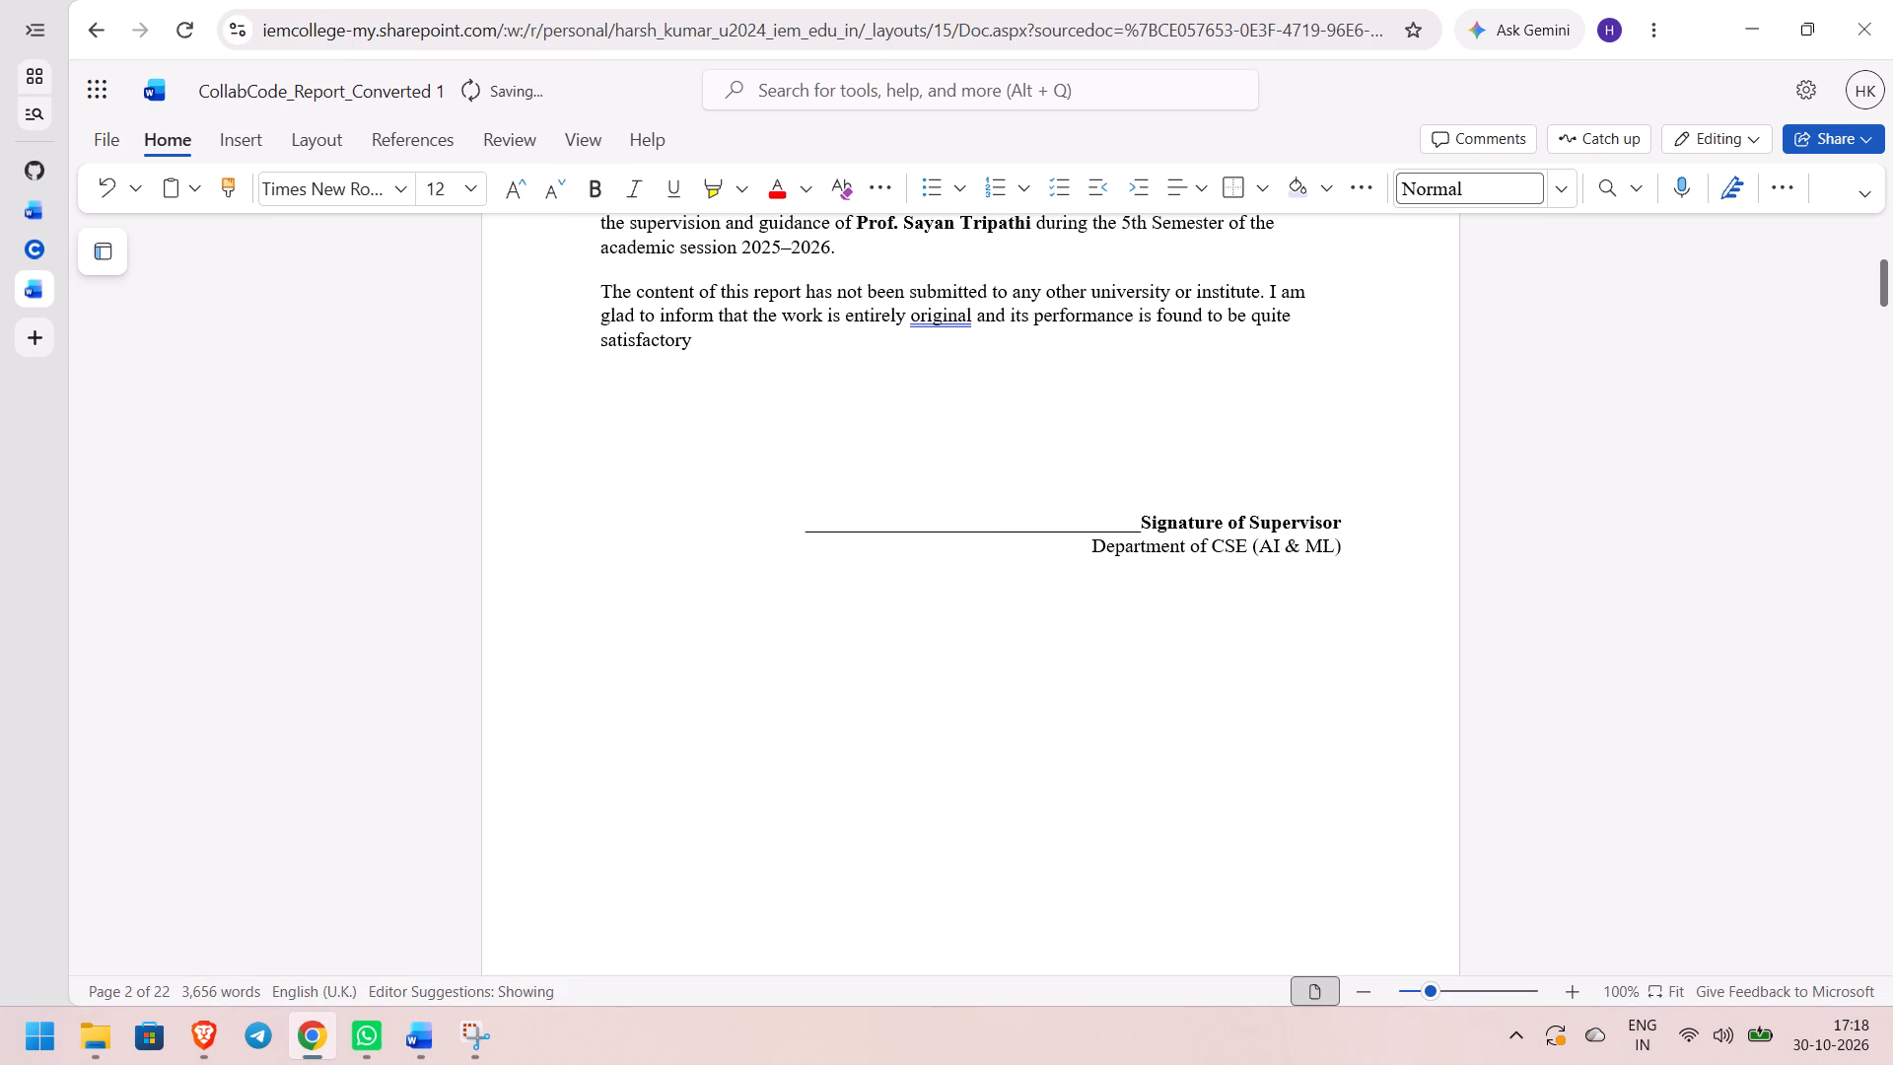
key(Return)
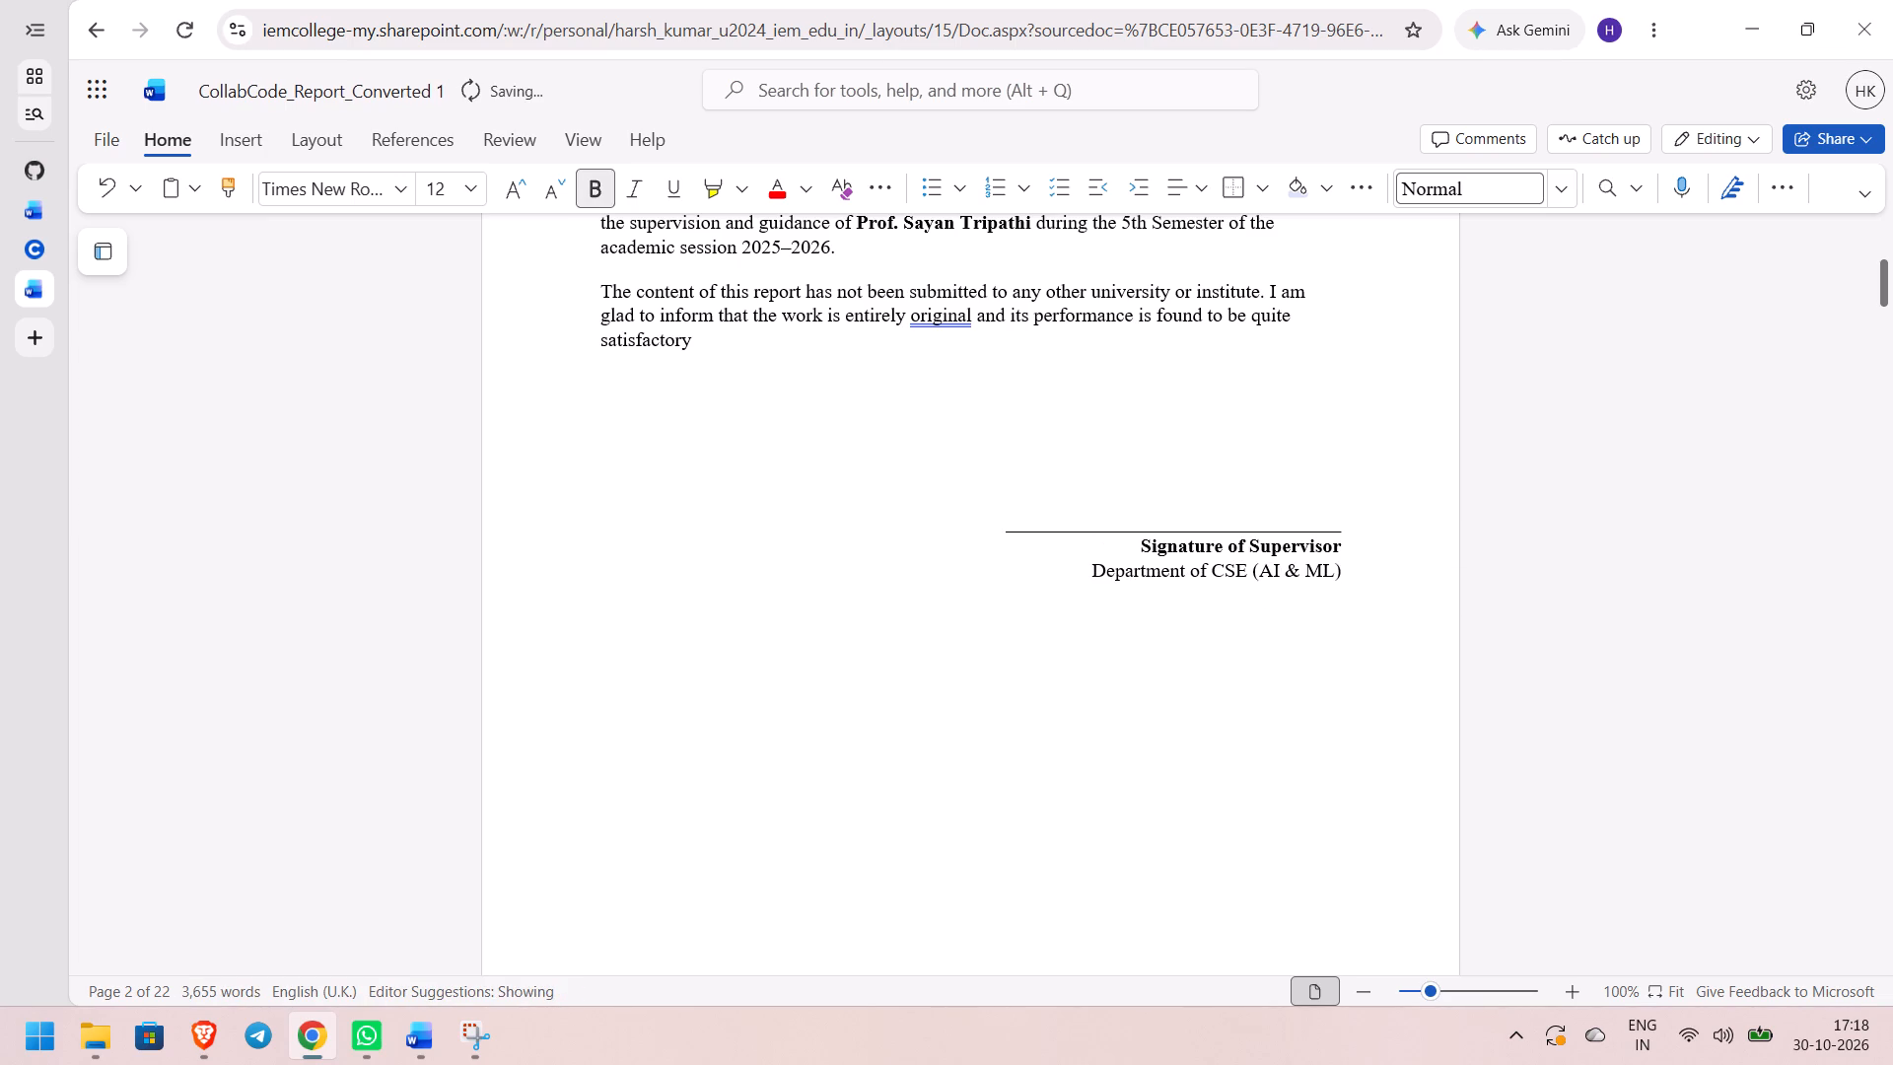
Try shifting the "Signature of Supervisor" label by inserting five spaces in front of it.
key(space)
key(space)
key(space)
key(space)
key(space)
Merge the signature line into the left-aligned empty paragraph above it and pad its start with spaces to bring it near the page centre.
double_click(1001, 532)
click(1000, 534)
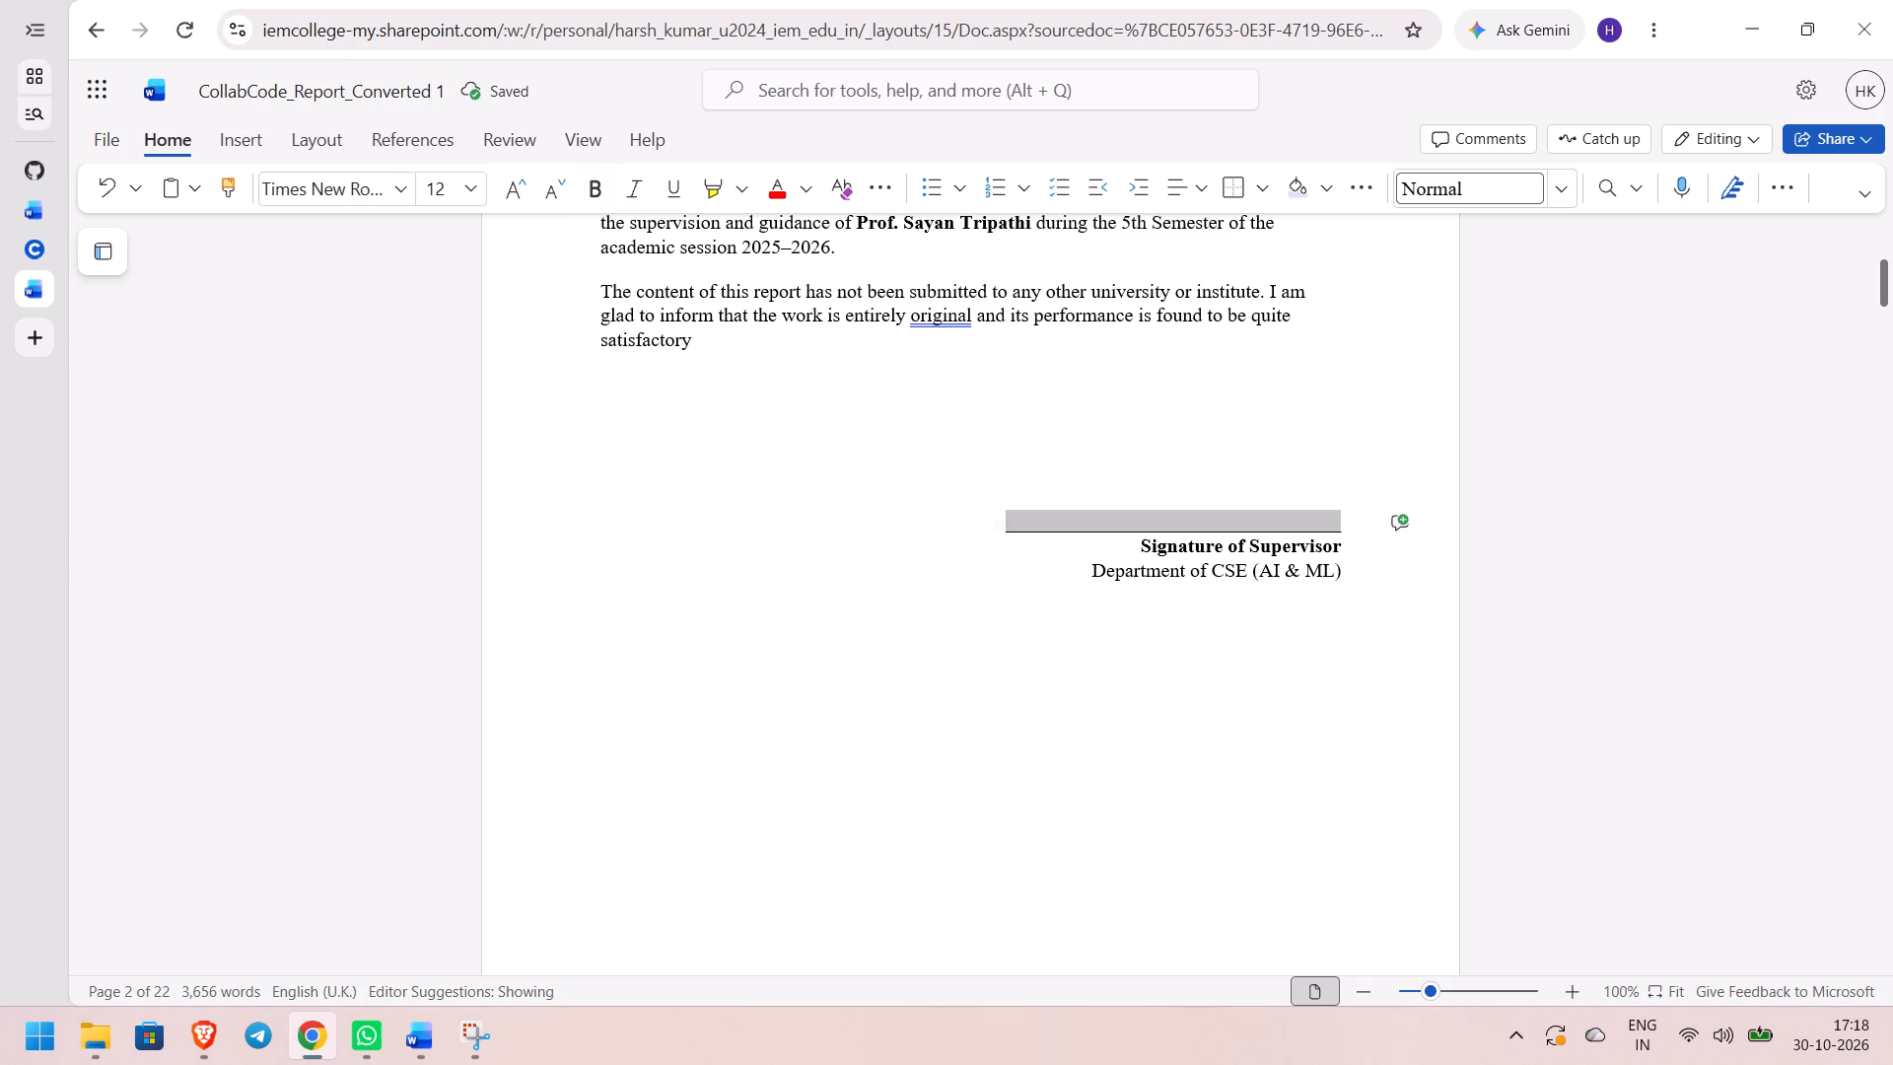
click(1000, 534)
click(998, 530)
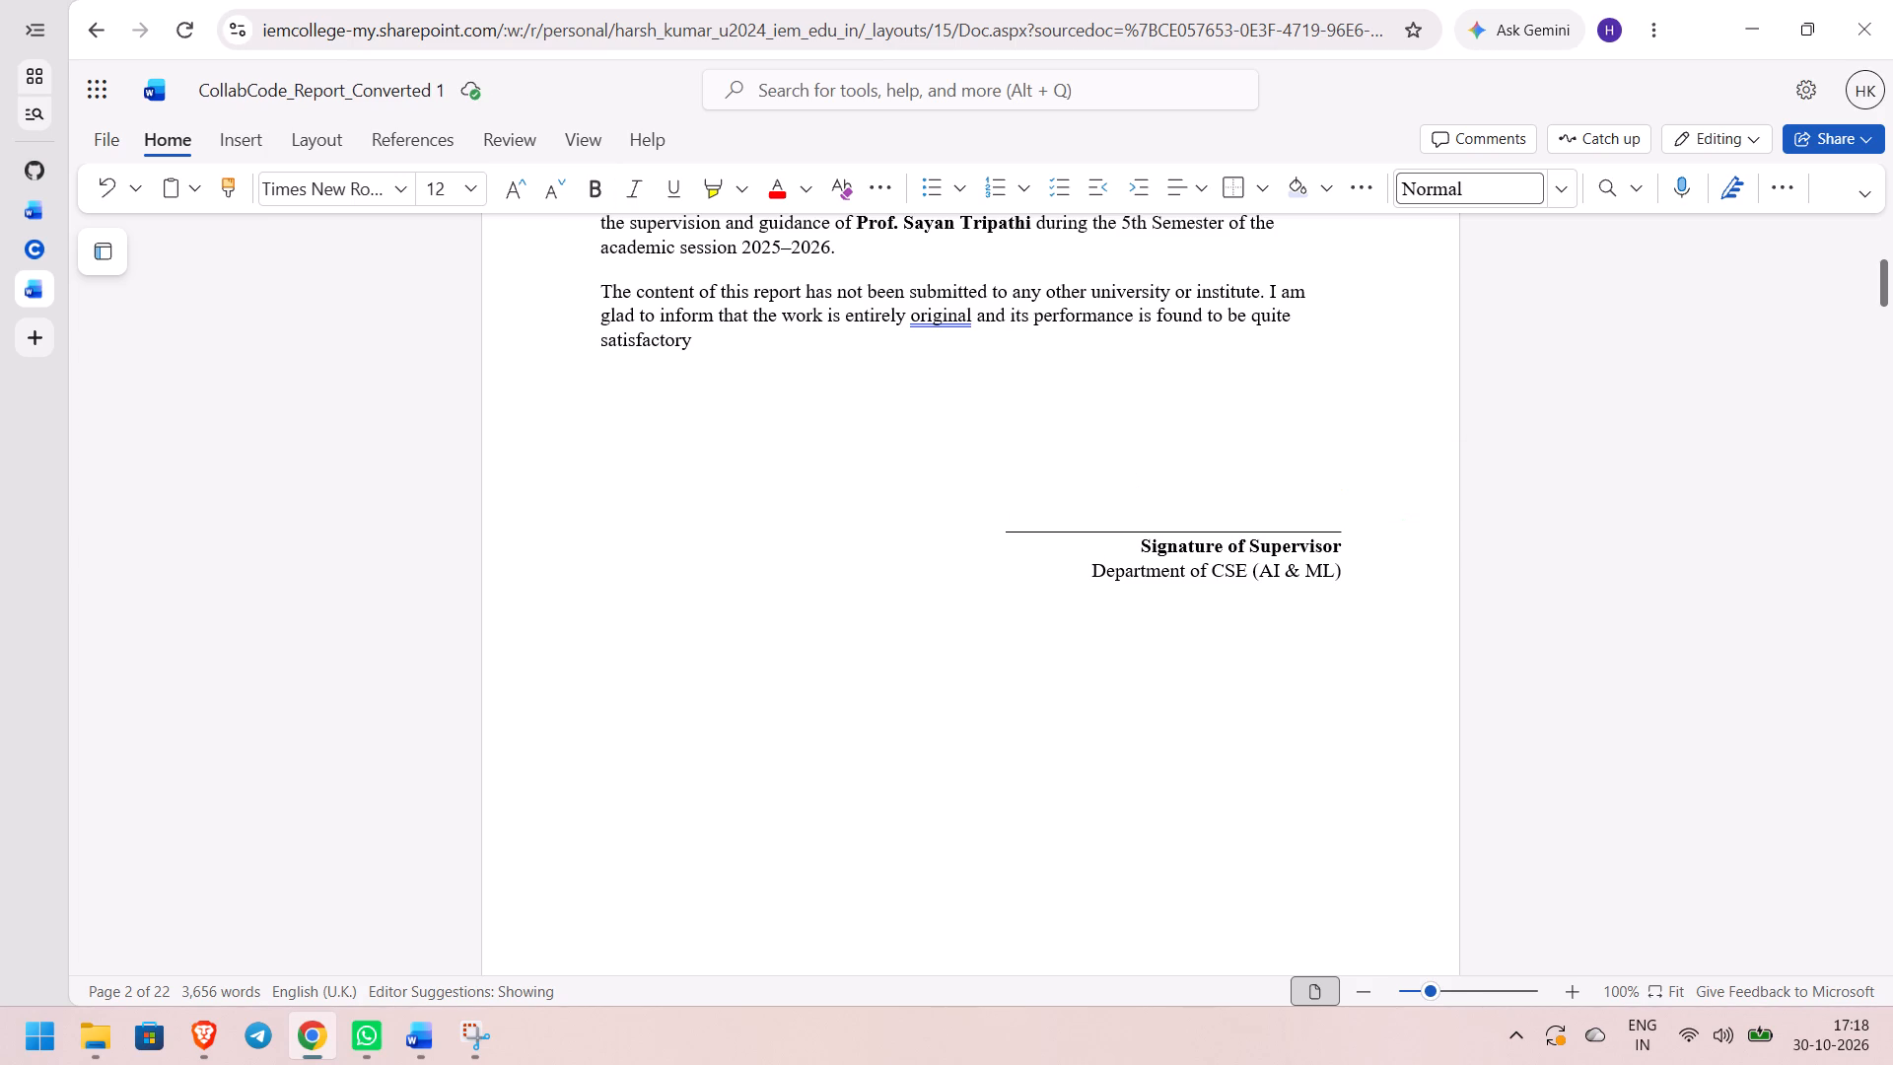
key(BackSpace)
key(space)
key(space)
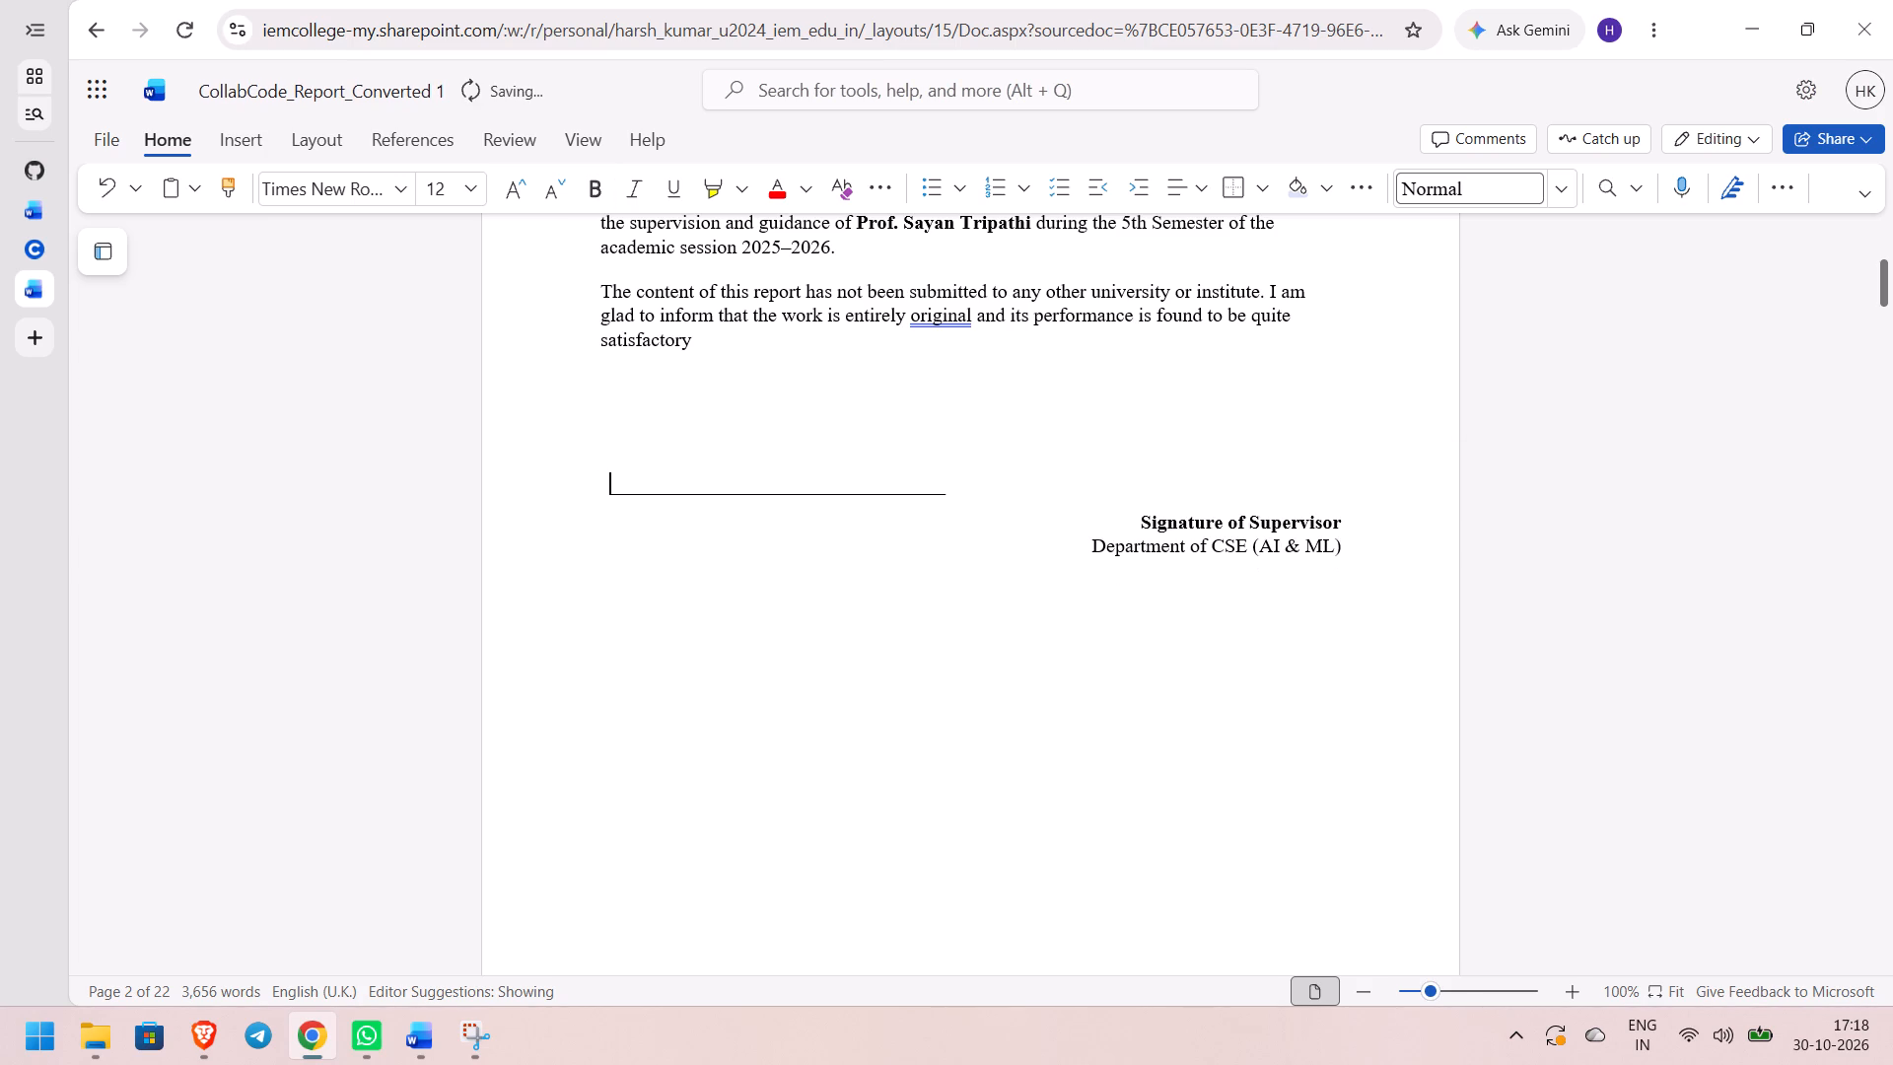
key(space)
key(space)
key(space)
key(space)
key(space)
key(space)
key(space)
key(space)
key(space)
key(space)
key(space)
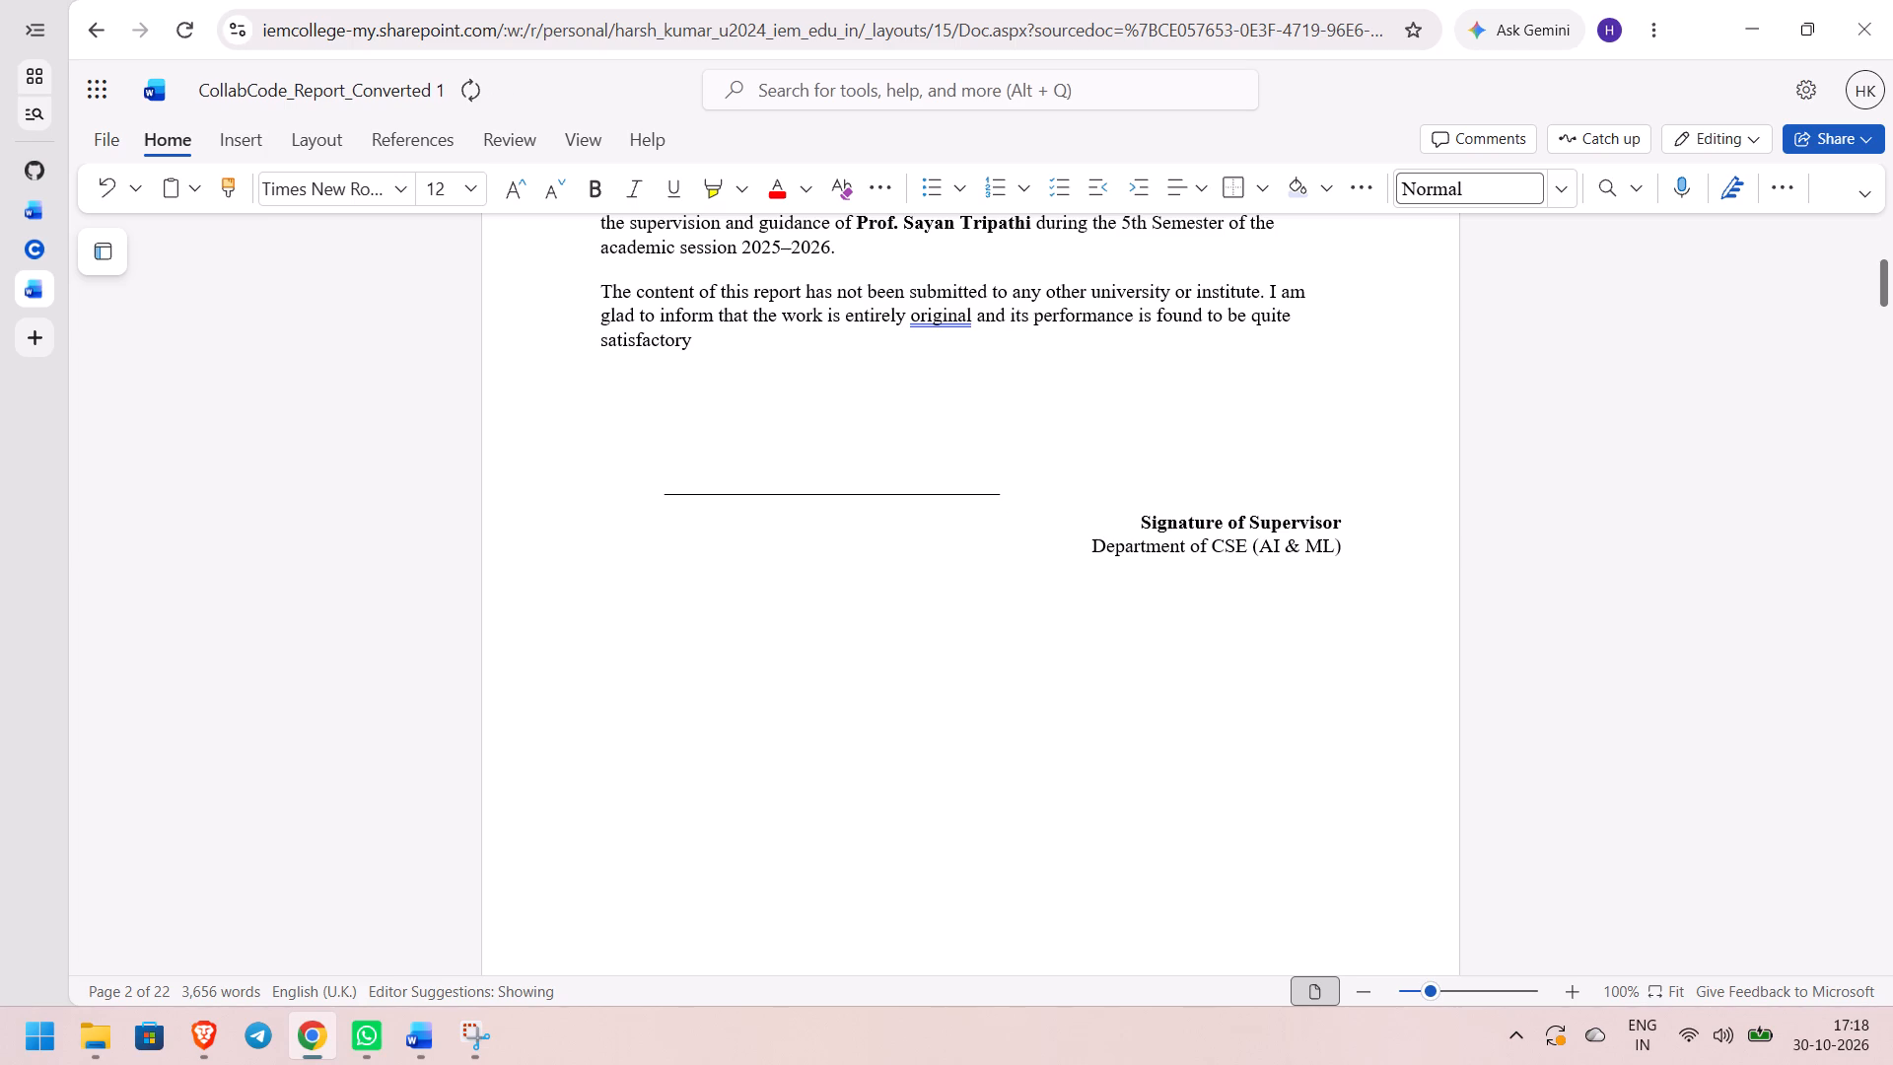
key(space)
key(space)
key(space)
key(space)
key(space)
key(space)
key(space)
key(space)
key(space)
key(space)
key(space)
key(space)
key(space)
key(space)
key(space)
key(space)
key(space)
key(space)
key(space)
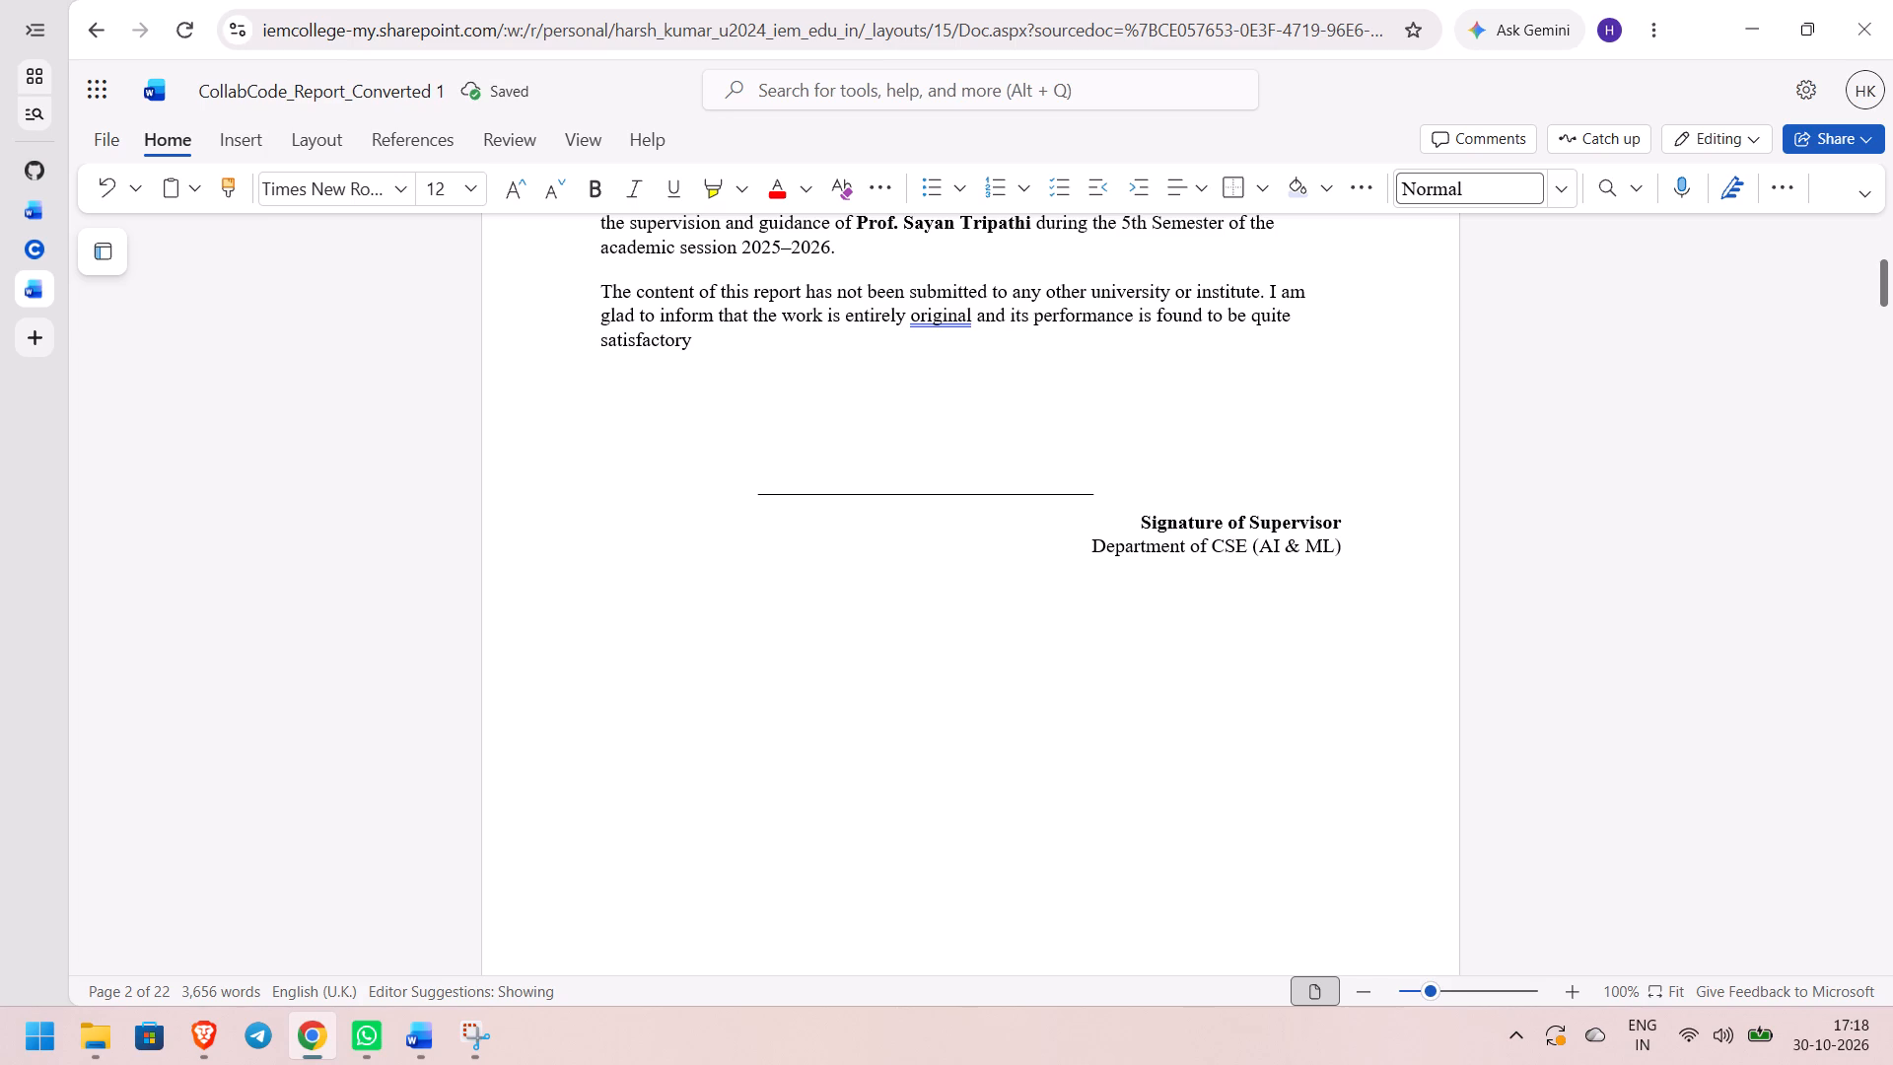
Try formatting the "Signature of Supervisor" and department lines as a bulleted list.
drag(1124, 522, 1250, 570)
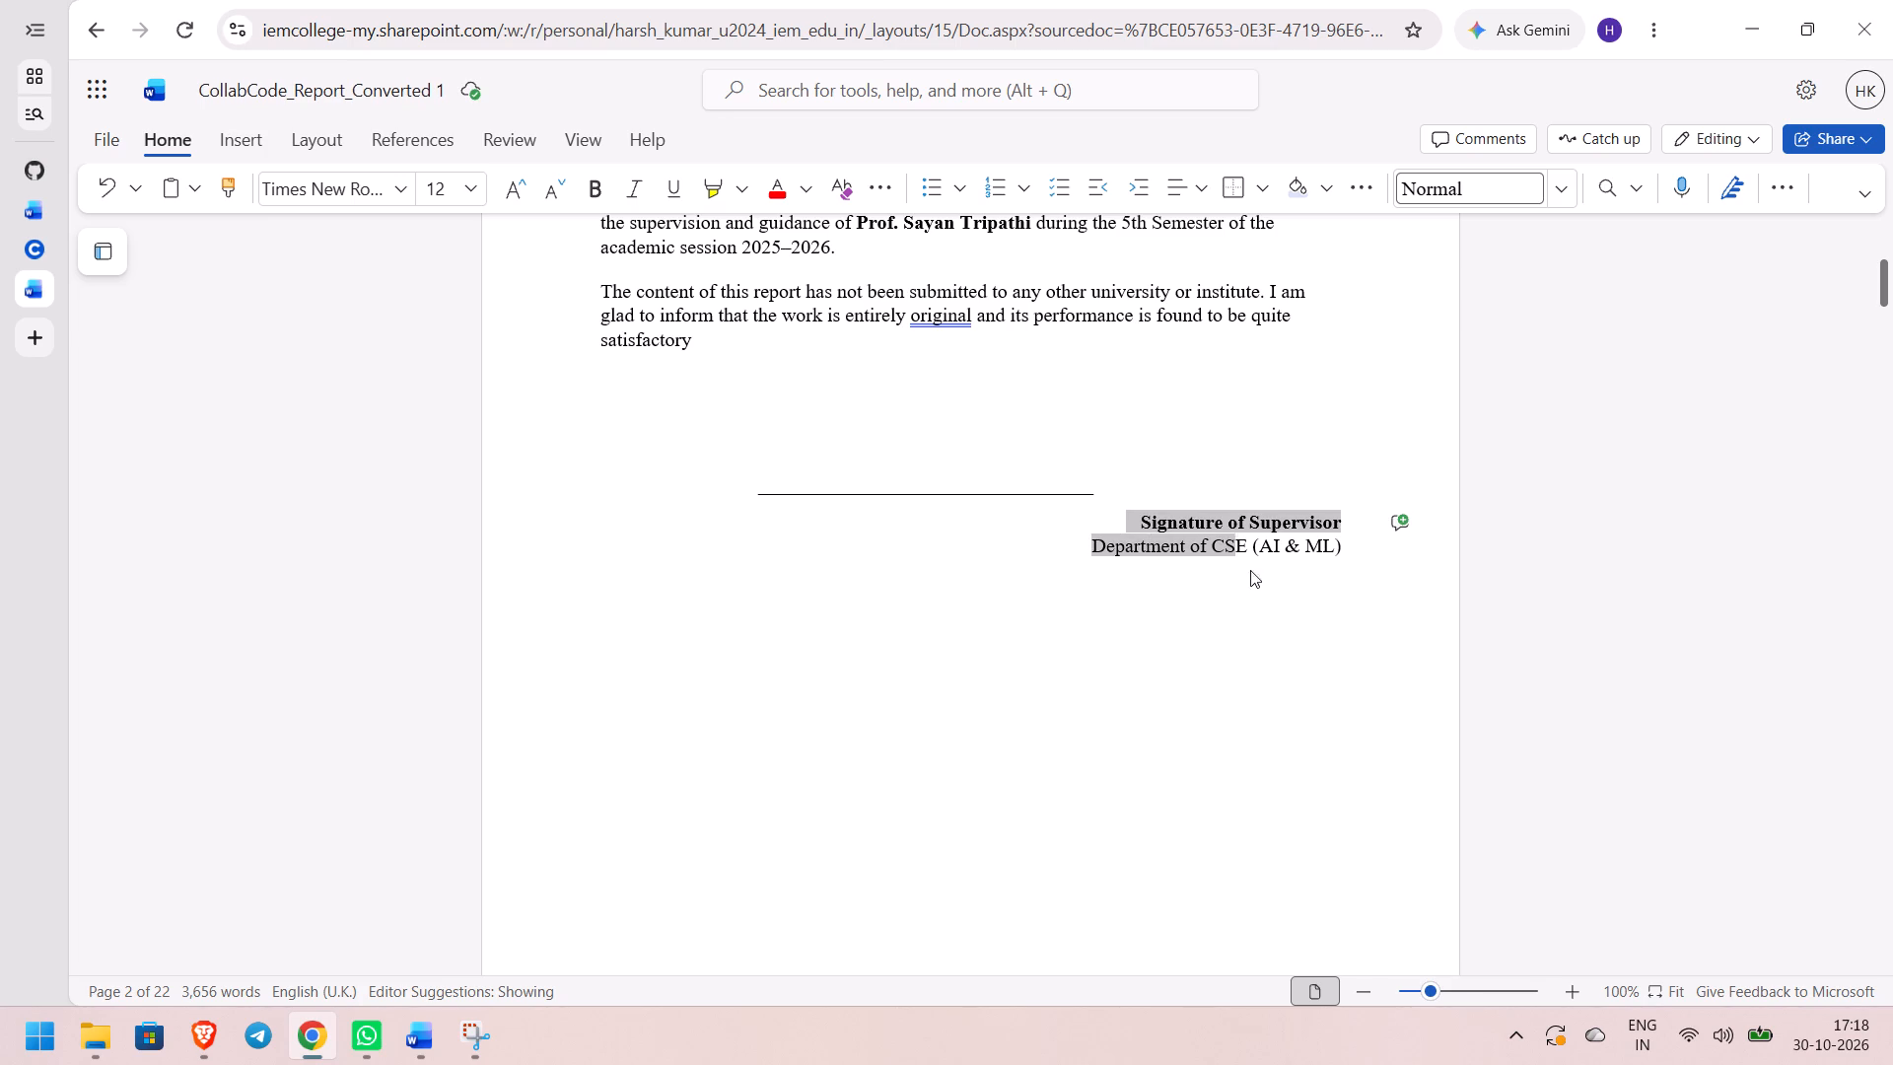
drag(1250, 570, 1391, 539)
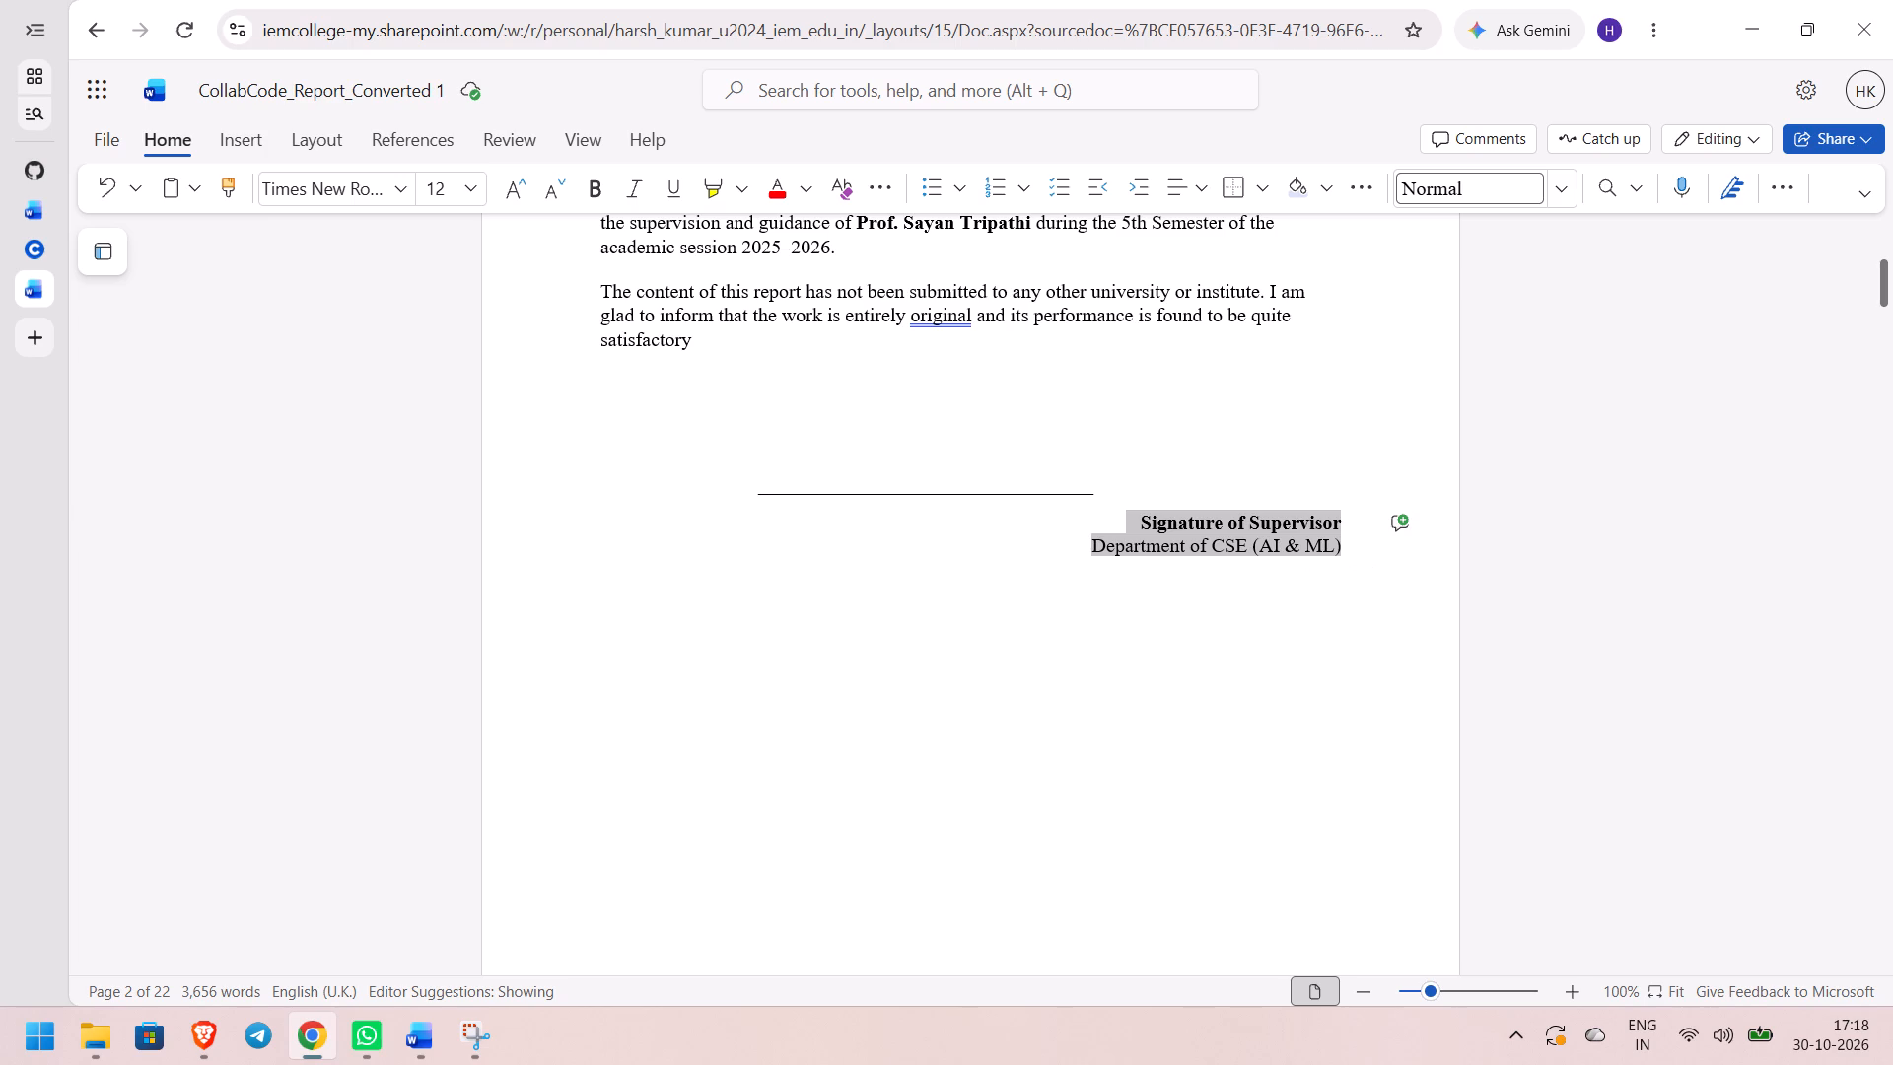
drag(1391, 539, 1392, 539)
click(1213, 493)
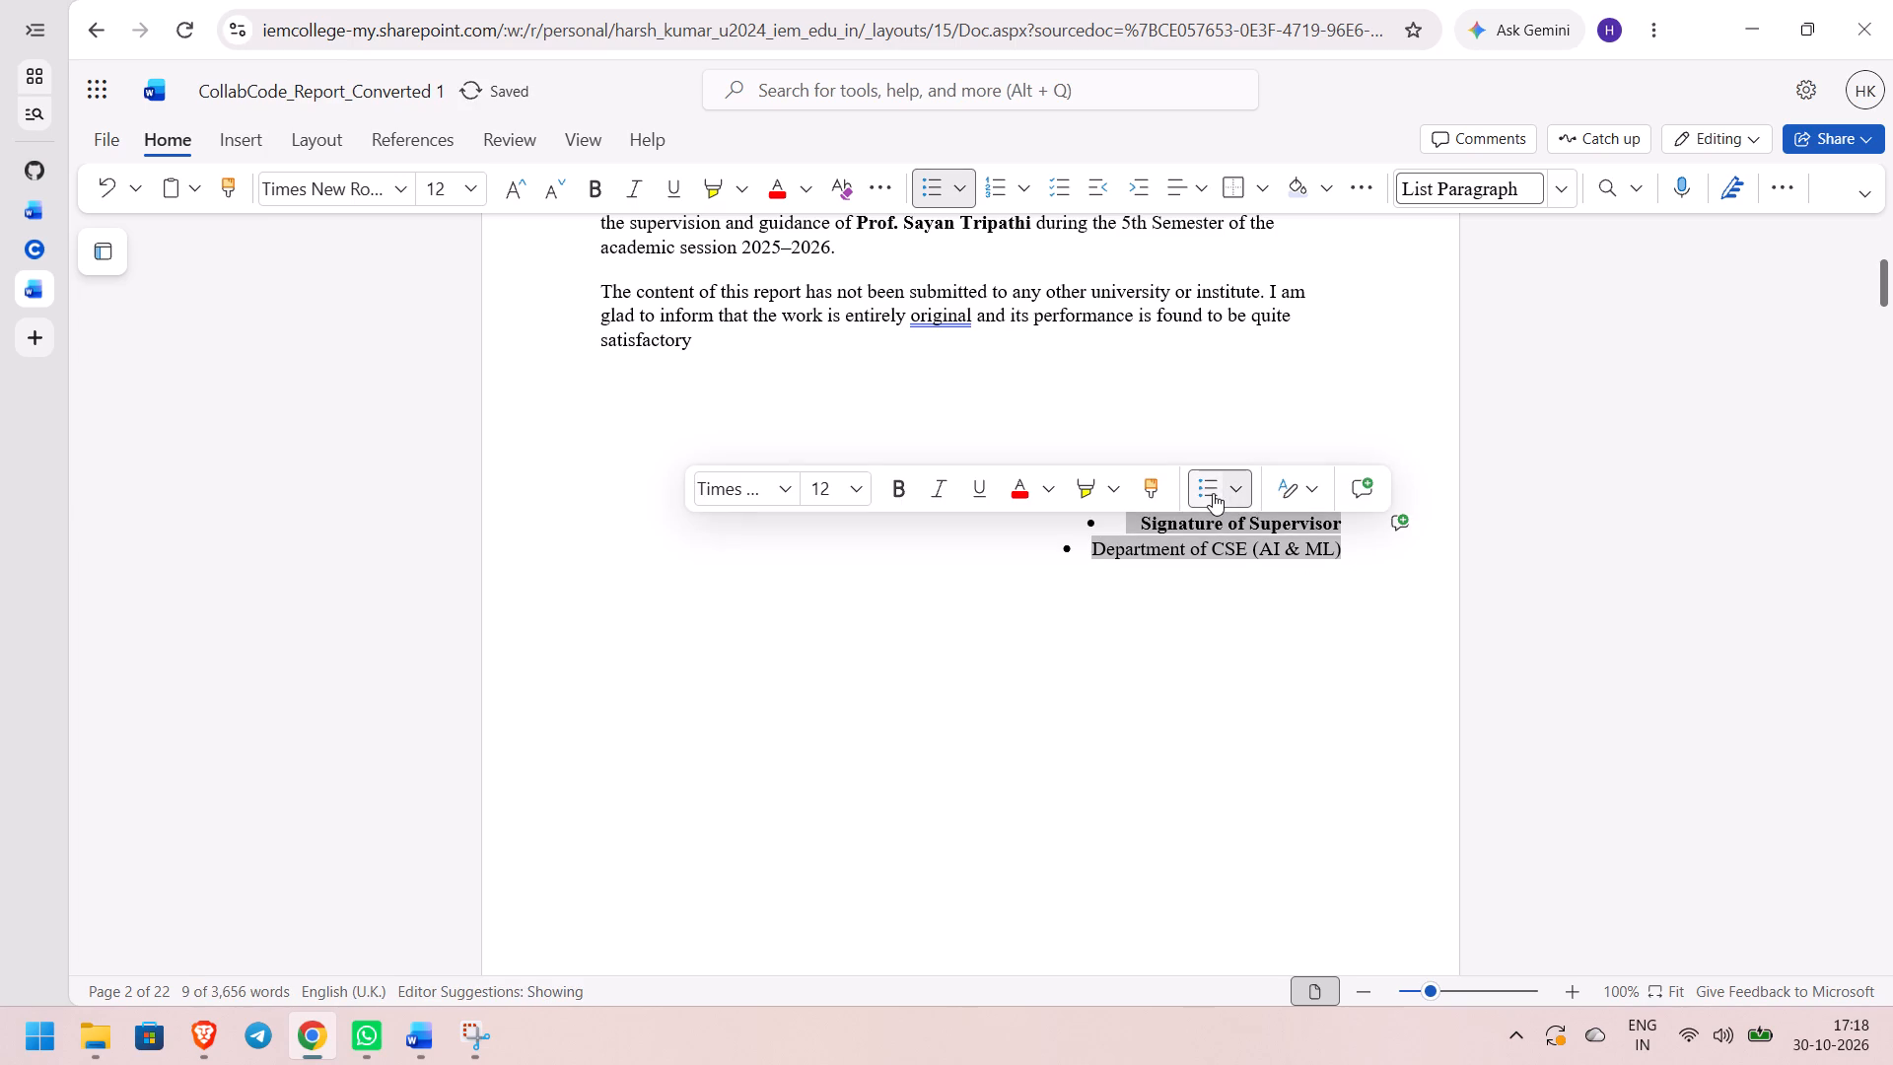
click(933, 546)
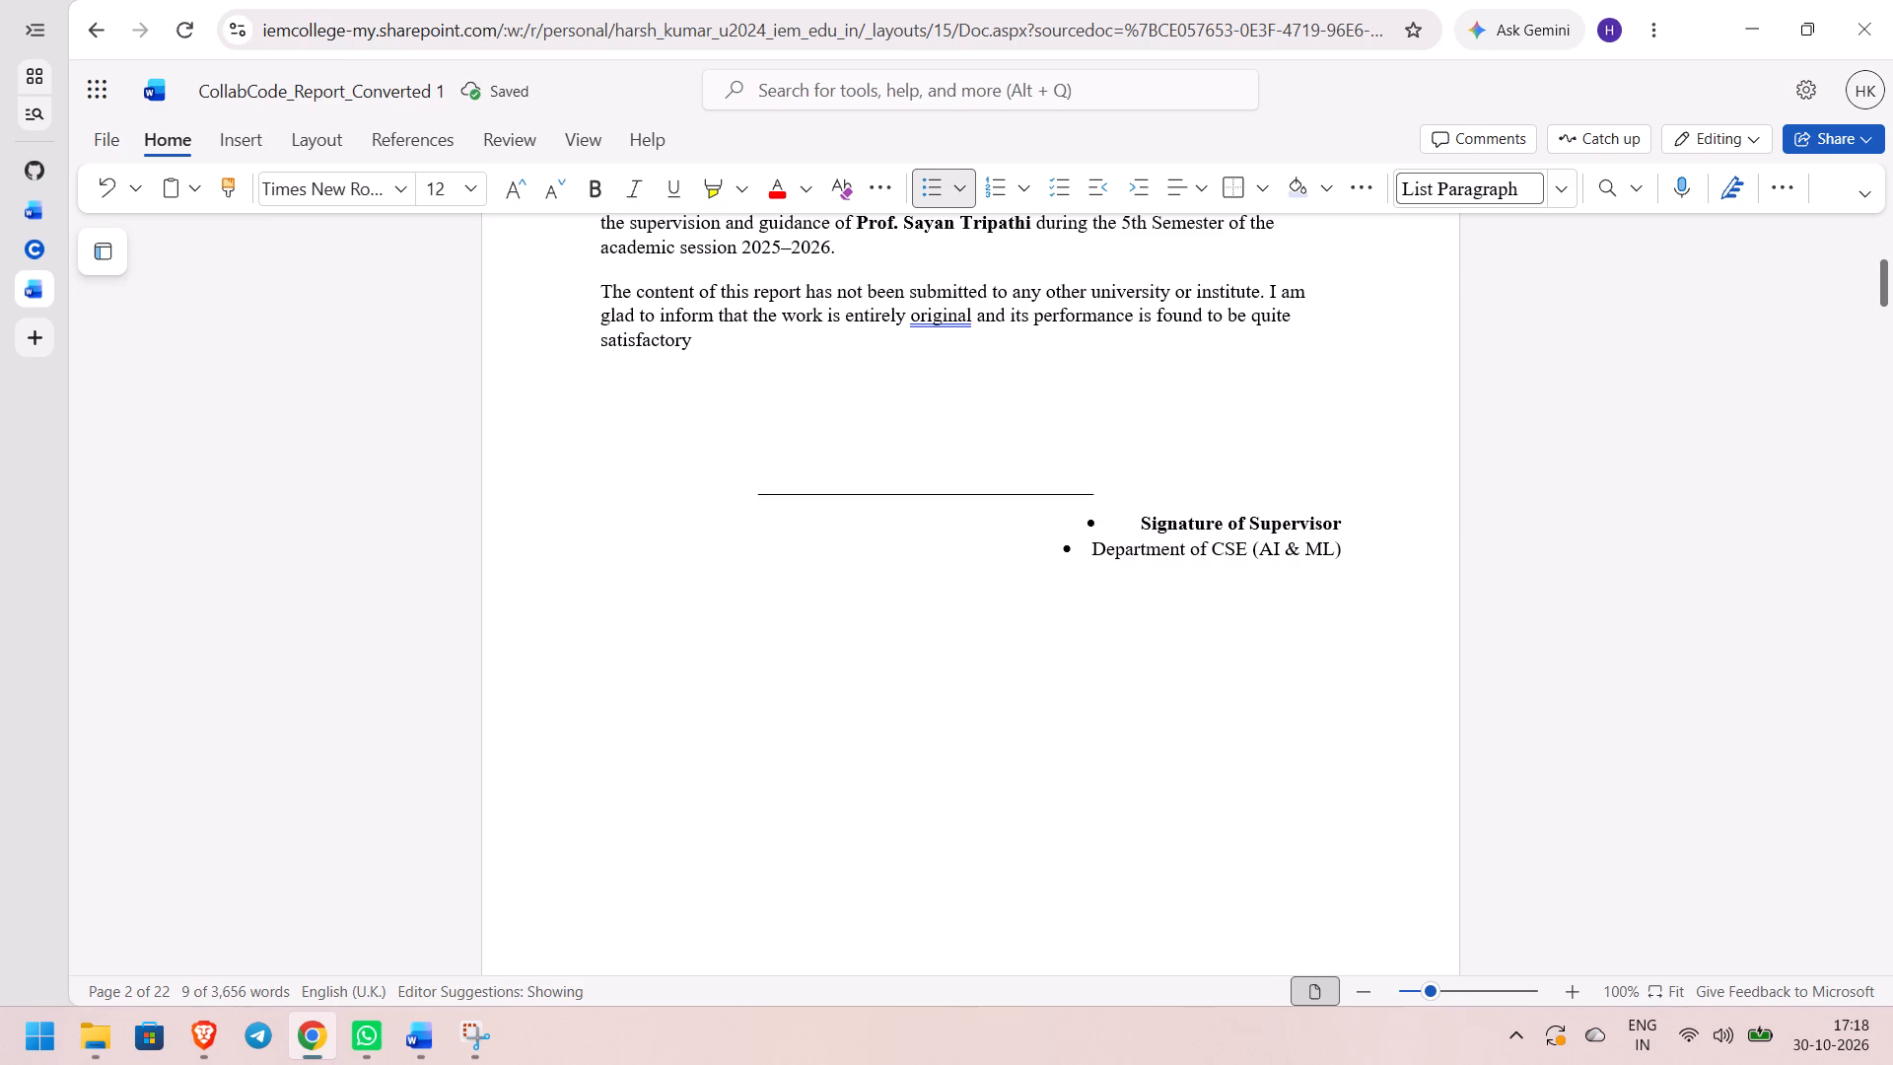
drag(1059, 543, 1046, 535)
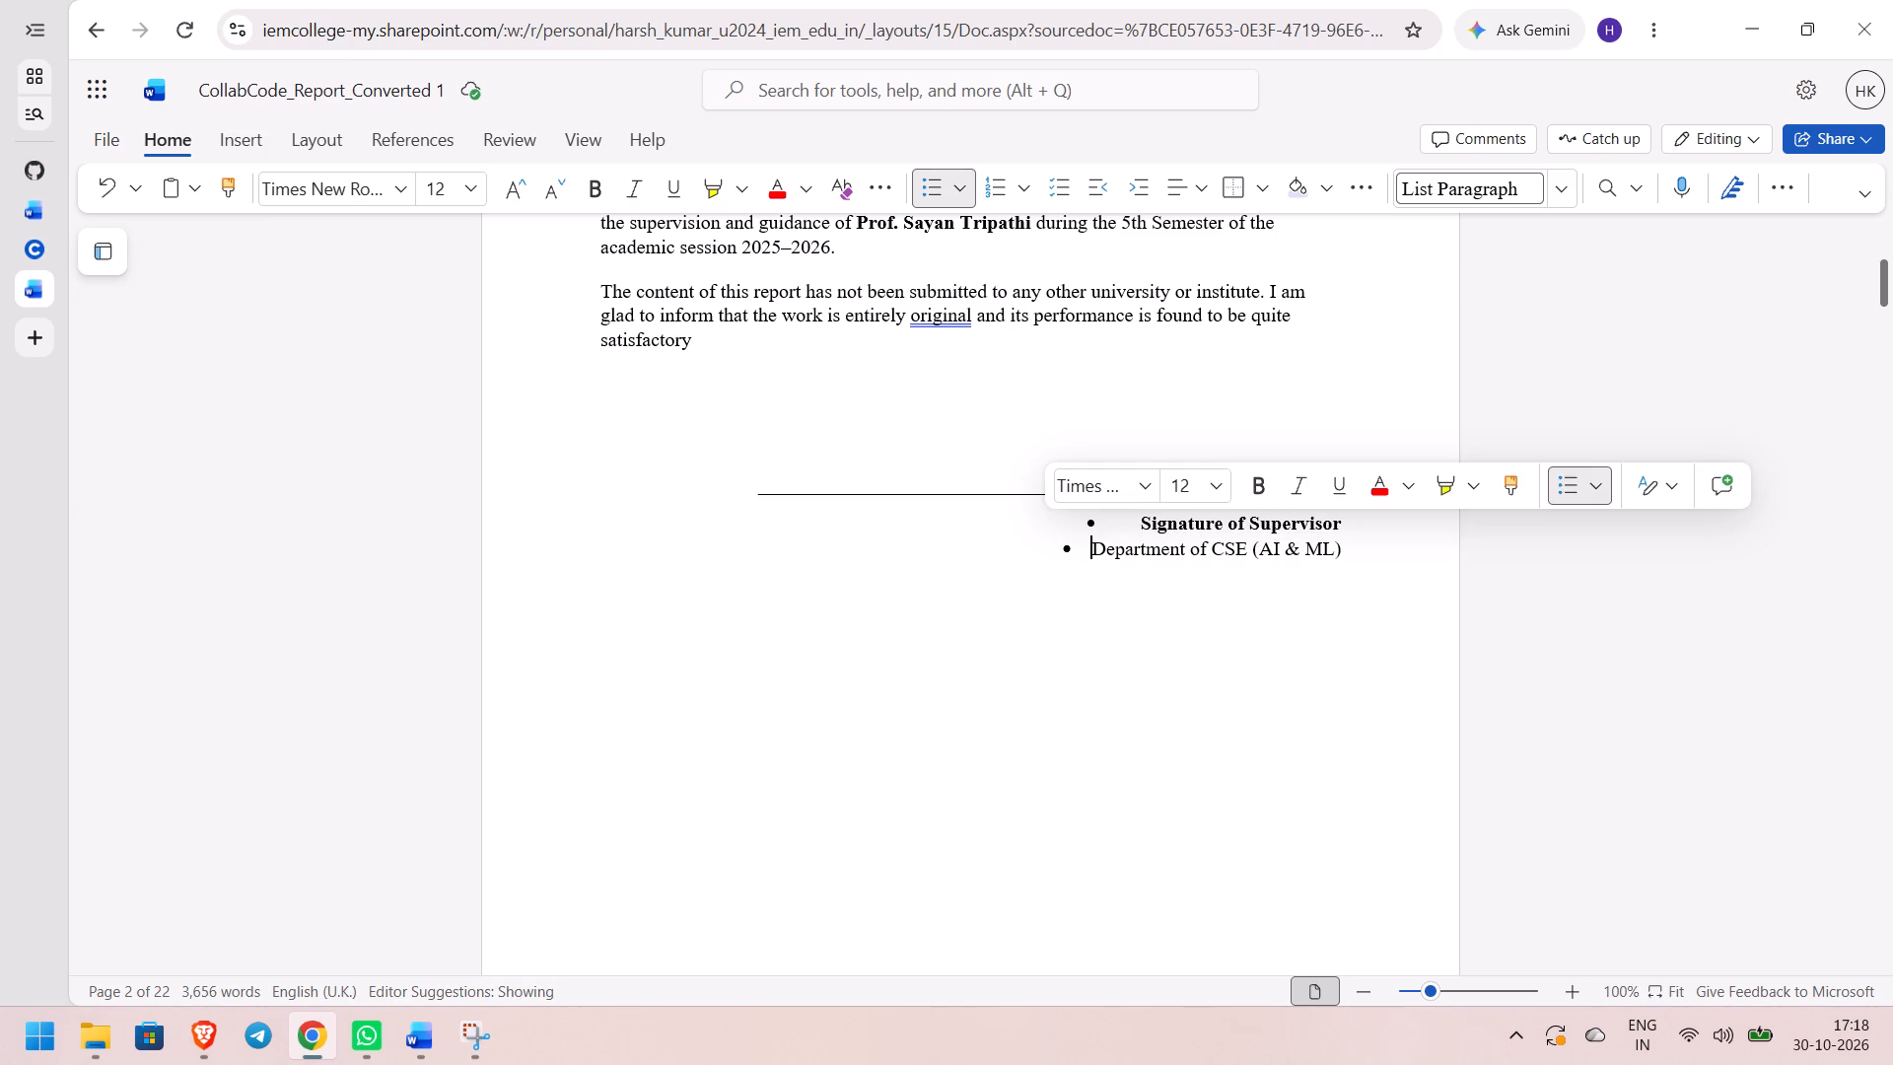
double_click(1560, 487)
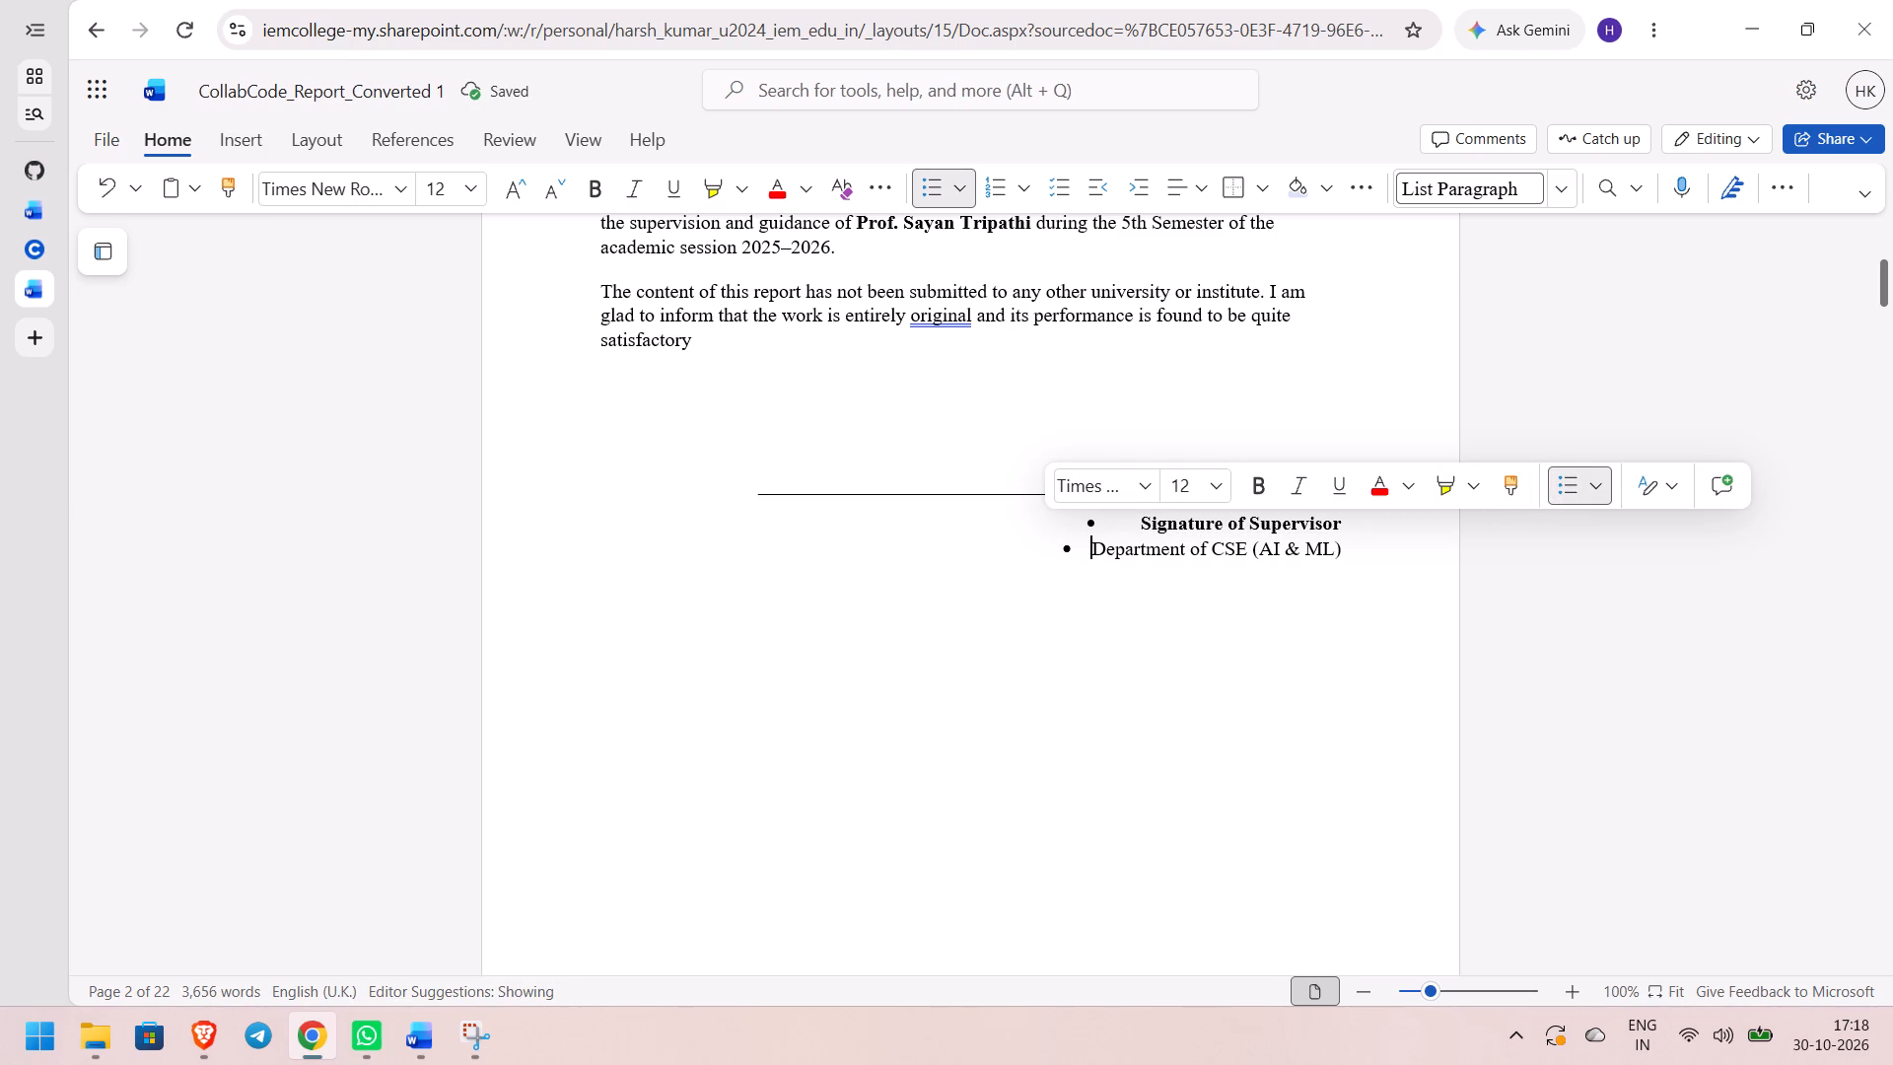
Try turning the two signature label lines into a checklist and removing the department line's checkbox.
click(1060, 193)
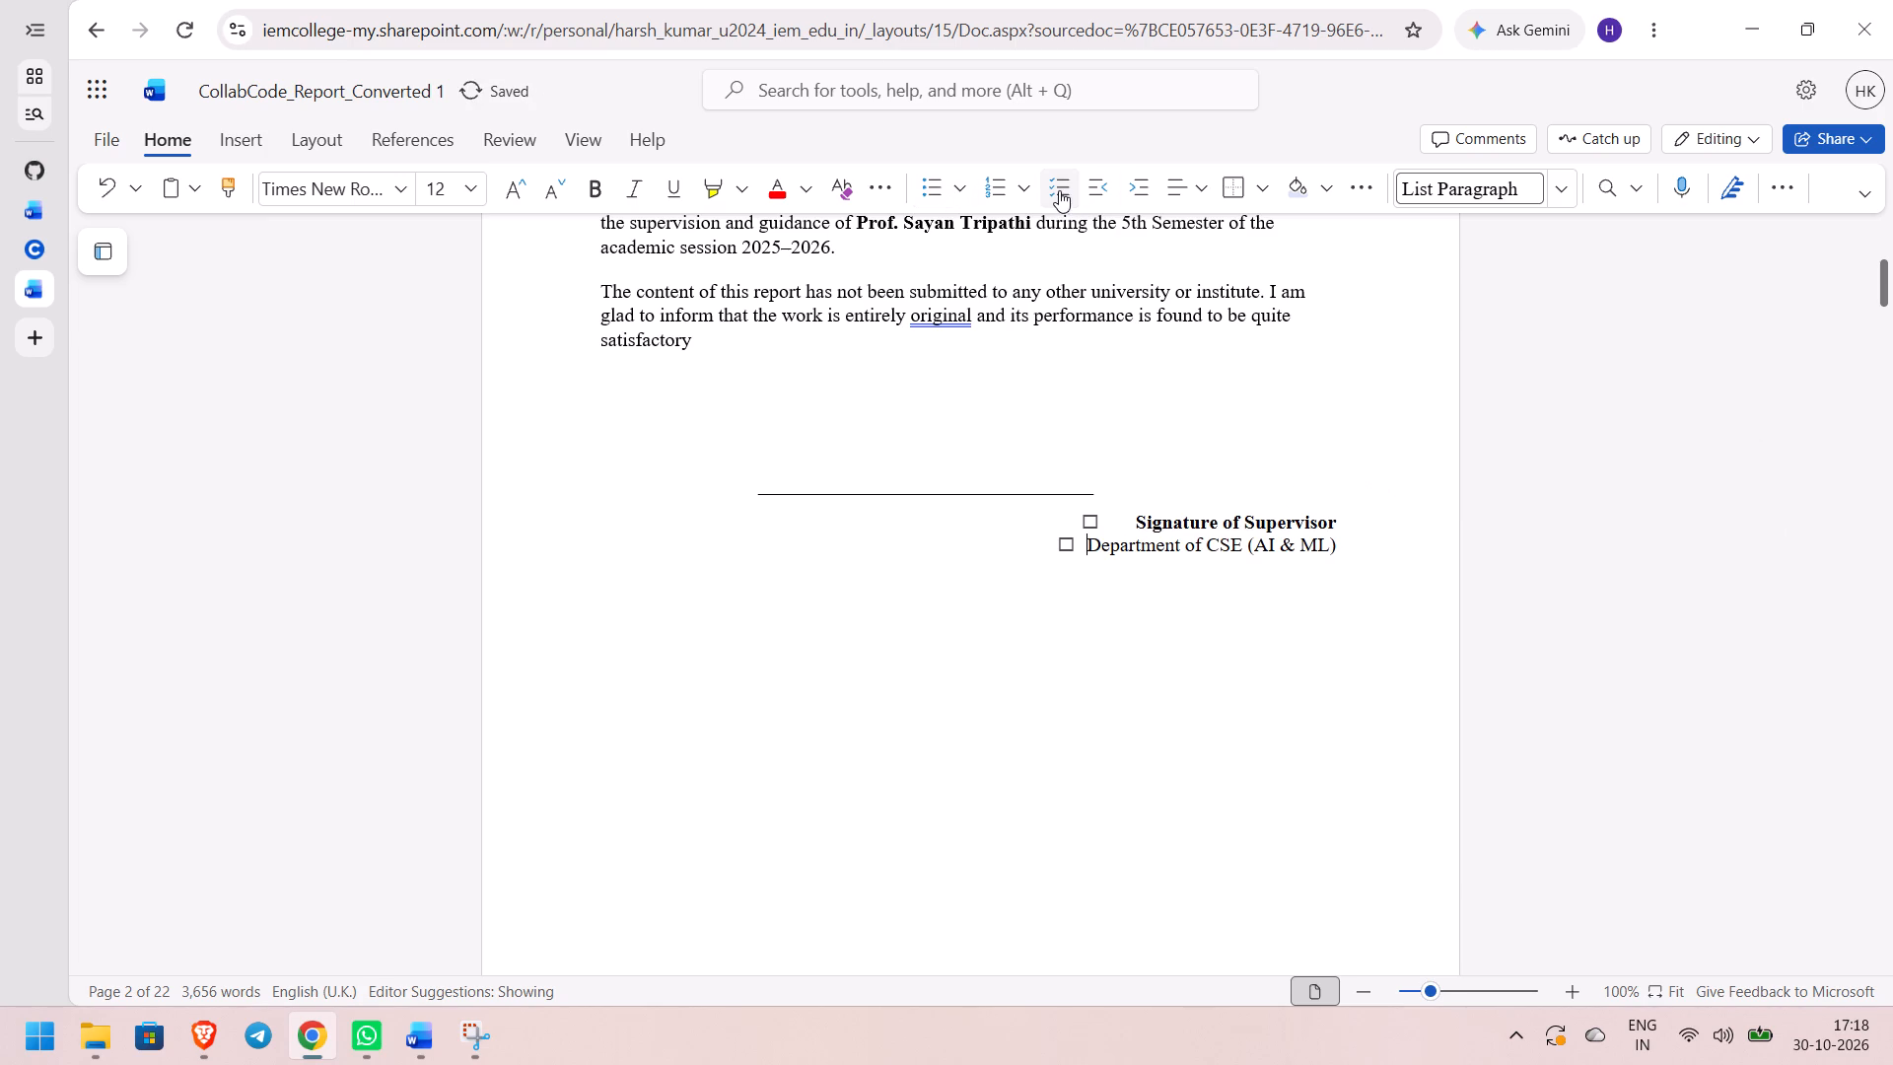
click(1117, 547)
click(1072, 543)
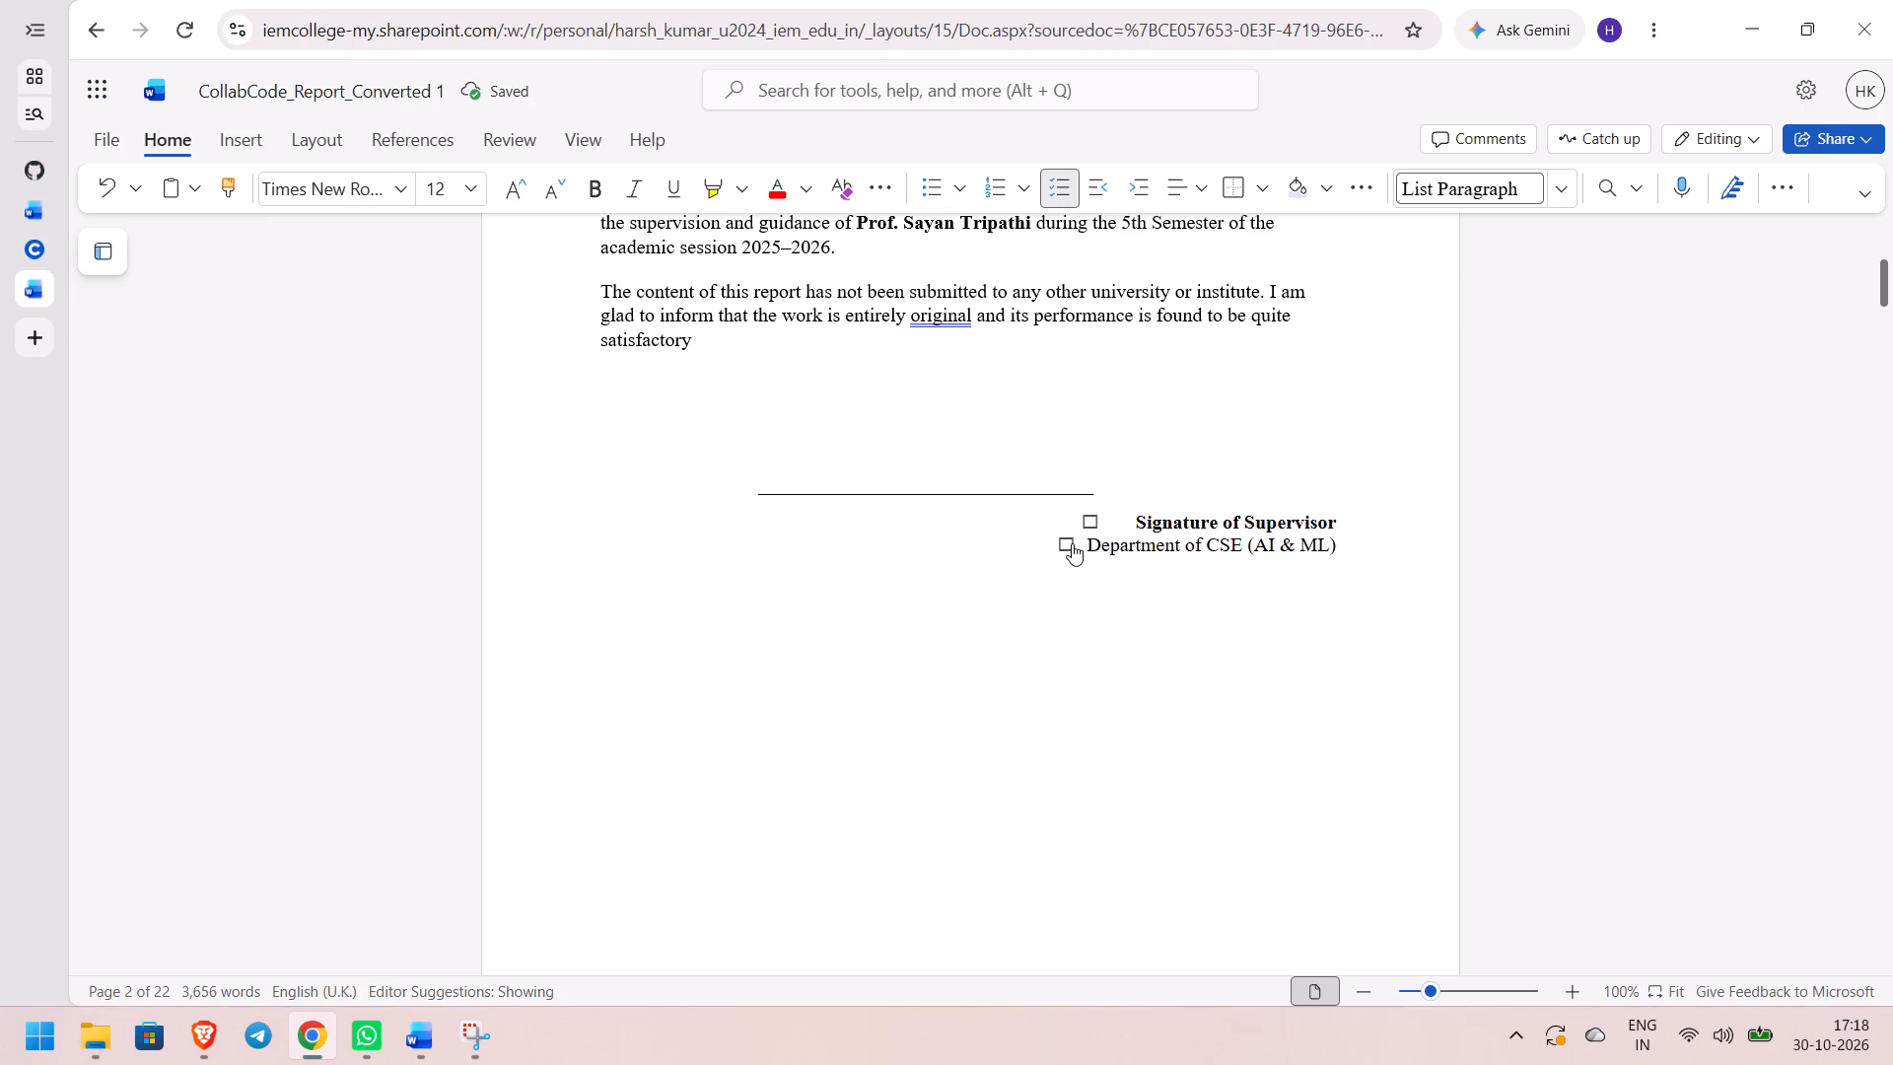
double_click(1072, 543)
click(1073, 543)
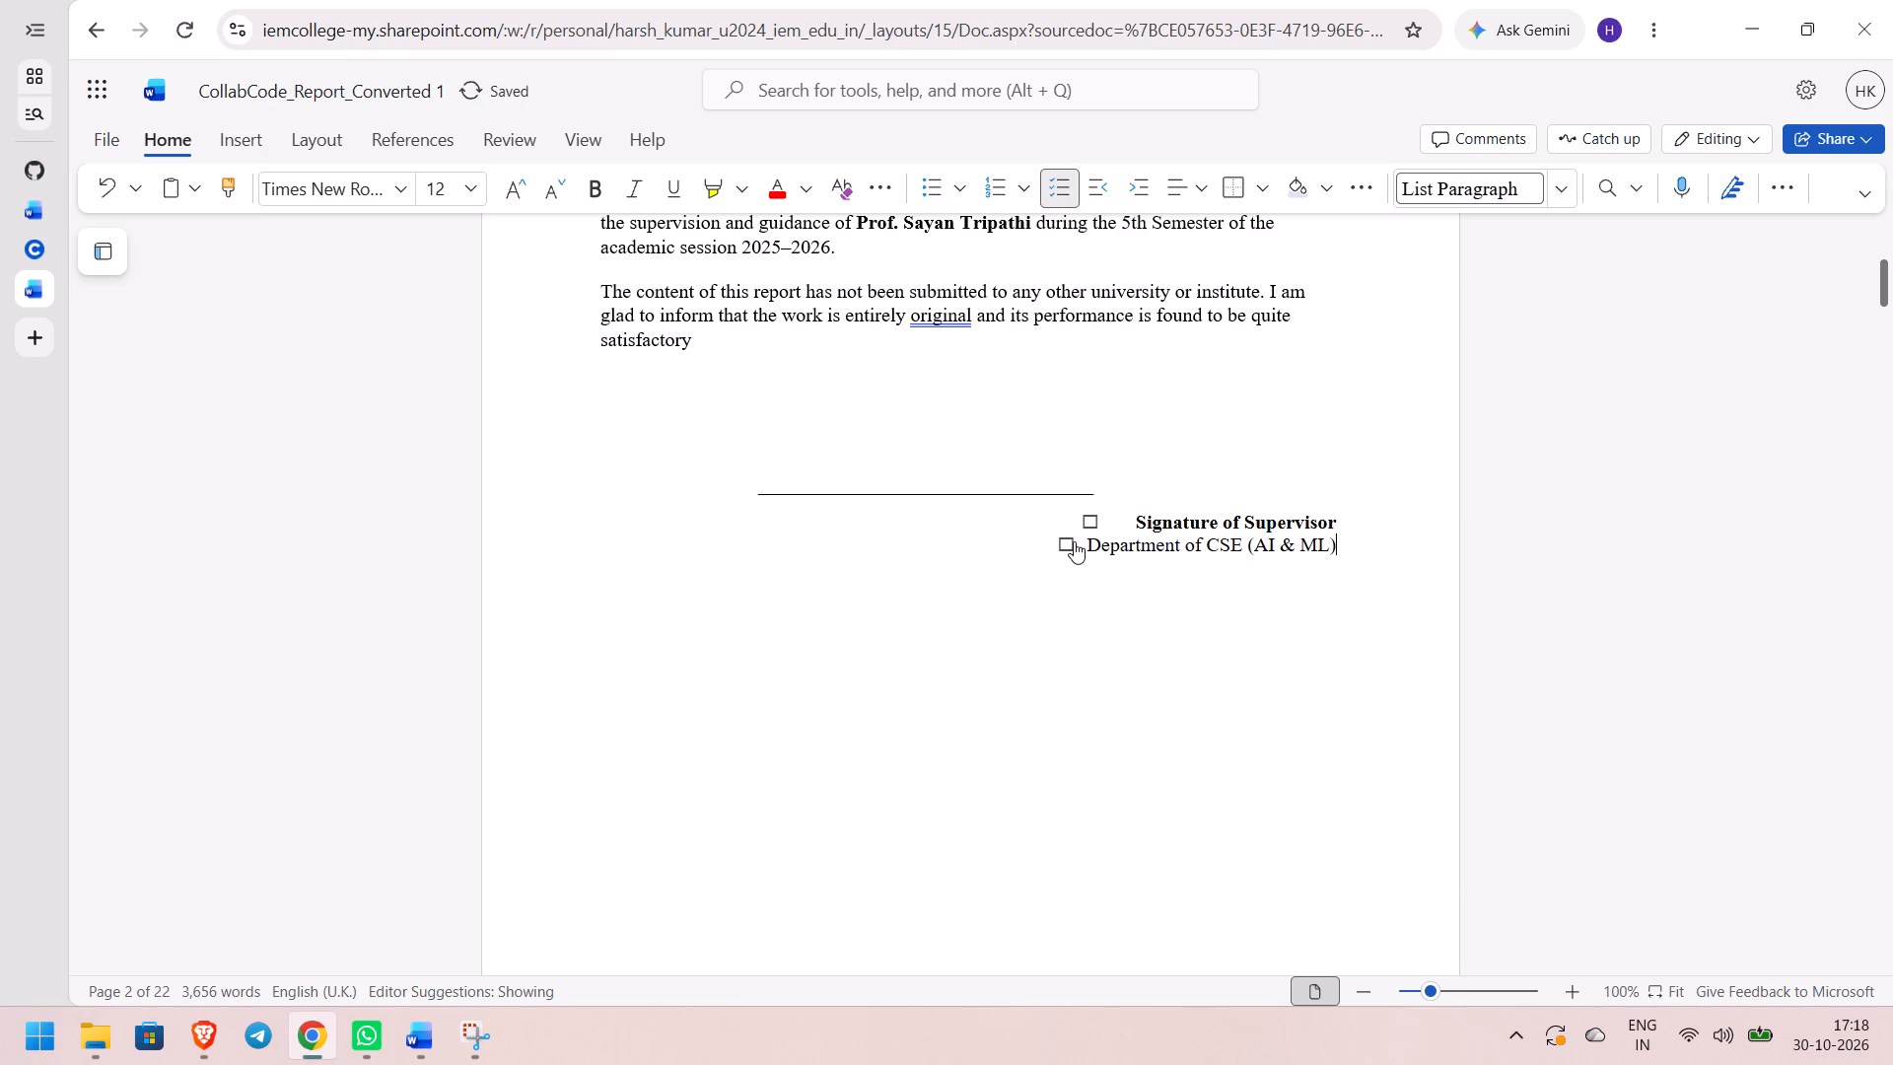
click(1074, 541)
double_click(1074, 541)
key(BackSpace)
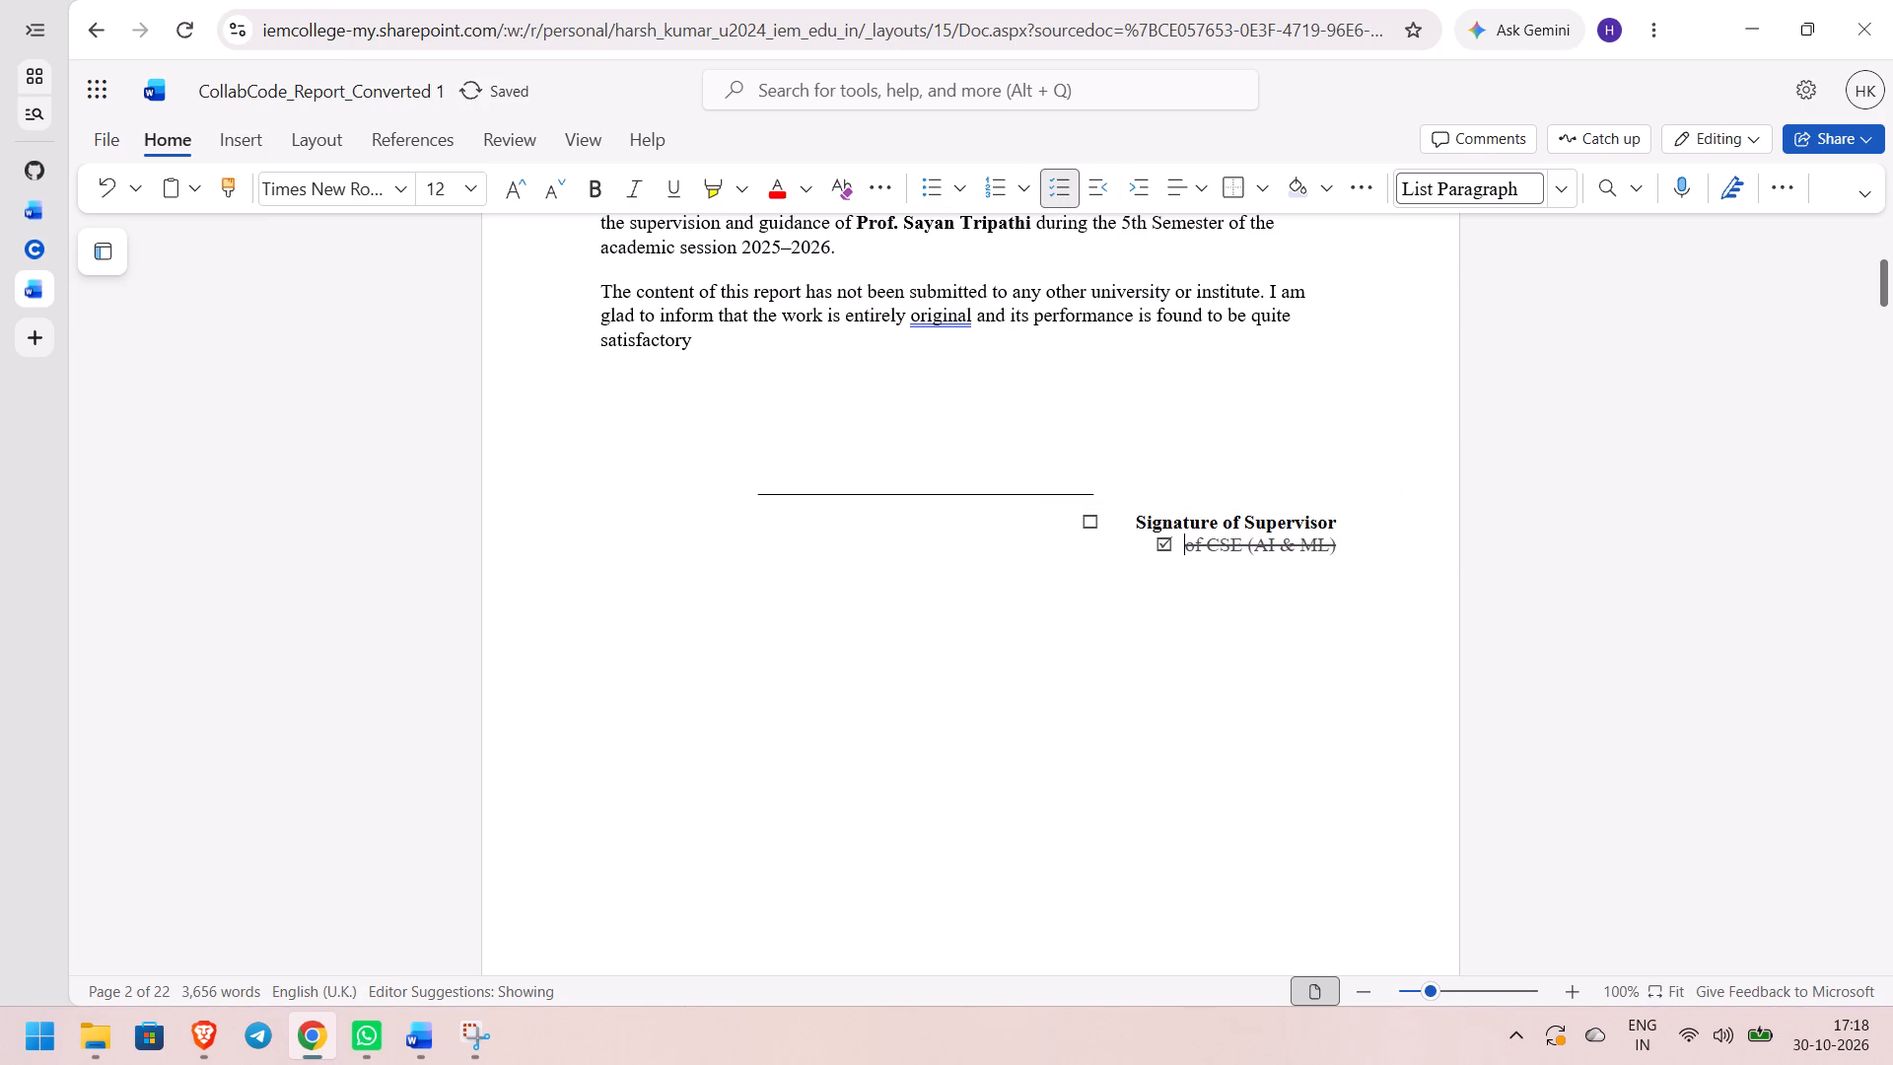
Delete the "Signature of Supervisor" and department lines below the signature line.
drag(1078, 513, 1373, 557)
key(BackSpace)
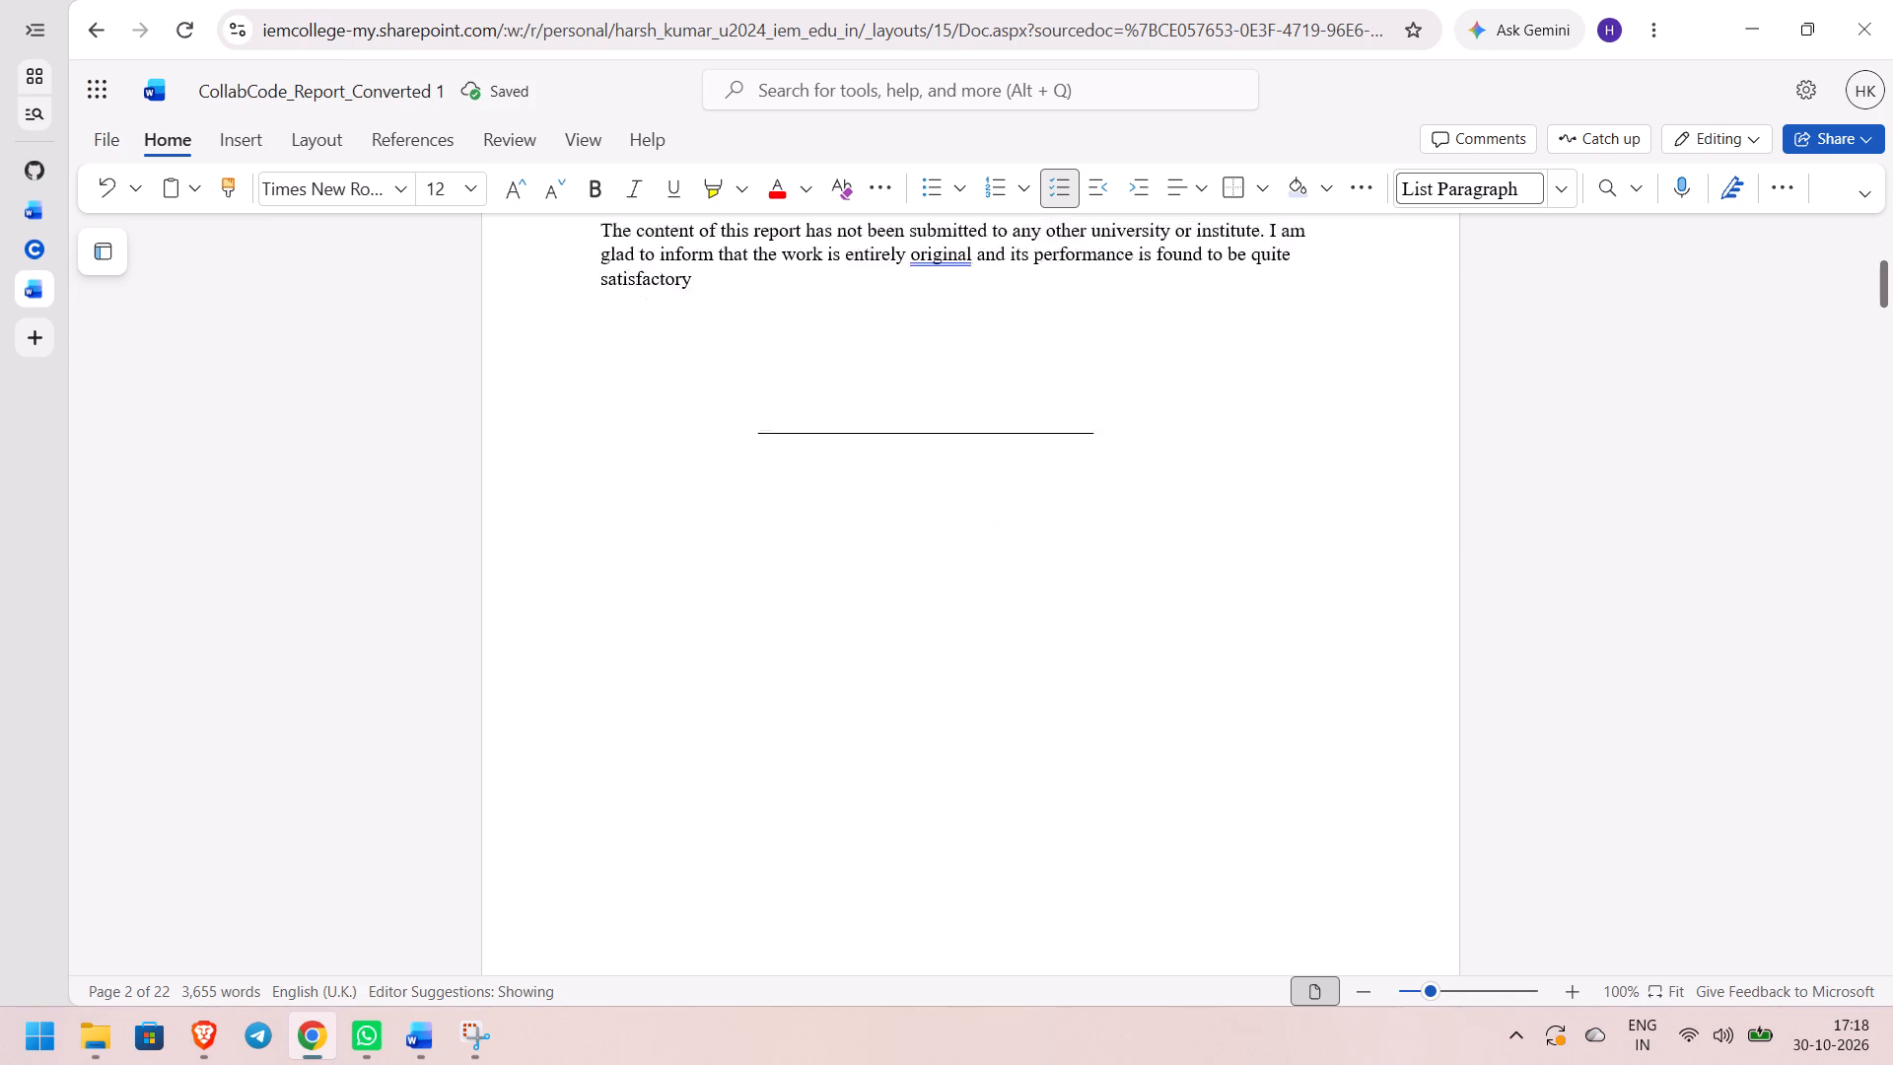
scroll(1170, 568, up, 2)
scroll(1160, 598, down, 1)
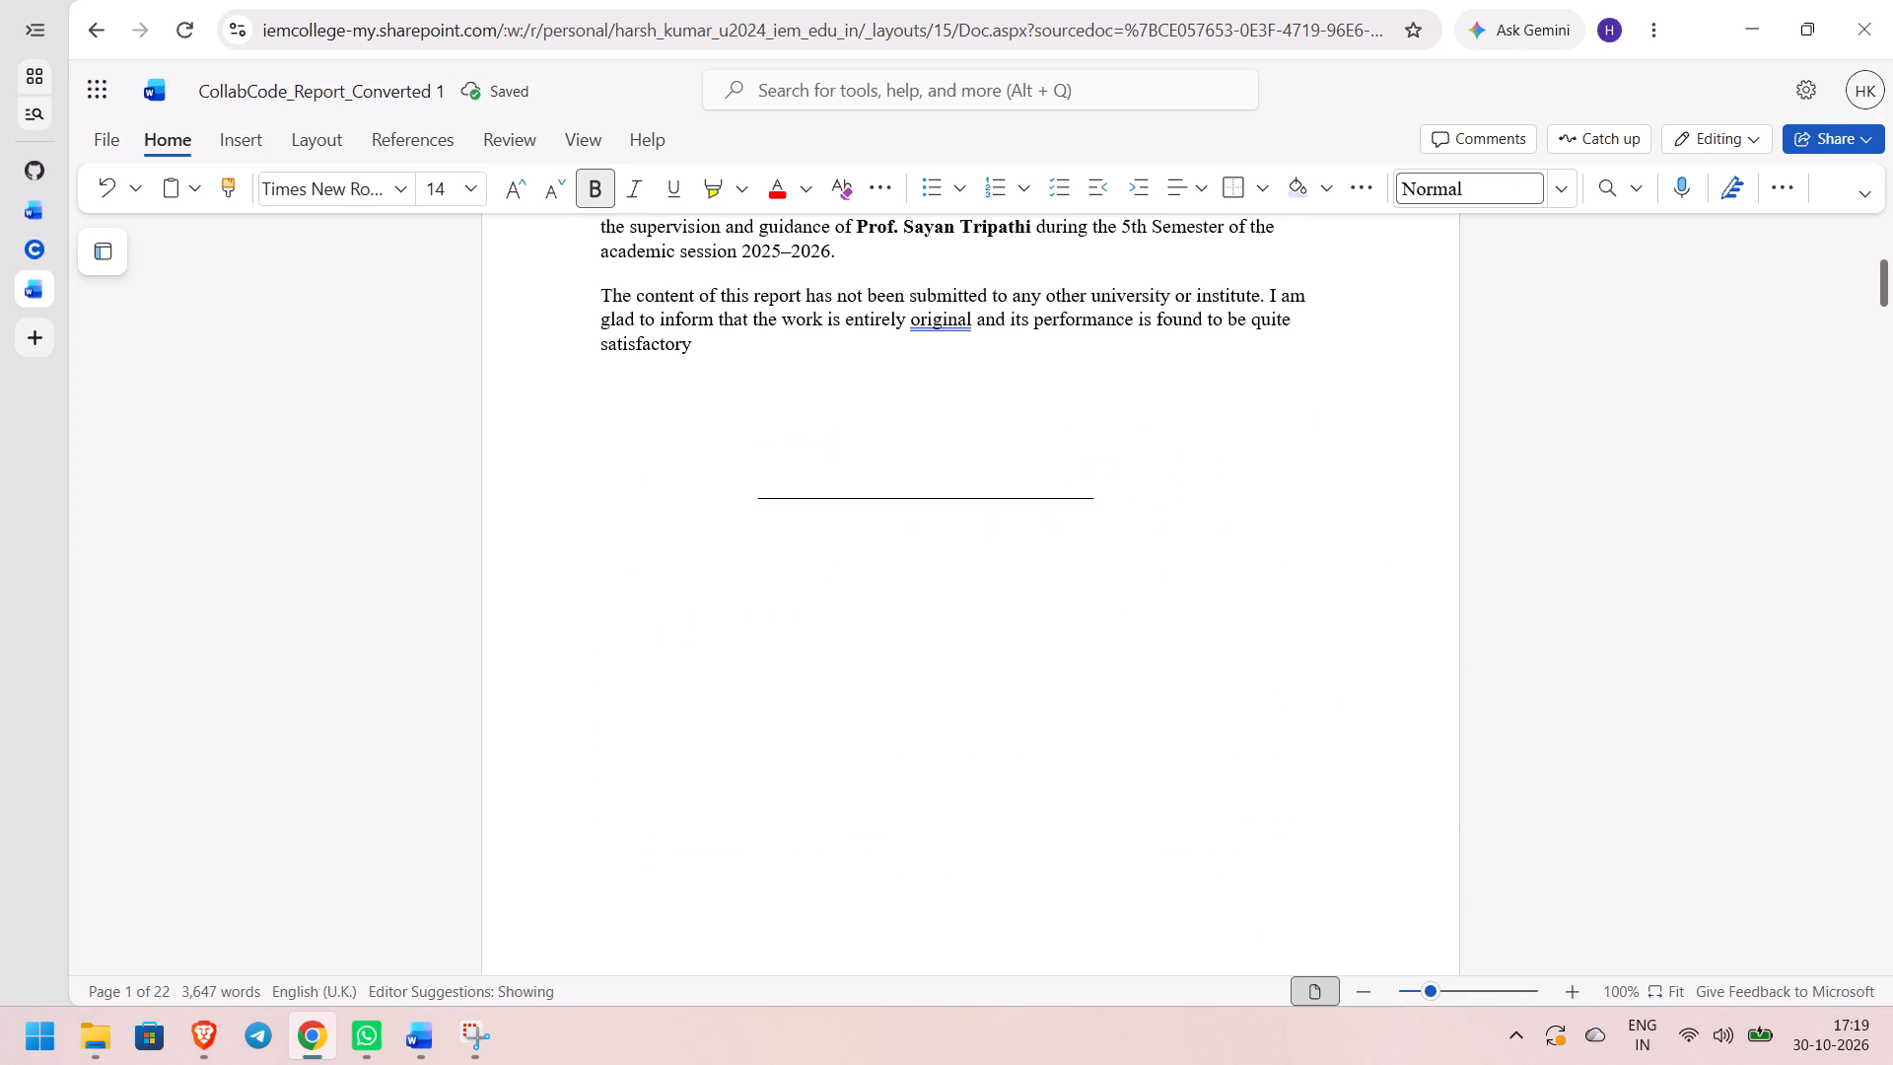
Add a new paragraph directly below the signature line and begin it with five spaces.
click(924, 567)
key(Right)
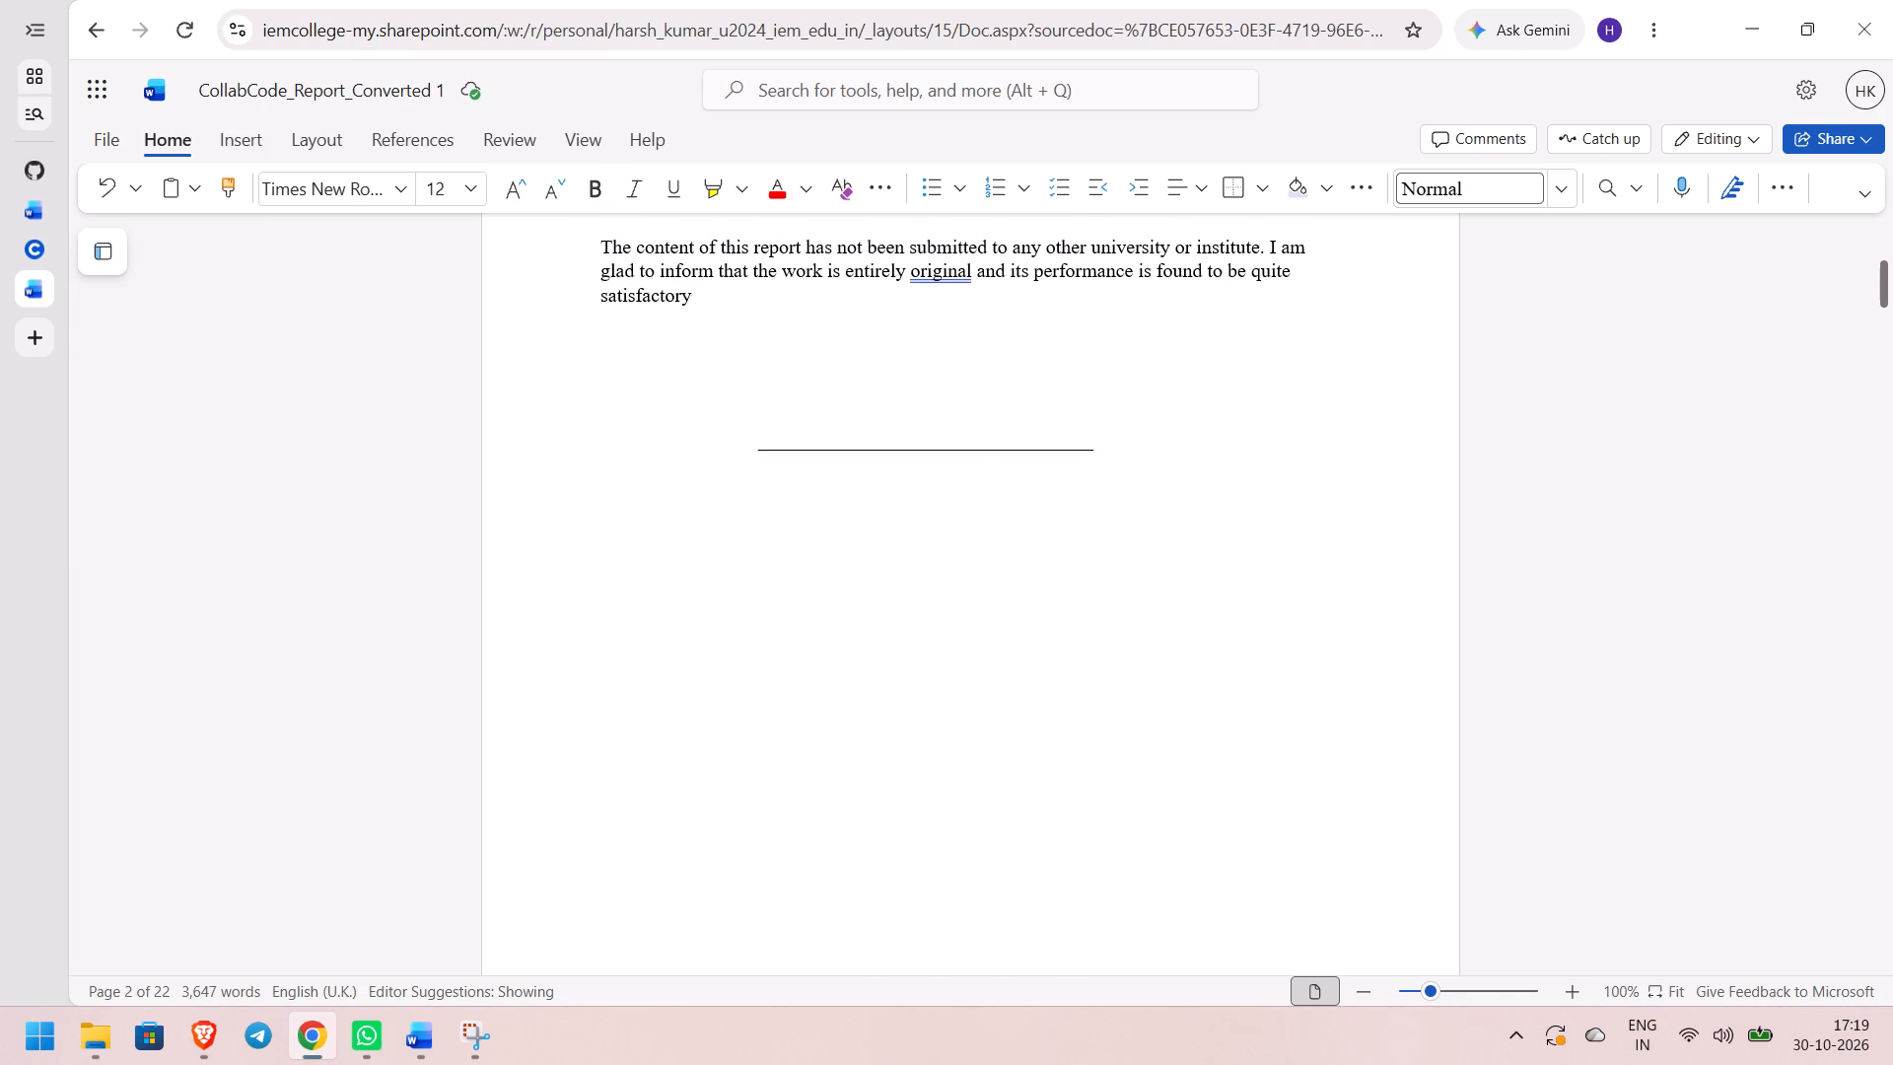
key(Right)
key(Right)
key(Right)
key(Right)
key(Right)
key(Right)
key(Right)
key(Right)
key(Right)
key(Right)
key(Right)
key(Right)
key(Right)
key(Right)
key(Right)
key(Right)
key(Right)
key(Return)
key(space)
key(space)
key(space)
key(space)
key(space)
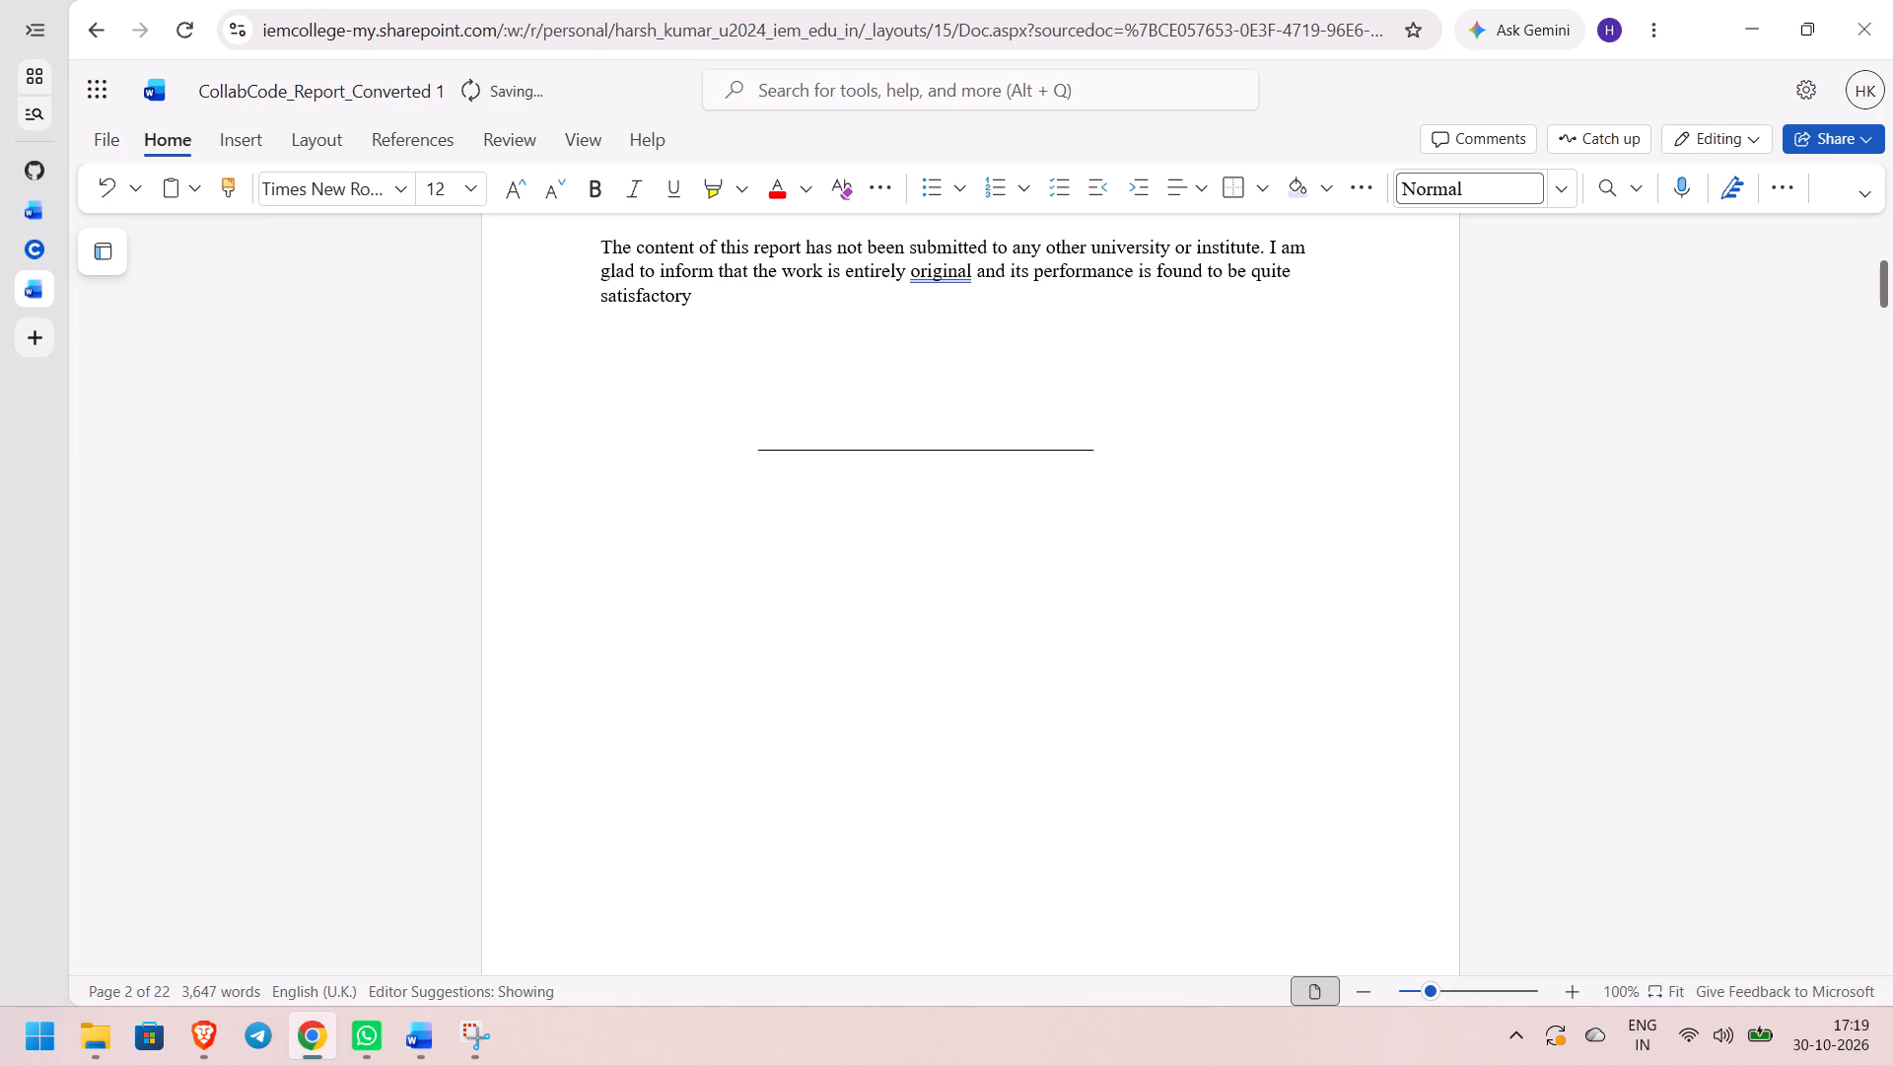
click(842, 523)
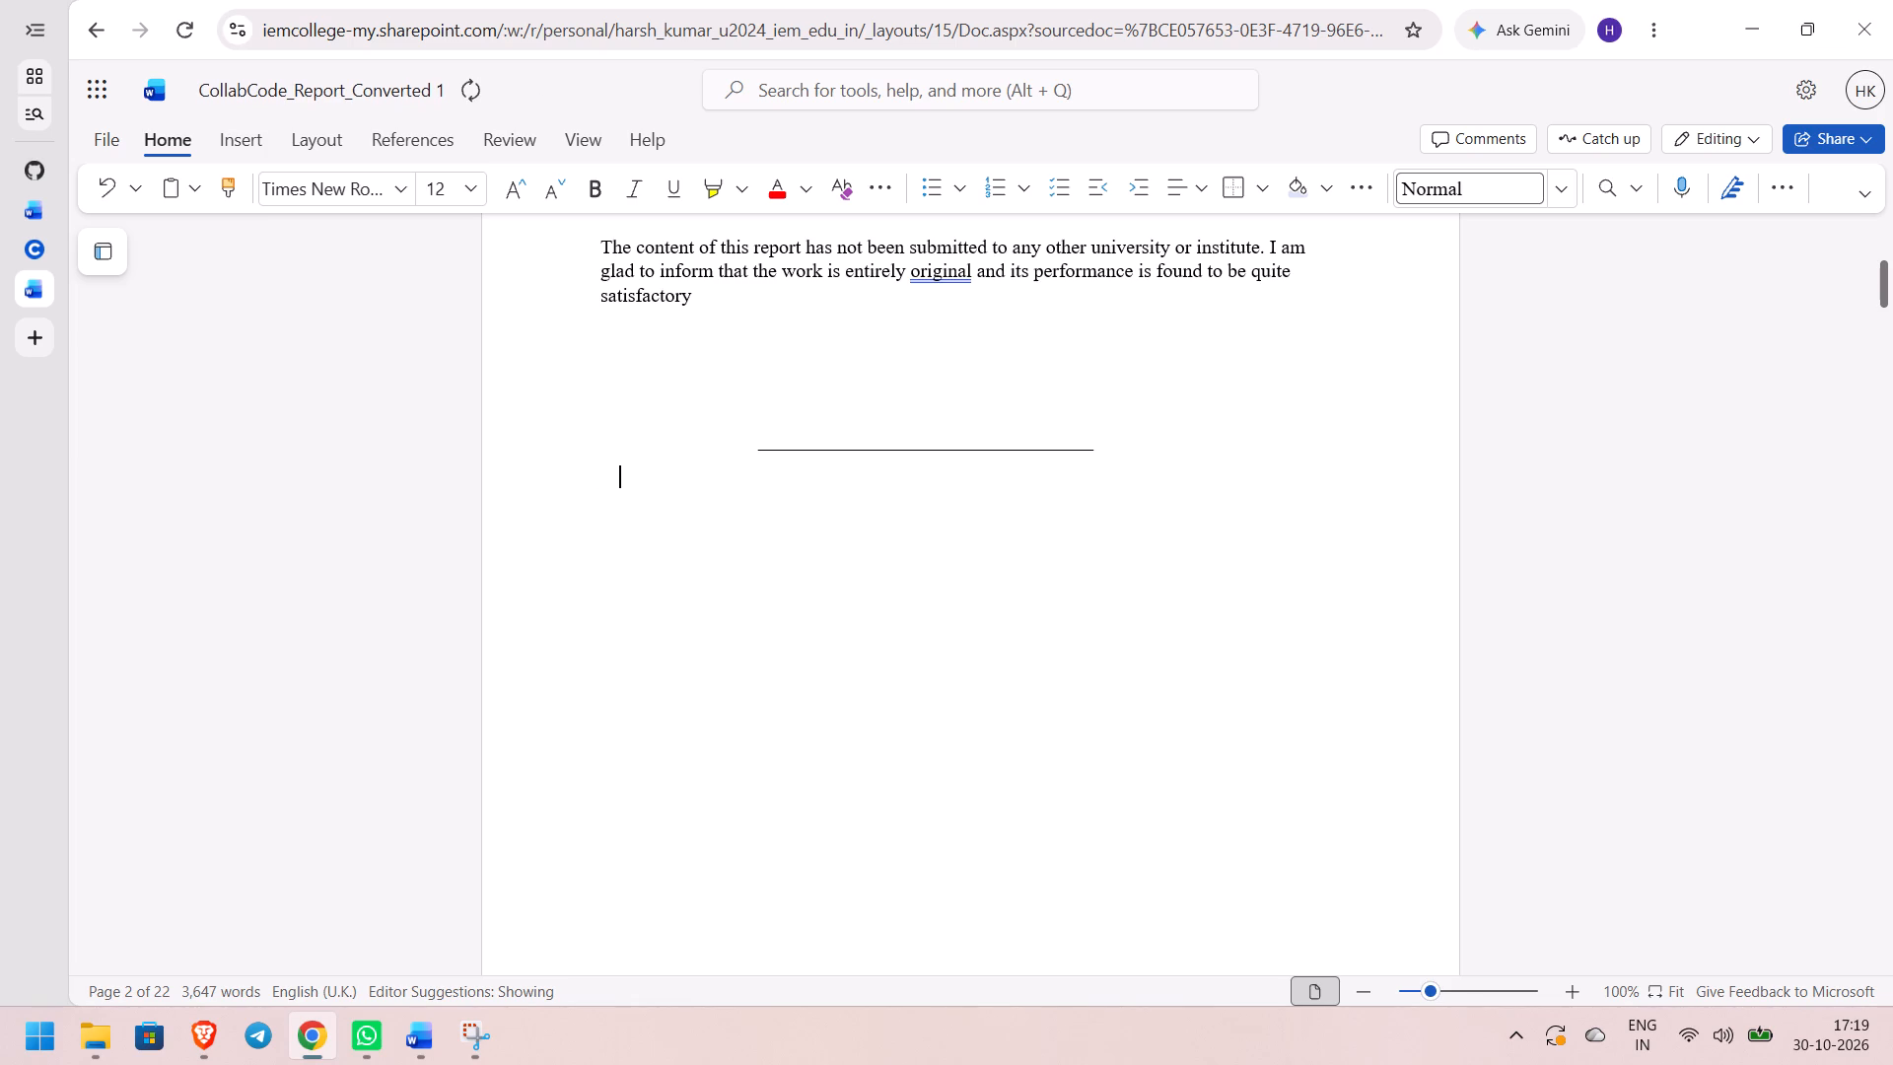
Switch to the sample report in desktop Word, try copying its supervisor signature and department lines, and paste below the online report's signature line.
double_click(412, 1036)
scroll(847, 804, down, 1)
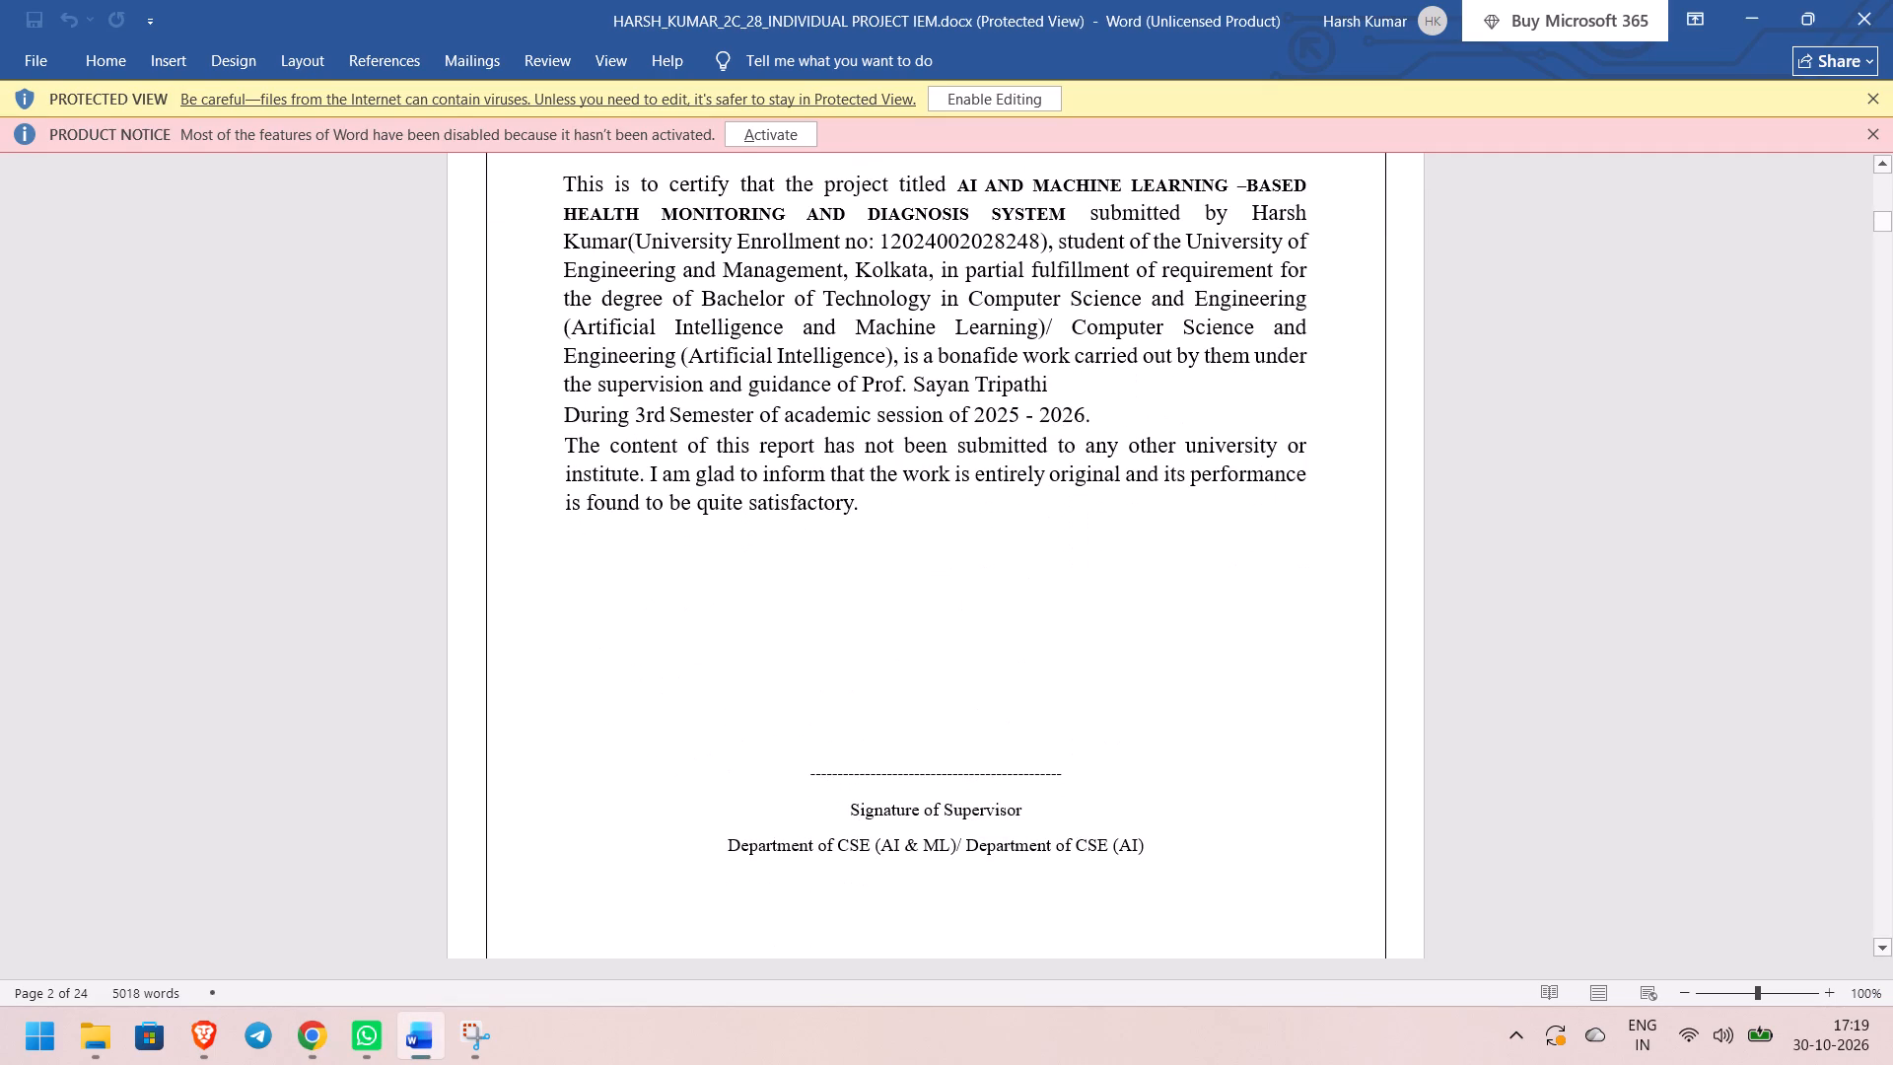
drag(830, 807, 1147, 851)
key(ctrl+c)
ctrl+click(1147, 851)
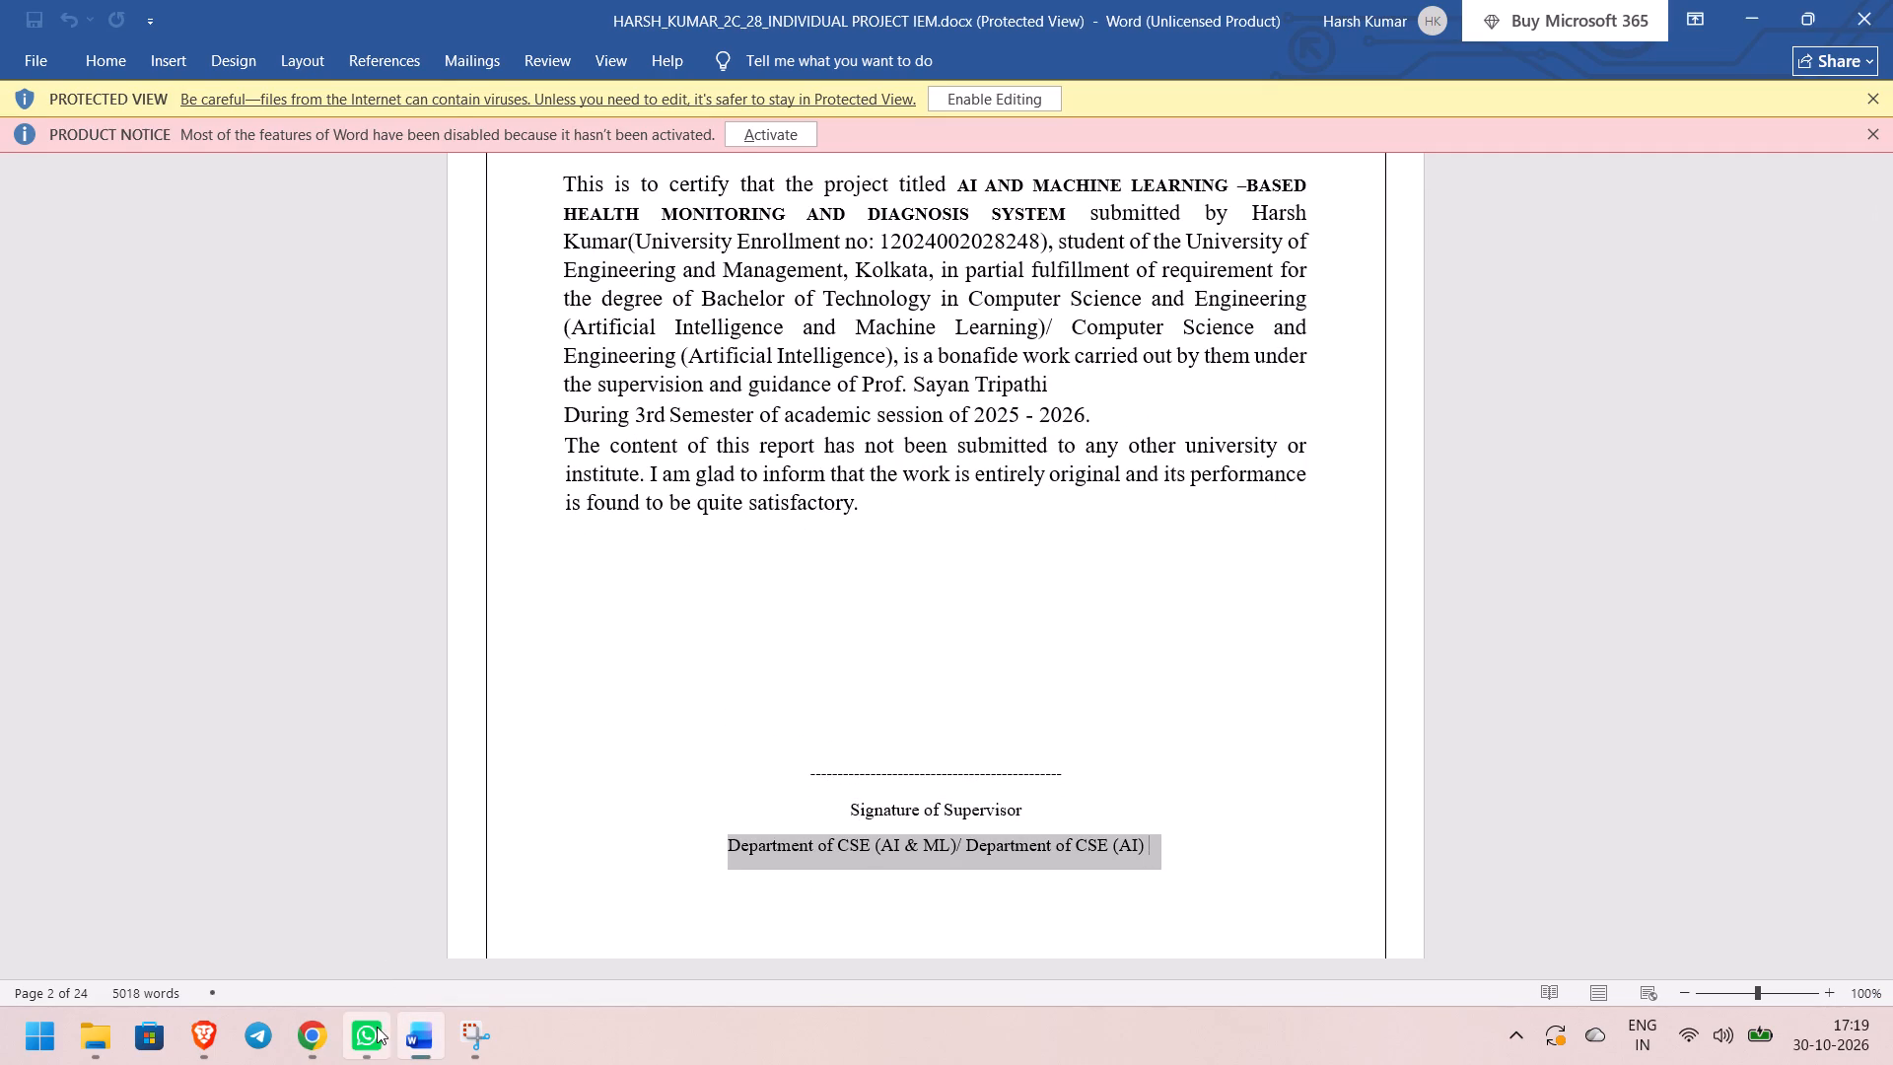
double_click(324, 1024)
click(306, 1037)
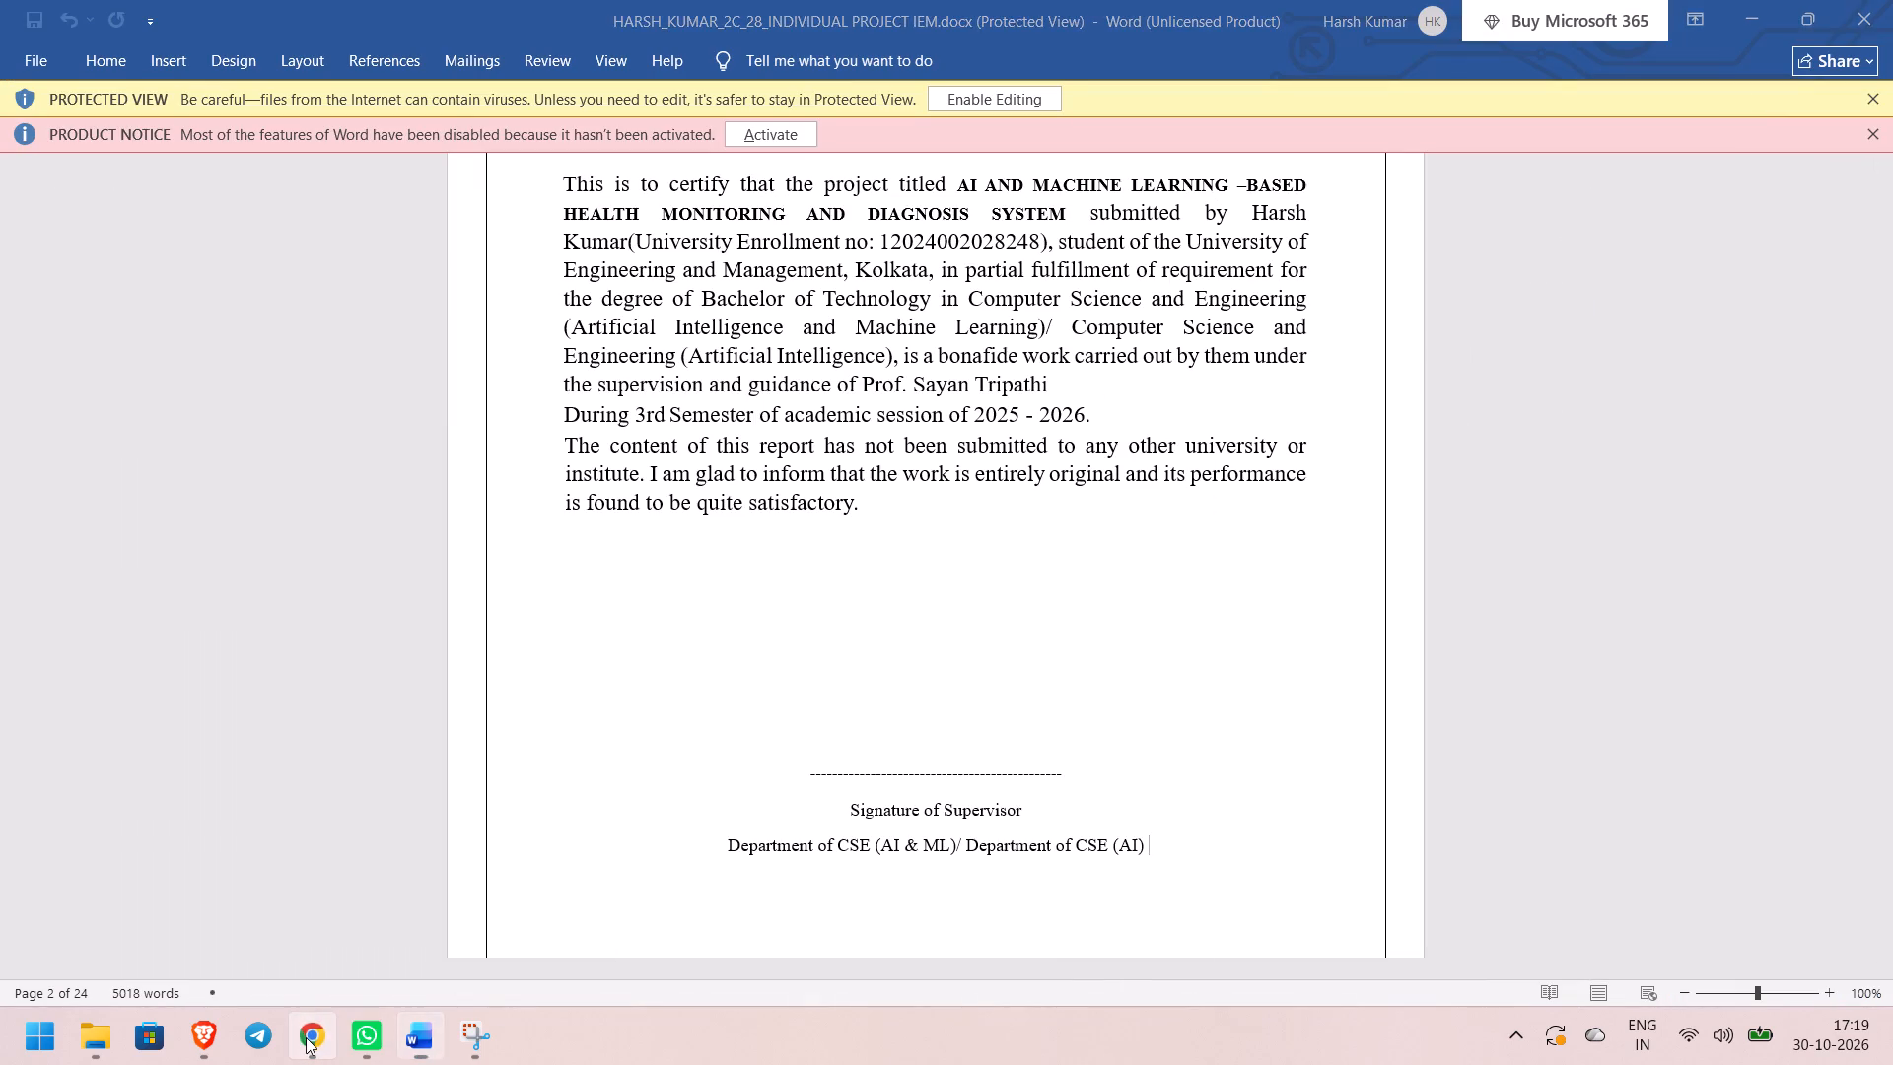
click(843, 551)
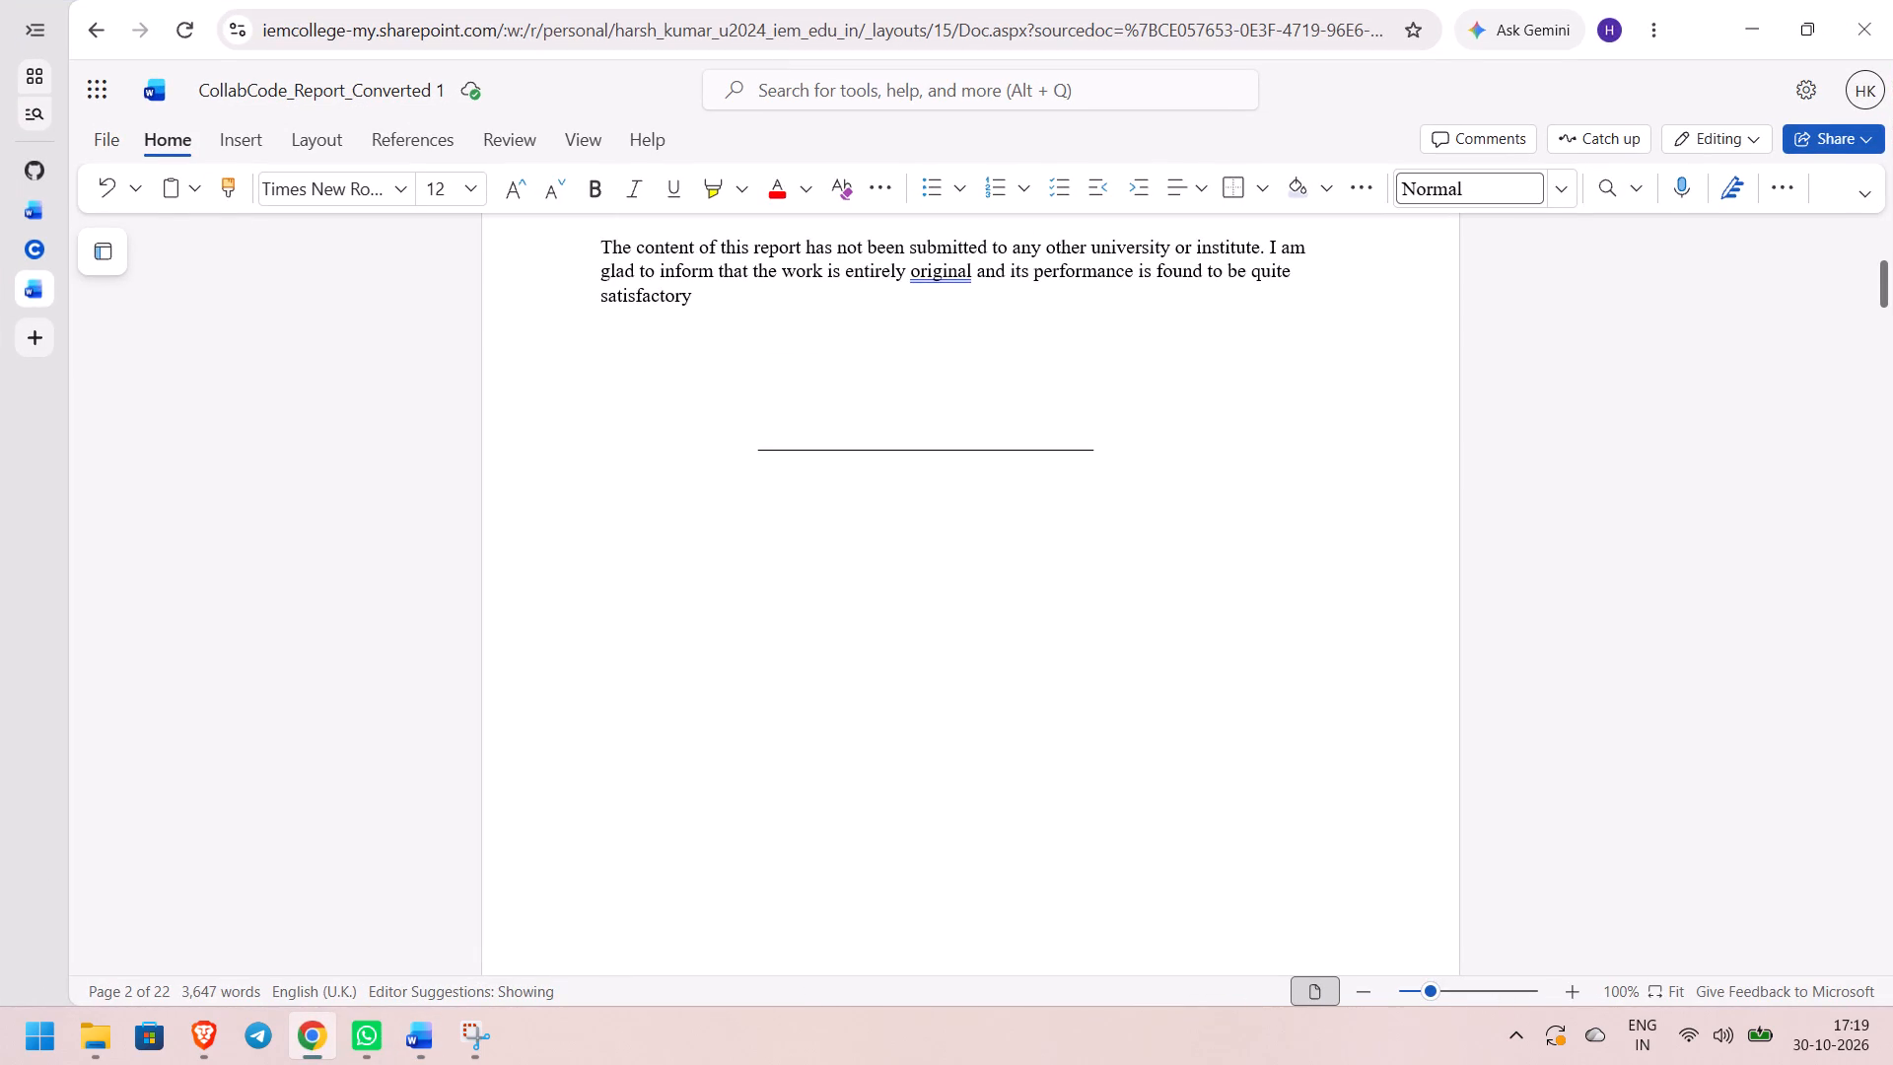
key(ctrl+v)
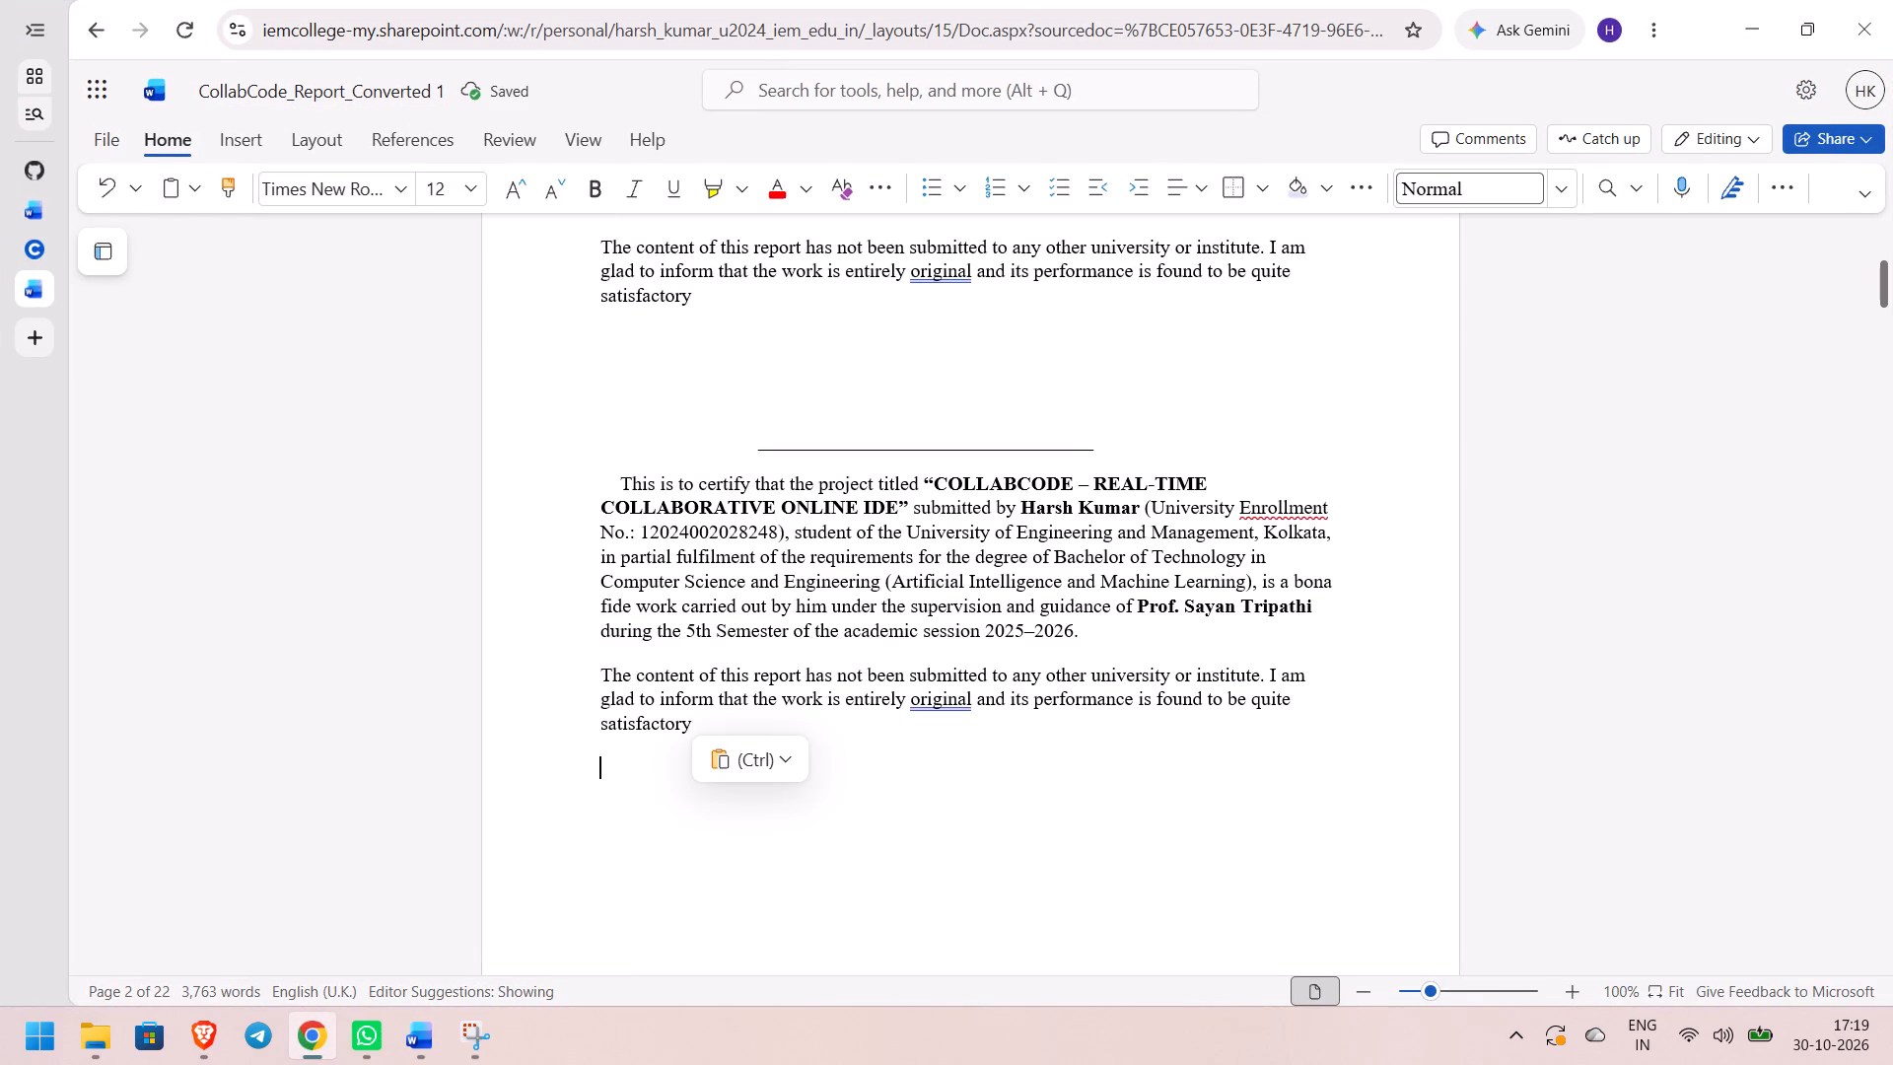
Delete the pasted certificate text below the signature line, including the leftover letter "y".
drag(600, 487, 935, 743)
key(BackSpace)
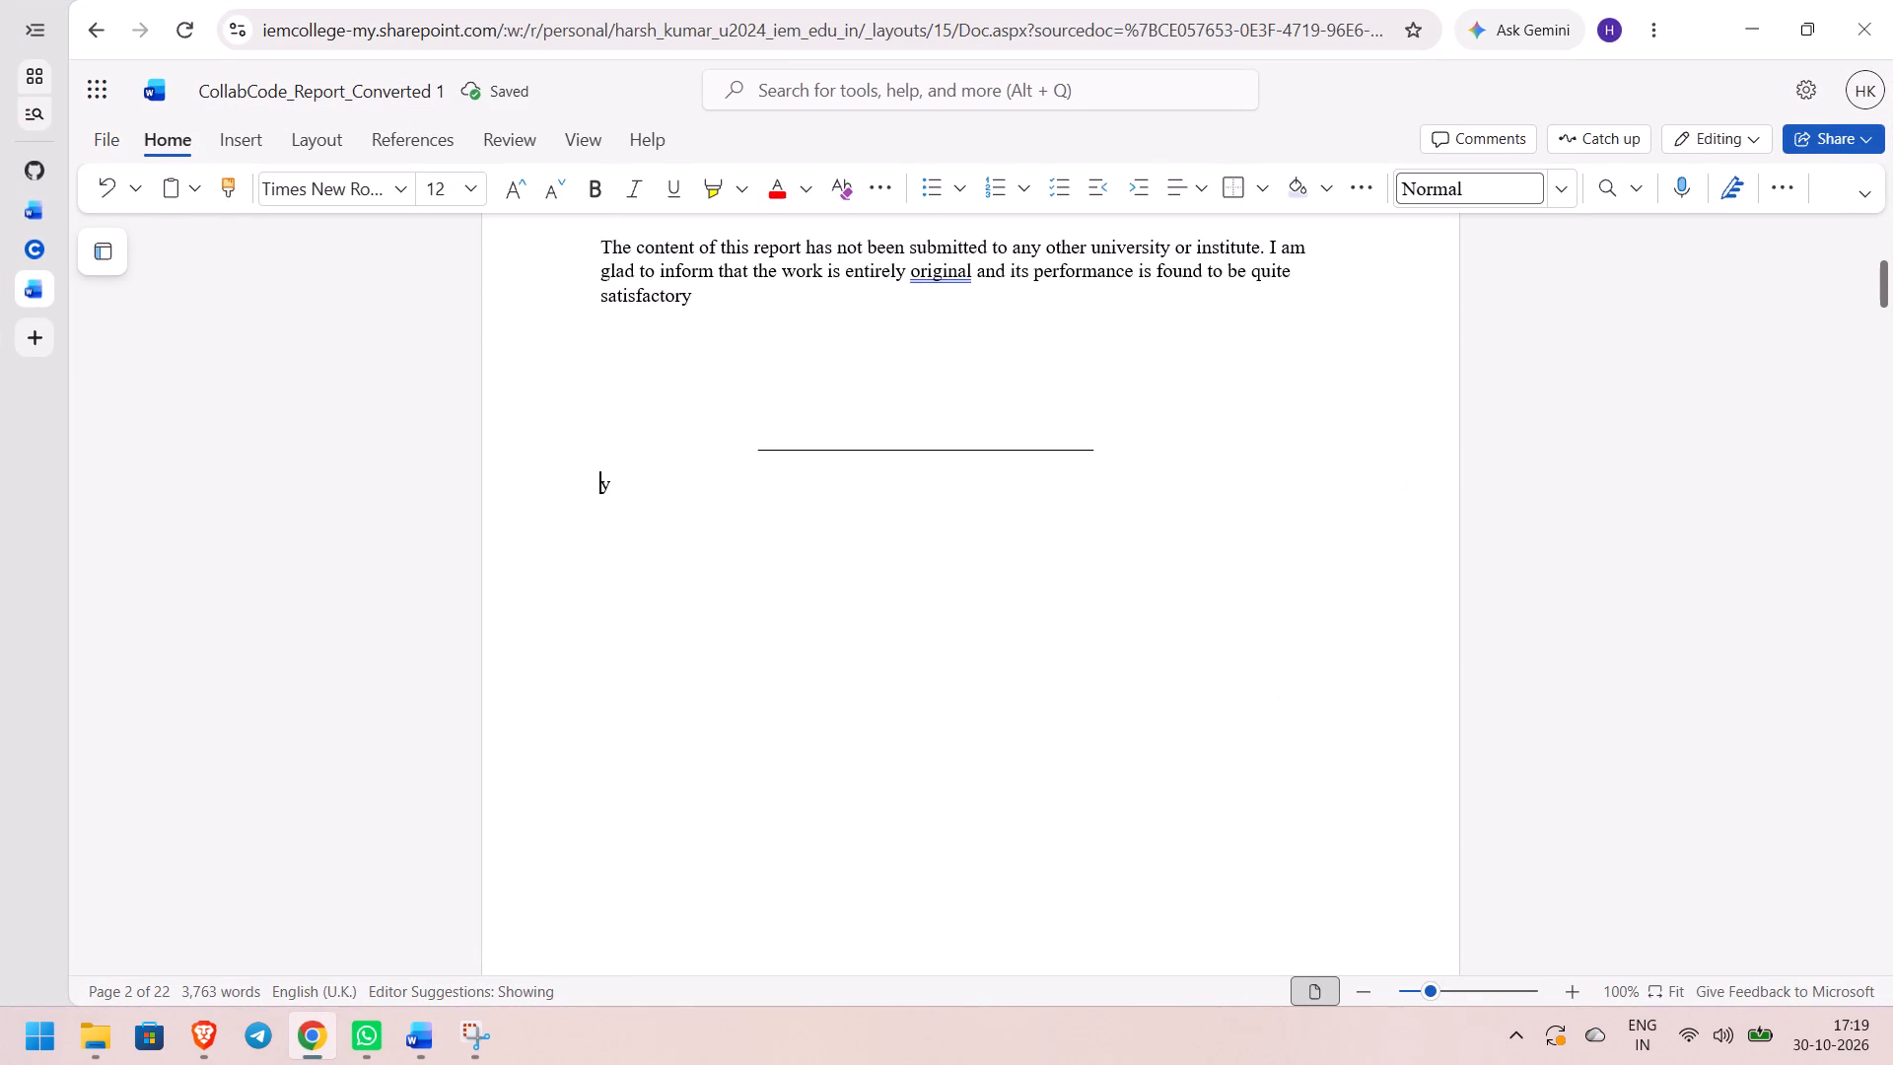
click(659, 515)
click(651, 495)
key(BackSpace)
click(417, 1029)
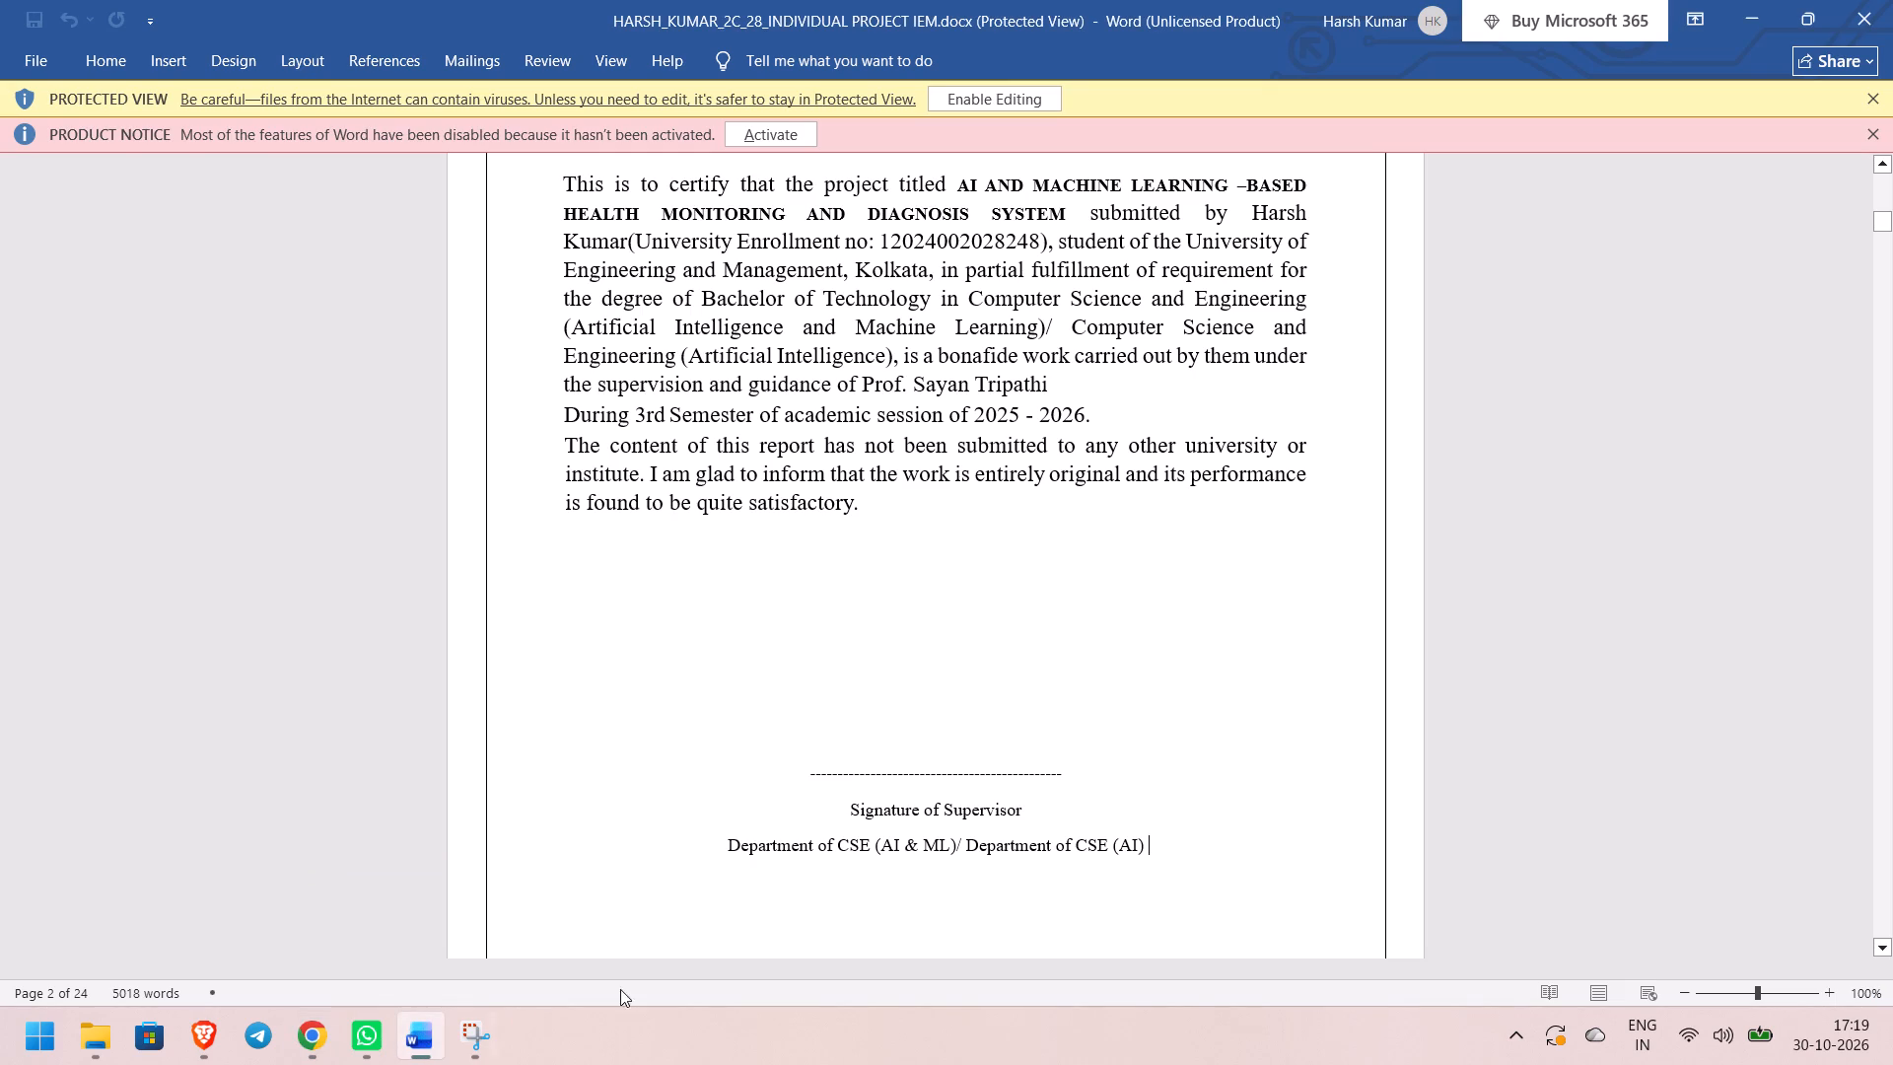
key(Print)
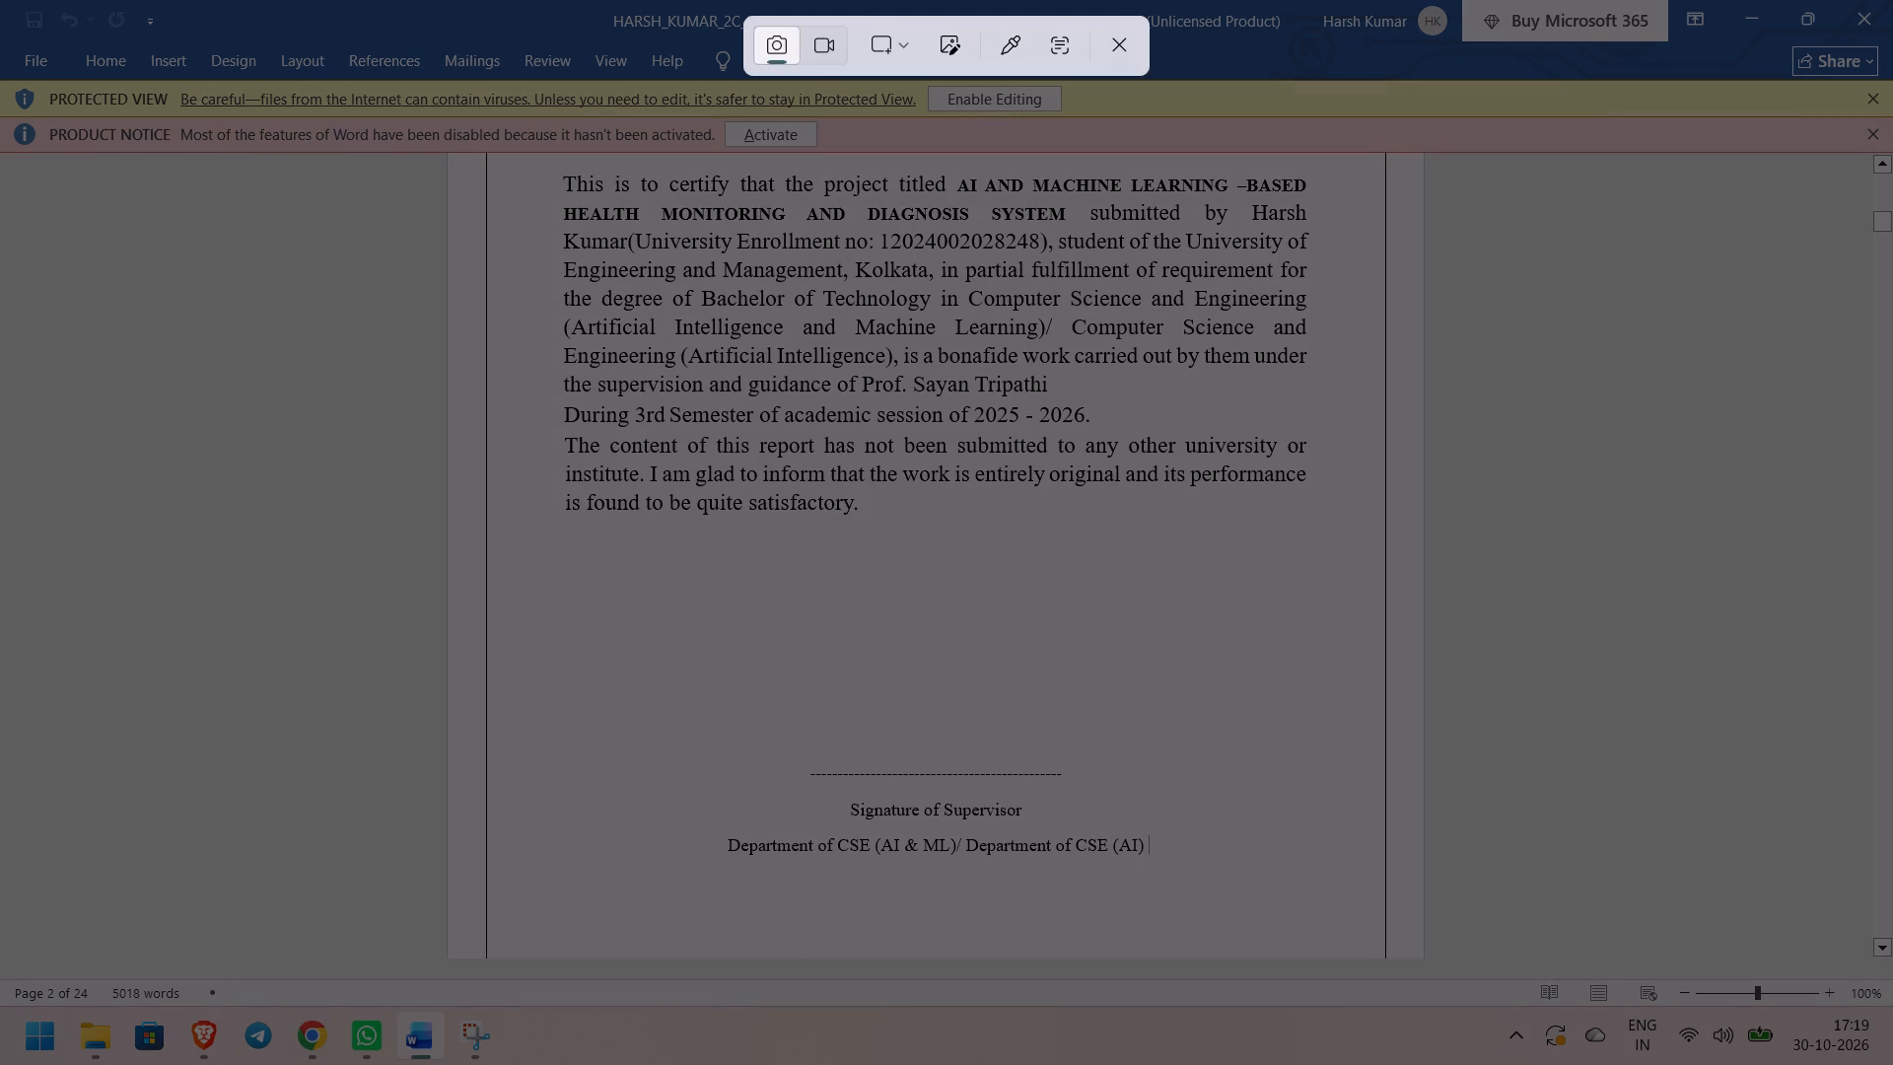
click(743, 793)
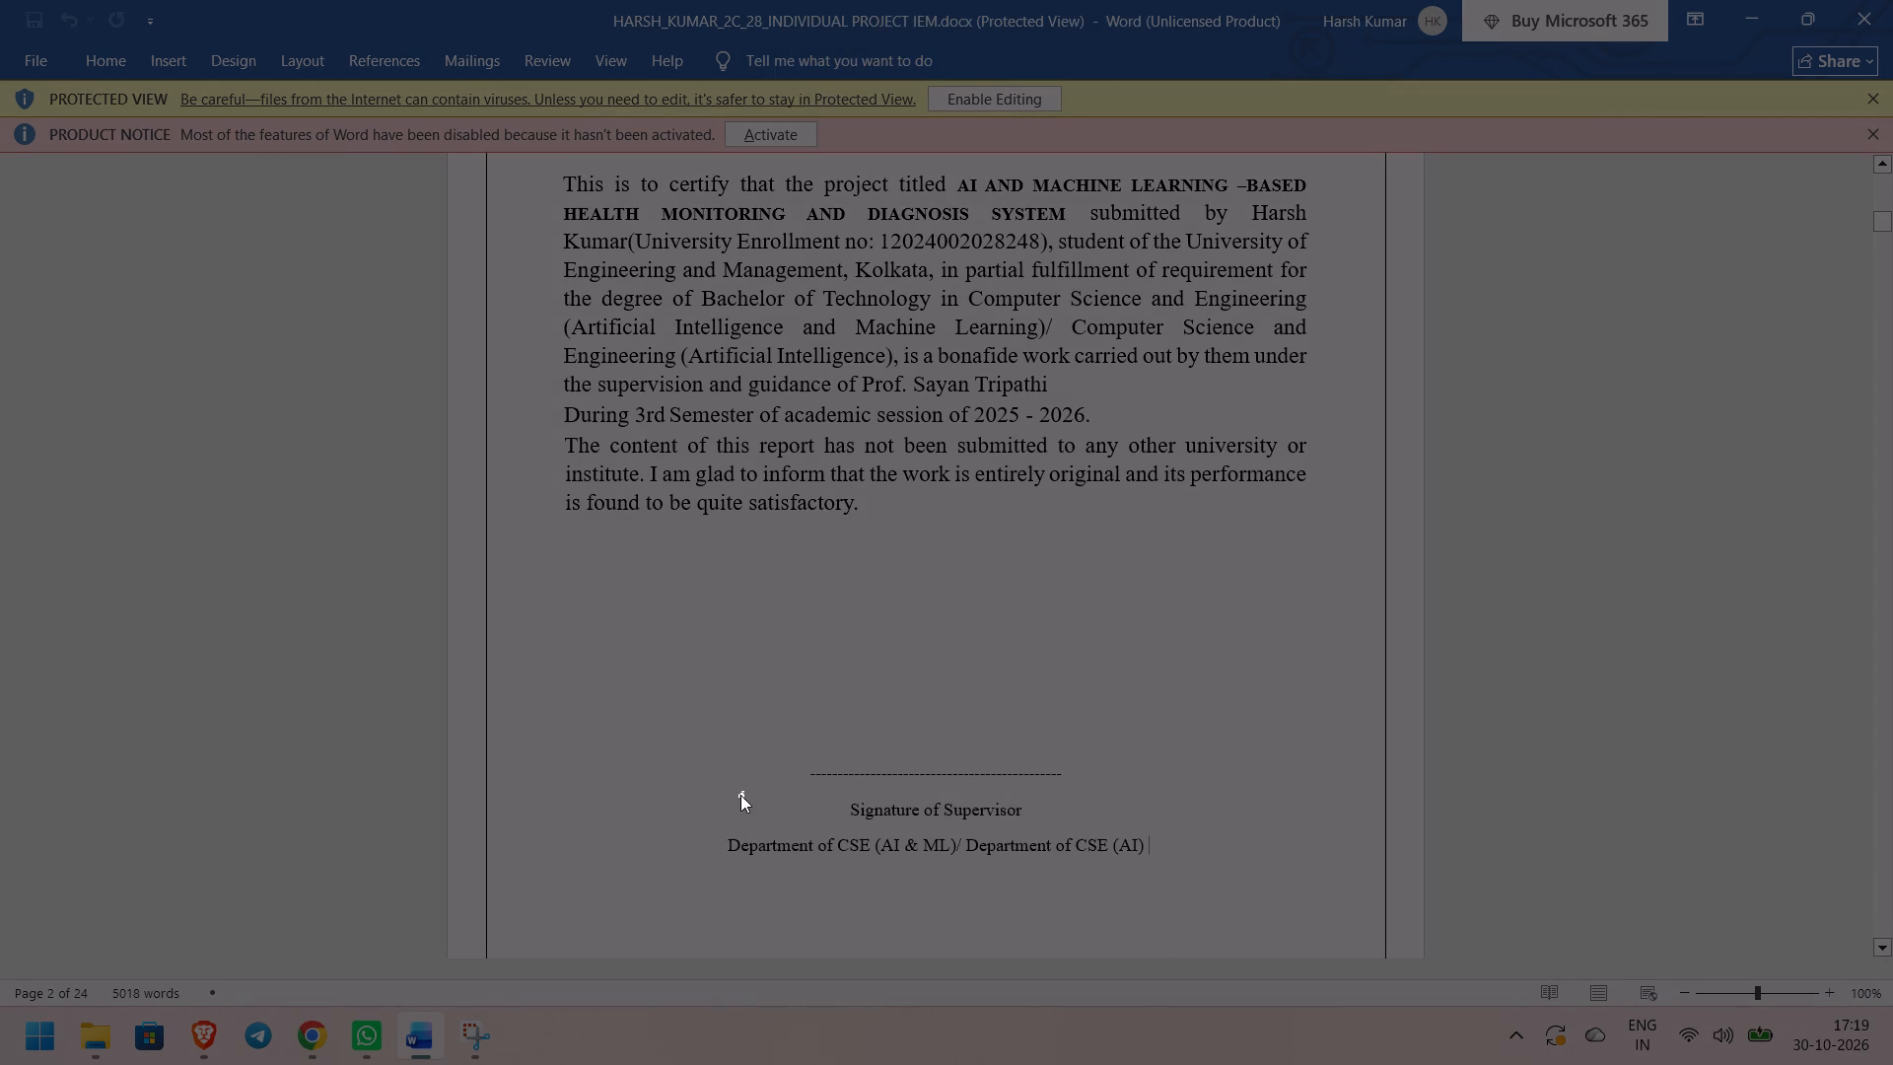
click(742, 789)
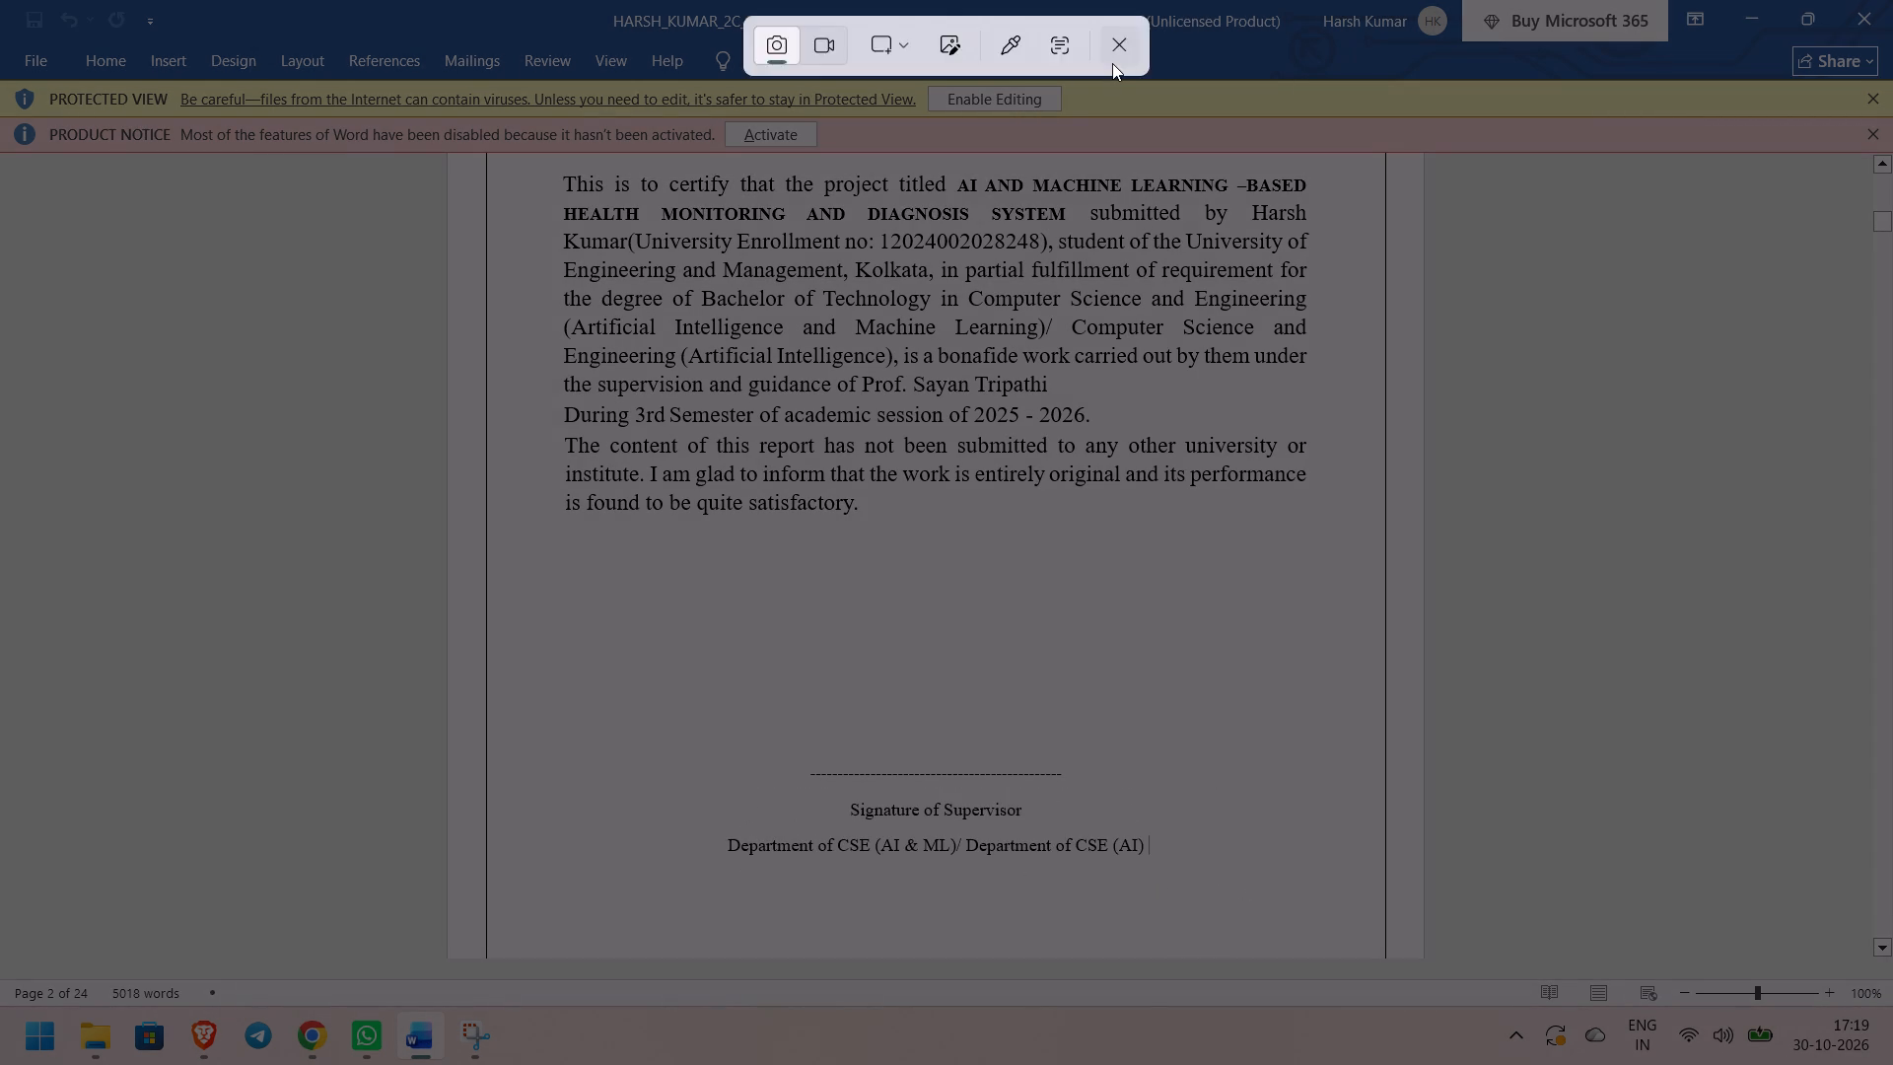
click(1112, 63)
key(Print)
drag(691, 777, 1175, 868)
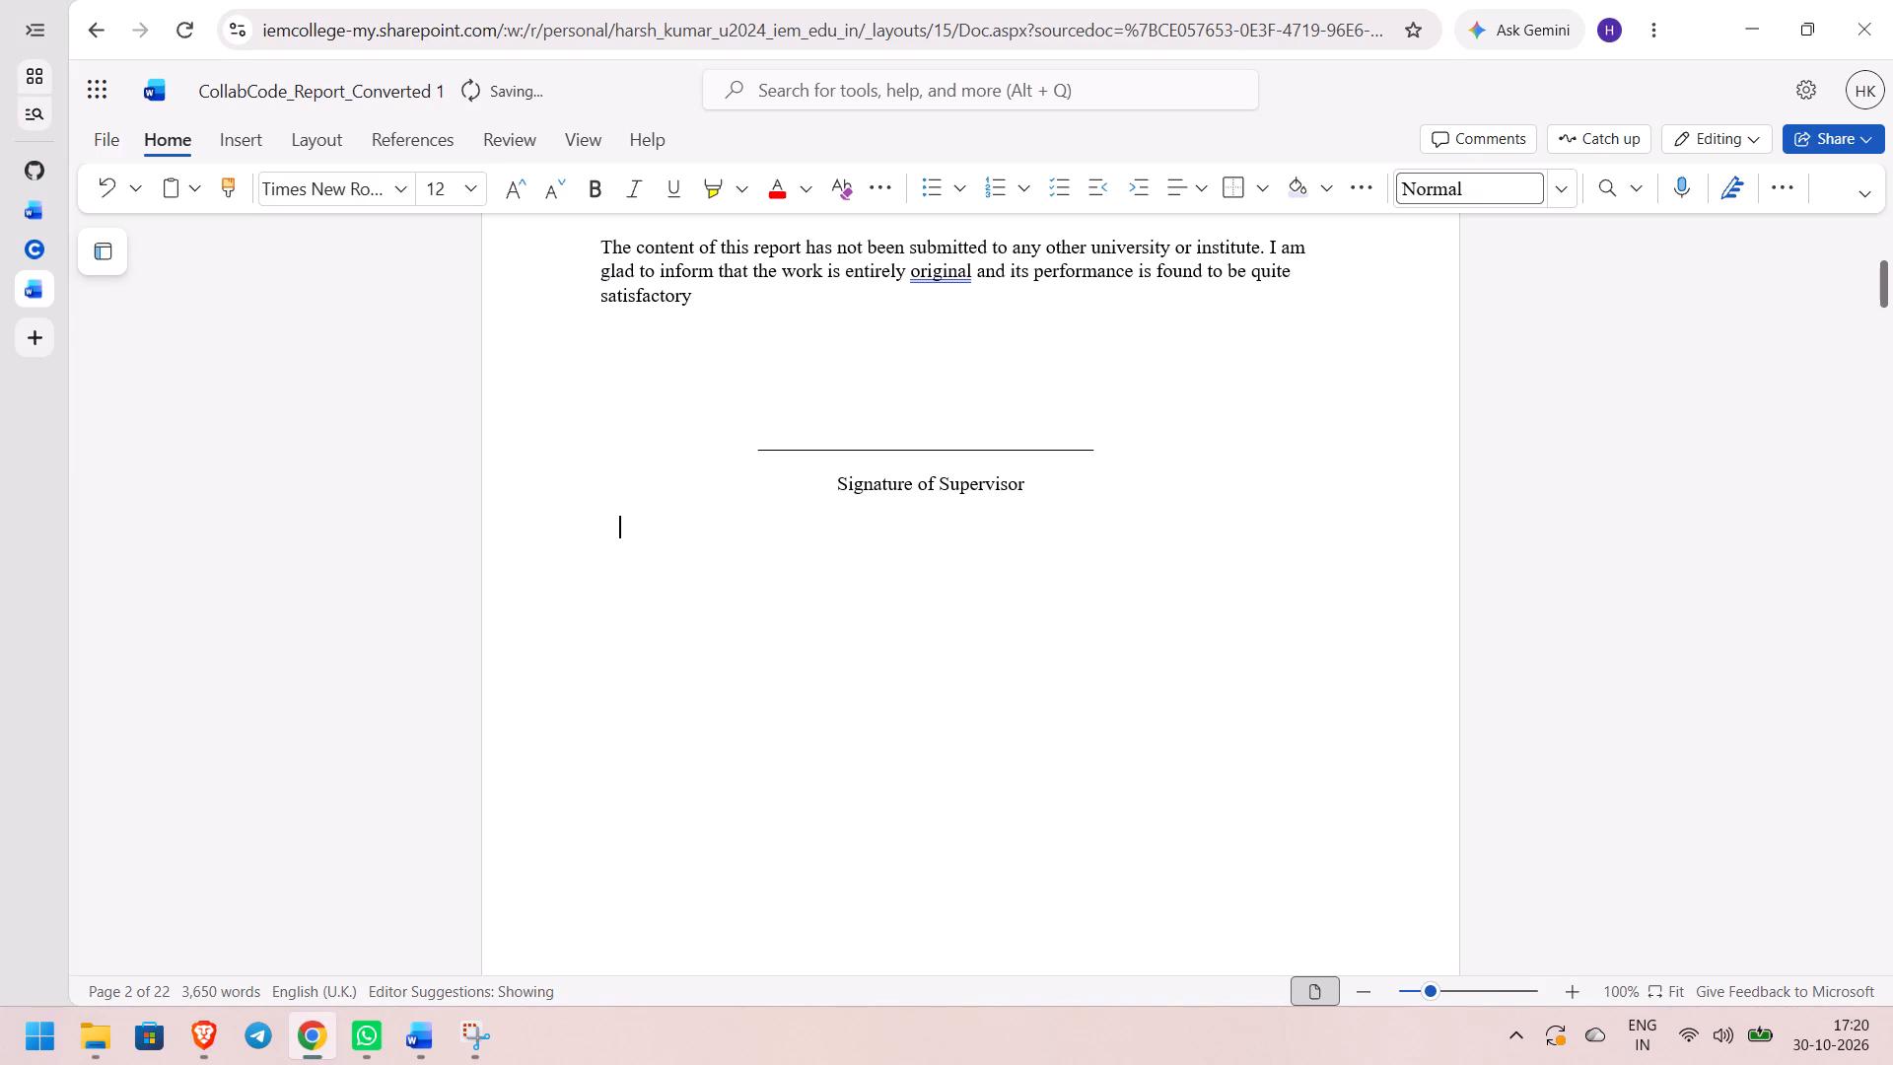
key(space)
key(space)
key(space)
key(space)
key(space)
key(space)
key(space)
key(space)
key(space)
key(space)
key(space)
key(space)
key(space)
key(space)
key(space)
key(space)
key(space)
key(space)
key(space)
key(space)
key(space)
key(space)
key(space)
key(space)
key(ctrl+v)
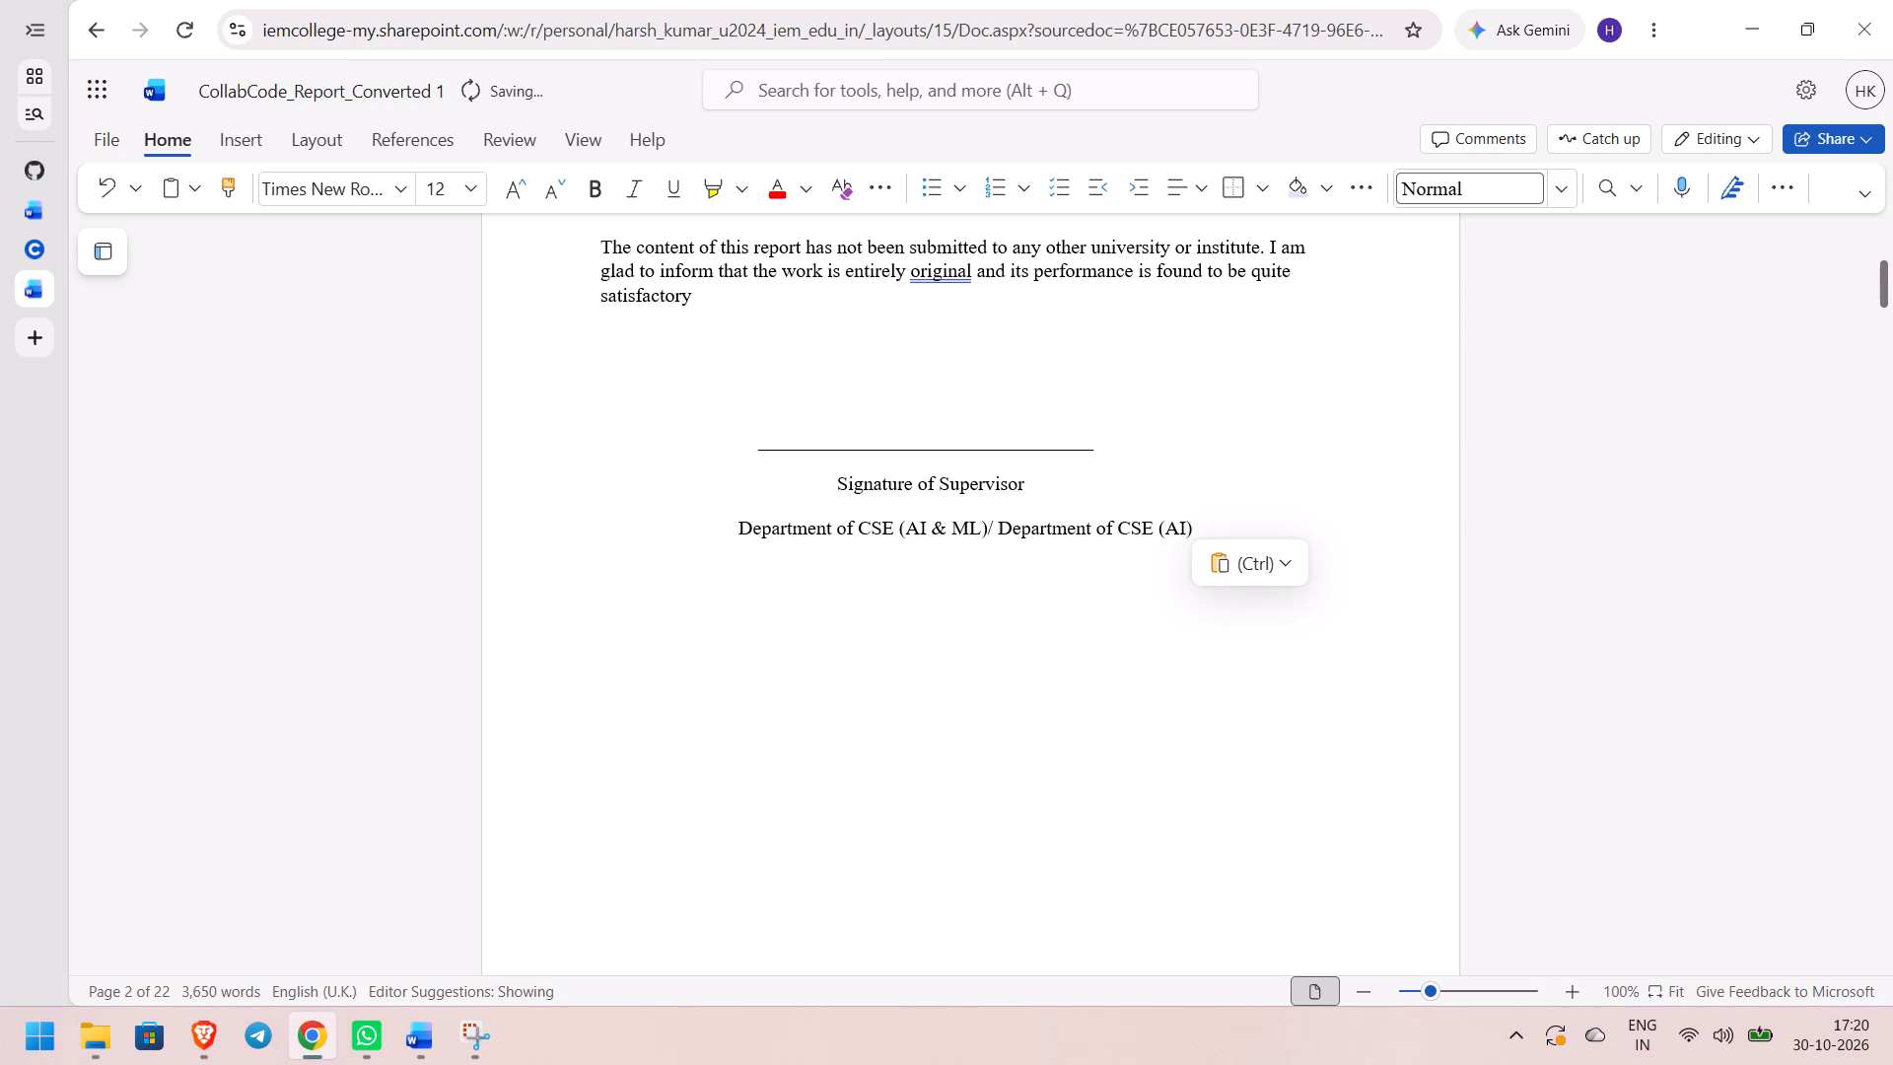
click(1099, 646)
Review the certificate page, from its heading and body paragraphs down to the supervisor signature block.
scroll(1117, 529, up, 1)
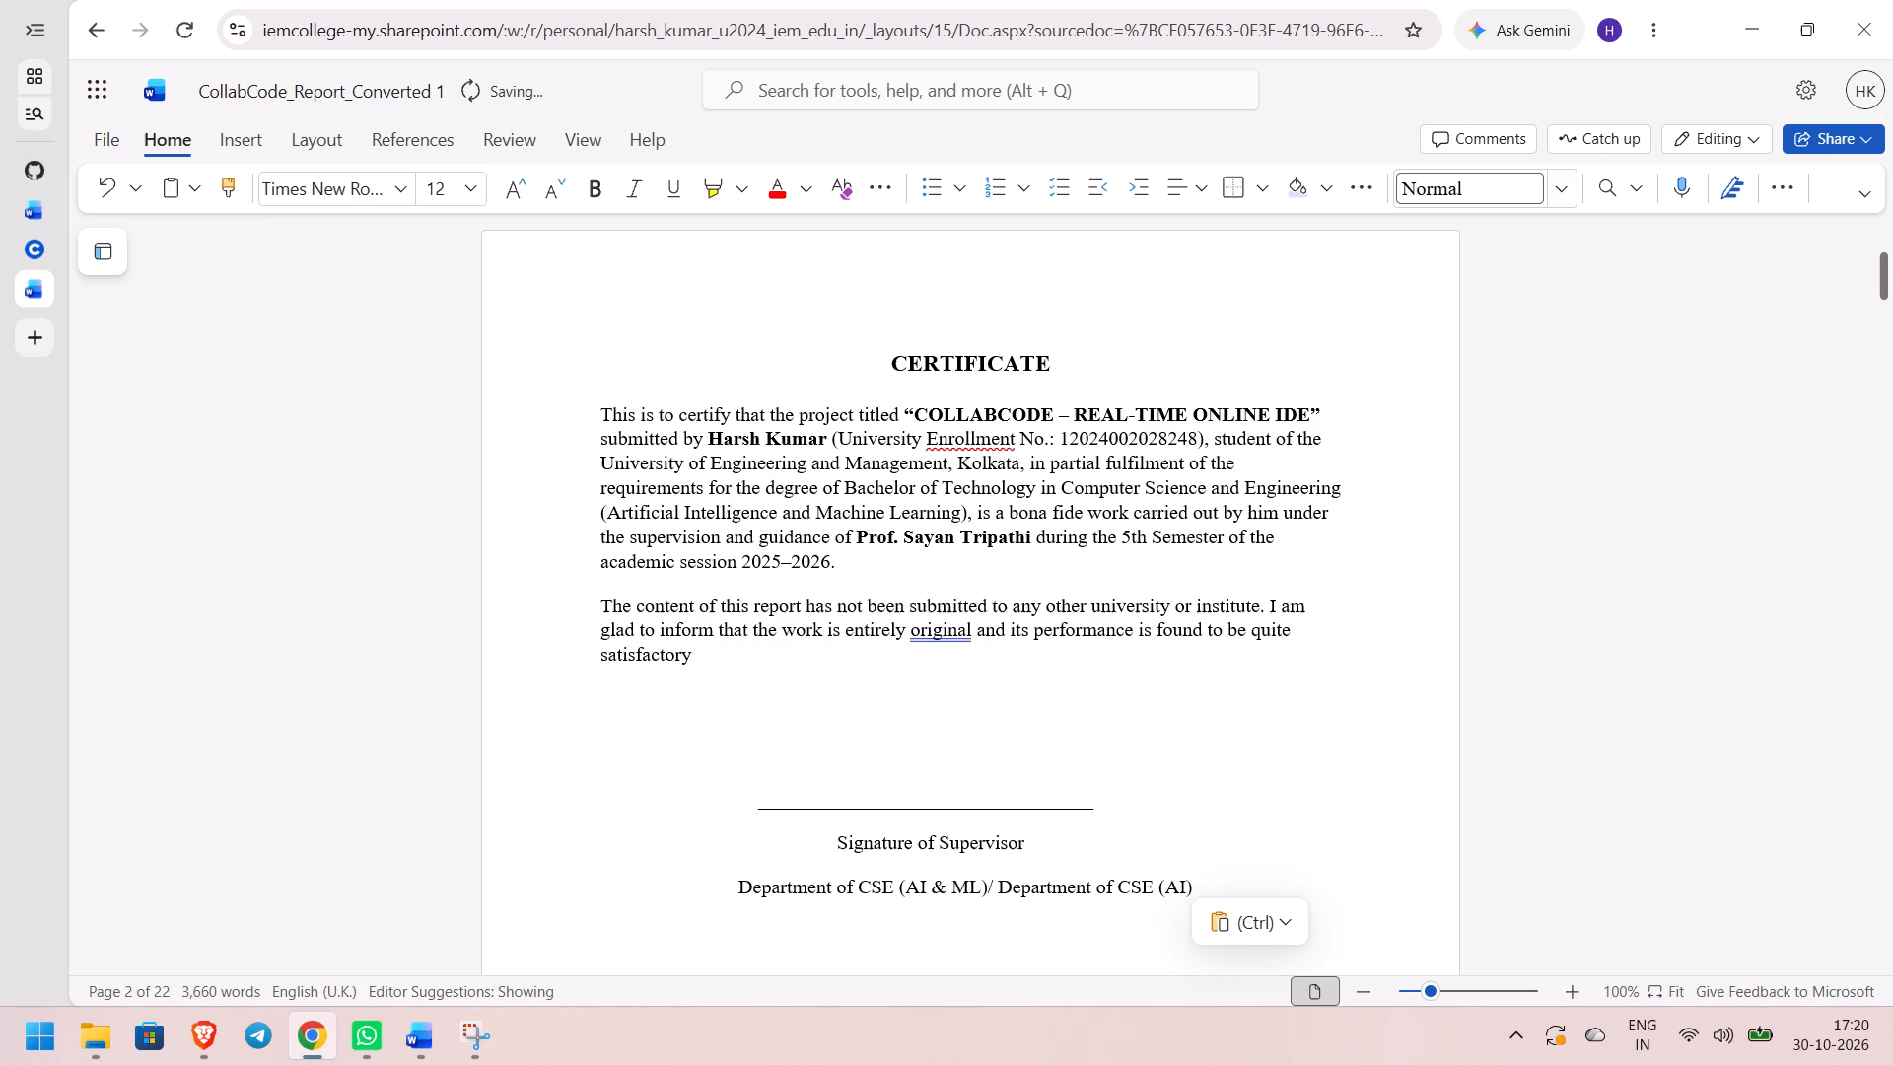
scroll(1128, 563, down, 1)
scroll(1129, 568, up, 1)
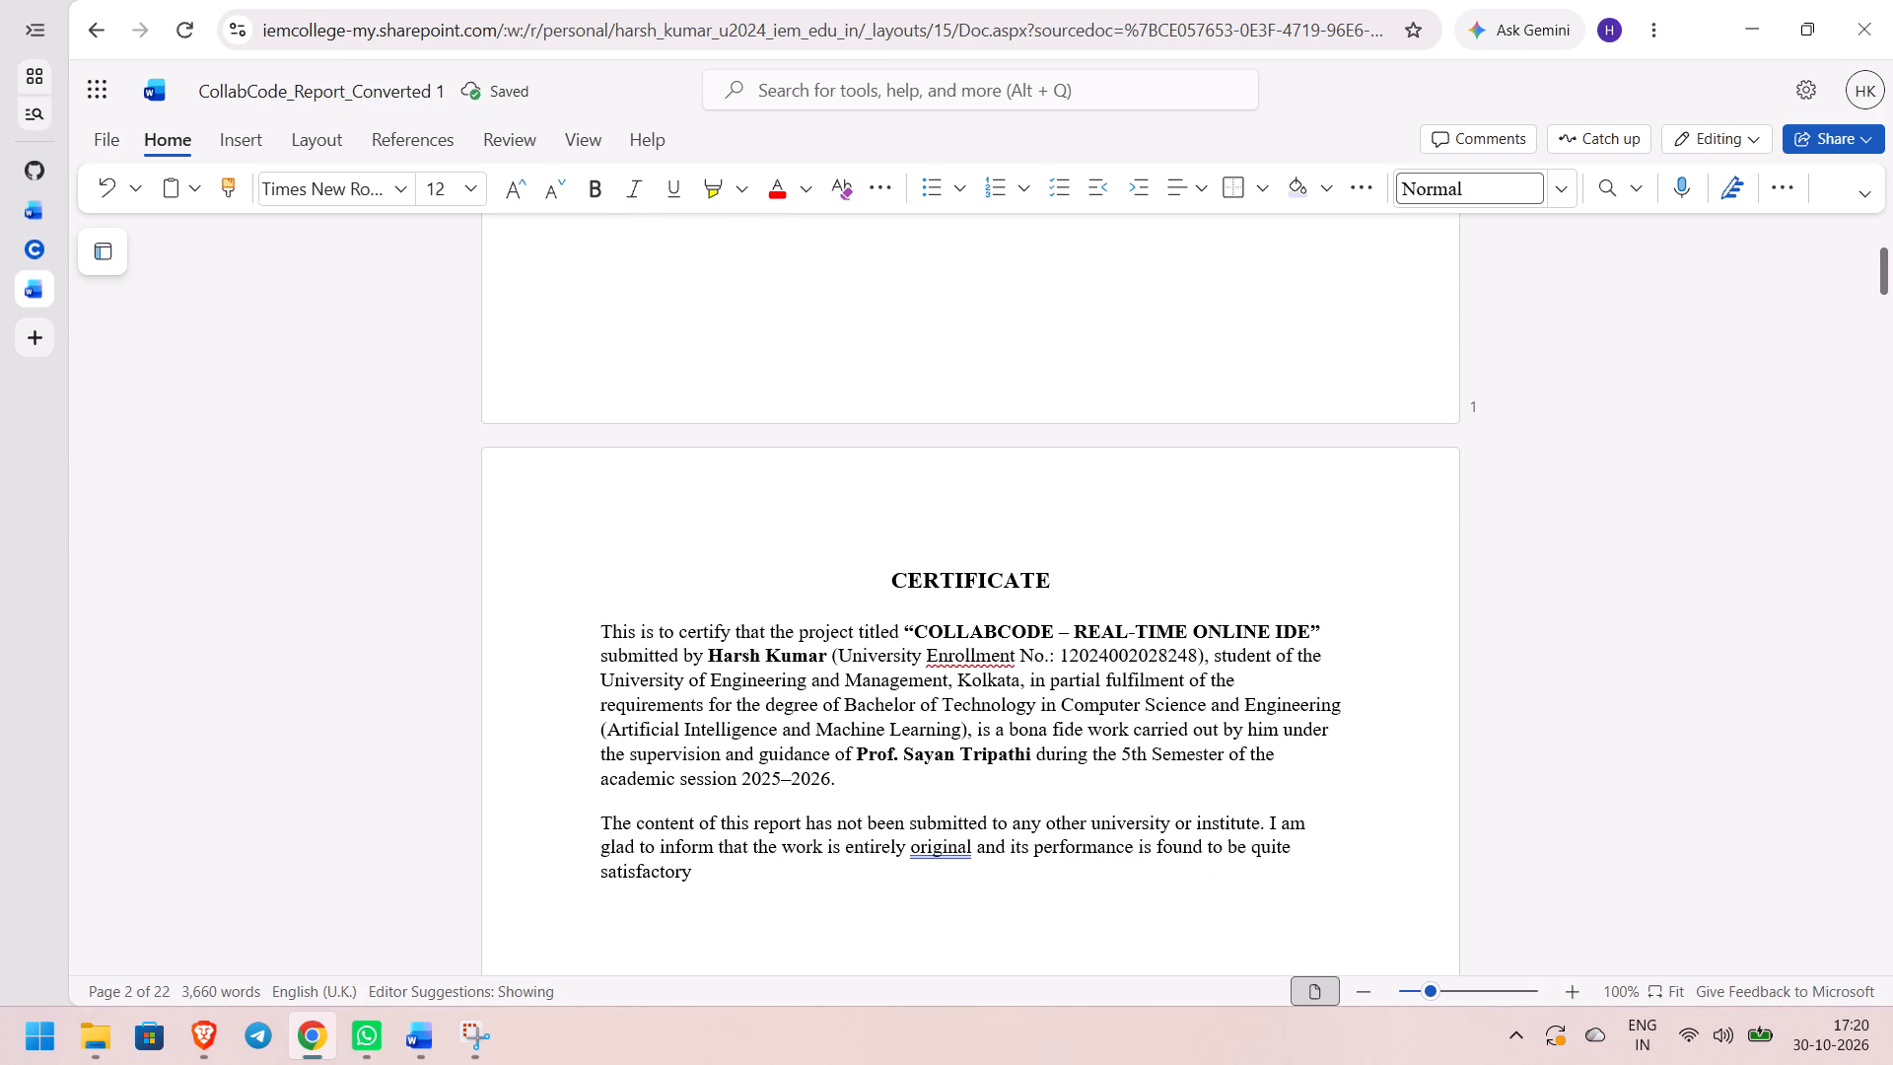
click(1351, 655)
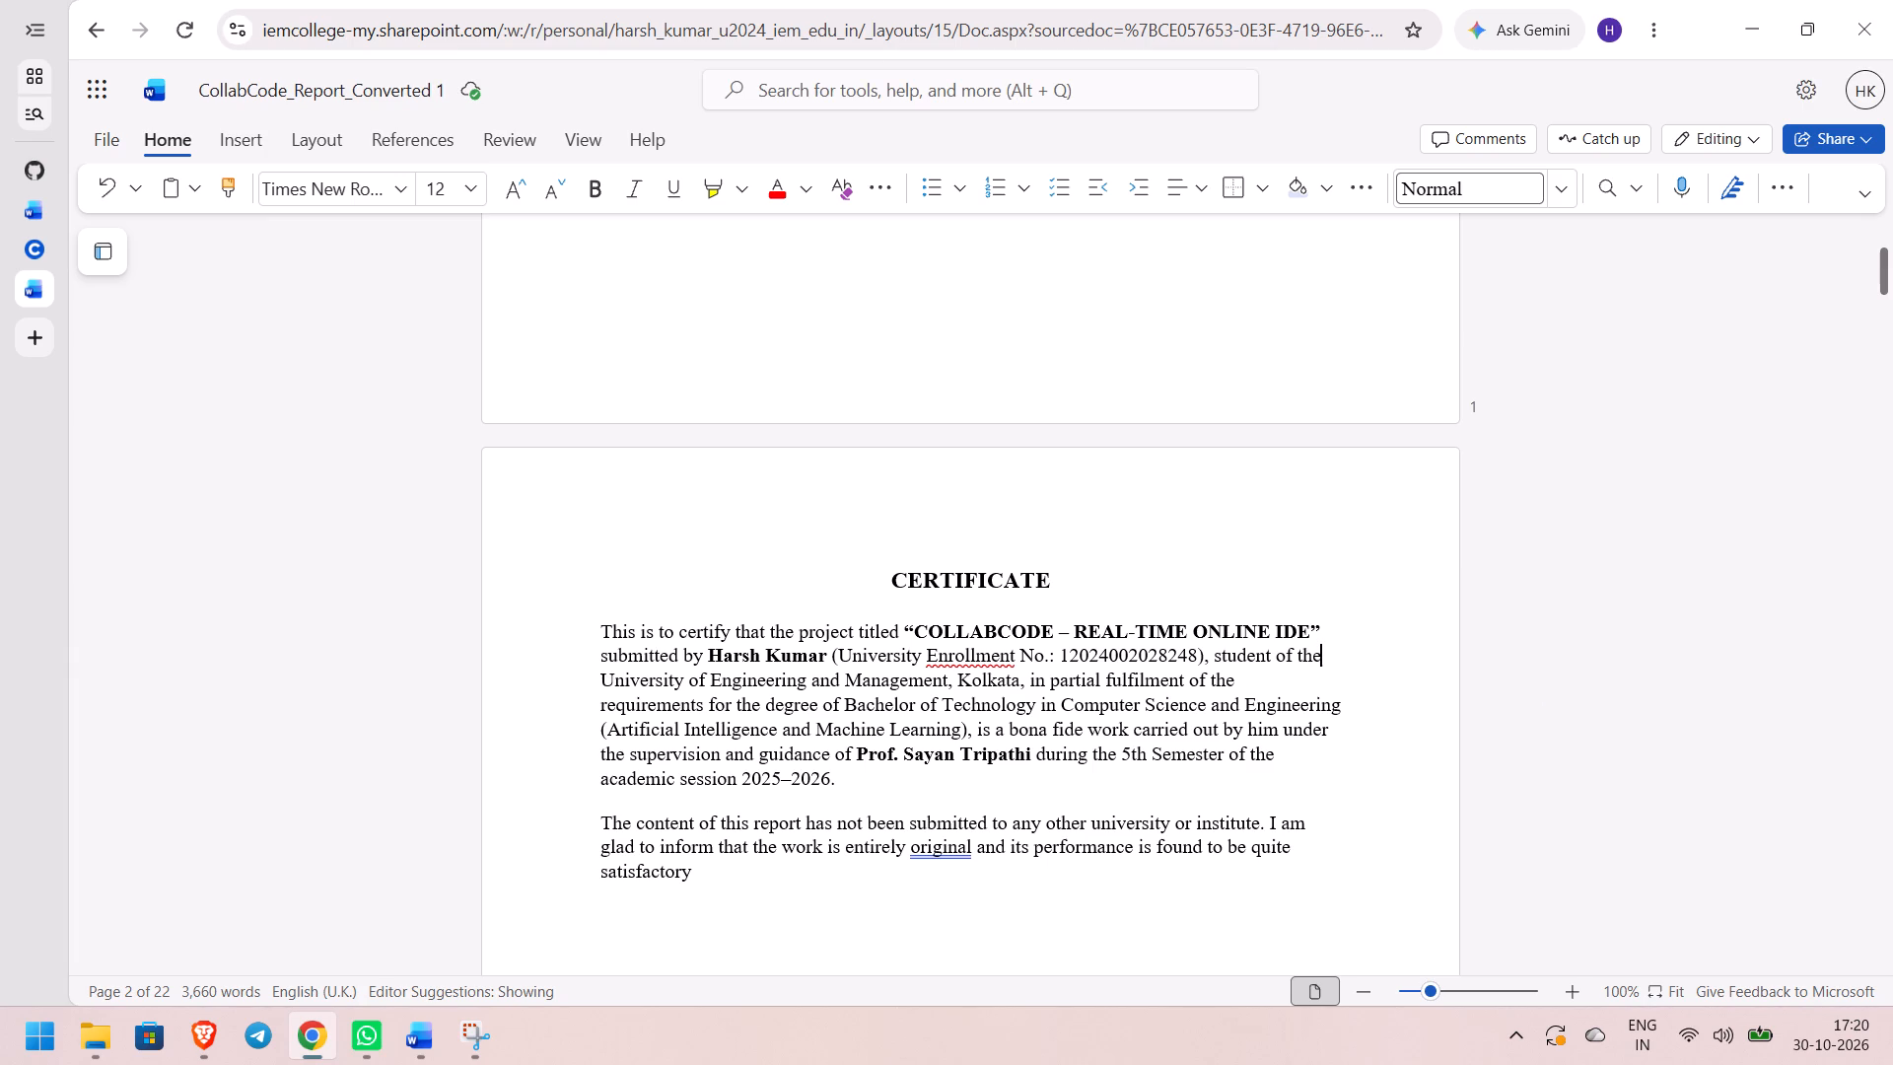
scroll(1160, 729, down, 1)
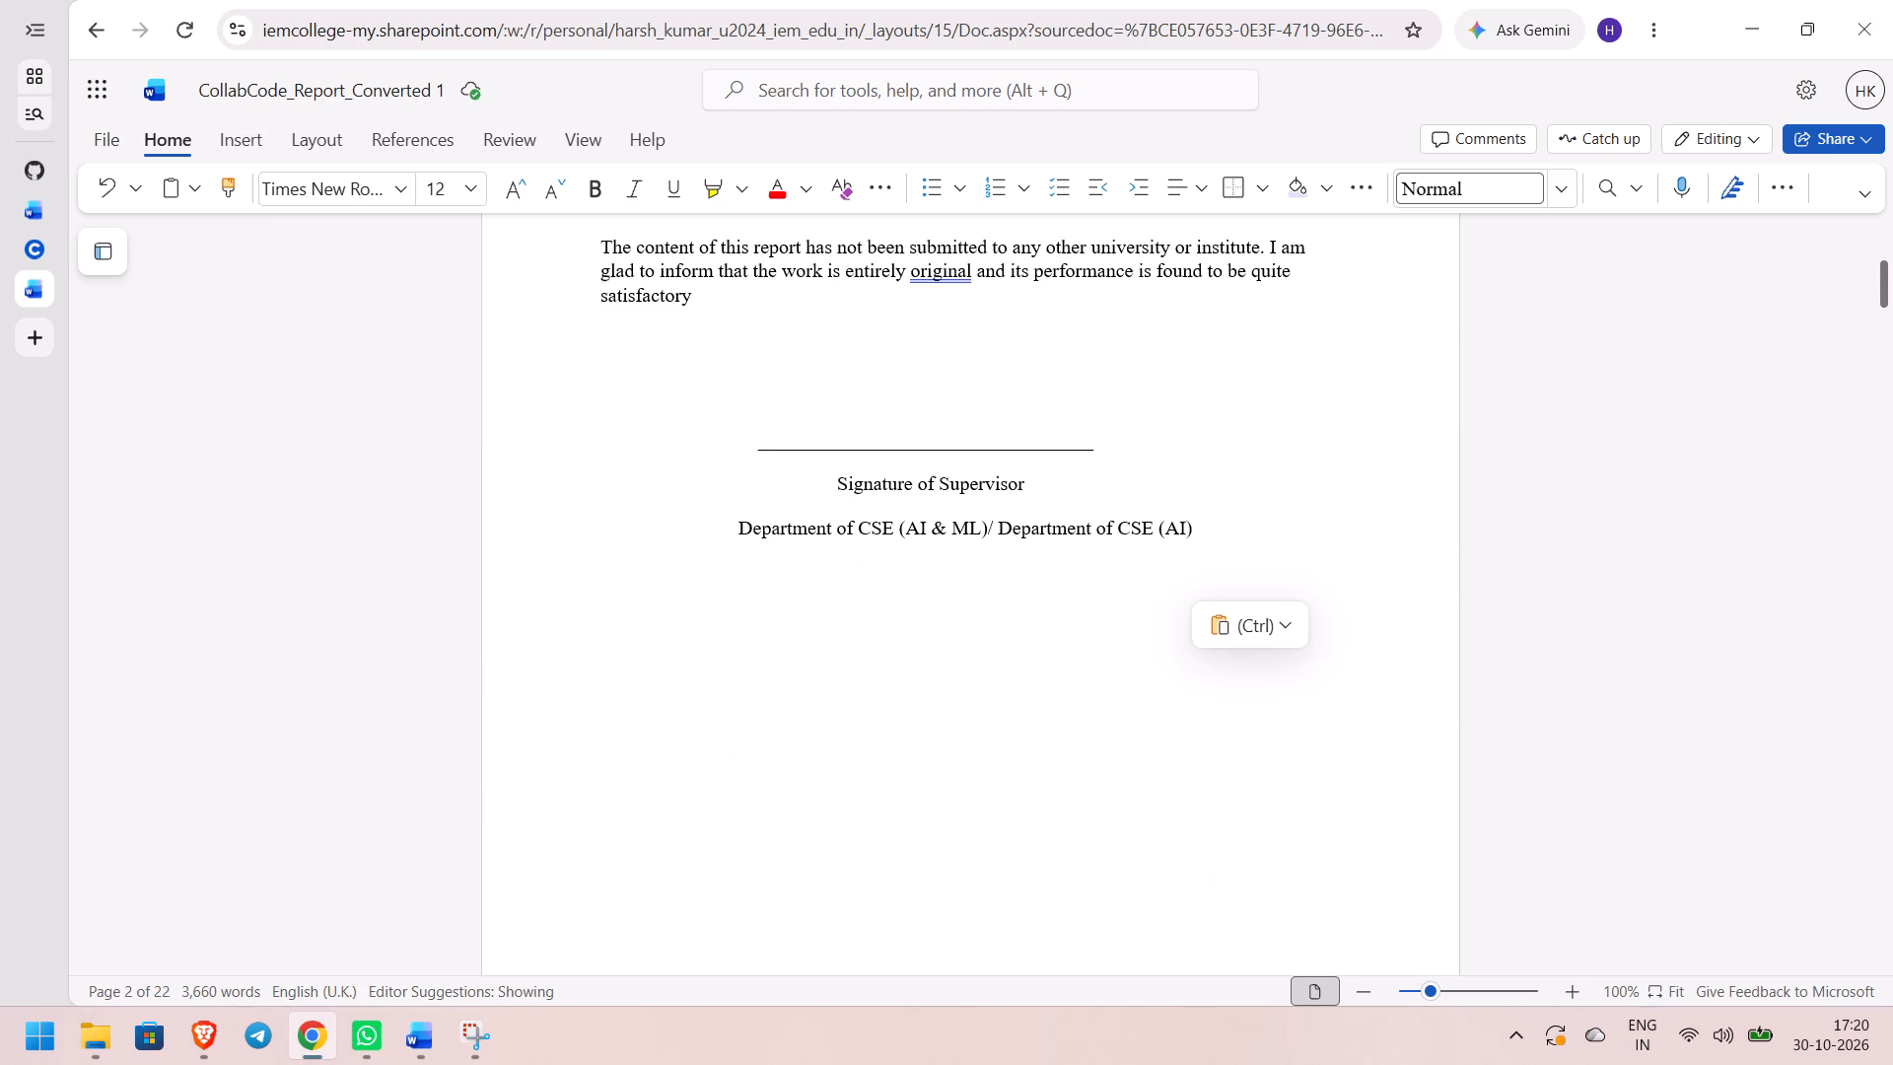
scroll(1160, 729, up, 1)
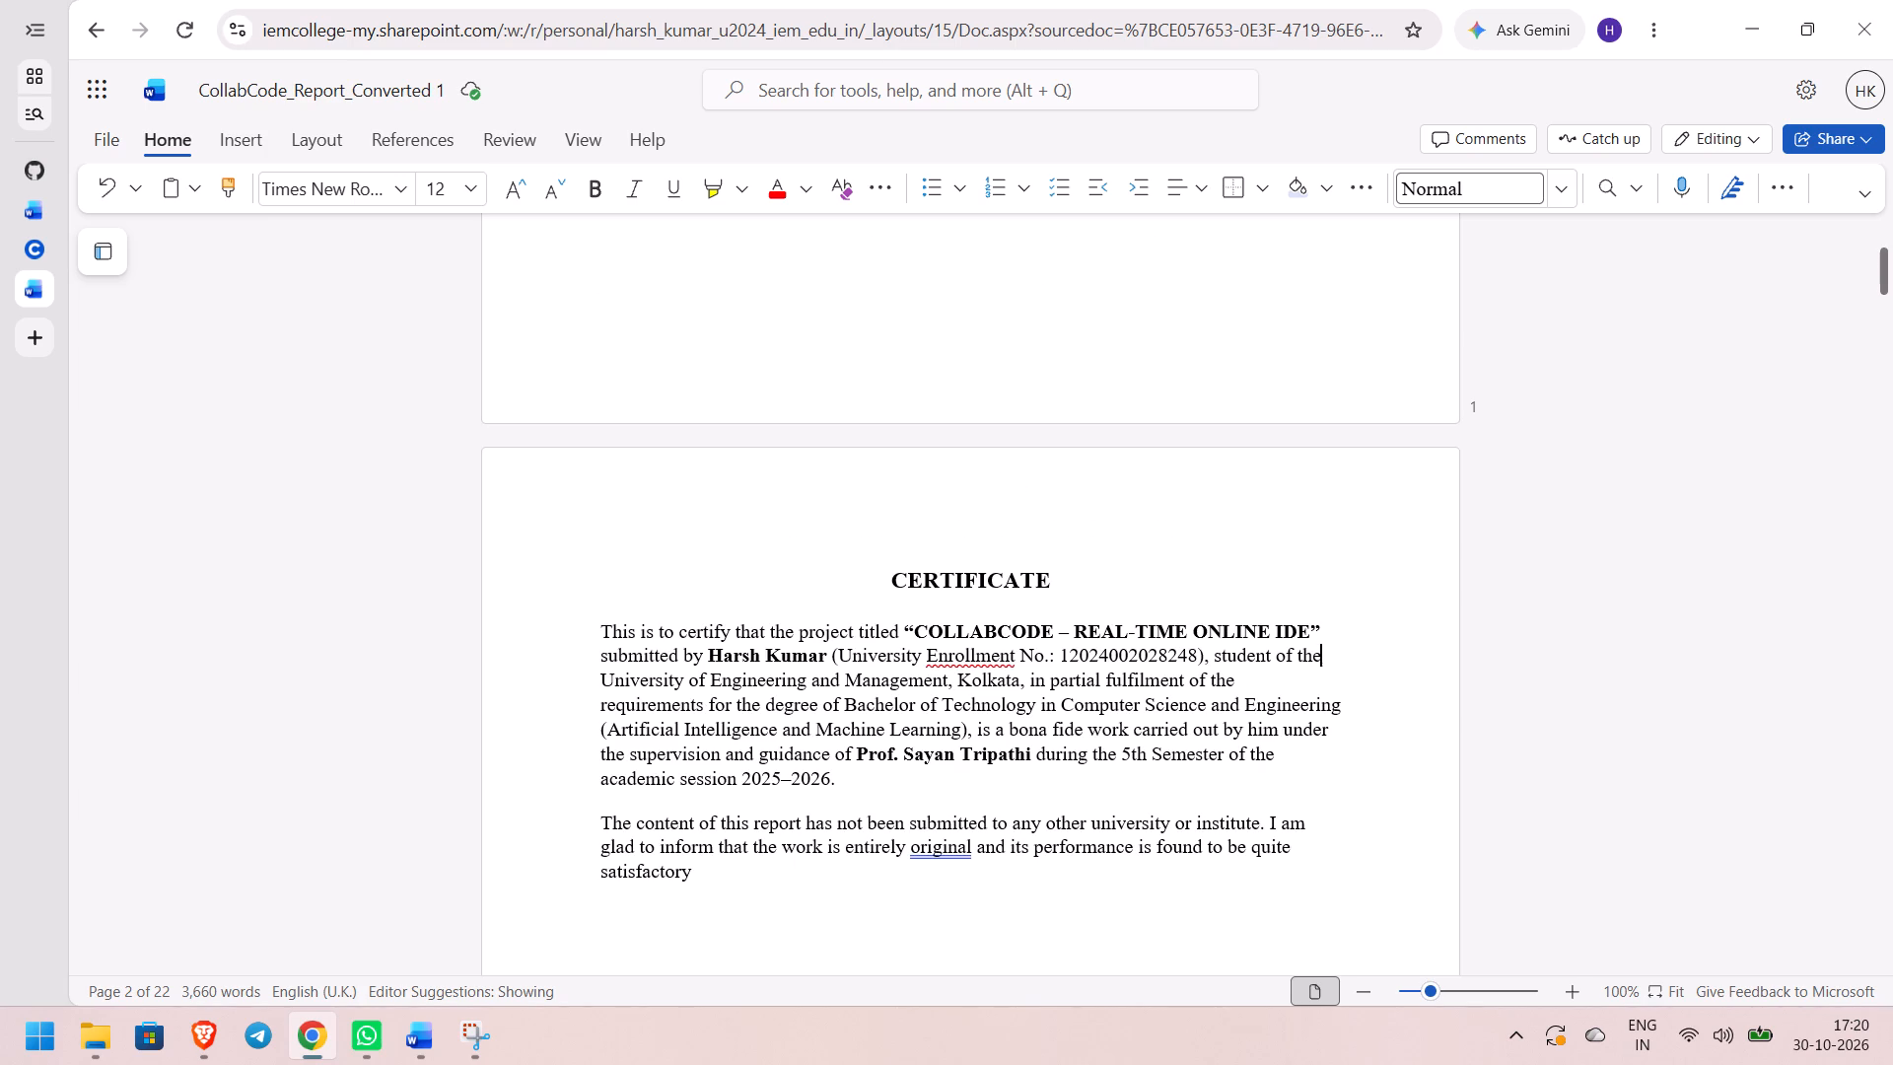
scroll(1055, 855, down, 1)
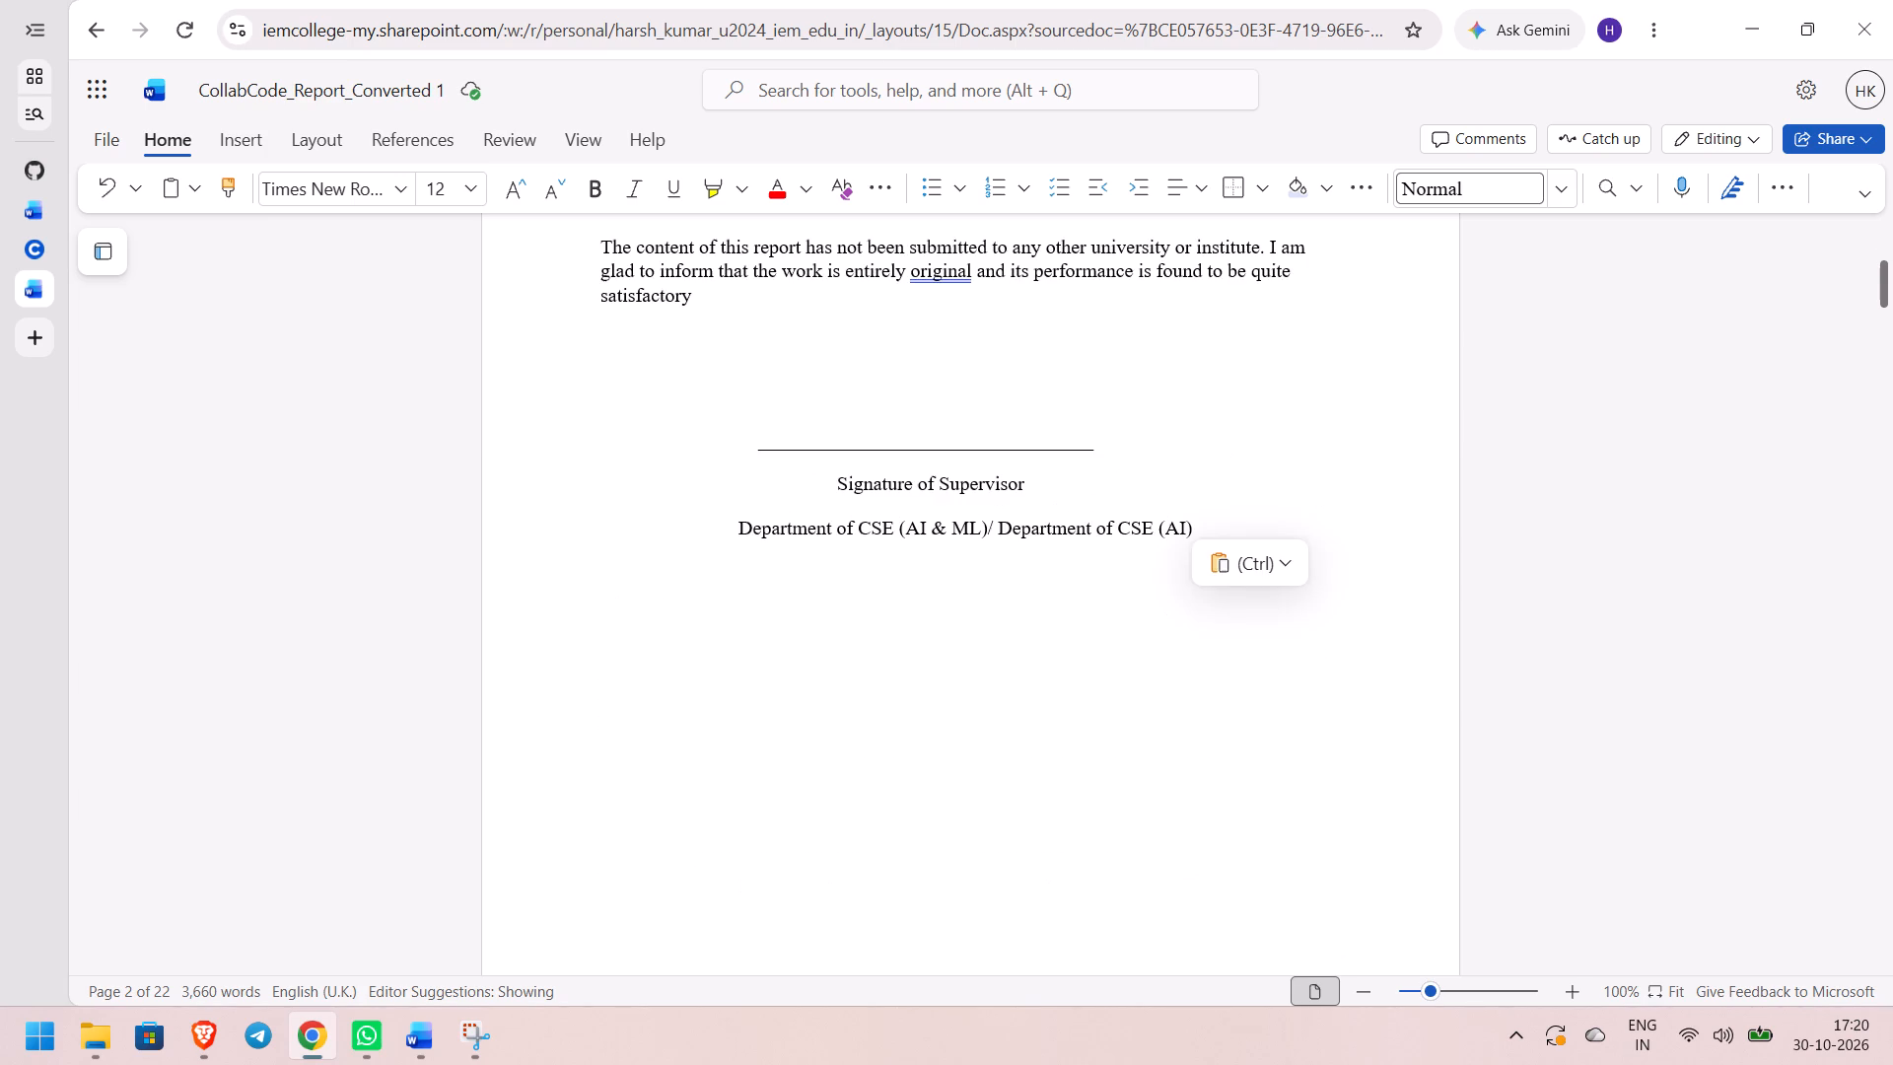
scroll(1055, 855, up, 1)
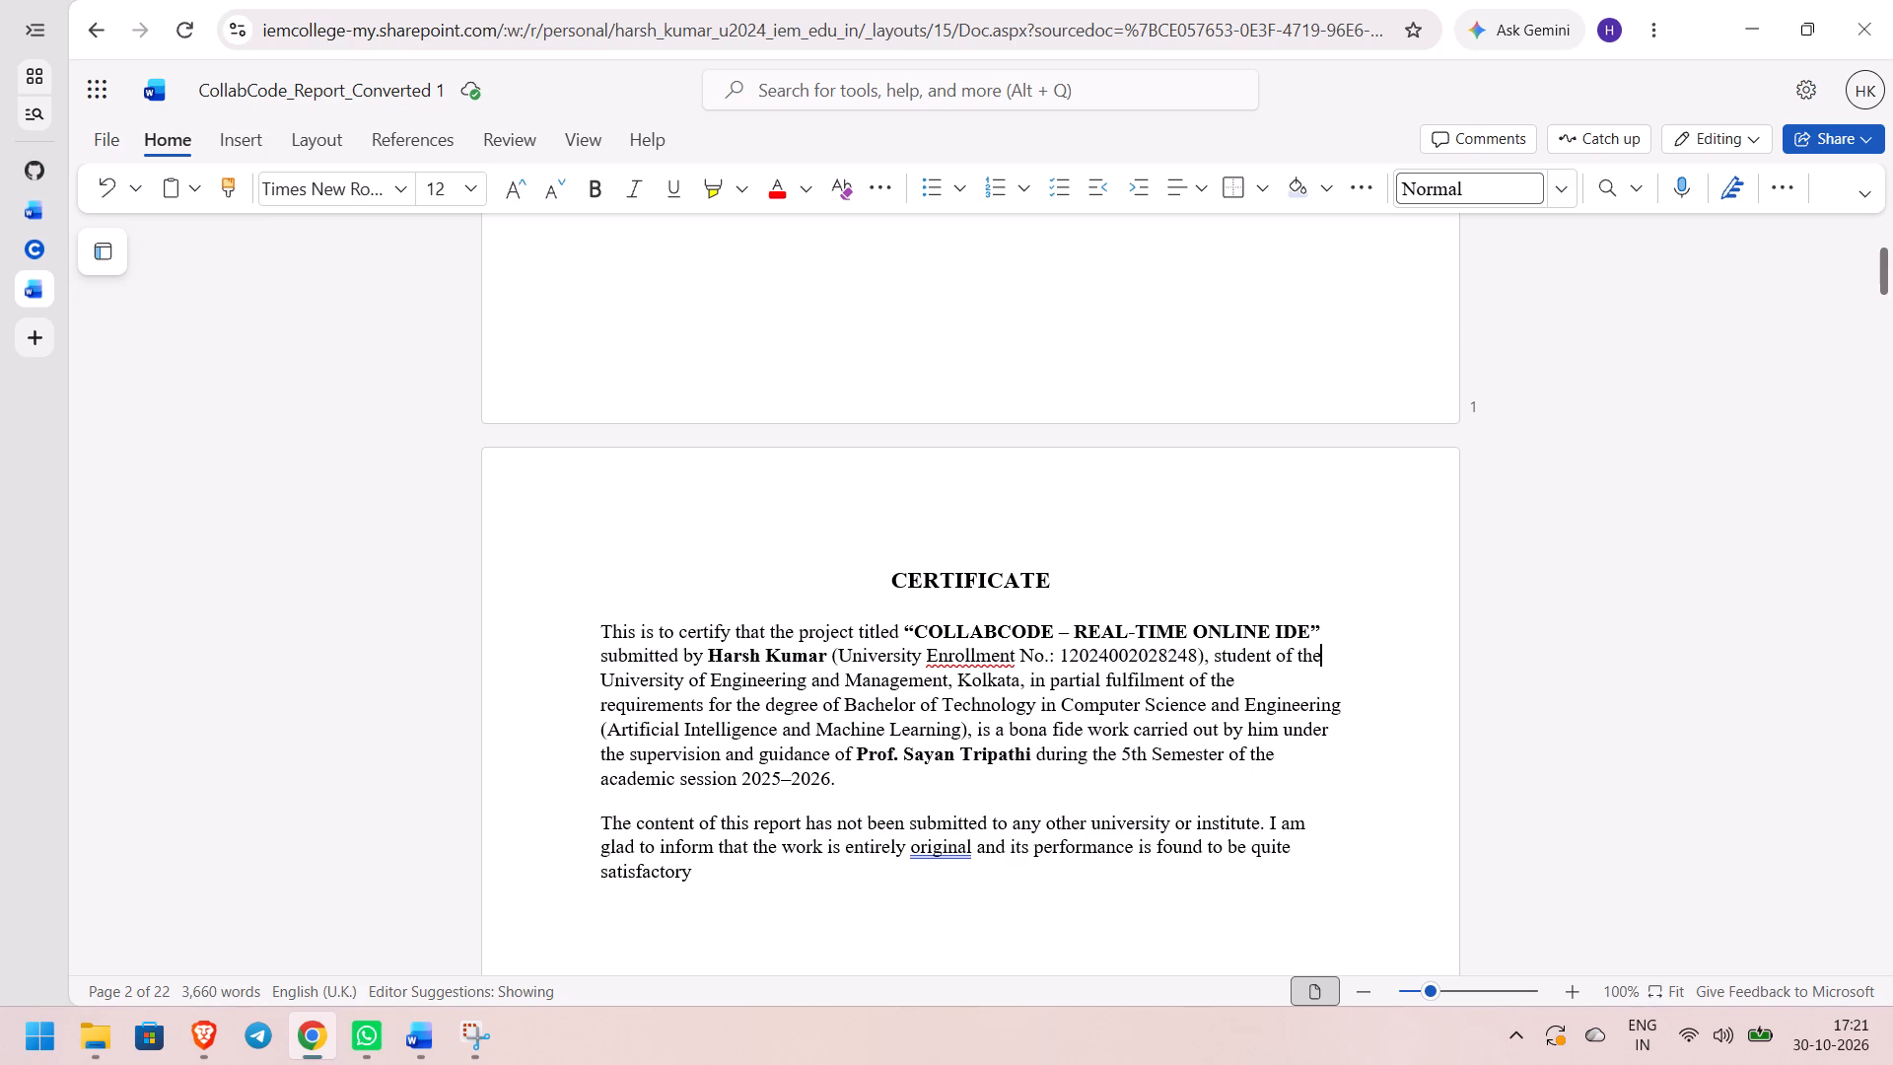
click(1034, 753)
Split the certificate's first paragraph after the supervisor's name and capitalise "During" at the start of the new paragraph.
key(Return)
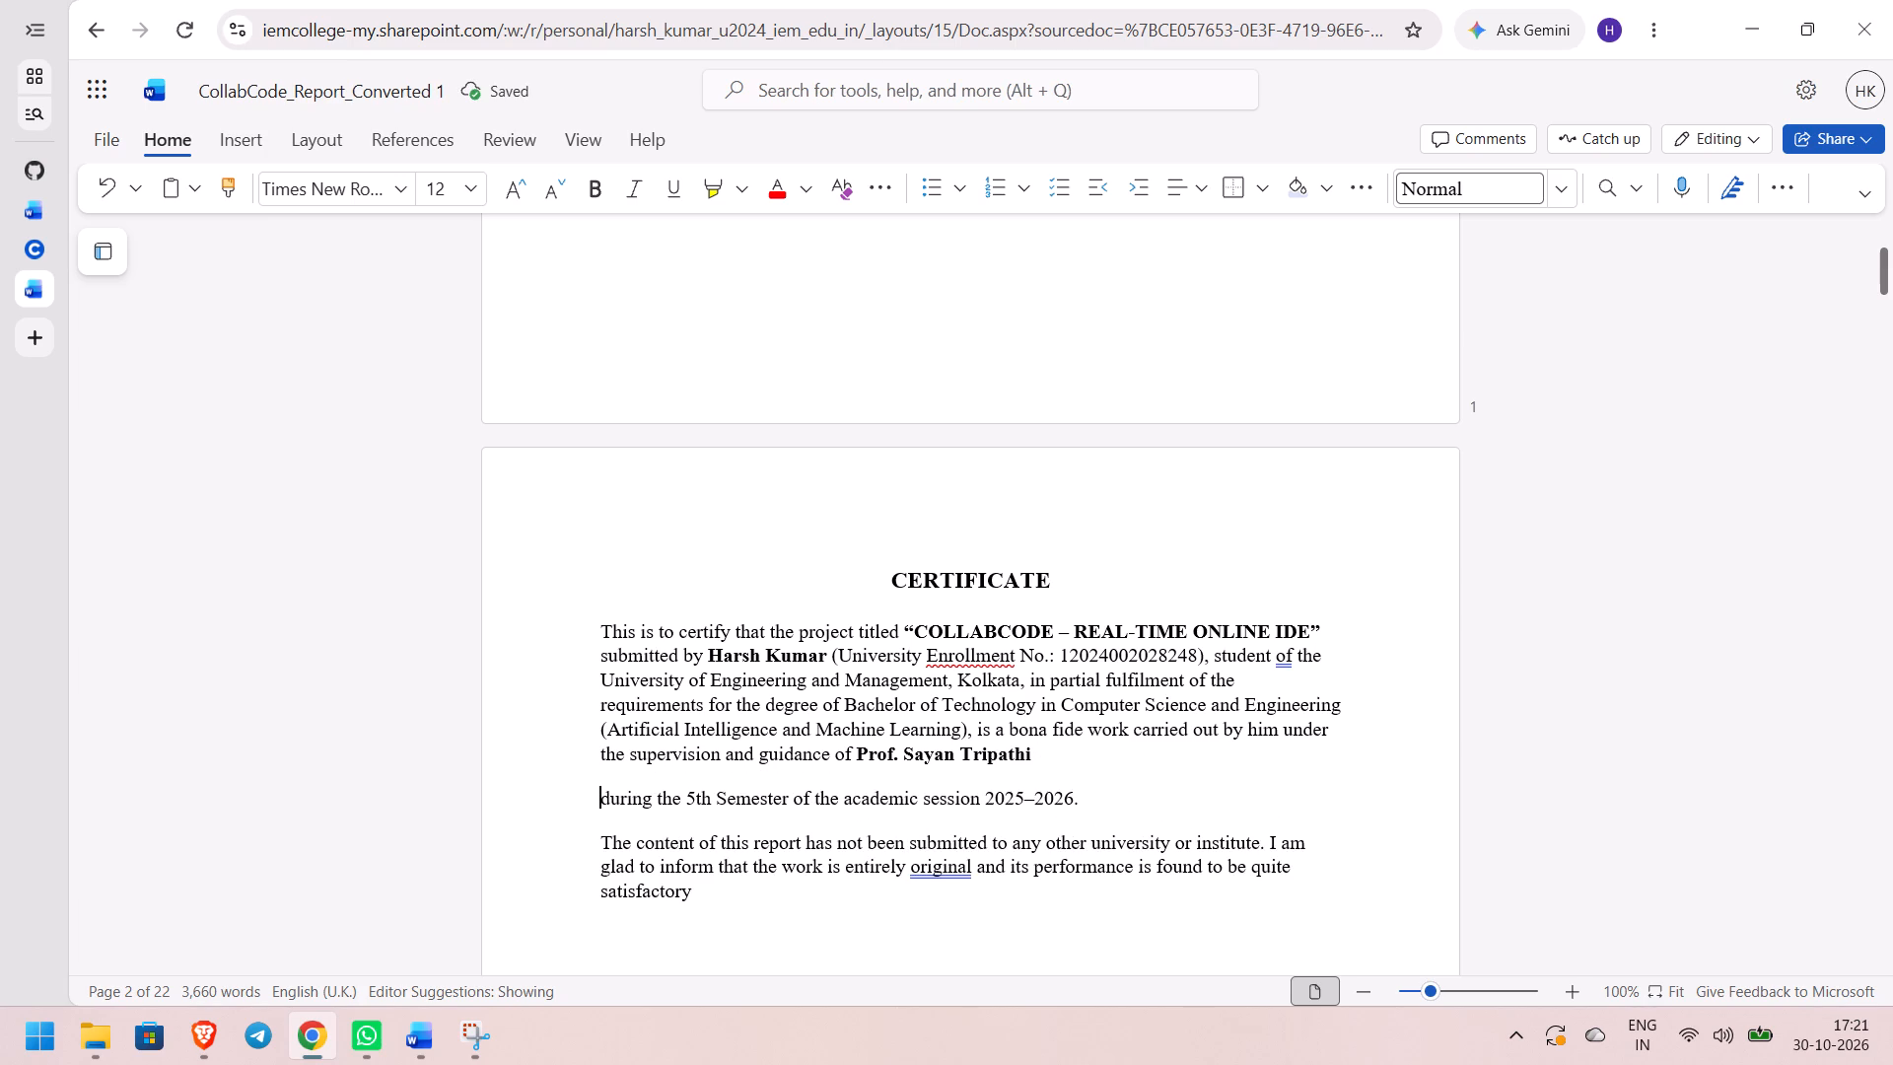
click(611, 799)
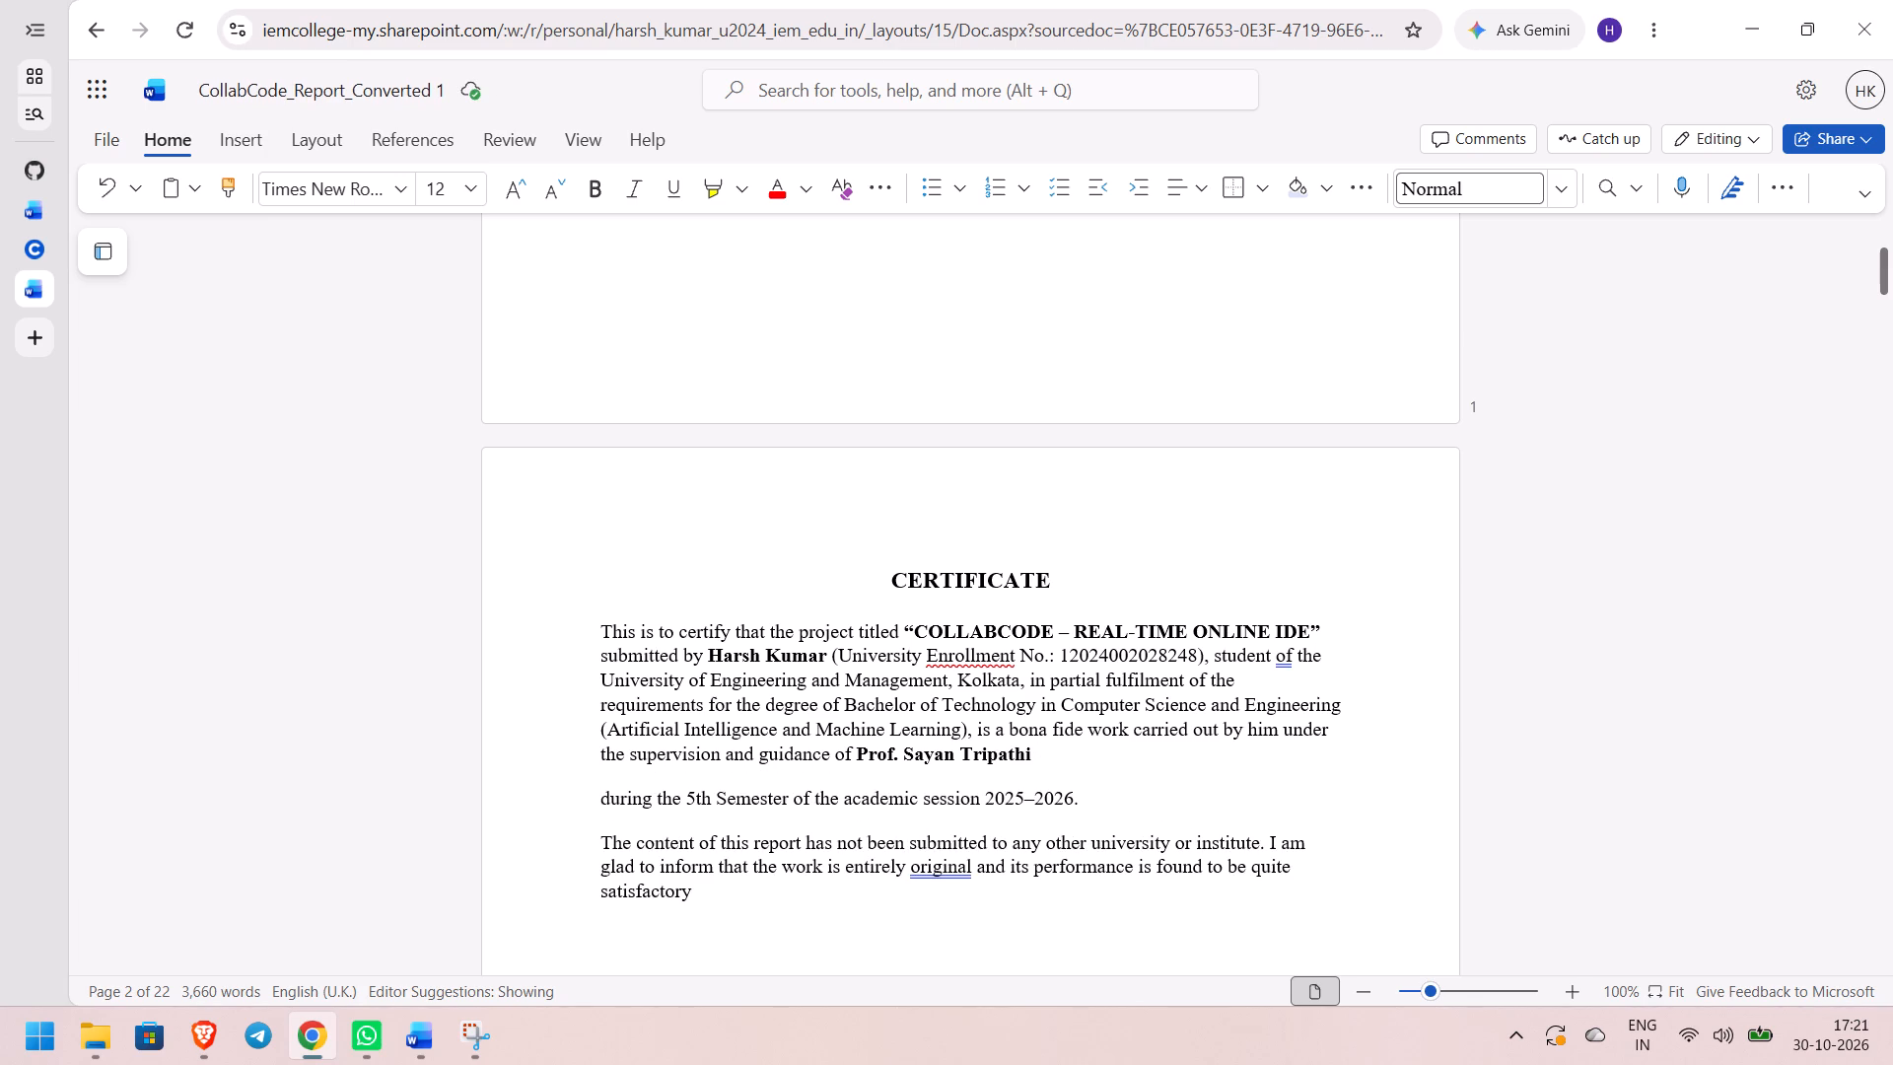
key(BackSpace)
key(d)
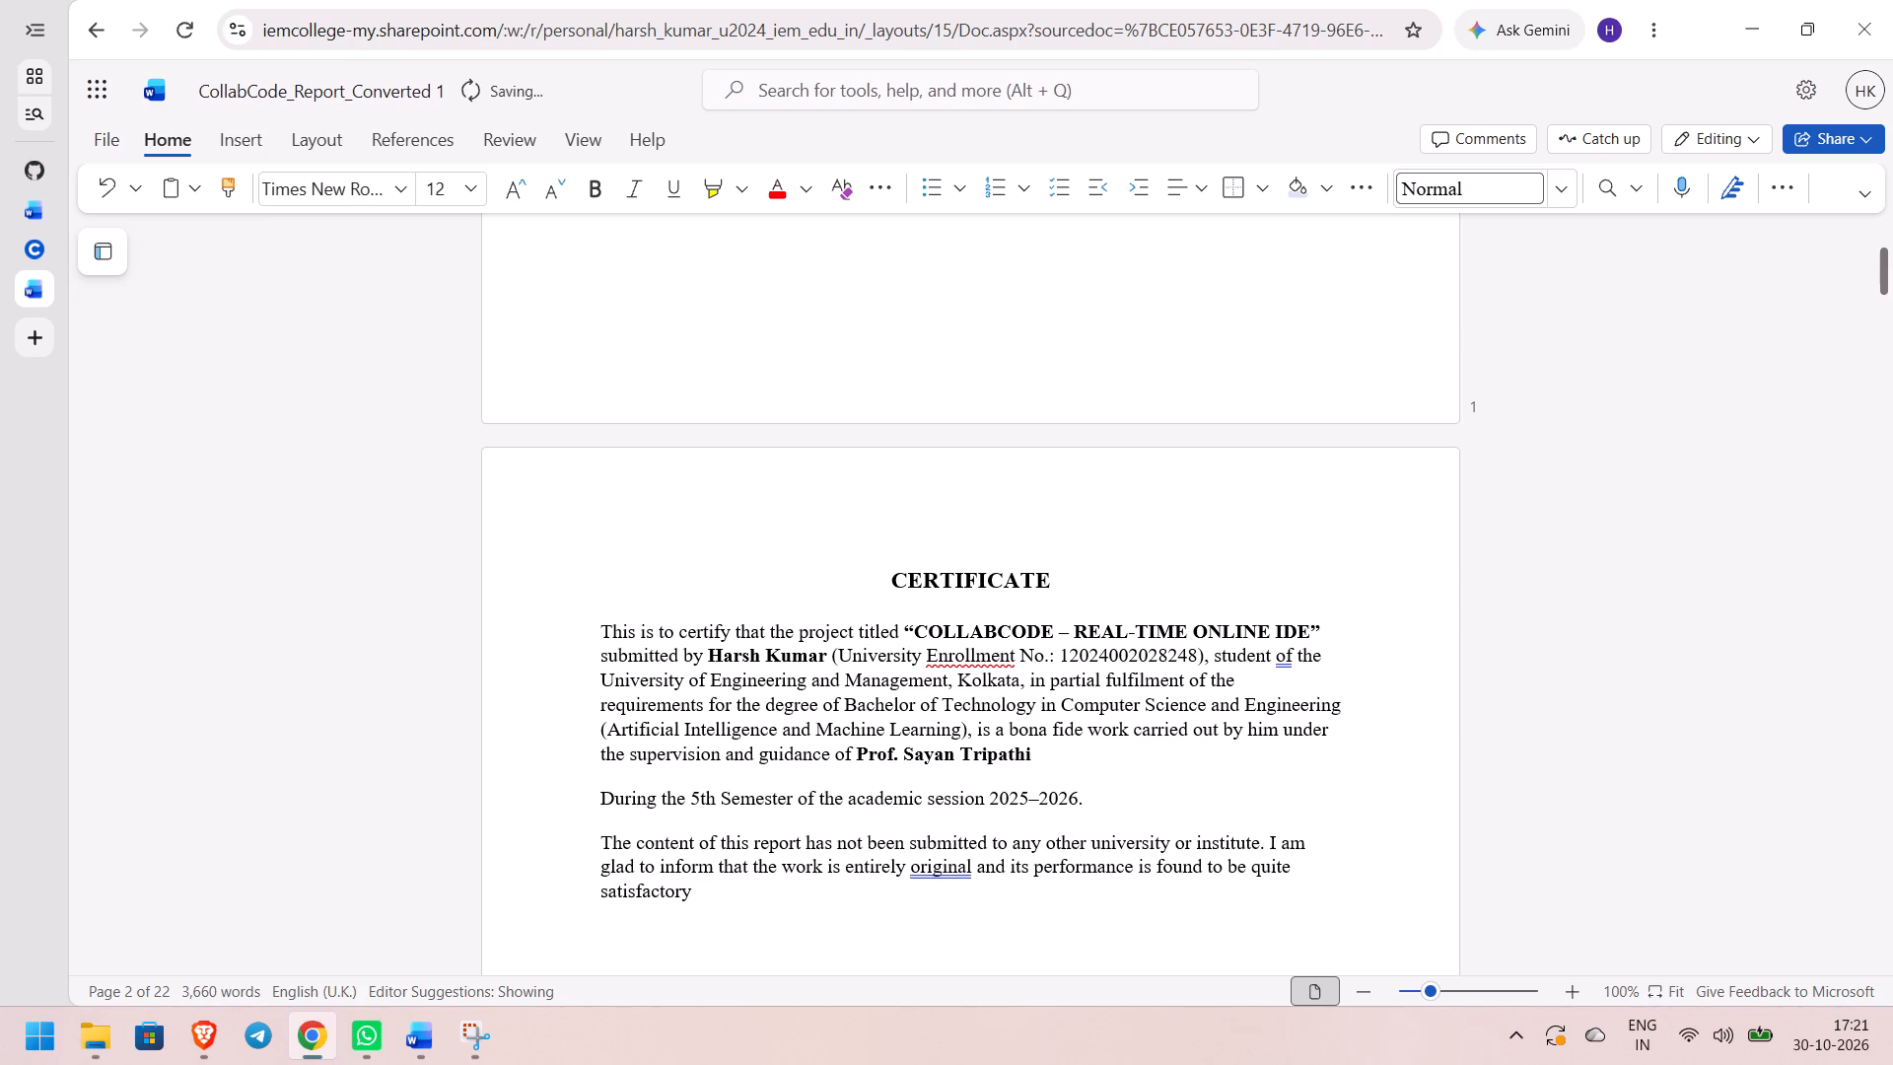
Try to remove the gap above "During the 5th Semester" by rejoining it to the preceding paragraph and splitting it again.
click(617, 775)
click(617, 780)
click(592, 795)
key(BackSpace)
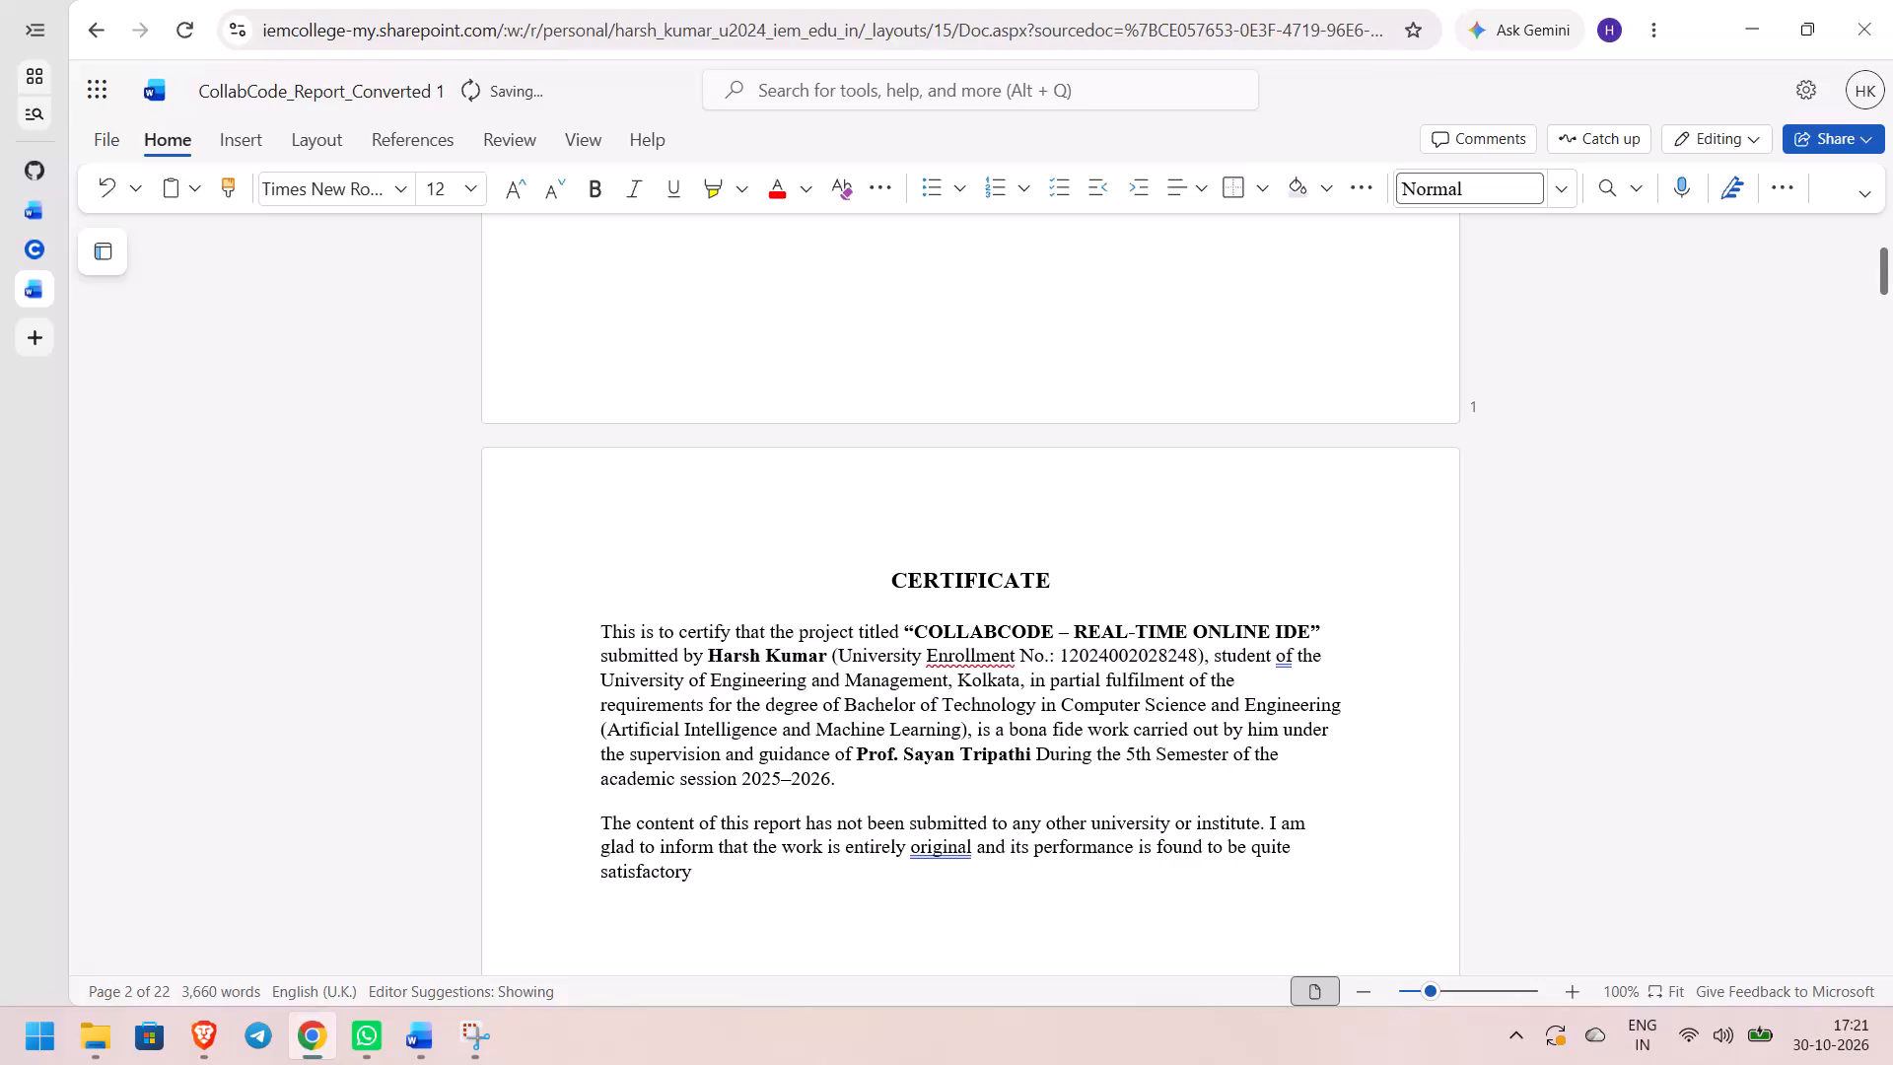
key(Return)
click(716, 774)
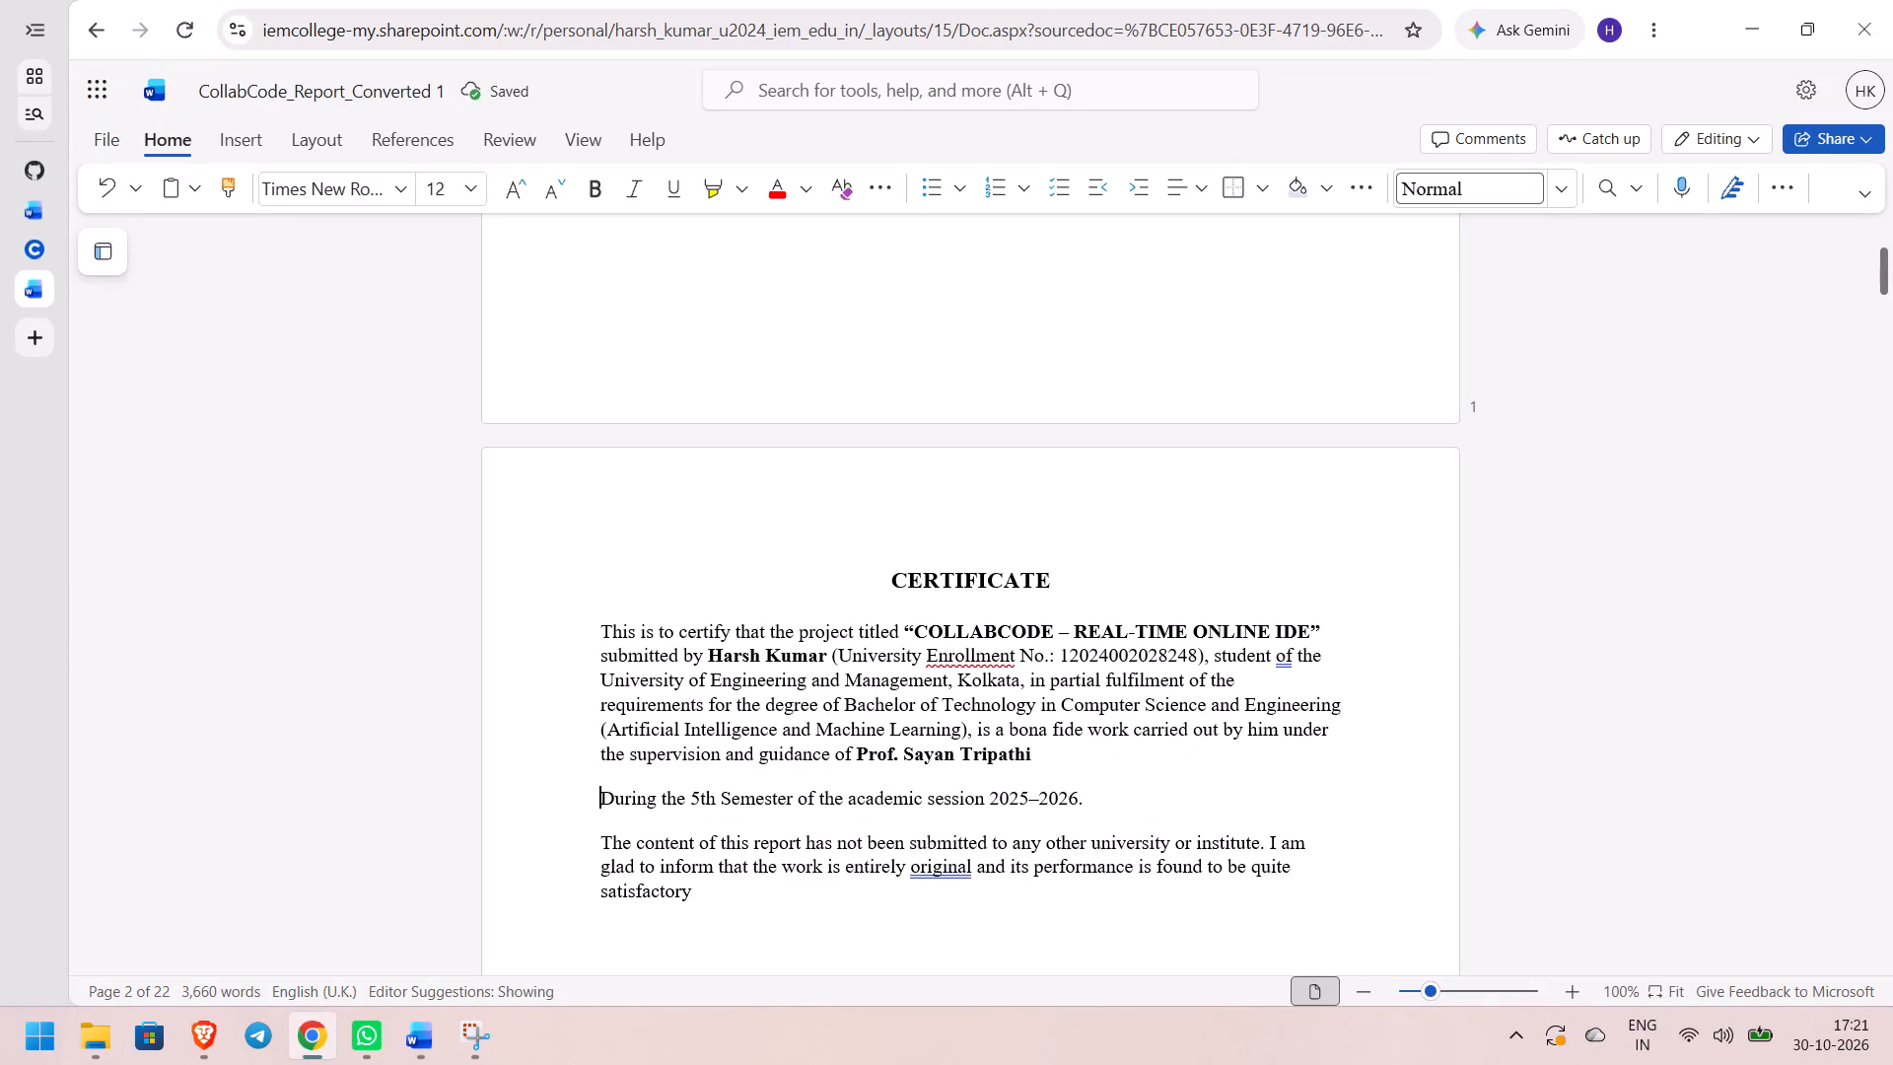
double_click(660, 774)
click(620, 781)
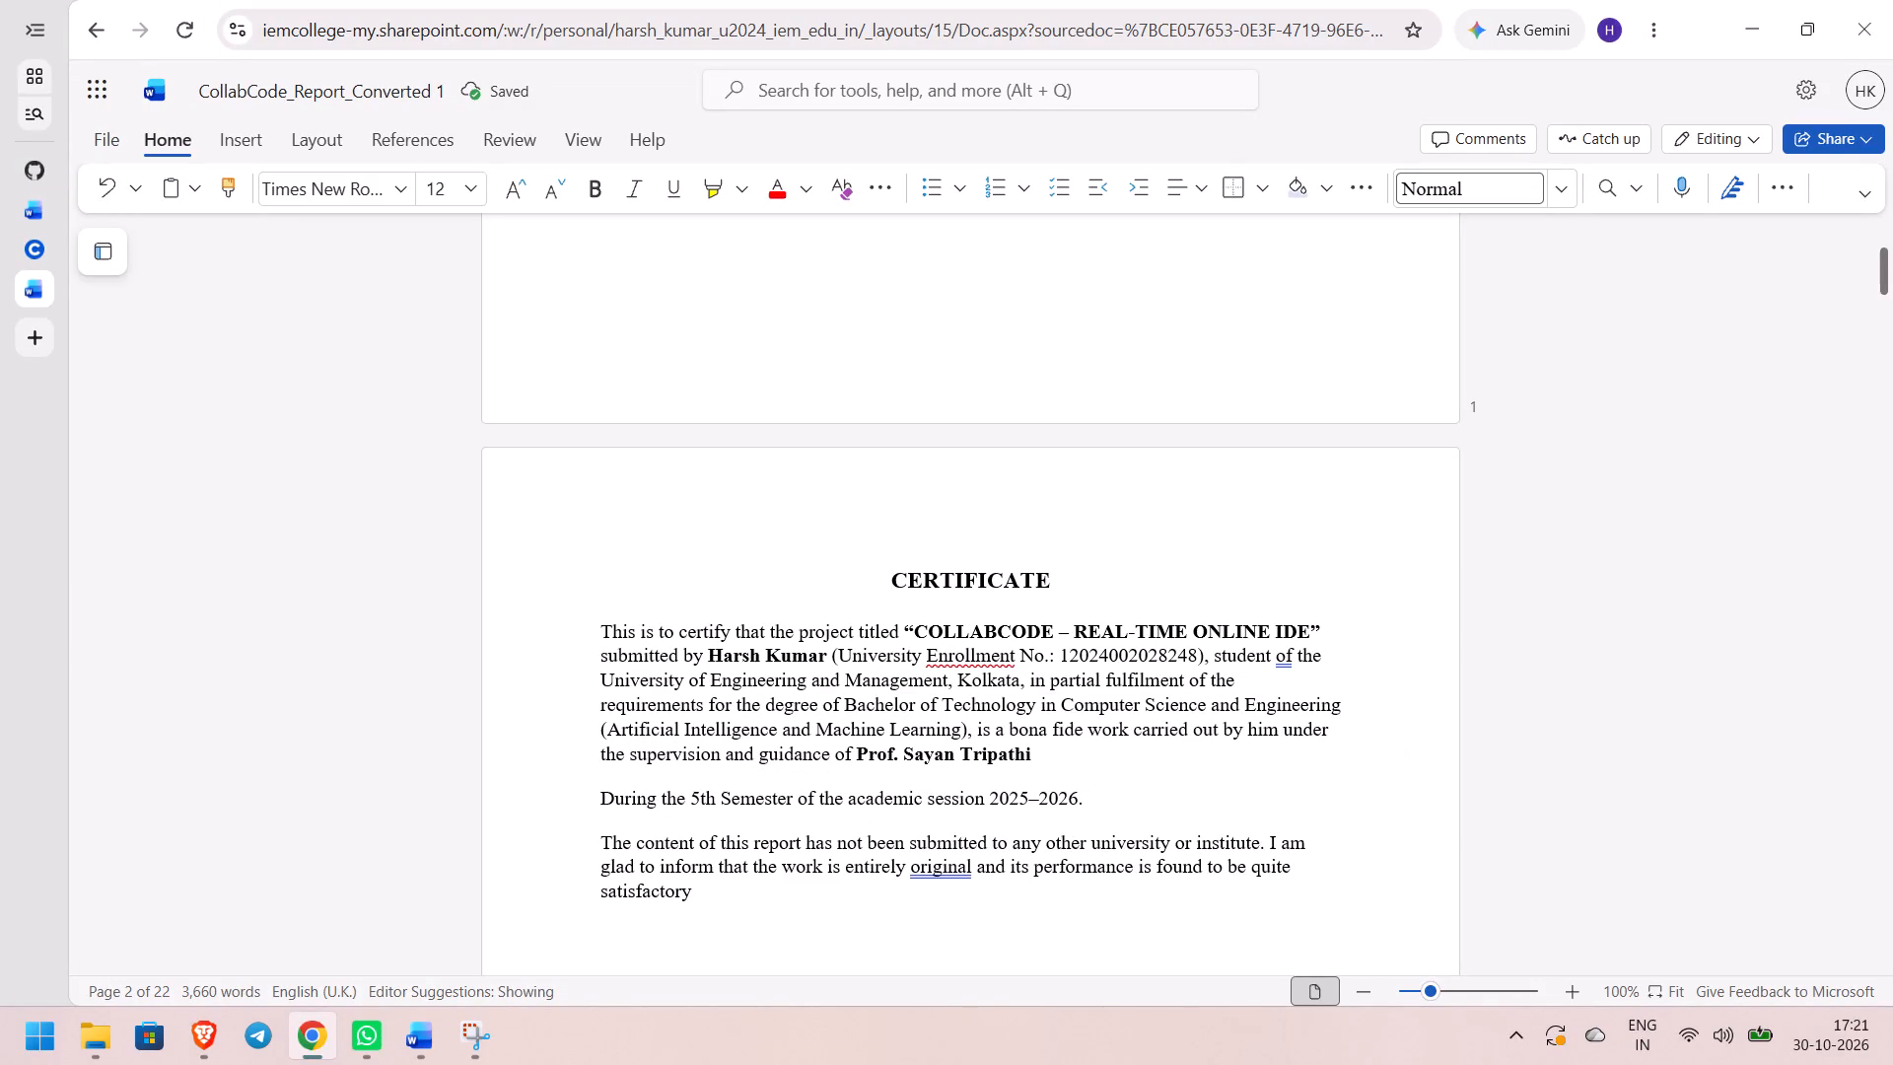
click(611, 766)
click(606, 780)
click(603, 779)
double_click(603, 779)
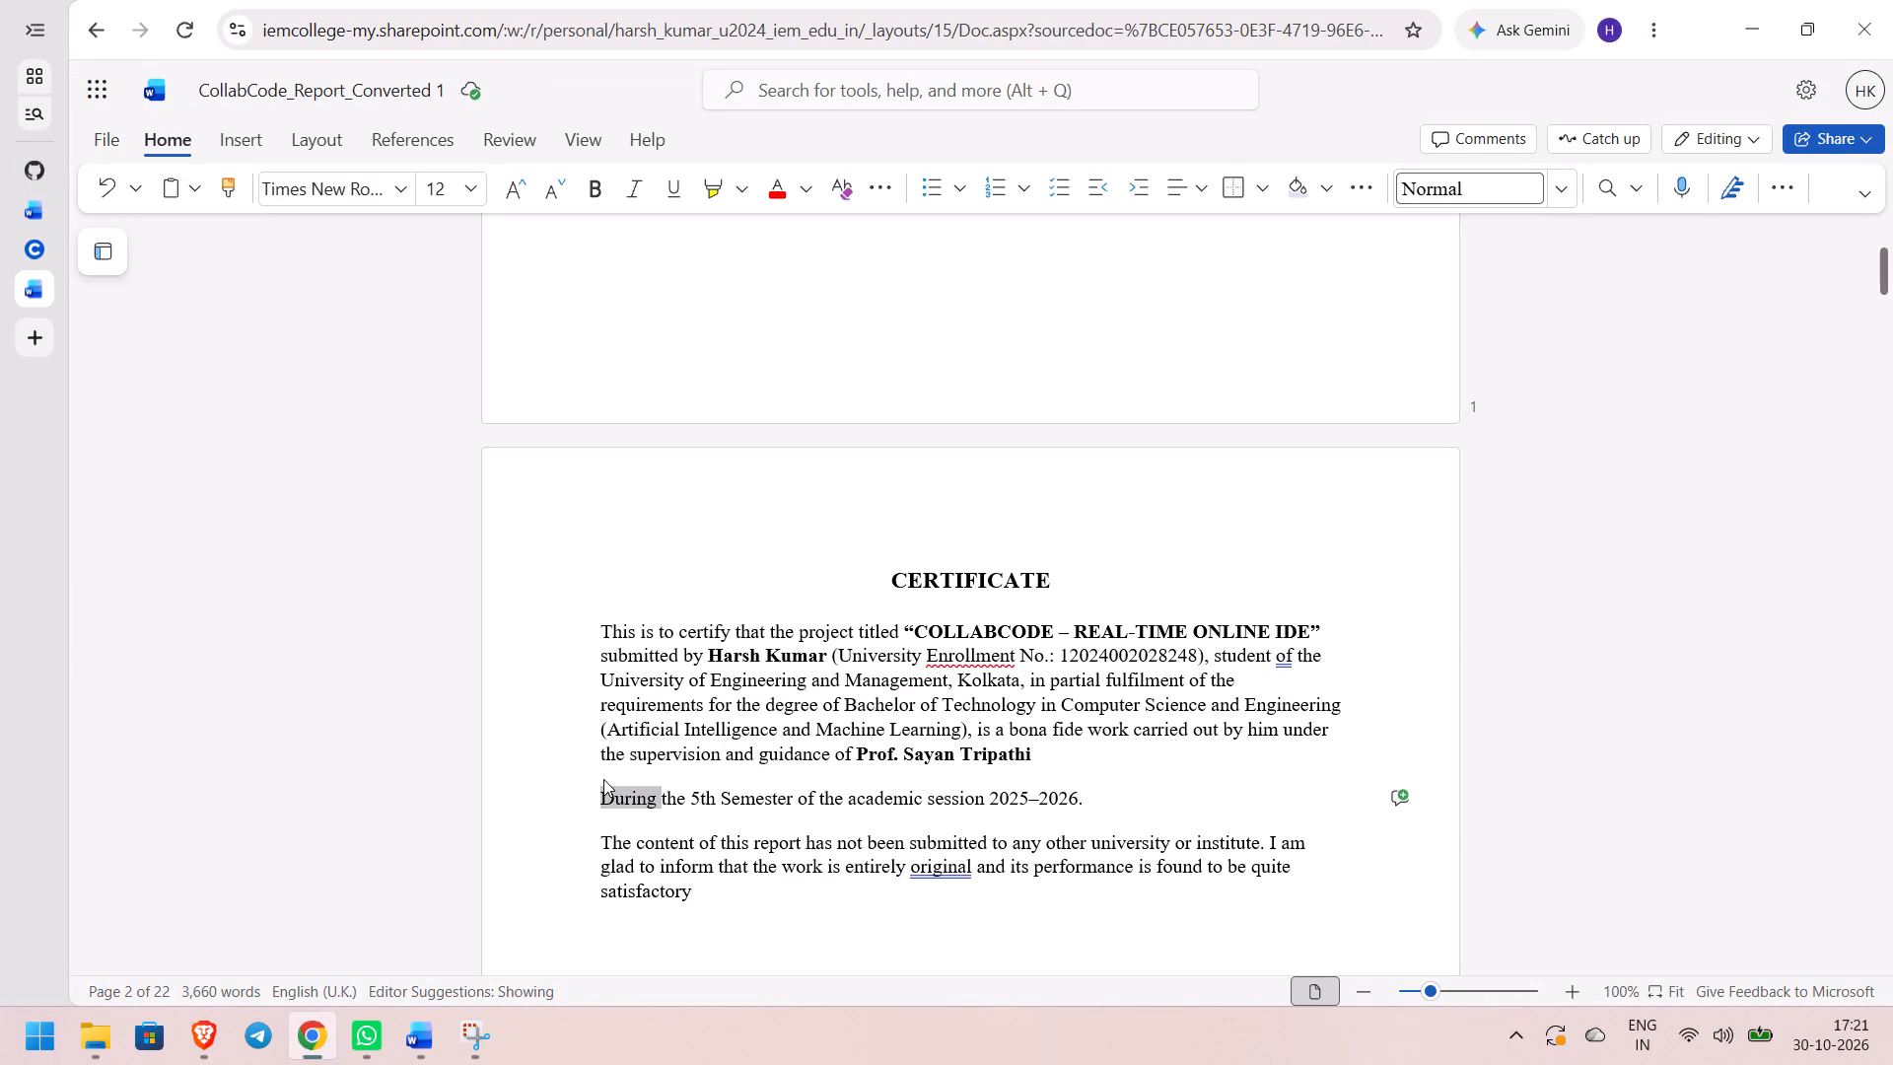
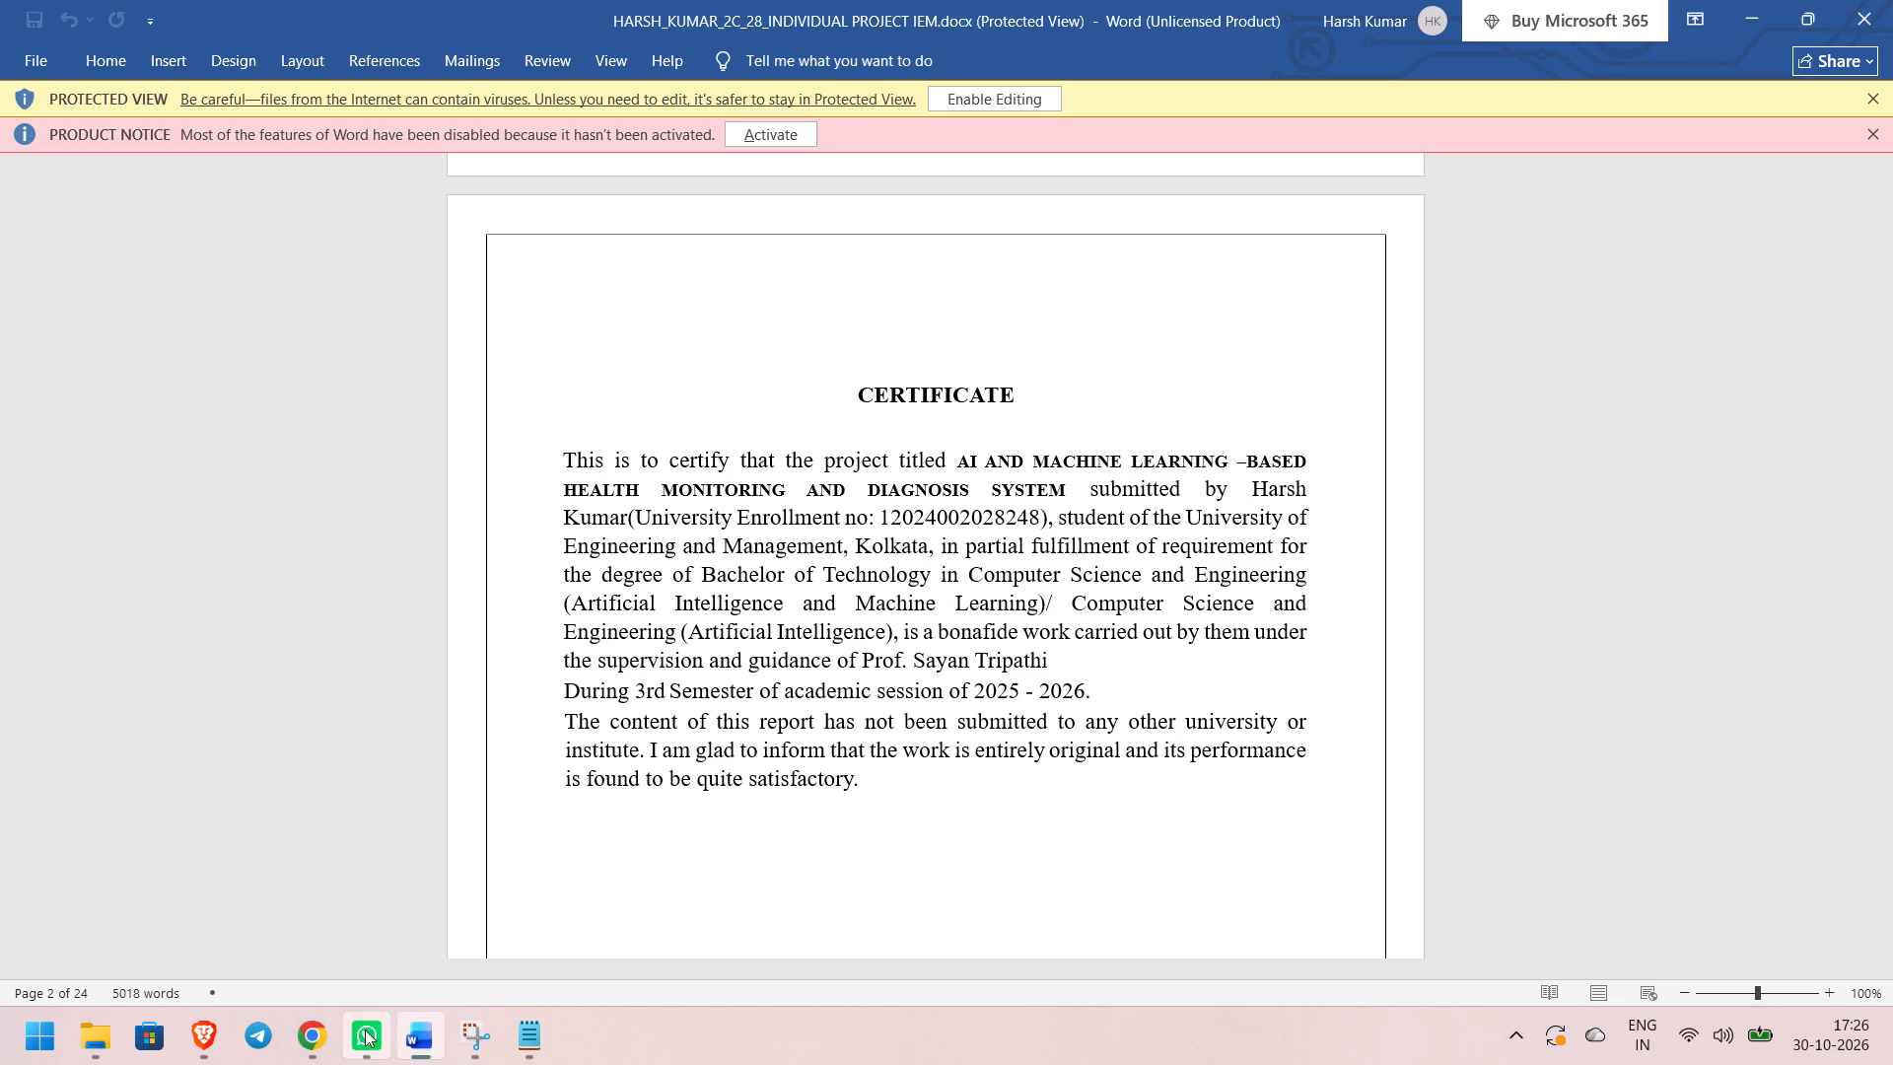
click(321, 1032)
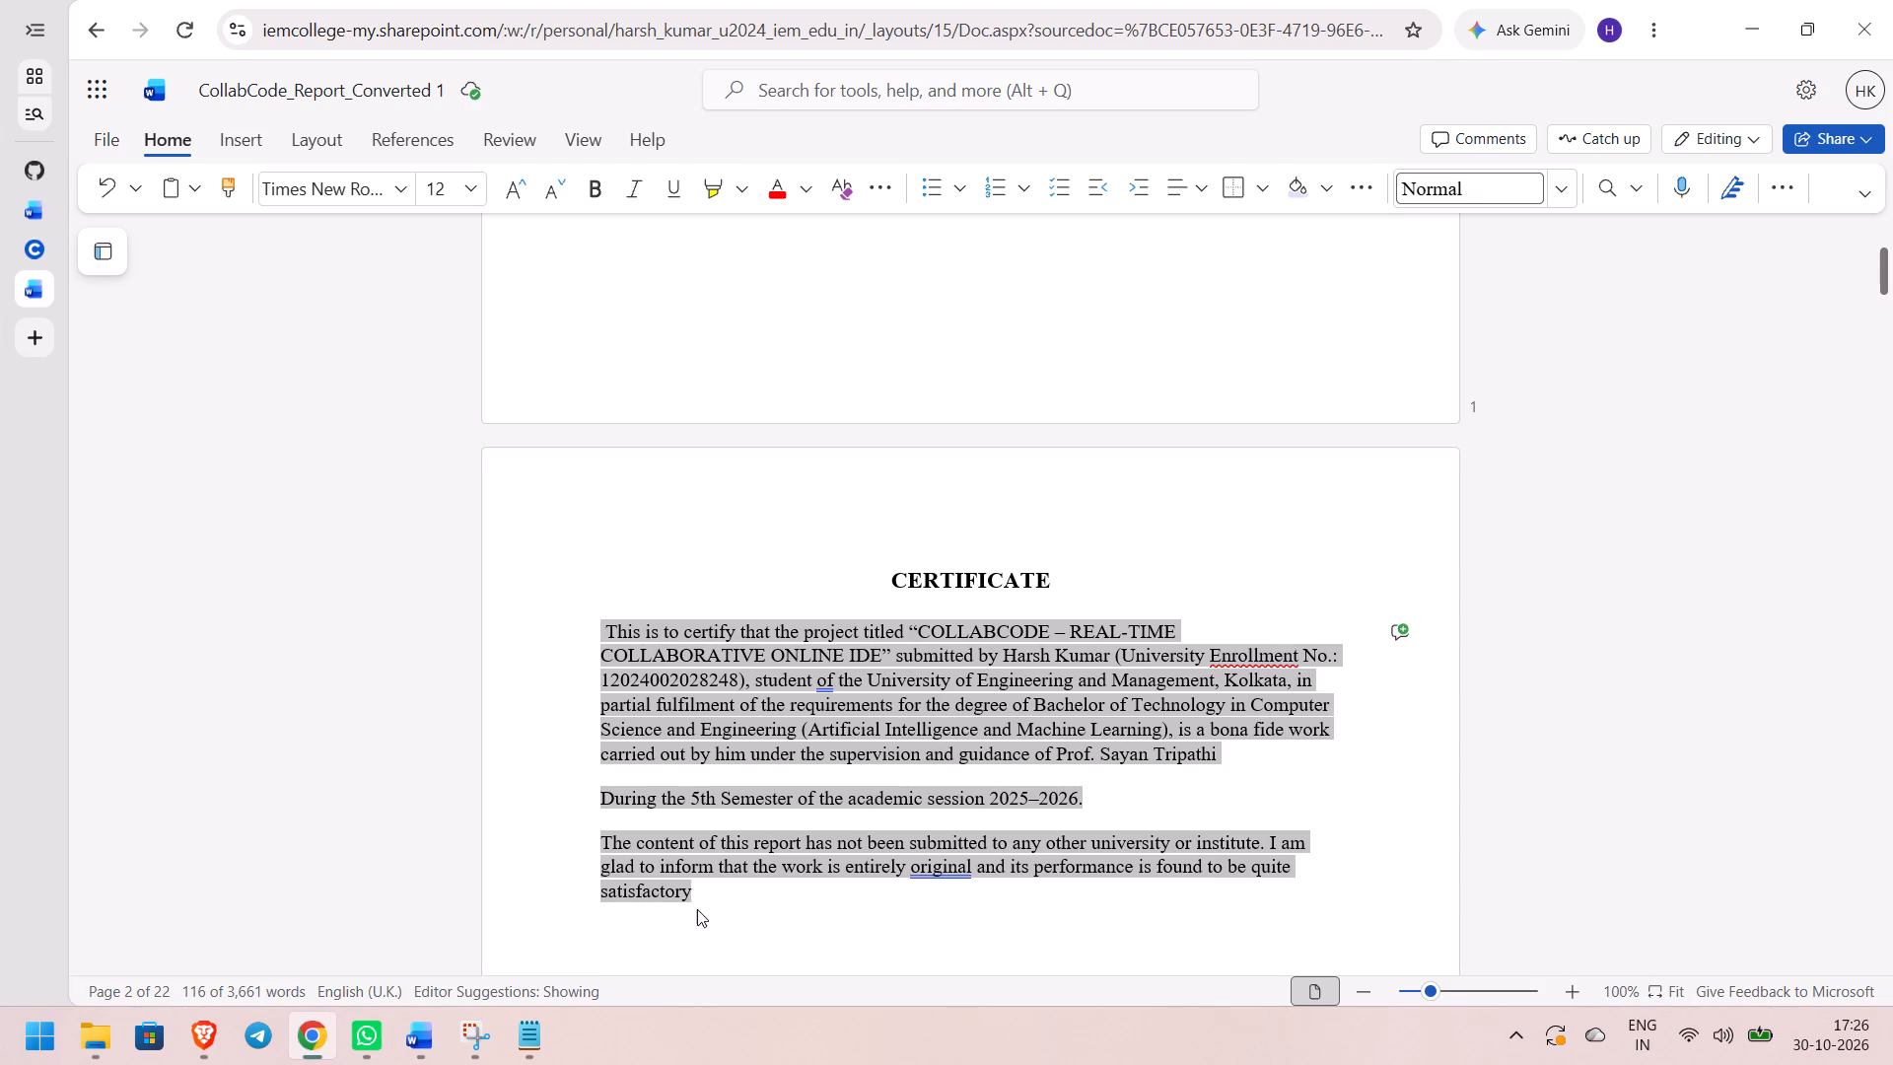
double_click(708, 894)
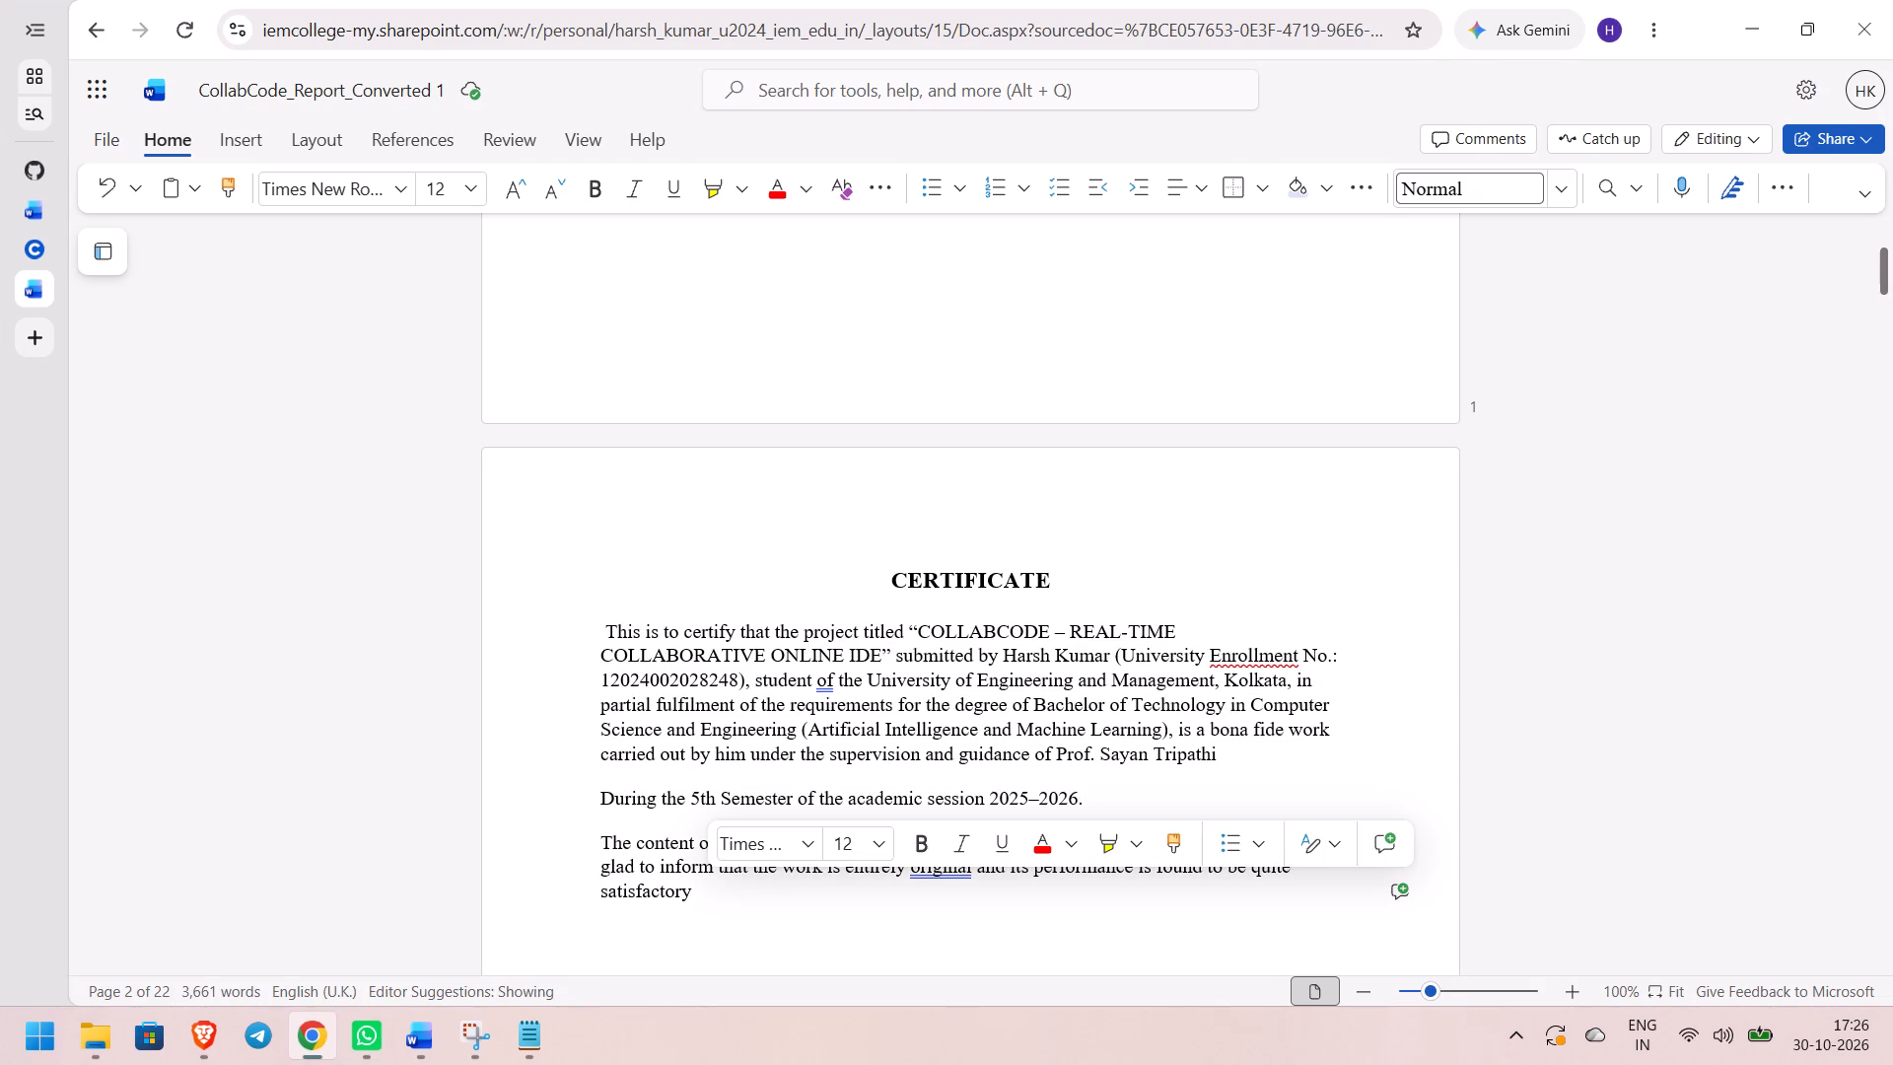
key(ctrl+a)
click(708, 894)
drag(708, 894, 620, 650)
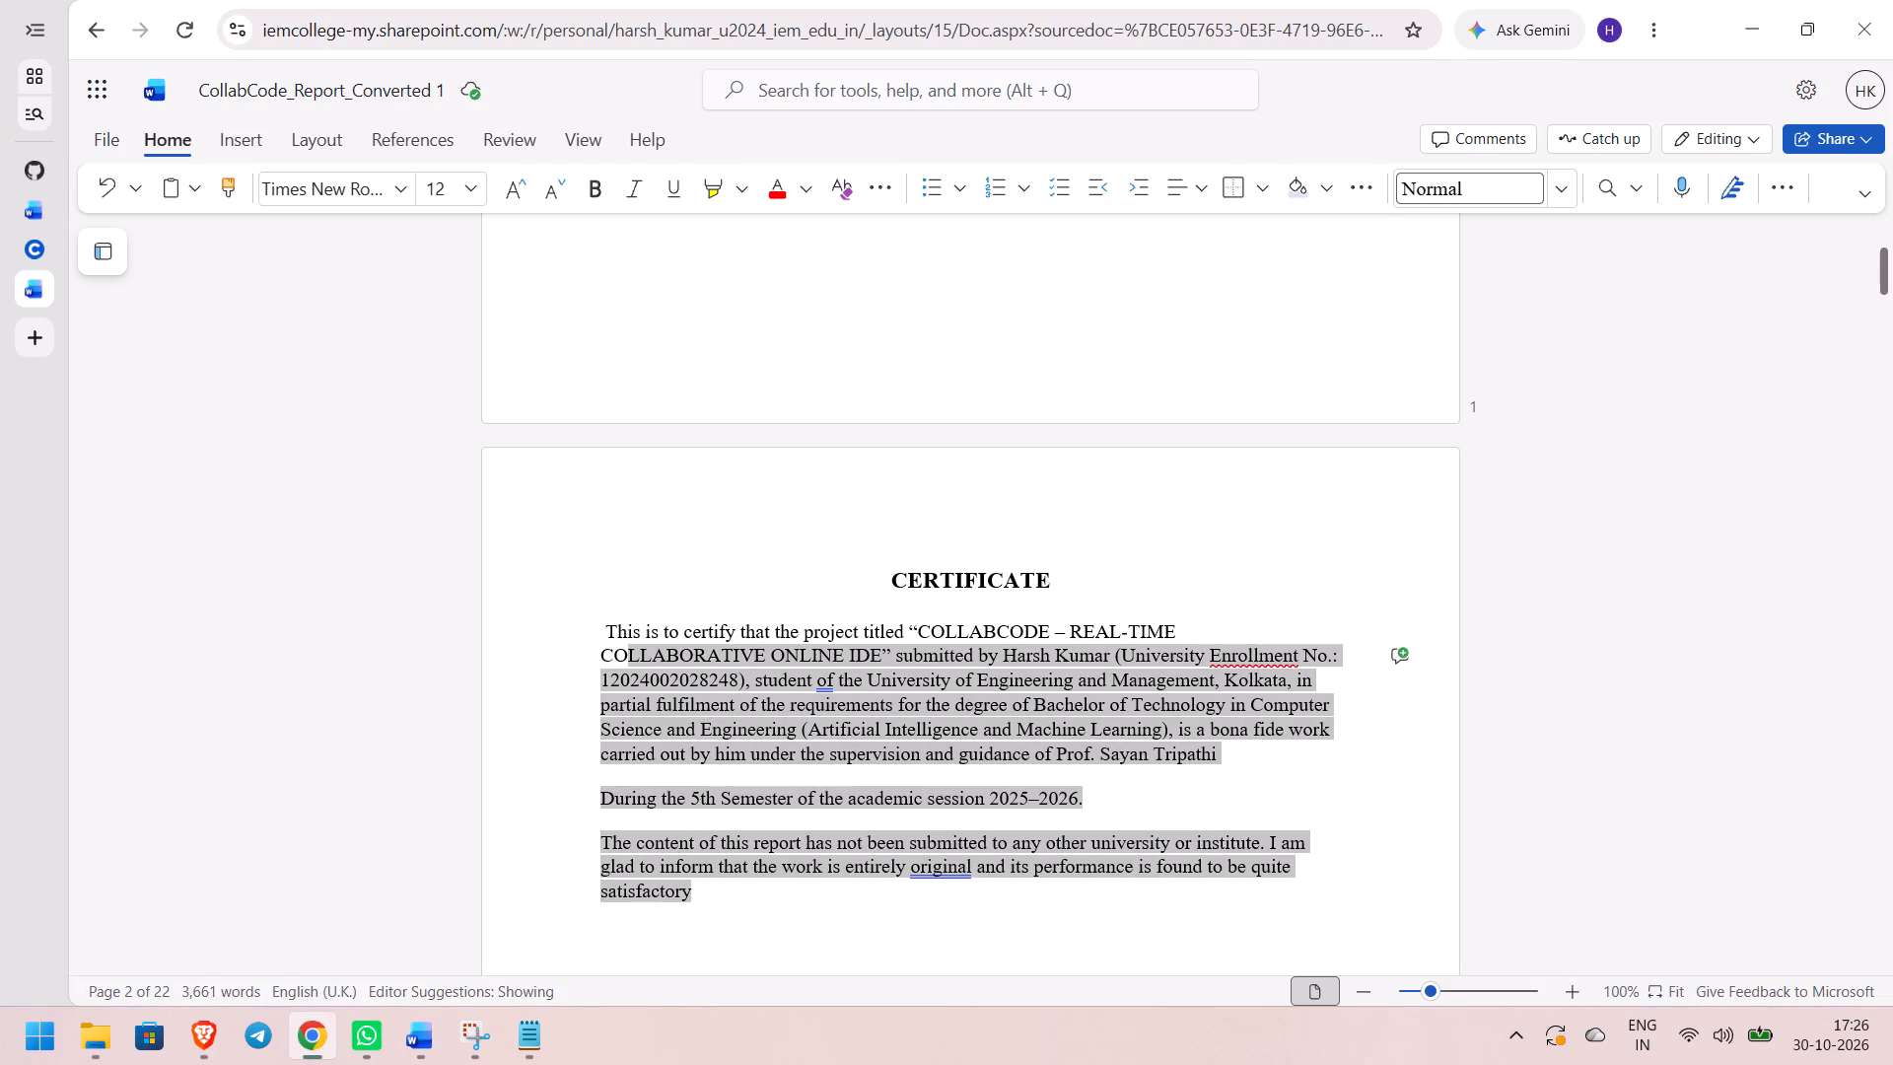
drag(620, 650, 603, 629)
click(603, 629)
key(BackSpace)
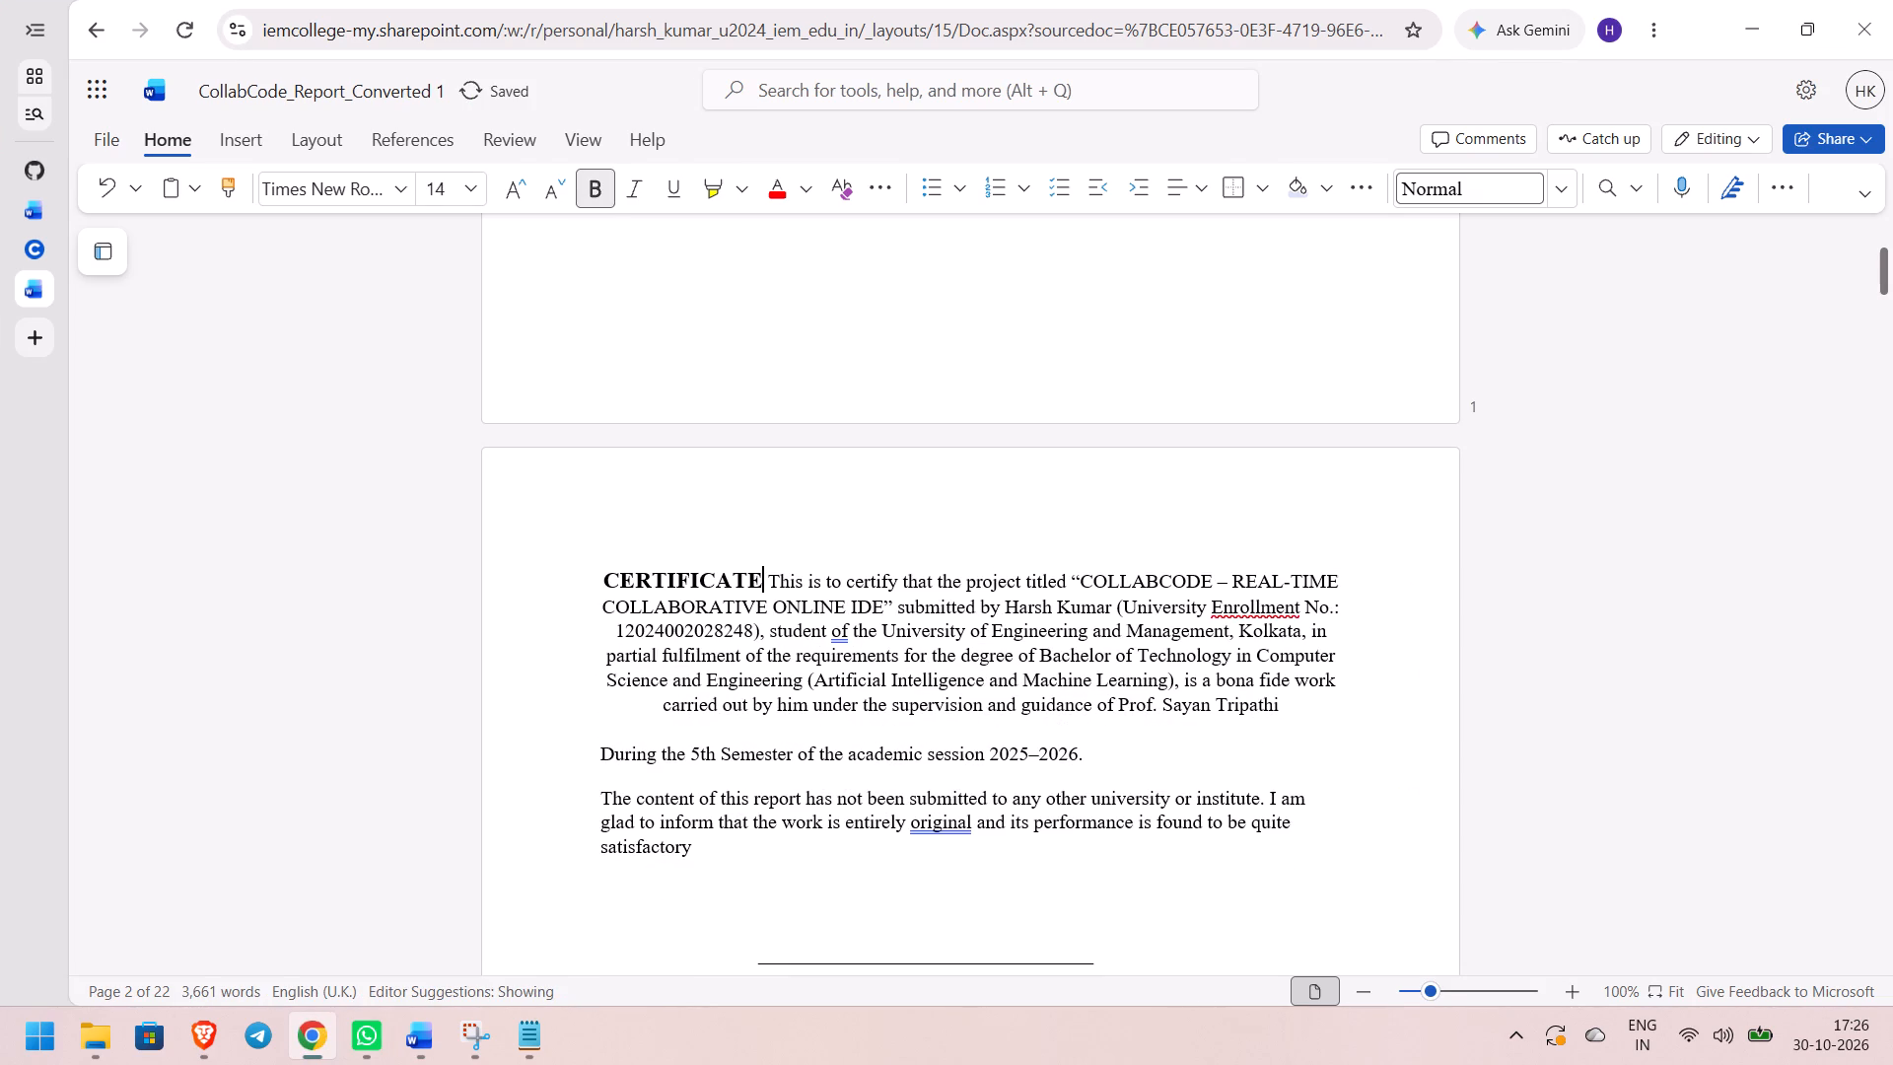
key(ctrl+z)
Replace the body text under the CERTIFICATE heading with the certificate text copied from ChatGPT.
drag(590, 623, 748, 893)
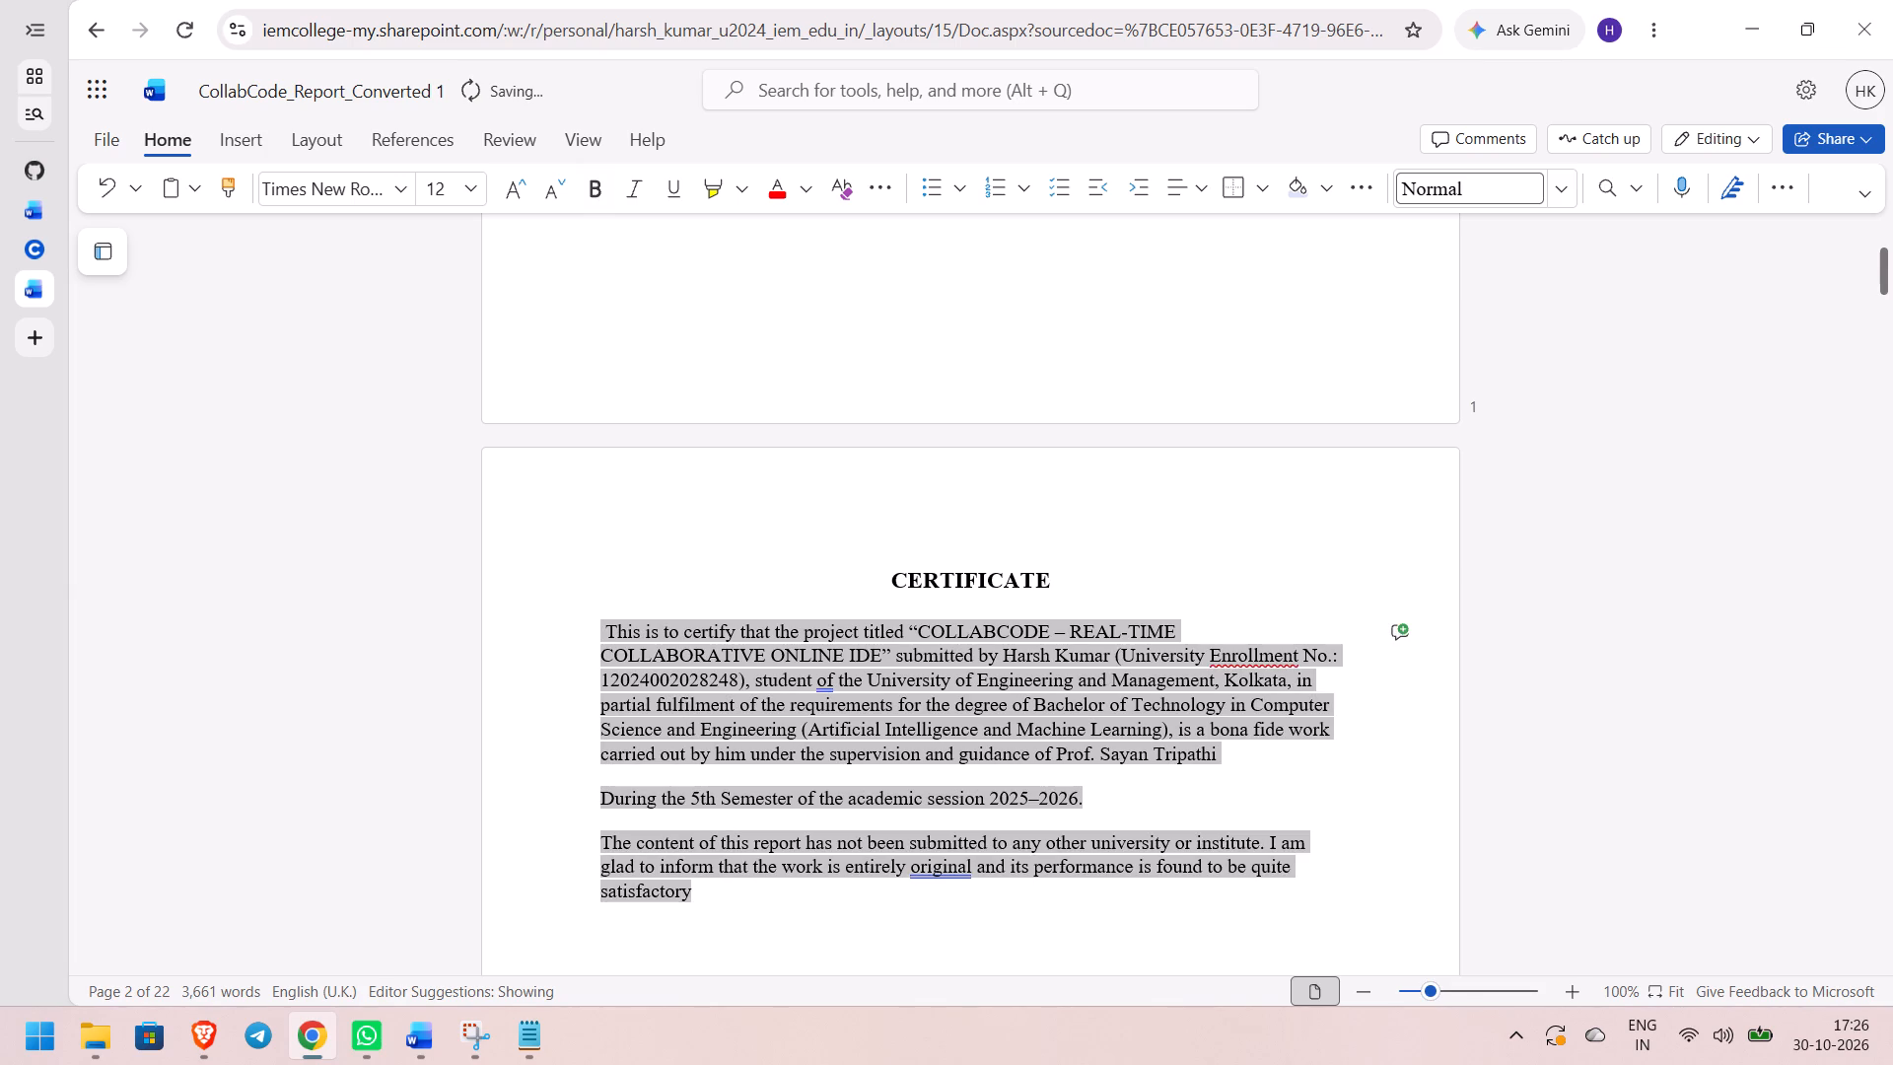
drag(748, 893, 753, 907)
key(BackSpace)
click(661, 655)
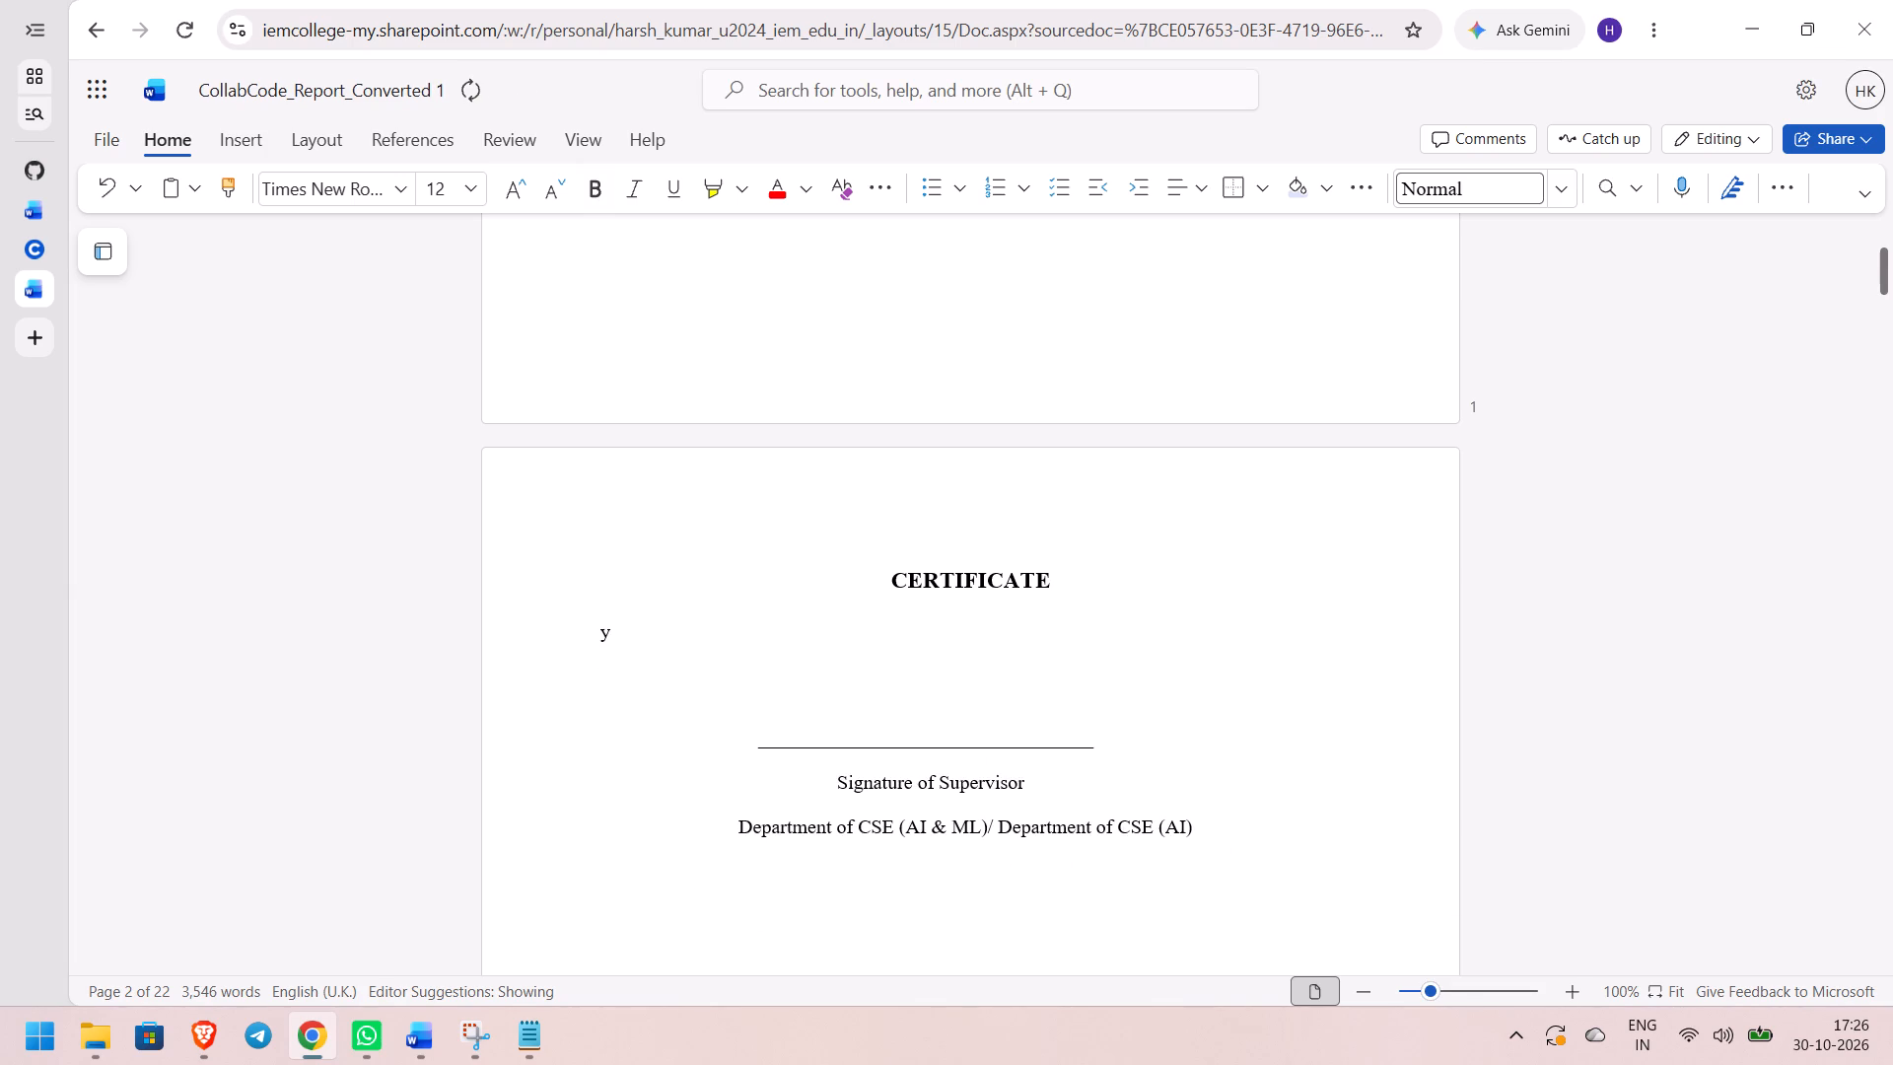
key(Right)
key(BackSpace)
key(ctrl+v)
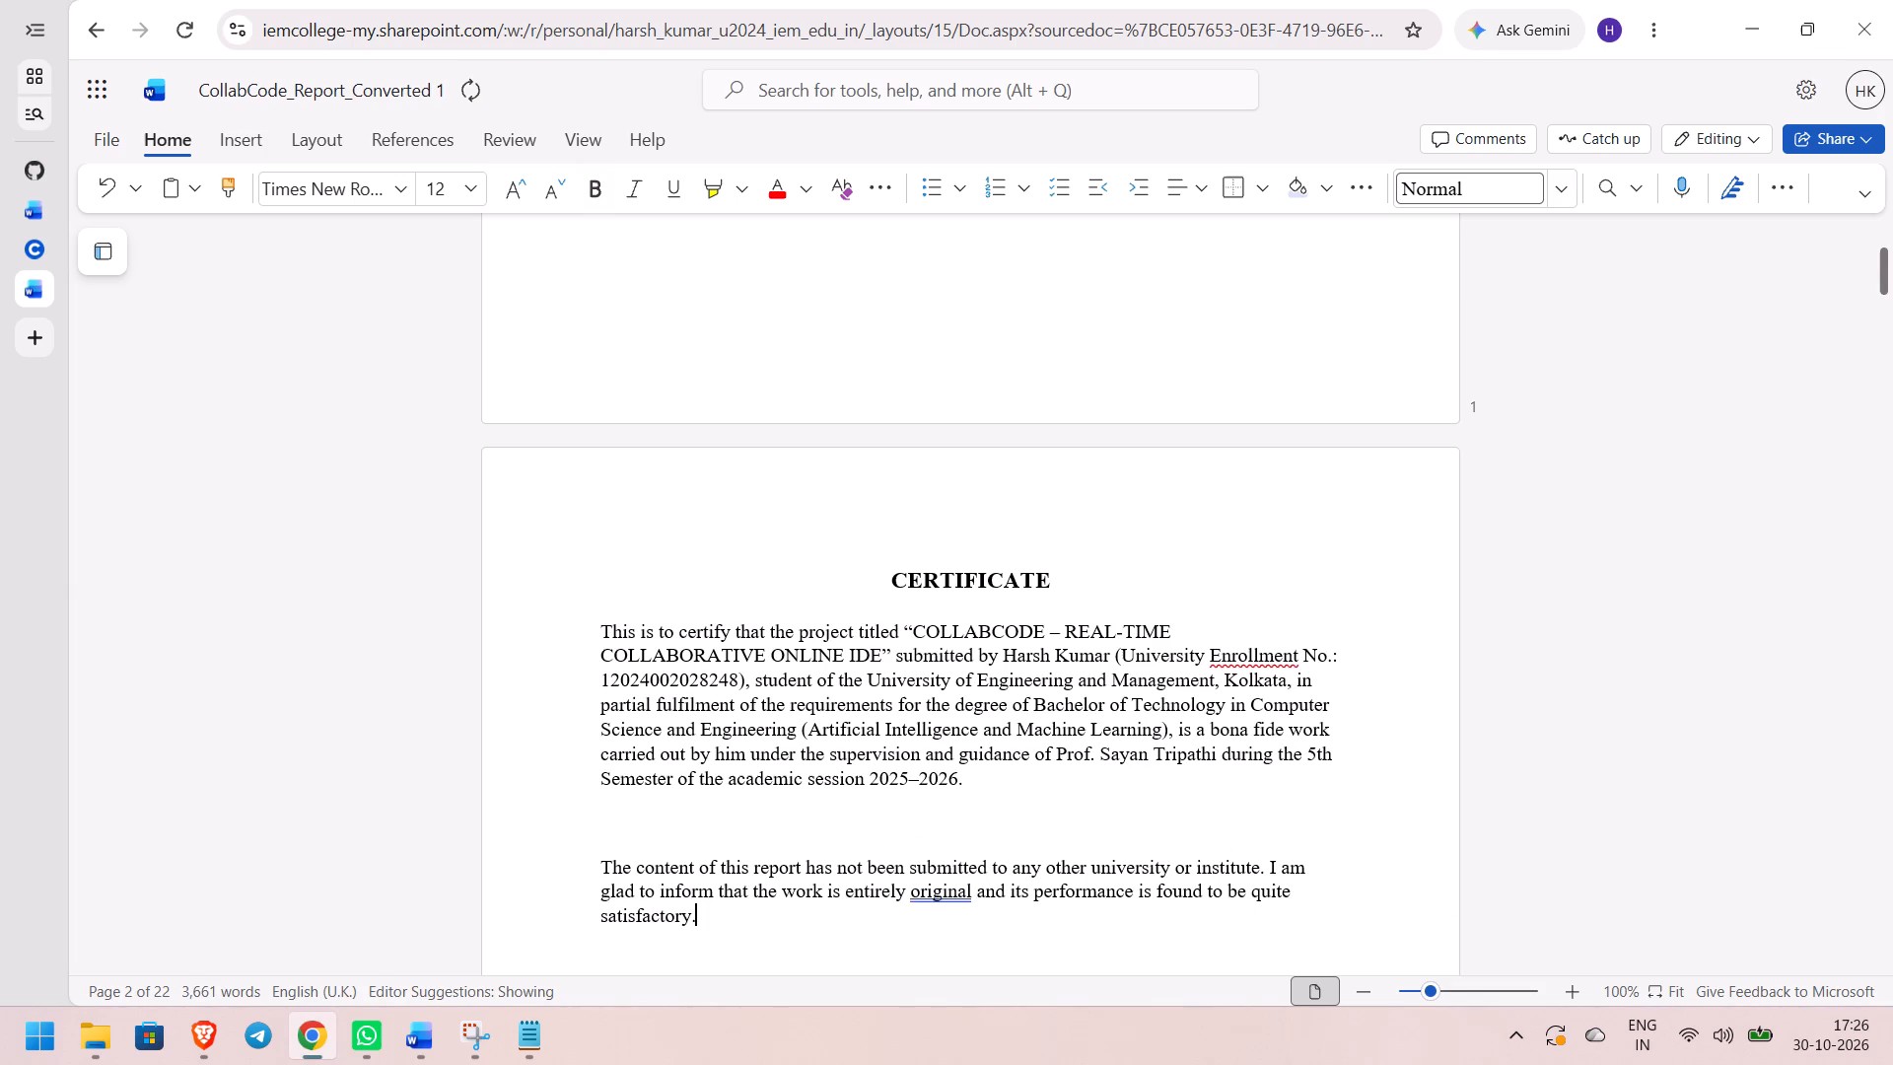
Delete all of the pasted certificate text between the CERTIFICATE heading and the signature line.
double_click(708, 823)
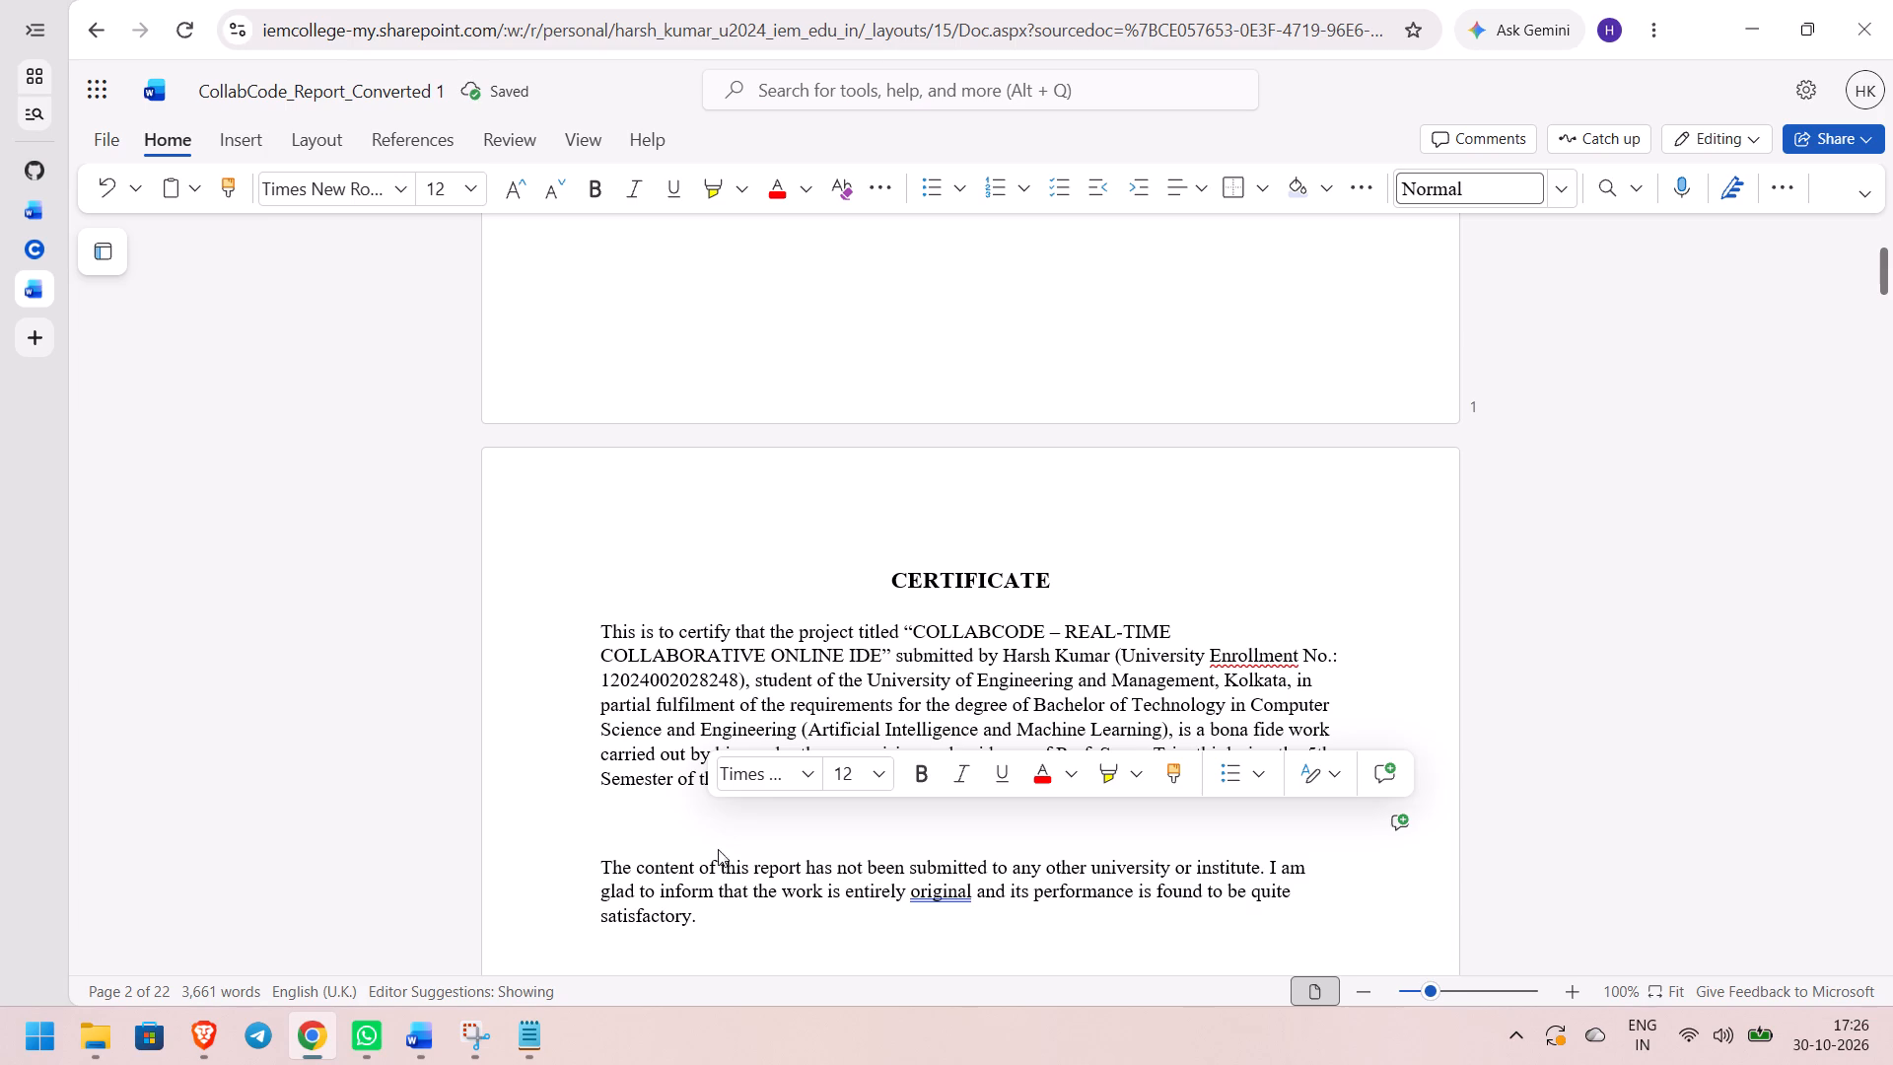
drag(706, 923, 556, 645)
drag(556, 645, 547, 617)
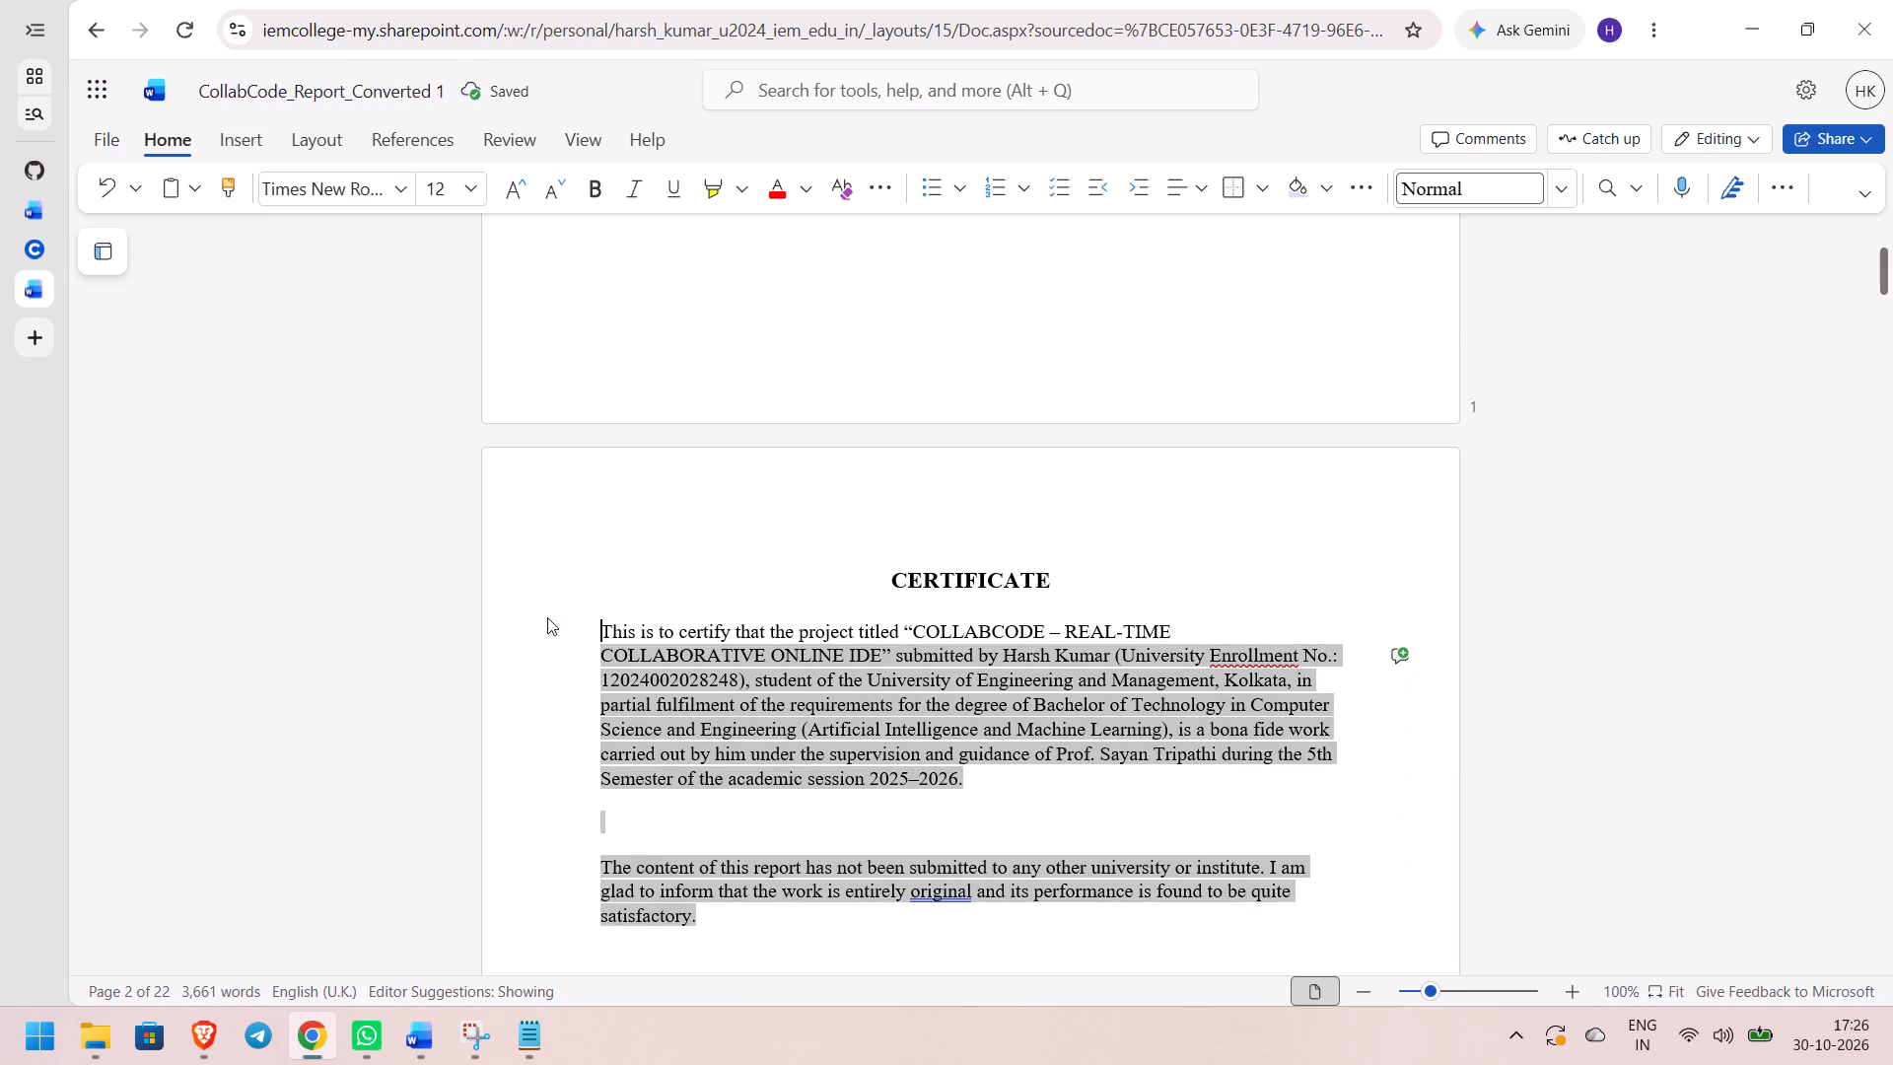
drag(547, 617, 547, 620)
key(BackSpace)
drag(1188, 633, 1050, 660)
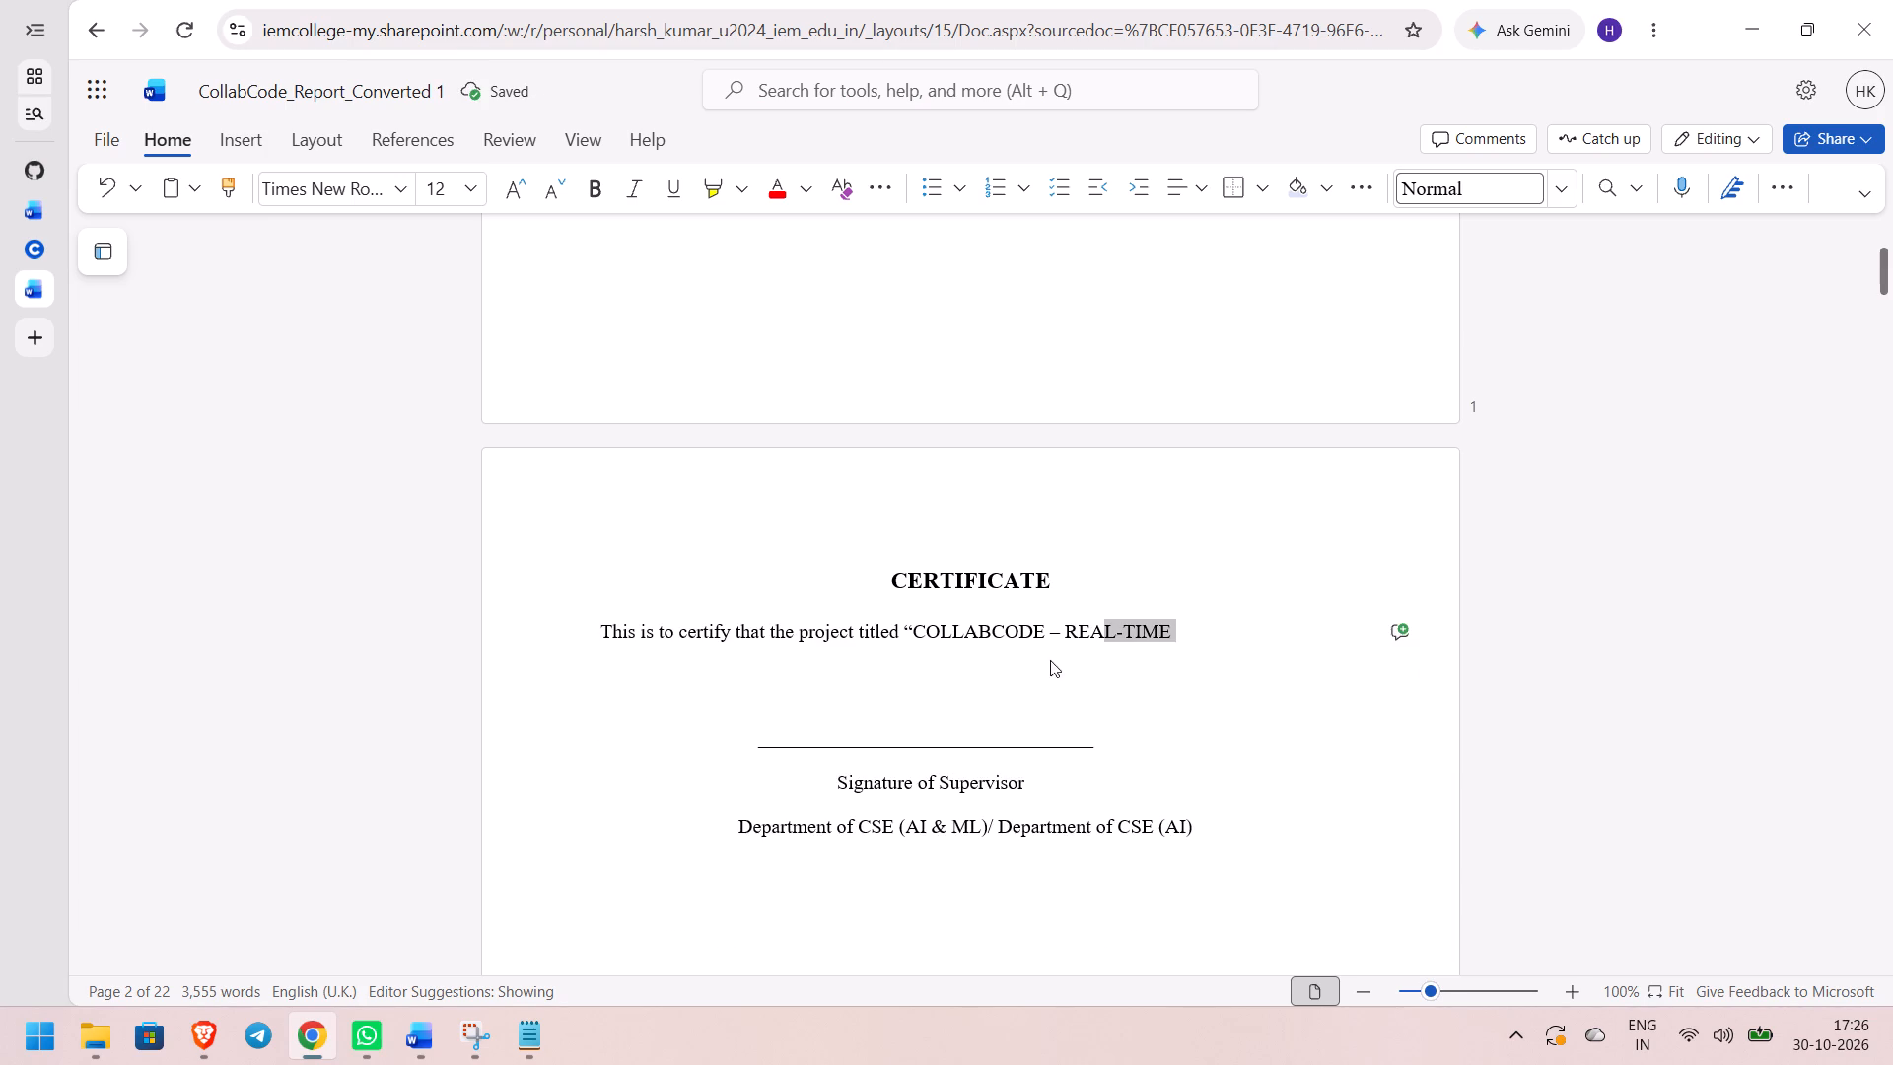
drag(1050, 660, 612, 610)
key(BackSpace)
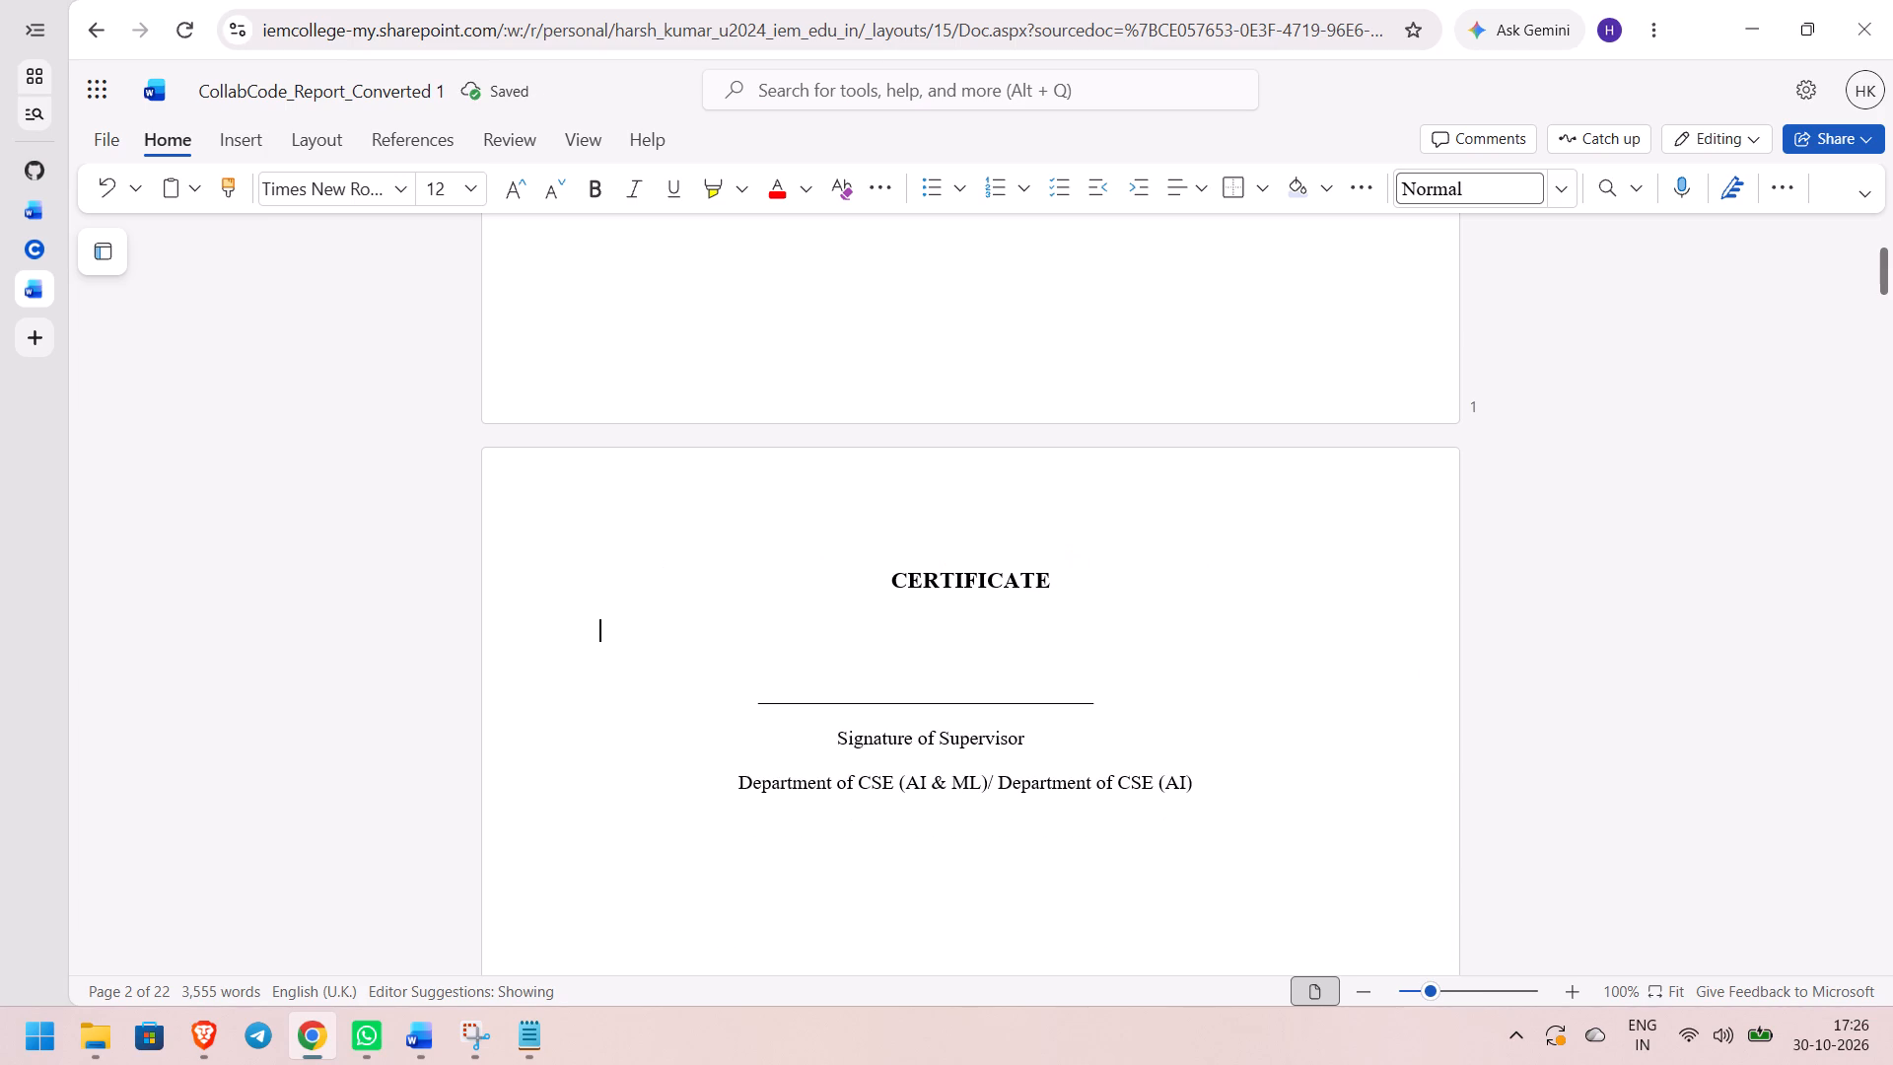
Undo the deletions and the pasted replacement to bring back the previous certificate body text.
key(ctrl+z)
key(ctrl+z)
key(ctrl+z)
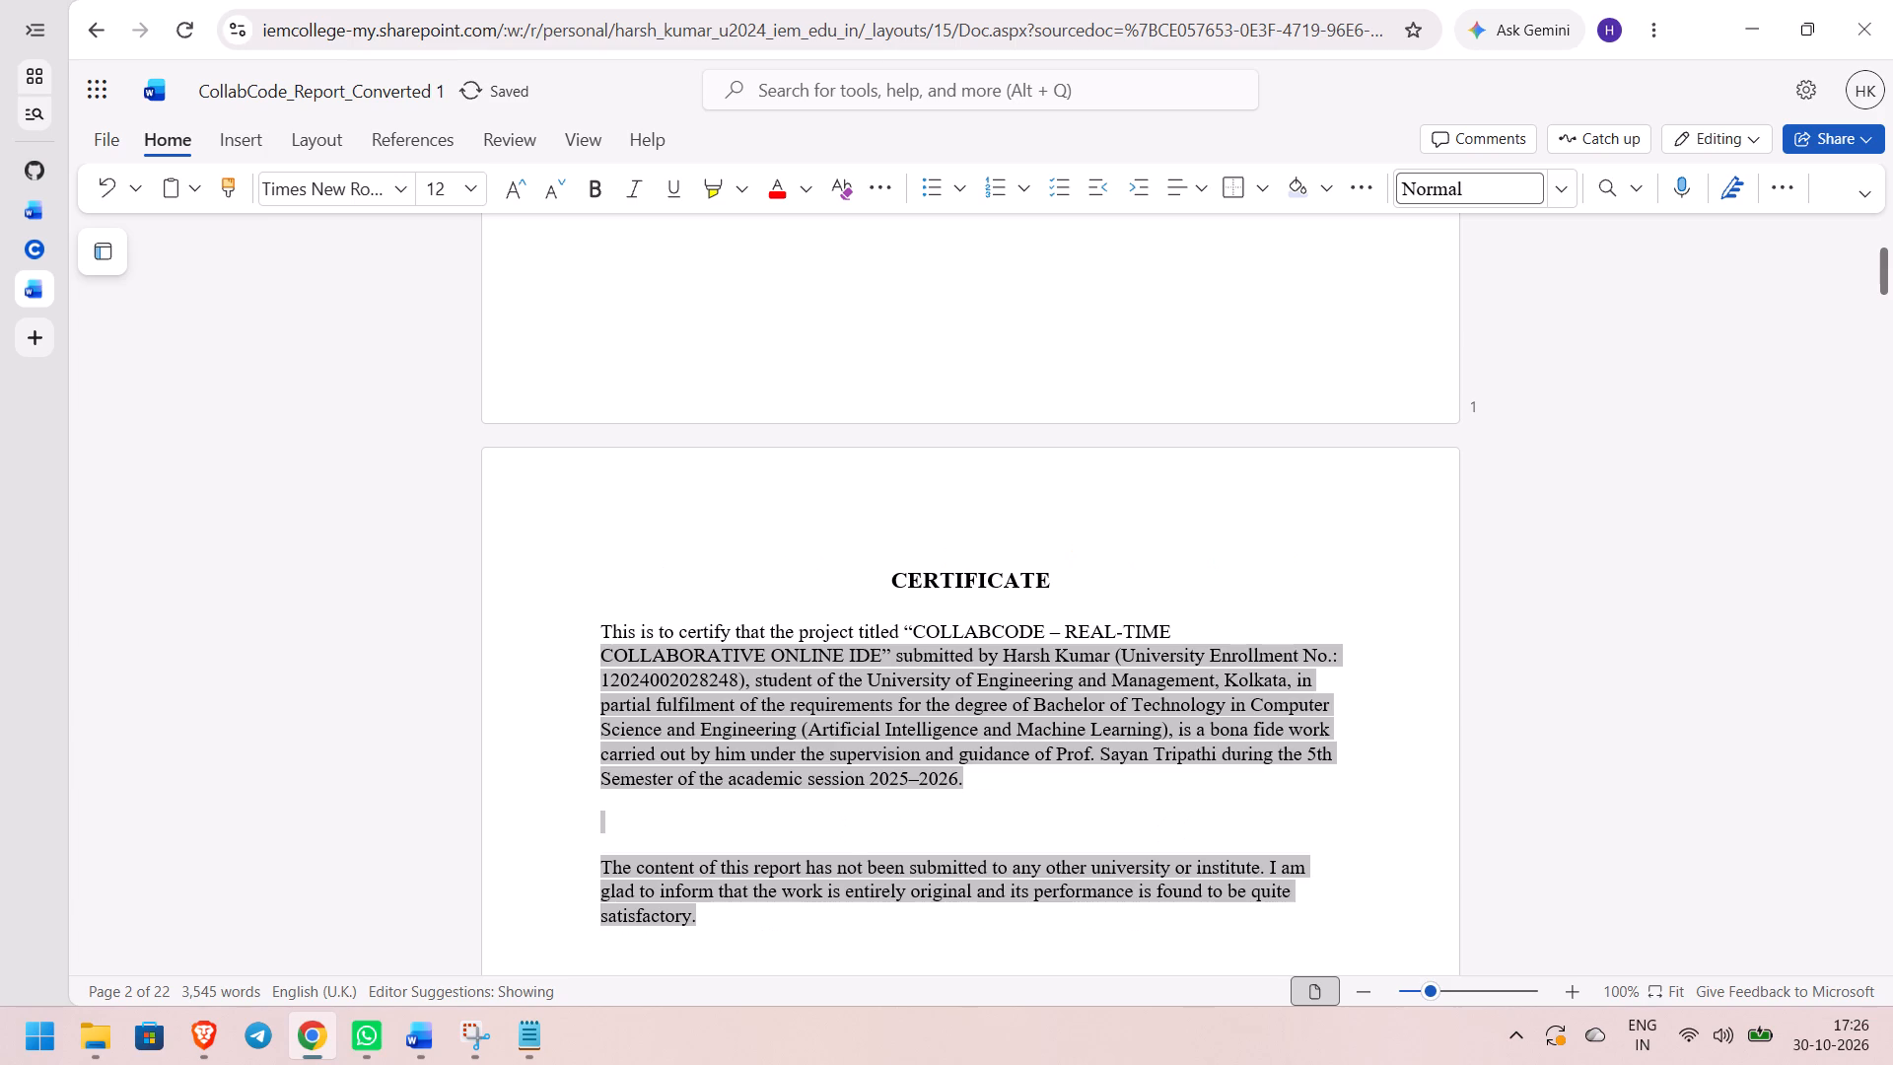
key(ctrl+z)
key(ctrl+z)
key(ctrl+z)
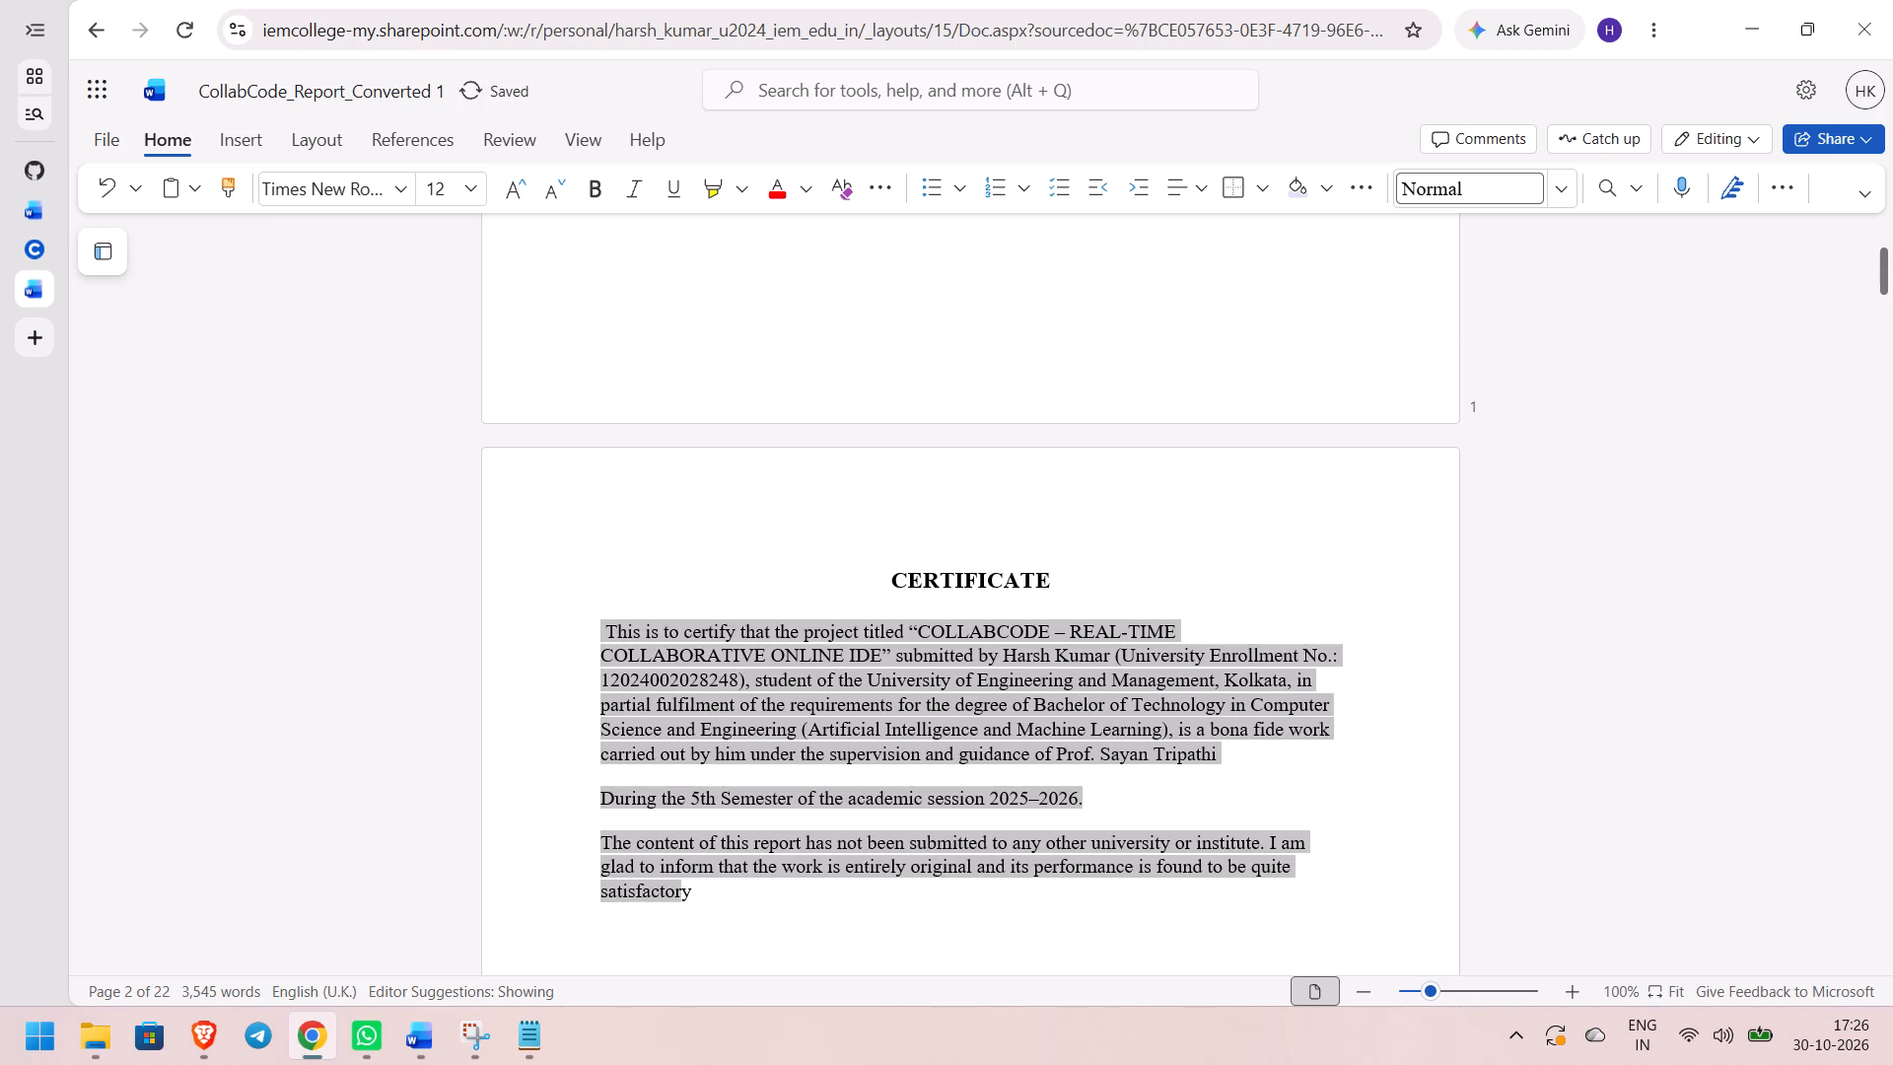
Undo the remaining certificate text replacements until the earlier body text with the bold project title and names is back.
click(1267, 804)
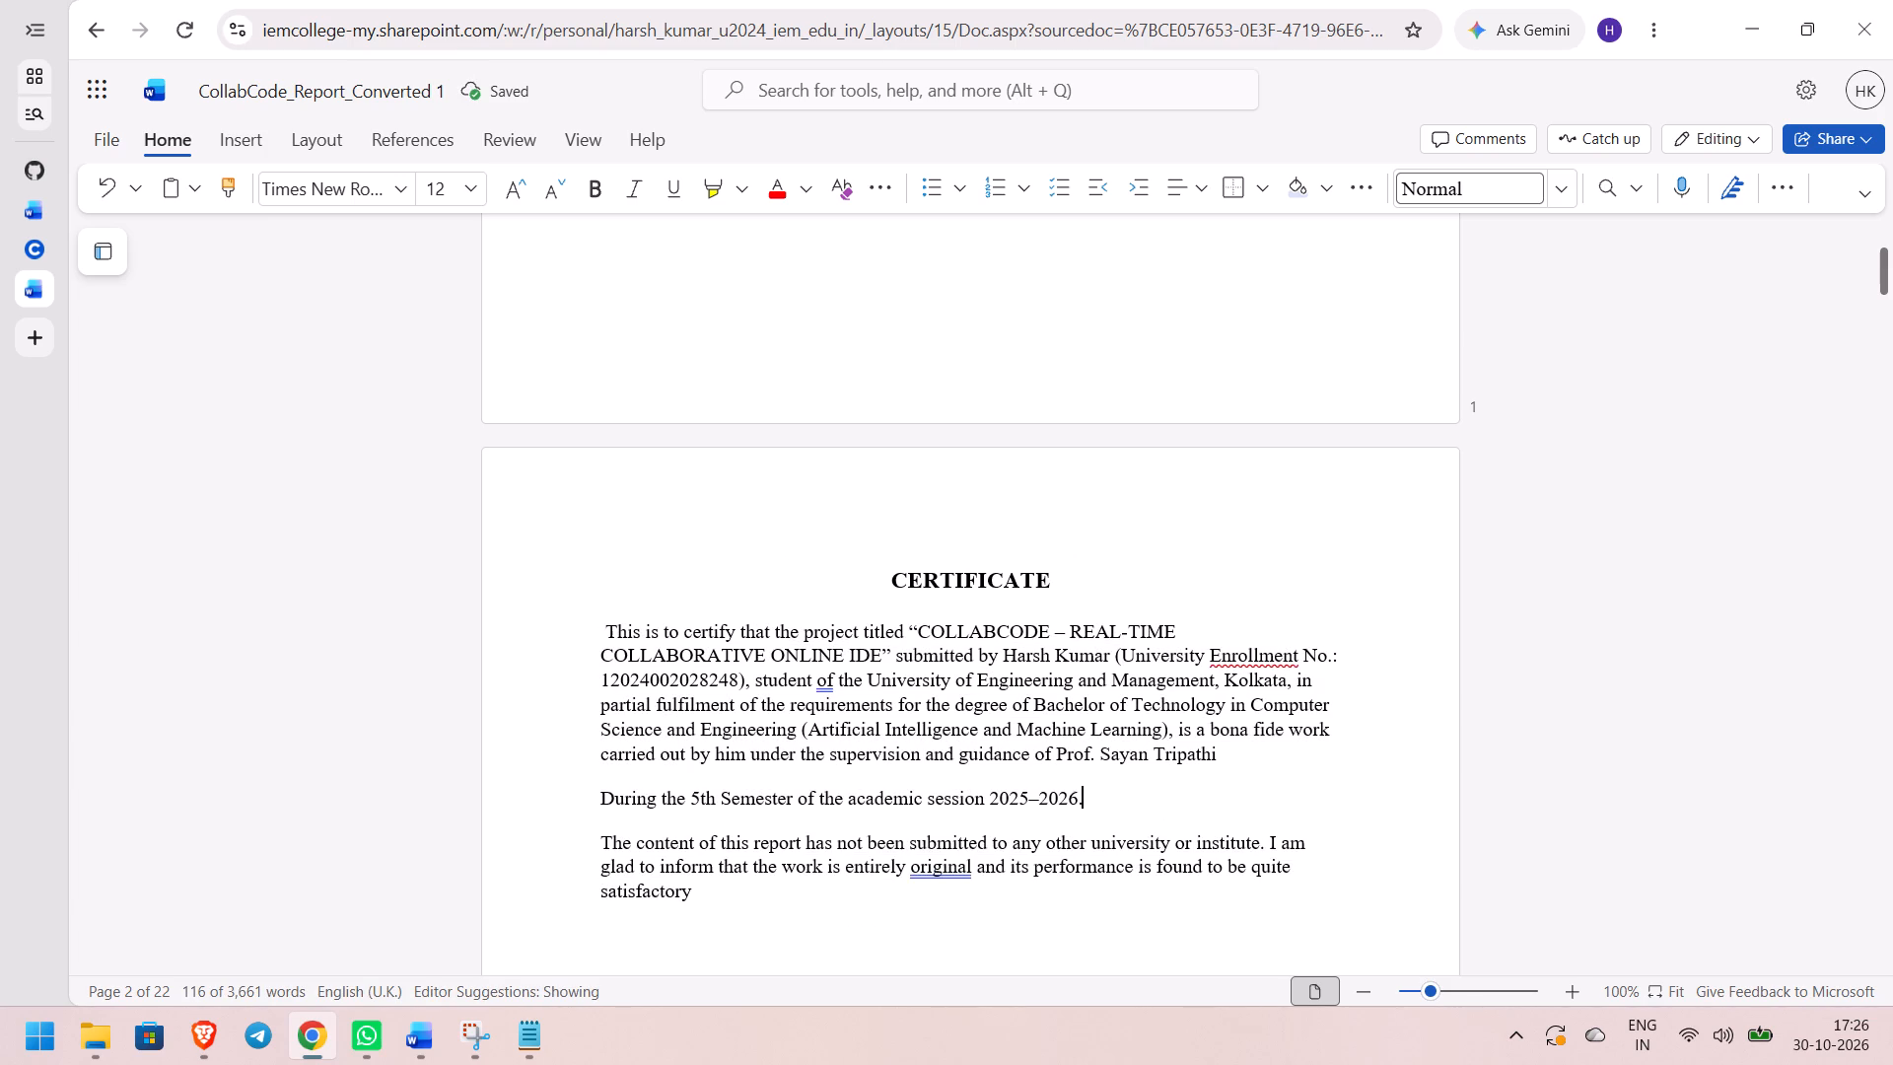
key(ctrl+z)
key(ctrl+z)
key(ctrl+z)
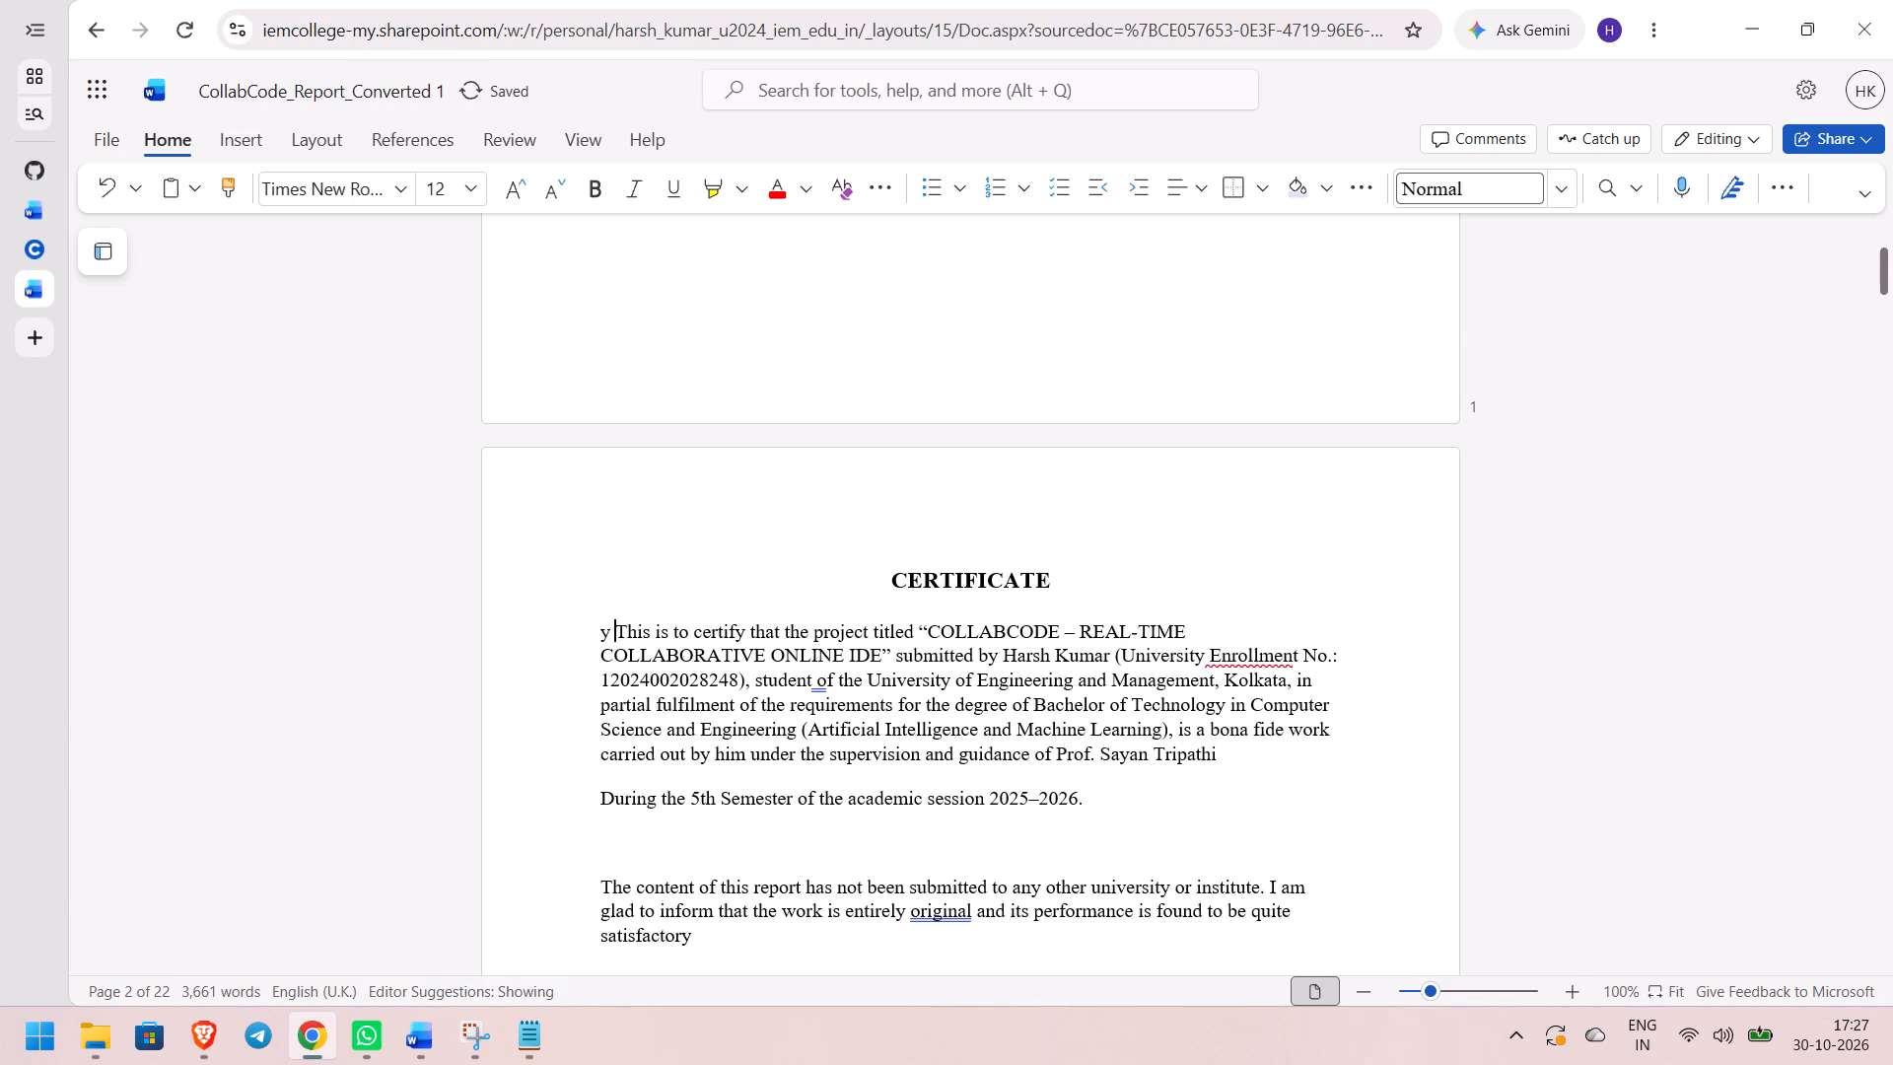
key(ctrl+z)
key(ctrl+z)
key(ctrl+z)
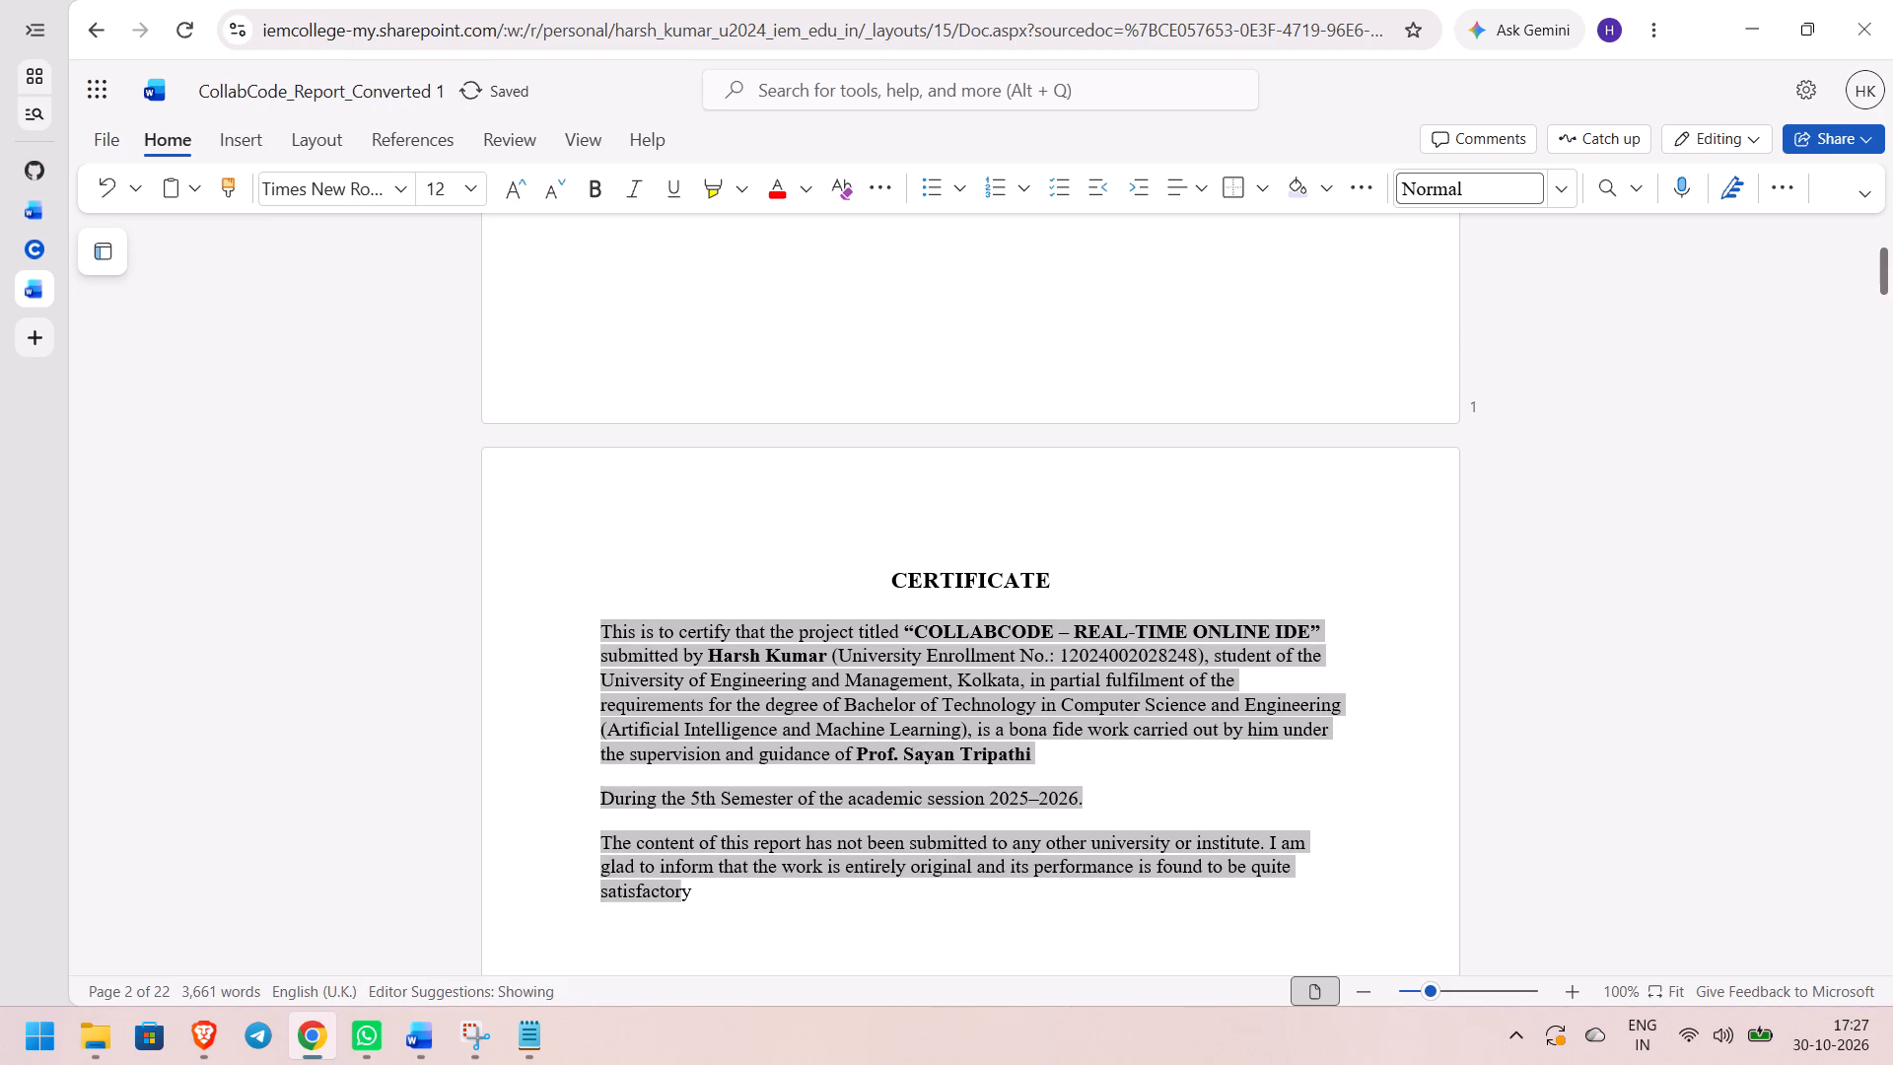
double_click(1267, 804)
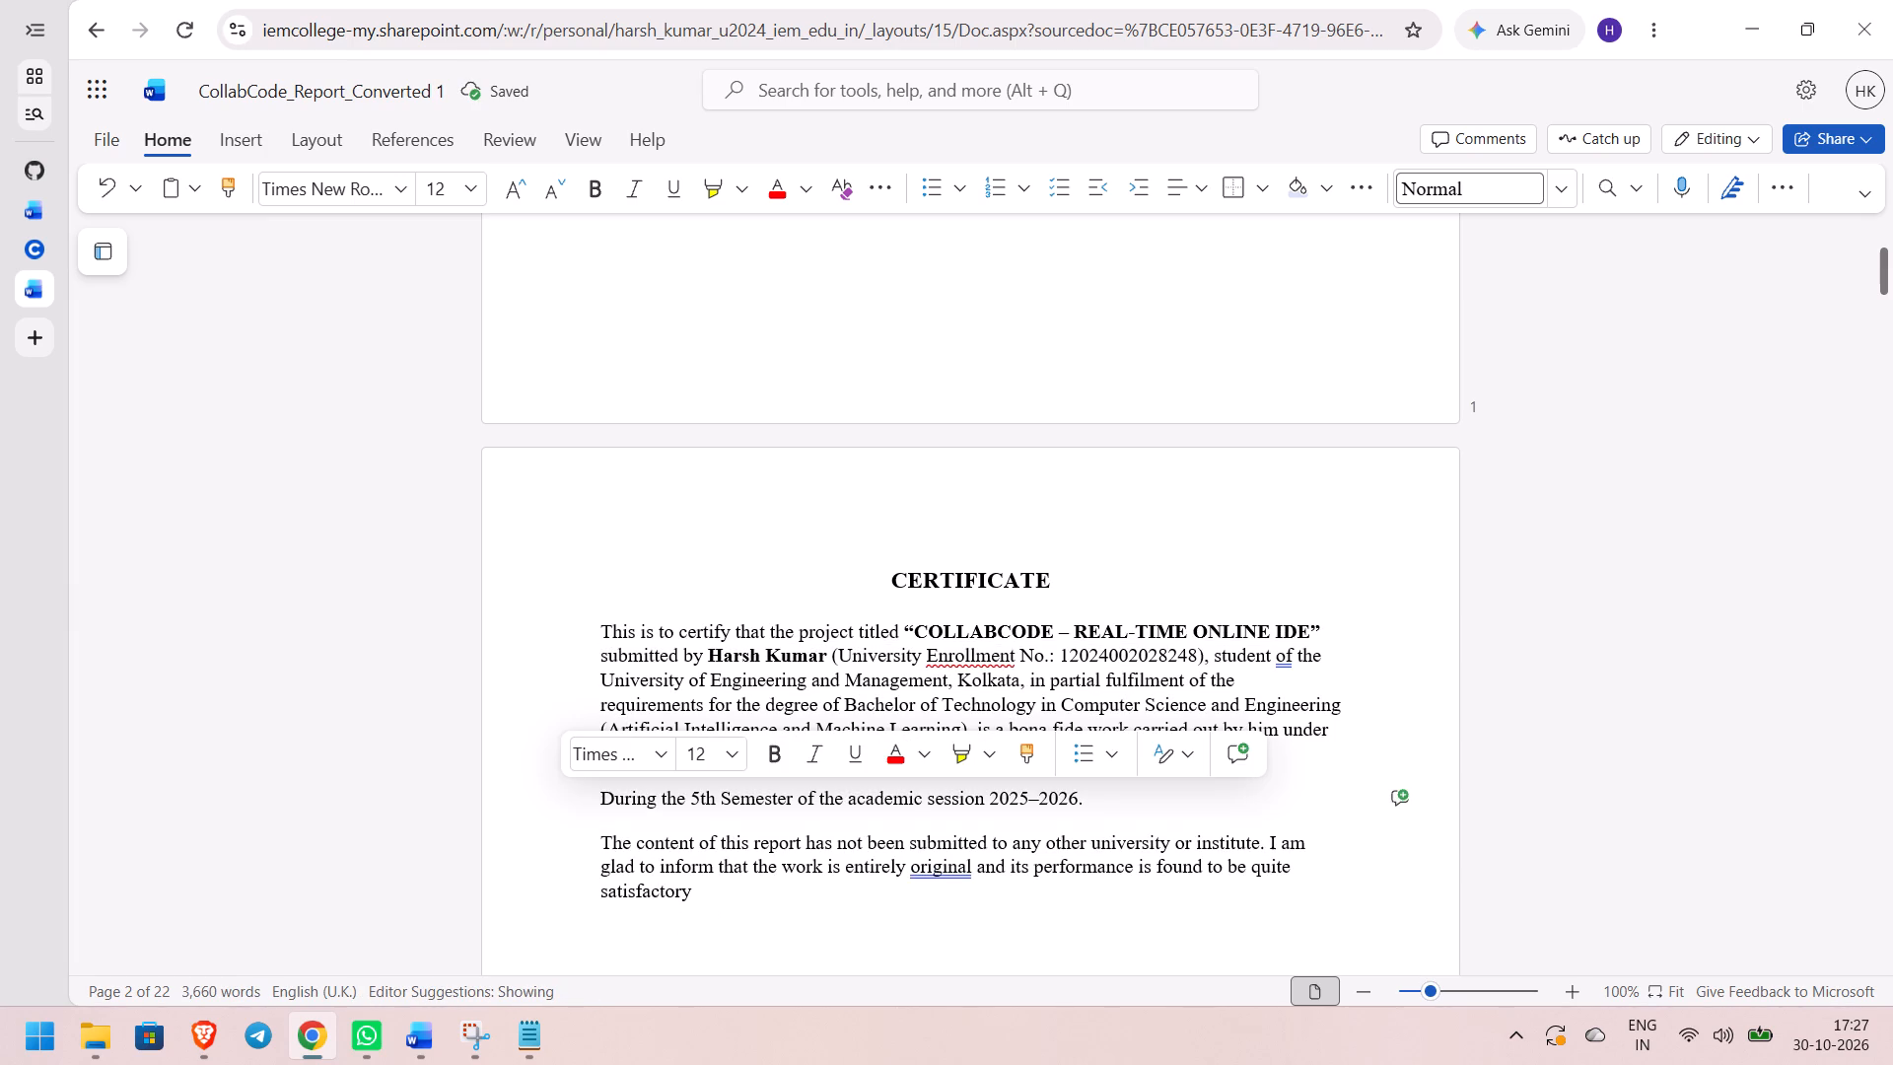
double_click(1332, 807)
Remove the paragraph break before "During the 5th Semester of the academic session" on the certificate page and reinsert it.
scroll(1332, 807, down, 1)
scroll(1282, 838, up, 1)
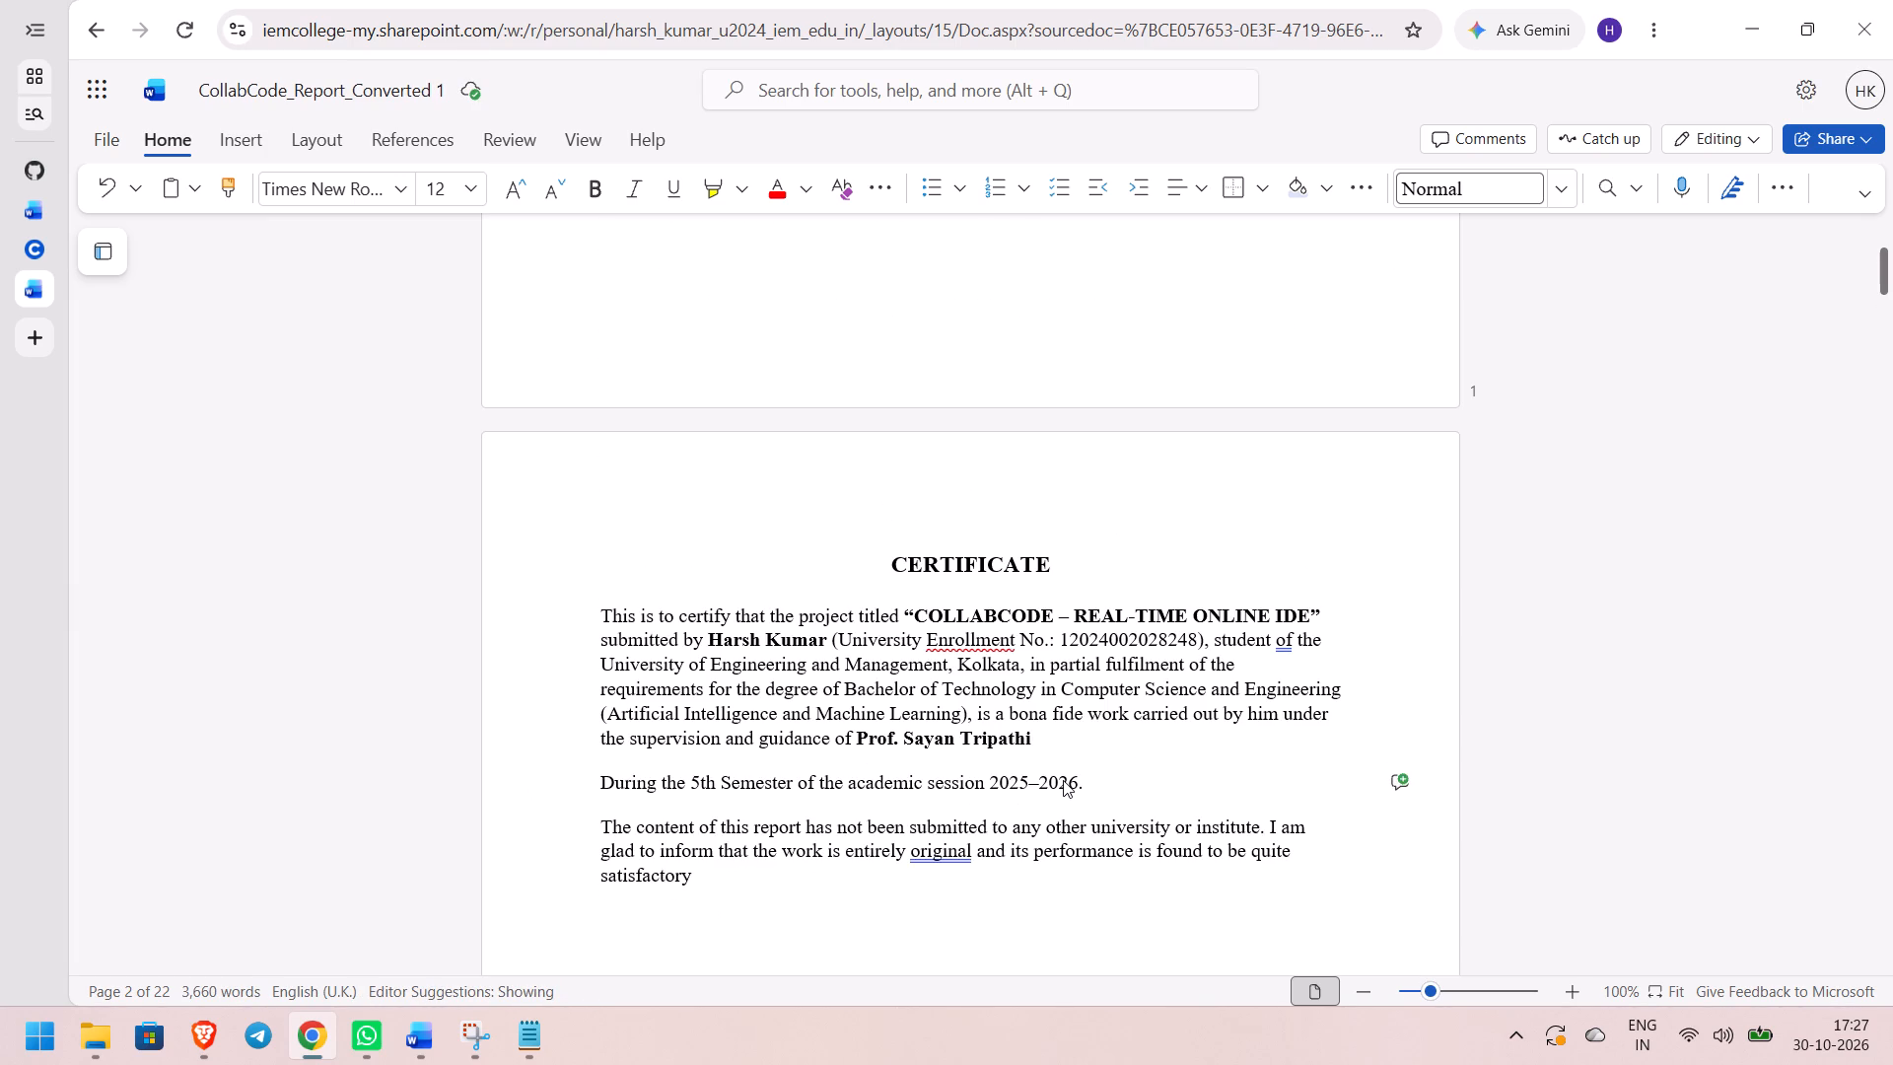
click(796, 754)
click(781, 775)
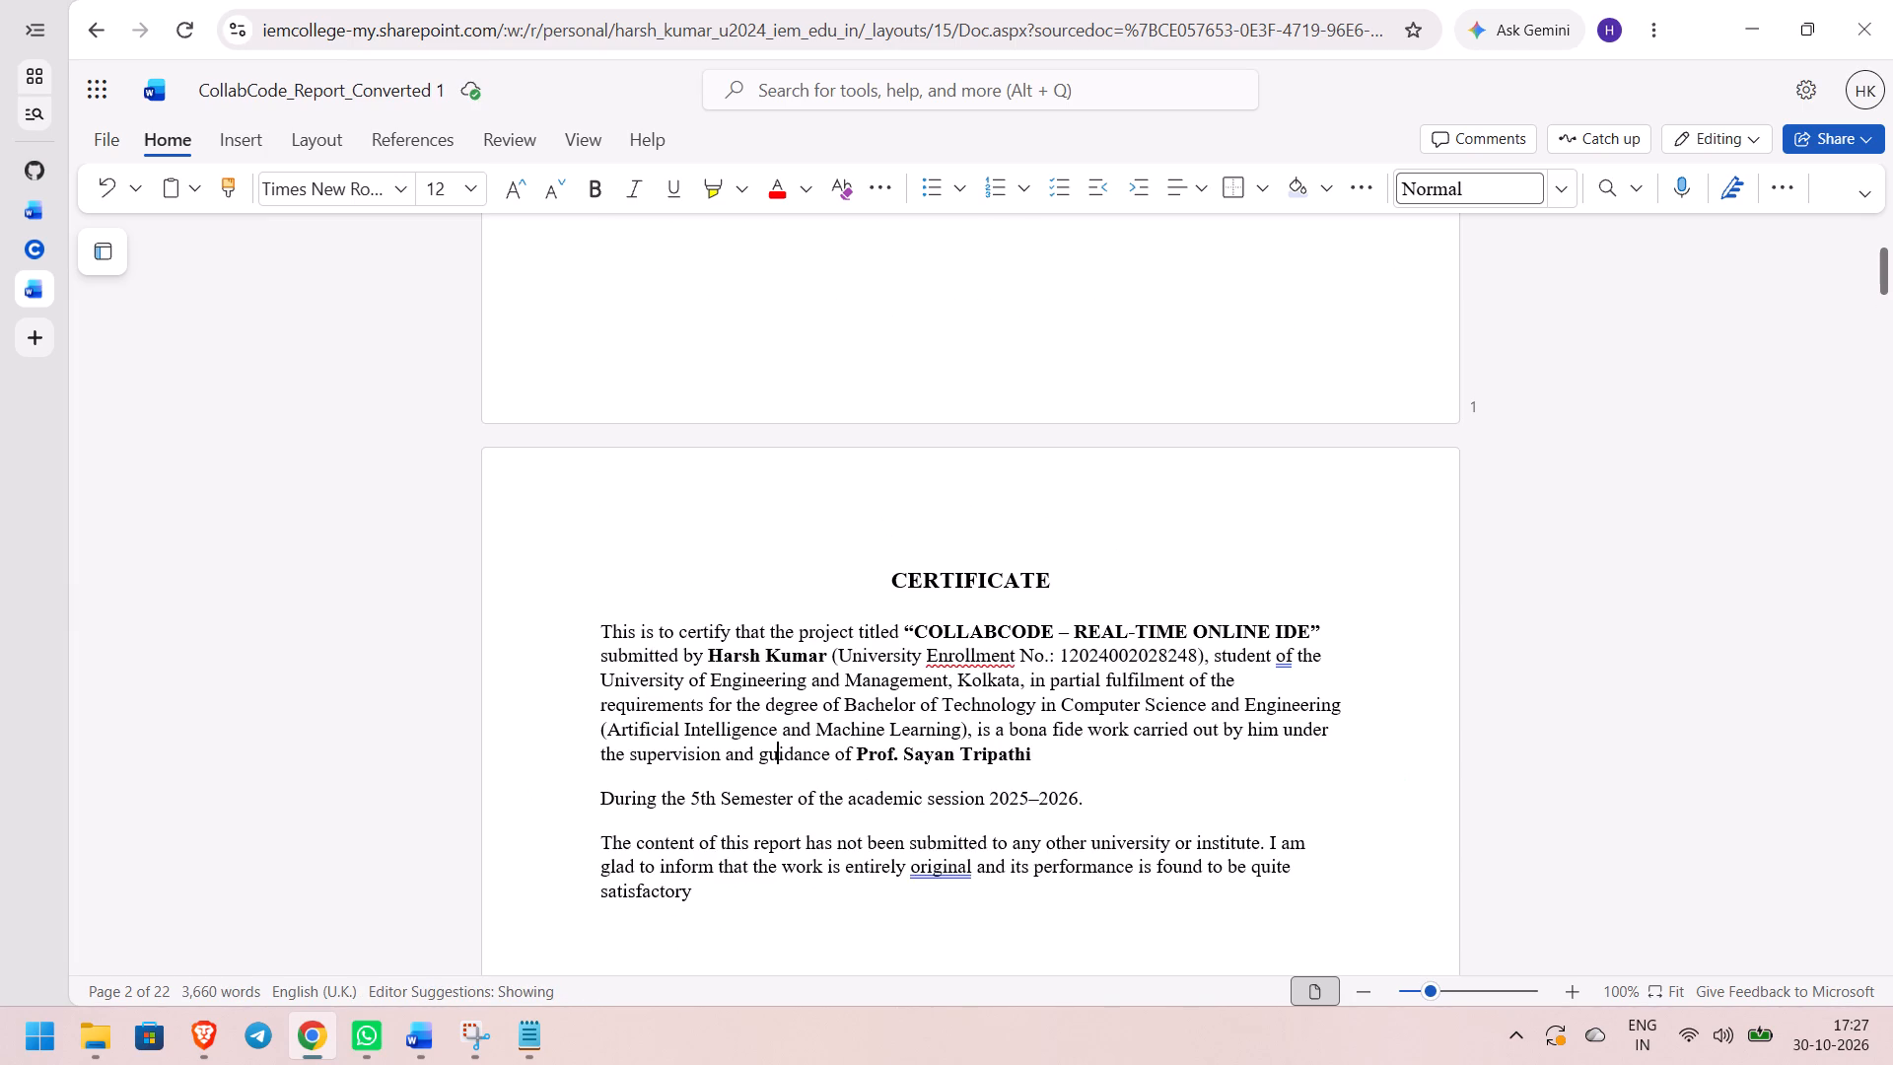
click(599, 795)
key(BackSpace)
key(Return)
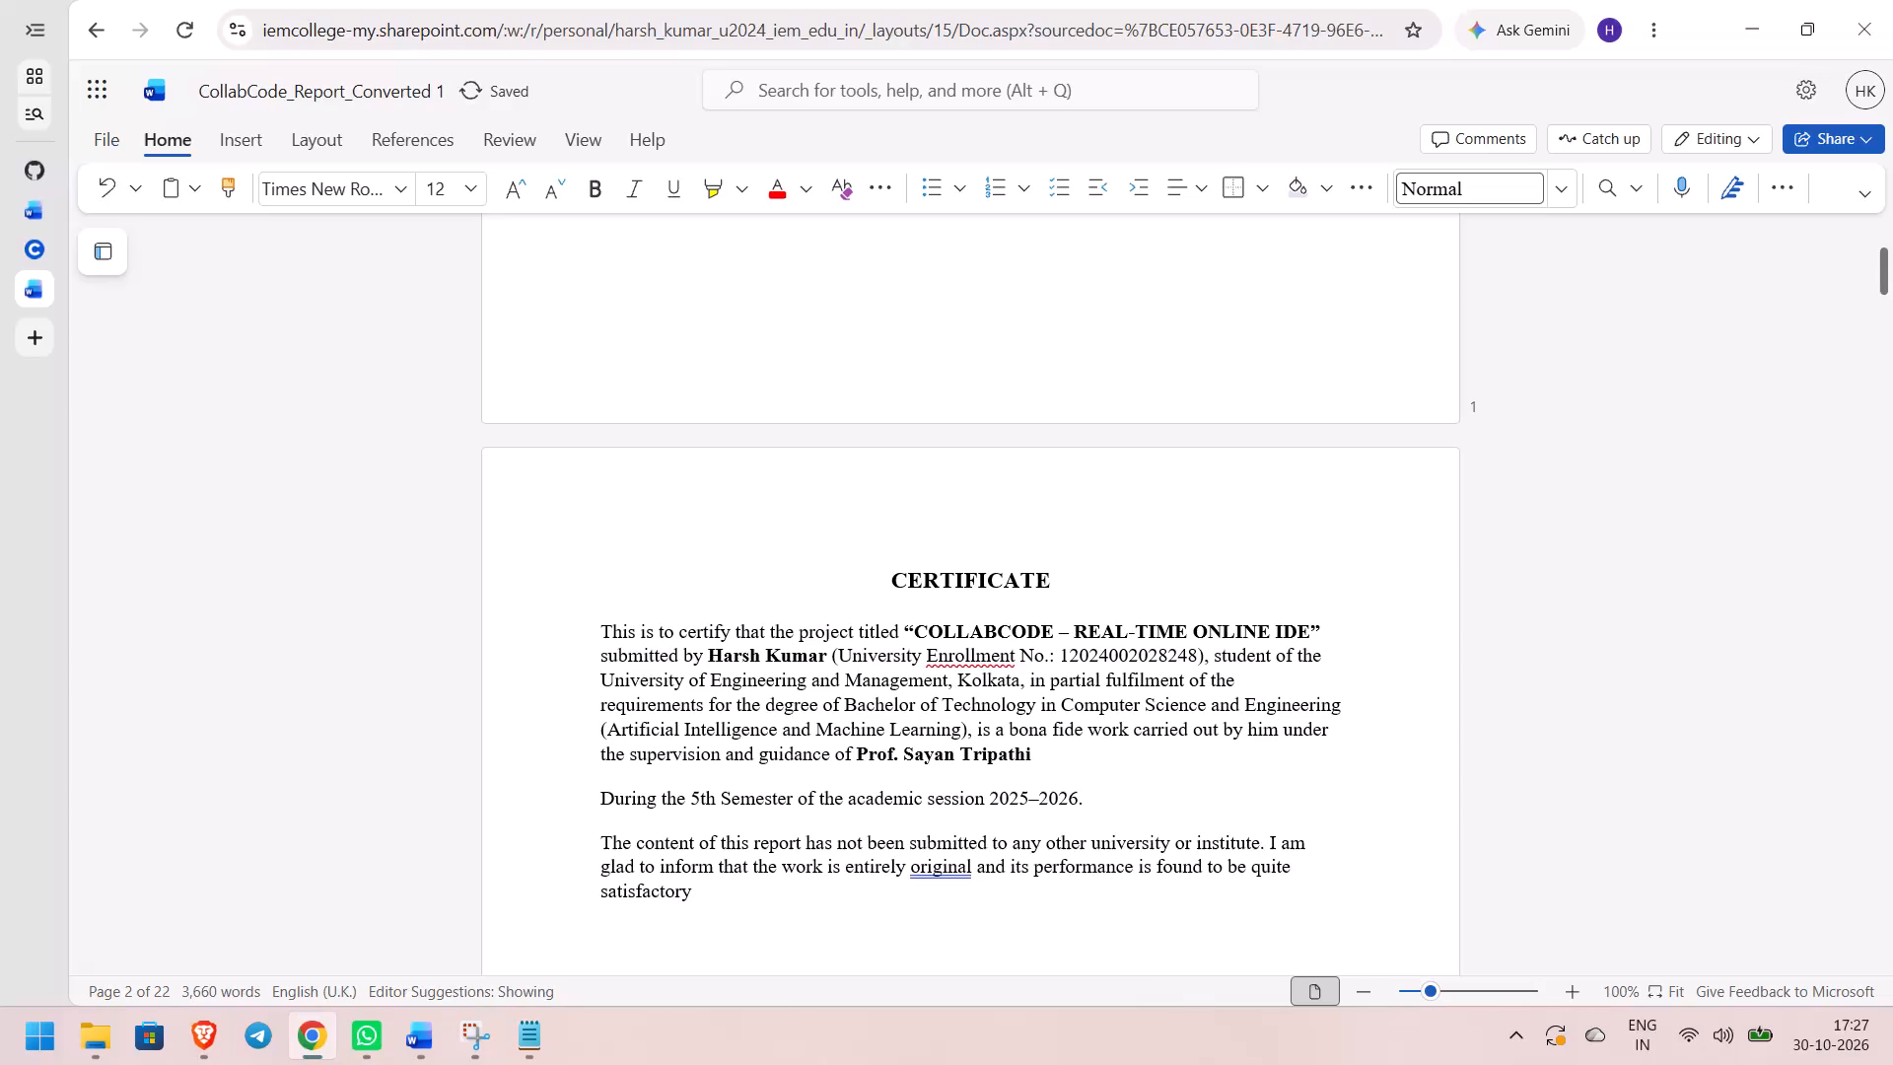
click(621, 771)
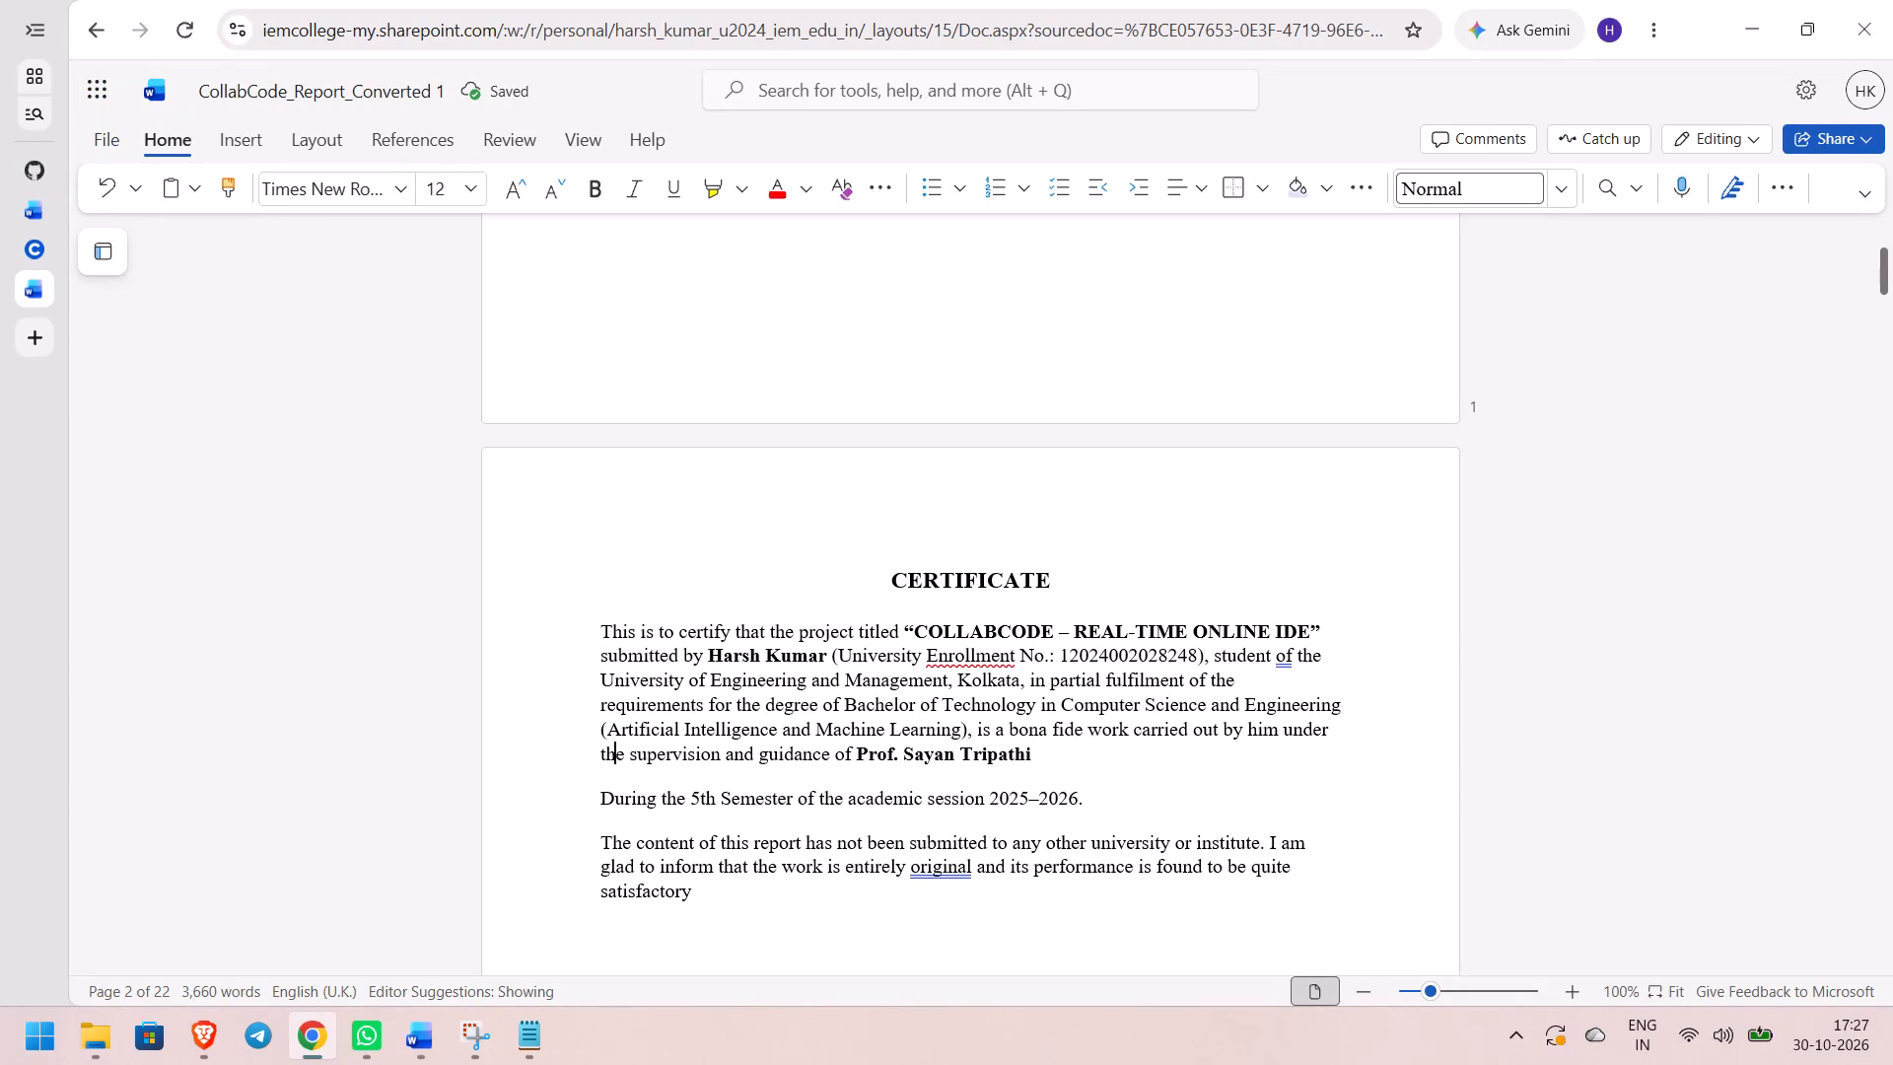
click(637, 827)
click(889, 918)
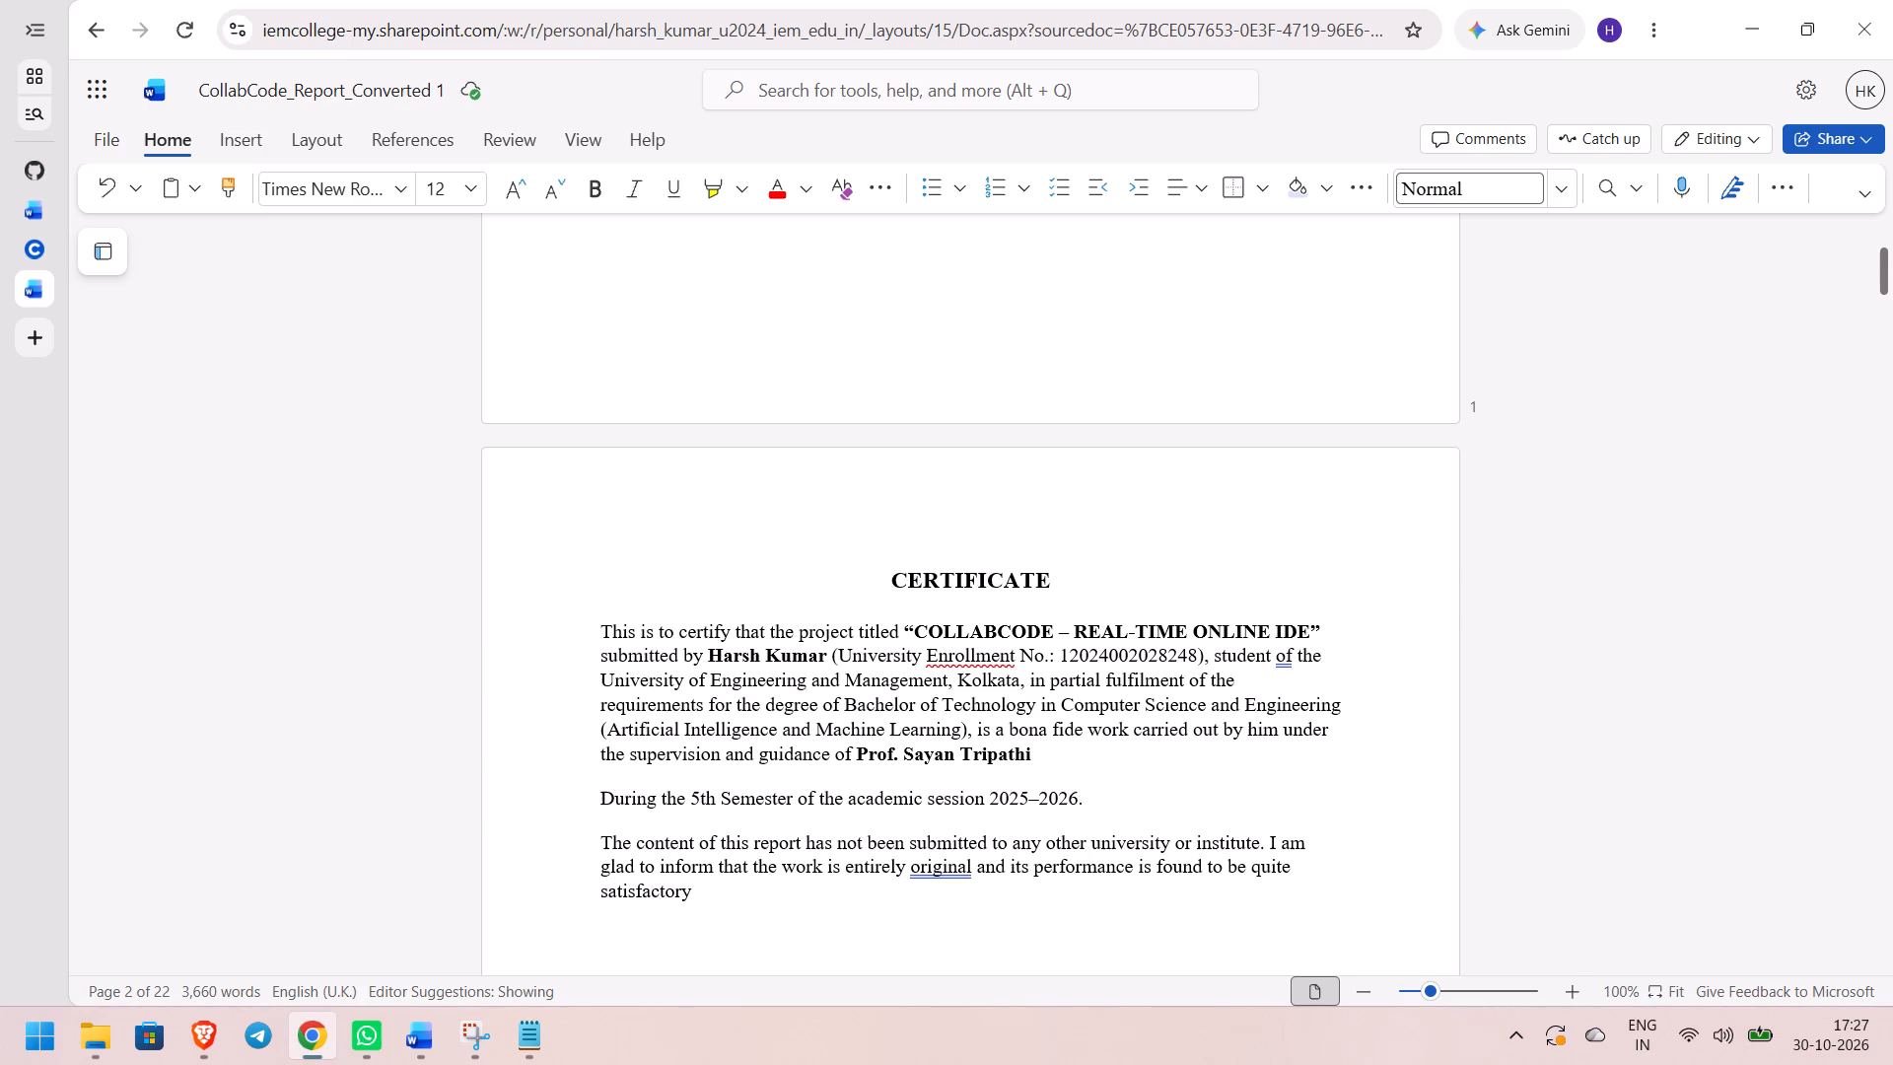
Compare the report's ACKNOWLEDGEMENT page with the ACKNOWLEDGEMENT page of the sample project report open in desktop Word.
scroll(961, 829, down, 1)
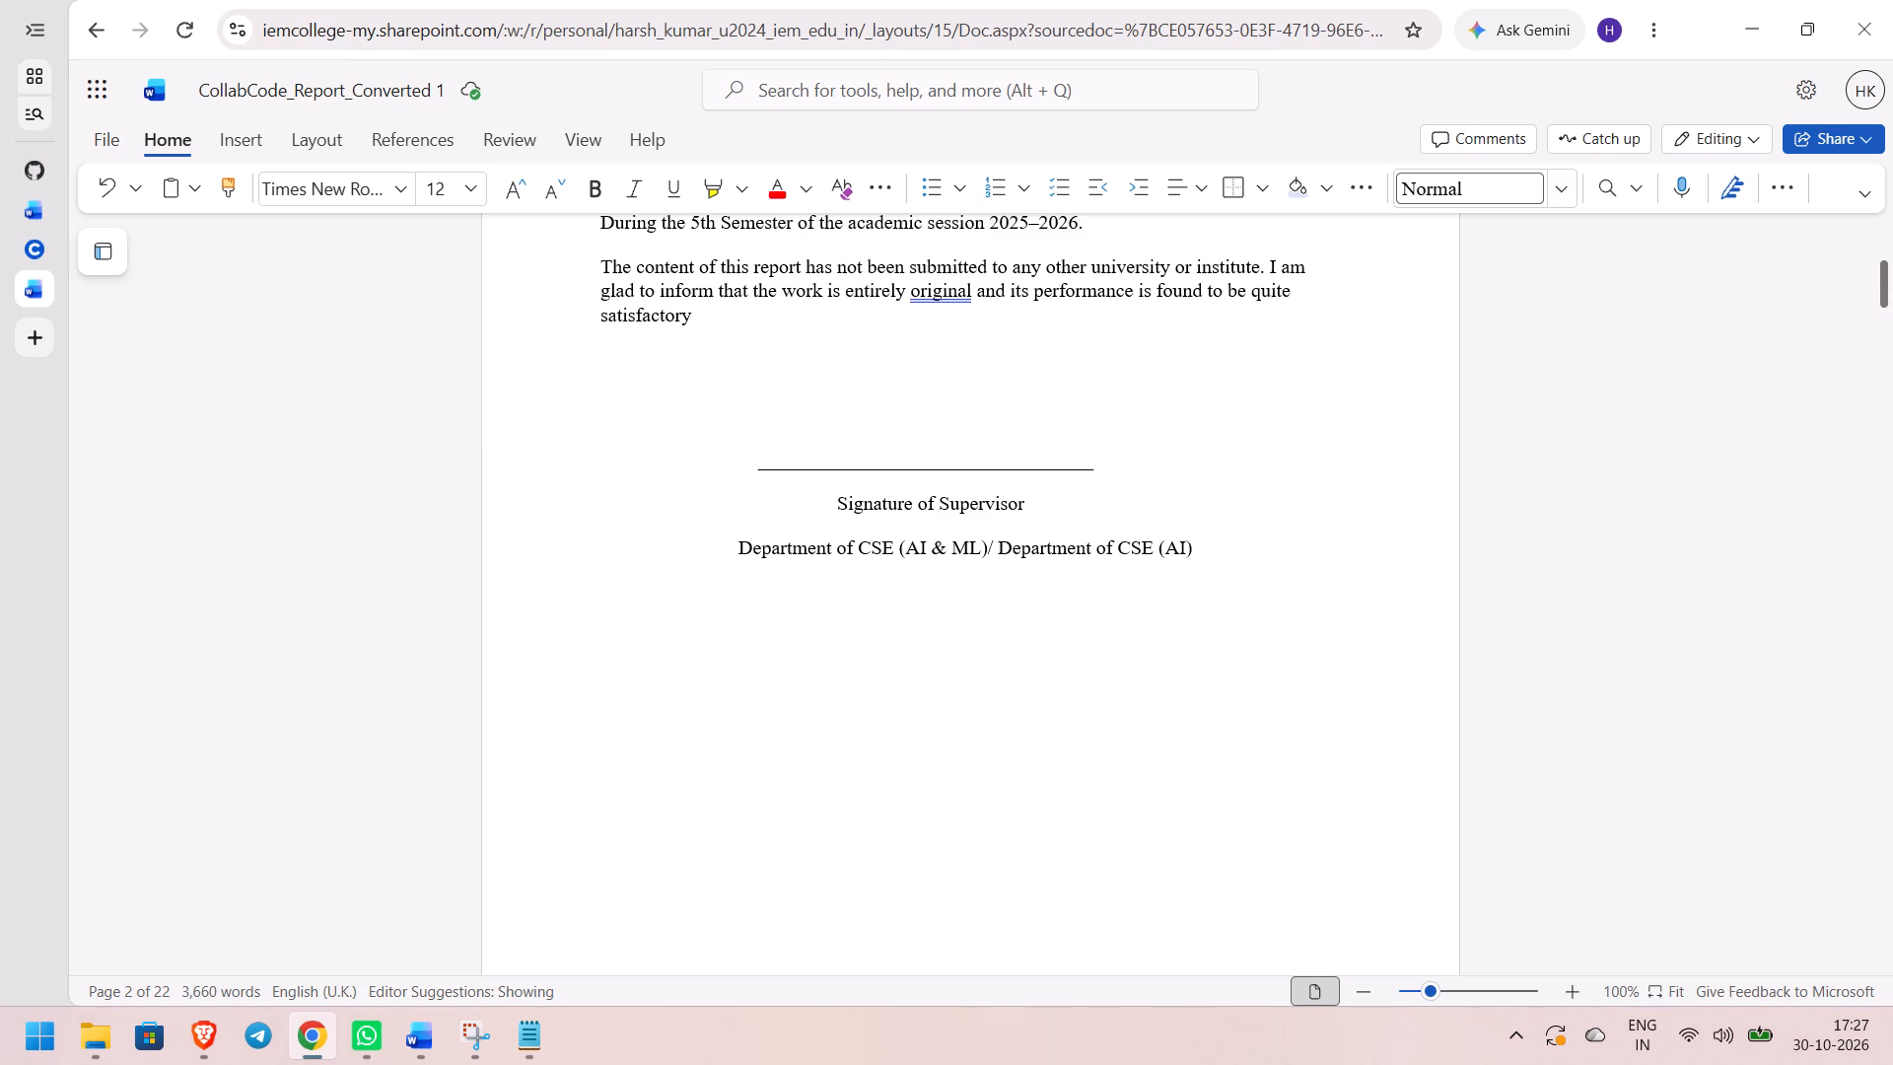
scroll(961, 829, down, 2)
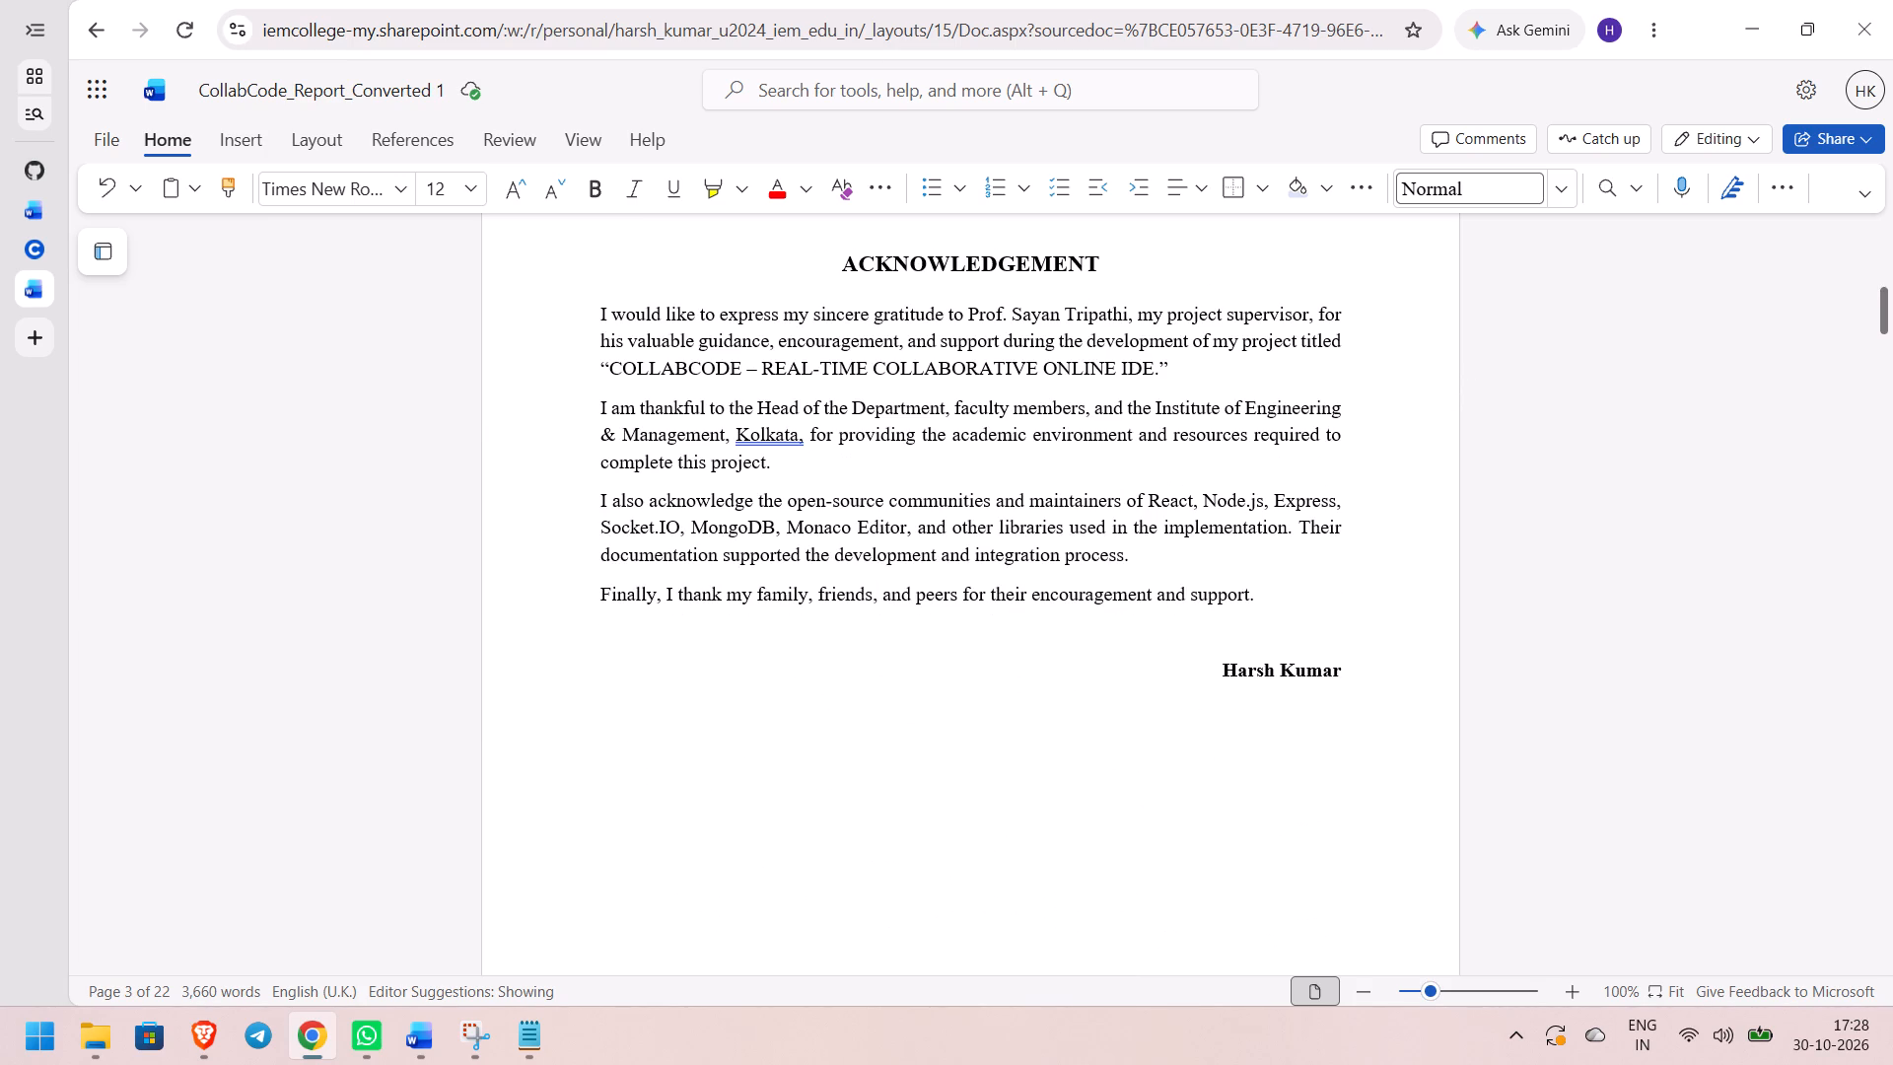
click(431, 1042)
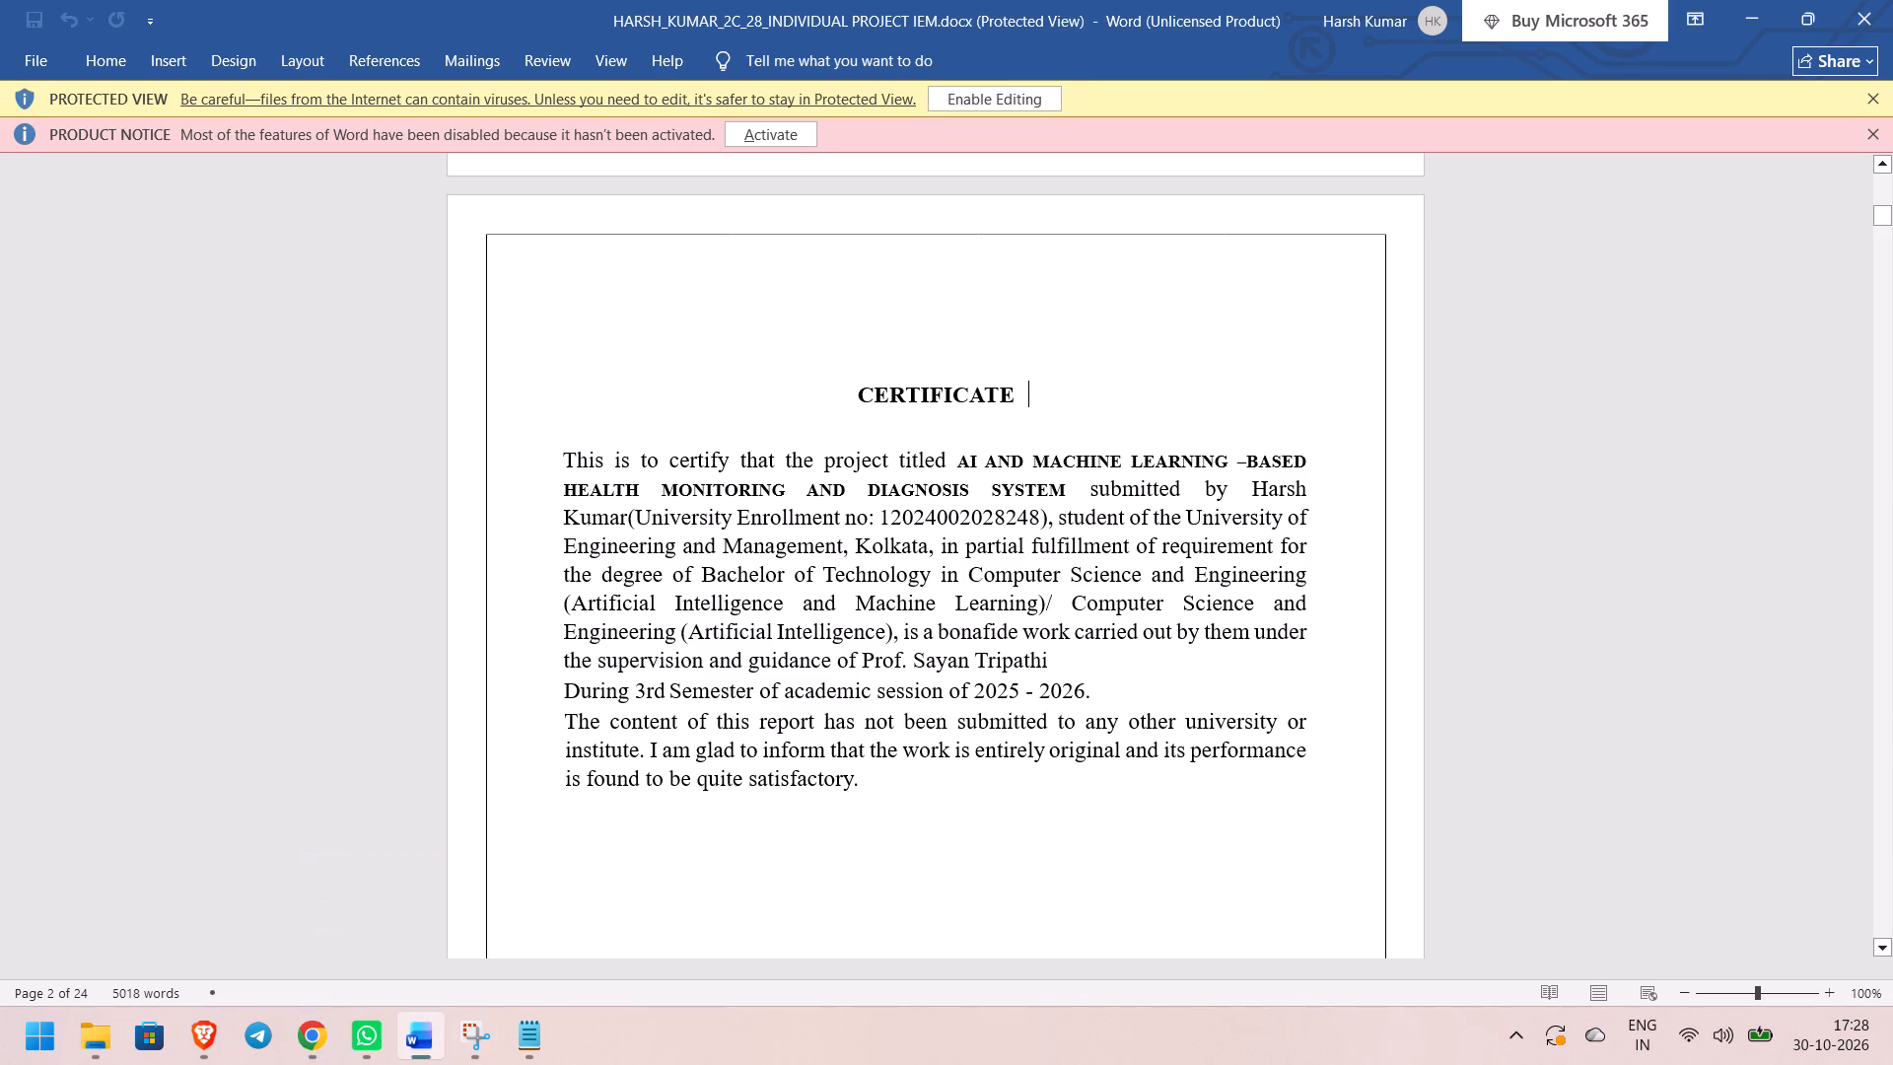
scroll(783, 796, down, 5)
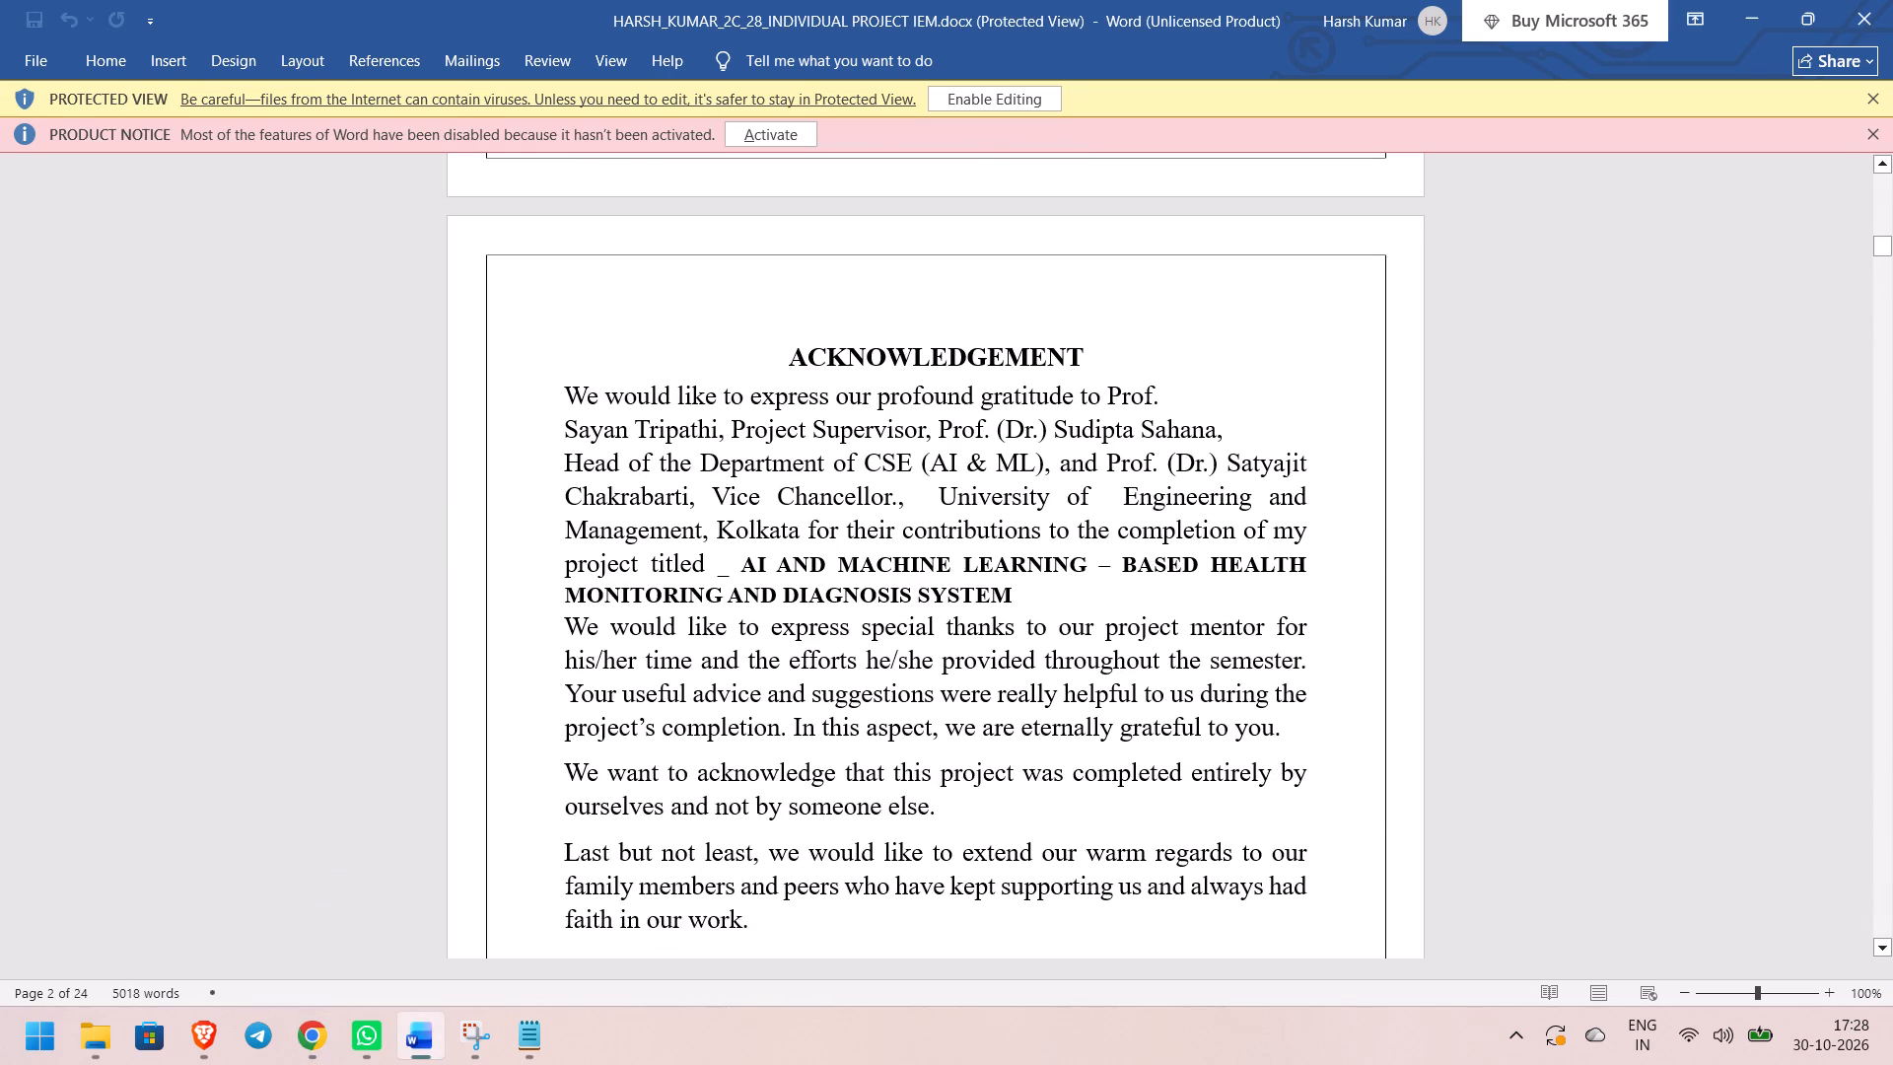
scroll(783, 796, down, 1)
scroll(783, 796, up, 1)
scroll(783, 796, down, 1)
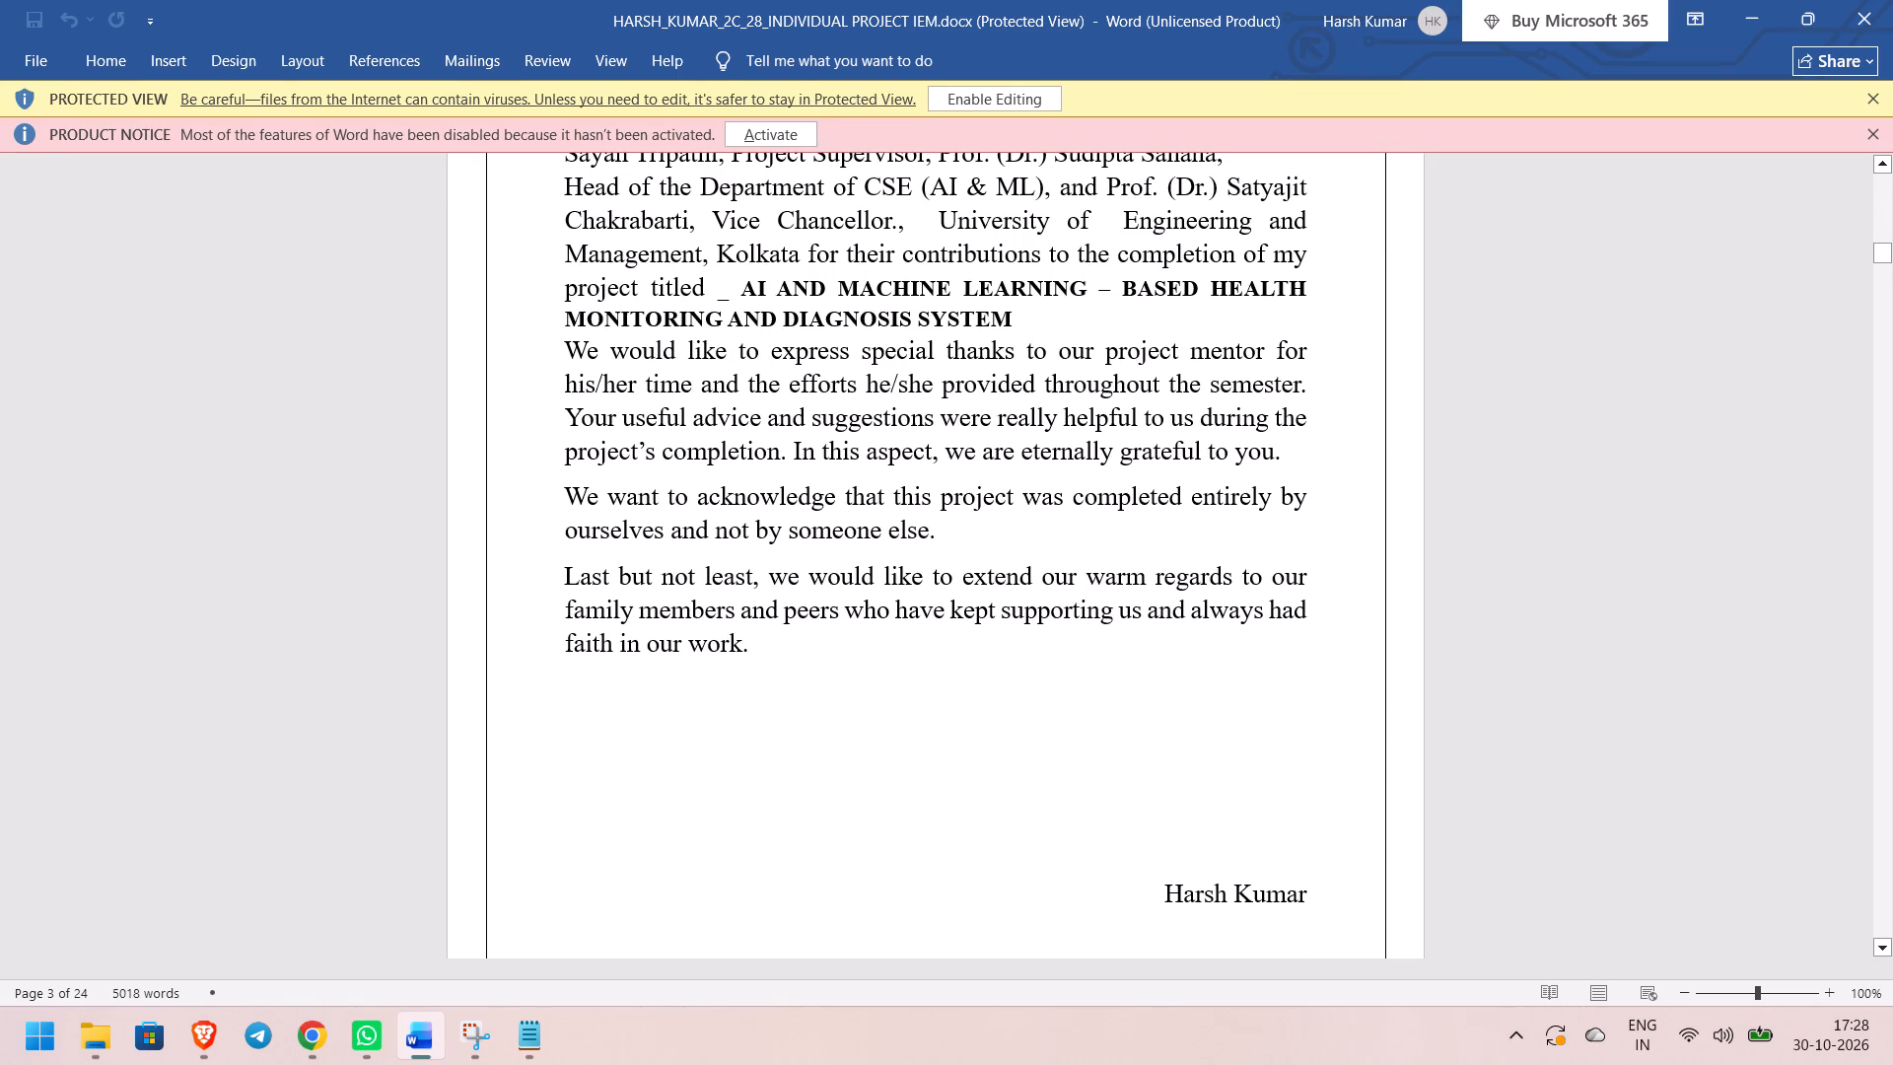
scroll(1292, 470, up, 1)
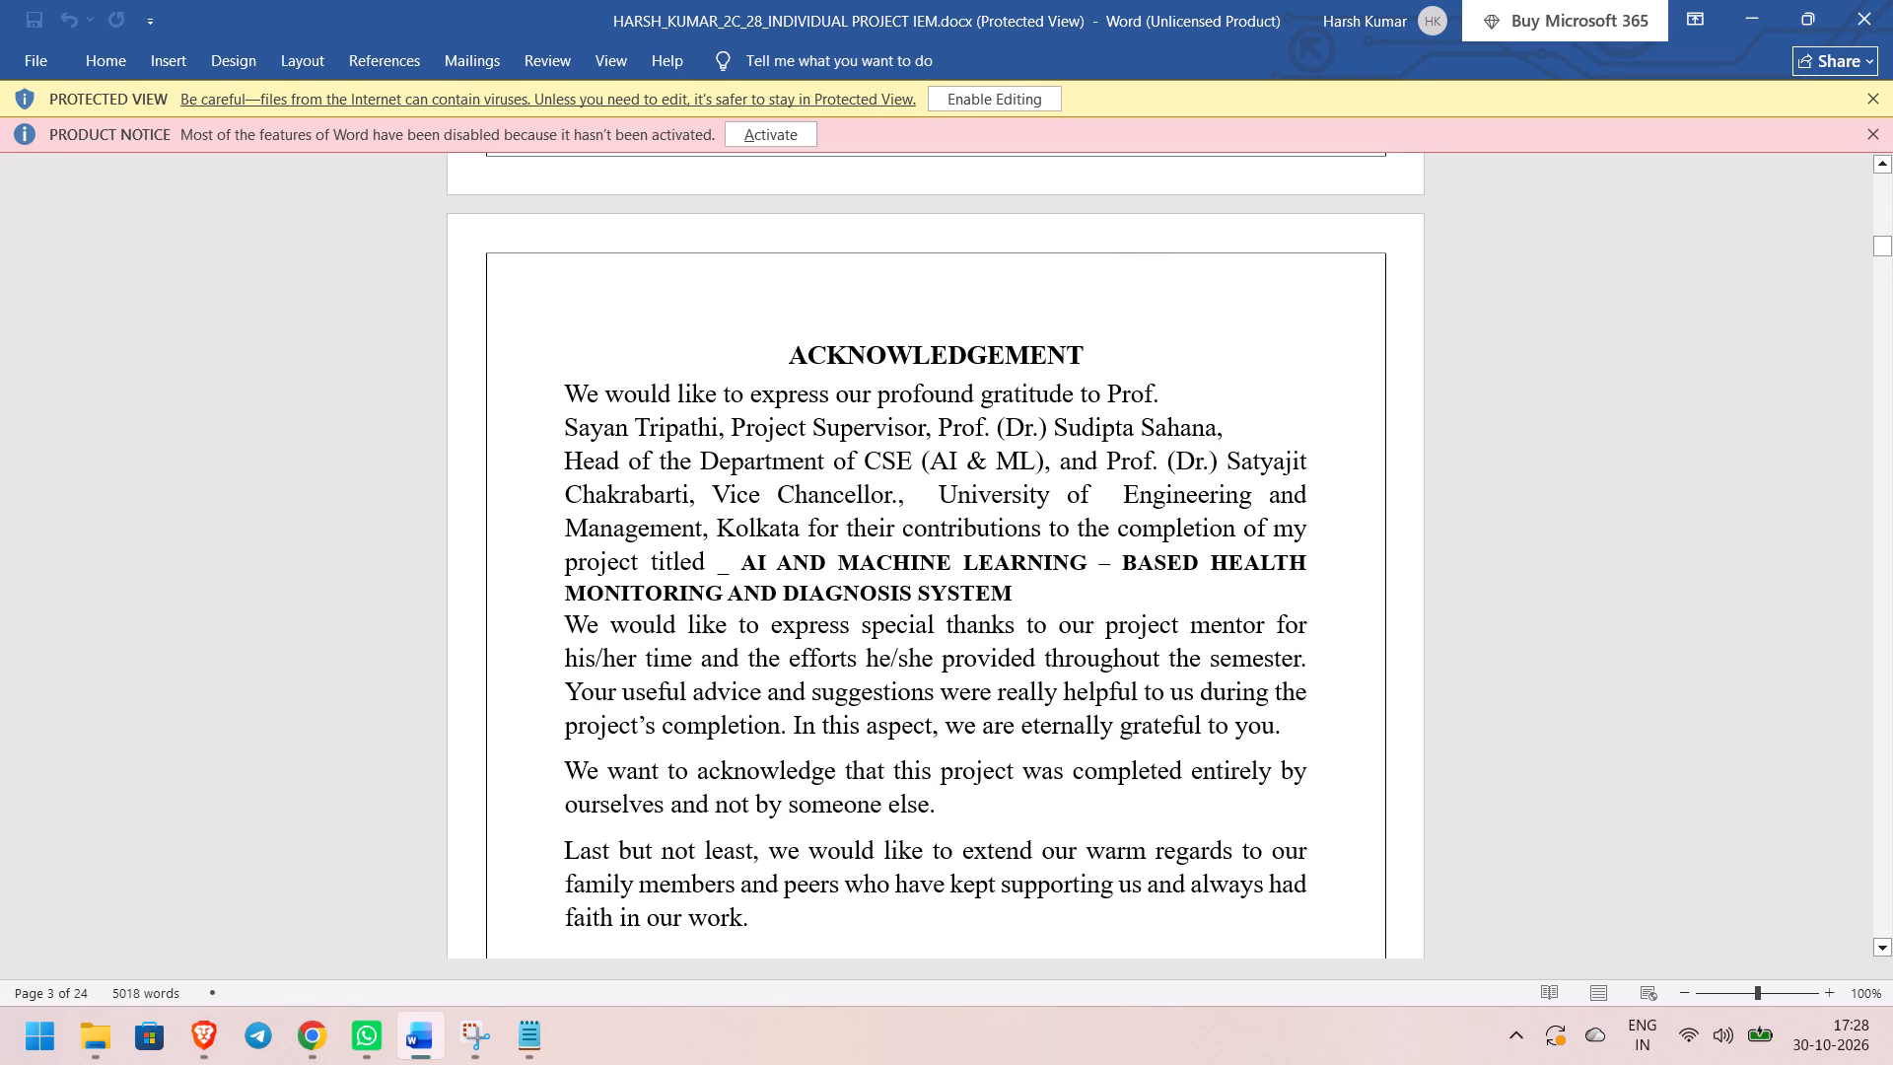
scroll(1292, 470, down, 1)
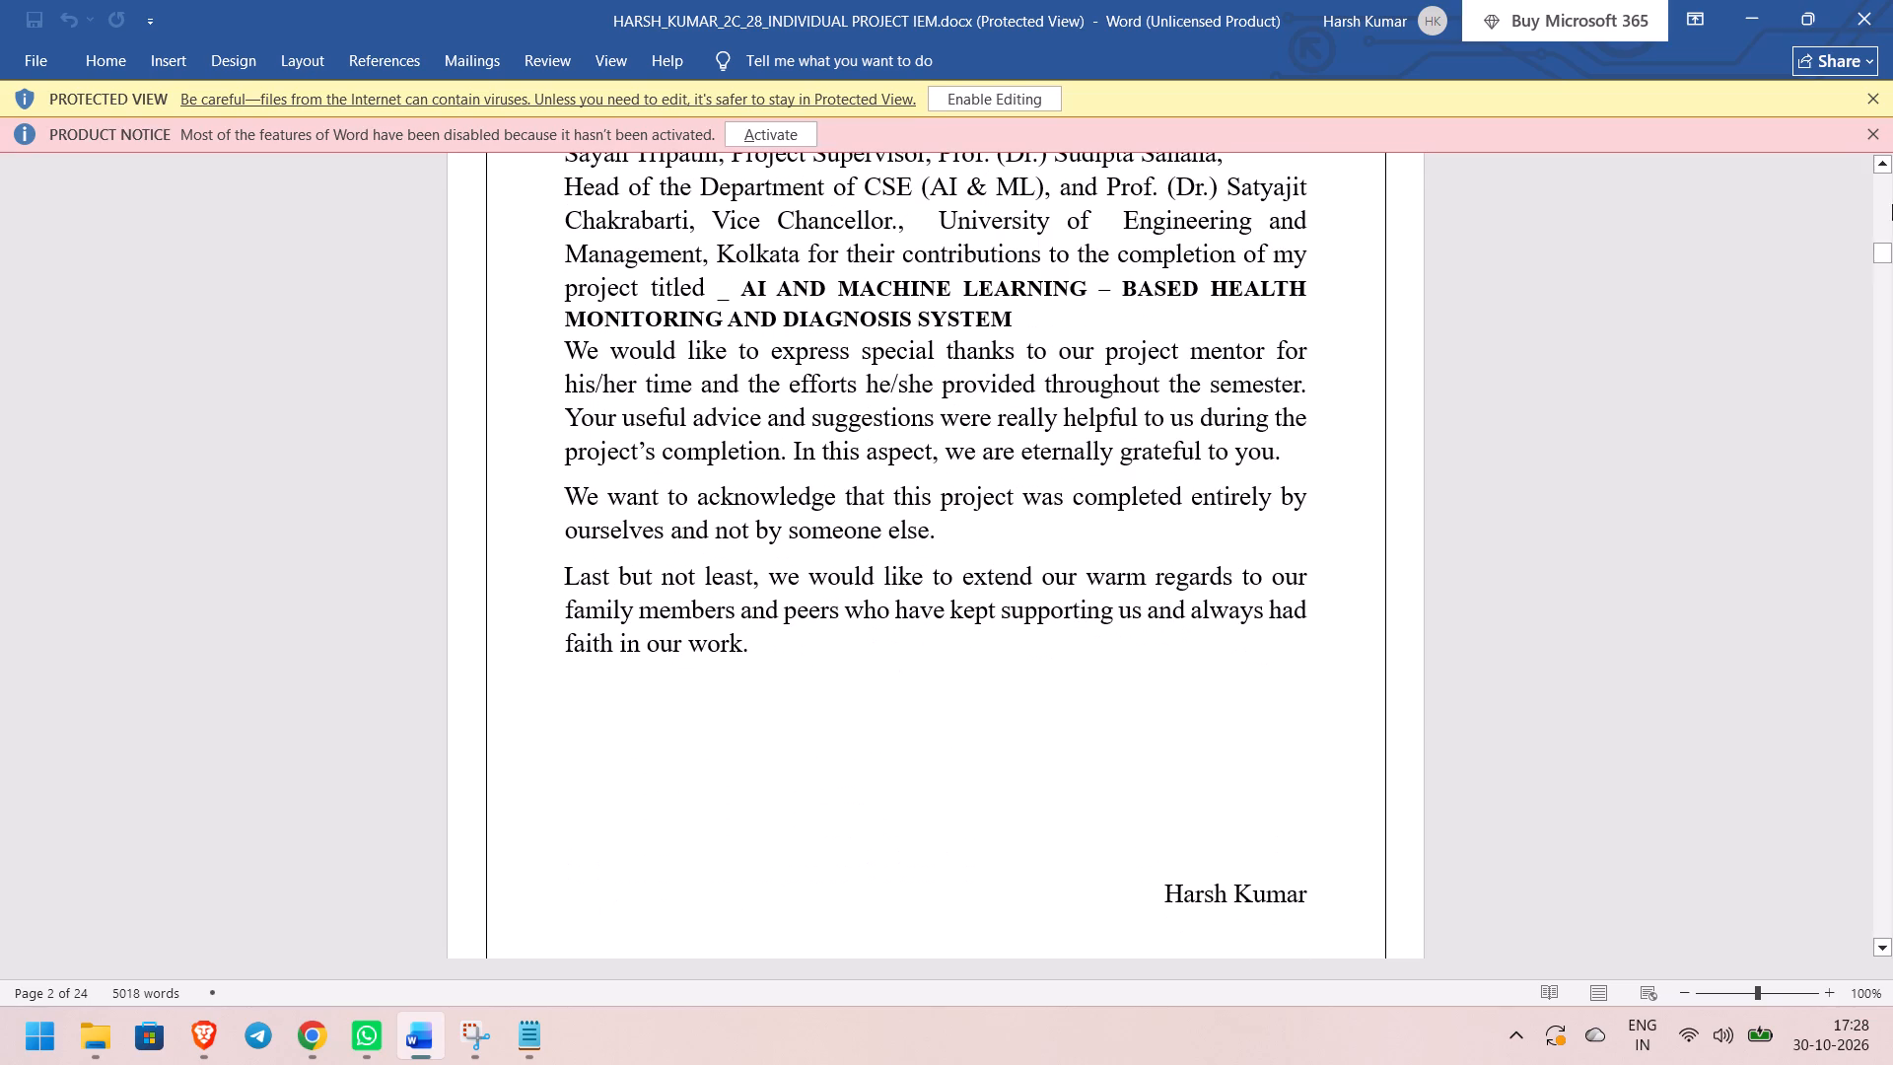
click(1889, 253)
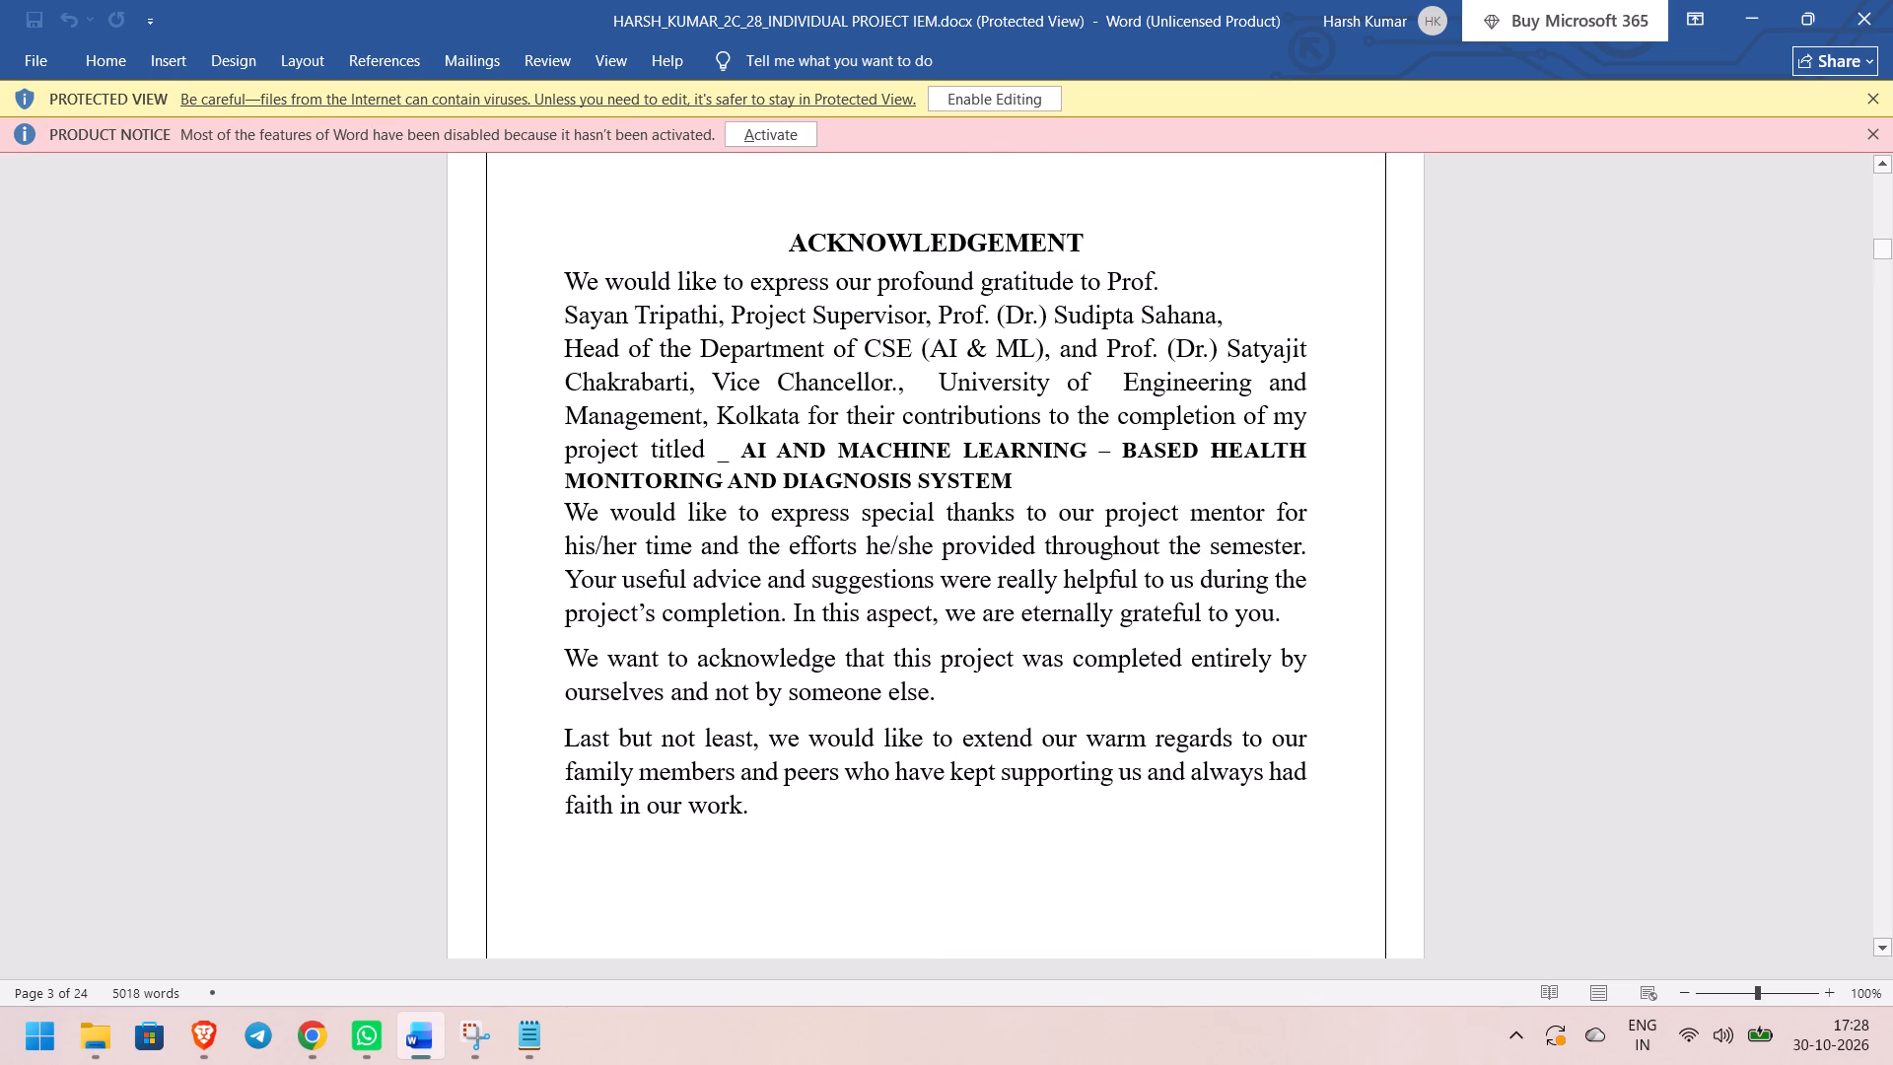
key(Print)
drag(515, 263, 1406, 818)
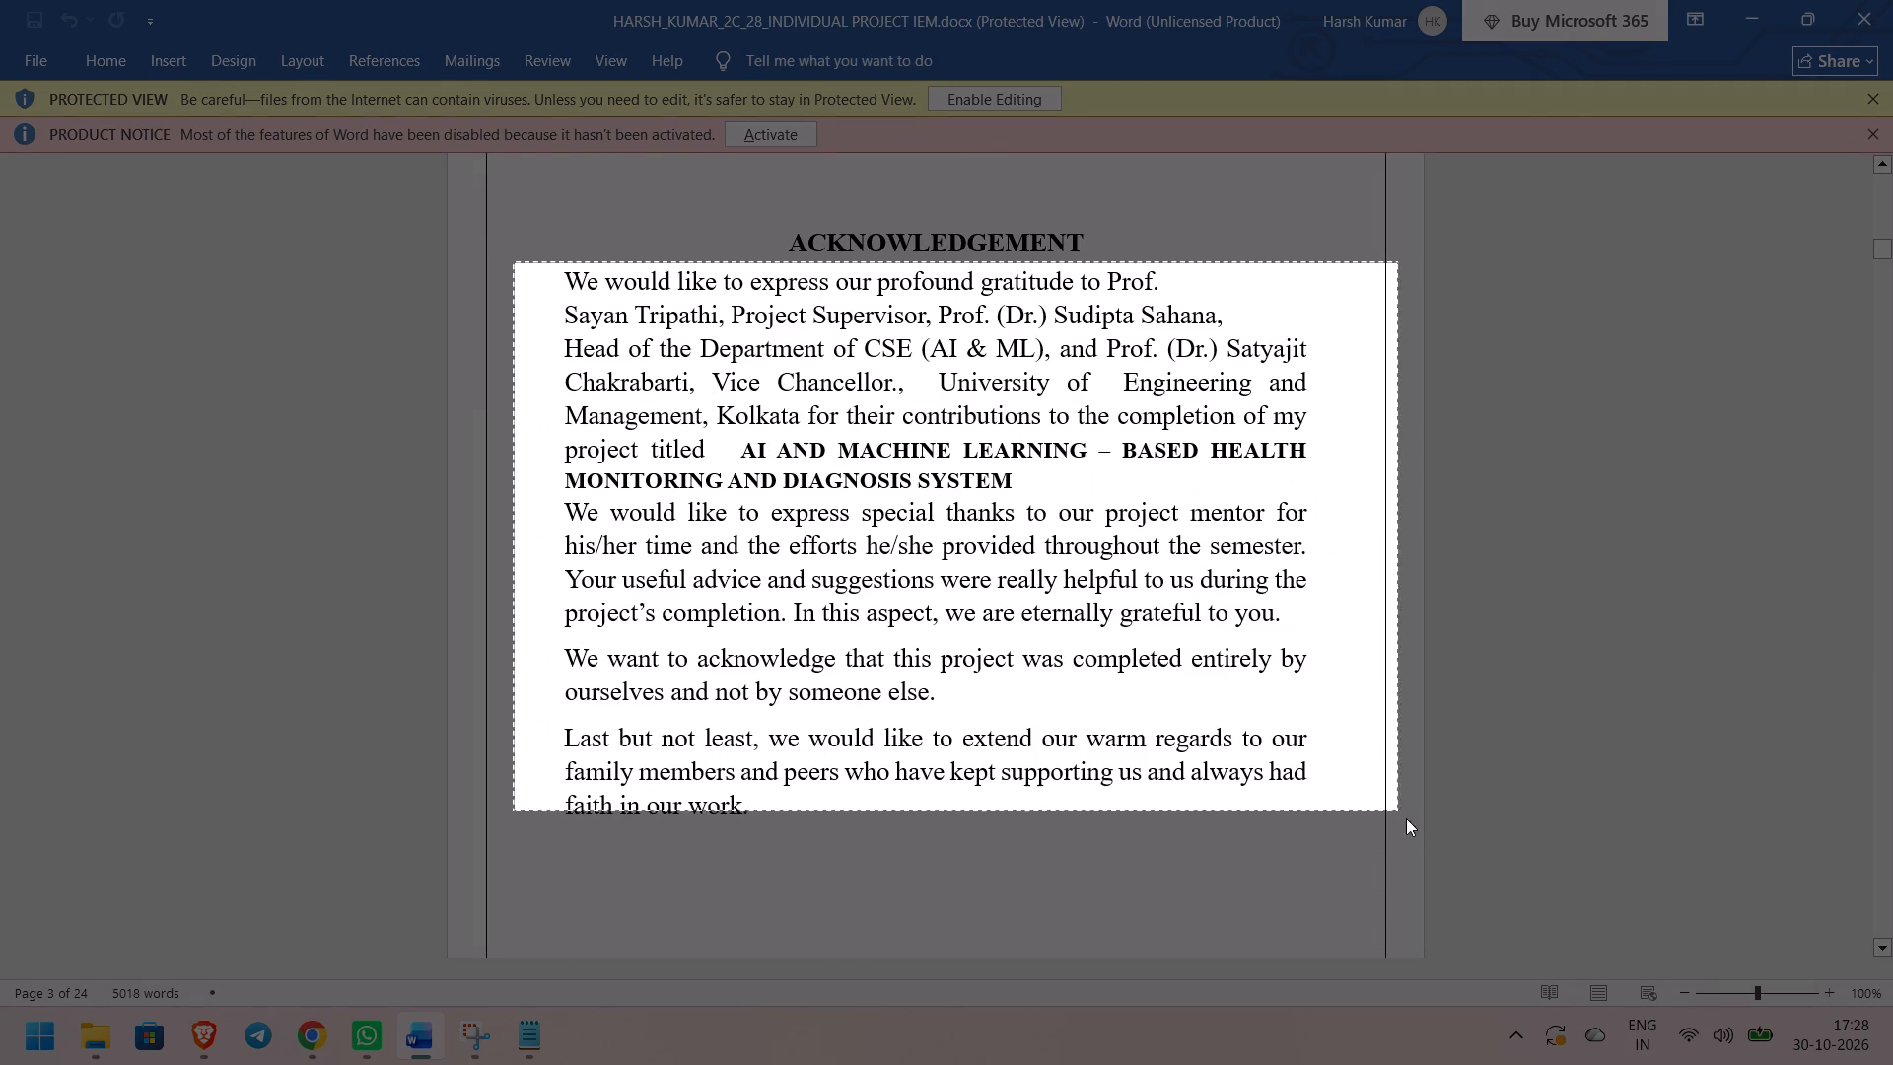
drag(1406, 818, 1428, 853)
click(1699, 707)
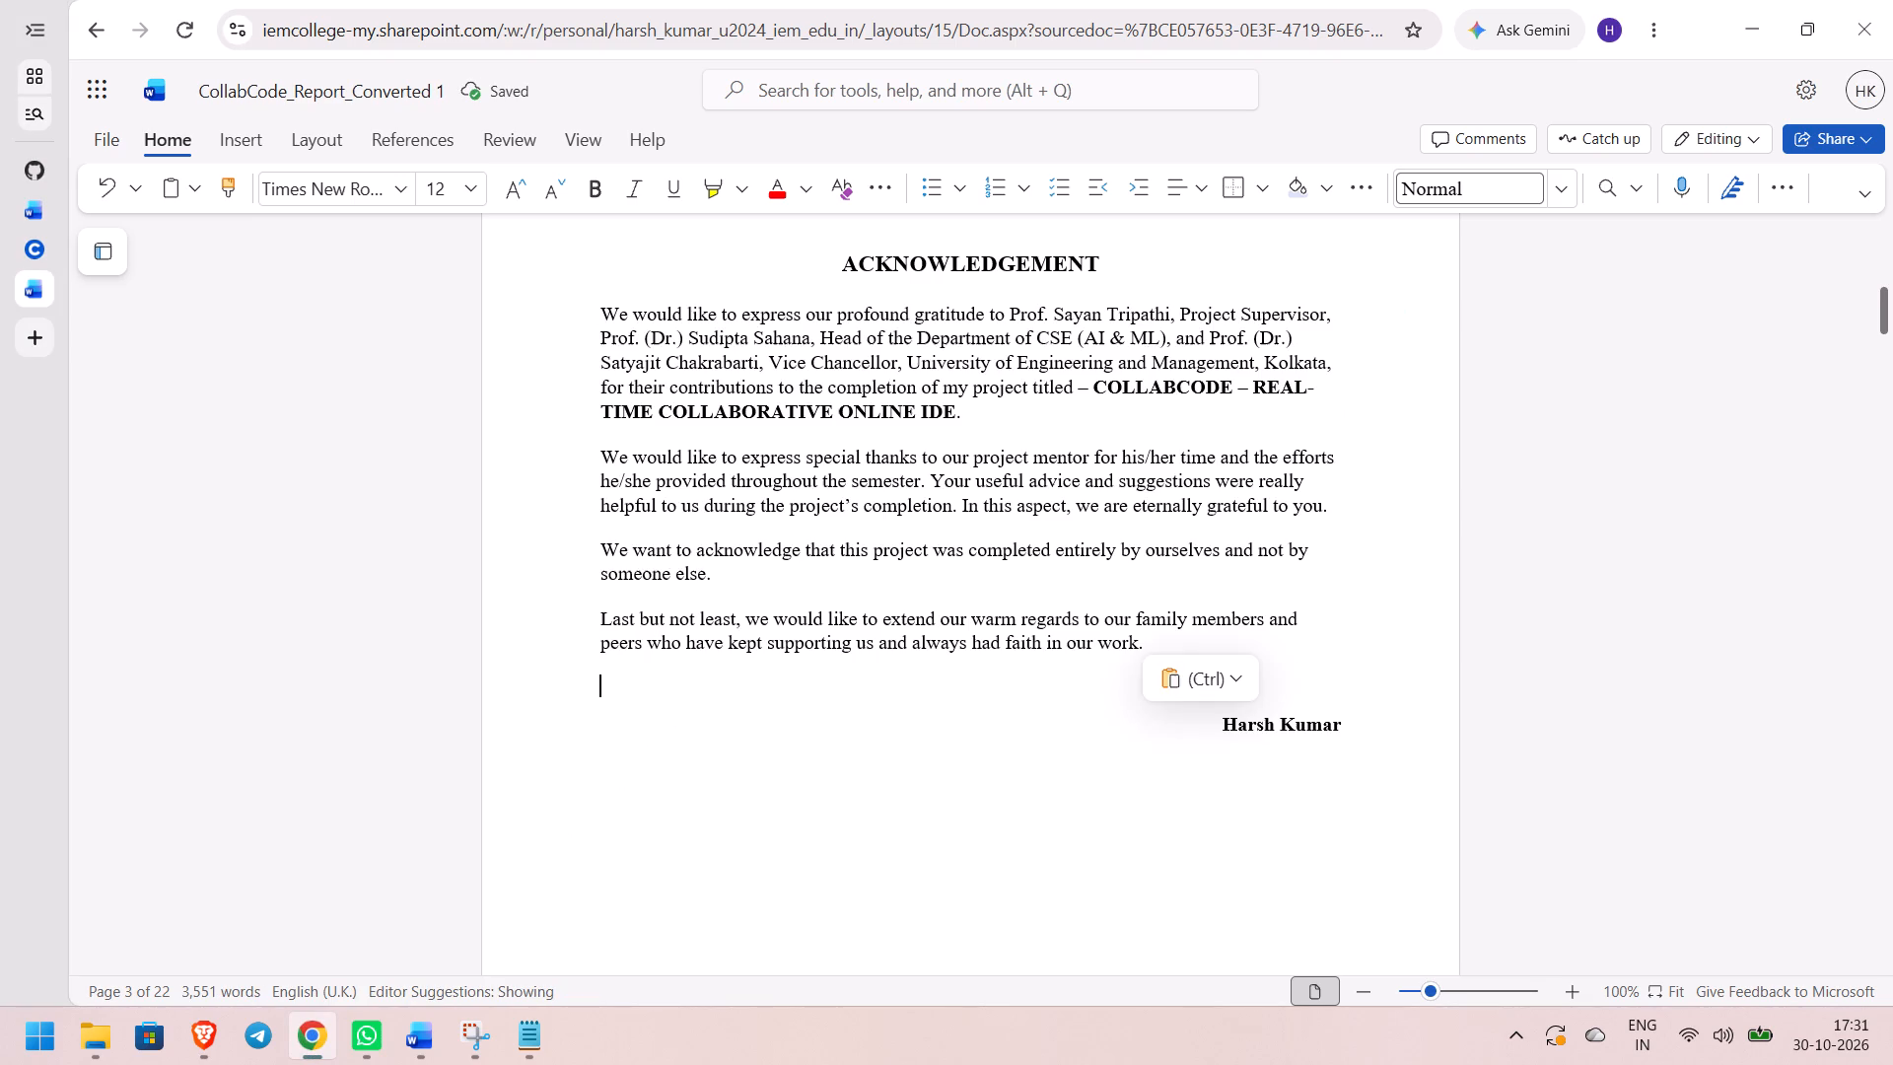
Add two blank lines between the last acknowledgement paragraph and the signature name.
click(765, 689)
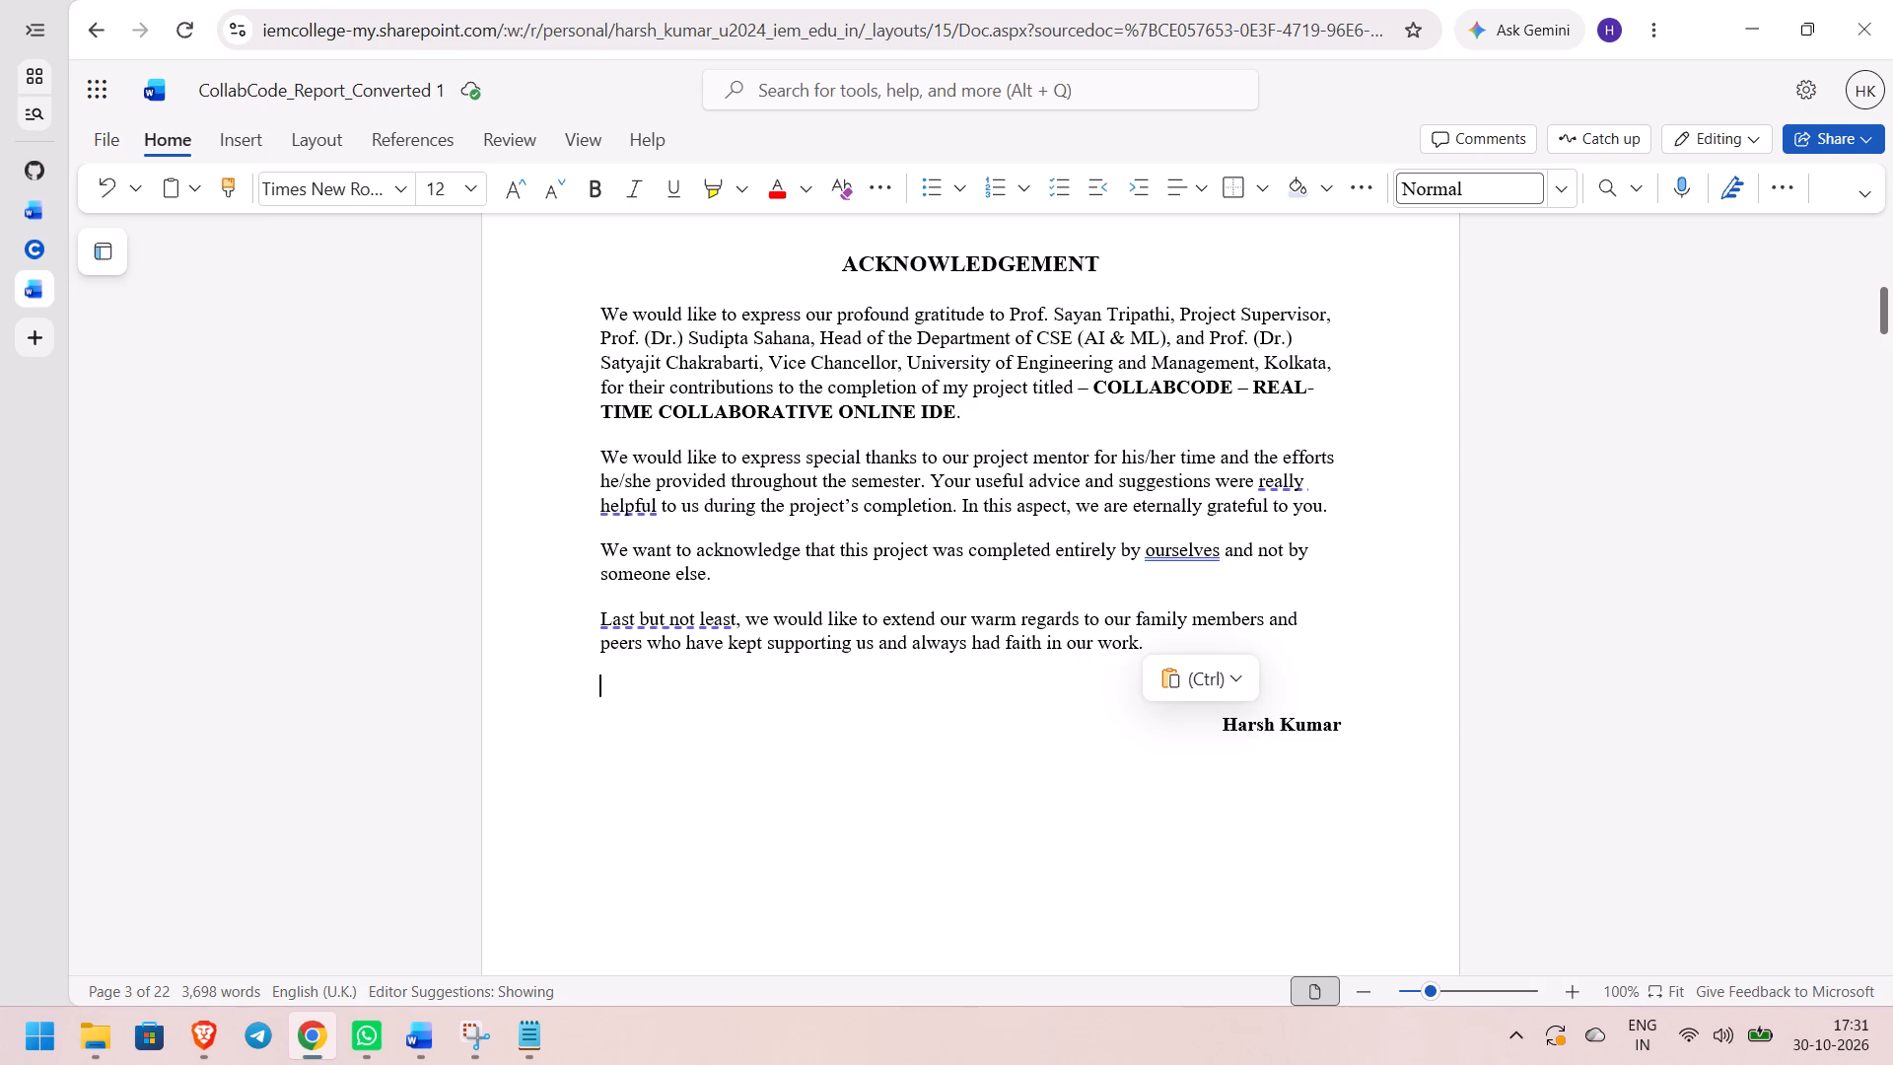
click(777, 698)
scroll(270, 71, down, 1)
scroll(639, 426, down, 1)
click(1370, 673)
click(1304, 691)
click(1268, 690)
key(Return)
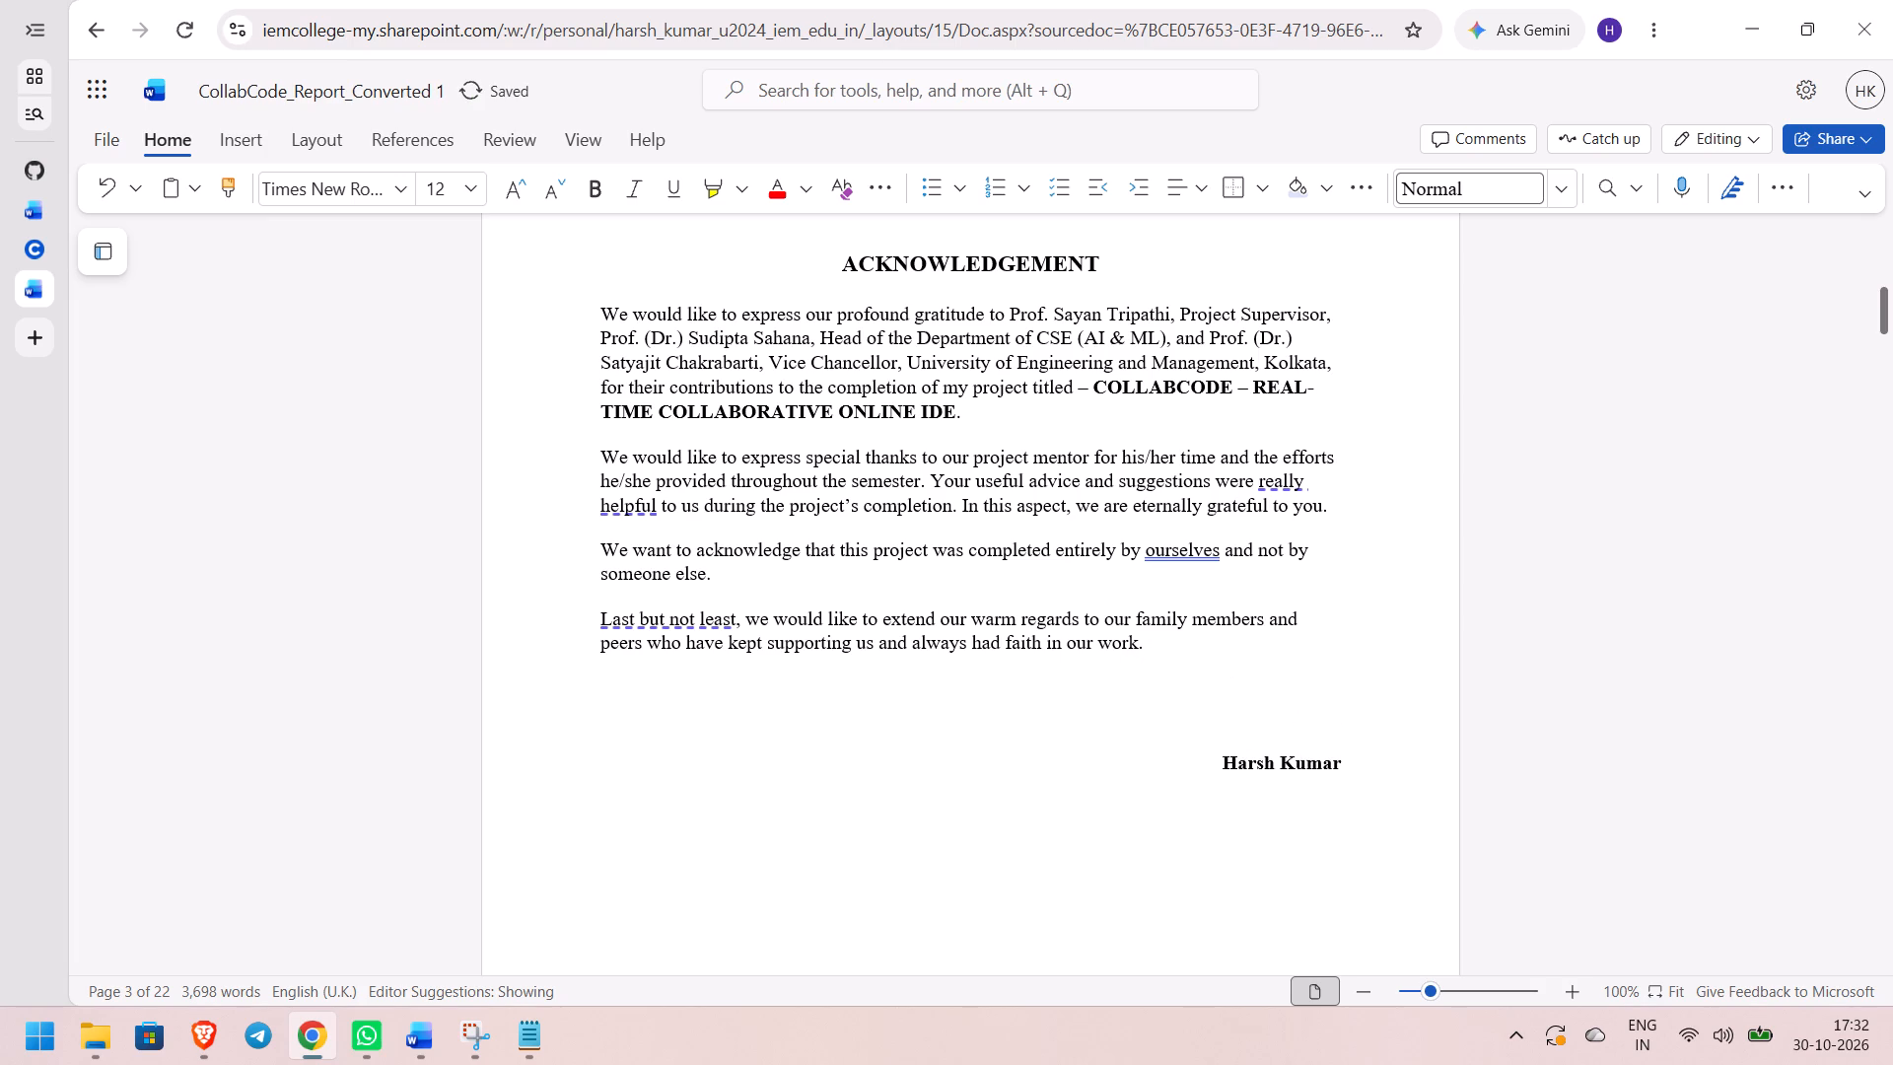
key(Return)
Examine the rest of the report's front matter, from the acknowledgement page through the table of contents to the abstract and keywords.
scroll(1274, 702, up, 1)
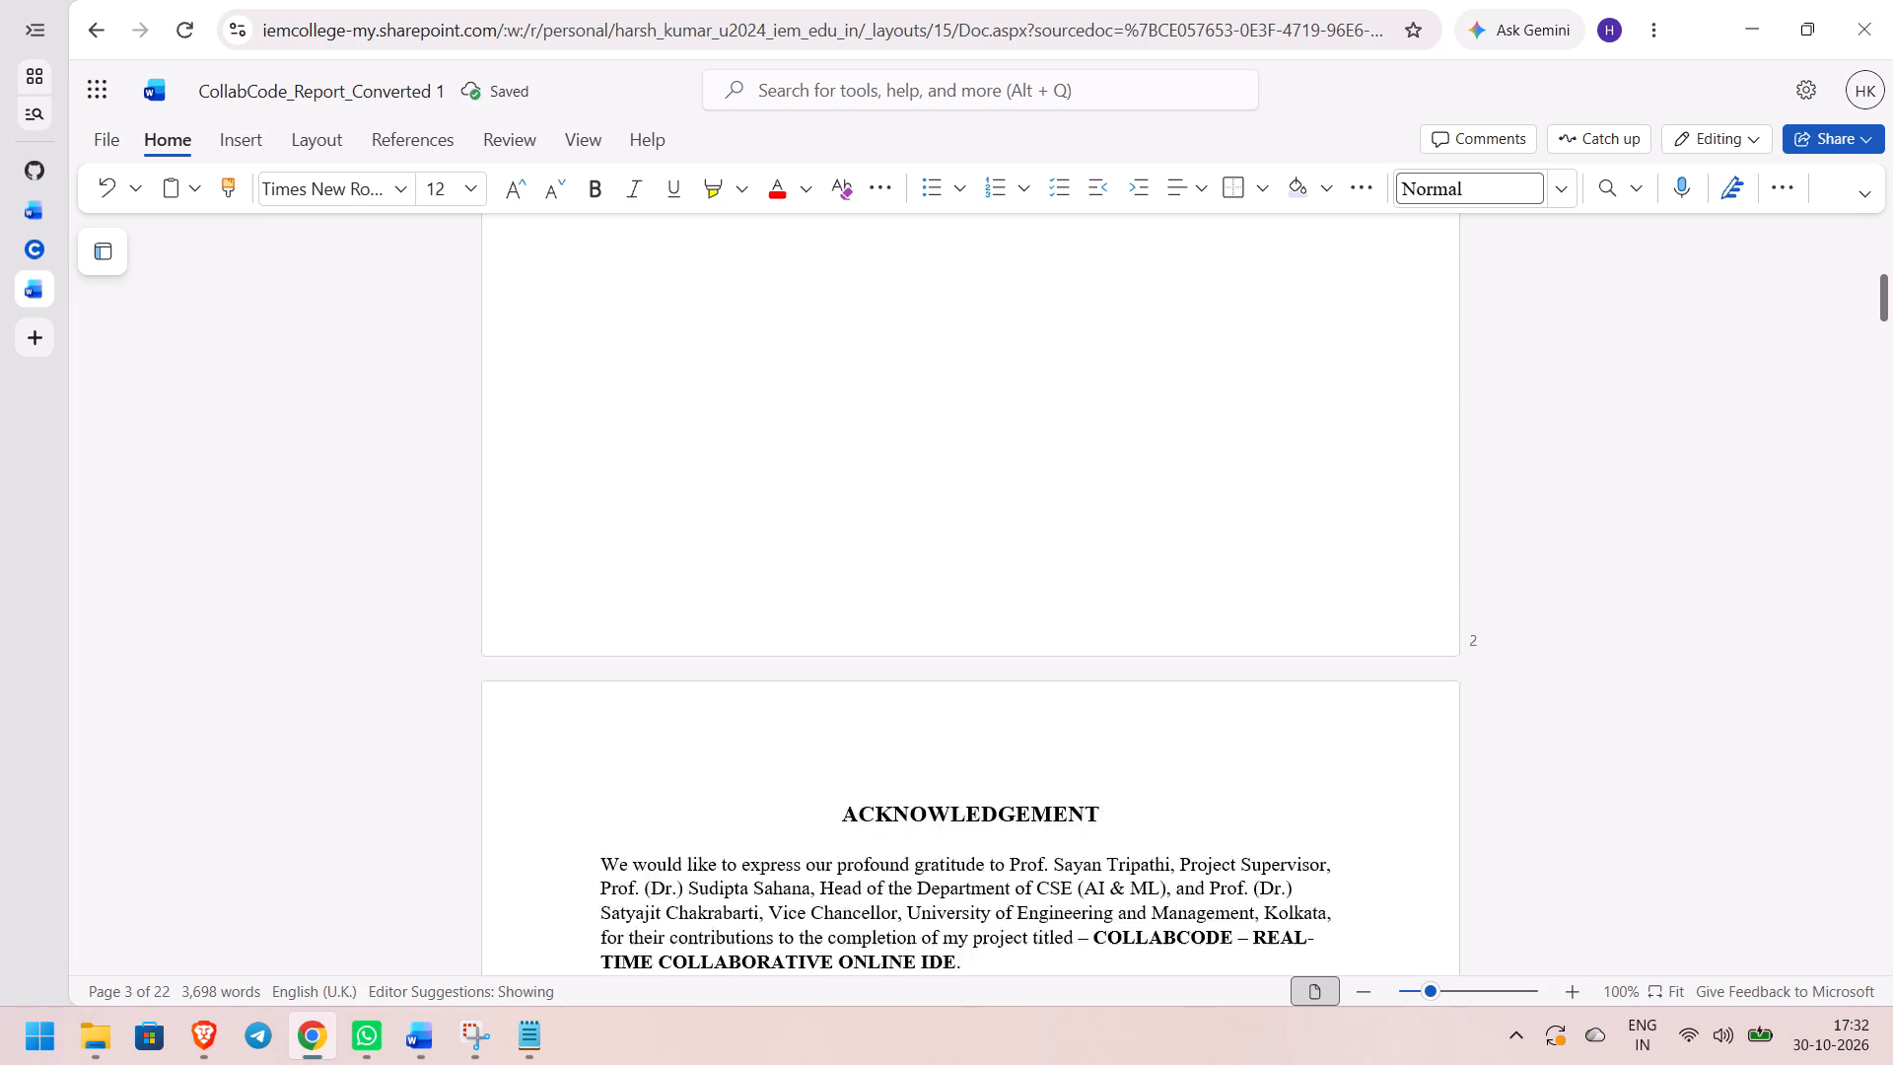
scroll(1274, 702, down, 3)
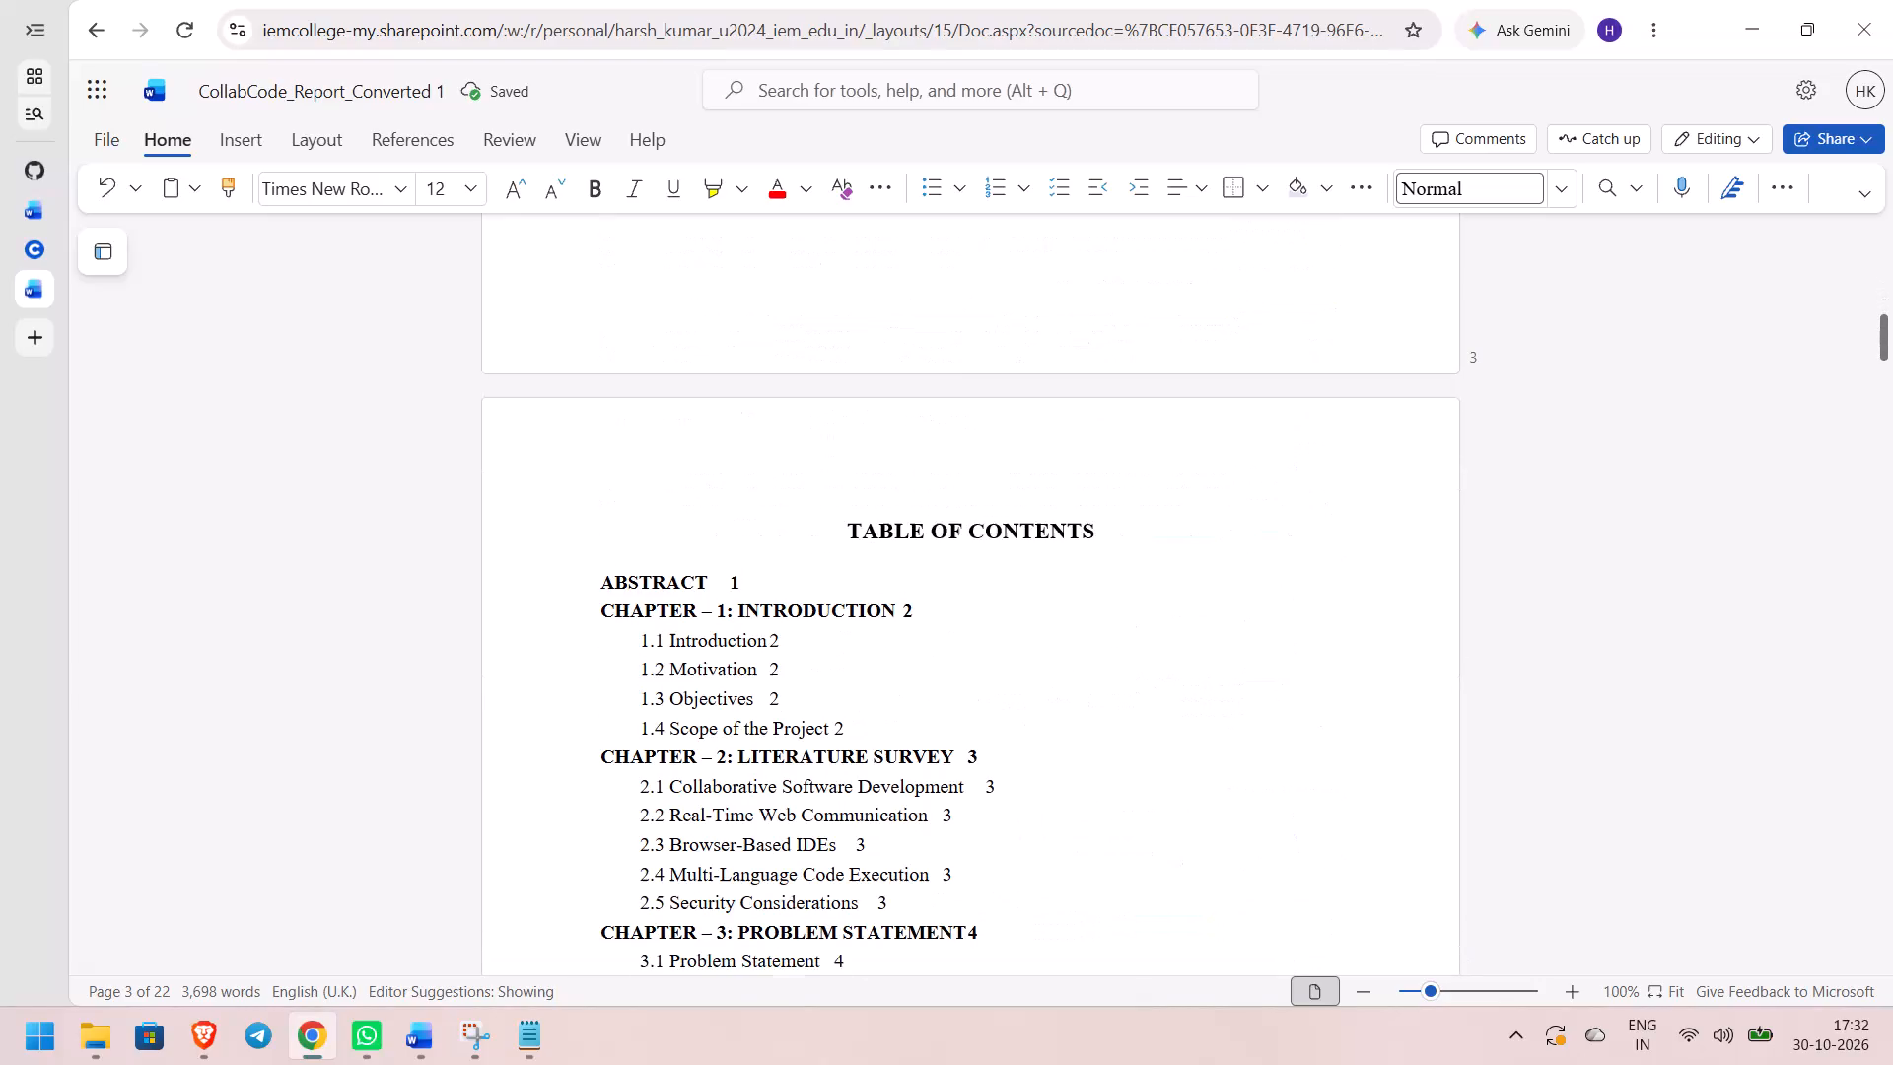
scroll(1274, 702, up, 2)
scroll(1274, 702, down, 3)
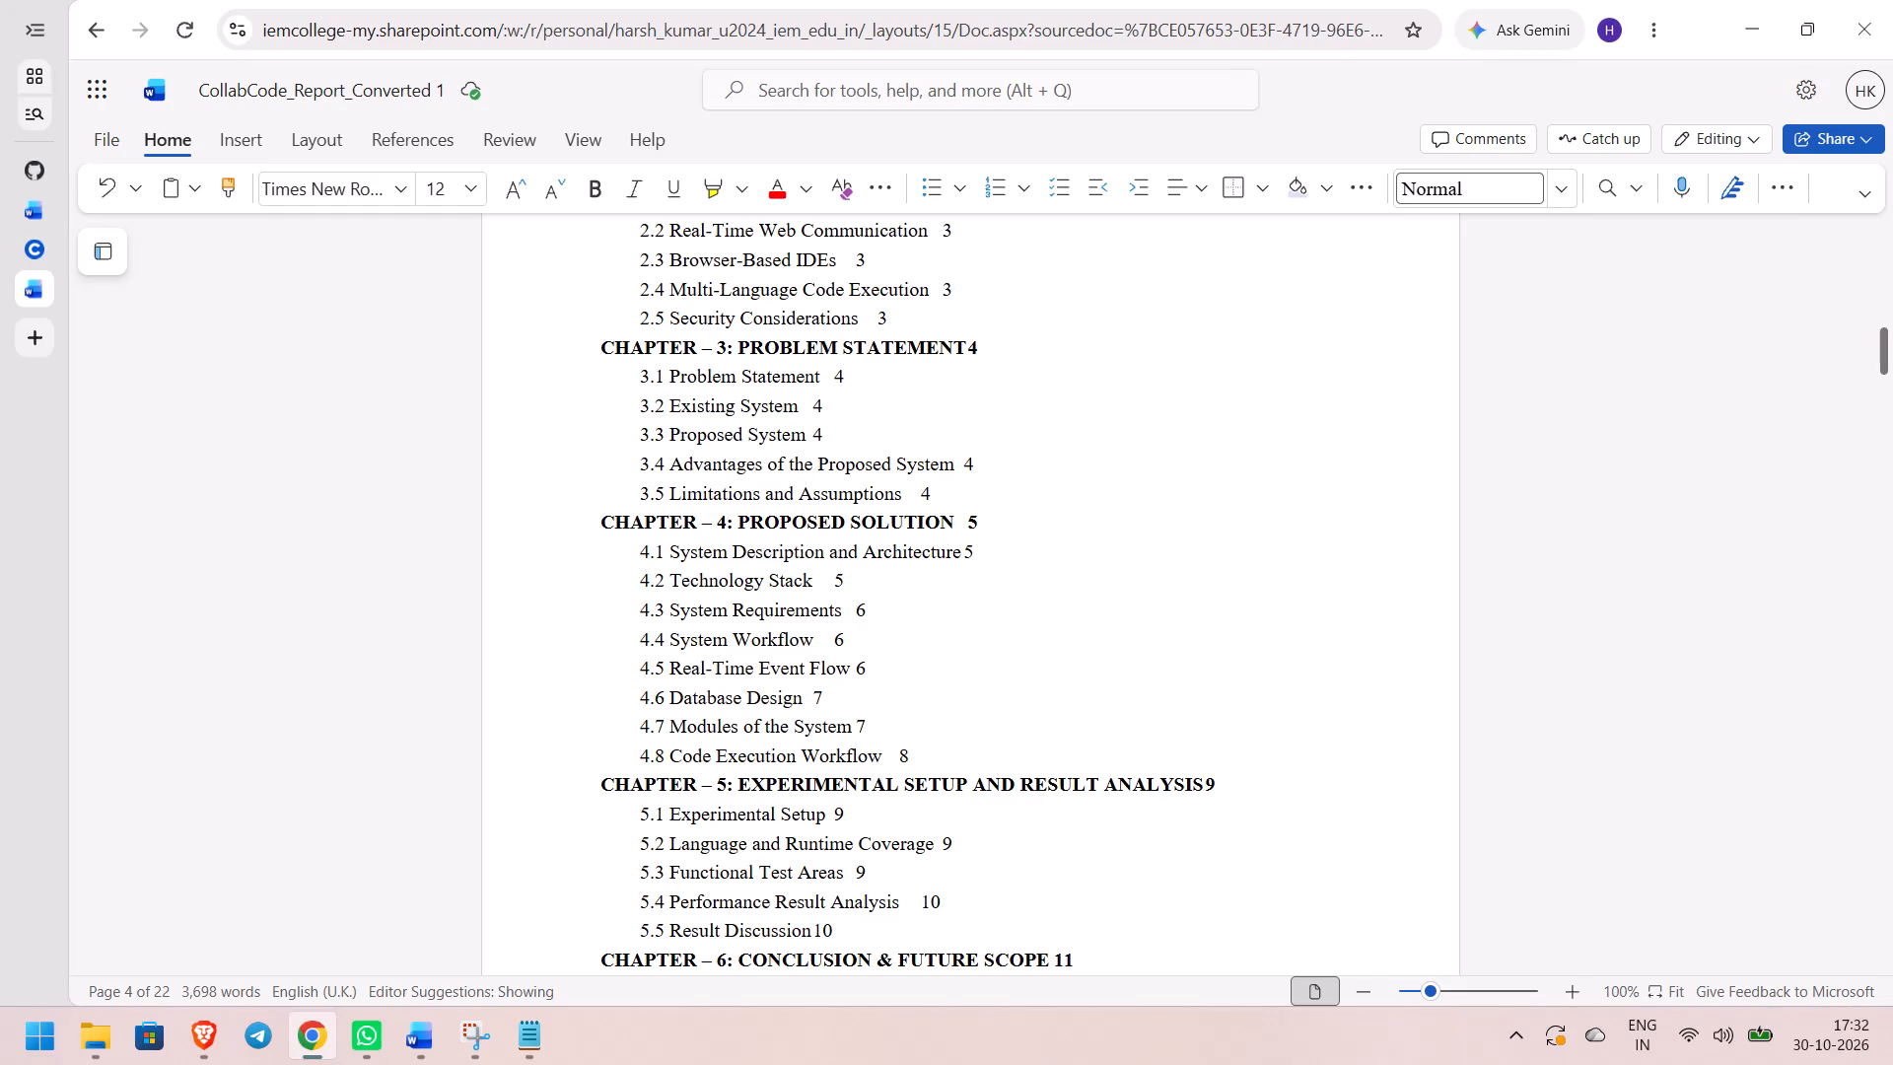
scroll(1319, 682, down, 2)
scroll(1379, 806, down, 1)
scroll(1379, 806, up, 2)
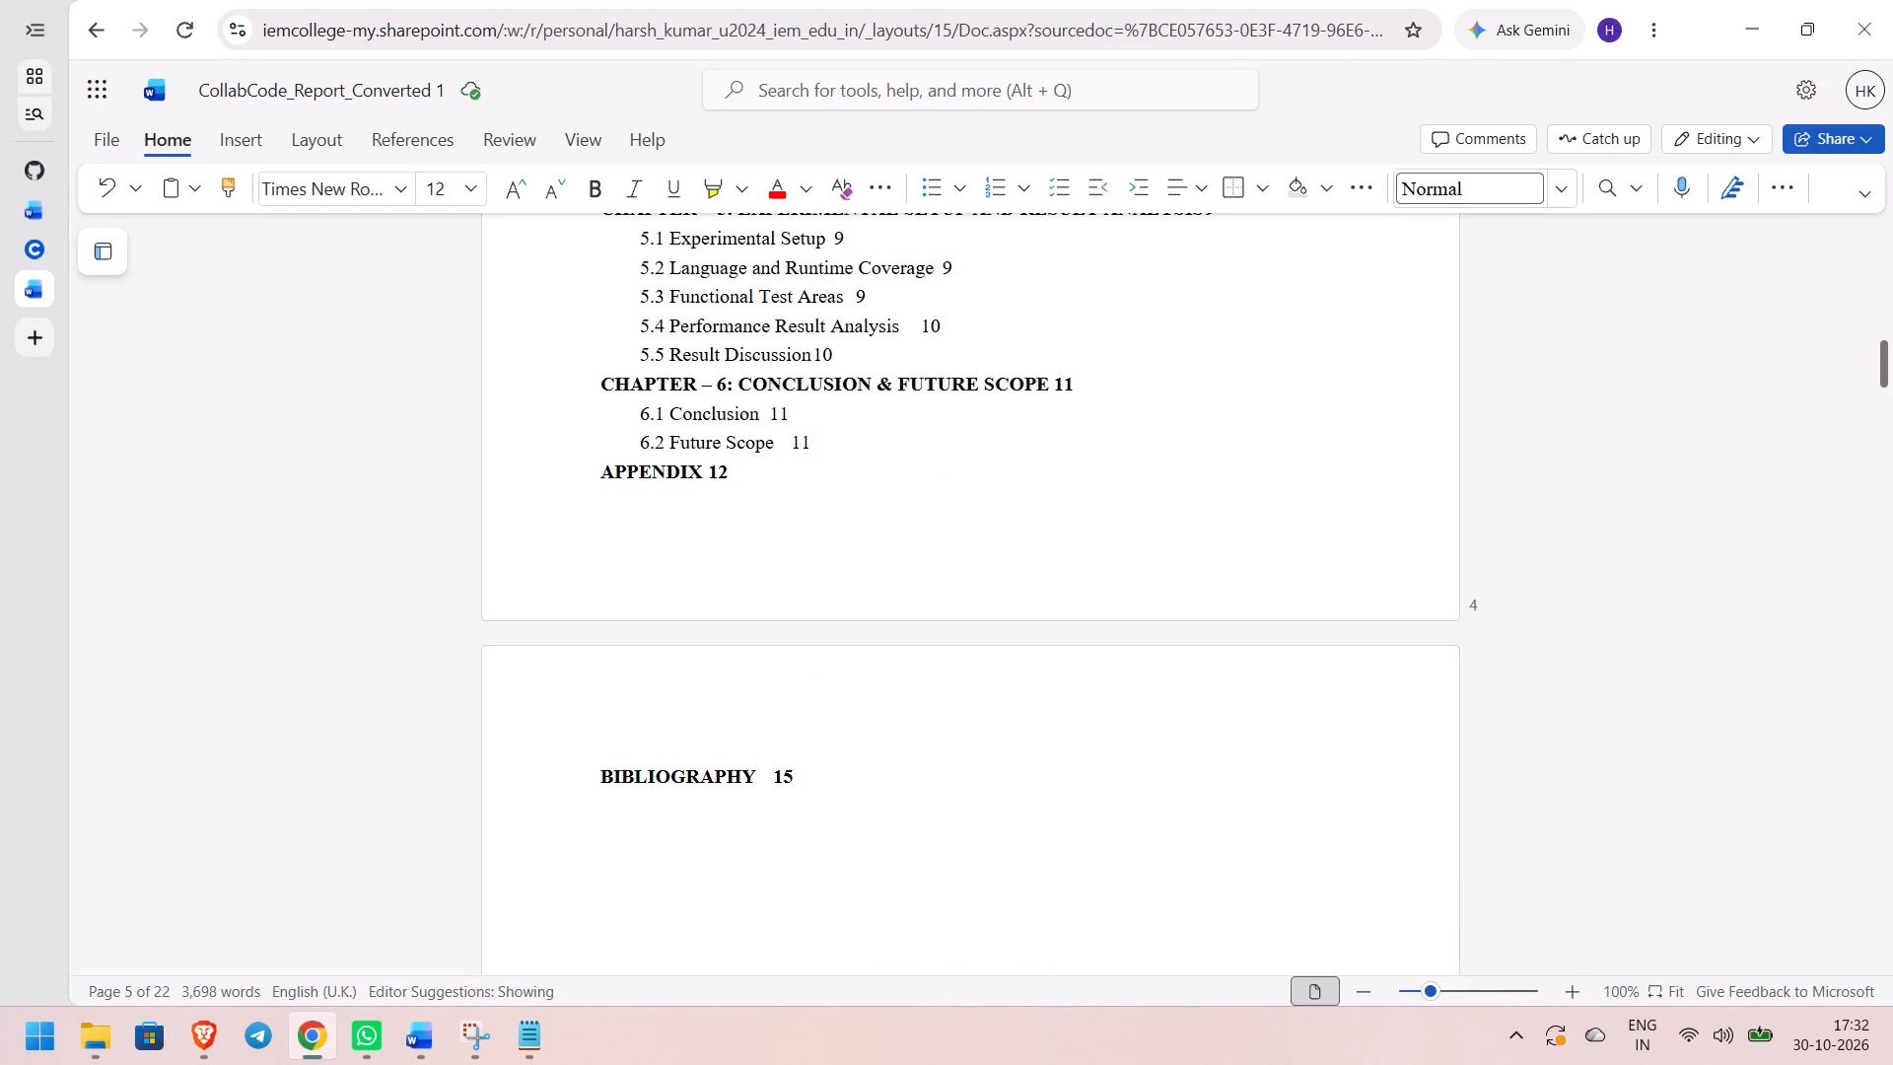
scroll(1379, 806, down, 3)
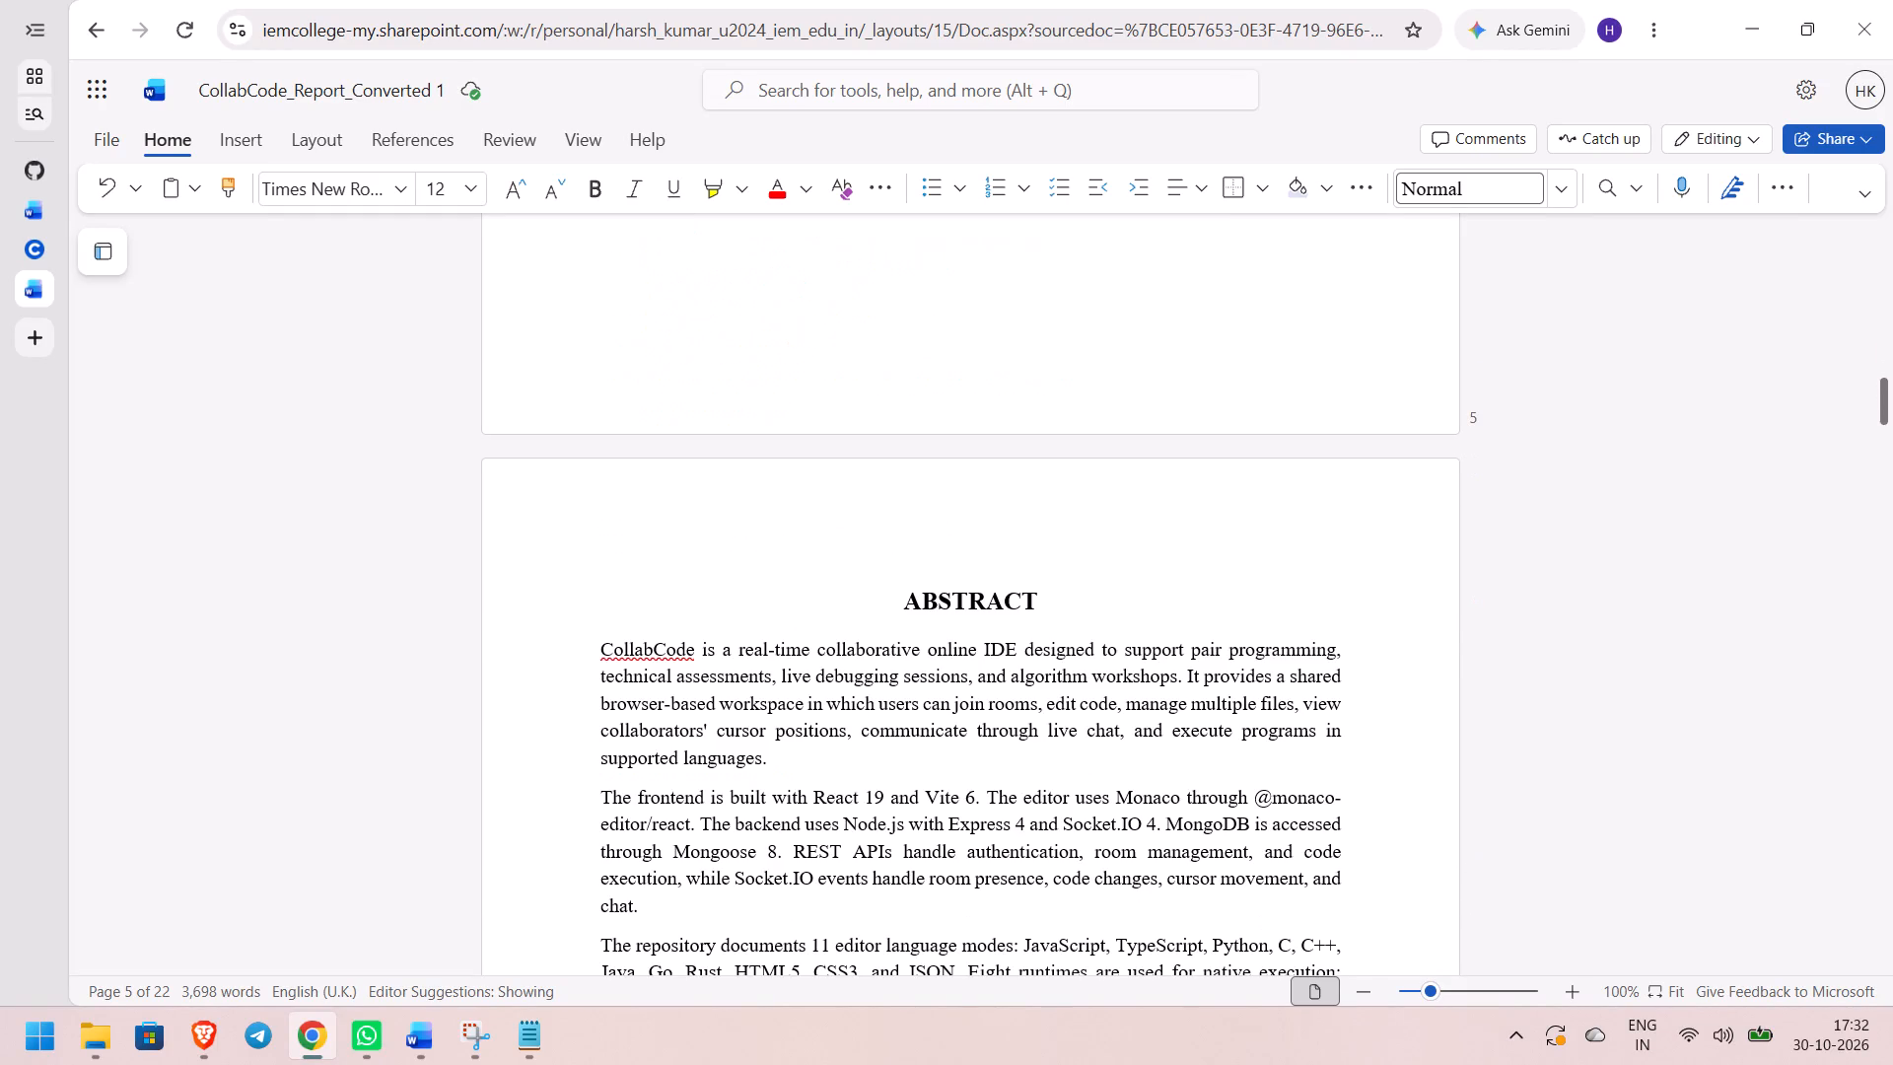
scroll(1364, 818, down, 1)
scroll(1364, 818, up, 1)
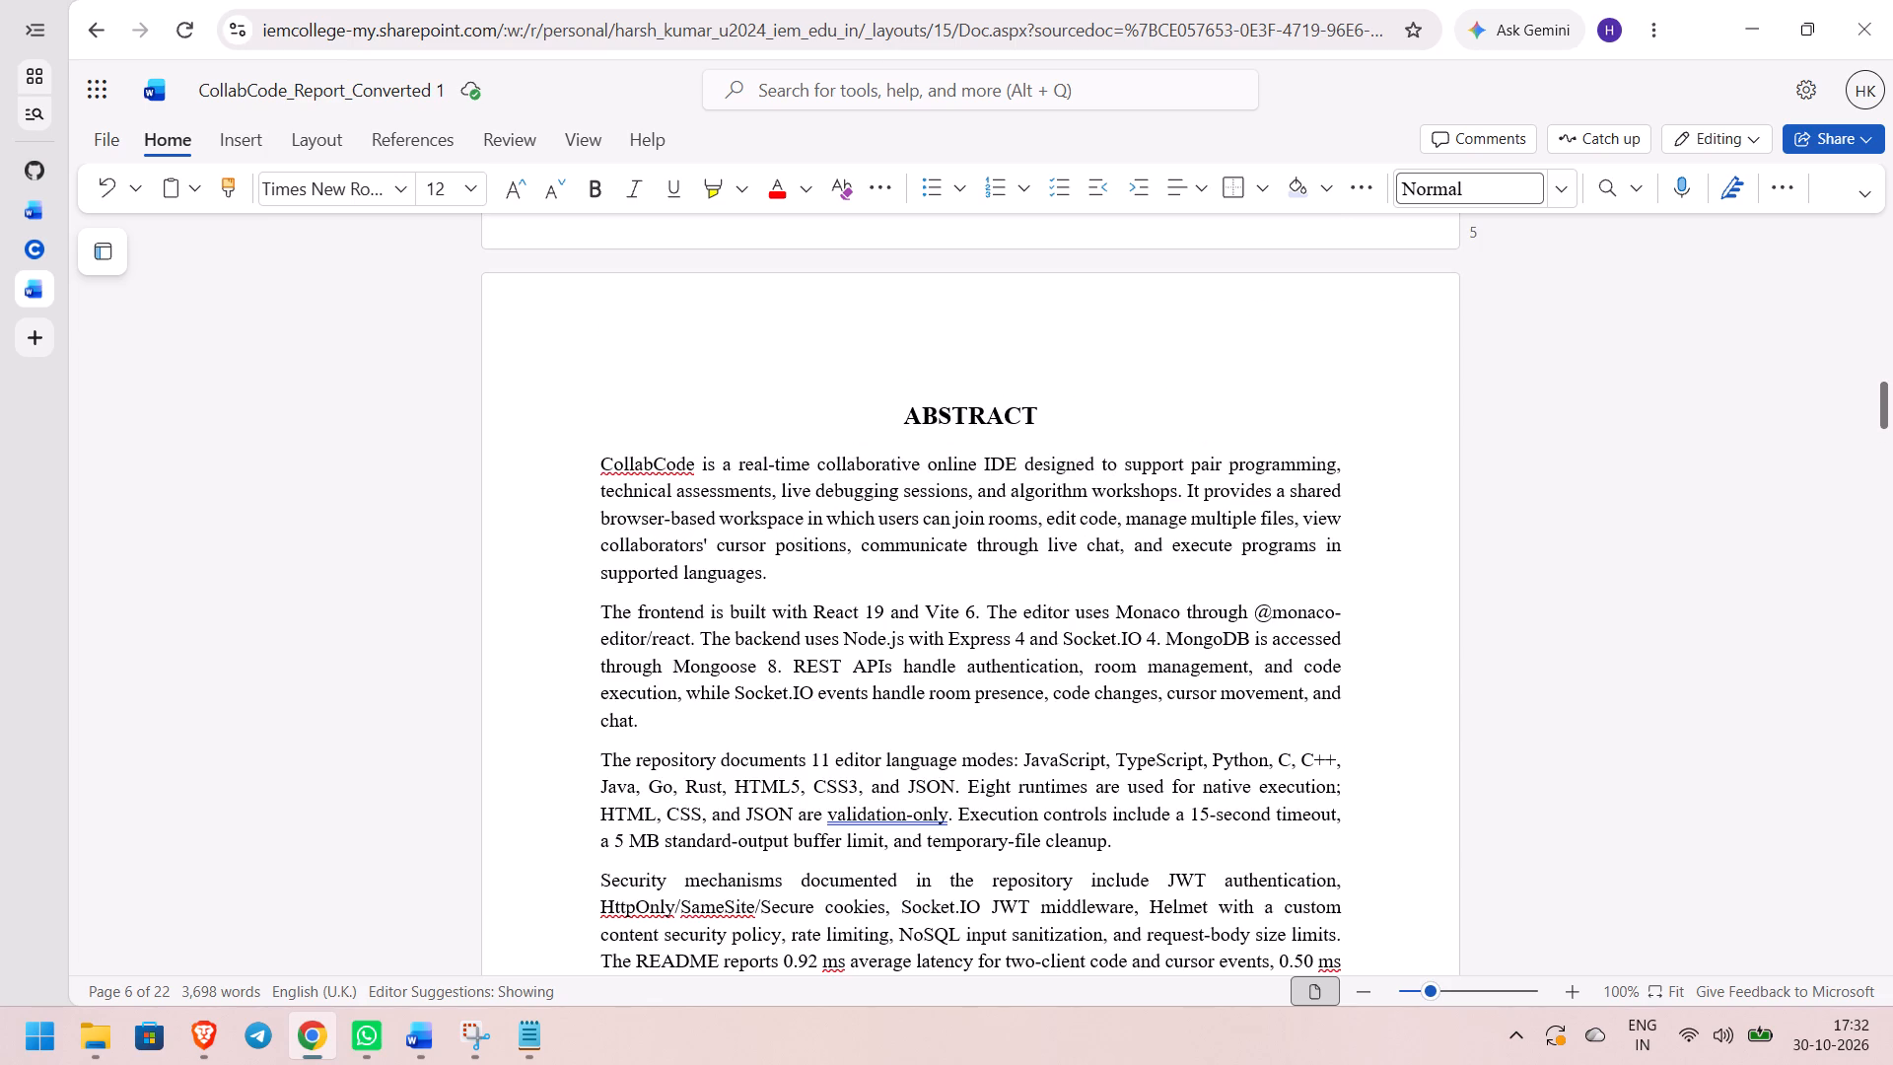
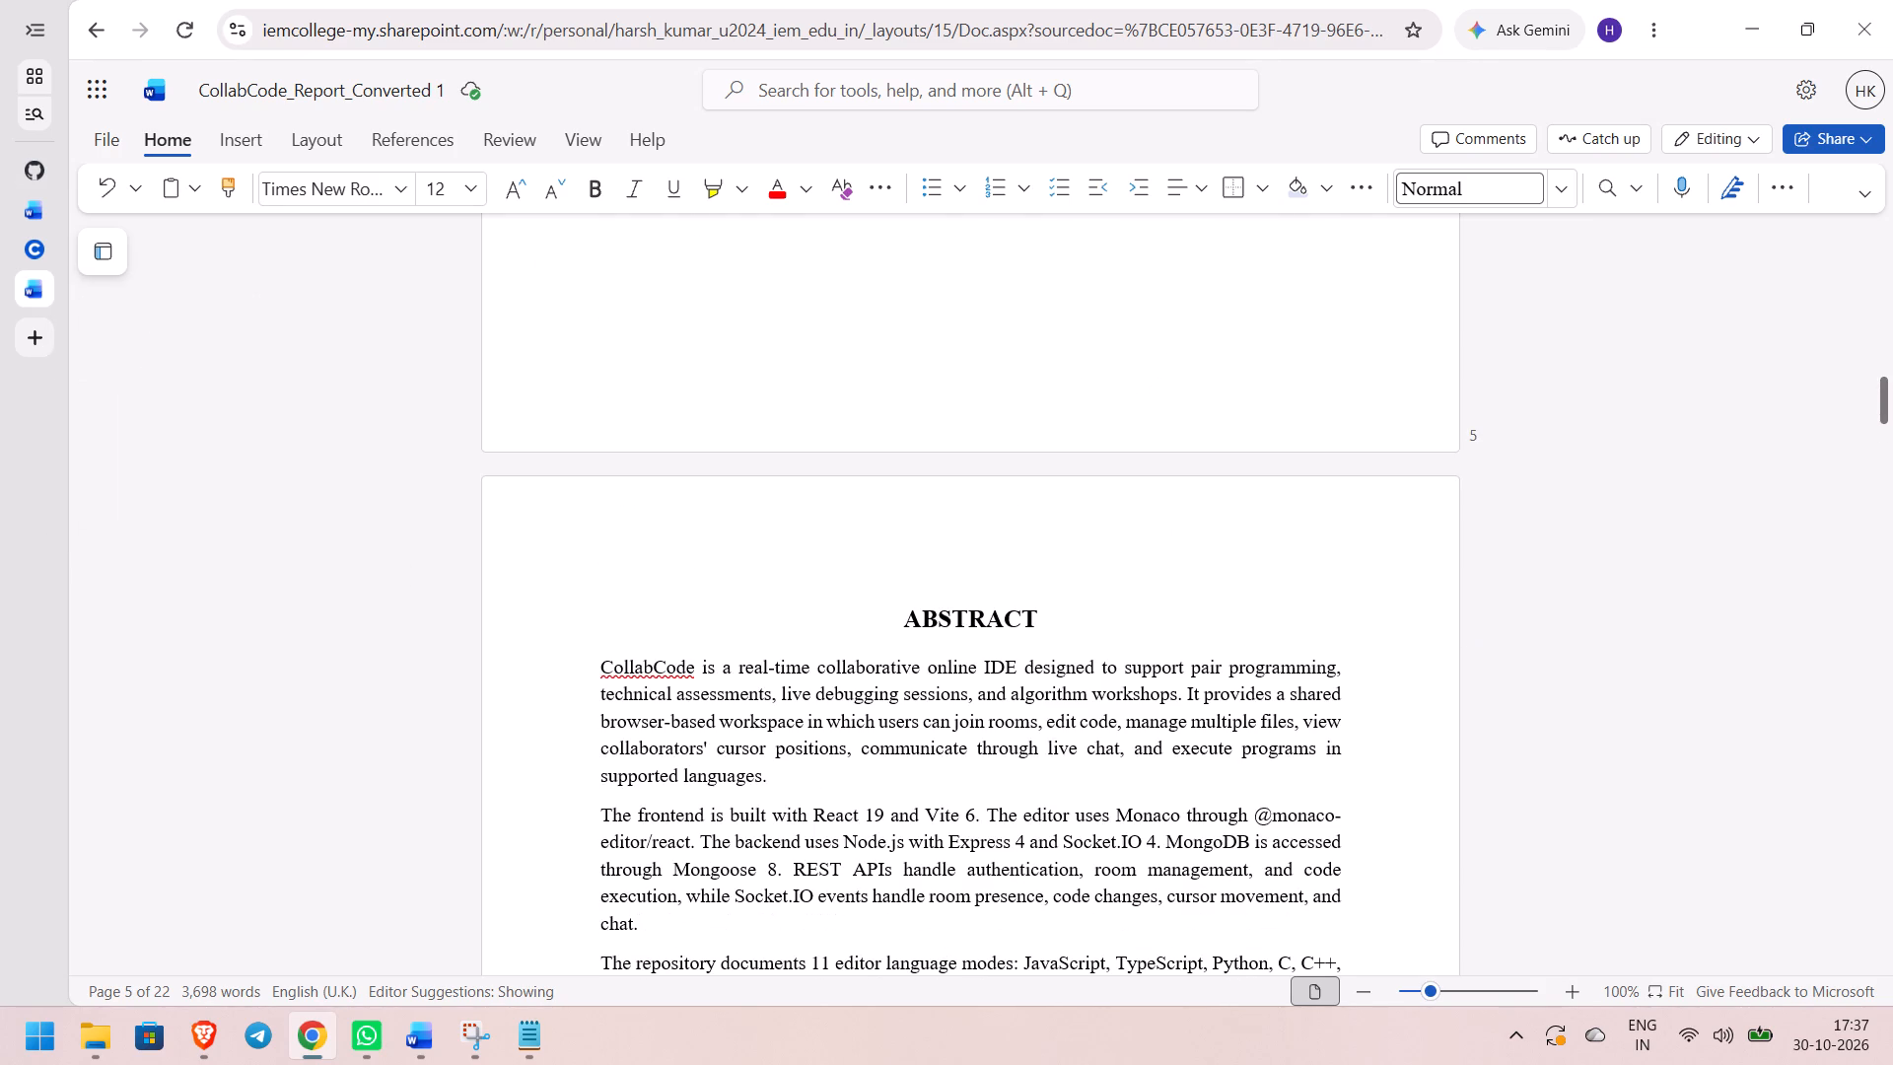
scroll(598, 682, down, 1)
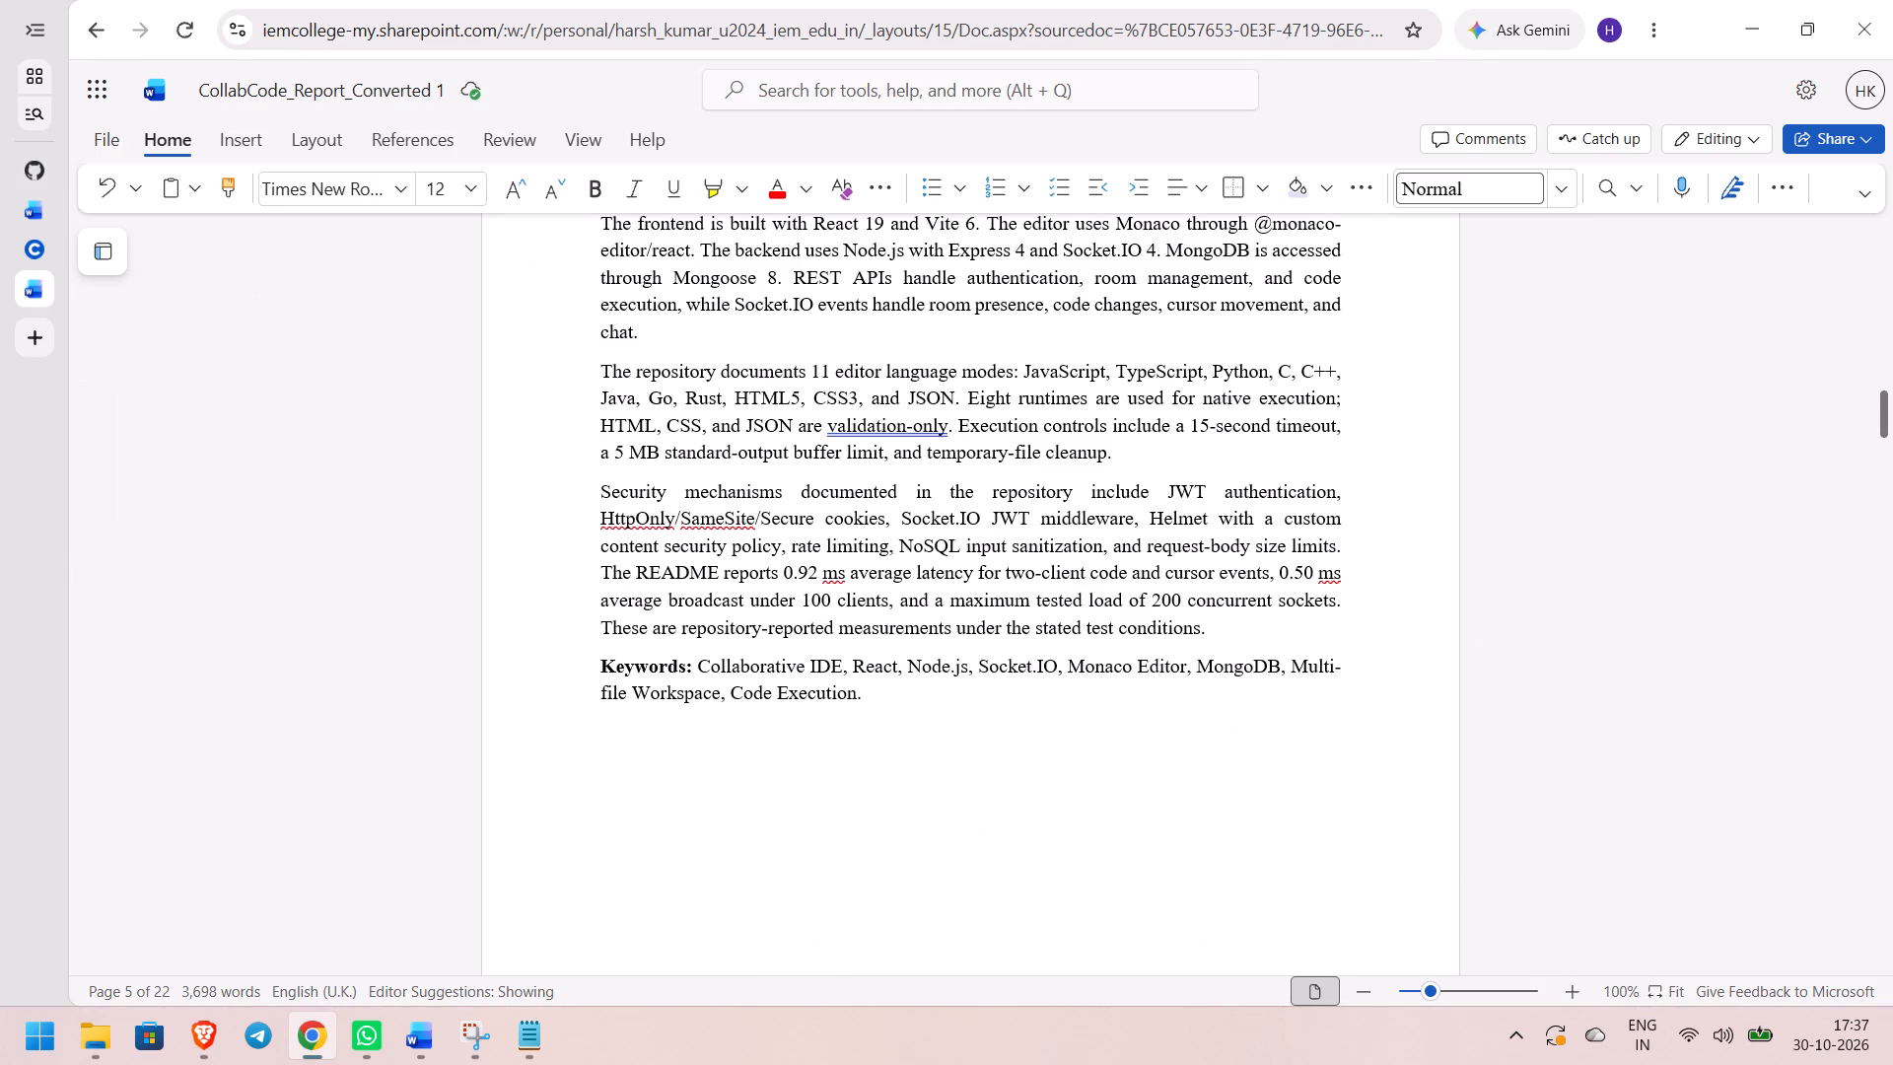
scroll(707, 755, up, 1)
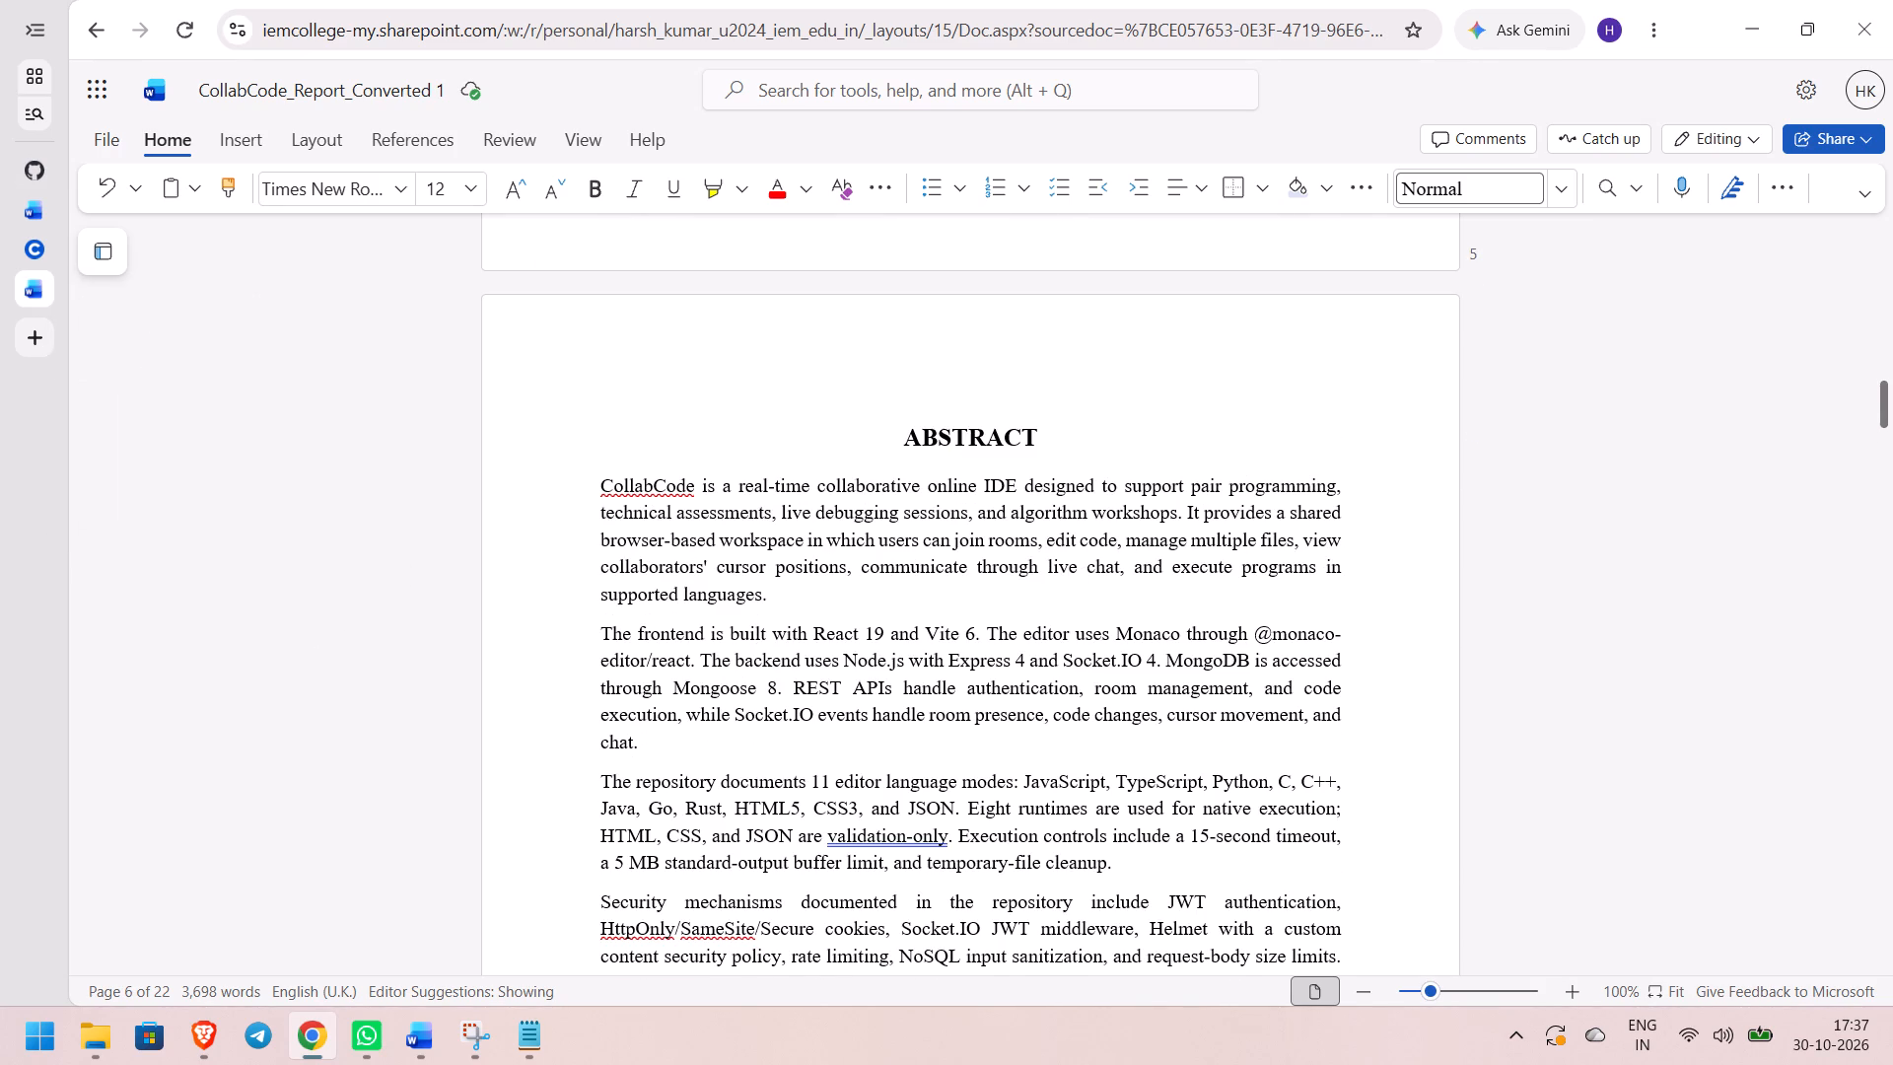
drag(550, 521, 866, 991)
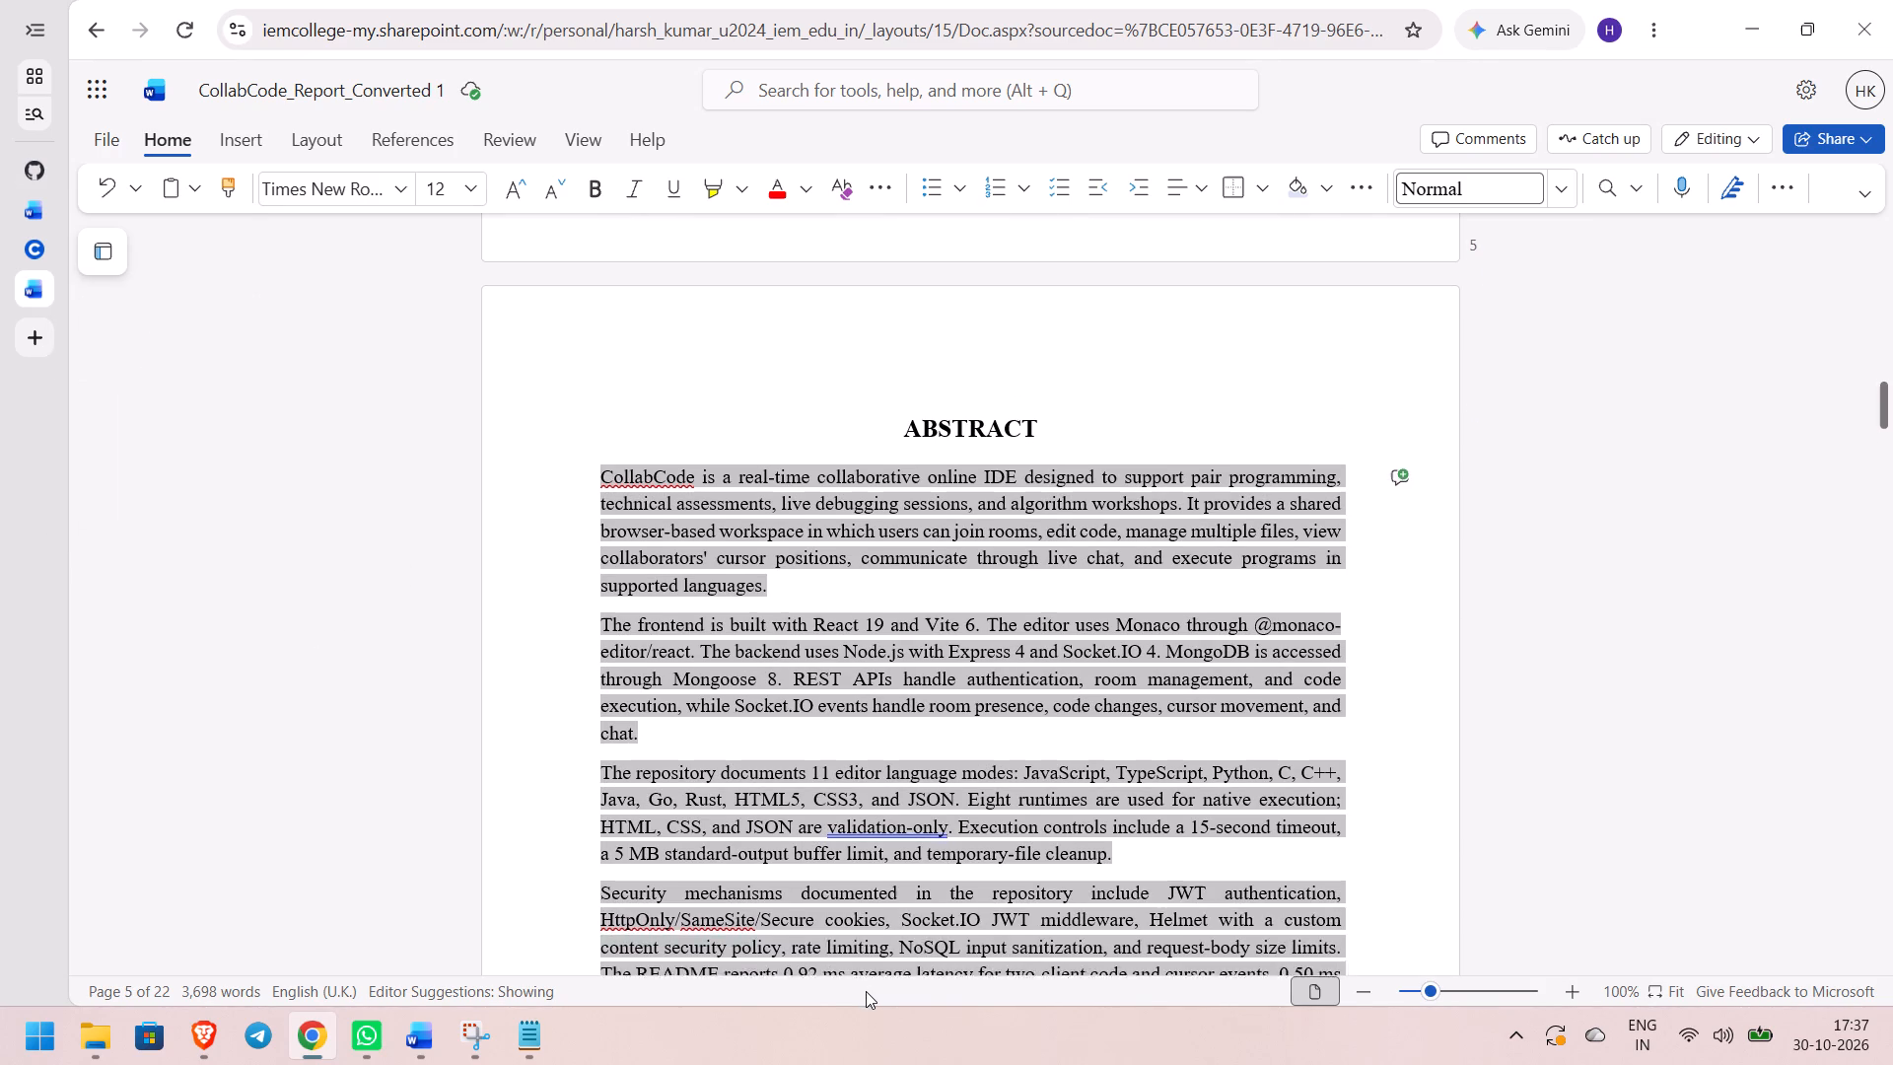
drag(866, 991, 883, 782)
key(BackSpace)
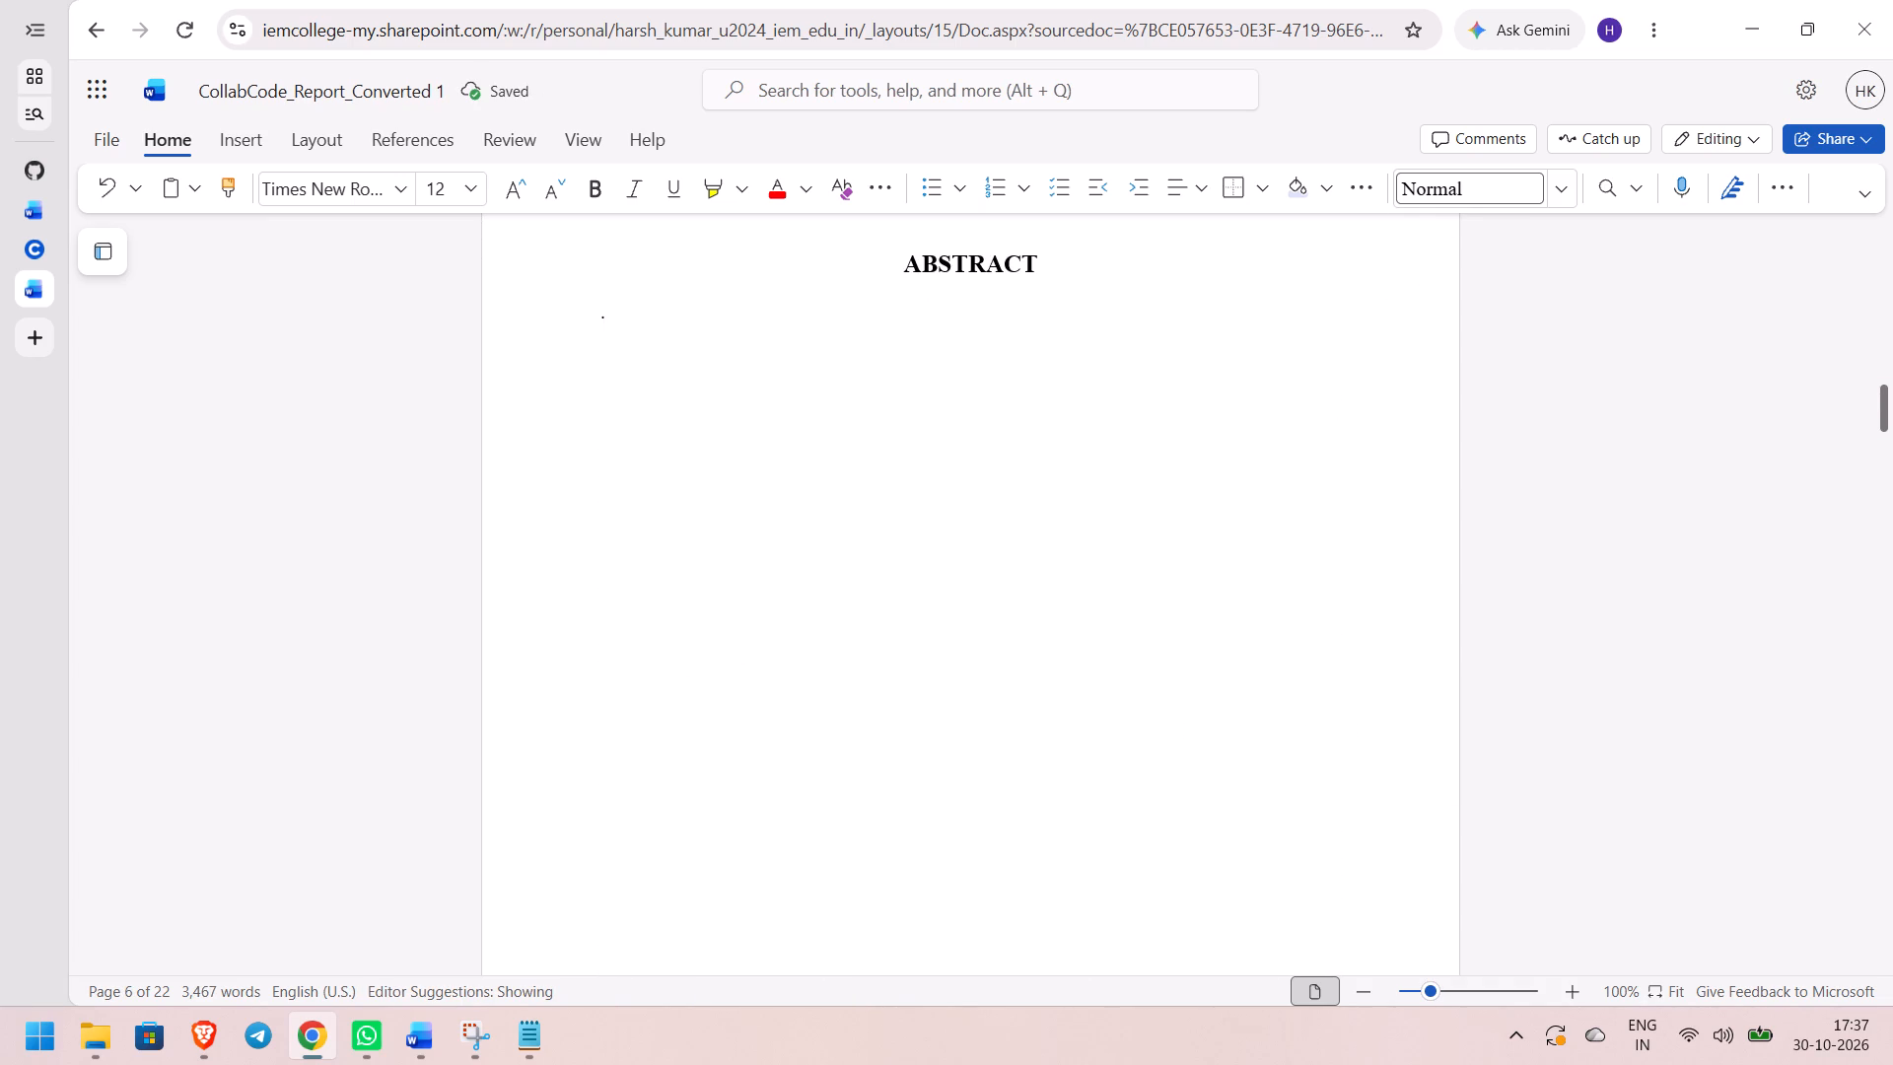
key(ctrl+v)
Delete the duplicate, larger ABSTRACT heading pasted above the first abstract paragraph.
scroll(883, 782, up, 1)
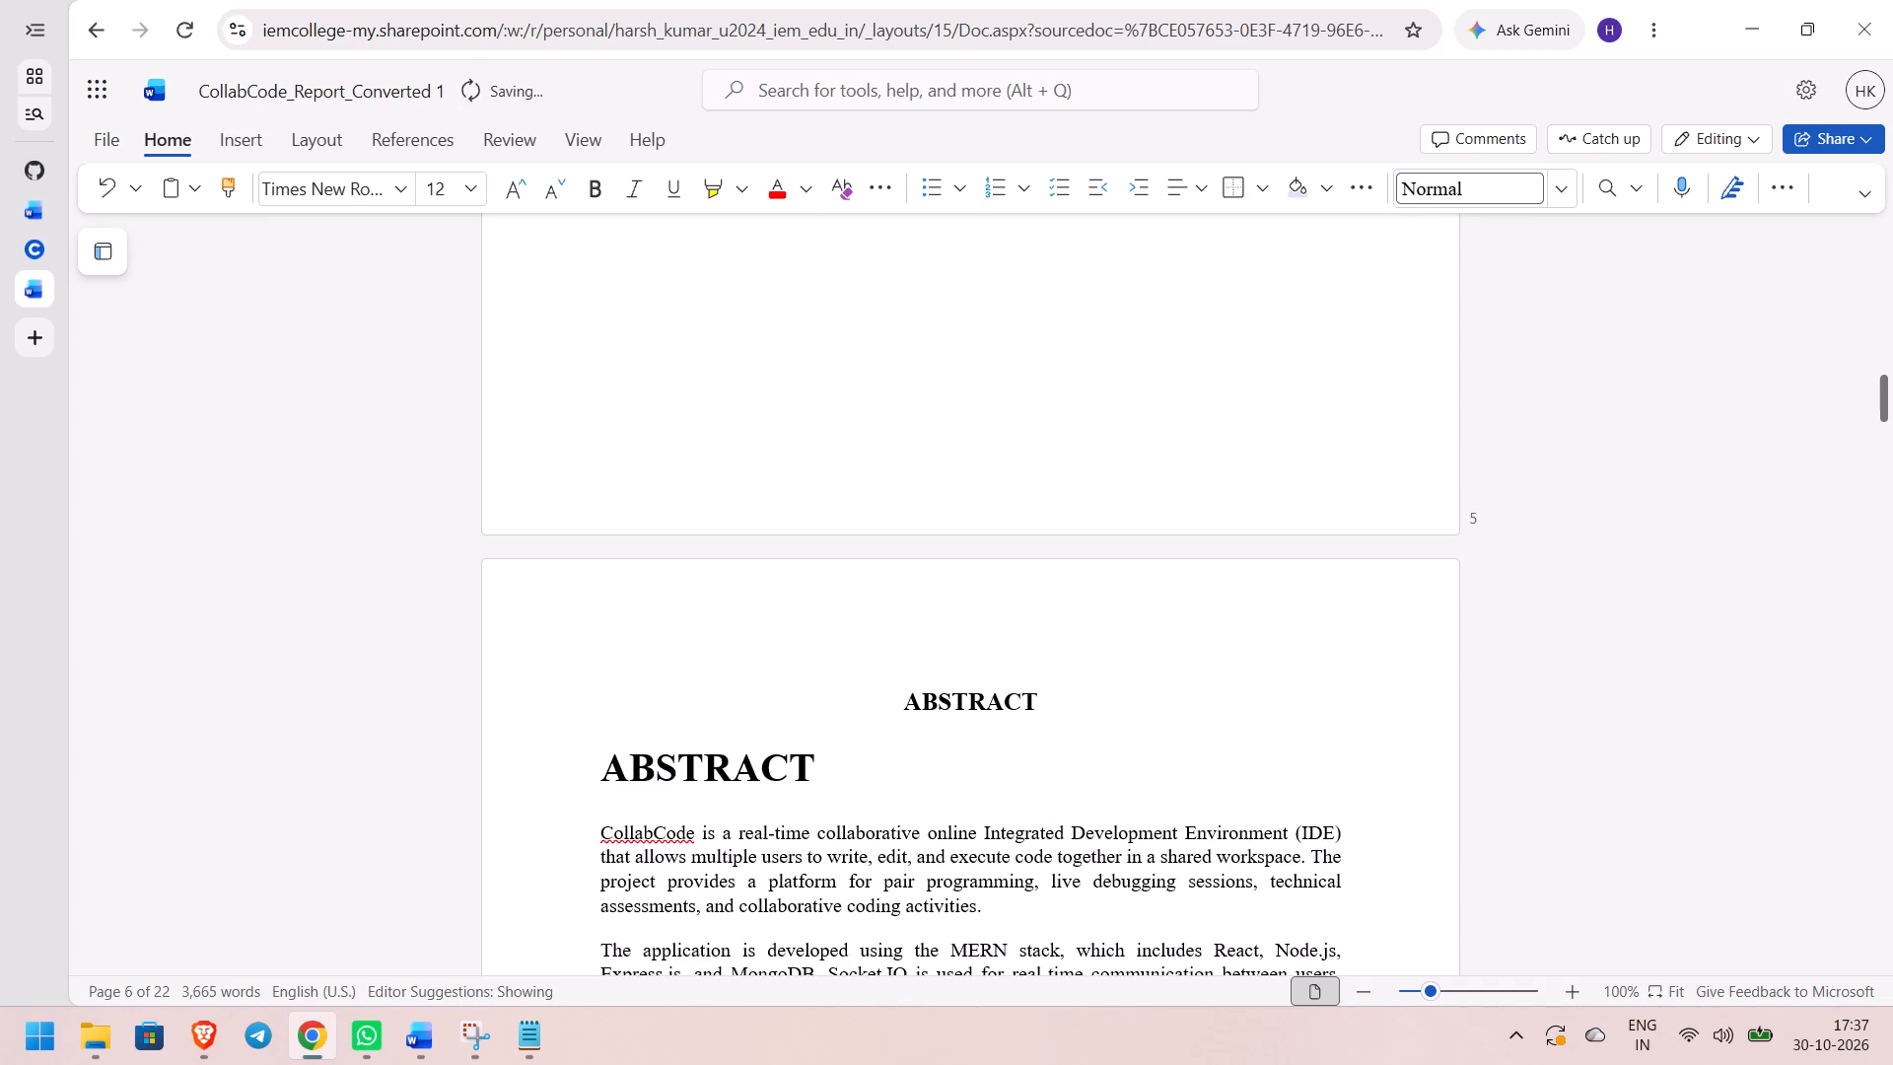
click(1098, 789)
key(BackSpace)
key(BackSpace)
key(BackSpace)
key(BackSpace)
key(BackSpace)
key(BackSpace)
key(BackSpace)
key(BackSpace)
key(BackSpace)
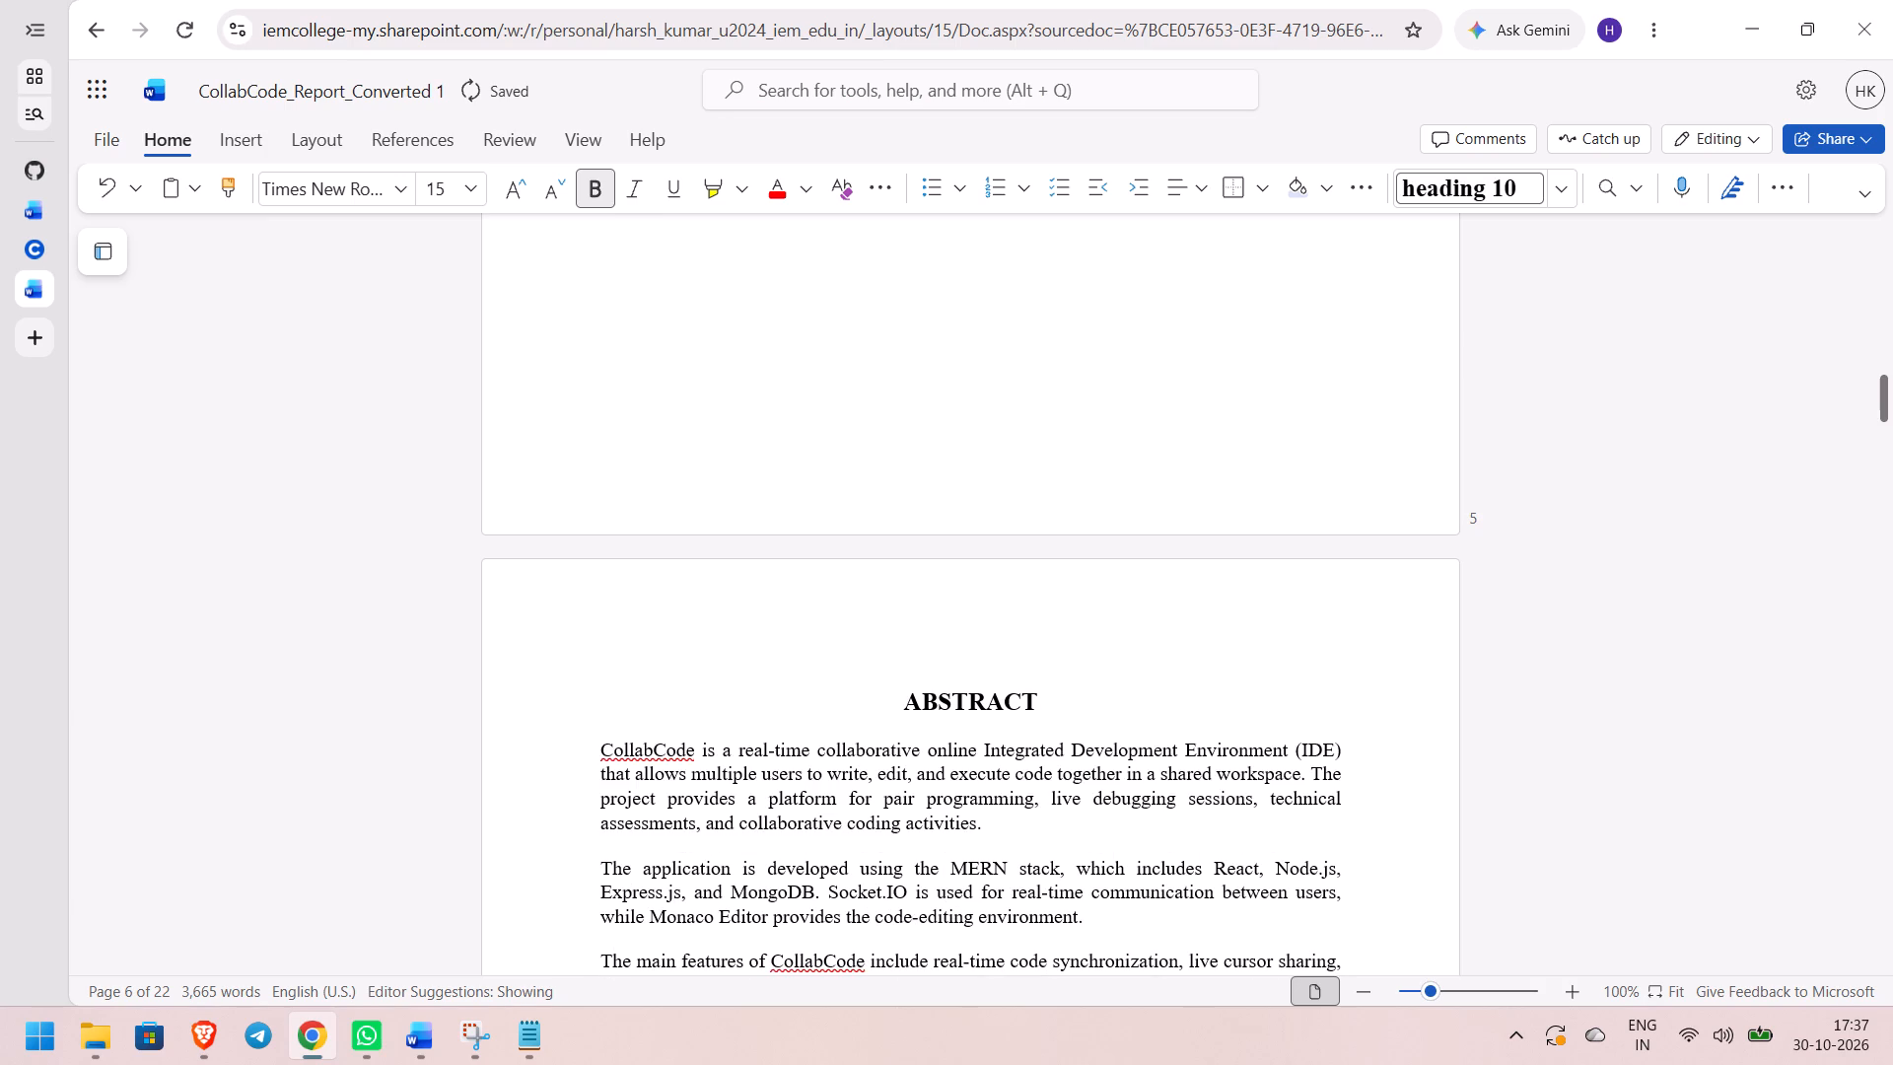
Remove the "CHAPTER – 1:" prefix from the introduction chapter's title, keeping only INTRODUCTION.
scroll(1098, 821, down, 1)
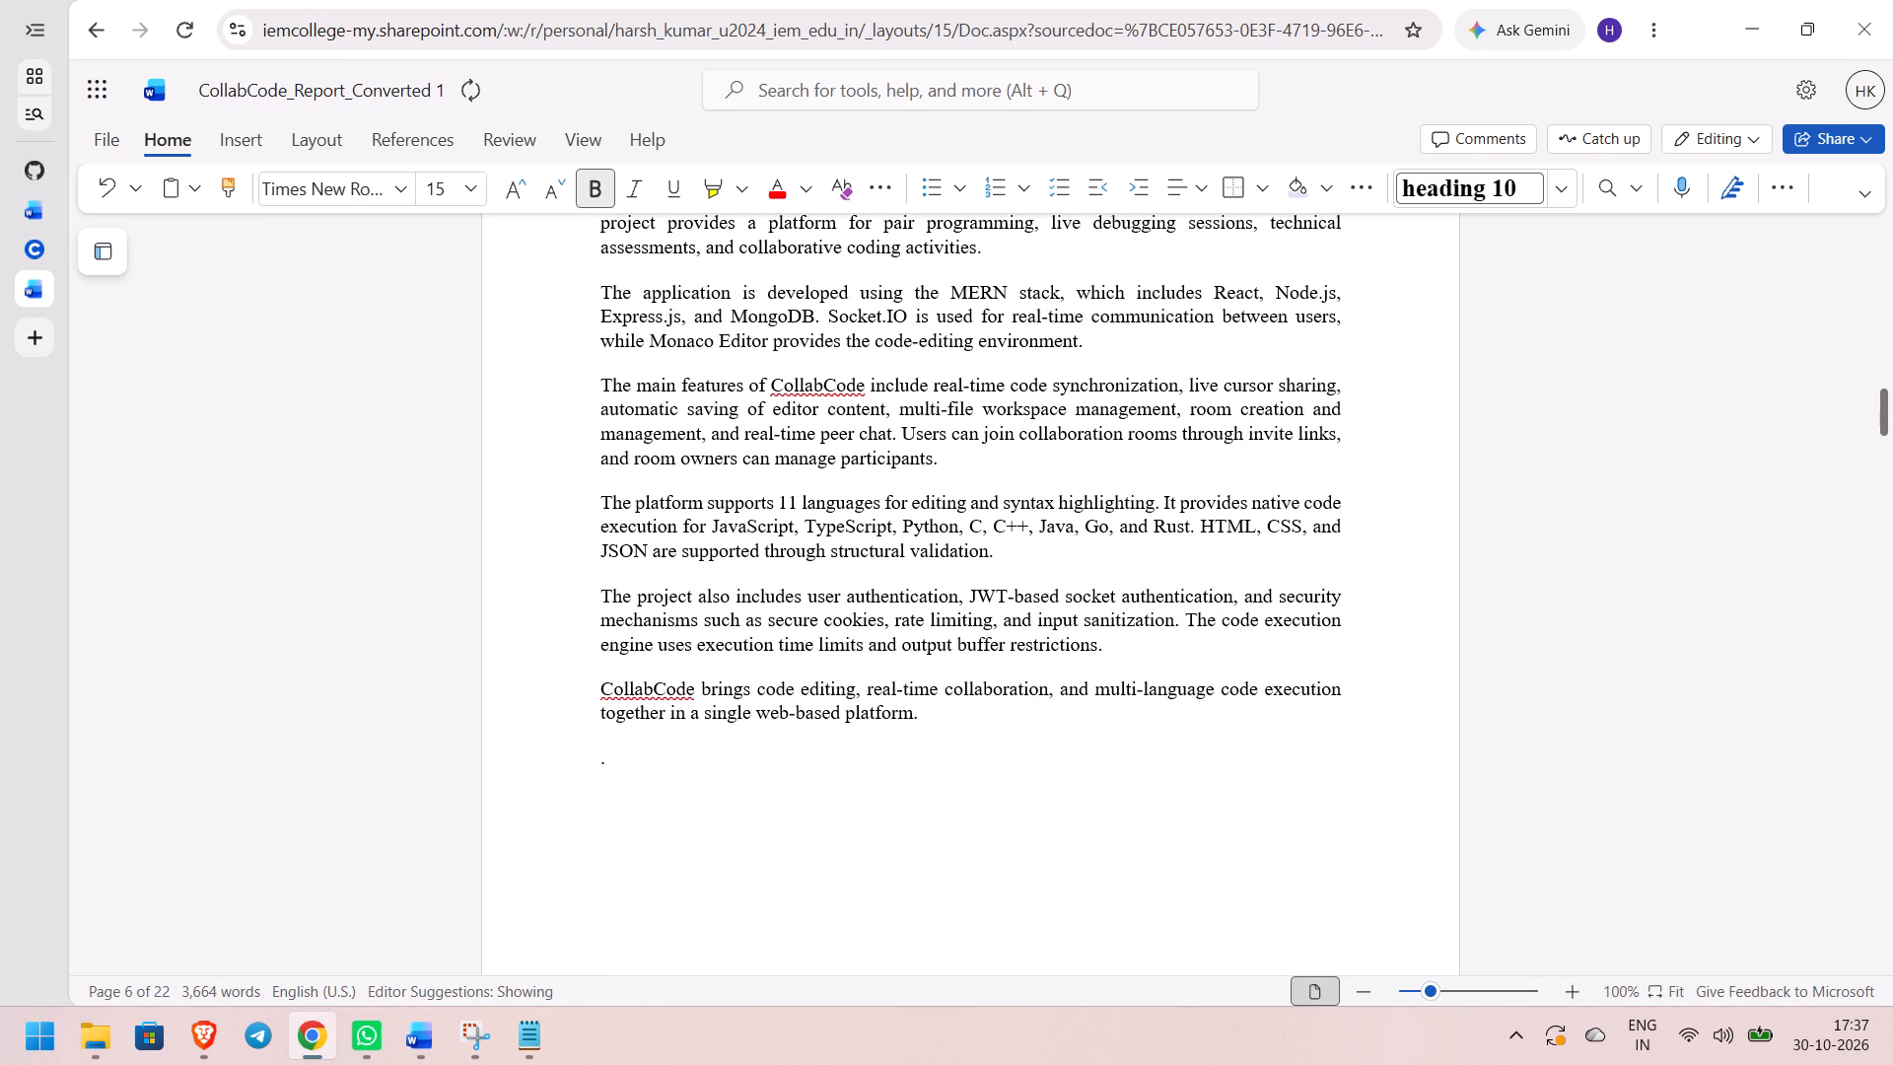
scroll(1061, 887, up, 1)
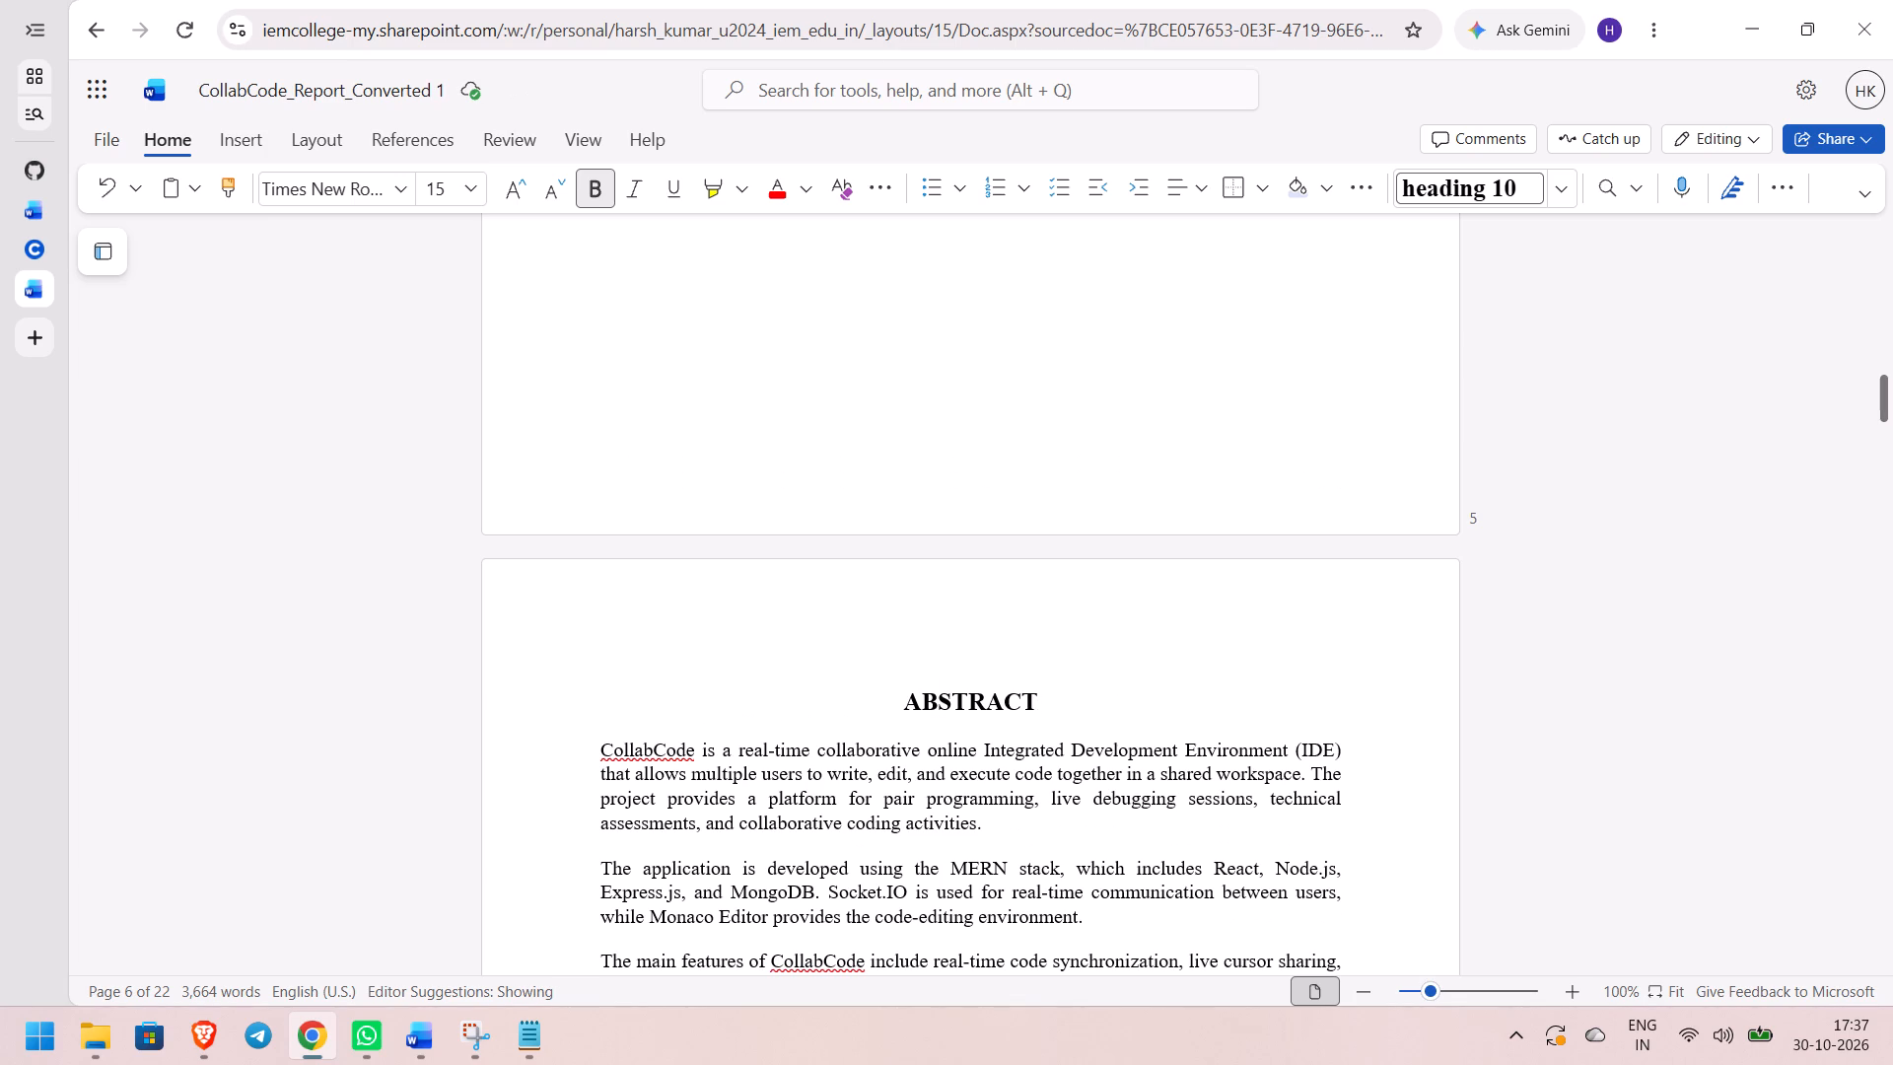
scroll(1061, 921, down, 1)
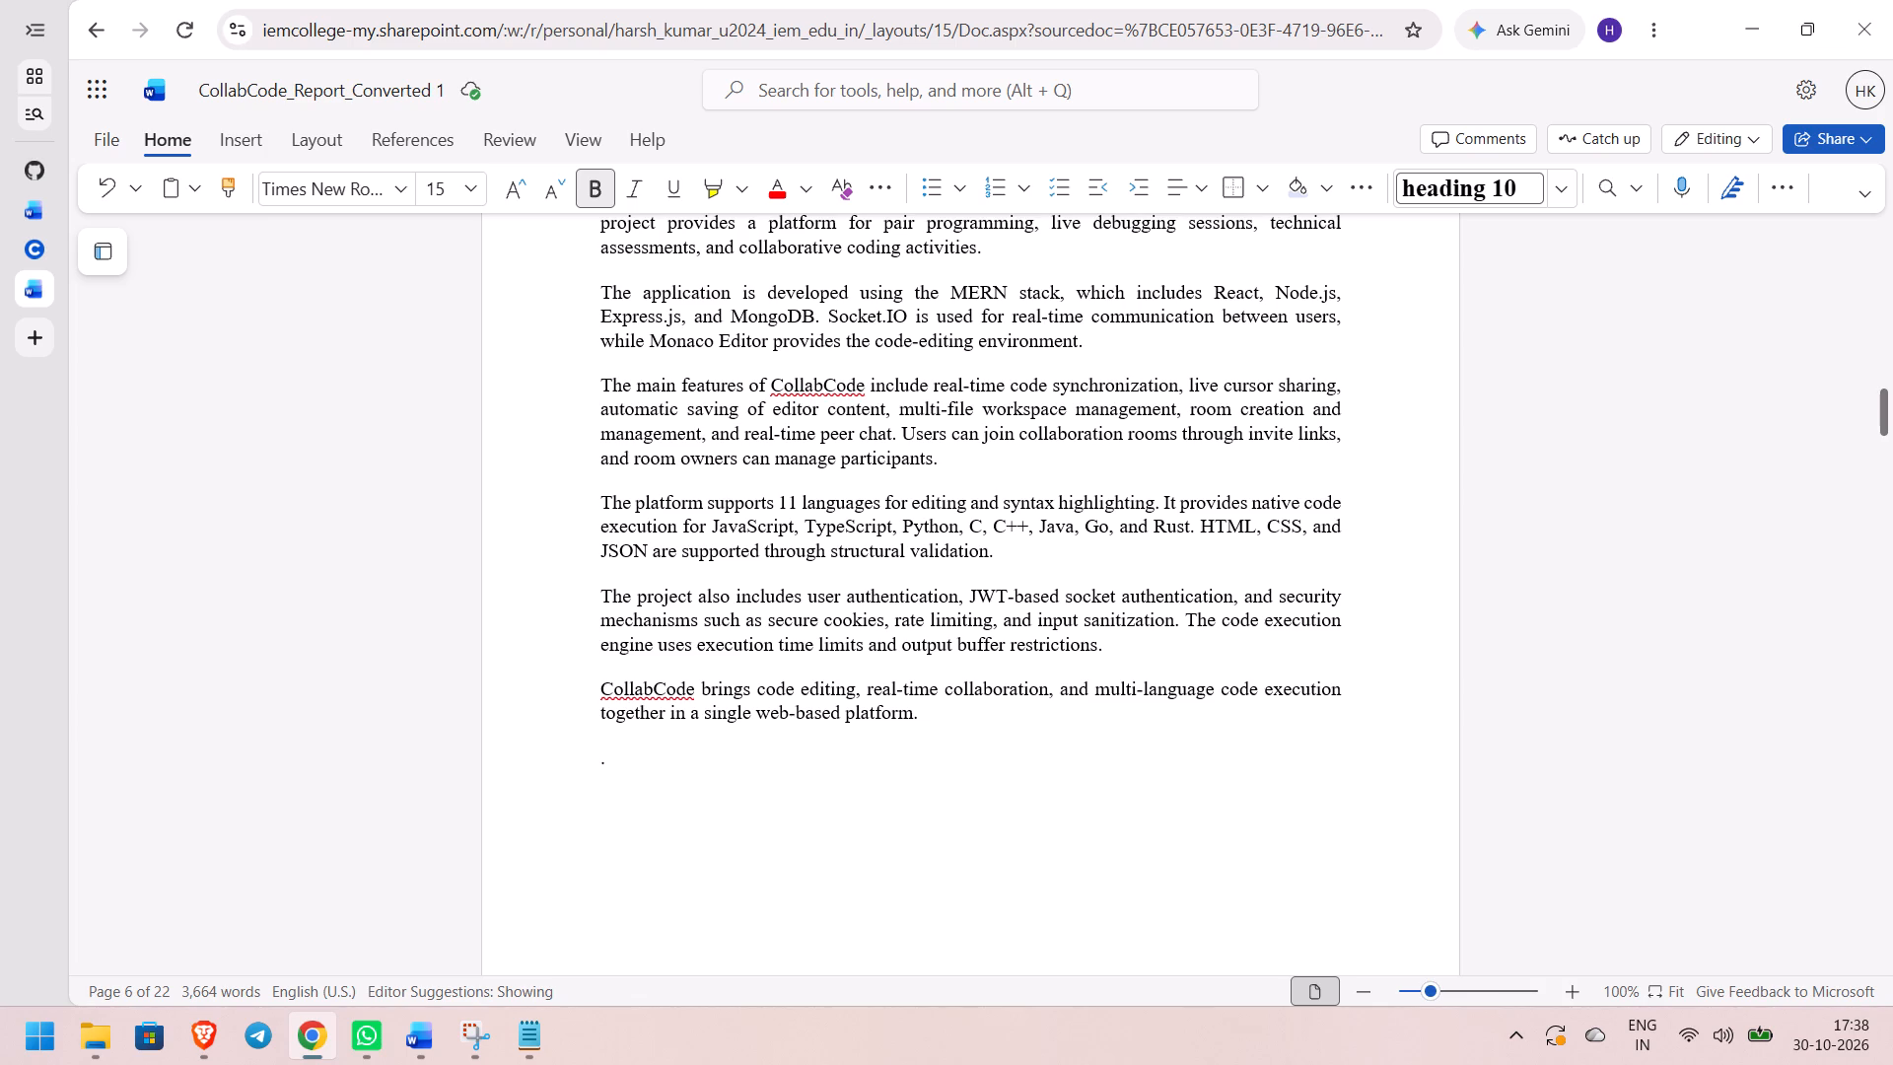
scroll(1038, 929, up, 1)
scroll(1038, 929, down, 3)
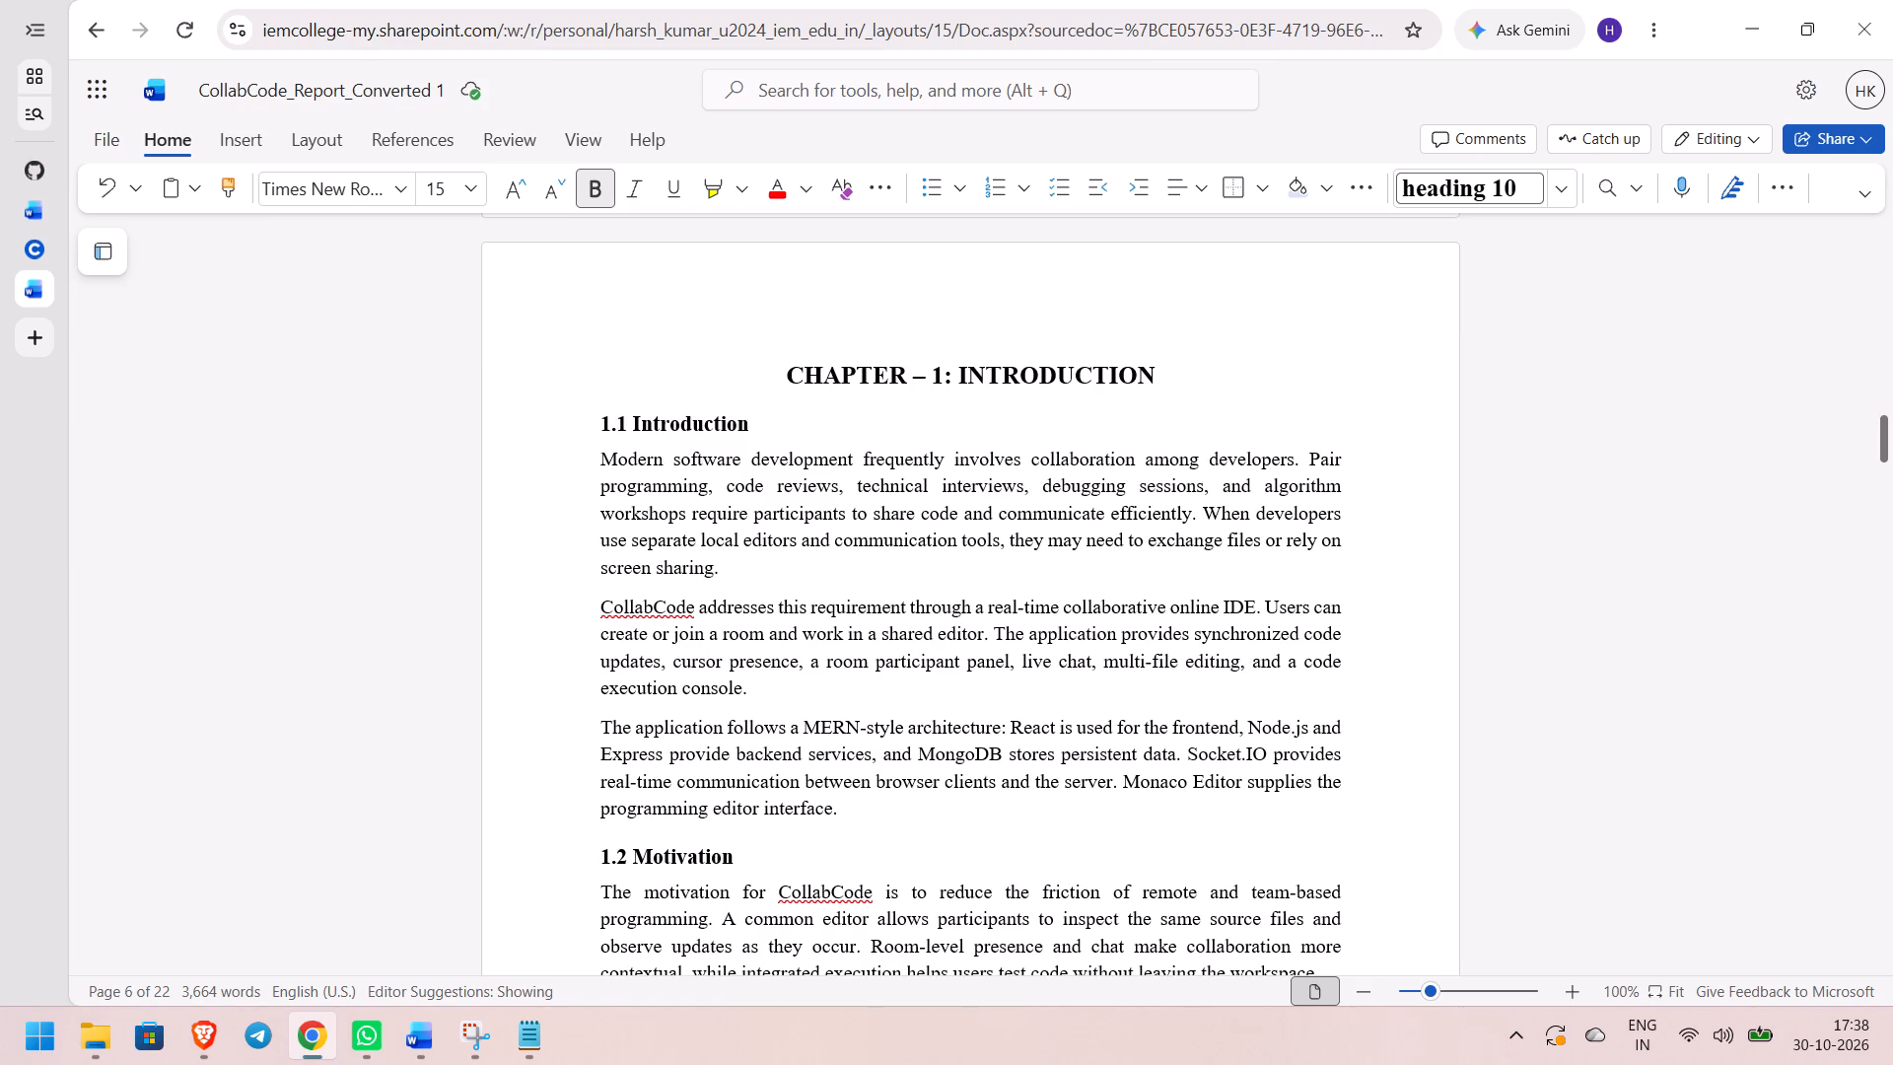
click(951, 375)
key(BackSpace)
key(BackSpace)
key(BackSpace)
key(BackSpace)
key(BackSpace)
key(BackSpace)
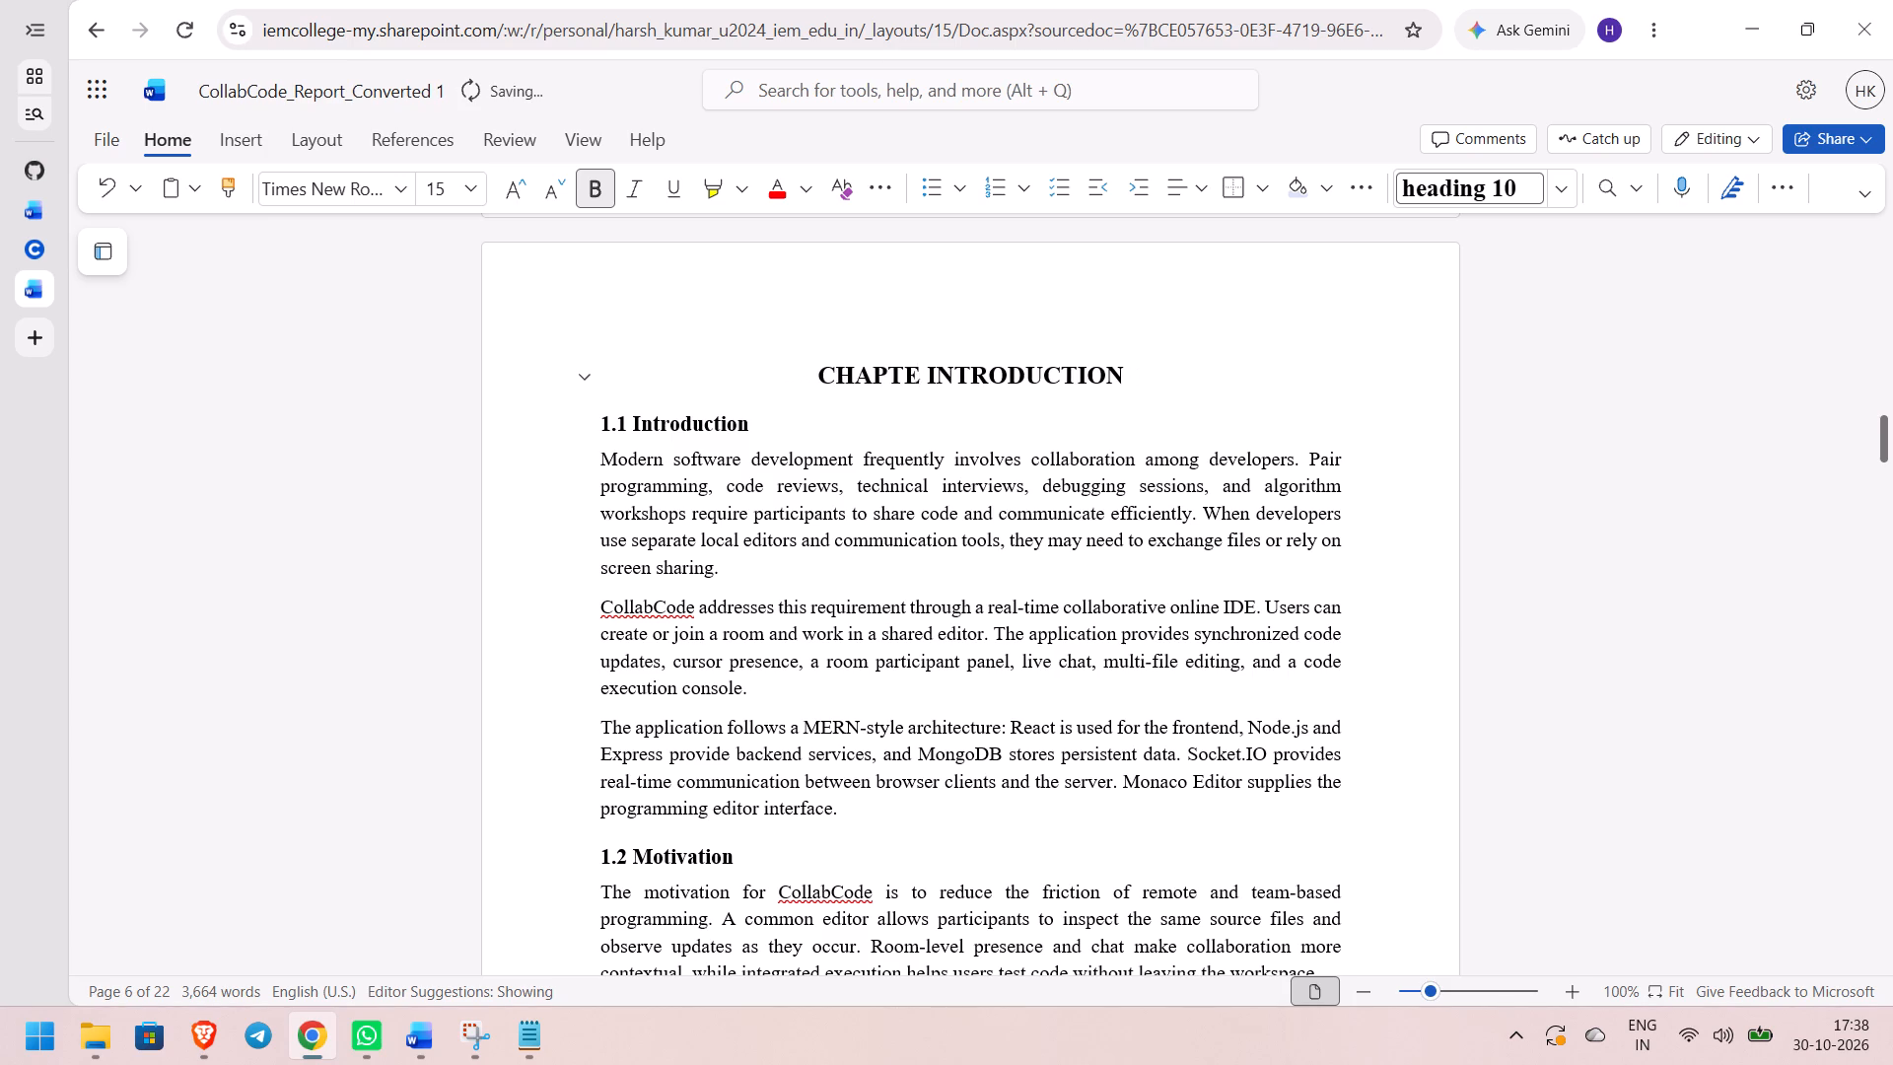
key(BackSpace)
key(BackSpace)
key(BackSpace)
key(BackSpace)
key(BackSpace)
key(BackSpace)
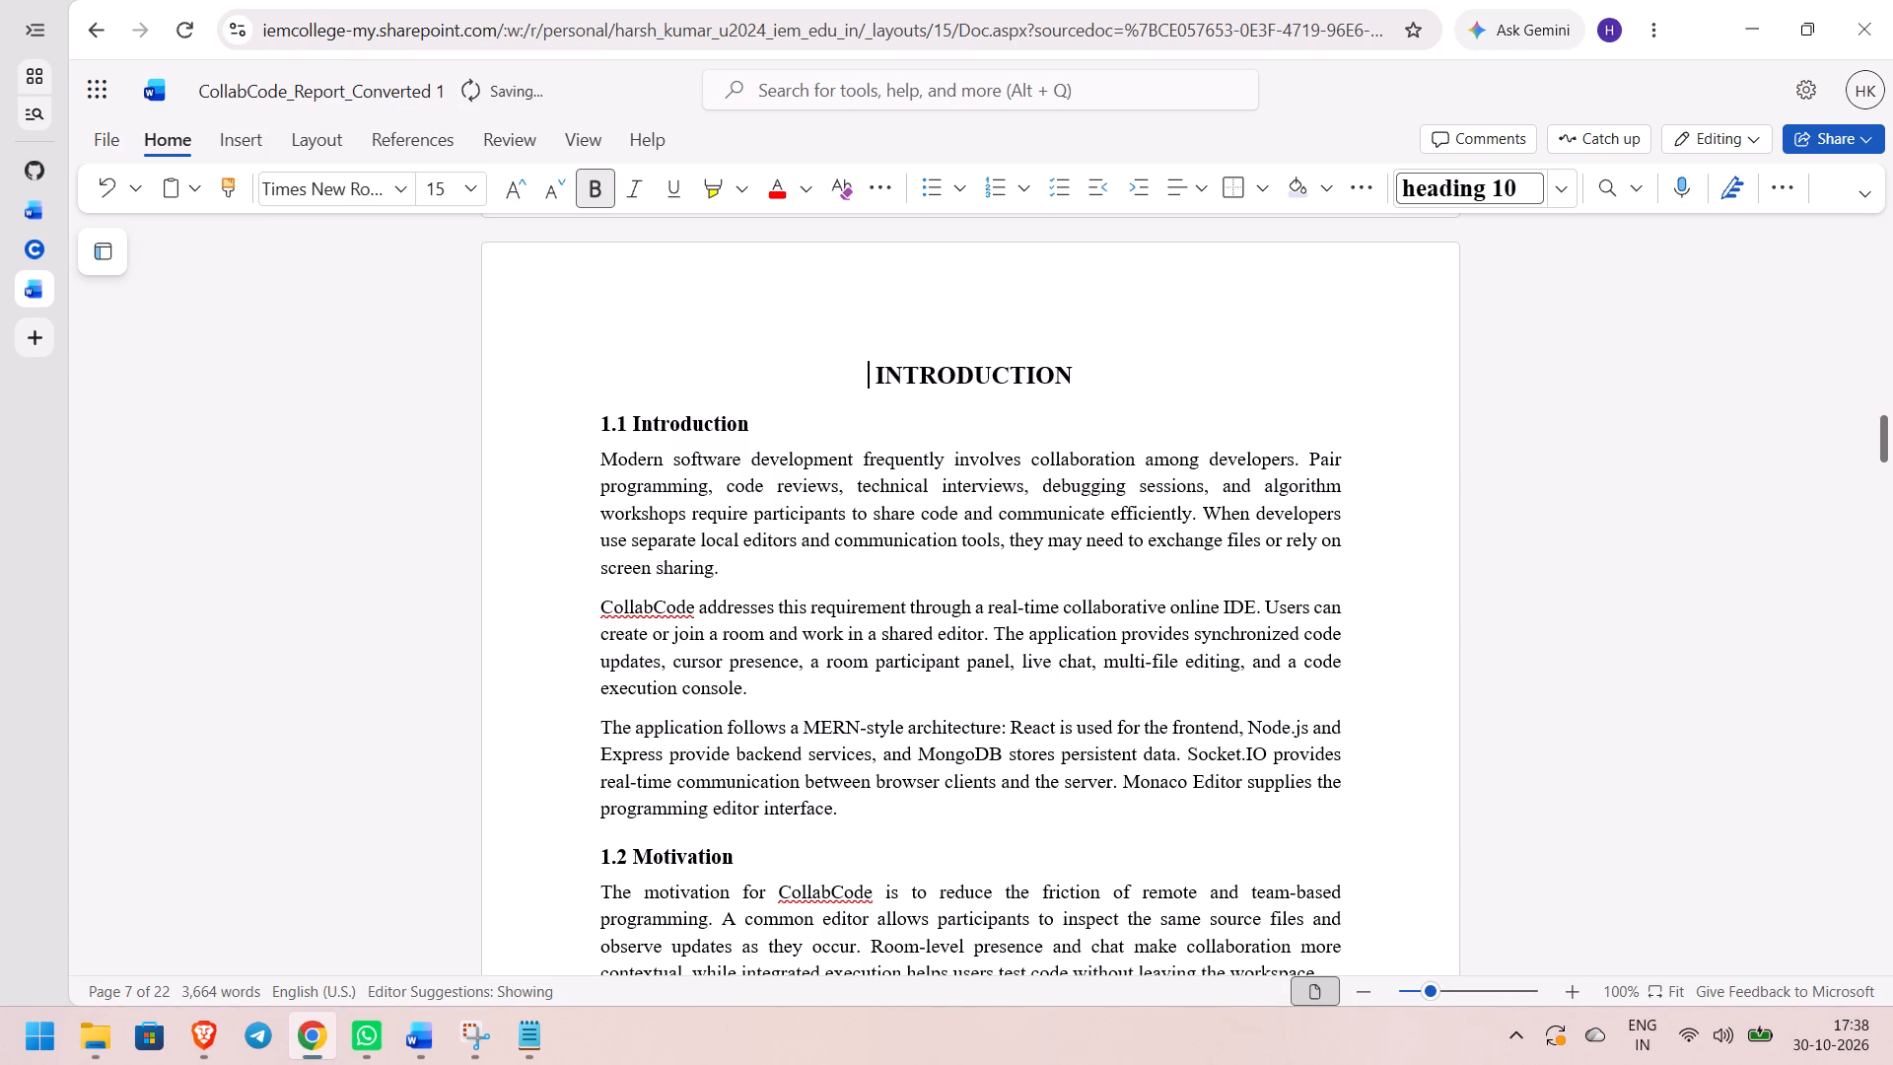
scroll(878, 582, down, 2)
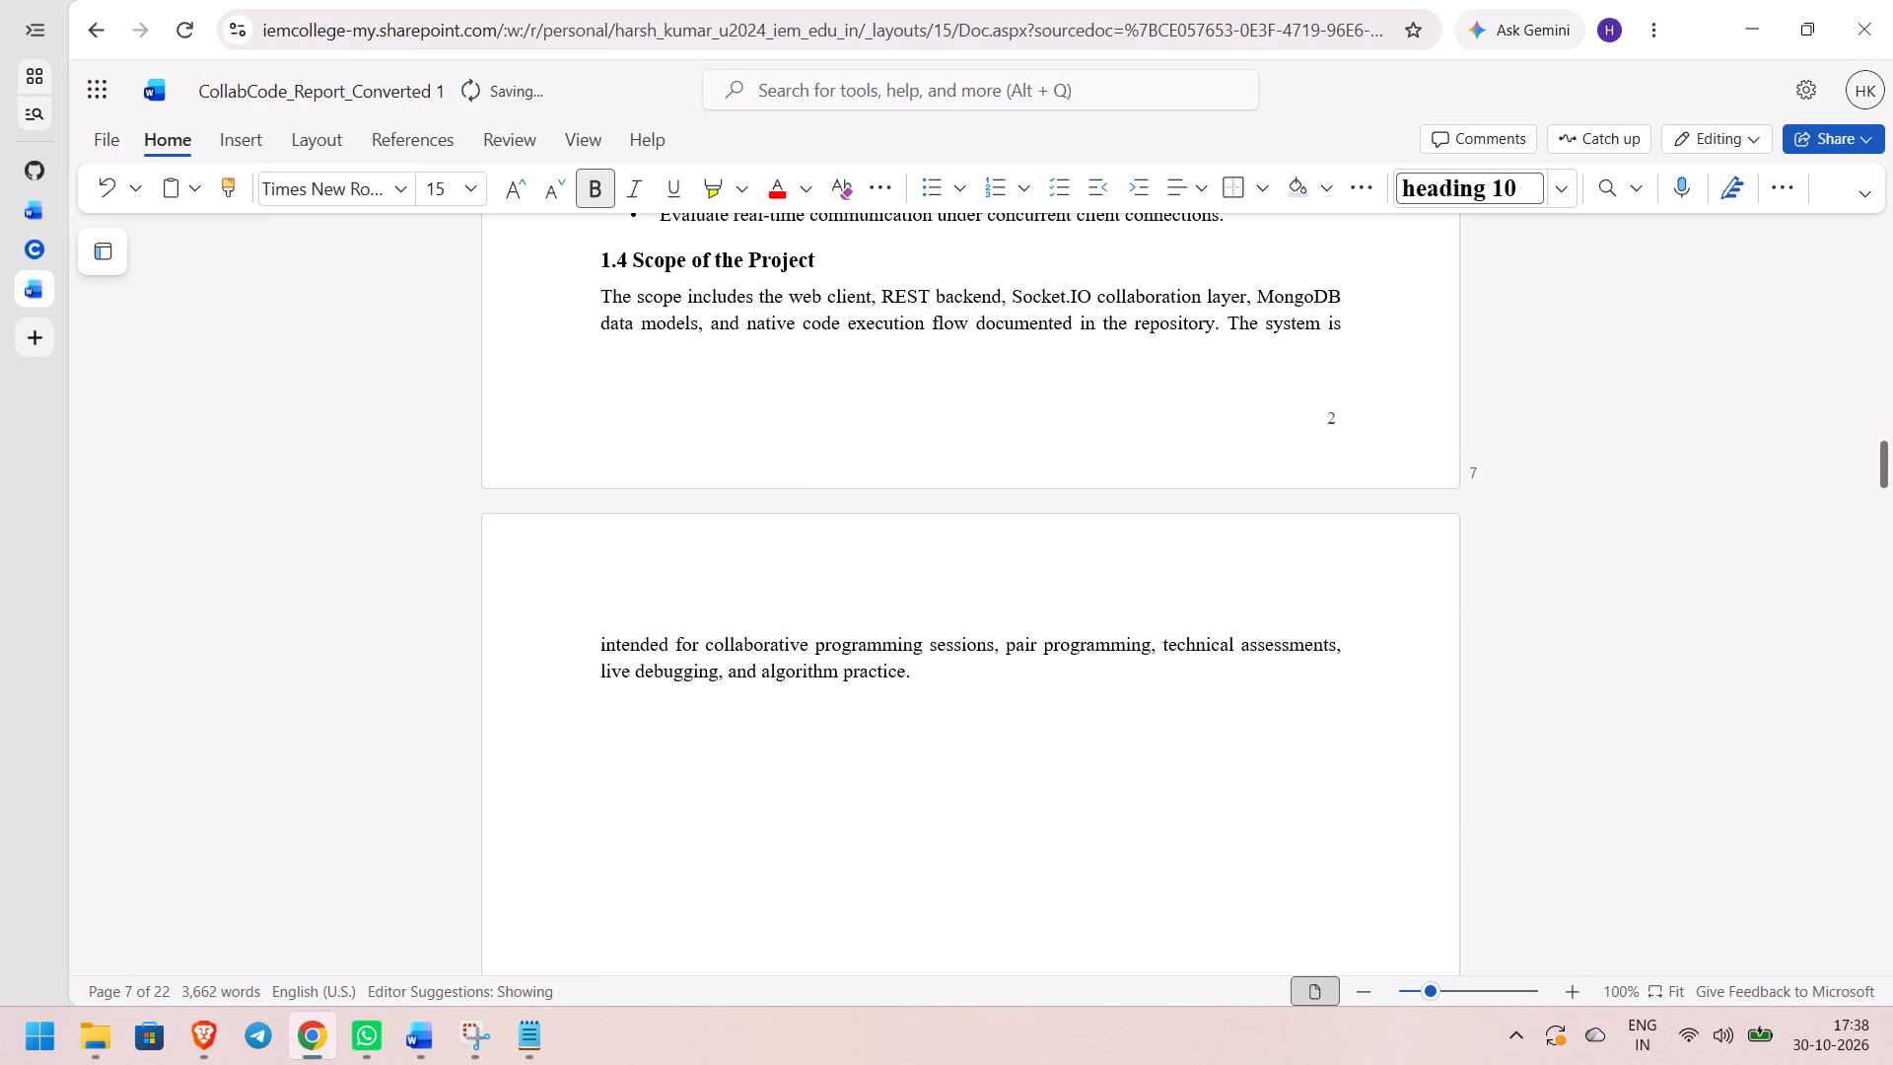
scroll(878, 582, down, 2)
scroll(878, 582, up, 2)
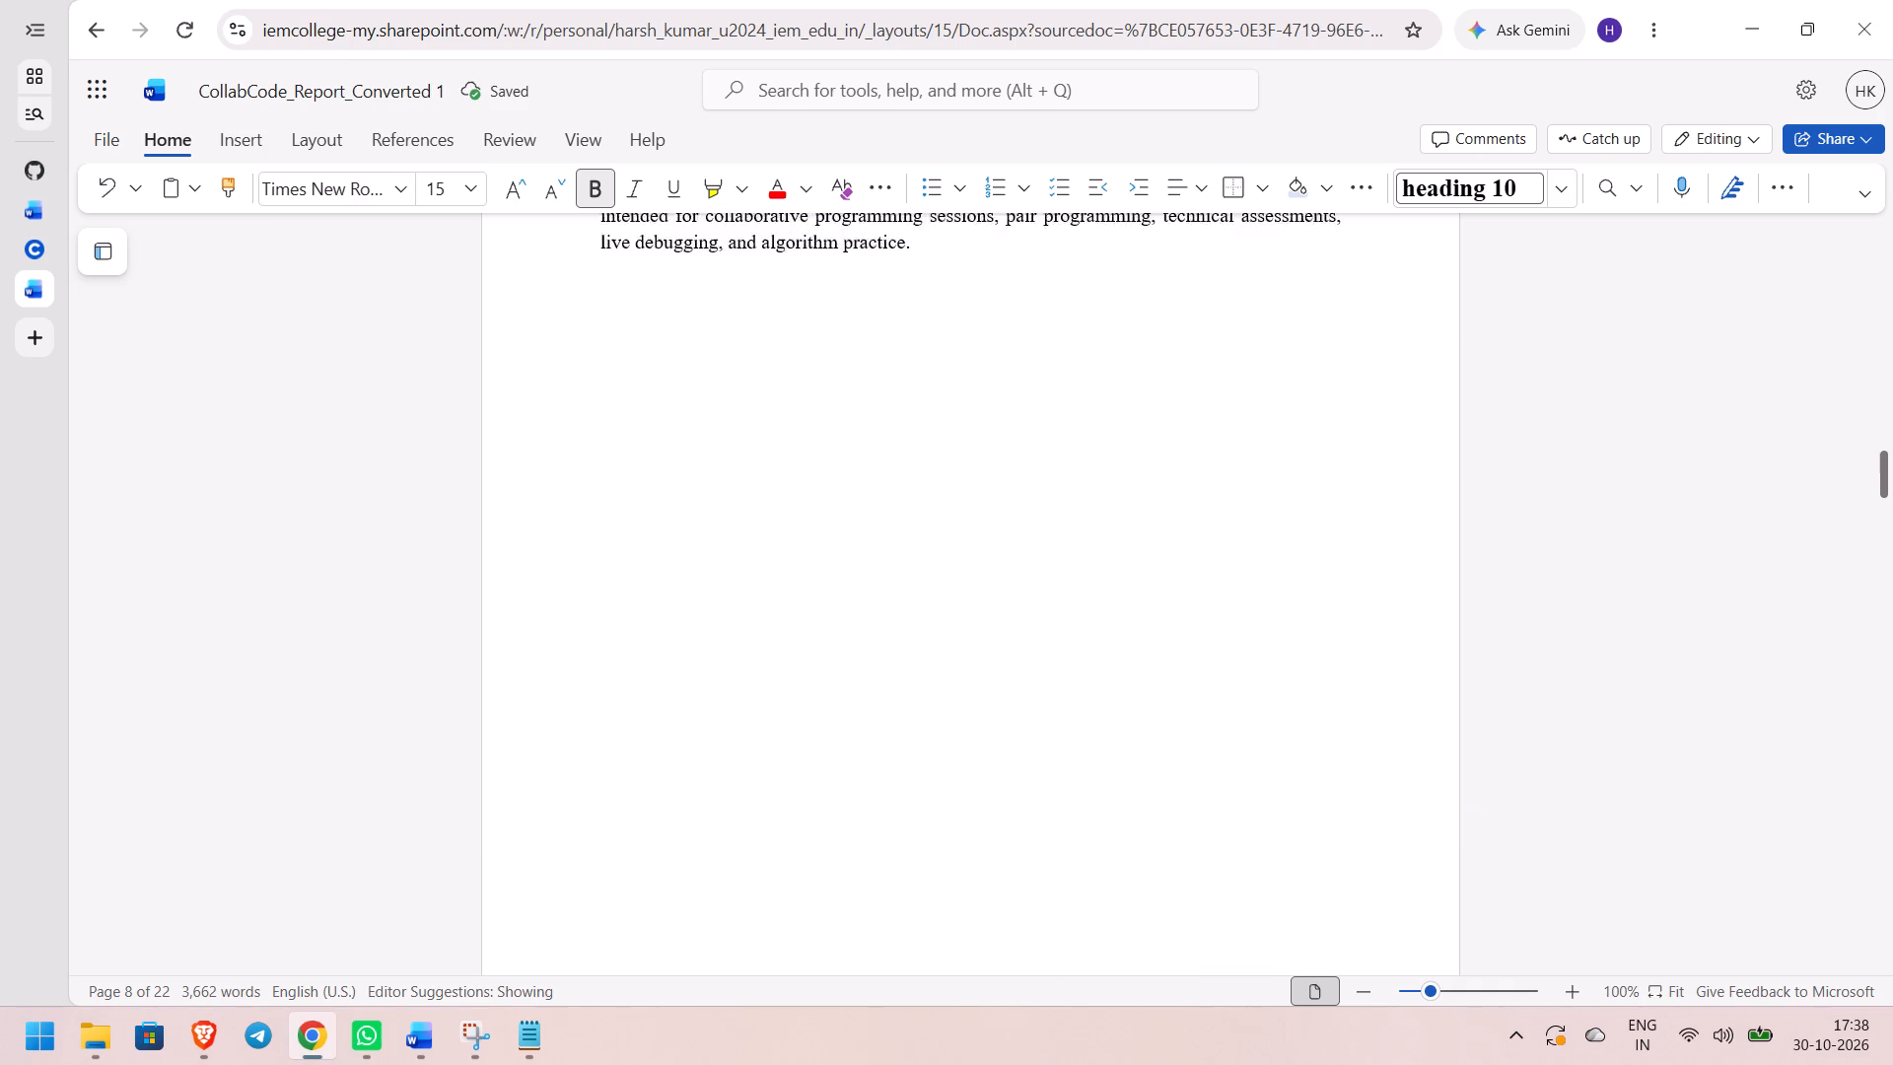
scroll(878, 582, up, 2)
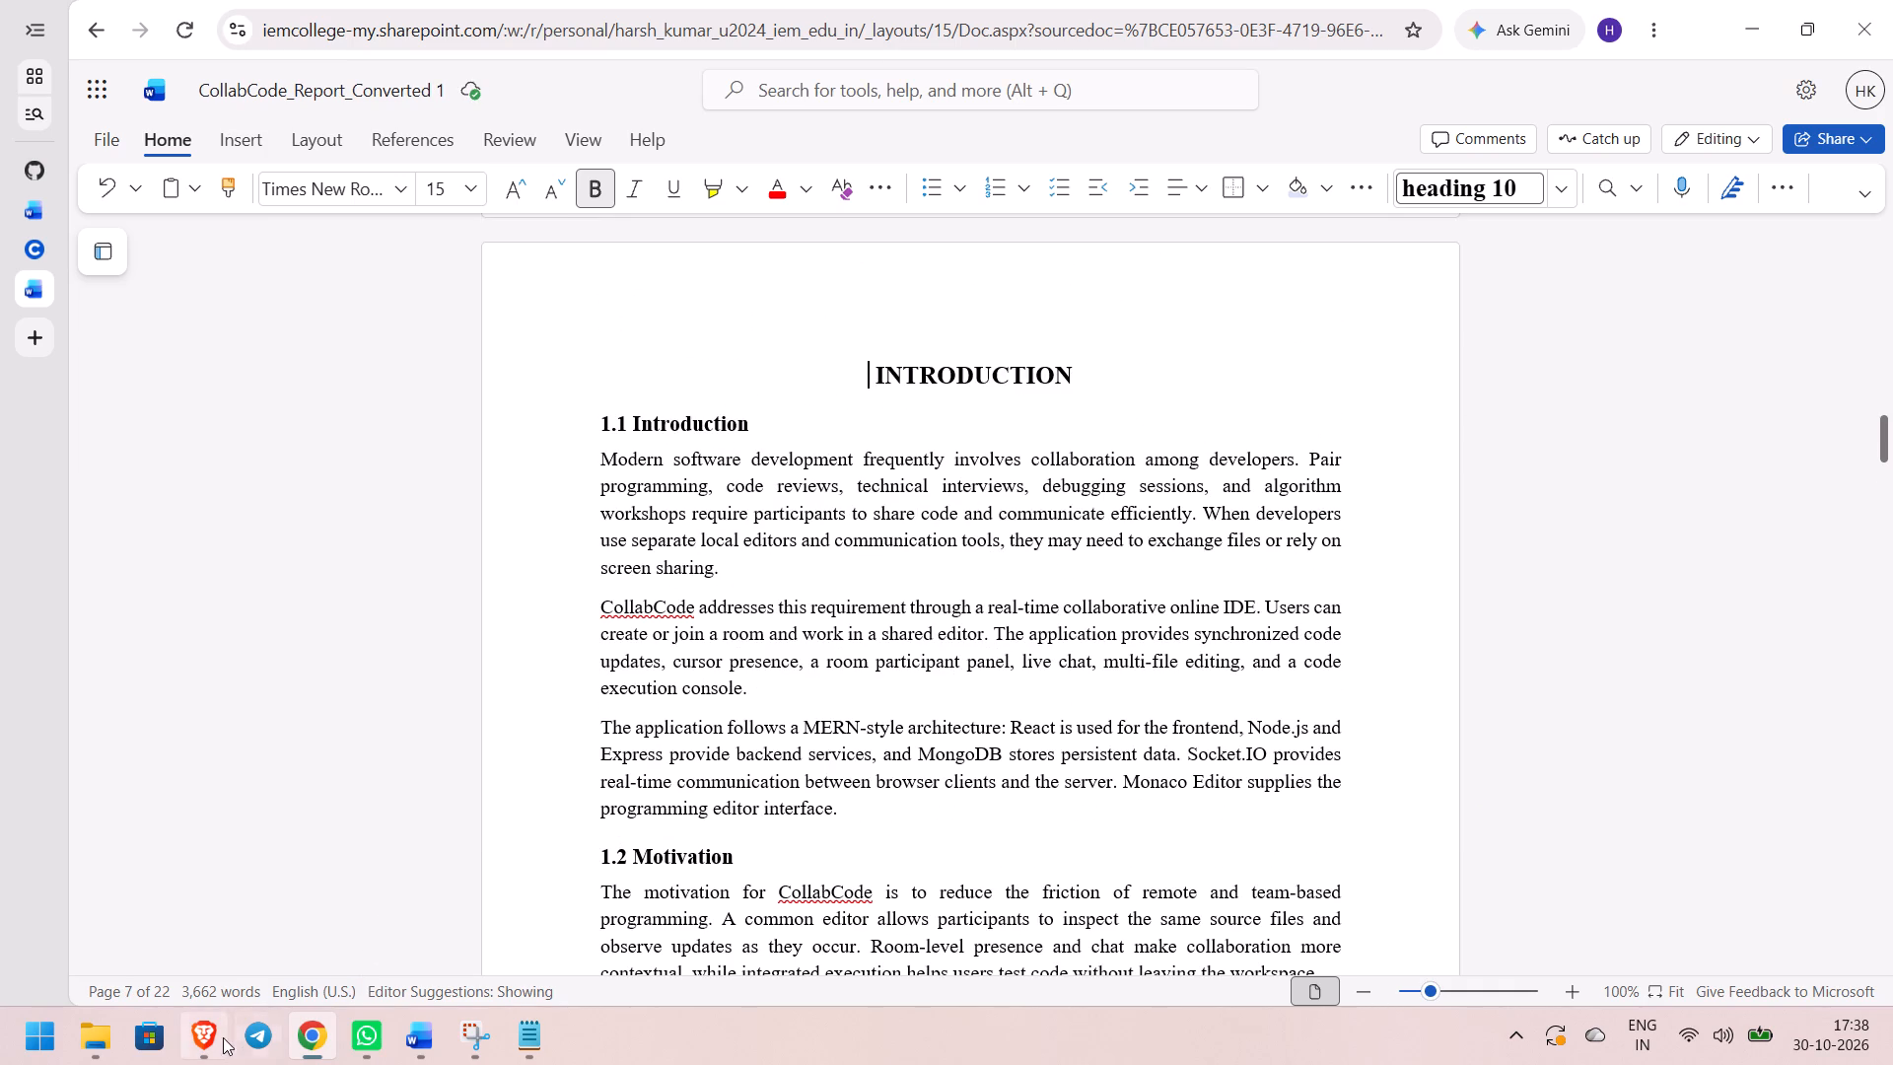
drag(966, 378, 967, 378)
drag(967, 378, 1268, 381)
drag(1268, 381, 1257, 383)
drag(1230, 385, 1221, 385)
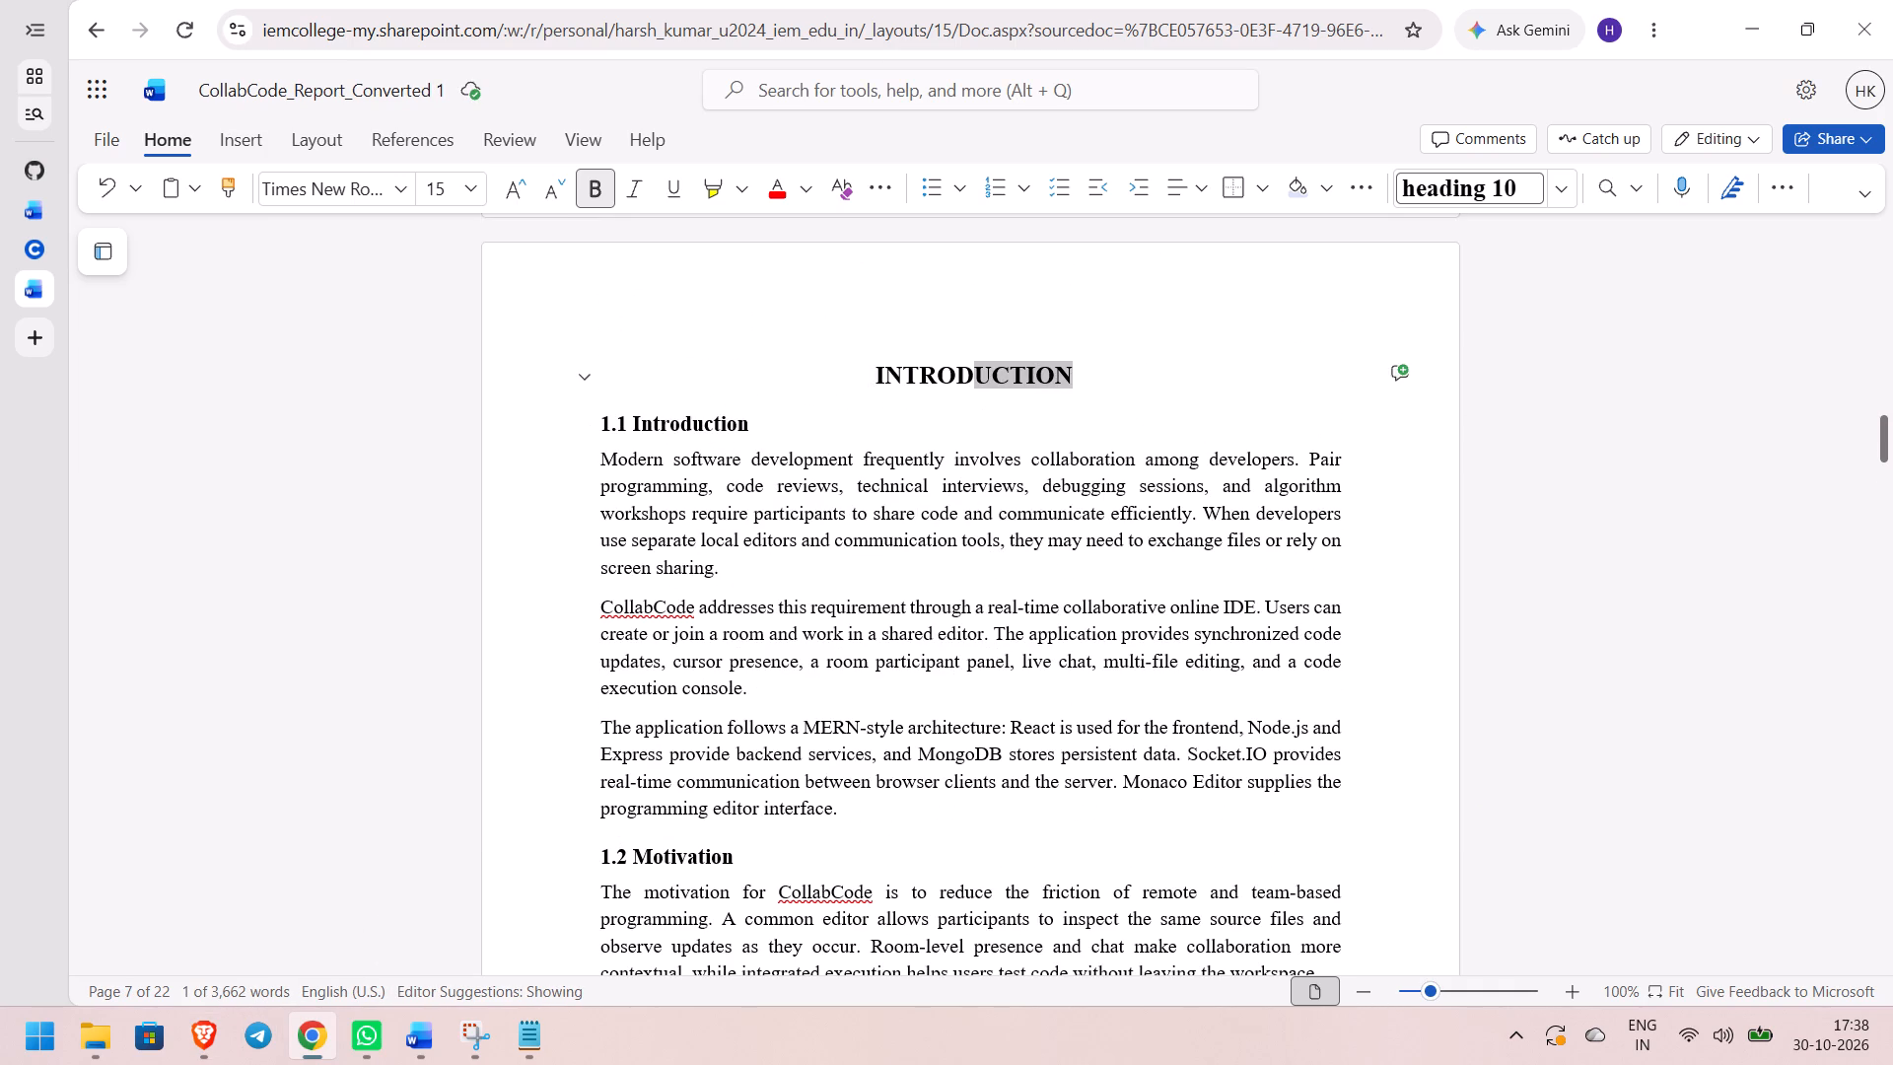
drag(848, 369, 1127, 372)
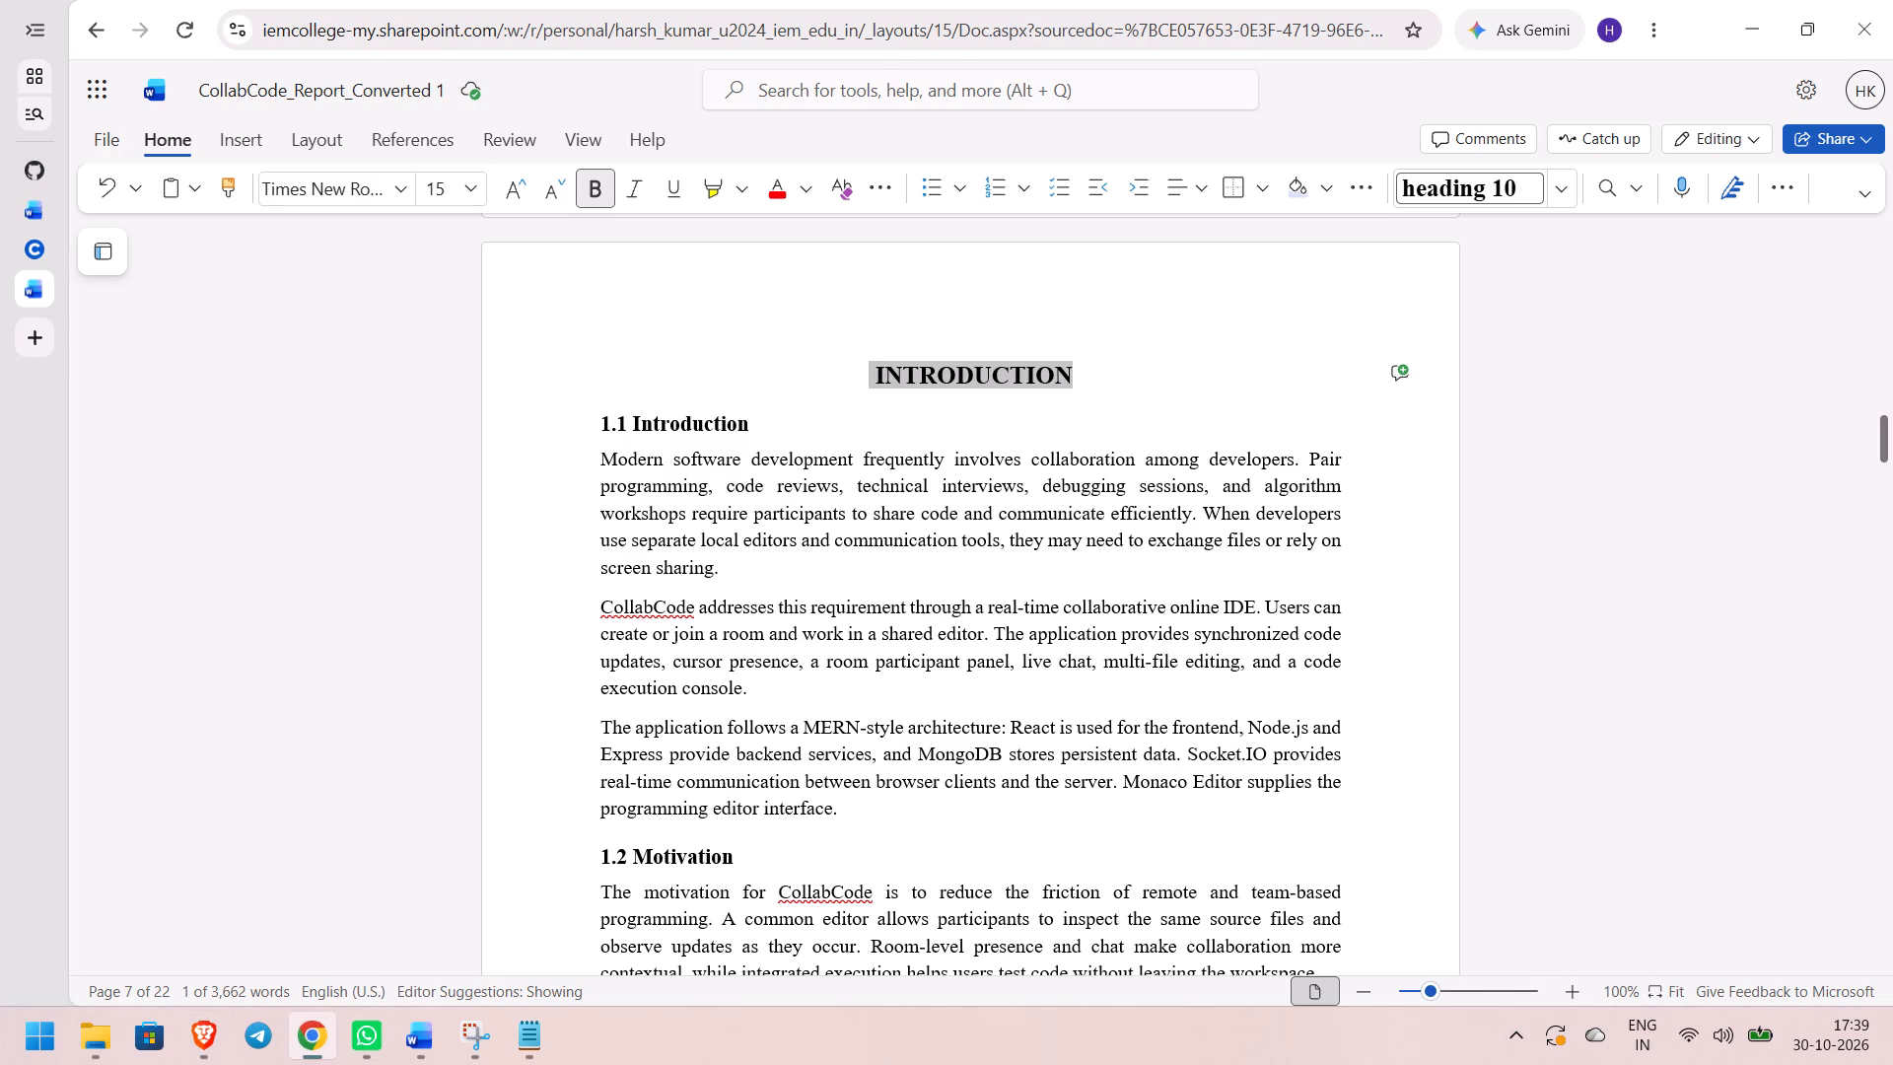
scroll(785, 636, down, 1)
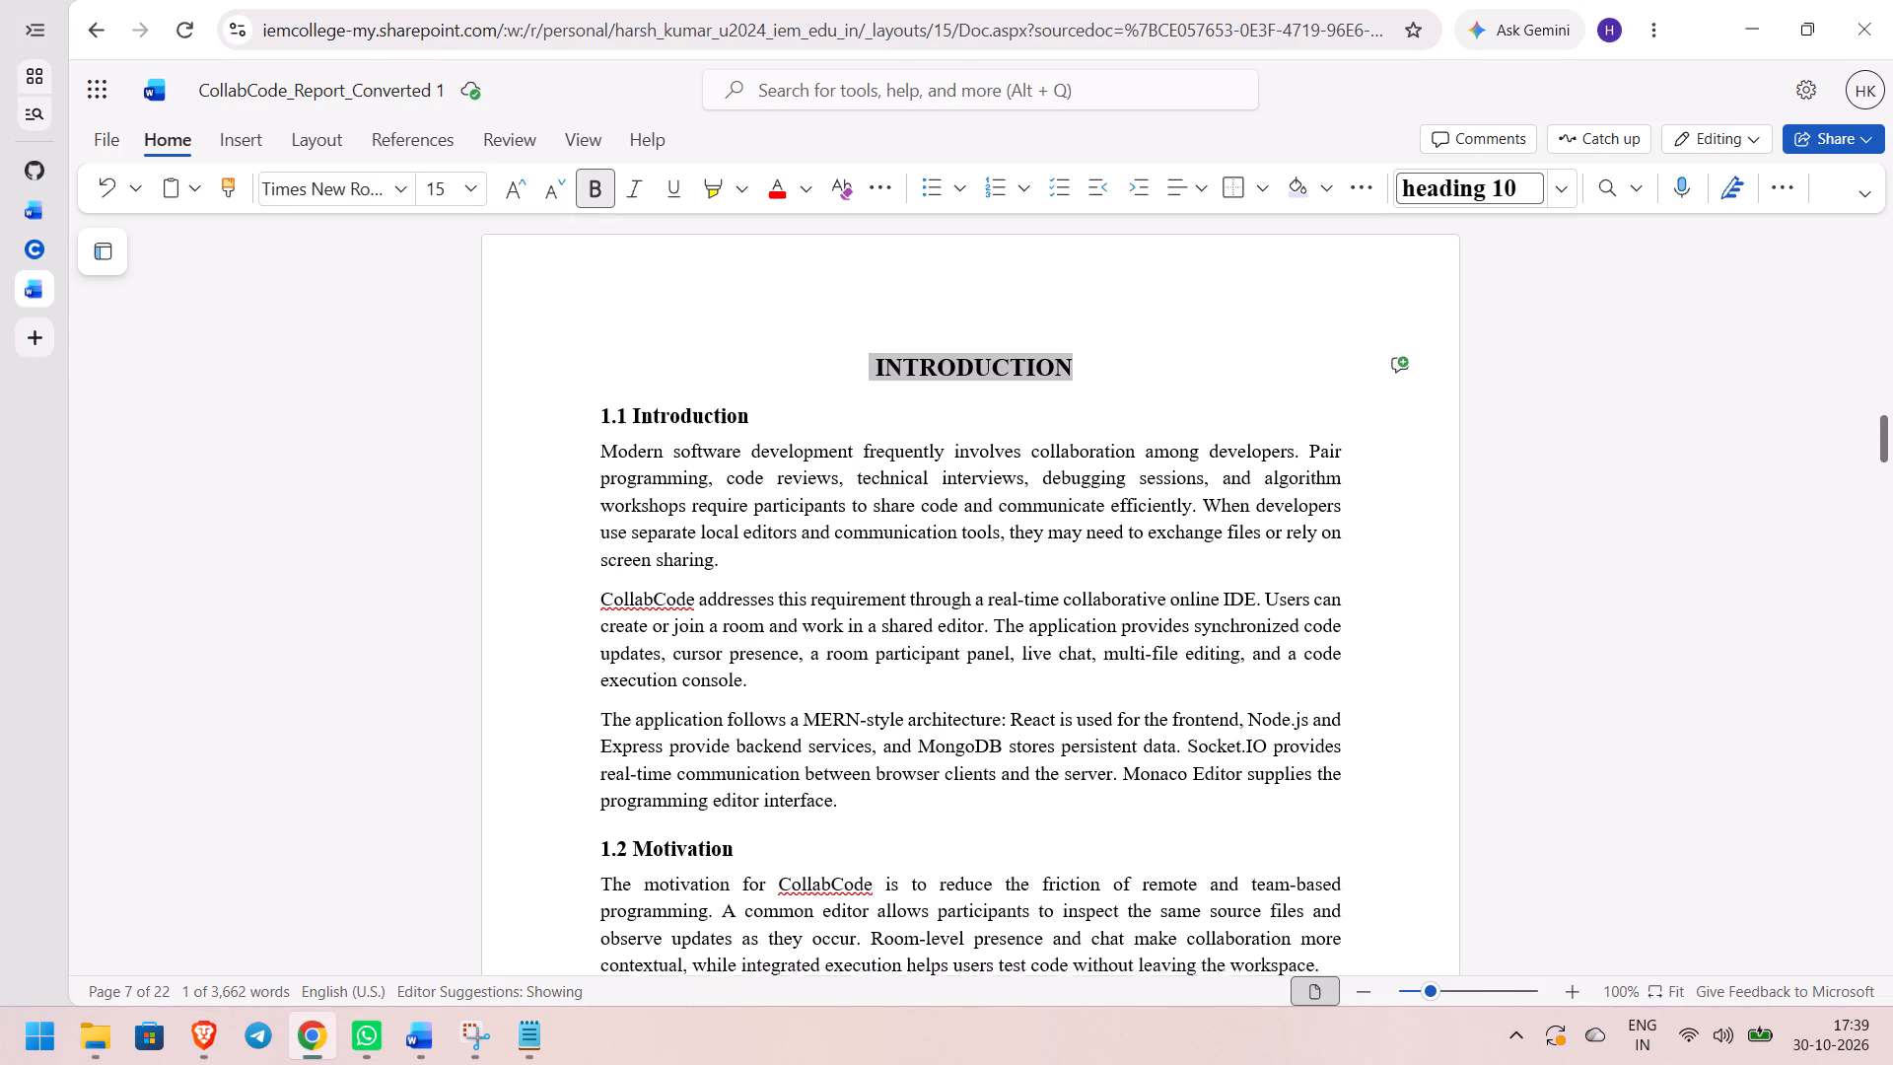
scroll(785, 636, down, 2)
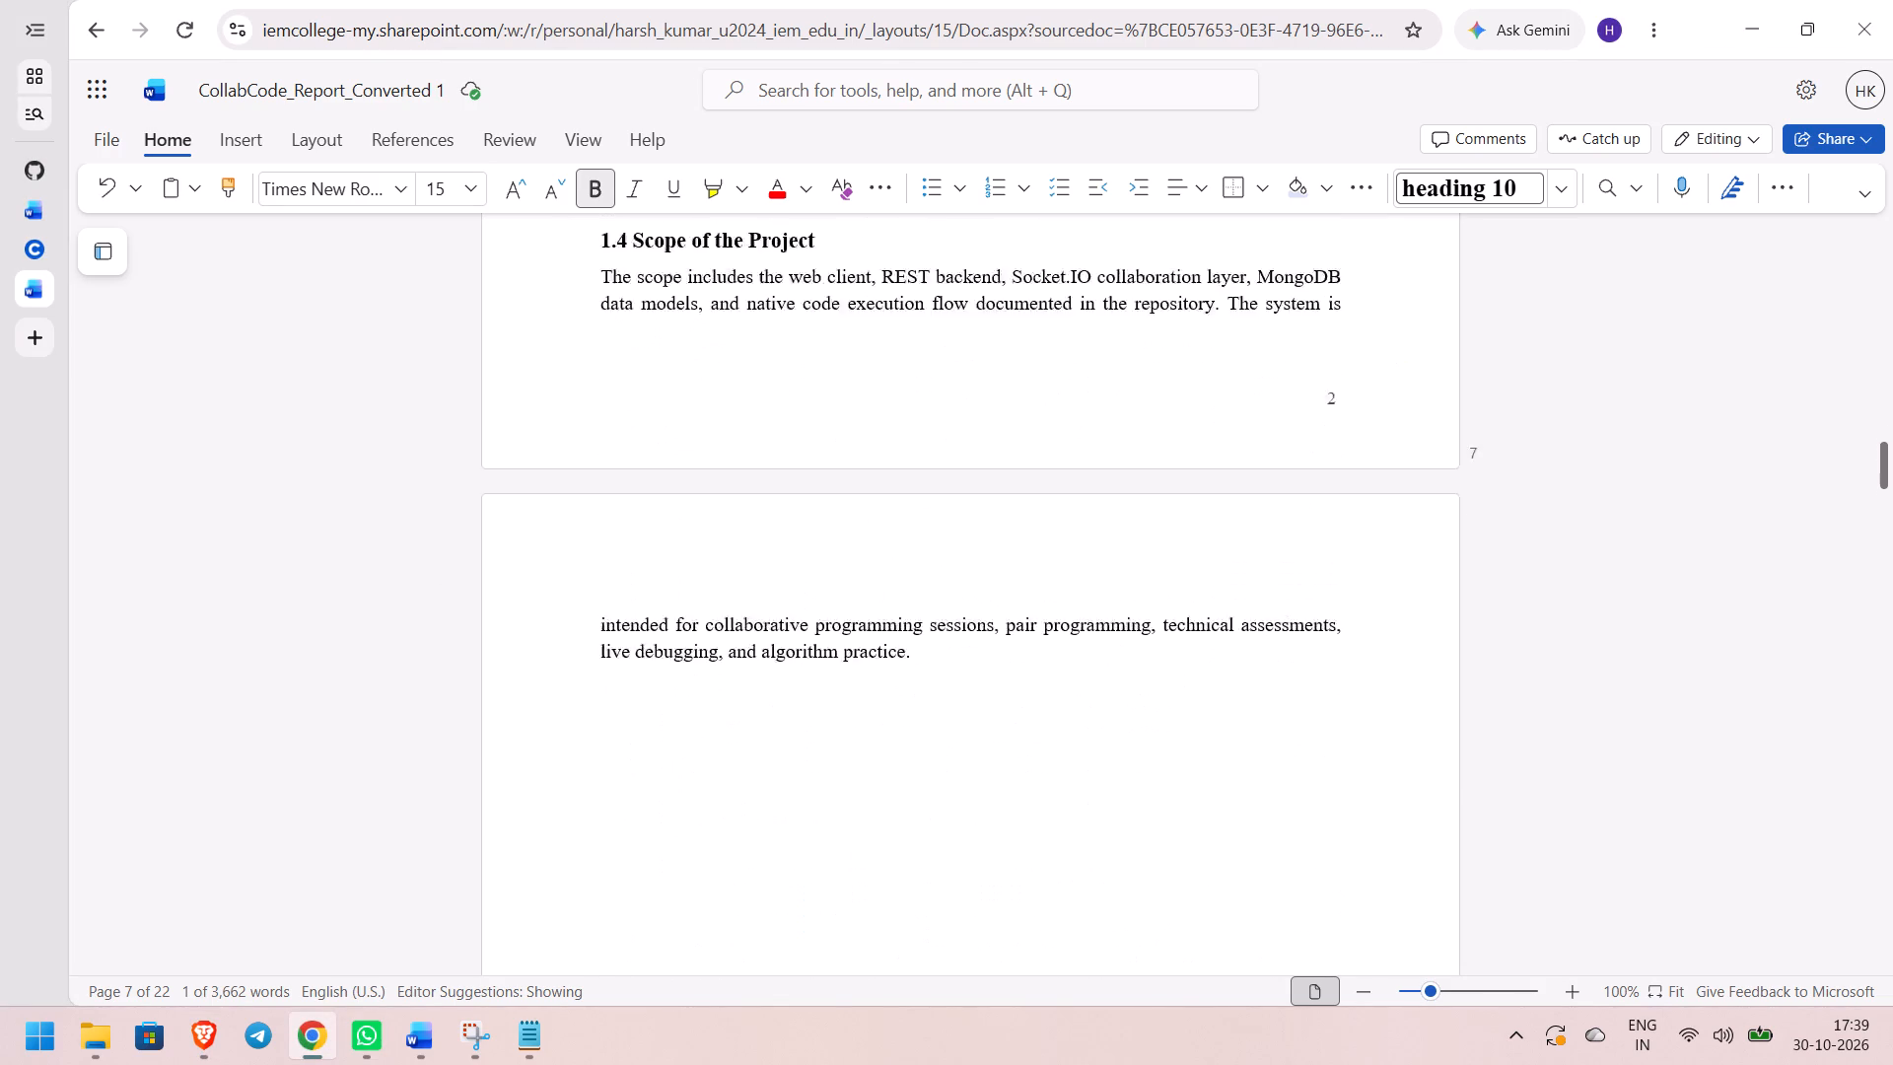
scroll(785, 640, down, 1)
scroll(785, 644, up, 1)
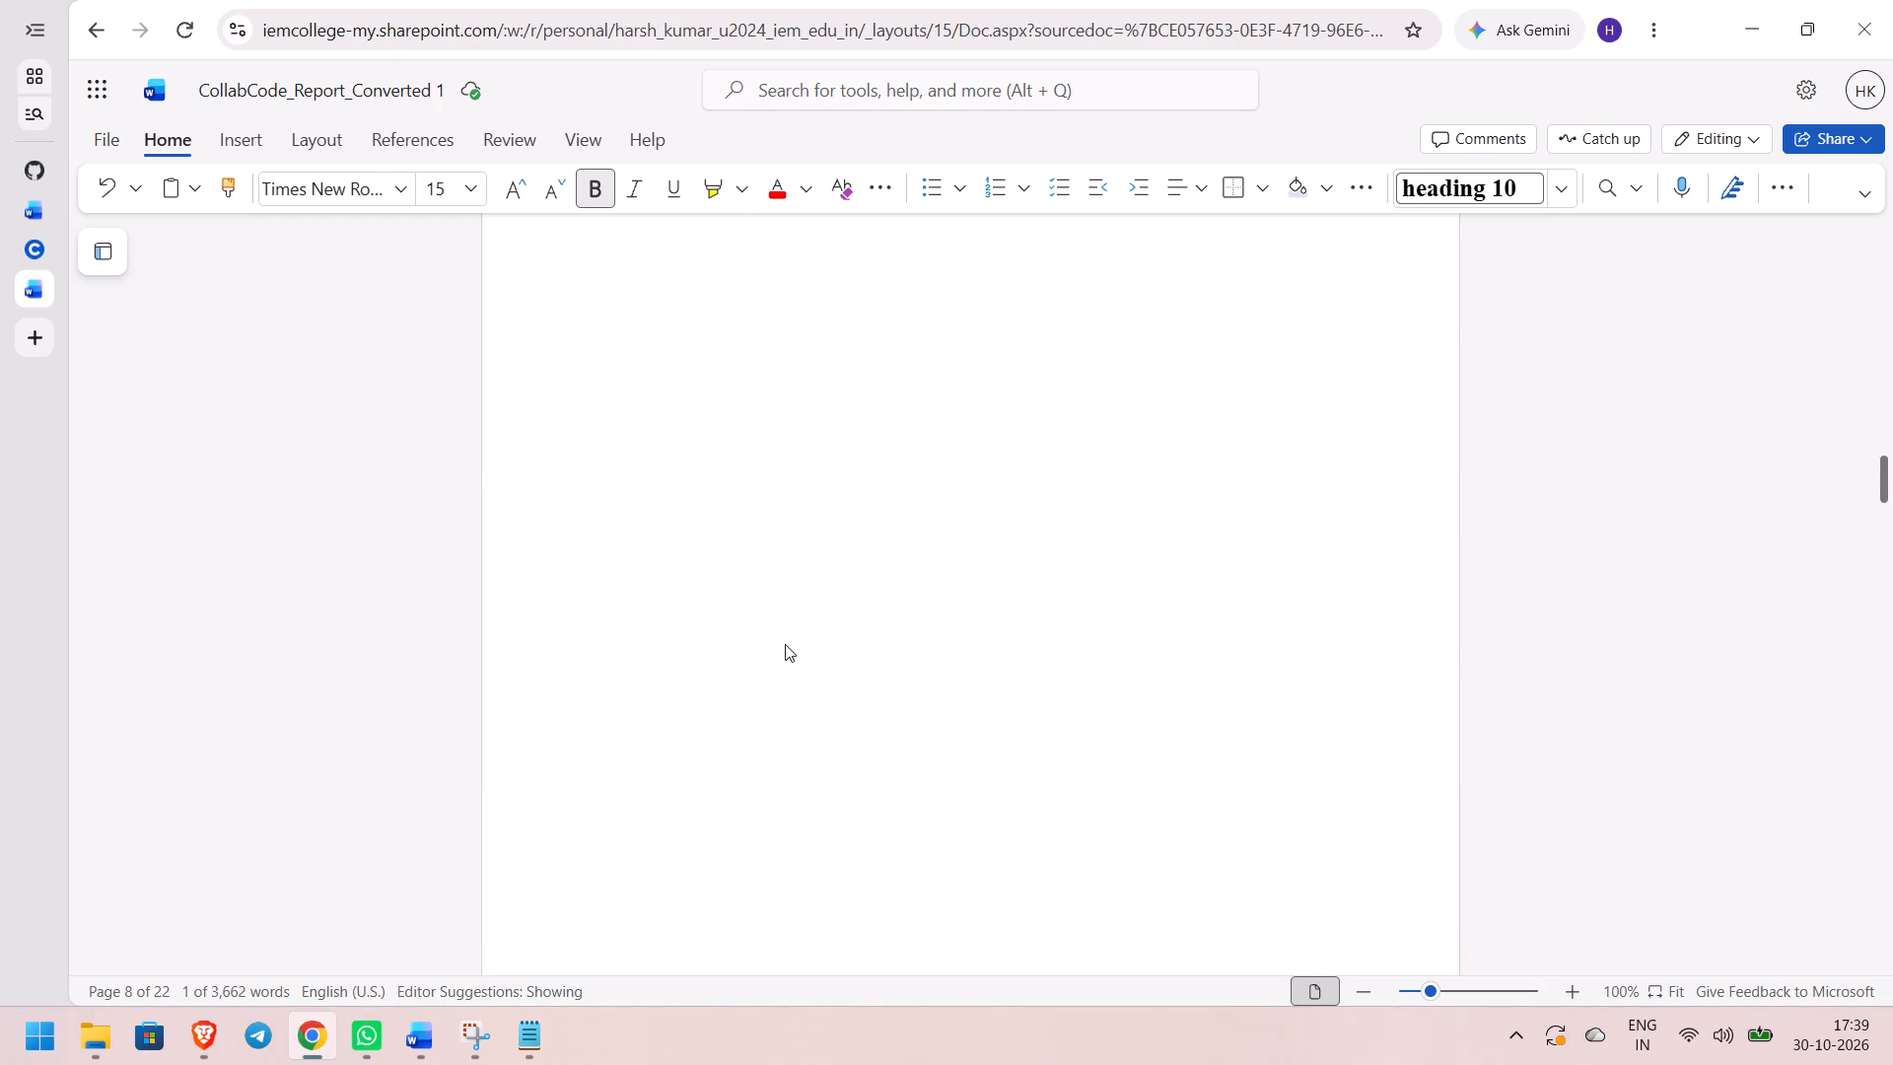
scroll(785, 644, up, 3)
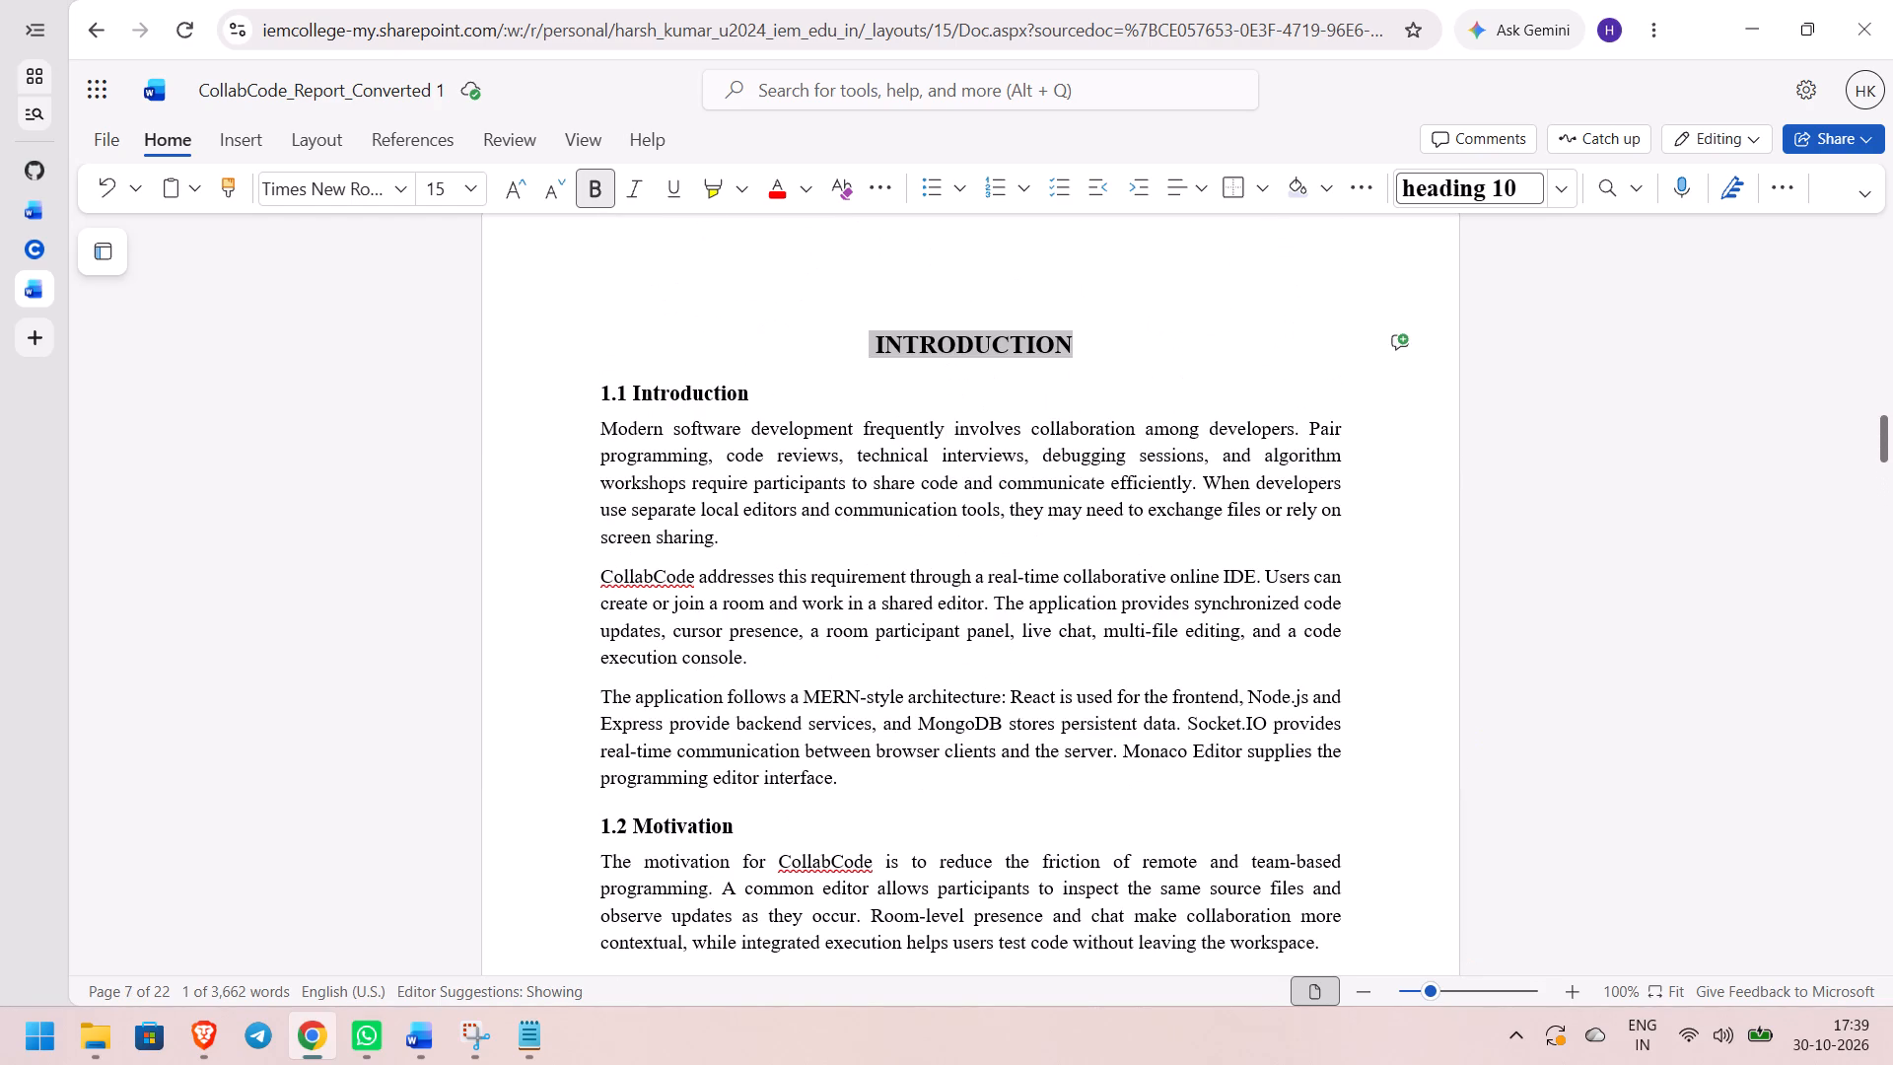
drag(590, 412, 915, 874)
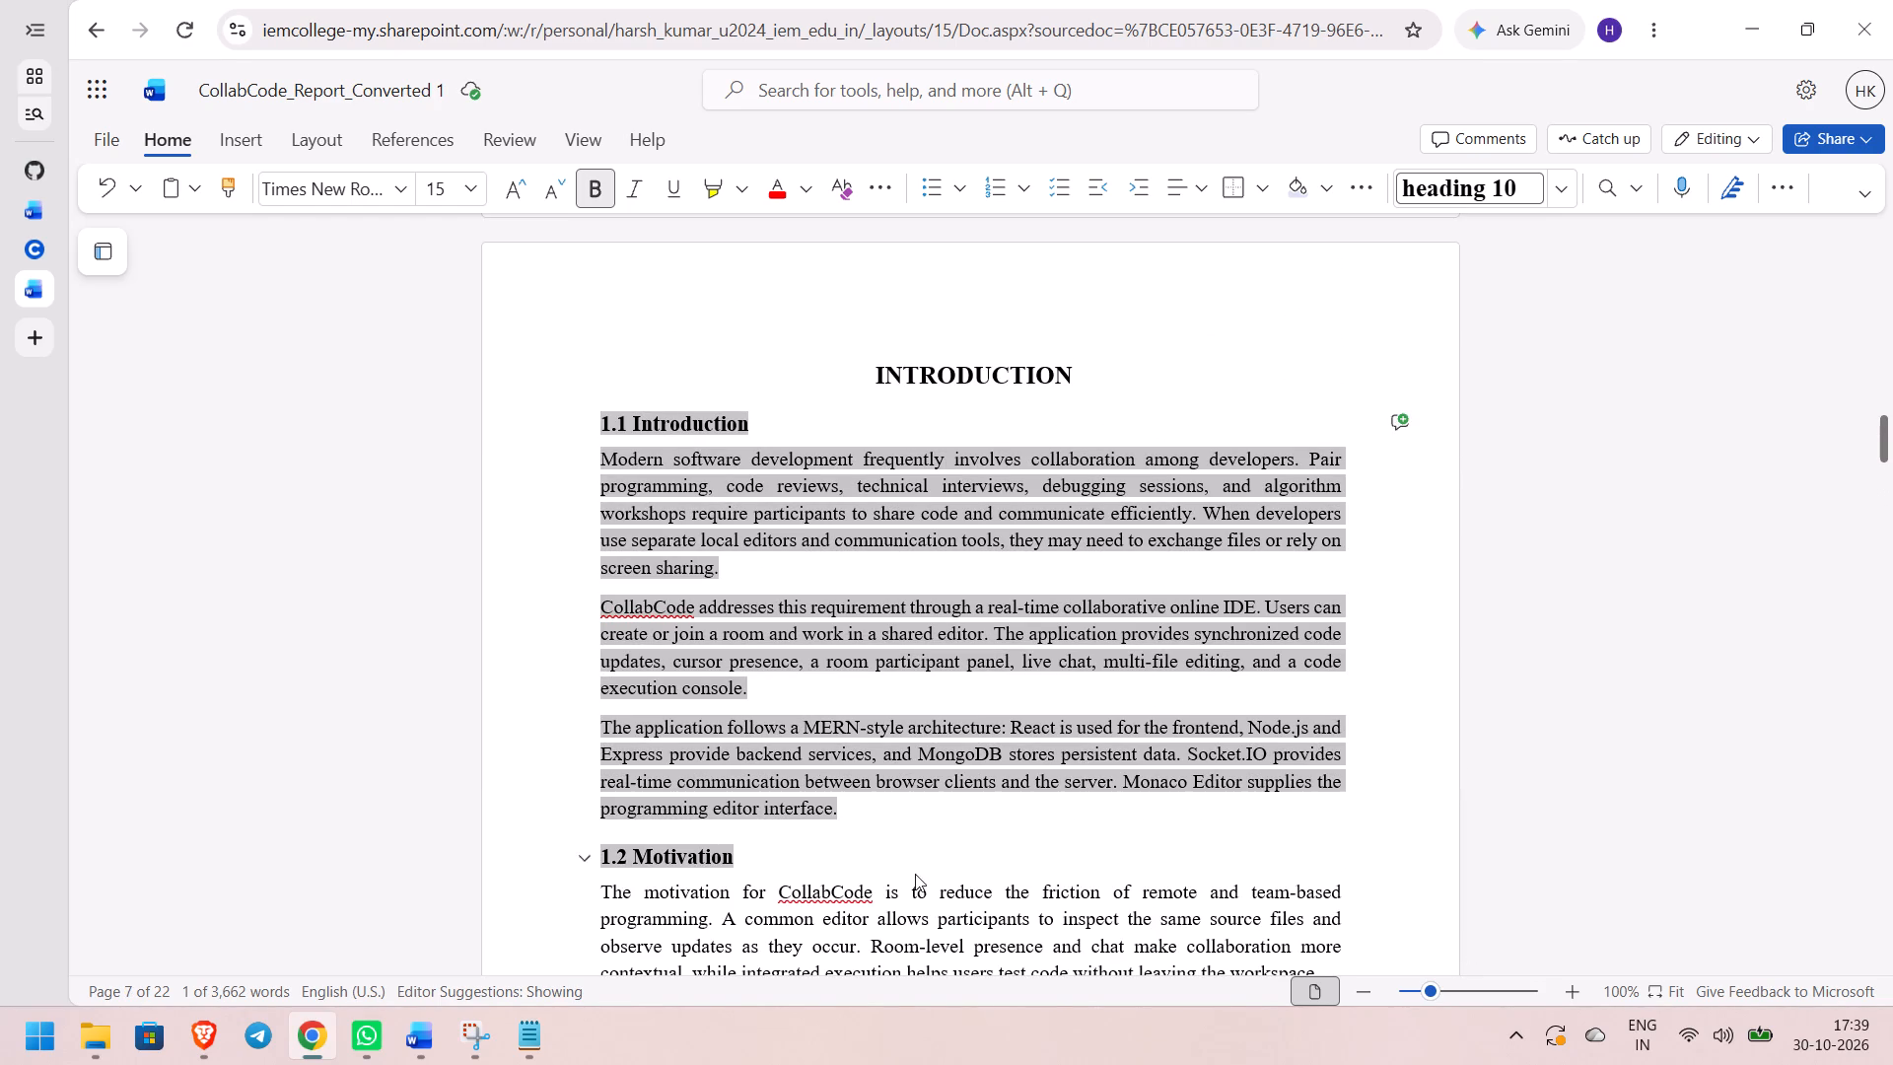
drag(915, 874, 1053, 982)
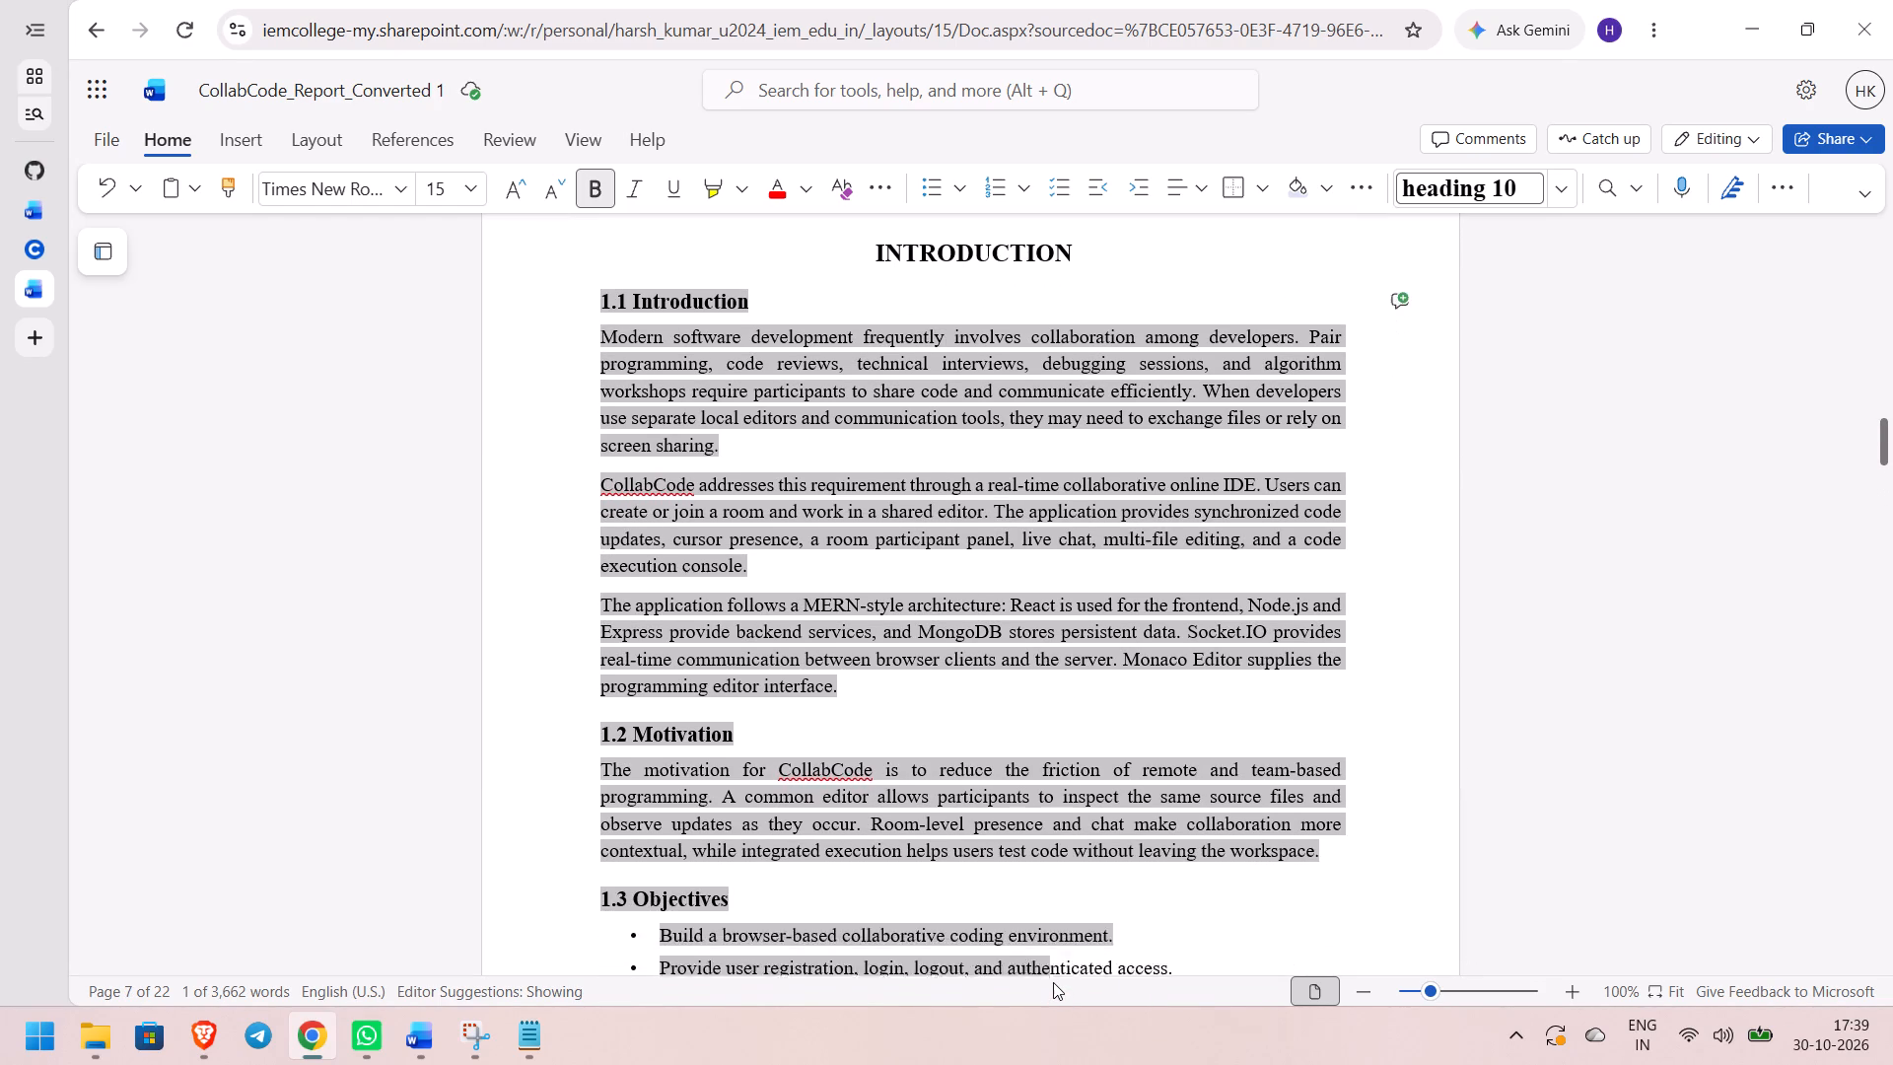
drag(1053, 982, 1060, 986)
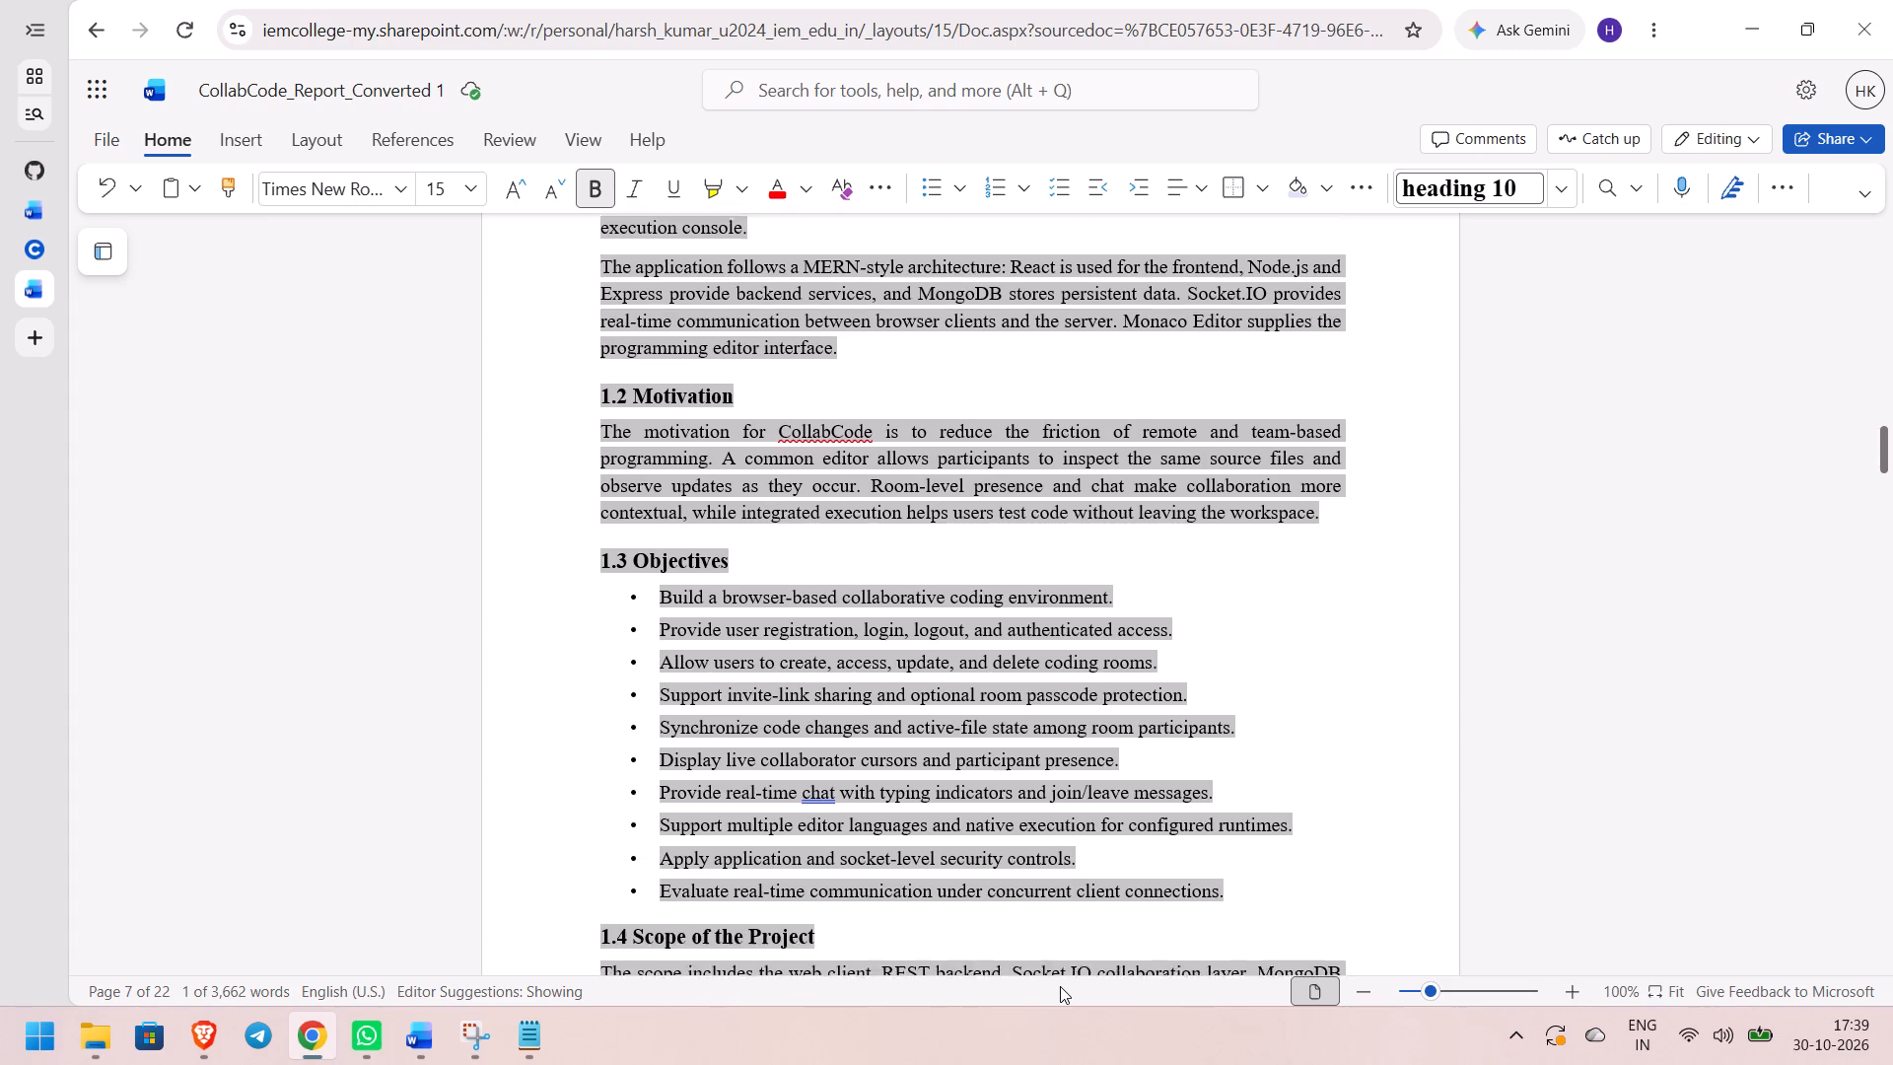
drag(1060, 986, 1285, 783)
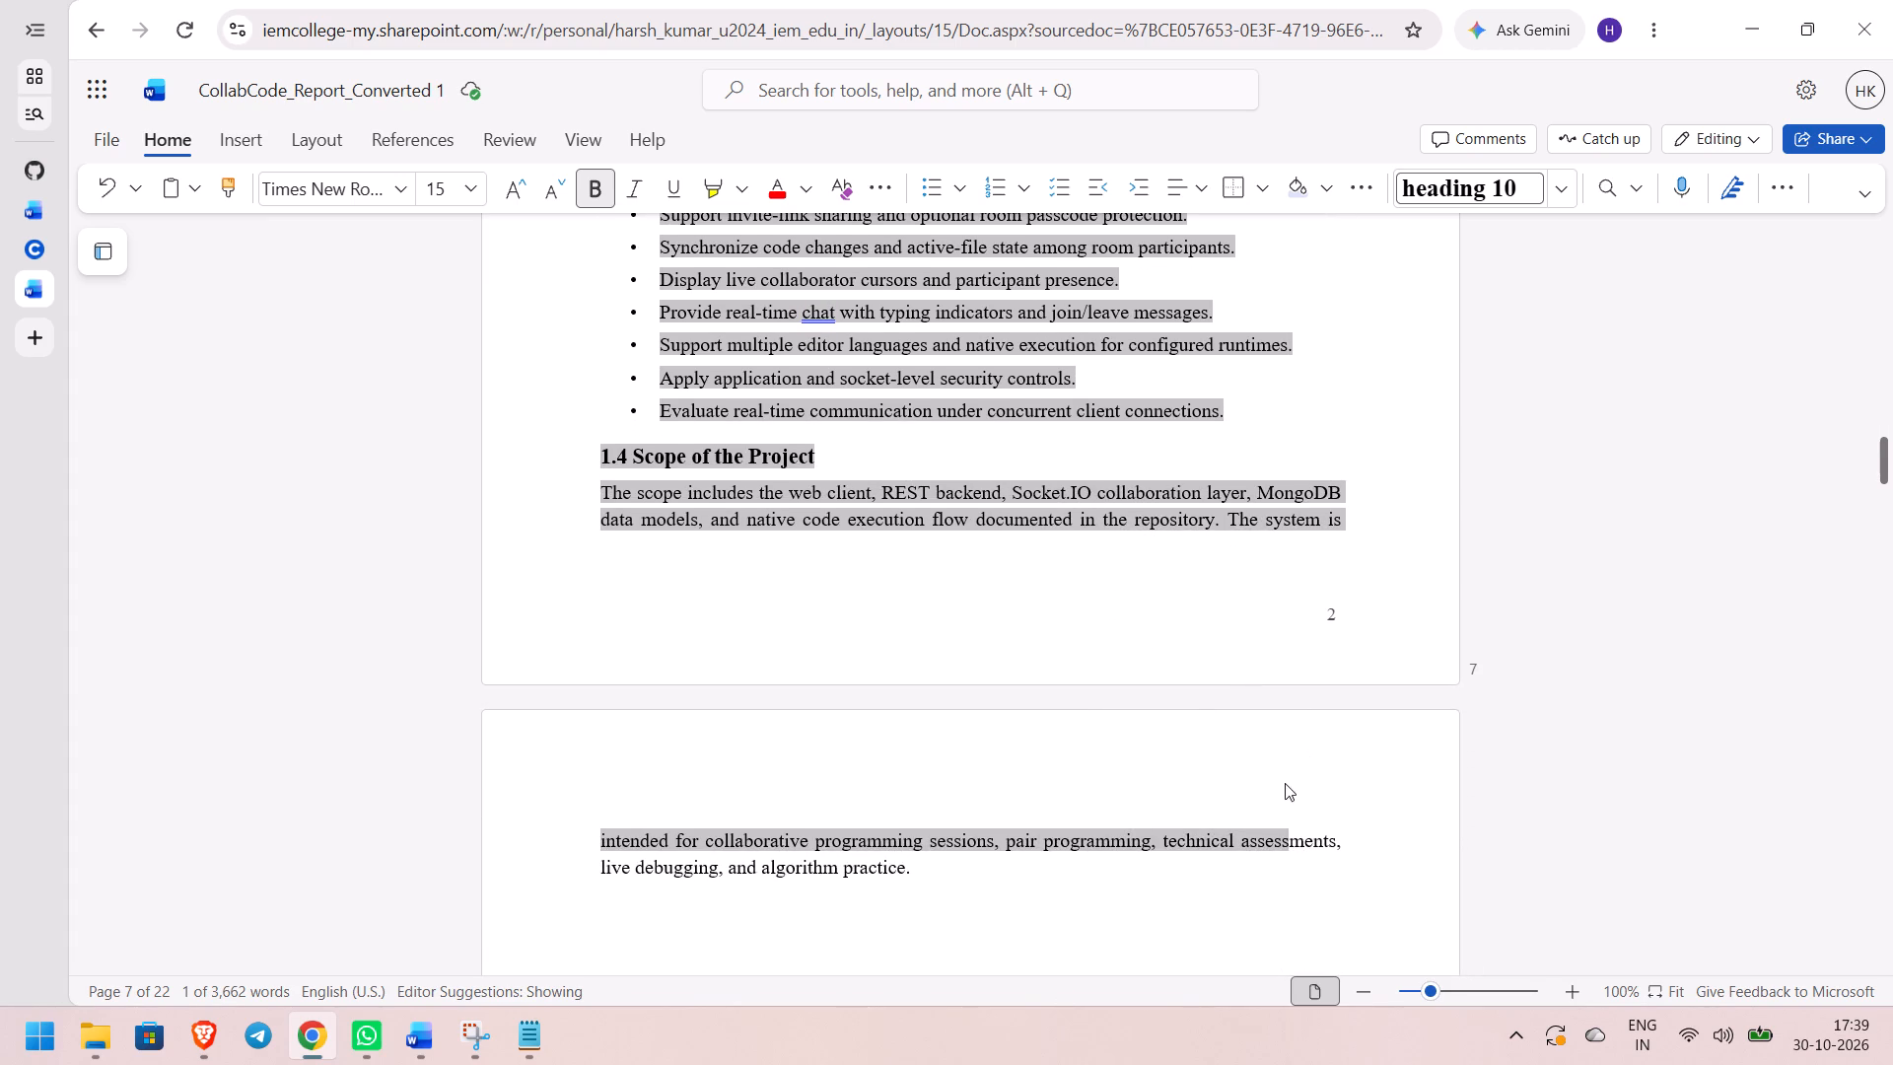
drag(1285, 783, 1344, 866)
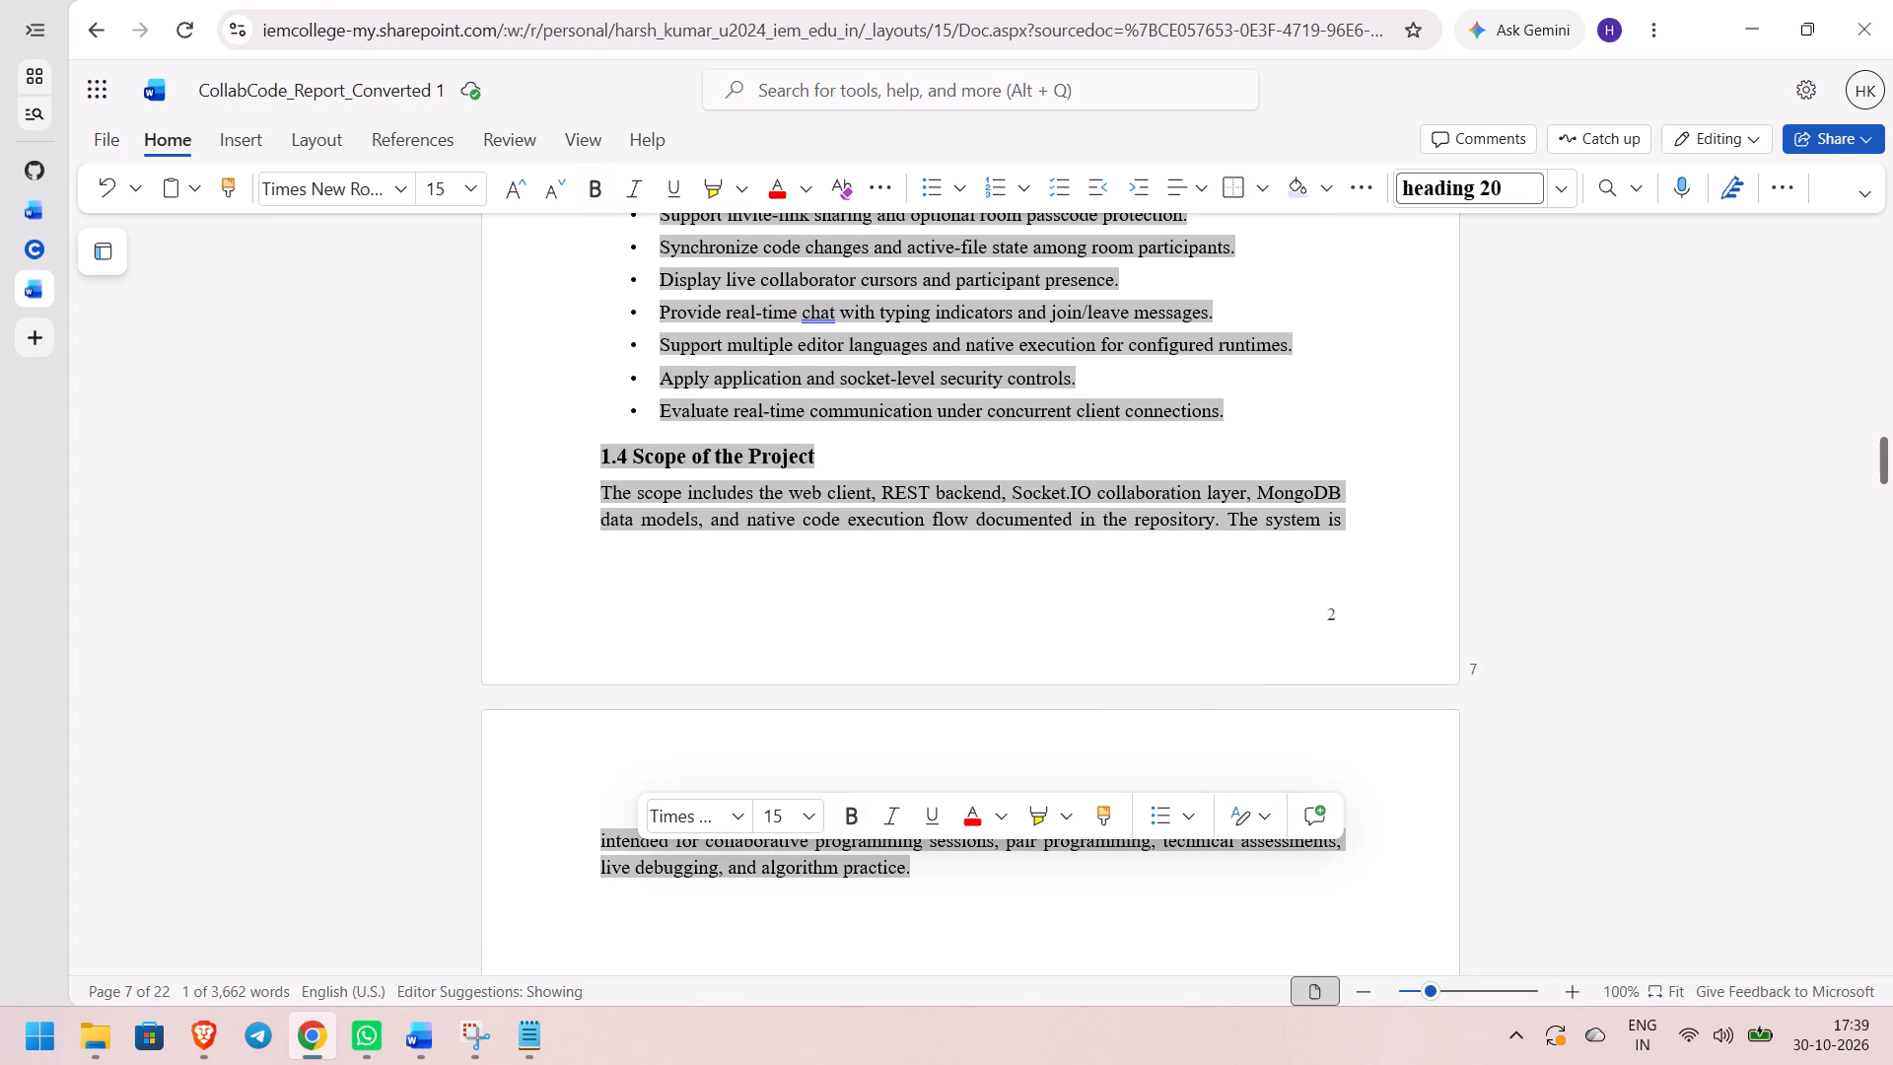
key(BackSpace)
Paste the copied ChatGPT introduction paragraphs below the INTRODUCTION title.
click(867, 629)
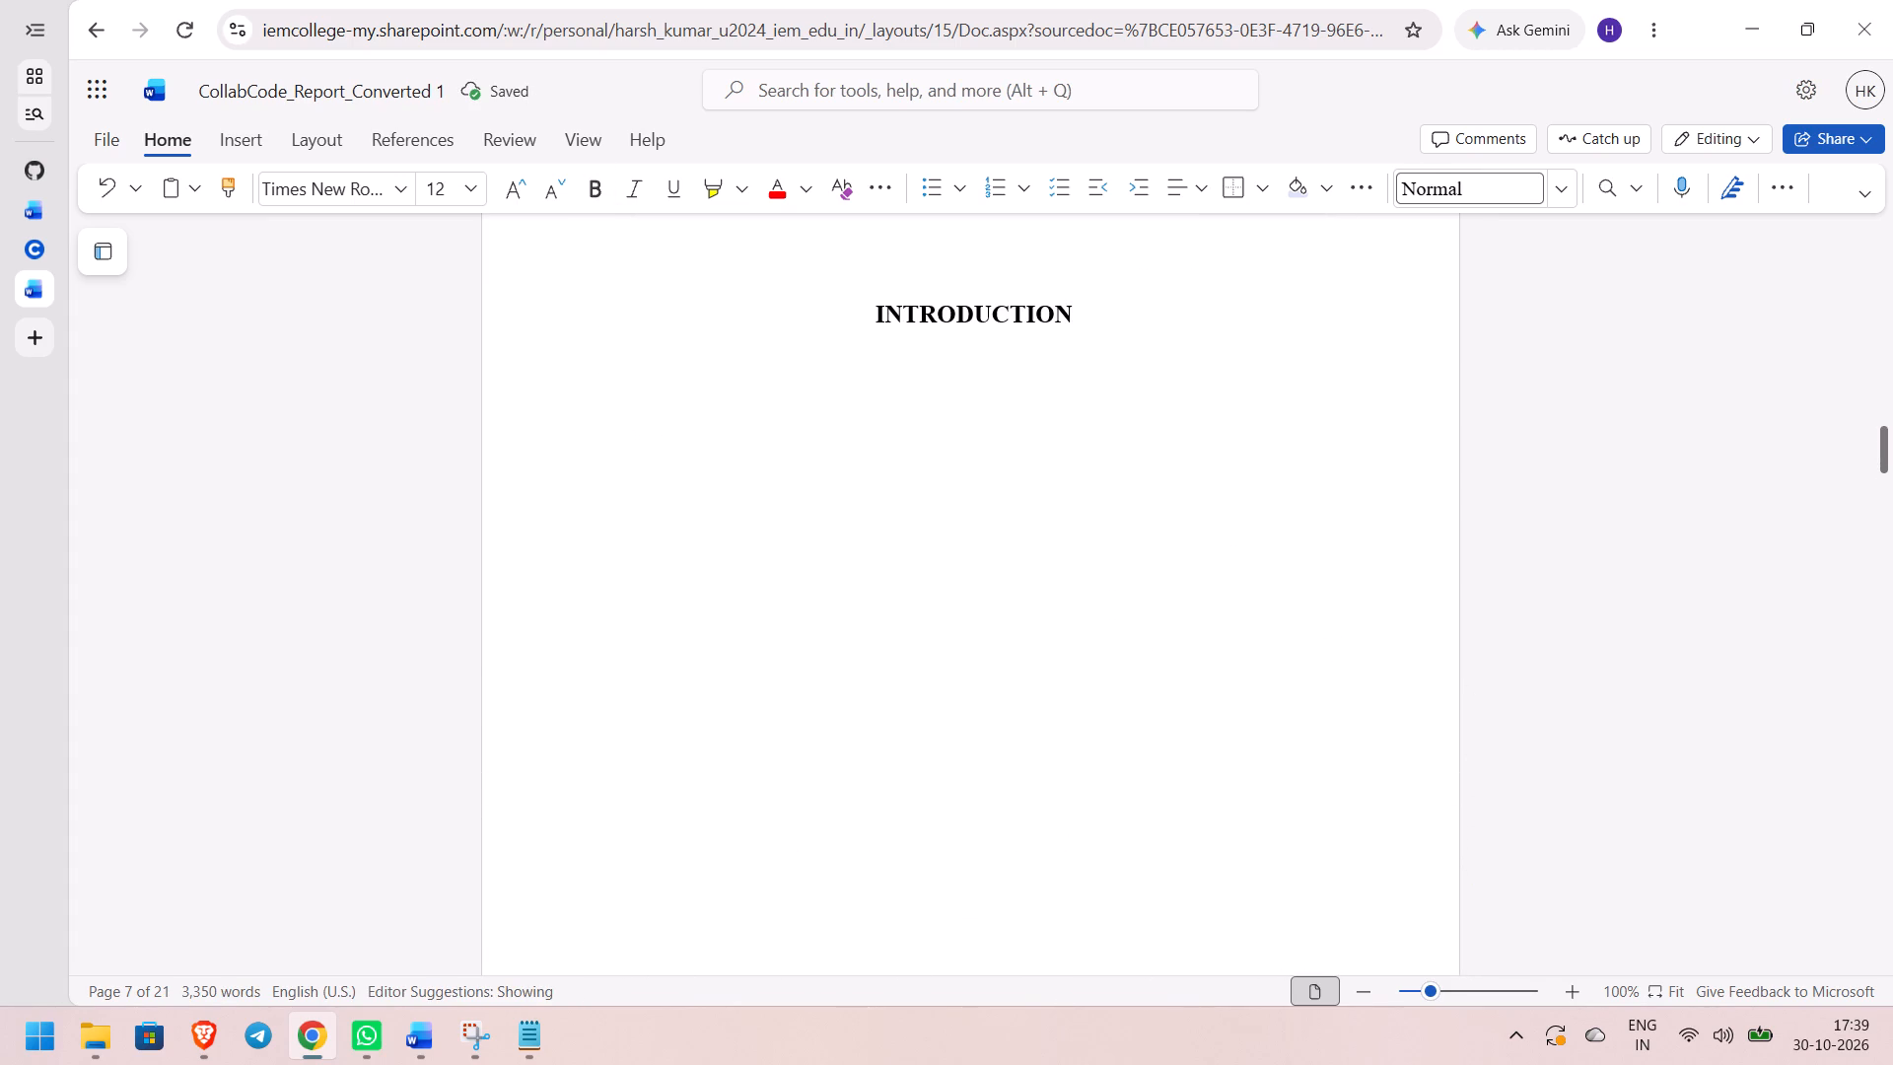
key(ctrl+v)
Review the new introduction against the abstract page, and read on through the CHAPTER – 2: LITERATURE SURVEY sections.
scroll(871, 671, up, 1)
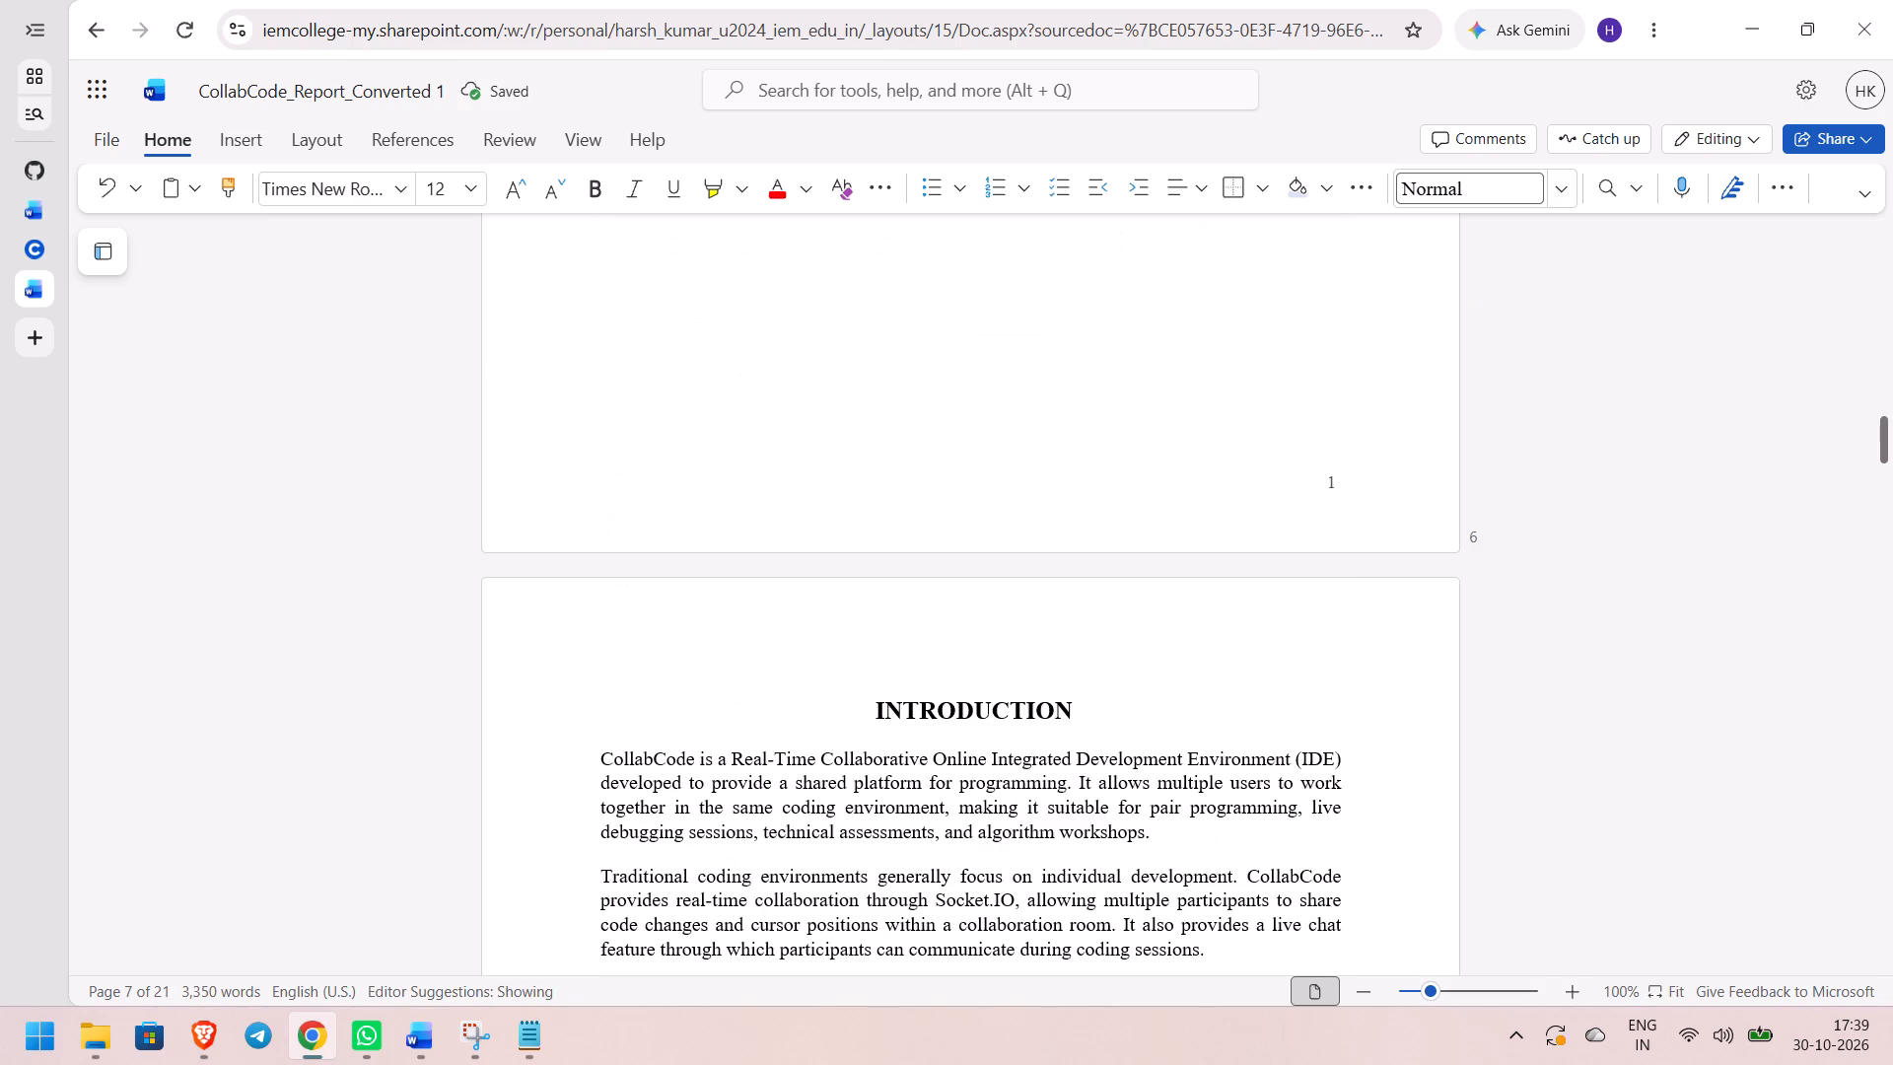
scroll(871, 671, down, 1)
scroll(871, 671, up, 3)
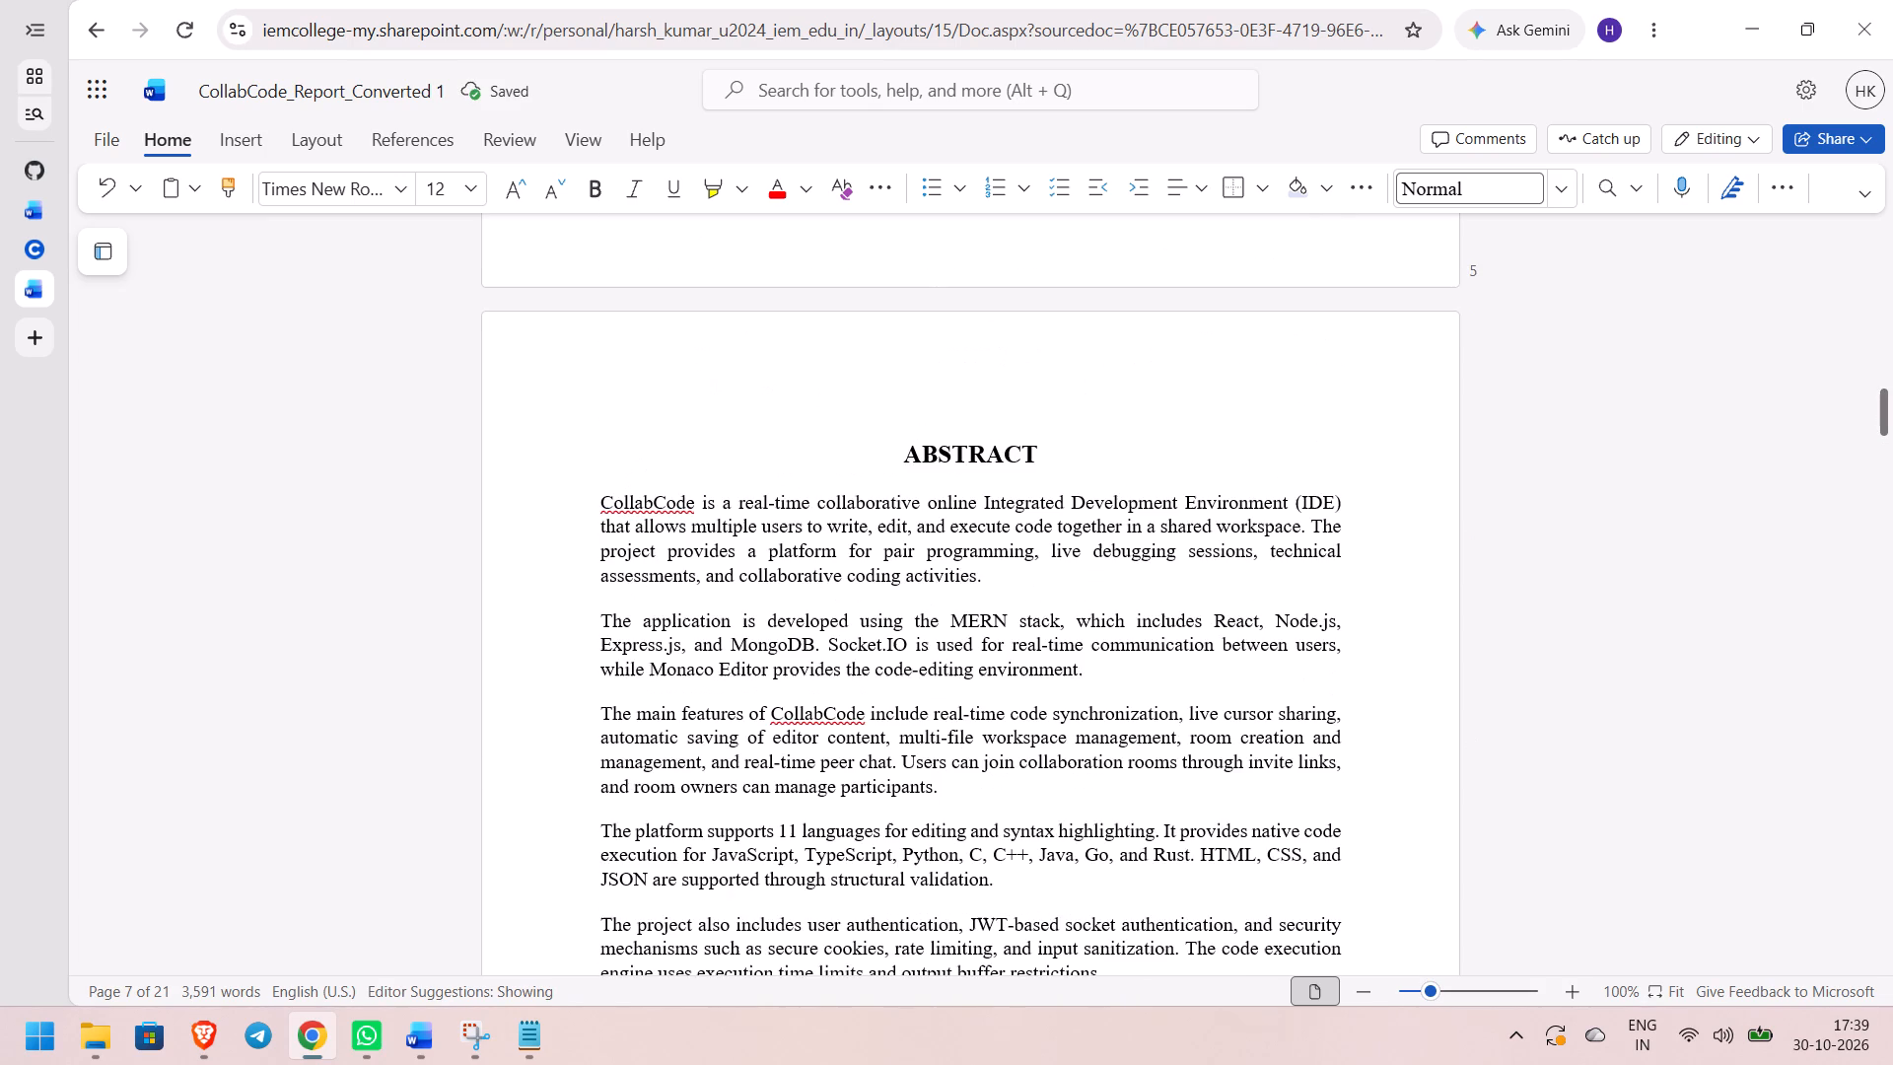
scroll(871, 671, down, 2)
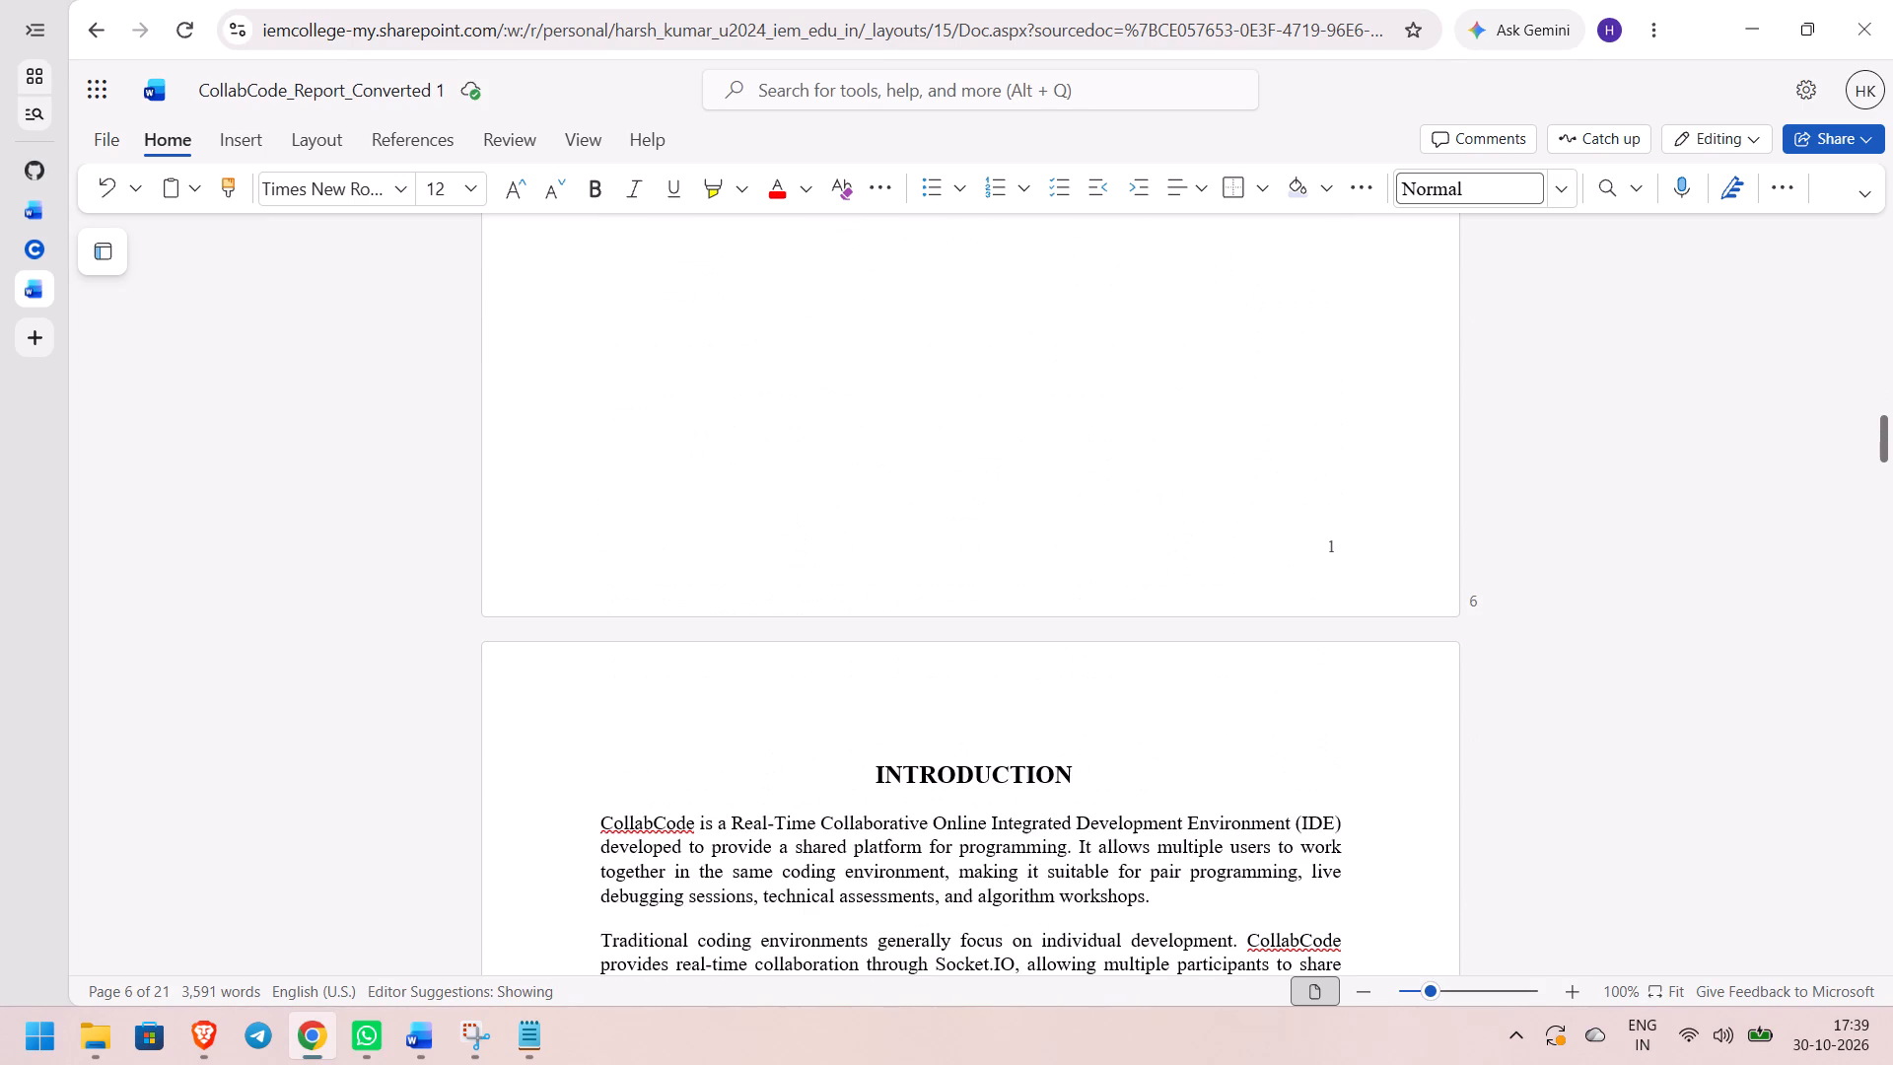
scroll(871, 671, up, 2)
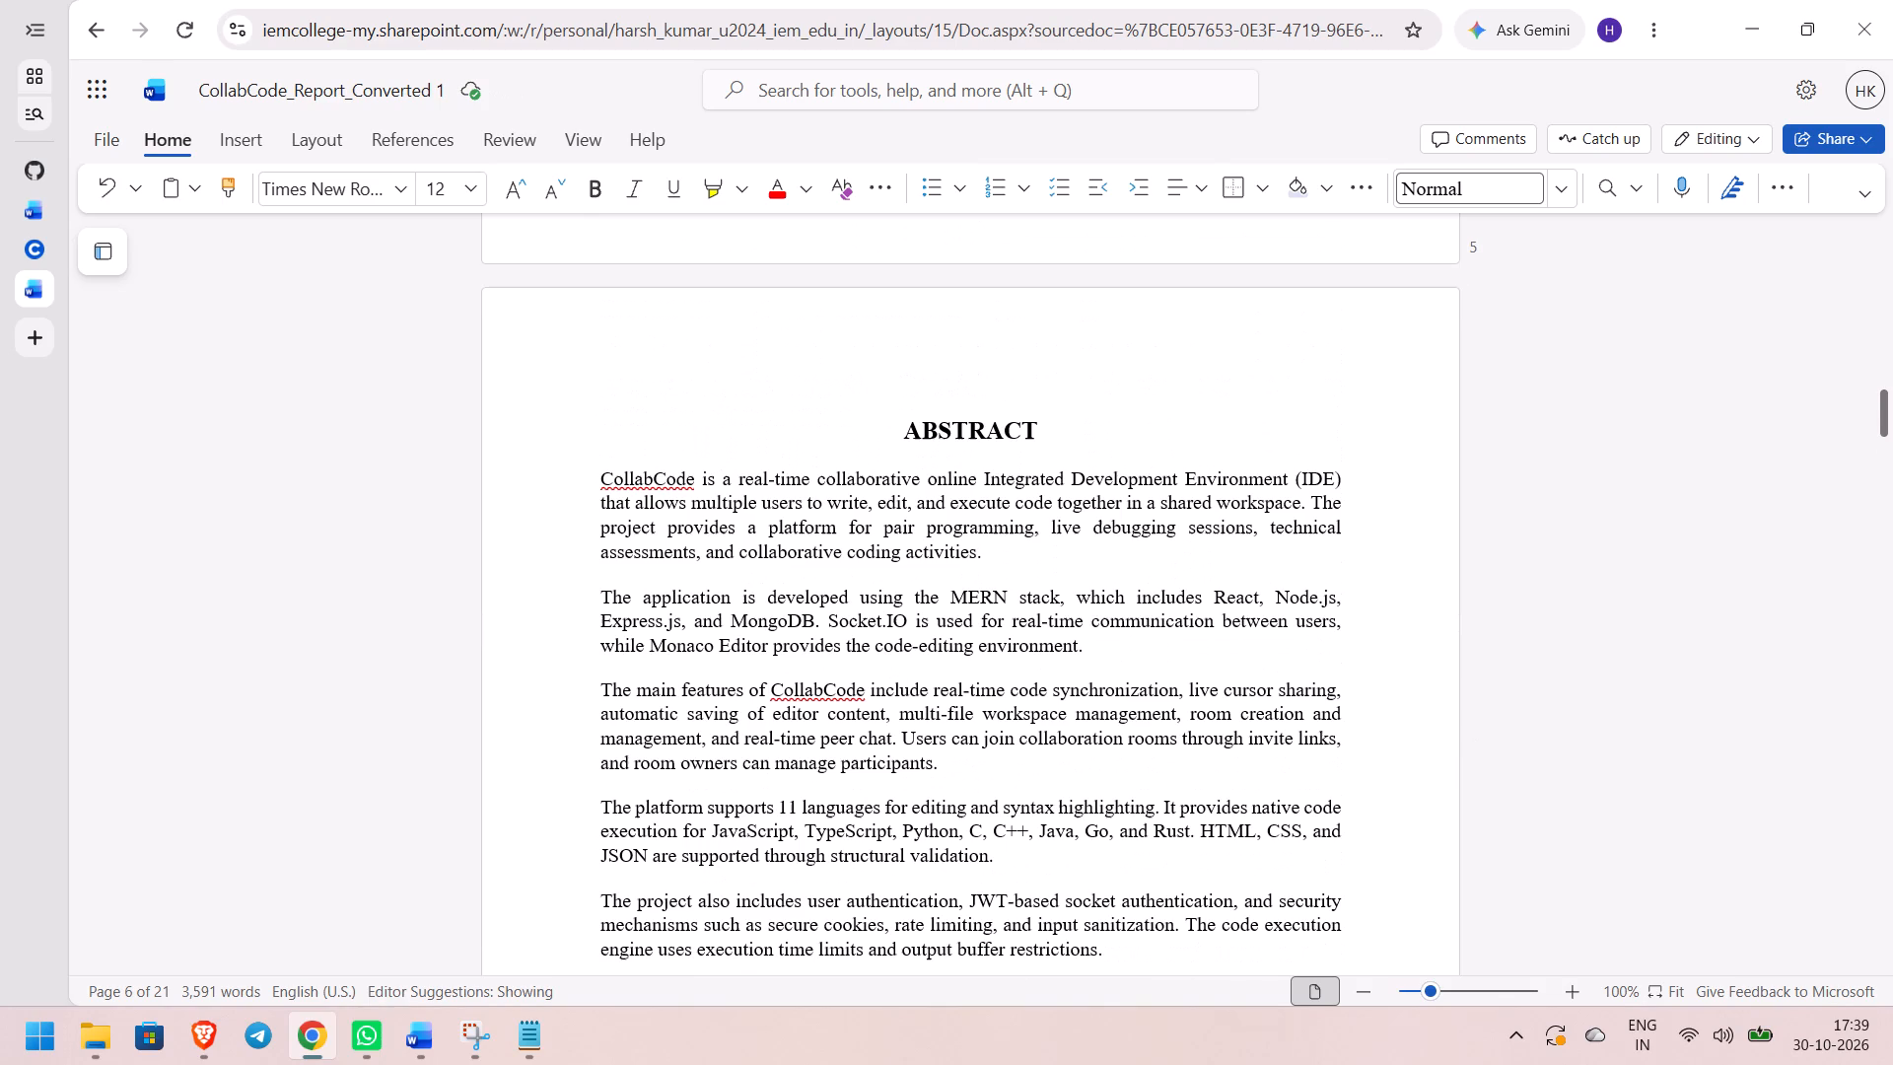
scroll(871, 671, down, 3)
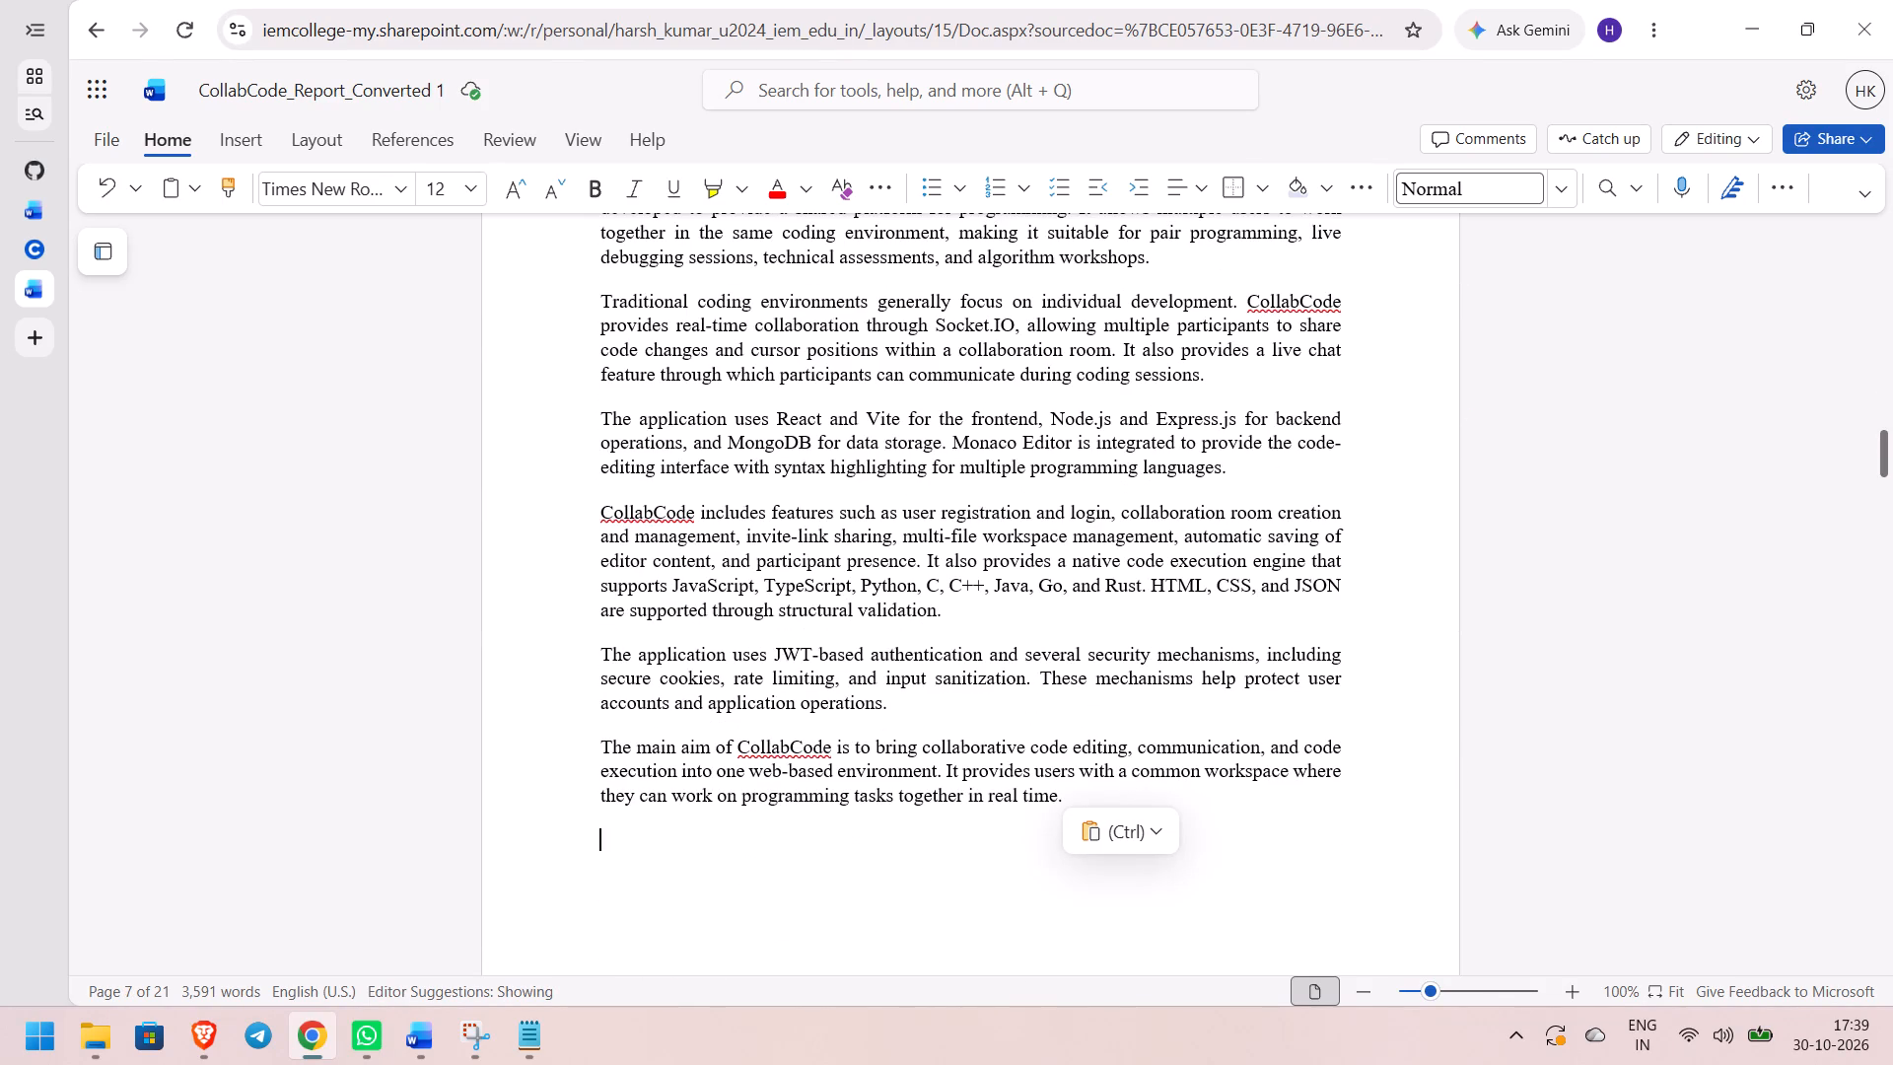
scroll(871, 671, down, 2)
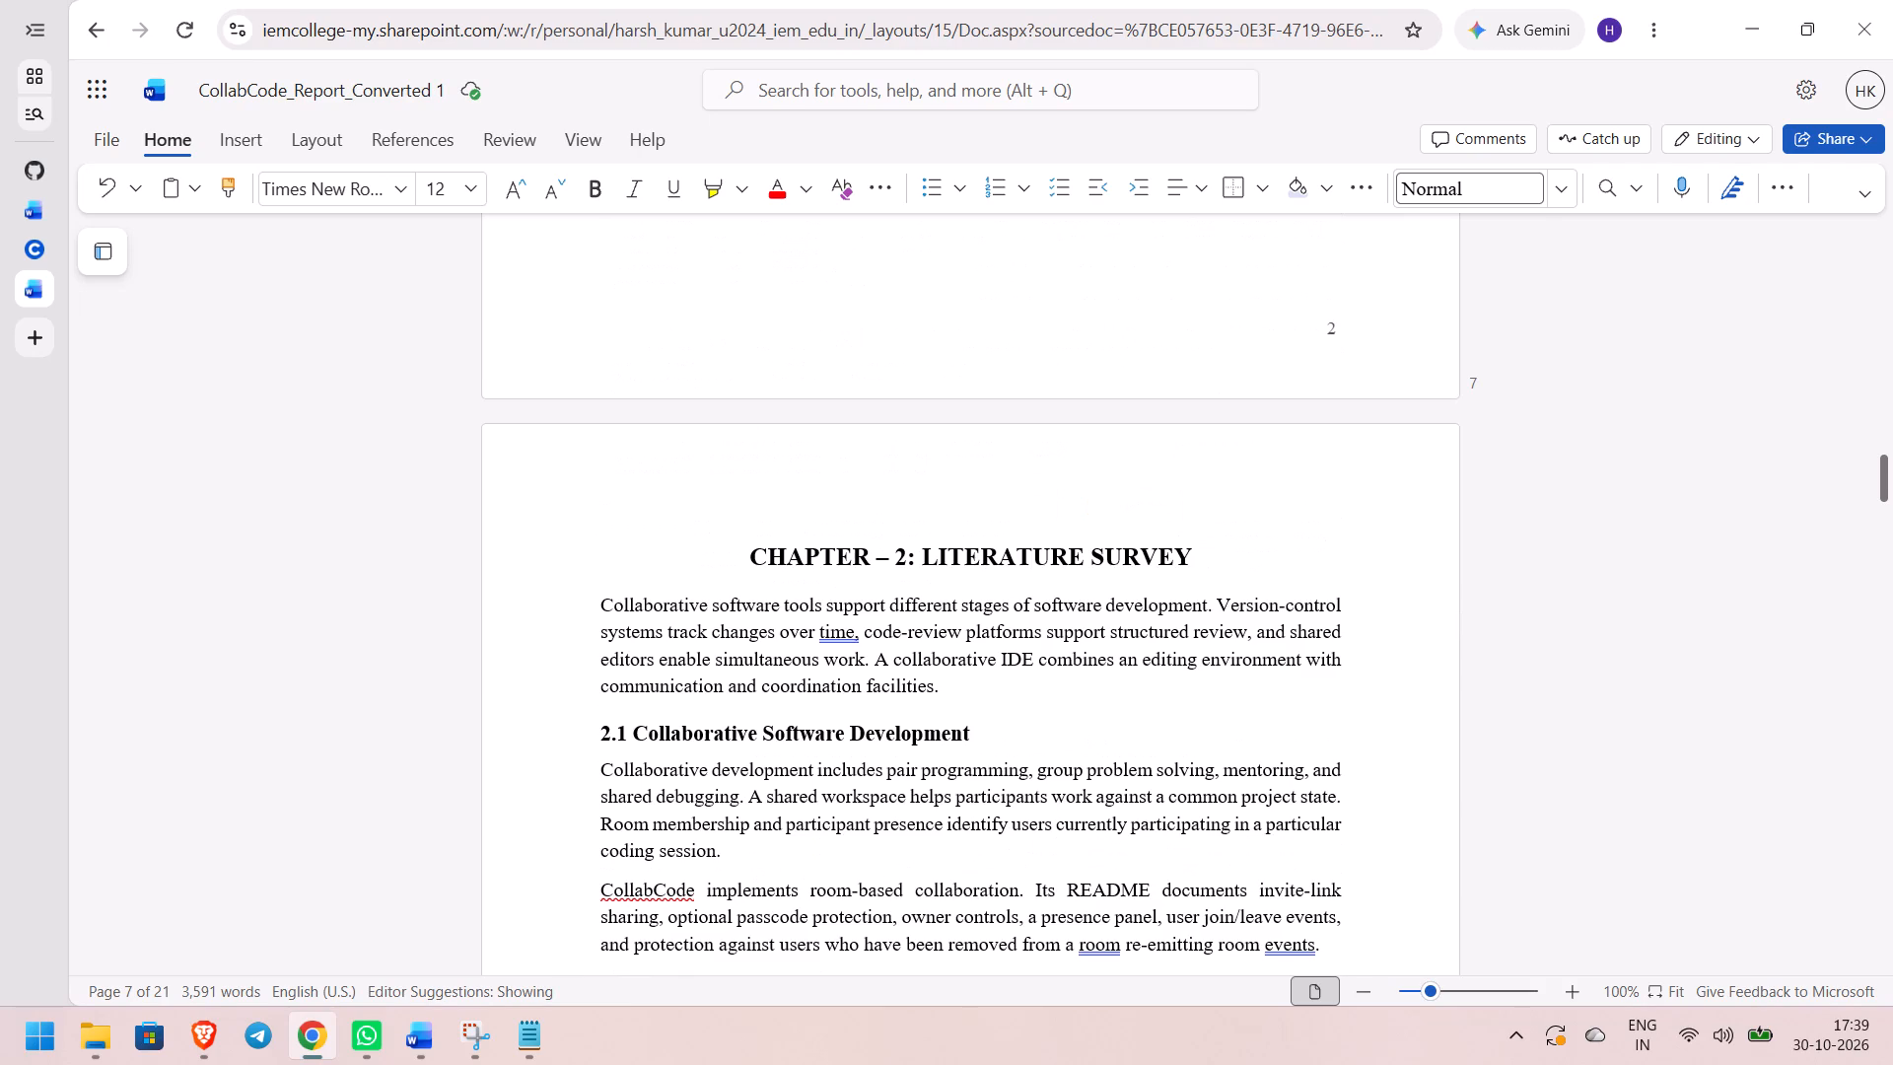
scroll(803, 712, up, 2)
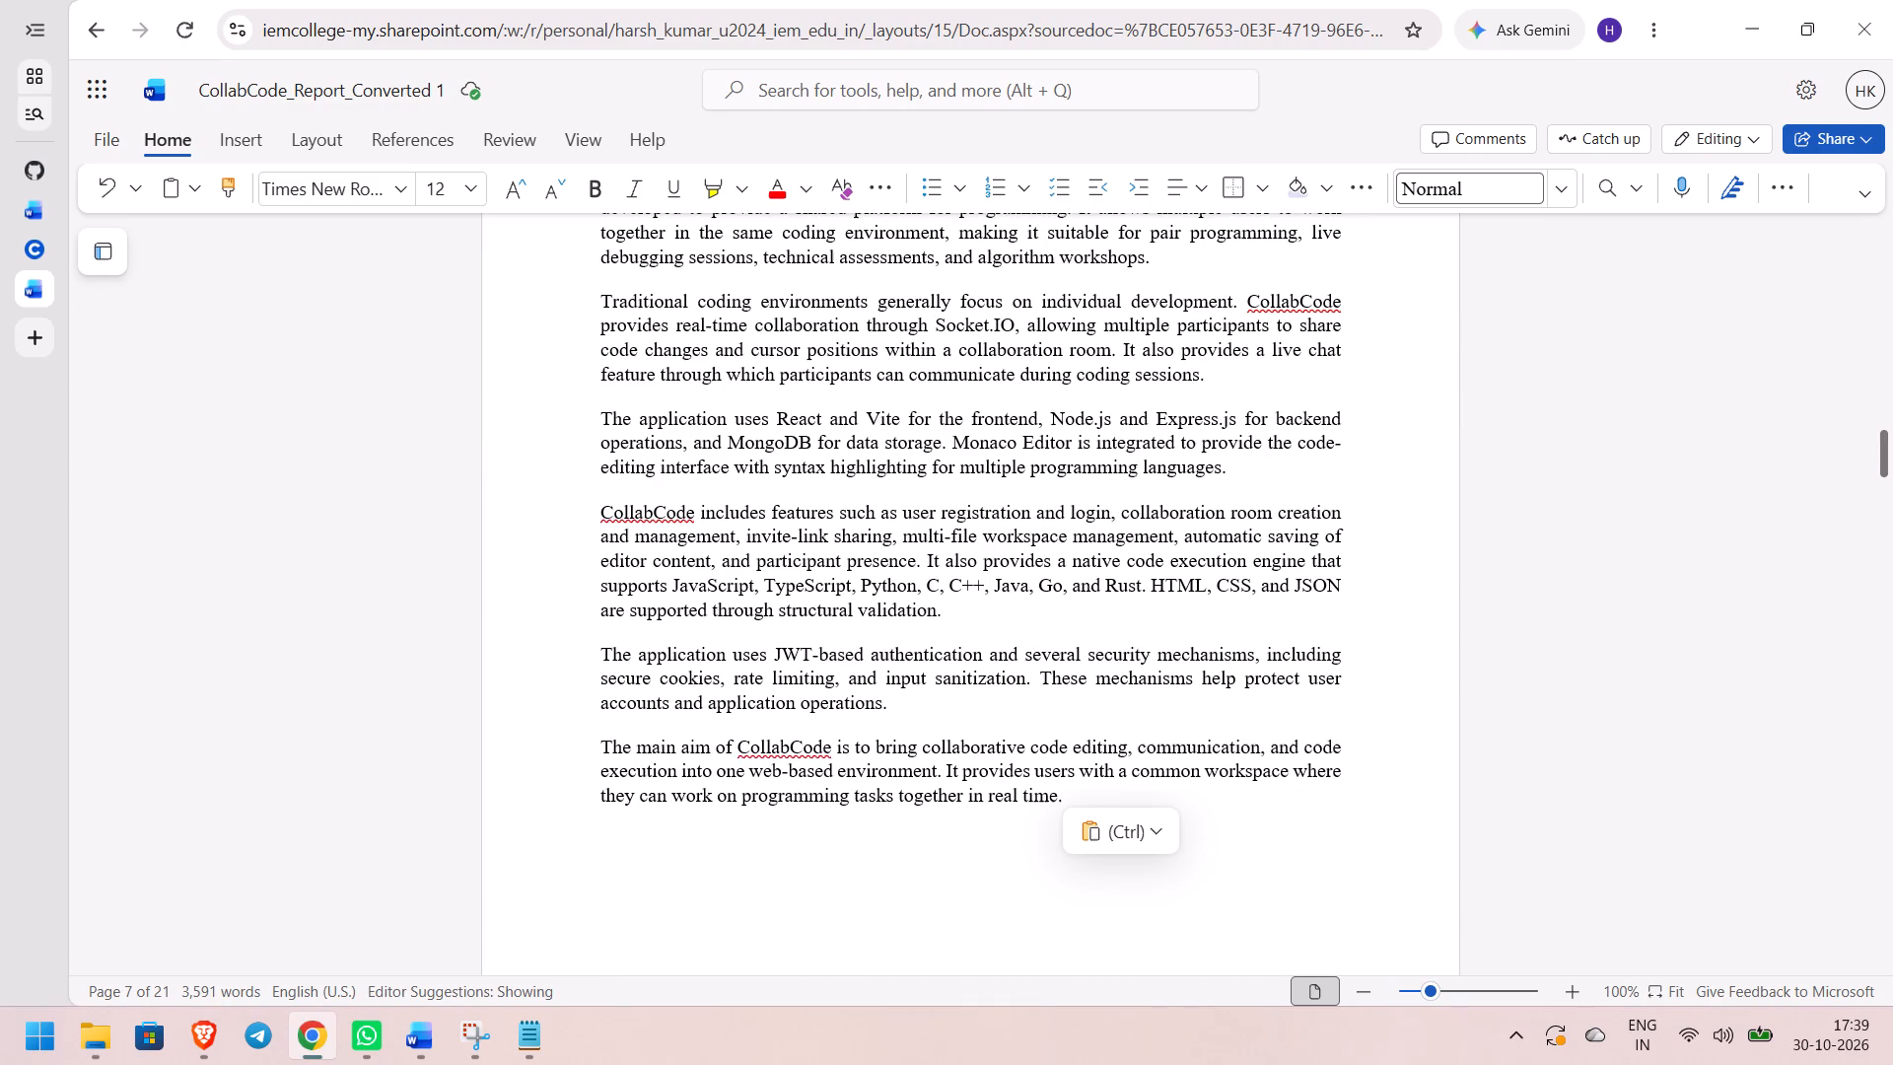
scroll(794, 692, up, 1)
scroll(794, 692, down, 1)
scroll(794, 692, up, 1)
scroll(794, 692, down, 1)
scroll(794, 692, up, 1)
scroll(794, 692, down, 1)
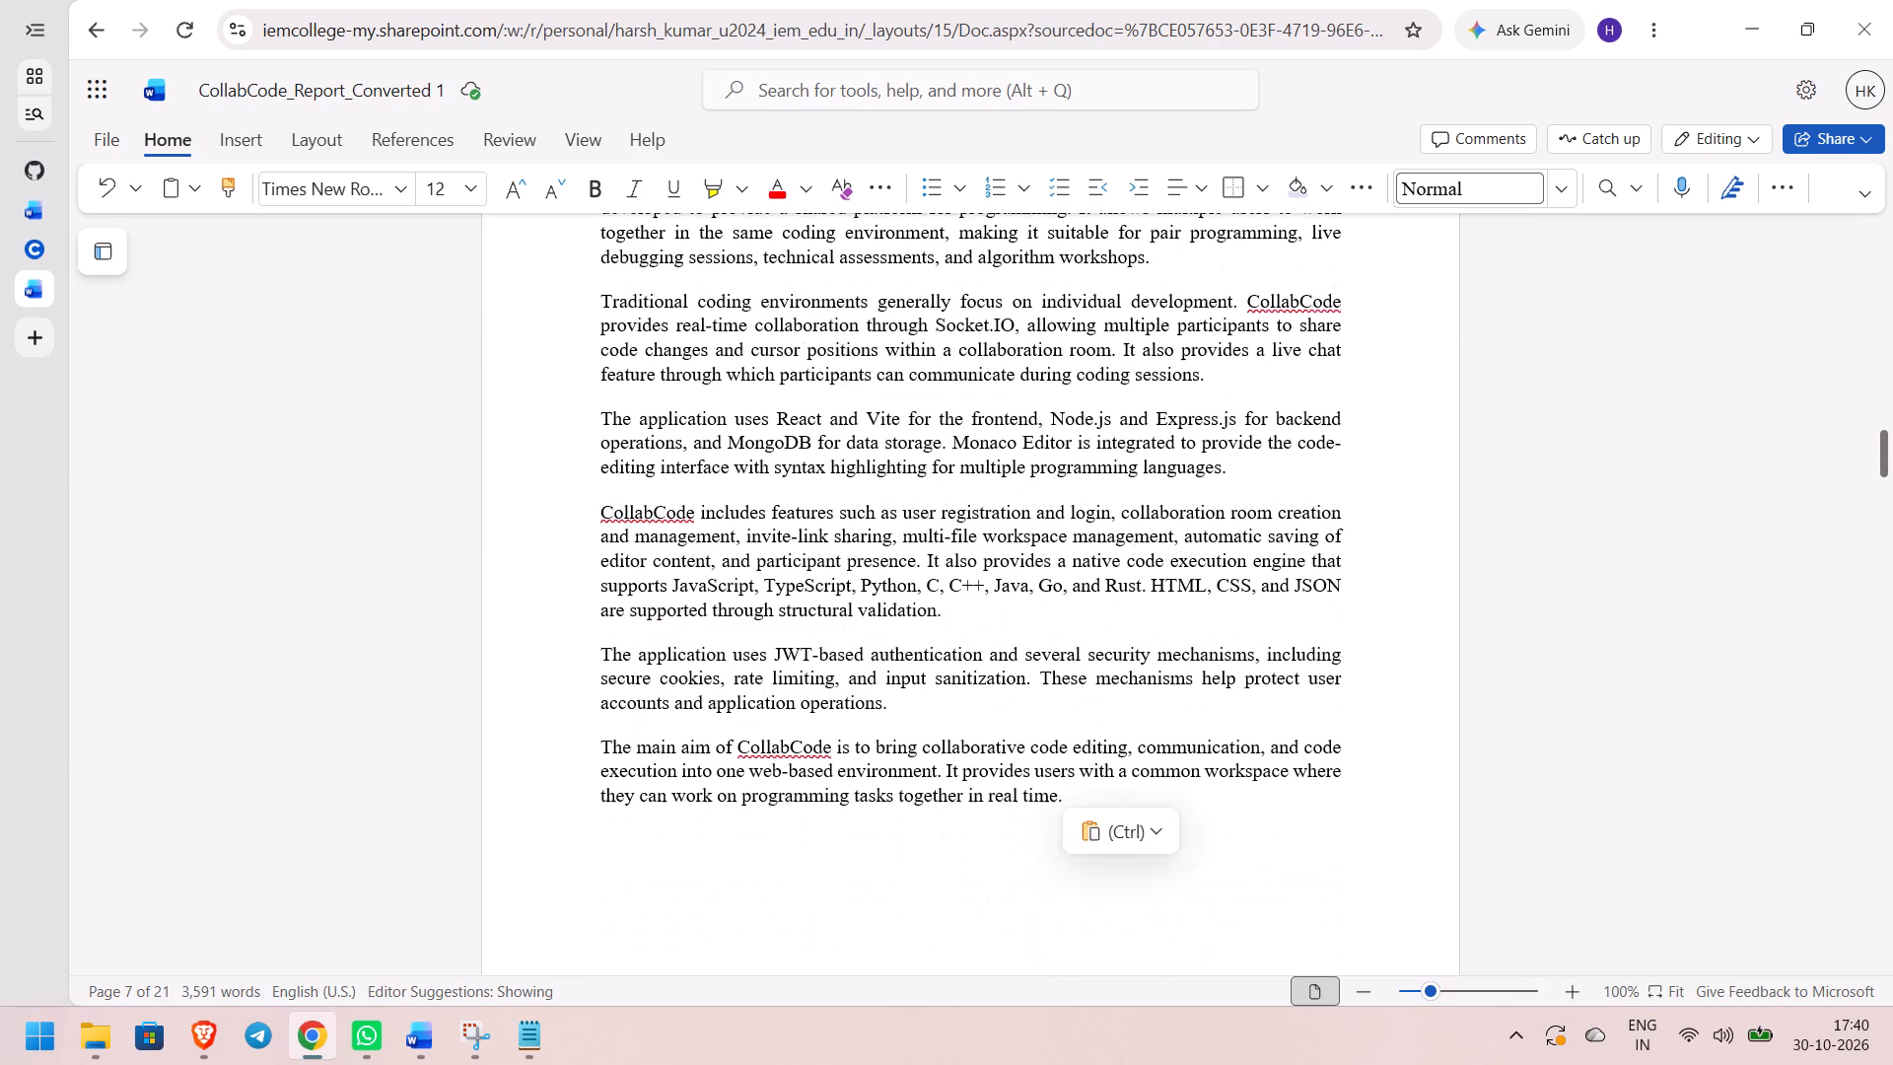
scroll(789, 696, up, 3)
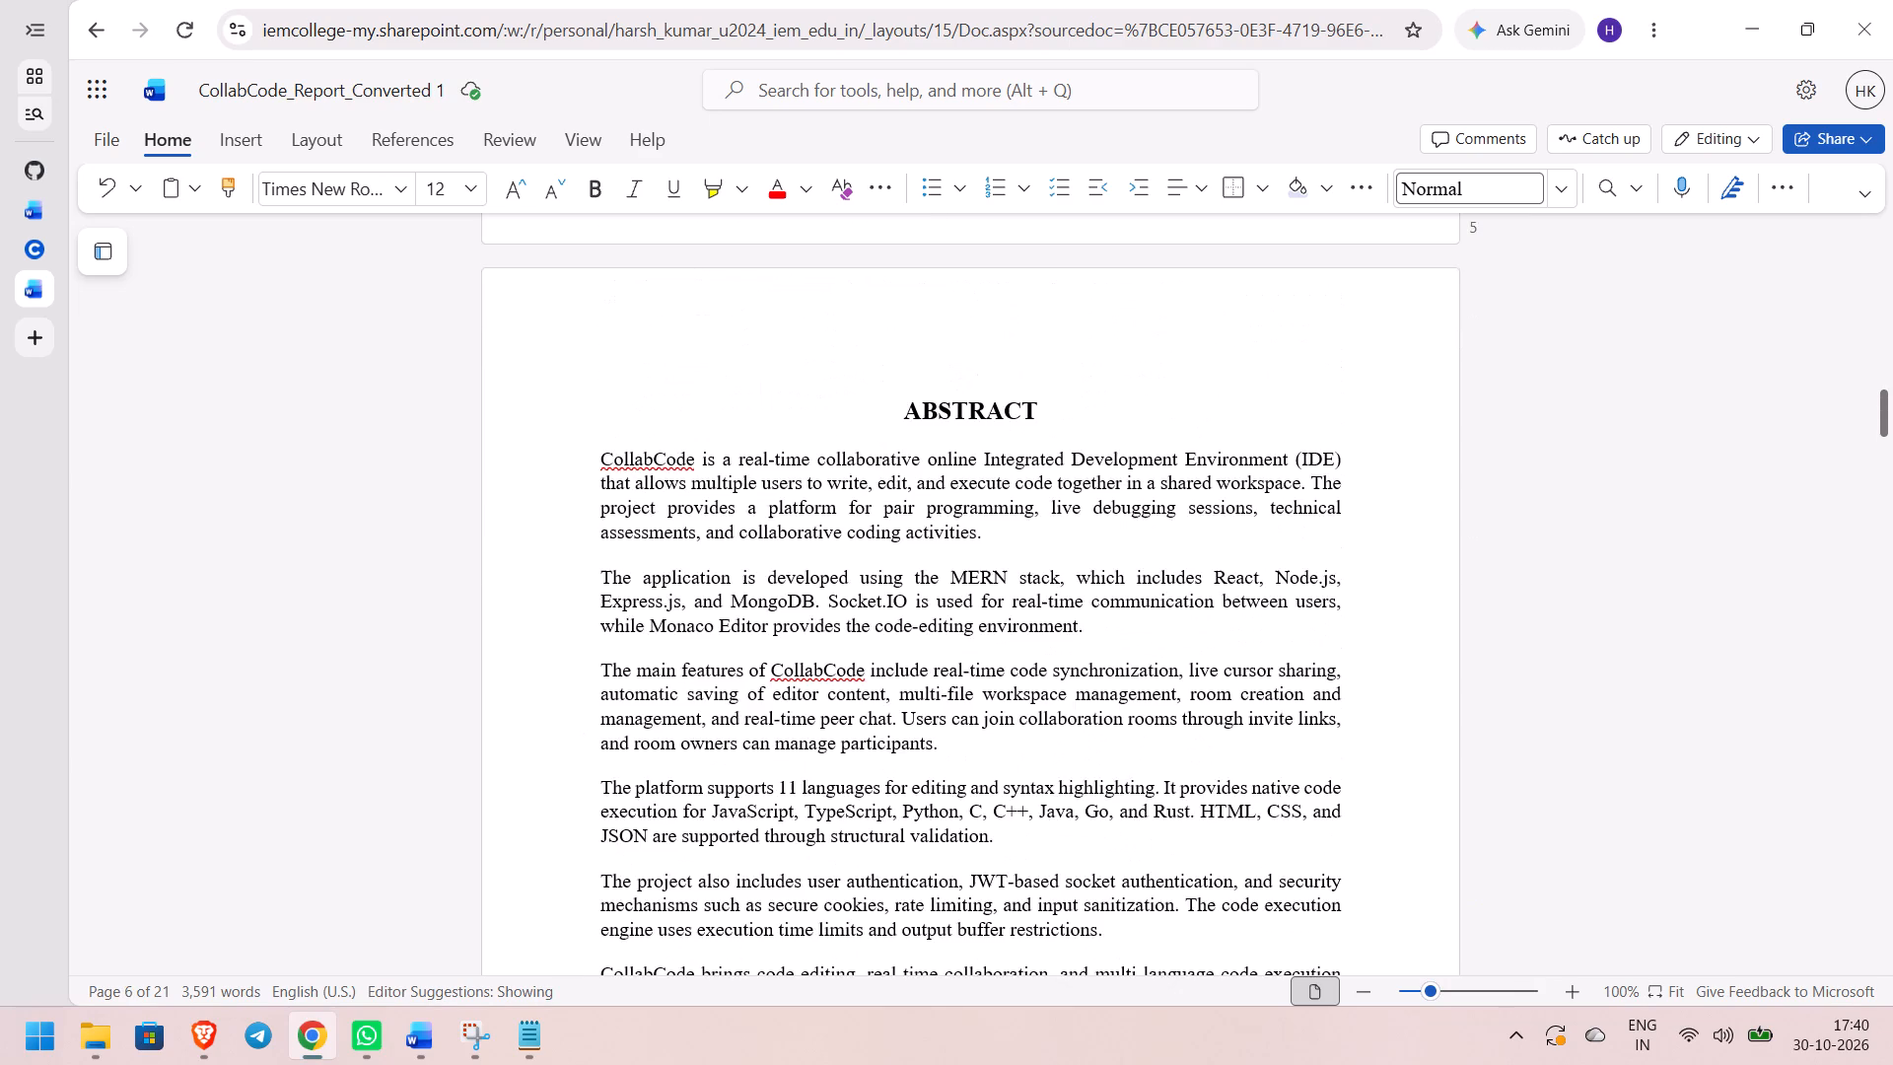
scroll(789, 696, down, 3)
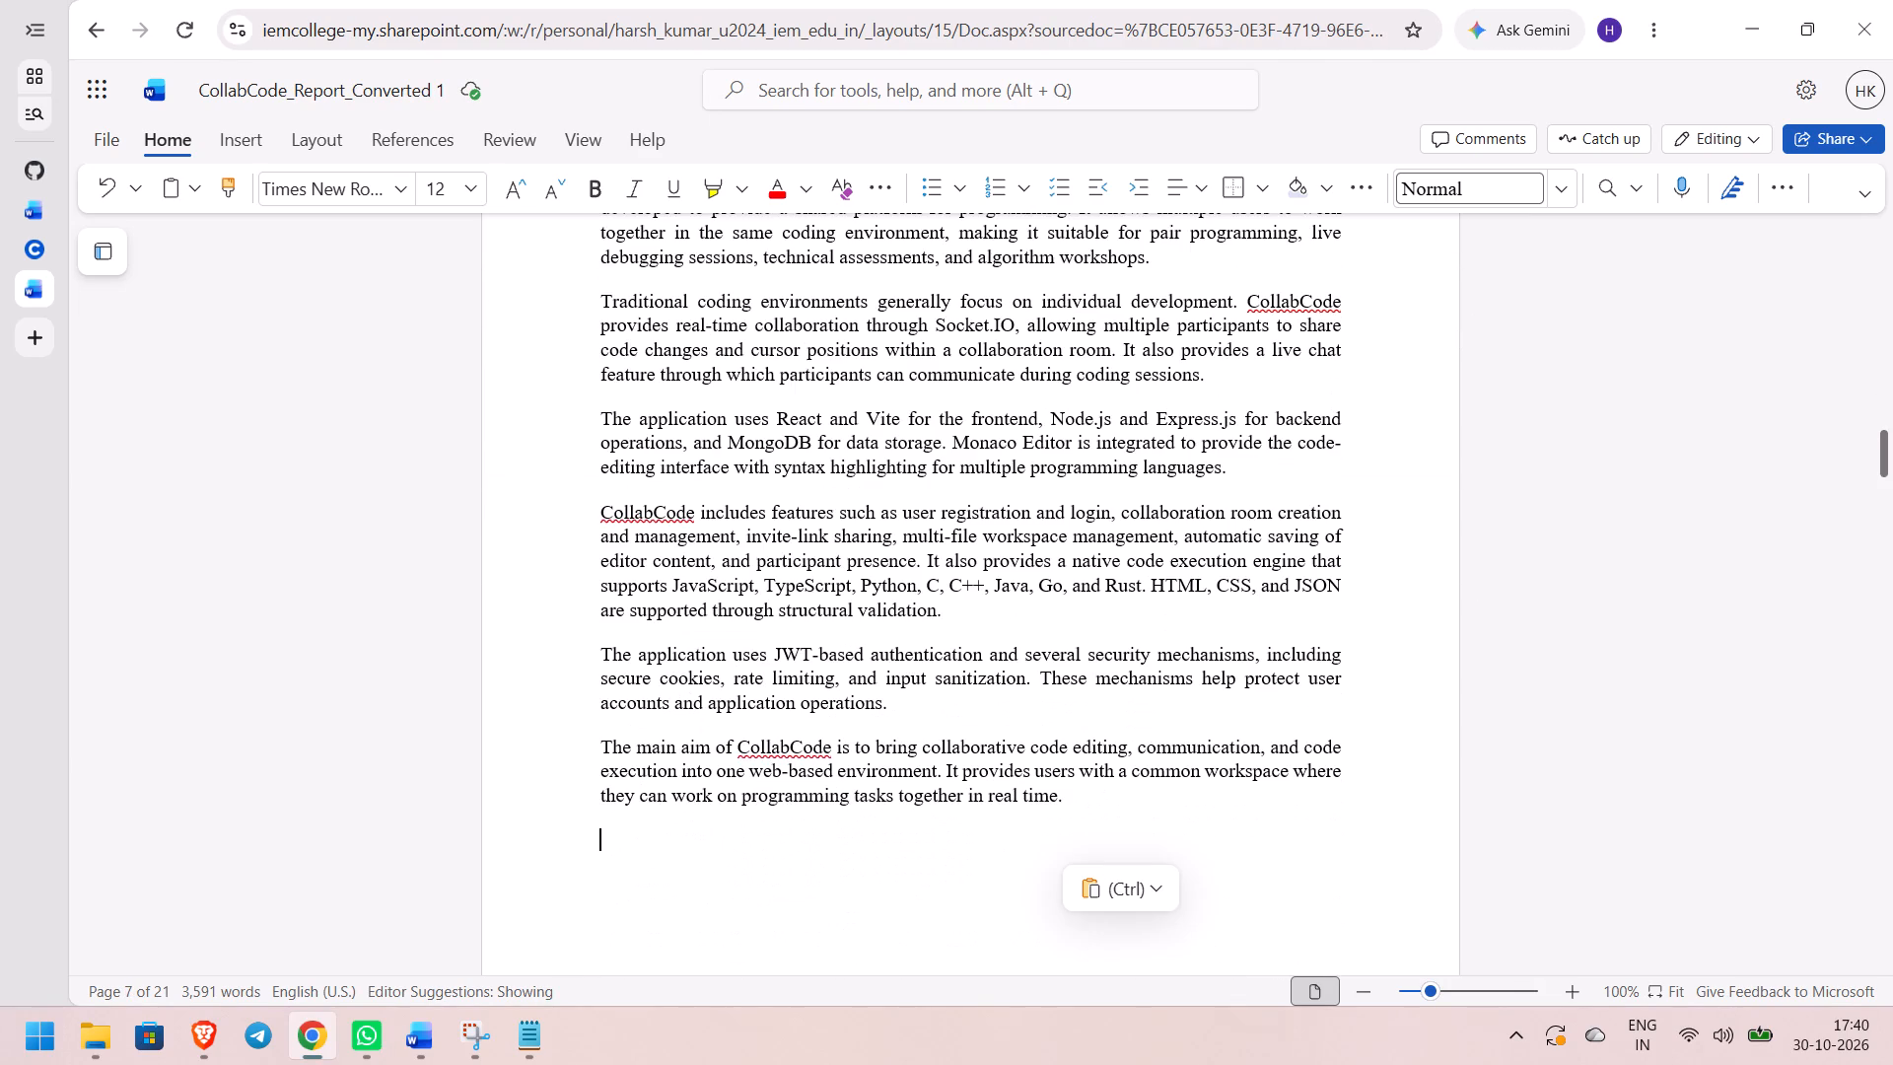
scroll(789, 696, down, 2)
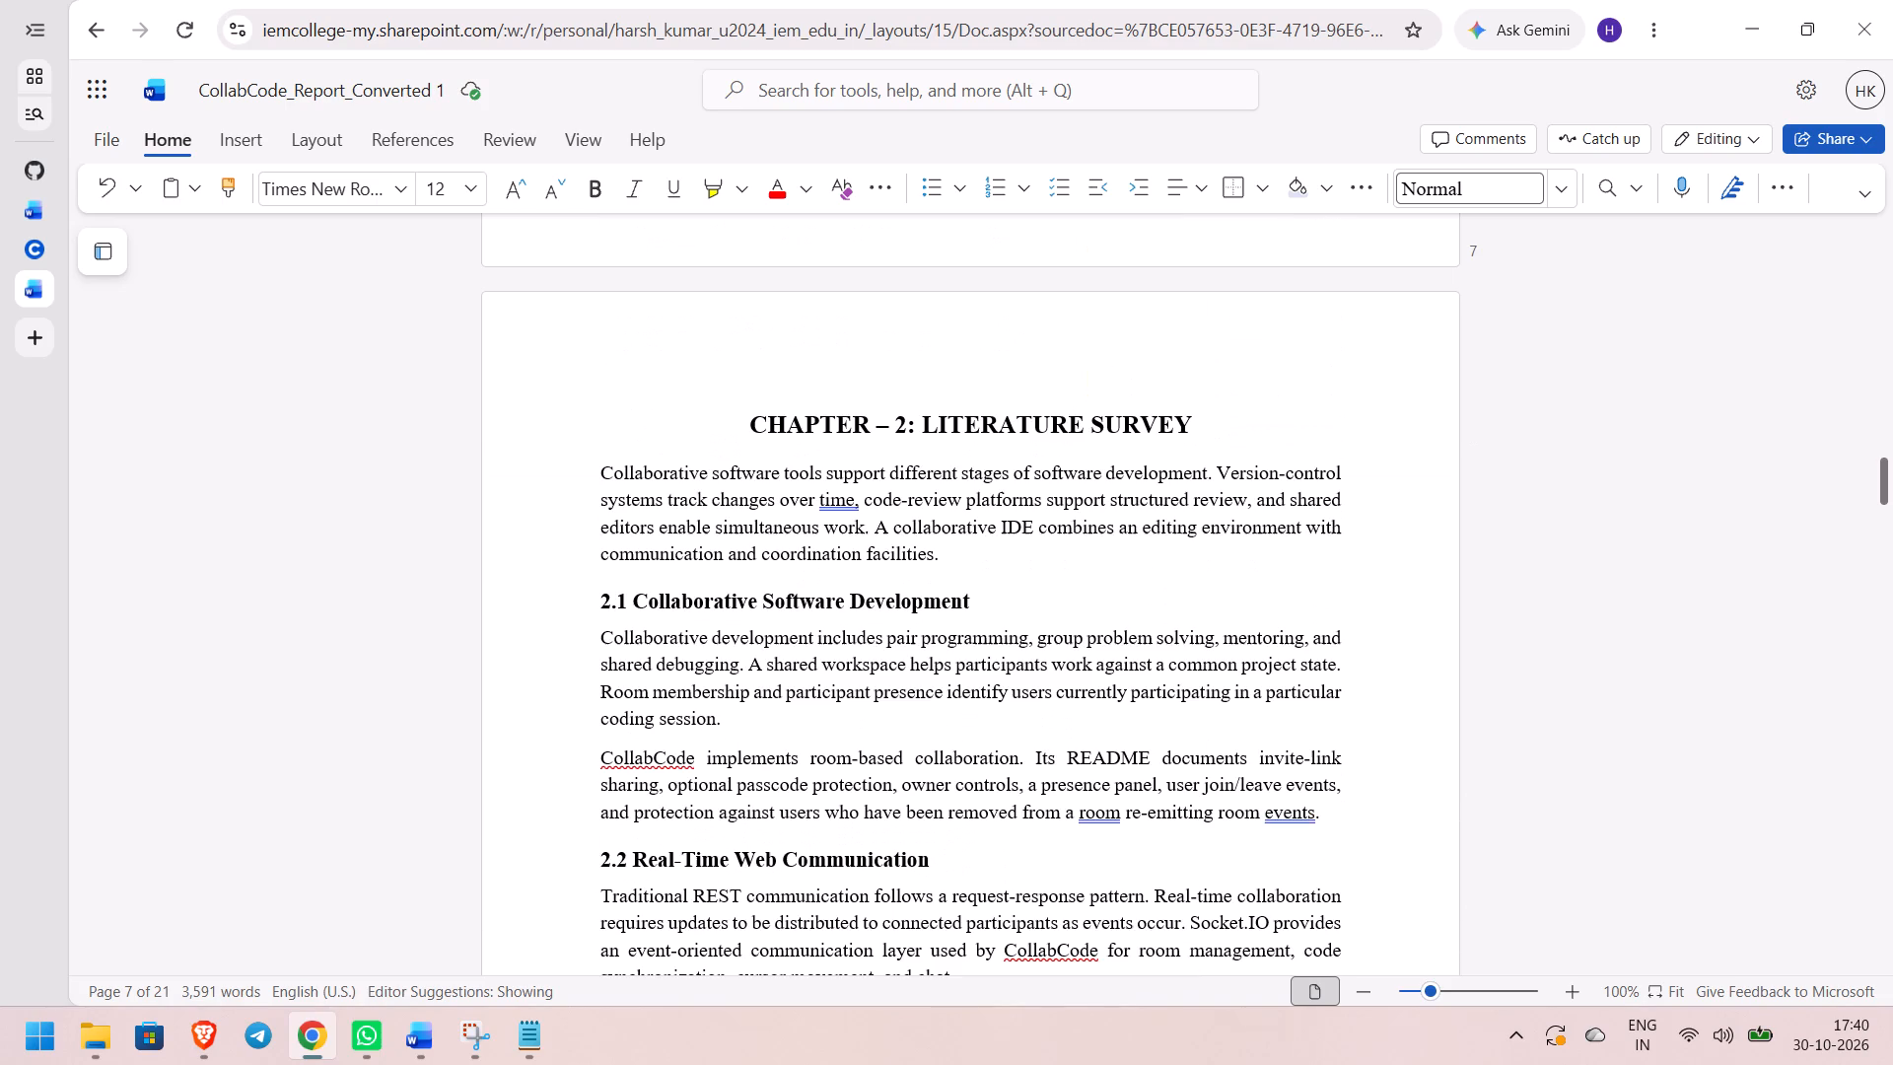
scroll(789, 696, down, 1)
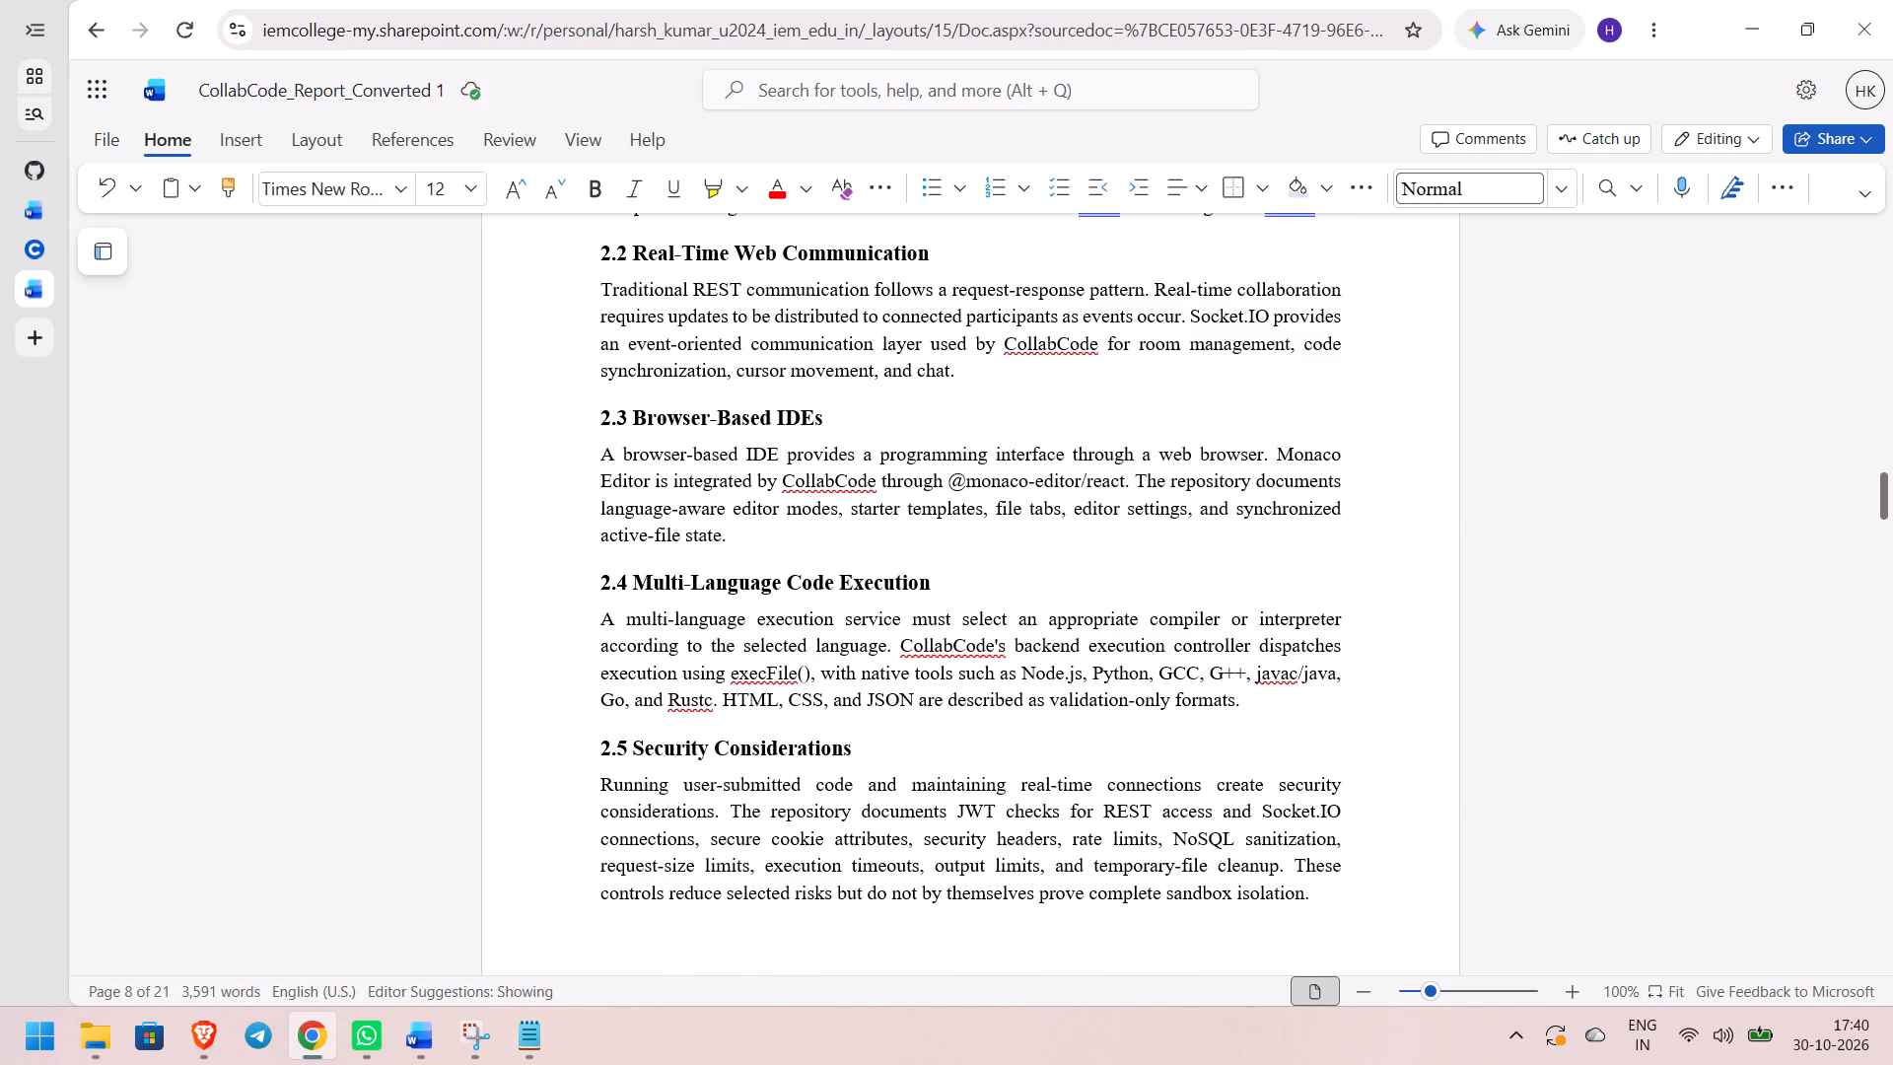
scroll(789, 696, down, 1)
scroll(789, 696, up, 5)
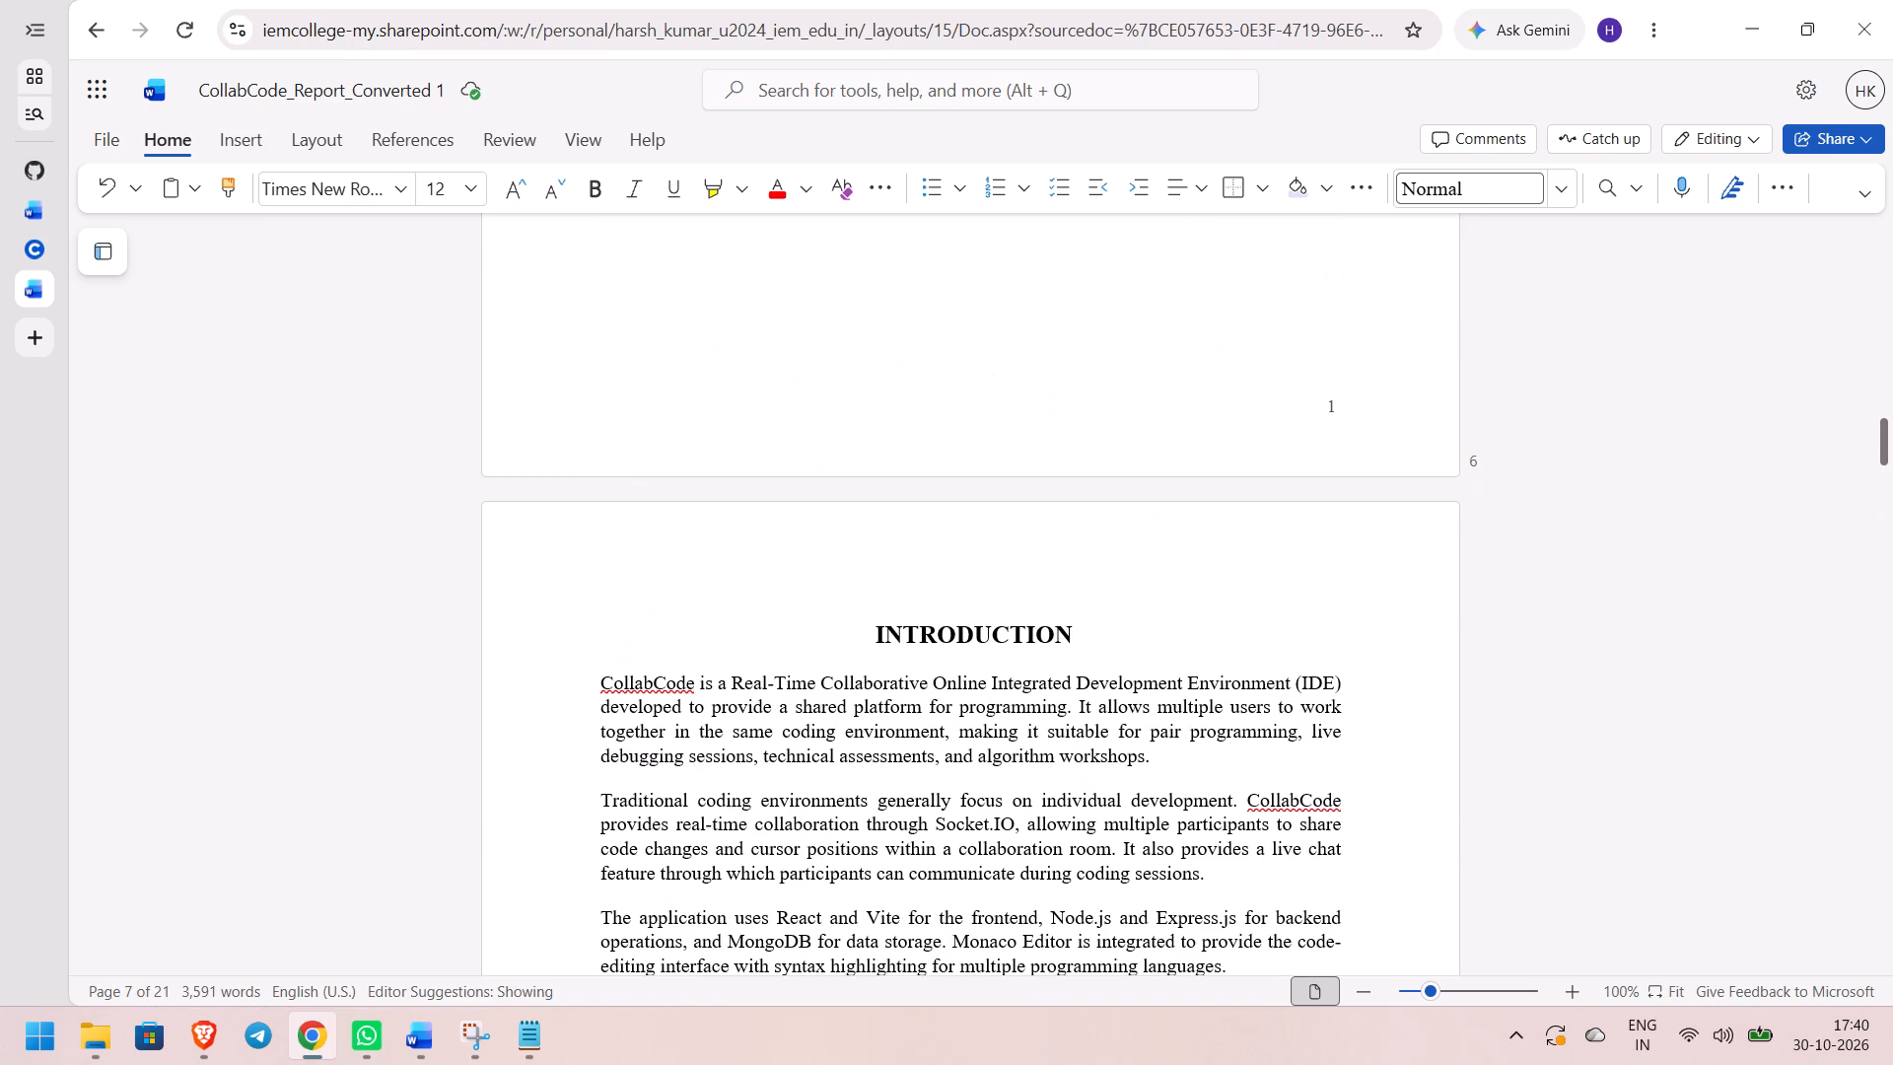
Open the CollabCode_Project_Report_GitHub_Based PDF from the Downloads folder in Edge and enlarge it to full screen.
click(105, 1028)
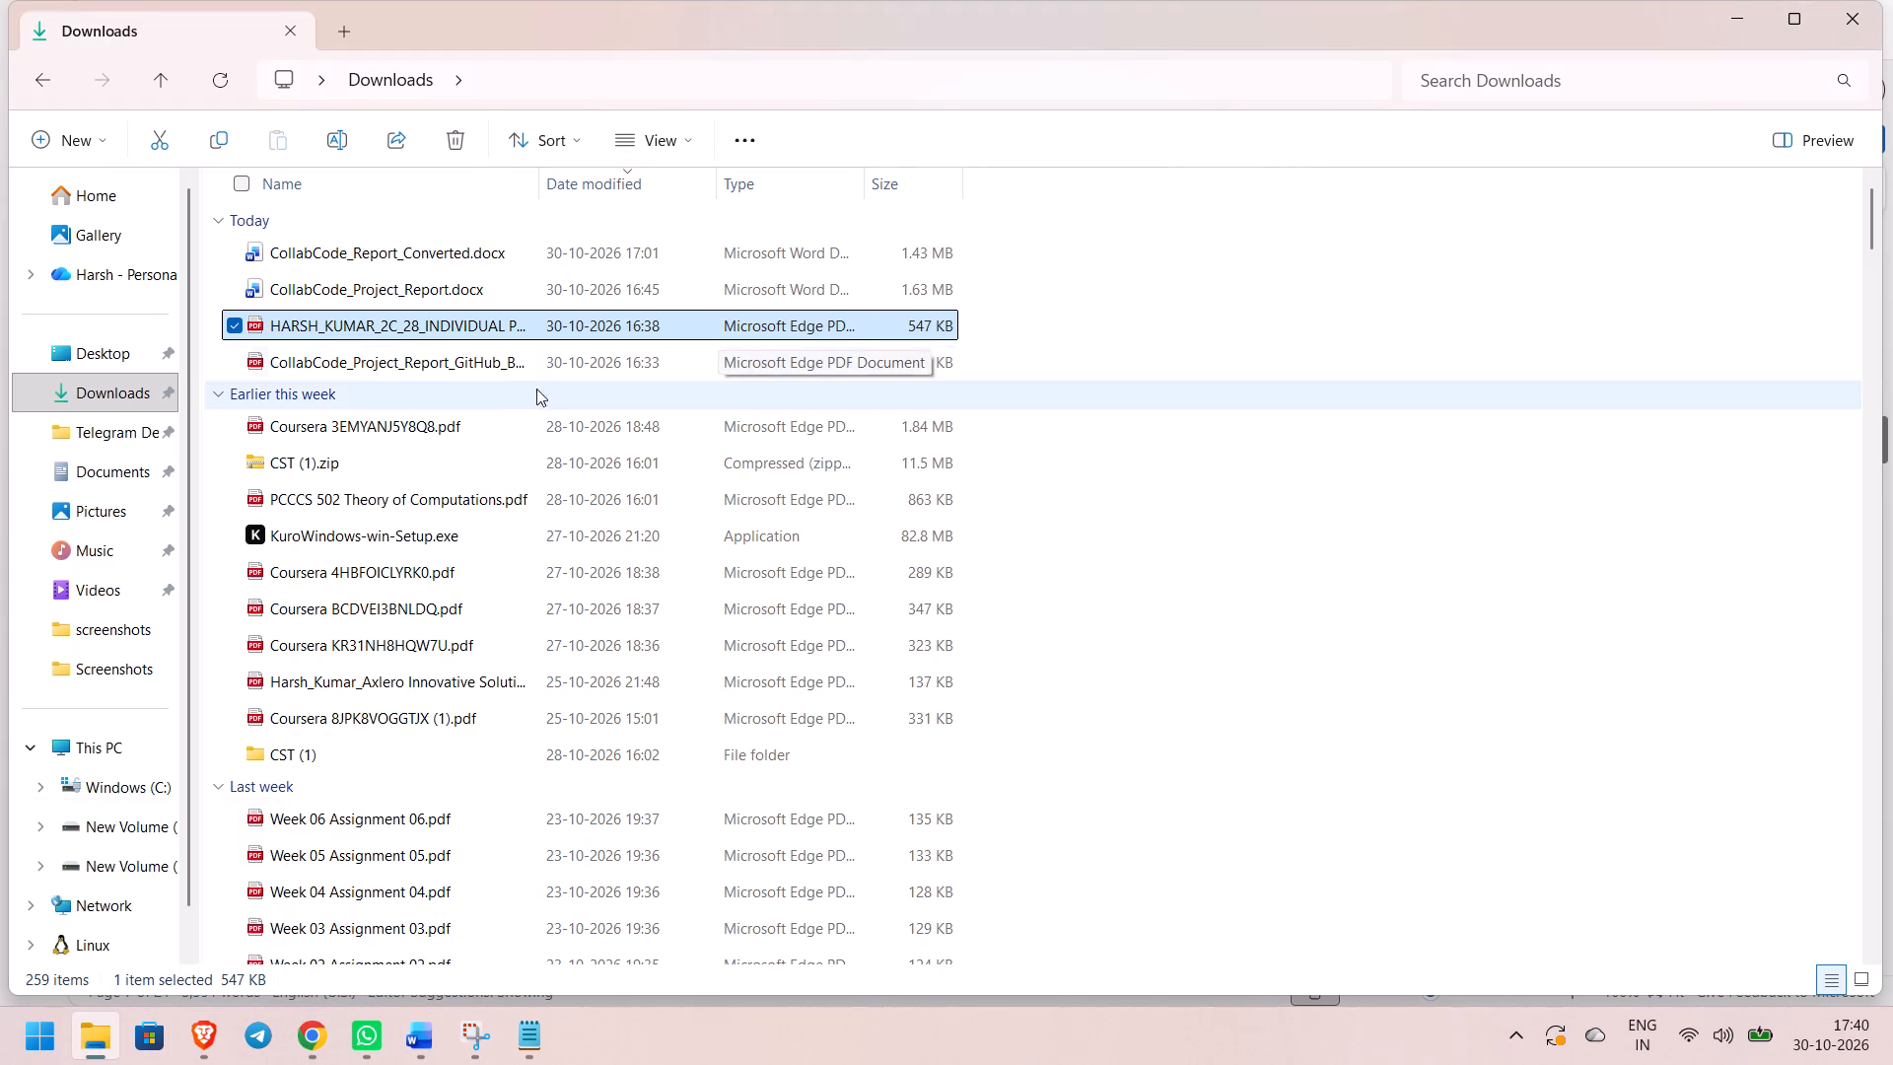
double_click(516, 371)
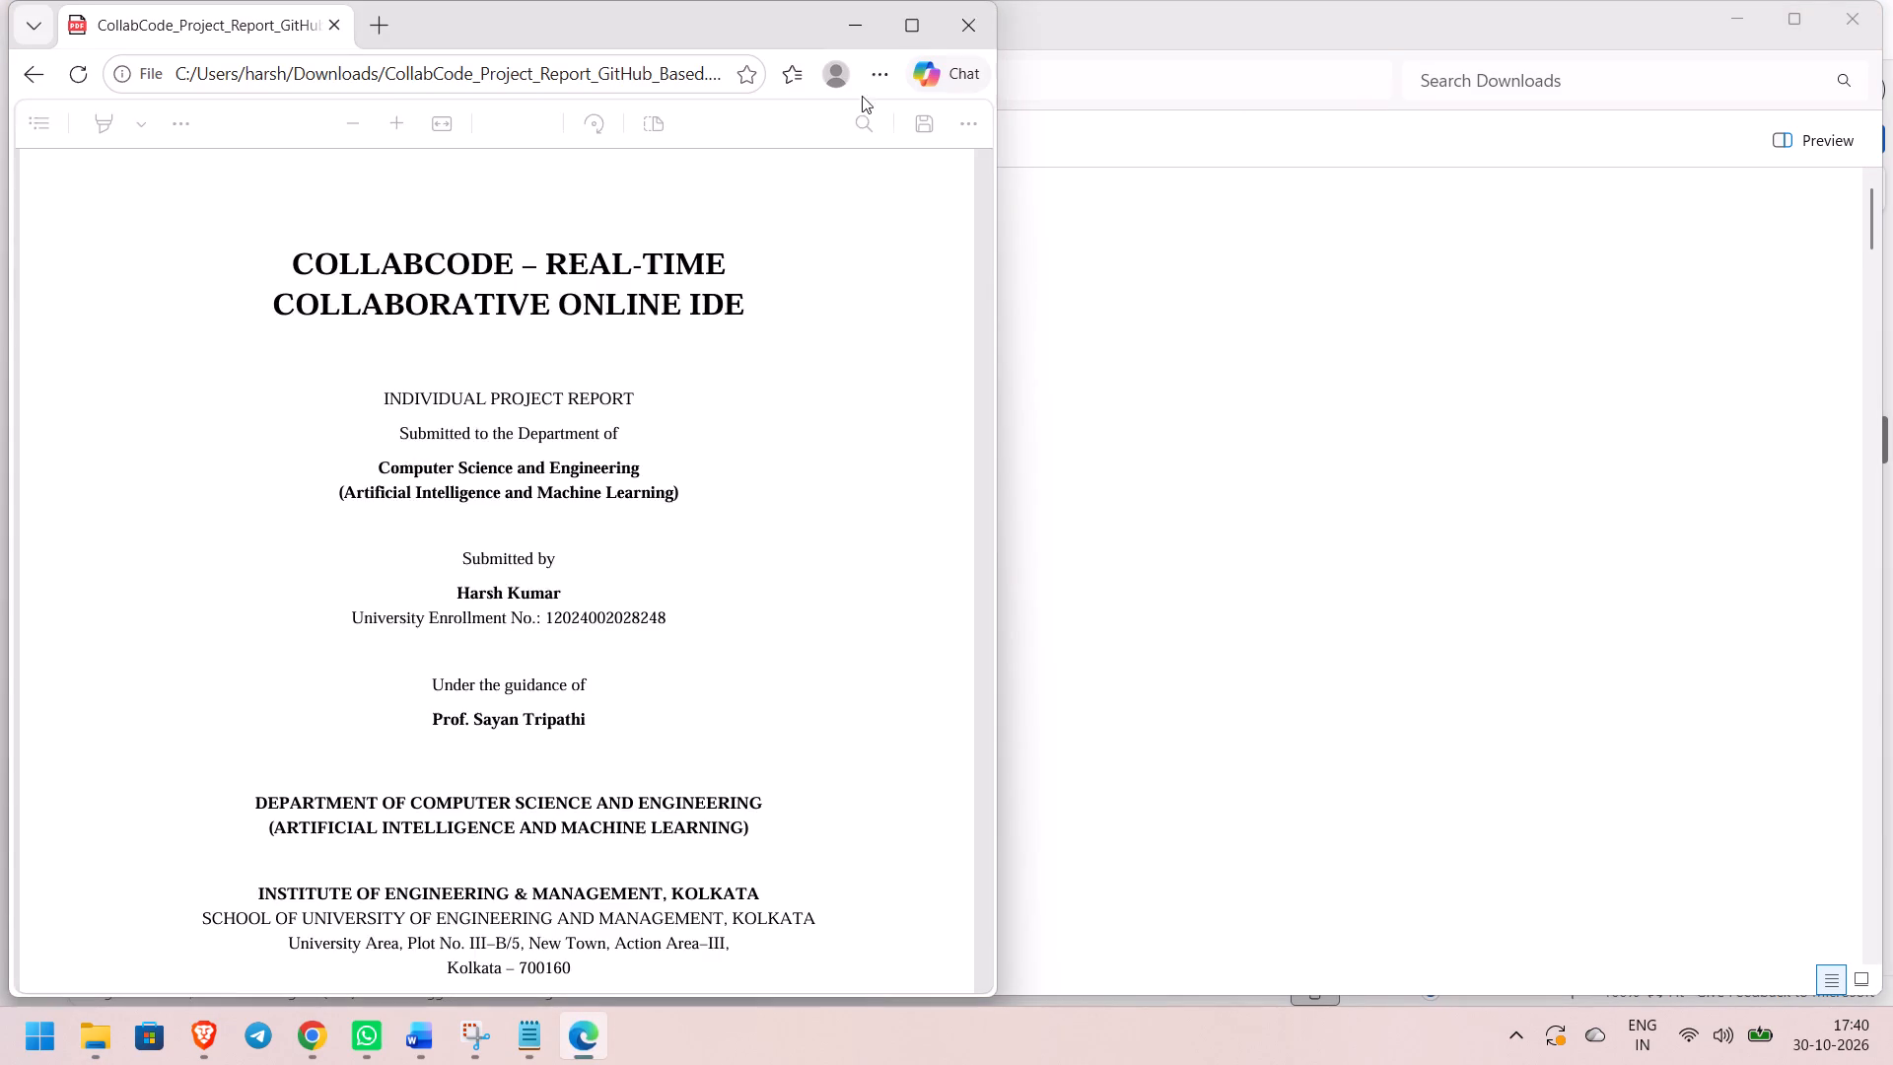
click(921, 27)
Examine the PDF report from its title page through the introduction and literature survey chapters, checking chapter order and headings.
scroll(1084, 745, up, 15)
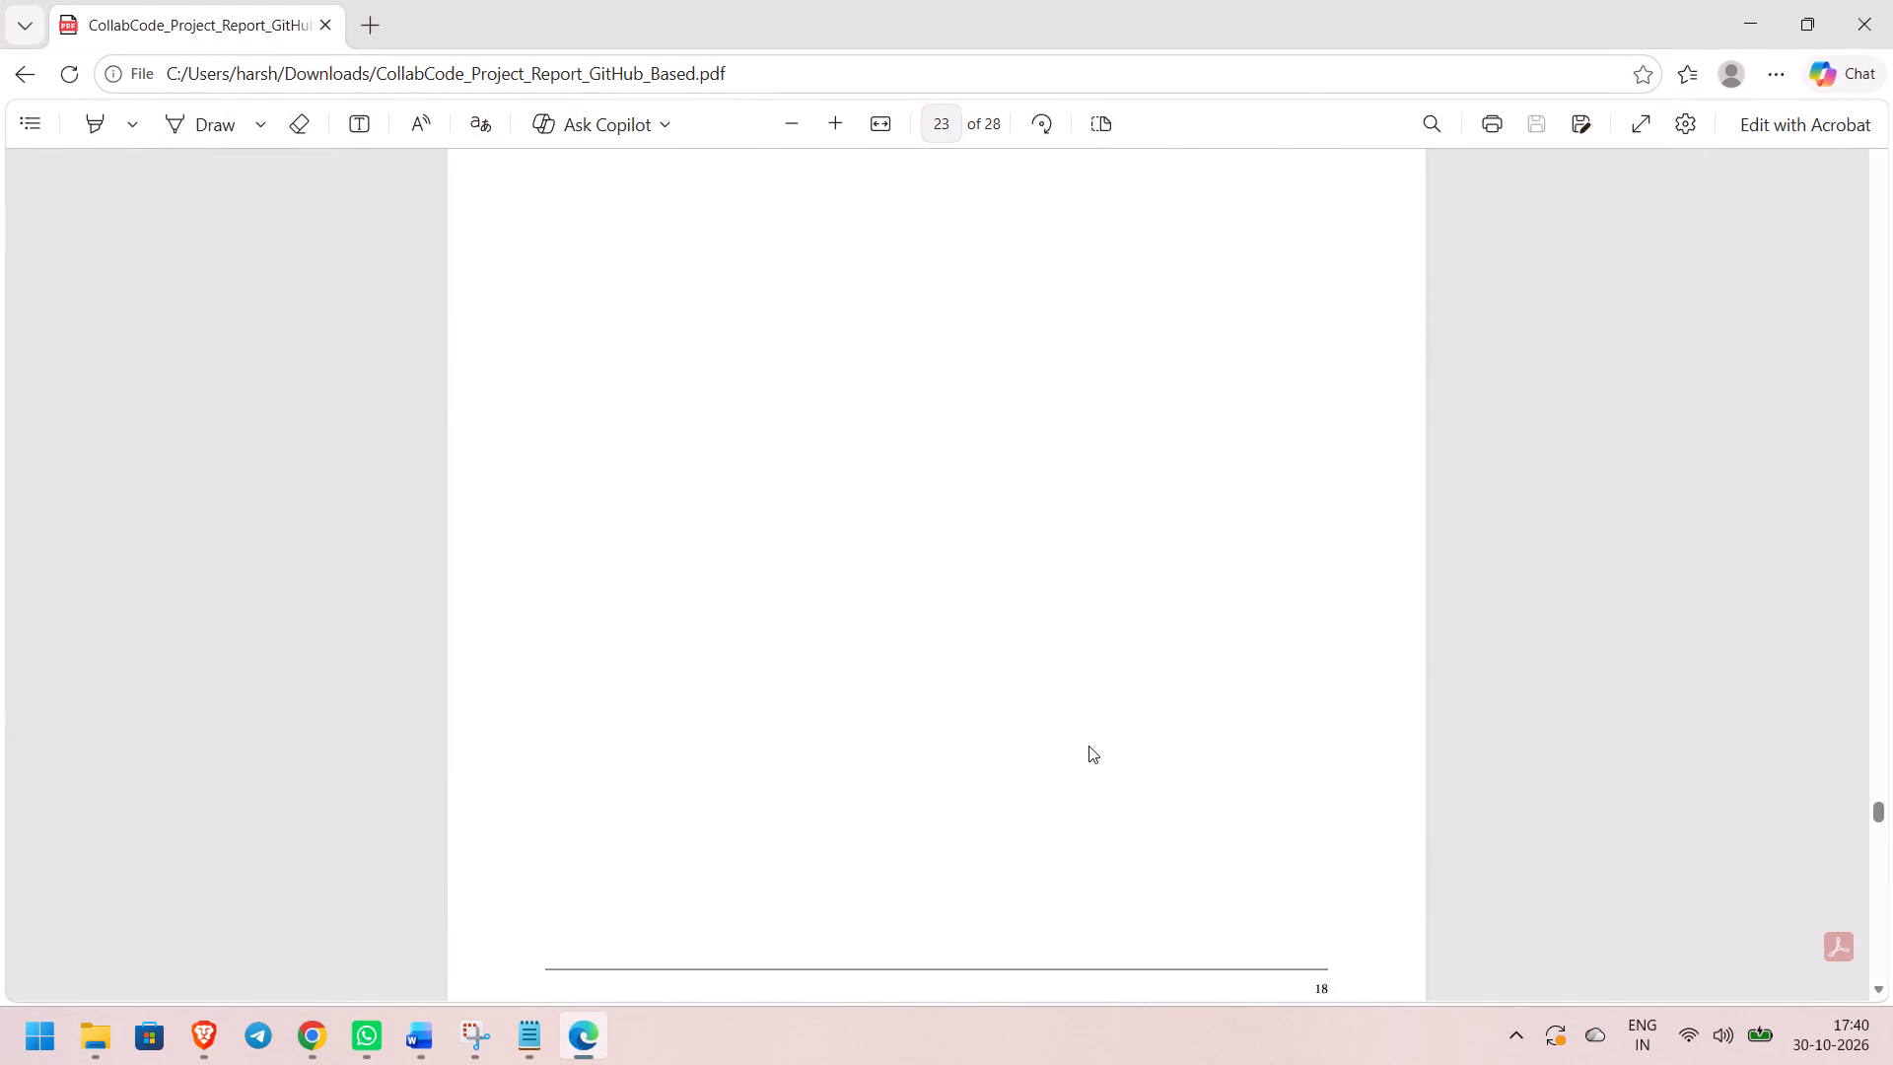
scroll(1088, 745, up, 20)
scroll(1088, 745, up, 13)
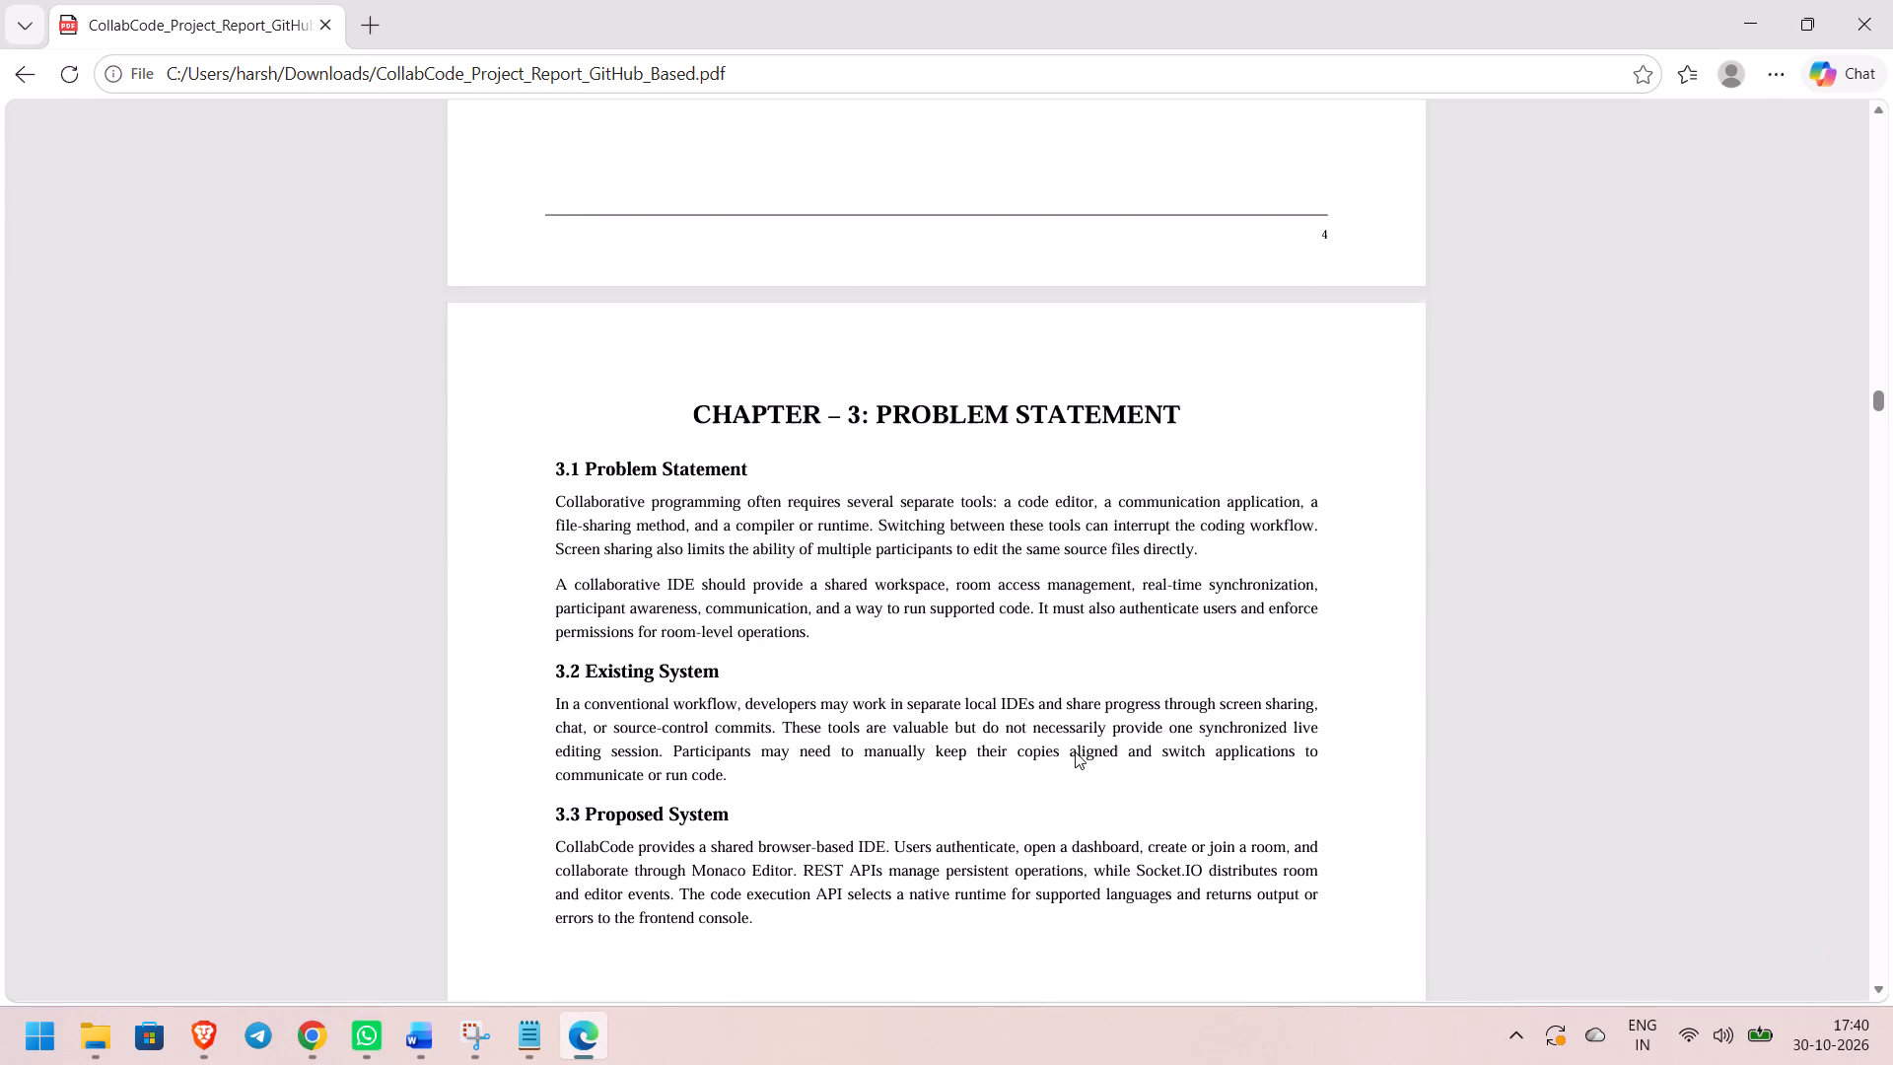
scroll(1075, 751, up, 20)
scroll(1072, 752, up, 2)
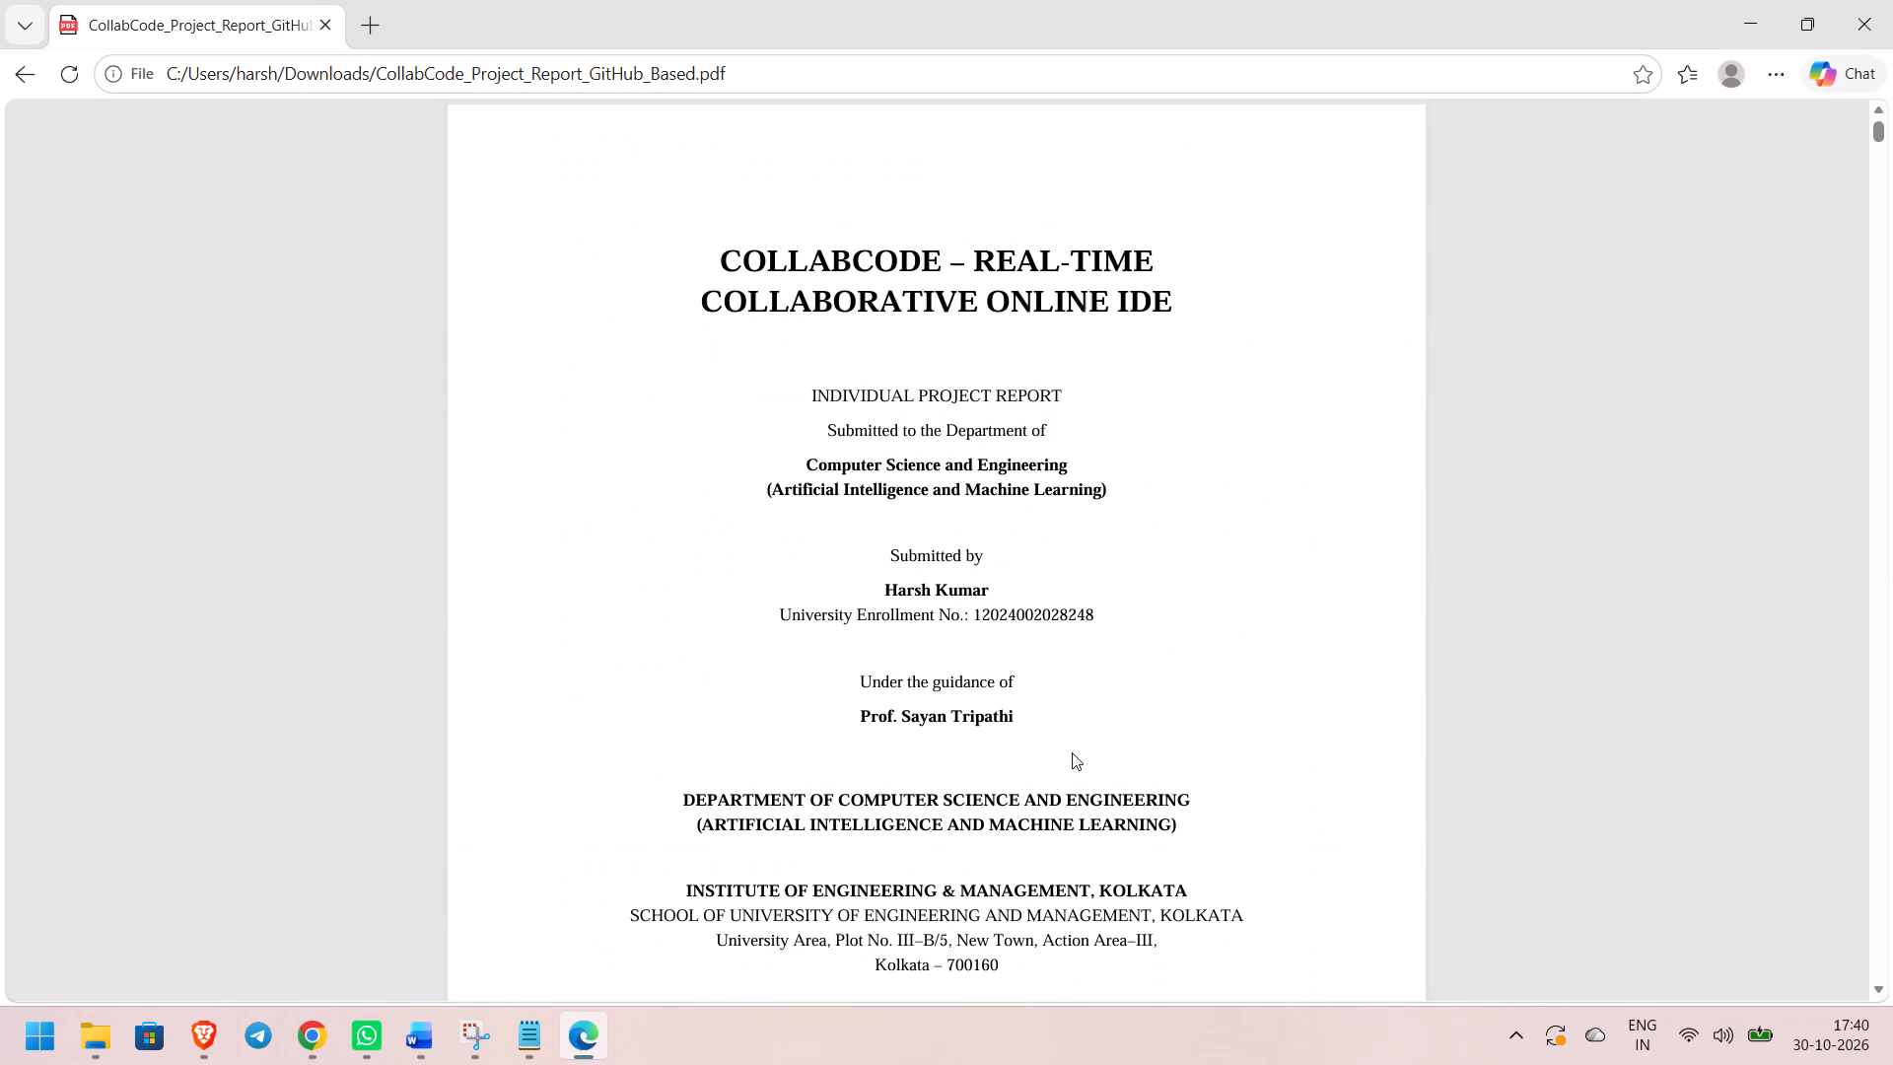
scroll(1072, 752, up, 1)
scroll(1072, 752, down, 5)
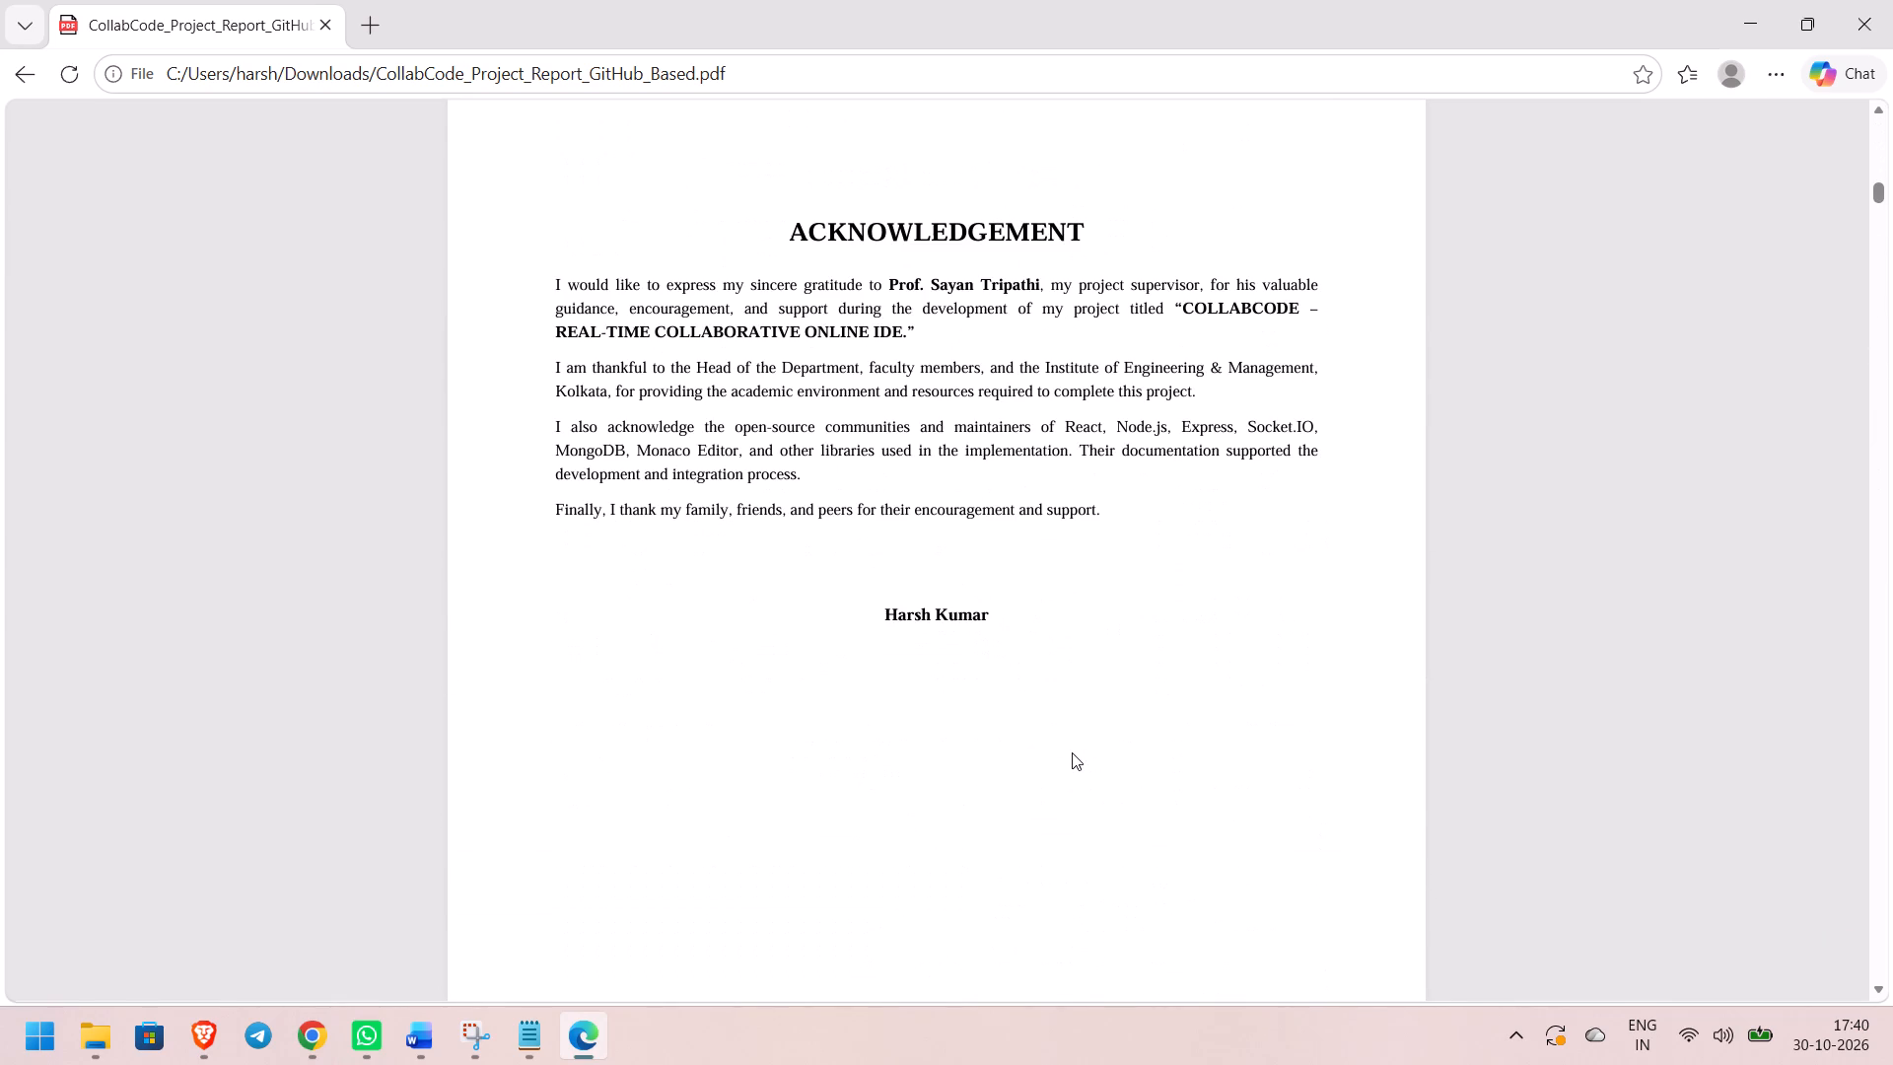
scroll(1072, 752, down, 7)
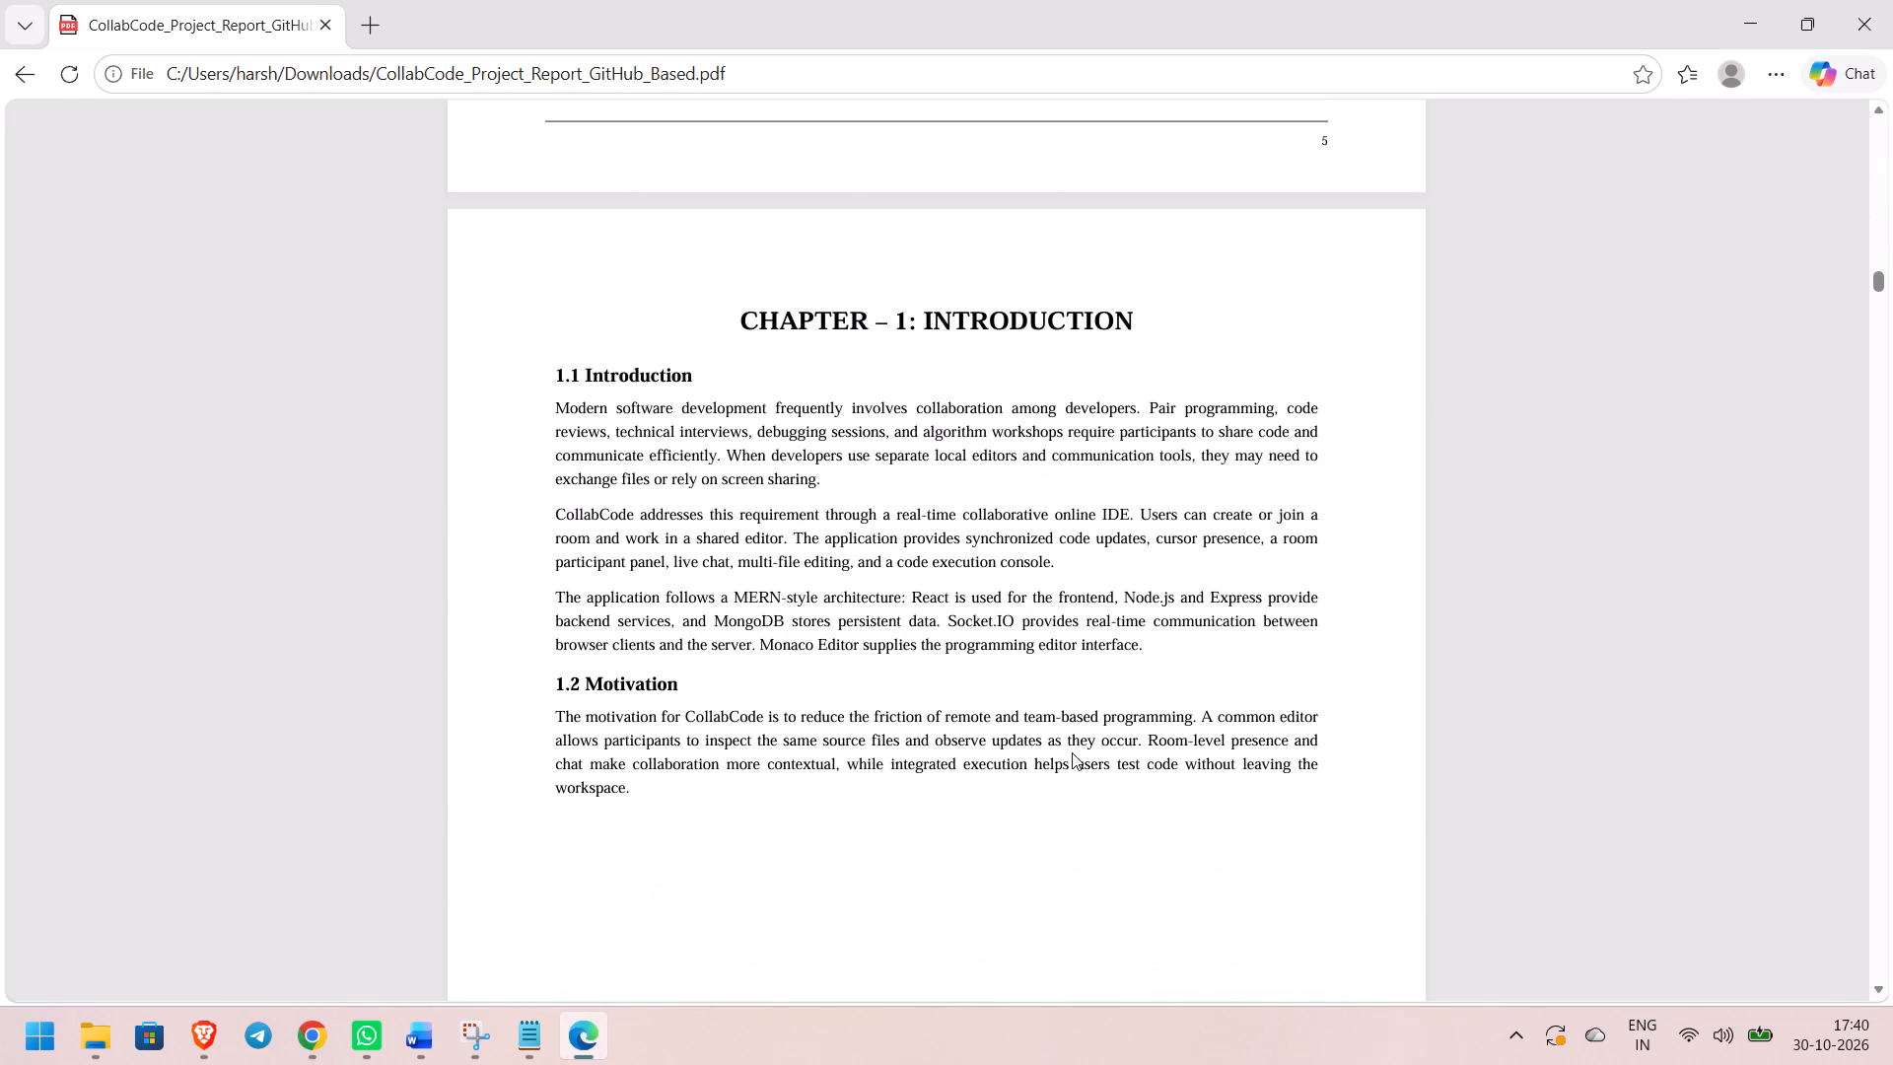
scroll(1072, 752, down, 3)
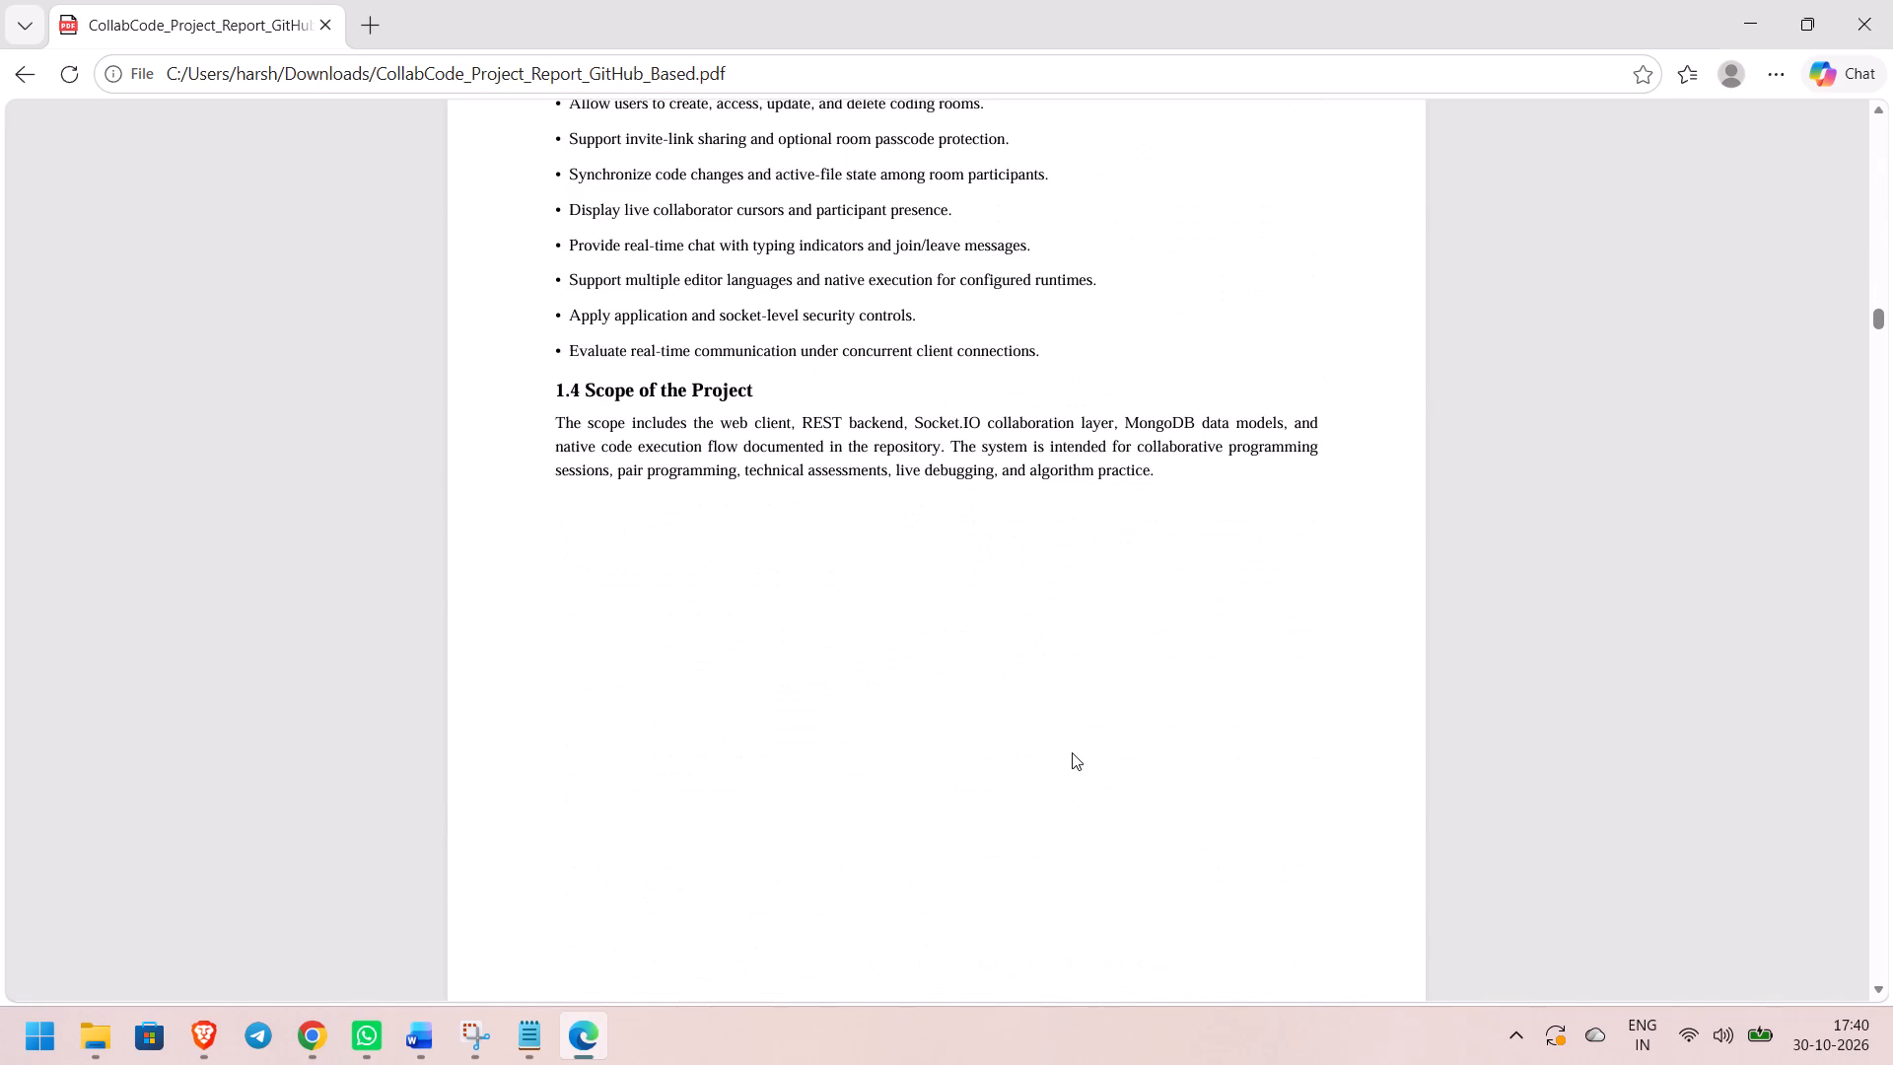
scroll(1072, 752, down, 2)
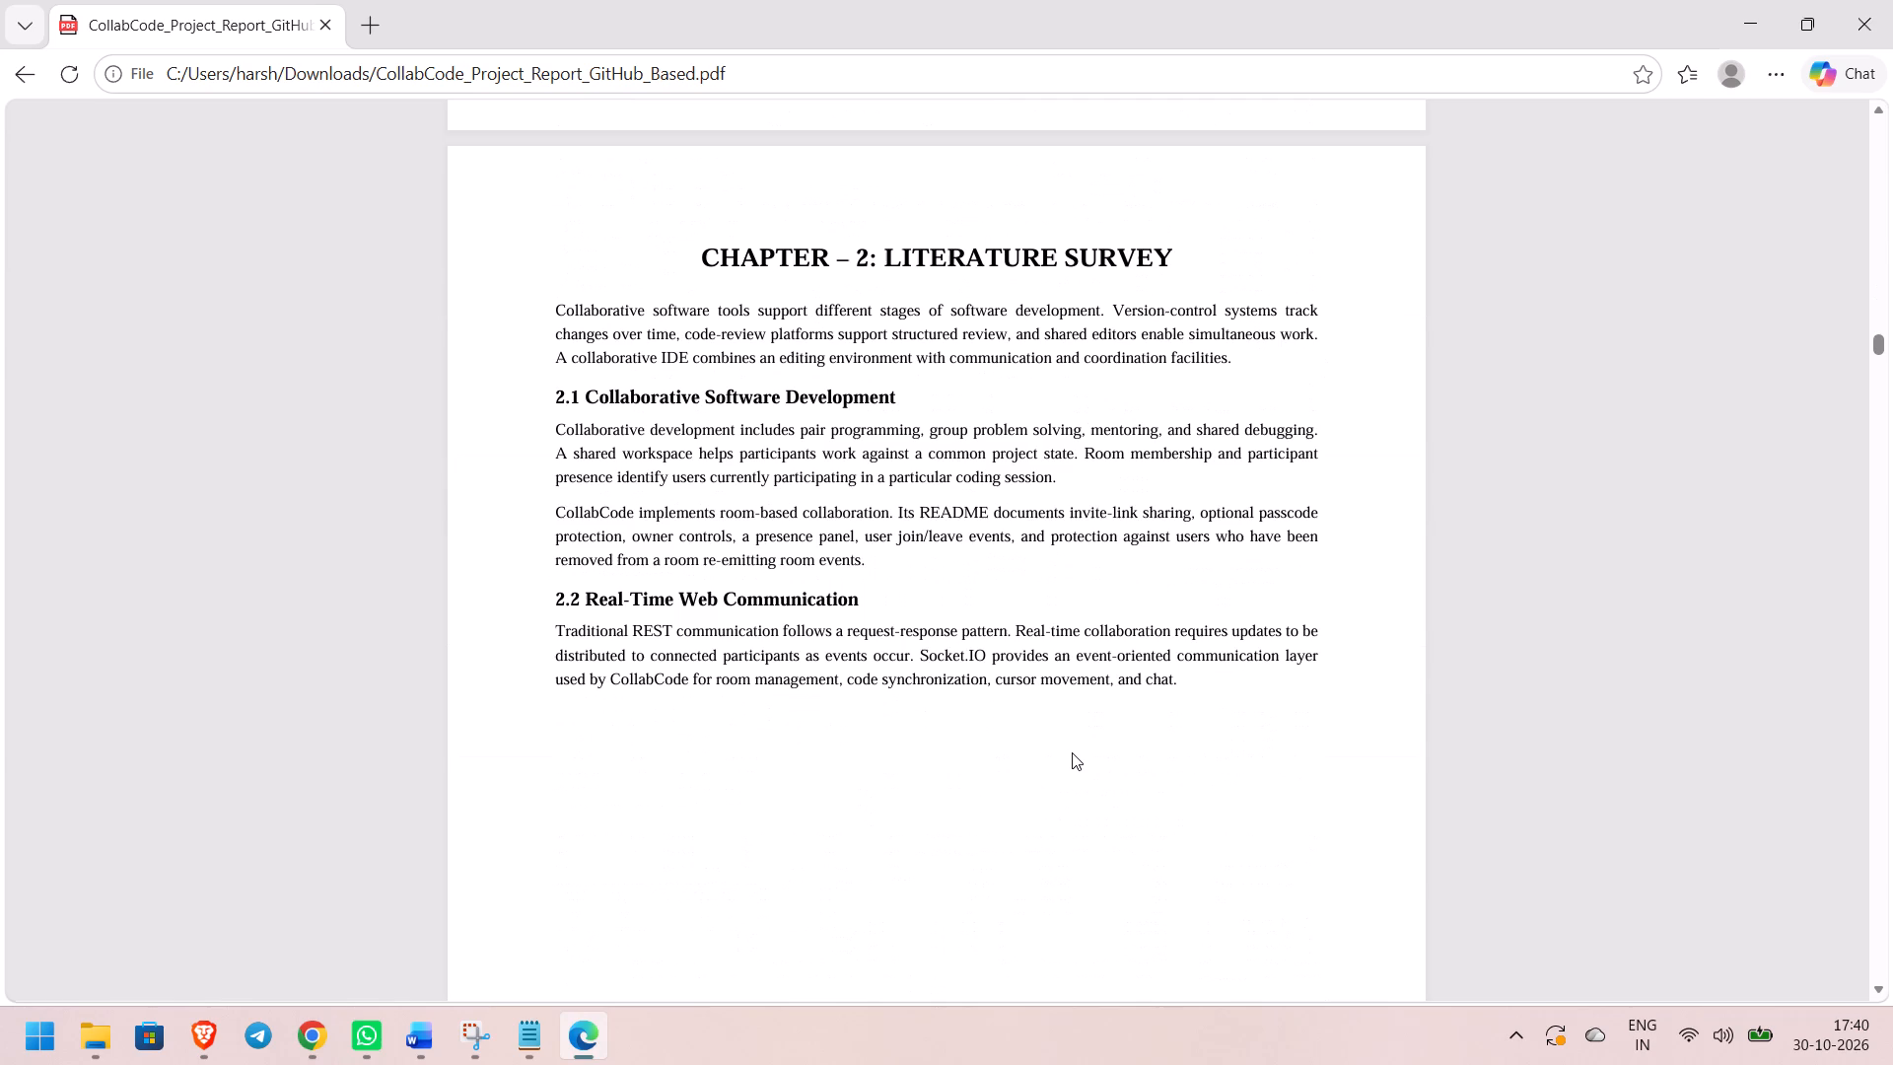
scroll(1072, 752, down, 2)
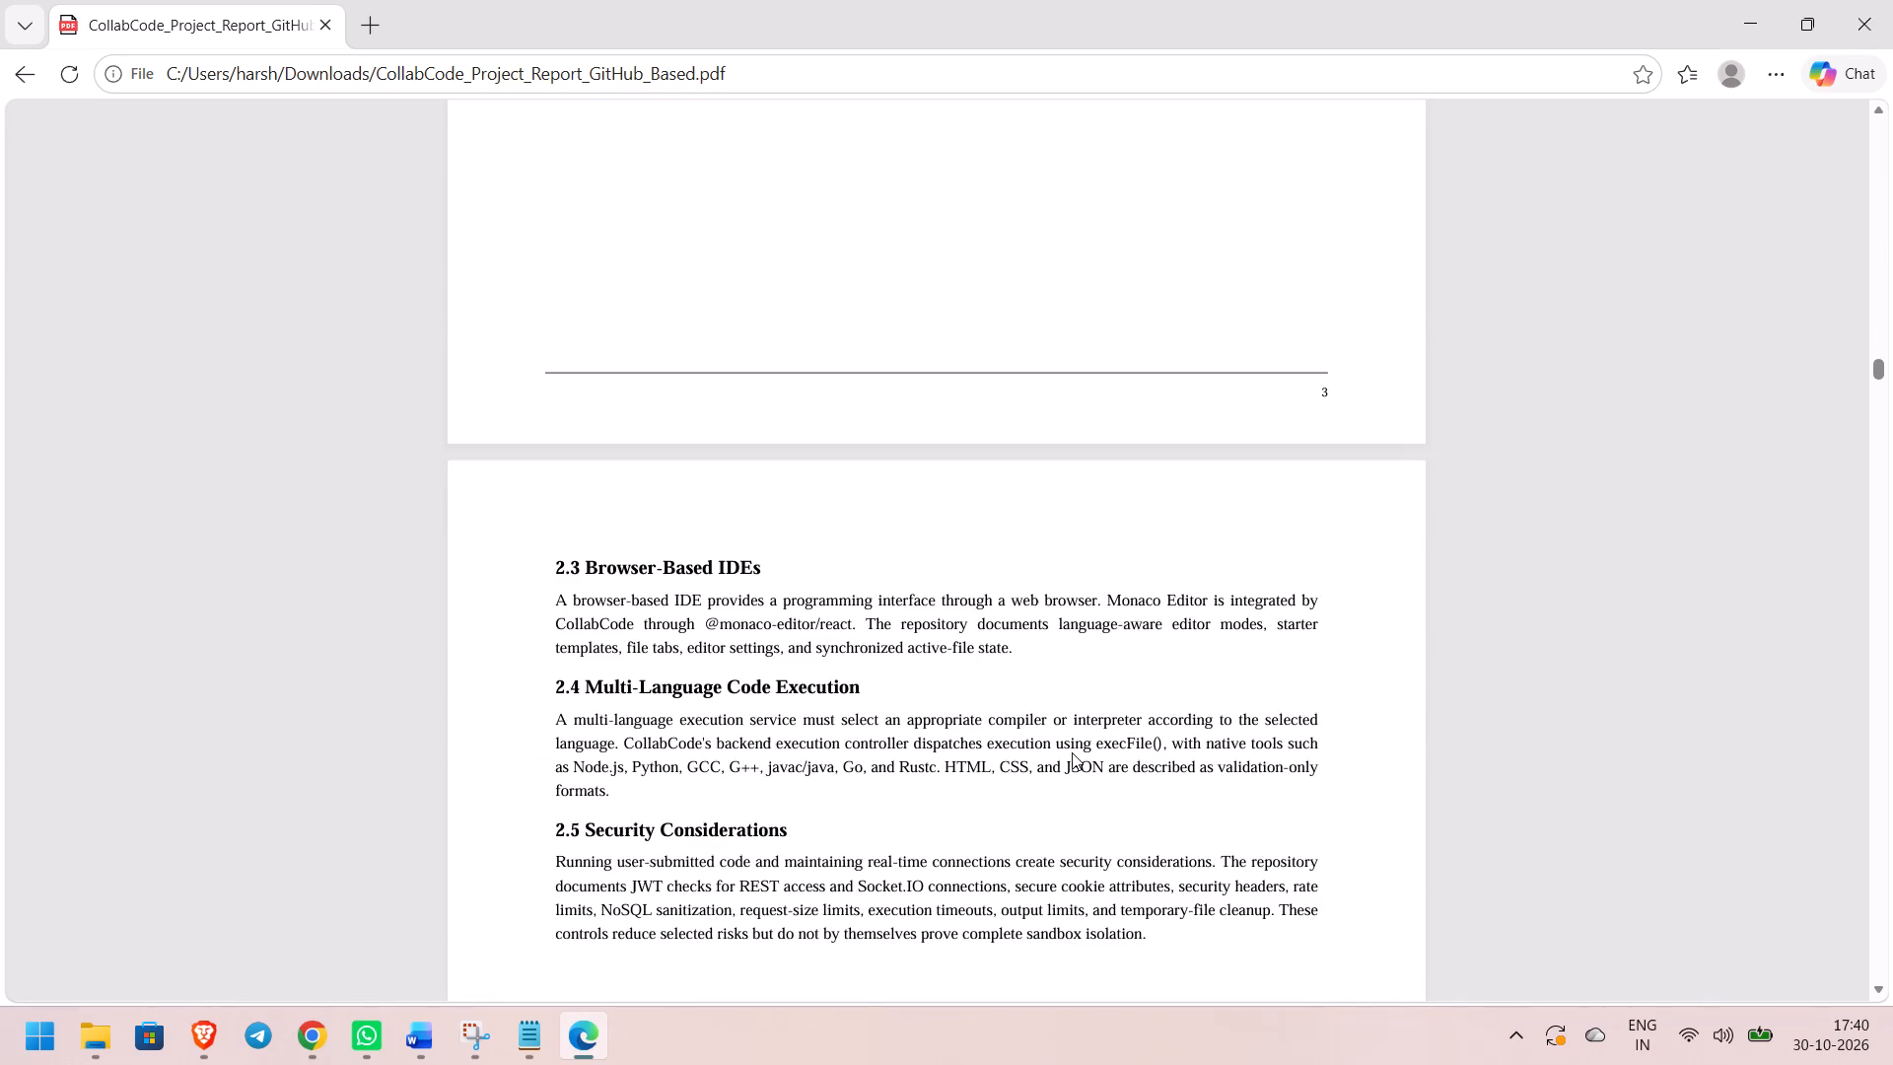
scroll(1072, 752, down, 1)
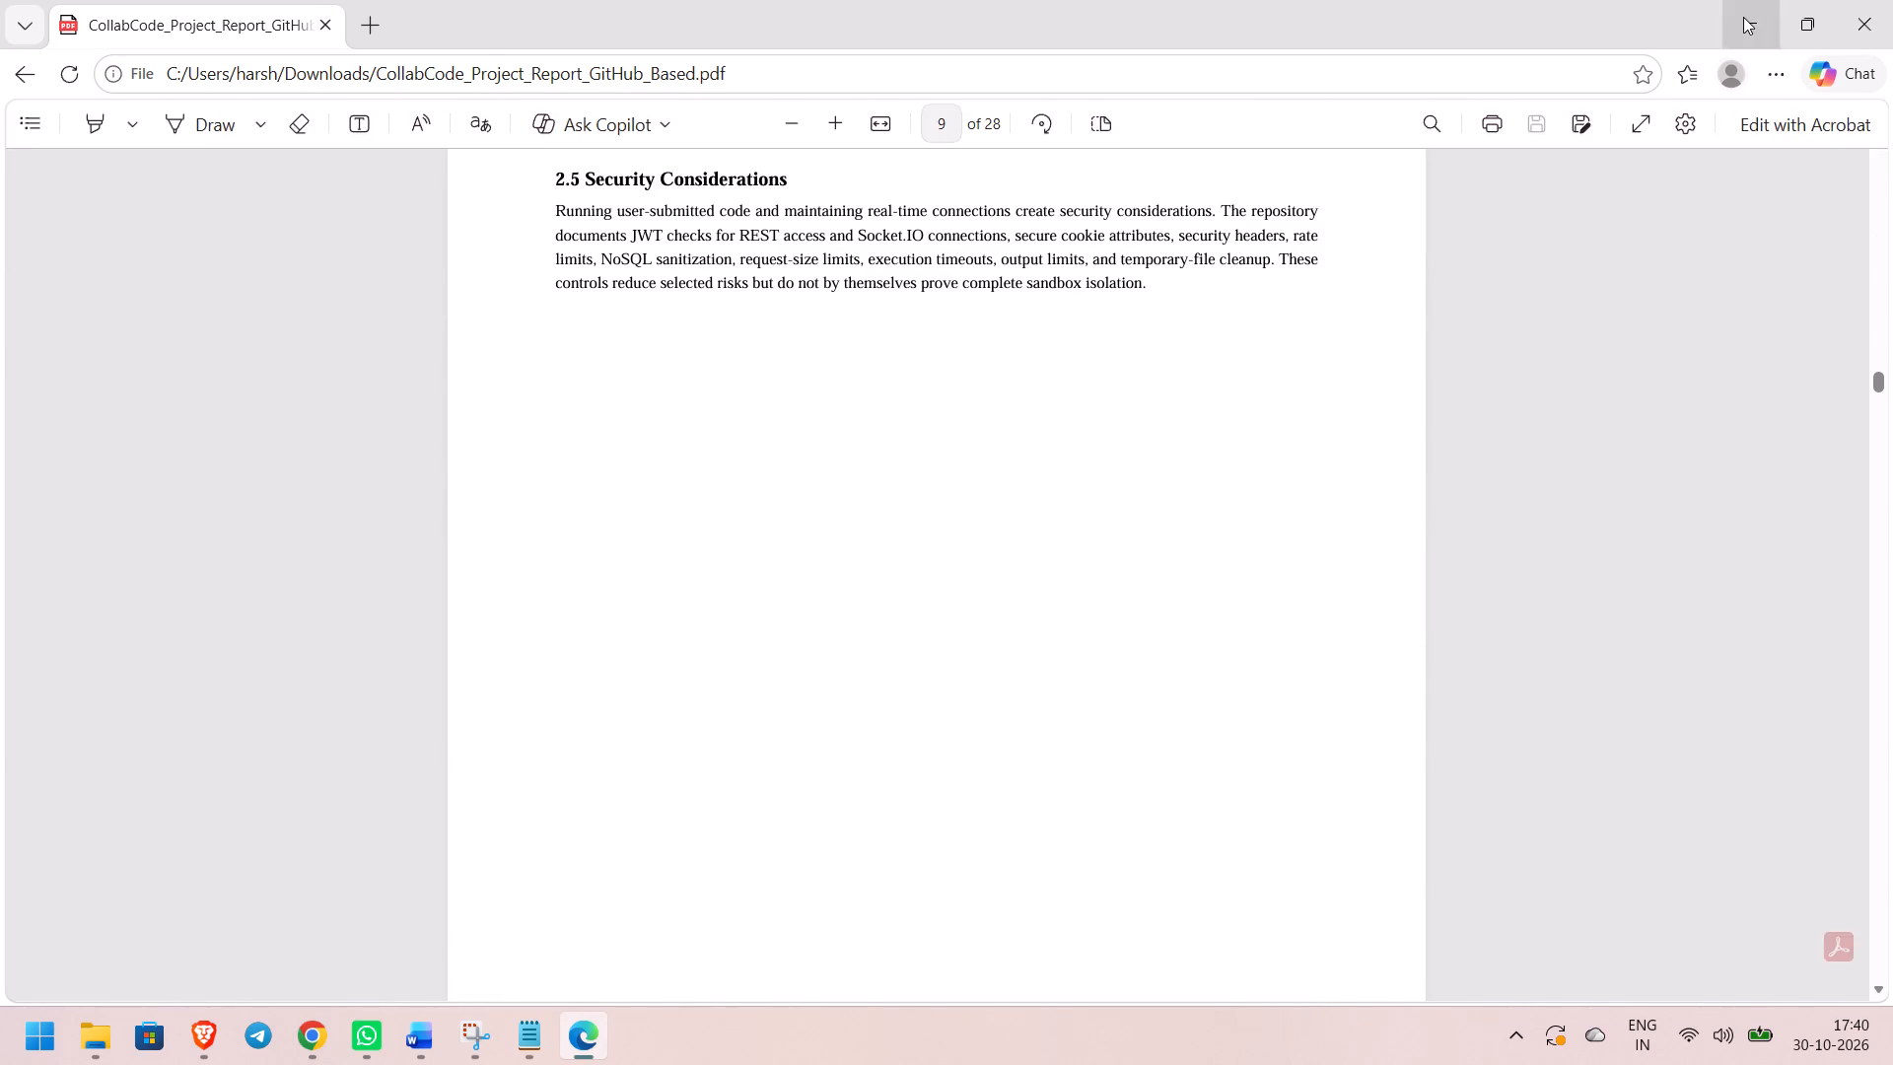
click(1743, 17)
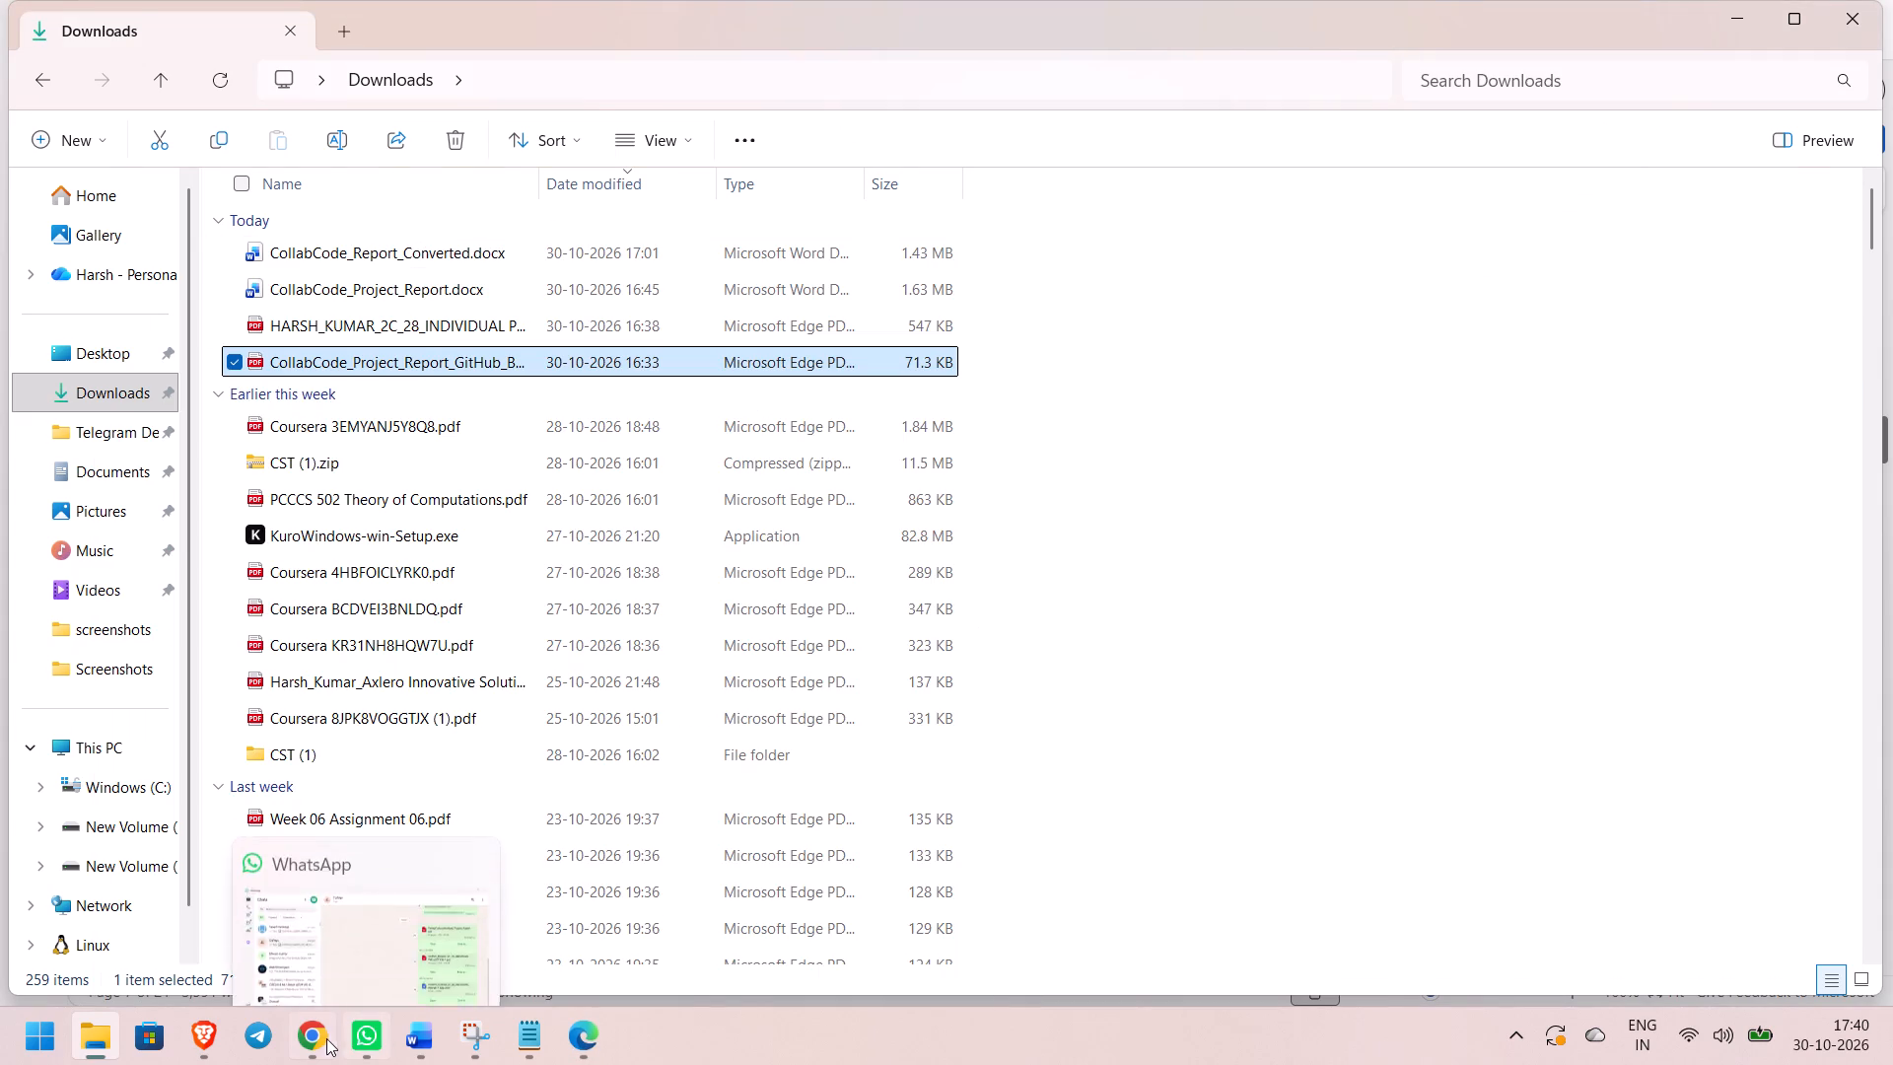
Switch back to the Word report in Chrome and check the new introduction page and the start of the literature survey chapter.
click(323, 1037)
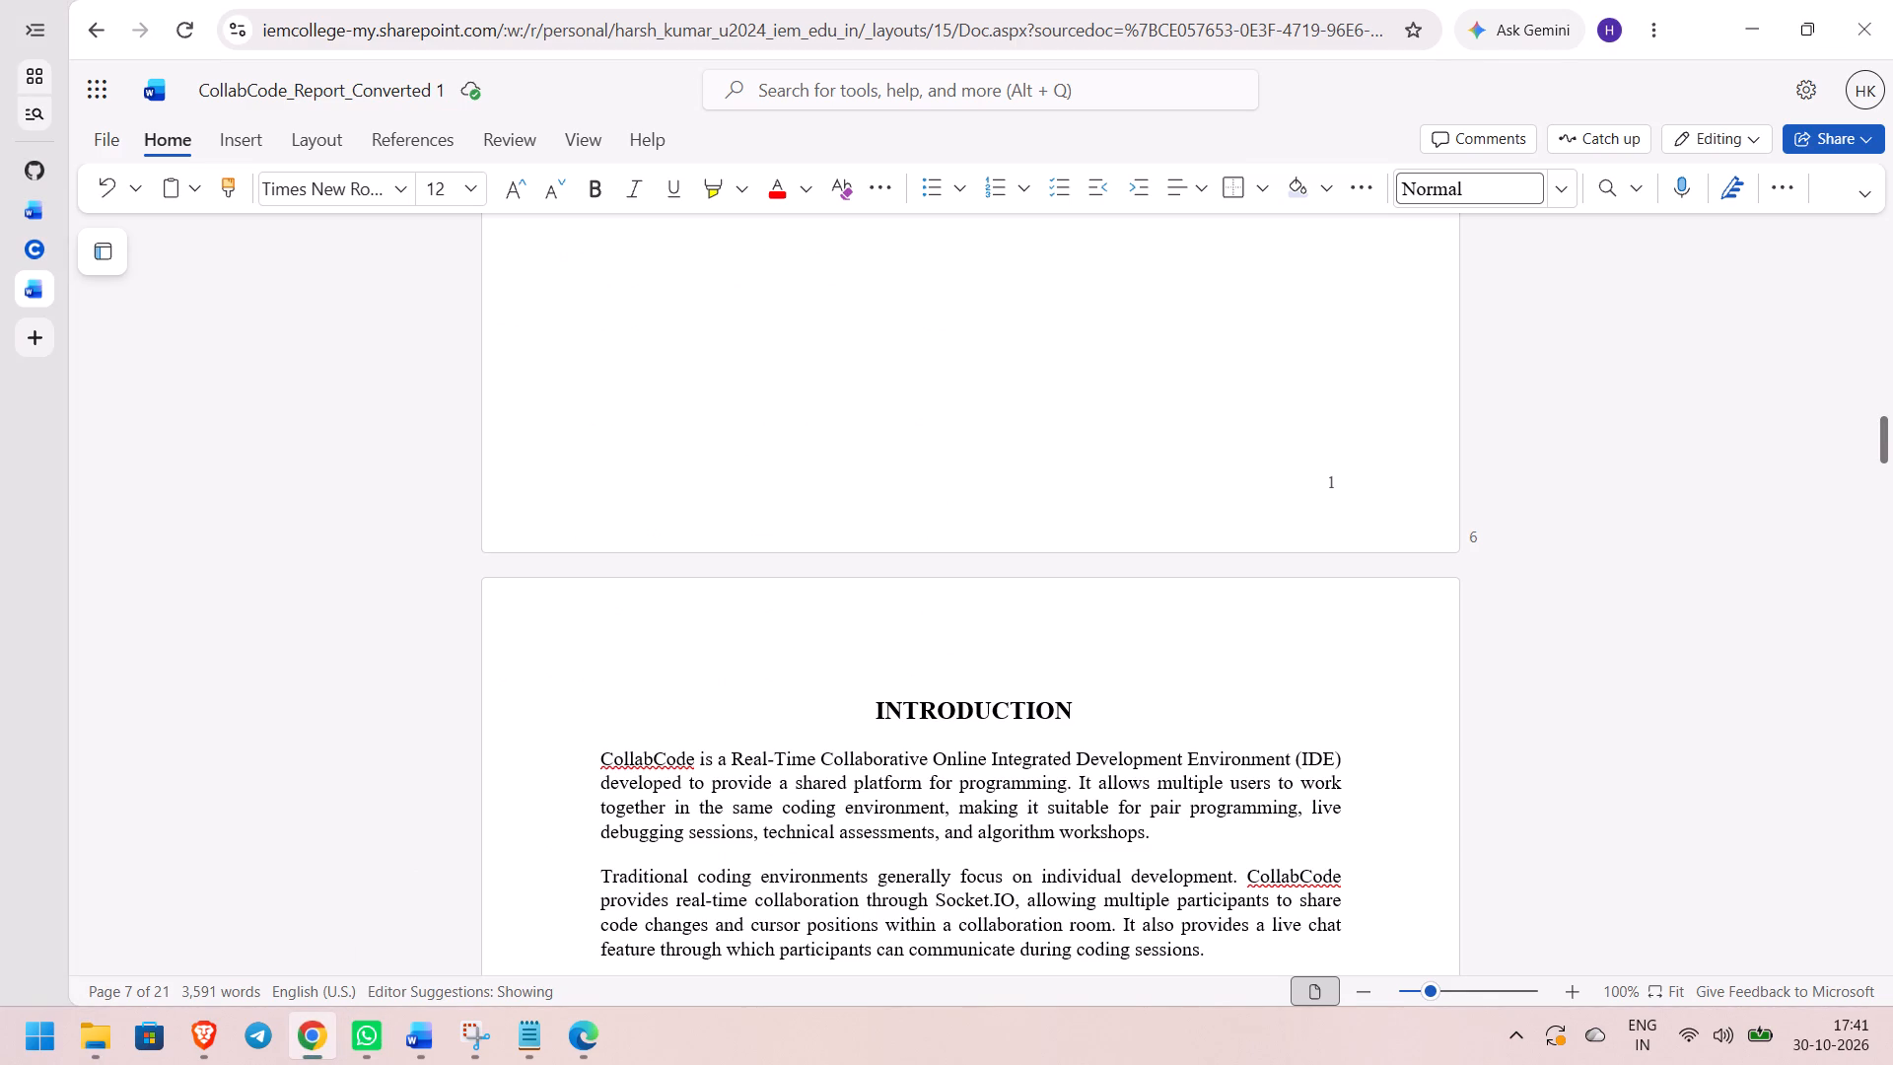
scroll(1067, 710, down, 1)
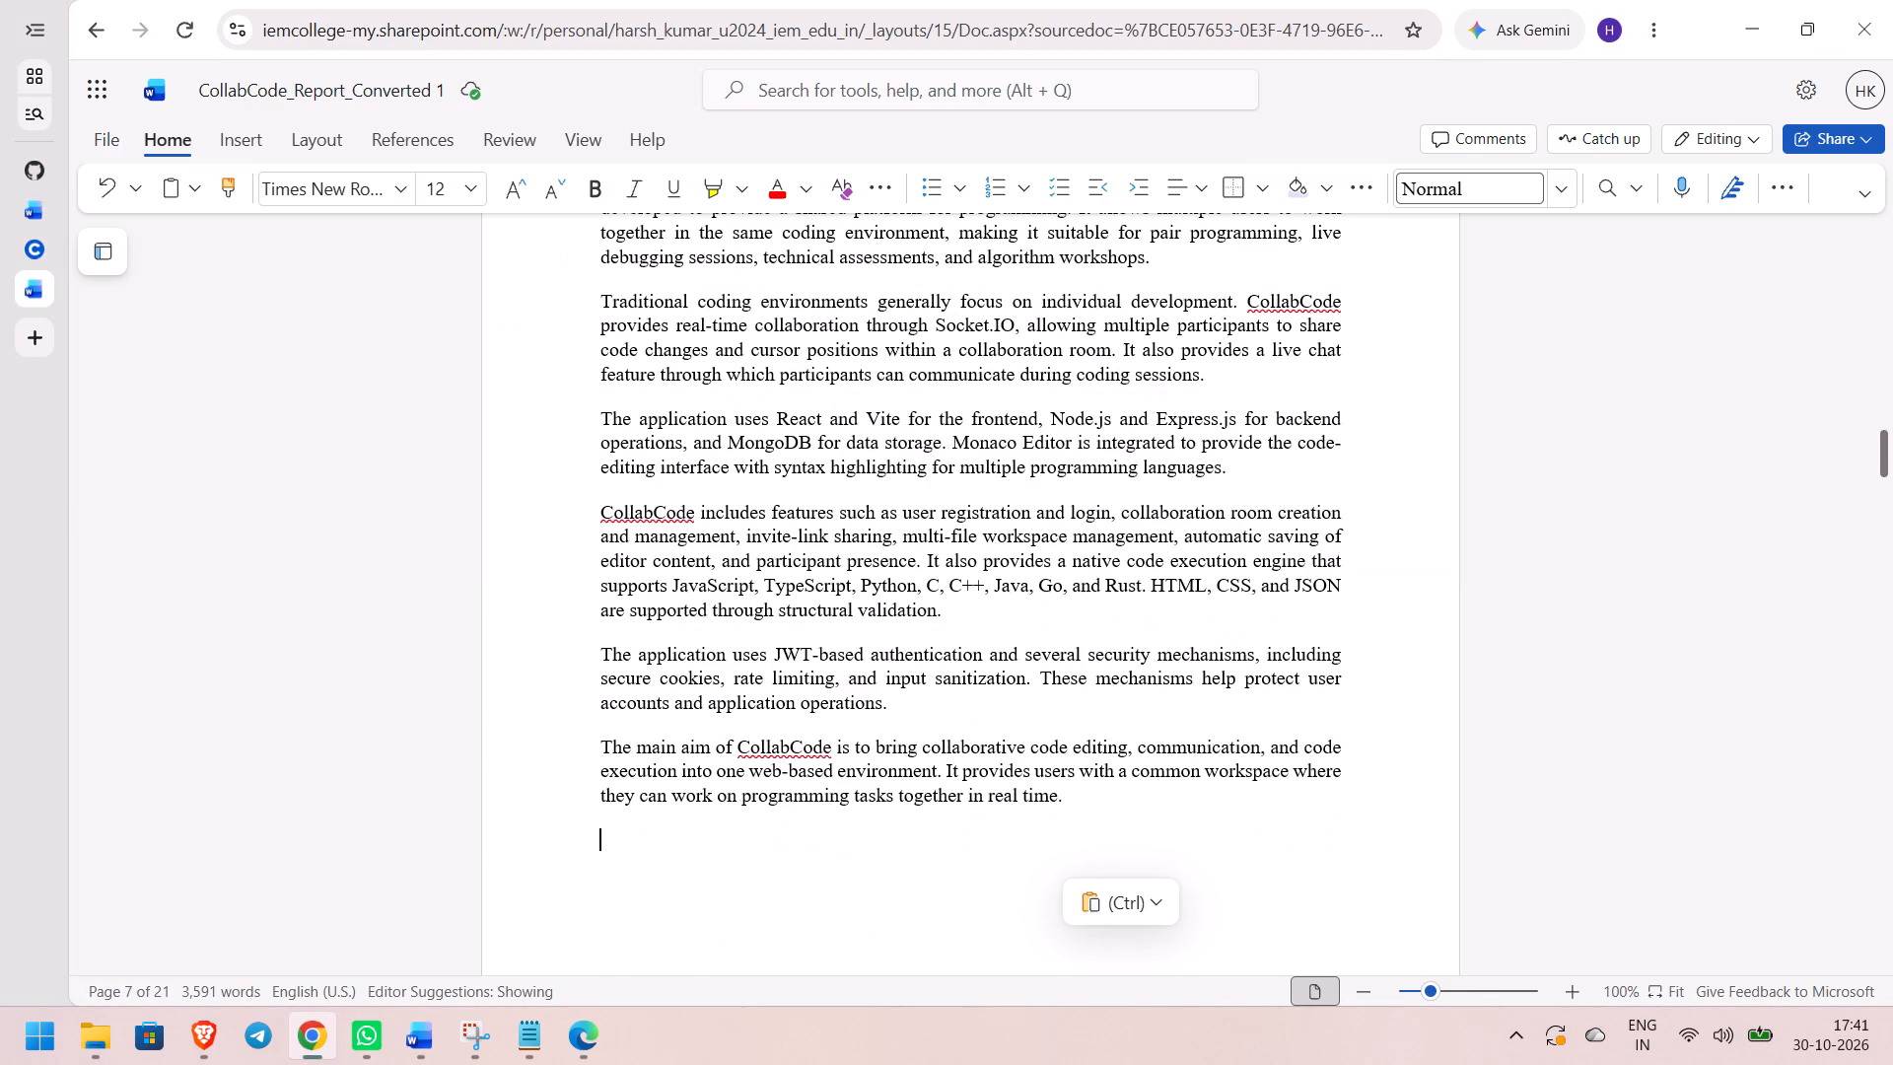
scroll(1067, 710, down, 2)
scroll(1067, 710, up, 1)
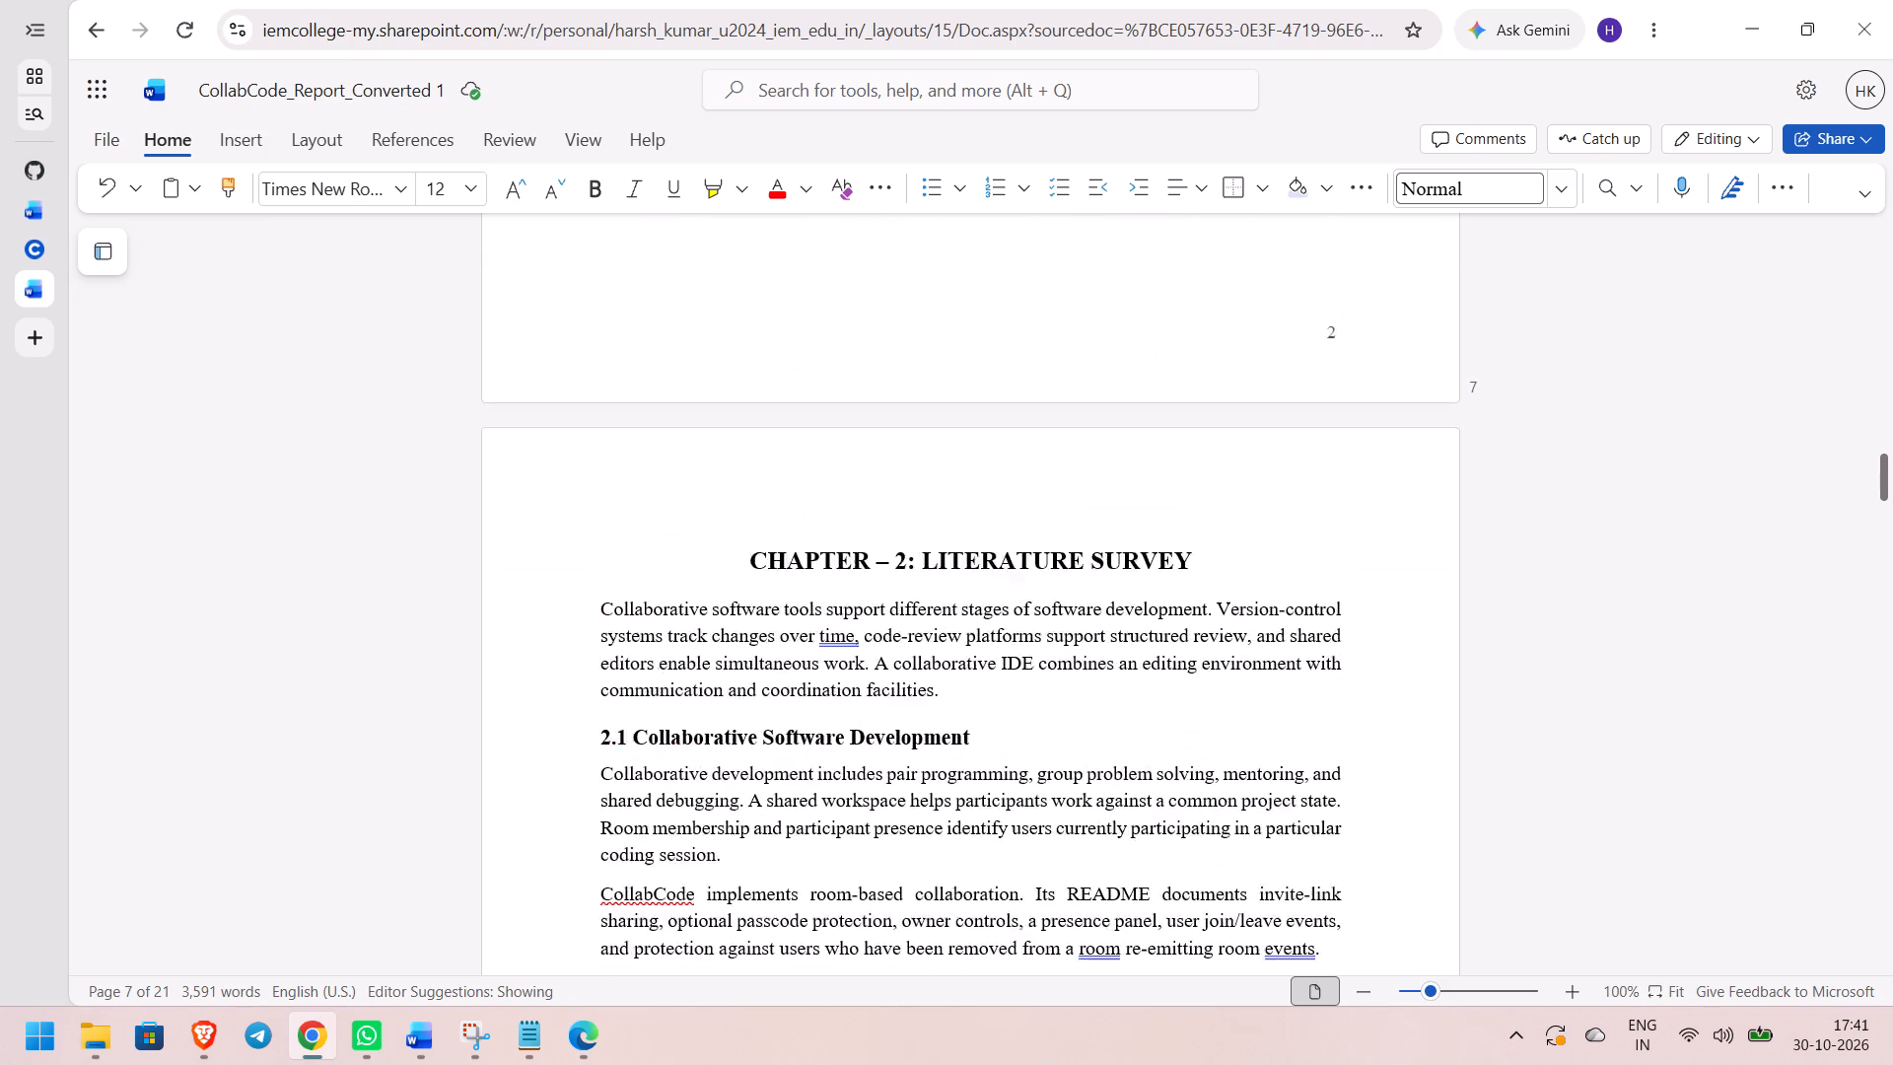
scroll(1067, 710, up, 2)
scroll(1067, 710, down, 1)
scroll(1067, 710, up, 1)
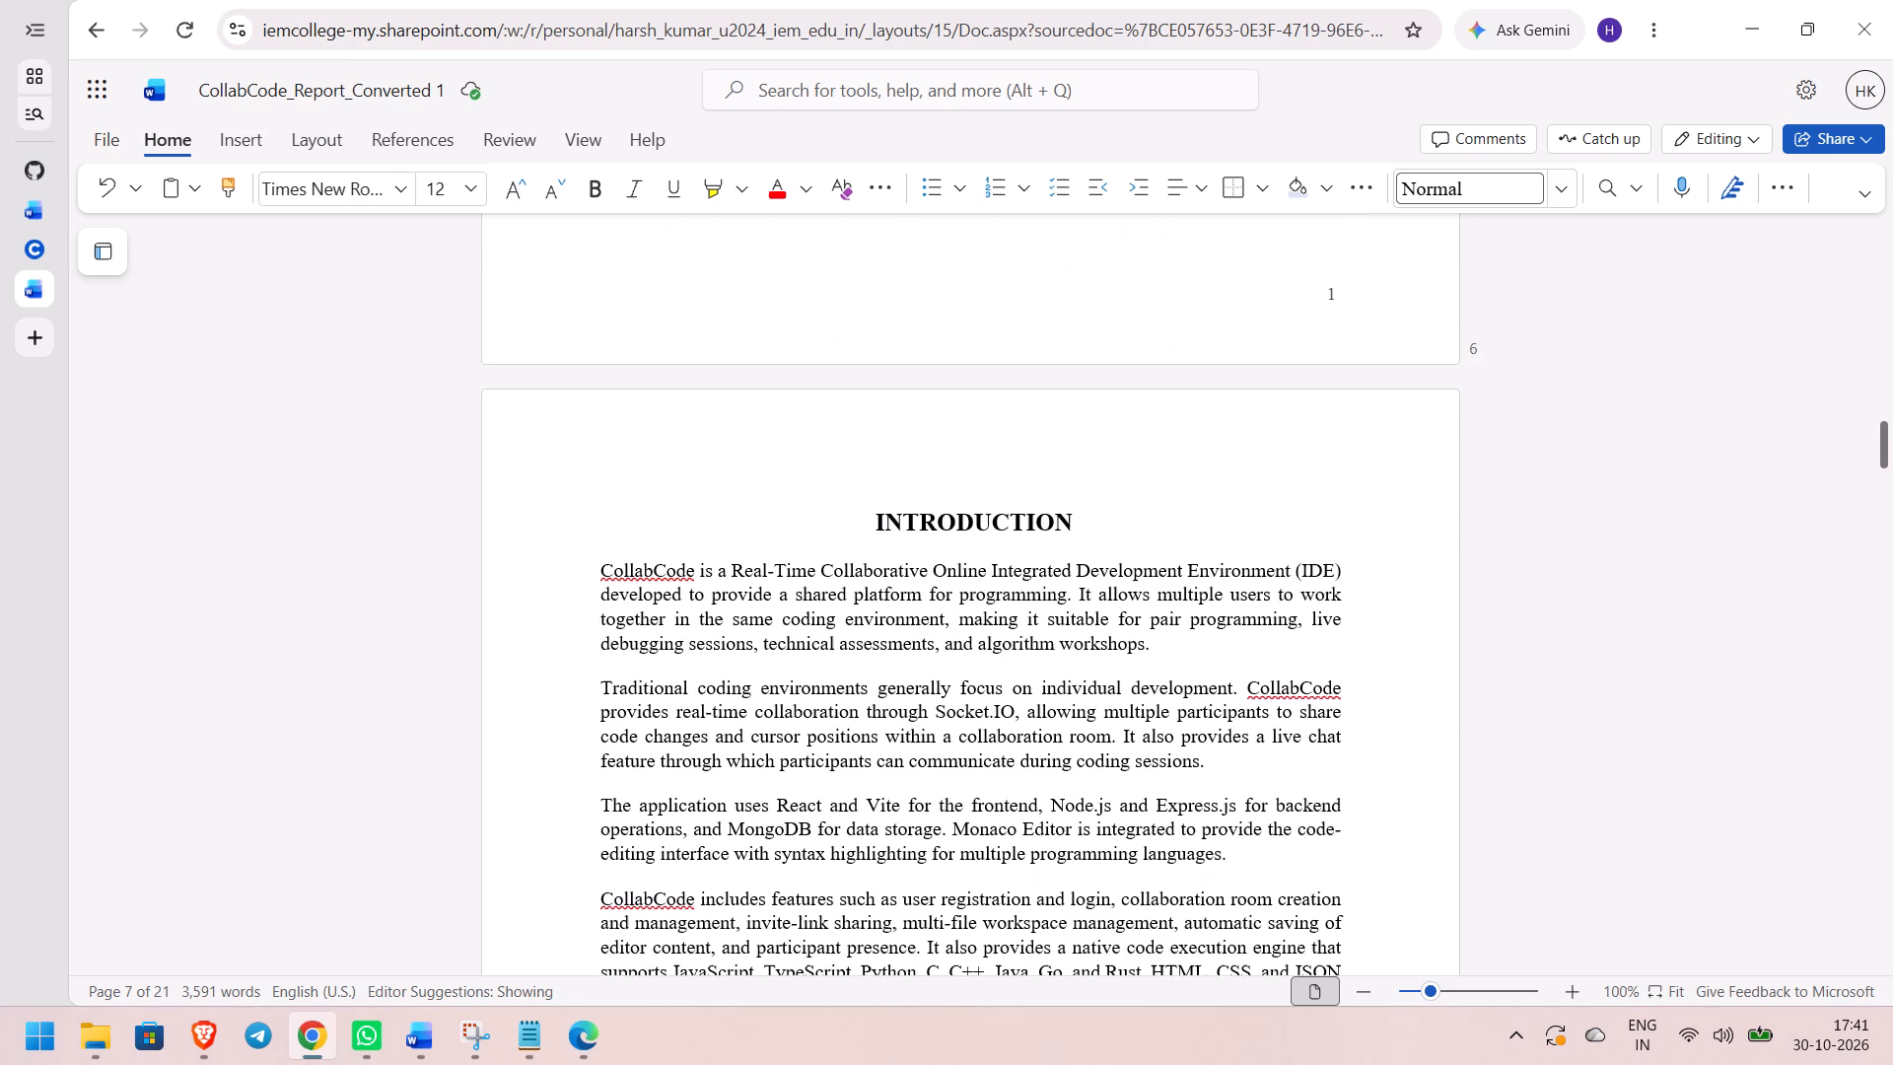
scroll(1067, 710, down, 1)
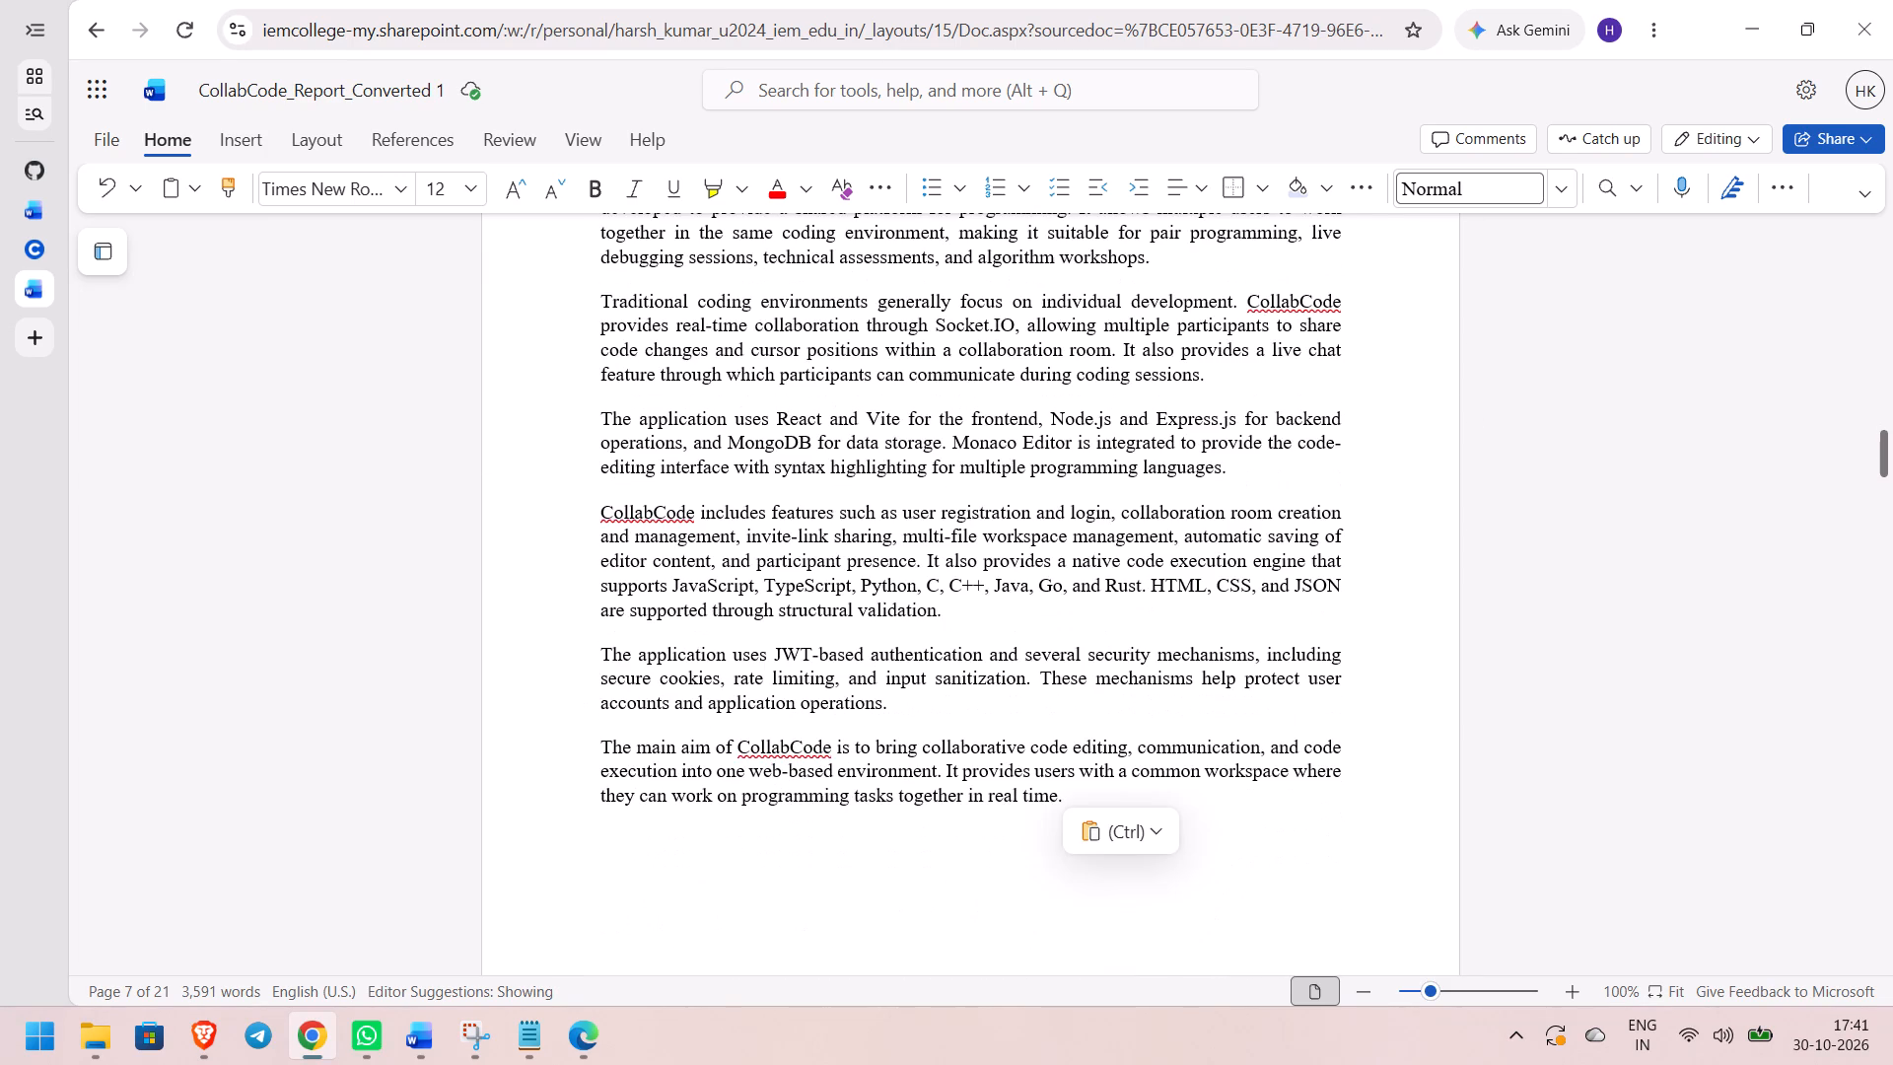
Remove the "CHAPTER – 2:" prefix from the chapter title so the heading reads LITERATURE SURVEY.
scroll(1067, 710, down, 2)
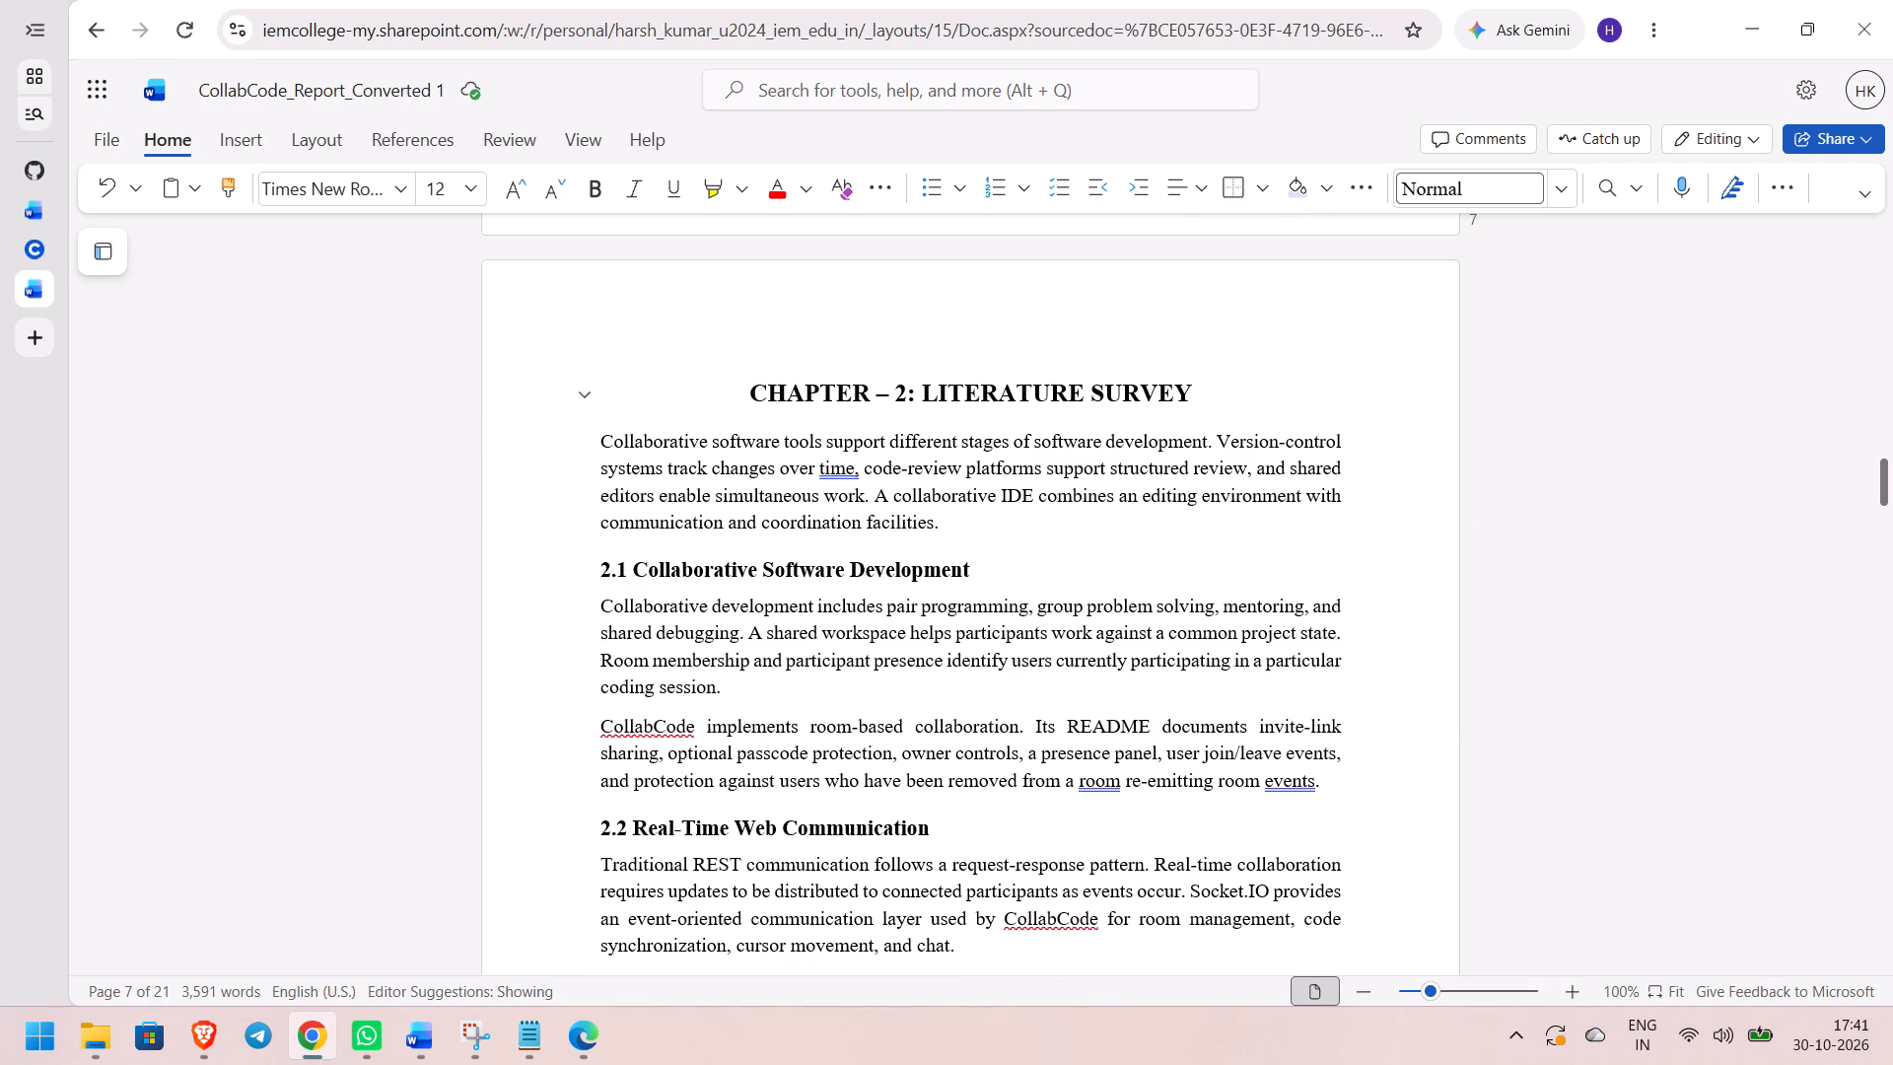
click(912, 392)
key(BackSpace)
key(BackSpace)
key(BackSpace)
key(BackSpace)
key(BackSpace)
key(BackSpace)
key(BackSpace)
key(BackSpace)
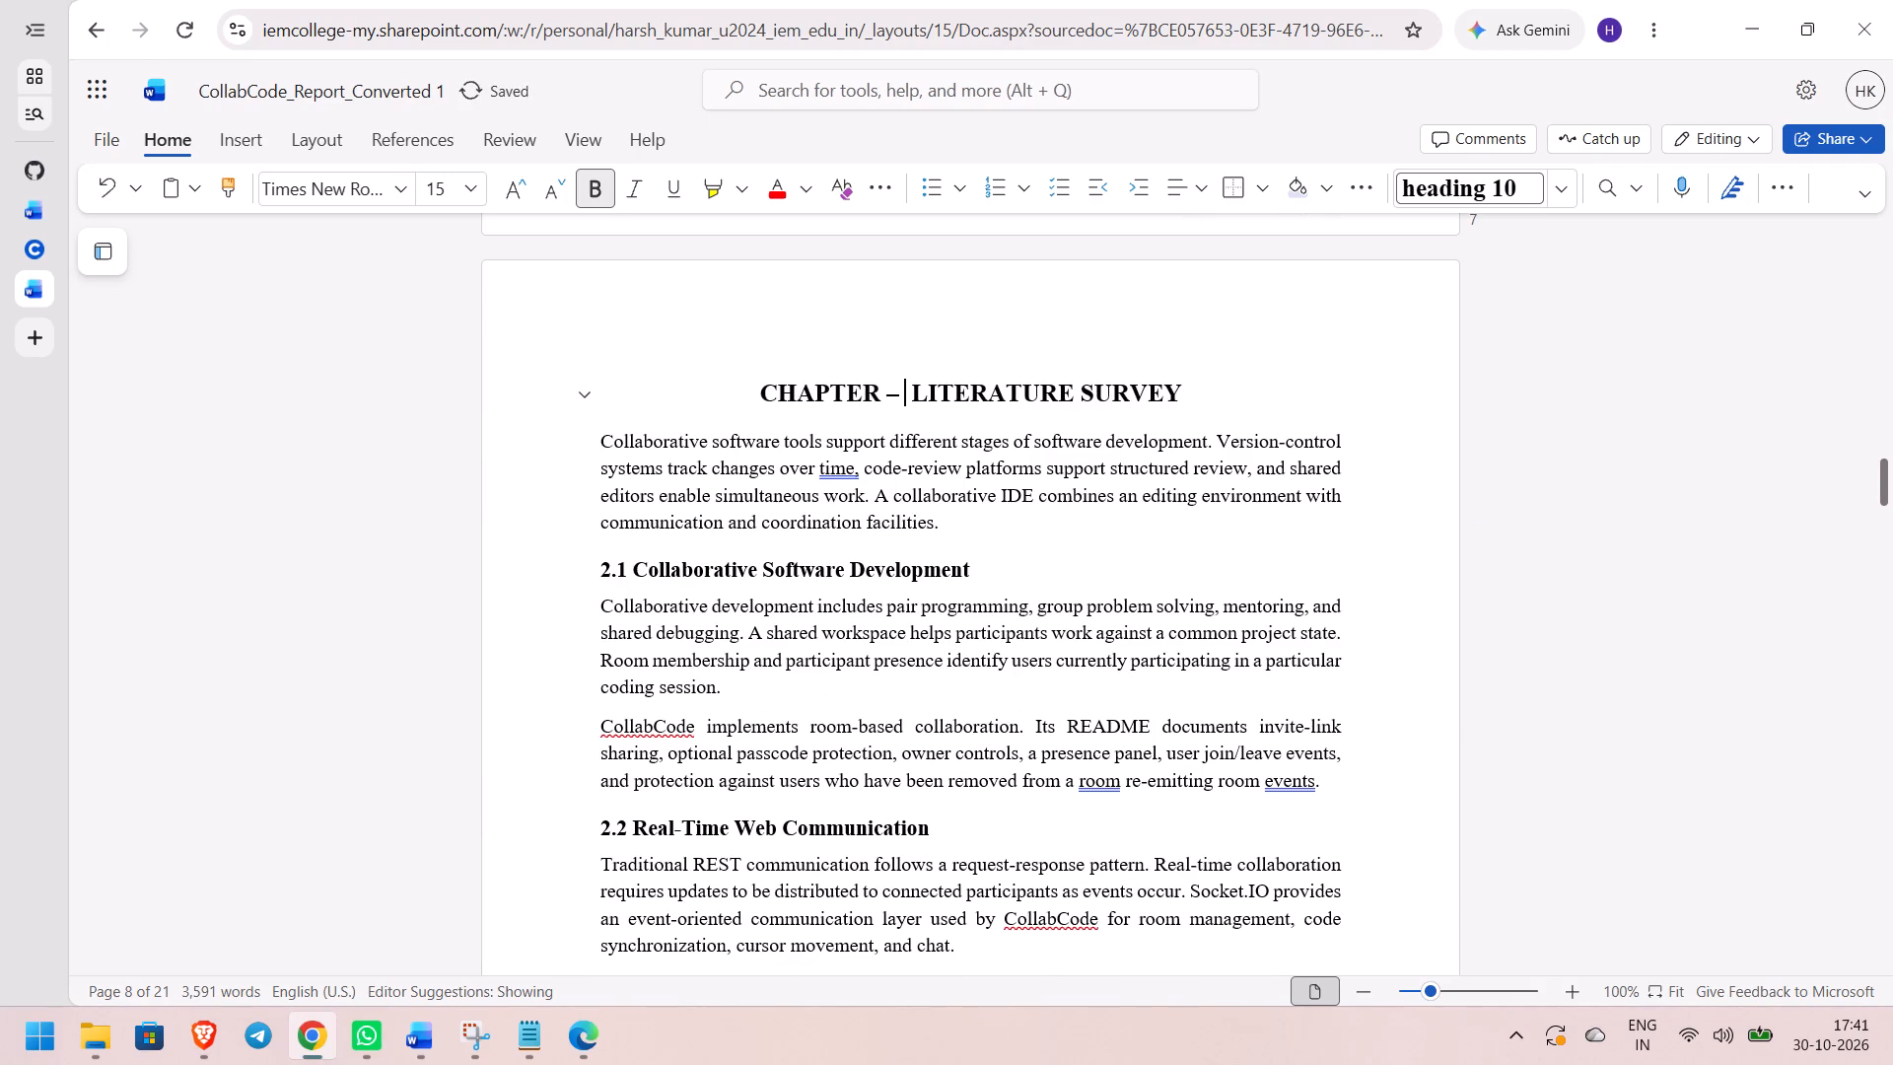
key(BackSpace)
key(BackSpace)
key(BackSpace)
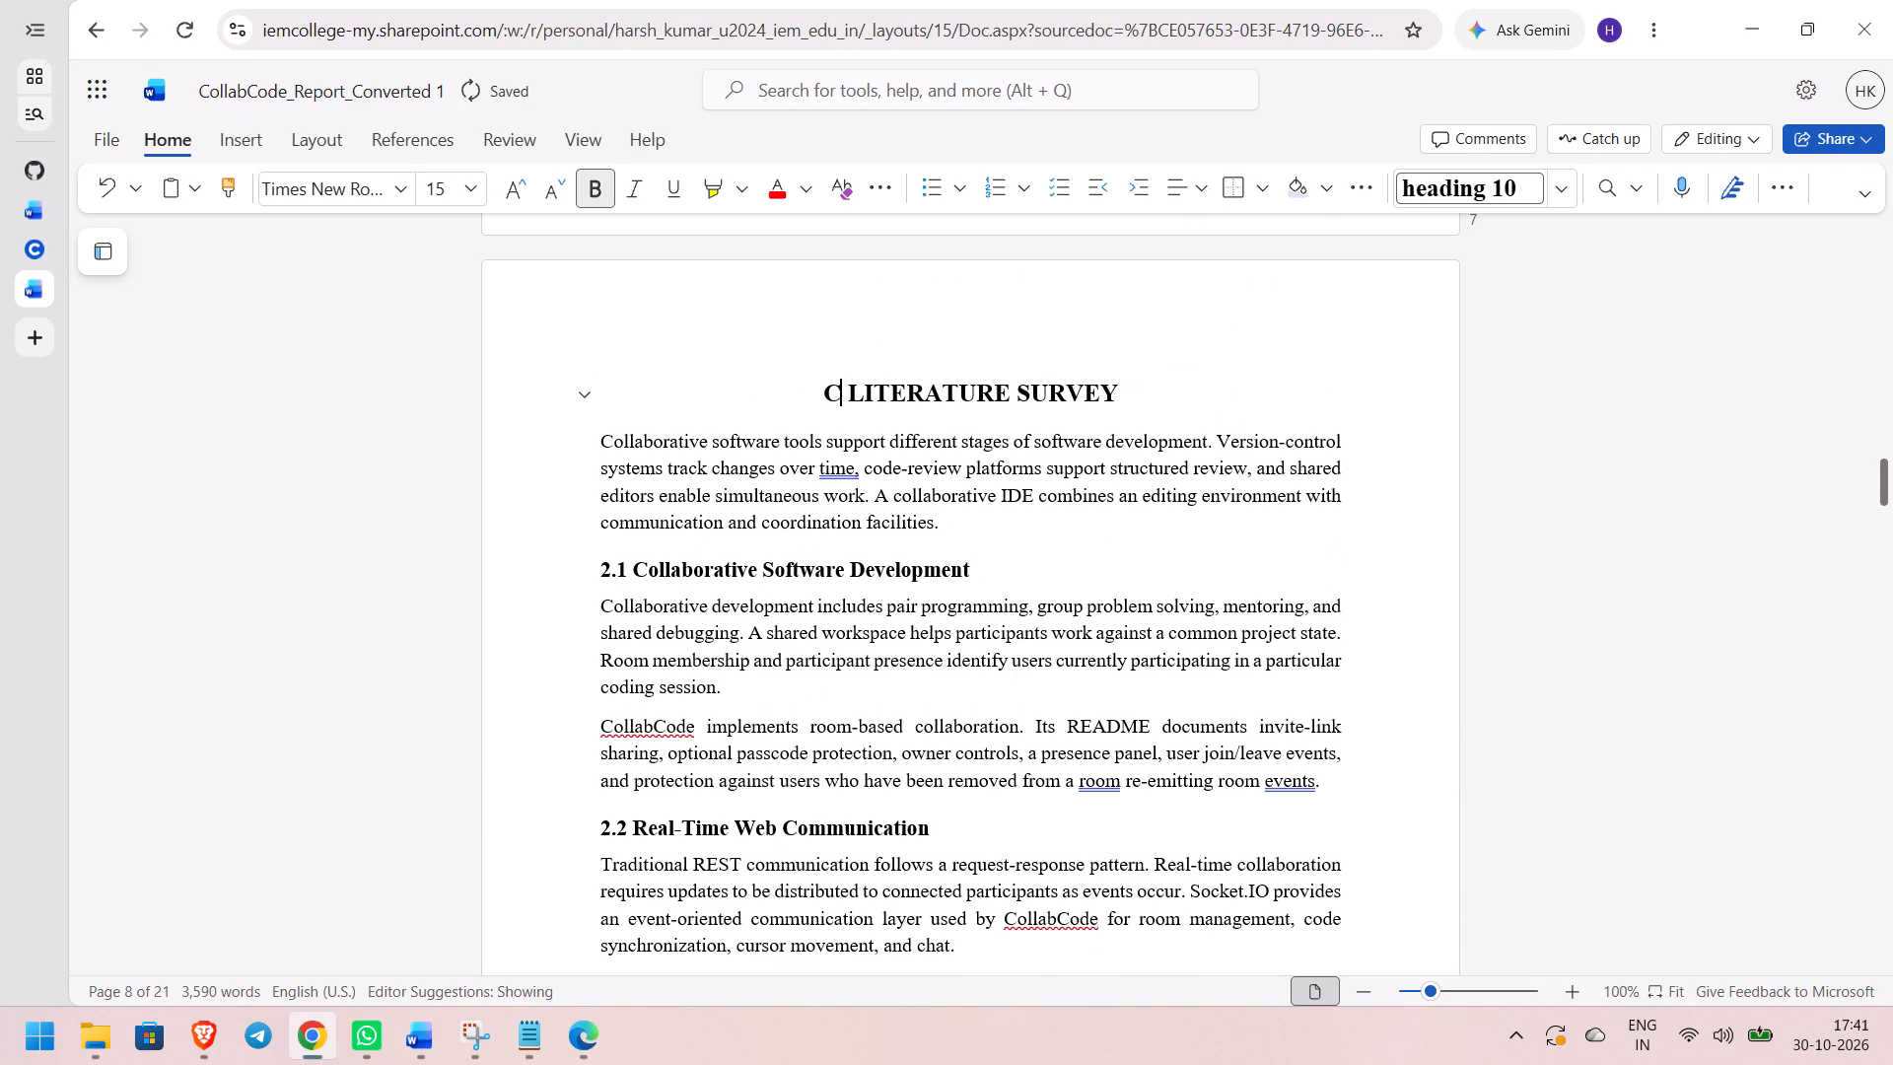
key(BackSpace)
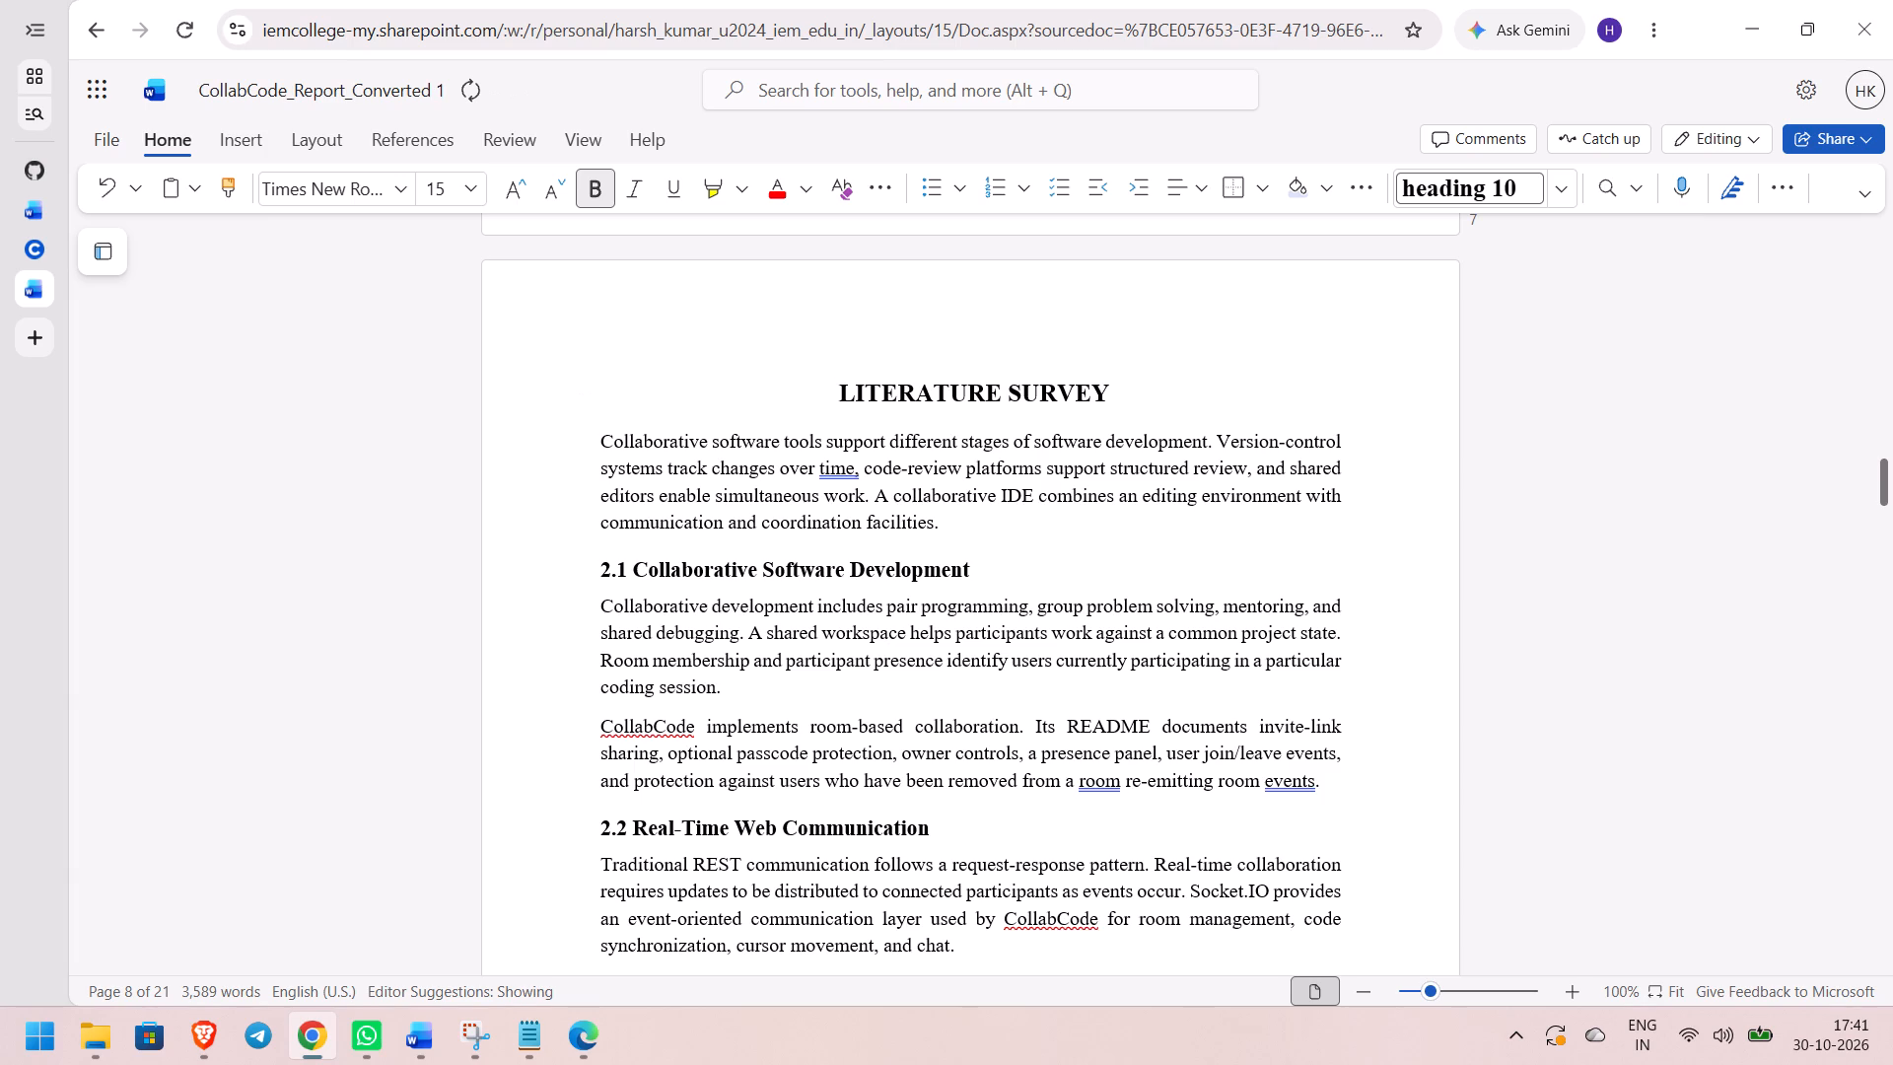
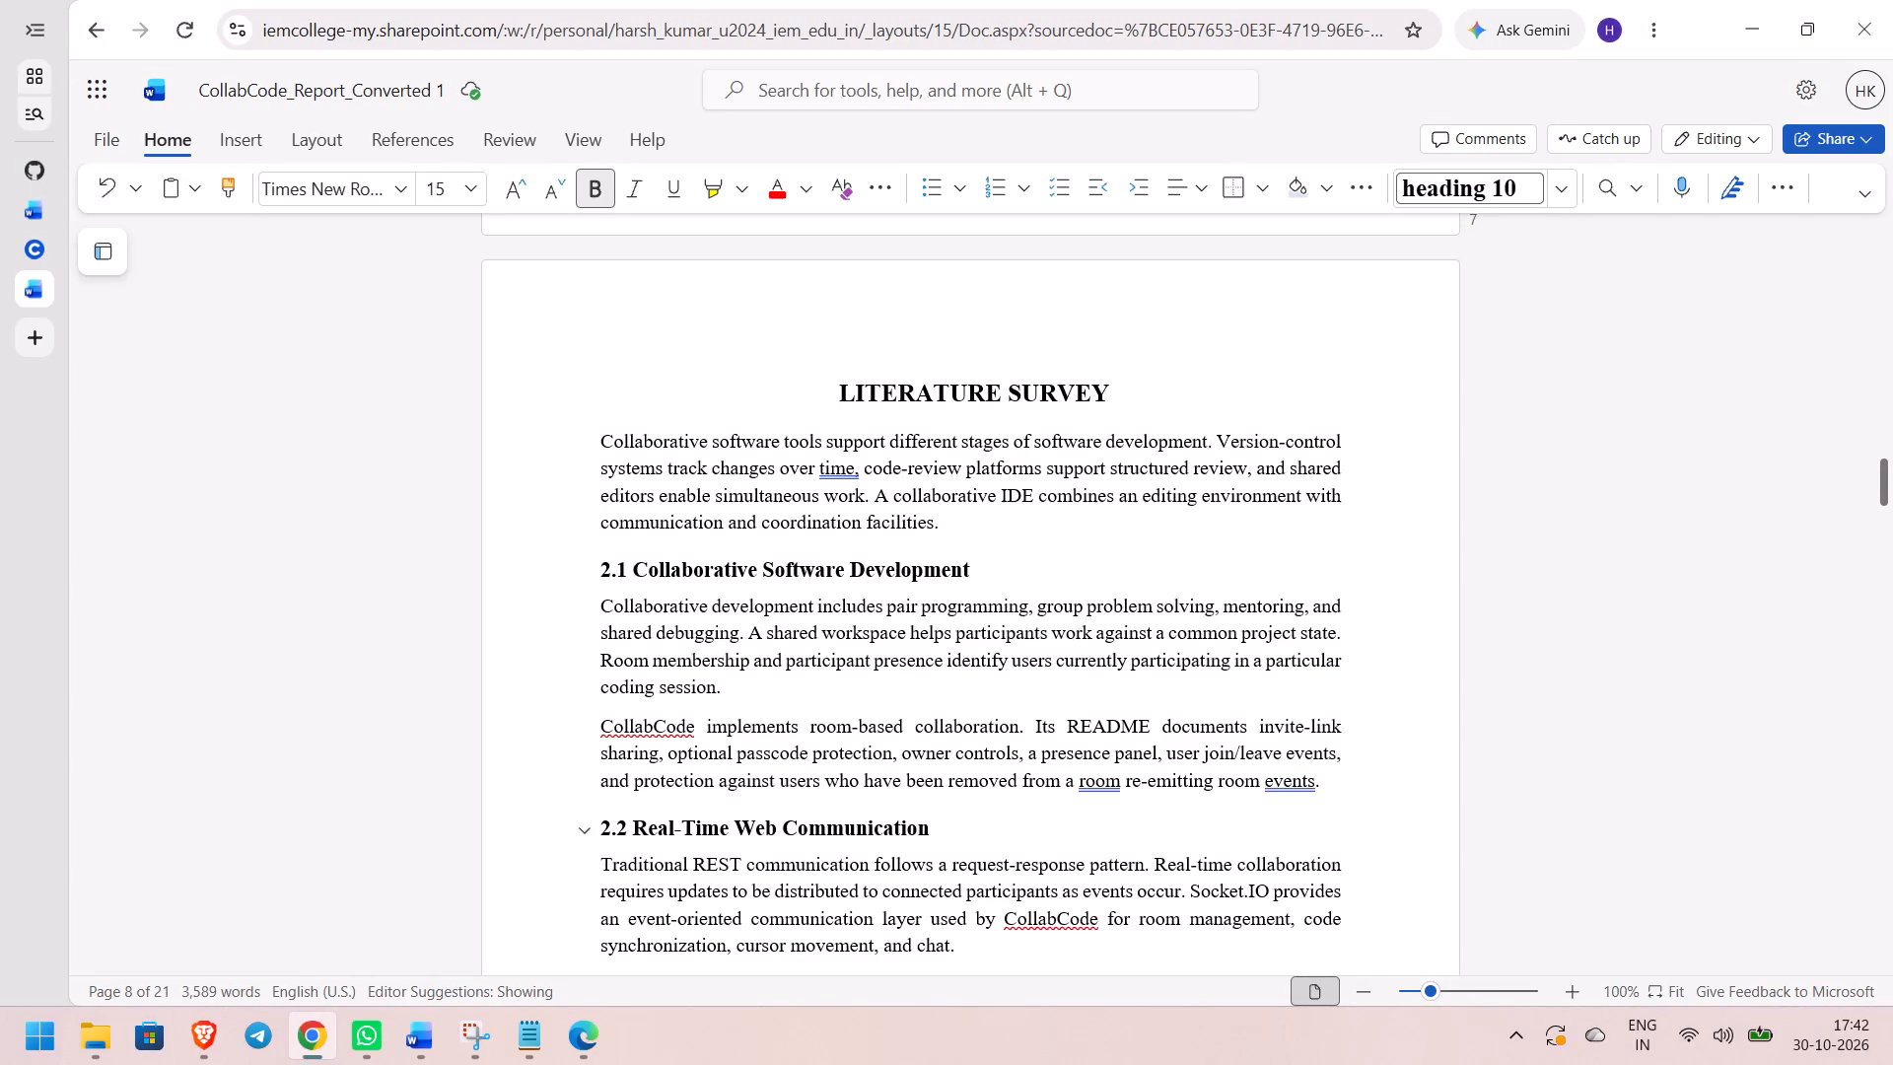
scroll(754, 807, down, 1)
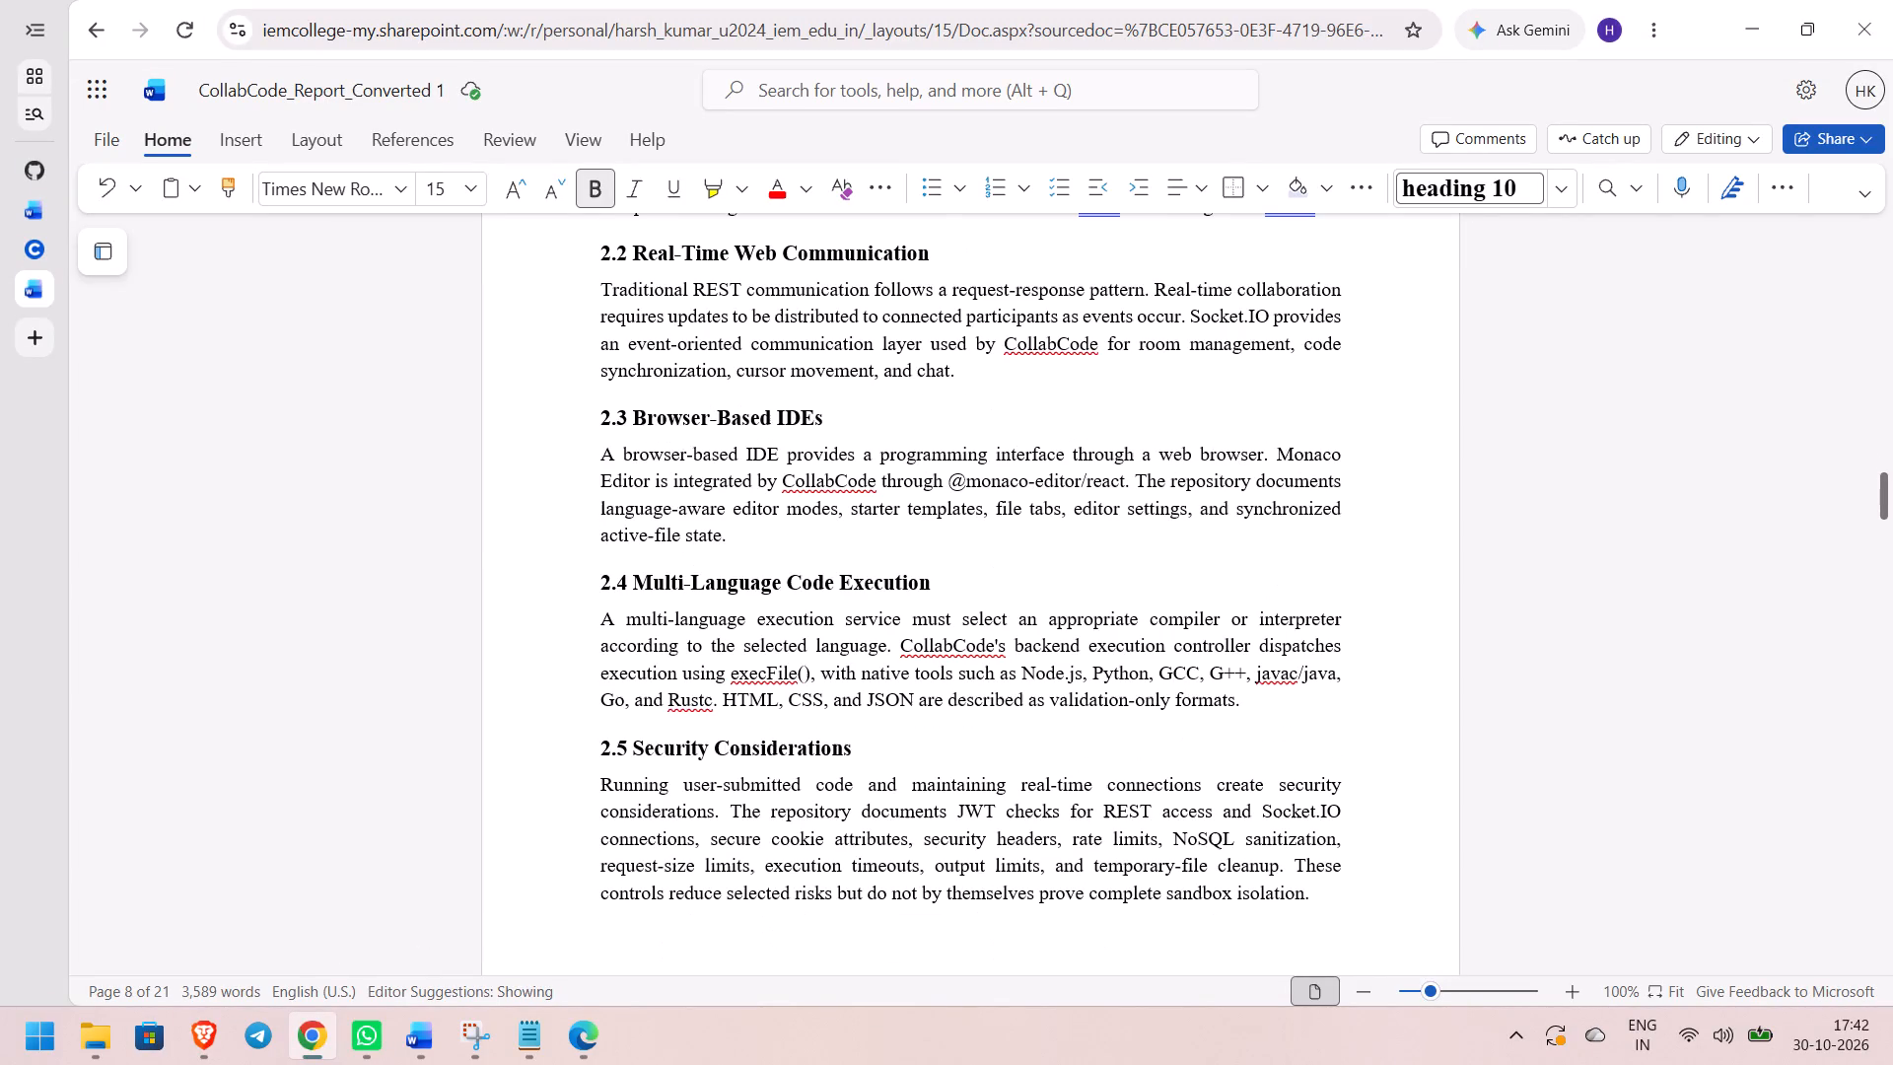
scroll(754, 807, down, 1)
scroll(754, 807, up, 2)
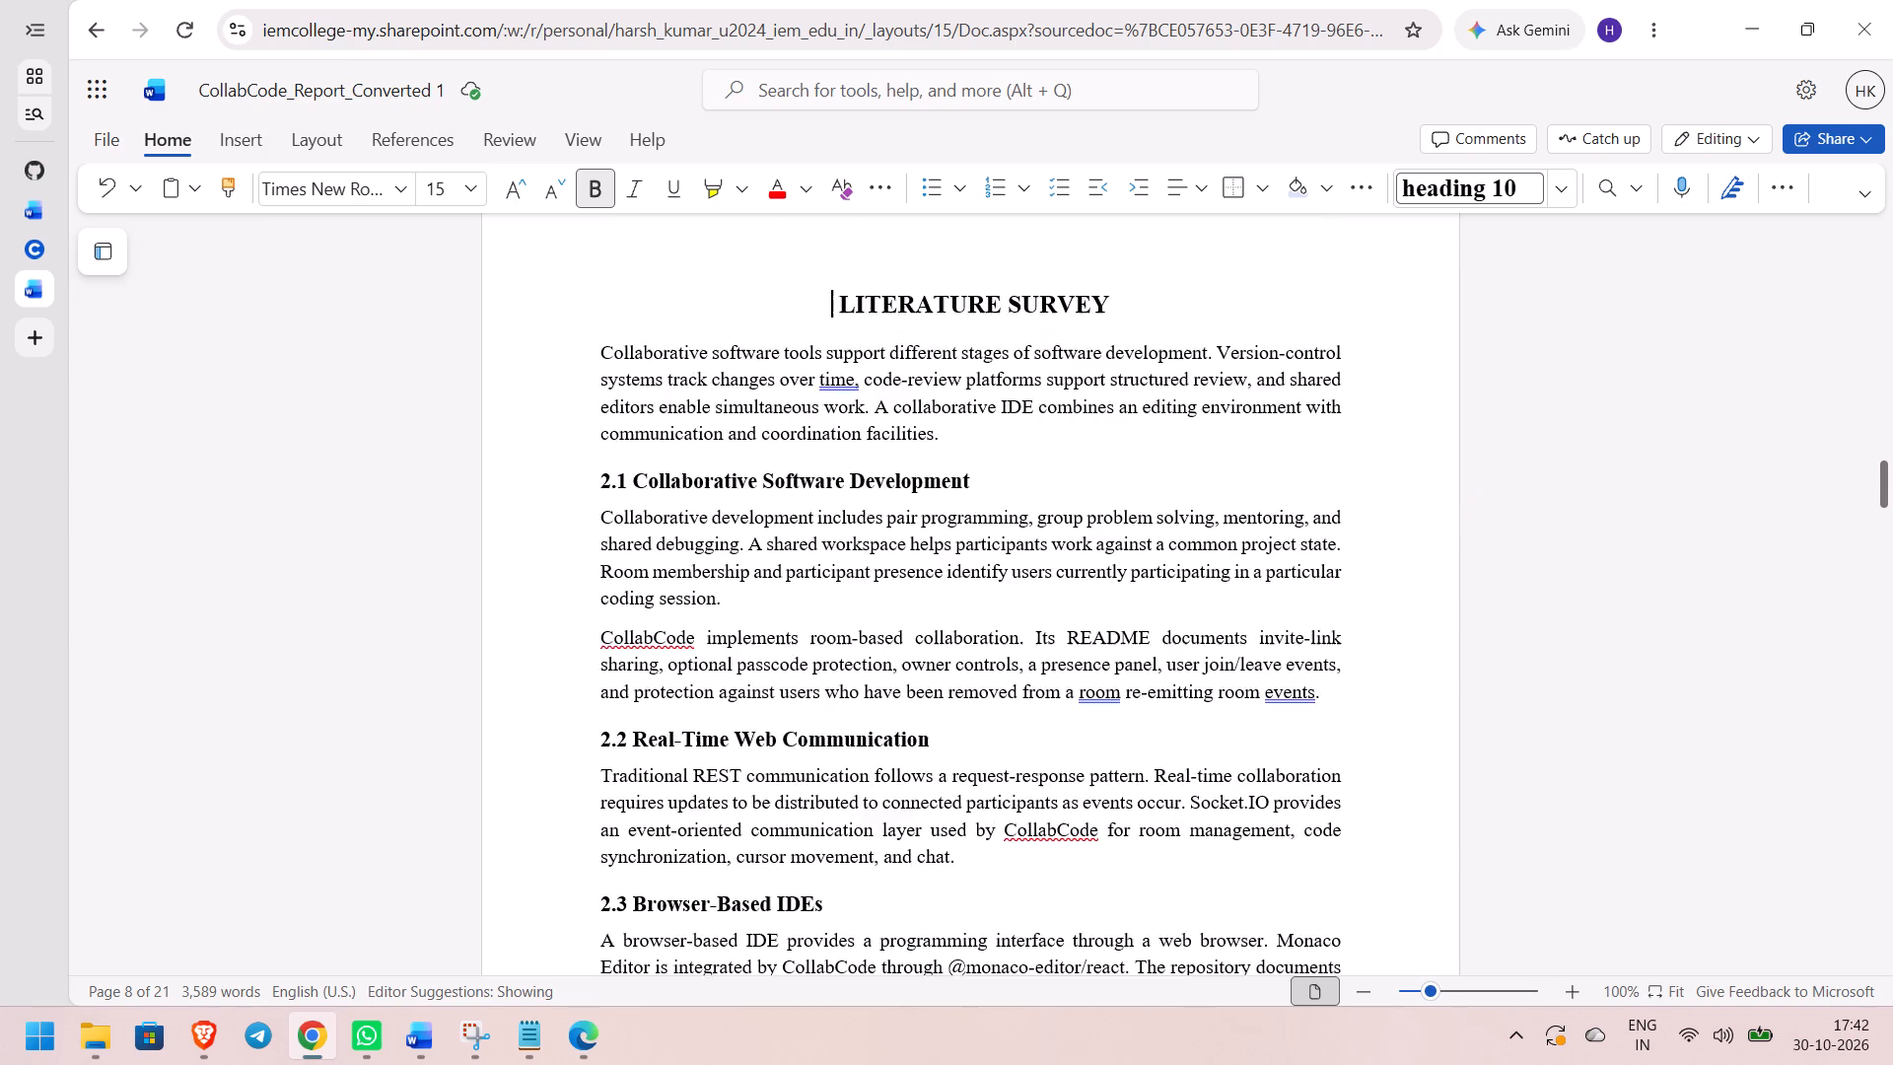
click(189, 1023)
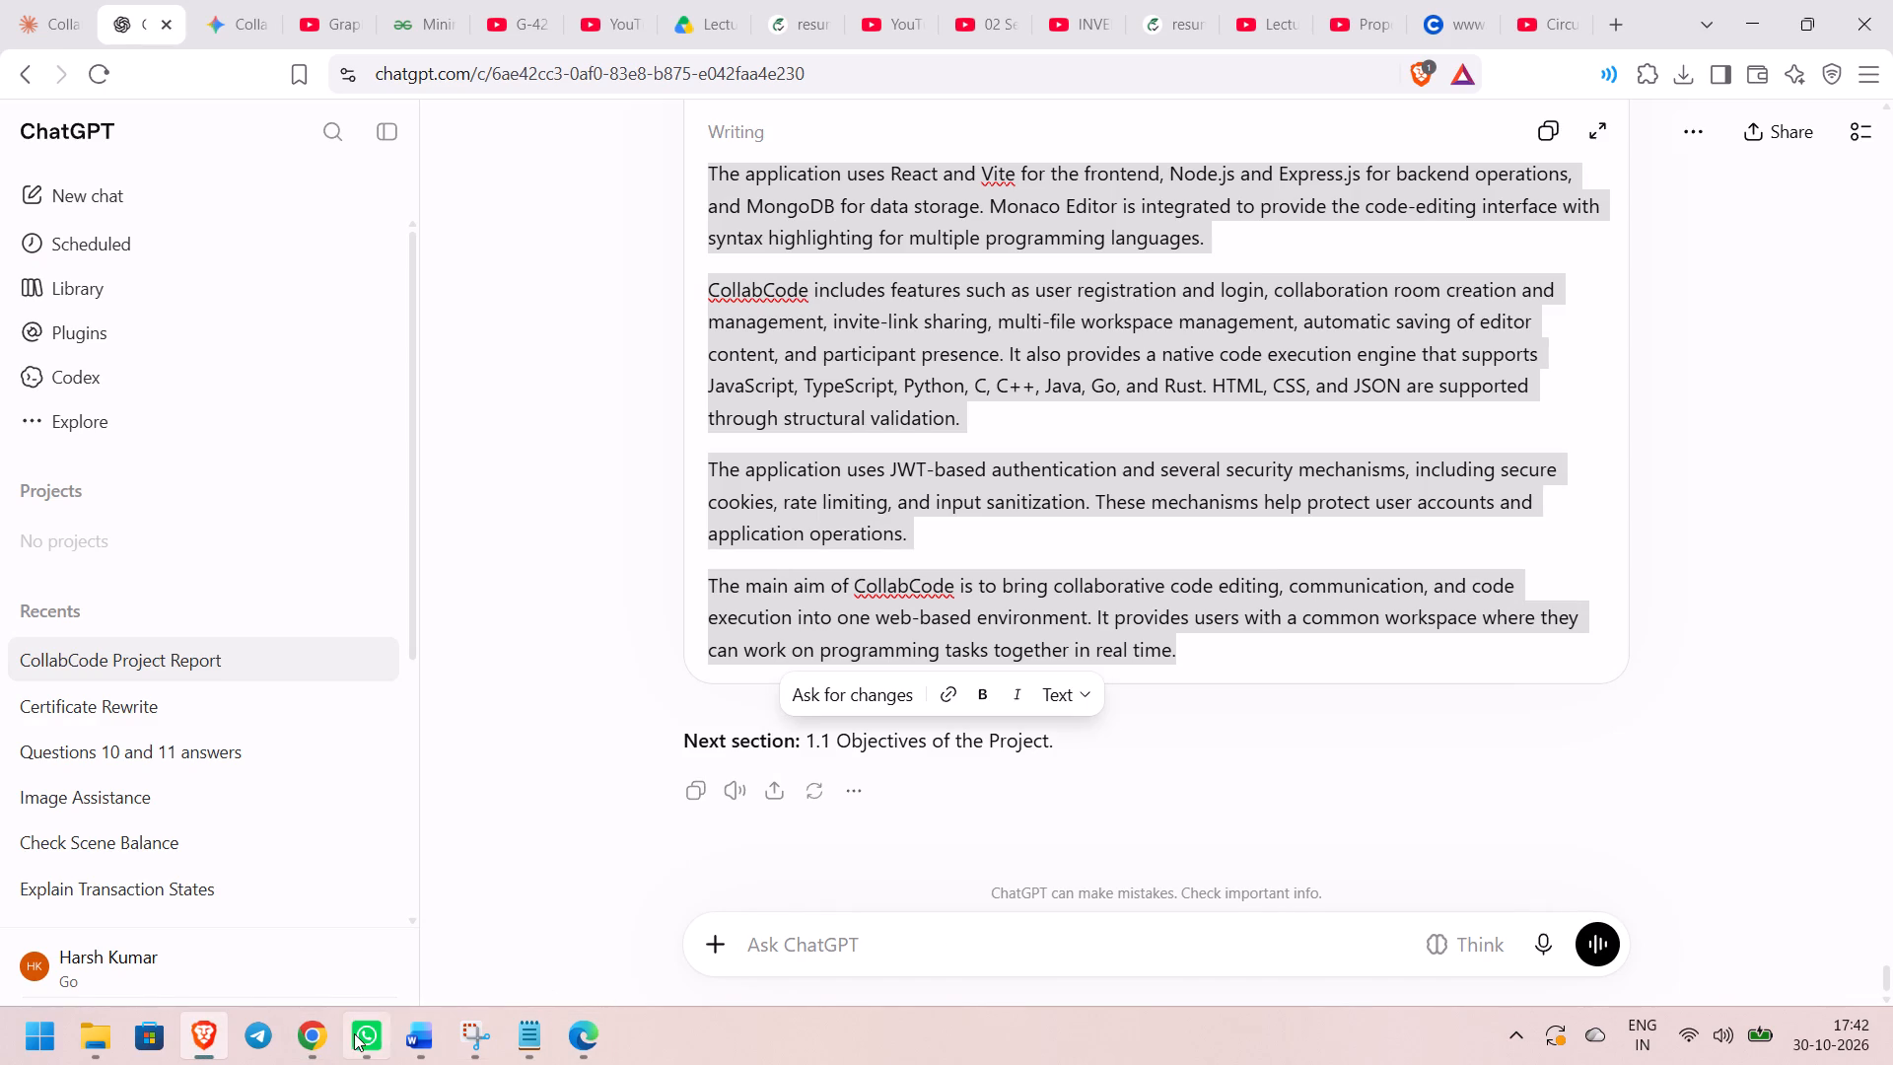
click(308, 1042)
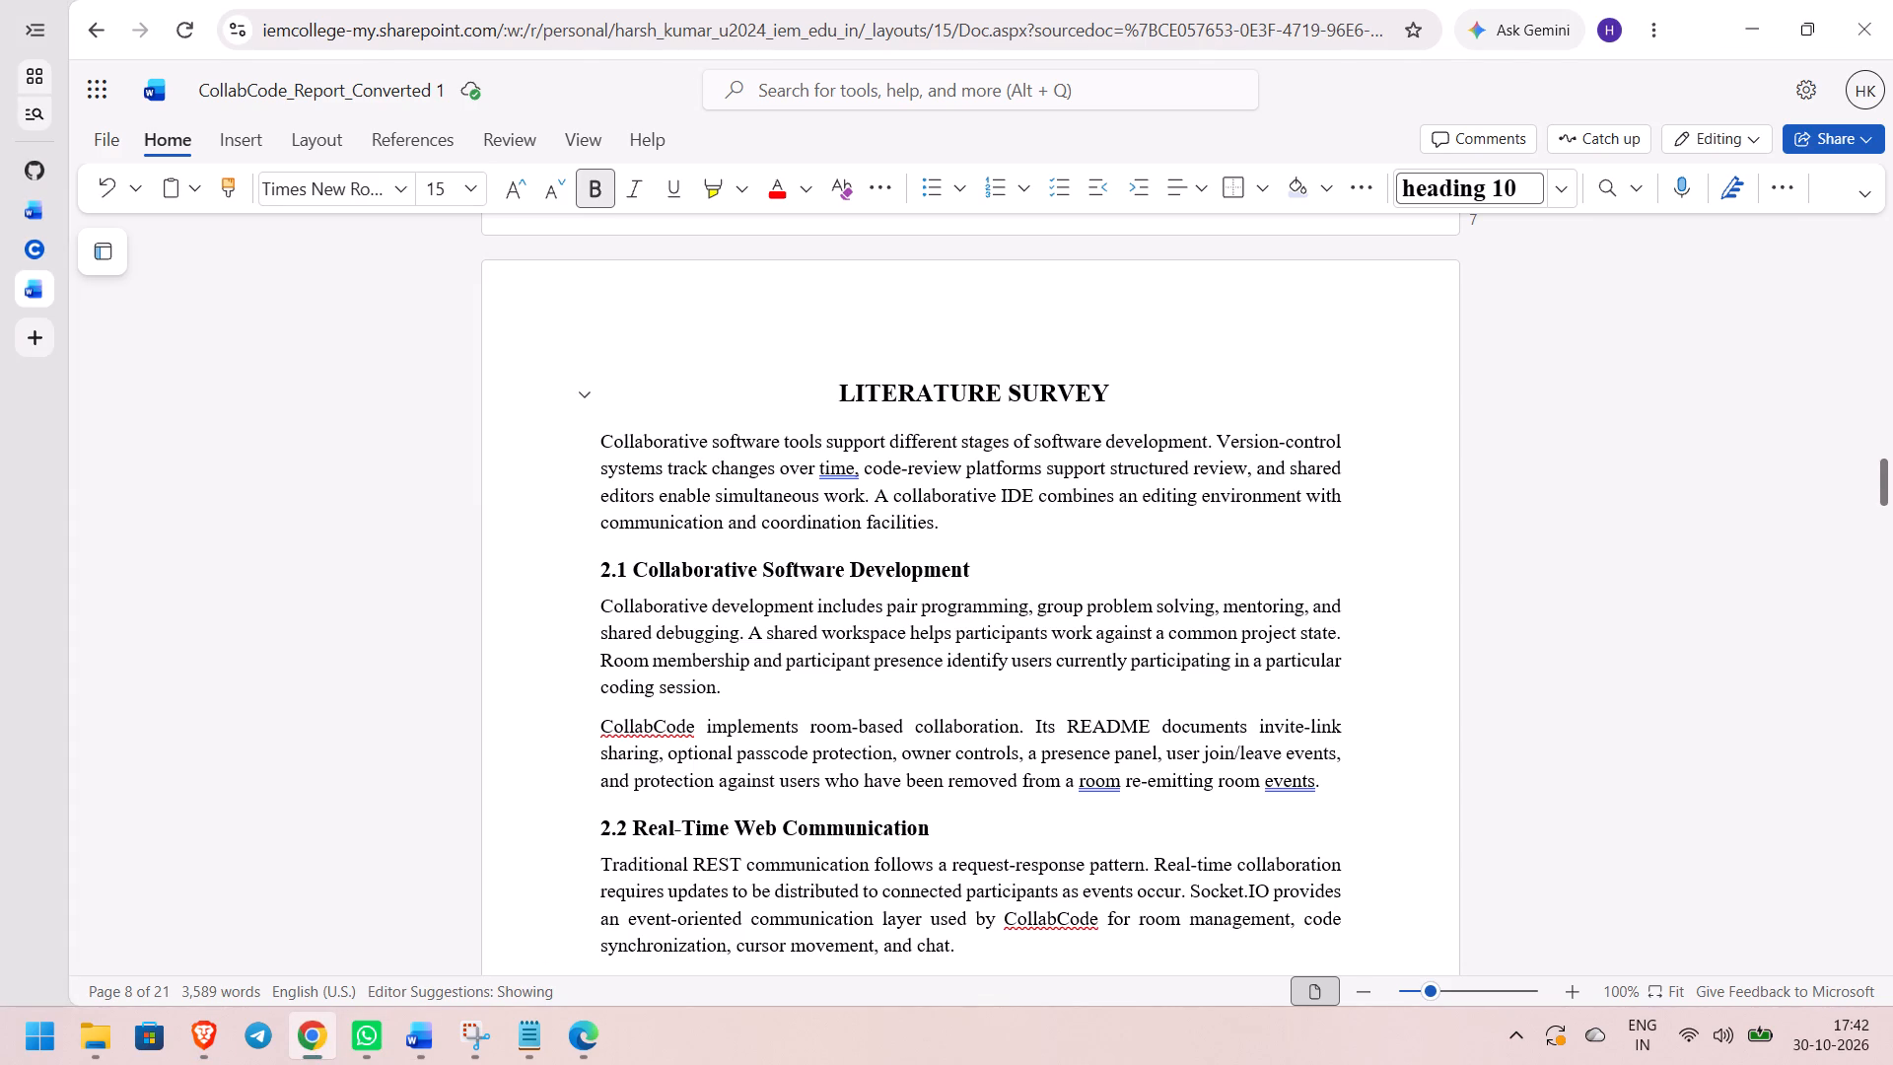
click(850, 385)
drag(824, 399, 1117, 391)
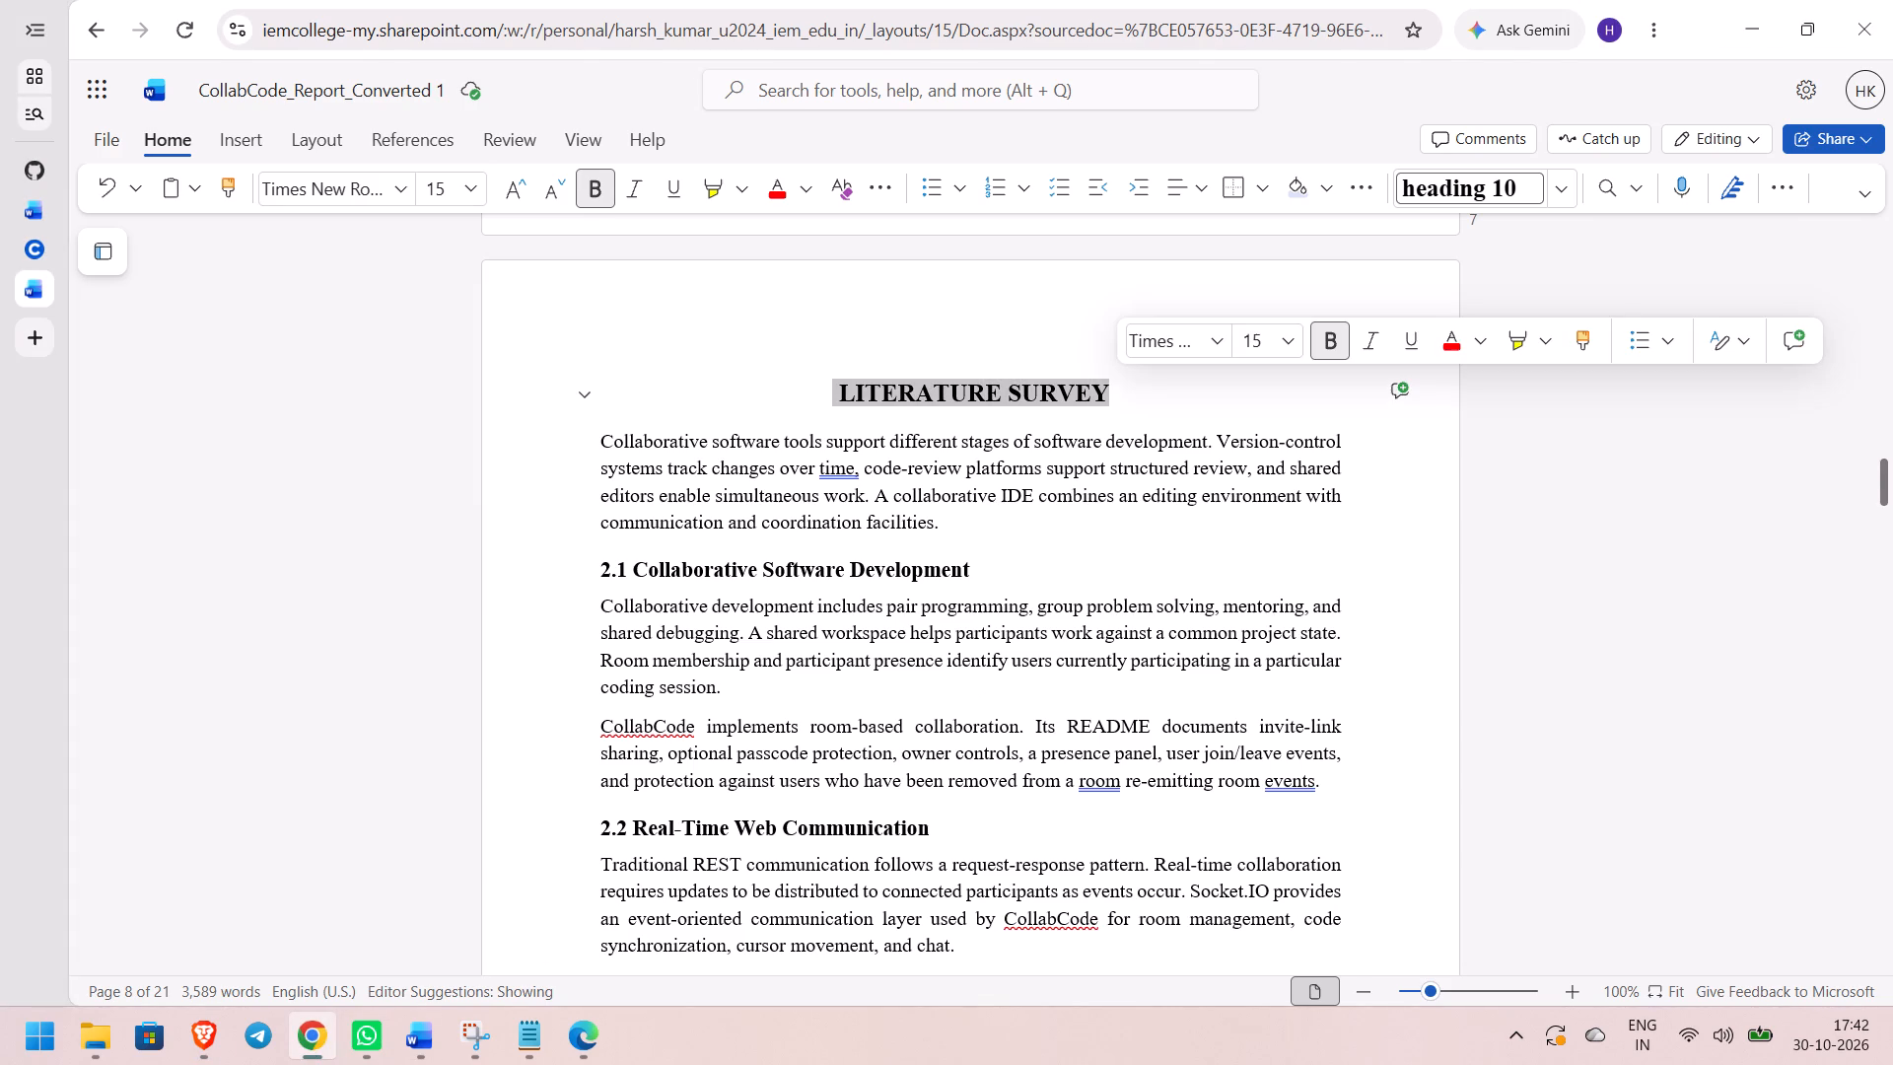
key(ctrl+c)
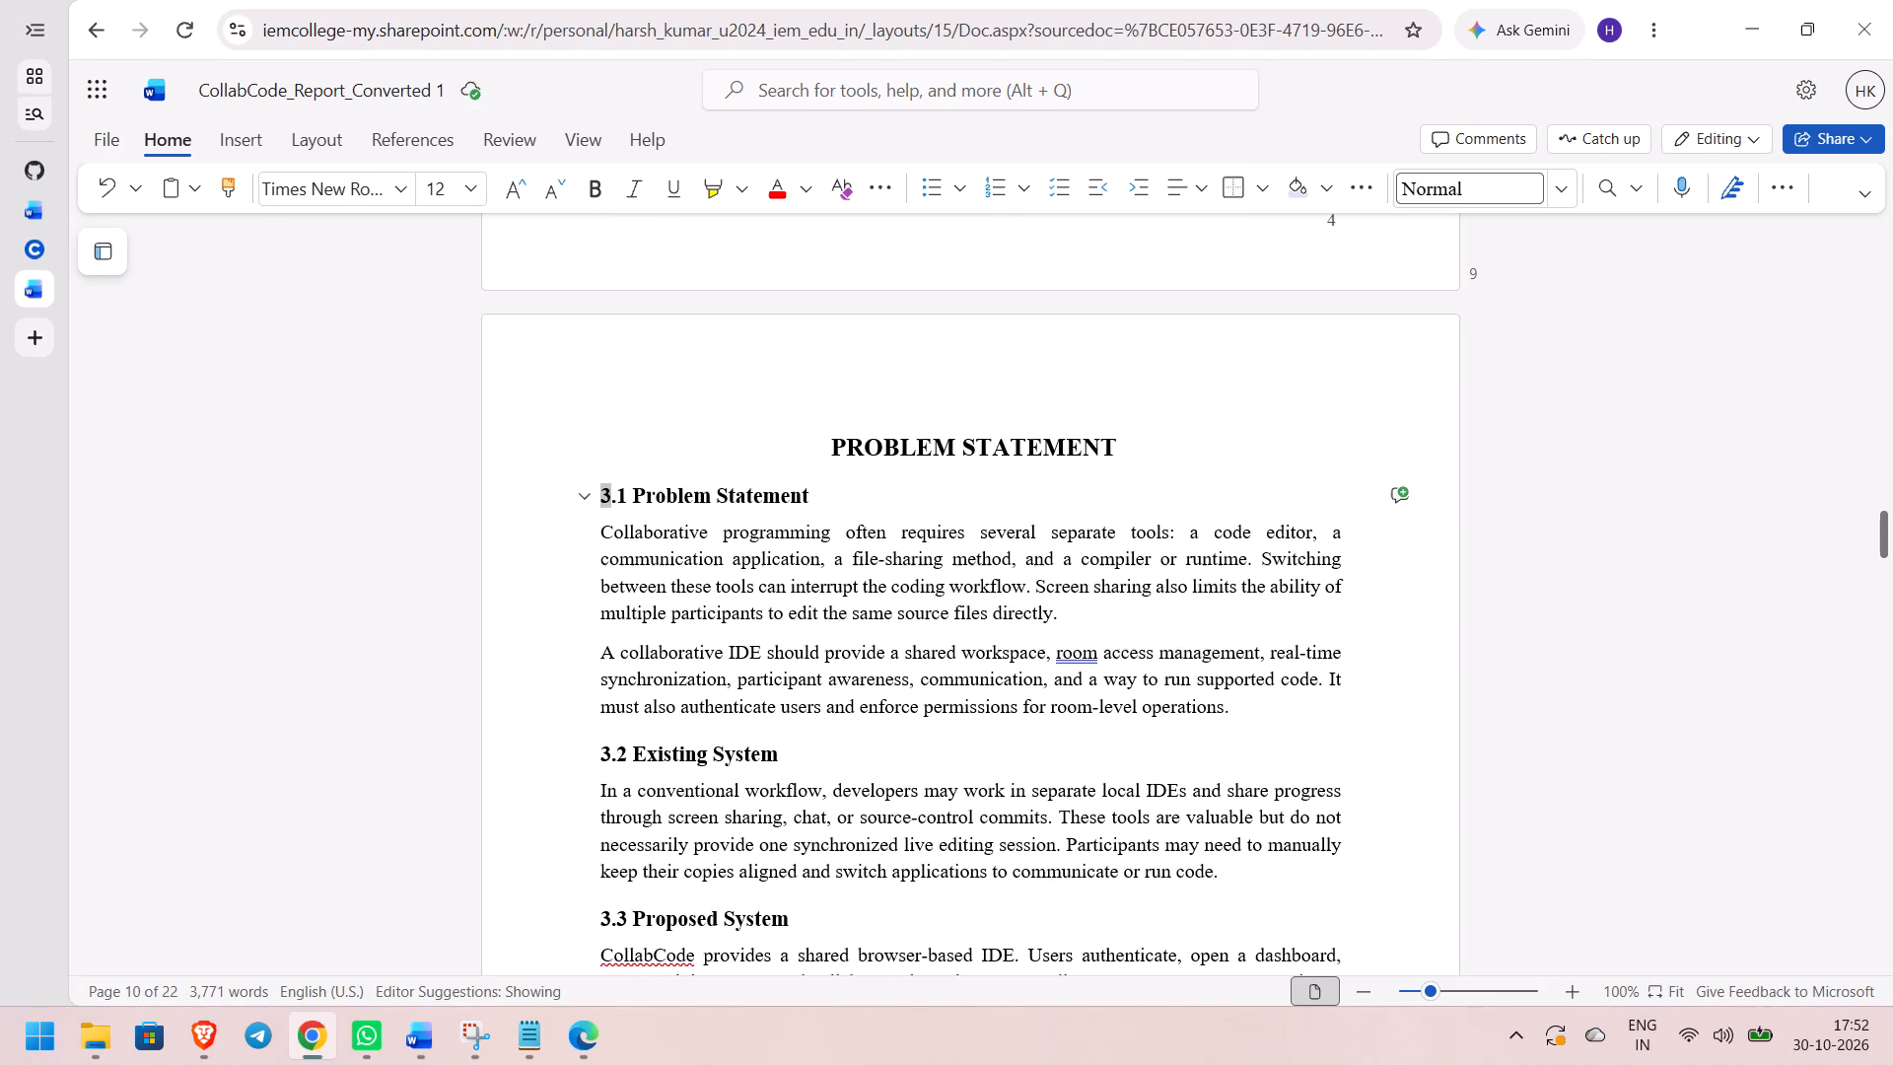
drag(623, 522, 986, 1037)
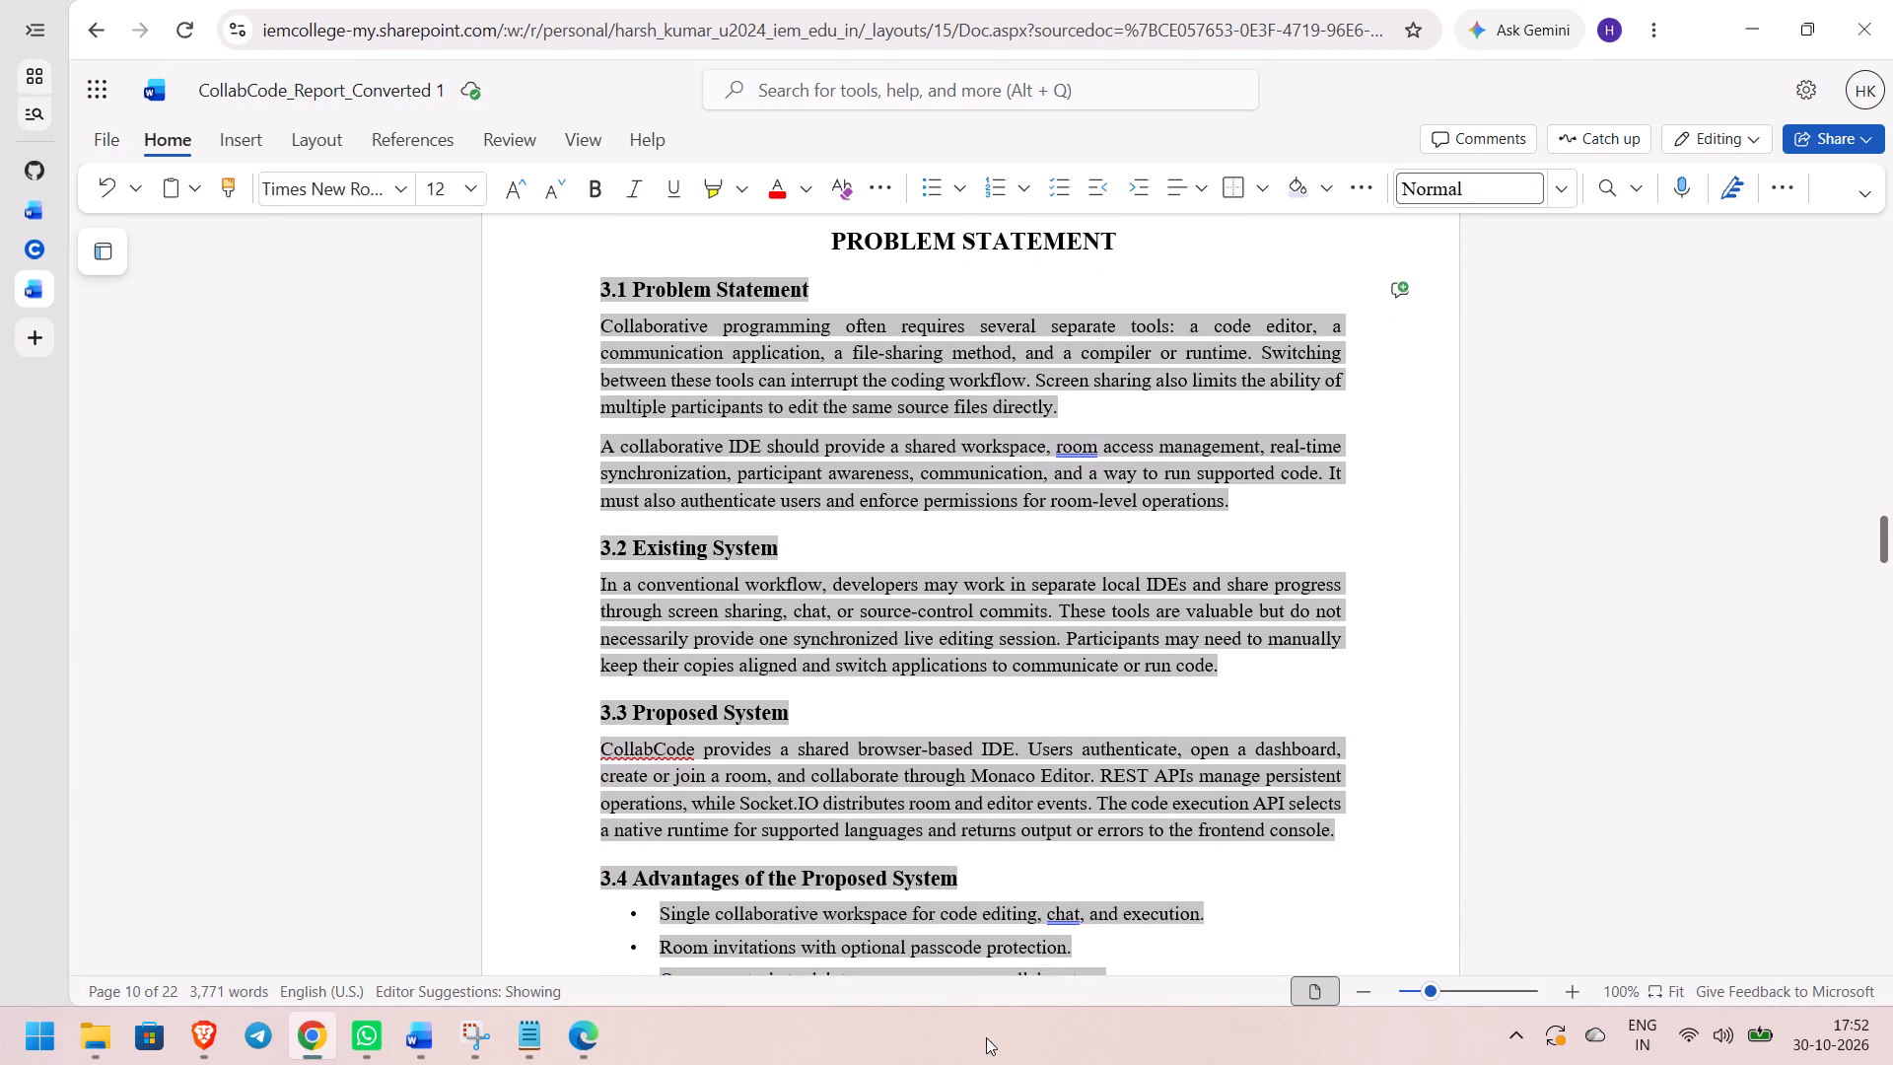
drag(986, 1037, 1086, 1064)
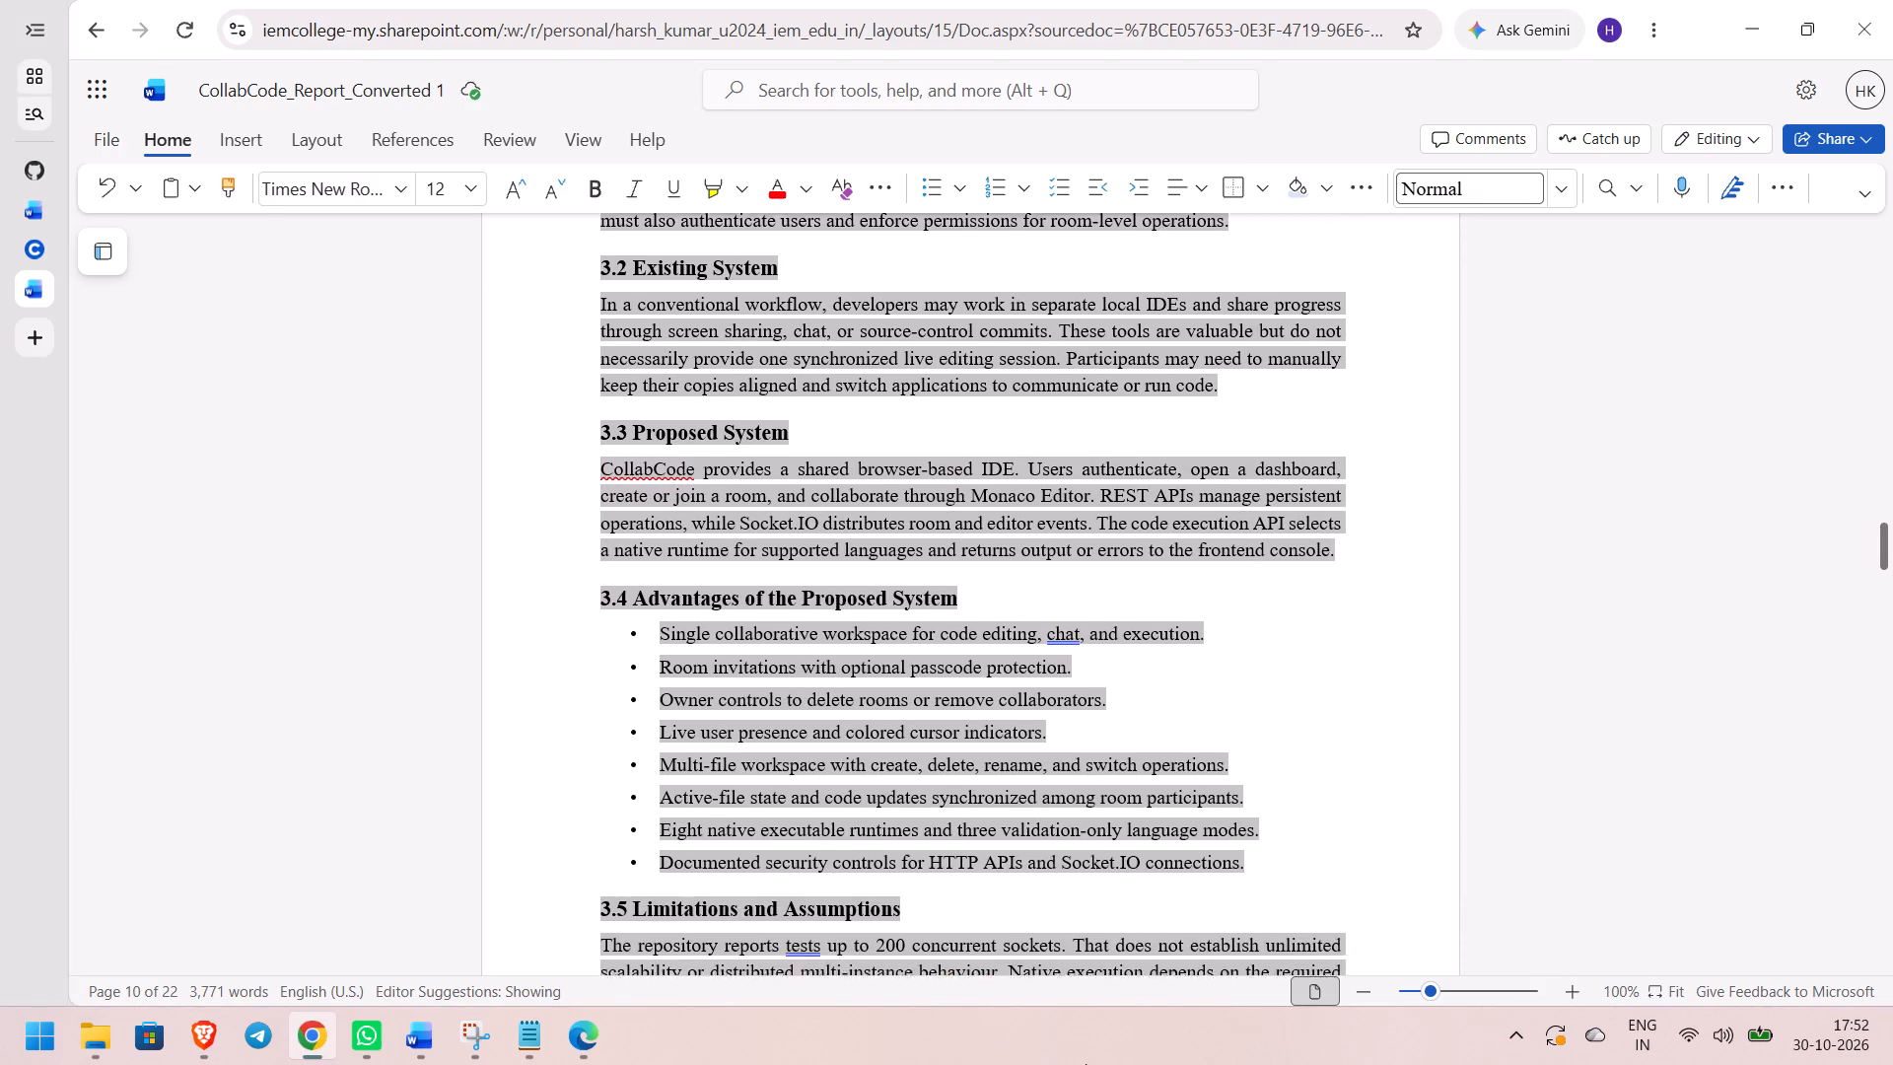
drag(1086, 1064, 1123, 867)
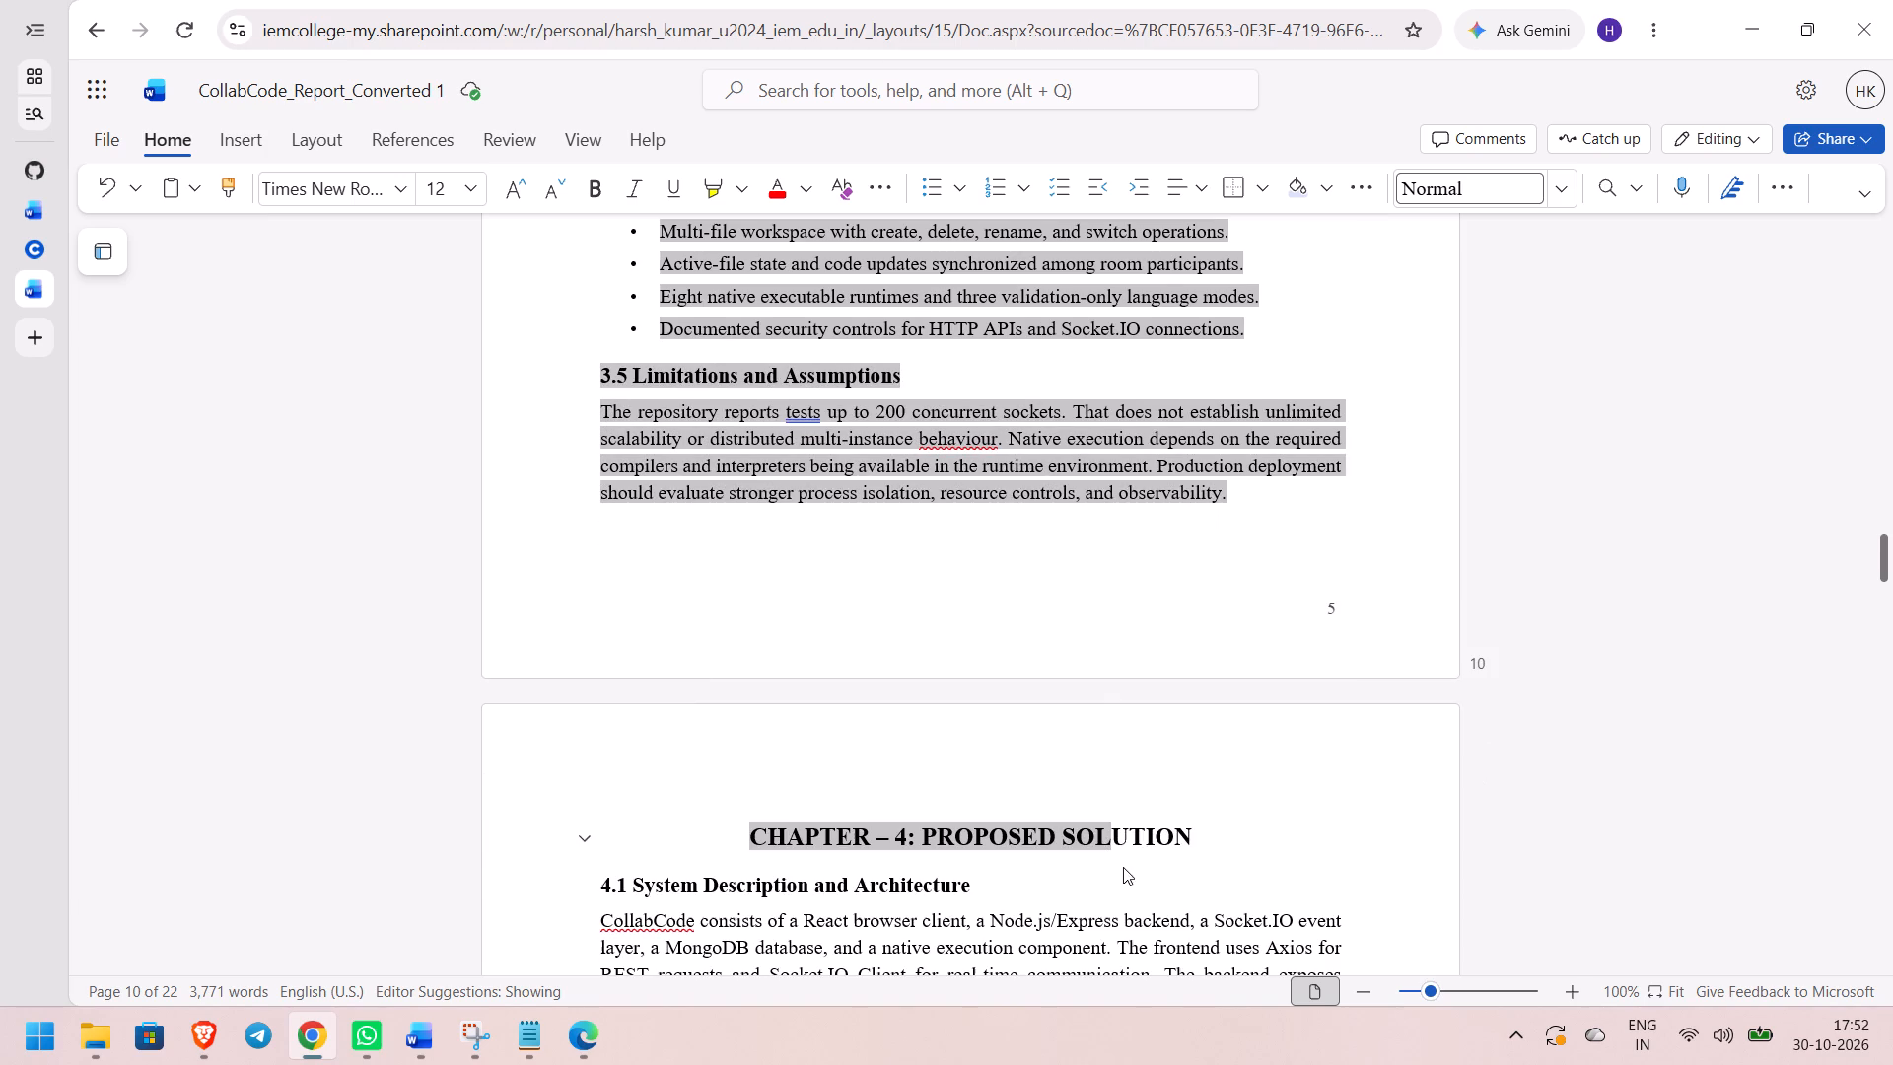
drag(1123, 867, 1255, 514)
click(1255, 514)
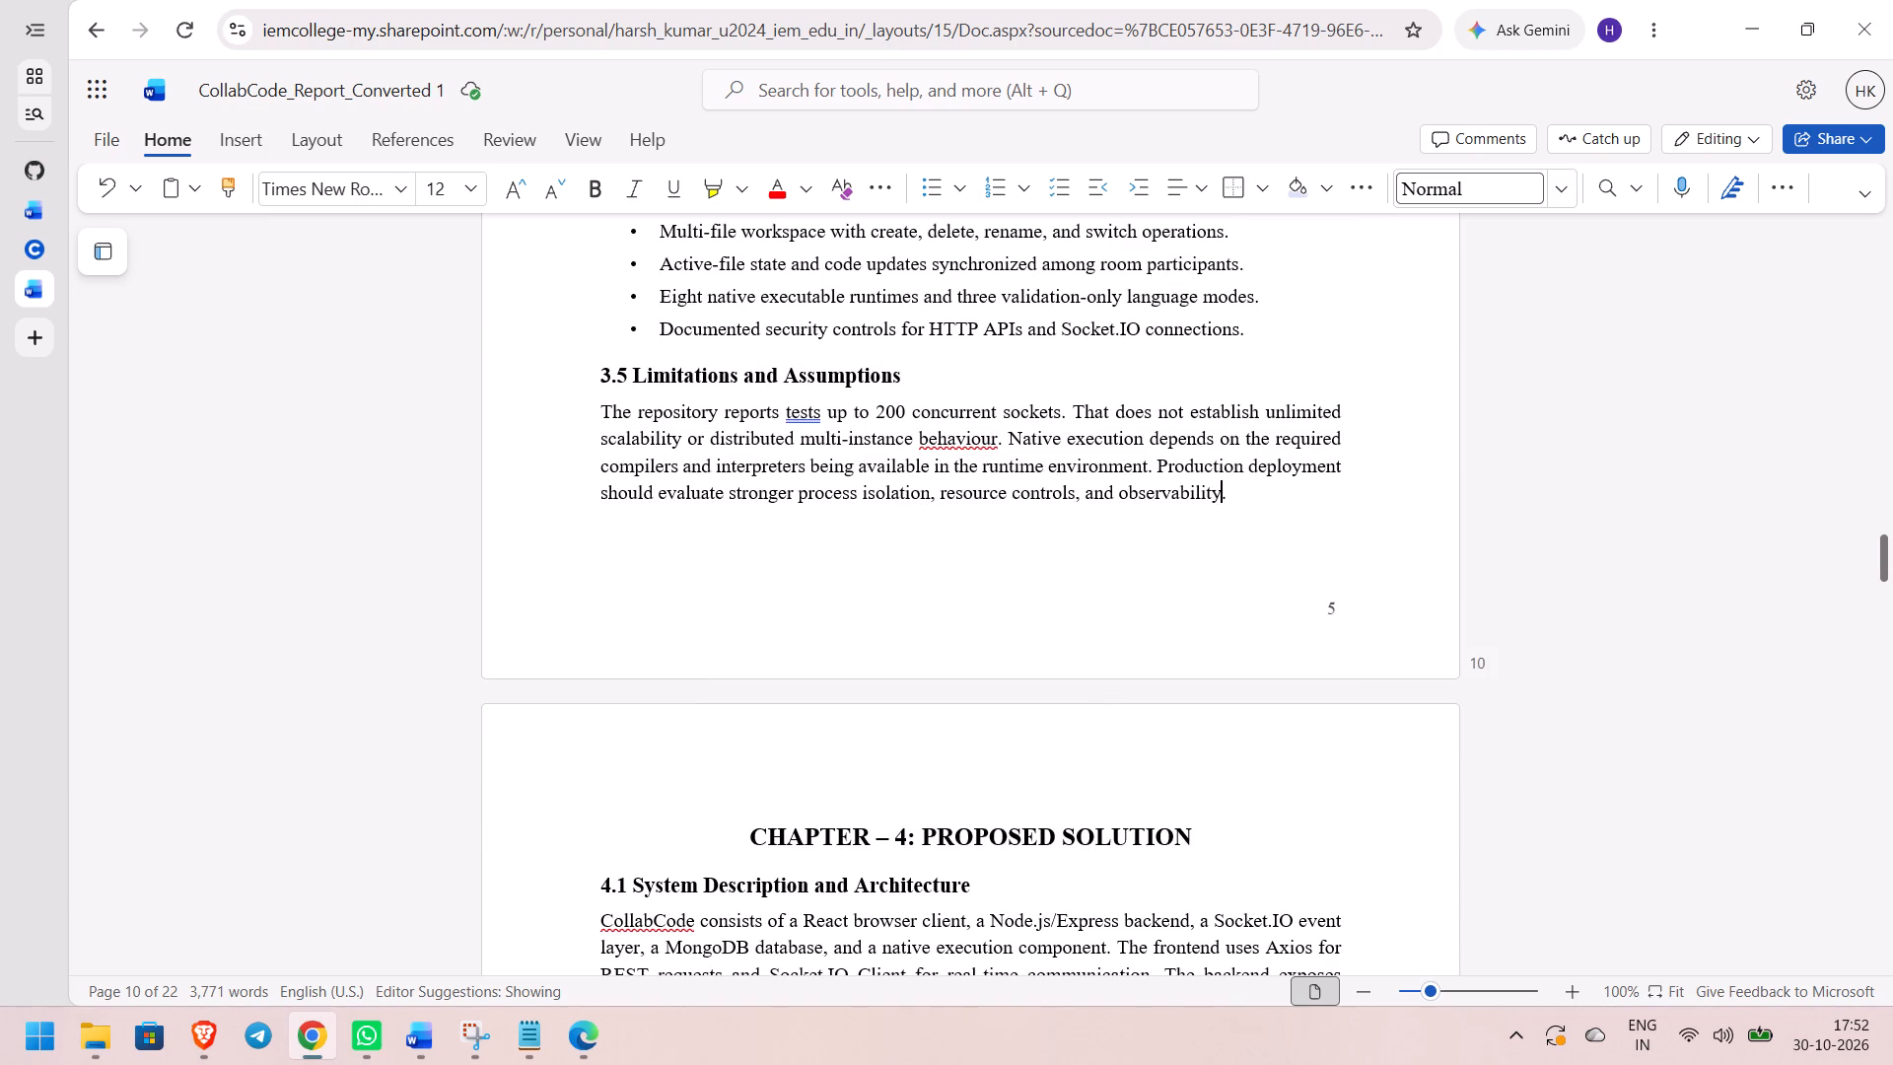
key(BackSpace)
scroll(1218, 541, up, 1)
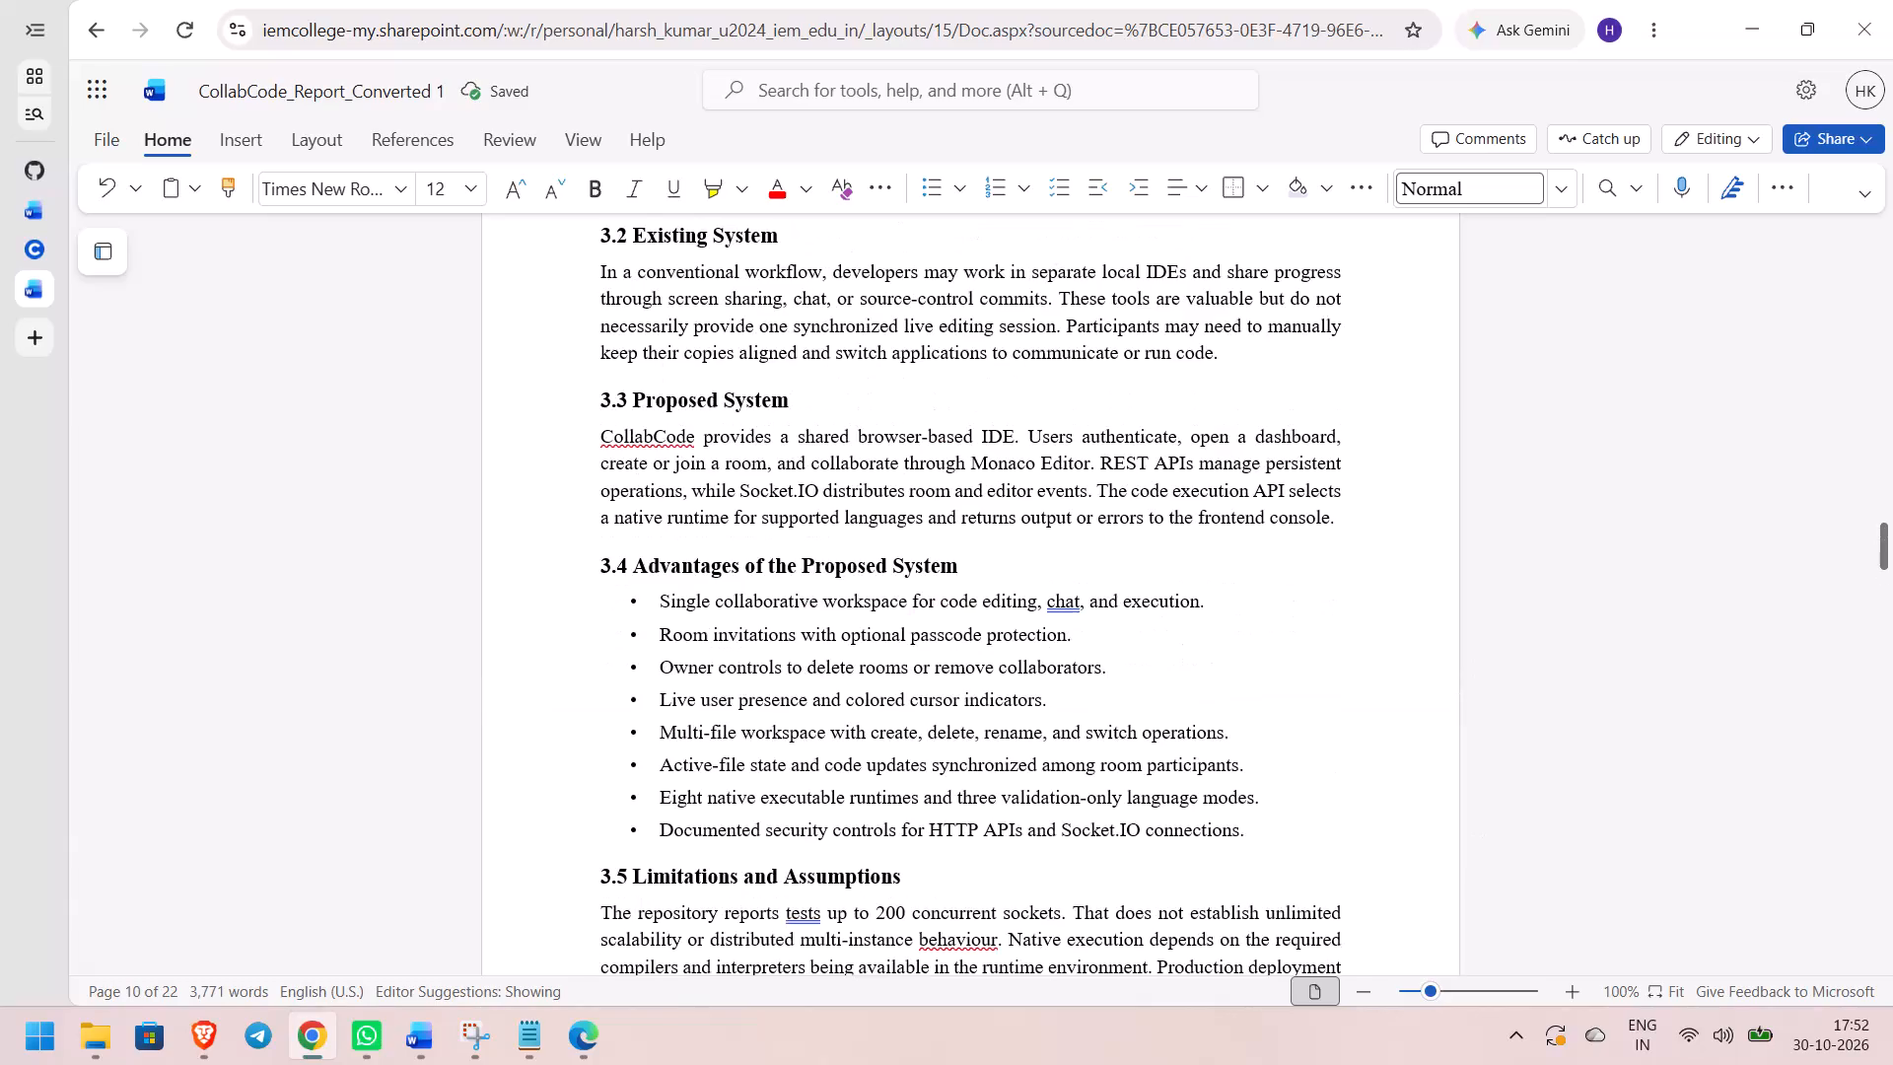
scroll(1157, 583, up, 1)
scroll(547, 742, down, 2)
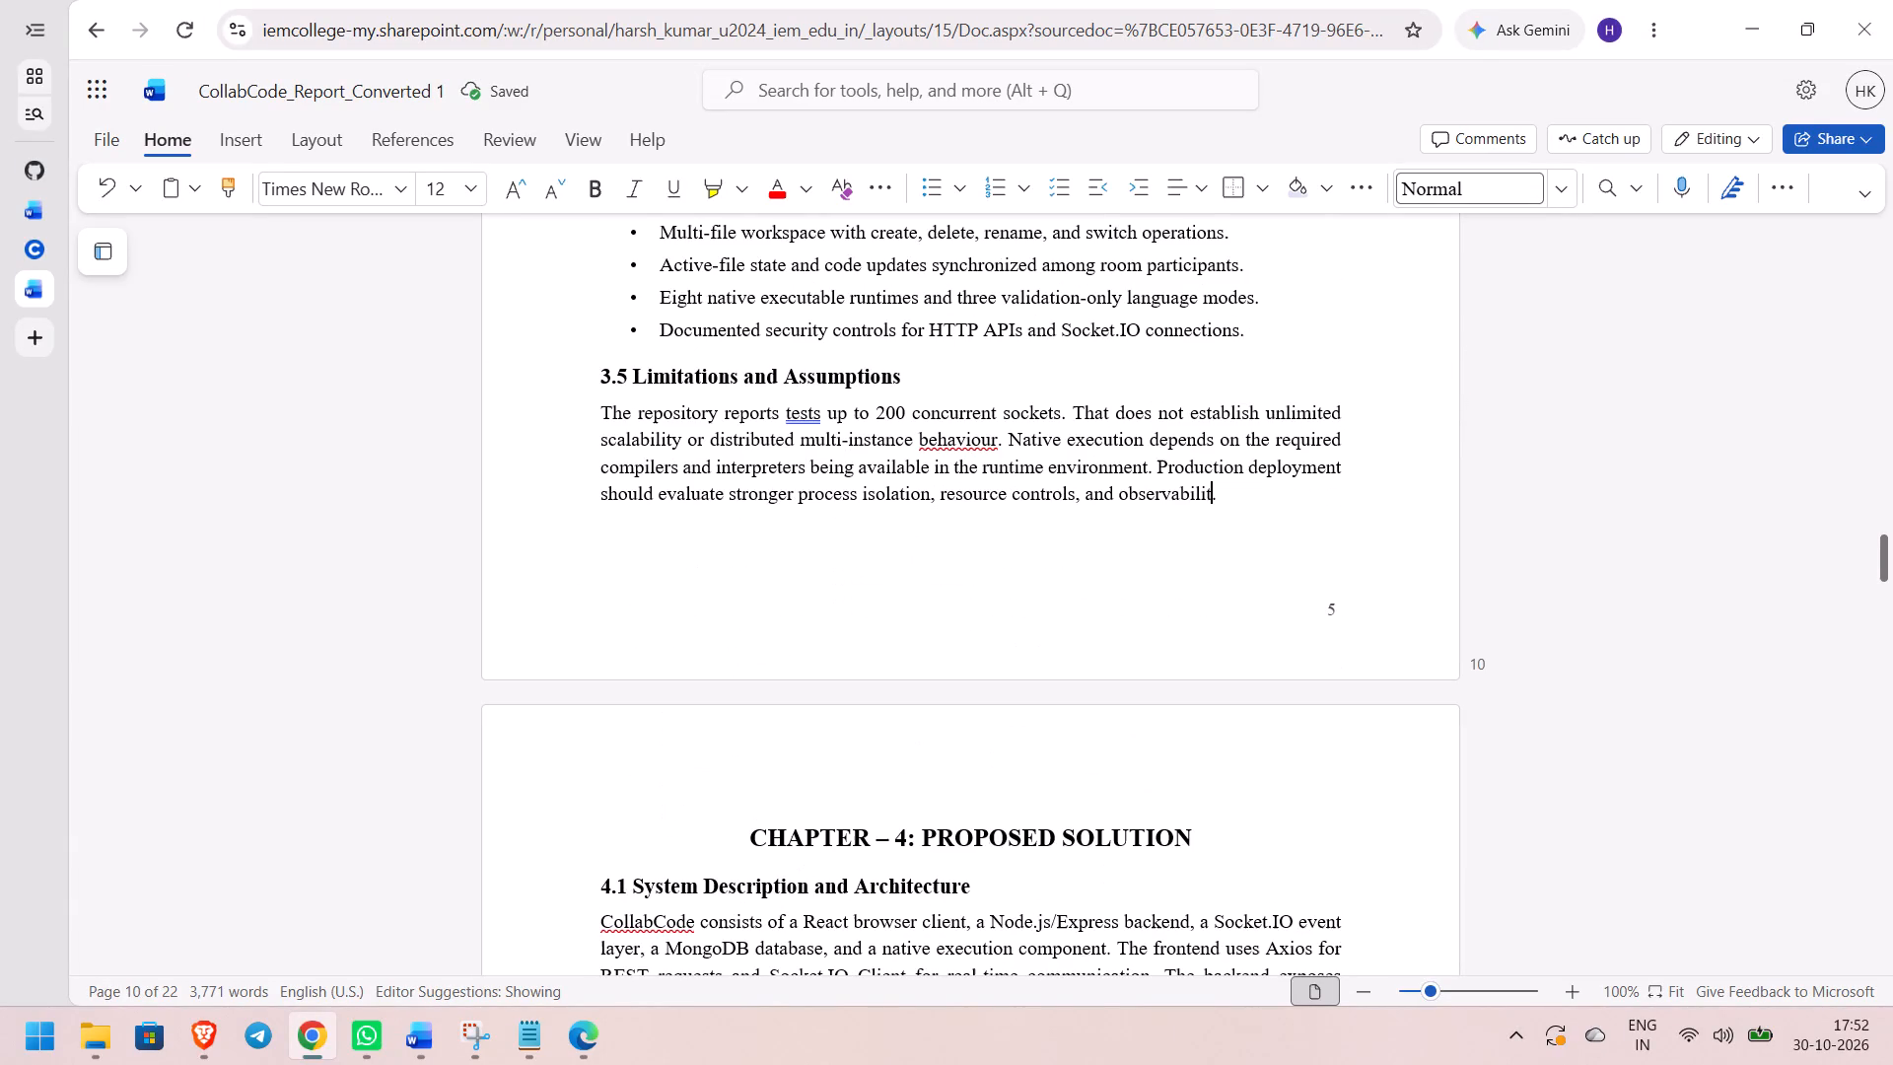
key(BackSpace)
key(BackSpace)
key(BackSpace)
key(BackSpace)
key(BackSpace)
key(BackSpace)
key(BackSpace)
key(BackSpace)
key(BackSpace)
key(BackSpace)
key(BackSpace)
key(BackSpace)
key(BackSpace)
key(BackSpace)
key(BackSpace)
key(BackSpace)
key(BackSpace)
key(BackSpace)
key(BackSpace)
key(BackSpace)
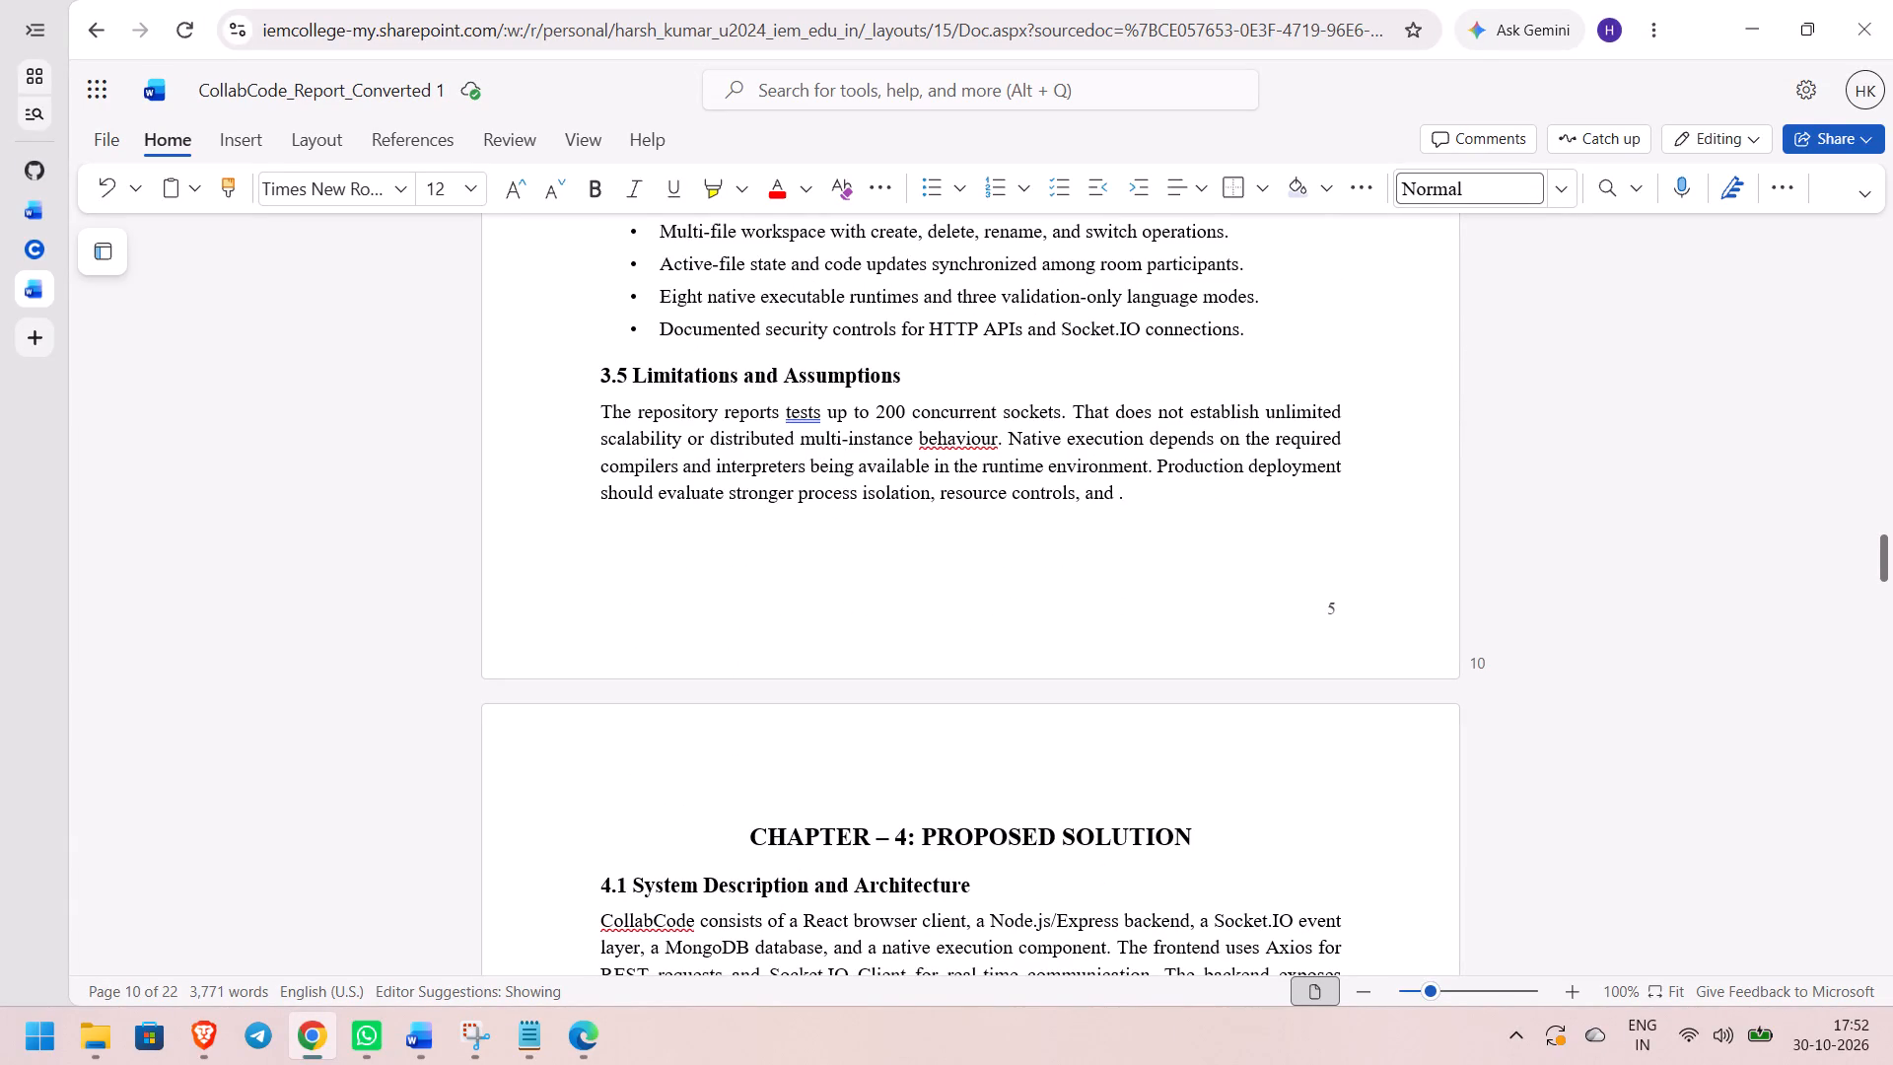
Delete the old text from the last three bullets of section 3.4 through most of the section 3.5 paragraph.
click(567, 602)
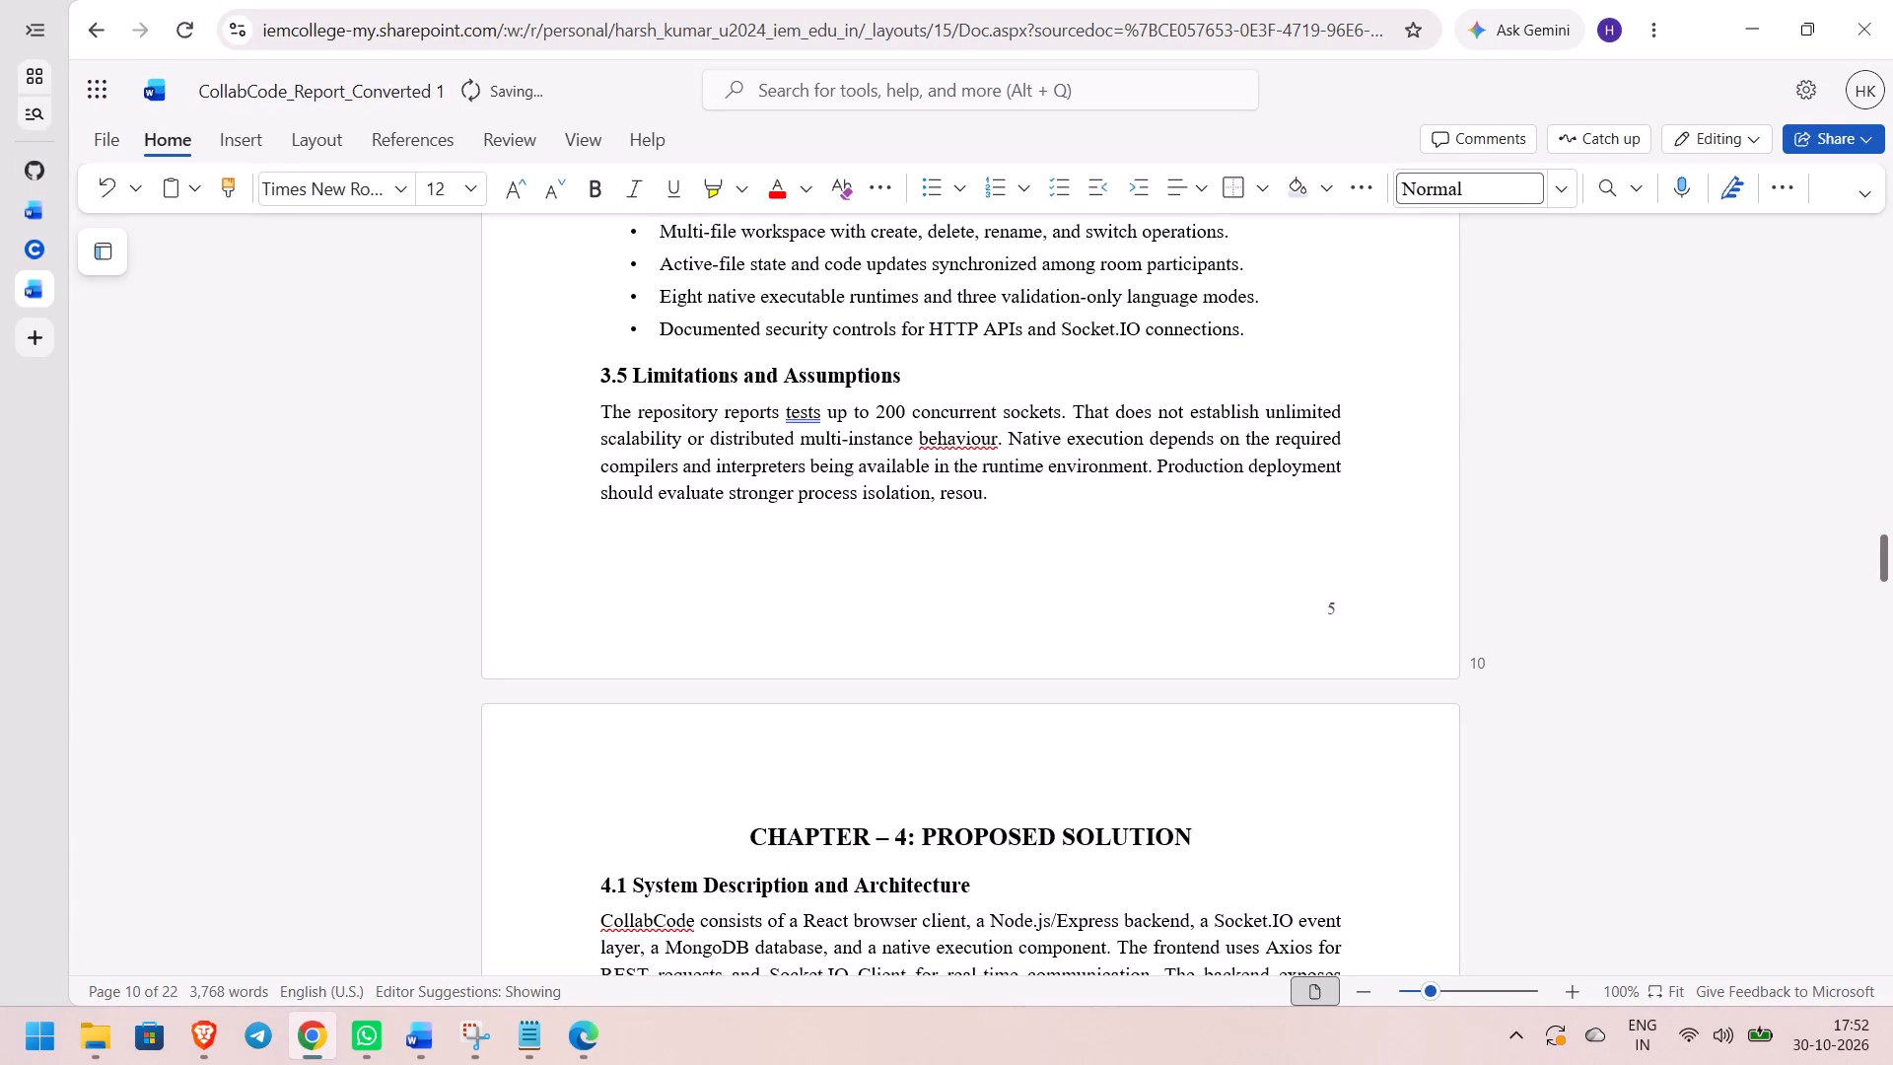
drag(1078, 492, 738, 271)
click(728, 263)
drag(721, 258, 685, 238)
click(674, 229)
drag(664, 223, 638, 209)
click(622, 198)
click(616, 195)
drag(613, 191, 681, 446)
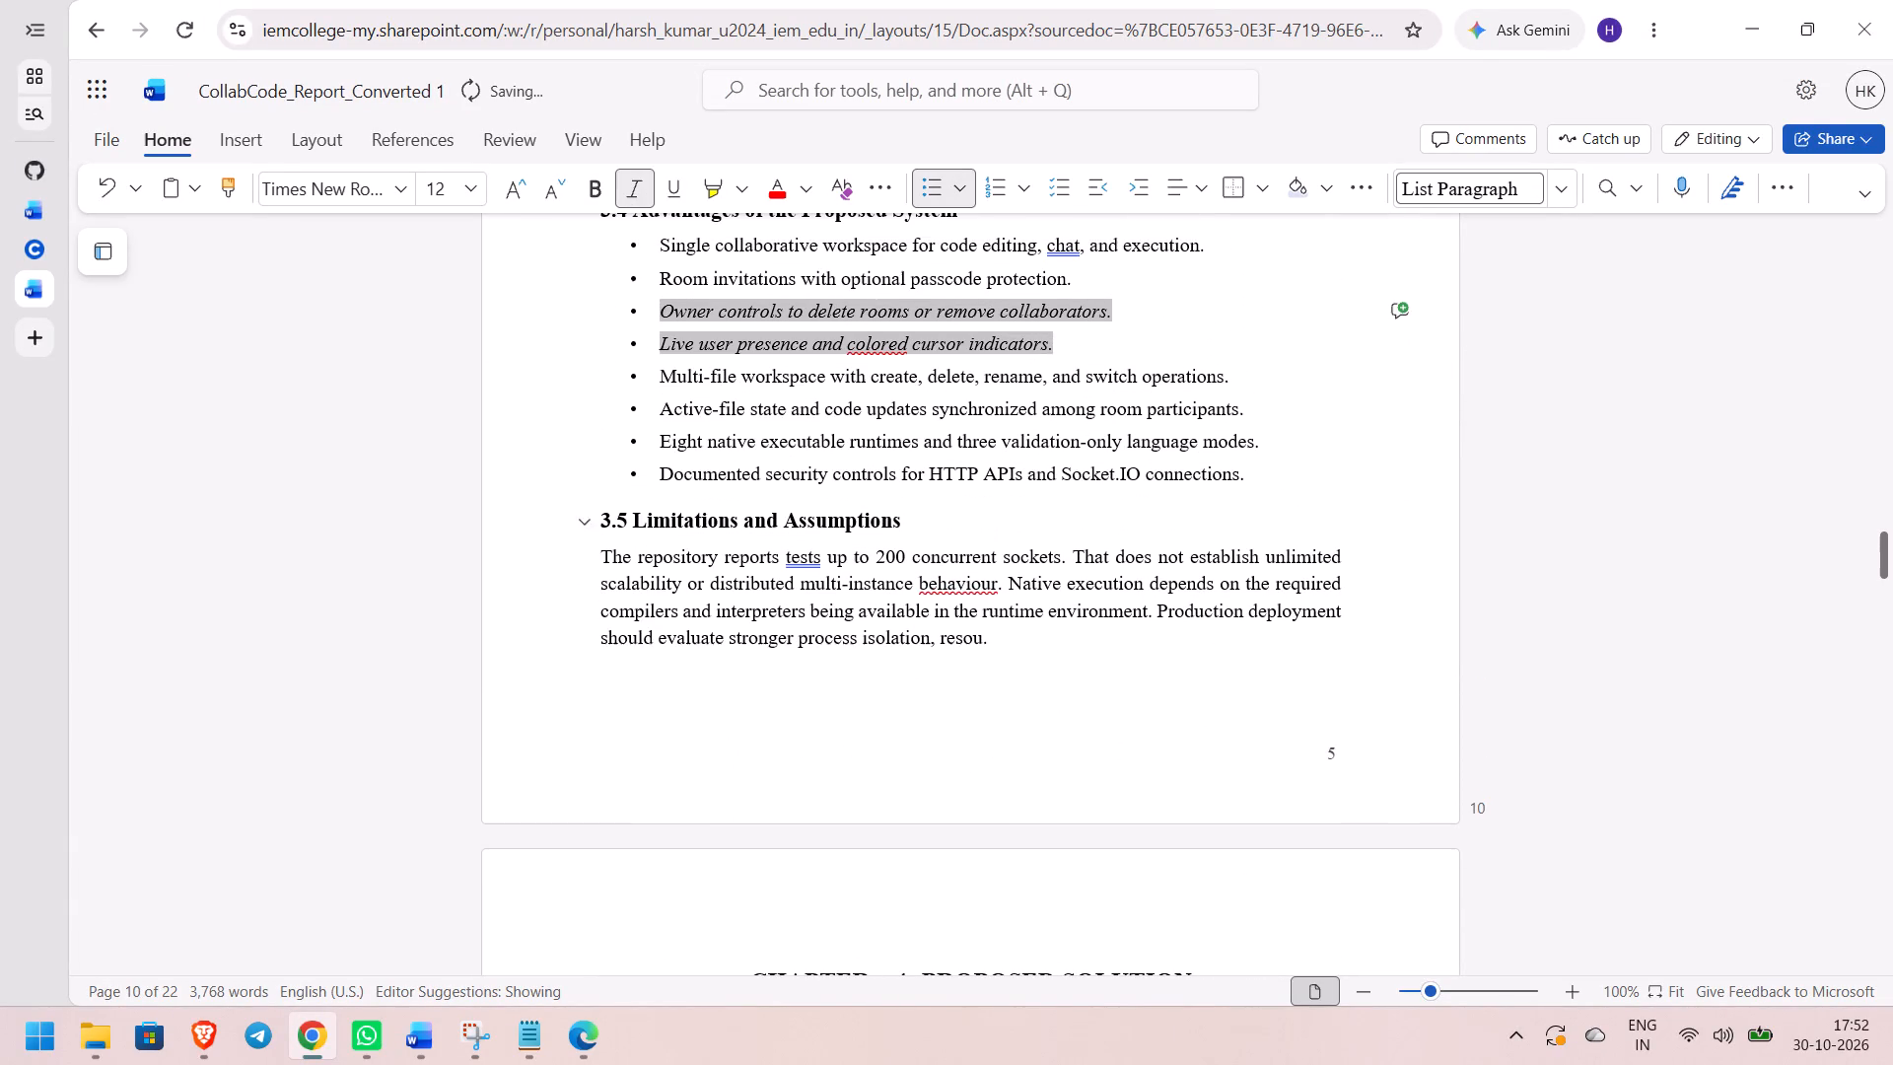
drag(1060, 623, 661, 394)
key(BackSpace)
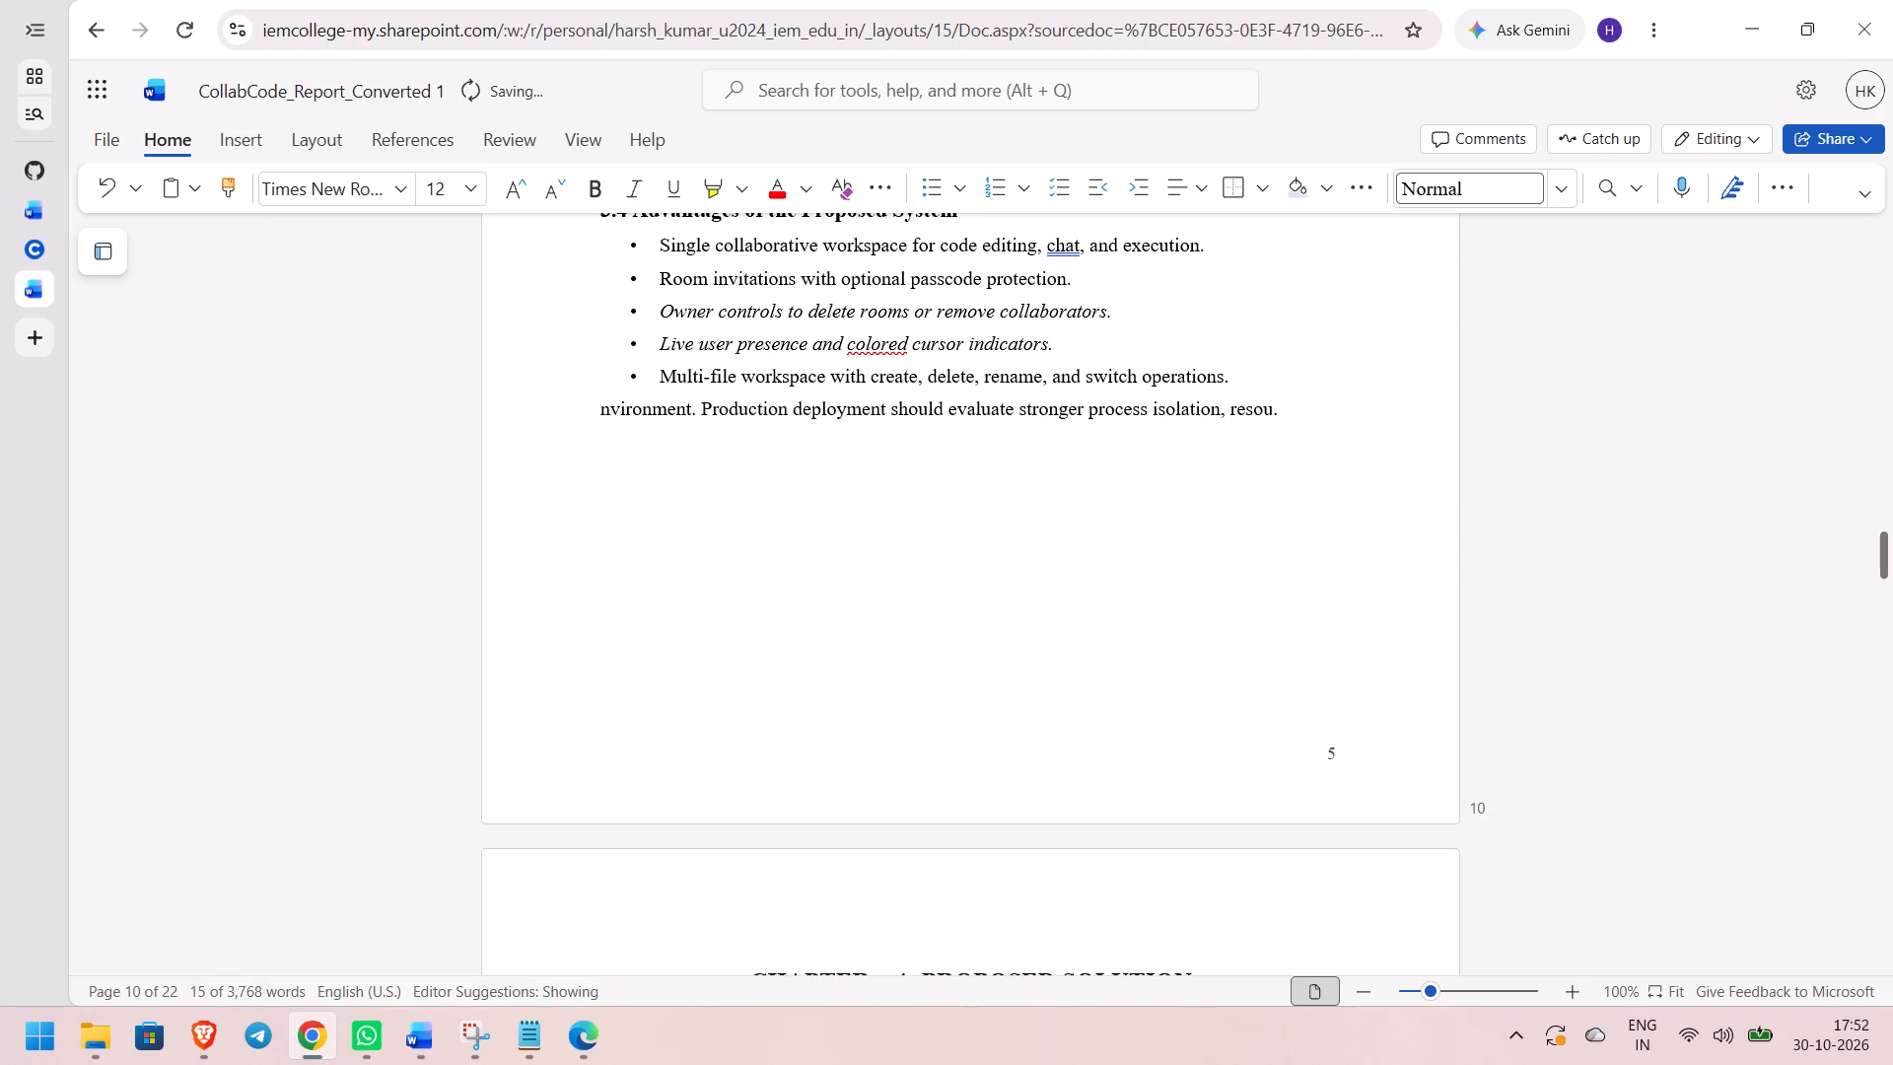
Delete all remaining old text from section 3.1 onward, including stray full stops, leaving only the PROBLEM STATEMENT heading.
click(1483, 391)
click(1331, 477)
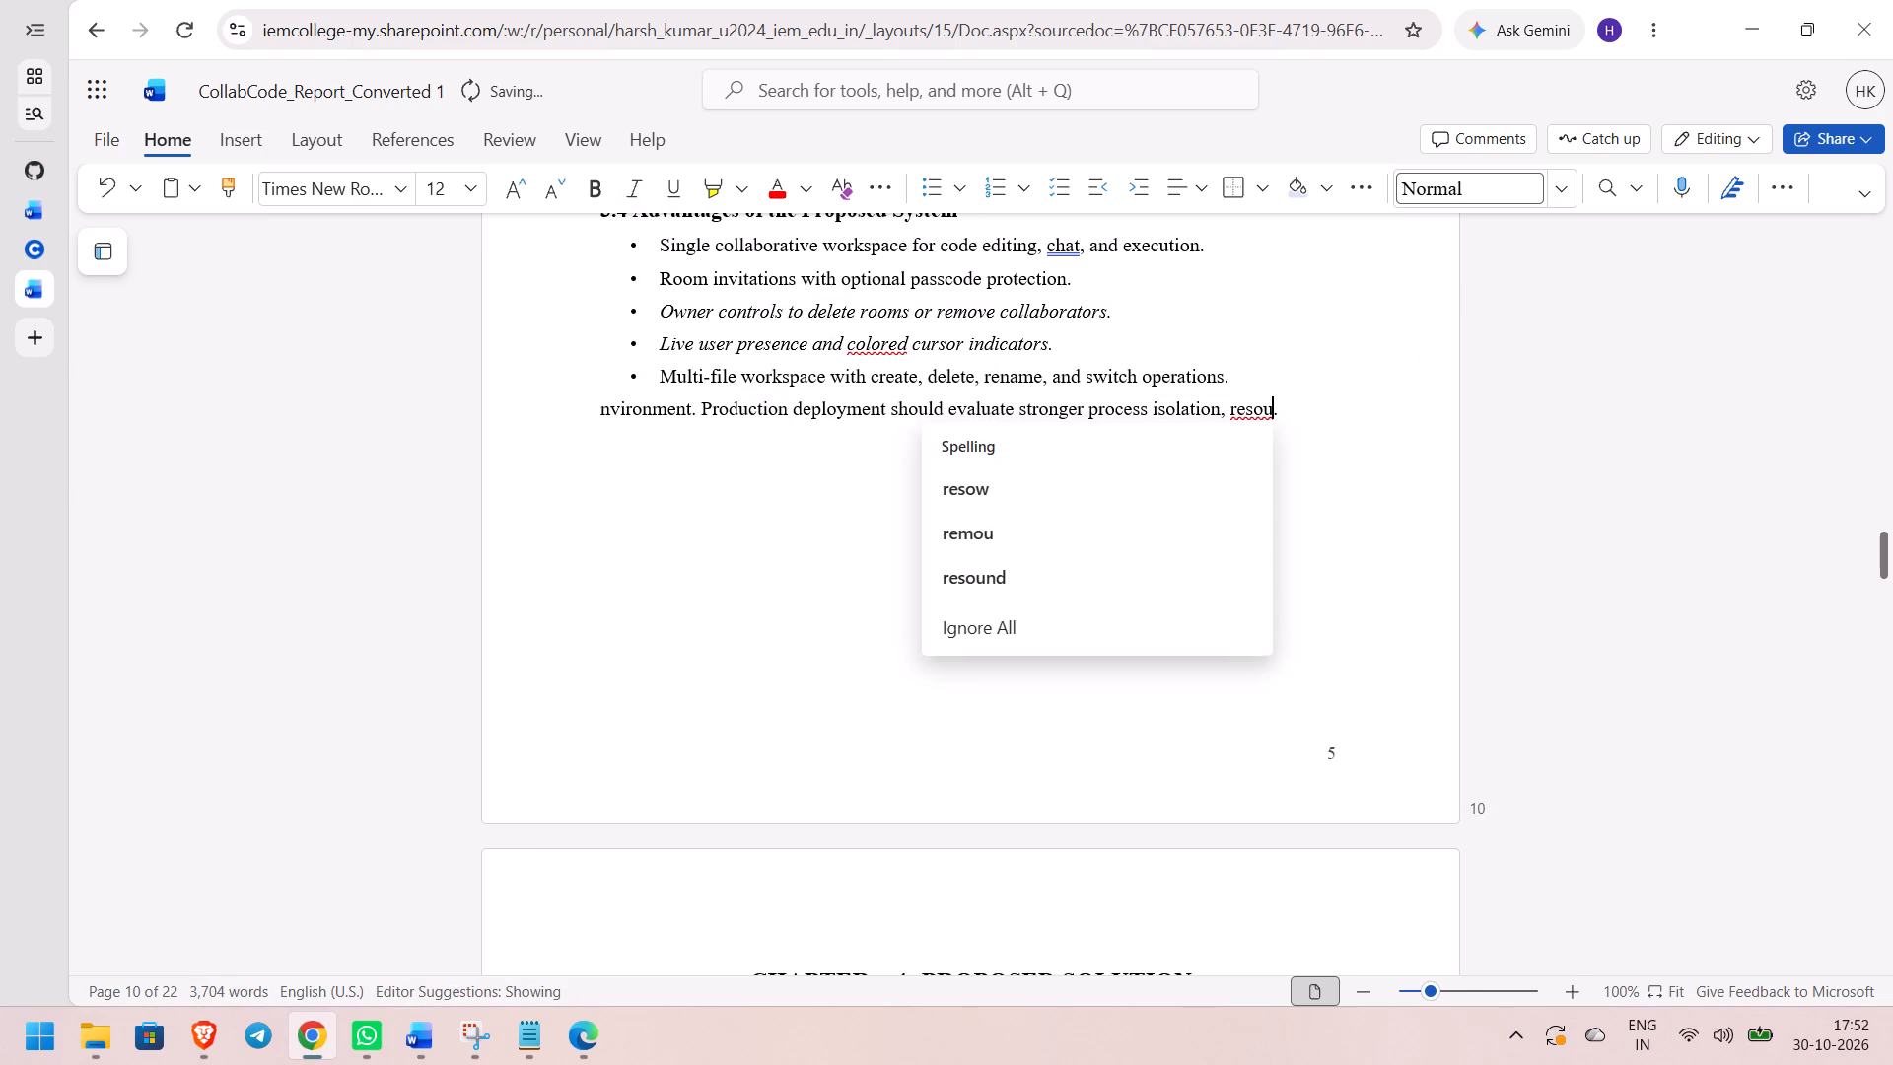
click(1339, 509)
scroll(789, 603, up, 1)
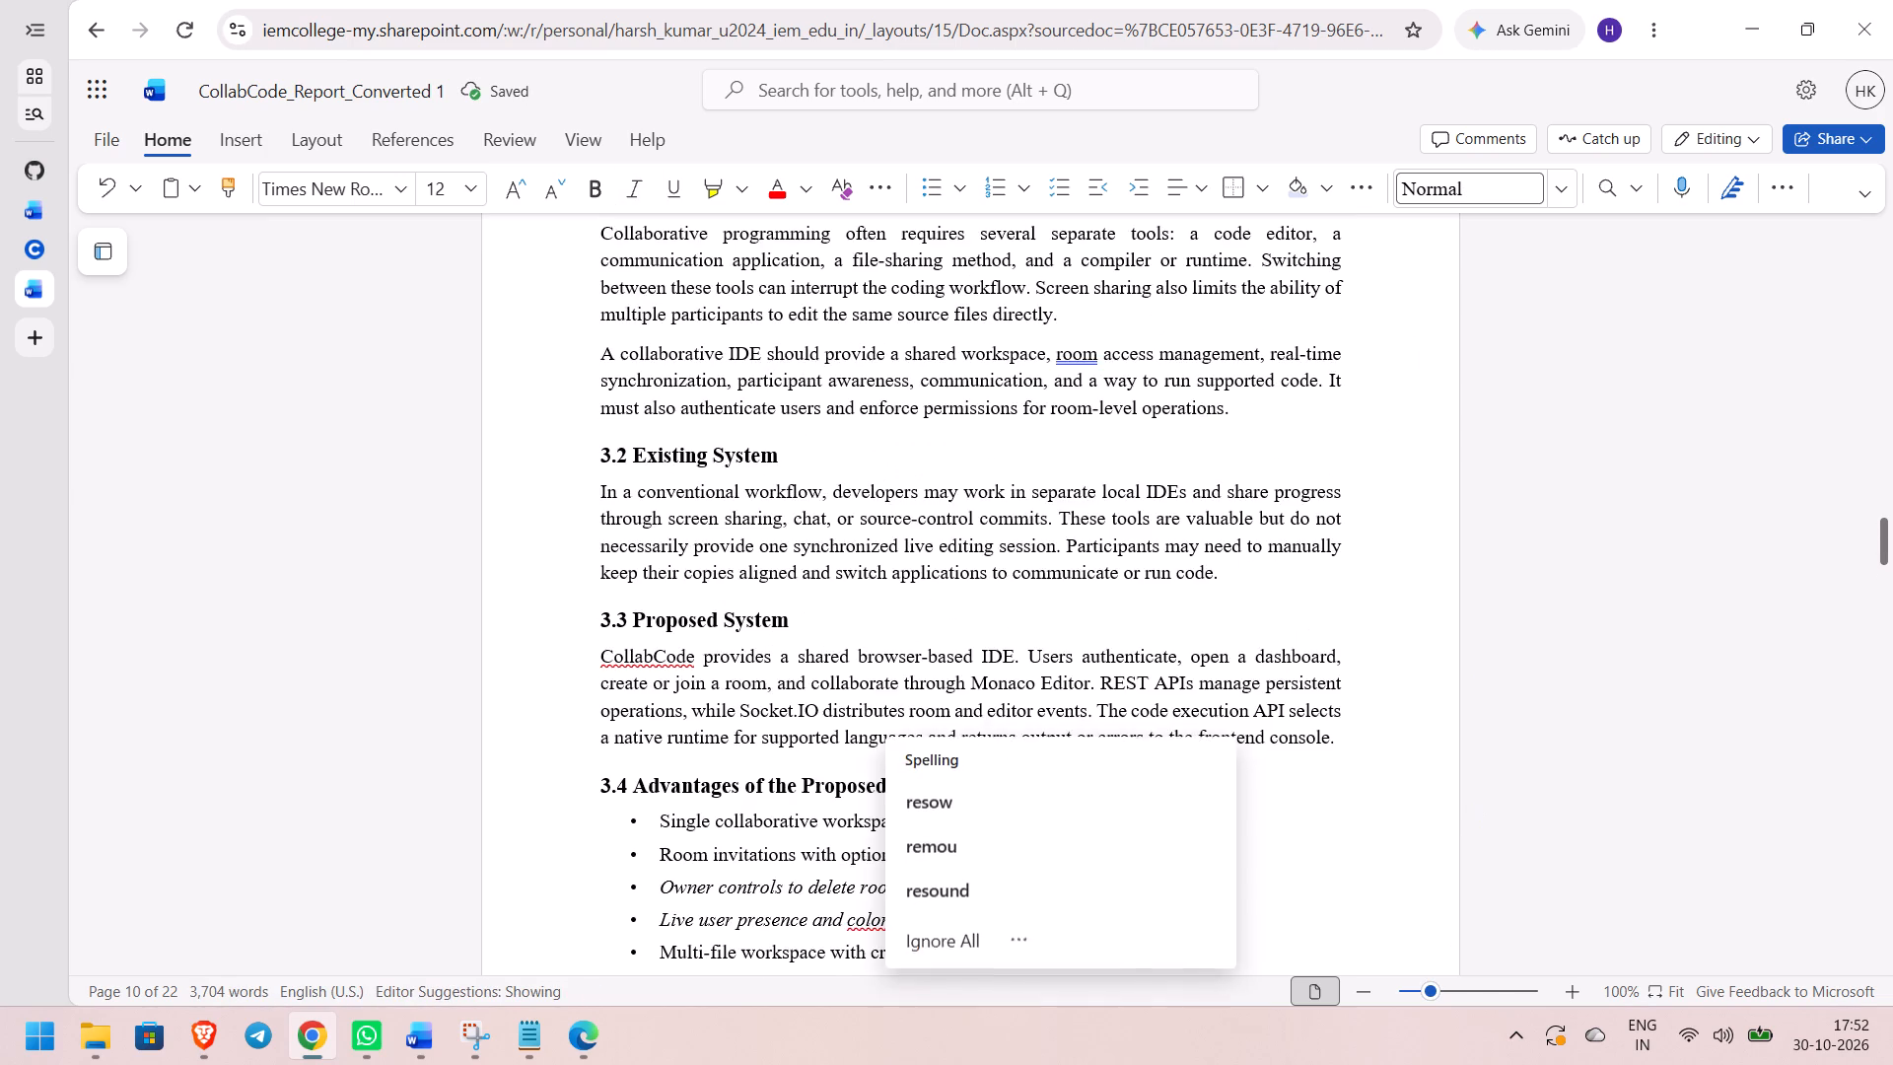
scroll(789, 604, up, 3)
scroll(792, 608, down, 1)
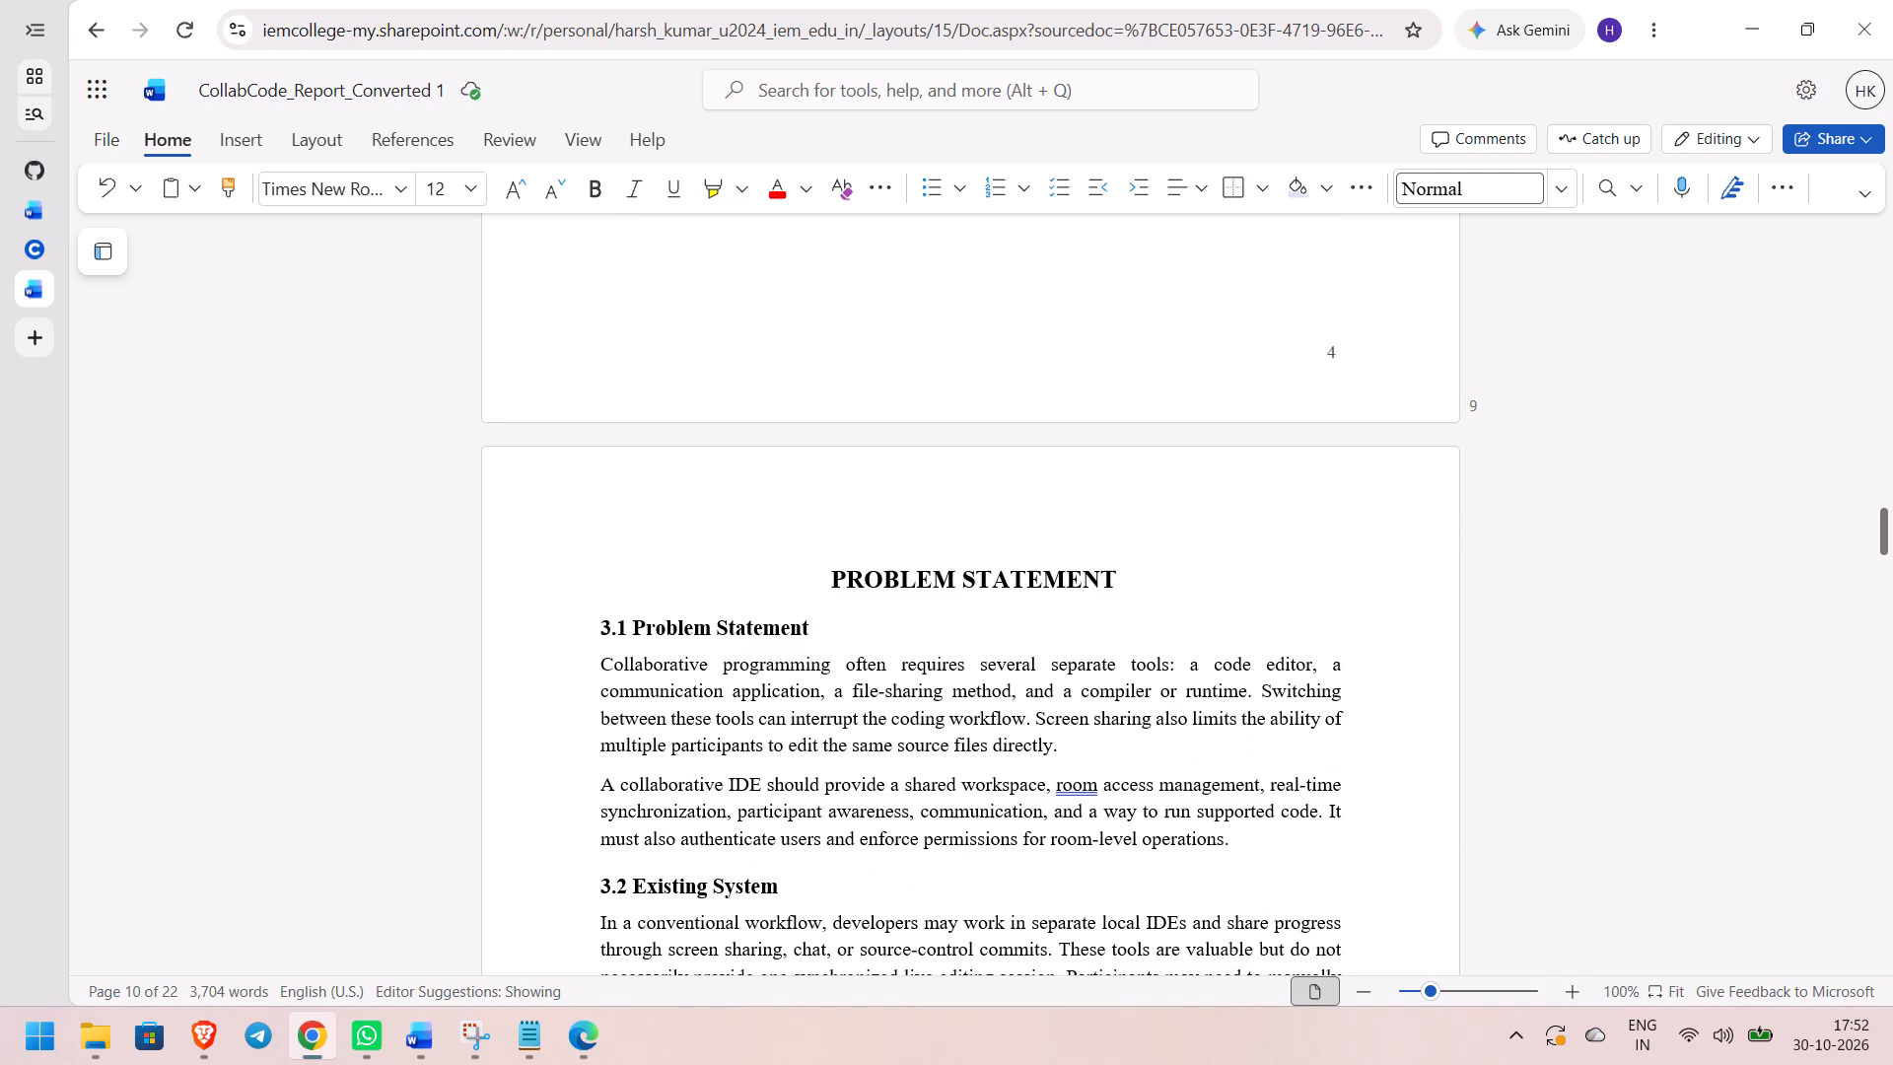
drag(806, 618, 858, 687)
drag(587, 616, 606, 628)
drag(606, 628, 711, 765)
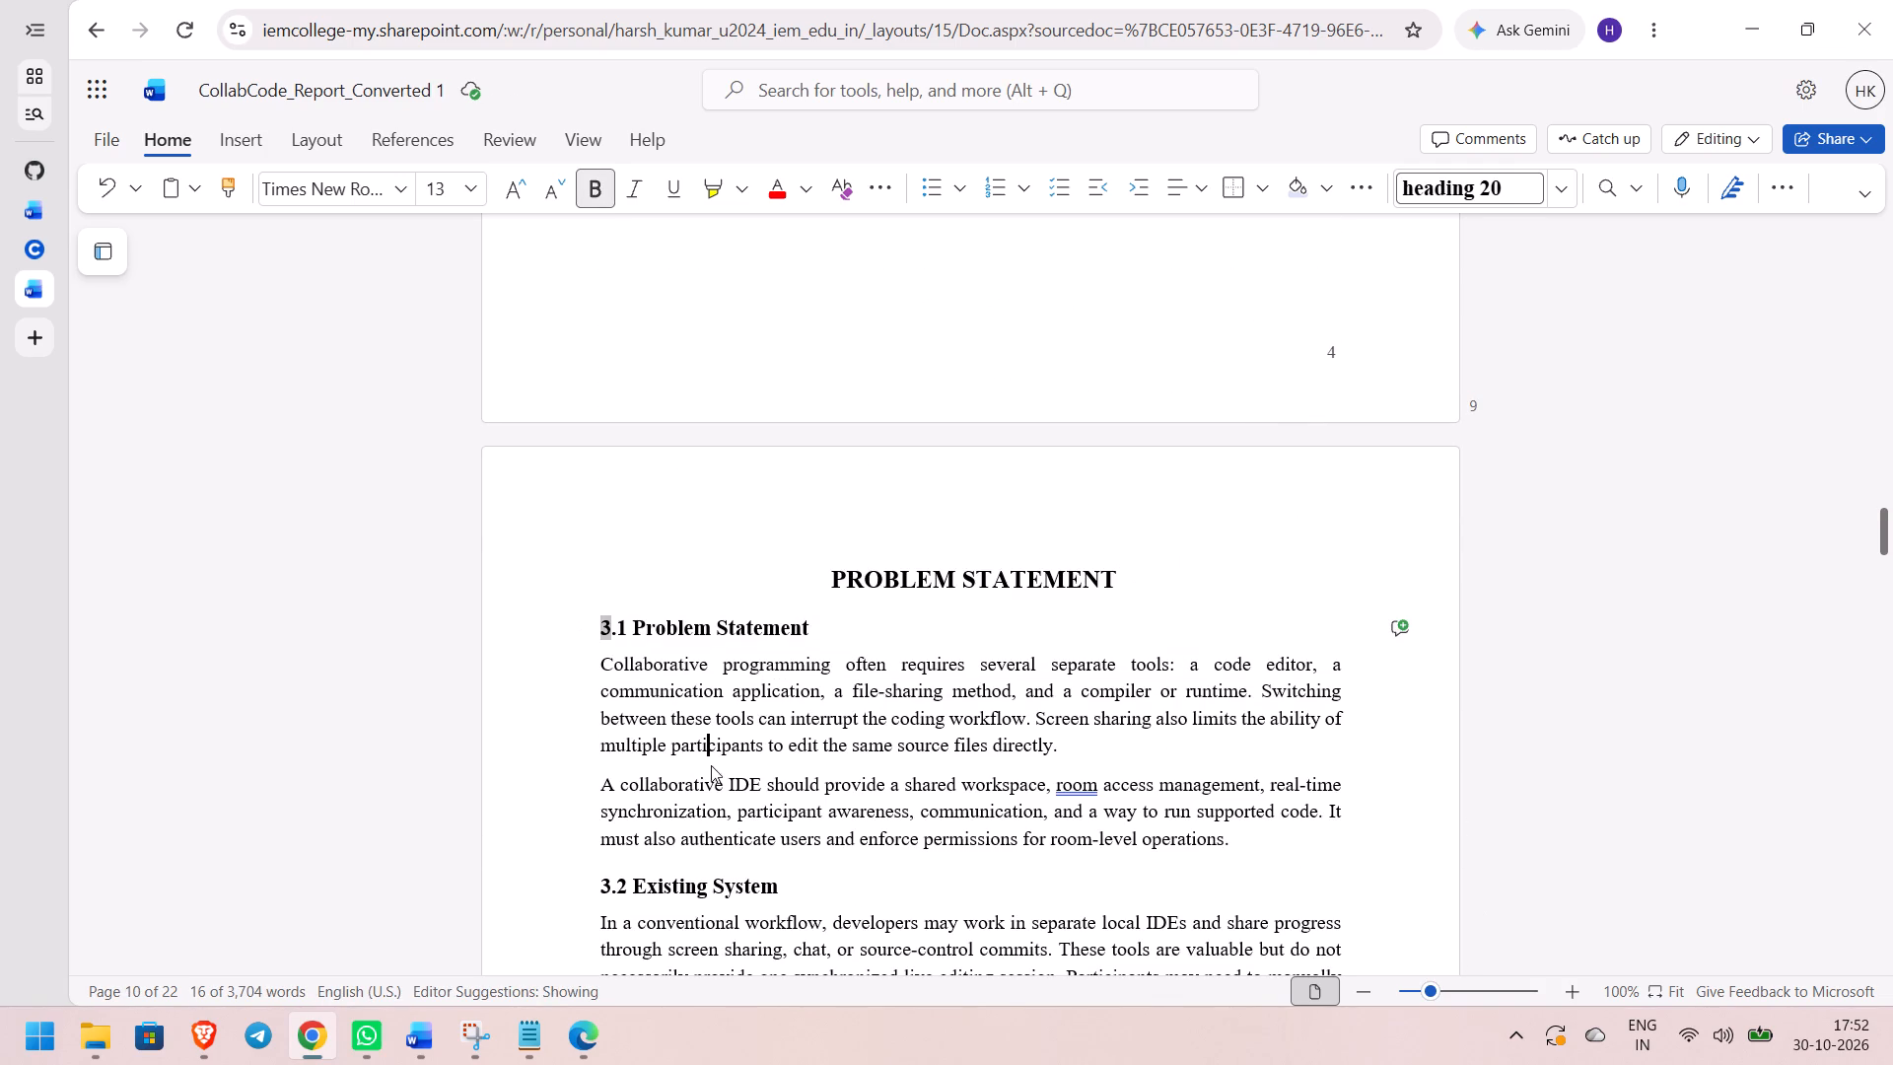
drag(711, 765, 706, 762)
drag(607, 609, 798, 828)
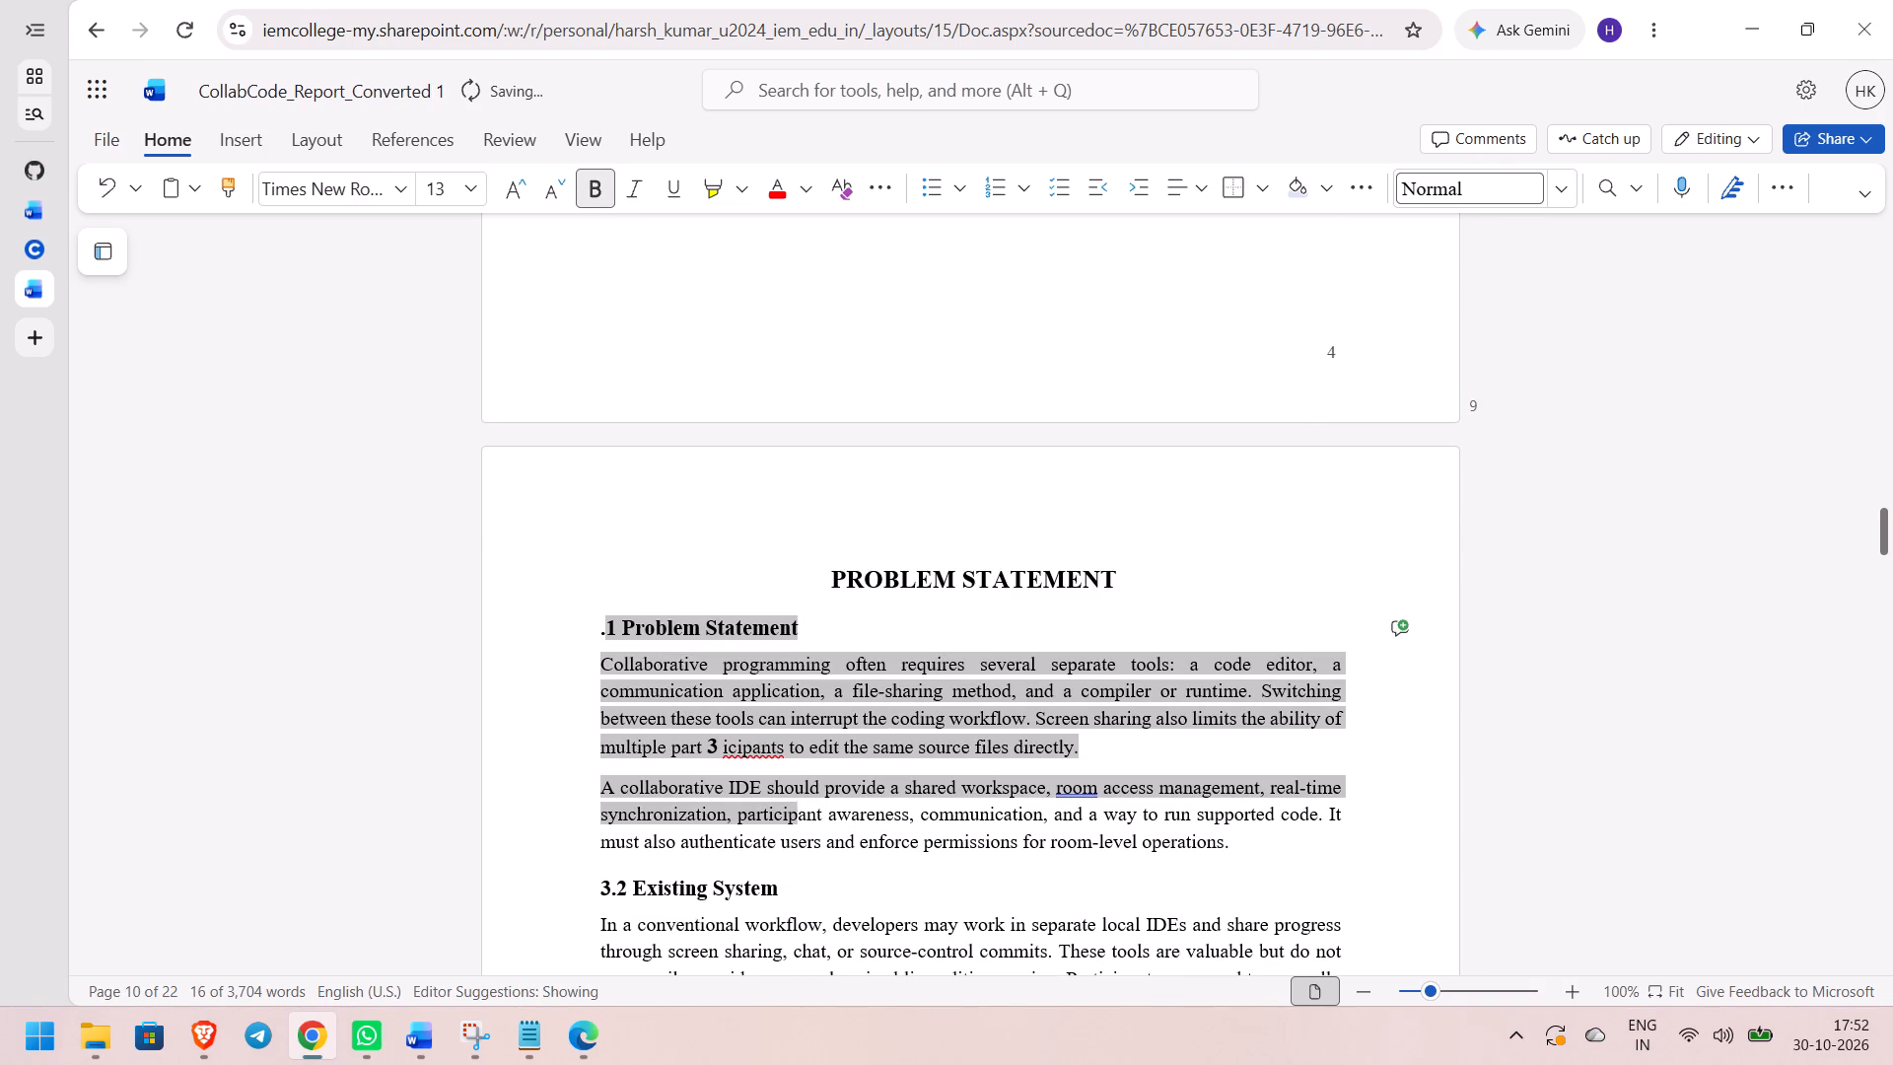
drag(798, 828, 1003, 1007)
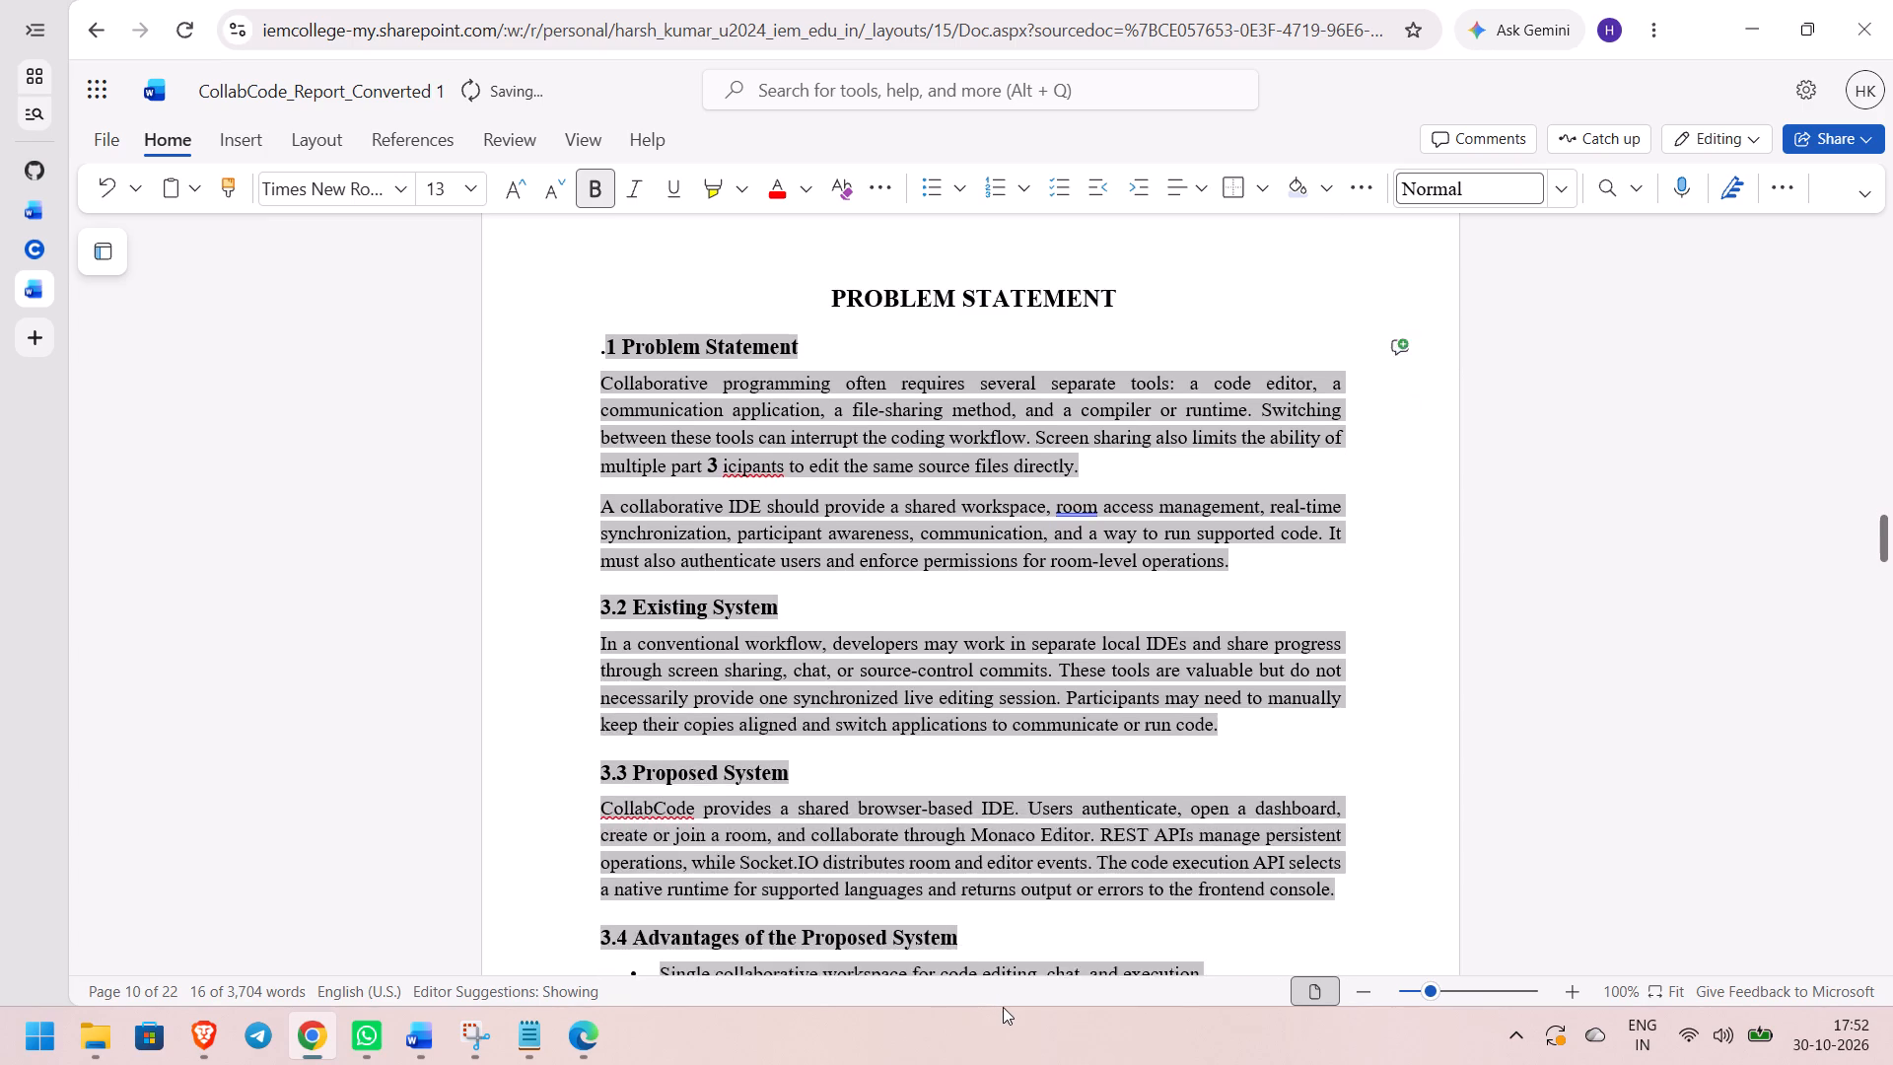
drag(1003, 1007, 1303, 885)
key(BackSpace)
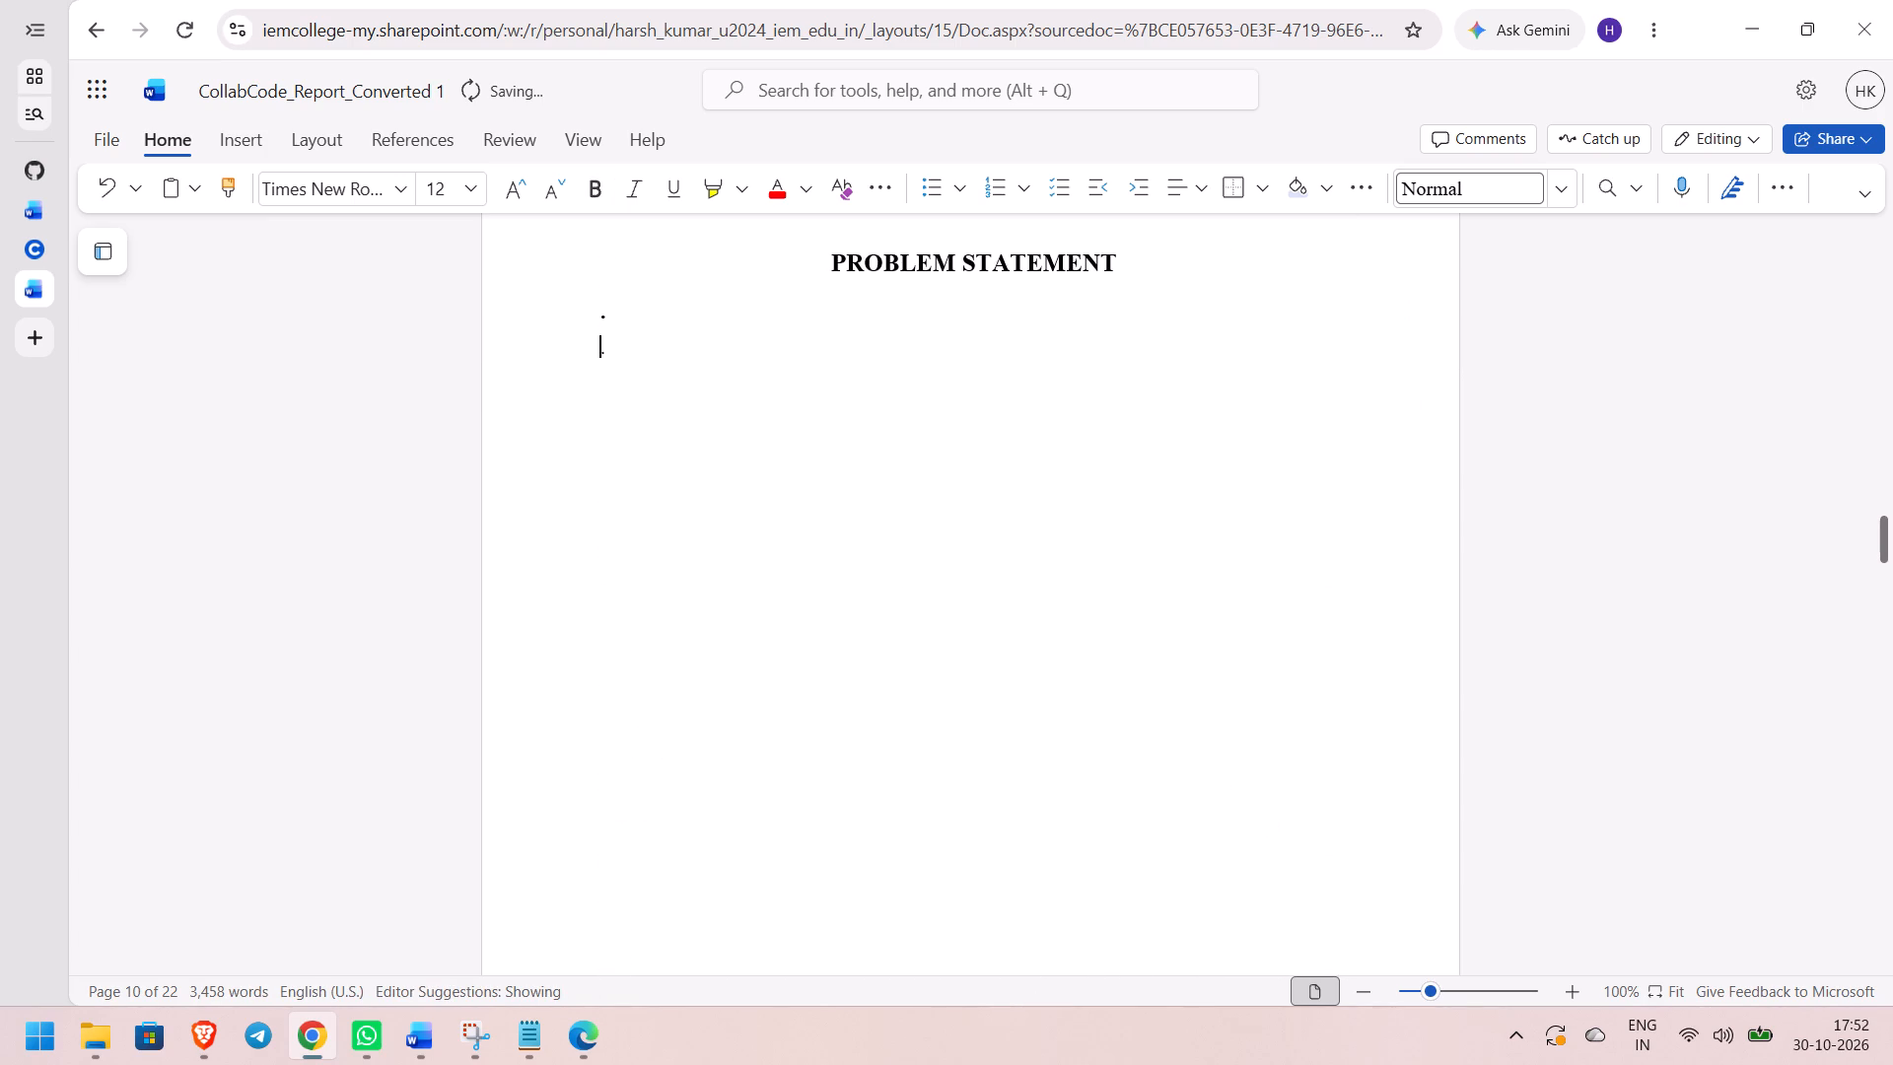
key(Right)
key(BackSpace)
key(BackSpace)
key(BackSpace)
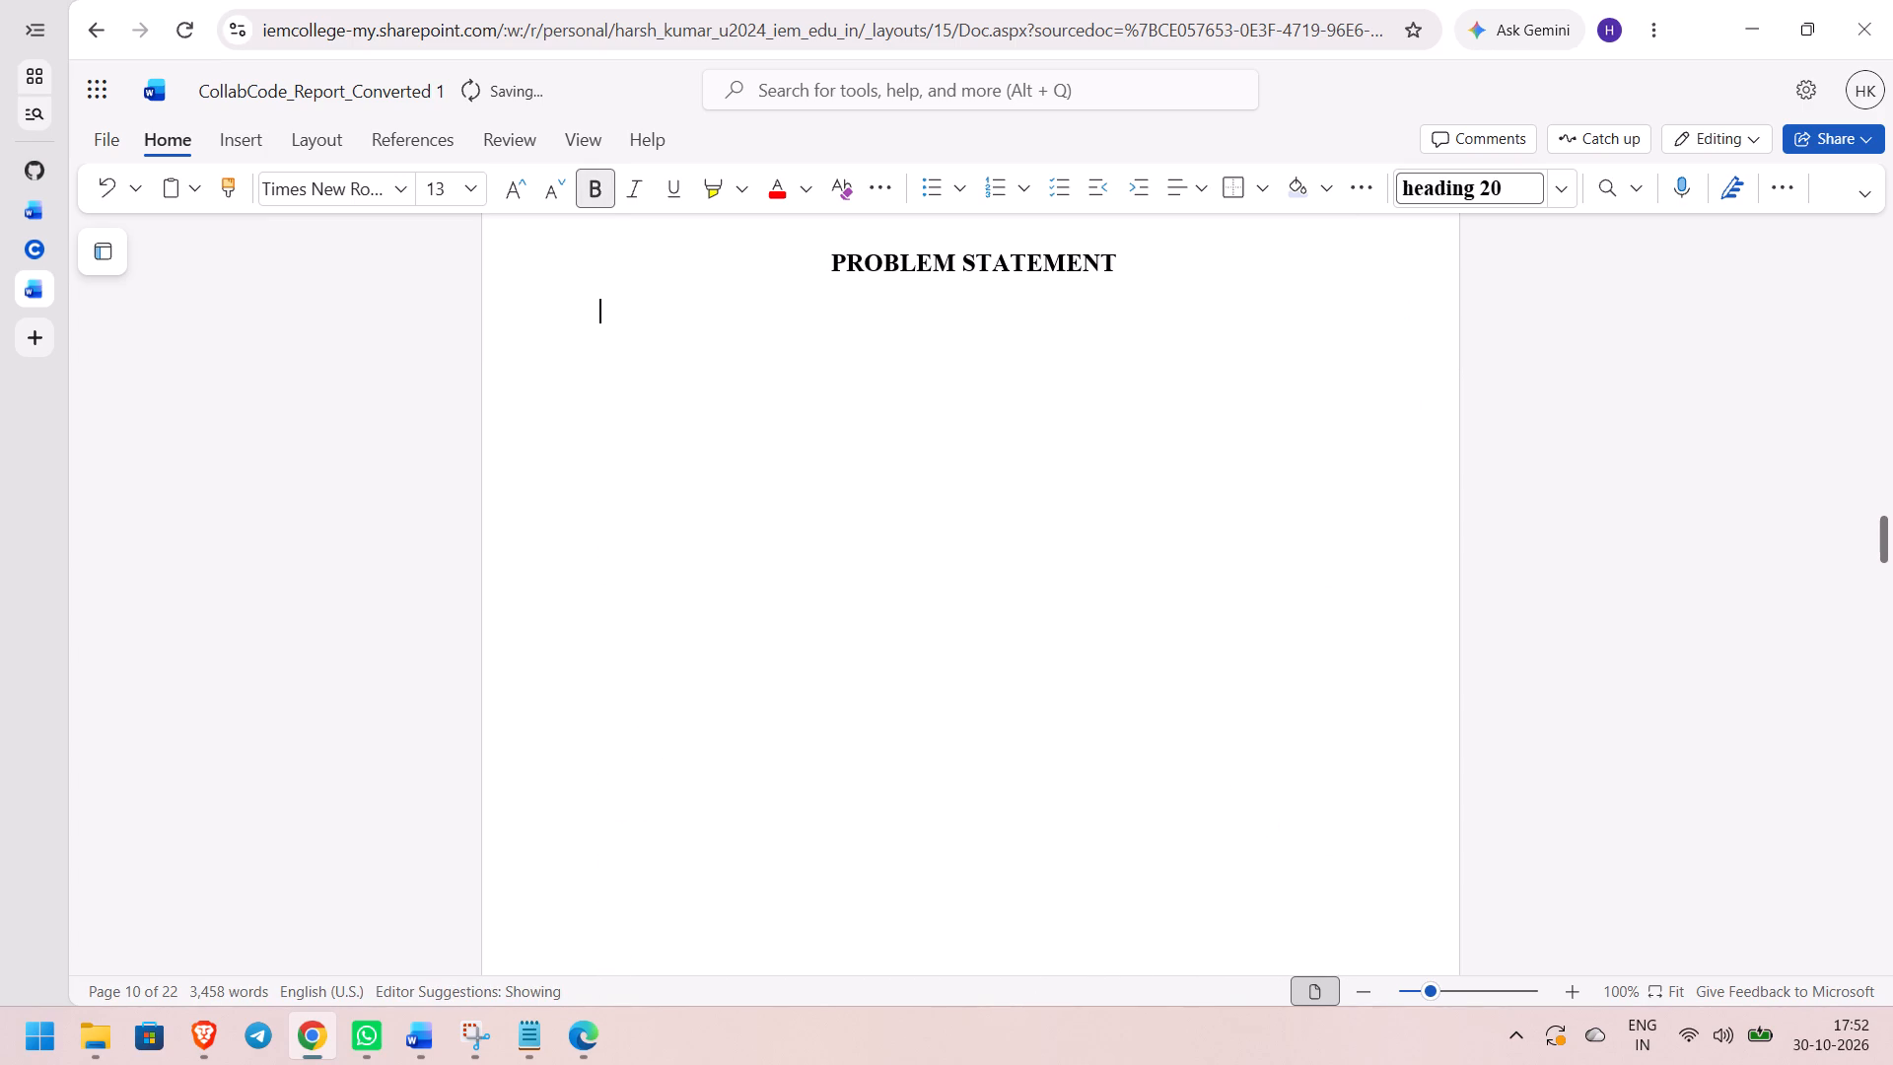
Paste the copied sections 3.1 to 3.5 under the PROBLEM STATEMENT heading and remove the blank line above section 3.1.
key(Return)
key(ctrl+v)
scroll(888, 634, up, 4)
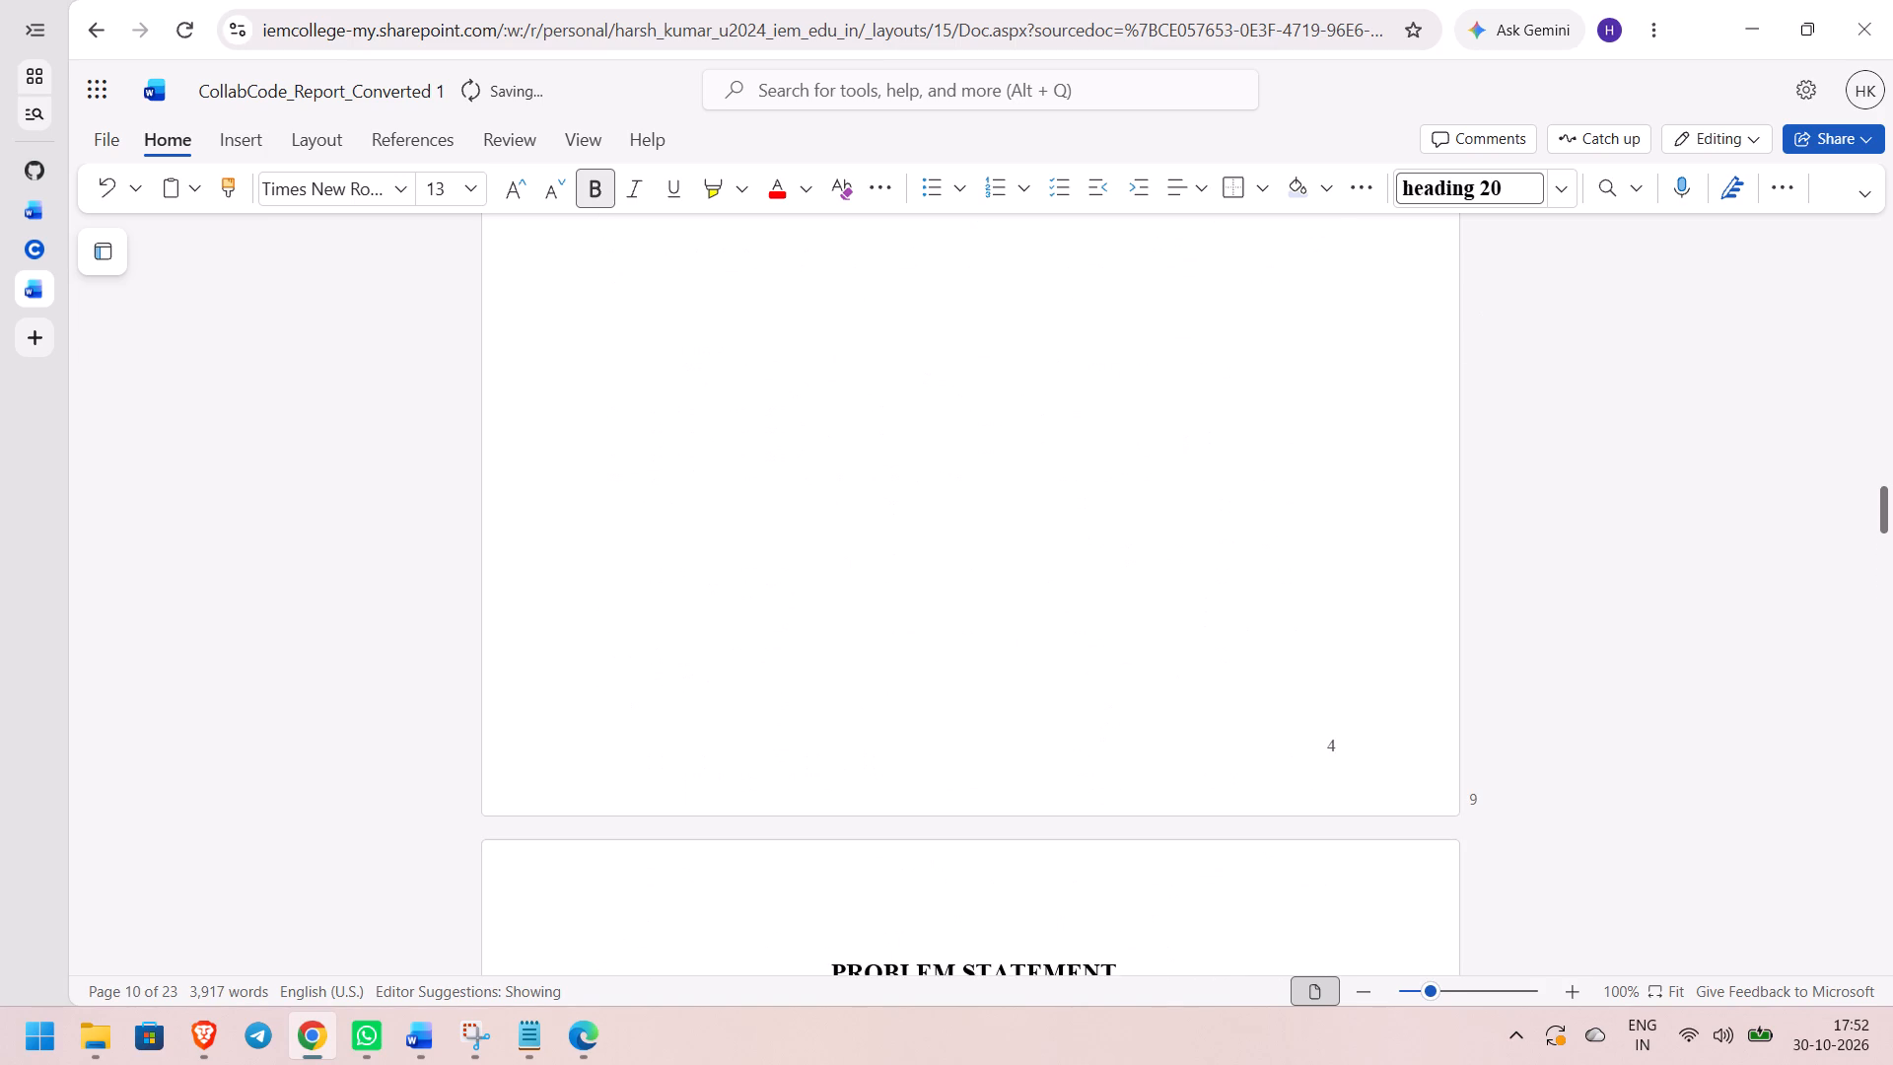
scroll(886, 640, down, 1)
click(763, 472)
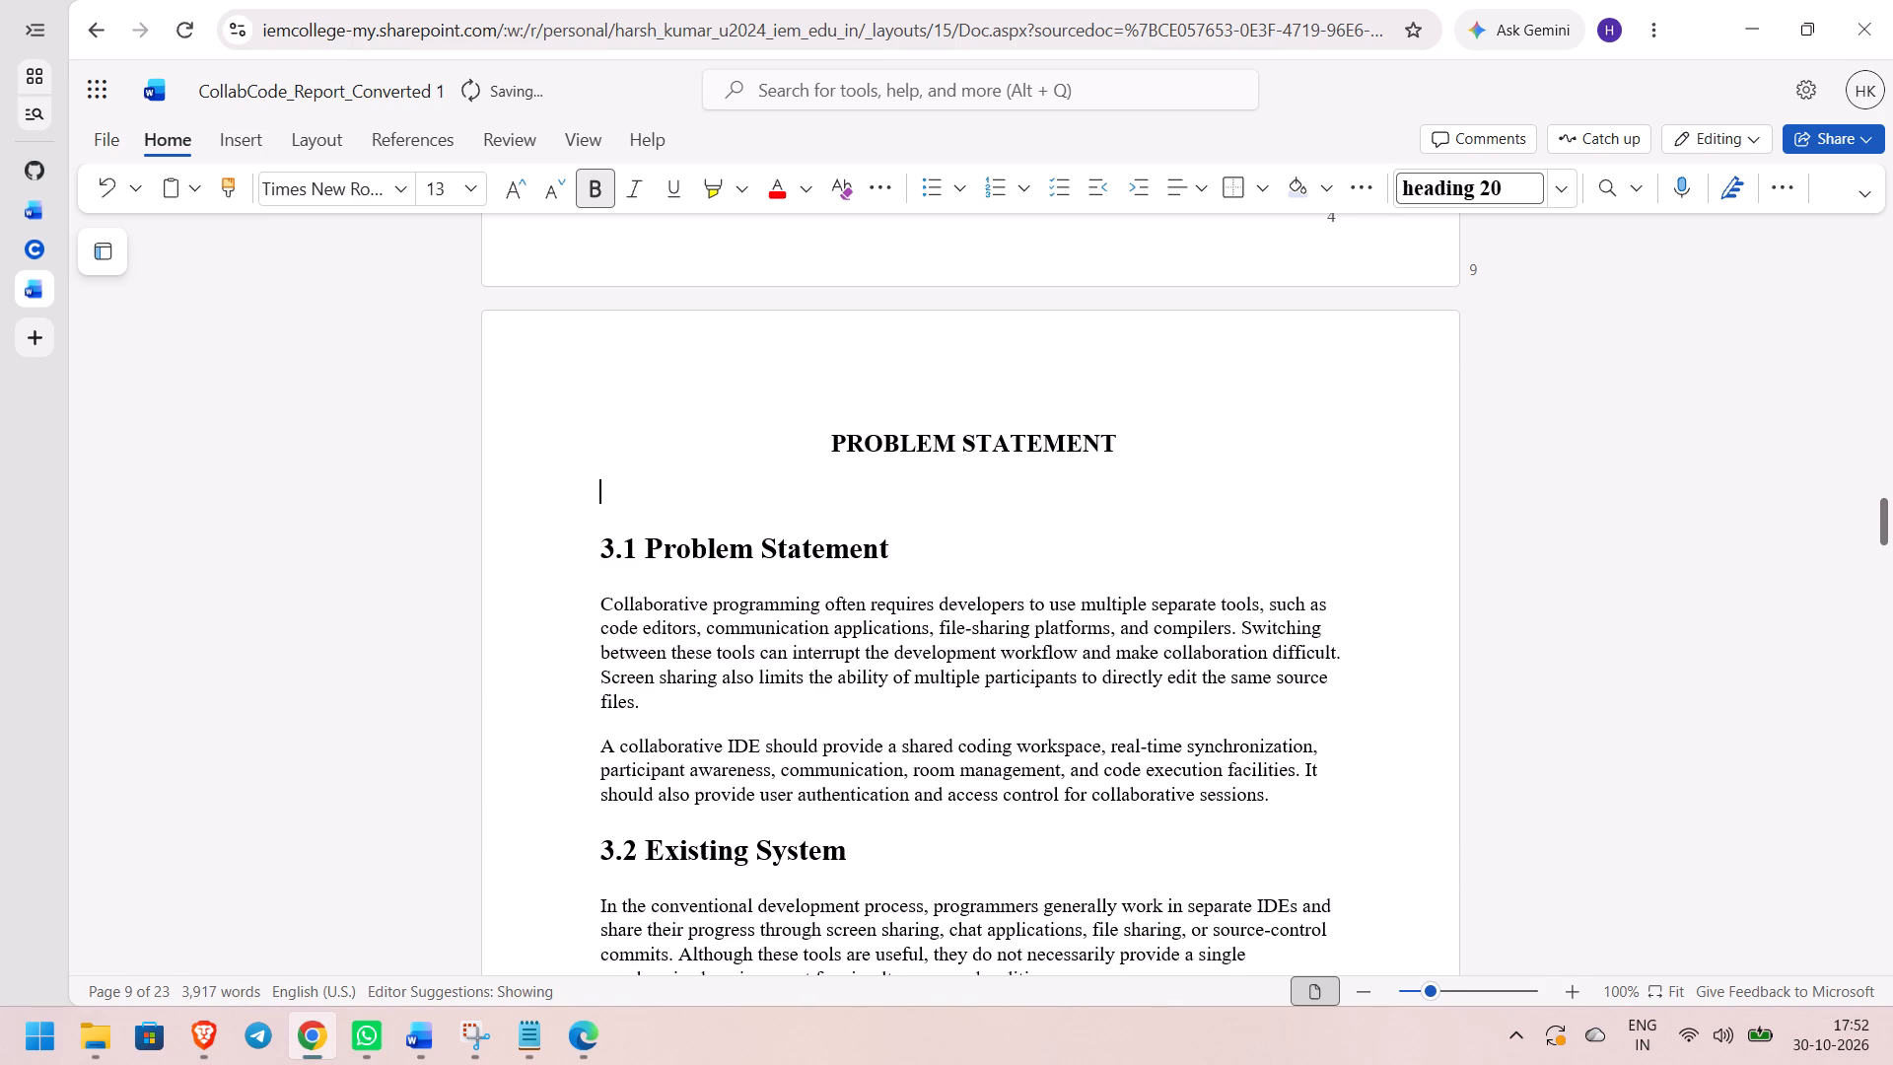
key(BackSpace)
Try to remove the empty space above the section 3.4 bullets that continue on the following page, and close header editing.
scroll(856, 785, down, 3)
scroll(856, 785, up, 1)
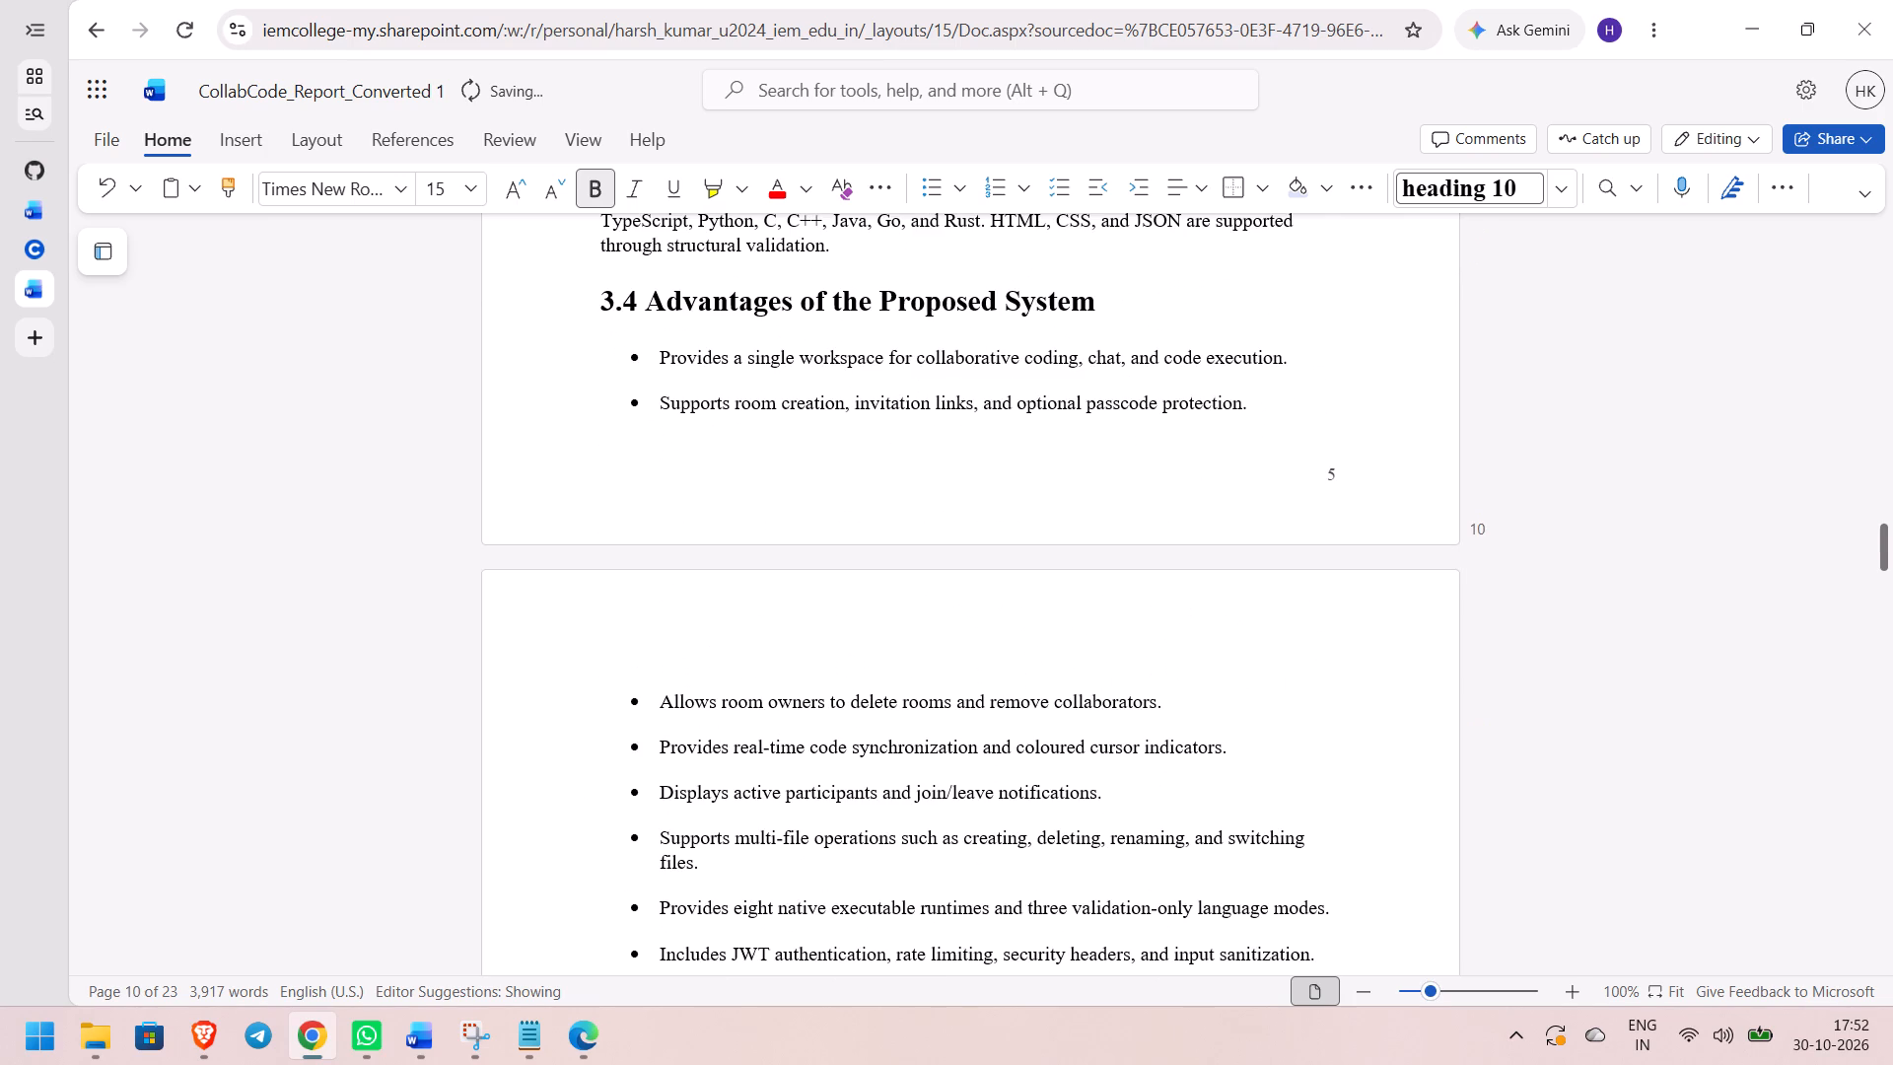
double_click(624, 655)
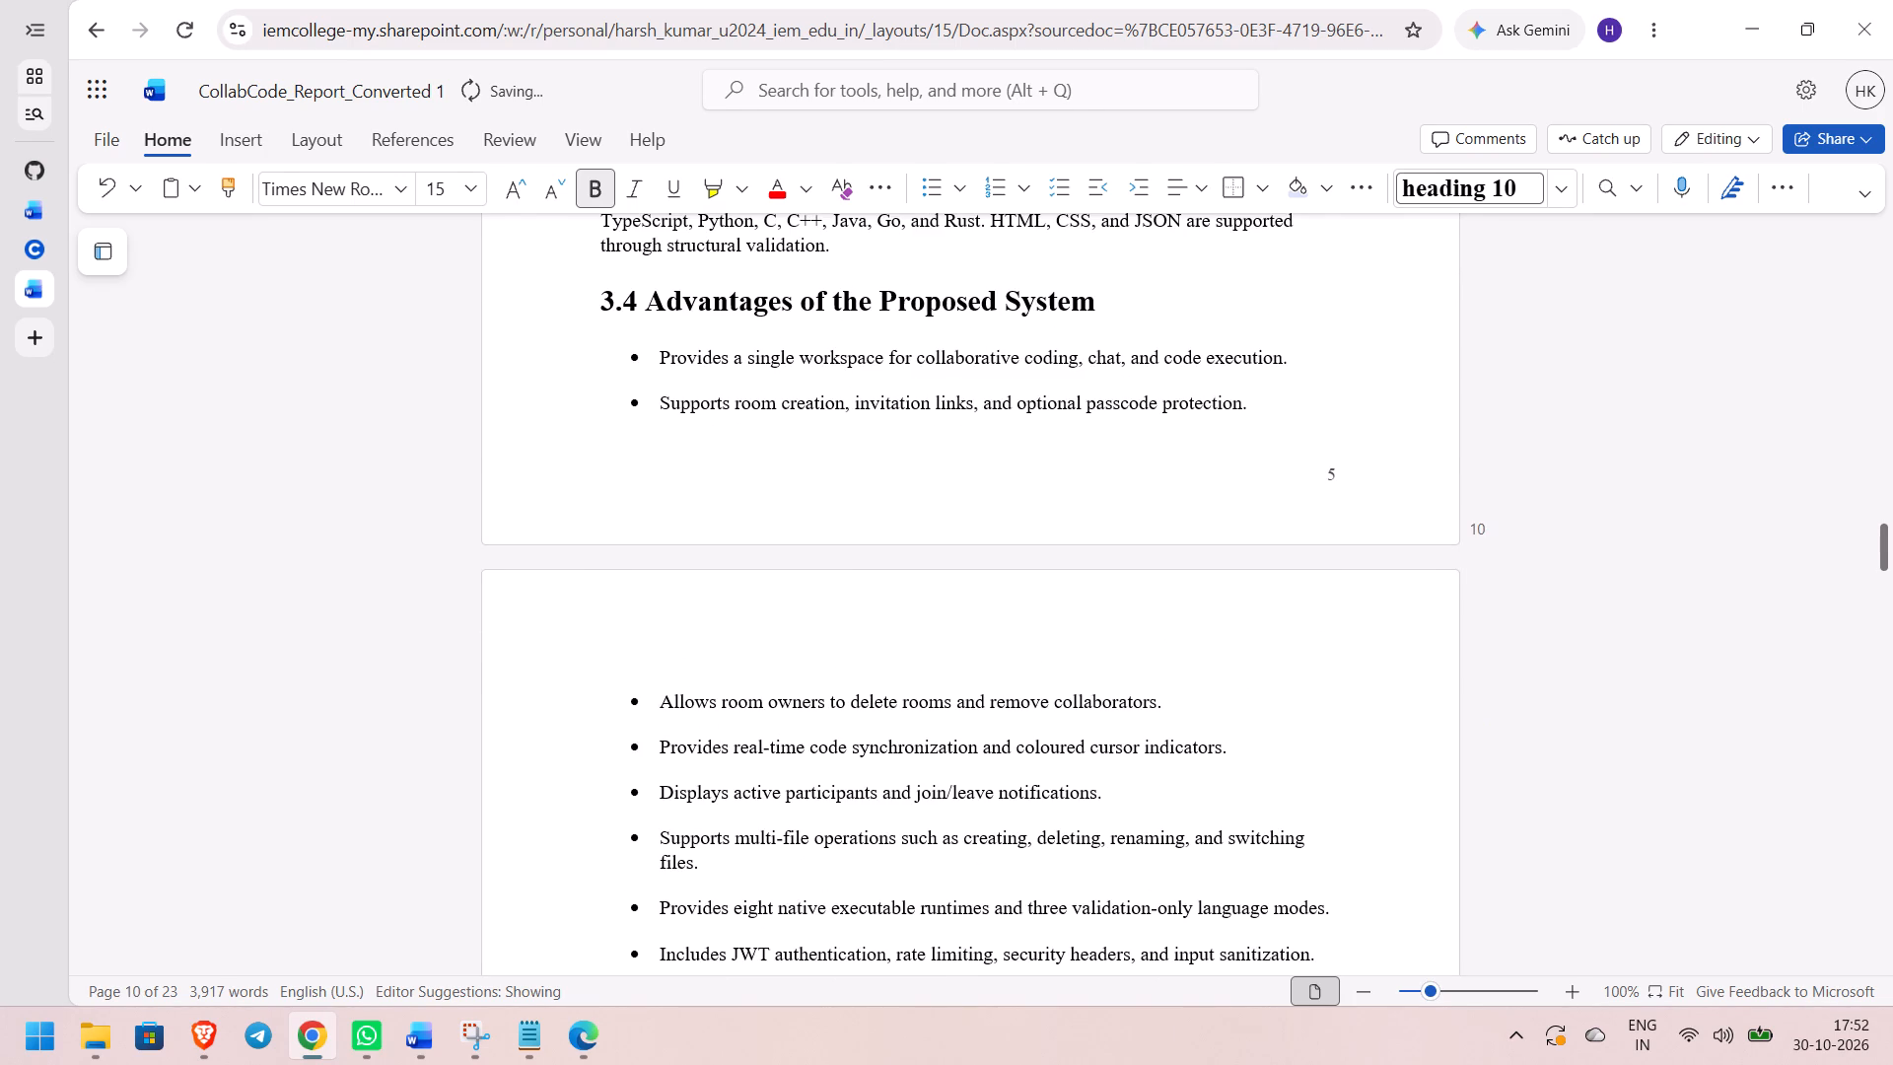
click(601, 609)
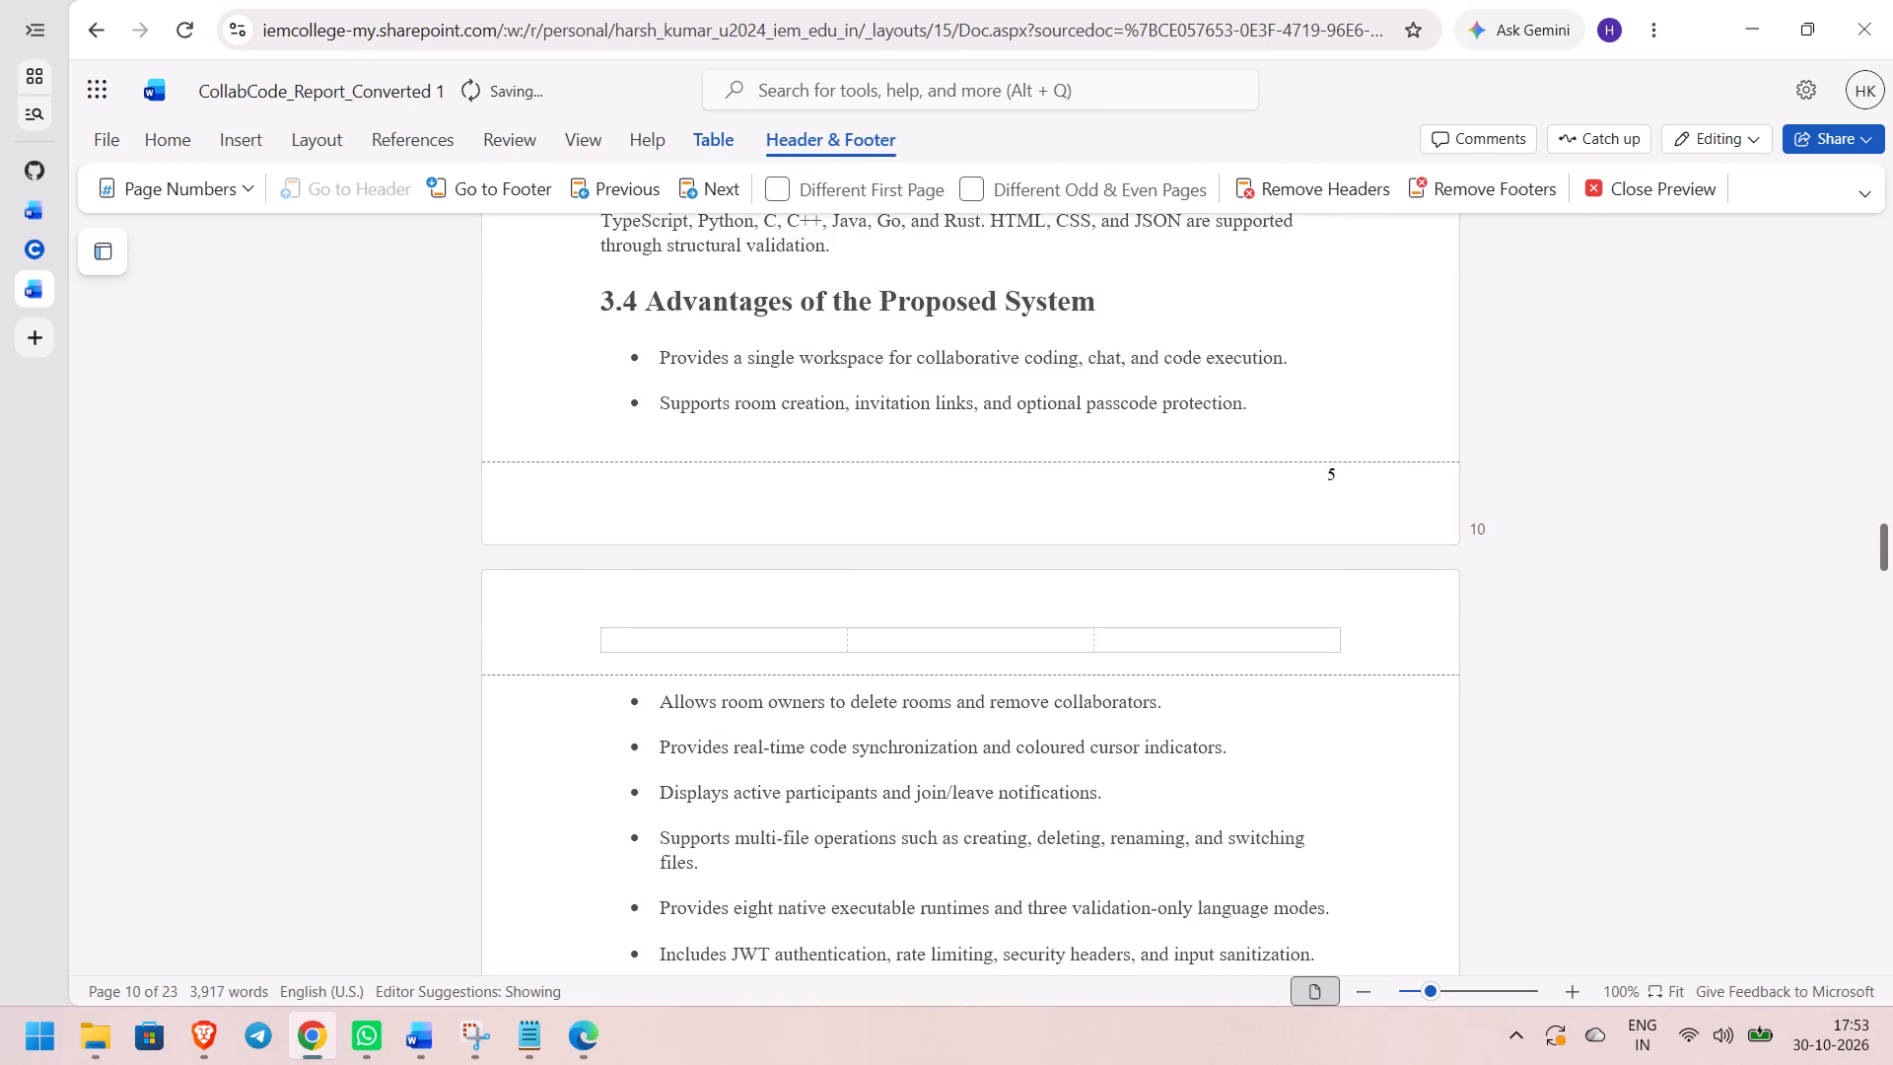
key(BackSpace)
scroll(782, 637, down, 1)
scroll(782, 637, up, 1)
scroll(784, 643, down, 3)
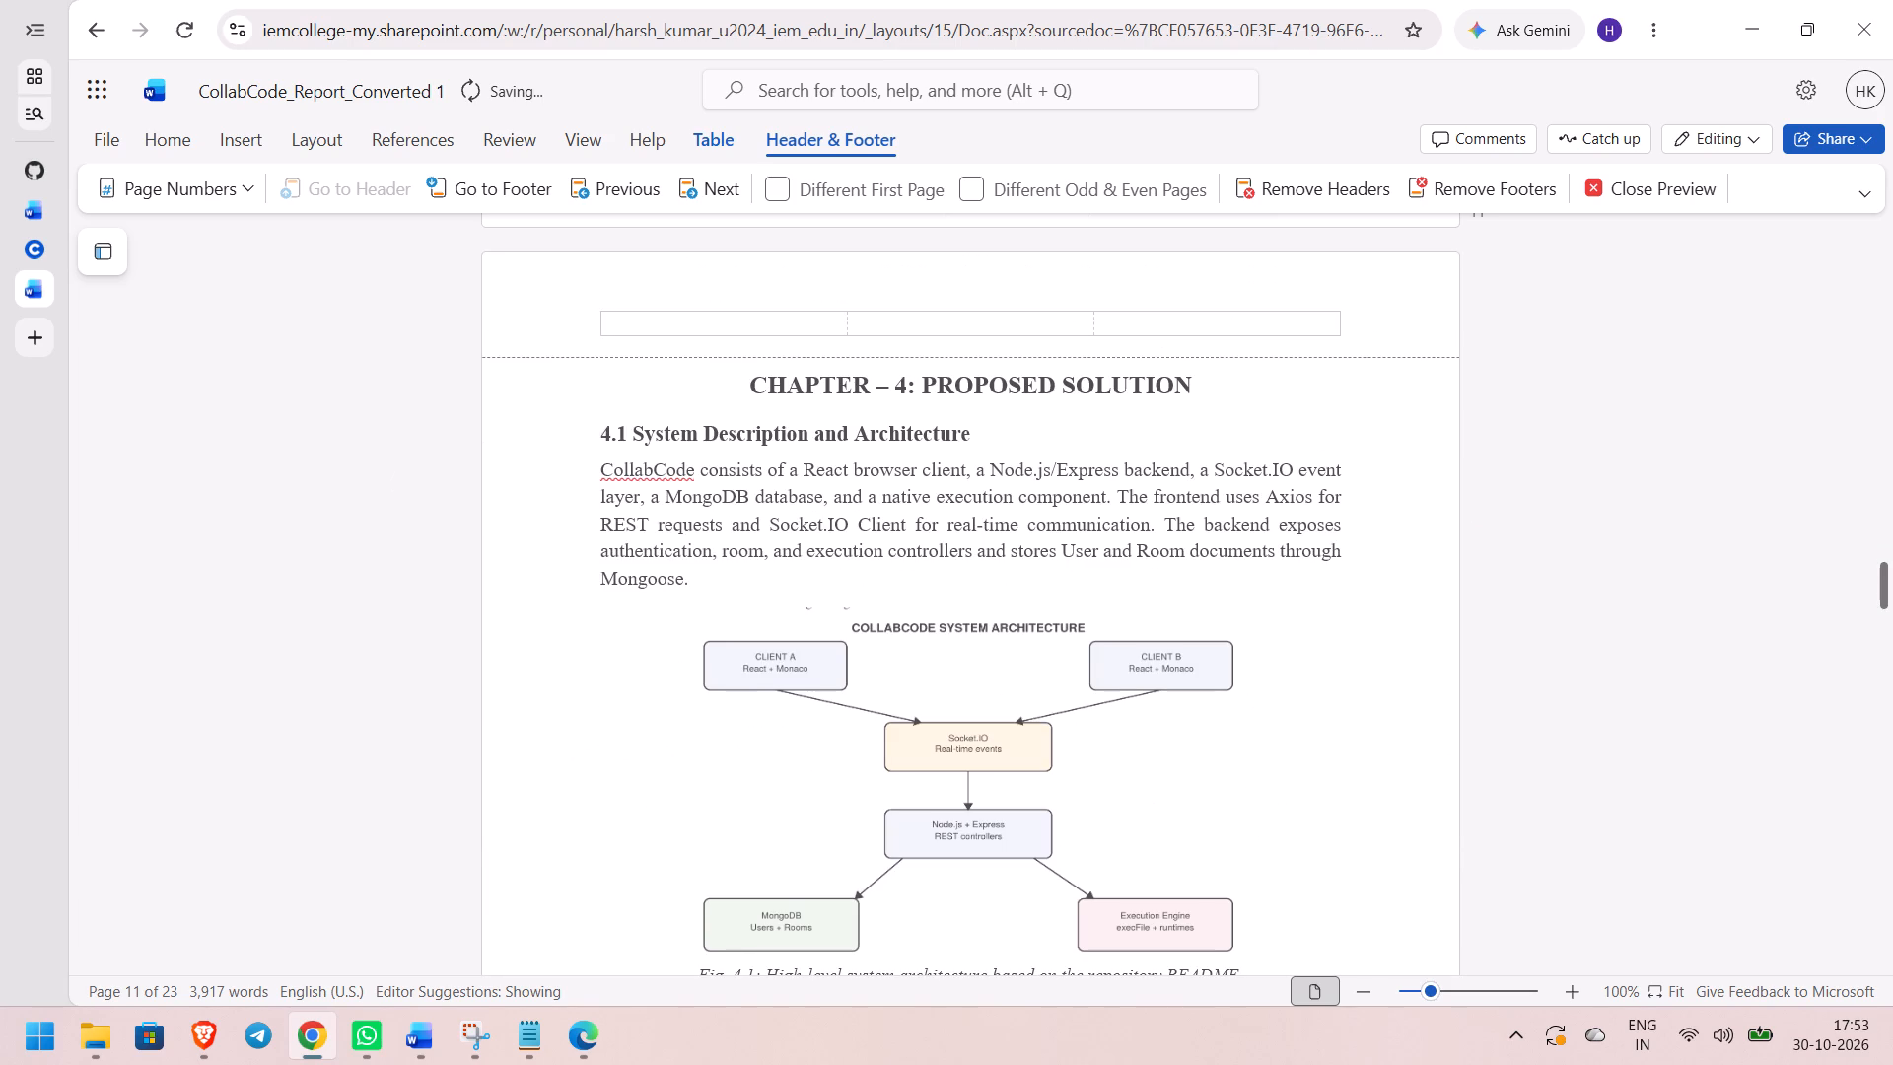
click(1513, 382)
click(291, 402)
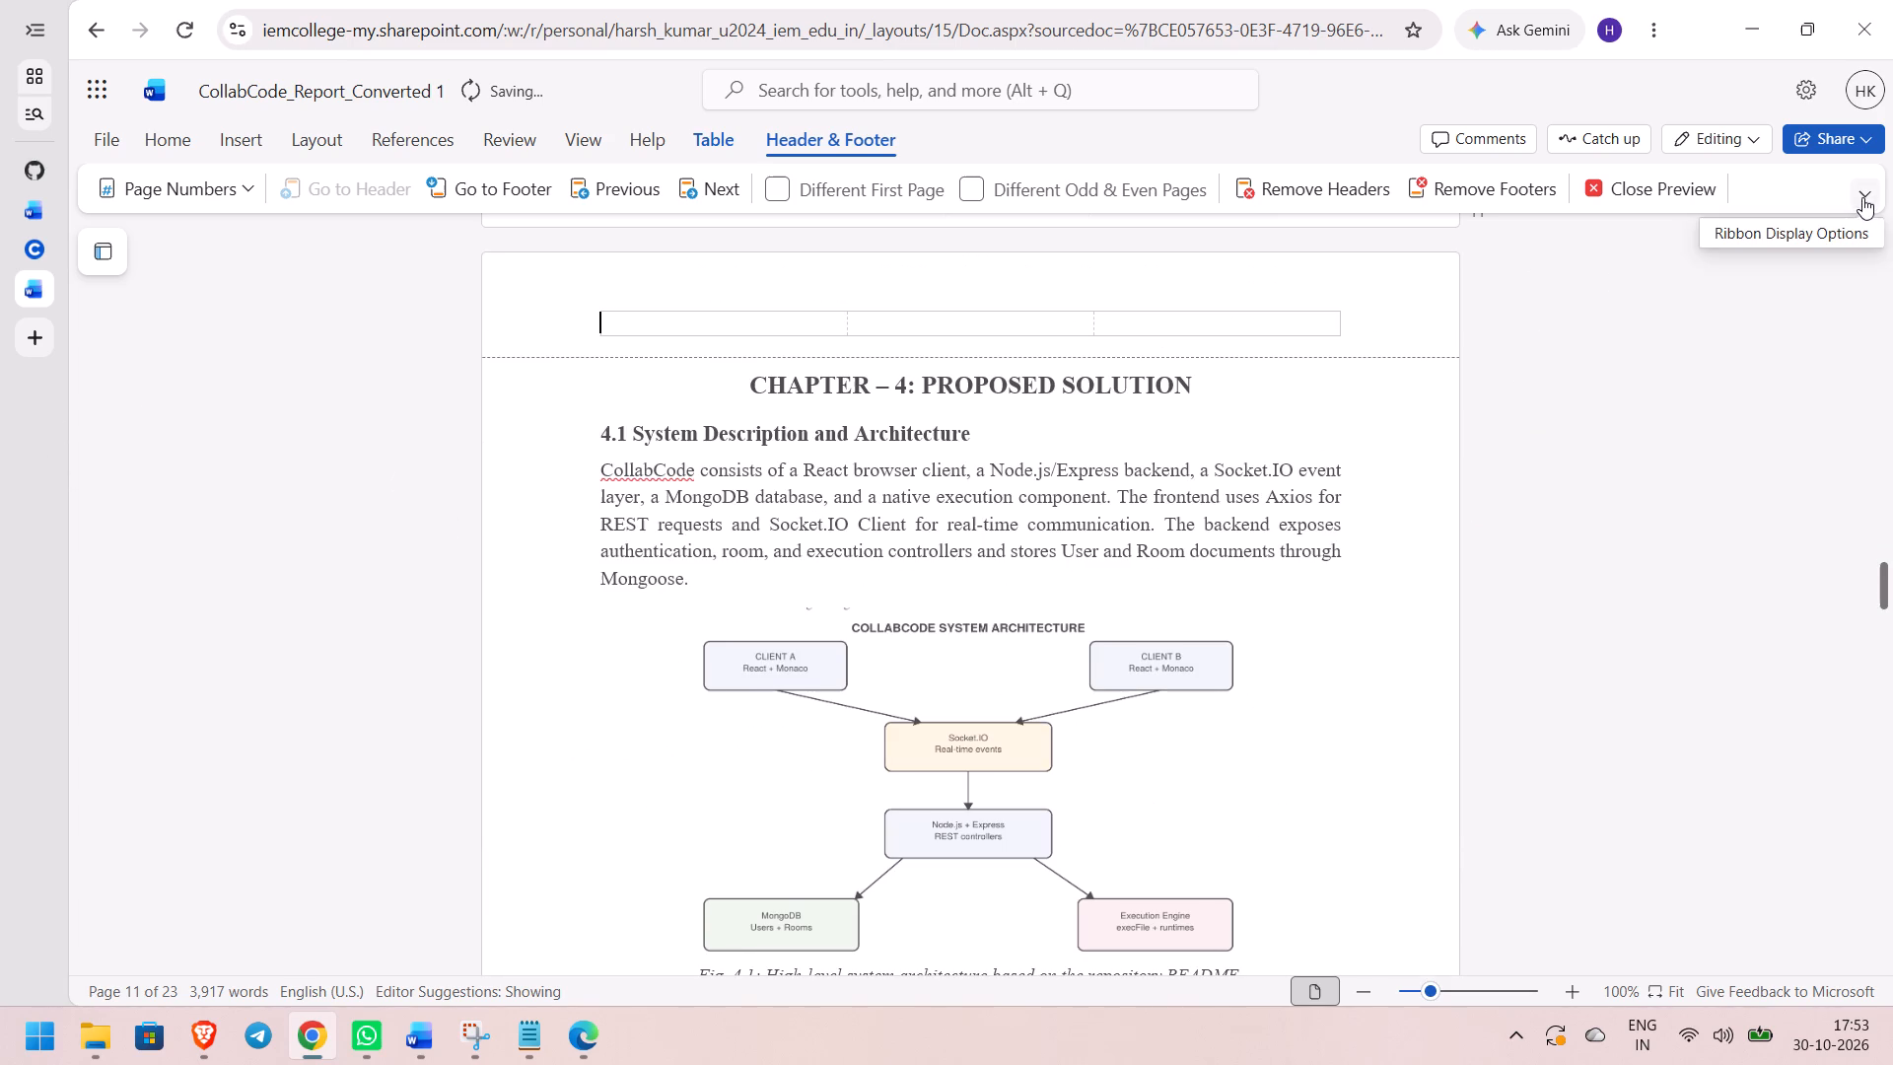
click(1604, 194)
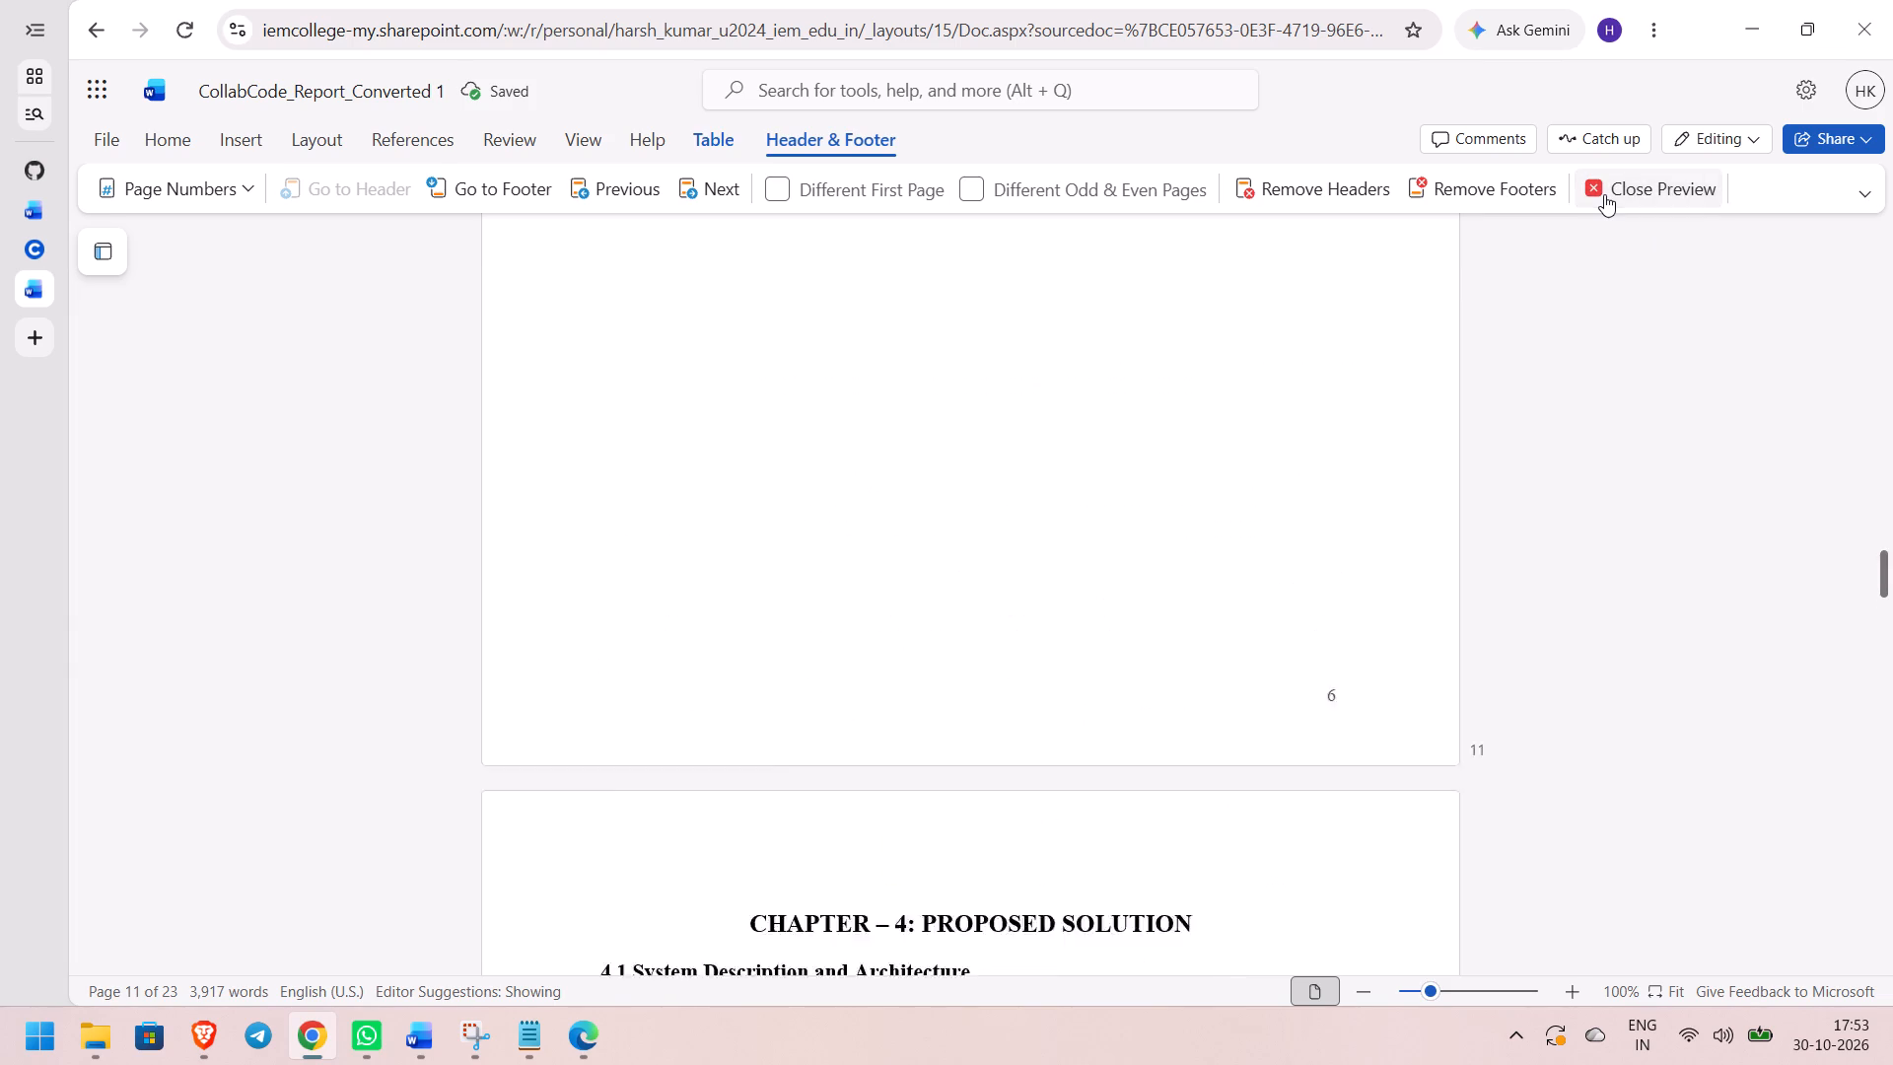
Review the layout of the pasted Problem Statement chapter, checking its headings, paragraphs and page breaks.
scroll(1177, 556, up, 1)
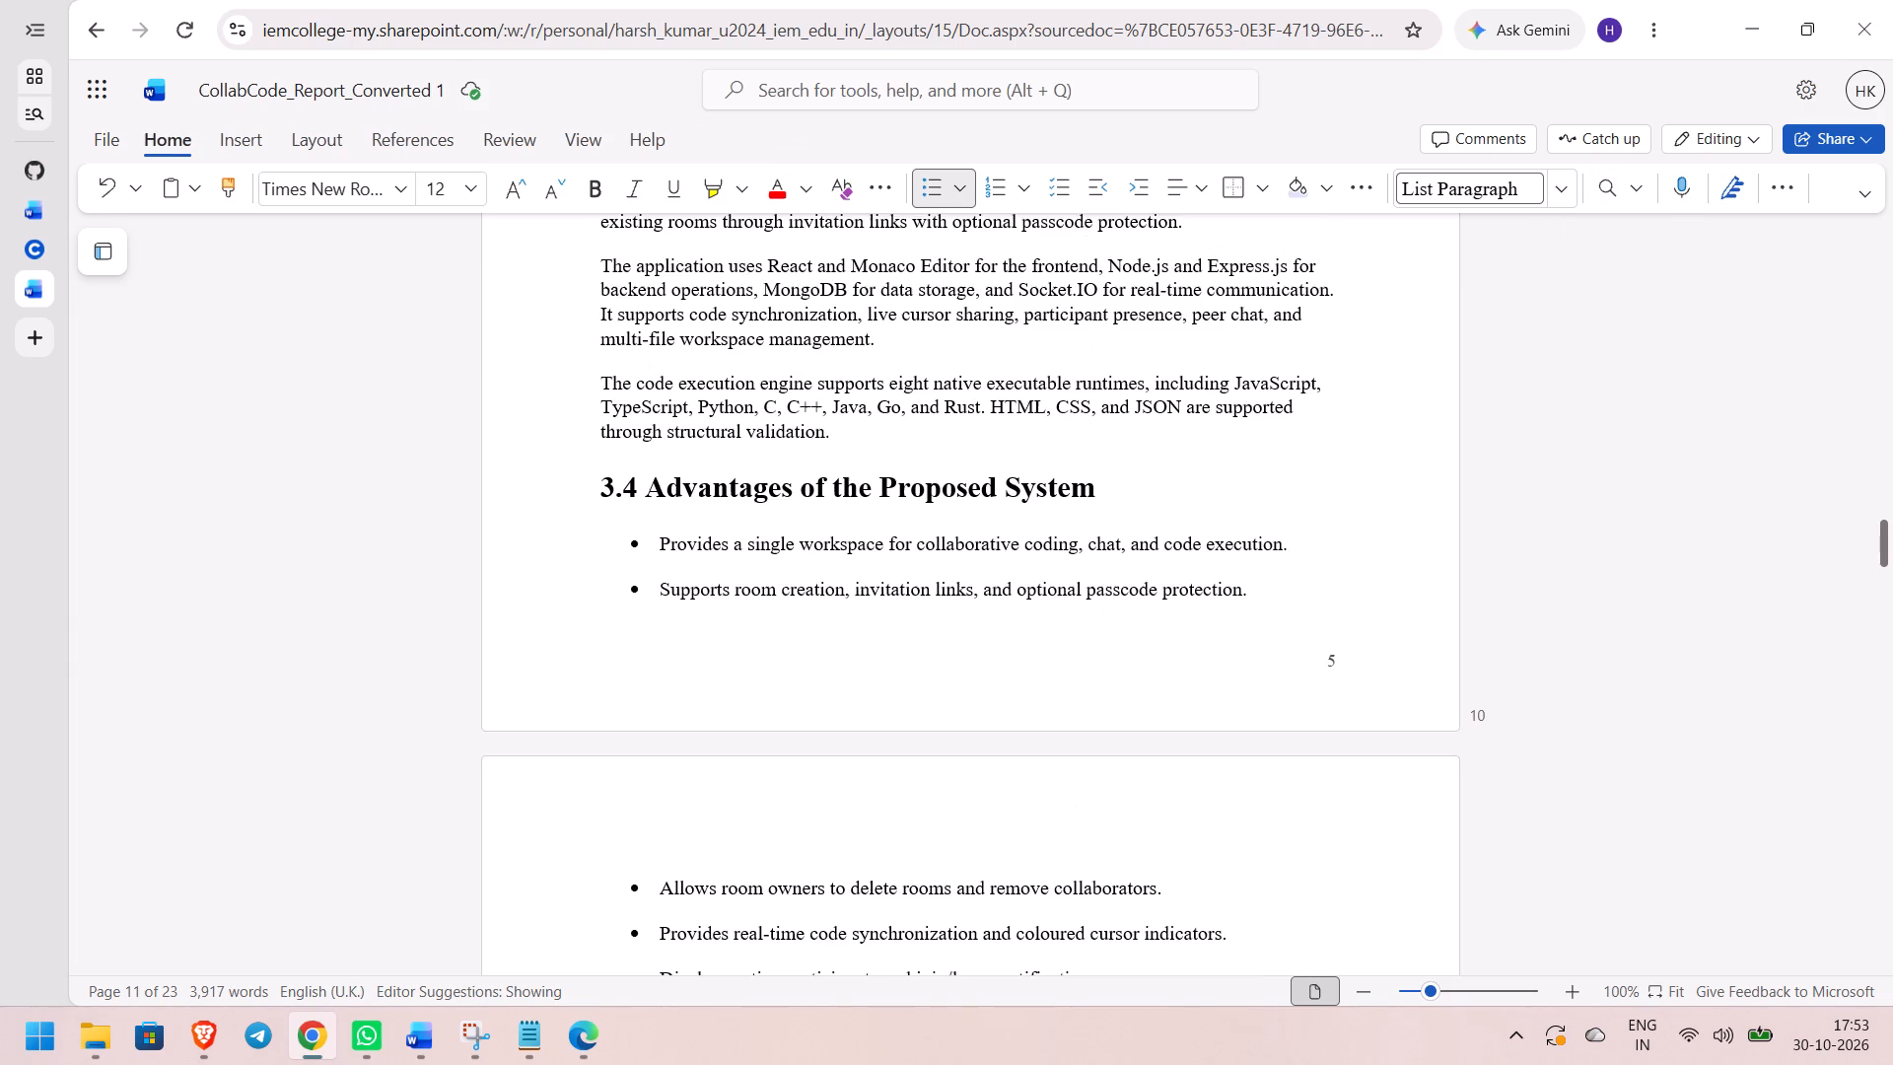
scroll(1177, 556, up, 2)
scroll(1128, 646, up, 1)
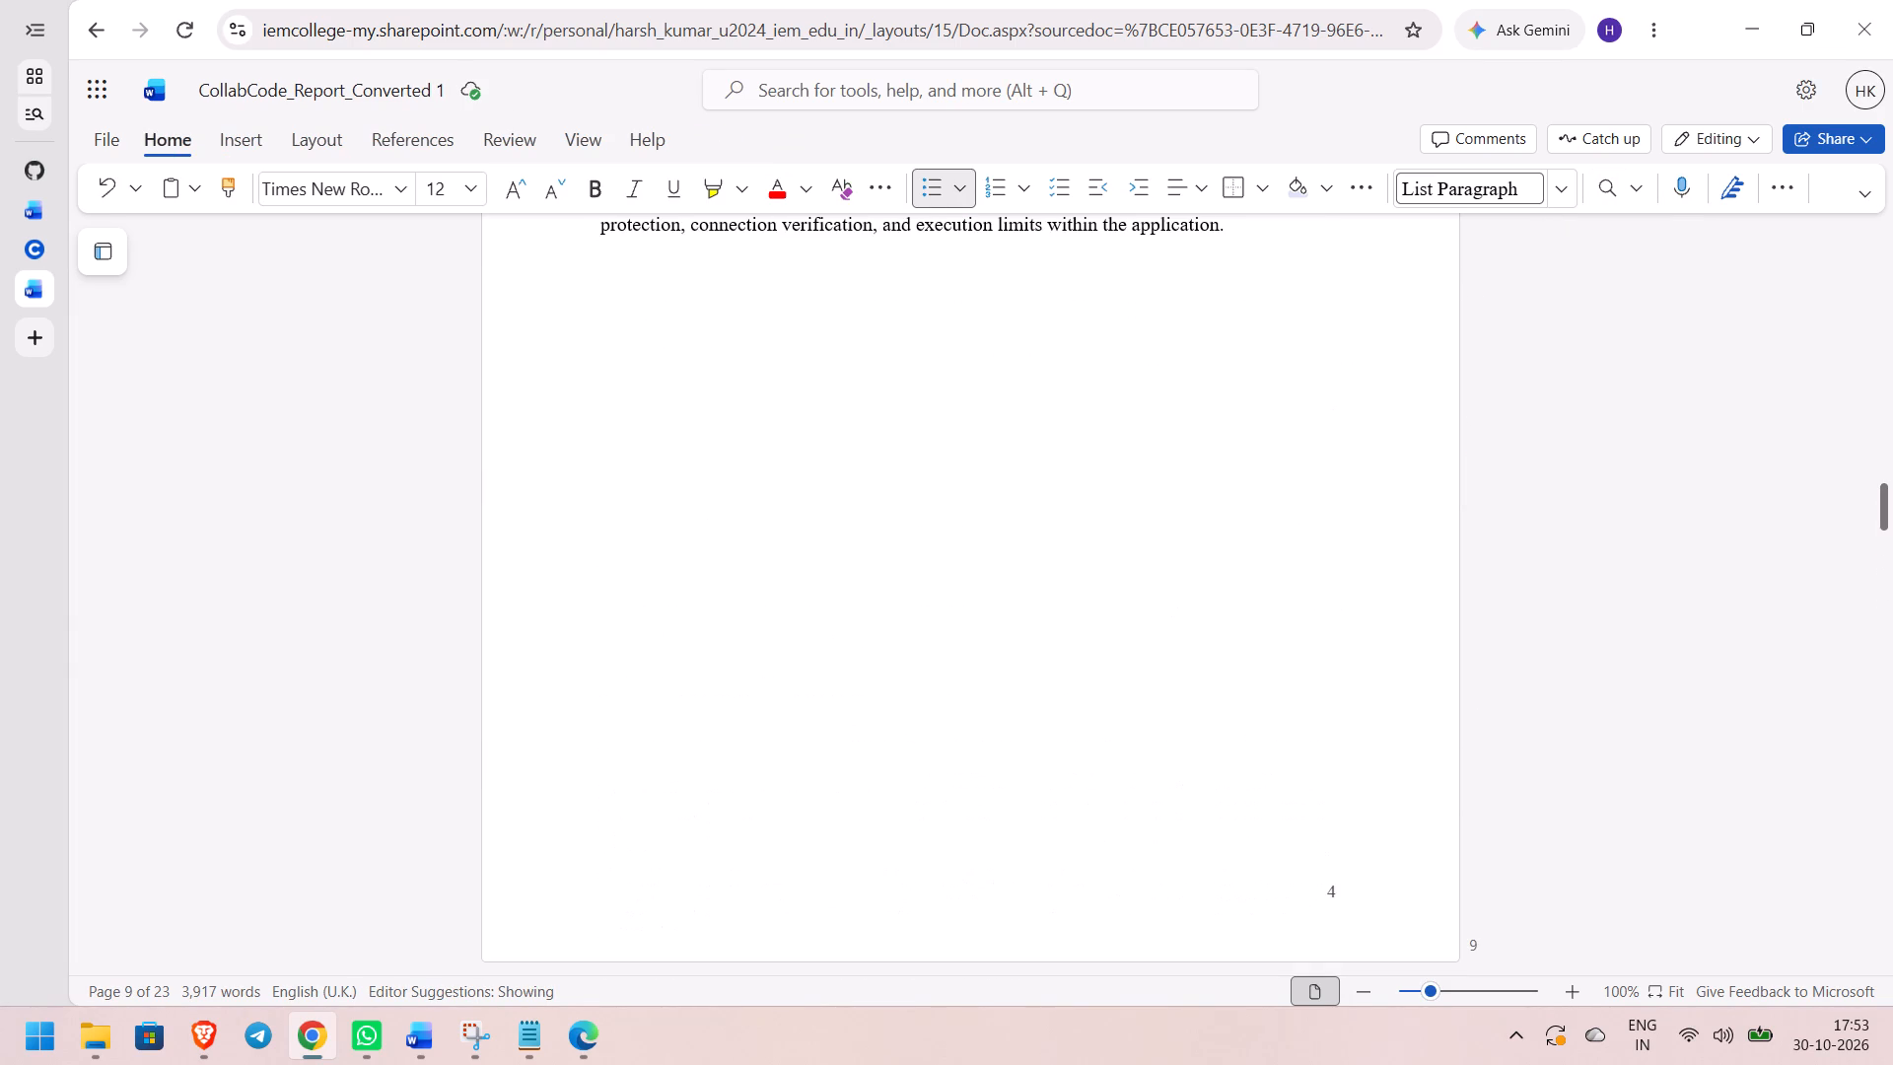
scroll(1128, 646, down, 2)
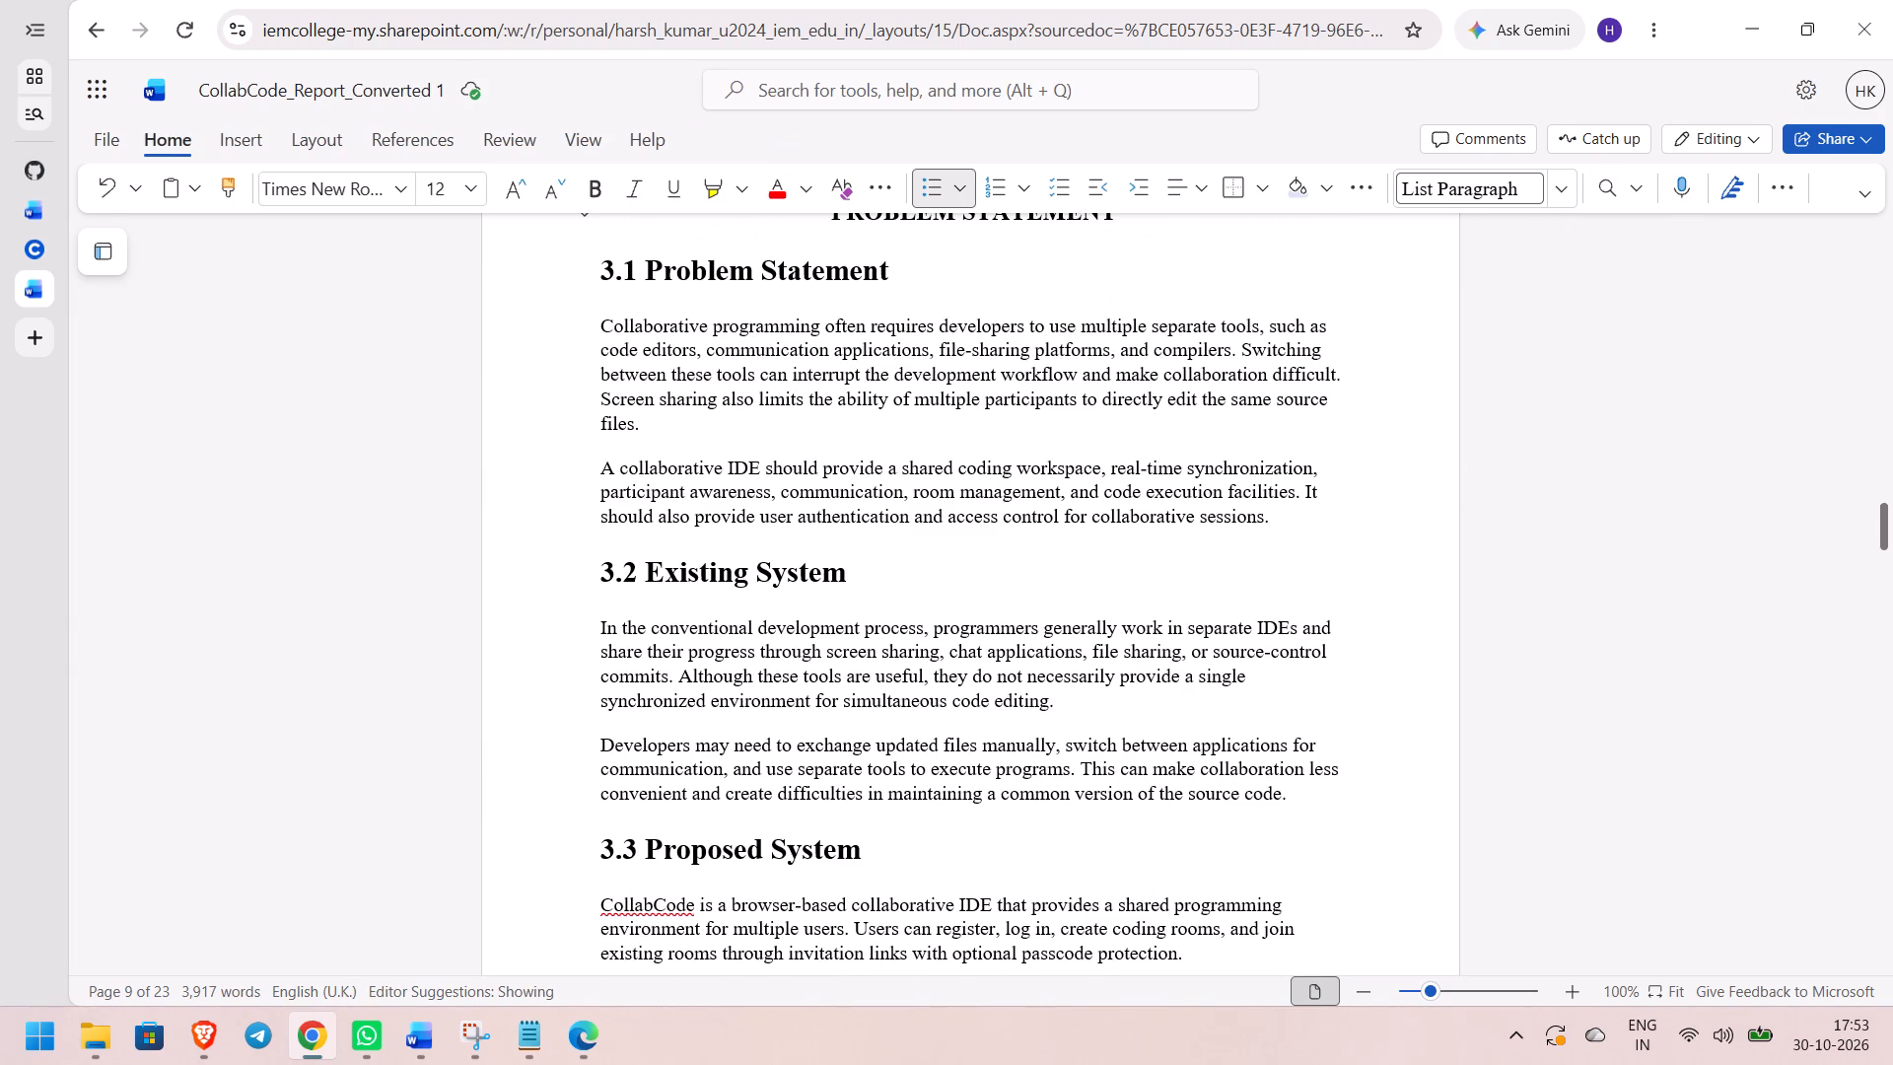
scroll(1115, 646, up, 1)
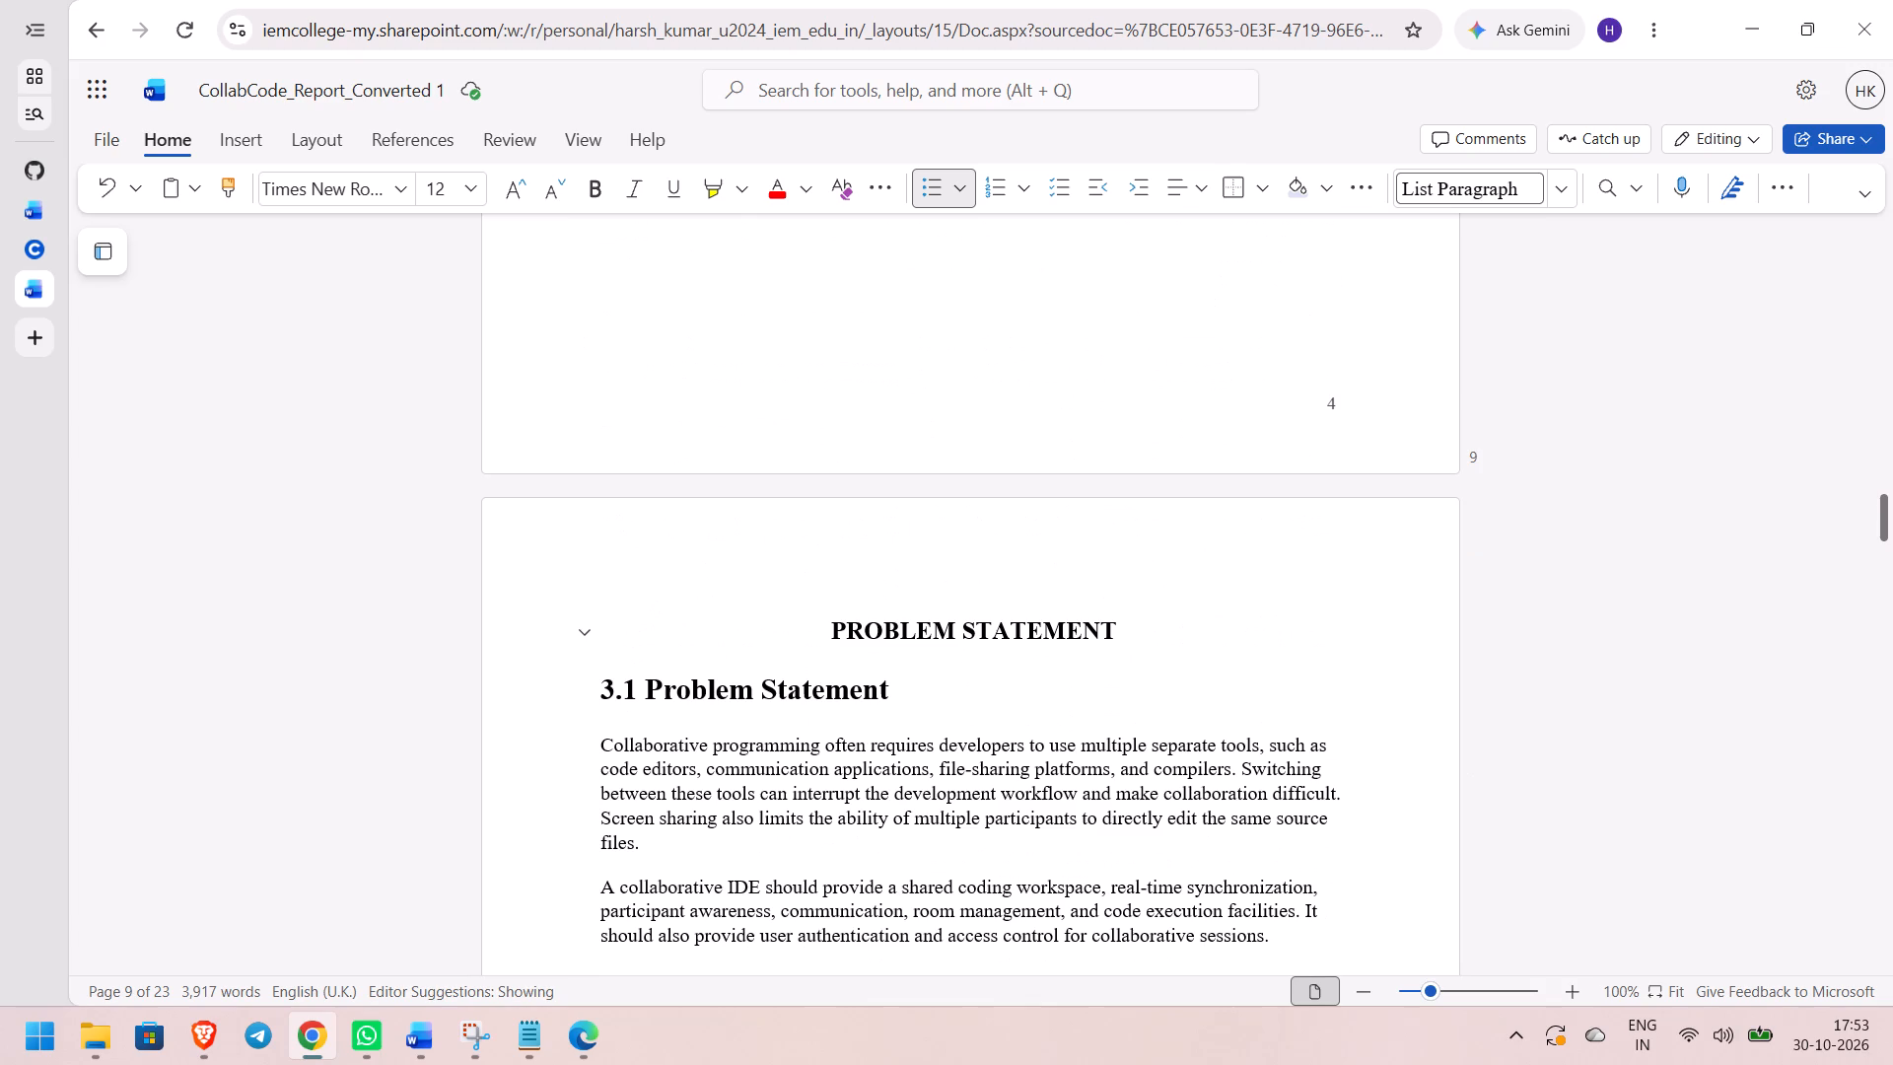
scroll(1092, 652, down, 1)
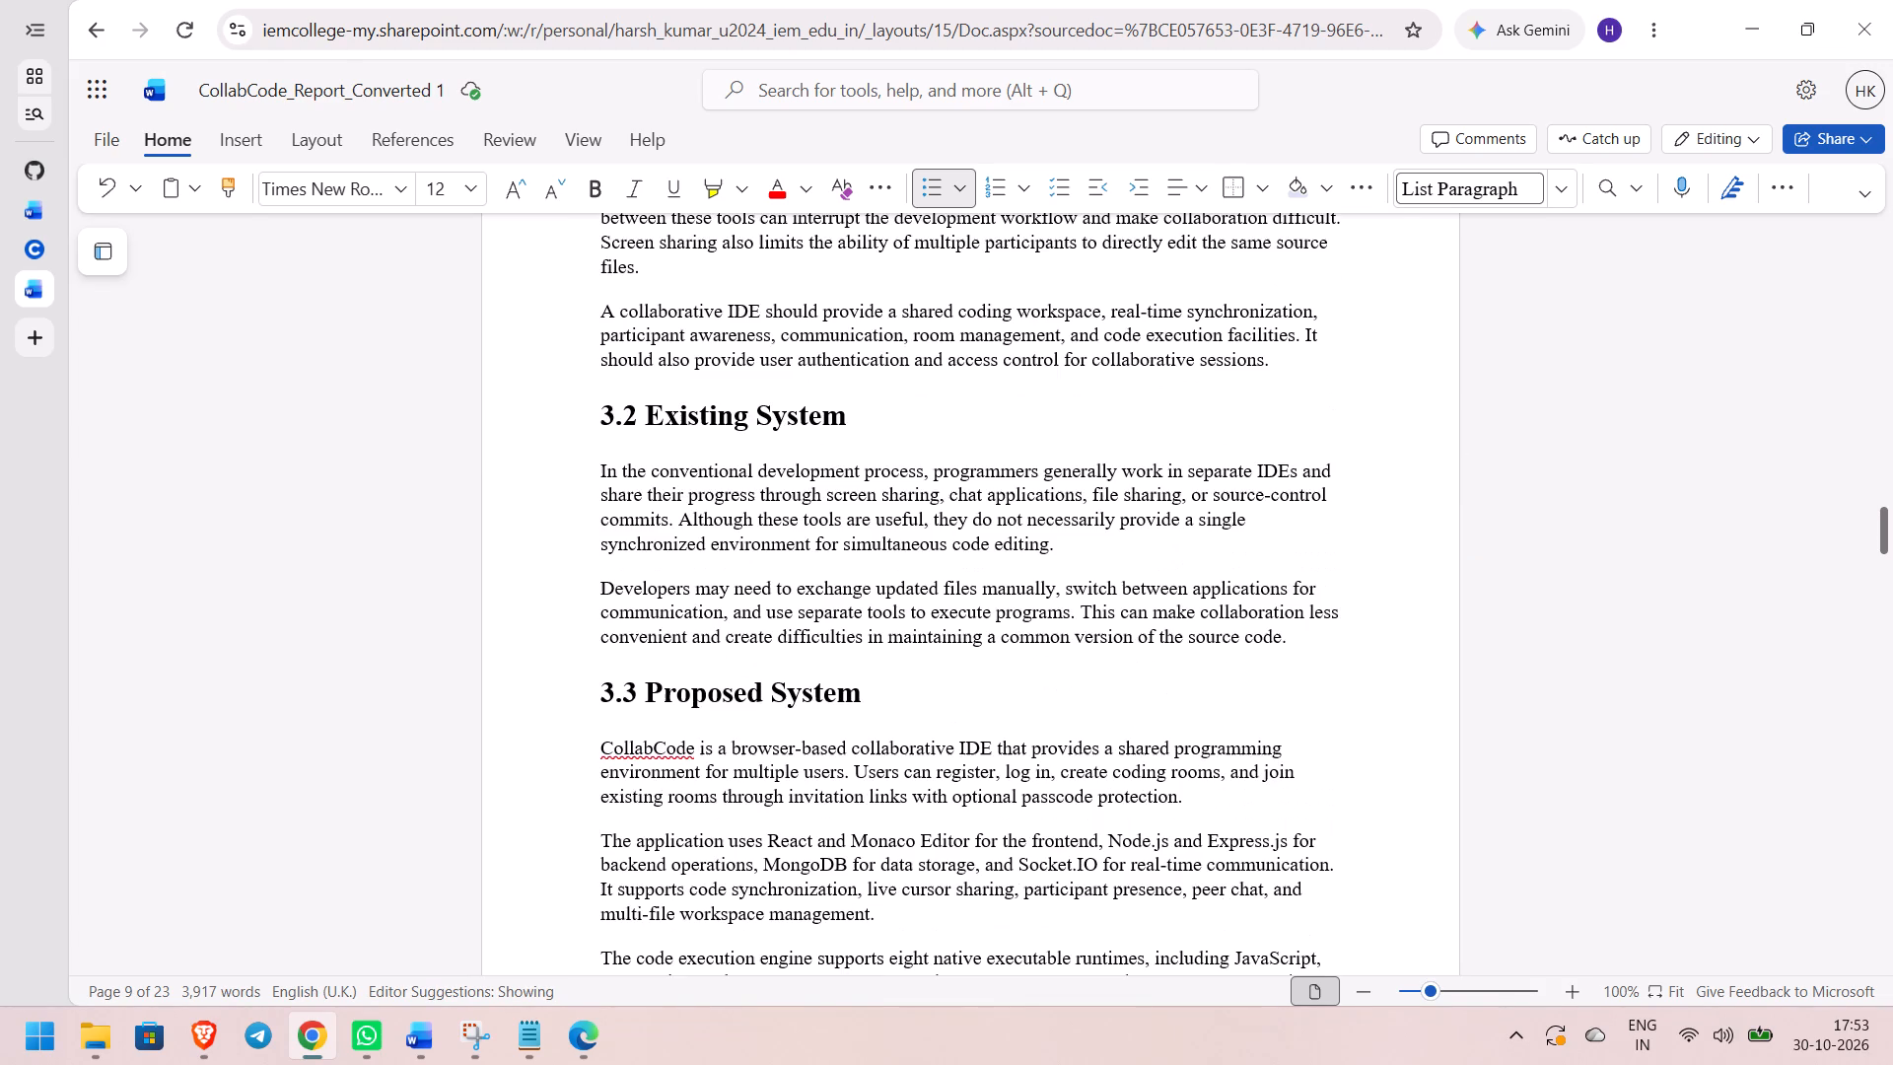
Delete the 3.1 Problem Statement subheading so its body text follows directly under the PROBLEM STATEMENT chapter heading.
scroll(1092, 652, up, 1)
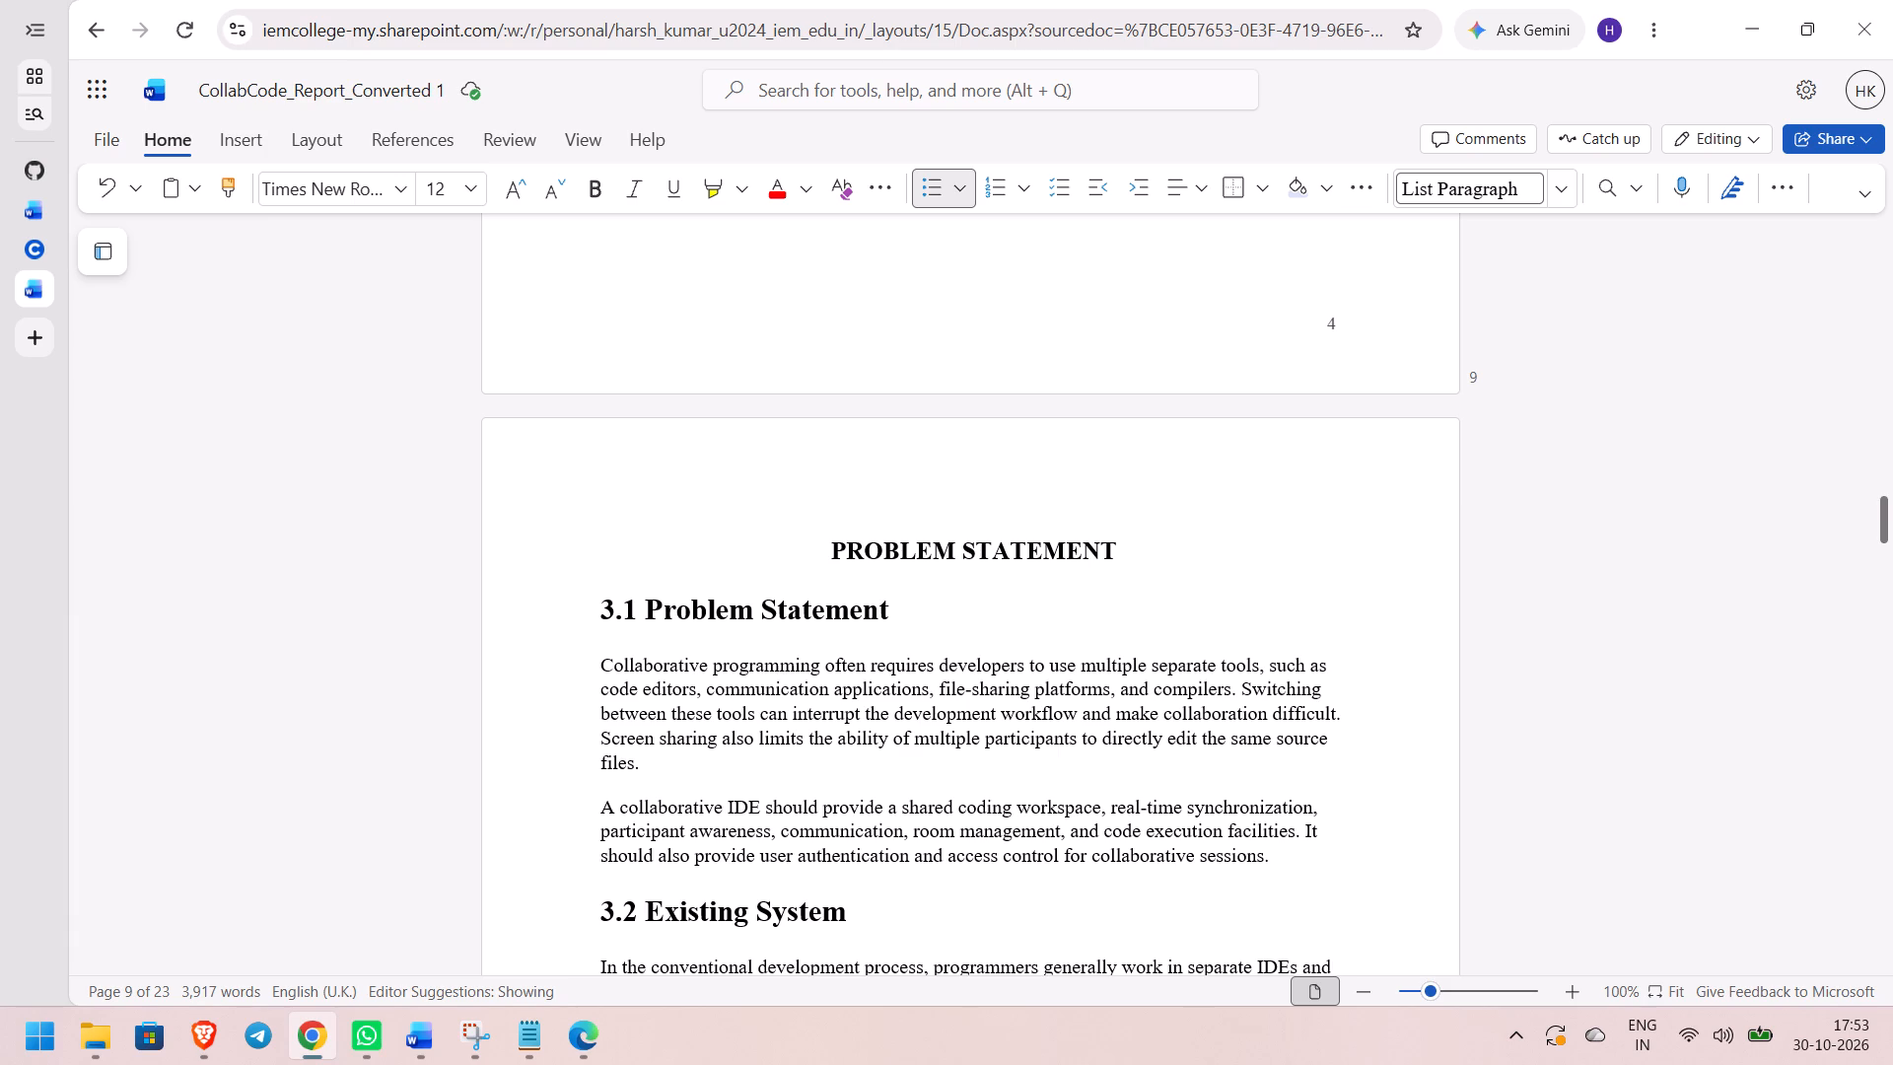
scroll(884, 698, down, 1)
scroll(884, 698, up, 1)
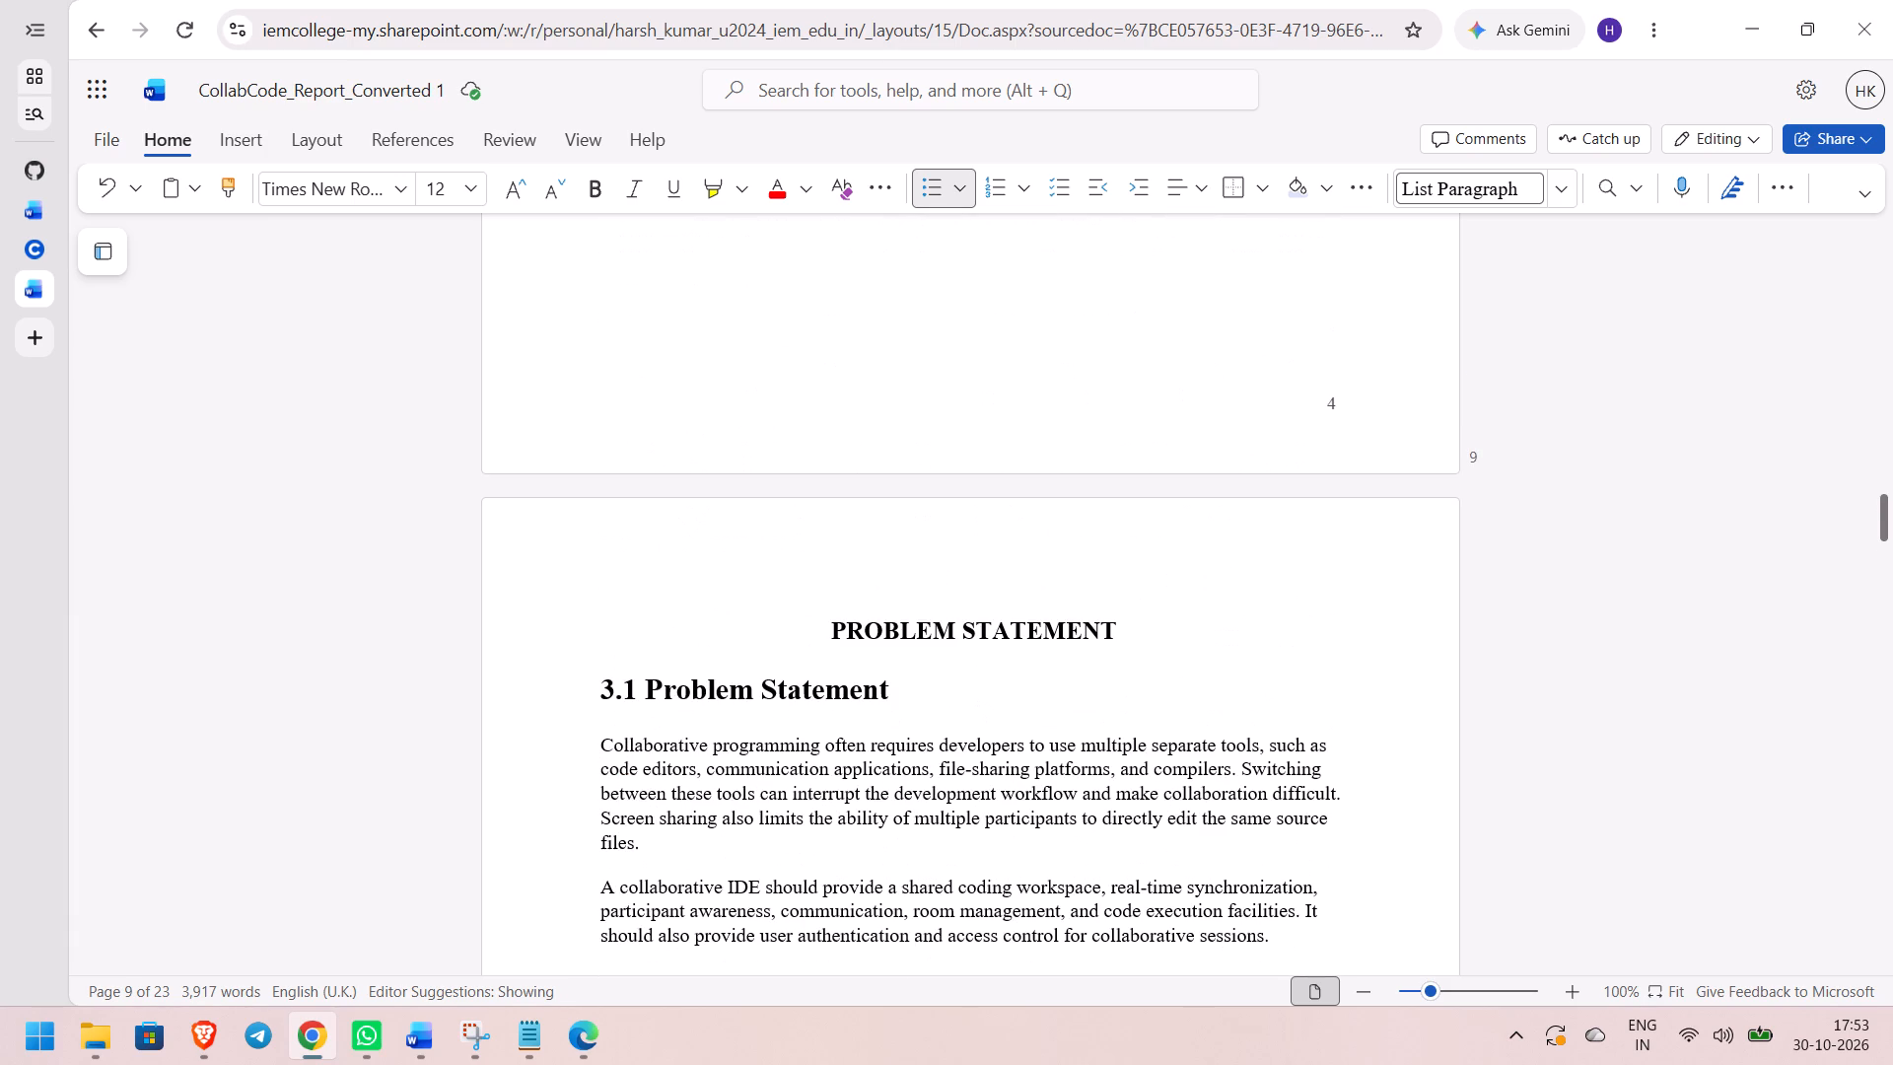
click(905, 681)
key(BackSpace)
key(BackSpace)
key(BackSpace)
key(BackSpace)
key(BackSpace)
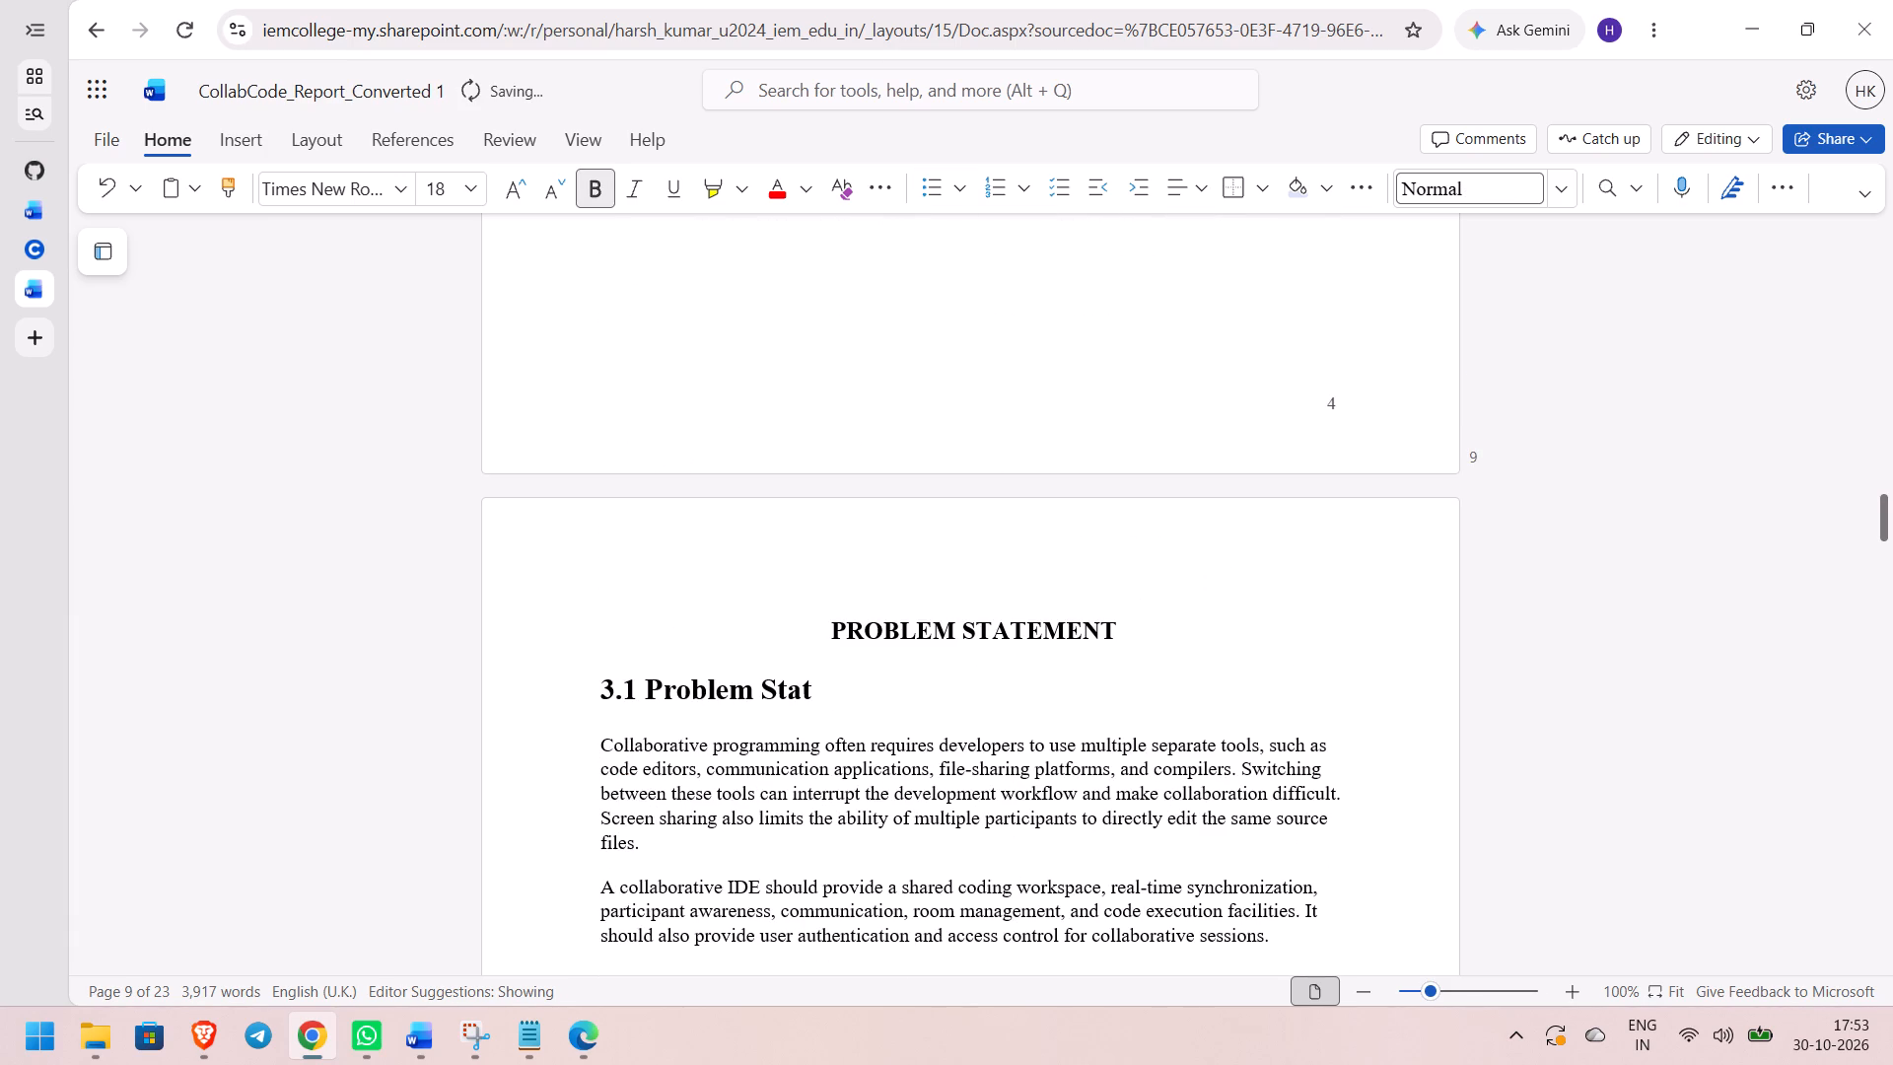
key(BackSpace)
key(BackSpace)
key(BackSpace)
key(BackSpace)
key(BackSpace)
key(BackSpace)
key(BackSpace)
key(BackSpace)
key(BackSpace)
key(BackSpace)
key(BackSpace)
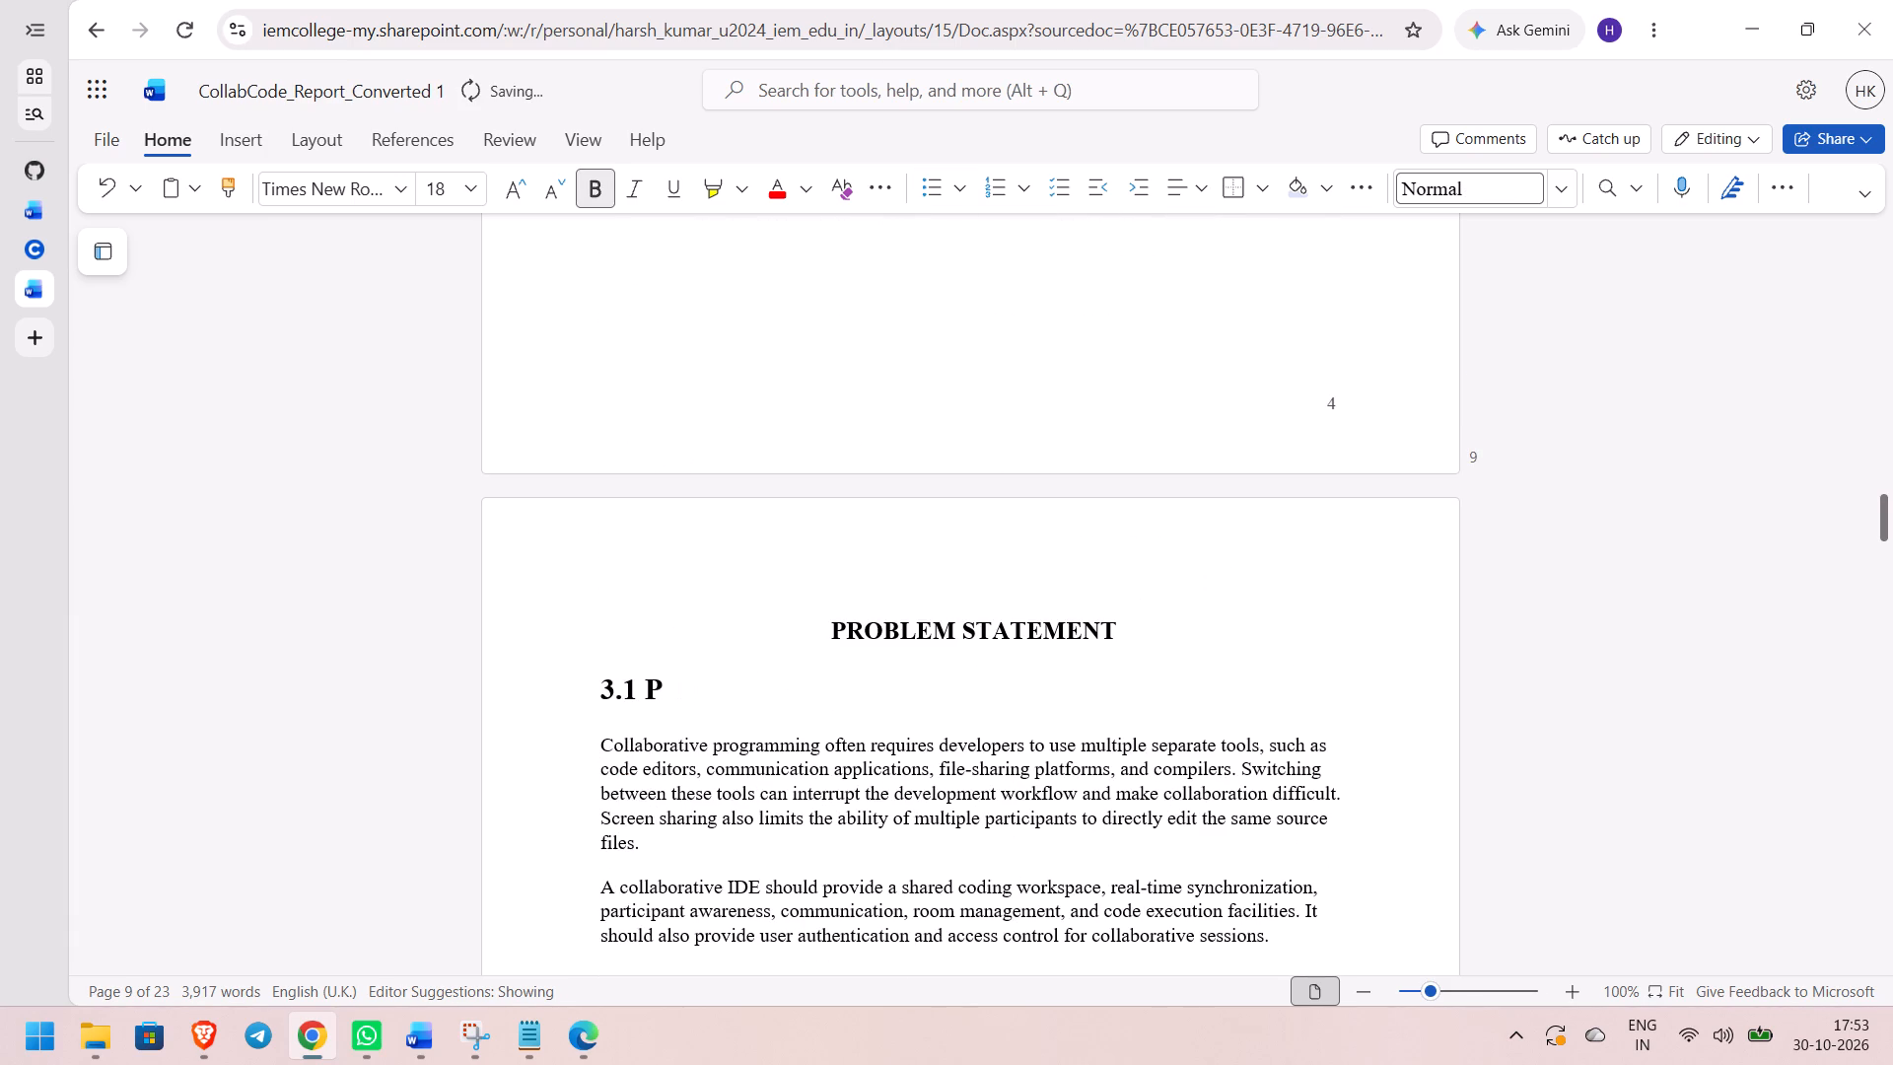
key(BackSpace)
key(BackSpace)
key(BackSpace)
key(BackSpace)
key(BackSpace)
key(BackSpace)
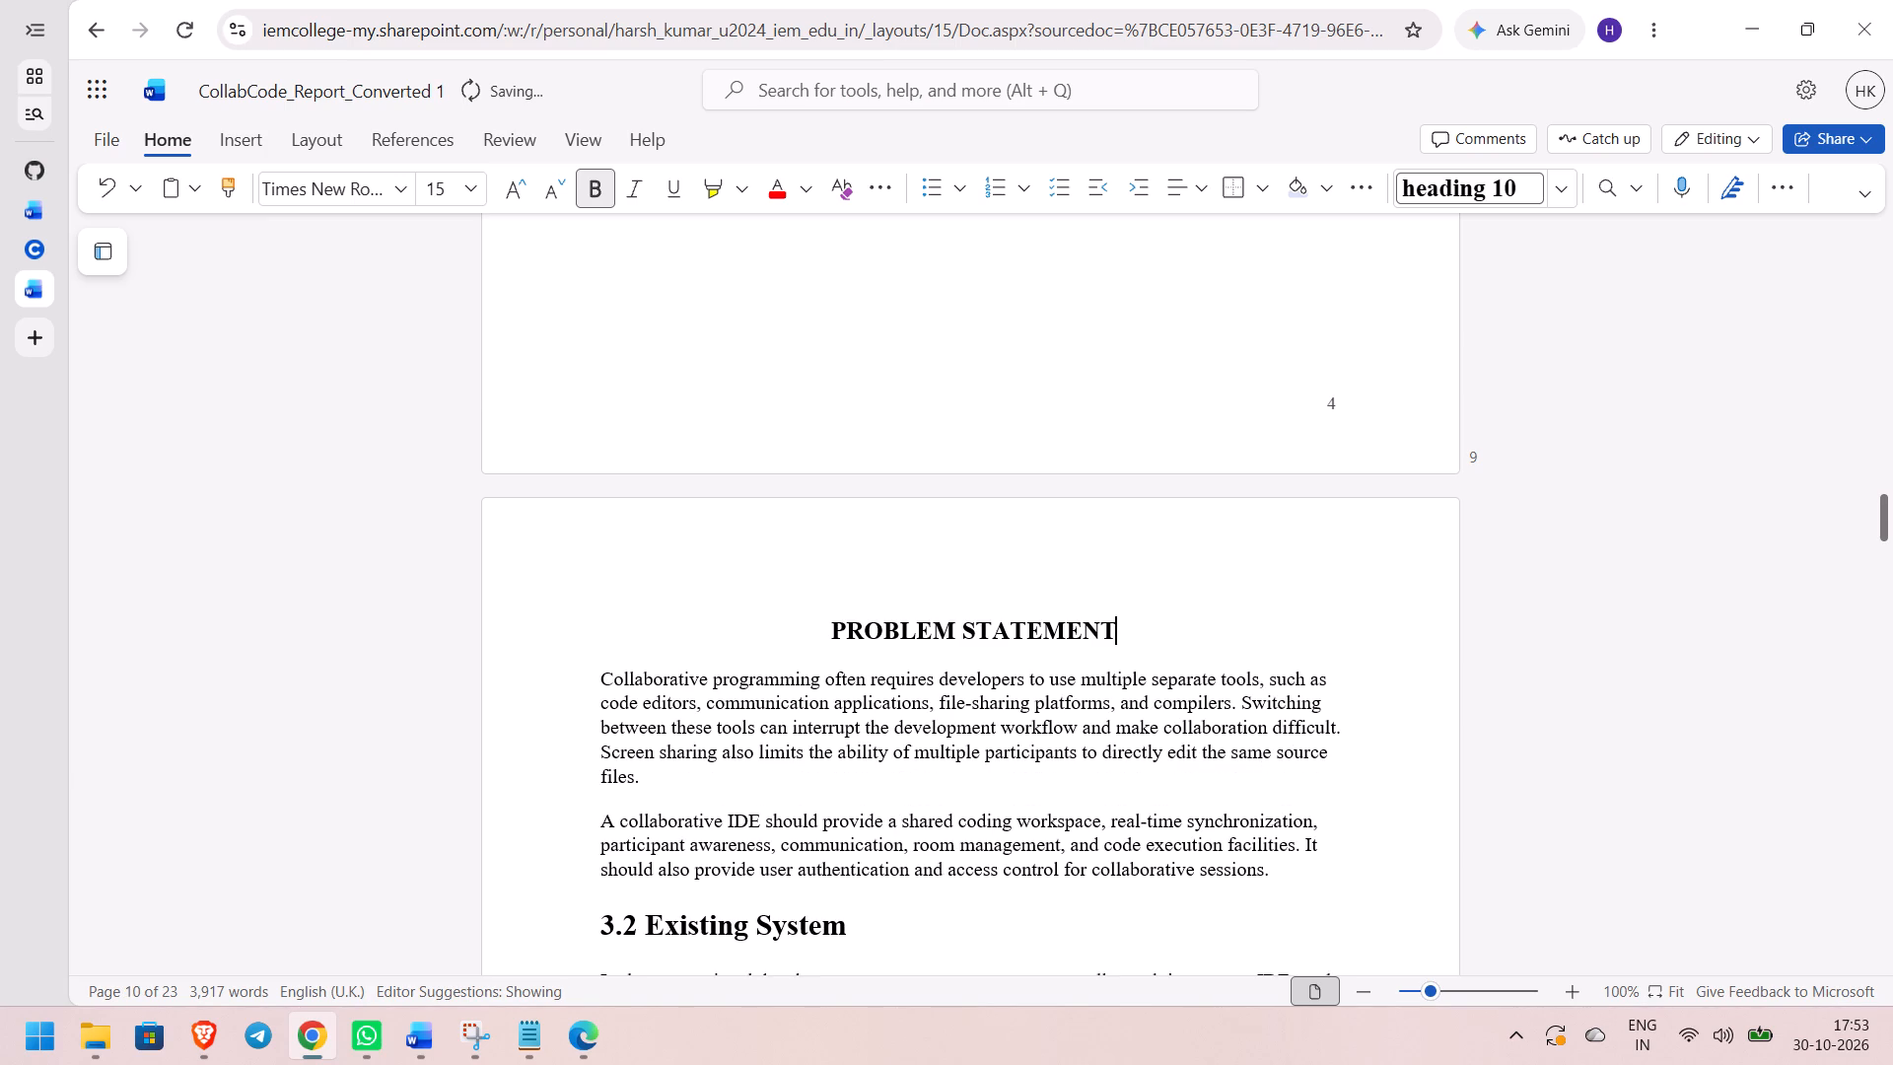
Examine the start of the Problem Statement chapter and check the font size of its chapter heading.
scroll(1010, 704, down, 1)
scroll(1010, 704, up, 1)
scroll(1010, 704, down, 1)
scroll(1010, 704, up, 1)
scroll(1010, 704, down, 1)
scroll(1010, 704, up, 1)
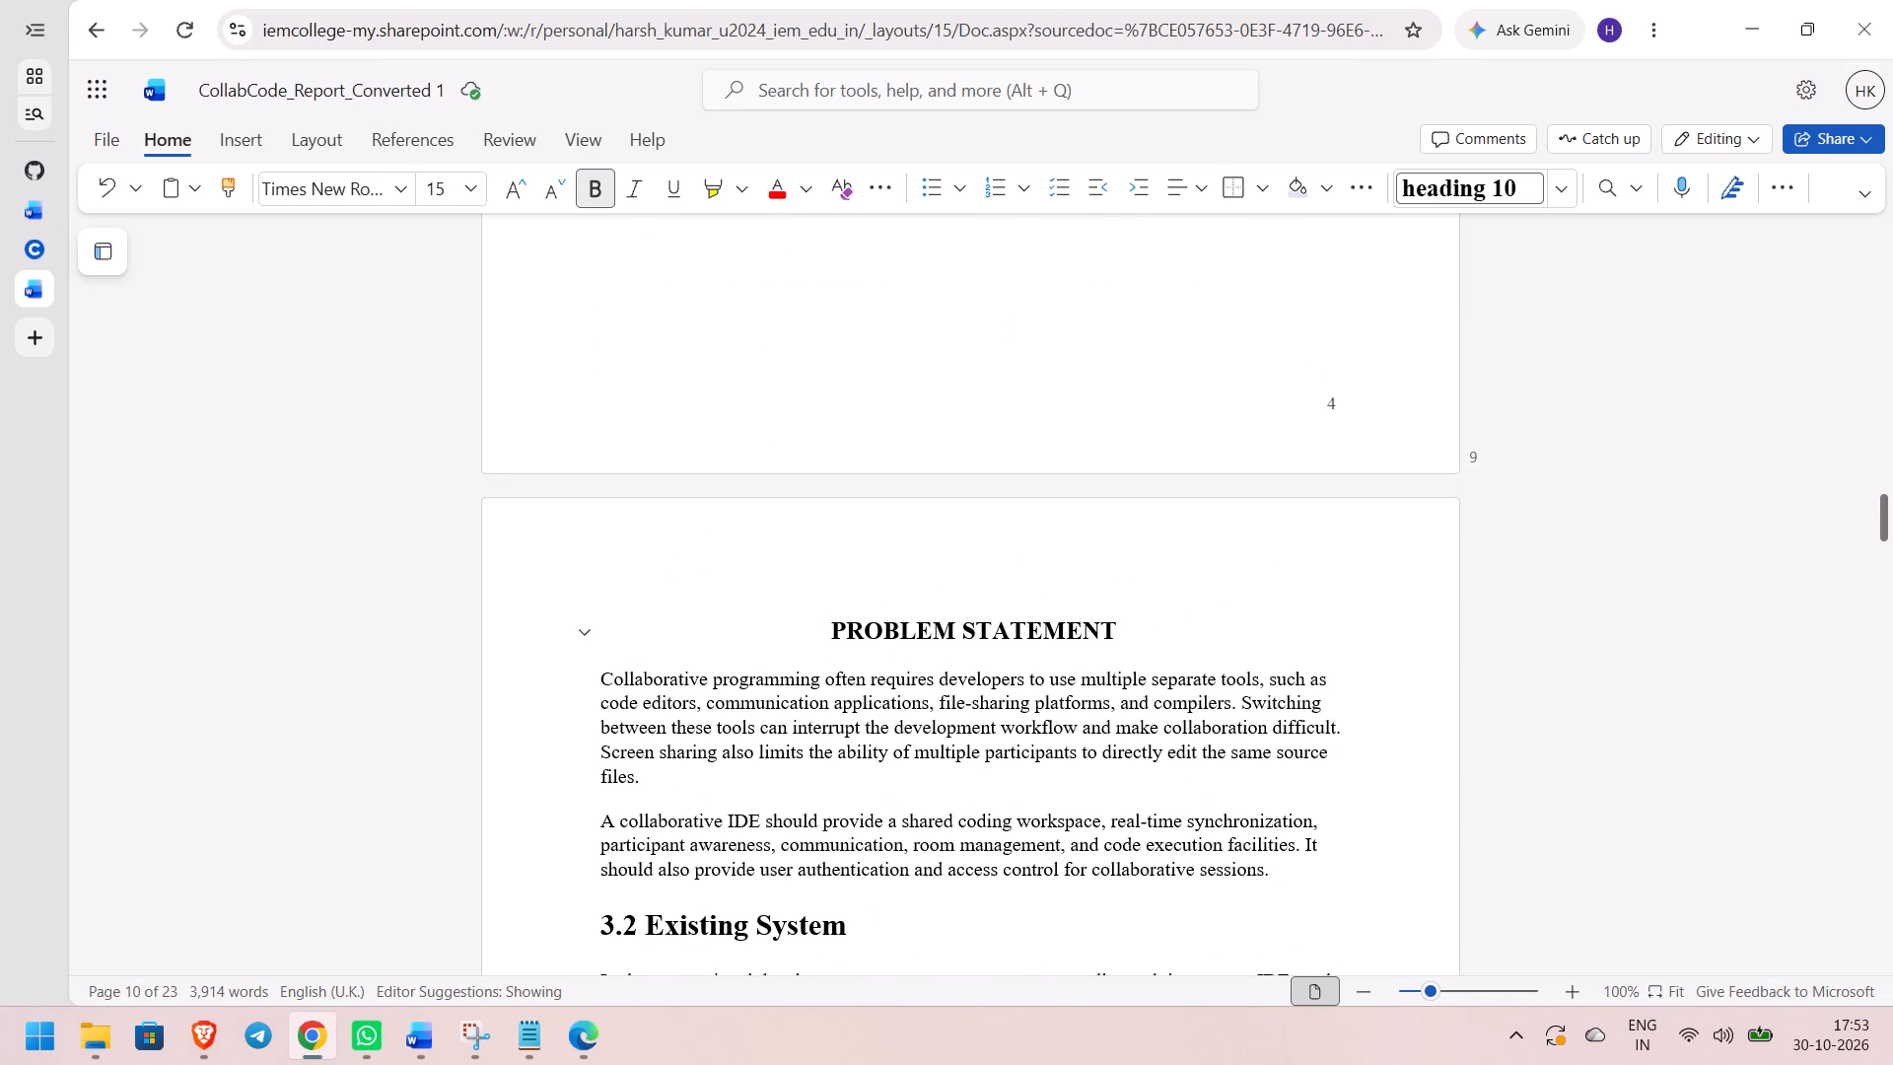
drag(828, 630, 1175, 652)
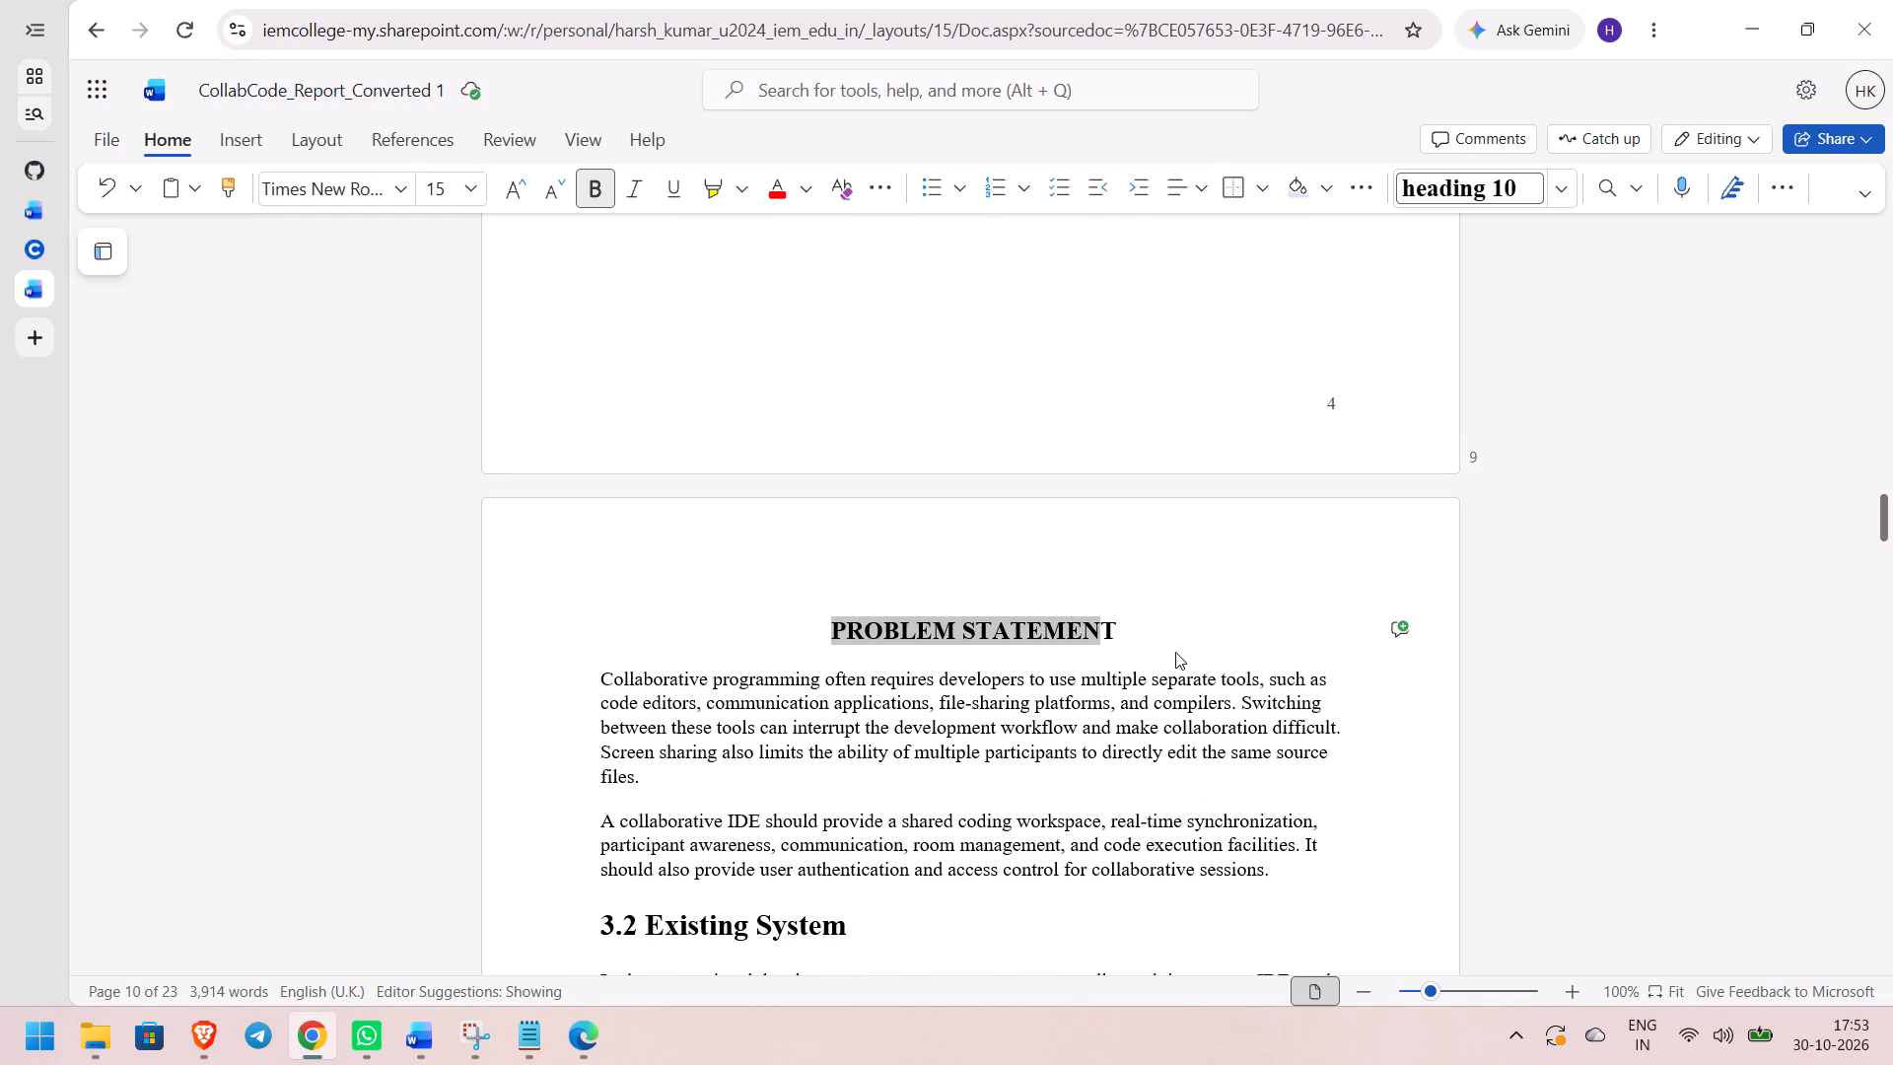
drag(1175, 652, 1193, 626)
click(1184, 629)
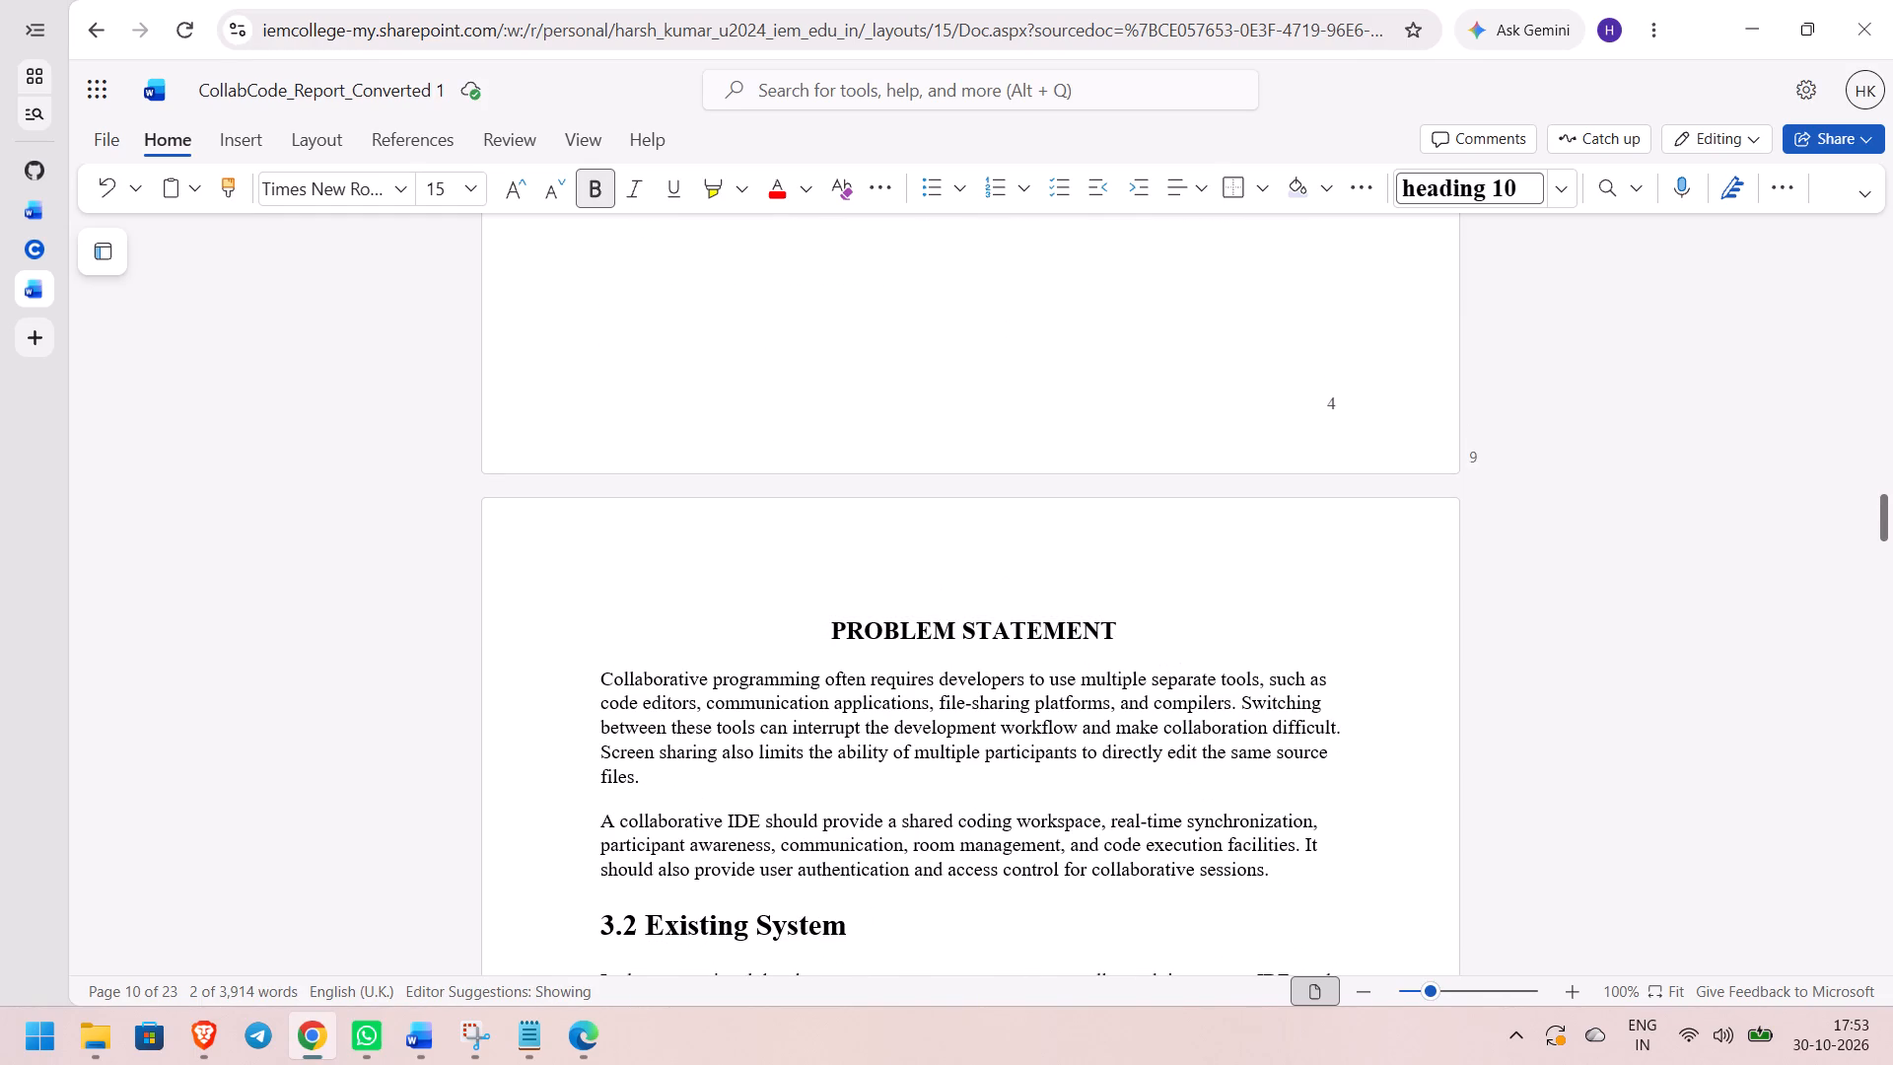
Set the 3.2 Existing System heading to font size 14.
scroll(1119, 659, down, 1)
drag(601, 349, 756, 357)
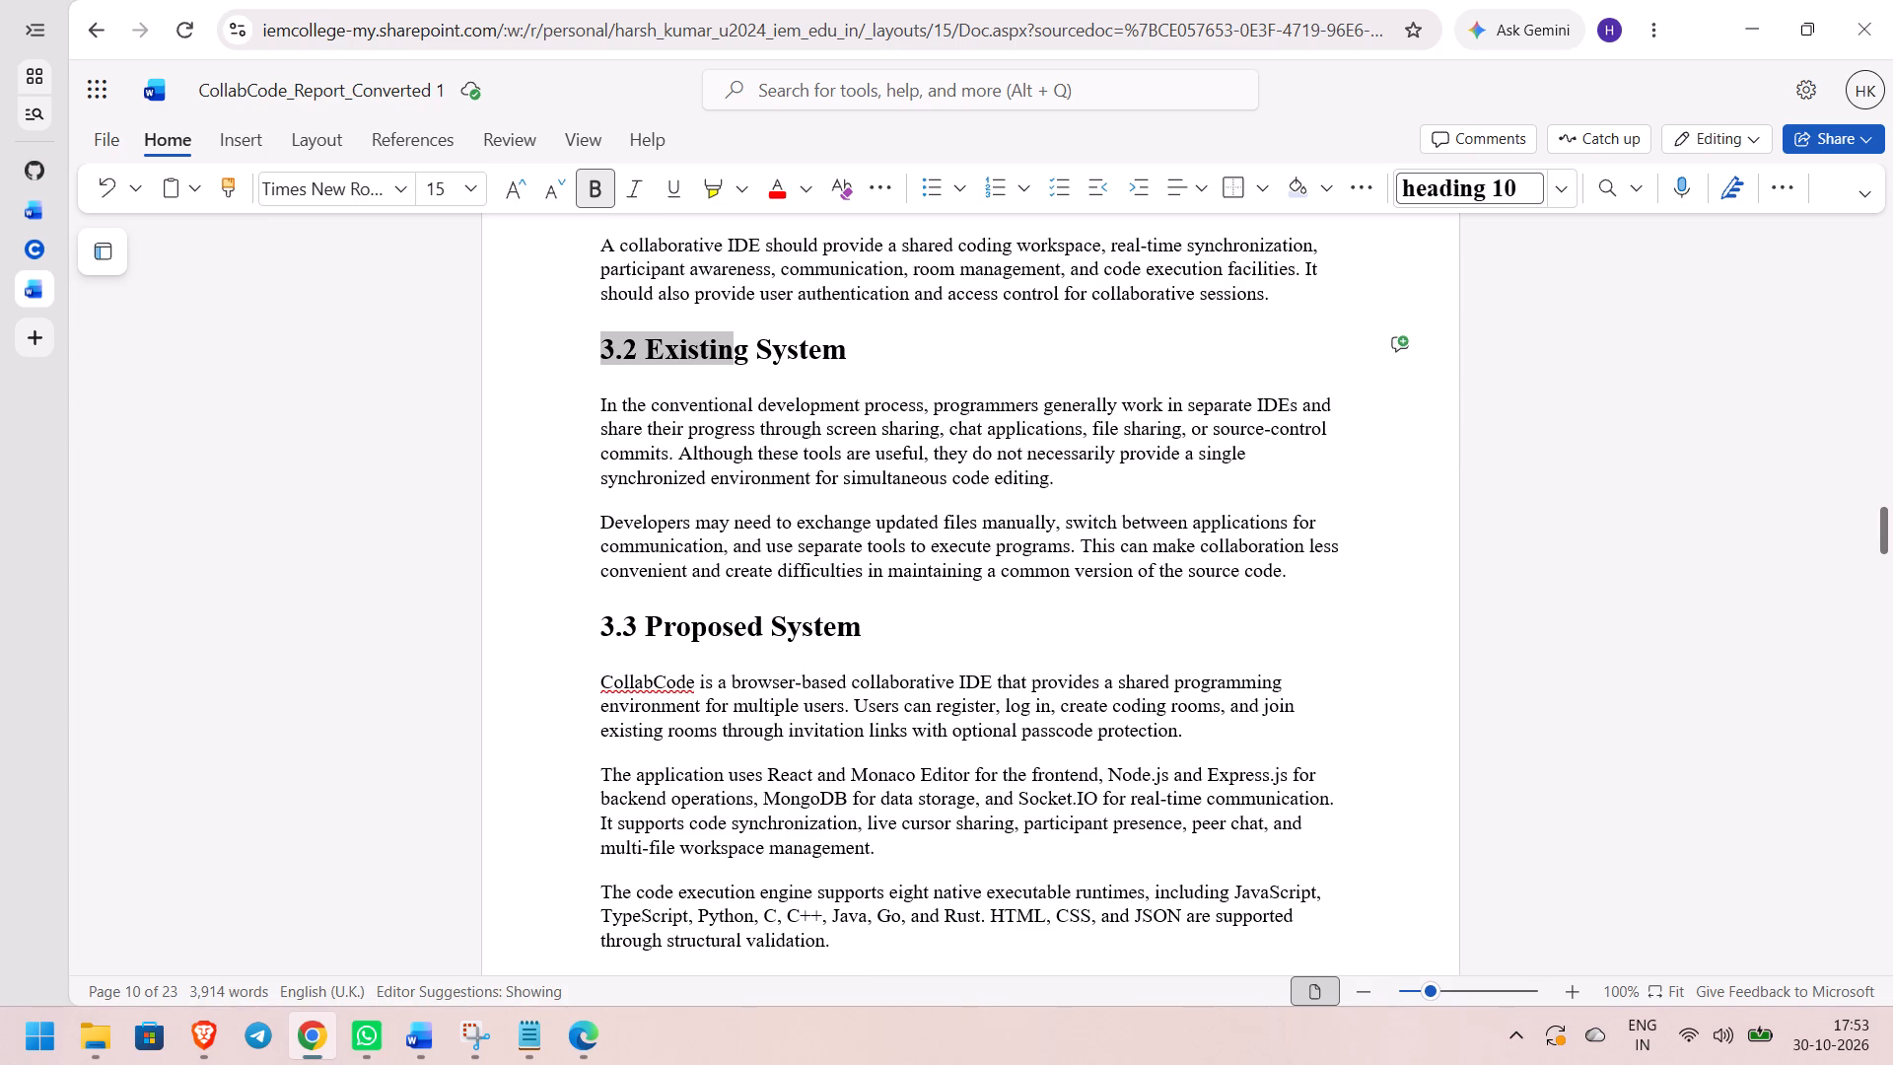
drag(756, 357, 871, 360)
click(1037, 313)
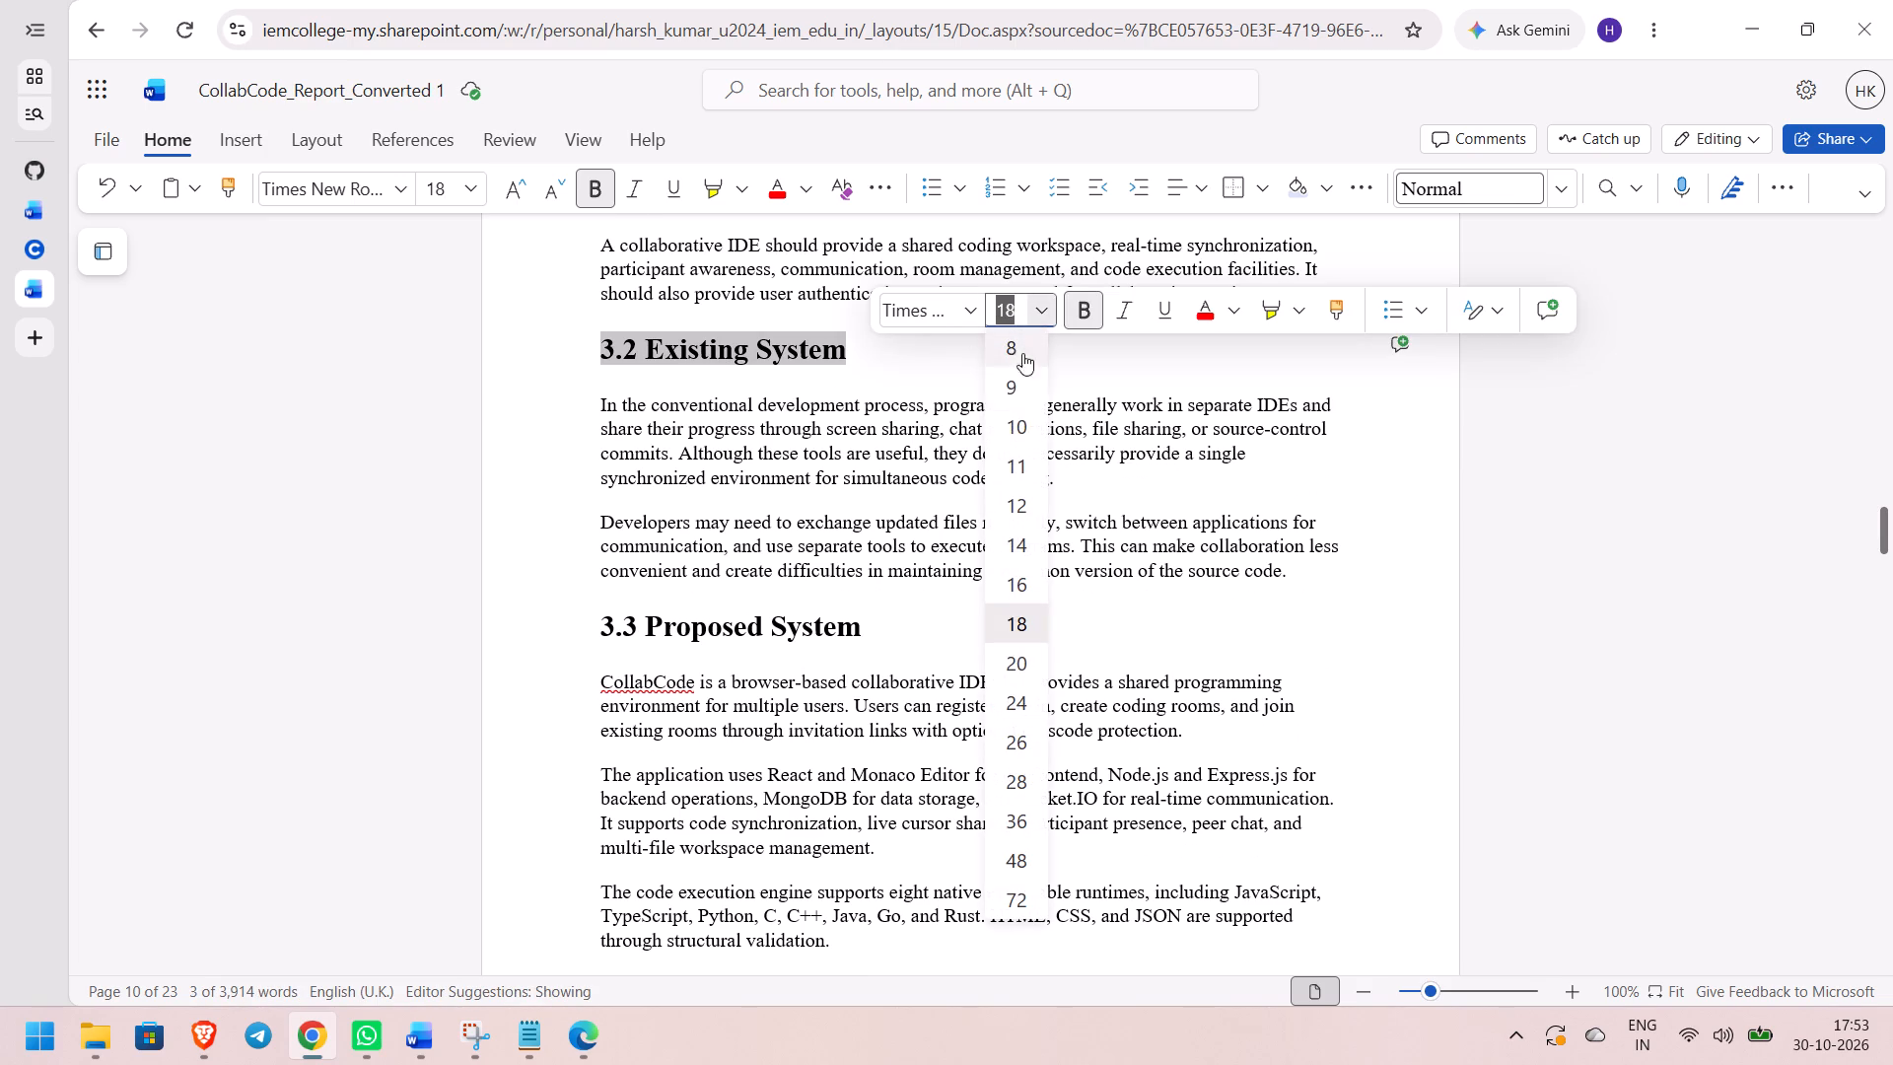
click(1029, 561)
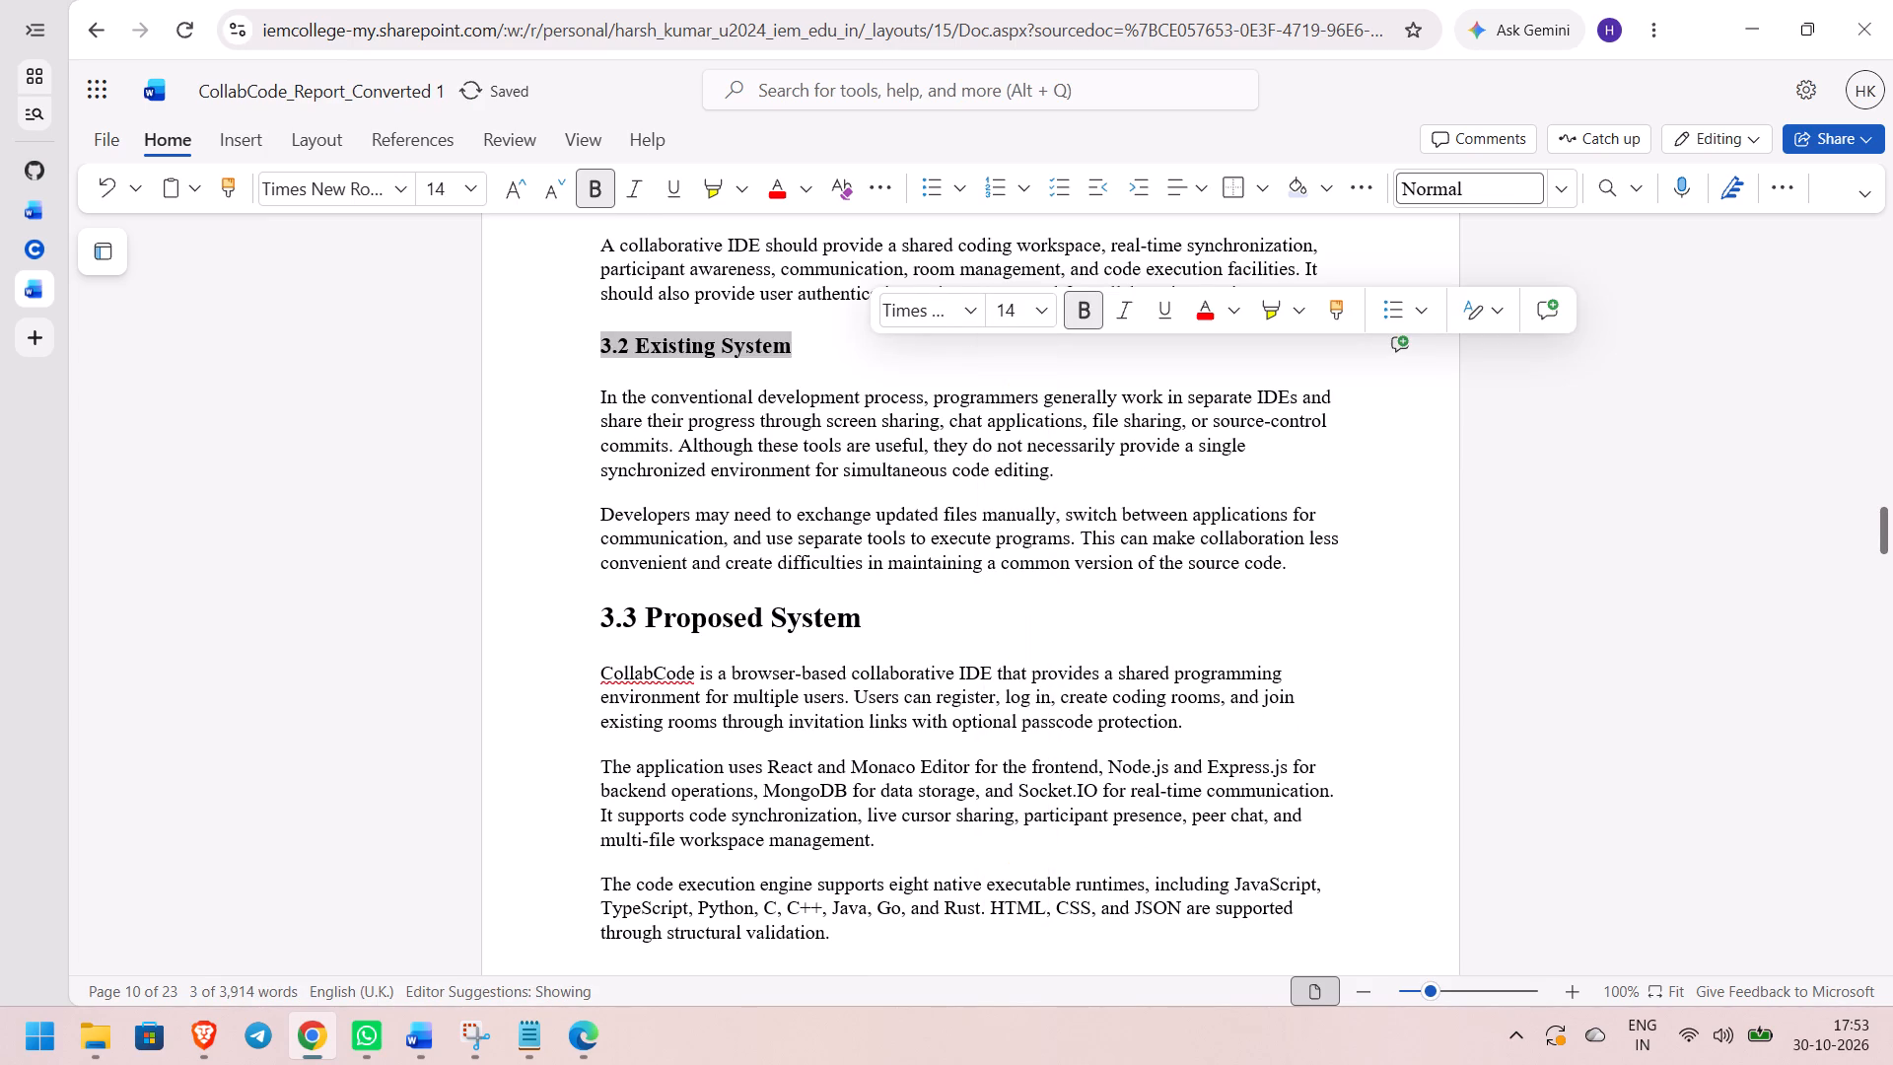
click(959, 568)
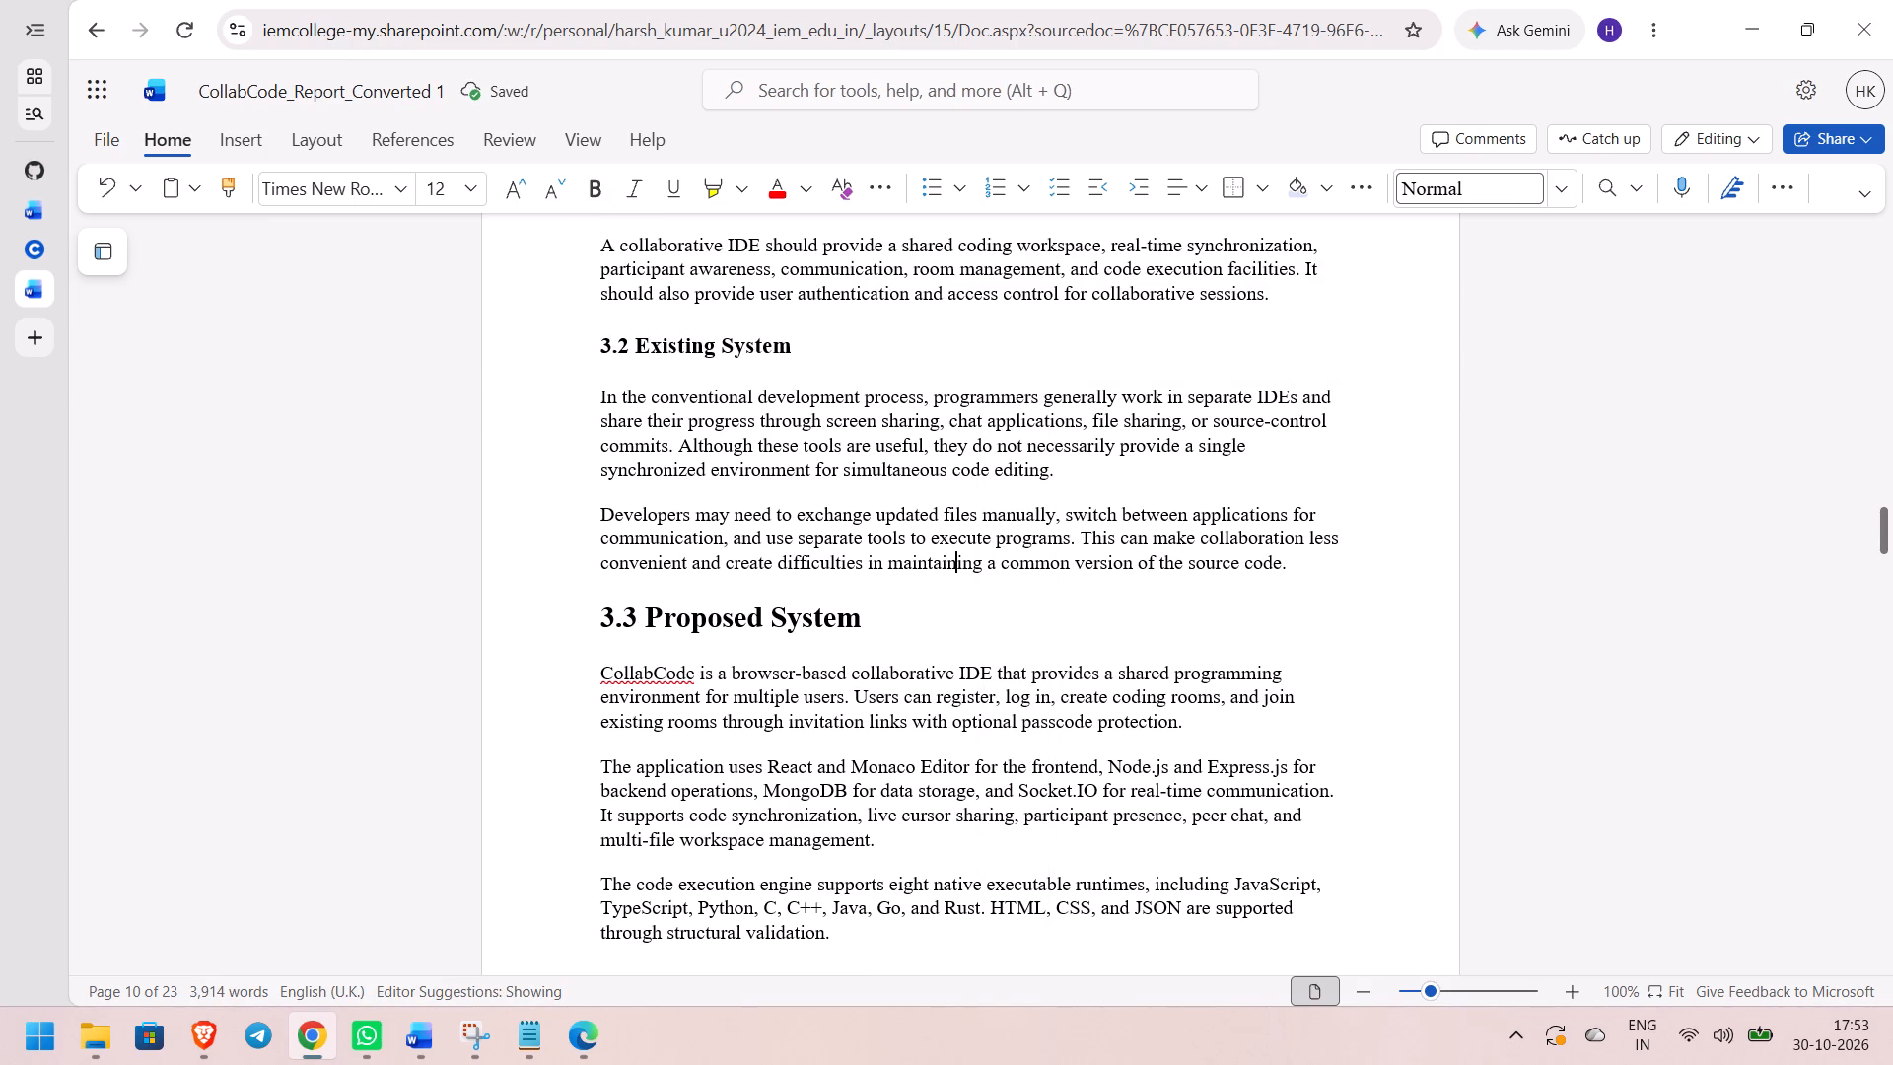
Set the 3.2 Existing System heading to font size 16 and compare it with the chapter heading.
drag(555, 317, 668, 319)
click(604, 349)
drag(602, 351, 831, 351)
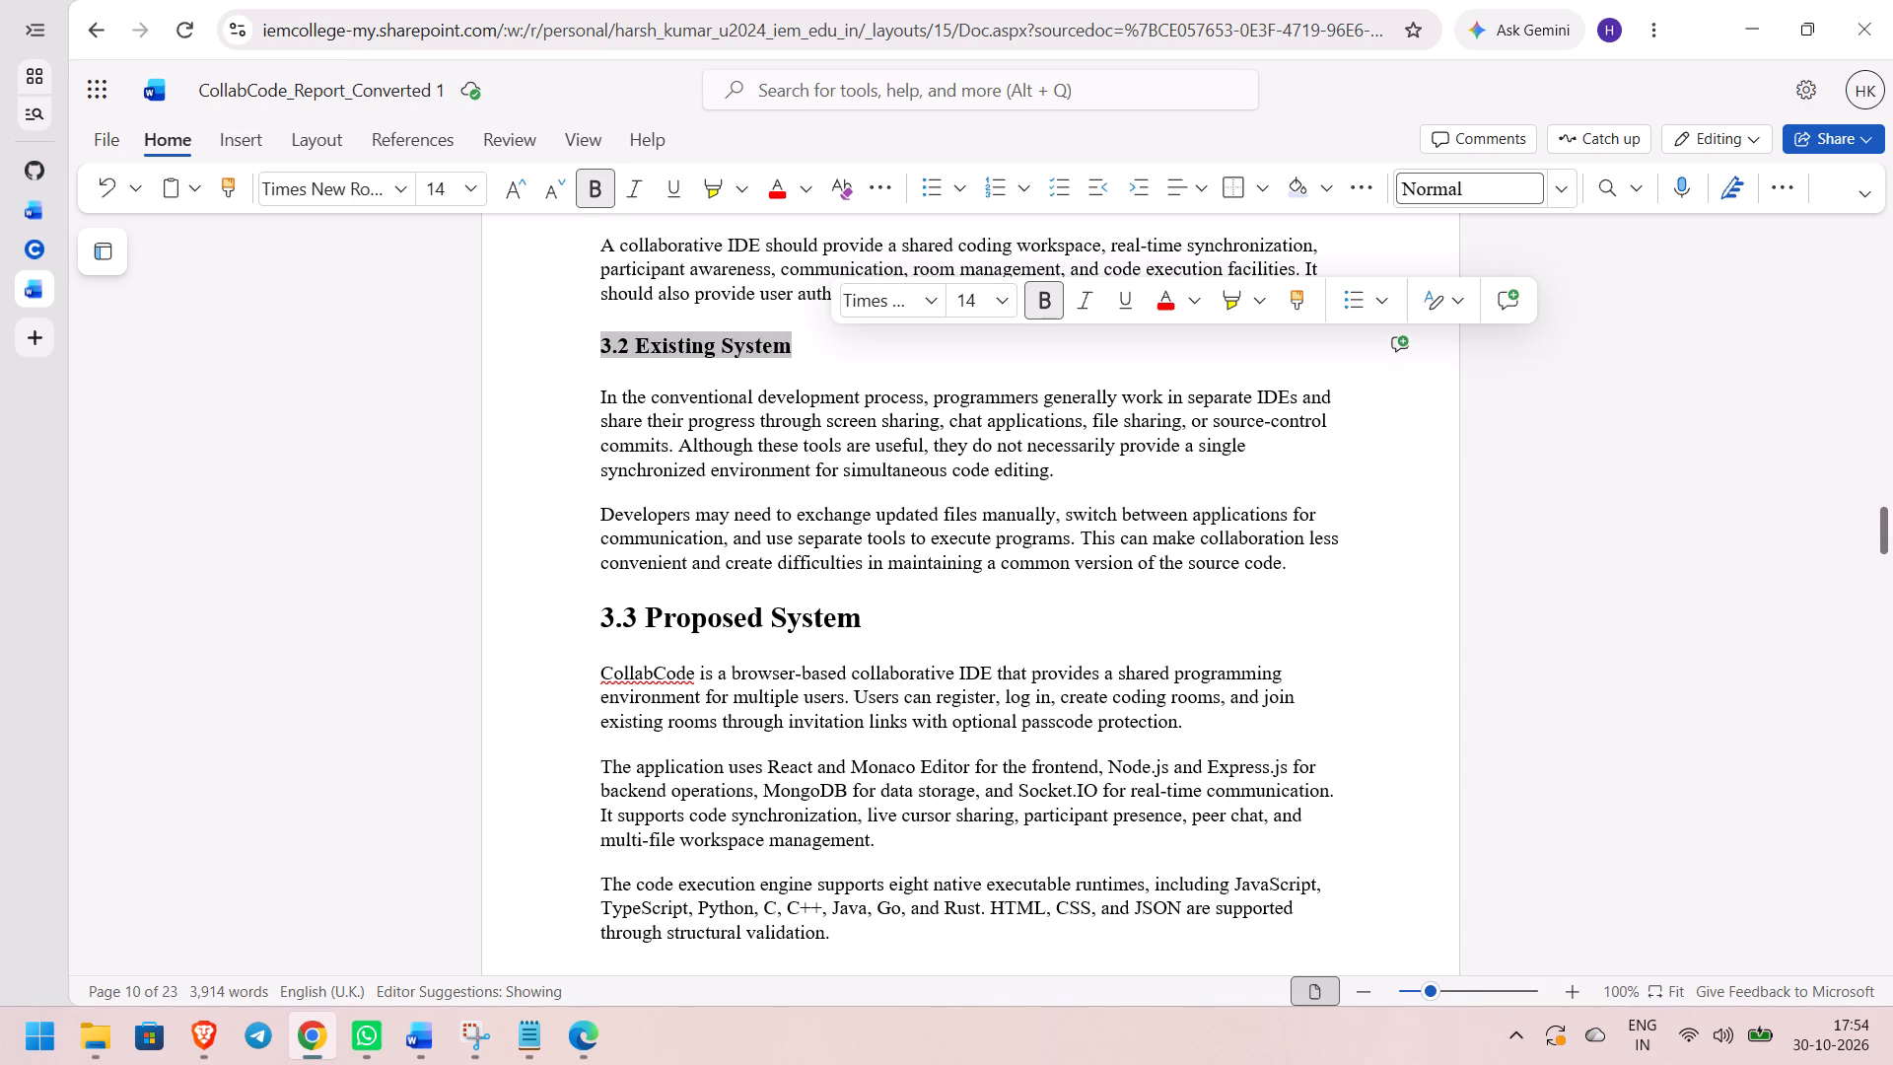
click(996, 299)
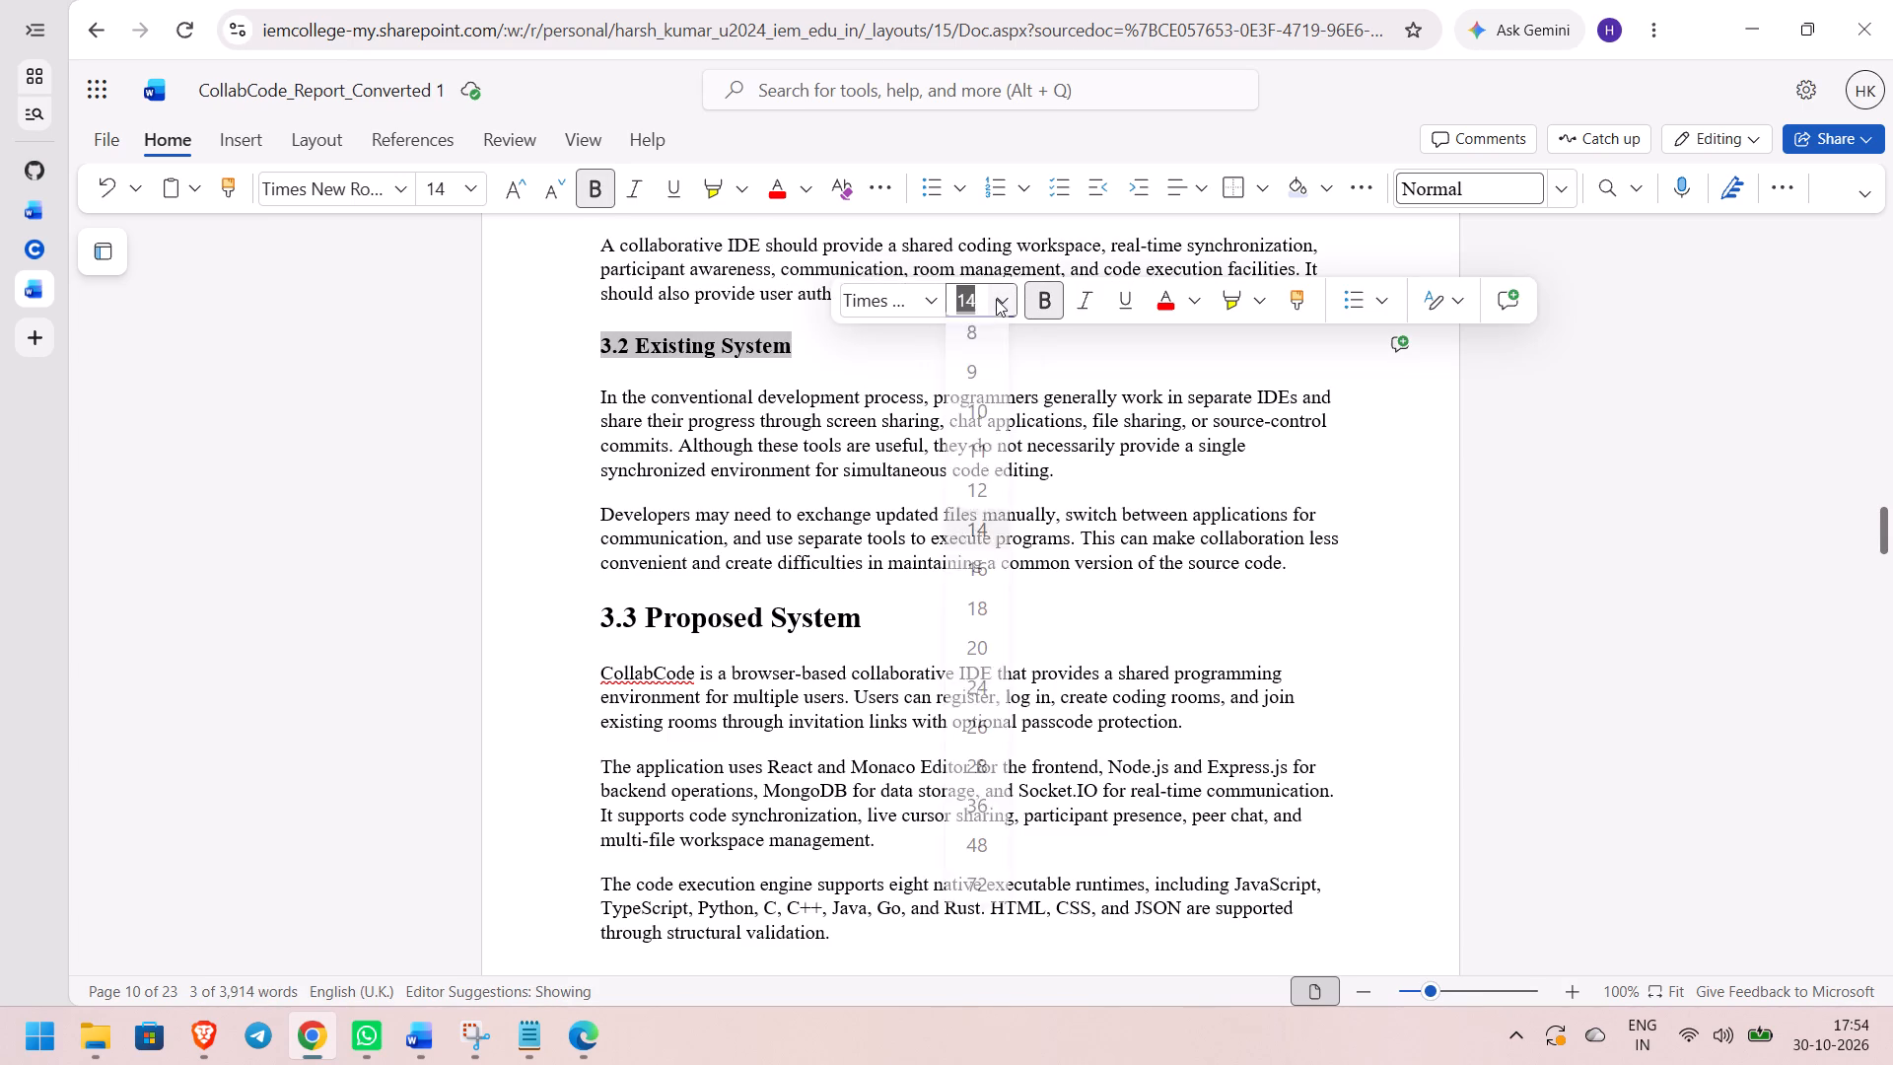
click(982, 565)
scroll(958, 538, up, 1)
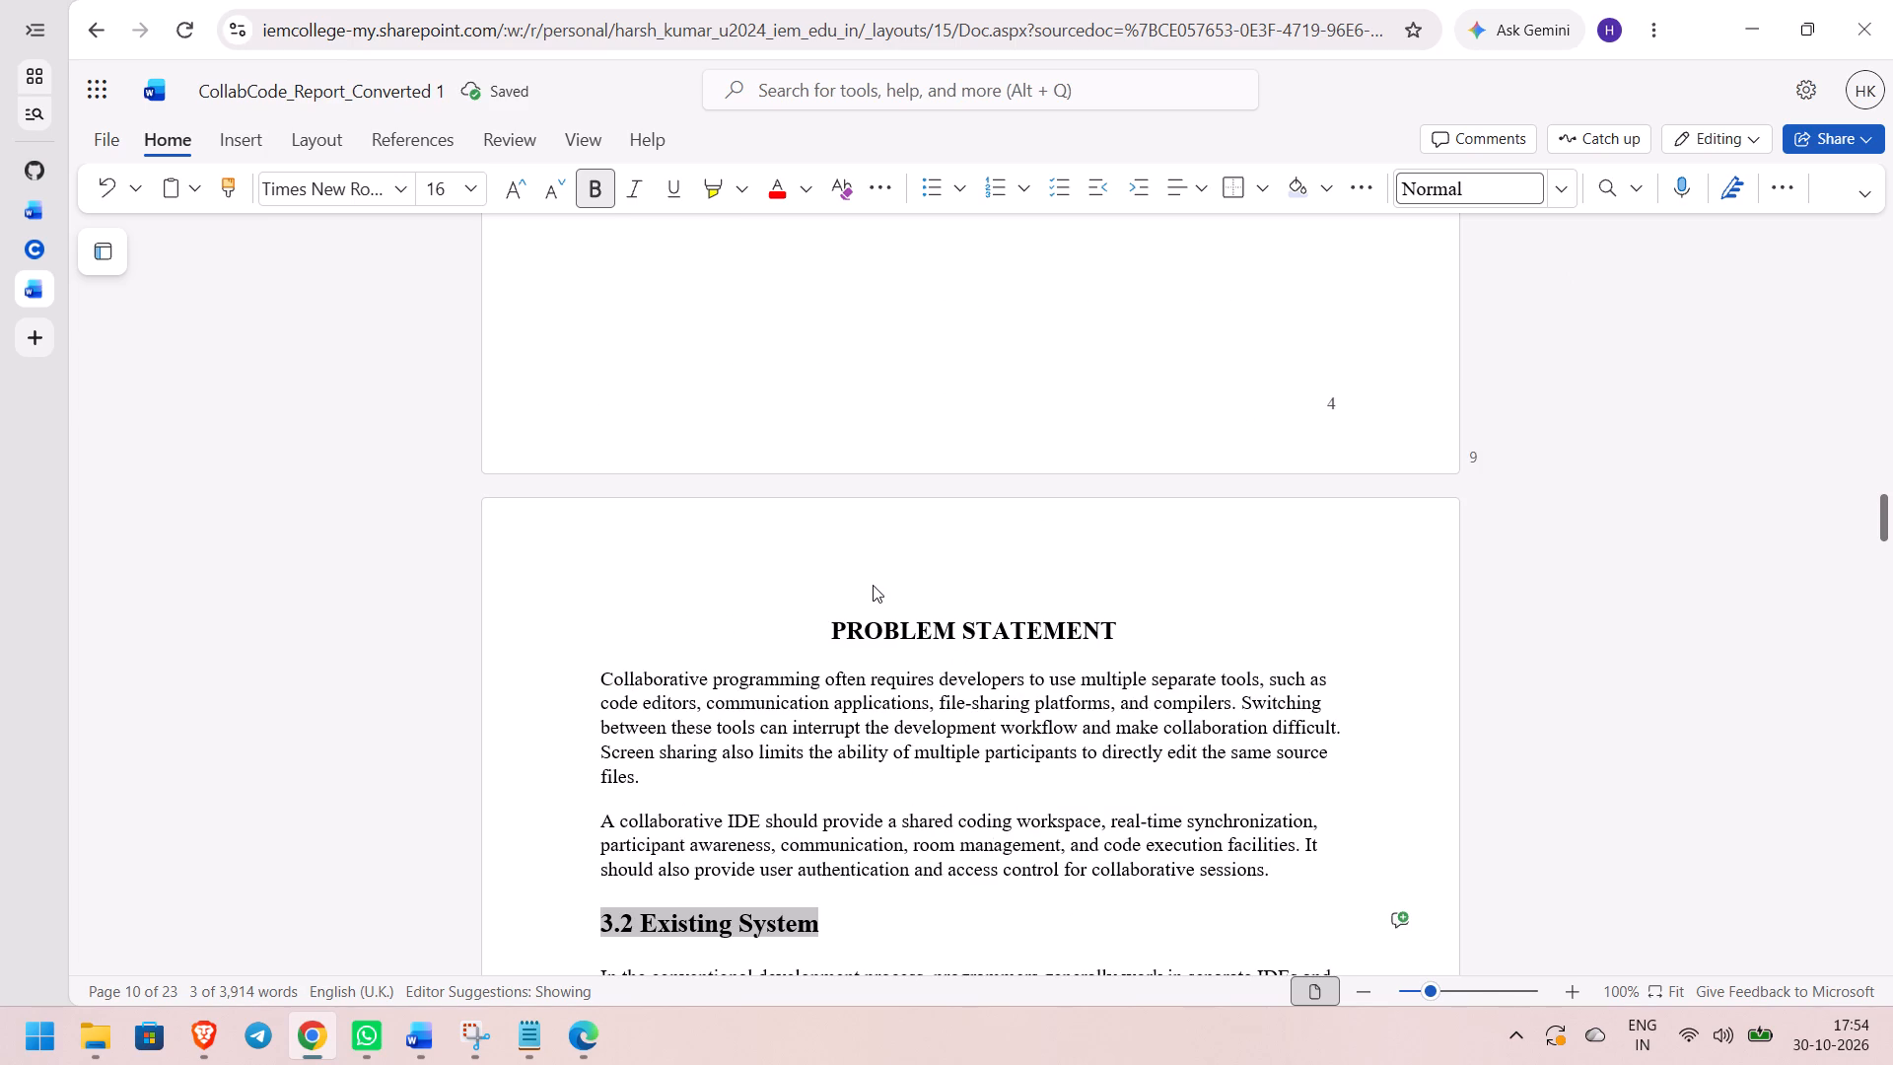
click(873, 585)
click(865, 873)
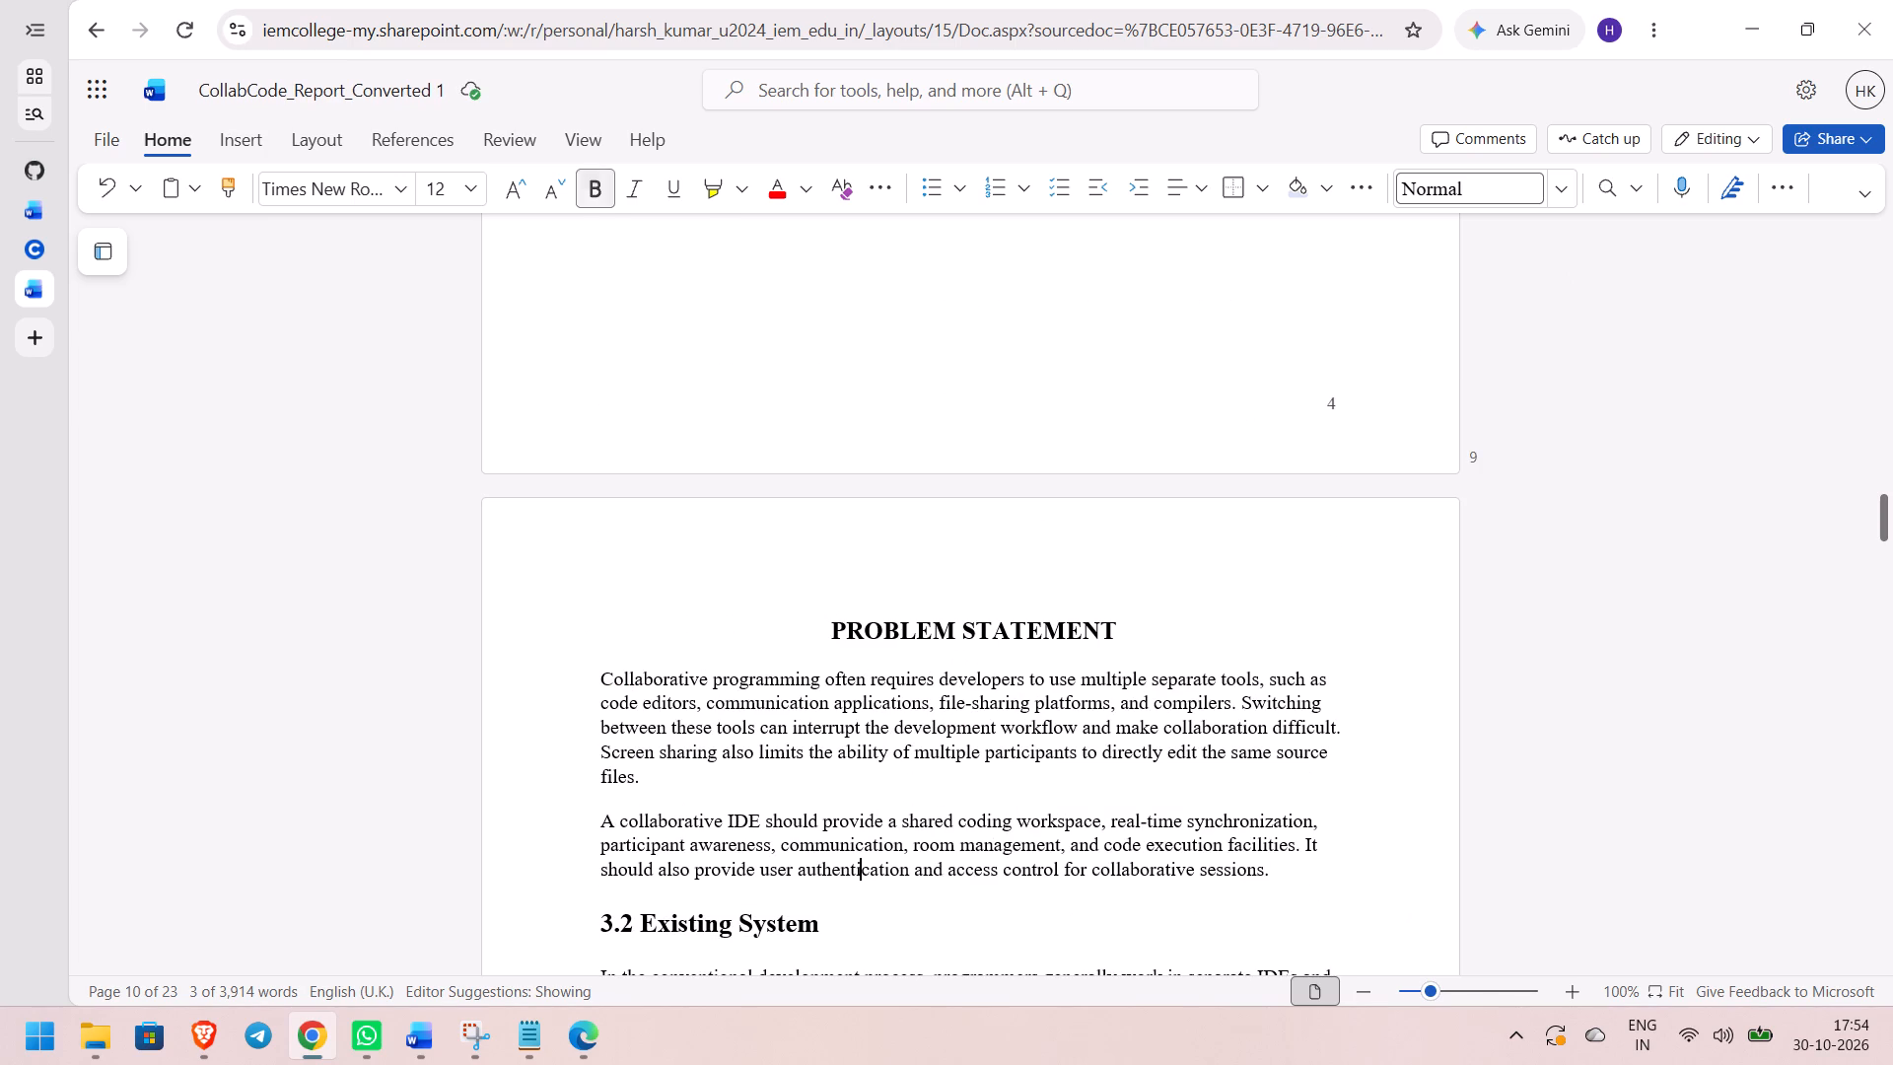
Set the 3.3 Proposed System heading to font size 16.
scroll(854, 886, down, 1)
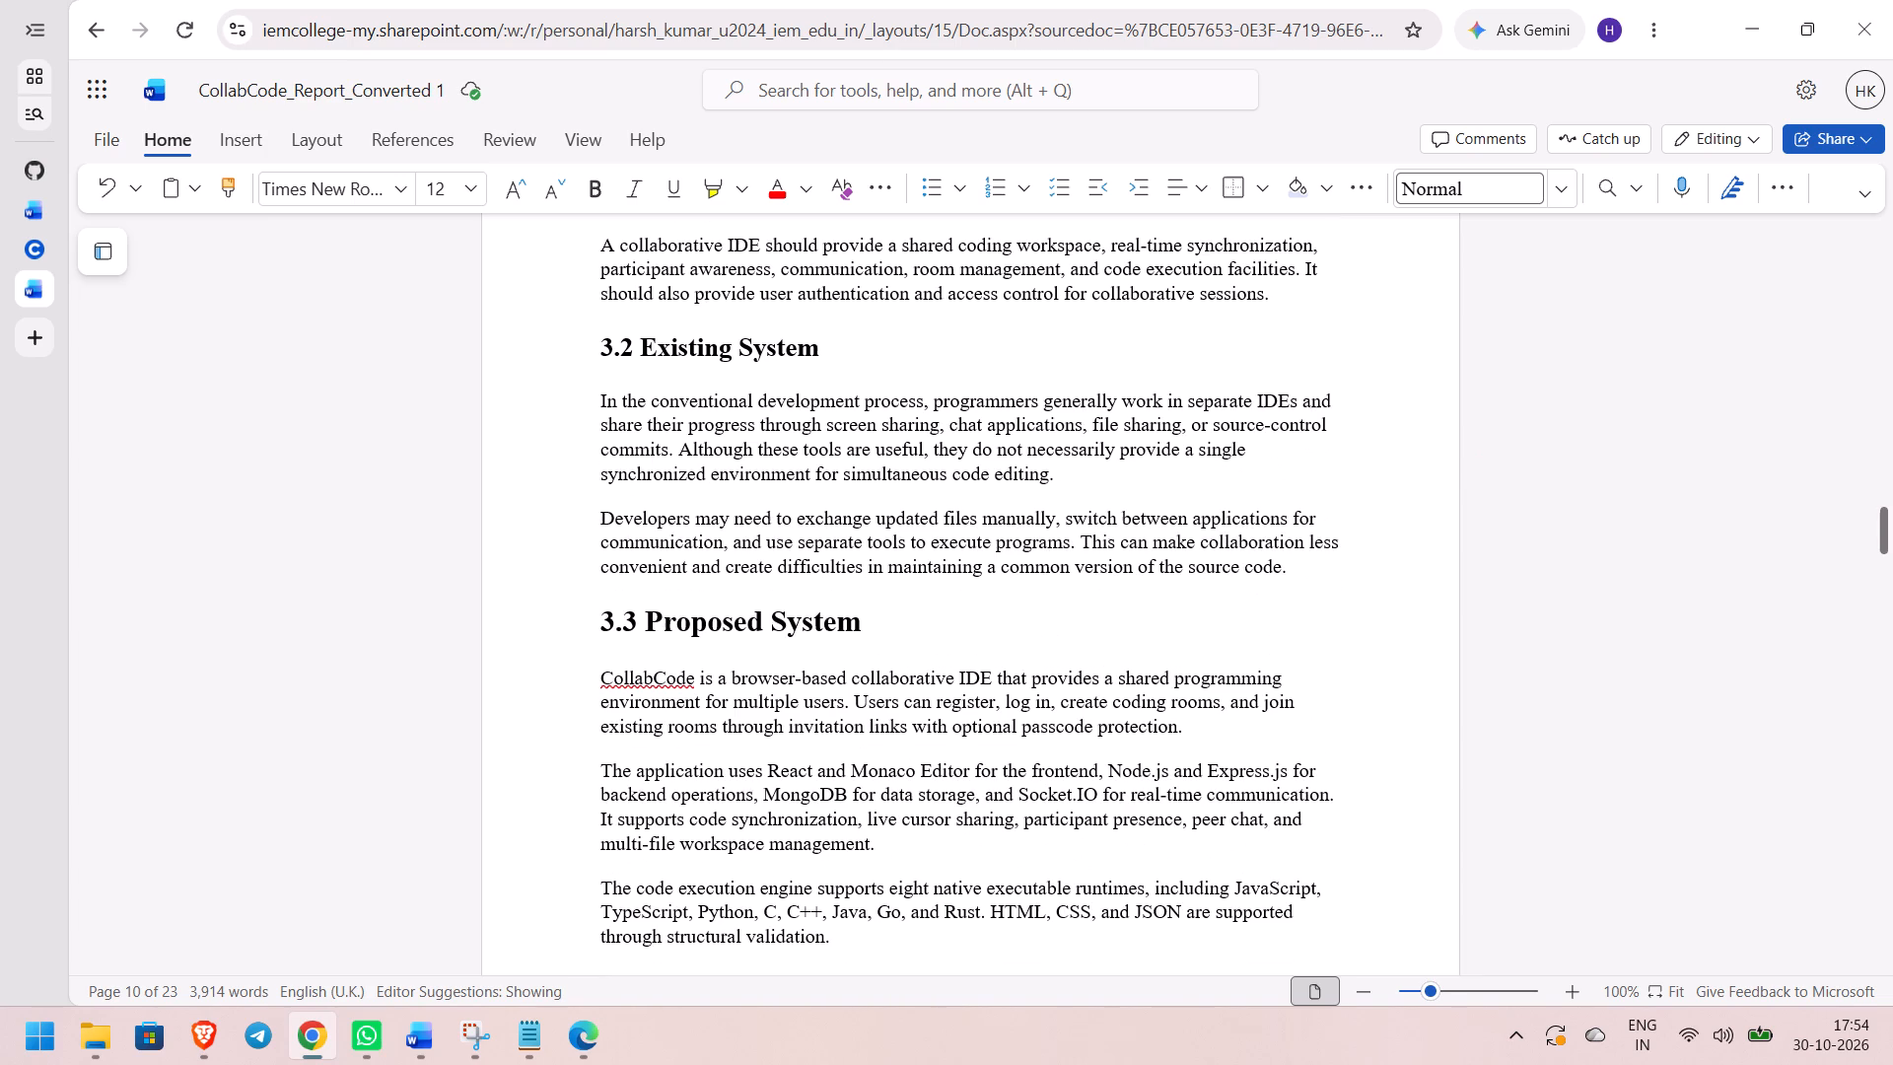
drag(599, 619, 955, 631)
click(1114, 576)
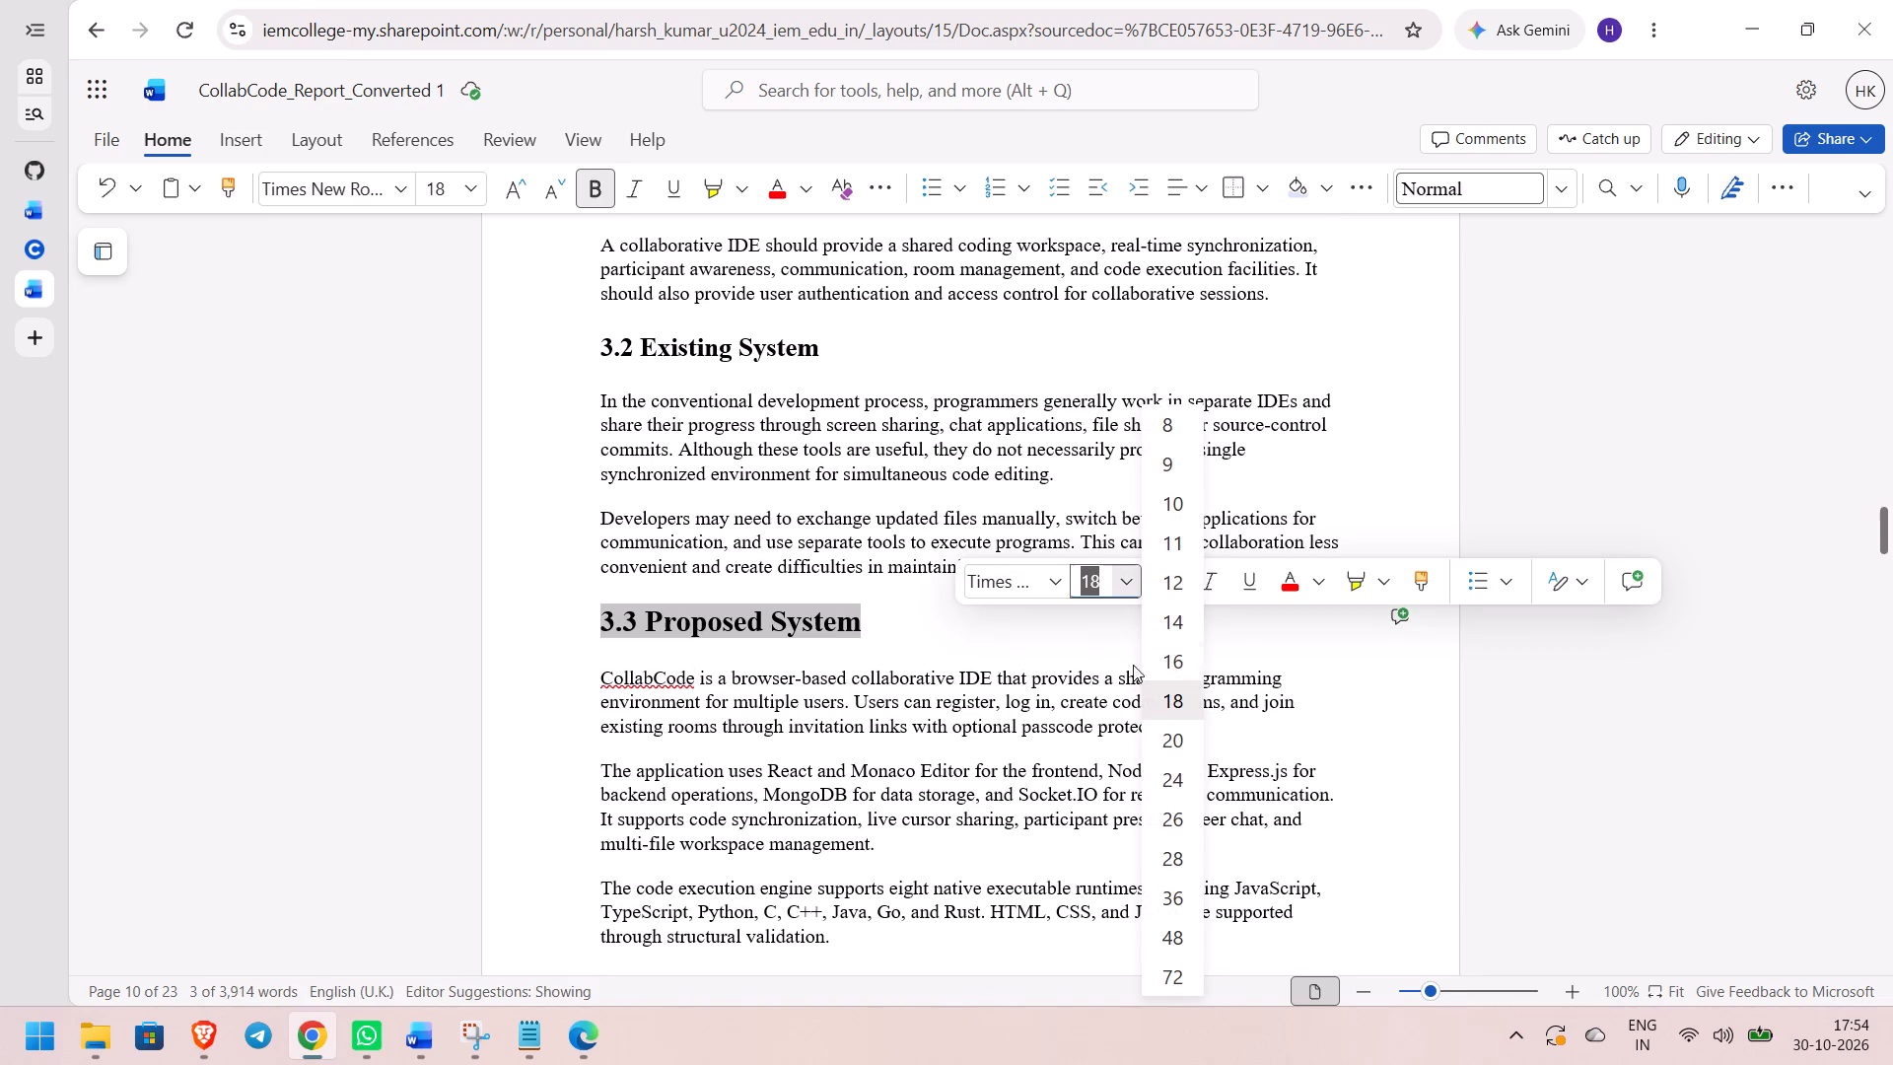
click(1165, 649)
click(924, 623)
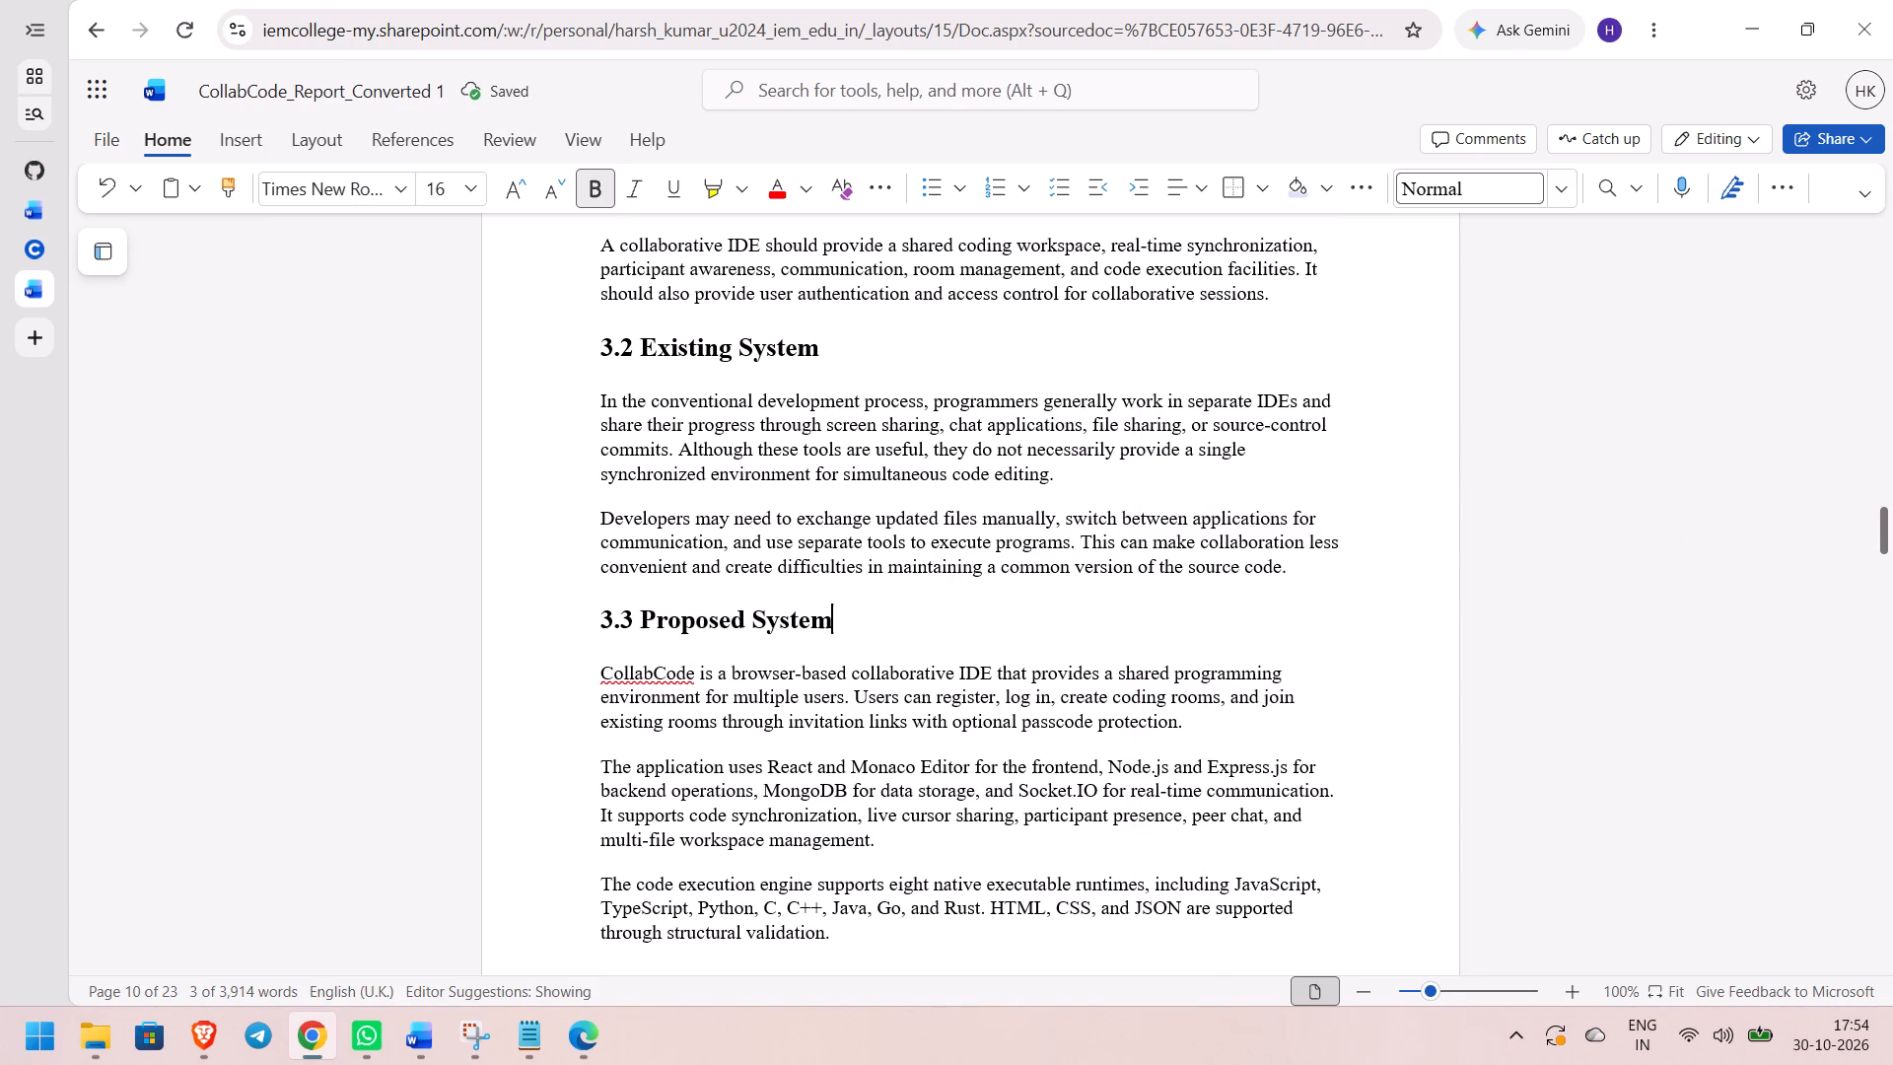
Set the 3.4 Advantages of the Proposed System heading to font size 16.
scroll(924, 623, down, 1)
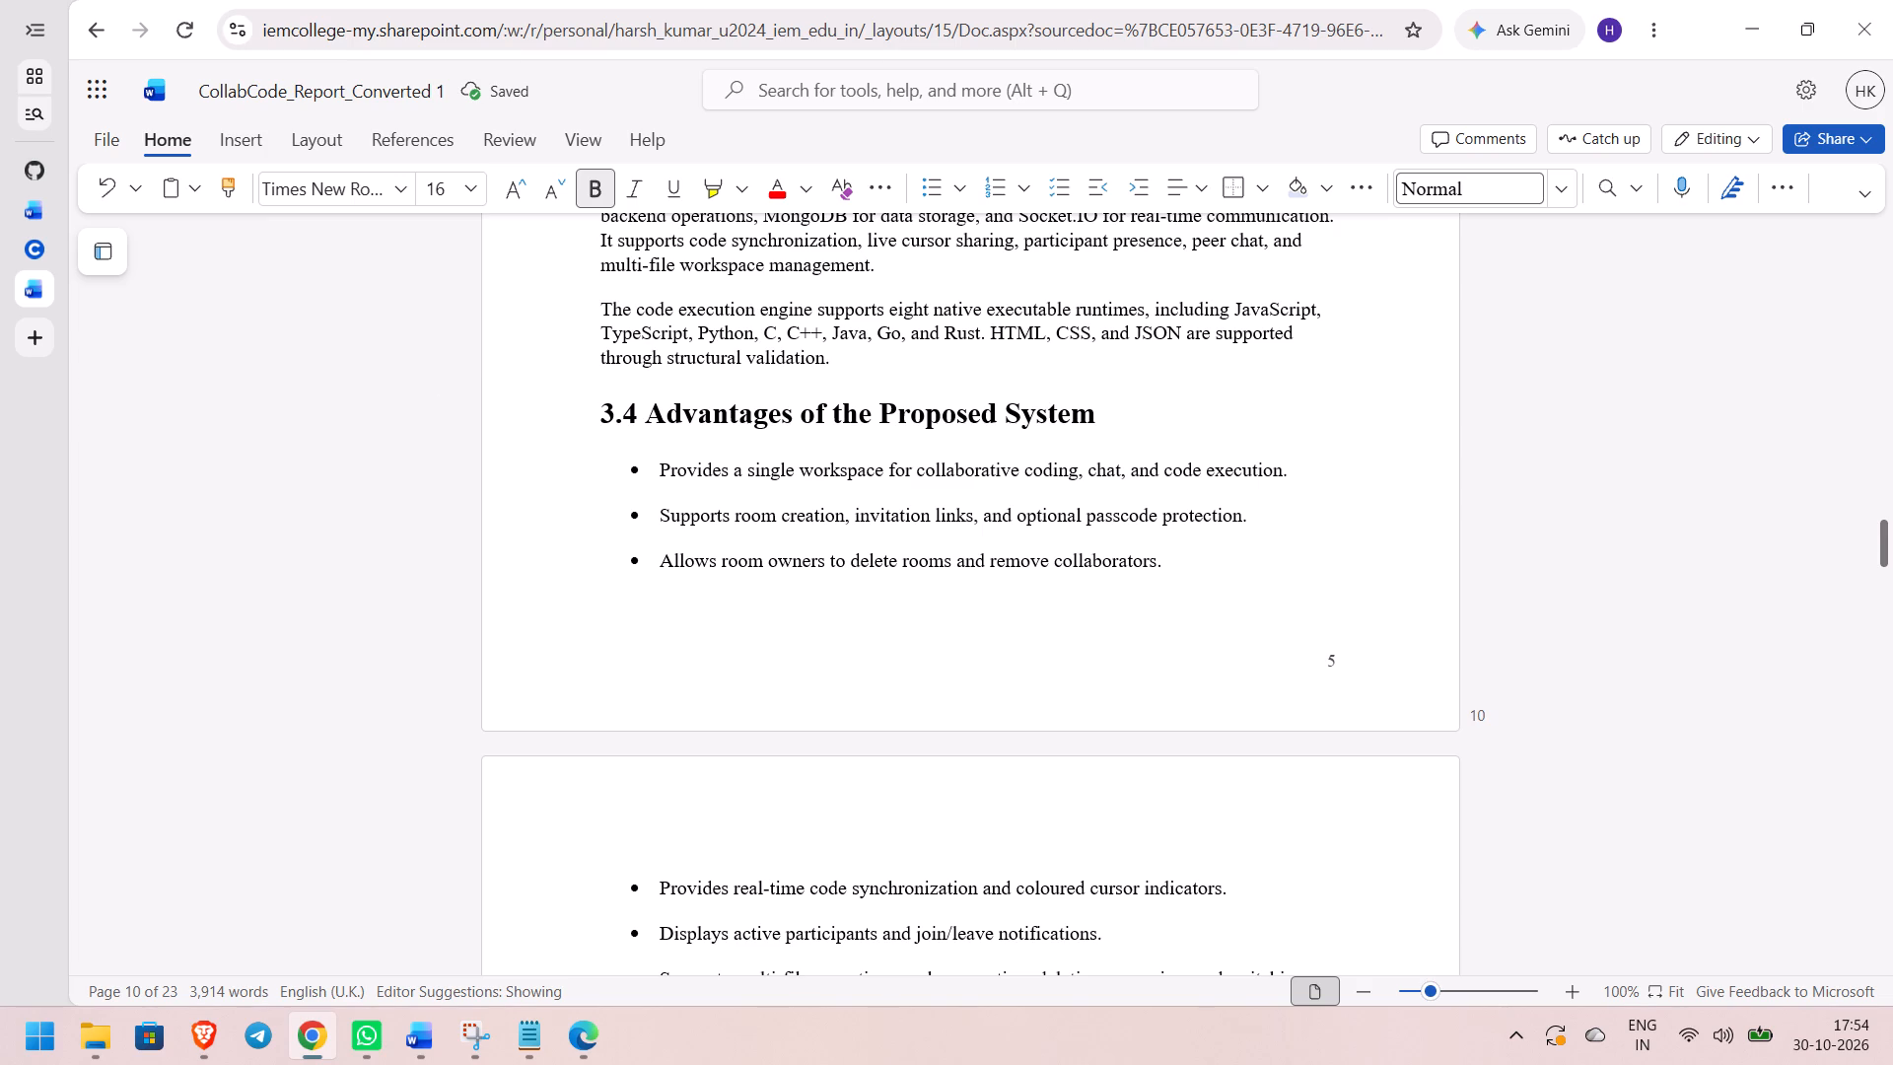
drag(572, 424, 1141, 430)
click(1141, 430)
drag(596, 402, 876, 414)
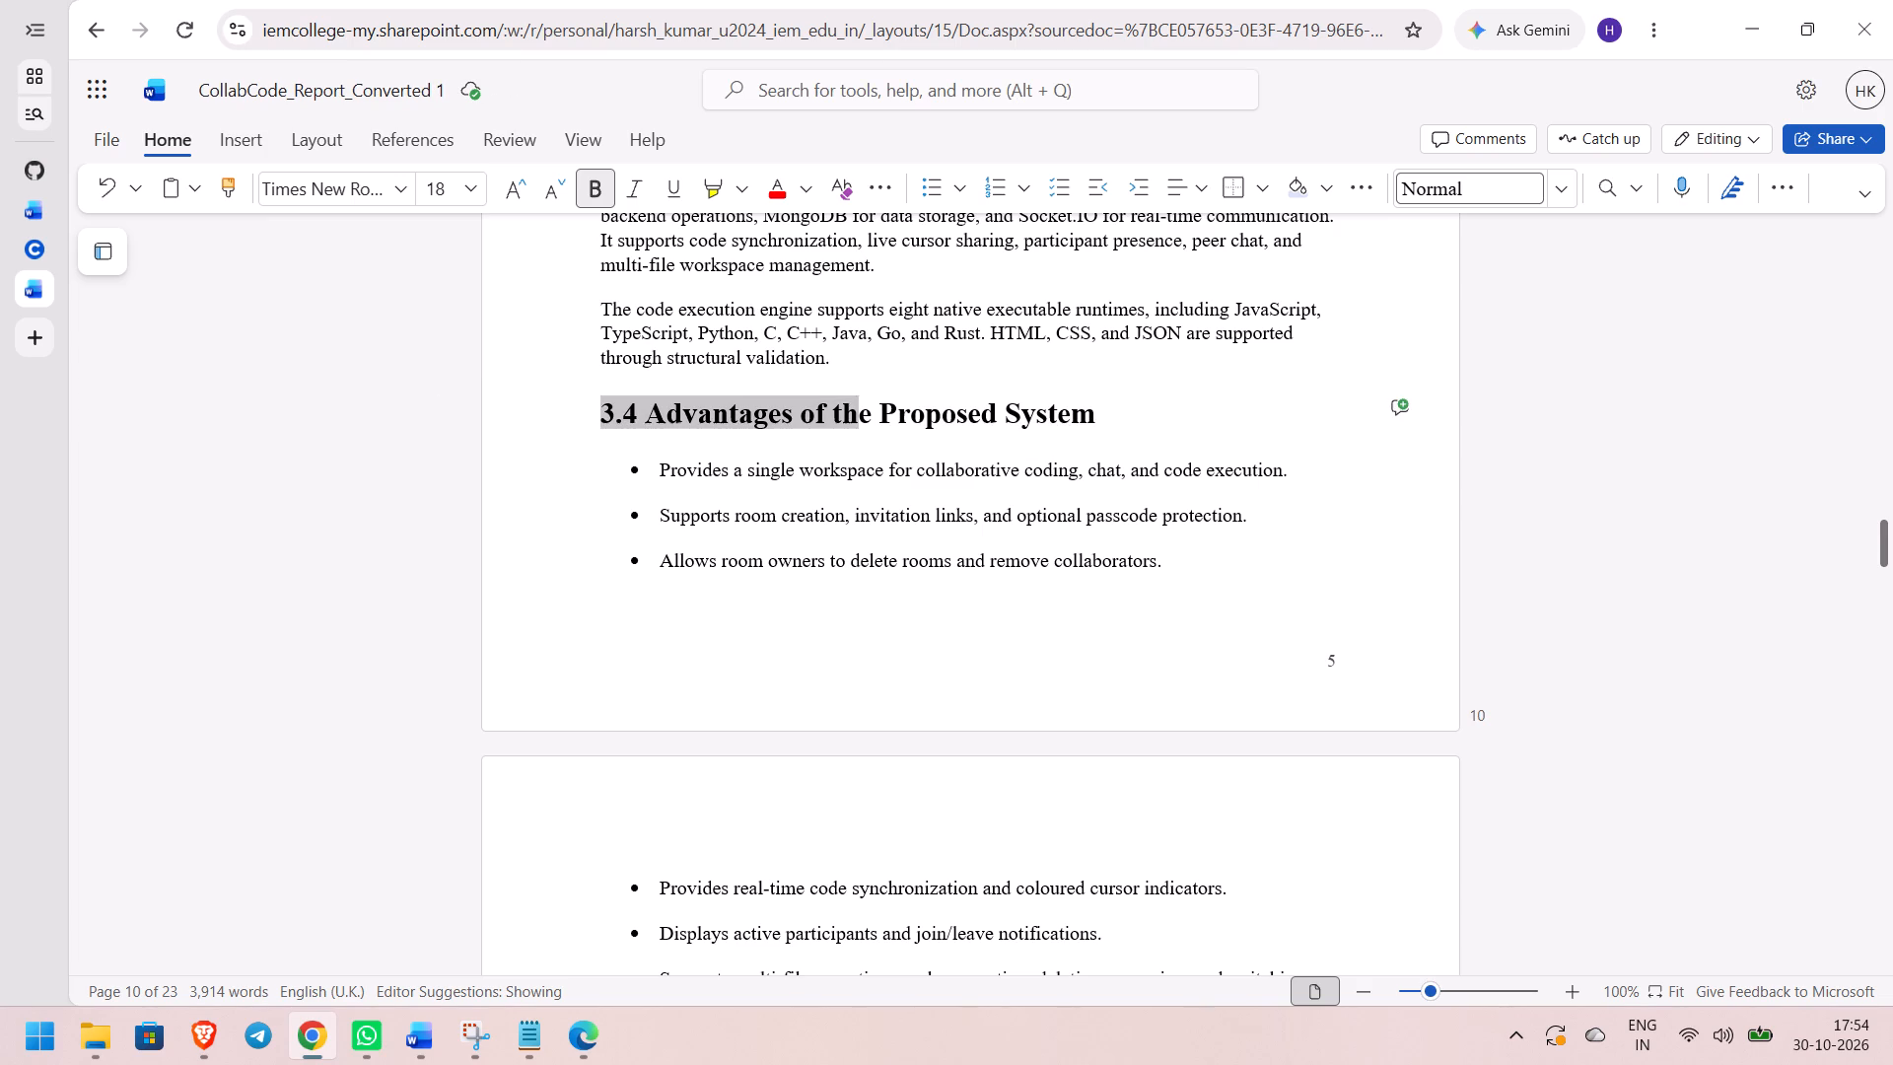
drag(876, 414, 1177, 407)
click(1351, 357)
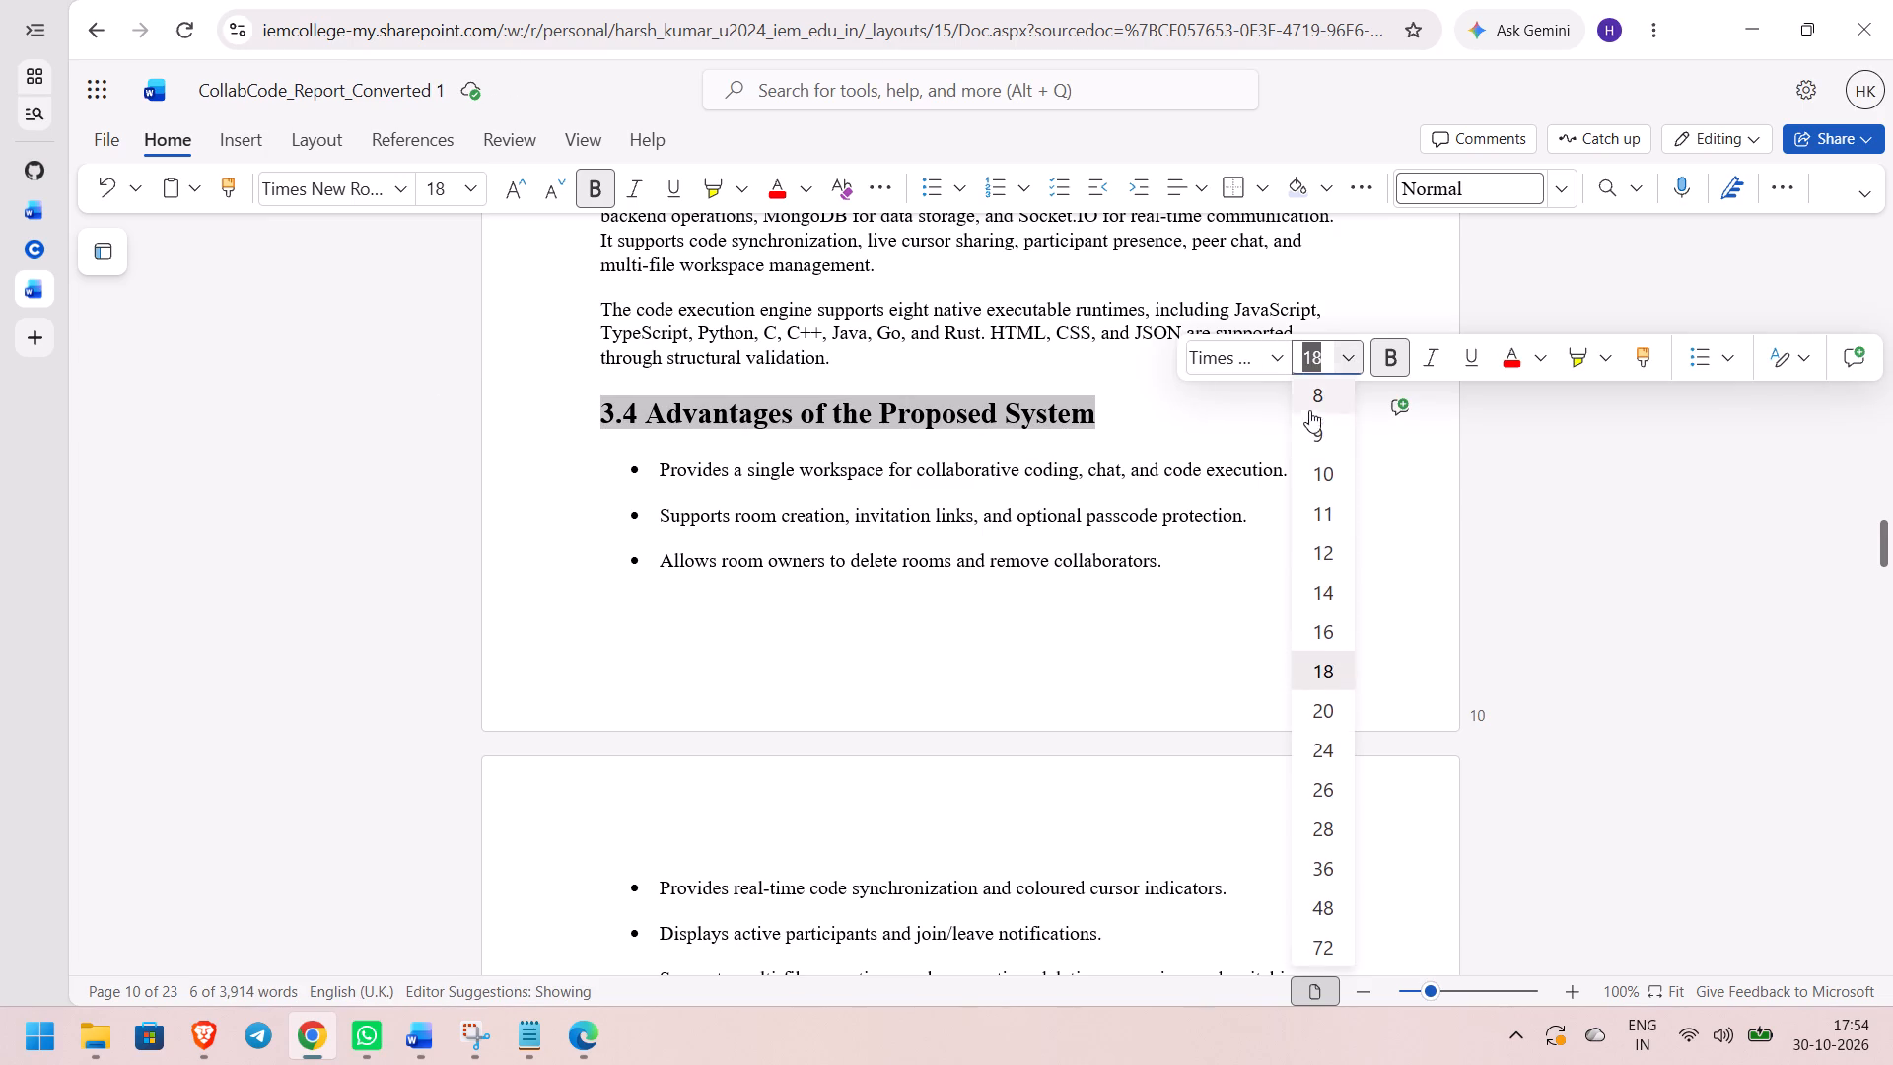
click(1324, 618)
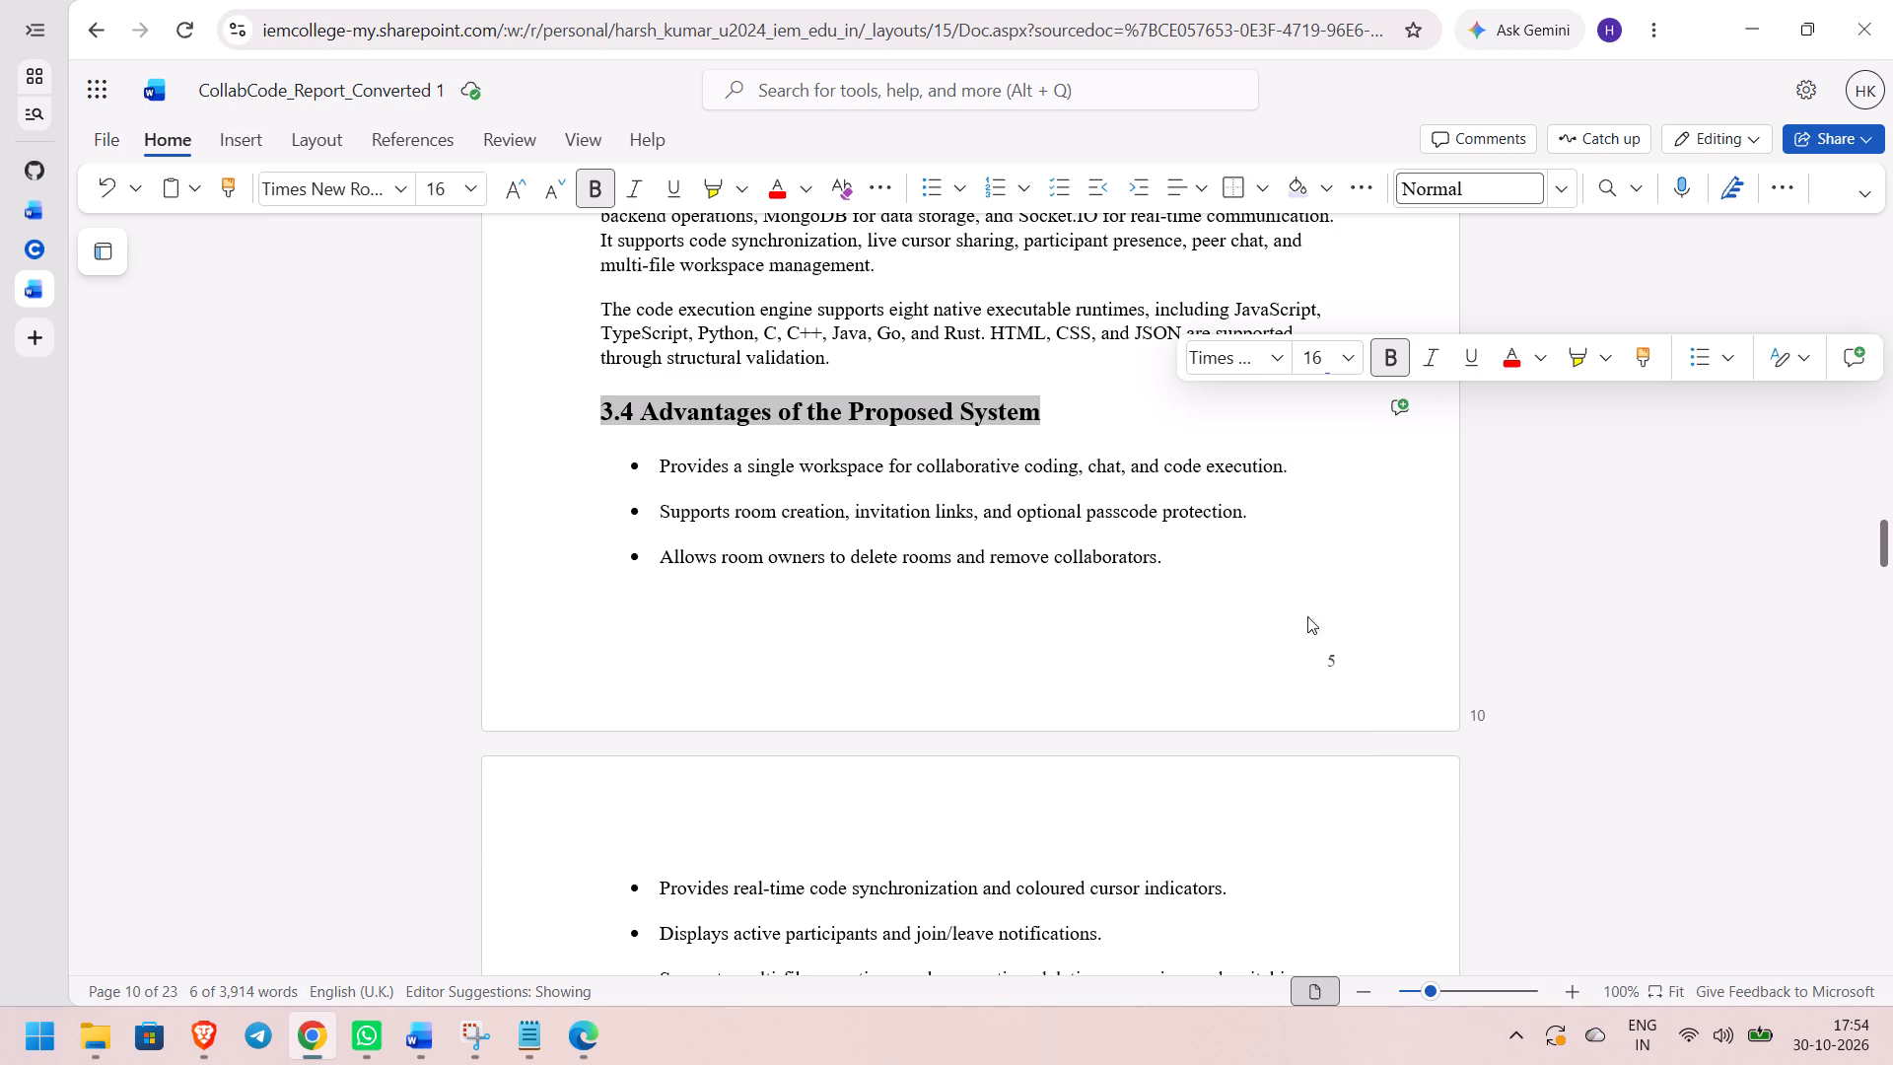
Set the 3.5 Limitations and Assumptions heading to font size 16.
scroll(969, 578, down, 1)
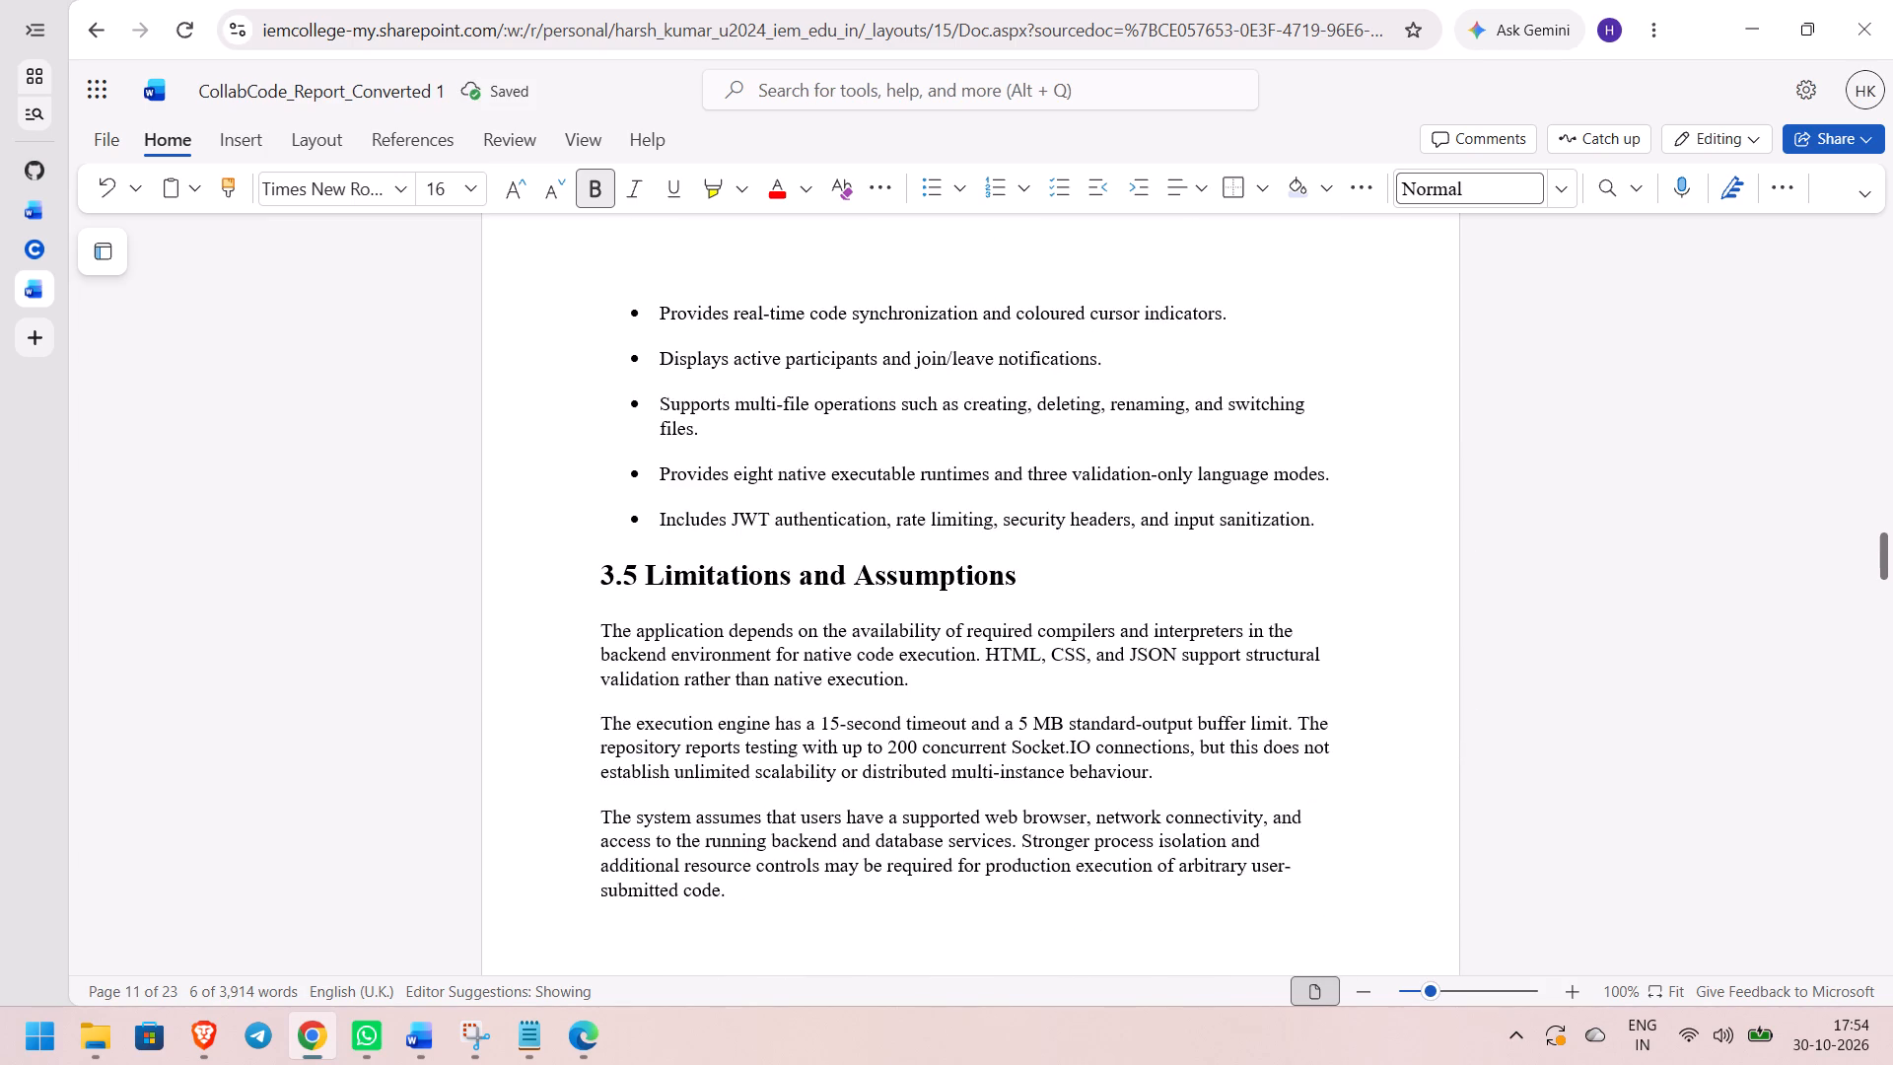
drag(551, 574, 970, 542)
click(970, 542)
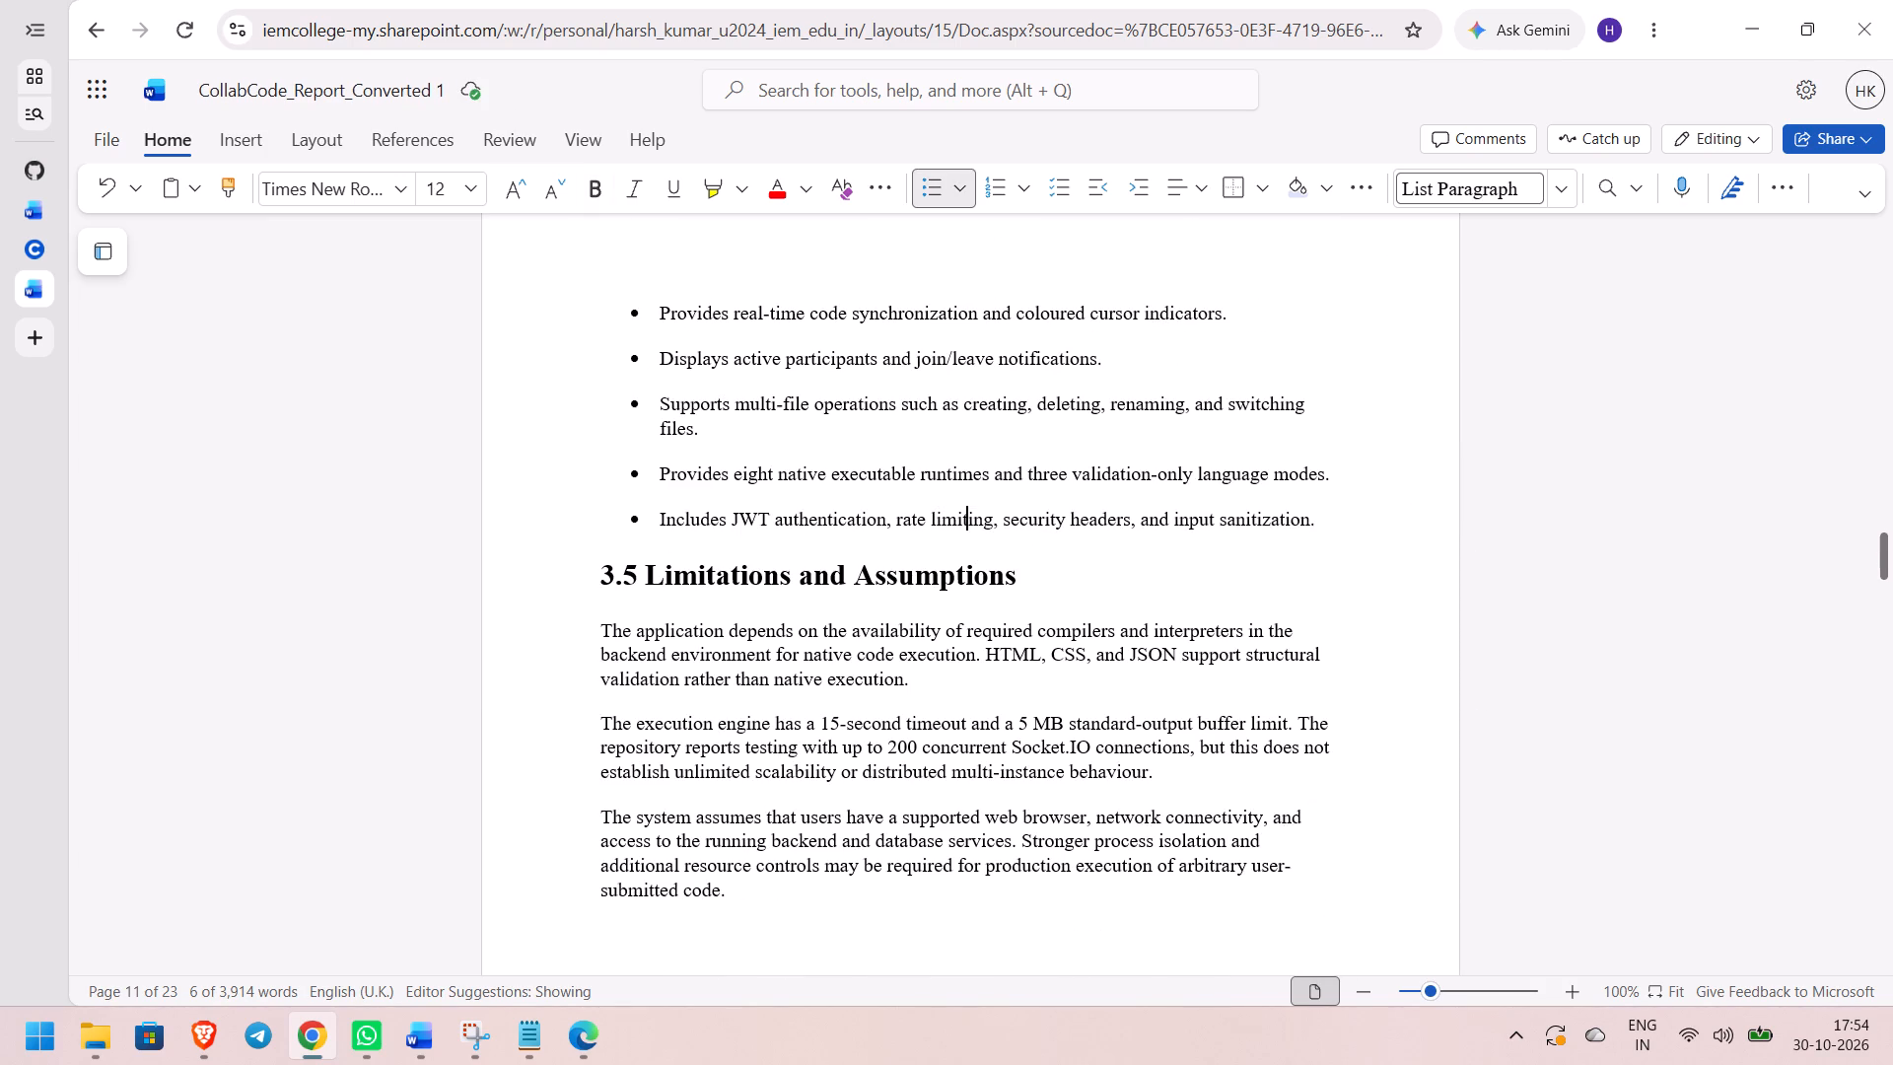
drag(598, 565, 1036, 566)
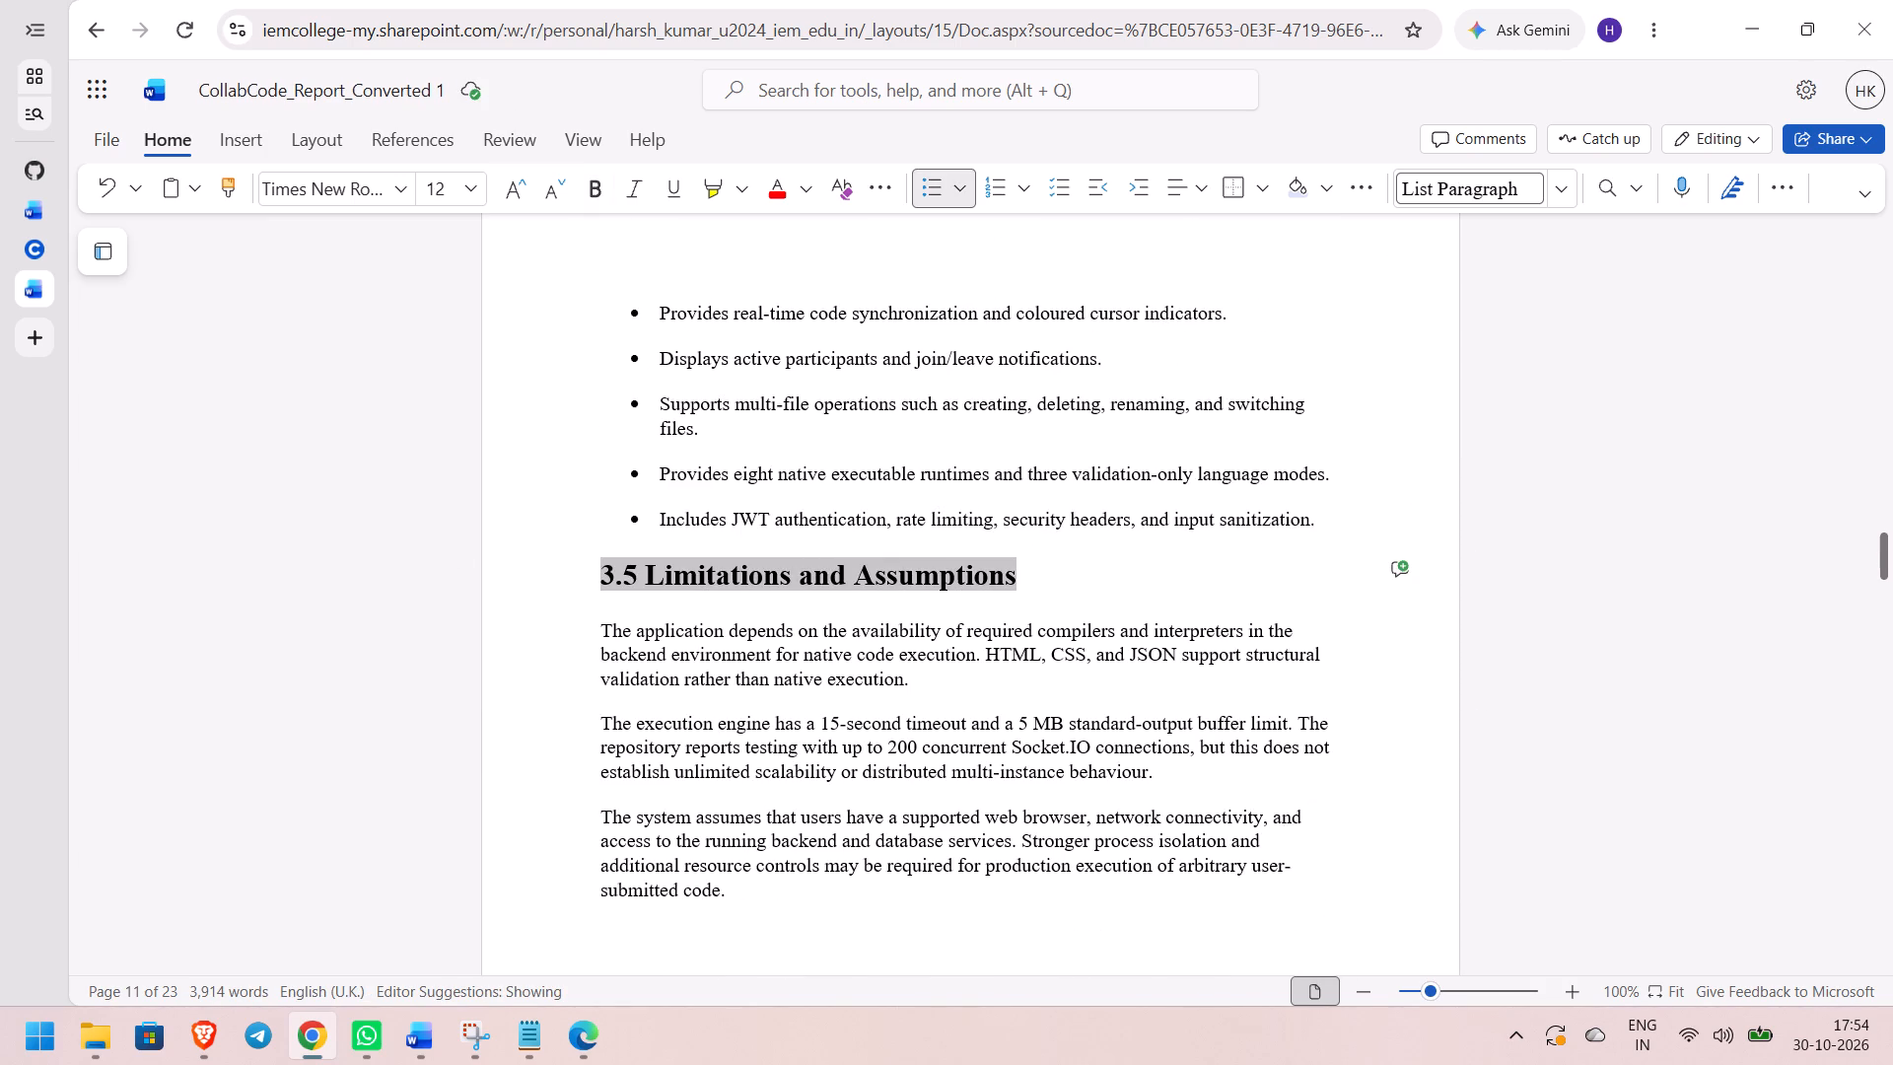
drag(1036, 566, 1039, 566)
click(1186, 515)
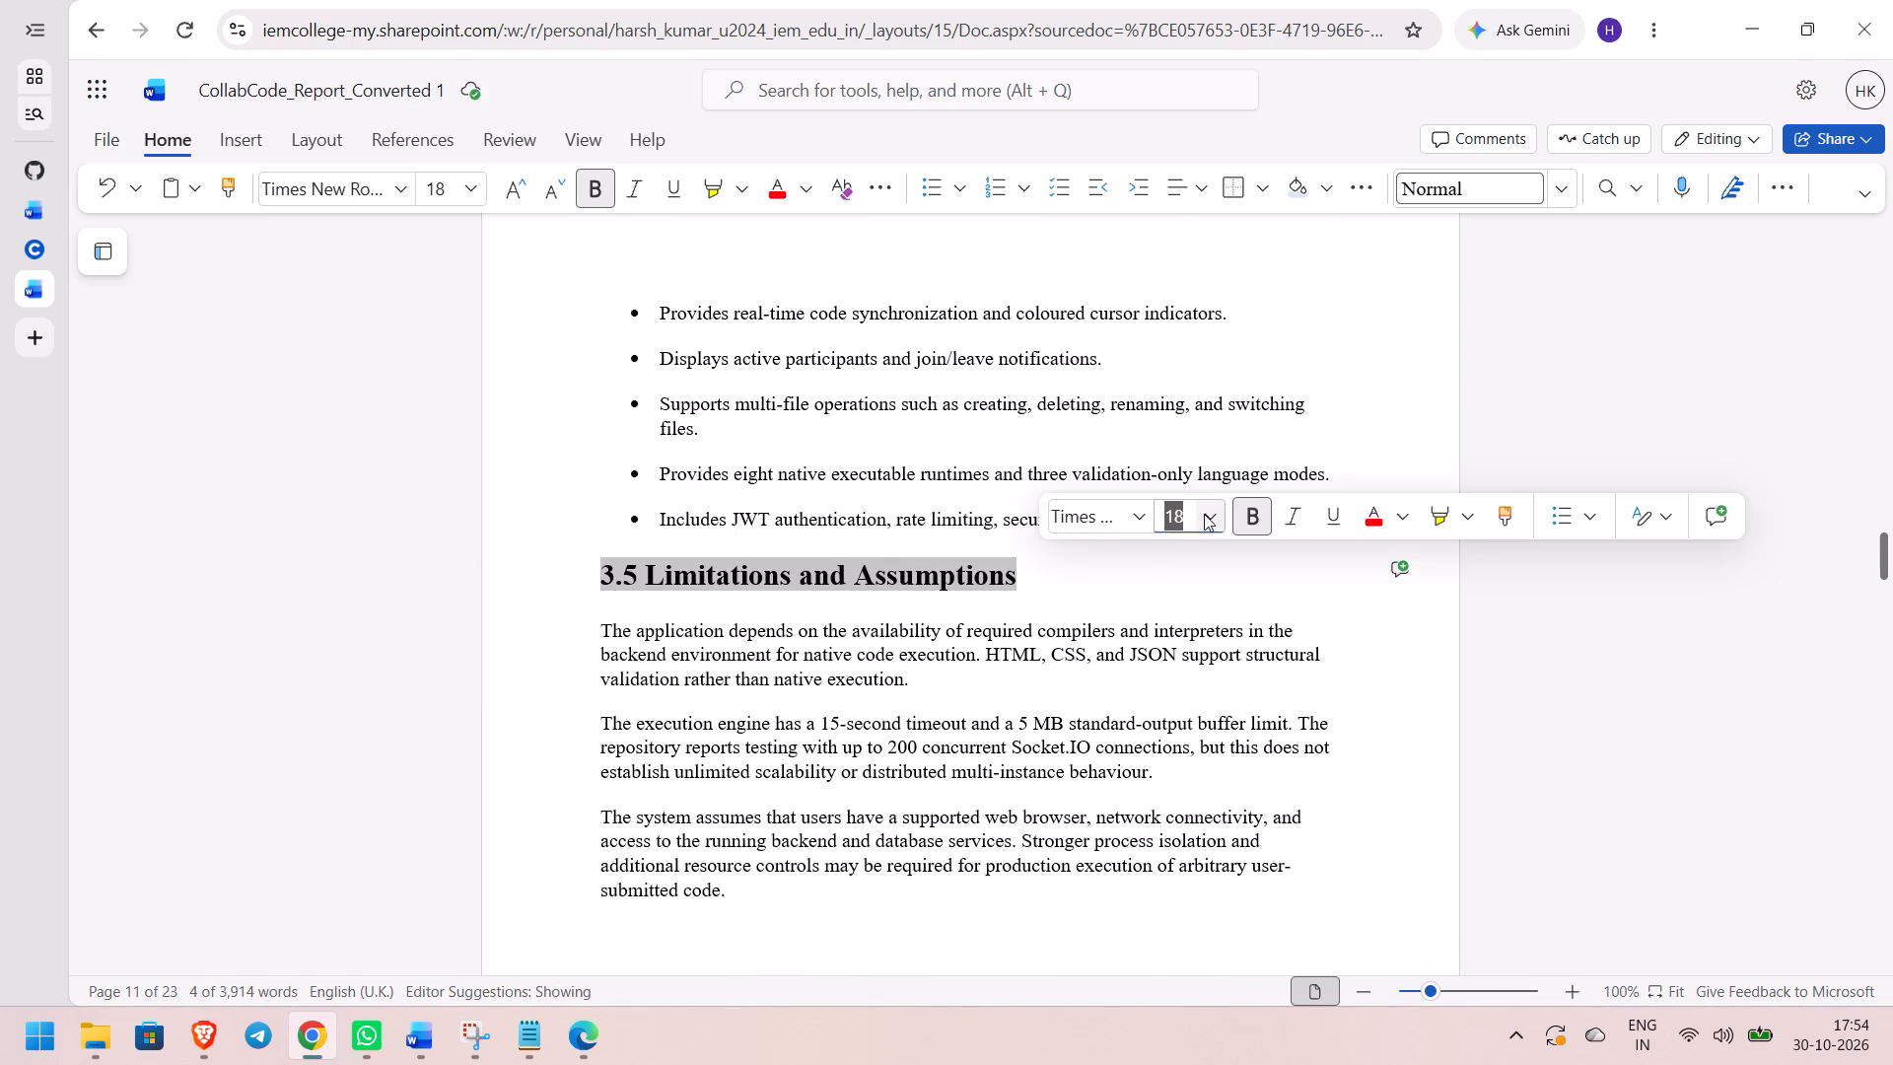
click(1212, 519)
click(1248, 649)
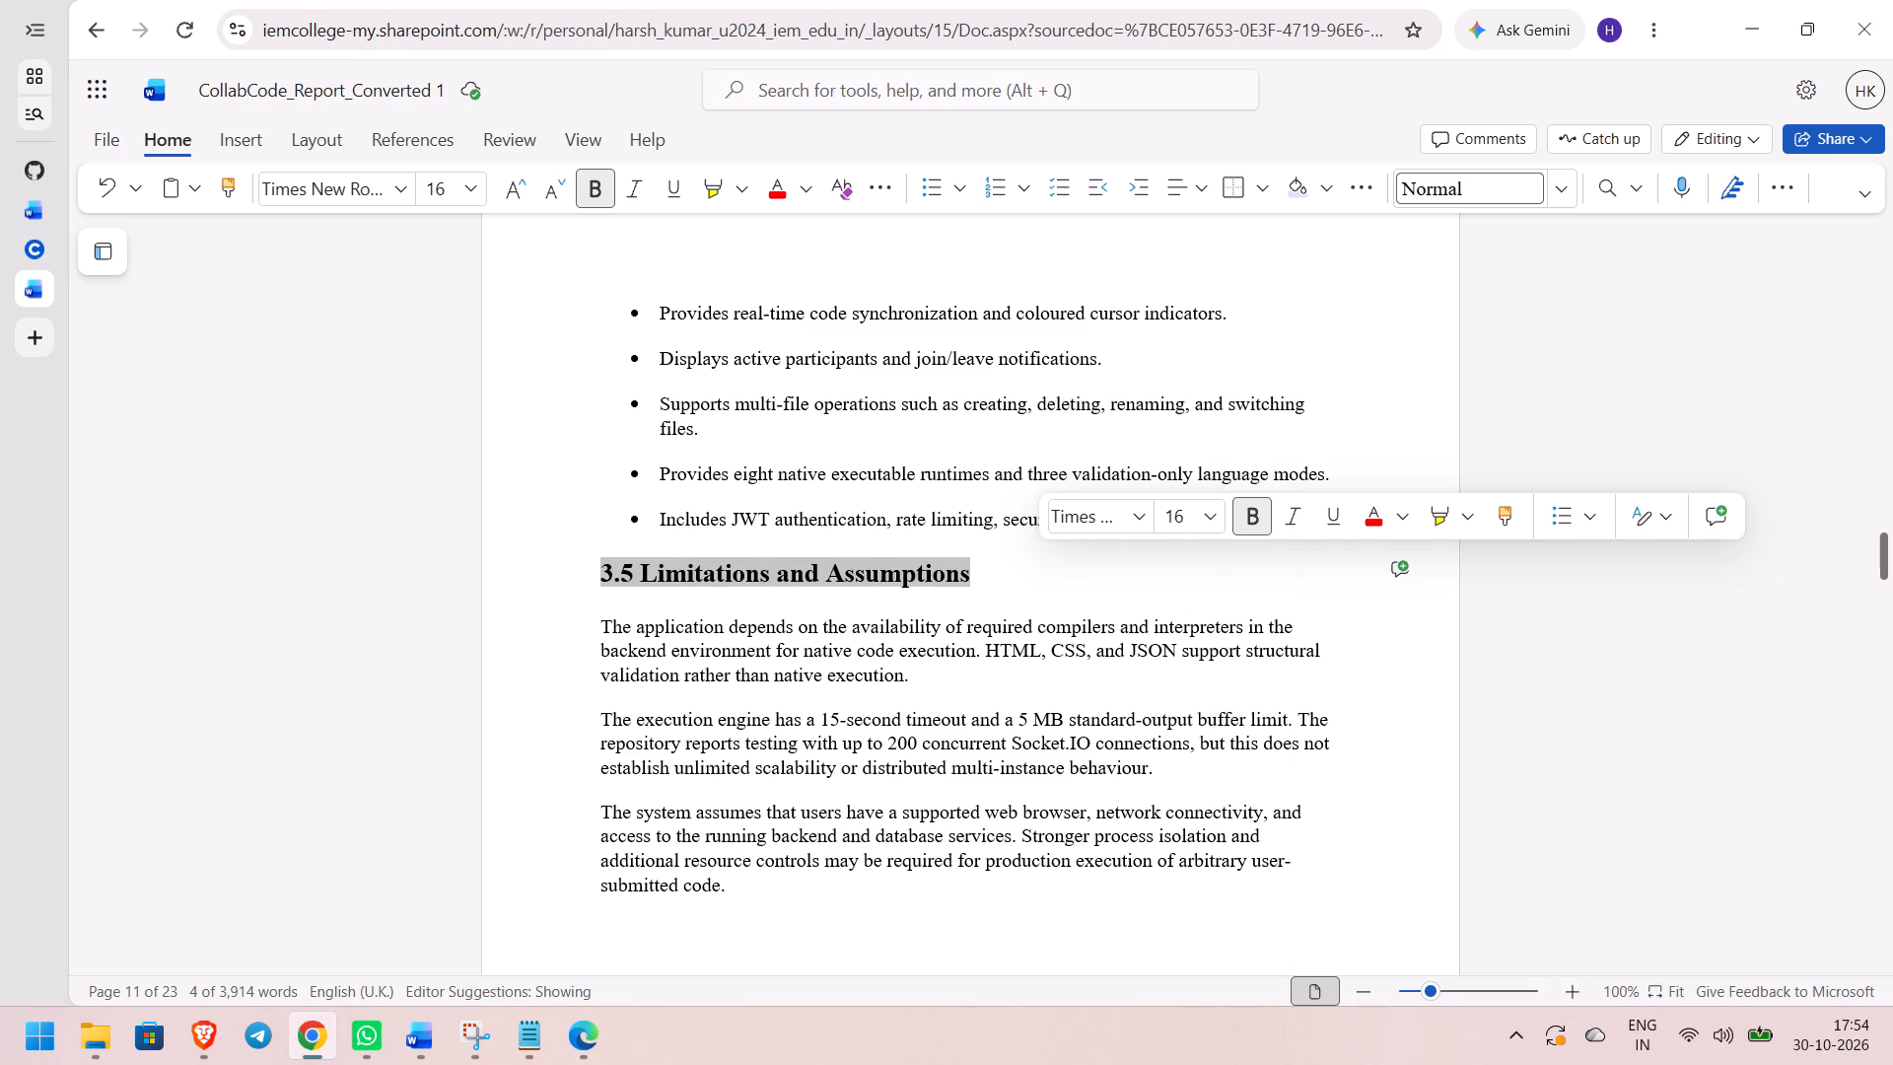
click(1302, 660)
Check the font size of the chapter 2 subheadings 2.3 Browser-Based IDEs and 2.4 Multi-Language Code Execution for comparison with chapter 3.
scroll(1269, 647, up, 2)
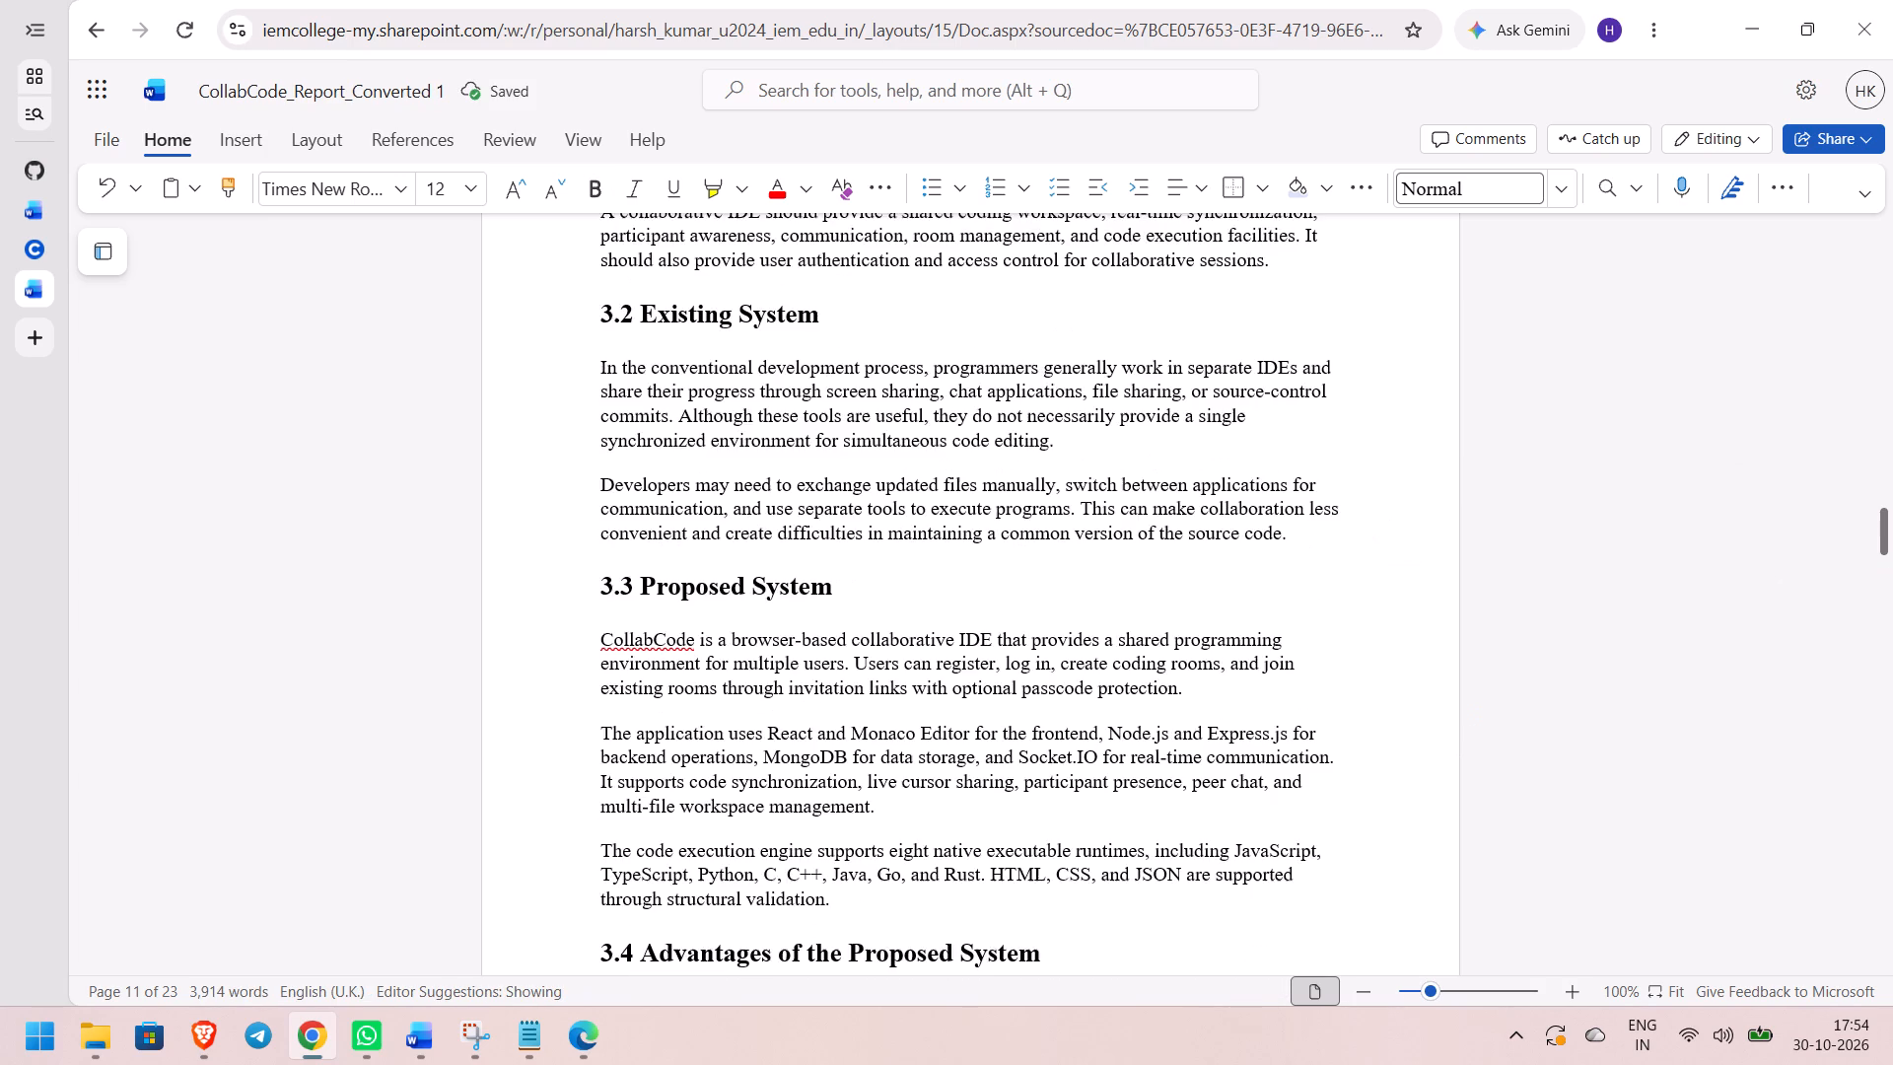
scroll(1269, 647, up, 4)
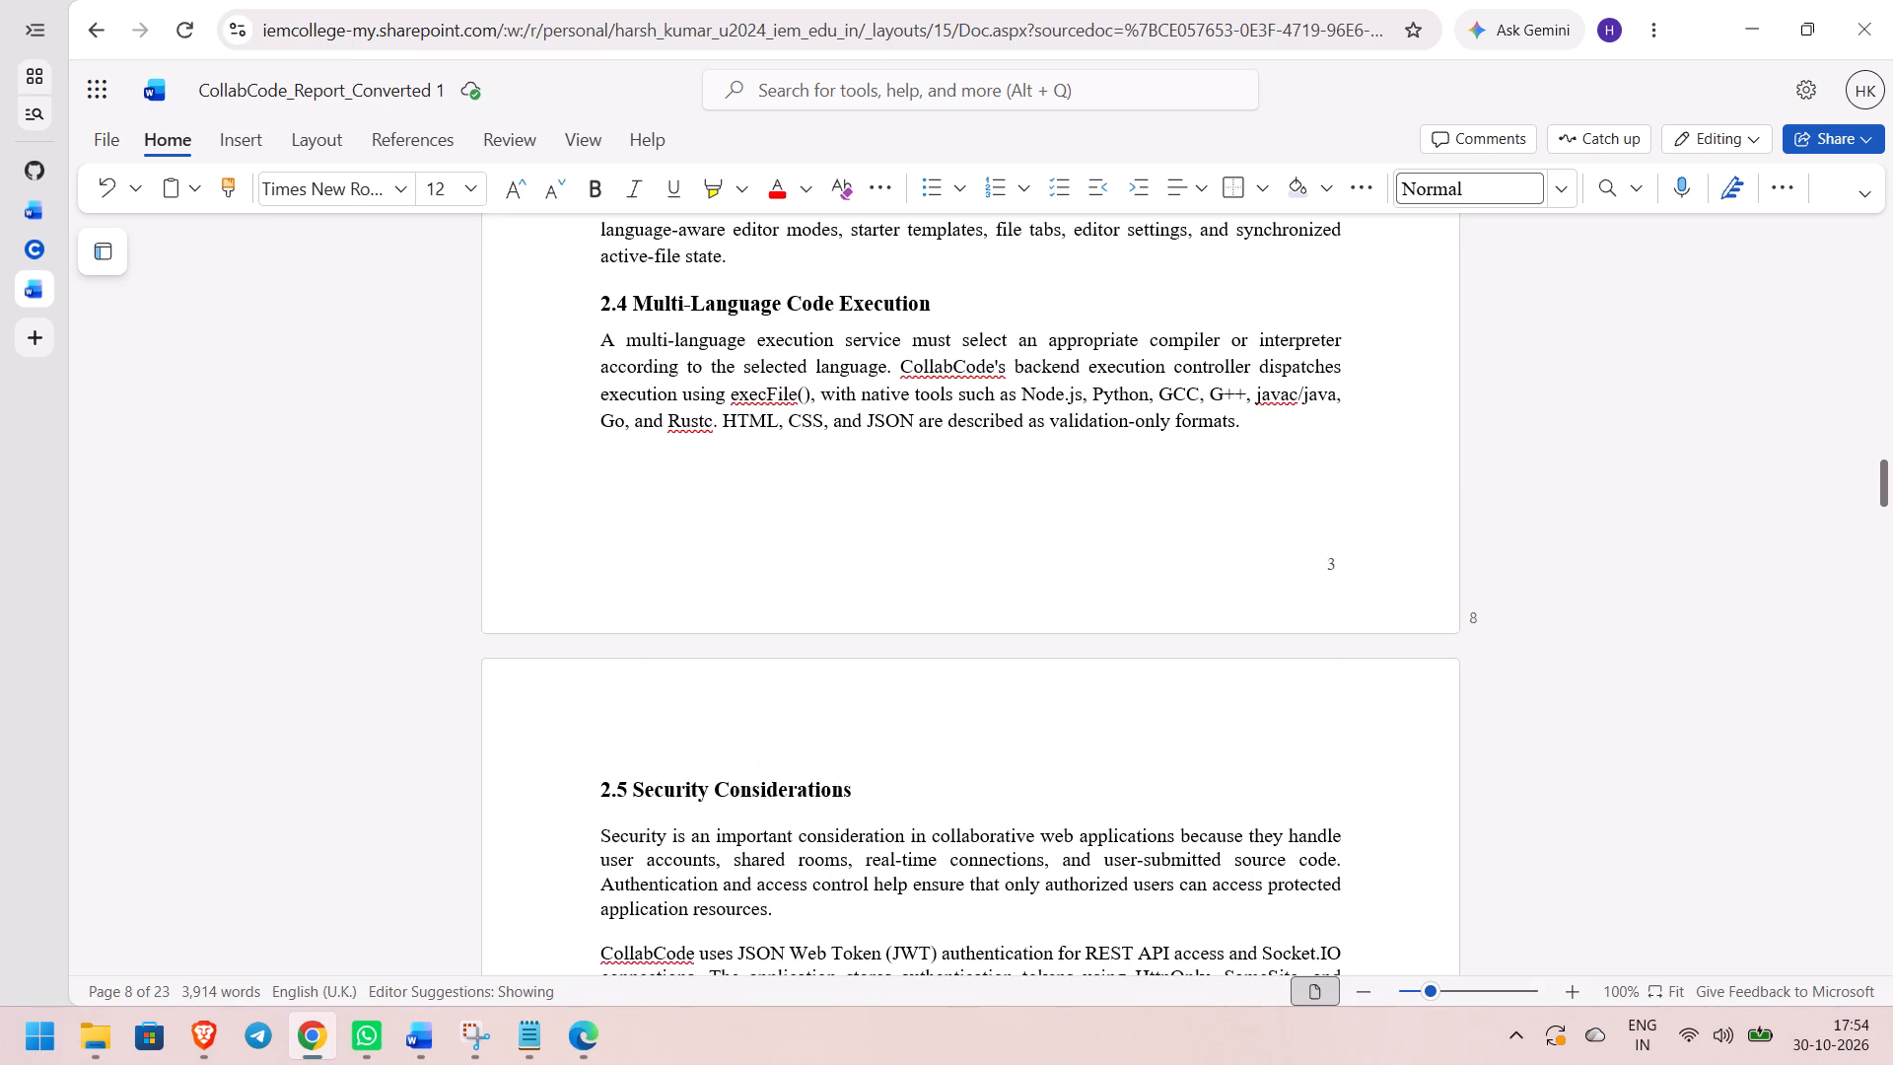
drag(786, 286, 901, 306)
click(901, 306)
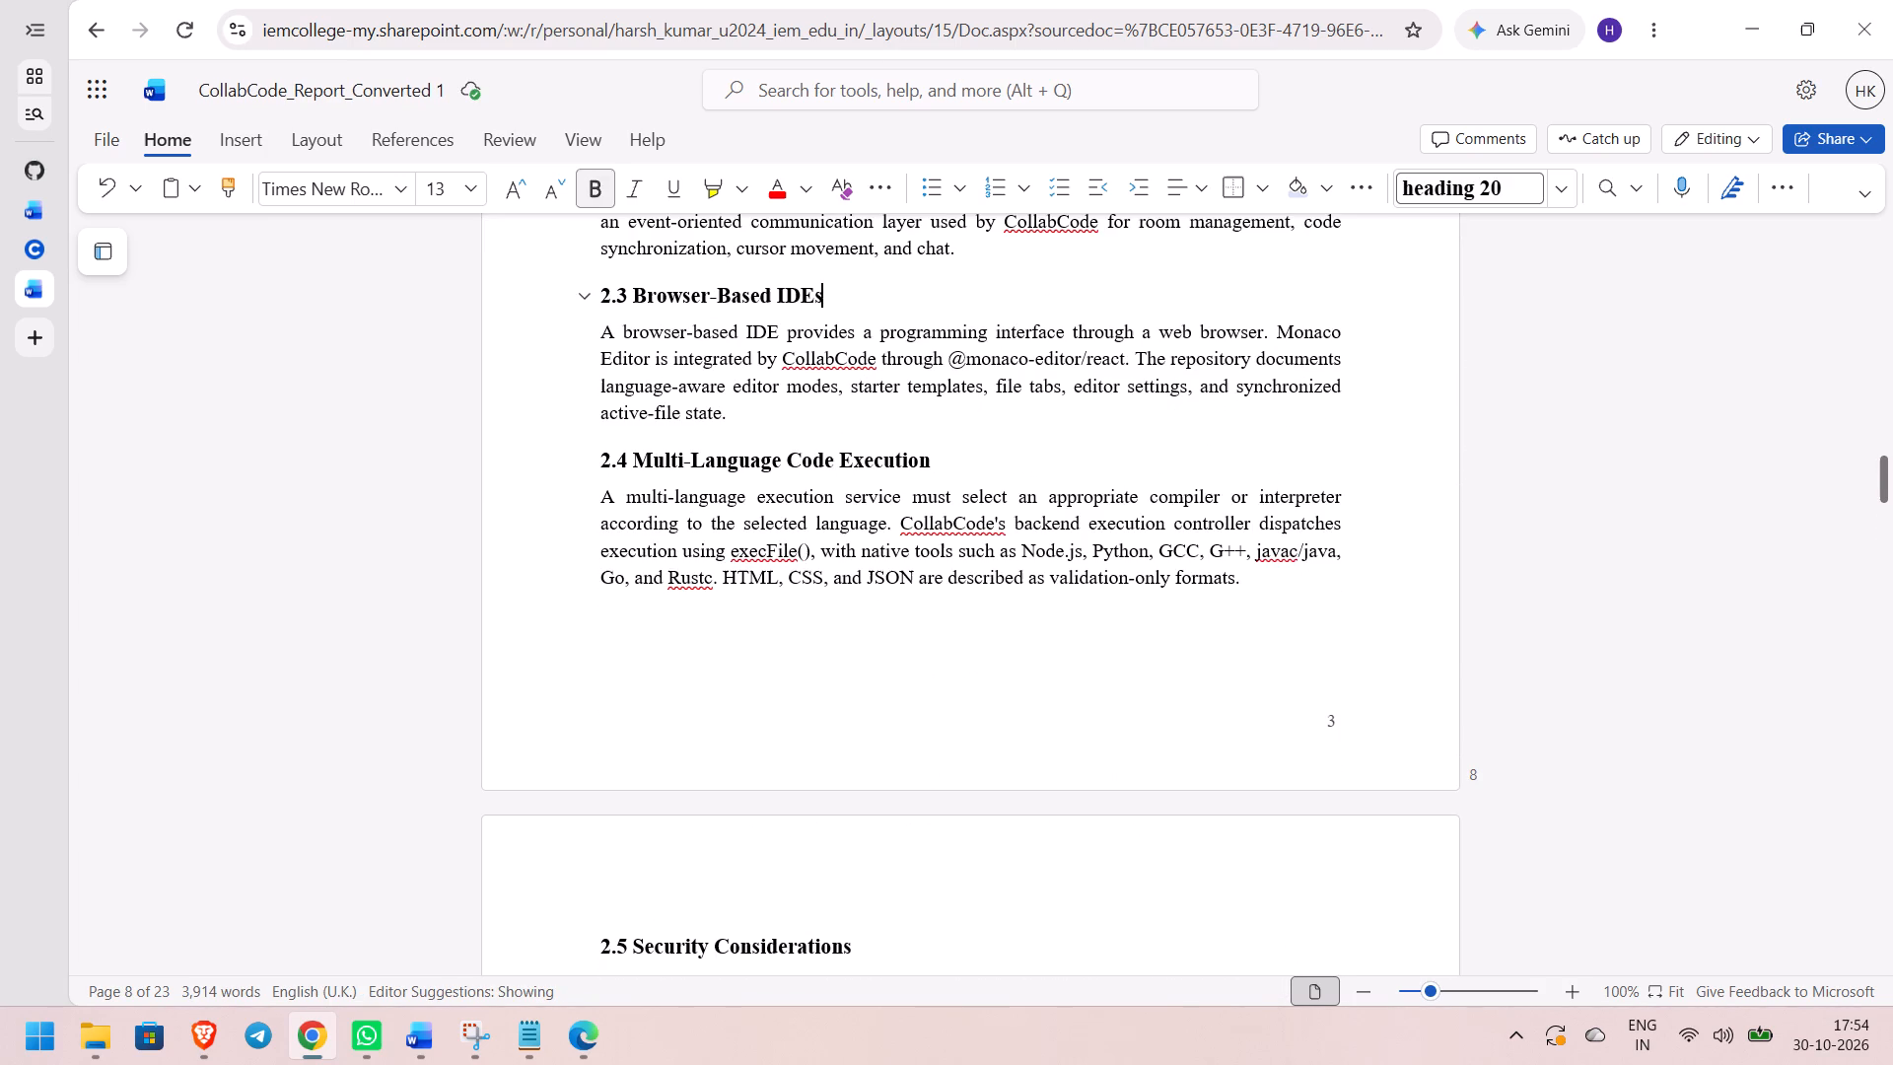
drag(602, 305, 865, 318)
click(867, 316)
click(867, 309)
double_click(866, 302)
drag(865, 299, 841, 295)
click(841, 295)
drag(593, 474, 967, 458)
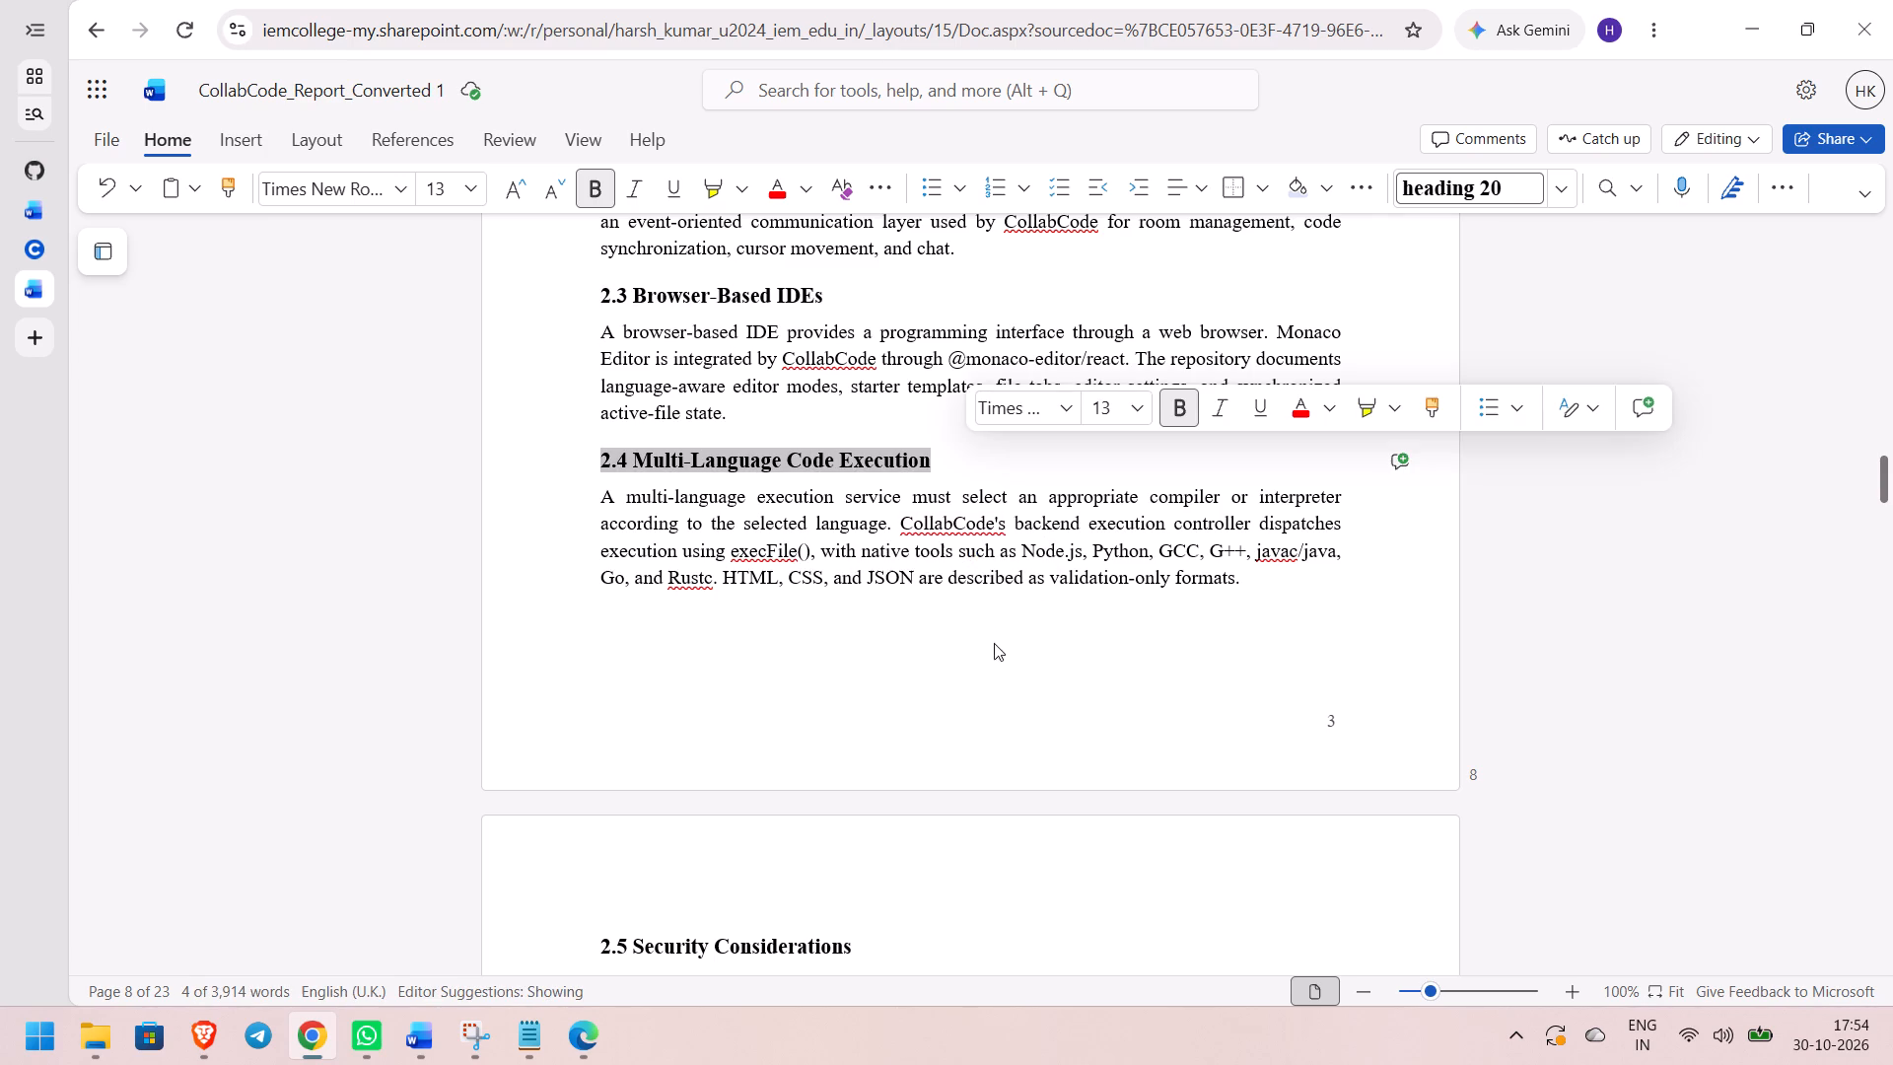
click(994, 643)
Set the 3.2 Existing System heading to font size 15.
scroll(984, 645, down, 4)
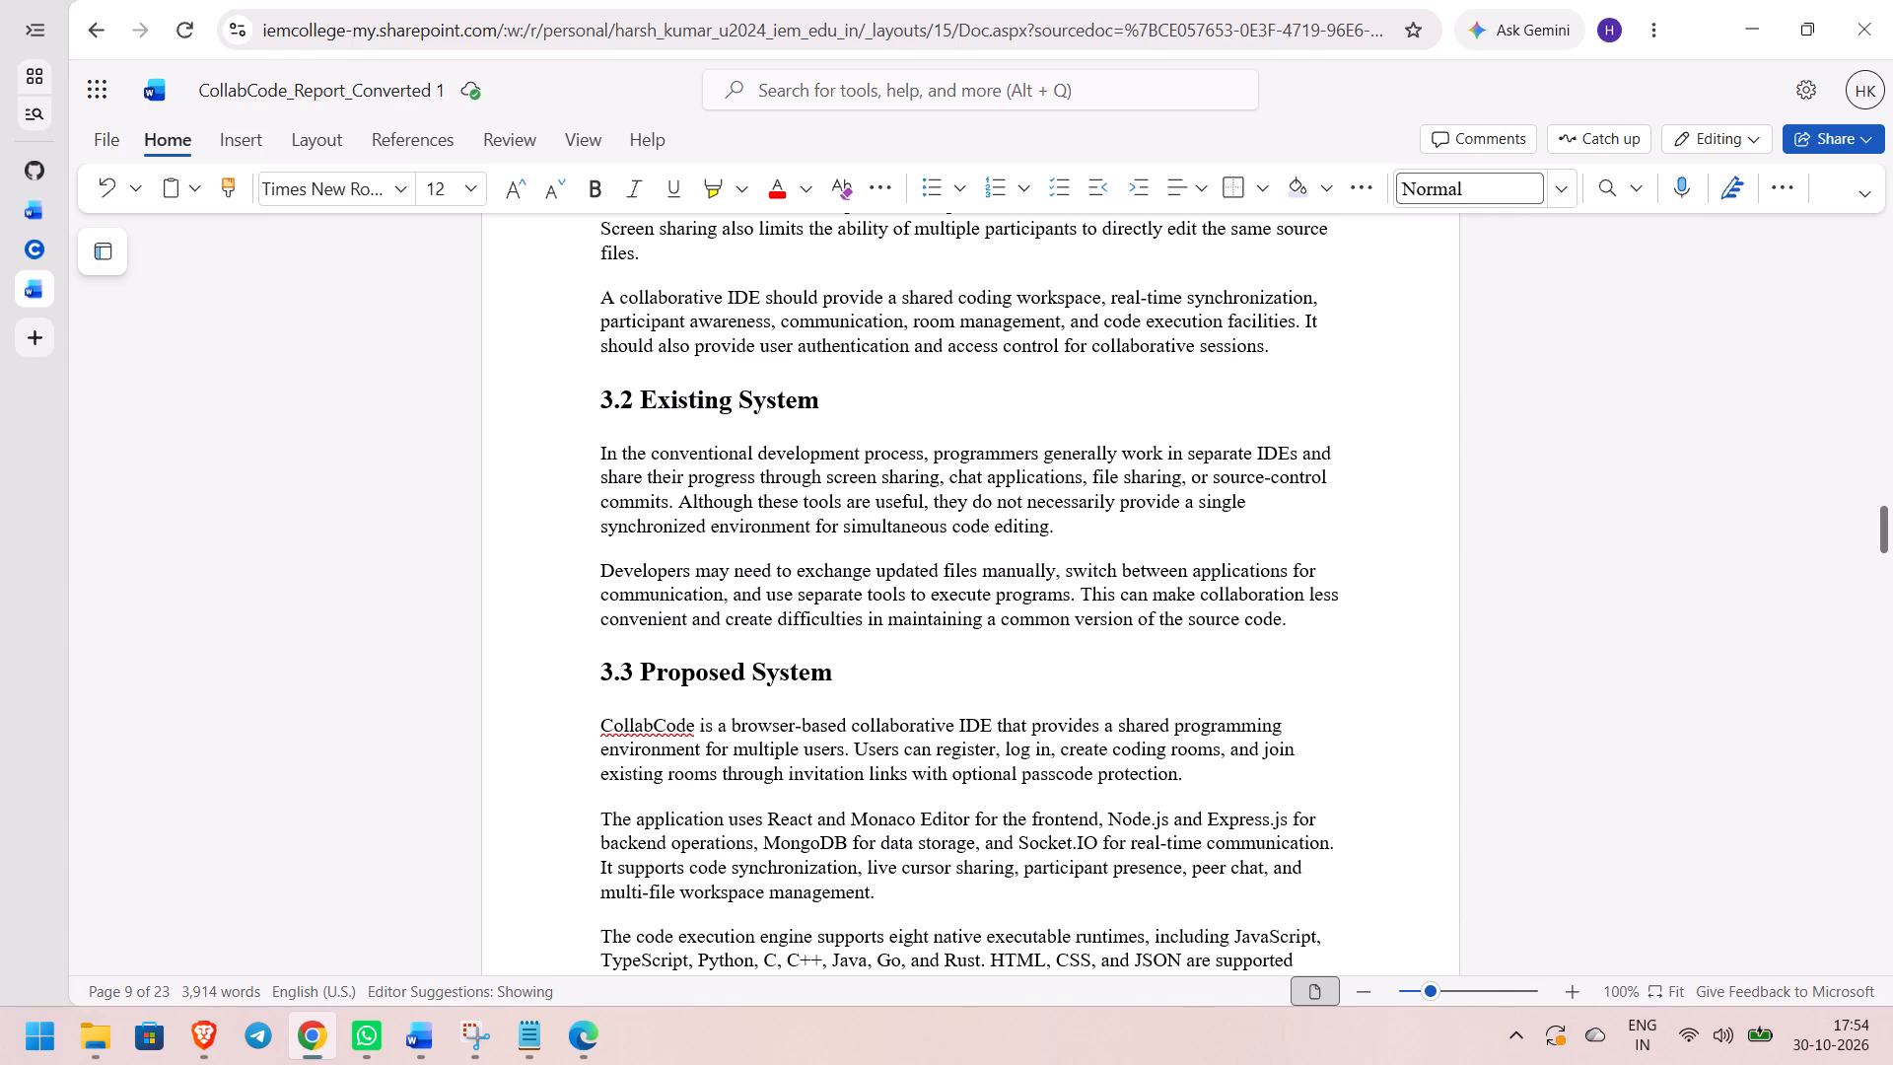
drag(587, 334, 844, 336)
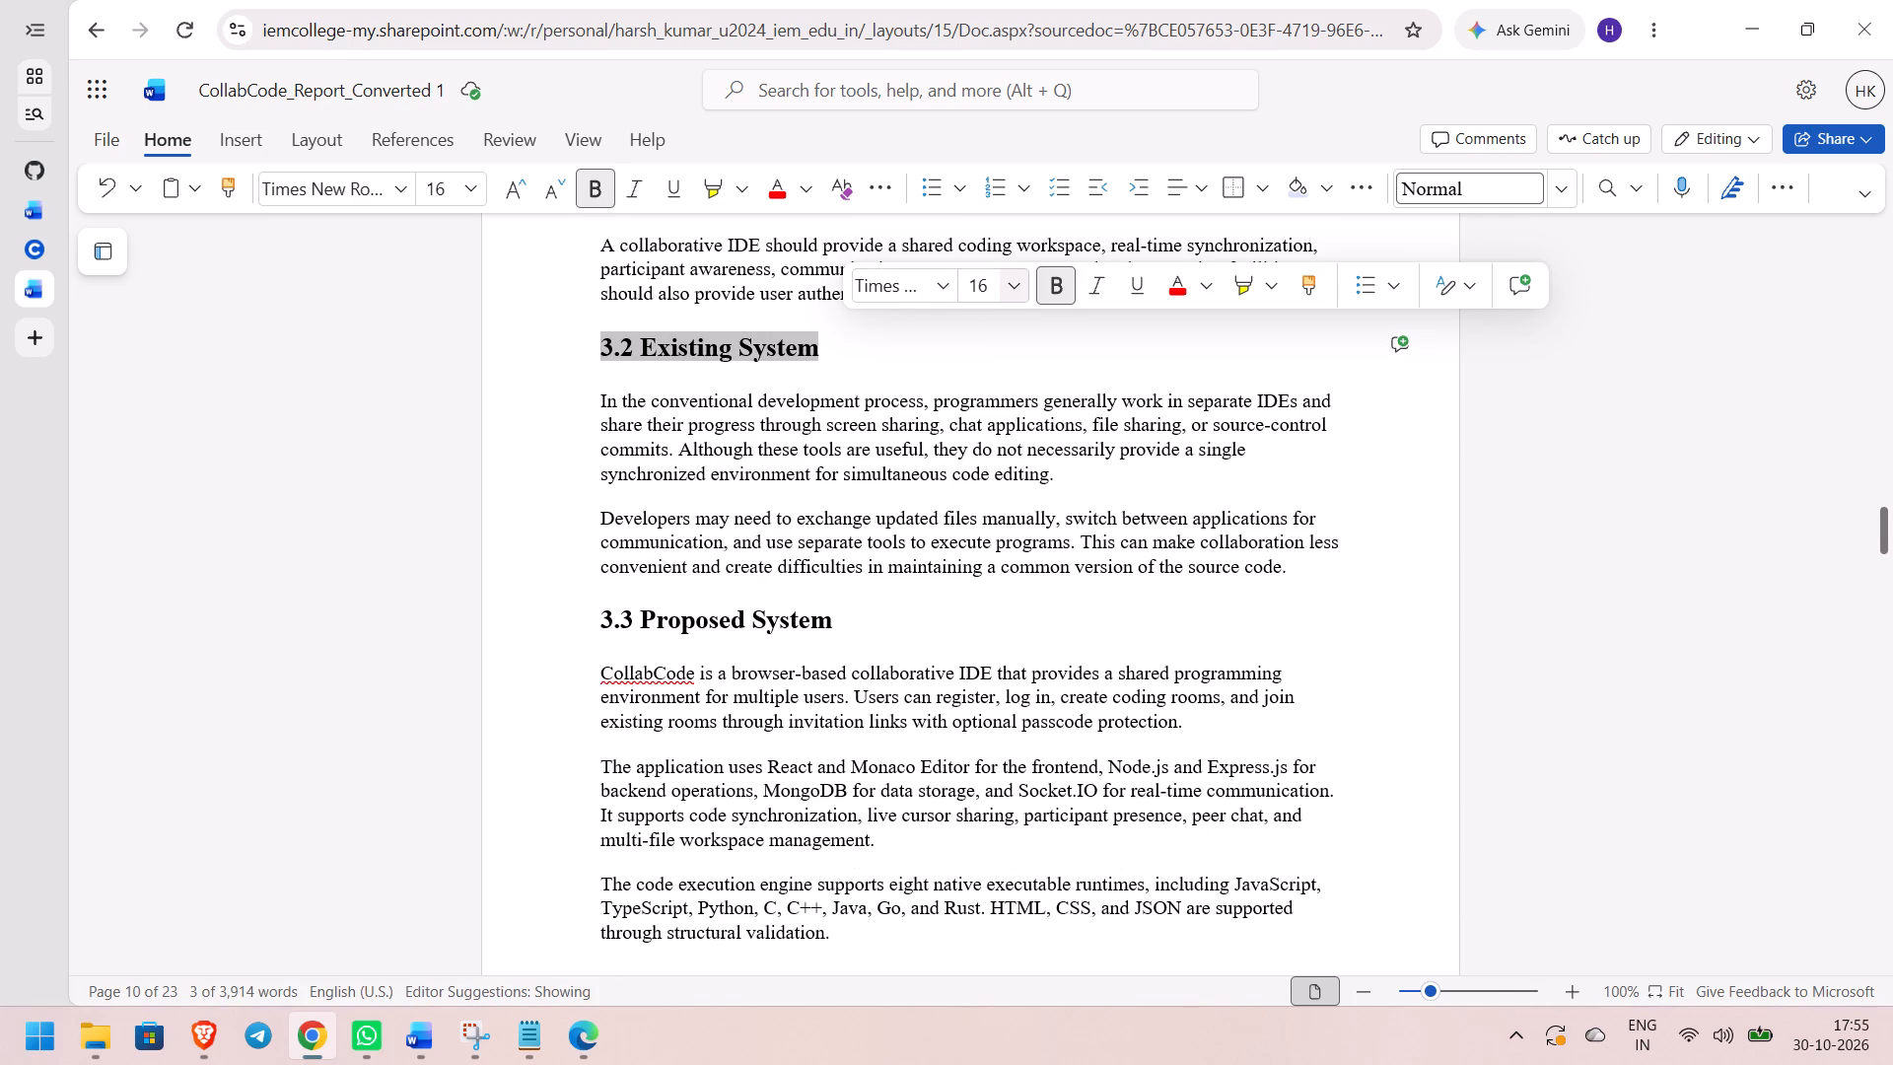
click(998, 297)
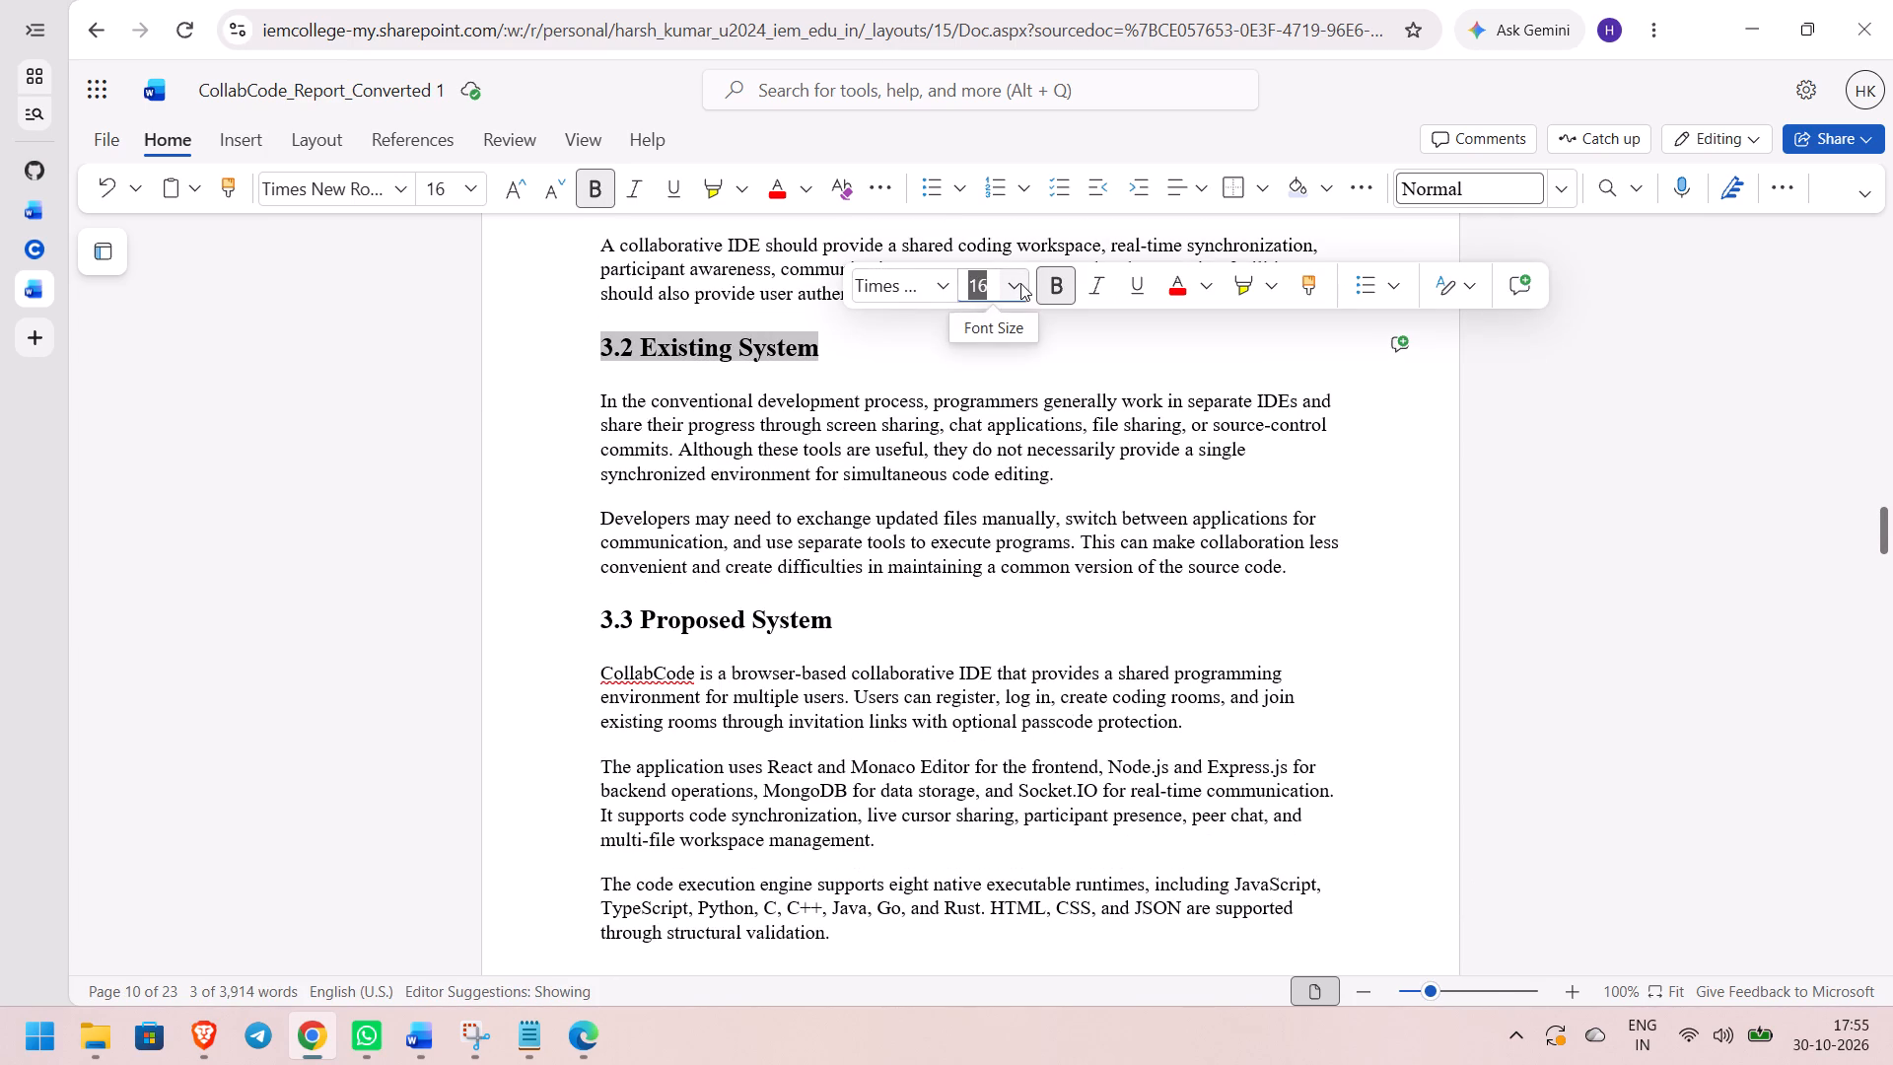
key(1)
key(5)
key(Return)
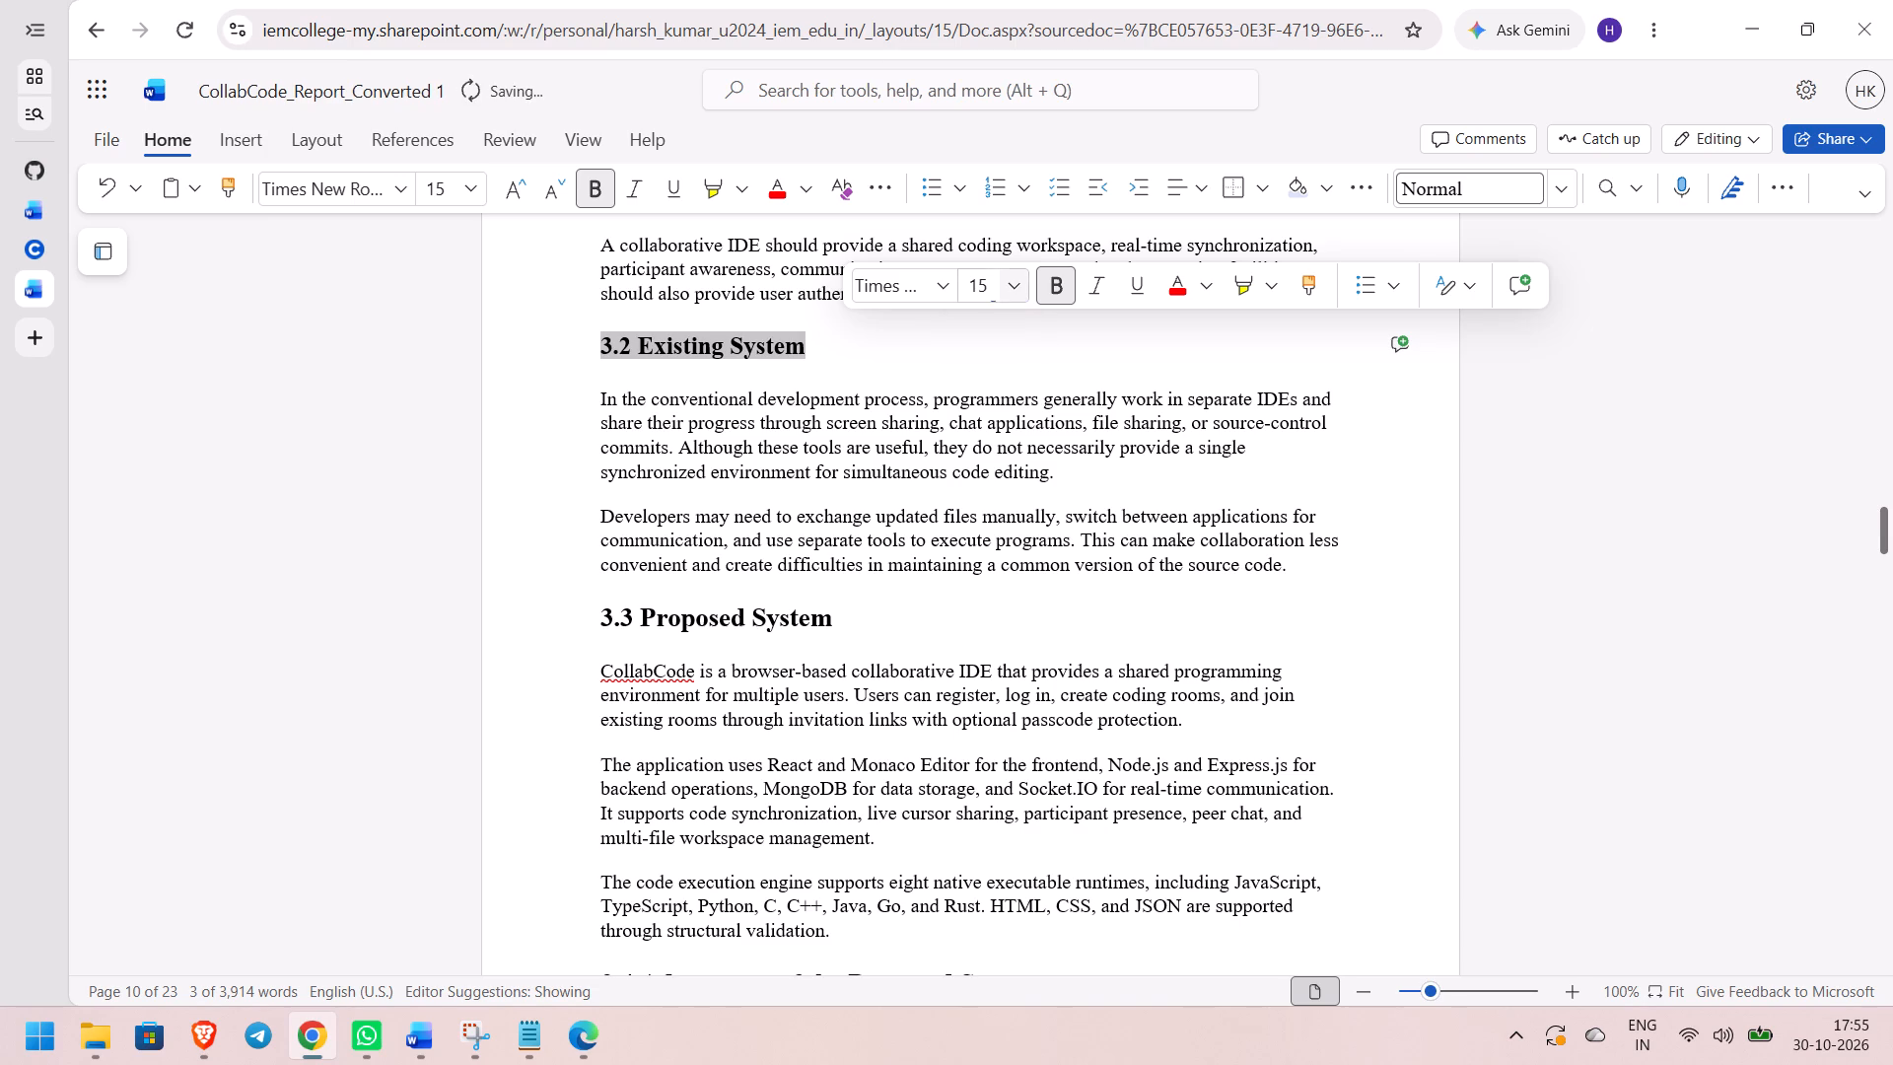
Set the 3.3 Proposed System heading to font size 15.
click(913, 596)
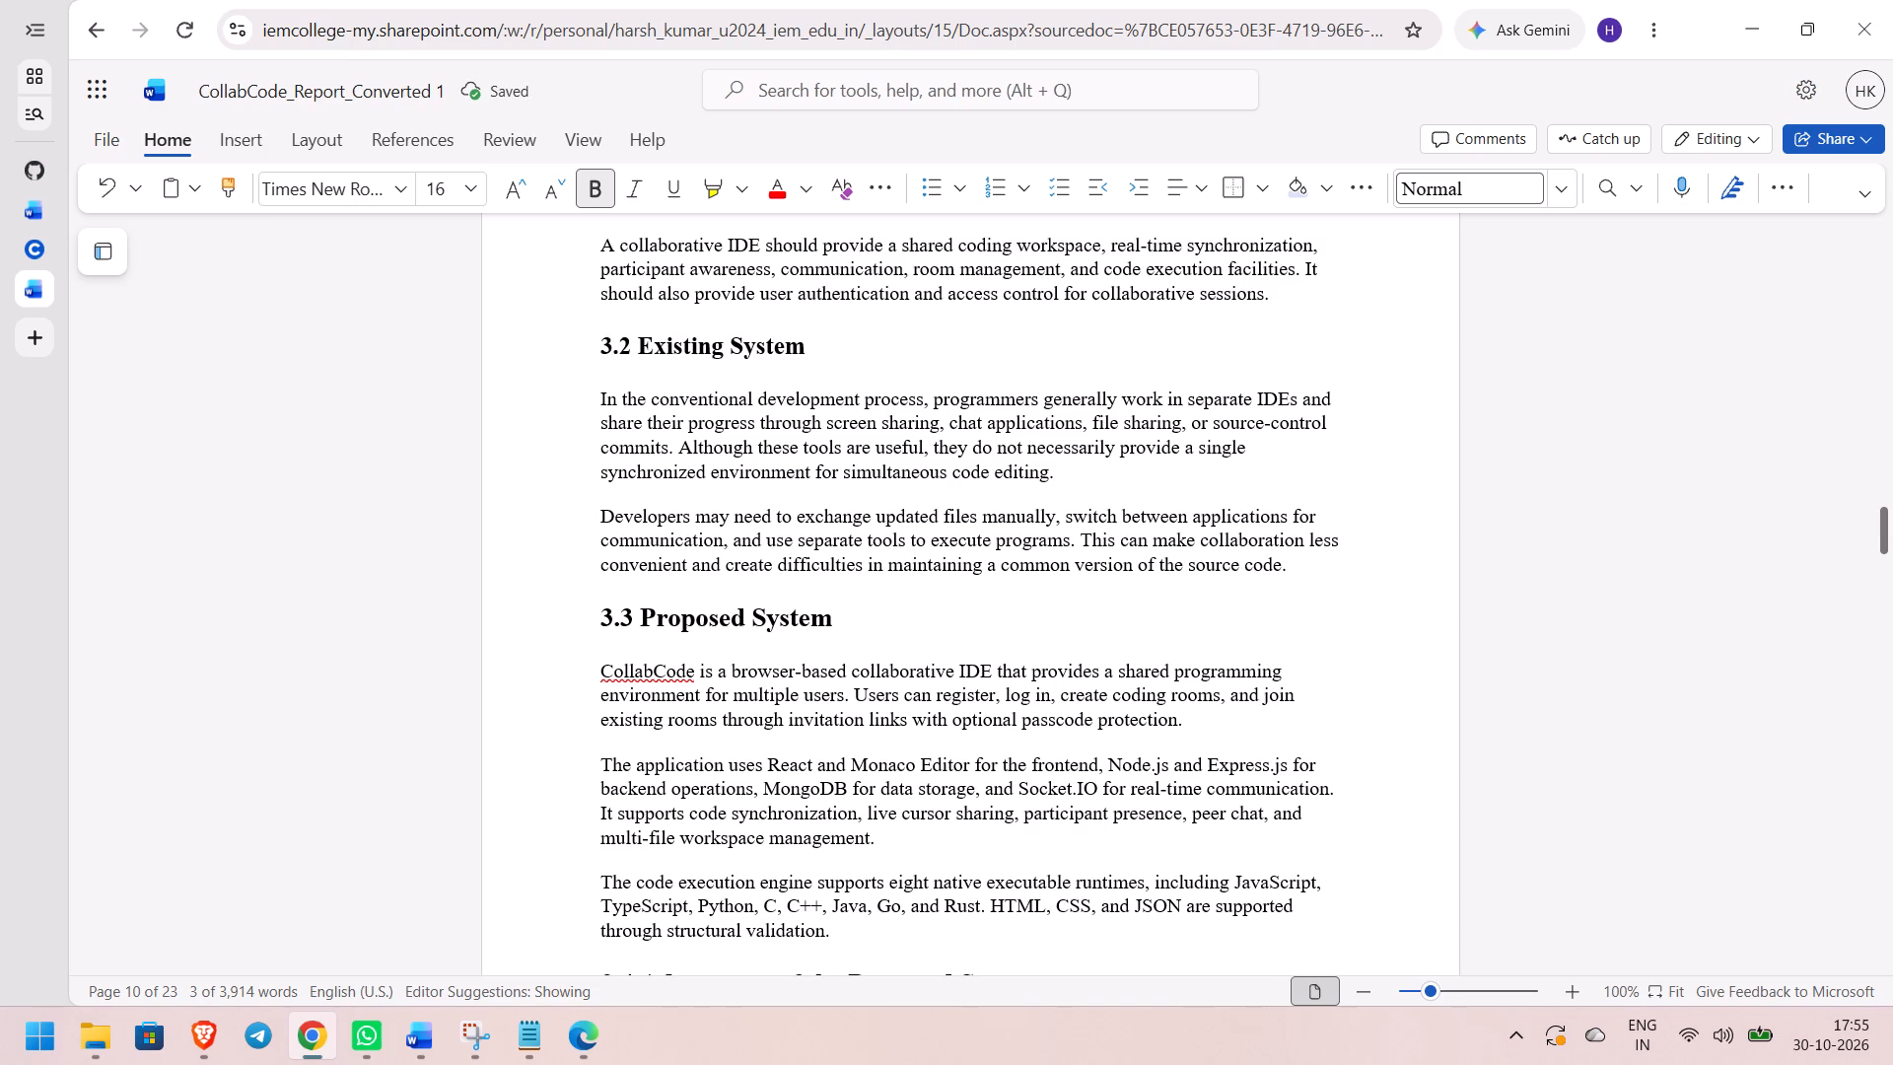
drag(597, 621, 880, 610)
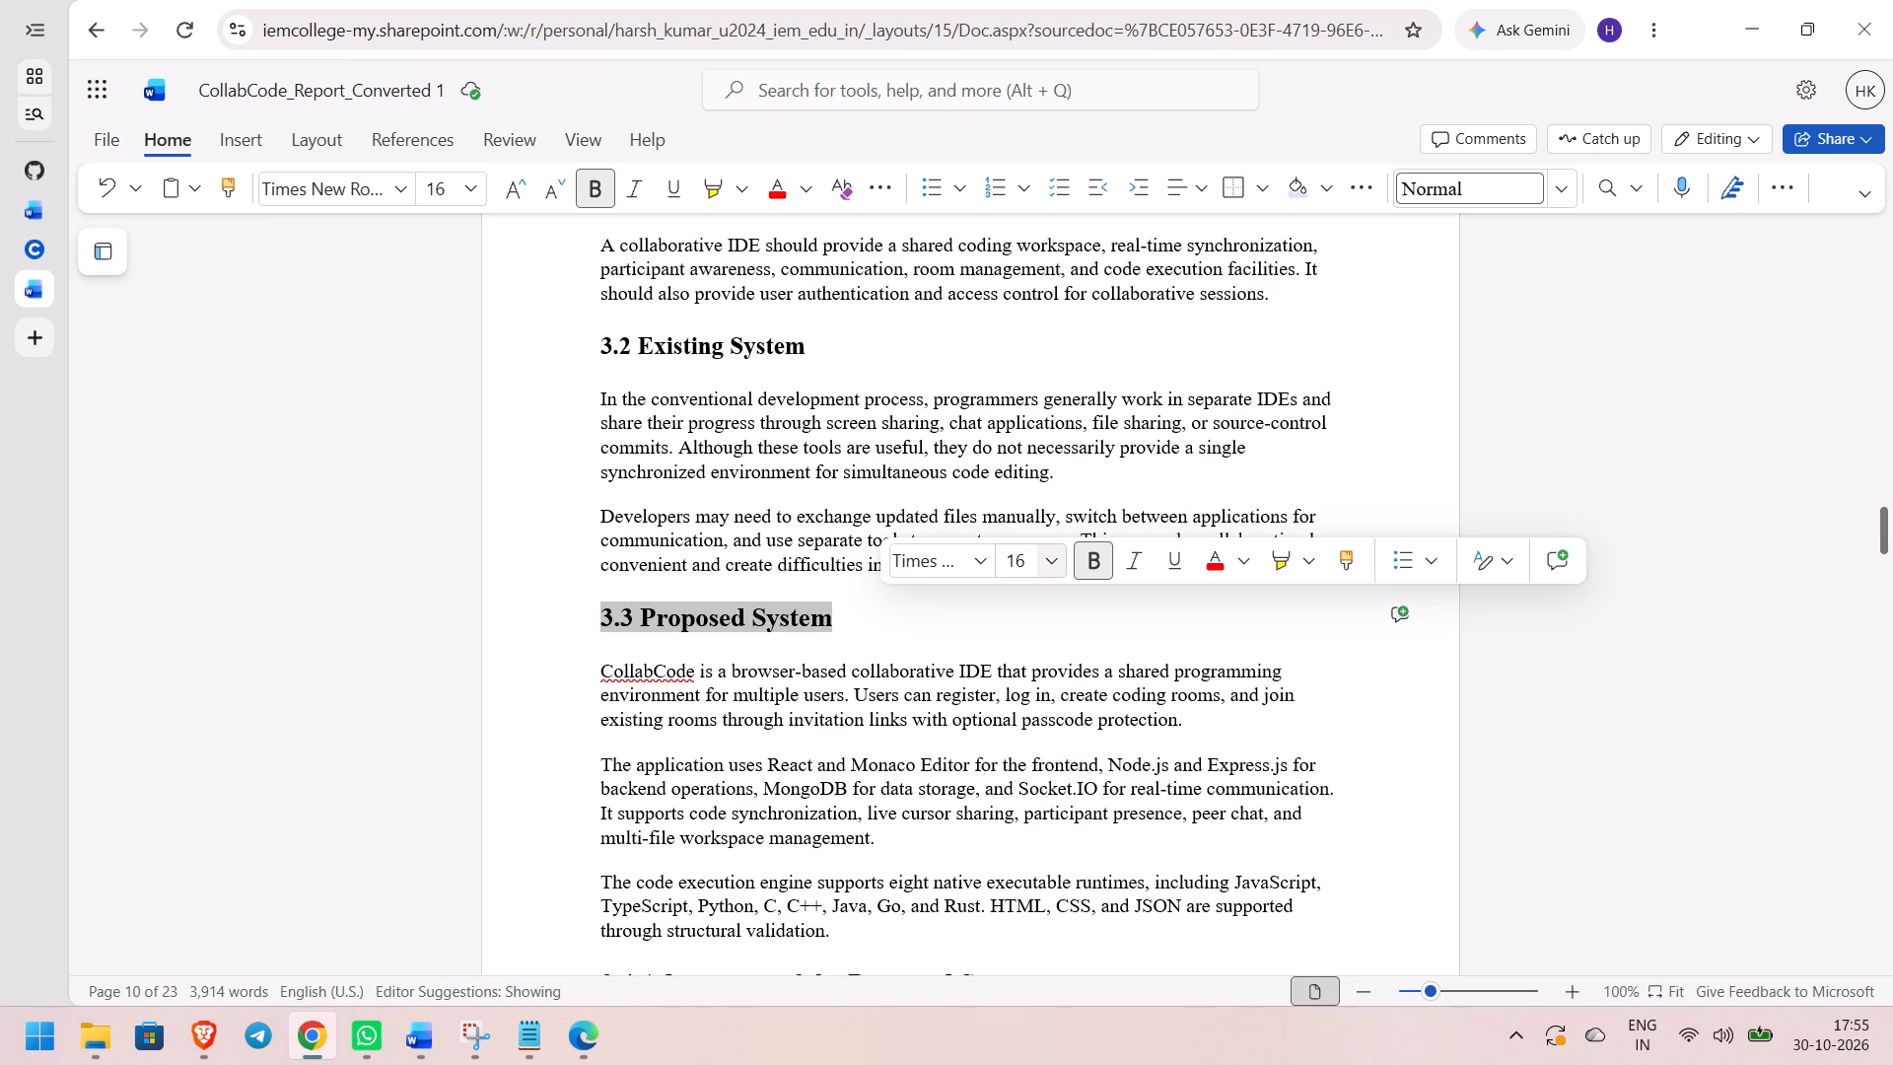
click(1032, 561)
text(15)
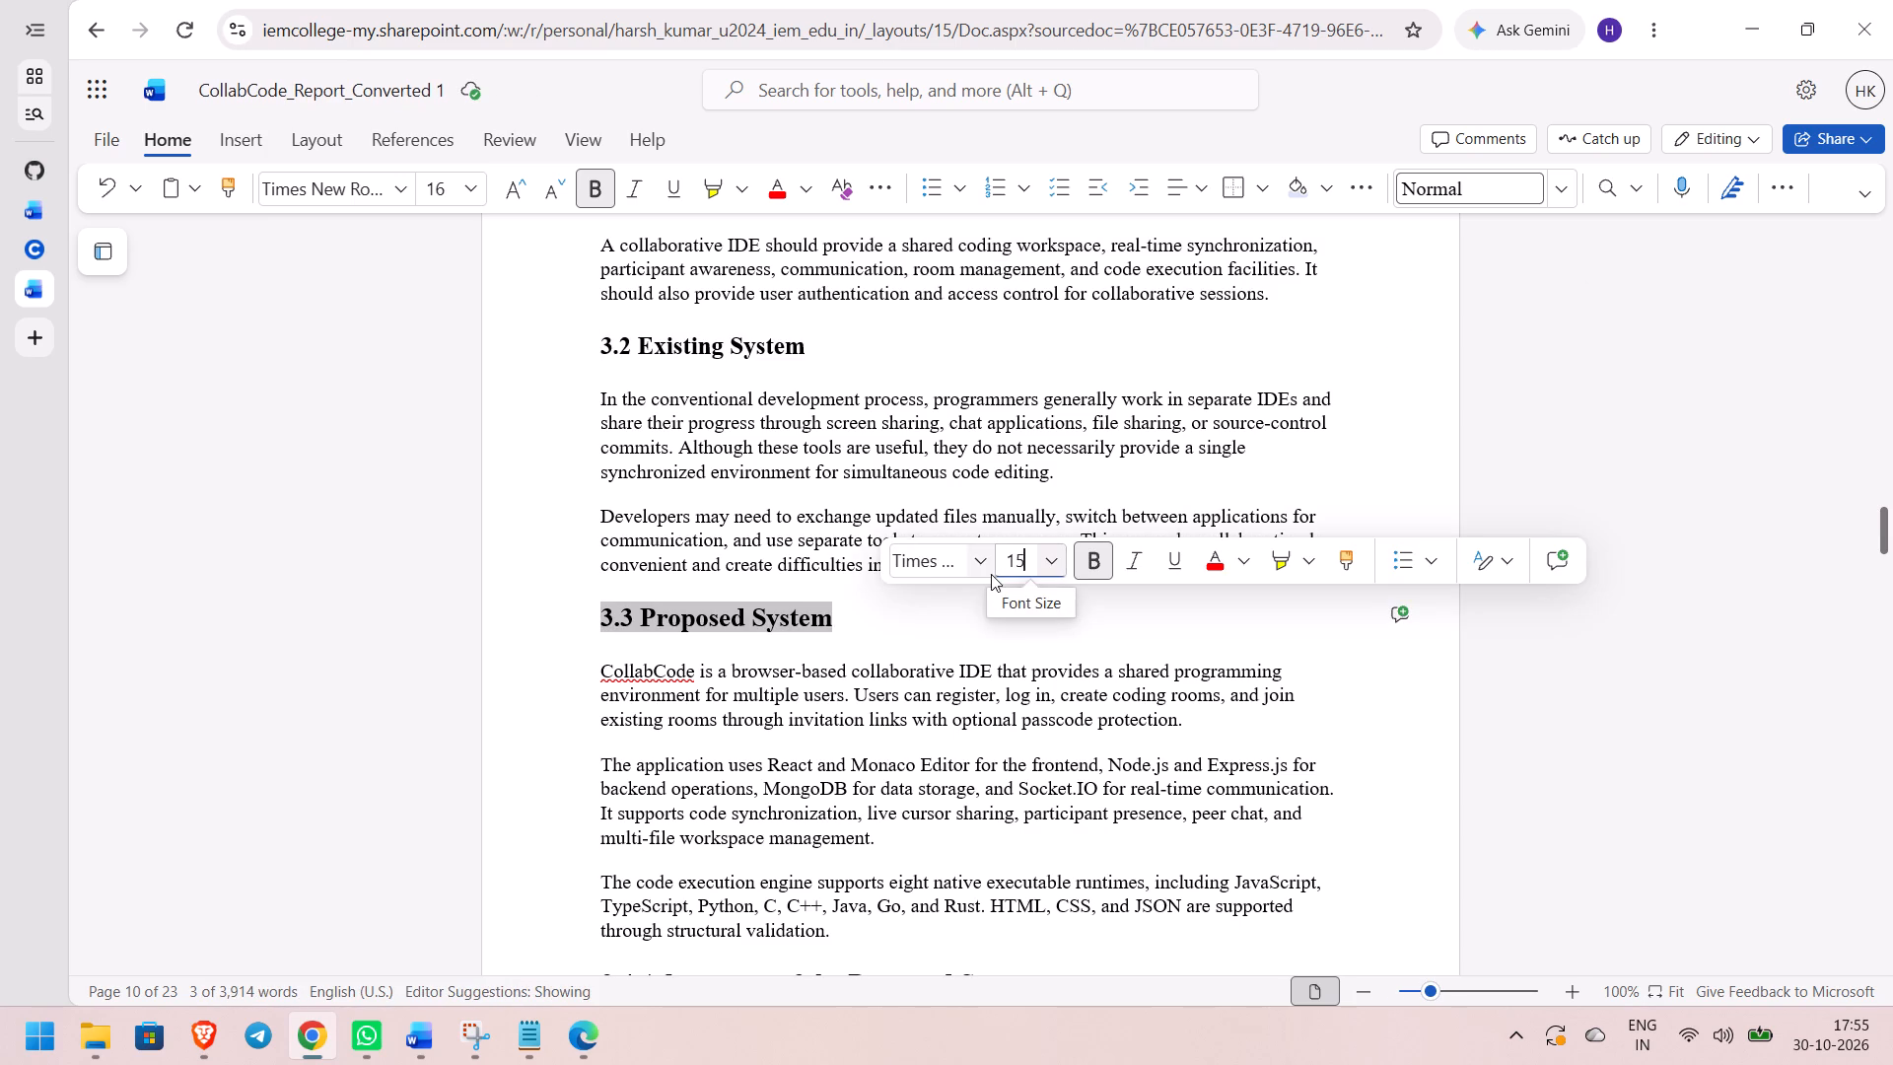
key(Return)
Set the 3.4 Advantages of the Proposed System heading to font size 15.
scroll(744, 784, down, 1)
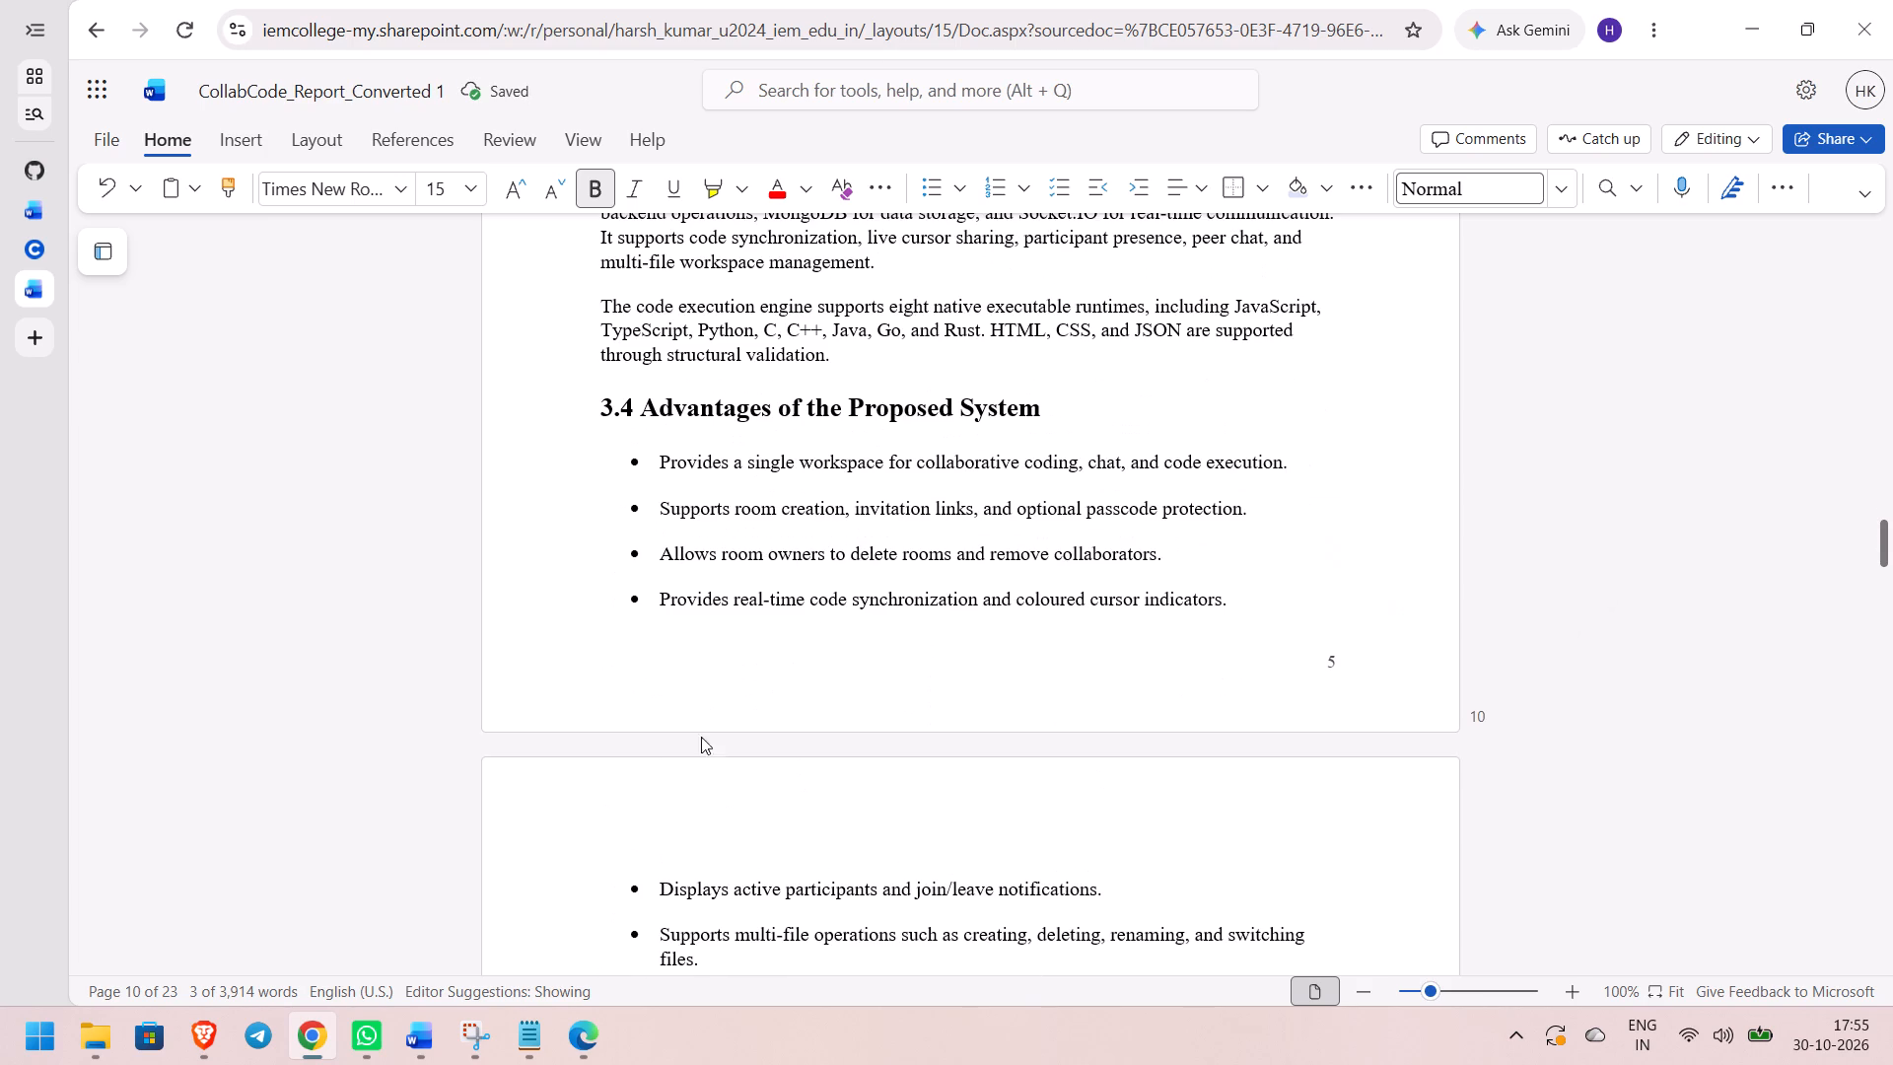
drag(595, 404, 1145, 427)
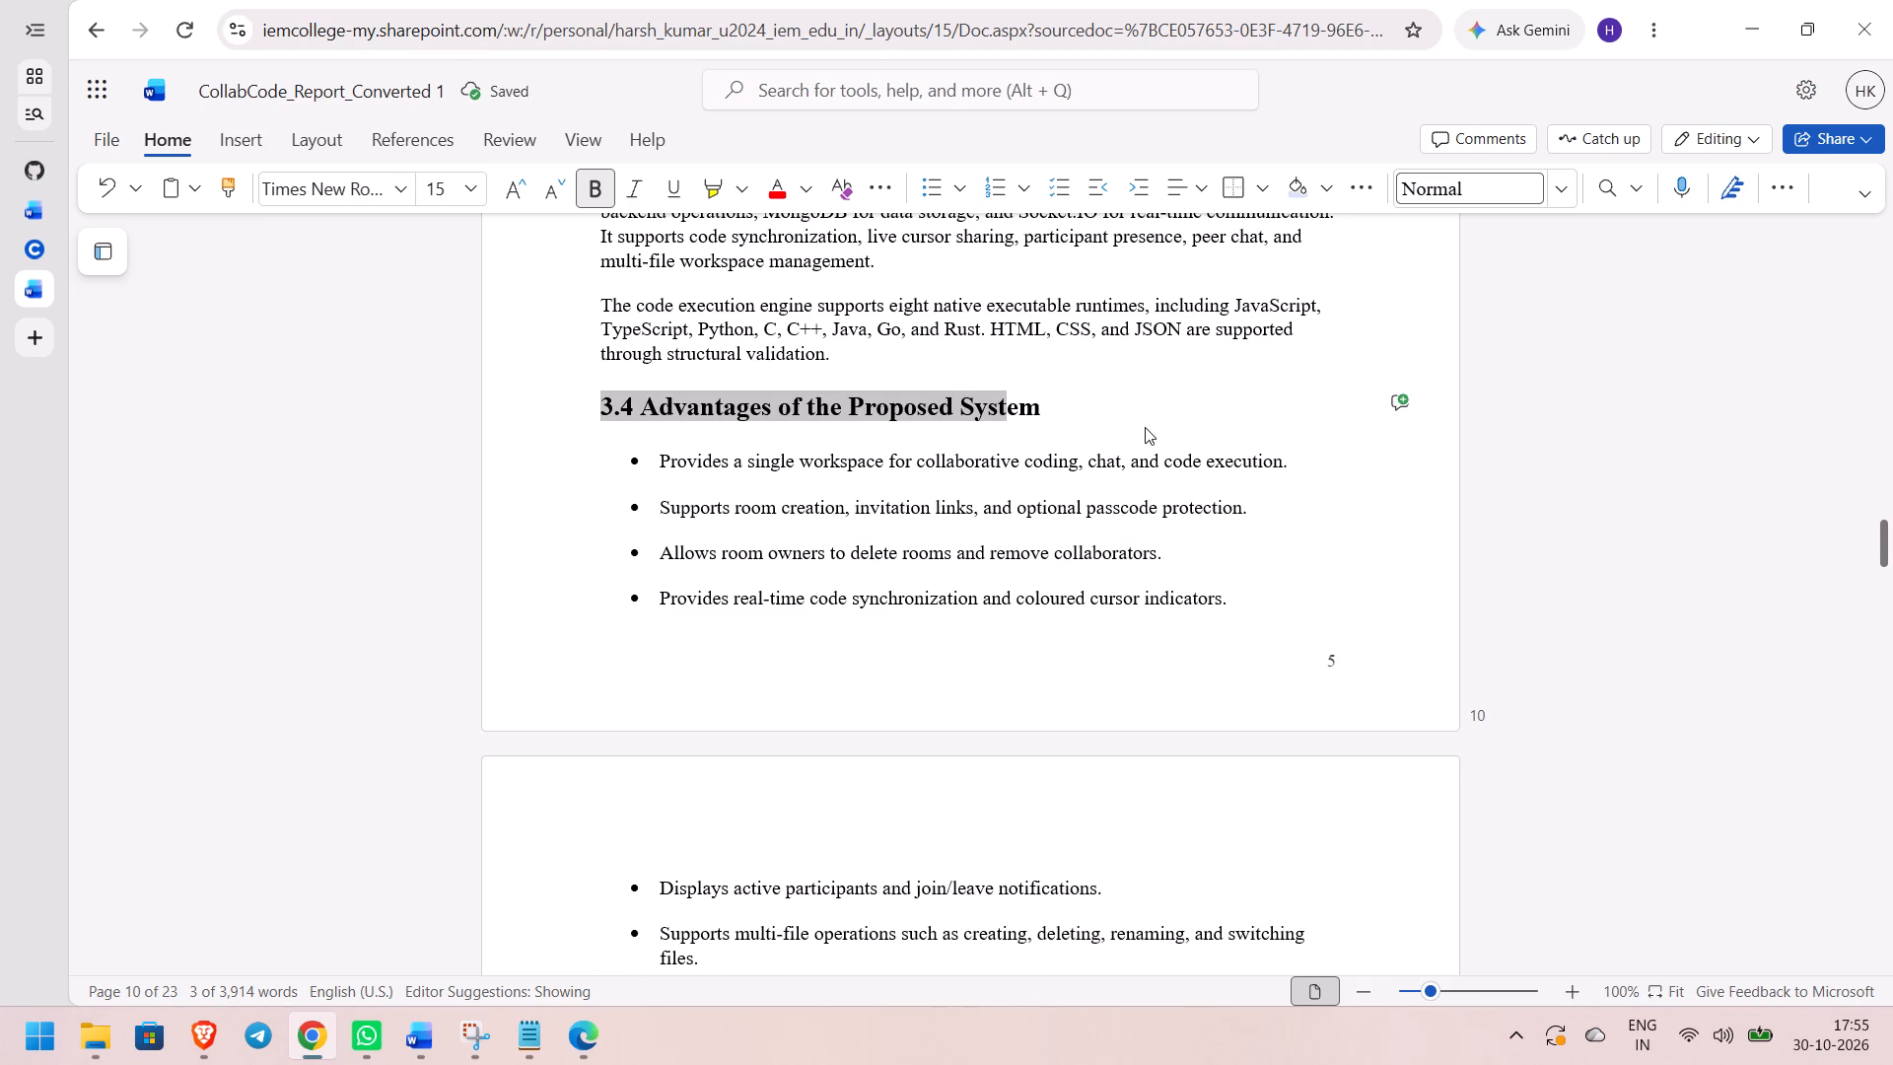
drag(1145, 427, 1166, 409)
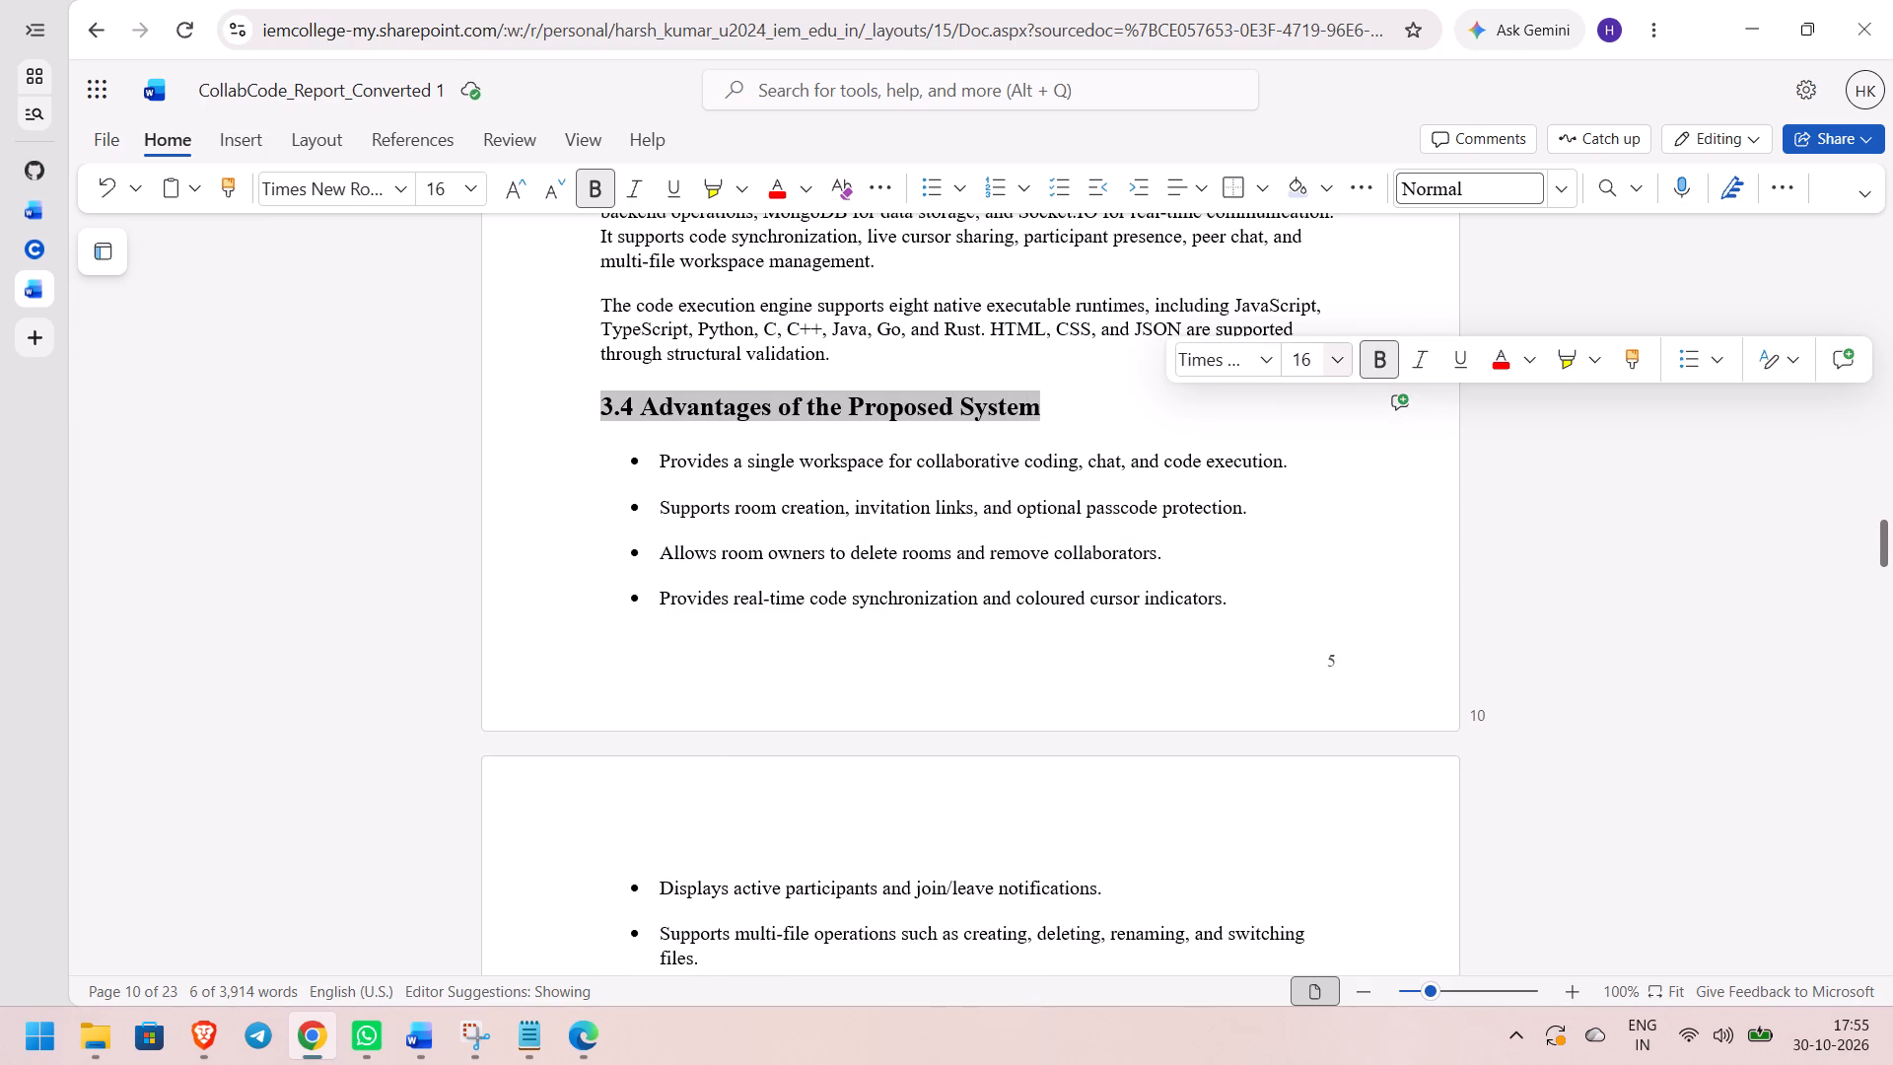
click(1287, 359)
text(15)
key(Return)
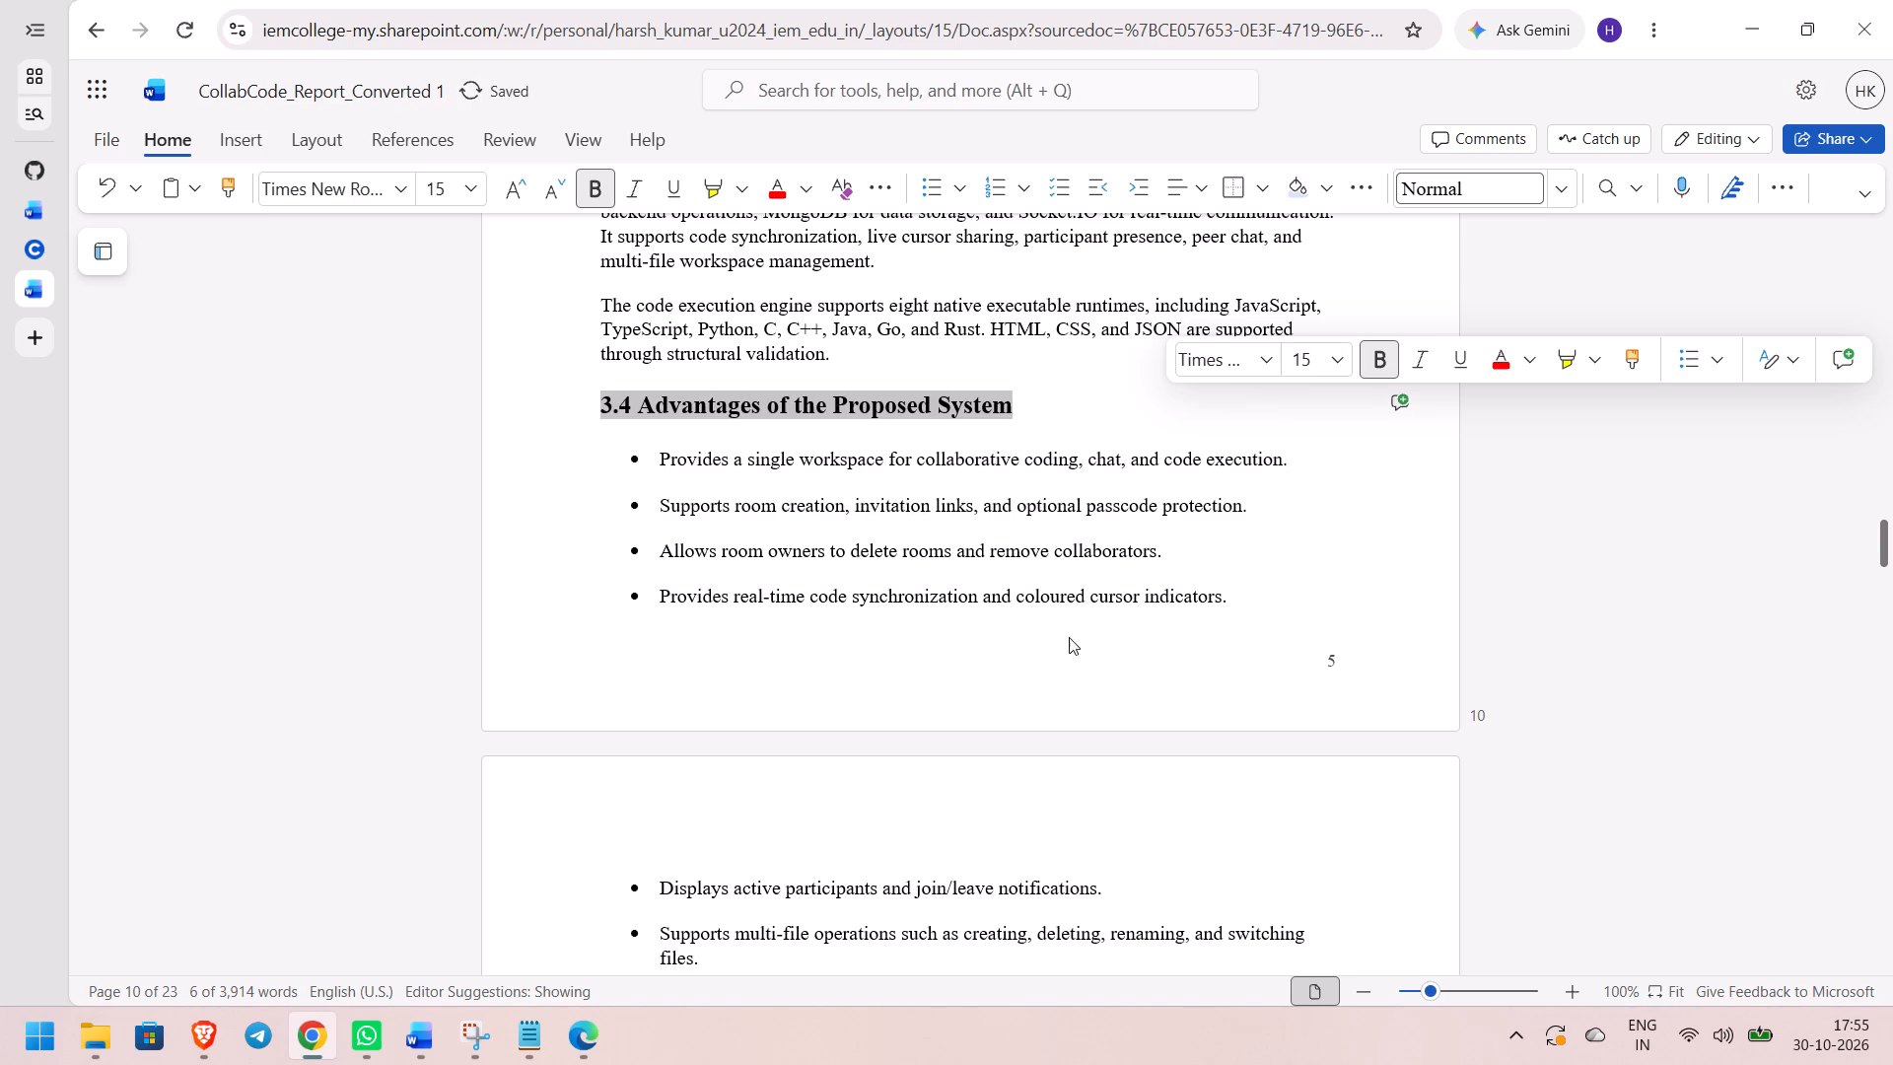
Set the 3.5 Limitations and Assumptions heading to font size 15.
scroll(1016, 713, down, 1)
drag(596, 542, 800, 558)
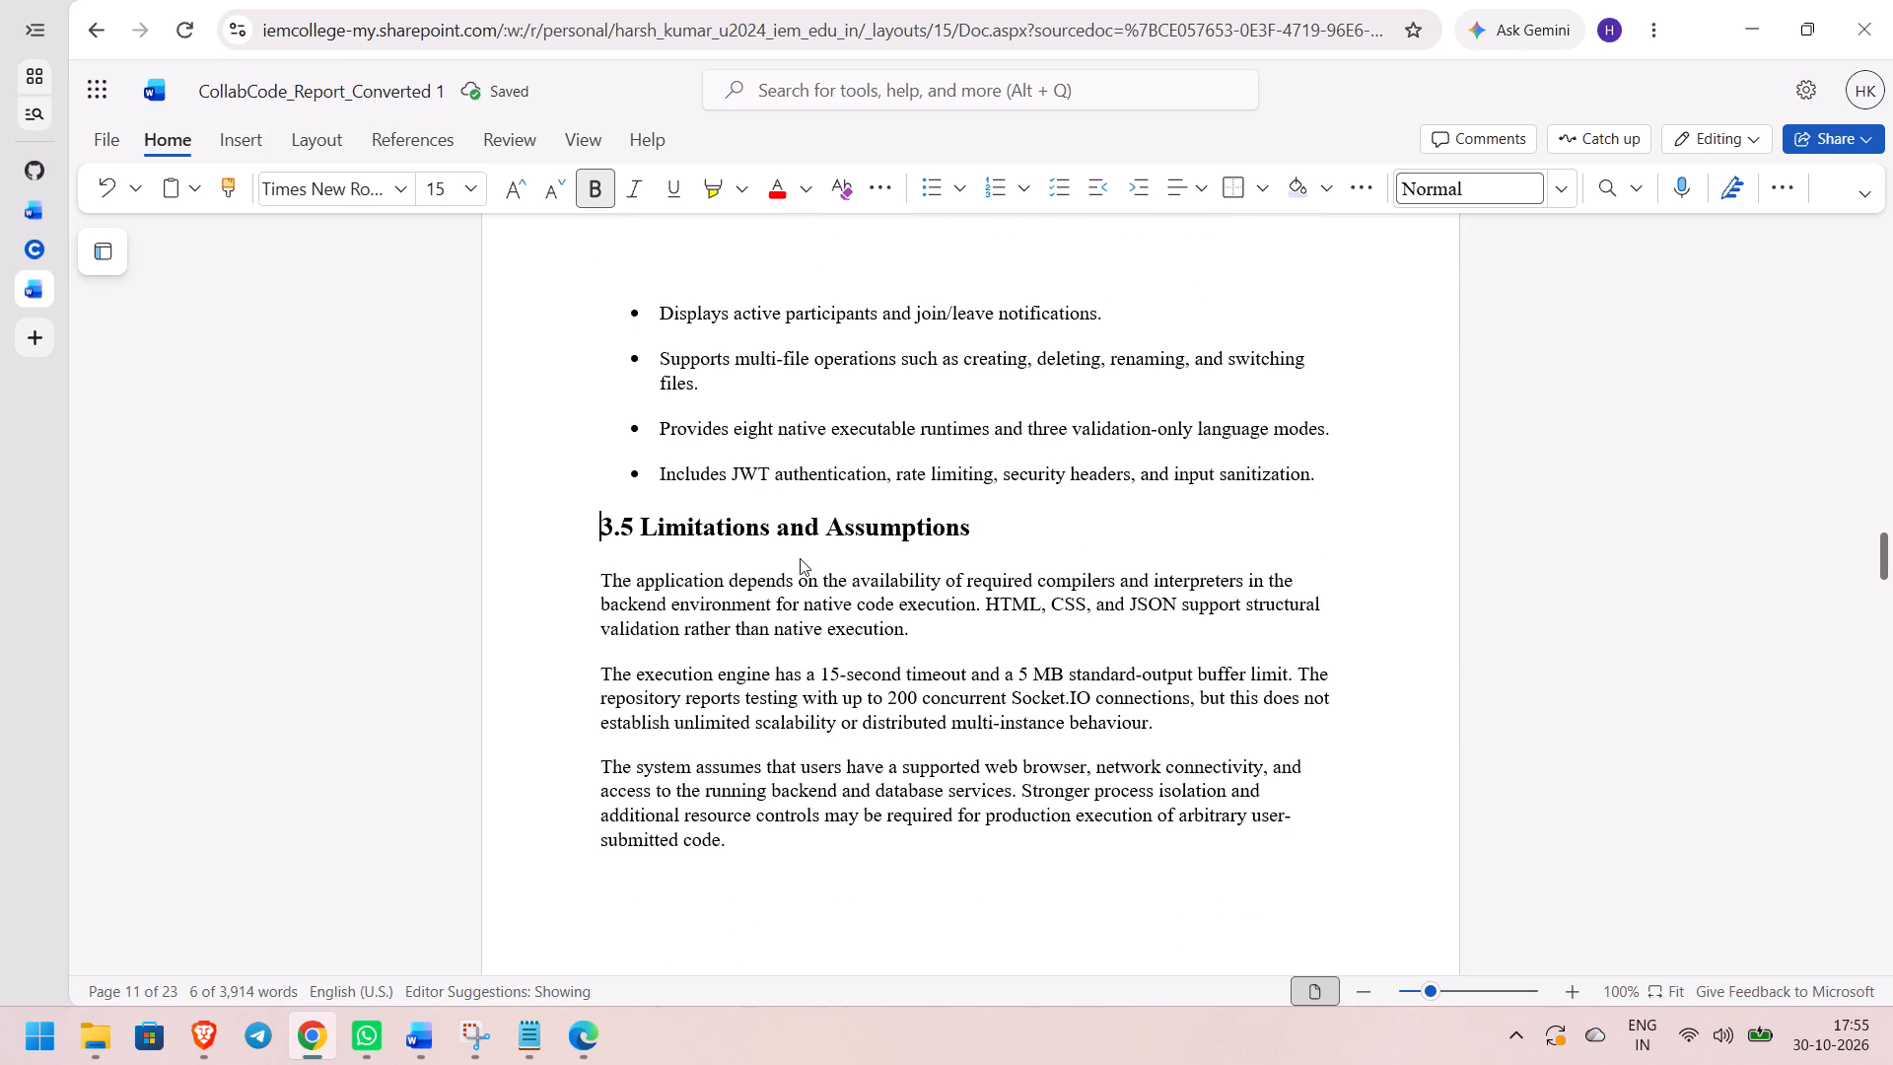
drag(800, 558, 1008, 527)
click(1008, 527)
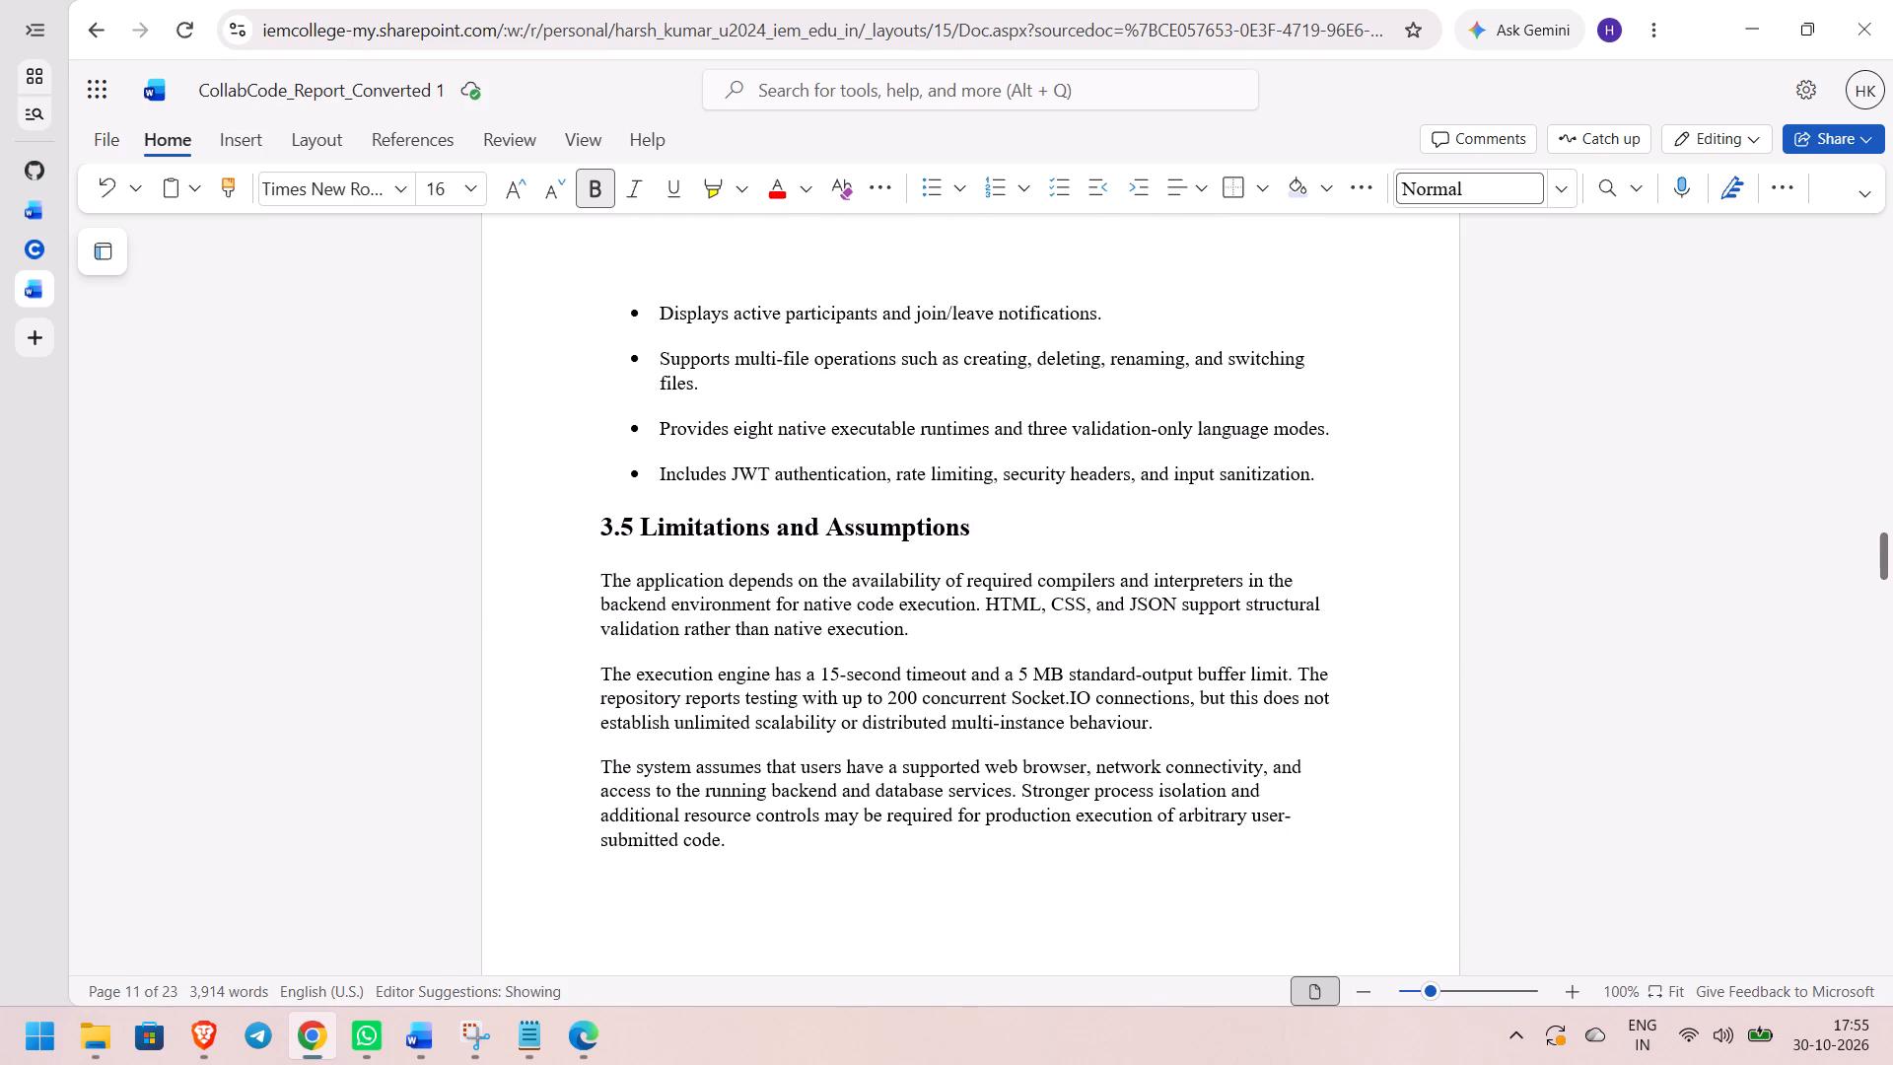
drag(535, 511, 985, 518)
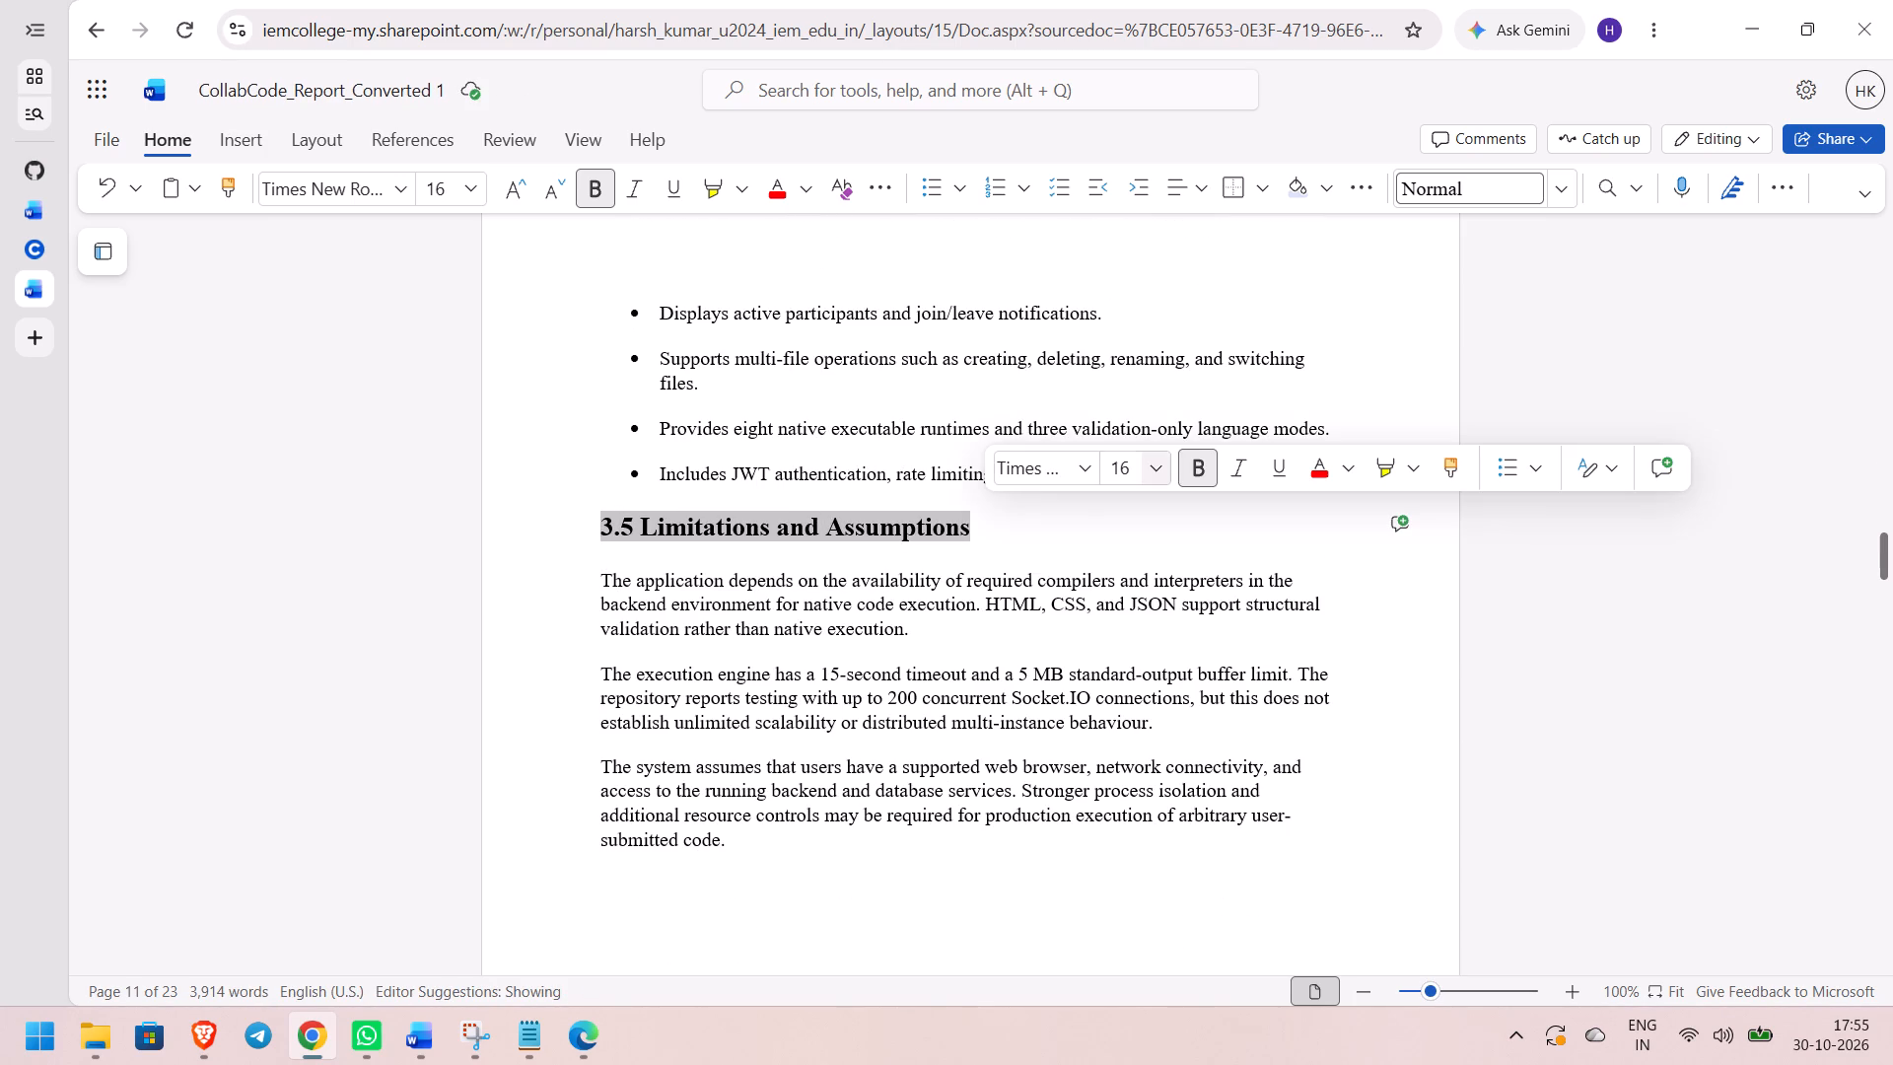
click(1131, 457)
text(15)
key(Return)
click(988, 794)
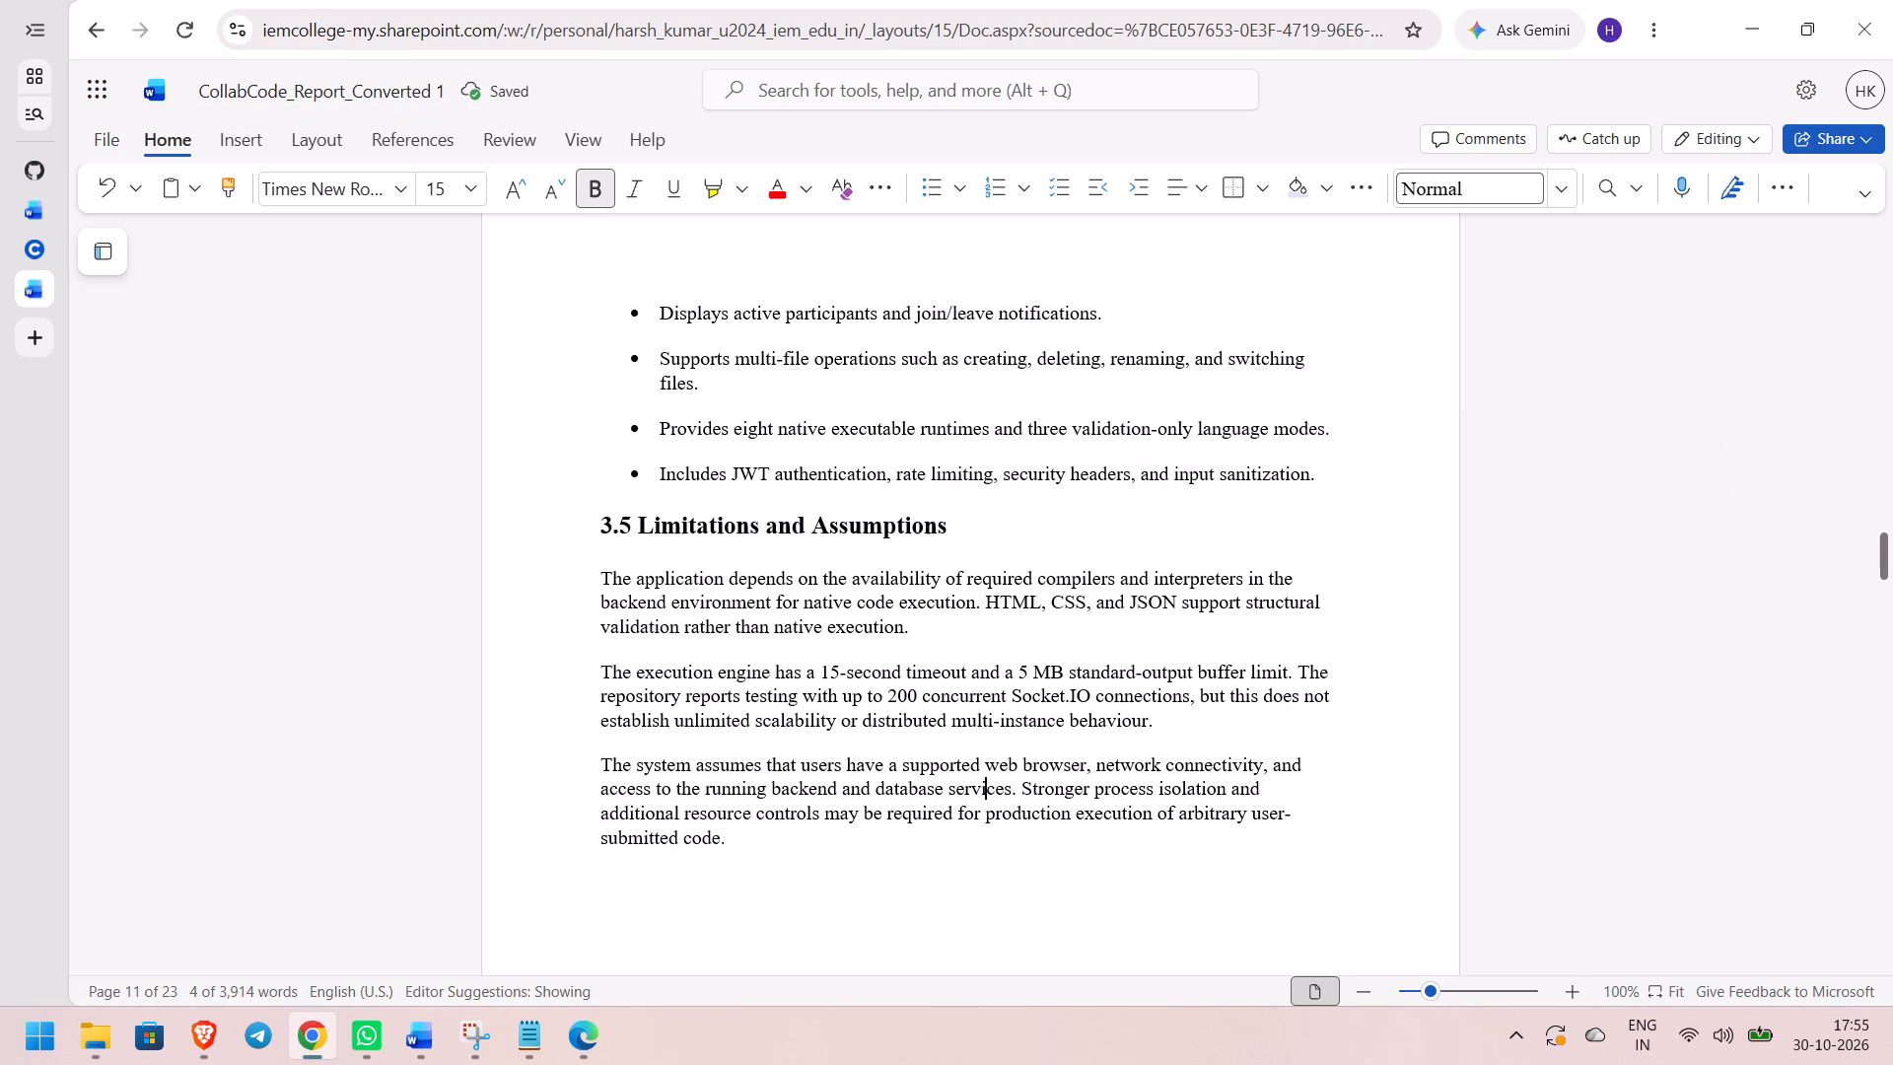
Review the rewritten report from the table of contents and abstract through the end of chapter 3 for content and heading consistency.
scroll(988, 792, down, 2)
scroll(988, 791, up, 2)
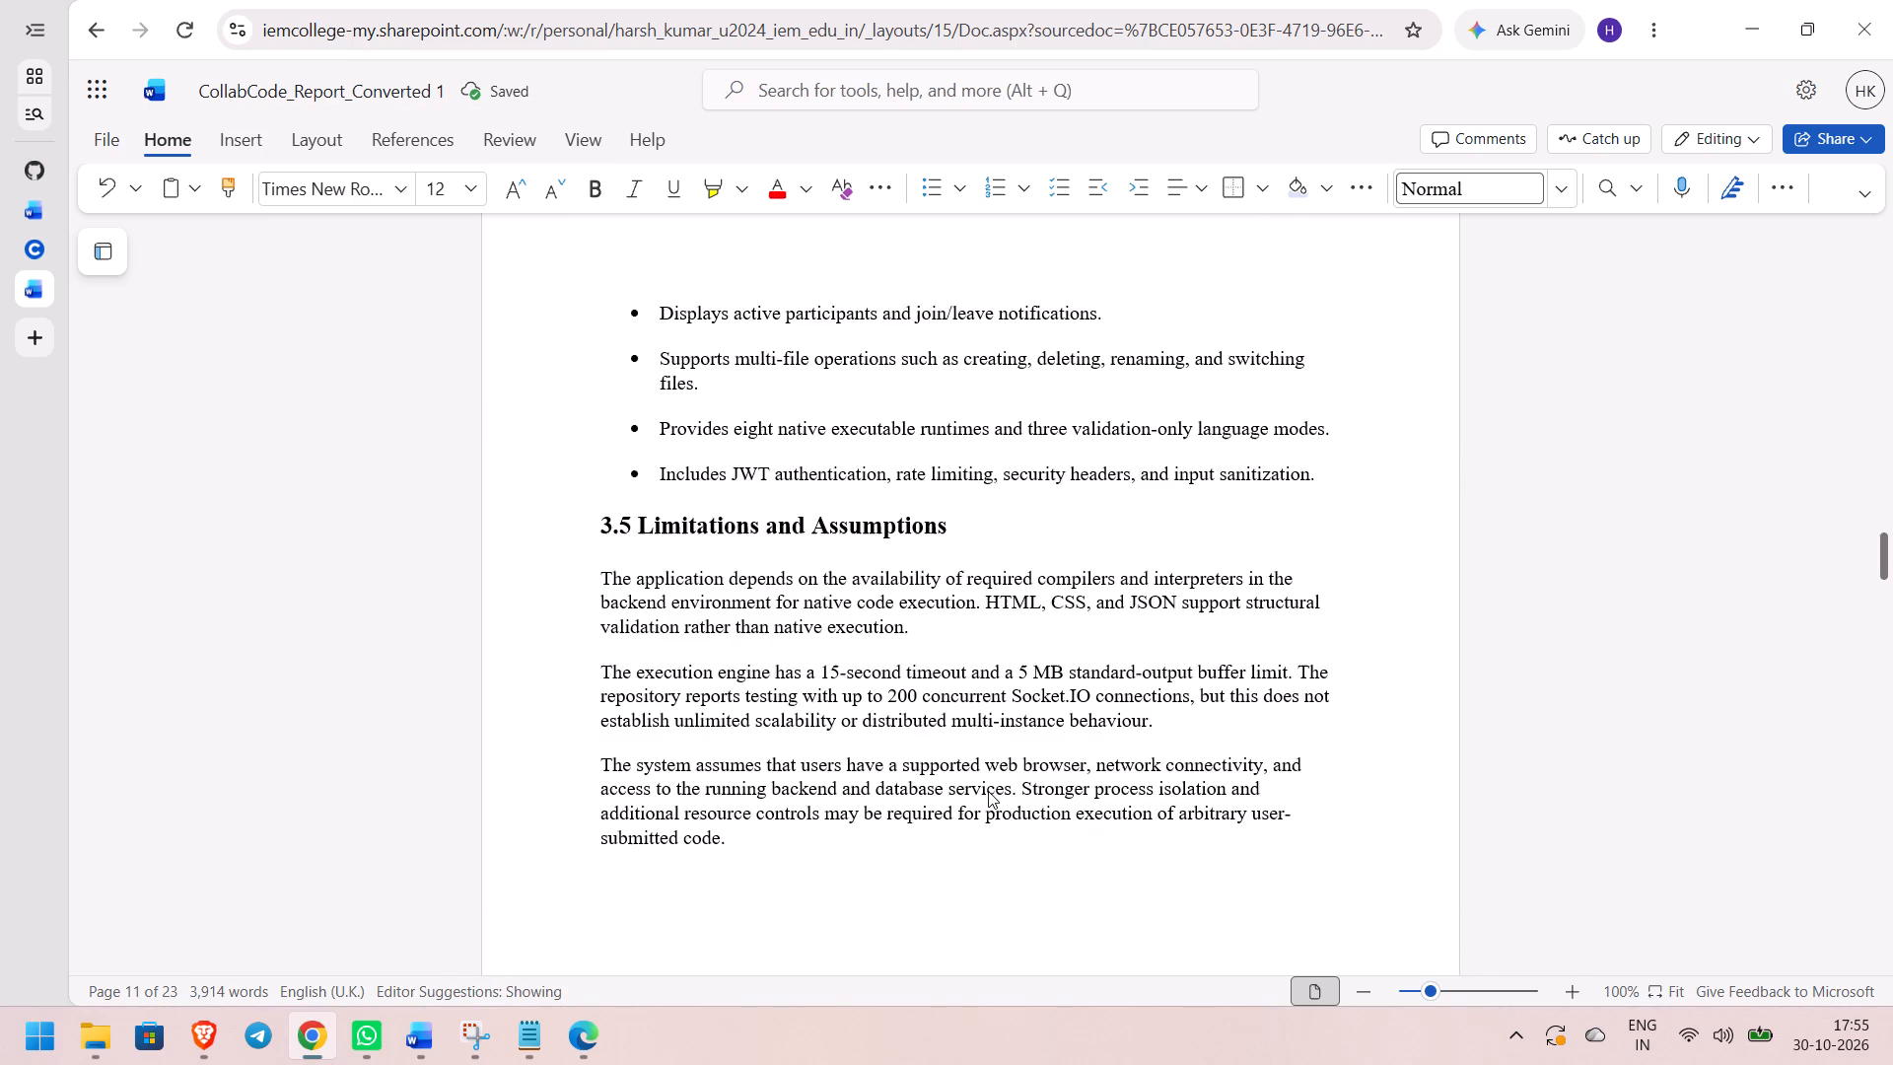
scroll(988, 791, up, 4)
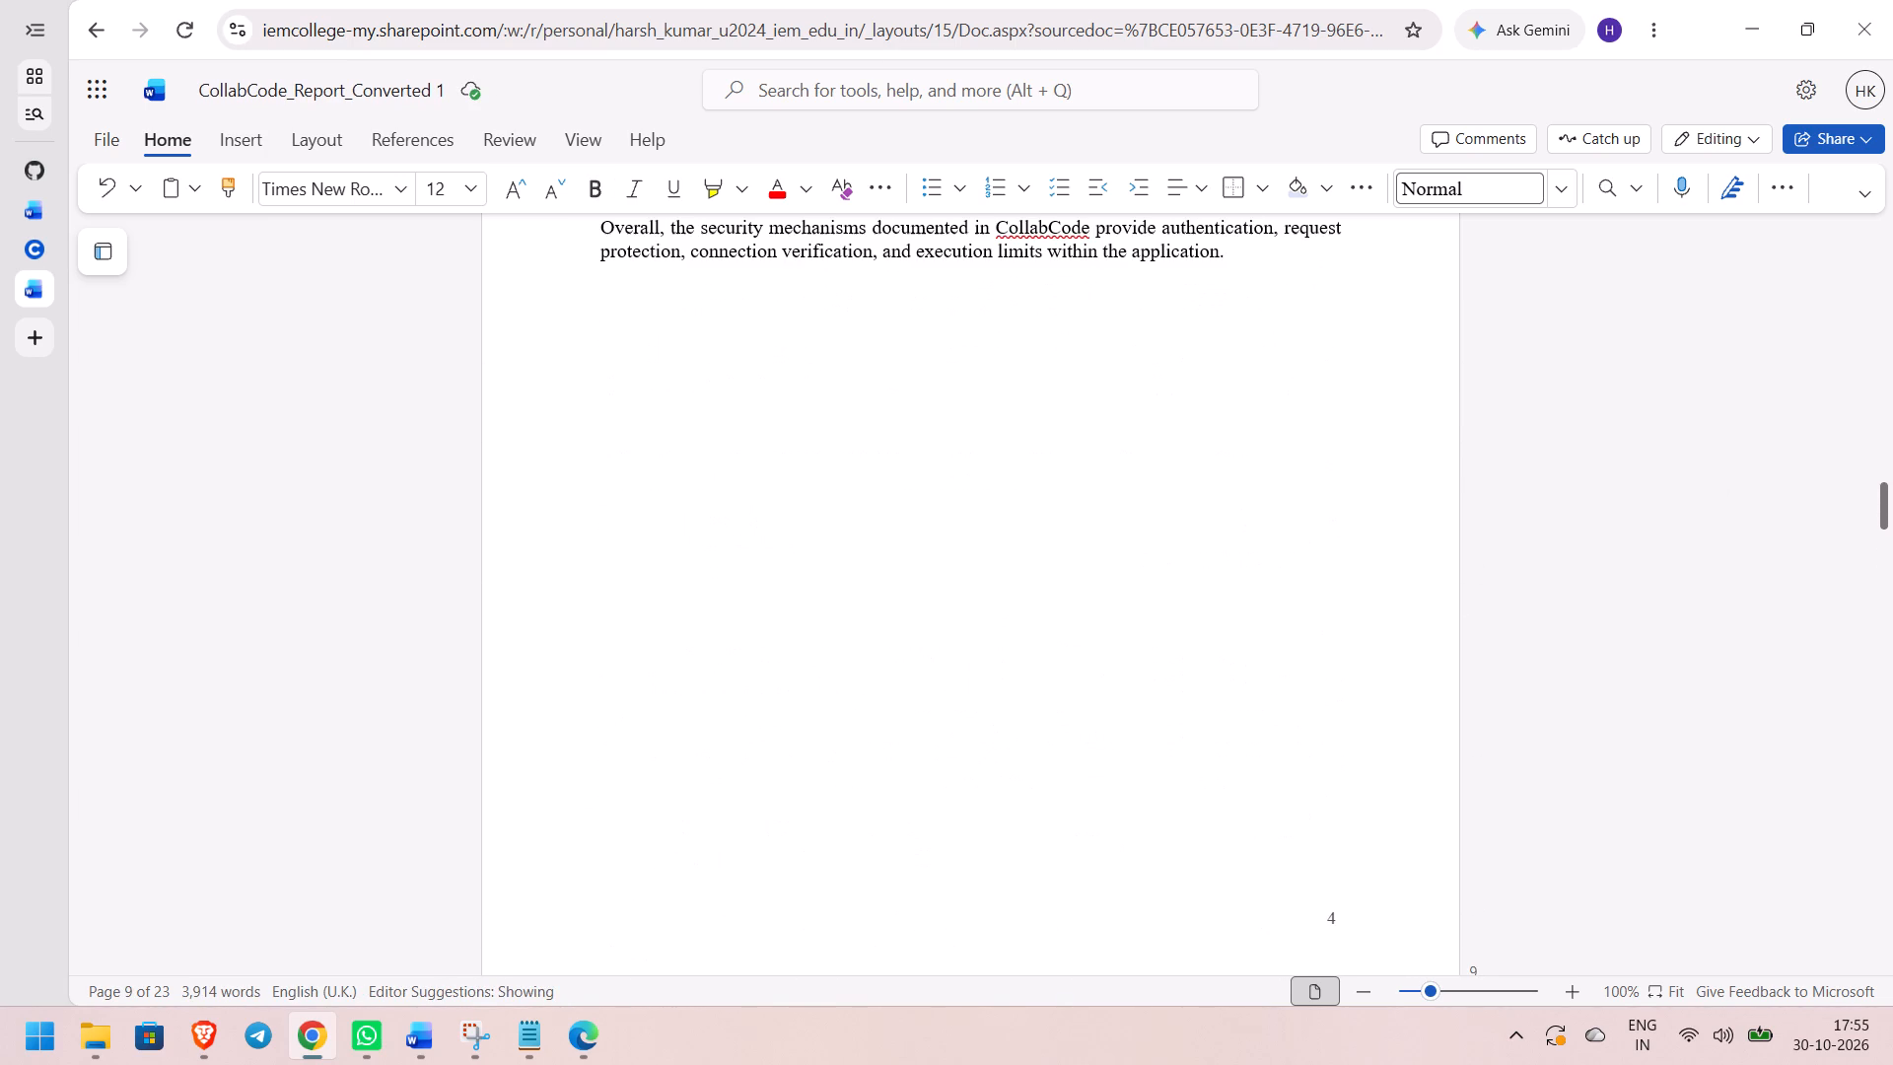
scroll(988, 791, down, 2)
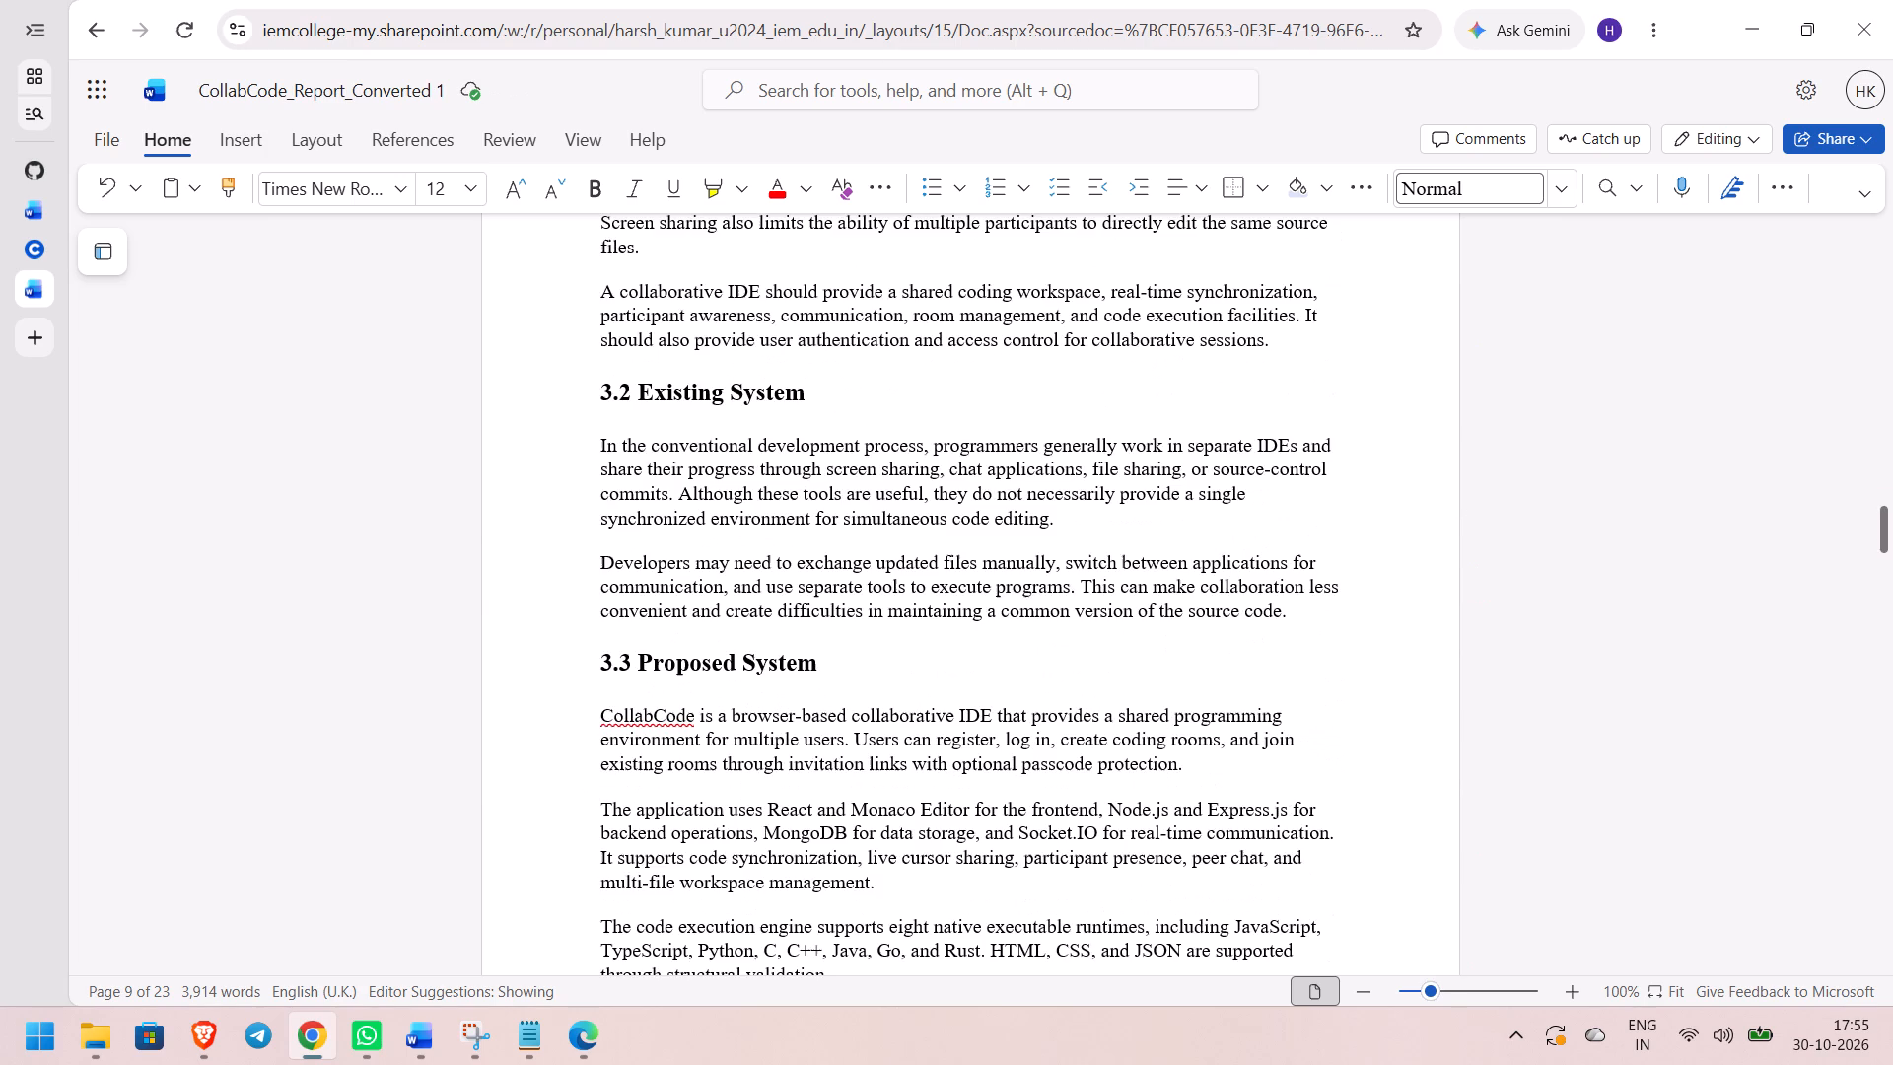
scroll(988, 791, up, 7)
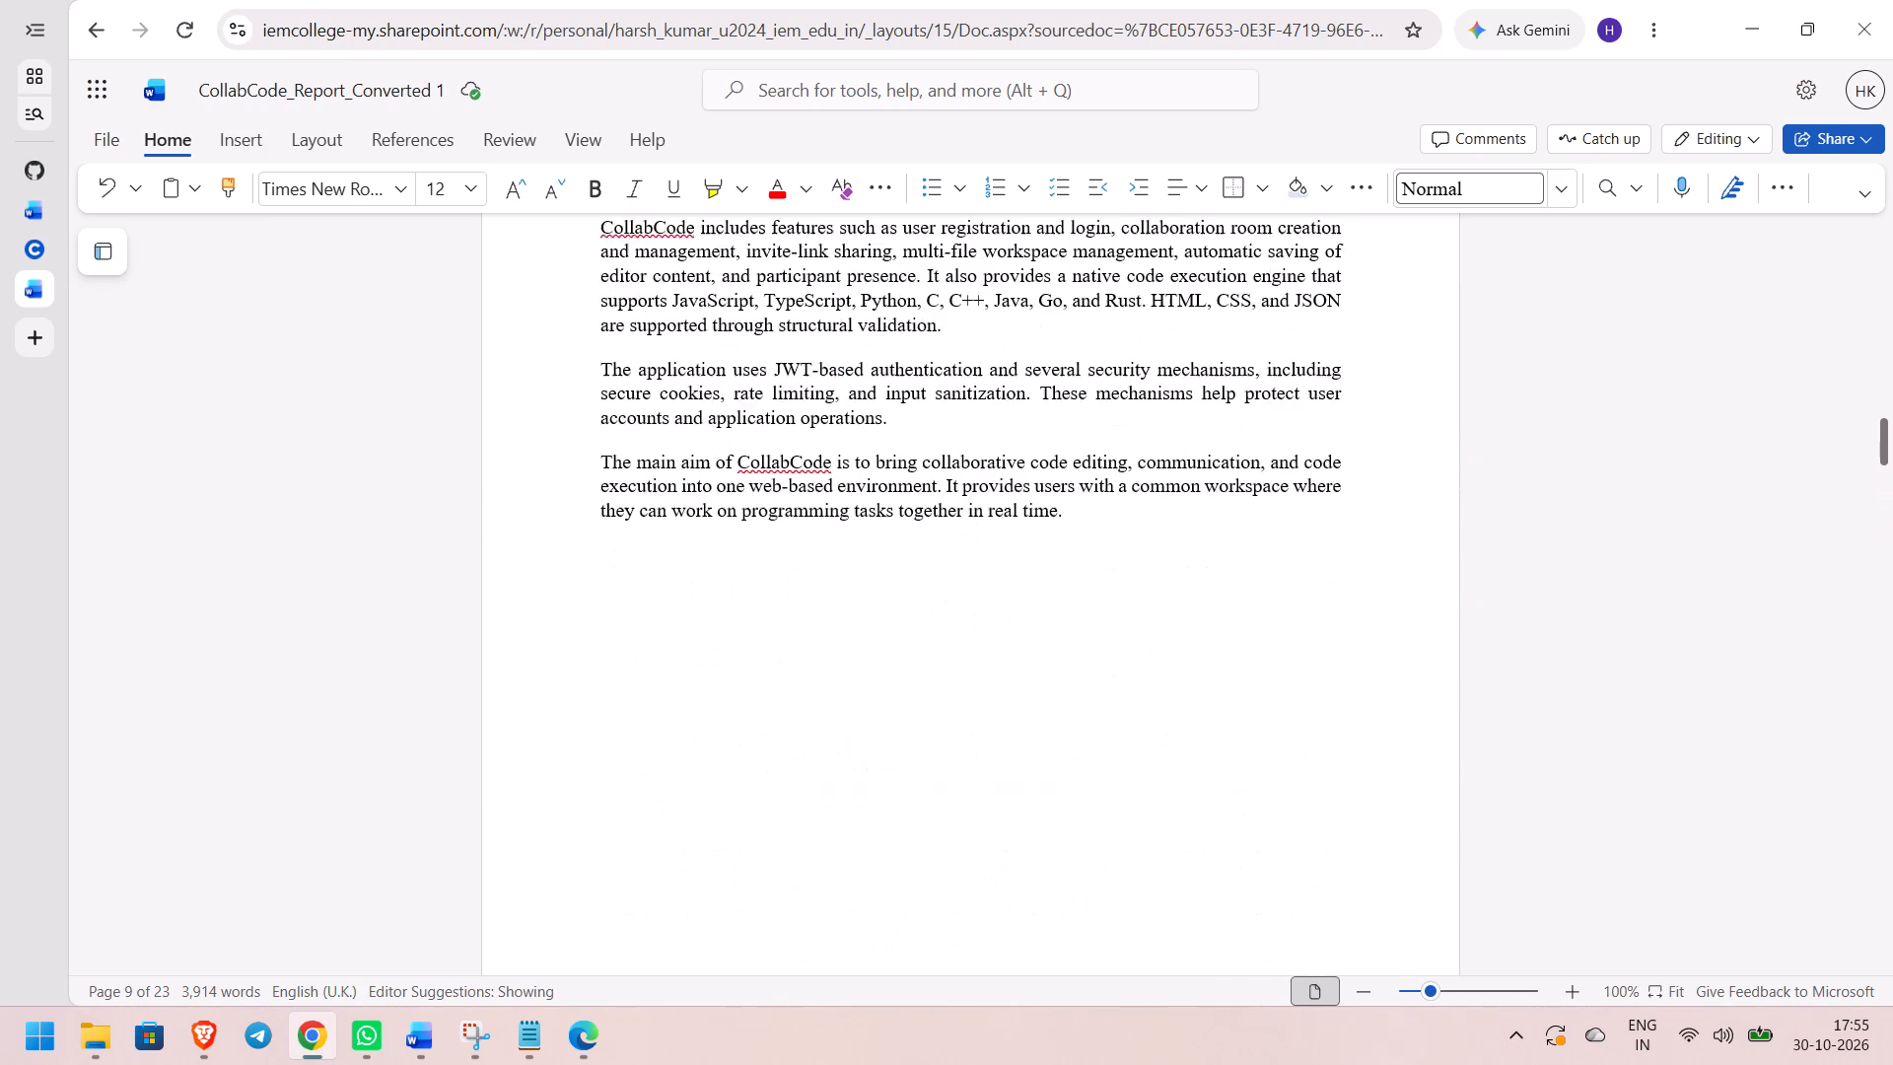
scroll(988, 791, up, 9)
scroll(988, 791, down, 1)
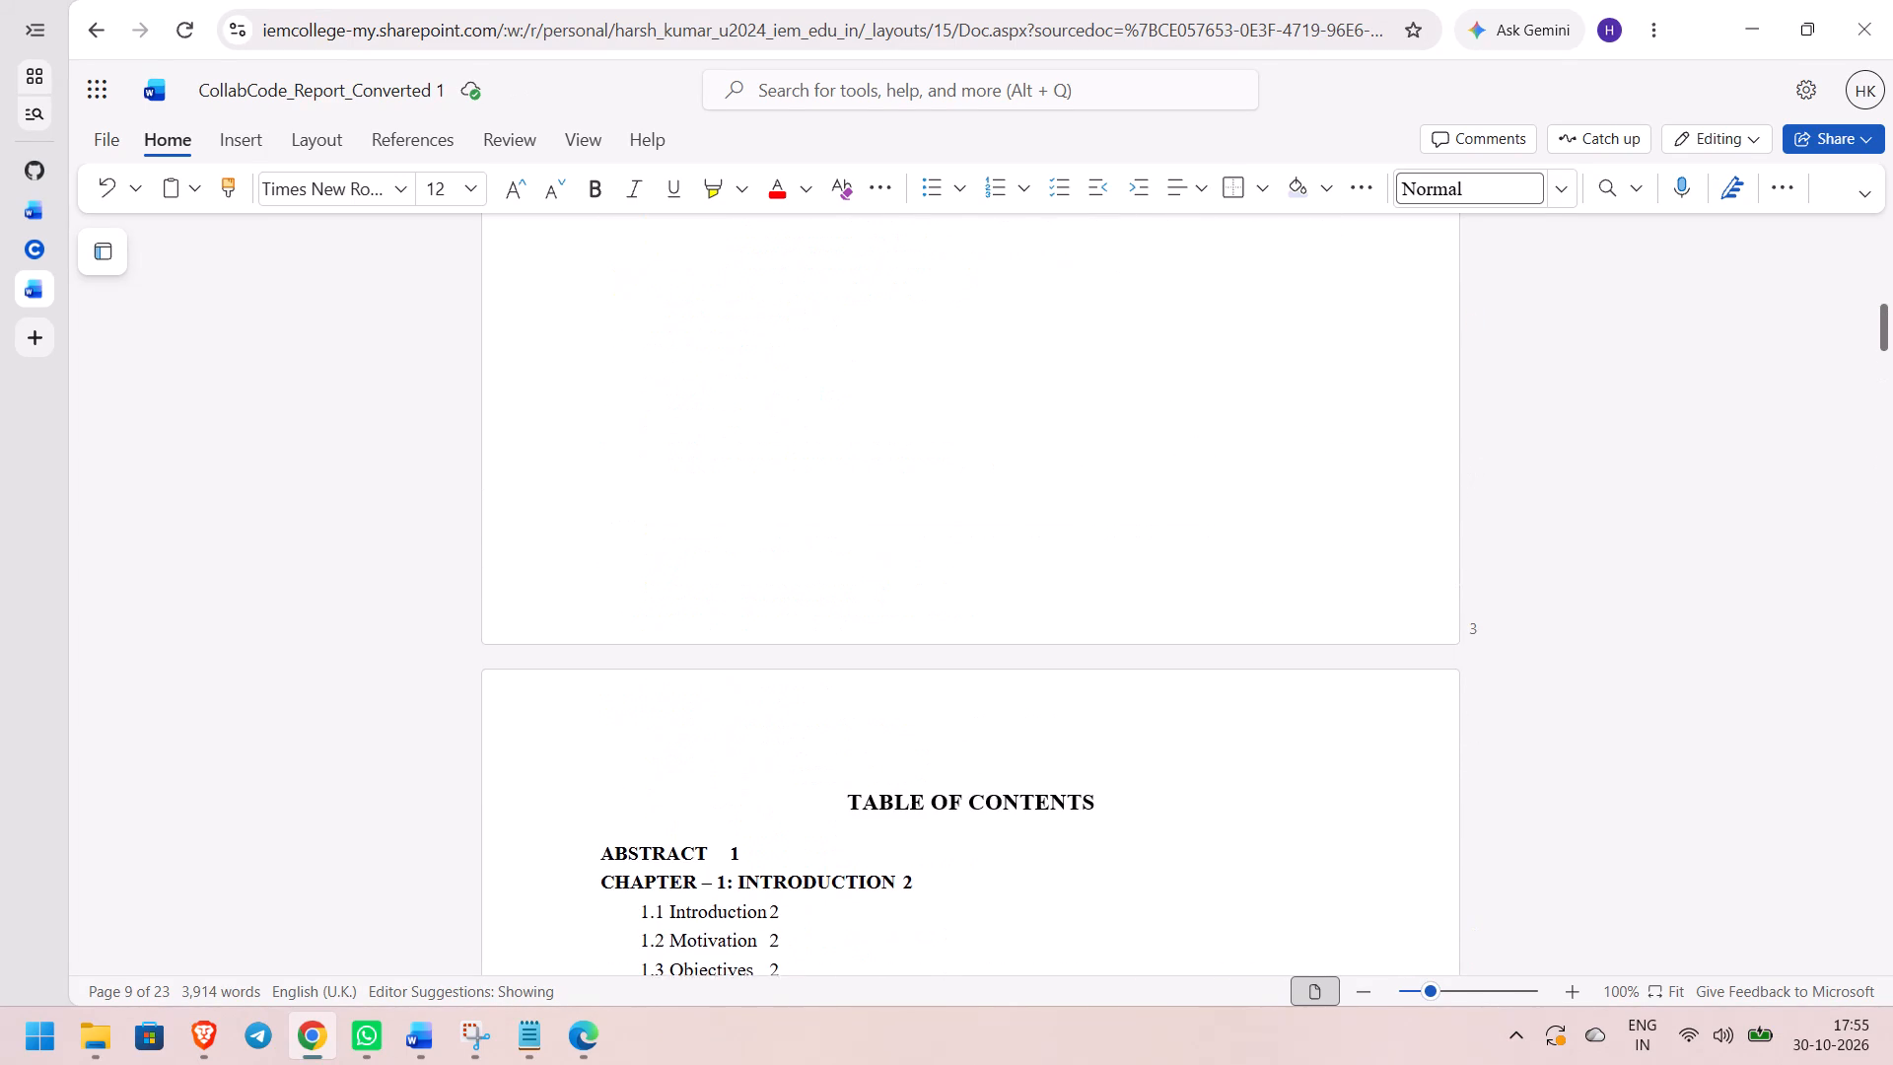
scroll(988, 791, down, 4)
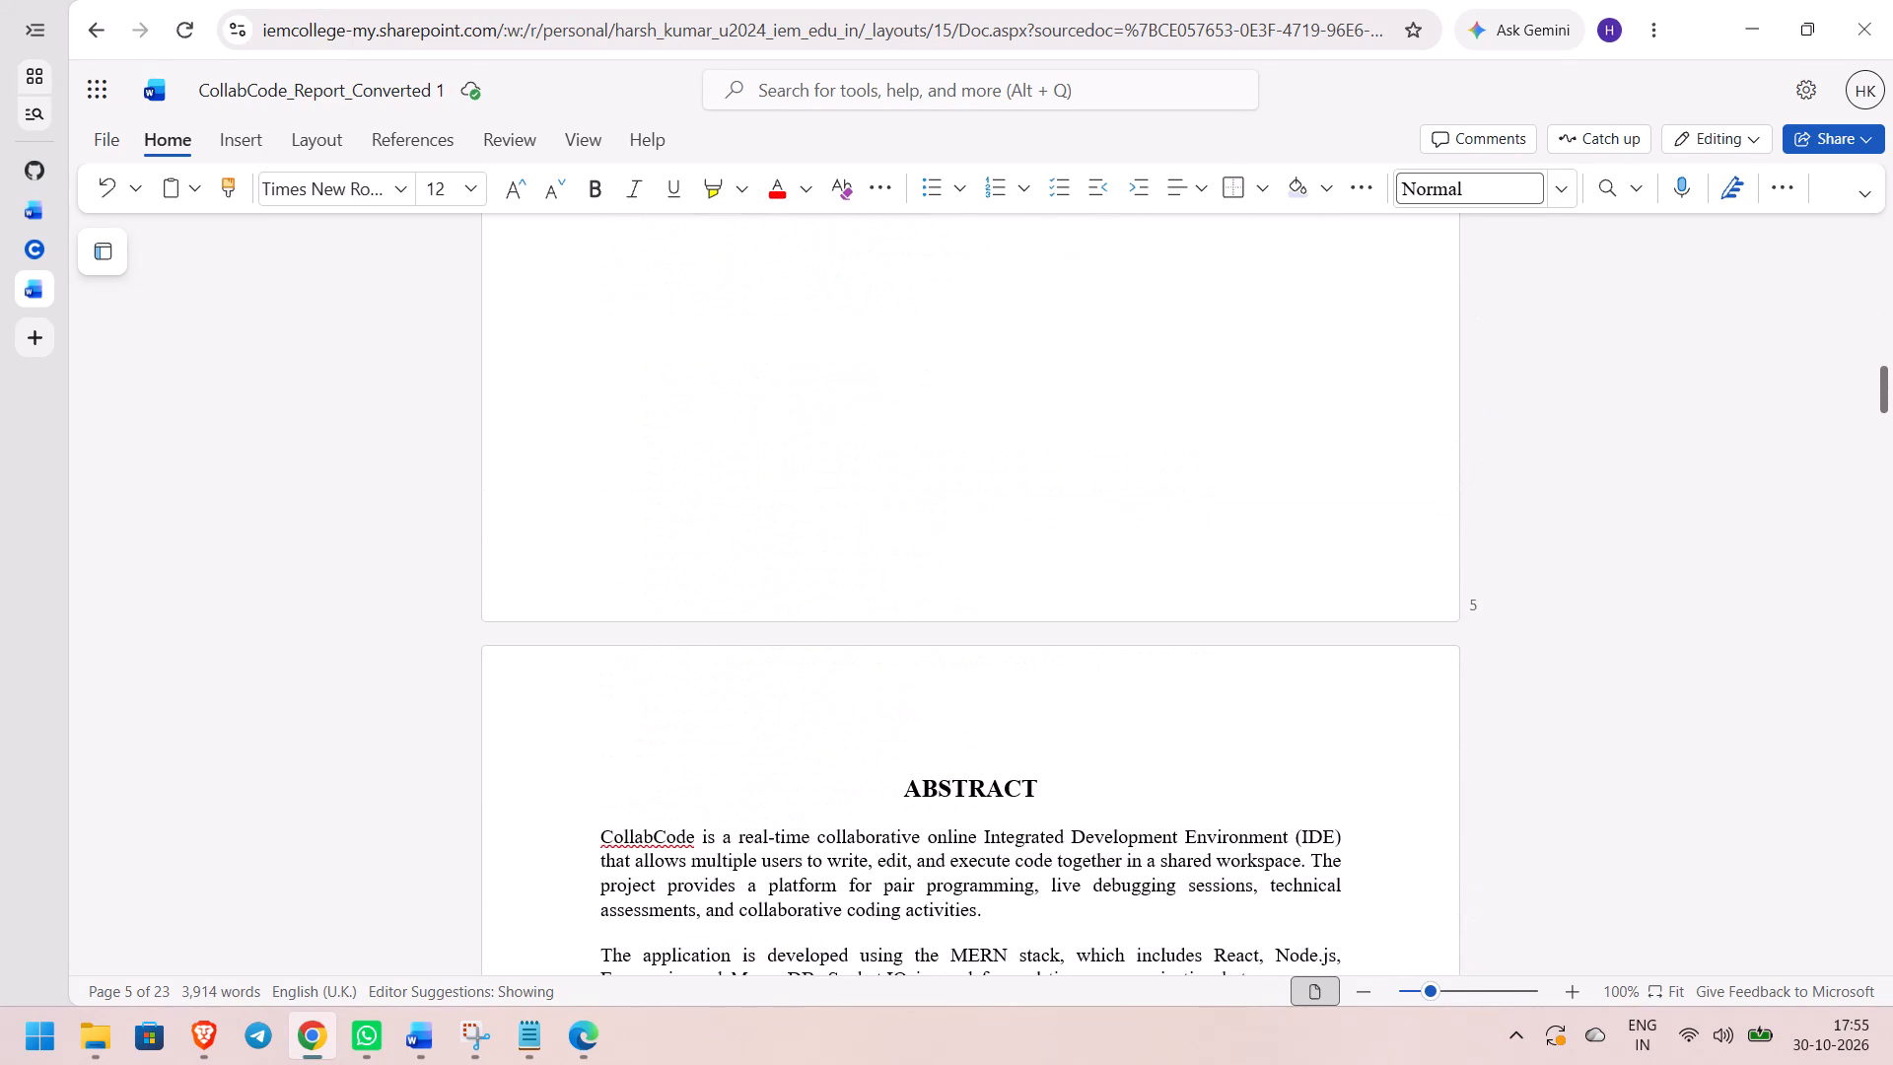
scroll(988, 791, down, 1)
scroll(988, 791, up, 1)
scroll(988, 791, down, 1)
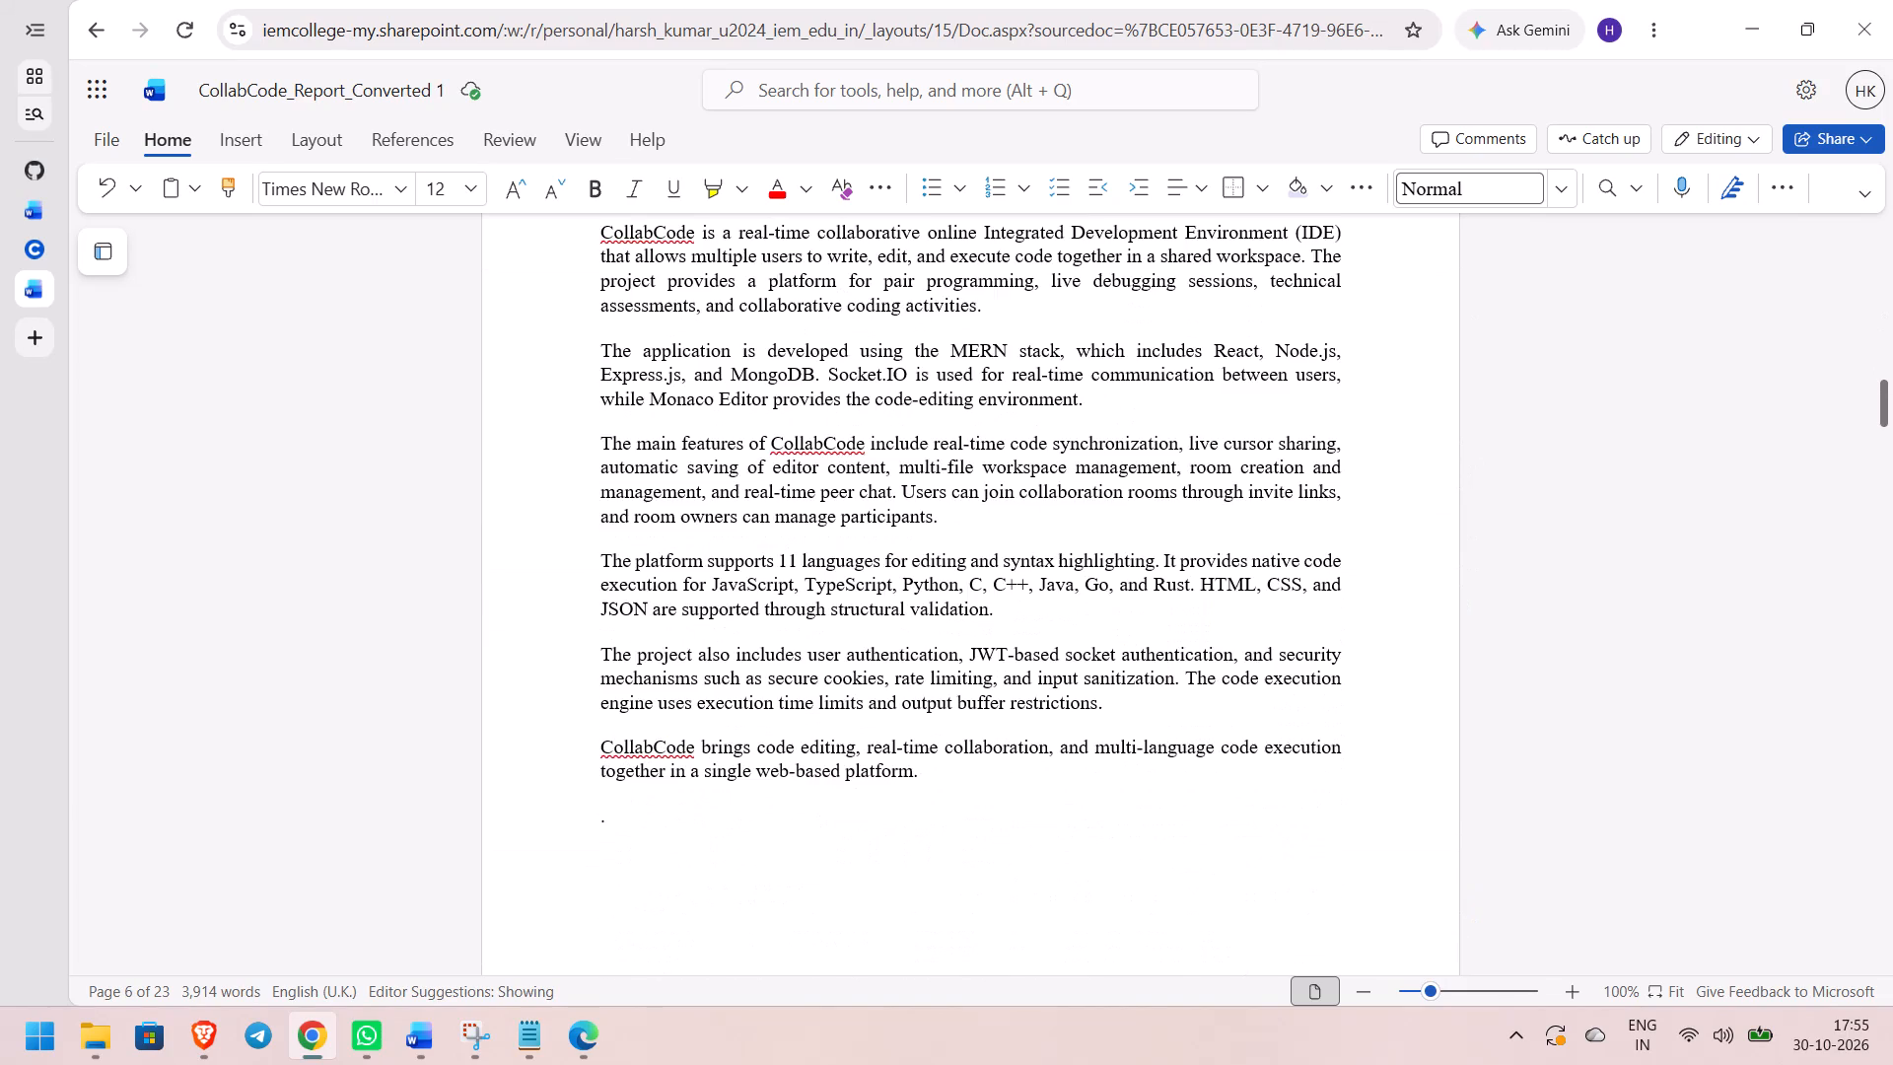
scroll(988, 791, down, 2)
scroll(988, 791, up, 1)
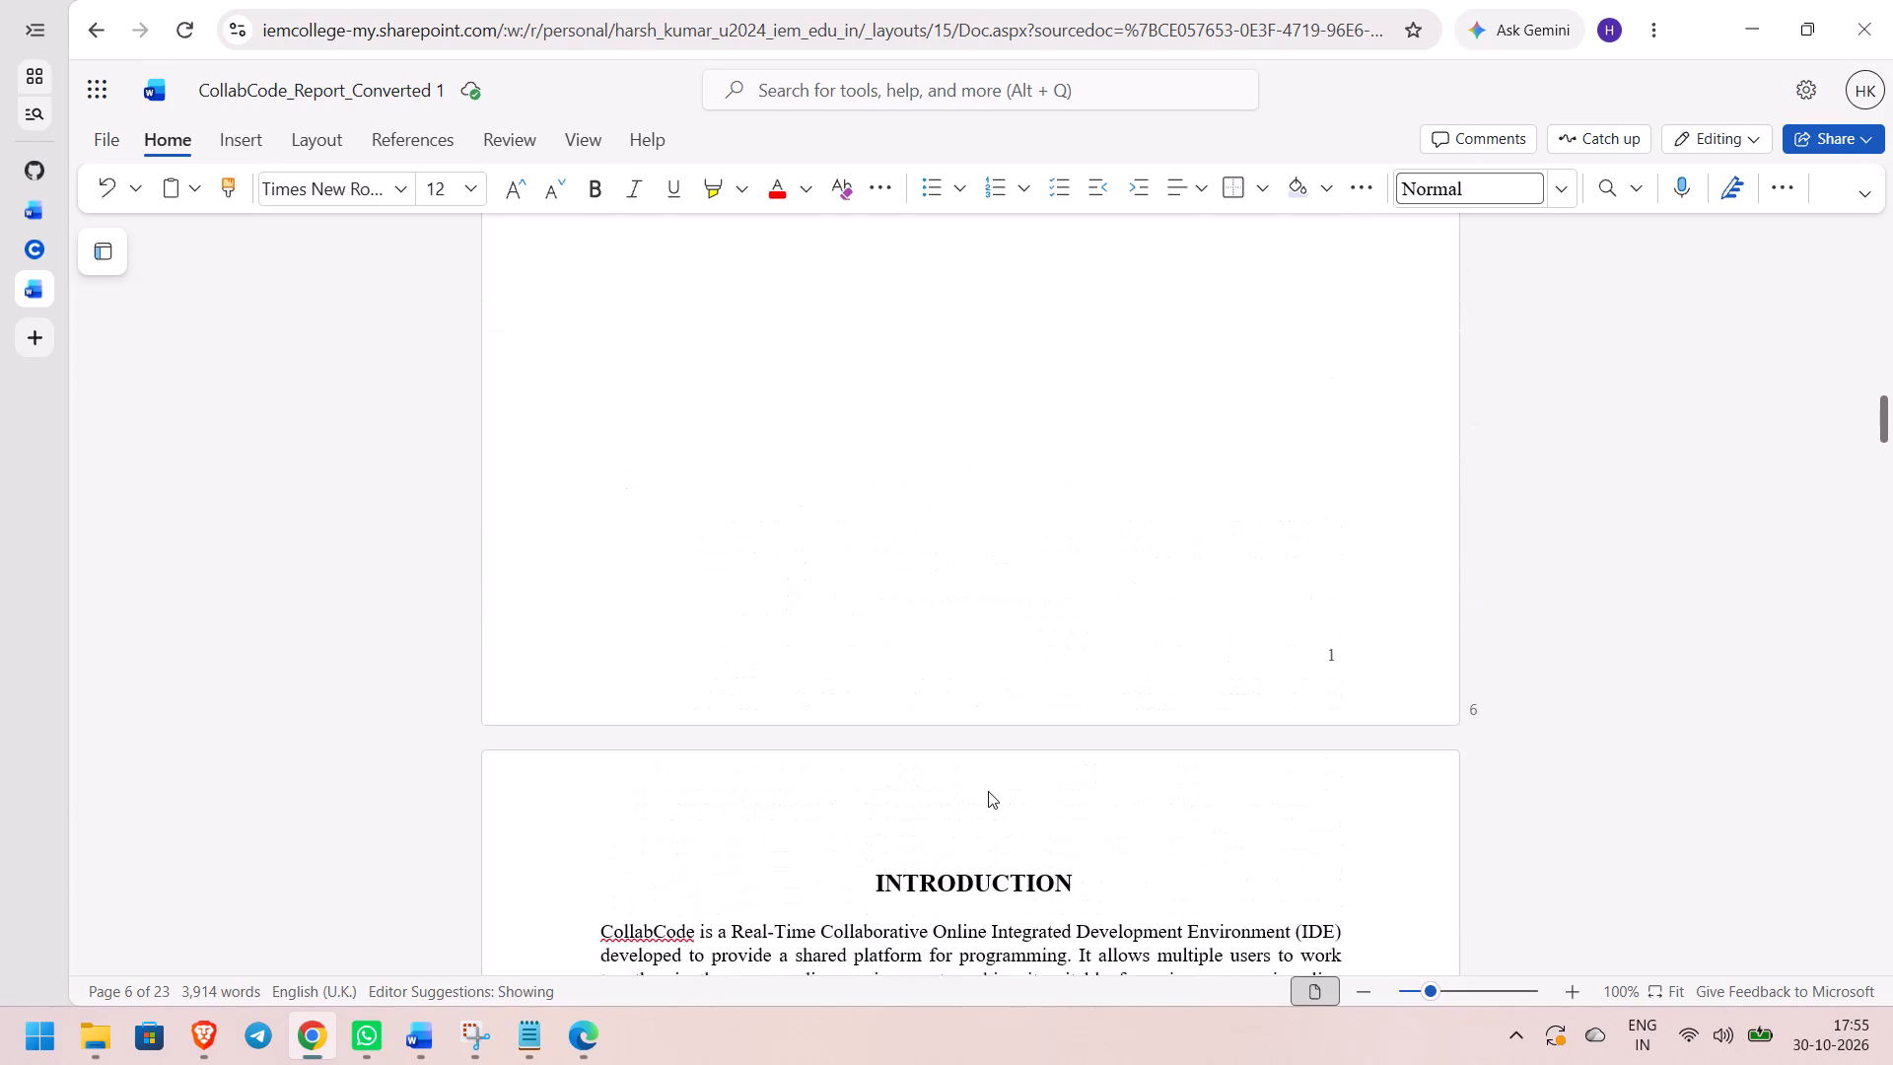
scroll(988, 791, up, 1)
scroll(988, 791, down, 3)
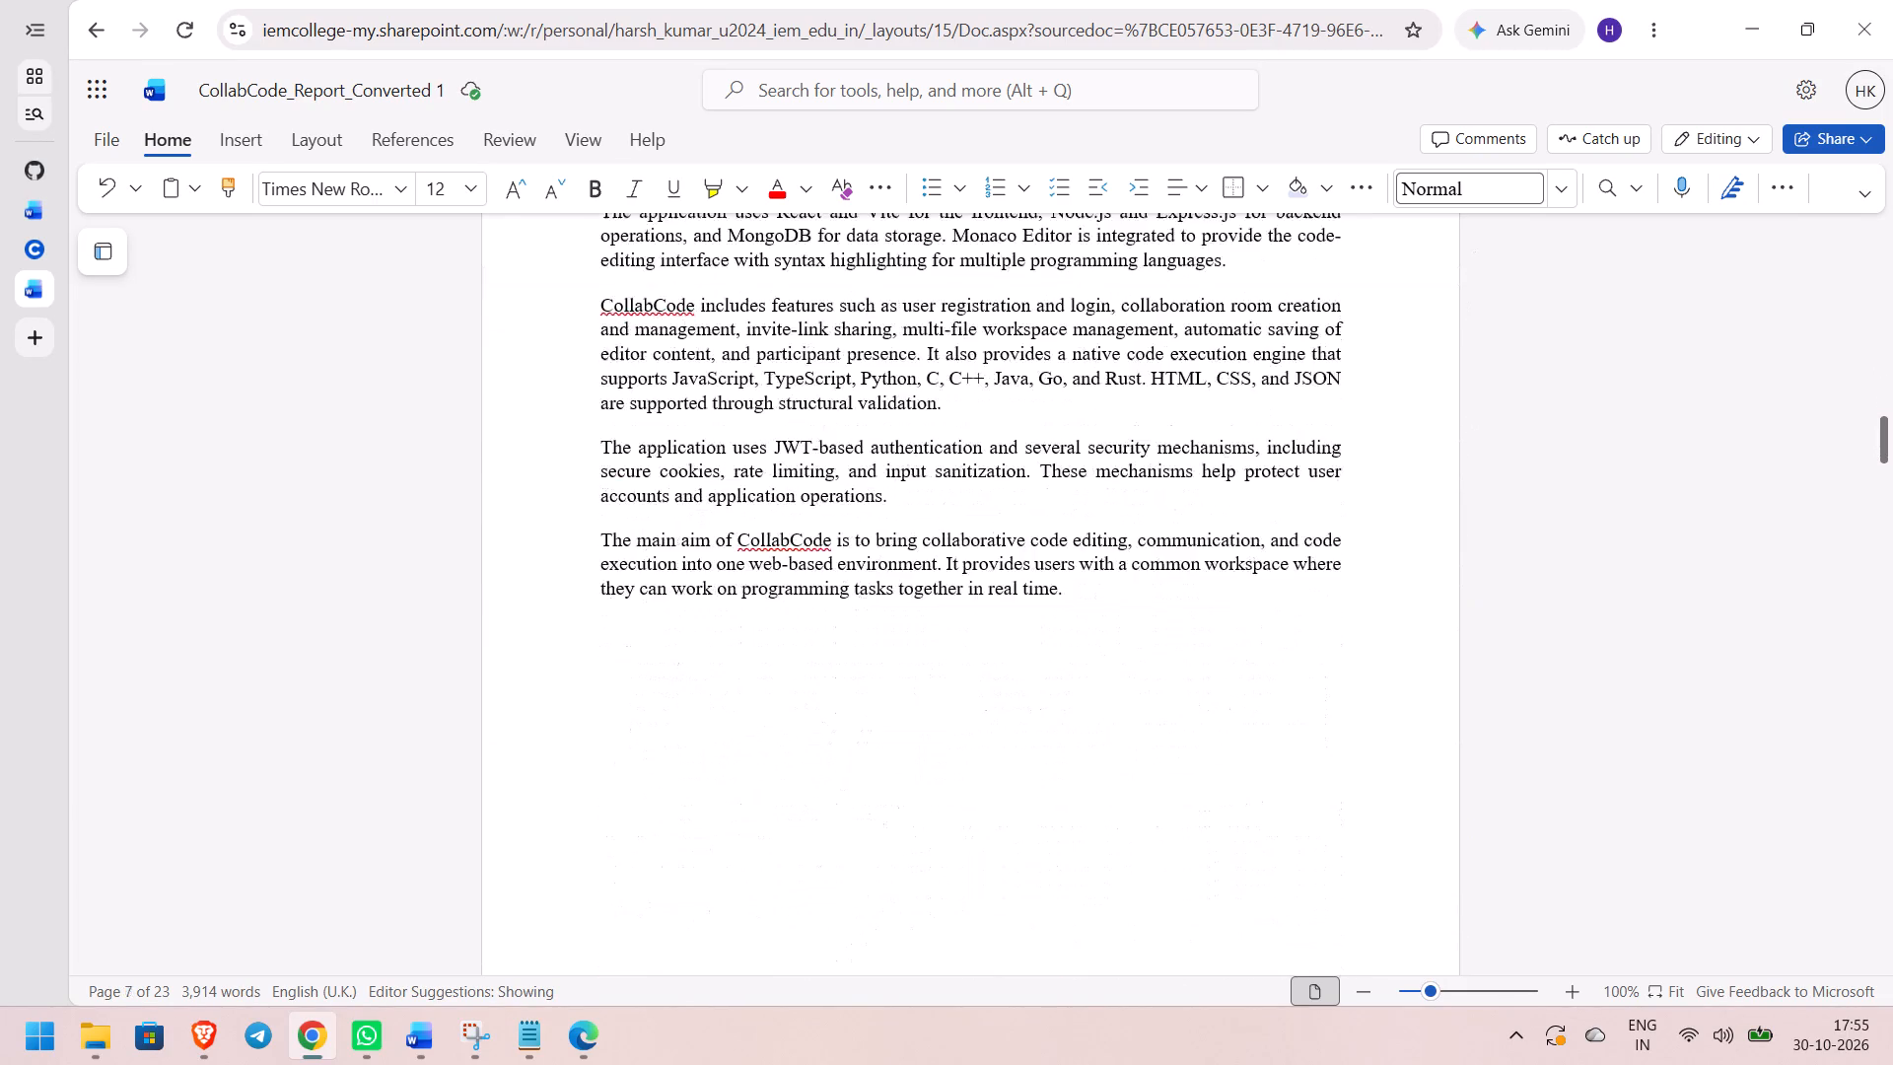
scroll(988, 791, up, 1)
scroll(988, 791, down, 3)
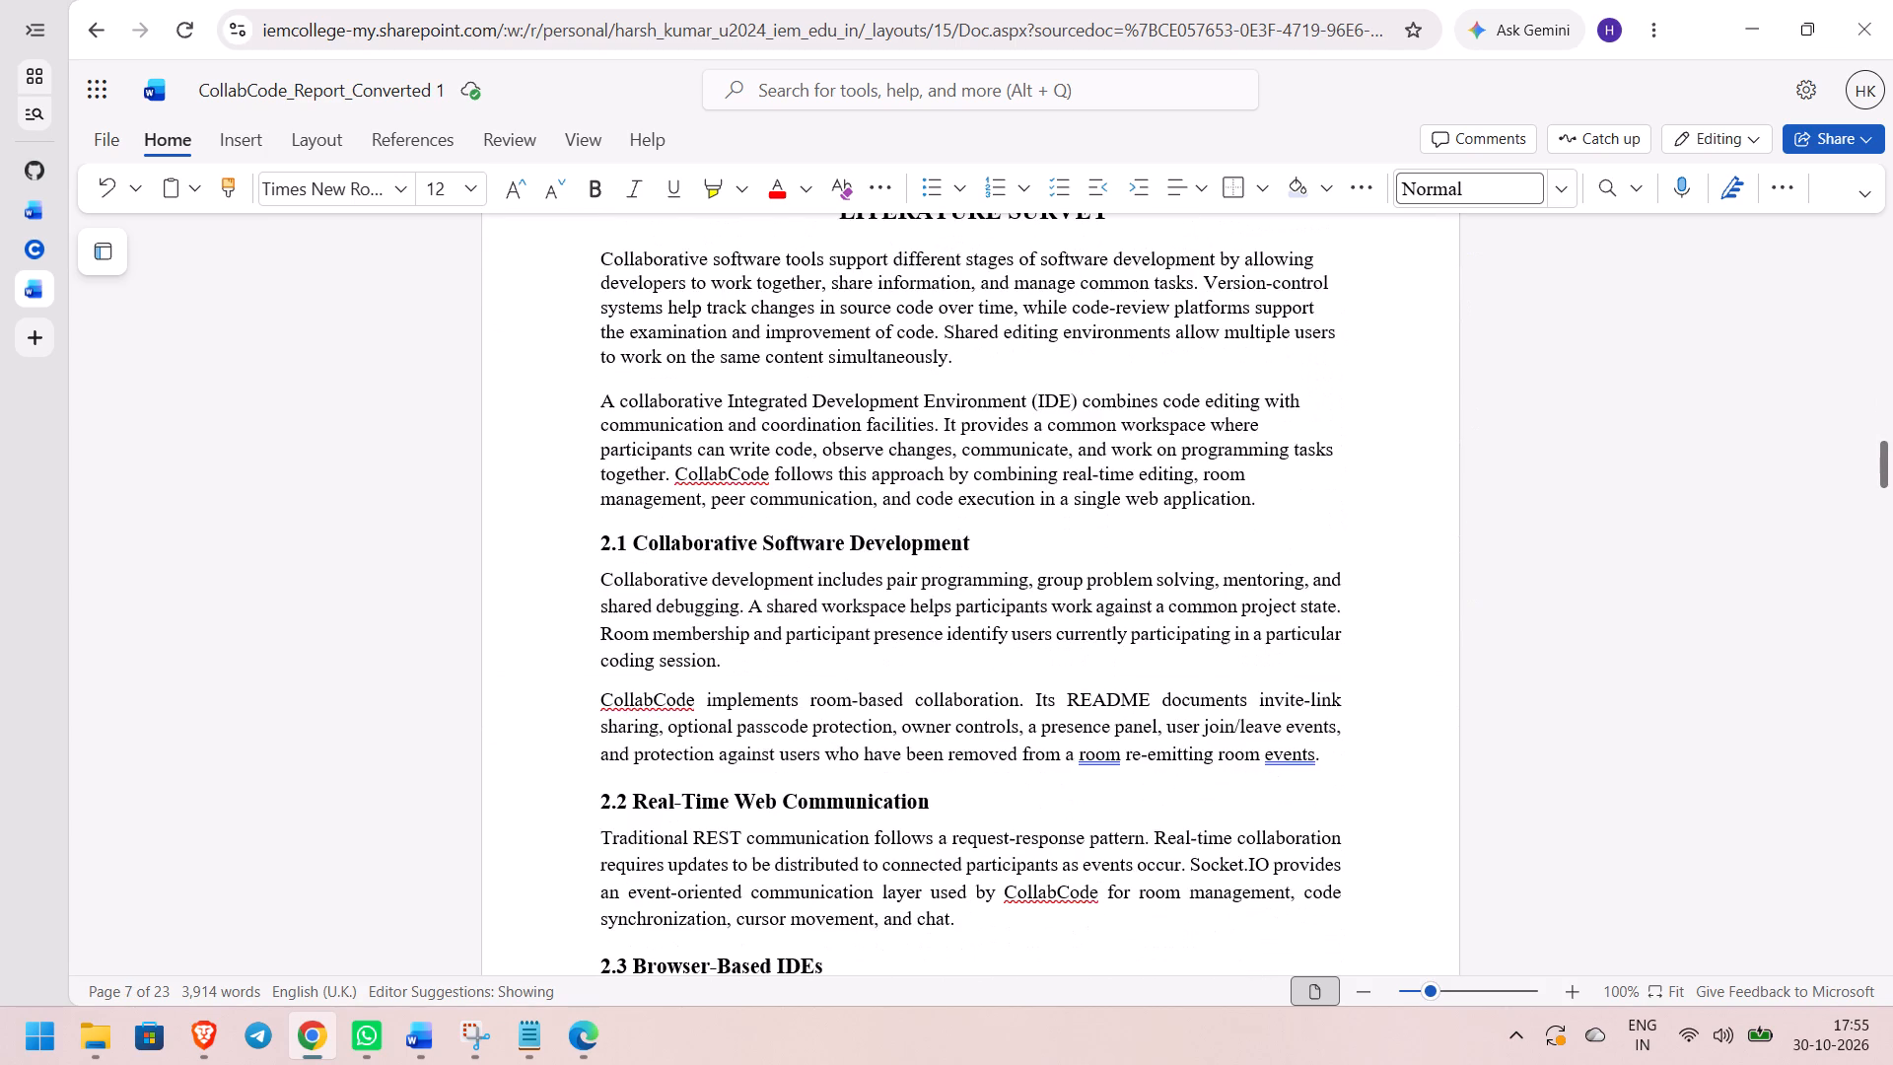
scroll(988, 791, down, 4)
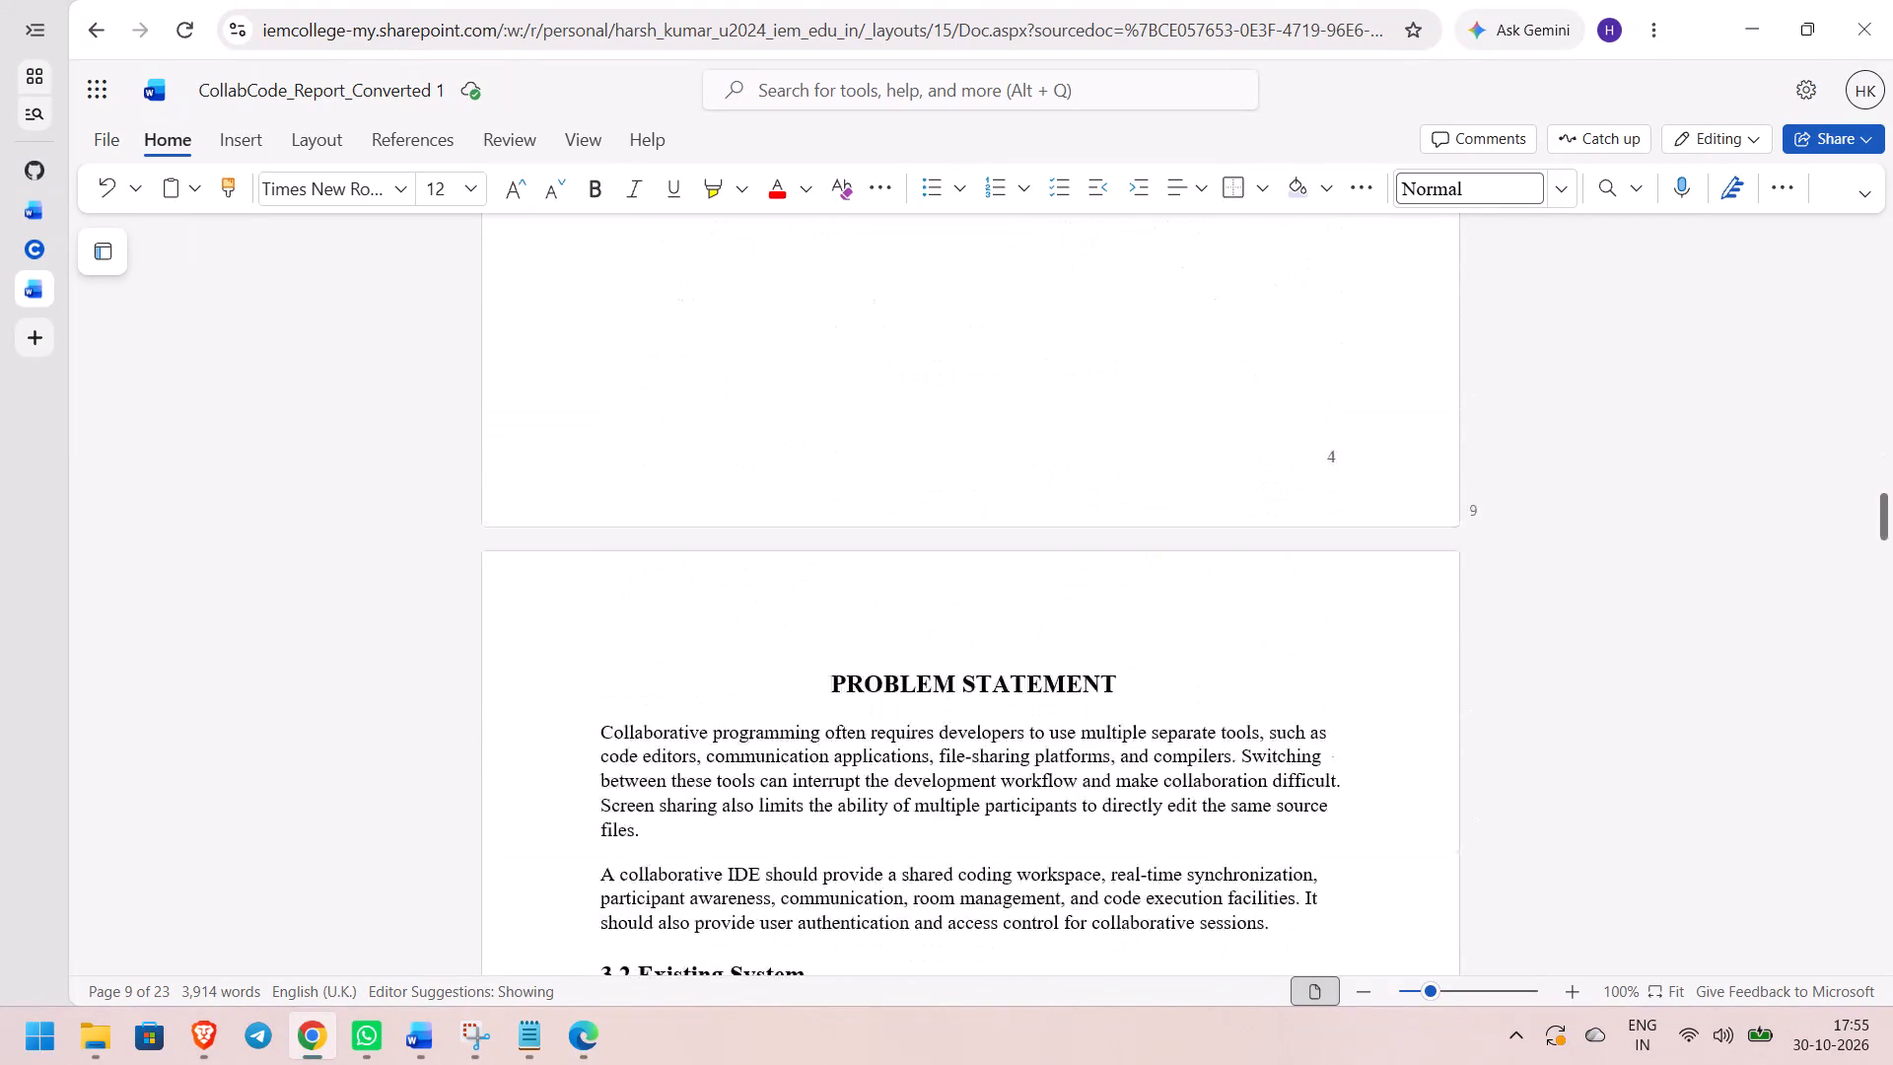
scroll(988, 791, down, 3)
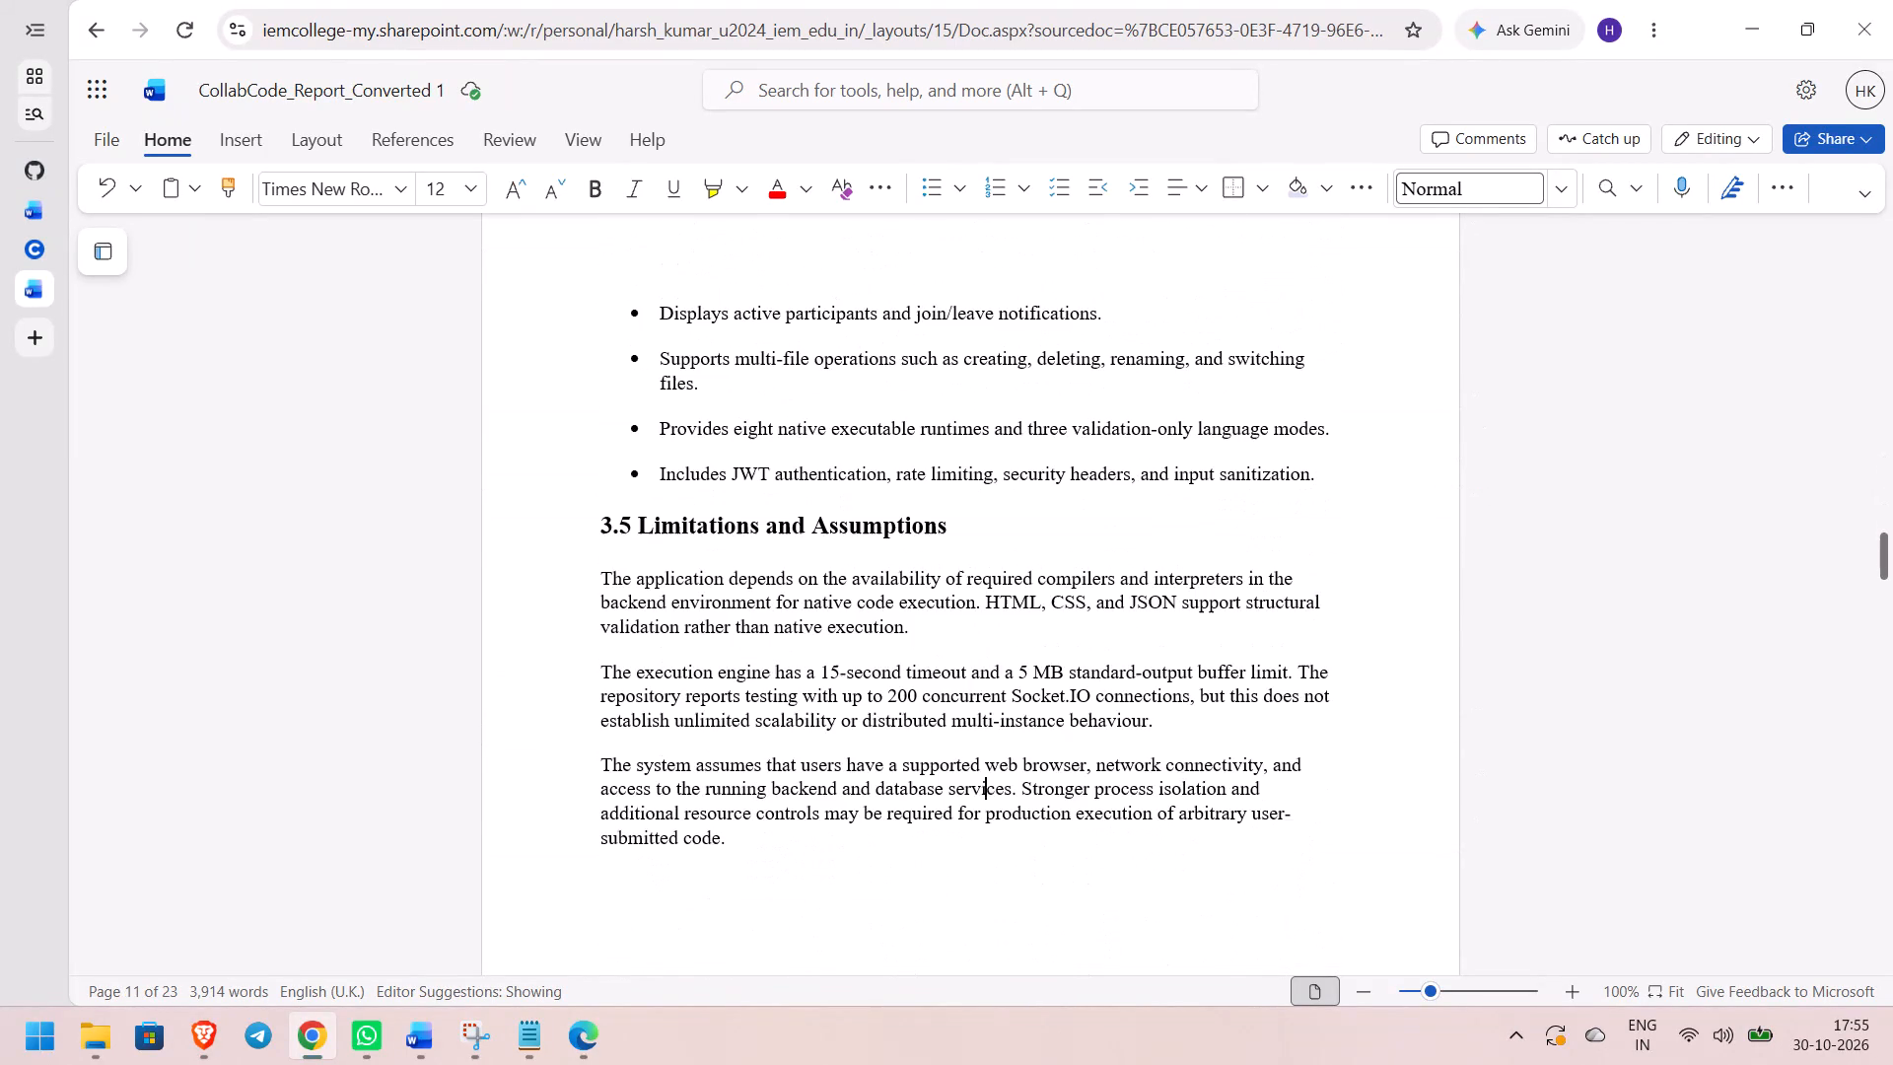
Examine chapter 4, Proposed Solution, from the system architecture through the technology stack, workflow, database design and system modules.
scroll(988, 791, down, 2)
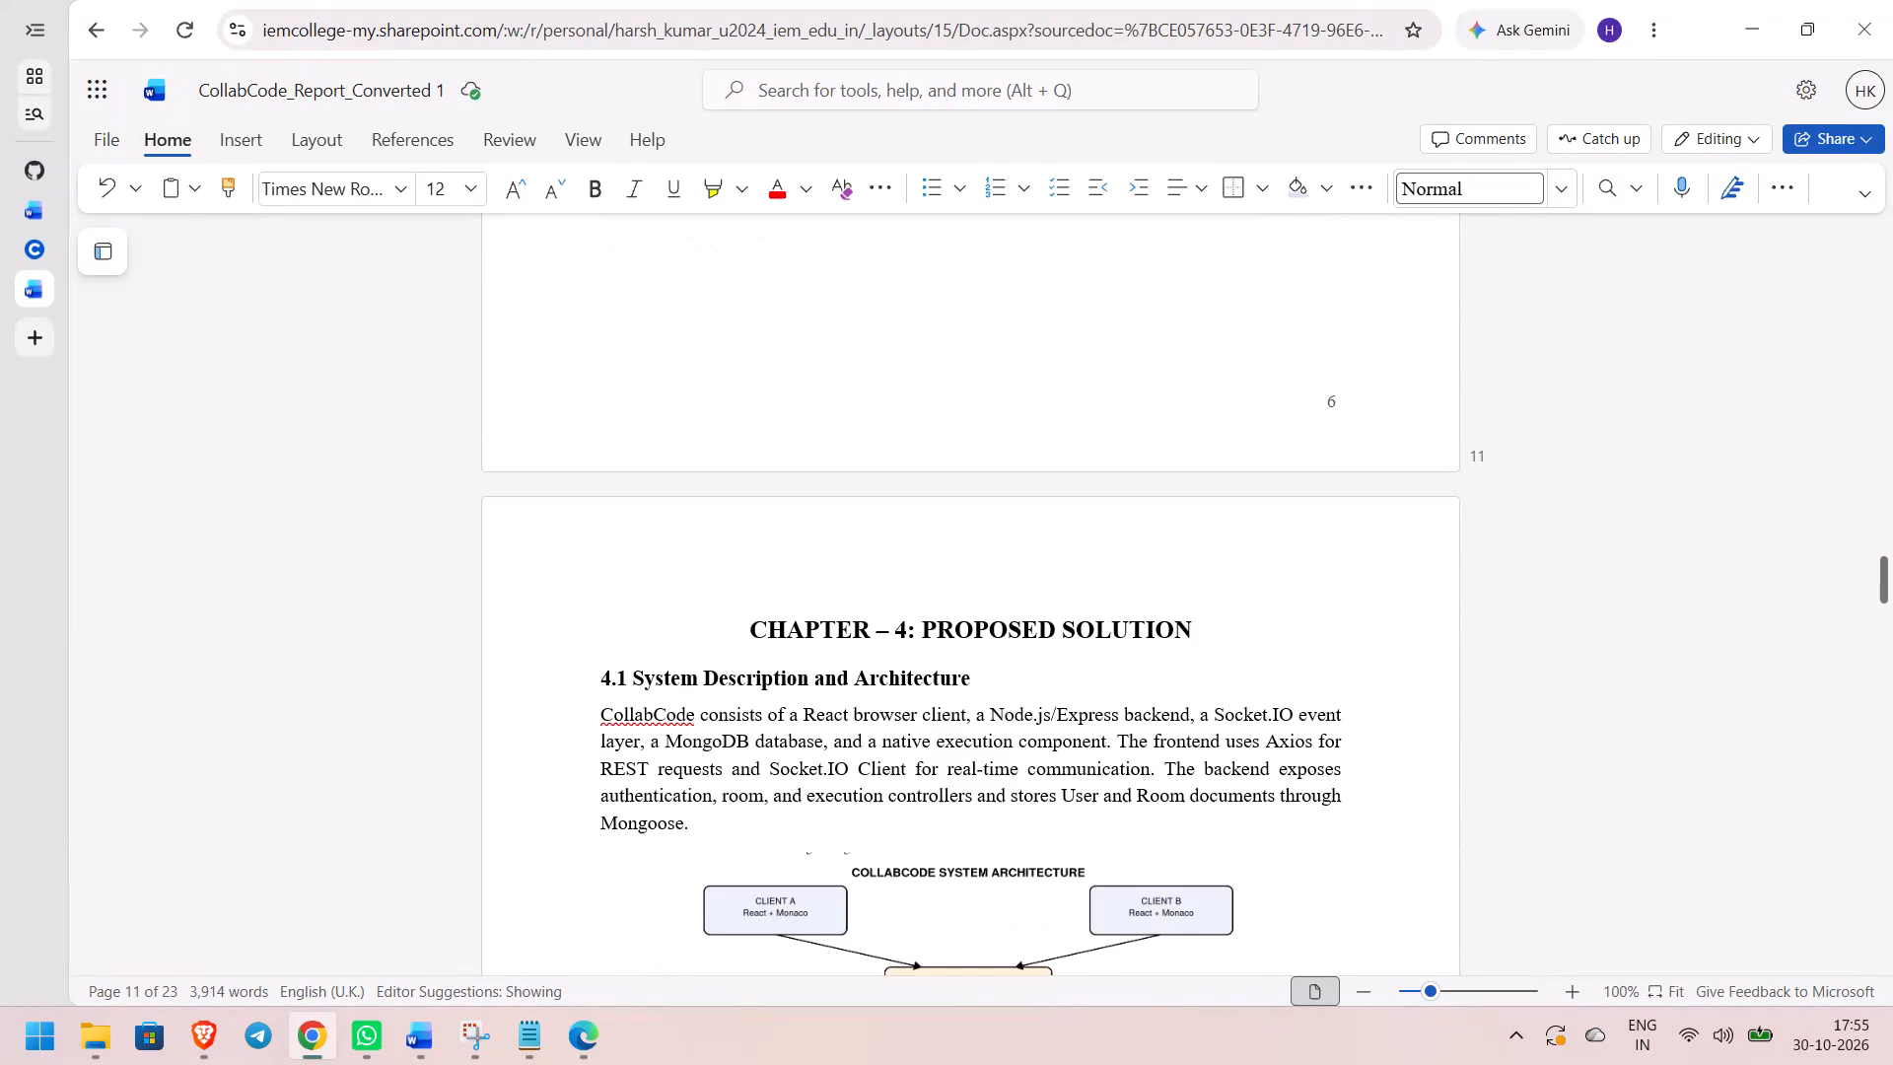
scroll(988, 791, down, 1)
scroll(988, 791, up, 1)
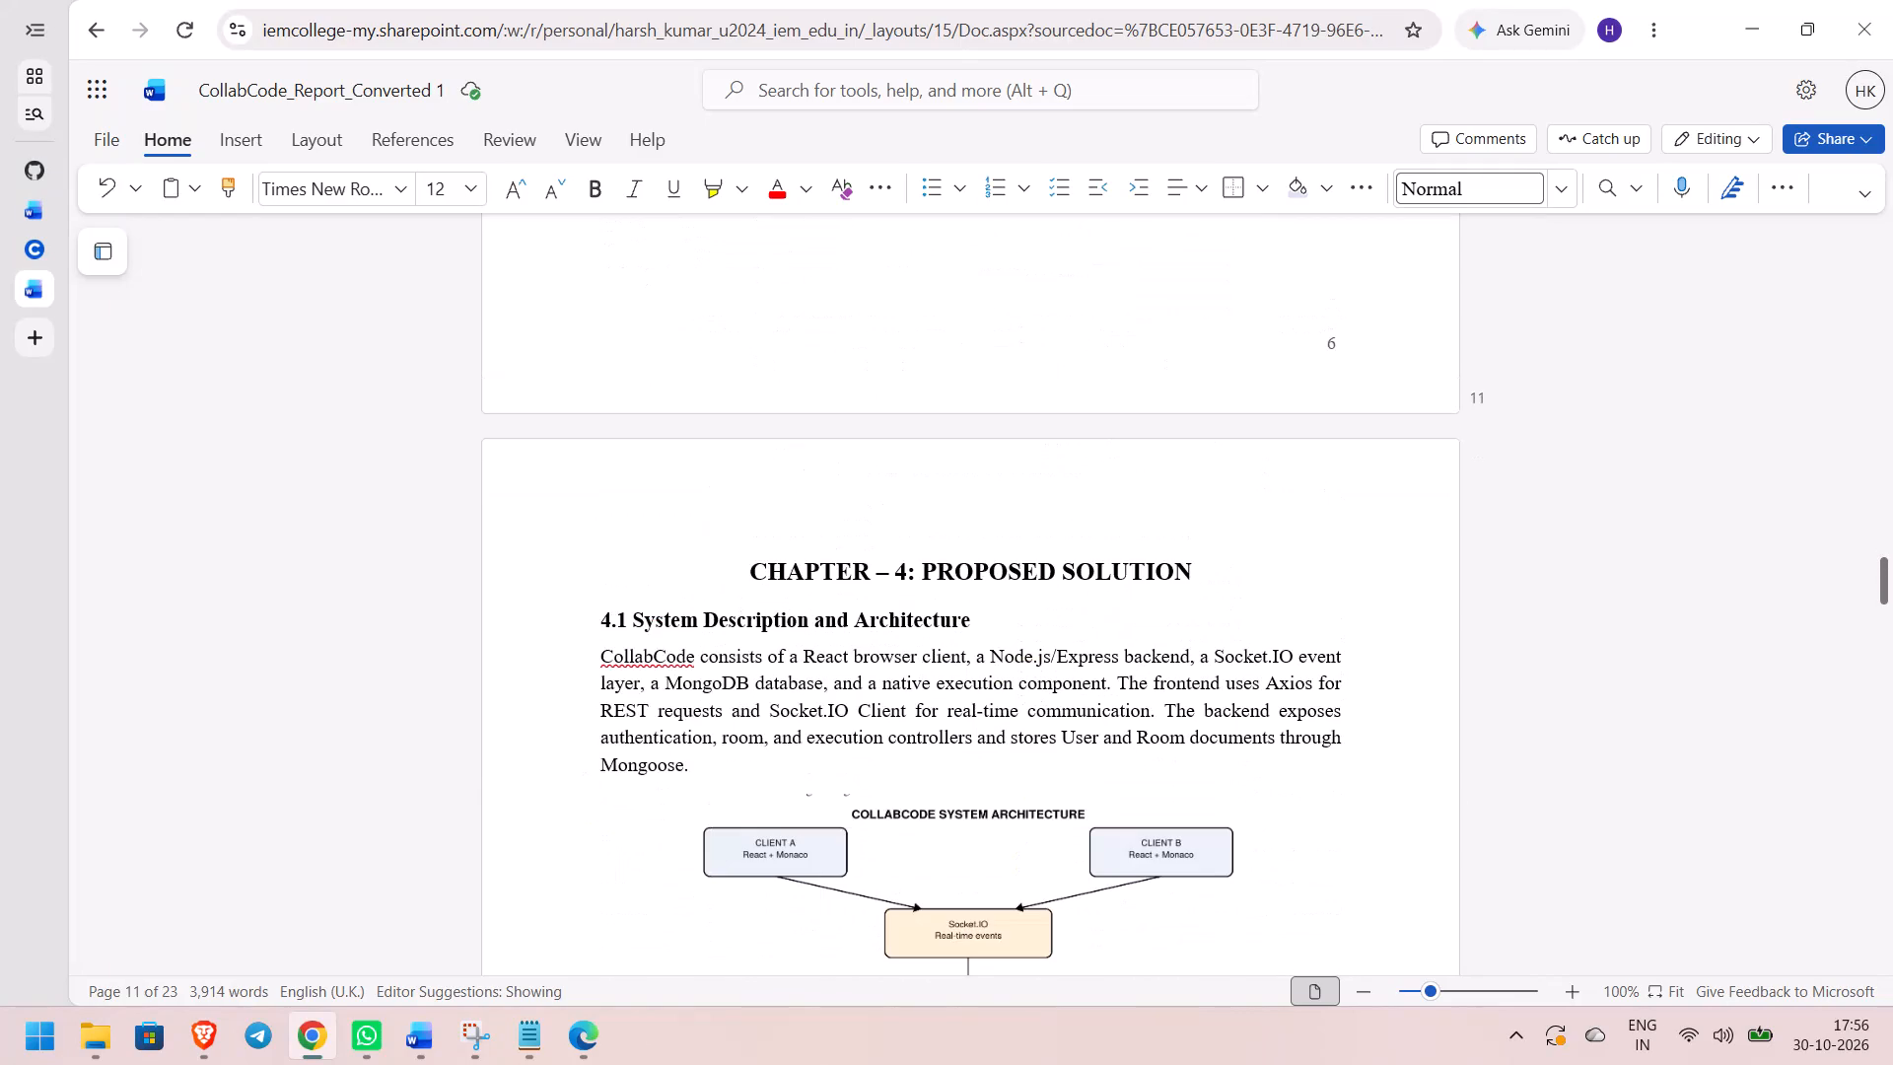
scroll(988, 791, down, 2)
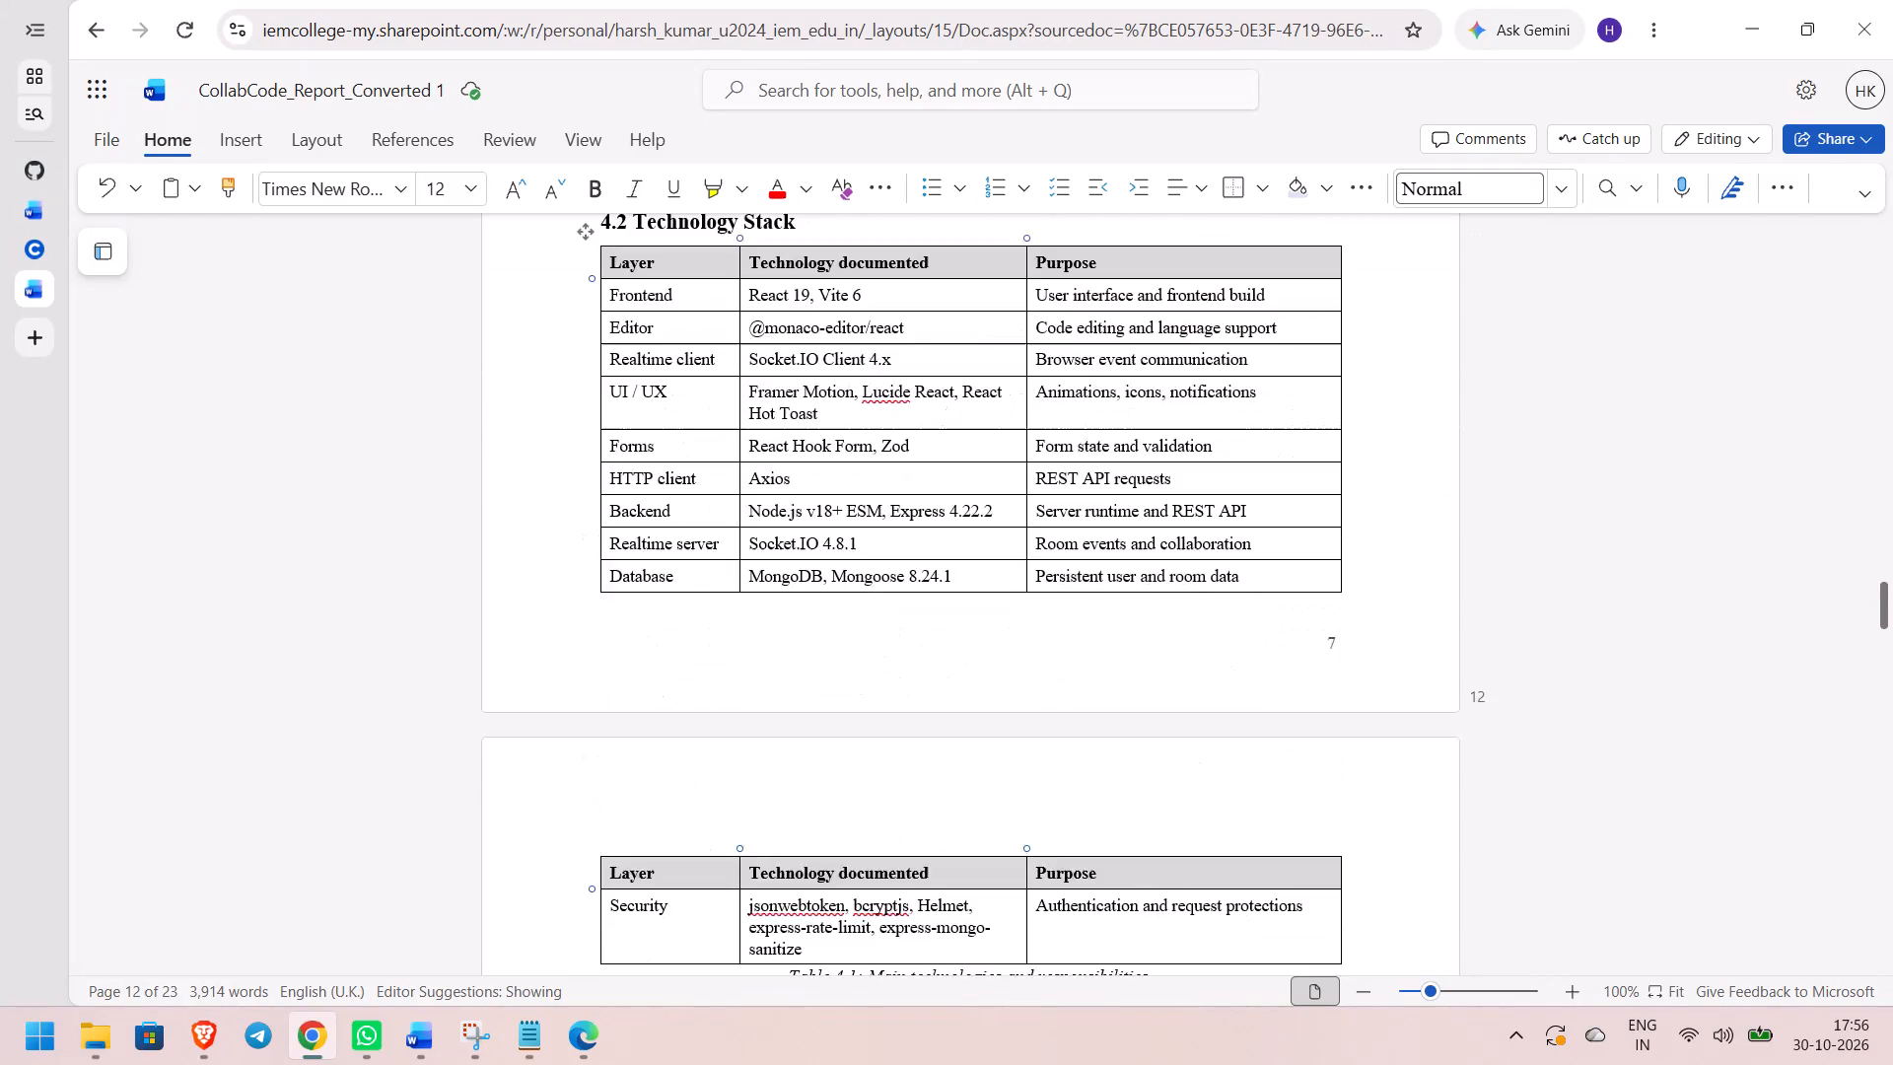
scroll(988, 791, down, 2)
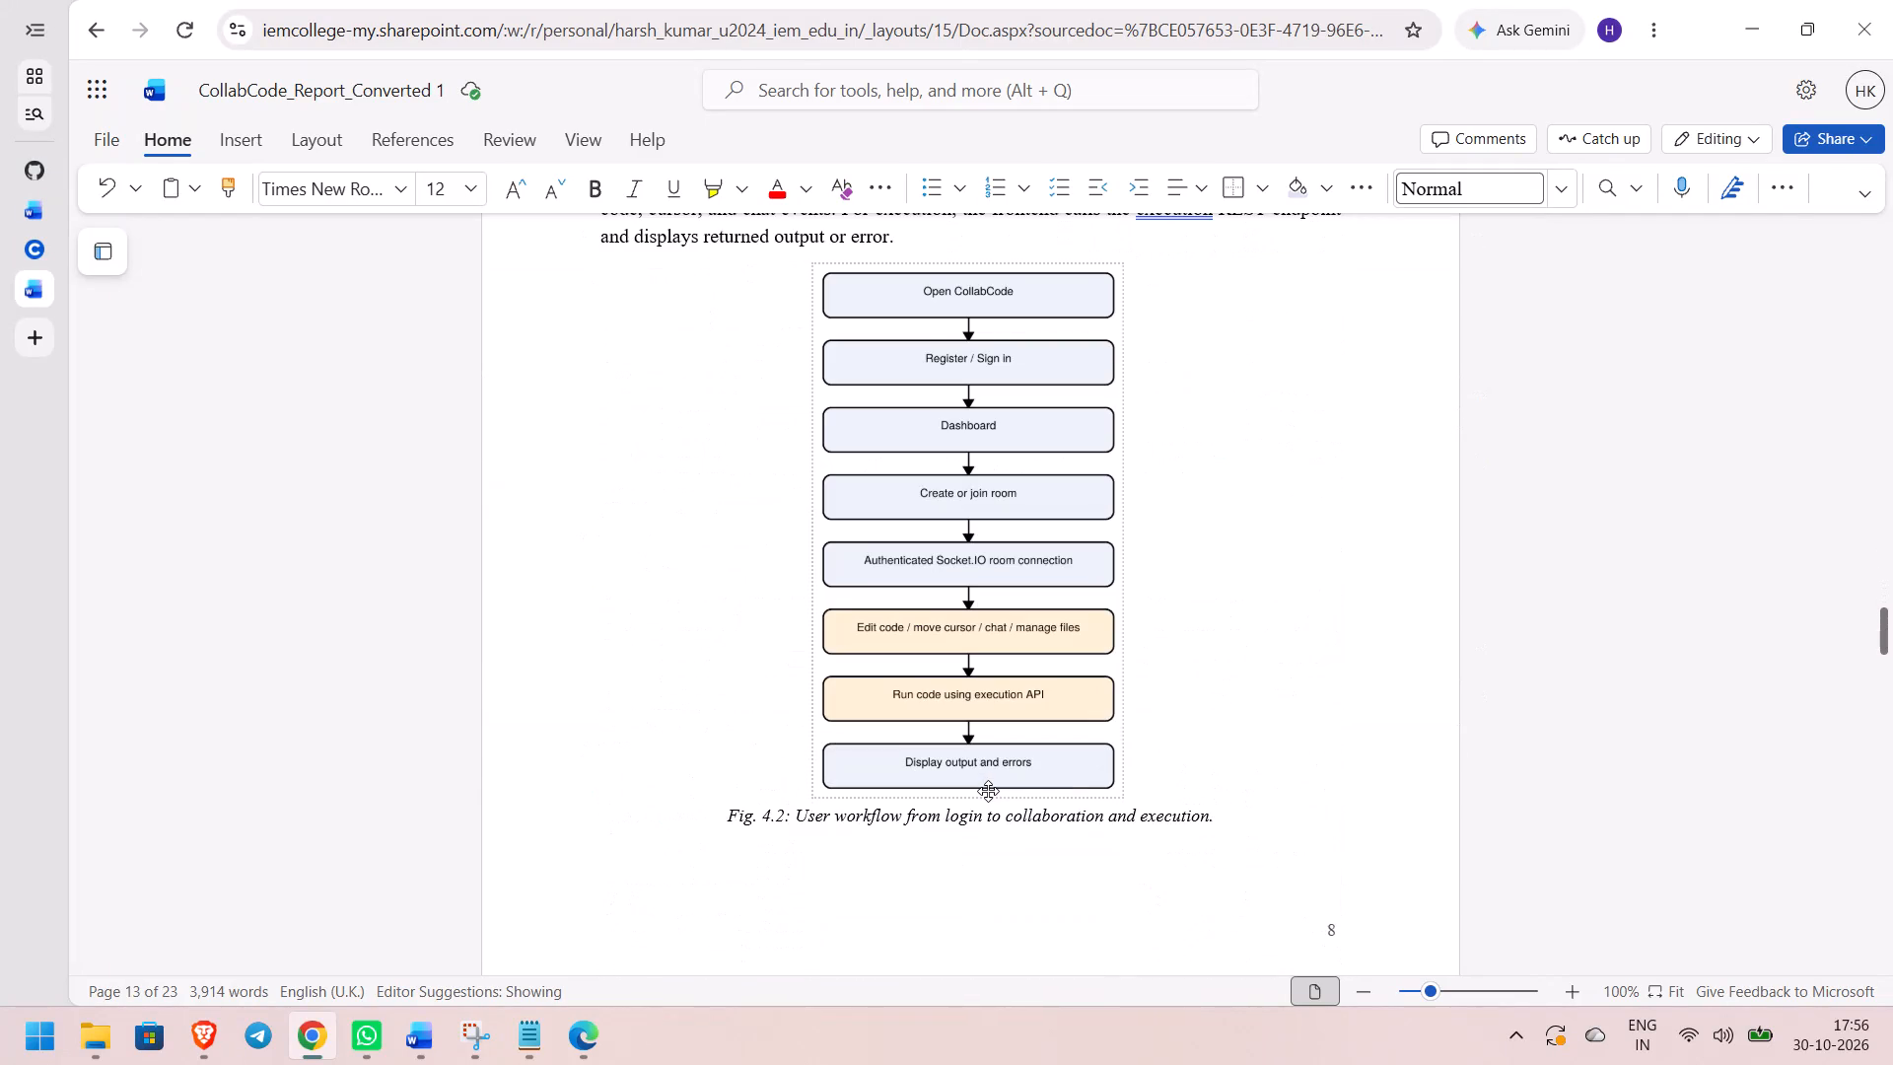
scroll(988, 791, down, 2)
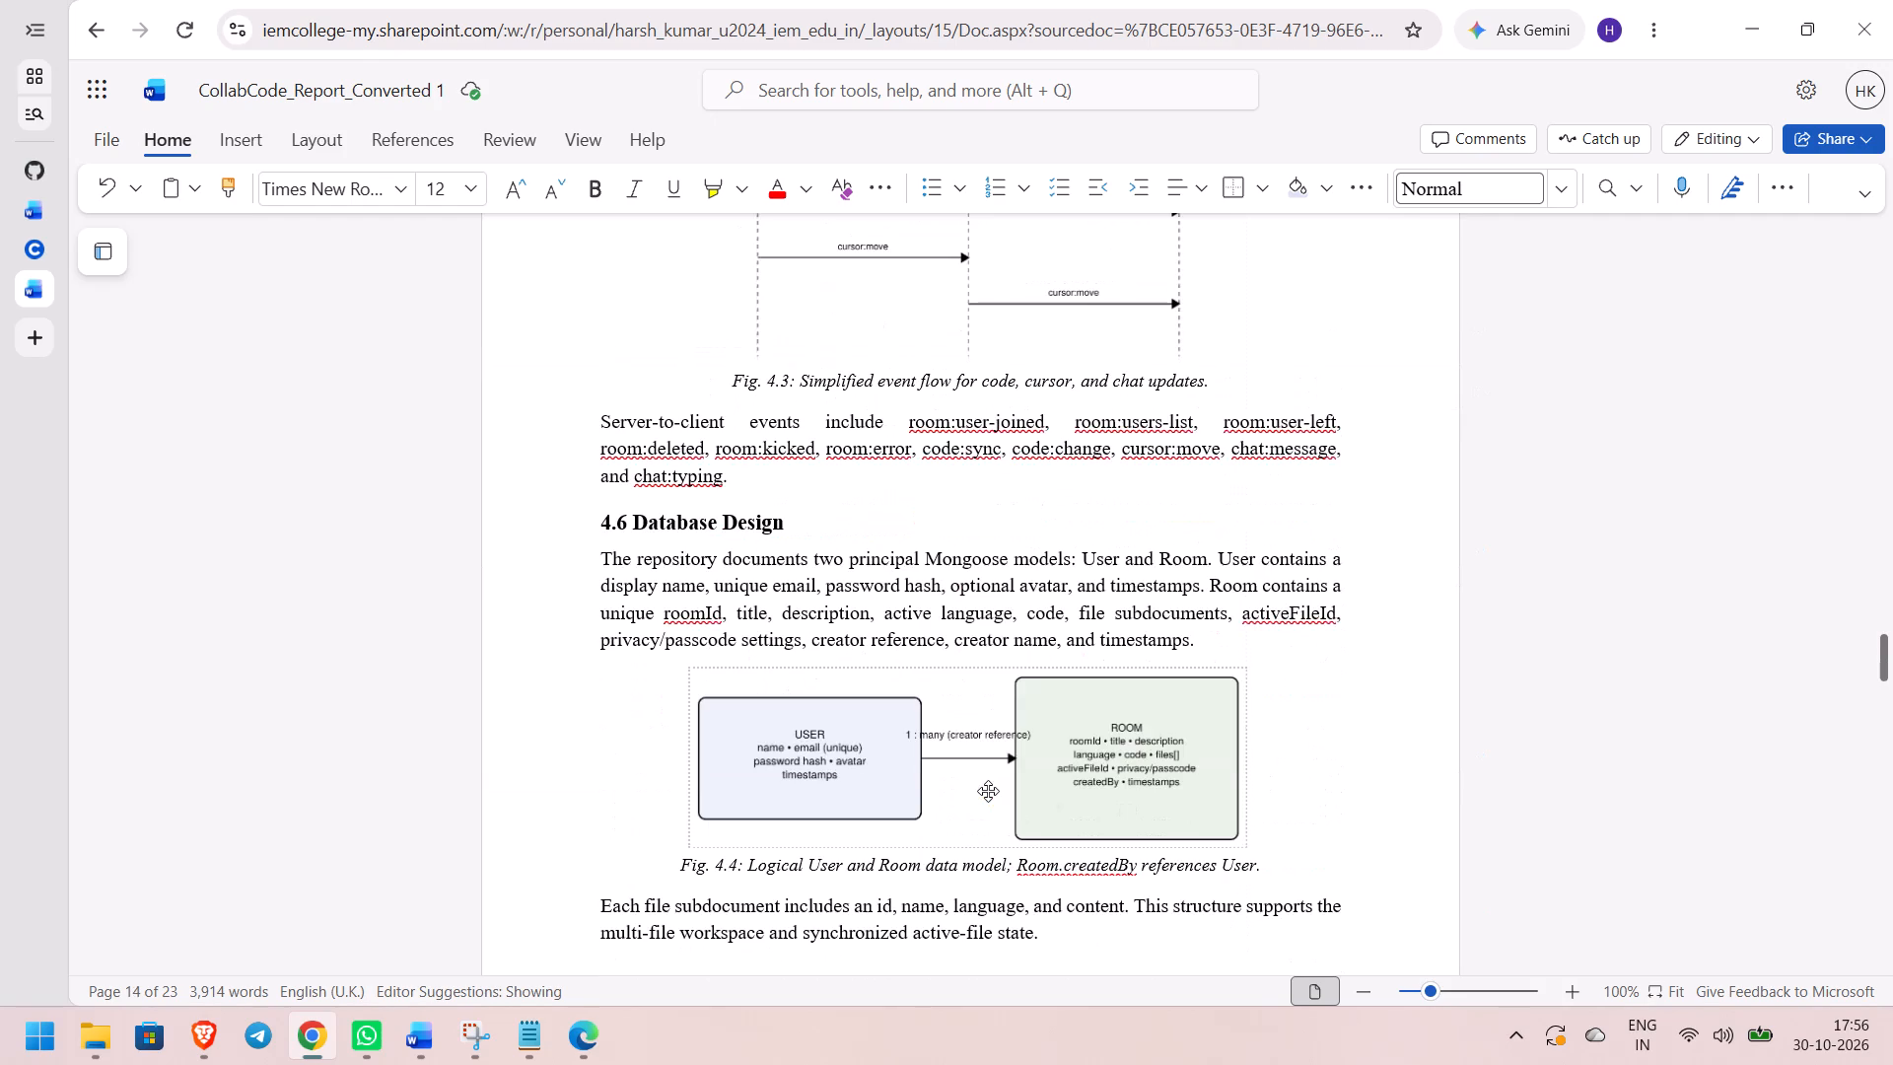
scroll(988, 791, down, 1)
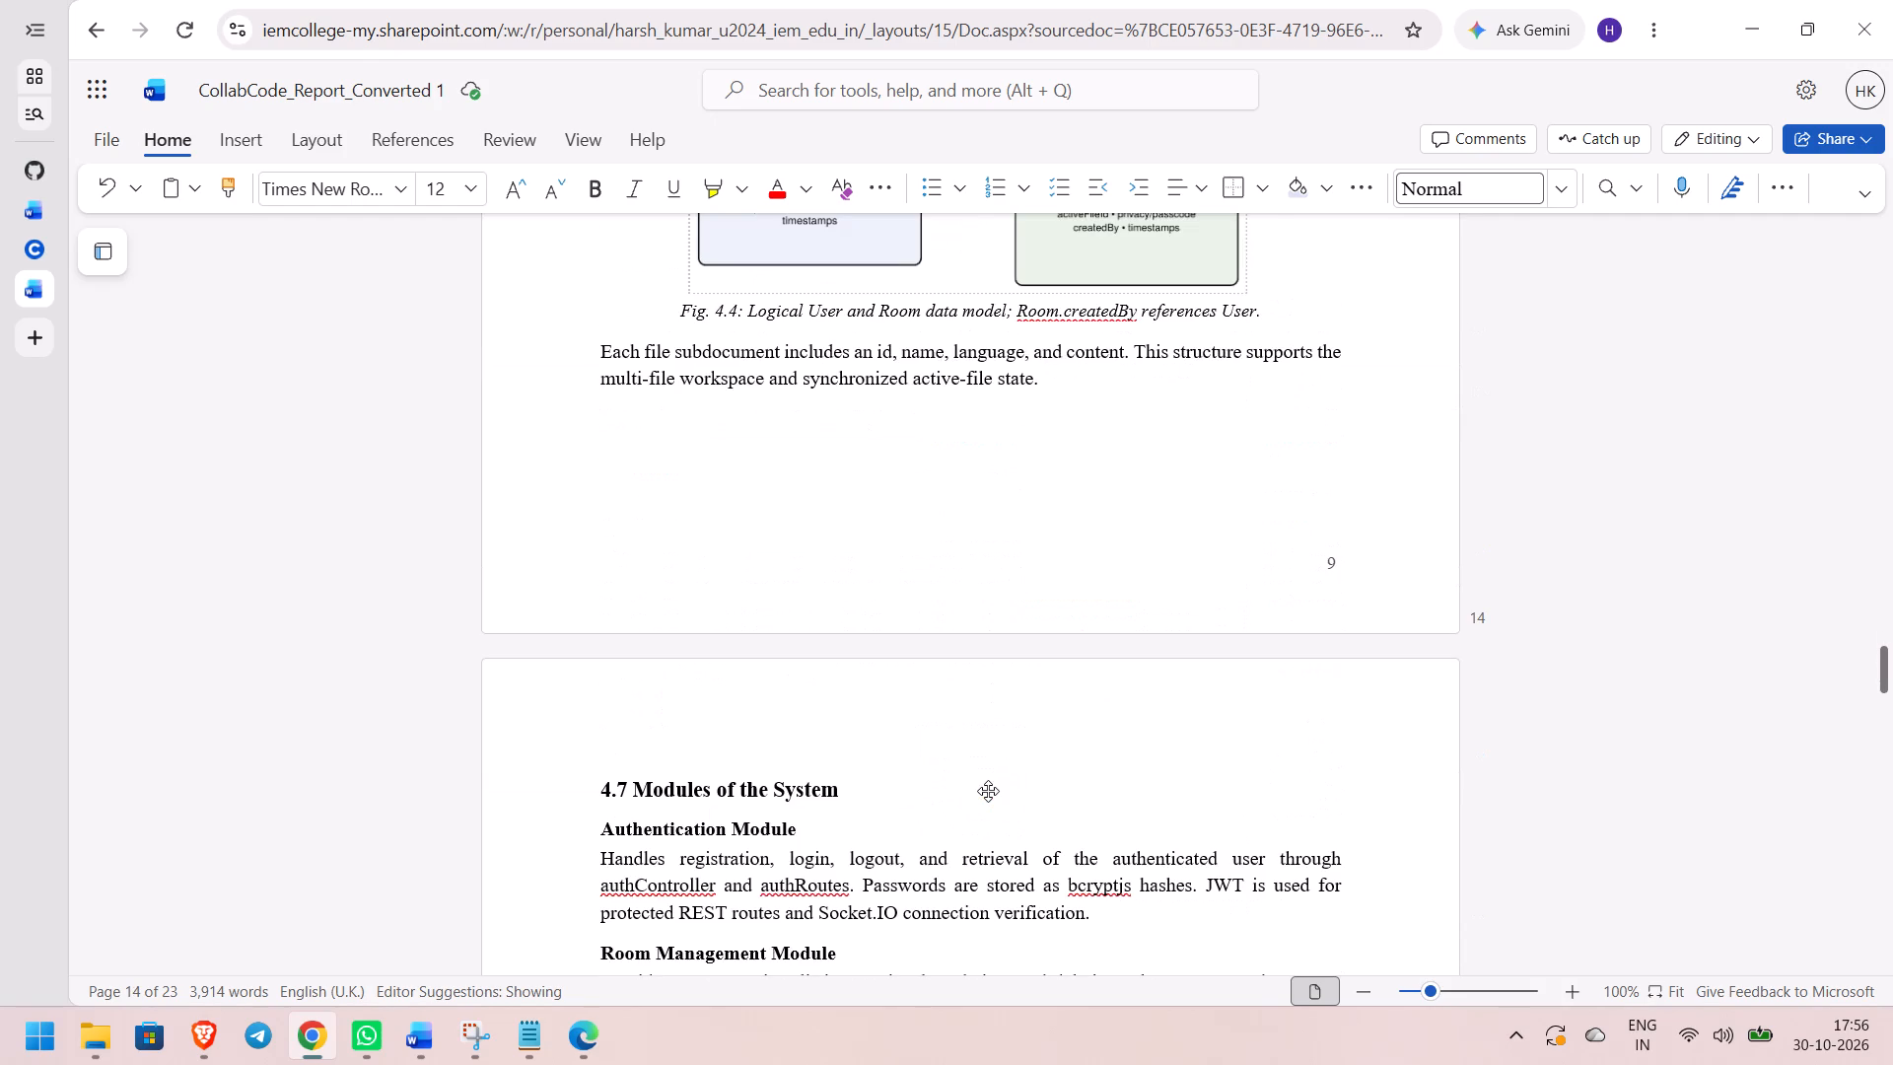
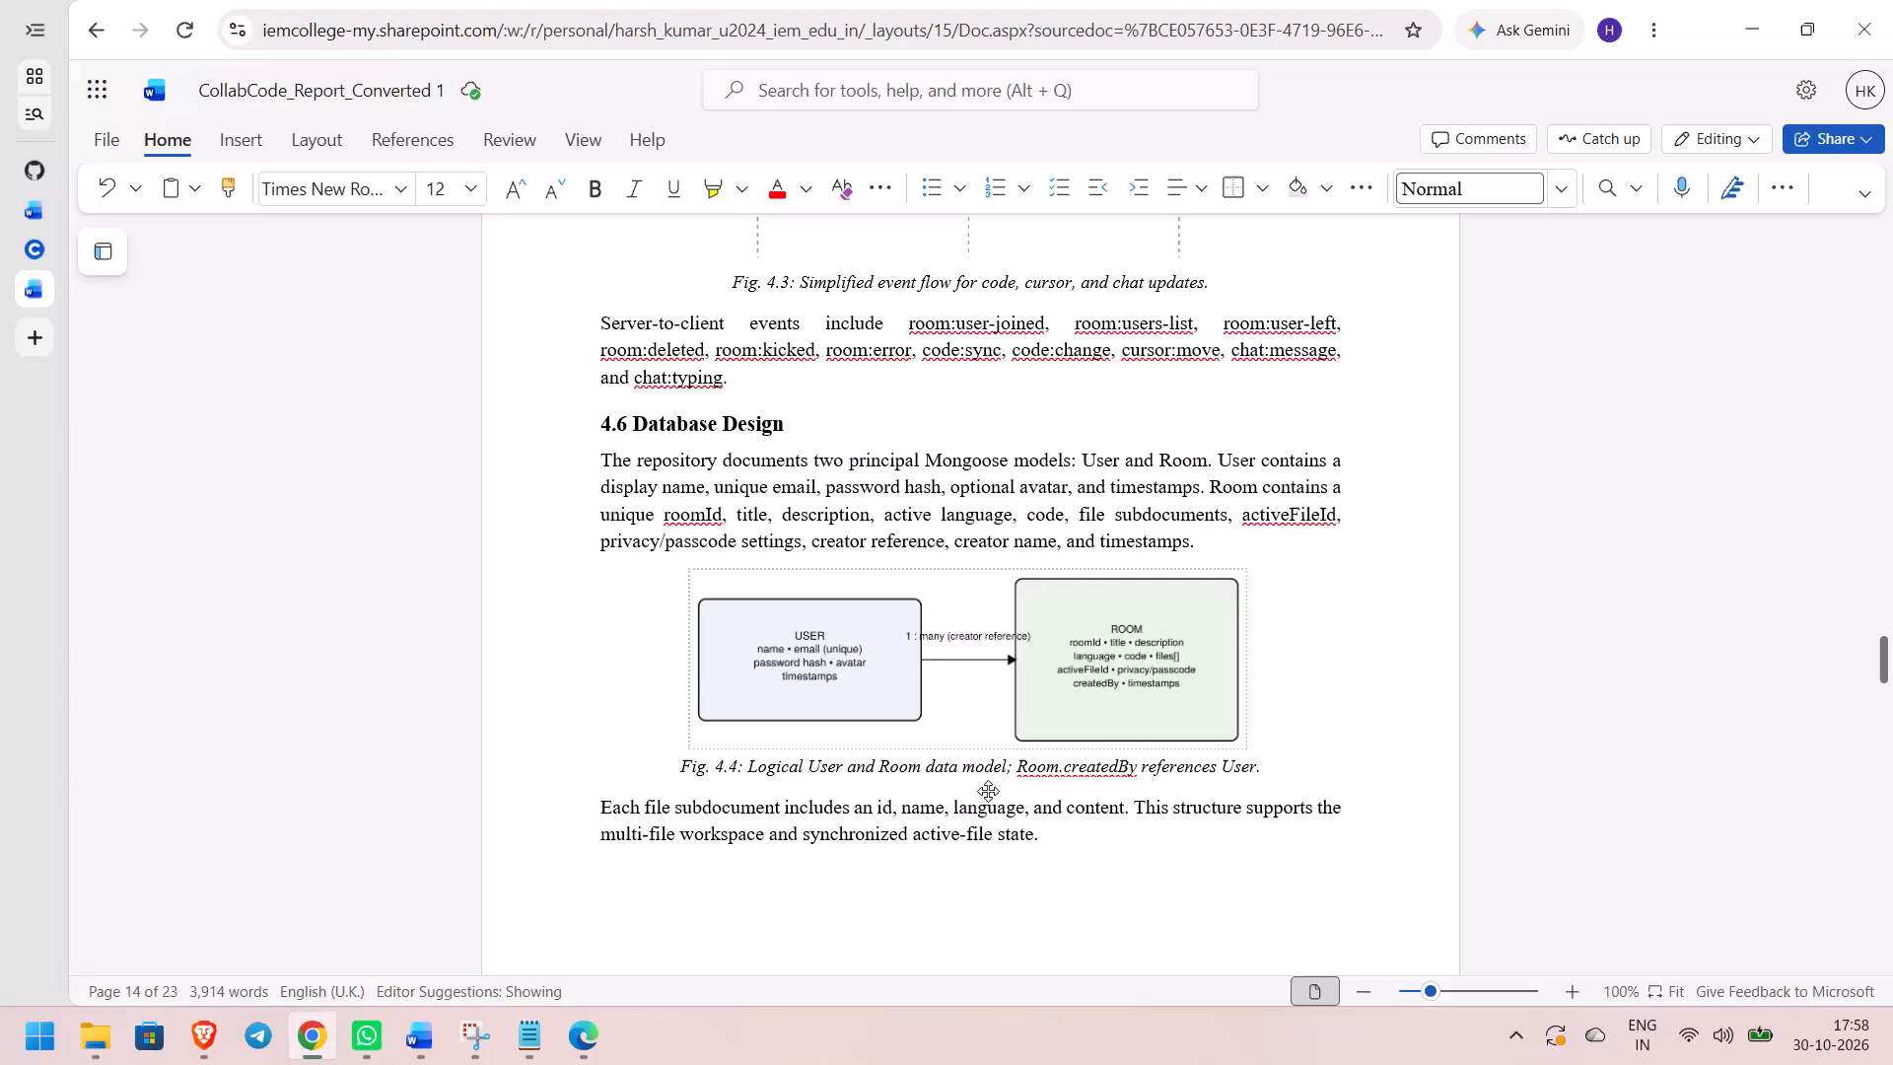
Look back through chapter 4 and the end of chapter 3 to compare their headings and content.
scroll(988, 791, up, 1)
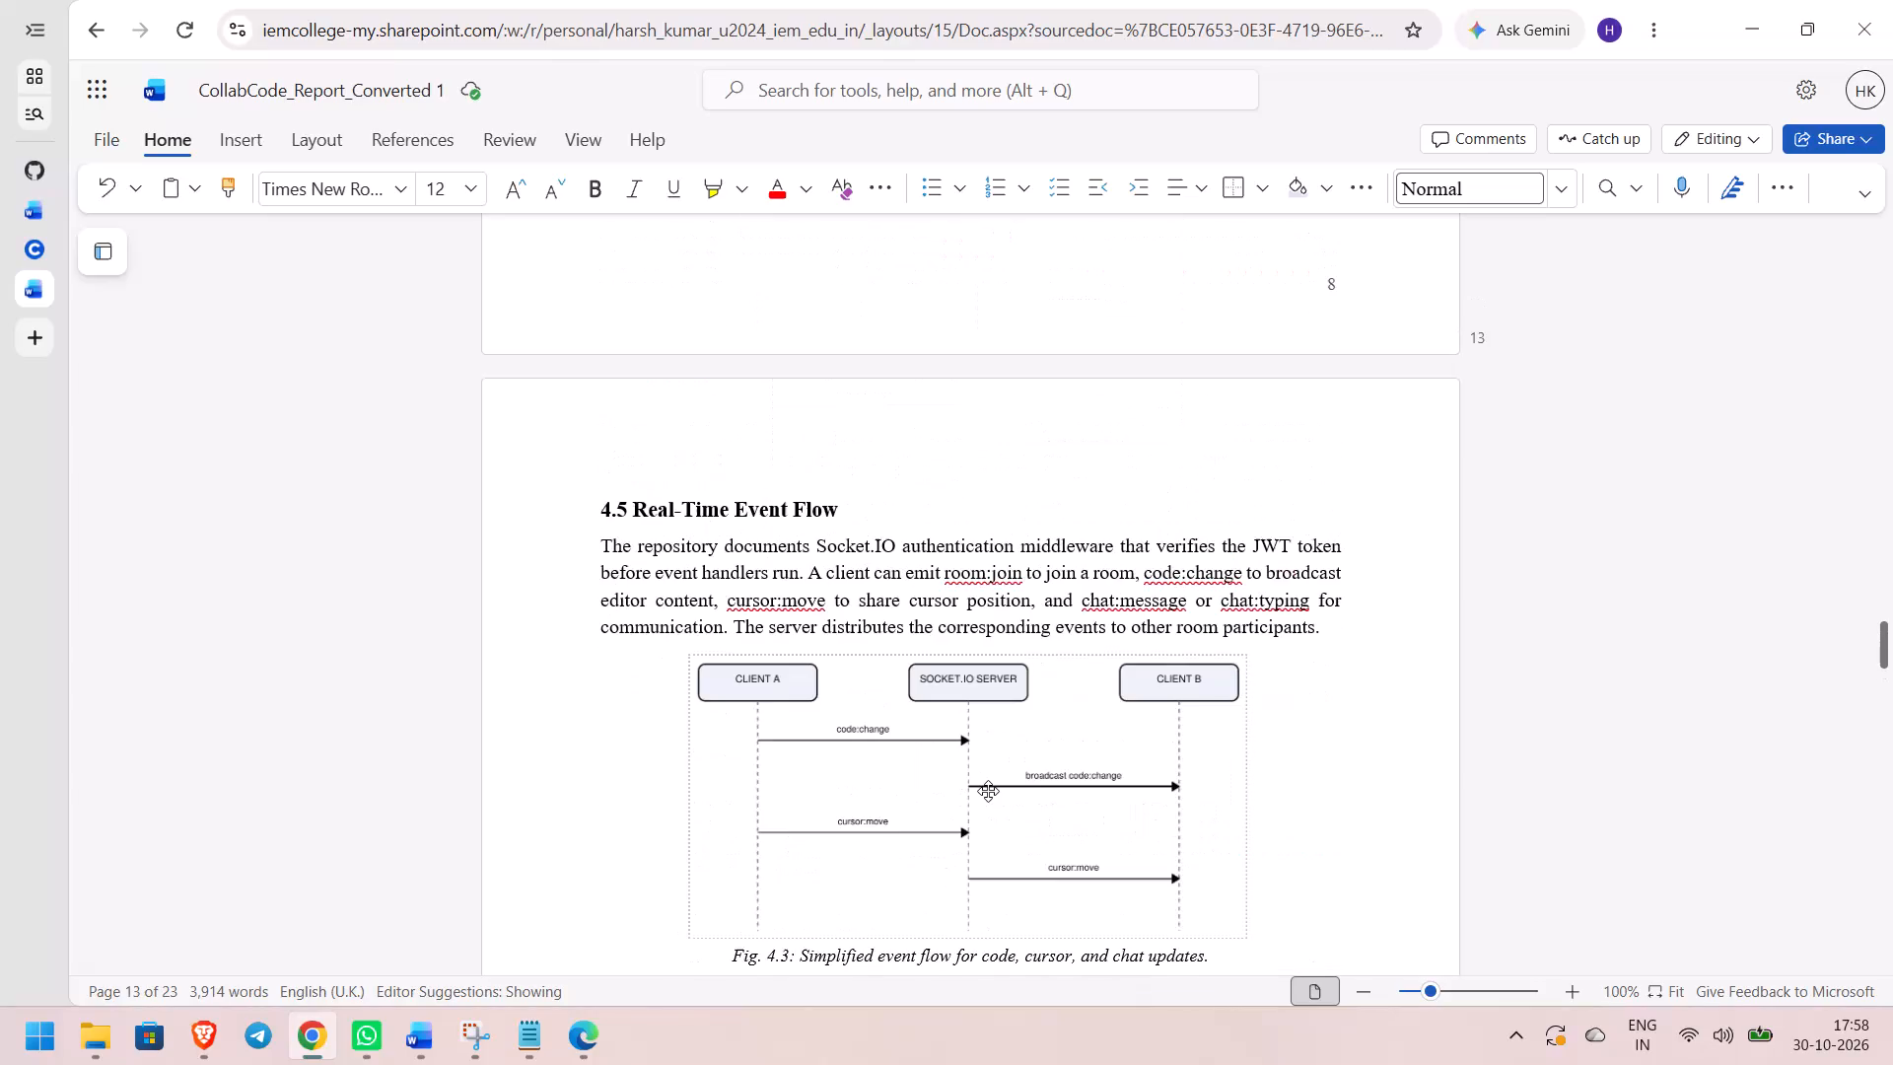
scroll(988, 791, up, 5)
scroll(988, 791, down, 1)
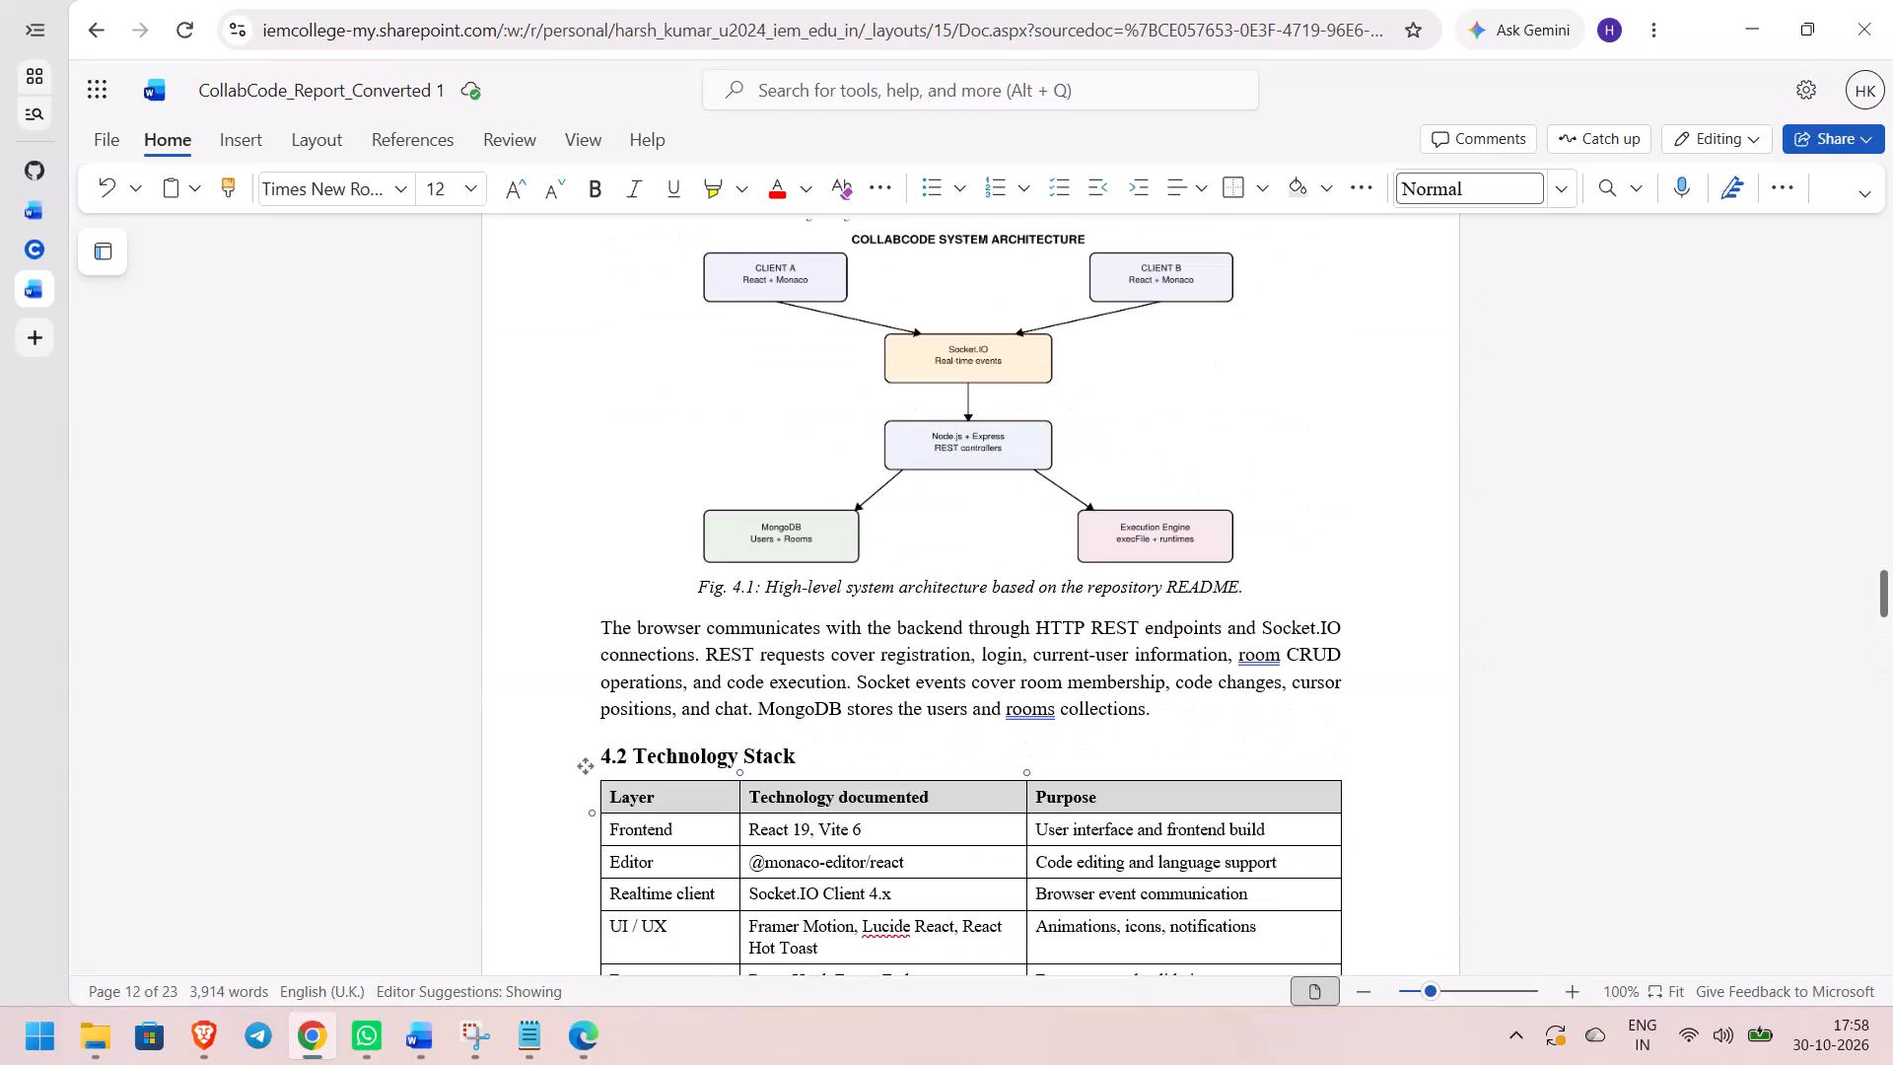
scroll(1118, 792, up, 2)
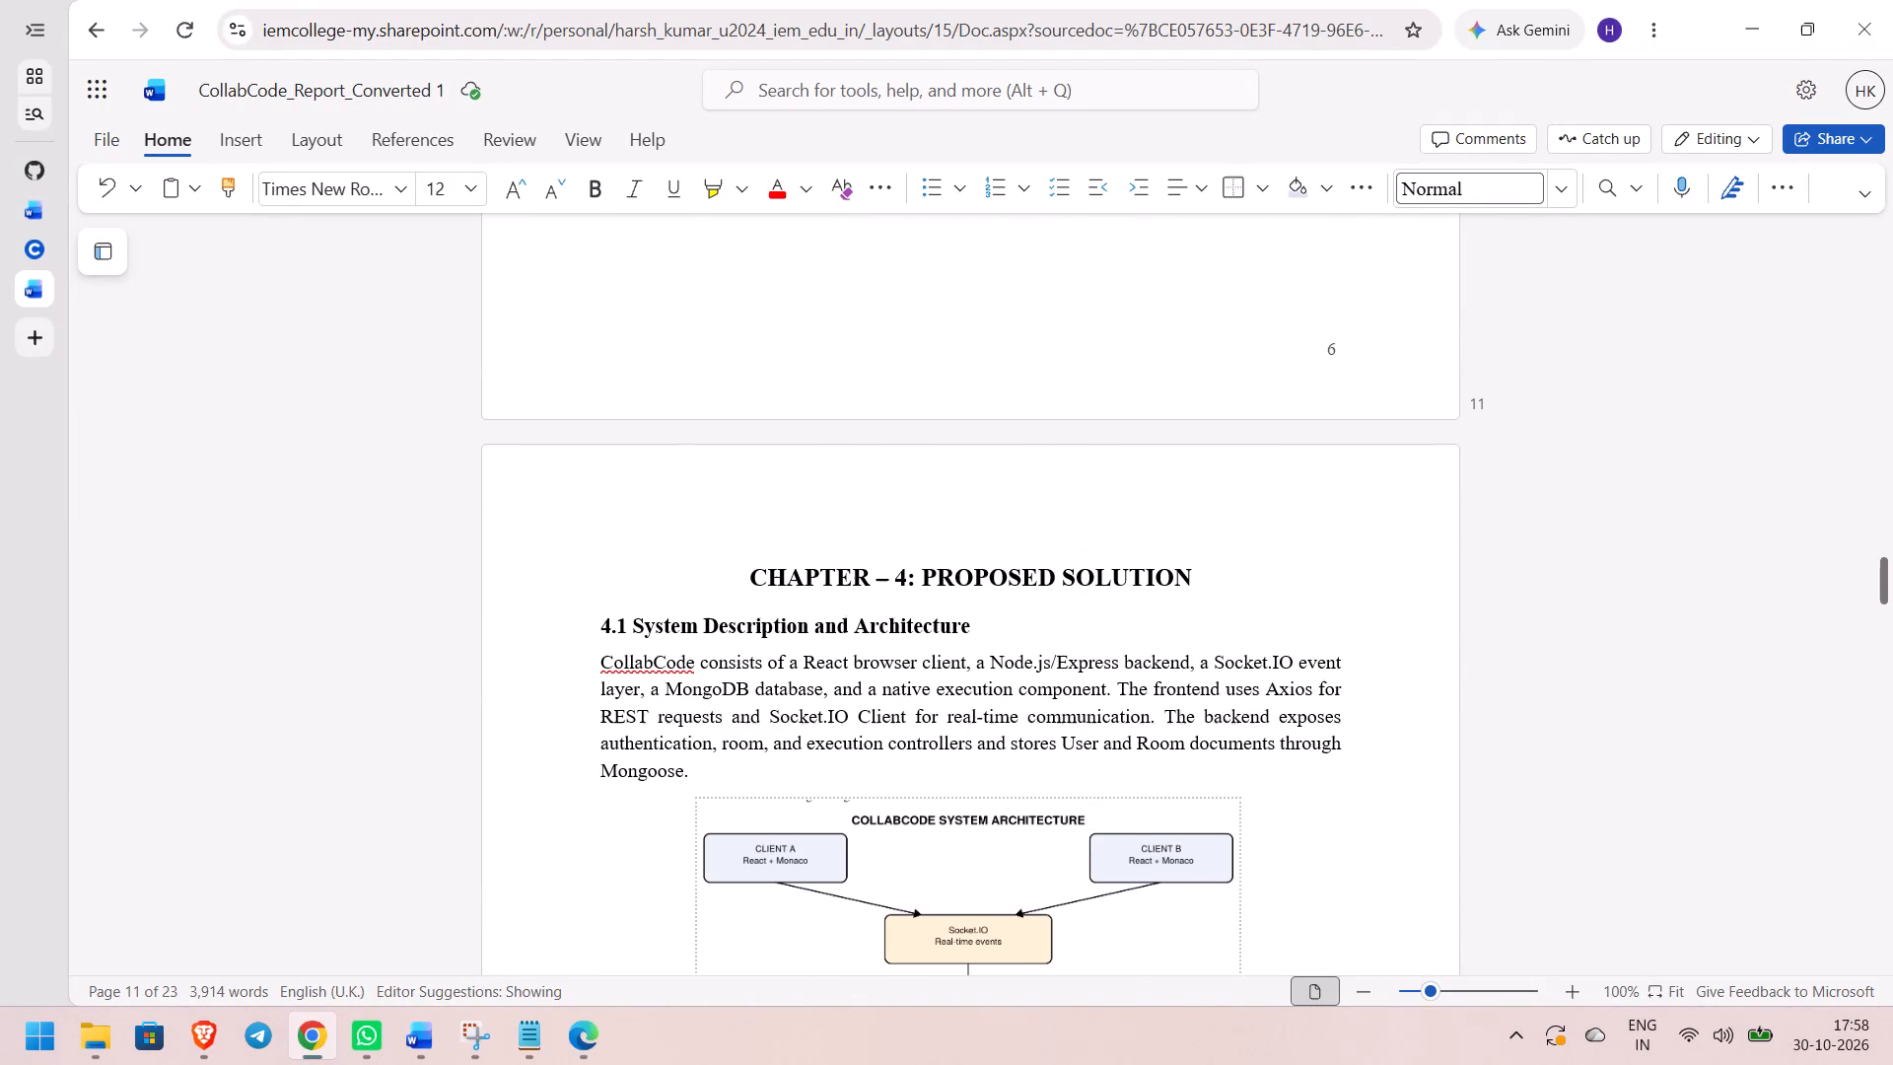
scroll(1093, 810, up, 2)
scroll(1093, 810, down, 2)
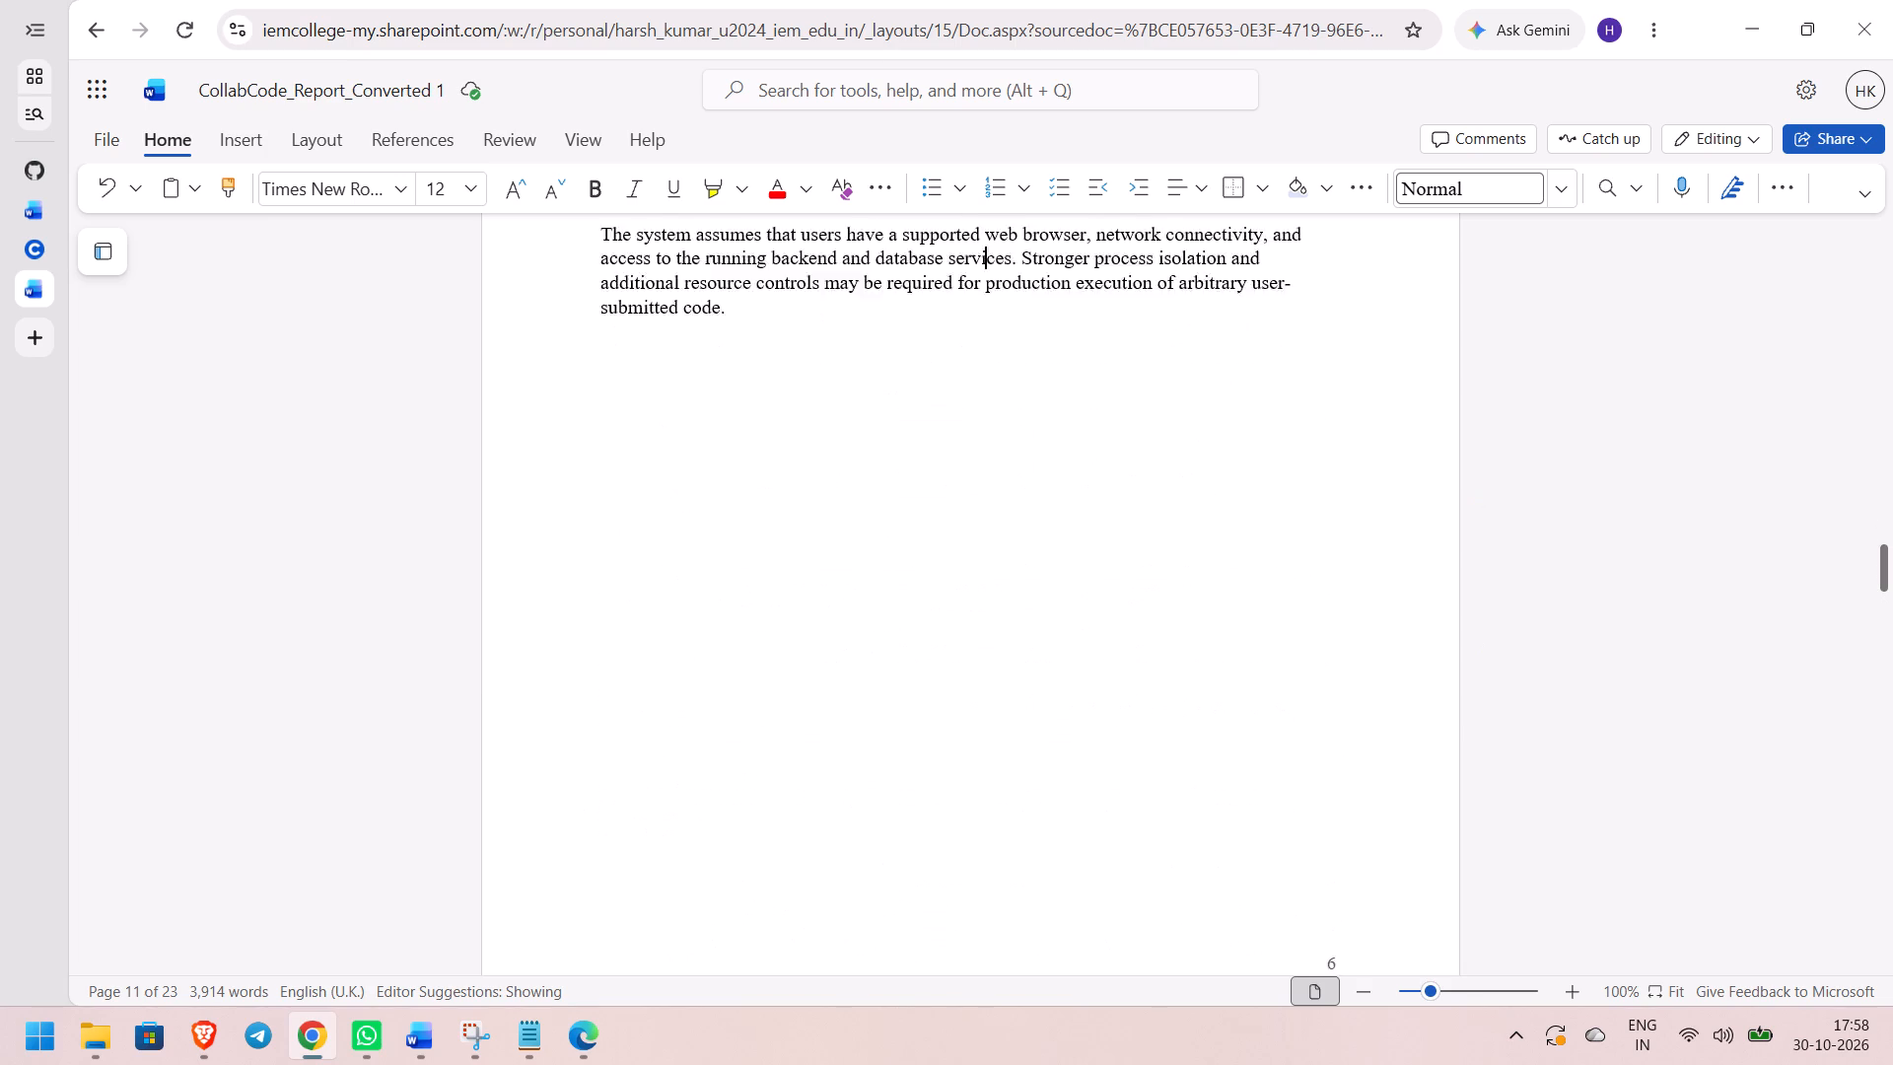
scroll(1093, 810, up, 4)
scroll(1093, 810, down, 2)
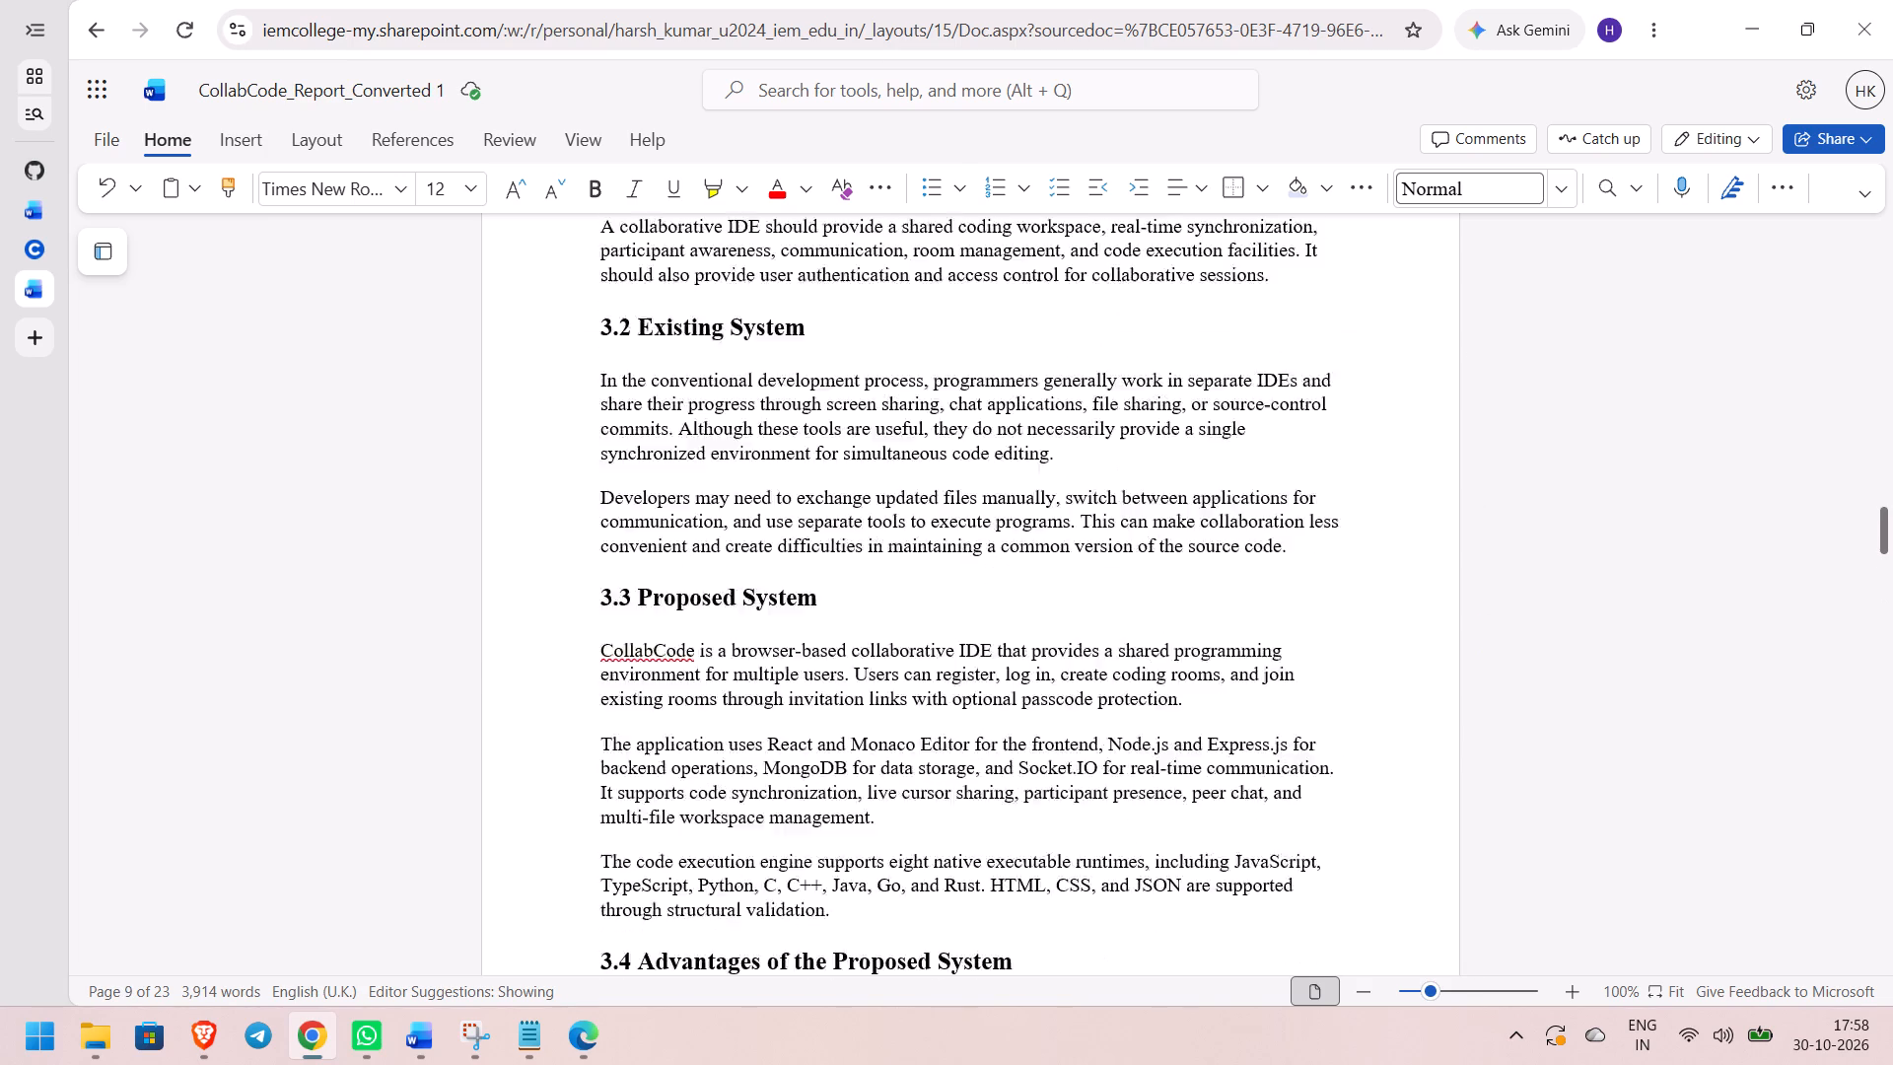
scroll(1093, 810, down, 3)
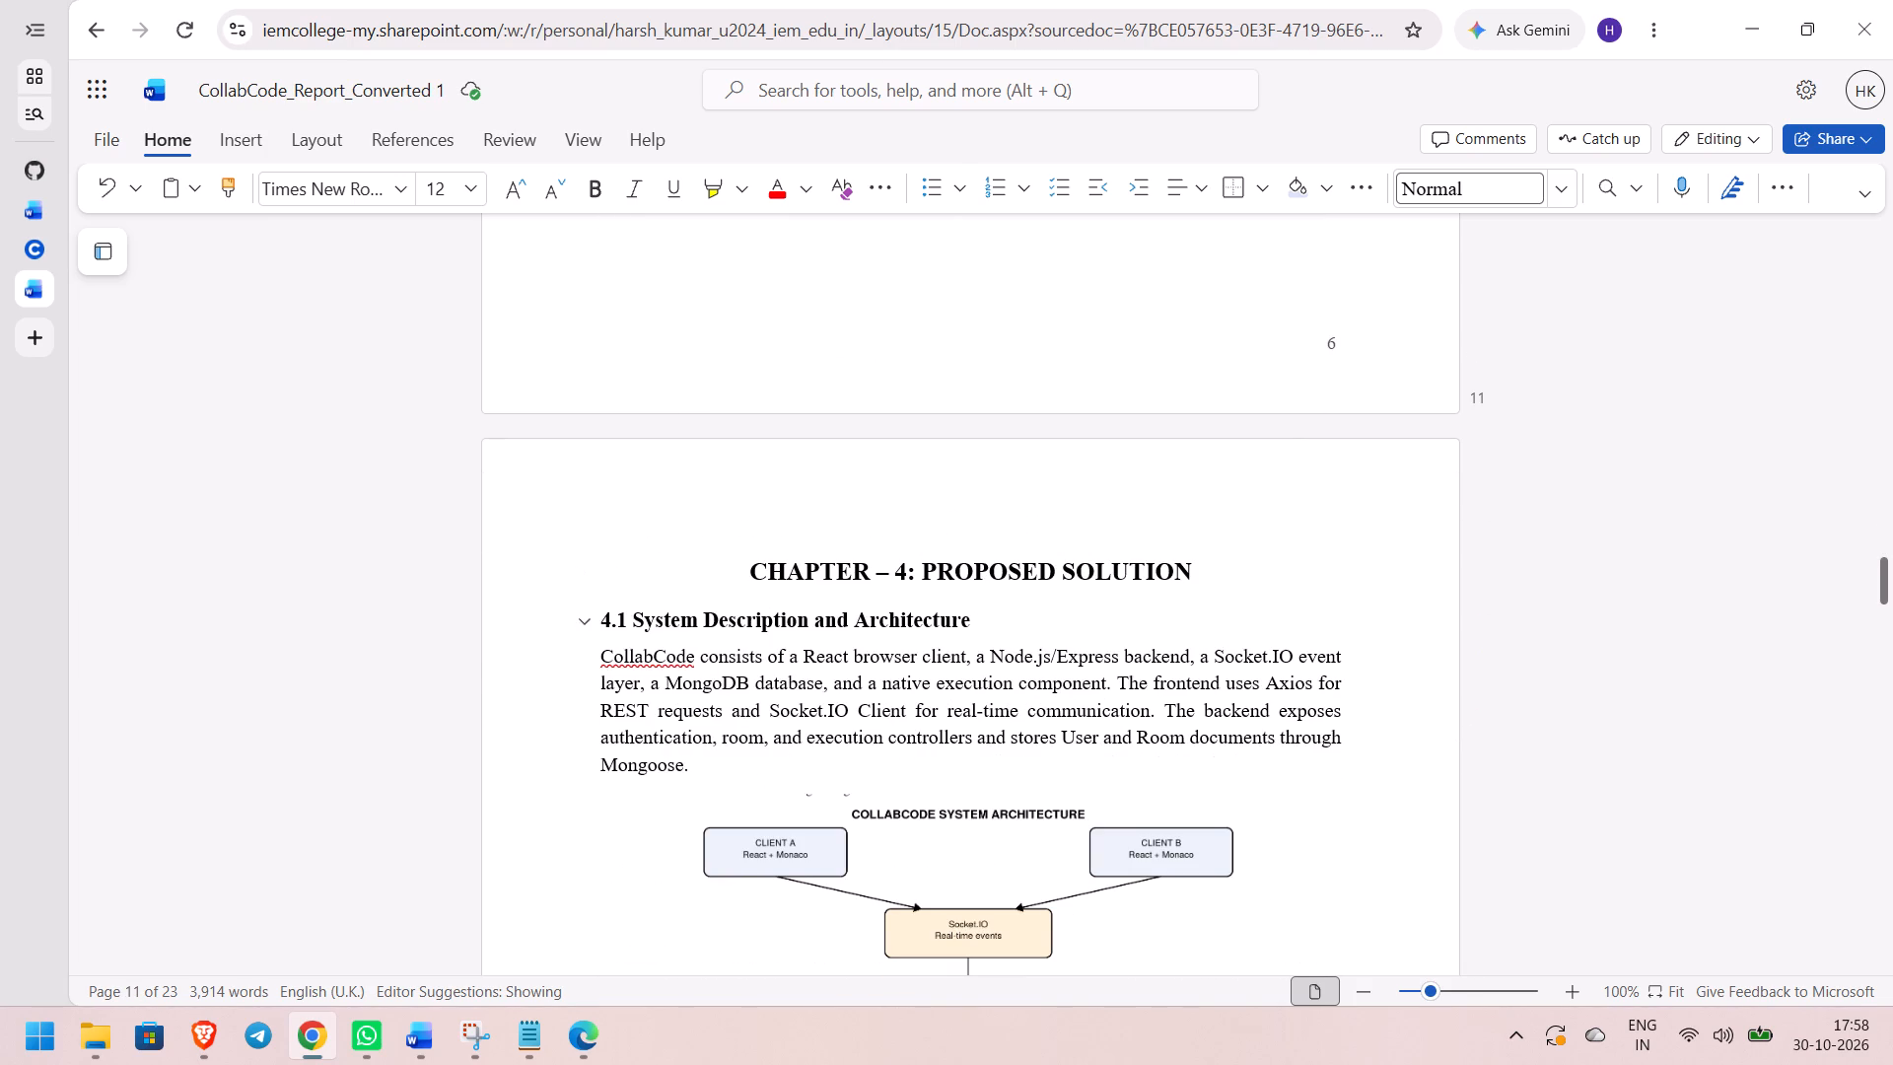
Delete the "CHAPTER – 4:" prefix from the chapter 4 title so it reads PROPOSED SOLUTION, keeping the title on its own page.
click(916, 588)
key(BackSpace)
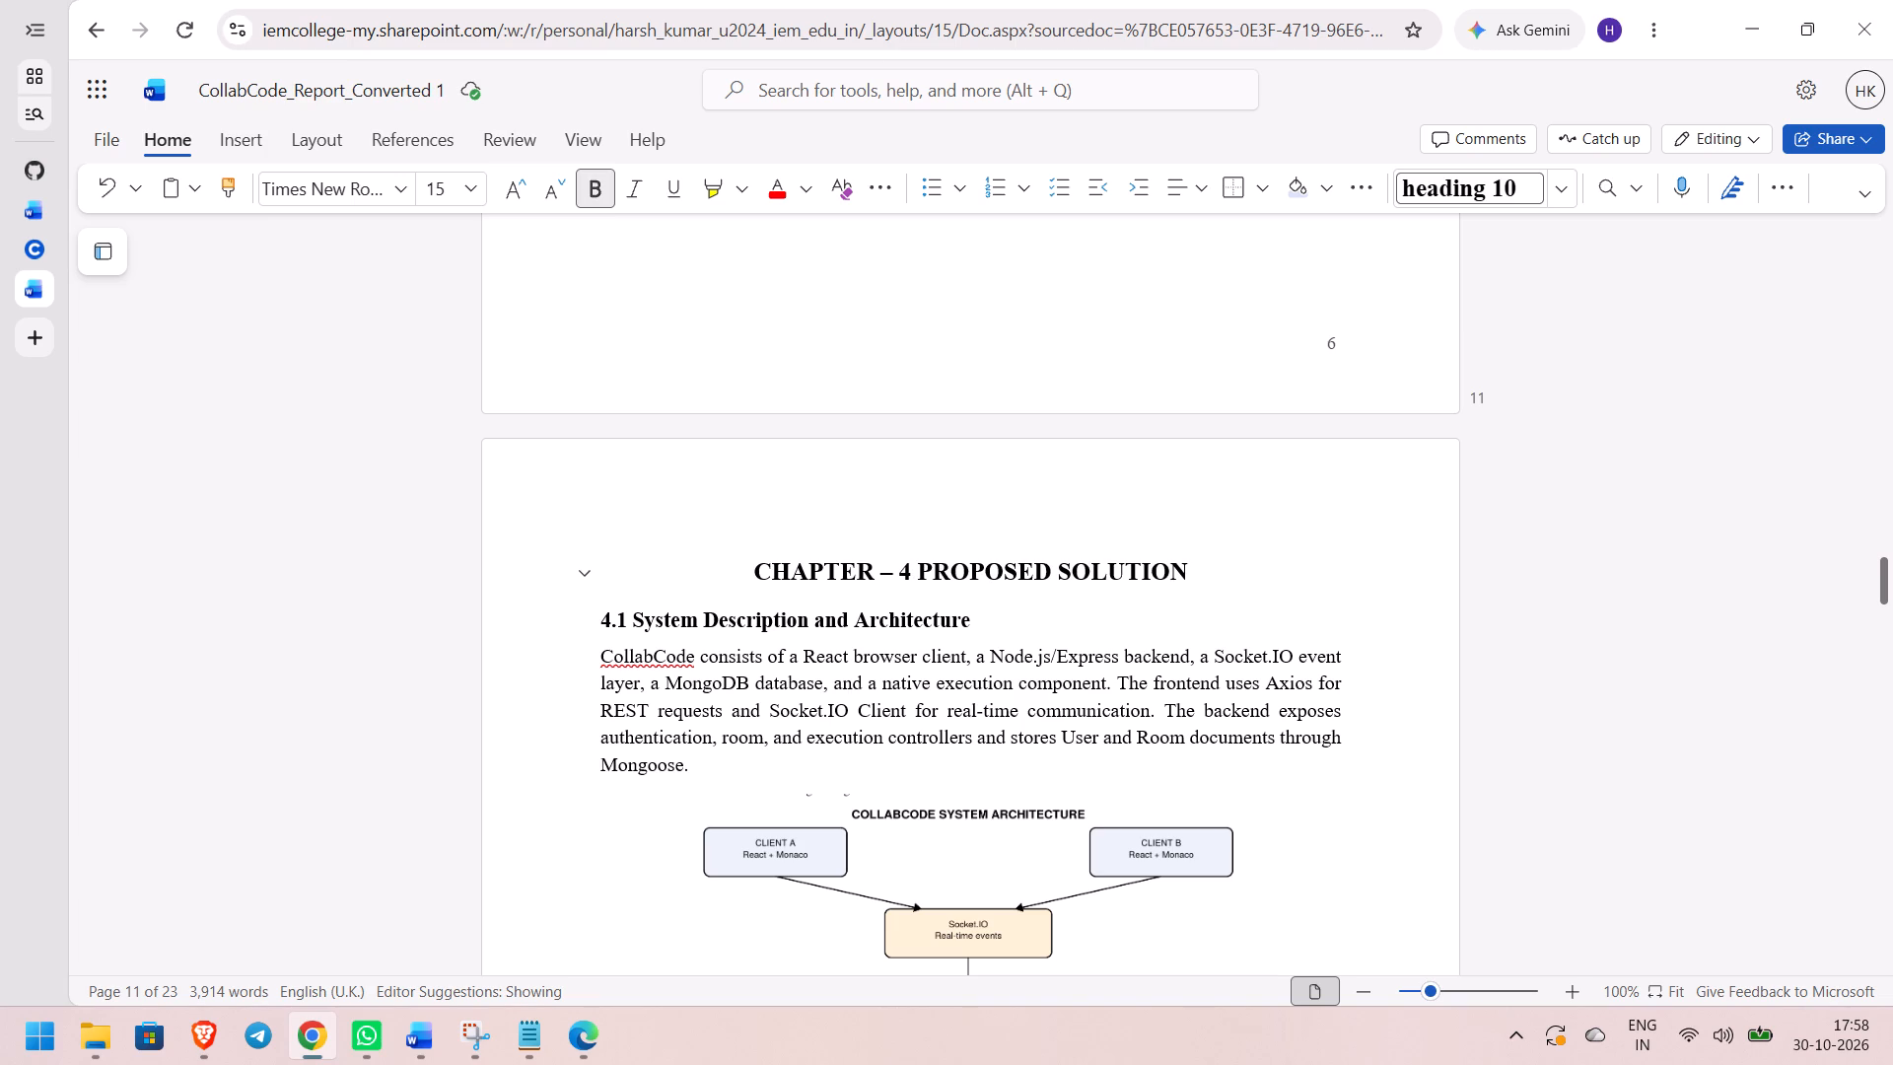
key(BackSpace)
key(BackSpace)
key(BackSpace)
key(BackSpace)
key(BackSpace)
key(BackSpace)
key(BackSpace)
key(BackSpace)
key(BackSpace)
key(BackSpace)
key(BackSpace)
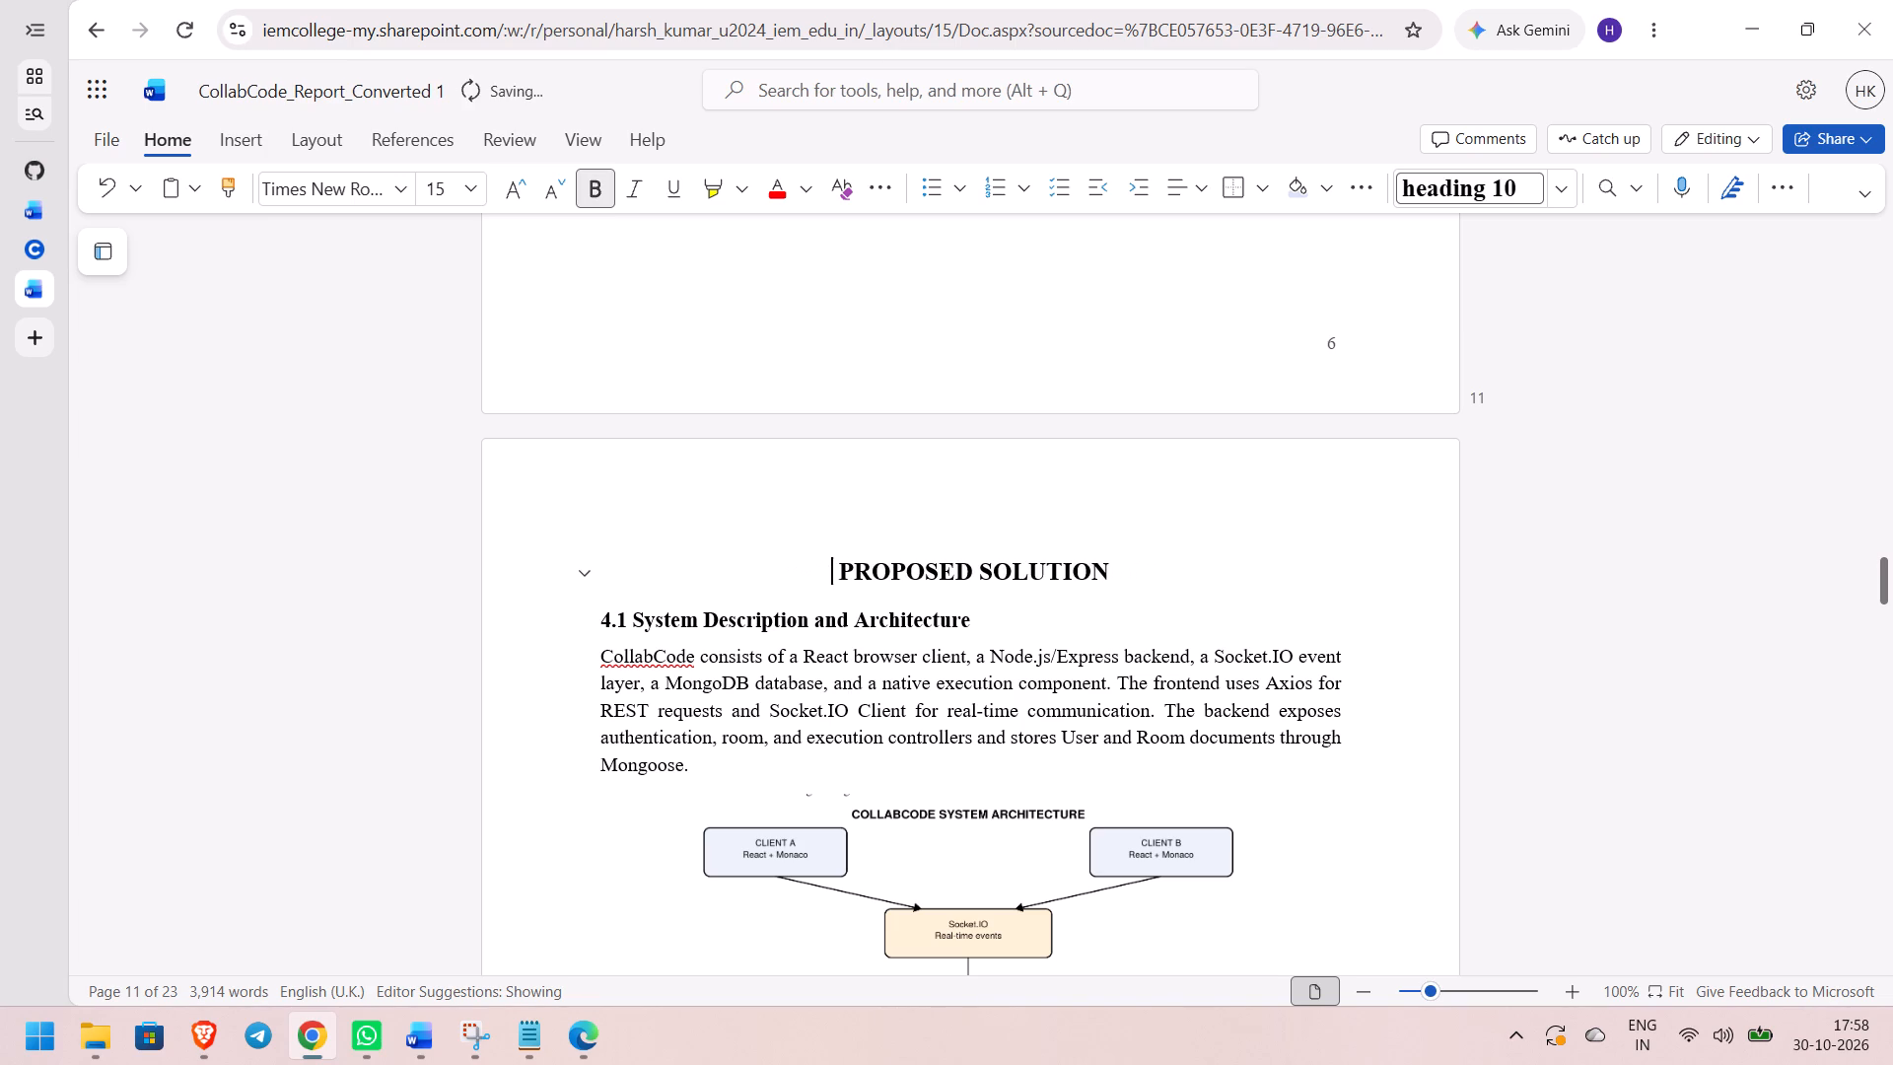
key(BackSpace)
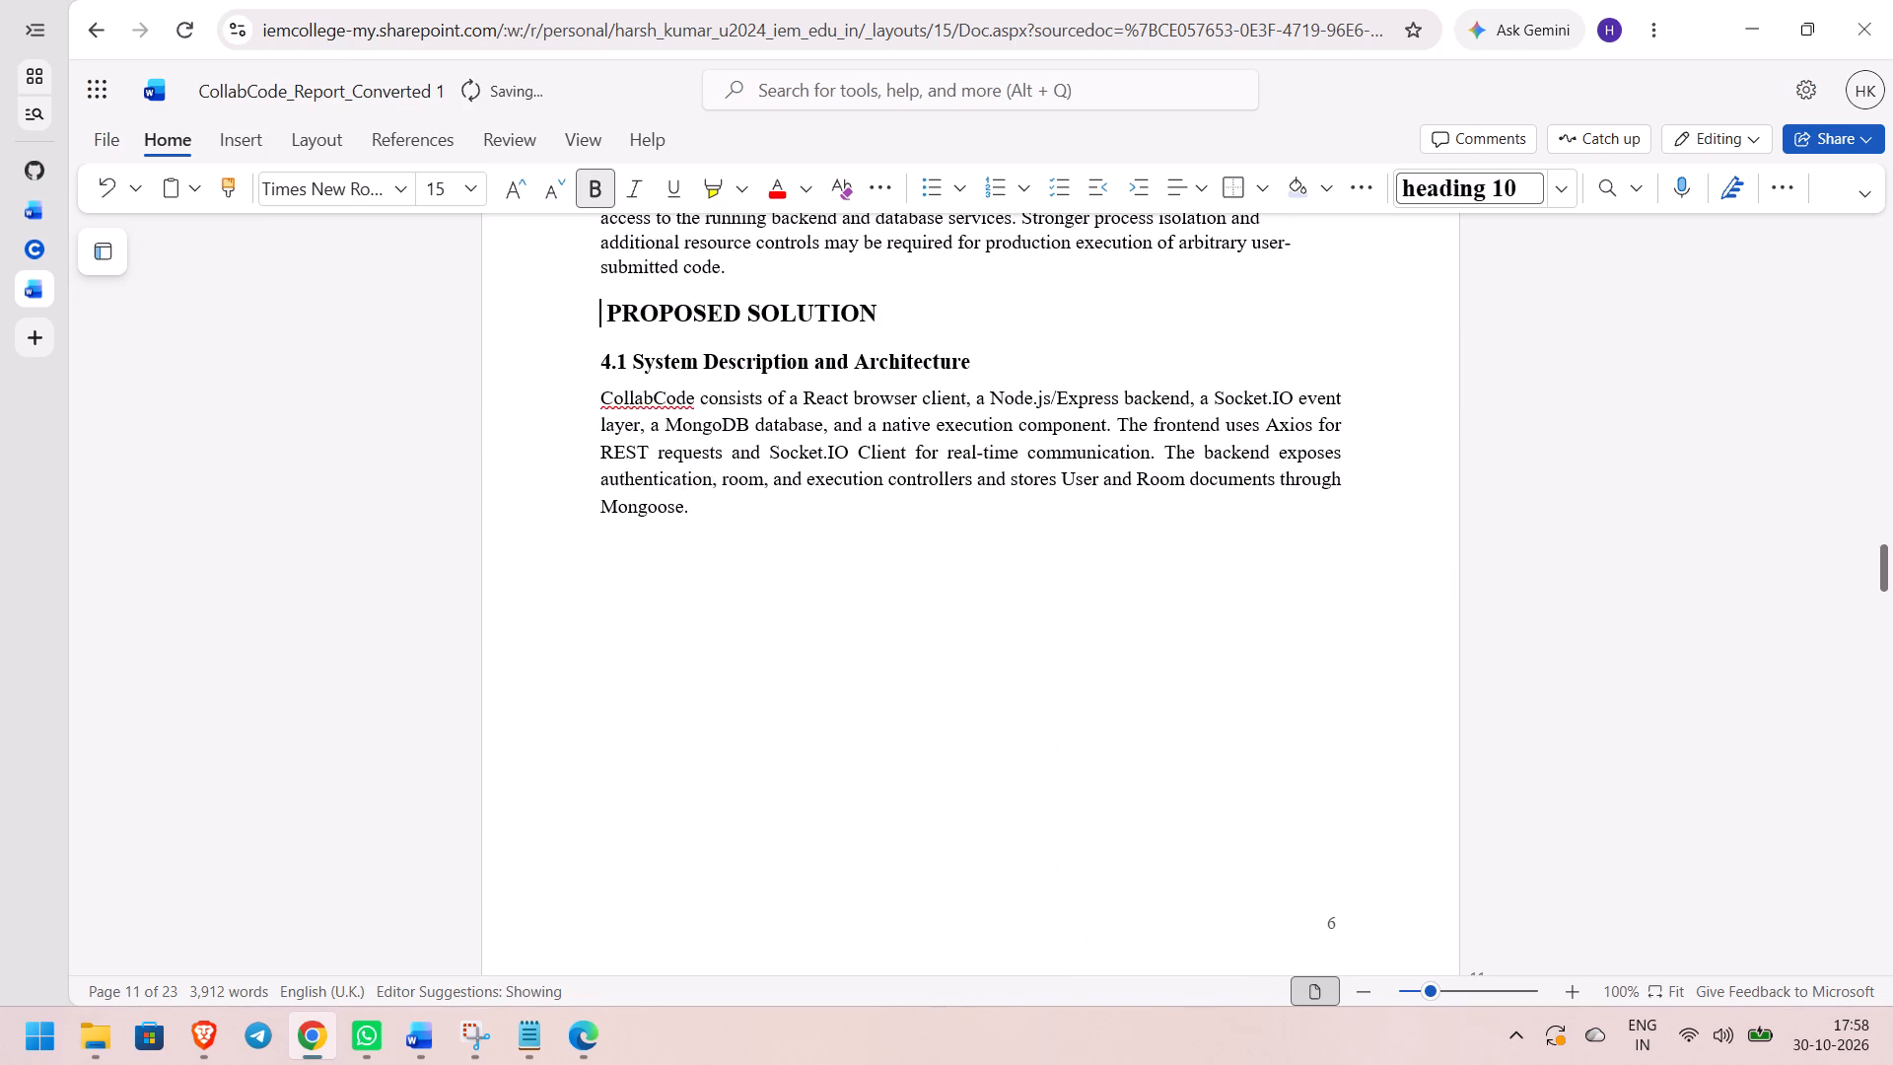
key(ctrl+z)
click(1330, 639)
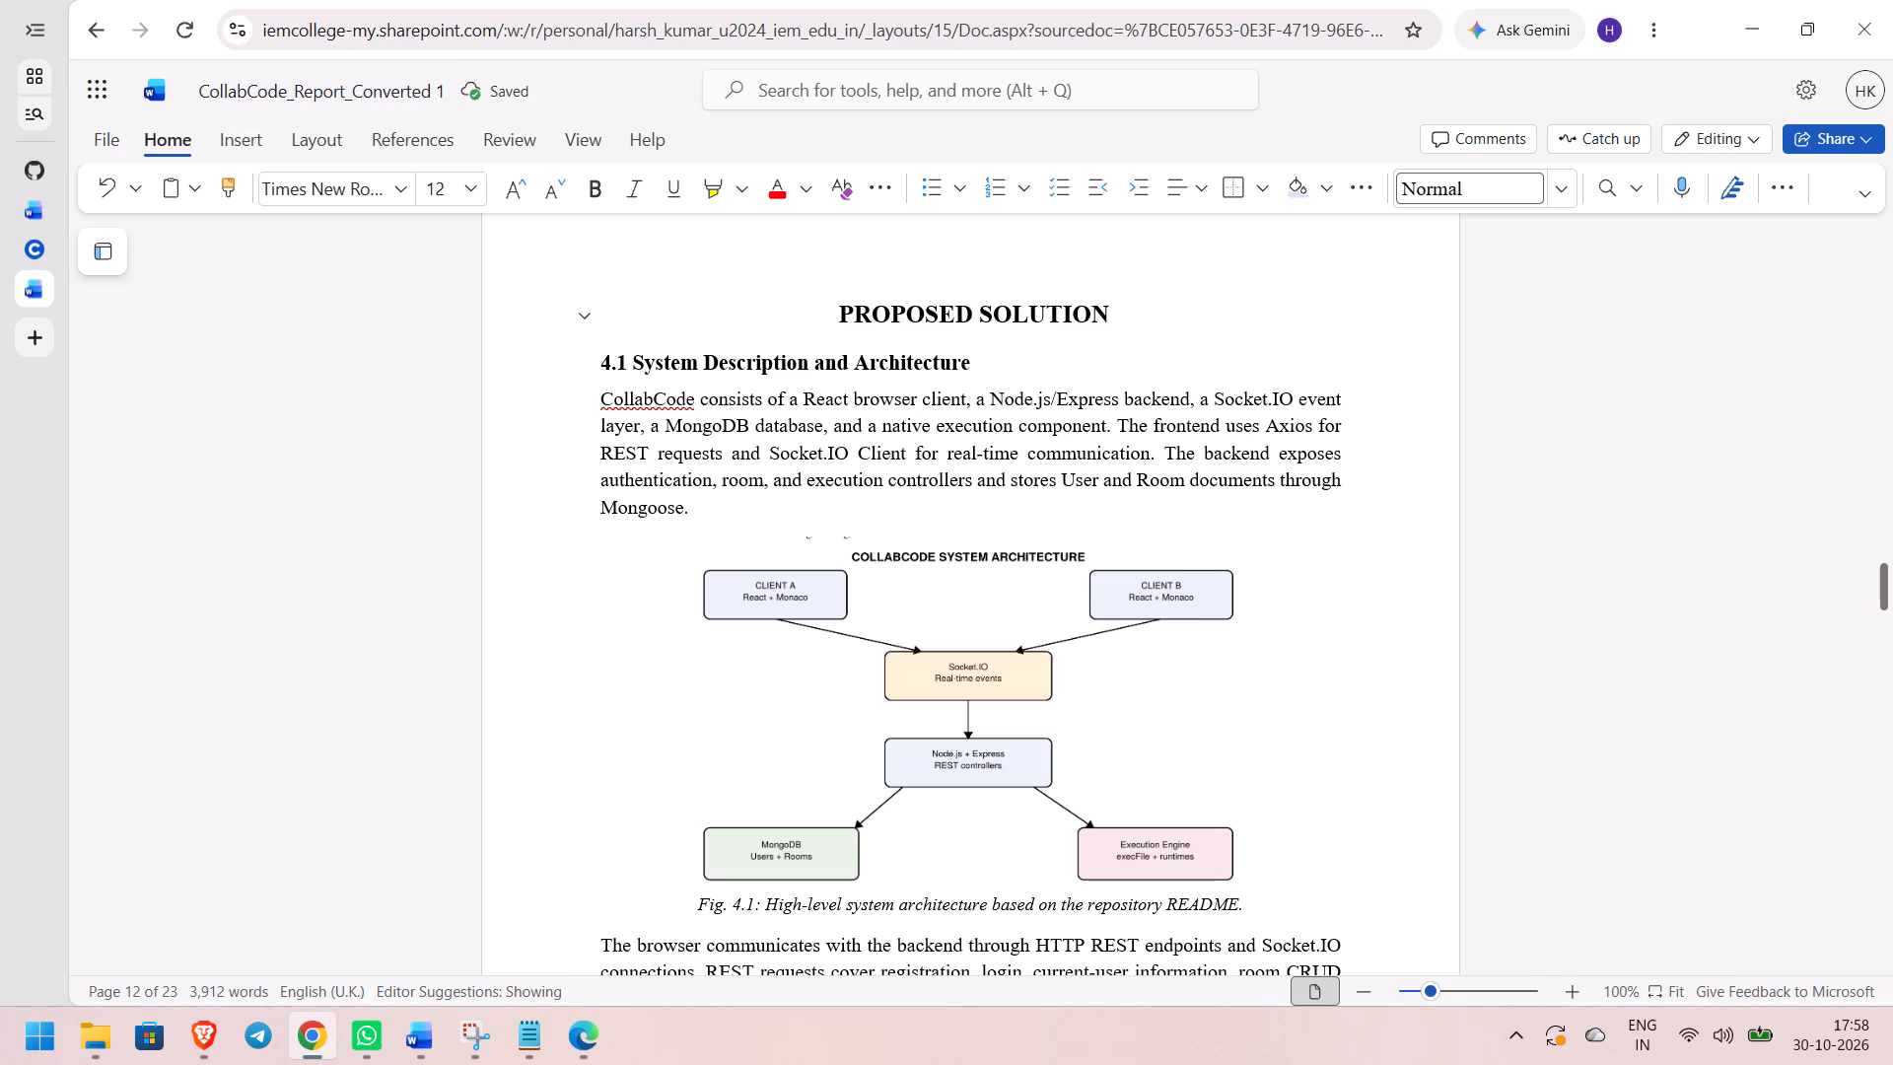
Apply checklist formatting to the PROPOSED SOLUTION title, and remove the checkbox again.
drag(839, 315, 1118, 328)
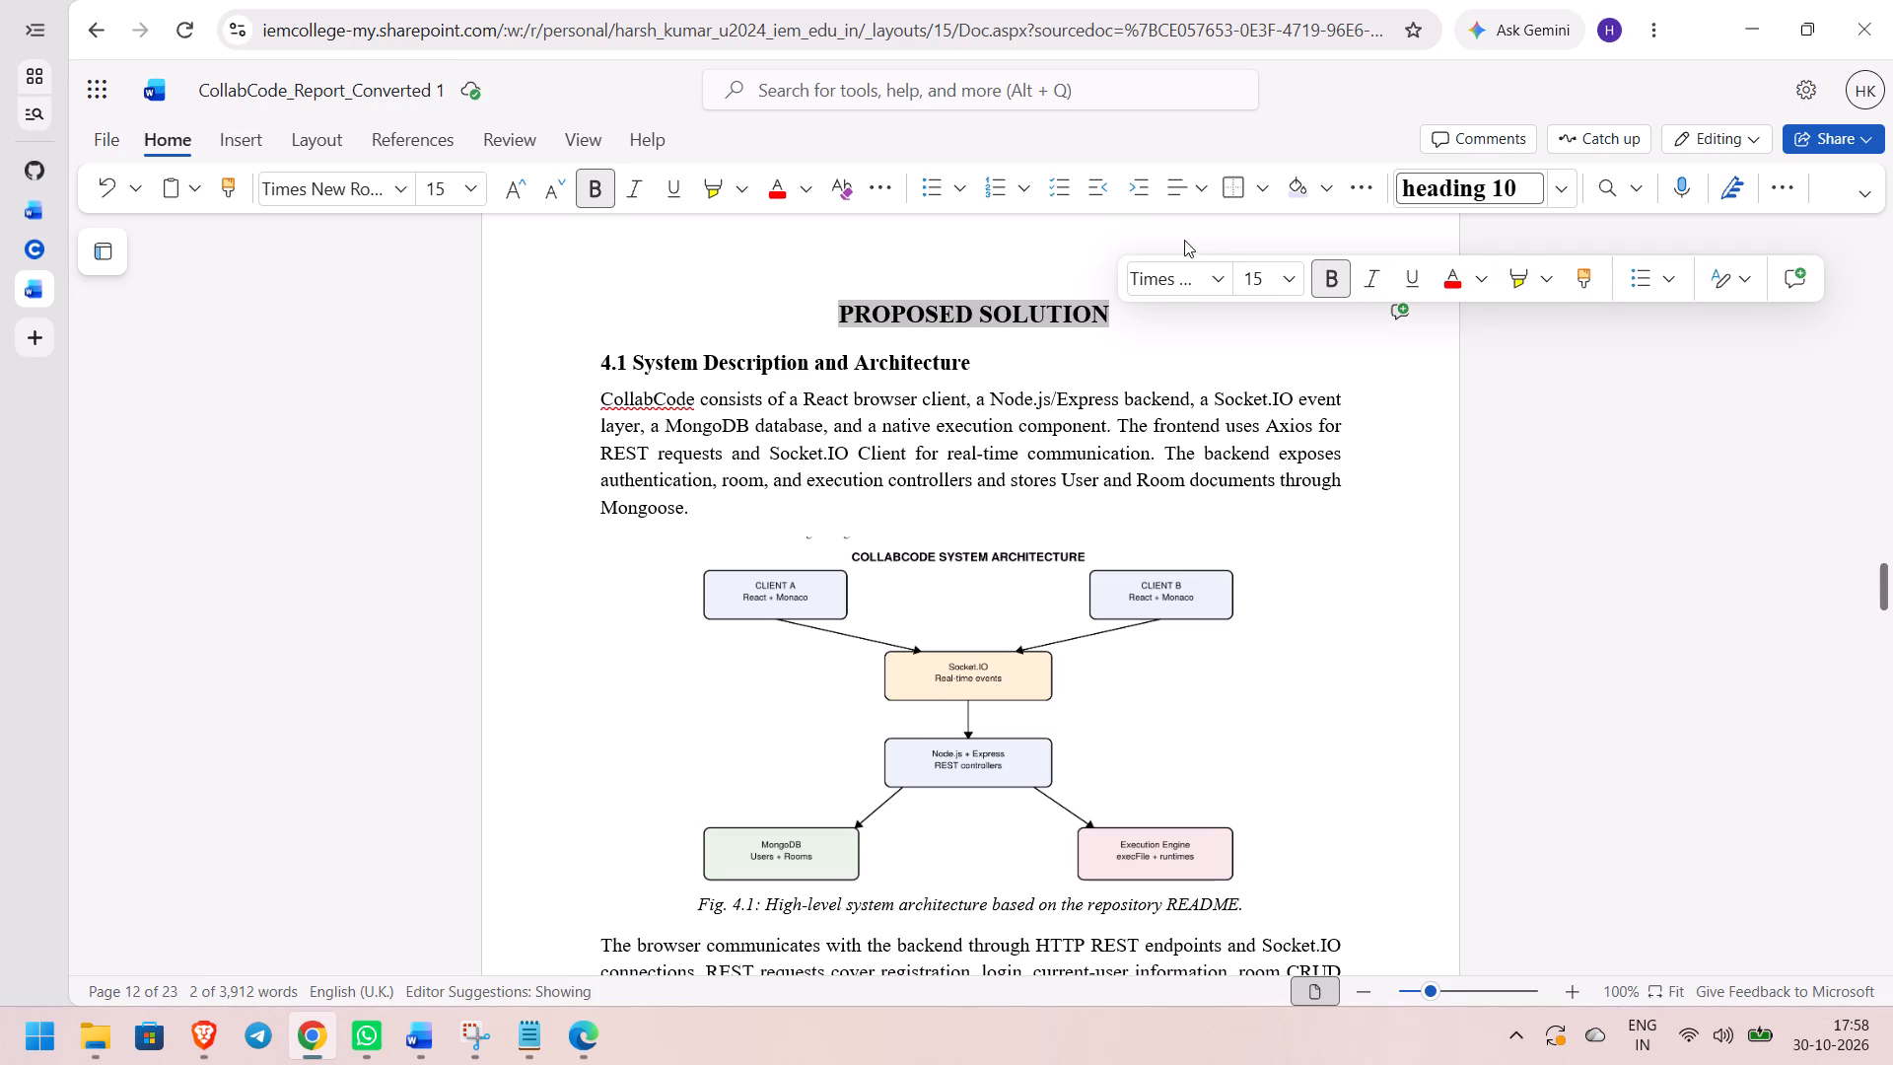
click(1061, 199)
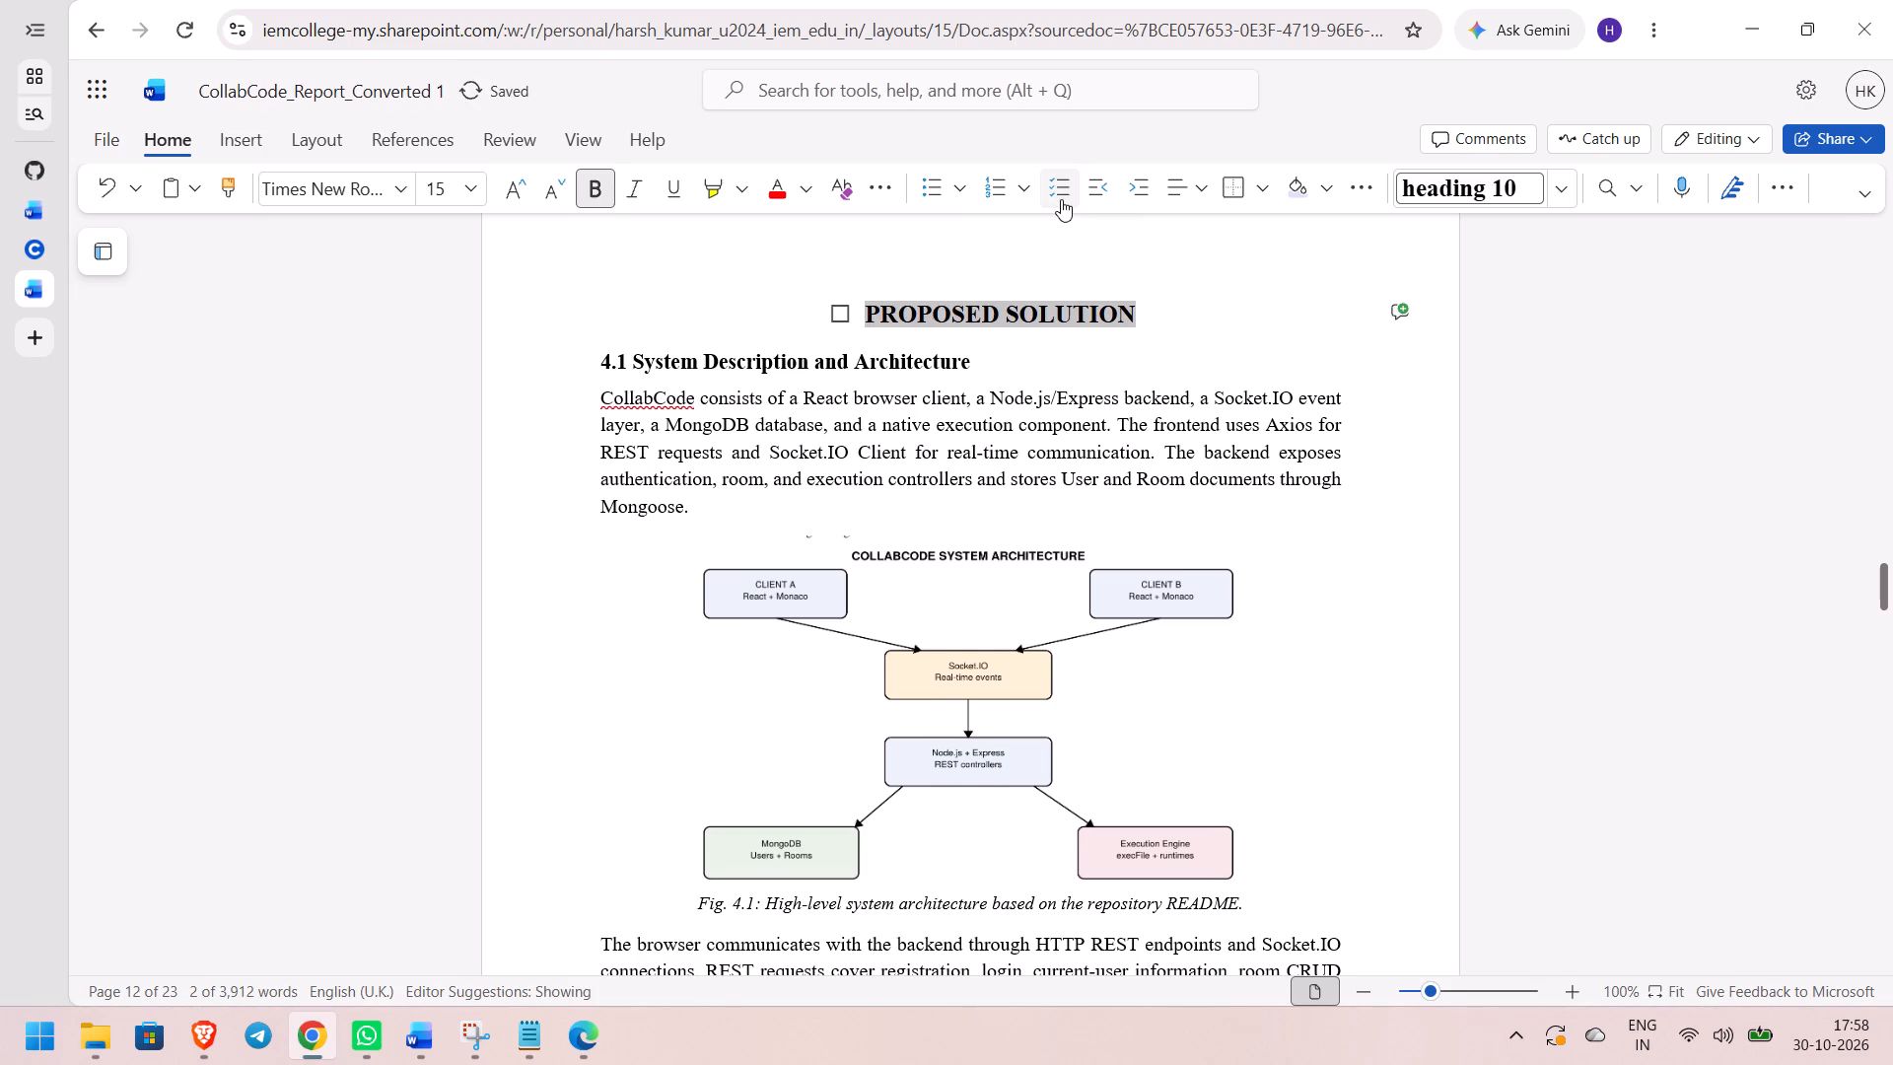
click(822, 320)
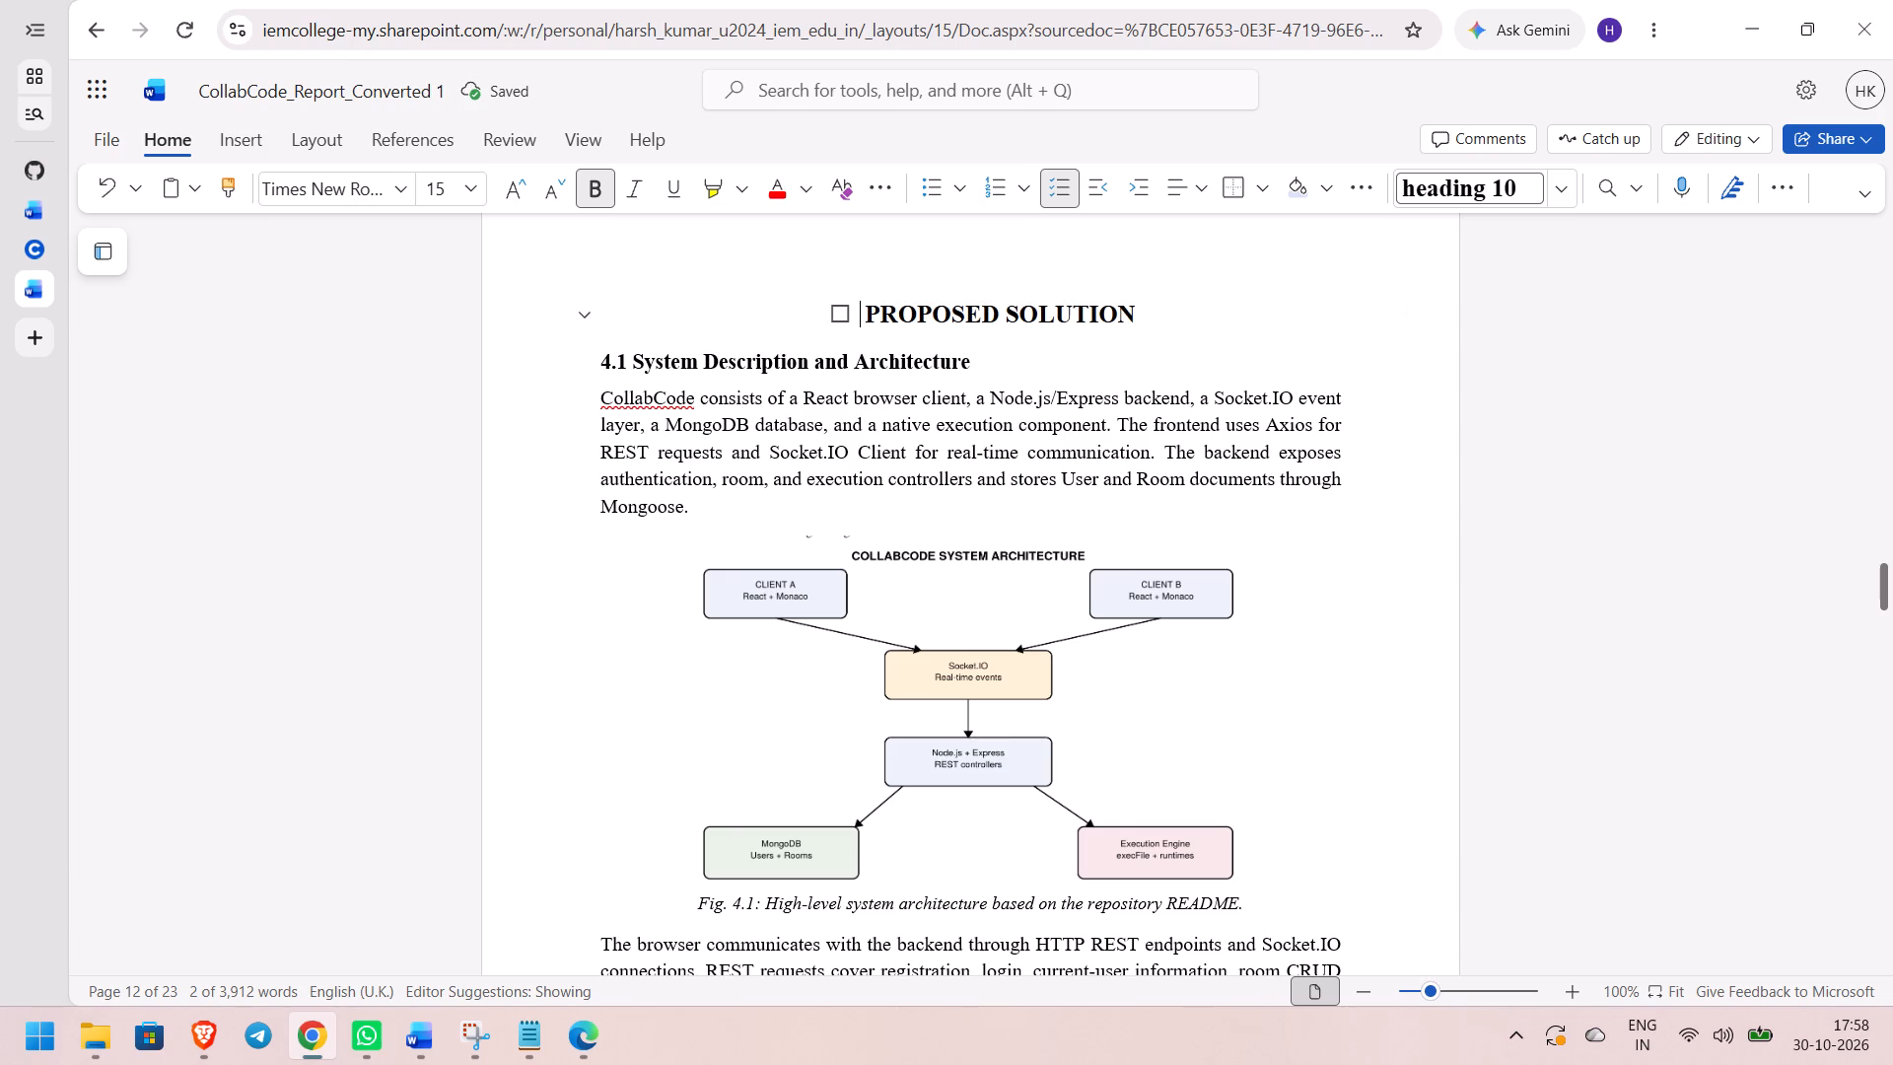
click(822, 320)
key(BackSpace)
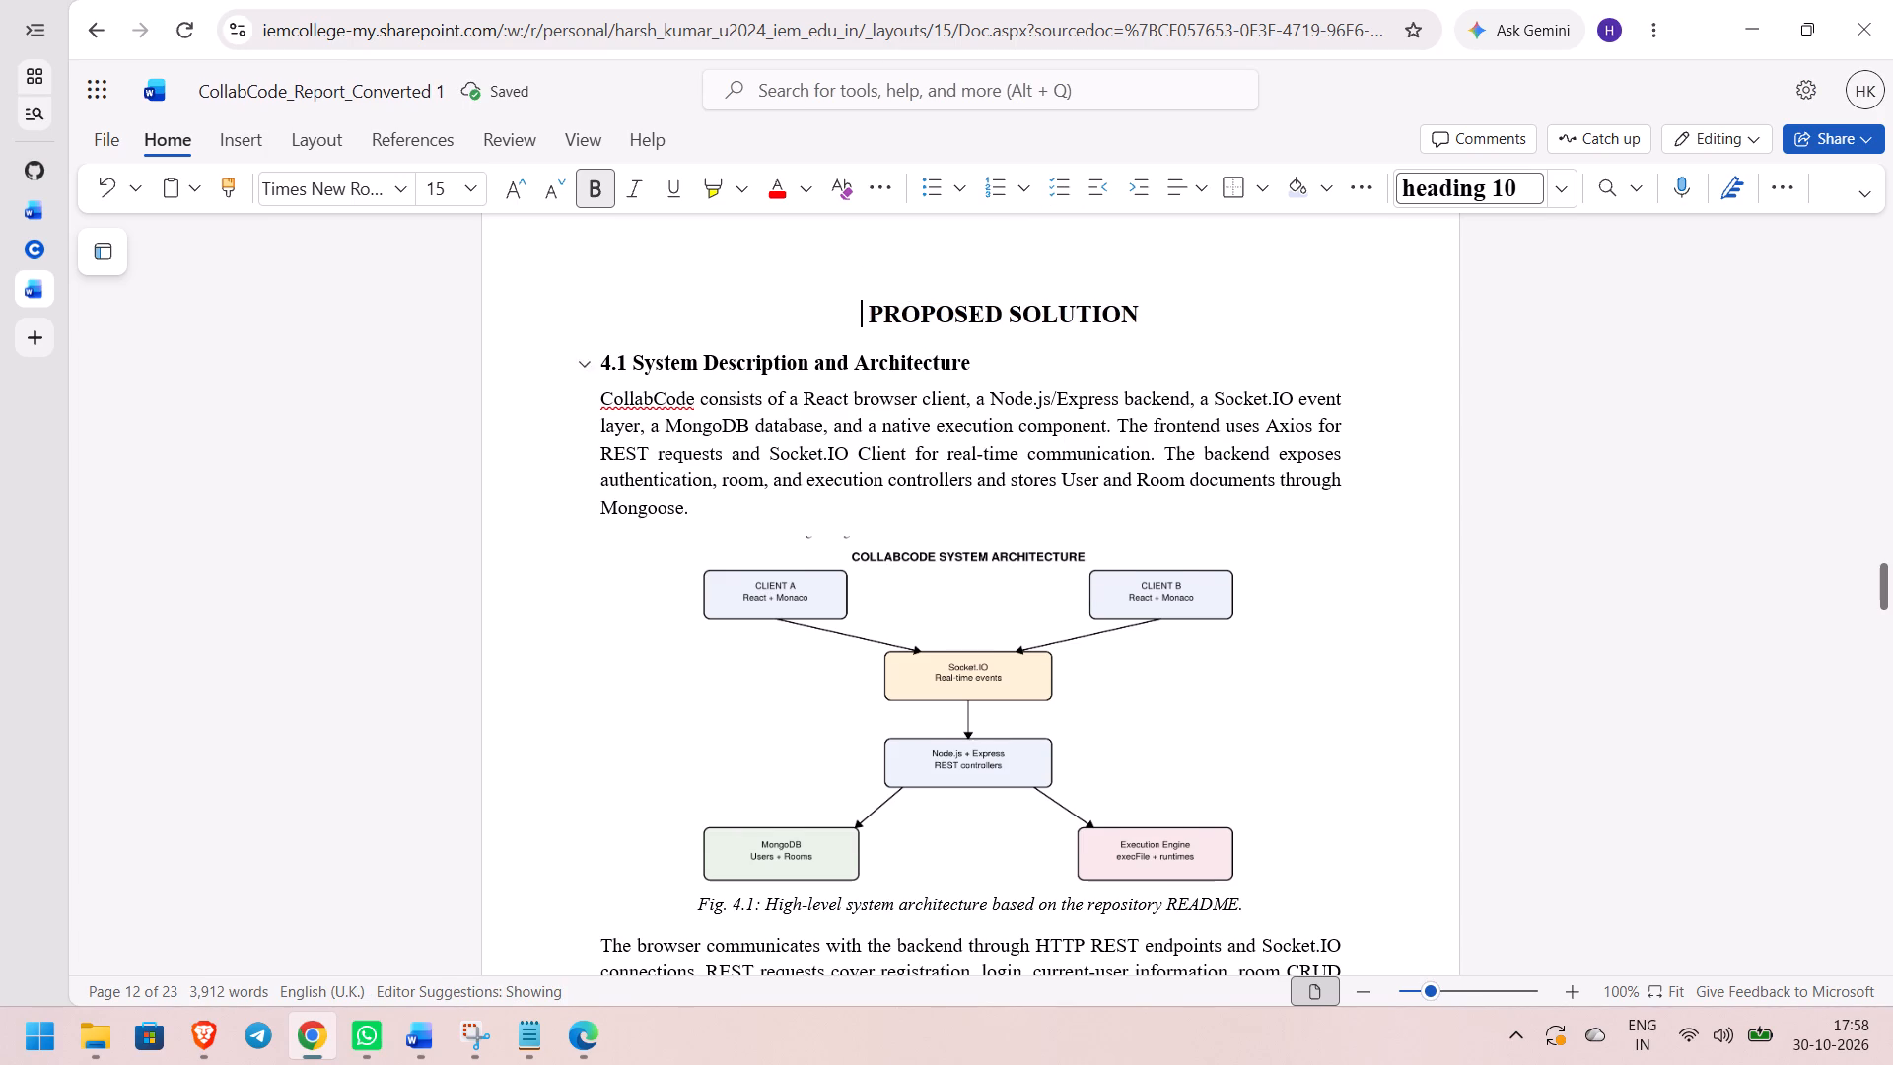
Remove the leftover indentation and leading space before the PROPOSED SOLUTION title, keeping it centred on its own page.
click(1255, 576)
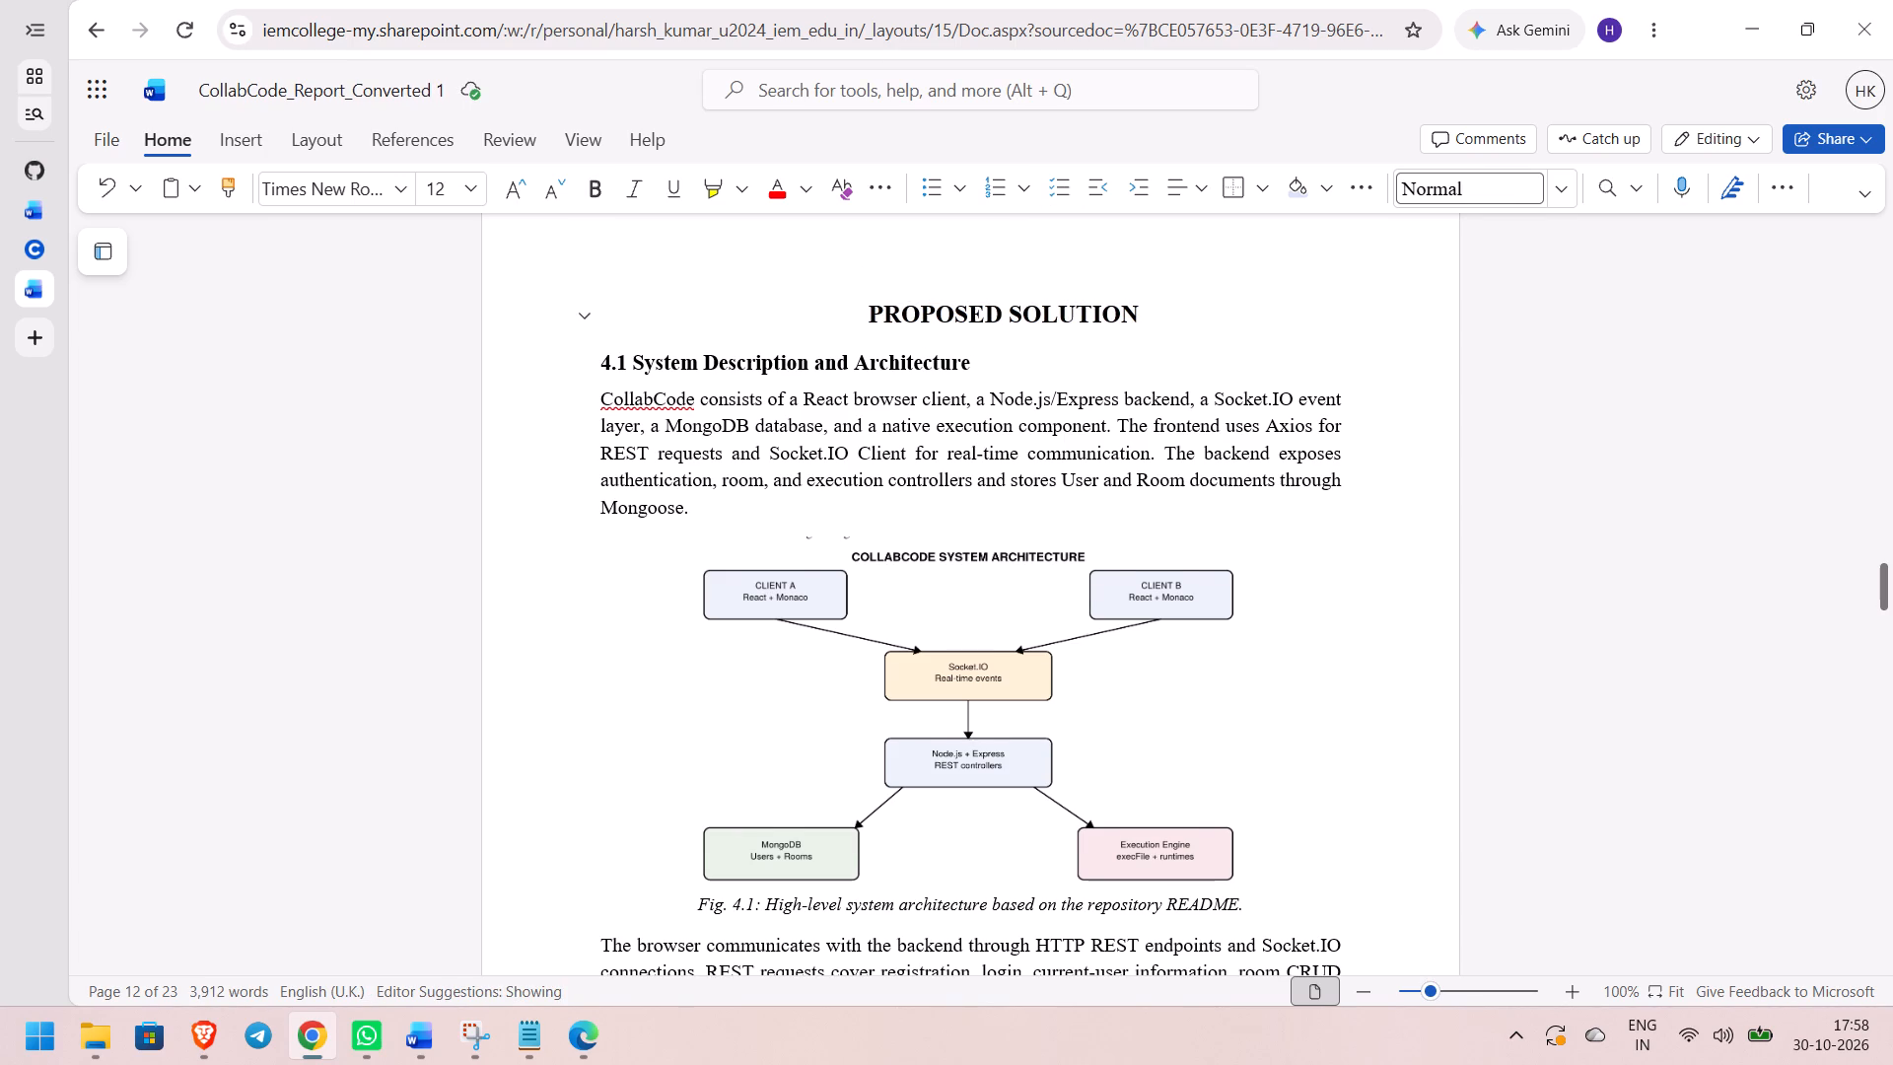
click(858, 314)
click(872, 311)
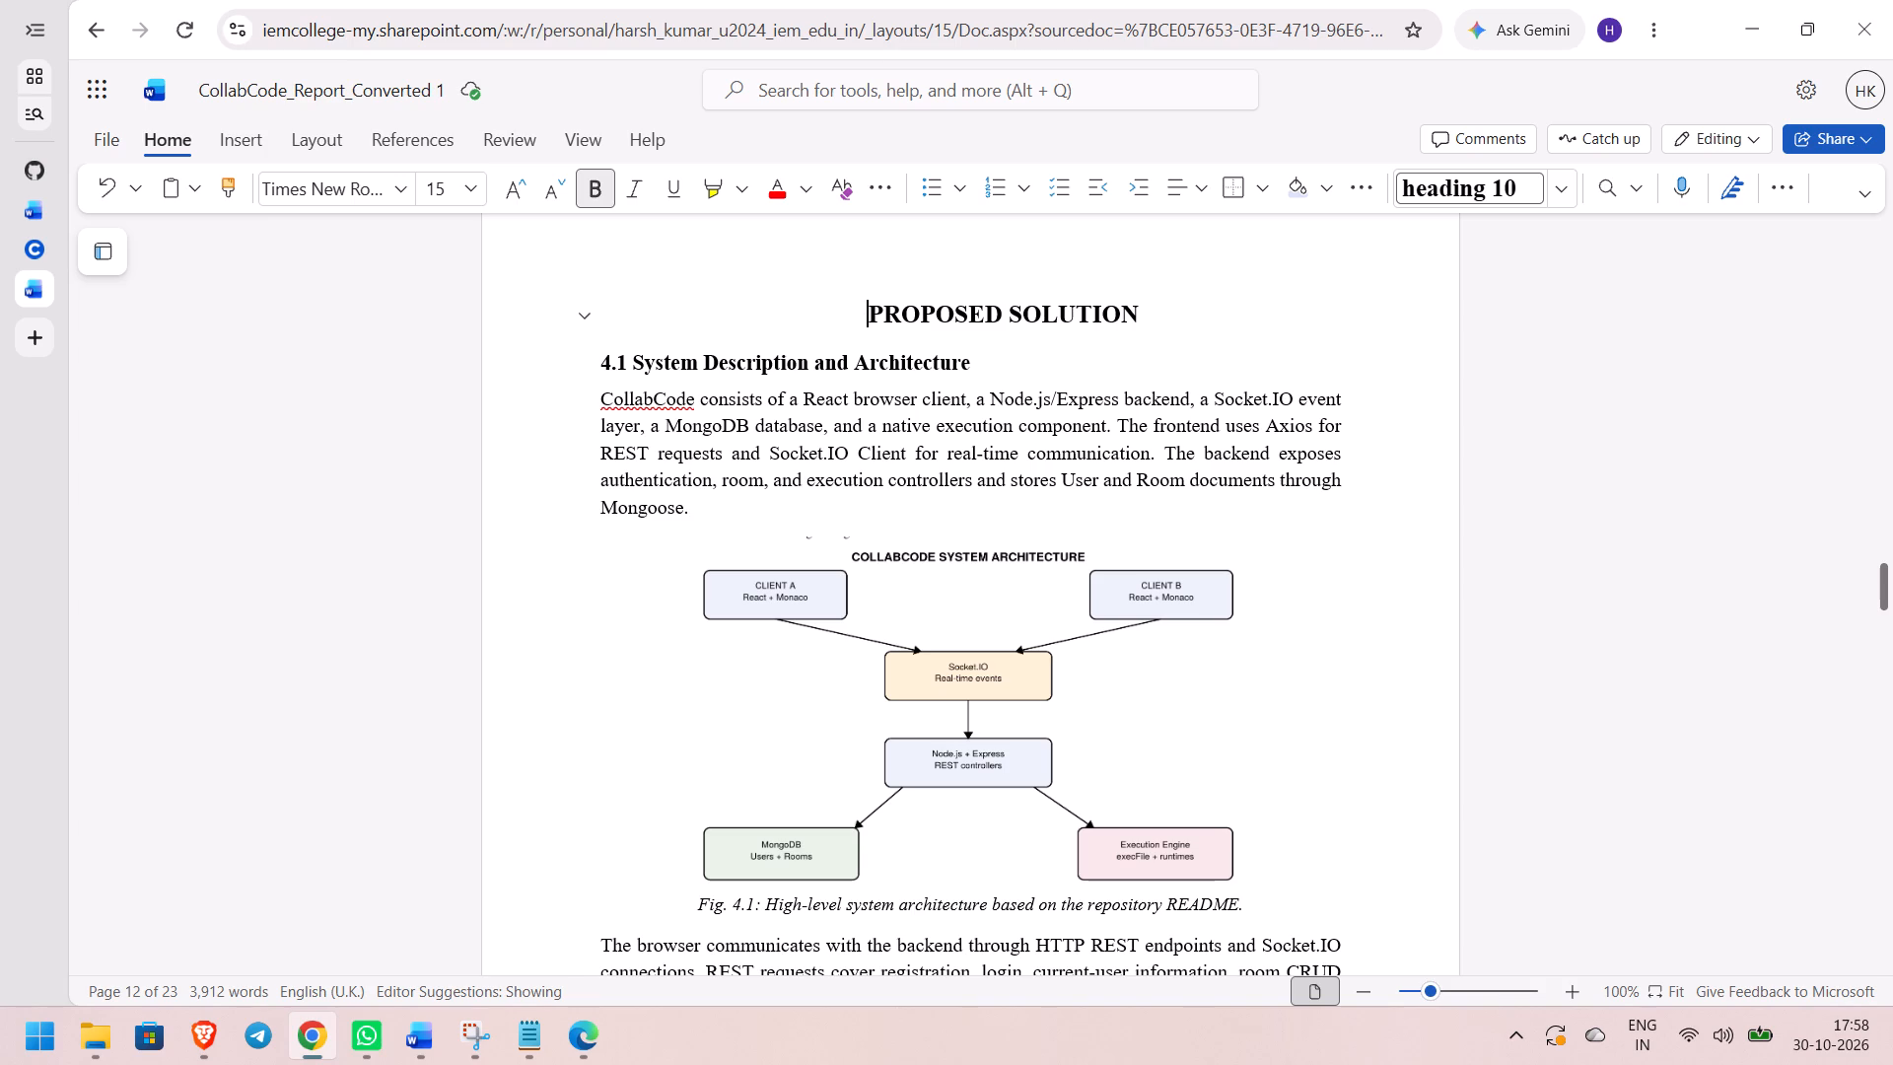
key(BackSpace)
key(BackSpace)
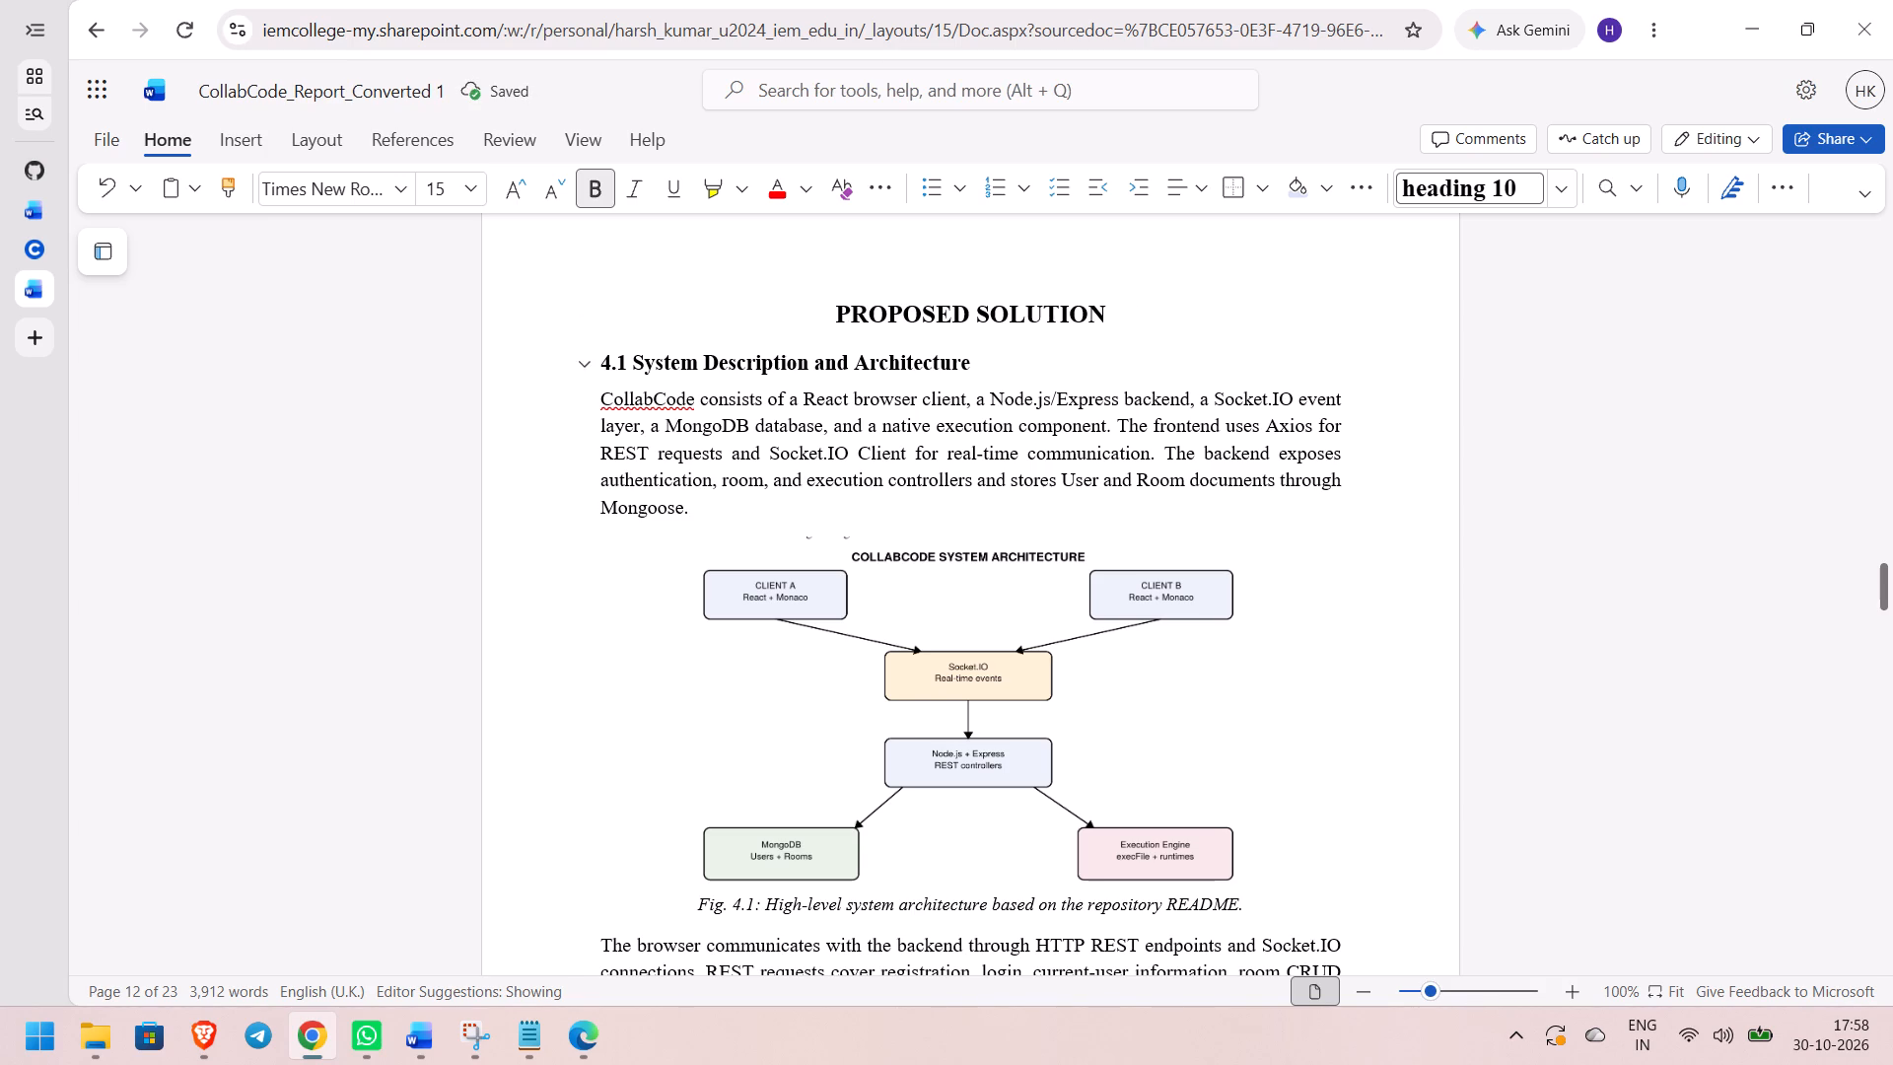
key(BackSpace)
scroll(884, 529, down, 1)
scroll(884, 532, up, 1)
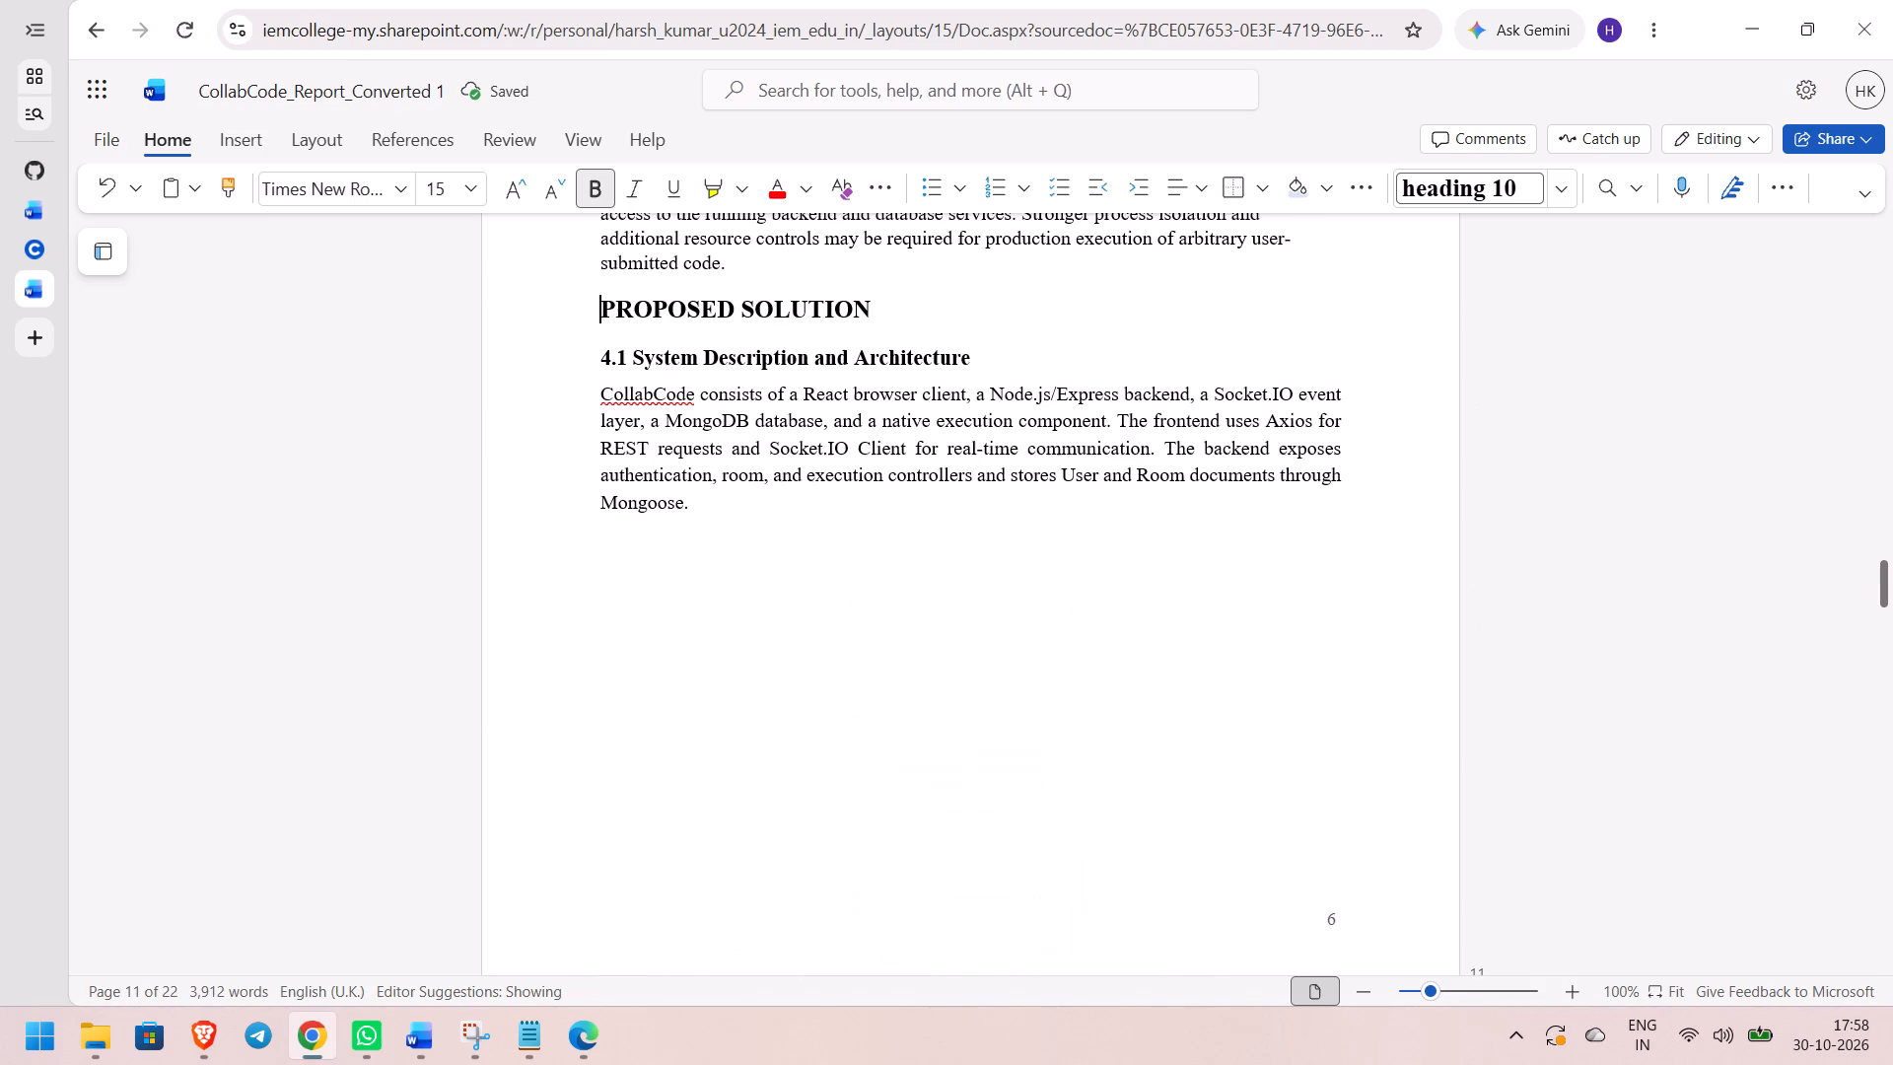
key(ctrl+z)
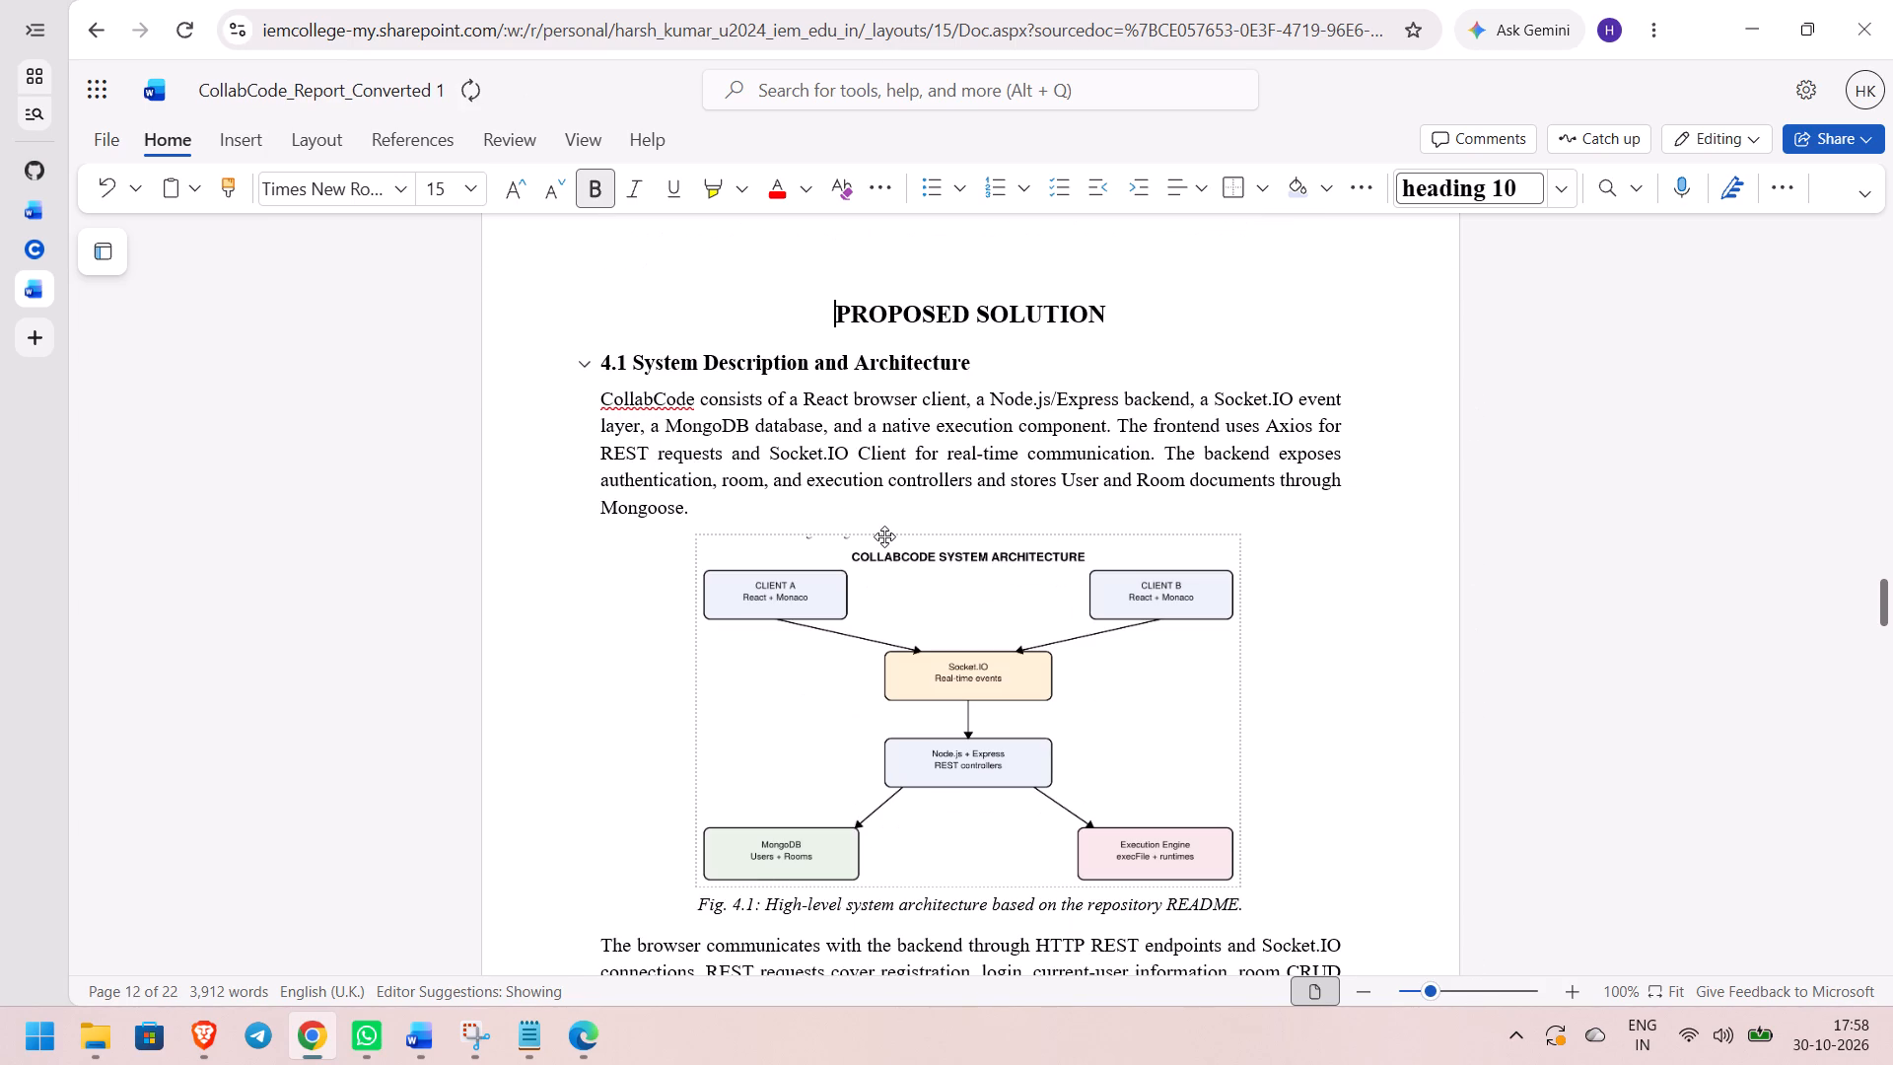
click(1376, 599)
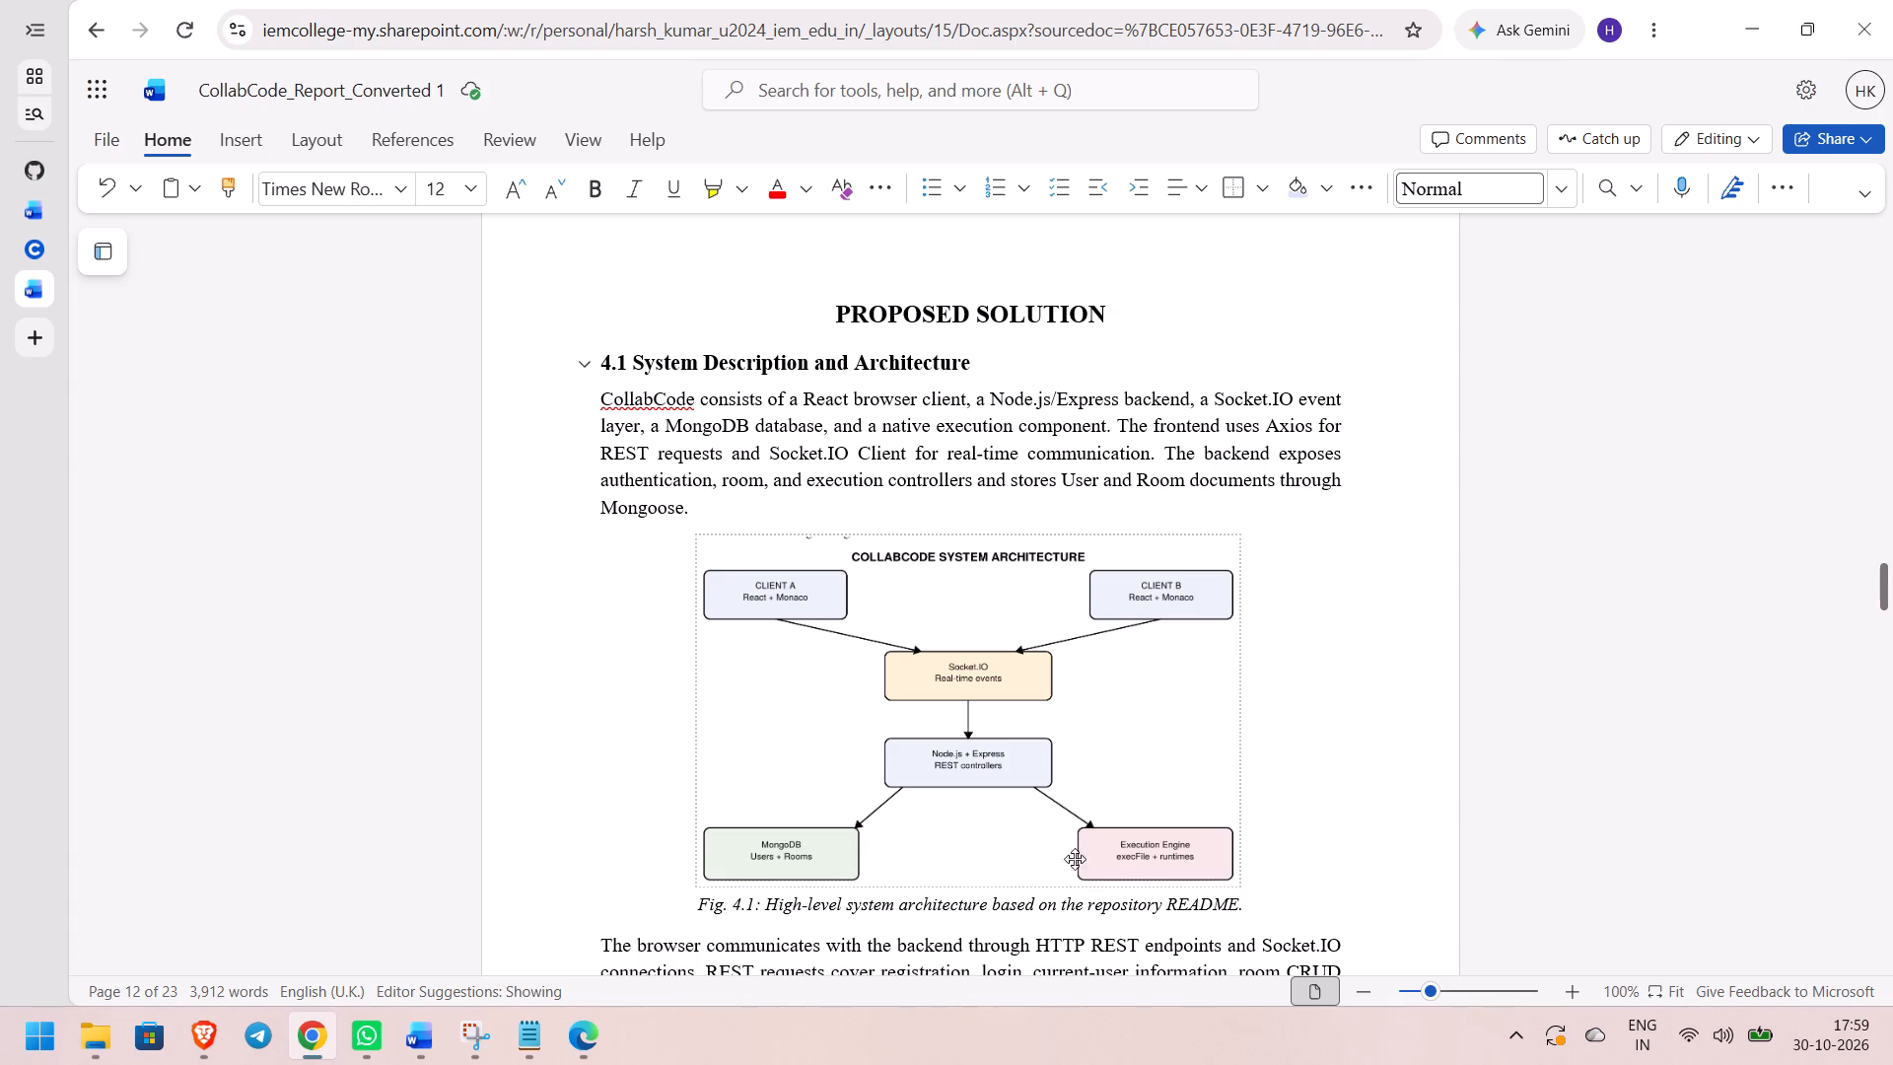
Delete the whole Fig. 4.1 caption beneath the CollabCode system architecture diagram.
click(1244, 909)
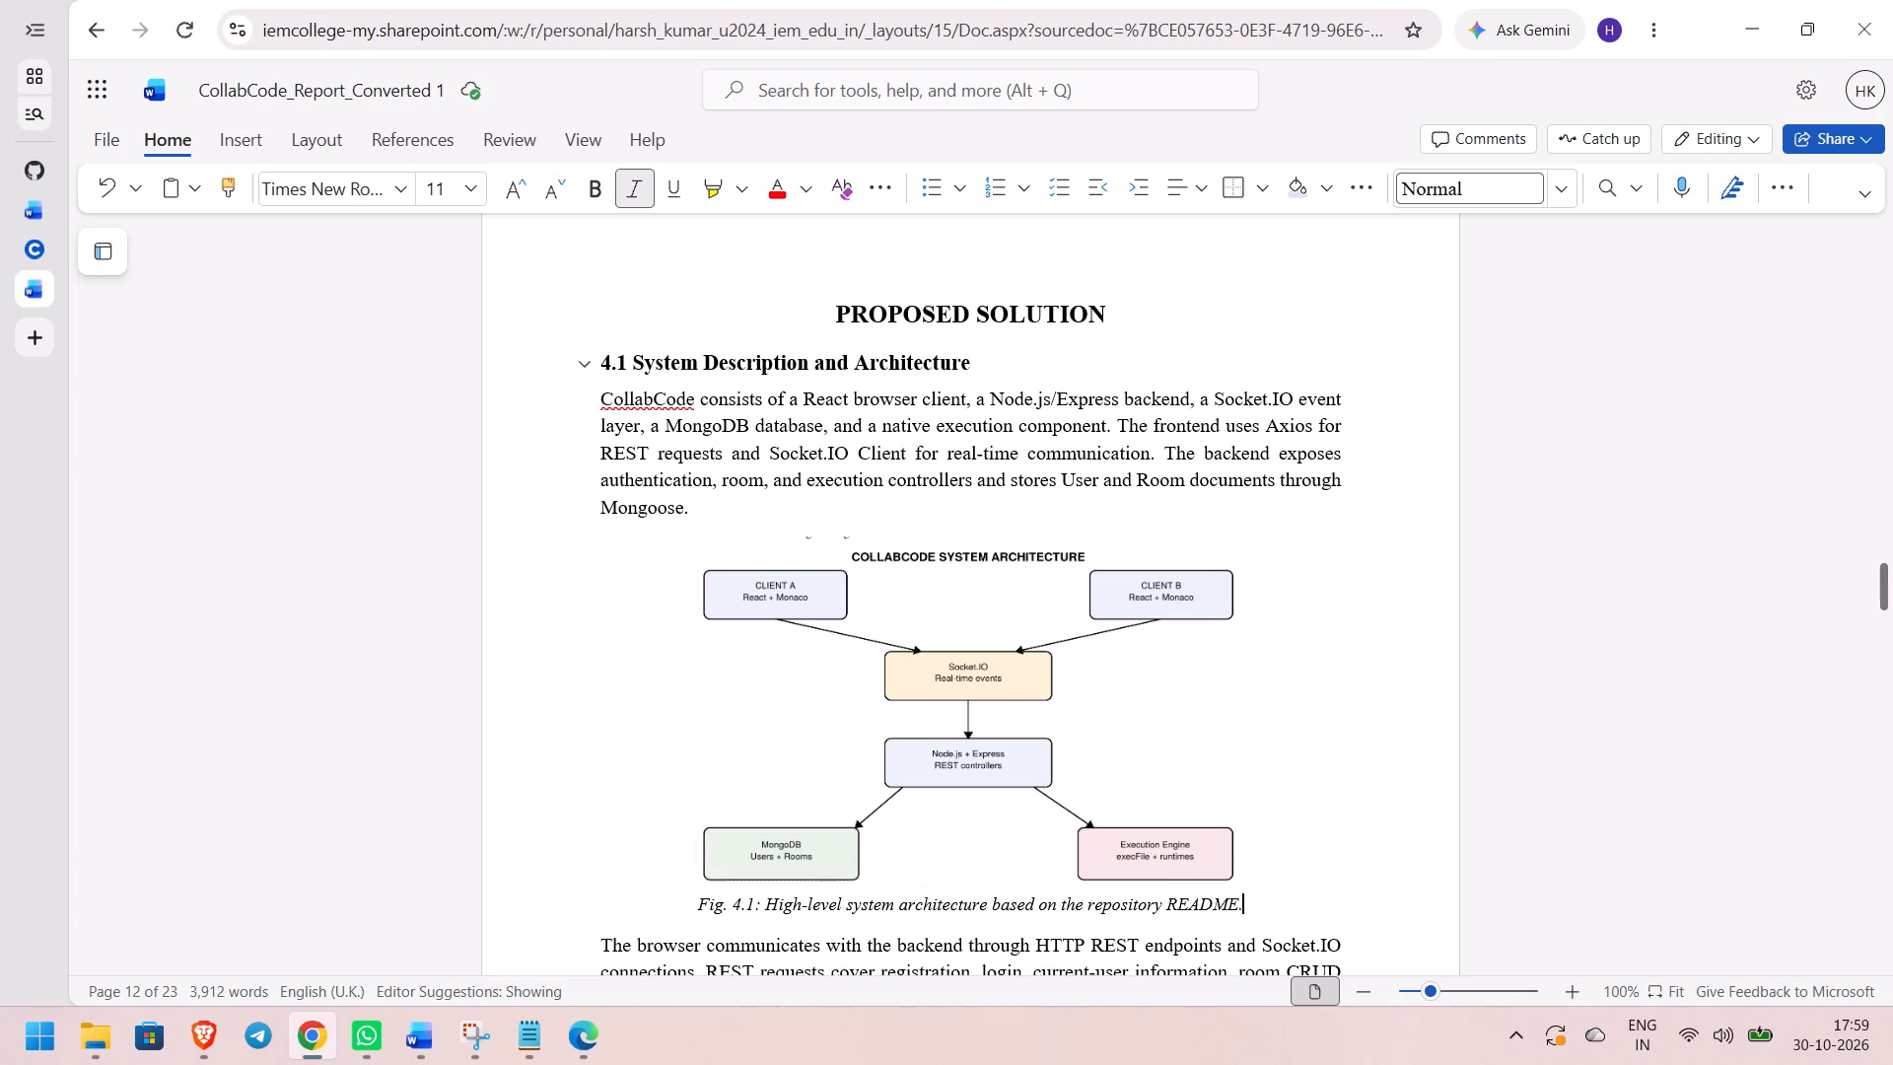
key(BackSpace)
key(BackSpace)
key(BackSpace)
key(BackSpace)
key(BackSpace)
key(BackSpace)
key(BackSpace)
key(BackSpace)
key(BackSpace)
key(BackSpace)
key(BackSpace)
key(BackSpace)
key(BackSpace)
key(BackSpace)
key(BackSpace)
key(BackSpace)
key(BackSpace)
key(BackSpace)
key(BackSpace)
key(BackSpace)
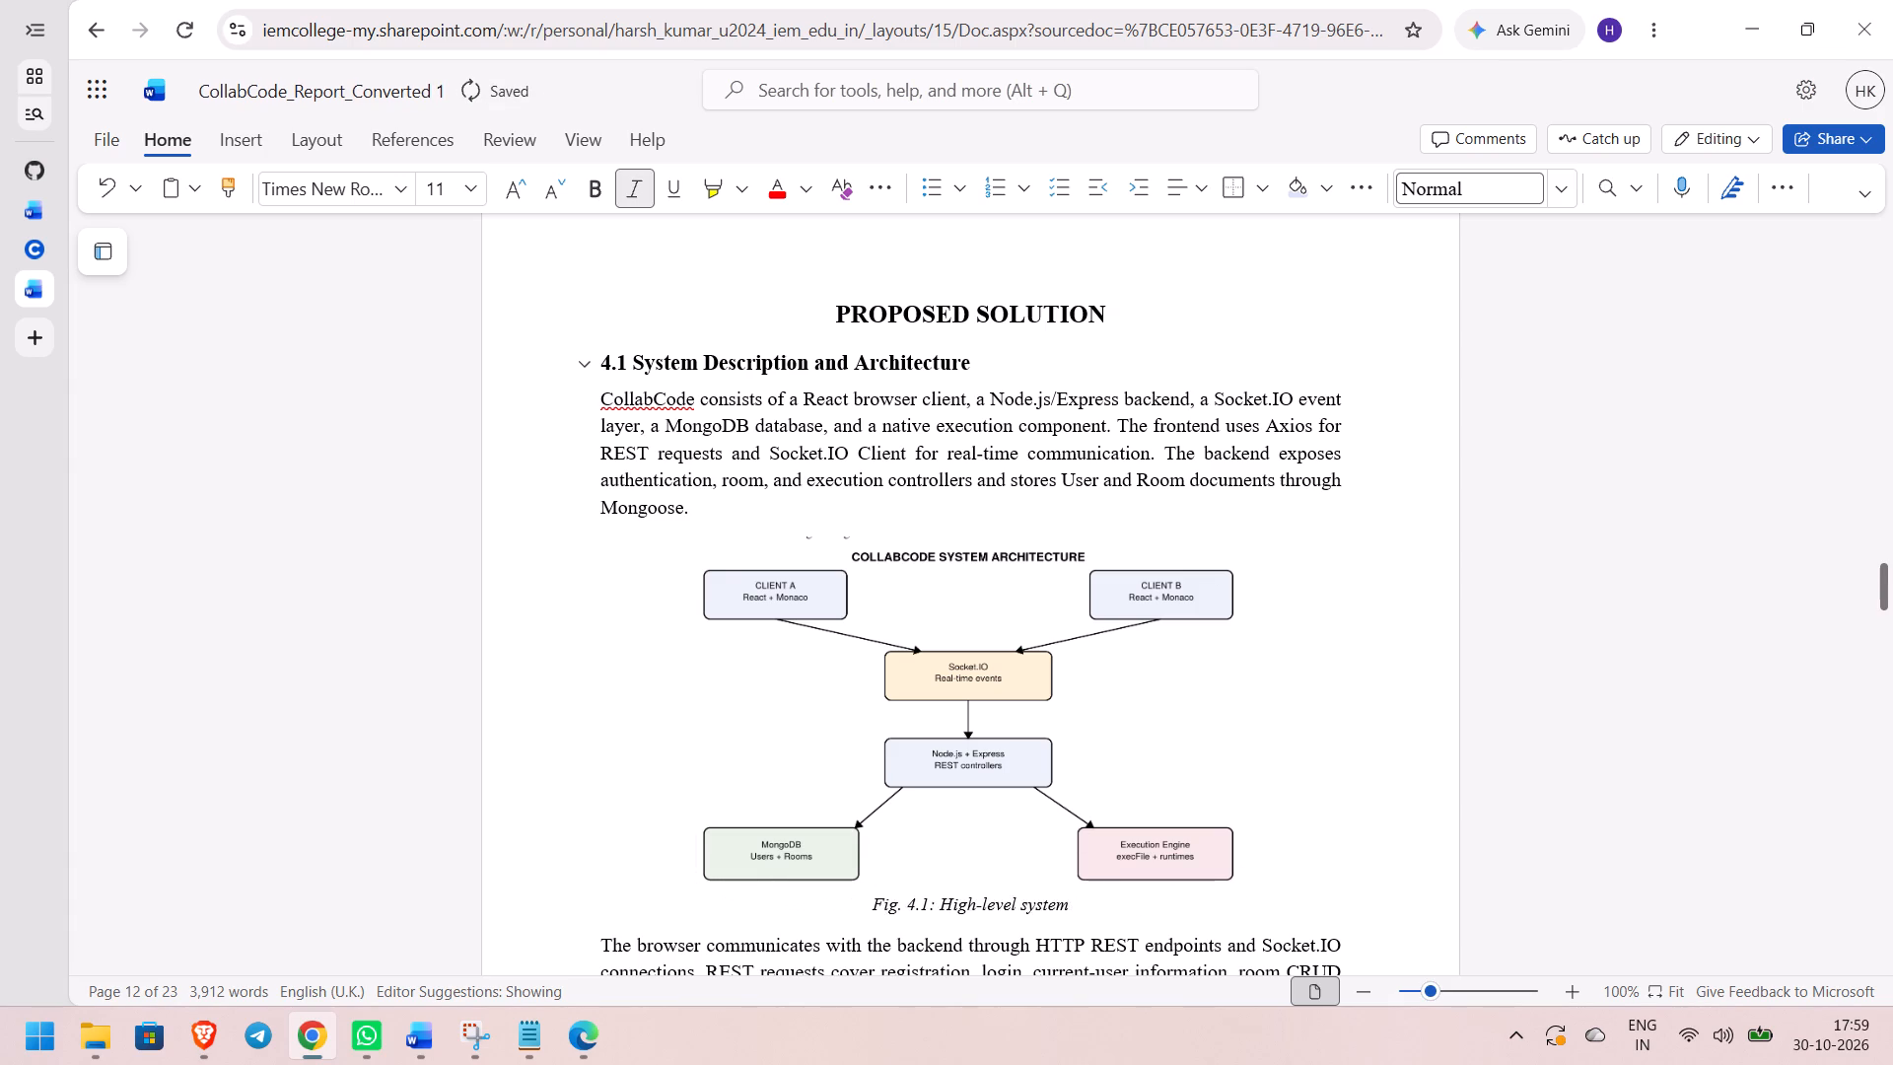
key(BackSpace)
key(BackSpace)
key(BackSpace)
key(BackSpace)
key(BackSpace)
key(BackSpace)
key(BackSpace)
key(BackSpace)
key(BackSpace)
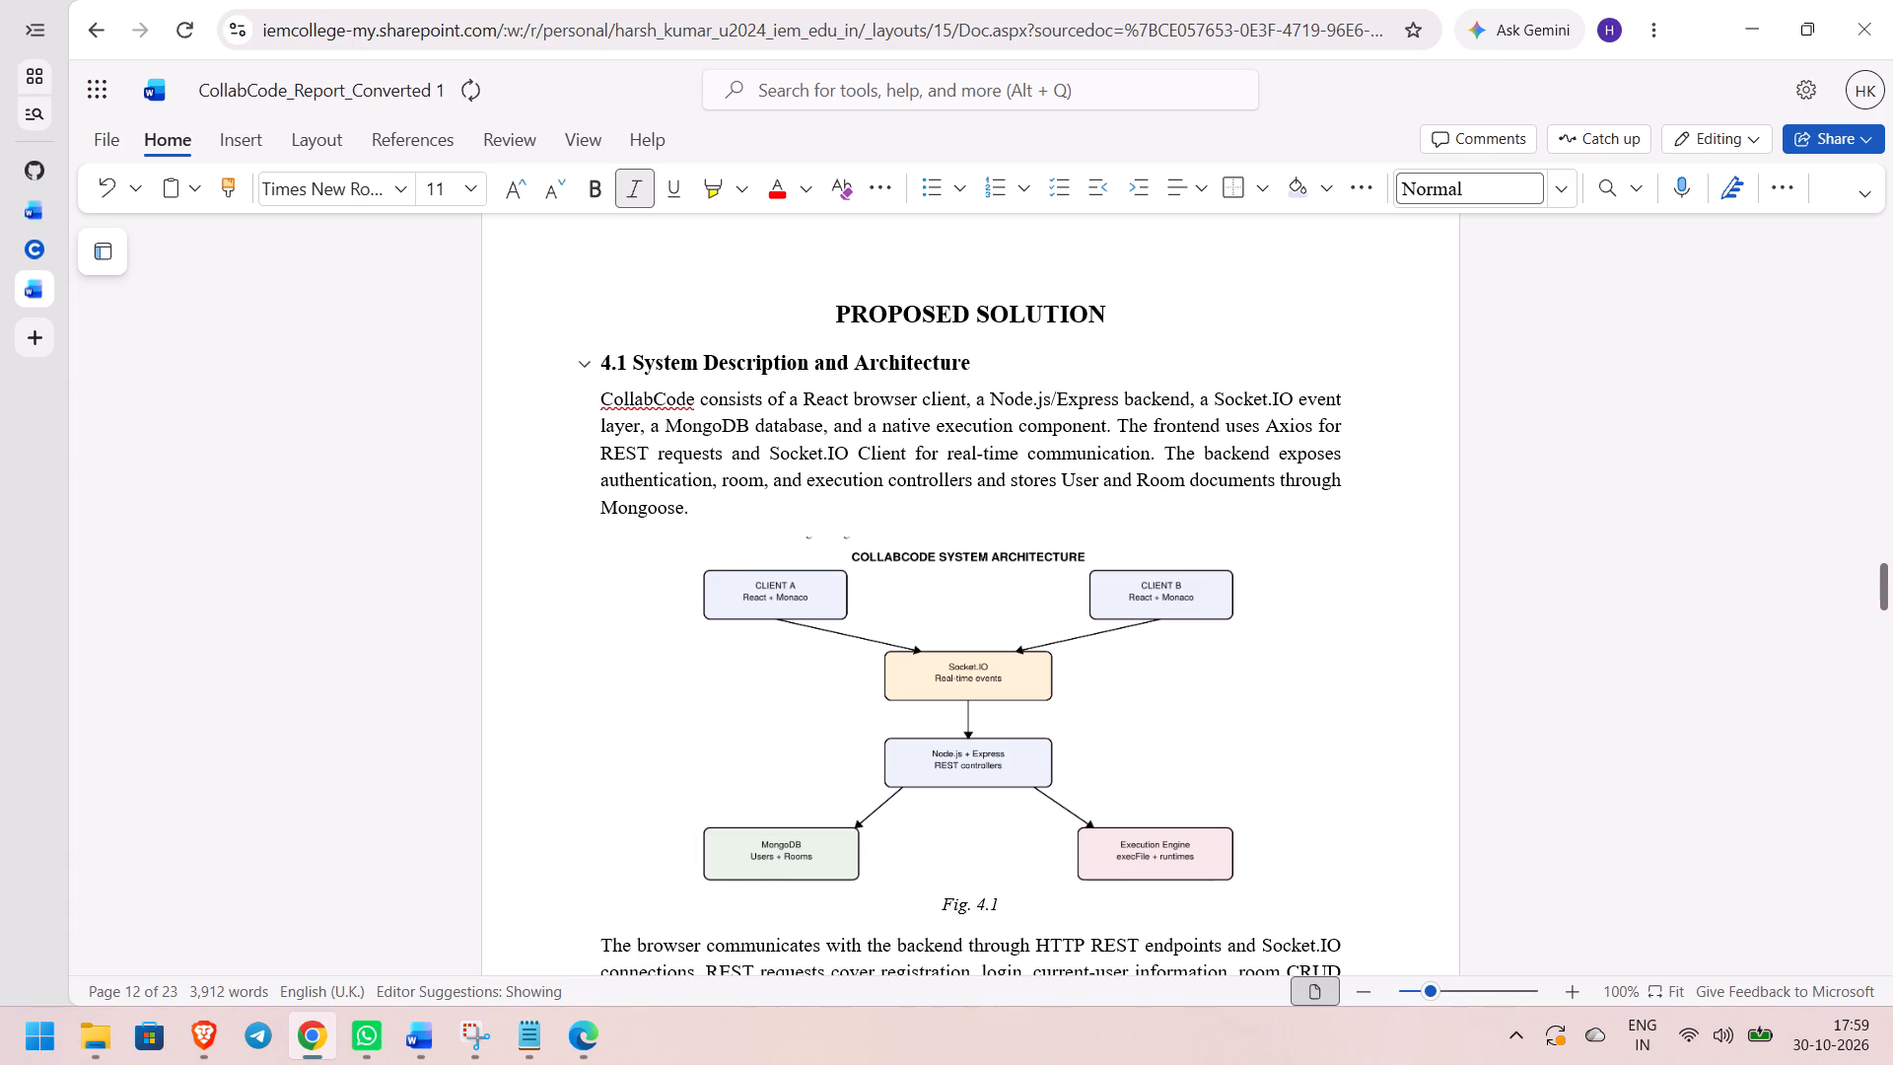
key(BackSpace)
key(BackSpace)
key(BackSpace)
key(BackSpace)
key(BackSpace)
key(BackSpace)
key(BackSpace)
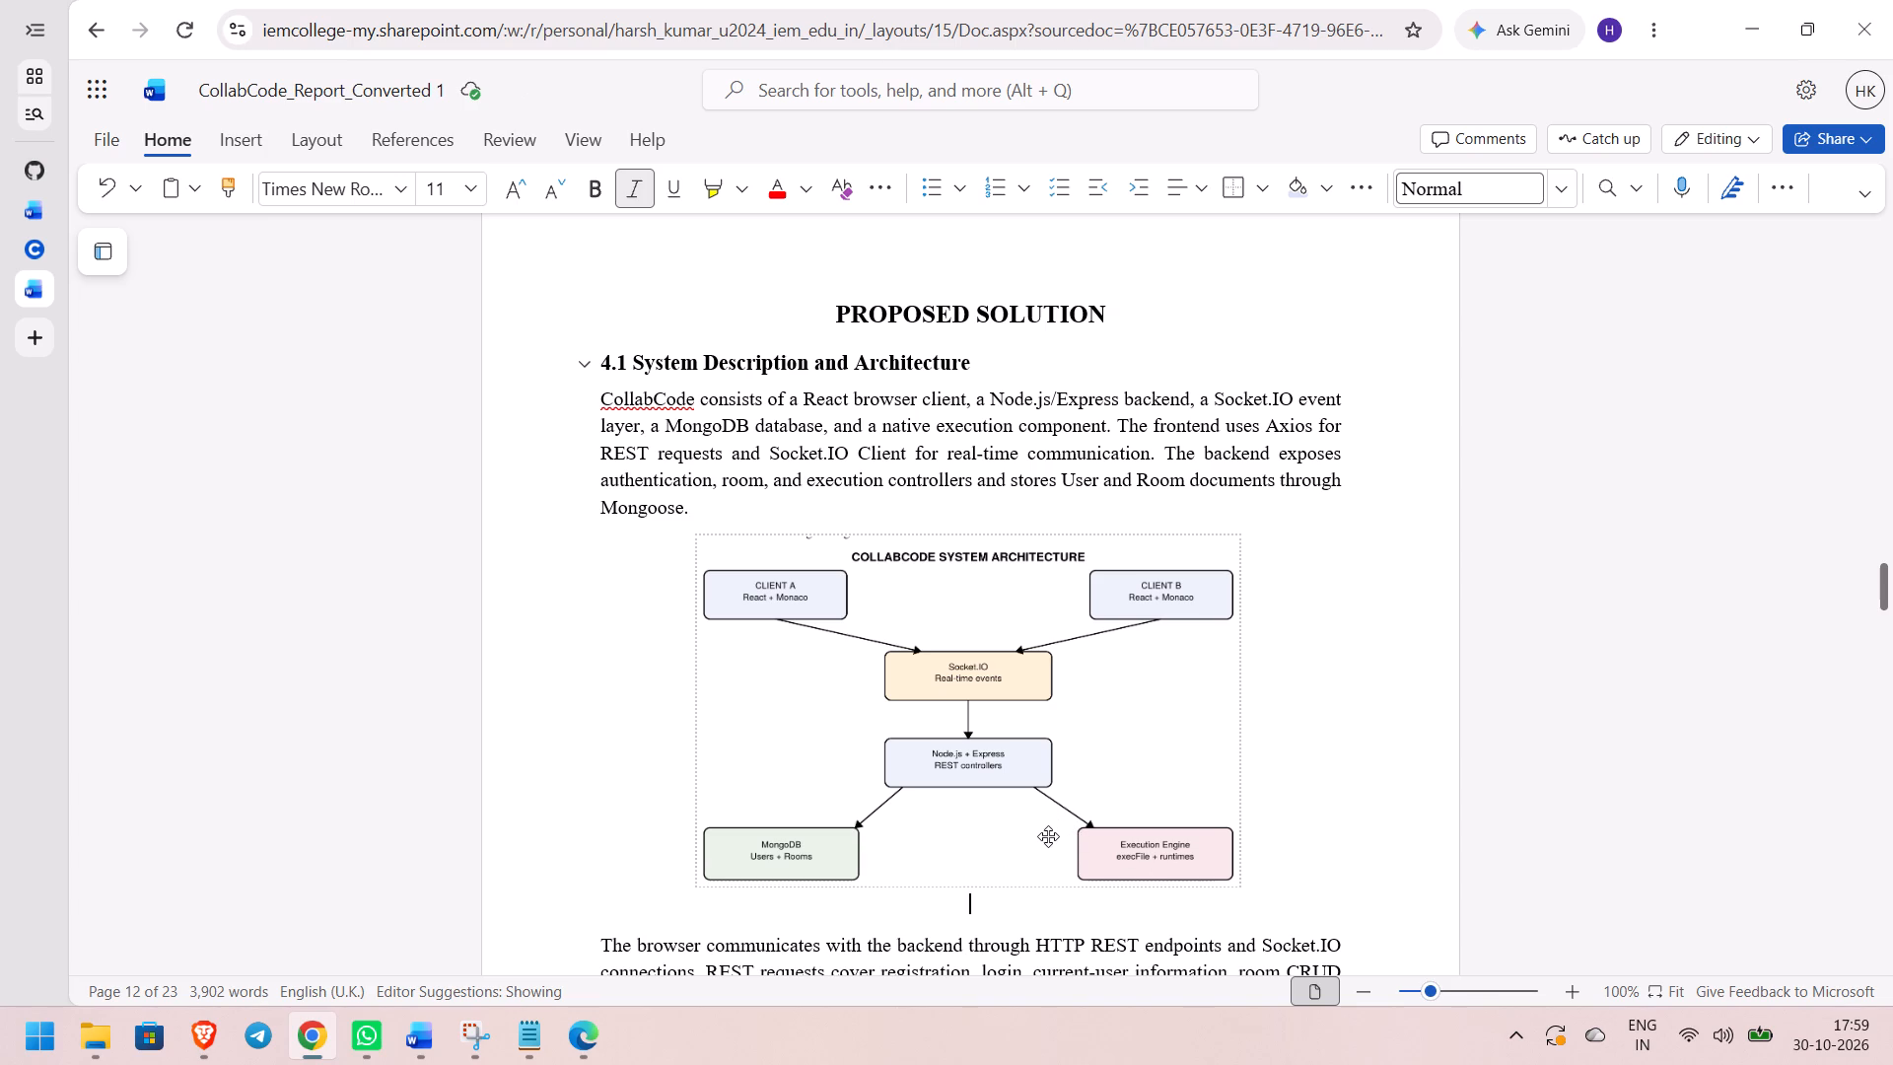
Examine the rest of chapter 4, from the technology stack to the code execution flow, and the start of chapter 5.
scroll(1048, 836, down, 2)
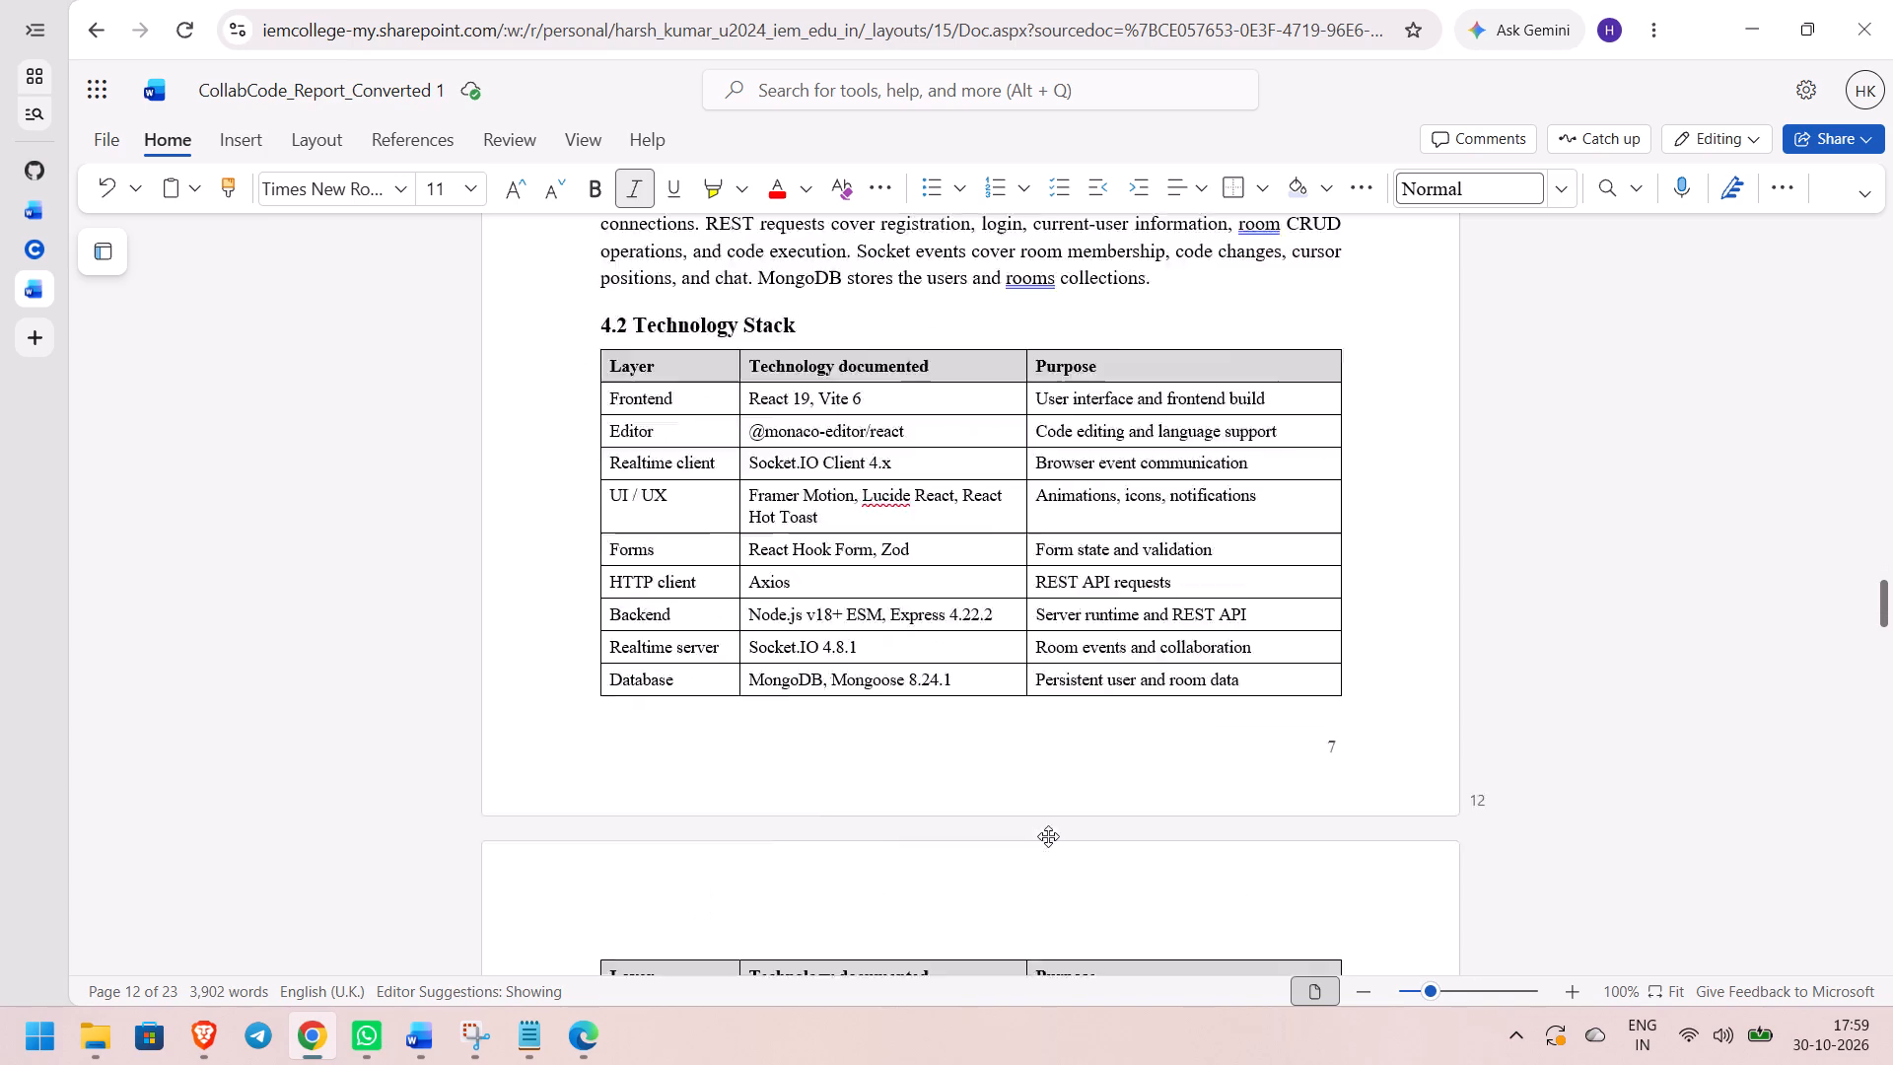
scroll(1048, 836, down, 3)
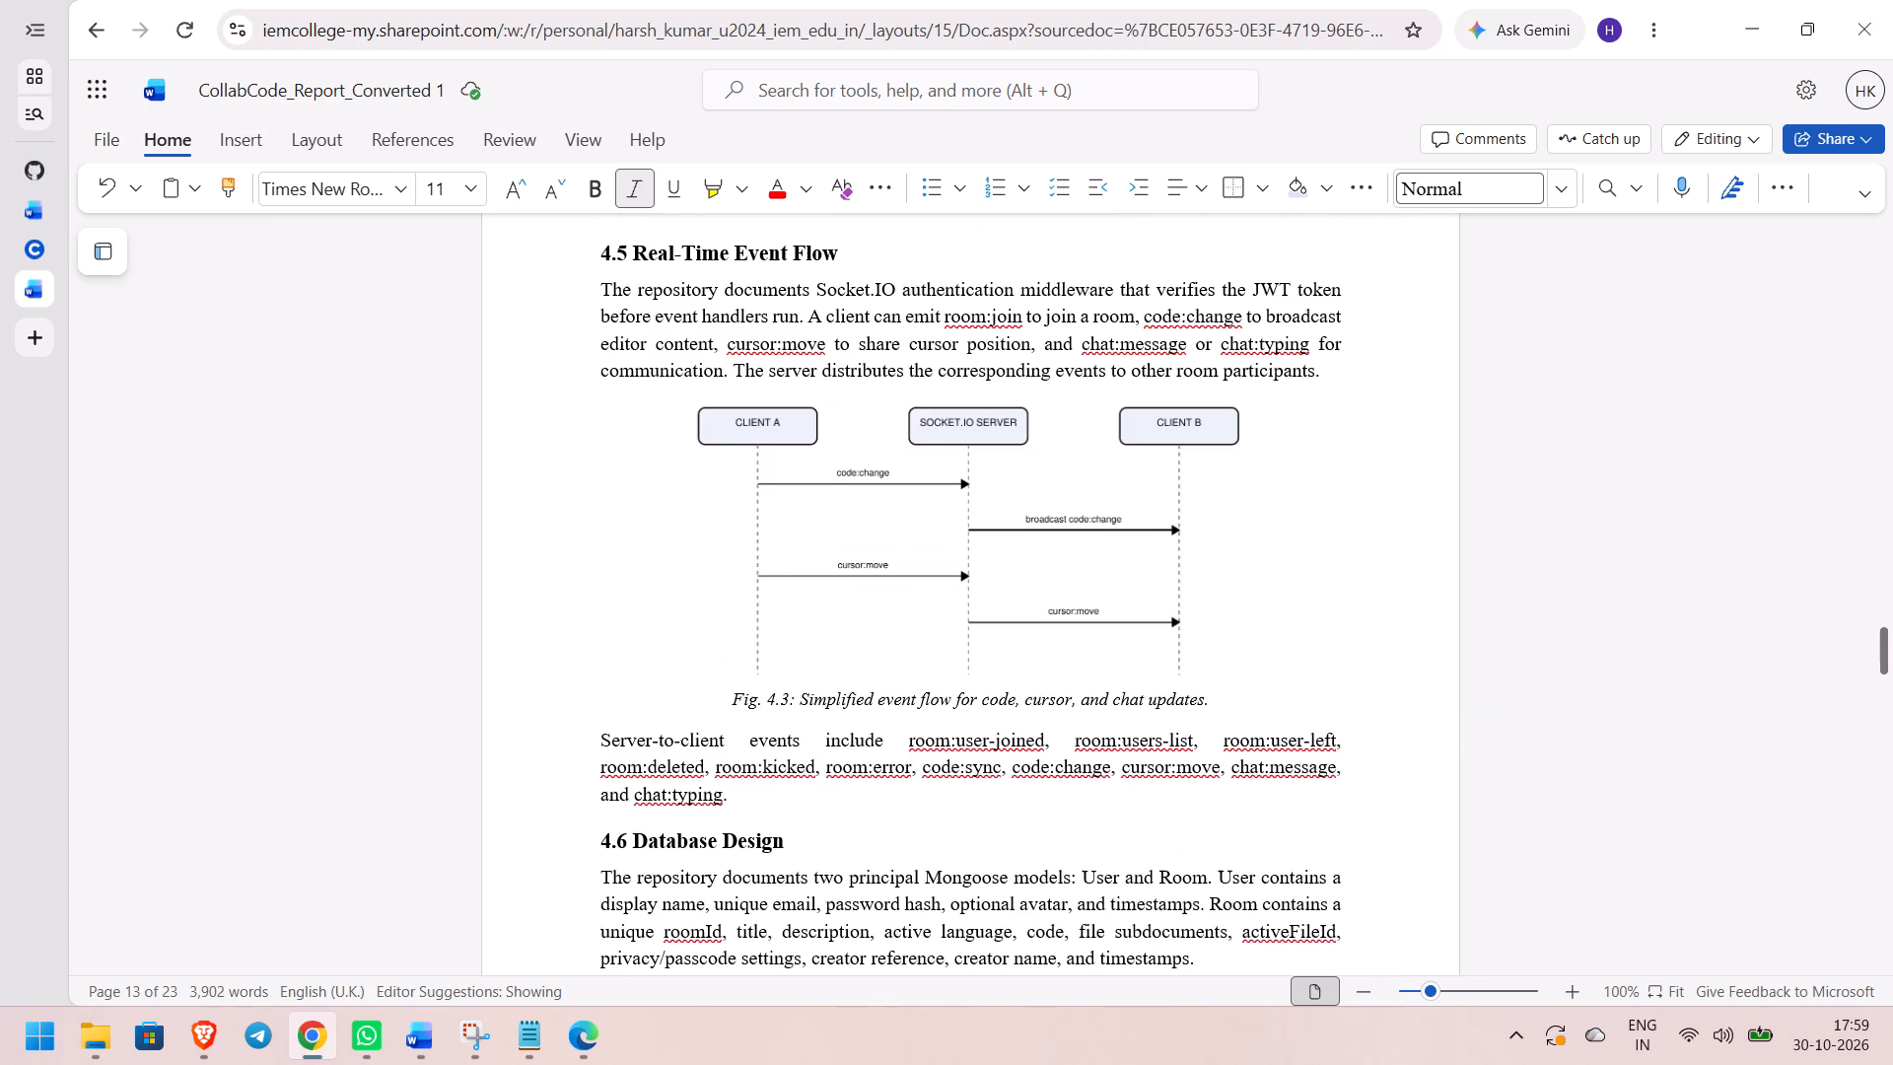
scroll(1048, 836, down, 2)
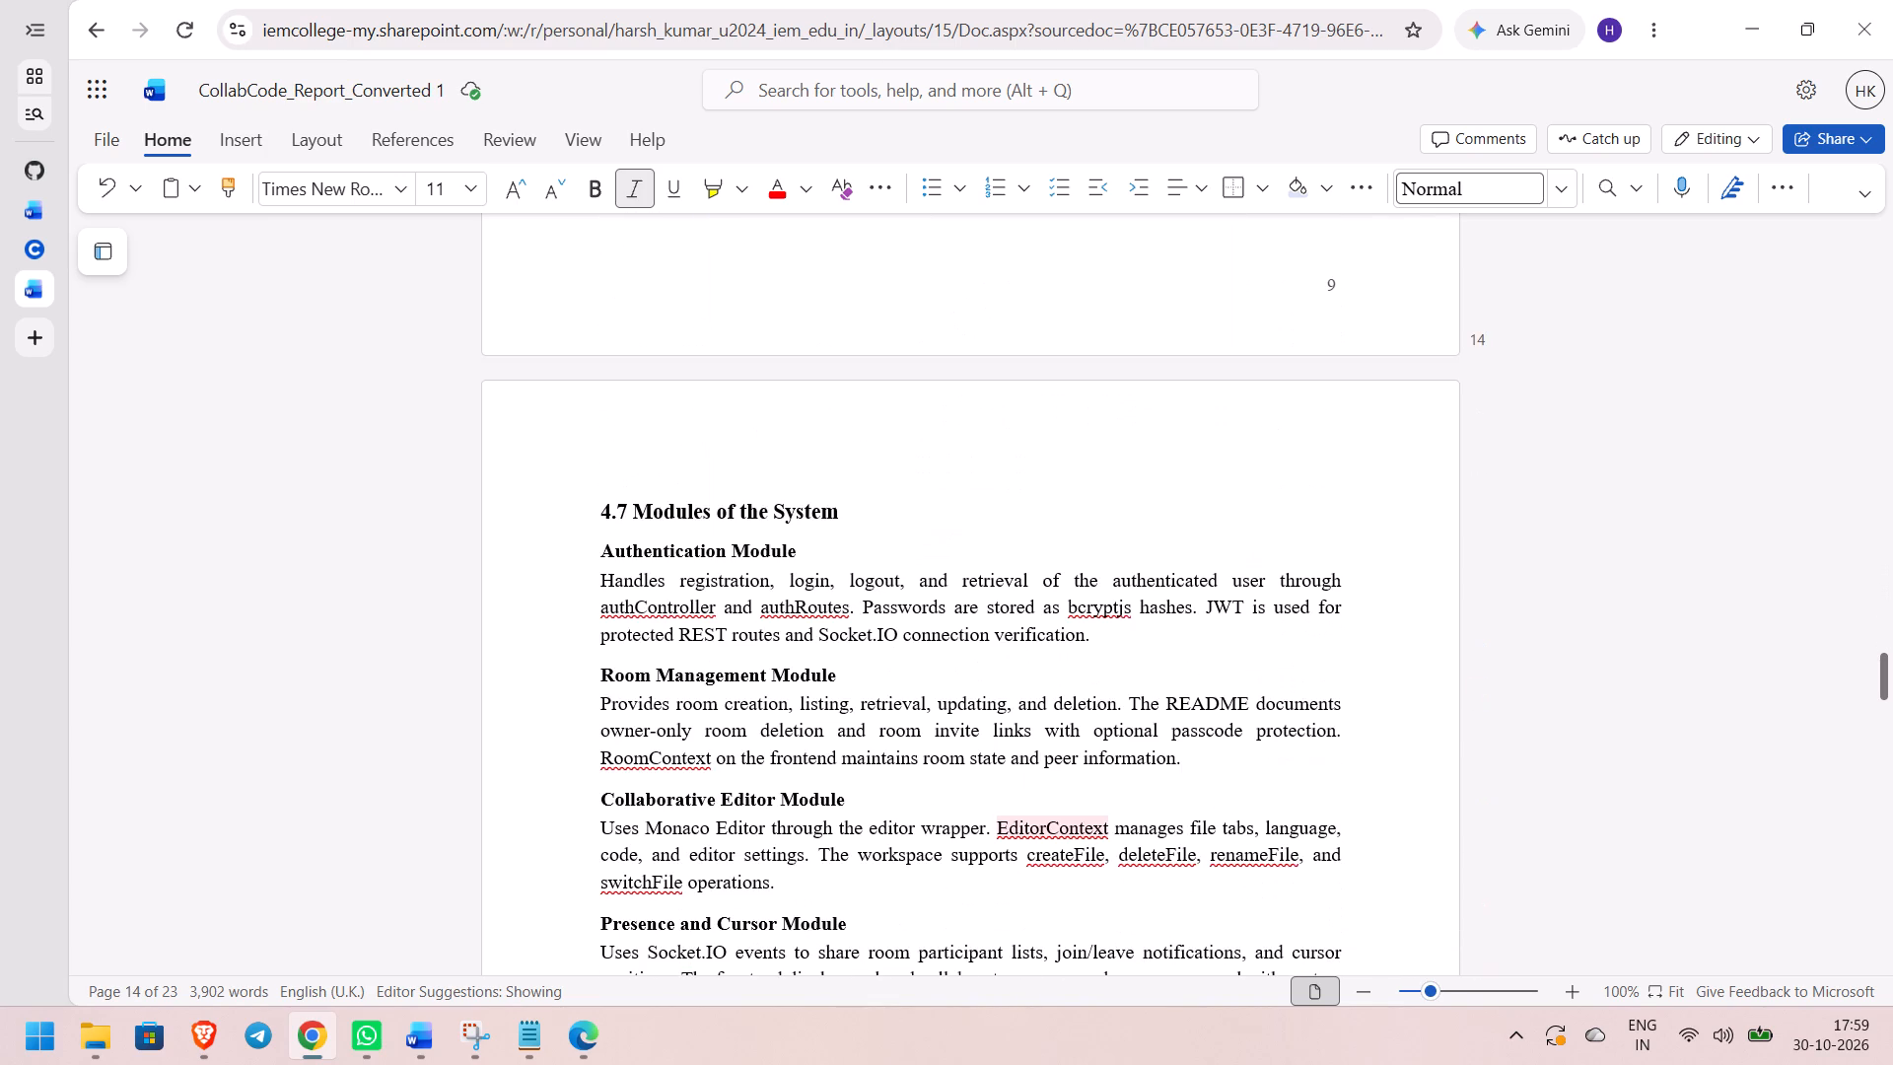
scroll(1048, 836, up, 1)
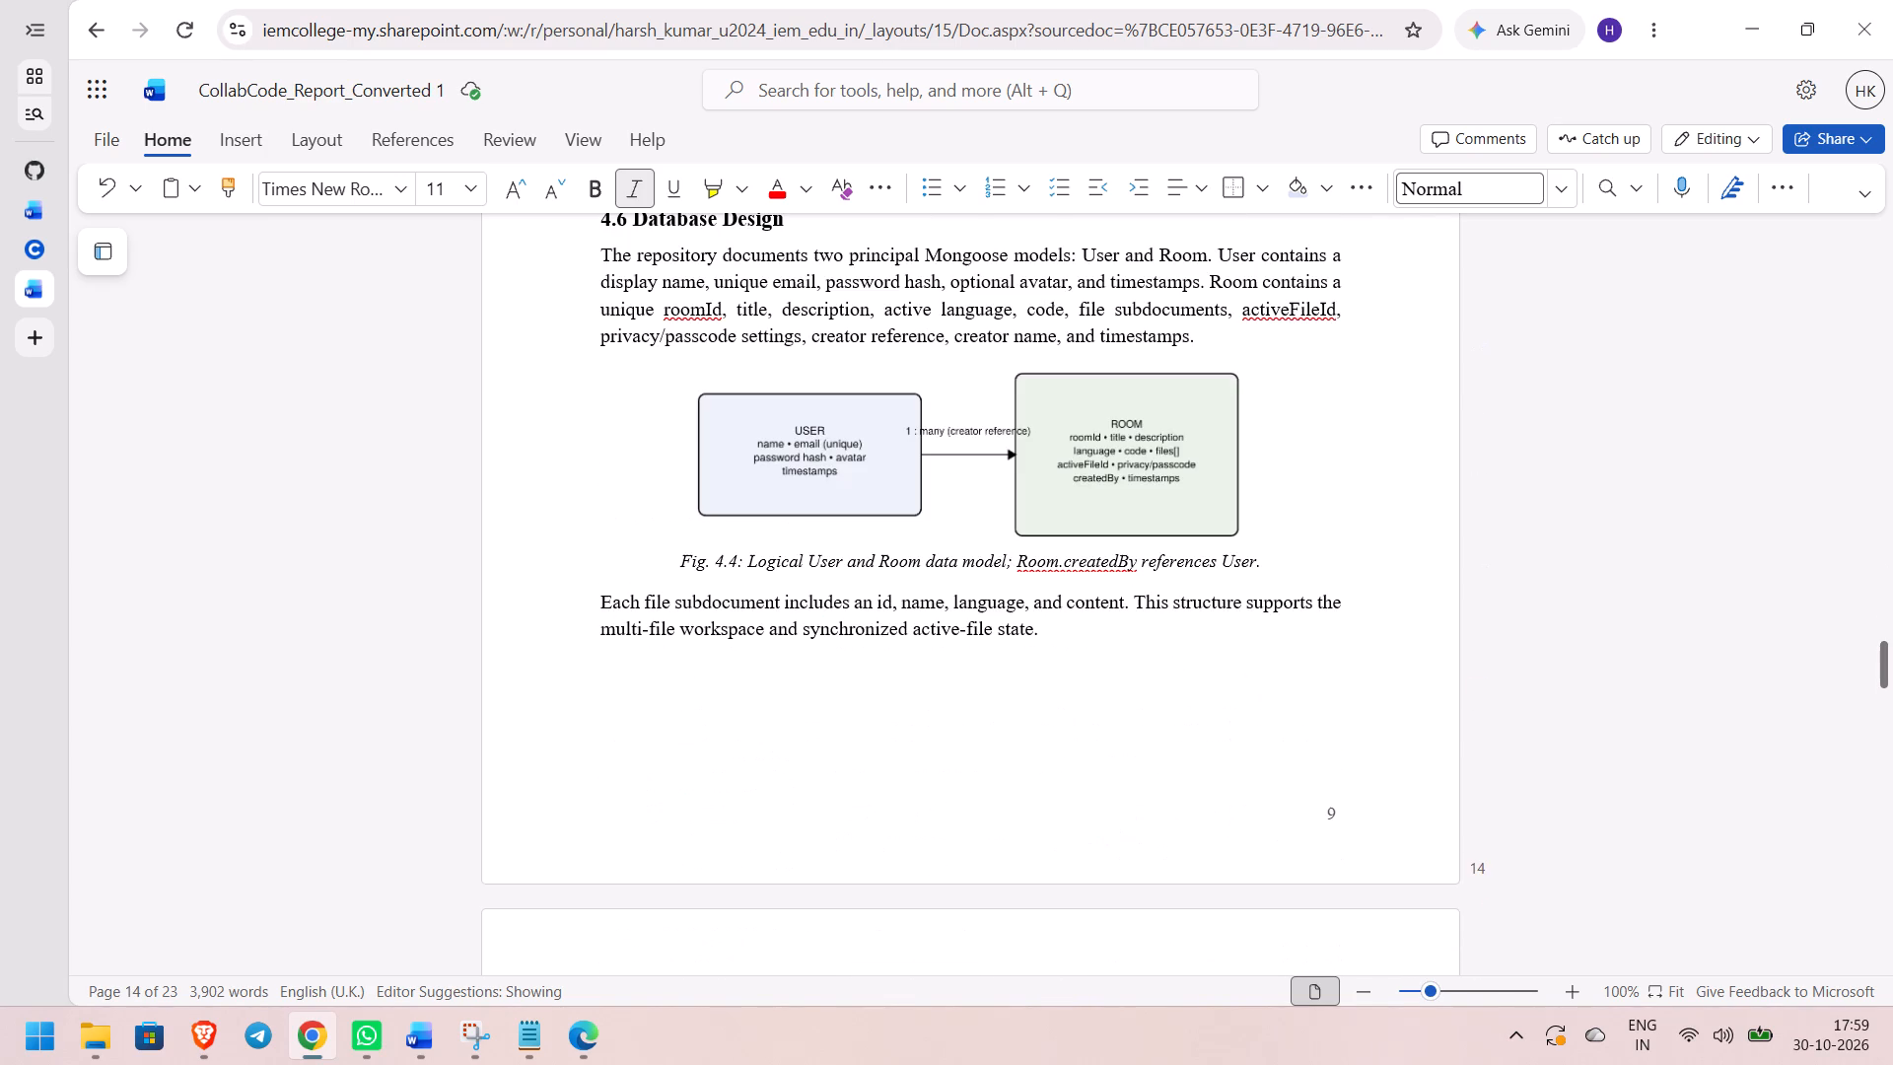
scroll(1048, 836, down, 3)
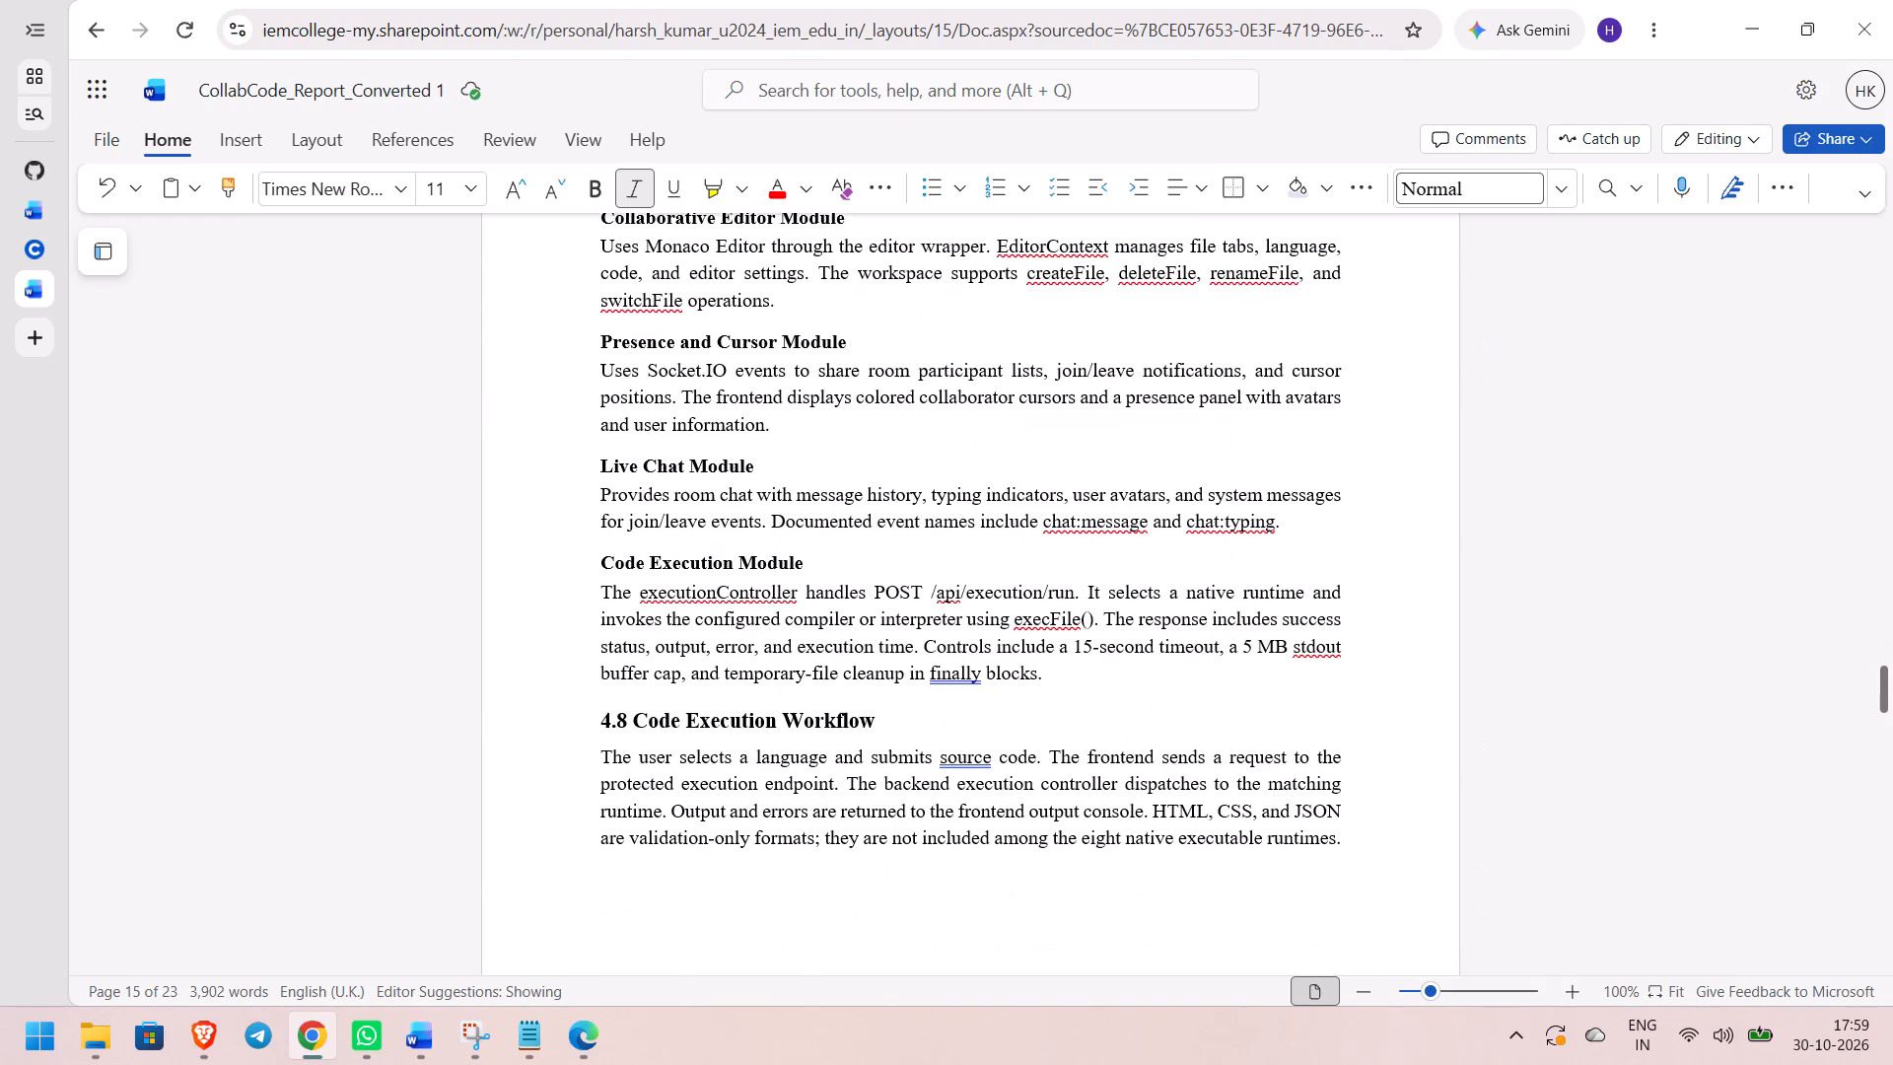
scroll(1048, 836, down, 1)
scroll(1048, 836, up, 2)
scroll(1048, 836, down, 1)
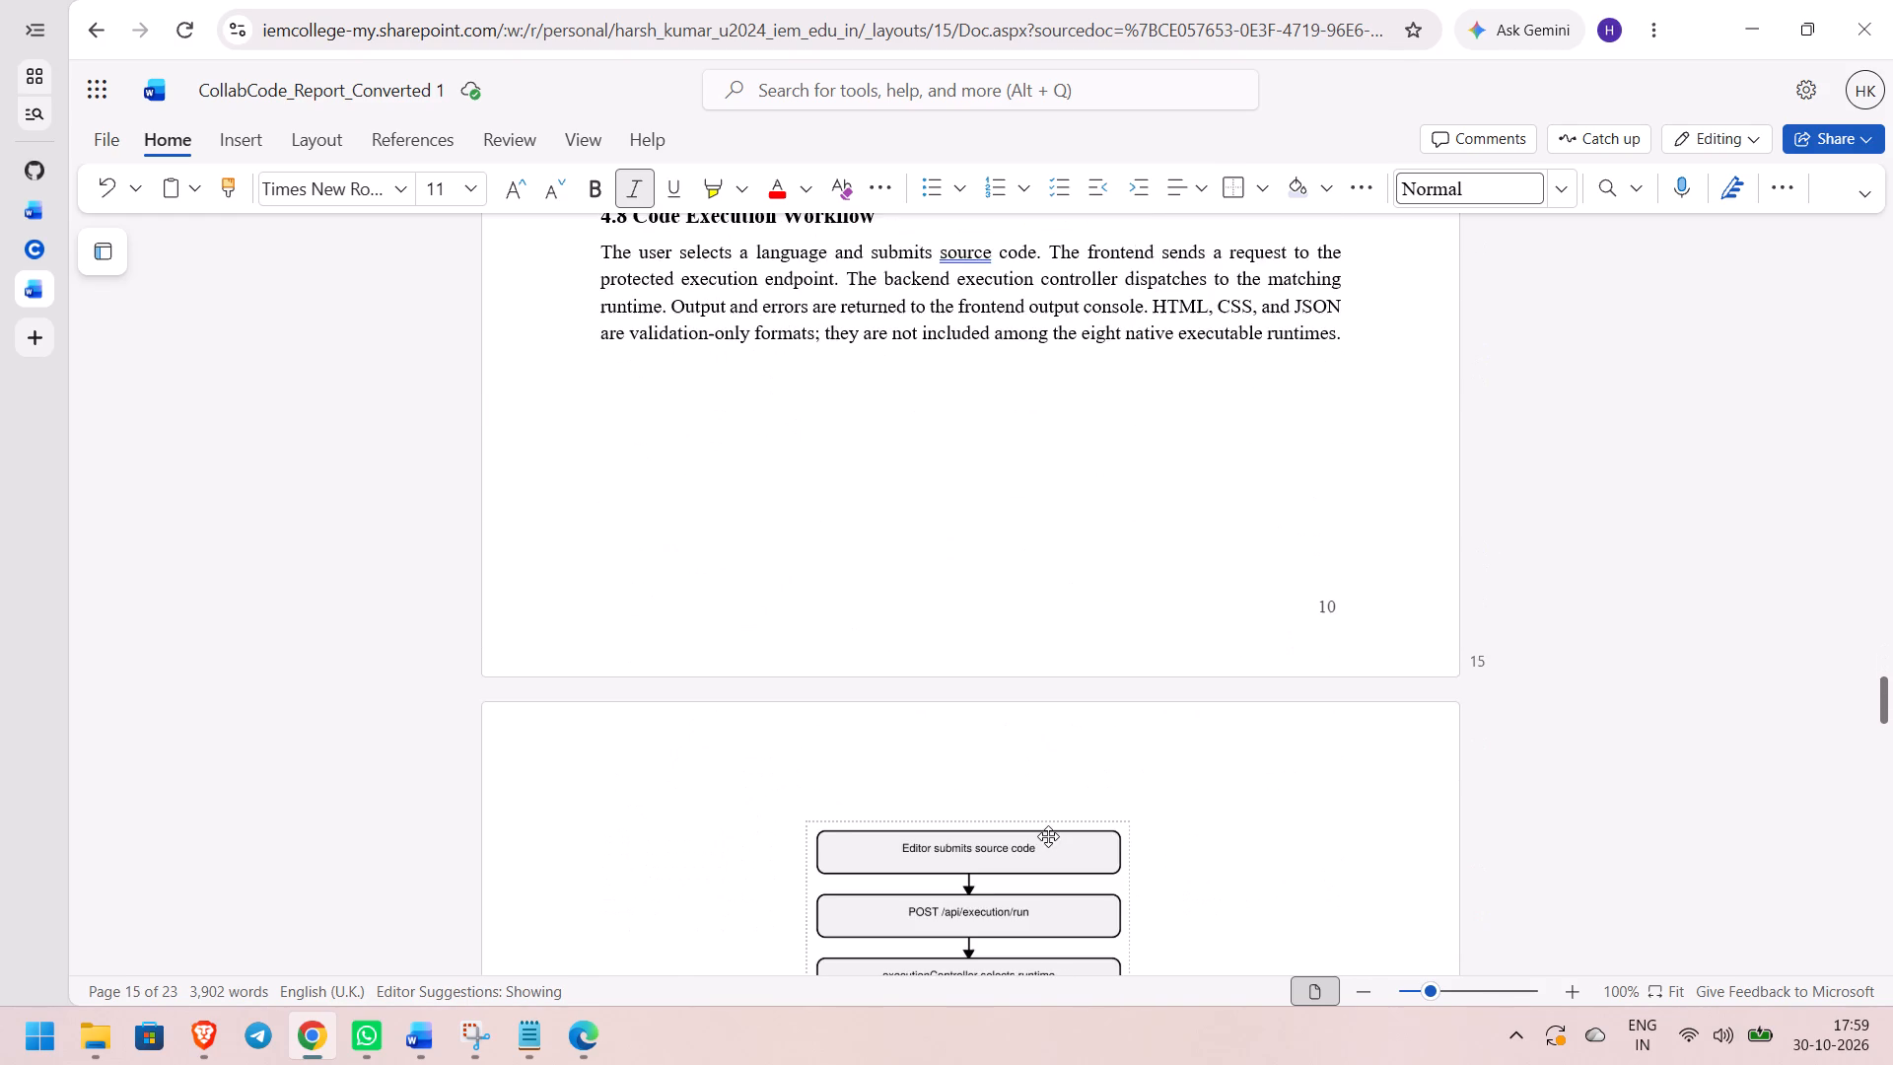
scroll(1048, 836, down, 3)
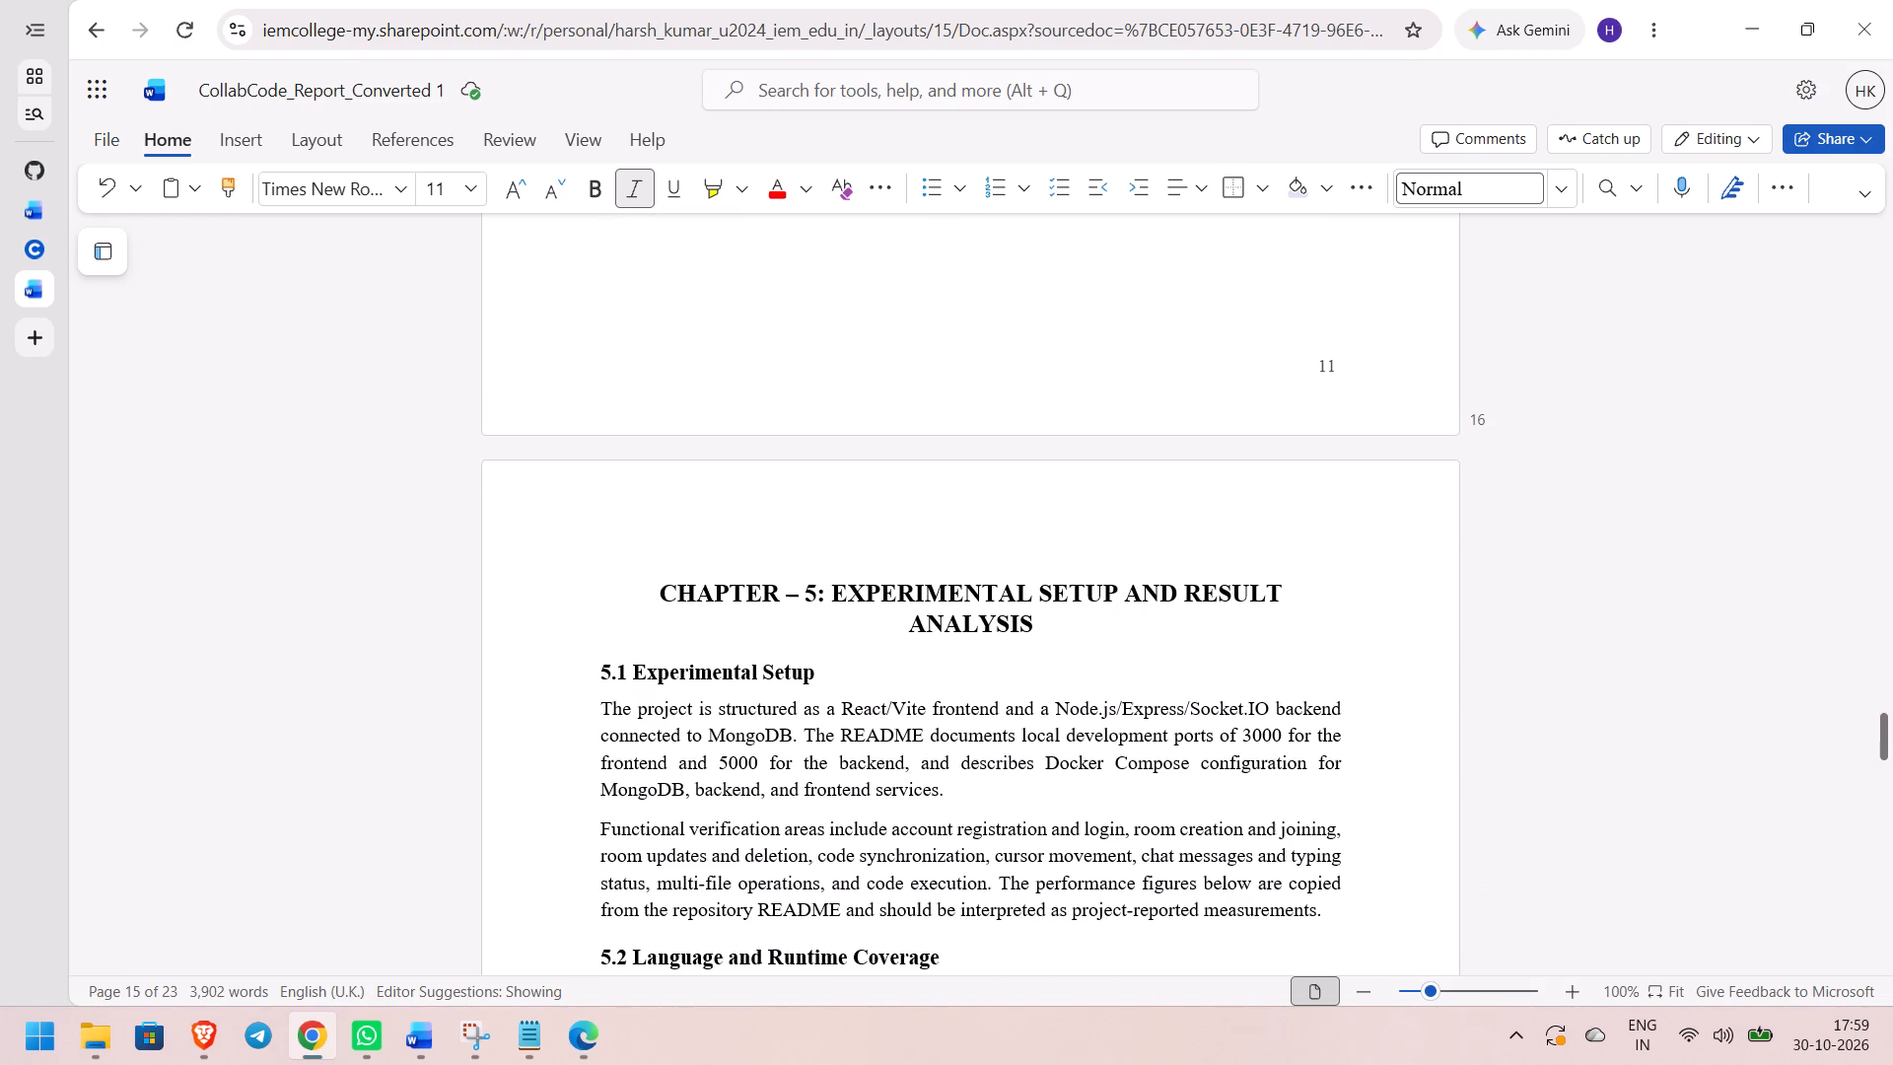
scroll(1048, 840, up, 2)
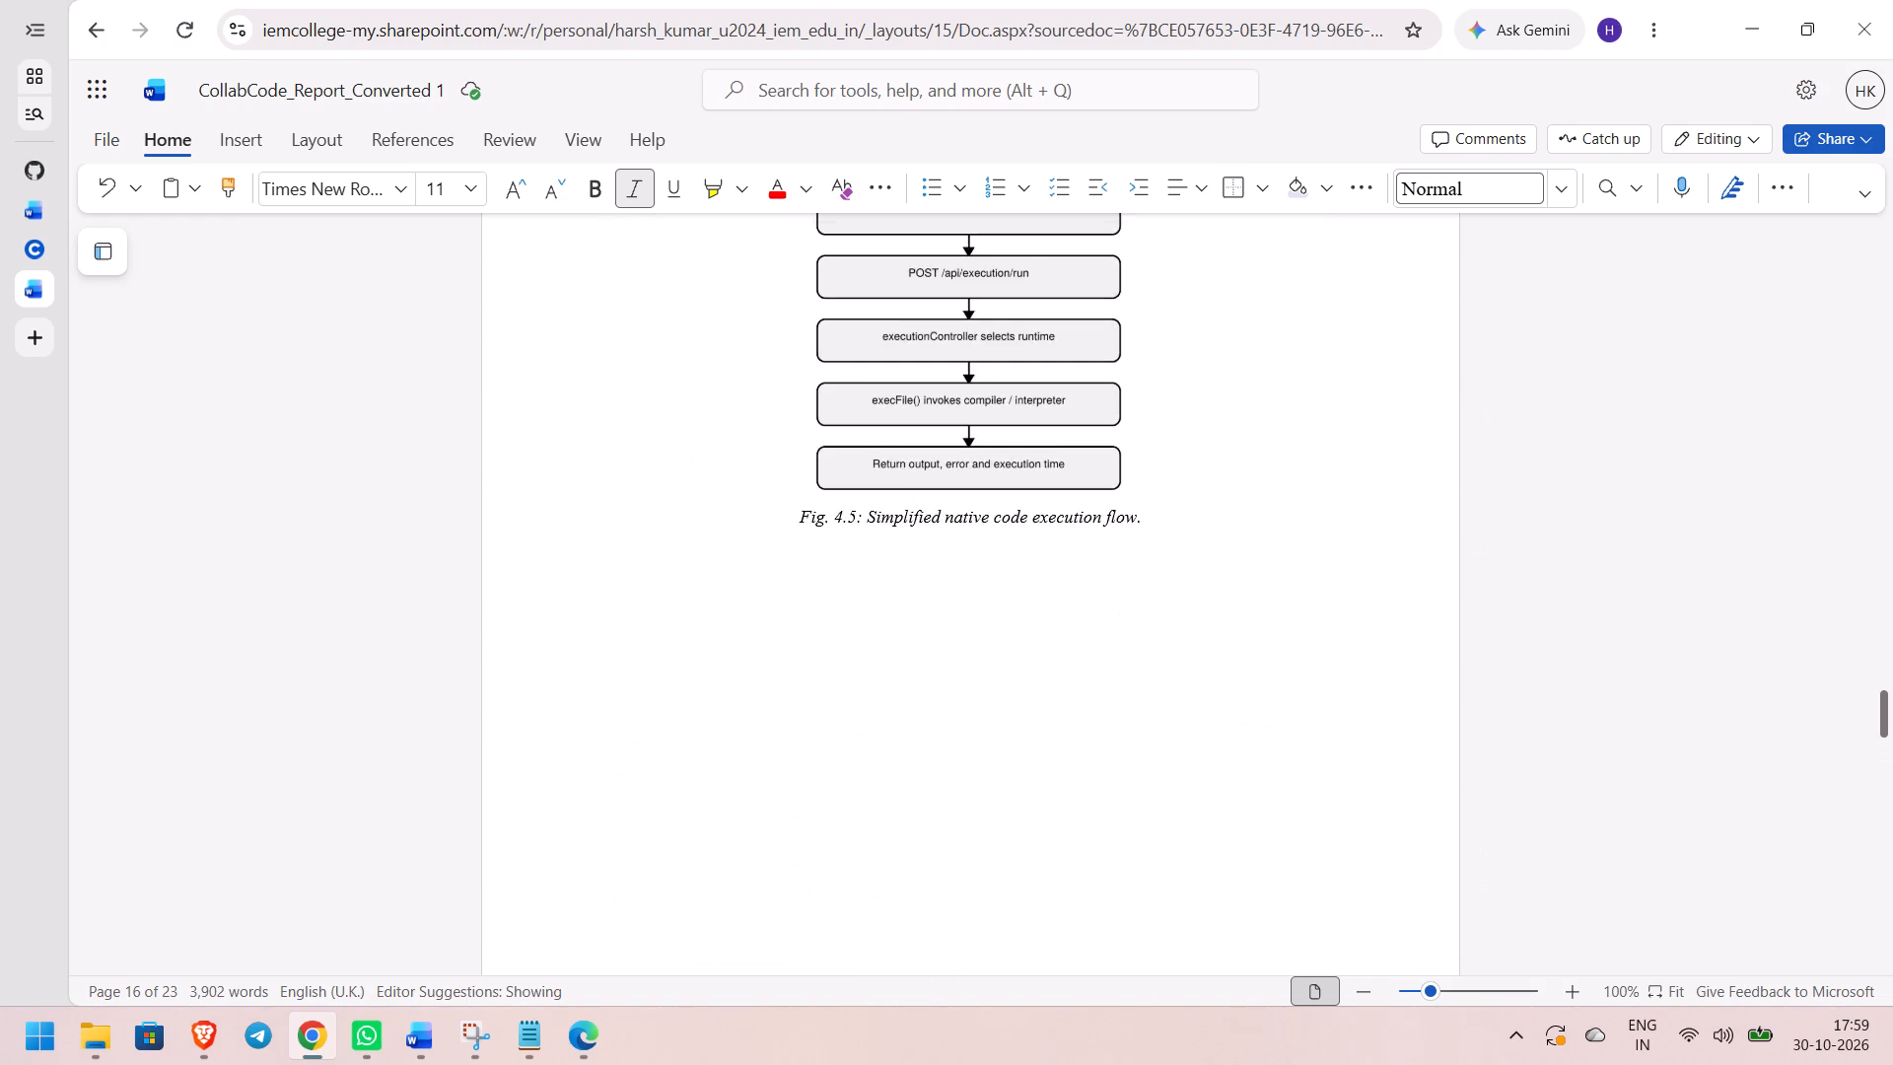
scroll(1048, 840, up, 10)
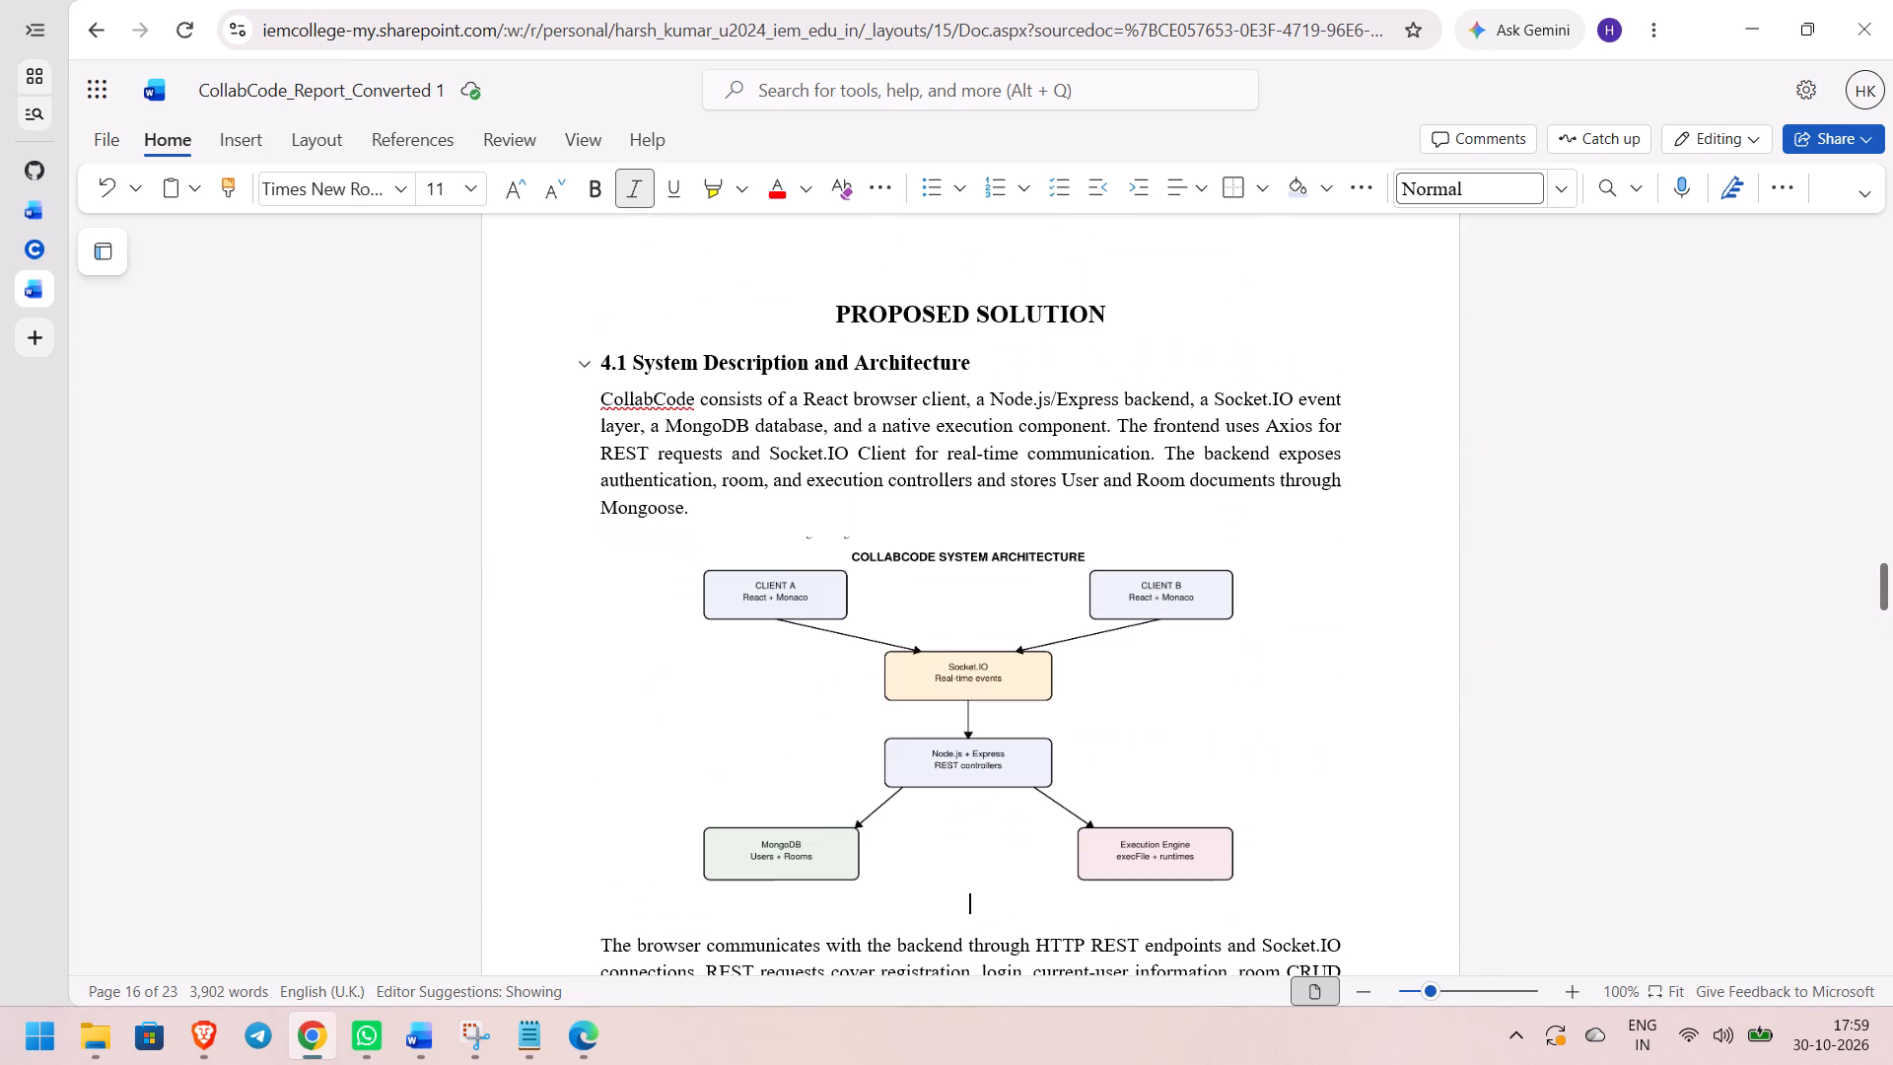
drag(840, 314, 1125, 322)
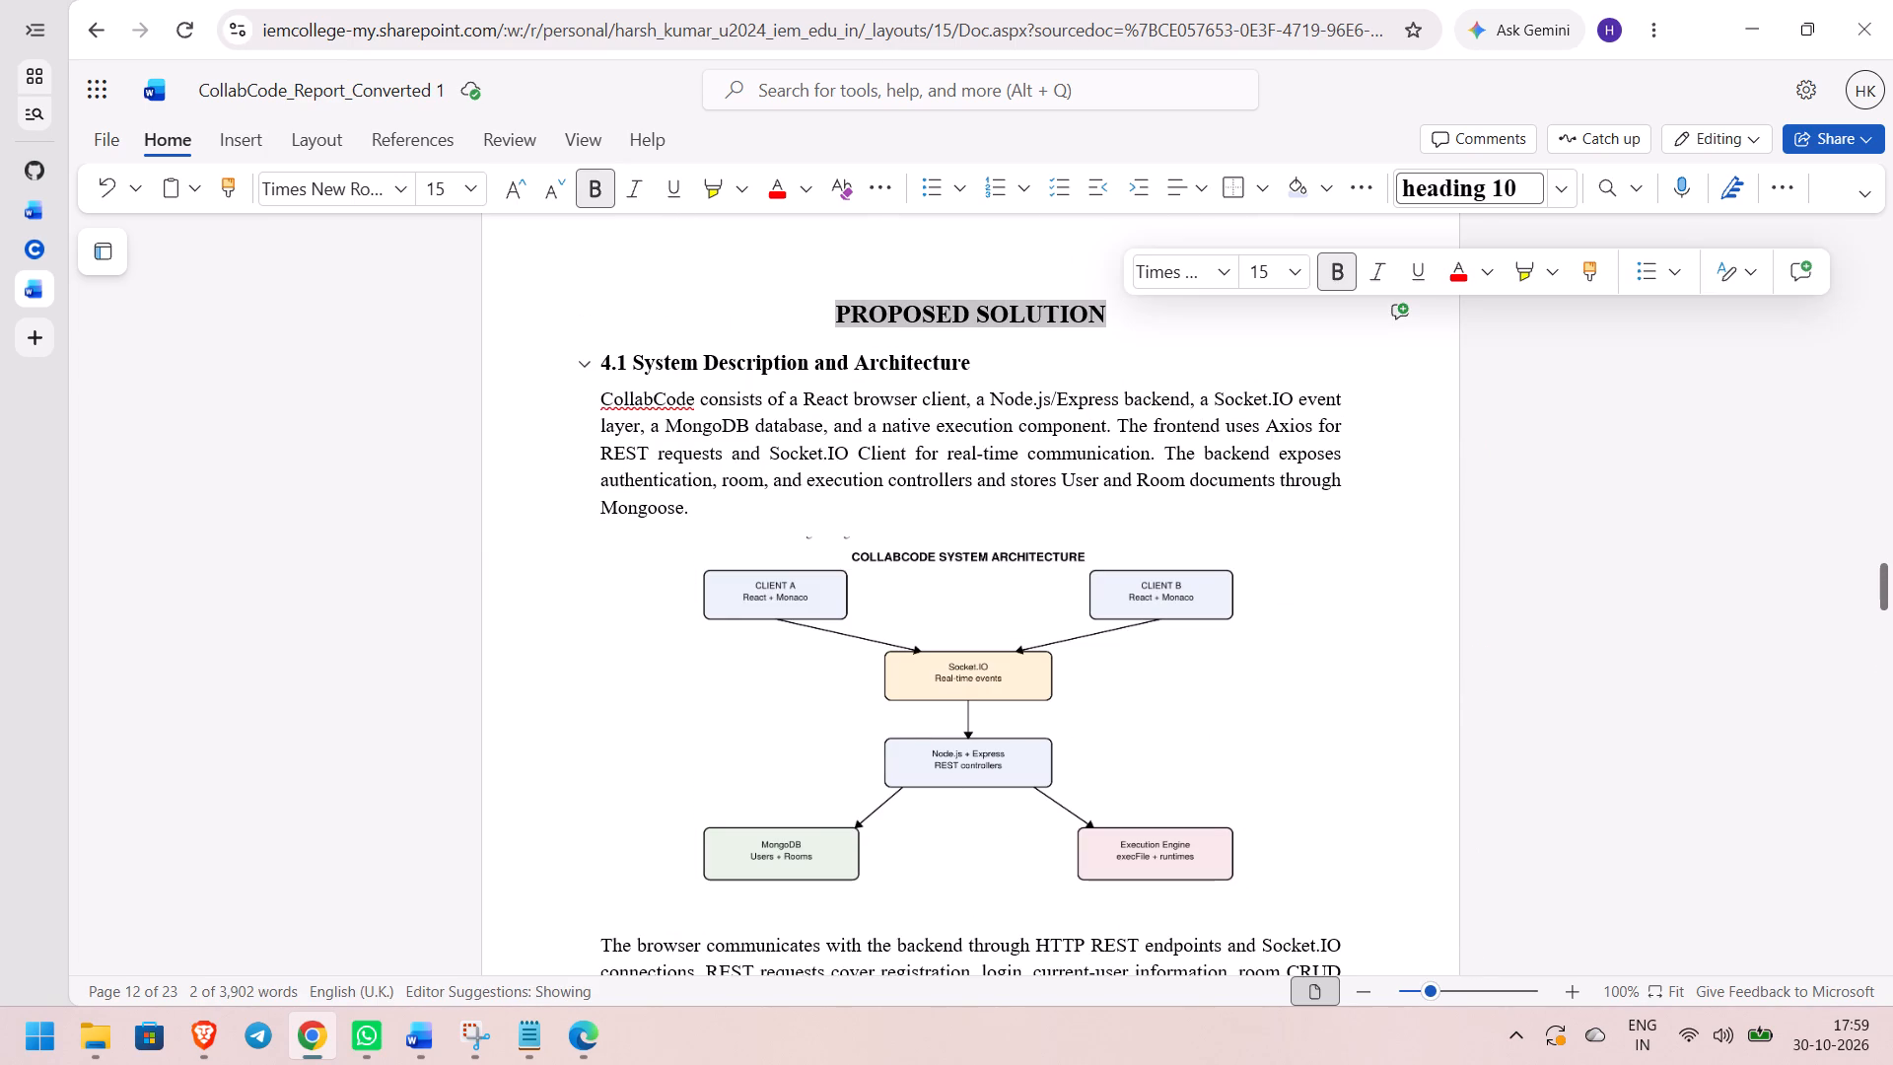
key(ctrl+c)
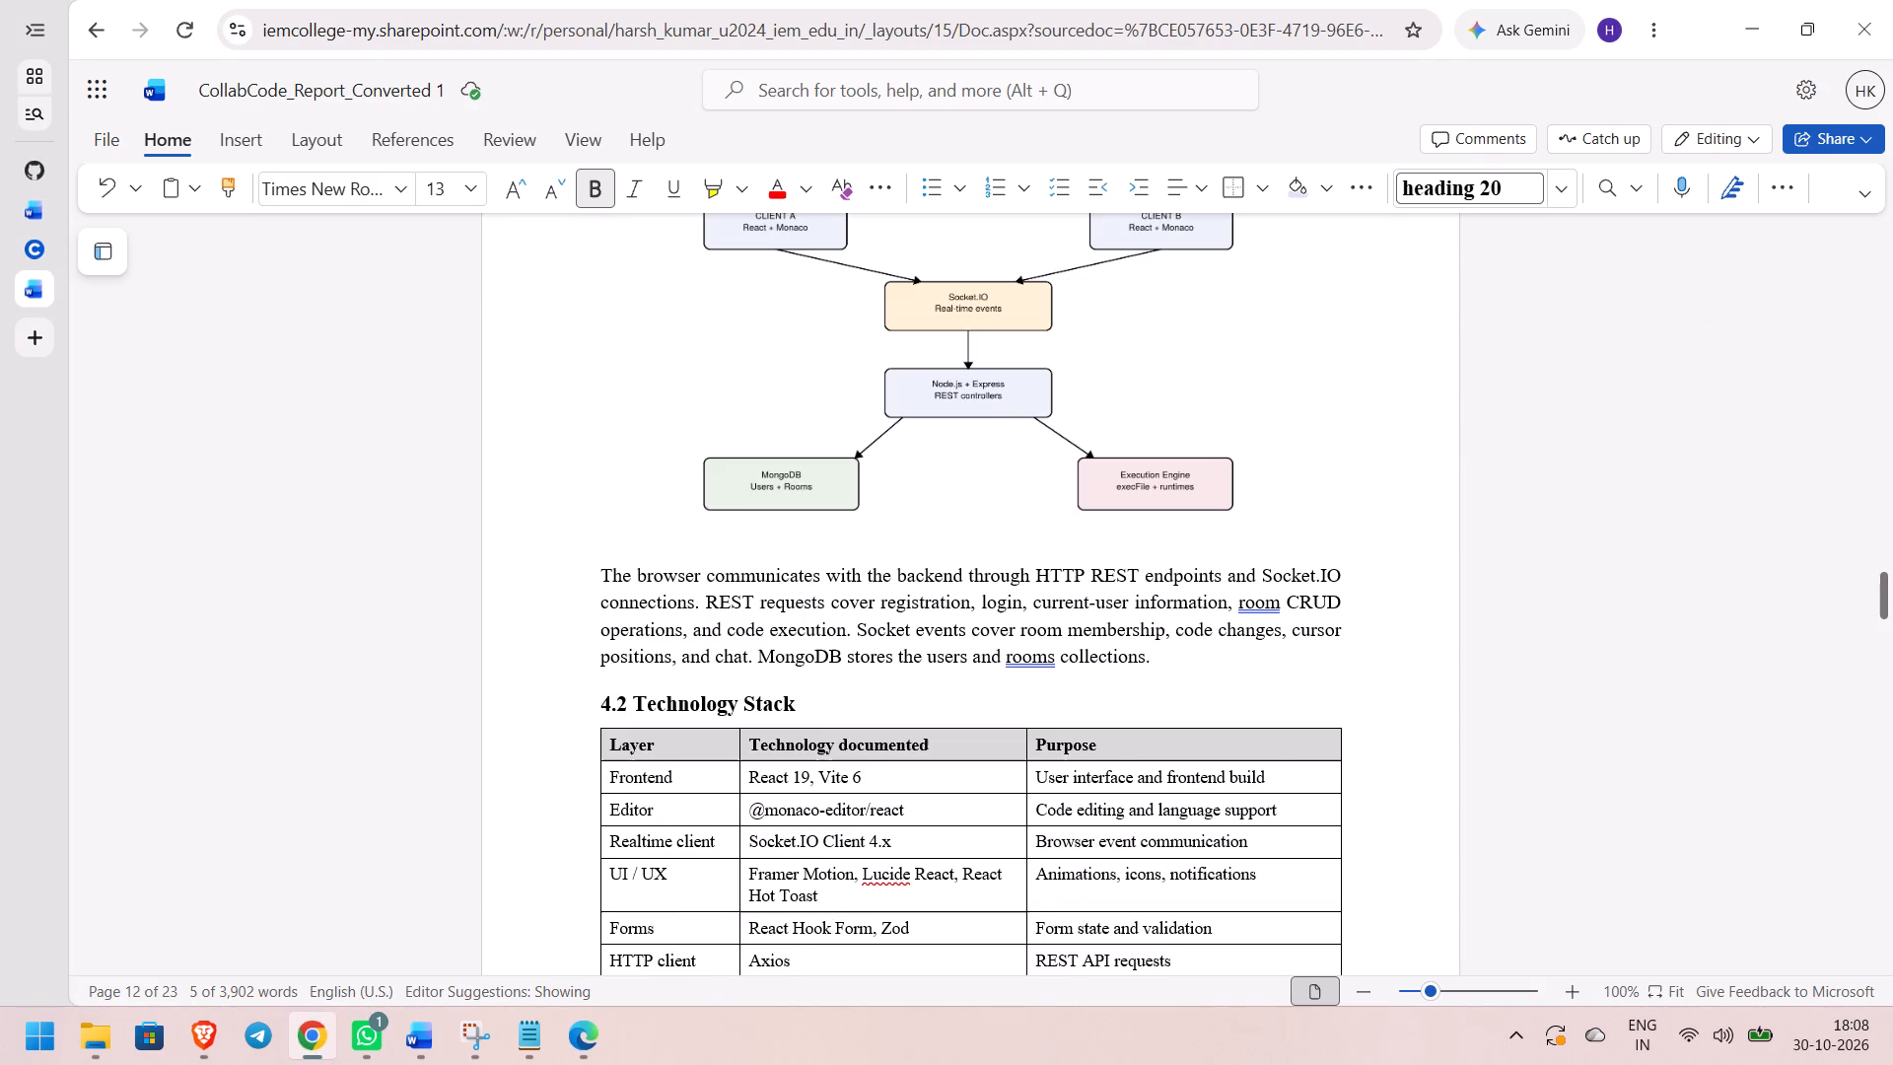
scroll(760, 855, down, 12)
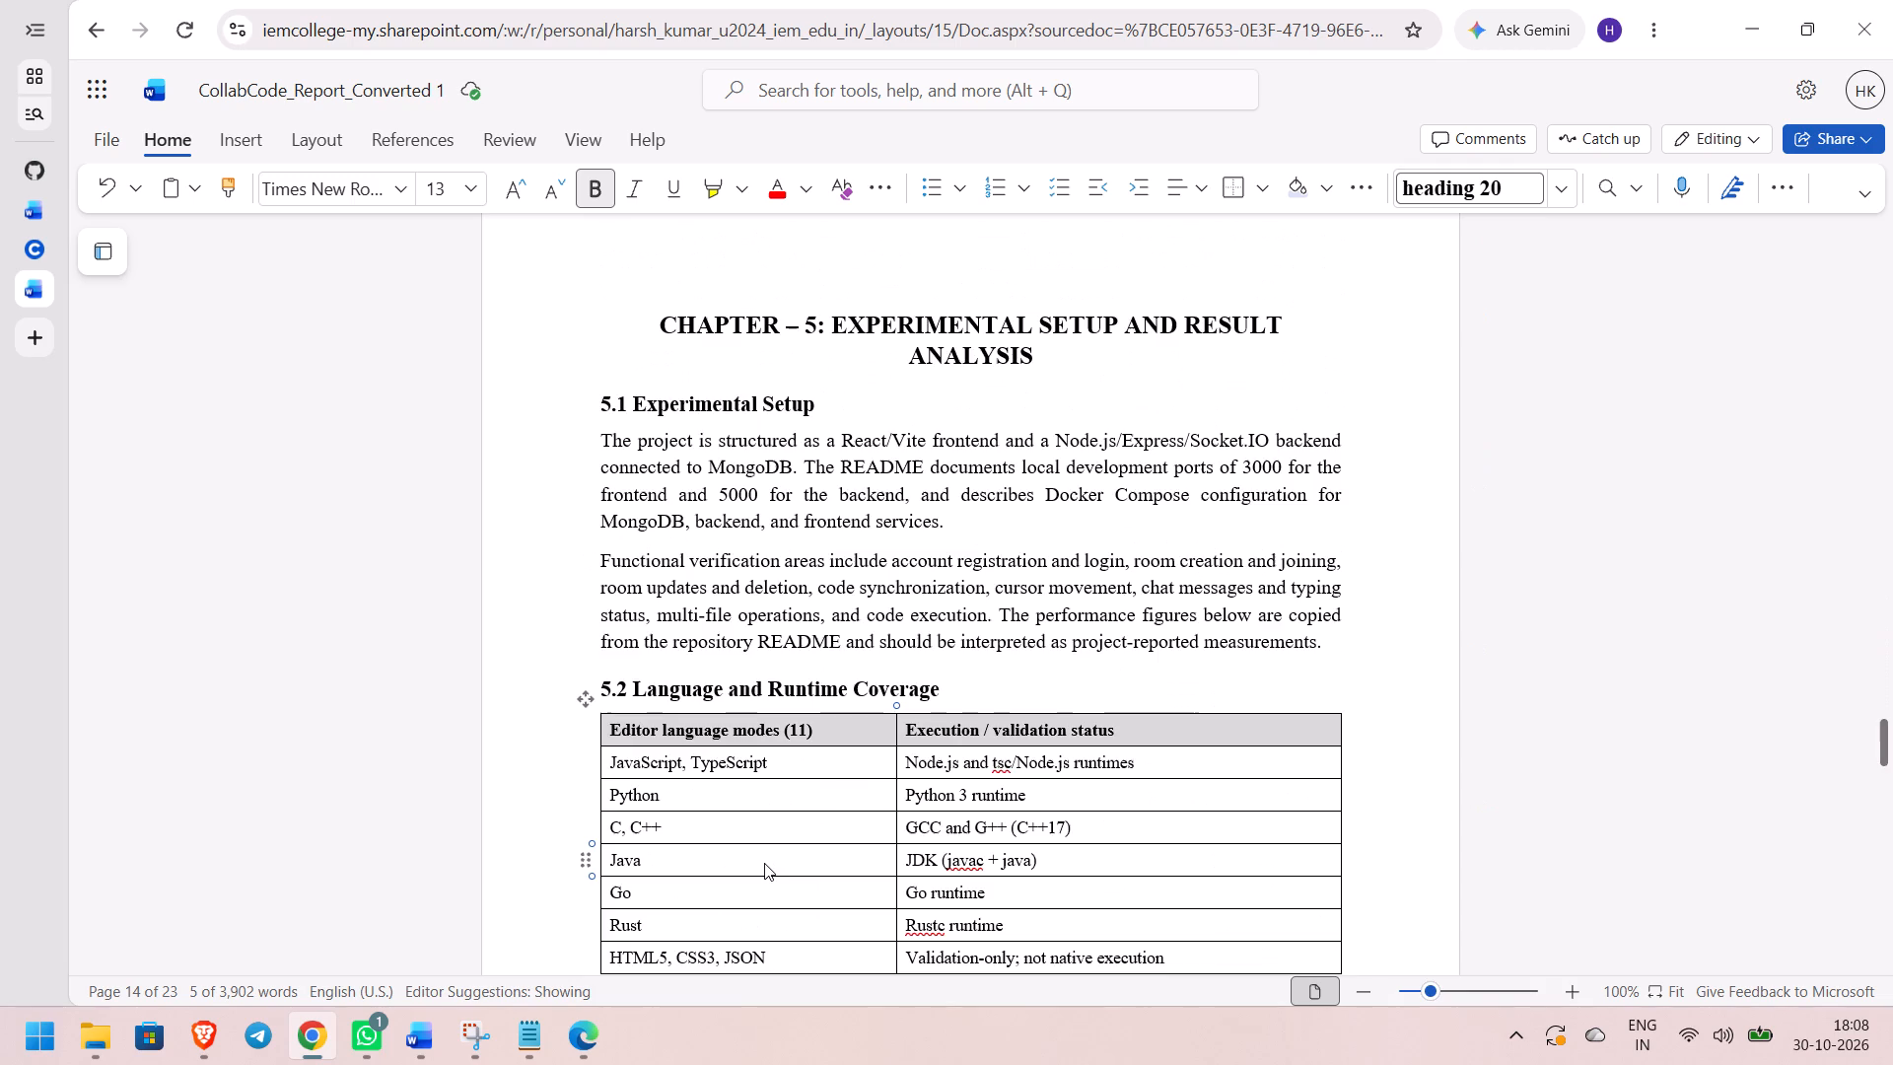
scroll(764, 863, down, 10)
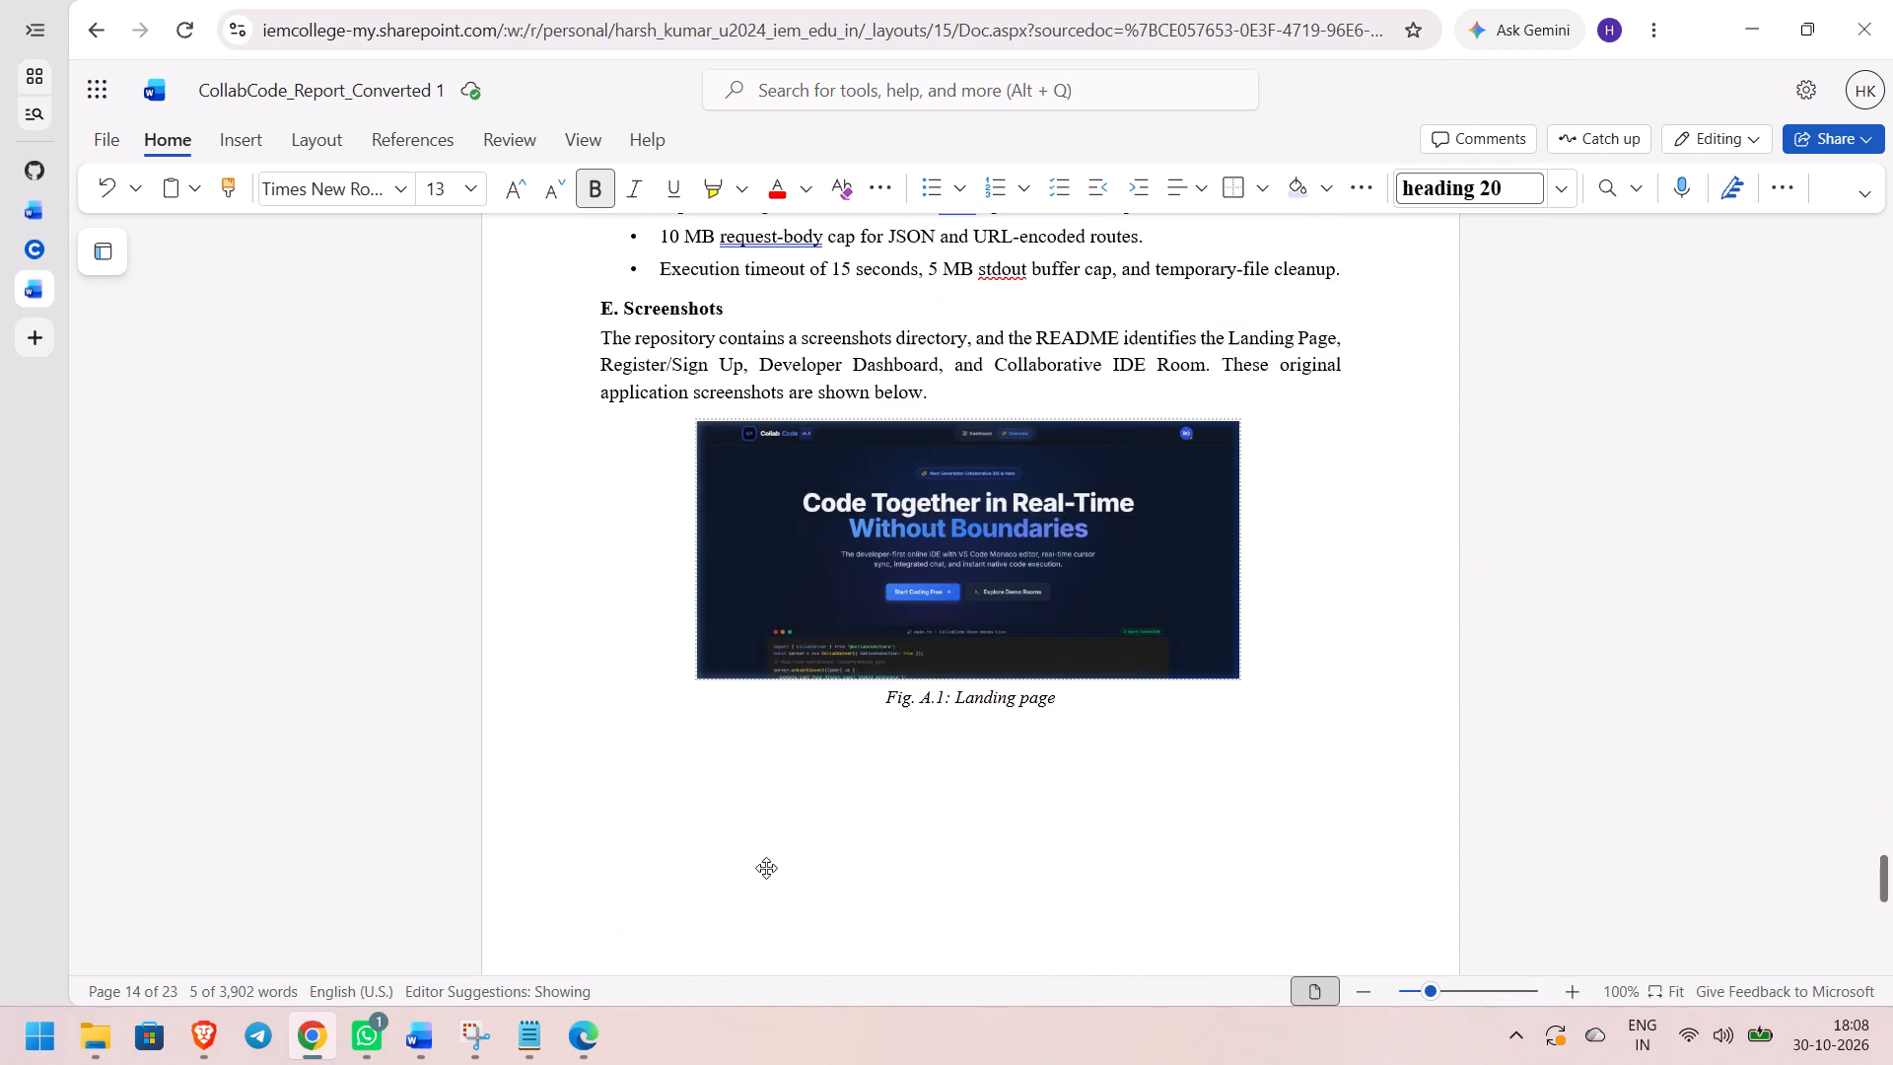
scroll(766, 868, down, 5)
Go back through the report and examine the chapter 4 sections, including the architecture diagram, technology table and system workflow flowchart.
scroll(766, 868, up, 2)
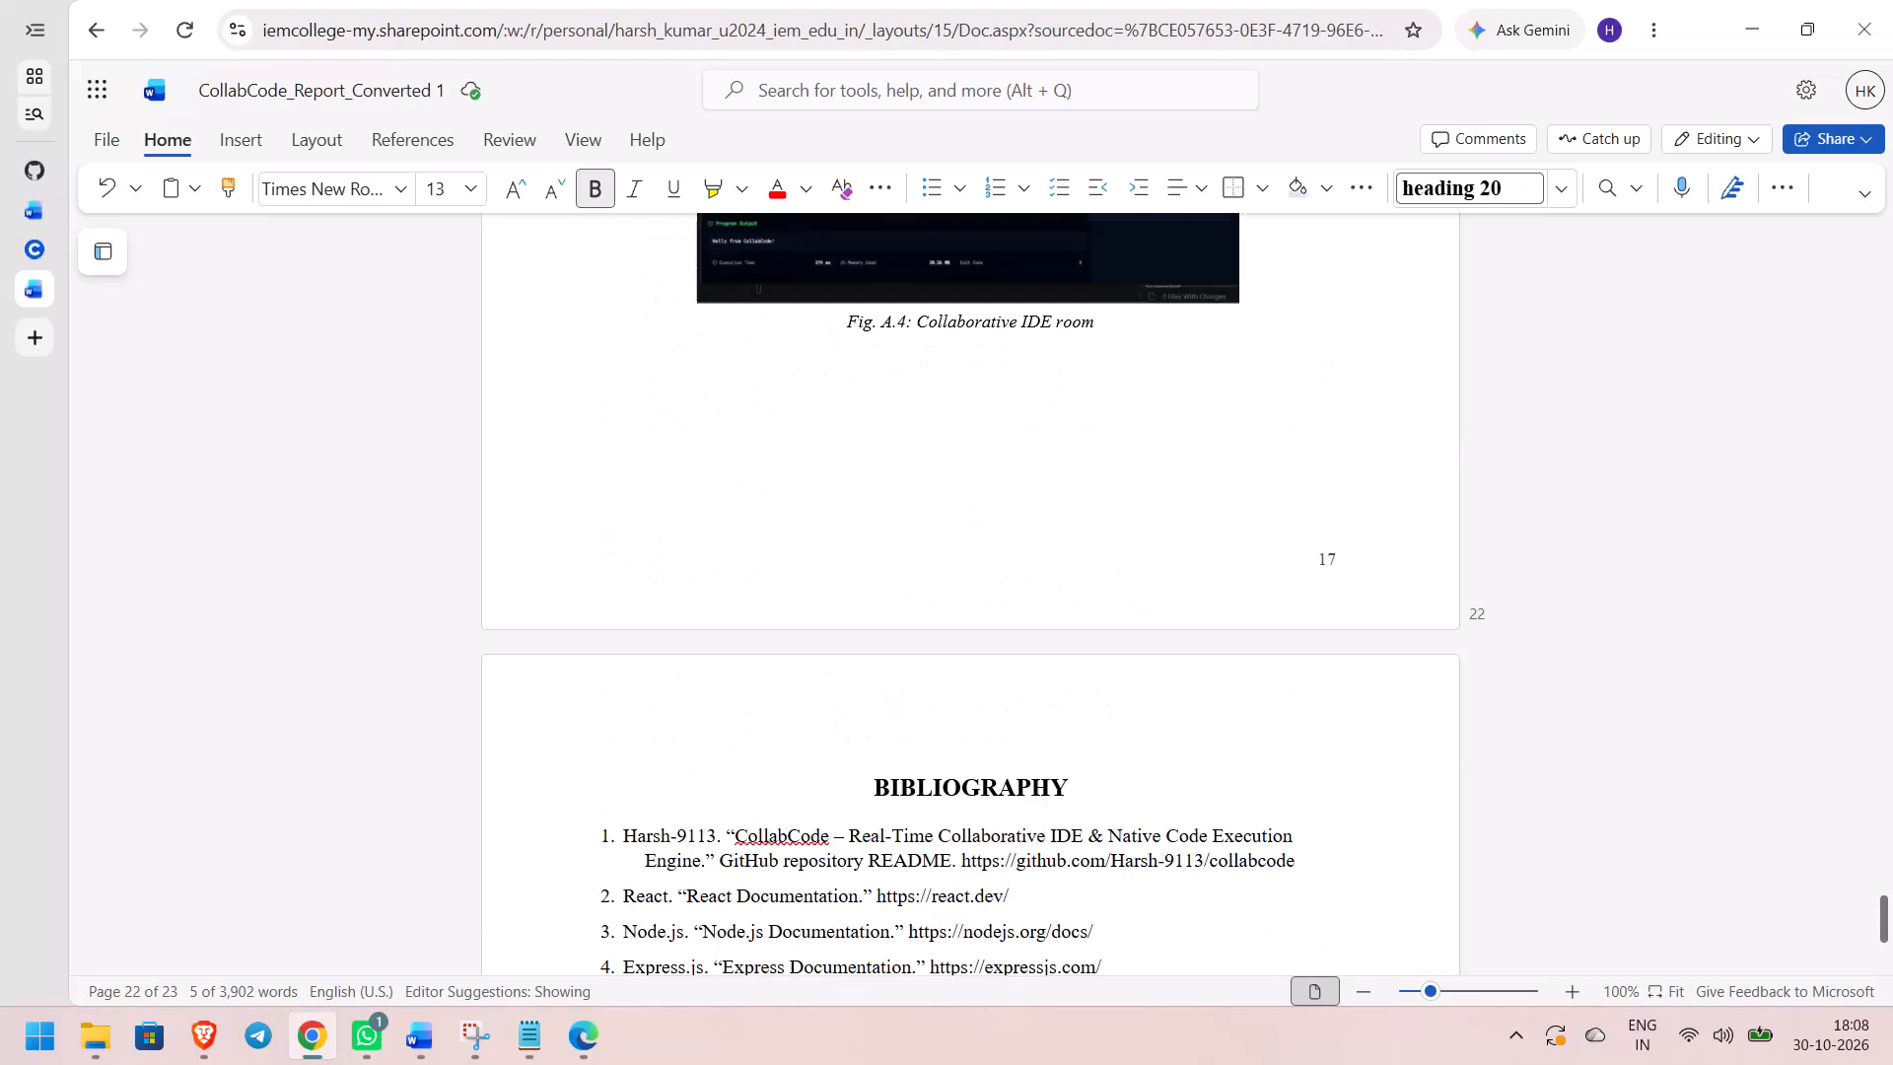
scroll(766, 868, up, 15)
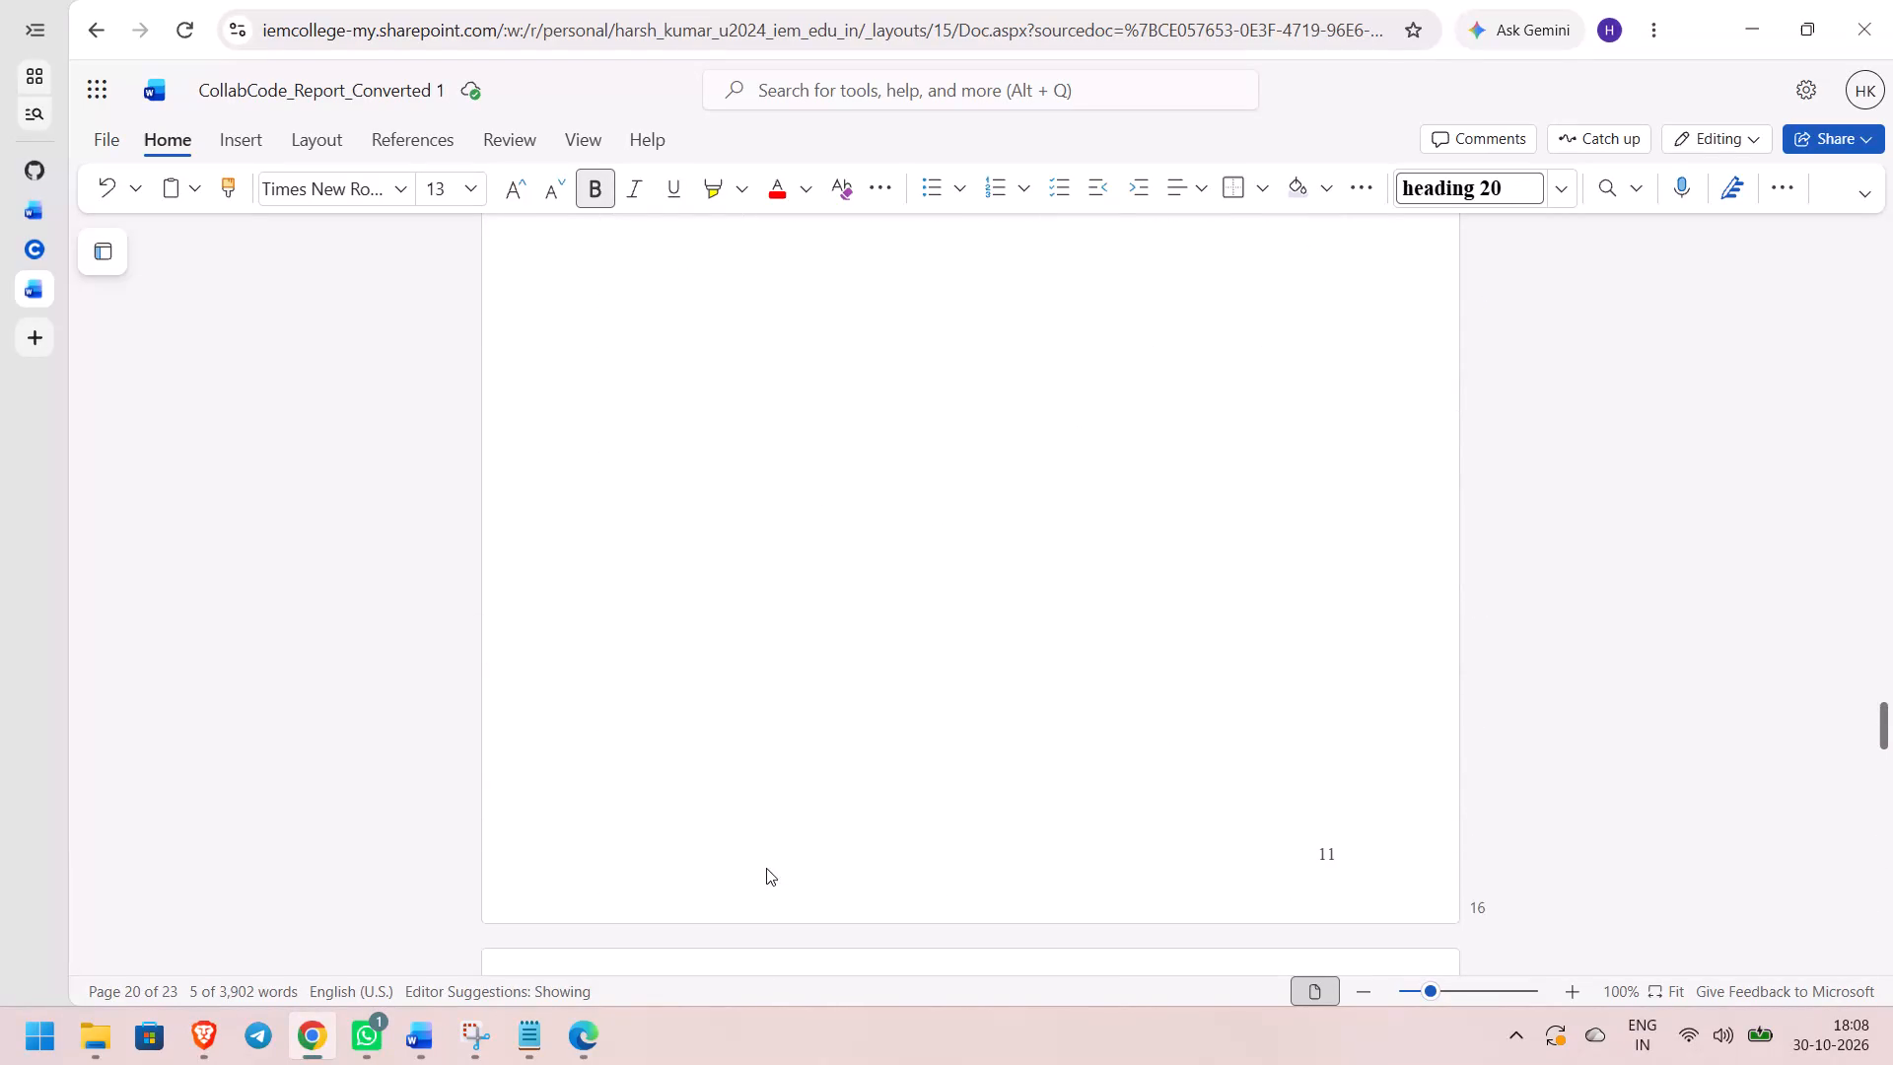
scroll(766, 868, up, 8)
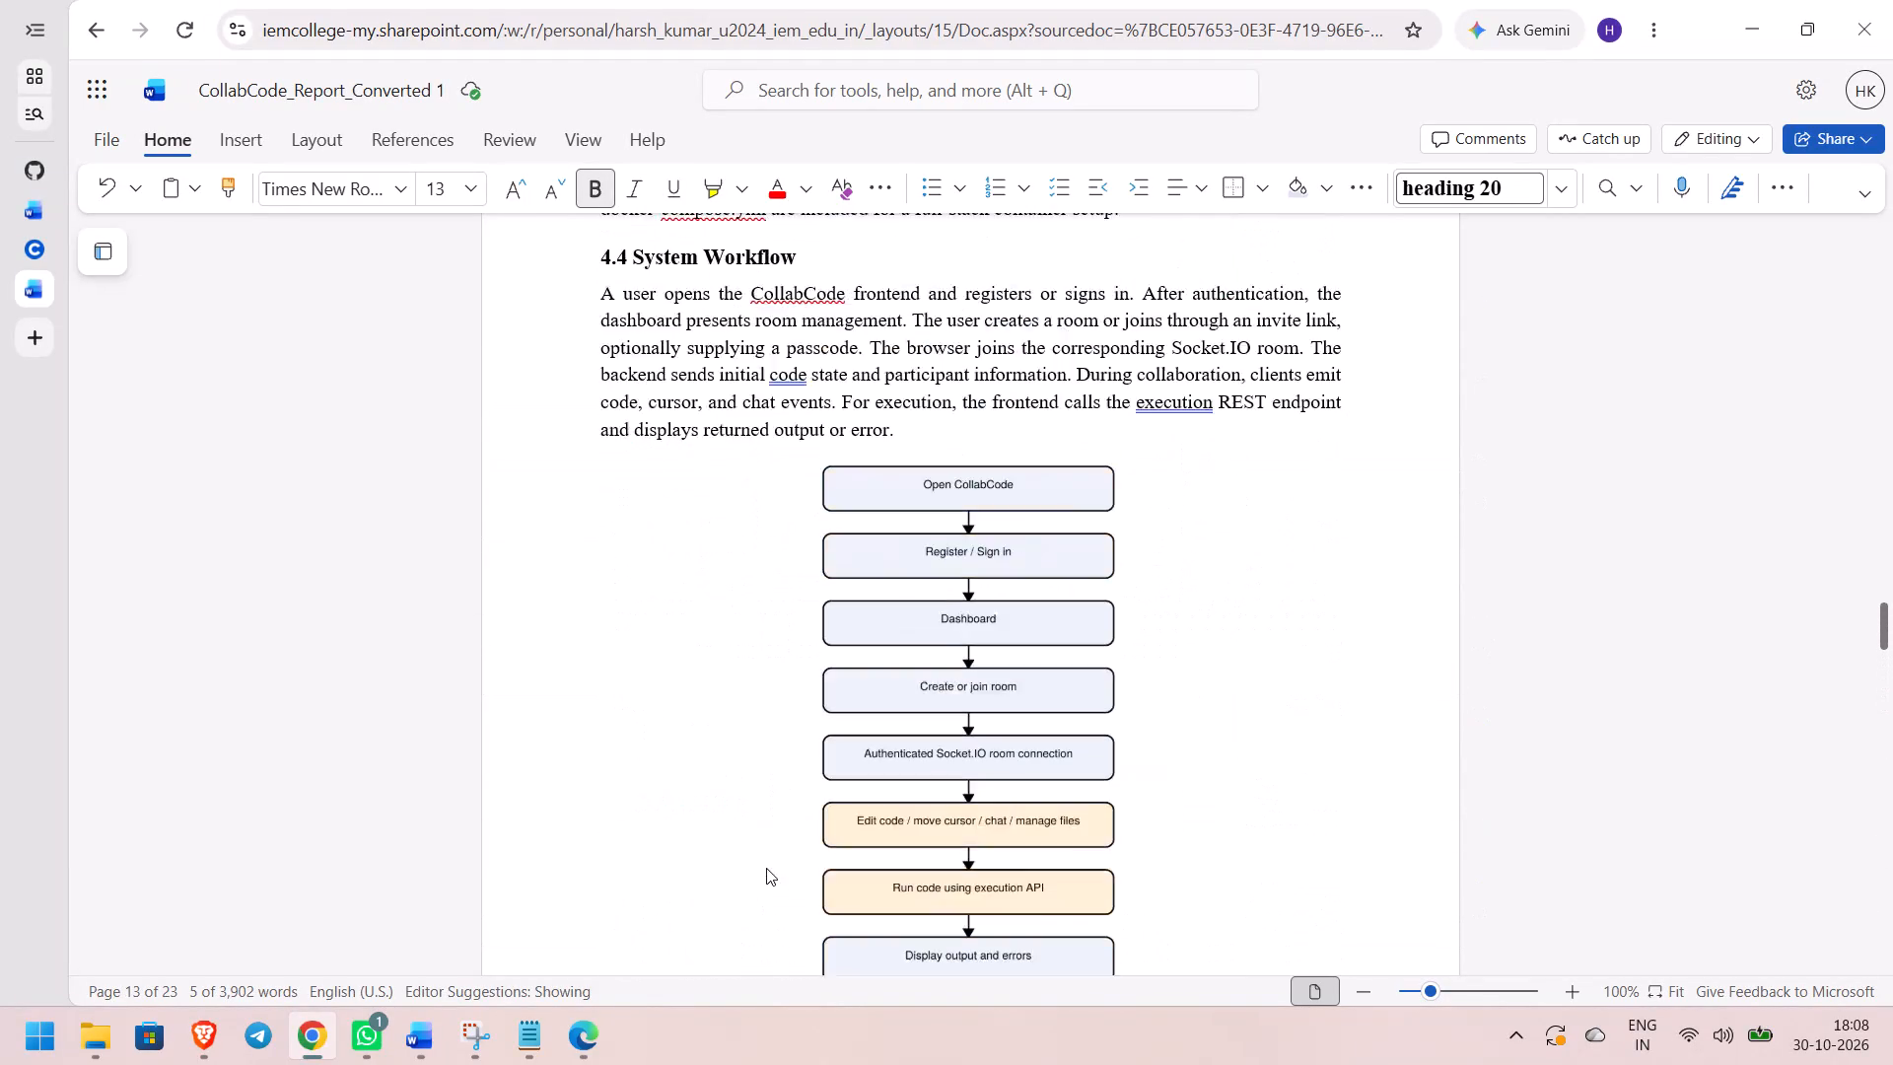
scroll(766, 868, up, 1)
scroll(766, 868, down, 1)
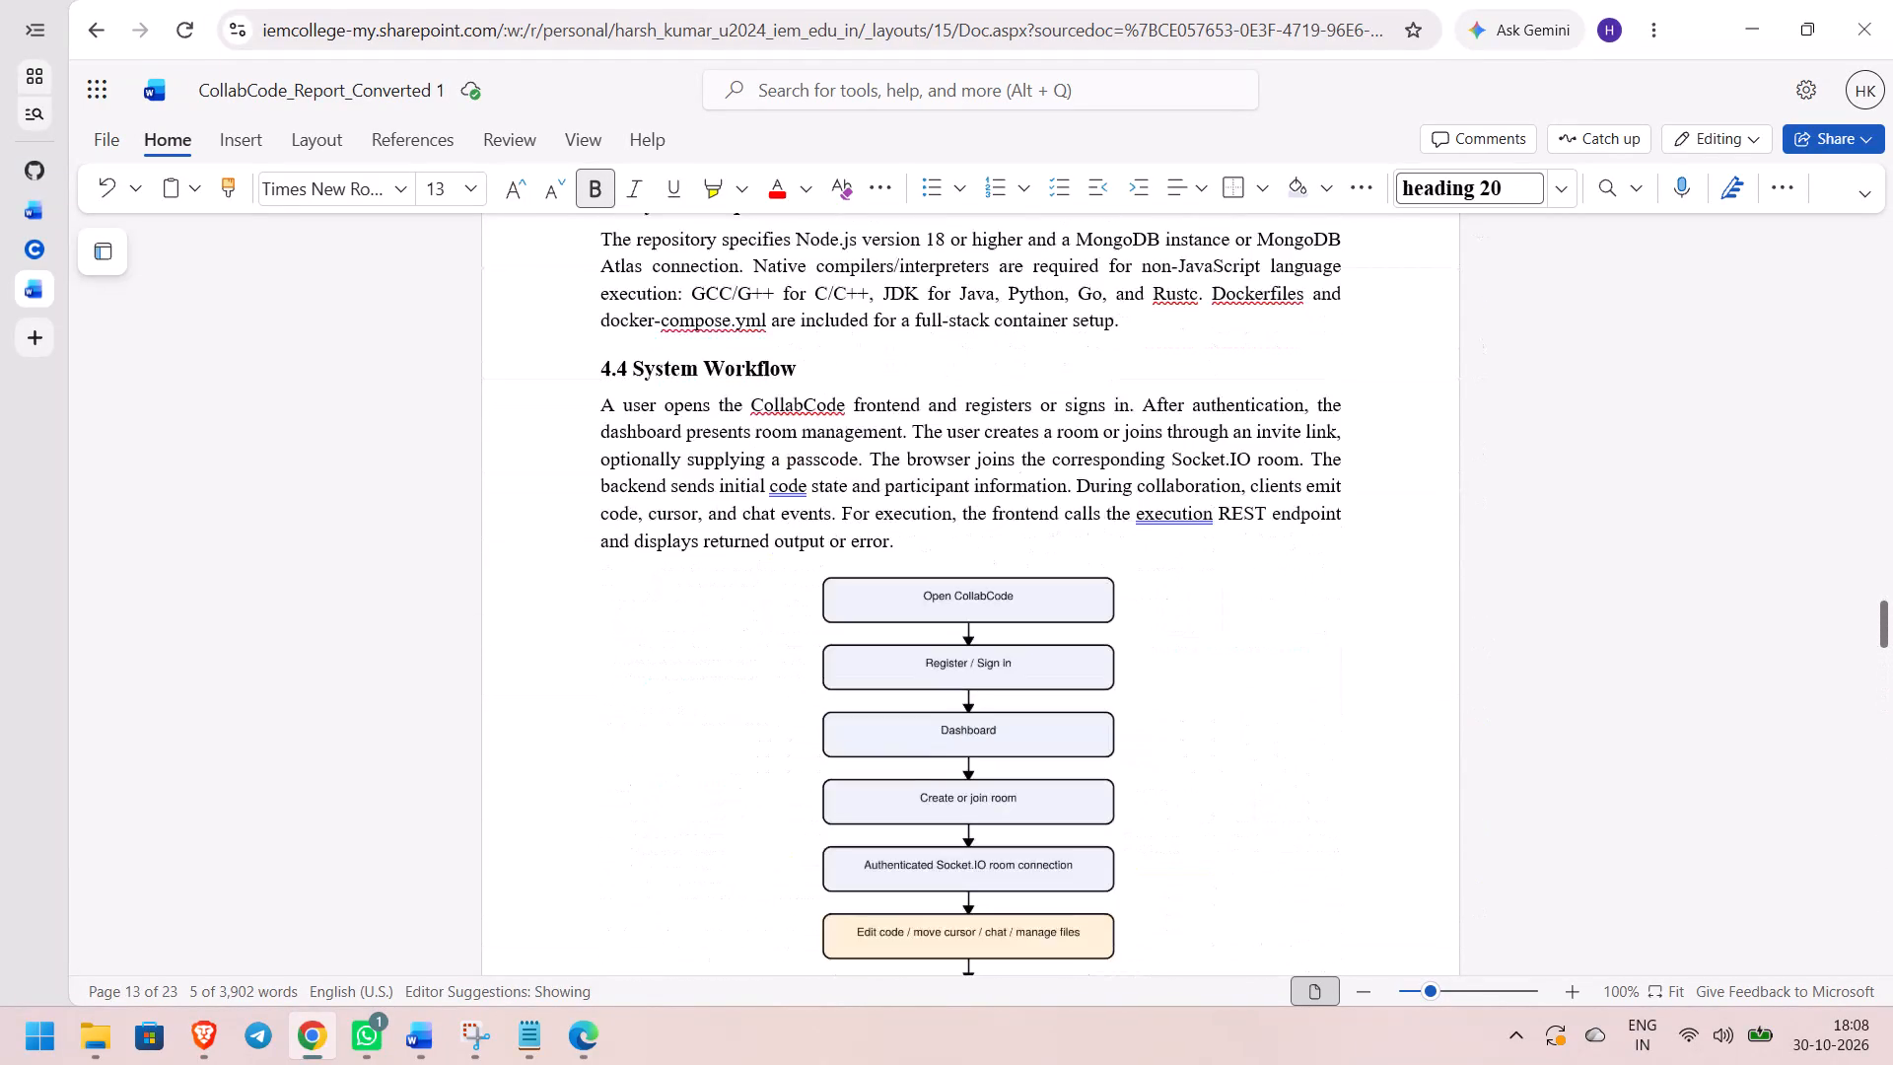
scroll(766, 868, down, 5)
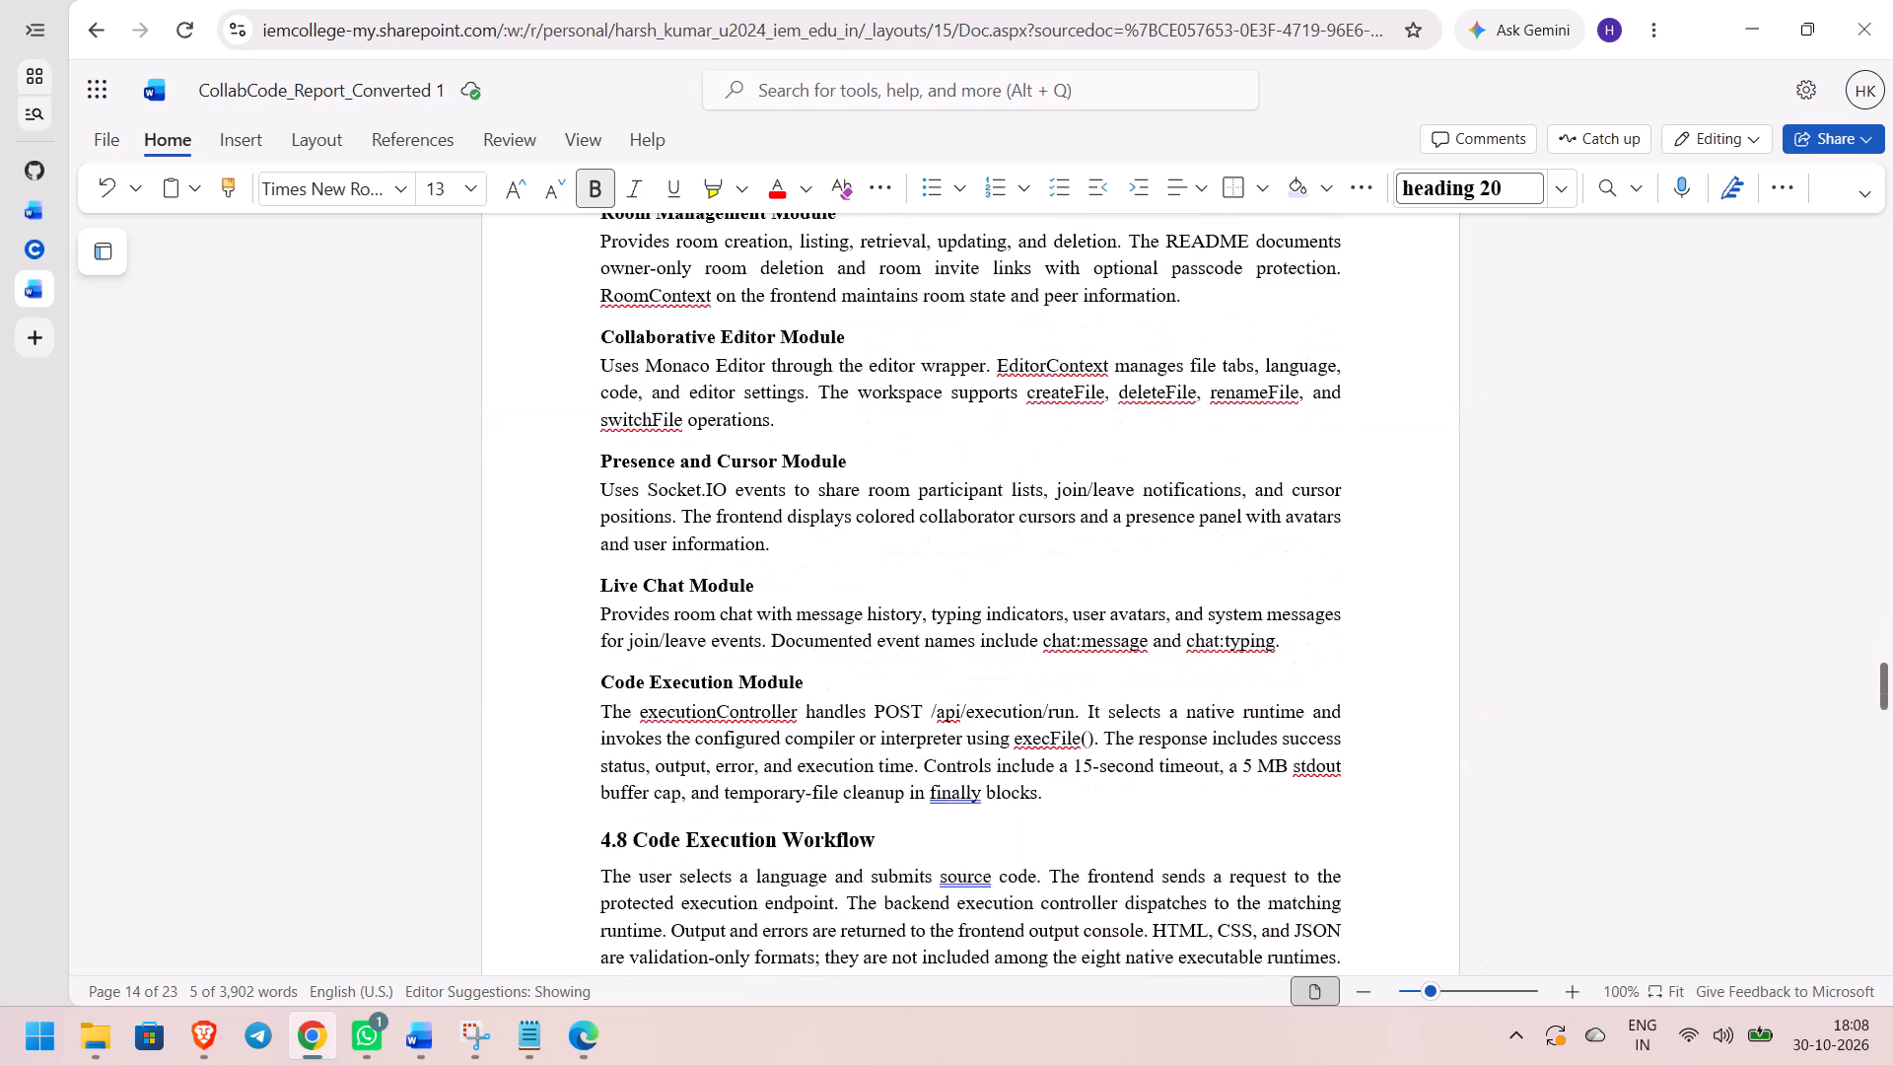
scroll(766, 868, up, 6)
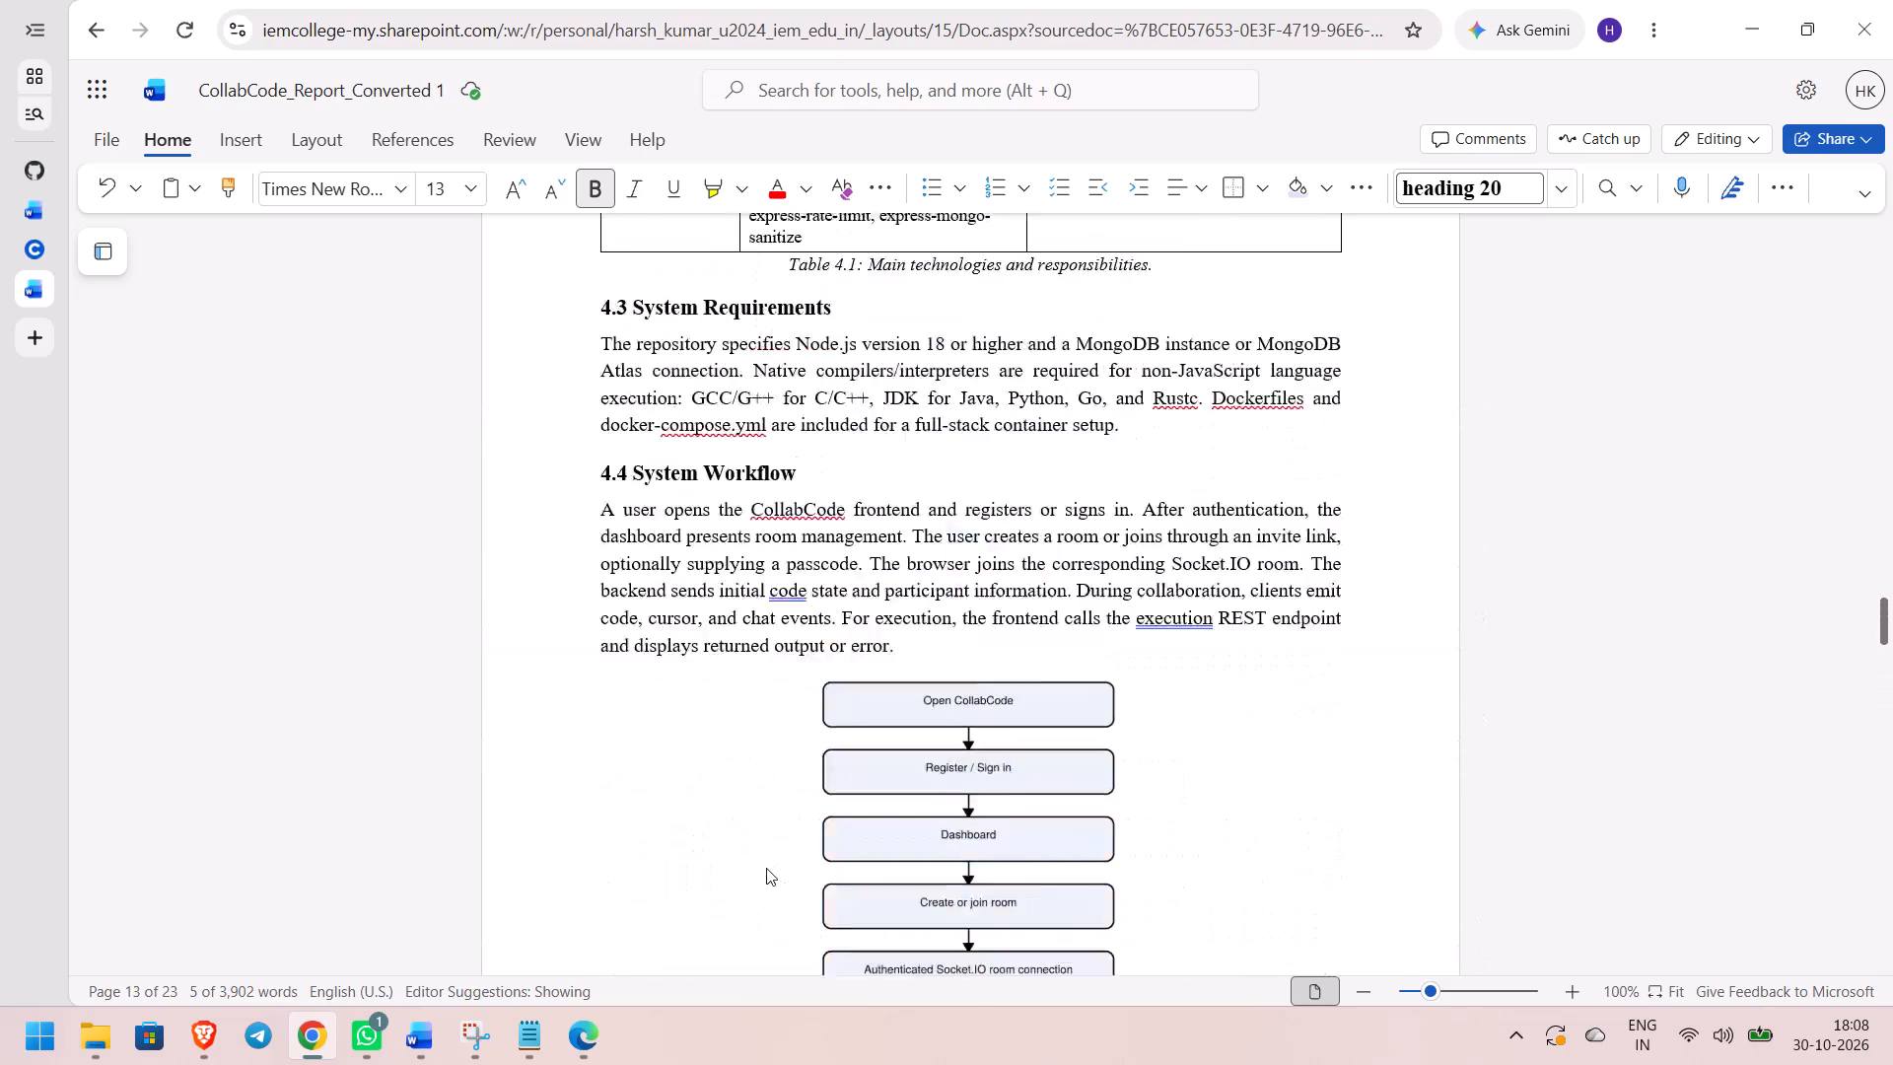
scroll(766, 868, up, 5)
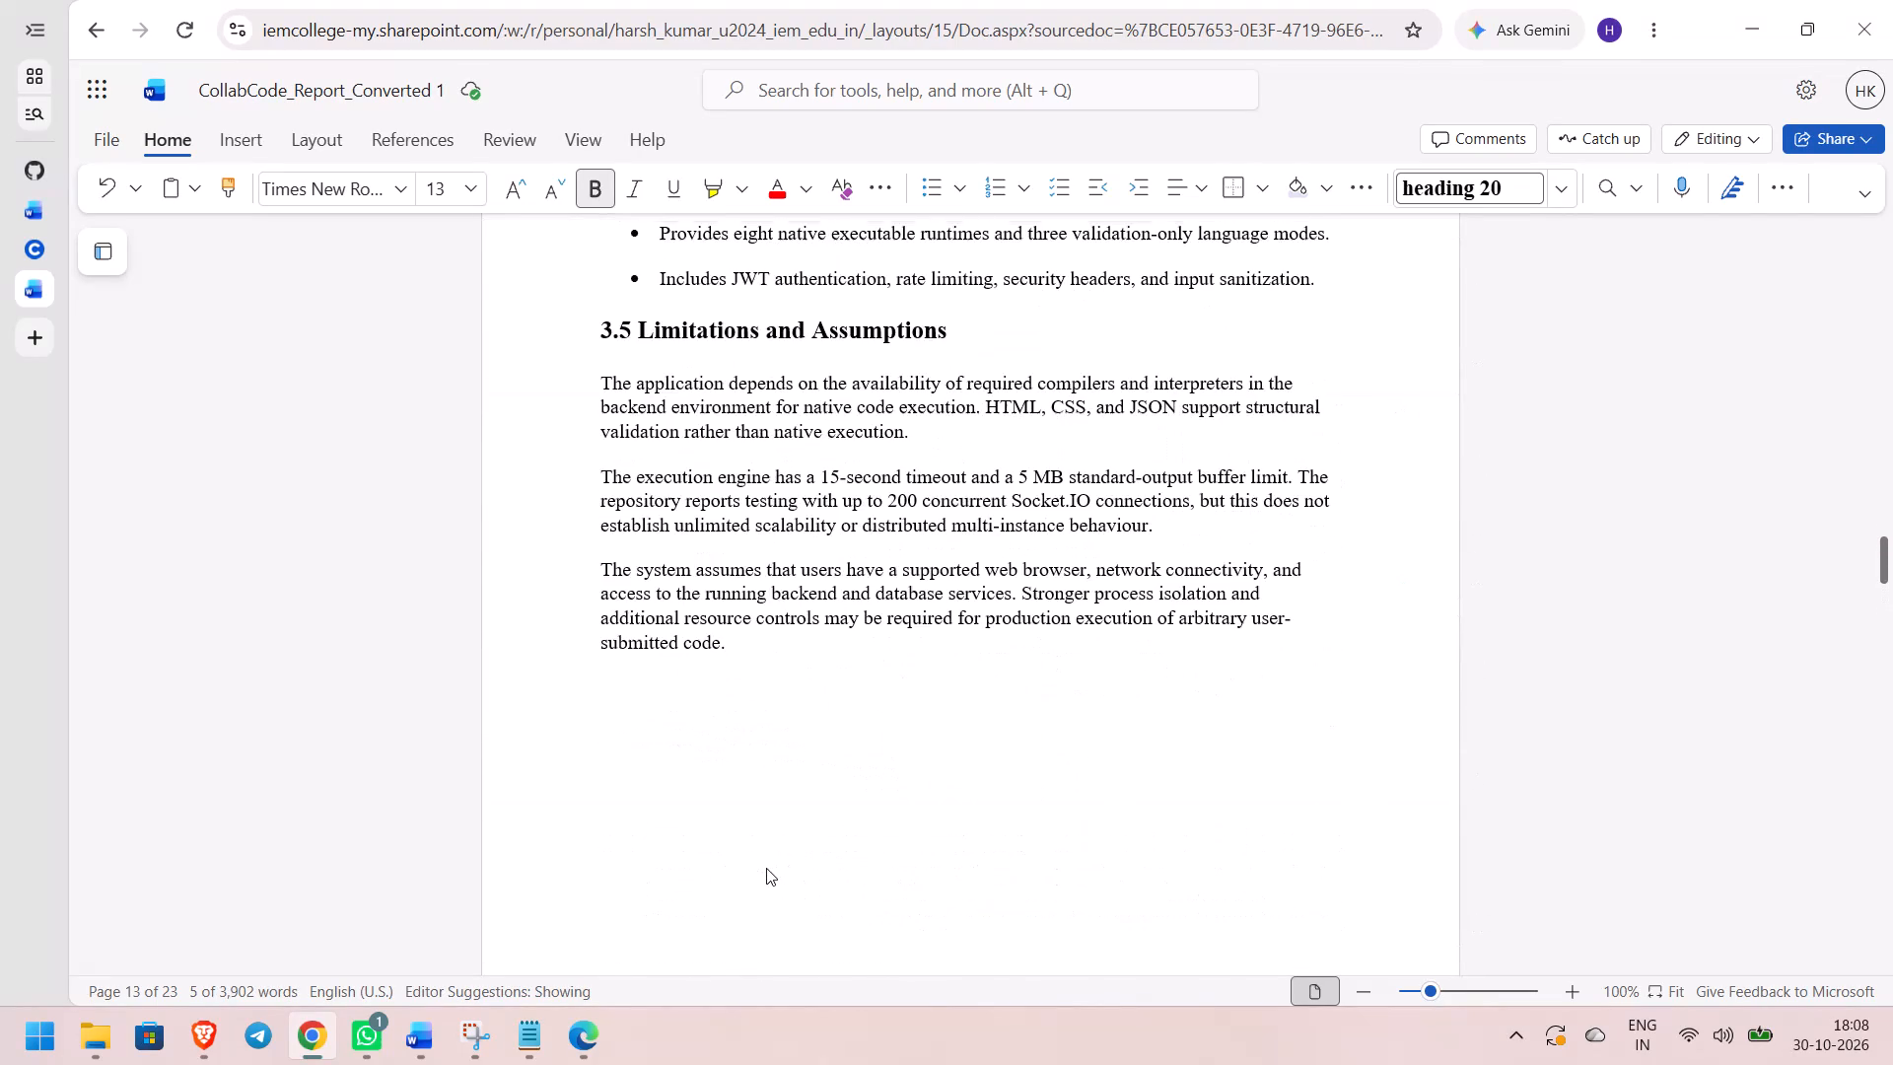
scroll(766, 868, up, 1)
scroll(766, 868, down, 5)
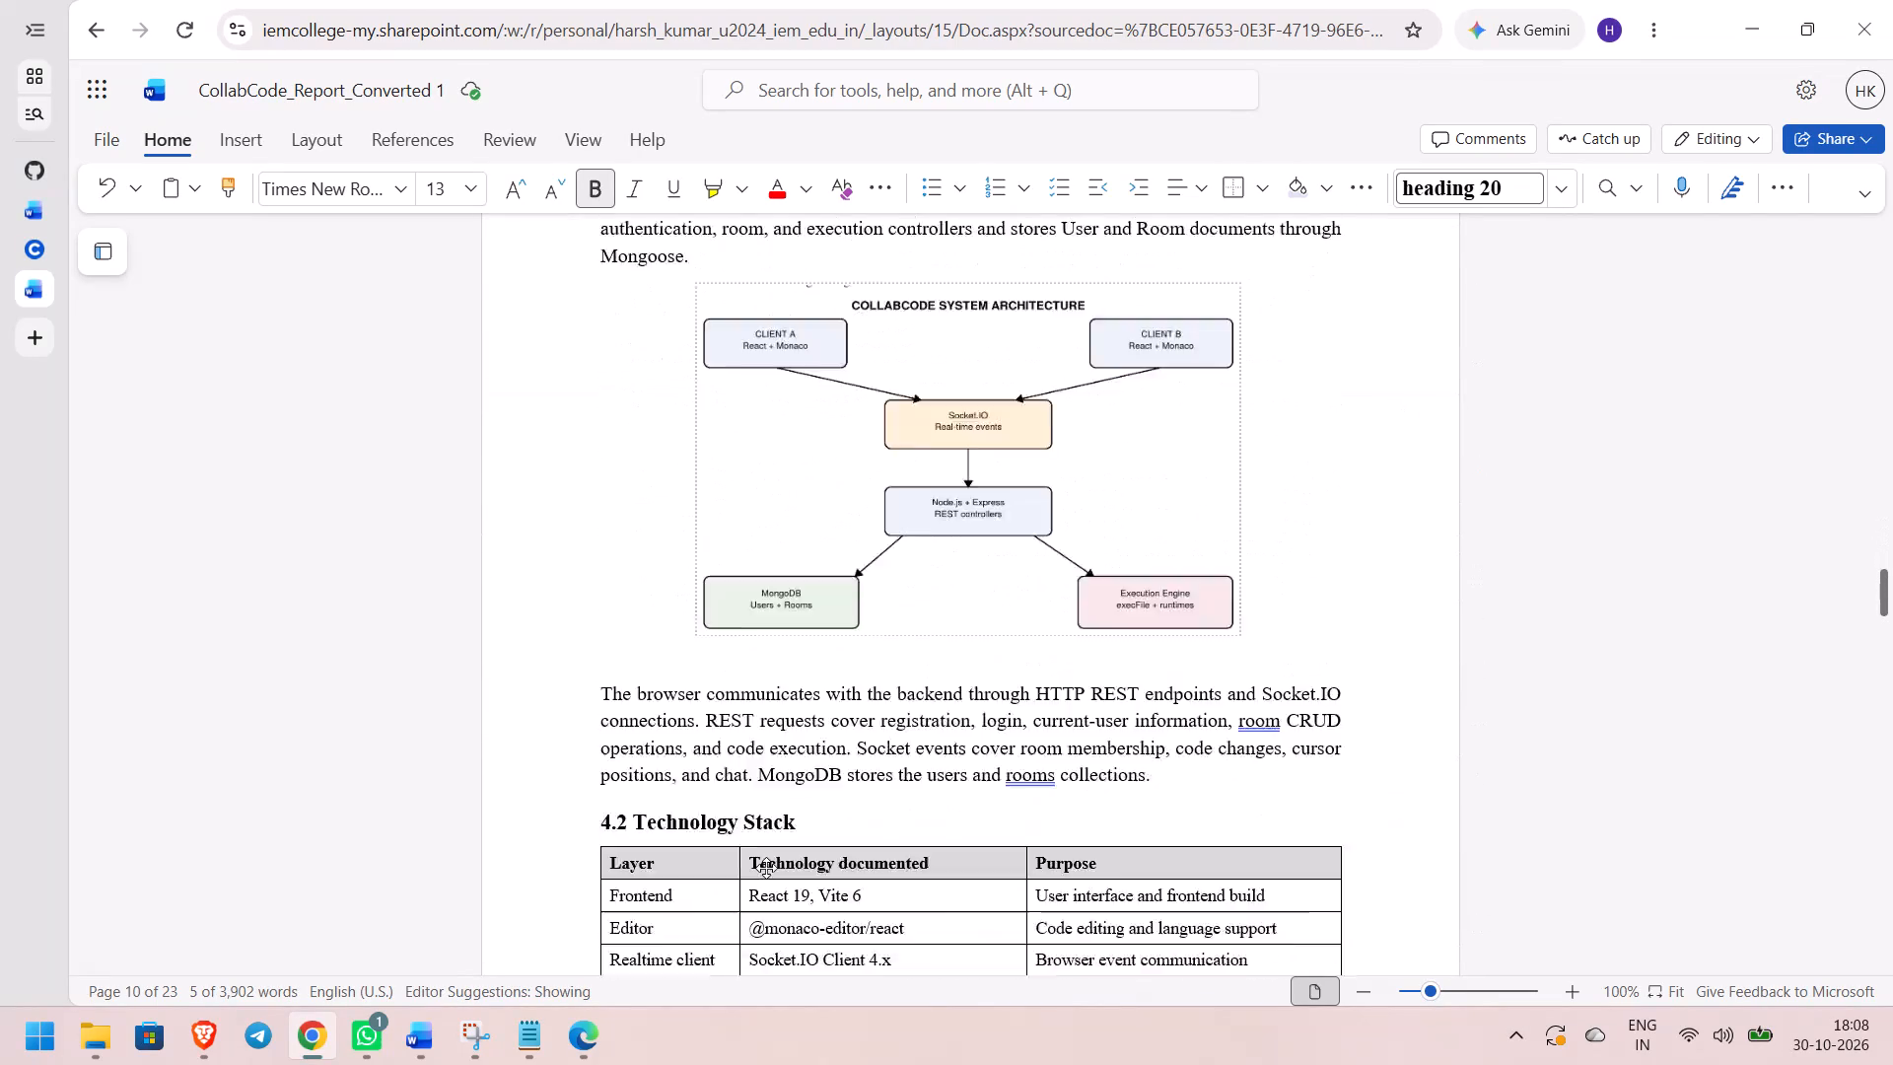
scroll(764, 871, up, 1)
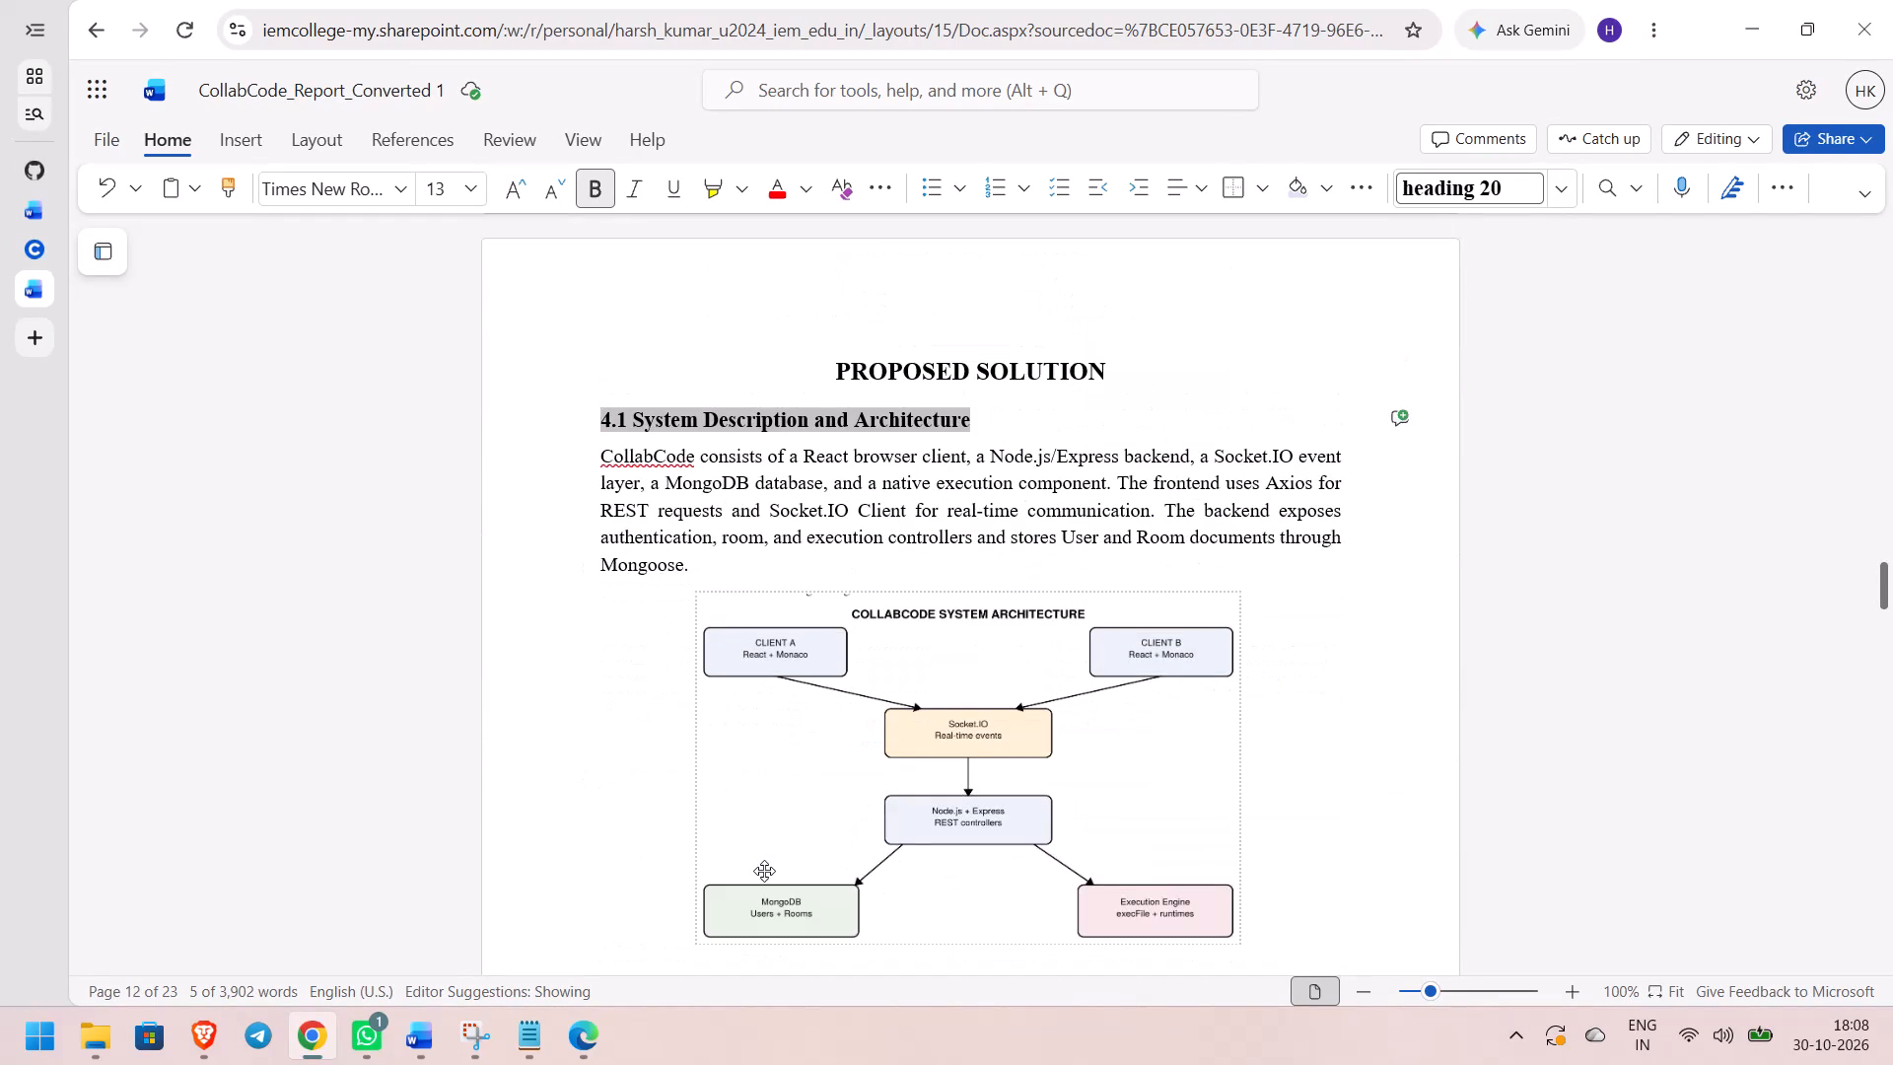
scroll(764, 871, down, 1)
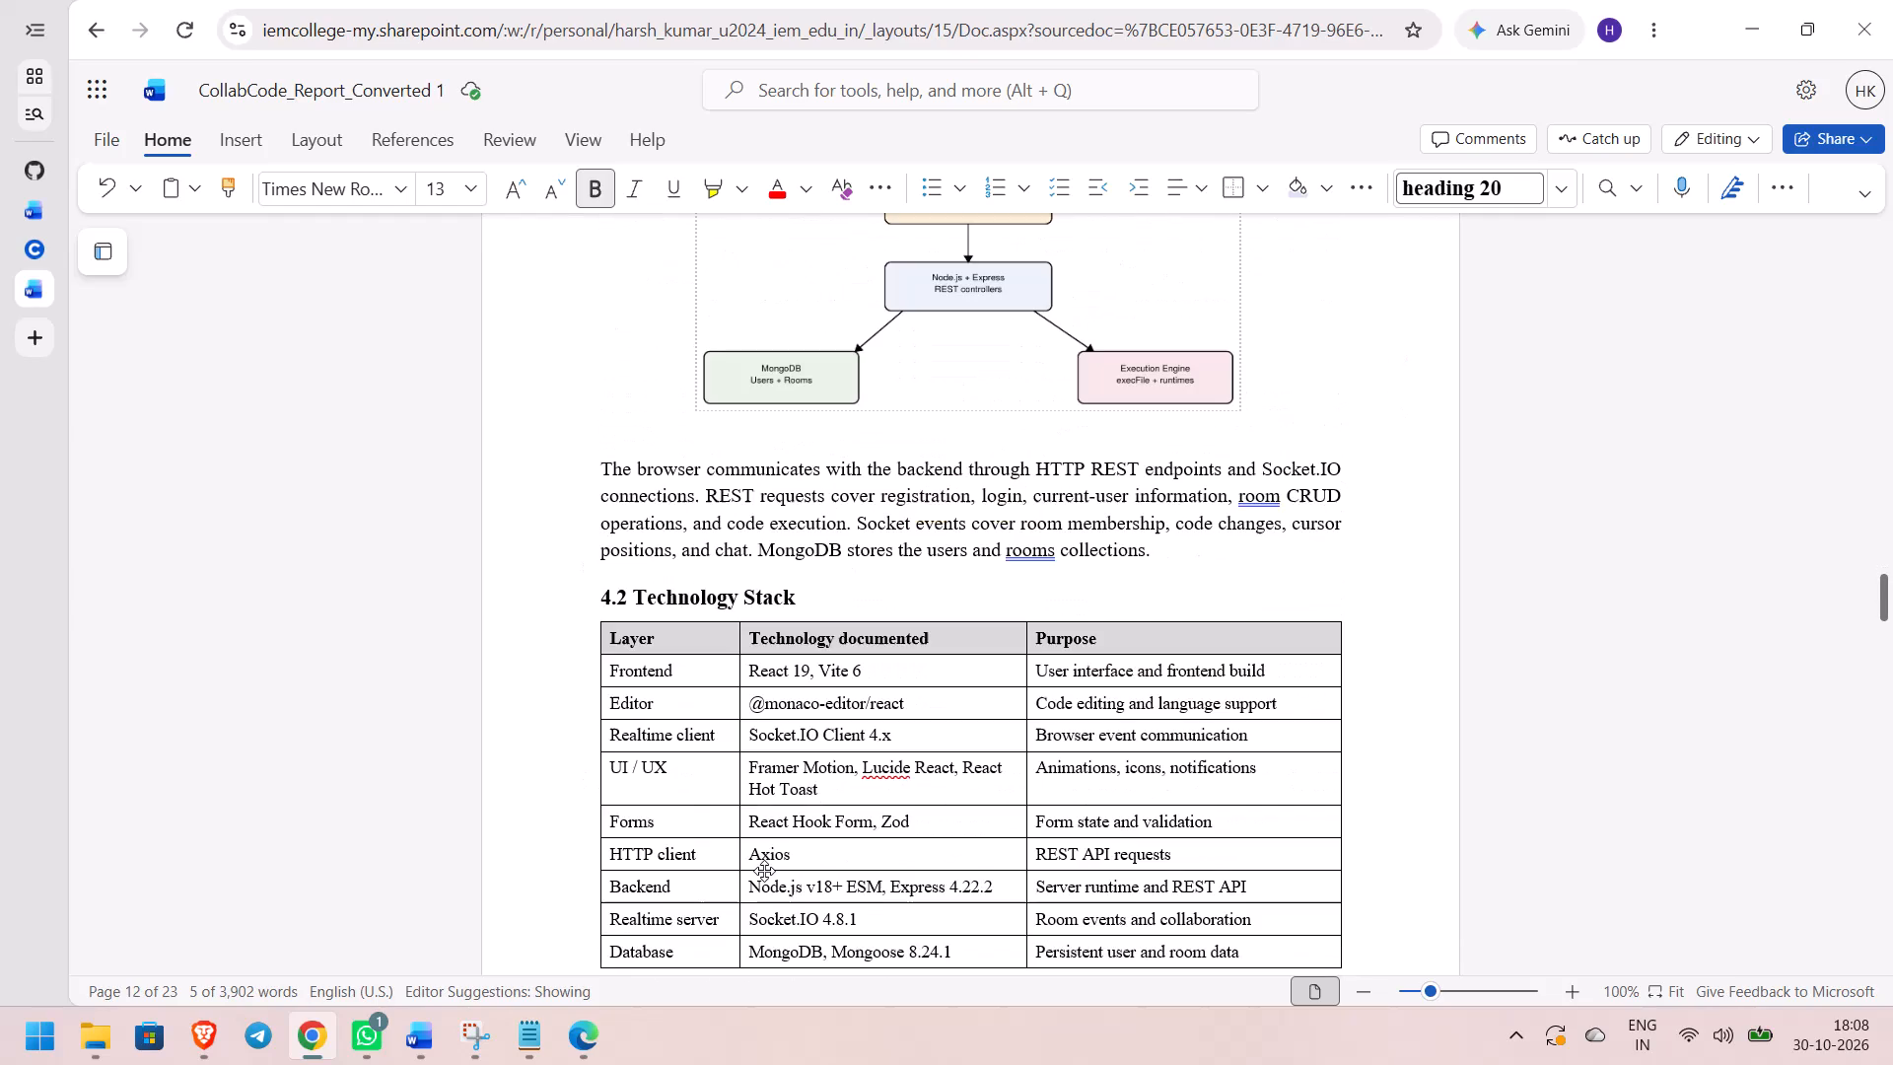
scroll(764, 871, down, 3)
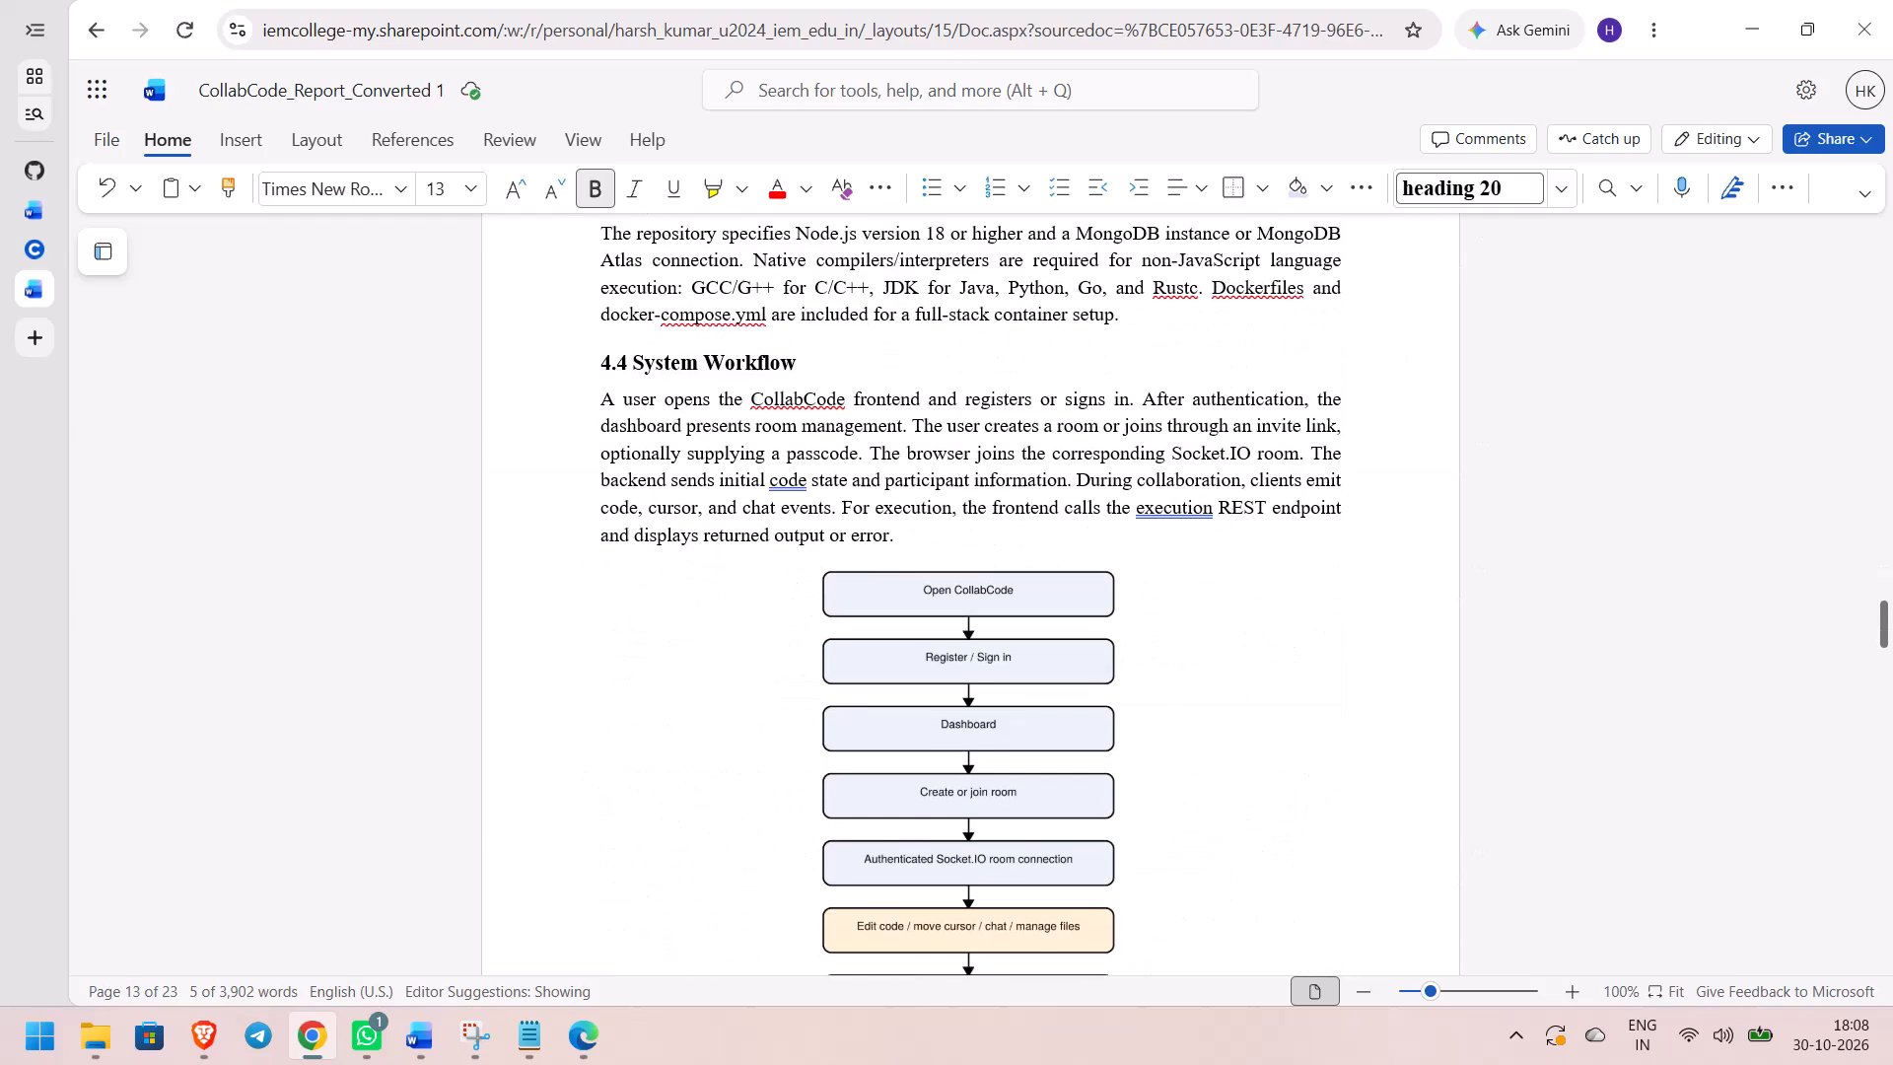
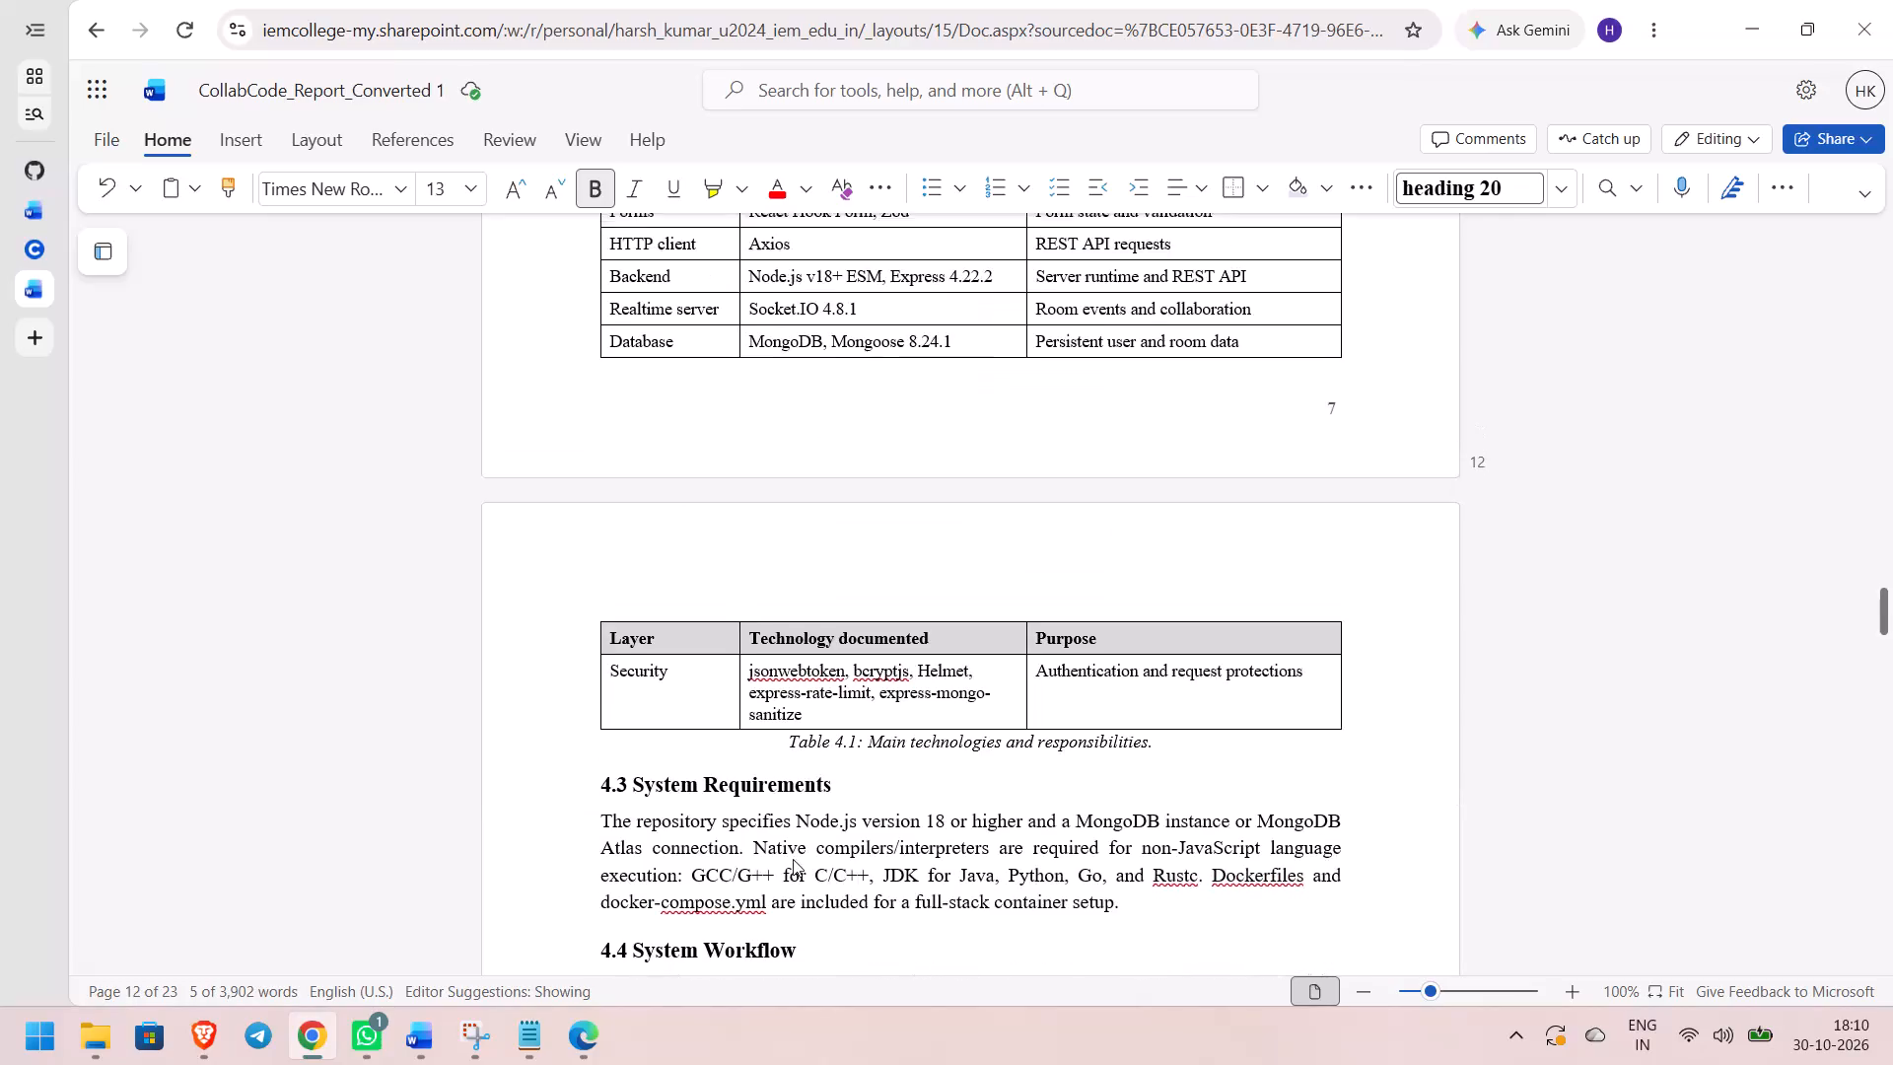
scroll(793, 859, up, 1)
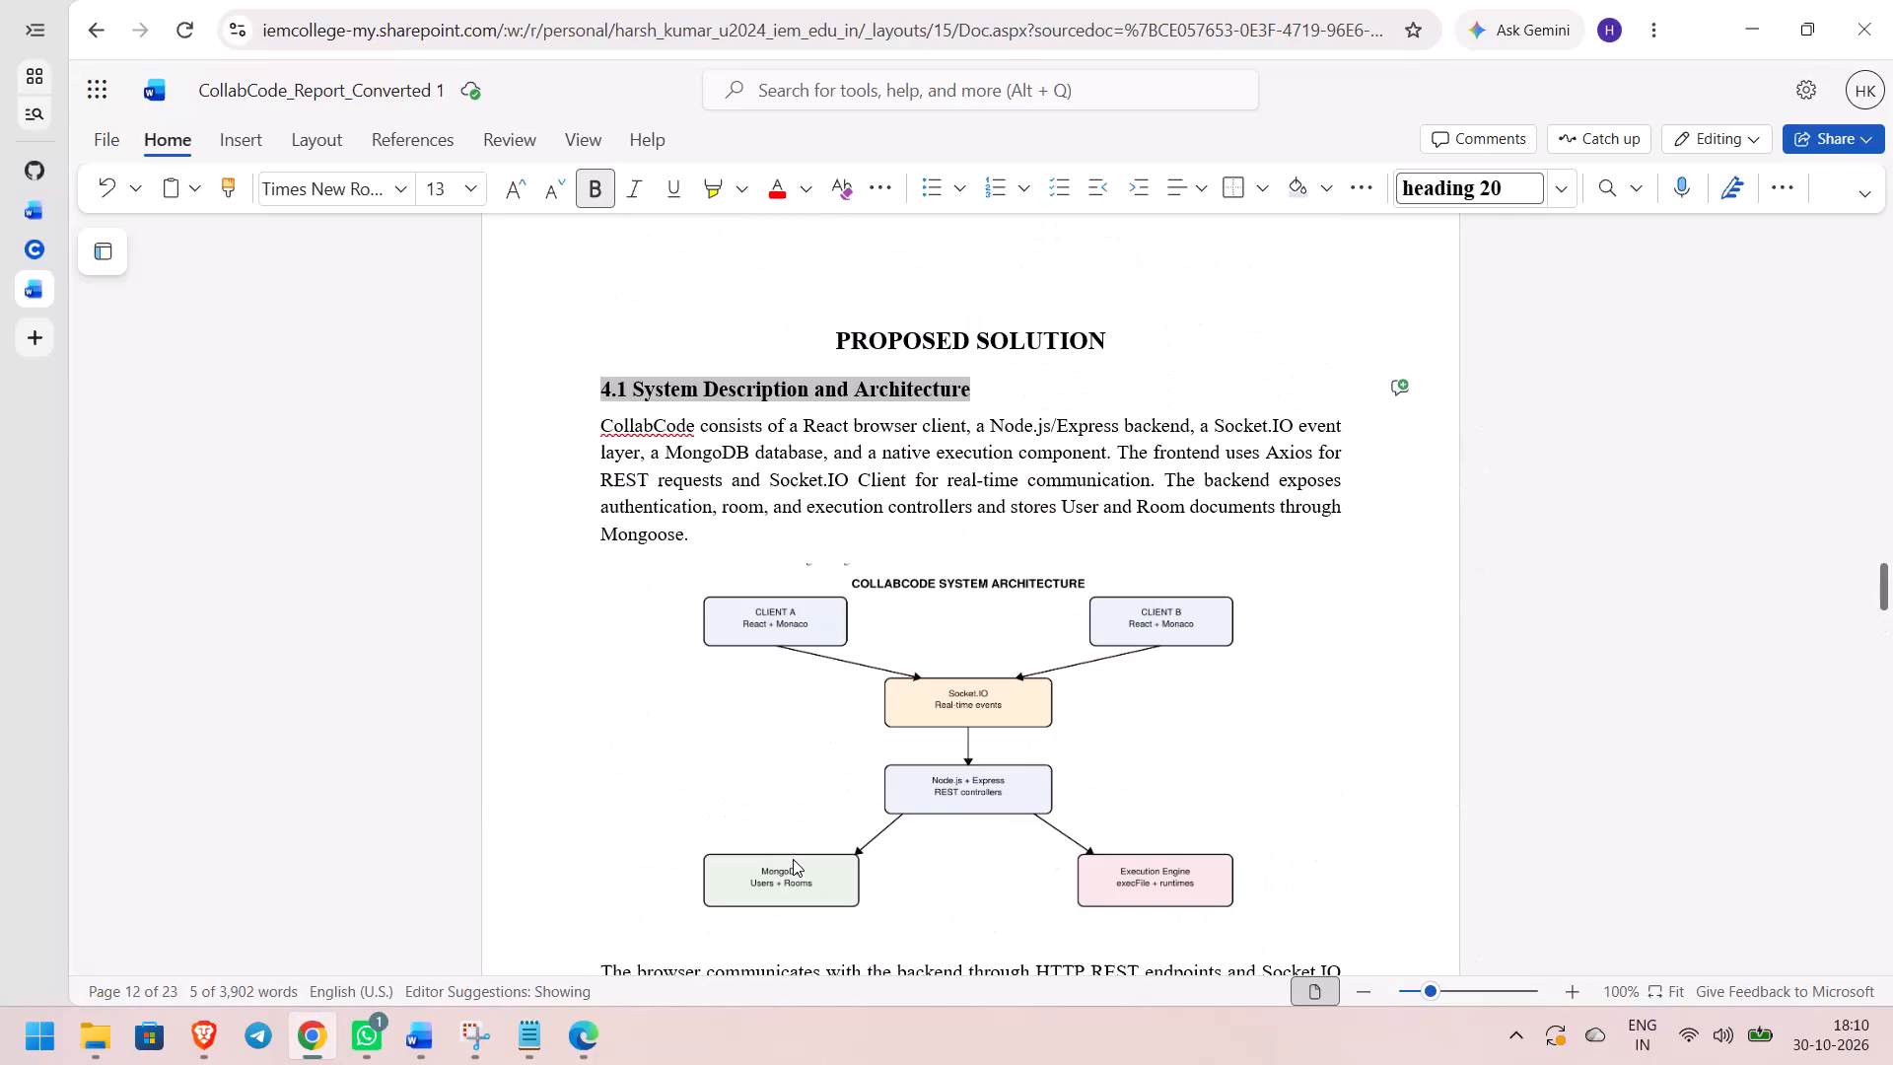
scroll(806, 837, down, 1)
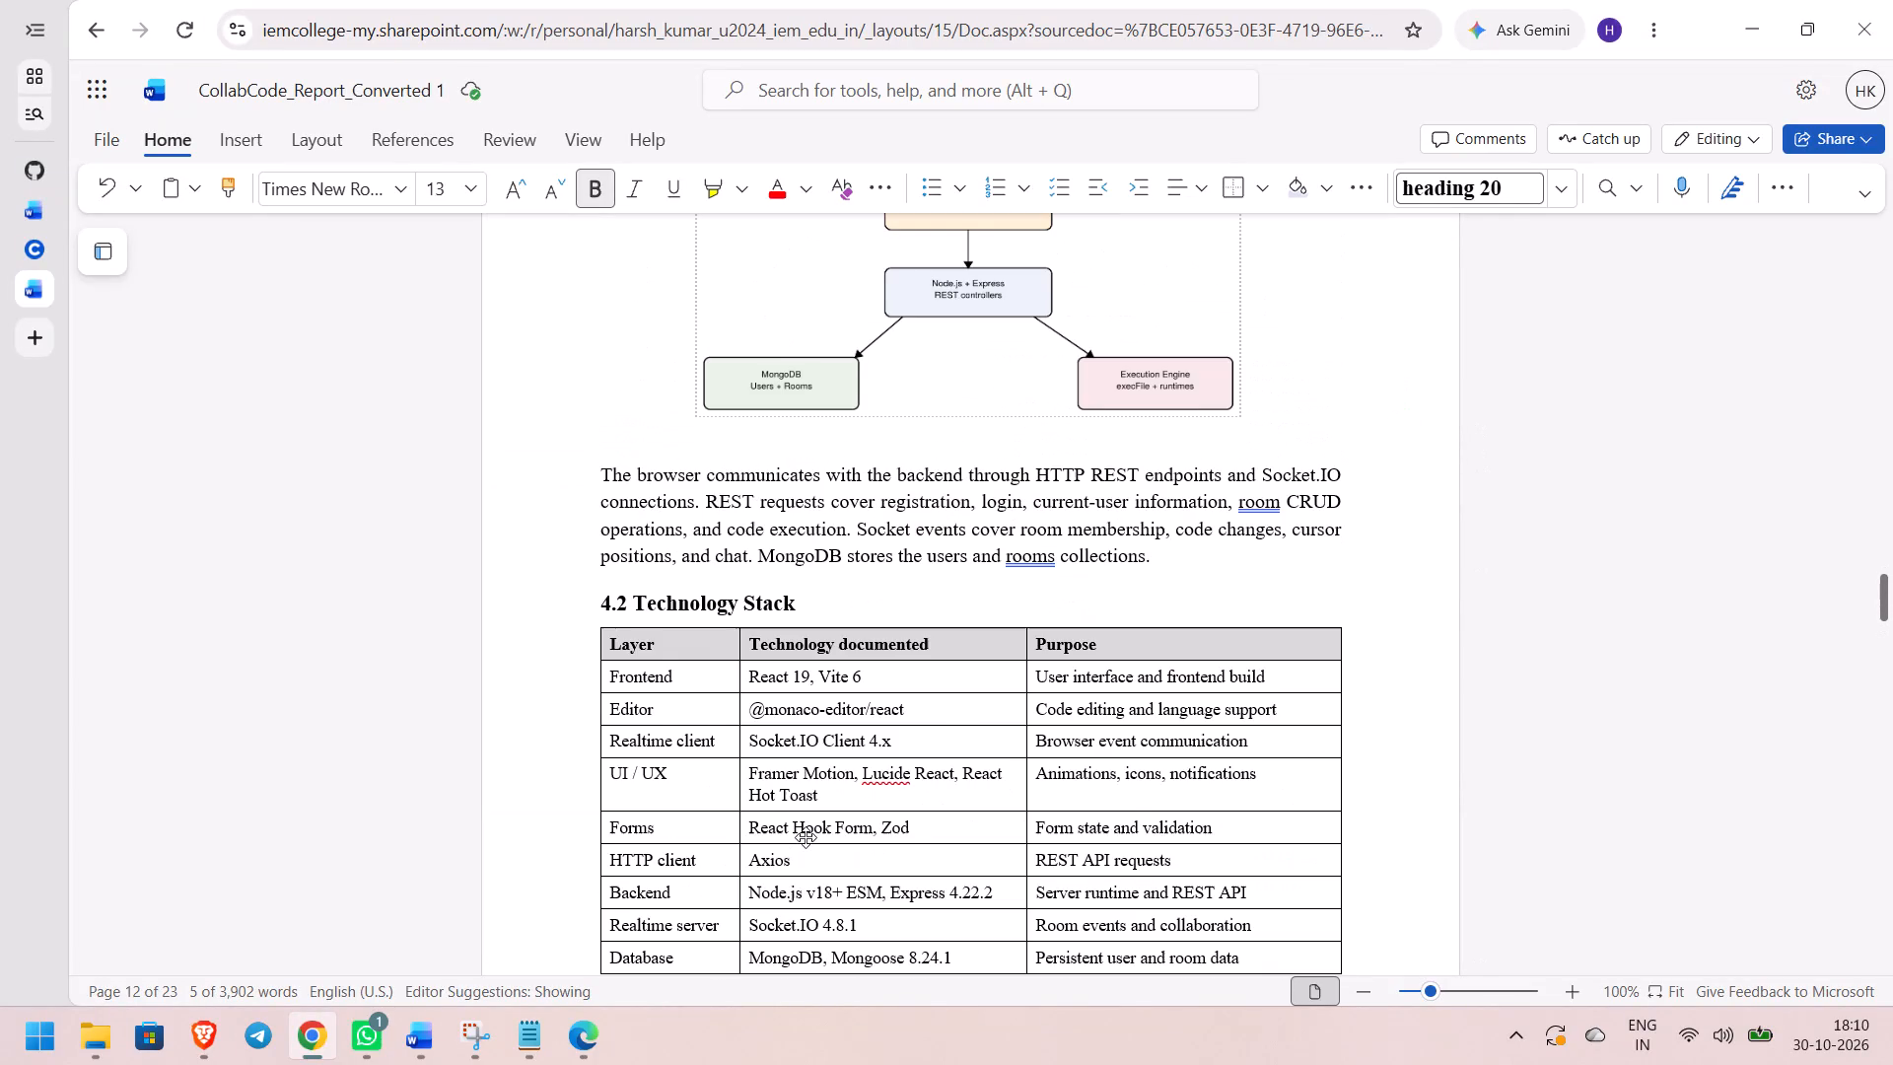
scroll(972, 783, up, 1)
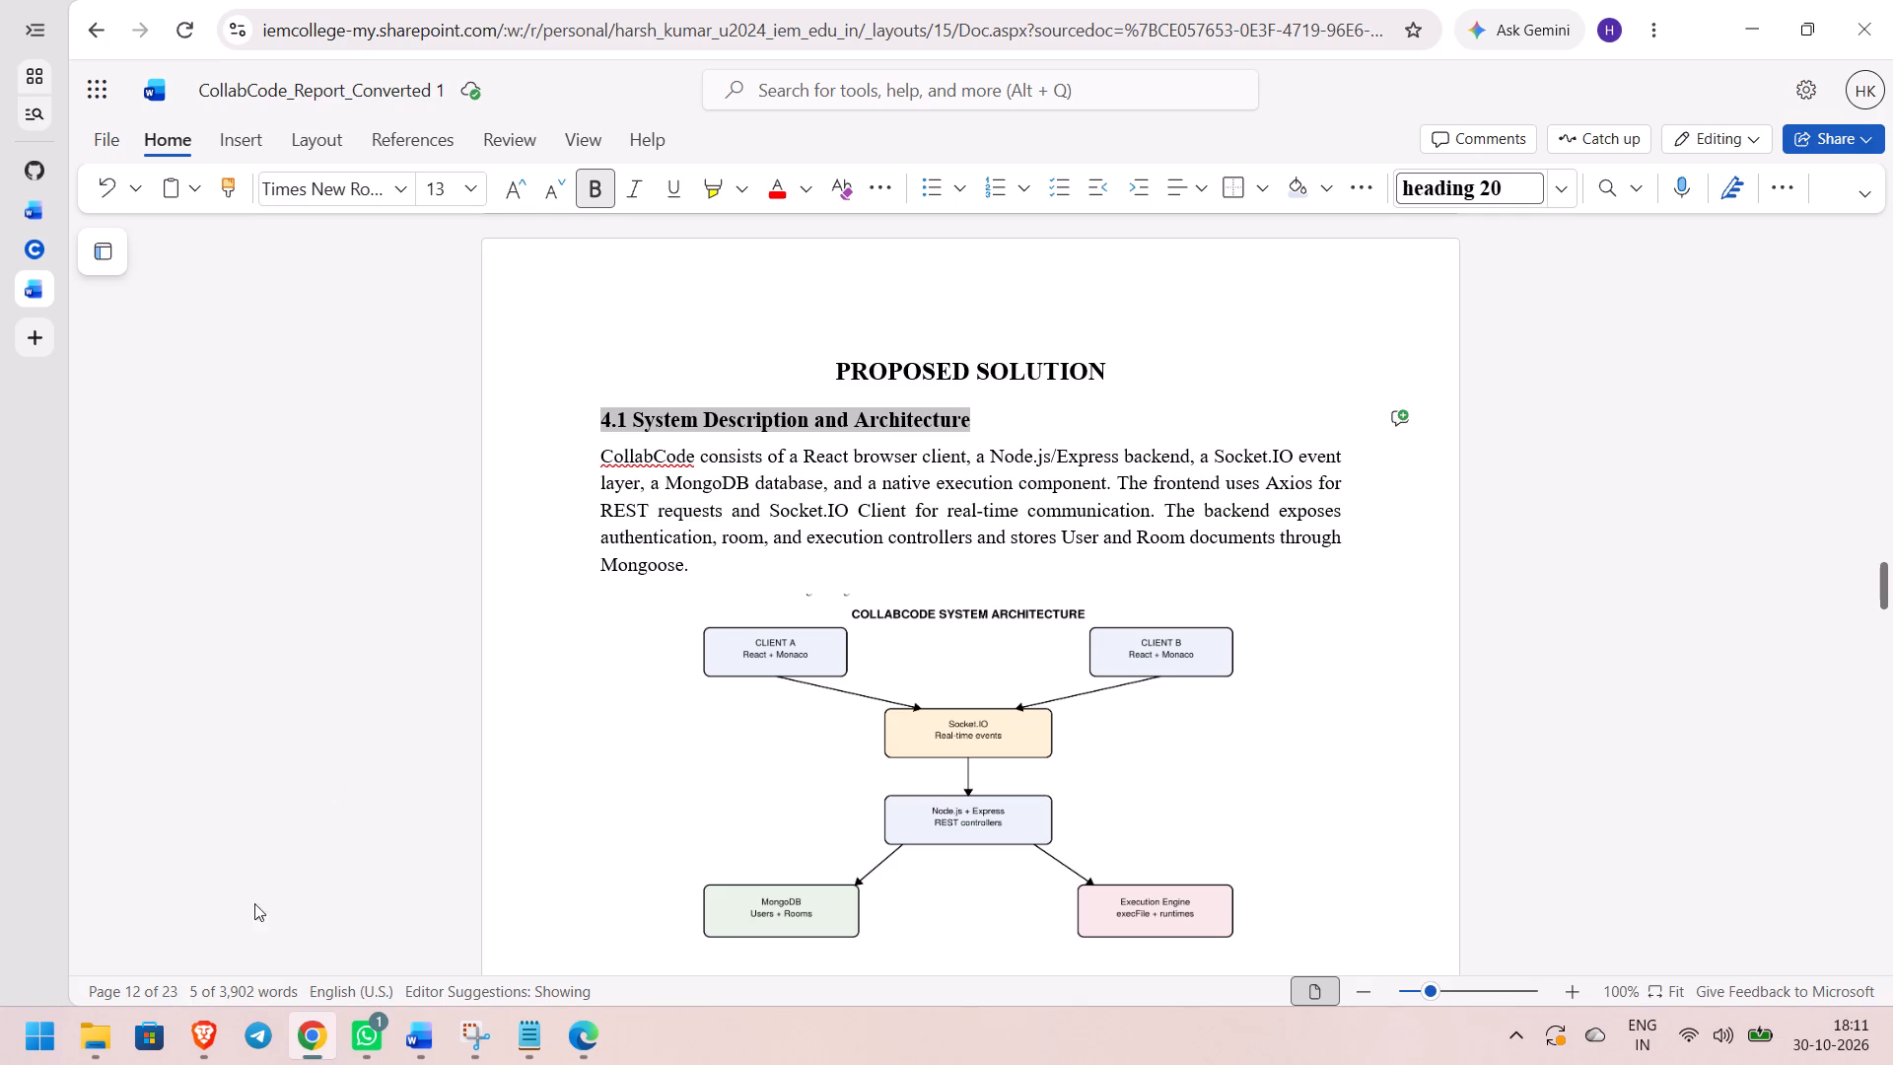
Switch to ChatGPT in Brave, quote "4.1 System Description and Architecture" from its last reply, and send "more details image add on middel".
click(194, 1049)
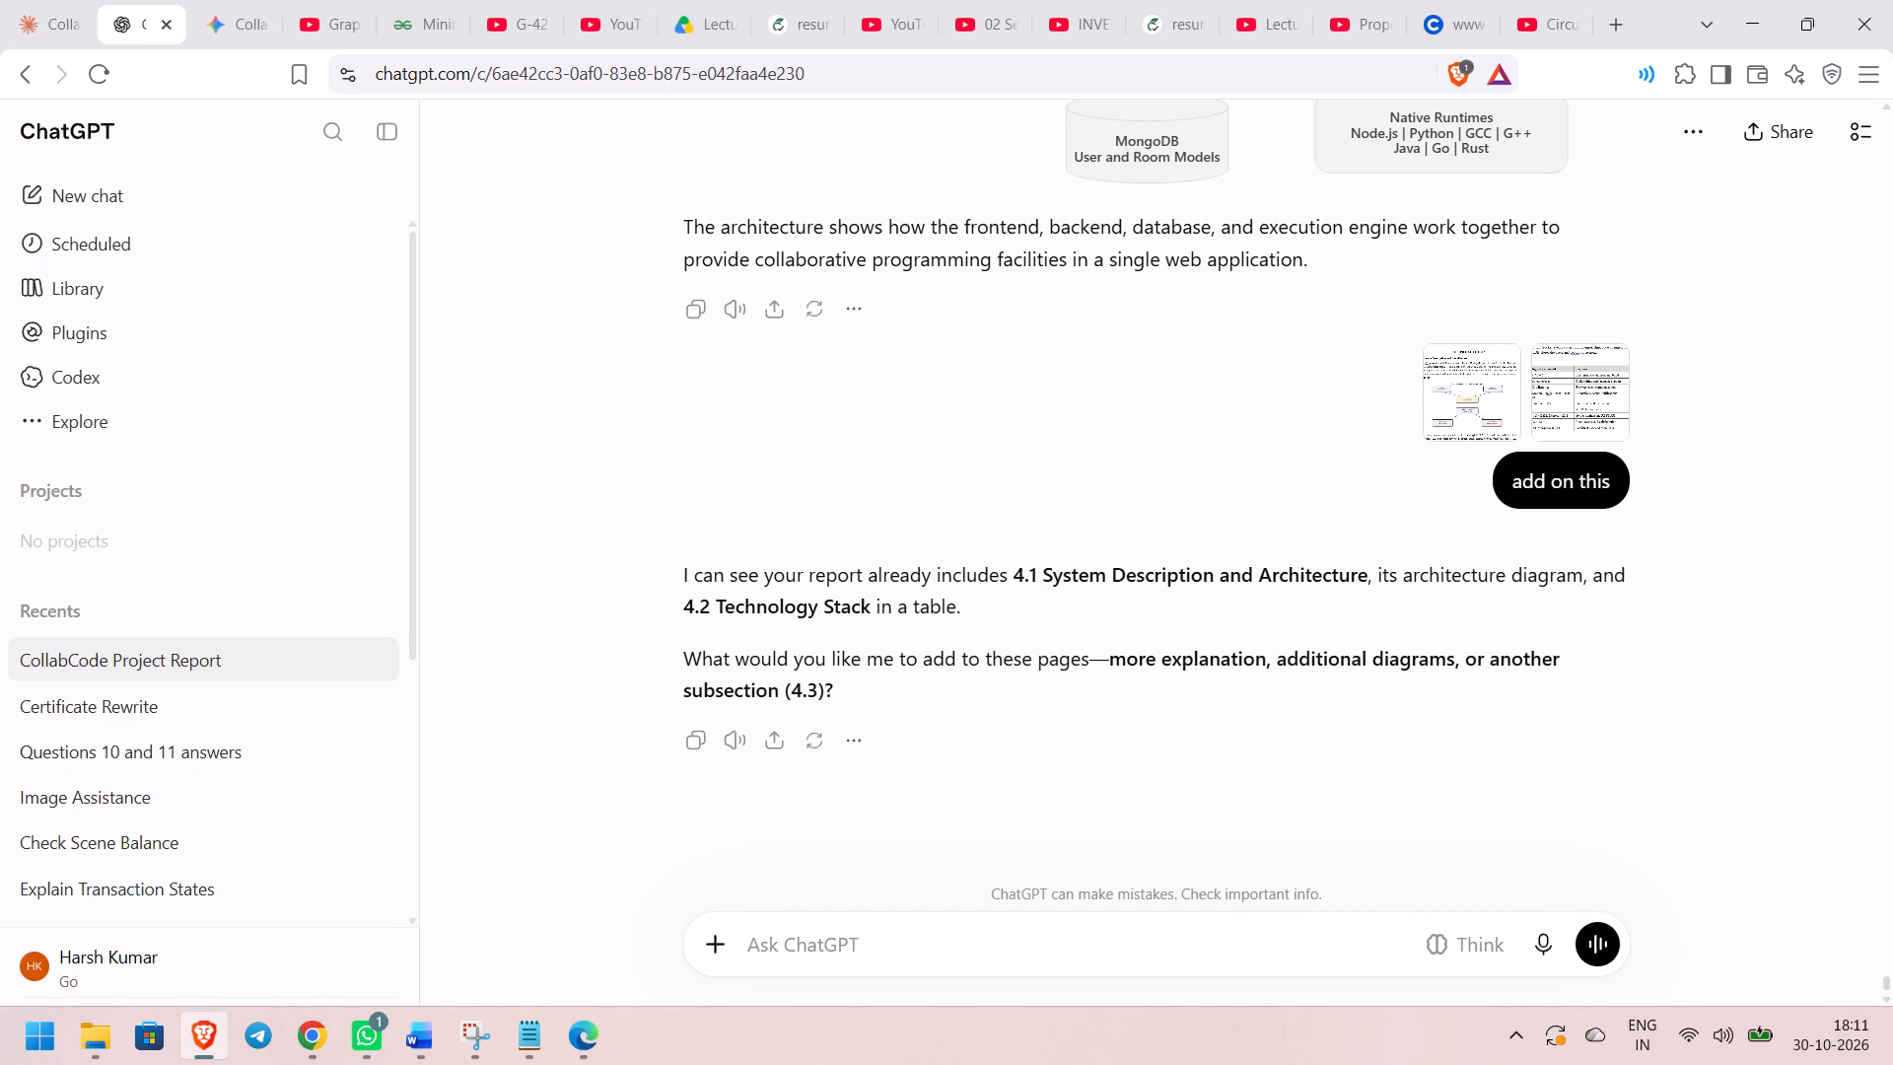
drag(1012, 578, 1364, 580)
click(1093, 533)
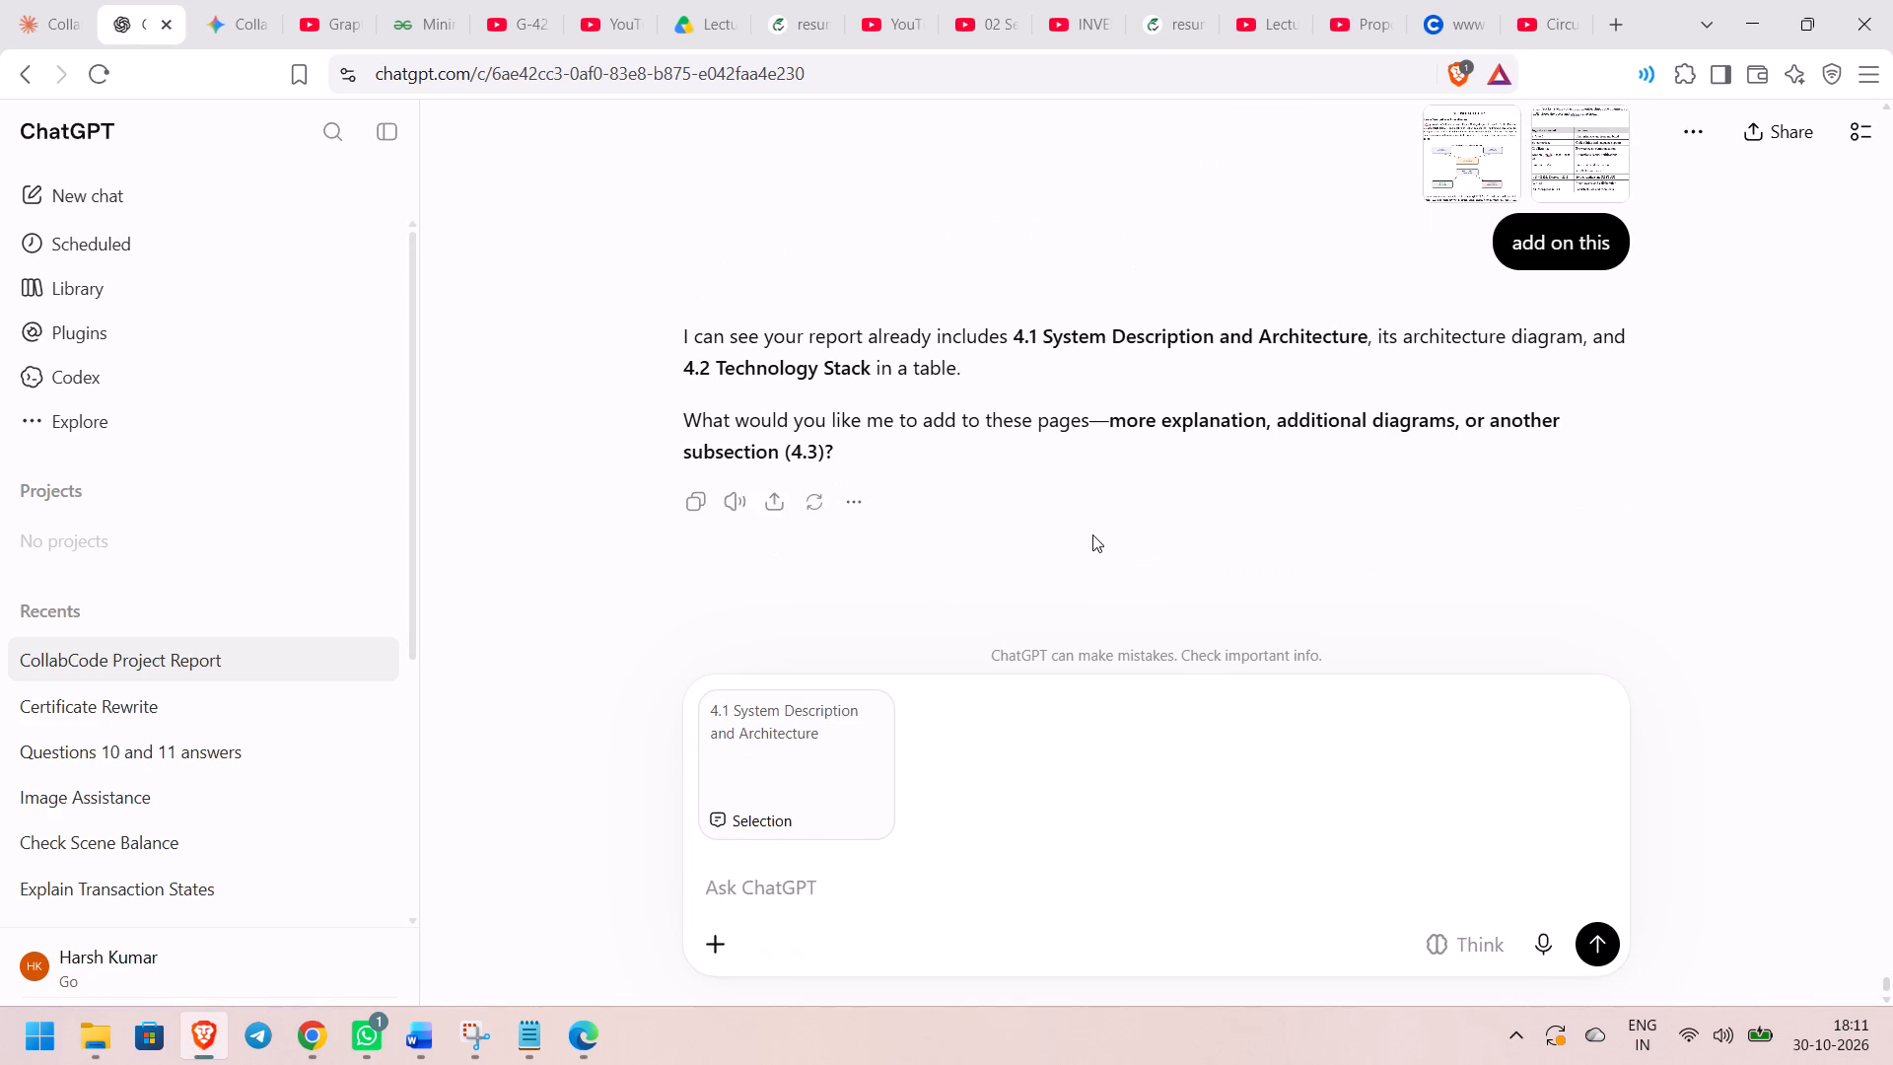
text(more details)
key(space)
text(image add on)
key(space)
text(middel)
key(Return)
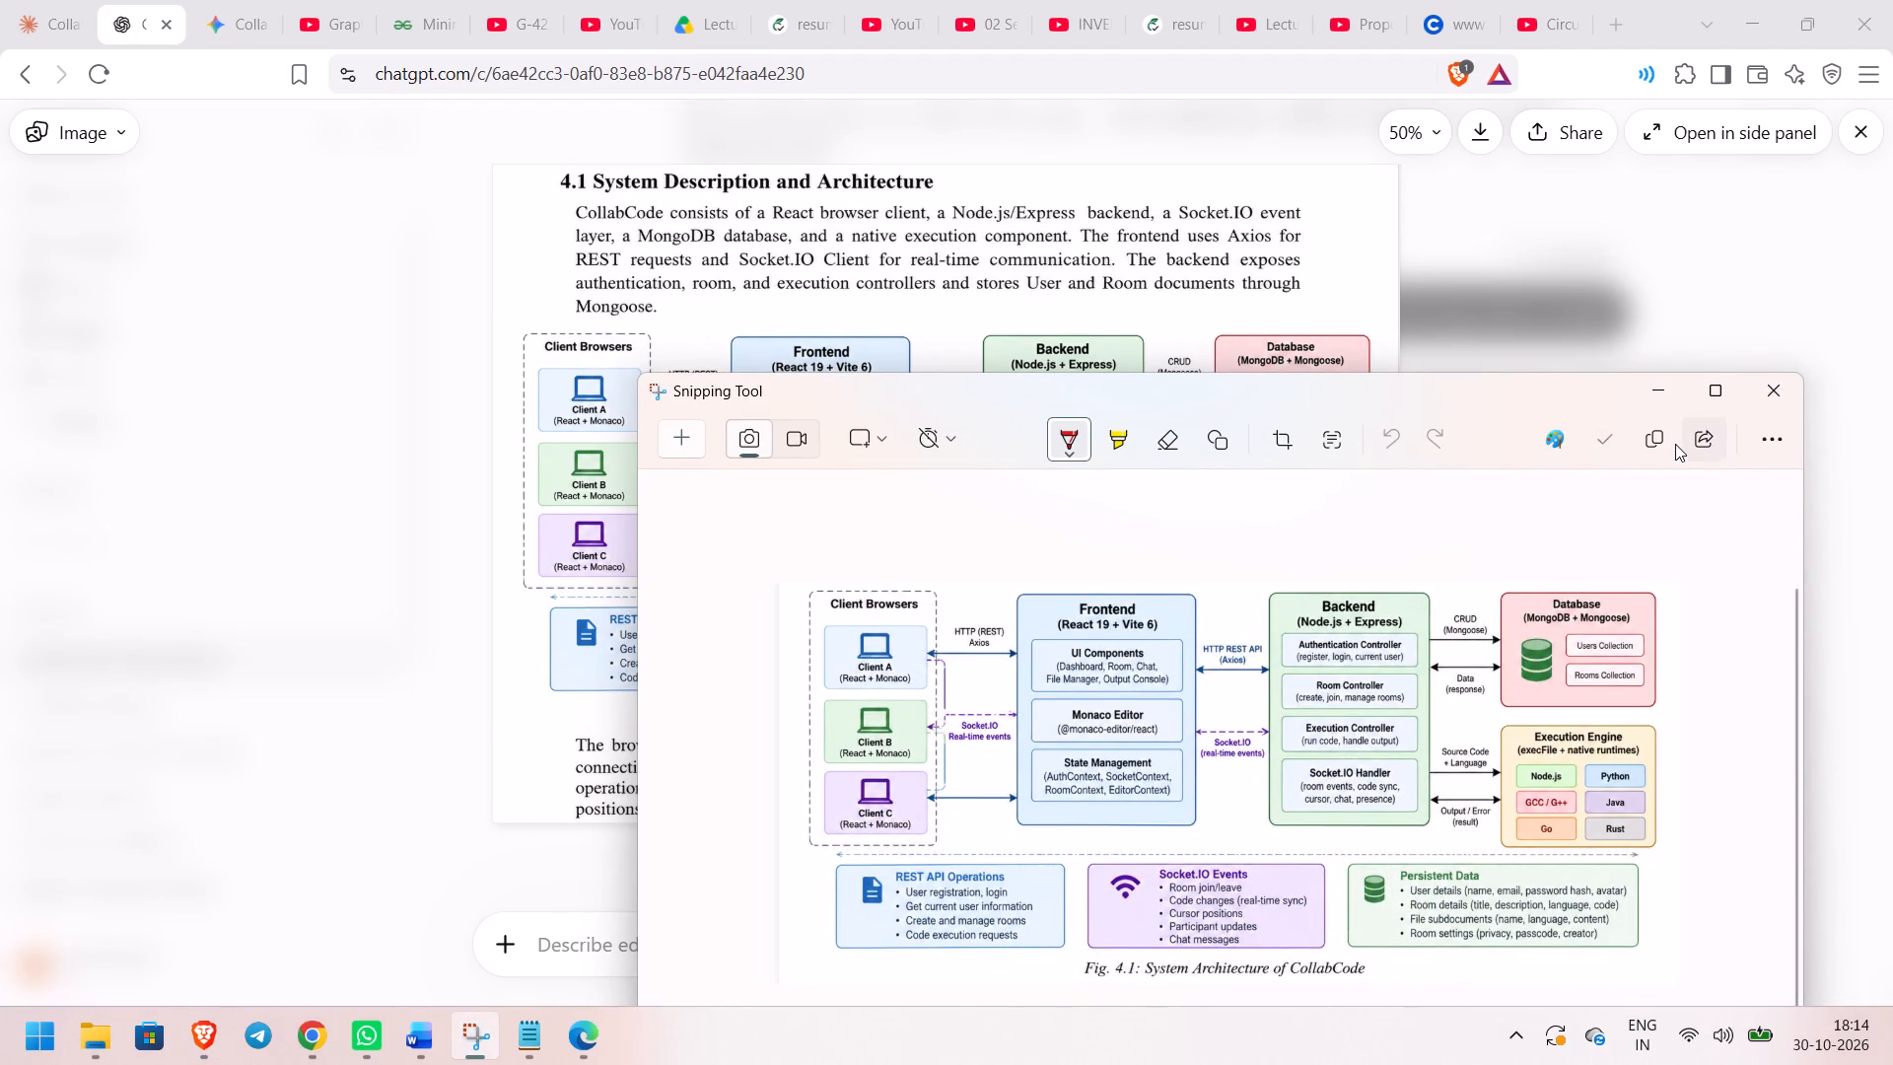
click(1672, 440)
click(1659, 394)
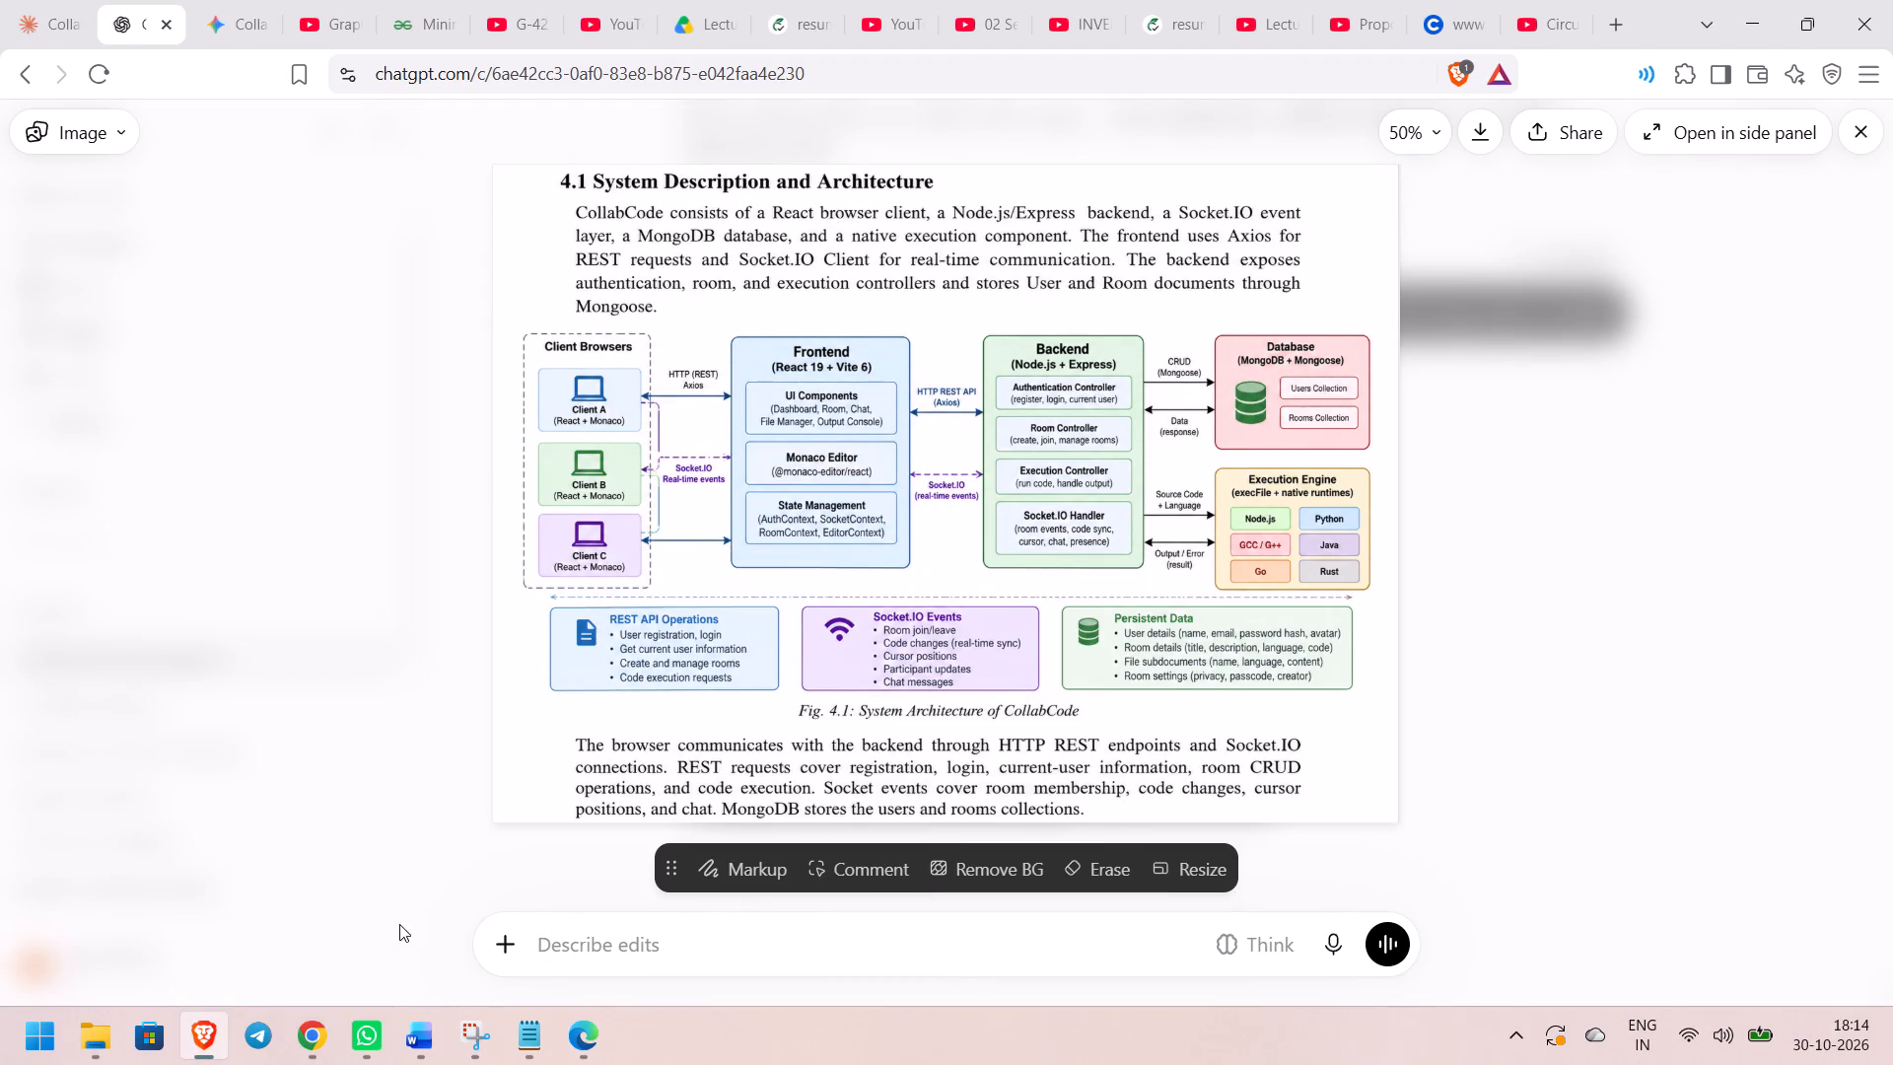
In the Word report, paste the captured diagram on the empty line below section 4.1's first paragraph, allowing the site clipboard access.
click(316, 1045)
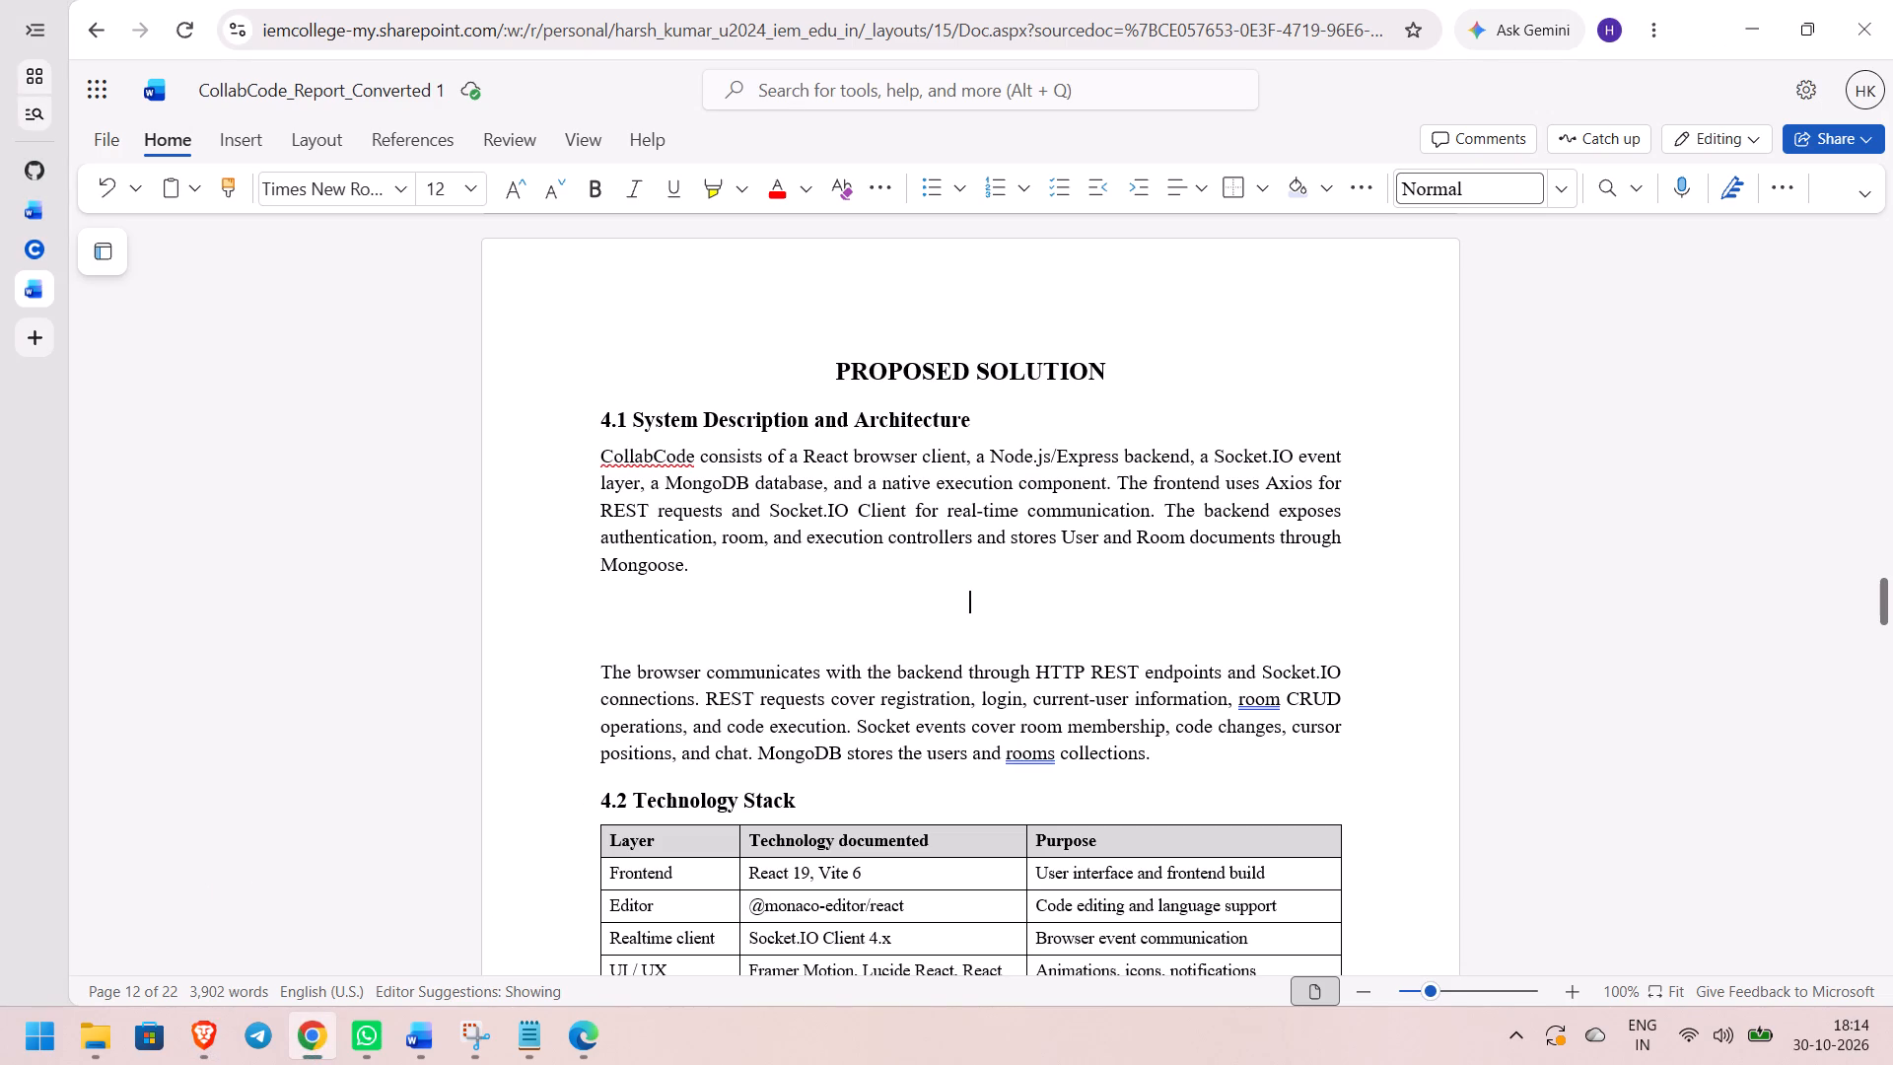
right_click(975, 605)
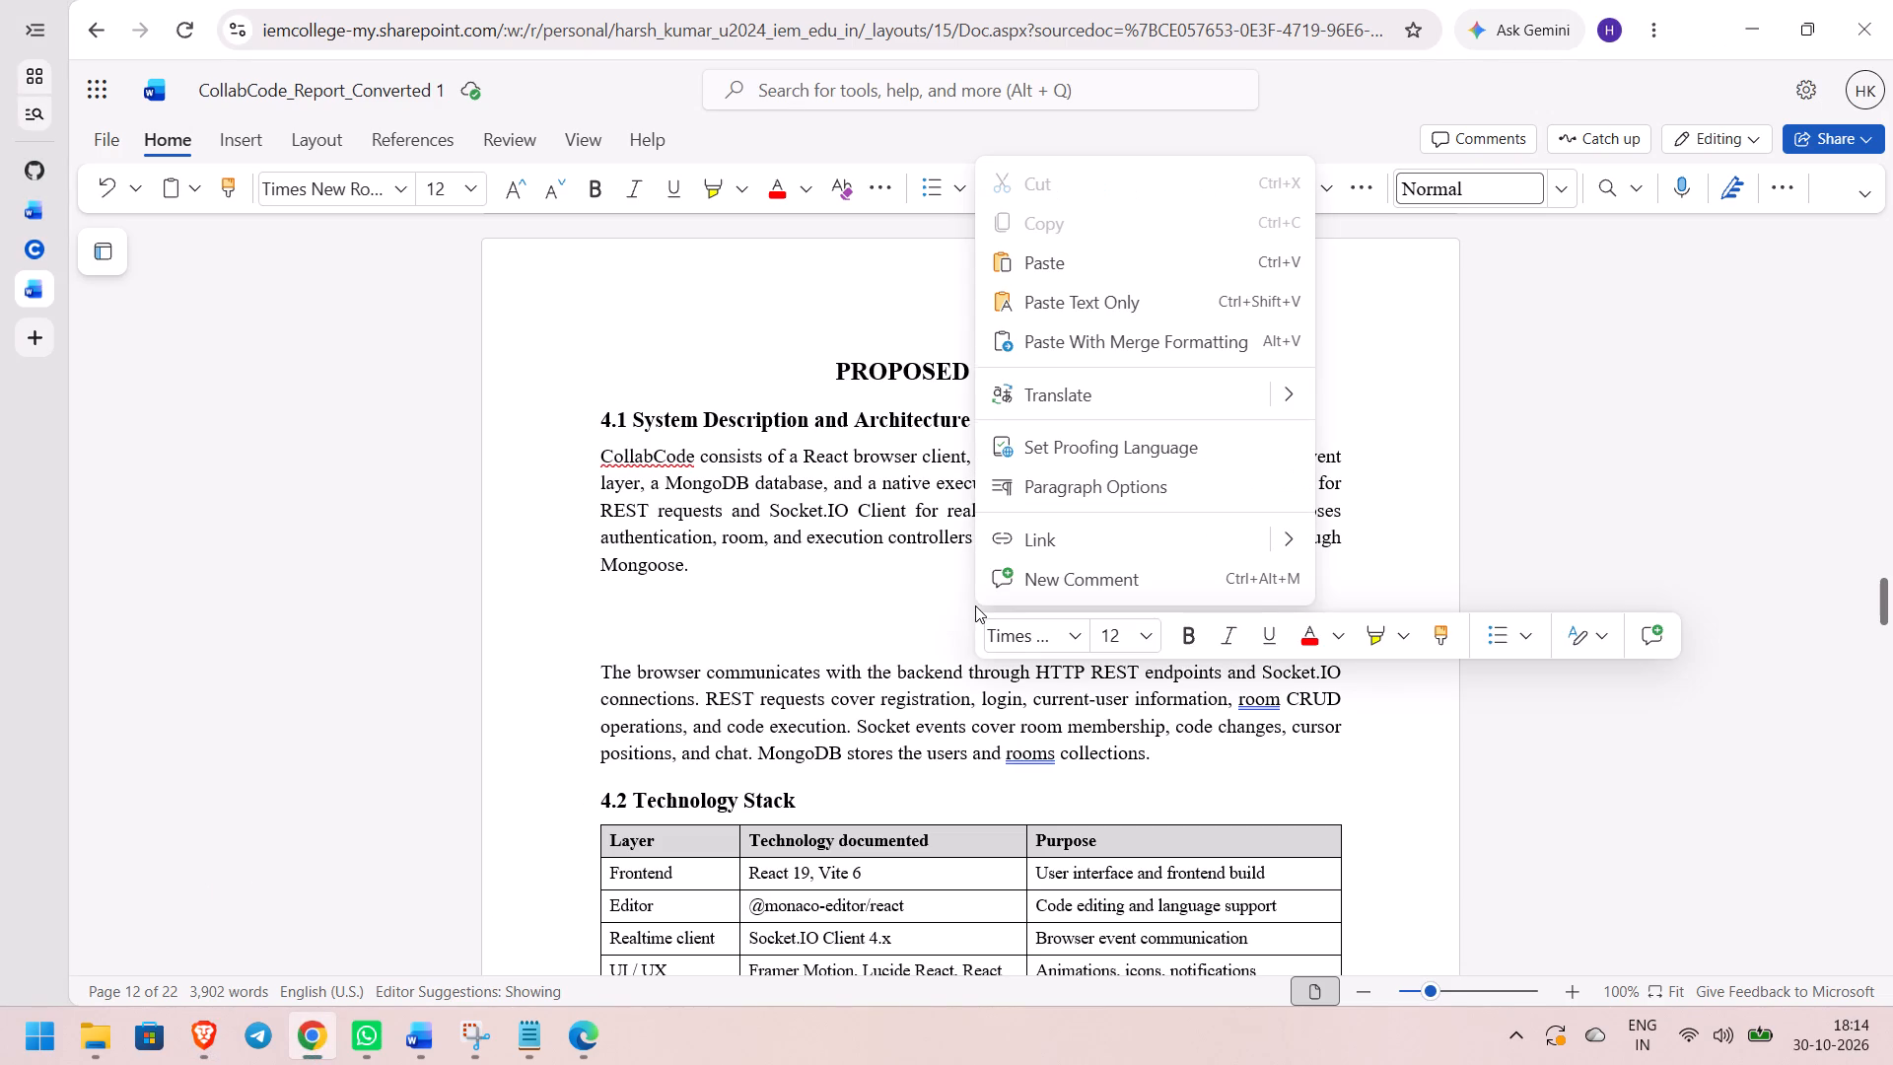
click(1077, 273)
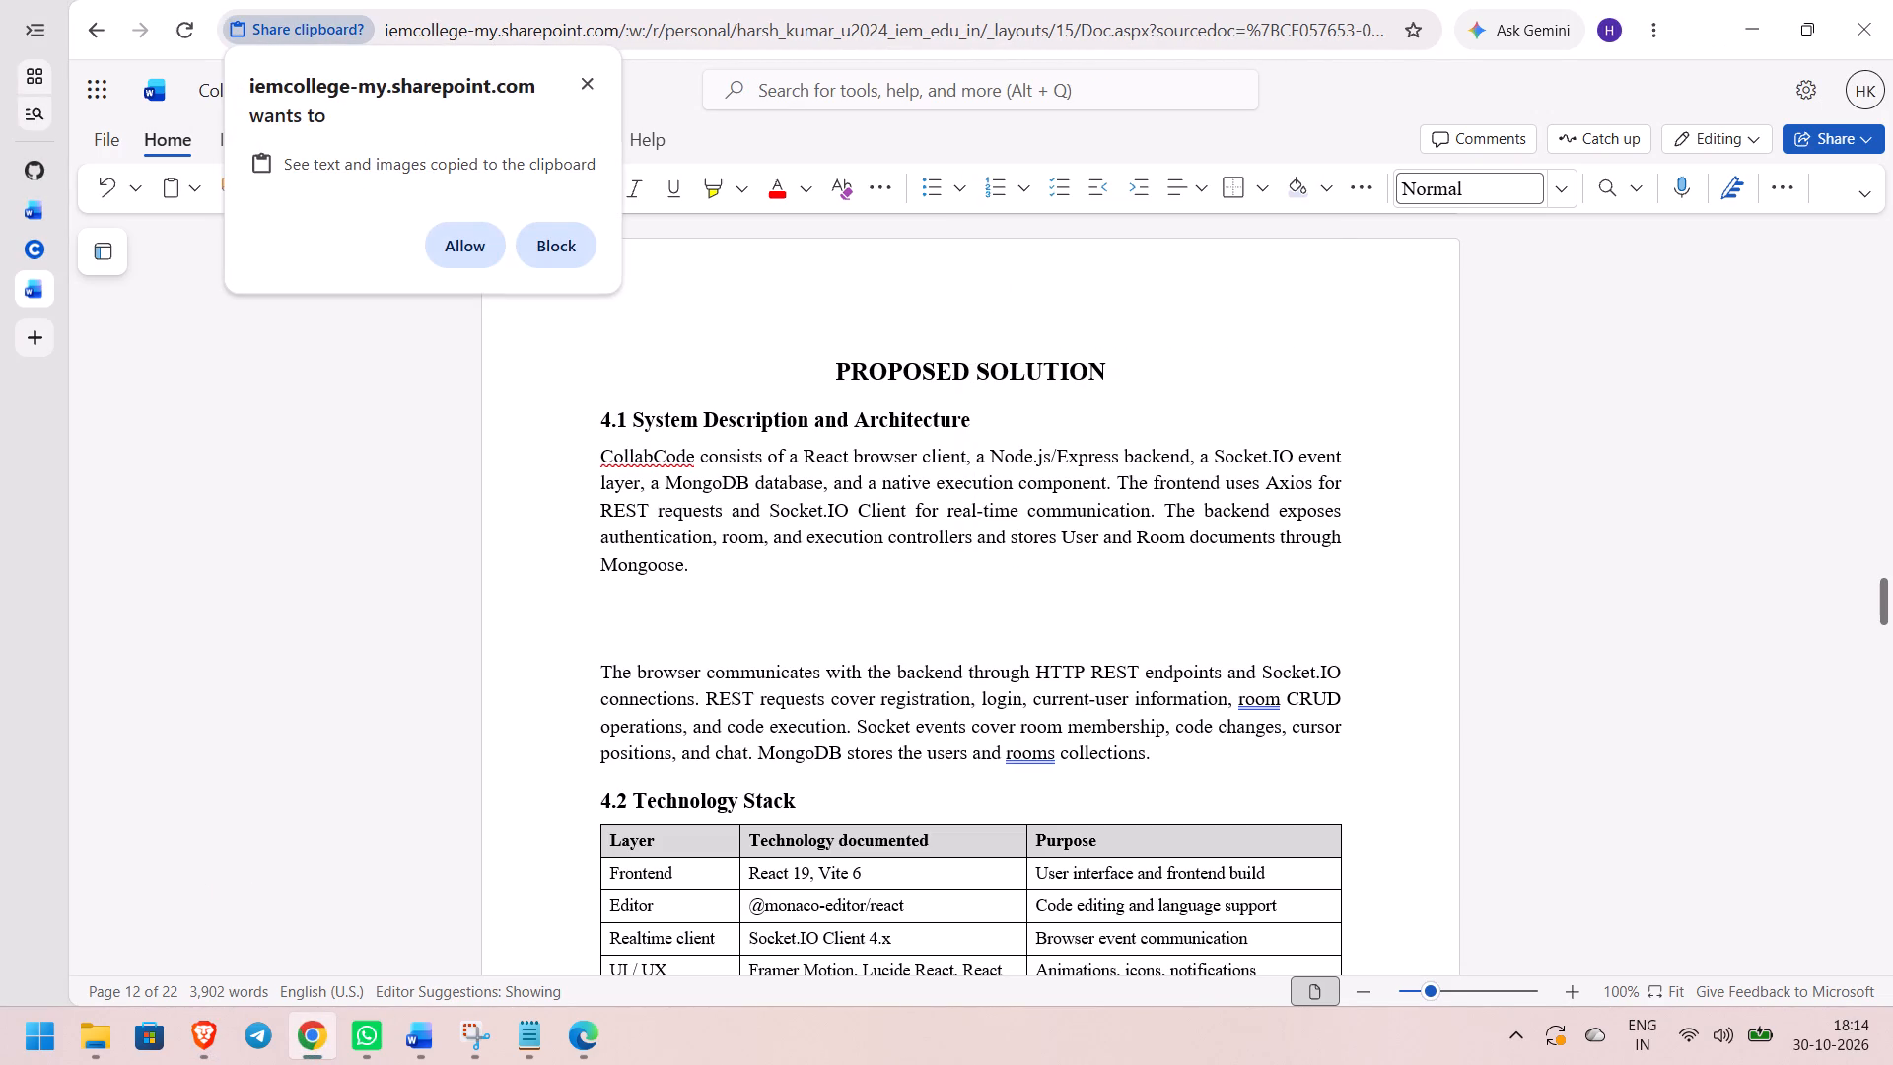
click(472, 251)
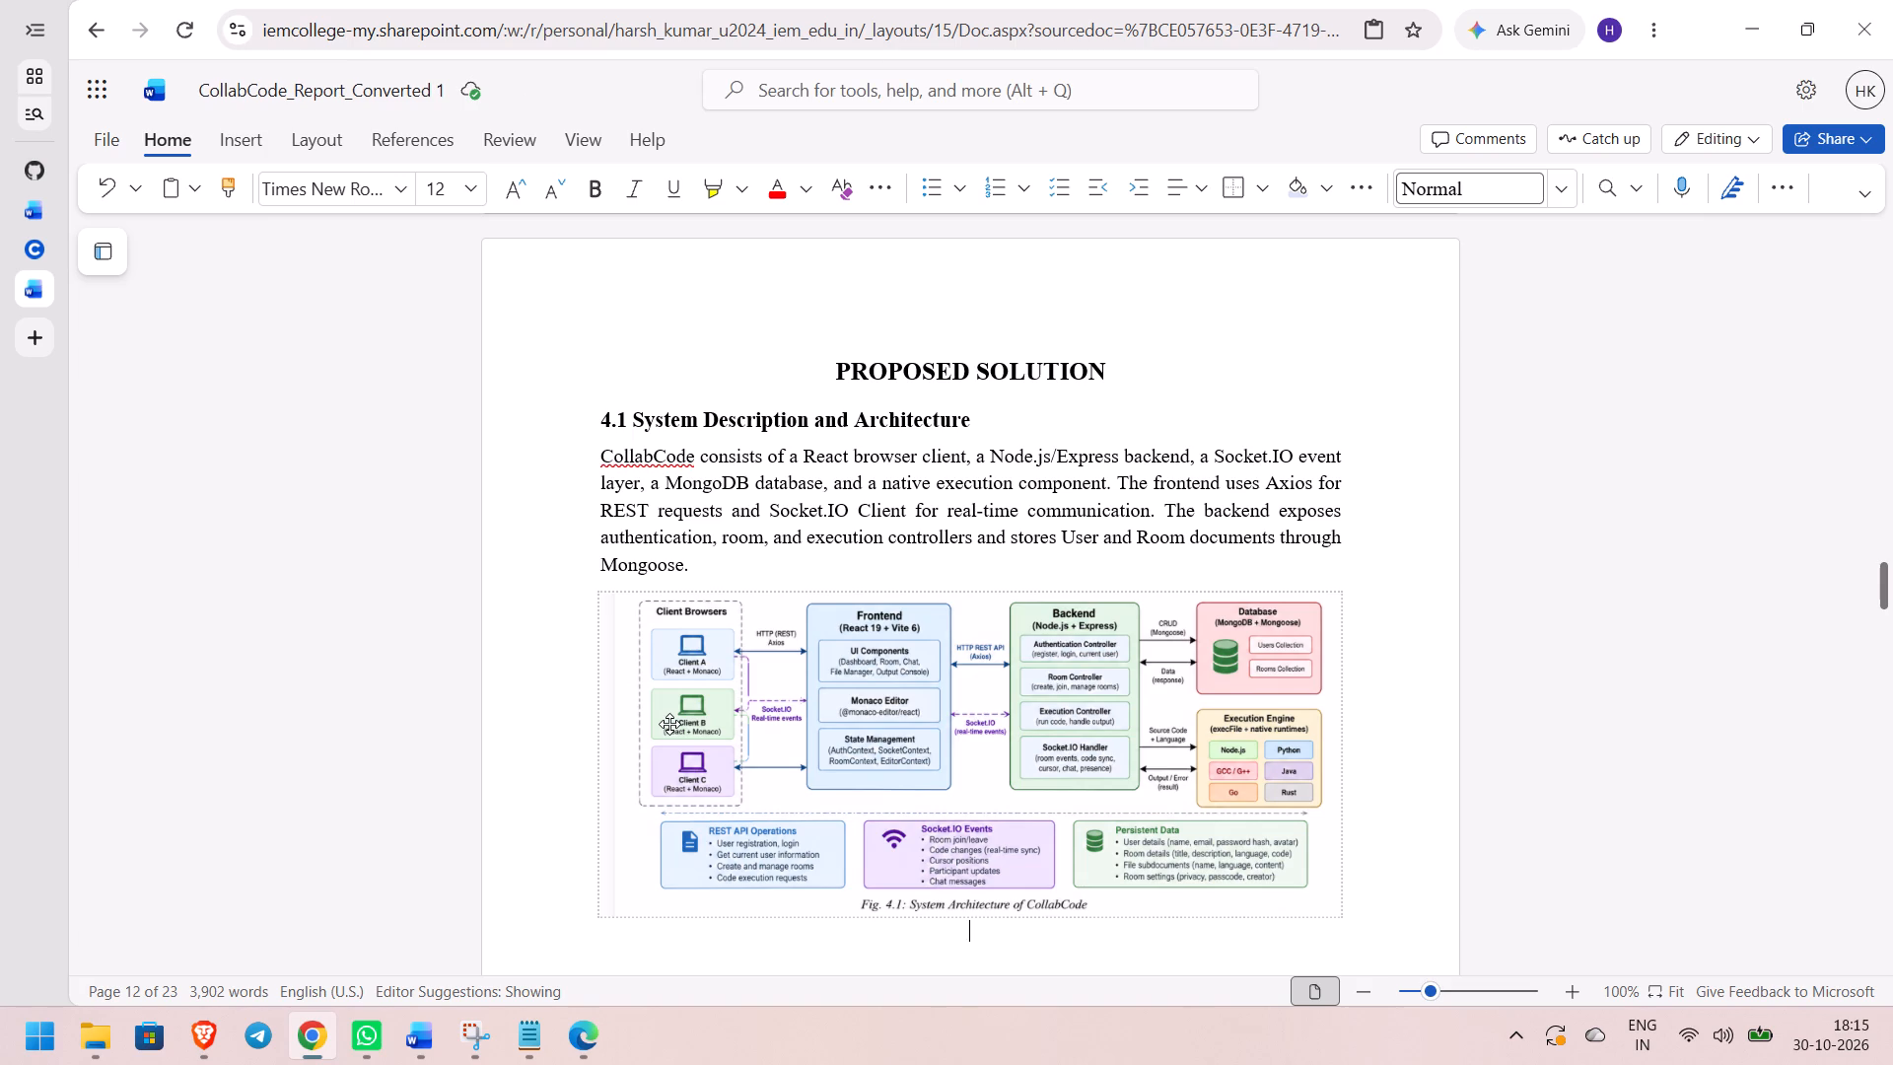
Widen the pasted CollabCode architecture picture in section 4.1 to about 6.51 inches, keeping its height.
scroll(666, 715, down, 1)
scroll(684, 720, up, 1)
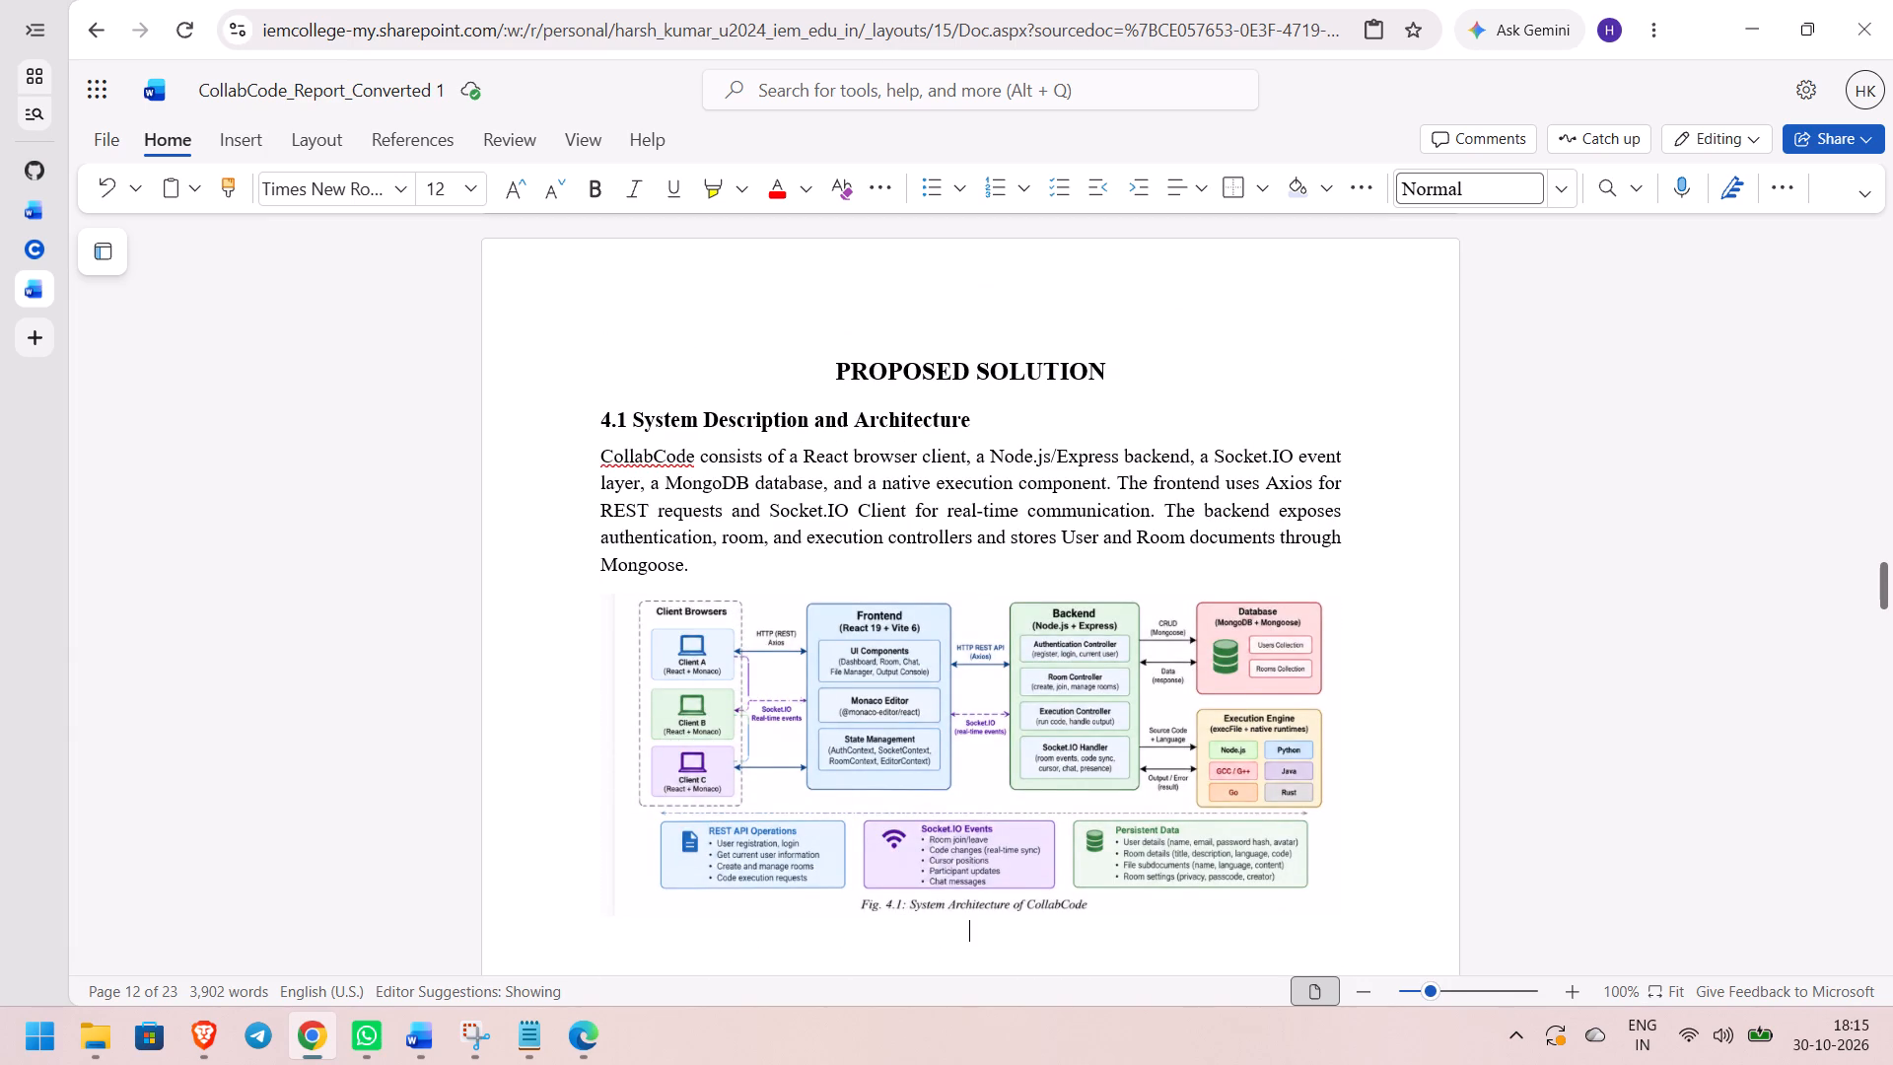
drag(920, 712, 907, 723)
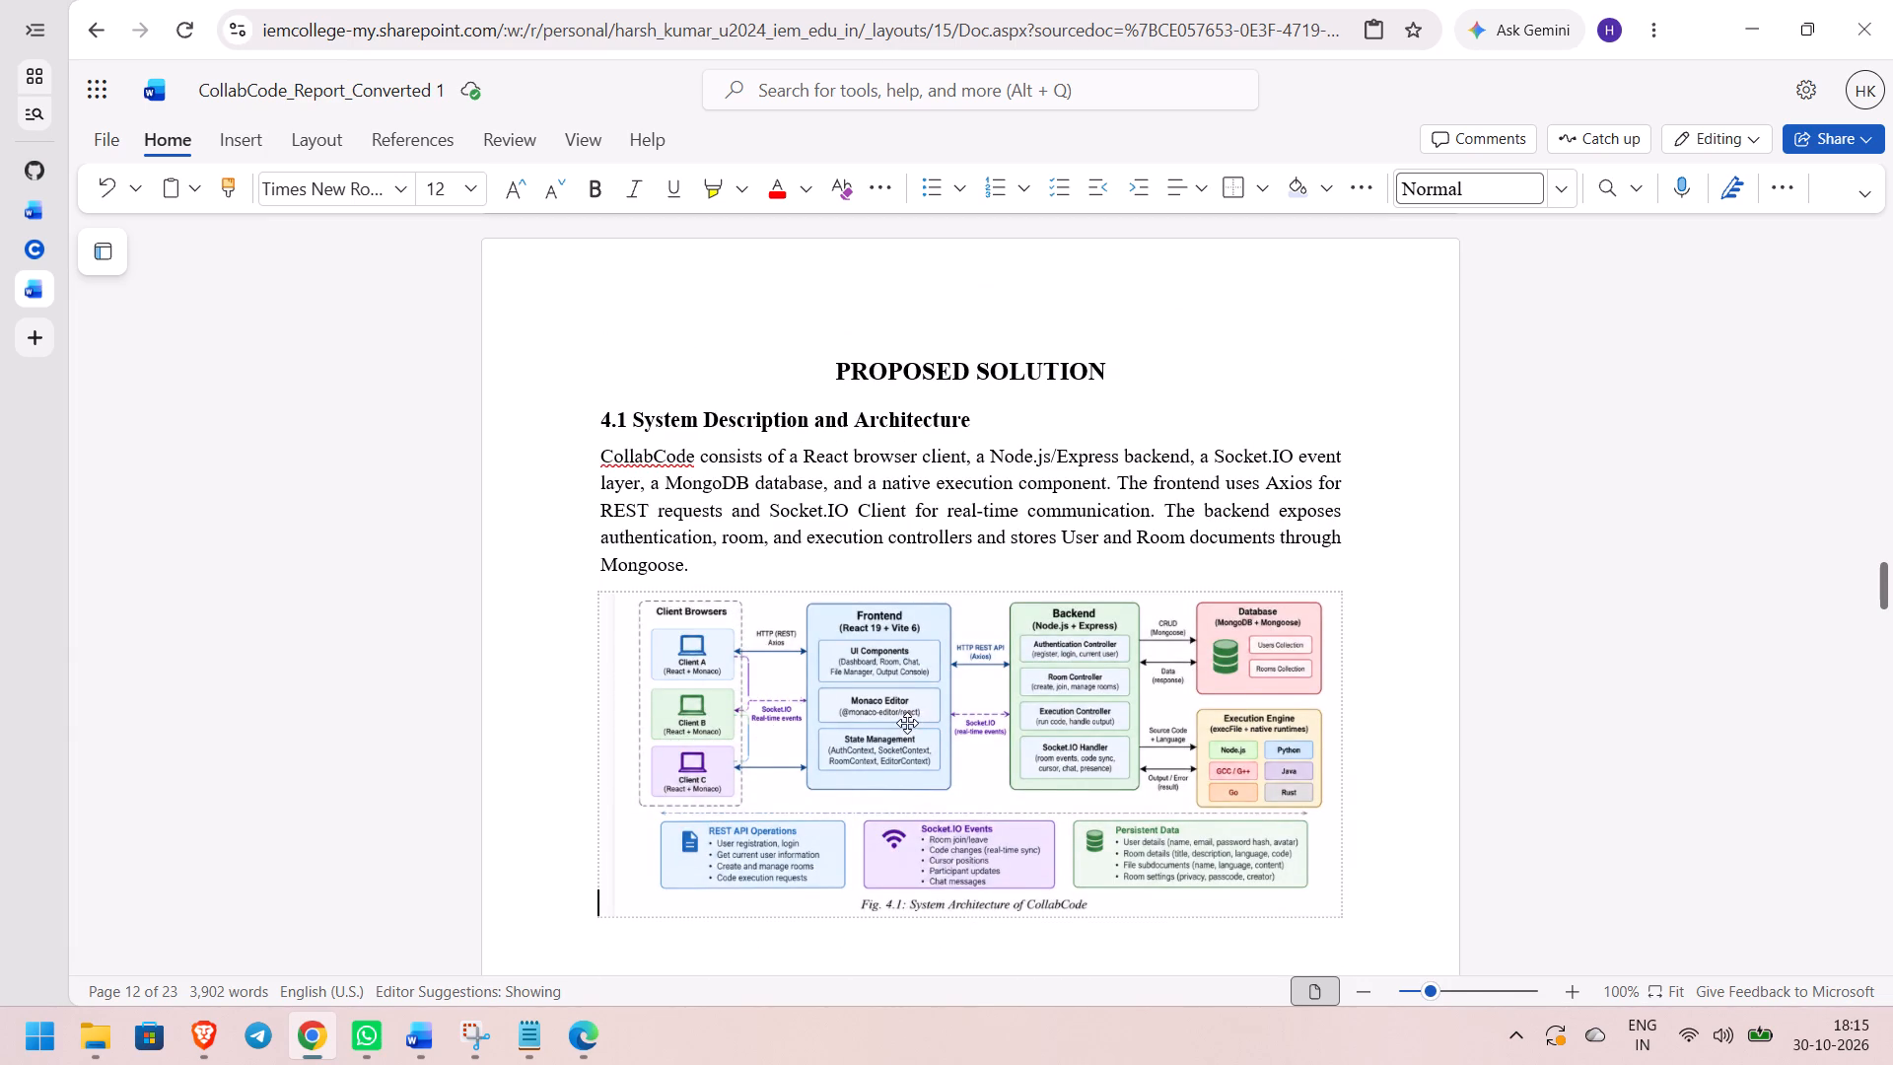
drag(907, 723, 907, 715)
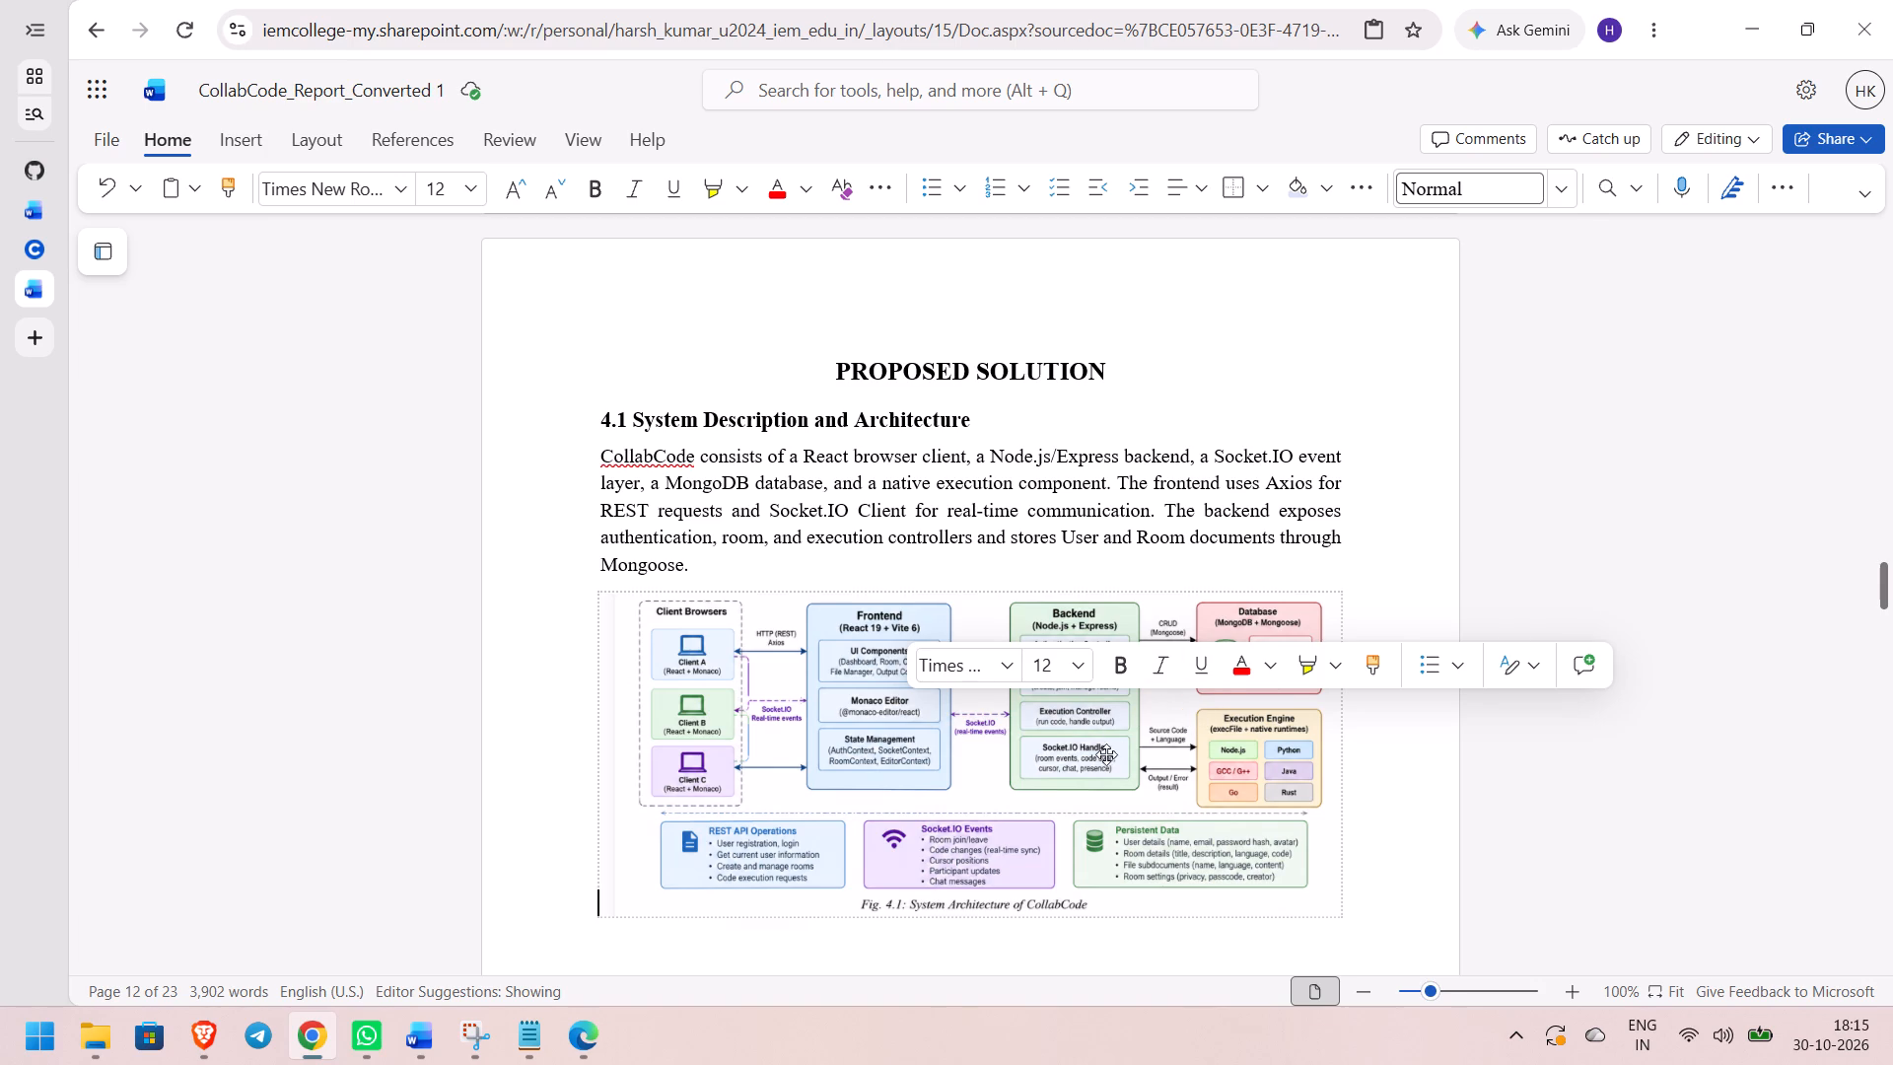
click(680, 854)
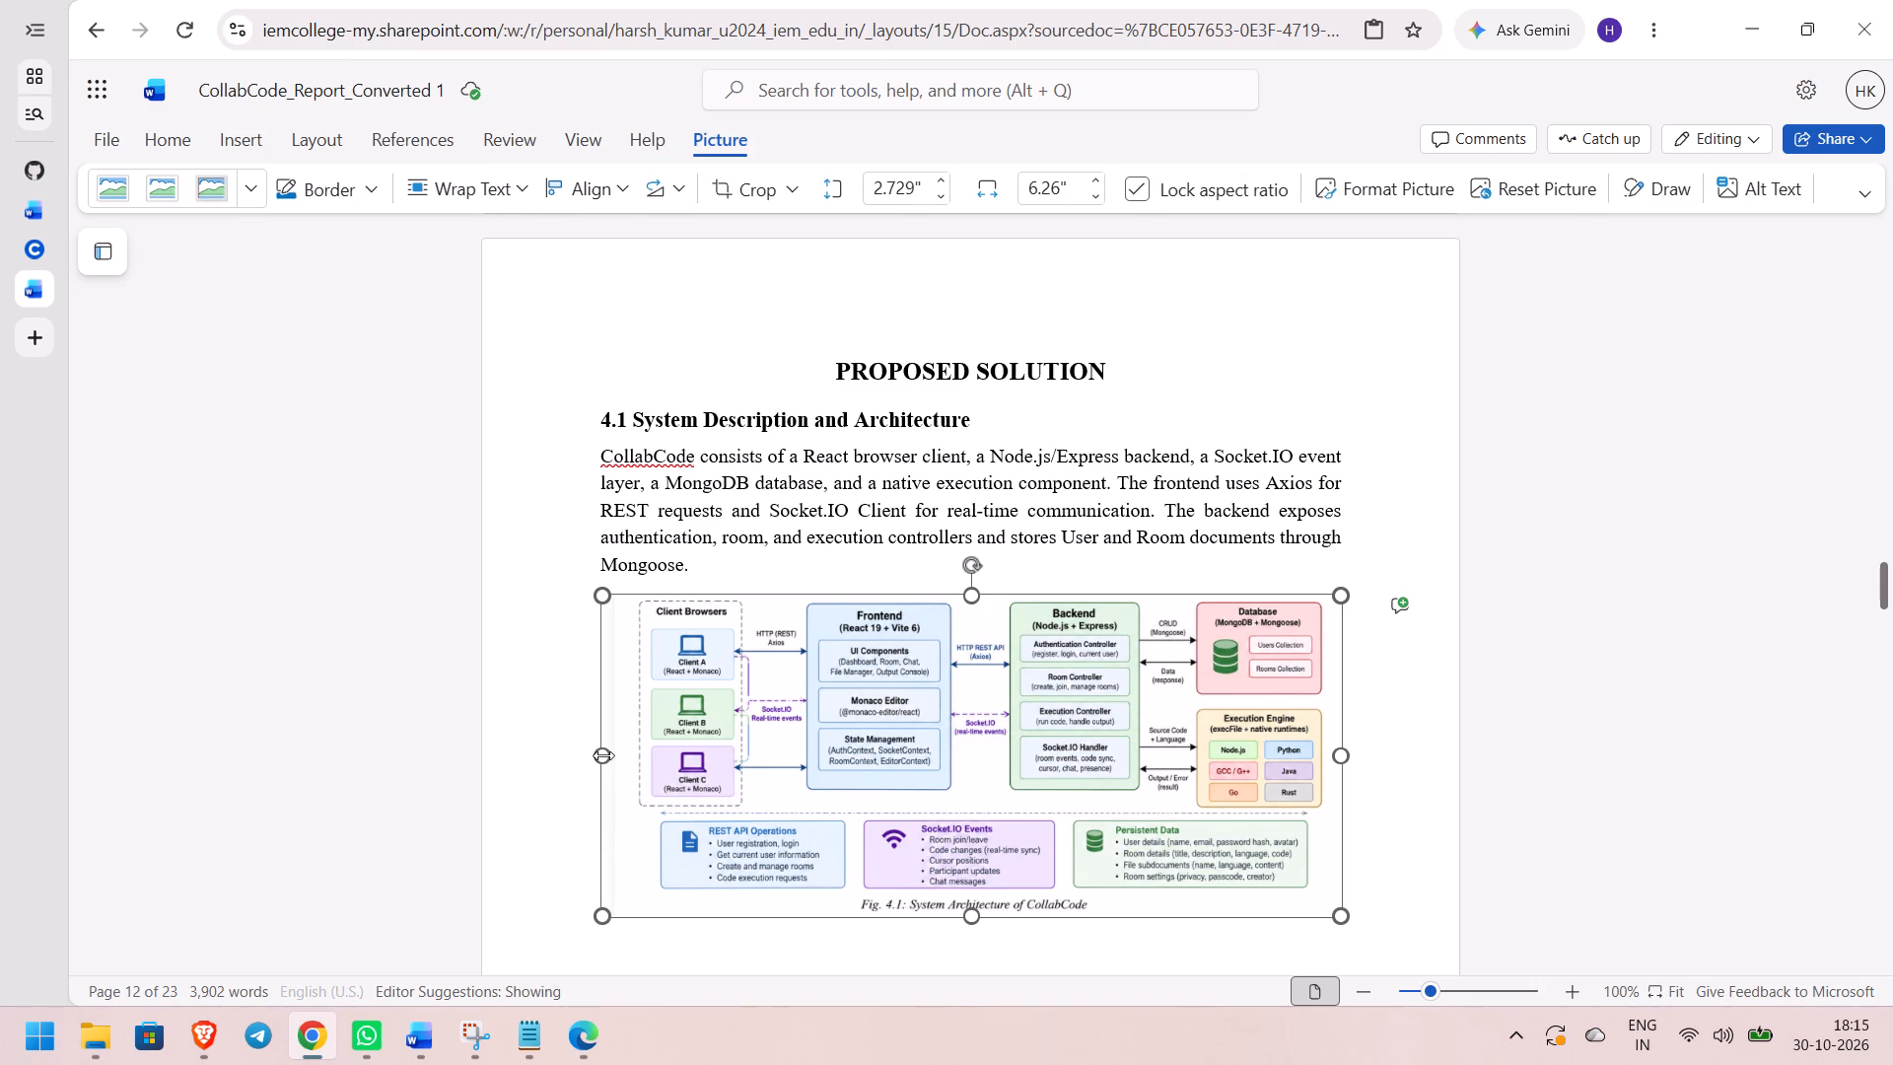
drag(603, 755, 574, 751)
click(574, 751)
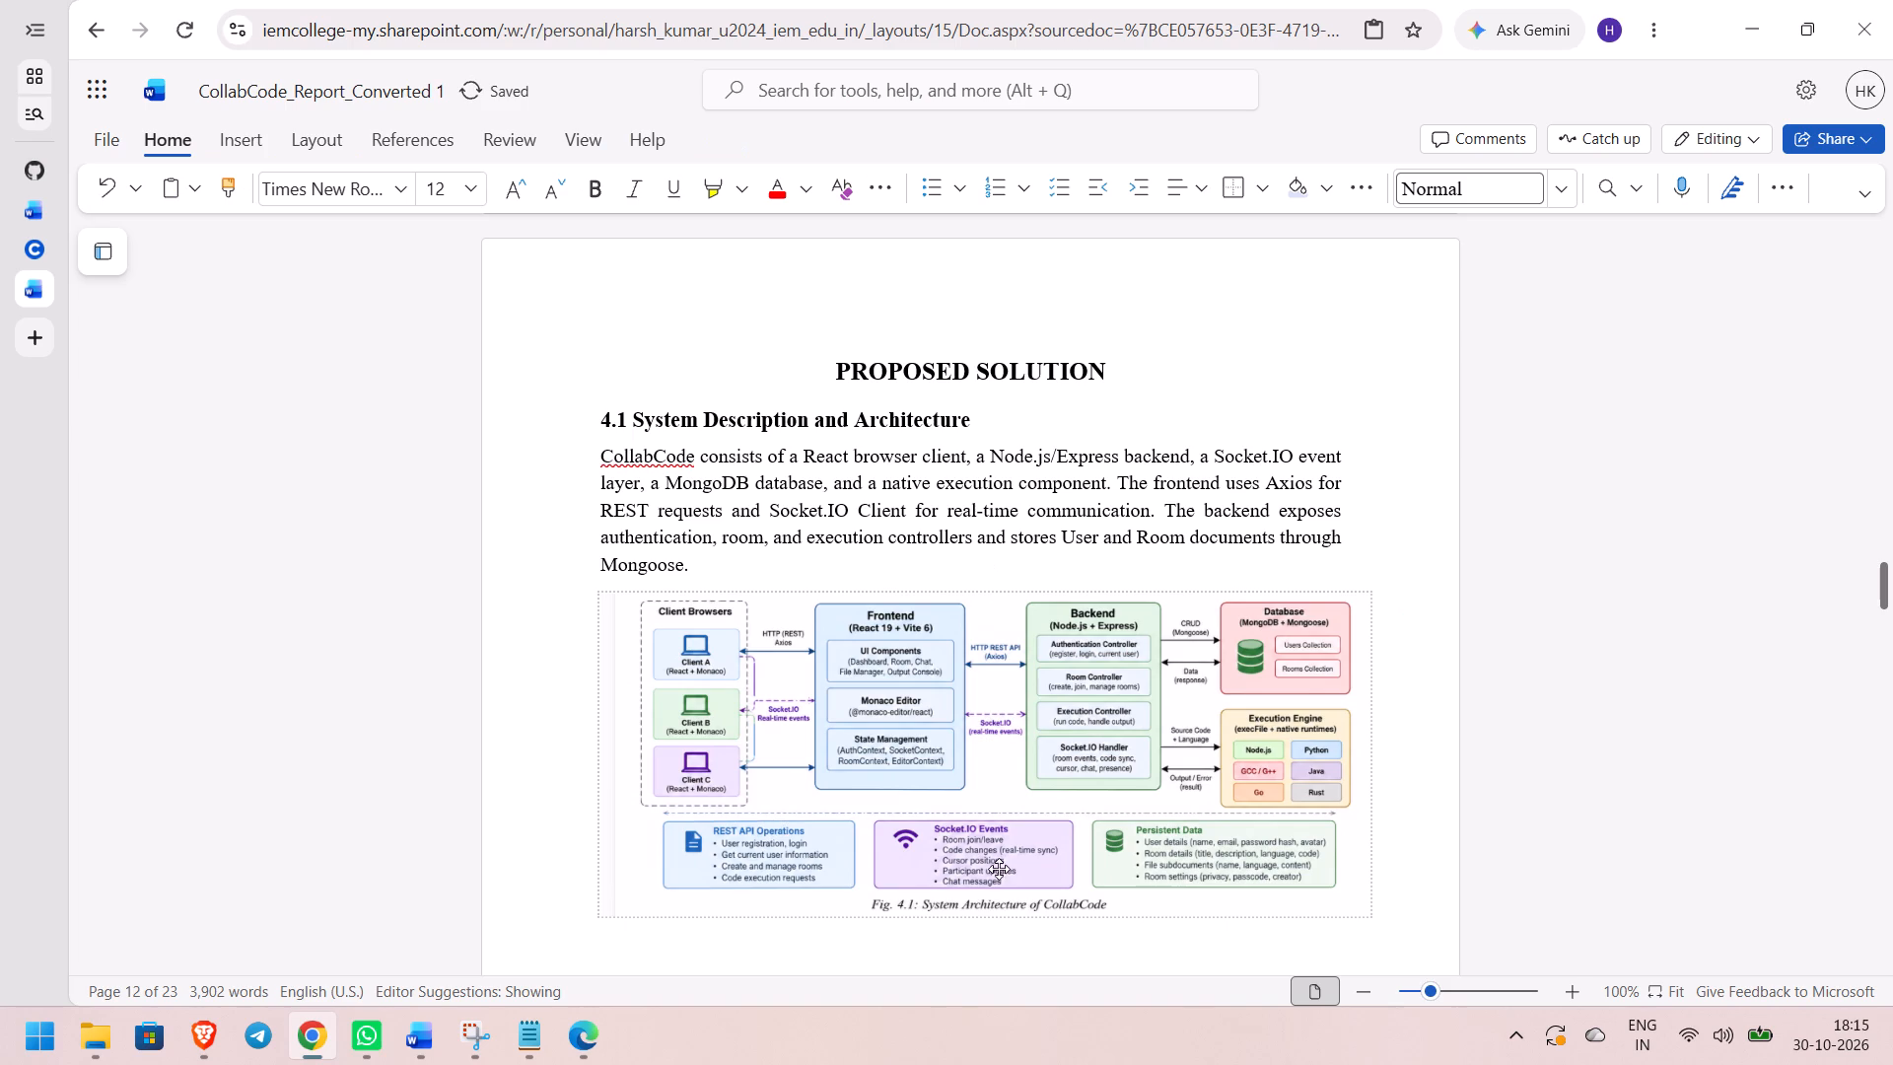
Stretch the section 4.1 architecture picture vertically to a height of about 3.33 inches.
scroll(1074, 792, down, 1)
scroll(1075, 789, up, 1)
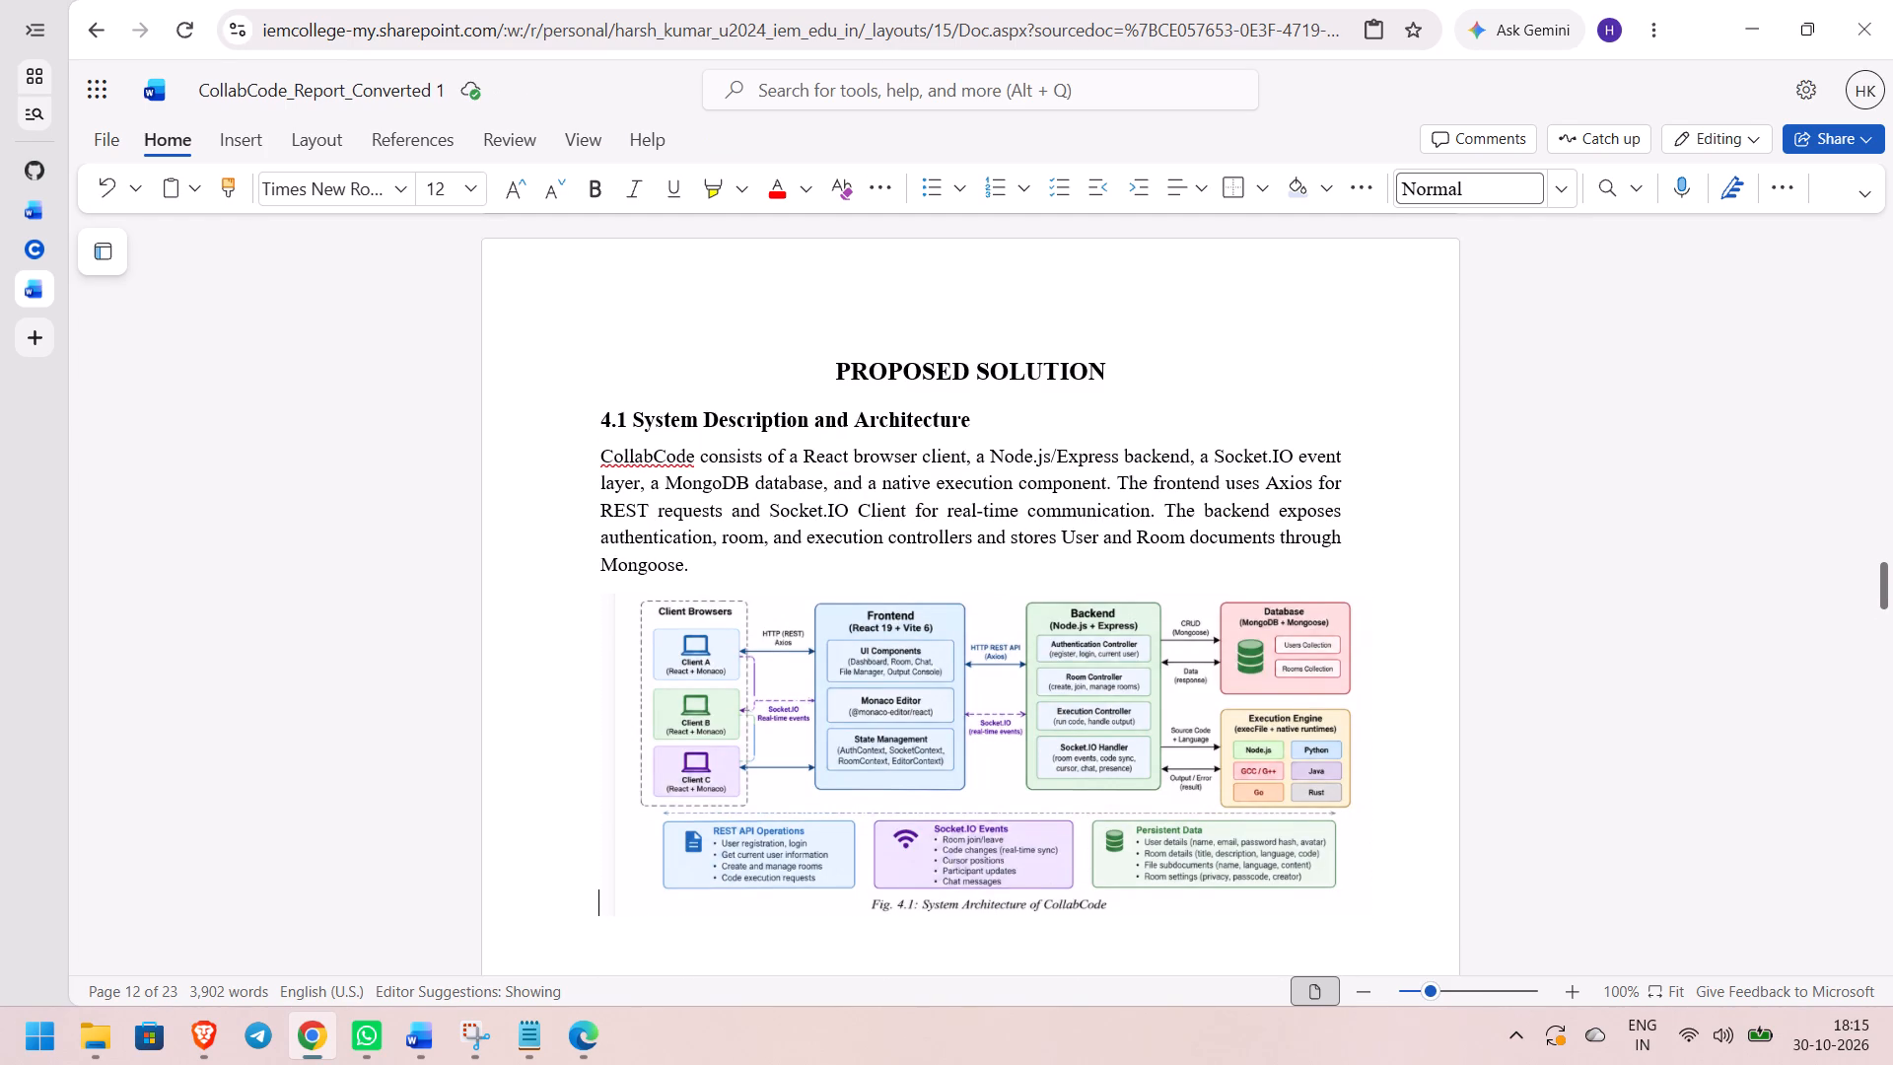
click(965, 820)
drag(987, 922, 985, 949)
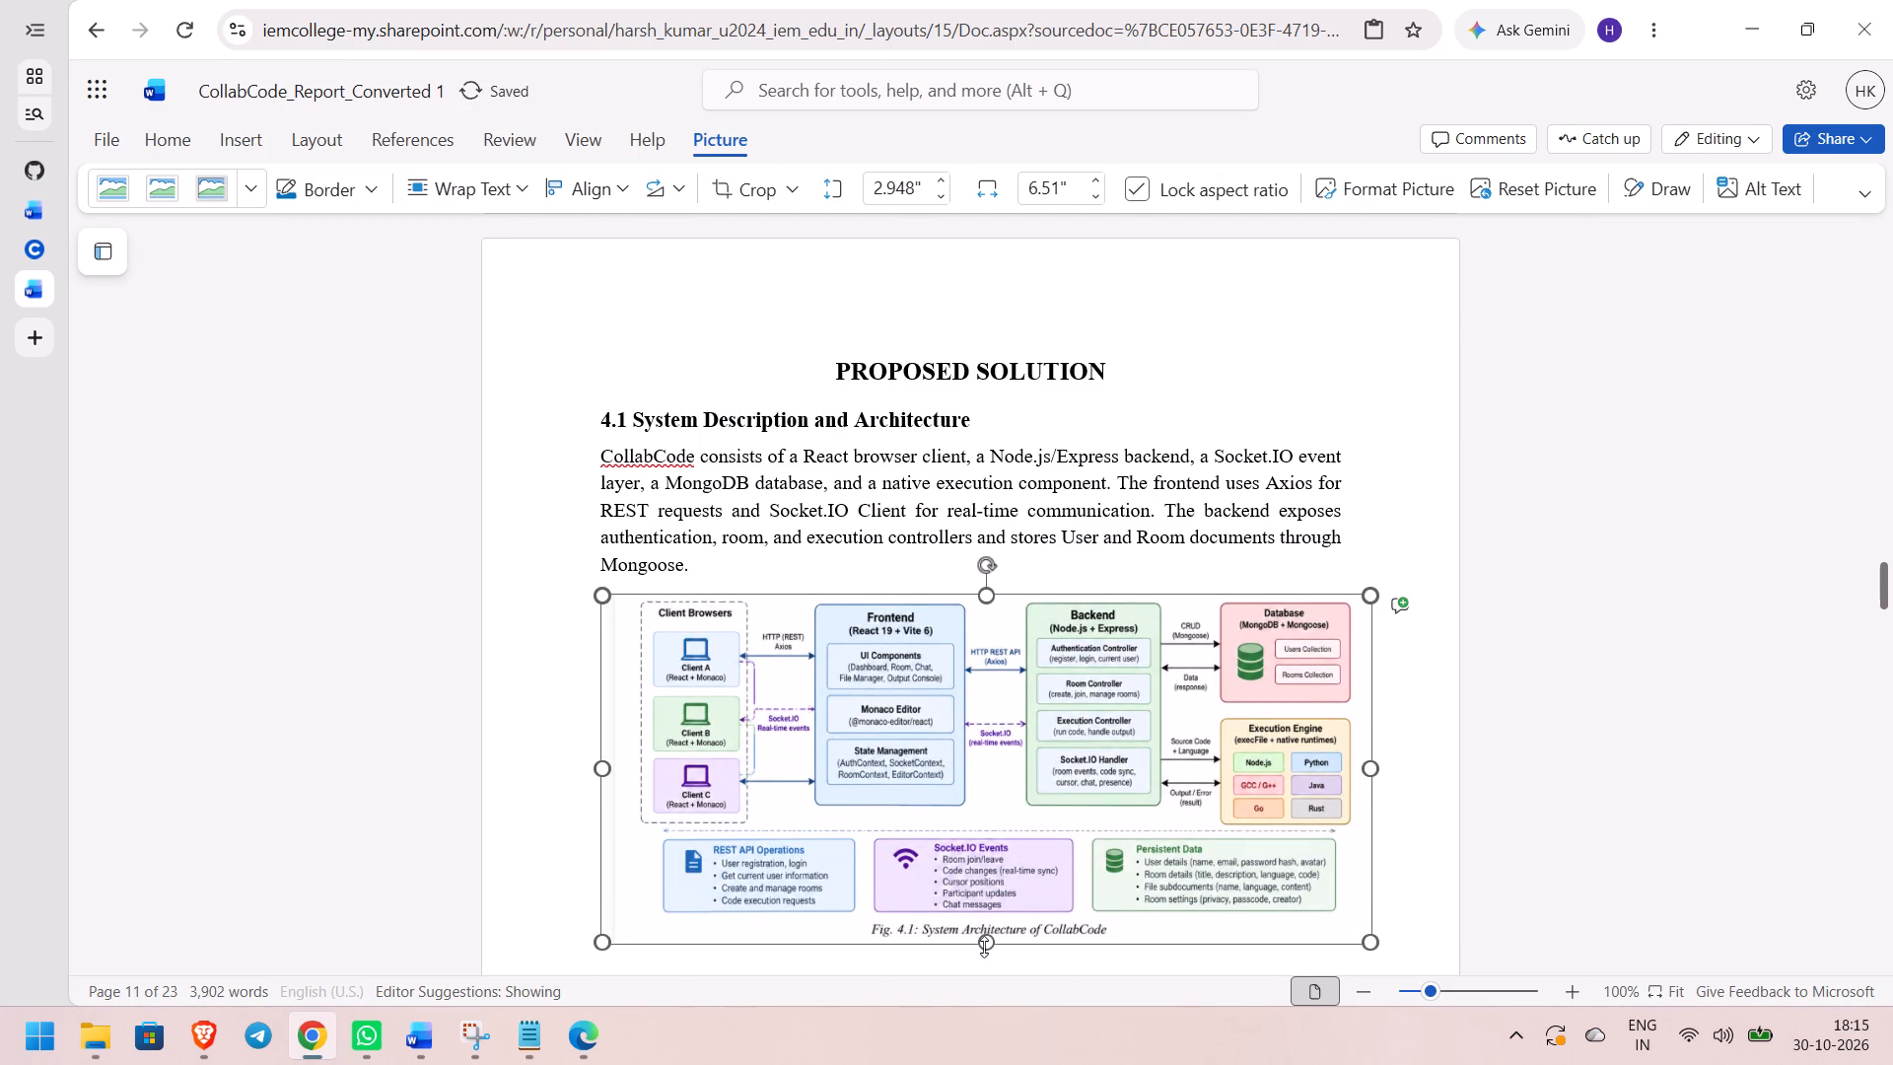
scroll(996, 792, down, 1)
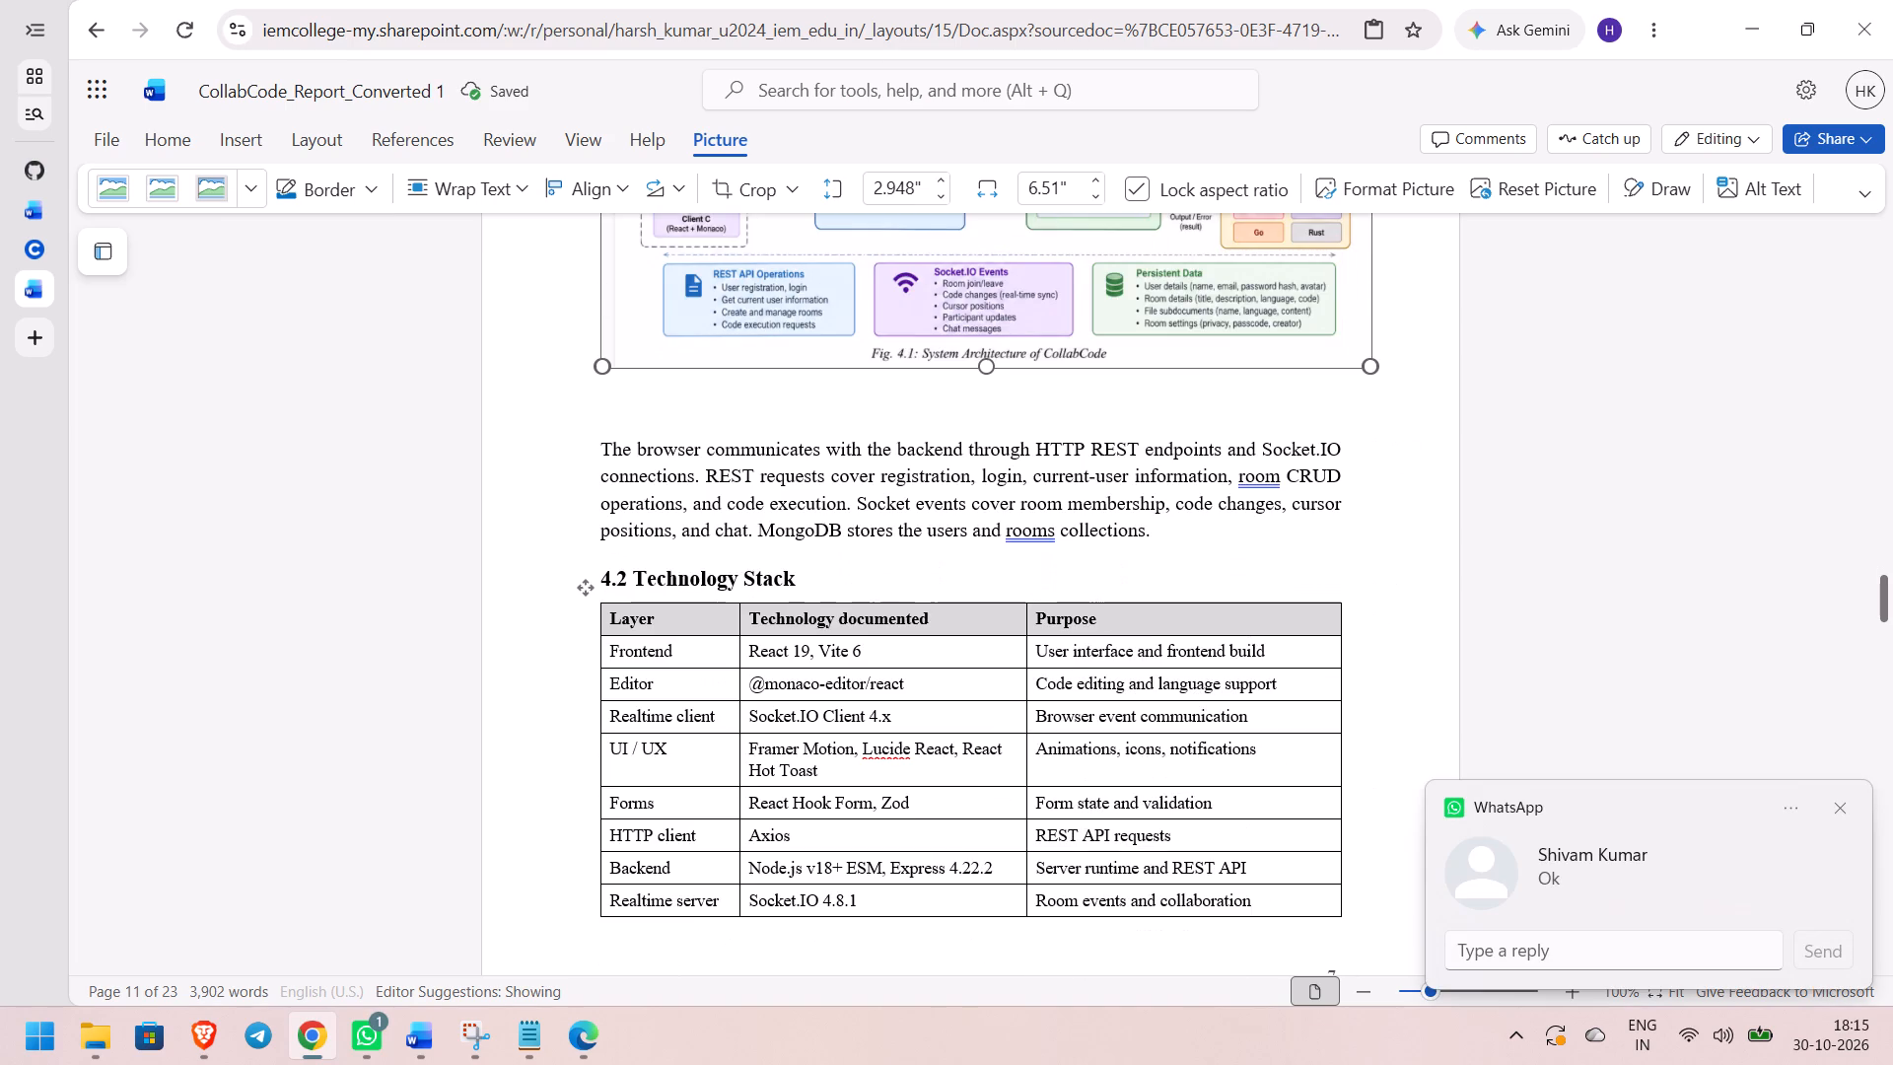
scroll(1016, 689, up, 1)
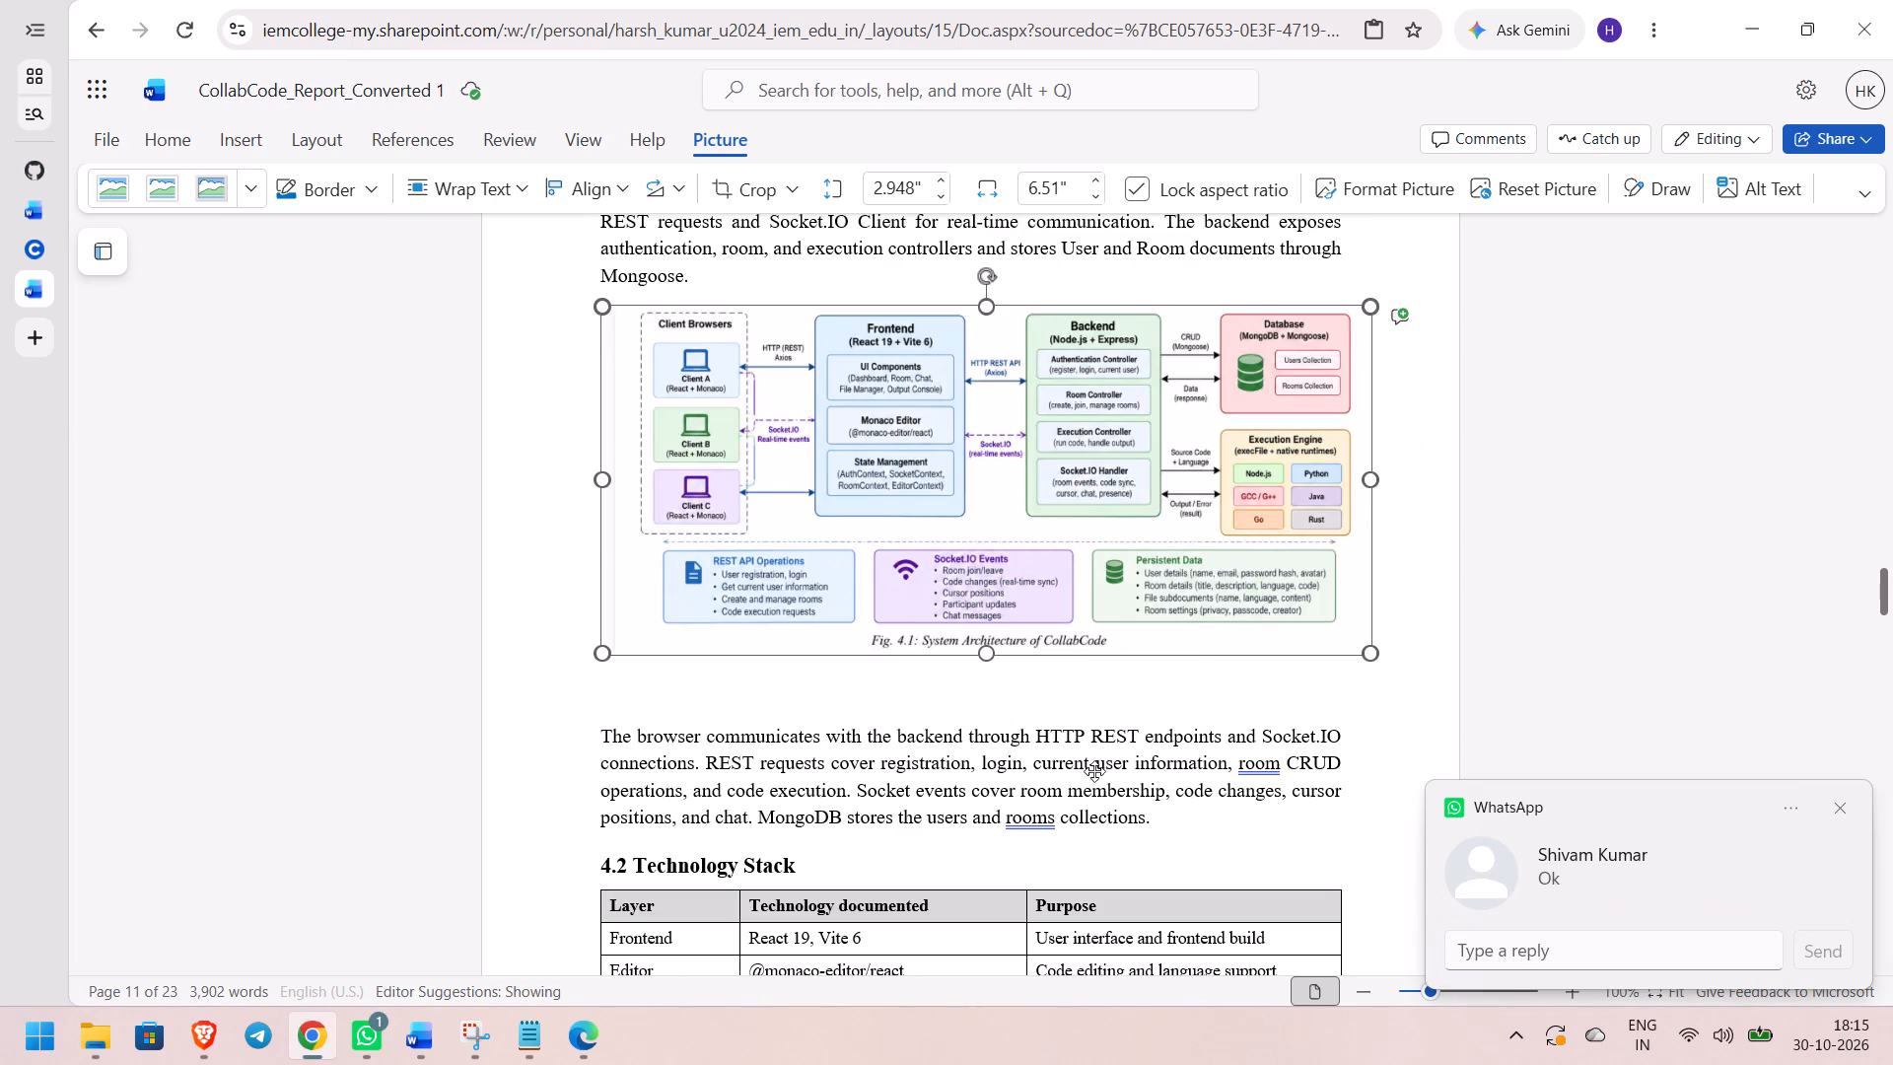
scroll(1190, 651, down, 1)
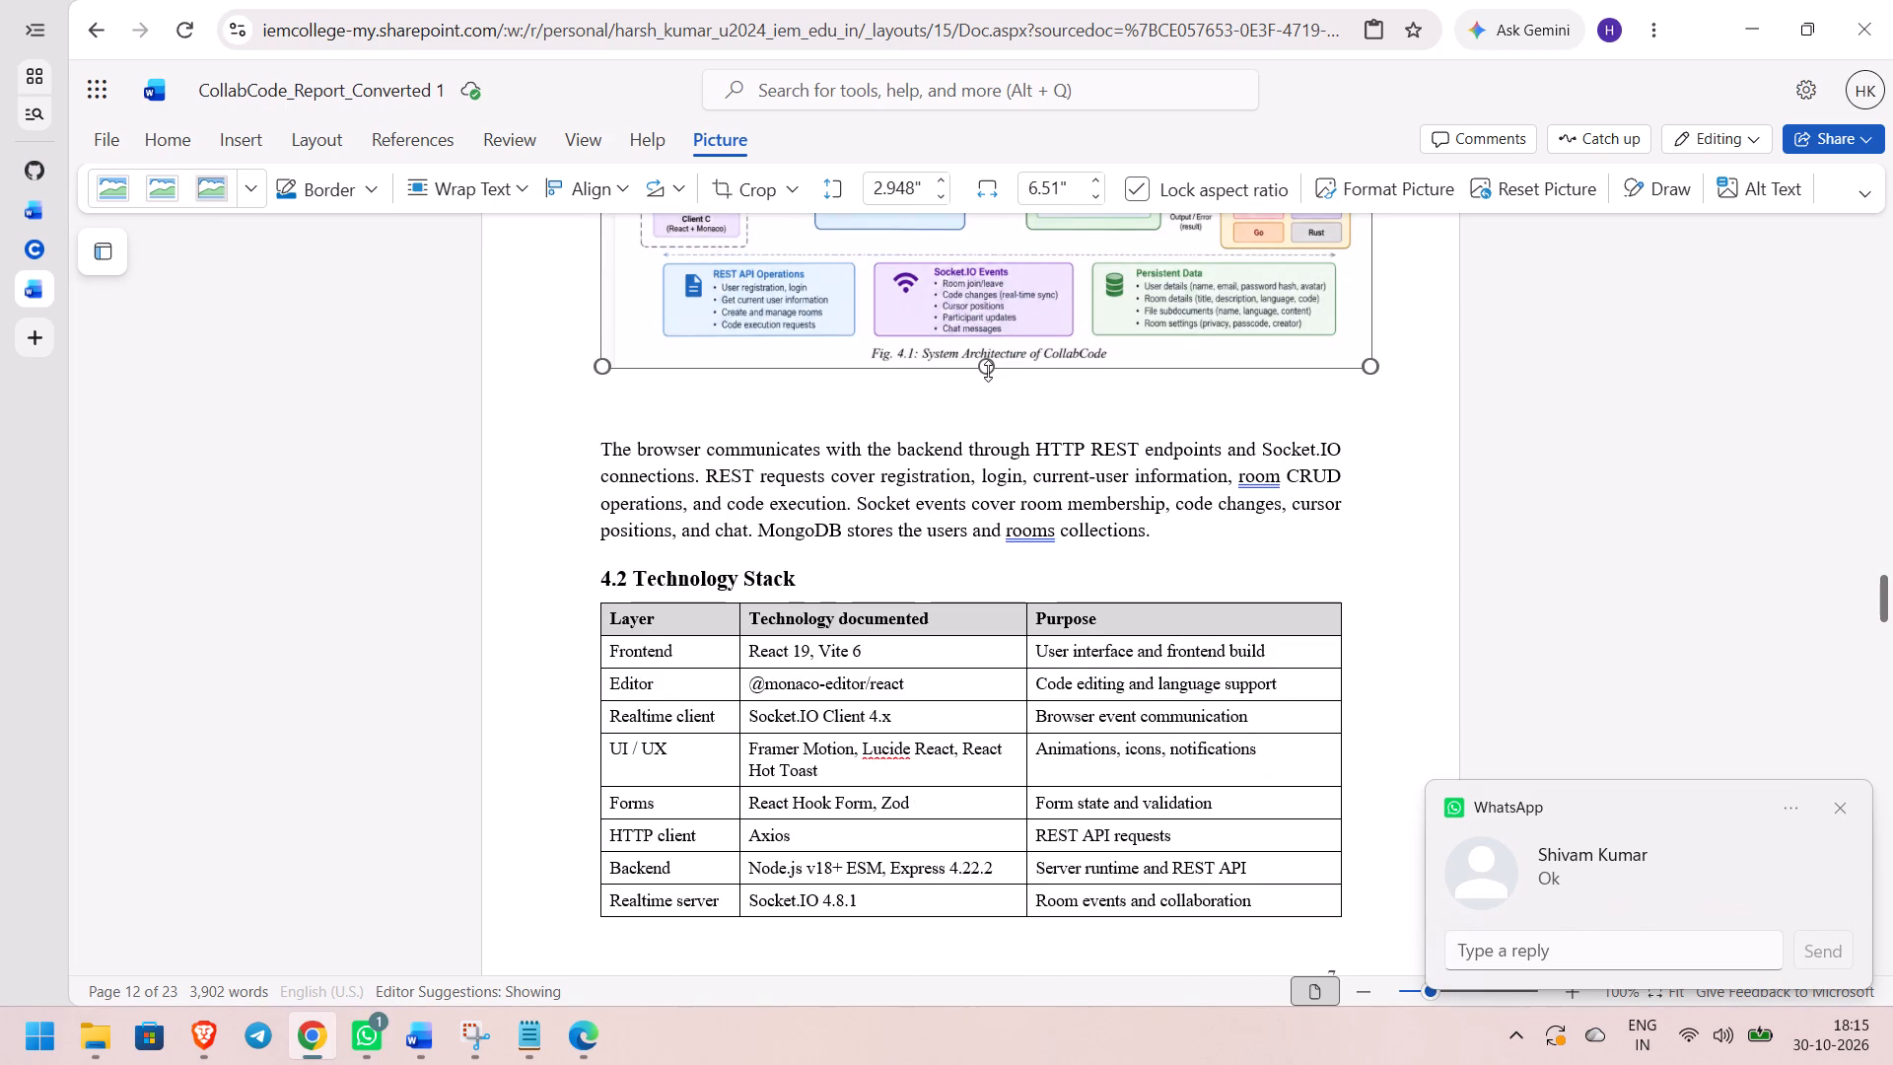
drag(988, 371, 988, 416)
scroll(1014, 492, up, 1)
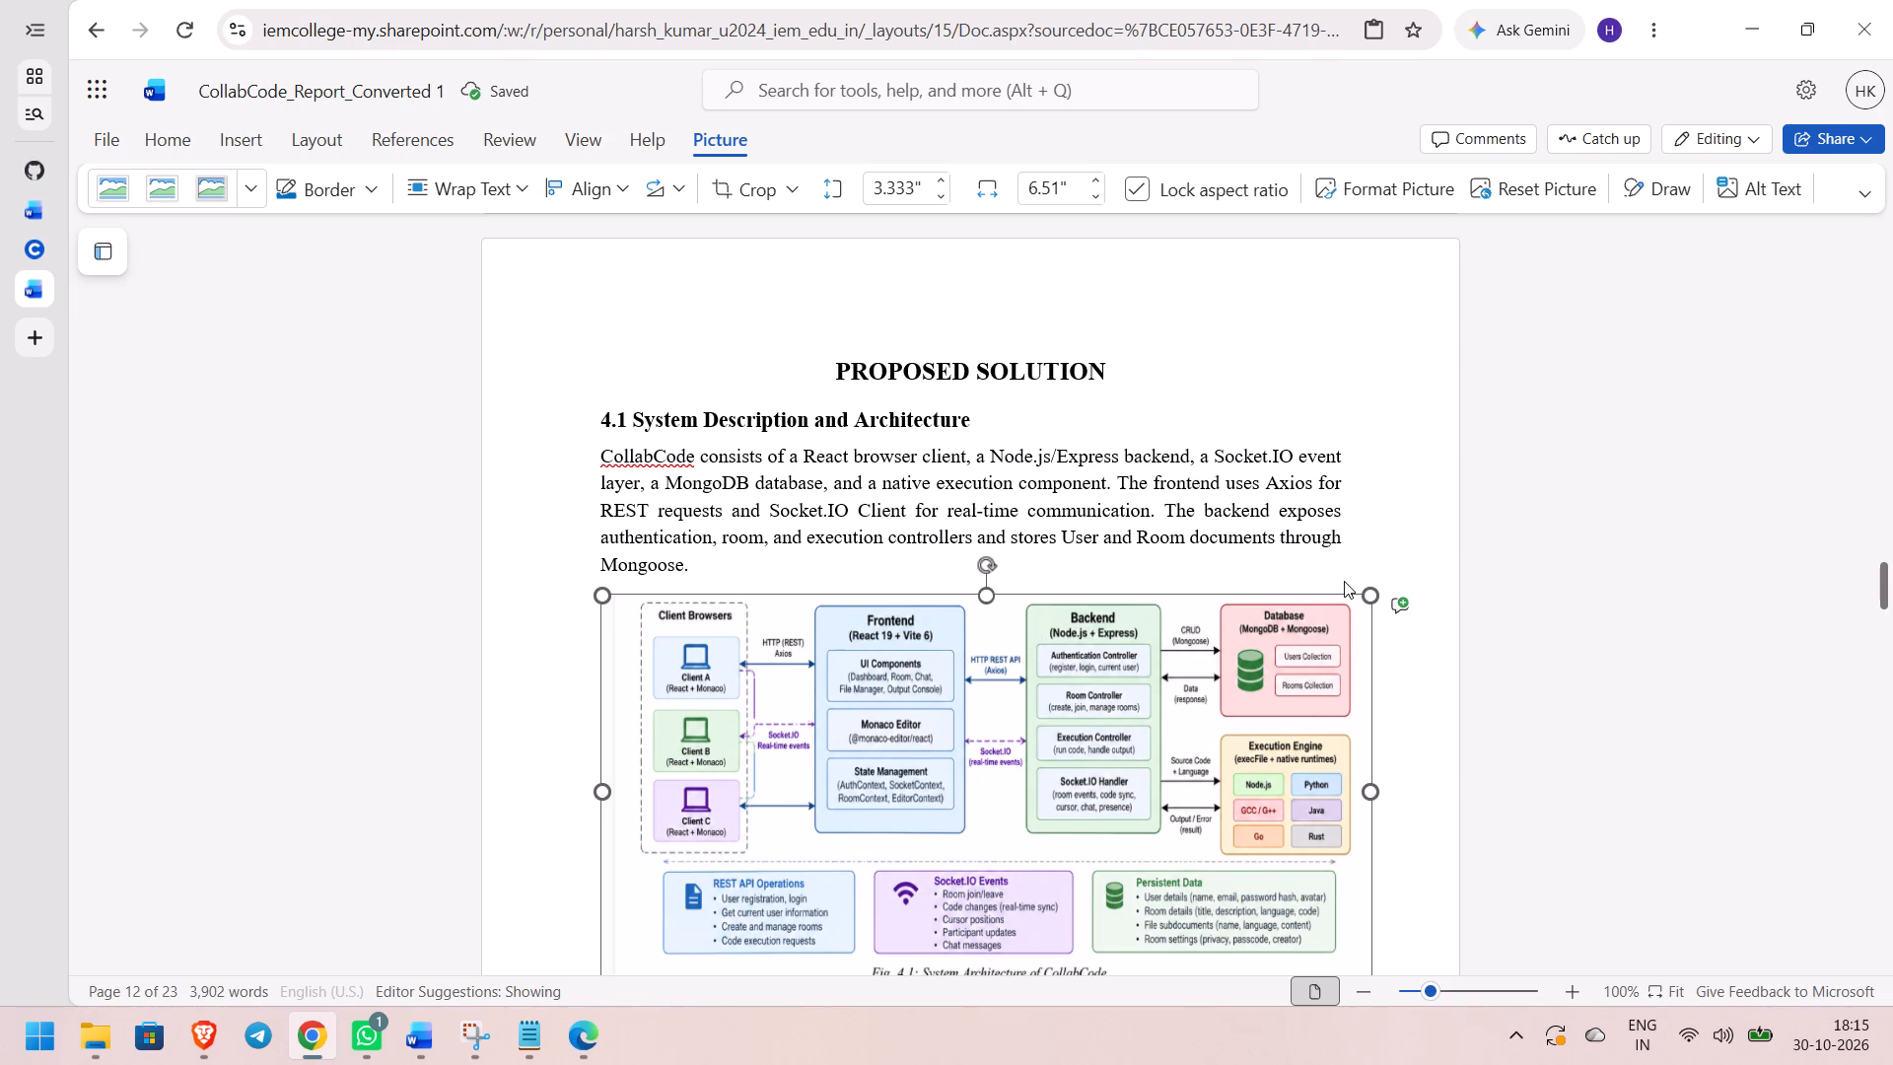
Enlarge the section 4.1 architecture picture to about 3.42 inches high and 6.94 inches wide.
drag(1366, 597, 1373, 588)
scroll(1300, 644, down, 1)
scroll(1287, 654, up, 1)
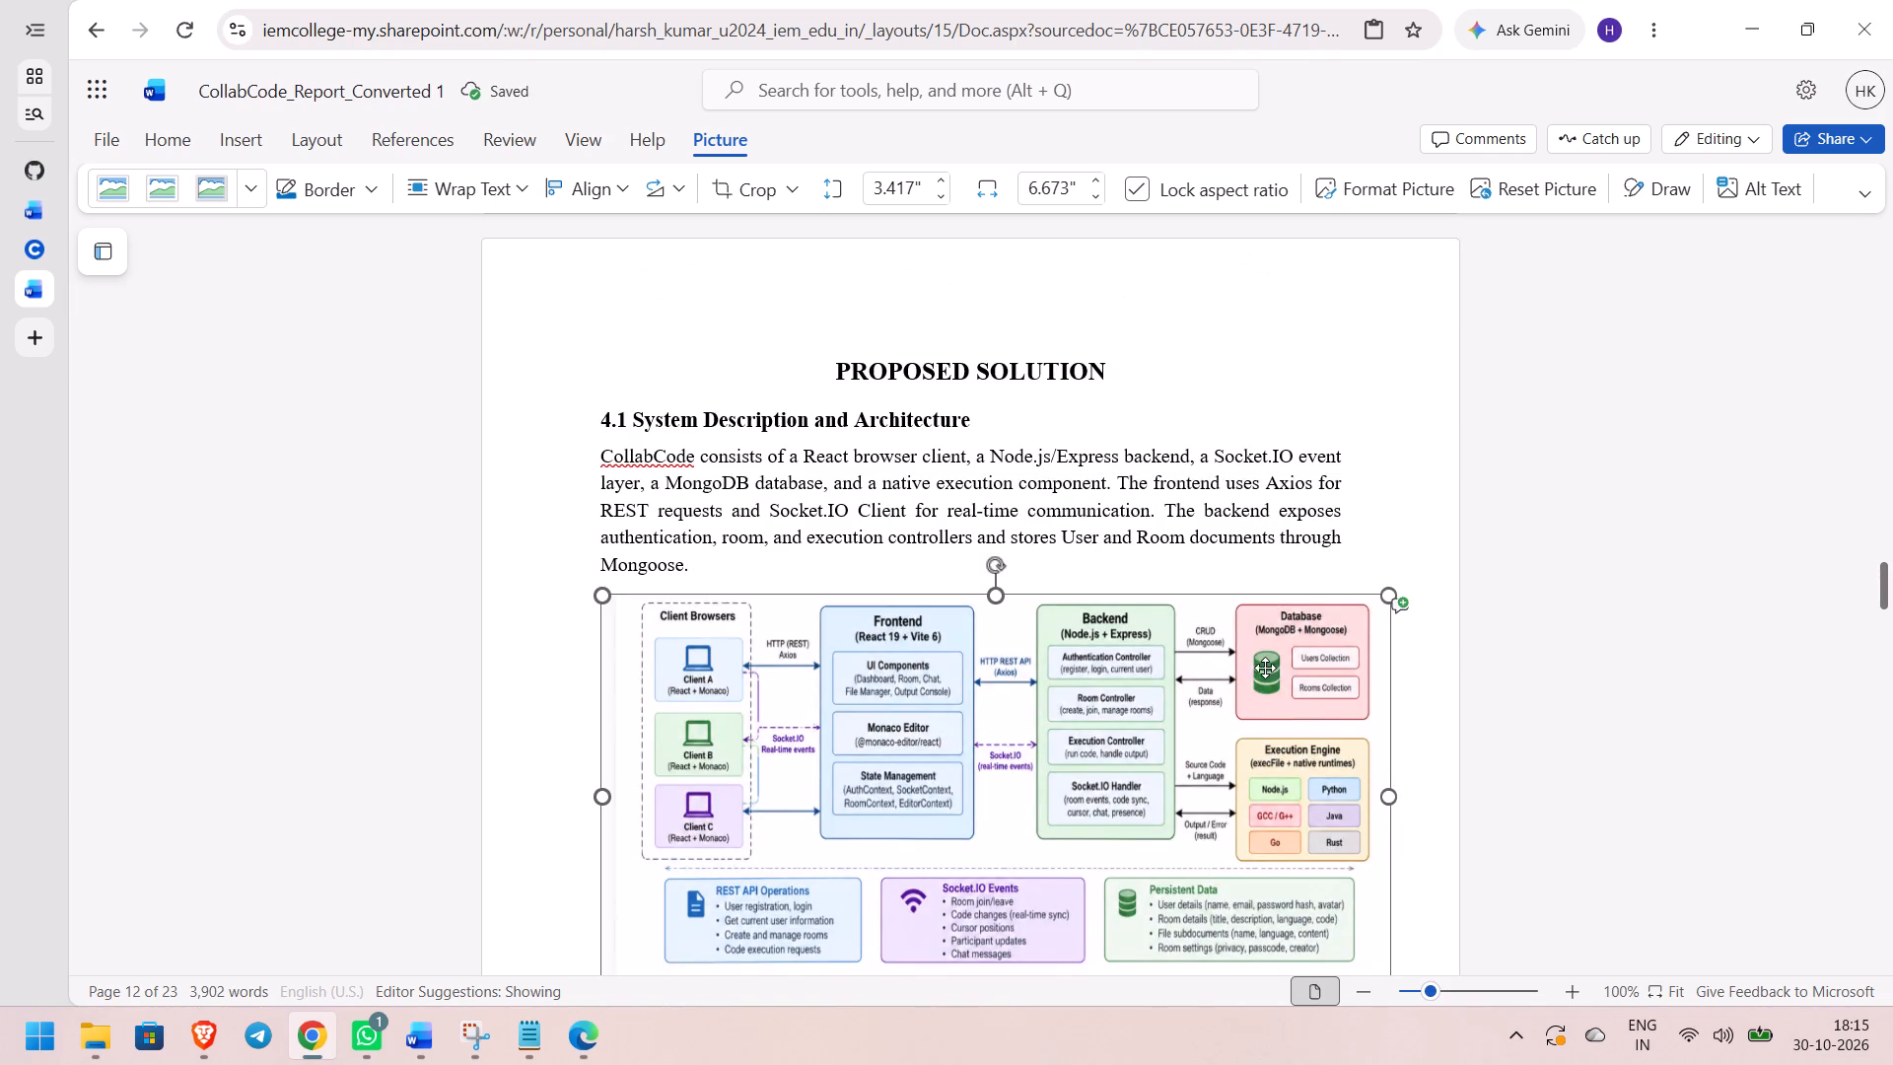
drag(596, 798, 583, 796)
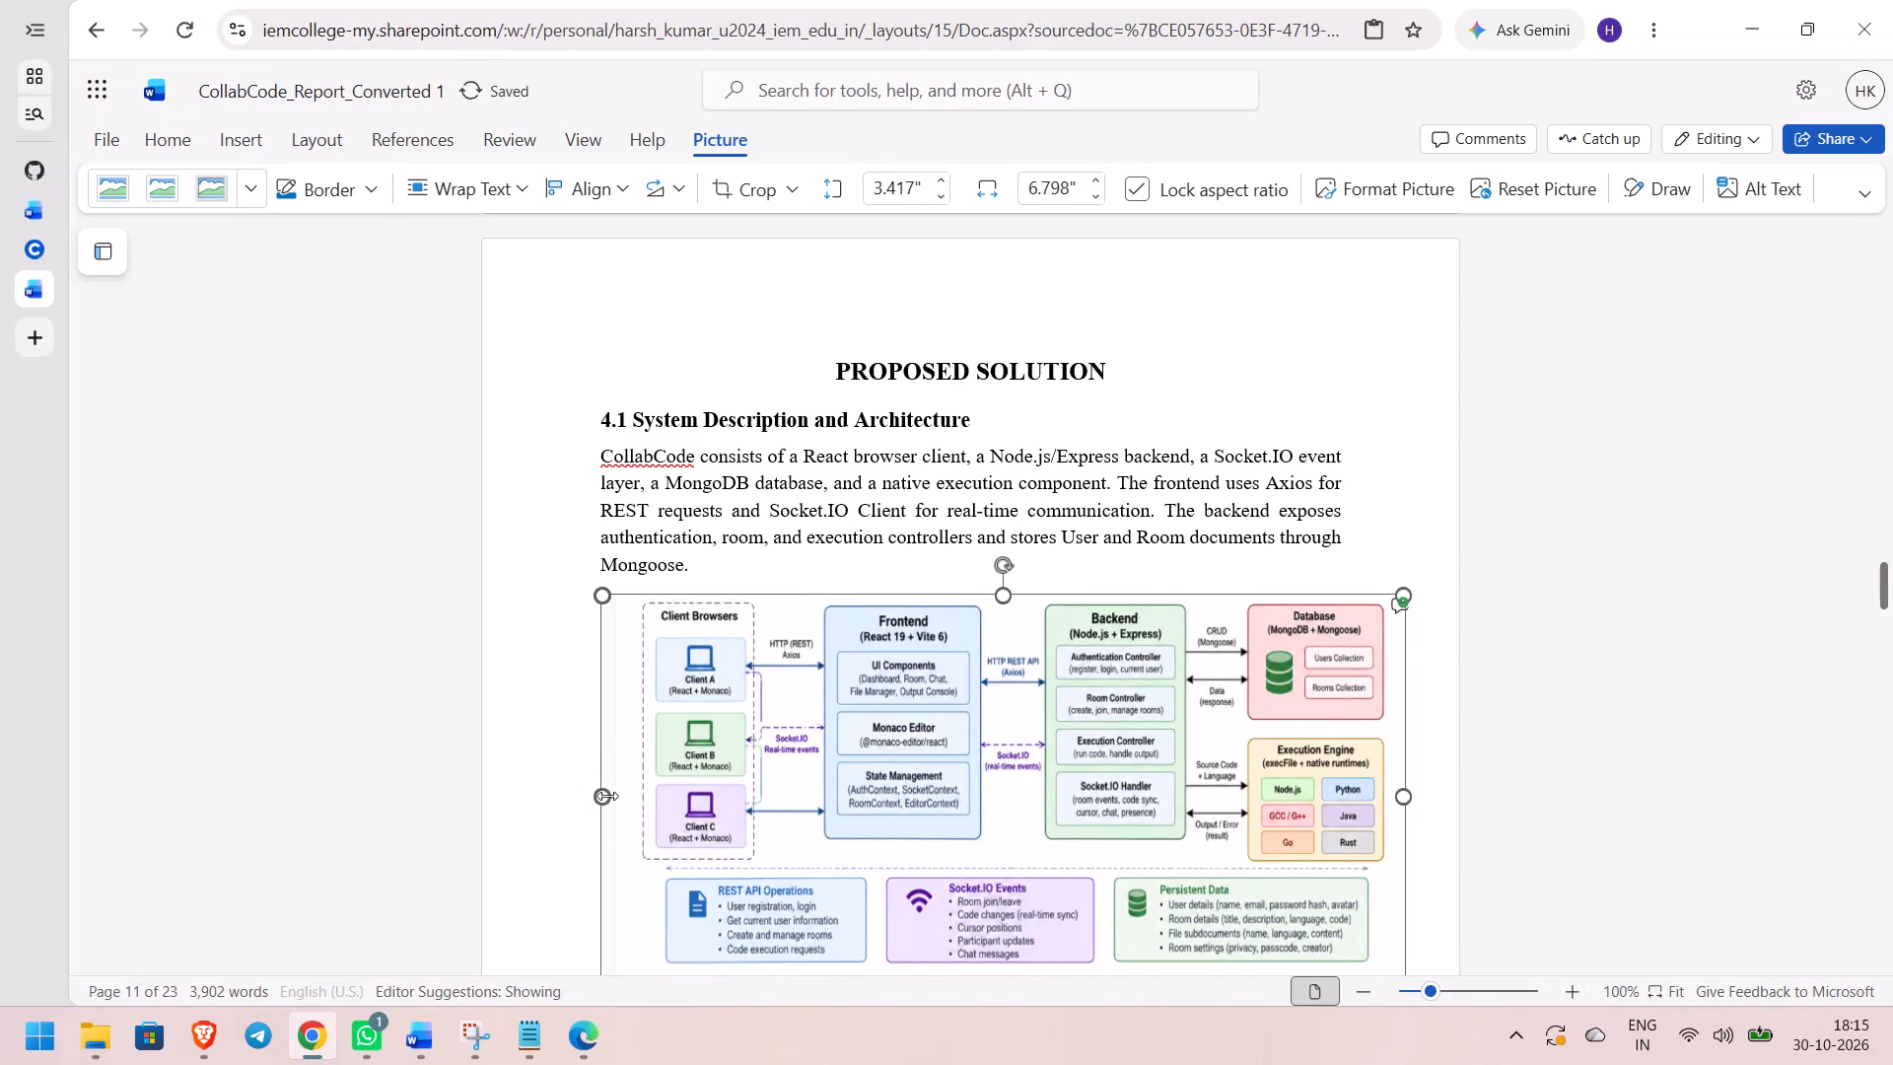
drag(605, 799, 587, 800)
click(587, 800)
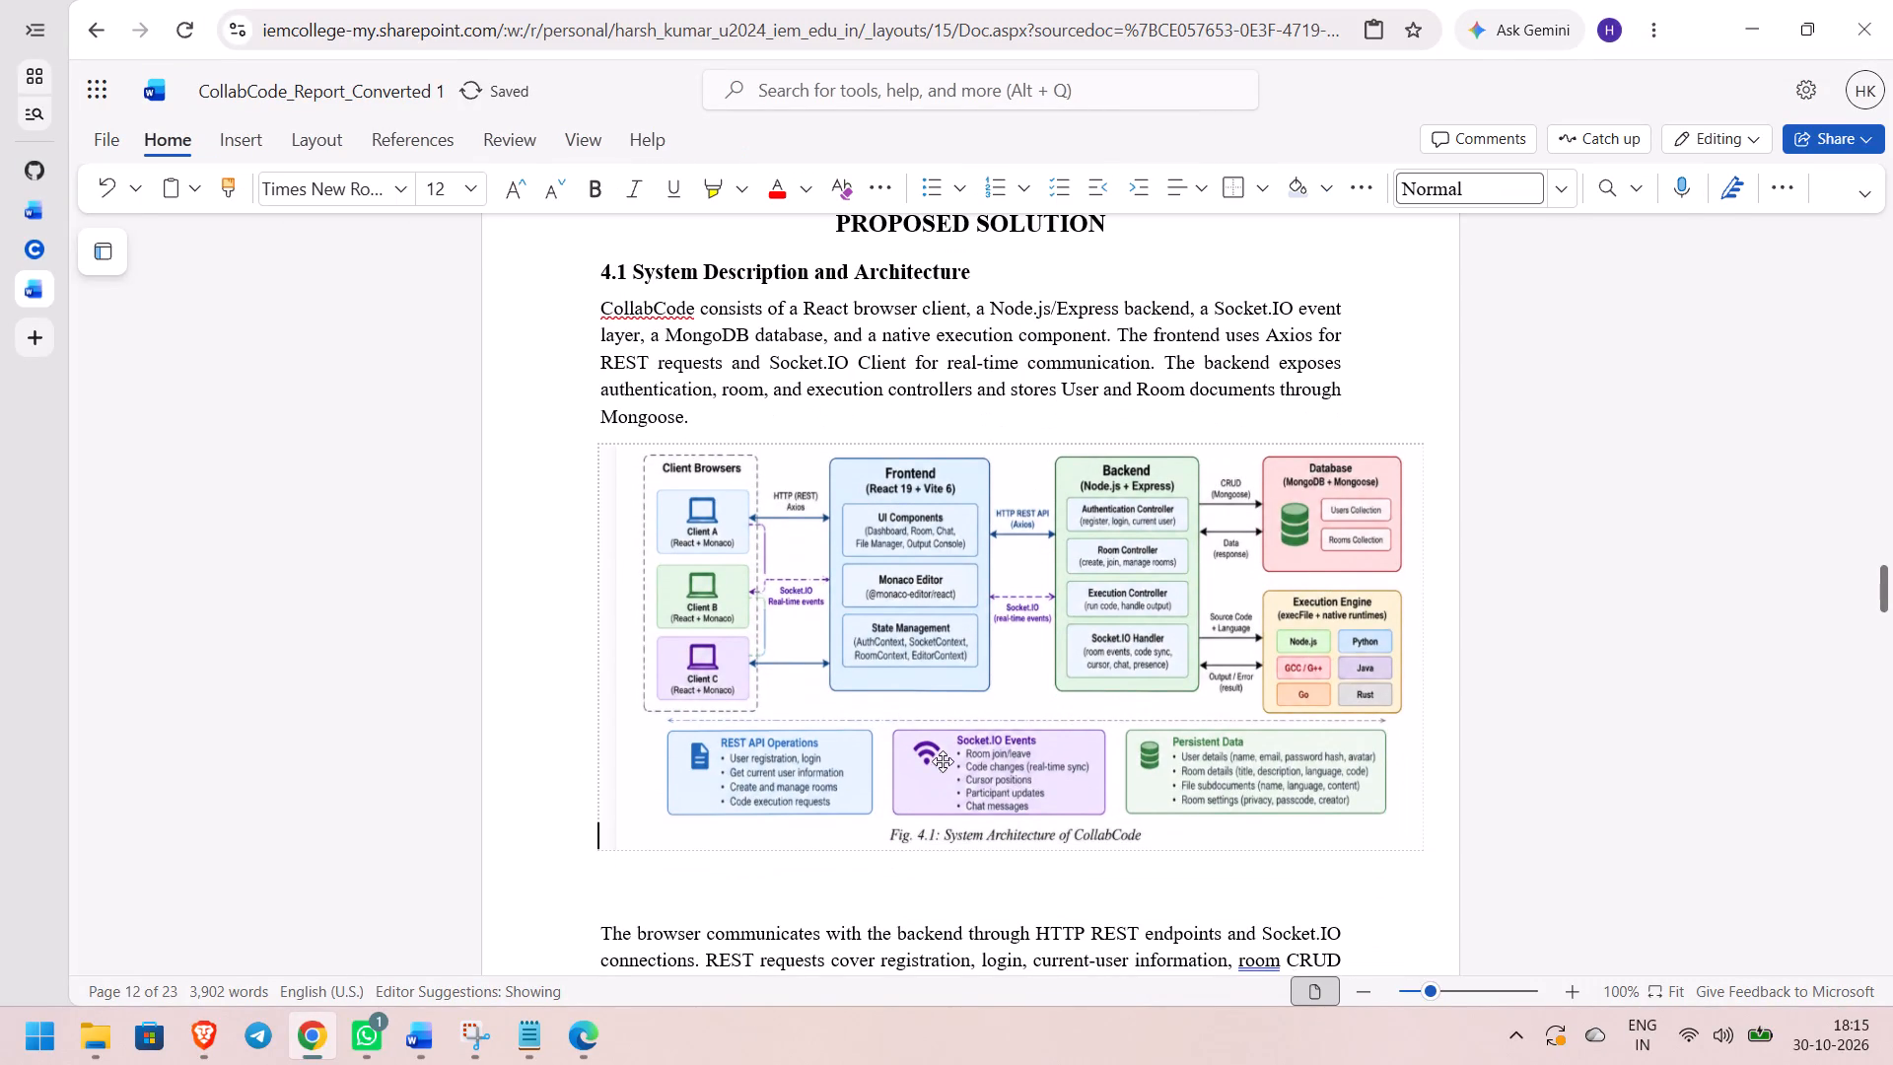
click(1399, 618)
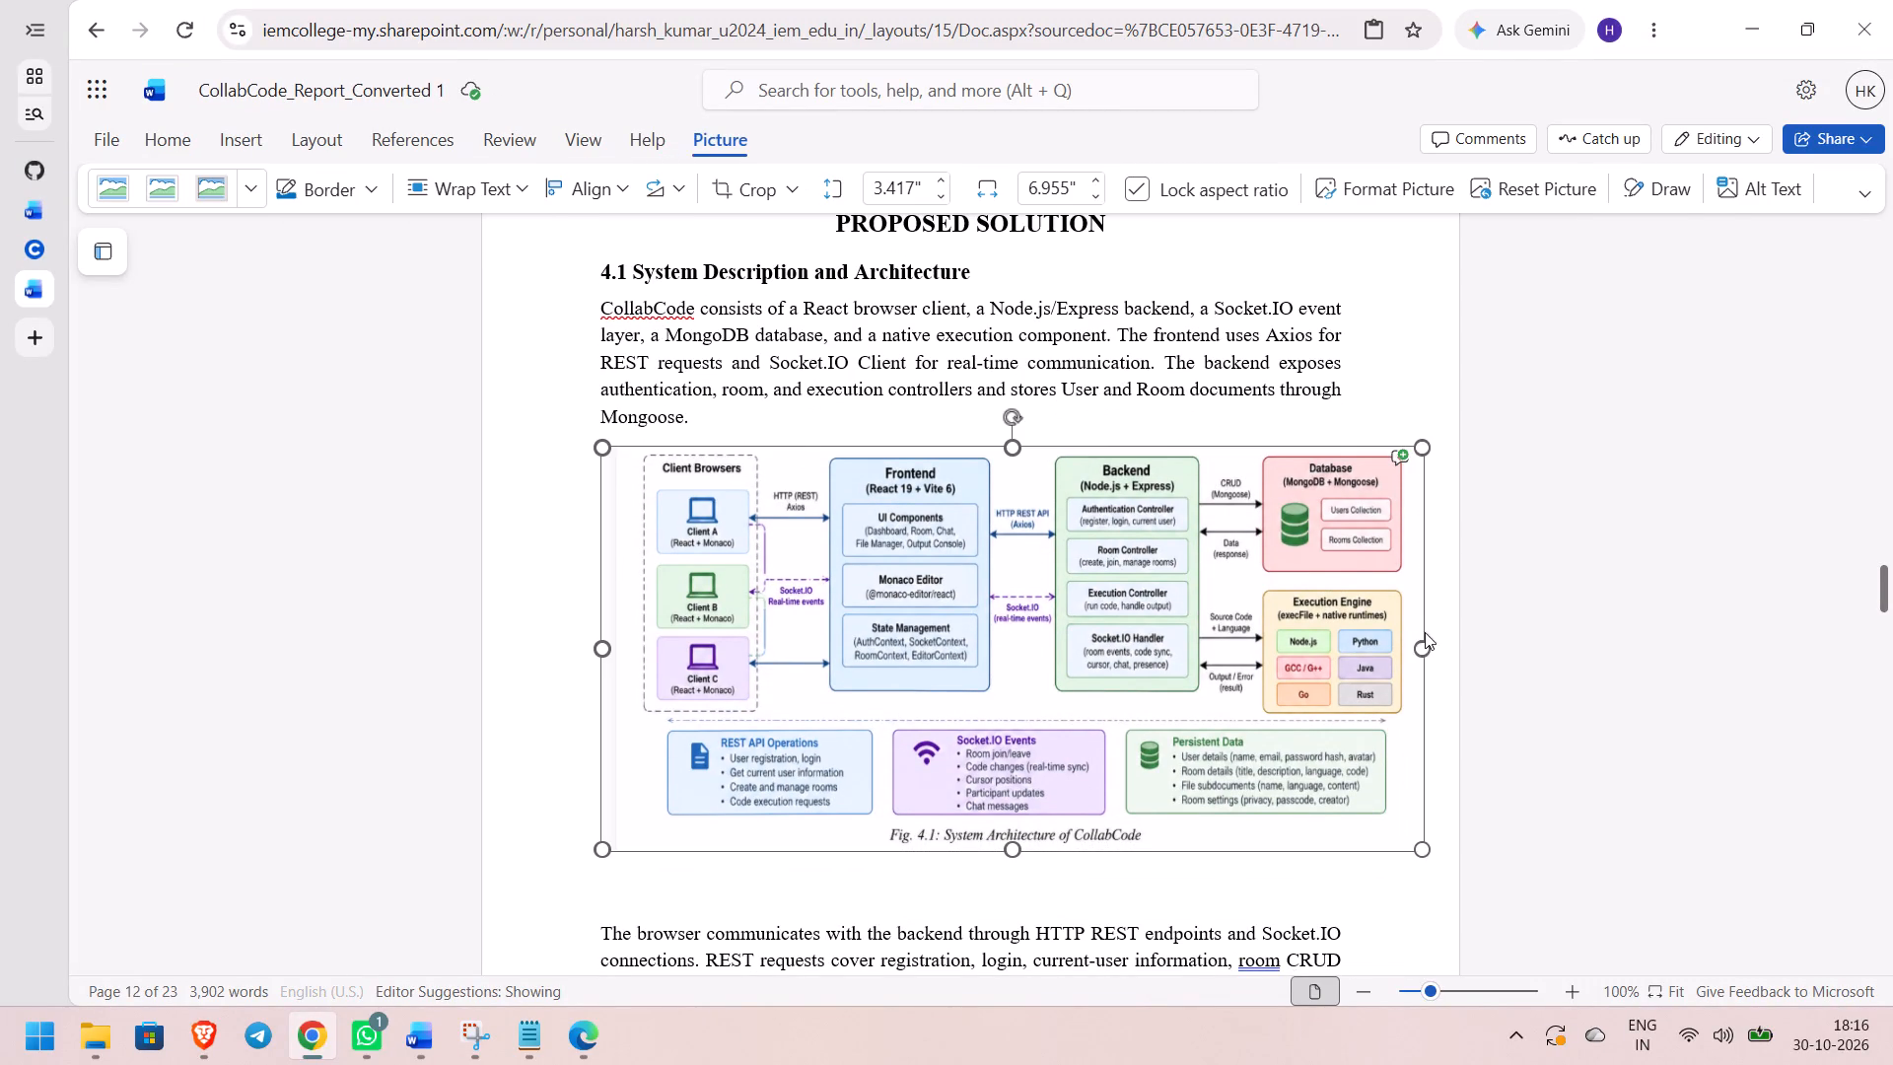
drag(1419, 645, 1405, 659)
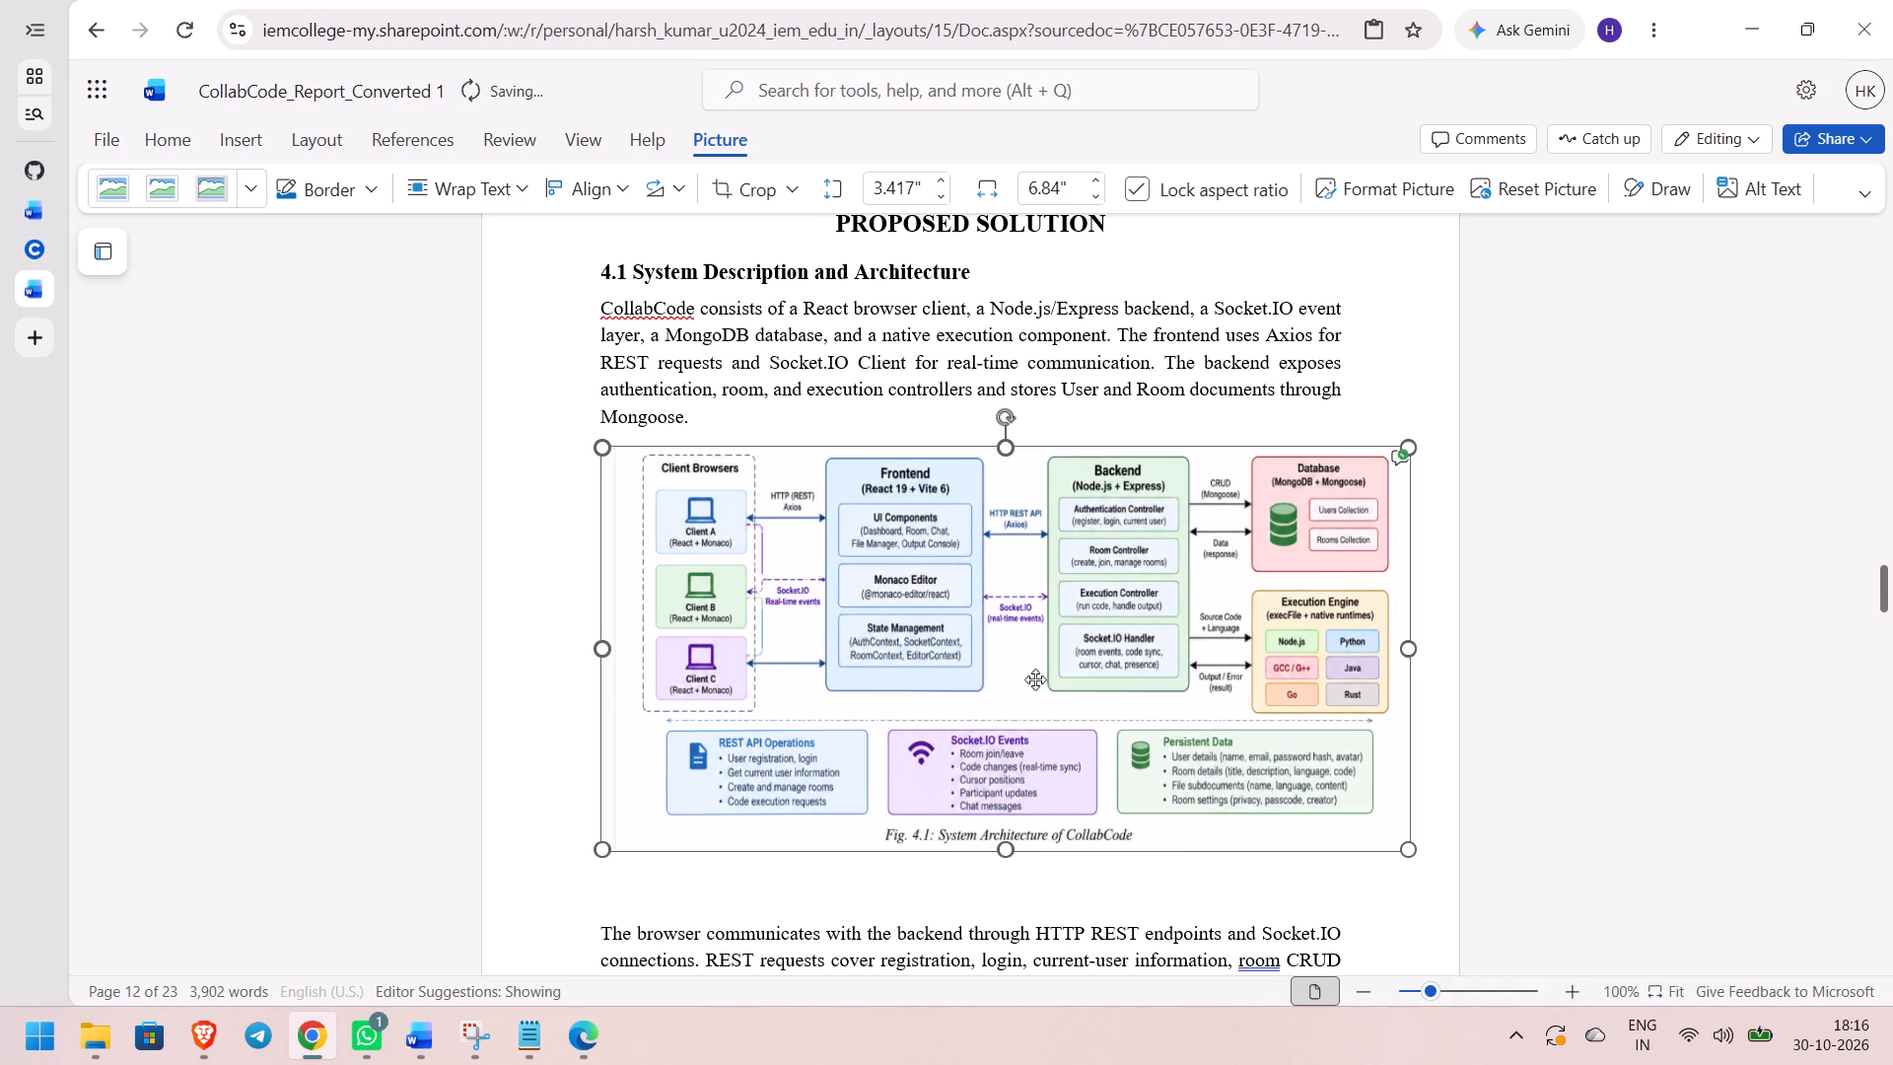
drag(602, 648, 590, 655)
click(597, 645)
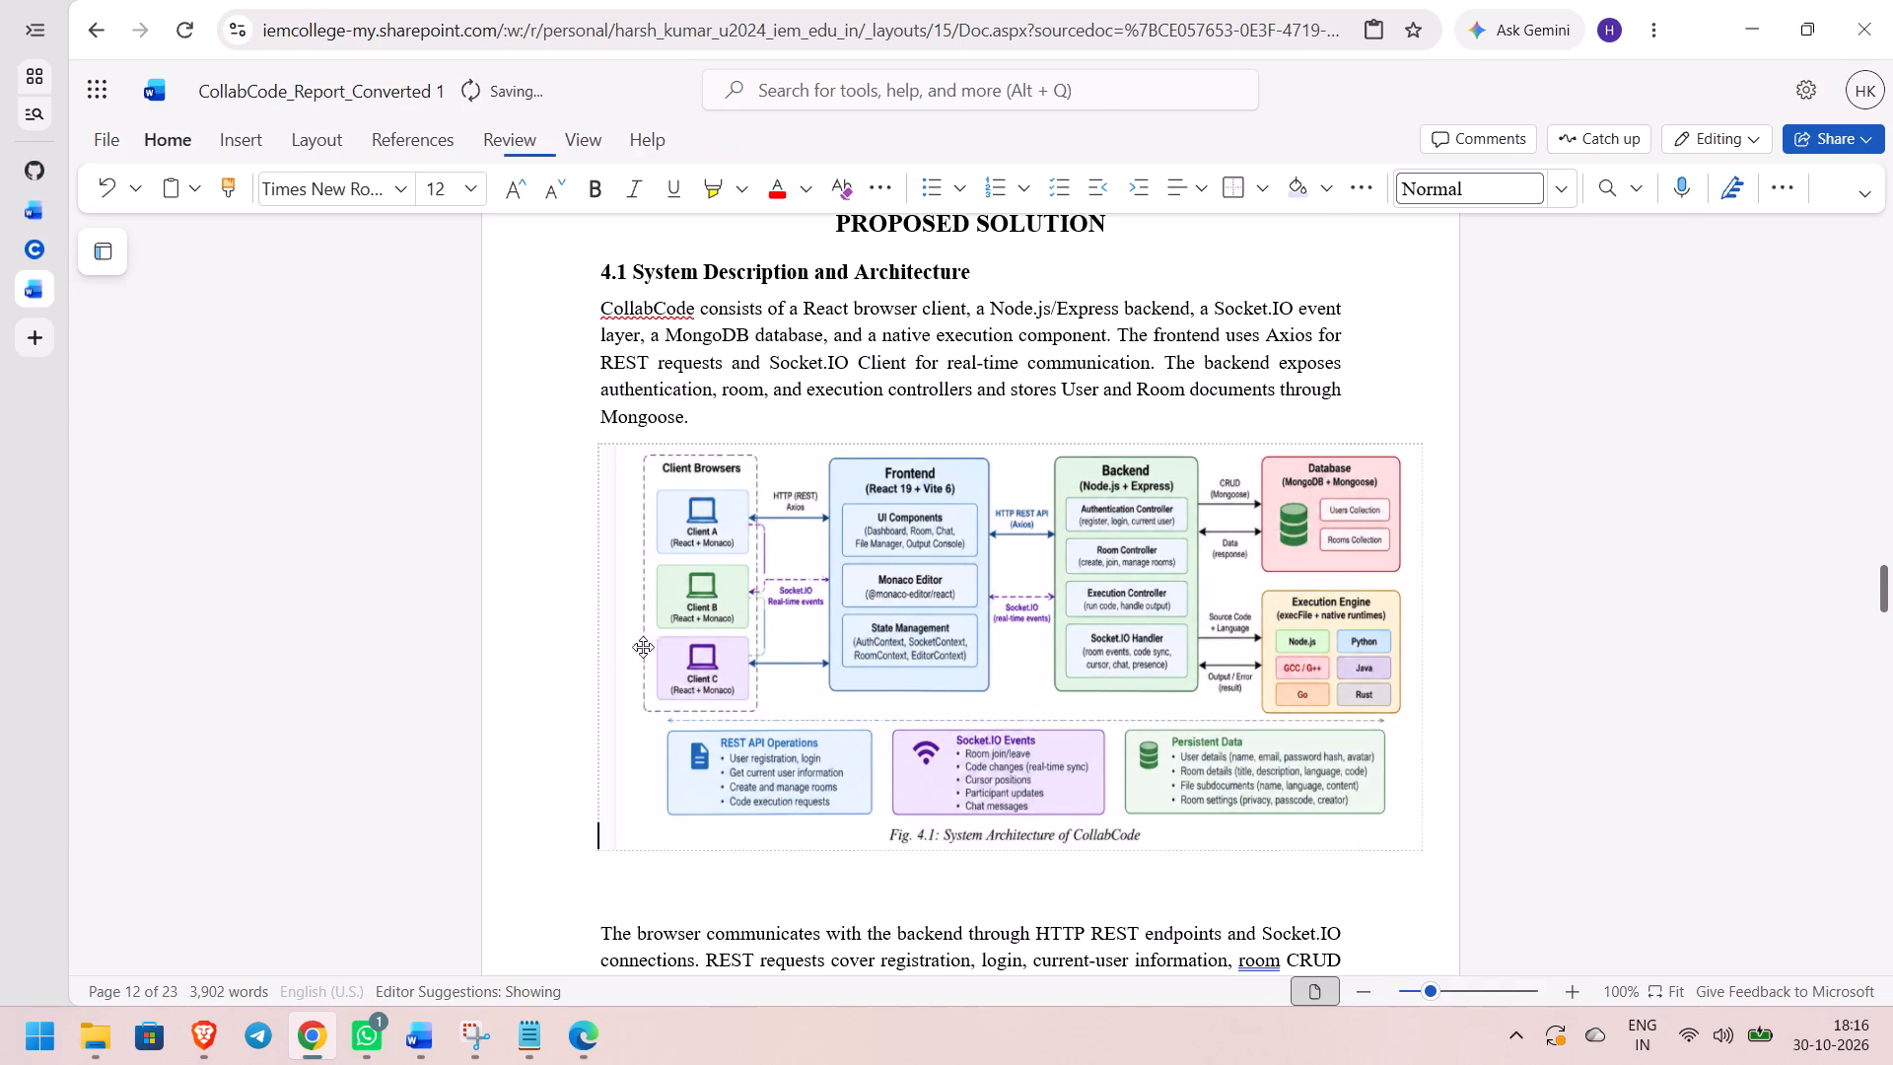
Stretch the section 4.1 architecture picture vertically to a height of about 3.75 inches, leaving its width alone.
scroll(1228, 731, up, 1)
scroll(1235, 755, down, 2)
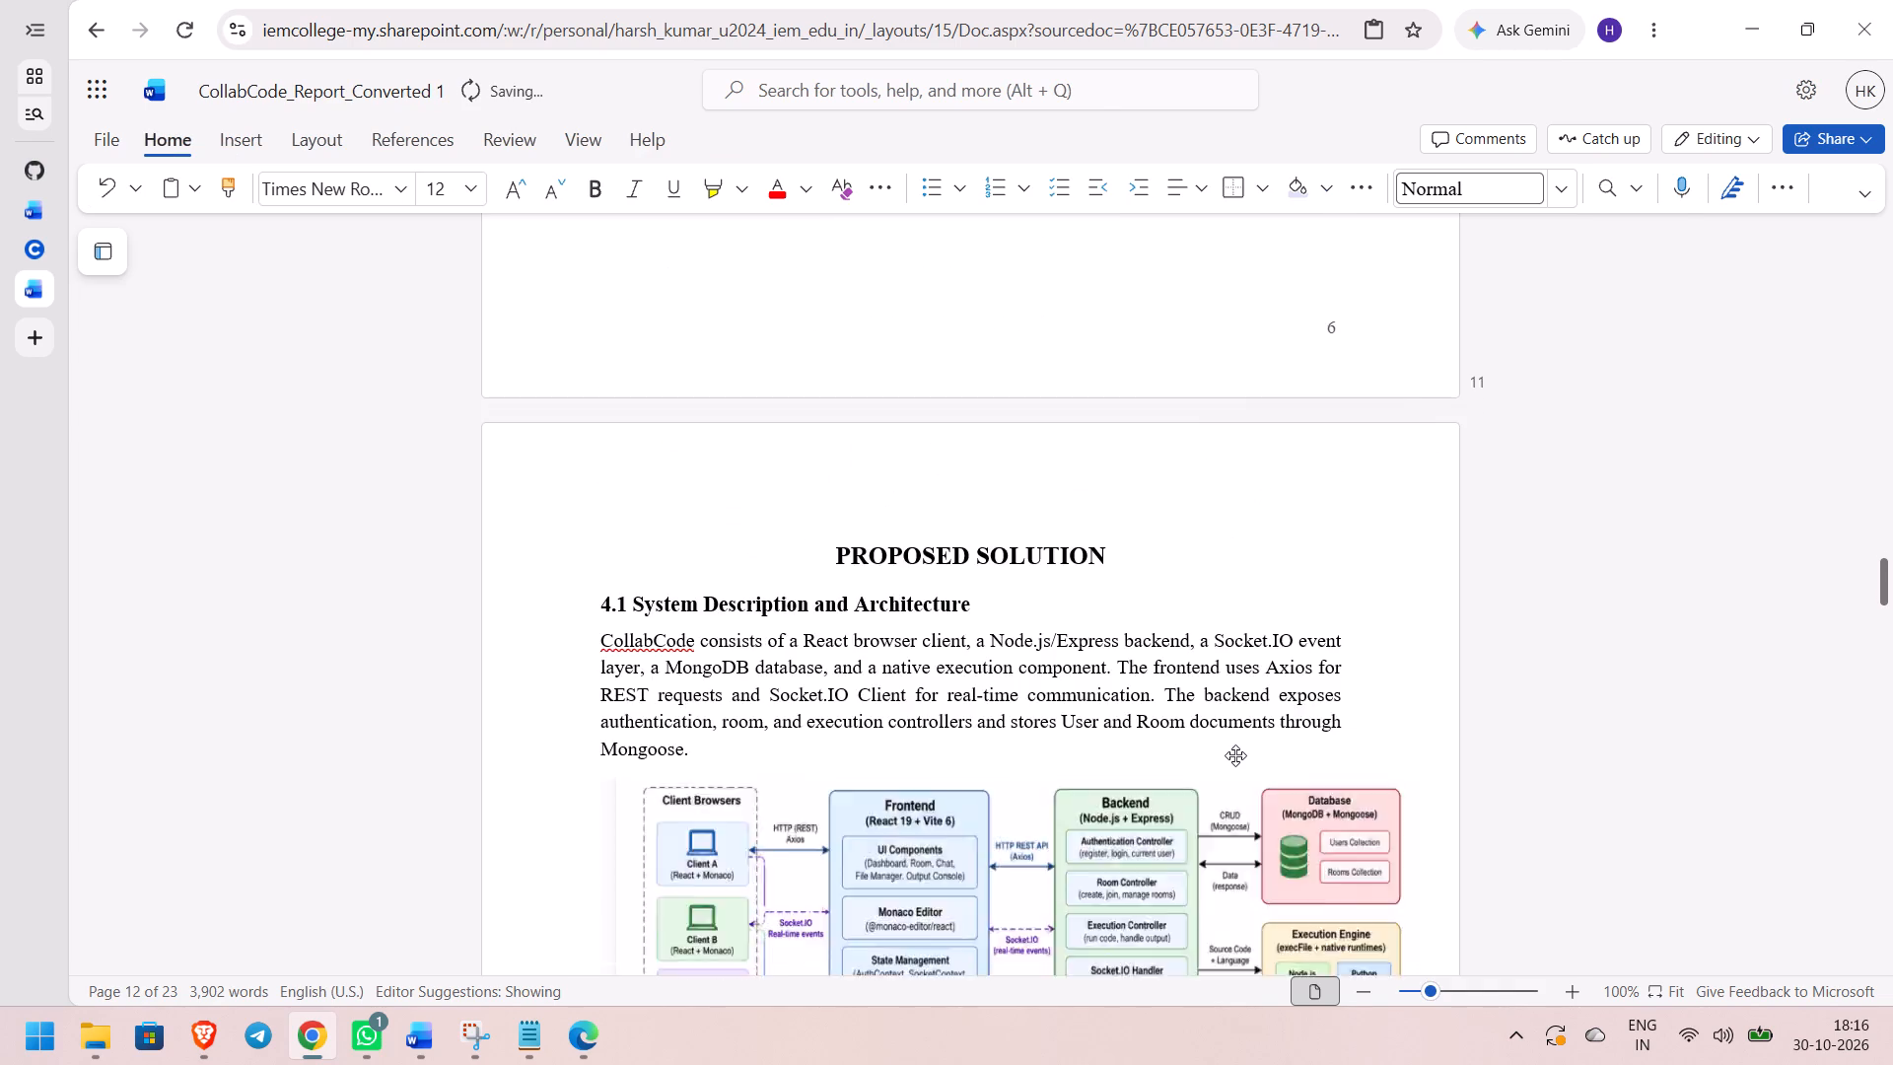
scroll(1235, 758, up, 2)
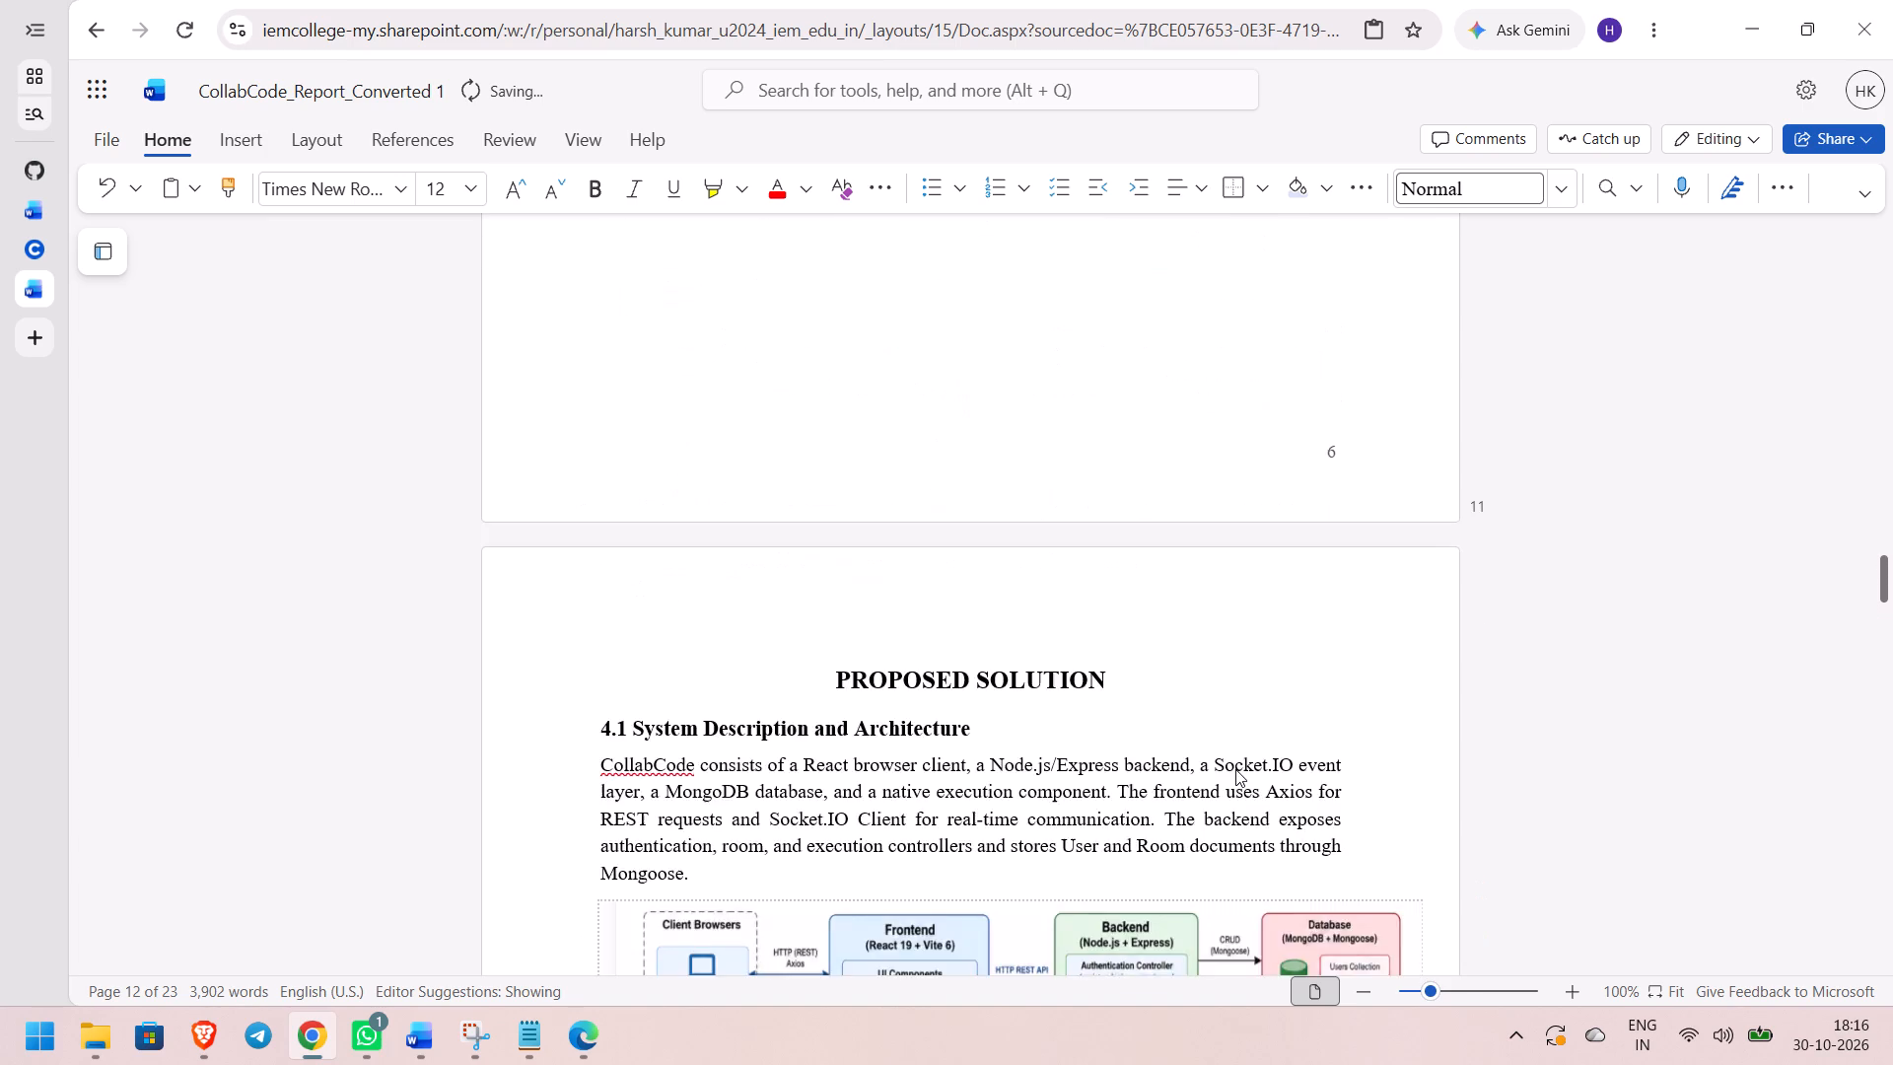
scroll(1235, 769, up, 2)
scroll(1233, 776, down, 3)
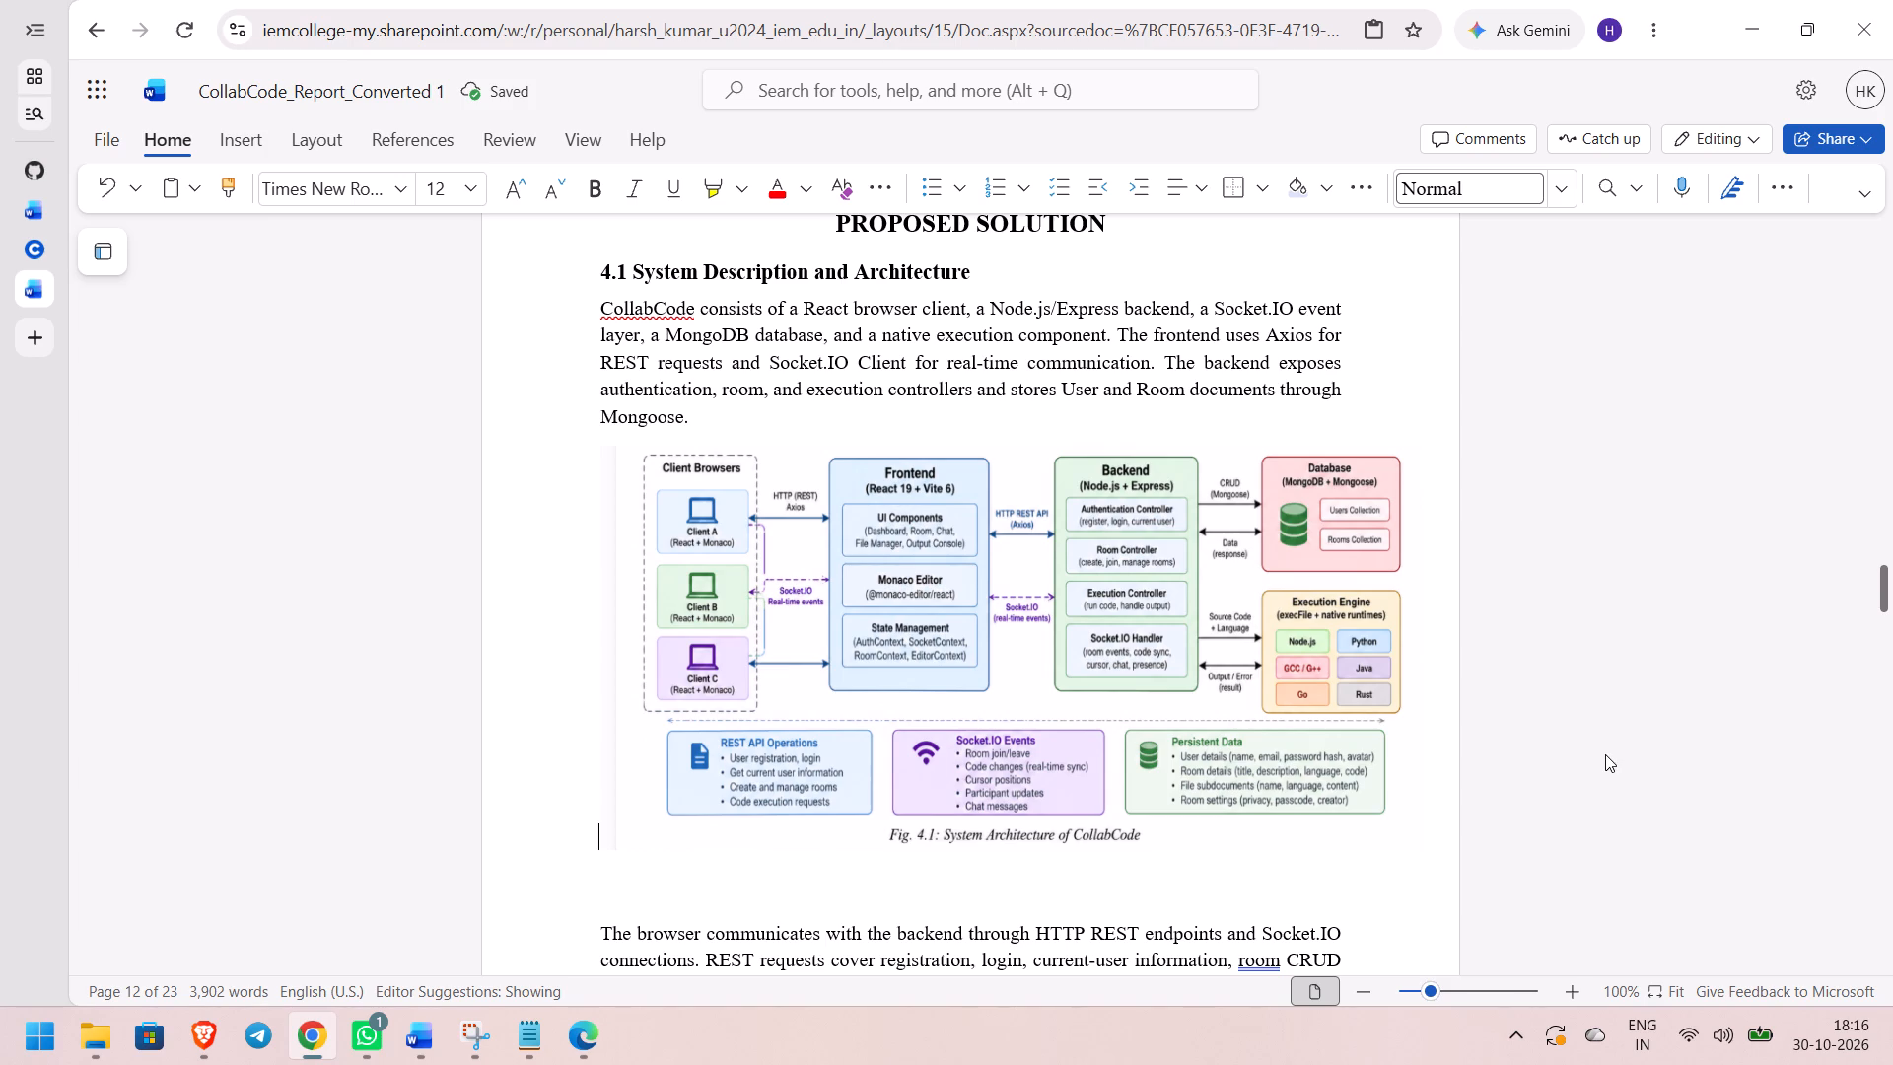
click(1008, 810)
drag(1015, 858, 1015, 870)
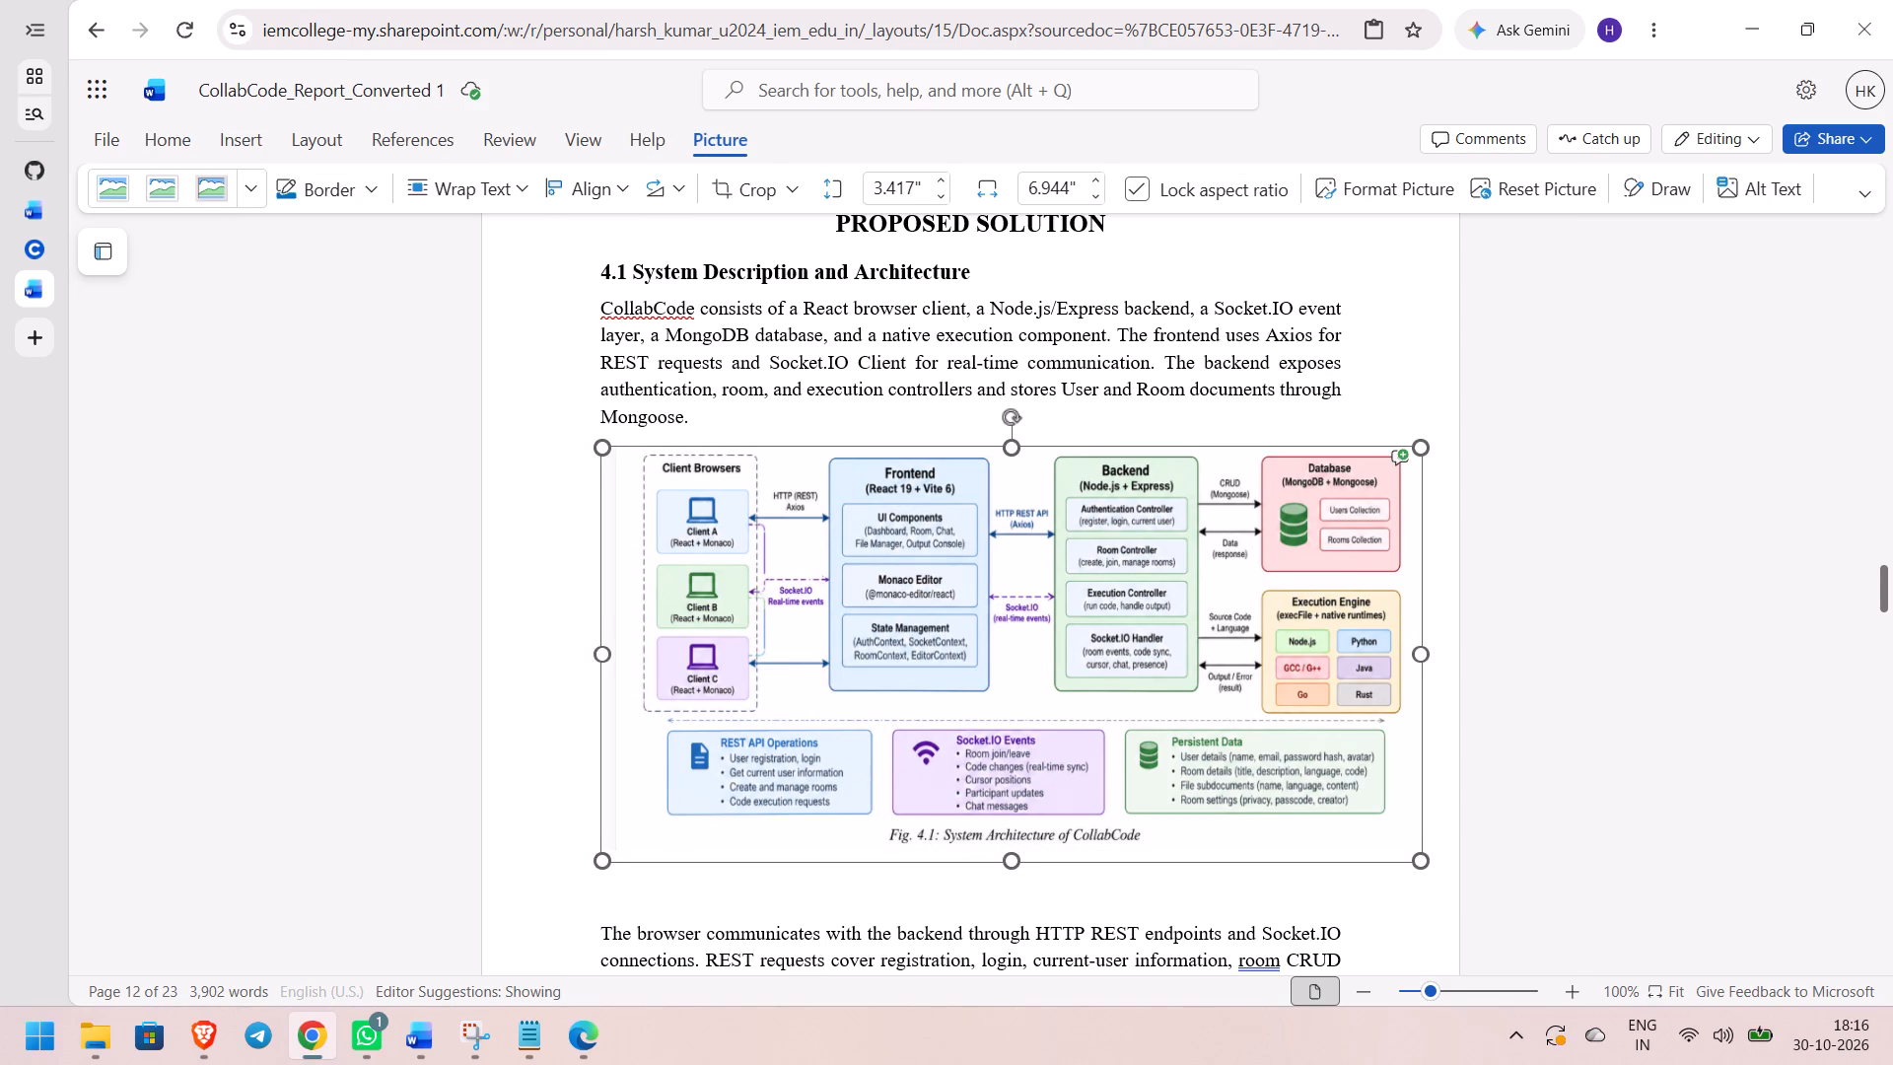
drag(1015, 870, 1014, 887)
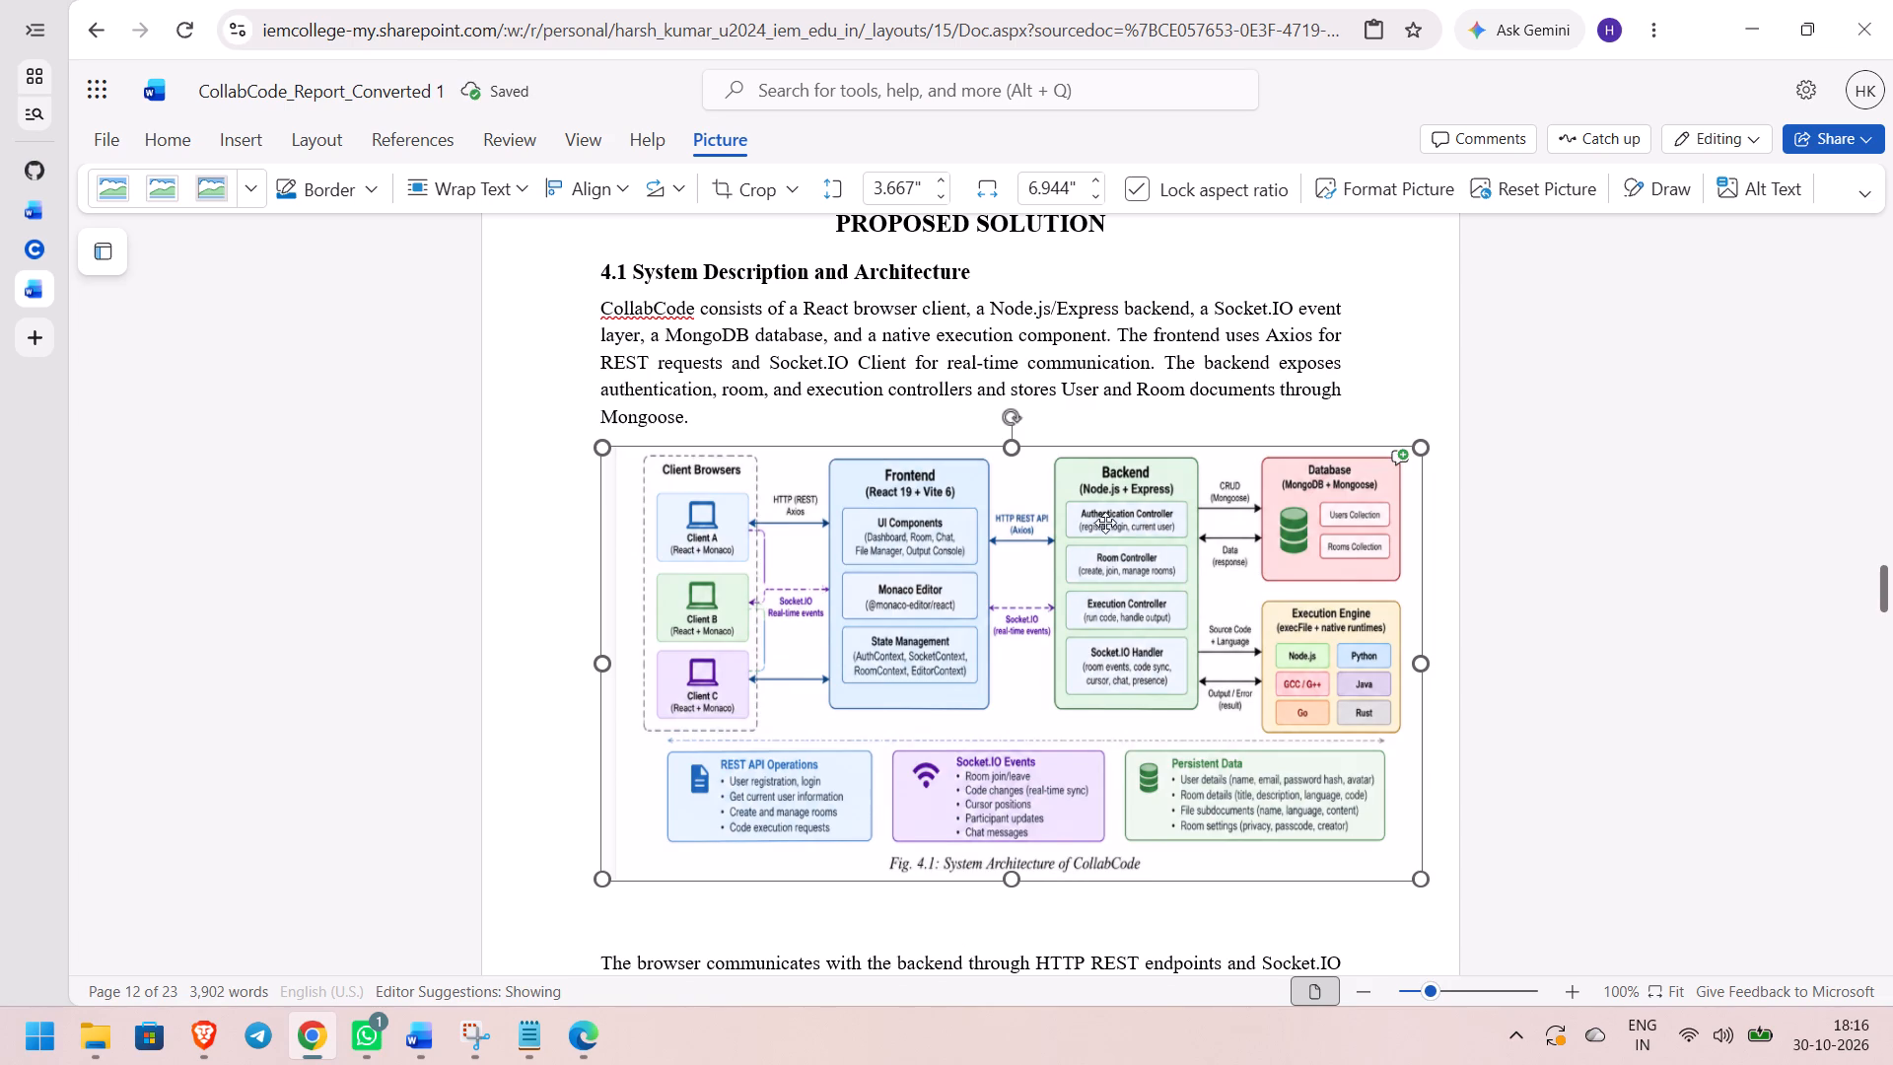
drag(1009, 446, 1009, 436)
click(1633, 735)
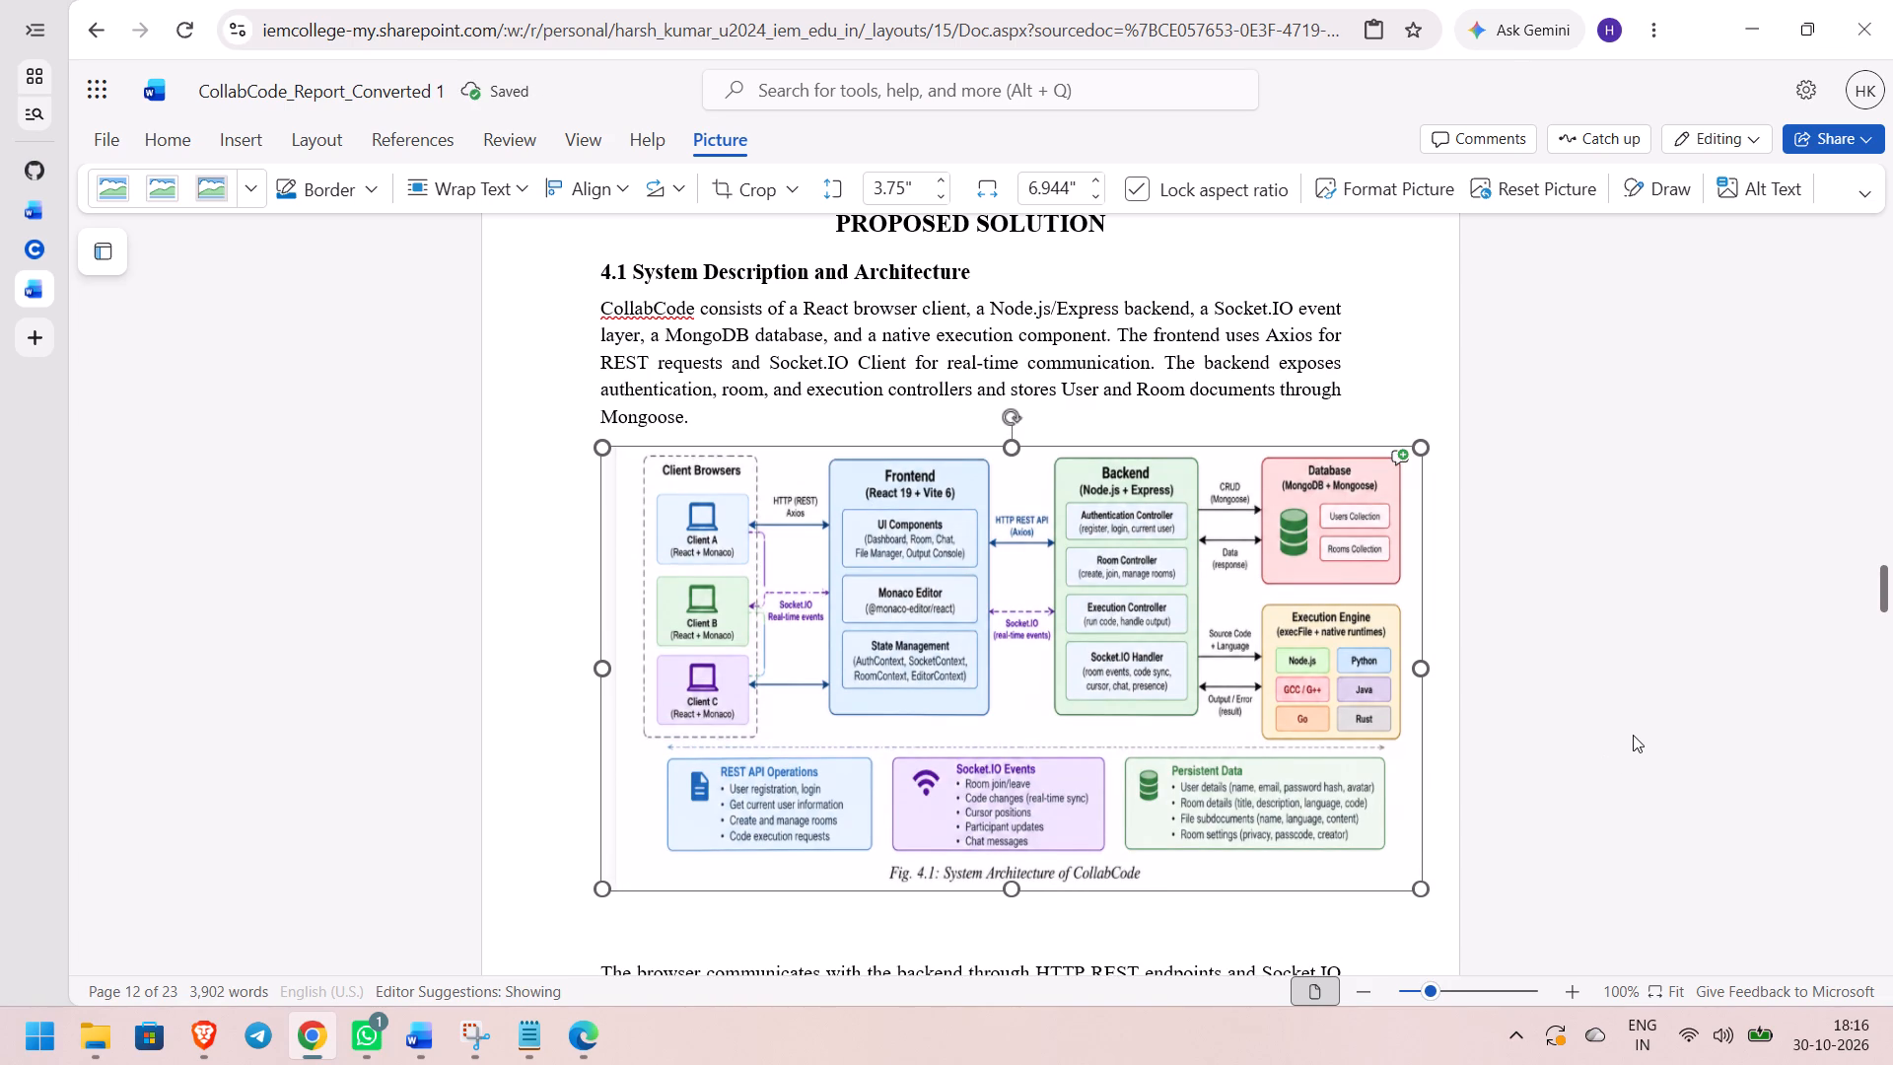
click(1509, 627)
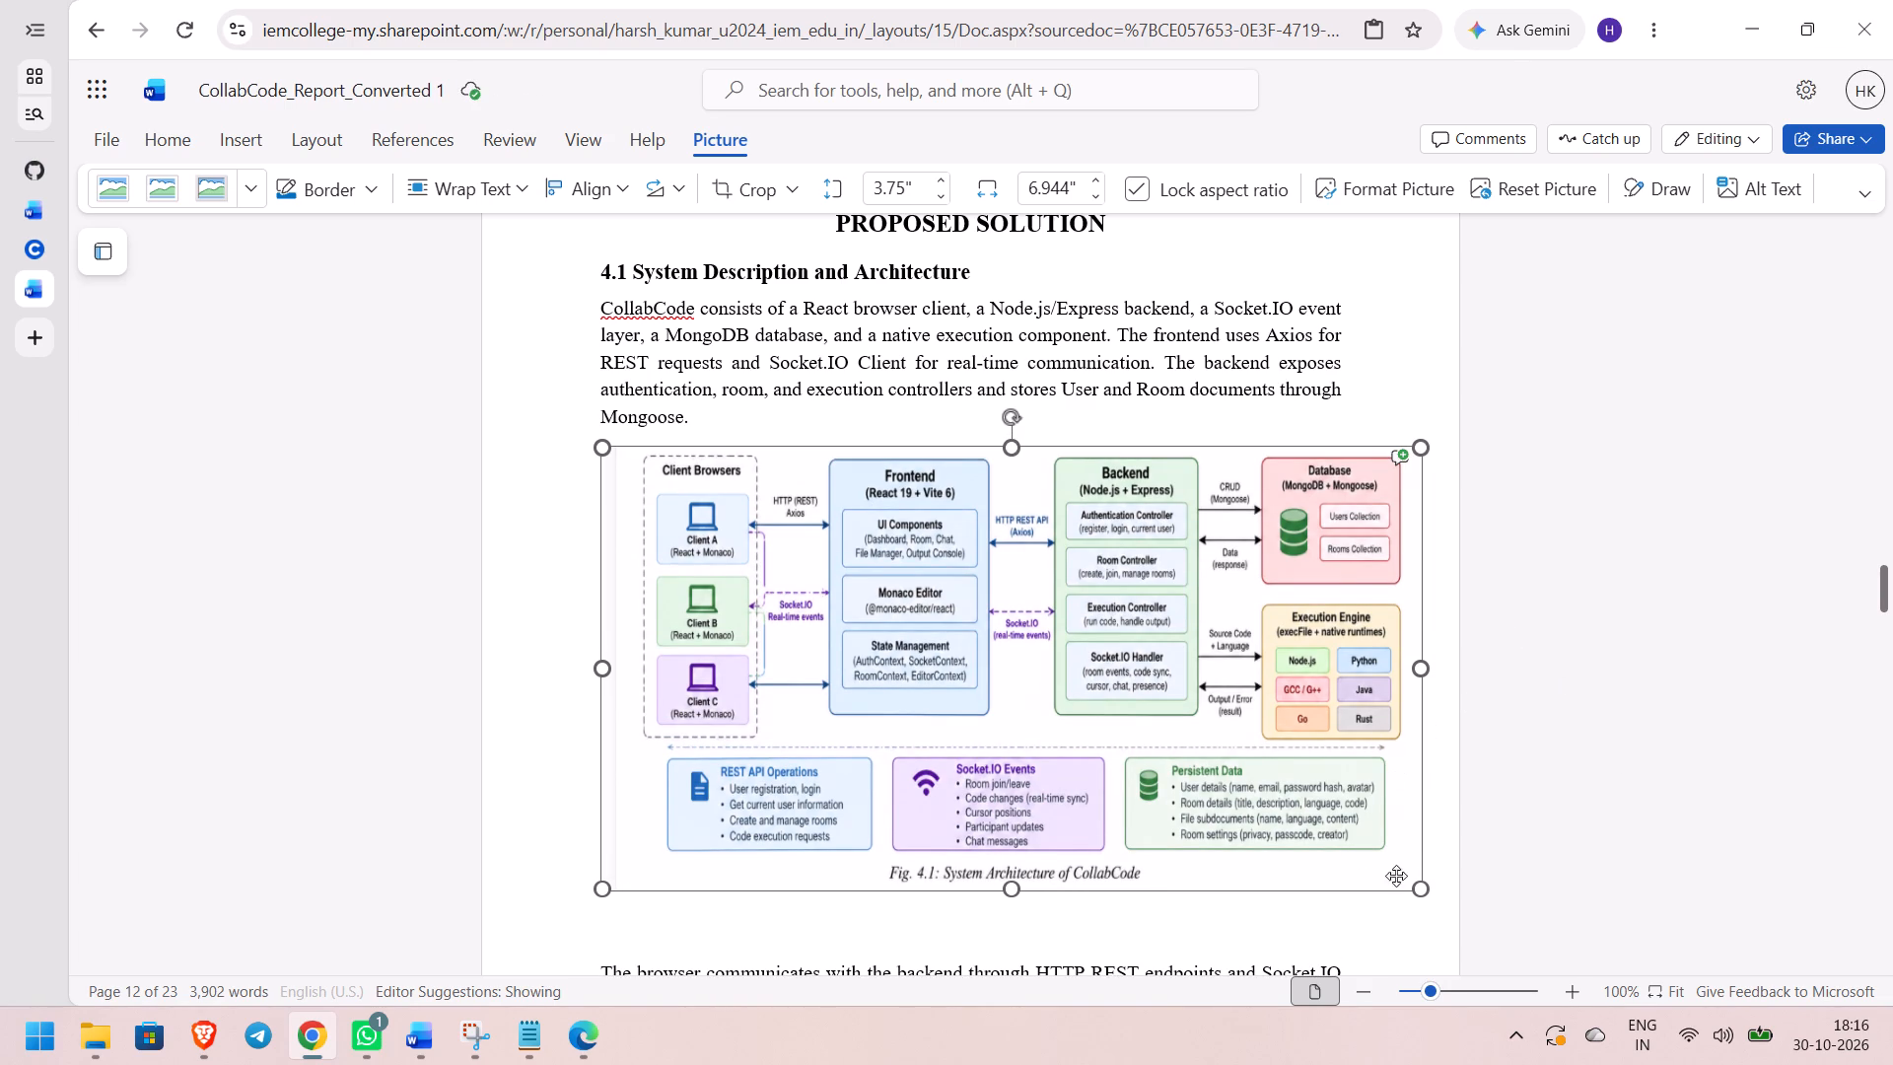
click(1601, 745)
Scale the section 4.1 architecture picture up proportionally to about 3.80 inches high and 7.04 inches wide.
scroll(1234, 865, down, 1)
click(1245, 470)
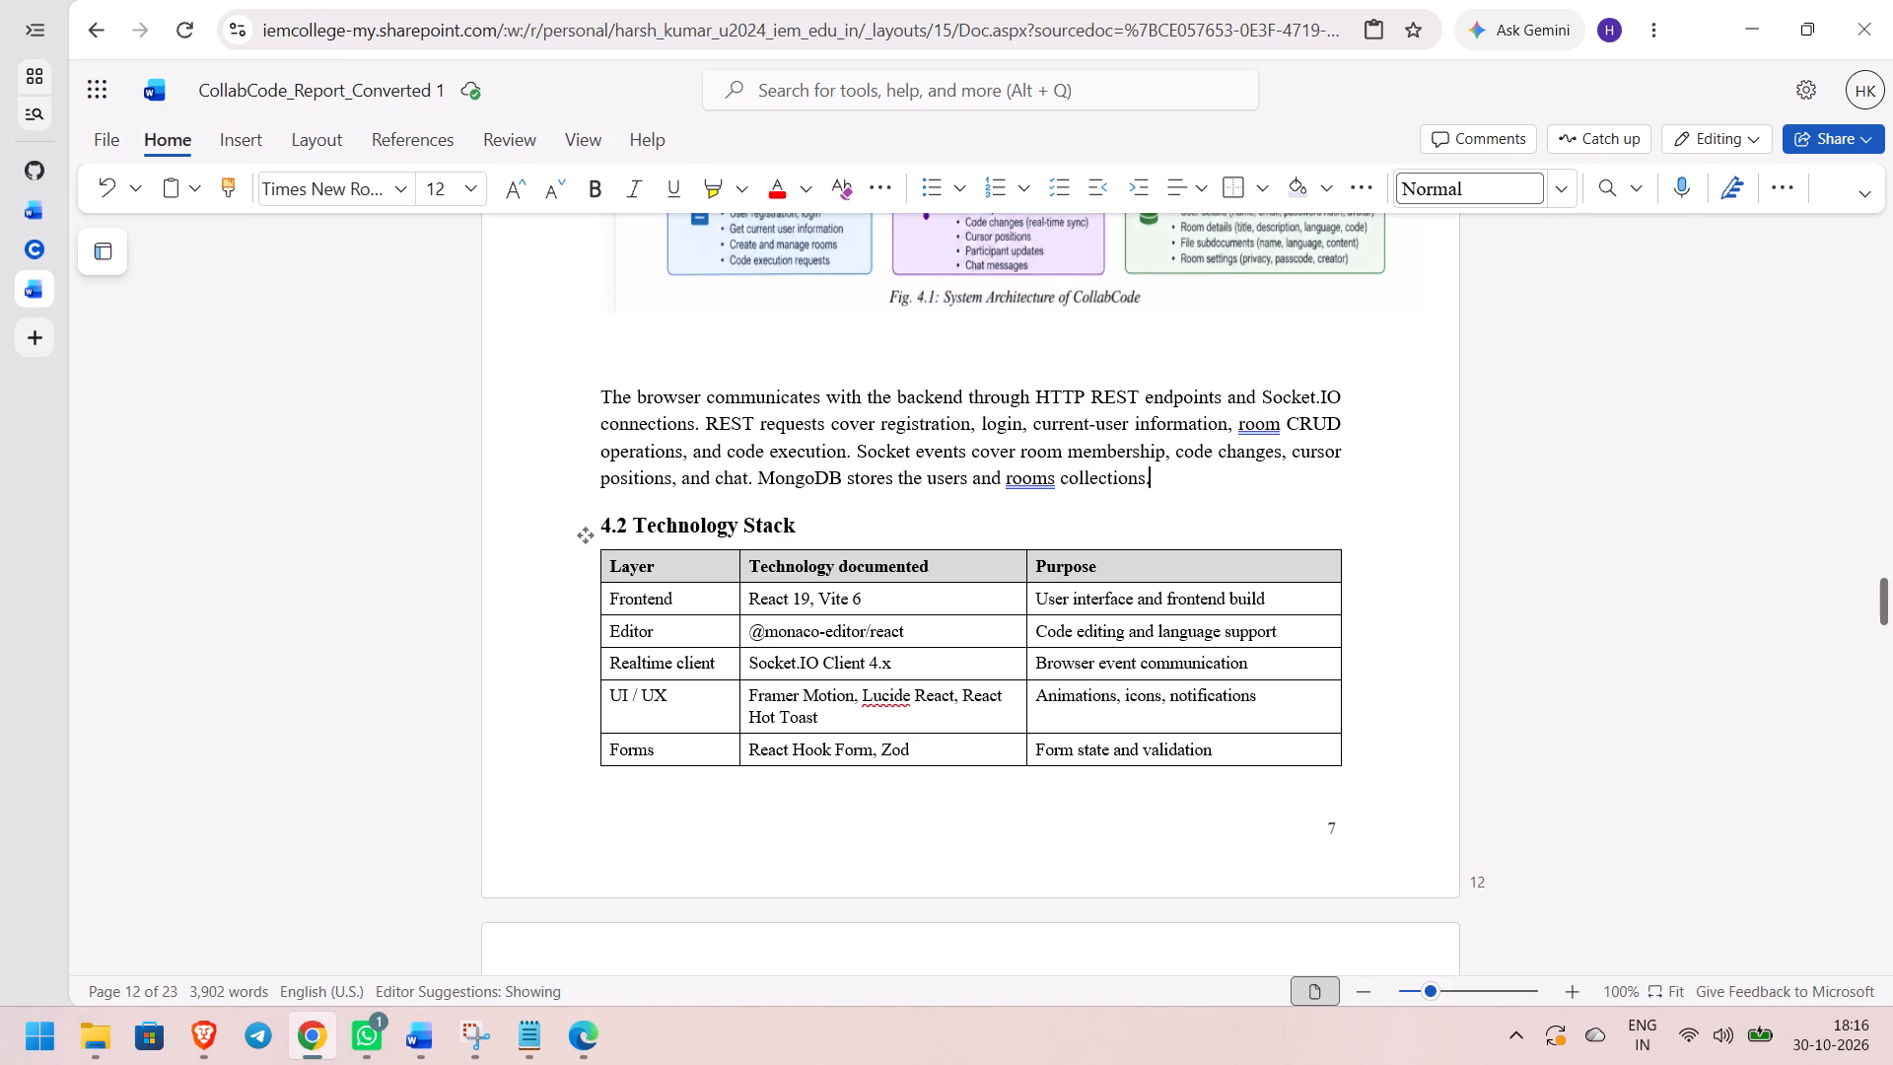
scroll(1080, 714, up, 1)
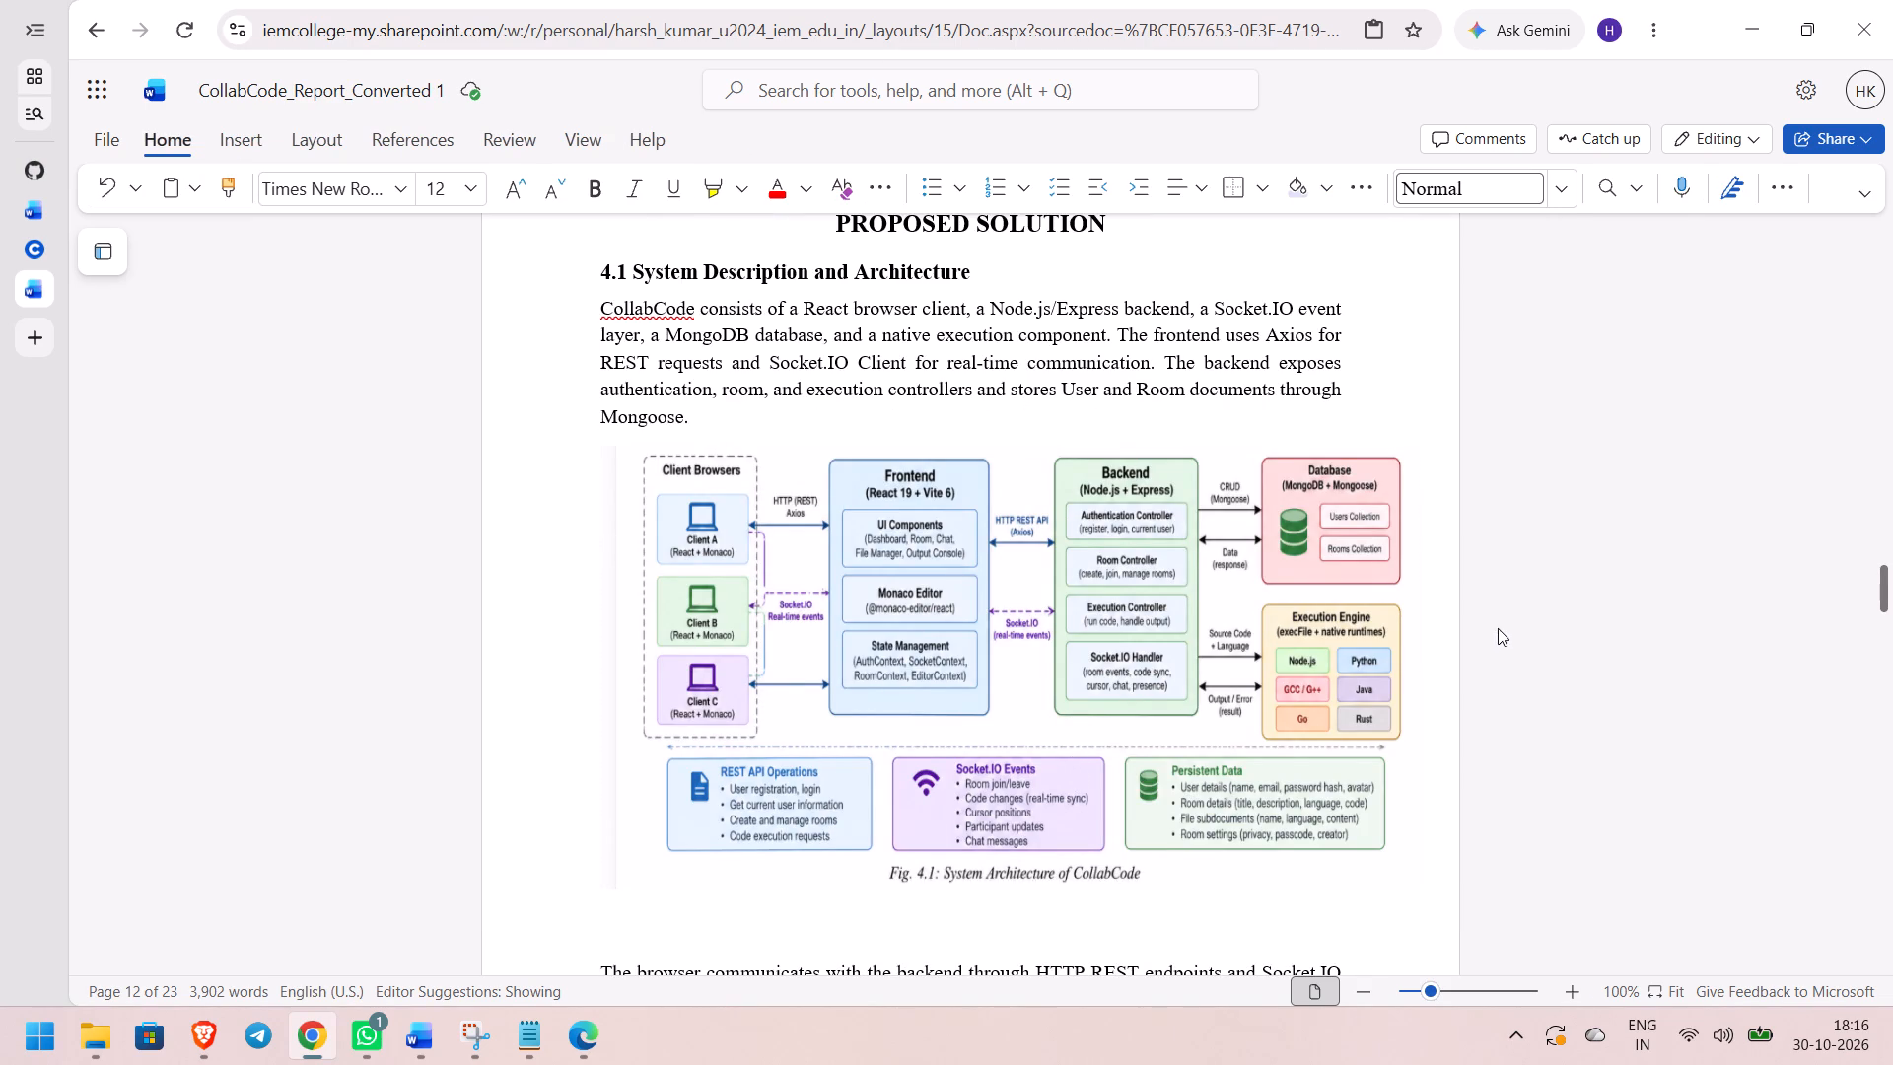
drag(659, 601, 648, 583)
click(648, 583)
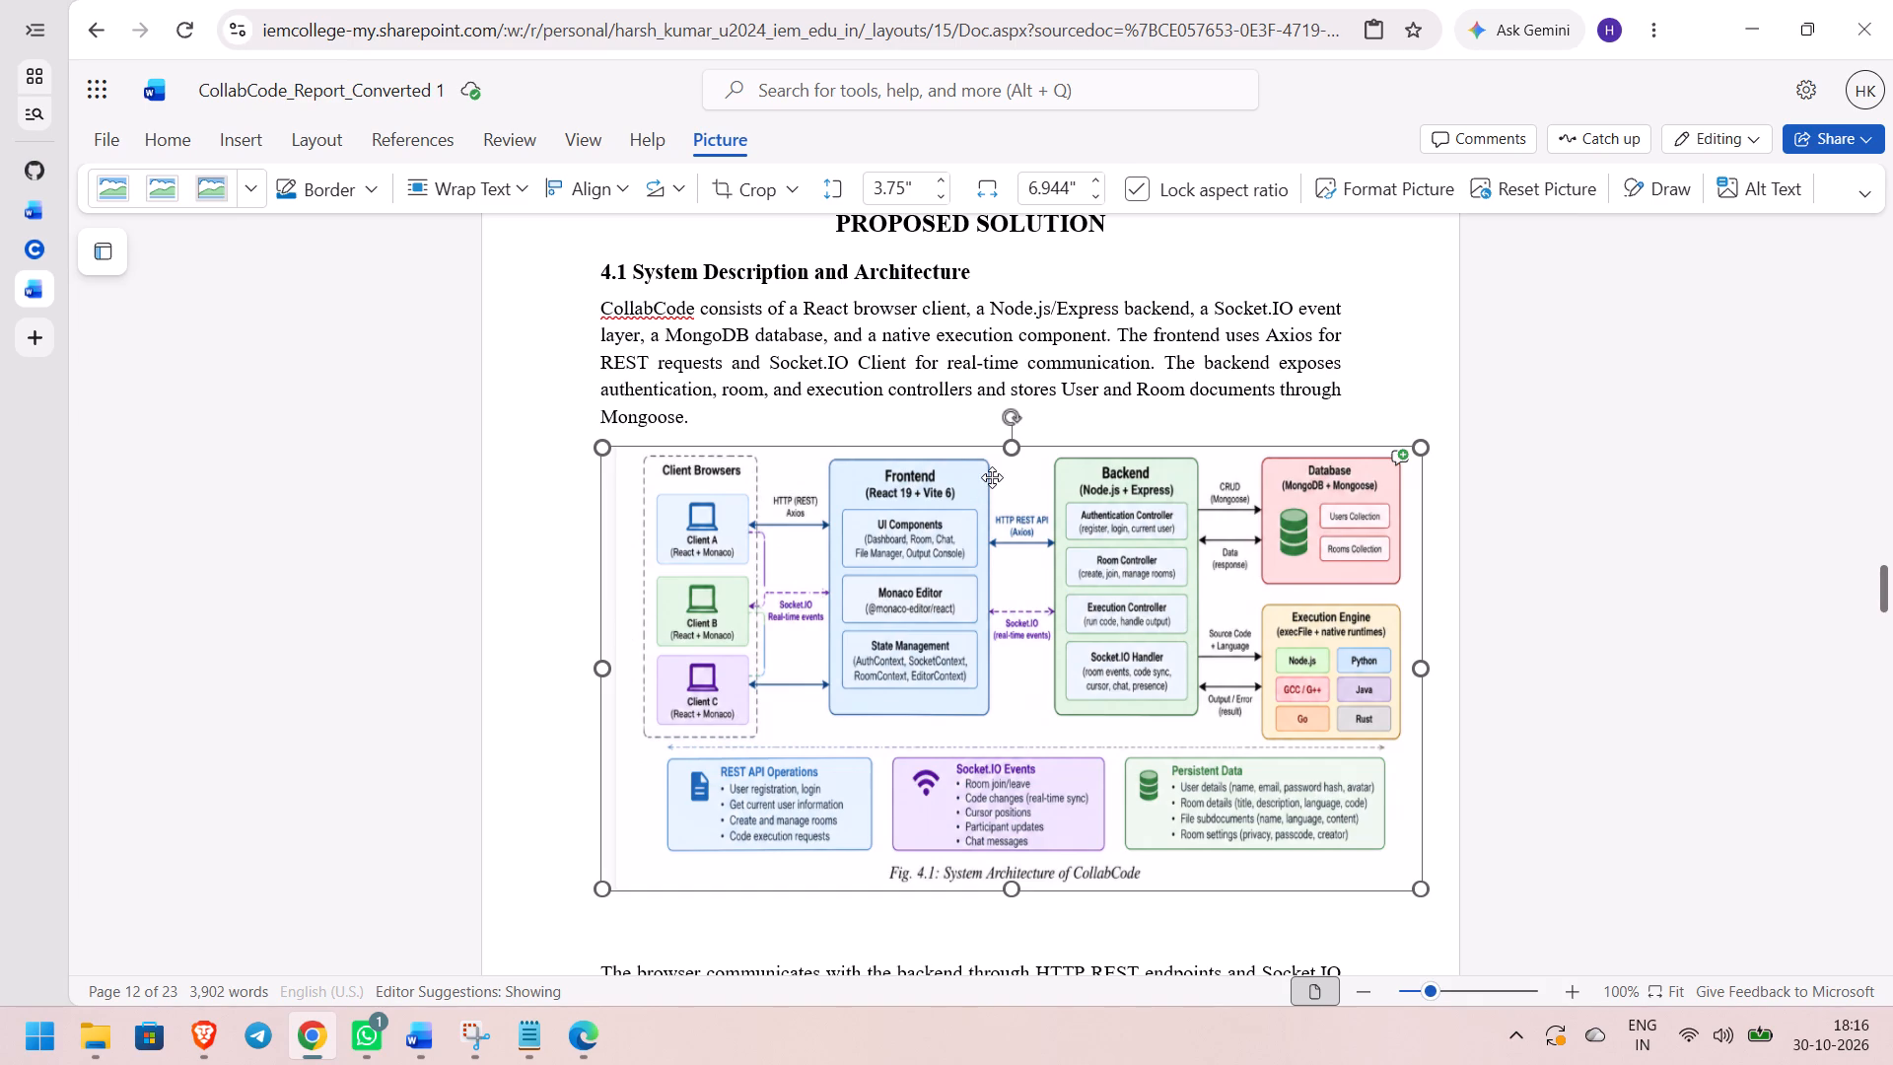
drag(992, 477, 967, 485)
click(1006, 421)
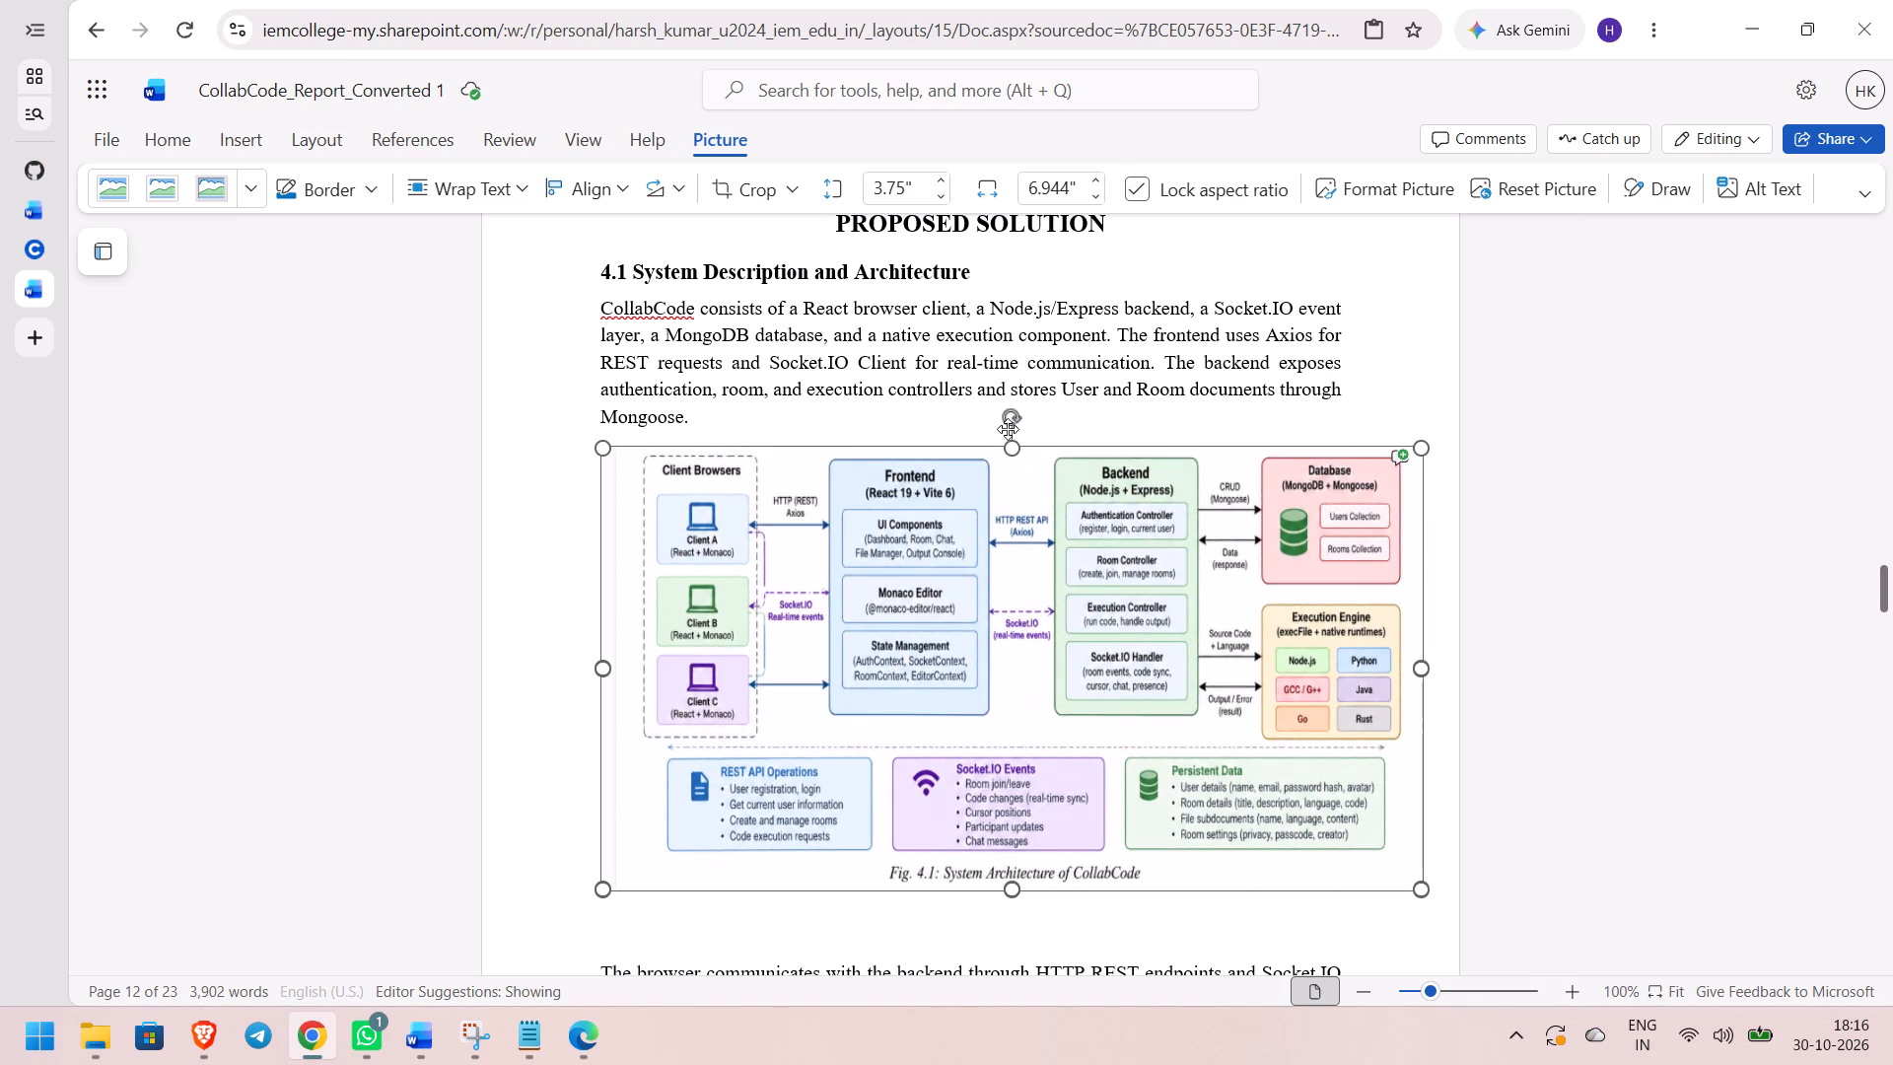
click(1643, 713)
drag(601, 442, 591, 431)
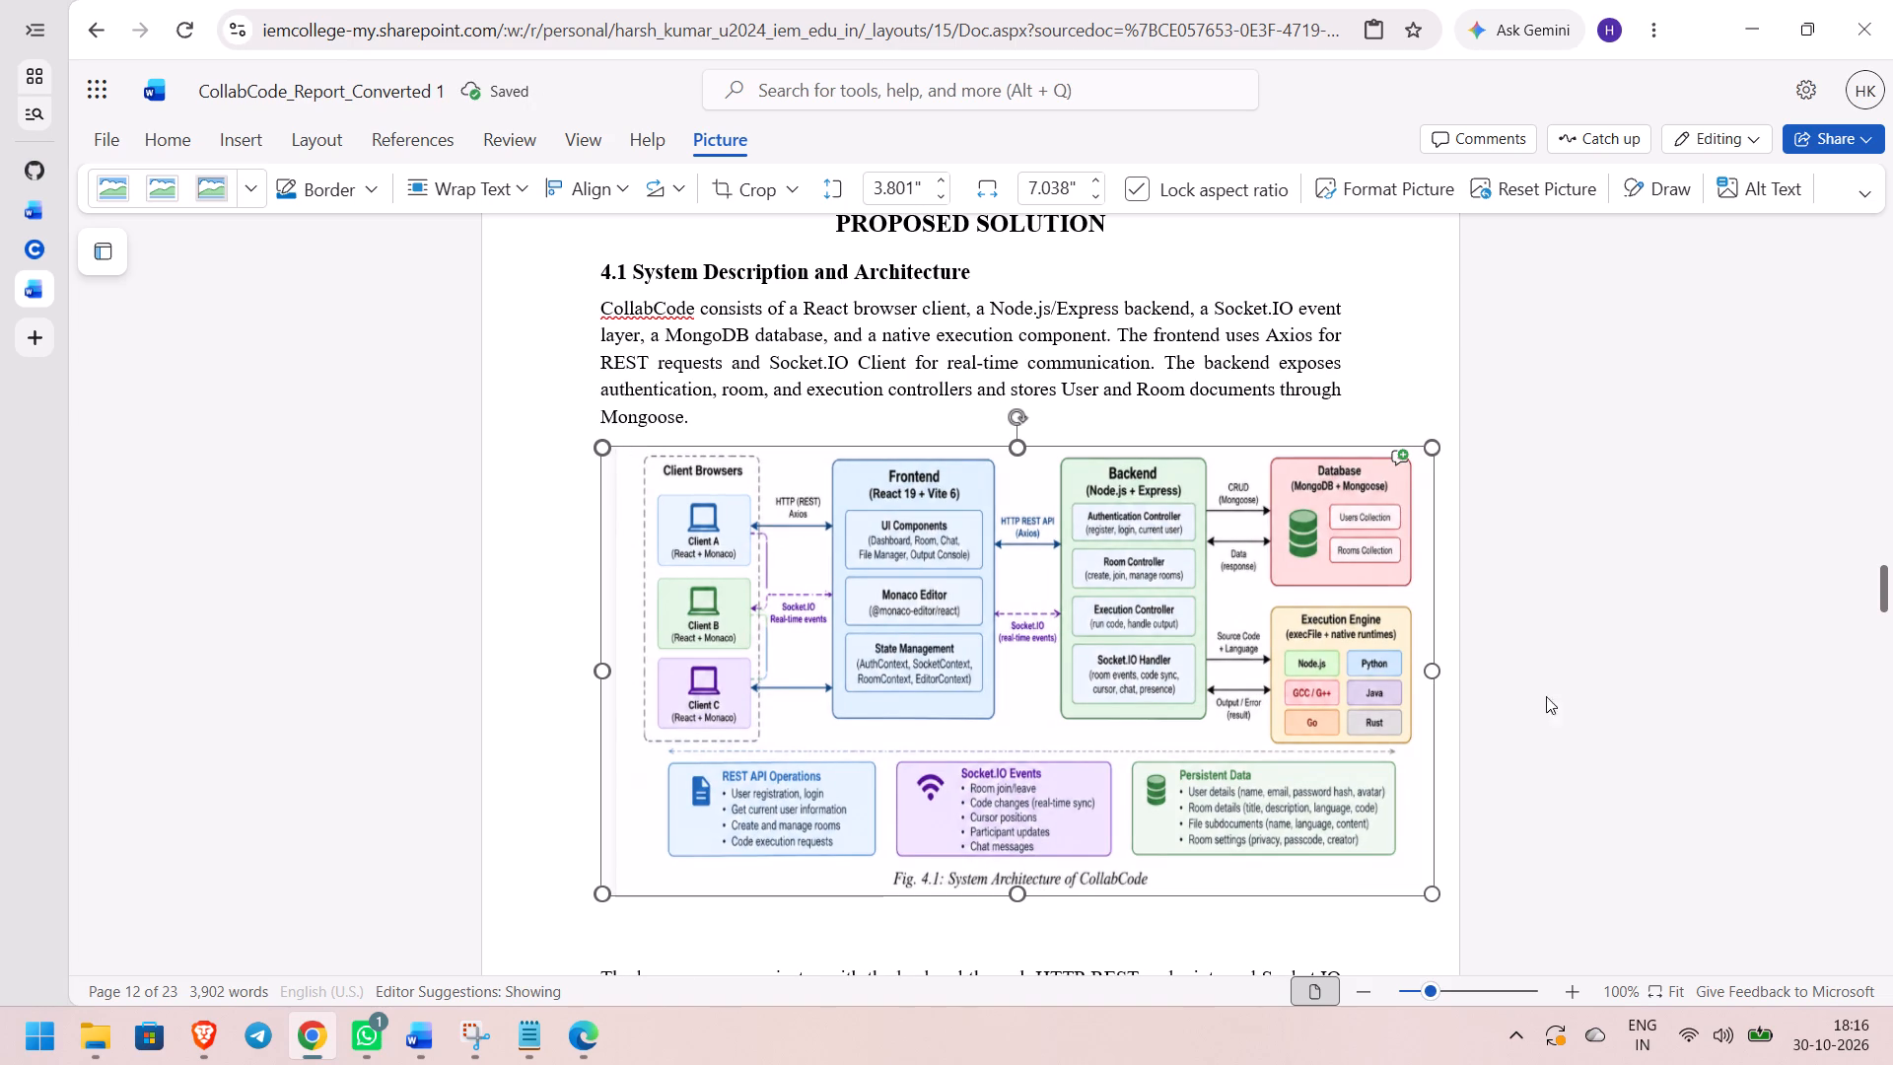
Check how the resized architecture picture fits the page and the text and technology table that follow it.
click(1591, 653)
scroll(1581, 744, down, 2)
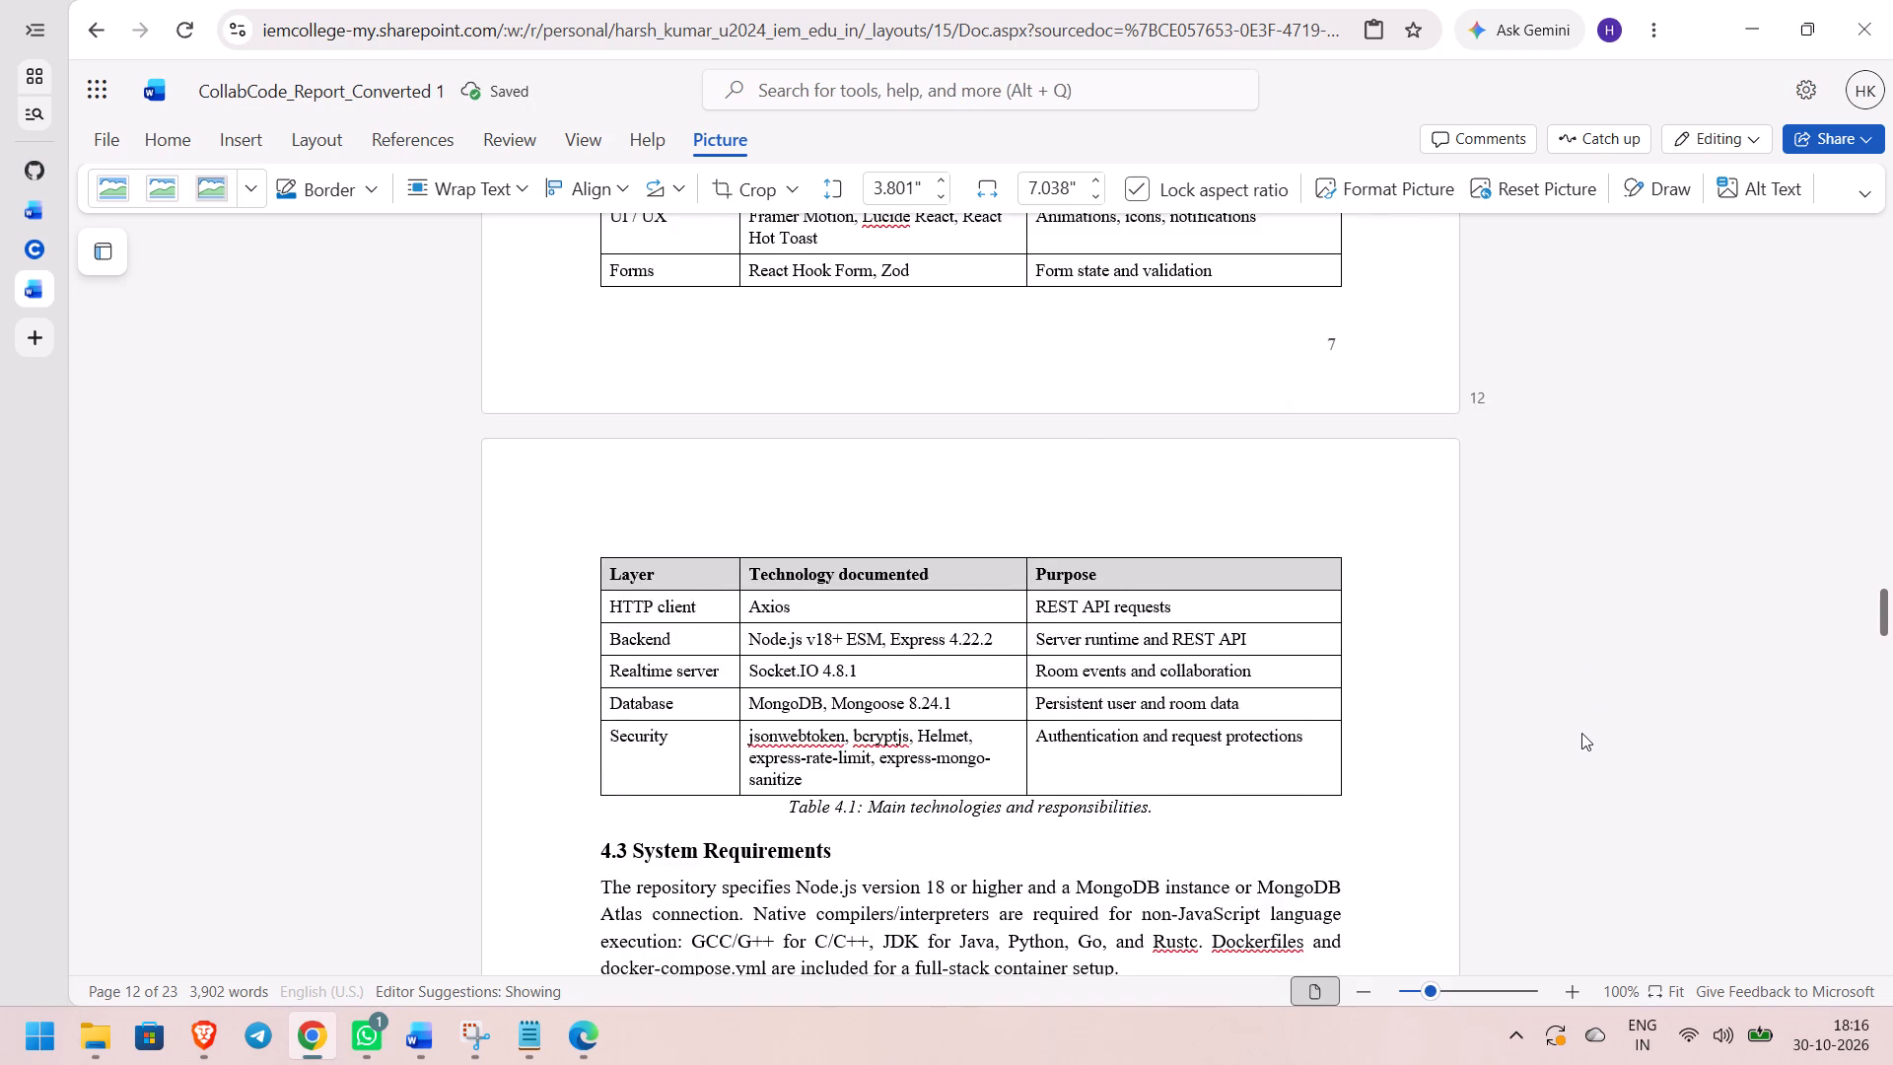
click(1597, 711)
scroll(1372, 724, up, 2)
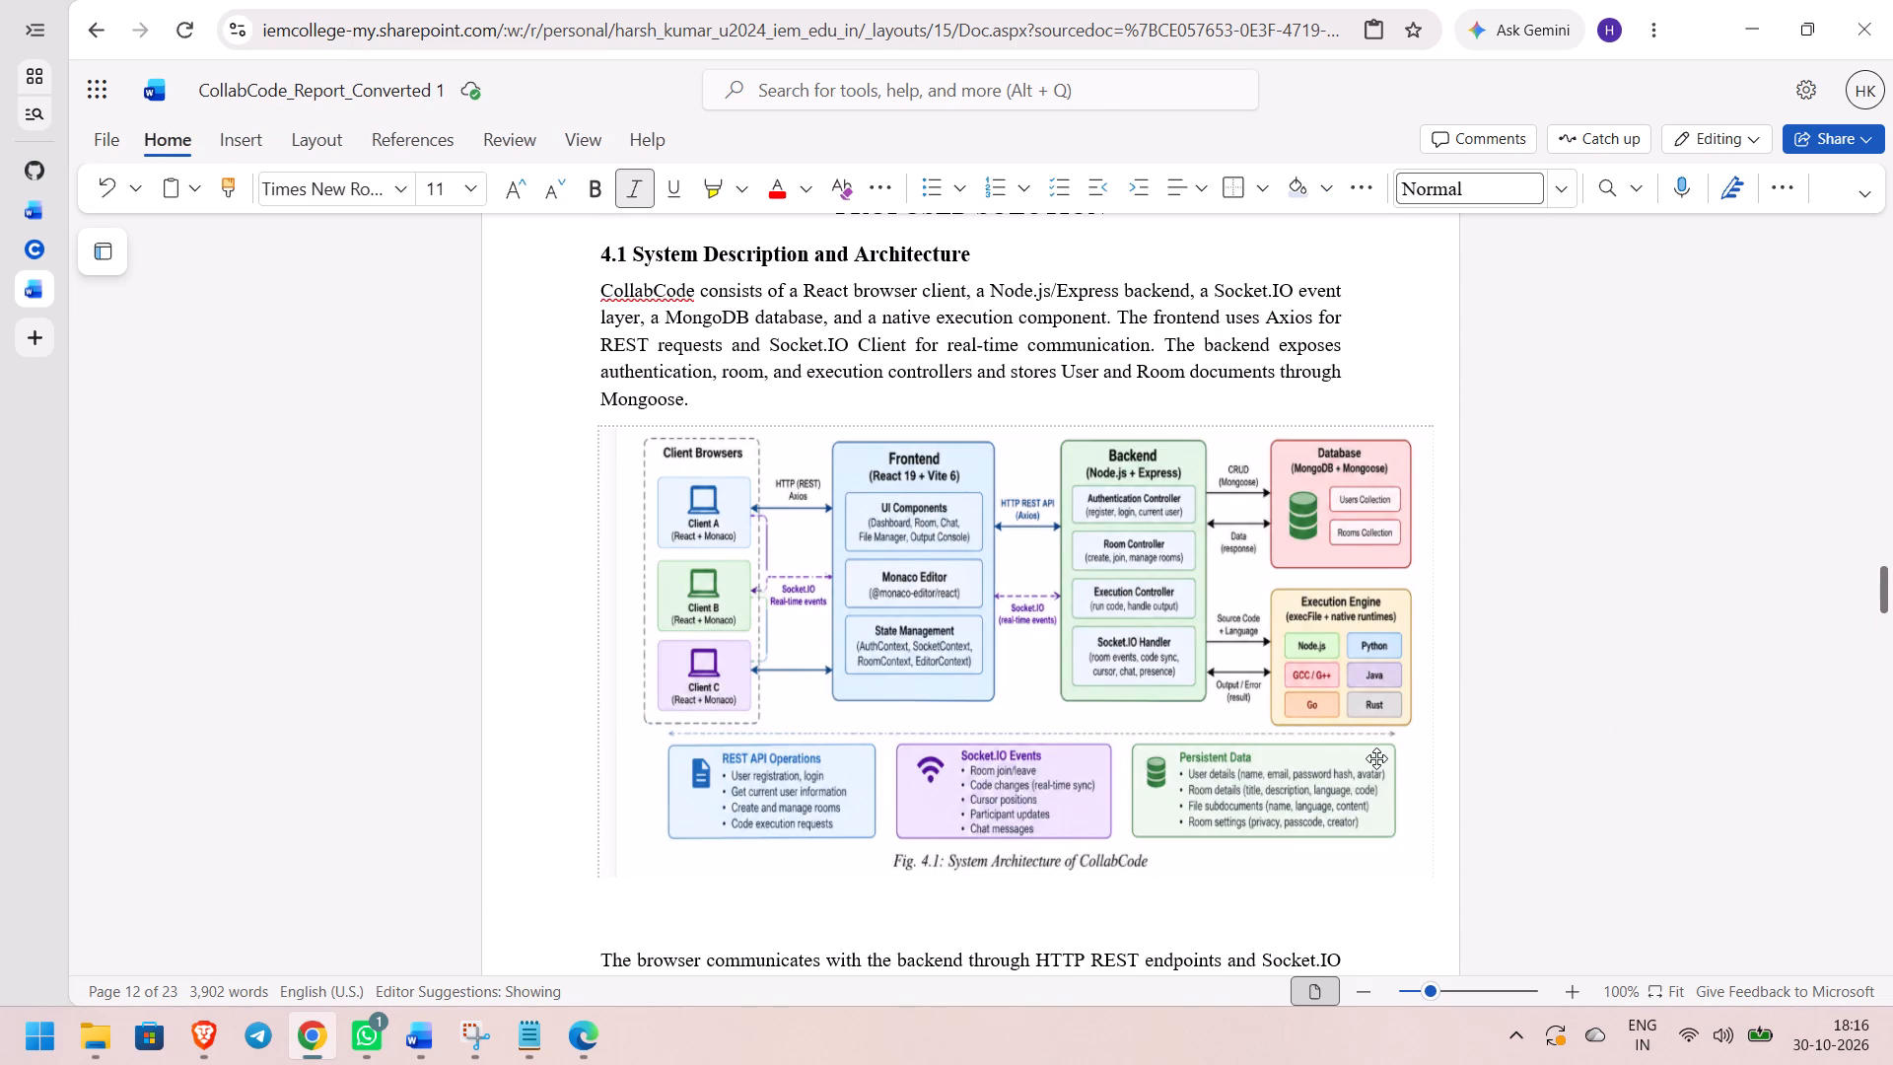
scroll(1378, 764, up, 1)
scroll(1378, 773, down, 1)
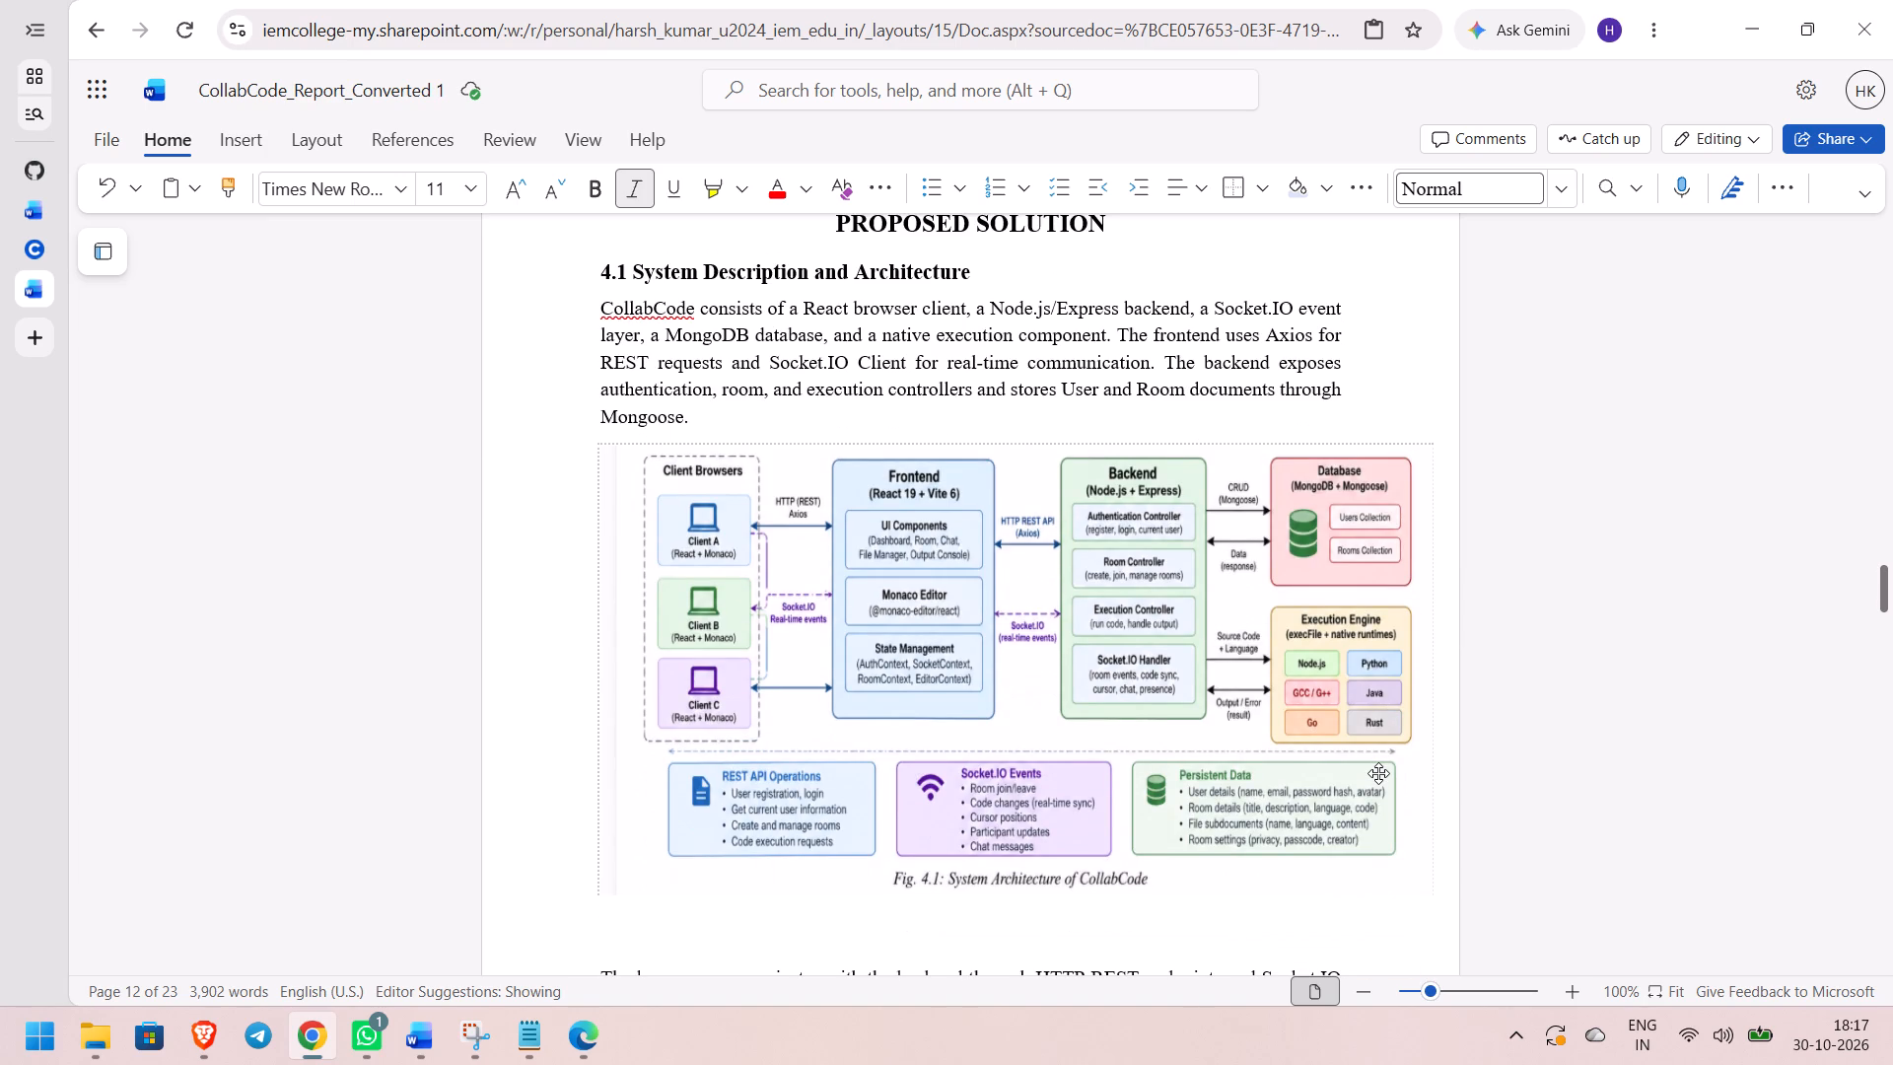
scroll(1376, 774, down, 1)
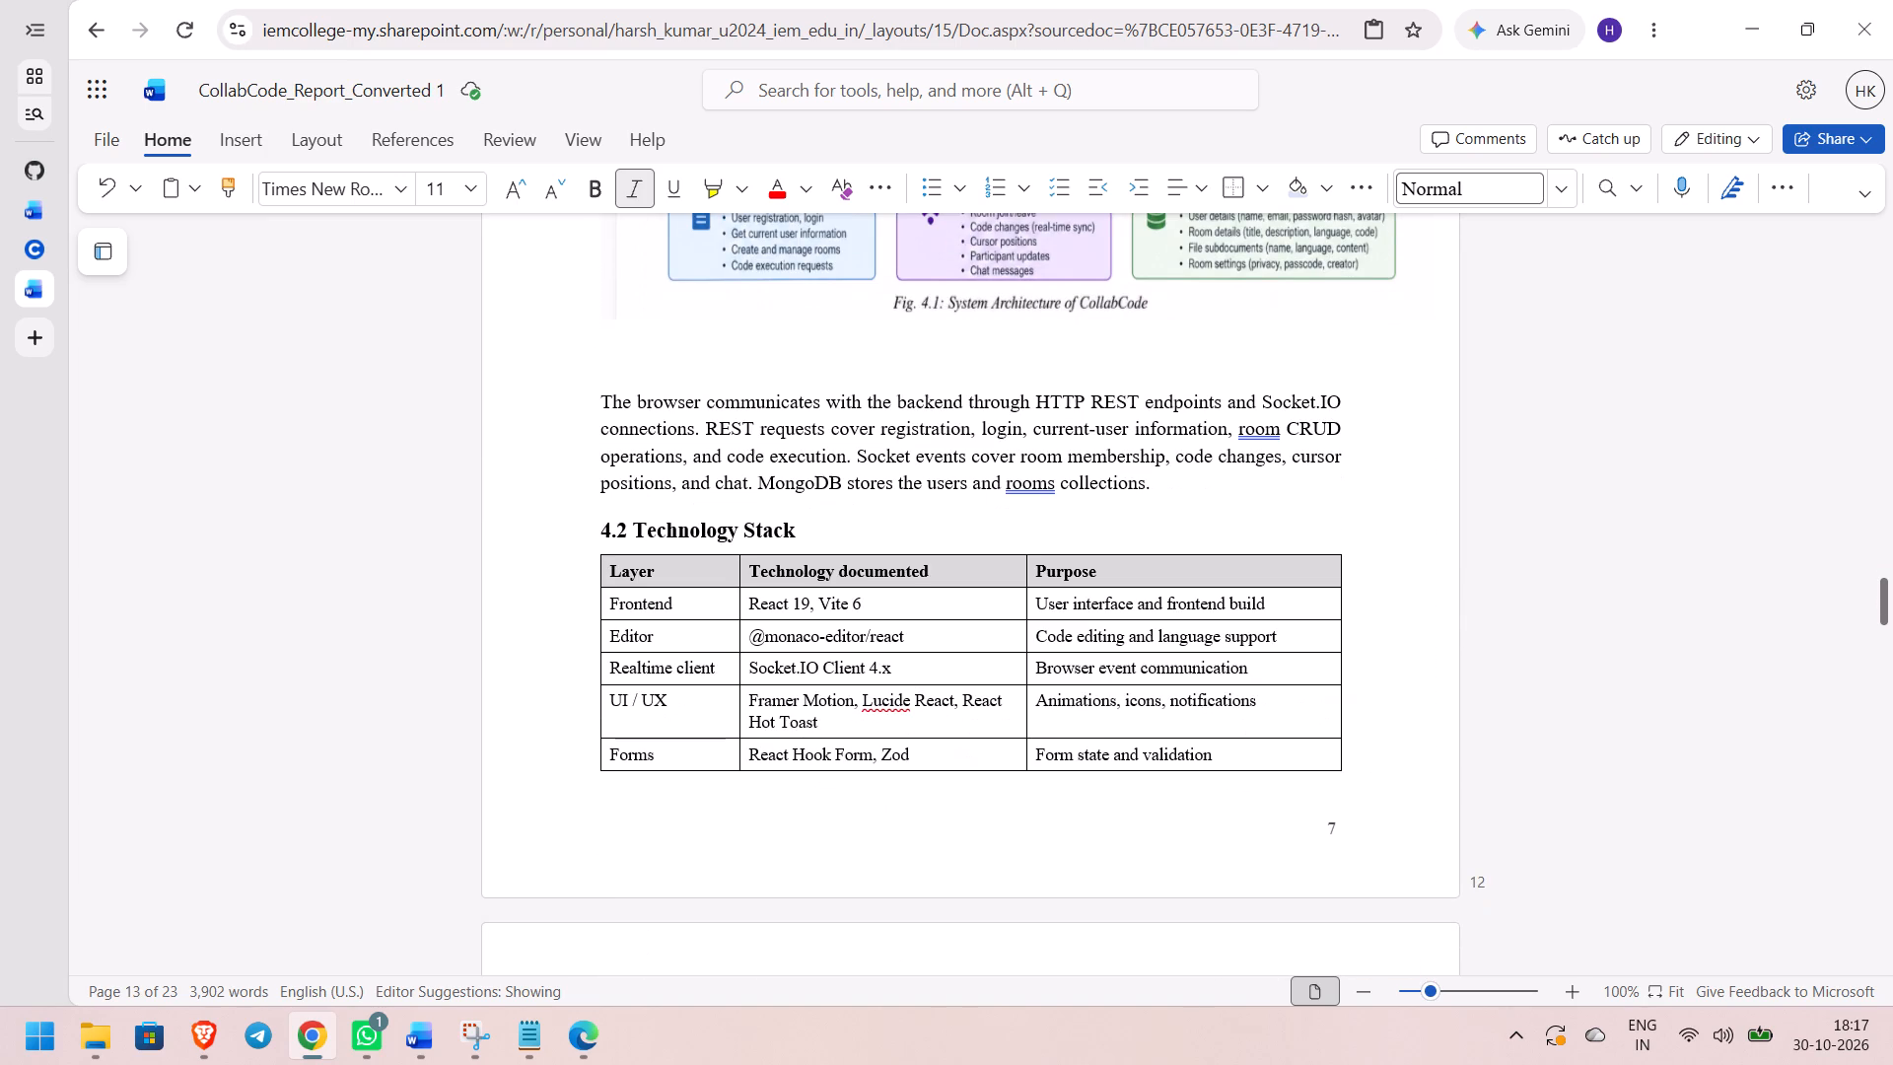
scroll(1420, 705, up, 1)
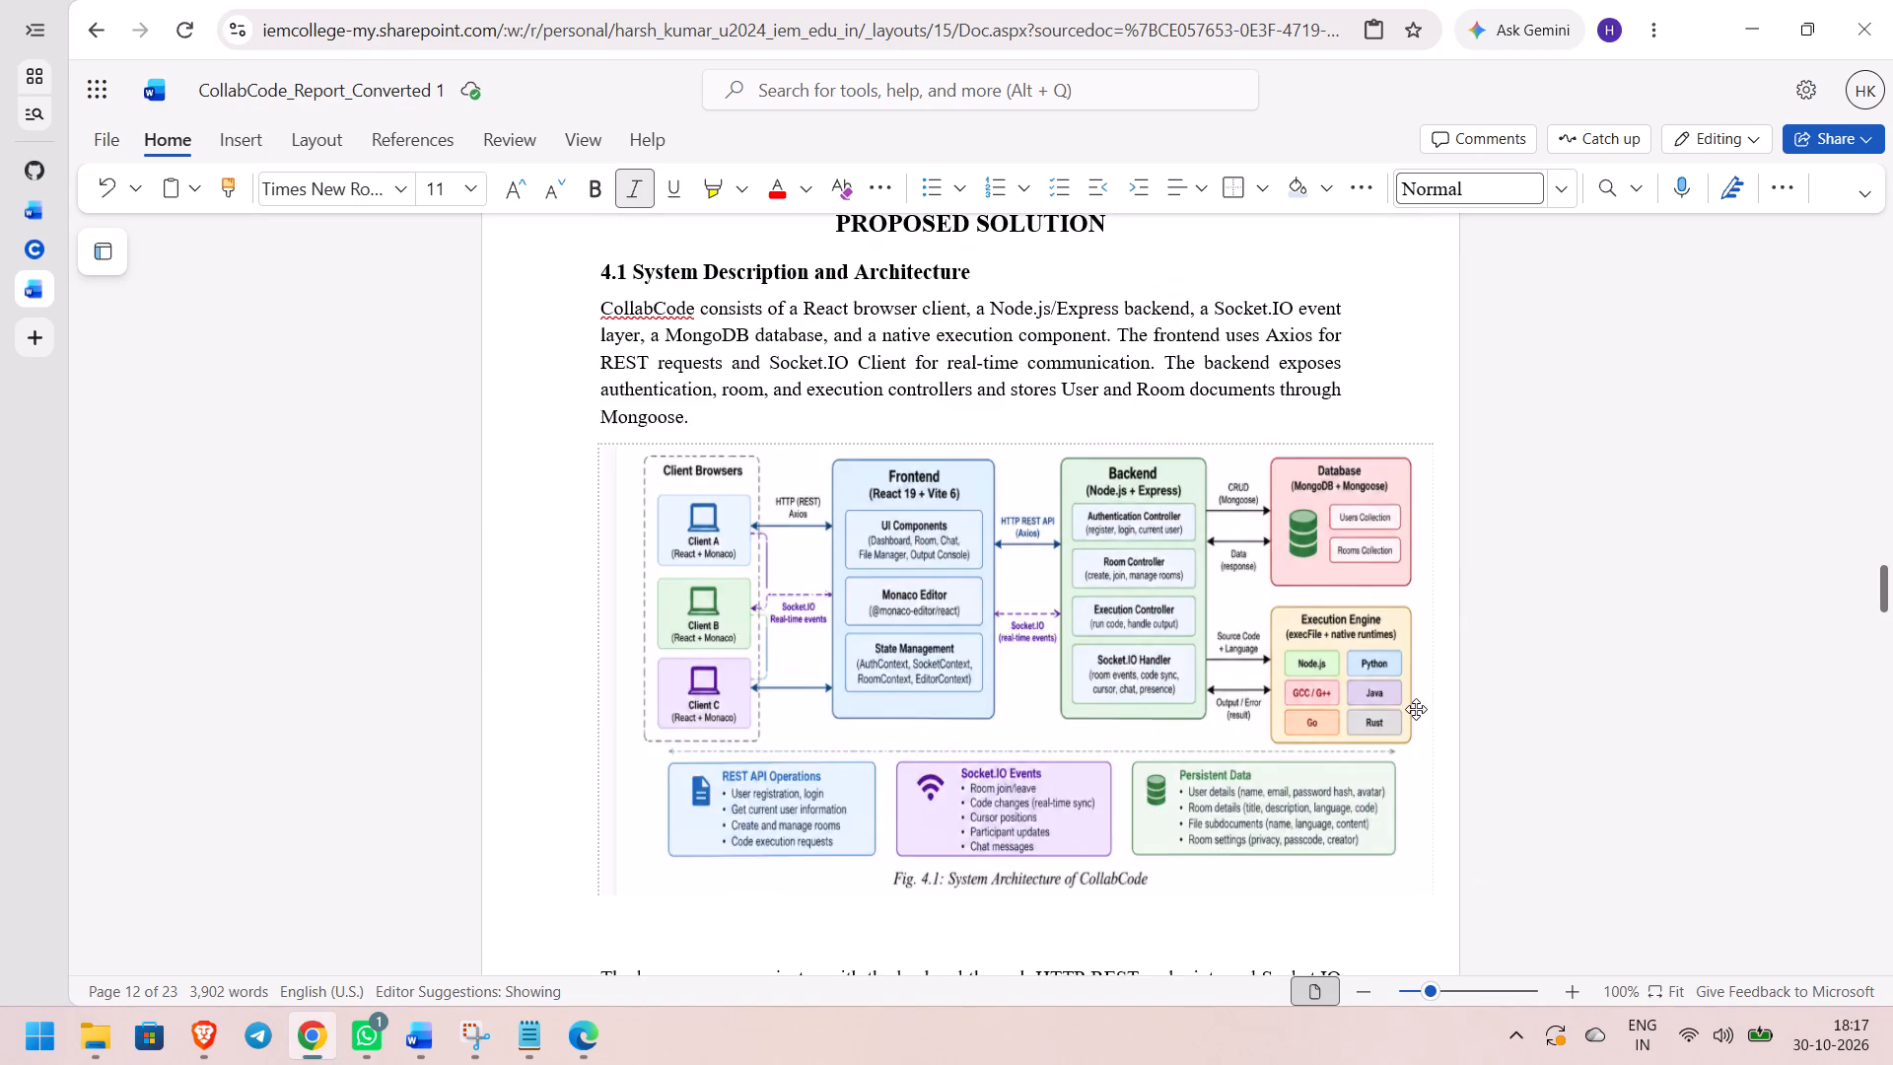
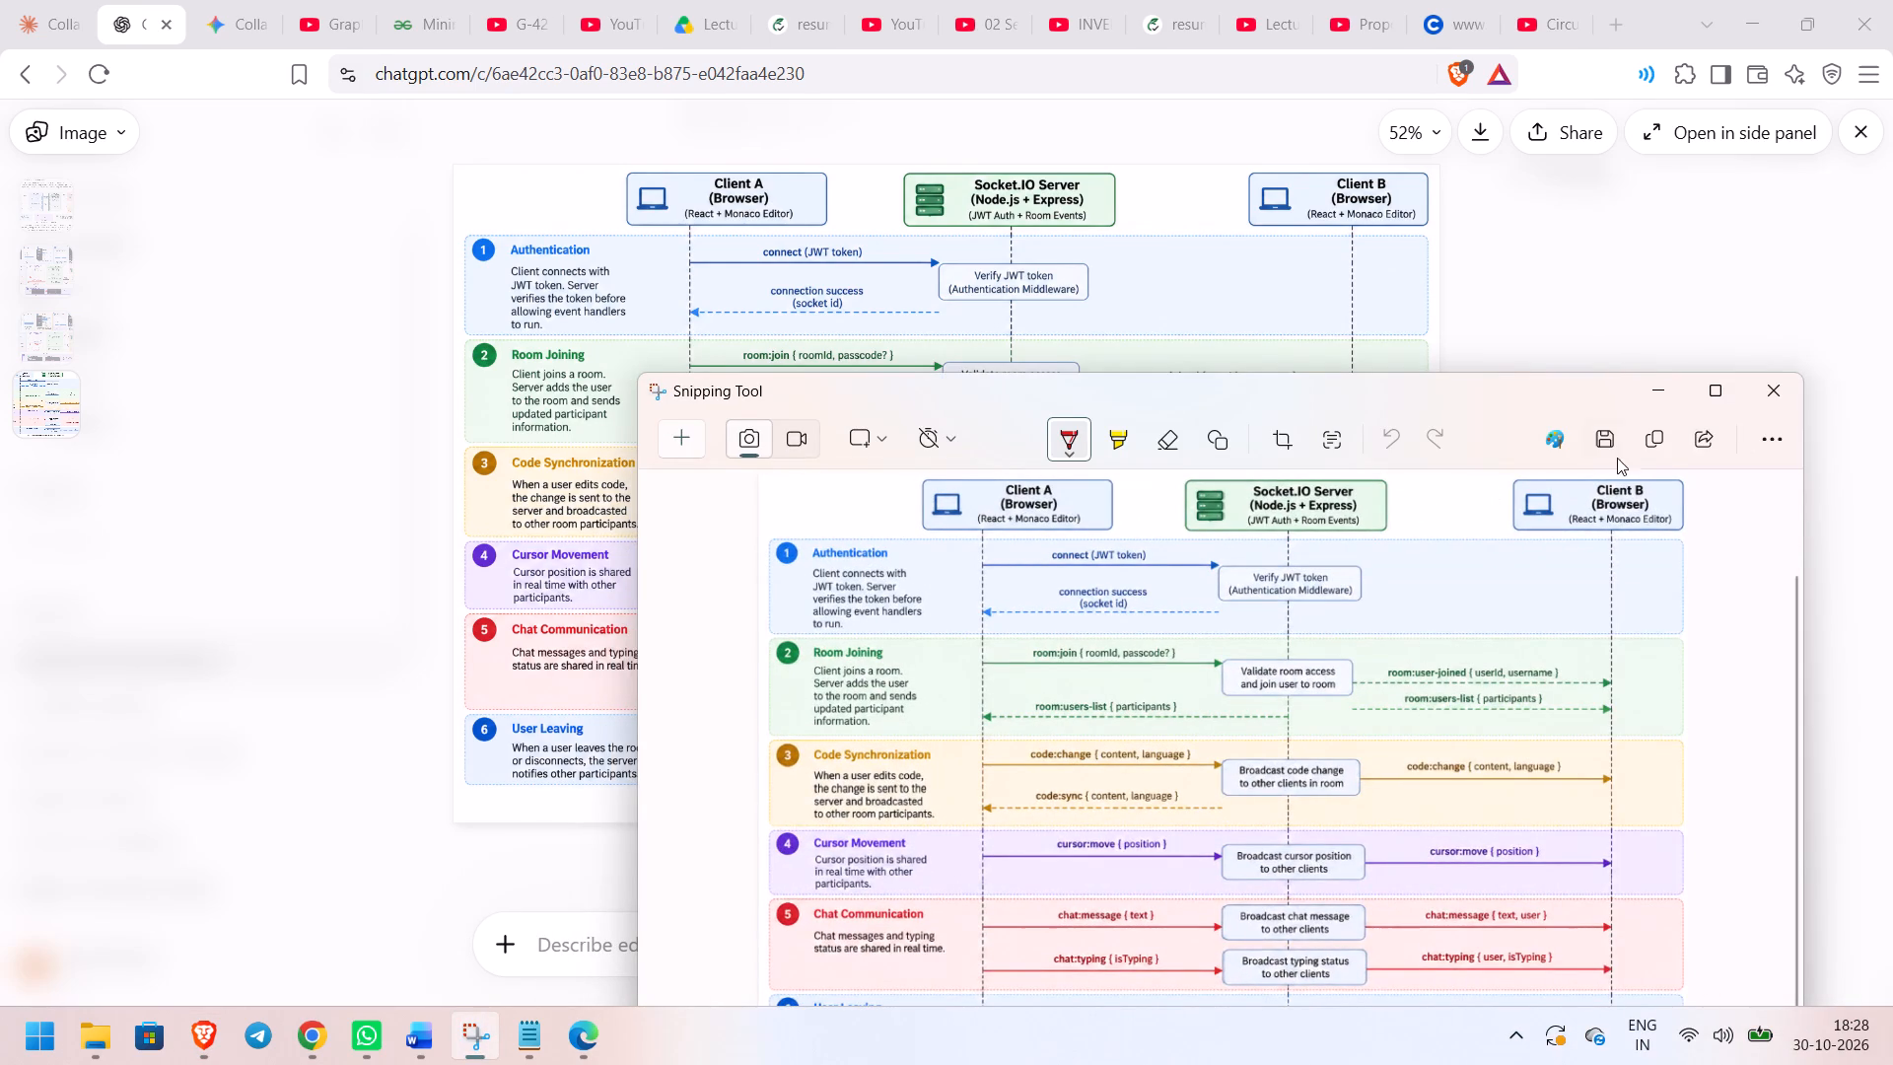
click(1652, 440)
click(1656, 390)
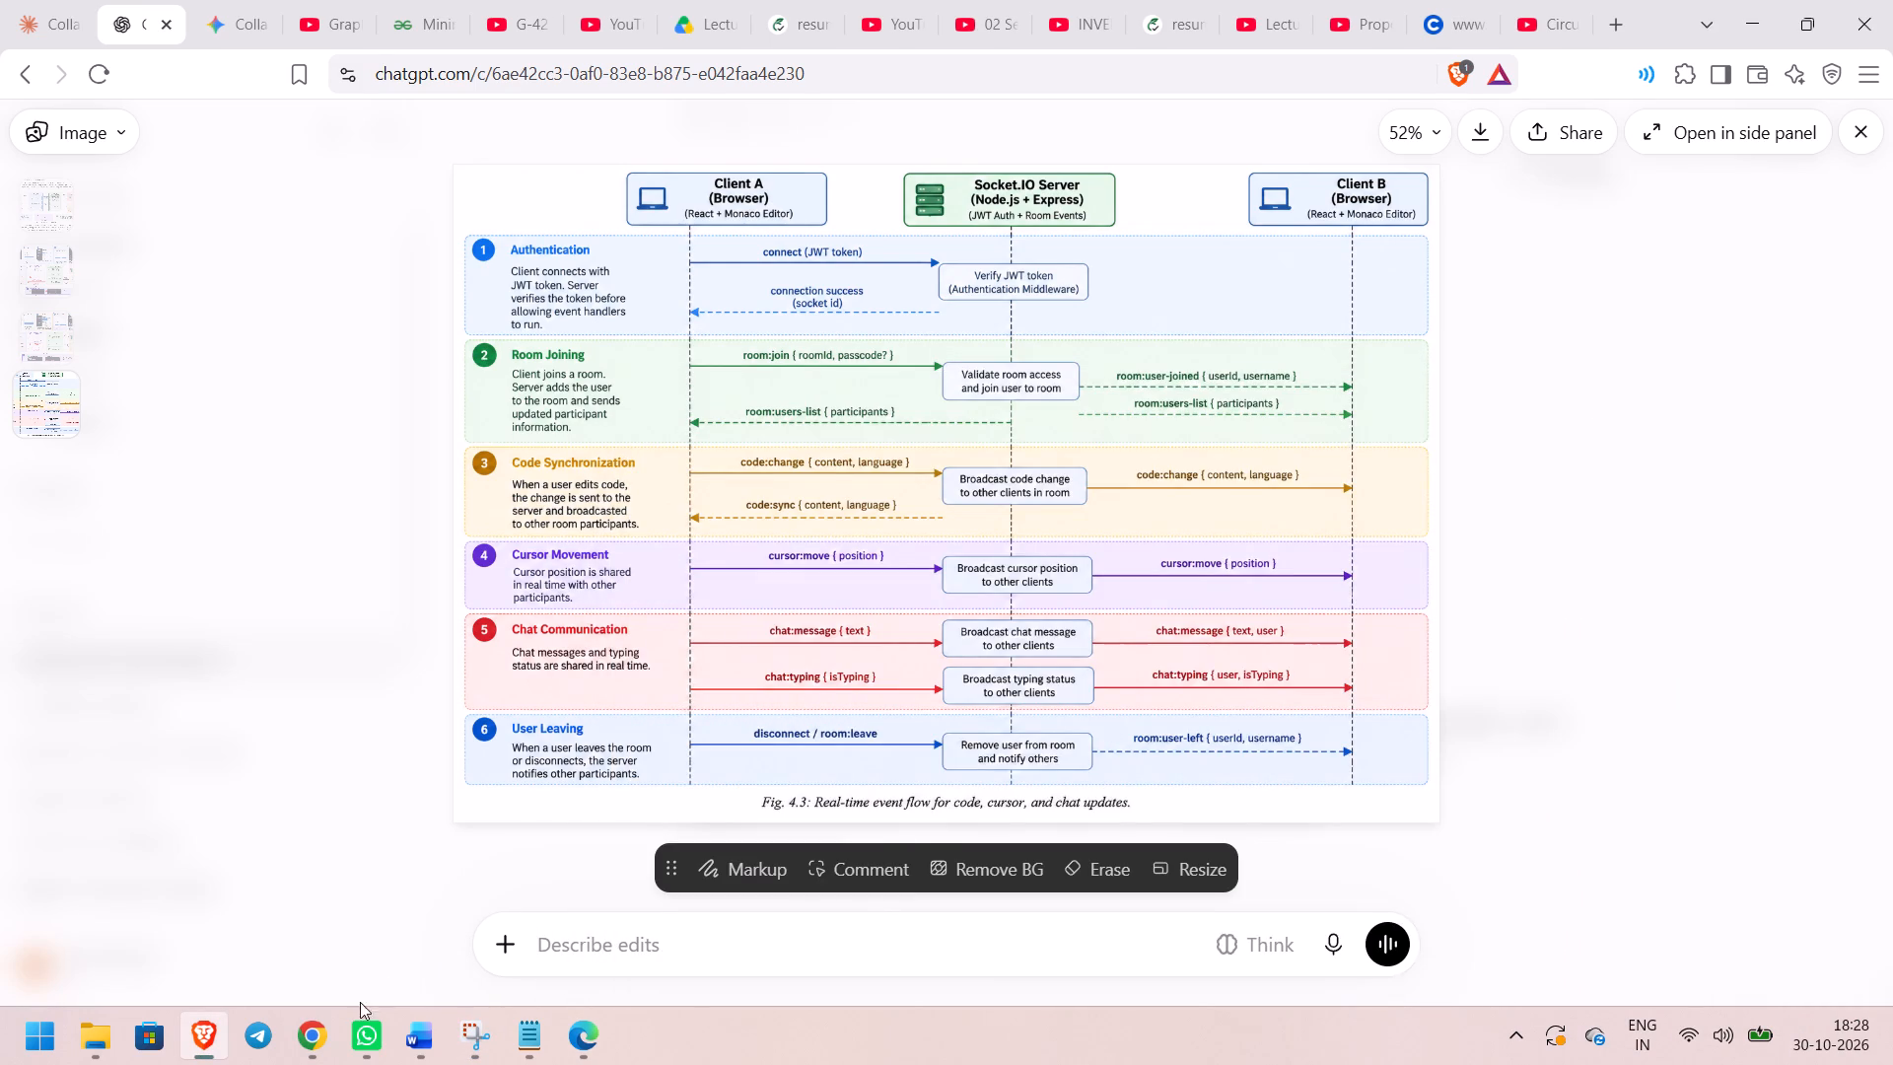
In the report in Chrome, replace the old Figure 4.3 caption in section 4.5 with the copied screenshot of the new diagram.
click(333, 1029)
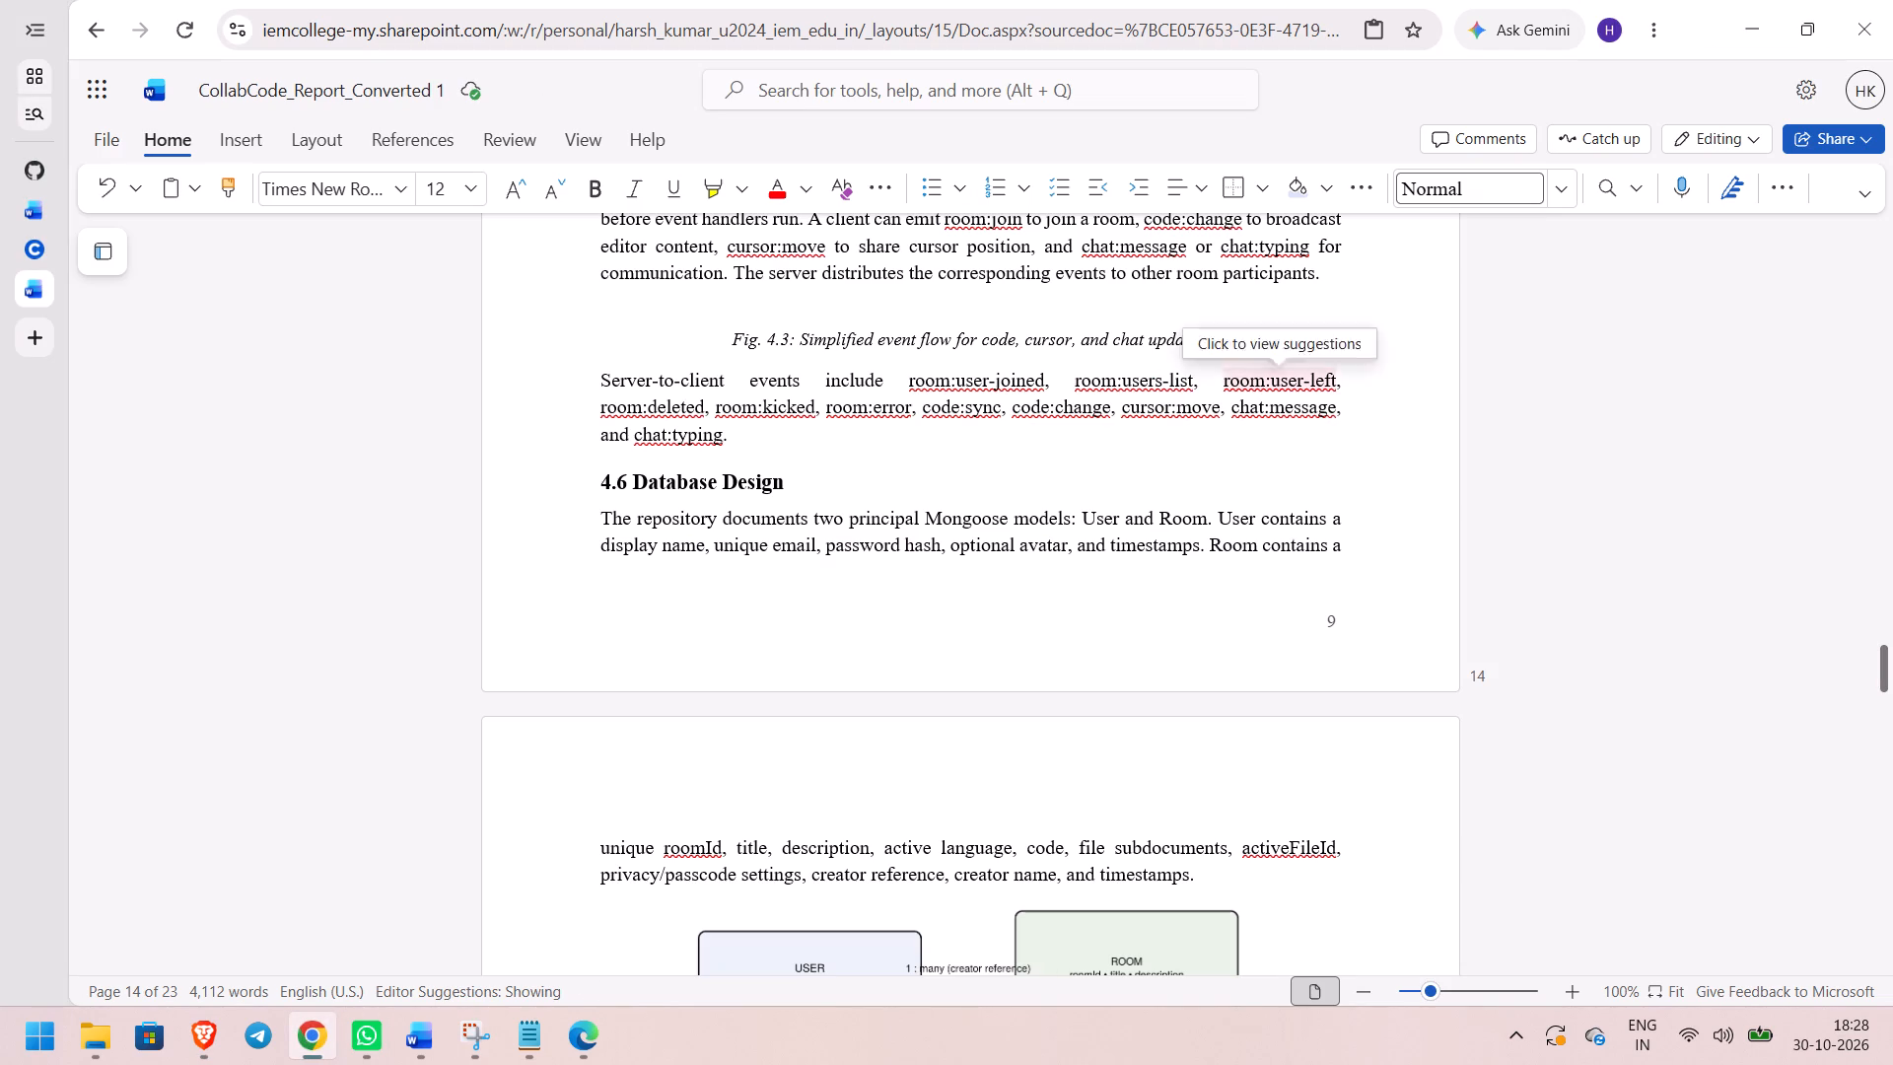
click(1231, 346)
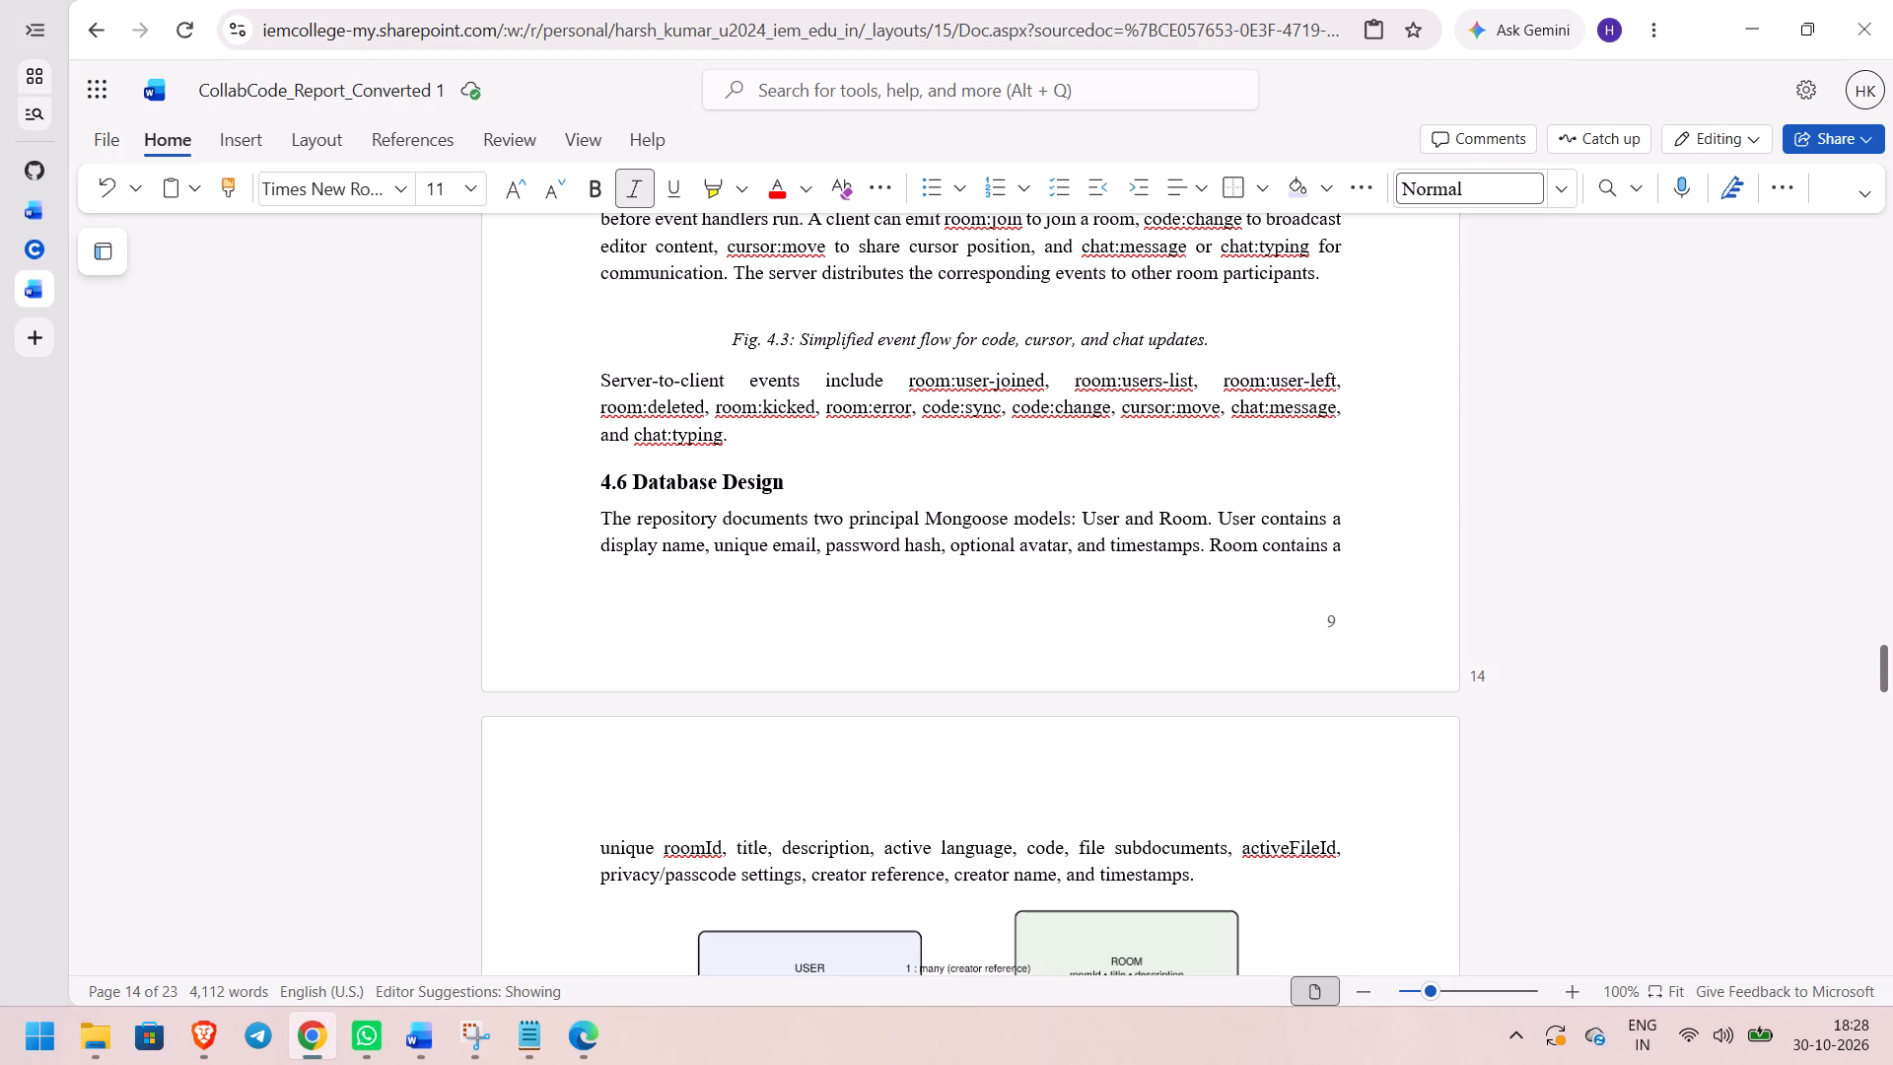
key(BackSpace)
key(BackSpace)
key(BackSpace)
key(BackSpace)
key(BackSpace)
key(BackSpace)
key(BackSpace)
key(BackSpace)
key(BackSpace)
key(BackSpace)
key(BackSpace)
key(BackSpace)
key(BackSpace)
key(BackSpace)
key(BackSpace)
key(BackSpace)
key(BackSpace)
key(BackSpace)
key(BackSpace)
key(BackSpace)
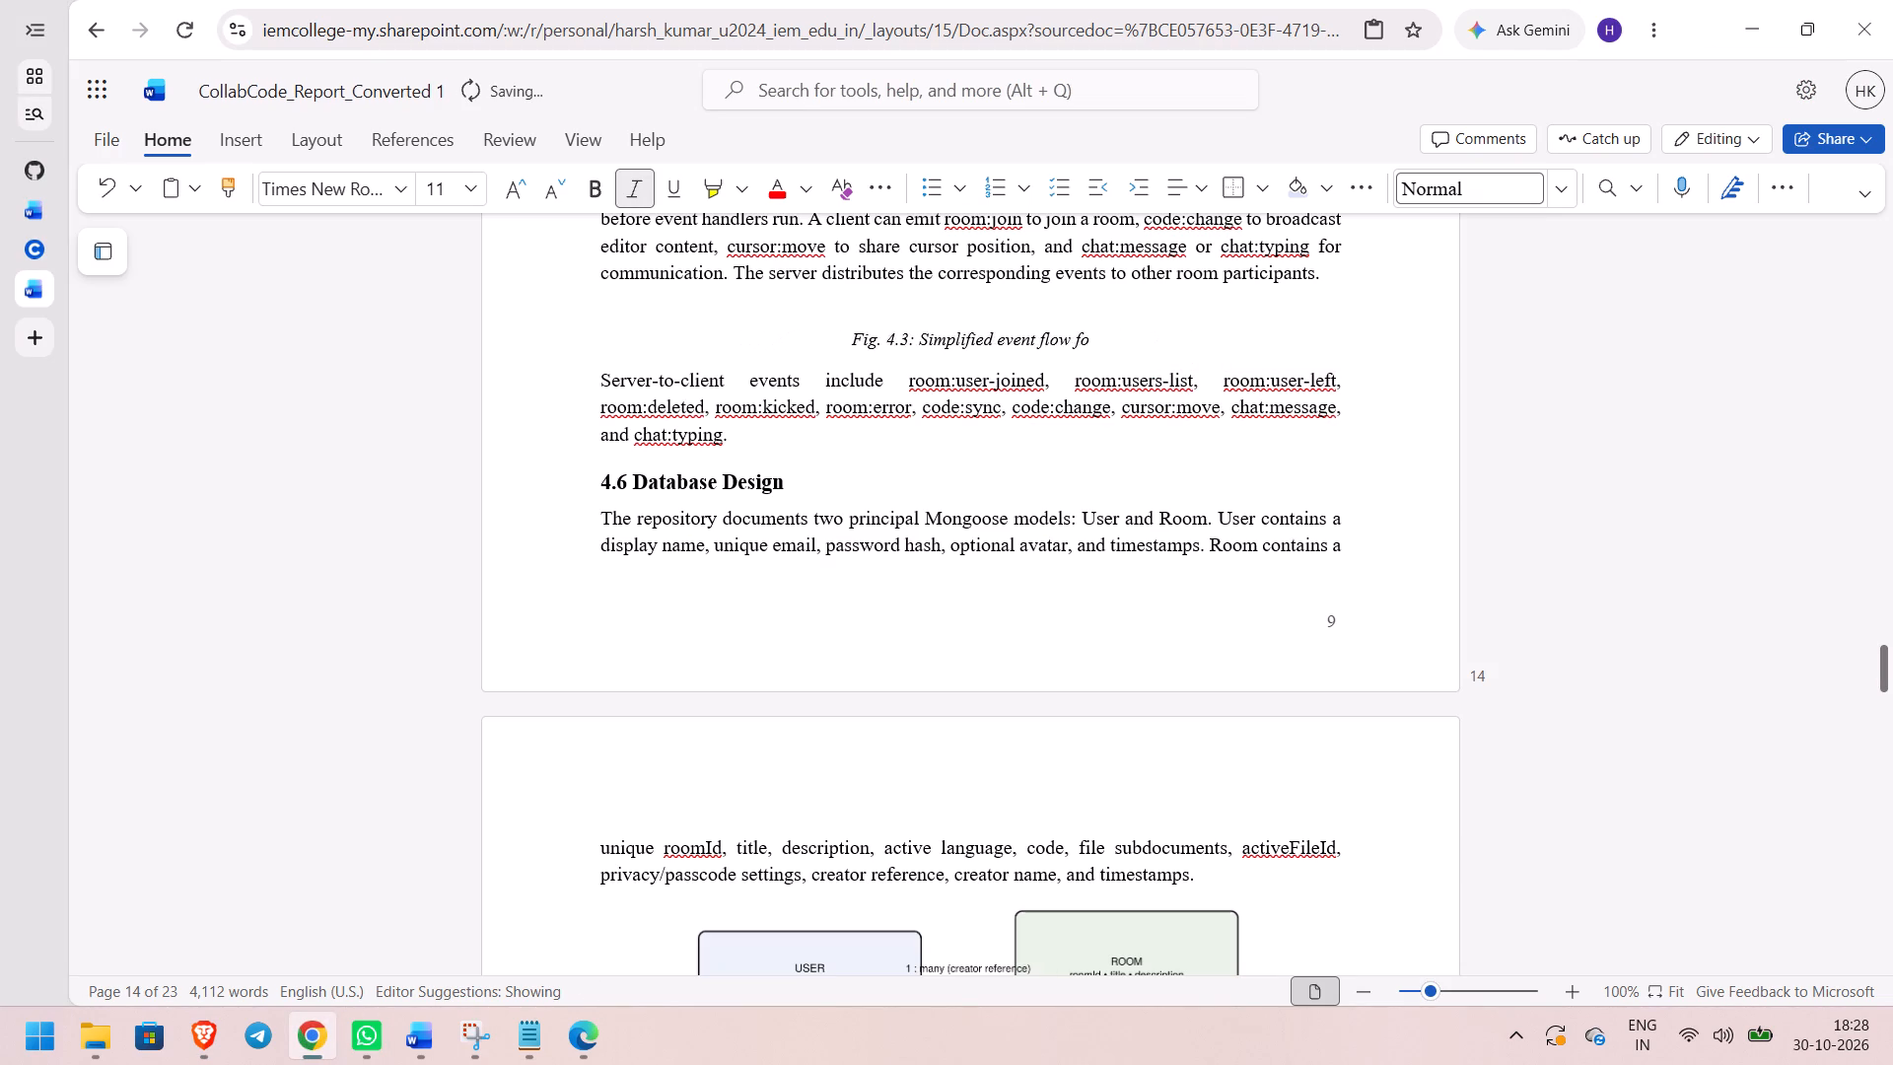
key(BackSpace)
key(BackSpace)
key(BackSpace)
key(BackSpace)
key(BackSpace)
key(BackSpace)
key(BackSpace)
key(BackSpace)
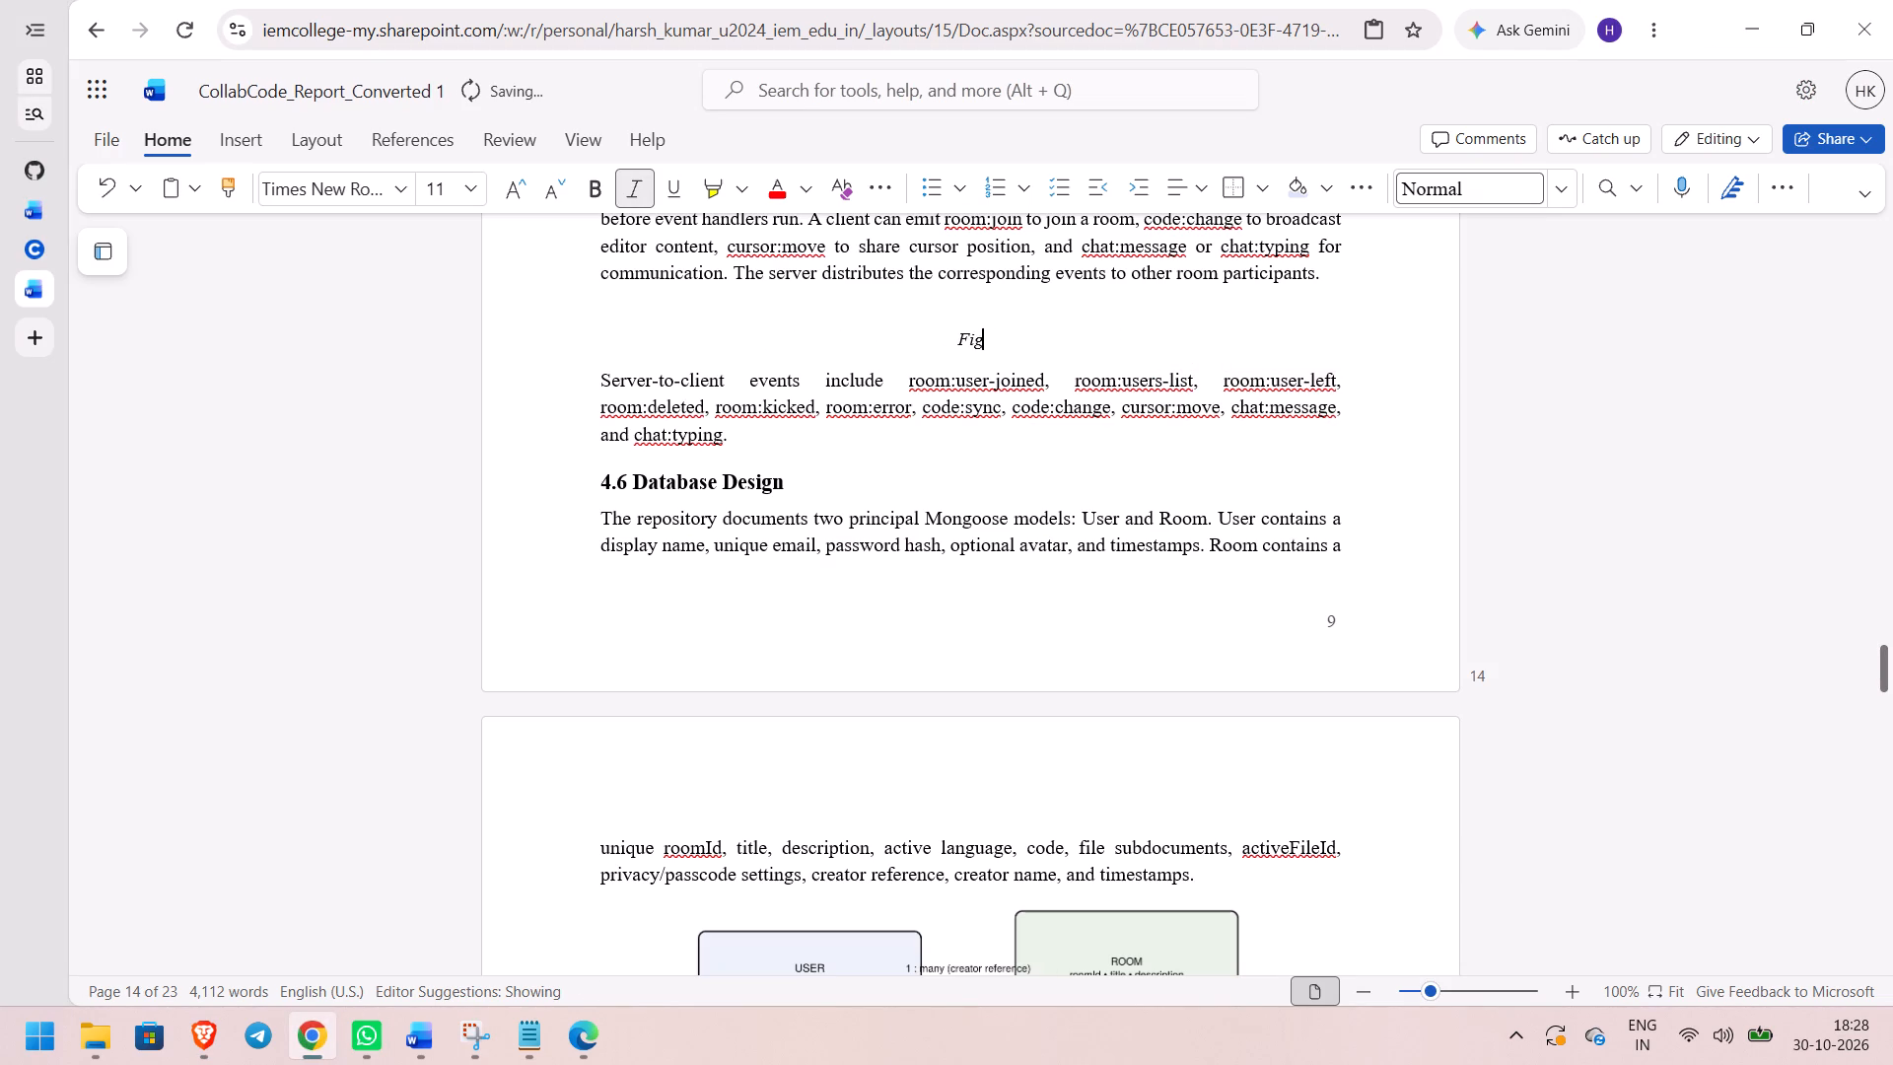
key(BackSpace)
key(BackSpace)
key(BackSpace)
key(ctrl+v)
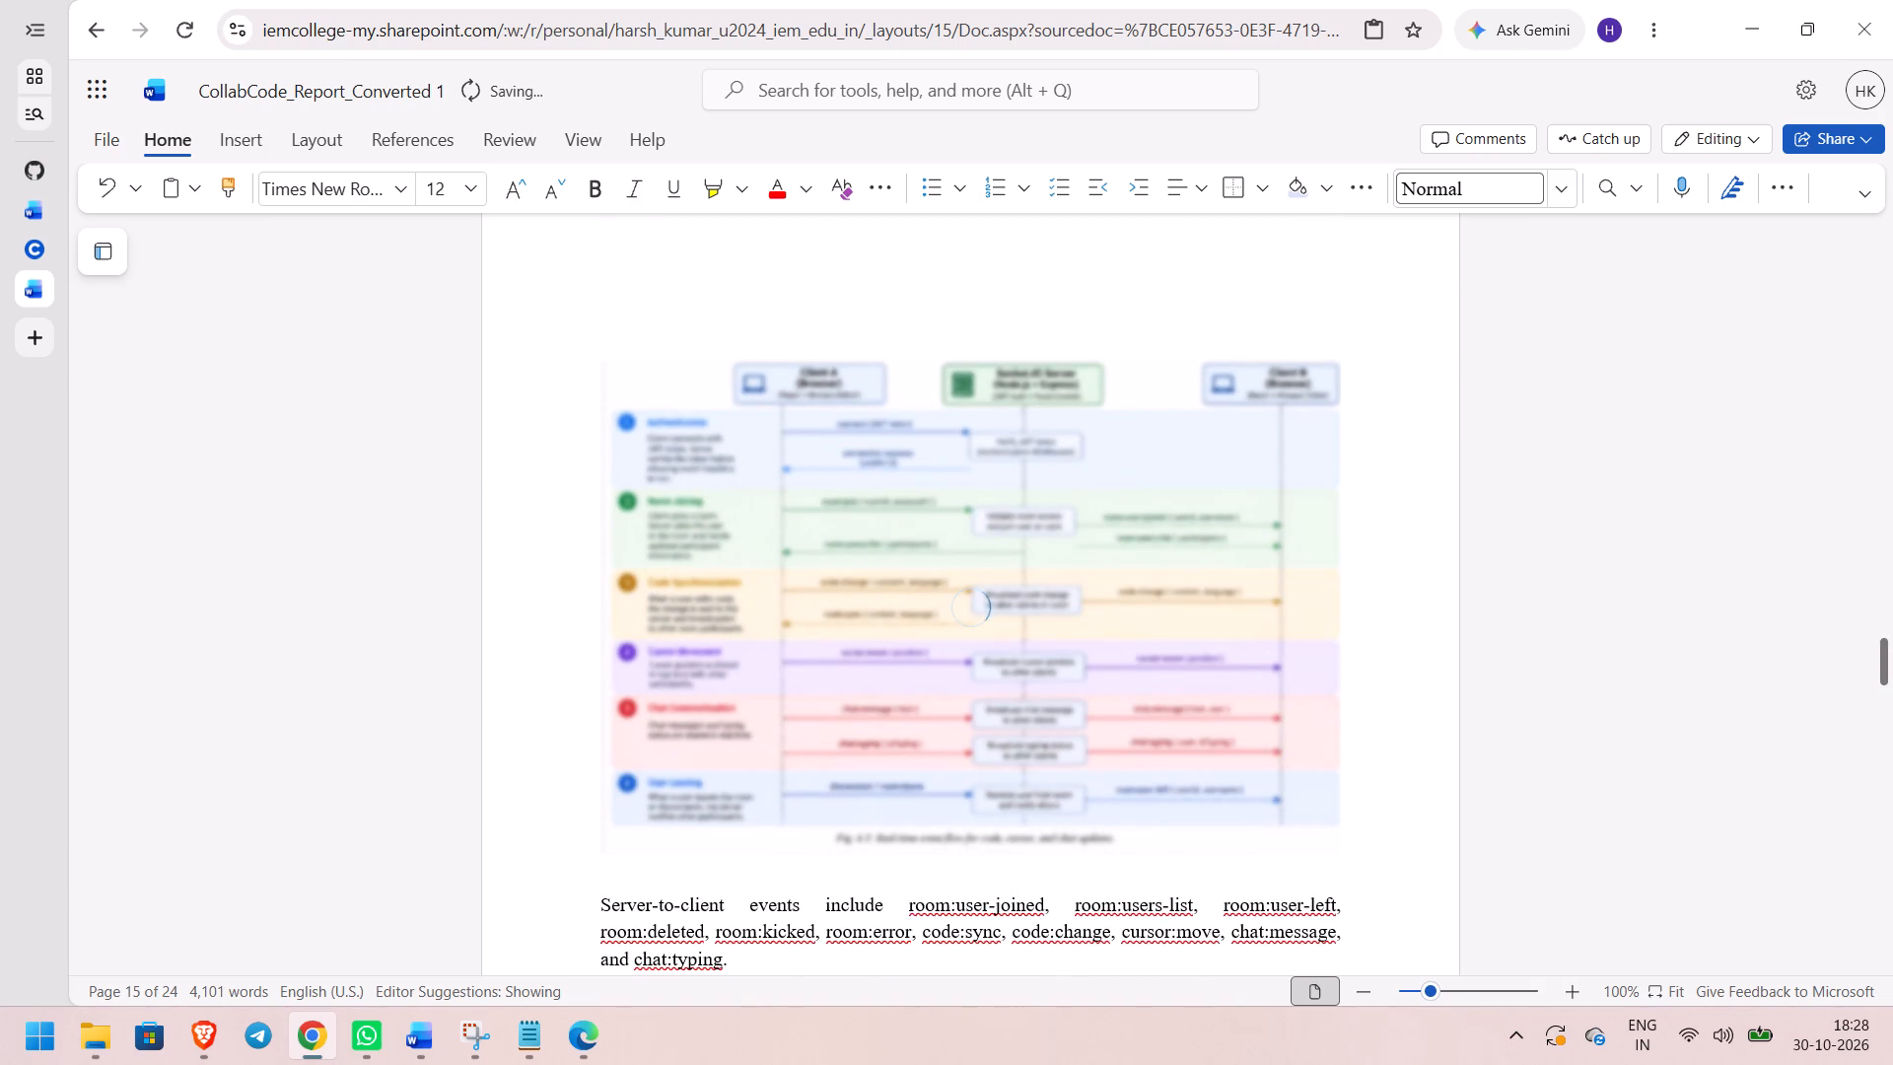
Review the report's sections and figures around the inserted Figure 4.3, from the system architecture figure through the section 5.3 test table.
scroll(1295, 633, up, 2)
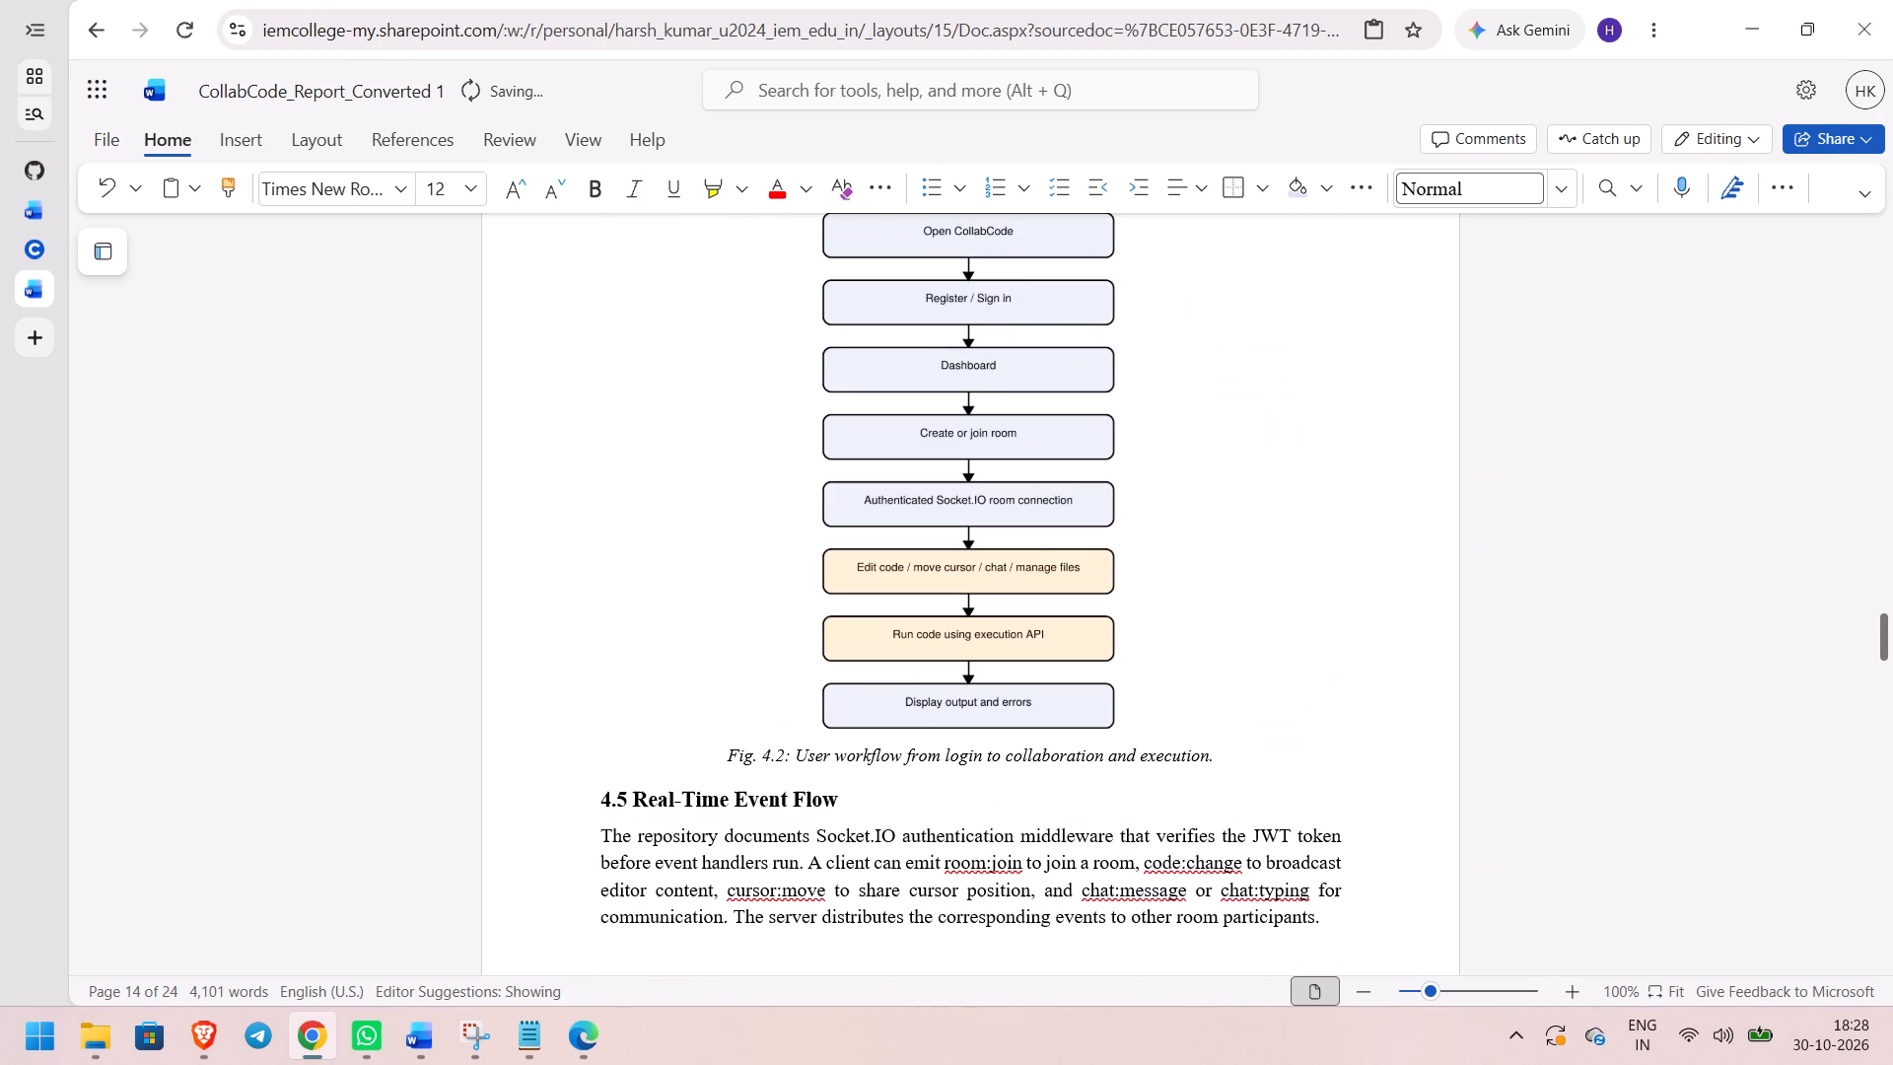
scroll(1297, 644, down, 1)
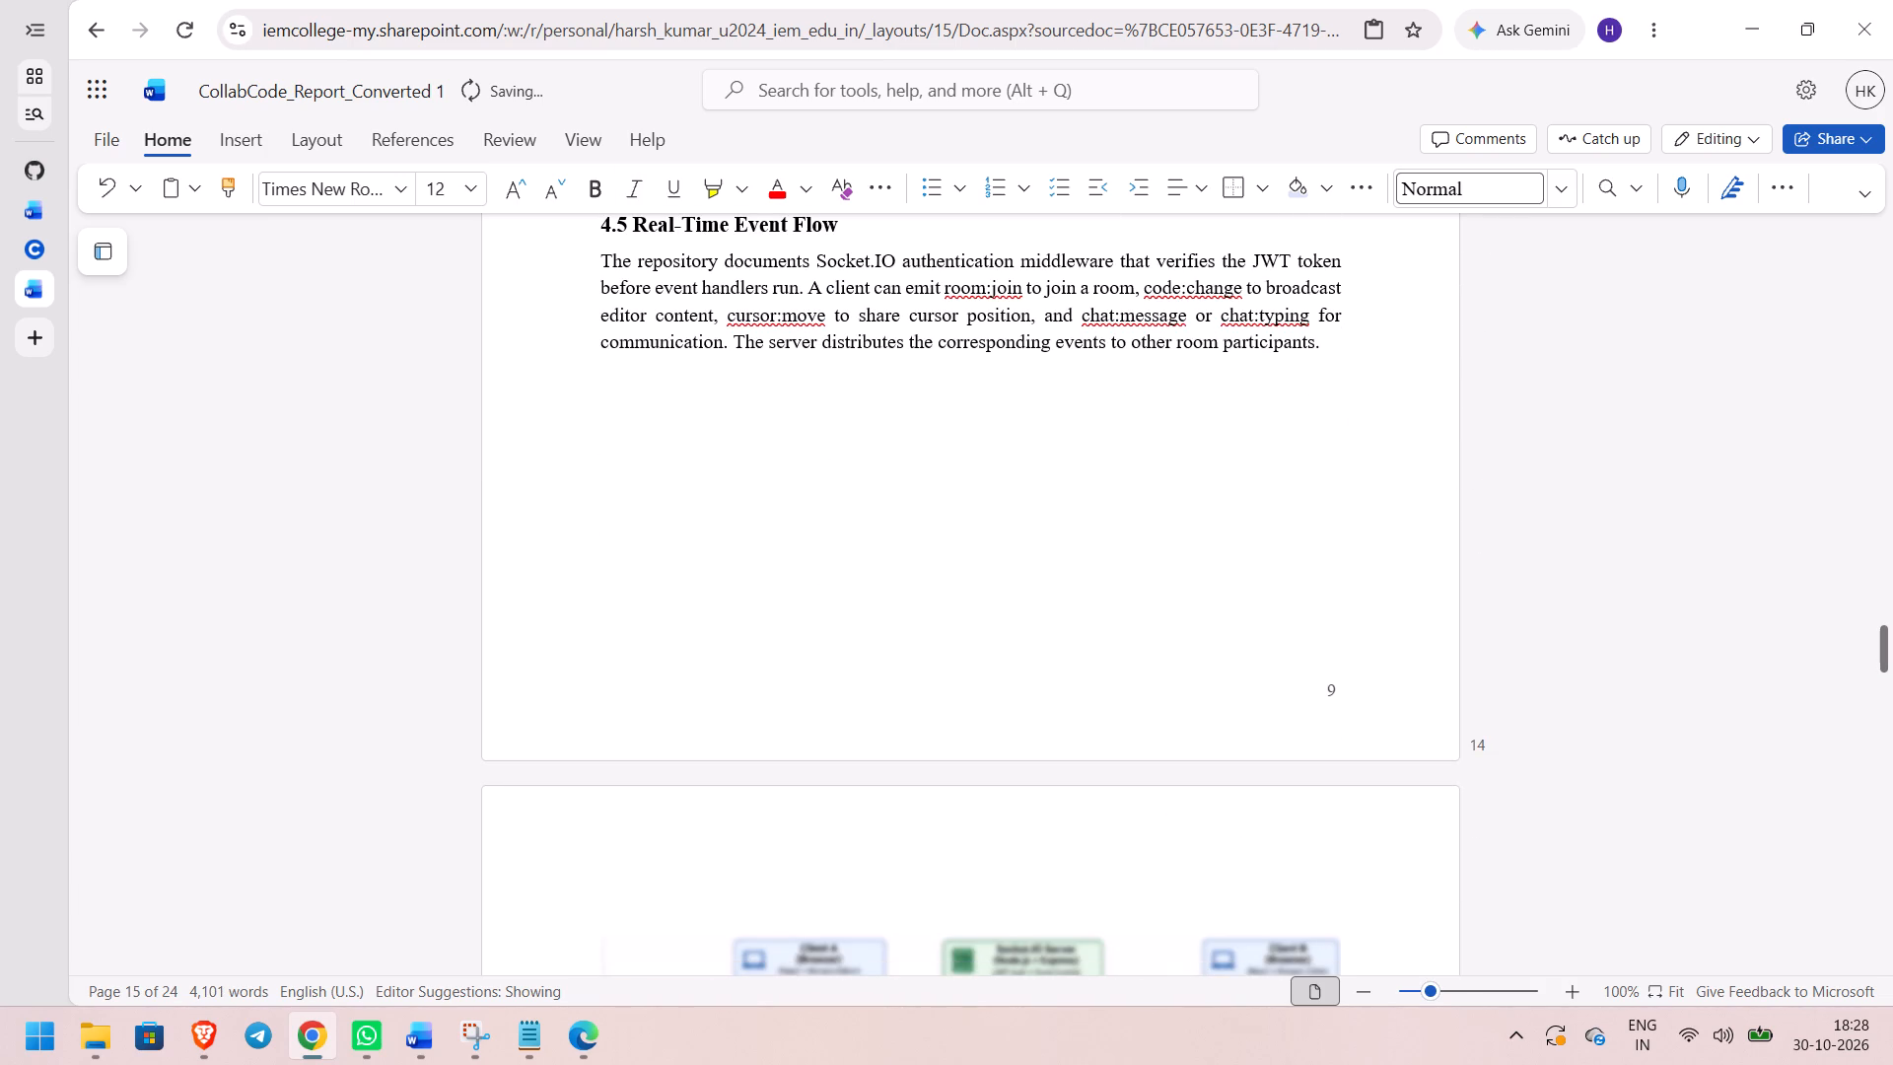
scroll(1289, 641, down, 1)
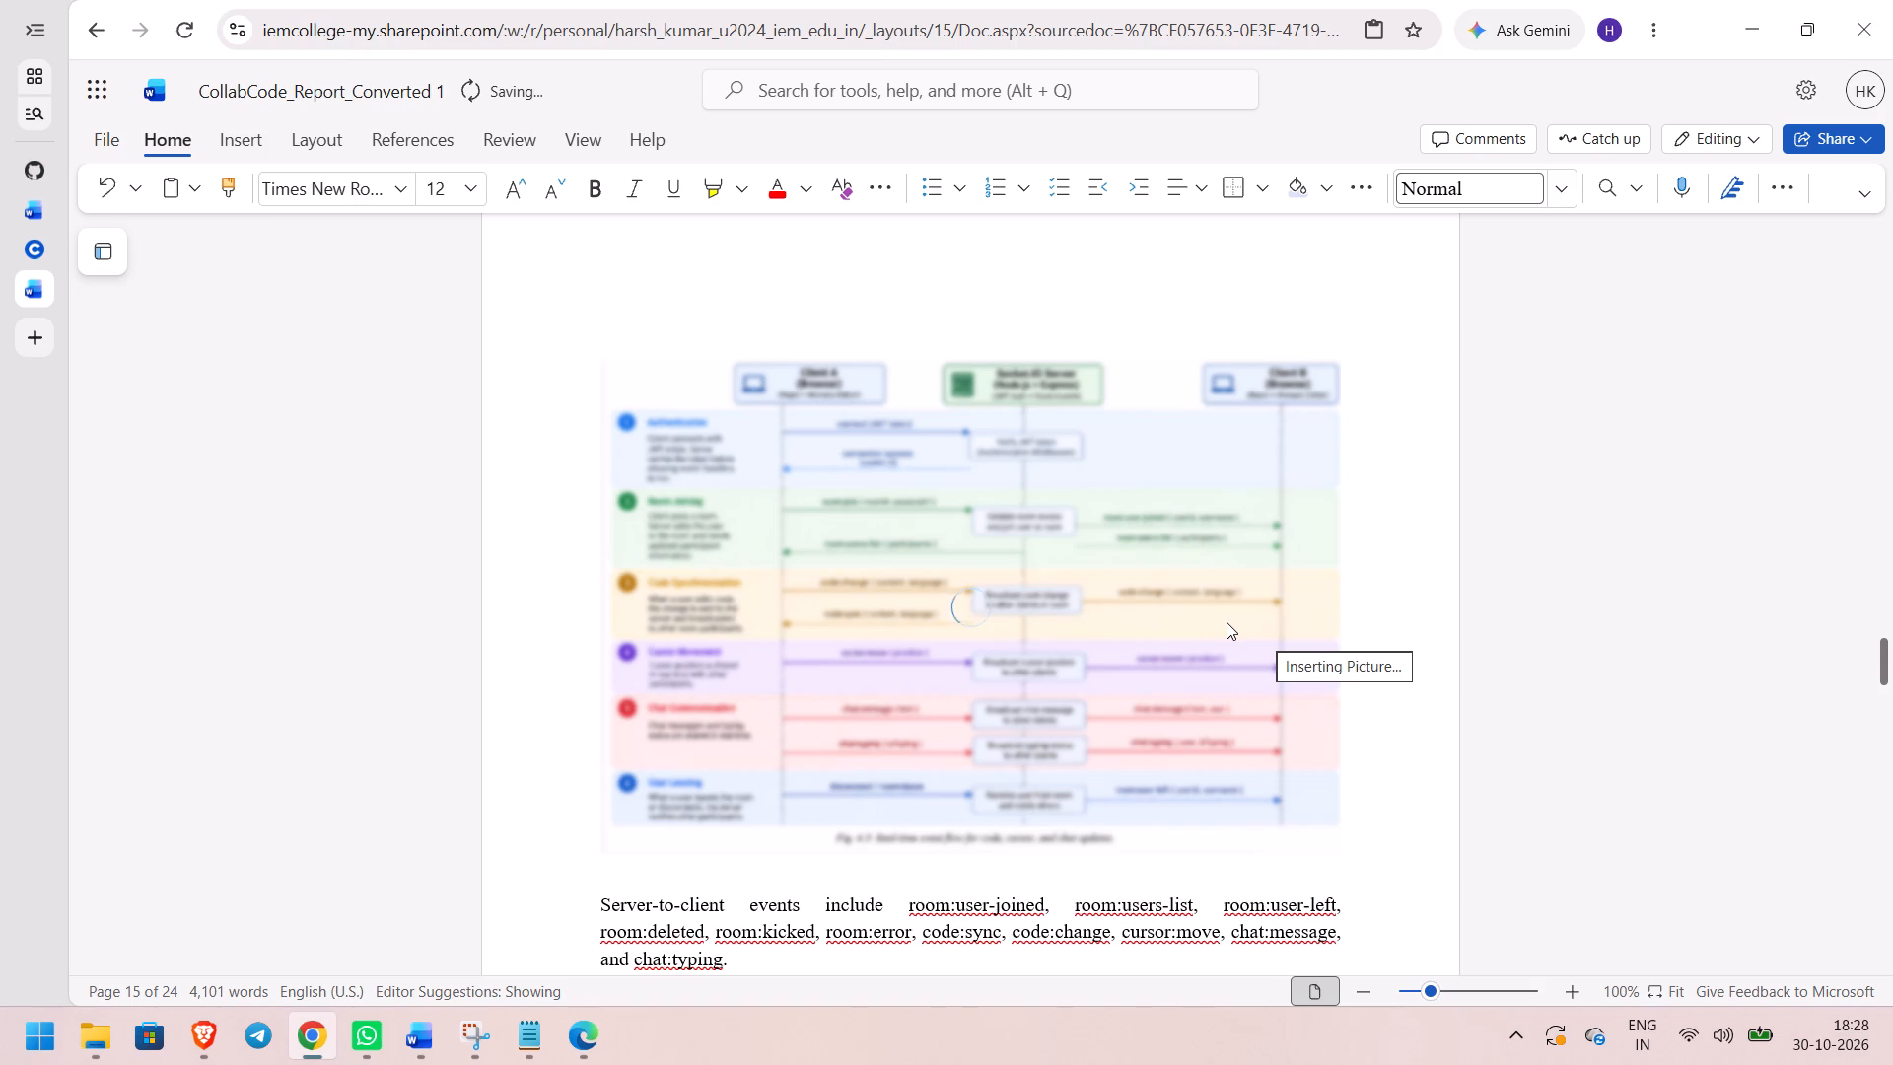
scroll(1227, 622, up, 7)
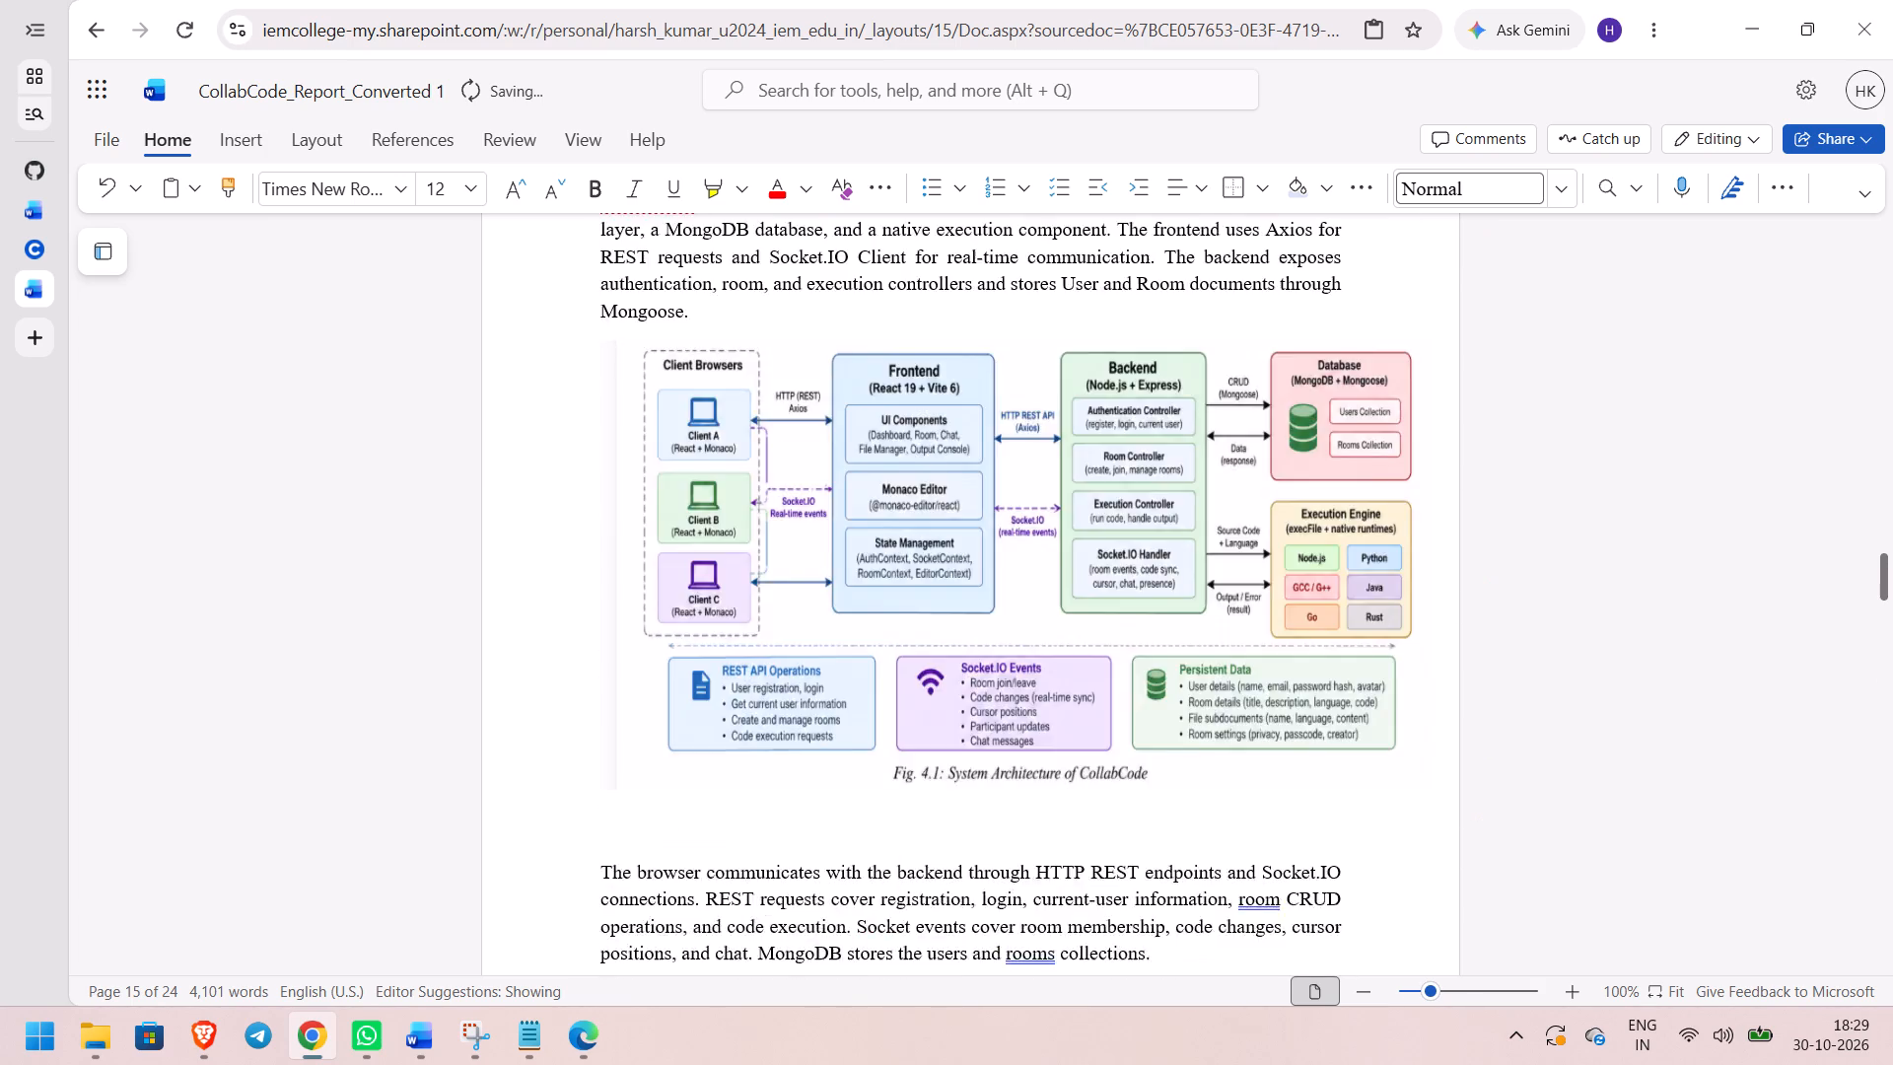
scroll(1227, 622, up, 1)
scroll(1227, 622, down, 6)
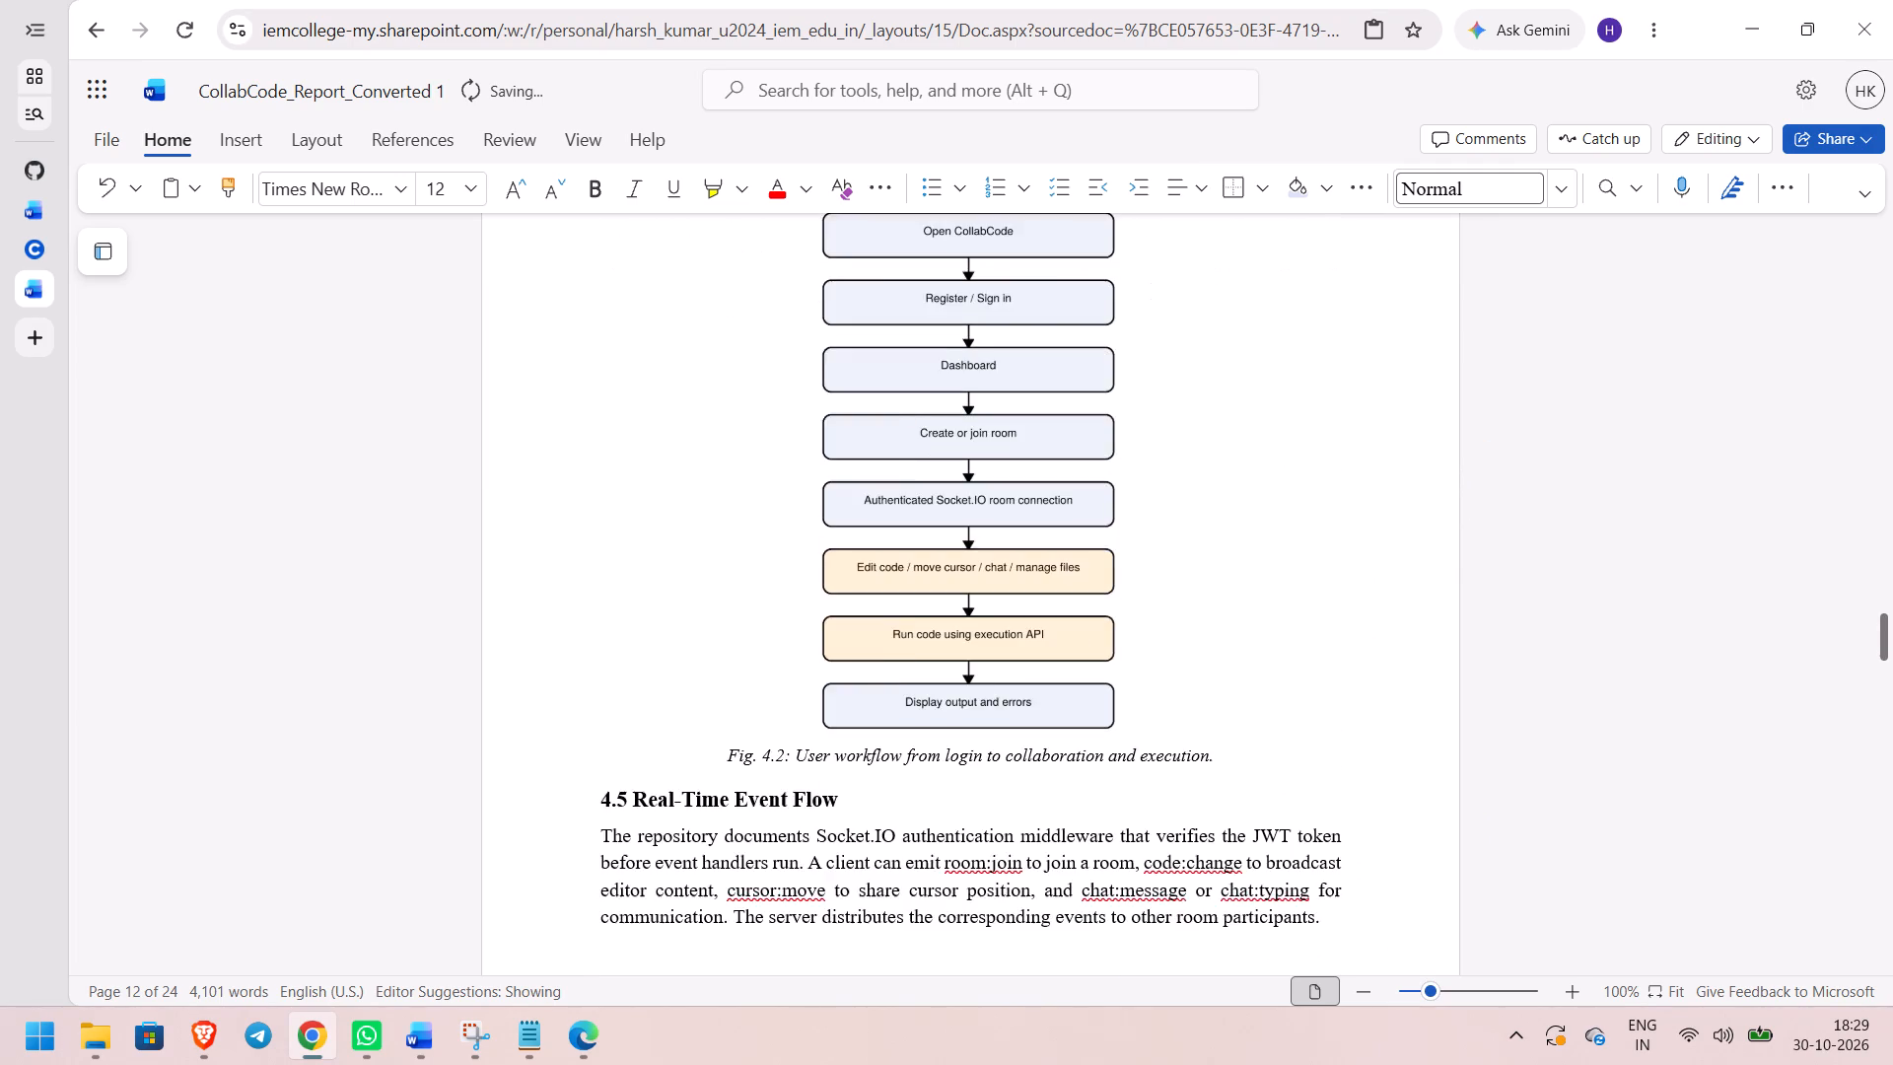
scroll(1227, 622, down, 2)
scroll(1227, 622, up, 1)
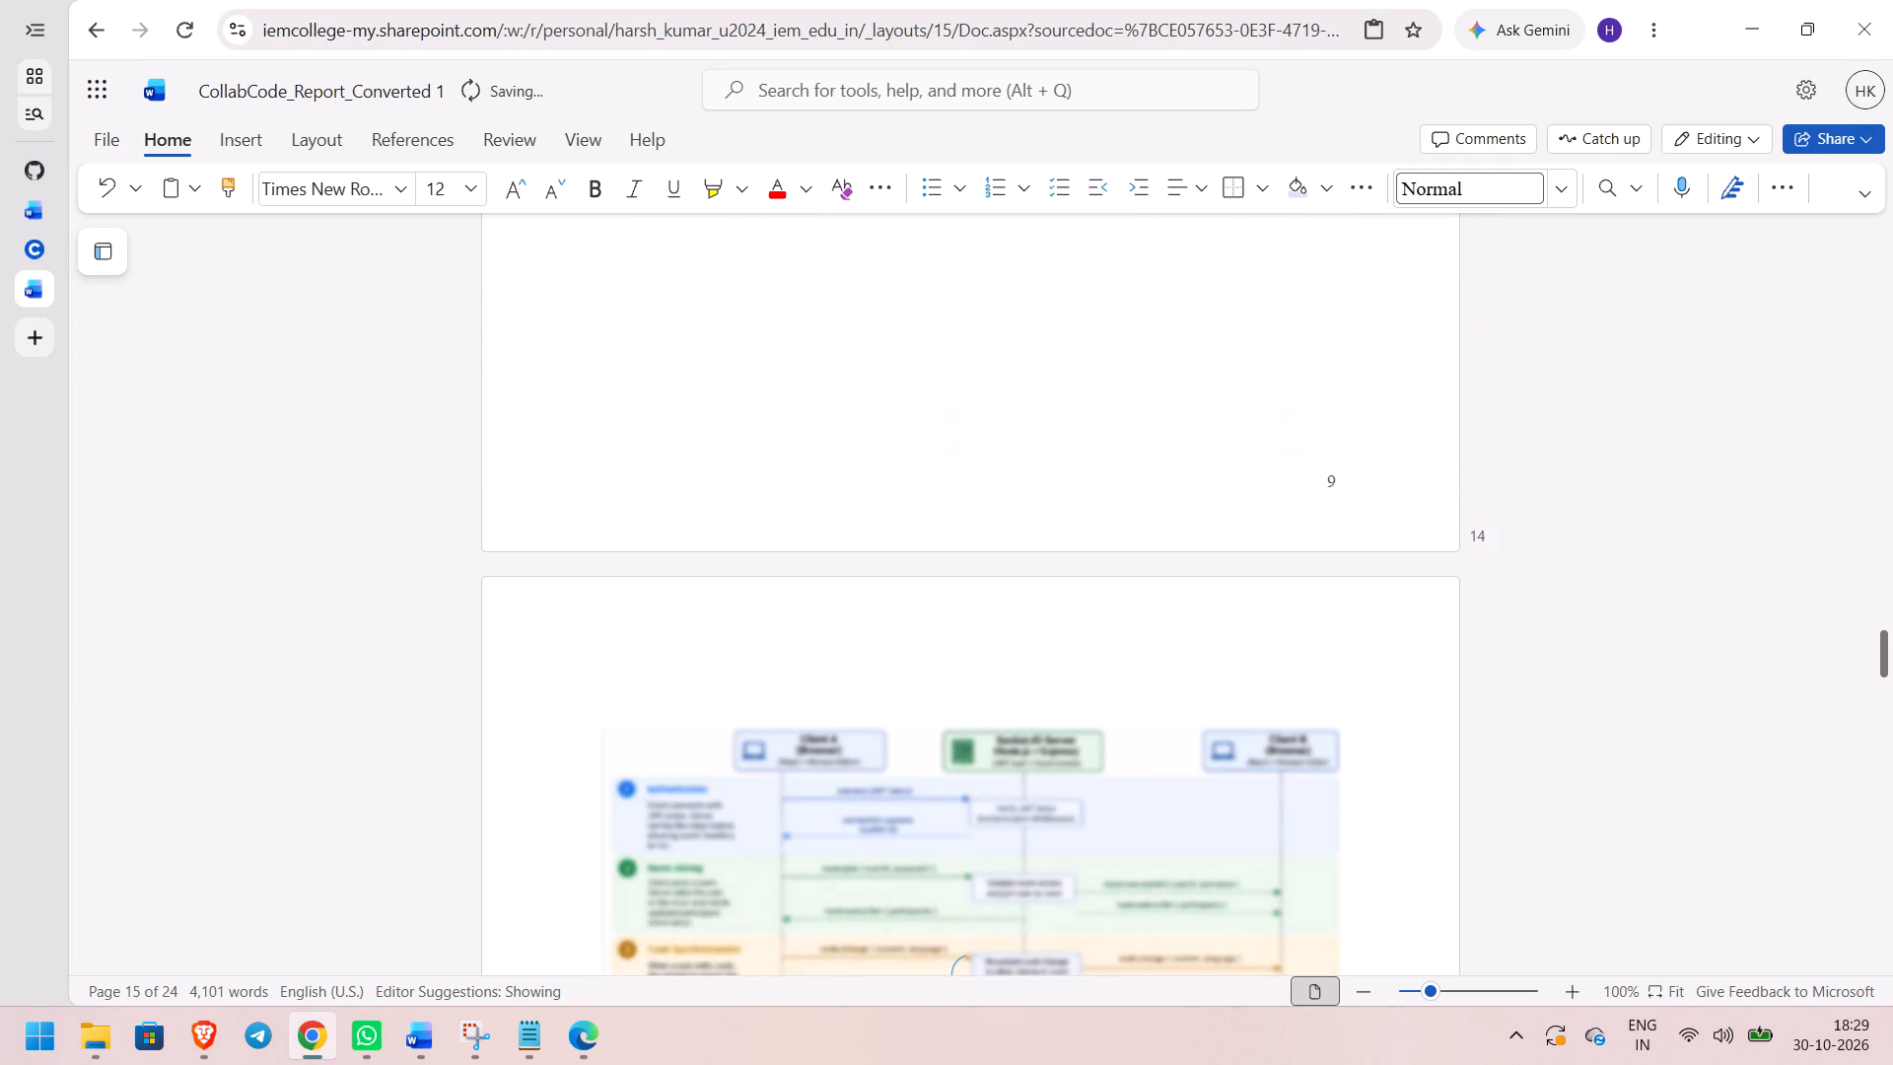
scroll(1227, 622, down, 1)
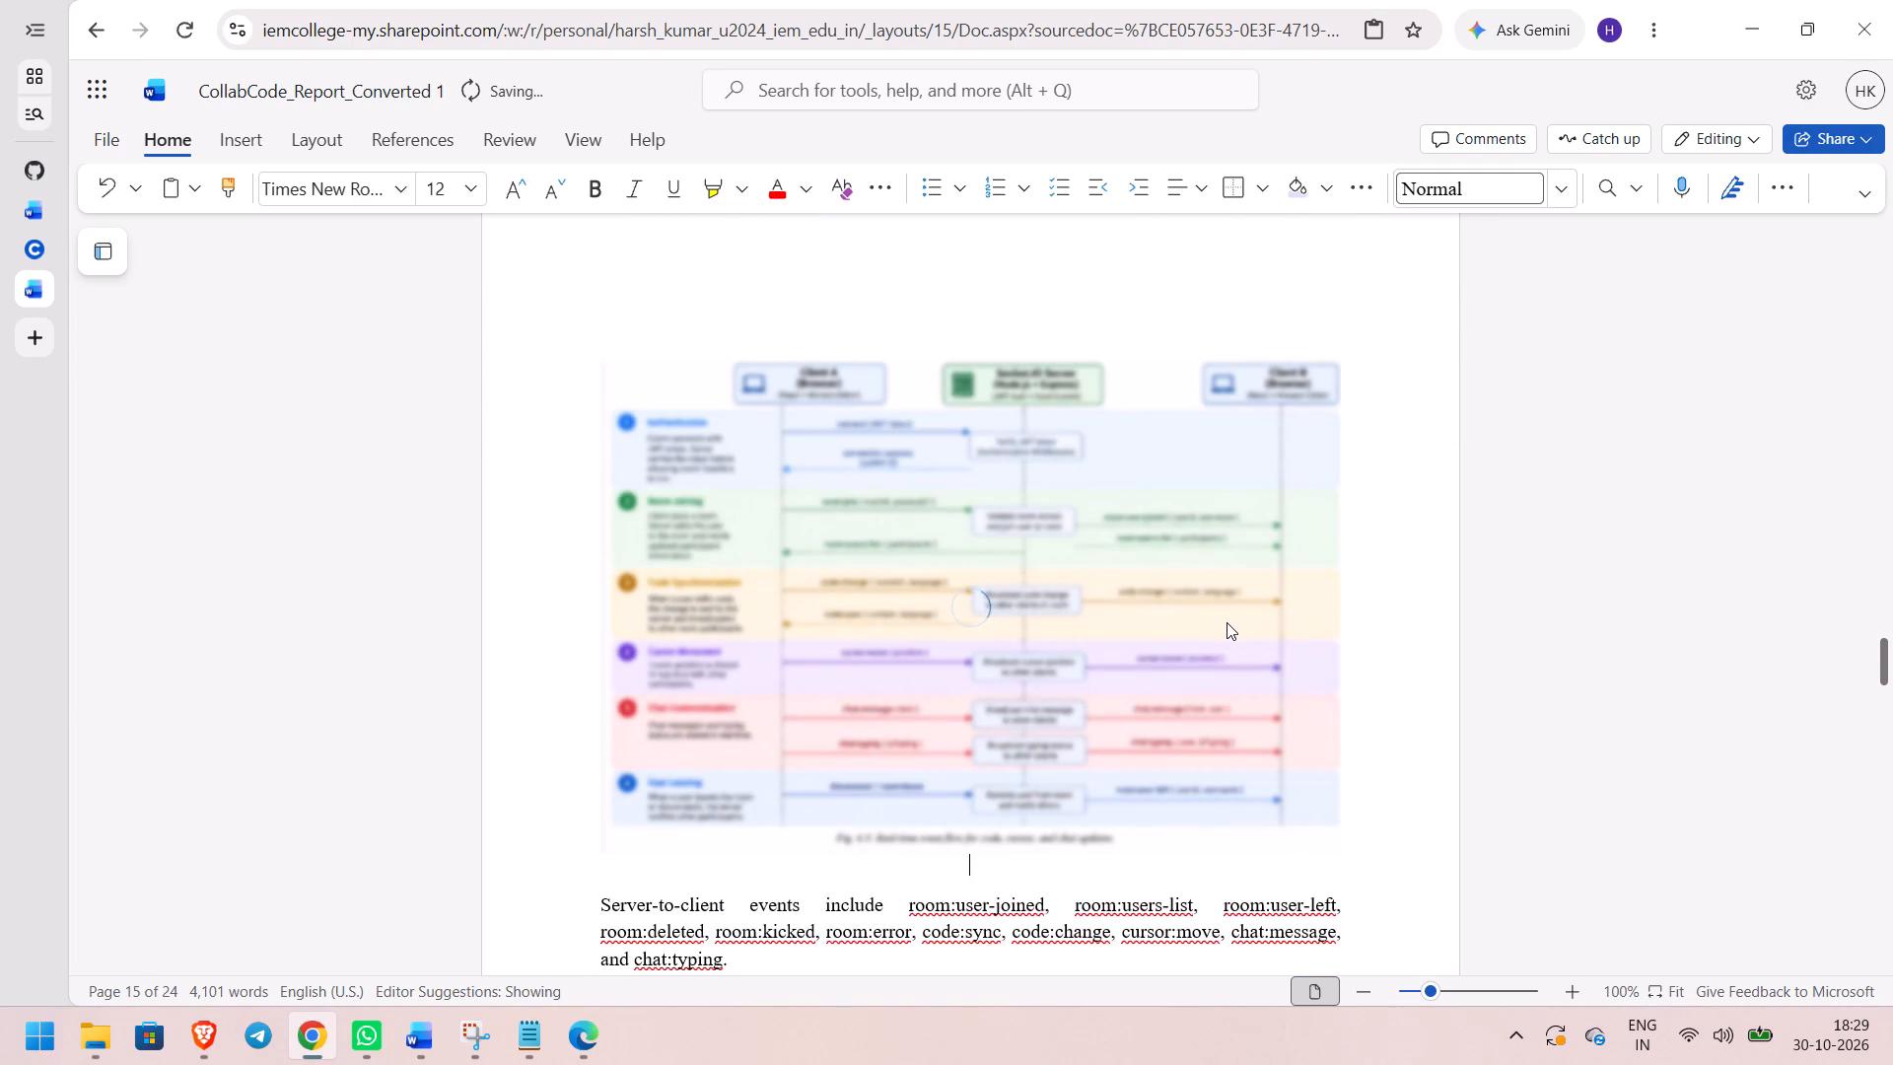
scroll(1227, 622, down, 1)
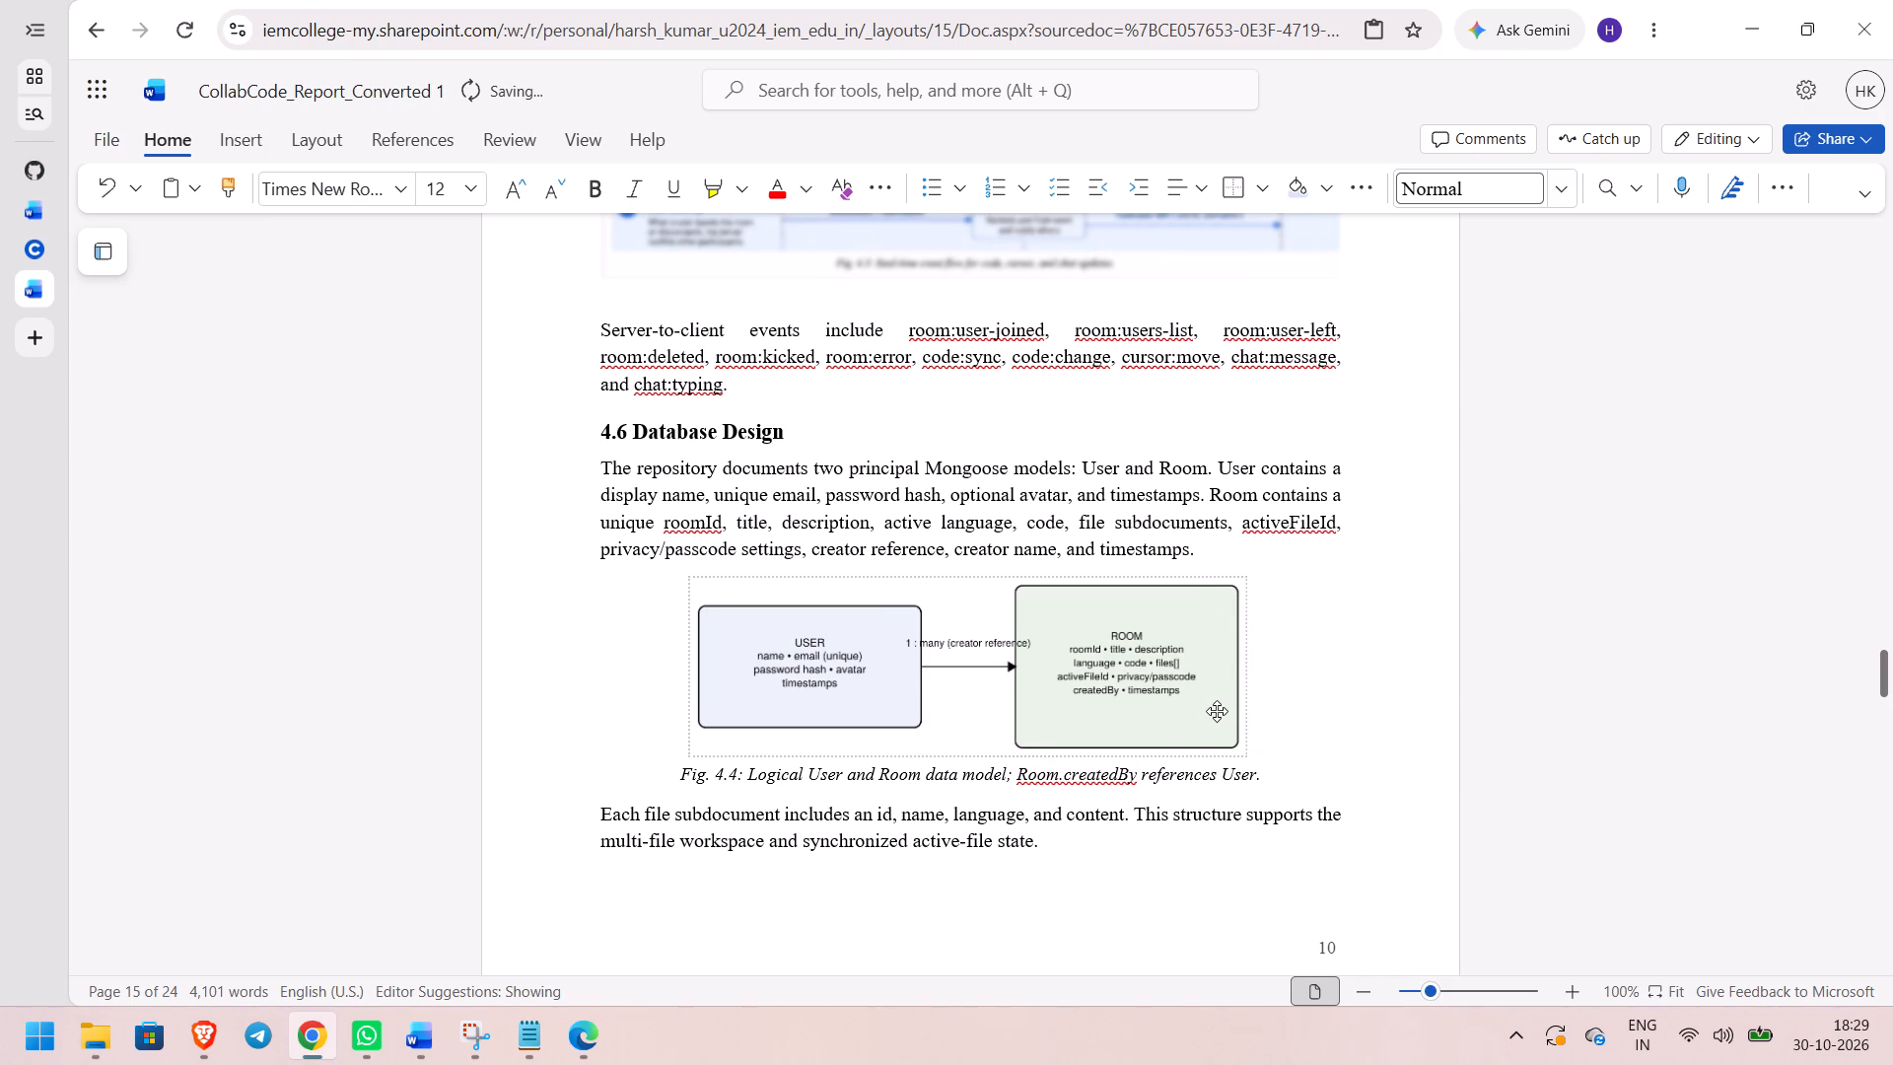
scroll(1217, 711, down, 1)
scroll(1217, 711, up, 1)
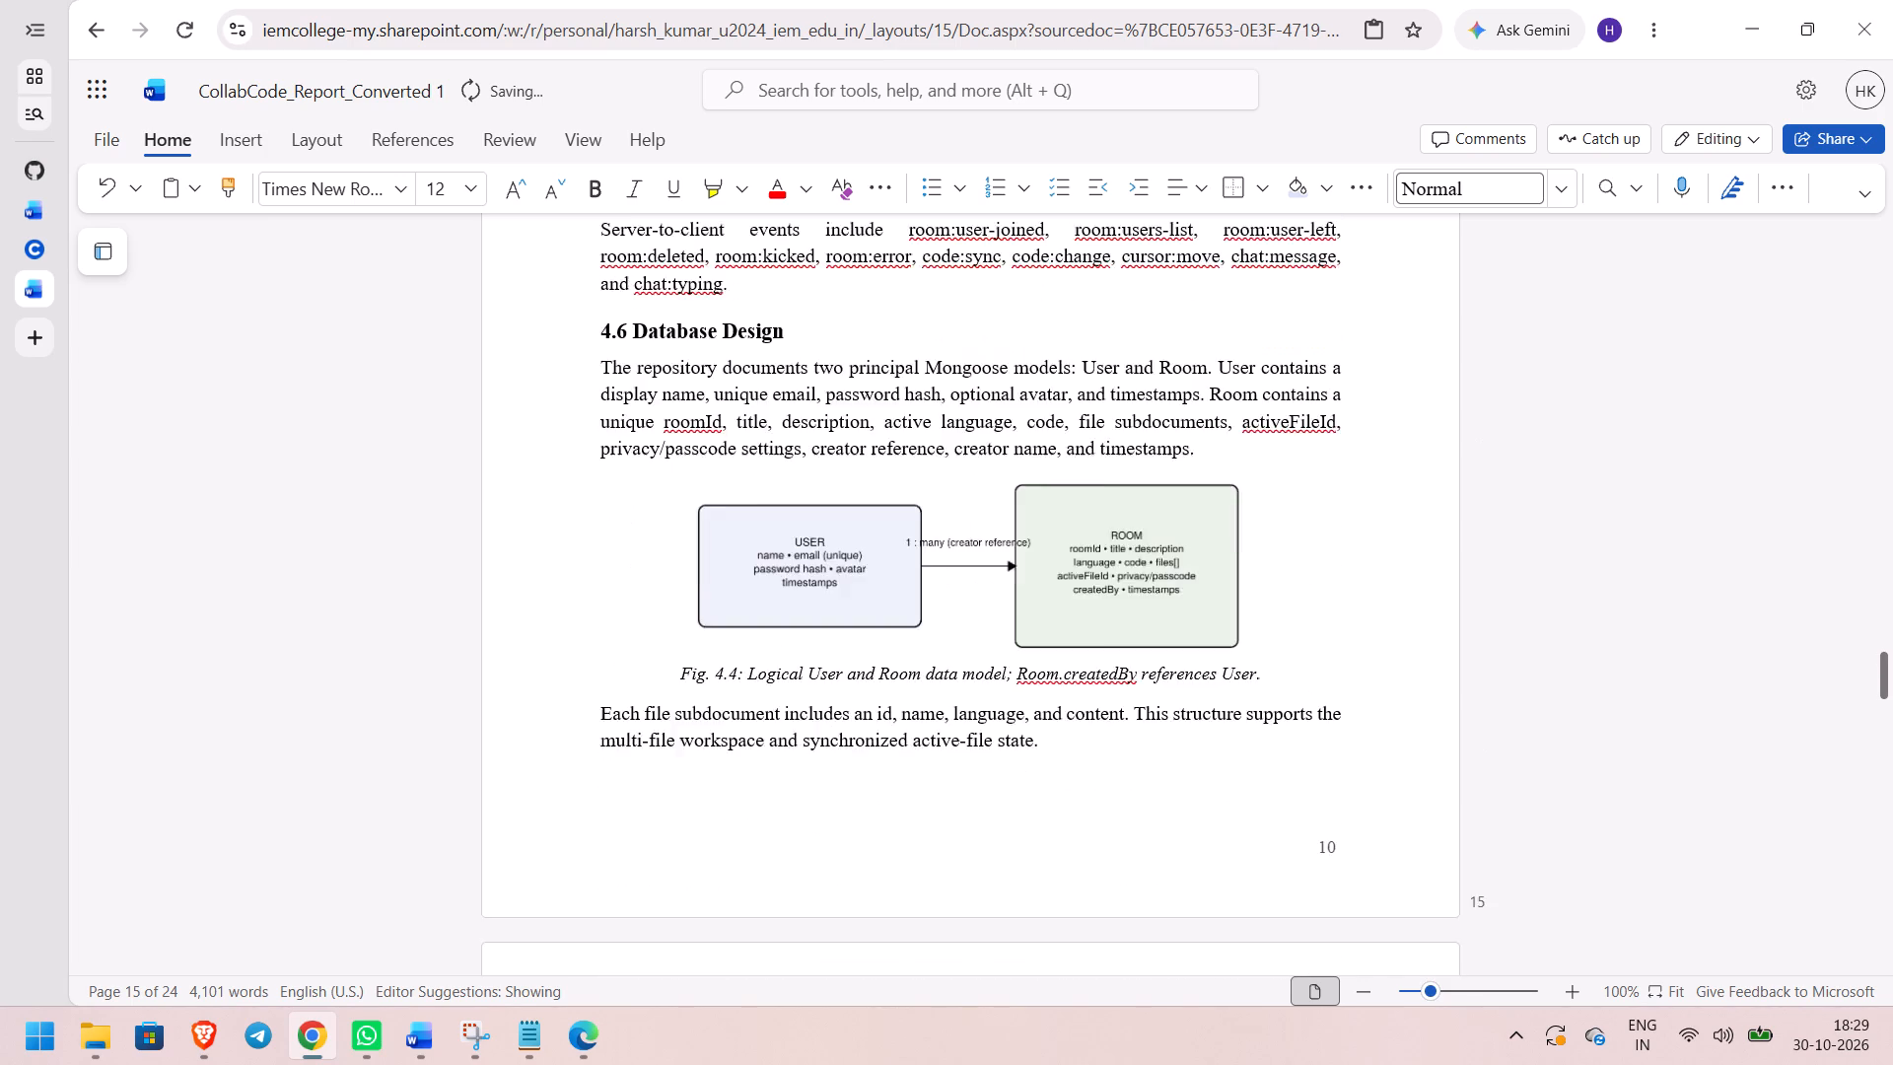
scroll(1217, 711, down, 1)
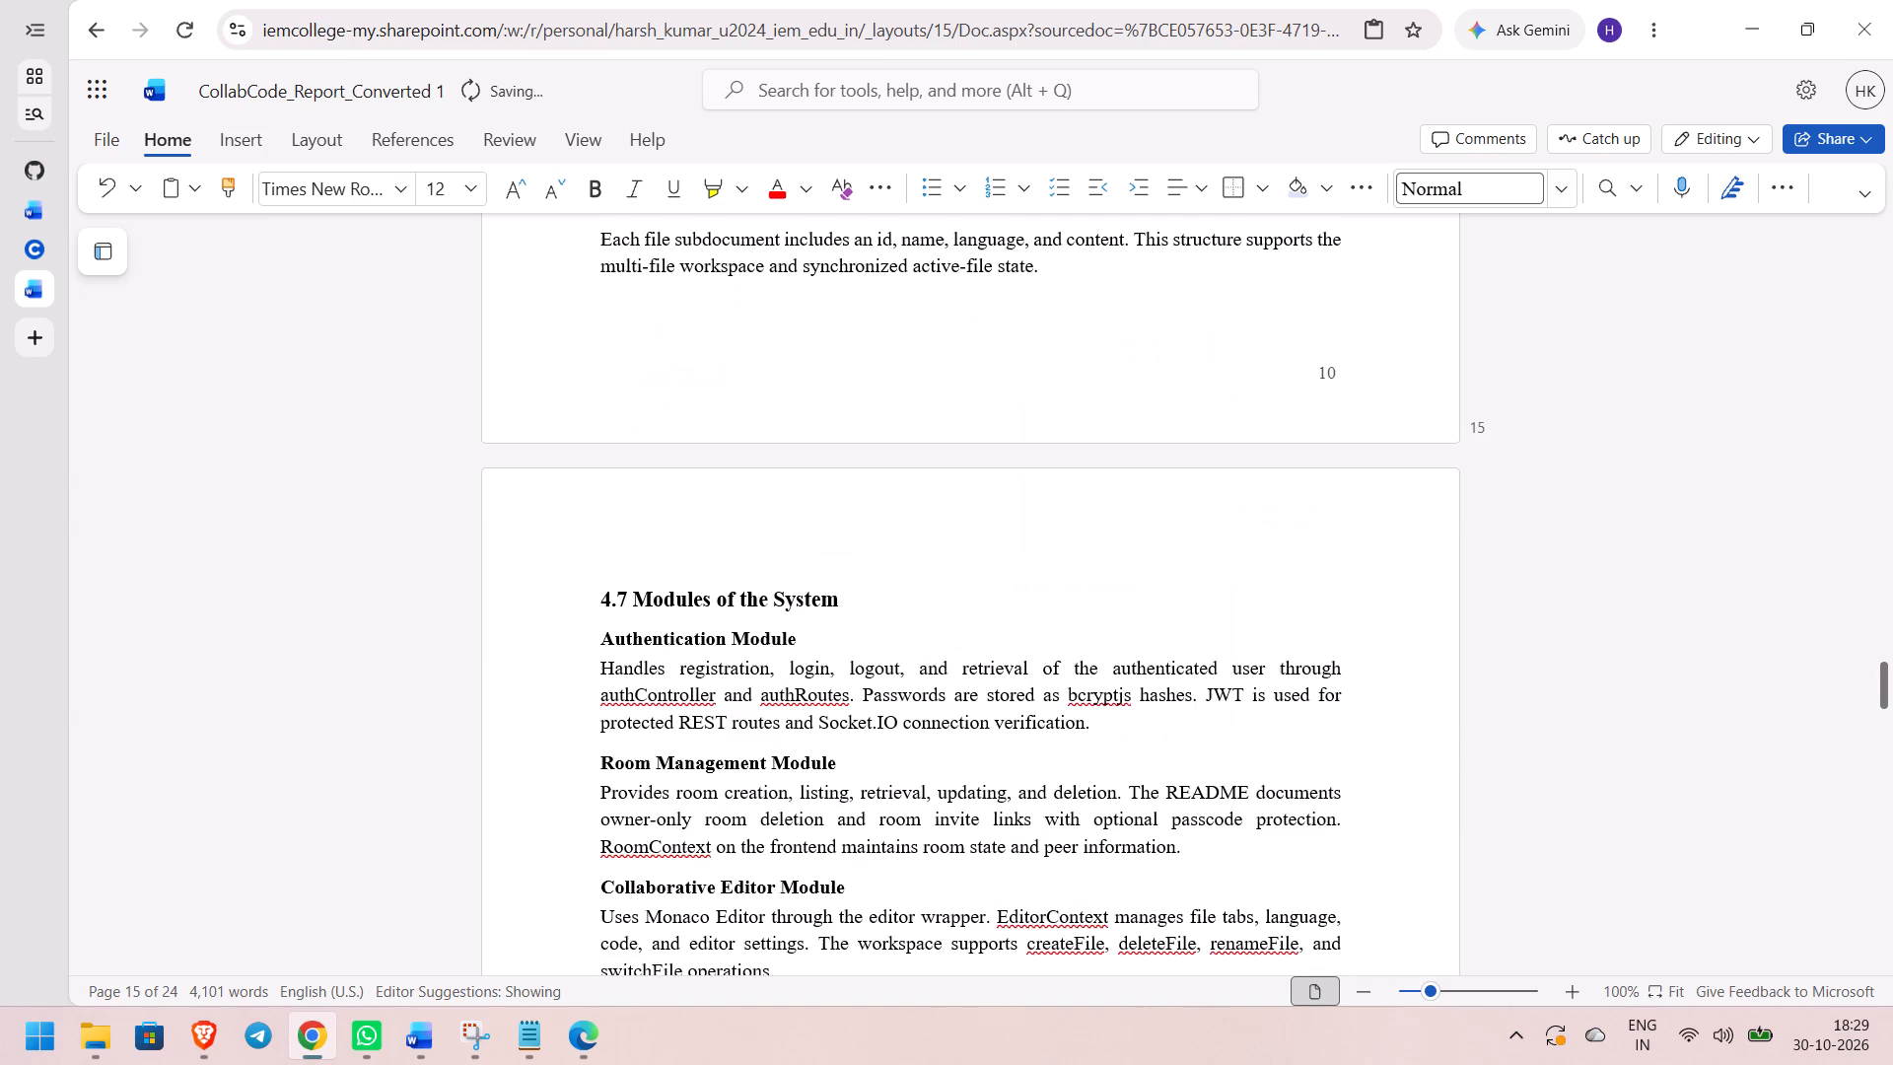
scroll(1217, 715, down, 2)
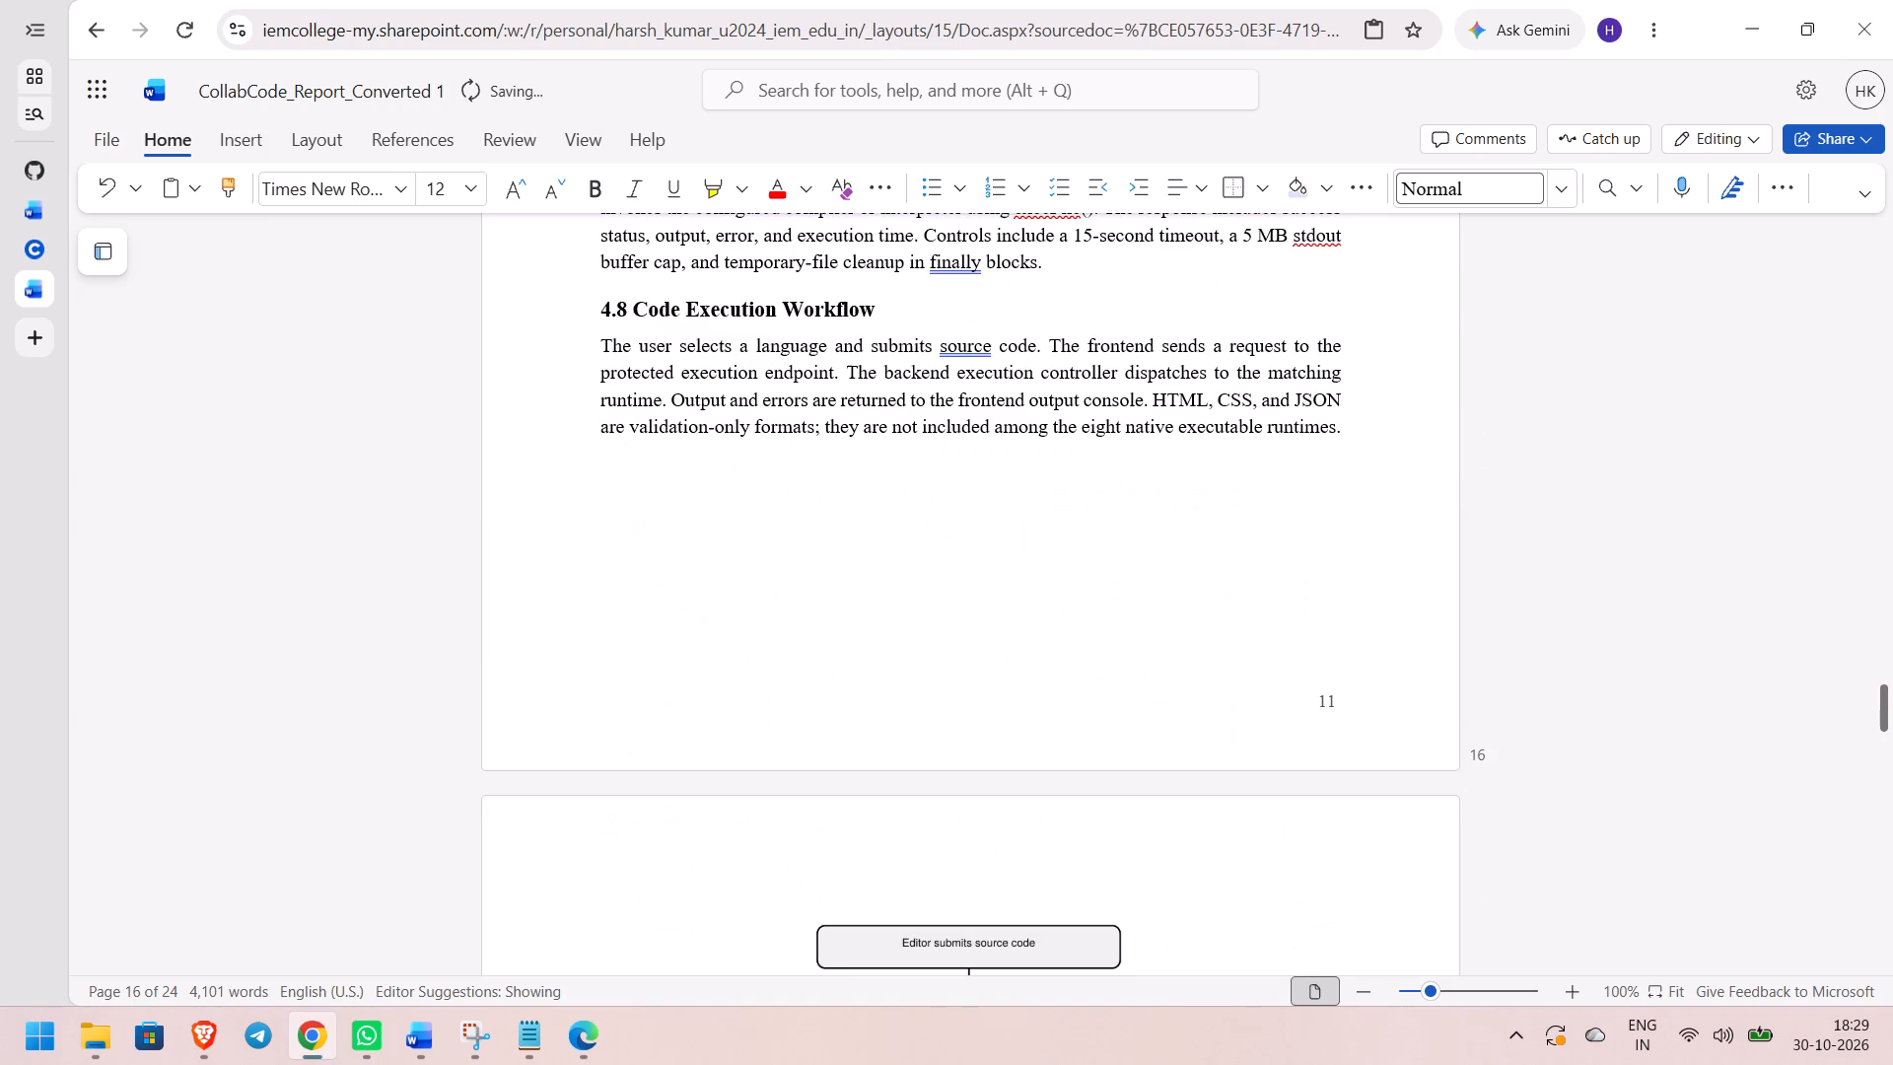
scroll(1216, 718, down, 4)
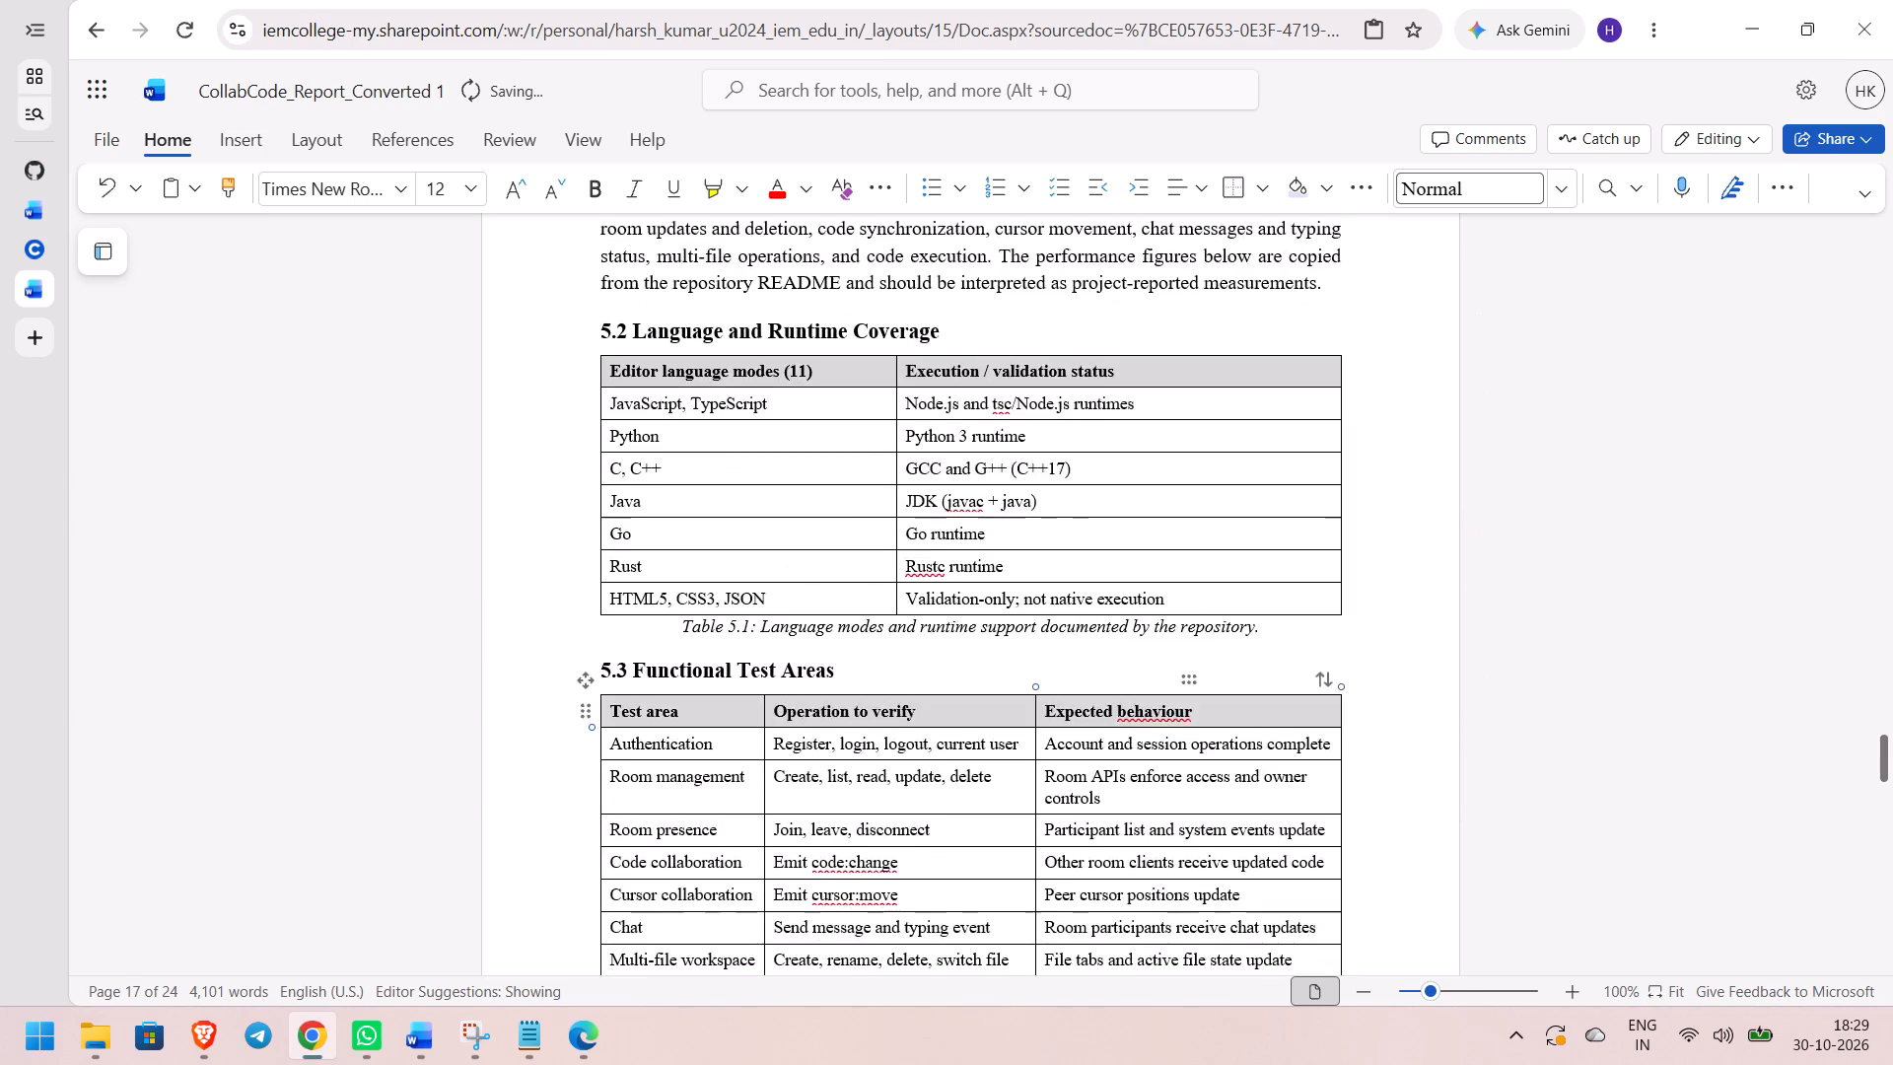
scroll(1216, 718, up, 7)
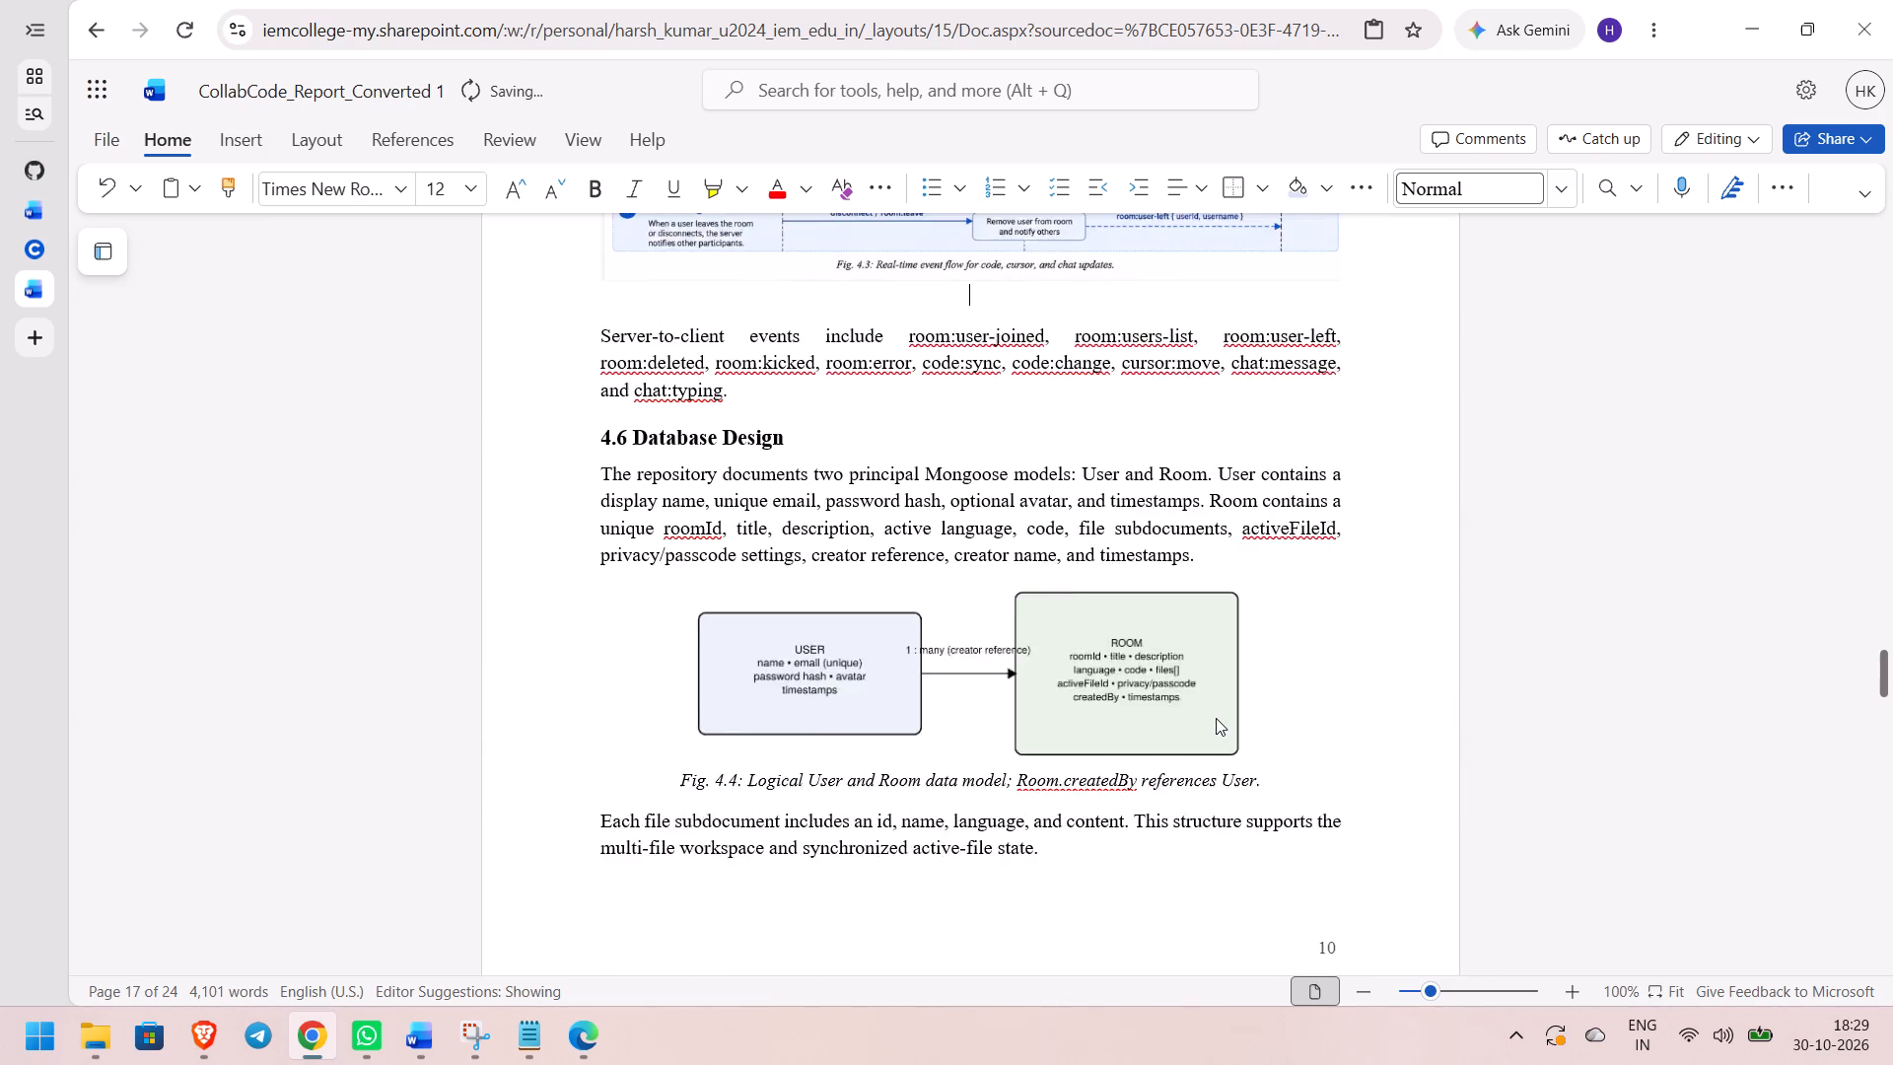
scroll(1216, 718, up, 2)
scroll(1216, 718, down, 1)
scroll(986, 673, up, 1)
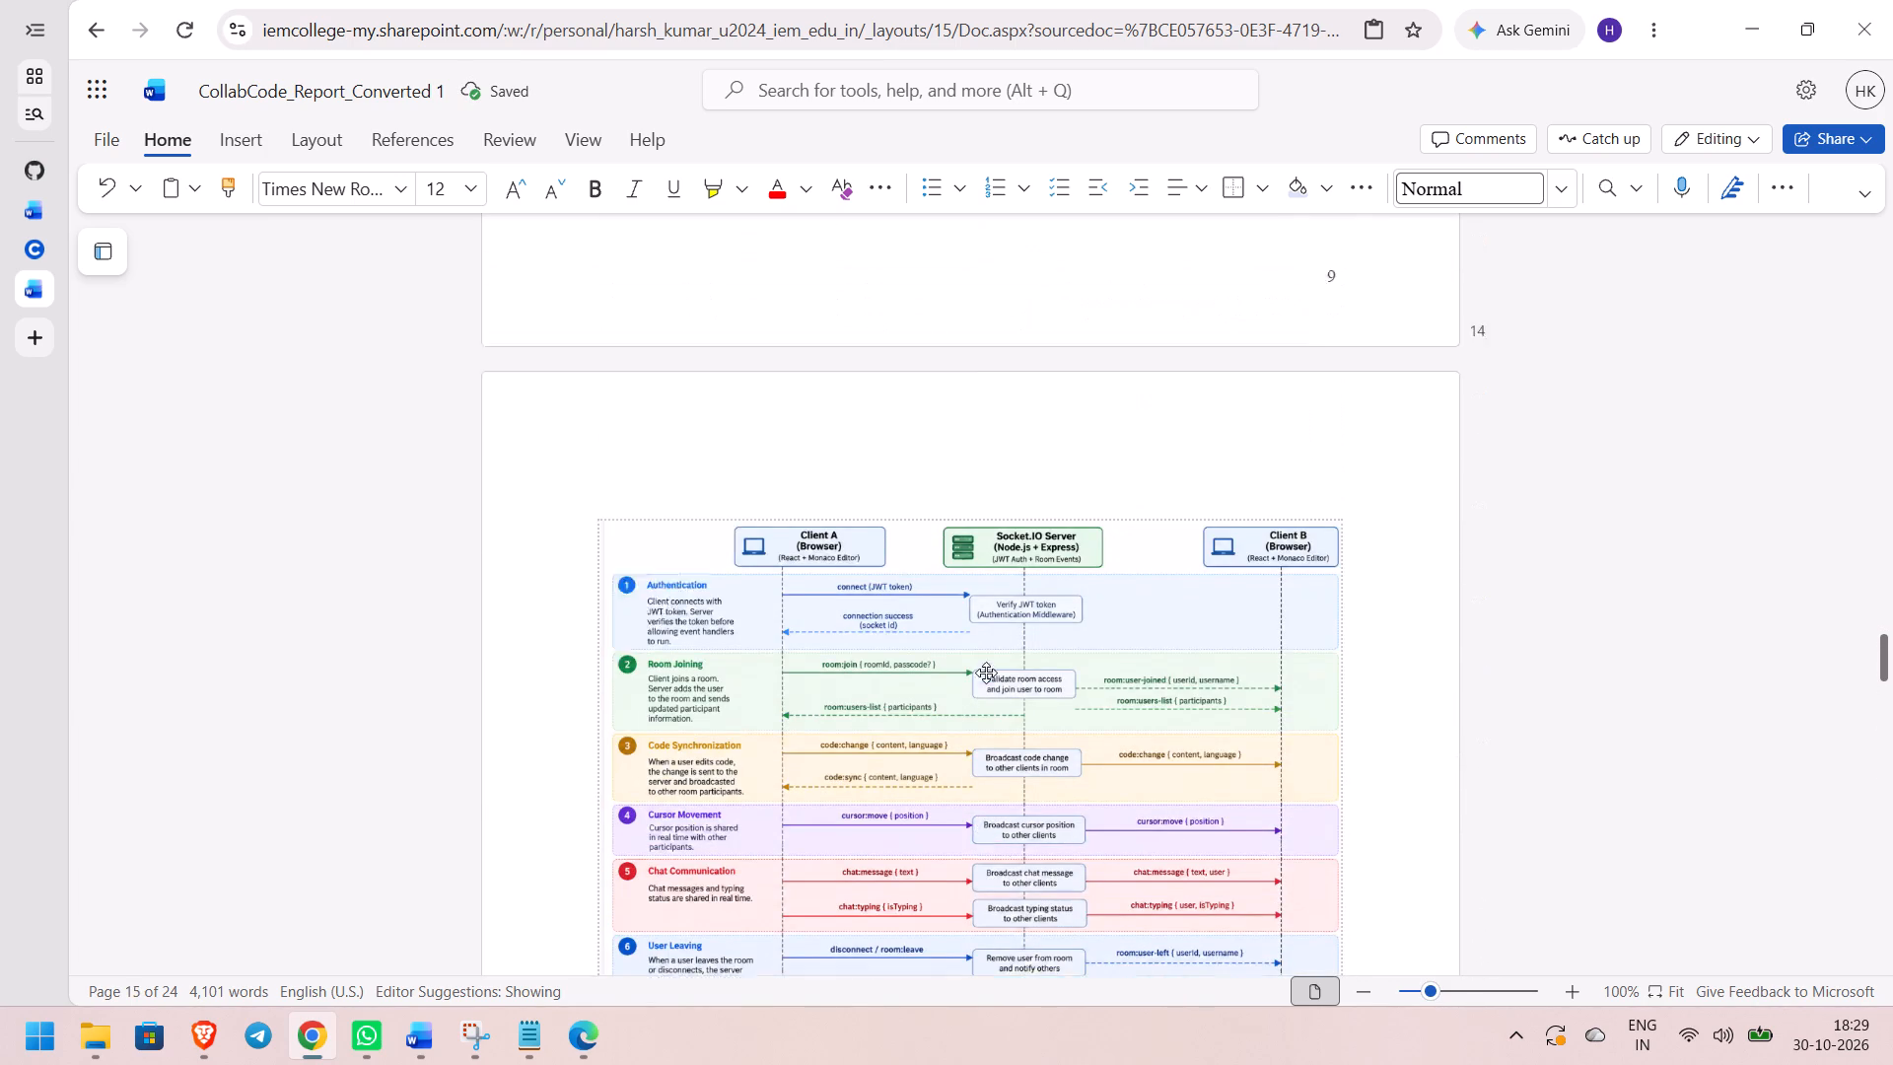
scroll(986, 673, down, 1)
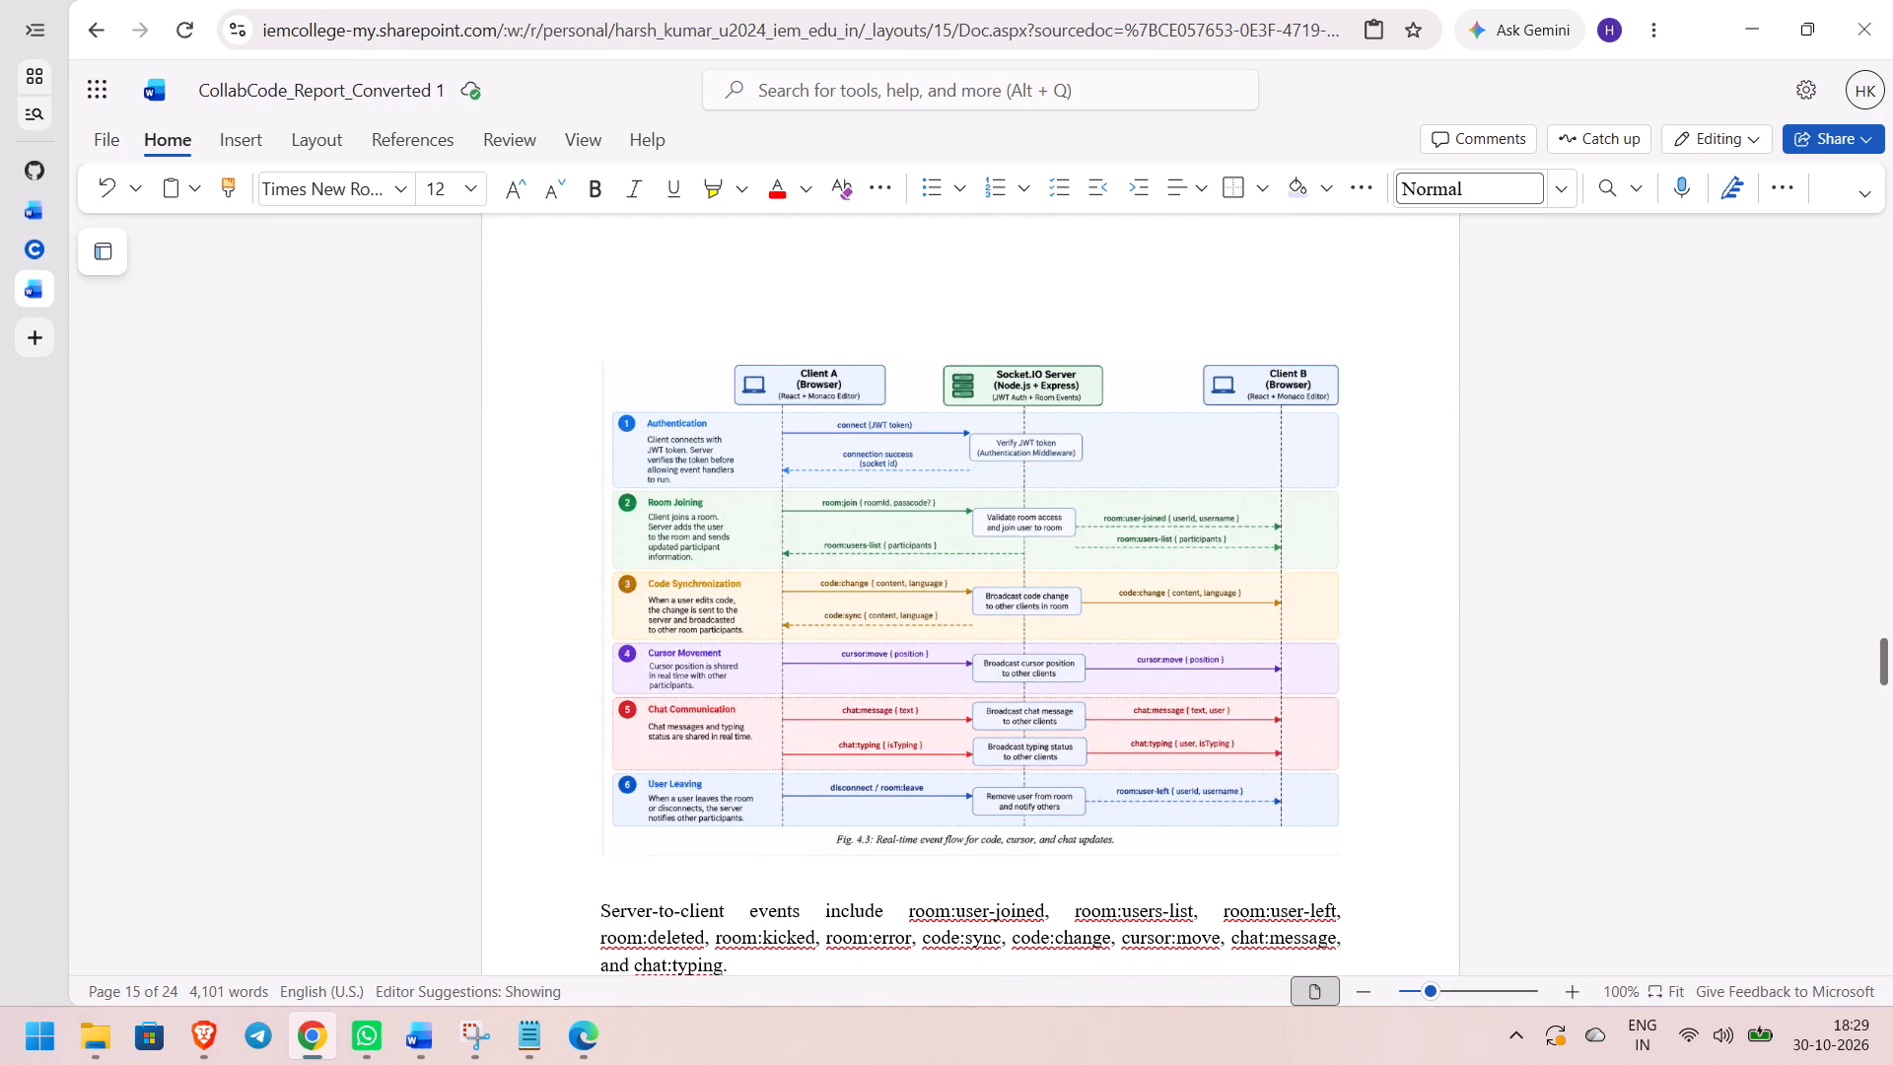
Enlarge the new Figure 4.3 picture to about 6.46 inches wide and 4.43 inches high.
click(656, 600)
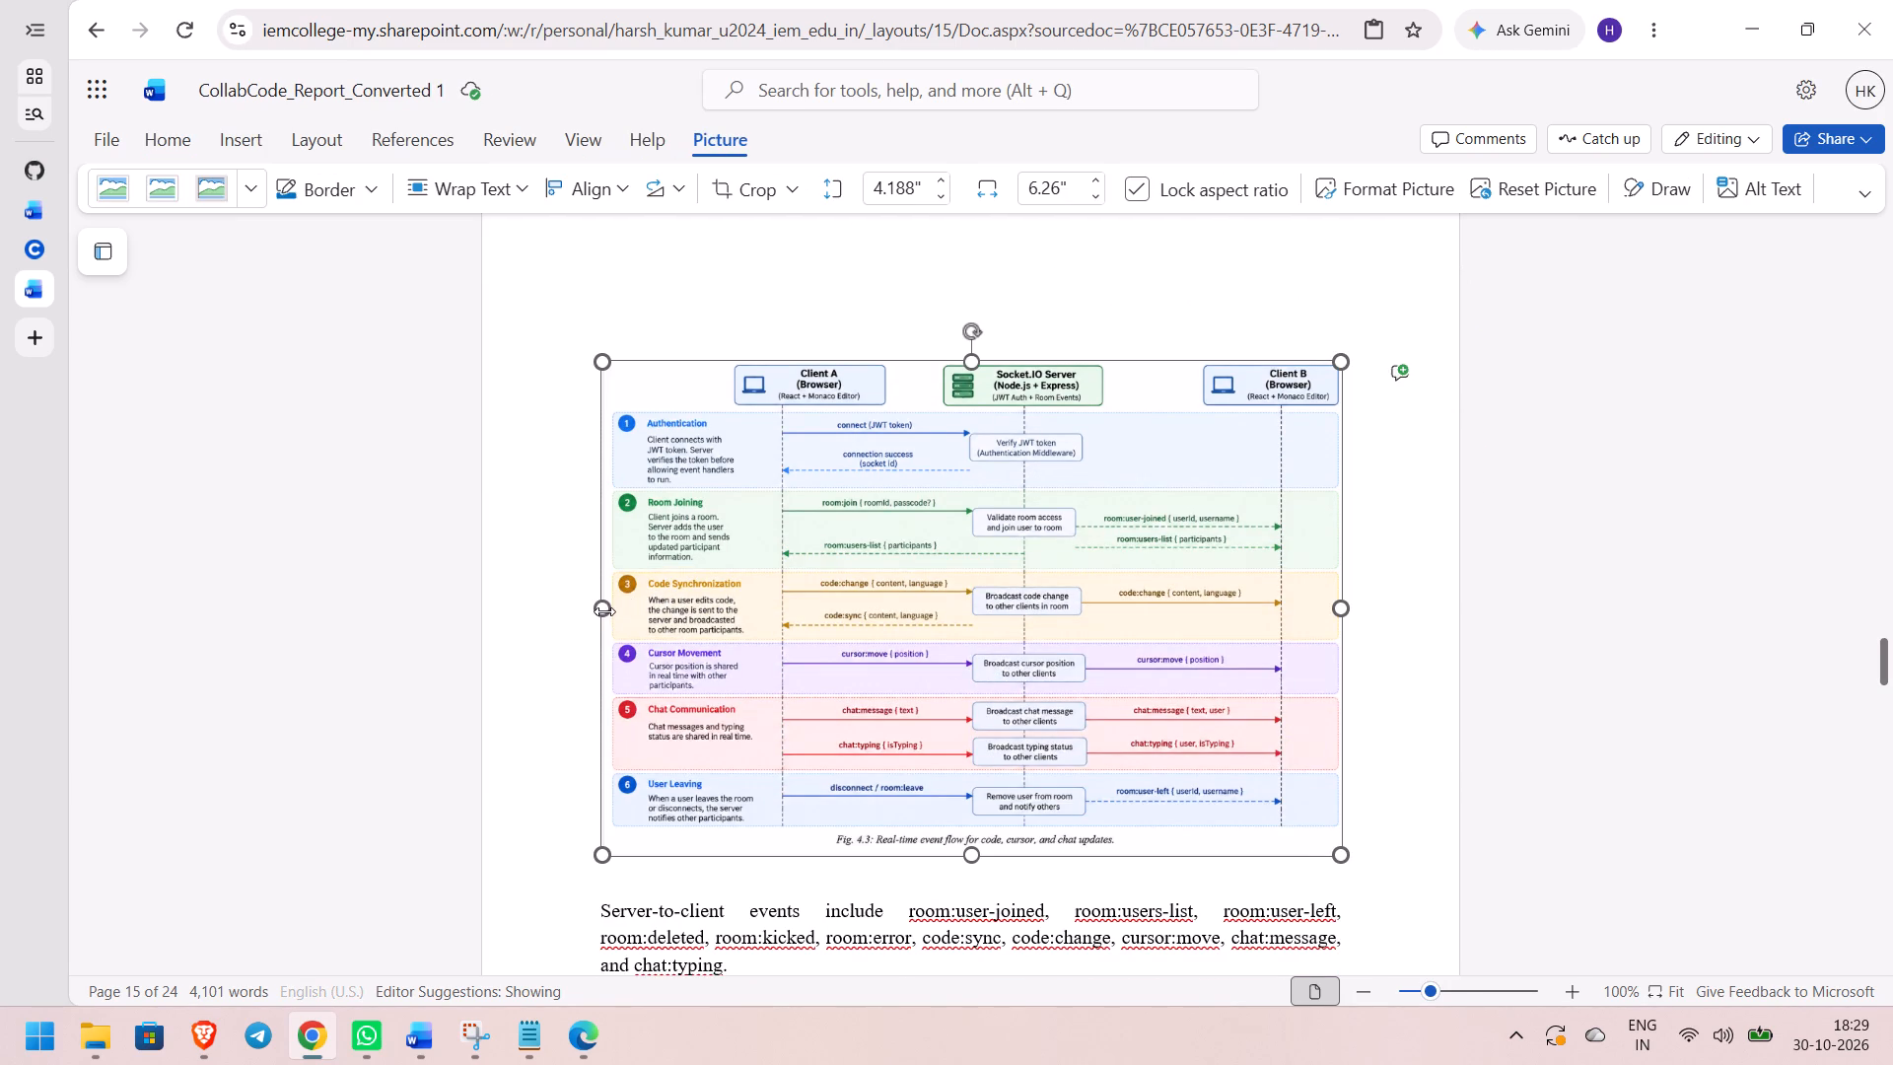
drag(604, 611, 581, 603)
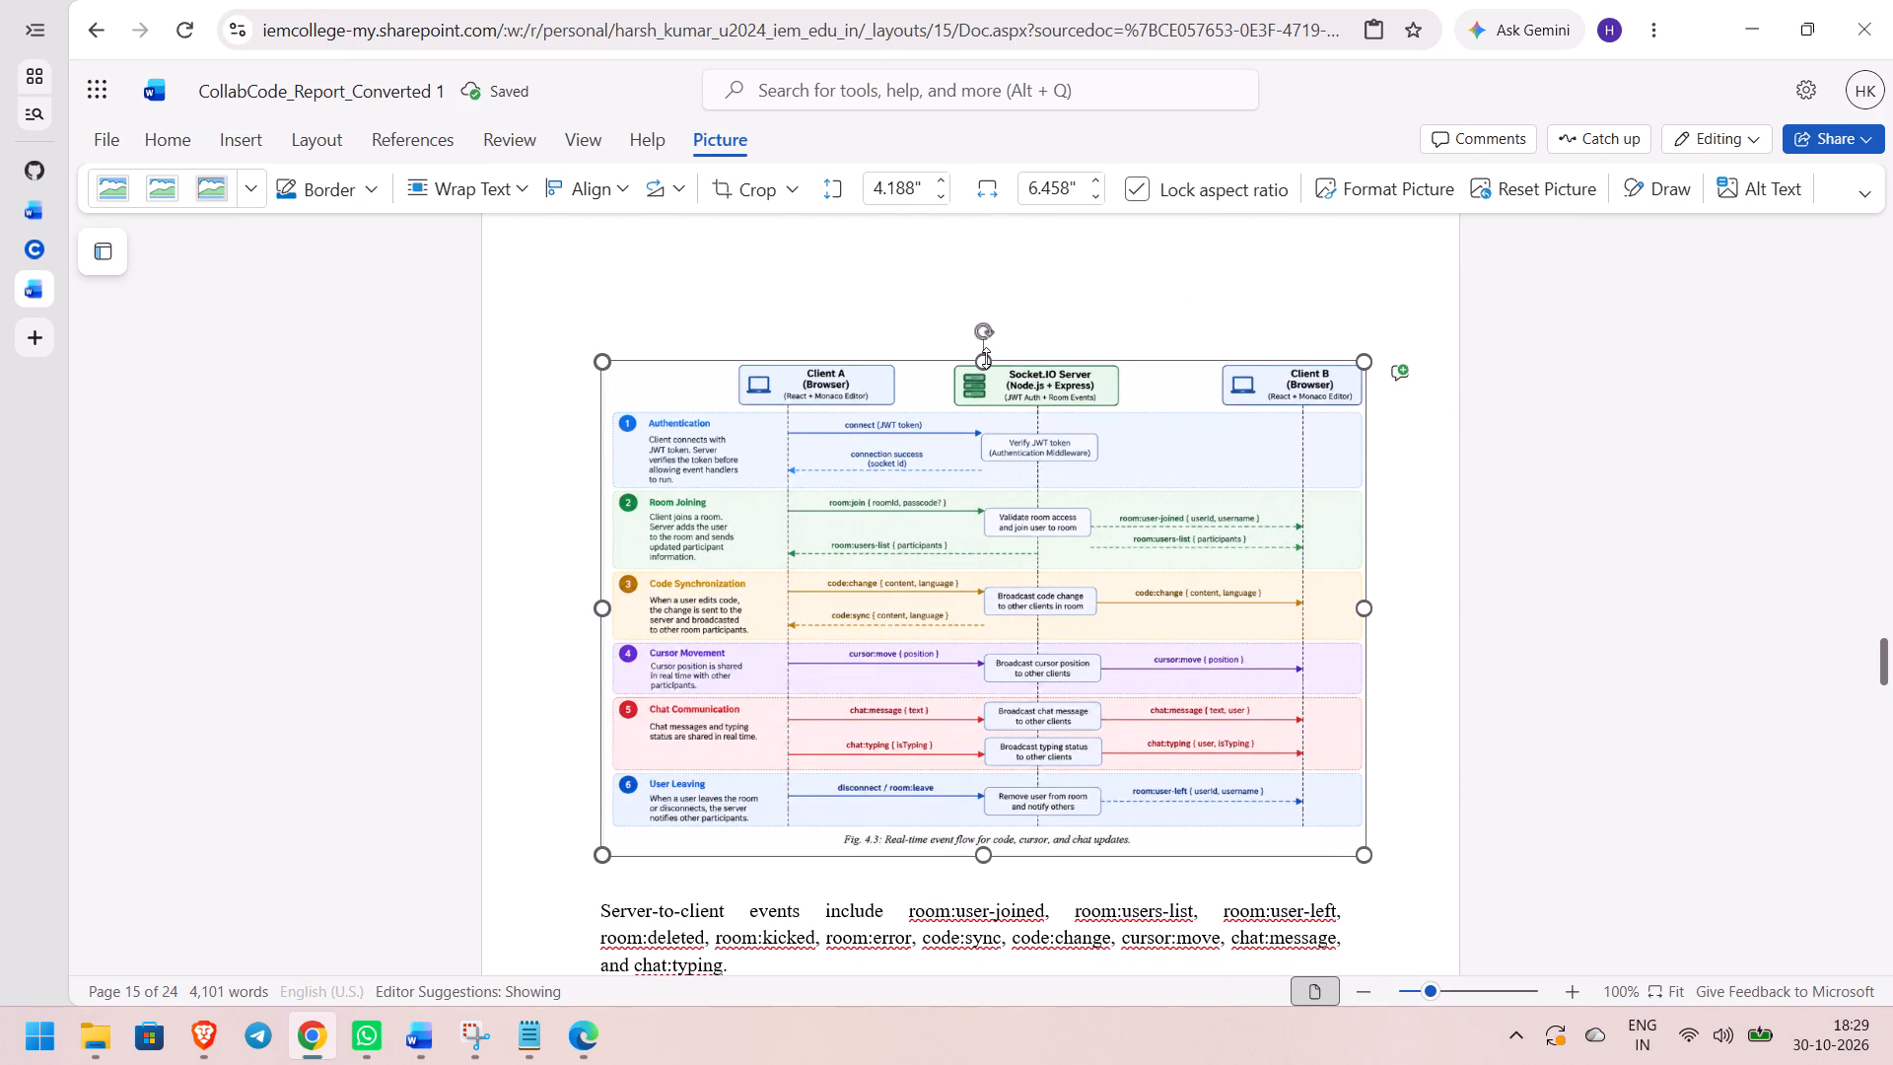
drag(986, 358, 986, 329)
click(986, 329)
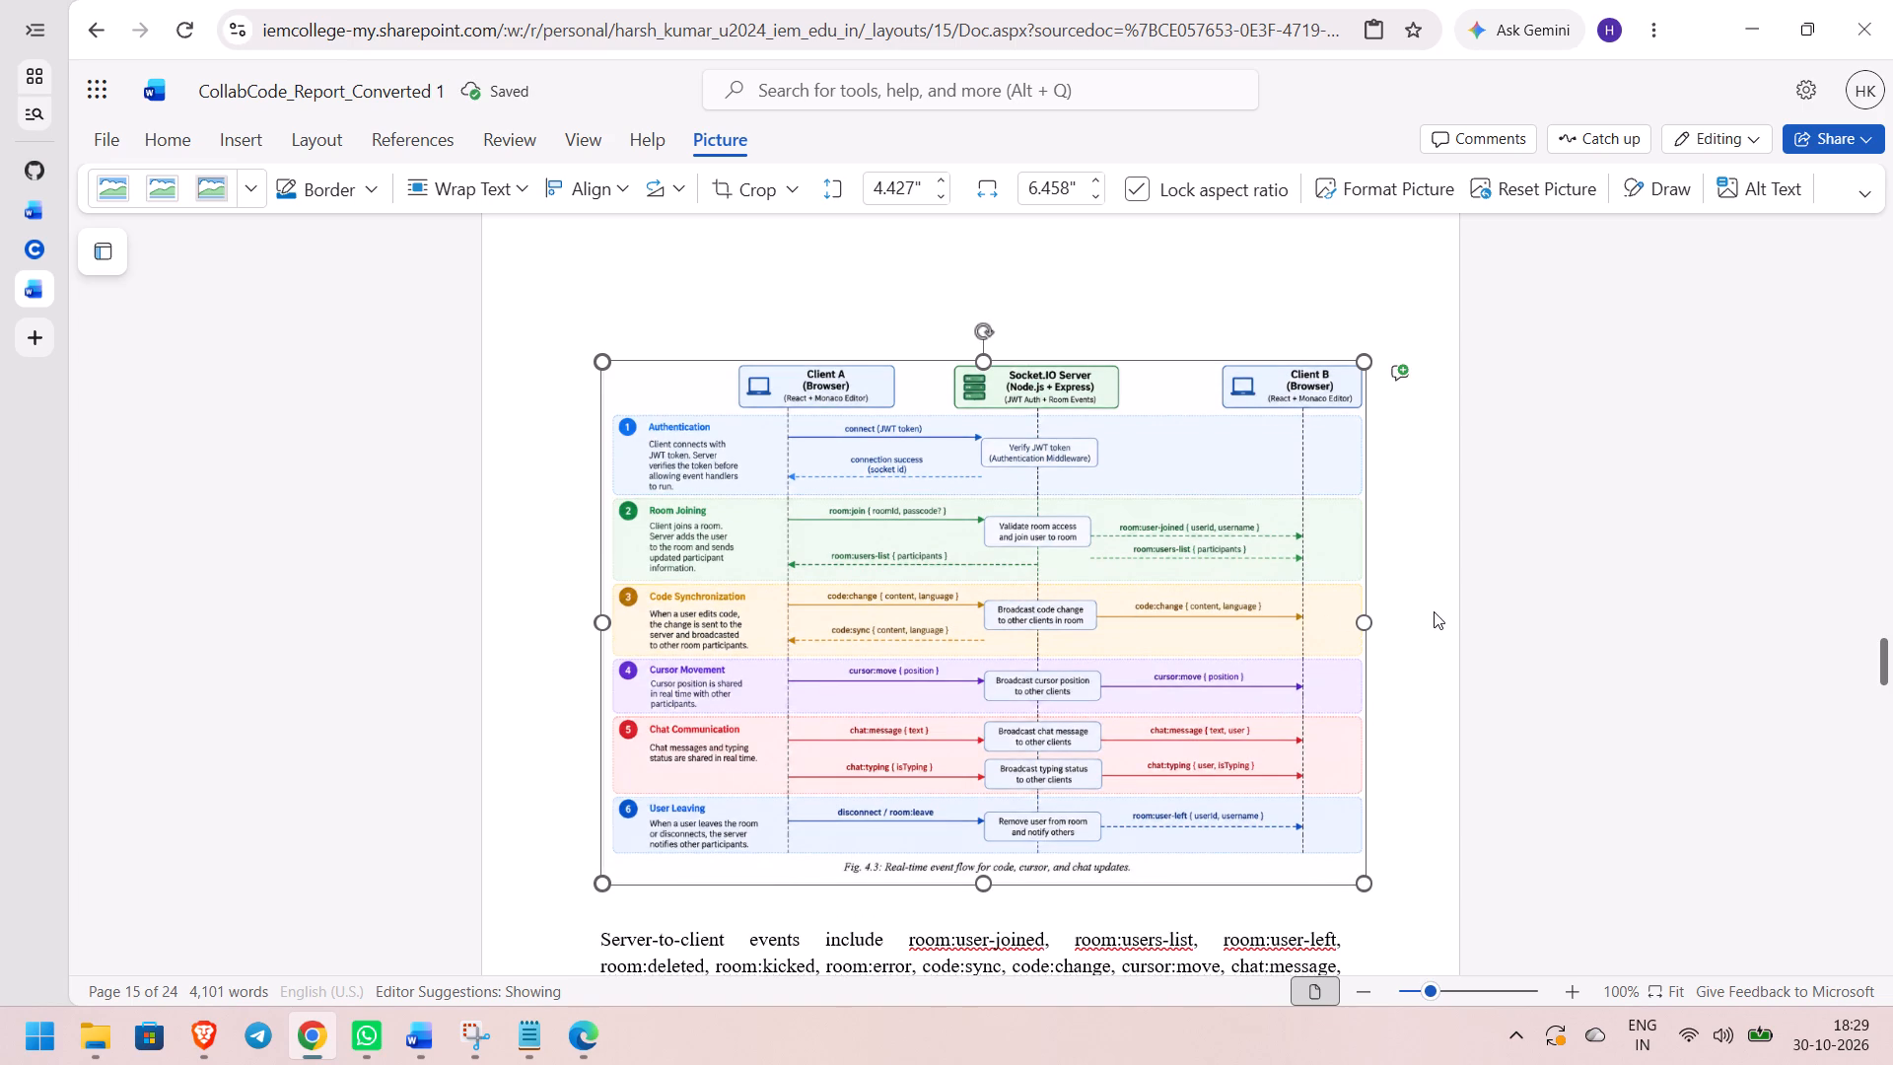
click(1565, 579)
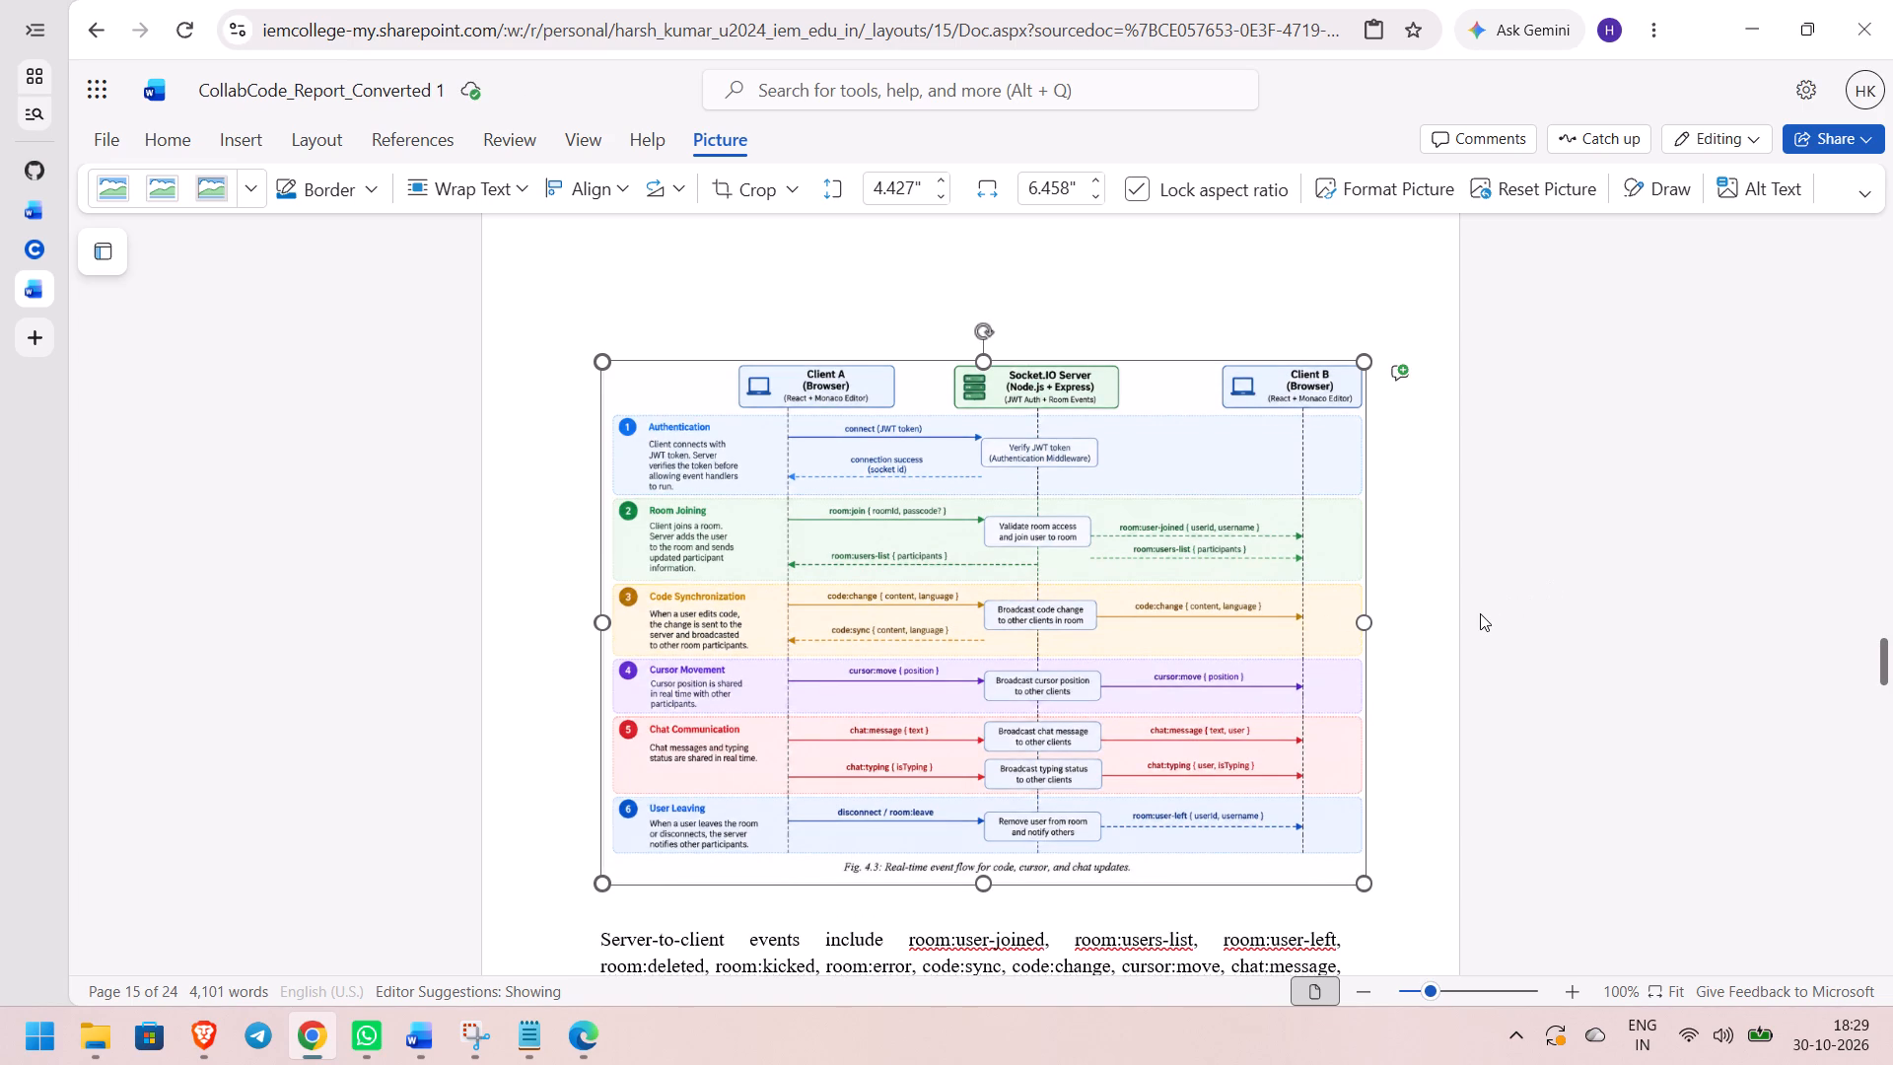
Check the page layout around the enlarged Figure 4.3, from the section 4.5 text to the section 4.6 data model.
scroll(1480, 613, up, 2)
scroll(1480, 613, down, 3)
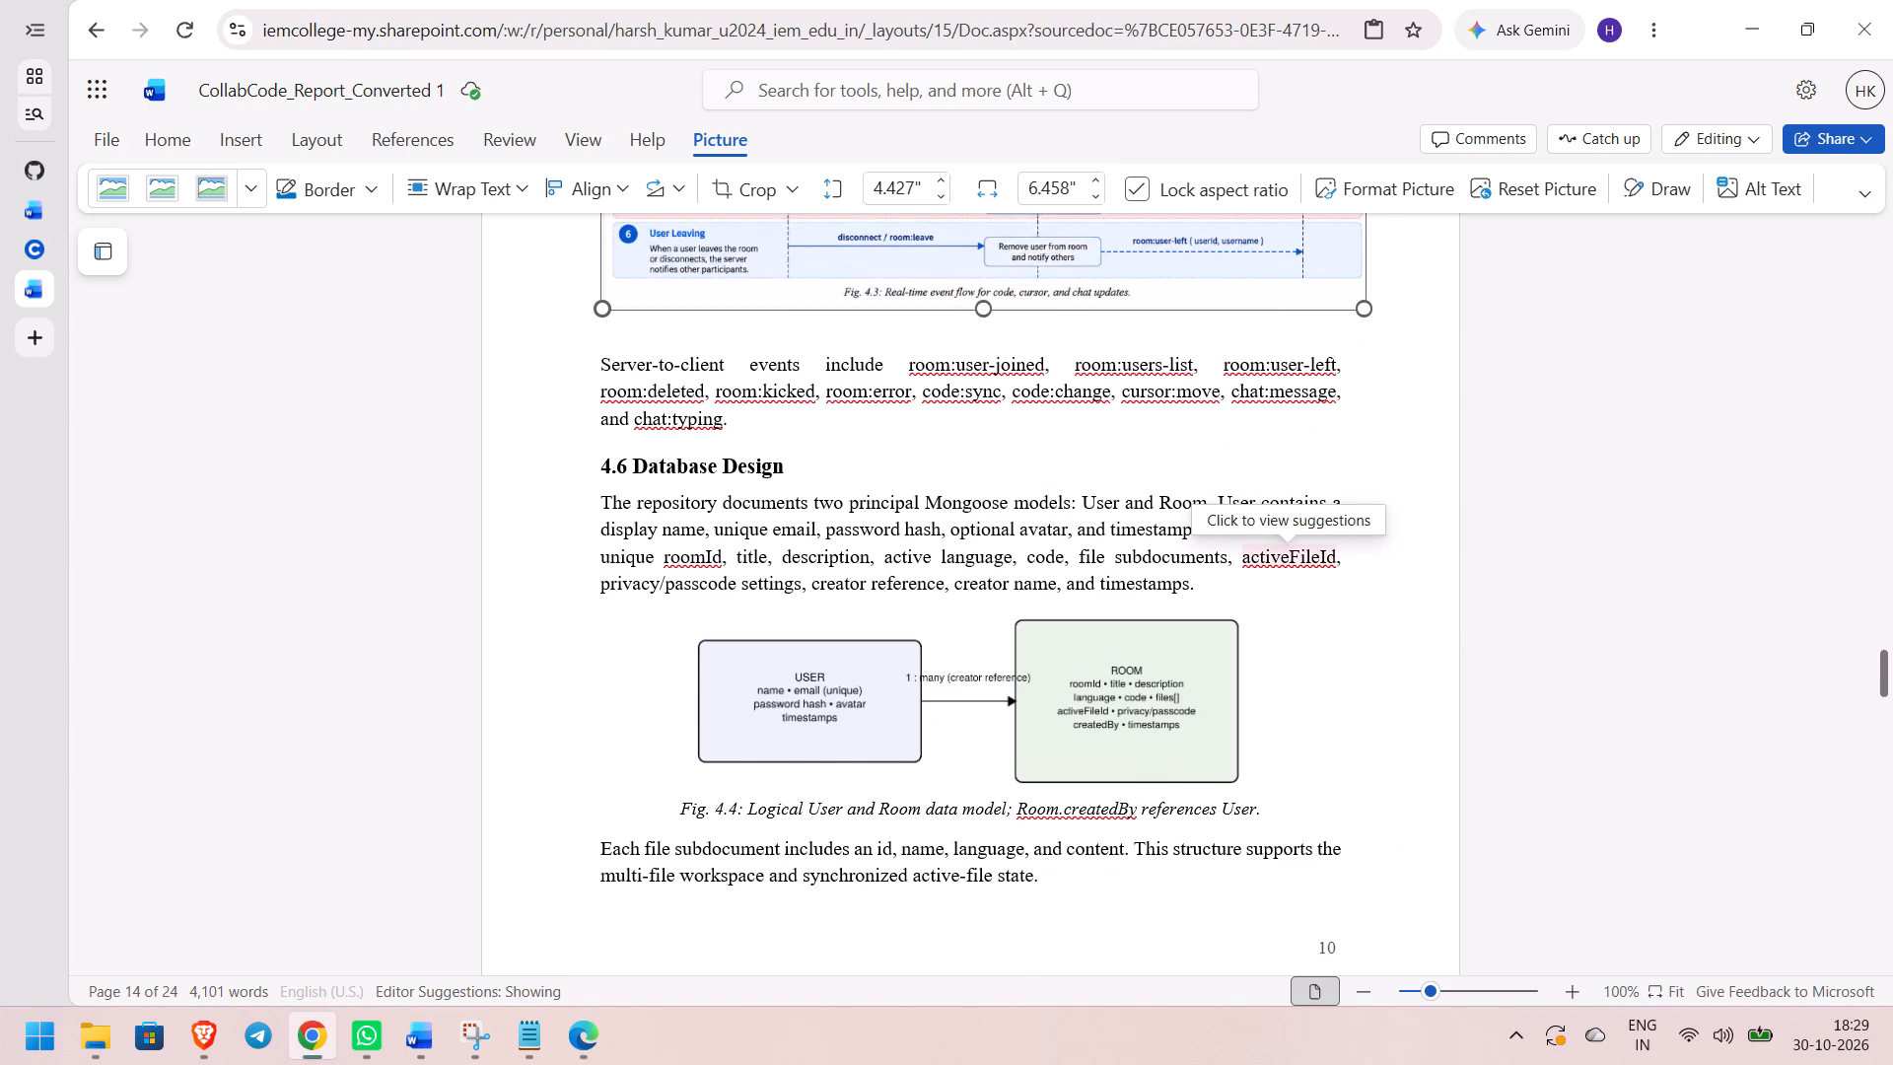
click(1329, 552)
click(1333, 455)
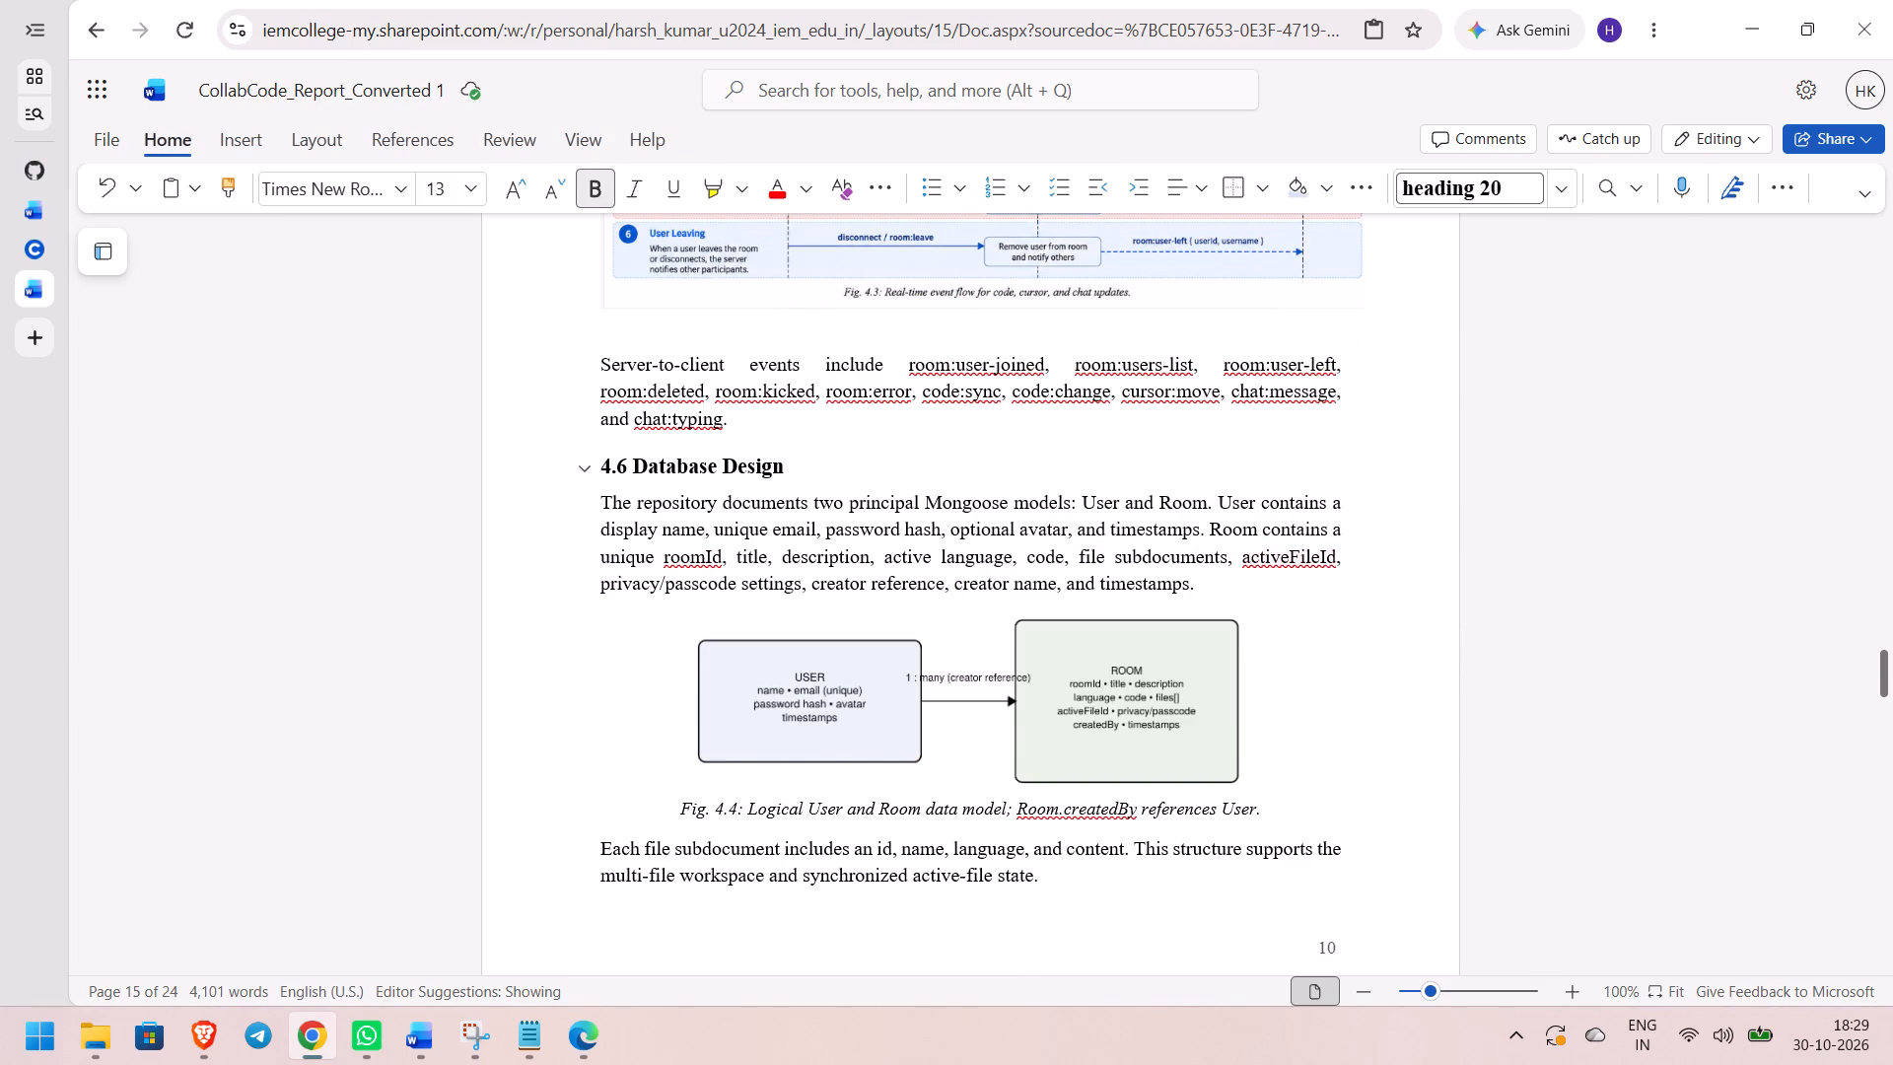
scroll(1274, 590, up, 2)
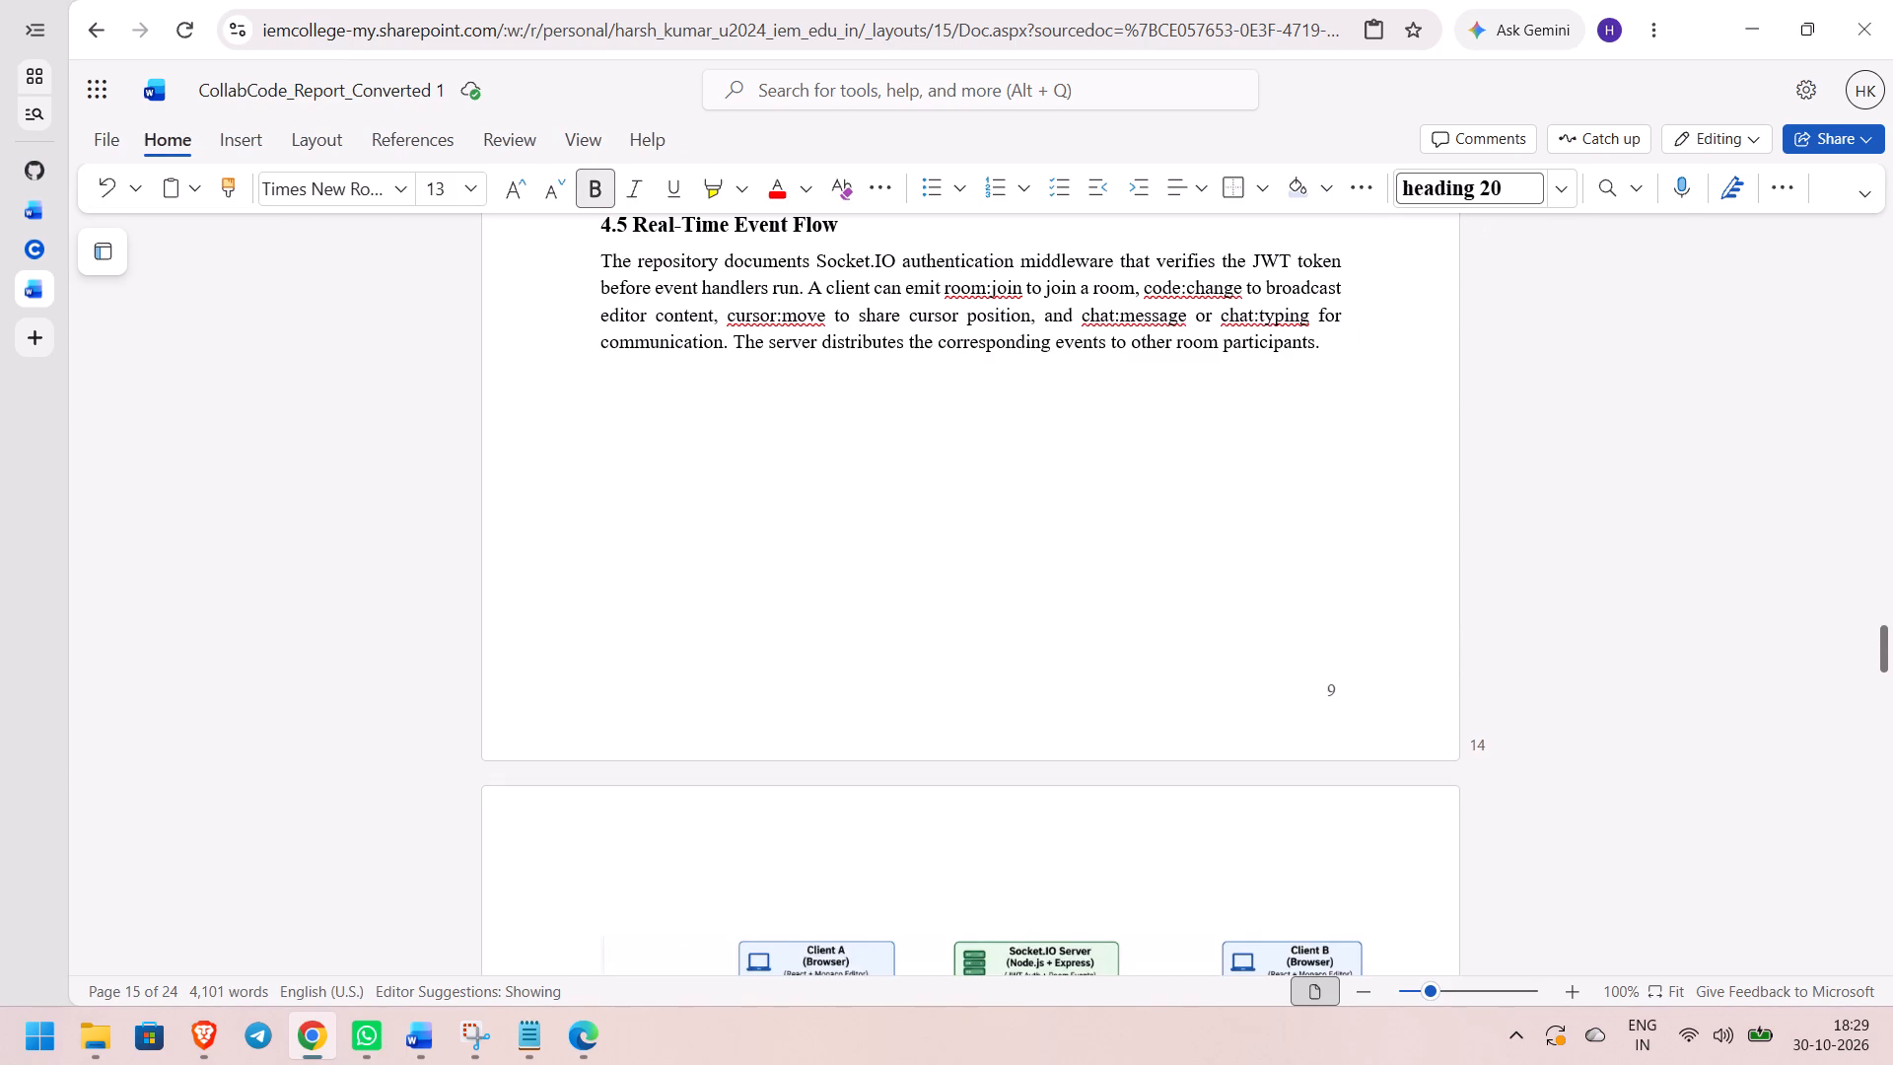
scroll(1266, 607, down, 2)
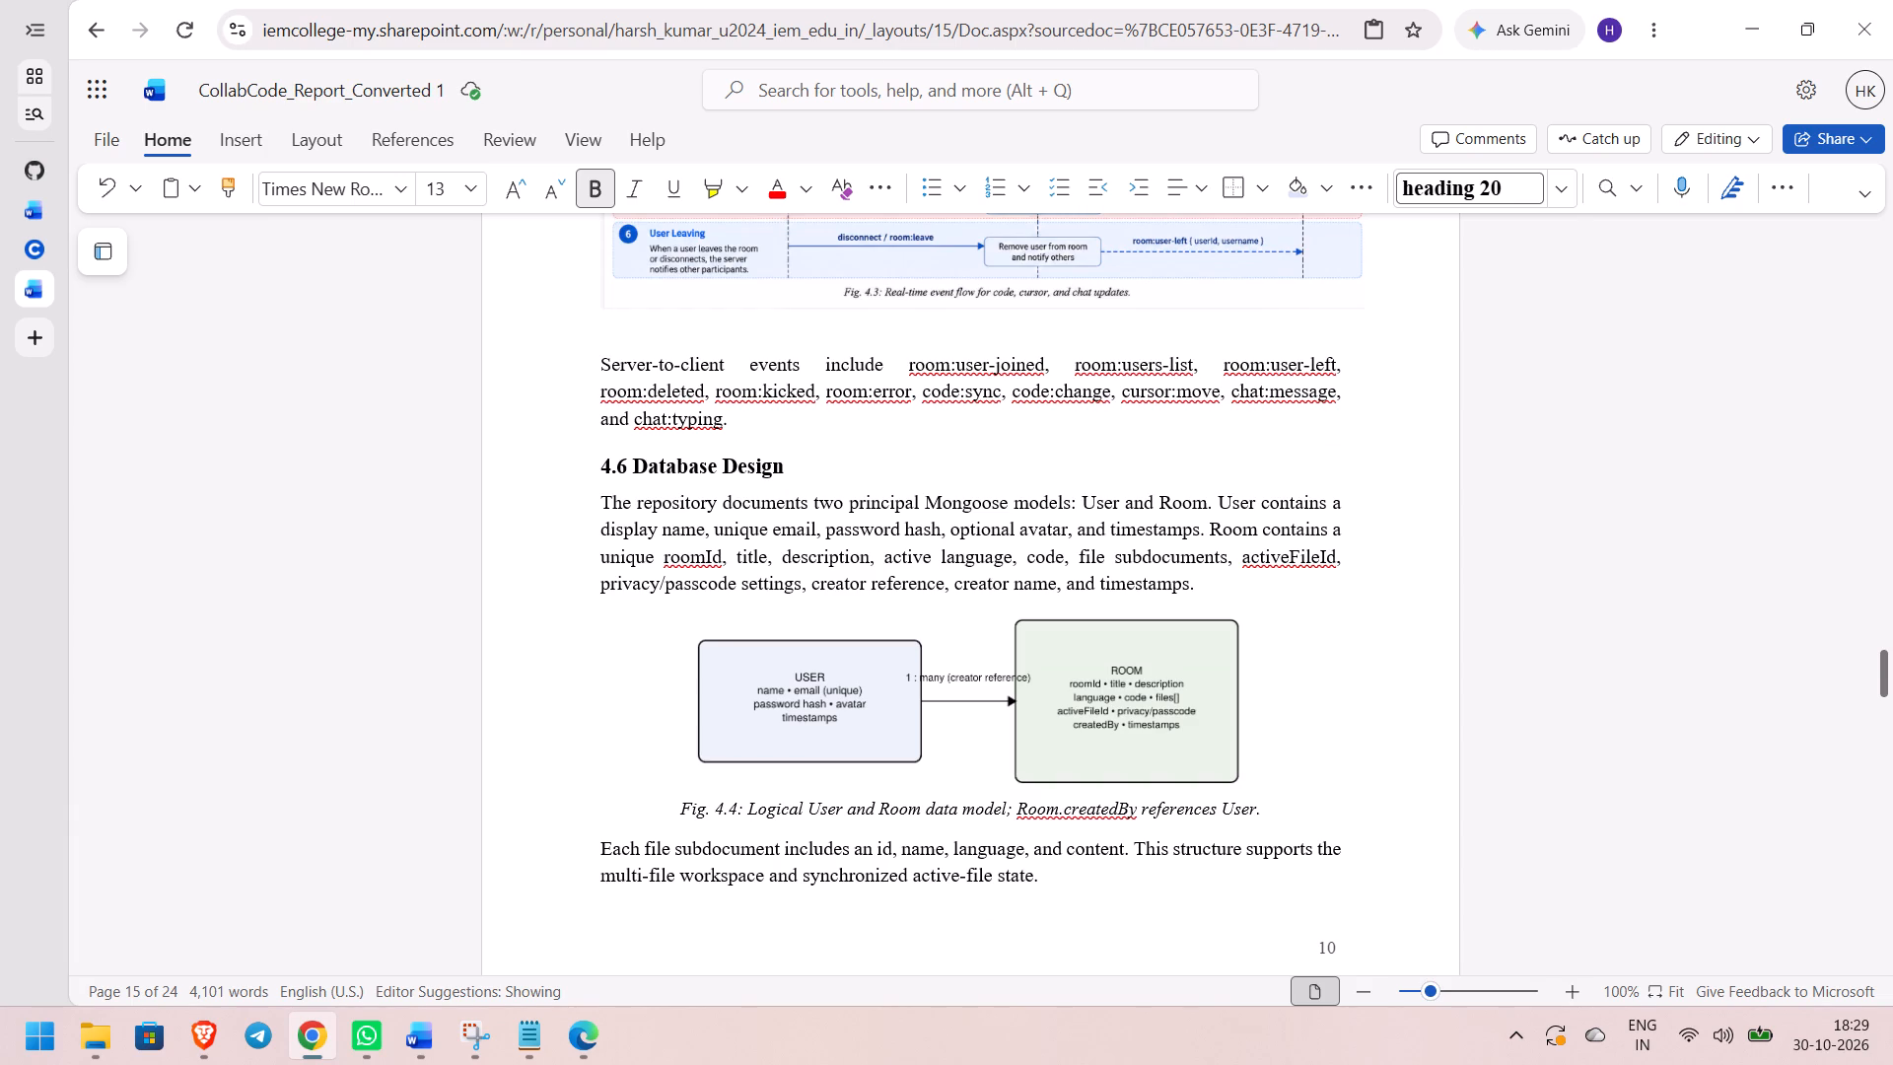
Copy the section 4.5 Real-Time Event Flow paragraph that describes the Socket.IO authentication and room events.
scroll(933, 517, up, 2)
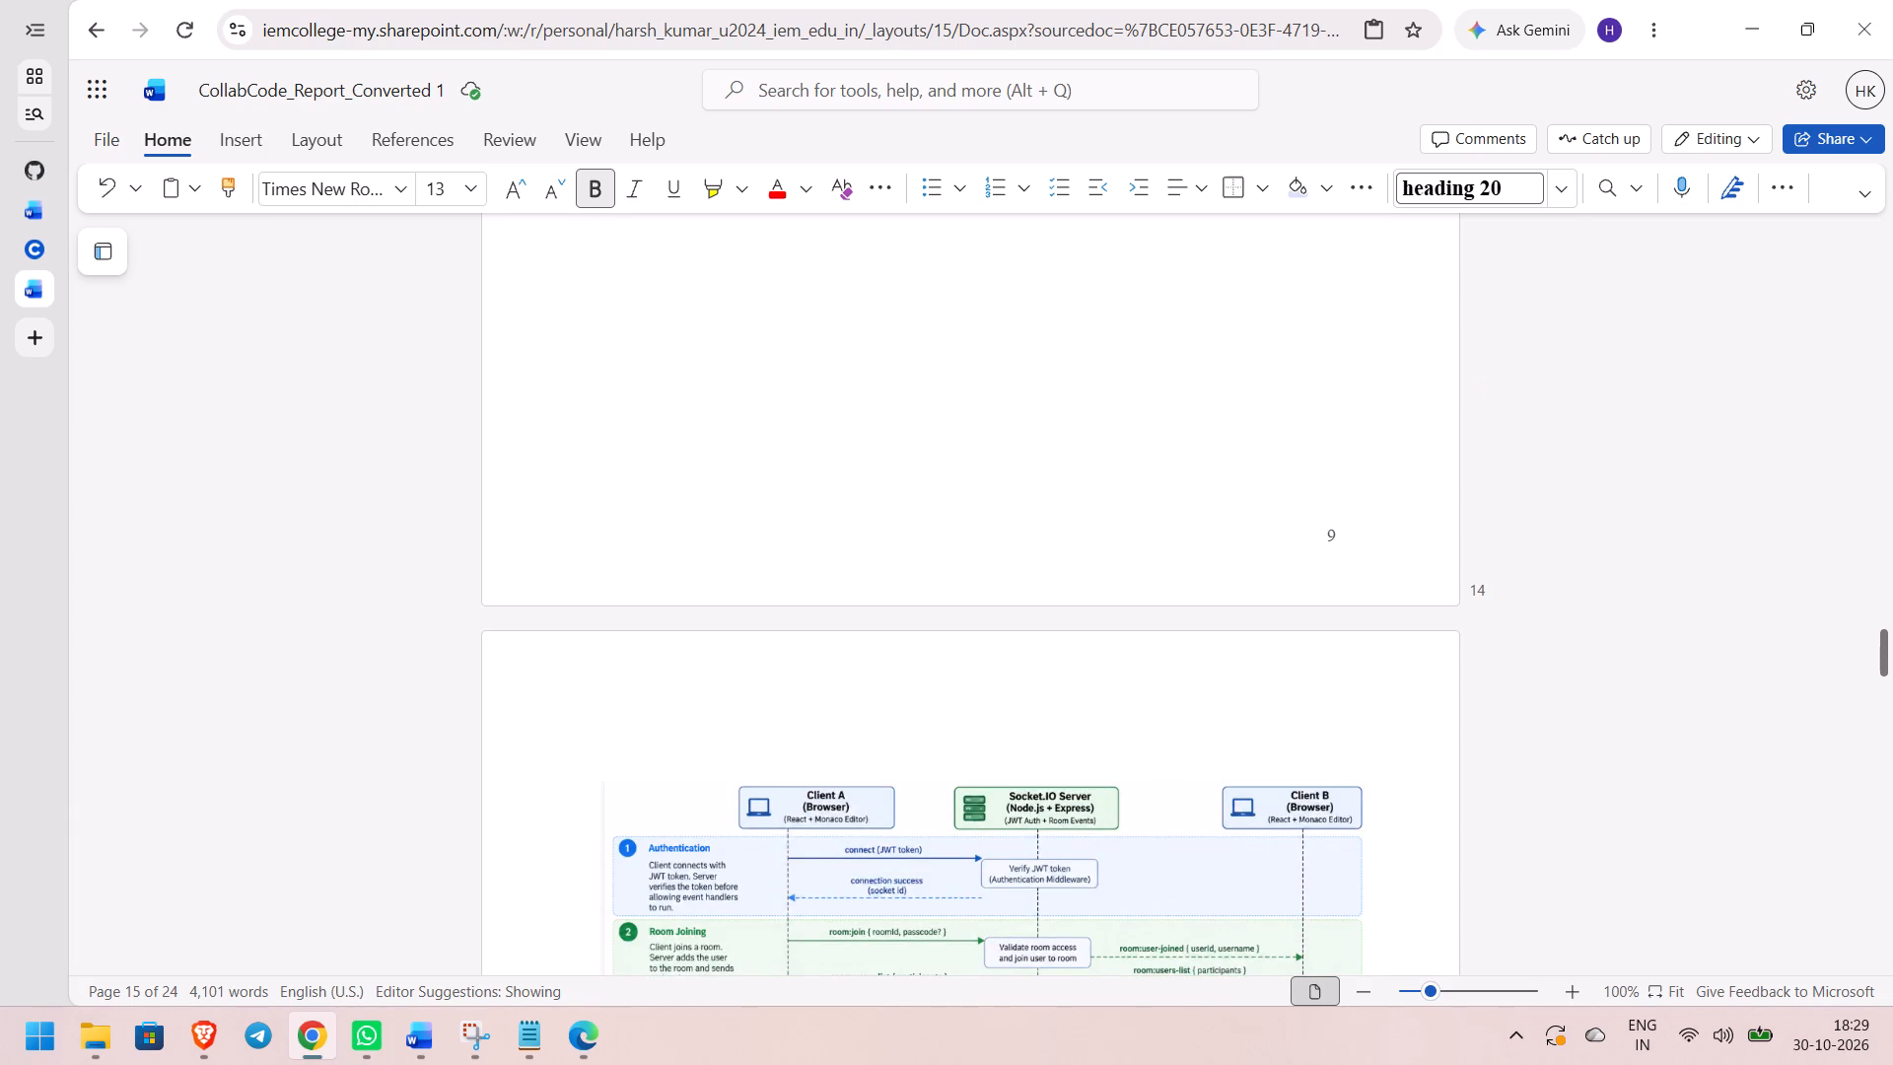
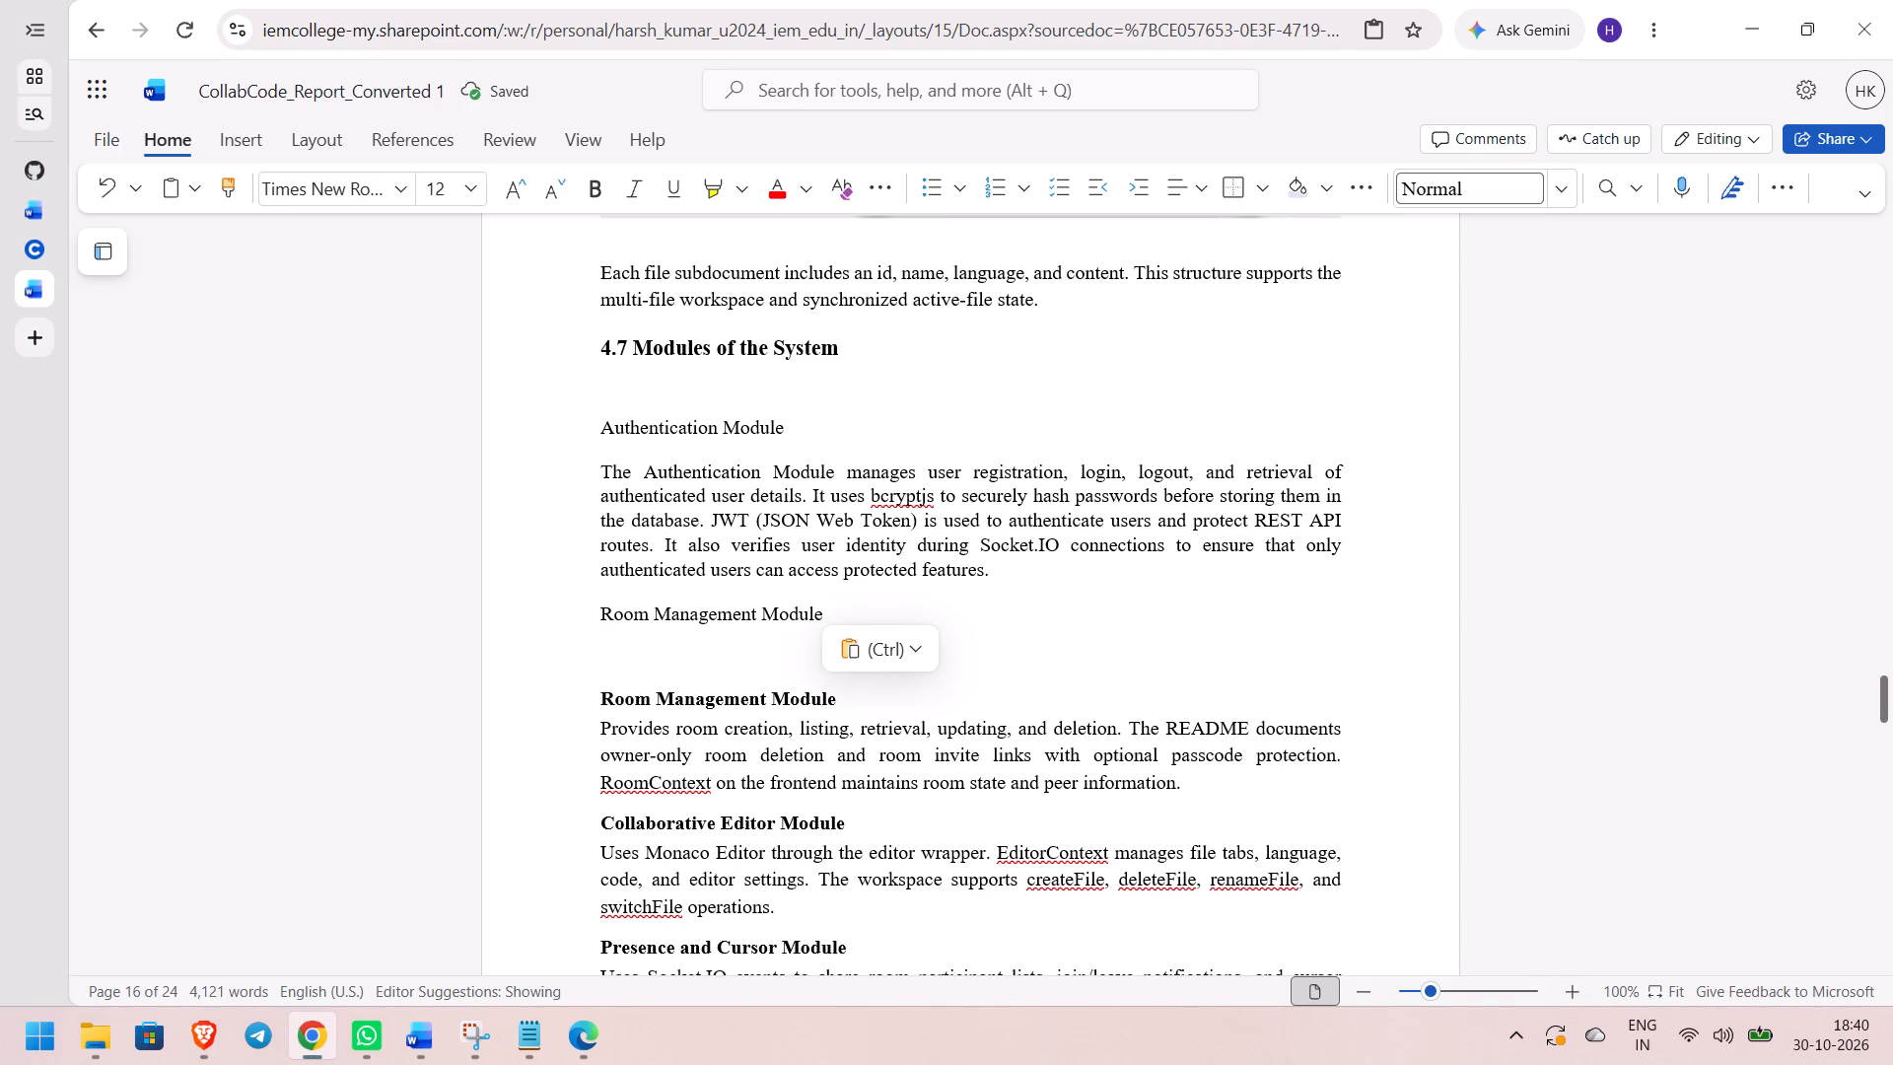
Delete the stray Room Management Module line left below the newly pasted Authentication Module paragraph.
click(821, 612)
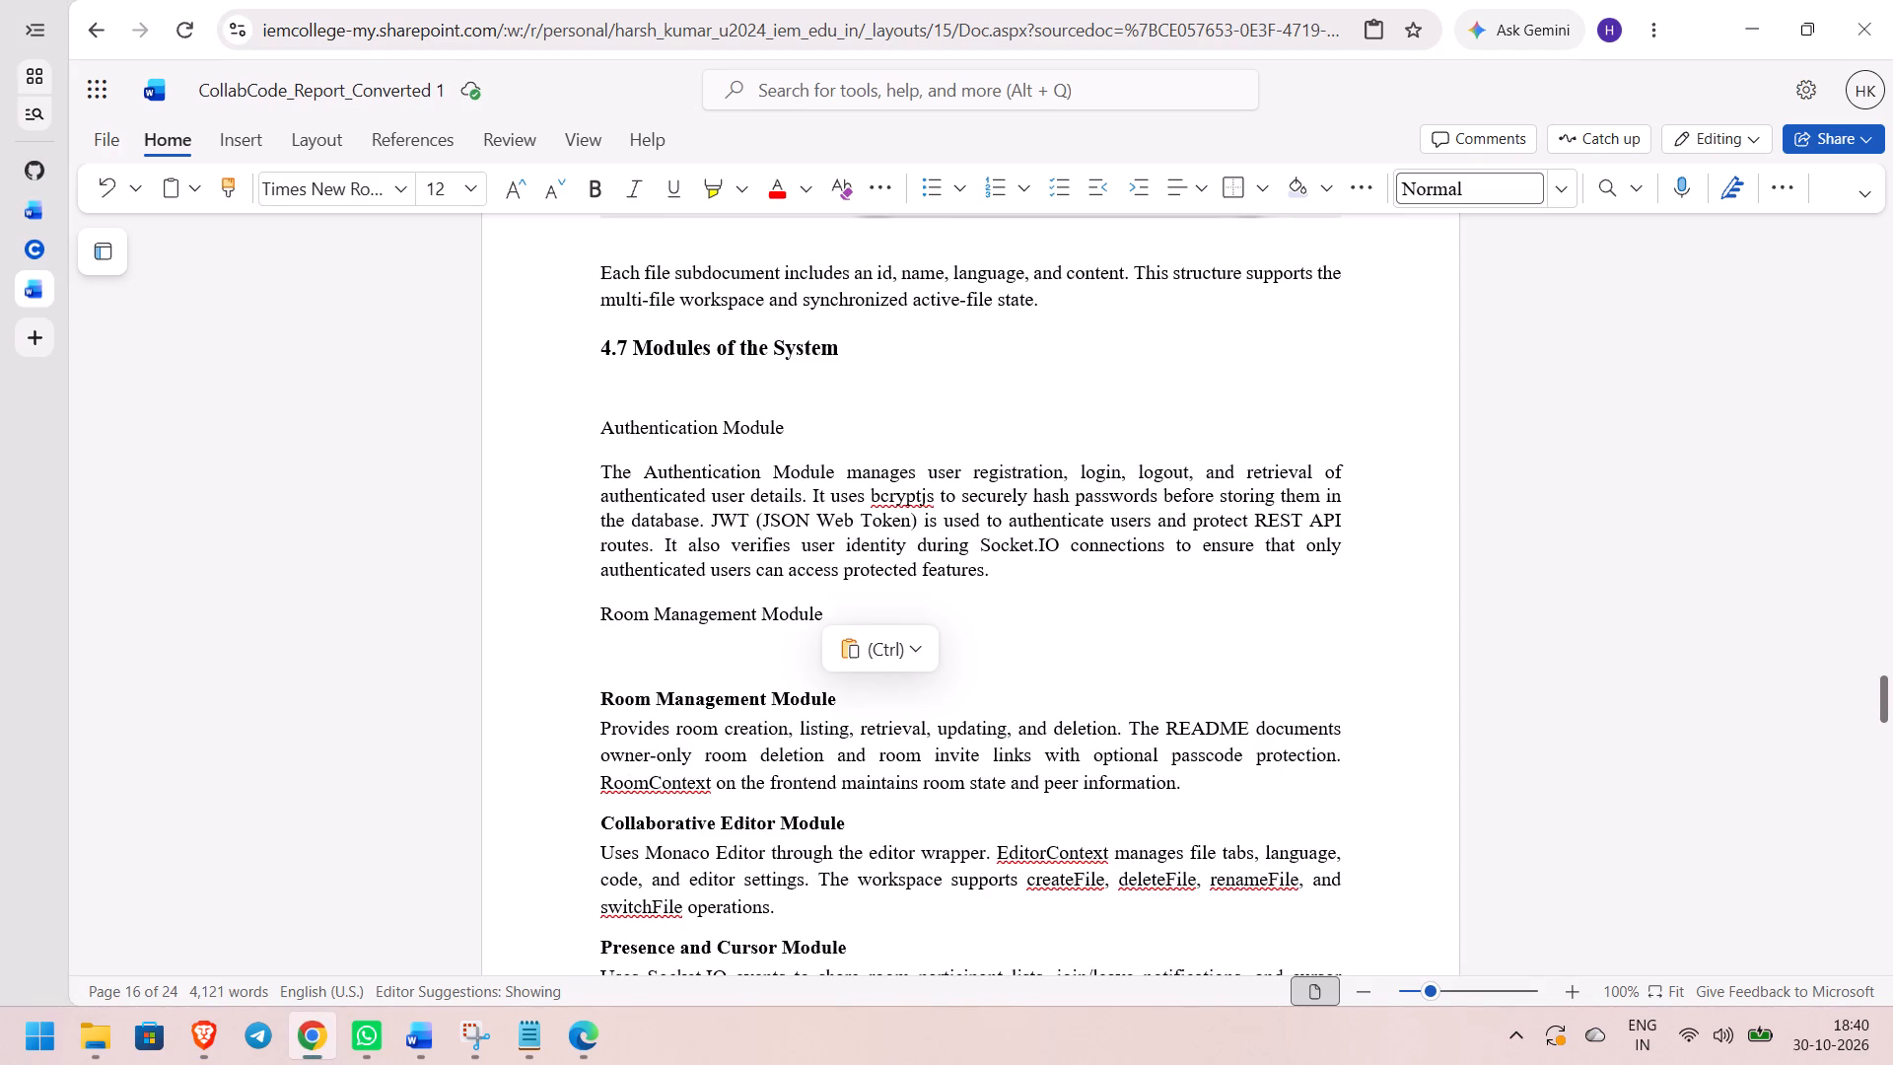
key(BackSpace)
key(BackSpace)
key(BackSpace)
key(BackSpace)
key(BackSpace)
key(BackSpace)
key(BackSpace)
key(BackSpace)
key(BackSpace)
key(BackSpace)
key(BackSpace)
key(BackSpace)
key(BackSpace)
key(BackSpace)
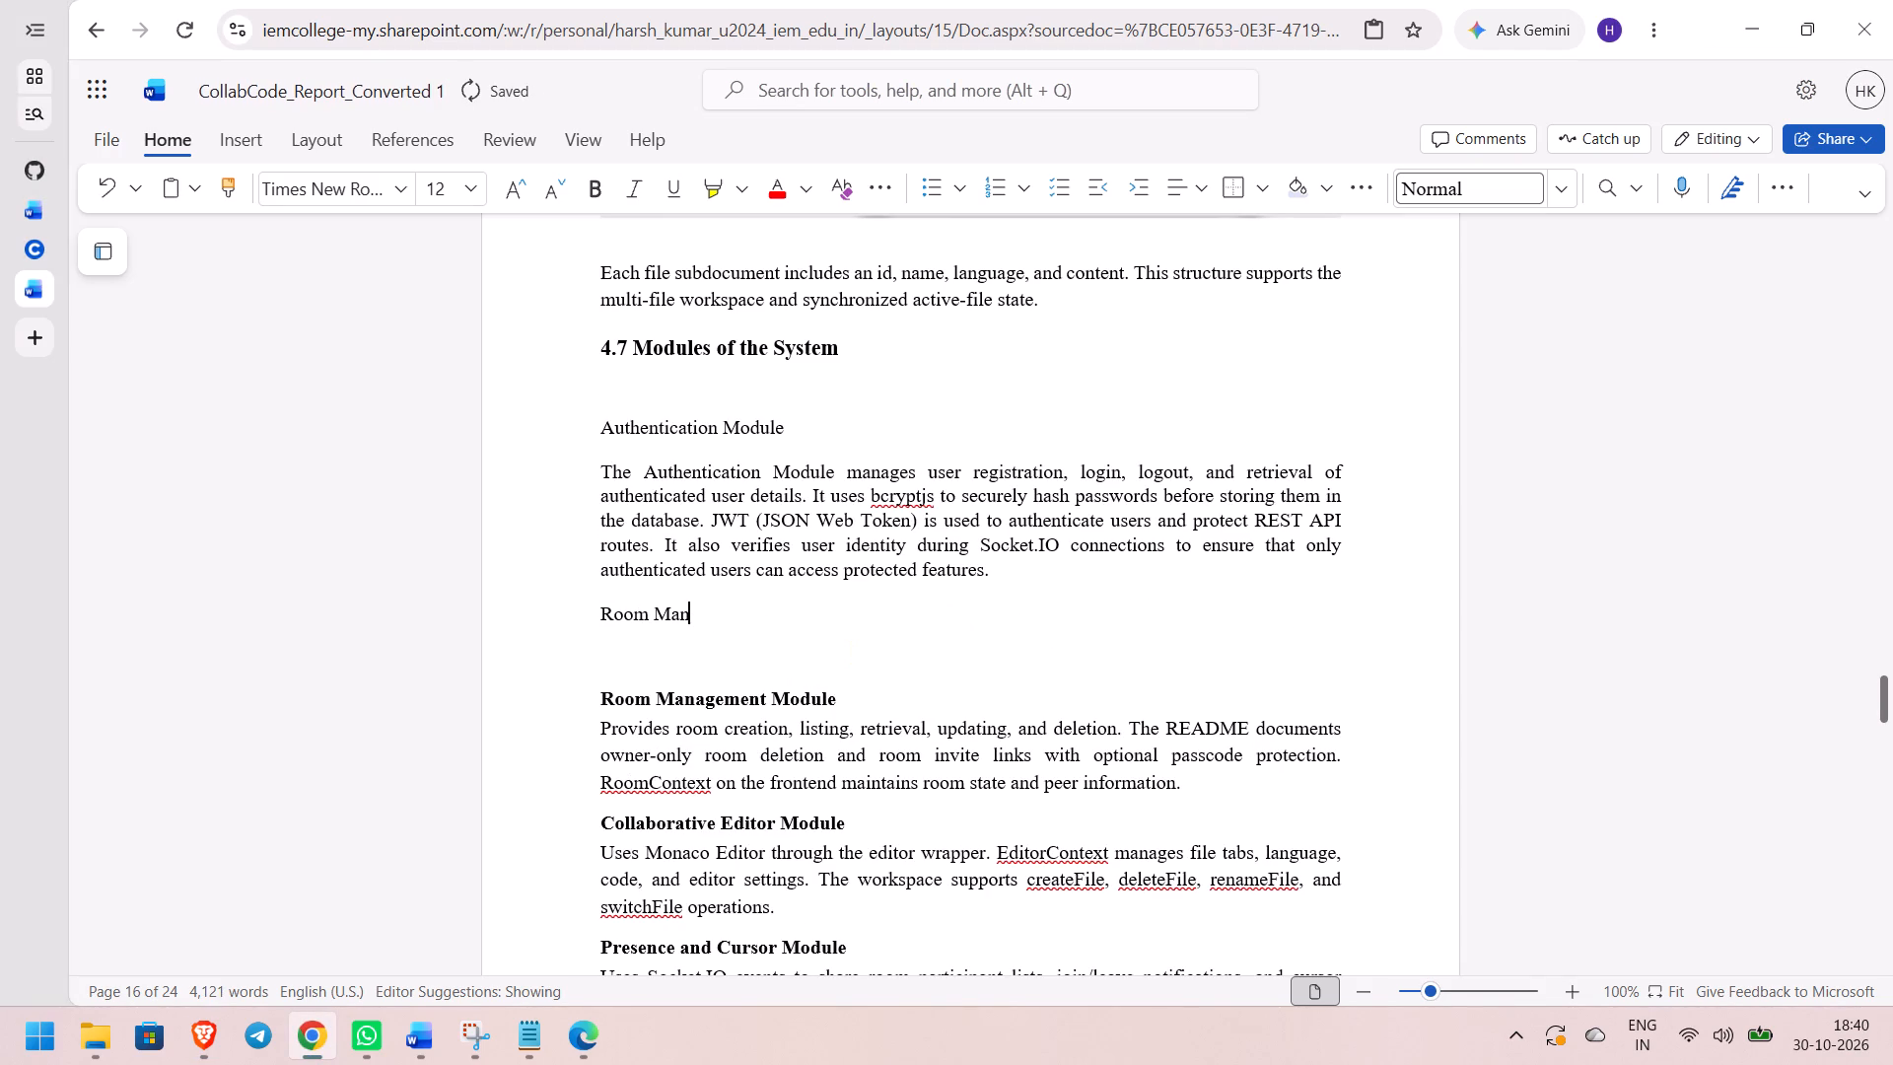
key(BackSpace)
key(BackSpace)
key(BackSpace)
key(BackSpace)
key(BackSpace)
key(BackSpace)
key(BackSpace)
key(BackSpace)
key(BackSpace)
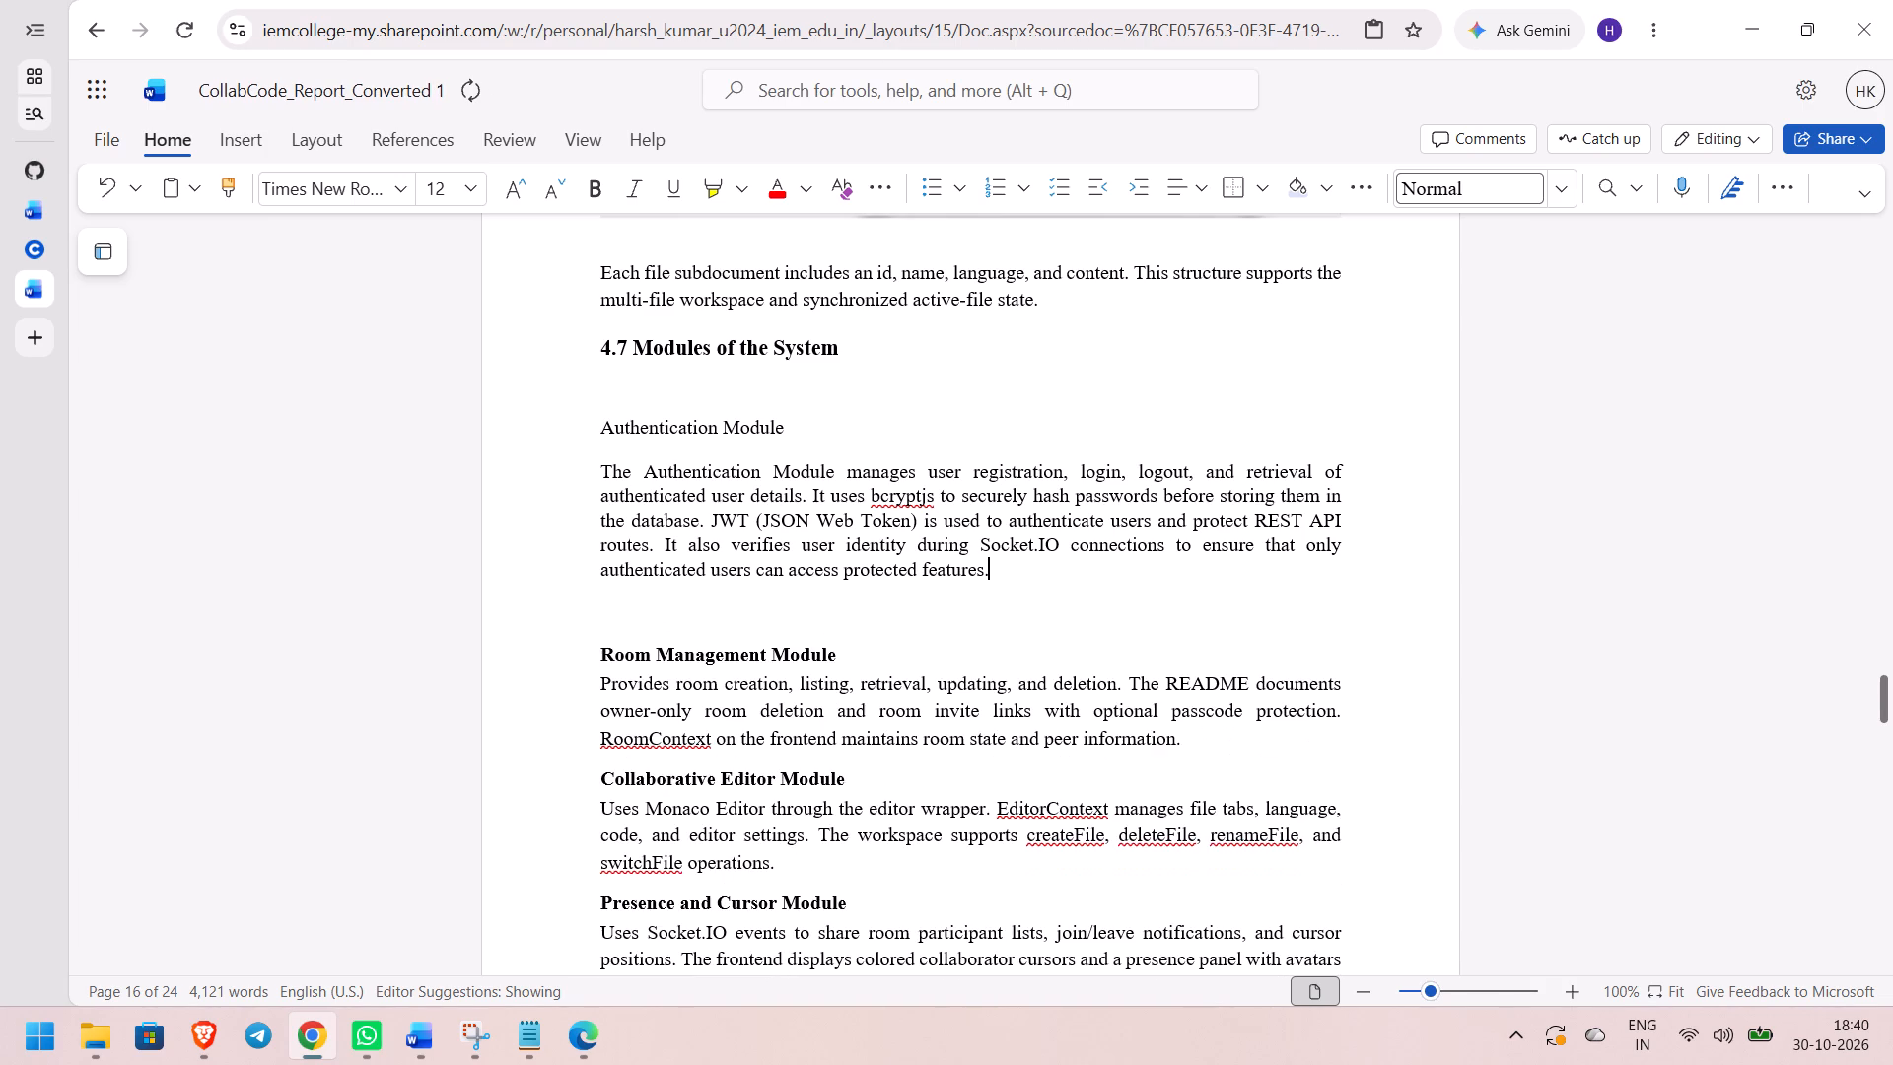
Make the pasted Authentication Module heading in section 4.7 bold, and try giving it font size 13.
click(795, 419)
drag(597, 434, 793, 437)
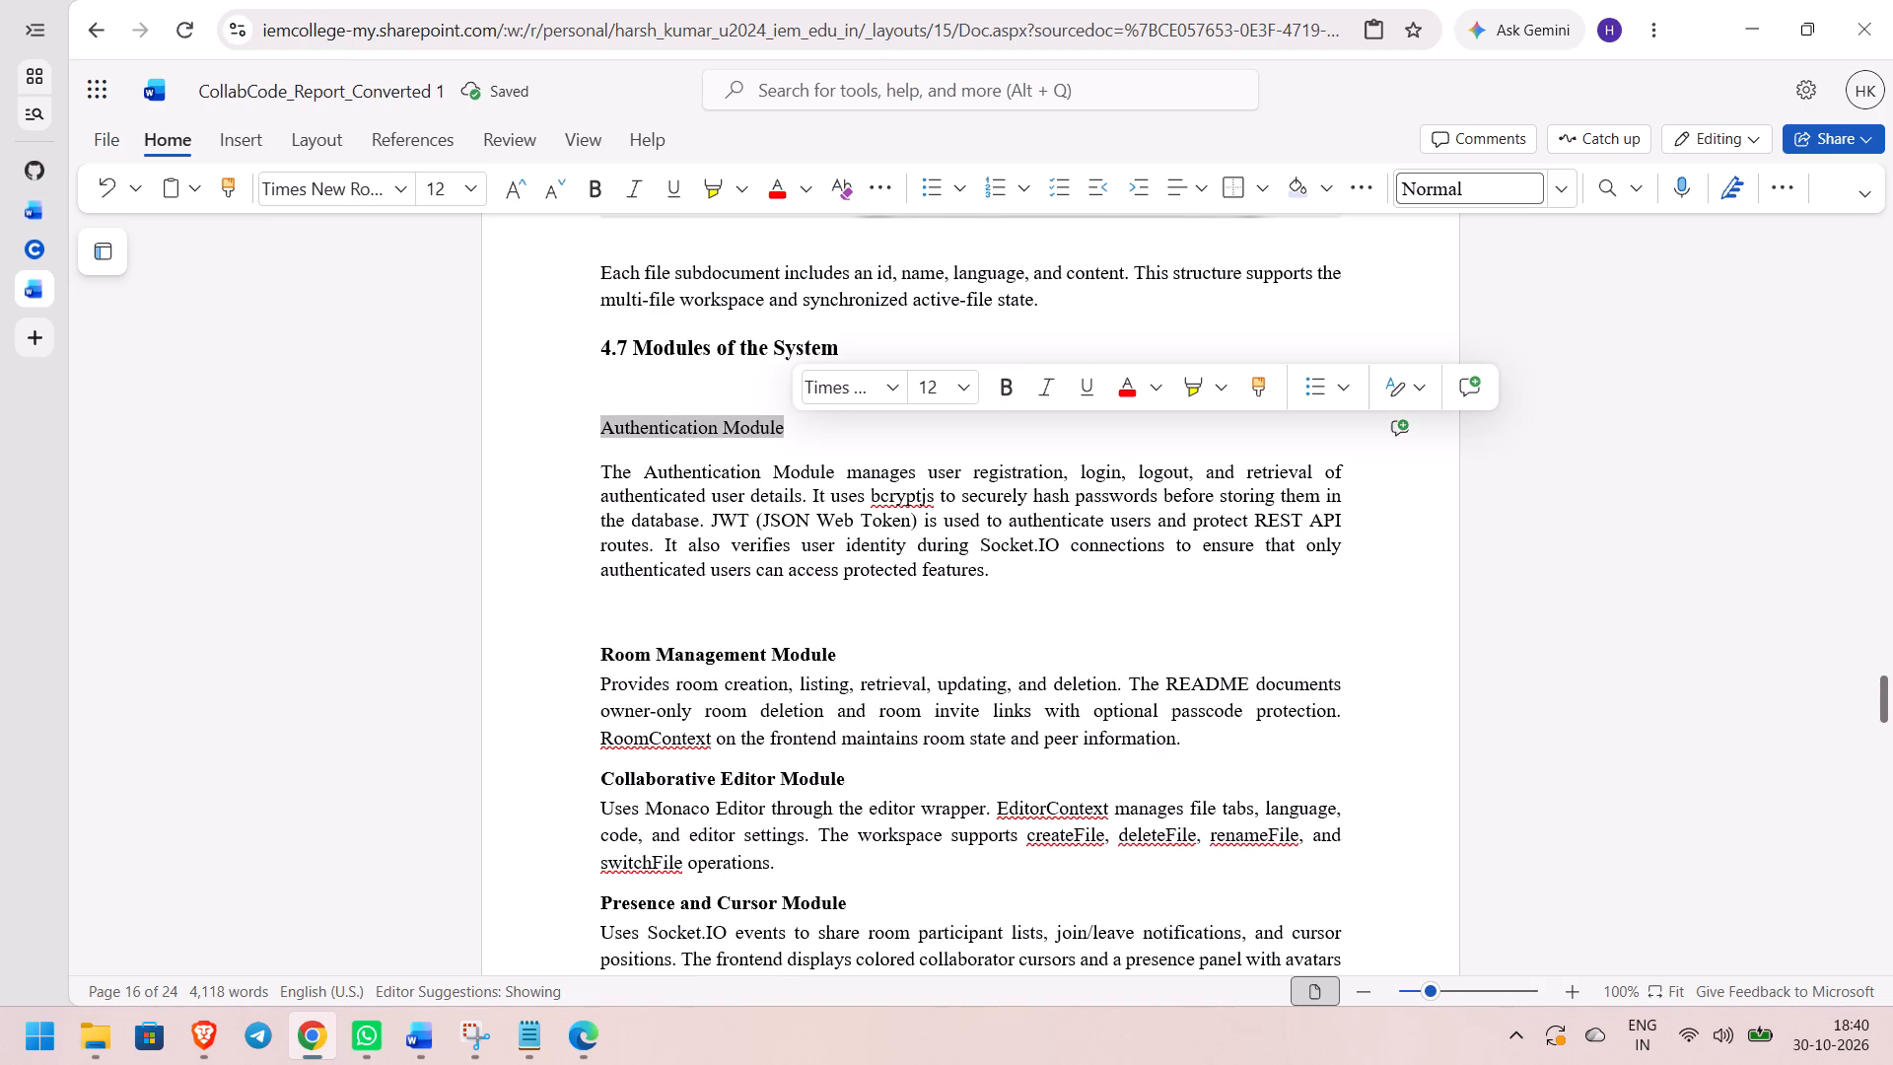
click(961, 388)
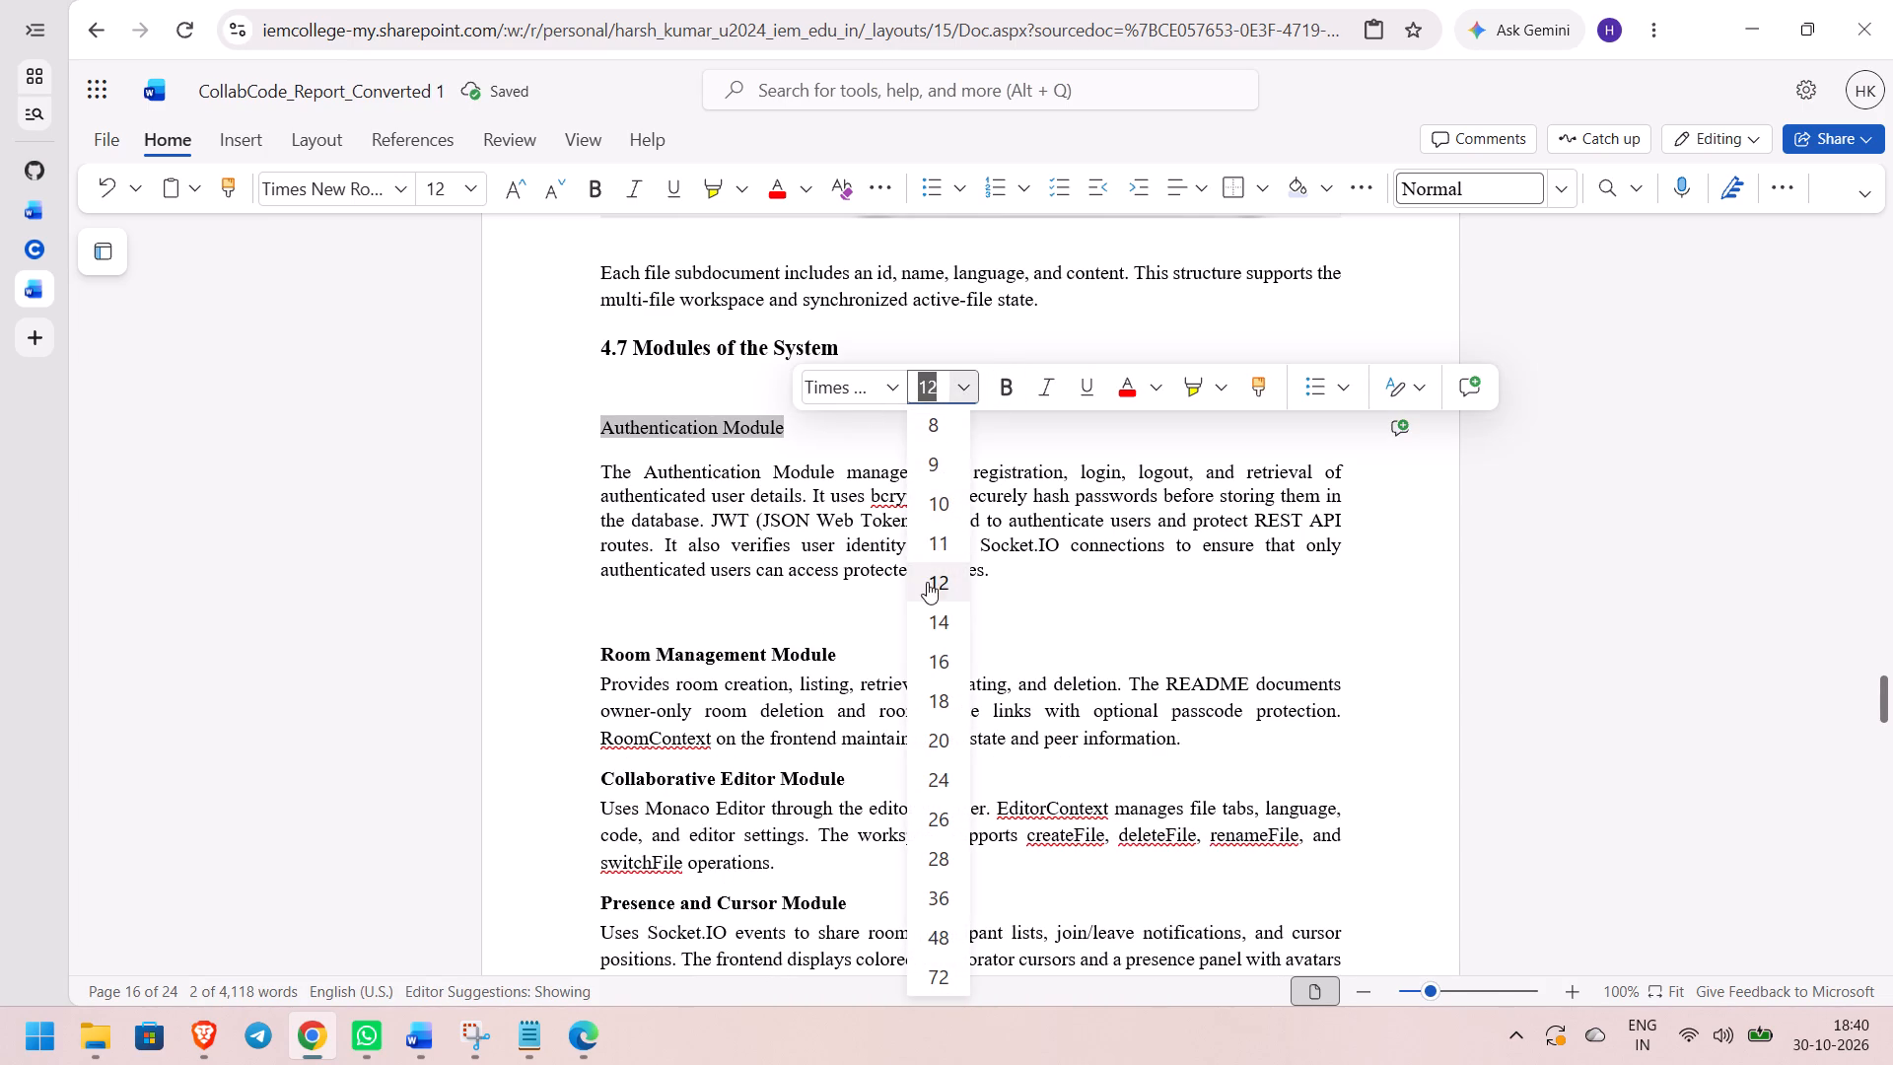
key(1)
key(3)
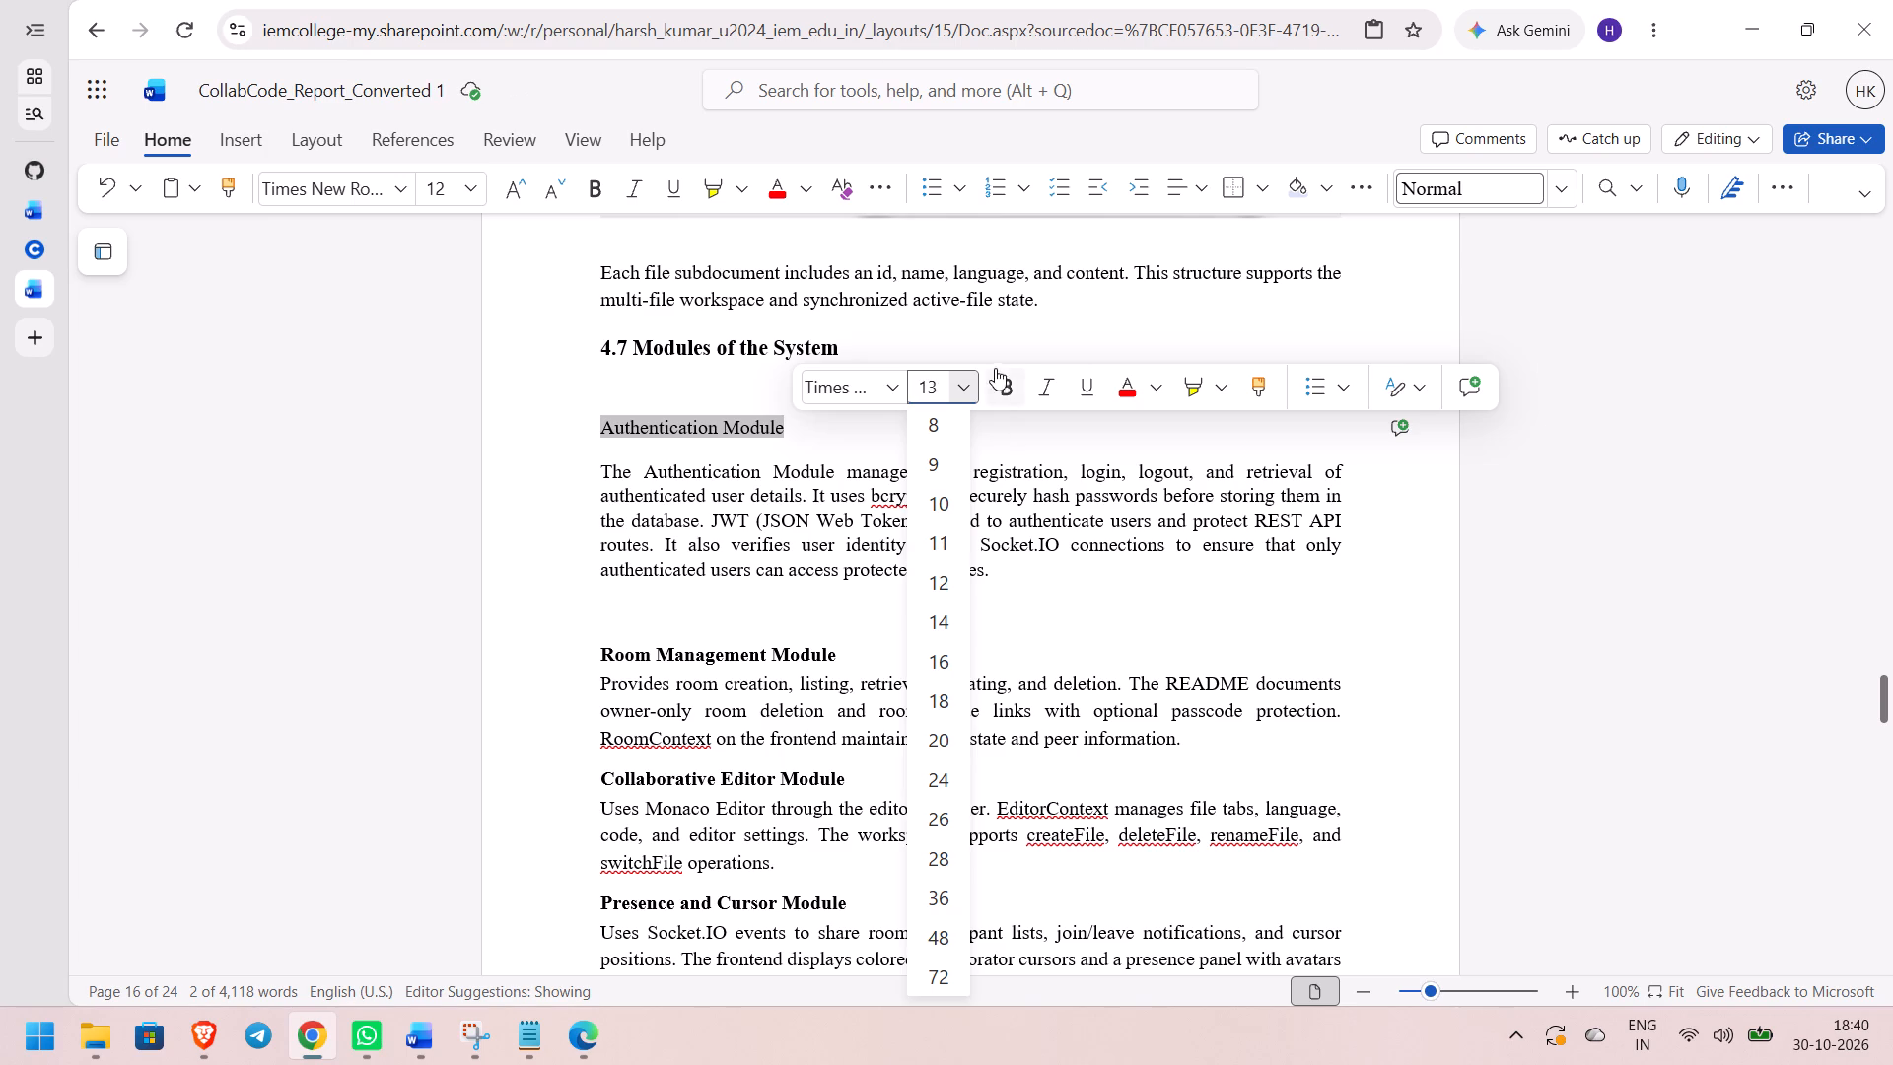
click(1008, 388)
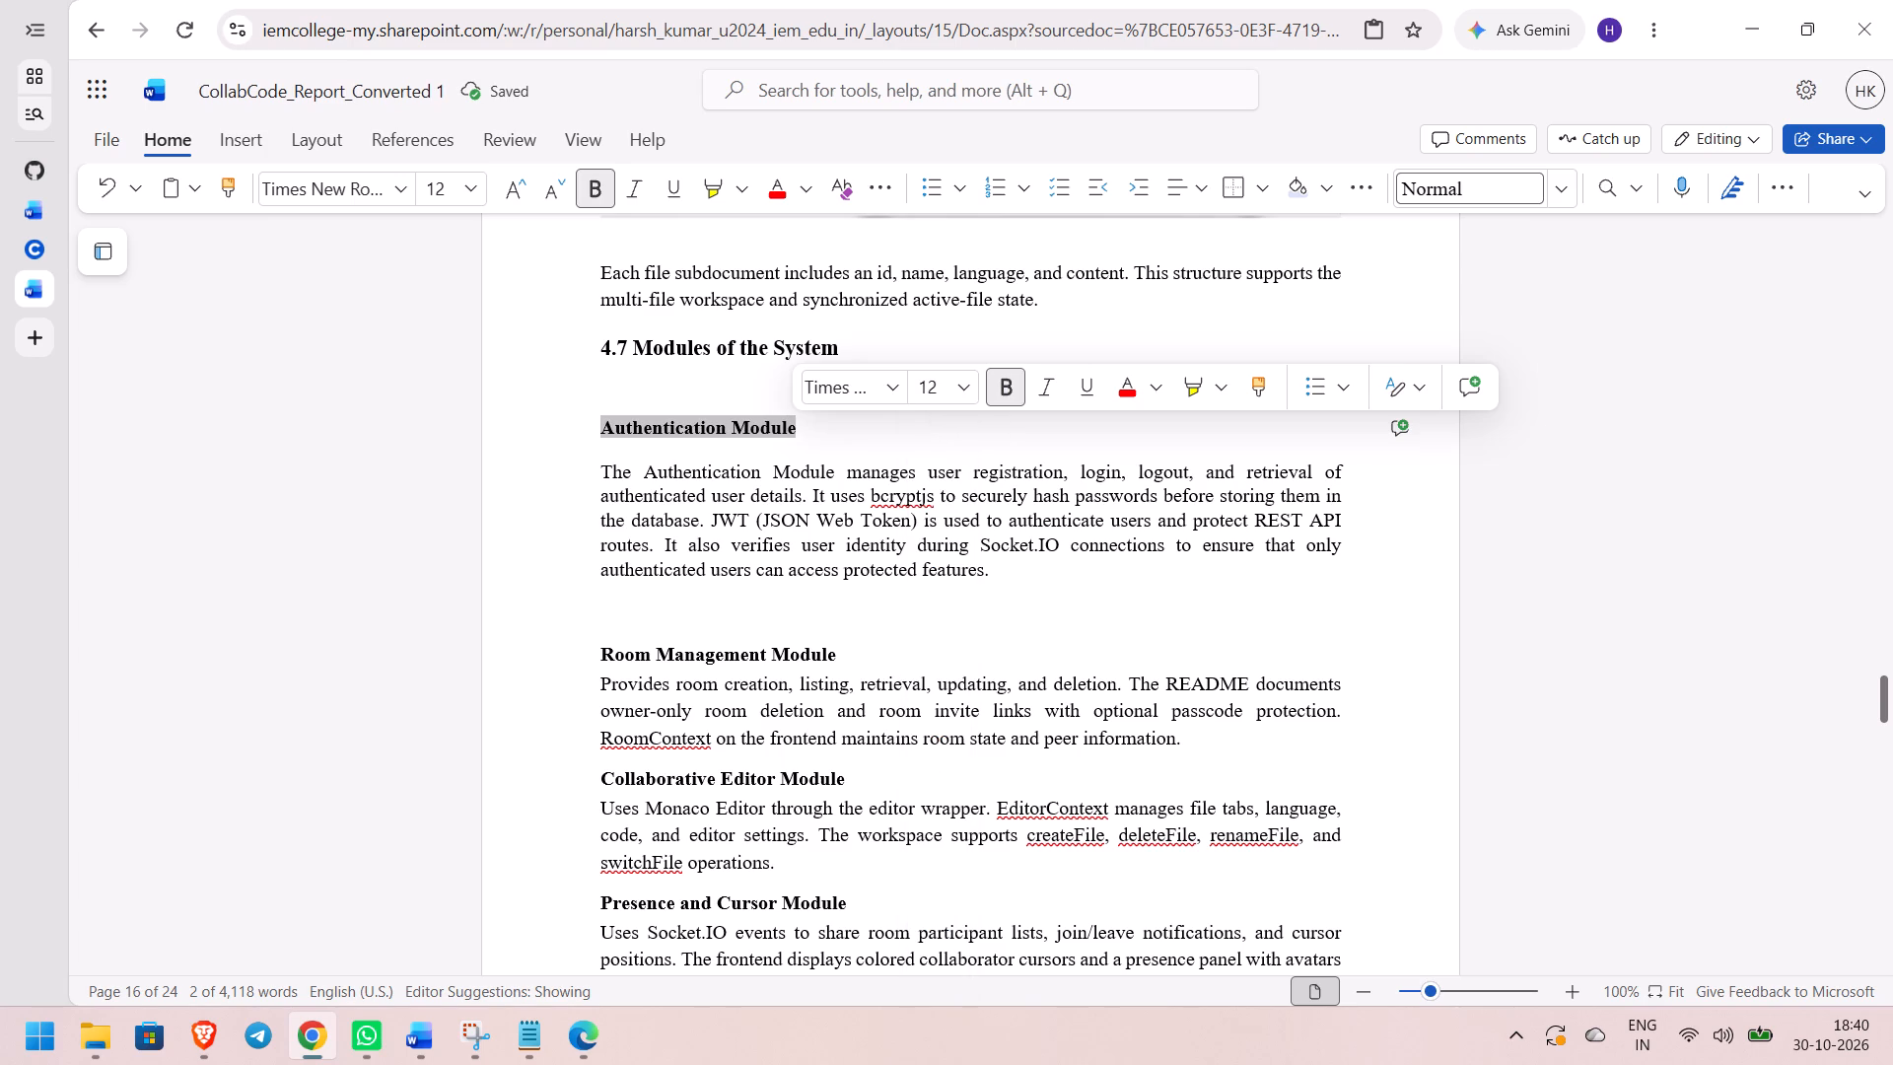
click(897, 620)
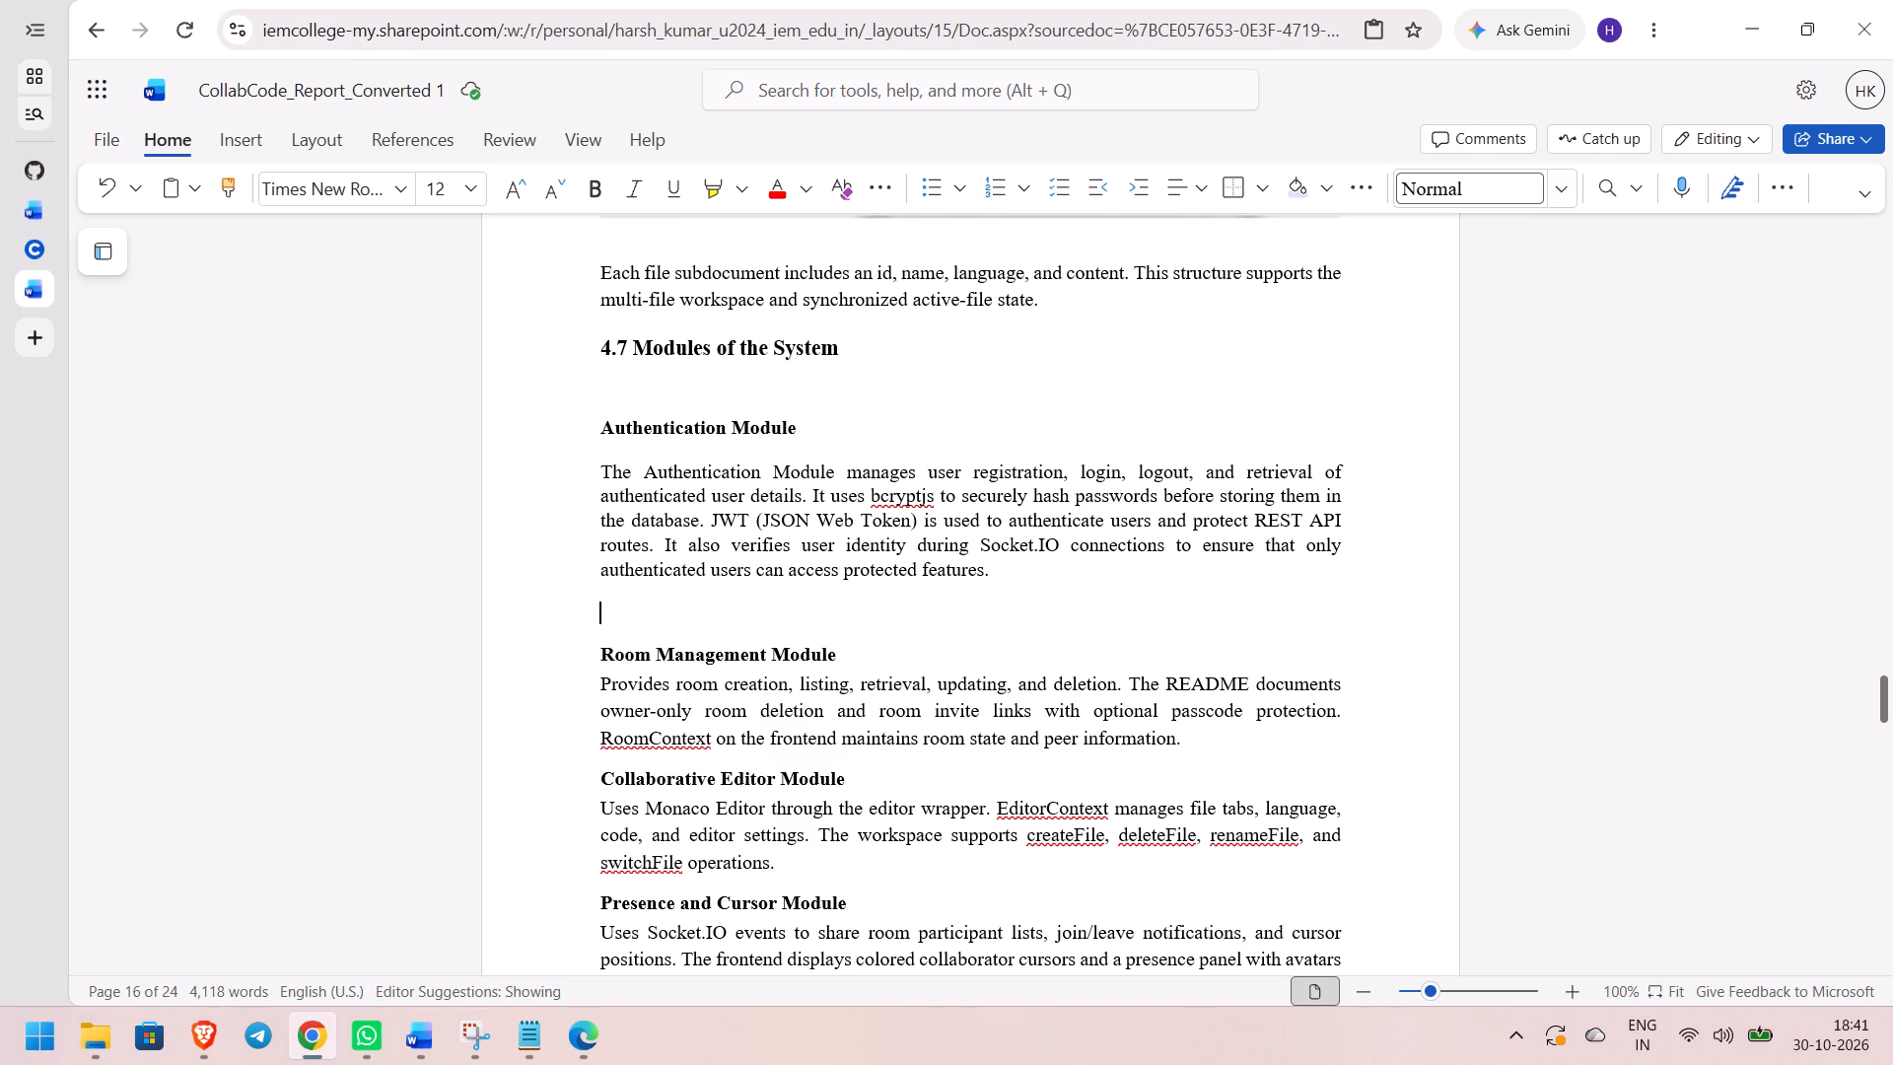
Compare the font formatting of the Room Management Module heading with that of the Authentication Module heading.
drag(598, 649, 863, 665)
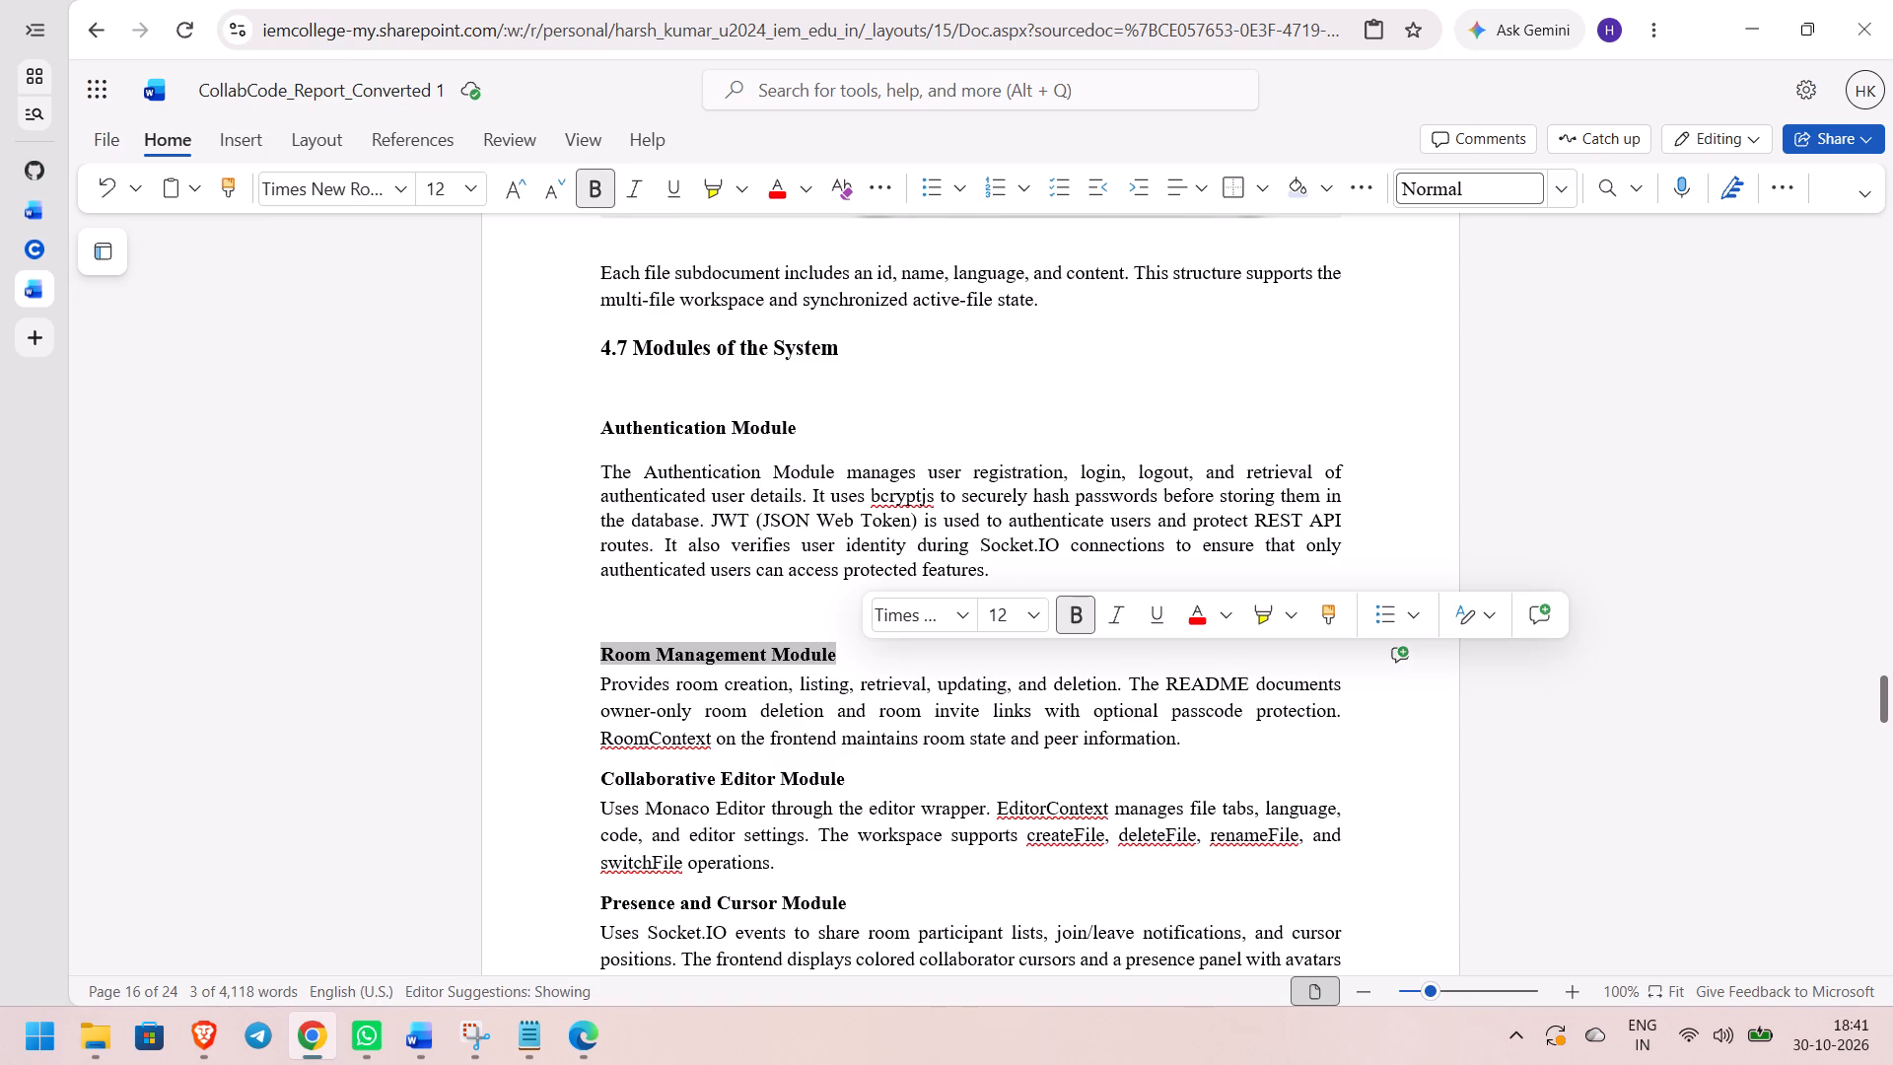
double_click(801, 591)
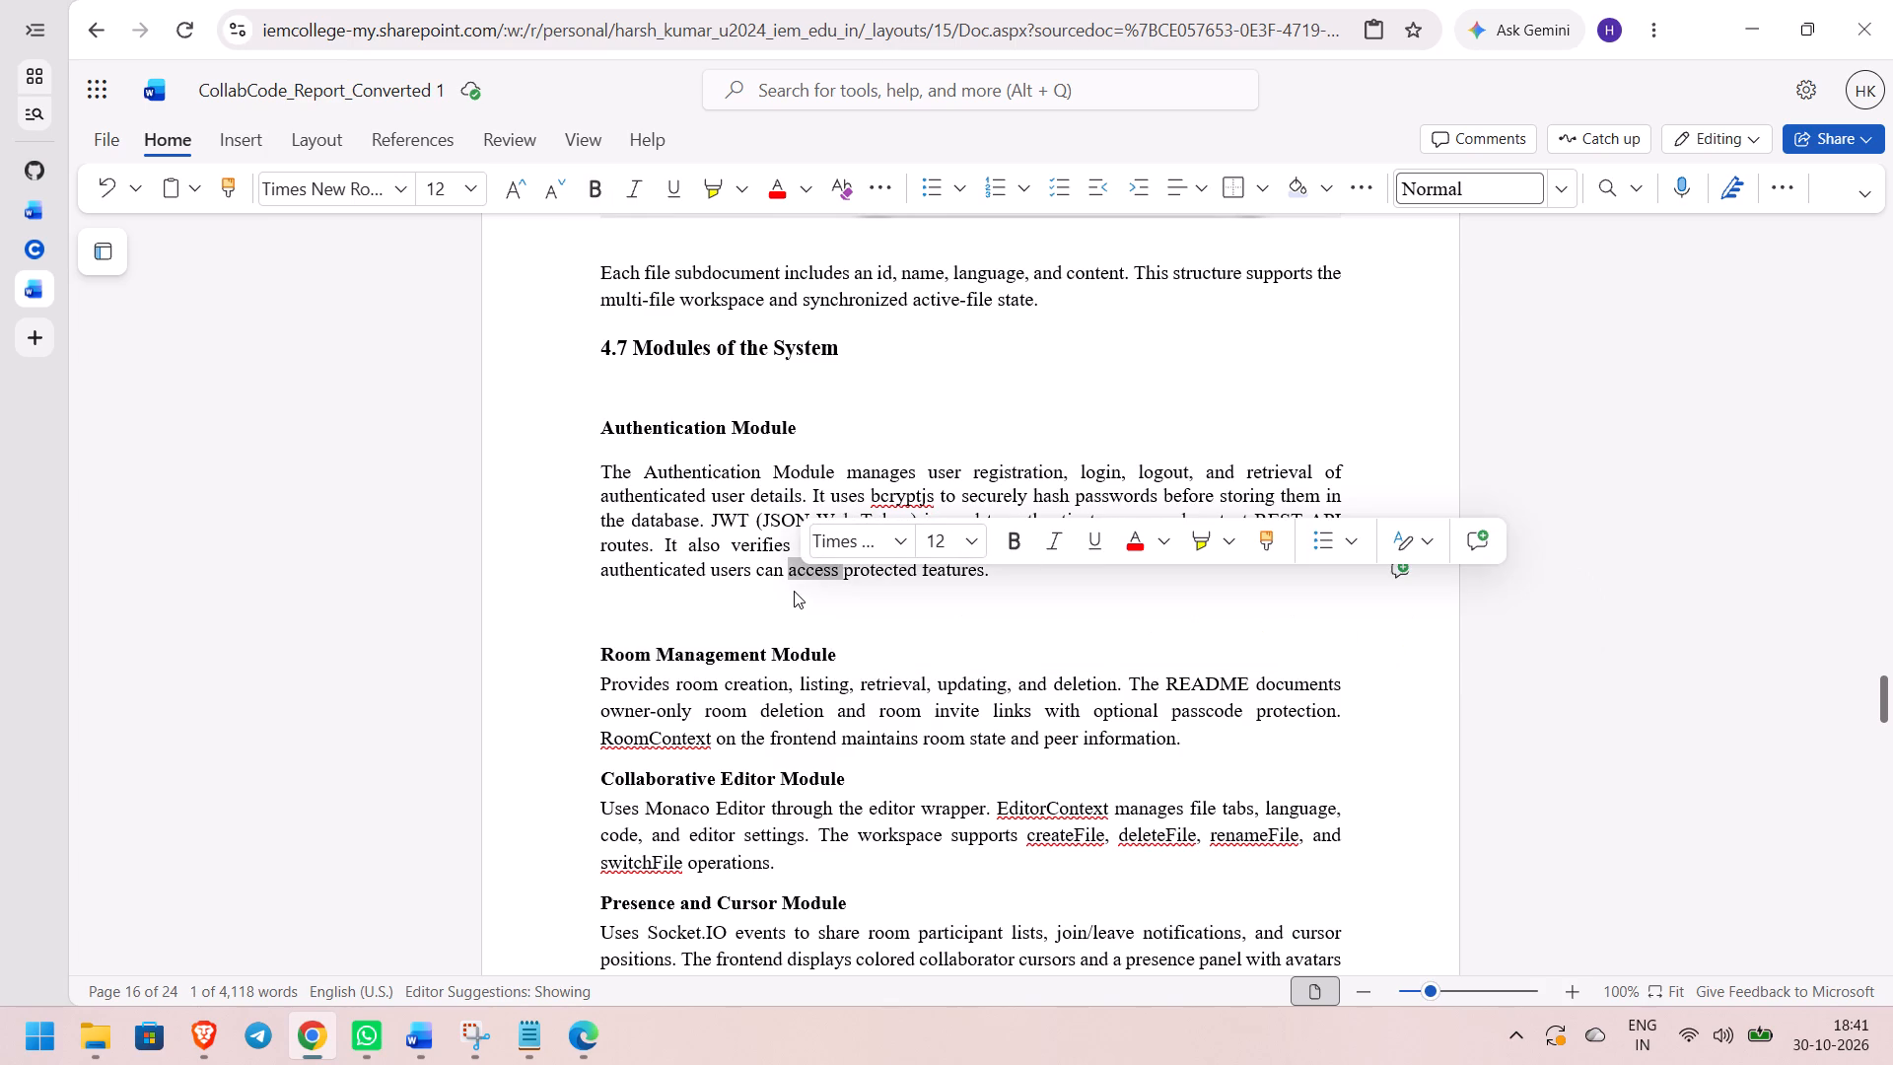
click(850, 425)
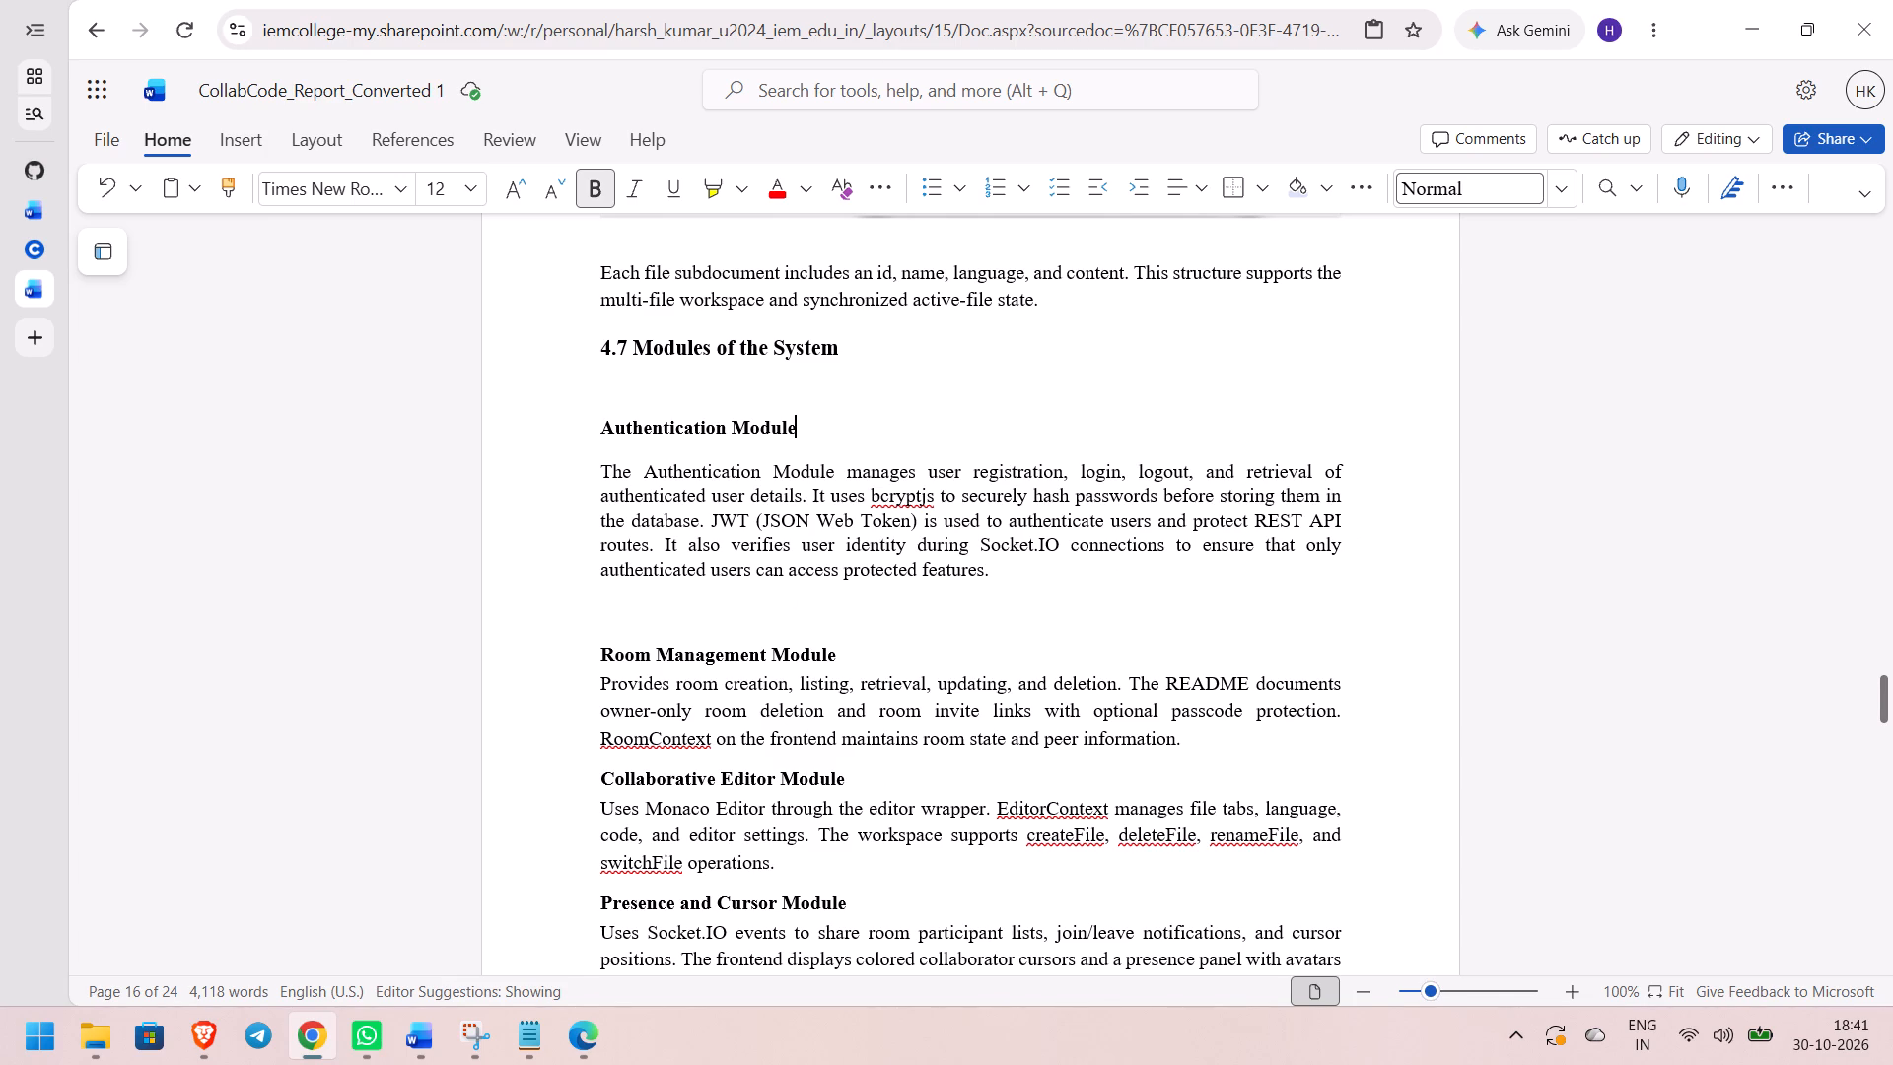
drag(596, 657, 800, 657)
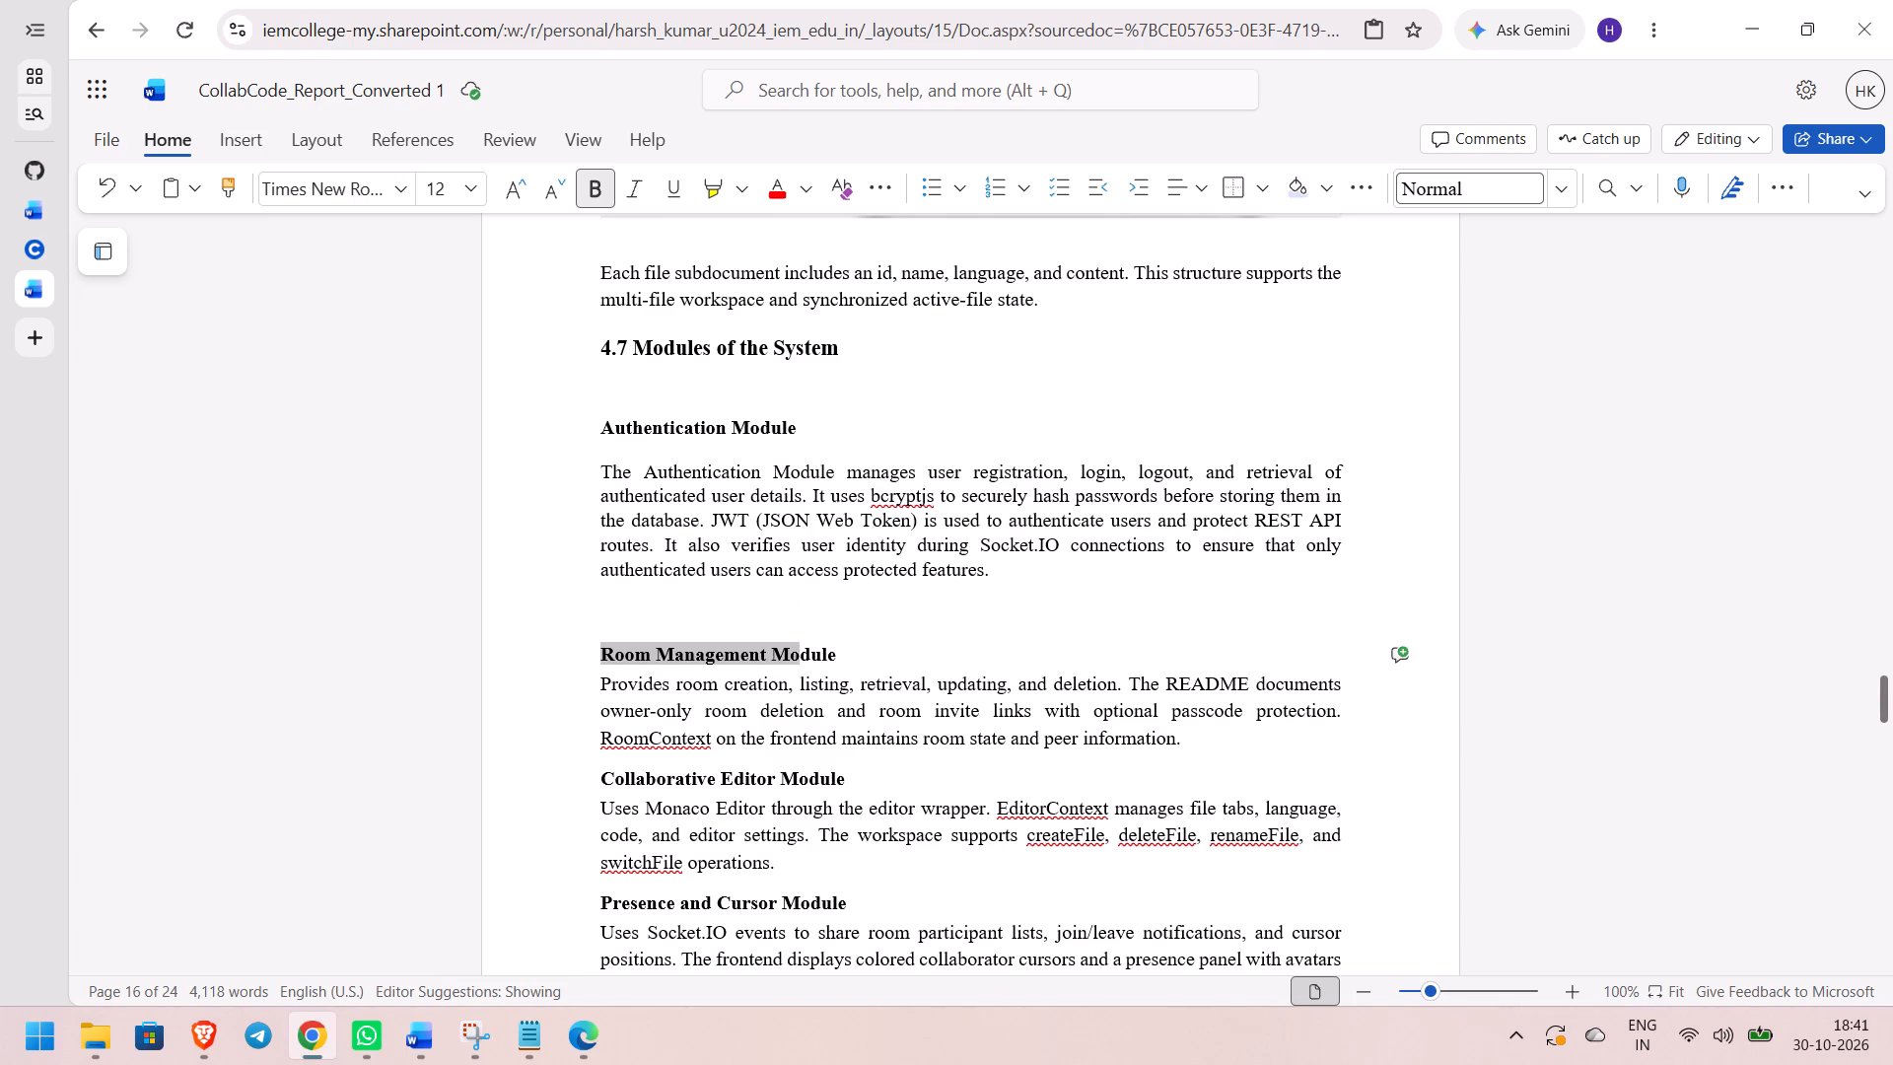
drag(800, 657, 845, 659)
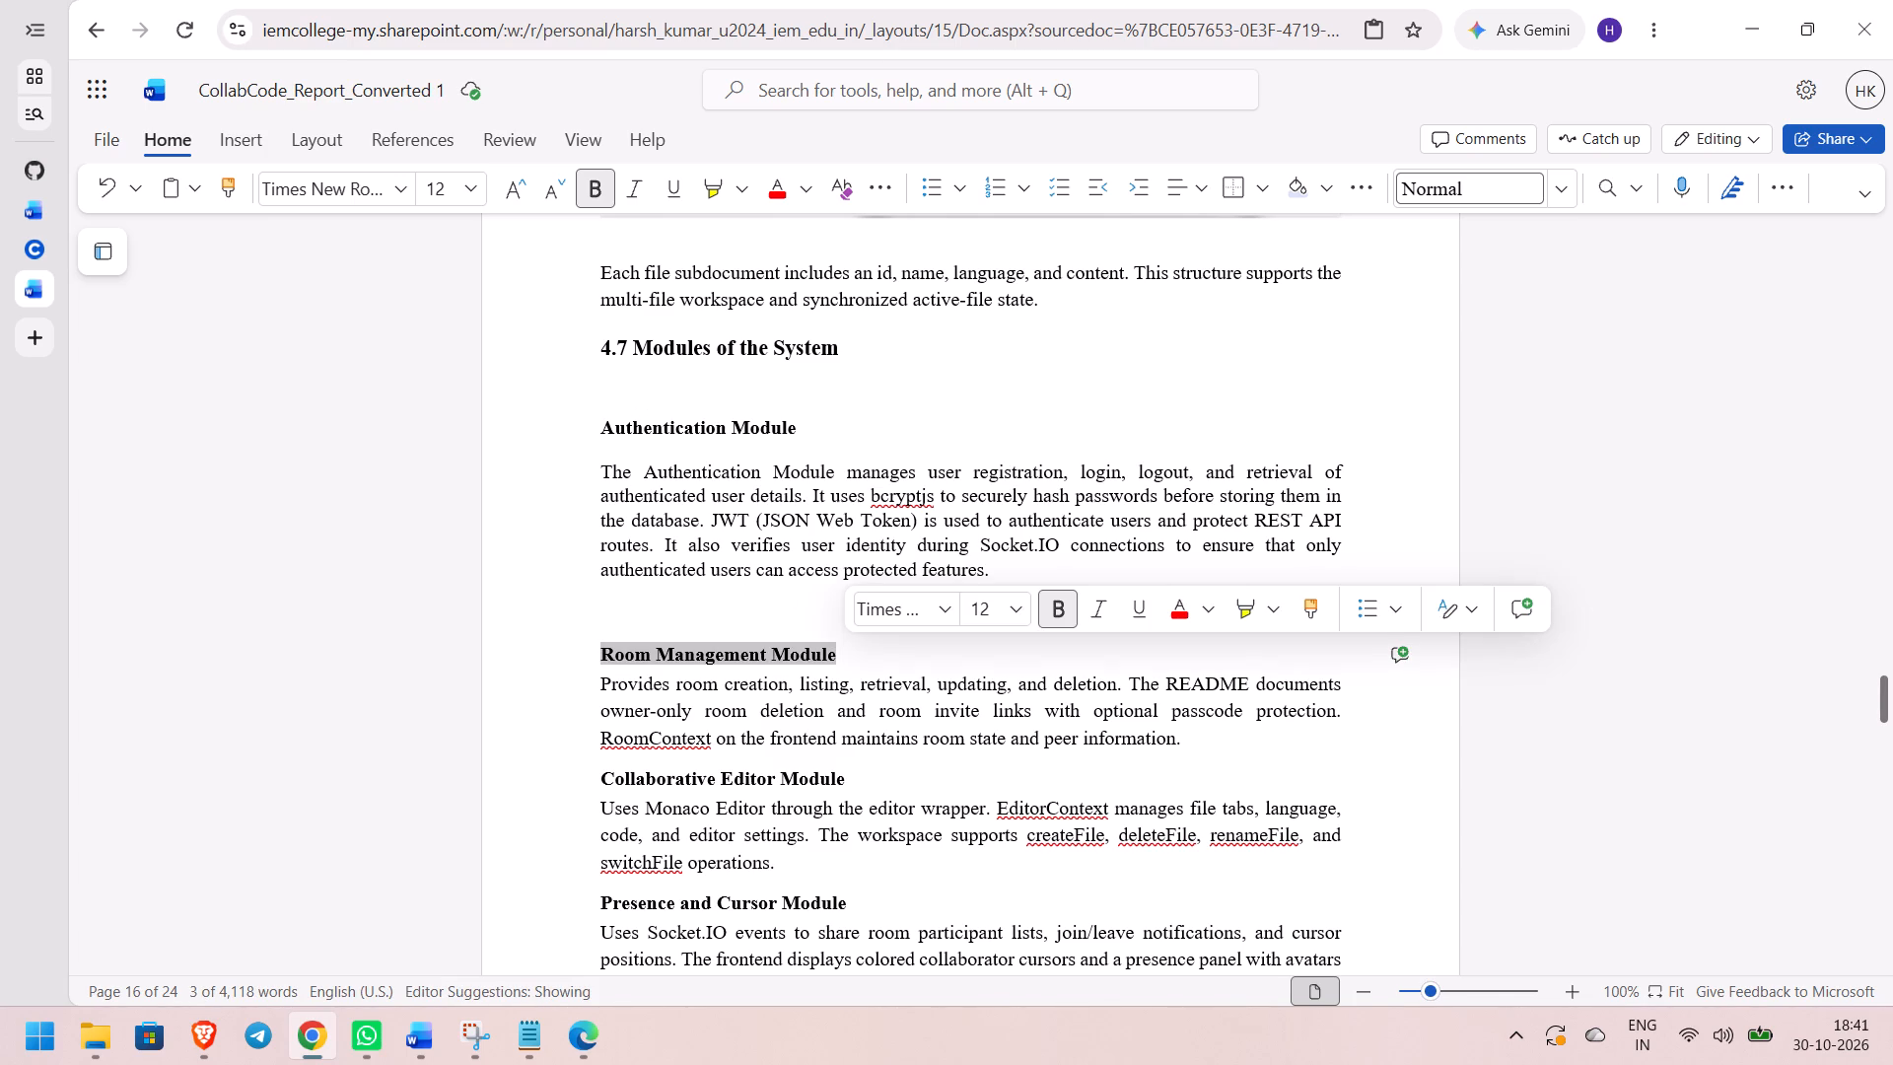
click(596, 432)
drag(596, 432, 798, 431)
click(857, 415)
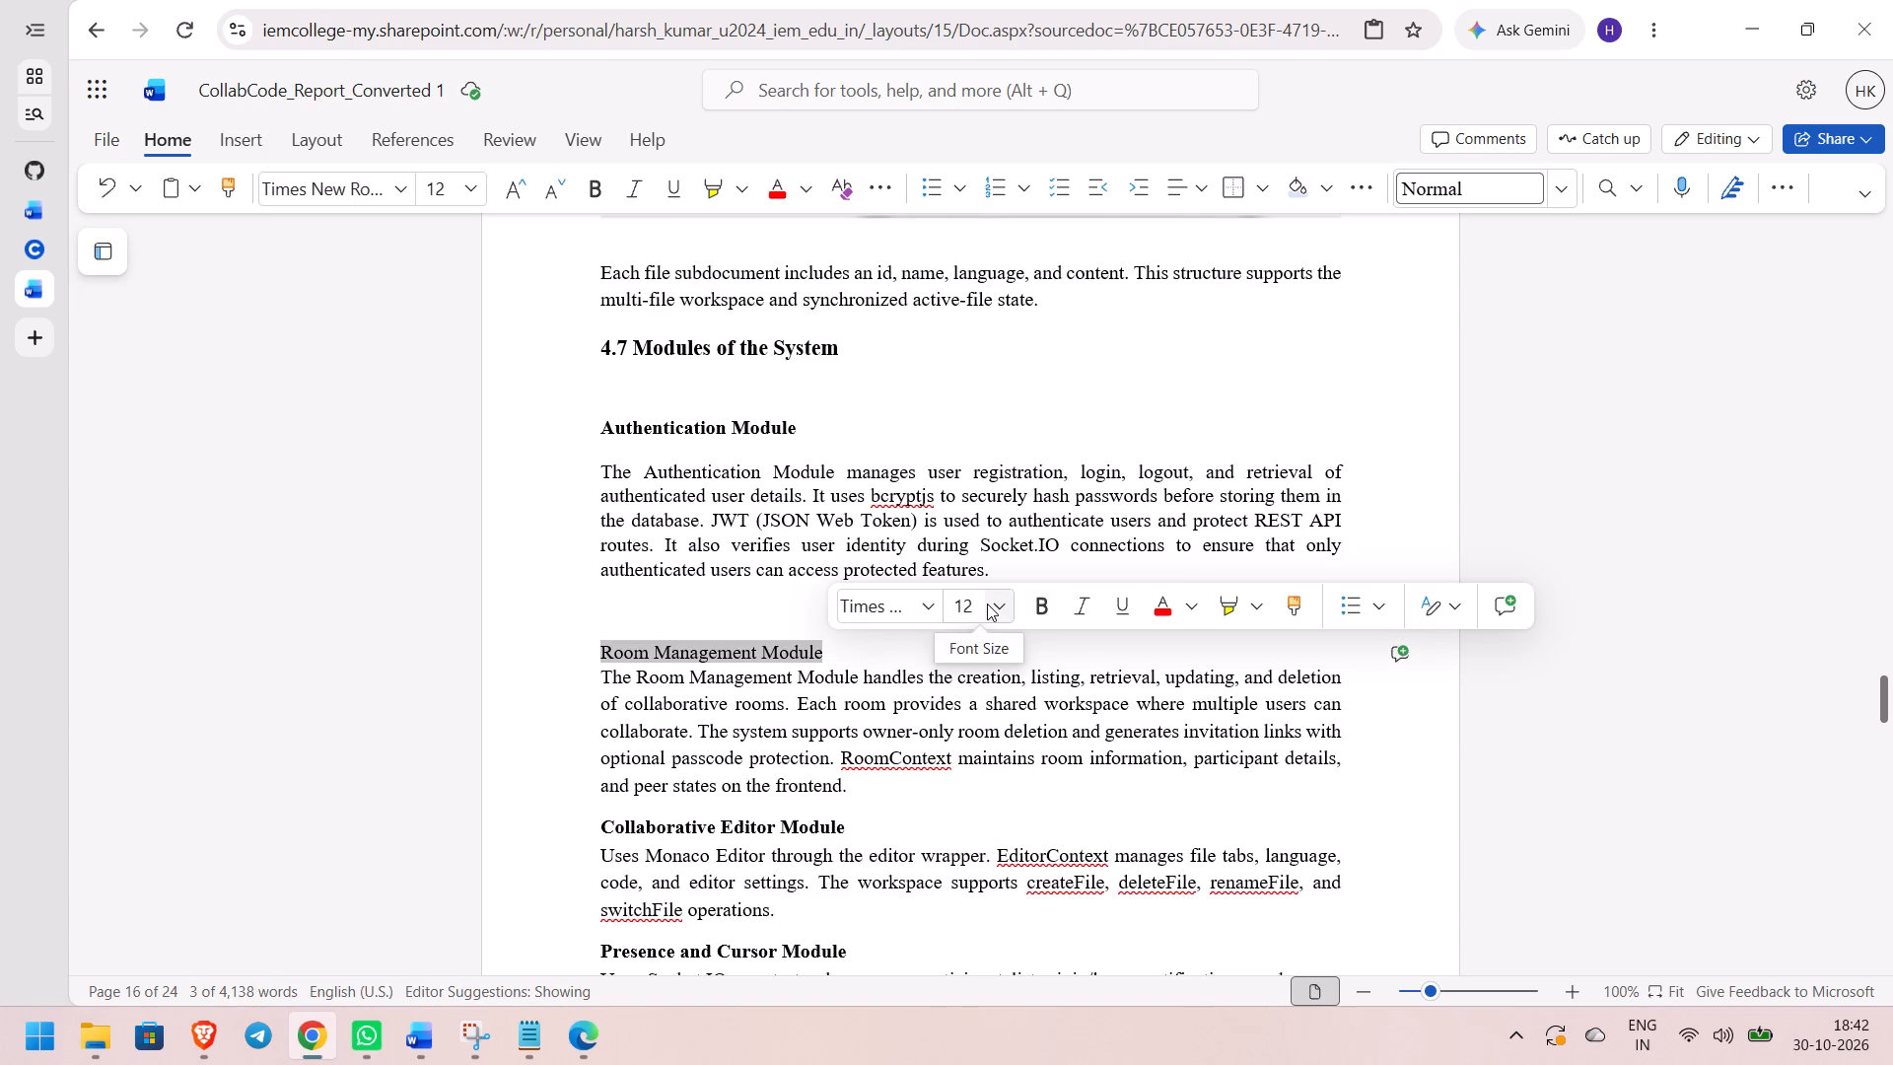
click(985, 604)
text(13)
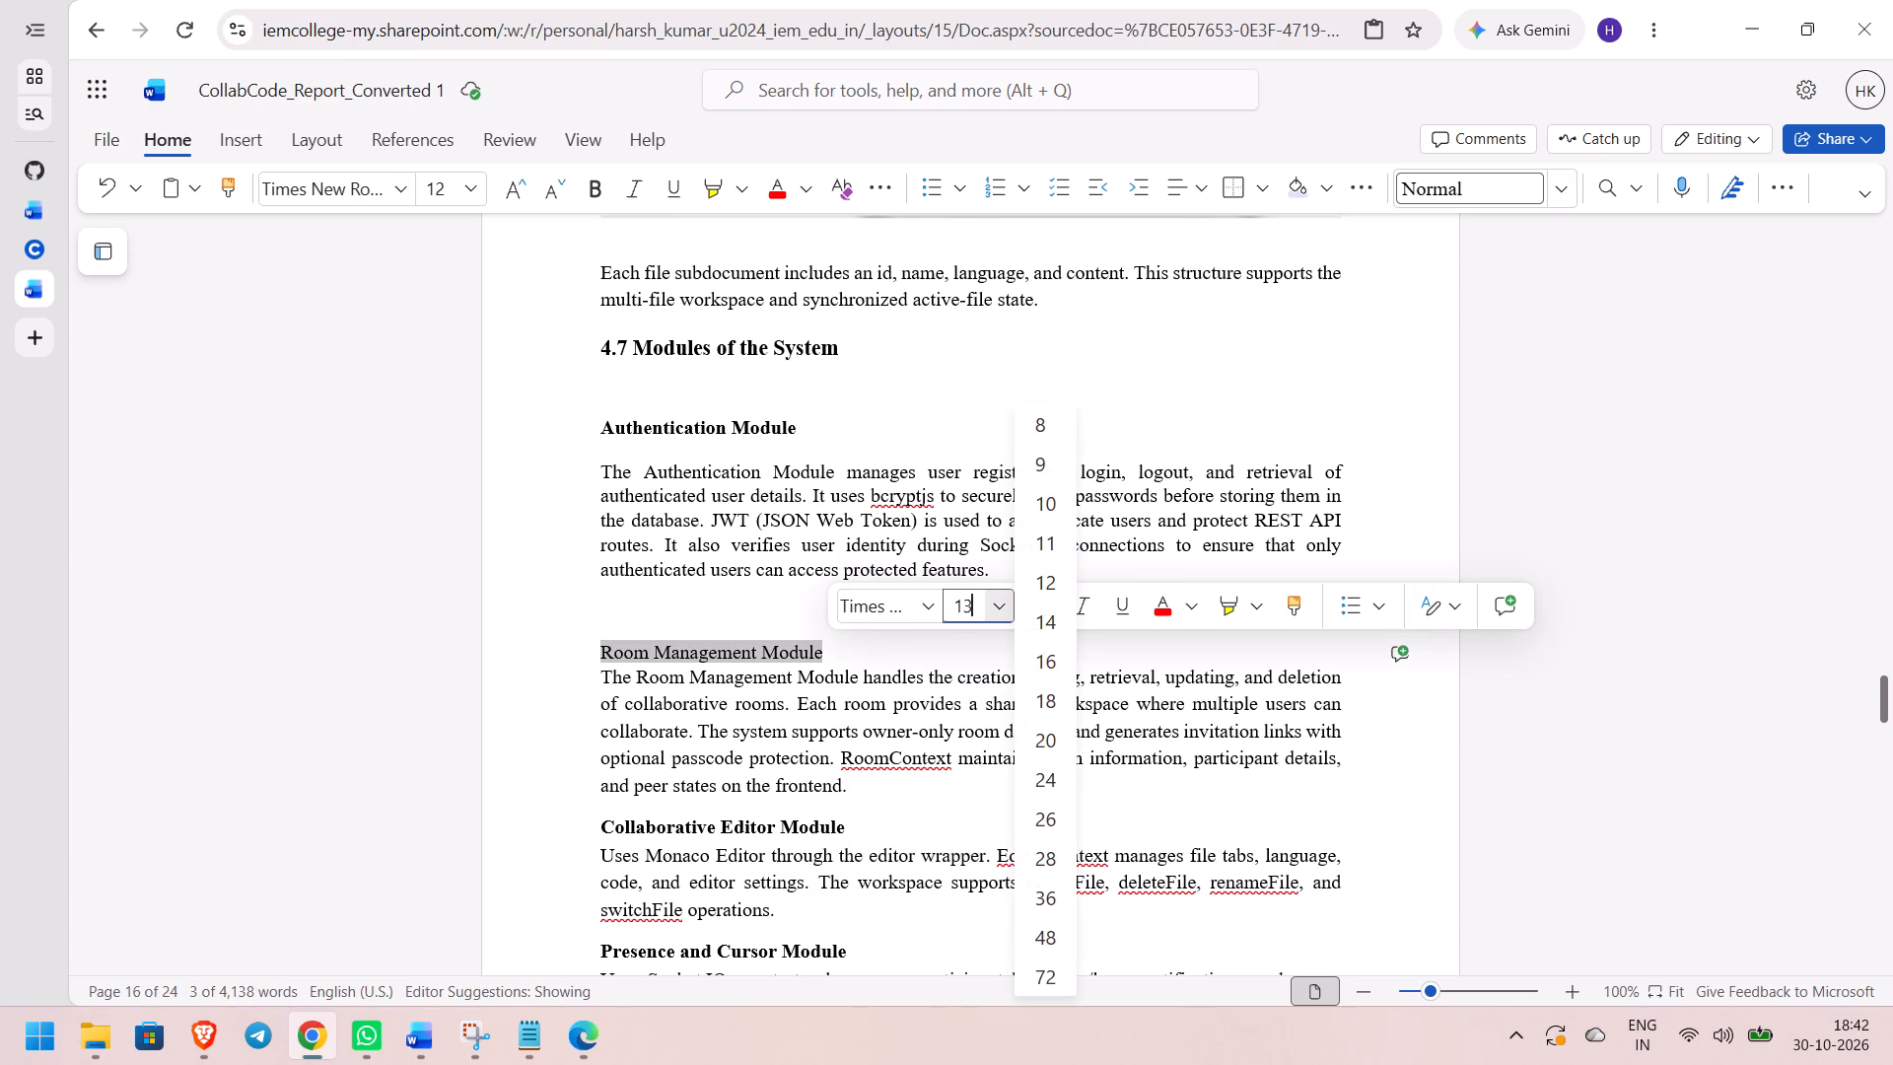
key(Return)
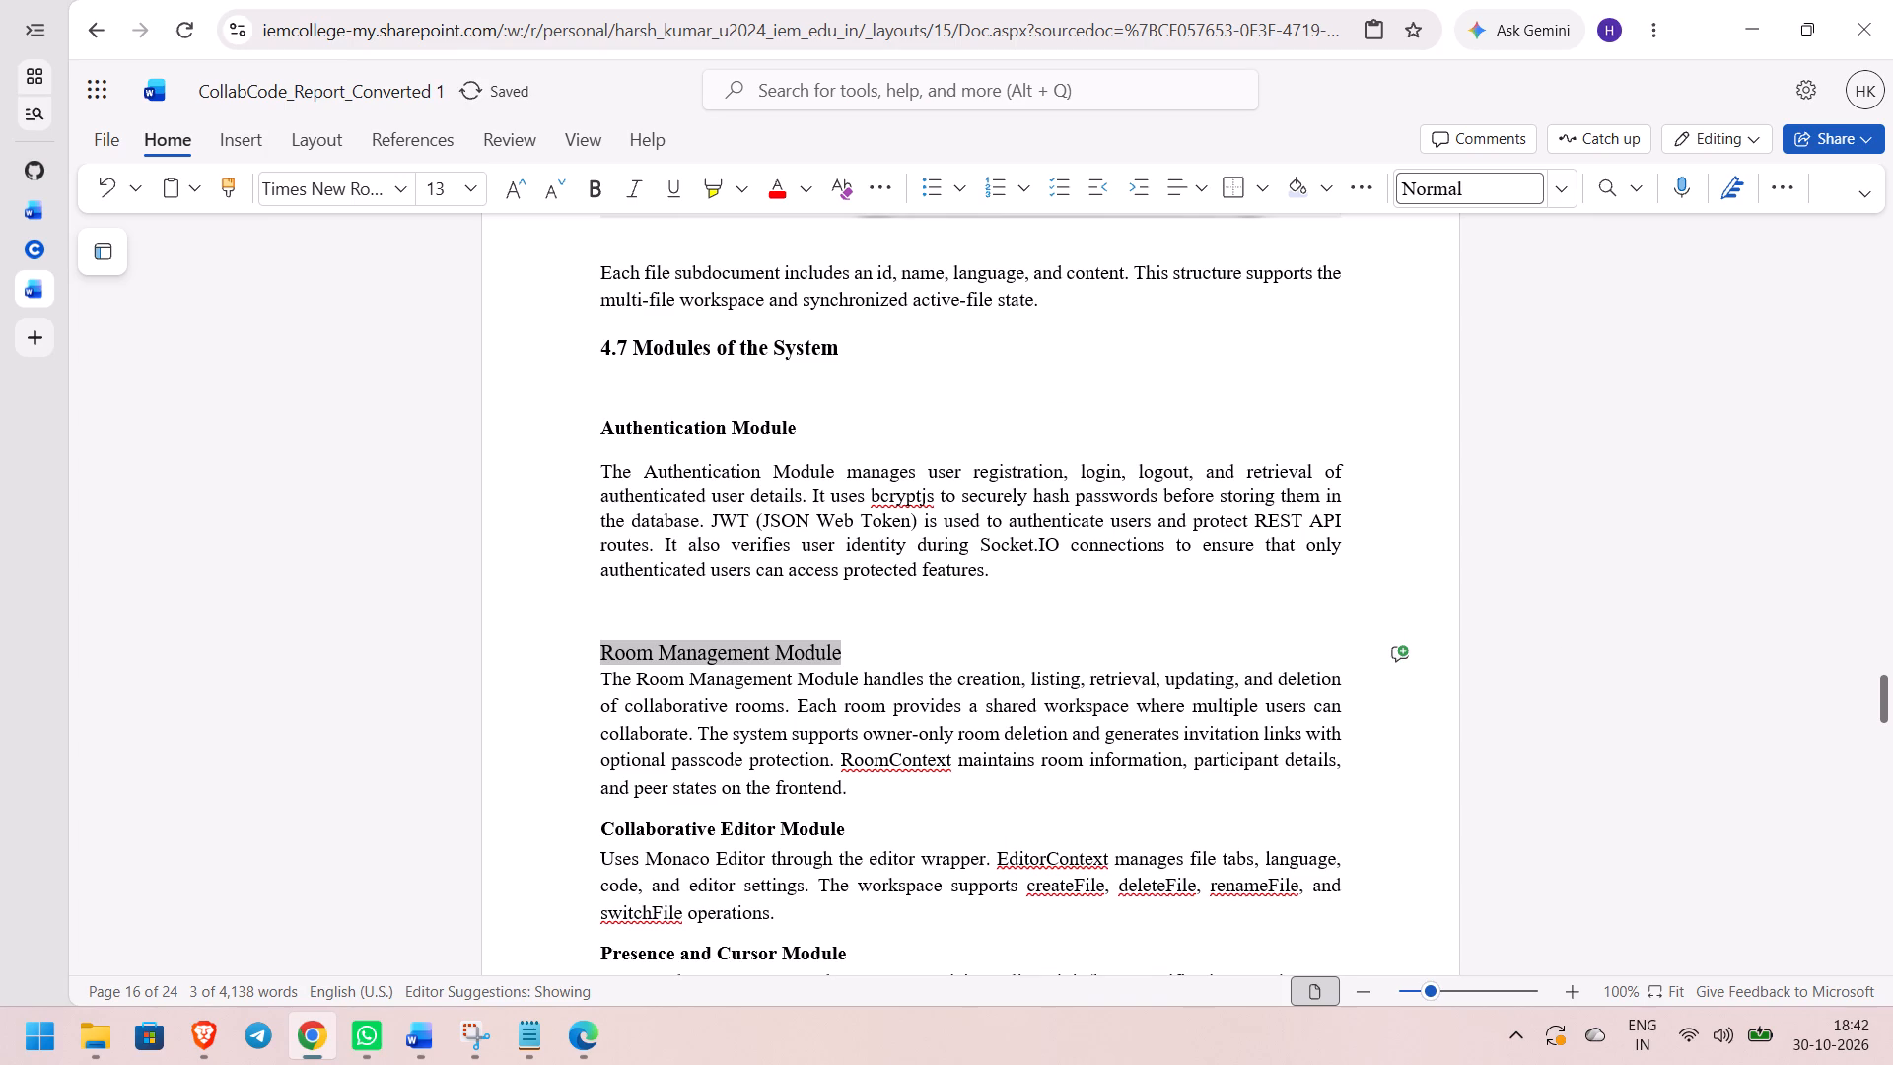
Make the pasted Room Management Module heading bold.
click(800, 654)
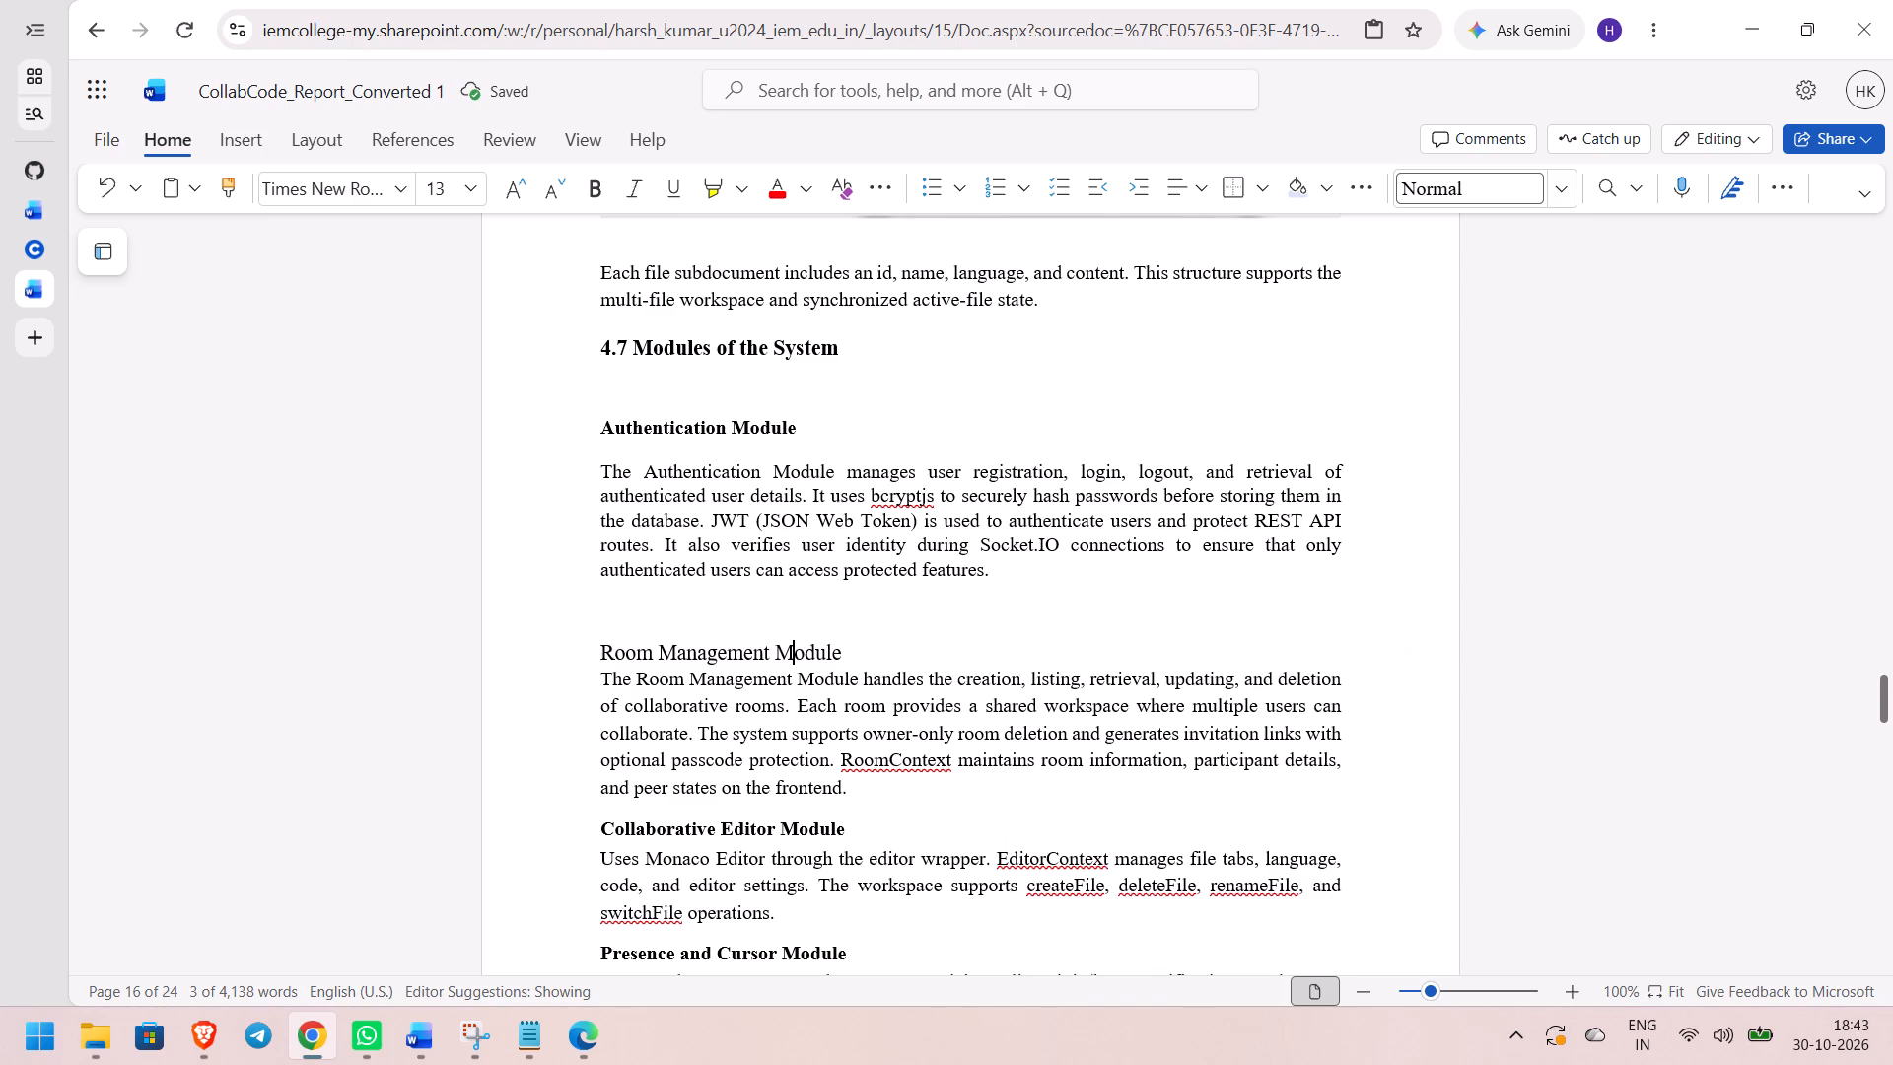
drag(601, 646, 832, 671)
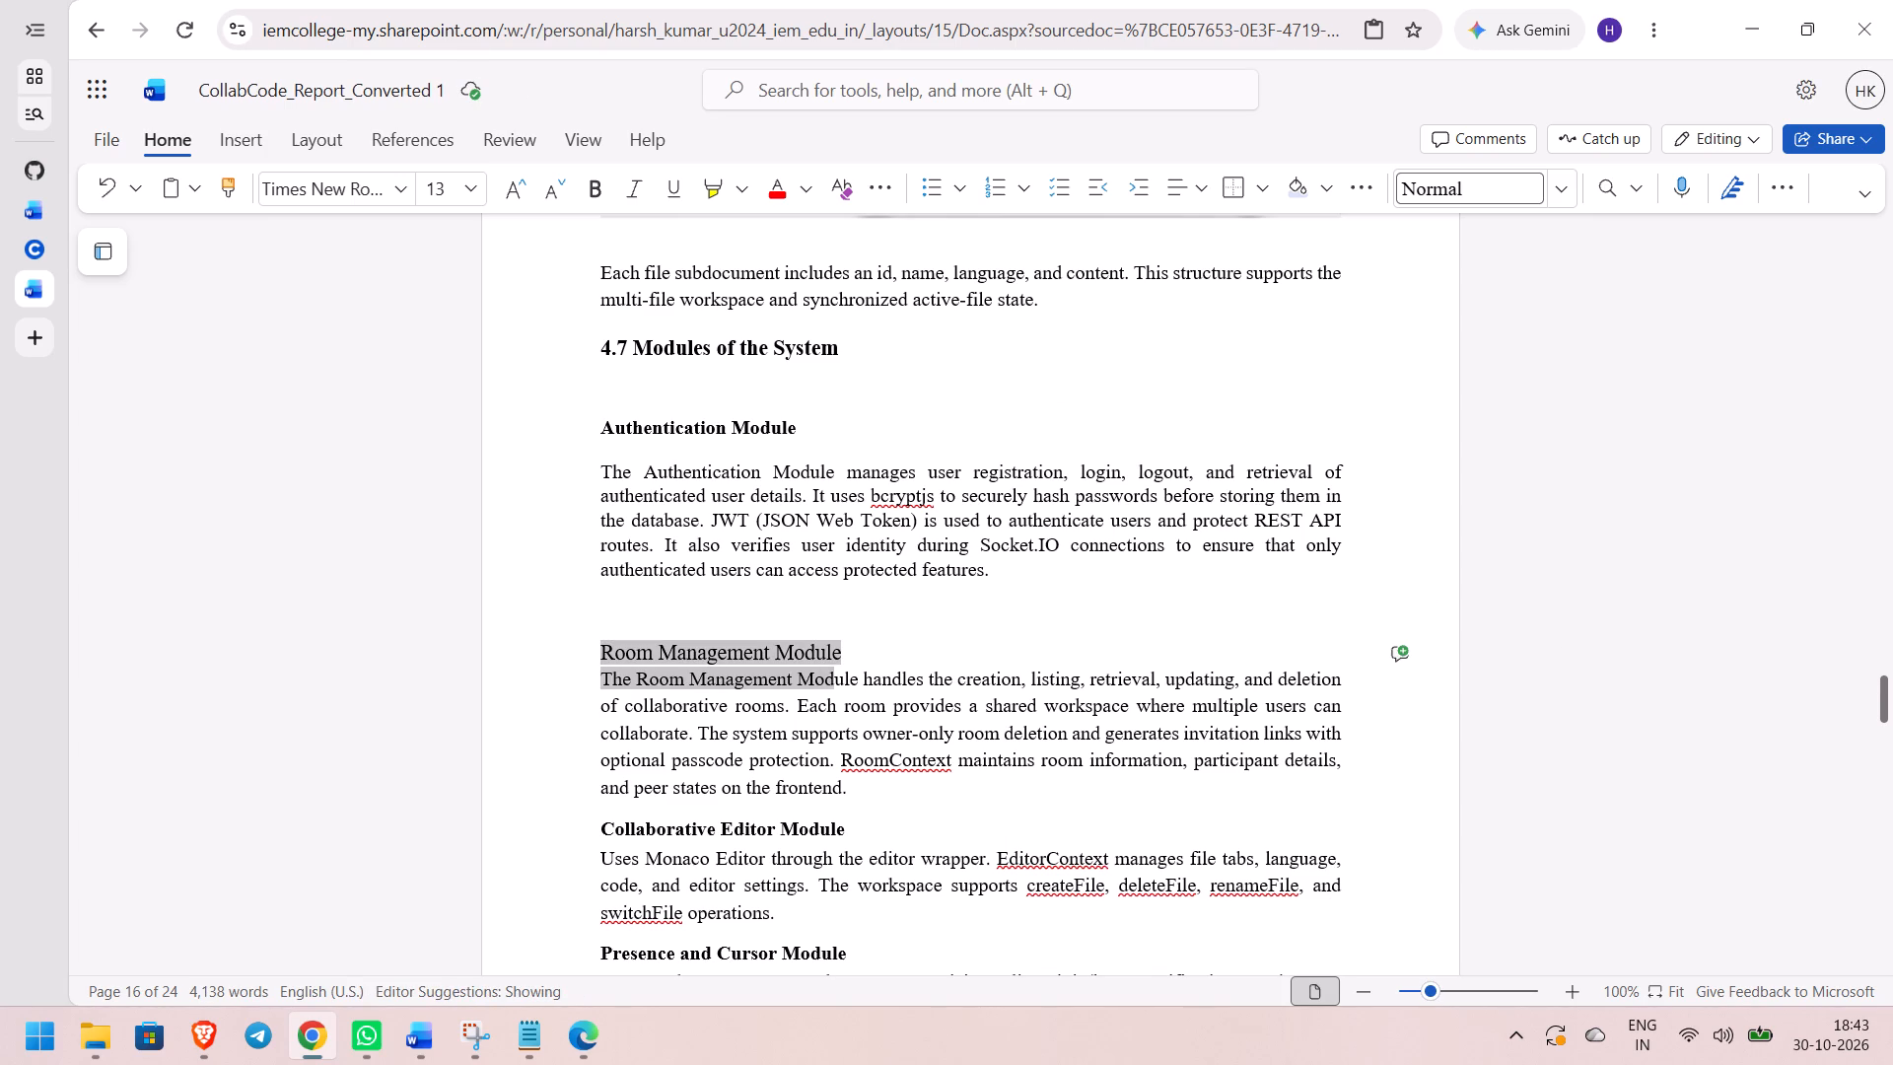
drag(832, 671, 841, 663)
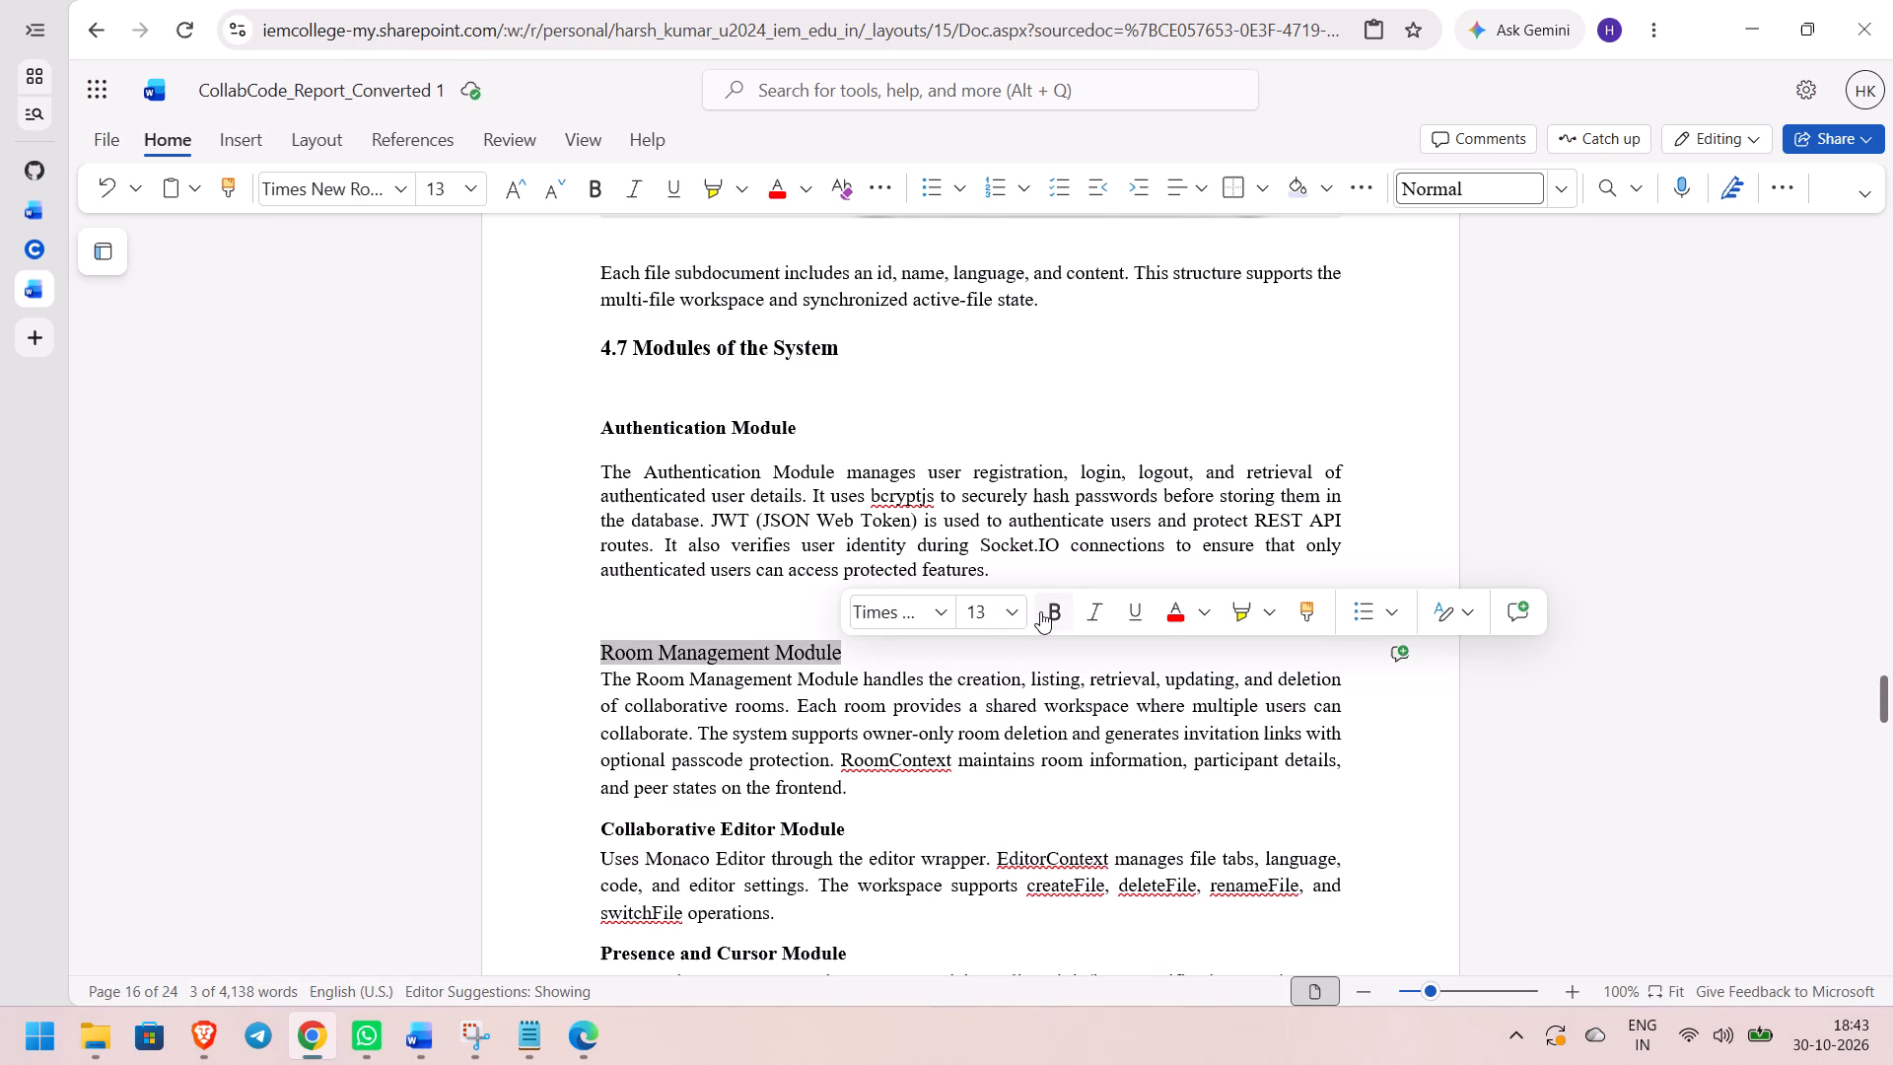
click(1042, 609)
click(819, 600)
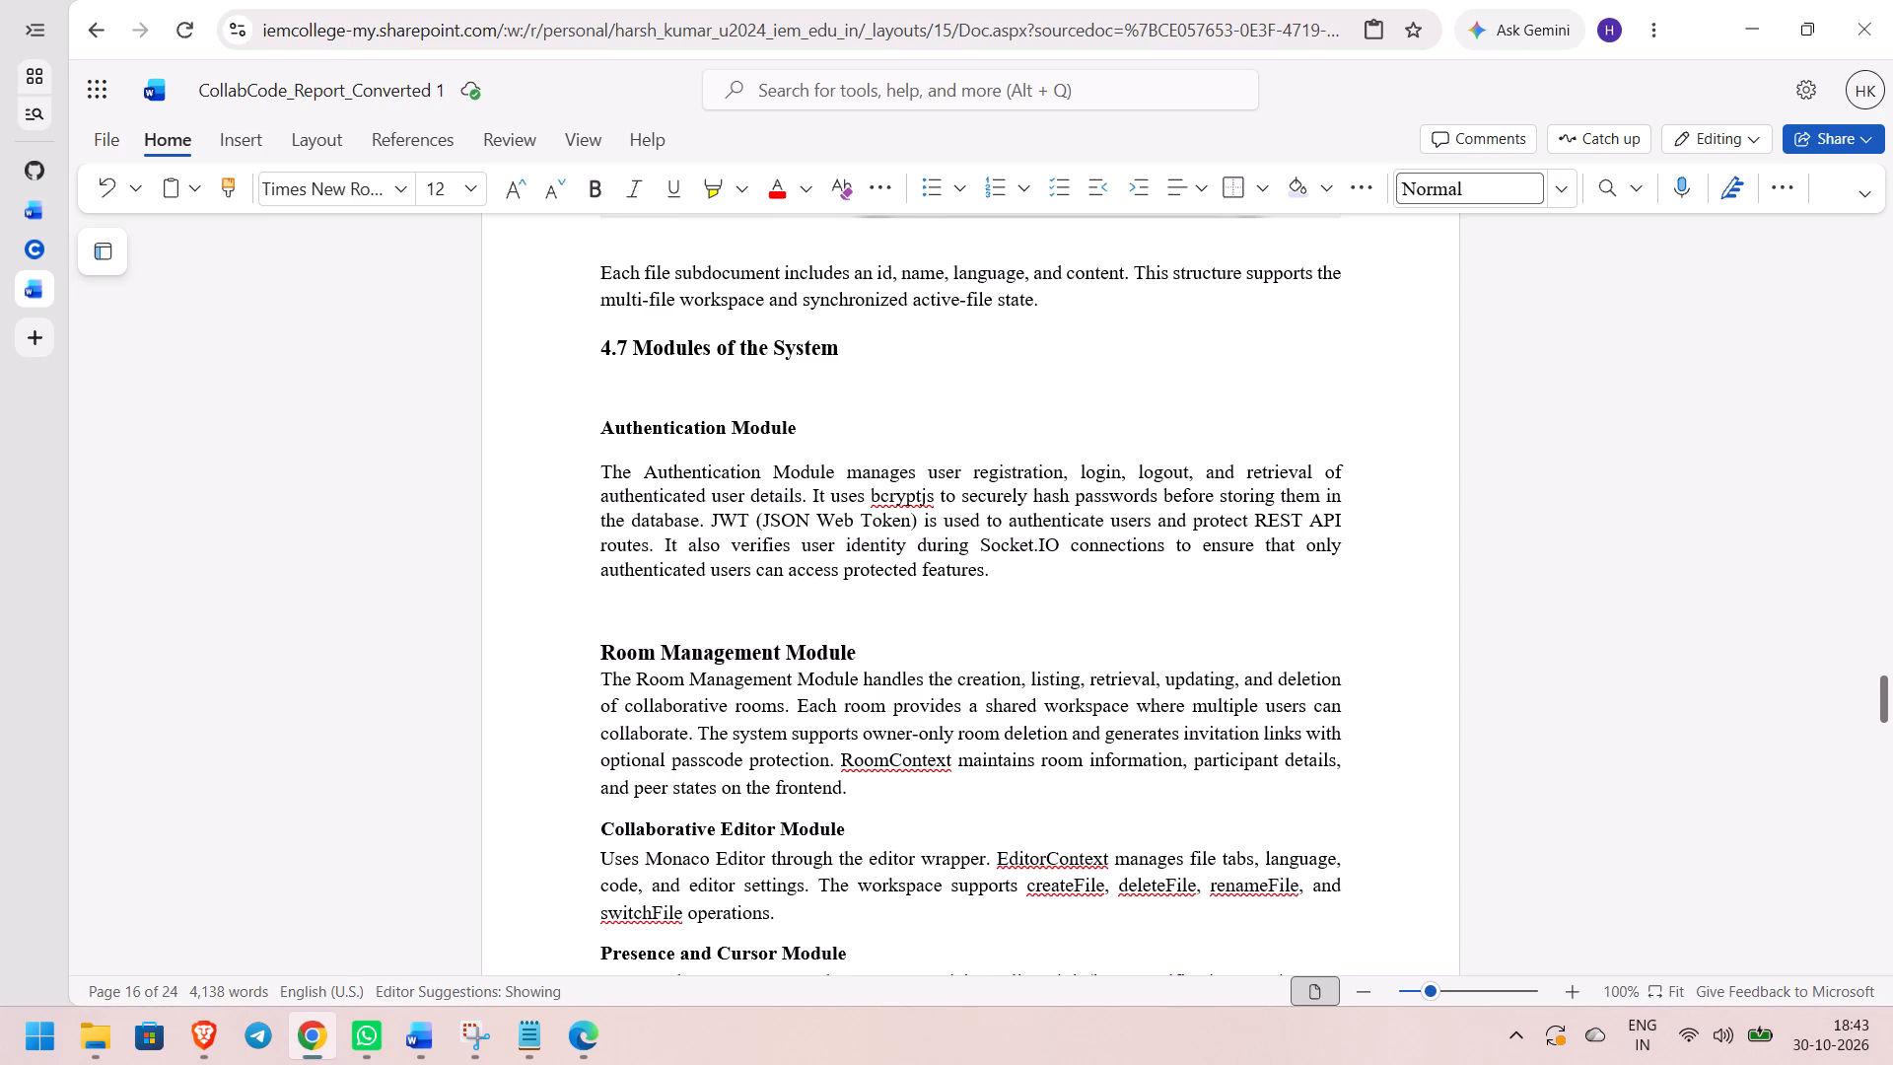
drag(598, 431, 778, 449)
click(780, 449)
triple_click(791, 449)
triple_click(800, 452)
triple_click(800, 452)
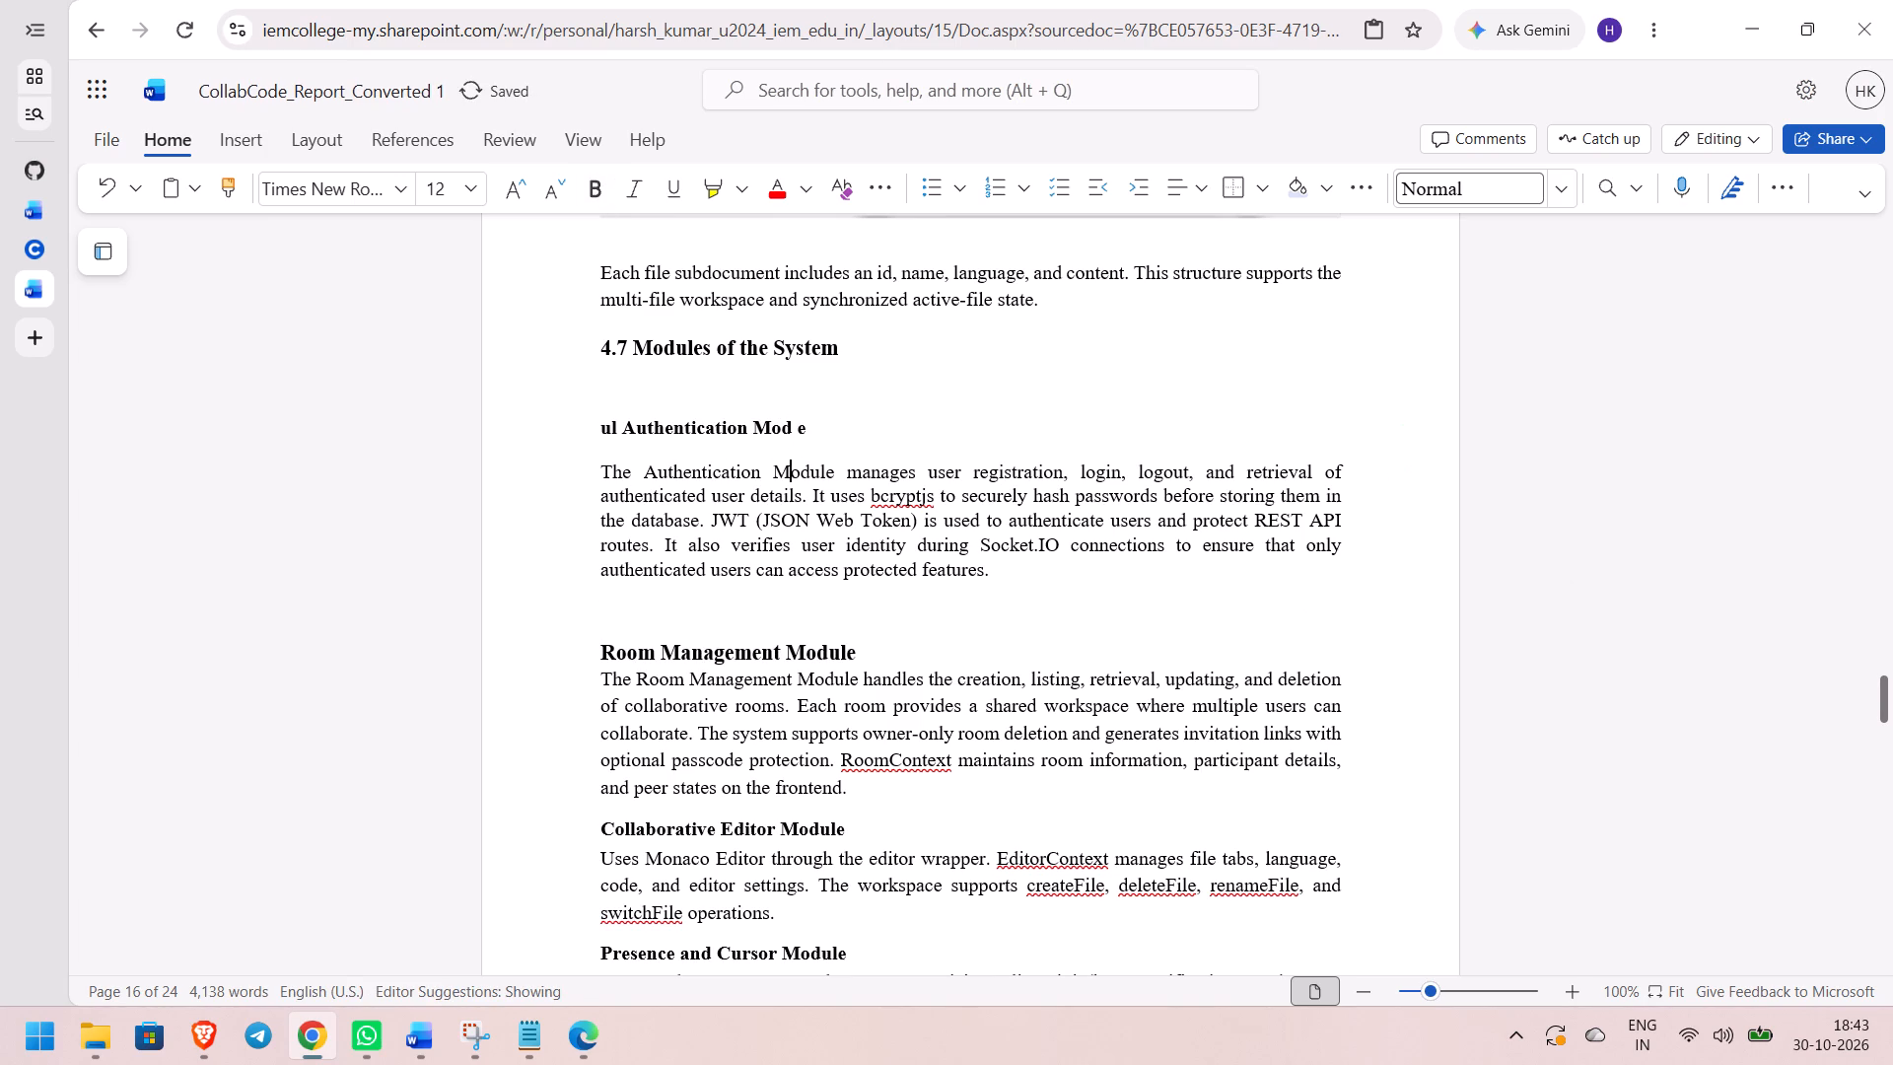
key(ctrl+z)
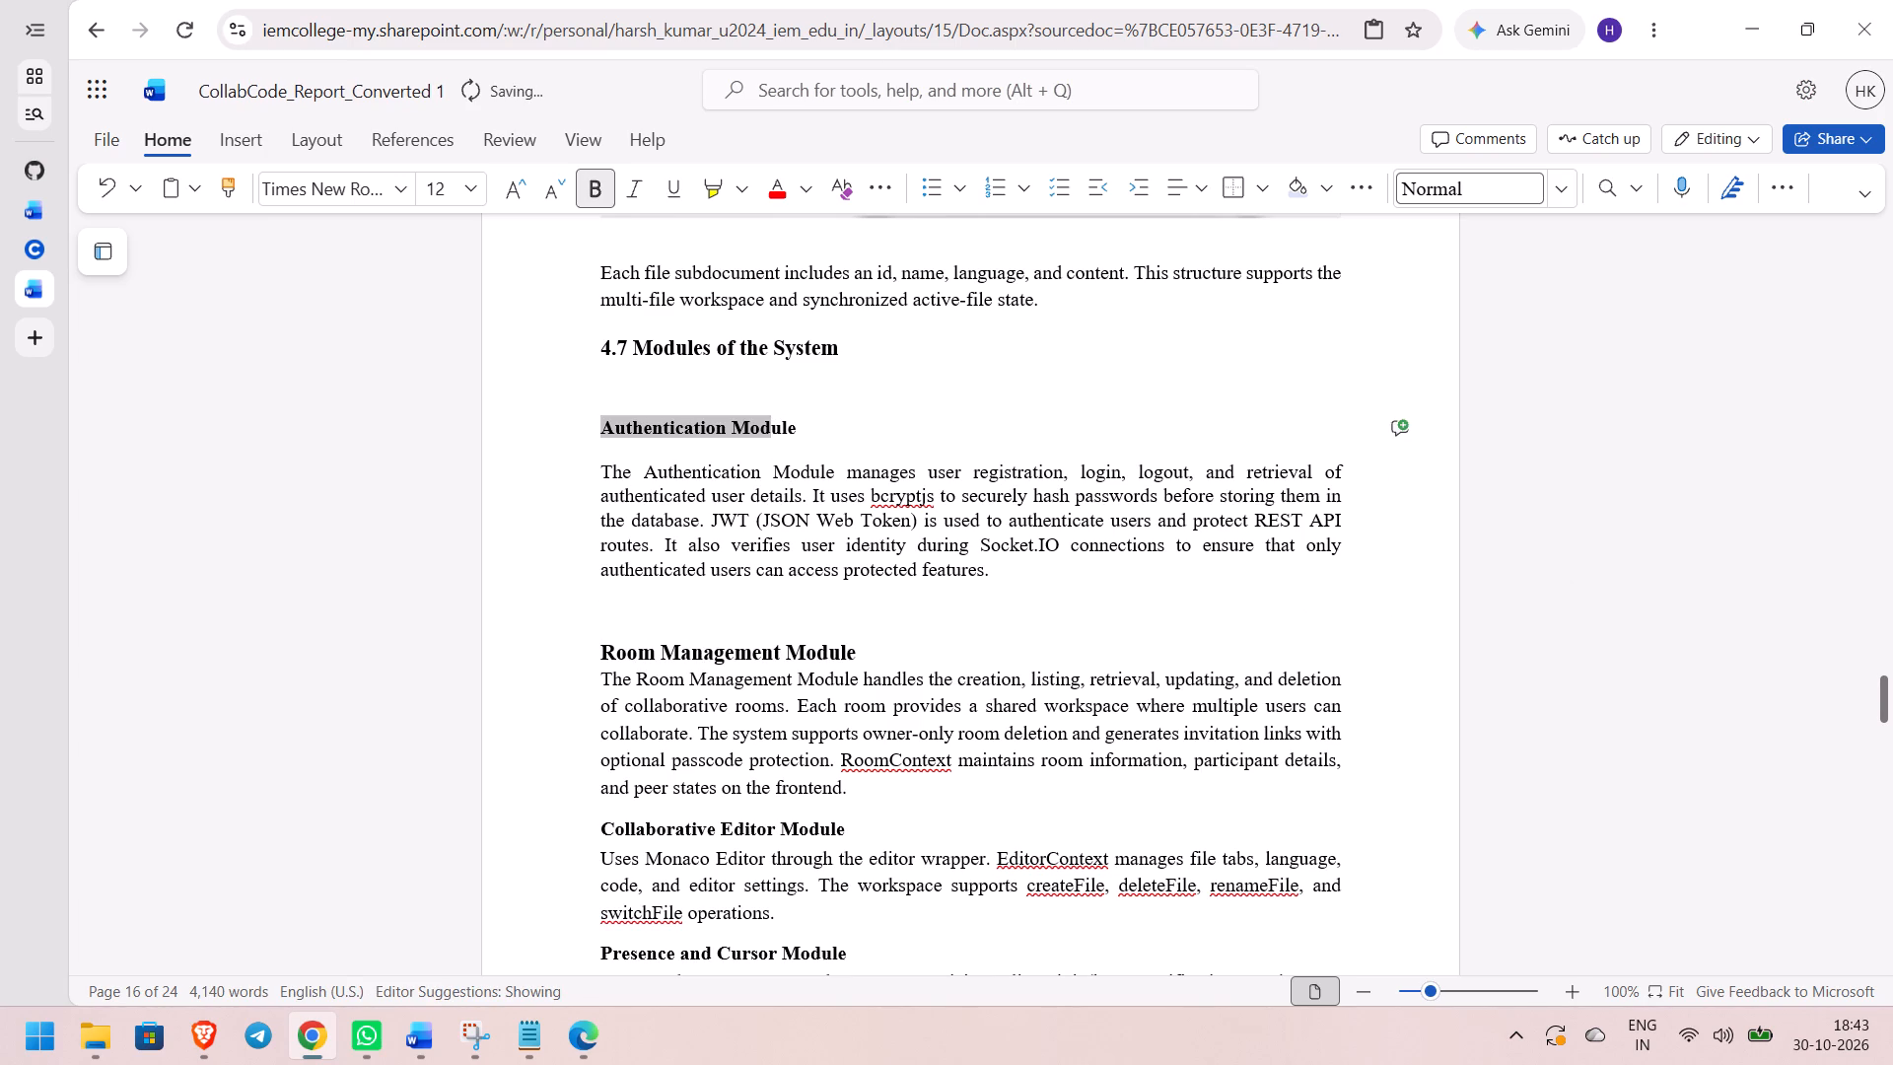
Check the font size of the Authentication Module heading.
click(796, 432)
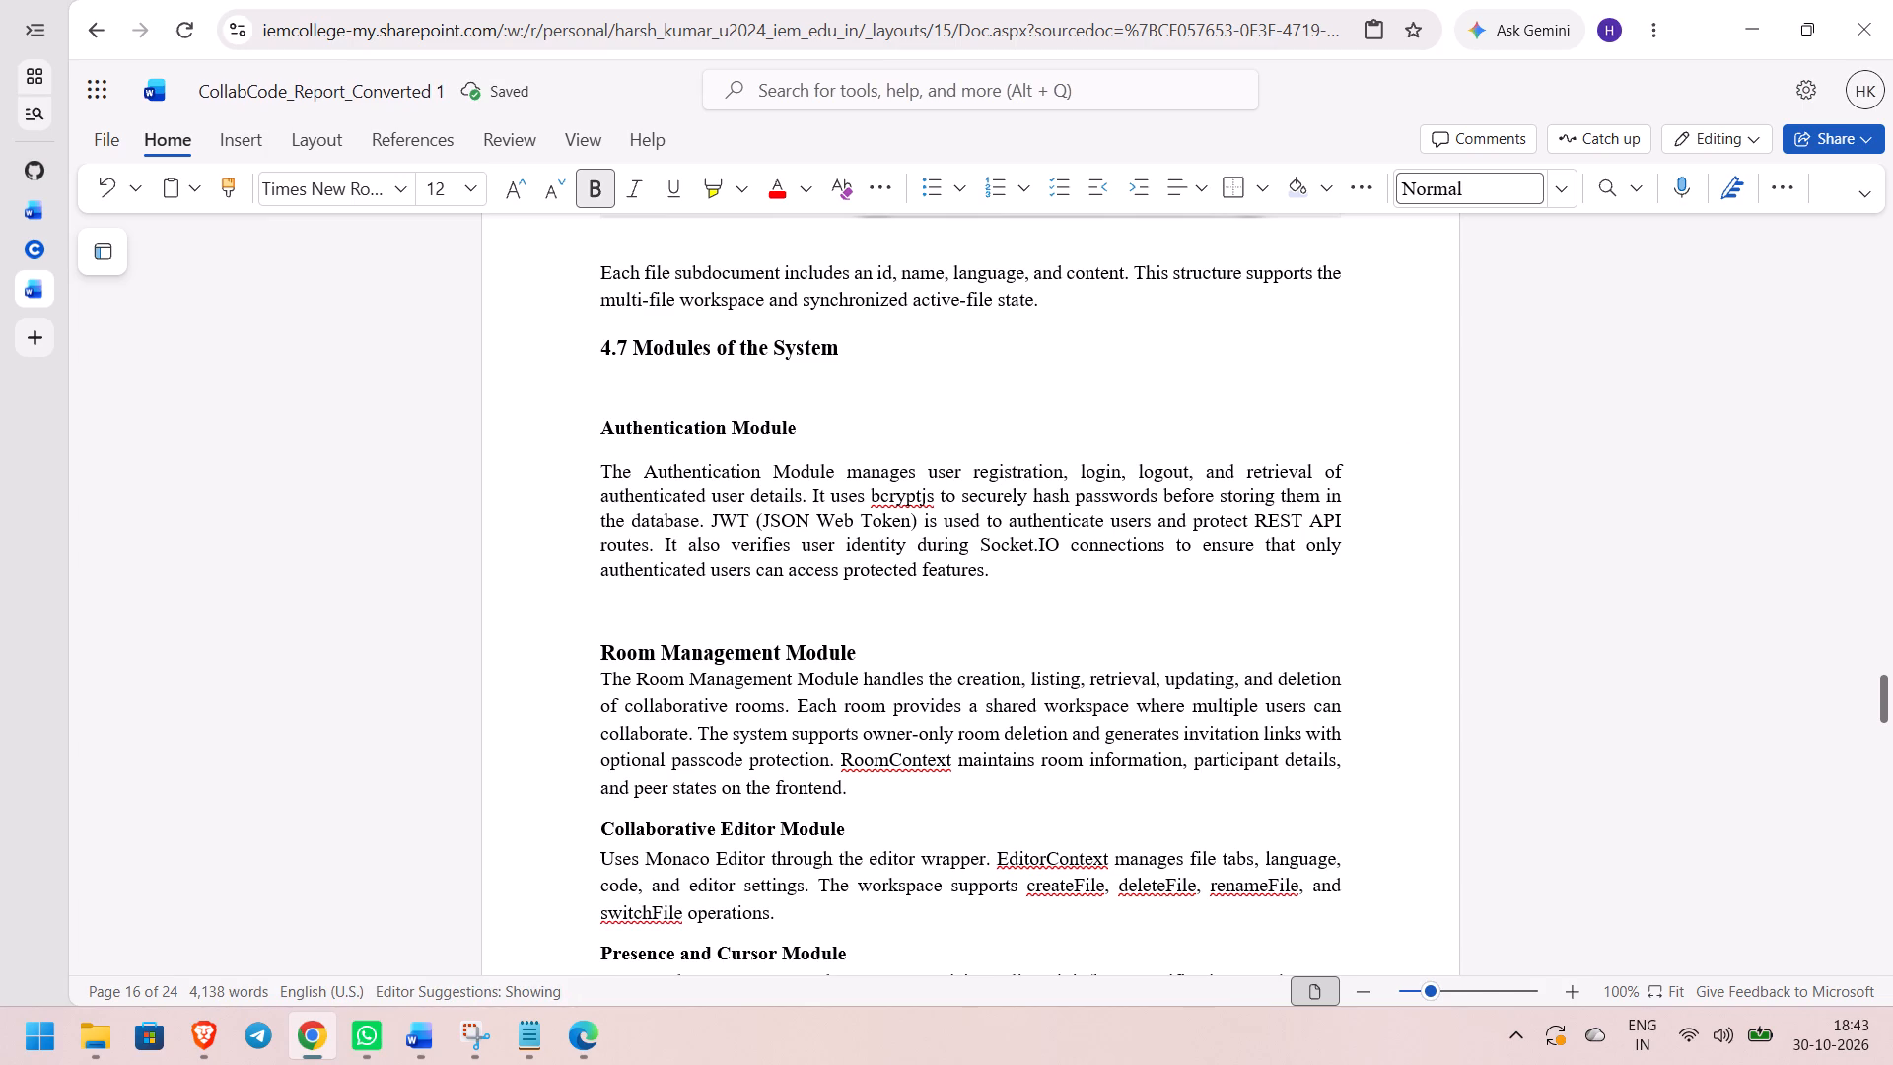
drag(597, 426, 816, 440)
click(816, 440)
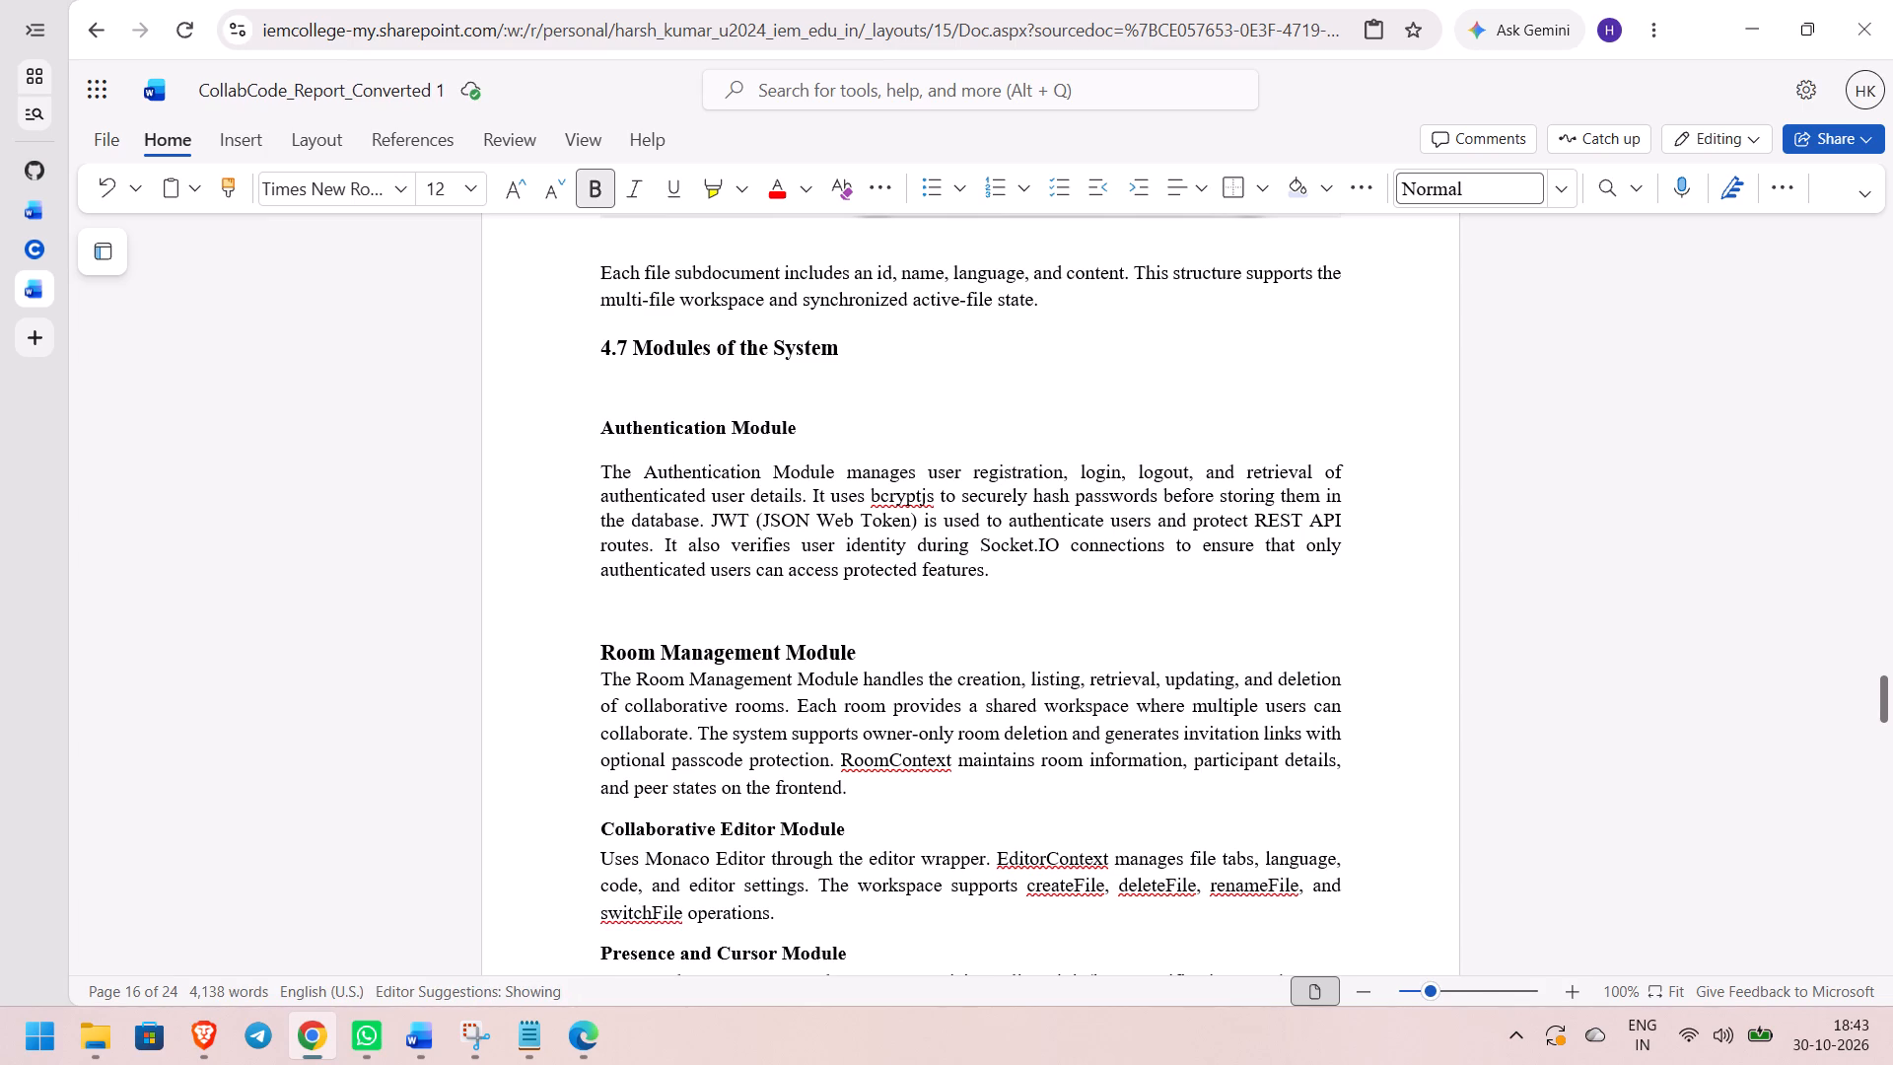
drag(601, 434, 849, 433)
click(849, 433)
drag(602, 429, 871, 440)
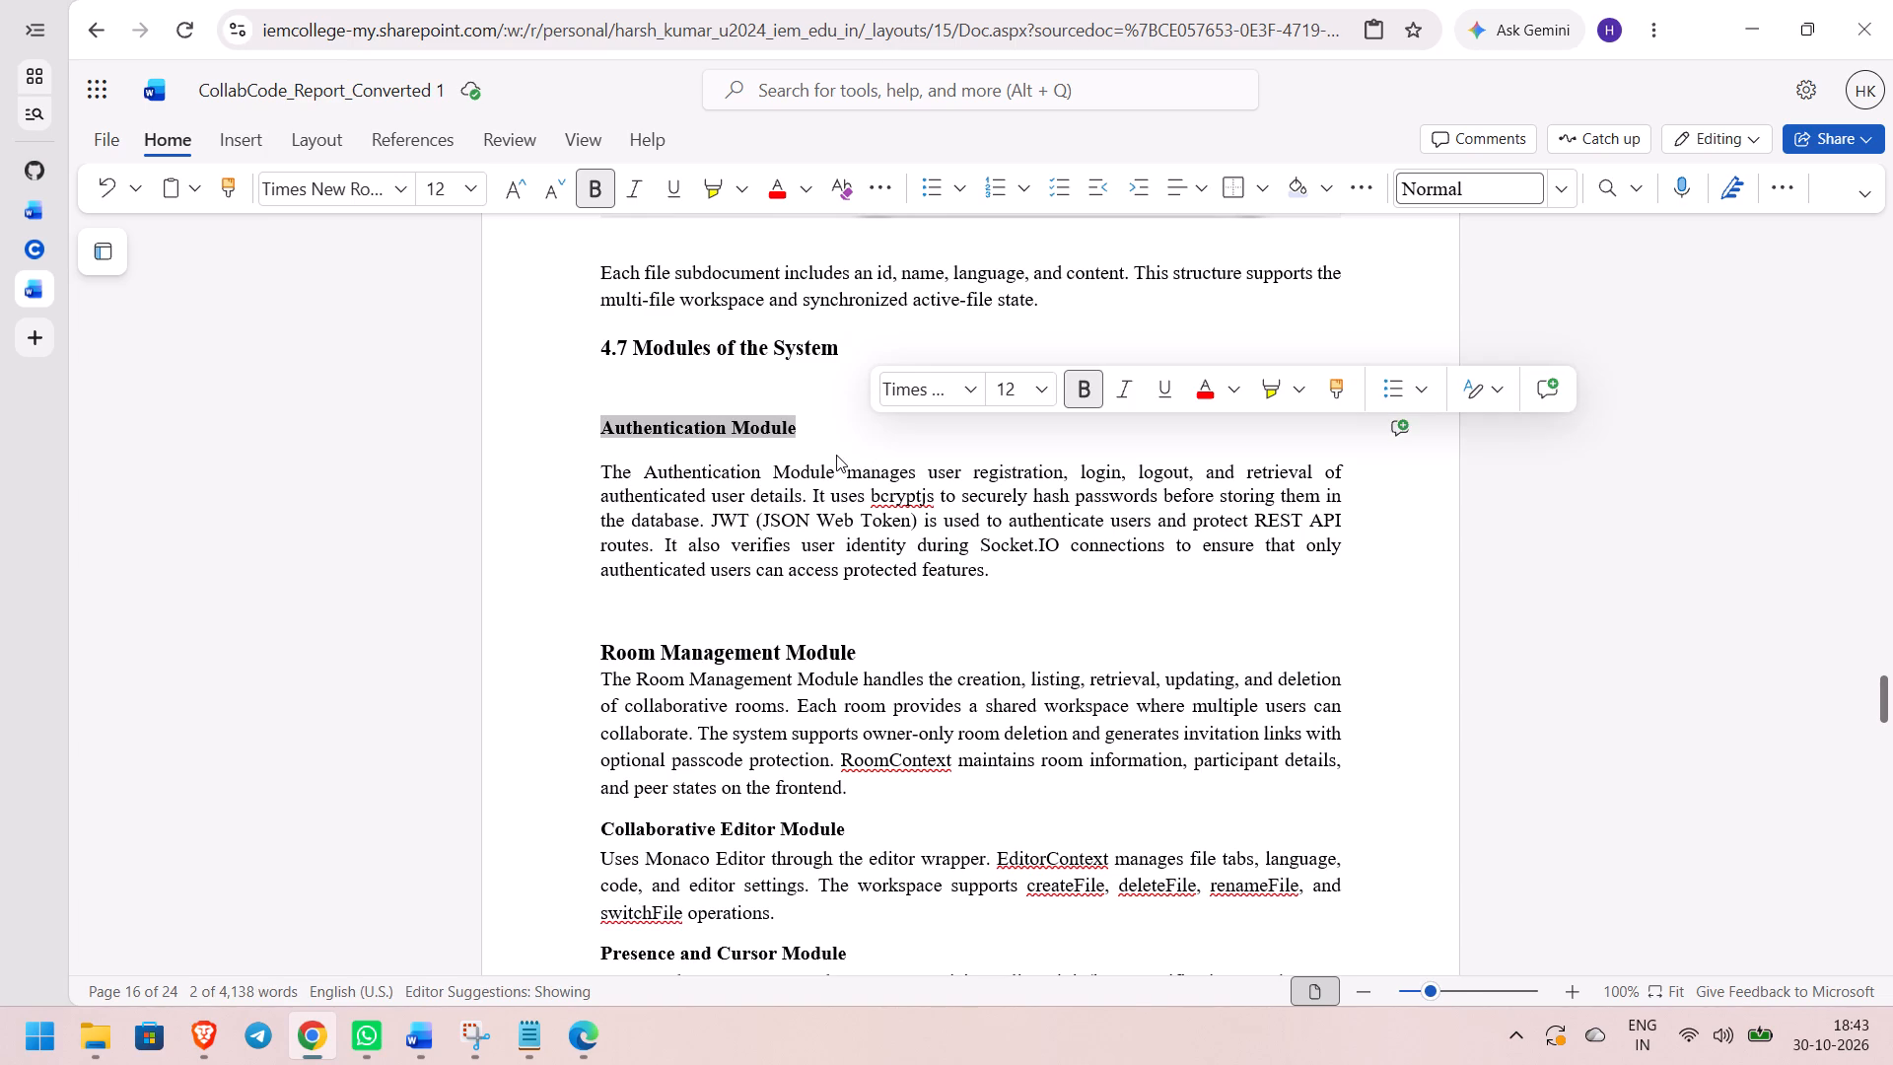
click(836, 455)
Set the Room Management Module heading's font size to 12.
drag(595, 647, 771, 640)
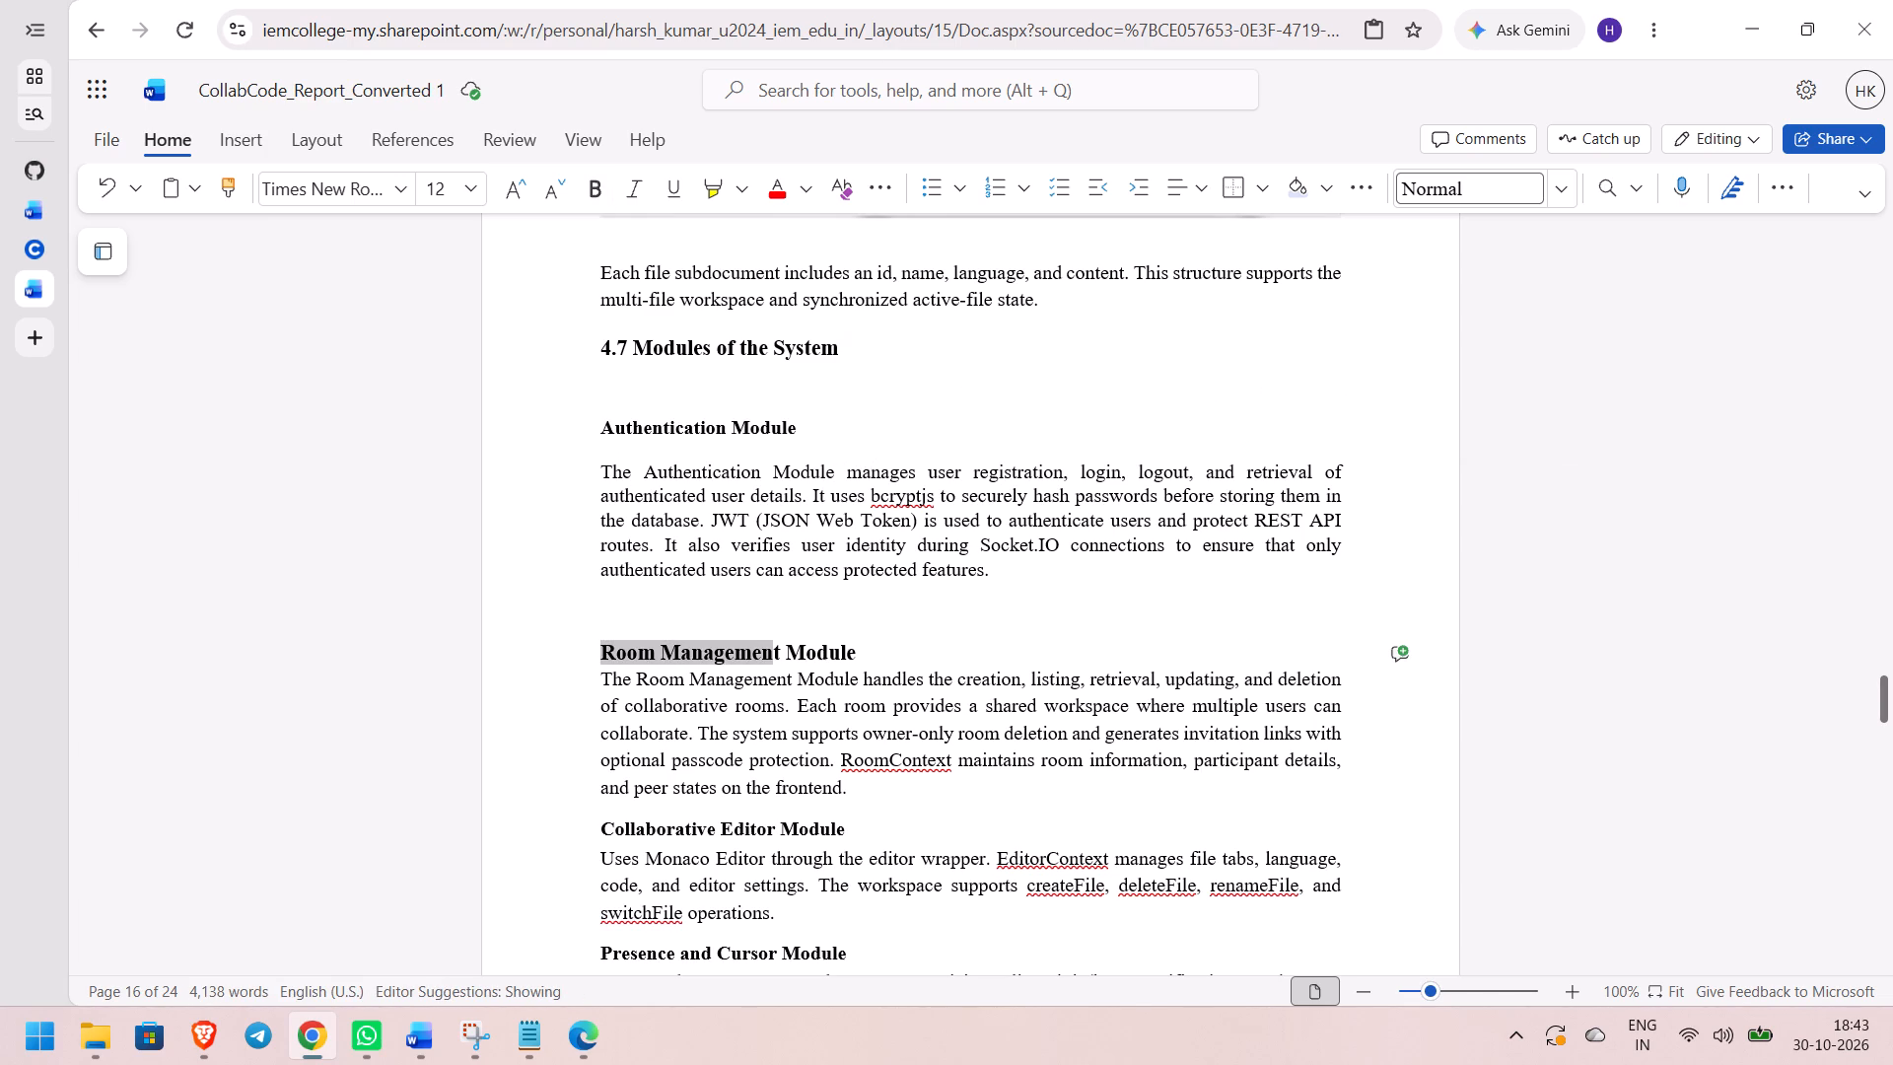
drag(771, 640, 874, 640)
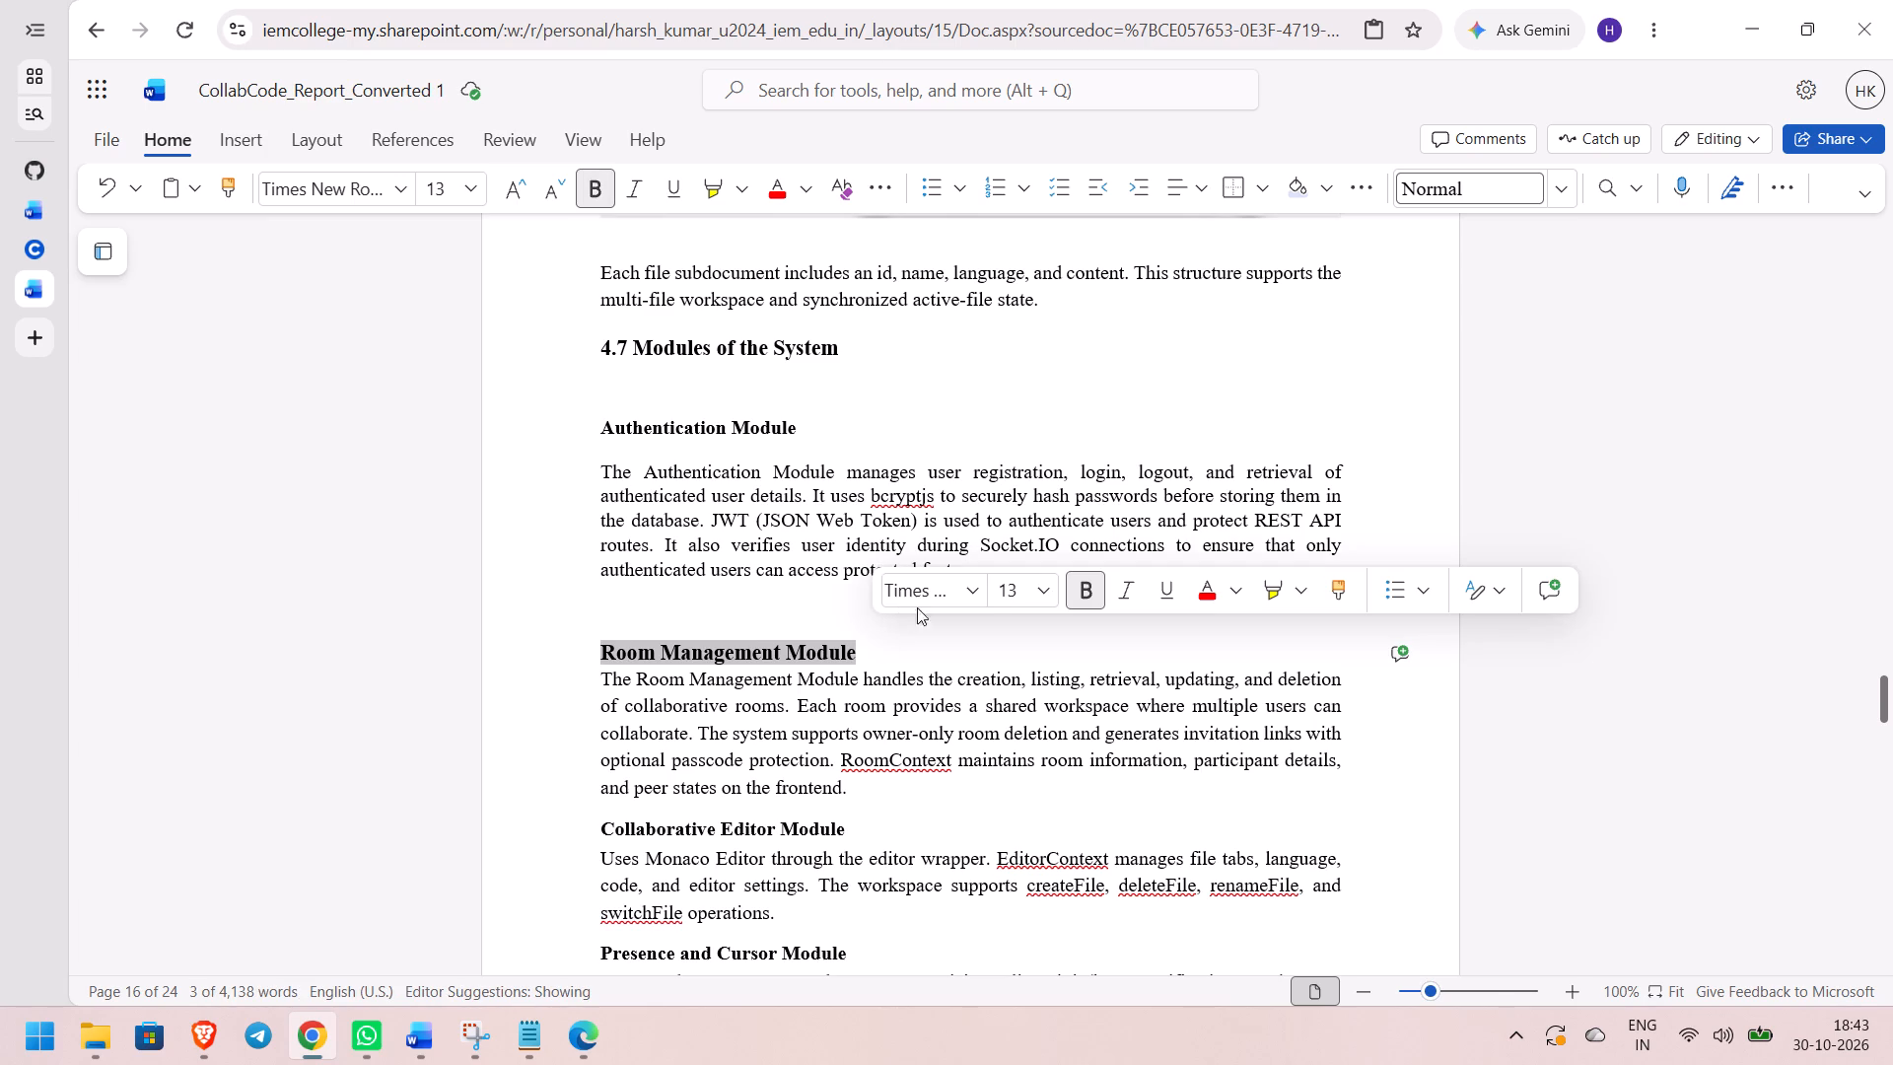
click(1013, 587)
text(12)
click(902, 673)
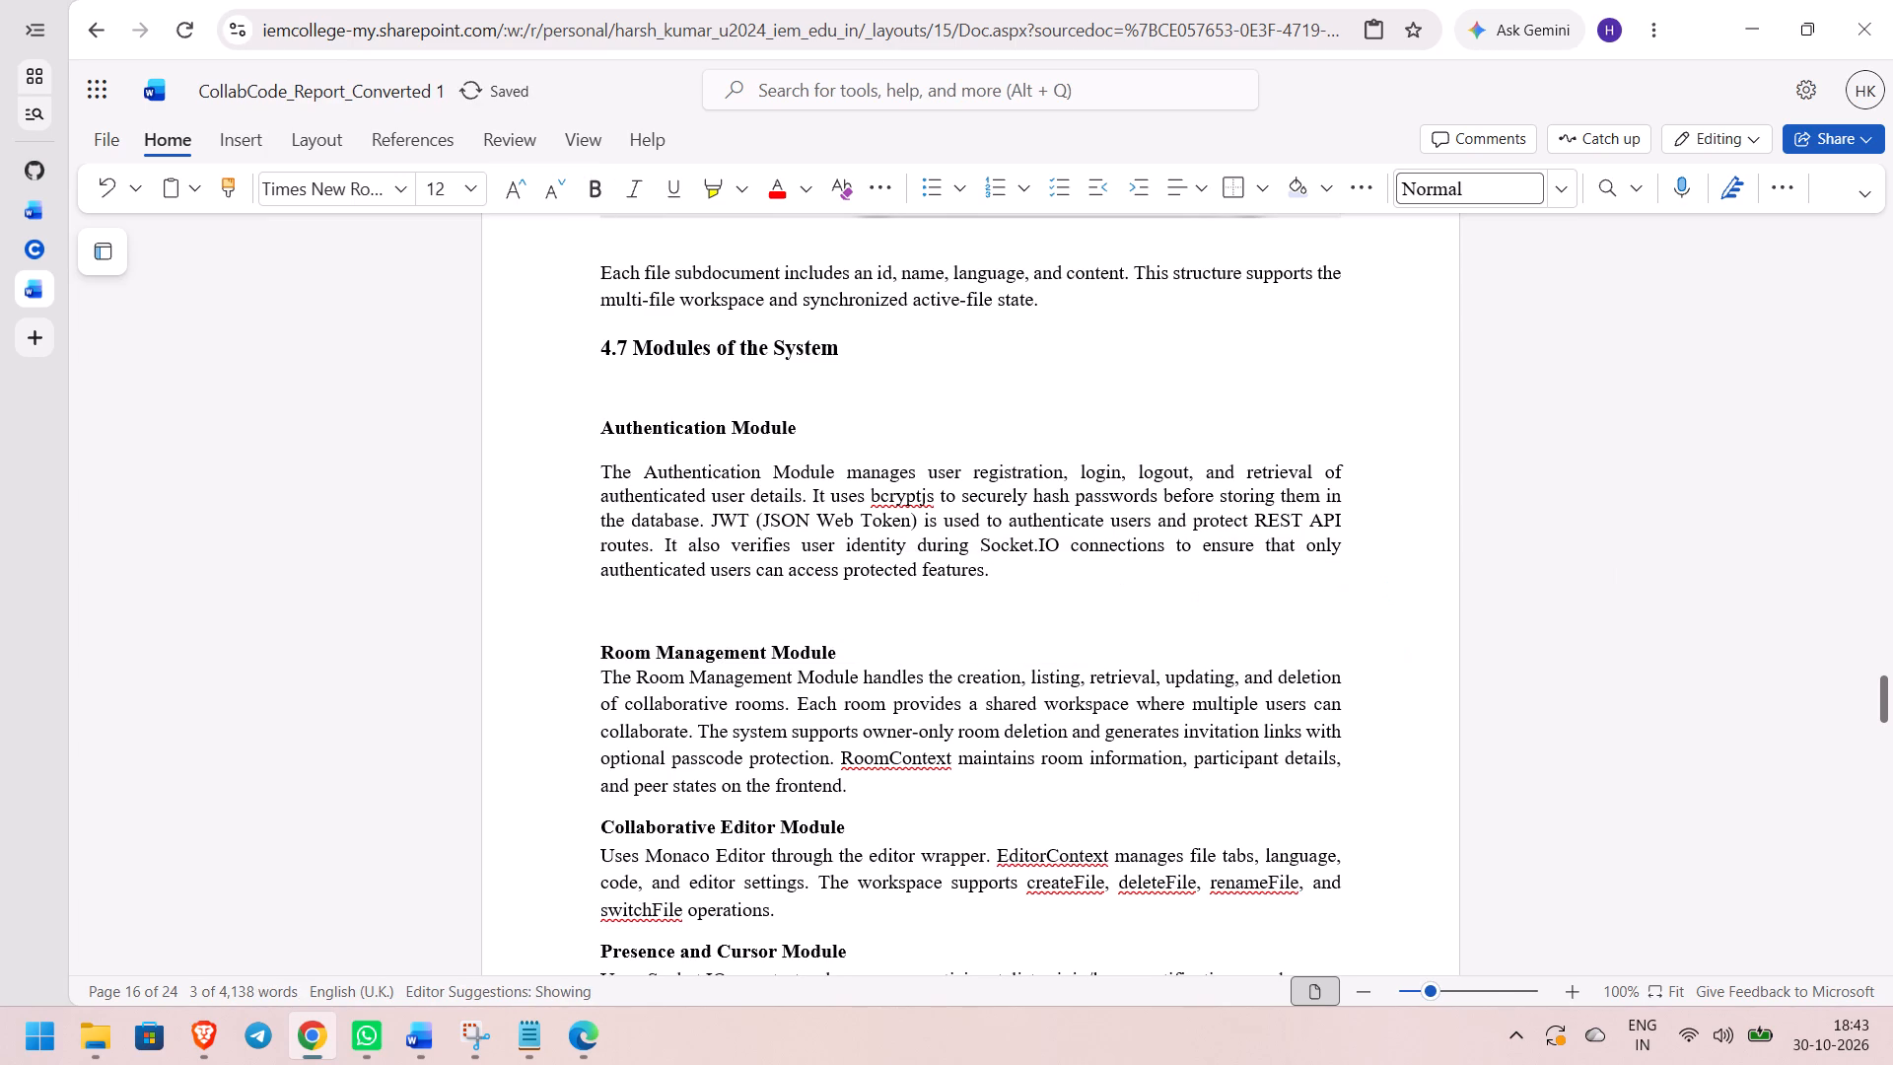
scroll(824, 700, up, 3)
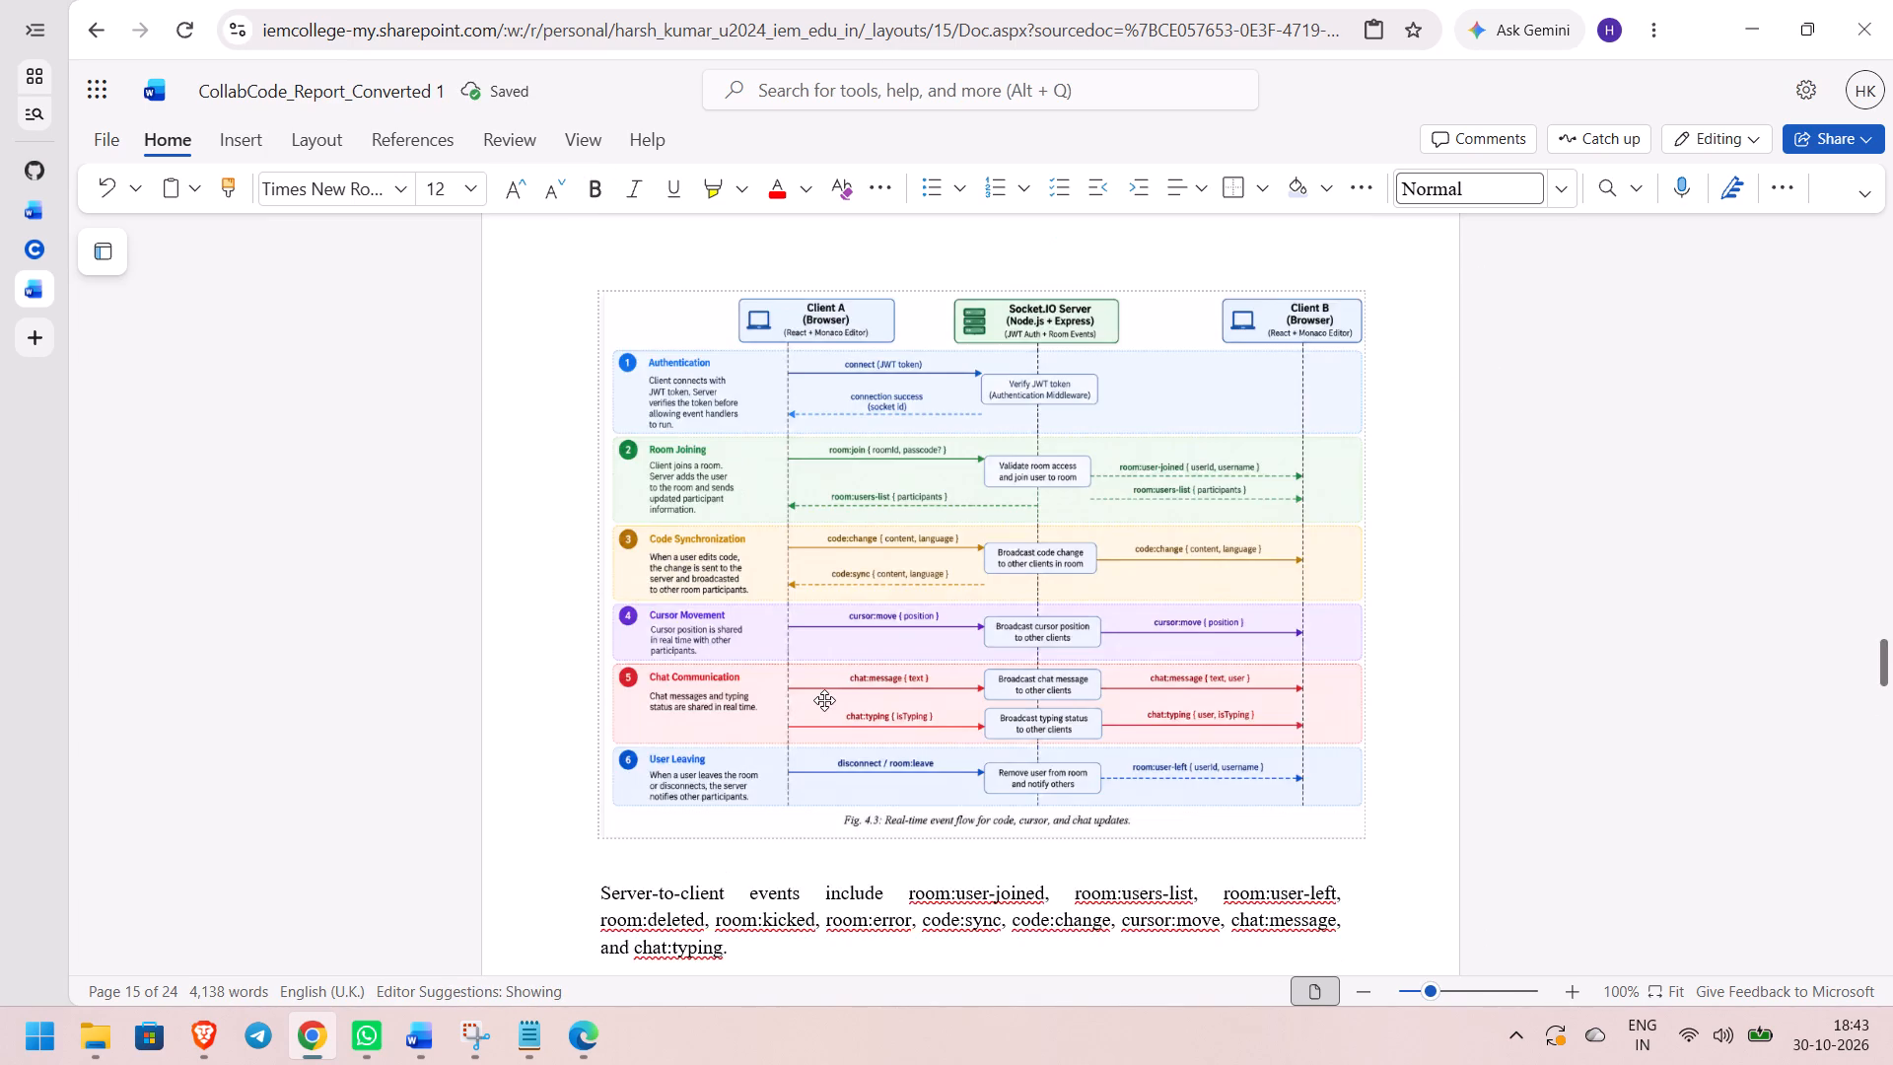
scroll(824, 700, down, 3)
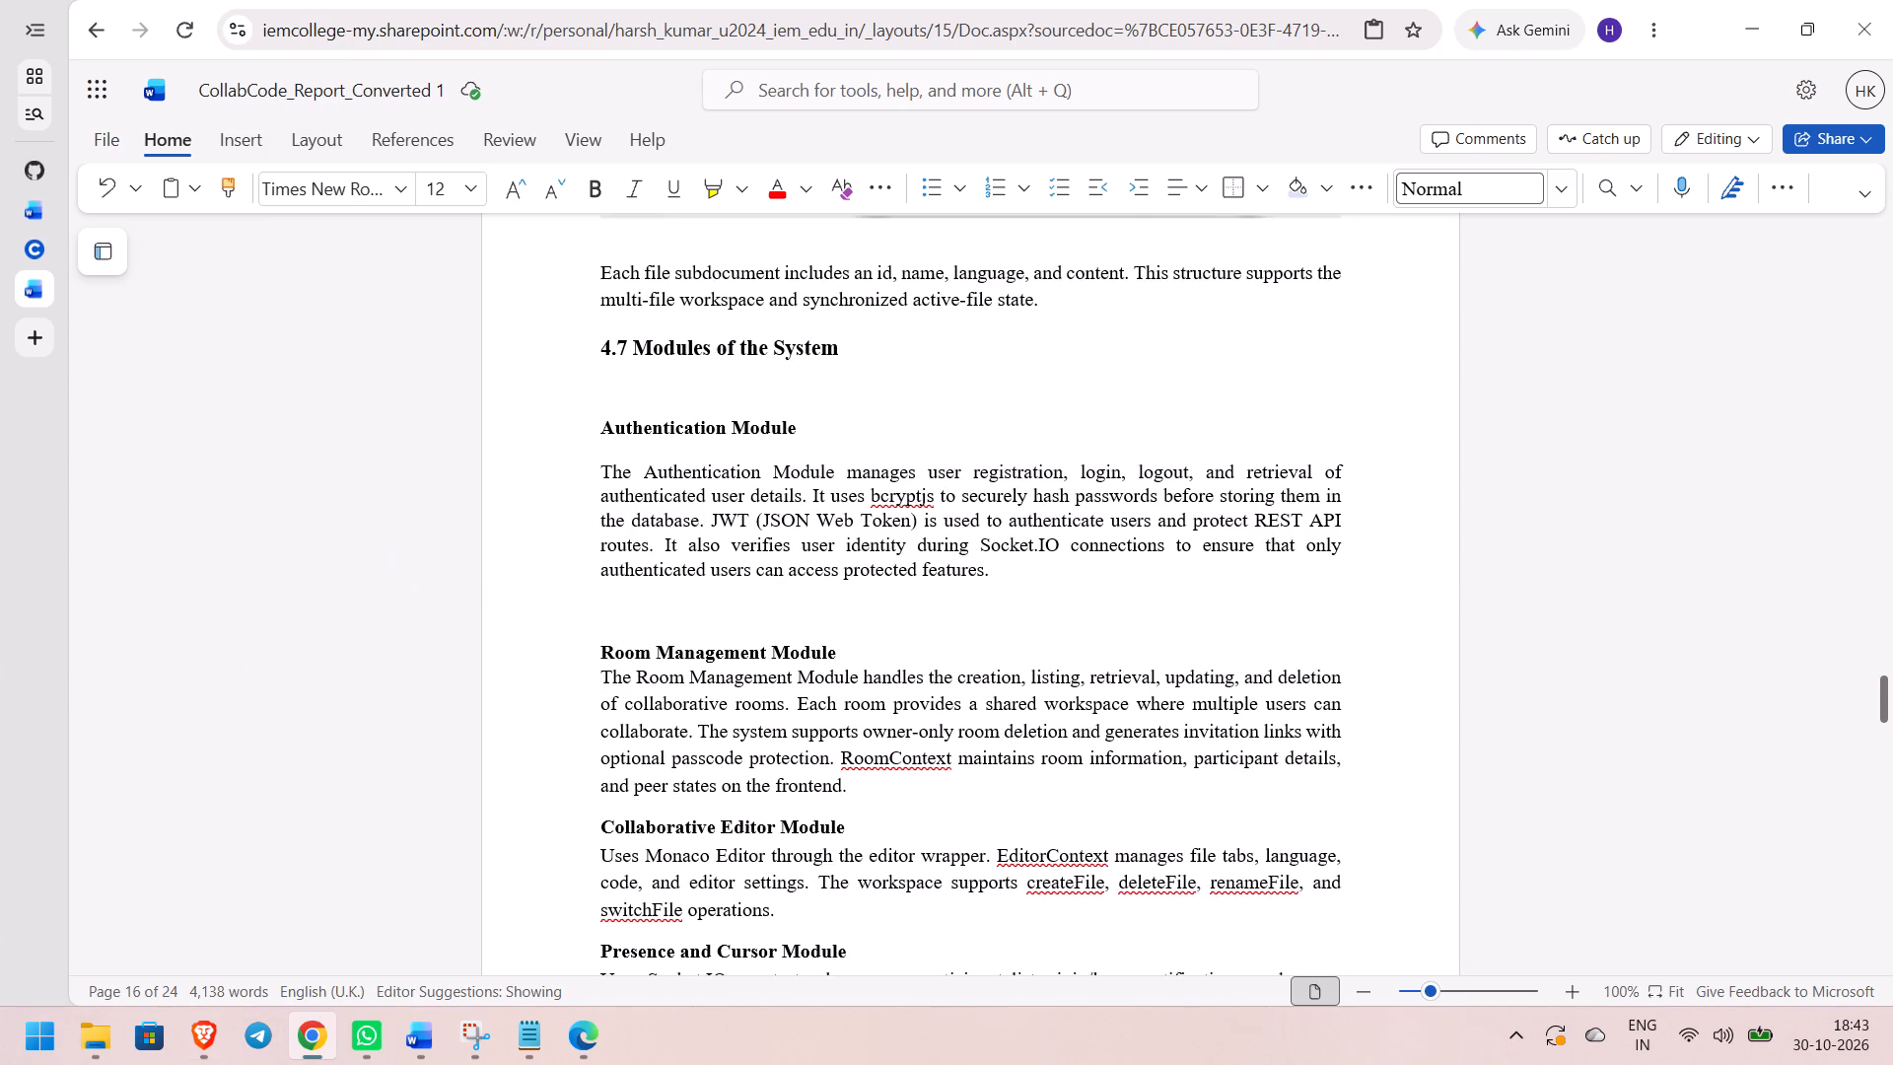
Remove the blank lines above the Authentication Module and Room Management Module headings in section 4.7.
triple_click(636, 377)
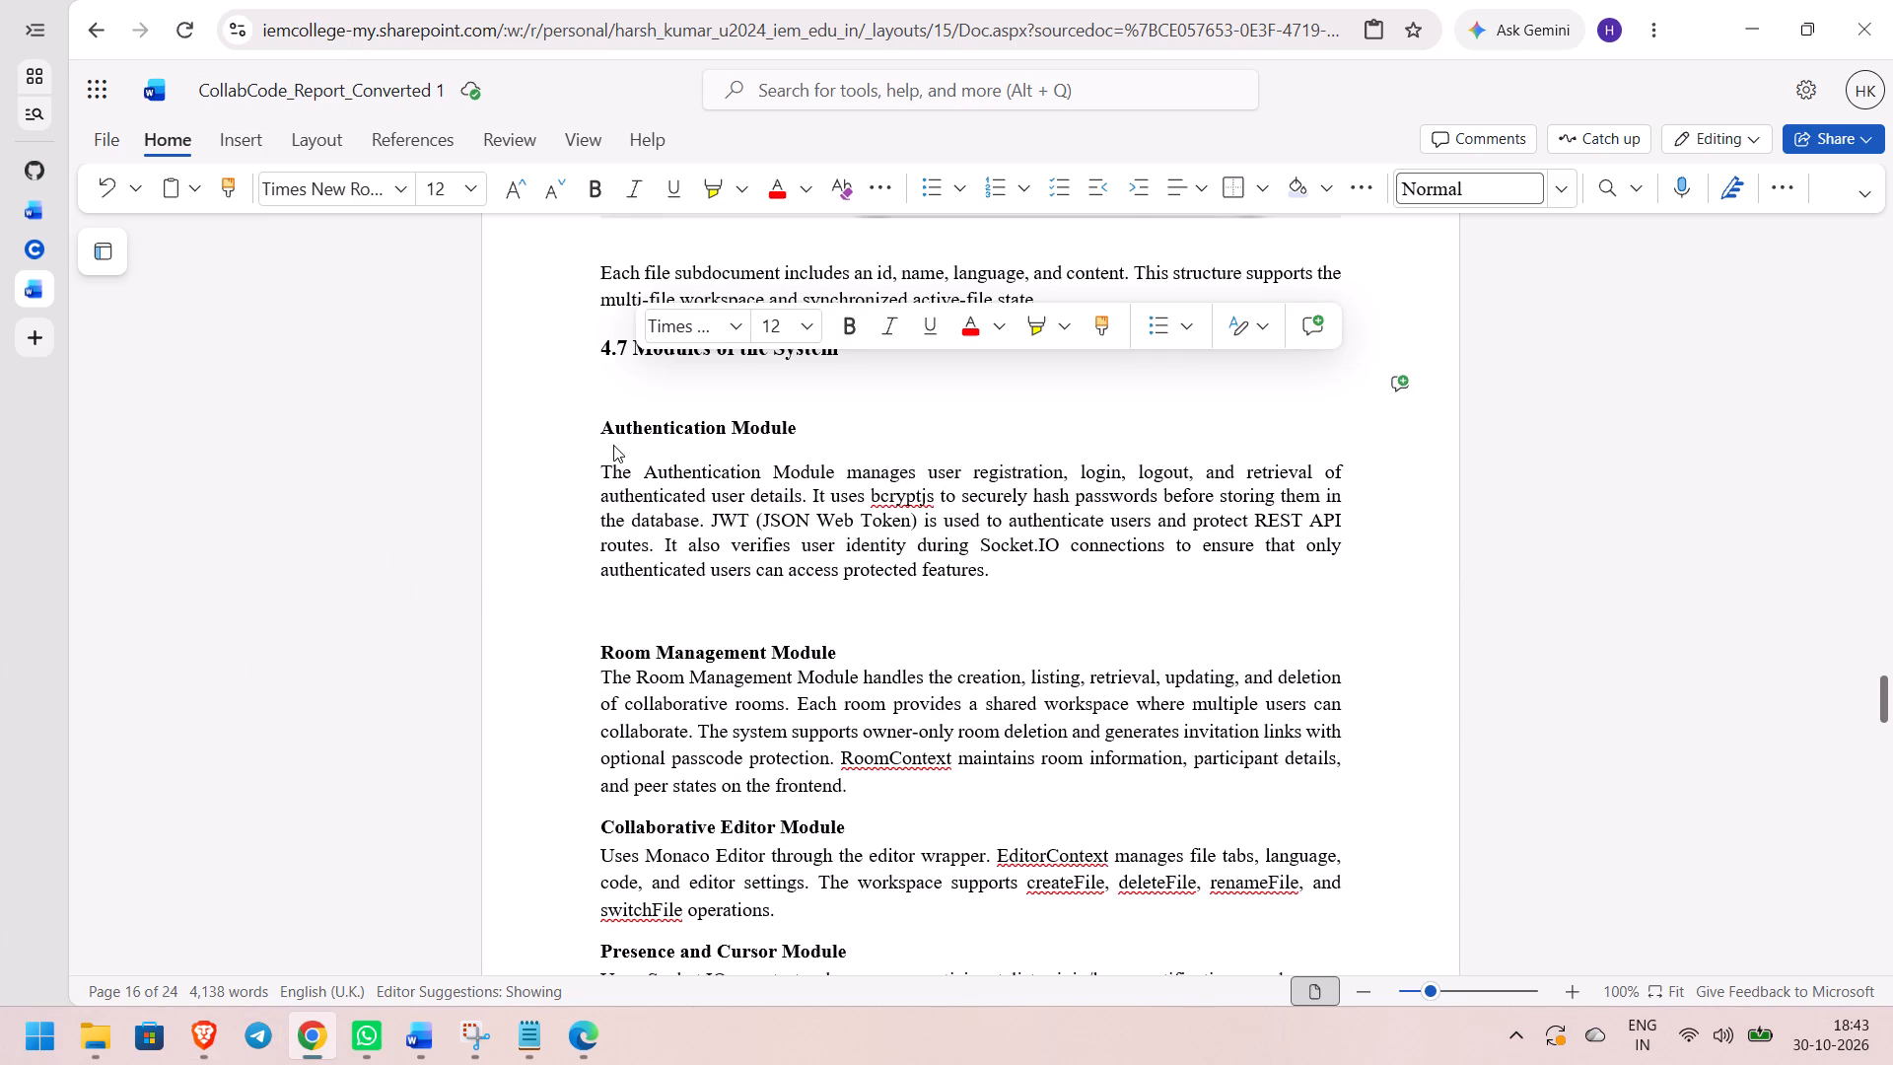
click(613, 445)
click(612, 459)
double_click(600, 452)
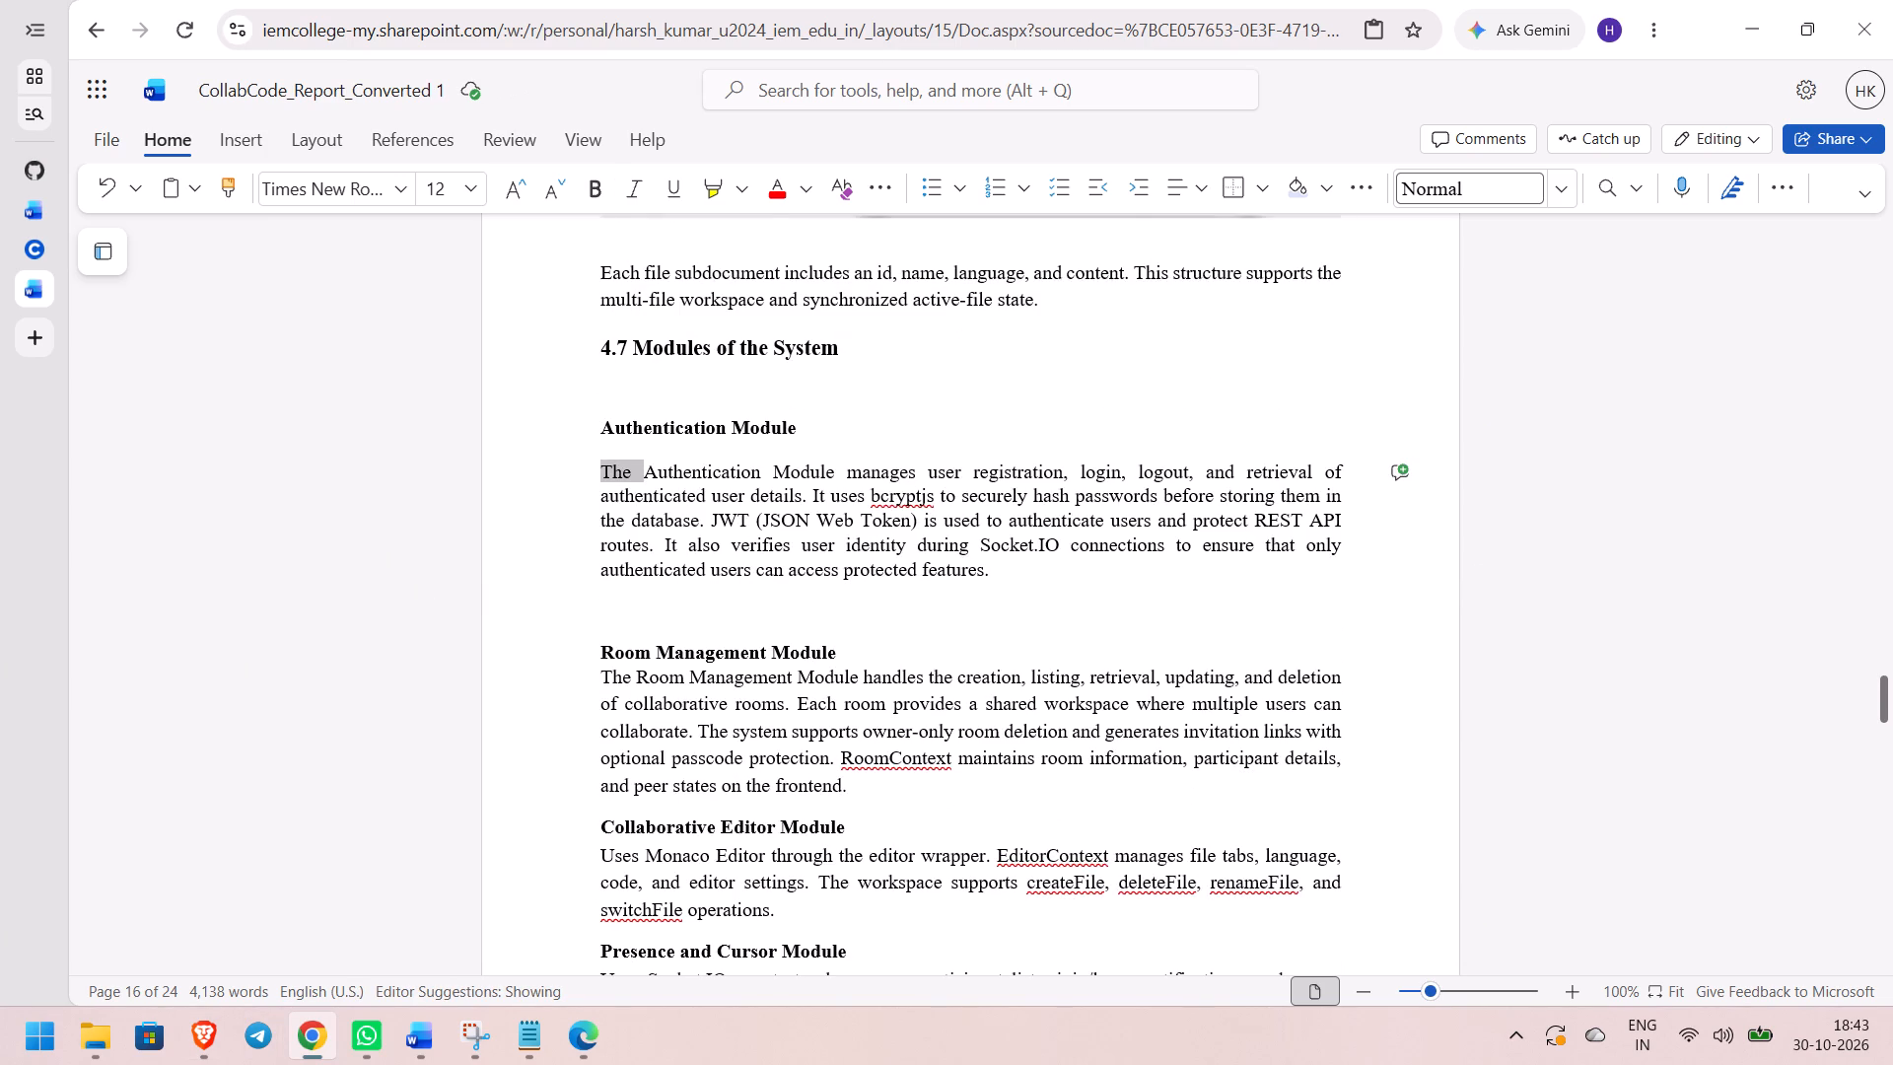
click(587, 413)
click(610, 404)
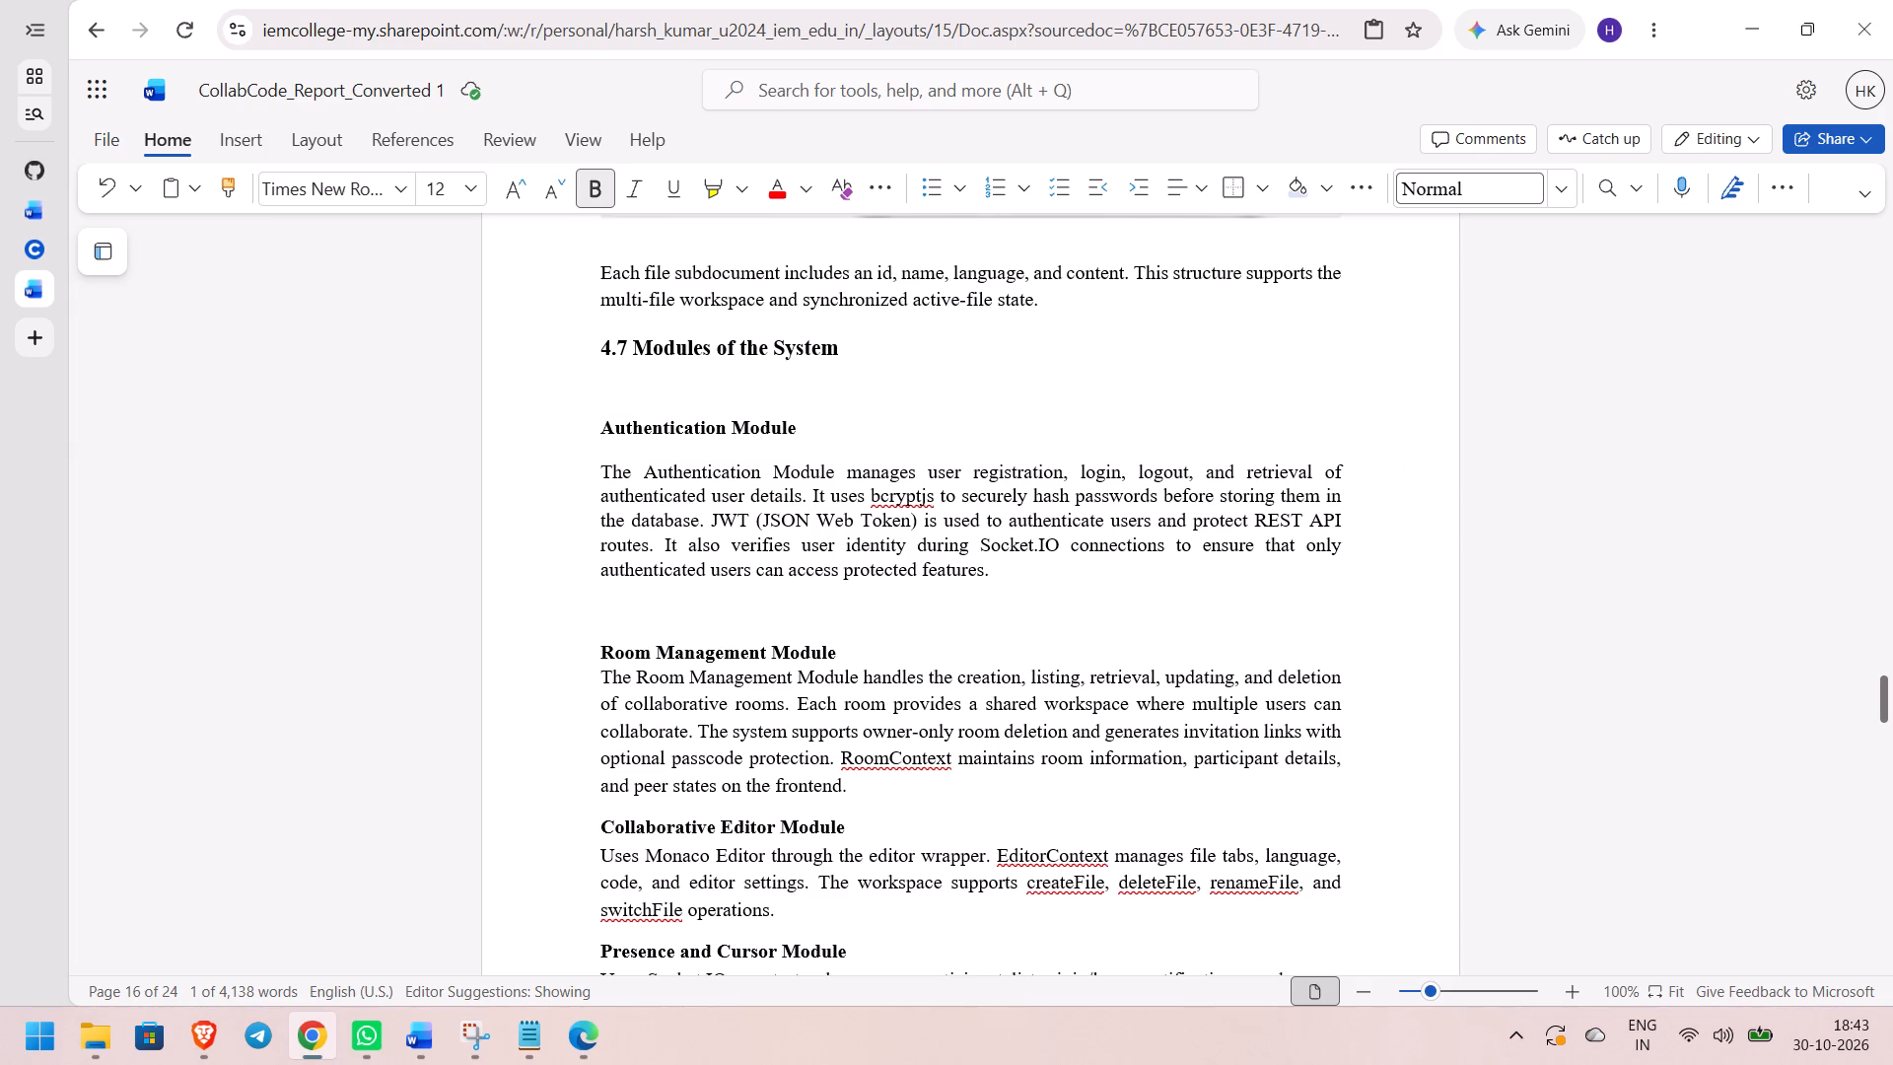
key(BackSpace)
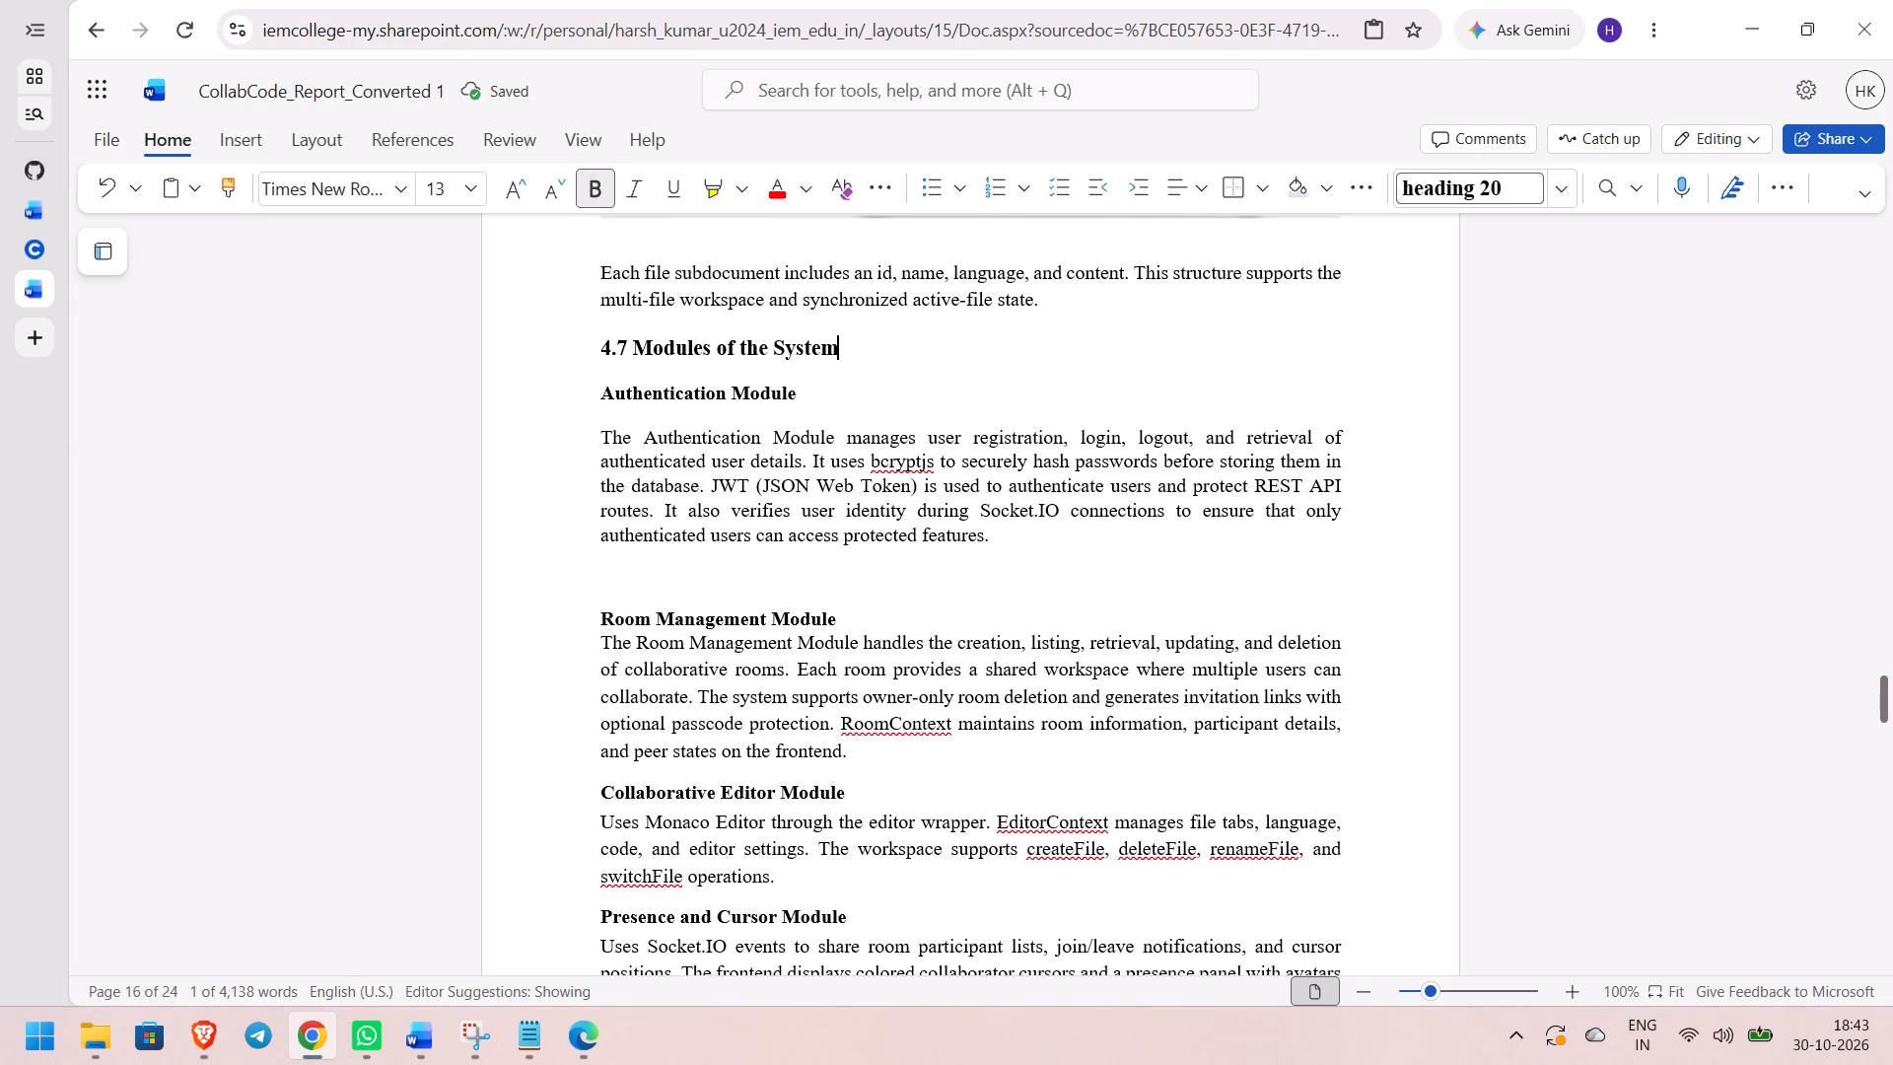
double_click(619, 587)
key(BackSpace)
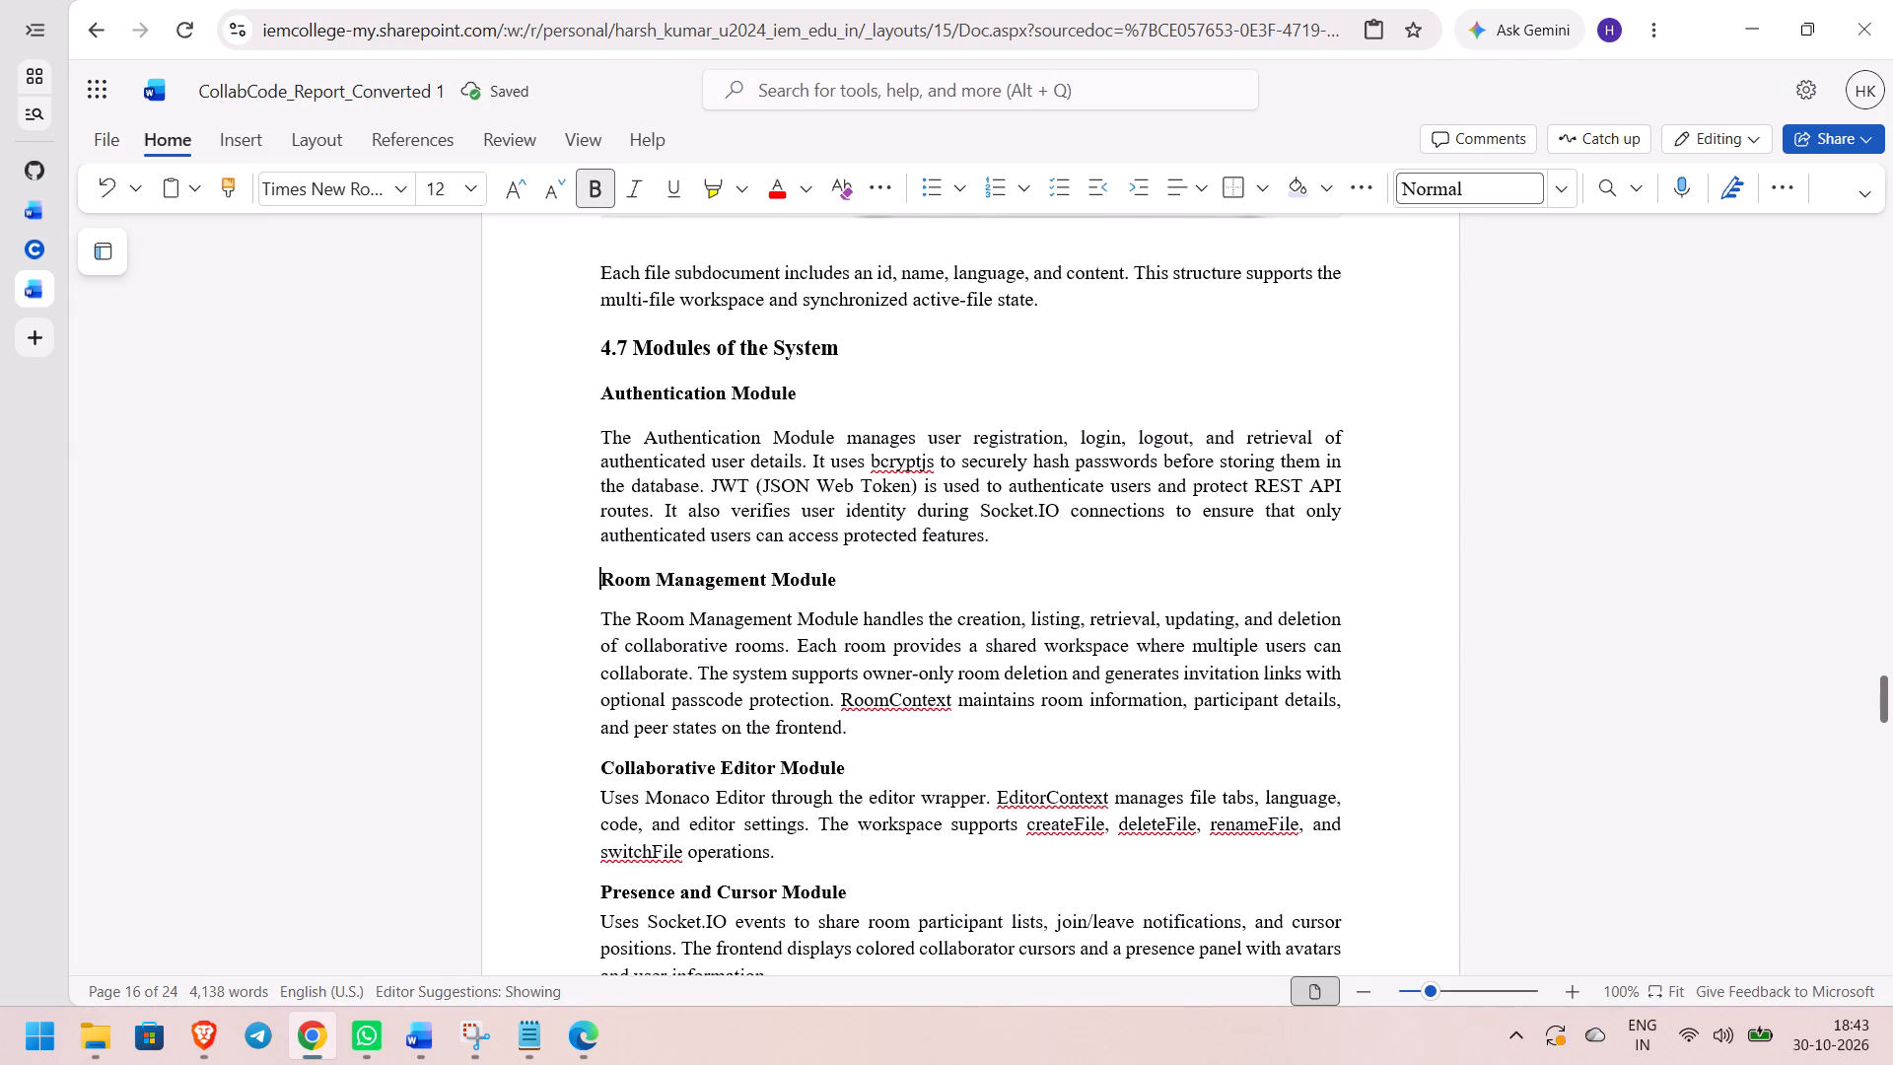
double_click(881, 588)
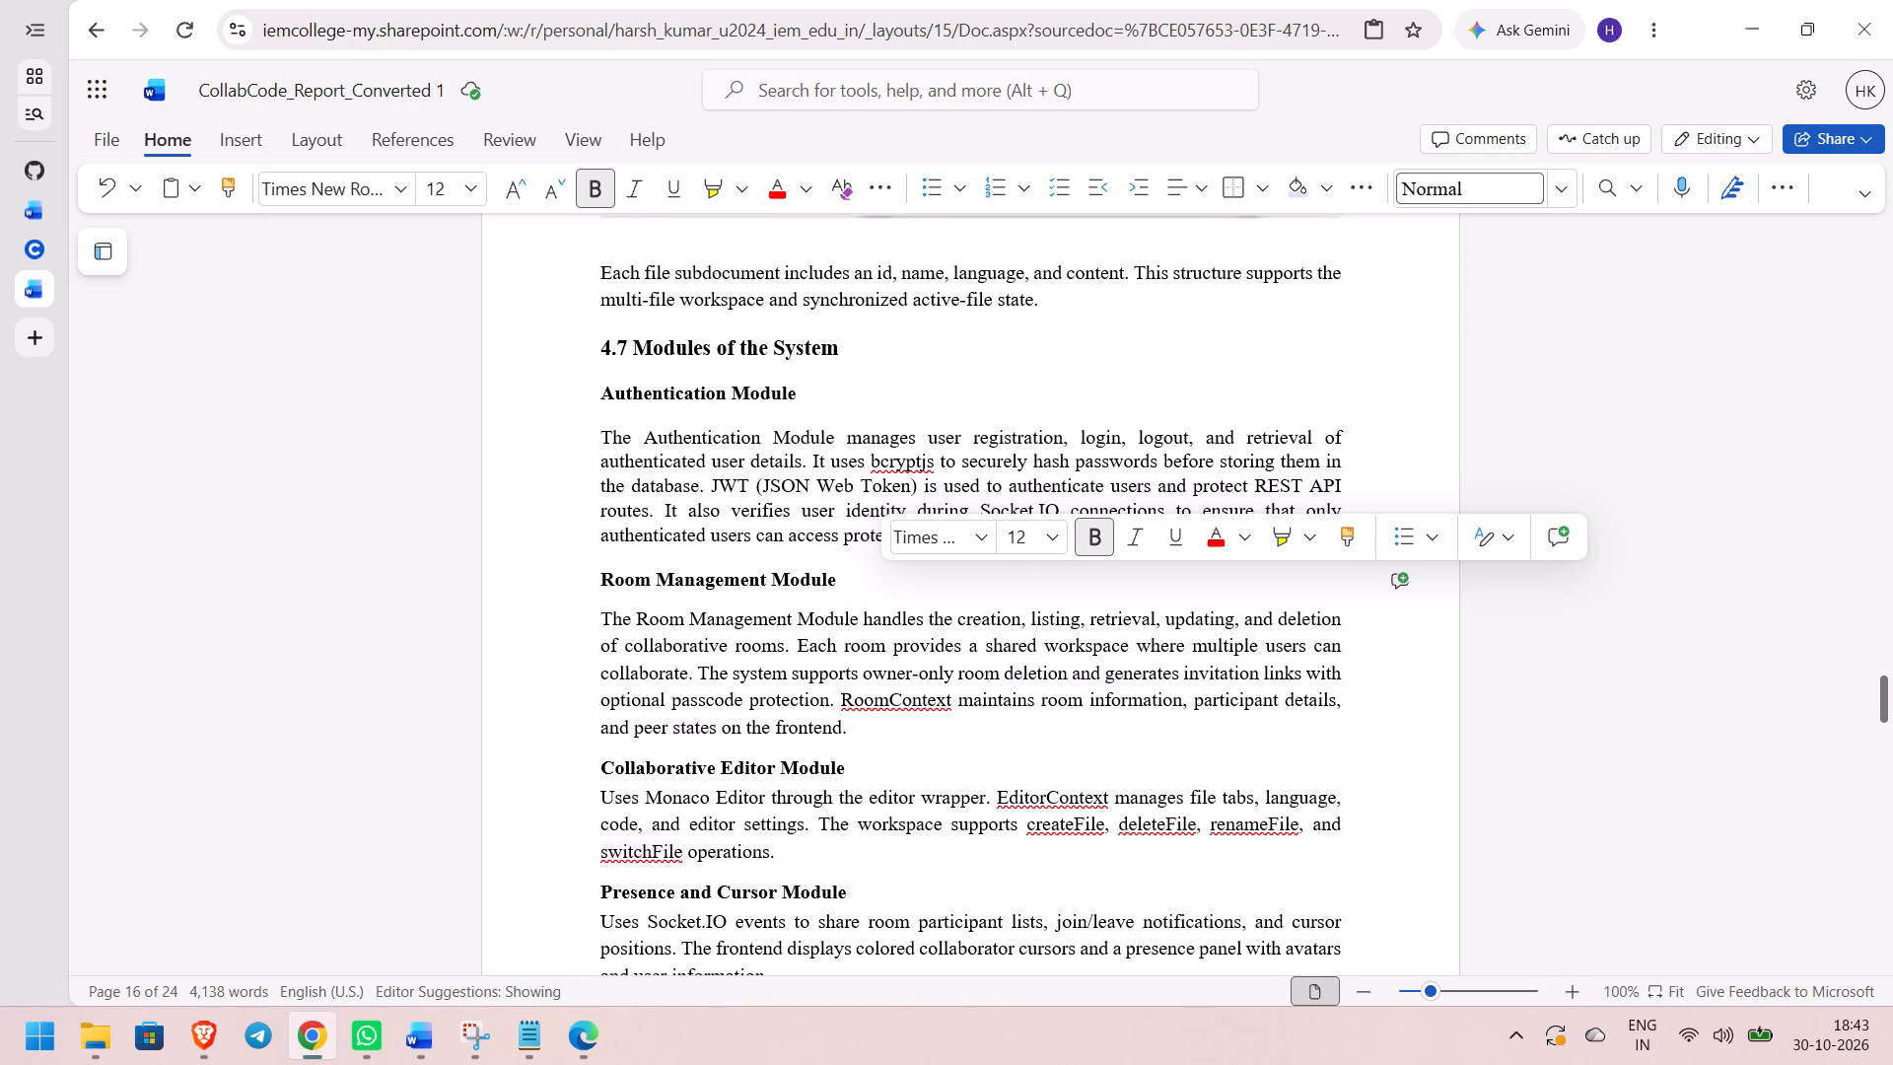
drag(607, 803, 652, 833)
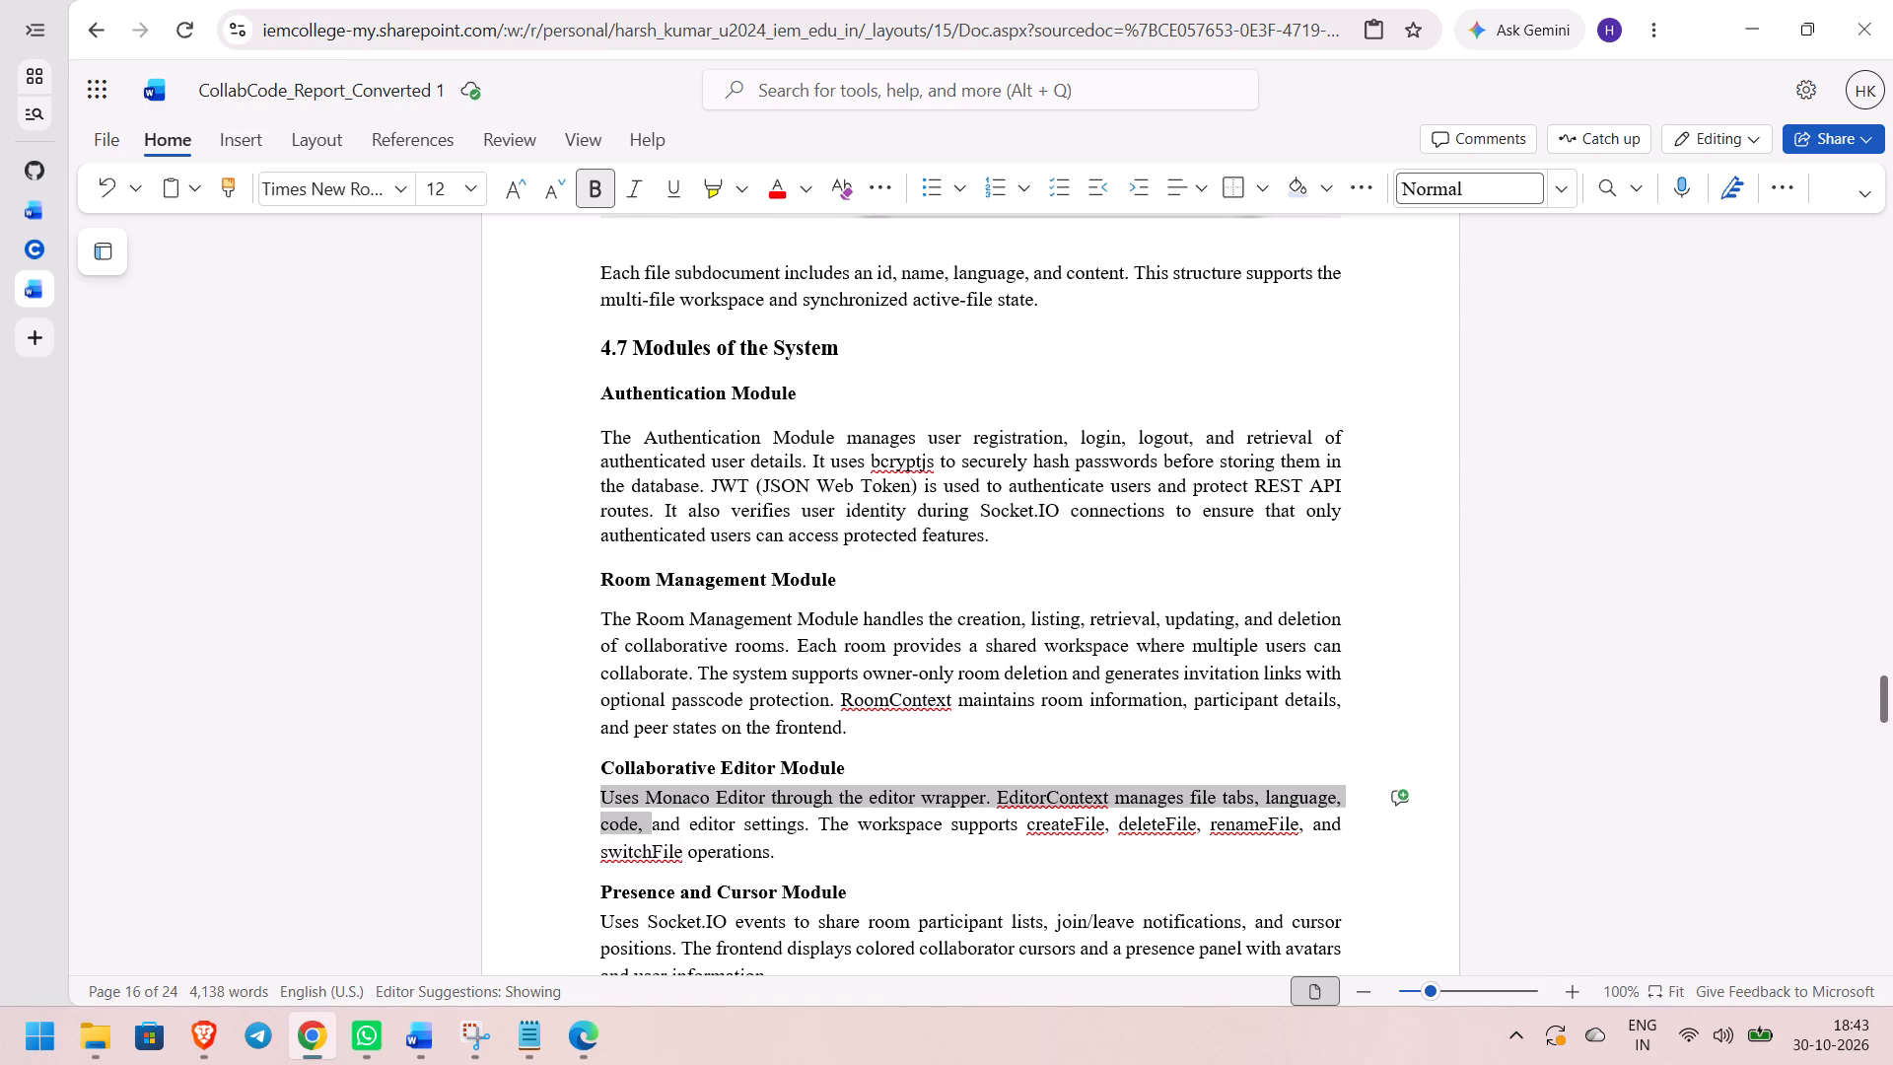
drag(652, 833, 789, 872)
drag(789, 872, 788, 862)
triple_click(788, 862)
click(788, 862)
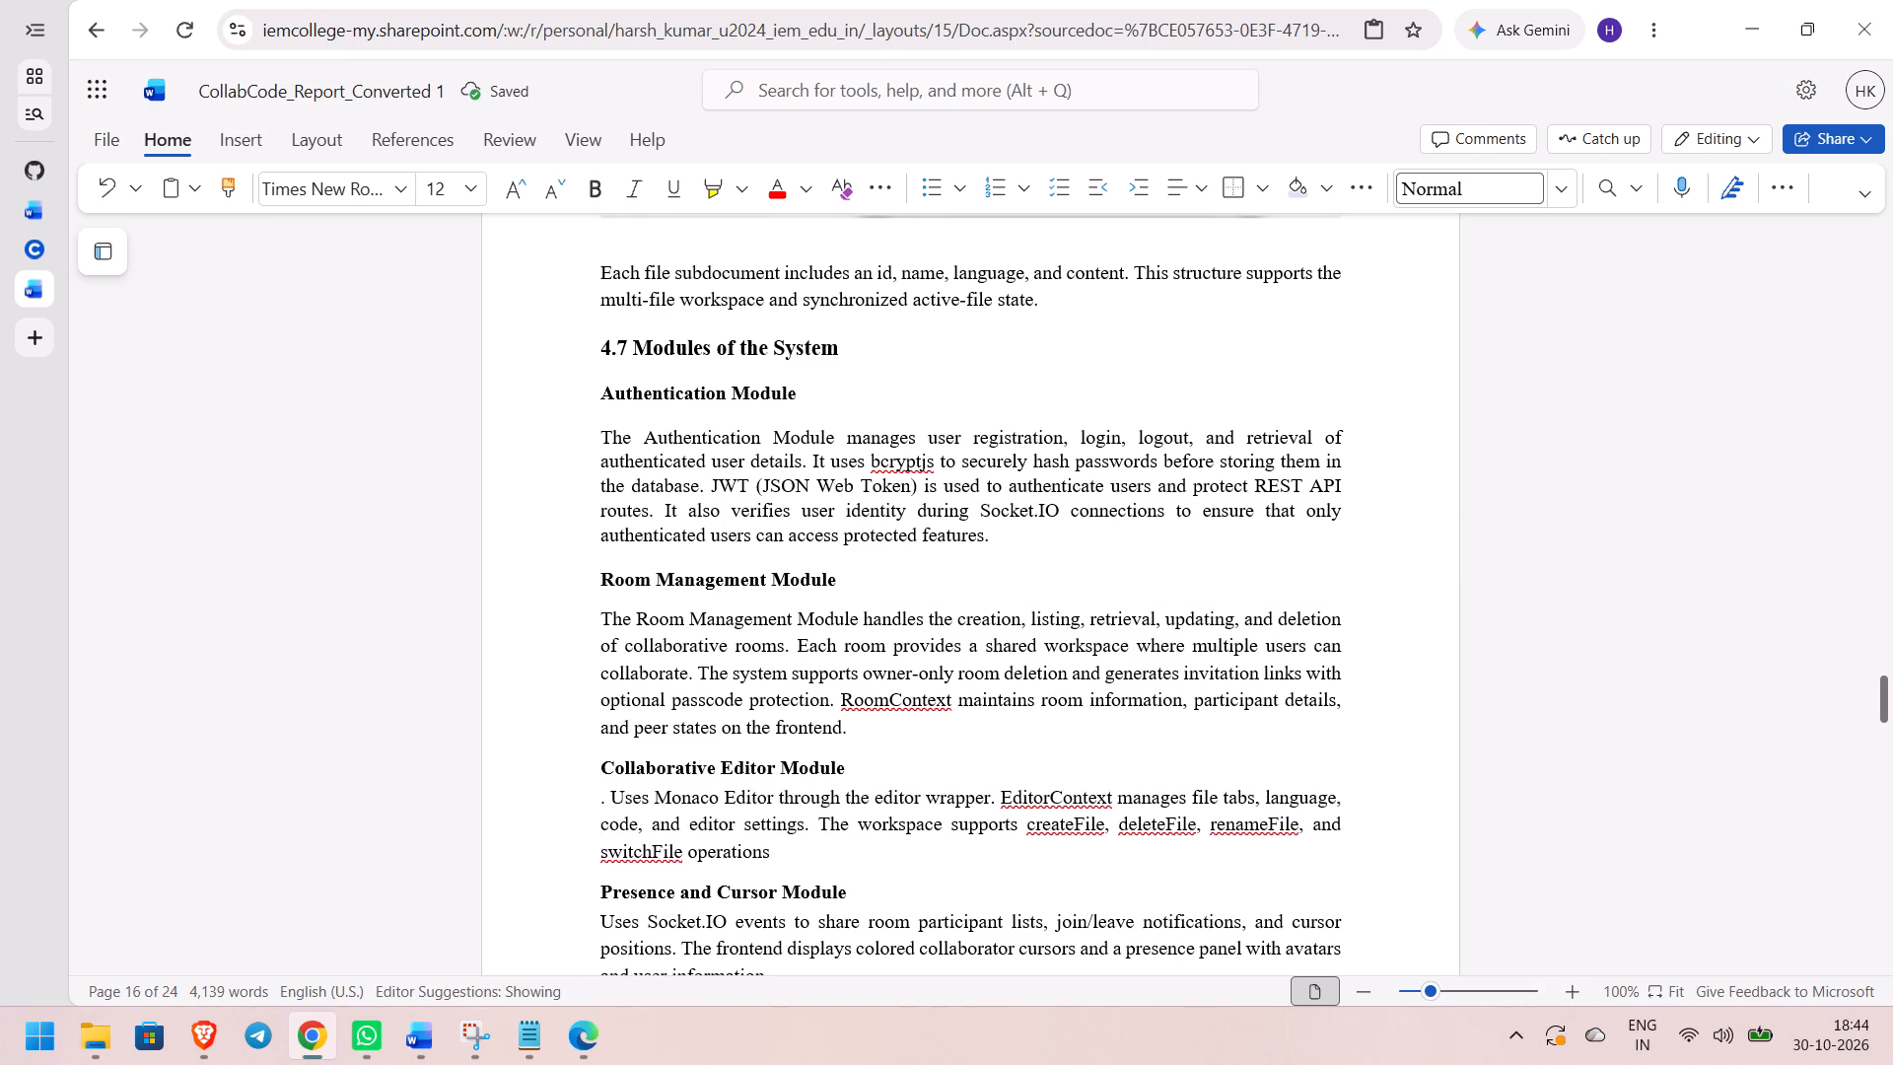
drag(606, 793, 780, 849)
click(780, 849)
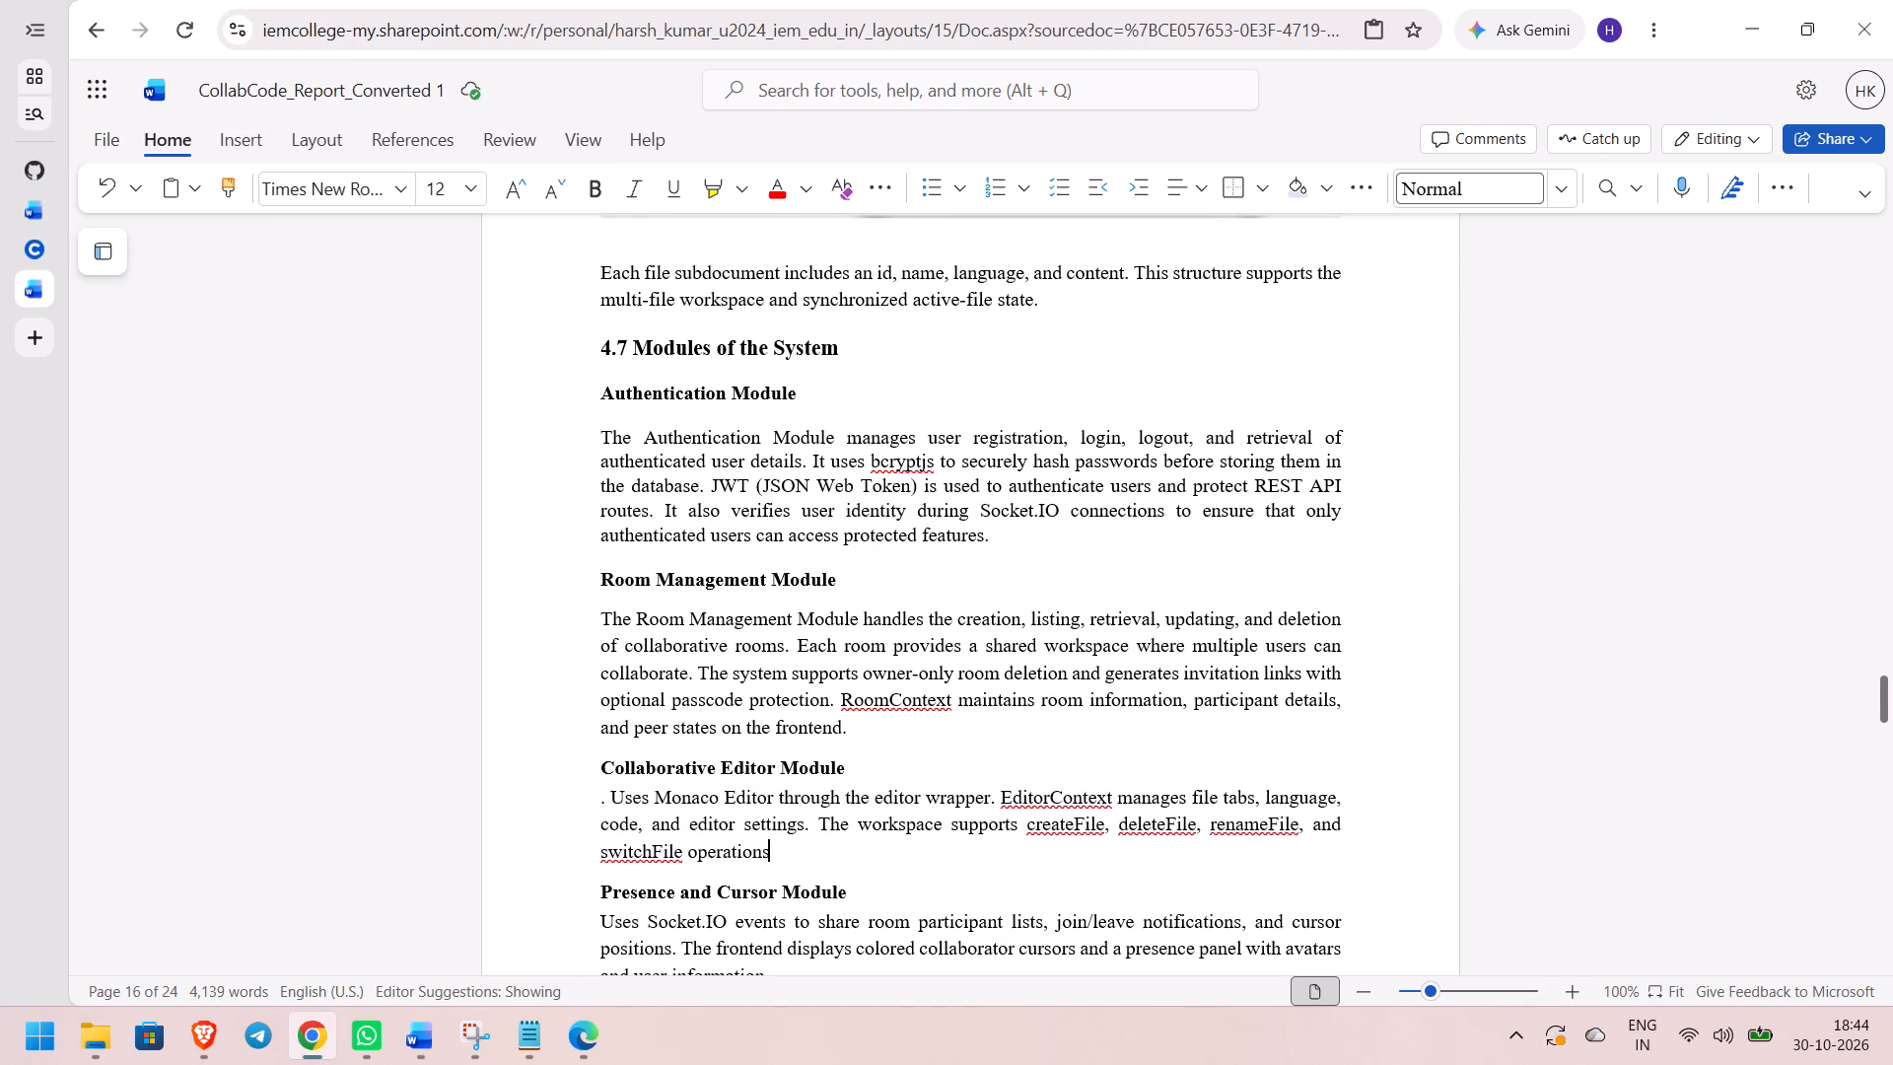
drag(759, 857, 614, 794)
key(BackSpace)
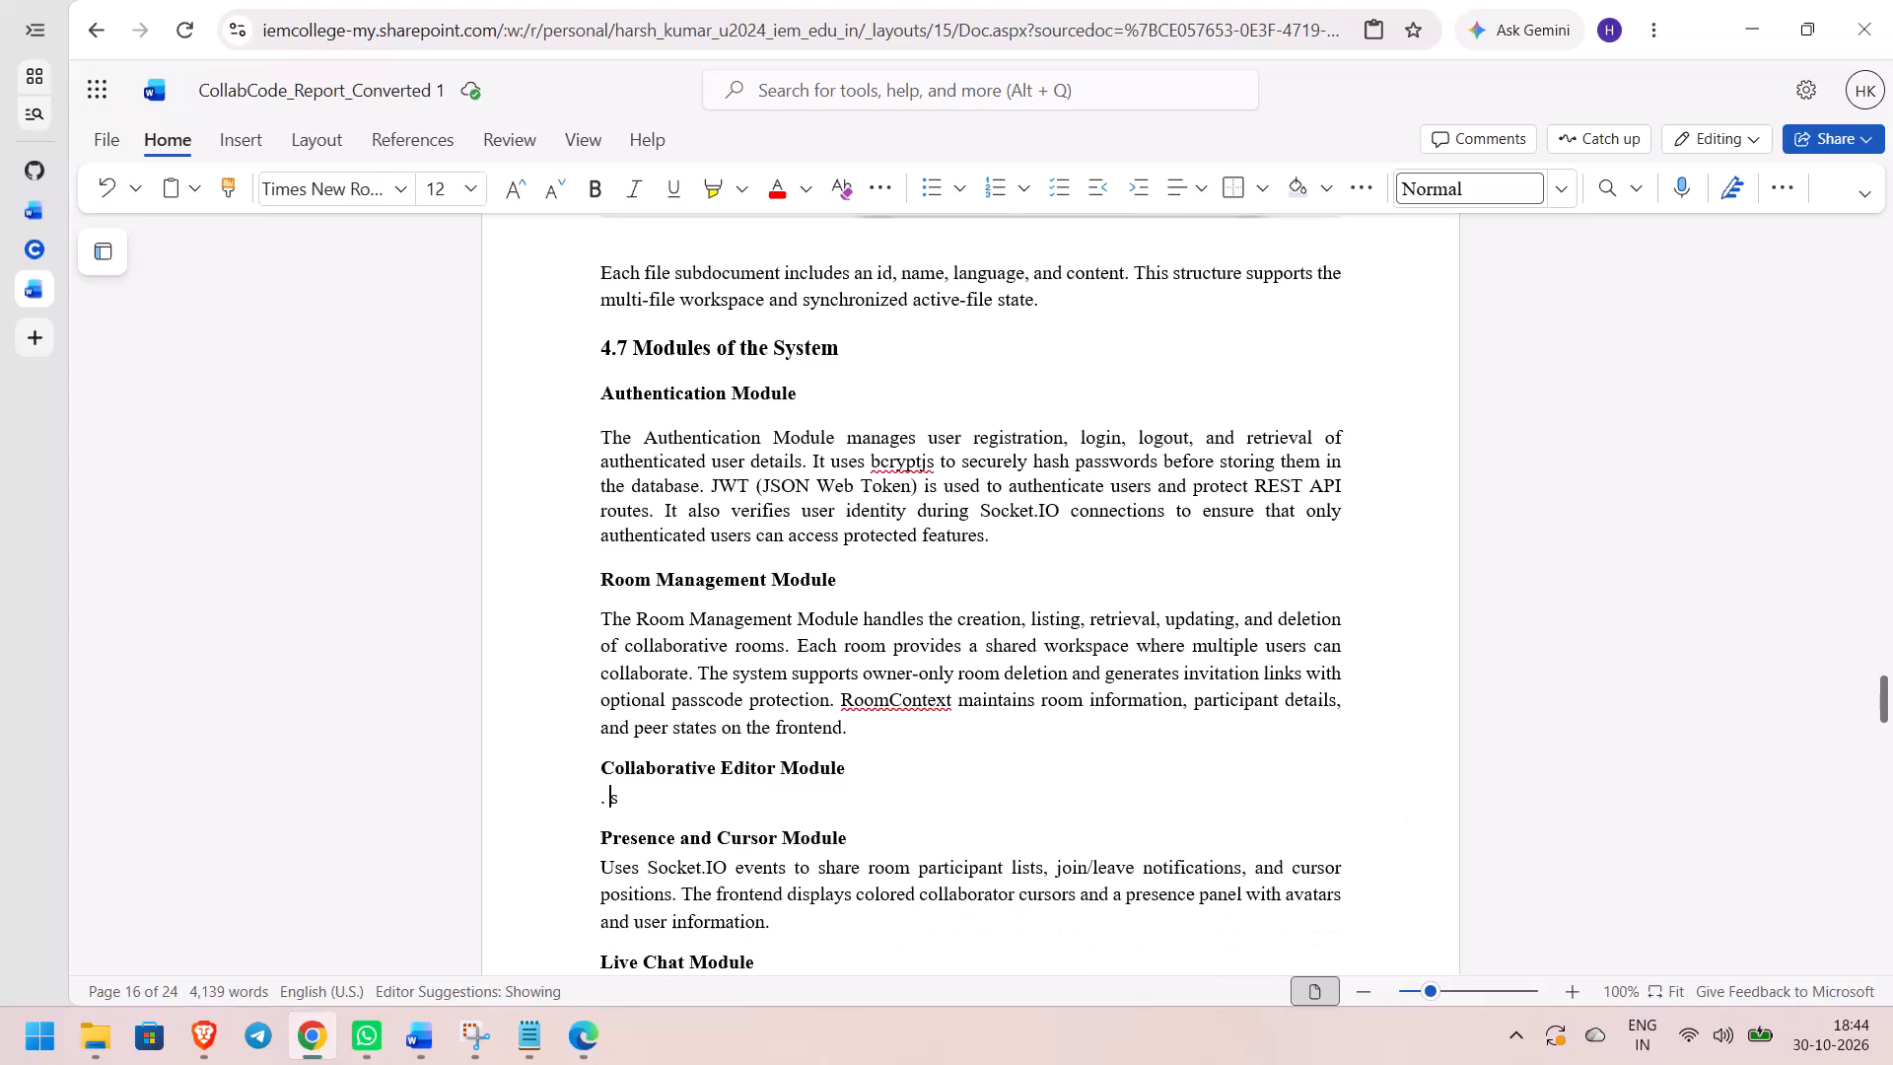
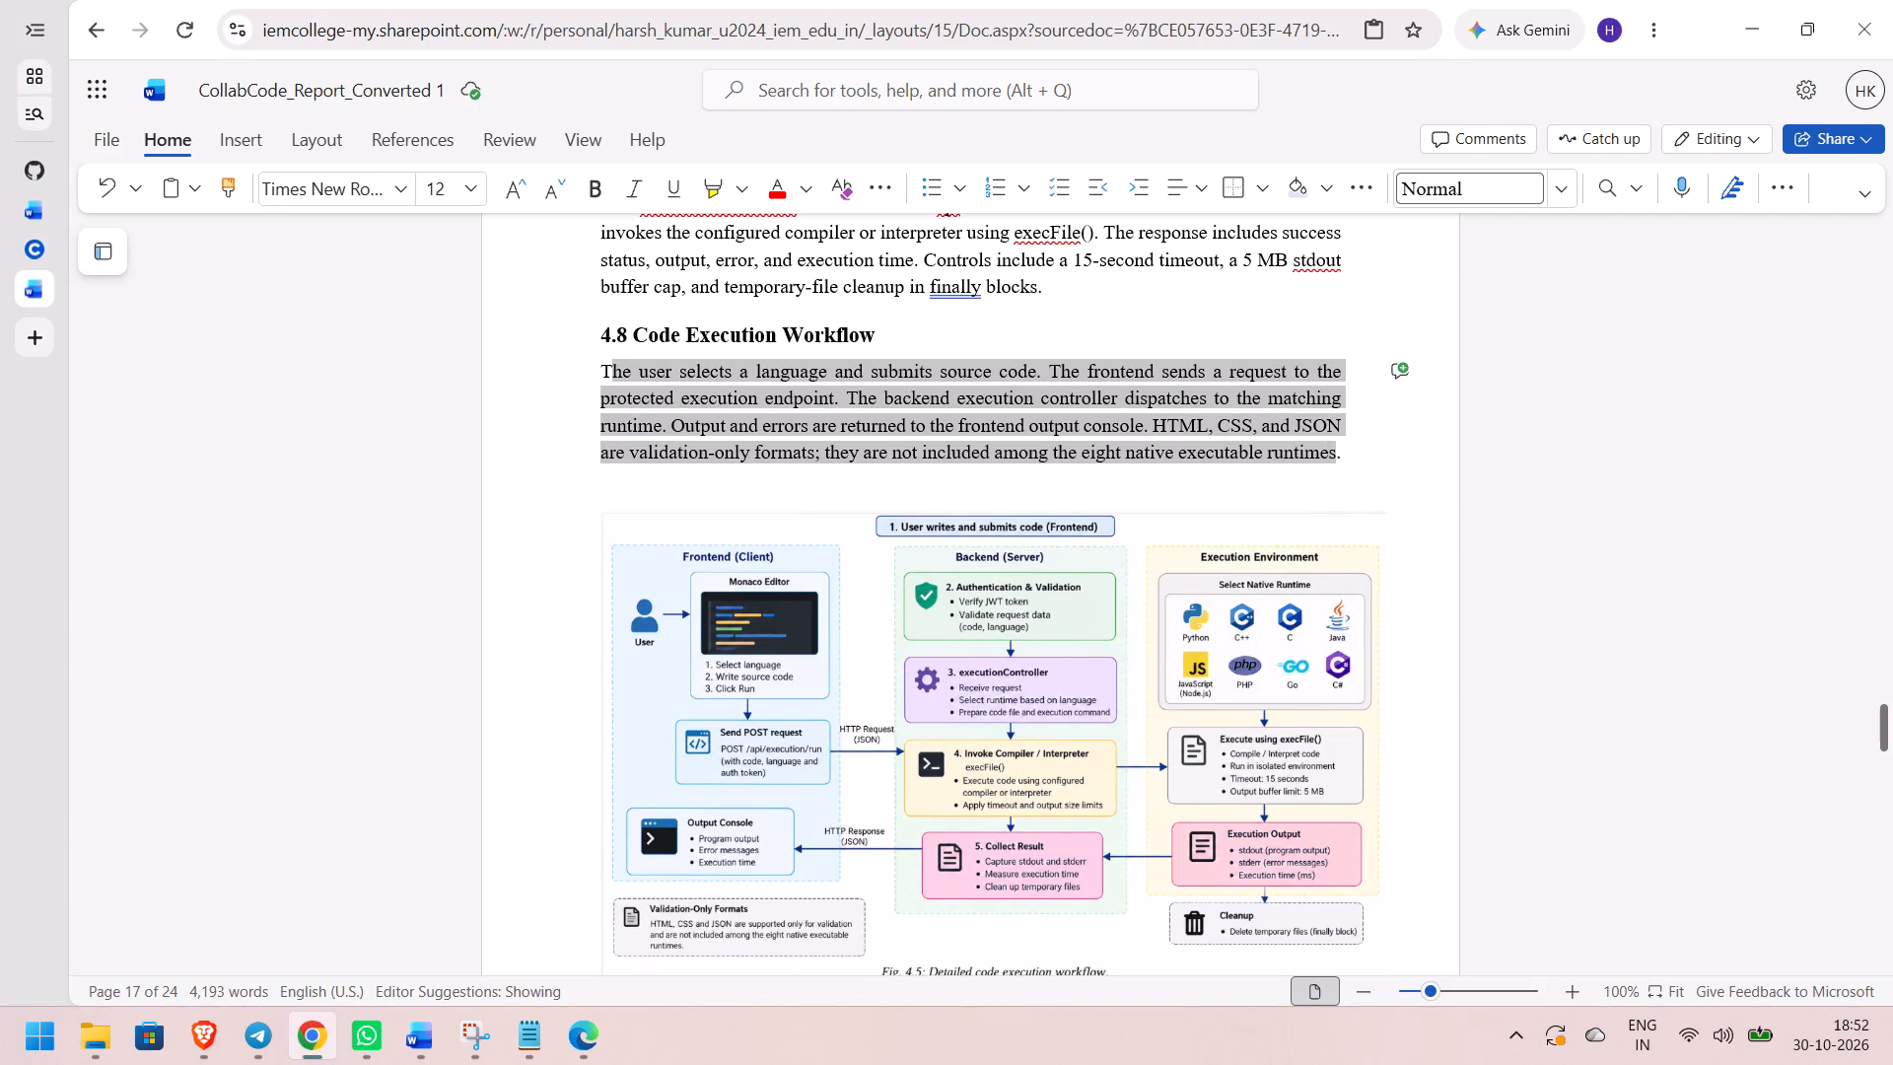
drag(608, 368, 605, 368)
key(BackSpace)
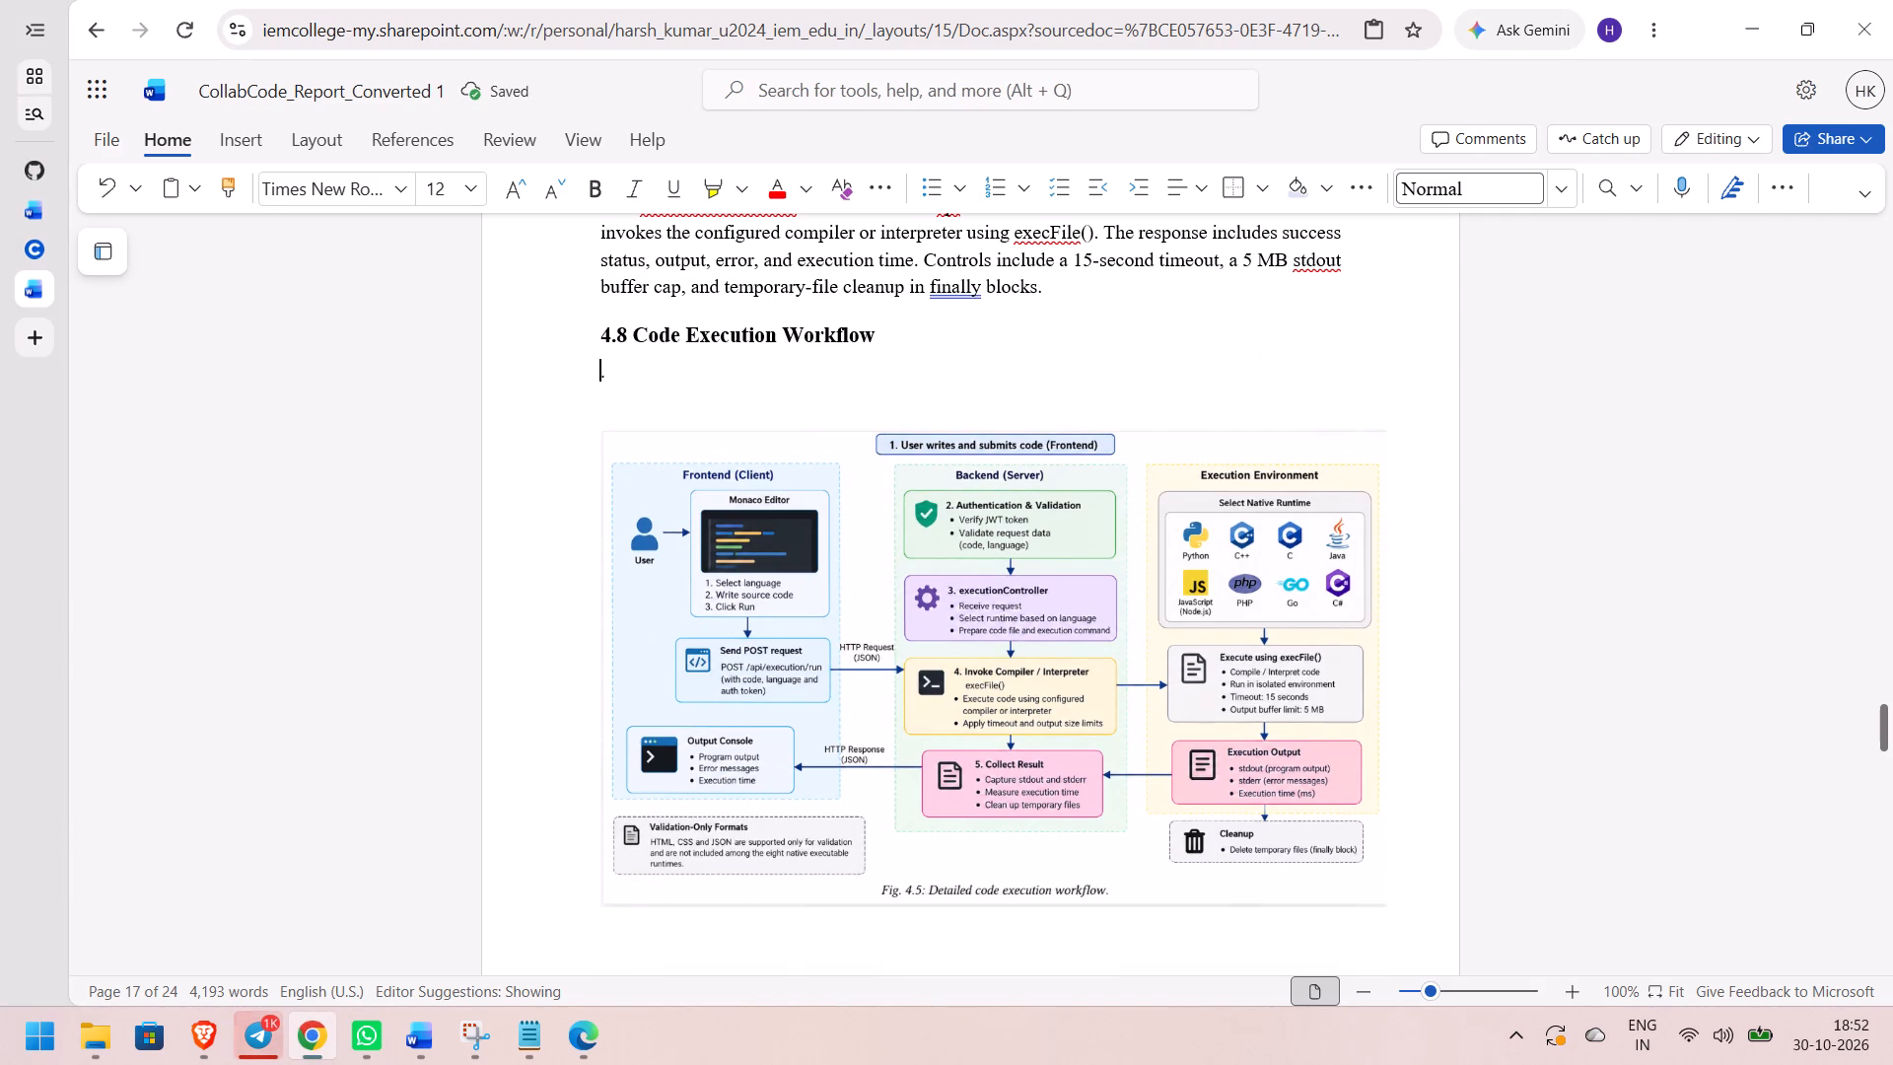
key(ctrl+v)
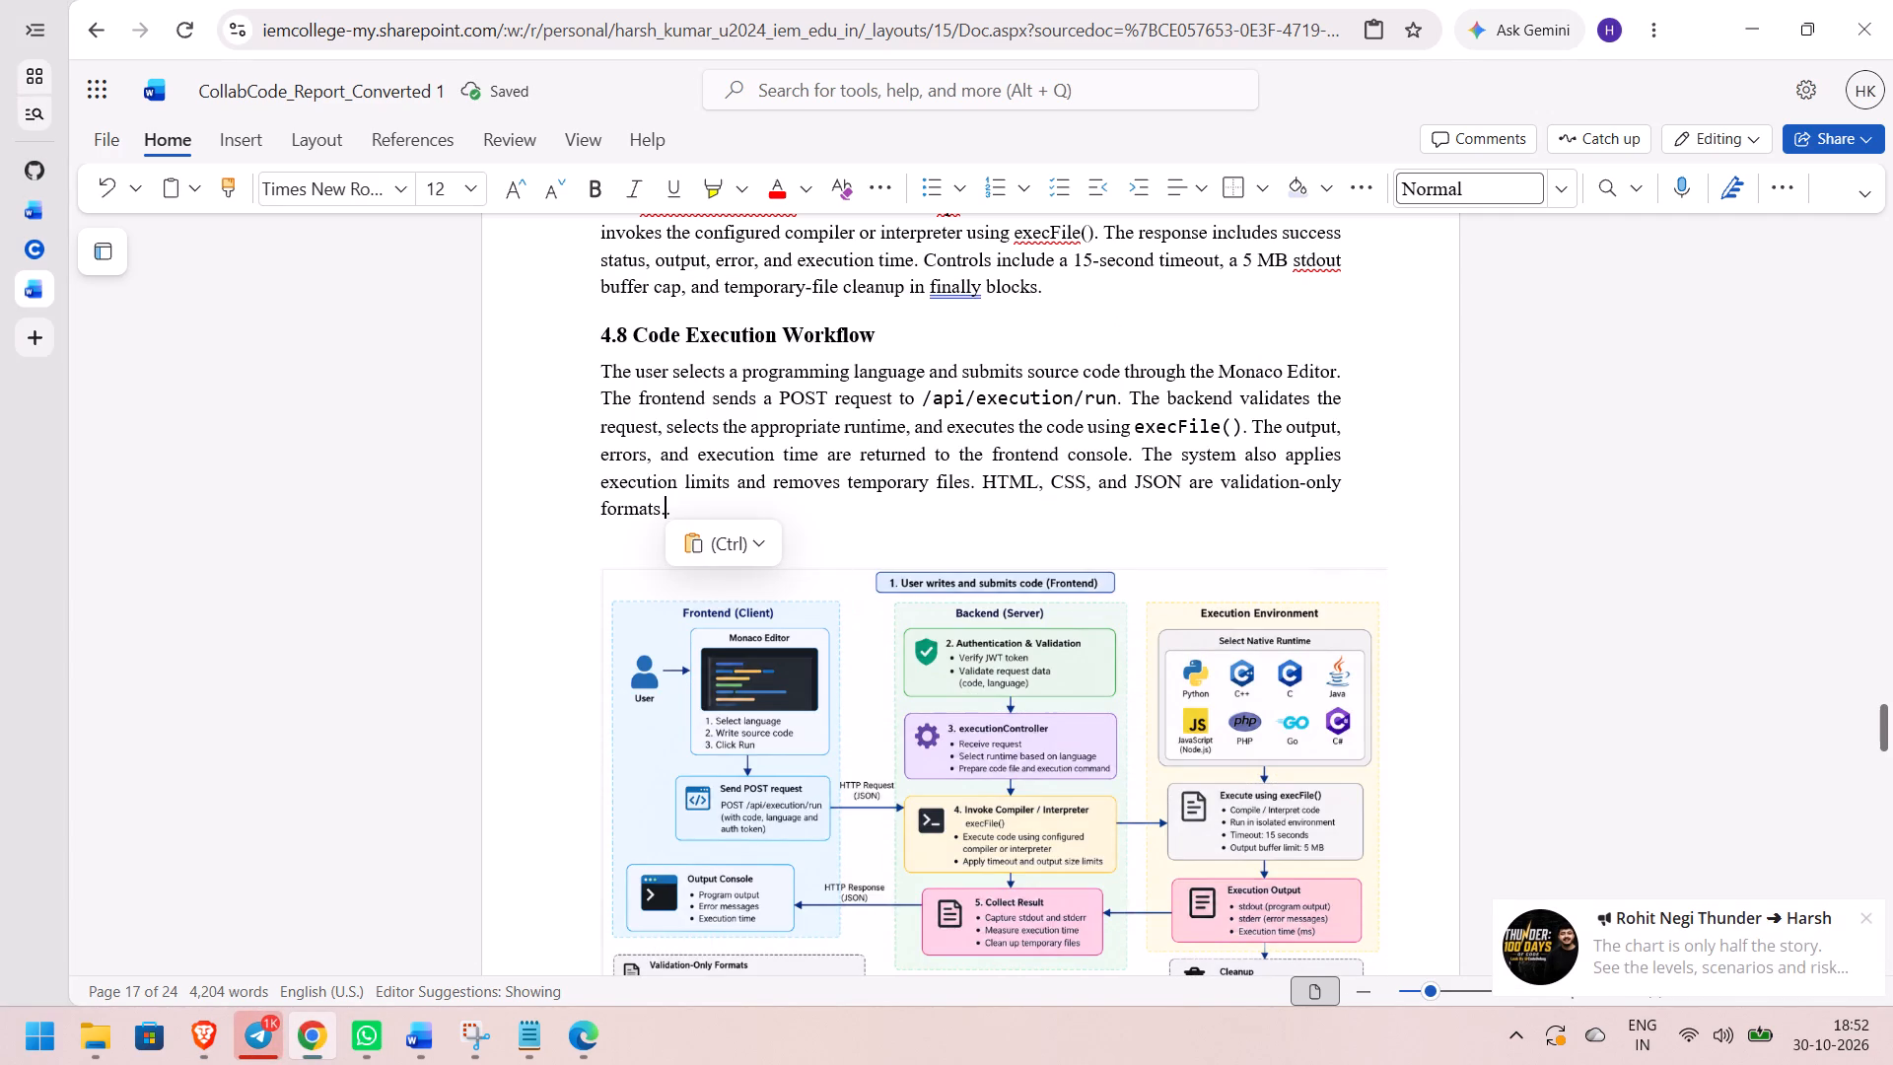
scroll(1272, 538, down, 1)
scroll(1272, 544, up, 1)
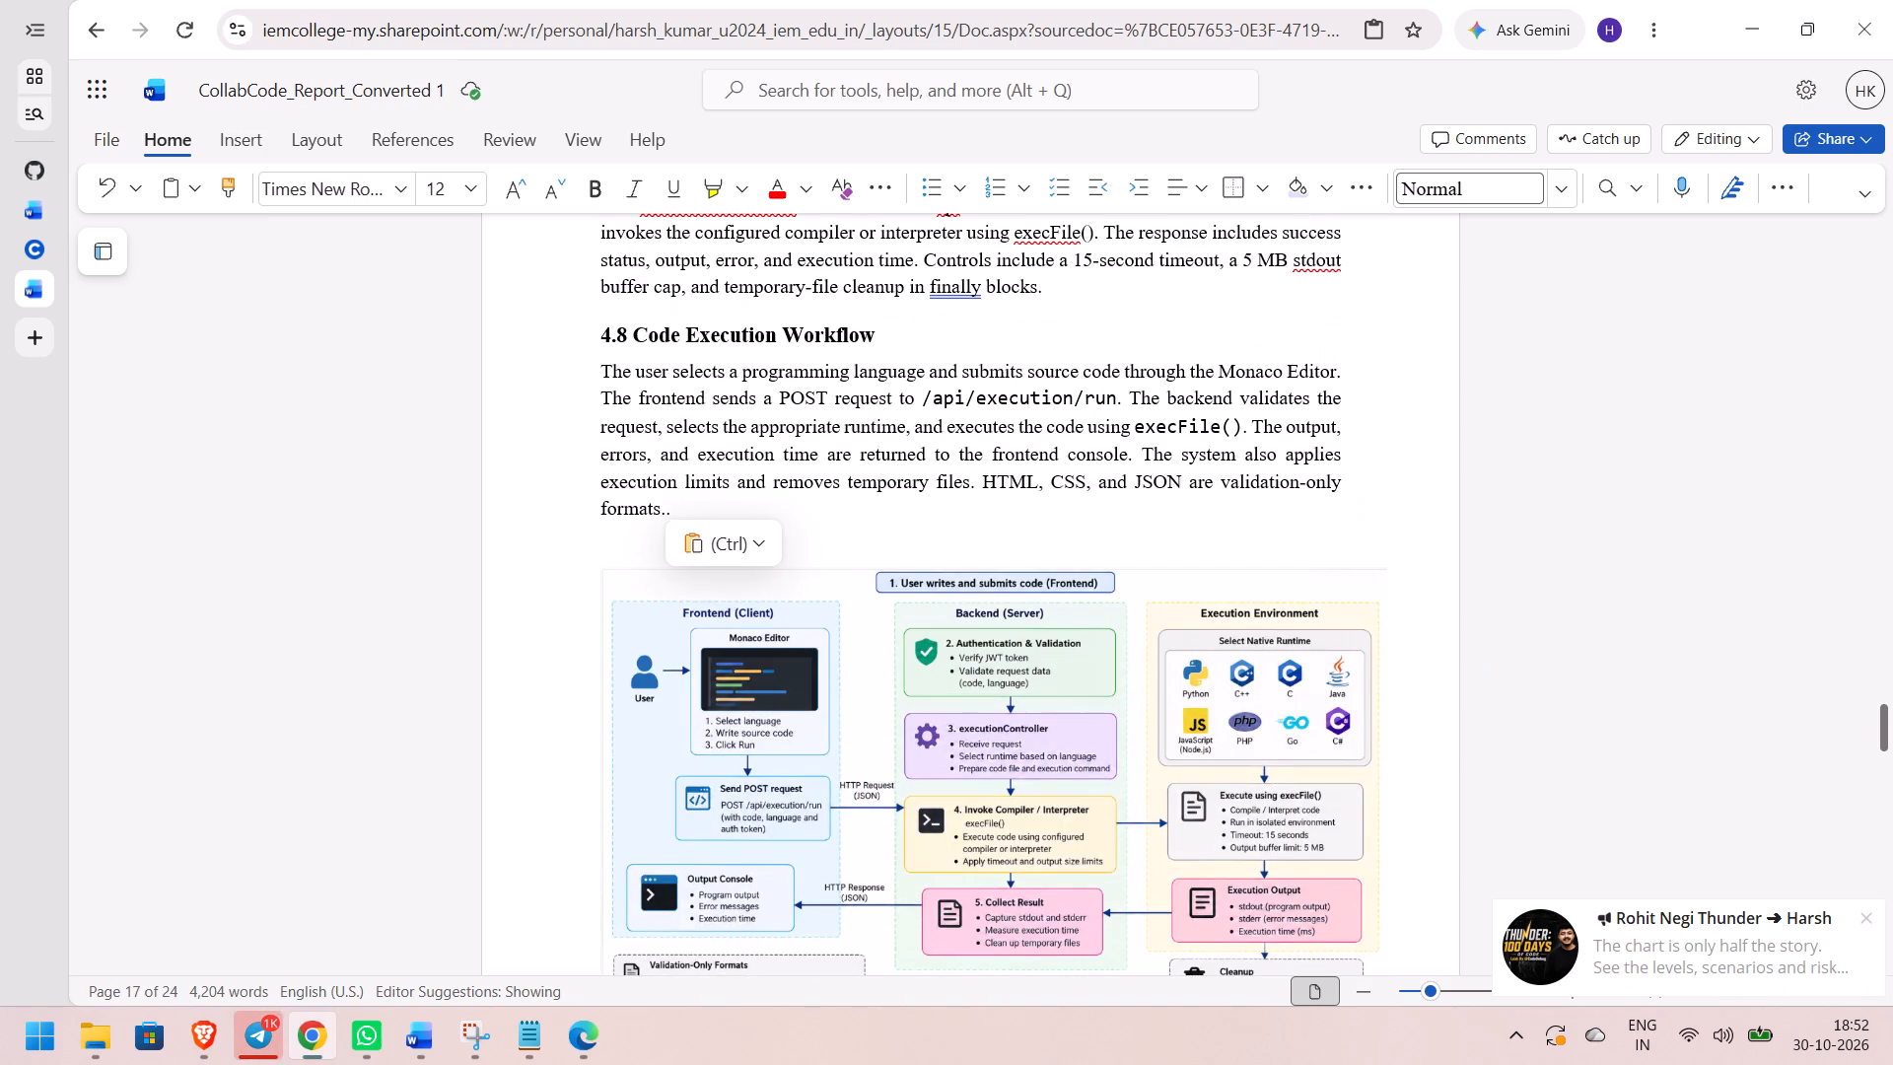
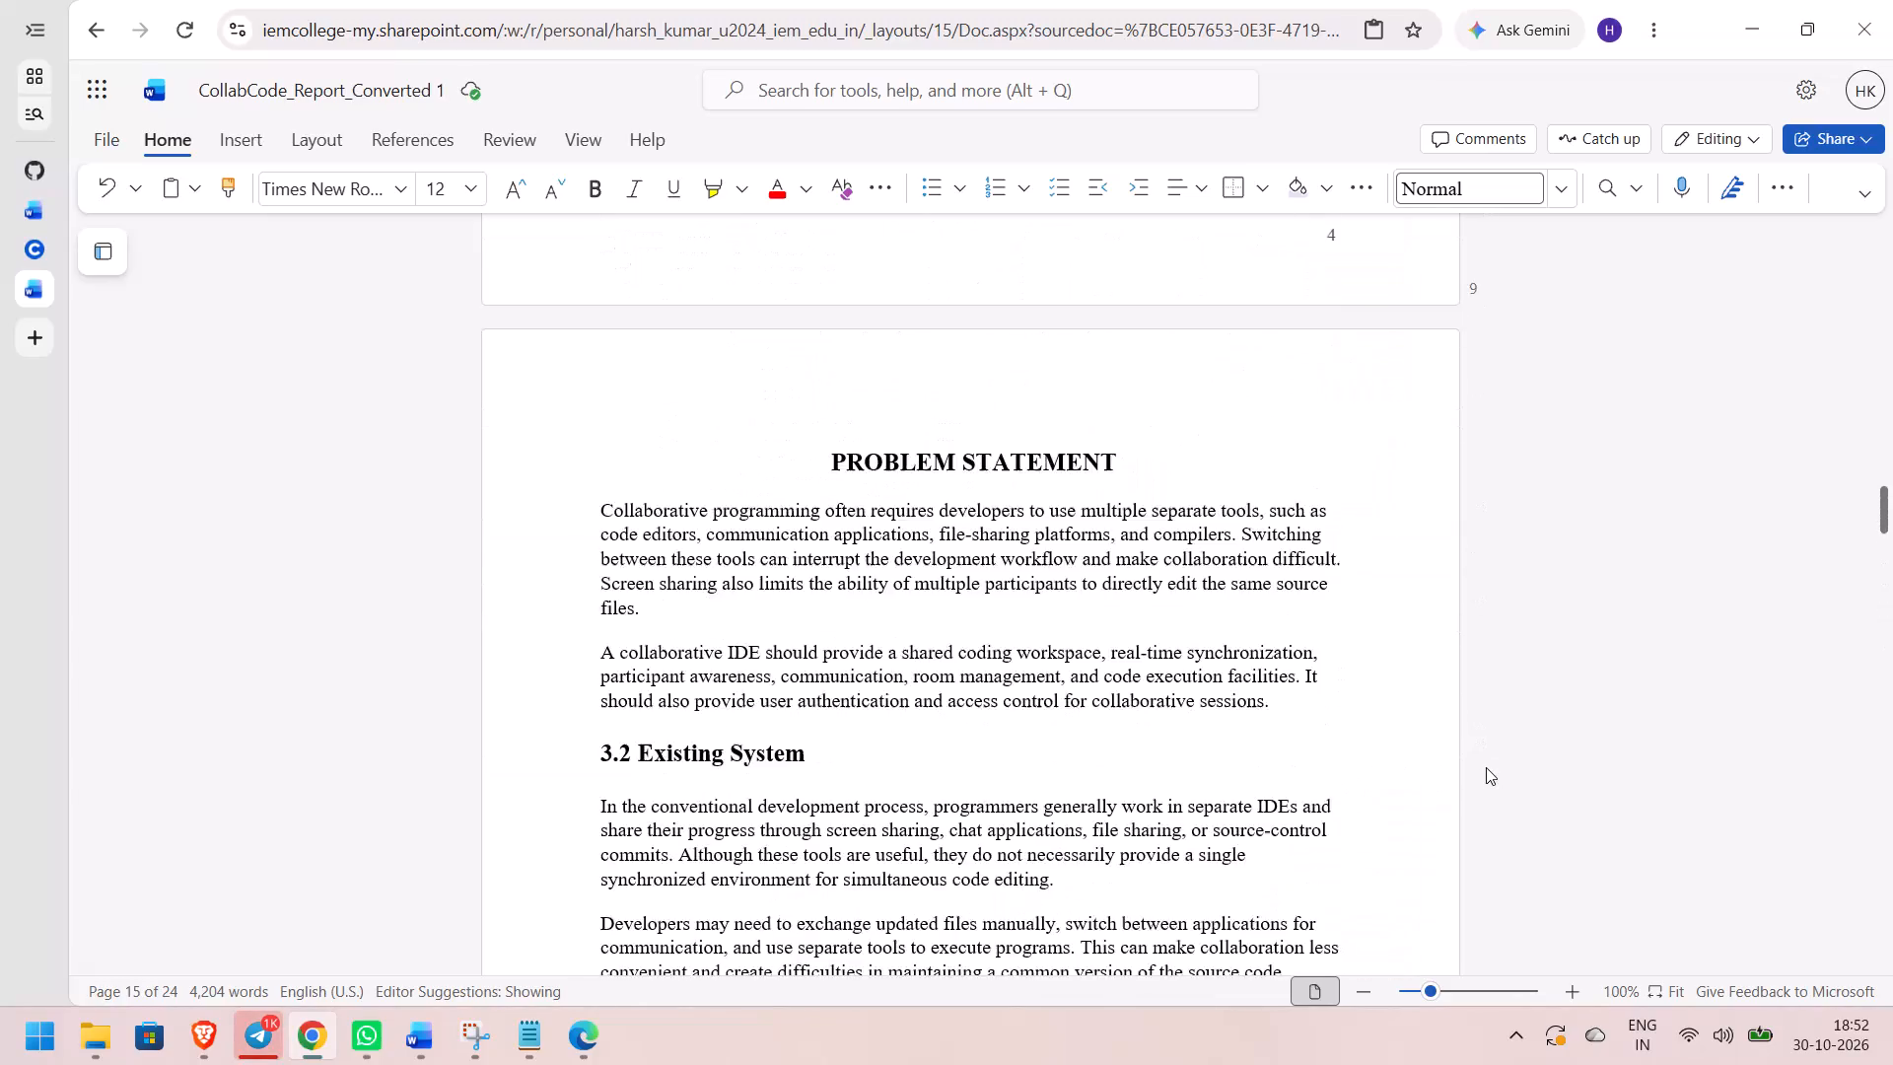
Review the report from the table of contents through the abstract and chapters 1 to 4, down to section 4.8.
scroll(1486, 767, up, 11)
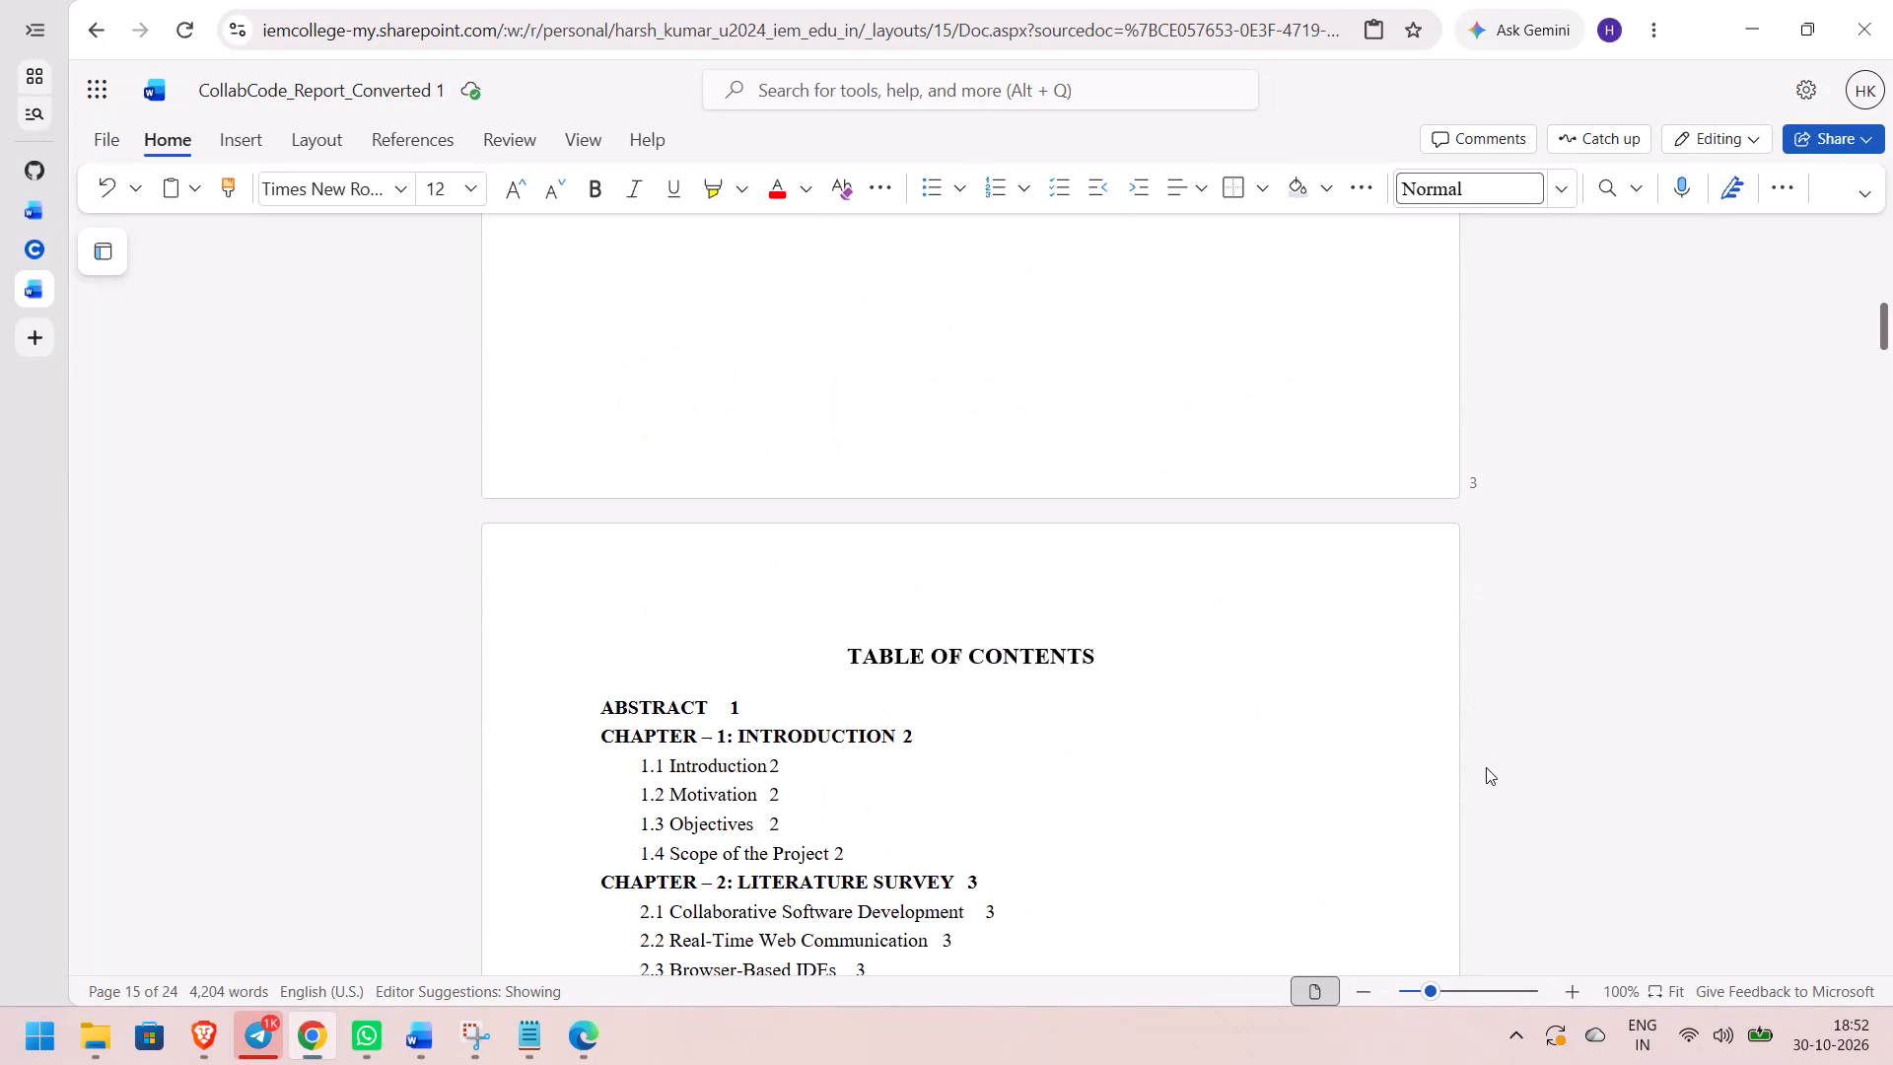
scroll(1486, 767, down, 6)
scroll(1486, 767, up, 1)
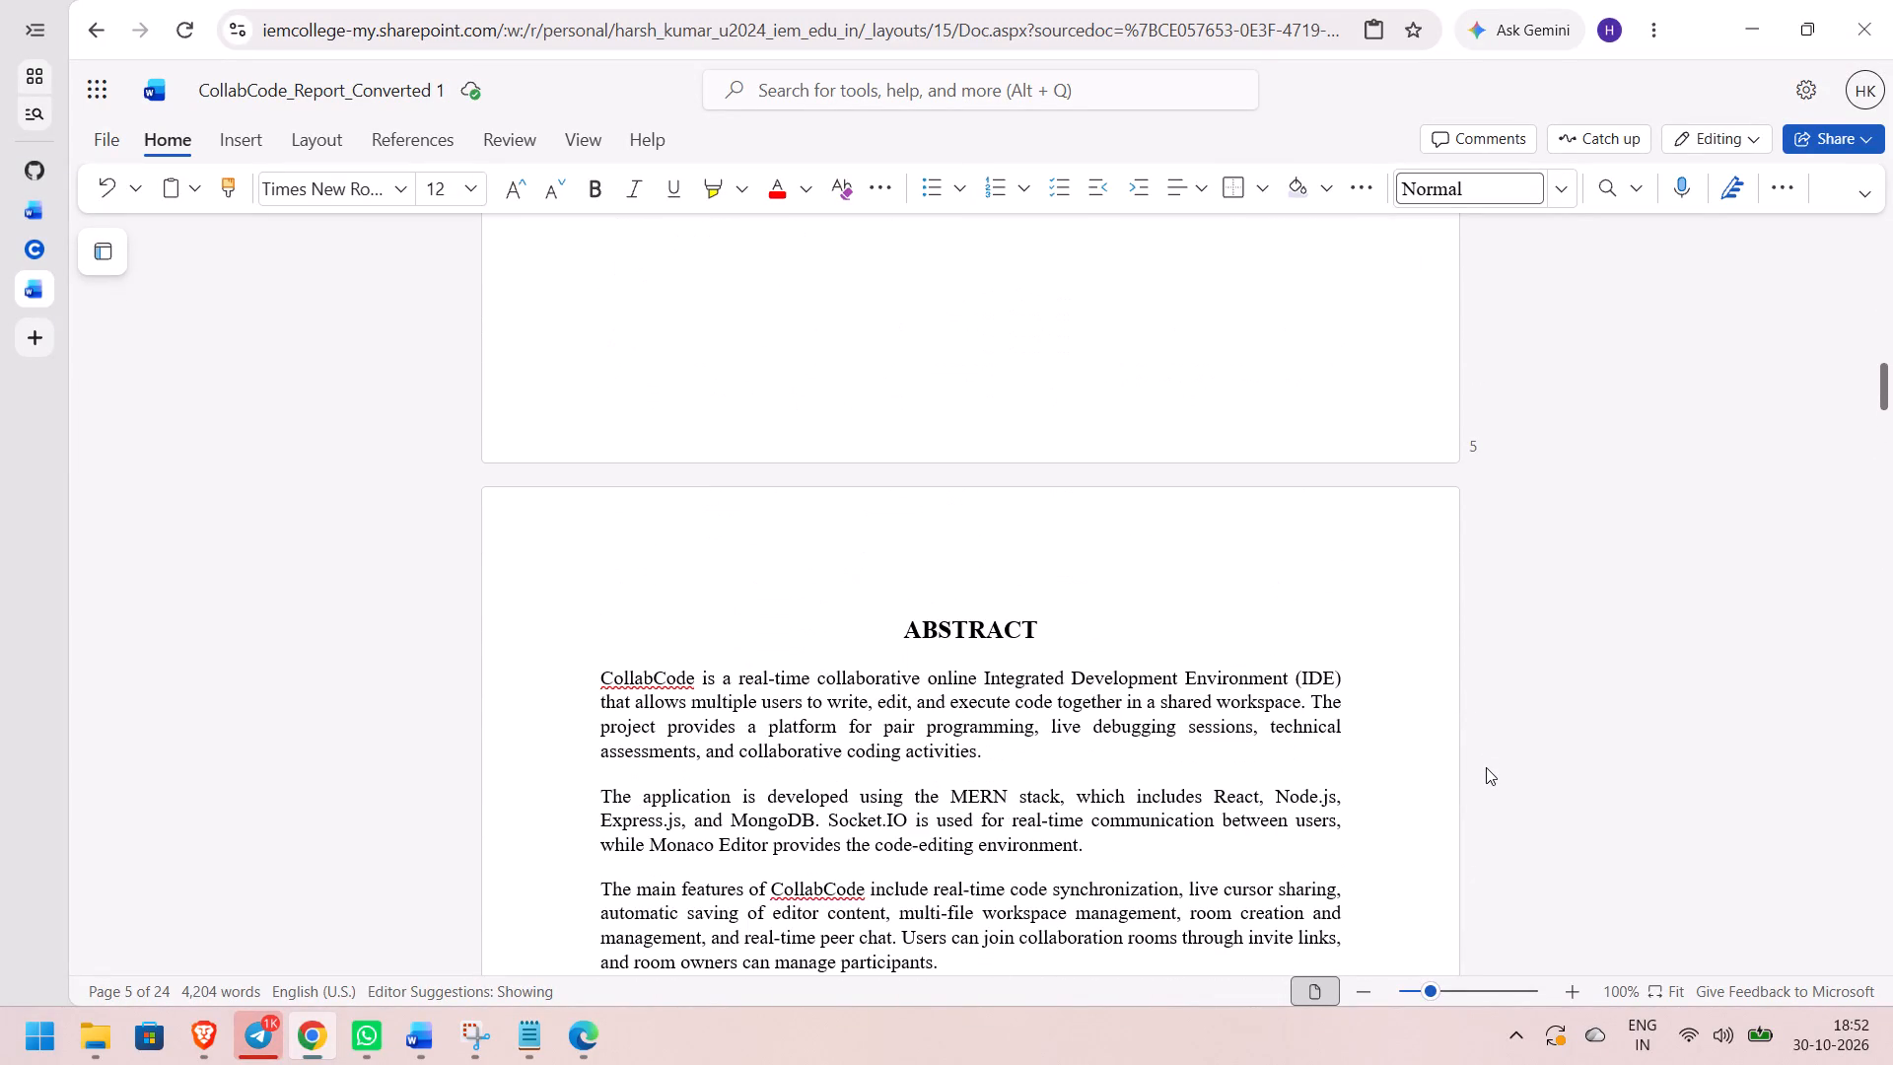
scroll(1486, 767, down, 3)
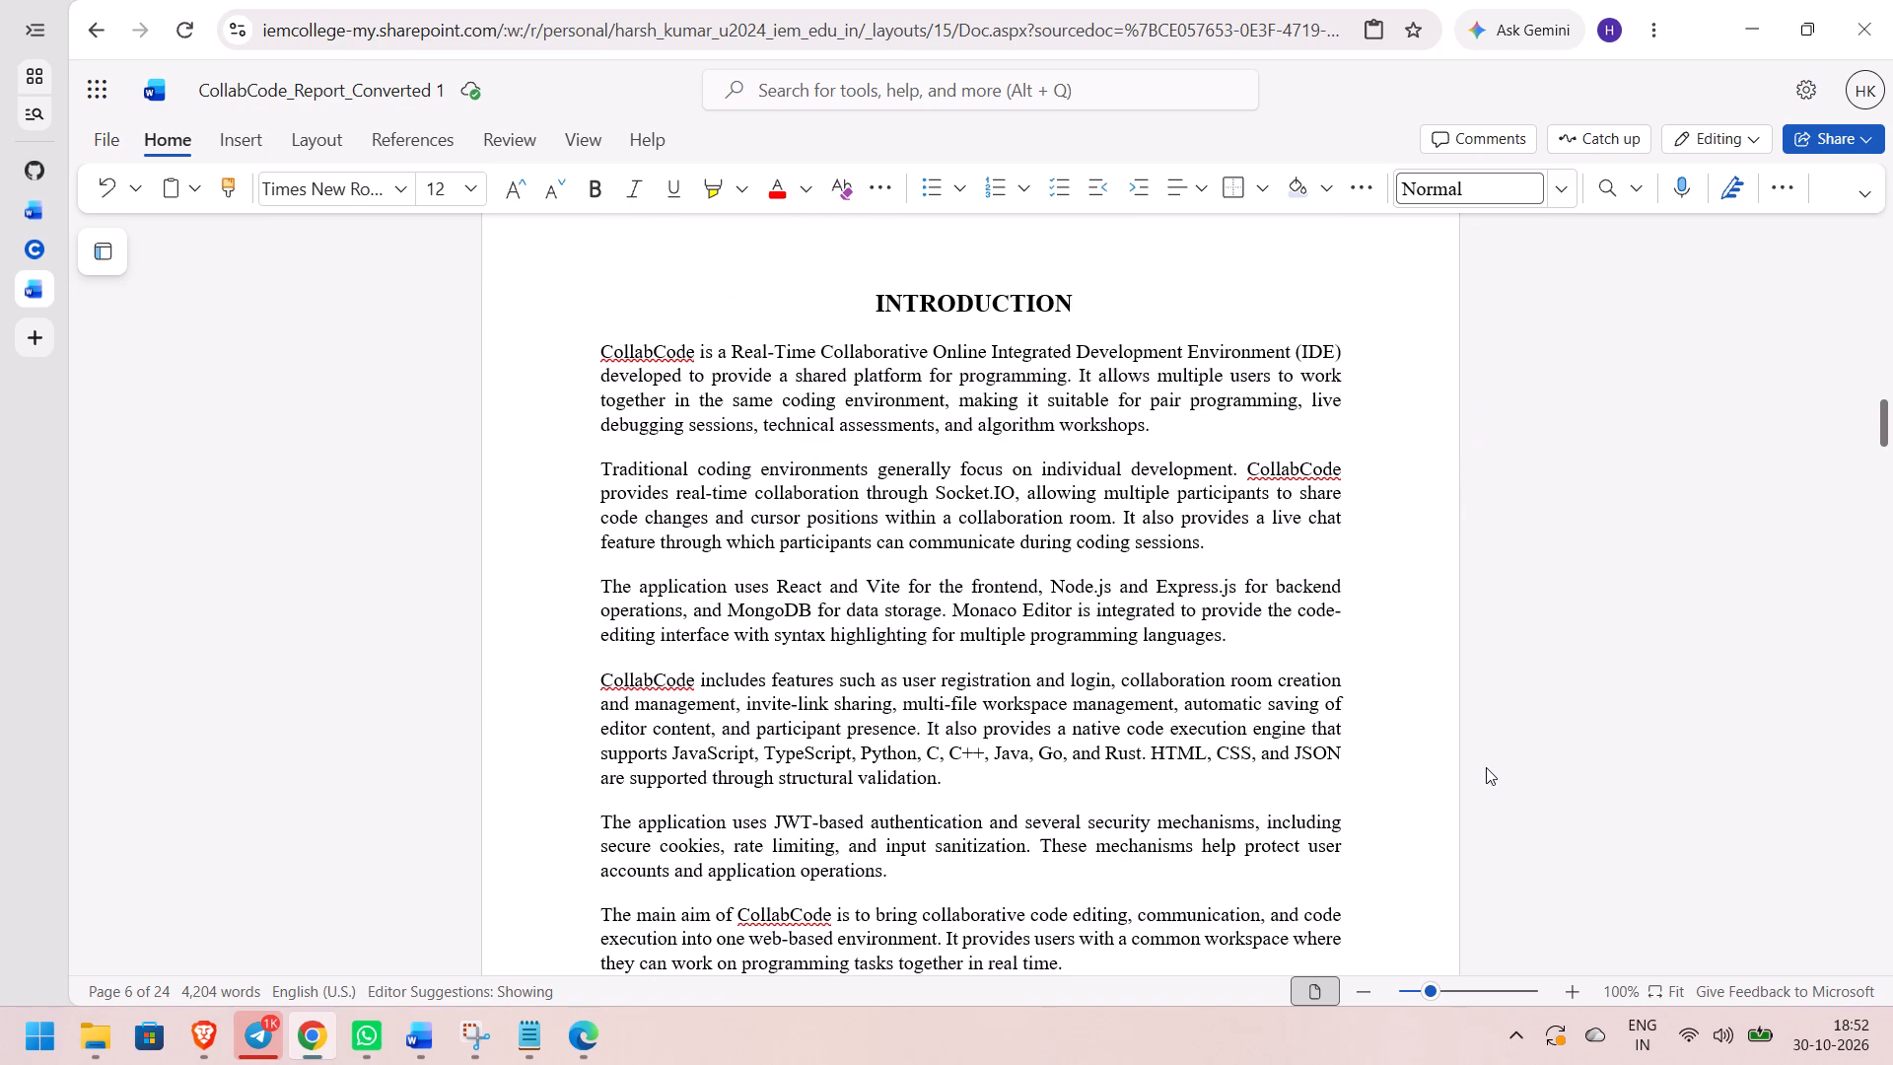
scroll(1486, 767, down, 1)
scroll(1486, 767, up, 1)
scroll(1486, 767, down, 2)
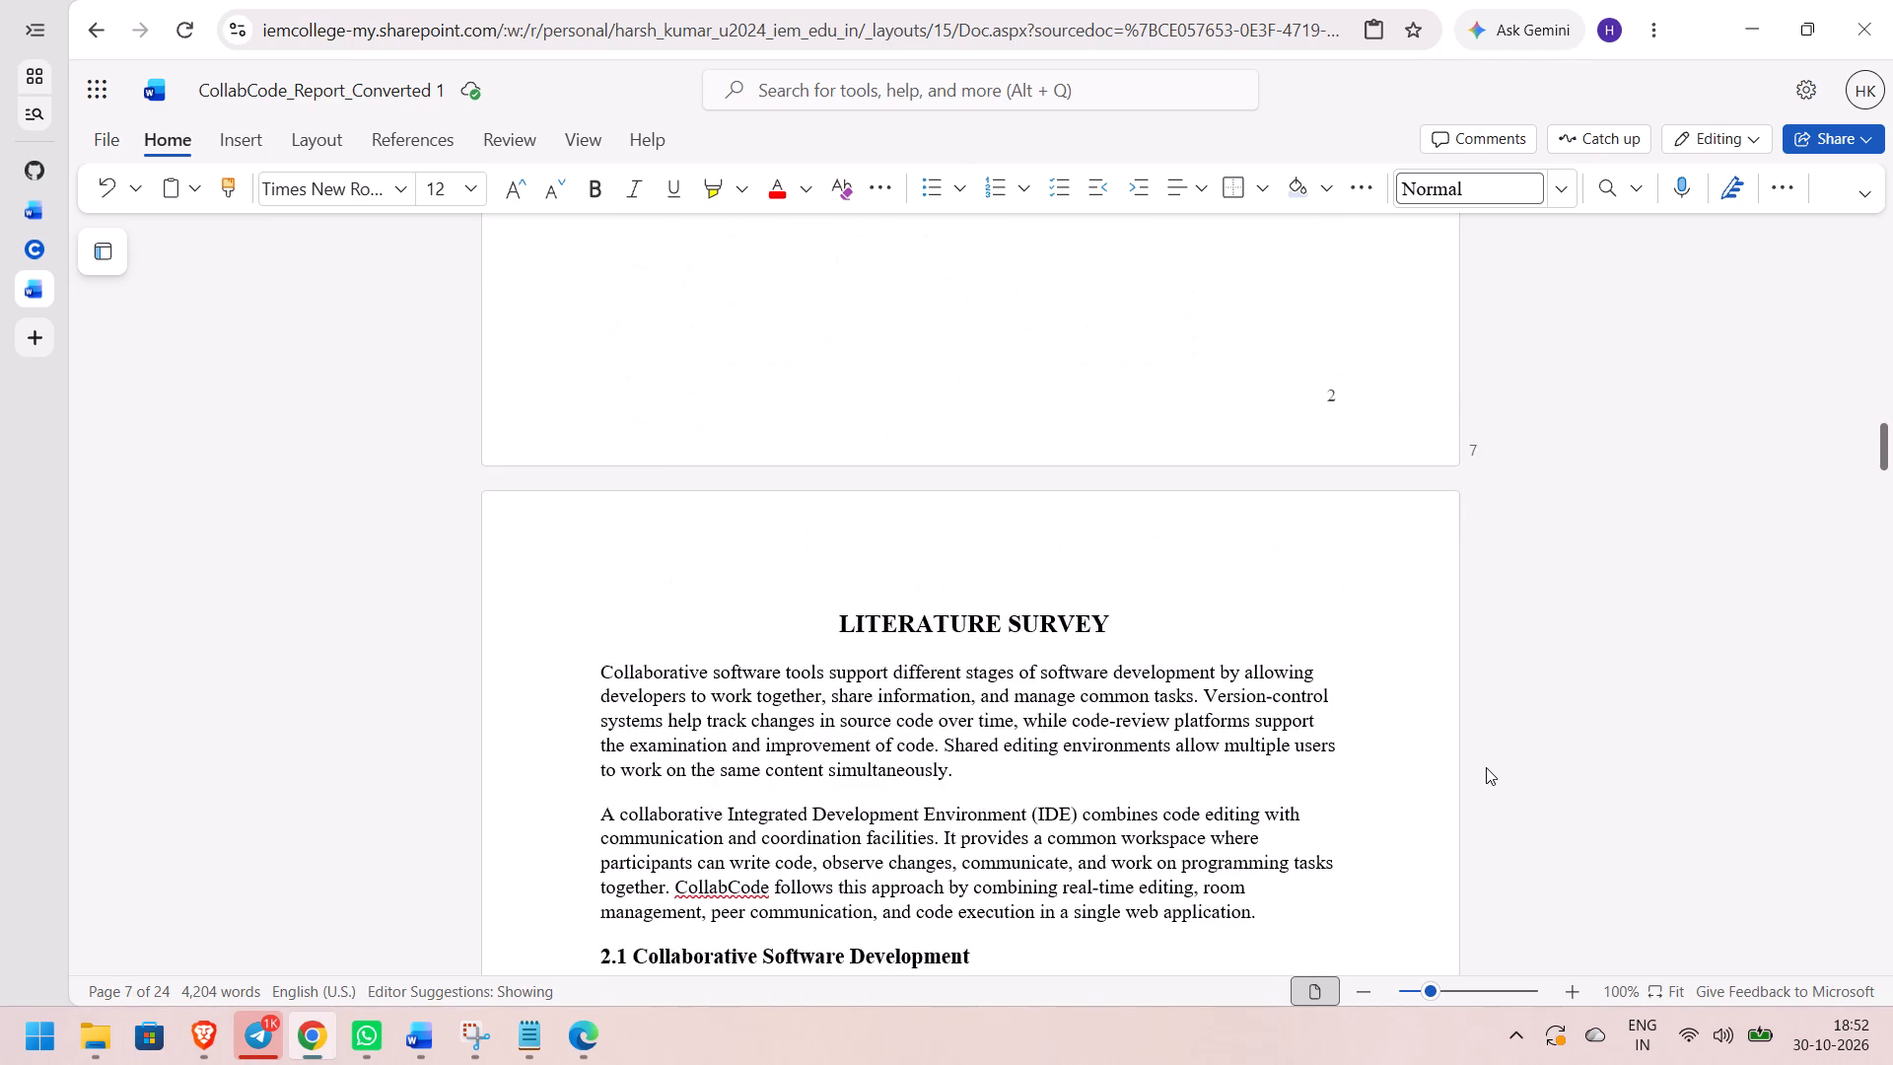
scroll(1486, 767, down, 4)
scroll(1486, 767, up, 1)
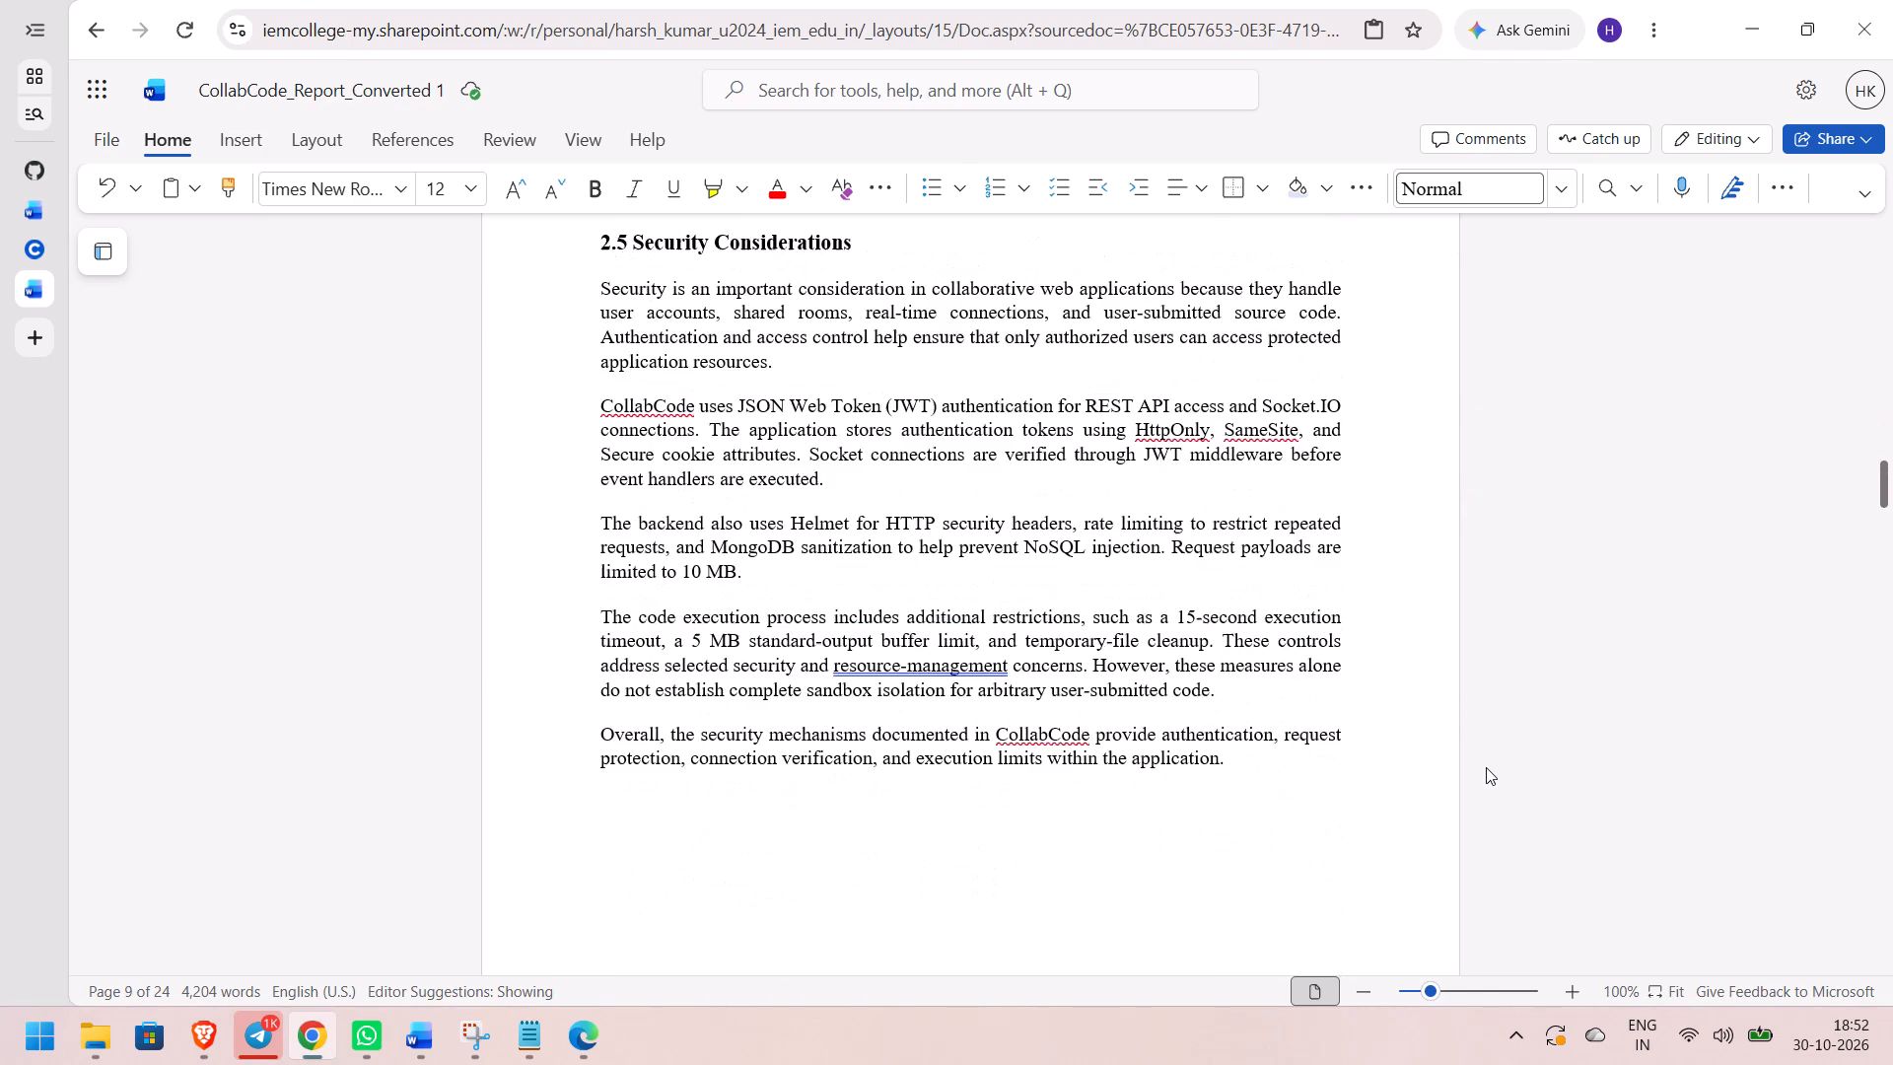
scroll(1486, 767, down, 3)
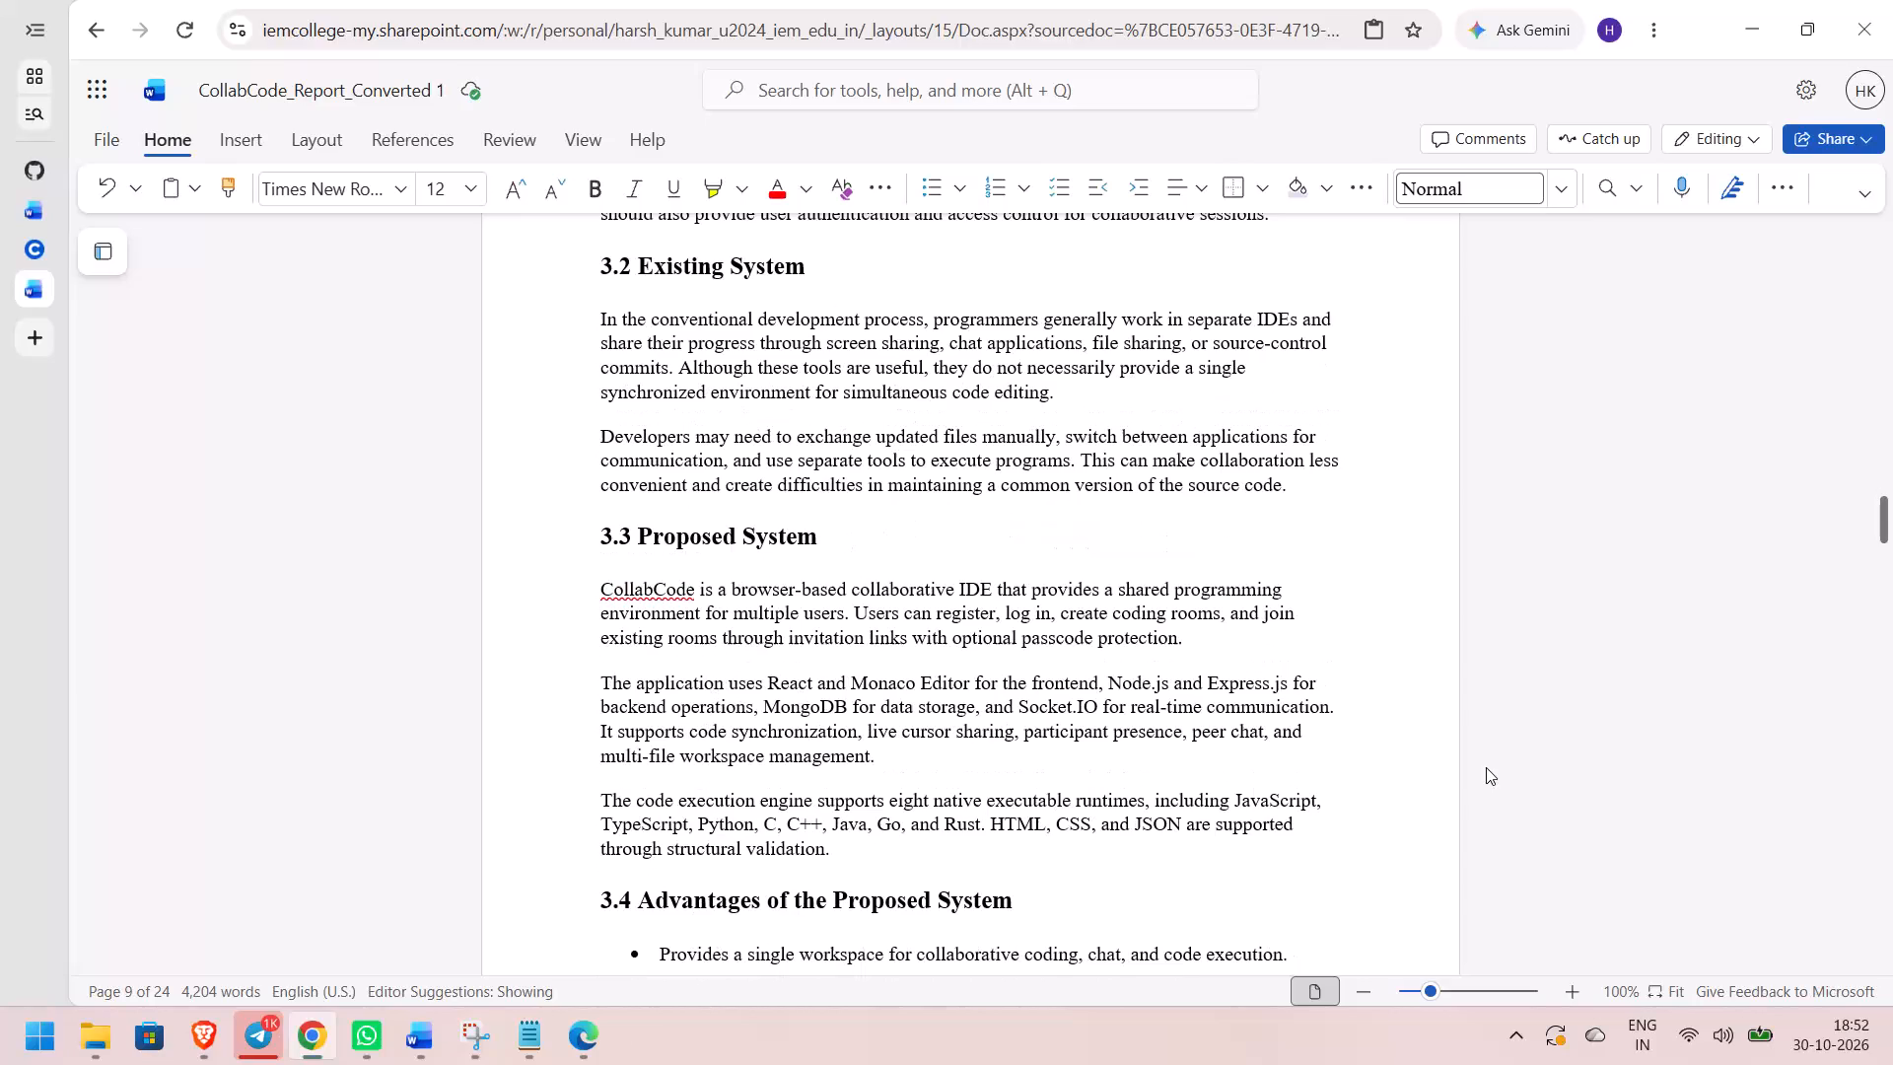
scroll(1486, 767, down, 5)
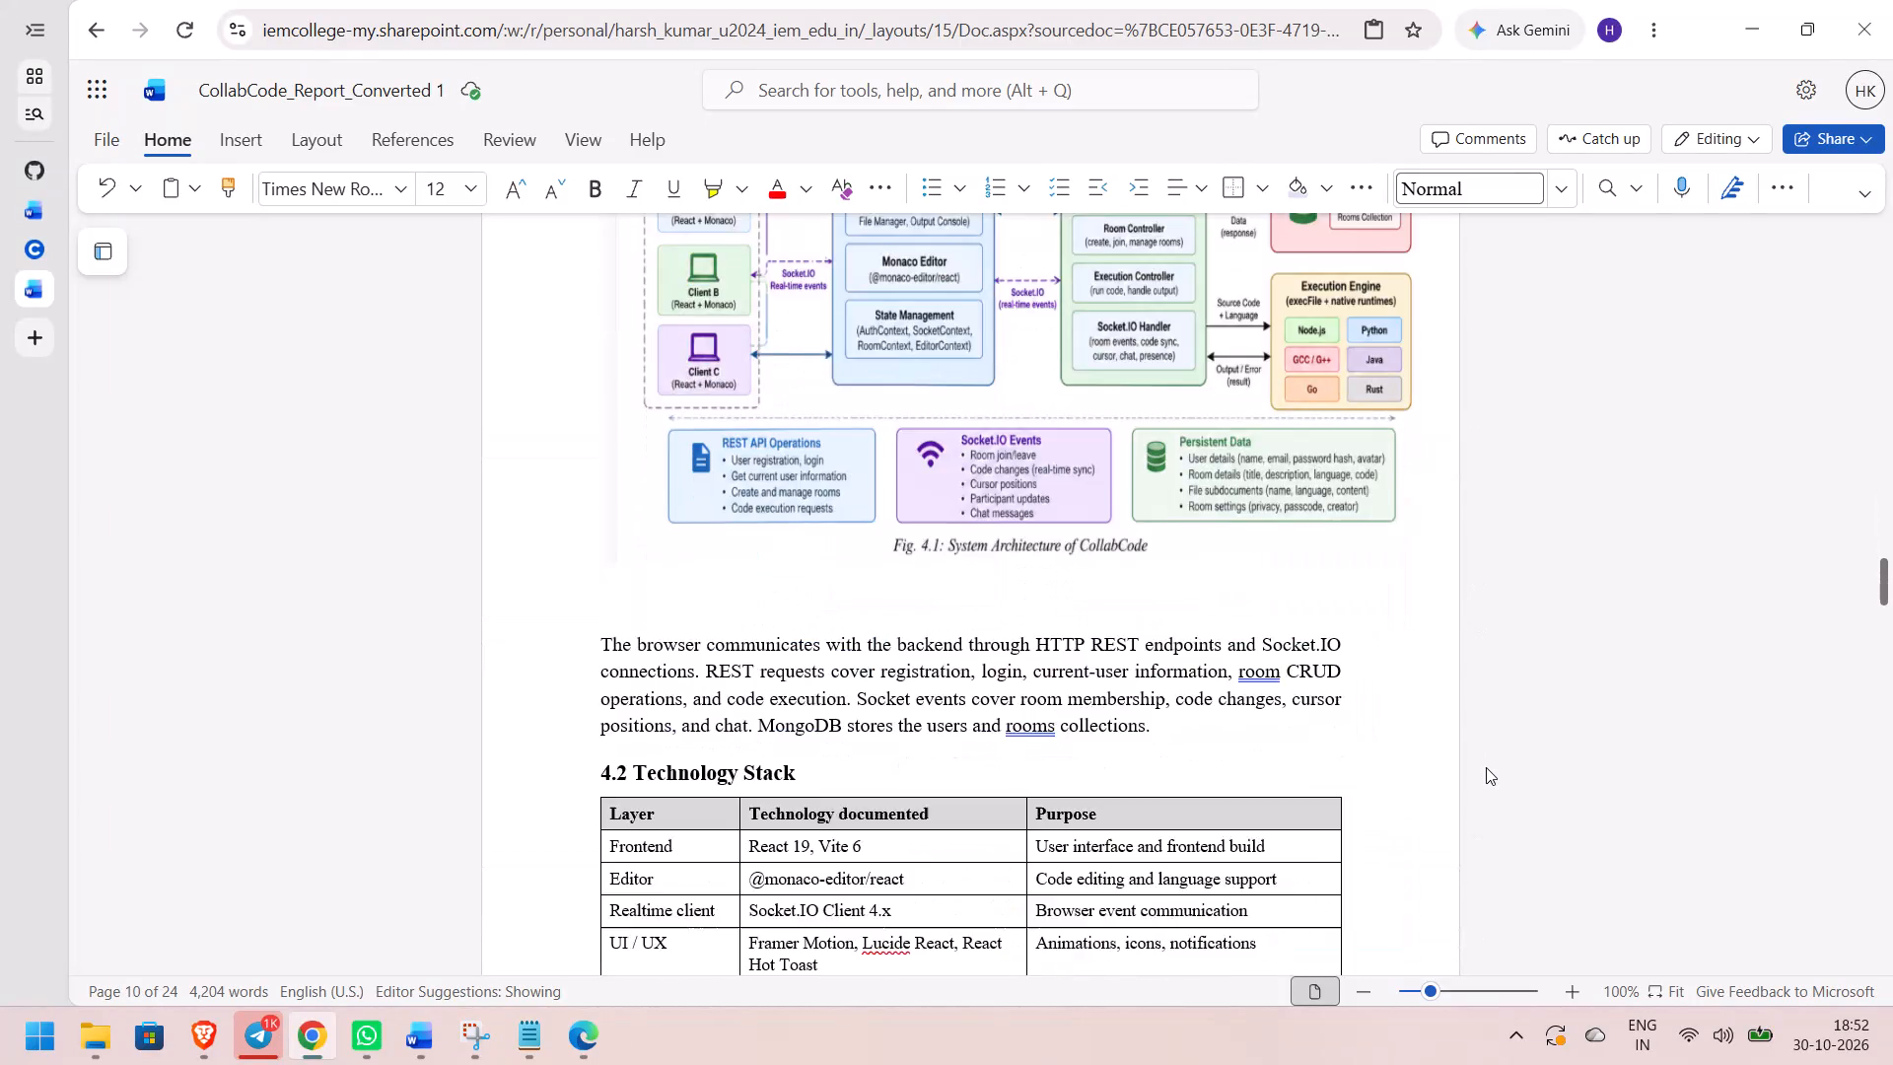
scroll(1486, 767, up, 3)
scroll(1486, 767, down, 1)
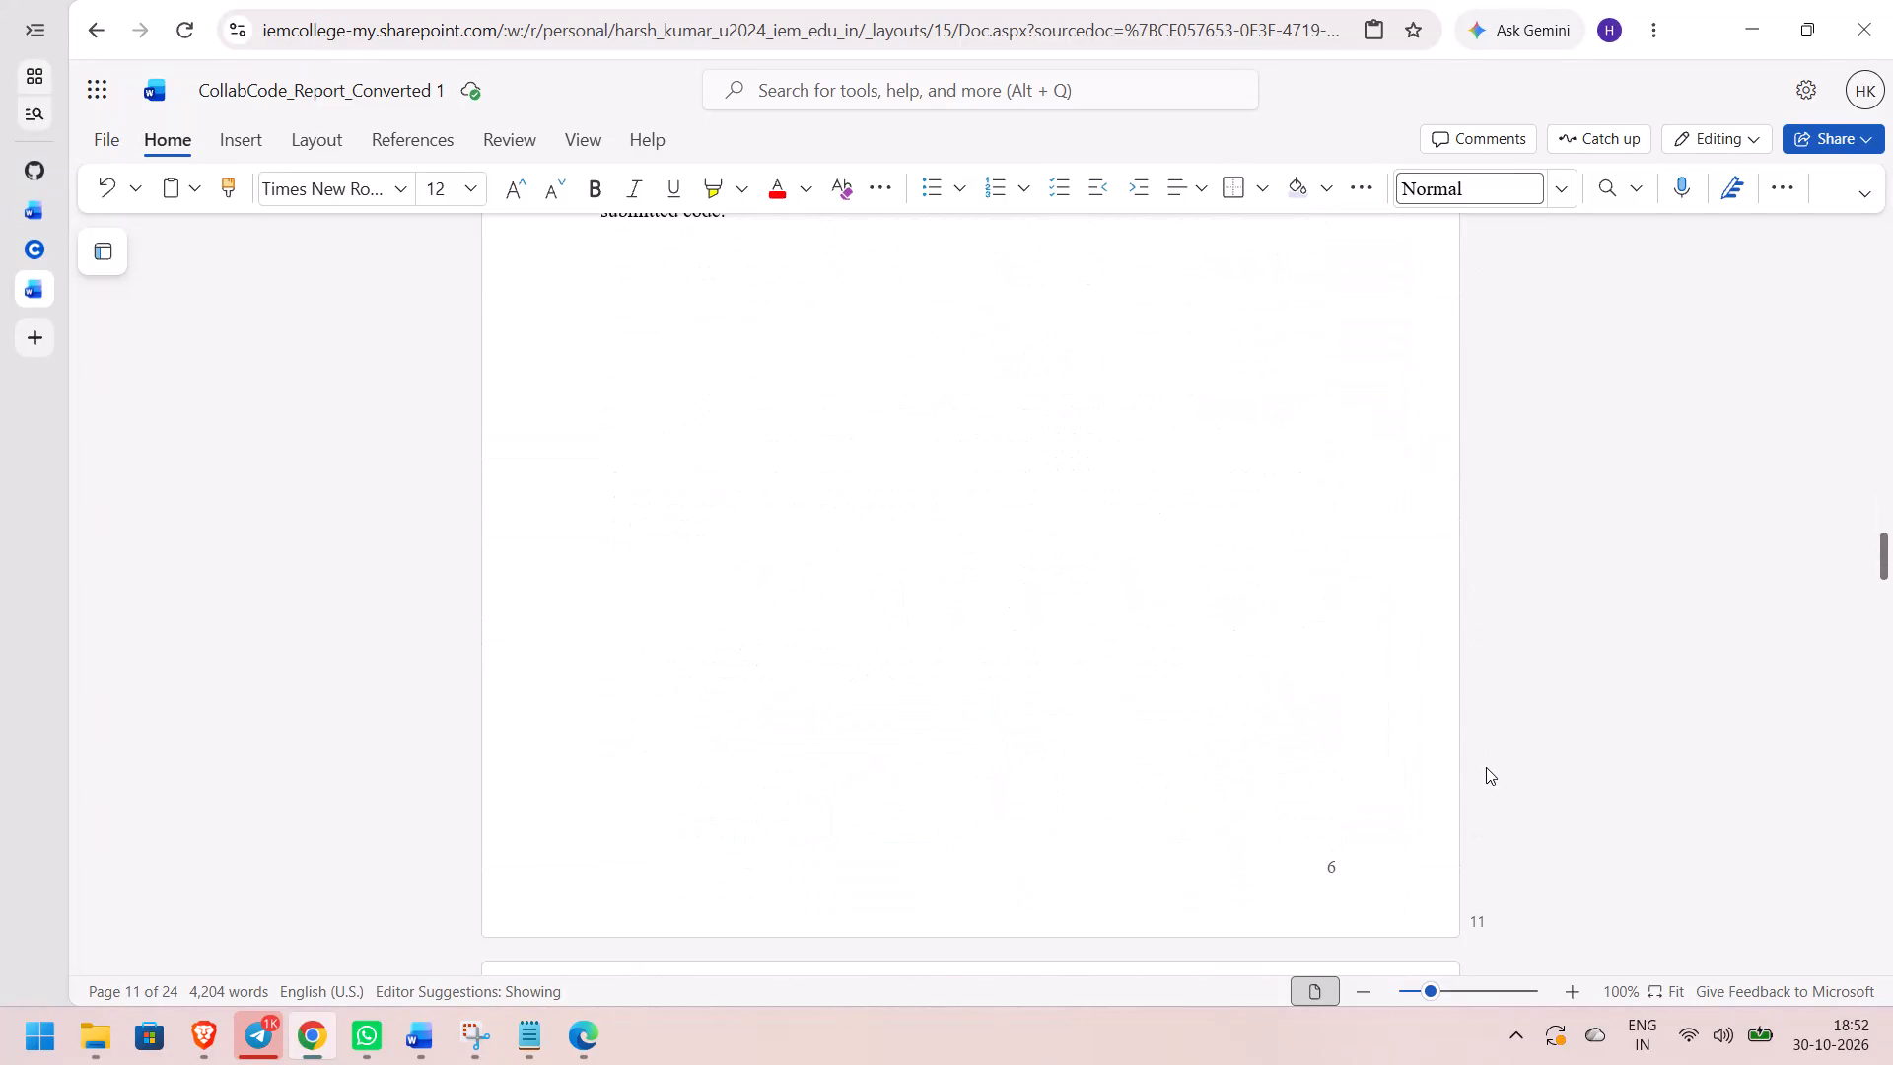
scroll(1486, 767, down, 2)
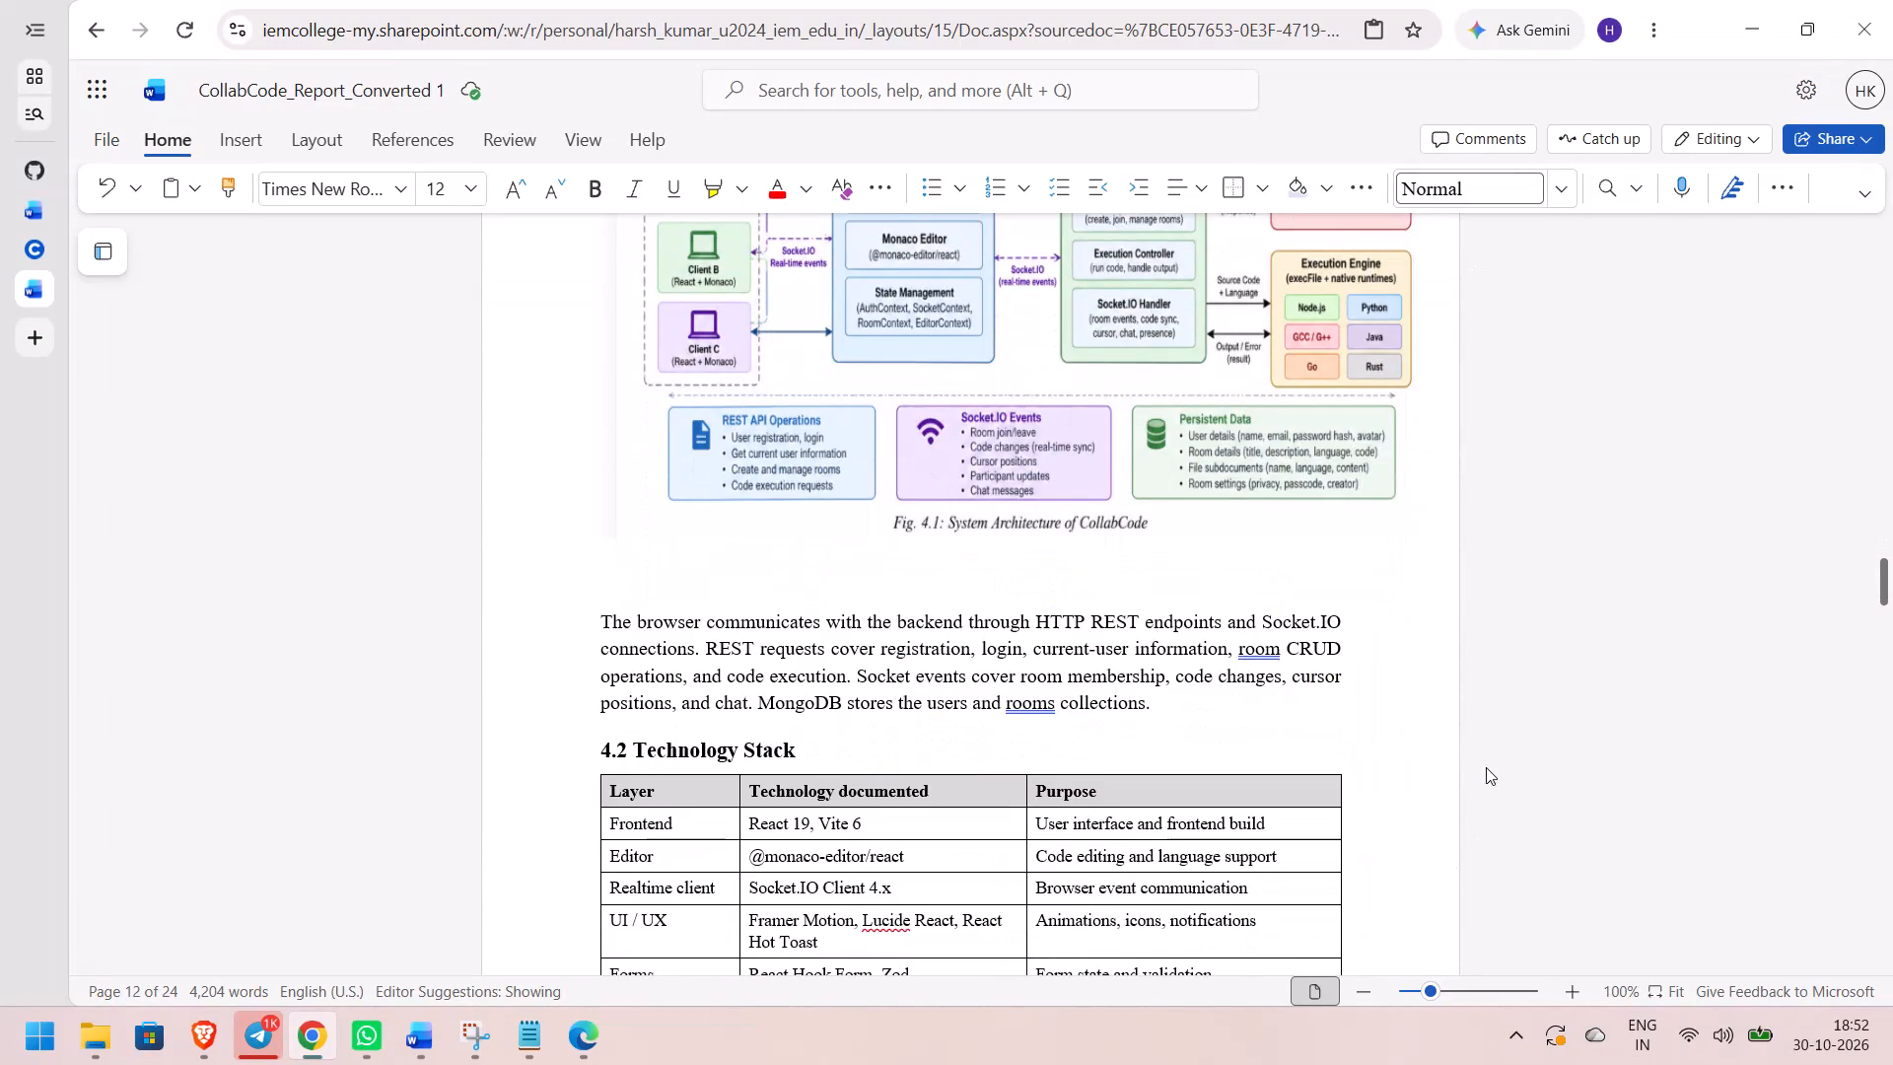
scroll(1486, 767, down, 4)
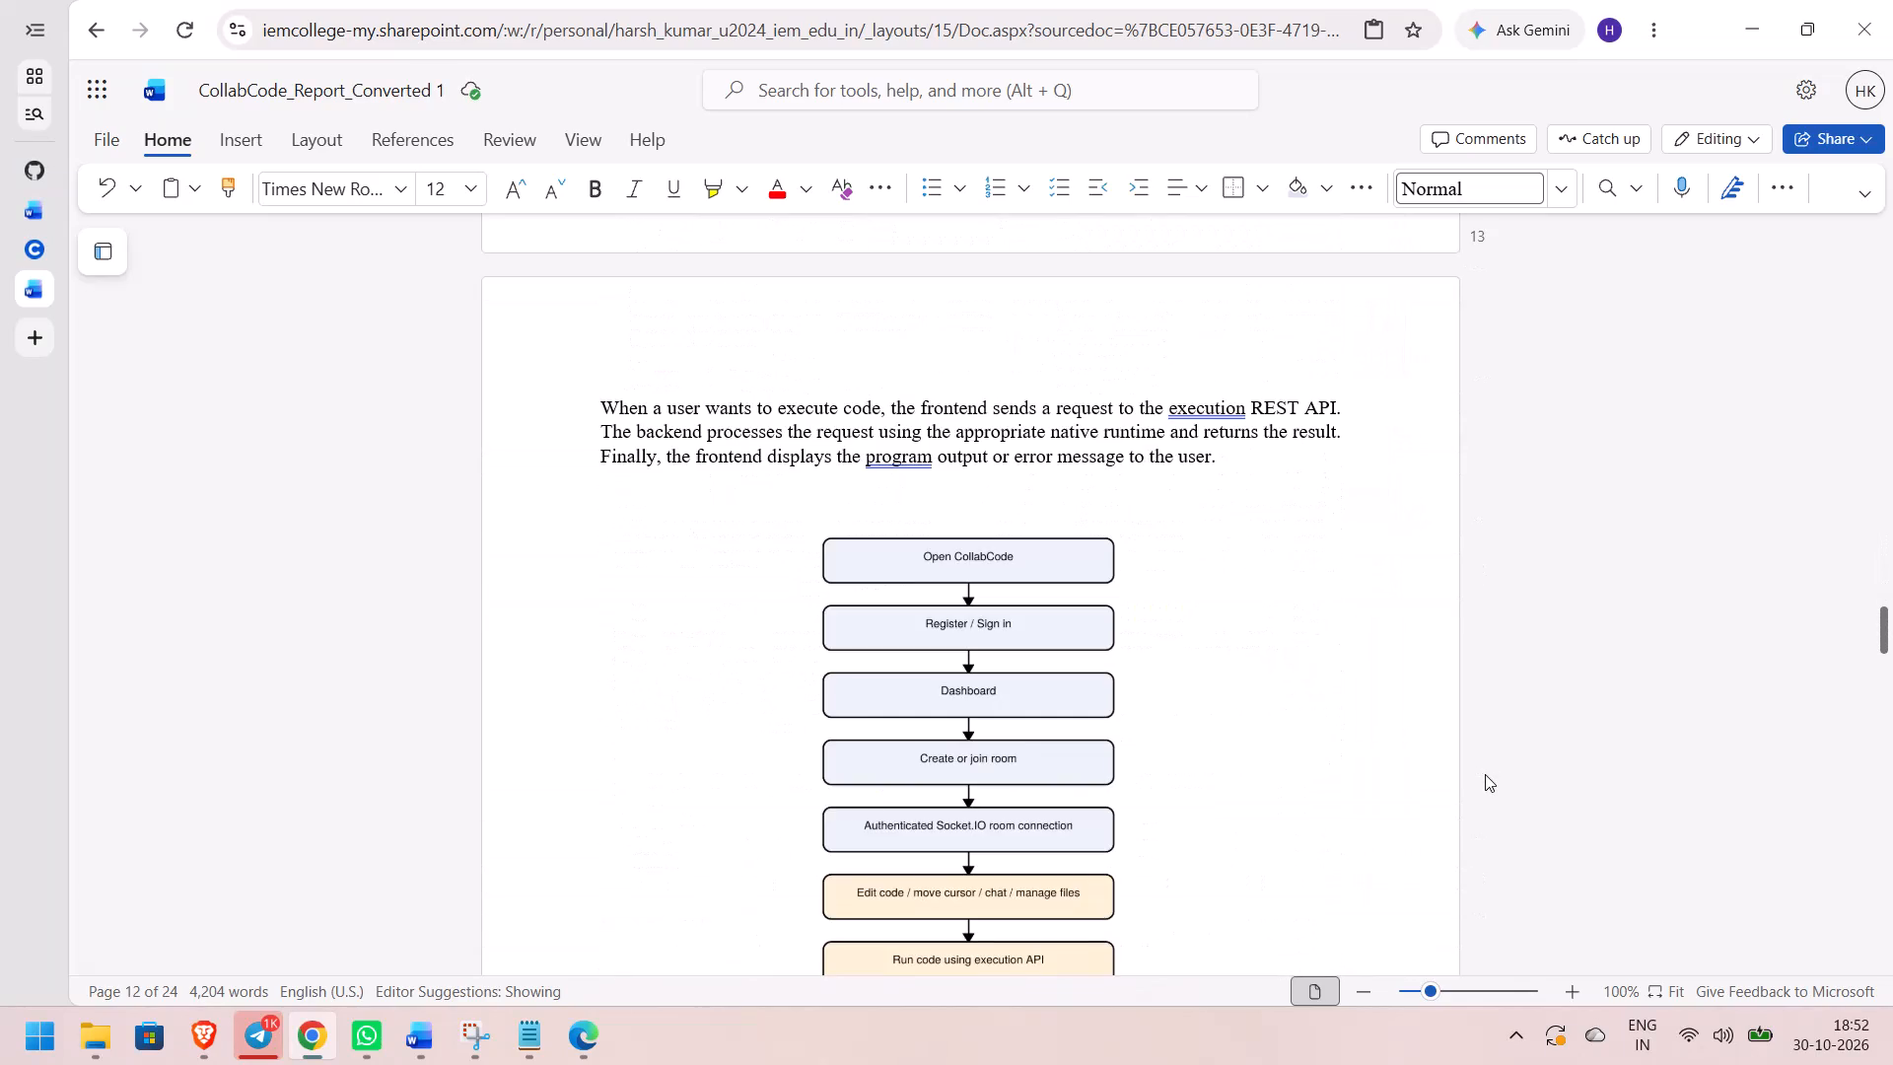
scroll(1485, 774, down, 3)
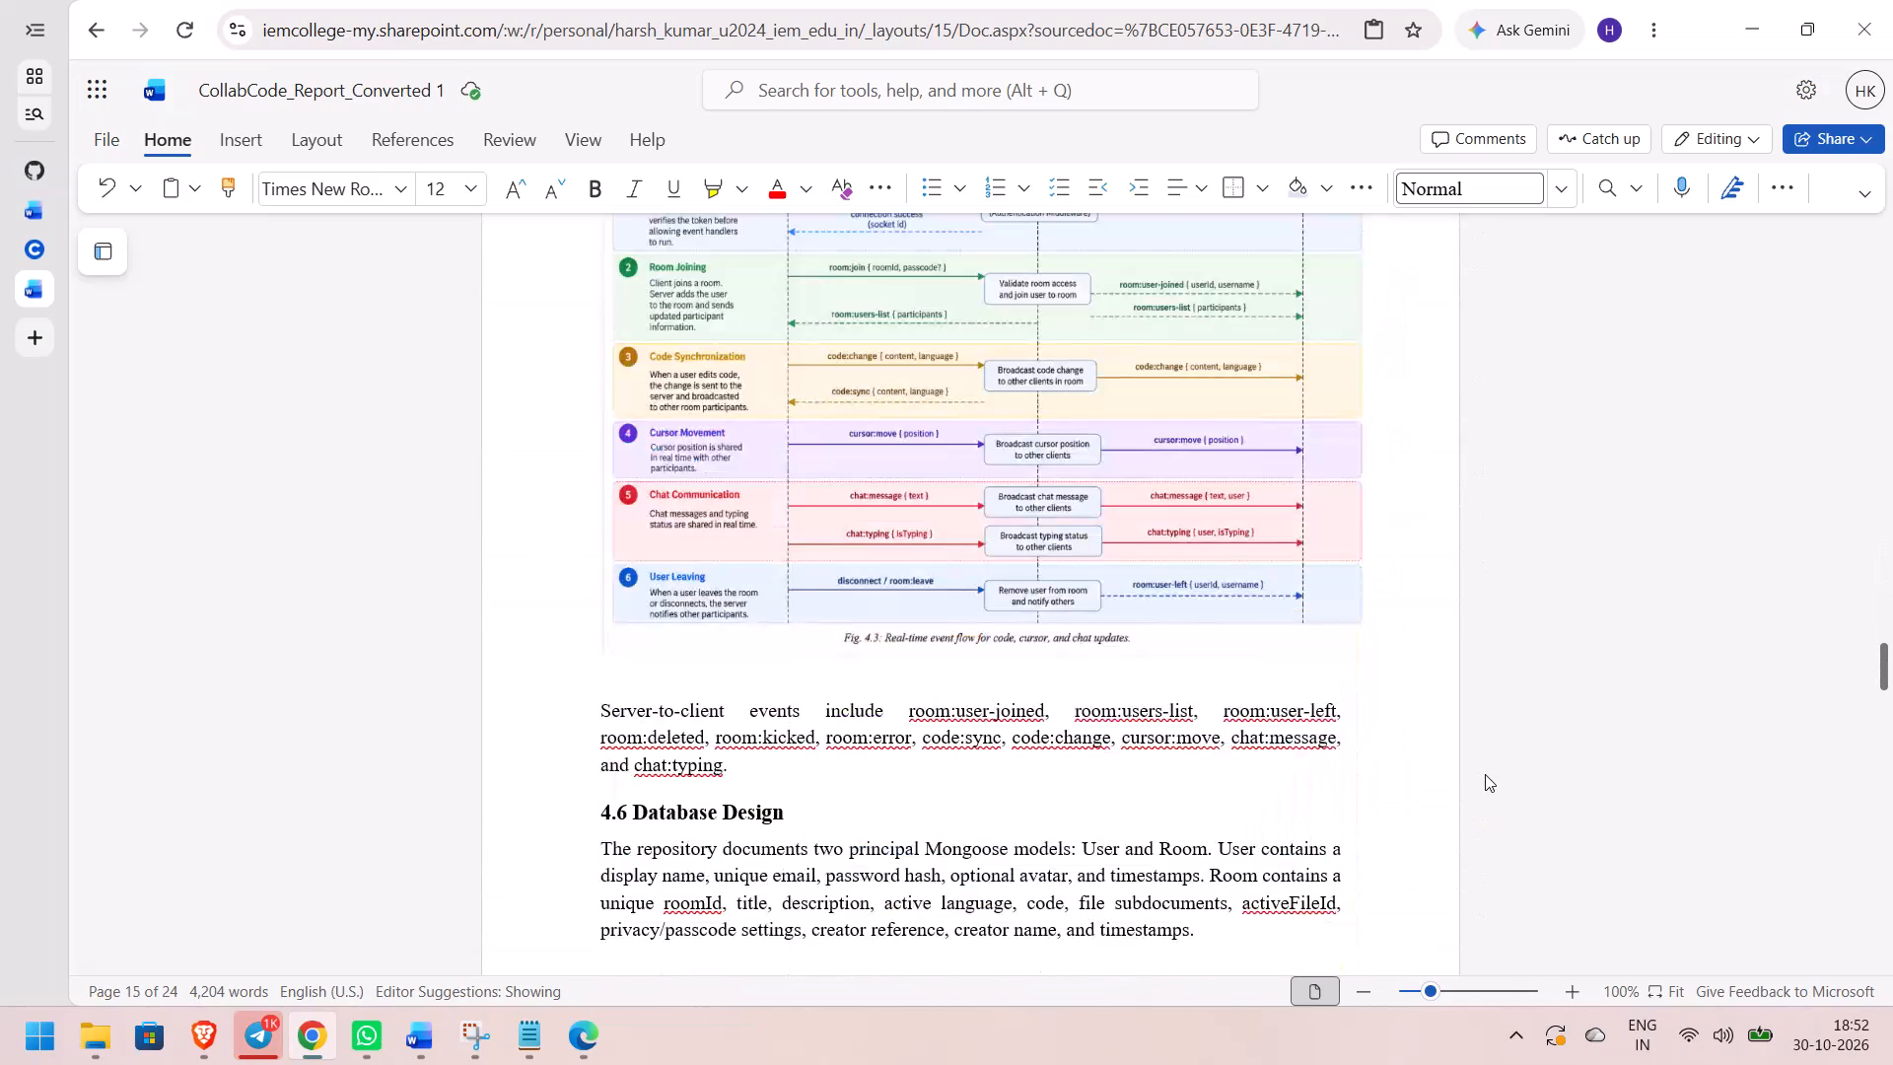
scroll(1485, 774, down, 2)
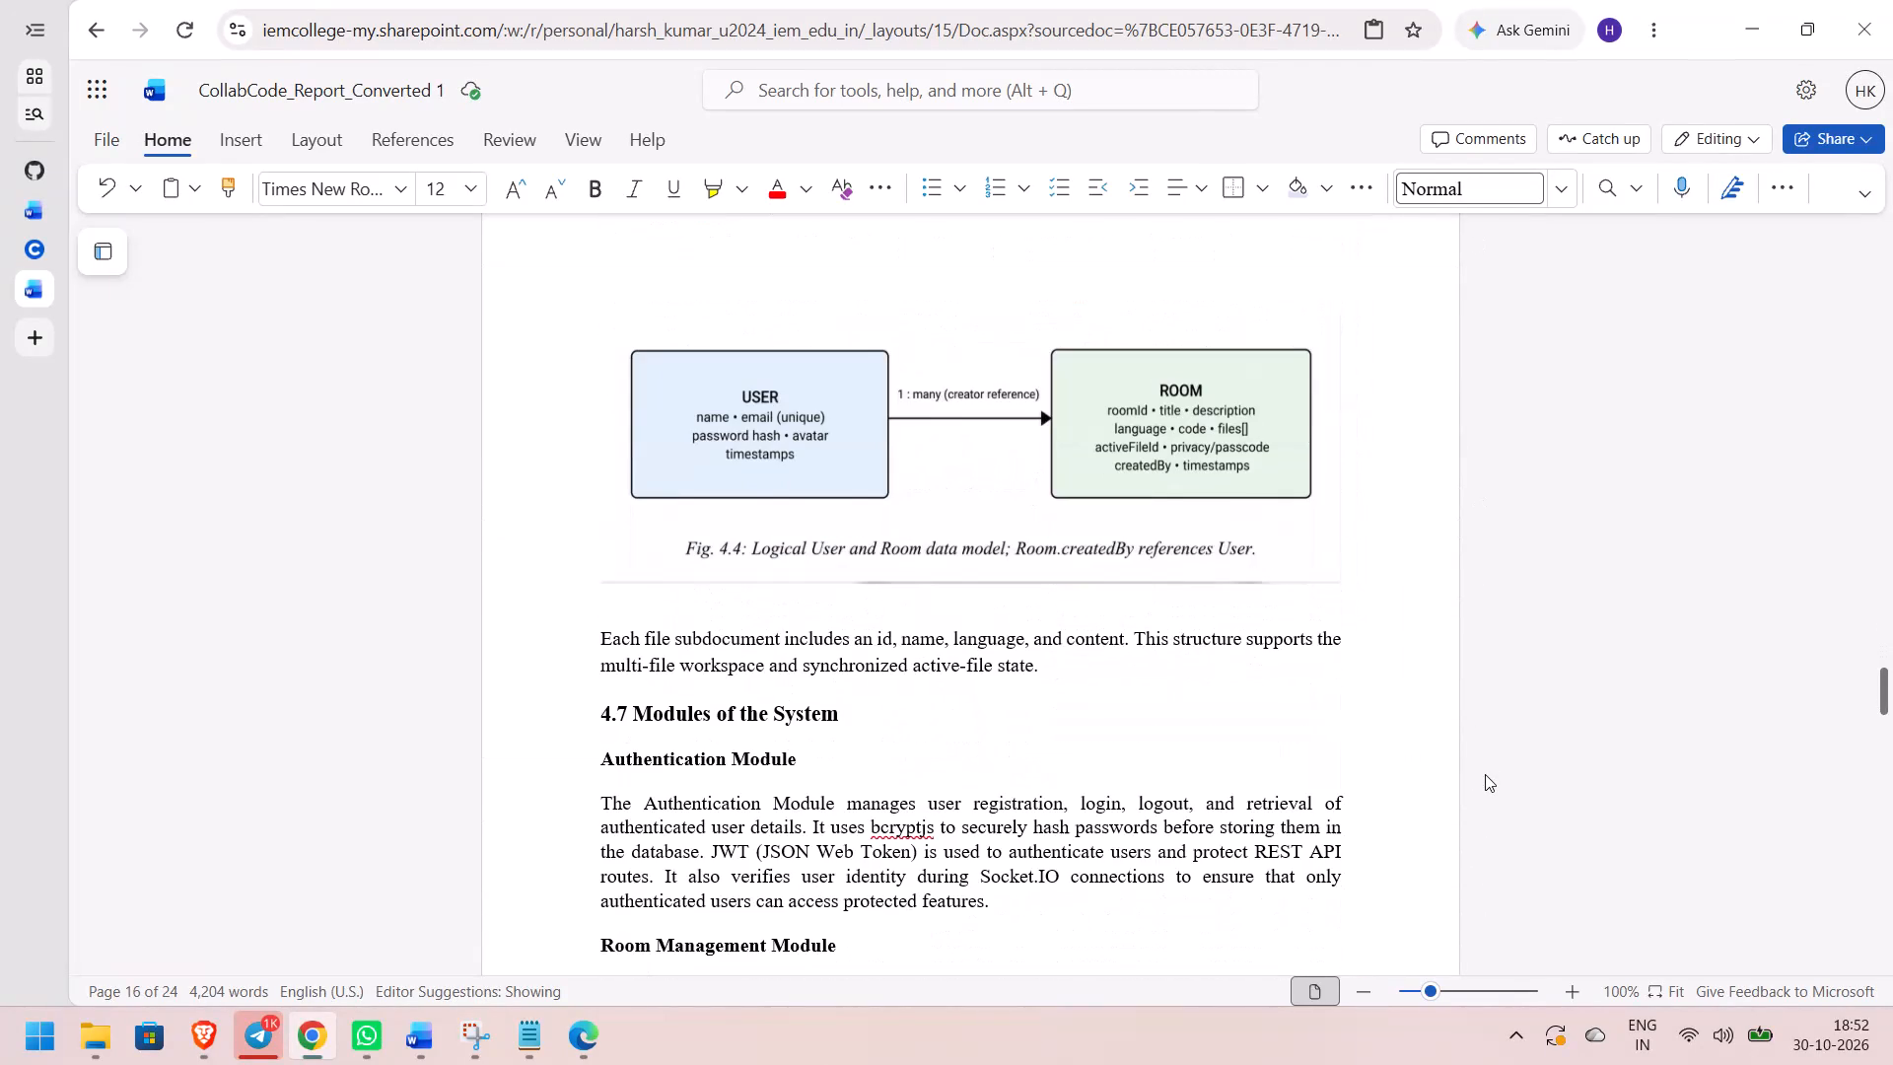
scroll(1473, 779, down, 1)
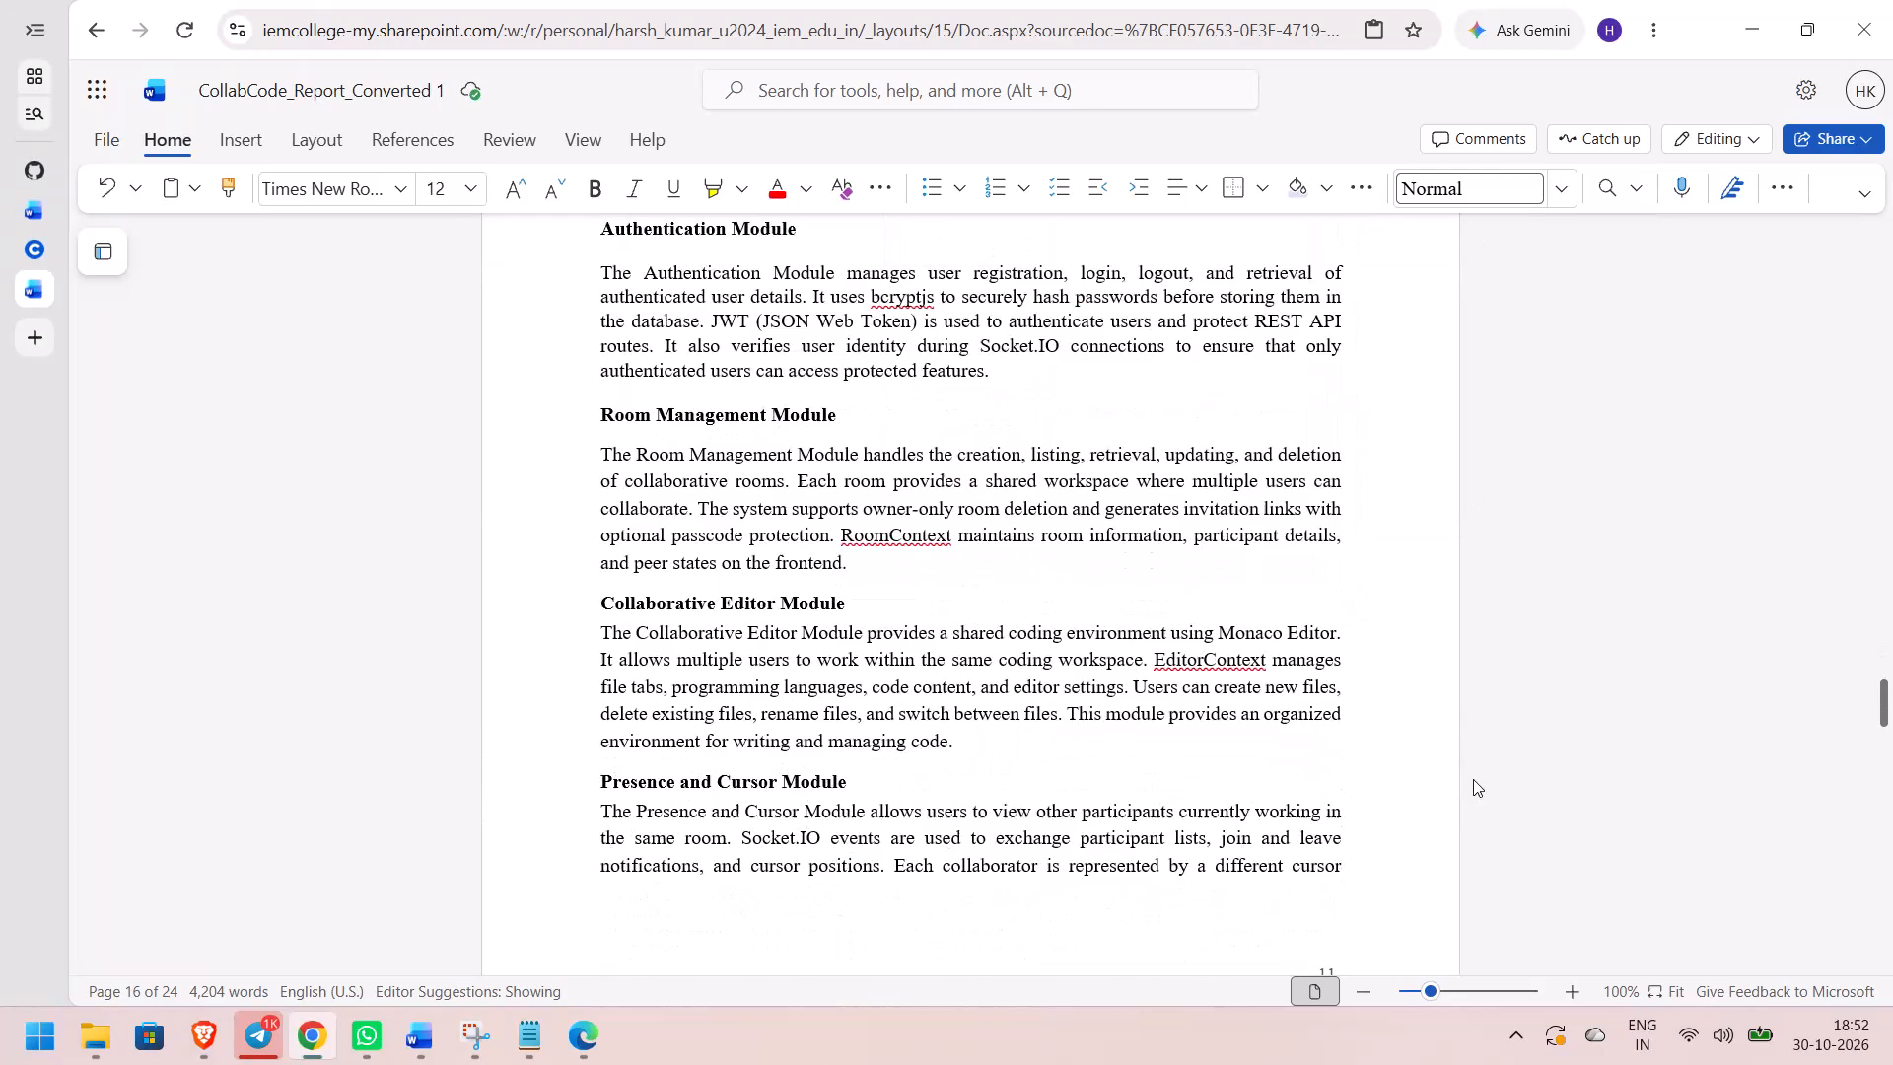
scroll(1473, 779, down, 2)
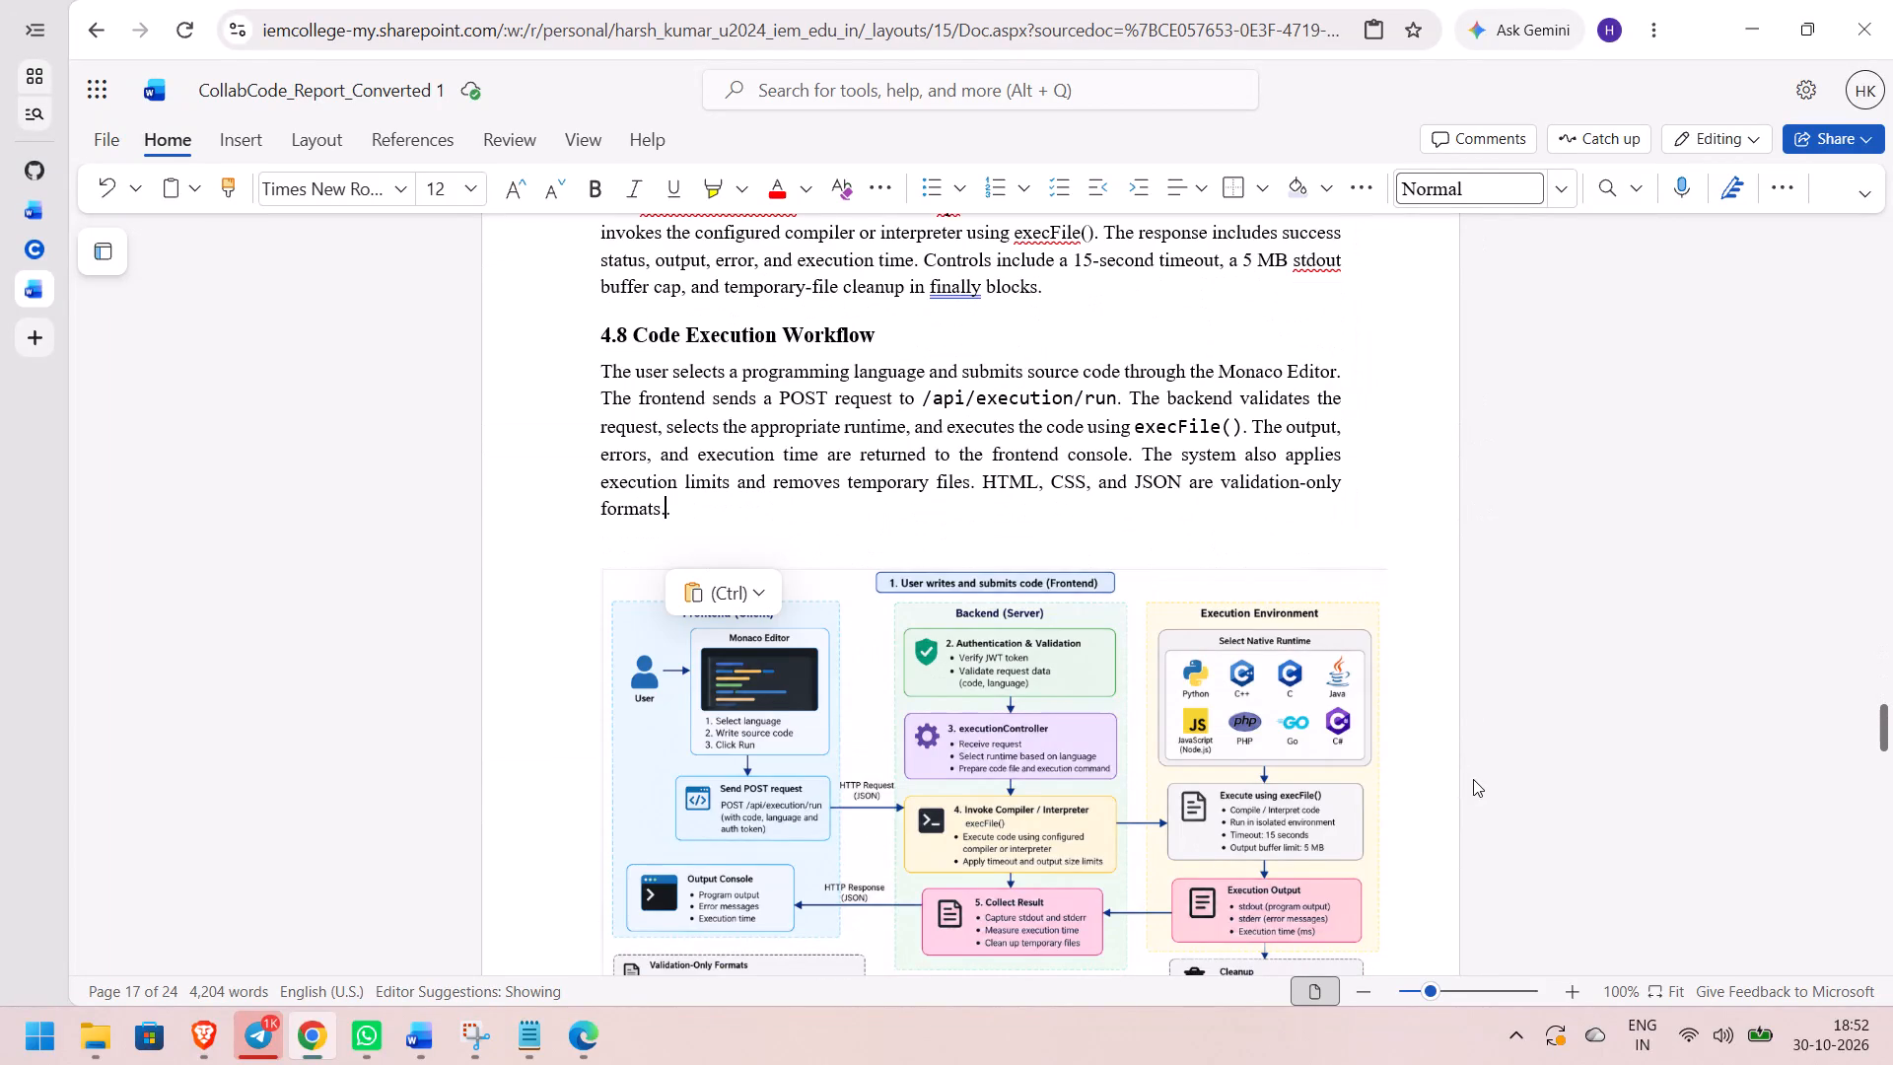
Examine chapter 5, Experimental Setup and Result Analysis, and the start of the Conclusion & Future Scope chapter.
scroll(1473, 779, down, 2)
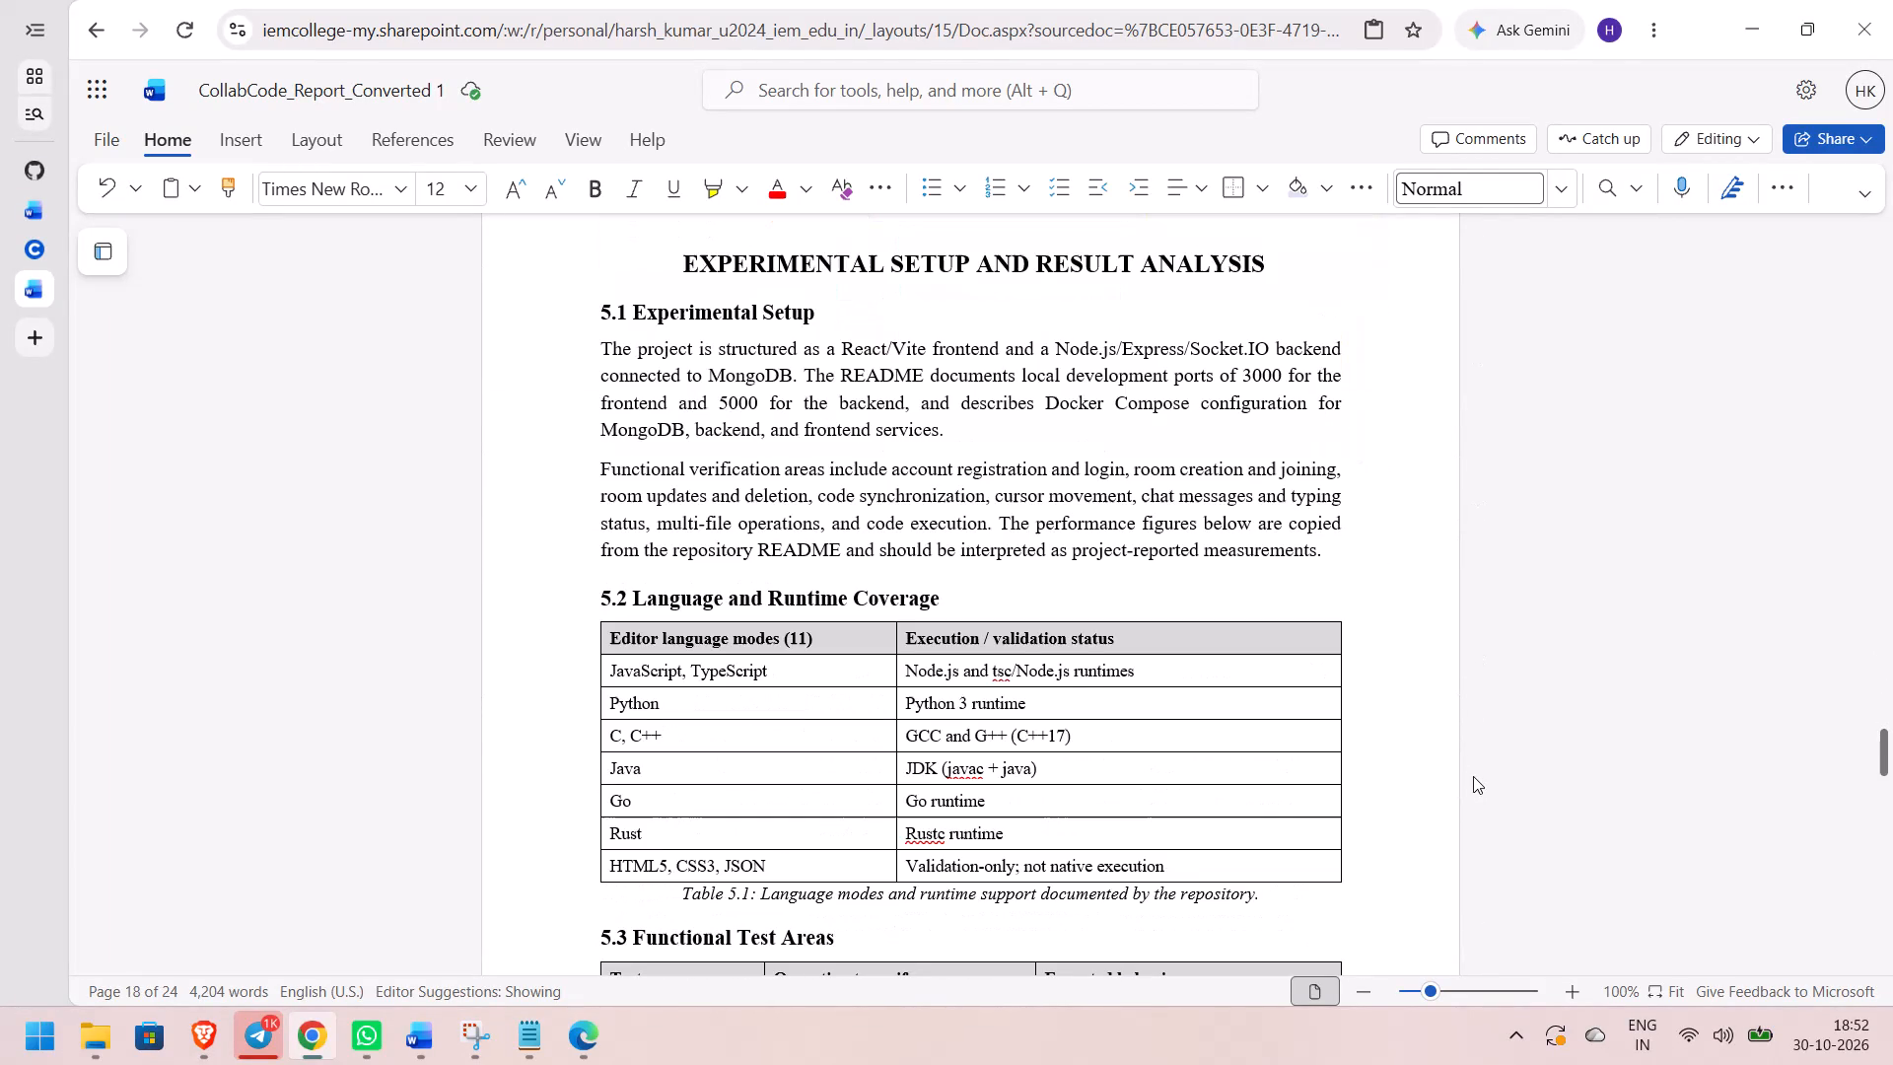
scroll(1473, 776, down, 1)
scroll(1492, 762, up, 1)
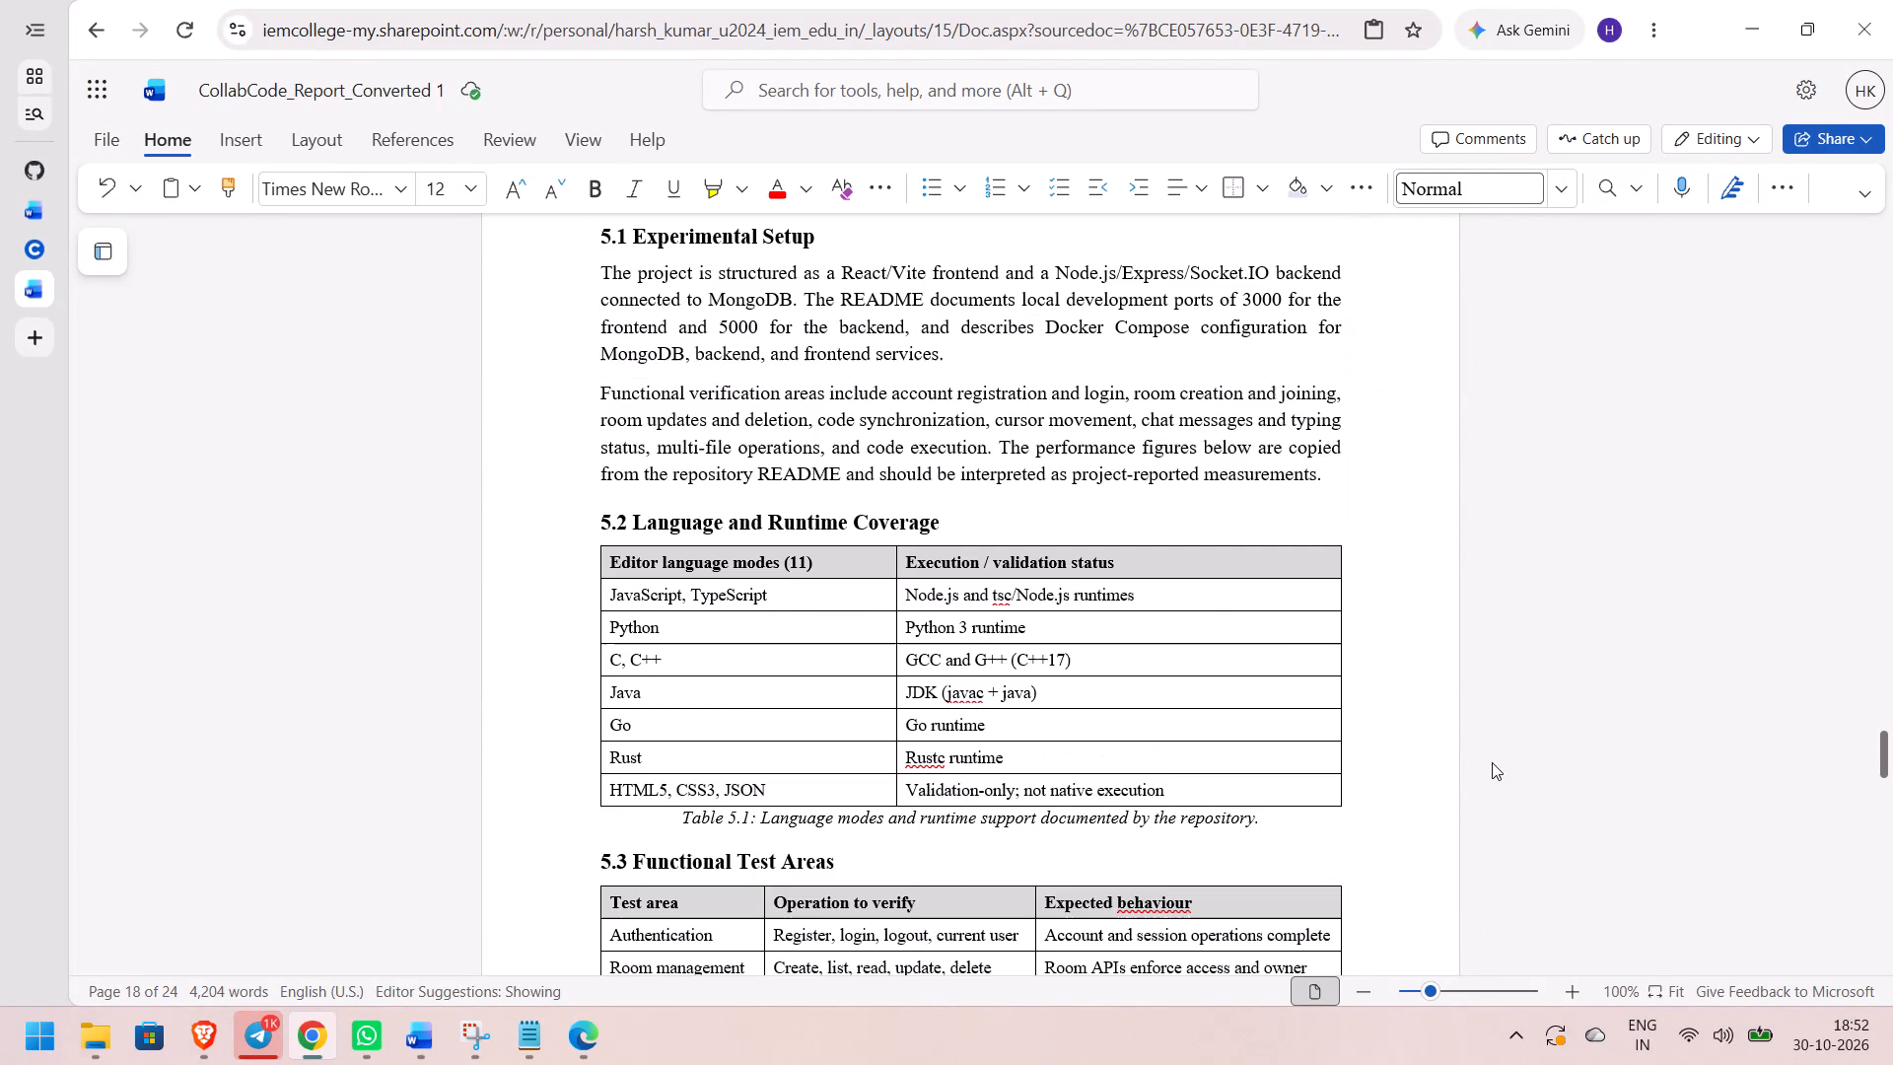
scroll(1492, 762, down, 2)
scroll(1492, 762, up, 2)
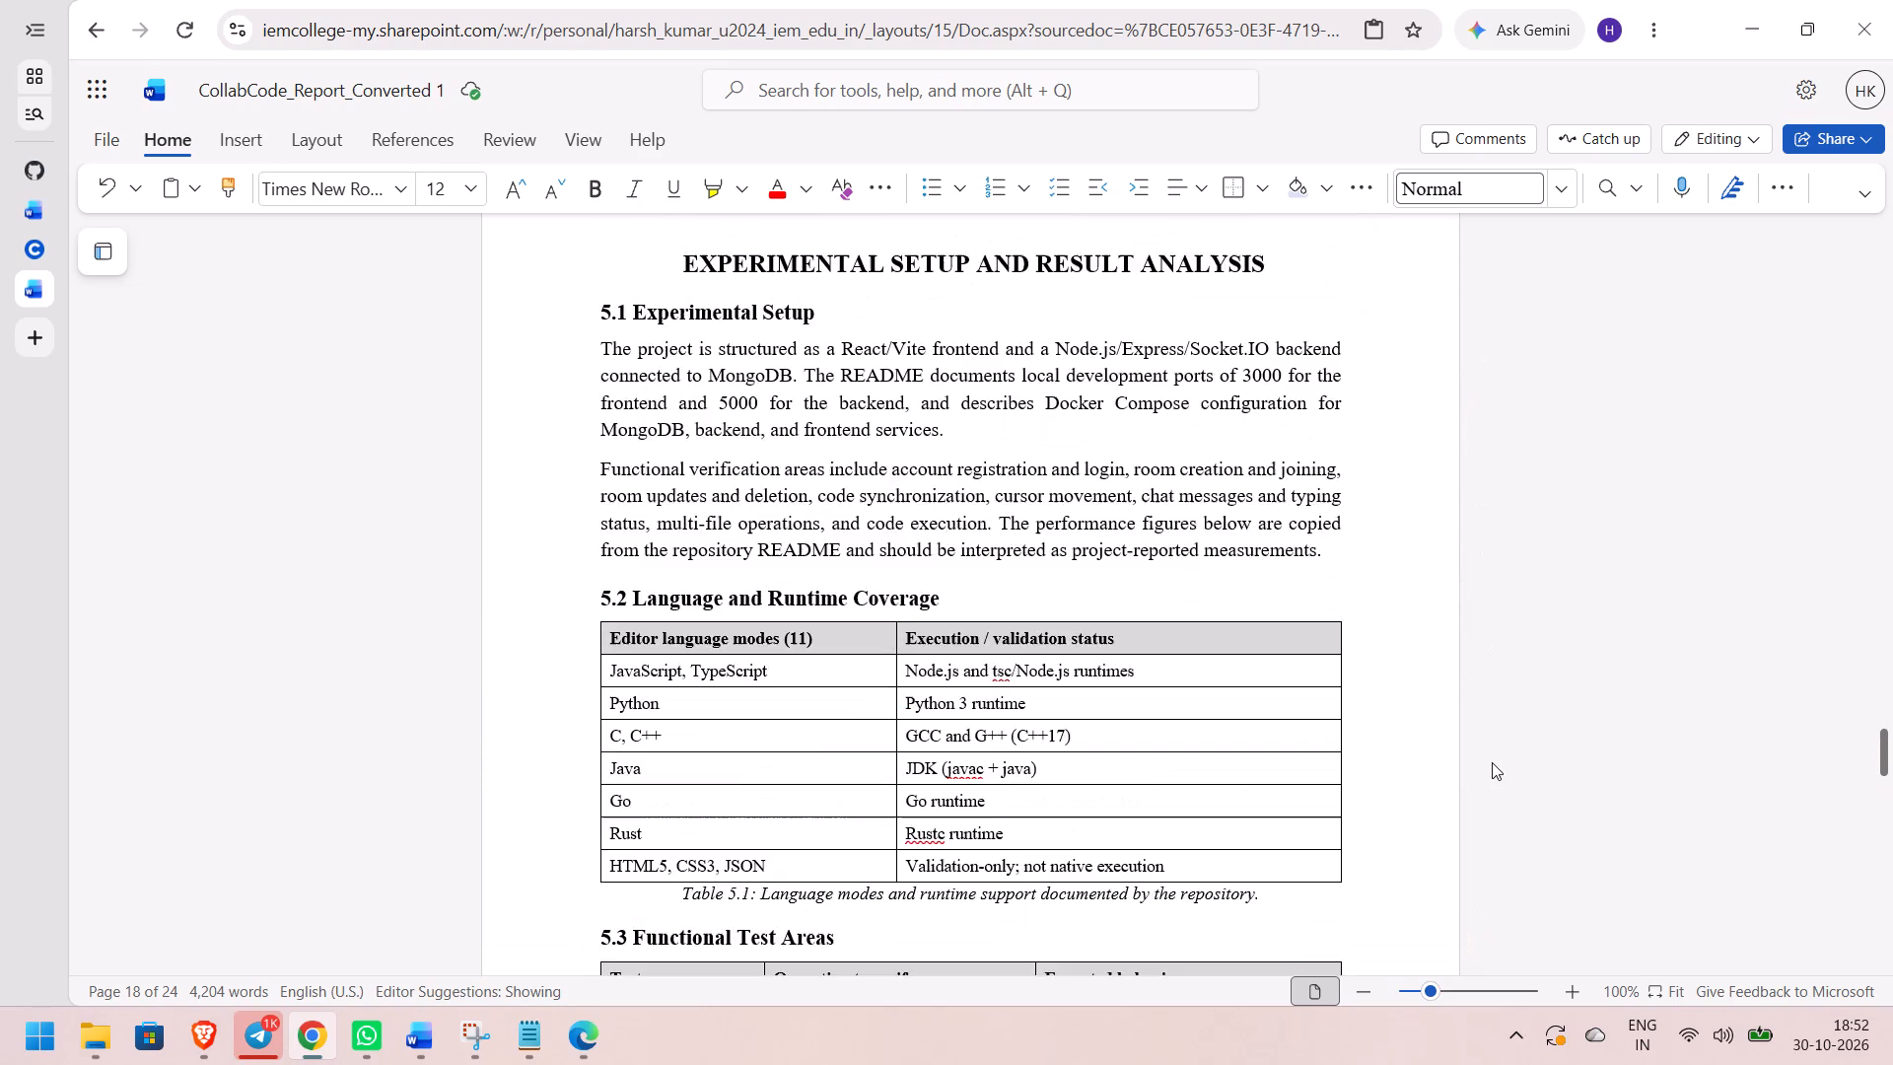
scroll(1492, 762, up, 1)
scroll(1492, 762, down, 2)
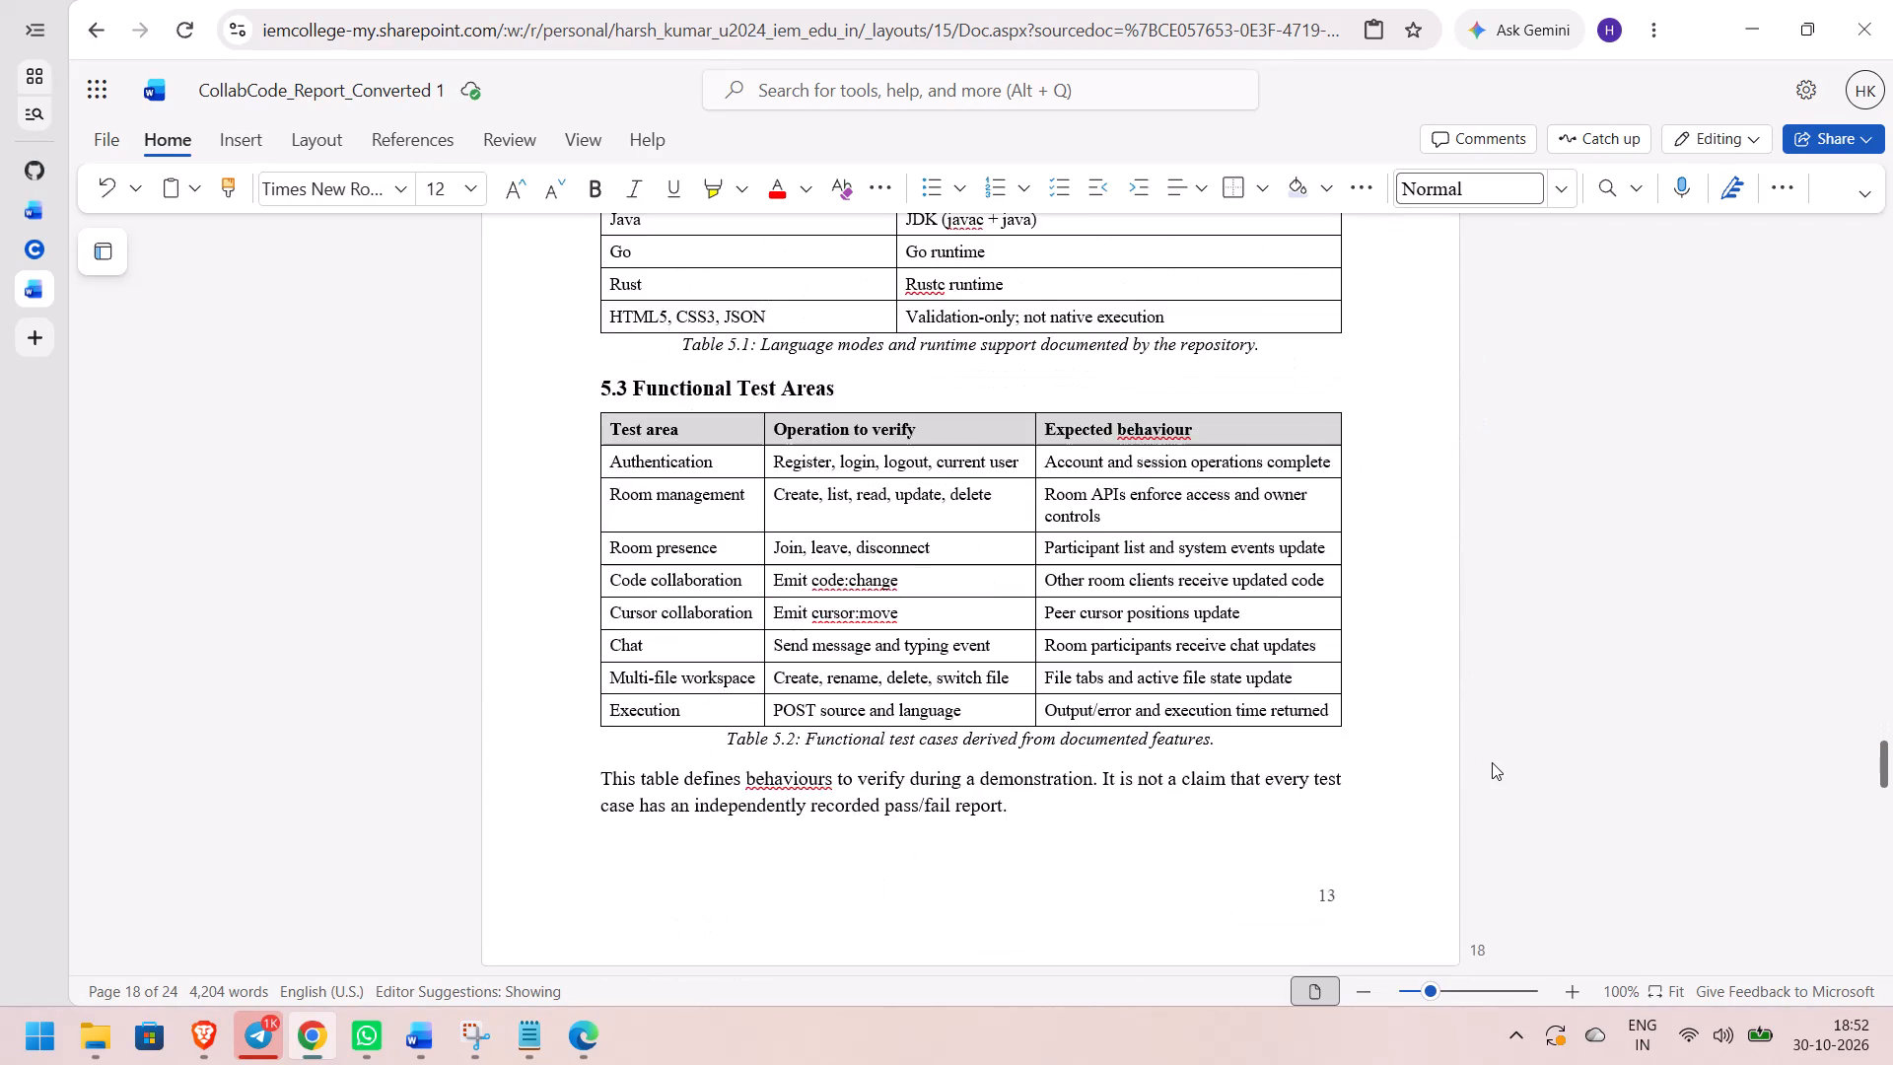
scroll(1492, 762, down, 3)
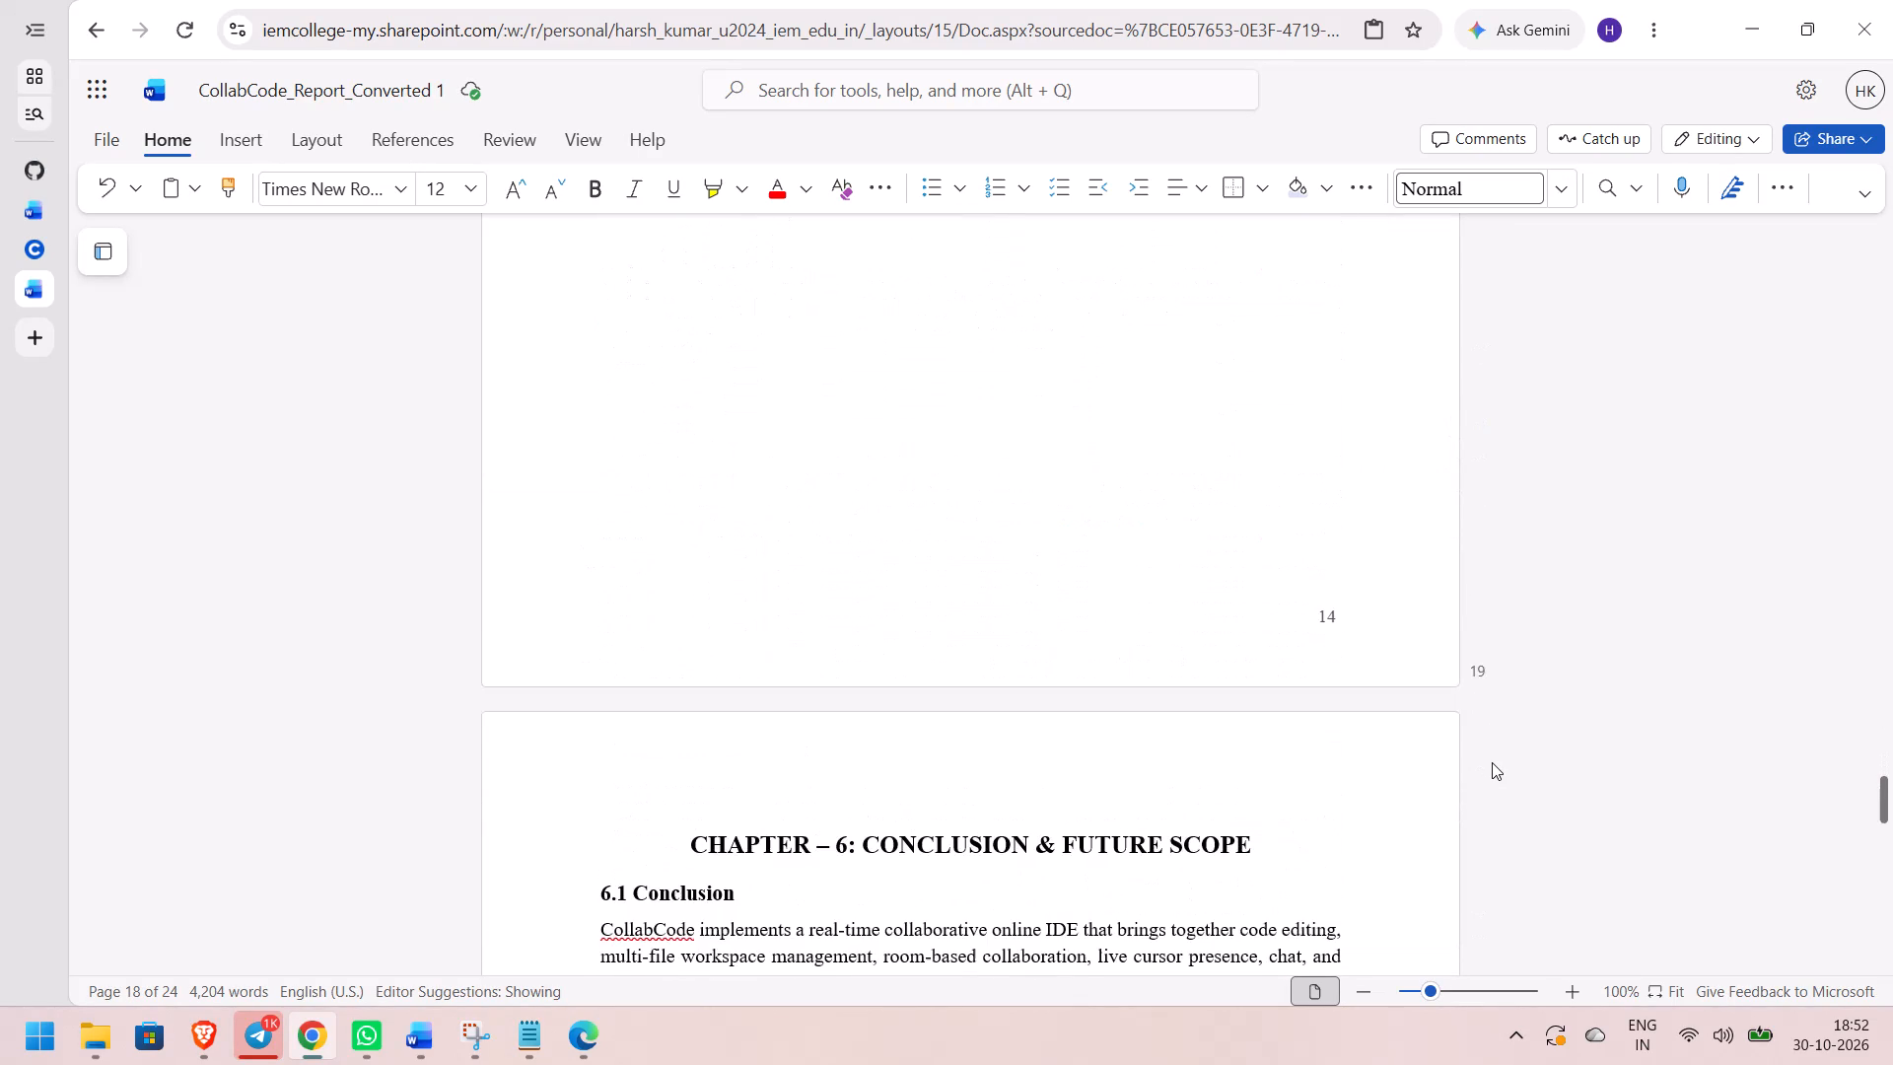
scroll(1492, 762, up, 3)
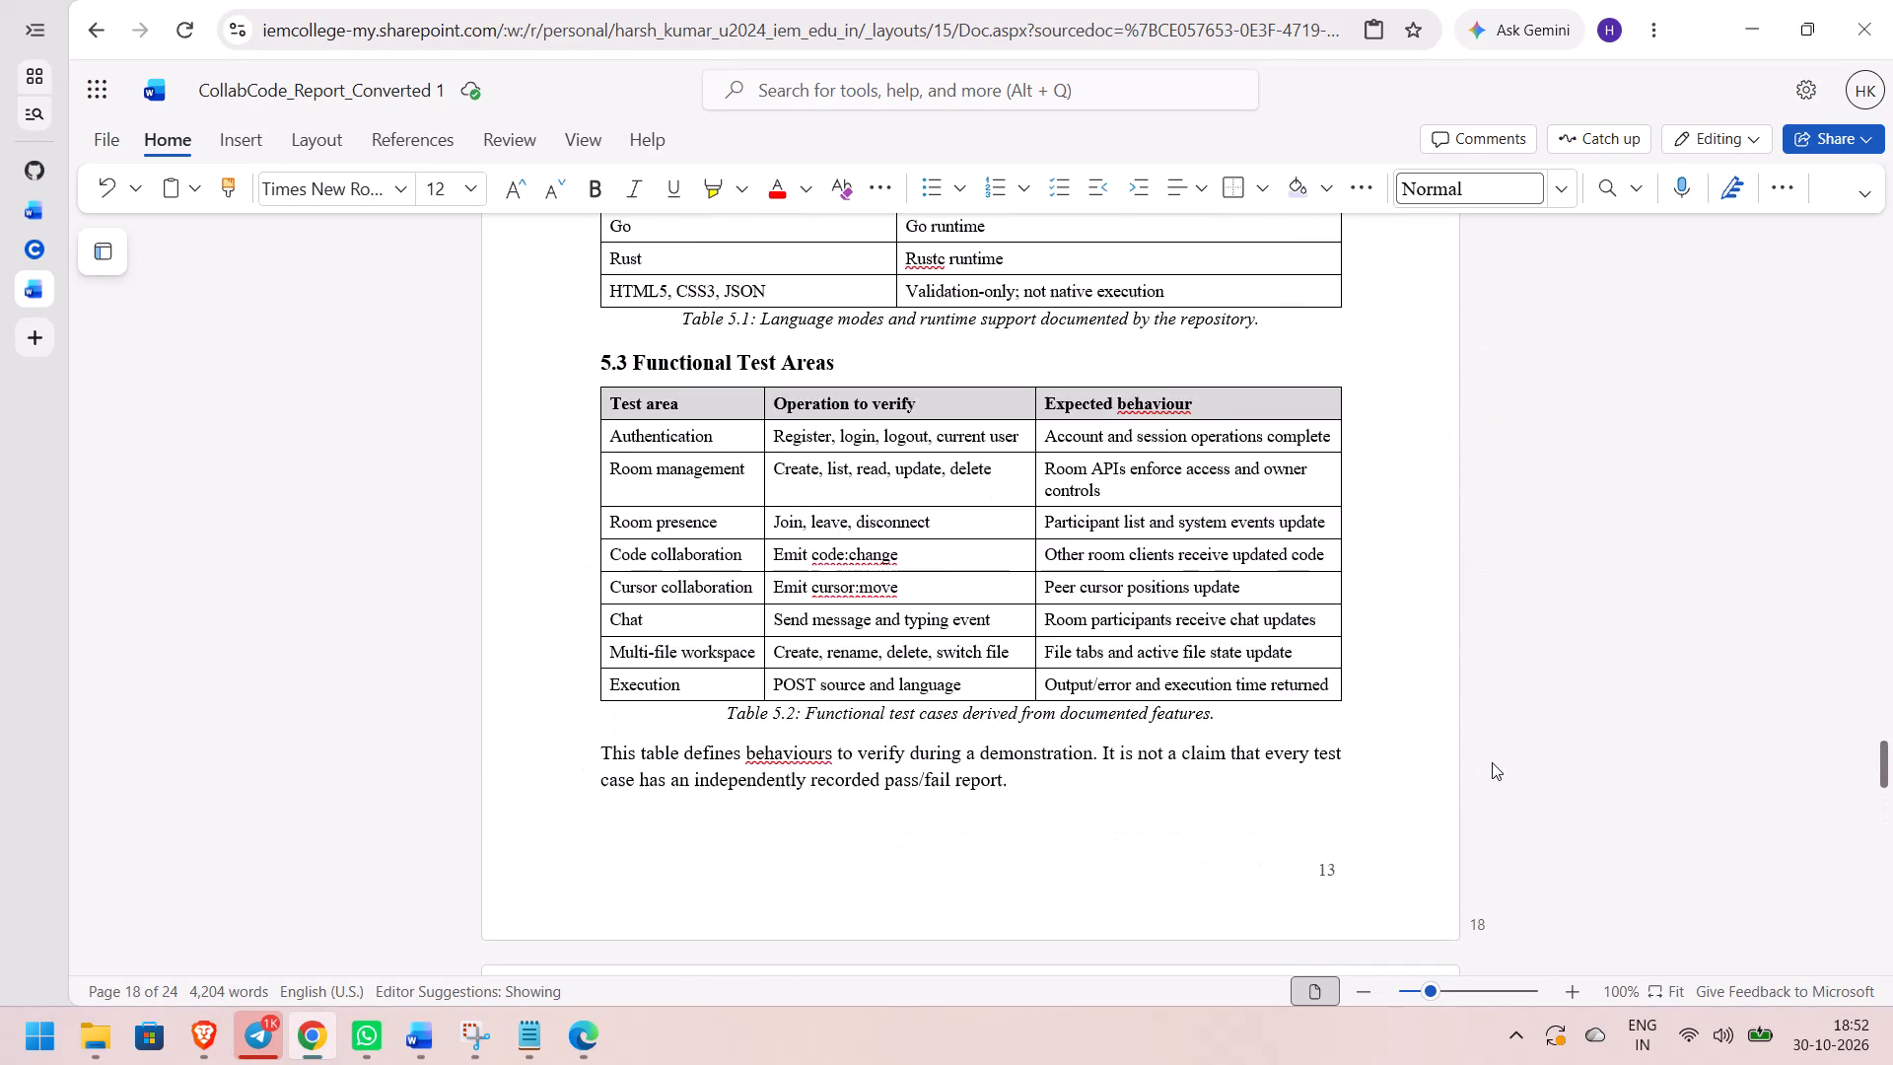
scroll(1492, 762, up, 2)
scroll(1492, 762, down, 1)
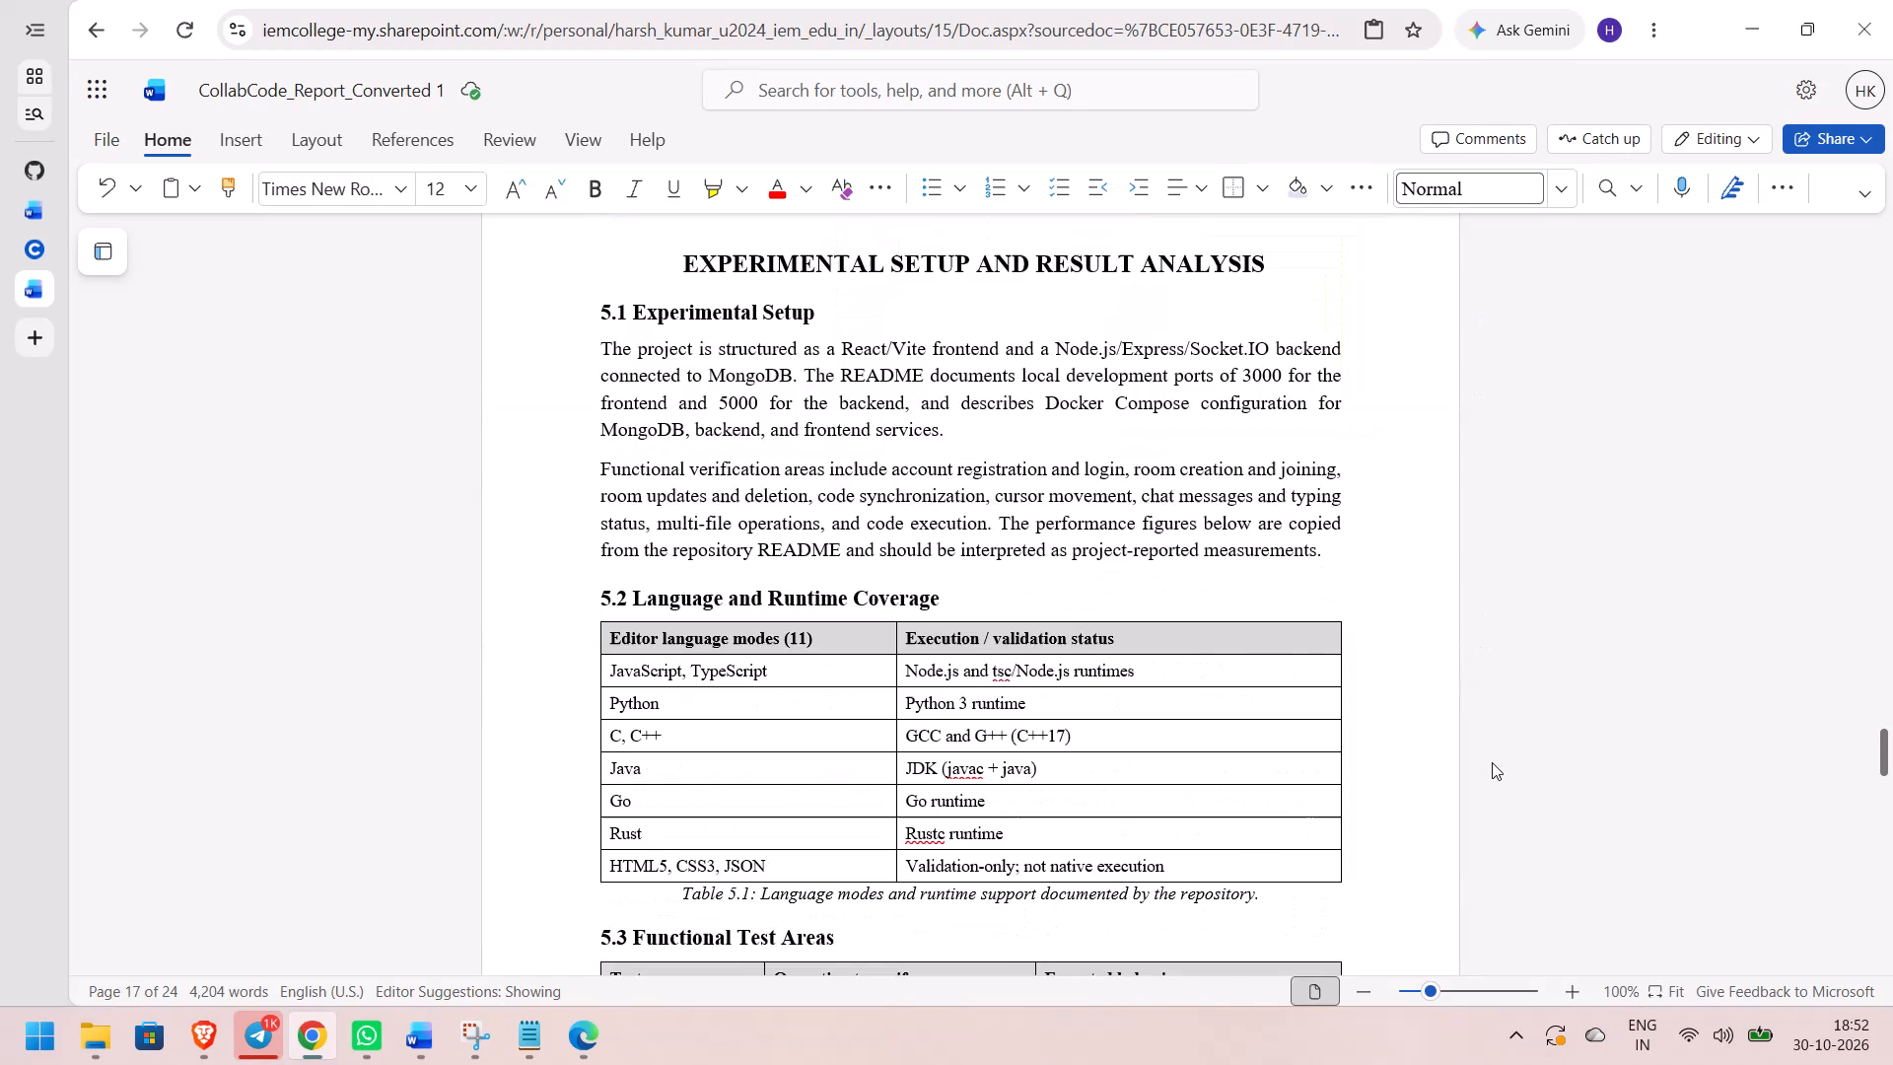
scroll(1492, 762, down, 2)
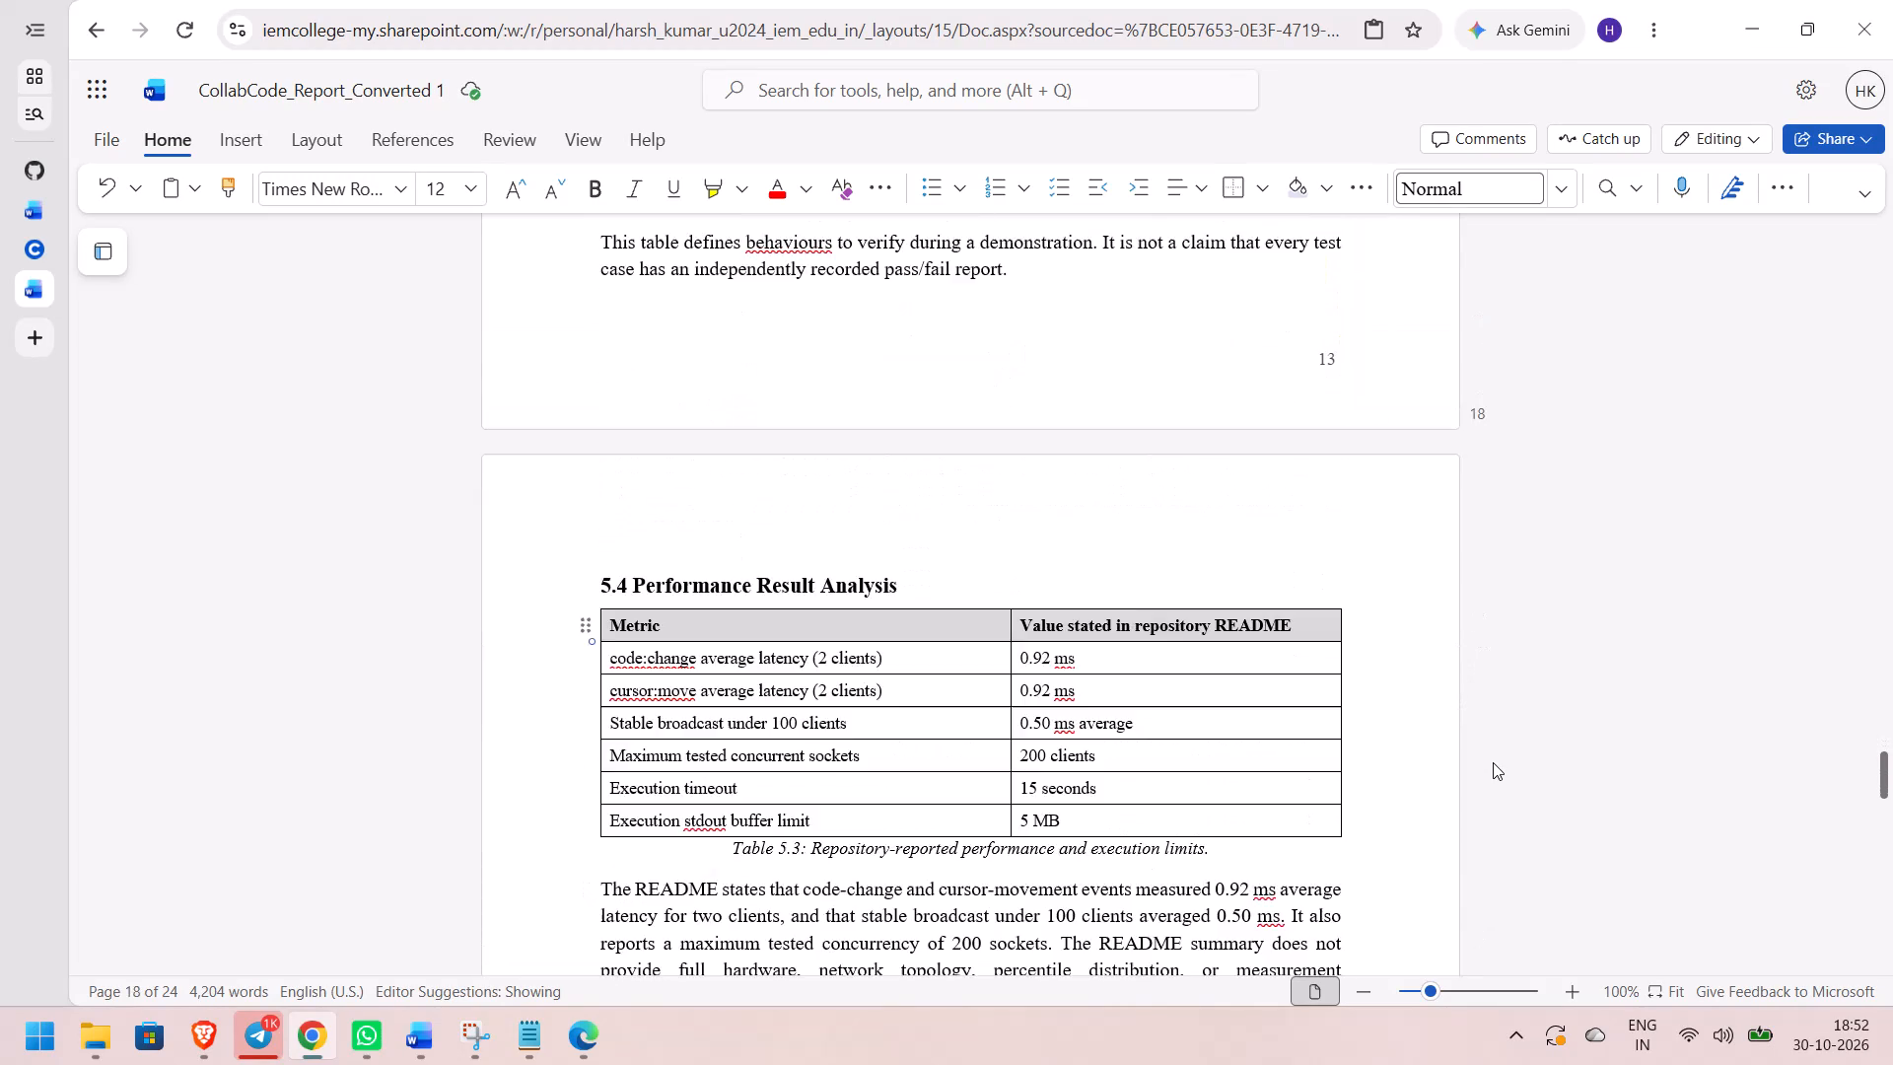
scroll(1493, 762, down, 3)
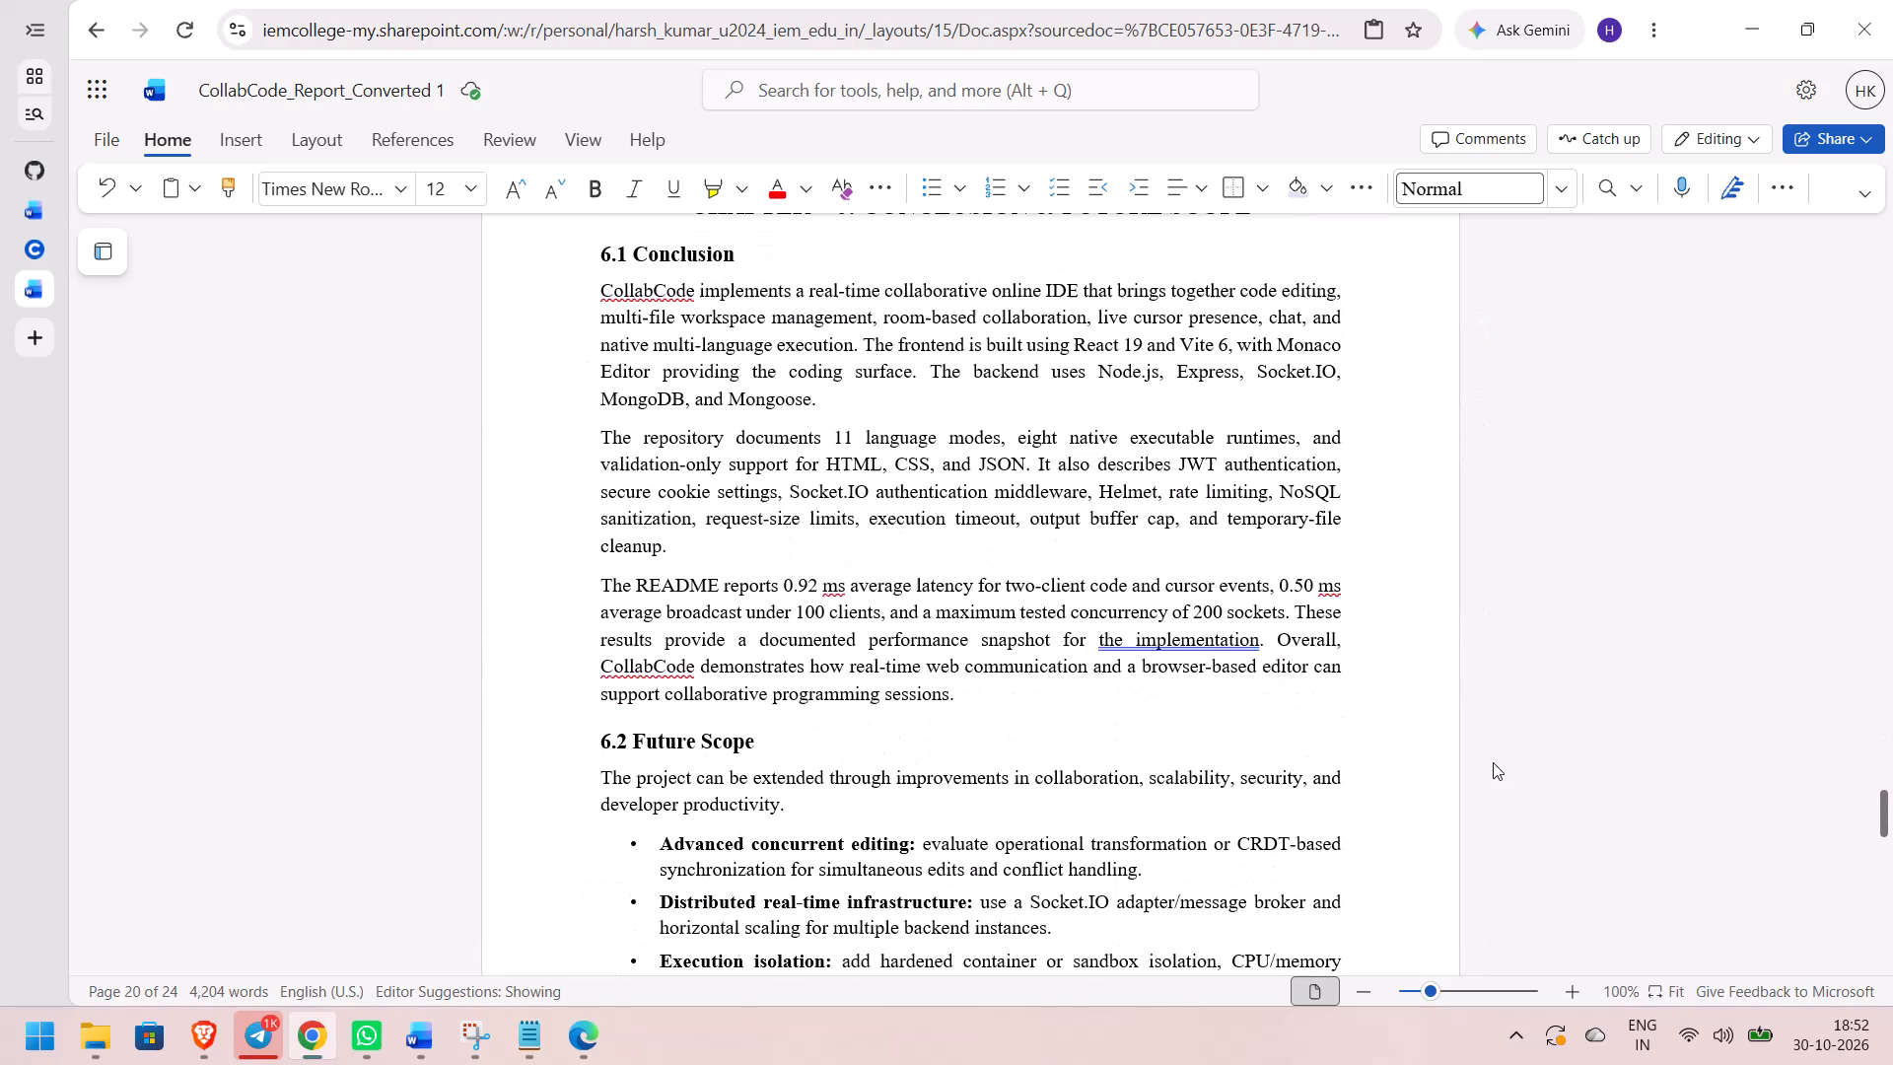
scroll(1493, 762, up, 2)
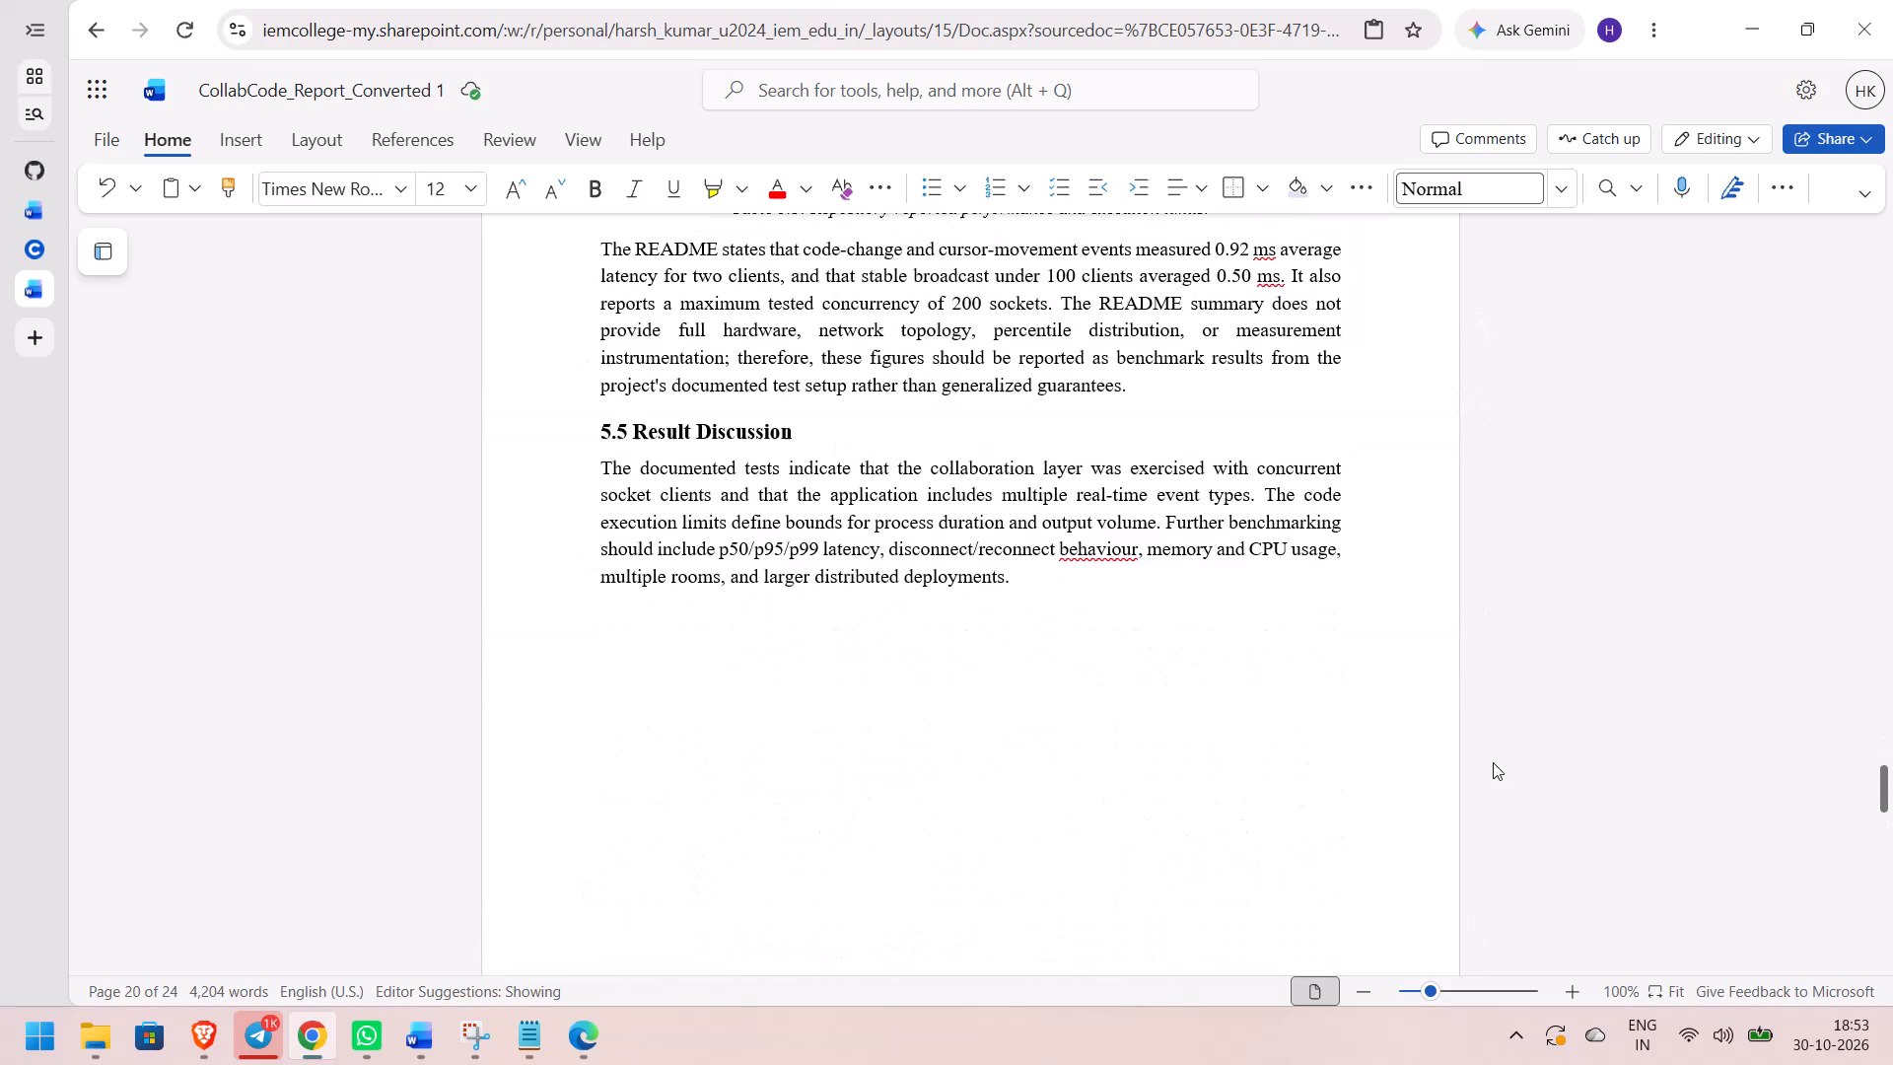
scroll(1493, 762, up, 2)
scroll(1493, 762, down, 4)
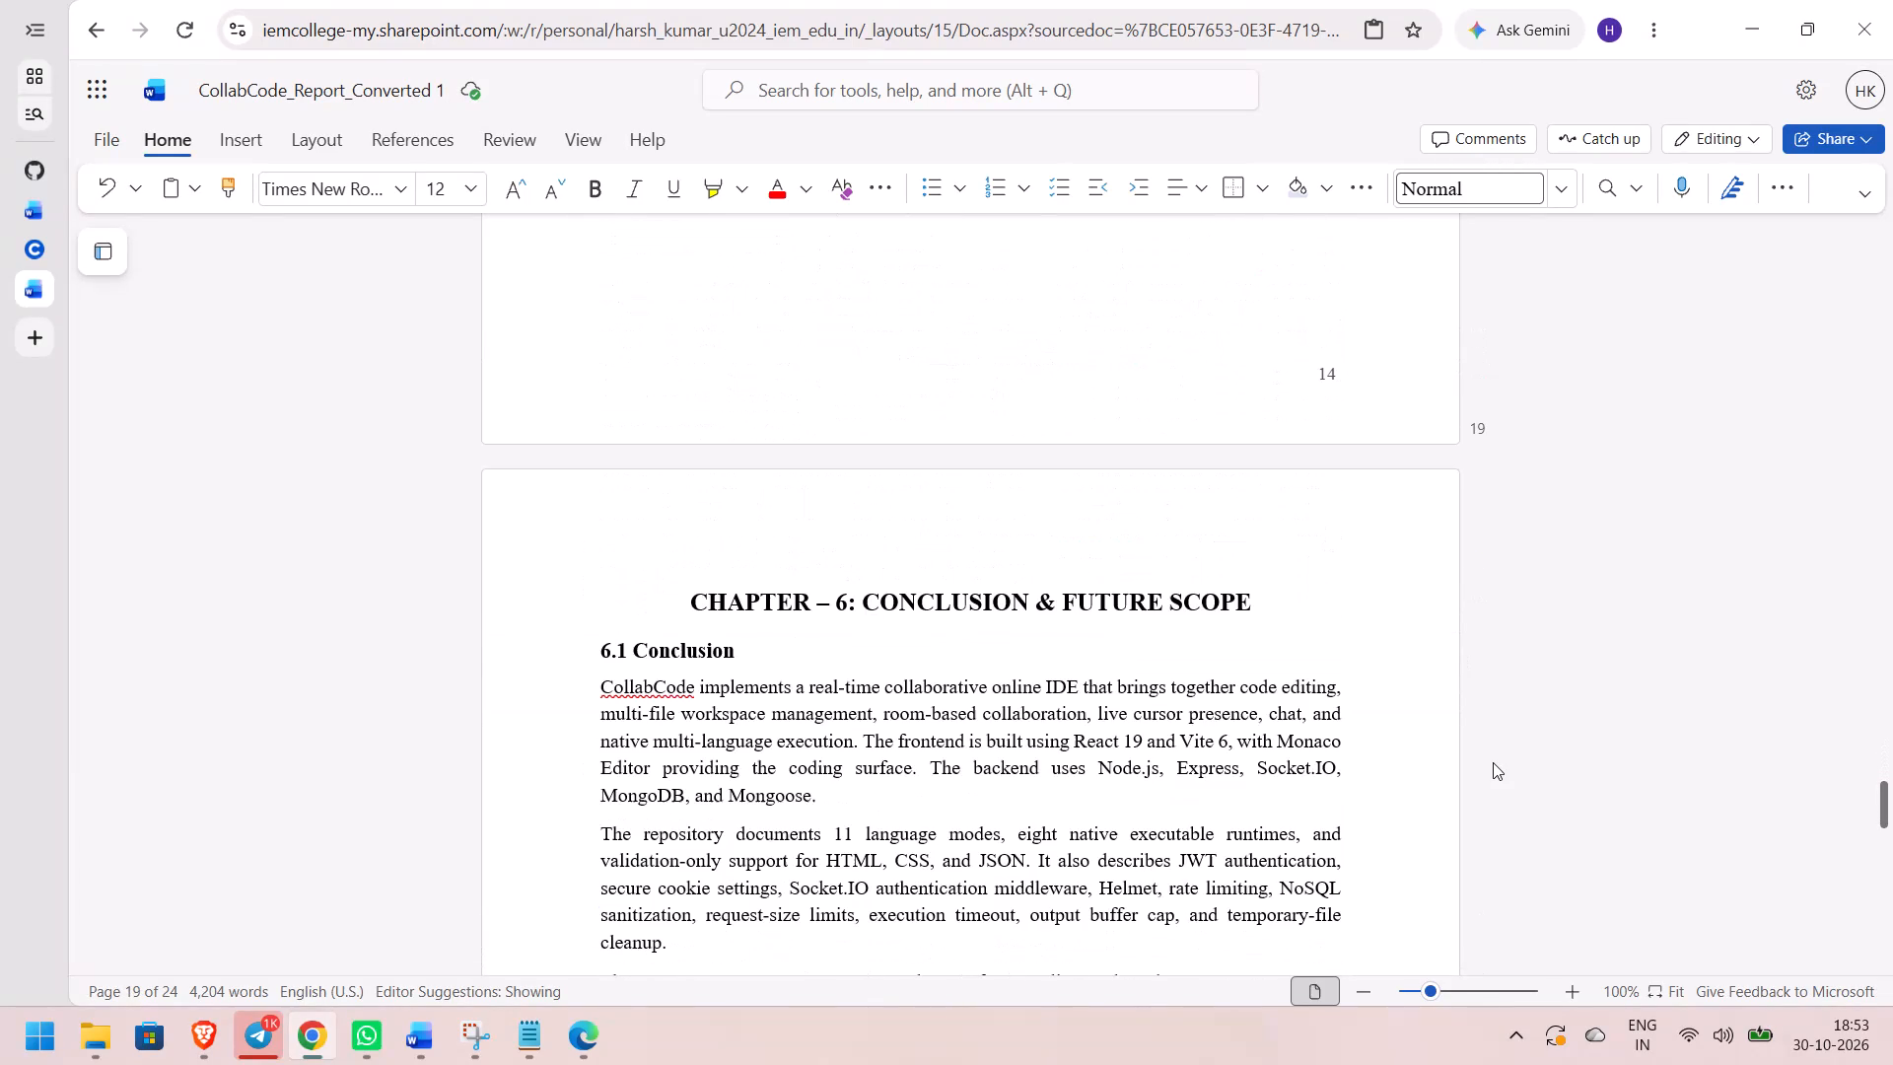
scroll(1493, 762, up, 5)
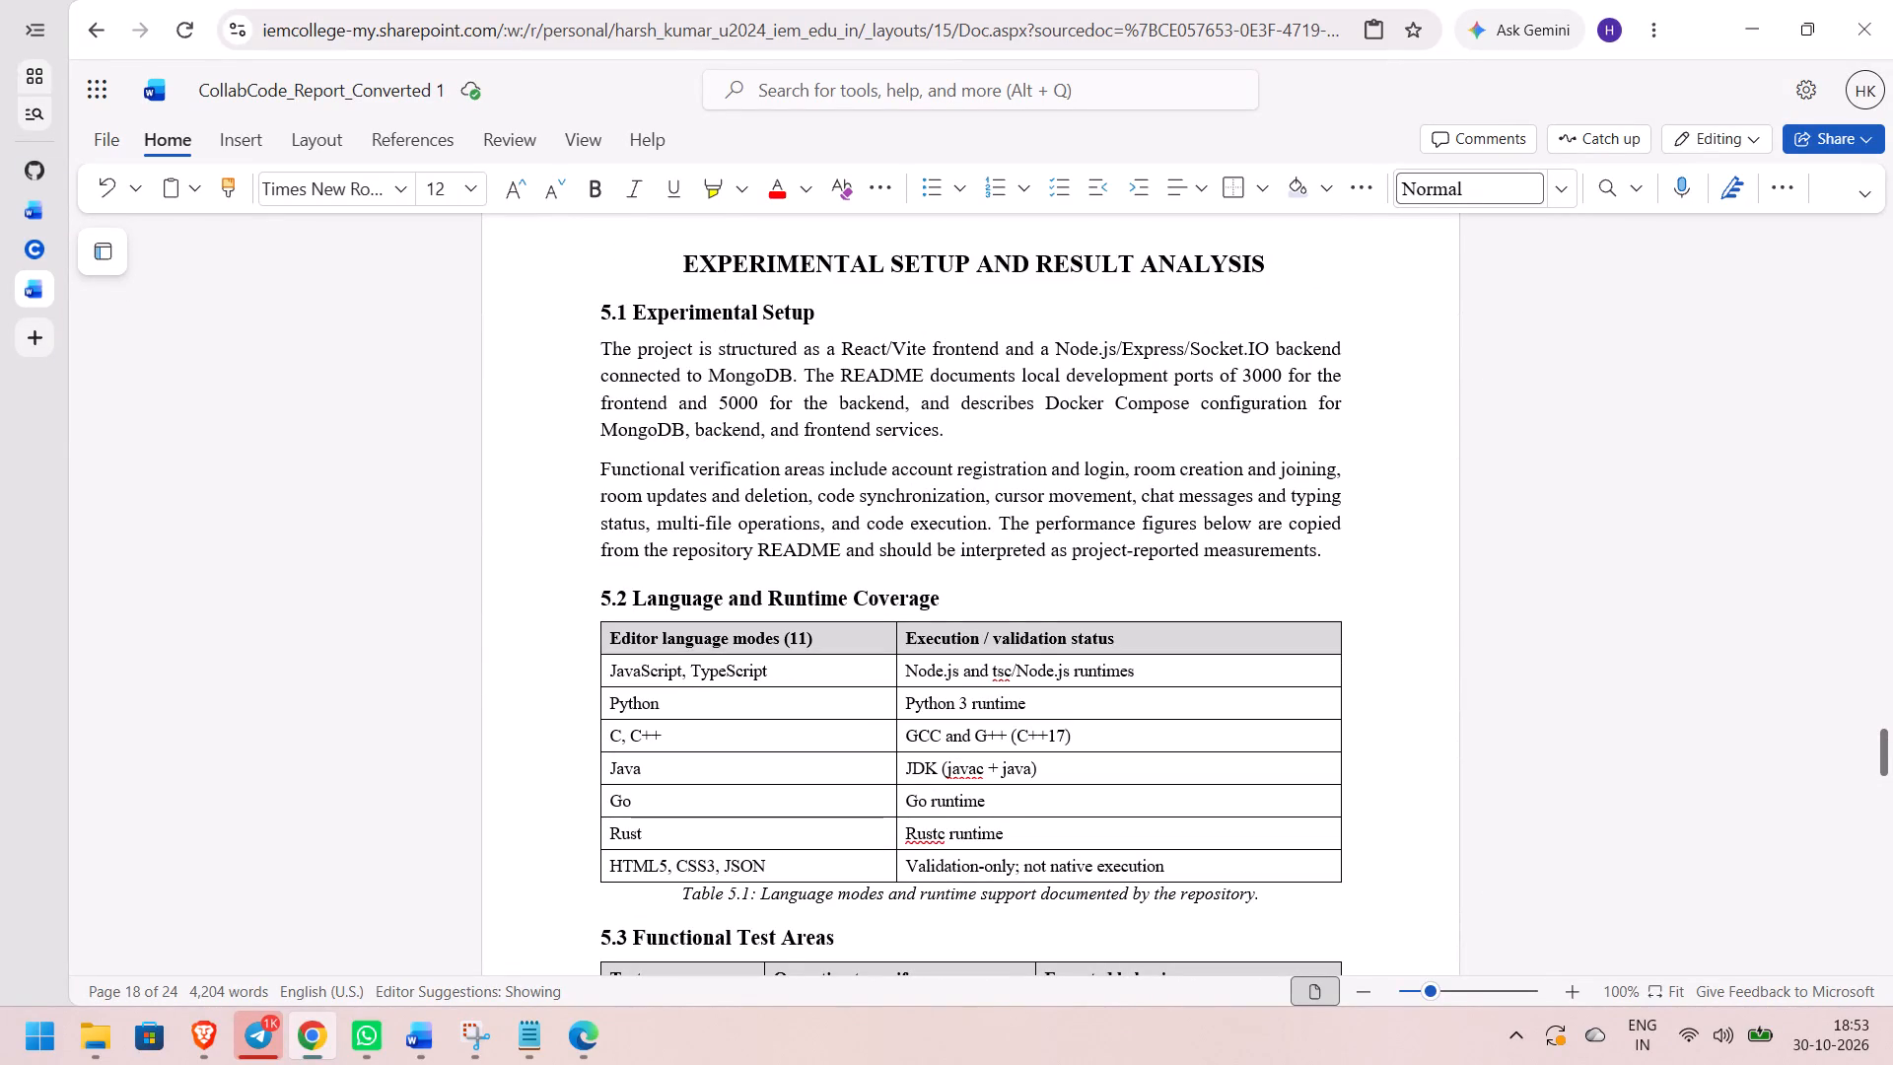
Copy all of chapter 5's content, from the 5.1 Experimental Setup heading through the end of the 5.5 Result Discussion paragraph.
drag(994, 311, 1024, 362)
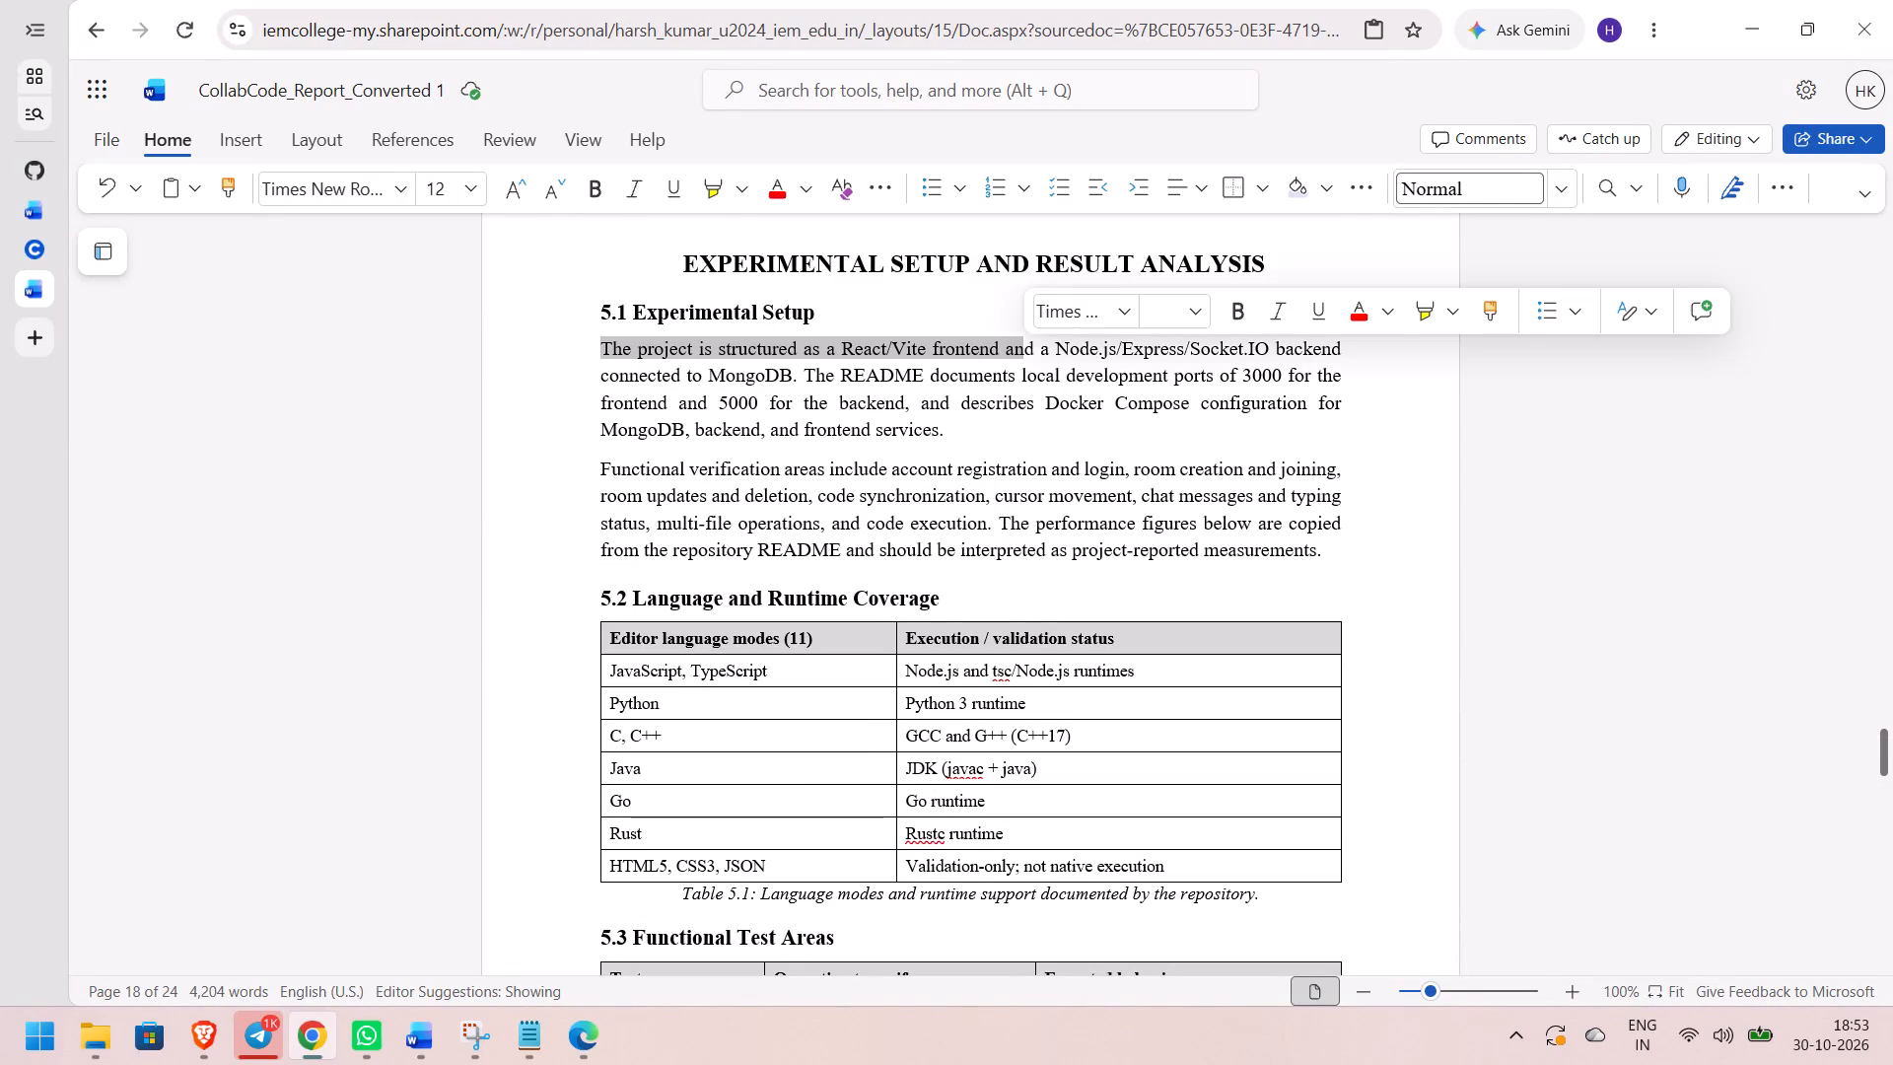
drag(601, 305, 607, 343)
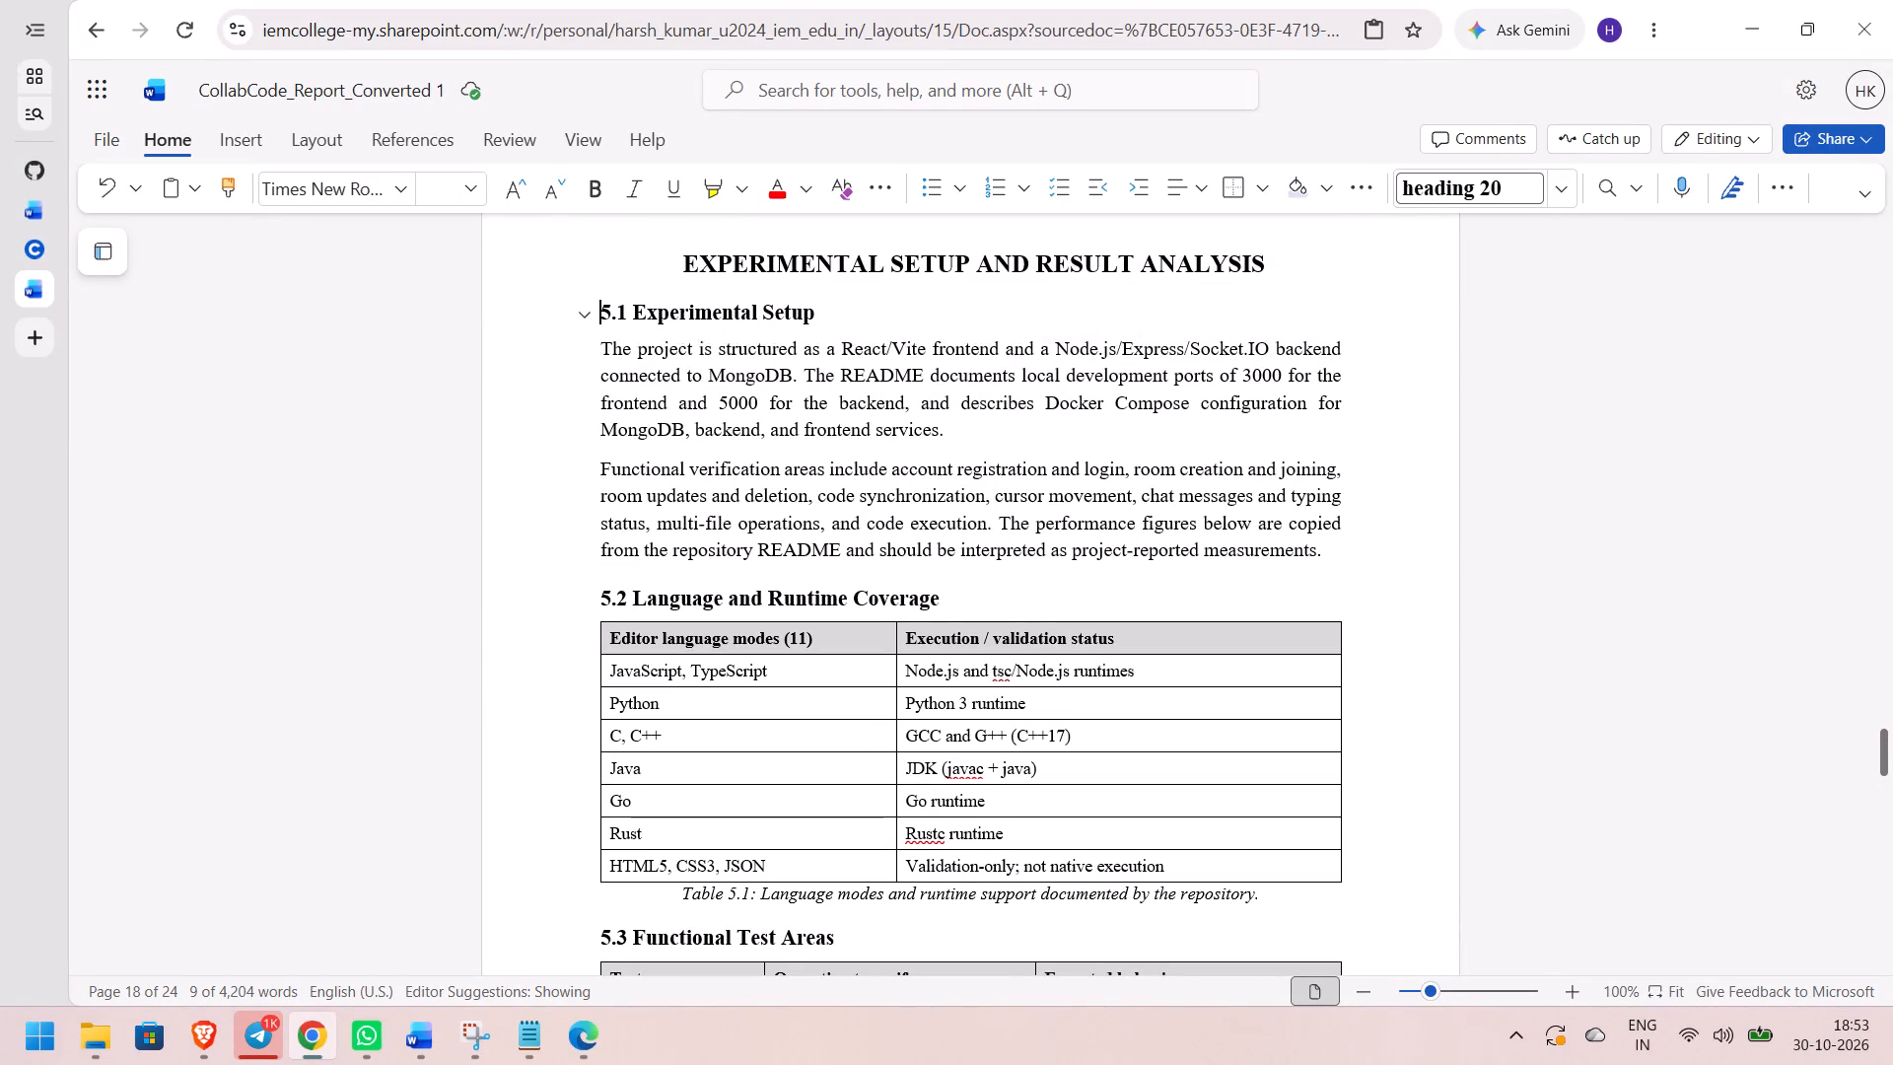
drag(607, 343, 1011, 985)
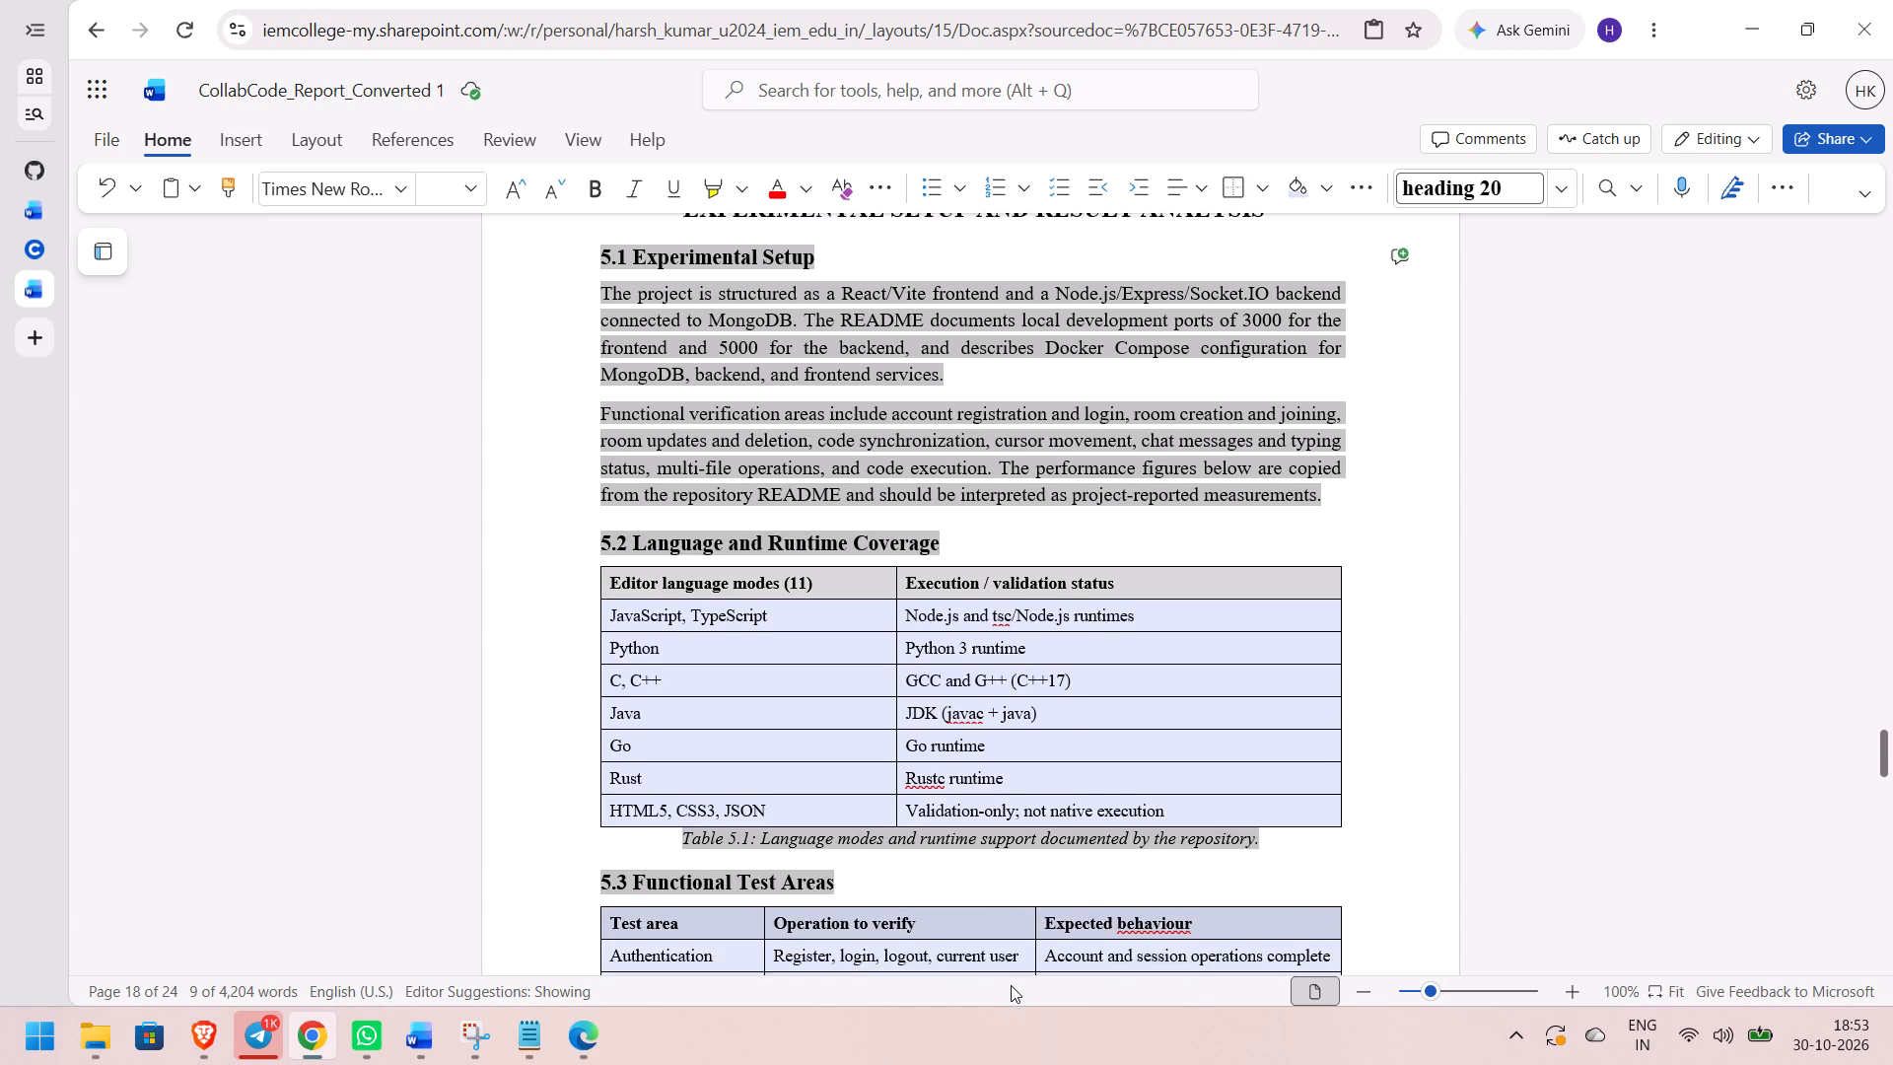
drag(1011, 985, 1024, 1004)
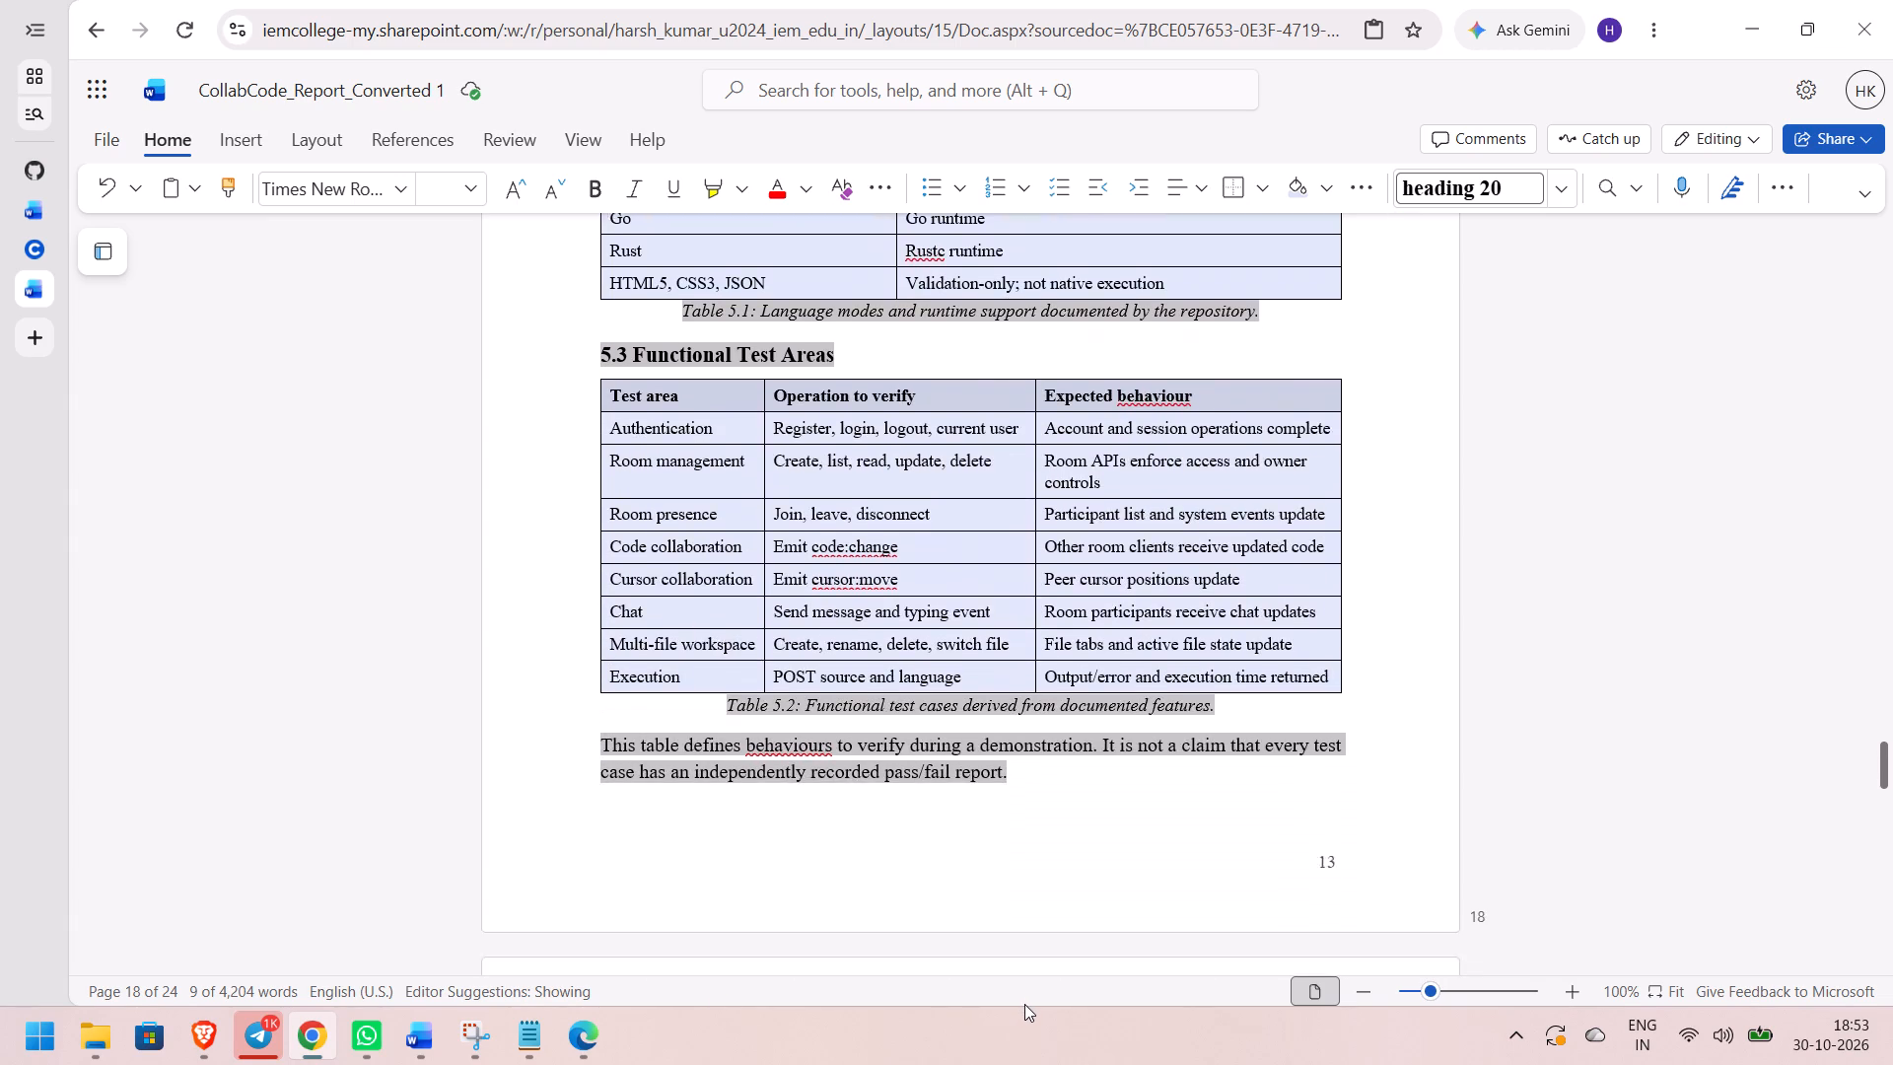
drag(1024, 1004, 1034, 993)
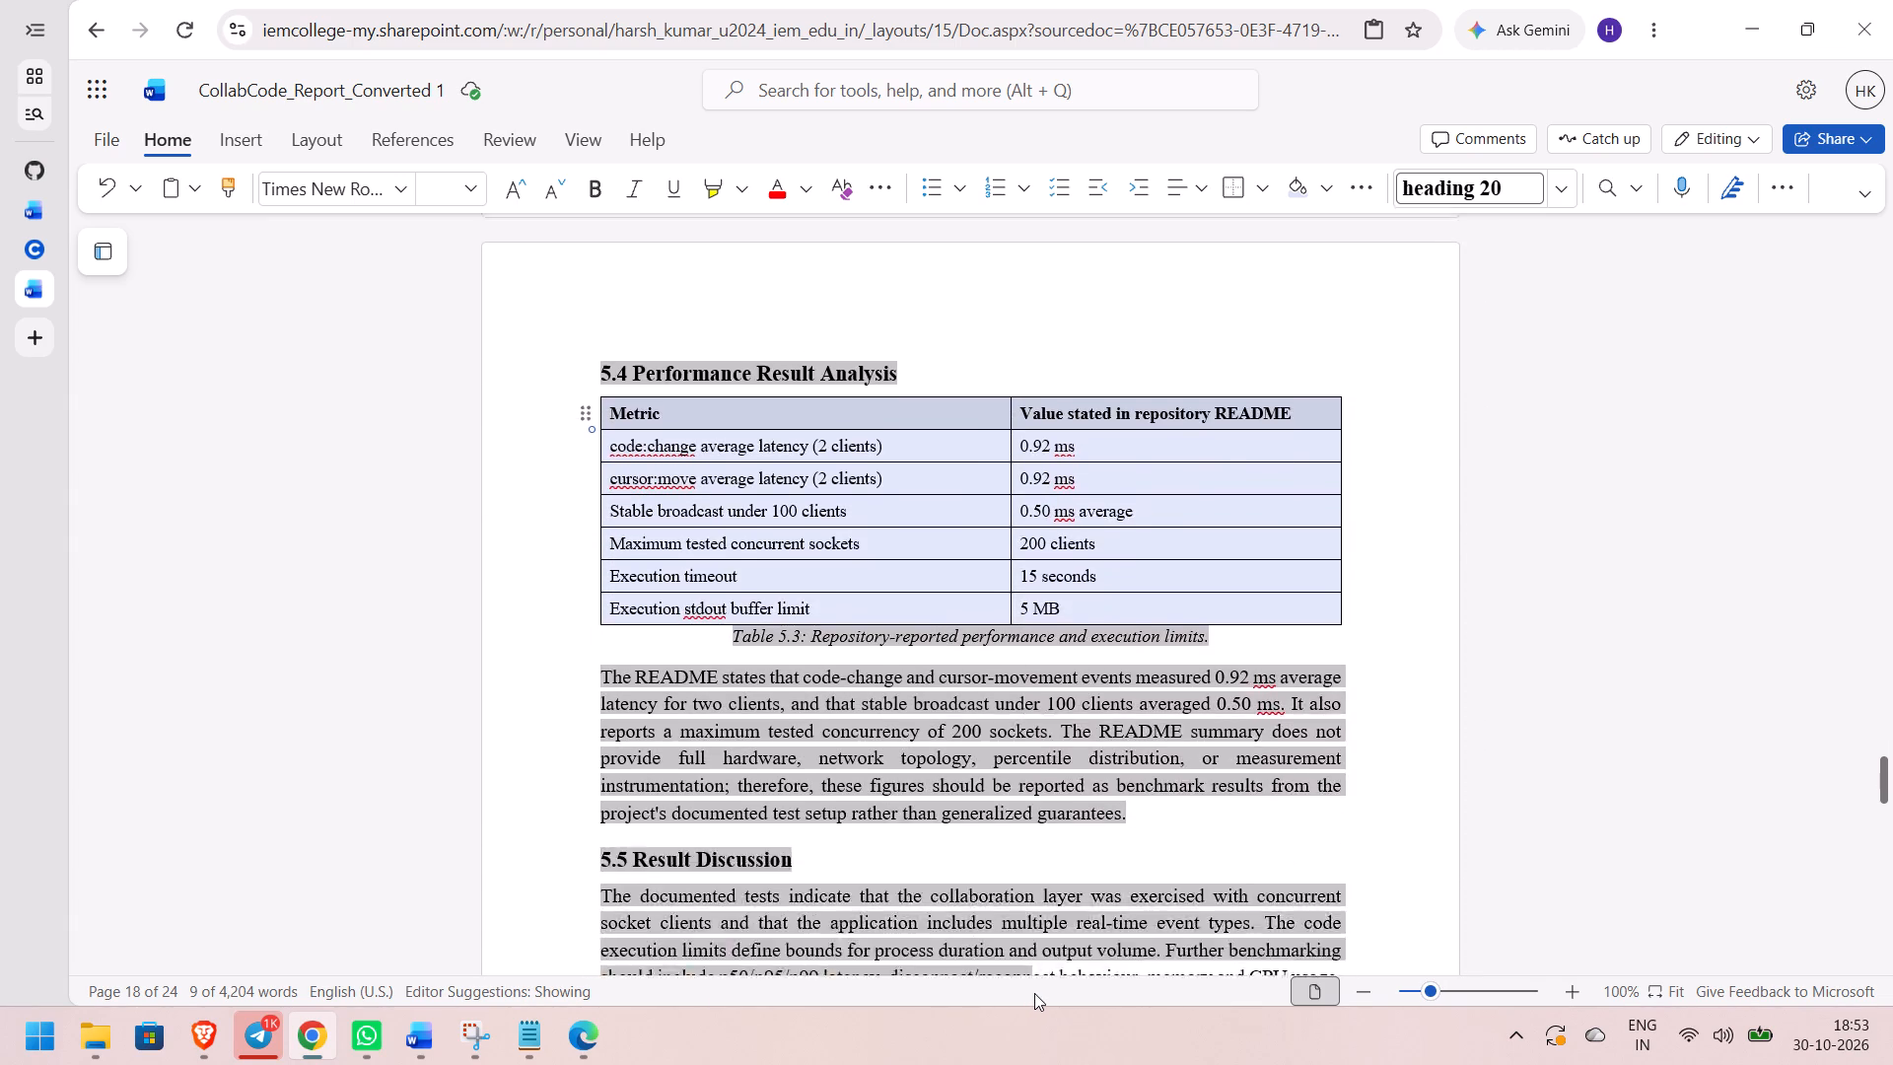
drag(1034, 993, 1033, 600)
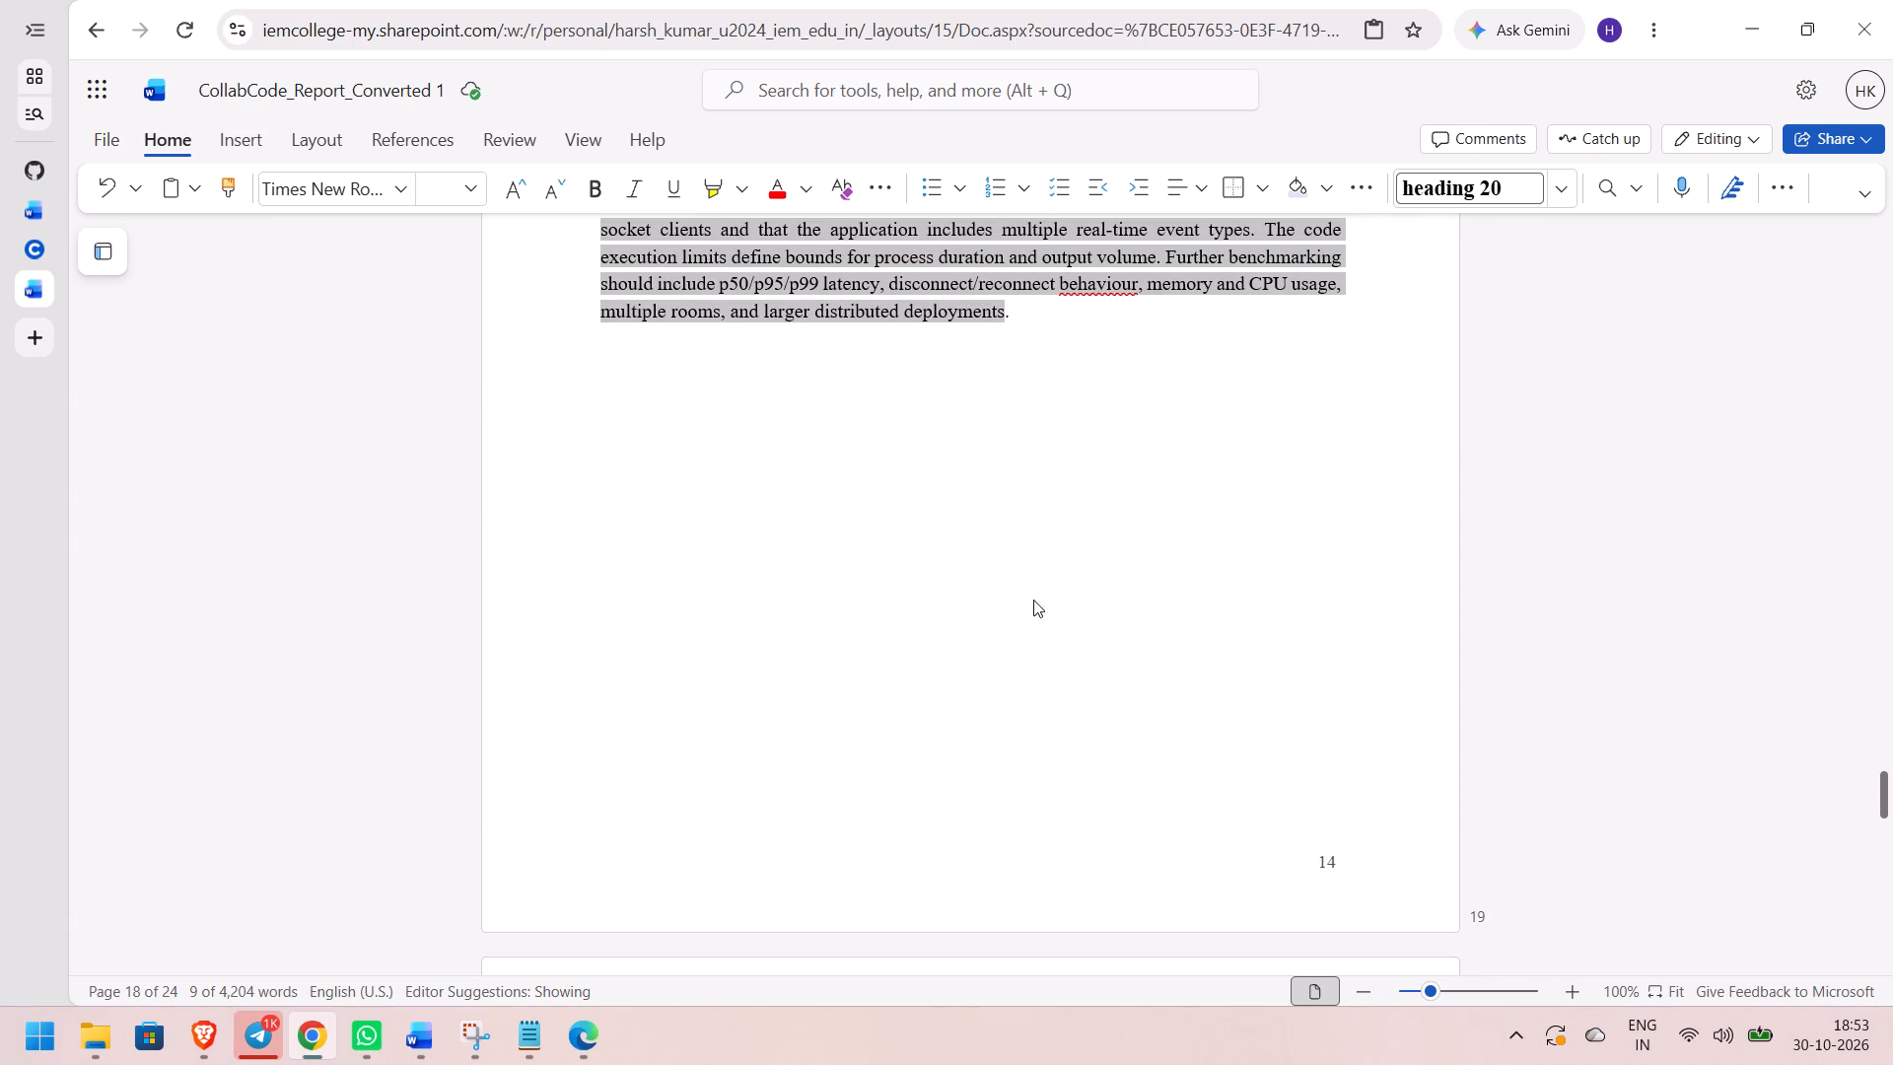
drag(1033, 600, 1049, 600)
key(ctrl+c)
key(ctrl+c)
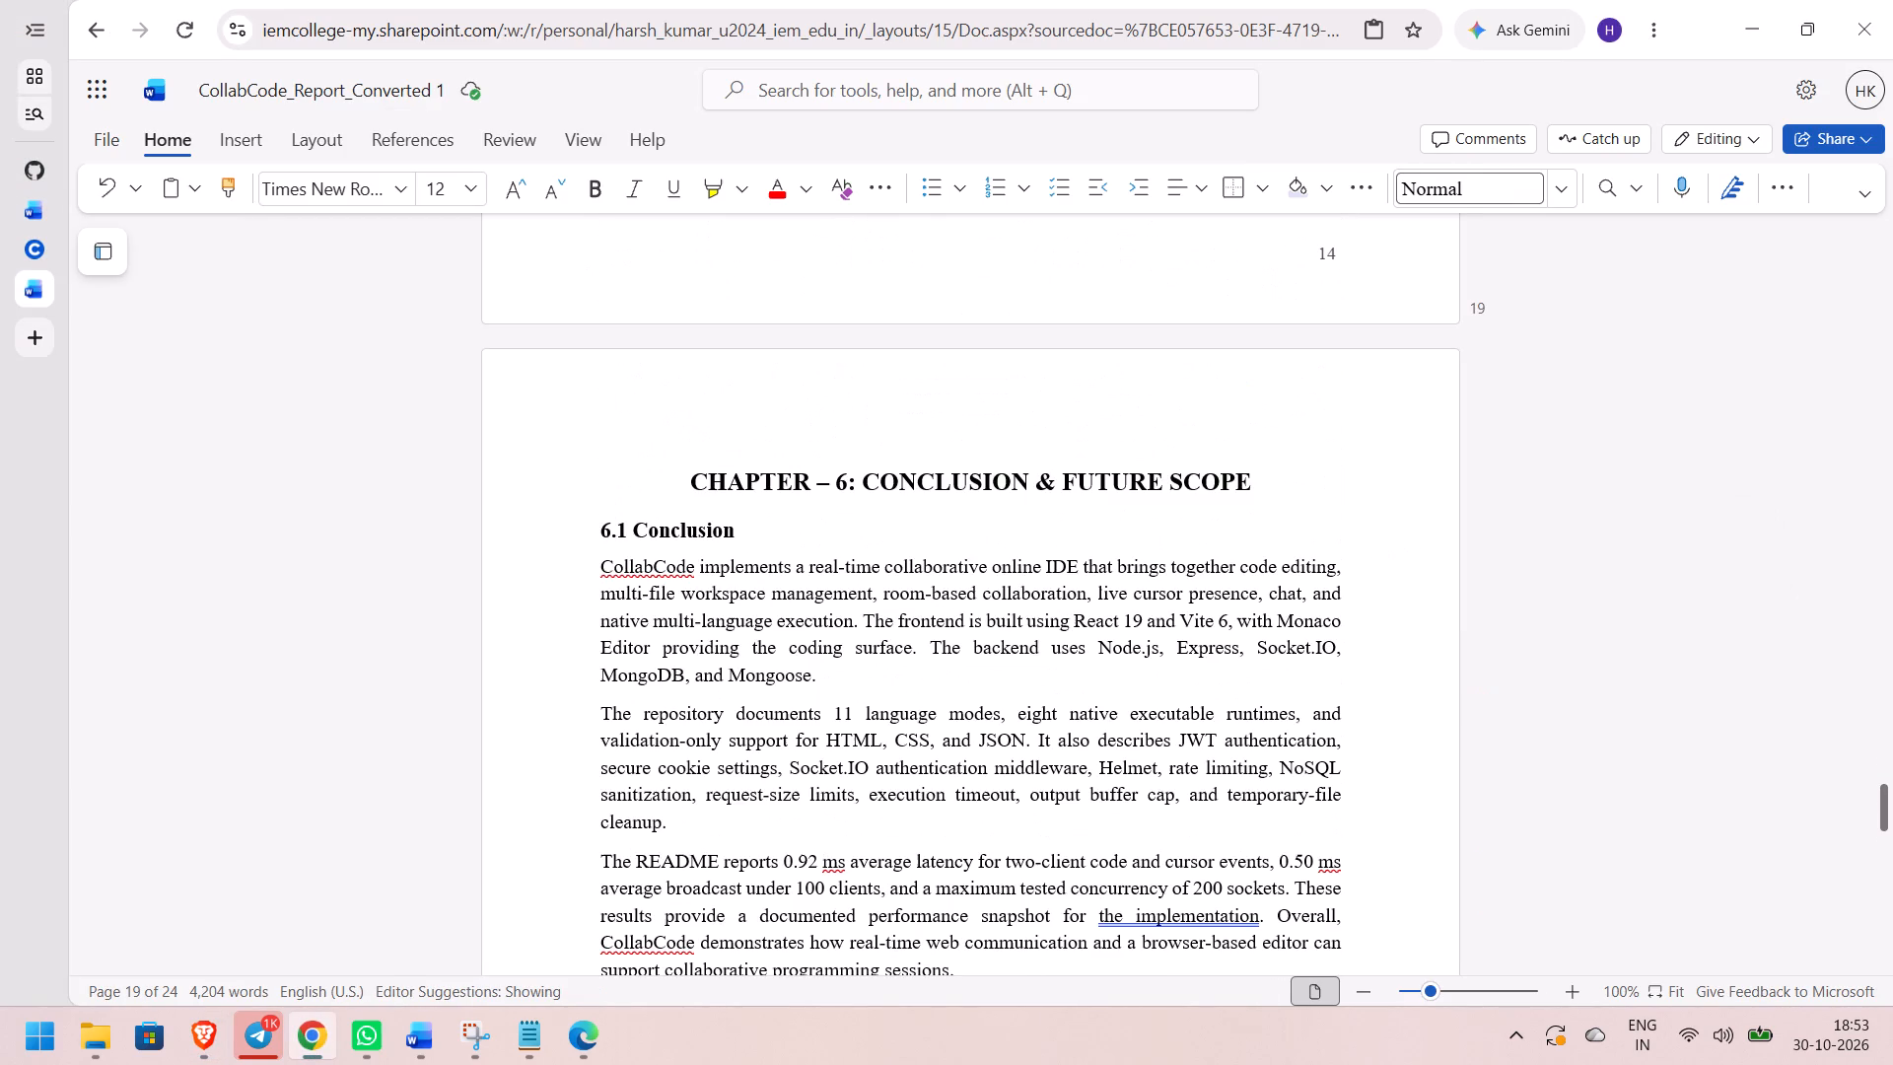
scroll(756, 708, down, 2)
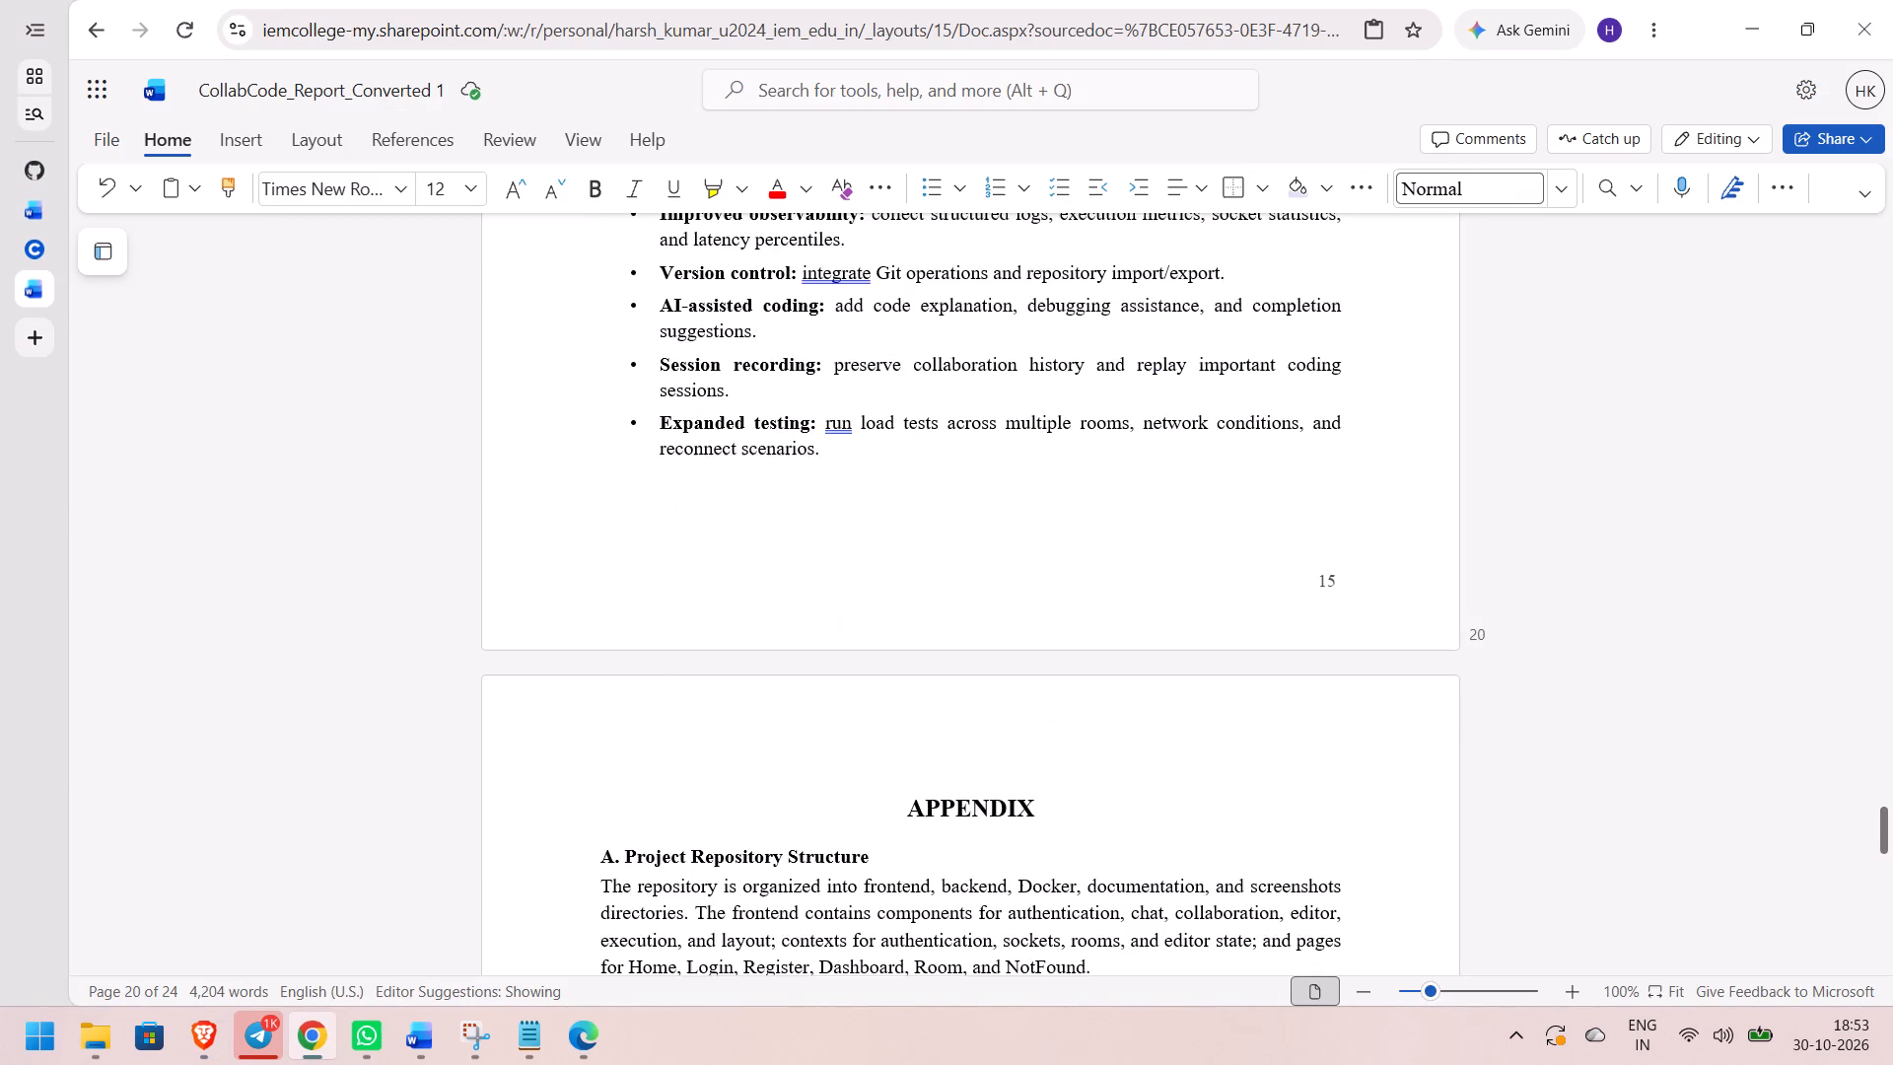
scroll(756, 708, up, 2)
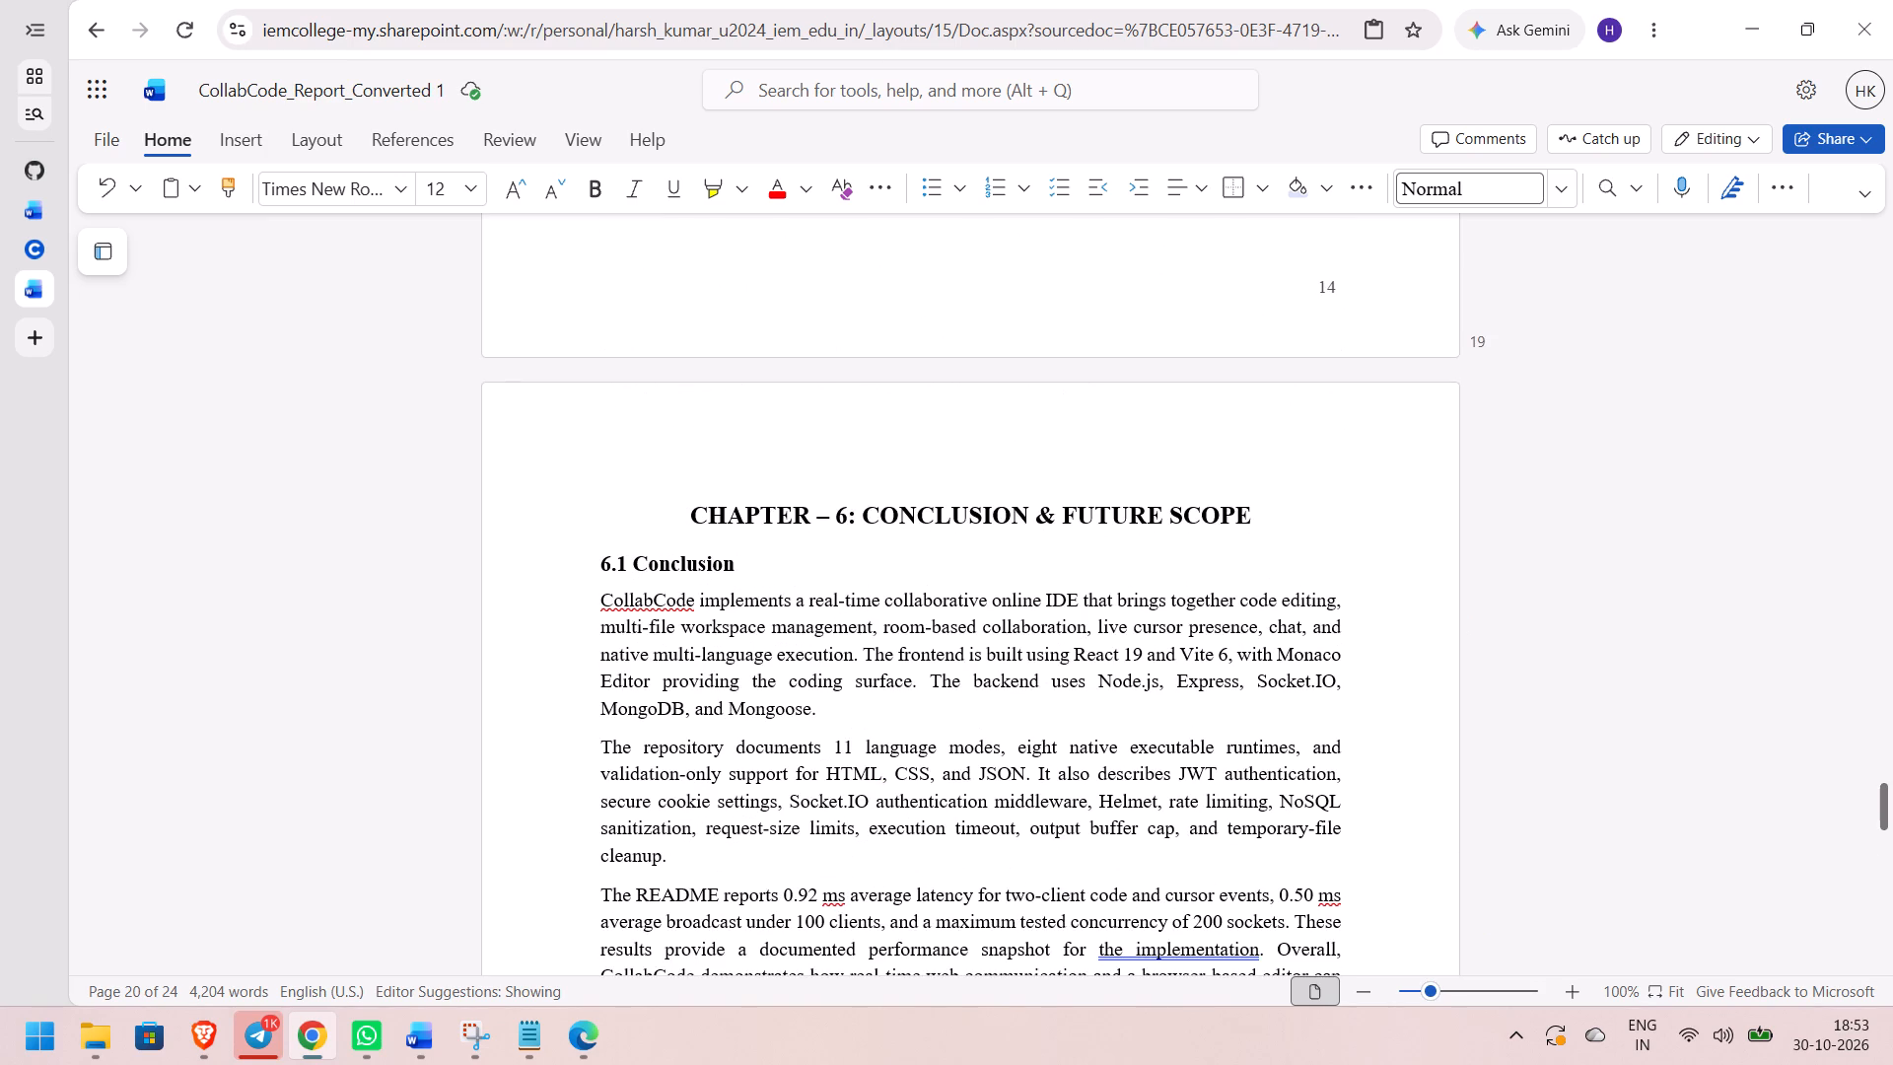
double_click(1248, 528)
double_click(864, 519)
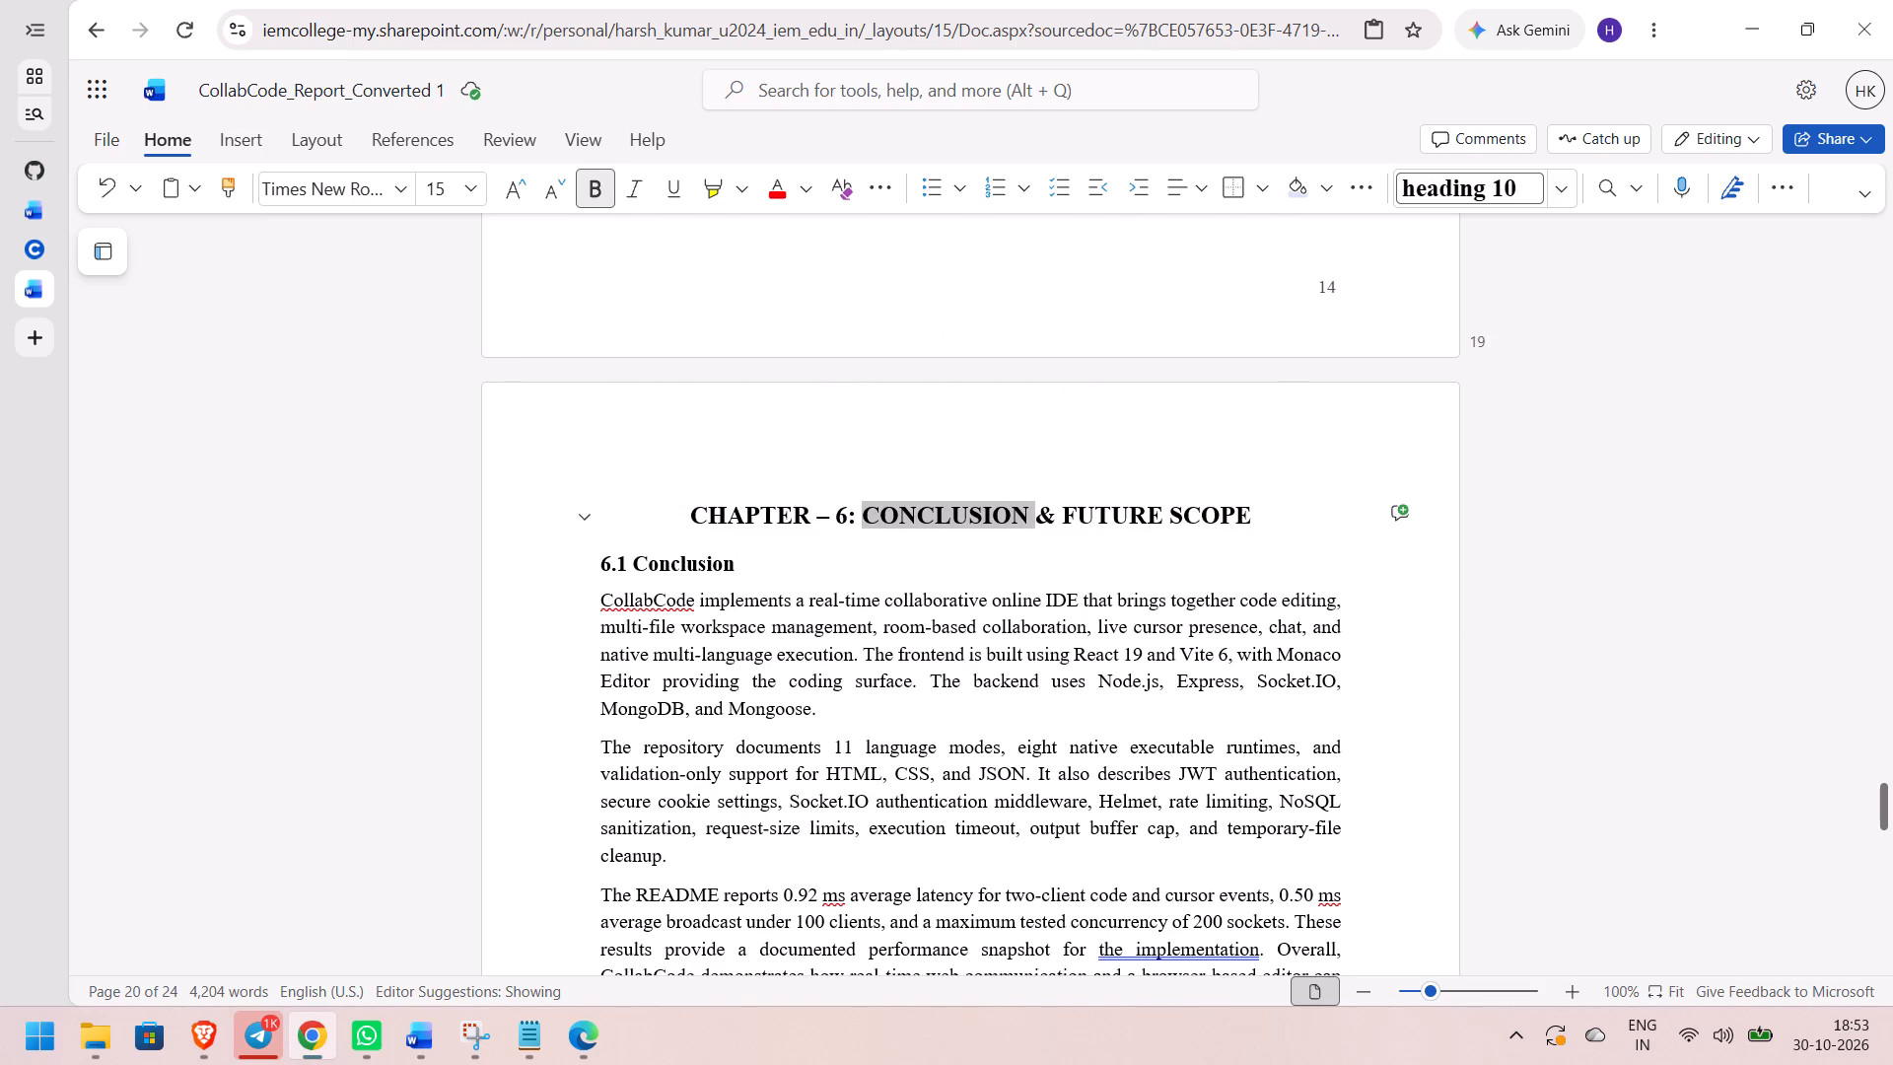
click(856, 522)
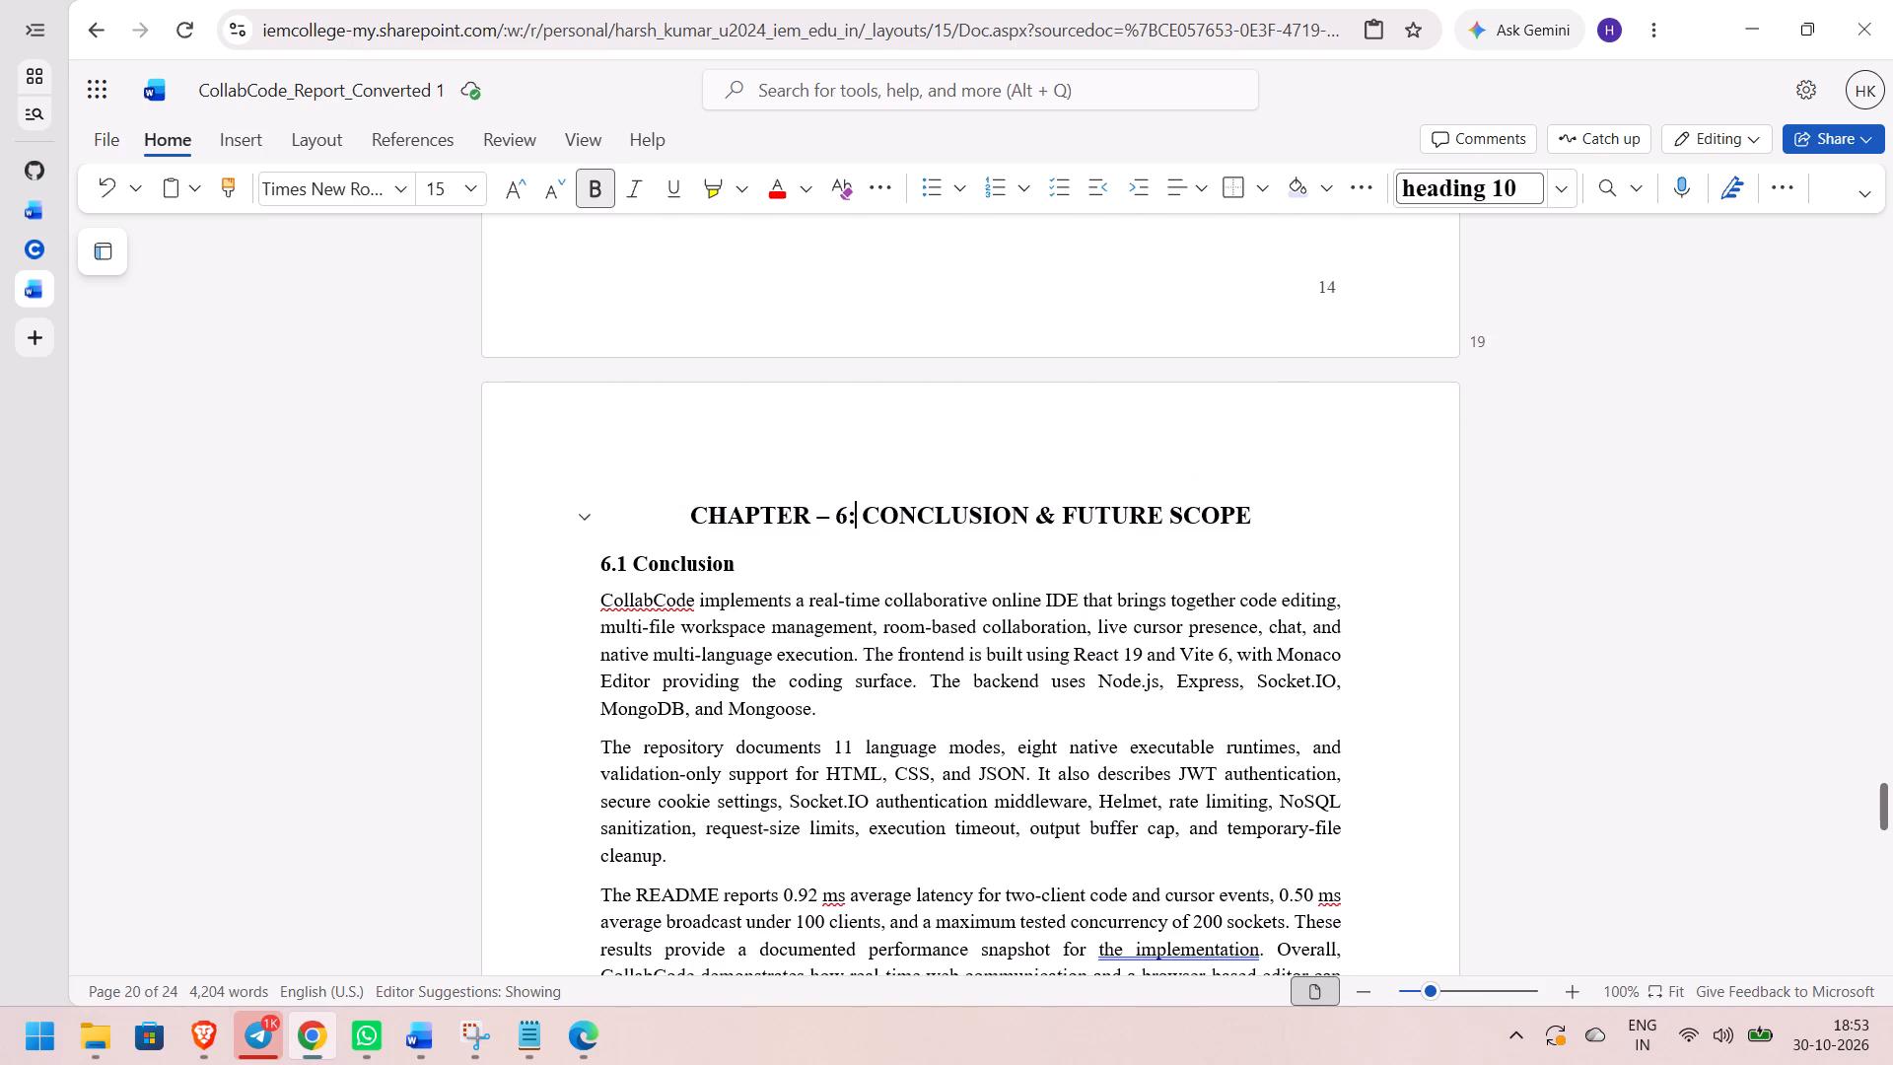
key(Right)
key(BackSpace)
key(BackSpace)
key(BackSpace)
key(BackSpace)
key(BackSpace)
key(BackSpace)
key(BackSpace)
key(BackSpace)
key(BackSpace)
key(BackSpace)
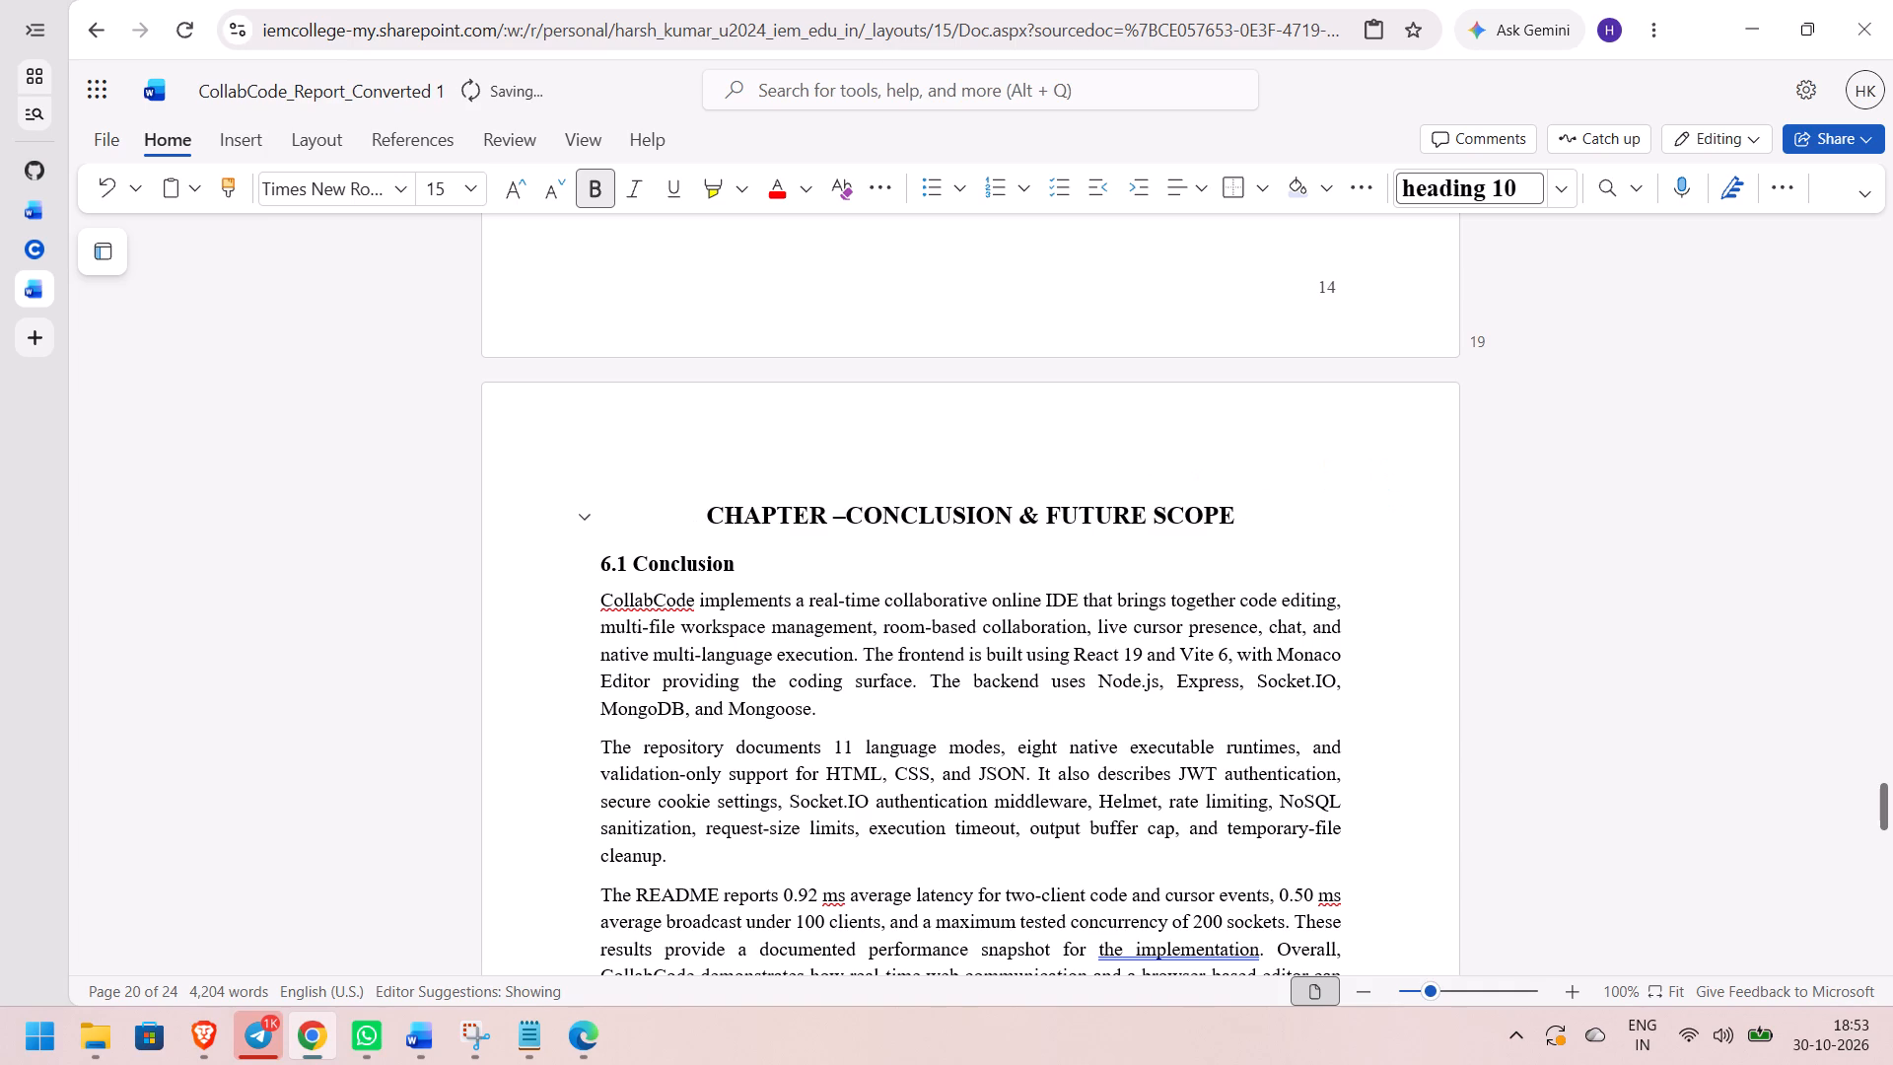
key(BackSpace)
key(BackSpace)
key(BackSpace)
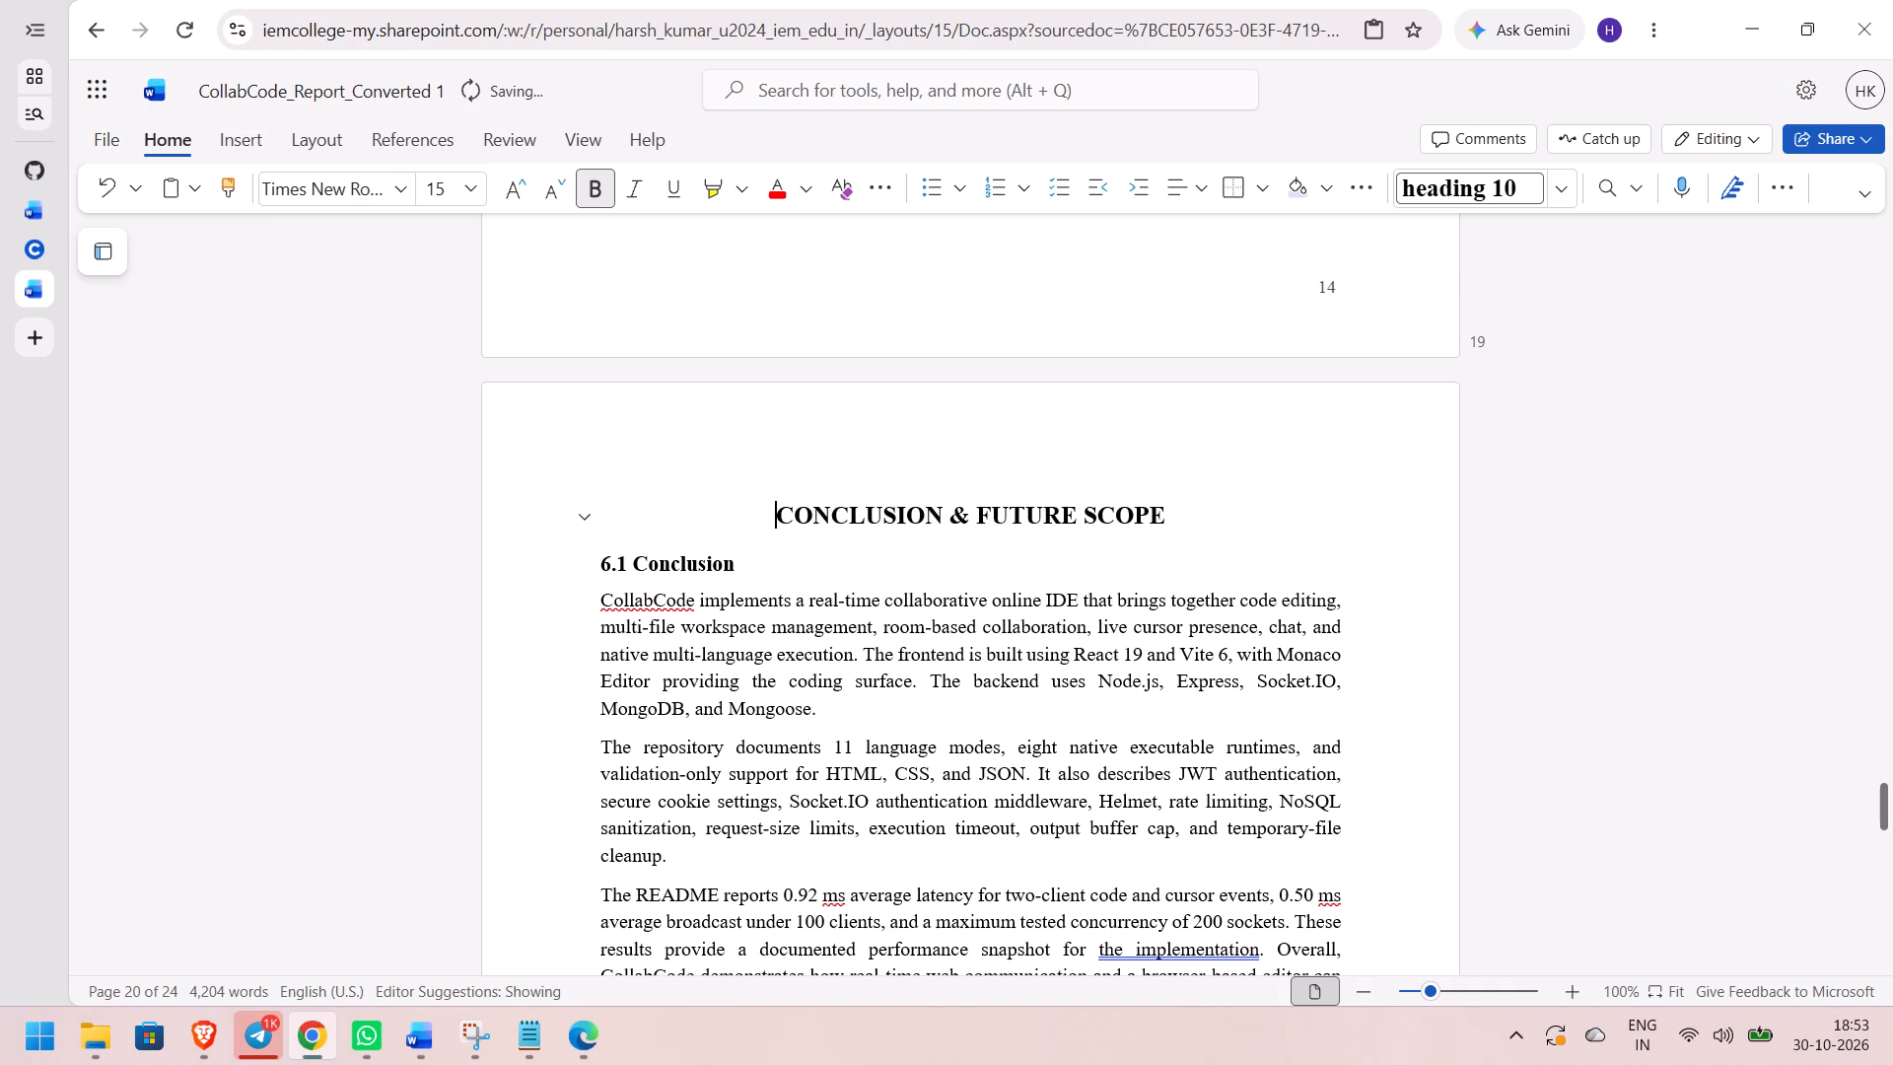
key(BackSpace)
key(ctrl+z)
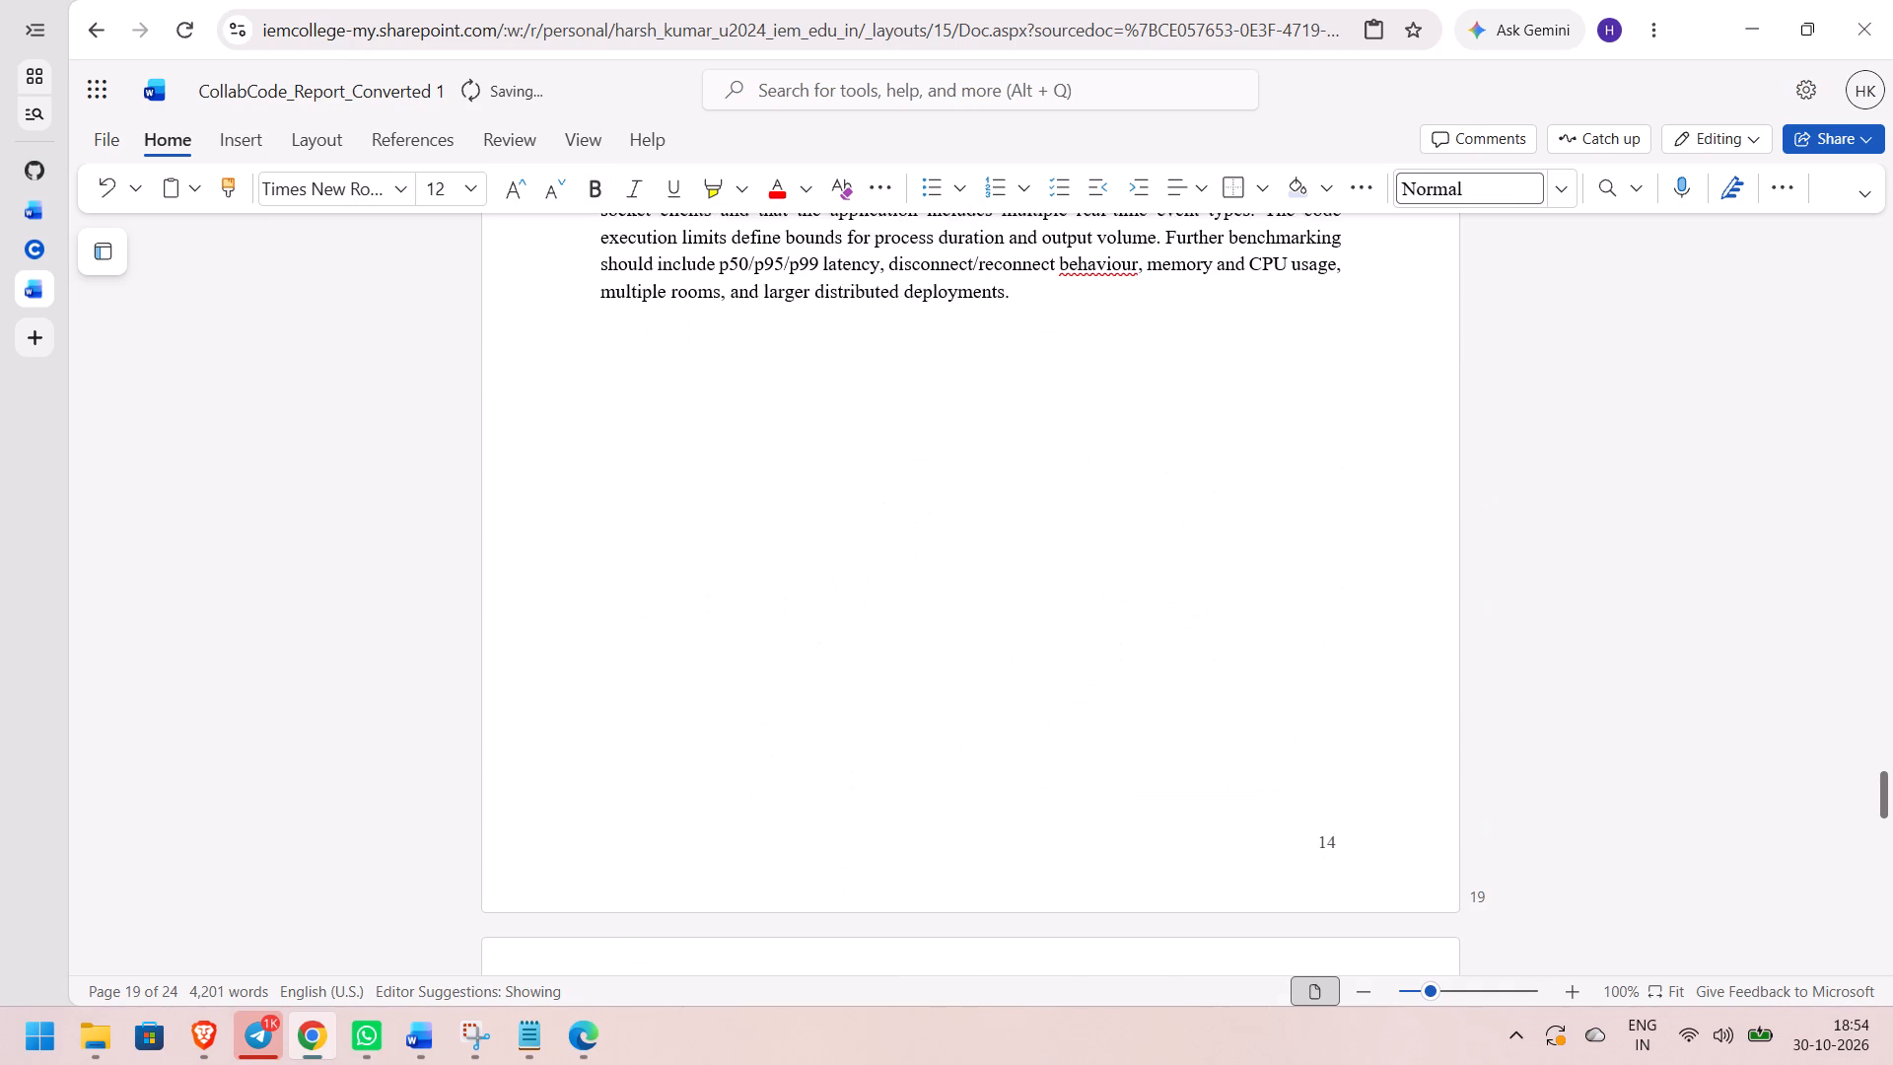
Examine chapter 5 and the Conclusion & Future Scope chapter, down to the start of the Appendix.
scroll(894, 540, up, 4)
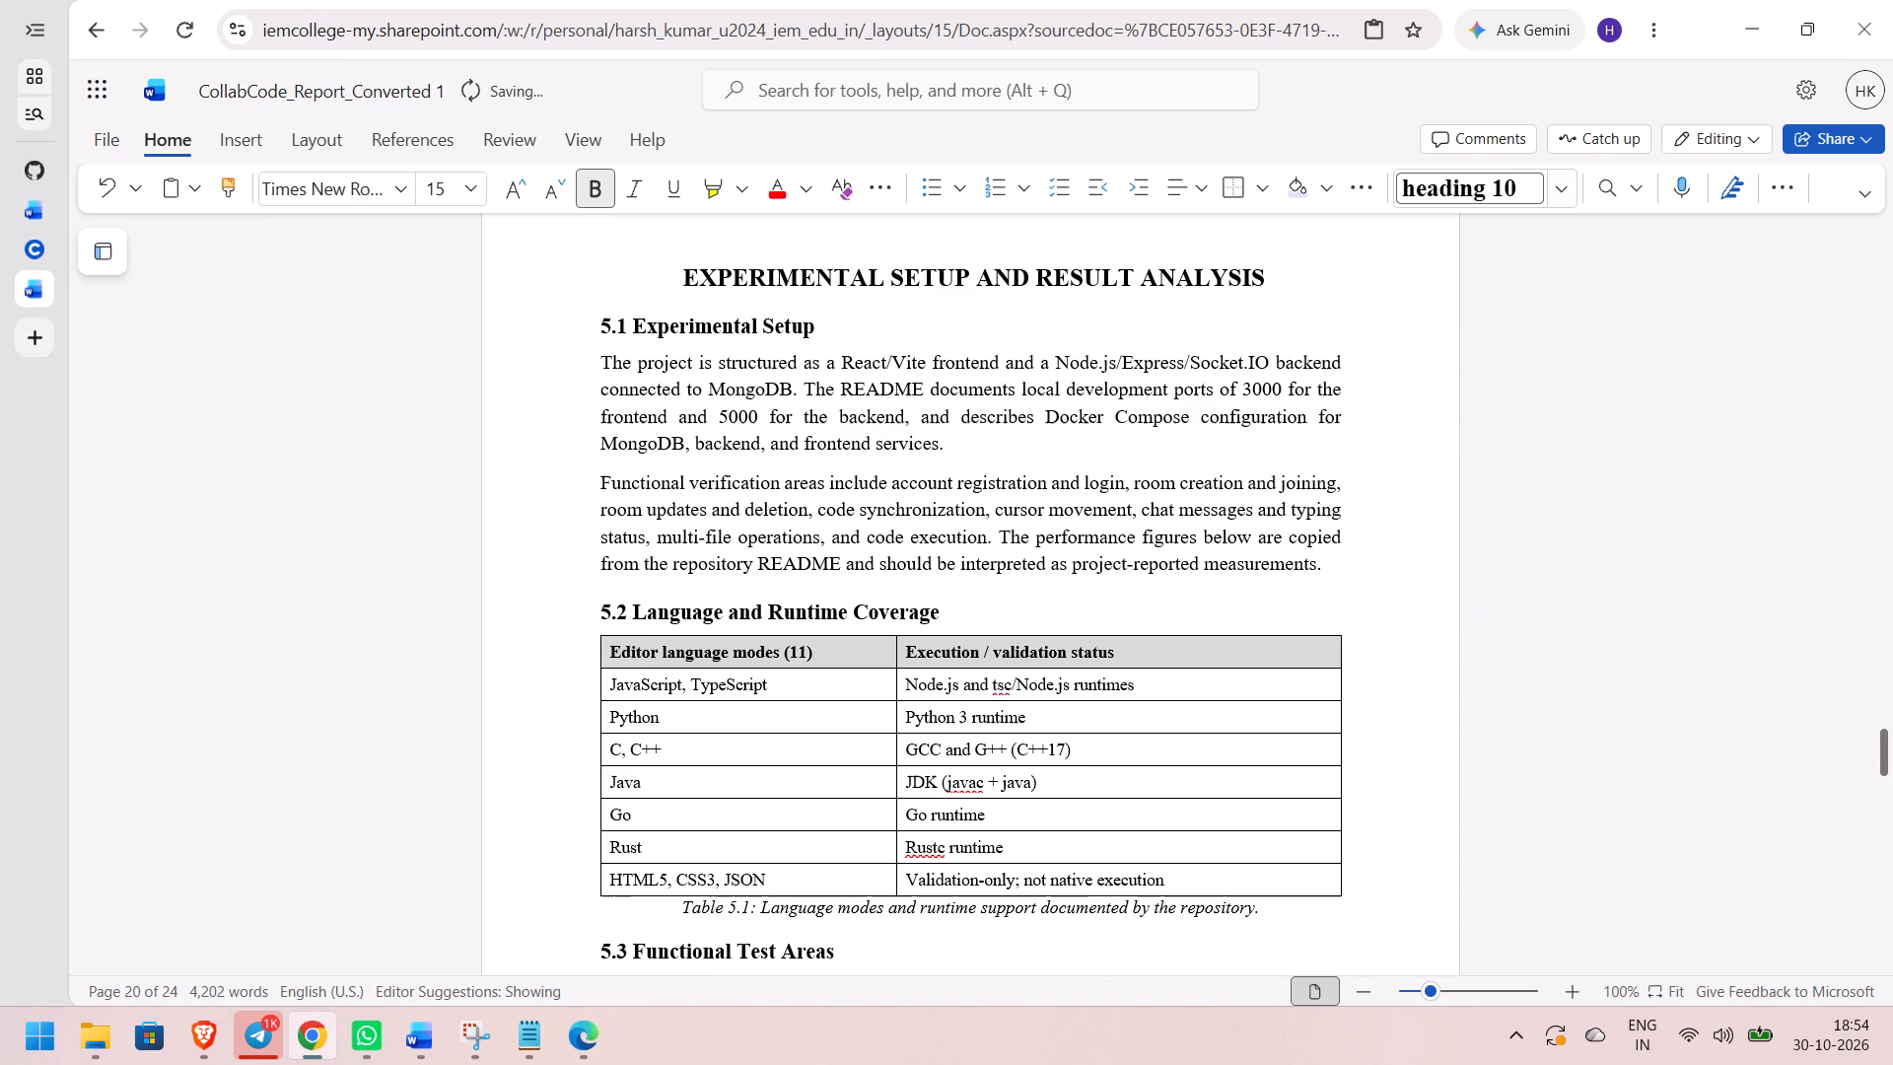
scroll(894, 540, down, 4)
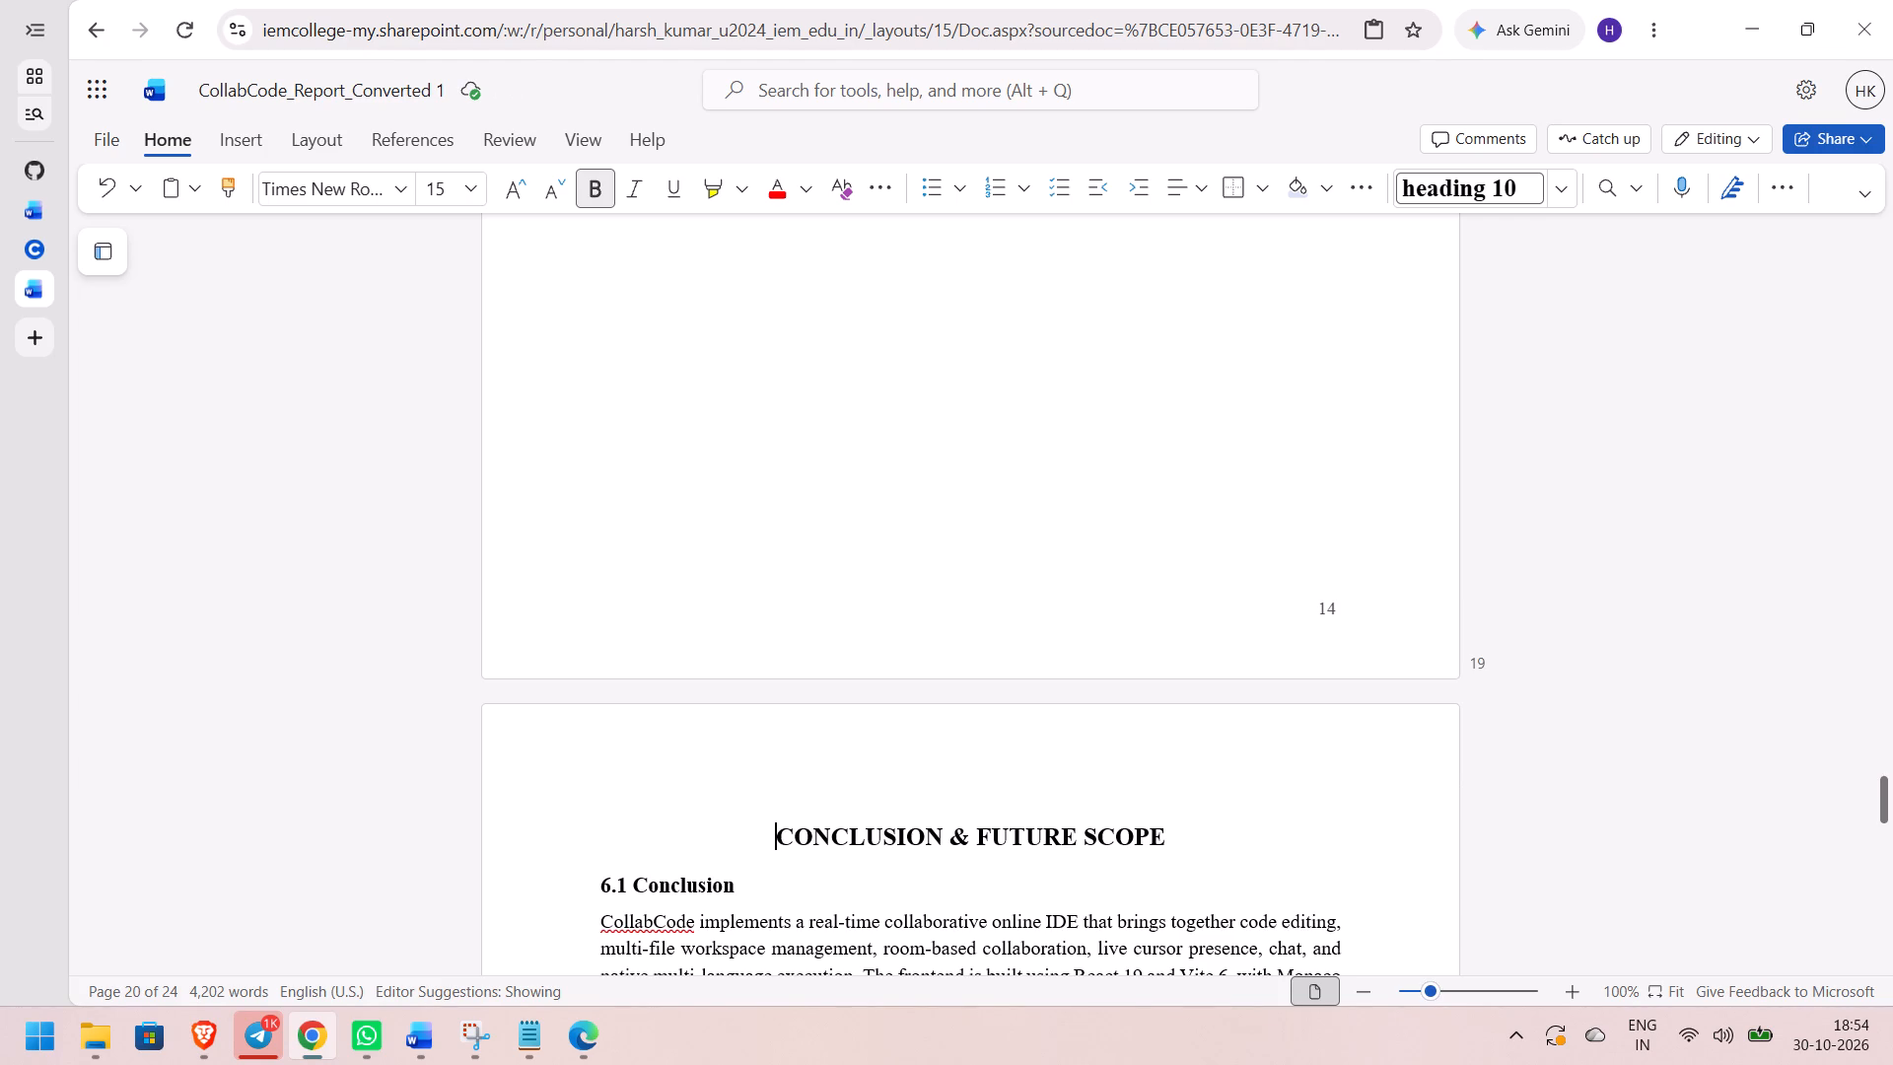
scroll(895, 564, down, 1)
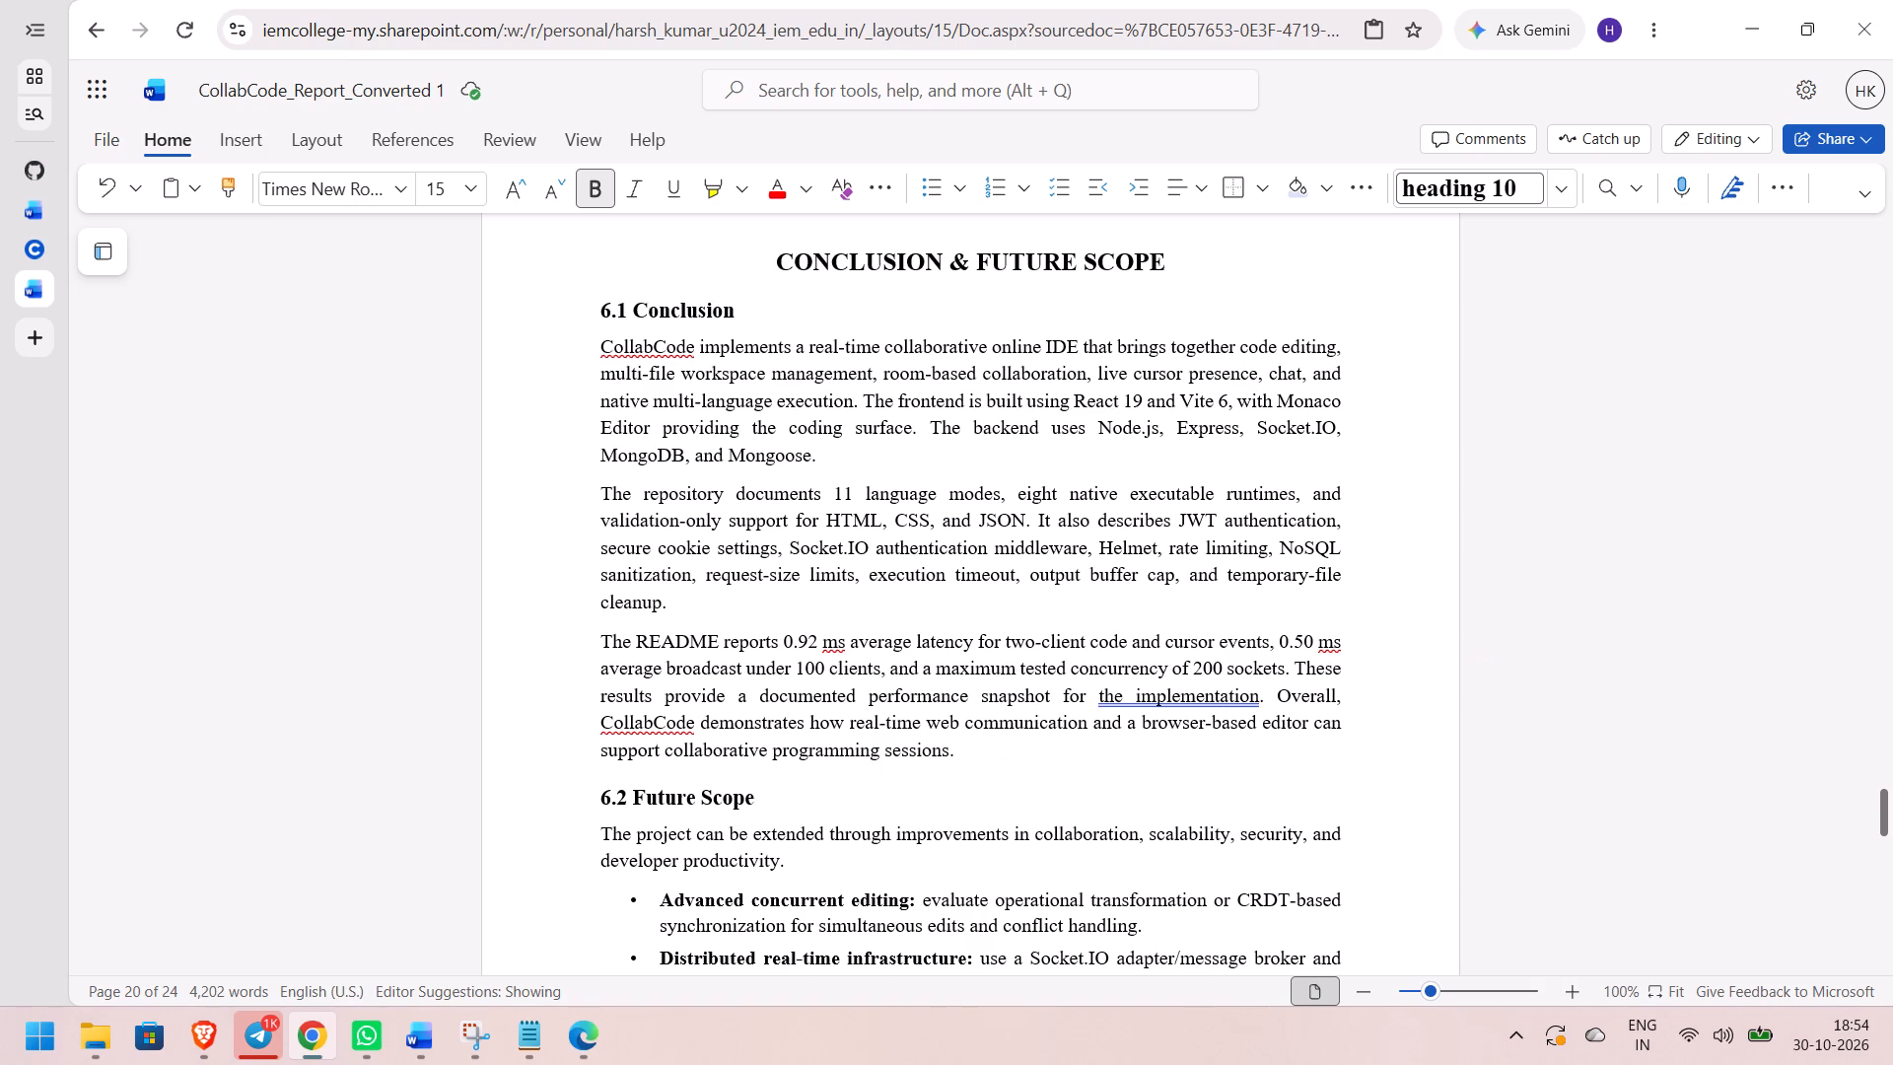
scroll(895, 564, down, 2)
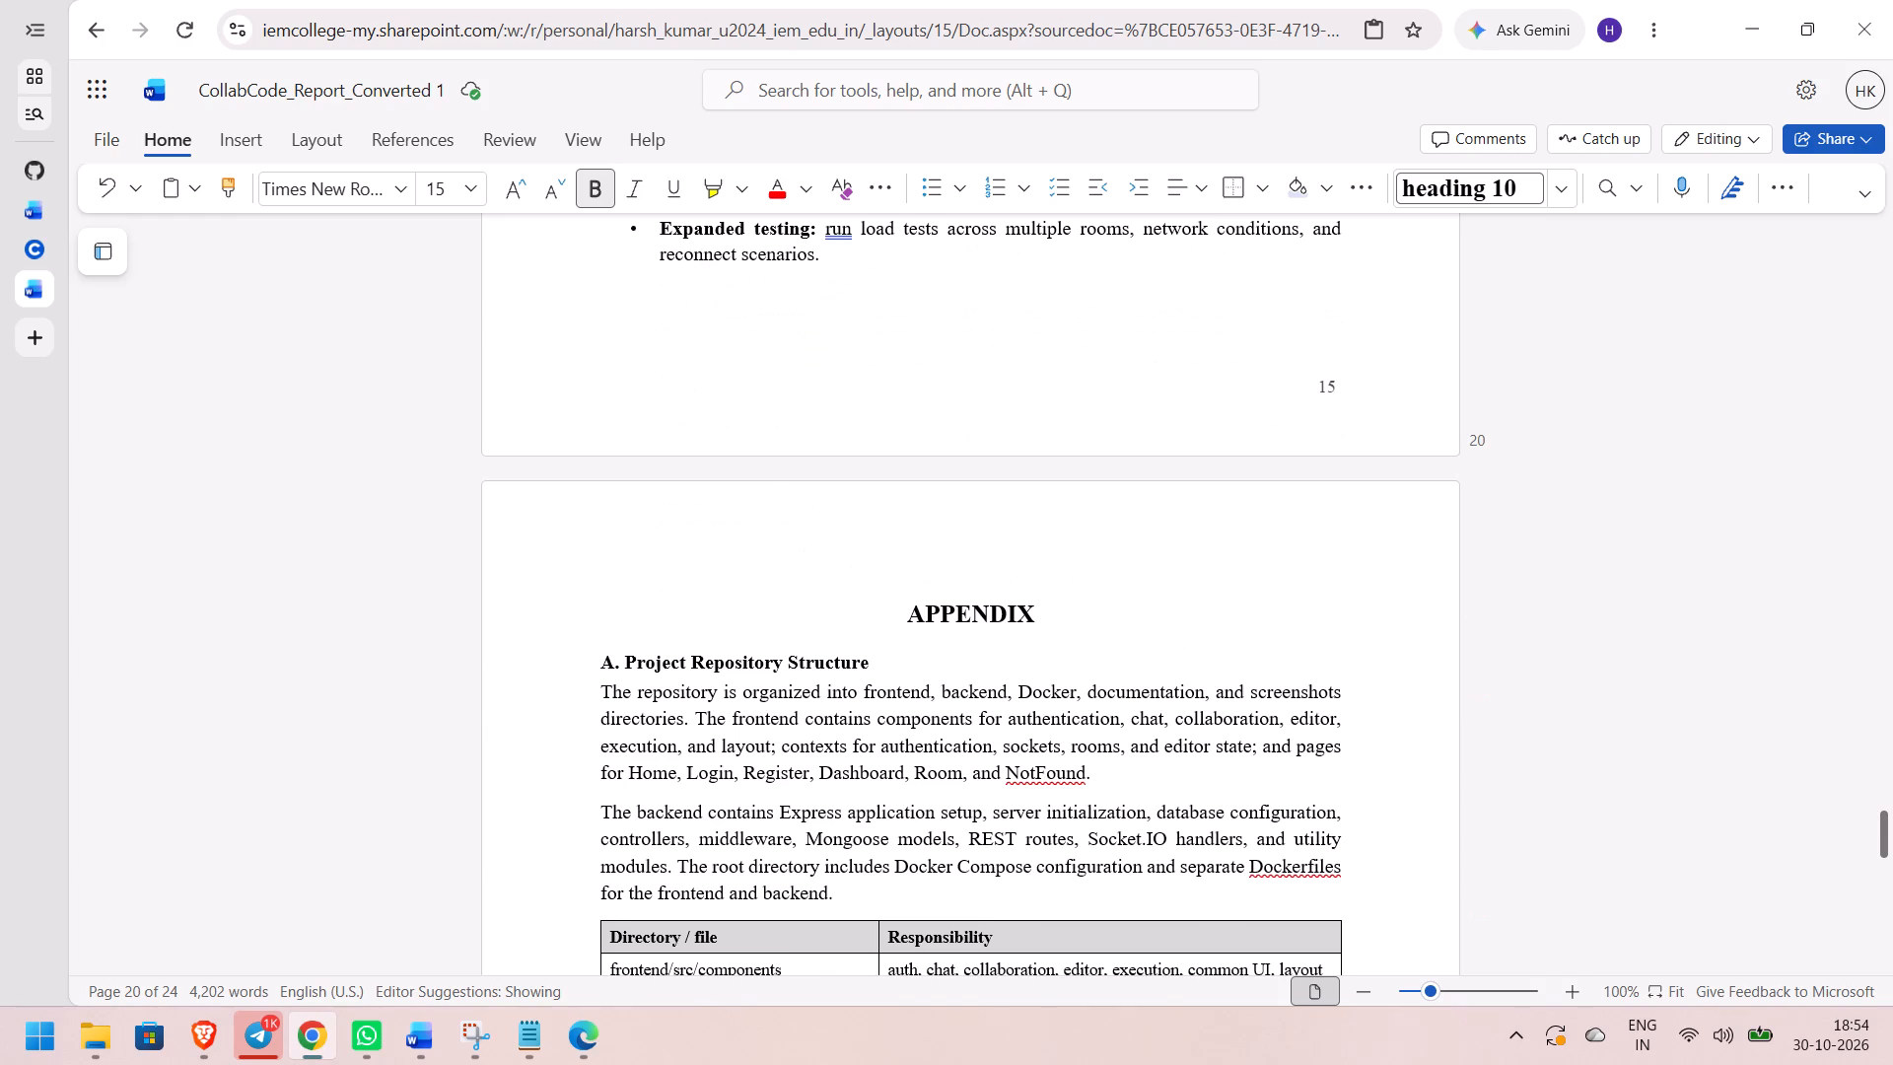
scroll(895, 564, up, 2)
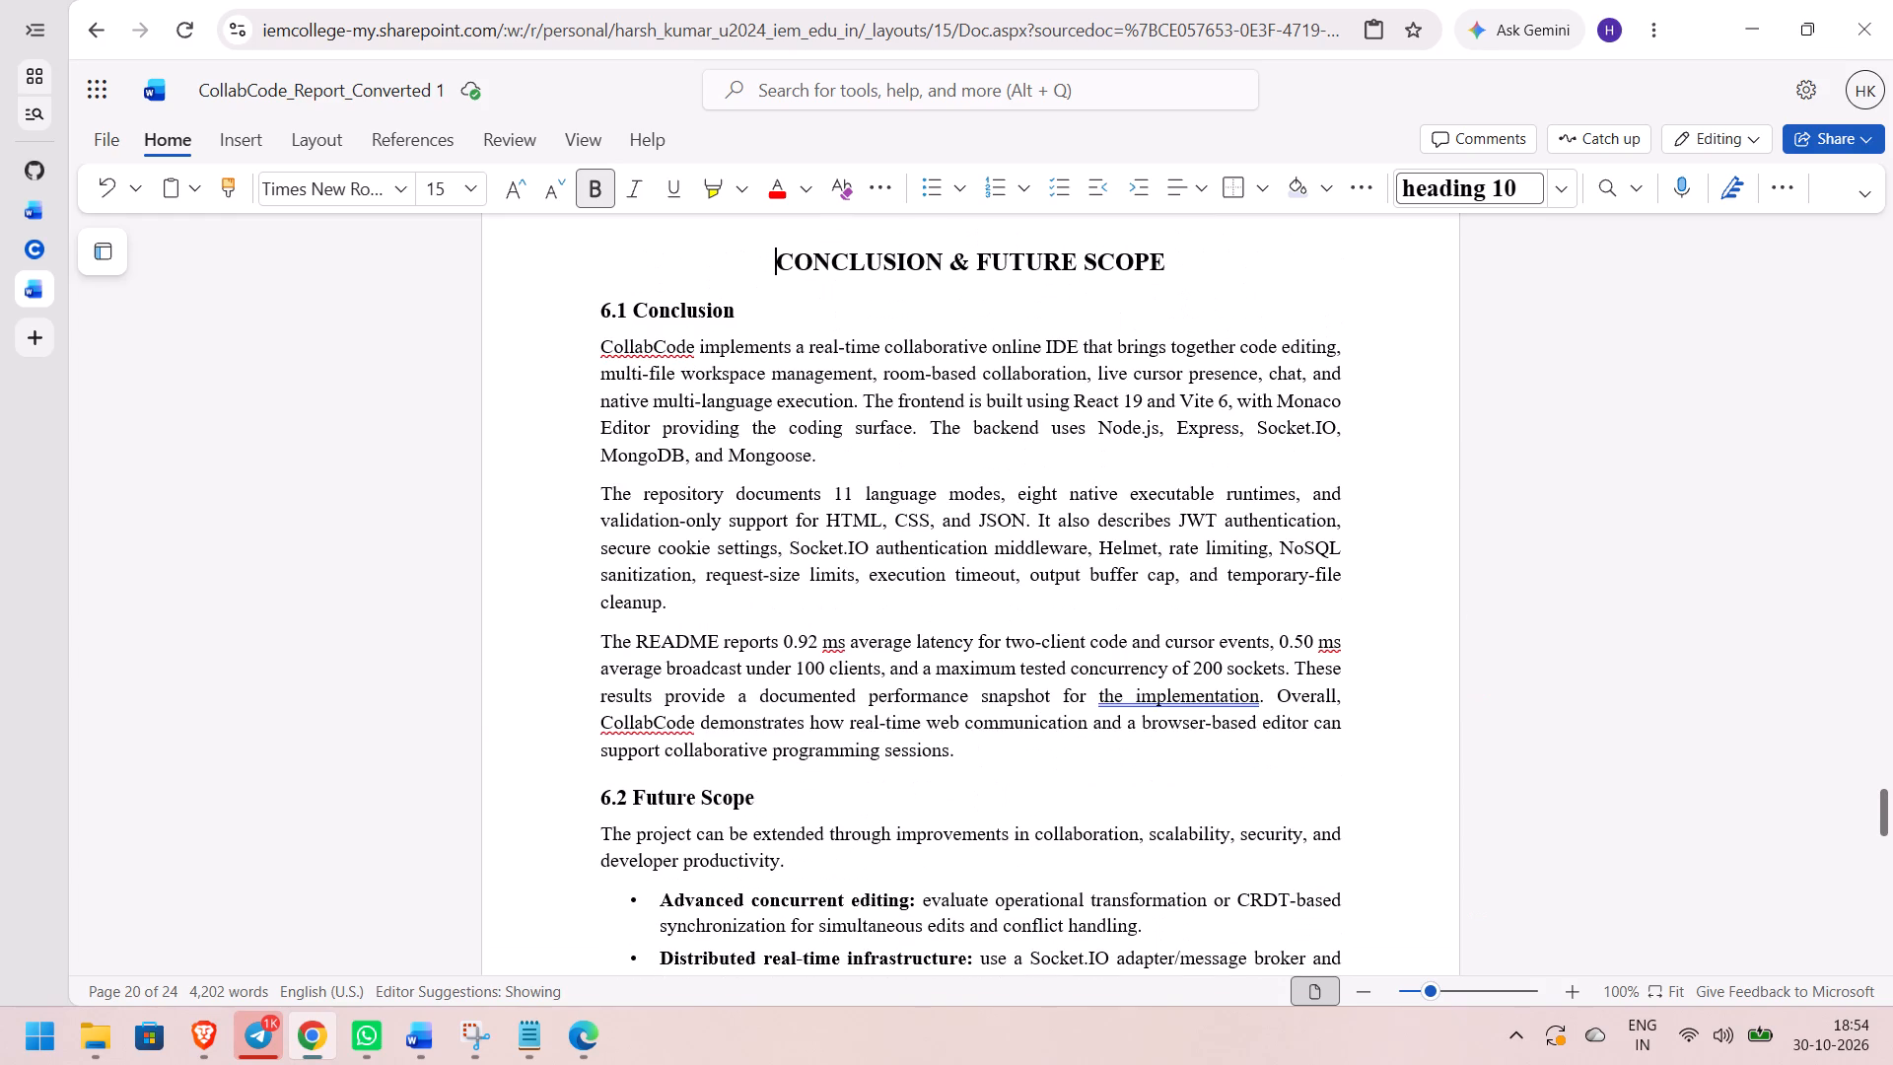
scroll(895, 564, down, 1)
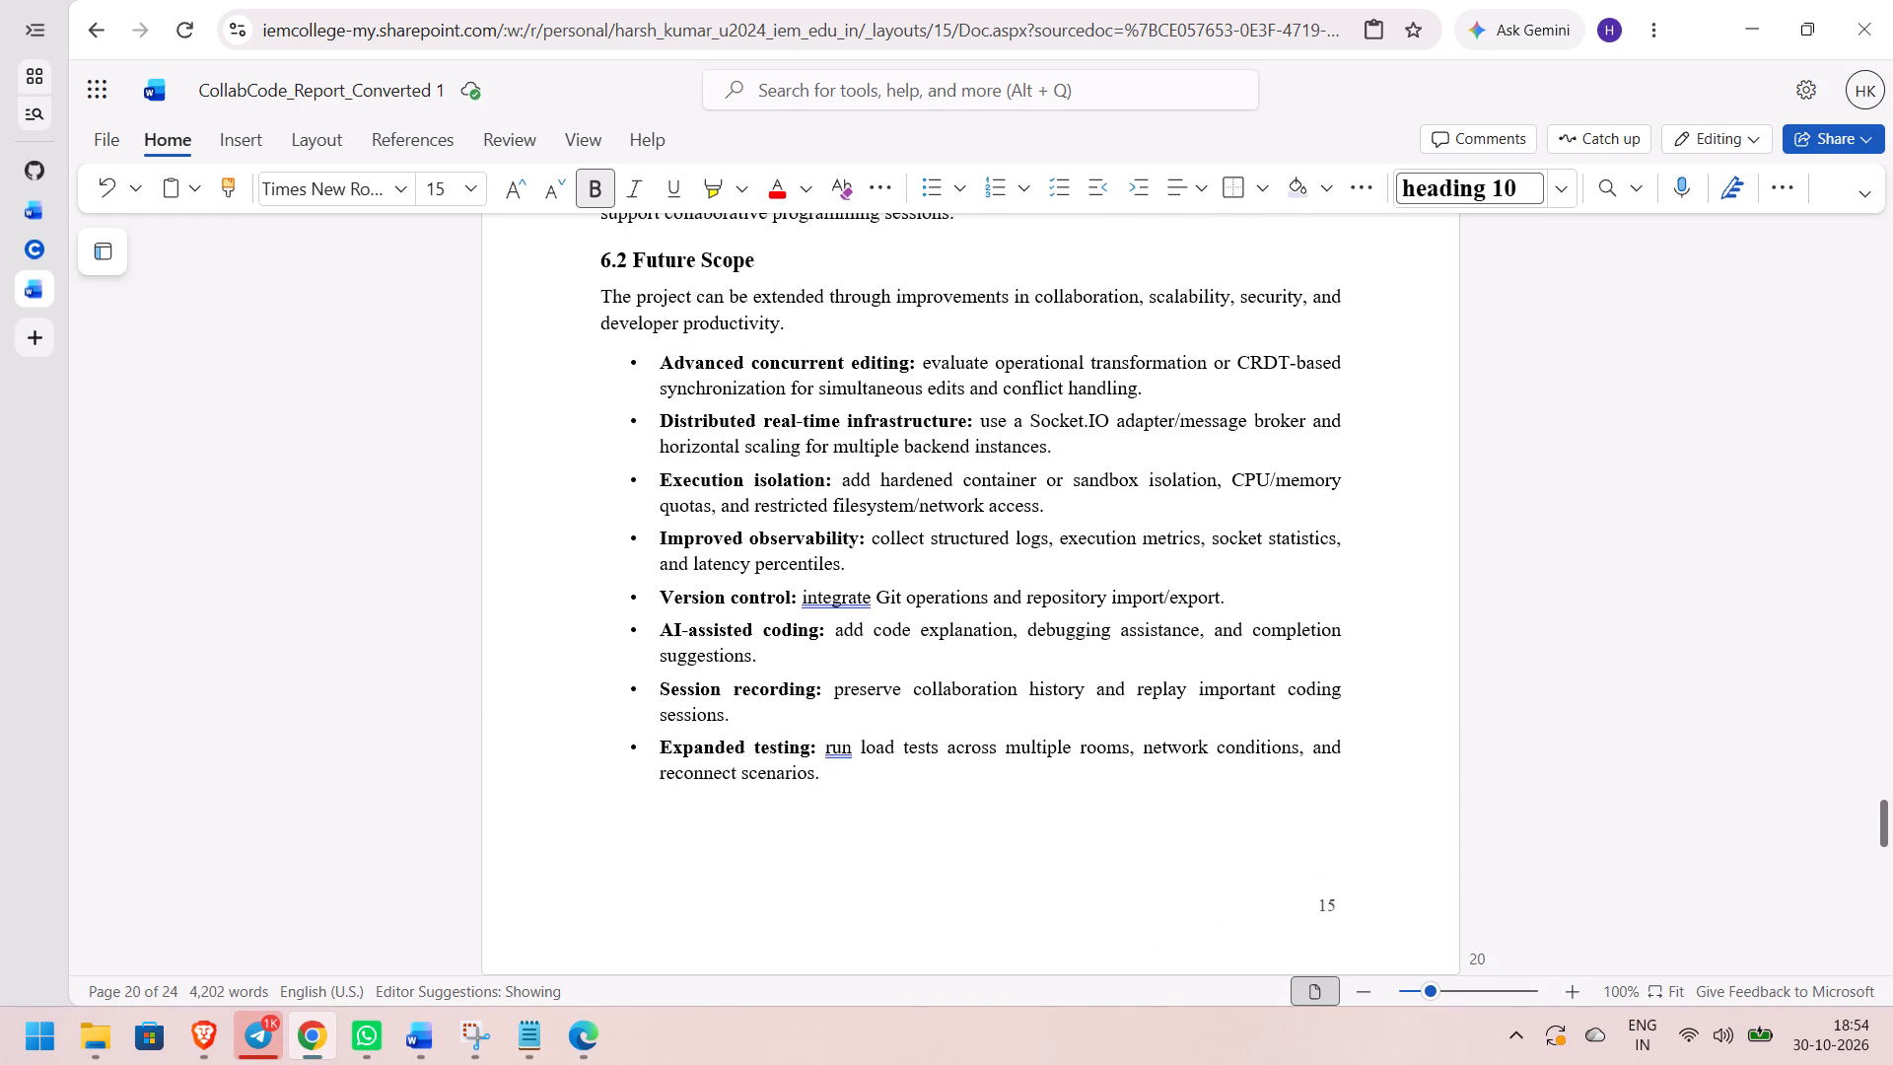
scroll(895, 564, down, 1)
scroll(895, 564, up, 2)
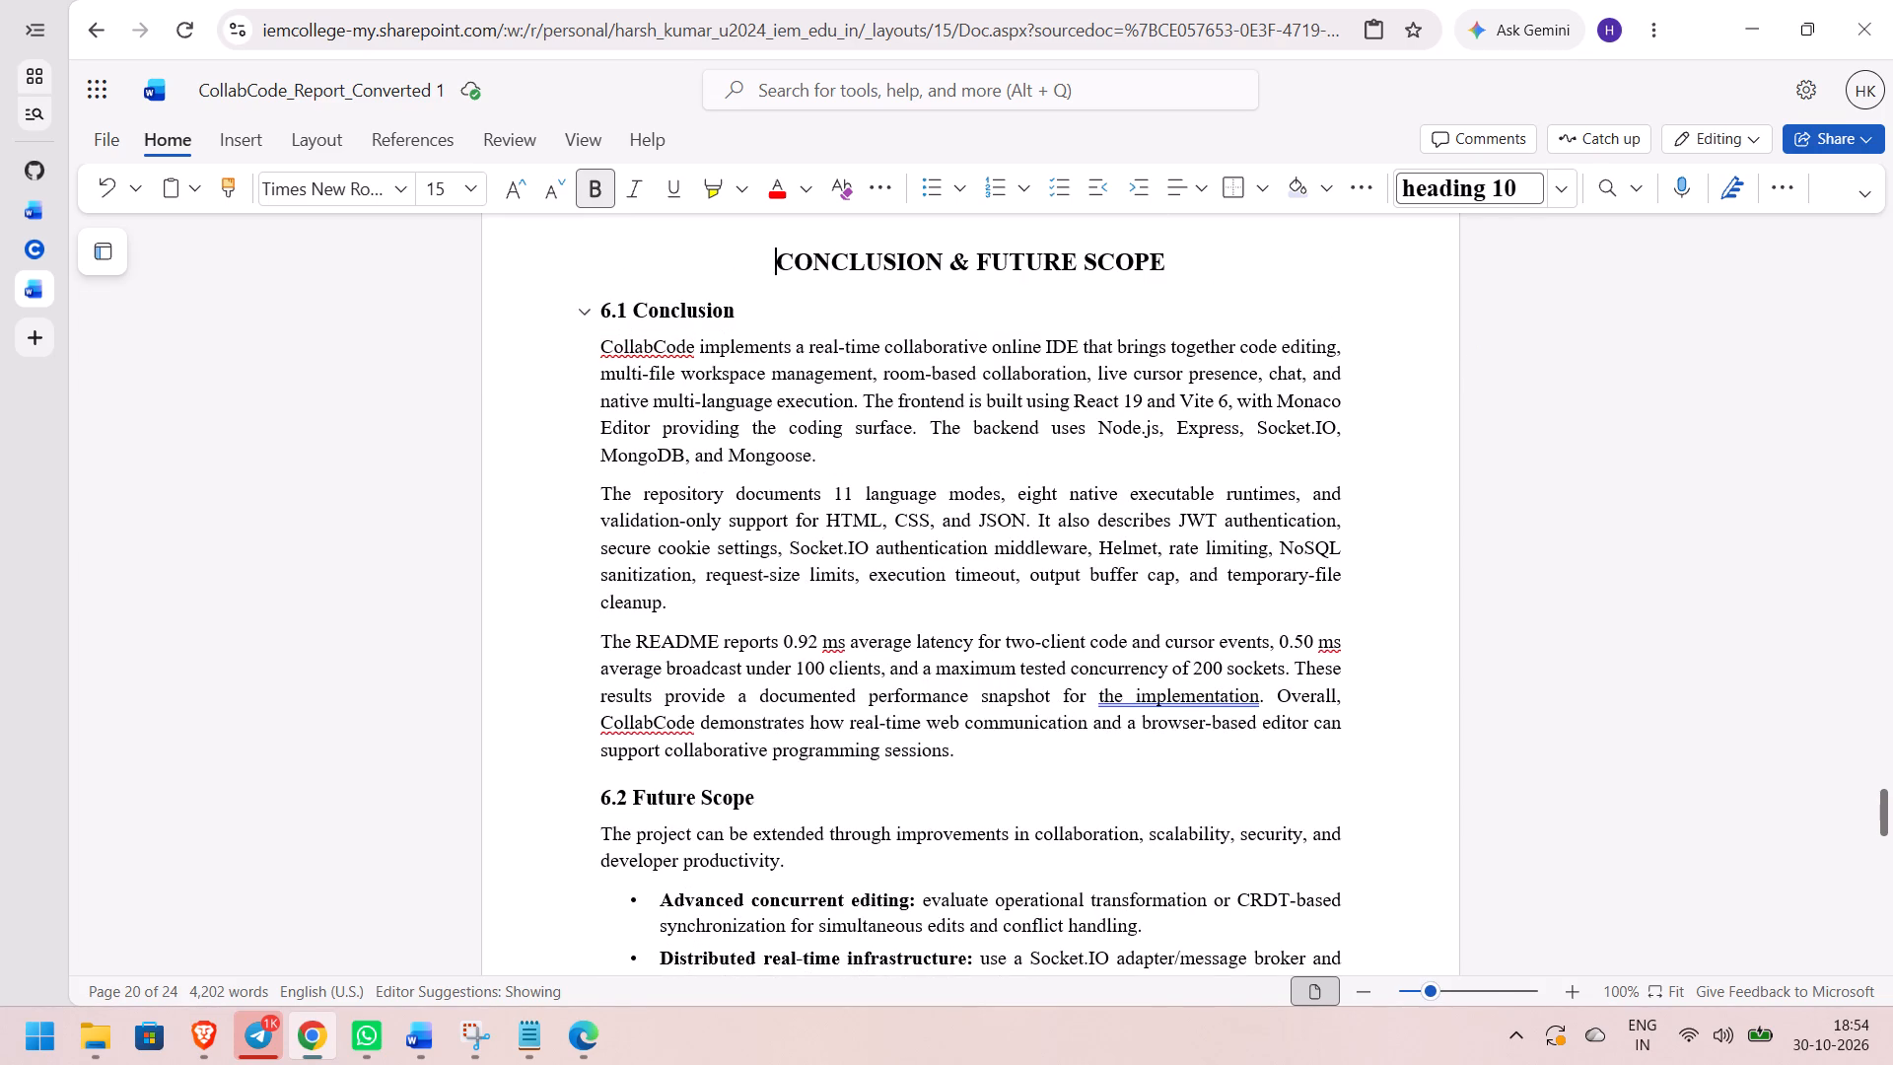
Copy the Conclusion & Future Scope content, from the 6.1 Conclusion heading through the Expanded testing bullet of section 6.2.
drag(600, 307, 883, 1002)
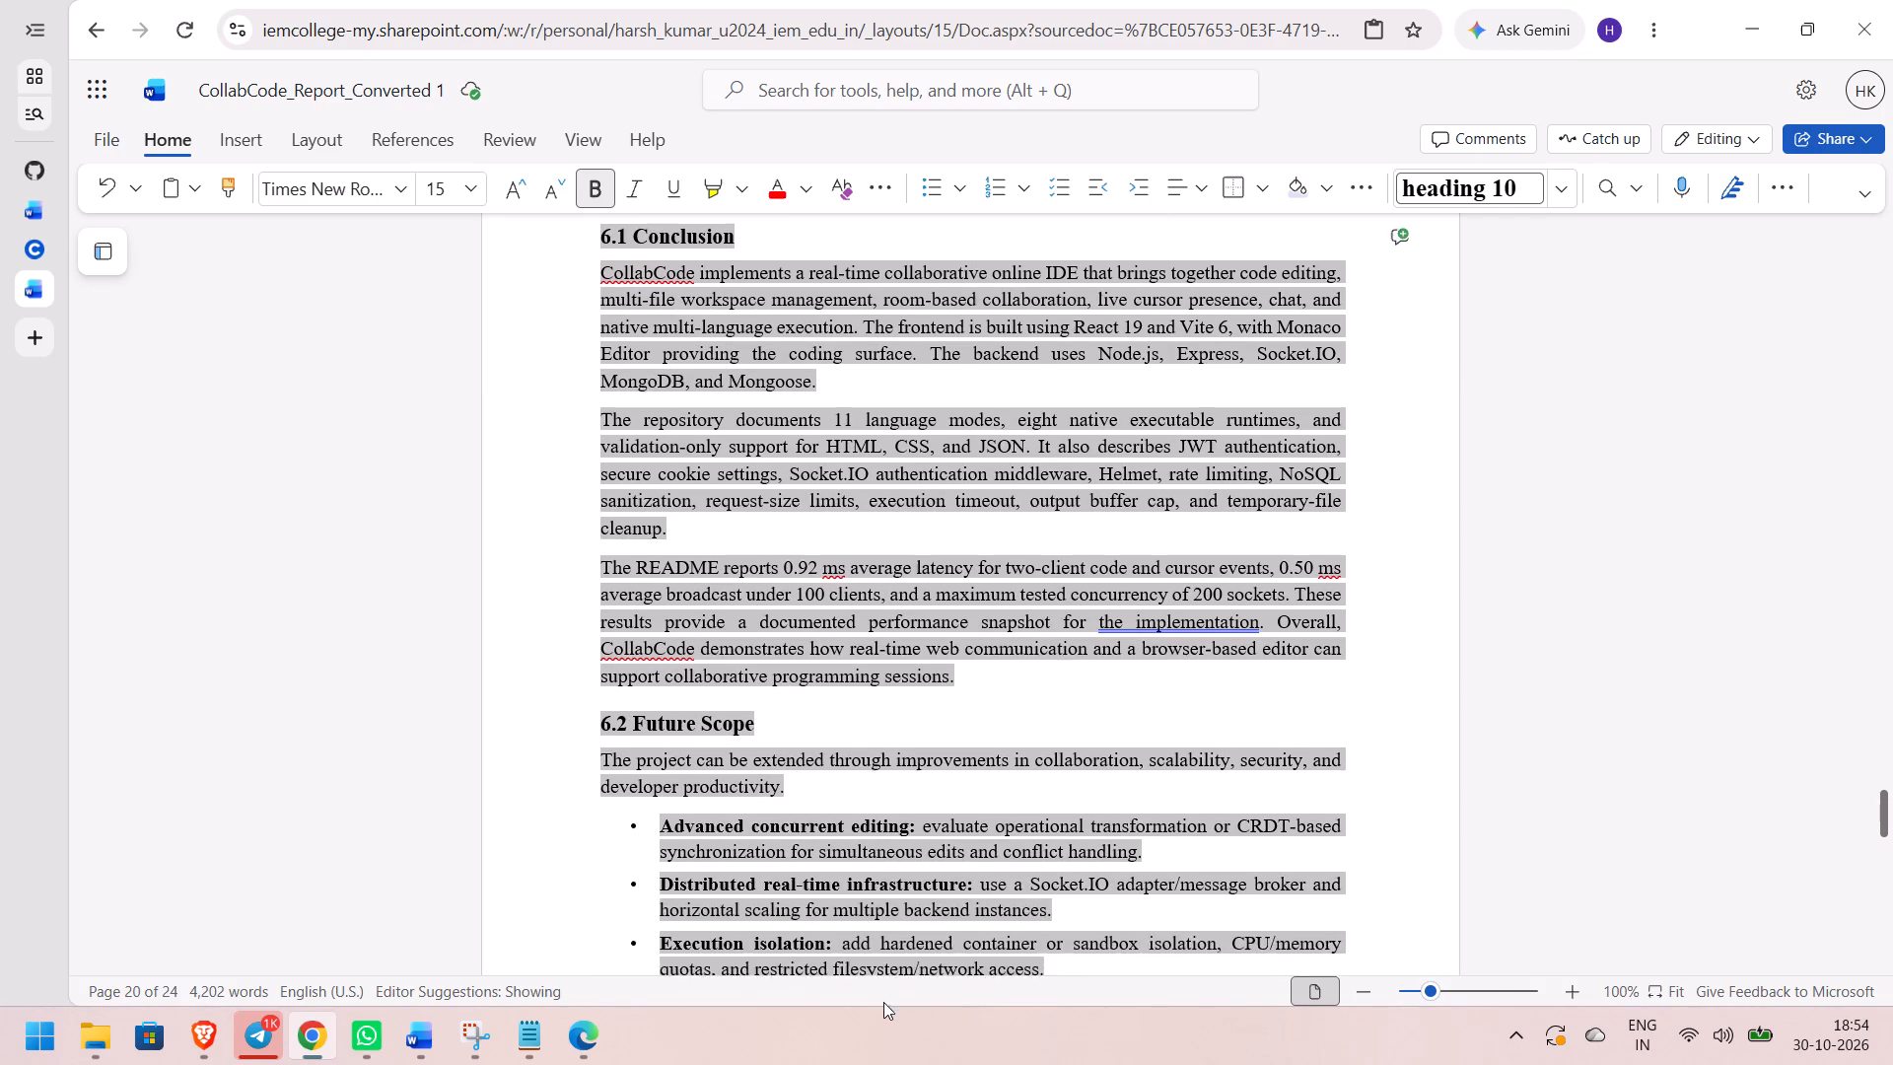
drag(883, 1002, 1272, 955)
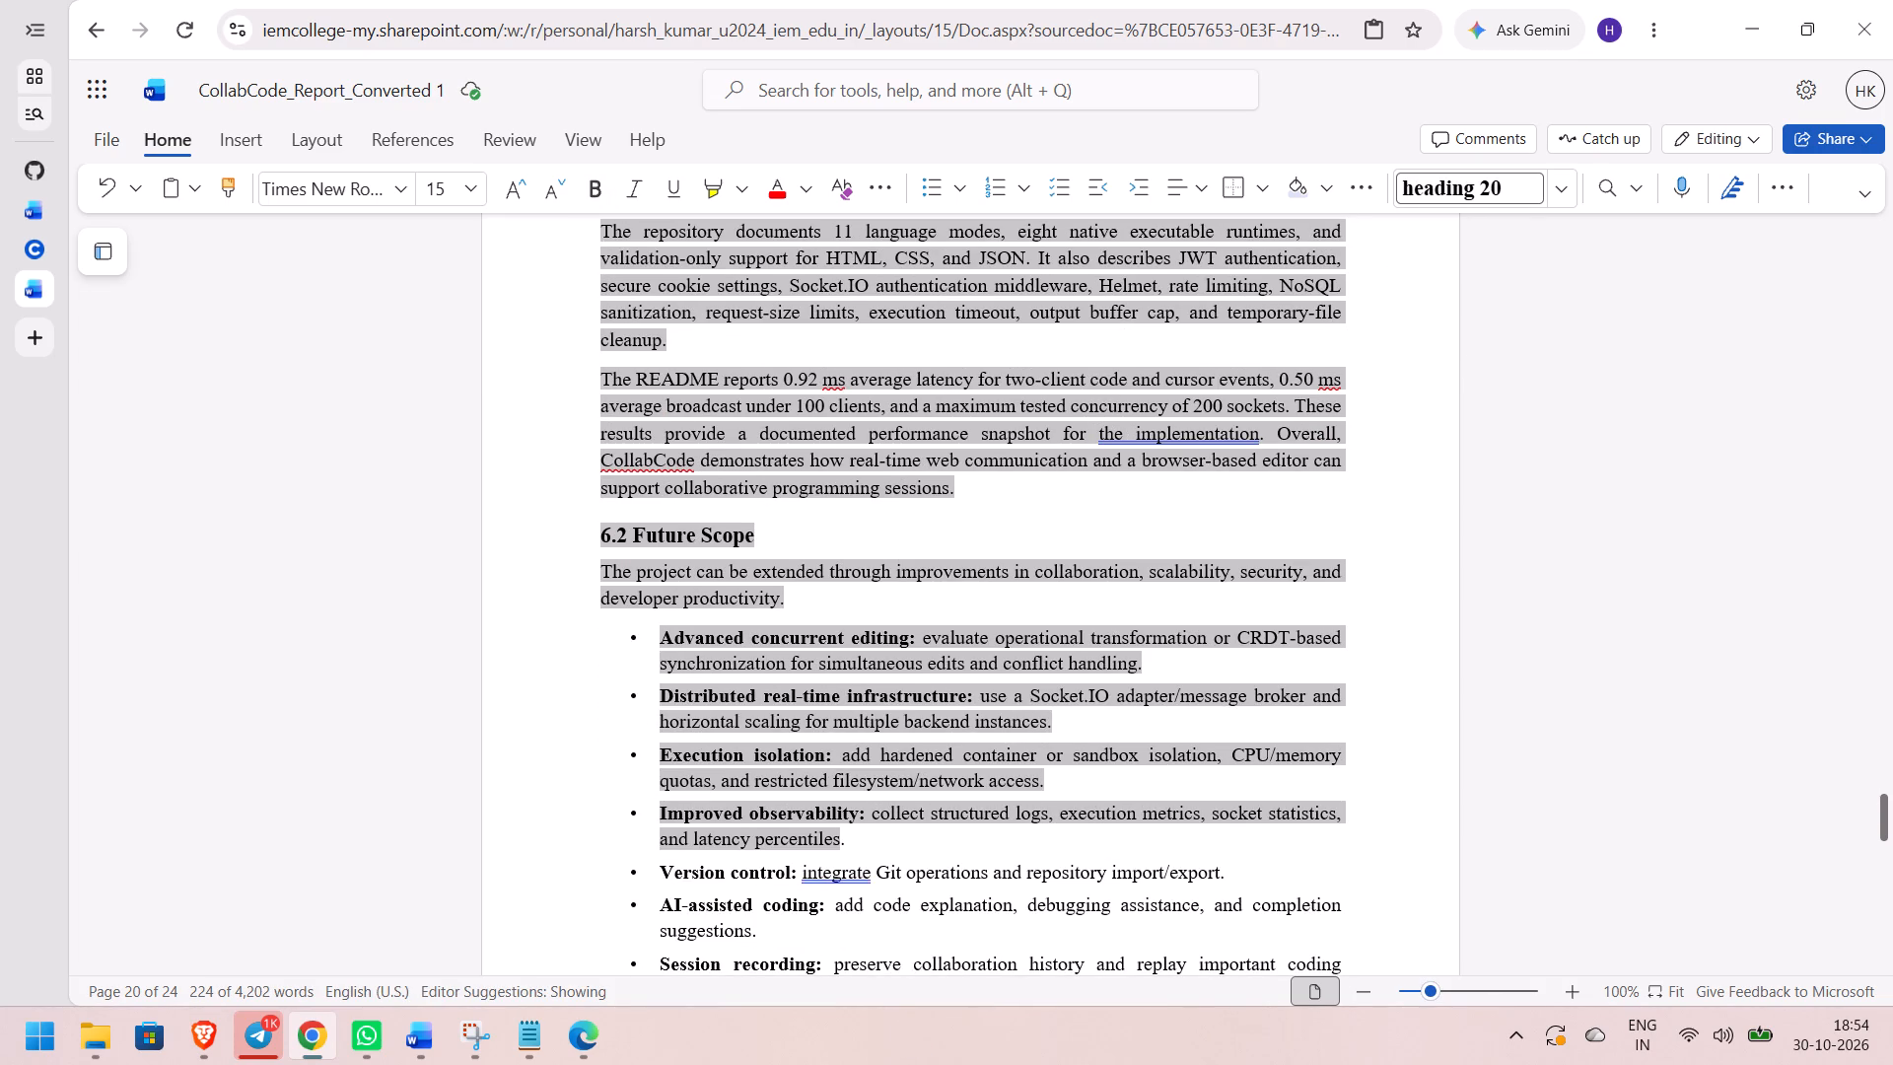
drag(1272, 955, 1388, 889)
scroll(1350, 861, down, 1)
scroll(1347, 844, up, 2)
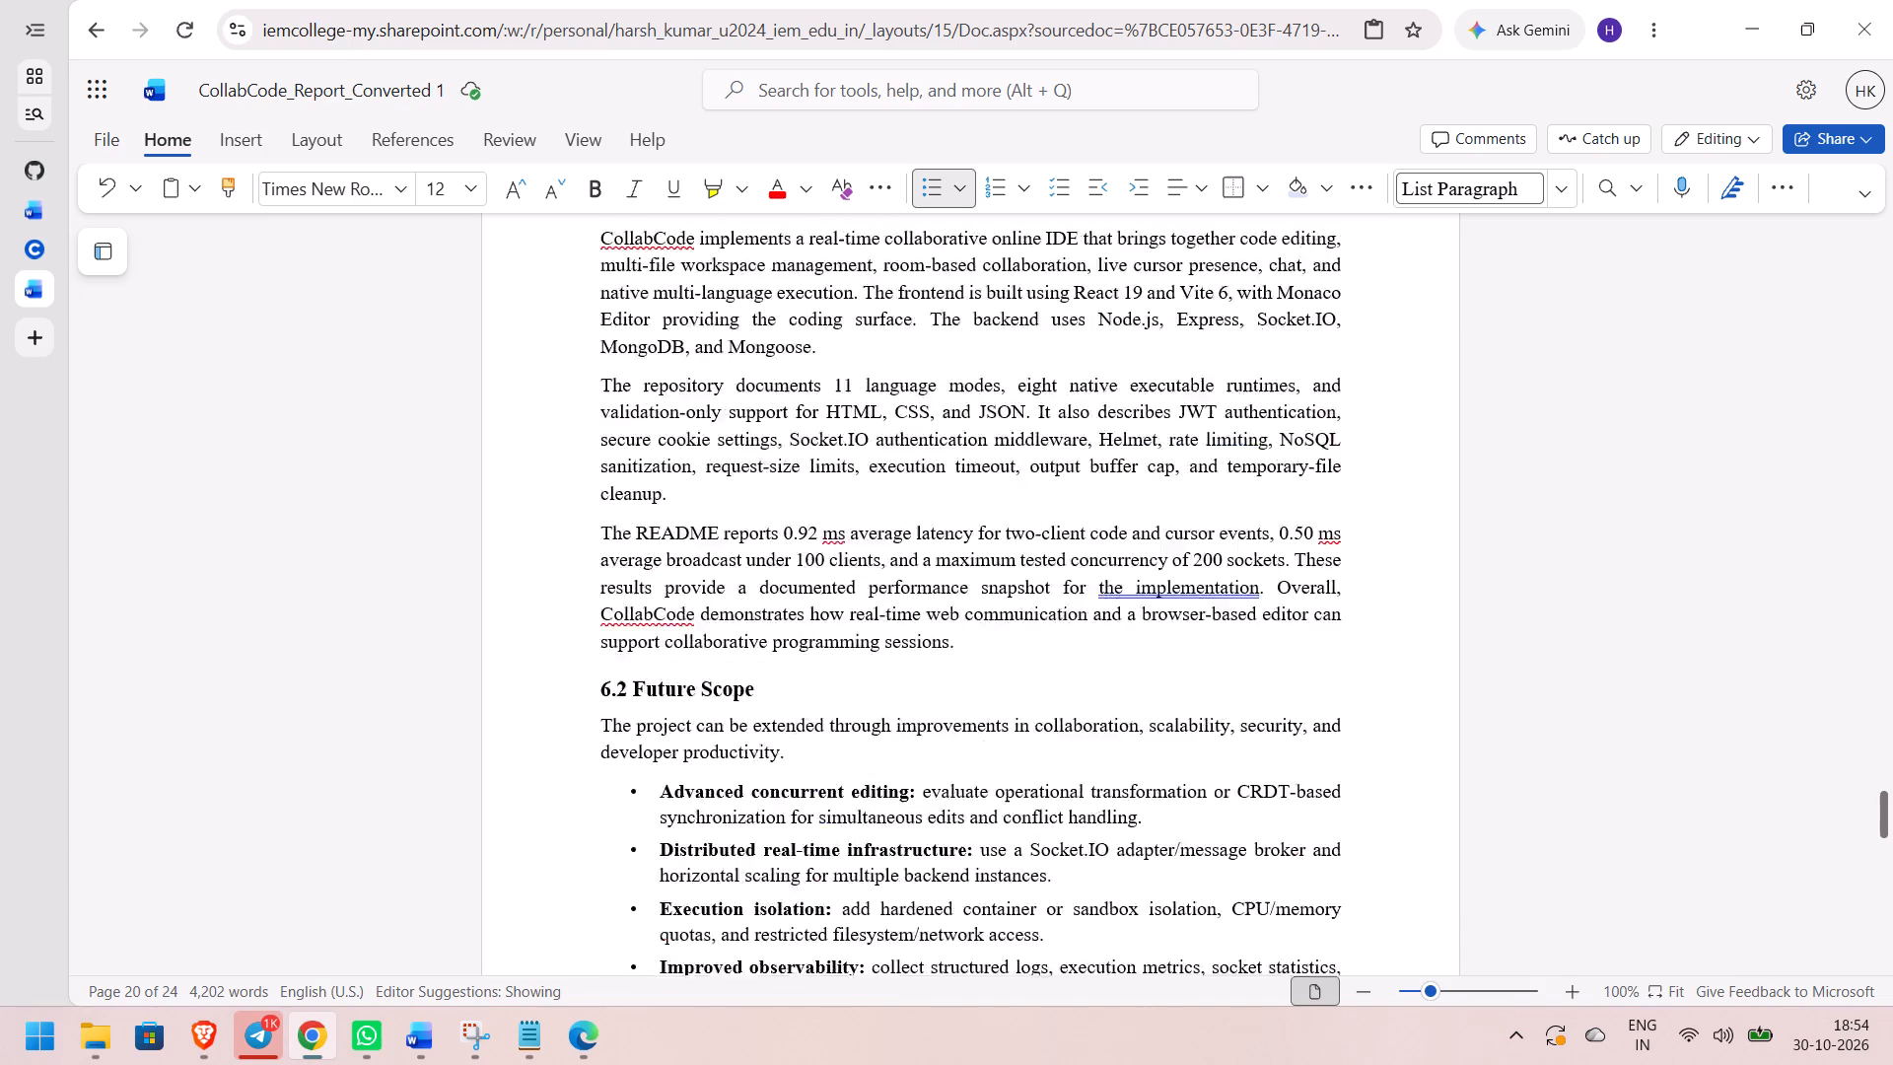
drag(561, 618, 735, 835)
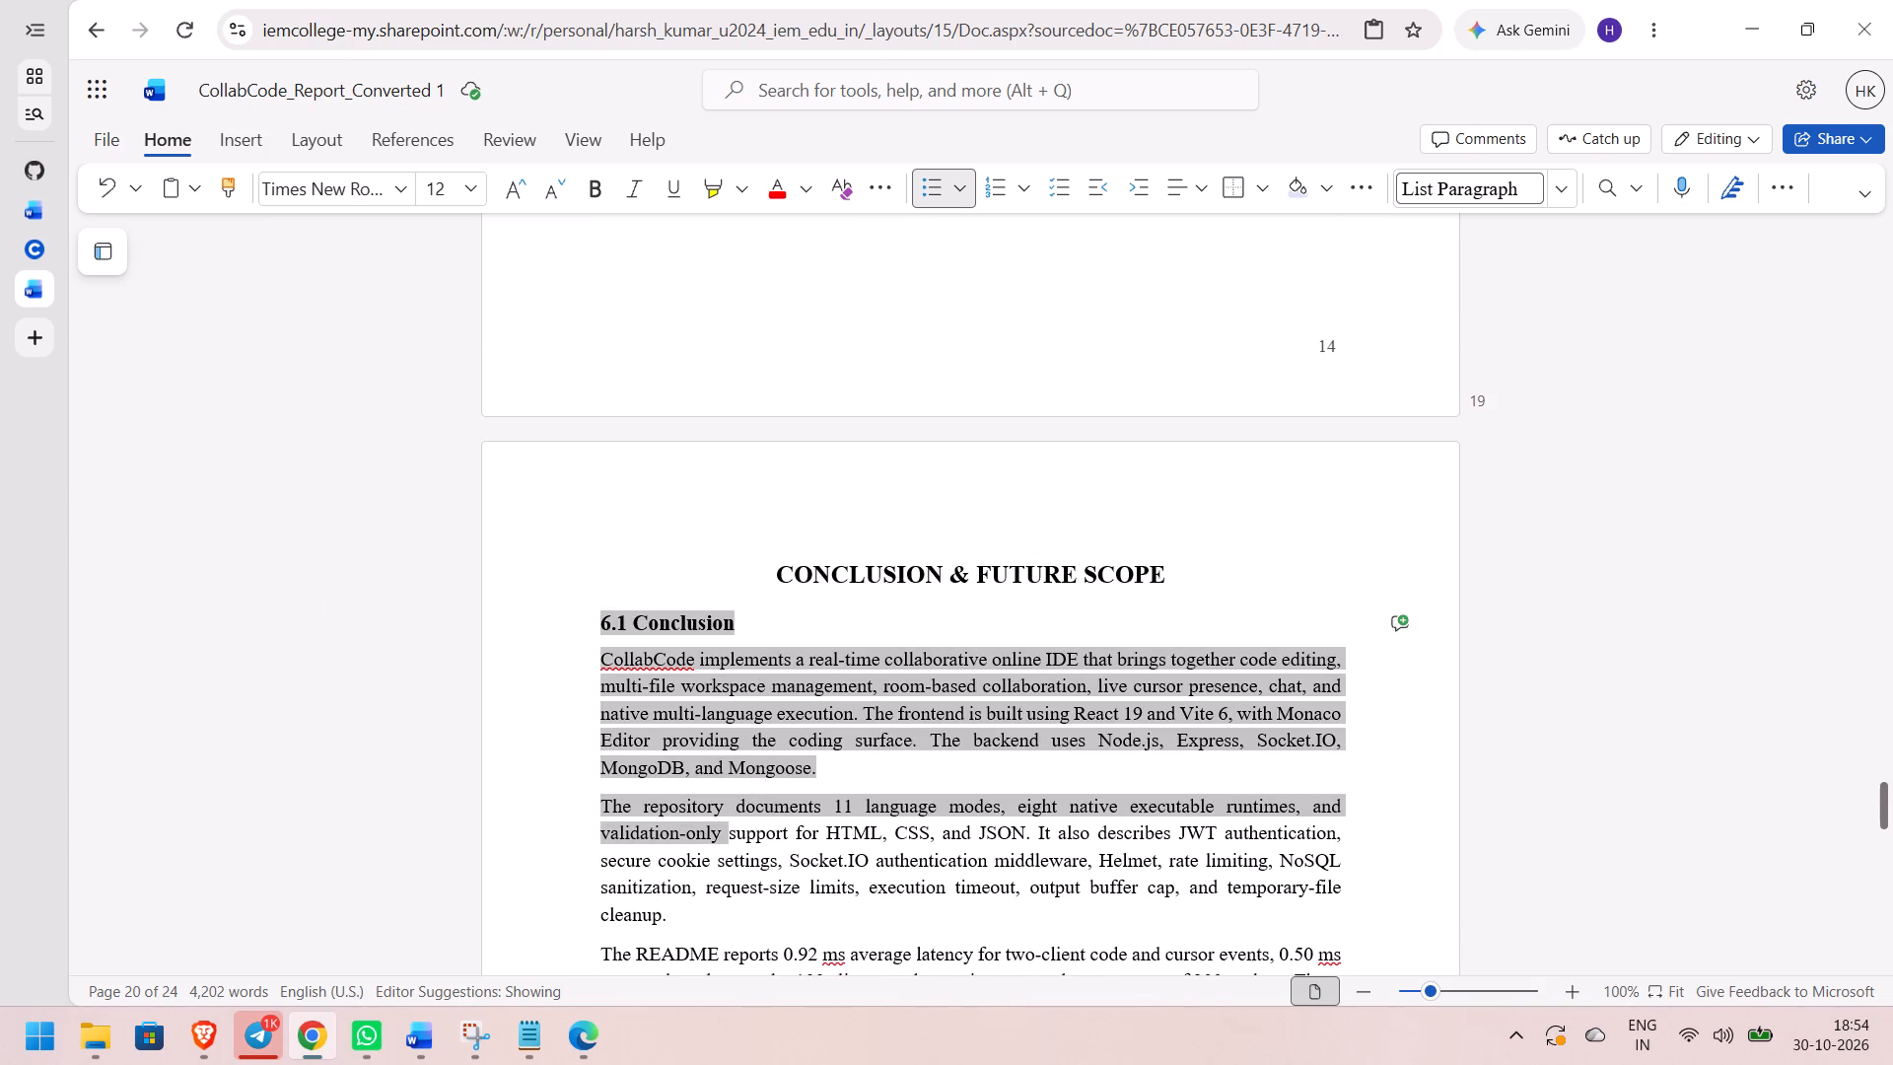
drag(735, 835, 1050, 862)
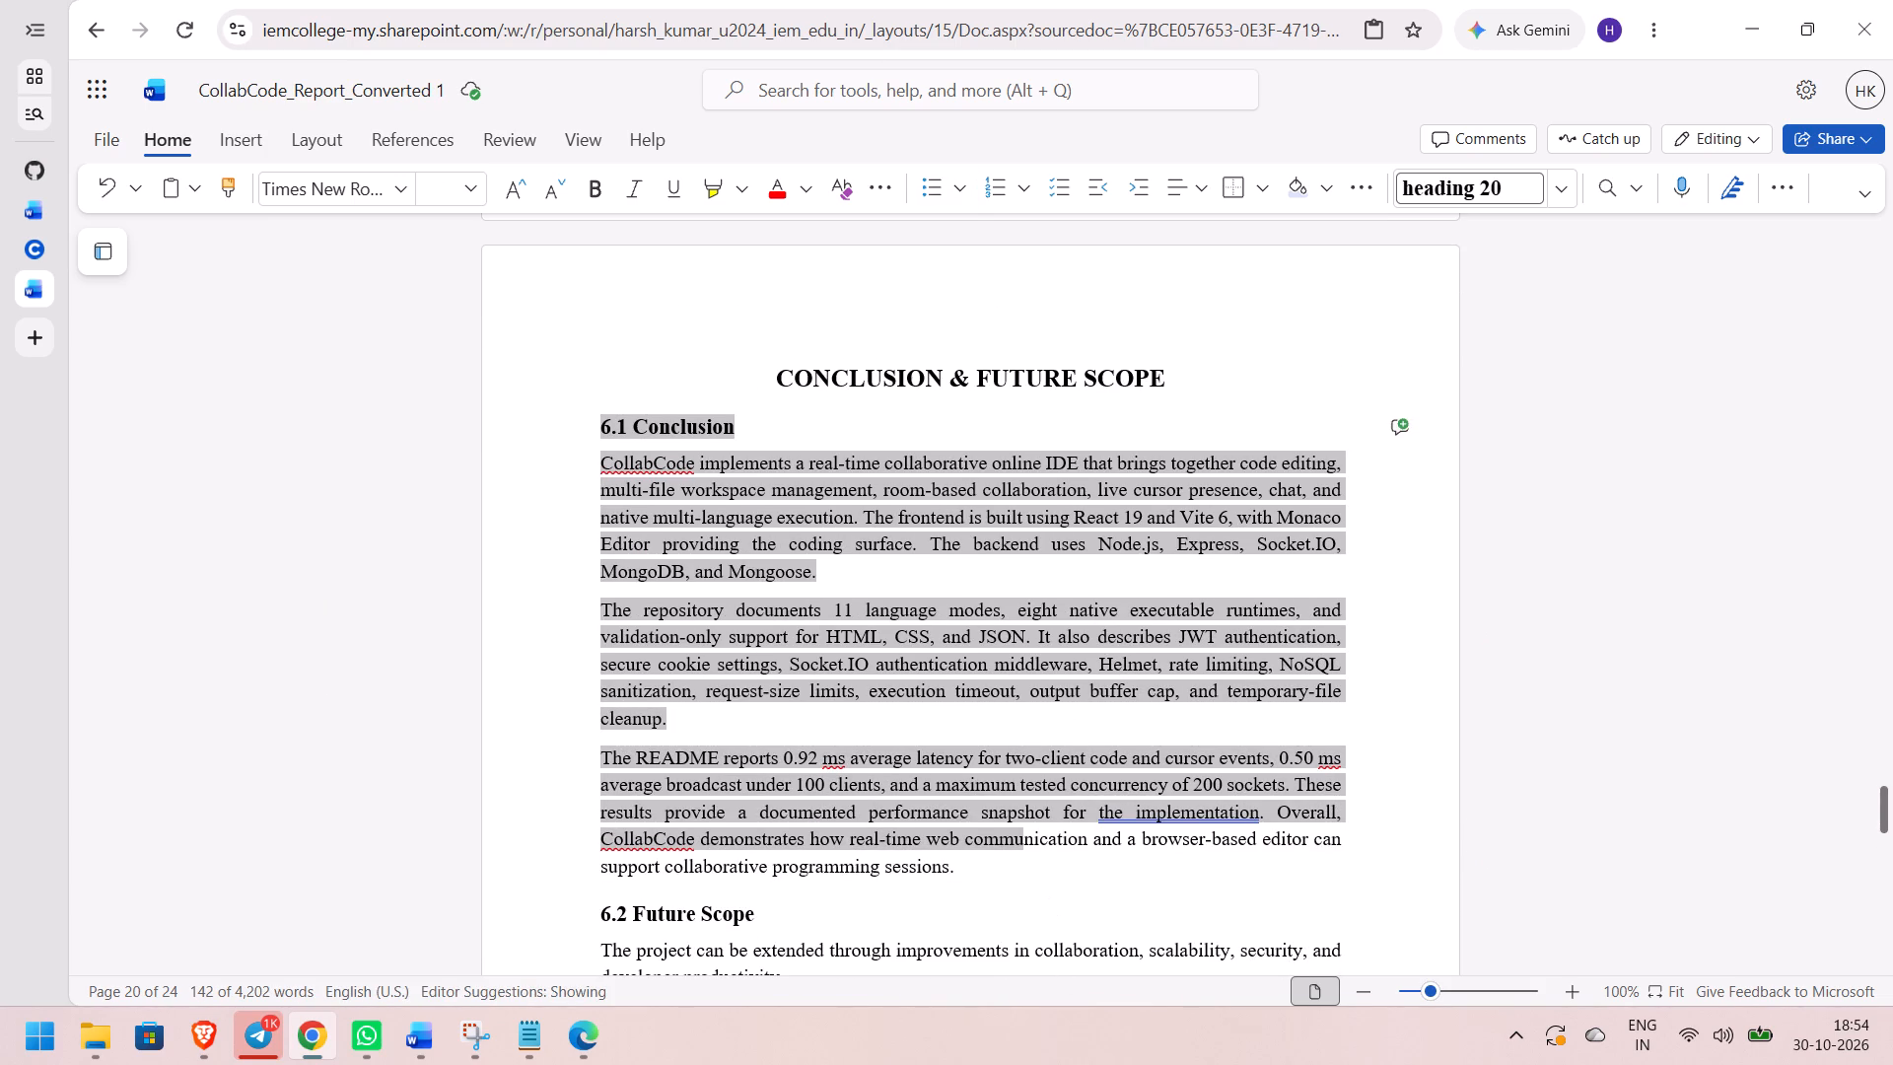
drag(1050, 862, 1037, 919)
scroll(1026, 892, down, 1)
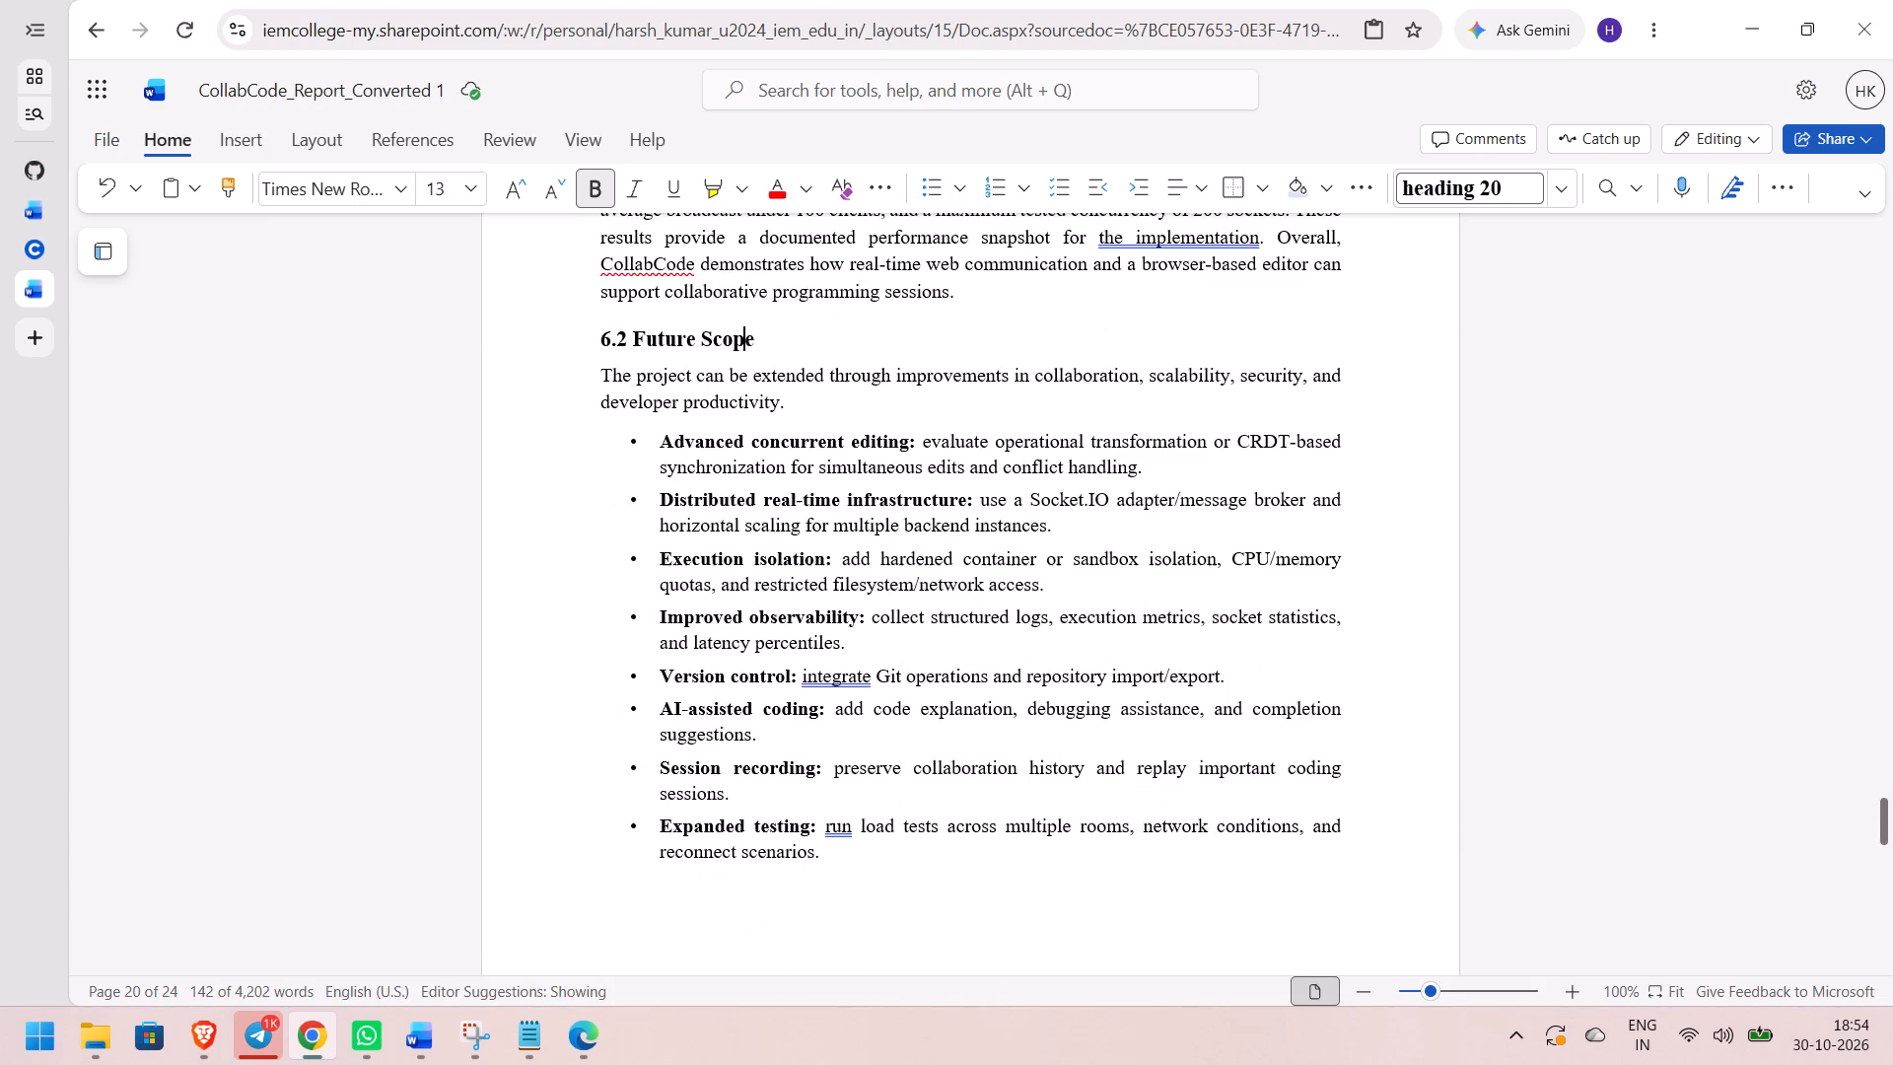
scroll(1024, 890, up, 1)
scroll(764, 760, down, 1)
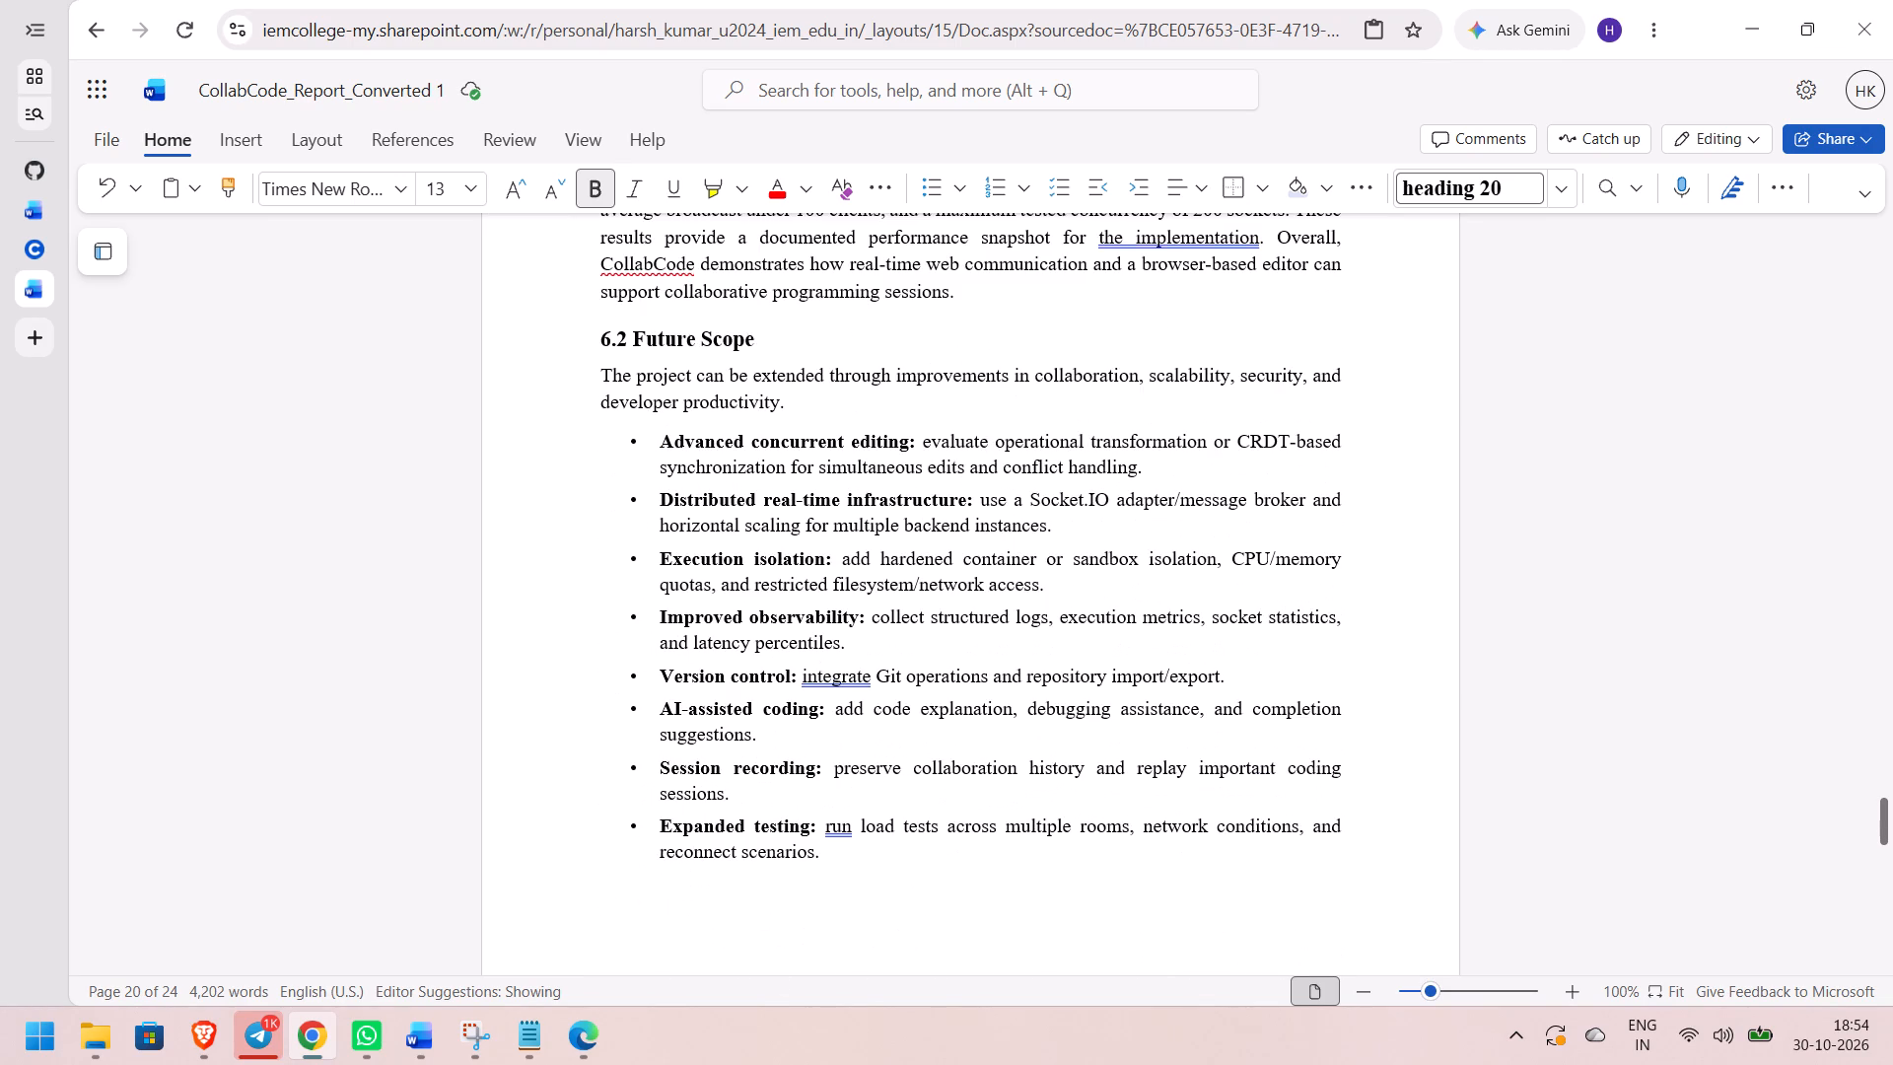
drag(845, 879, 439, 174)
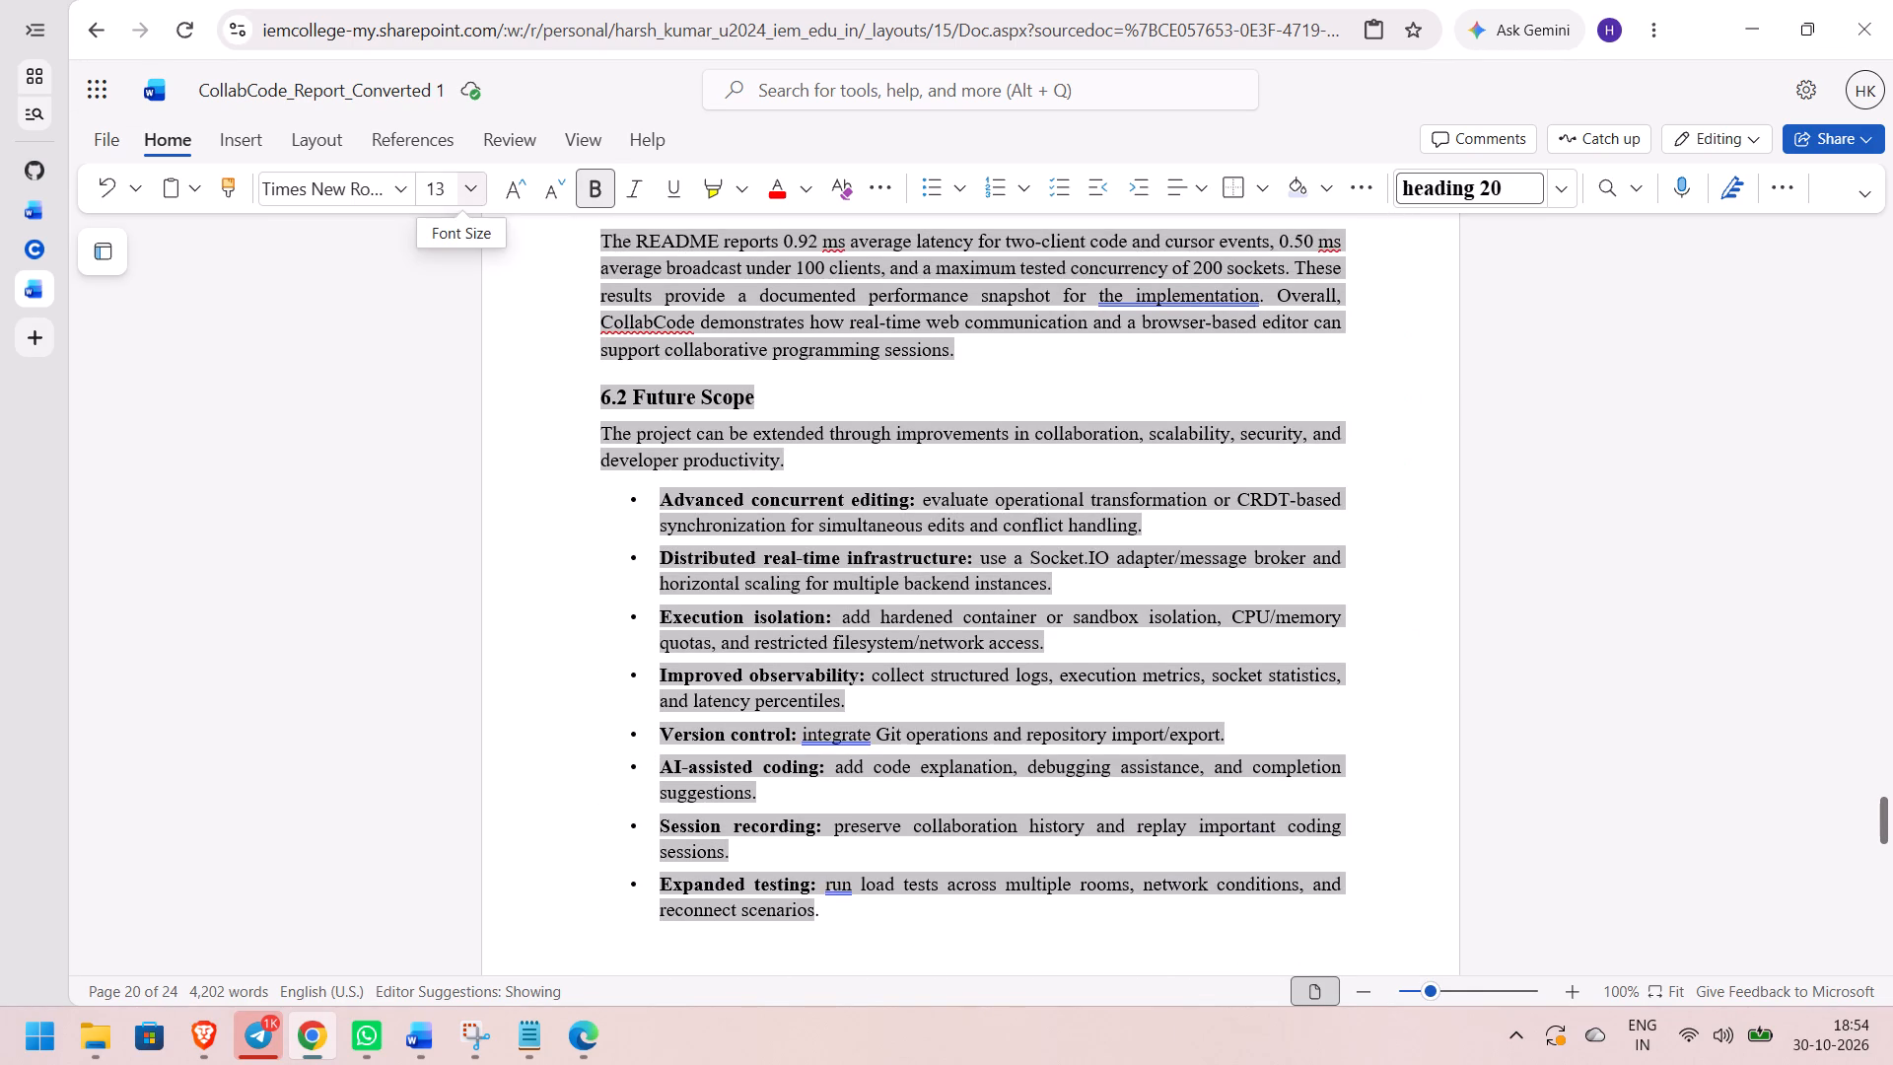
drag(439, 174, 708, 1048)
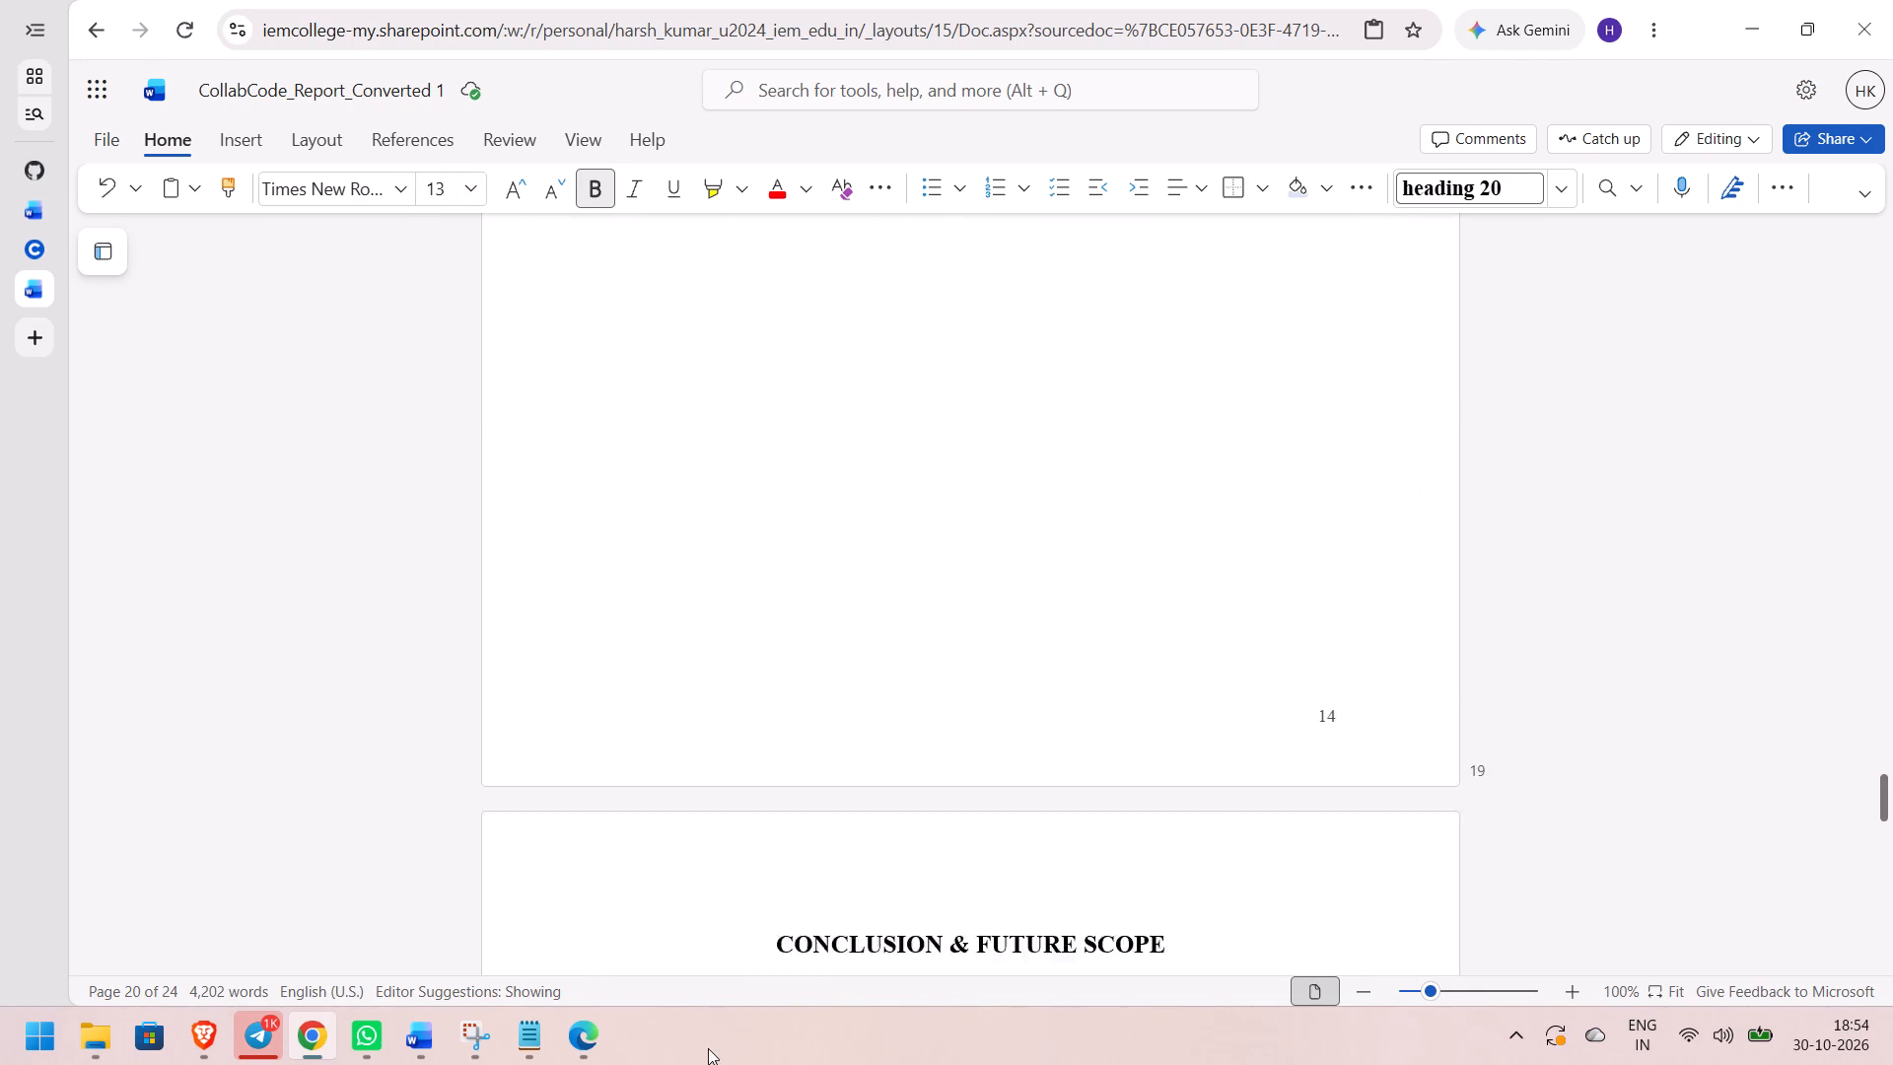
drag(708, 1048, 606, 813)
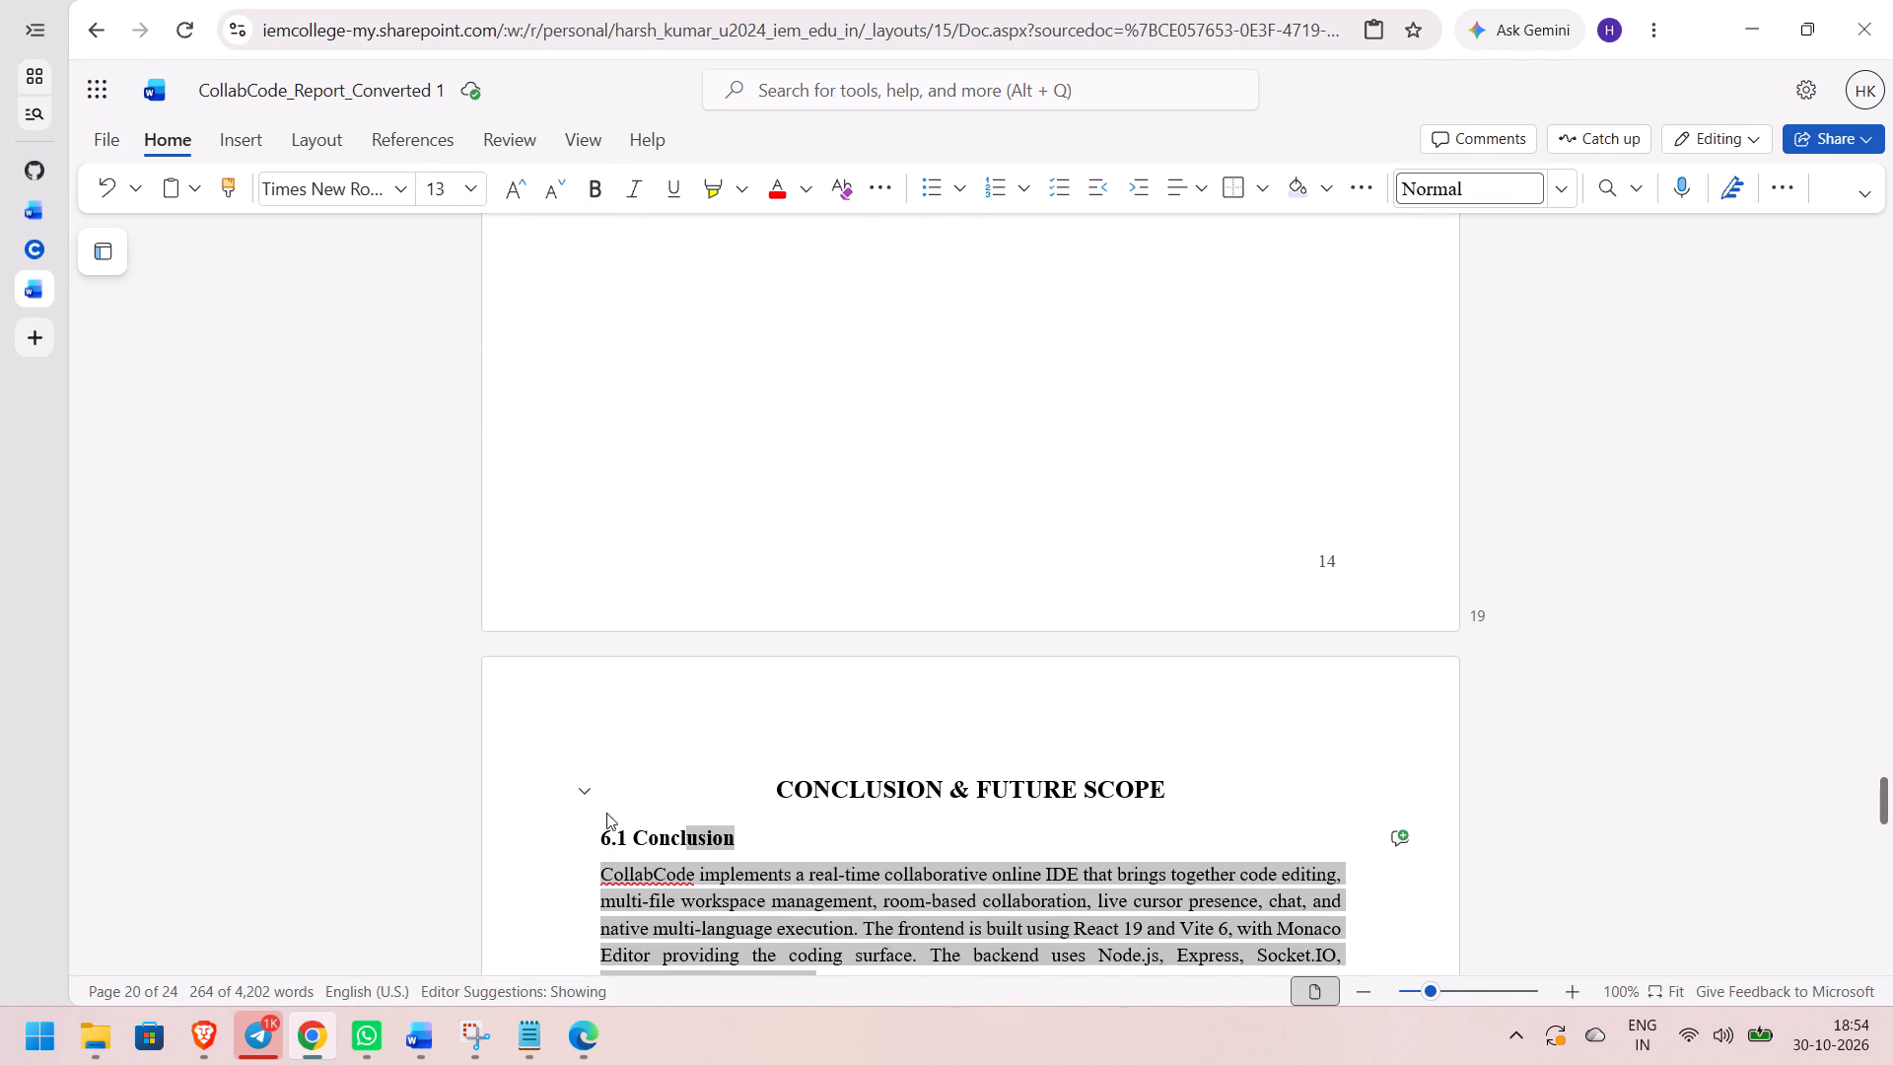
drag(606, 813, 765, 926)
key(ctrl+c)
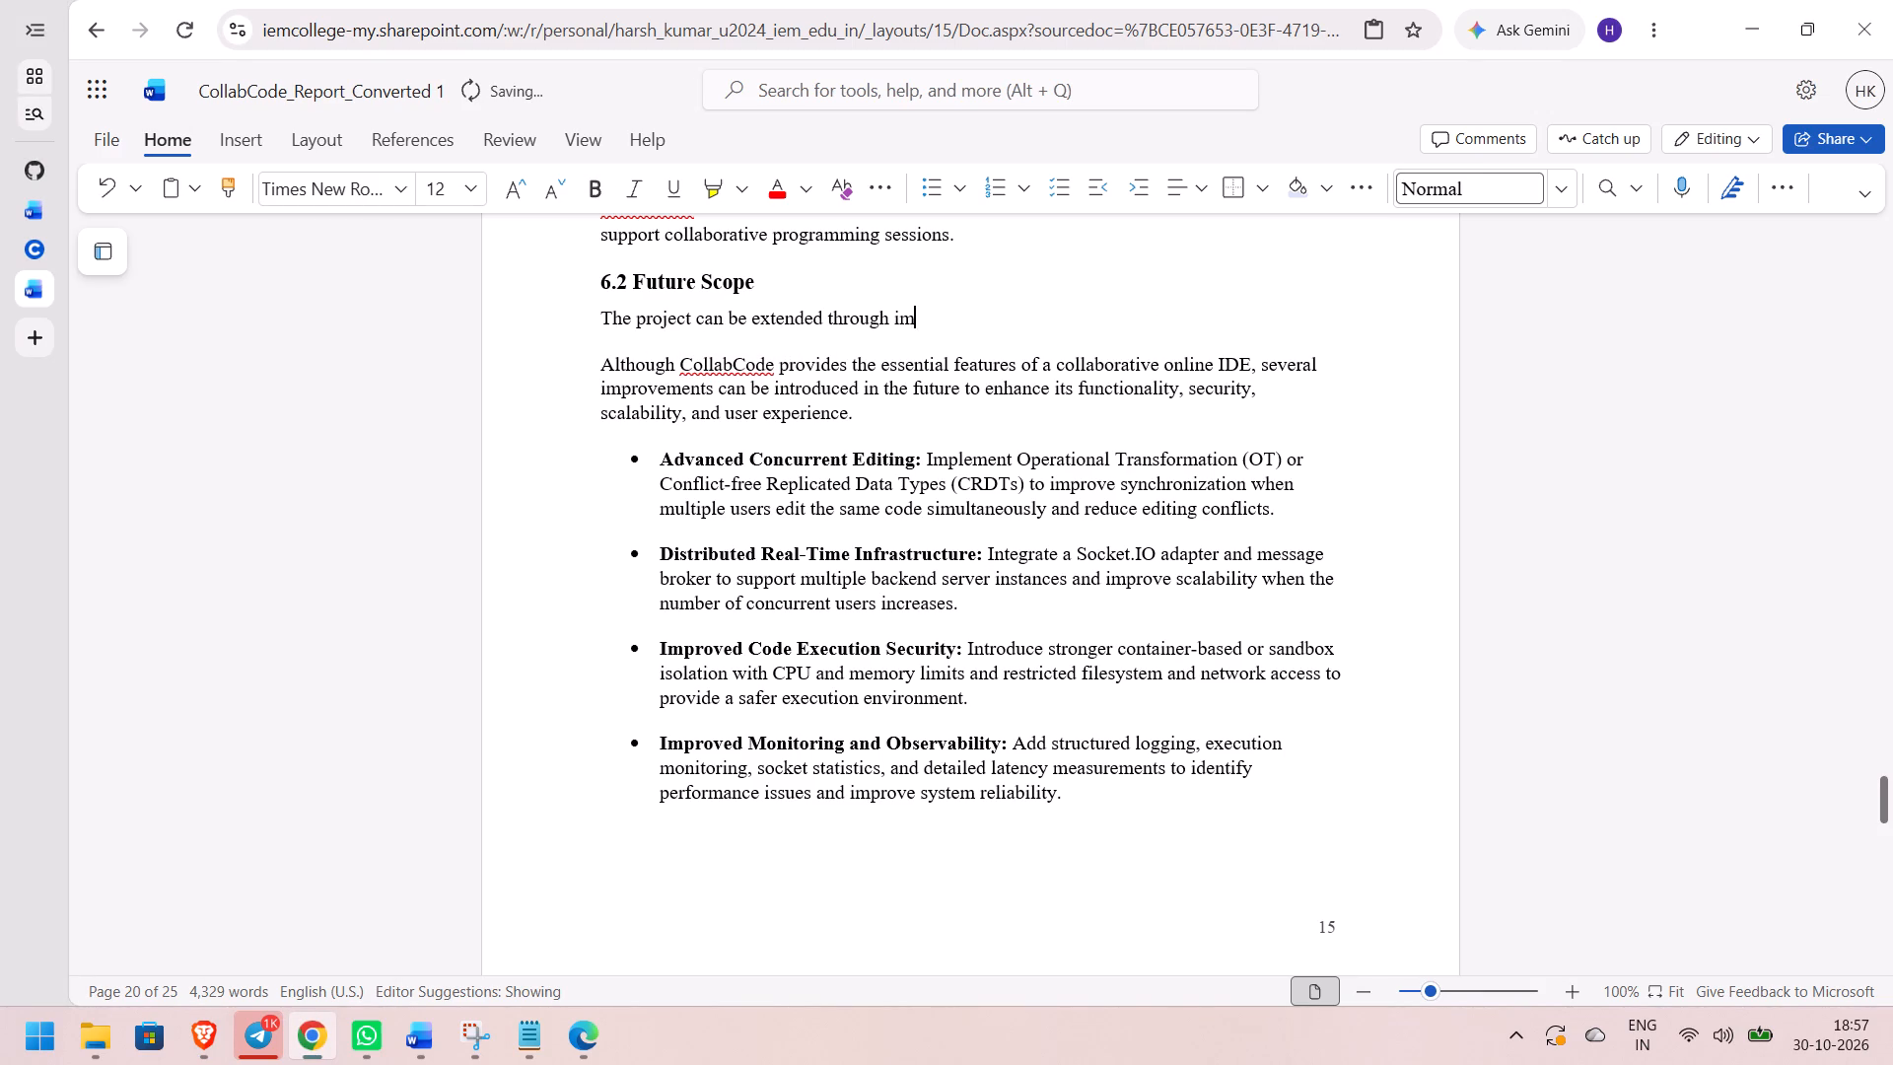
key(BackSpace)
key(BackSpace)
key(BackSpace)
key(BackSpace)
key(BackSpace)
key(BackSpace)
key(BackSpace)
key(BackSpace)
key(BackSpace)
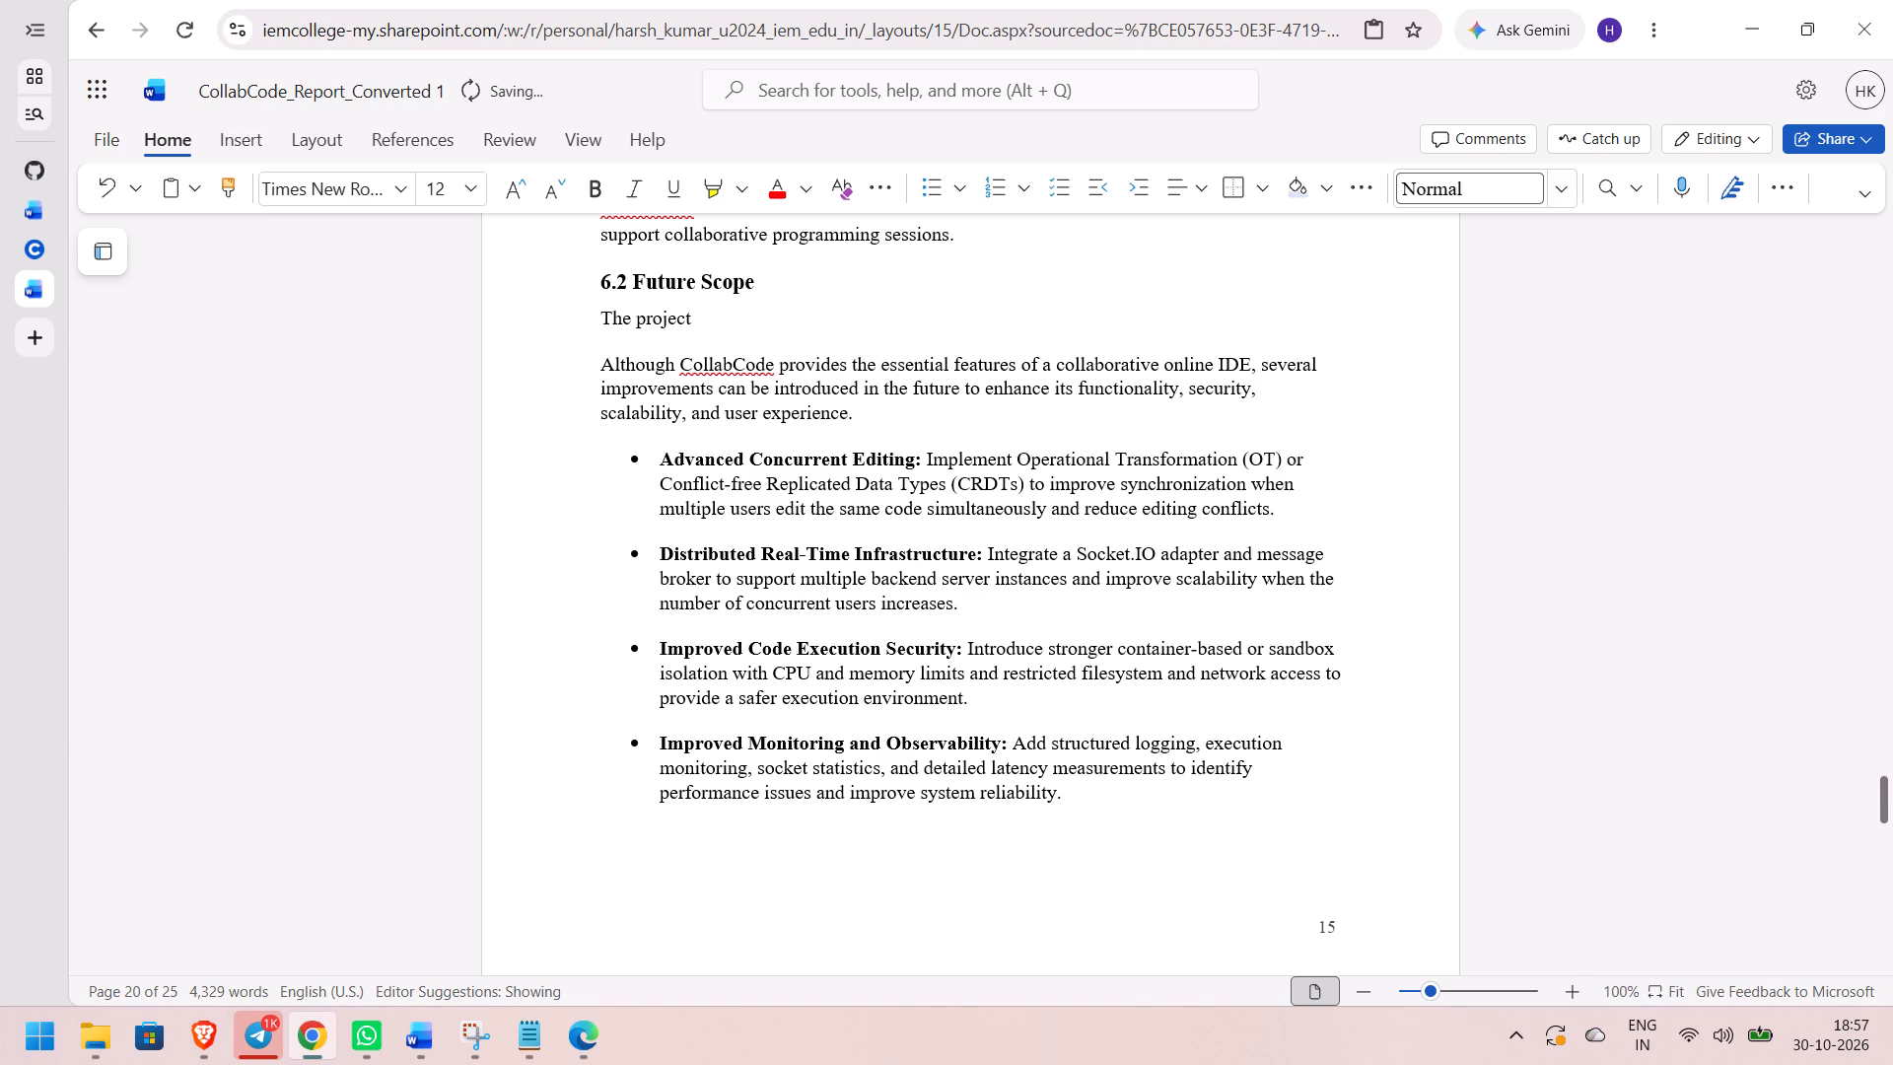
key(BackSpace)
key(BackSpace)
key(BackSpace)
key(BackSpace)
key(BackSpace)
key(BackSpace)
key(BackSpace)
key(BackSpace)
key(BackSpace)
key(BackSpace)
key(BackSpace)
key(Down)
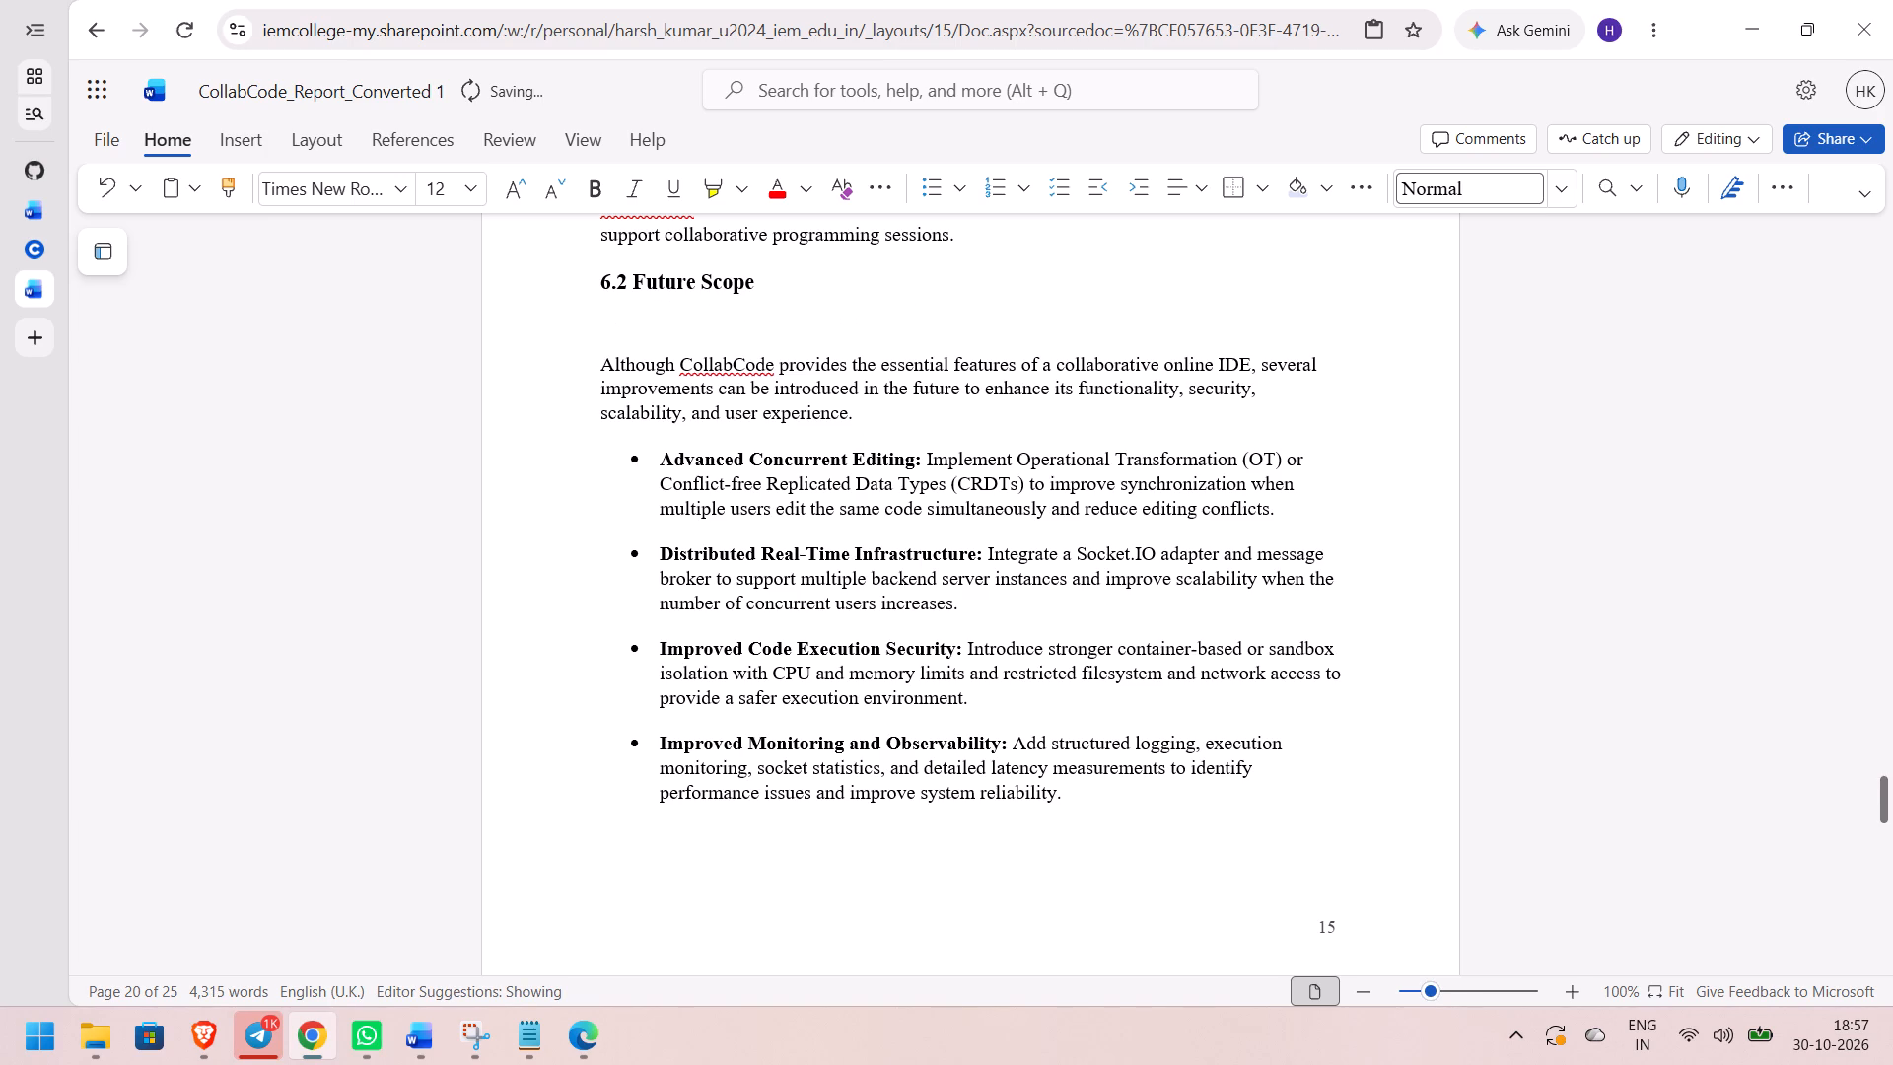
key(BackSpace)
click(588, 493)
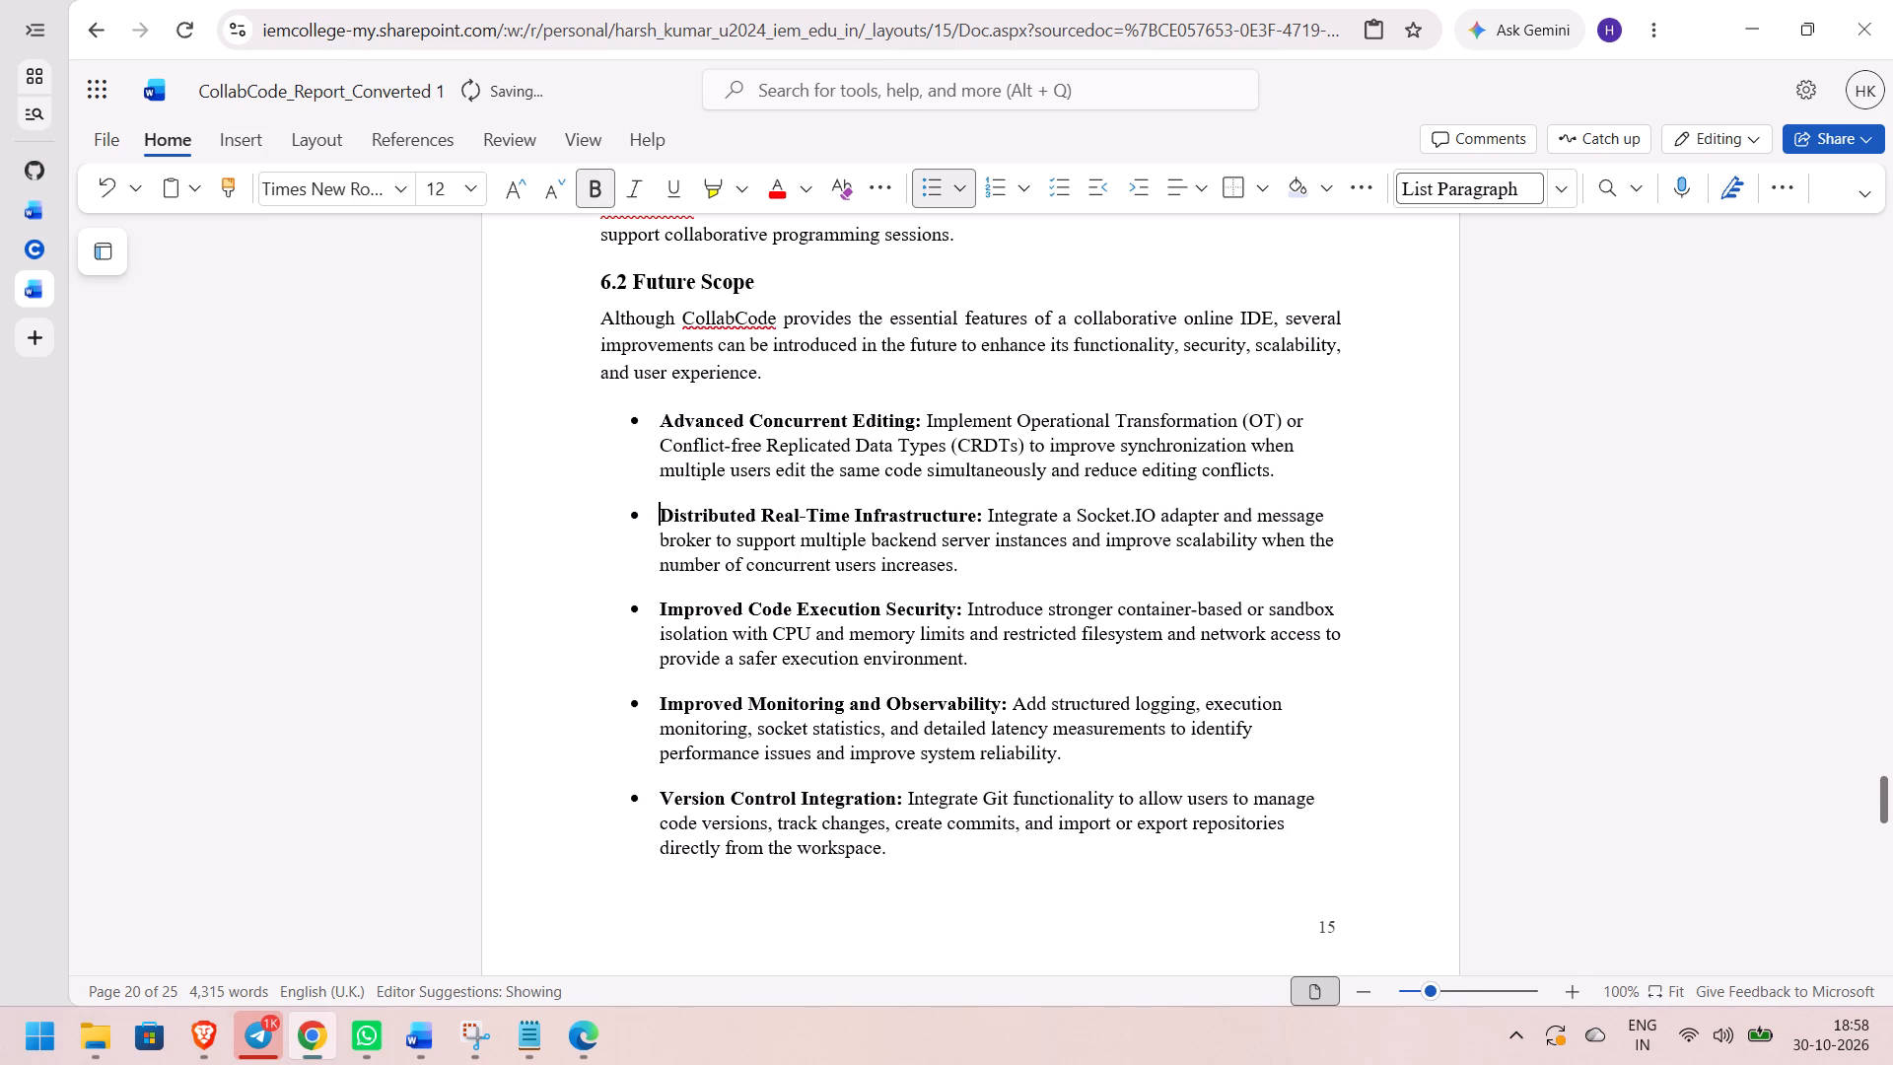
click(740, 384)
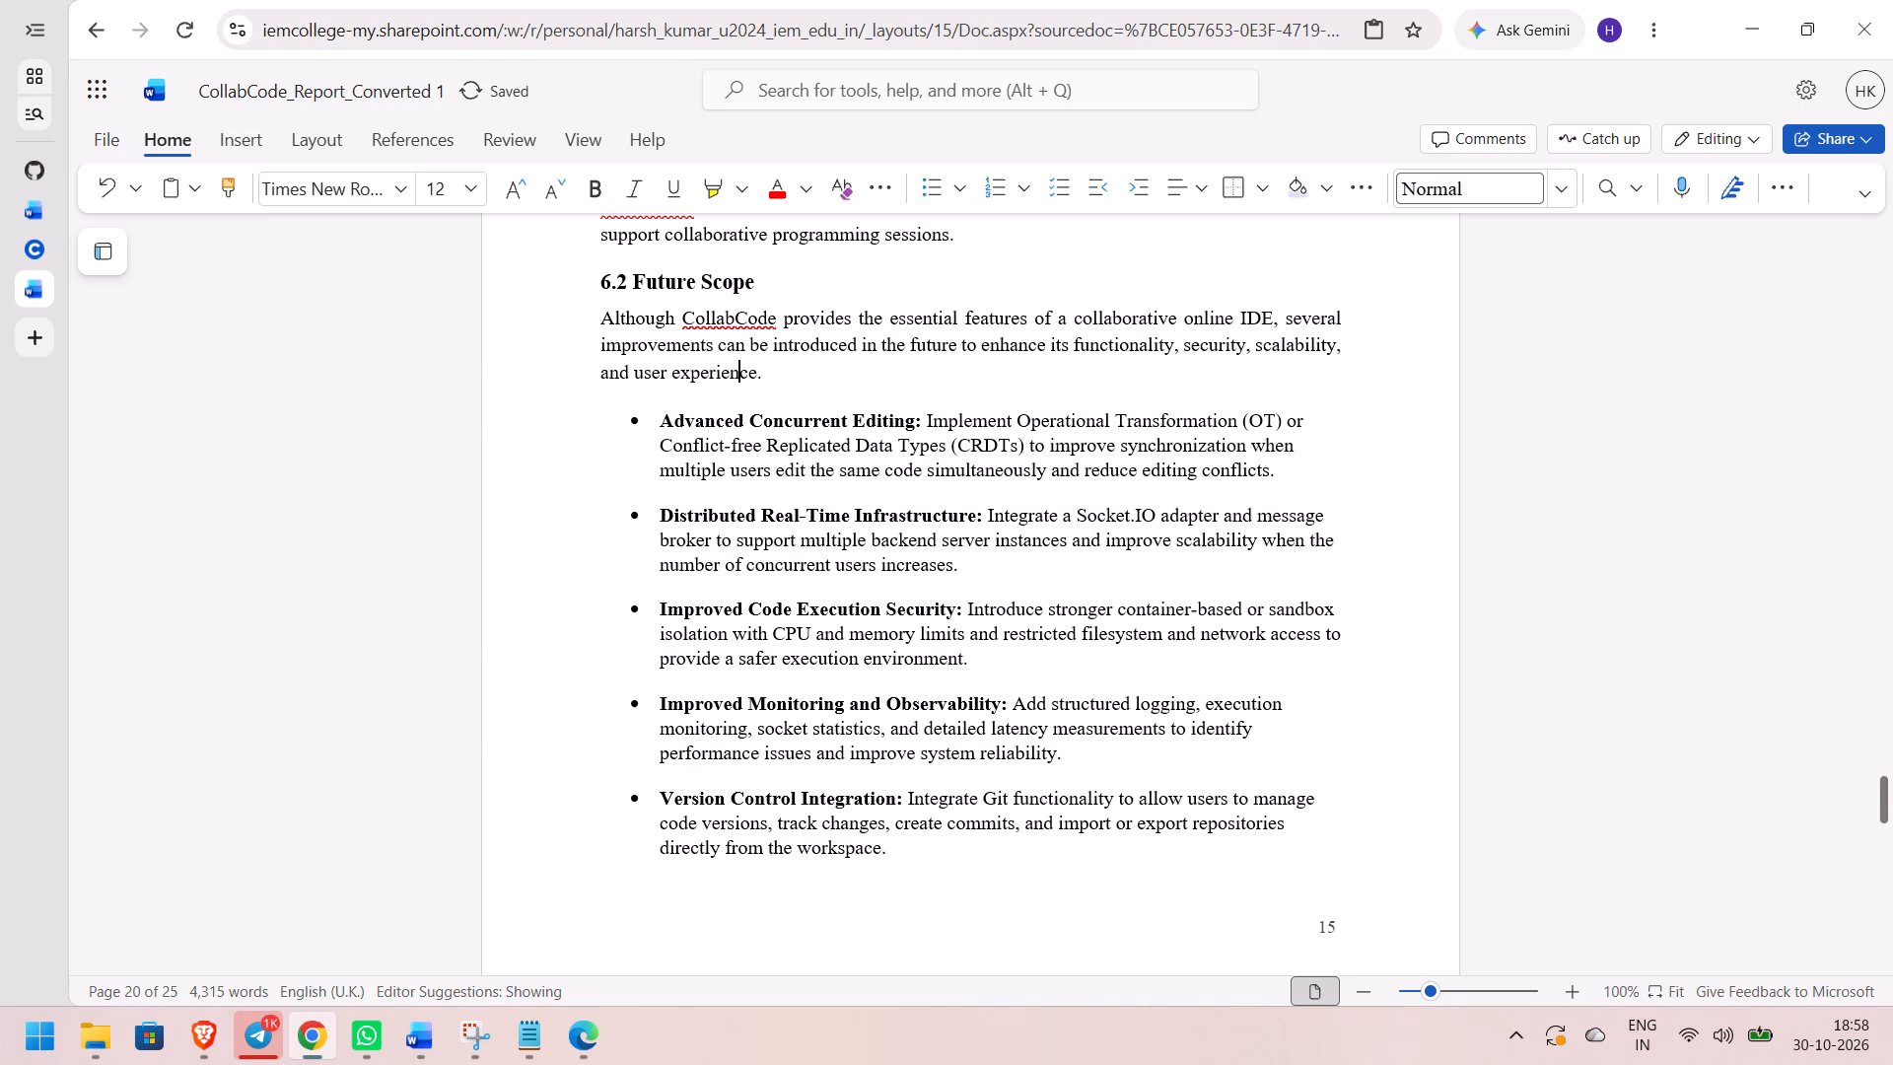
Review chapter 6 in the Word report, from 6.1 Conclusion to the end of the 6.2 Future Scope bullets.
scroll(748, 519, down, 1)
click(746, 510)
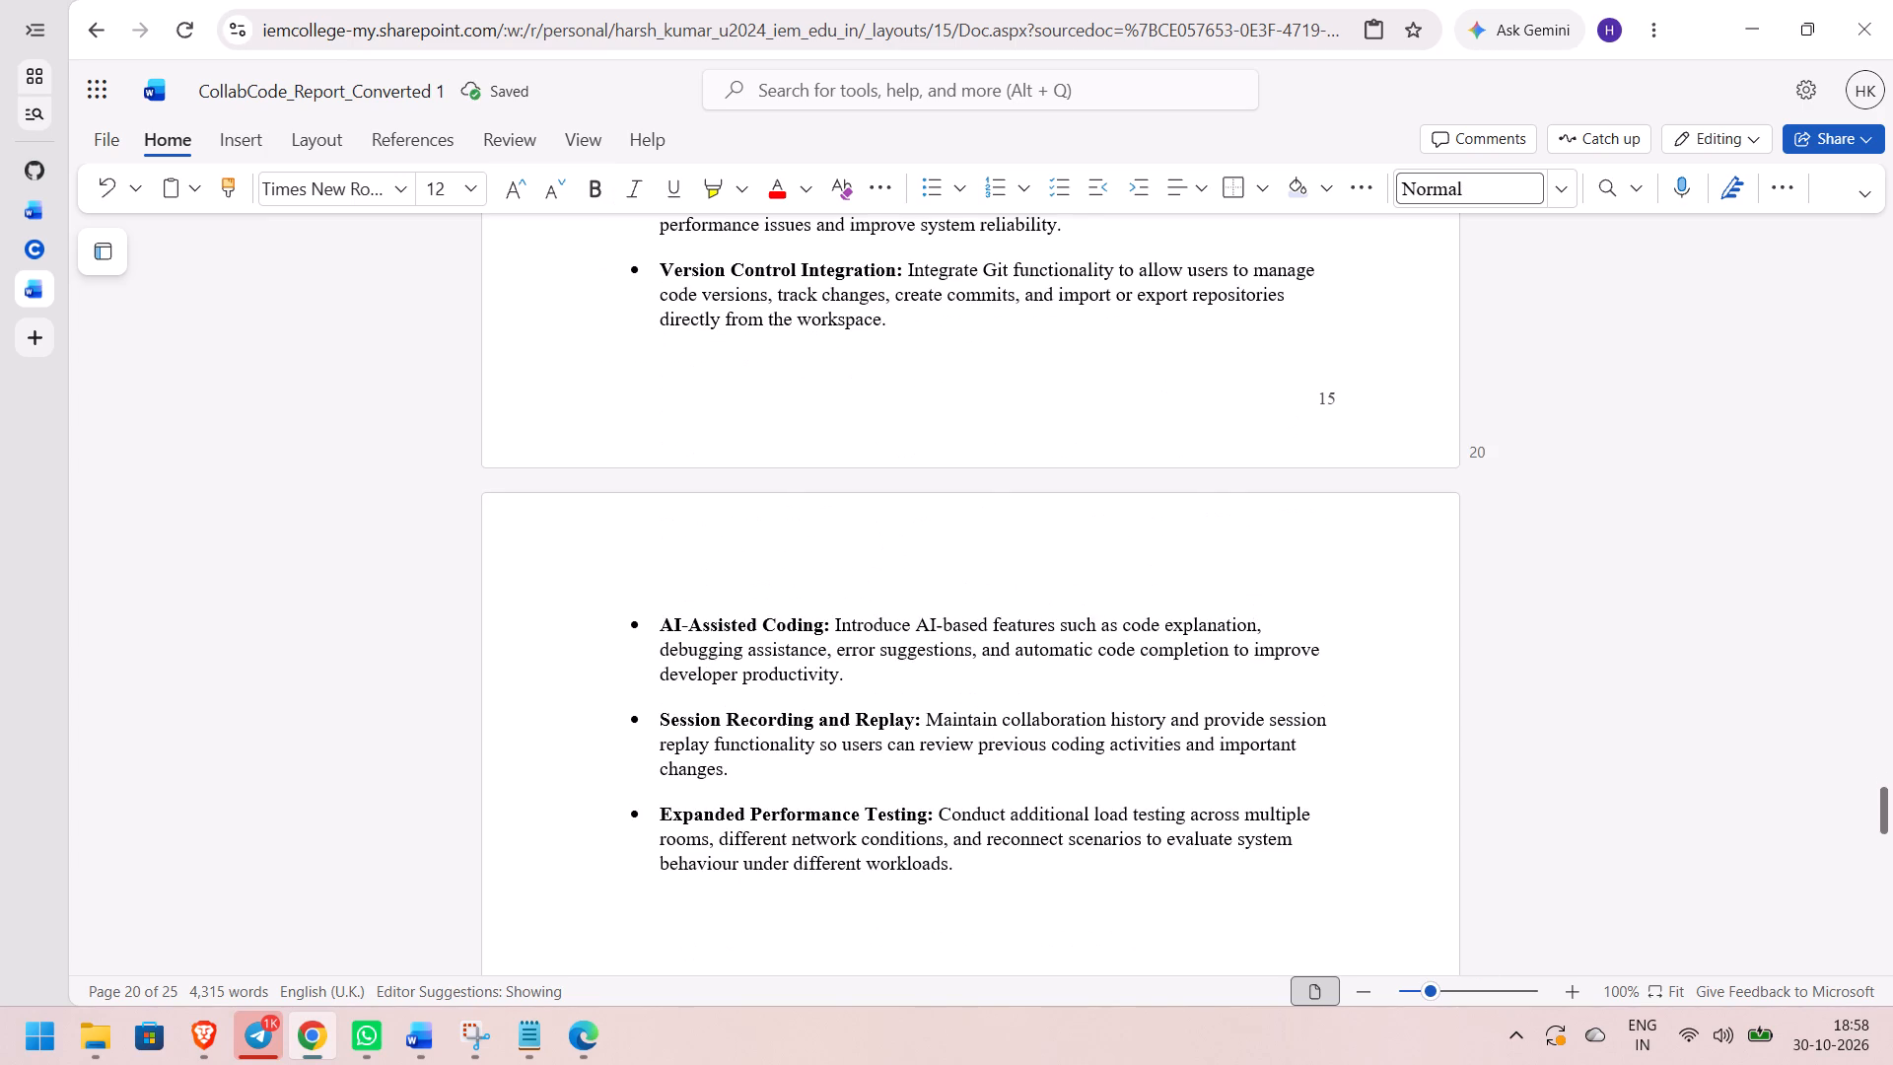
scroll(761, 667, down, 2)
scroll(761, 669, up, 2)
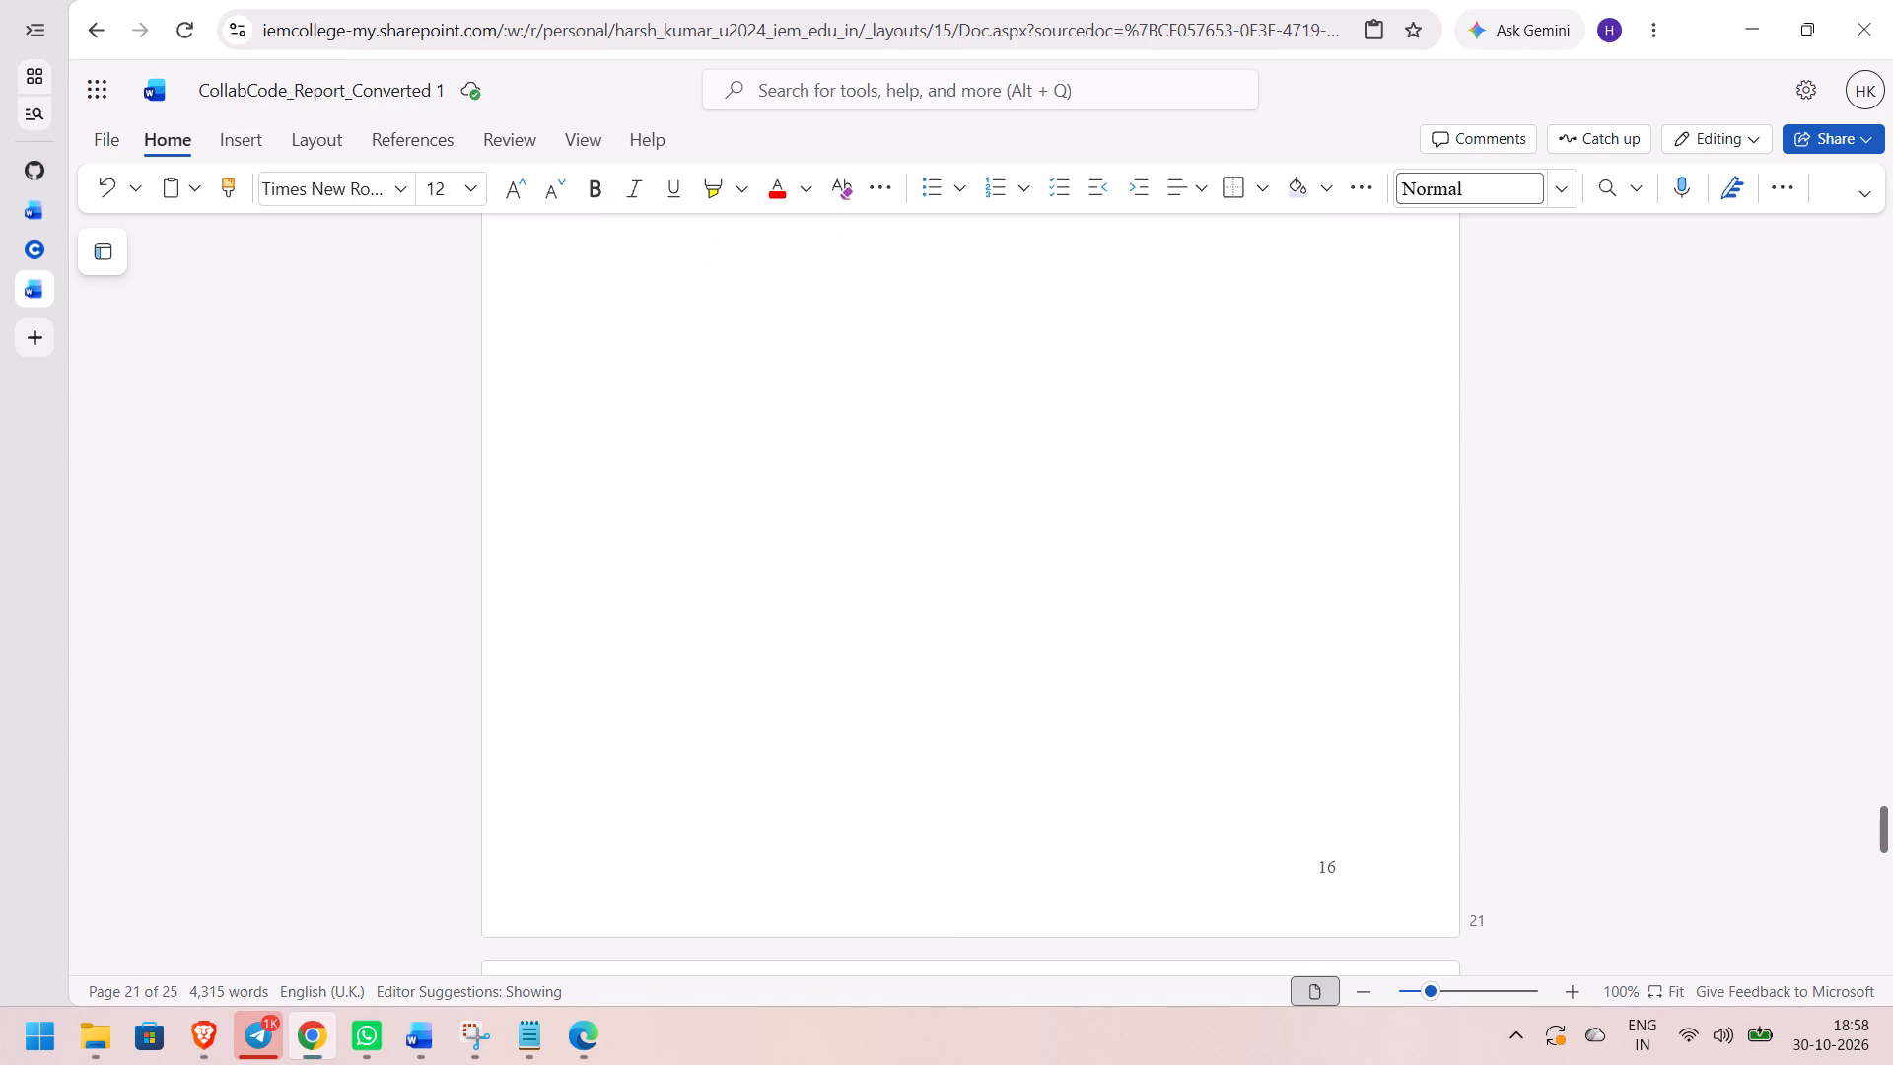
scroll(761, 668, up, 2)
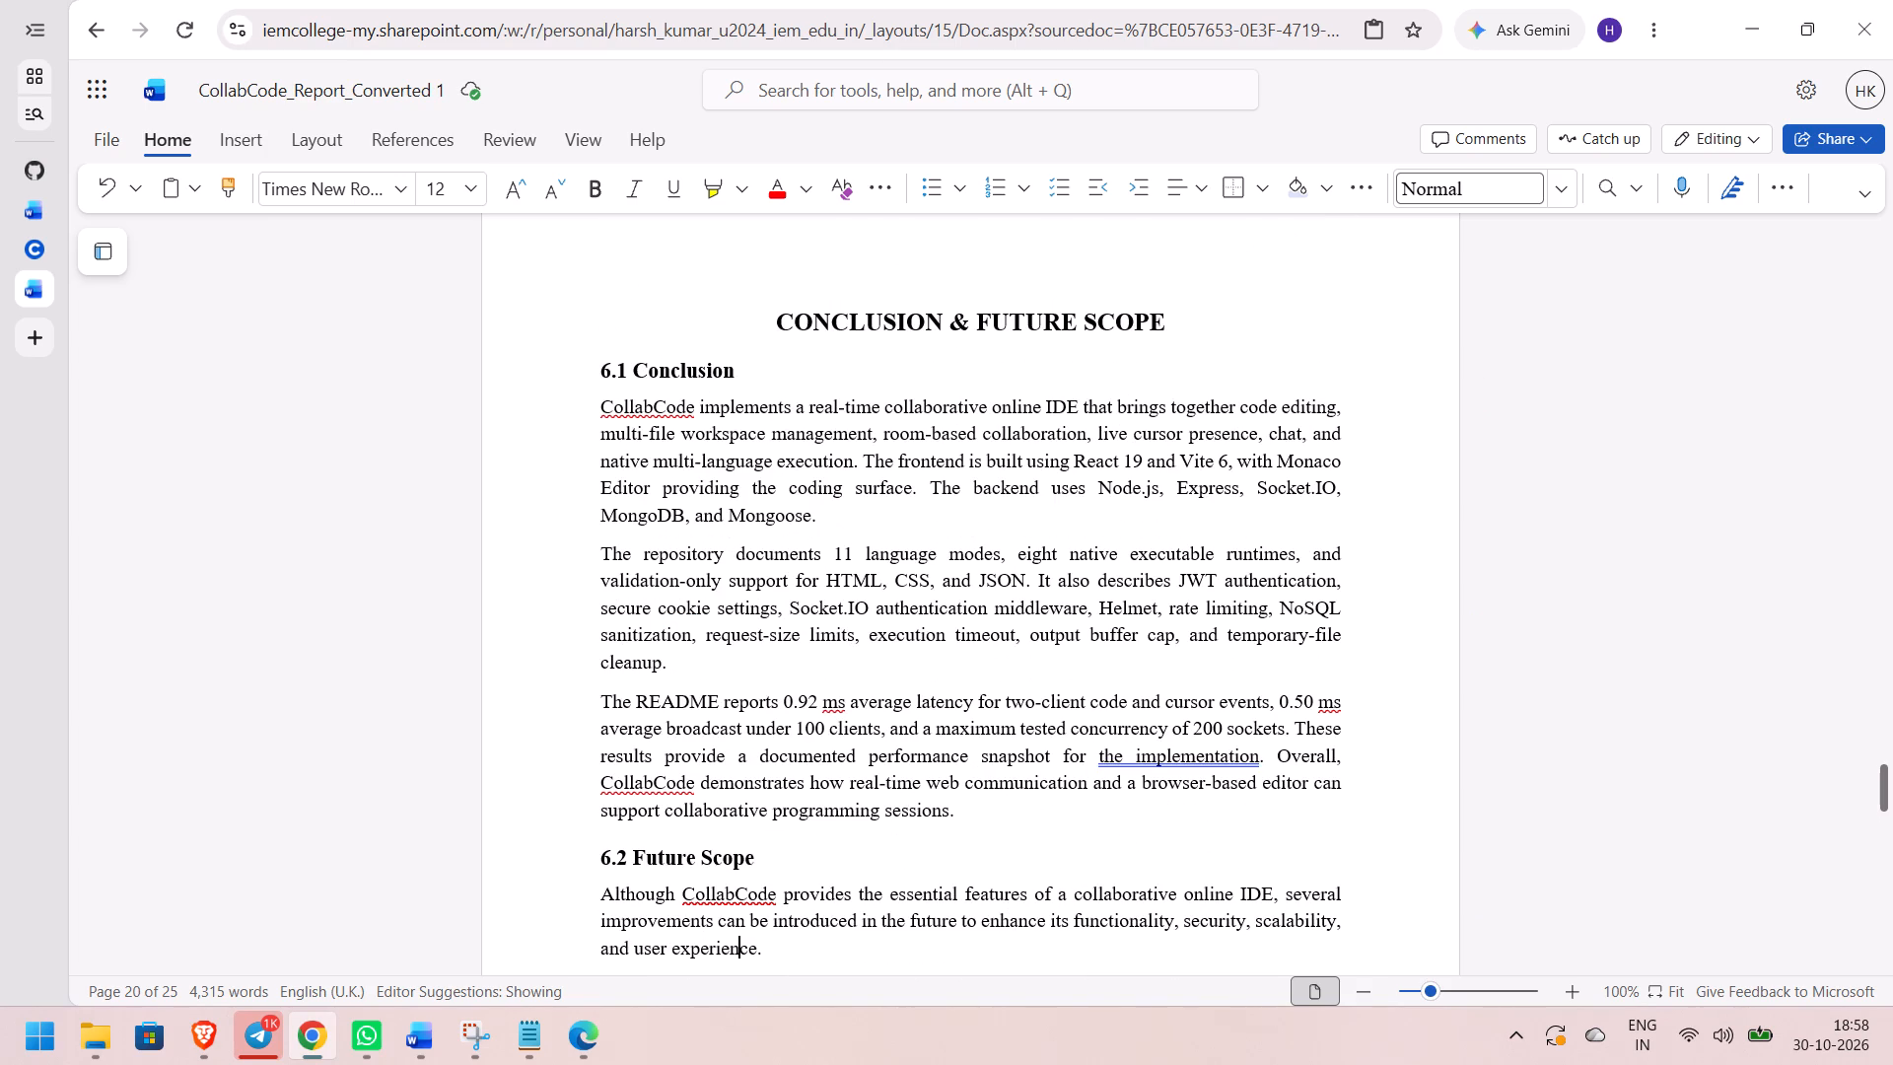
double_click(847, 677)
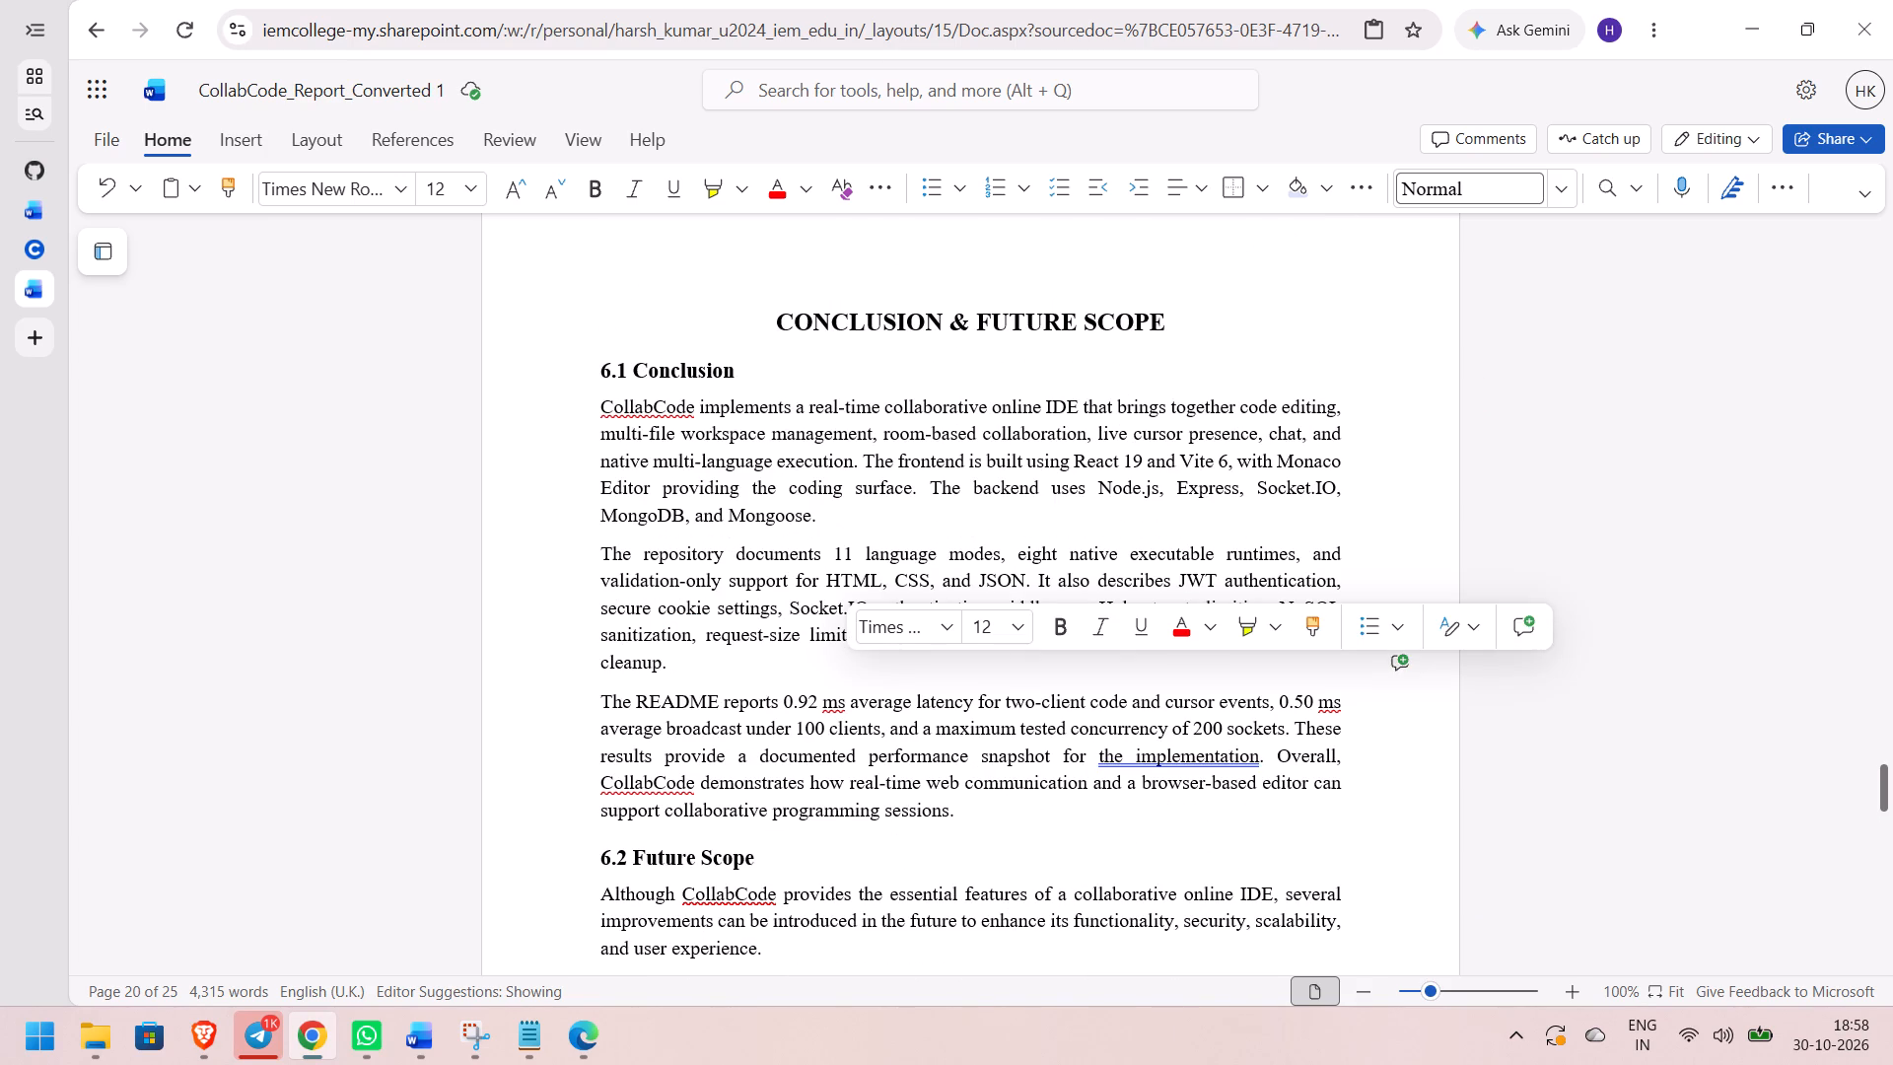
click(1523, 739)
scroll(1225, 879, down, 1)
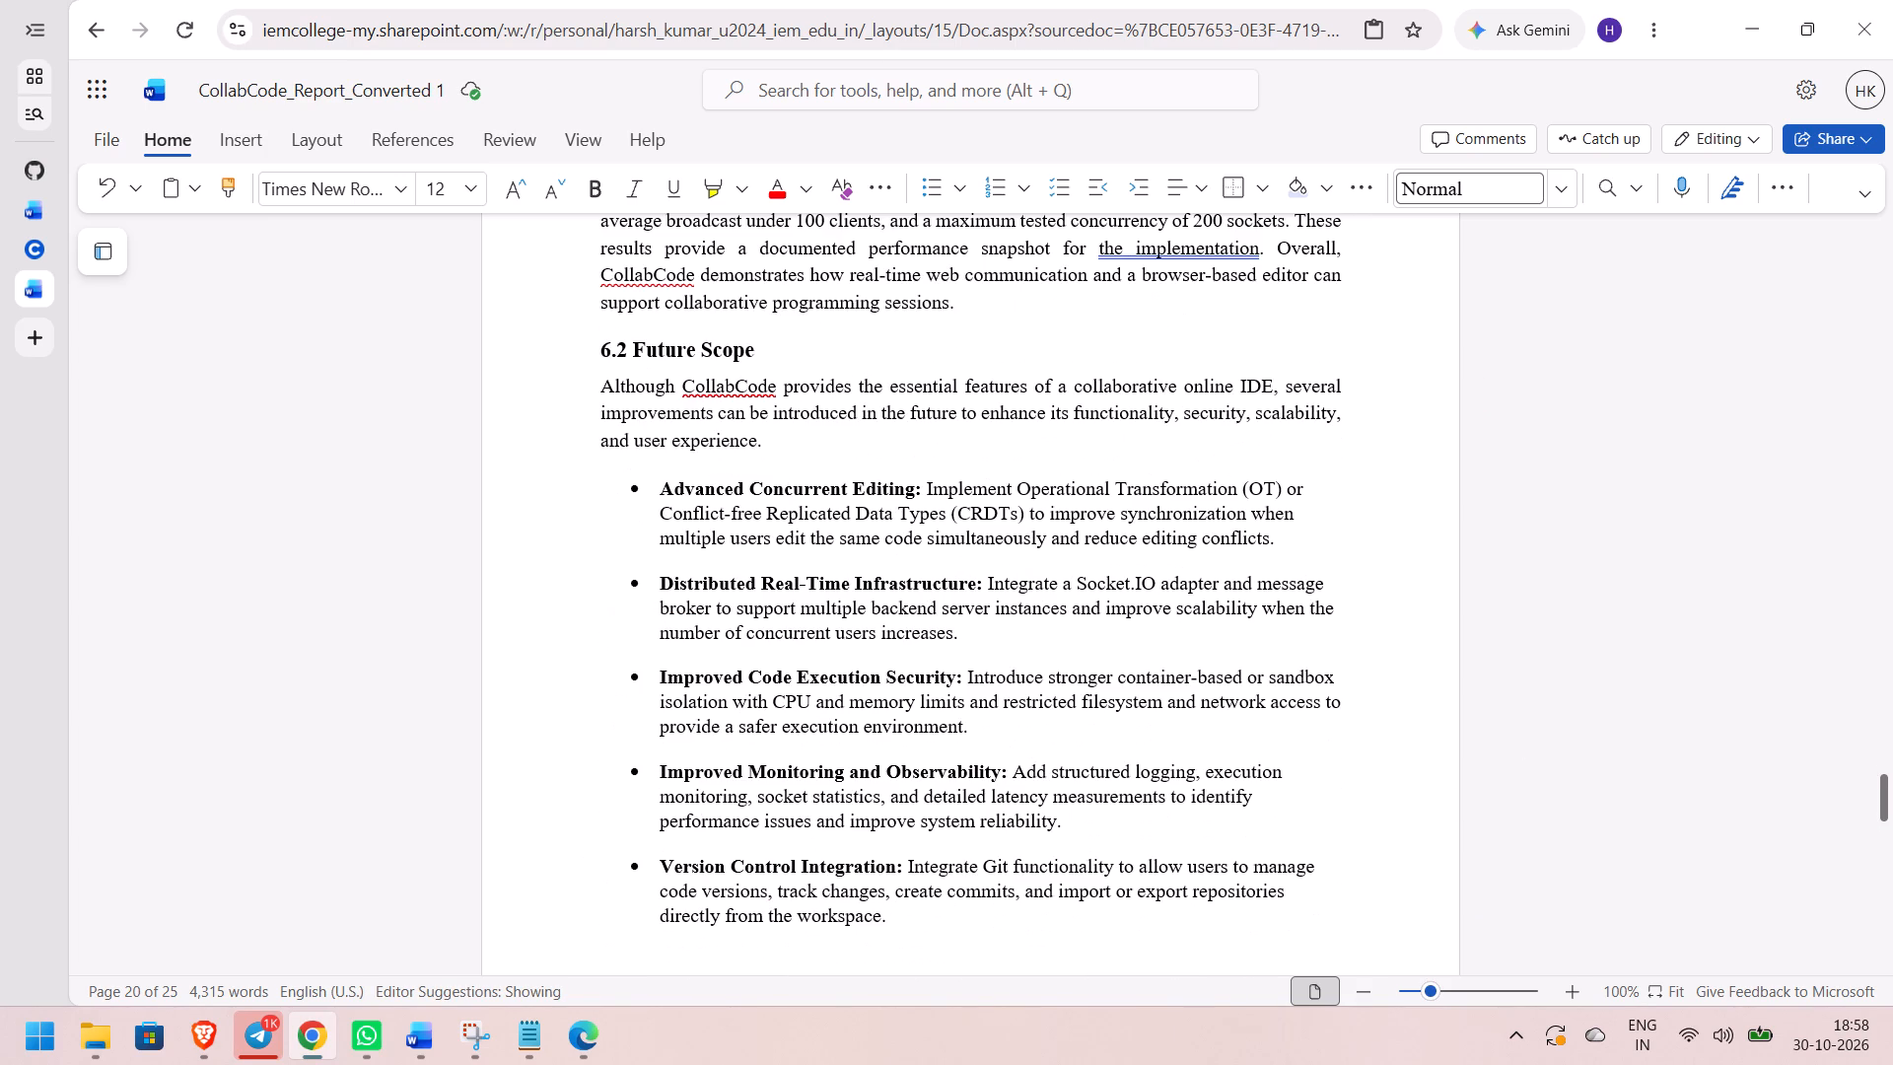
scroll(1140, 809, down, 1)
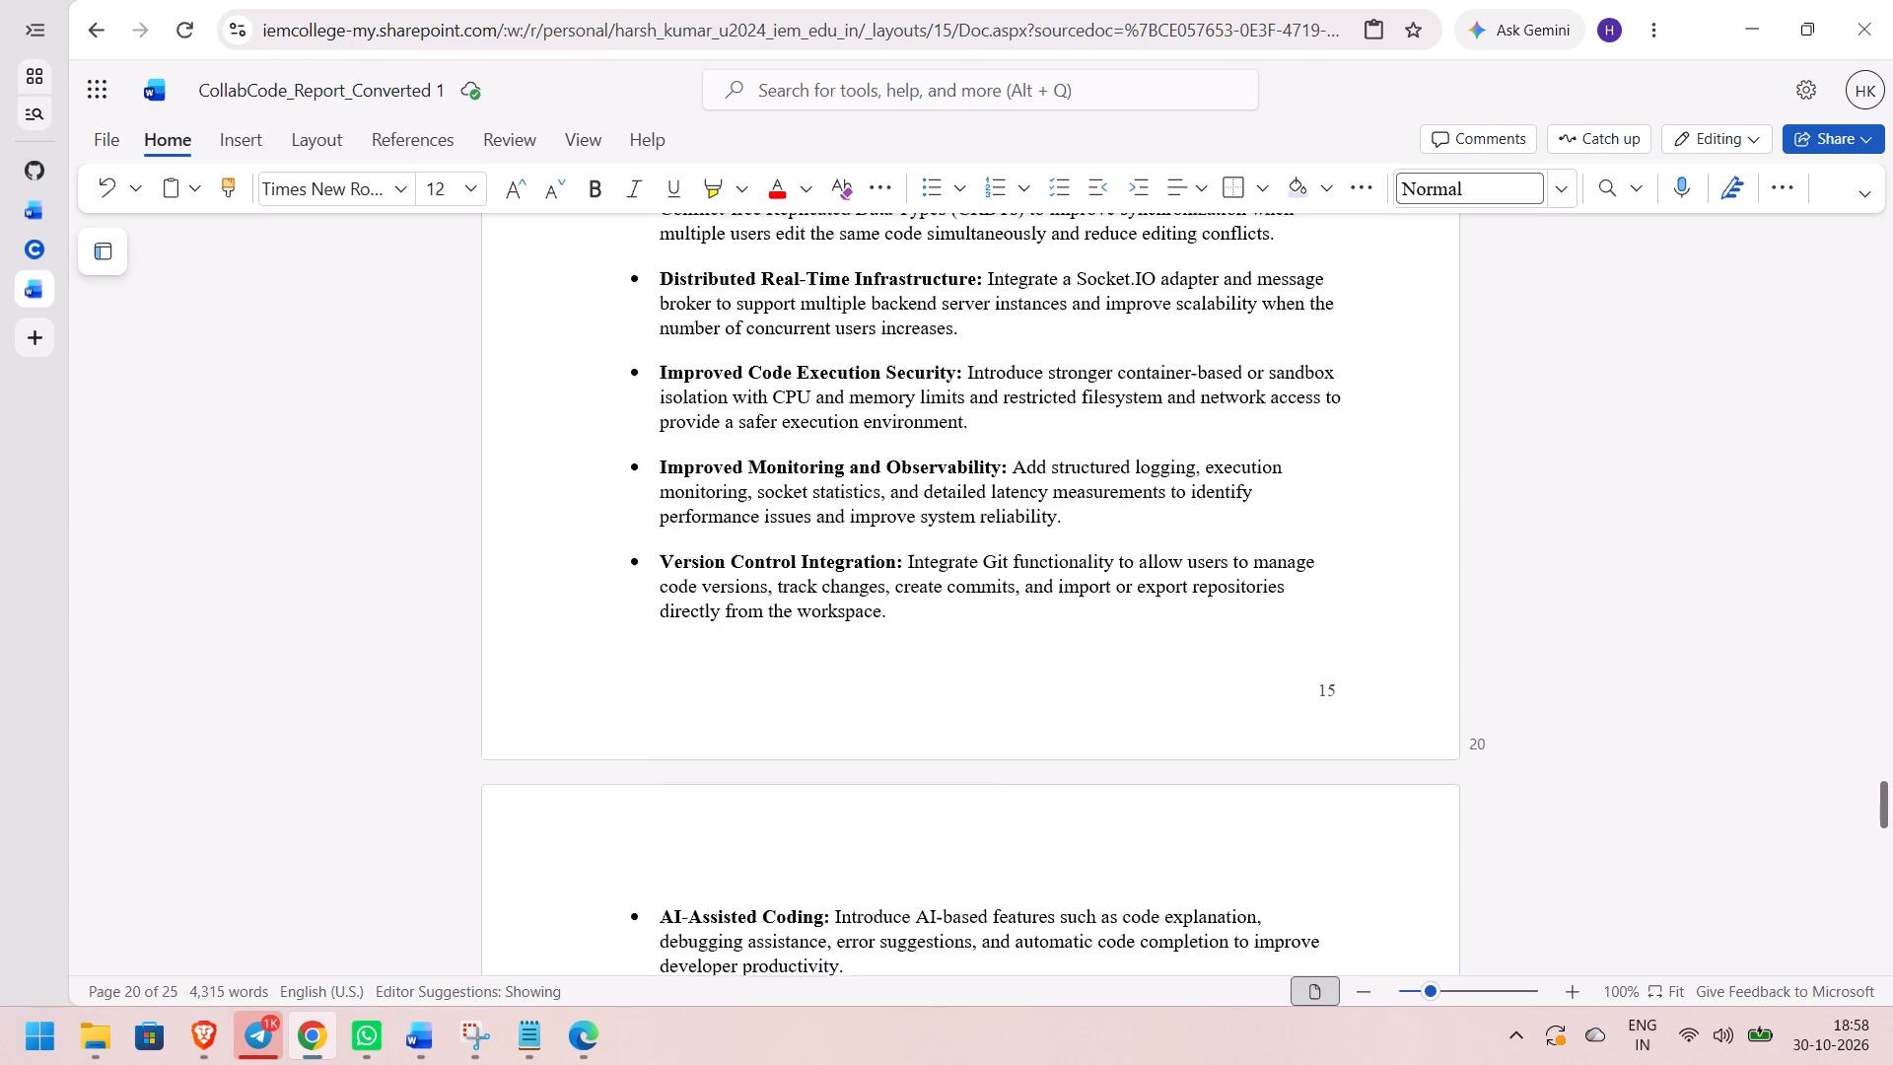
scroll(1140, 809, down, 1)
Look through the report's Appendix, from A. Project Repository Structure to the figures under E. Screenshots.
scroll(1140, 809, down, 2)
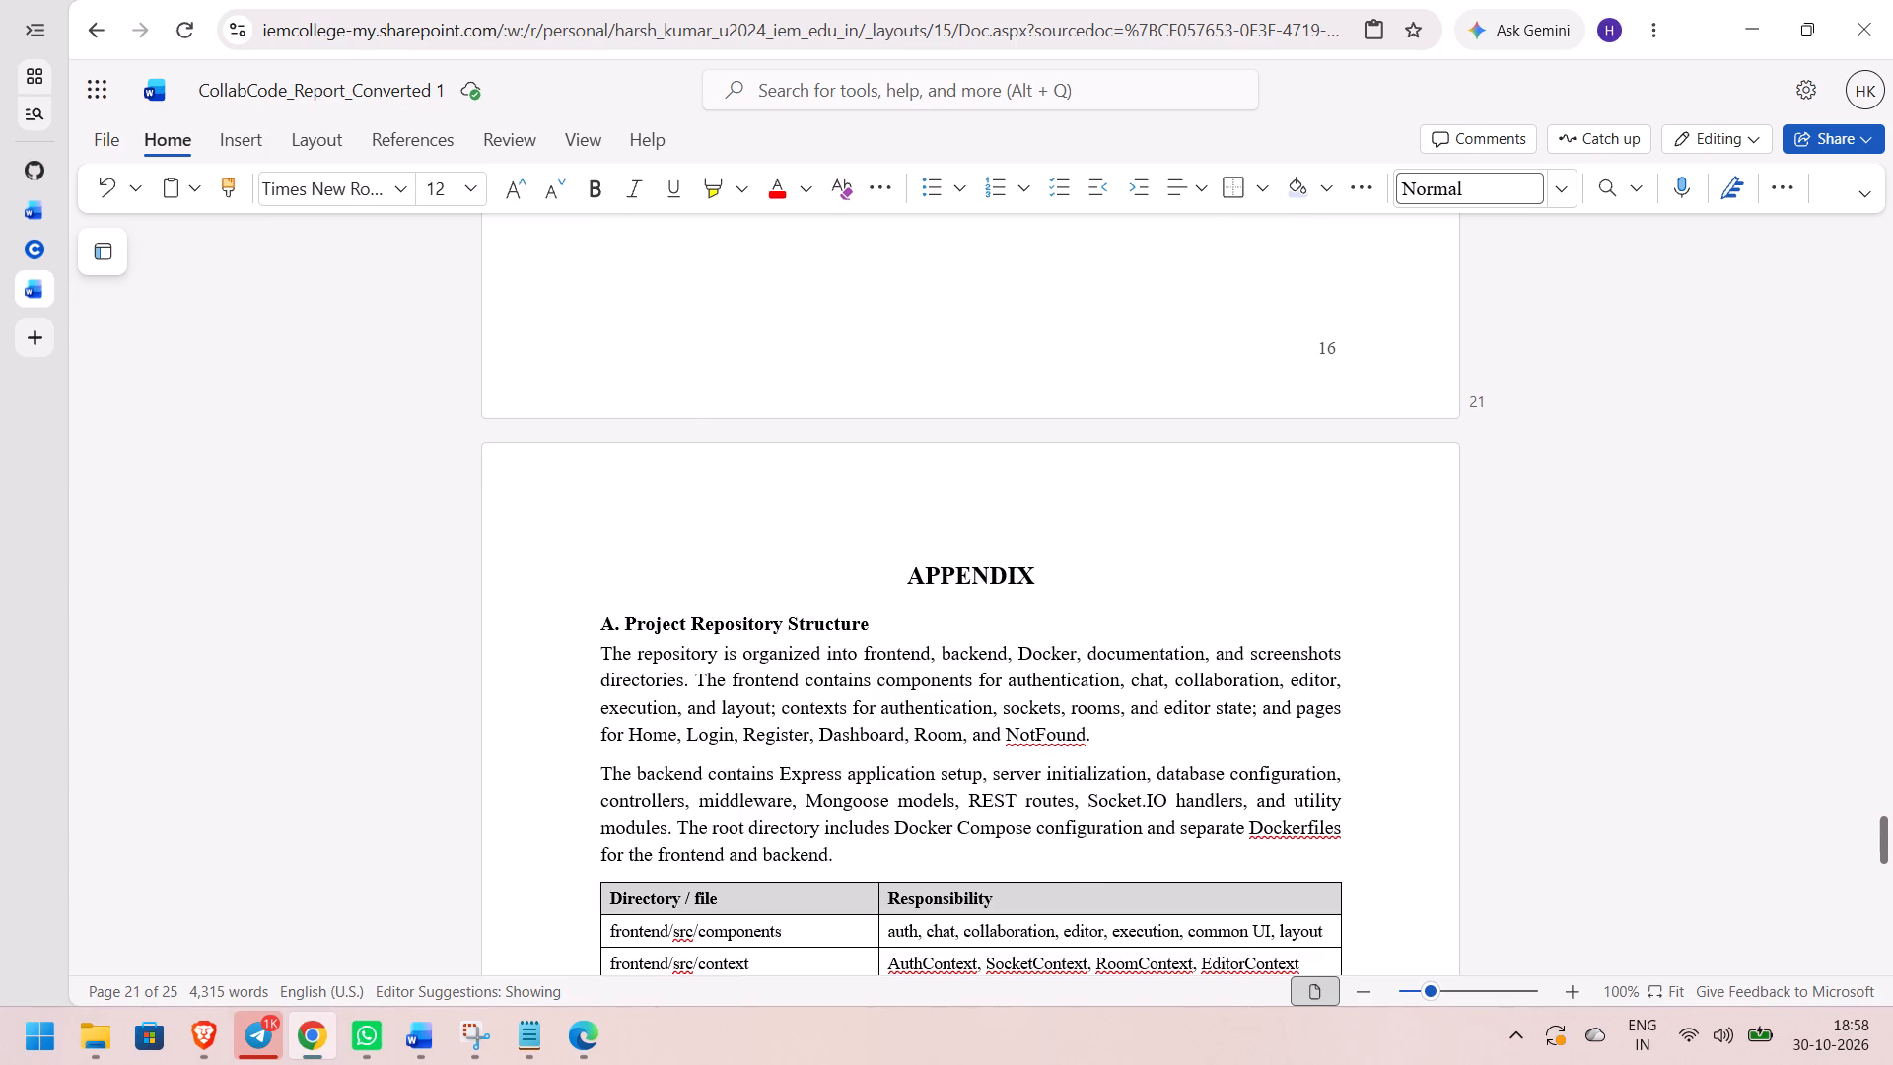
scroll(1140, 809, down, 3)
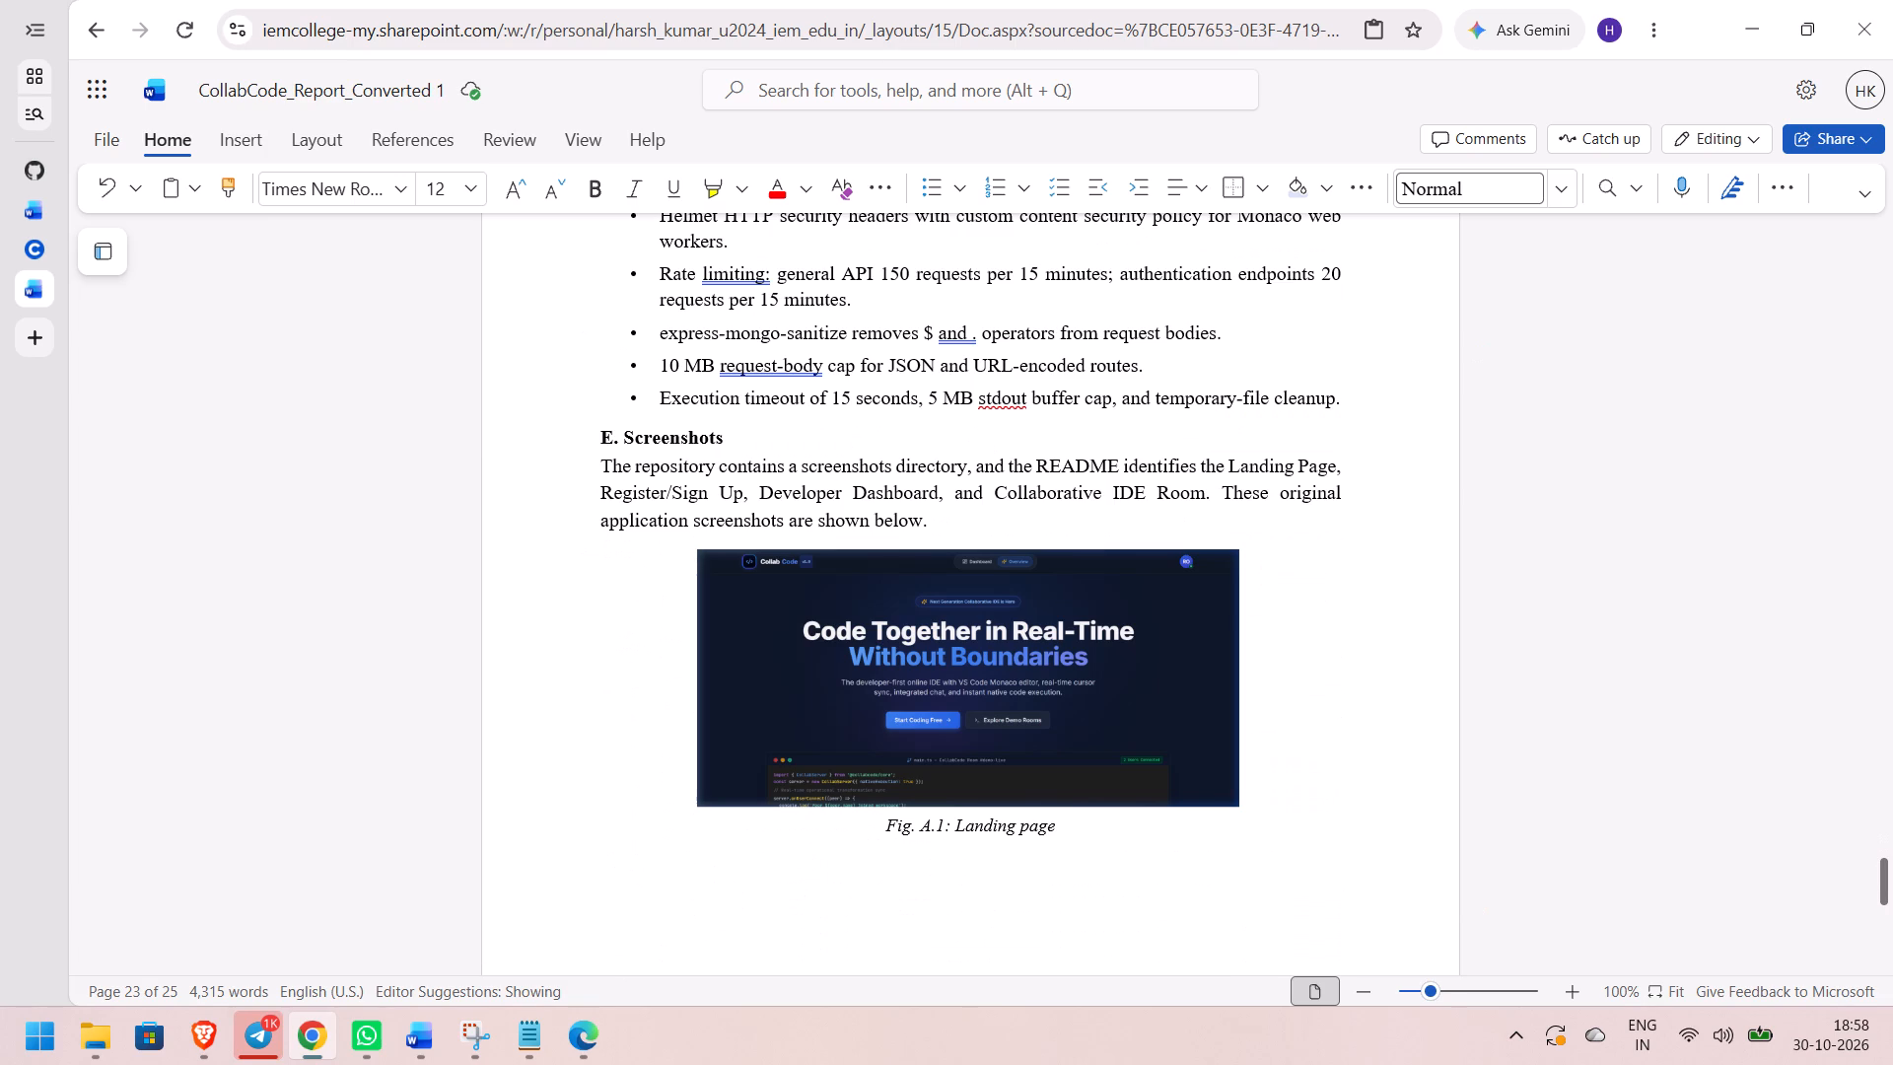
scroll(952, 865, up, 3)
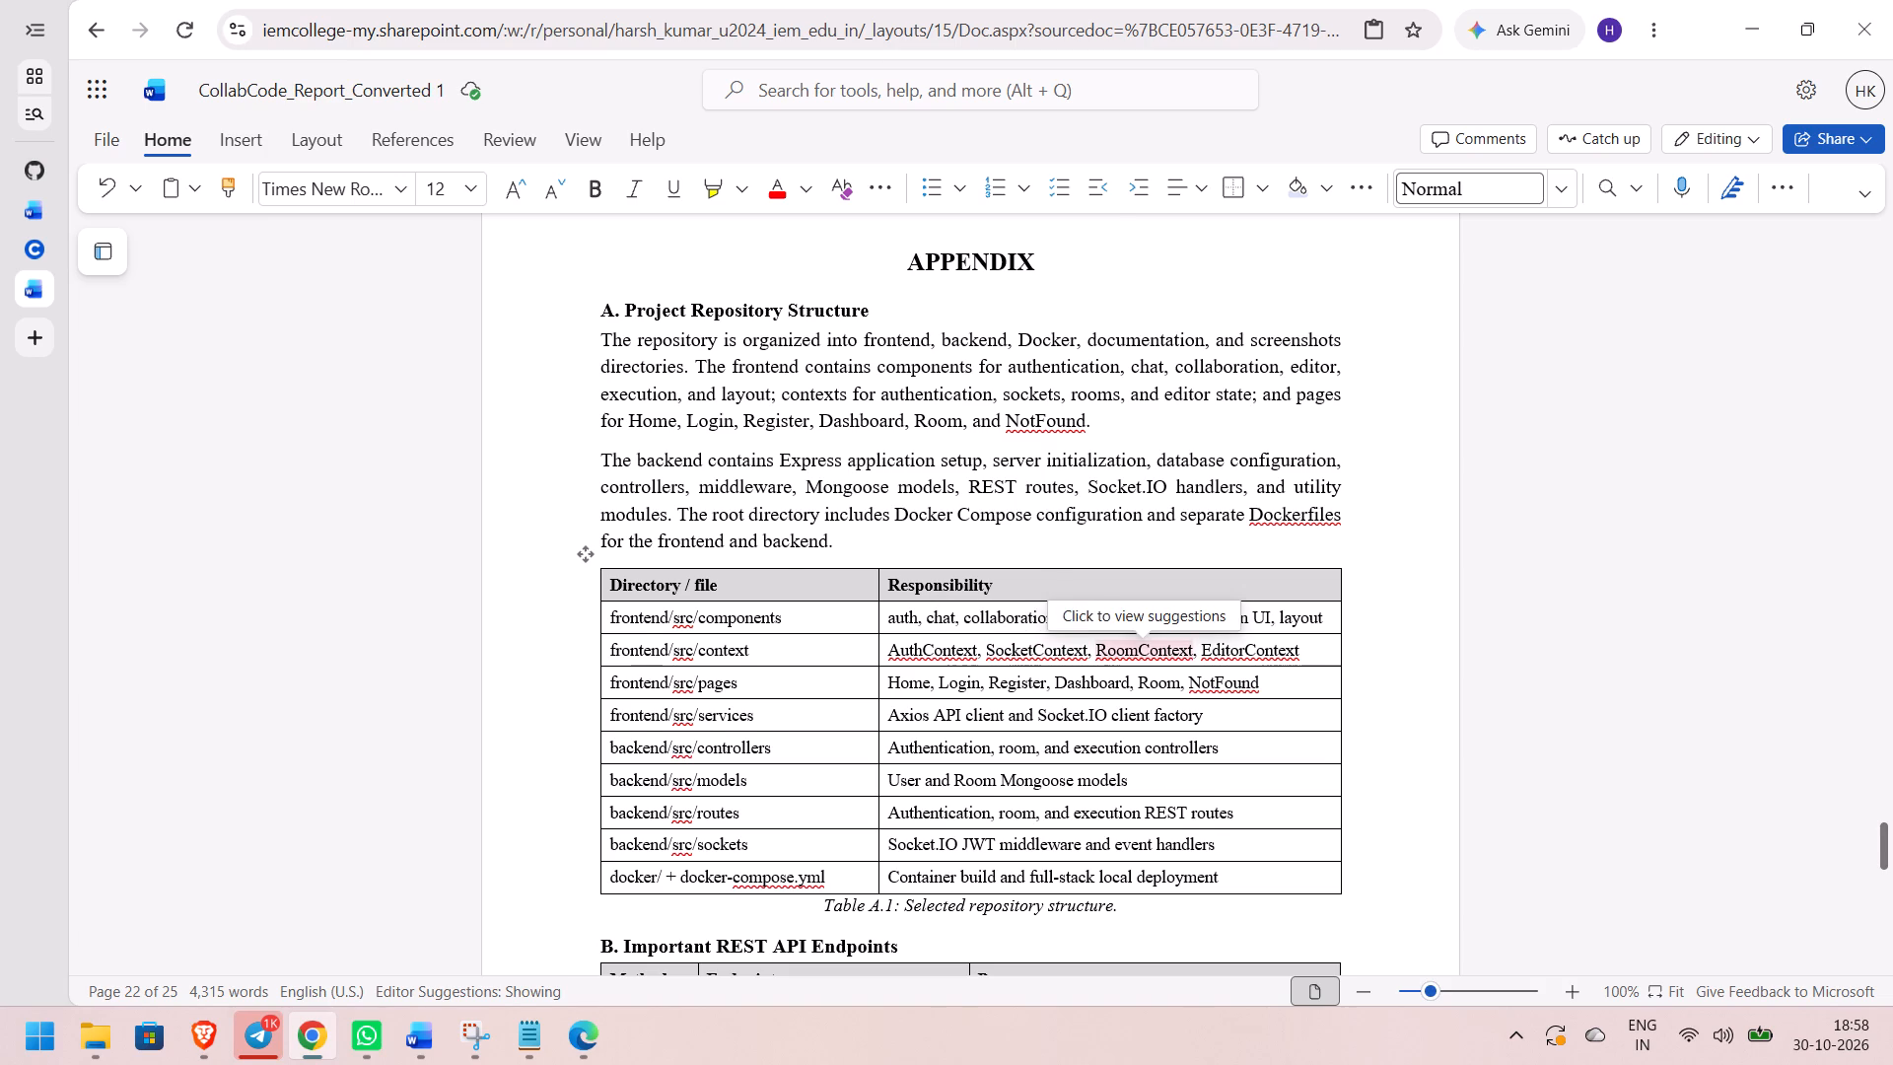
scroll(1133, 650, down, 2)
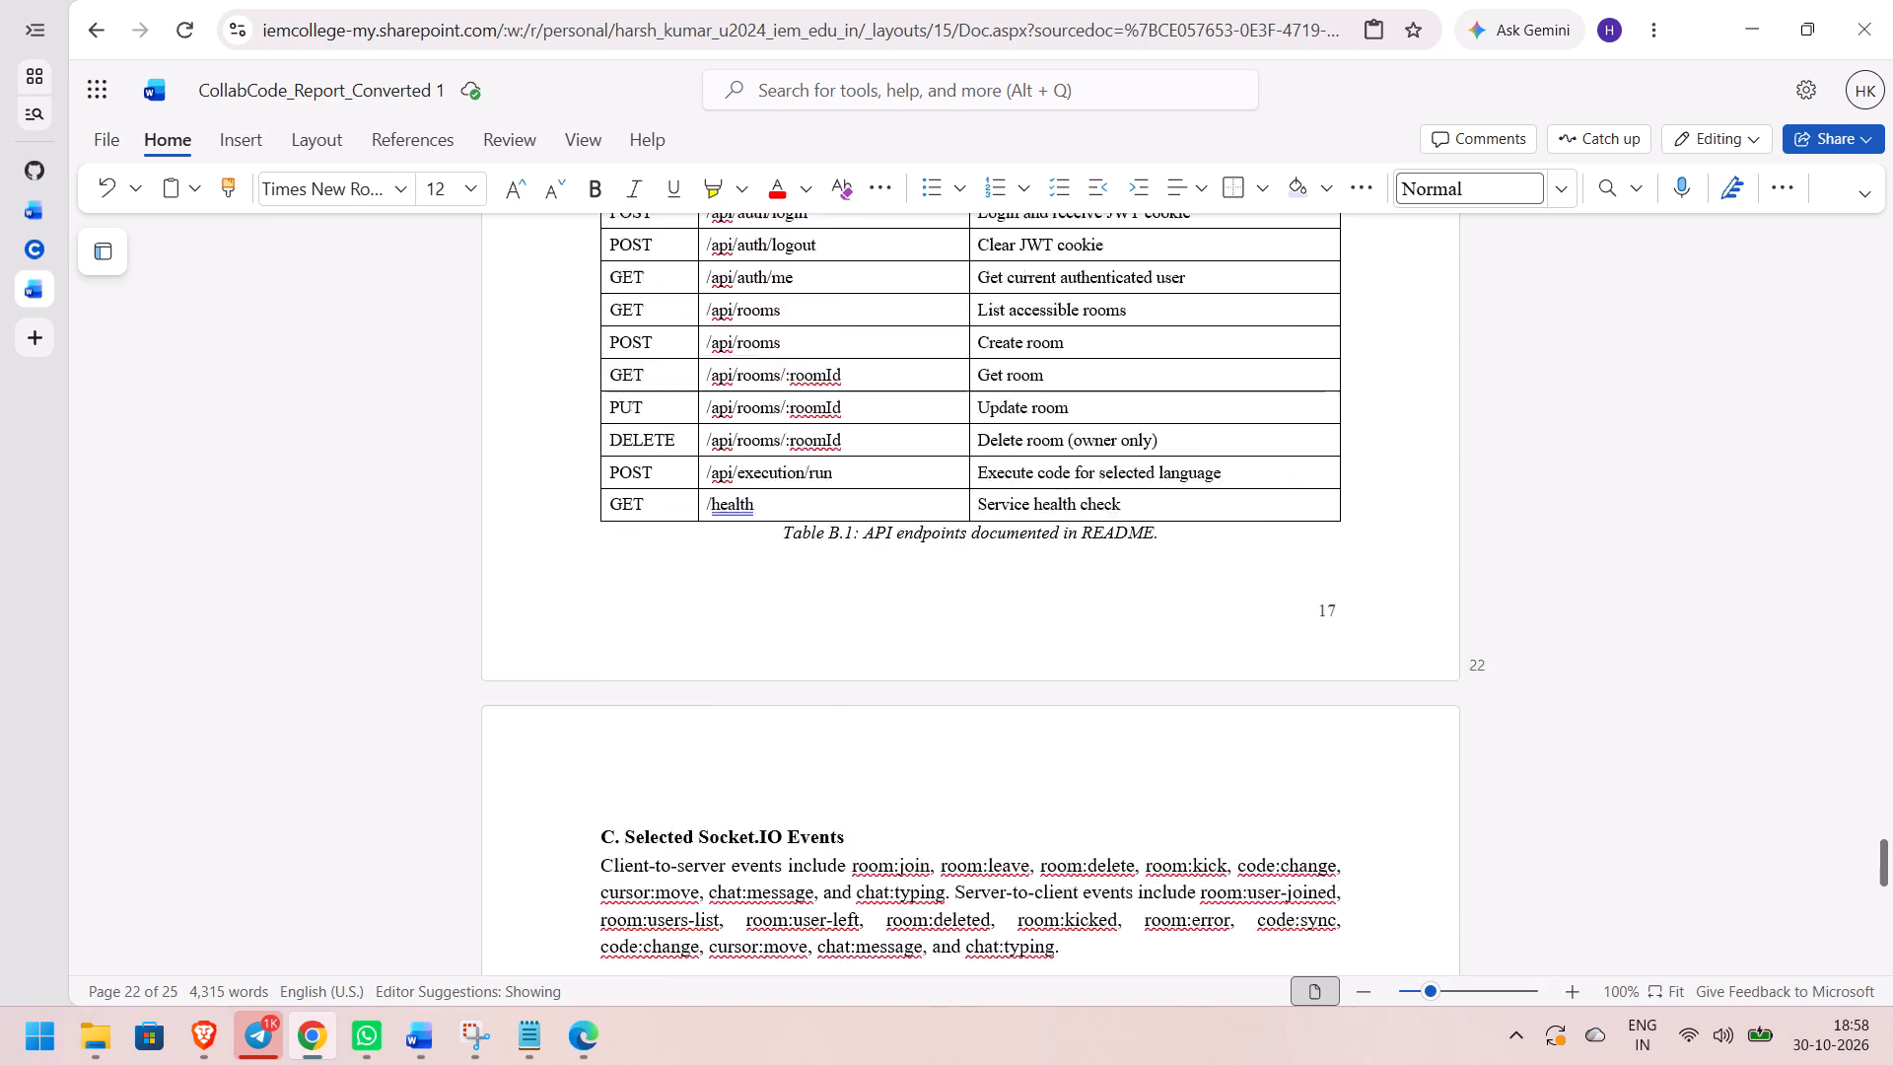
scroll(1133, 650, down, 3)
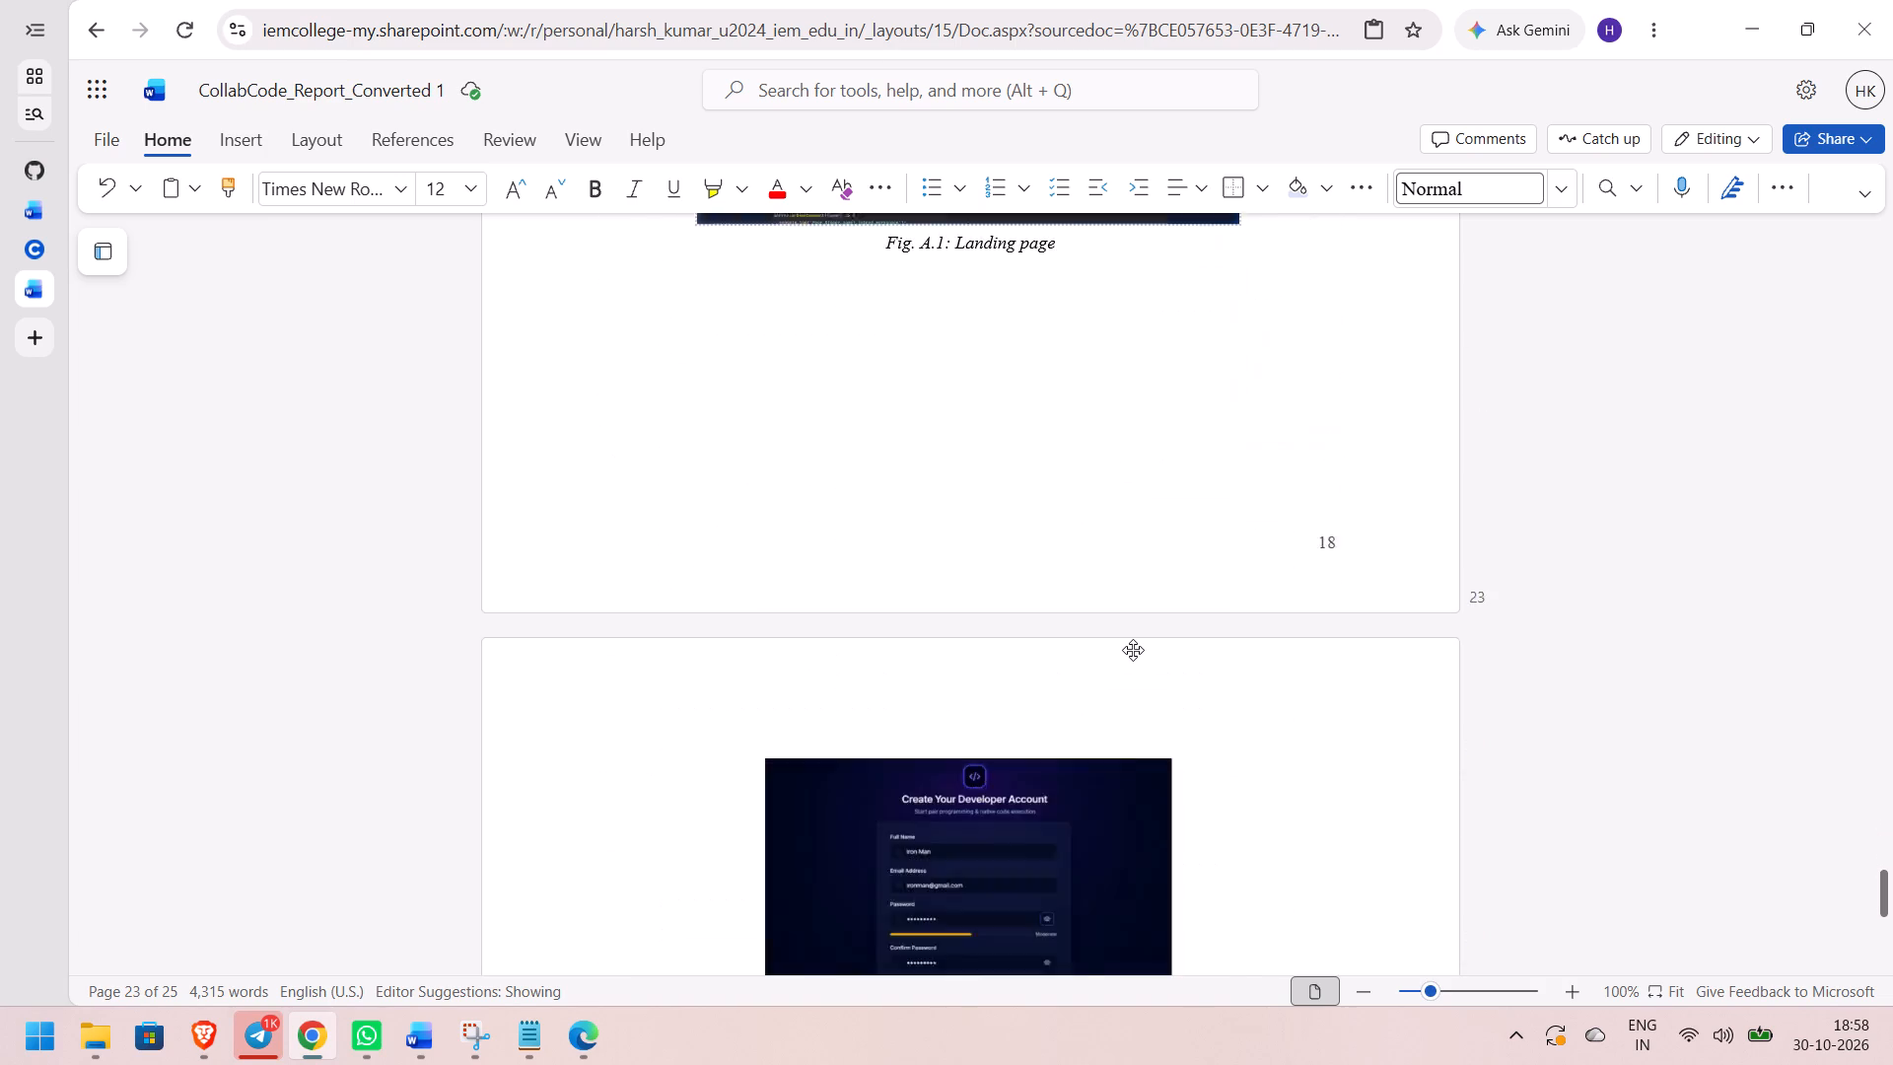
scroll(1133, 650, down, 2)
Cut the Collaborative IDE room, Developer dashboard and Register / sign-up page images from Appendix section E. Screenshots.
scroll(1130, 650, up, 1)
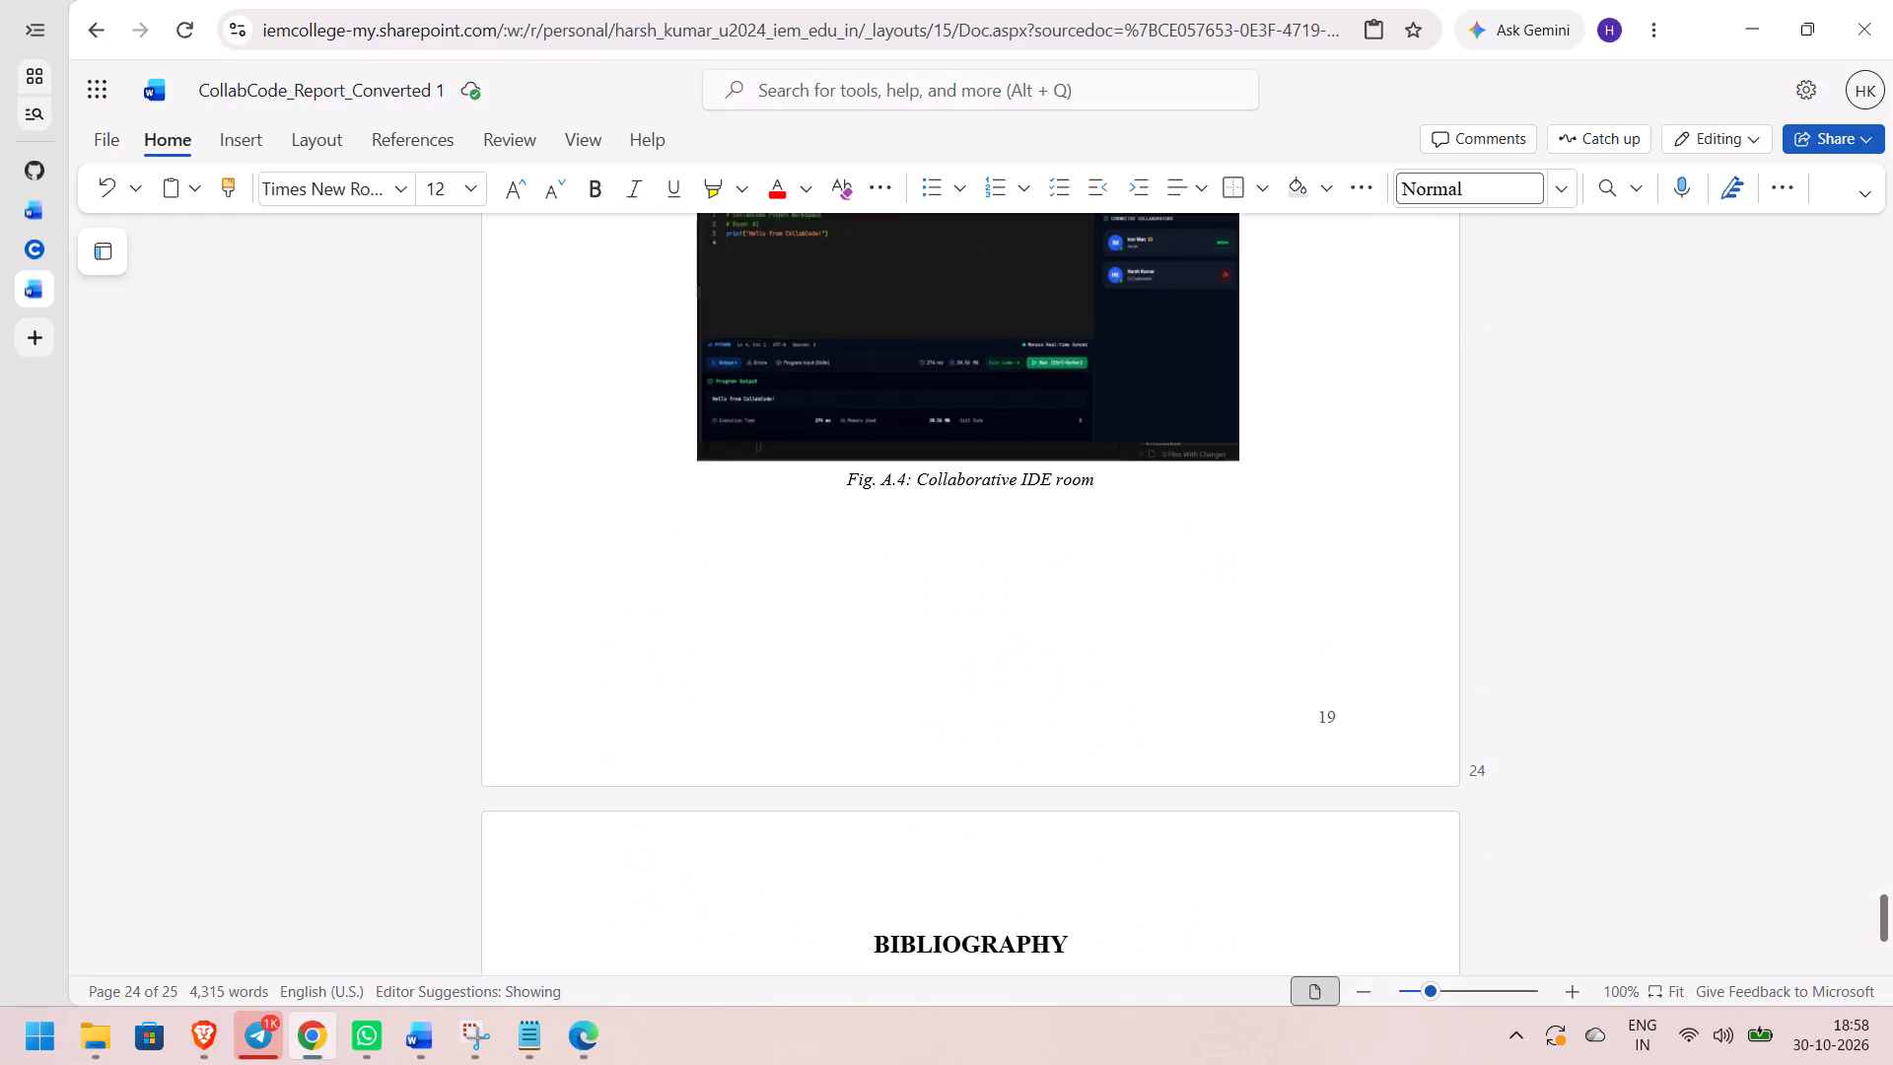
right_click(1037, 483)
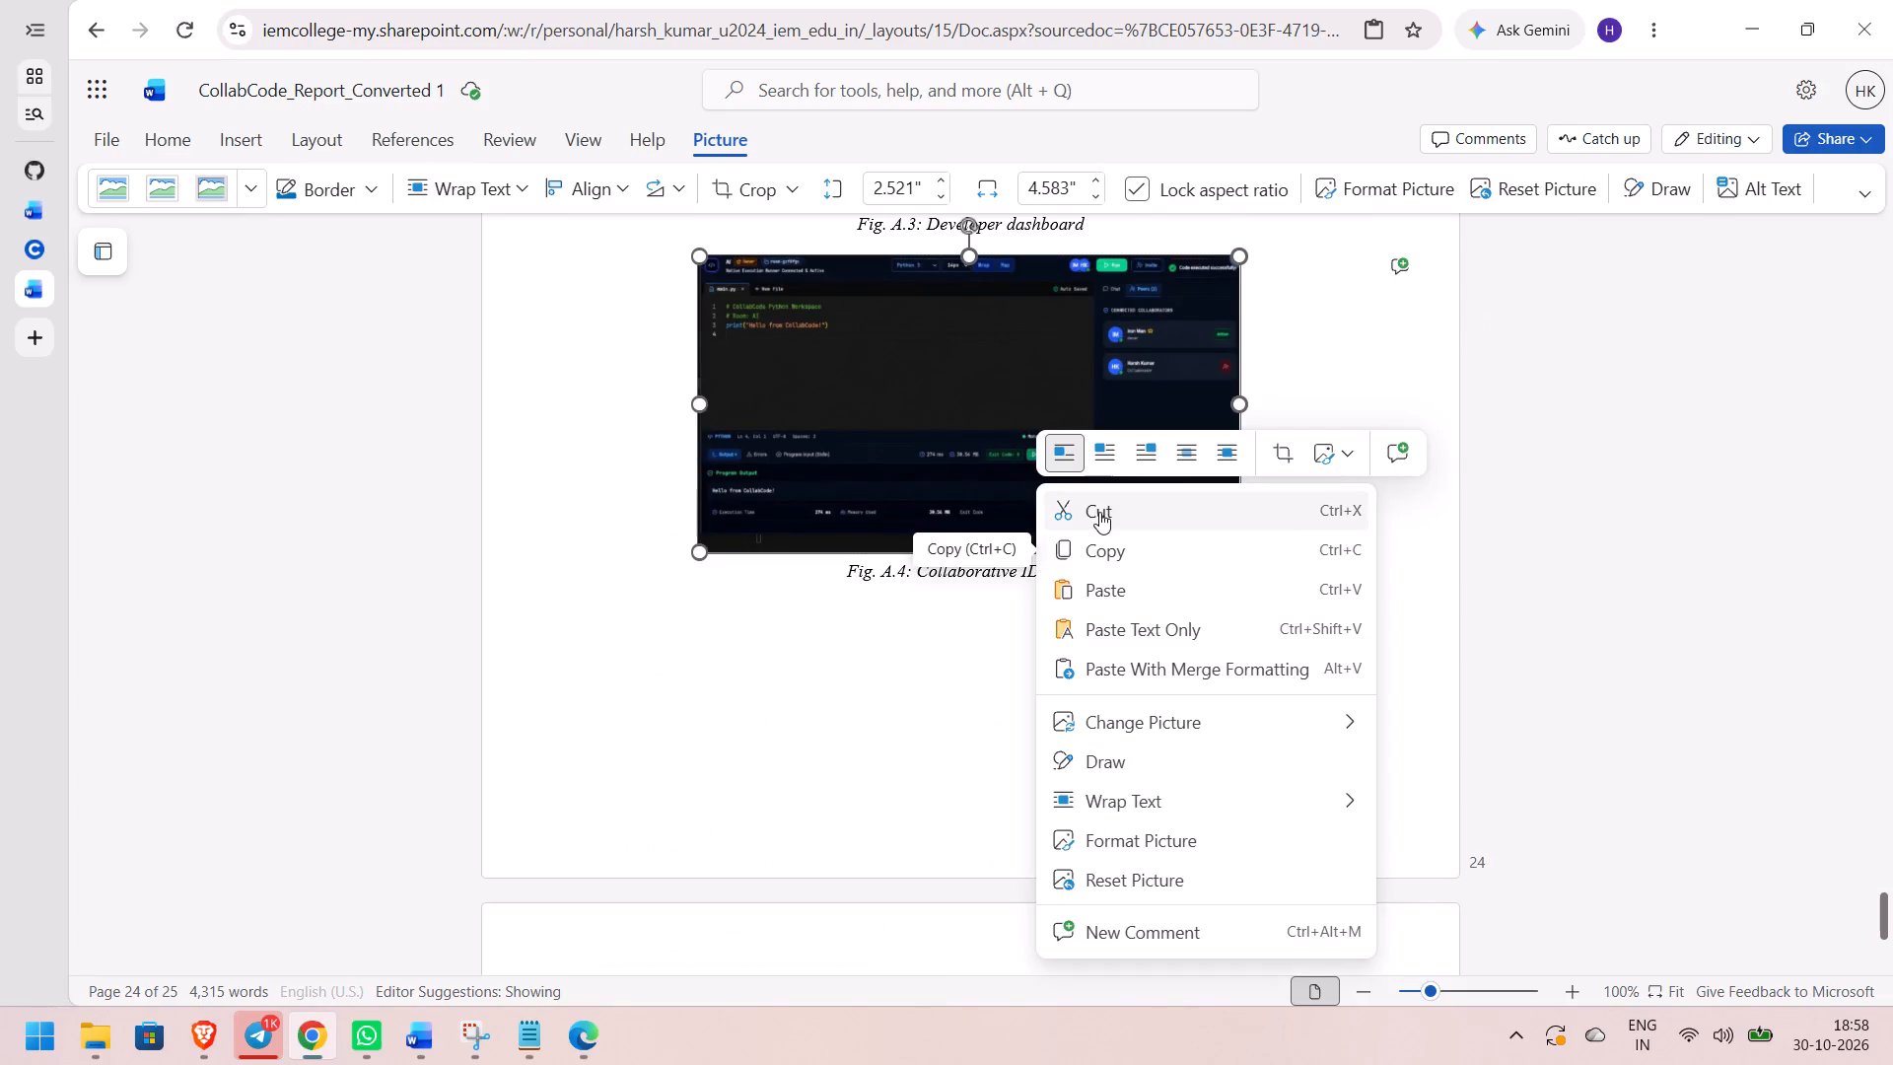
click(1099, 512)
scroll(1053, 587, up, 1)
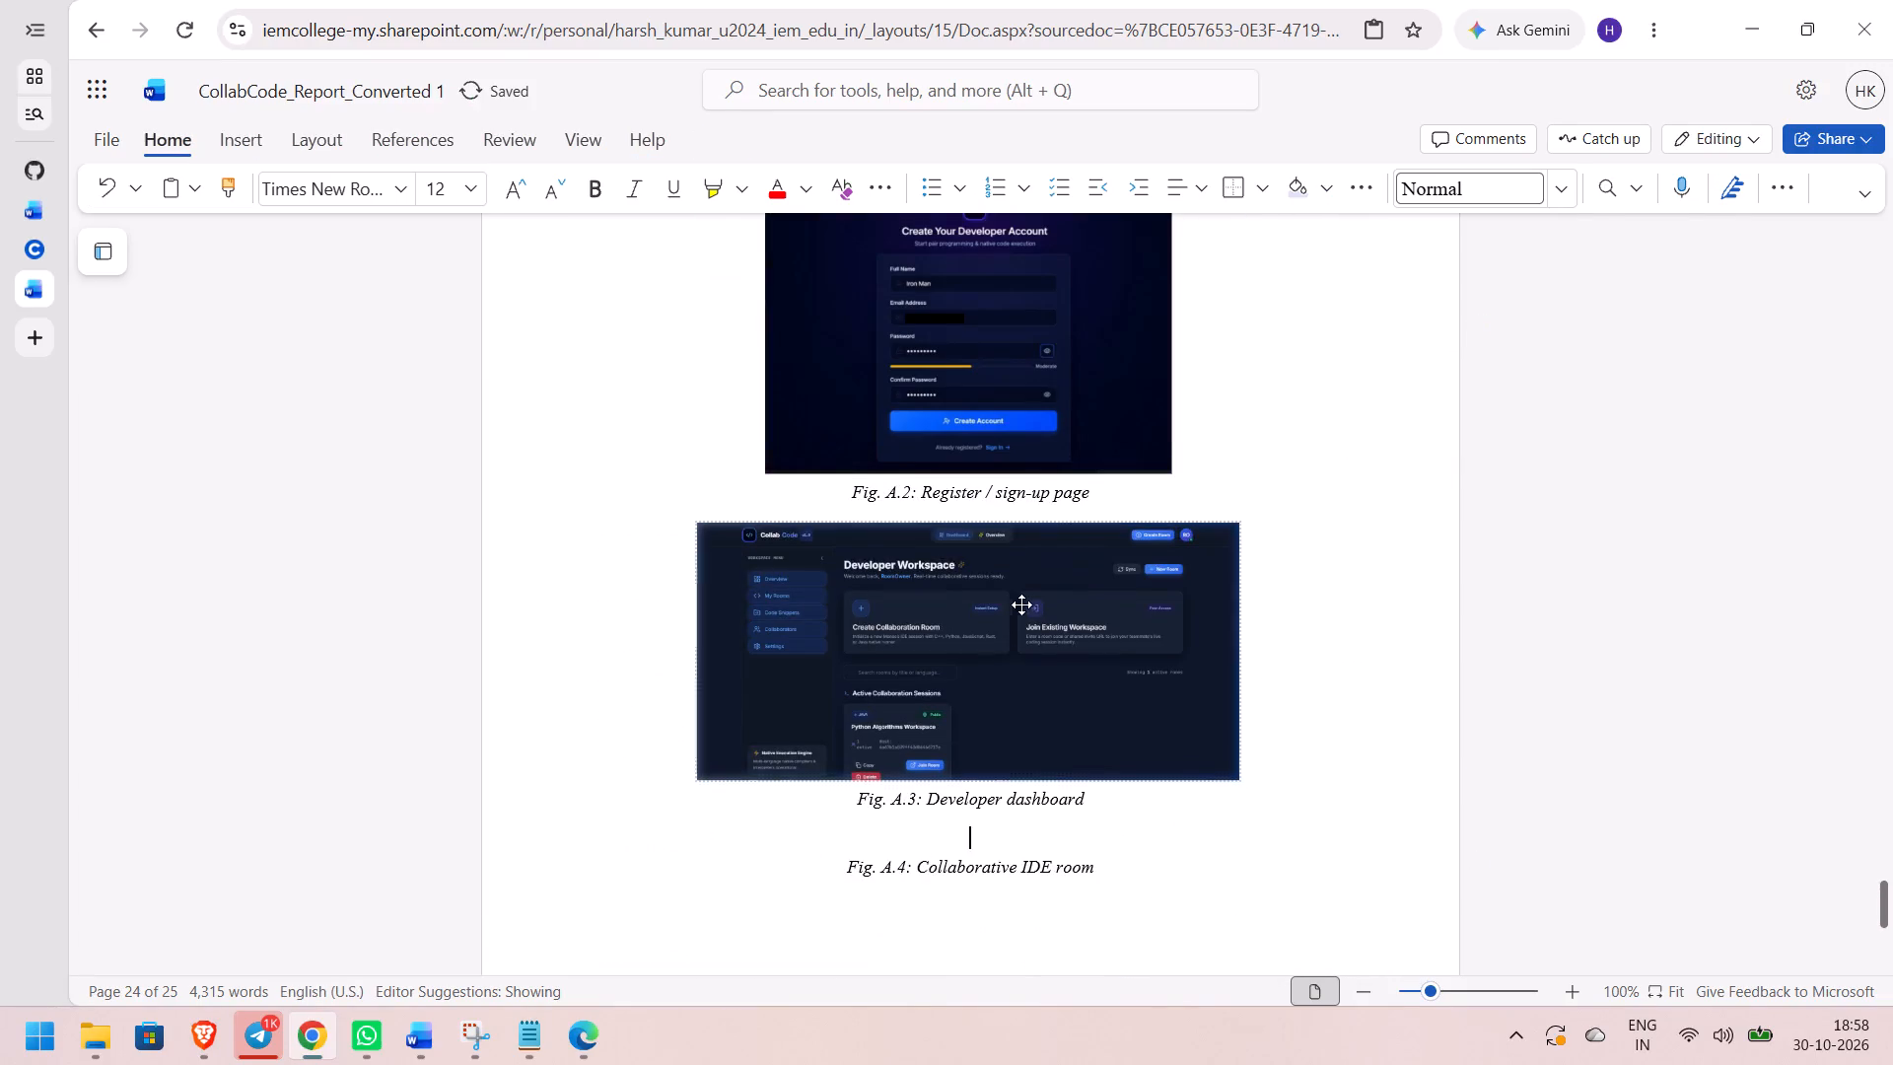
click(1018, 604)
right_click(1018, 604)
click(1061, 148)
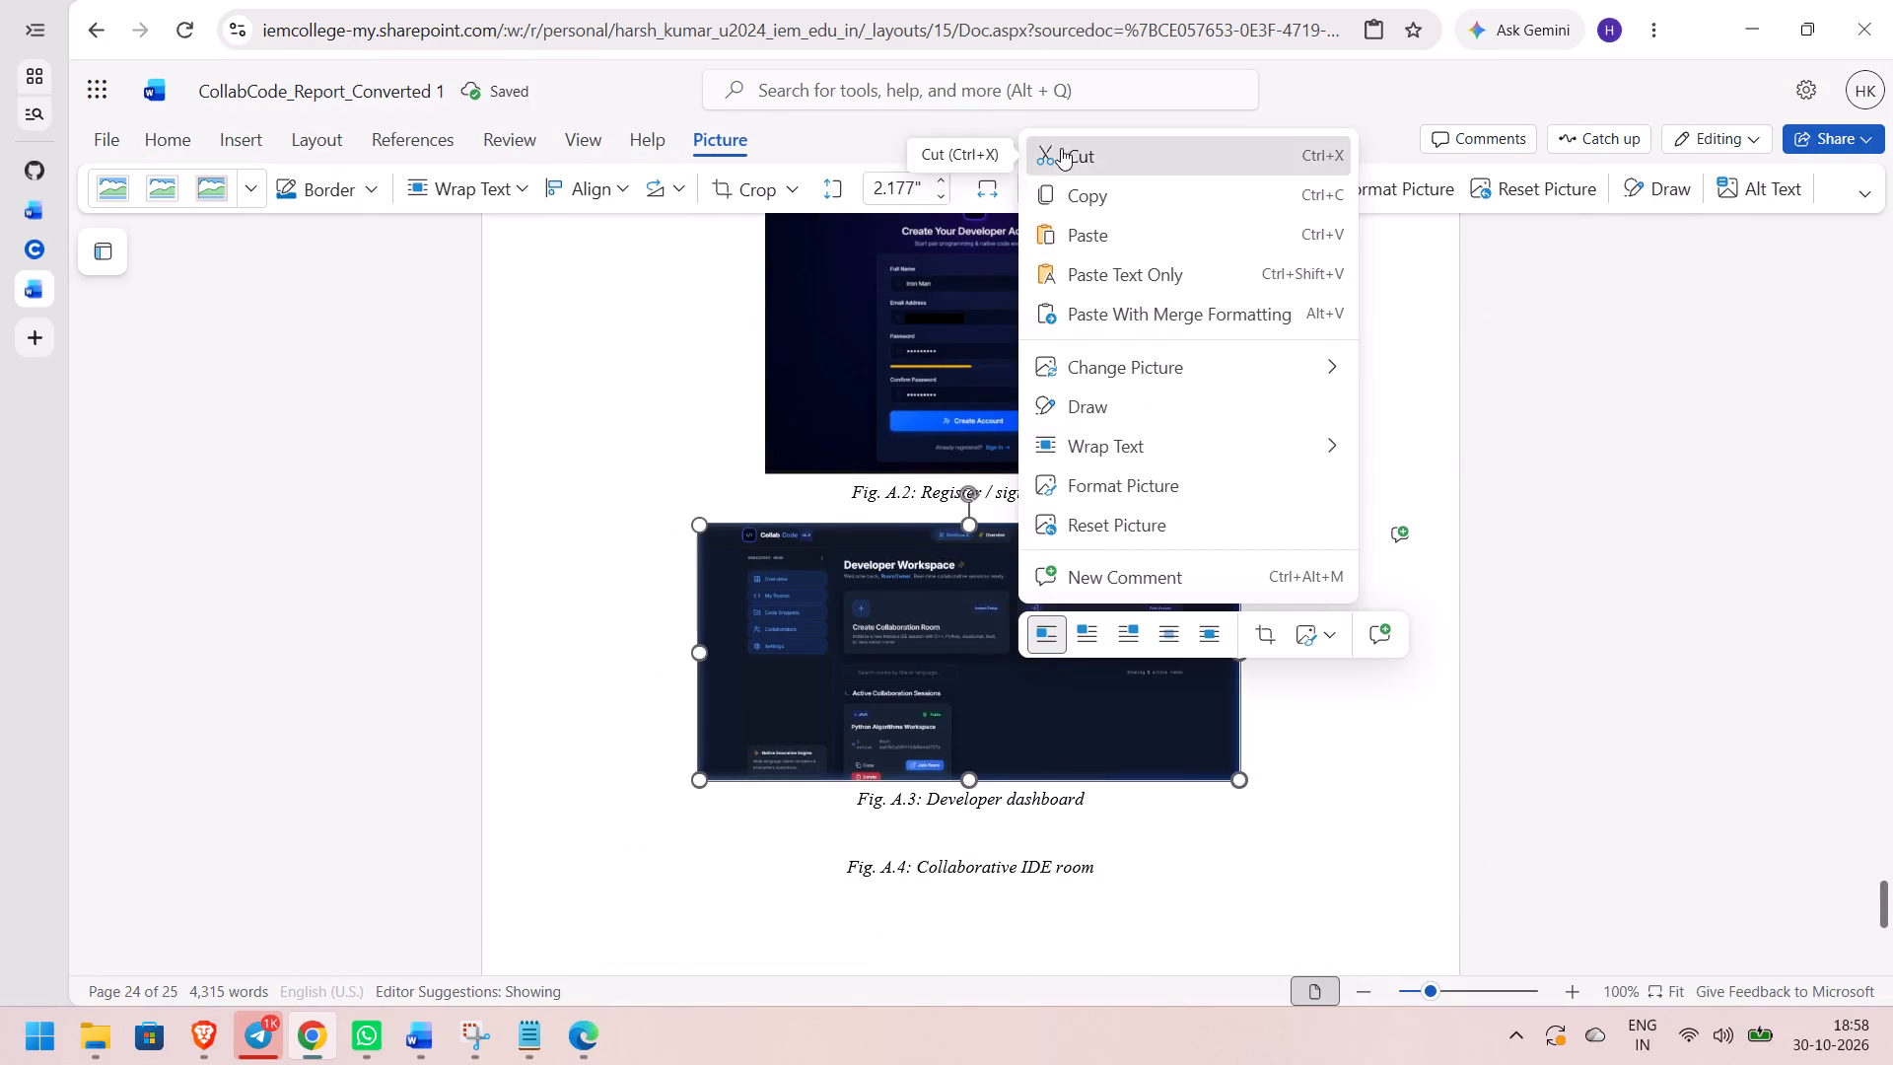
click(1061, 413)
right_click(1061, 413)
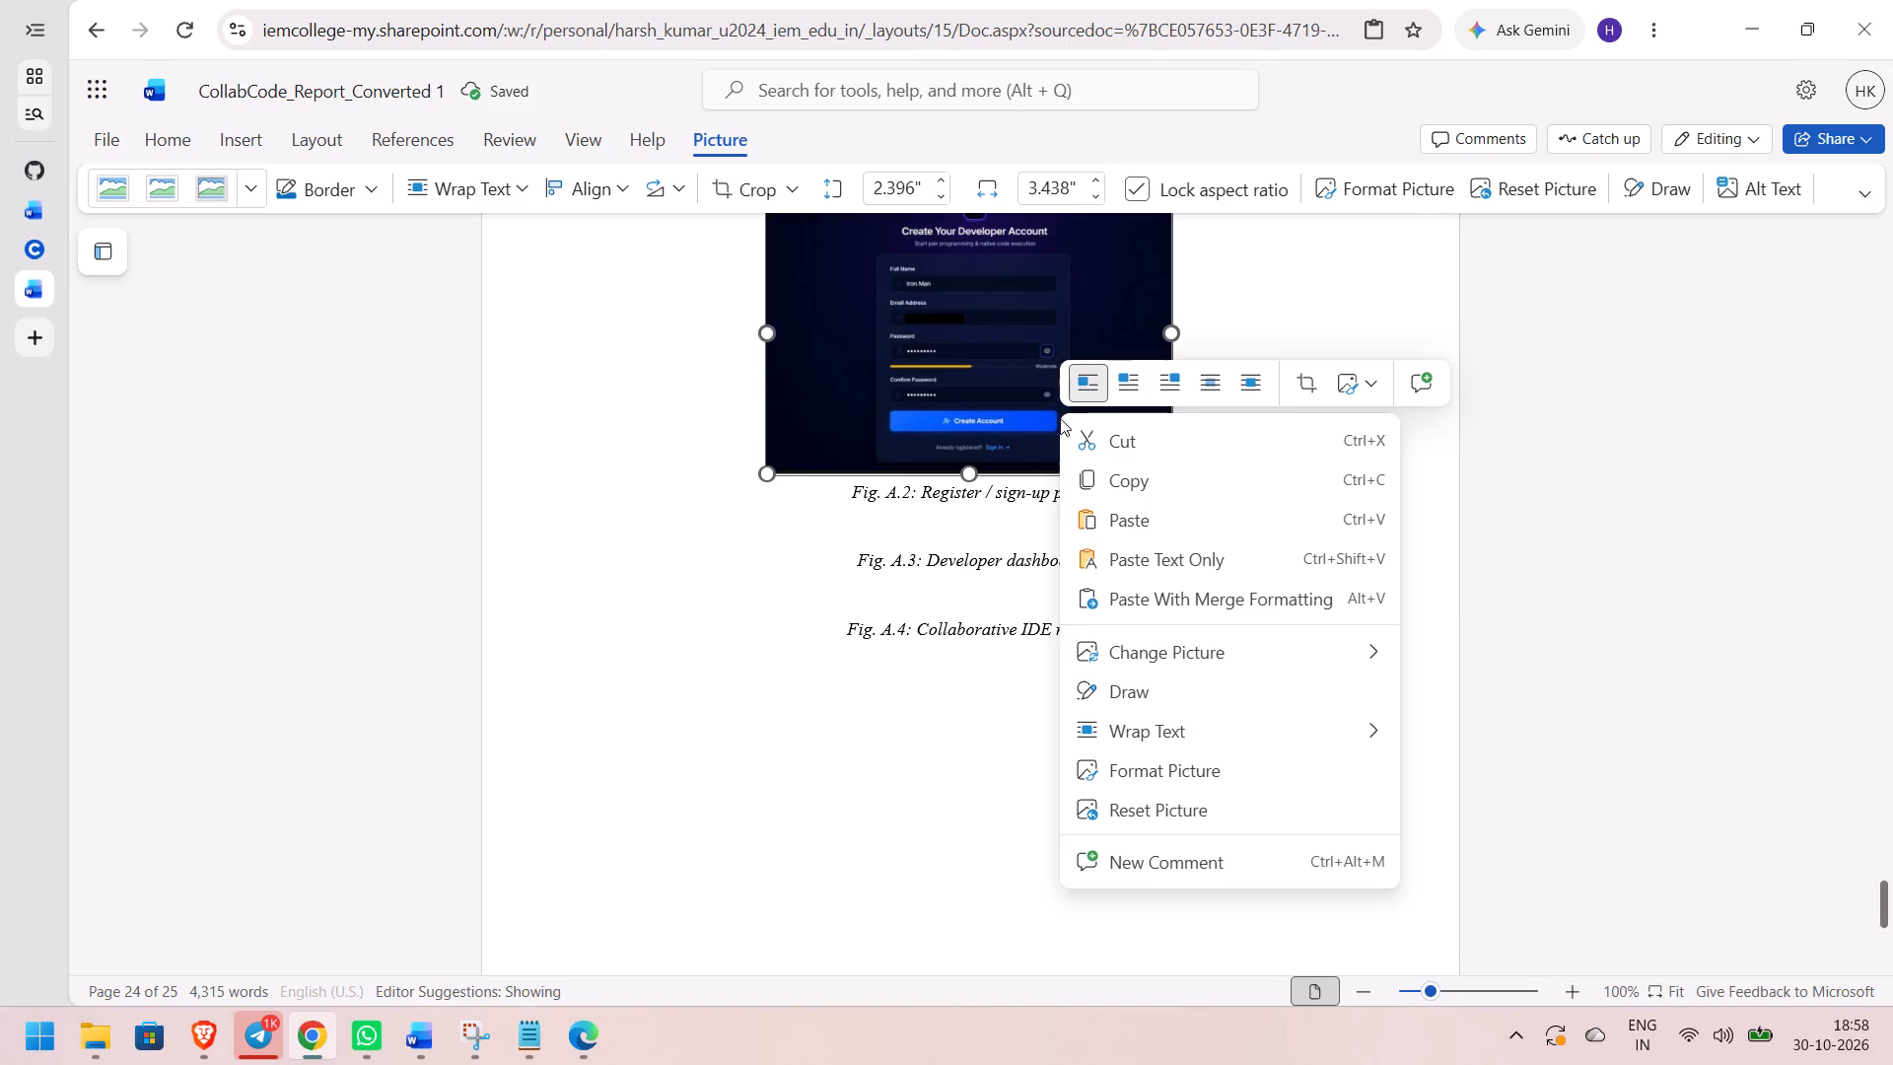
double_click(1133, 443)
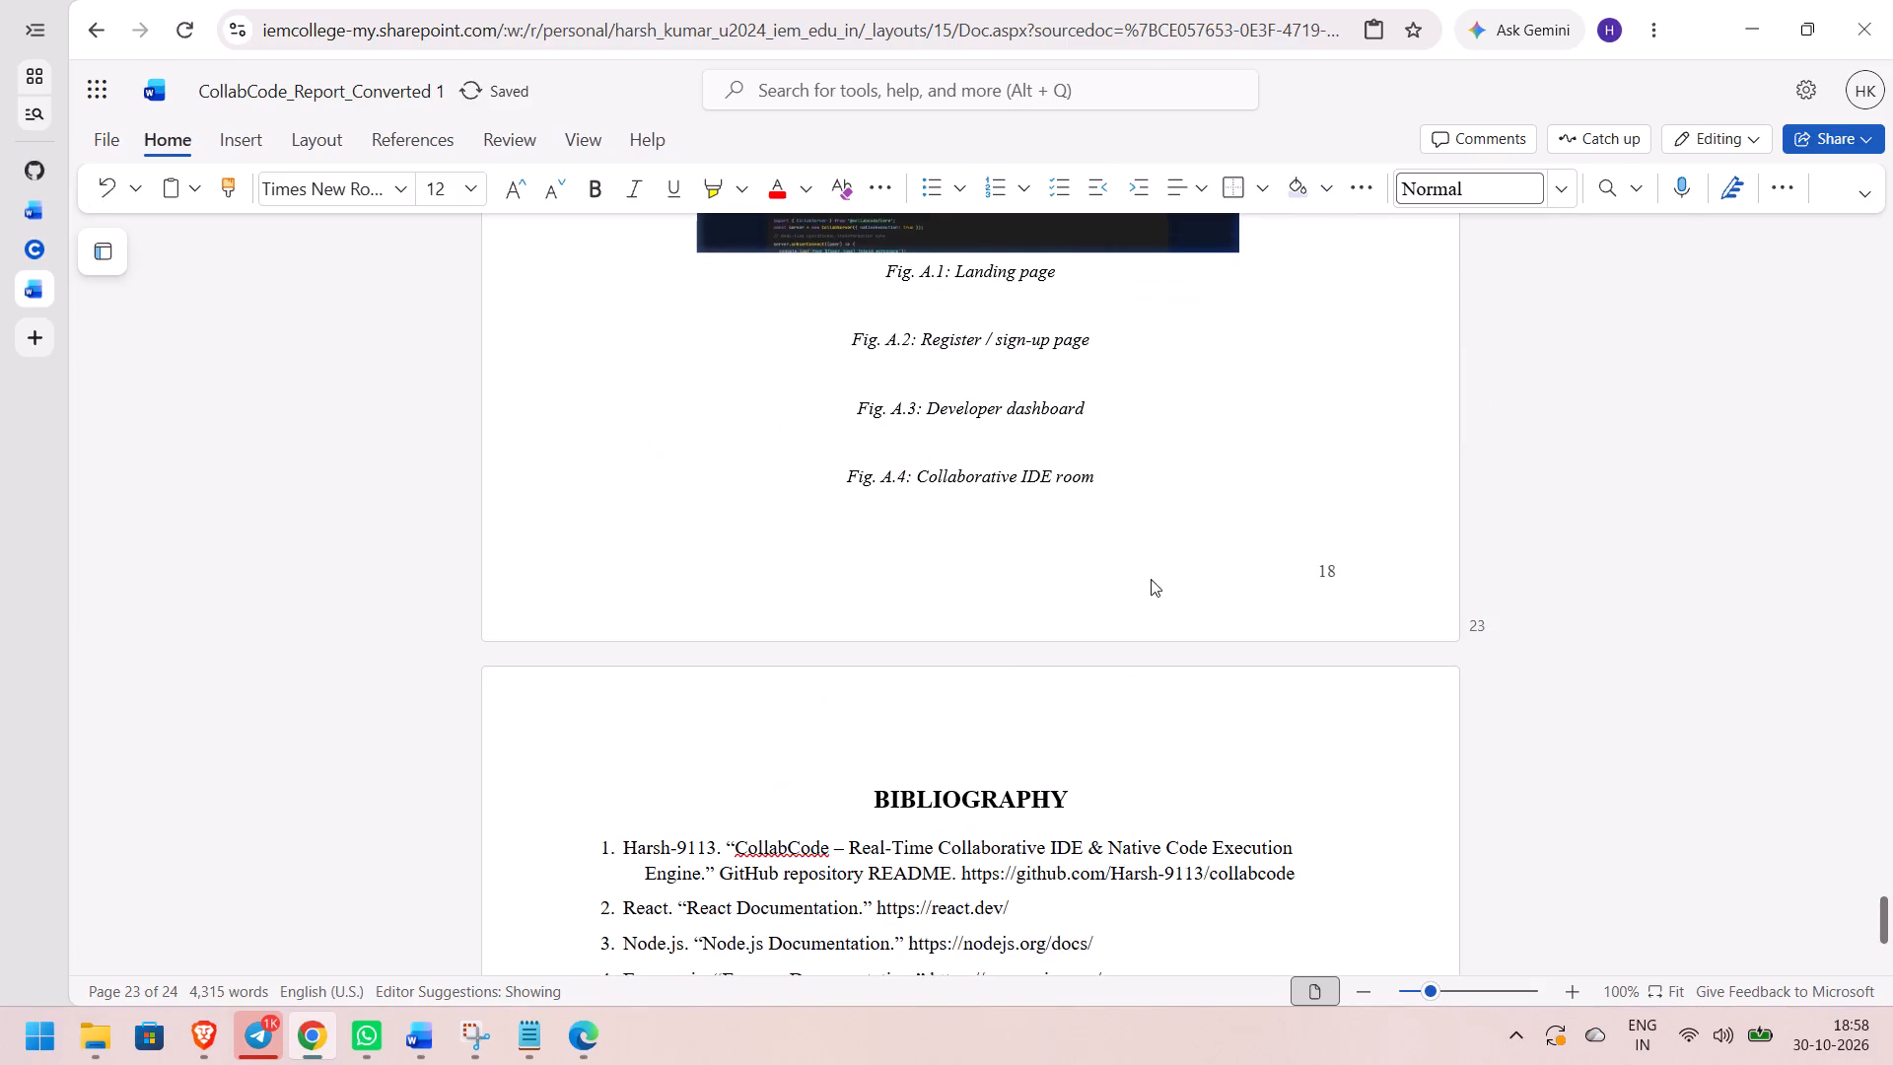
Delete the four figure captions, Fig. A.4 back through Fig. A.1, with the empty lines between them under E. Screenshots.
click(1093, 451)
click(1093, 454)
key(Down)
key(Right)
key(Right)
key(Right)
key(Right)
key(Right)
key(Right)
key(Right)
key(Right)
key(Right)
key(Right)
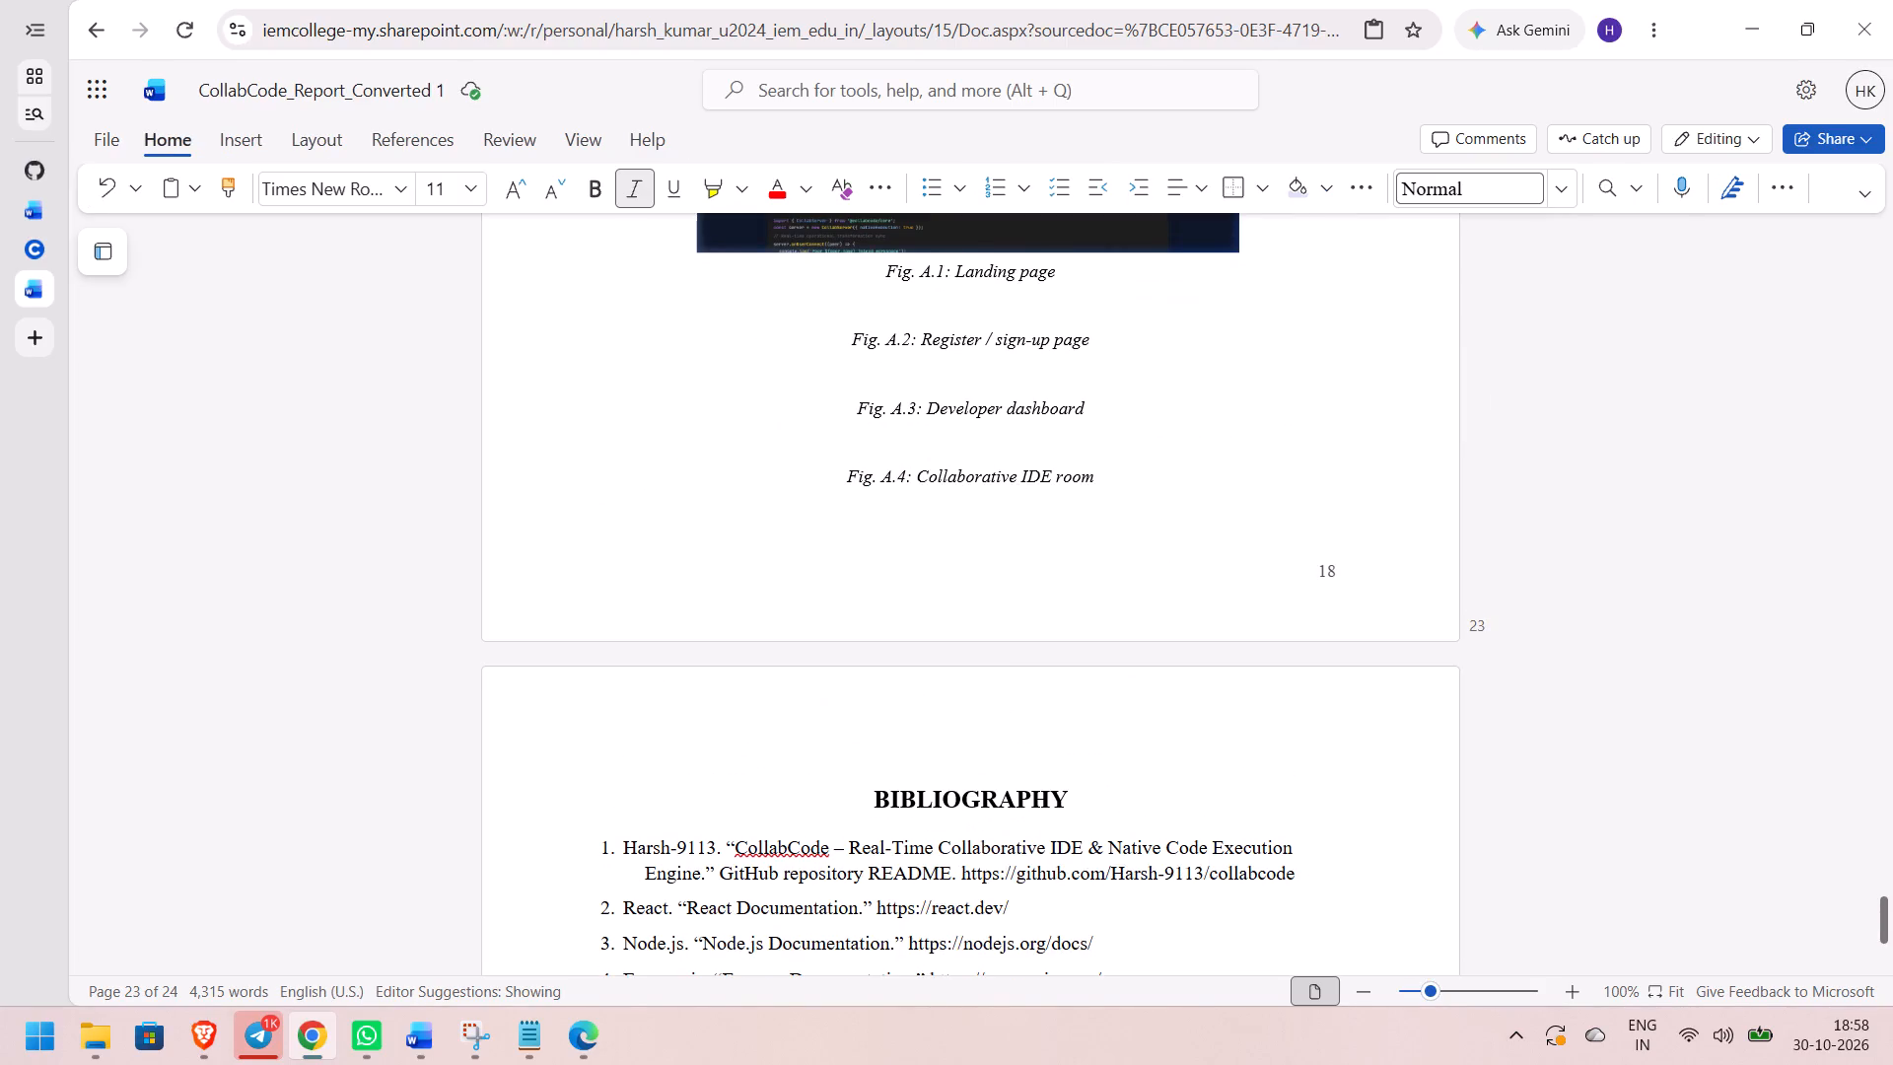
key(Right)
key(Right)
key(Right)
key(Right)
key(Right)
key(Right)
key(BackSpace)
key(BackSpace)
key(BackSpace)
key(BackSpace)
key(BackSpace)
key(BackSpace)
key(BackSpace)
key(BackSpace)
key(BackSpace)
key(BackSpace)
key(BackSpace)
key(BackSpace)
key(BackSpace)
key(BackSpace)
key(BackSpace)
key(BackSpace)
key(BackSpace)
key(BackSpace)
key(BackSpace)
key(BackSpace)
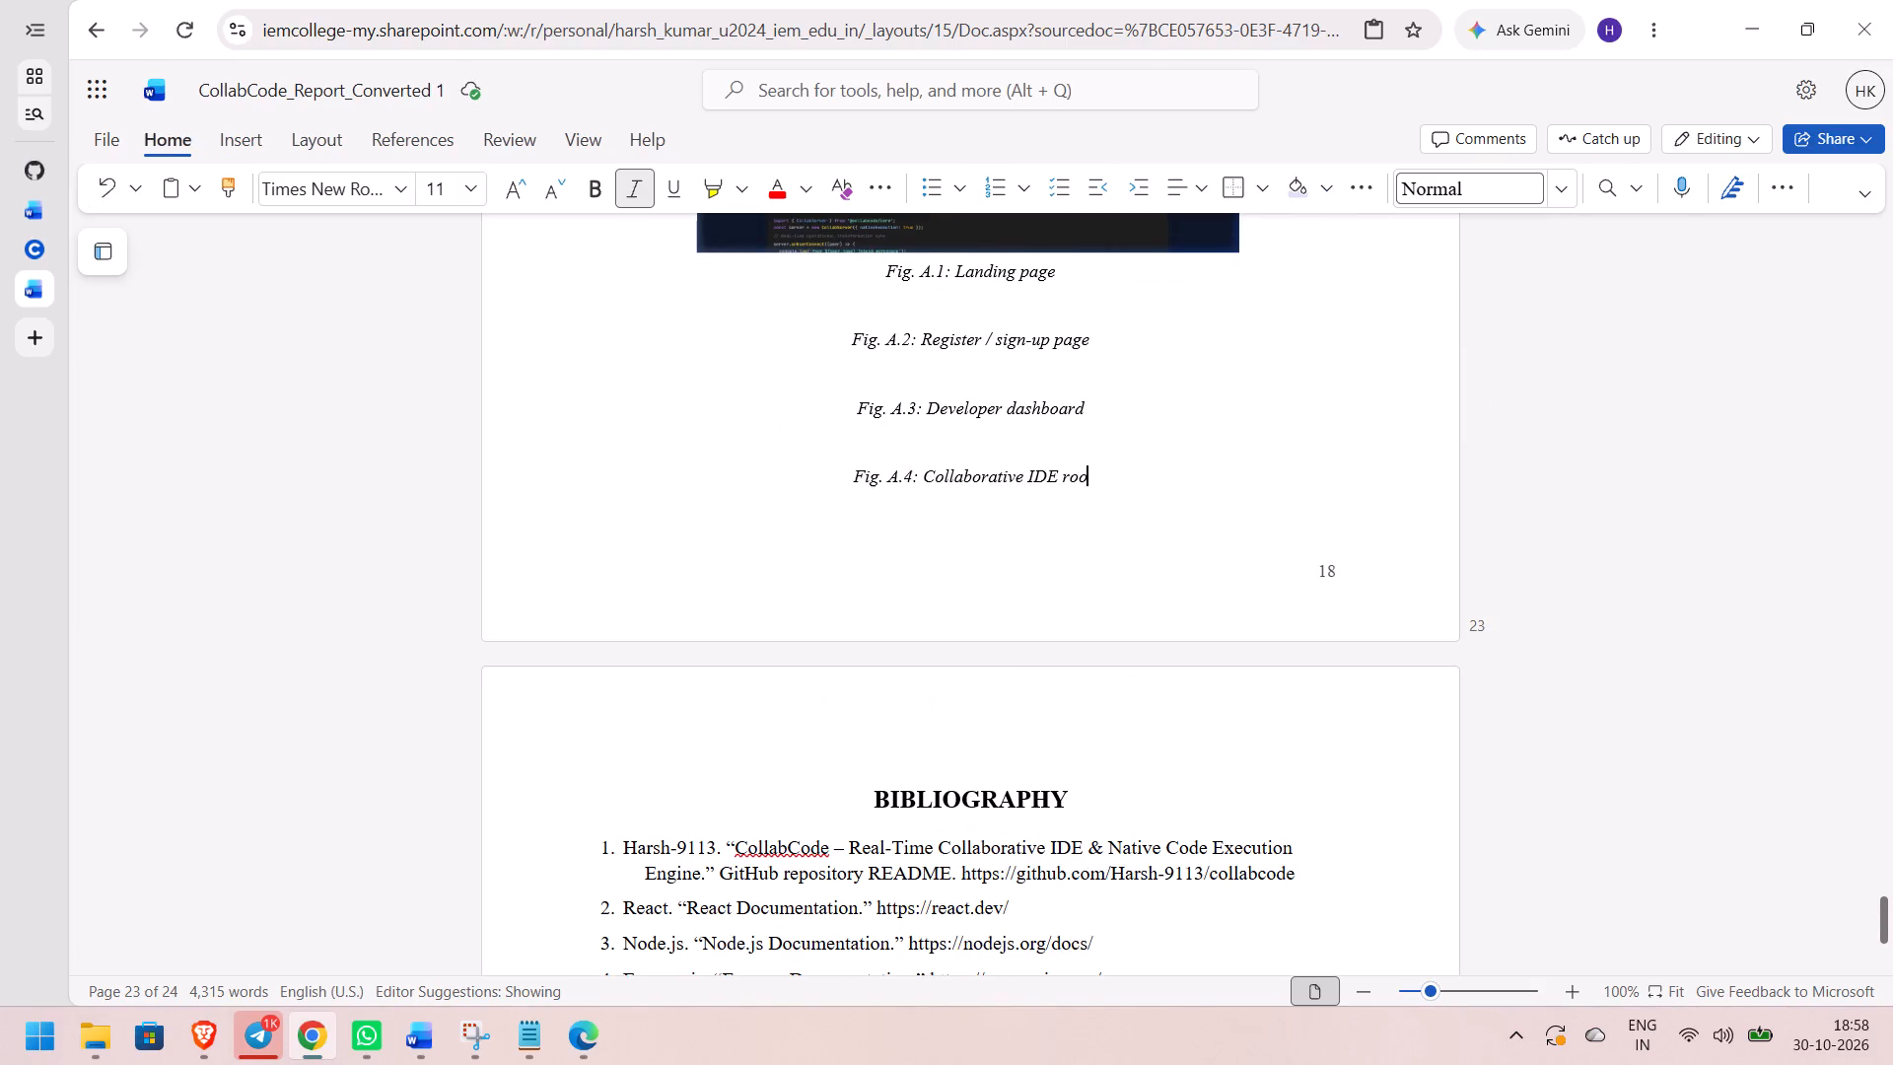
key(BackSpace)
key(BackSpace)
key(BackSpace)
key(BackSpace)
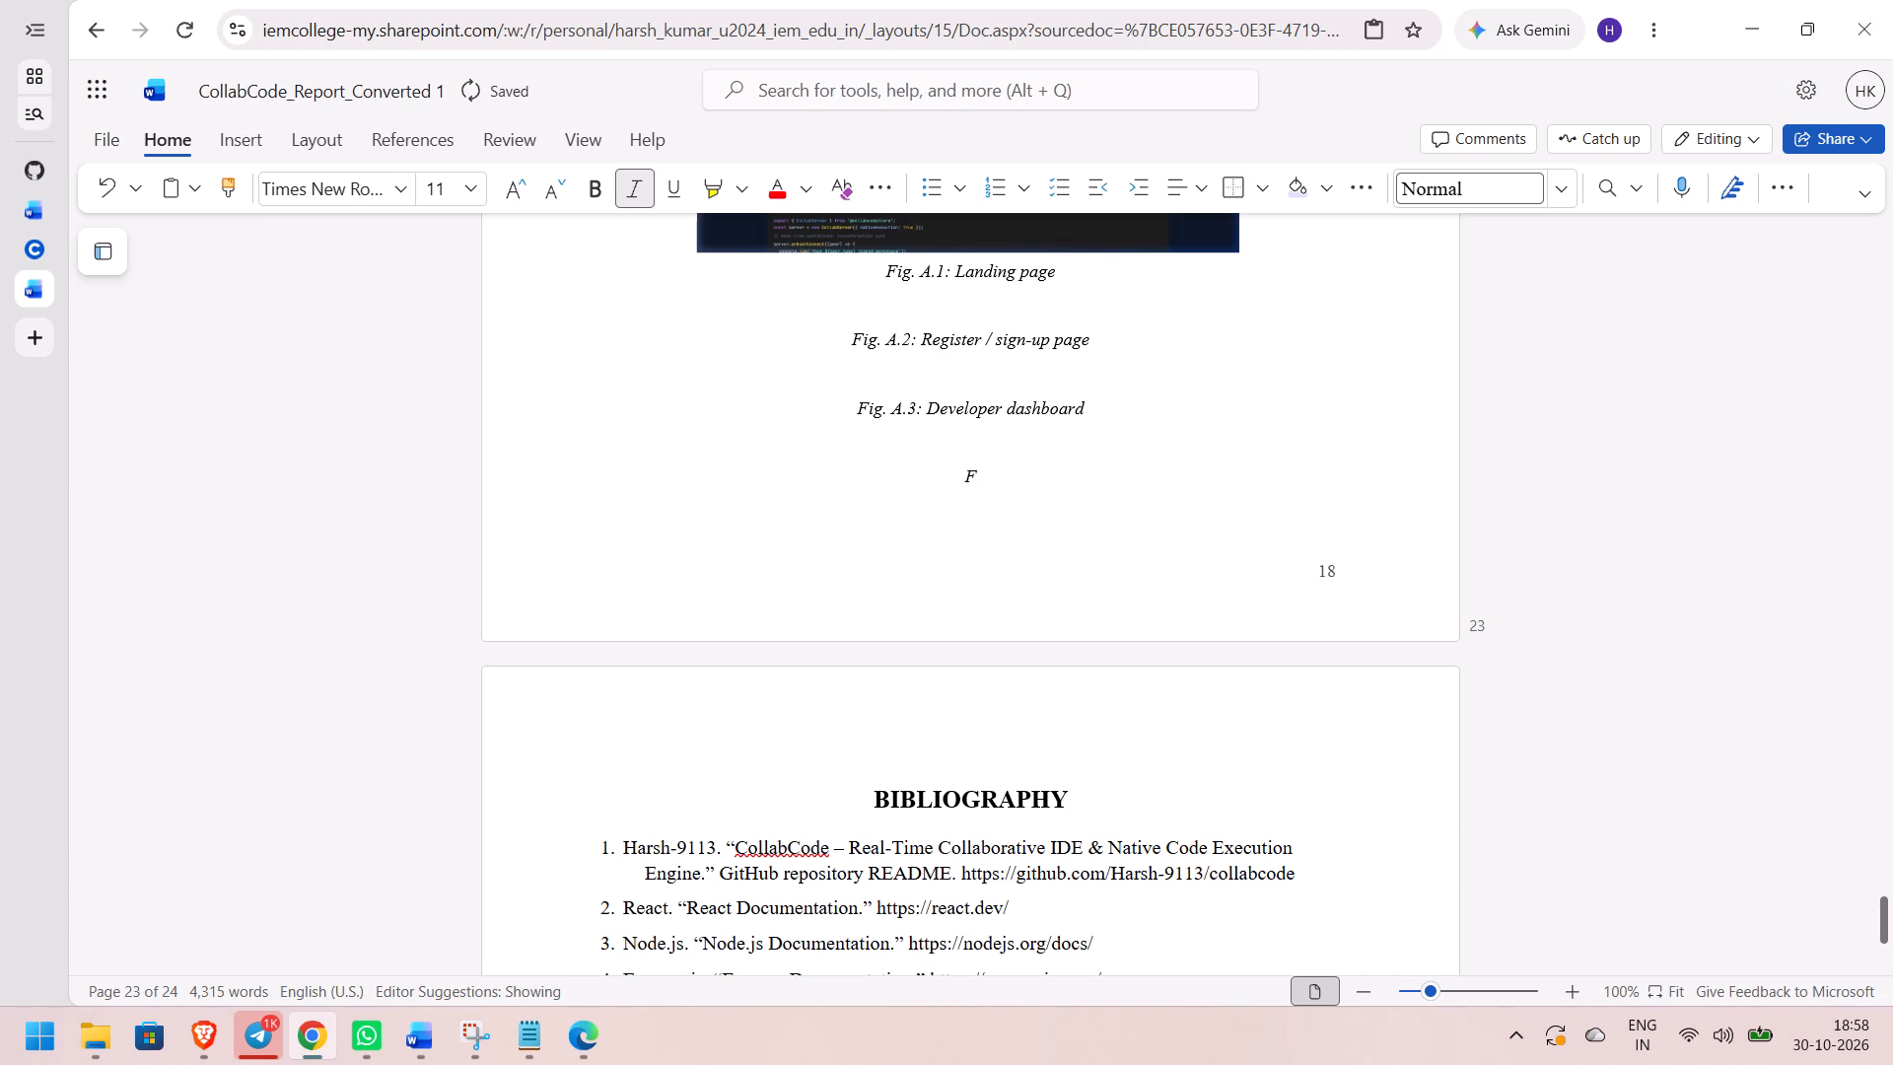
key(BackSpace)
key(BackSpace)
key(BackSpace)
key(BackSpace)
key(BackSpace)
key(BackSpace)
key(BackSpace)
key(BackSpace)
key(BackSpace)
key(BackSpace)
key(BackSpace)
key(BackSpace)
key(BackSpace)
key(BackSpace)
key(BackSpace)
key(BackSpace)
key(BackSpace)
key(BackSpace)
key(BackSpace)
key(BackSpace)
key(BackSpace)
key(BackSpace)
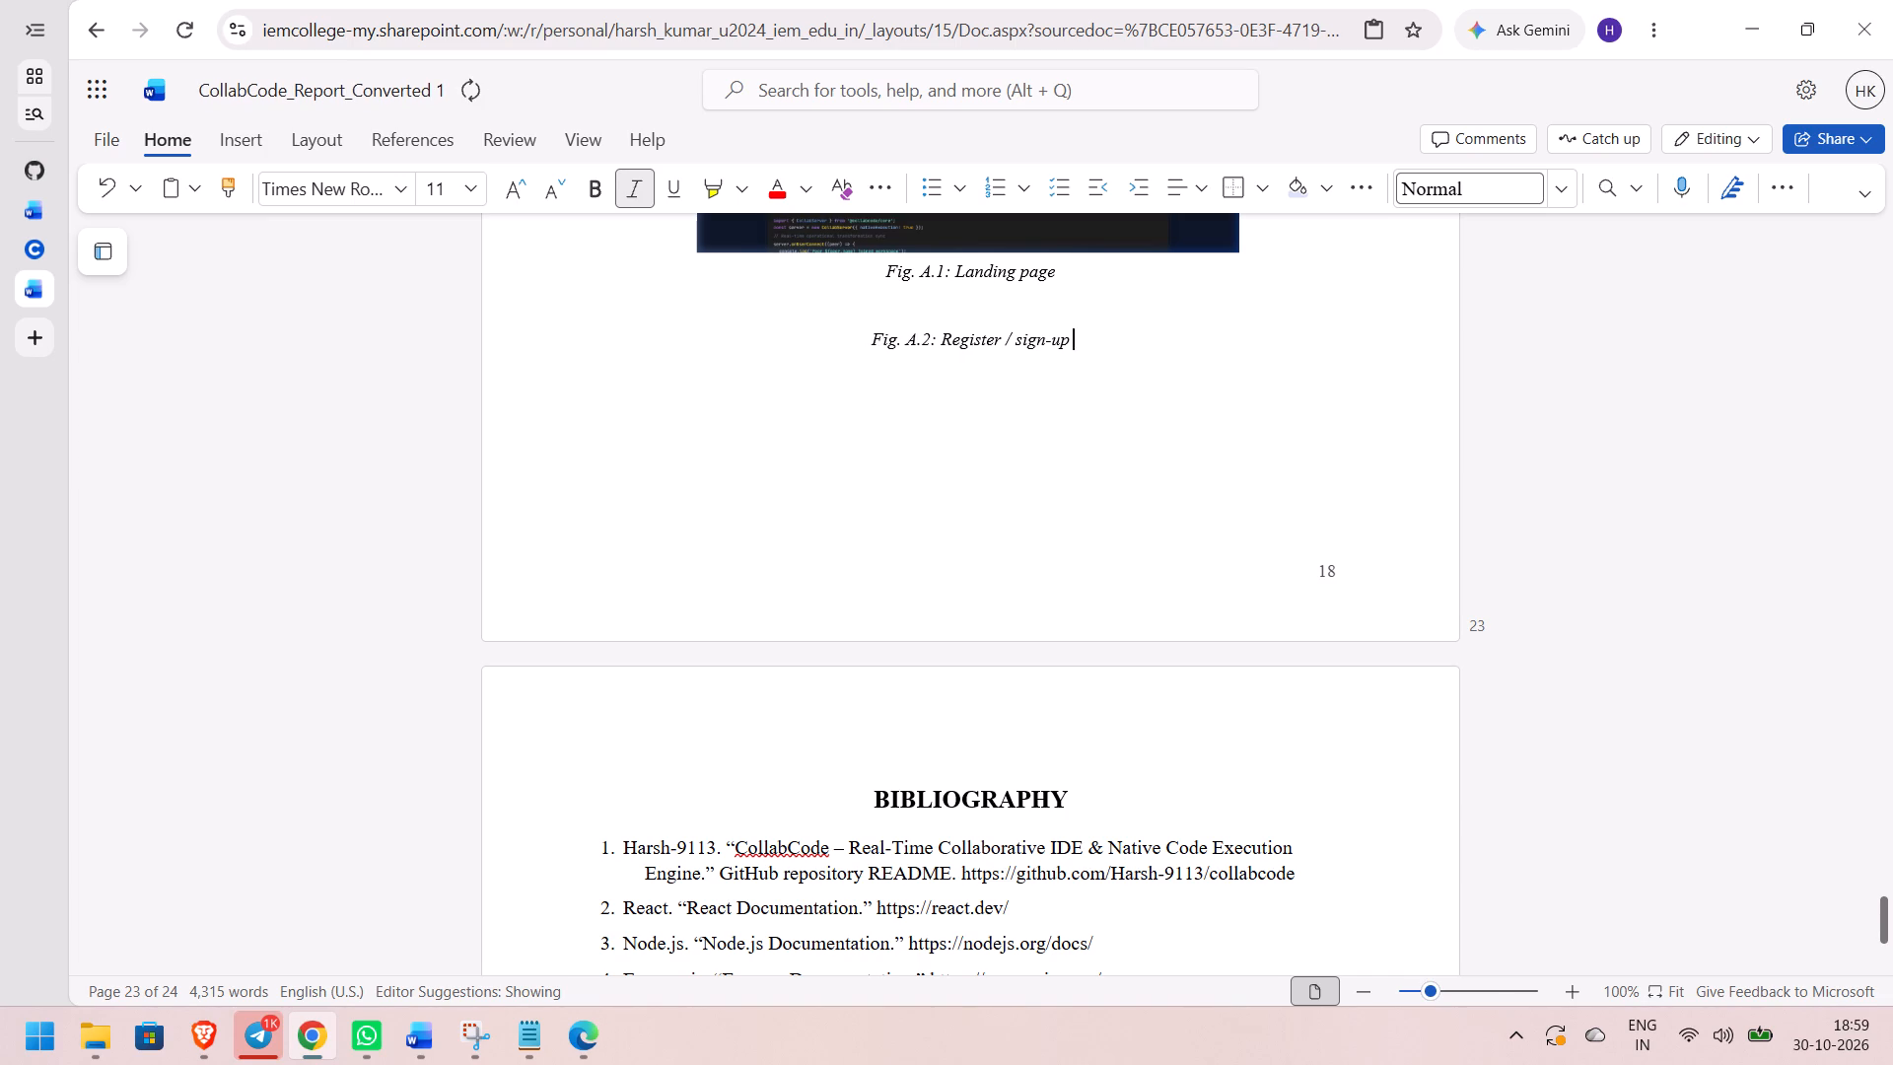
key(BackSpace)
key(BackSpace)
key(BackSpace)
key(BackSpace)
key(BackSpace)
key(BackSpace)
key(BackSpace)
key(BackSpace)
key(BackSpace)
key(BackSpace)
key(BackSpace)
key(BackSpace)
key(BackSpace)
key(BackSpace)
key(BackSpace)
key(BackSpace)
key(BackSpace)
key(BackSpace)
key(BackSpace)
key(BackSpace)
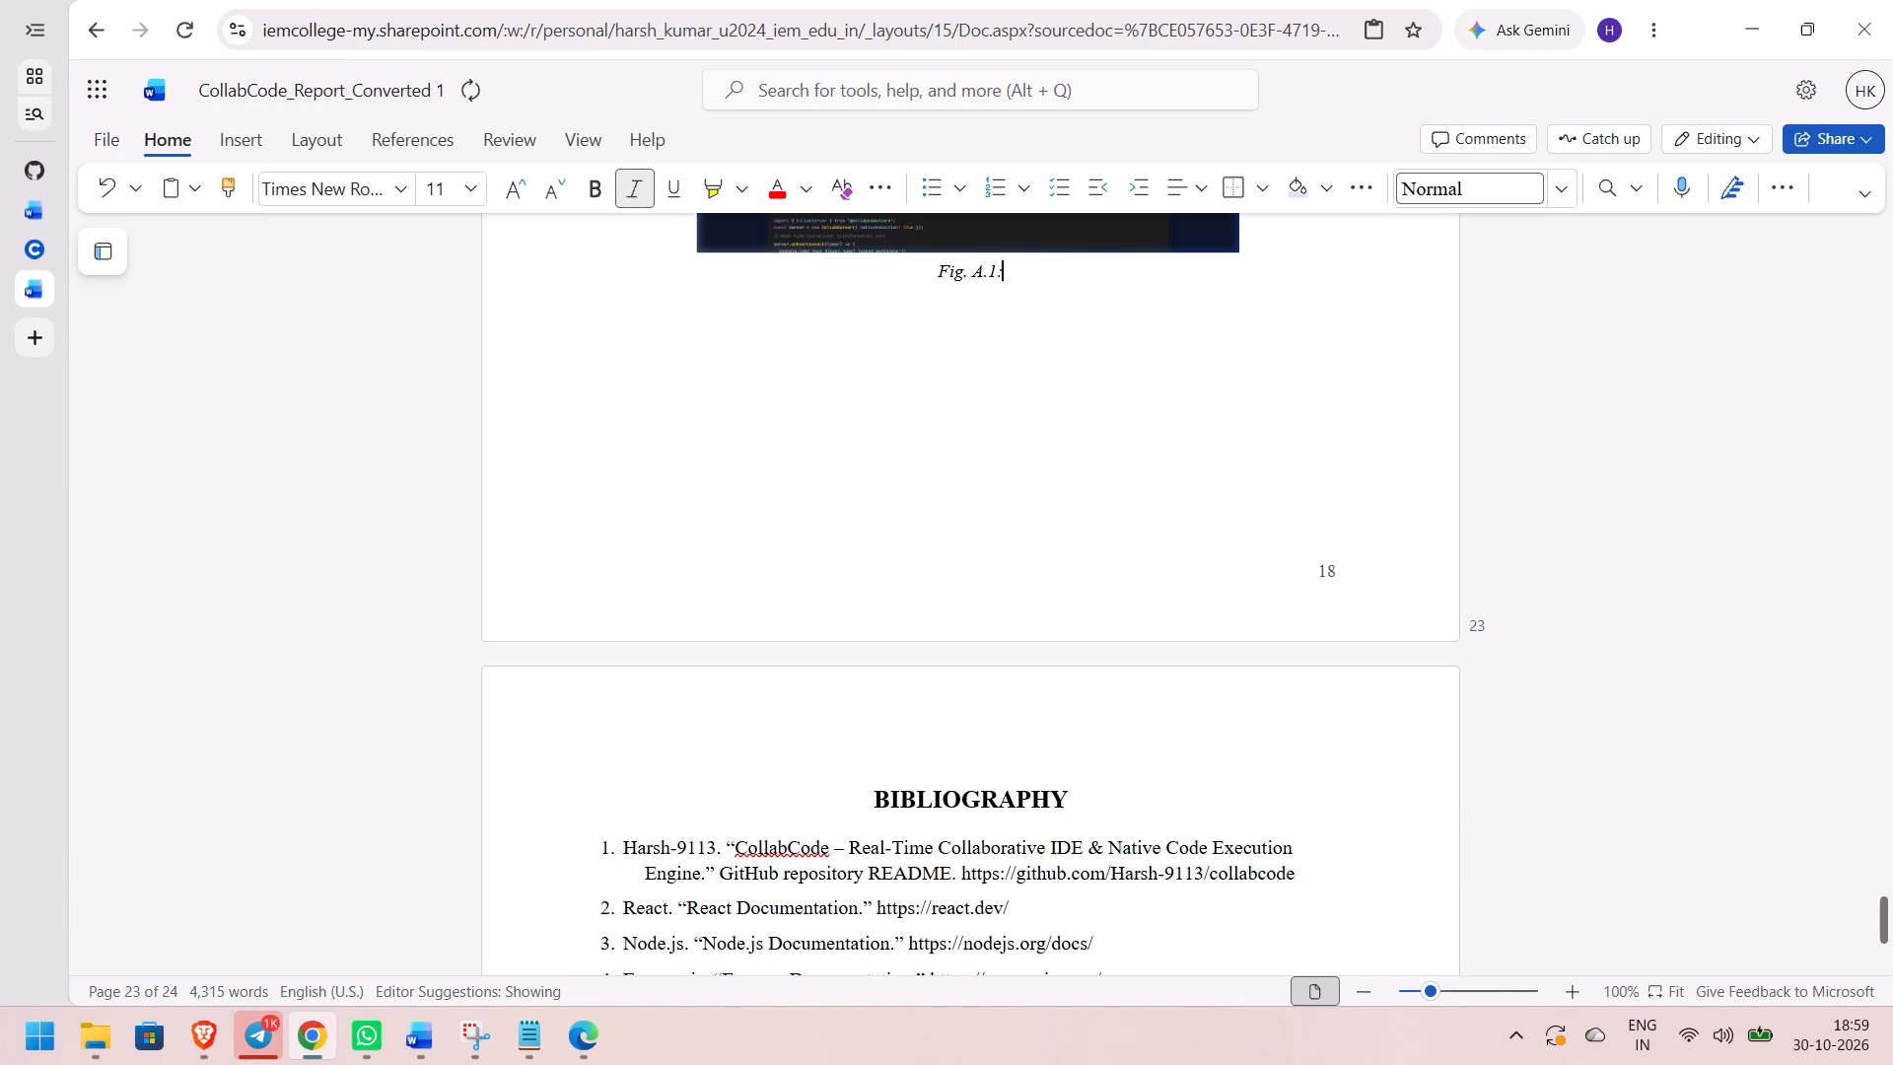
key(BackSpace)
key(BackSpace)
Cut the remaining landing page image from Appendix section E. Screenshots.
scroll(1068, 514, up, 2)
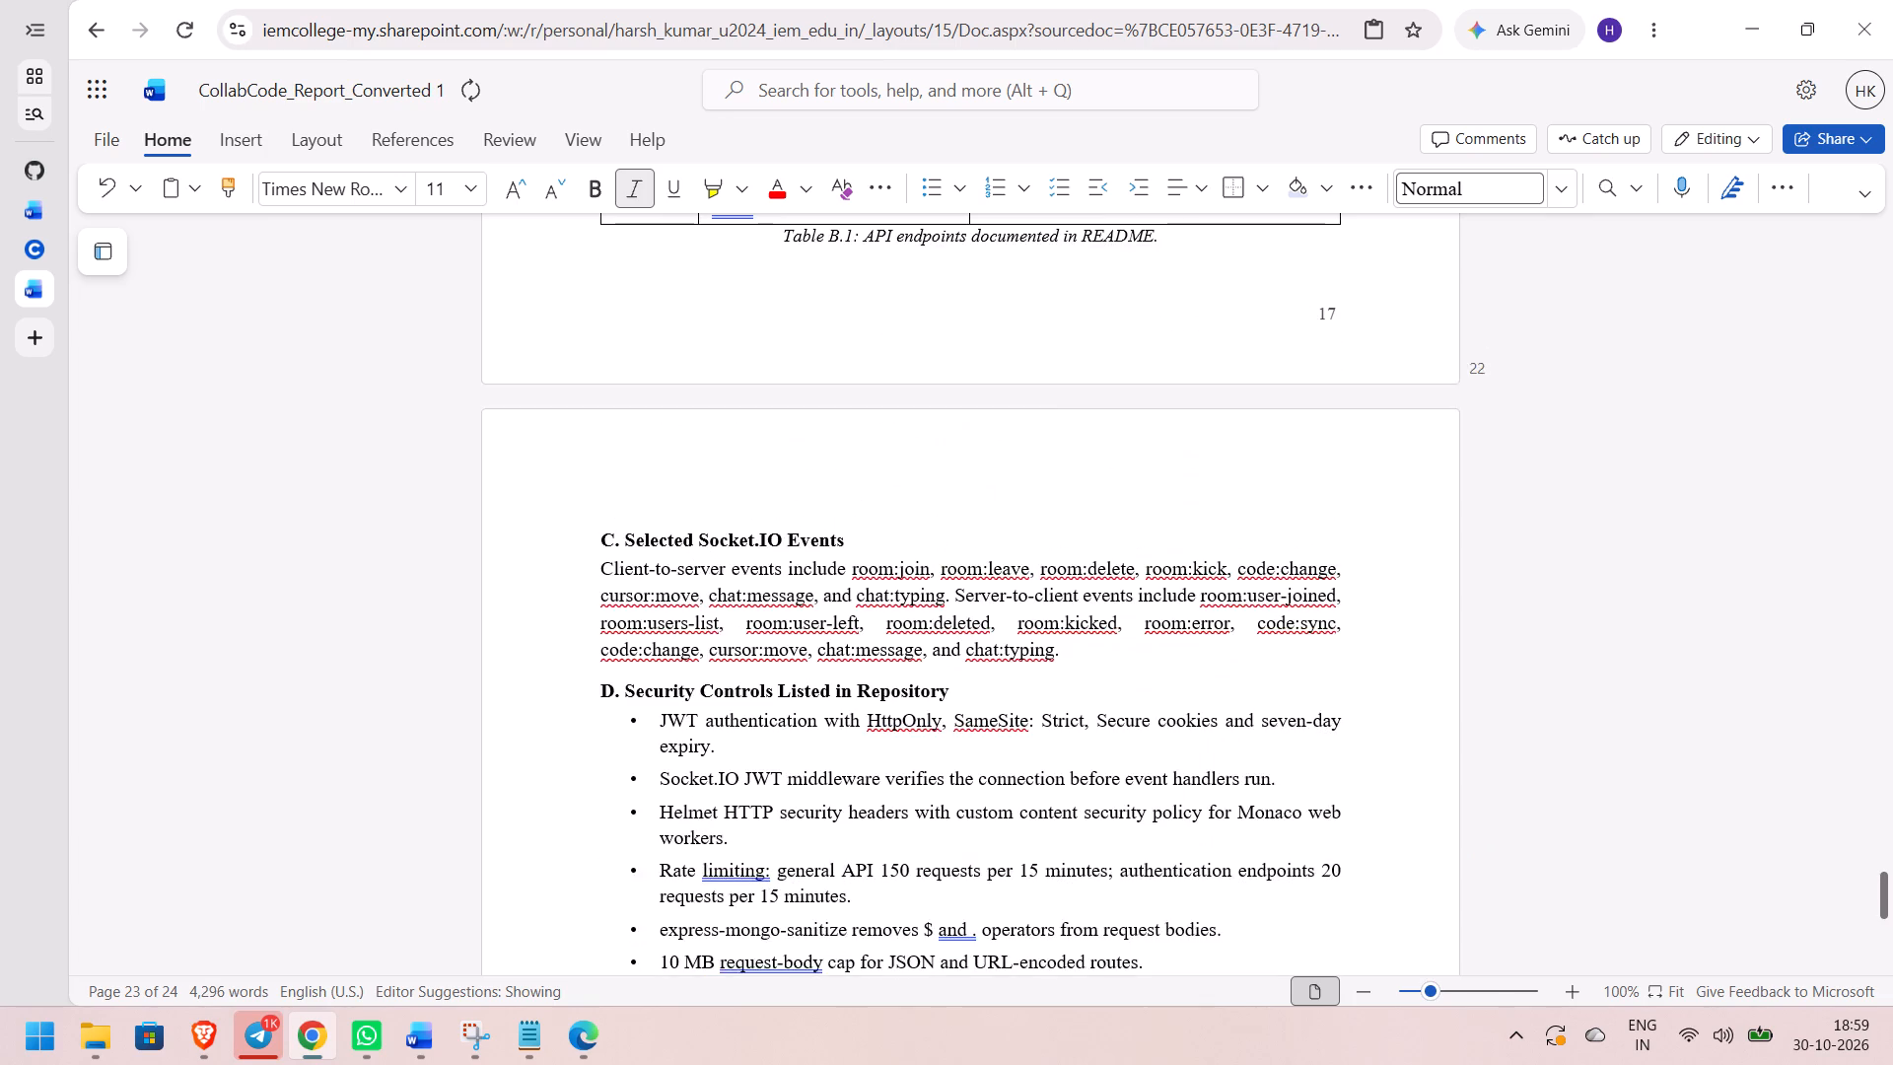
scroll(995, 782, down, 1)
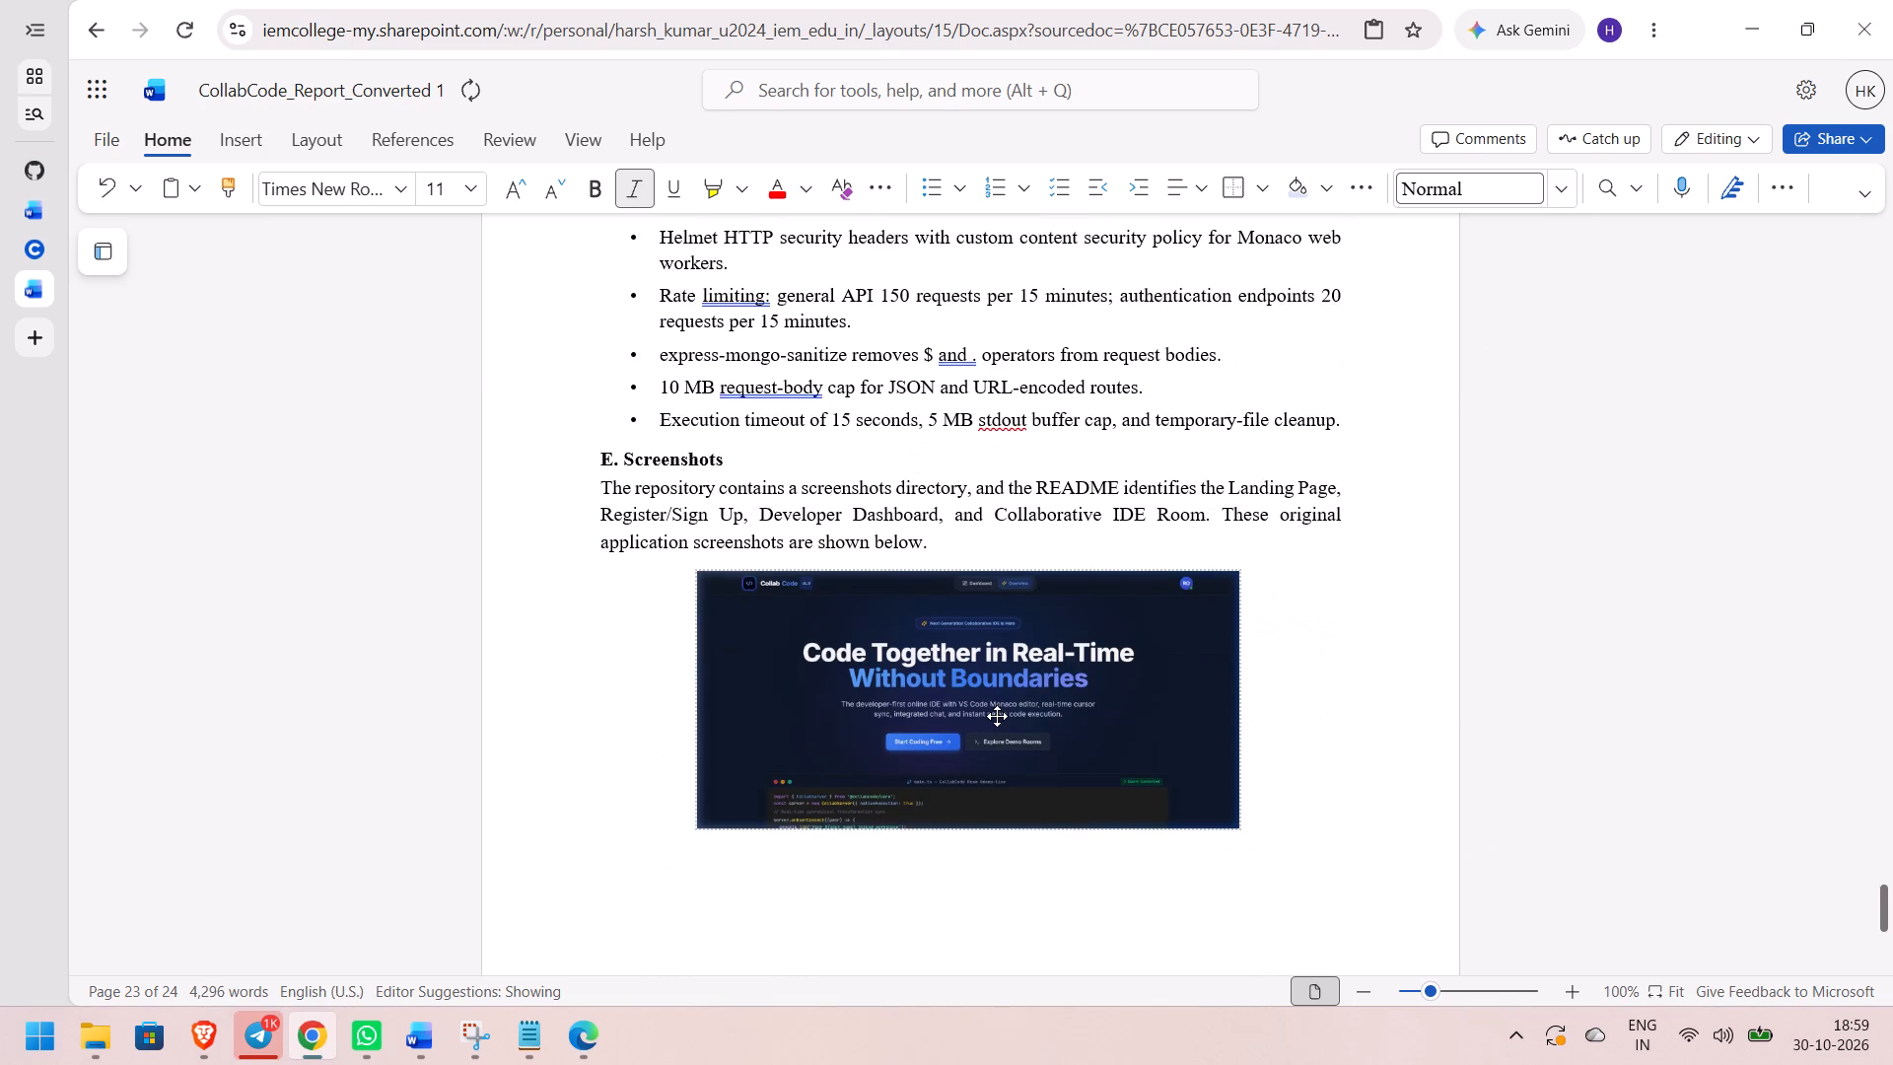
right_click(1024, 674)
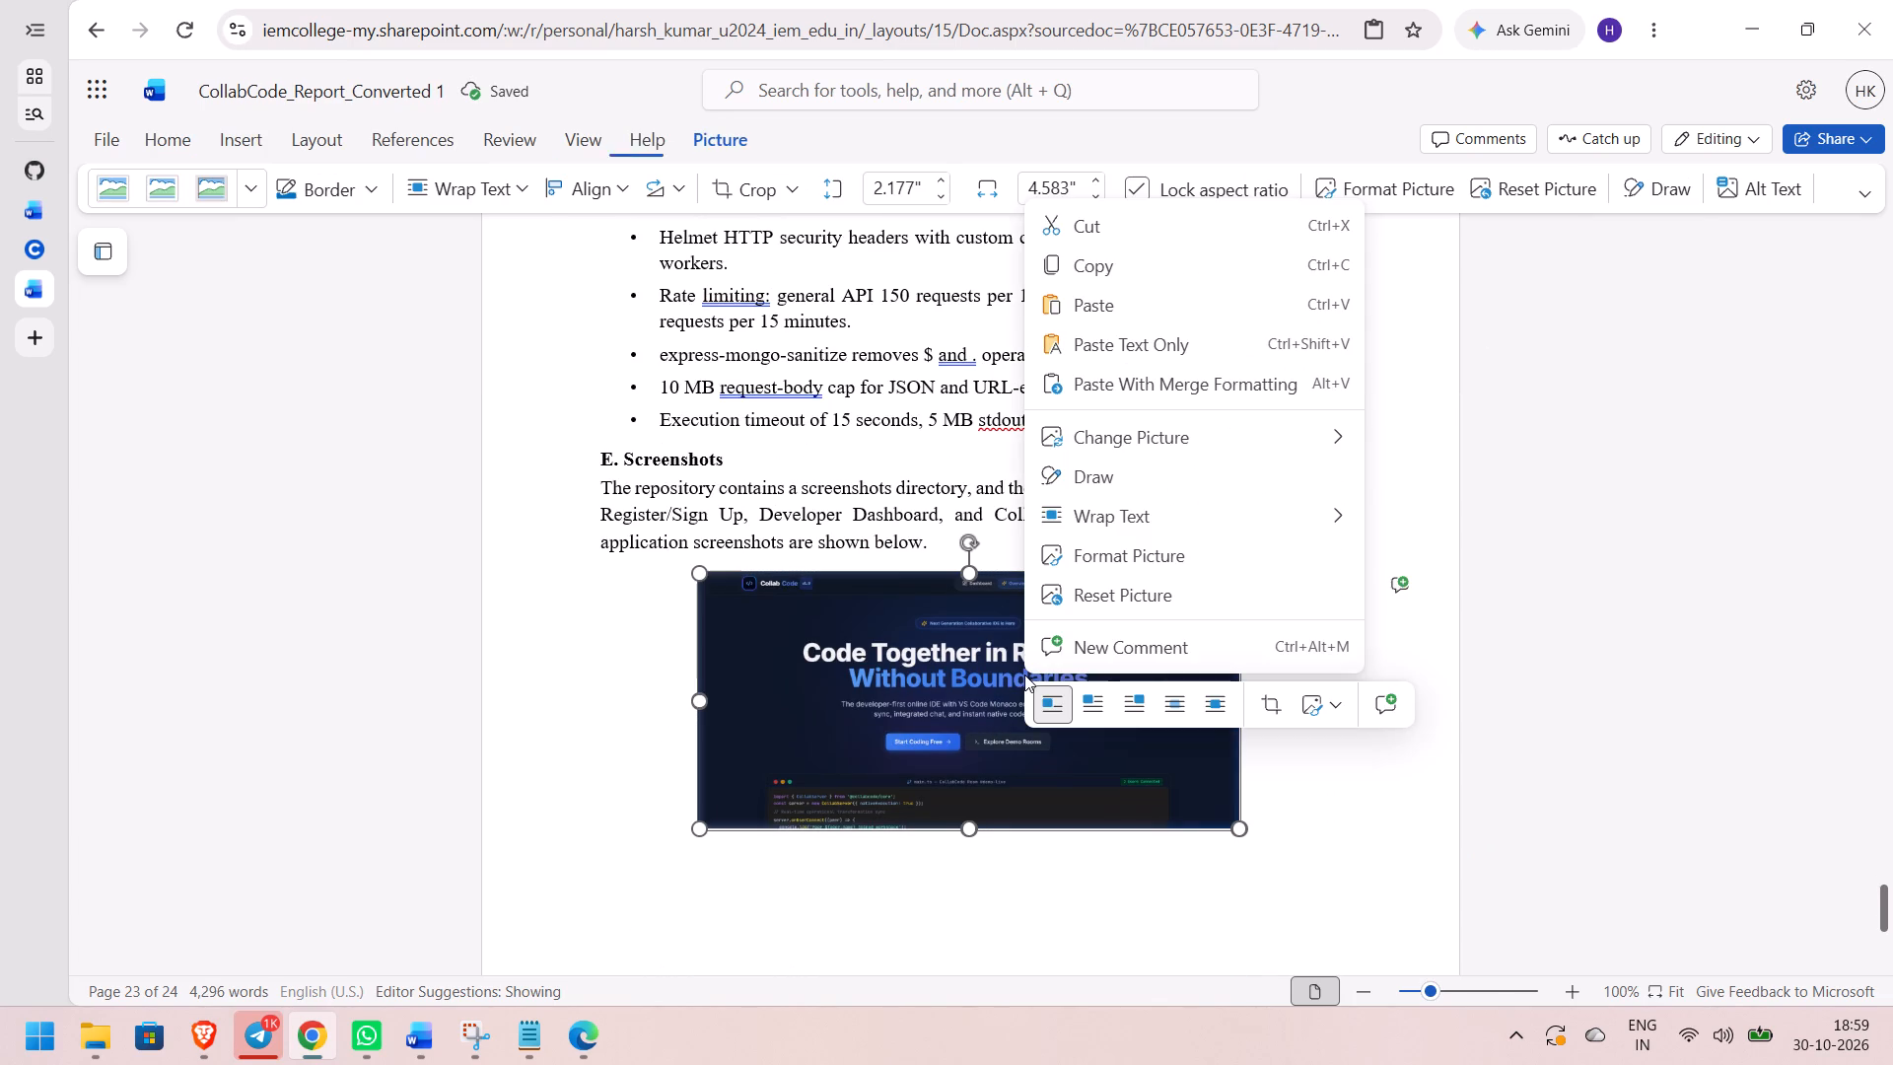
click(1076, 222)
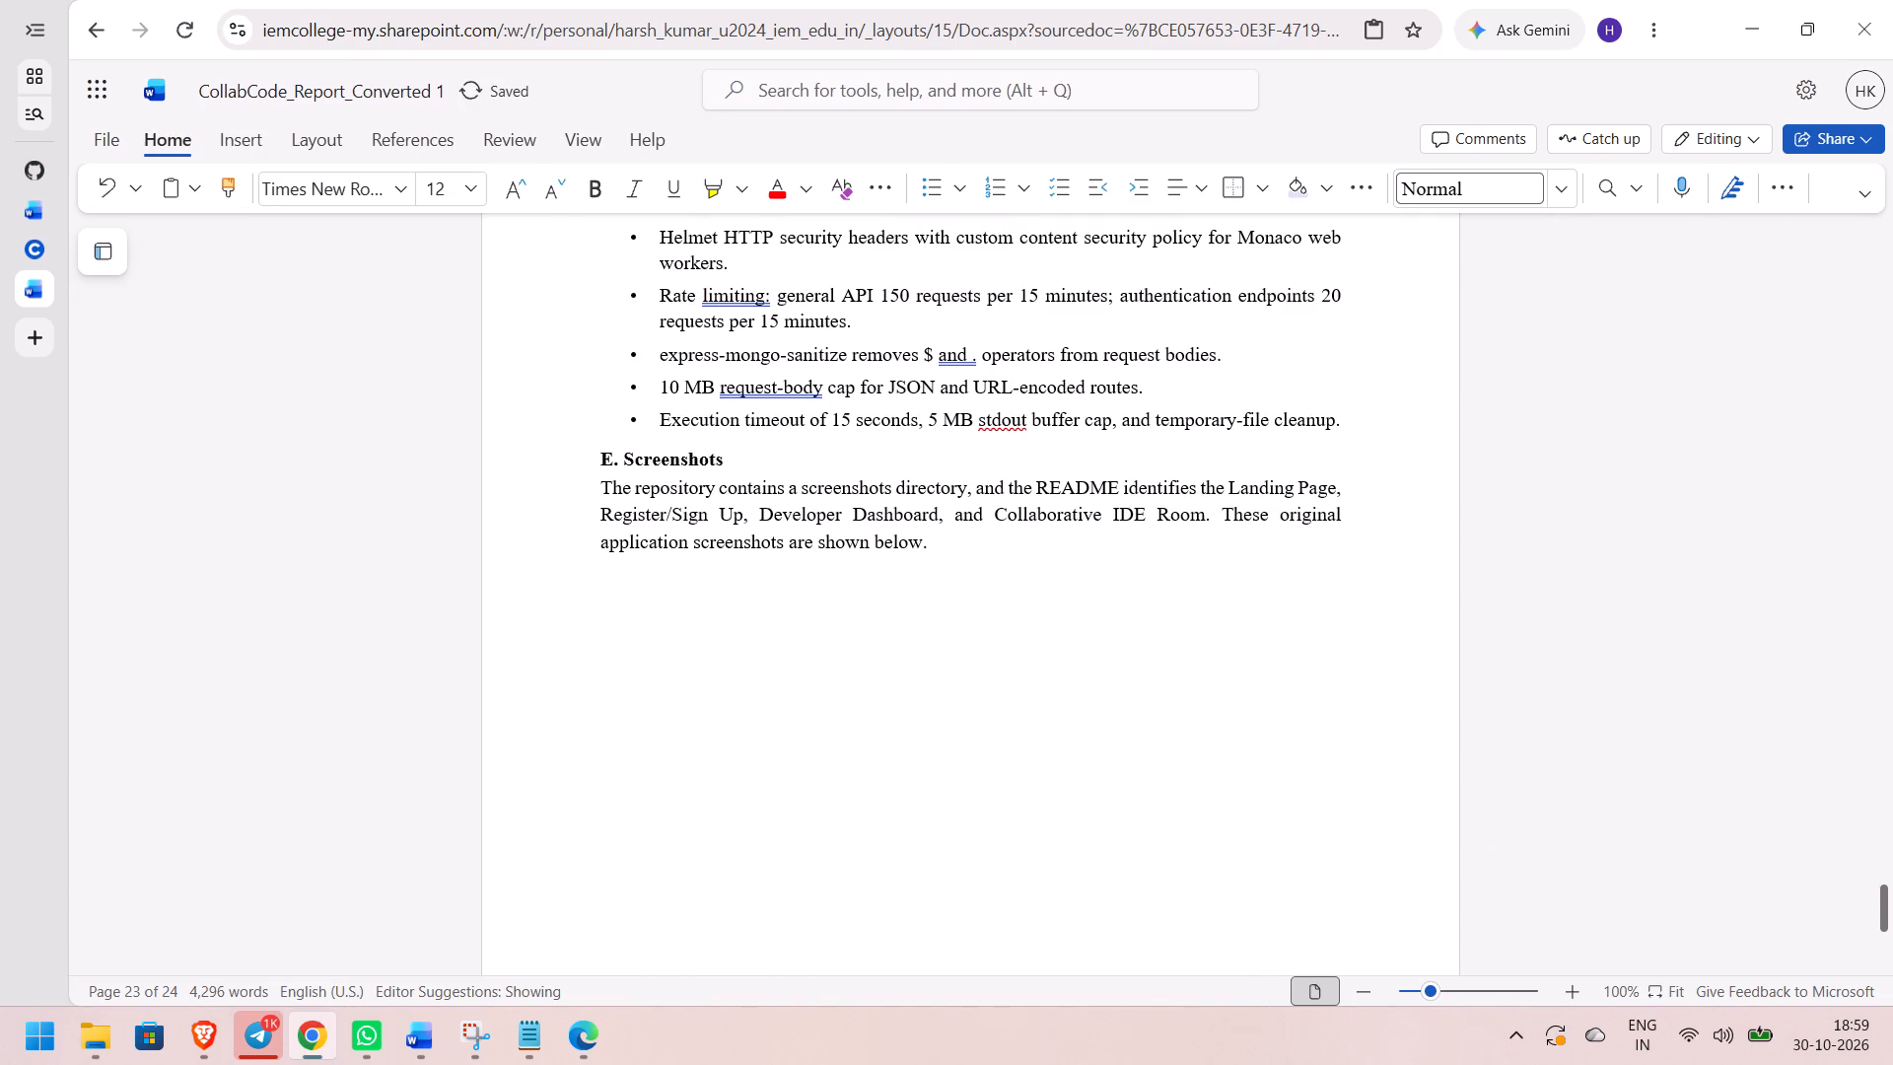
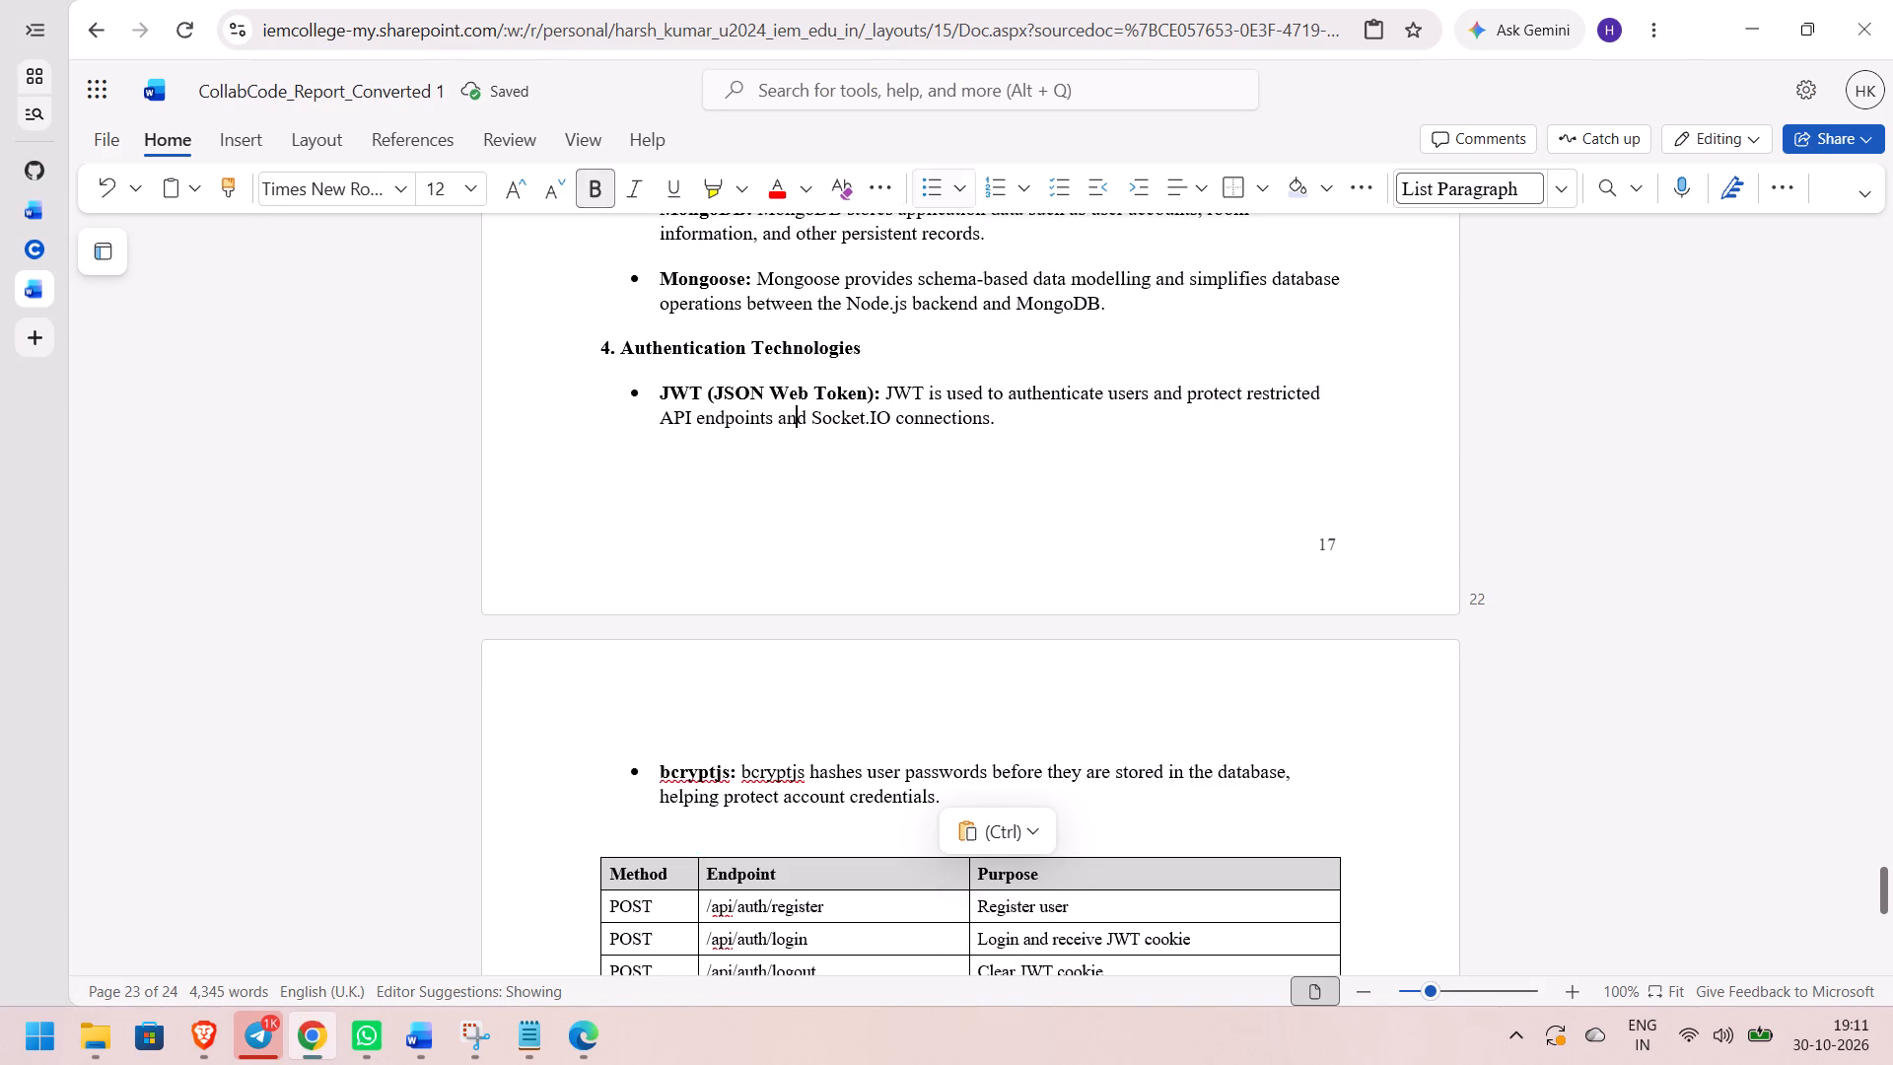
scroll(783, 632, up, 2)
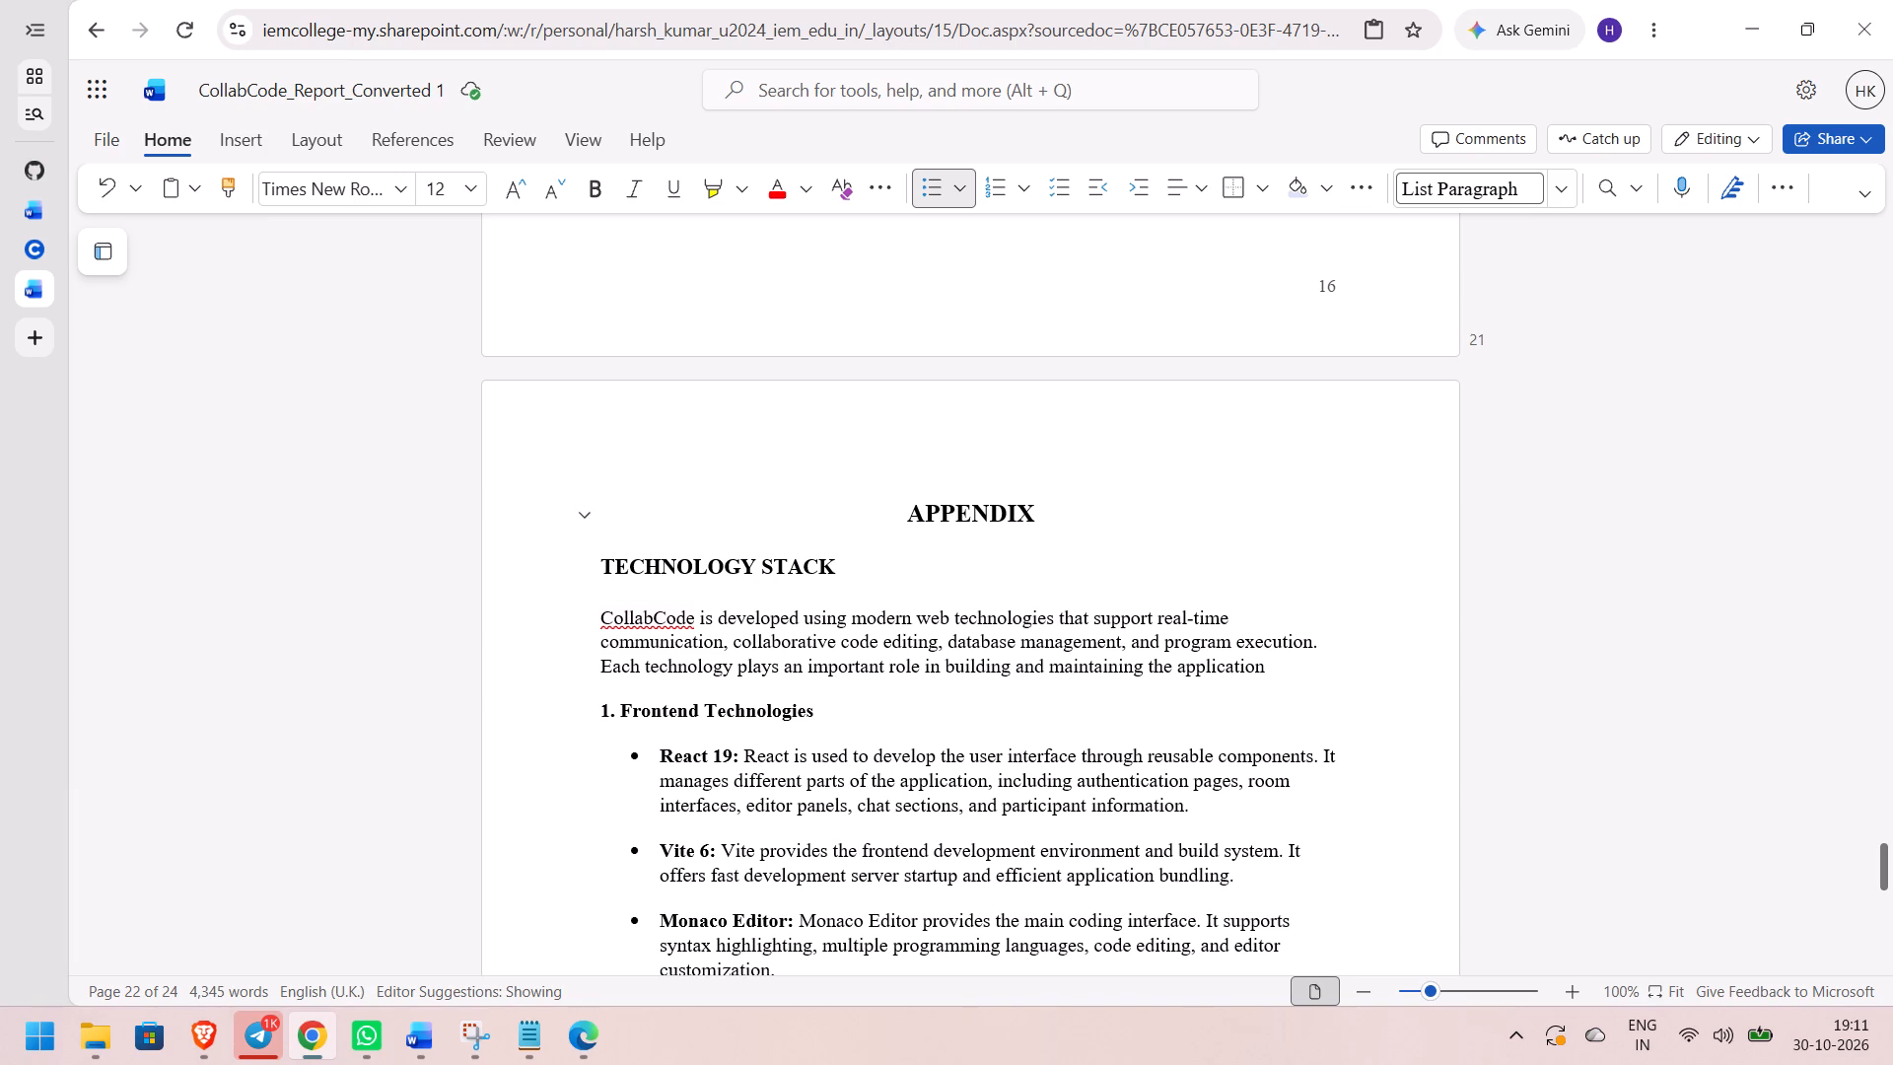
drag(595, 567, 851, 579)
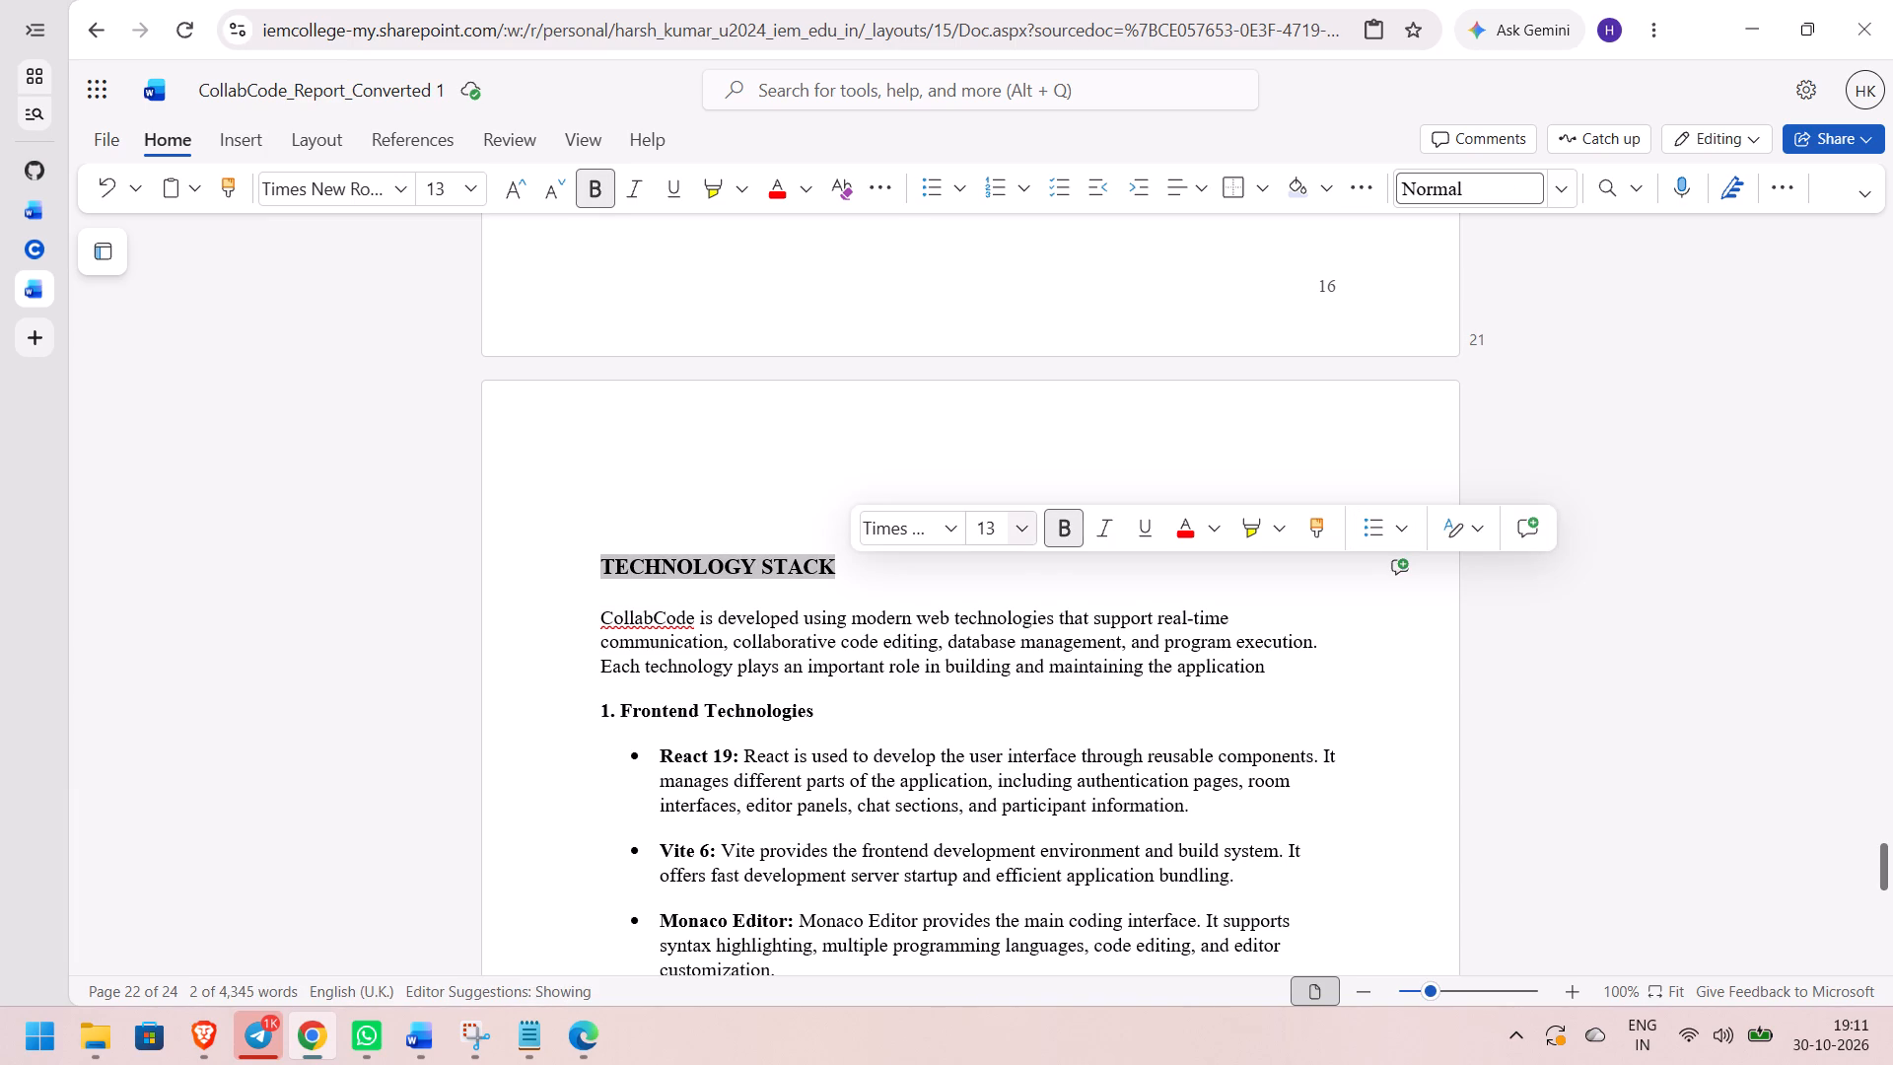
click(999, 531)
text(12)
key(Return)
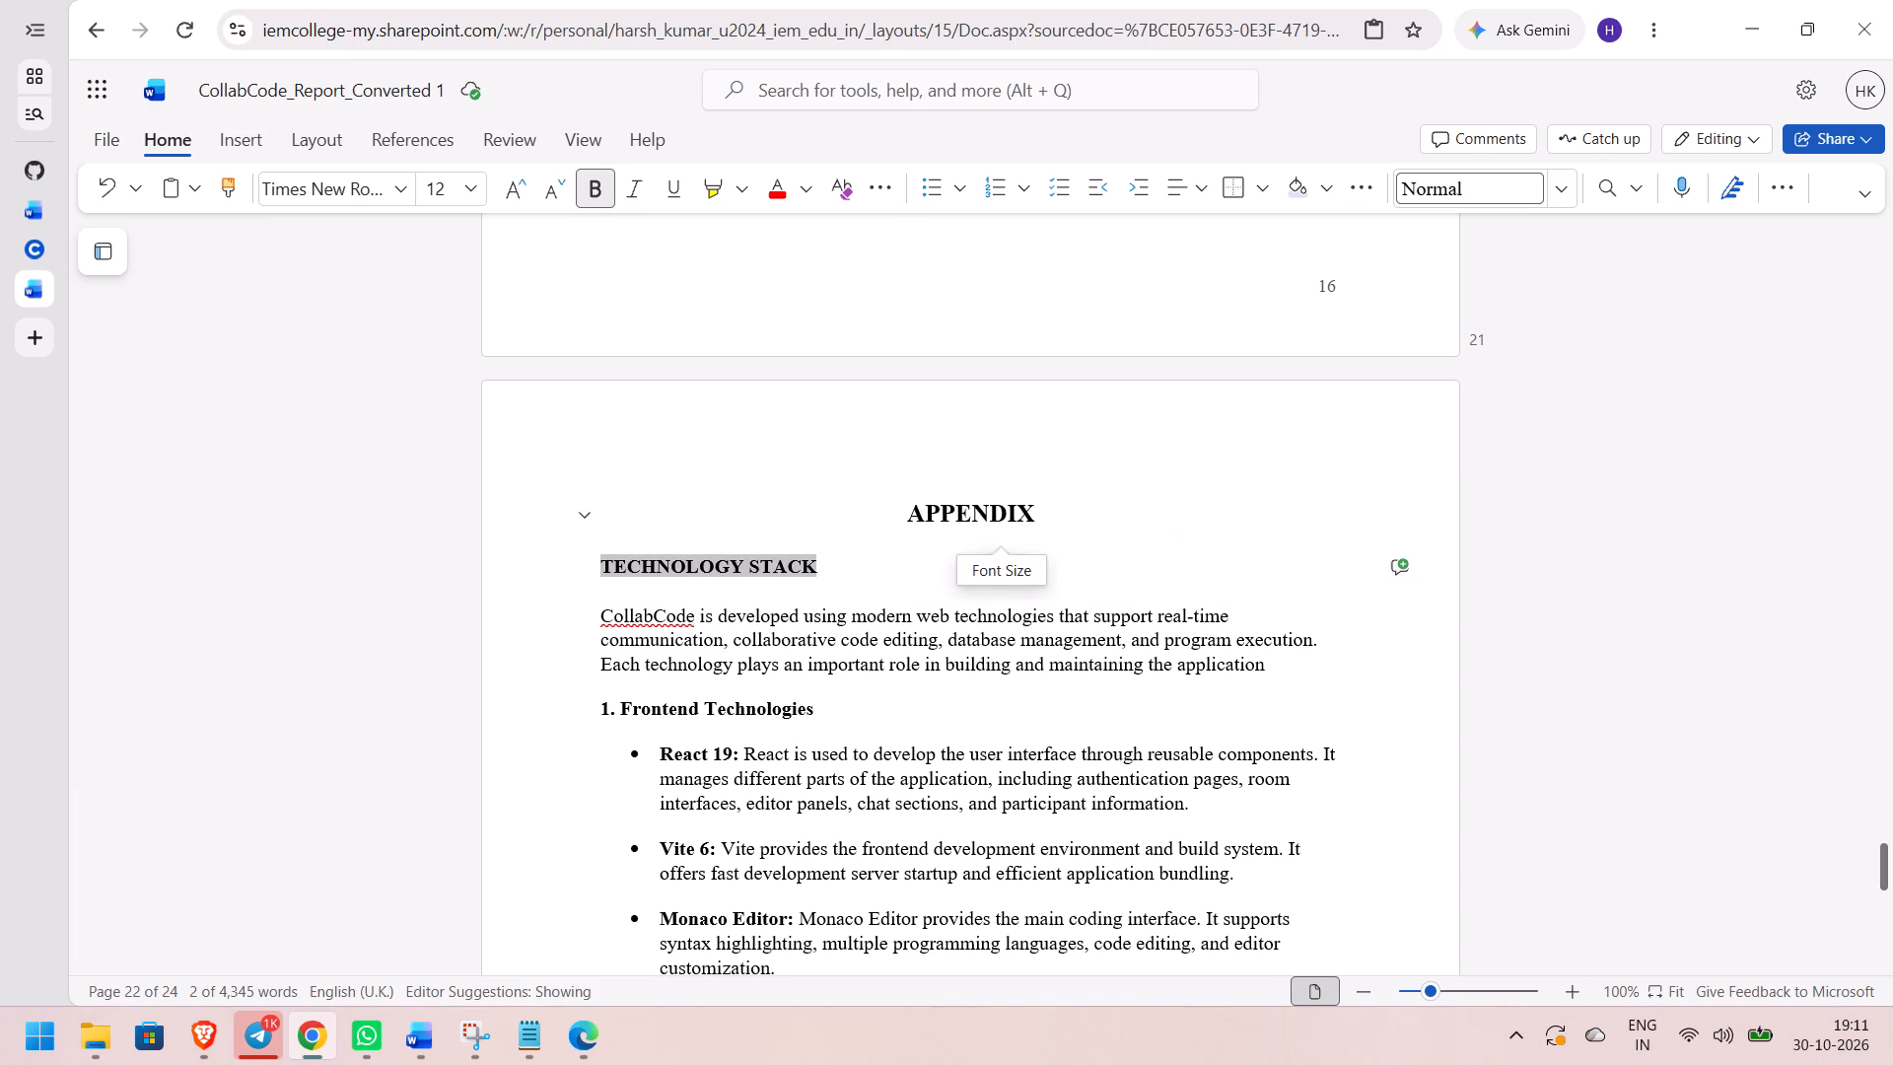
Examine the APPENDIX heading and compare the Appendix layout with the preceding Future Scope pages.
click(855, 519)
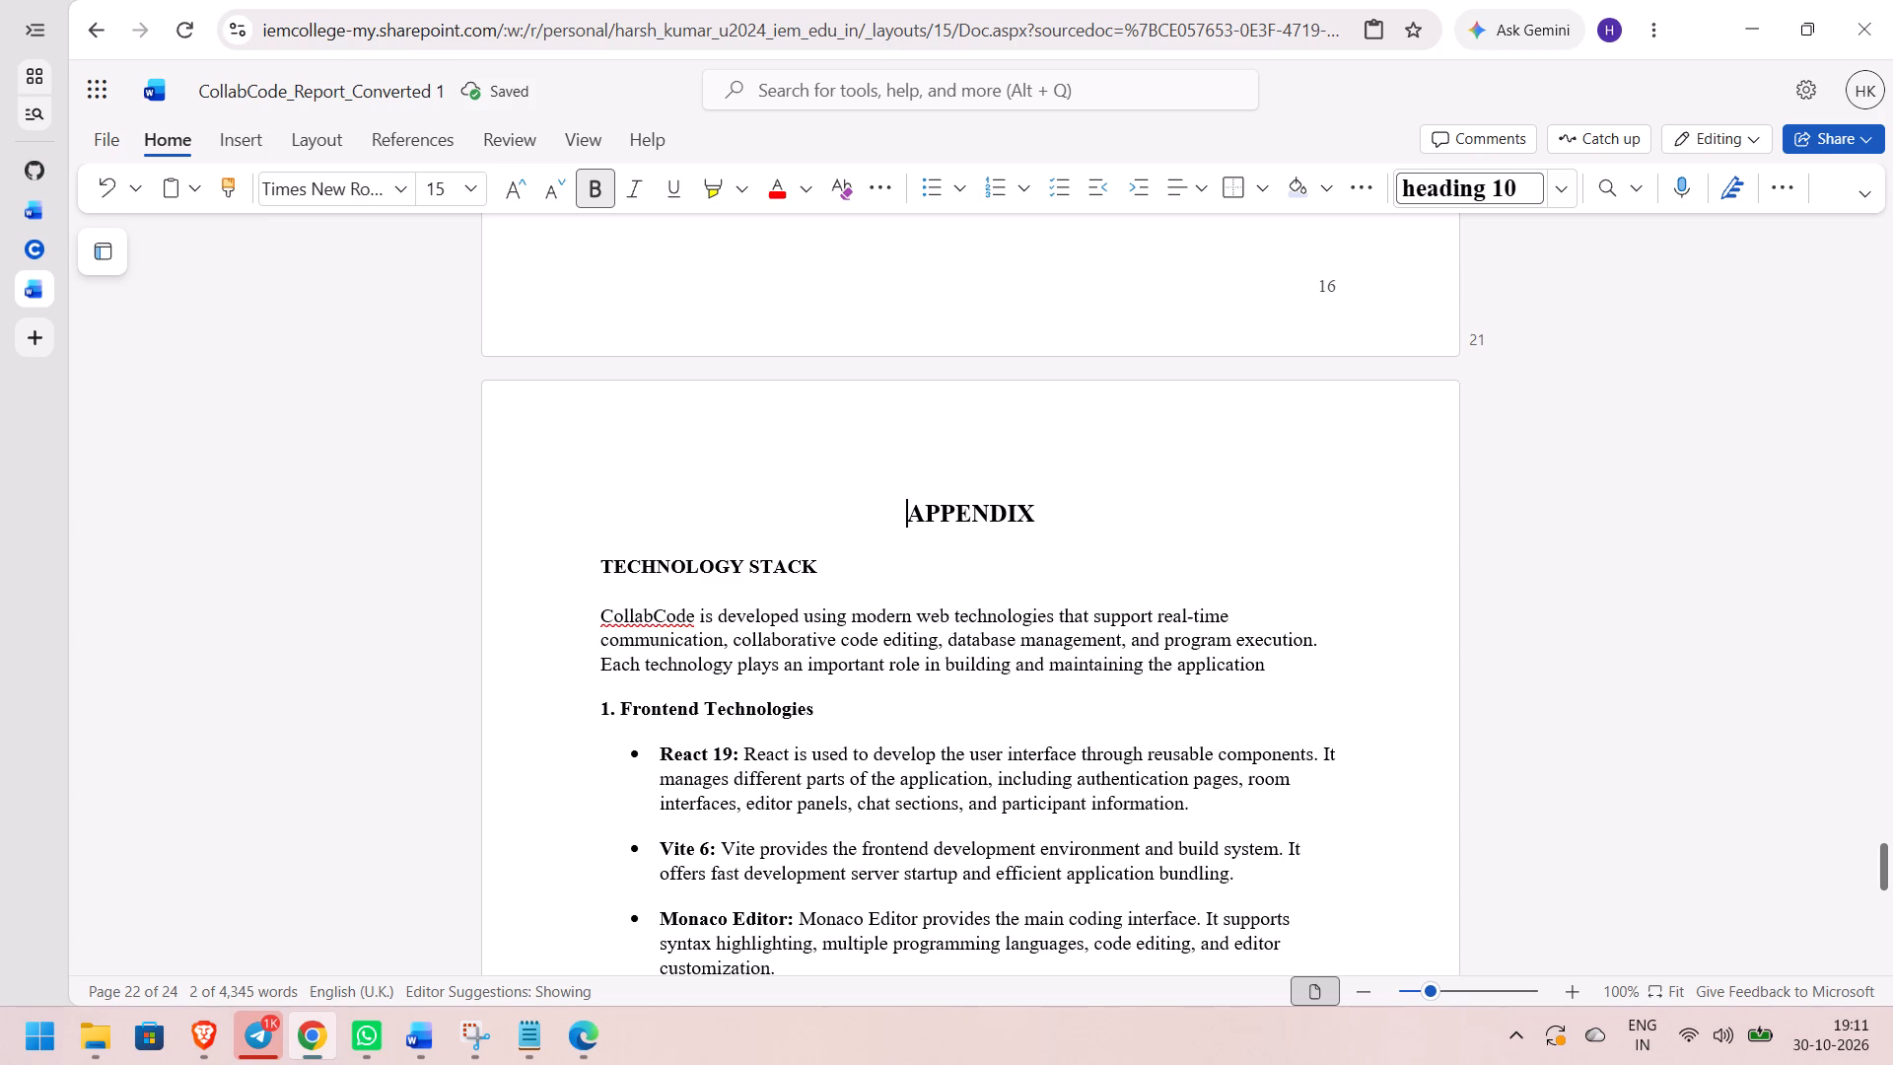
scroll(939, 531, up, 3)
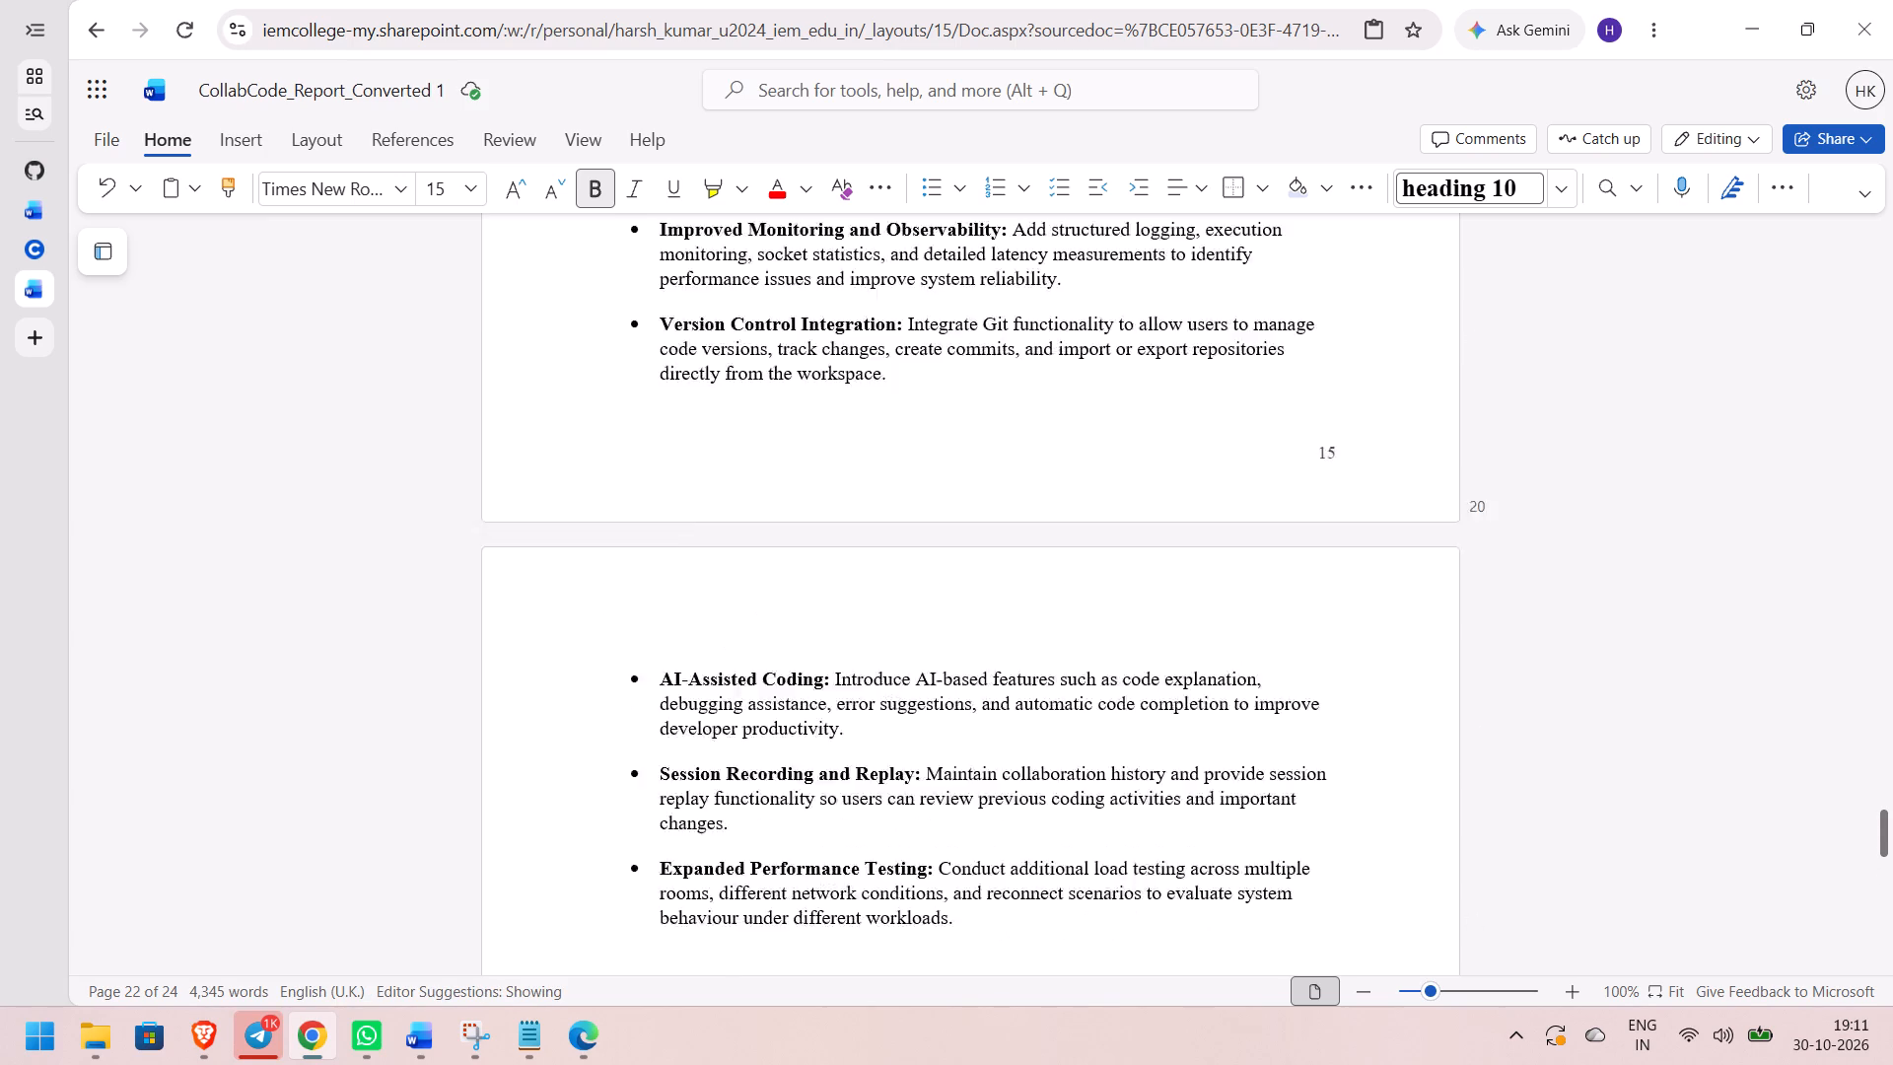
scroll(939, 531, up, 2)
scroll(939, 531, down, 3)
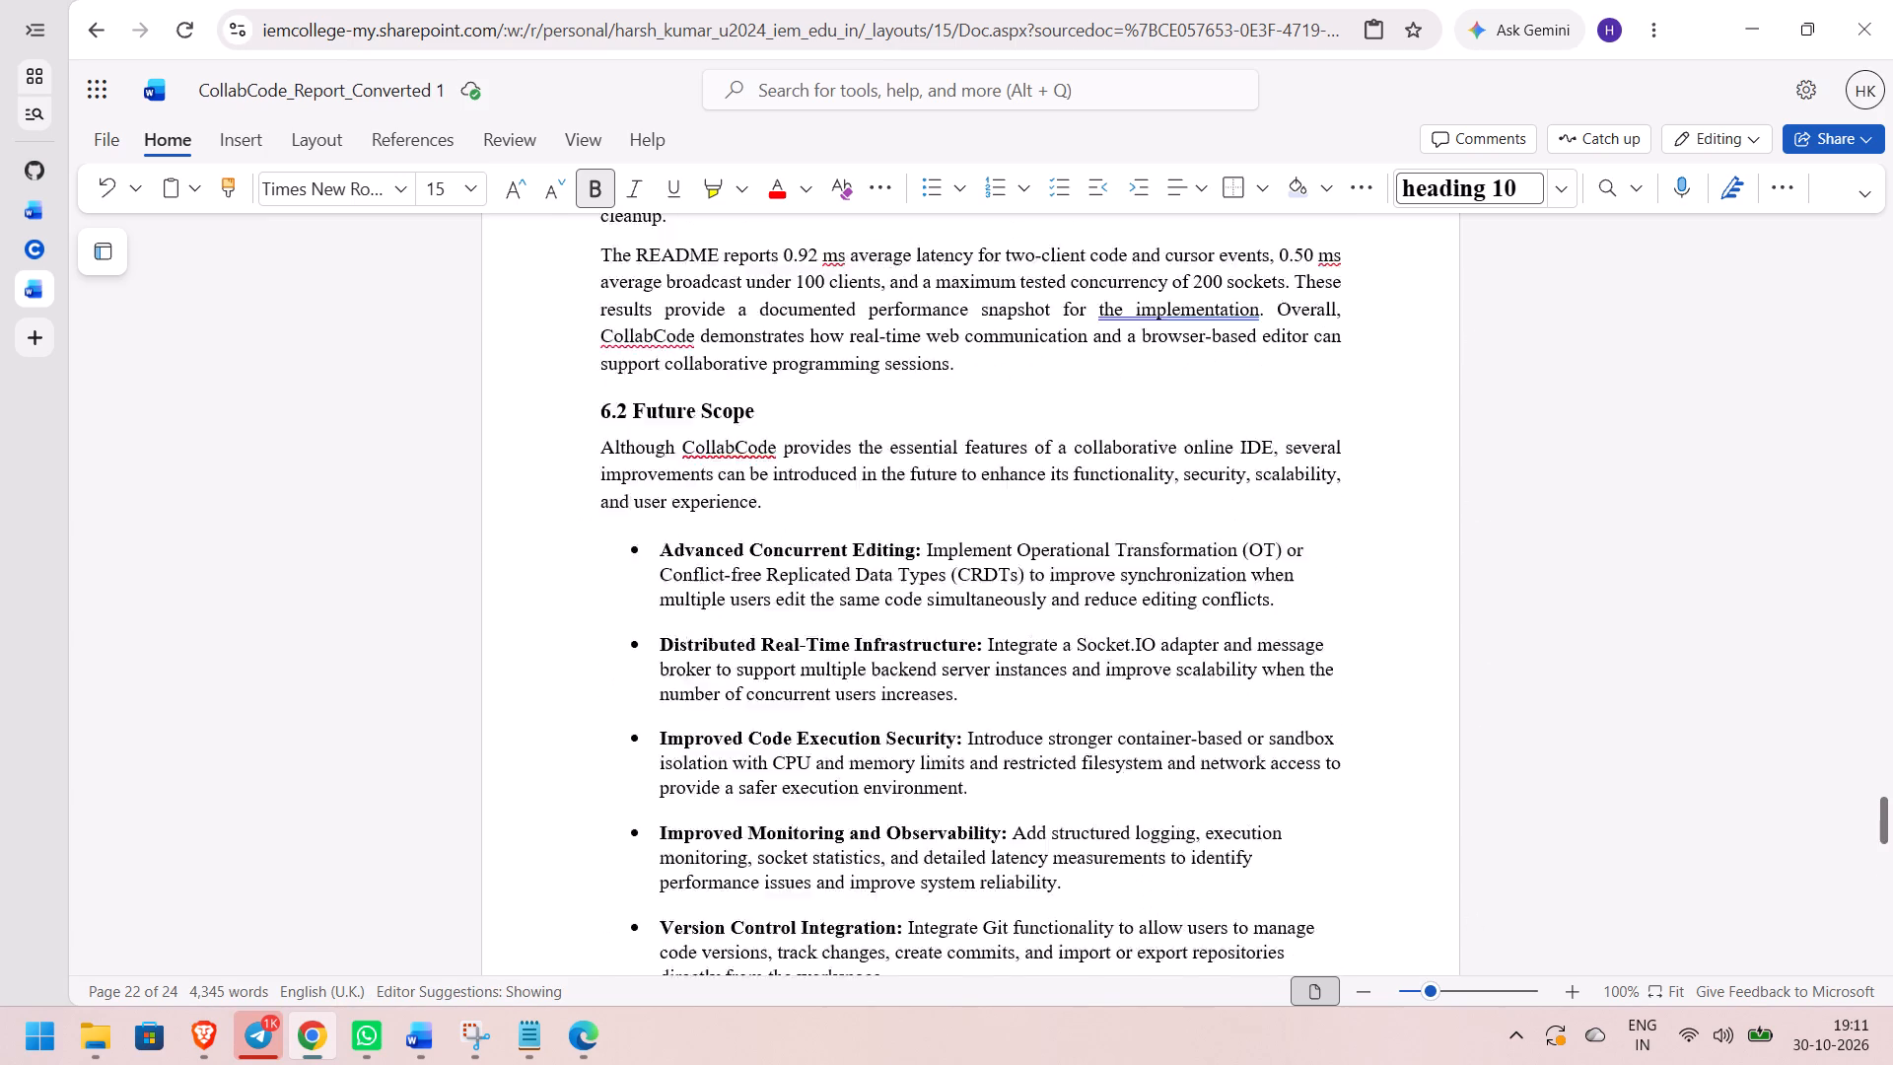
scroll(937, 531, down, 2)
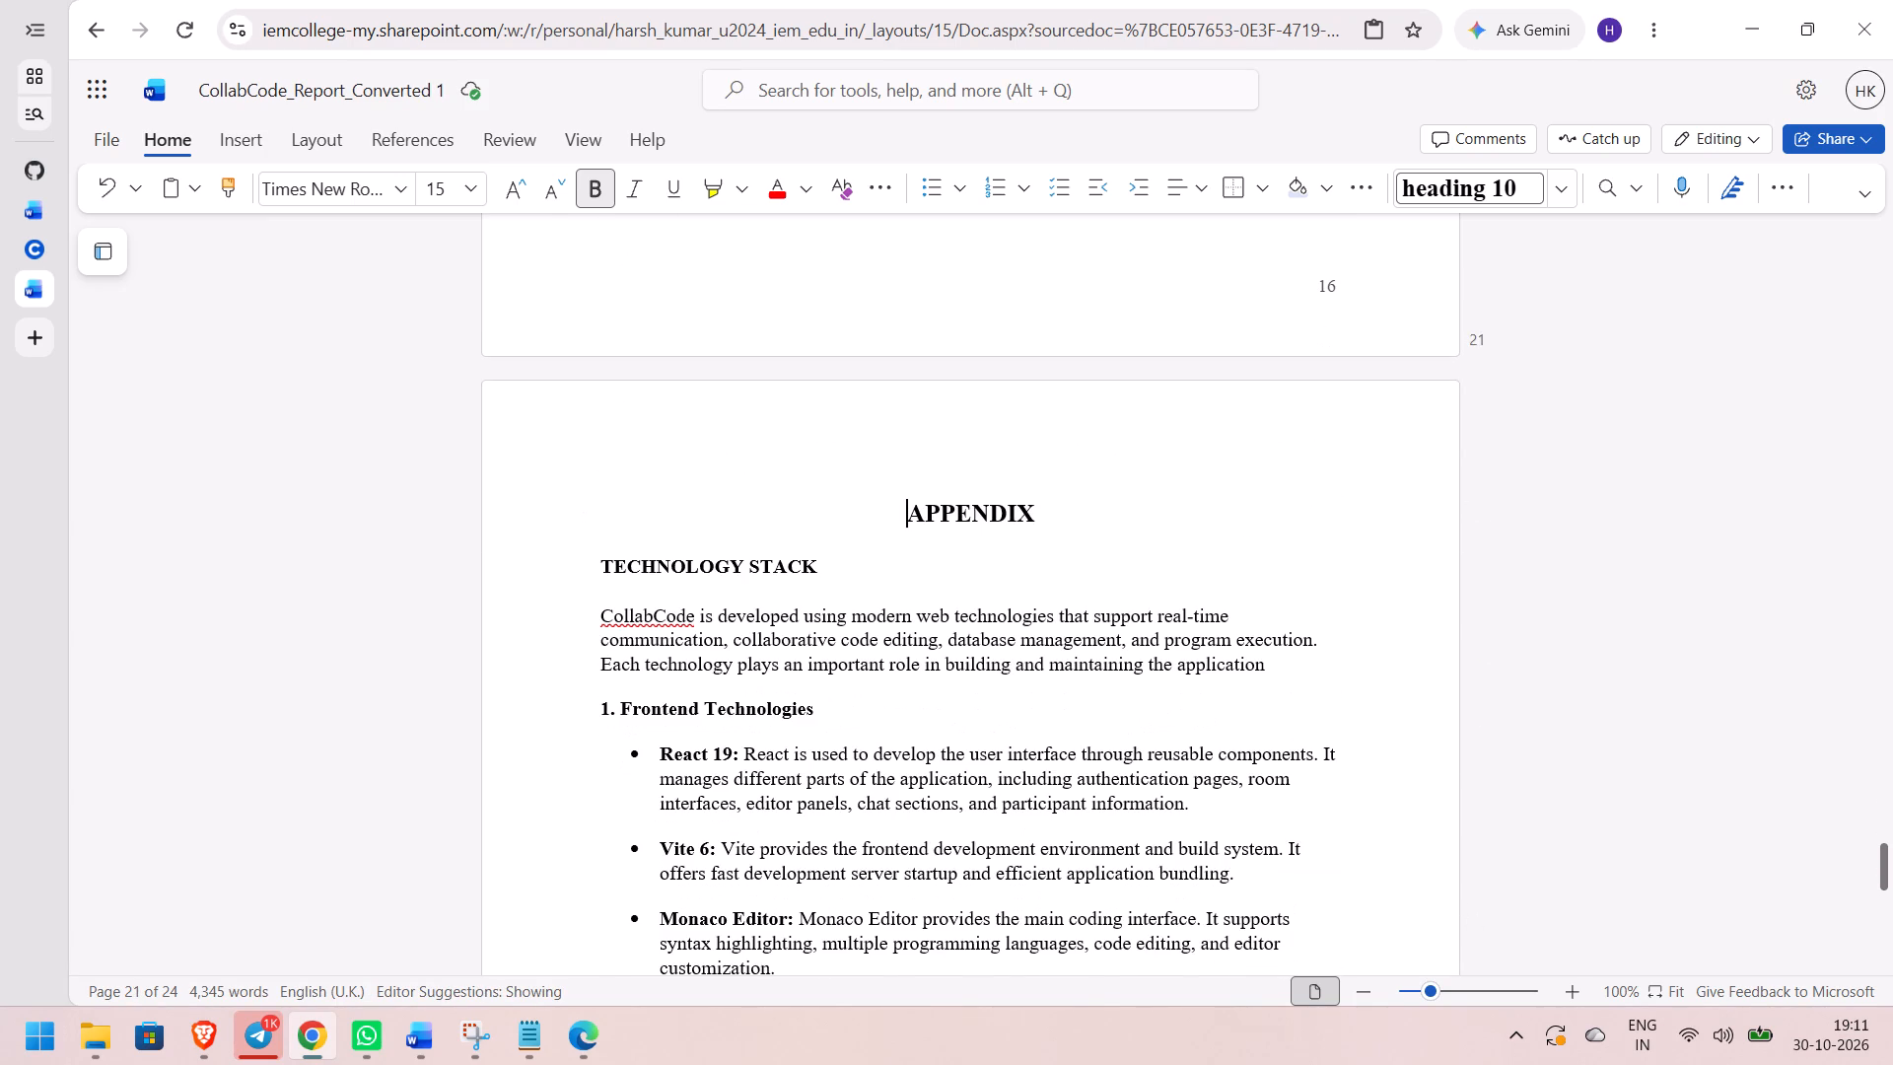
scroll(781, 640, down, 2)
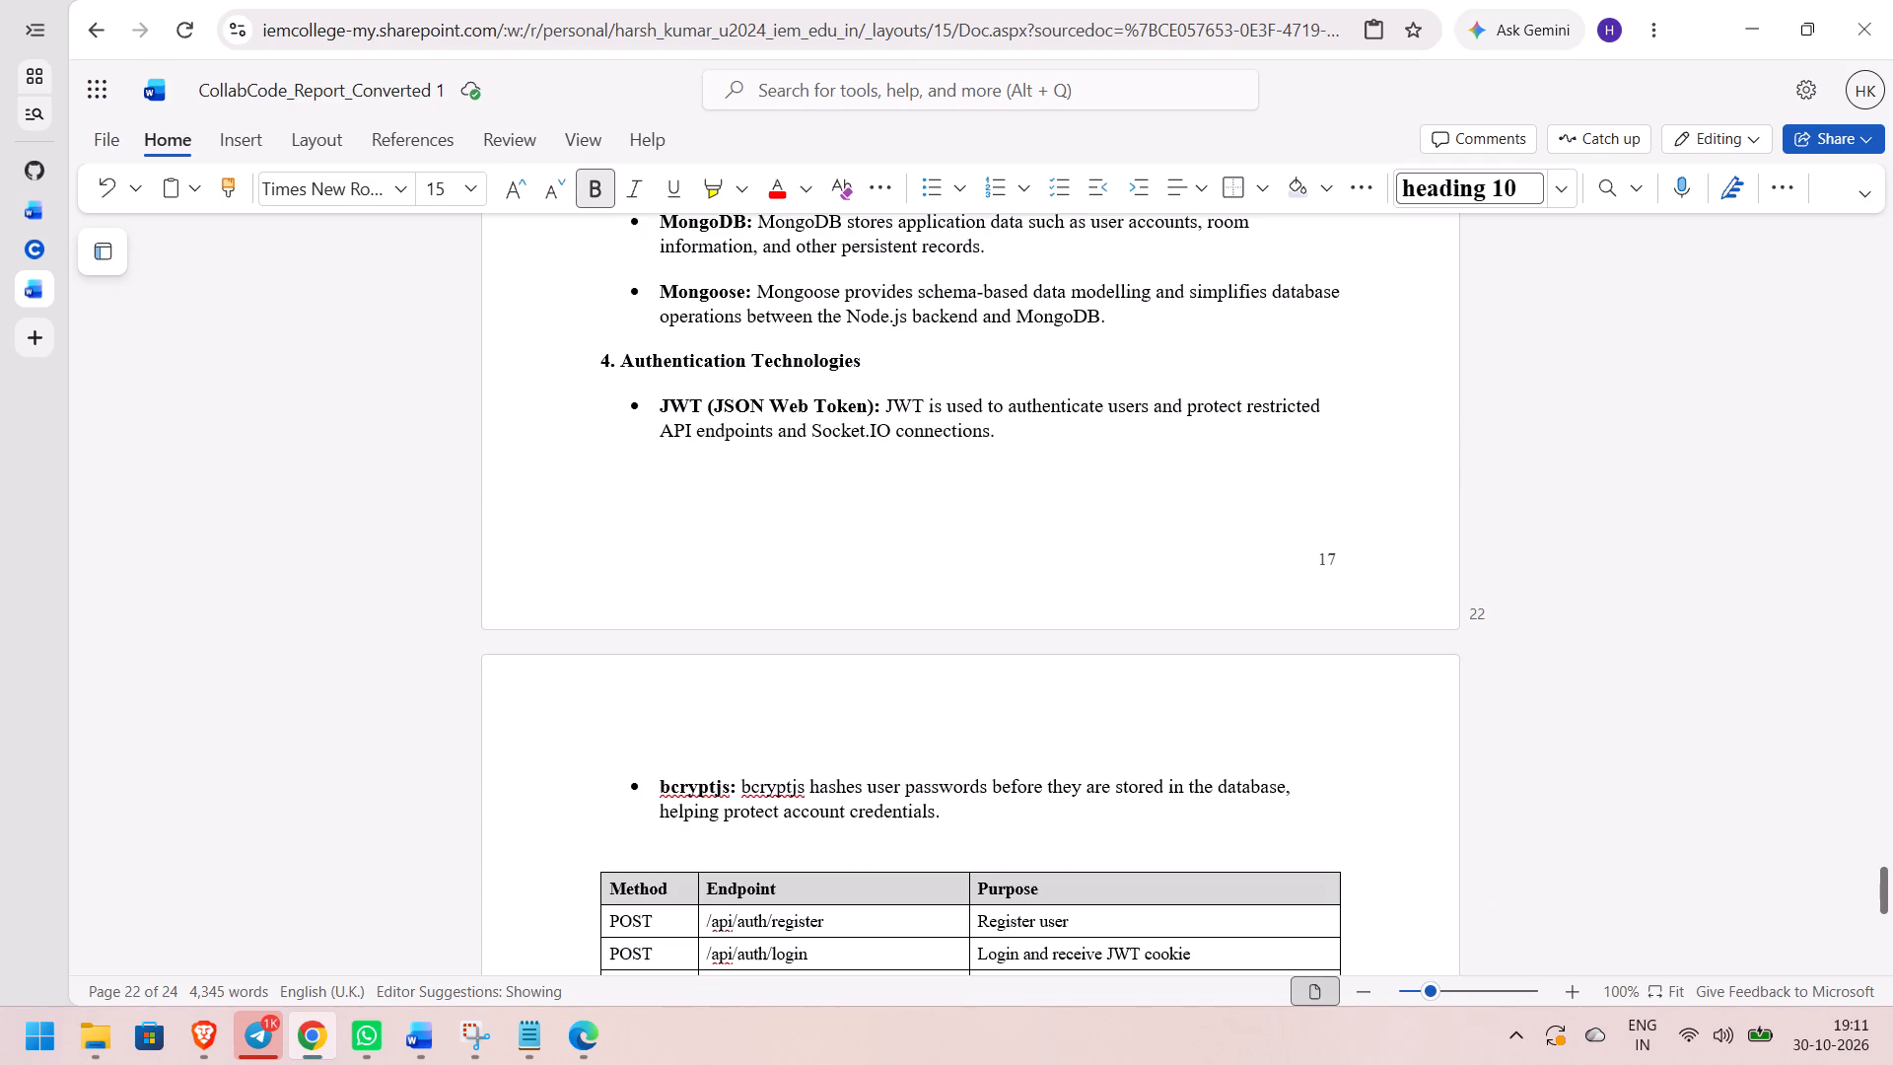
scroll(781, 640, down, 1)
scroll(781, 640, up, 3)
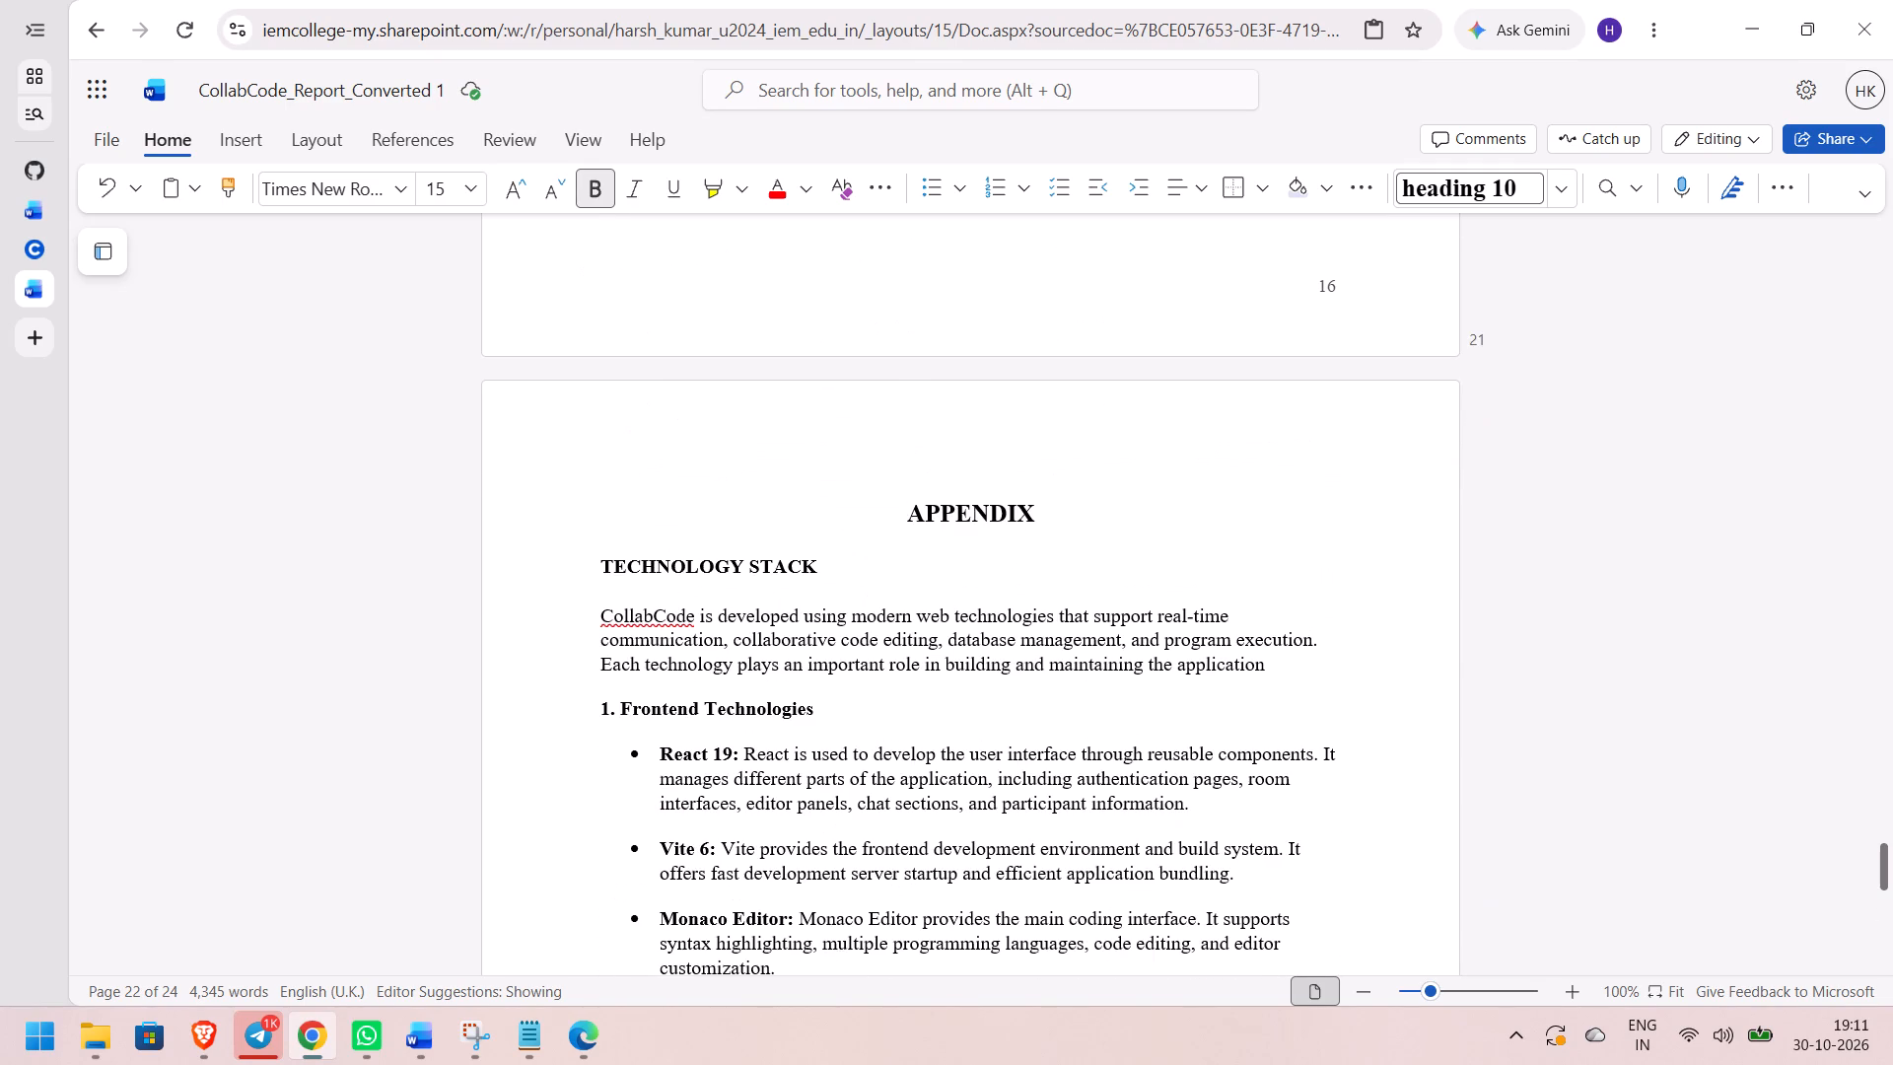
Set the font size of the TECHNOLOGY STACK heading in the Appendix to 13.
drag(538, 574, 794, 560)
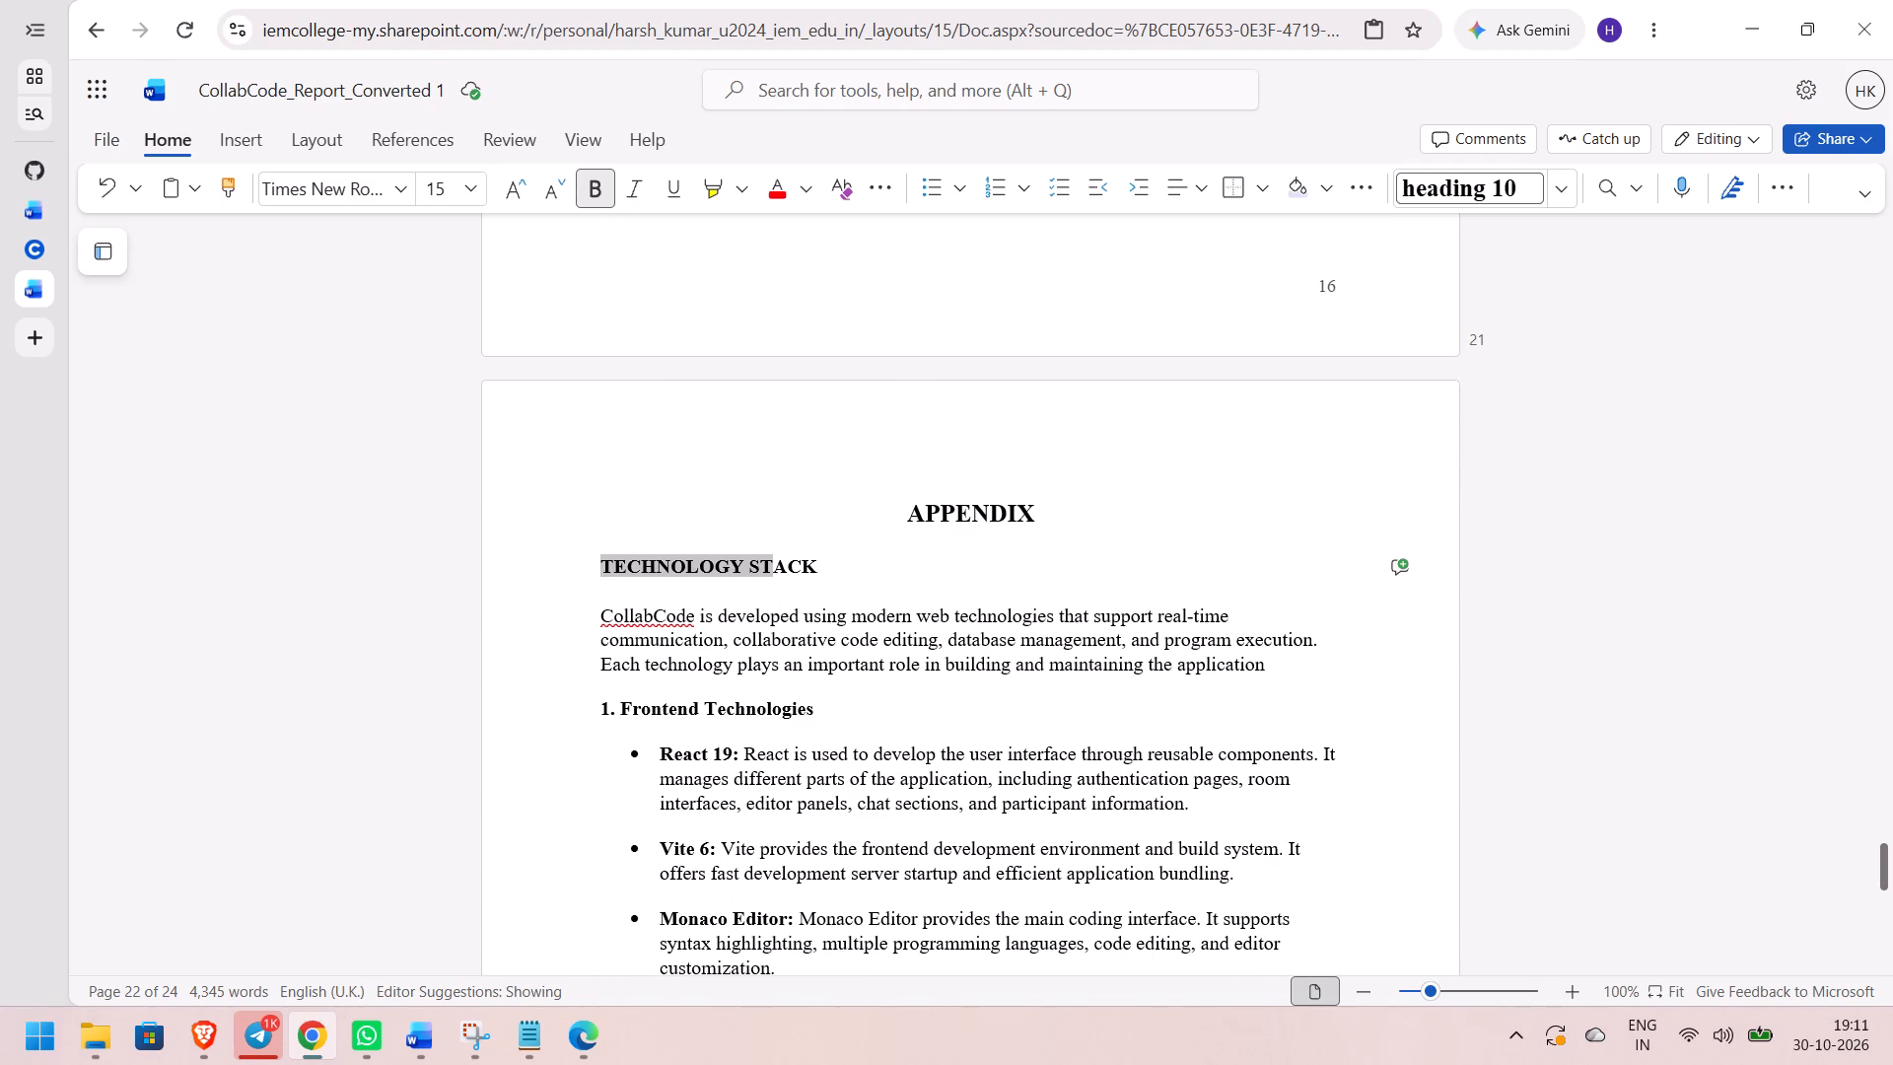
drag(794, 560, 822, 556)
double_click(1023, 502)
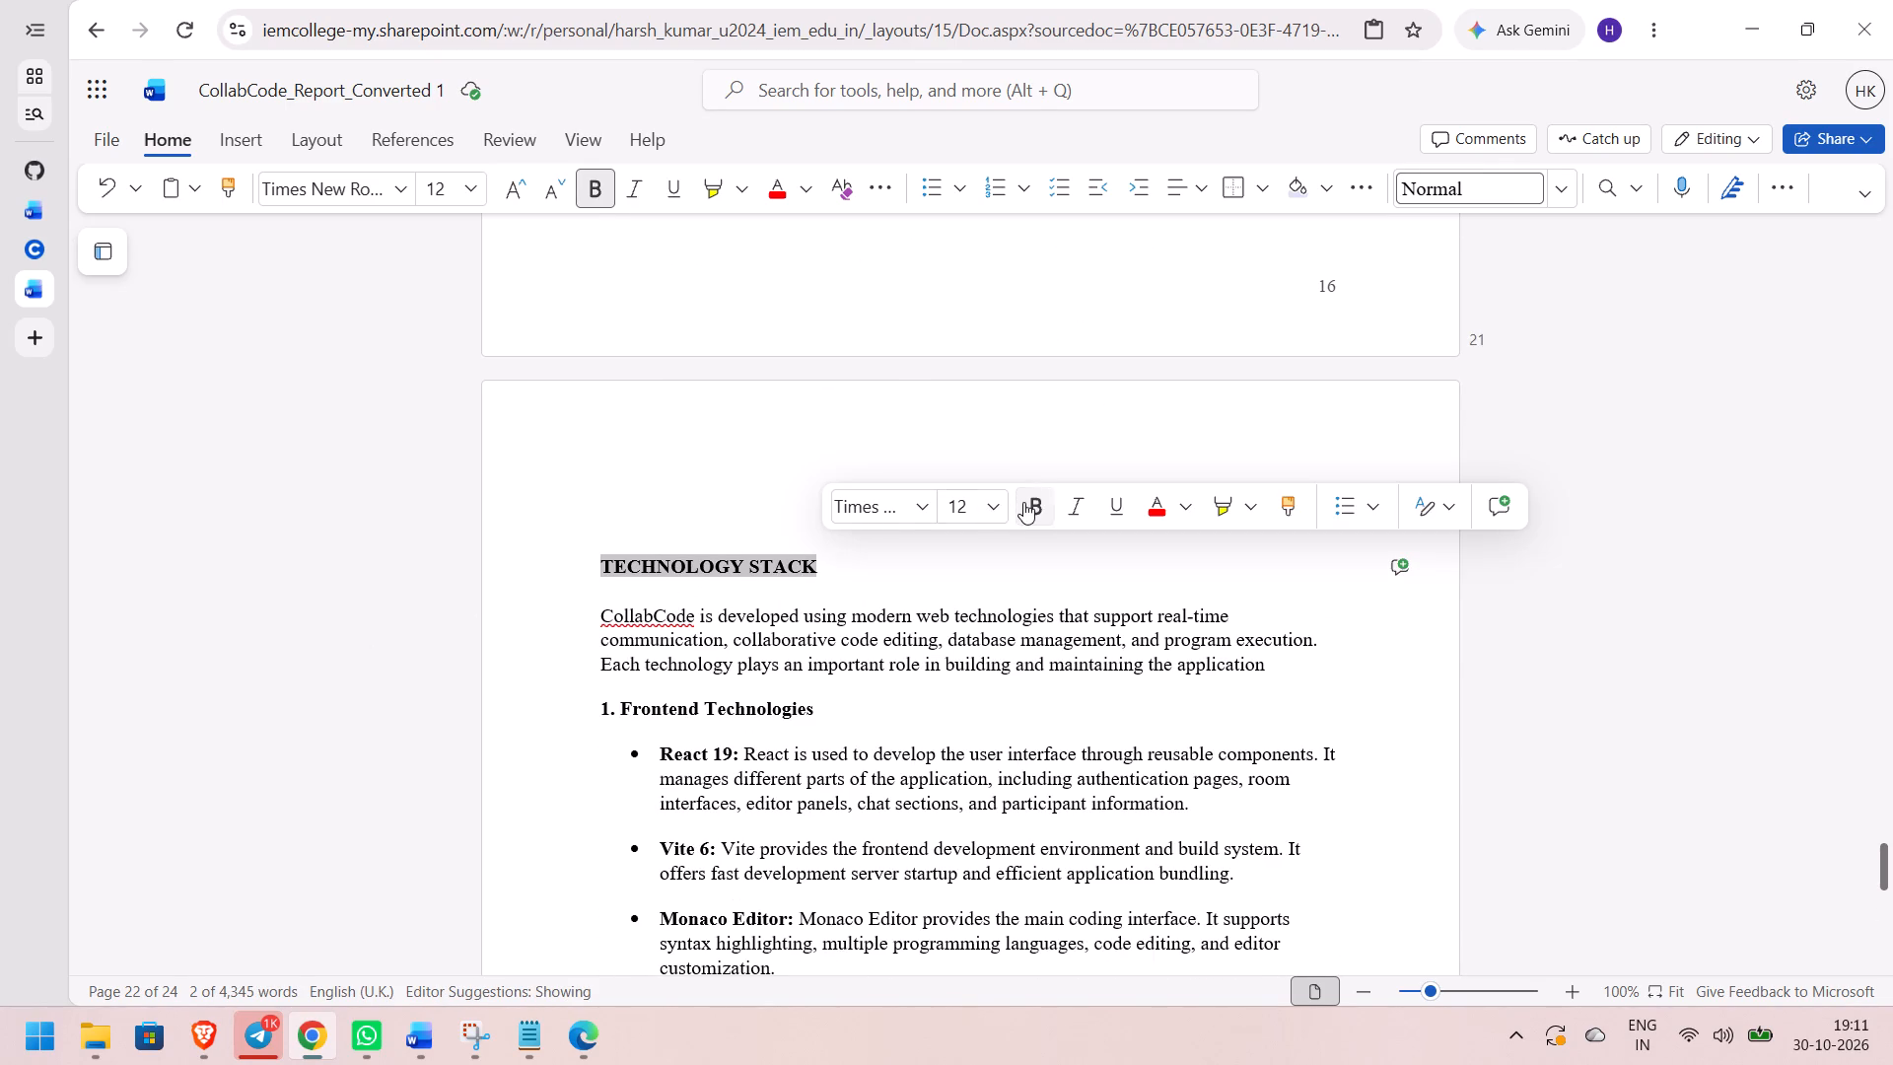
double_click(915, 580)
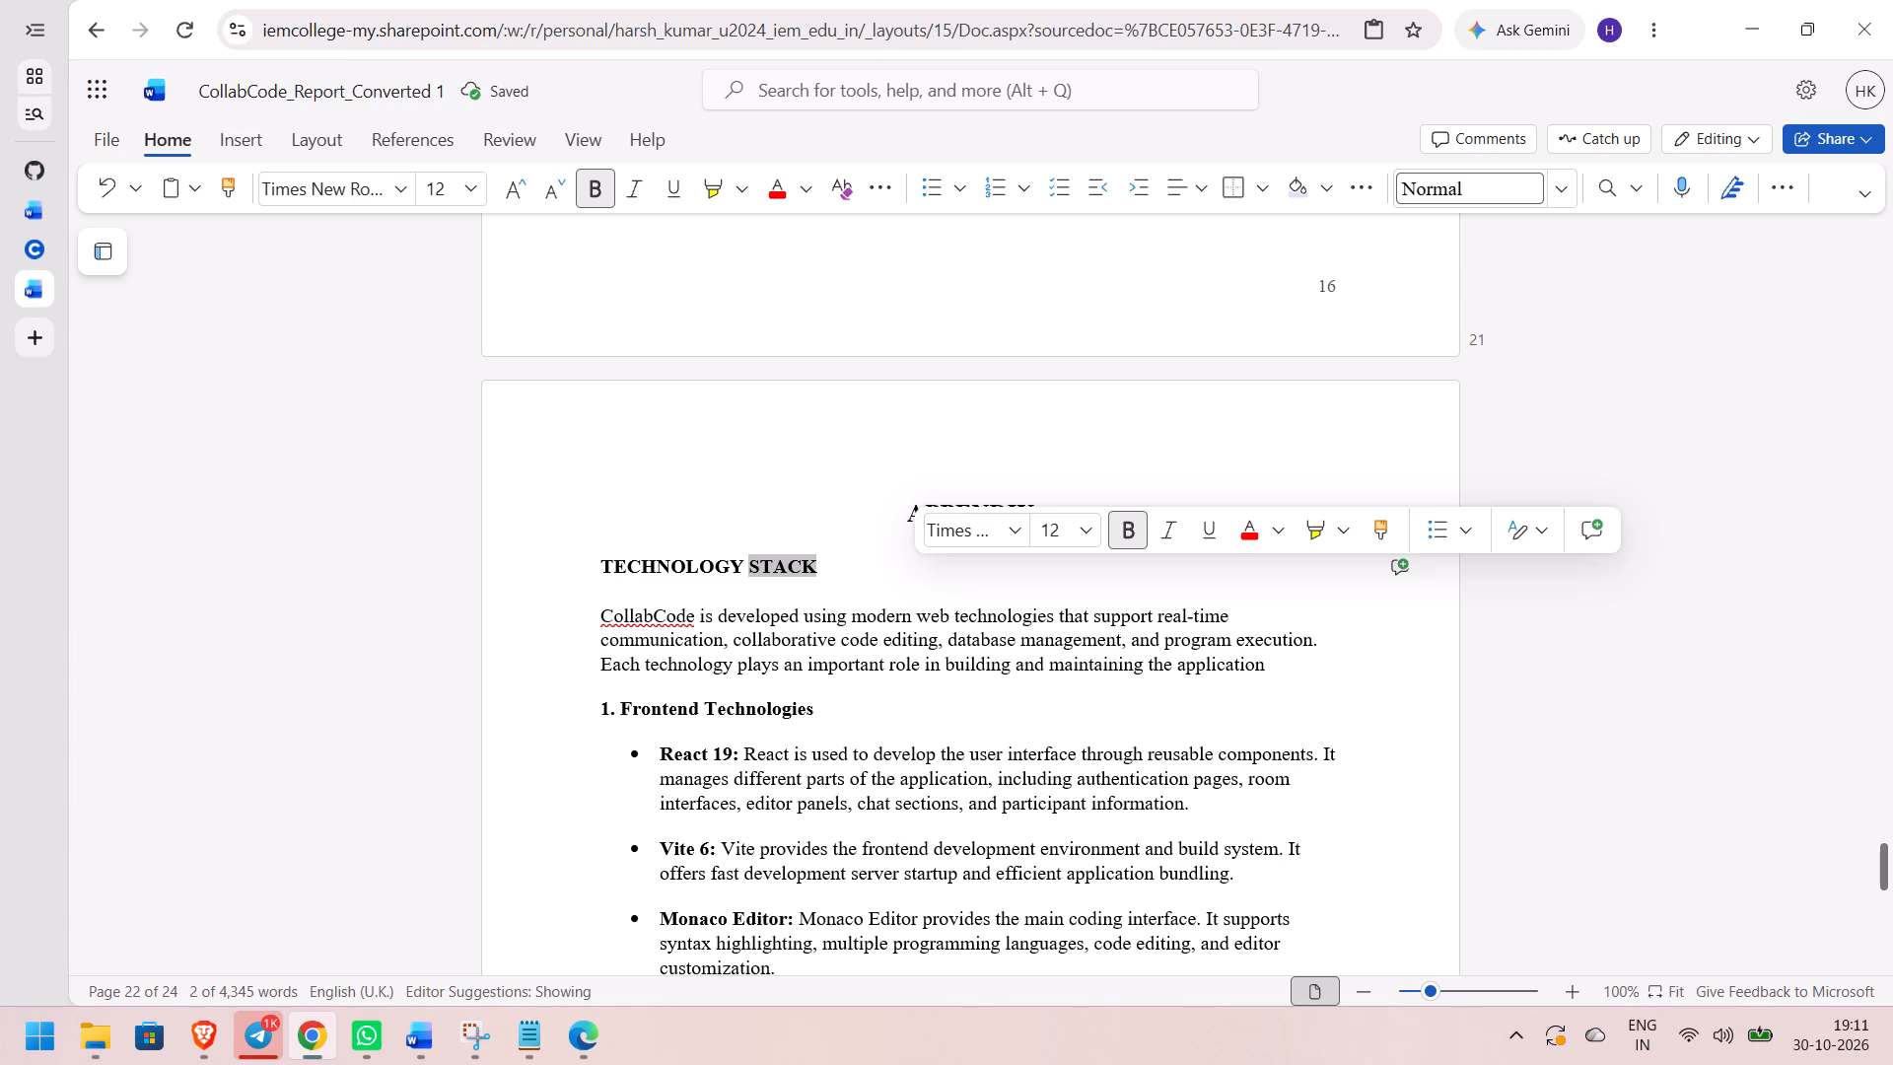
drag(602, 562, 862, 555)
click(862, 555)
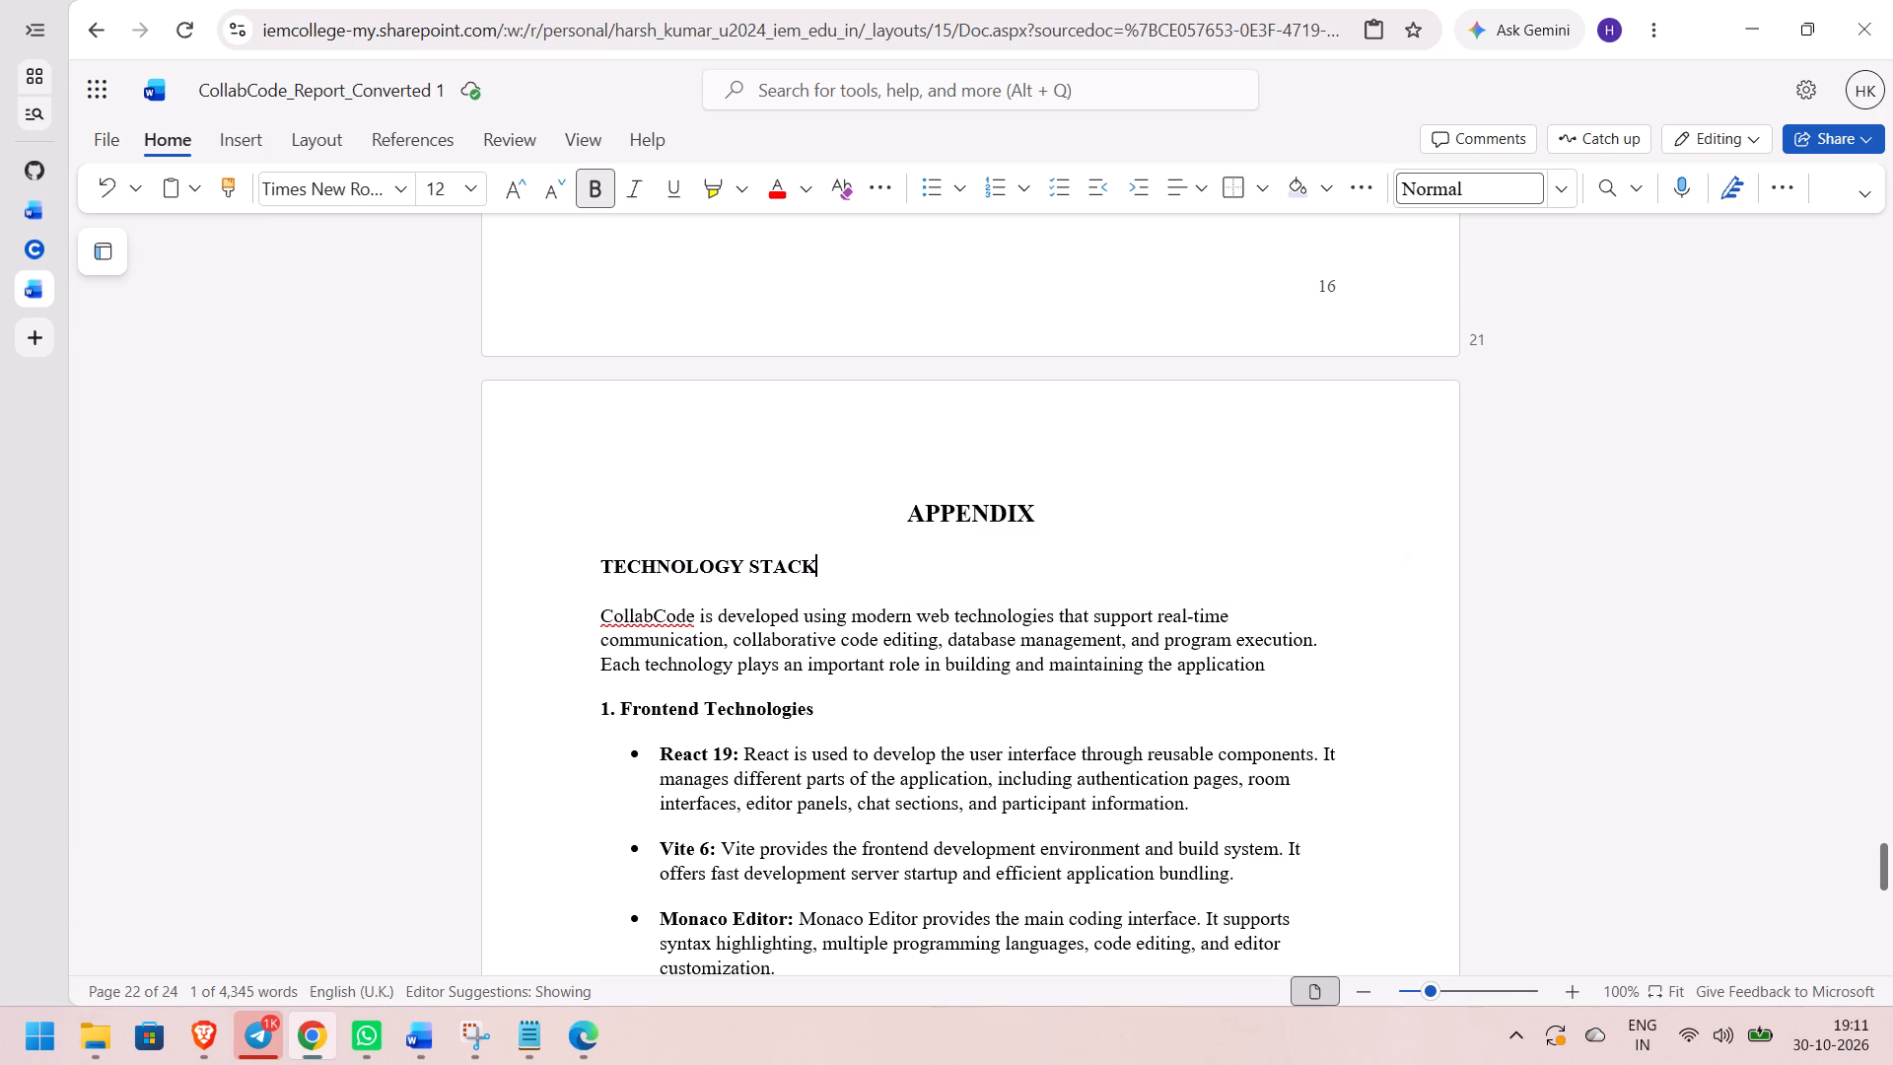
drag(579, 551, 757, 564)
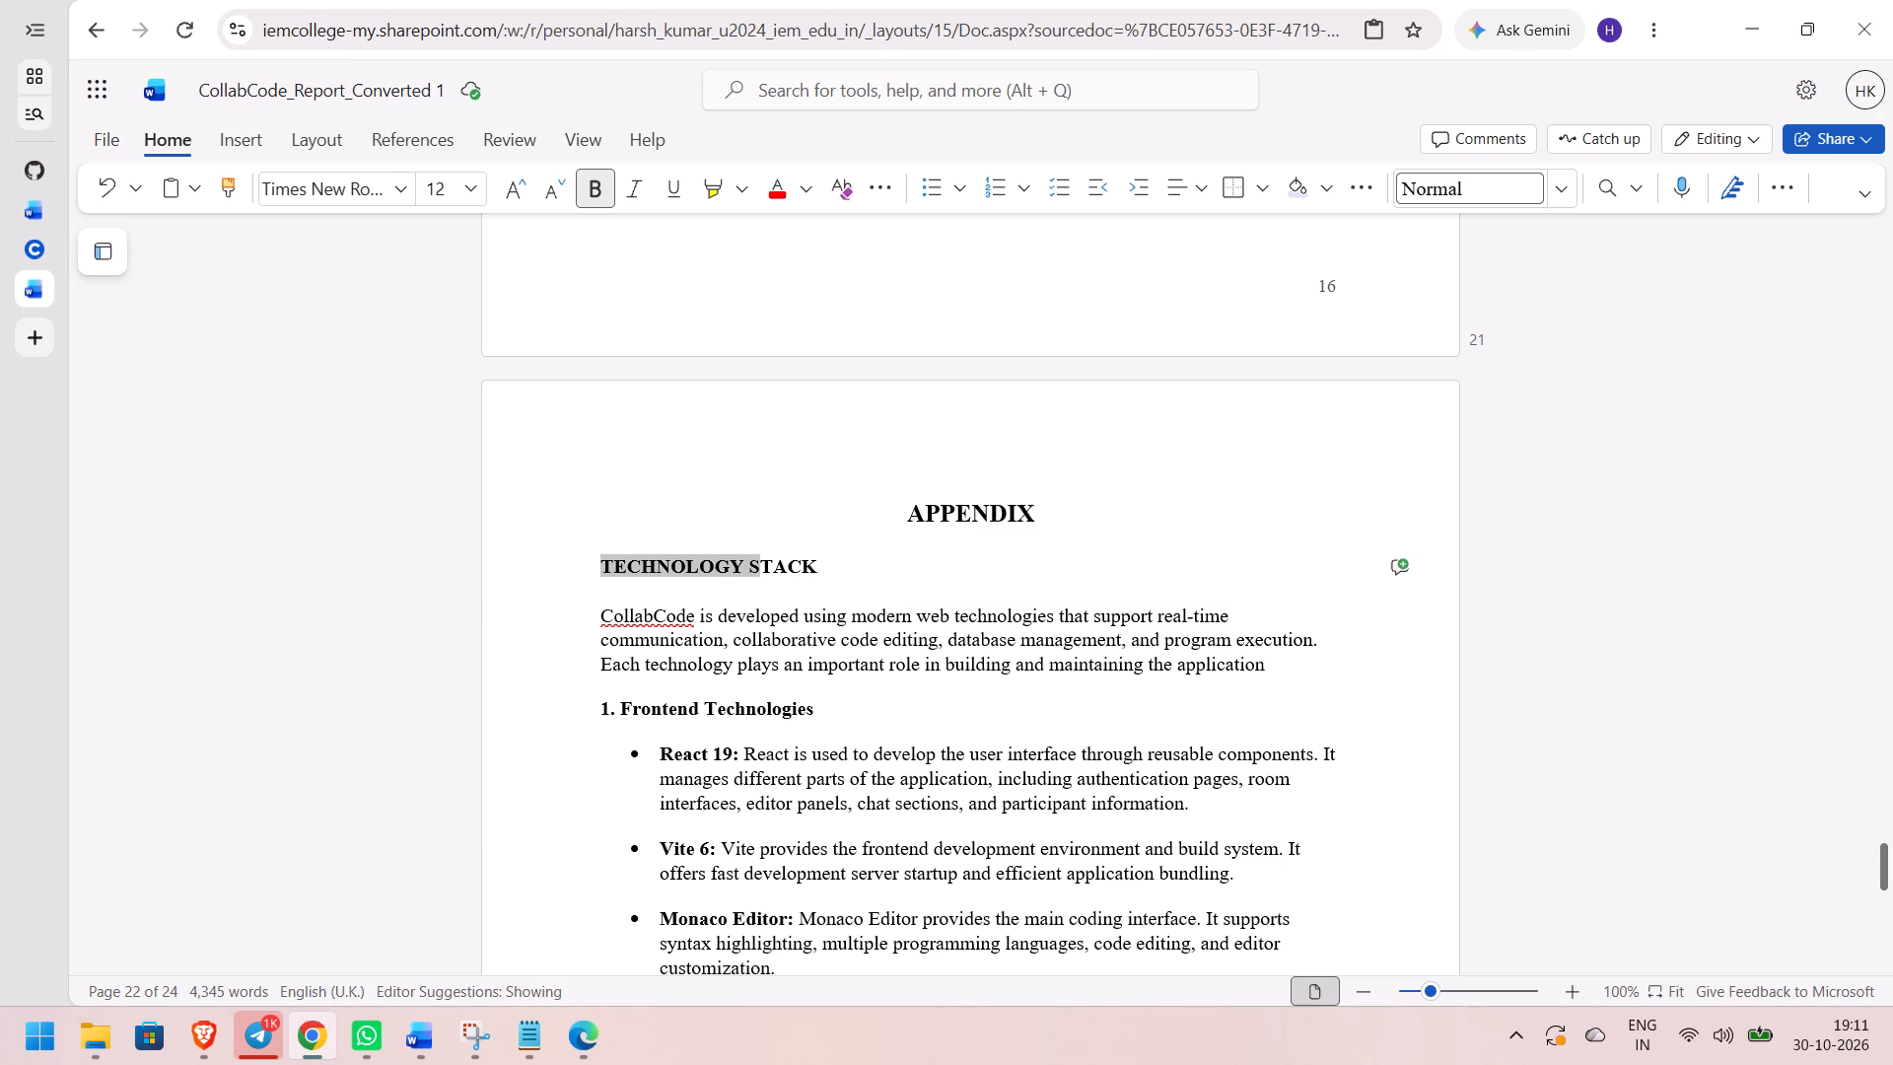
drag(757, 564, 846, 565)
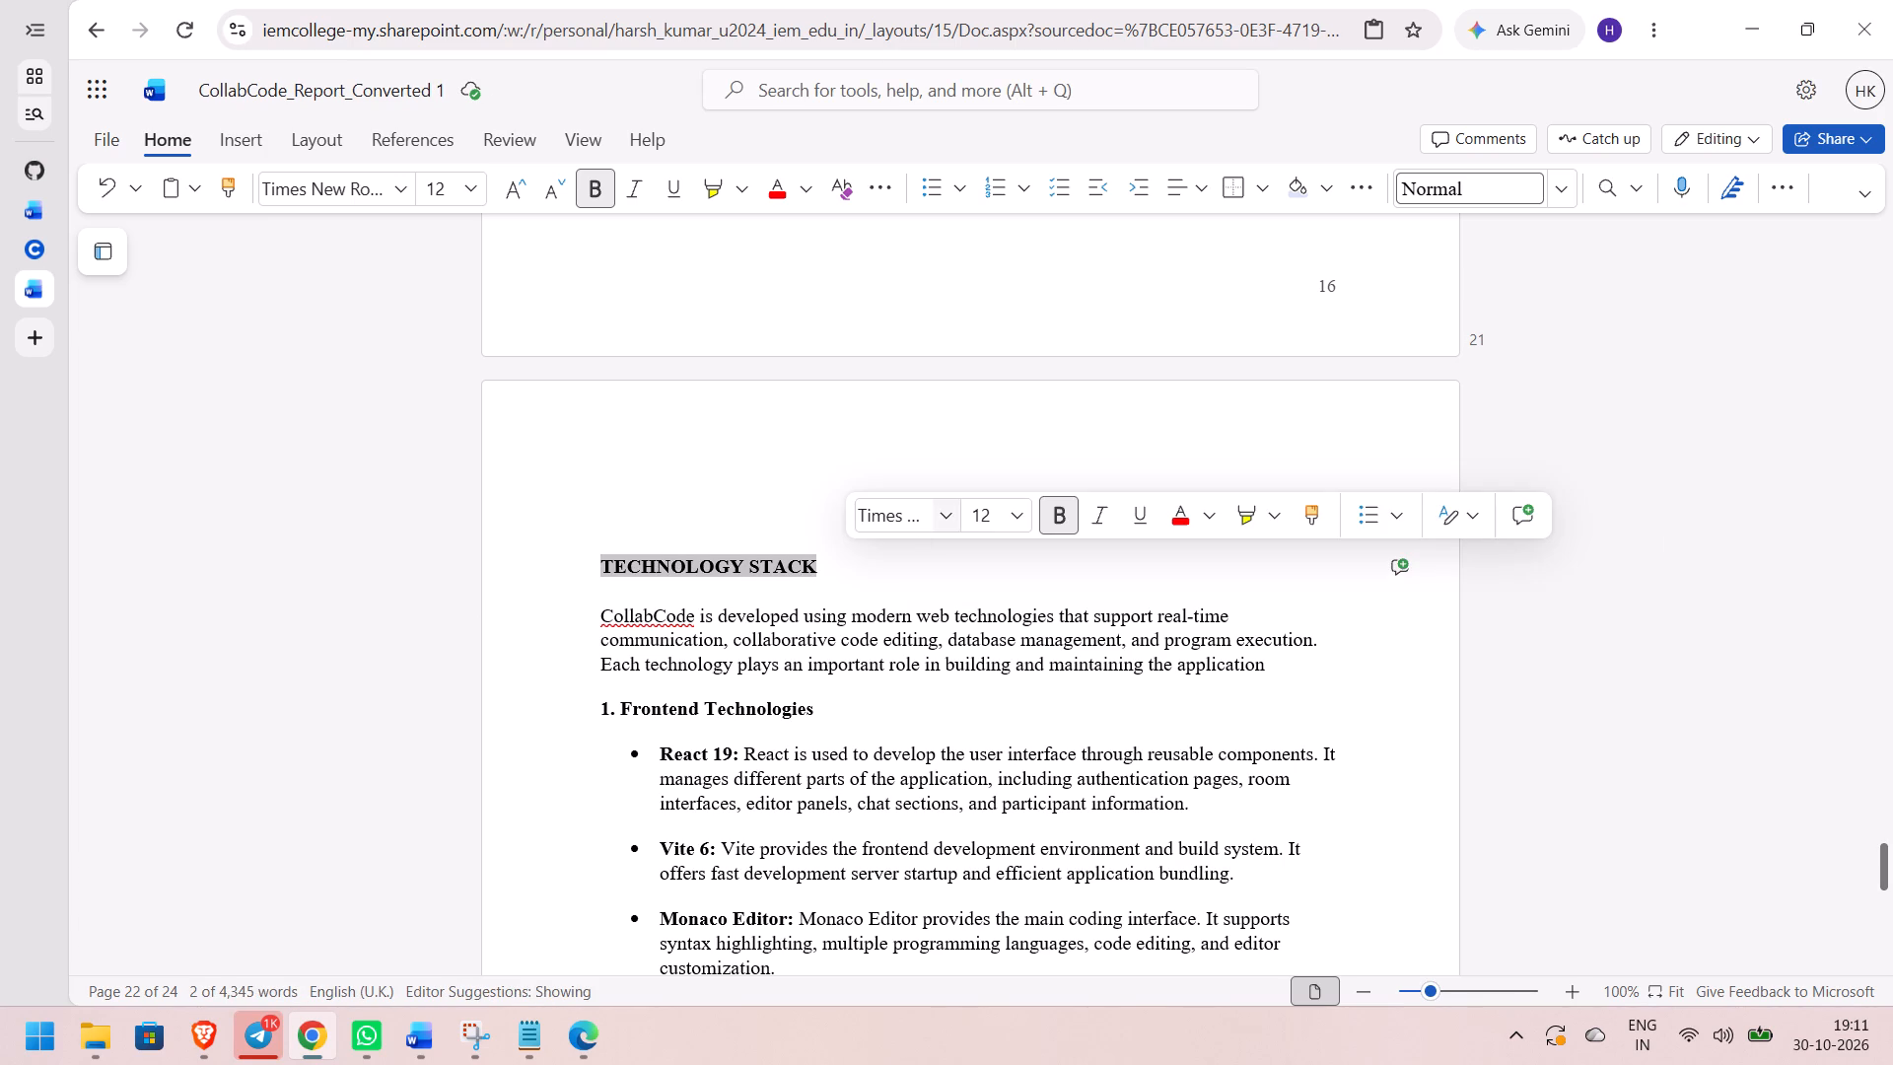
click(994, 518)
text(12)
key(BackSpace)
key(3)
key(Return)
click(879, 605)
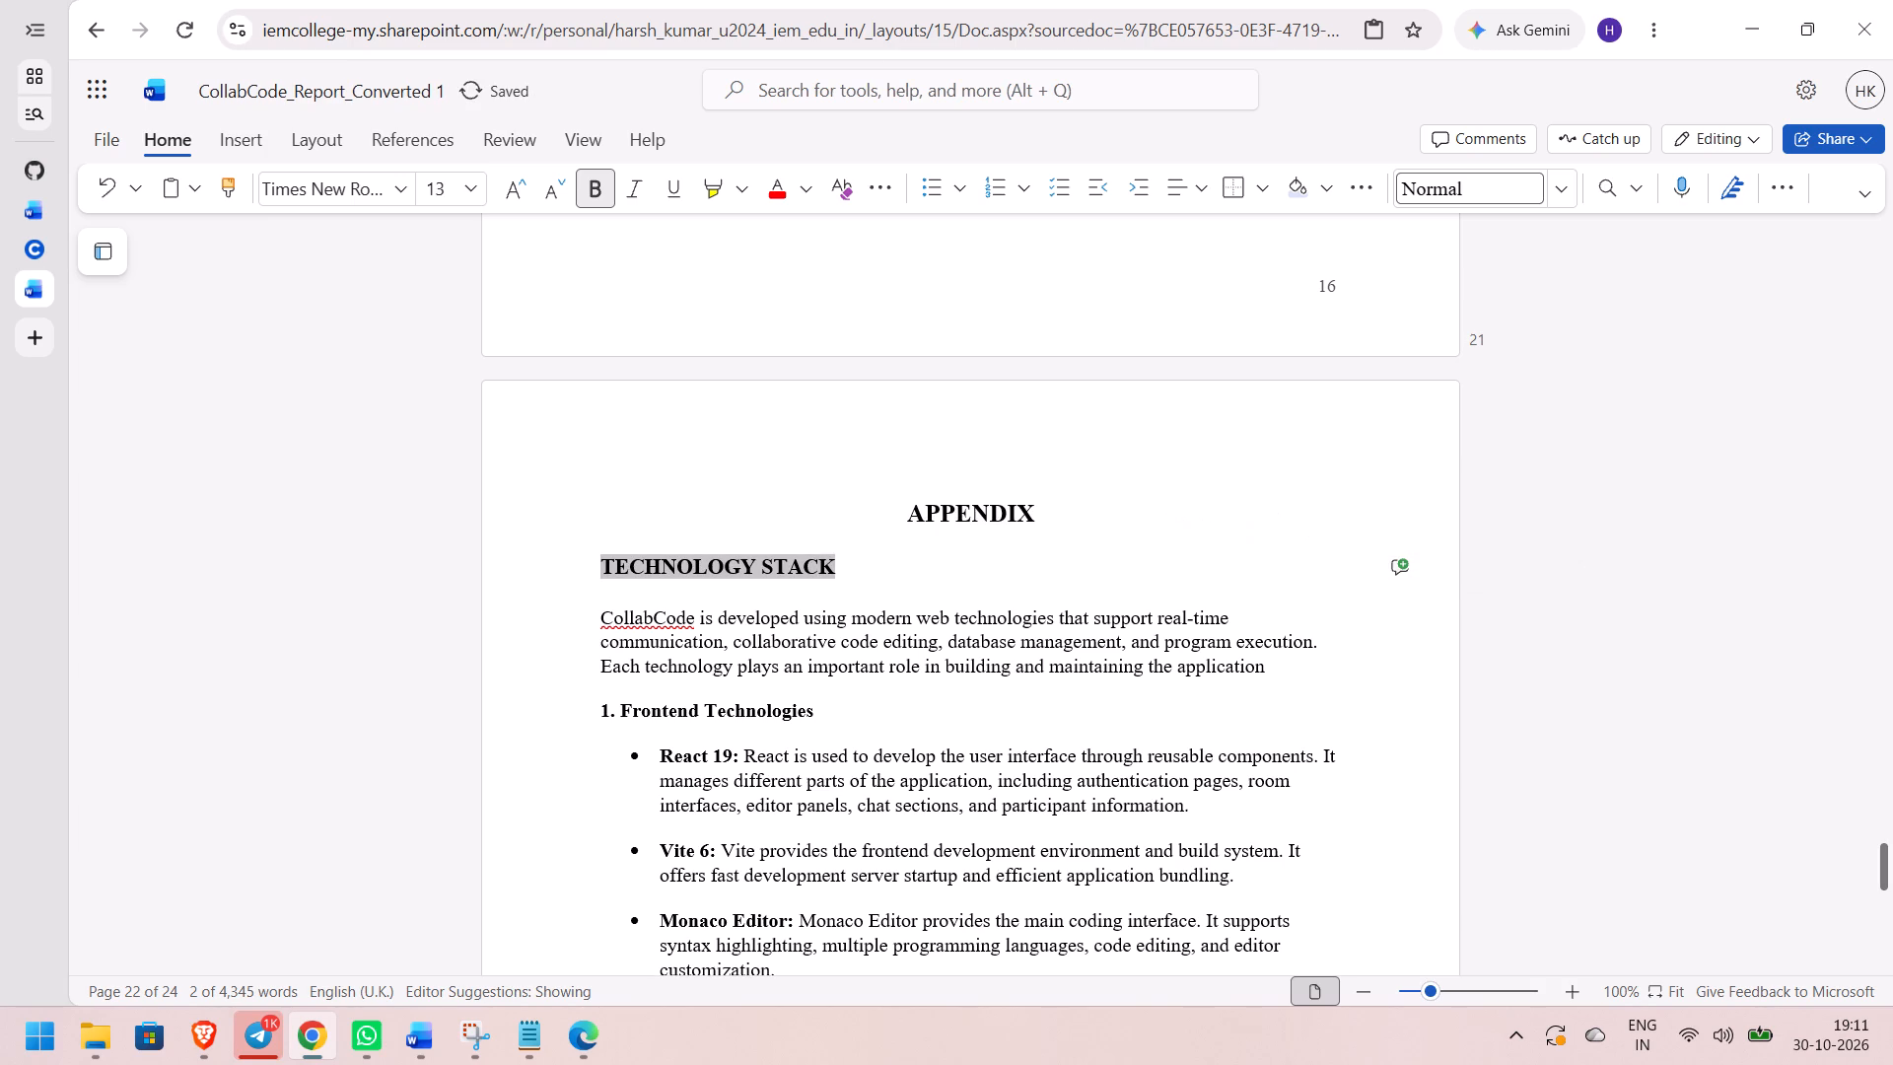
Check the formatting of the CONCLUSION & FUTURE SCOPE heading and compare it with the headings on the Appendix page.
scroll(923, 562, up, 4)
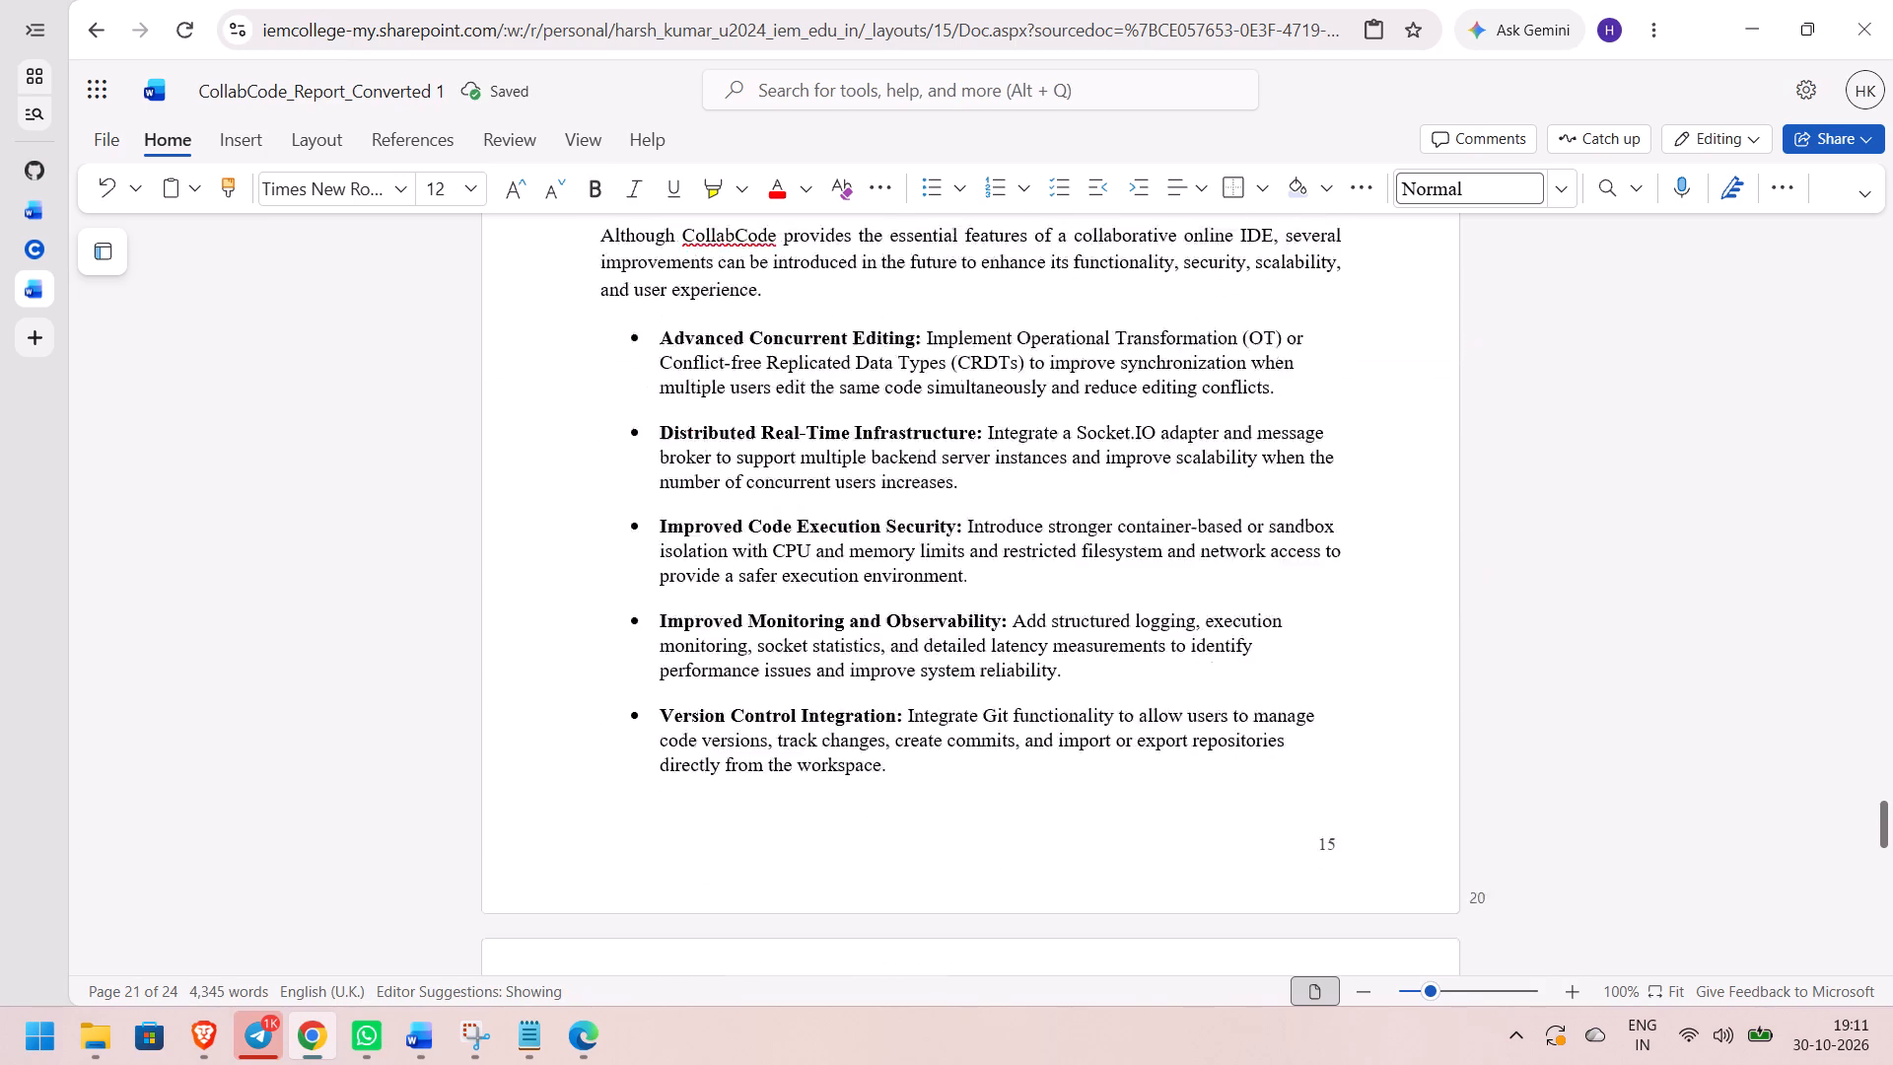
scroll(922, 560, up, 1)
drag(771, 574, 1150, 605)
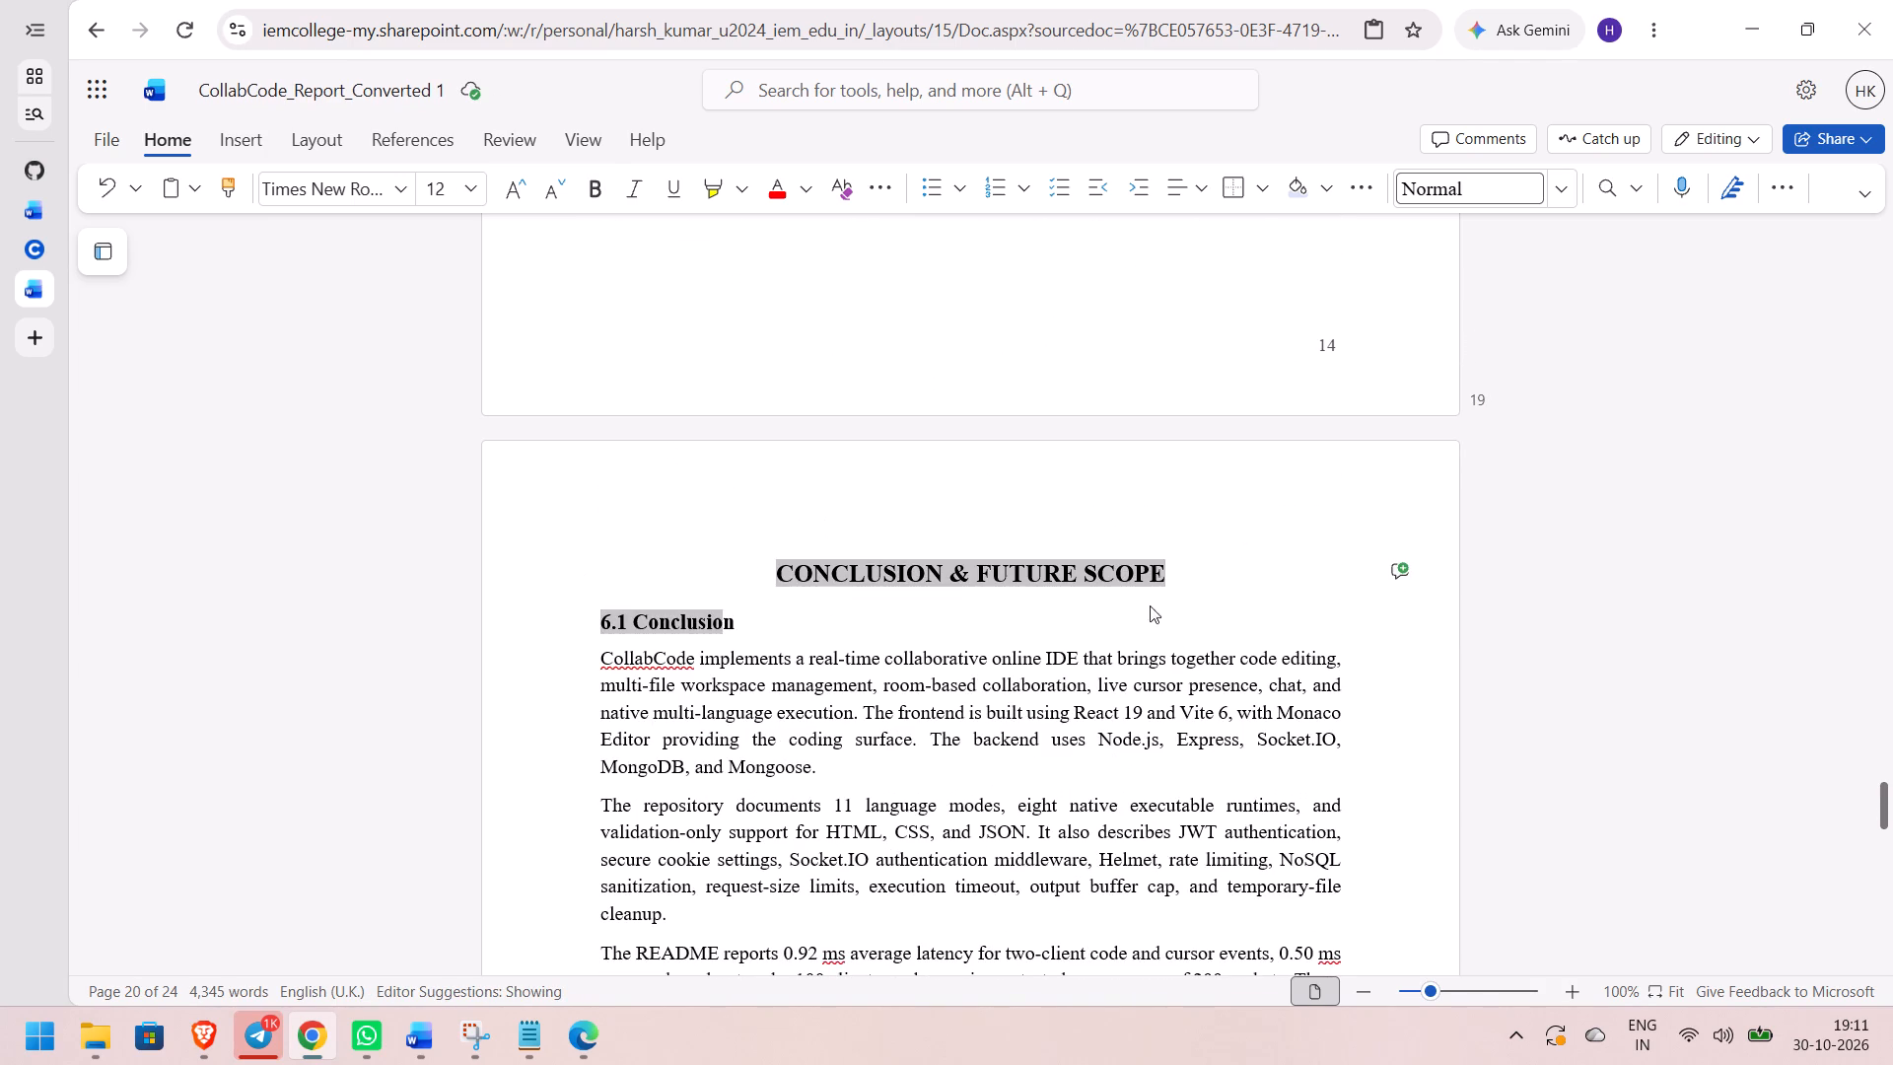
drag(1150, 605, 1182, 585)
double_click(1182, 585)
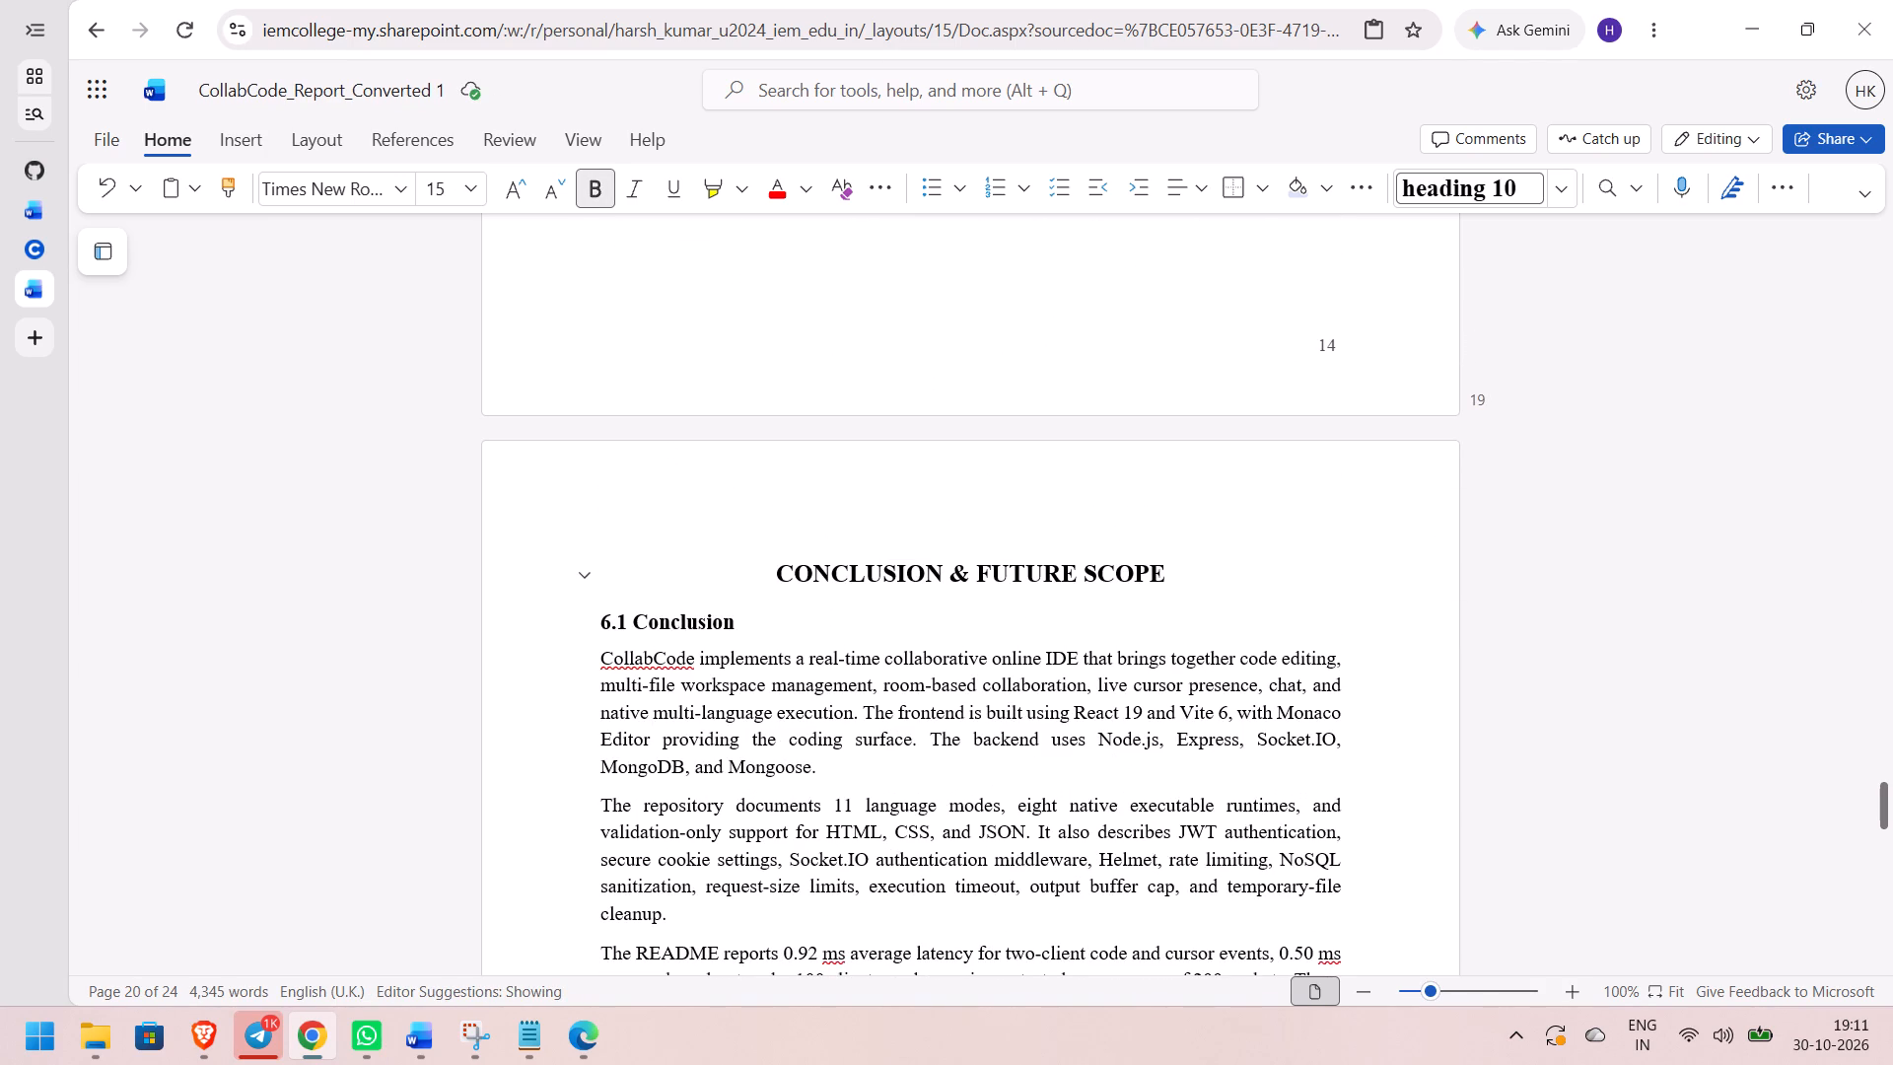
drag(748, 559, 1173, 580)
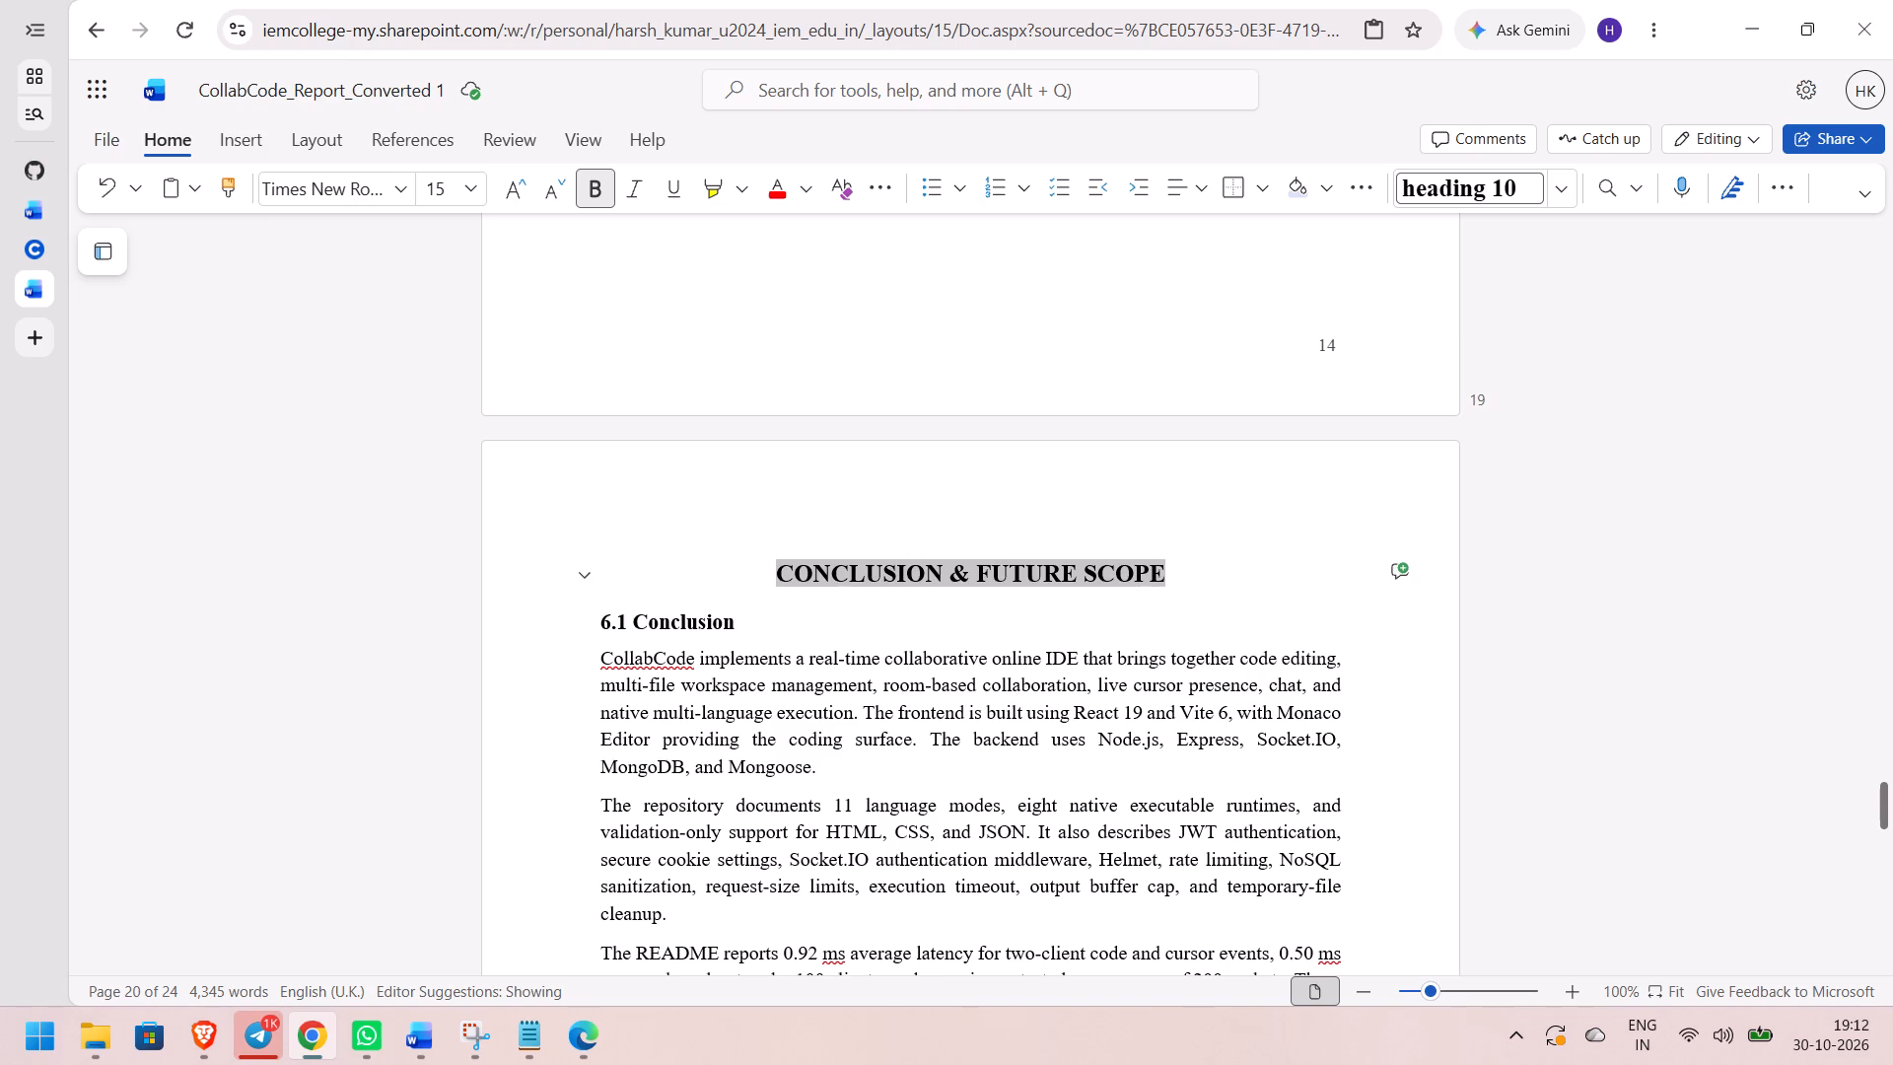
drag(1173, 580, 1172, 582)
click(1161, 592)
scroll(1151, 596, down, 3)
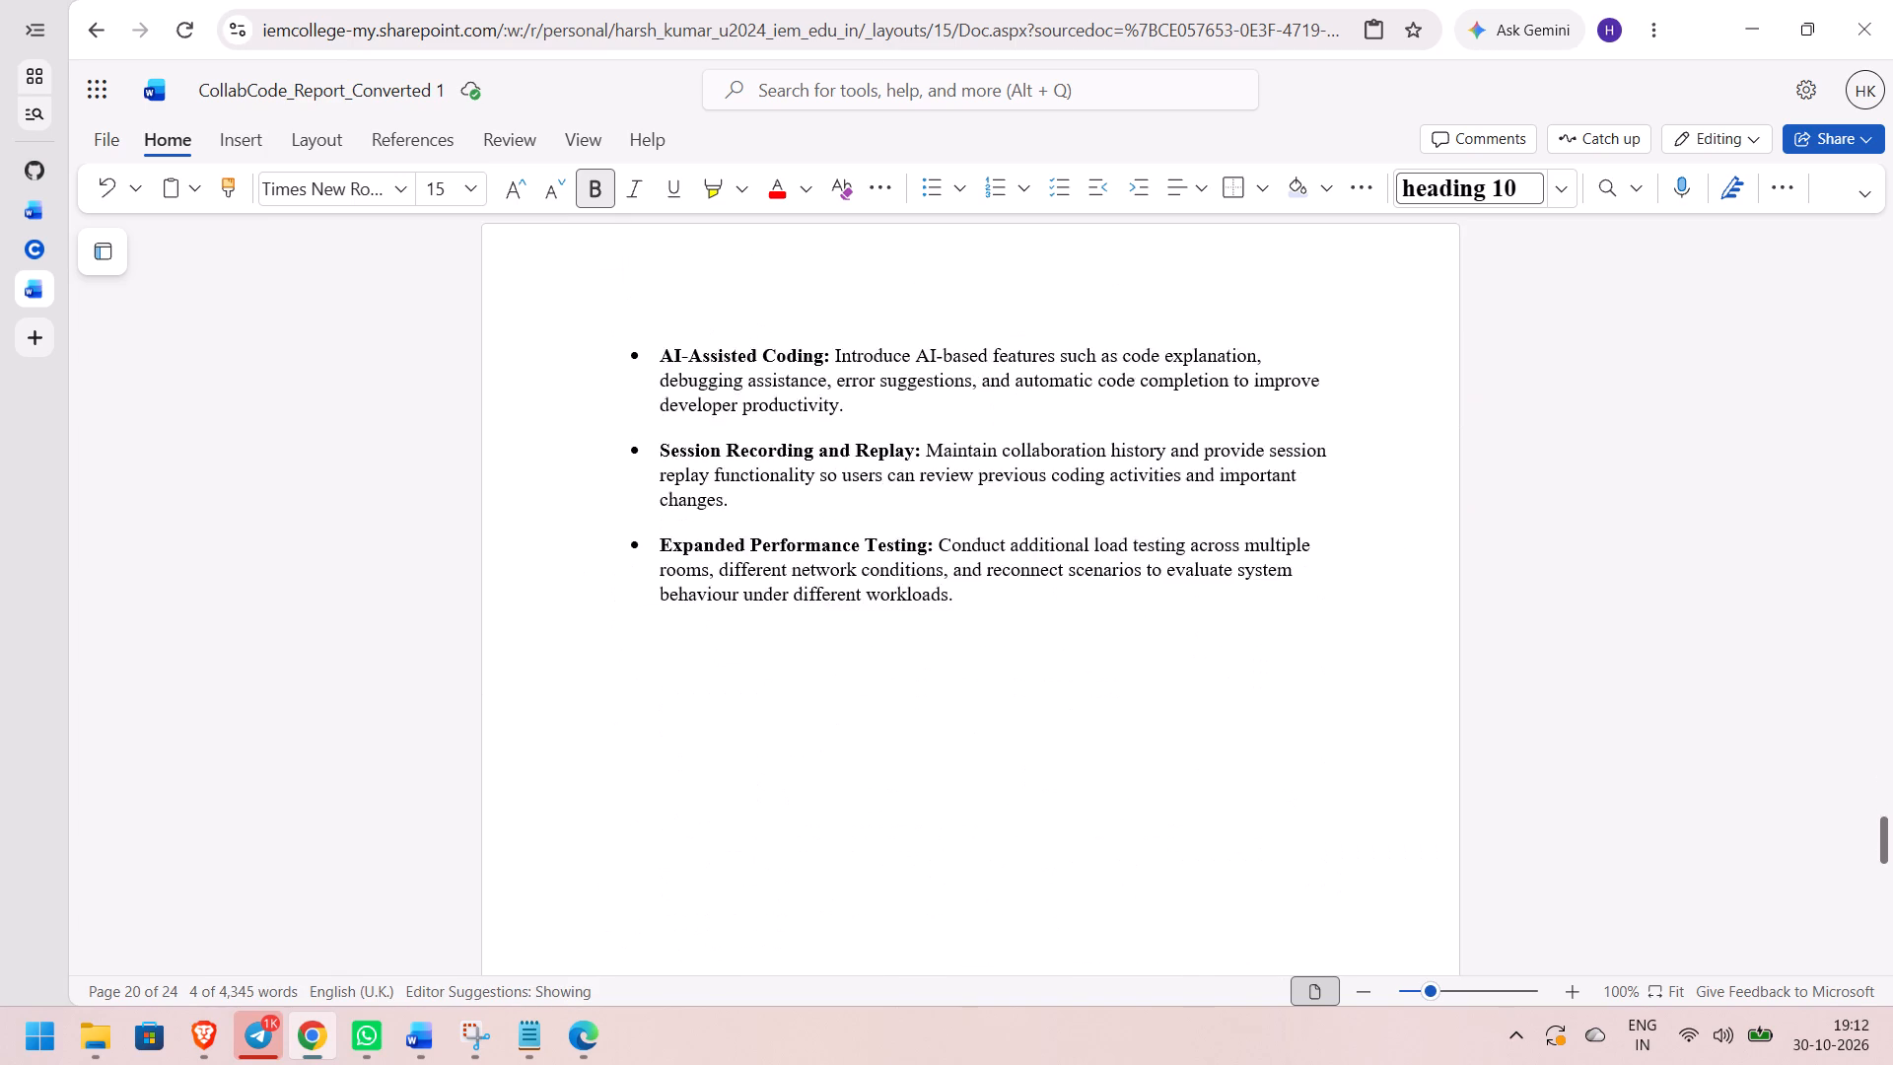
scroll(1147, 597, down, 3)
scroll(1034, 539, up, 1)
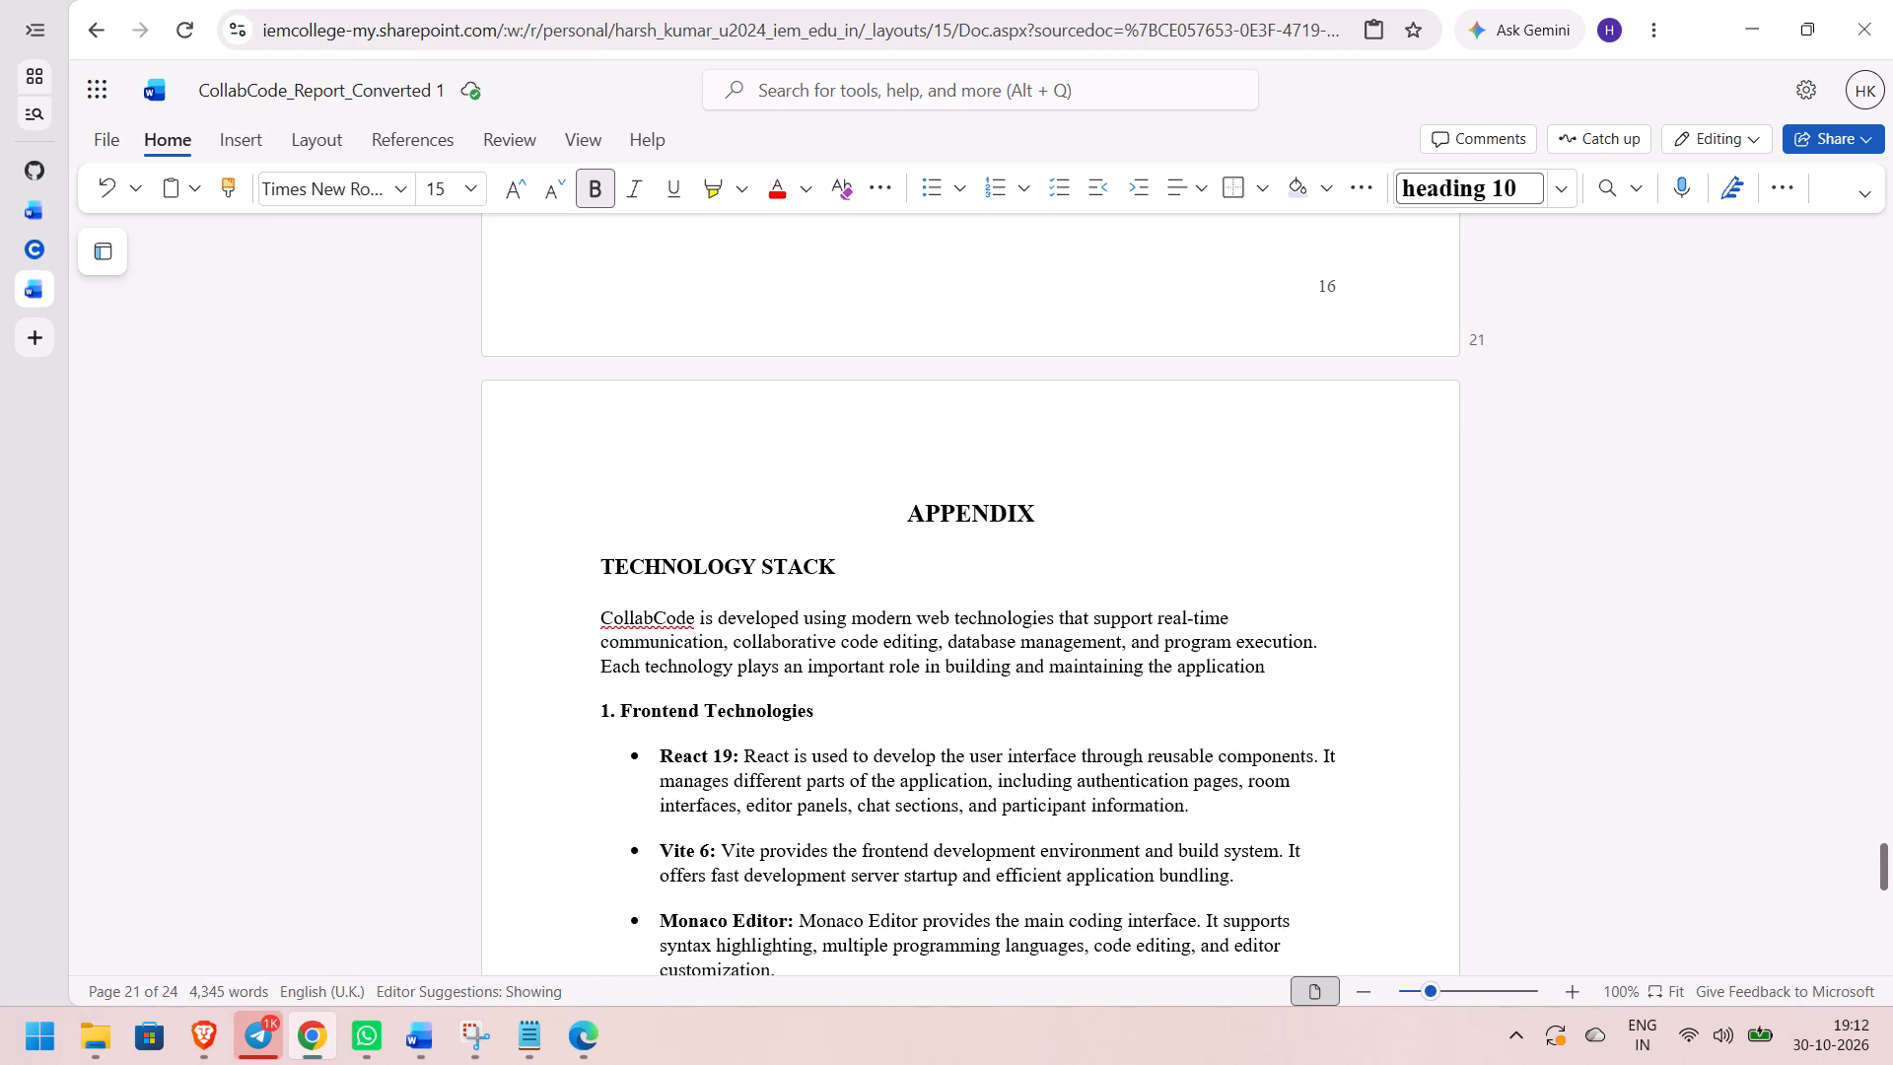
Check the formatting of the APPENDIX and TECHNOLOGY STACK headings and look through the Appendix down to the Socket.IO and security sections.
drag(872, 500, 1073, 517)
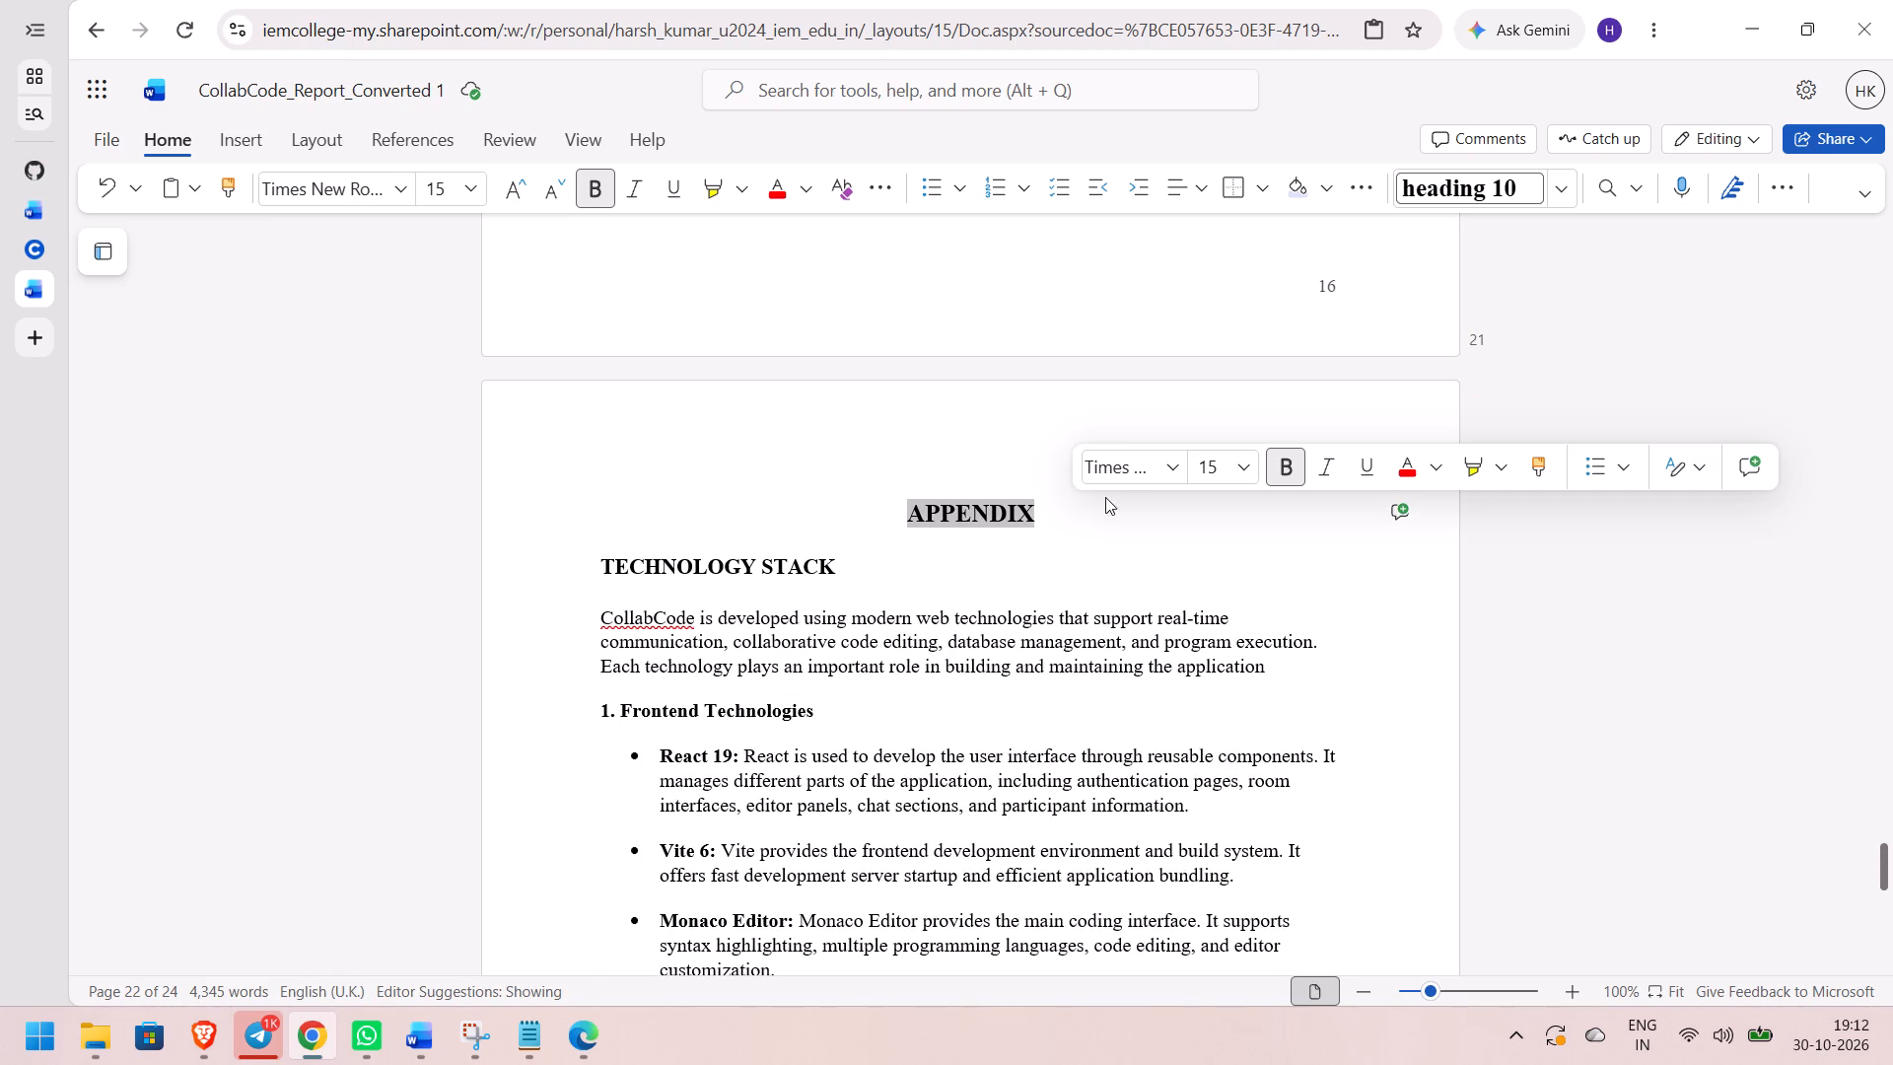
double_click(1041, 526)
double_click(973, 549)
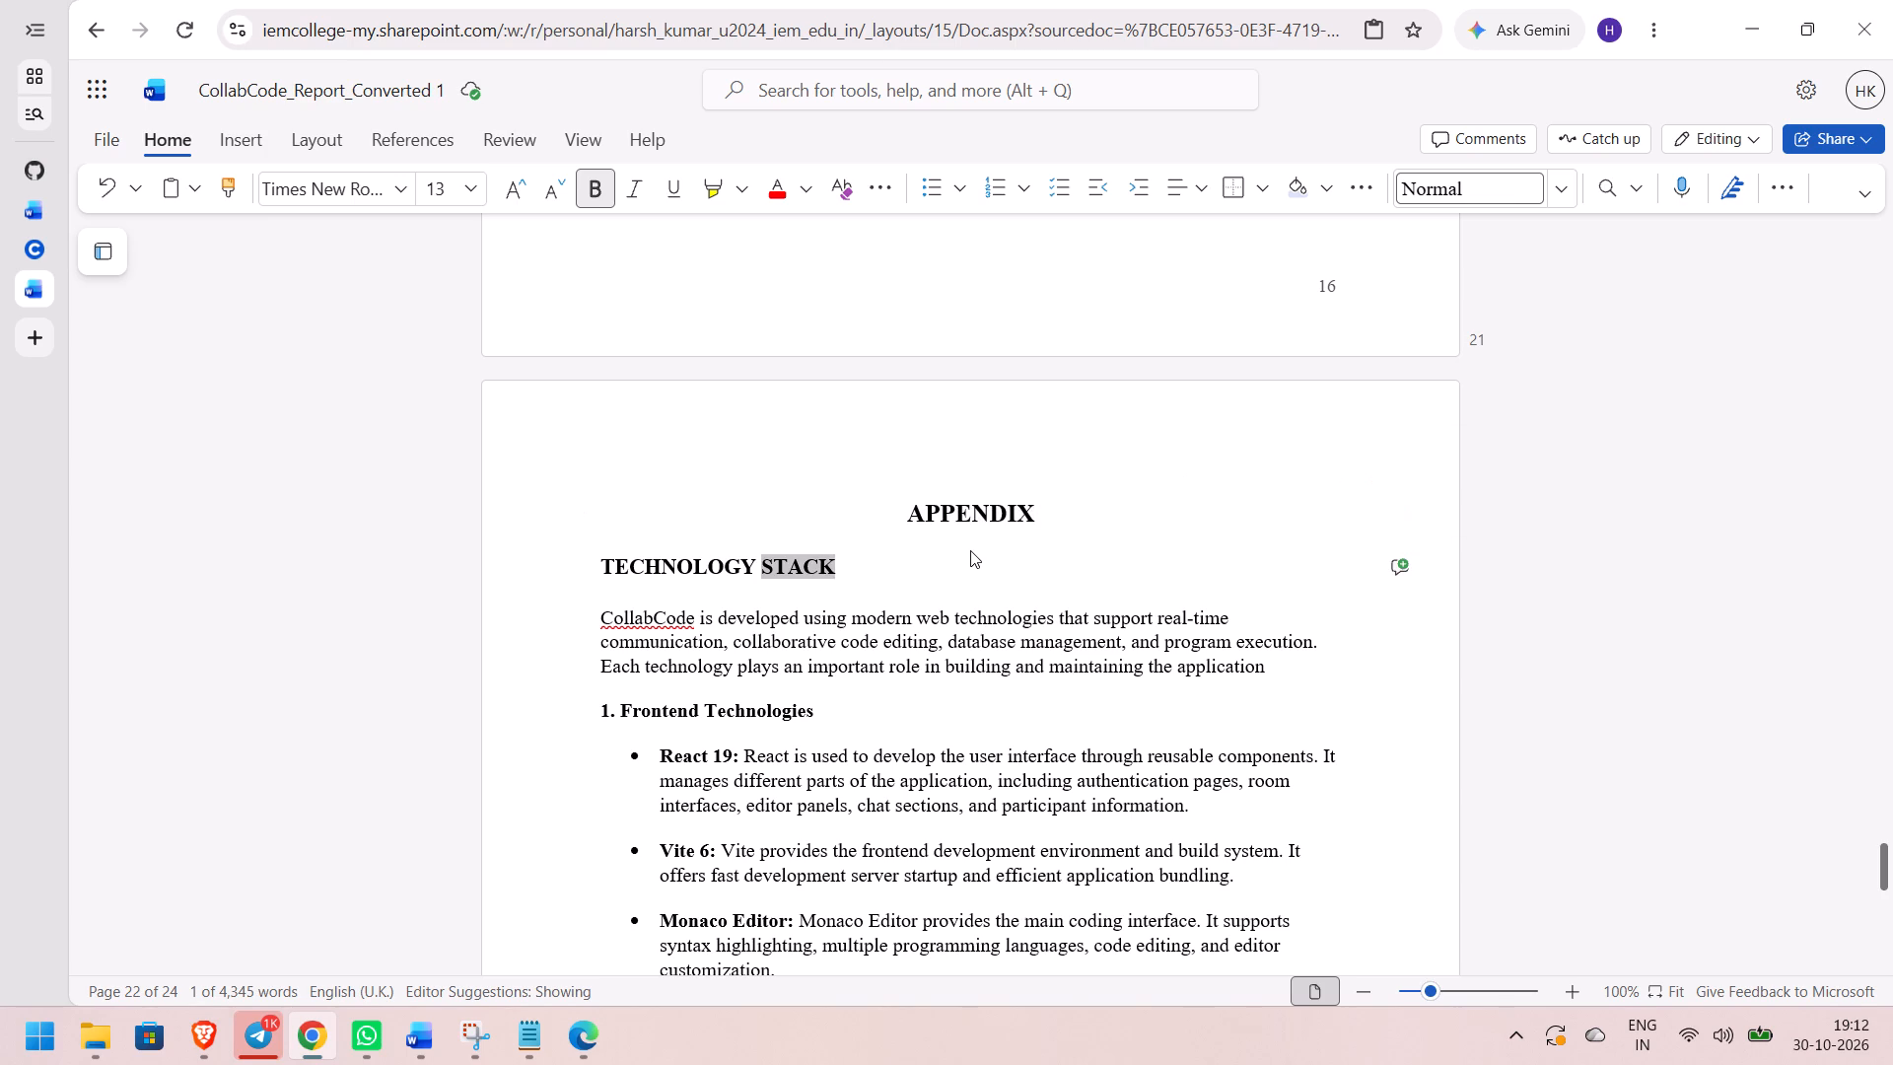
click(924, 582)
scroll(924, 582, down, 2)
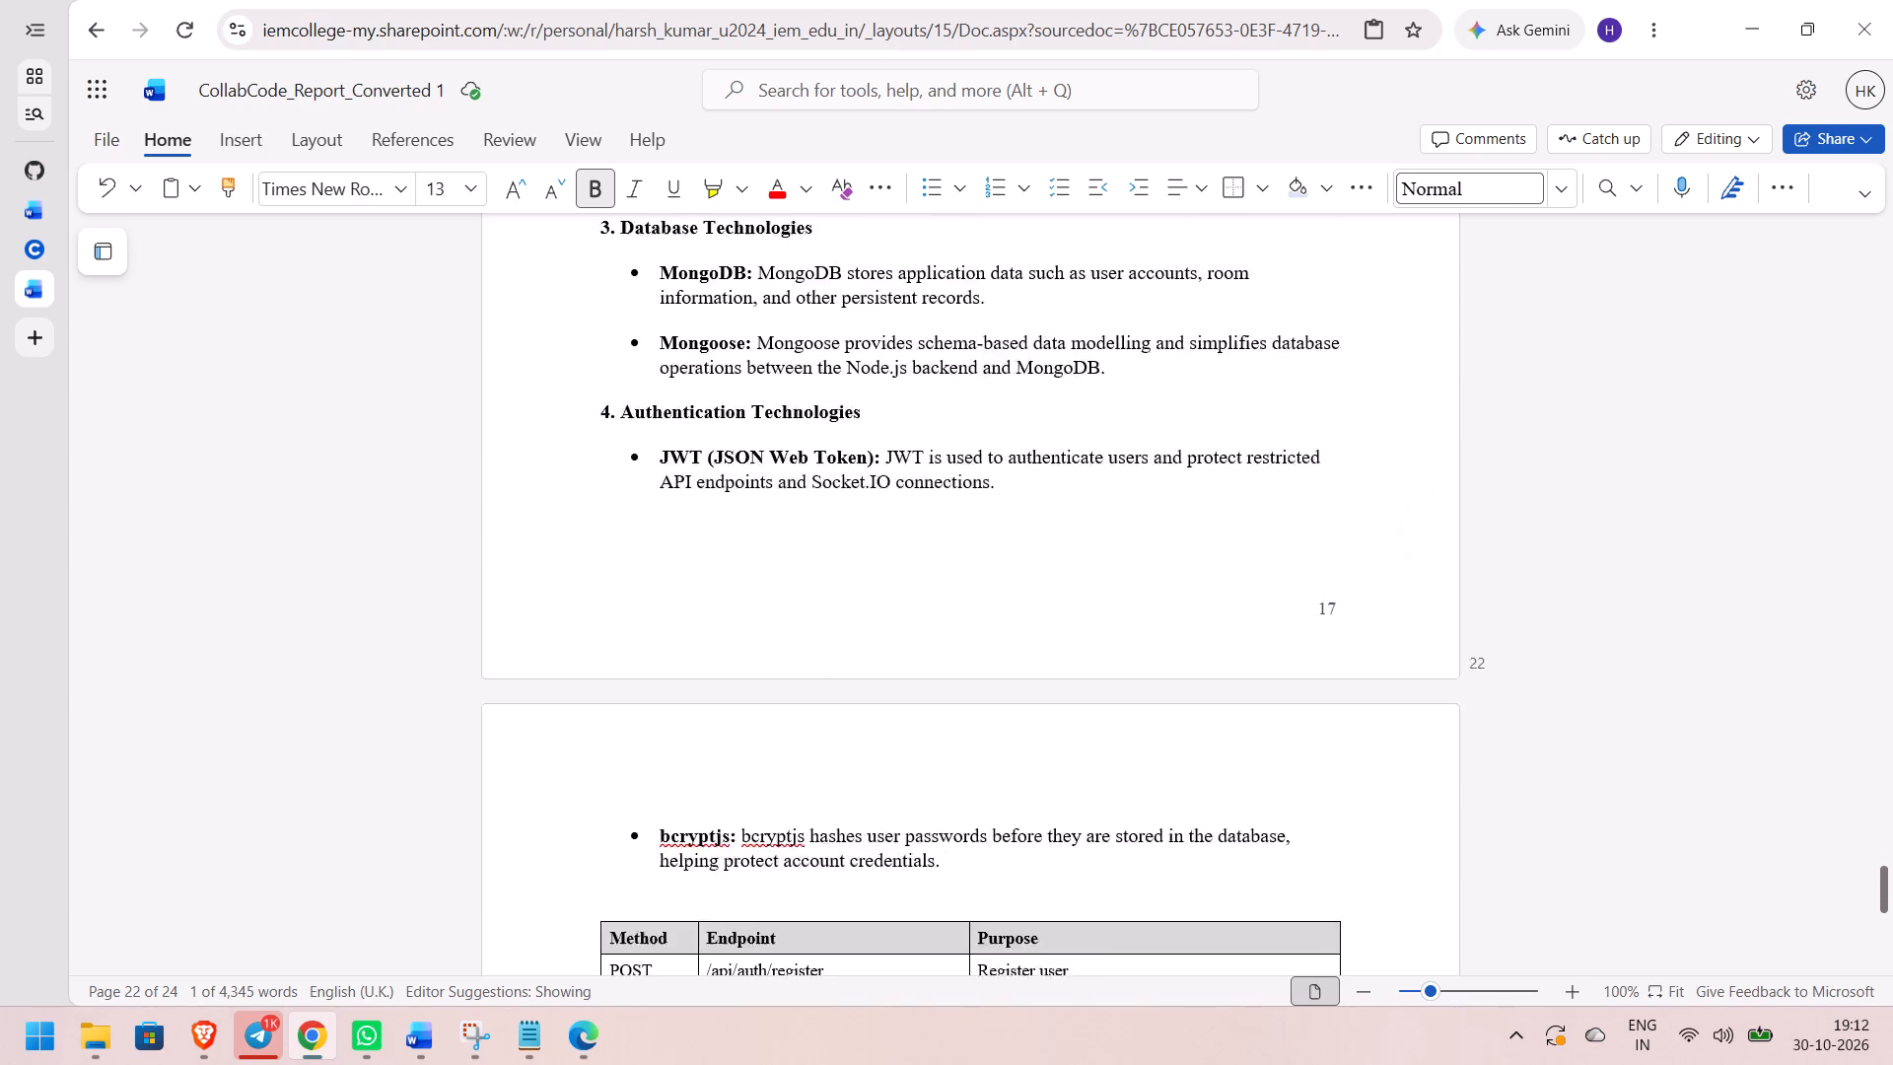
scroll(924, 582, down, 1)
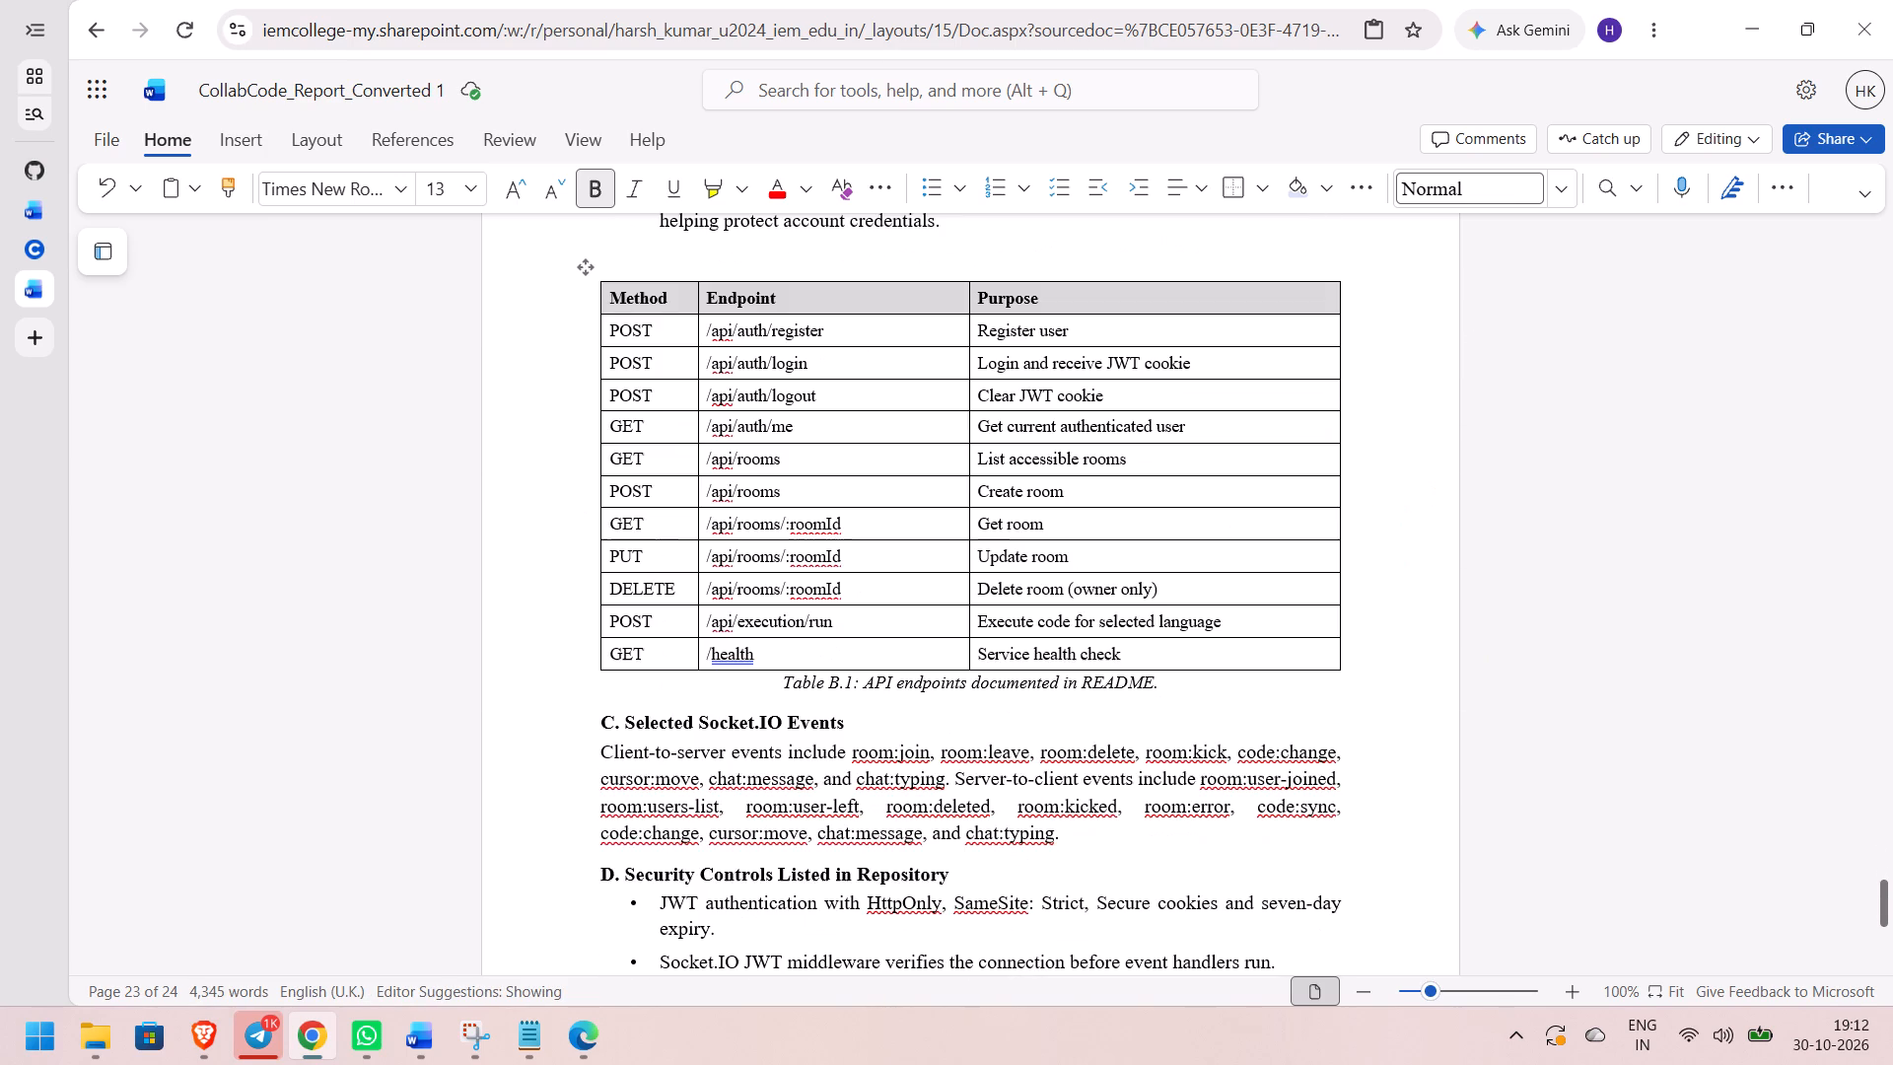
scroll(924, 582, up, 1)
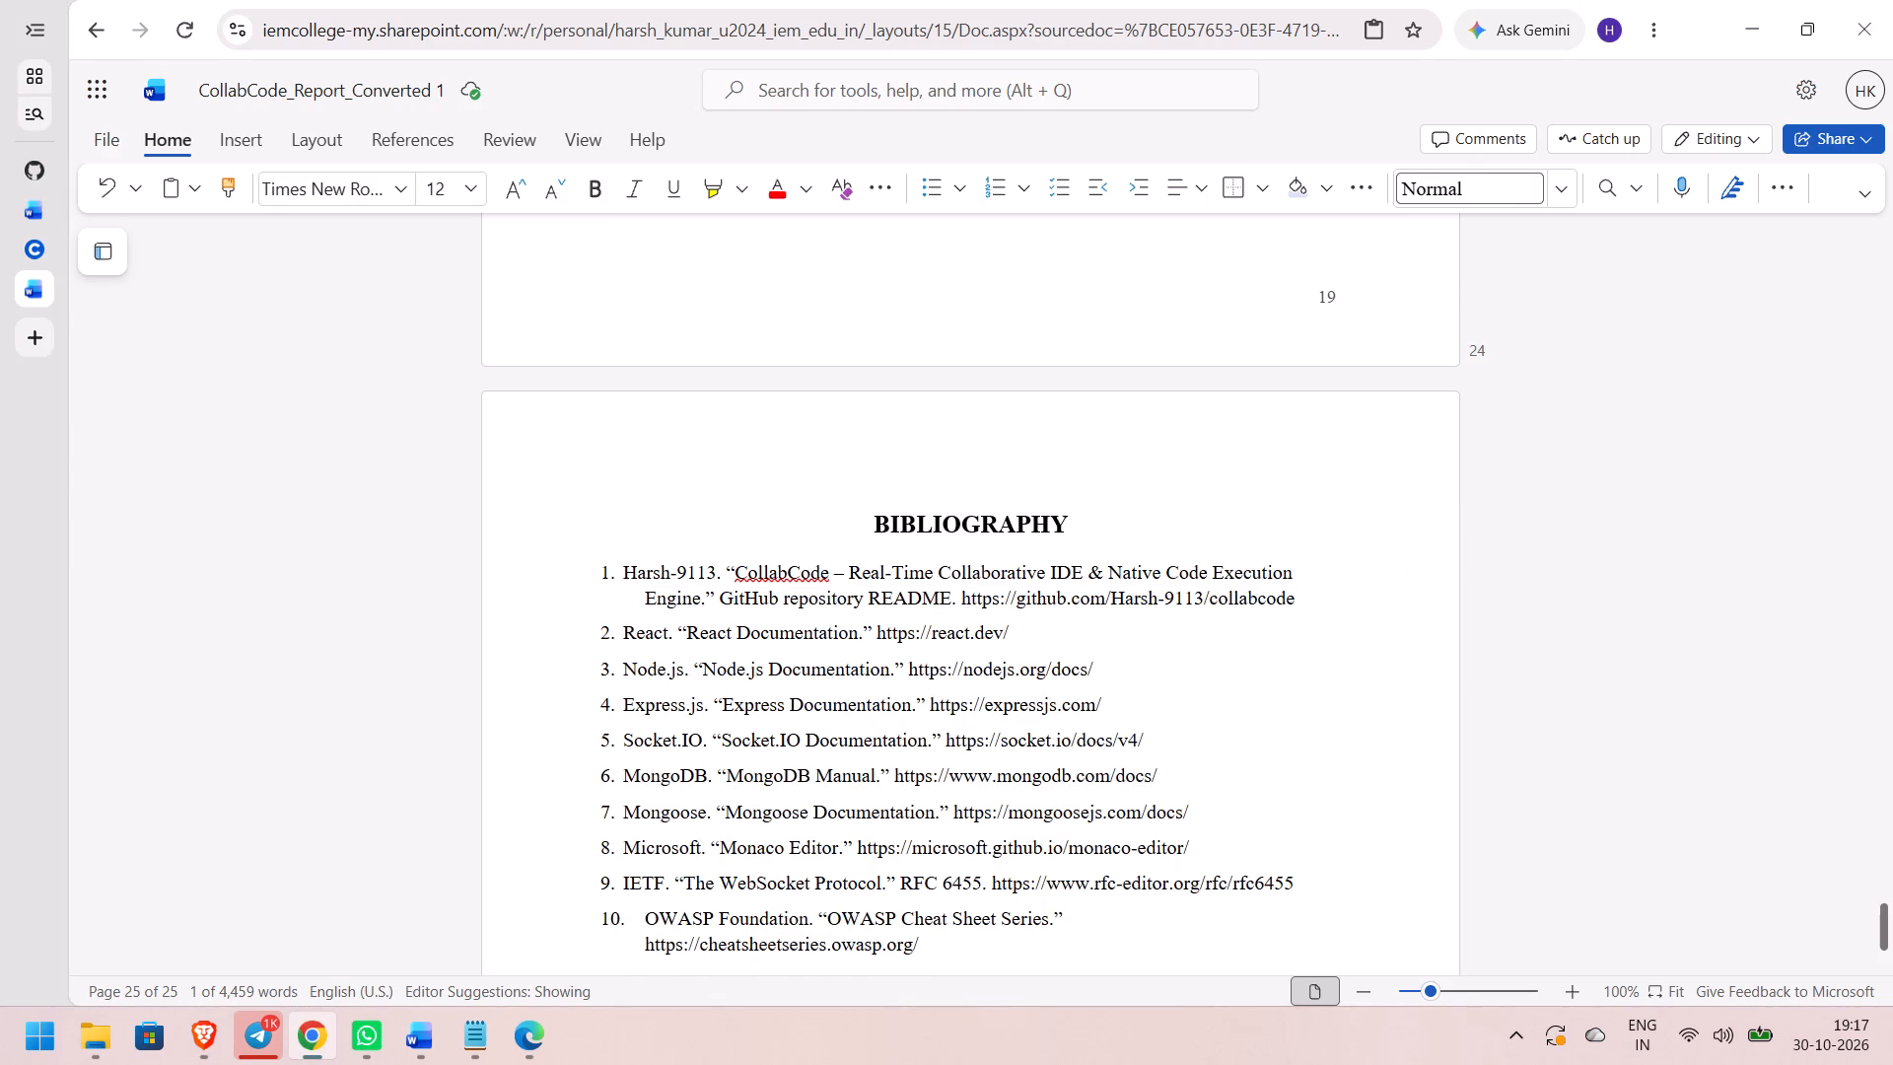
drag(596, 559, 959, 971)
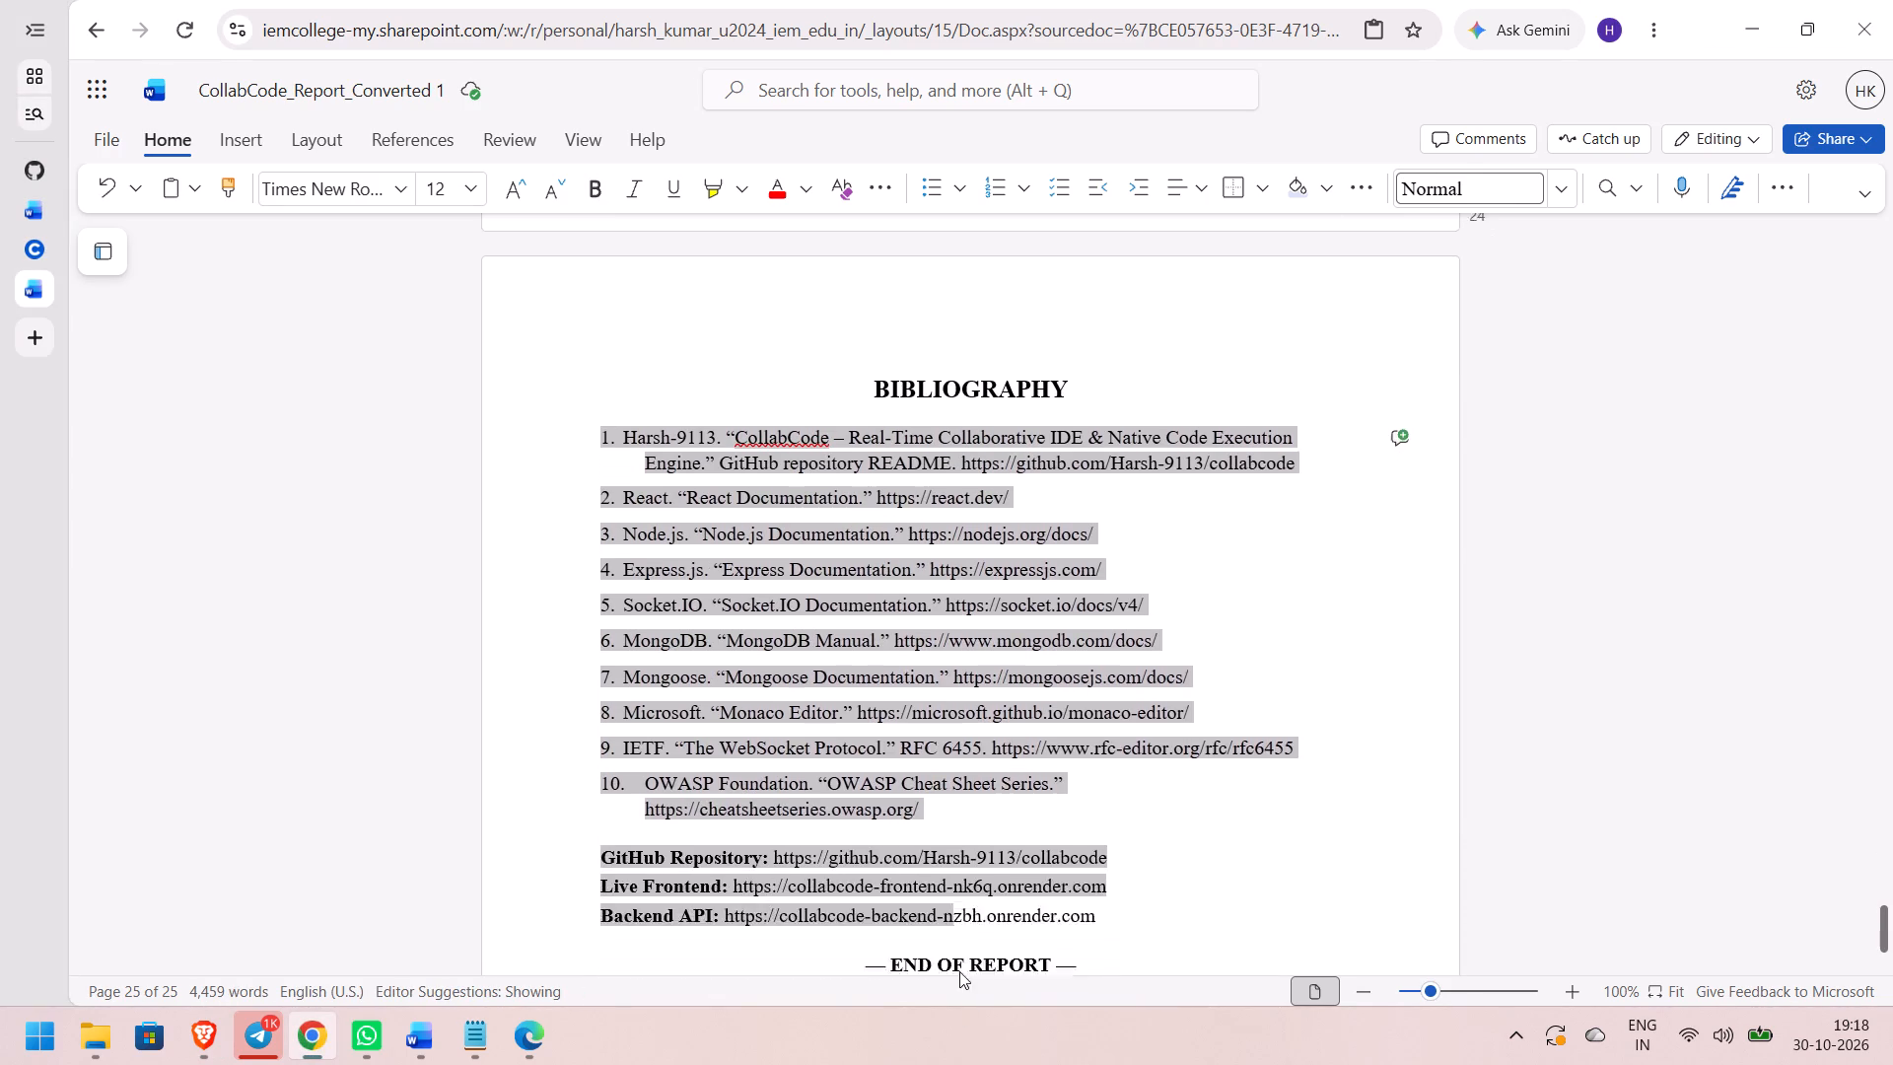
drag(959, 971, 1135, 827)
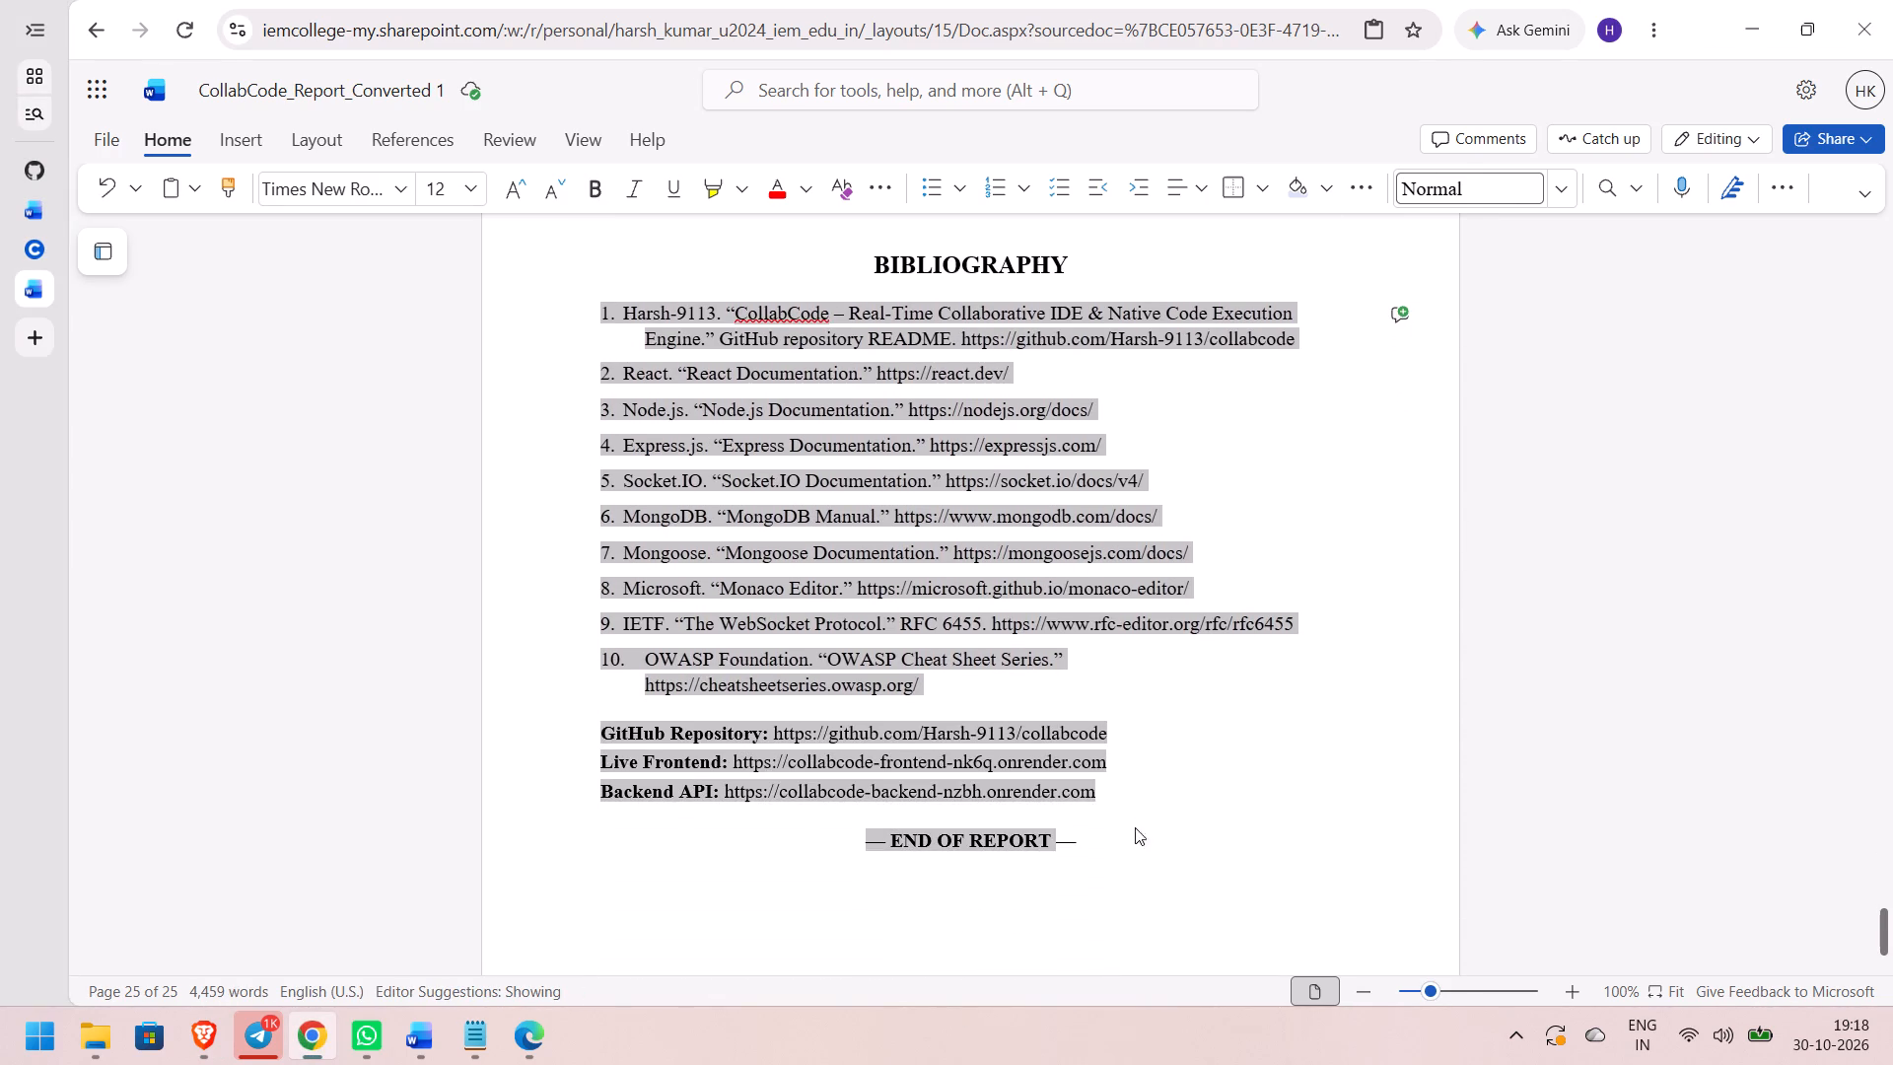
drag(1135, 827, 1135, 832)
key(BackSpace)
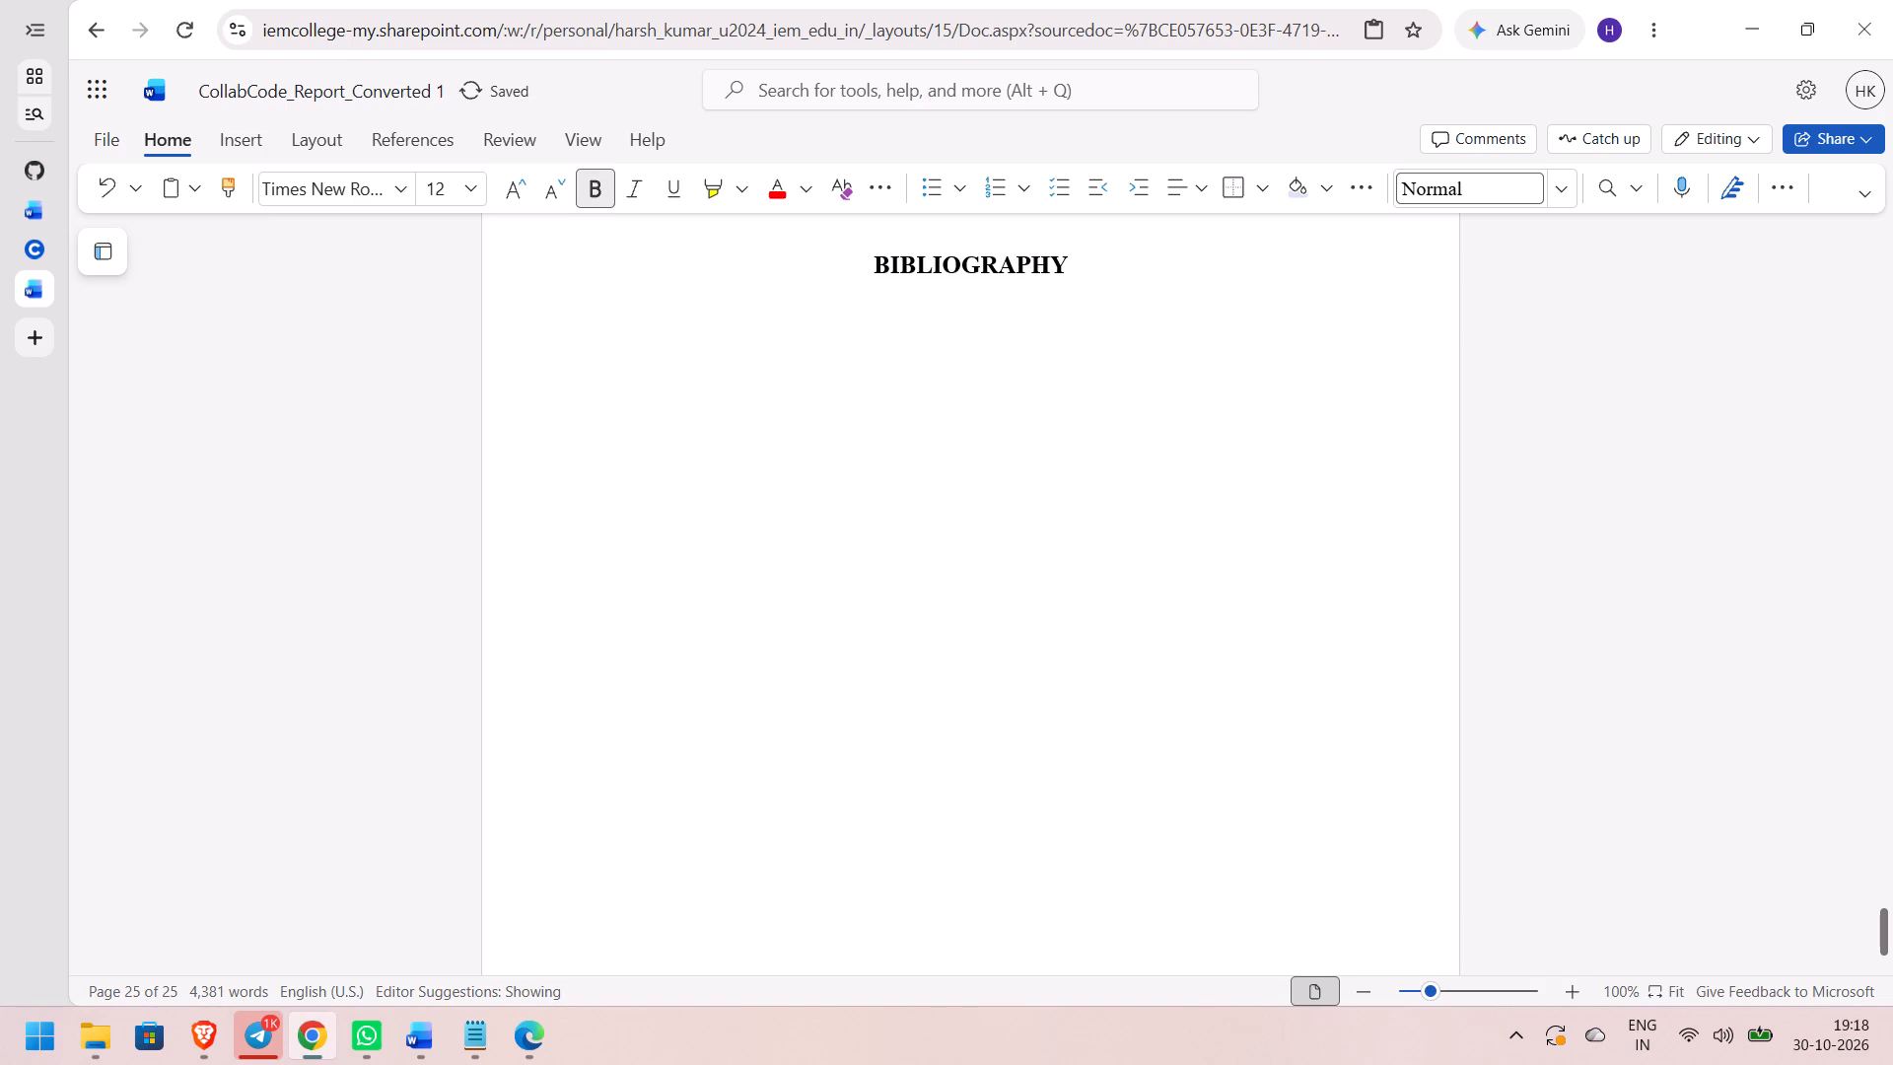
key(ctrl+v)
scroll(1048, 804, up, 1)
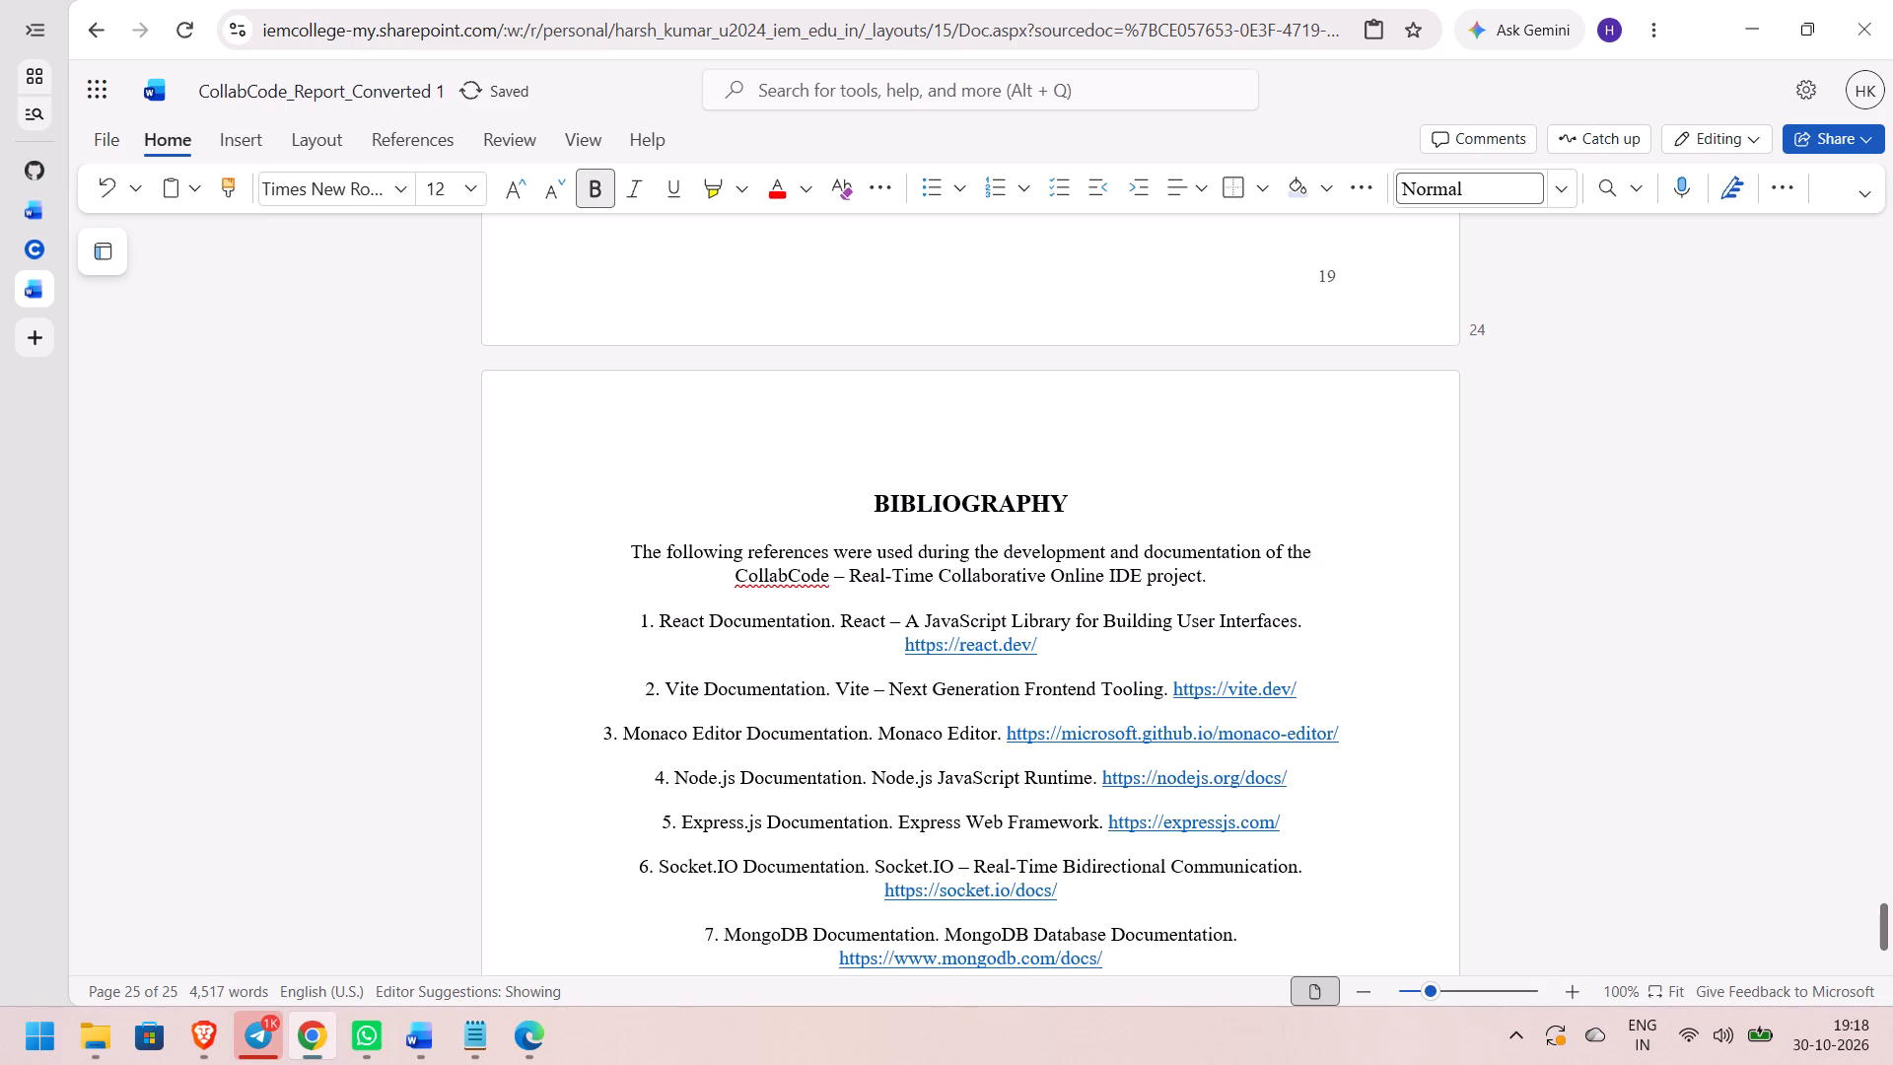
scroll(1299, 869, down, 1)
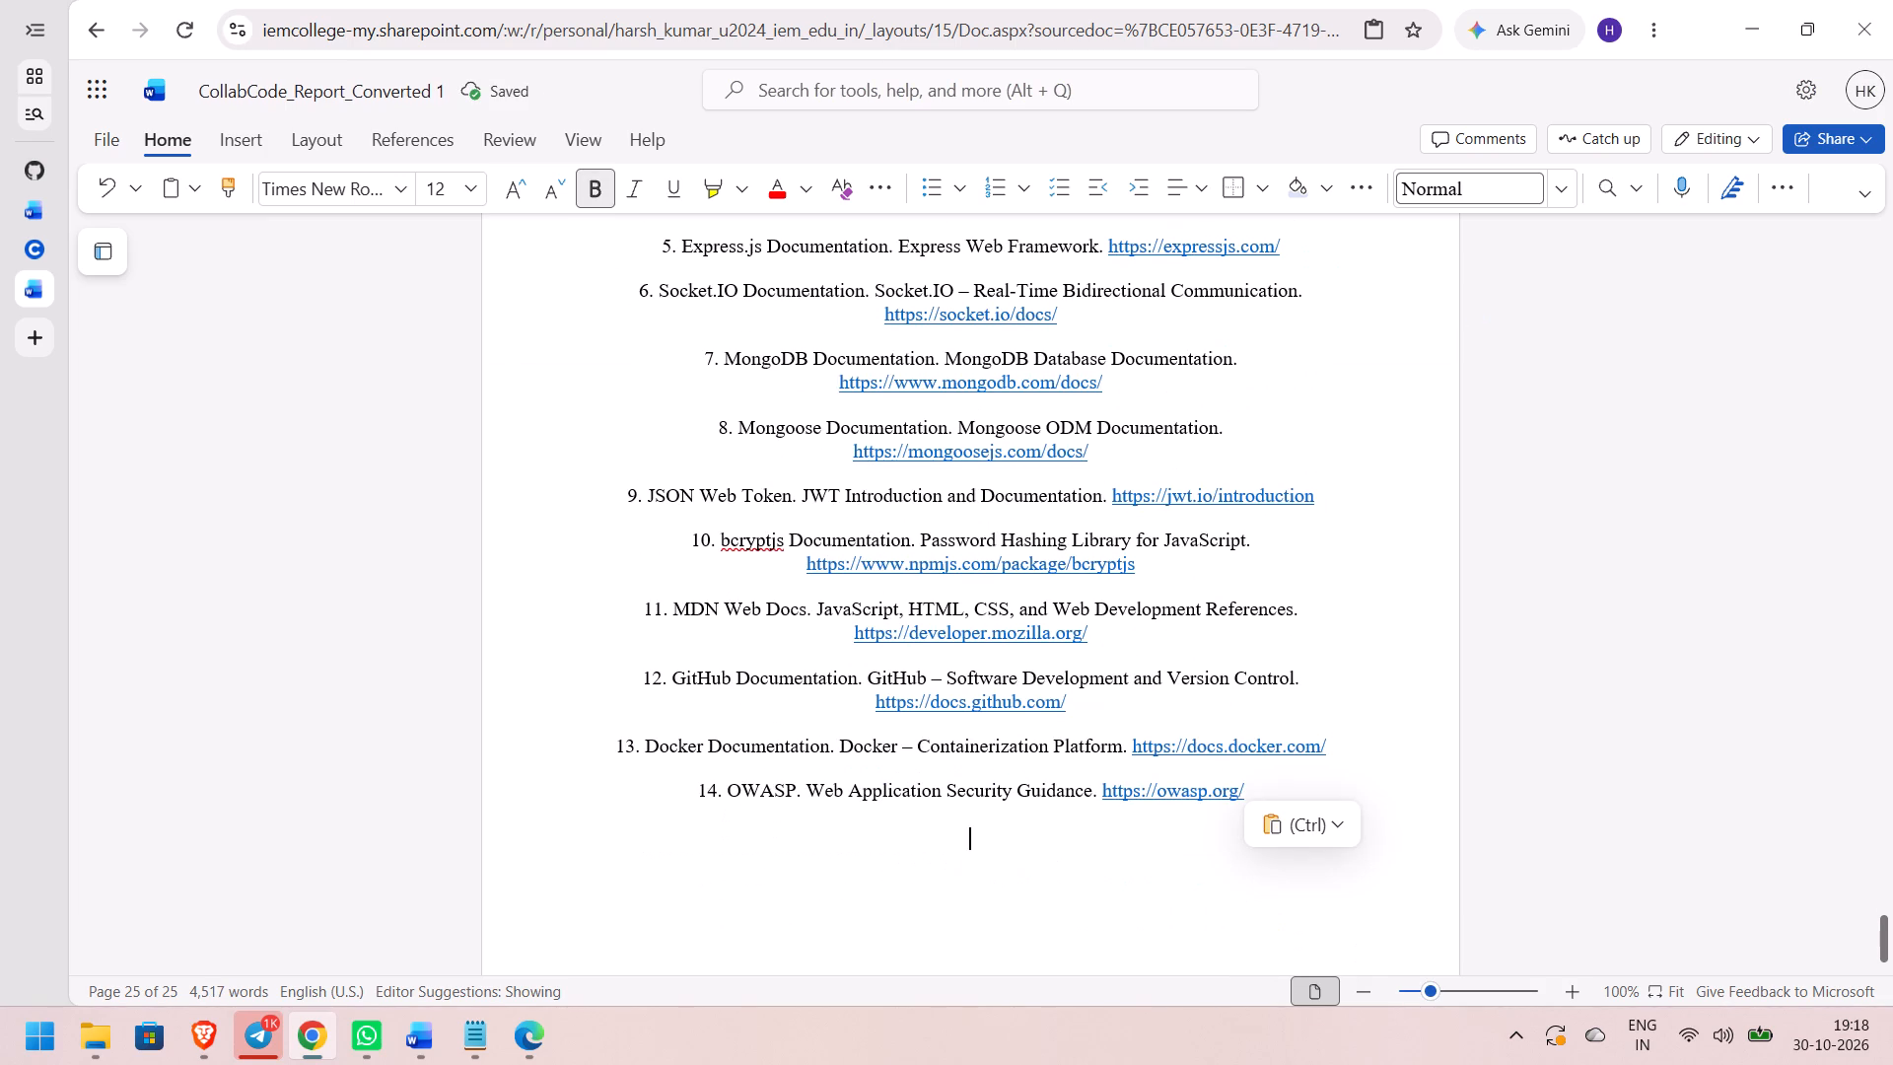
Check the newly pasted bibliography on the last page and undo that paste.
scroll(1305, 852, up, 1)
scroll(1305, 852, down, 1)
scroll(1305, 852, up, 1)
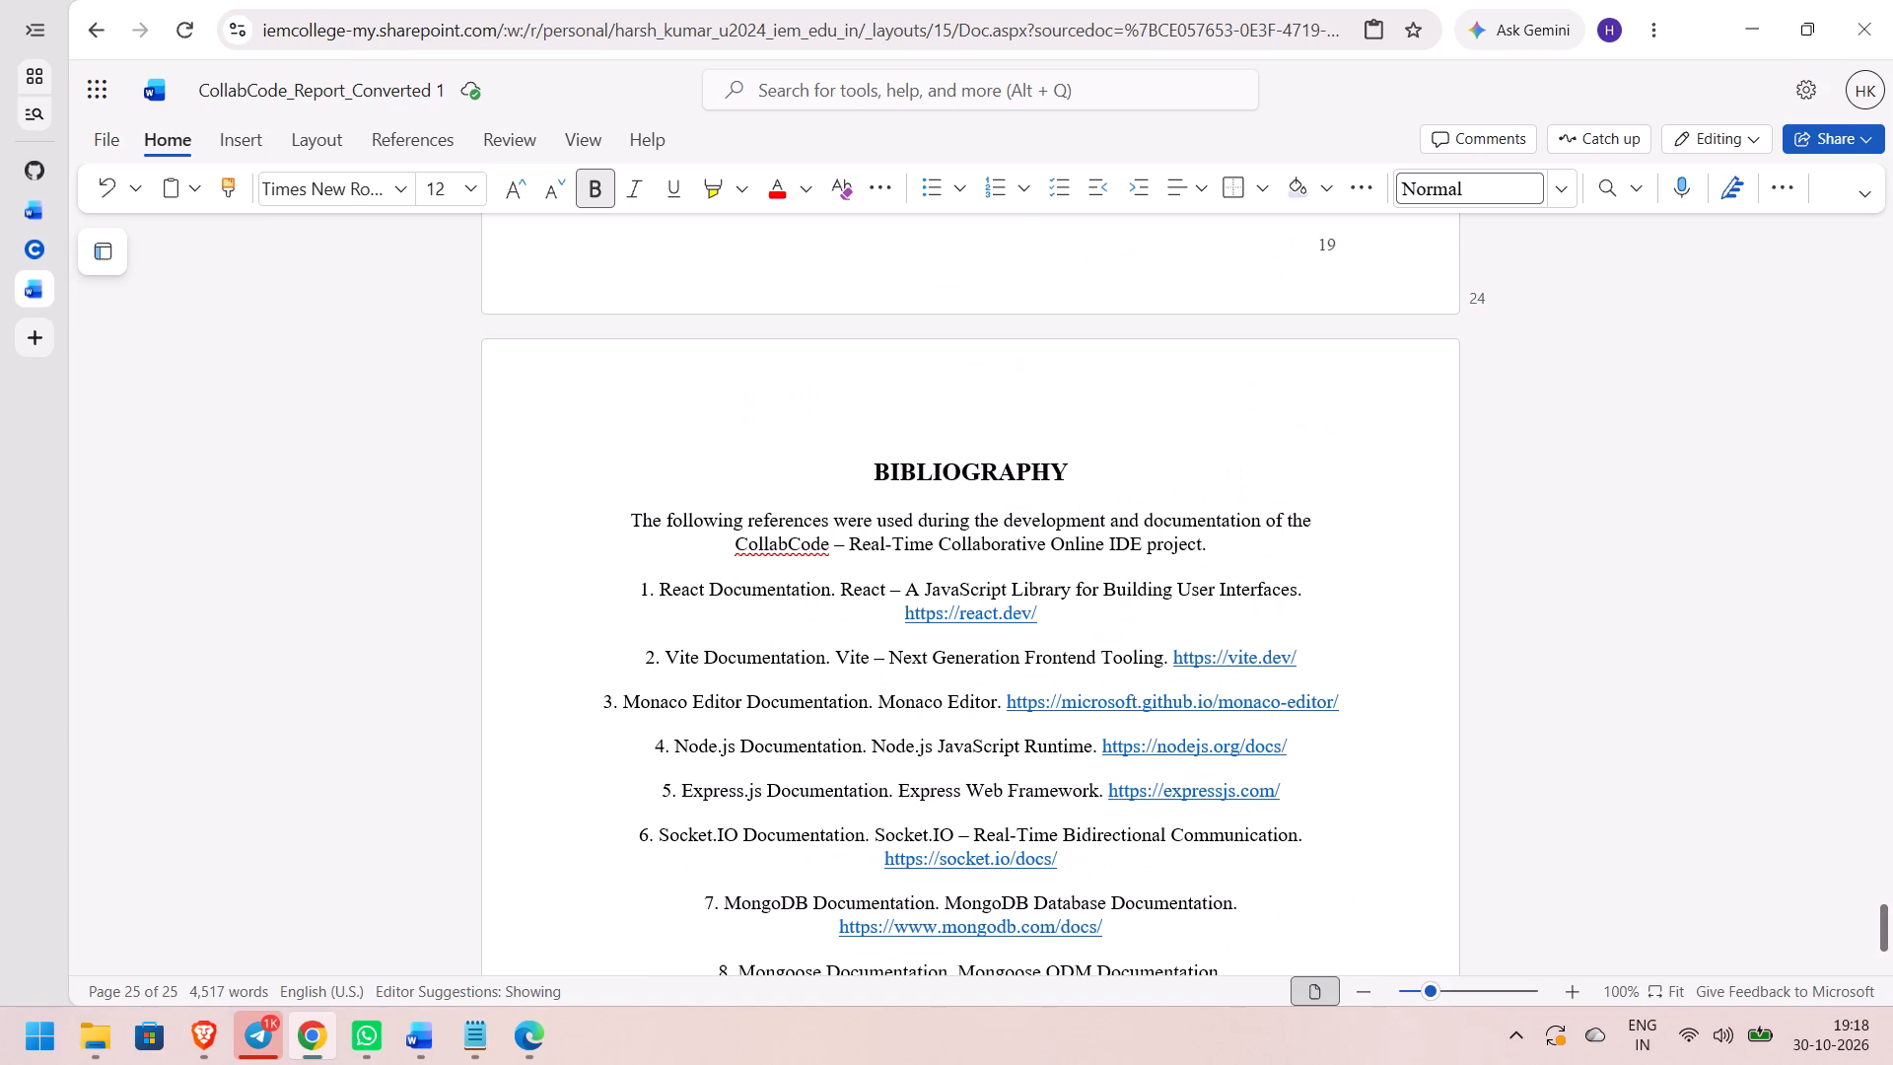
key(ctrl+z)
Start a new line directly after the BIBLIOGRAPHY heading.
key(Left)
key(Left)
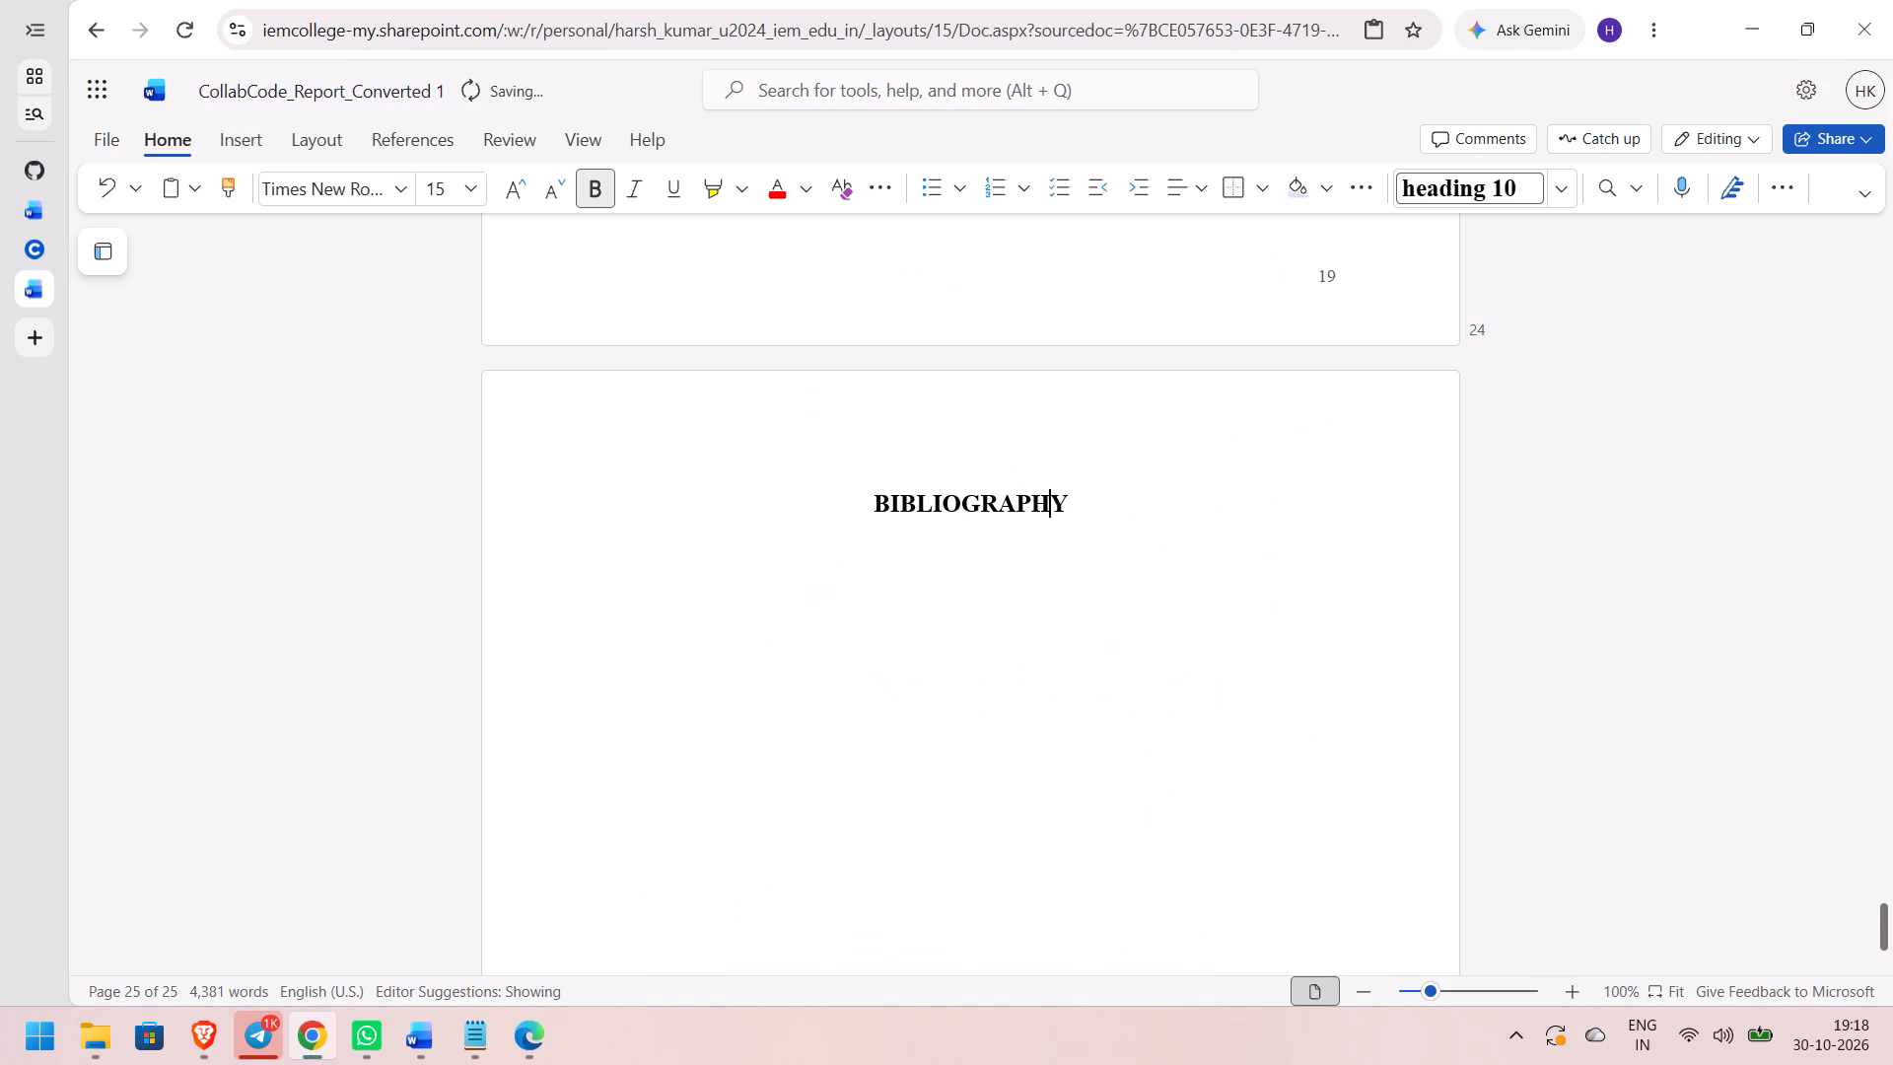
key(Right)
key(Return)
Paste the copied bibliography introduction and references 1 to 14 right after the BIBLIOGRAPHY heading text, separated by a space.
scroll(1301, 855, up, 1)
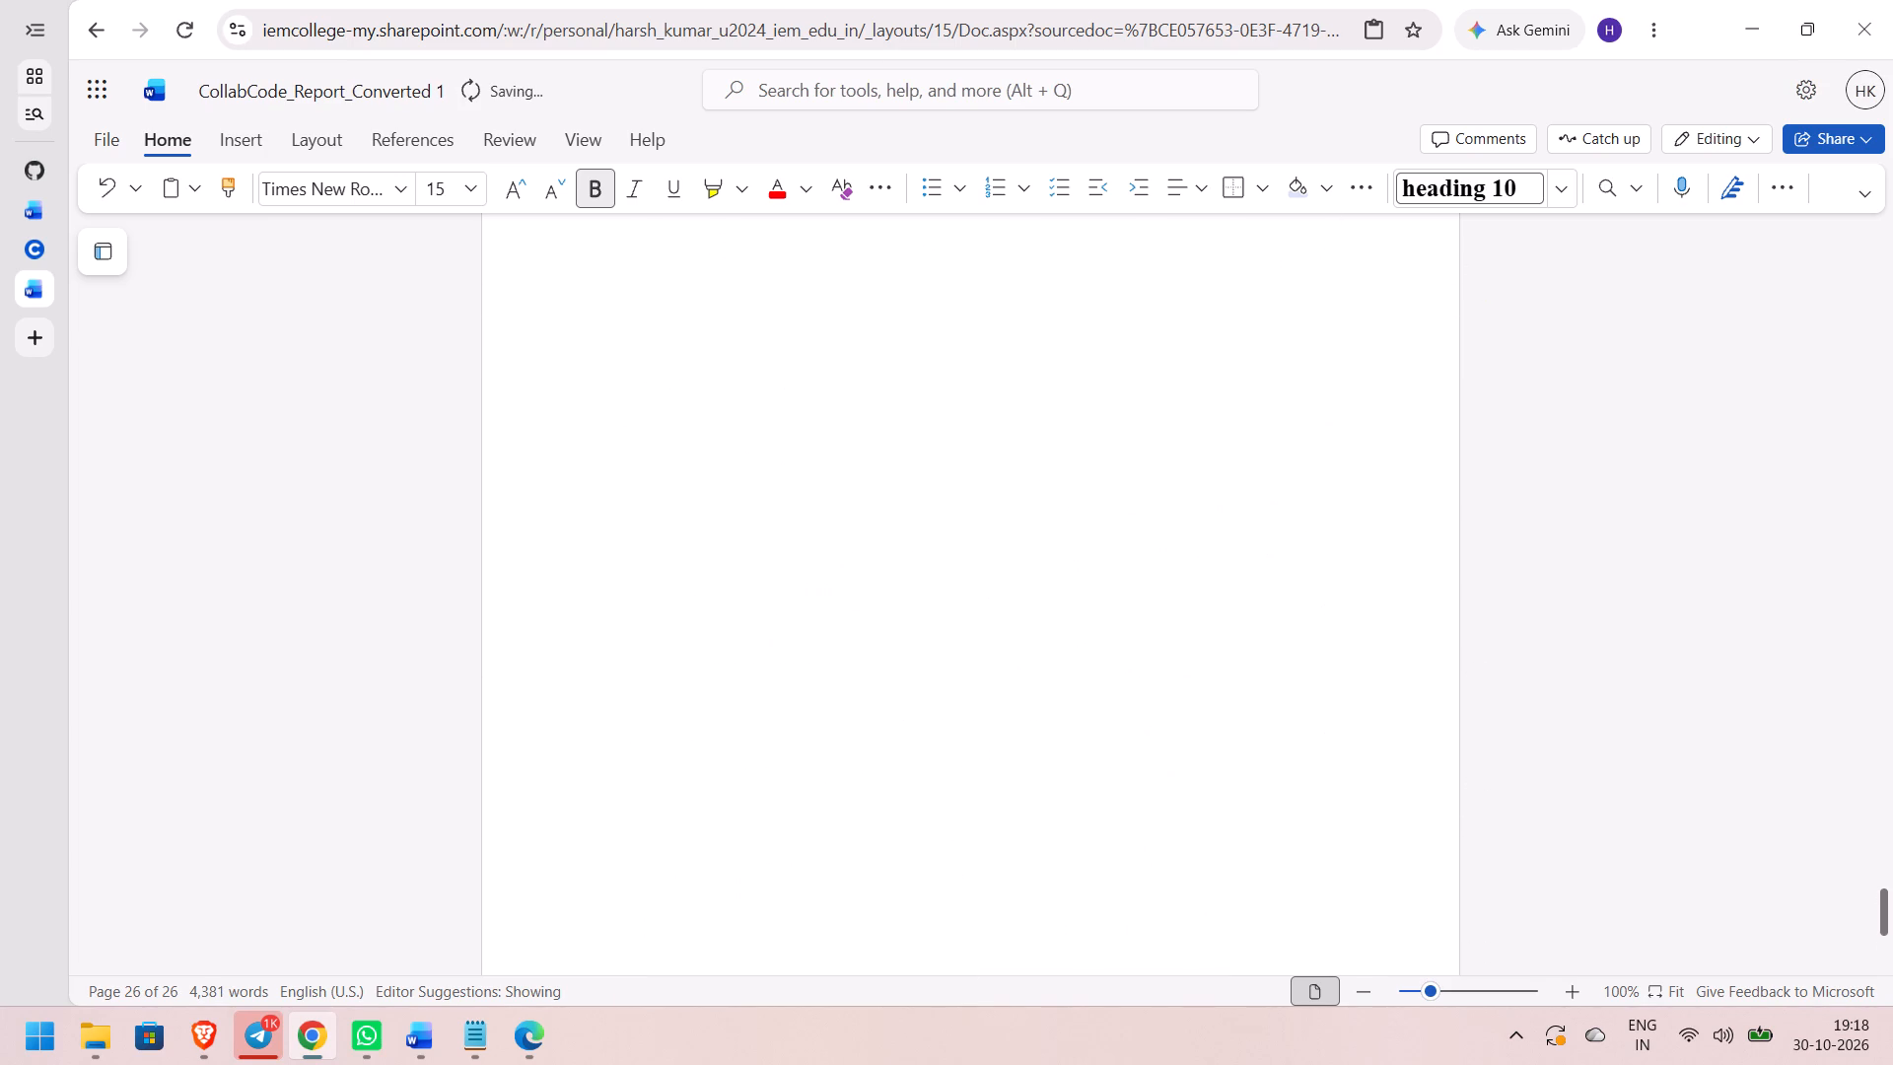
scroll(1301, 855, up, 1)
click(1166, 815)
click(907, 664)
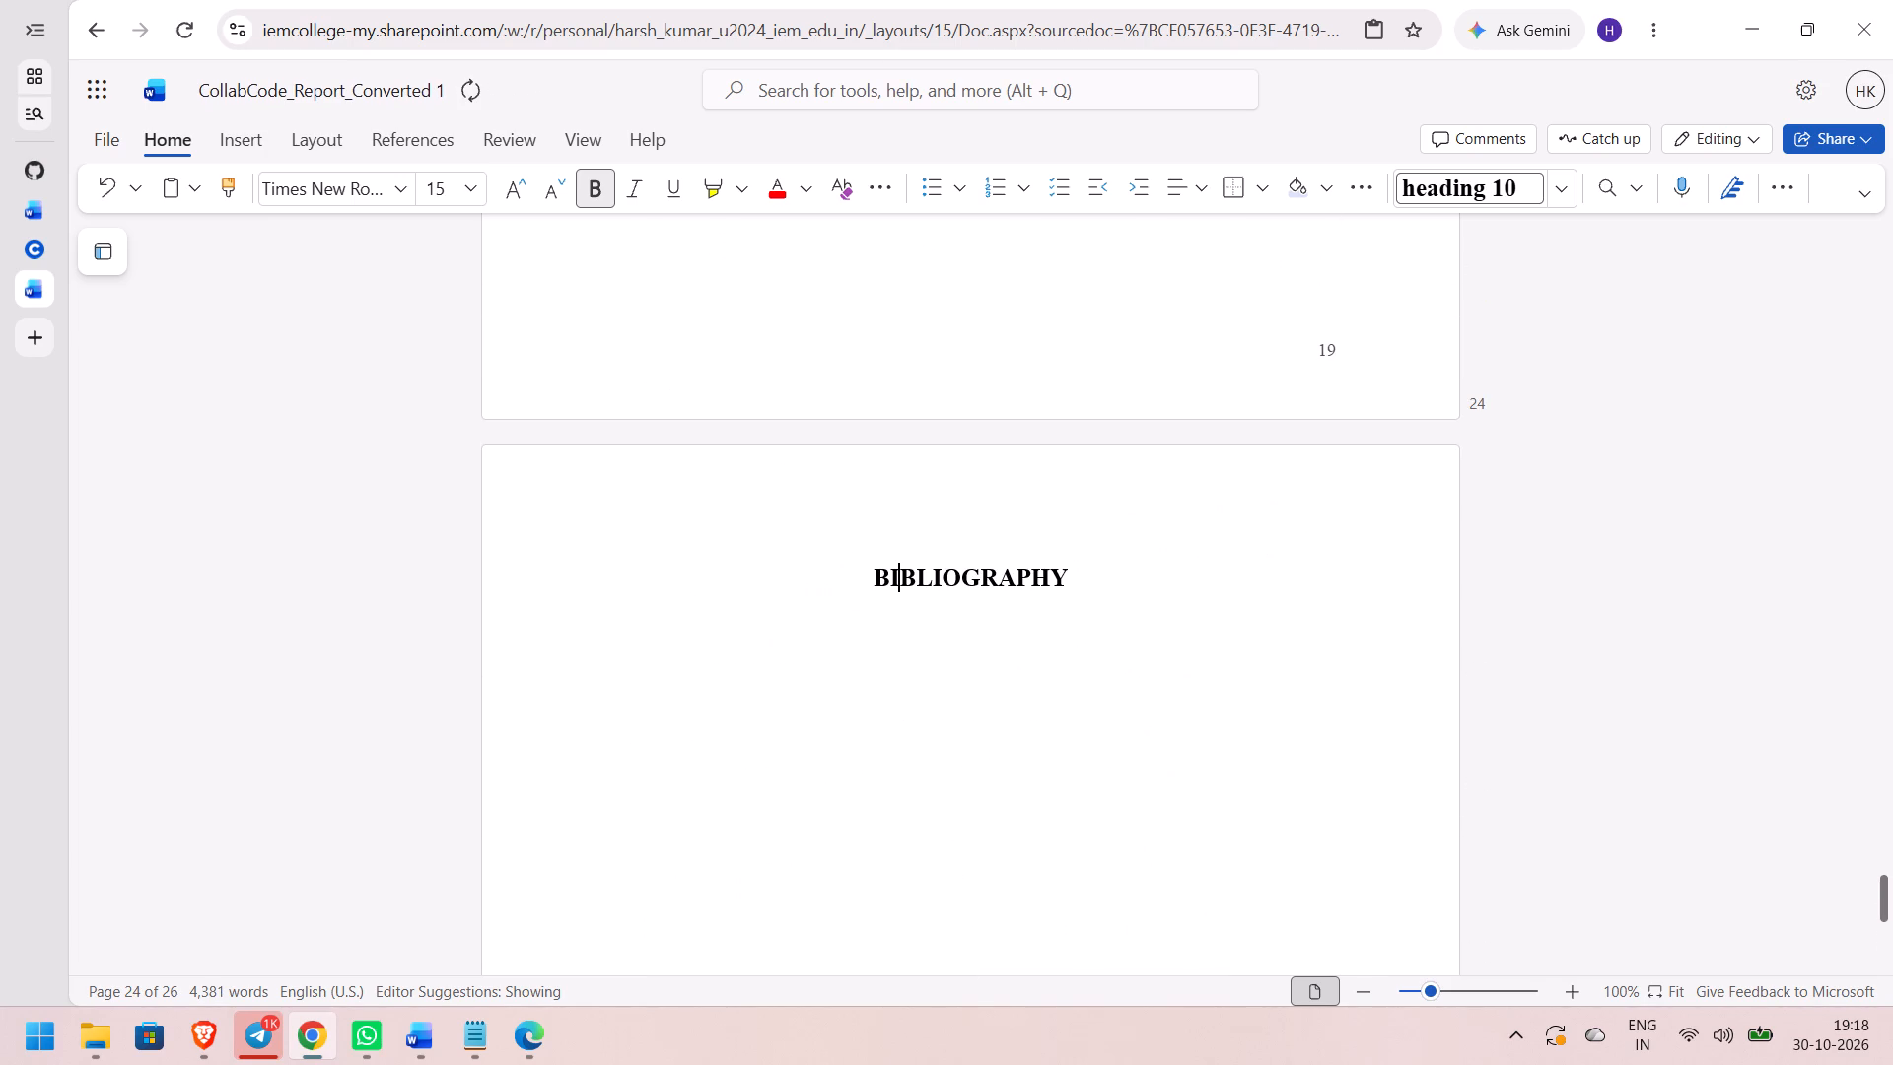
key(Right)
key(Right)
key(Right)
key(Right)
key(Right)
key(Right)
key(Right)
key(Right)
key(Right)
key(Right)
key(Right)
key(Right)
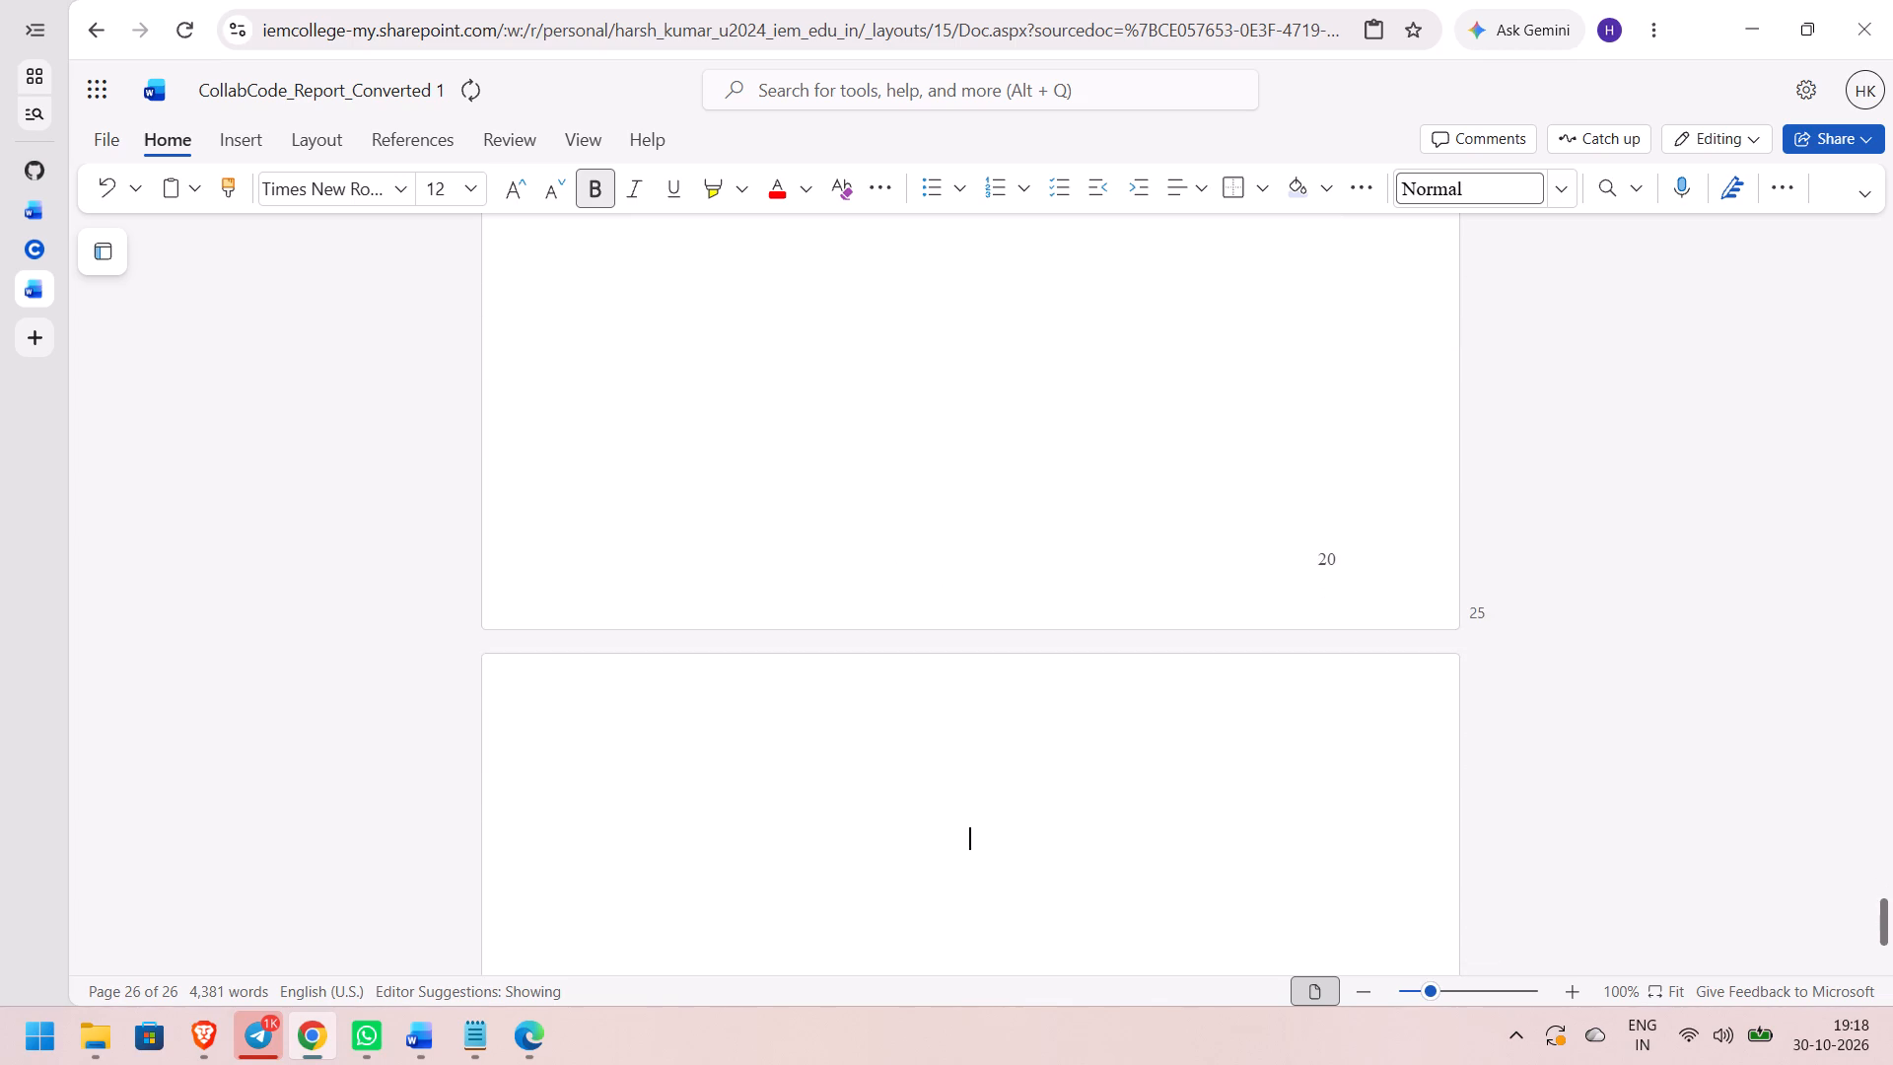
scroll(1034, 662, up, 2)
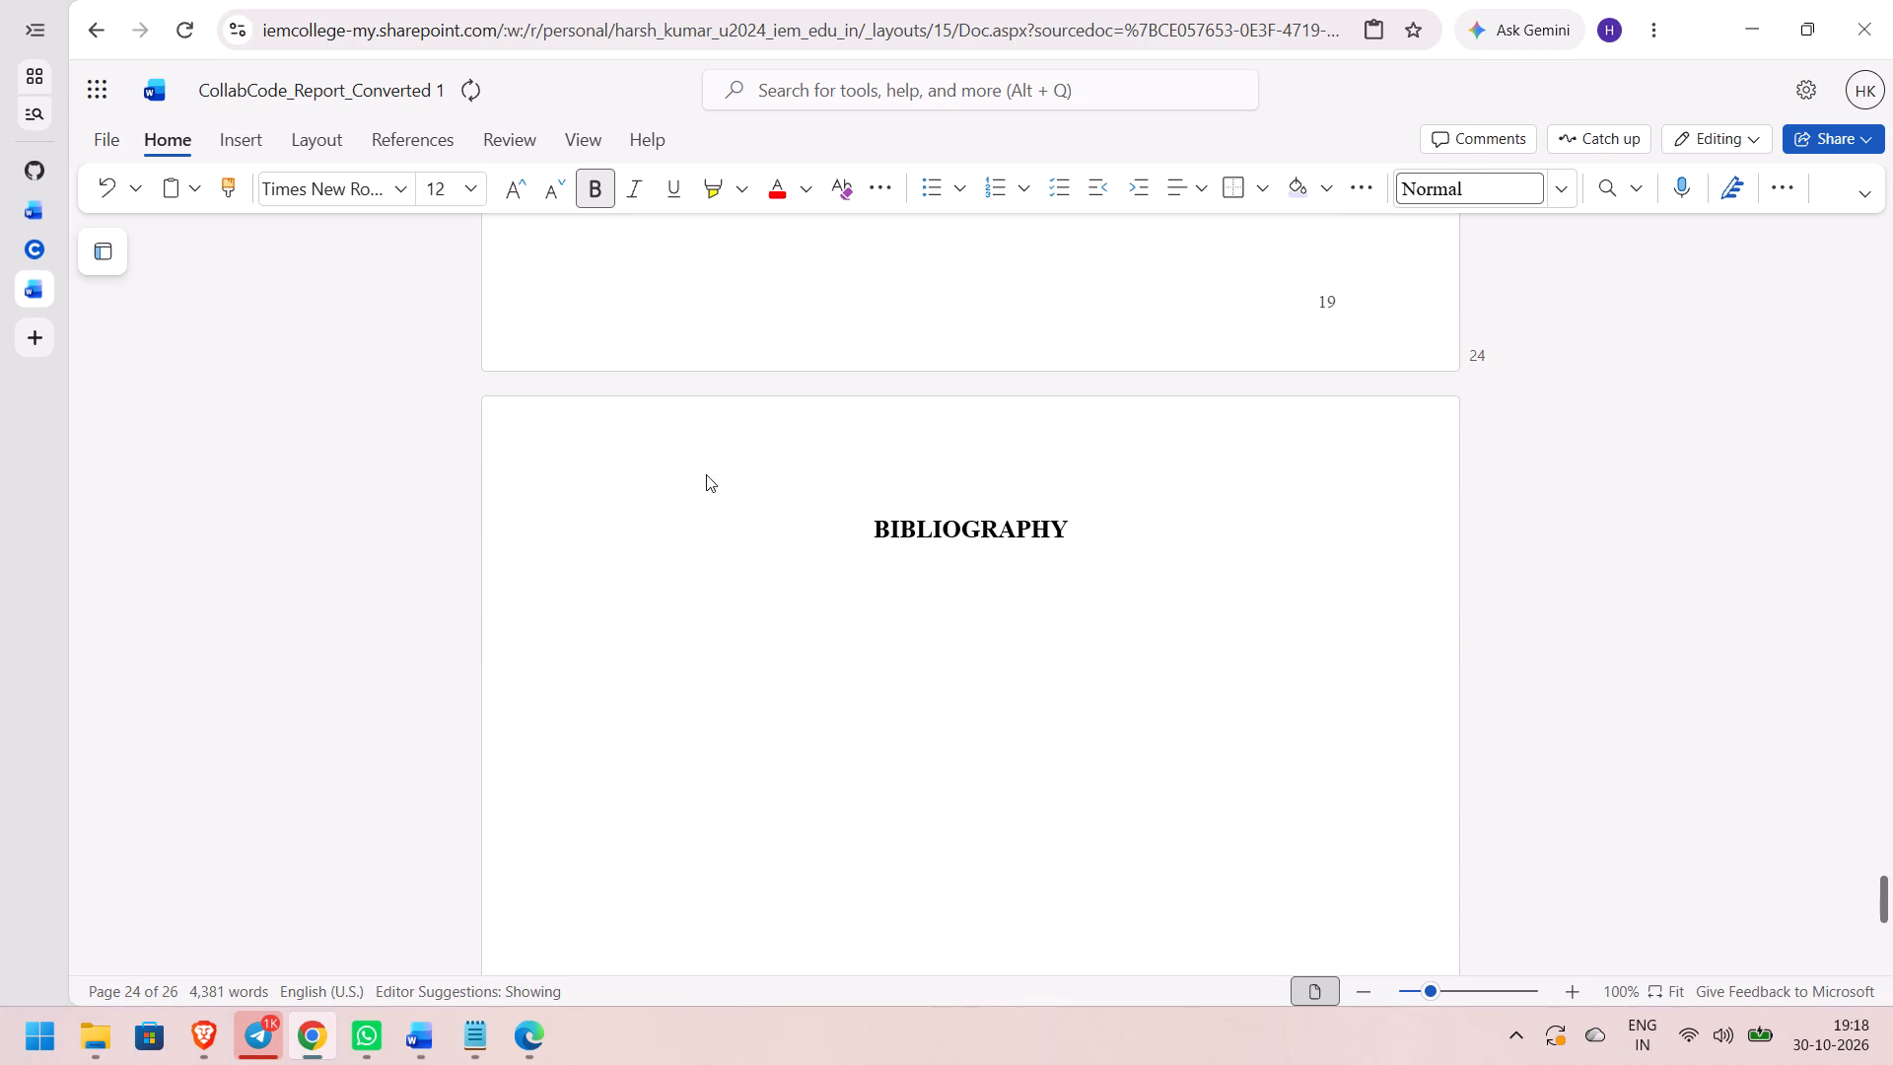
click(650, 579)
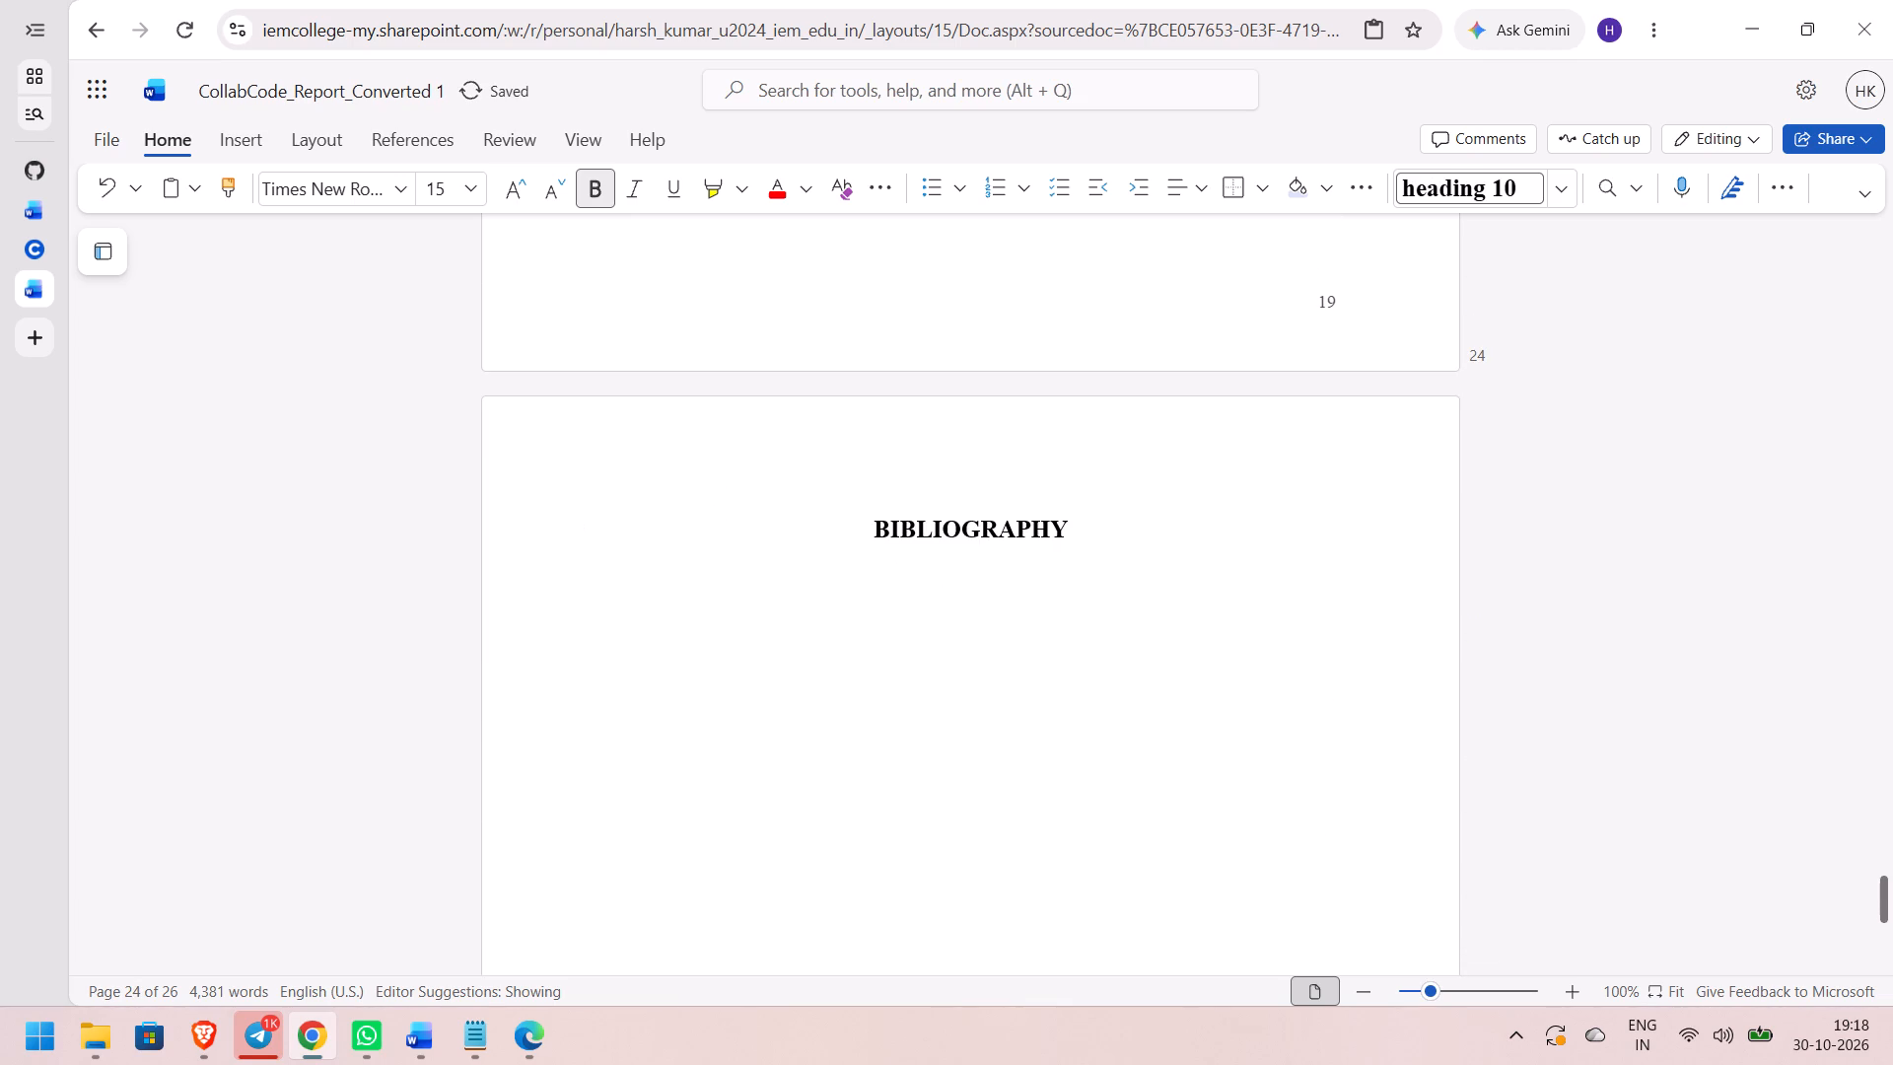
key(Right)
key(Right)
key(Right)
key(Right)
key(Right)
key(Right)
key(Right)
key(Right)
key(Right)
key(Right)
key(Right)
key(Right)
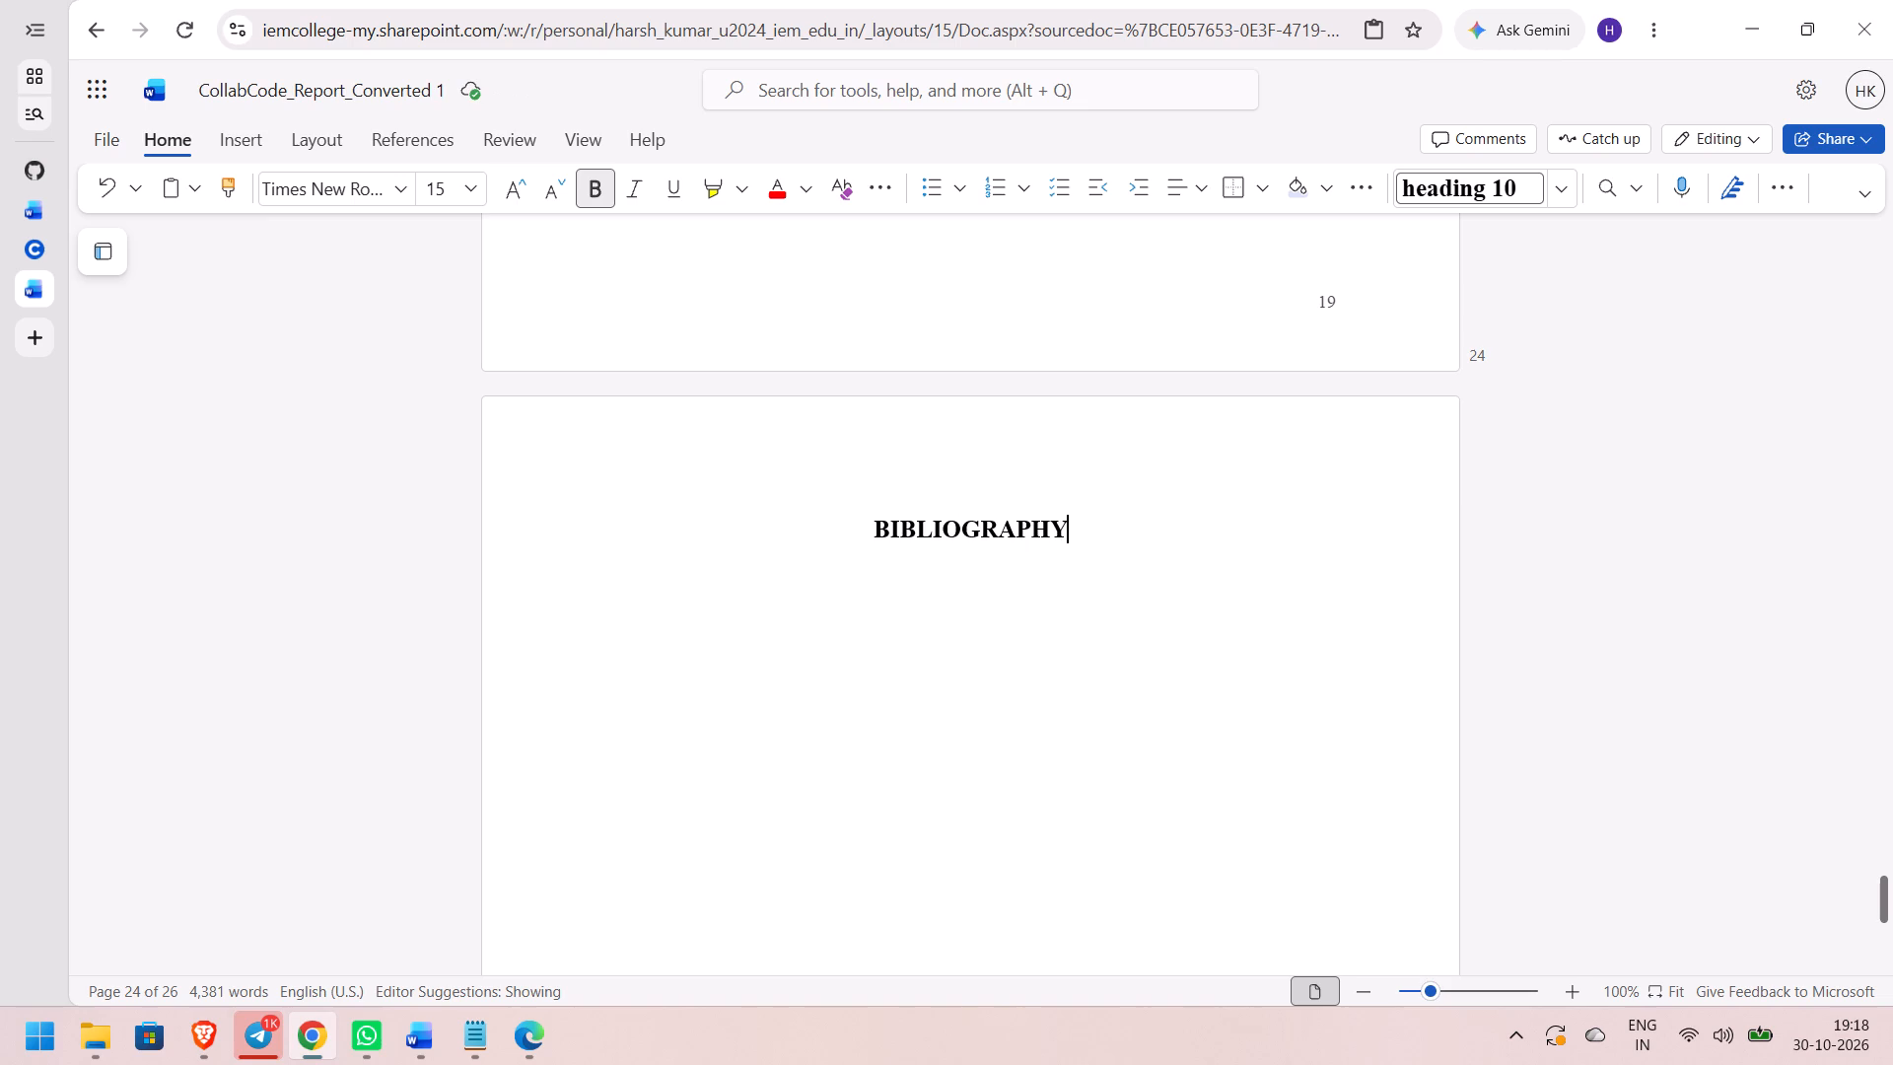
key(space)
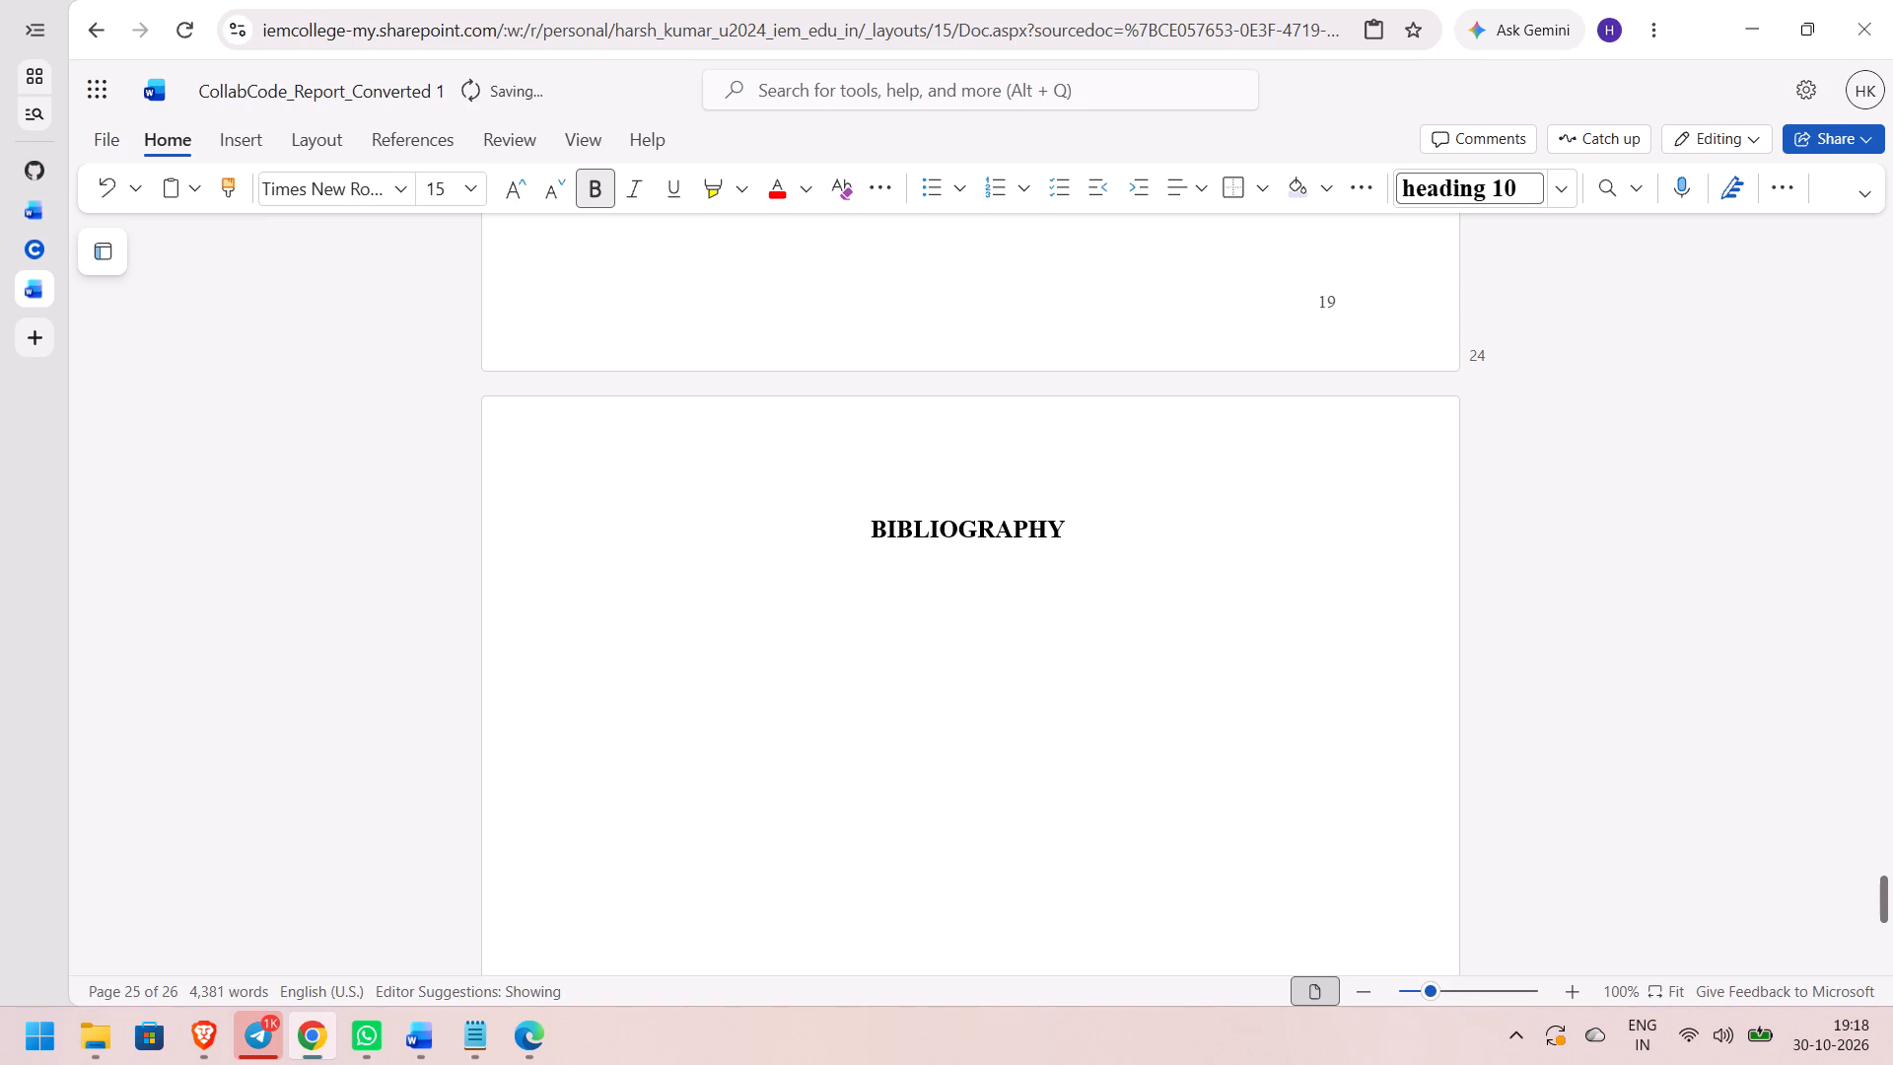
key(ctrl+v)
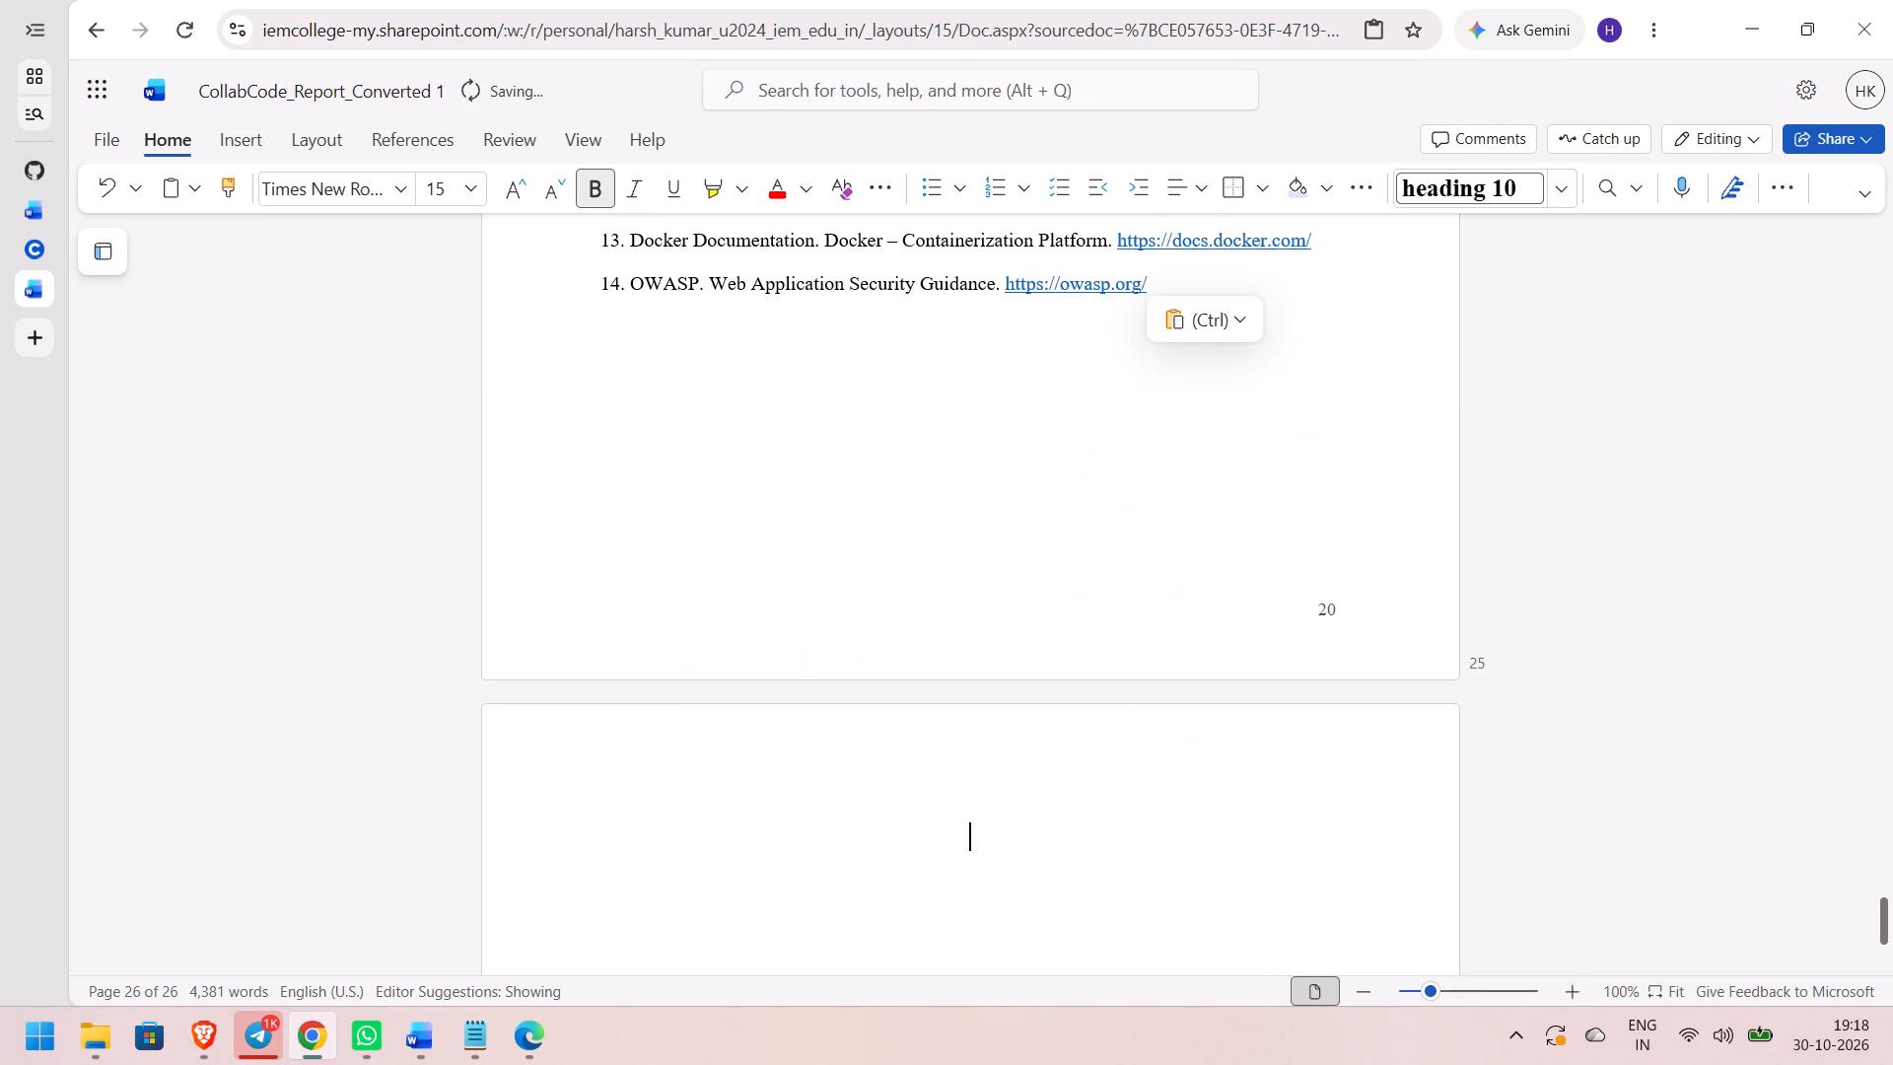
Split the BIBLIOGRAPHY heading from the introduction sentence so that the introduction starts on its own line.
scroll(1042, 571, up, 5)
scroll(1042, 571, down, 2)
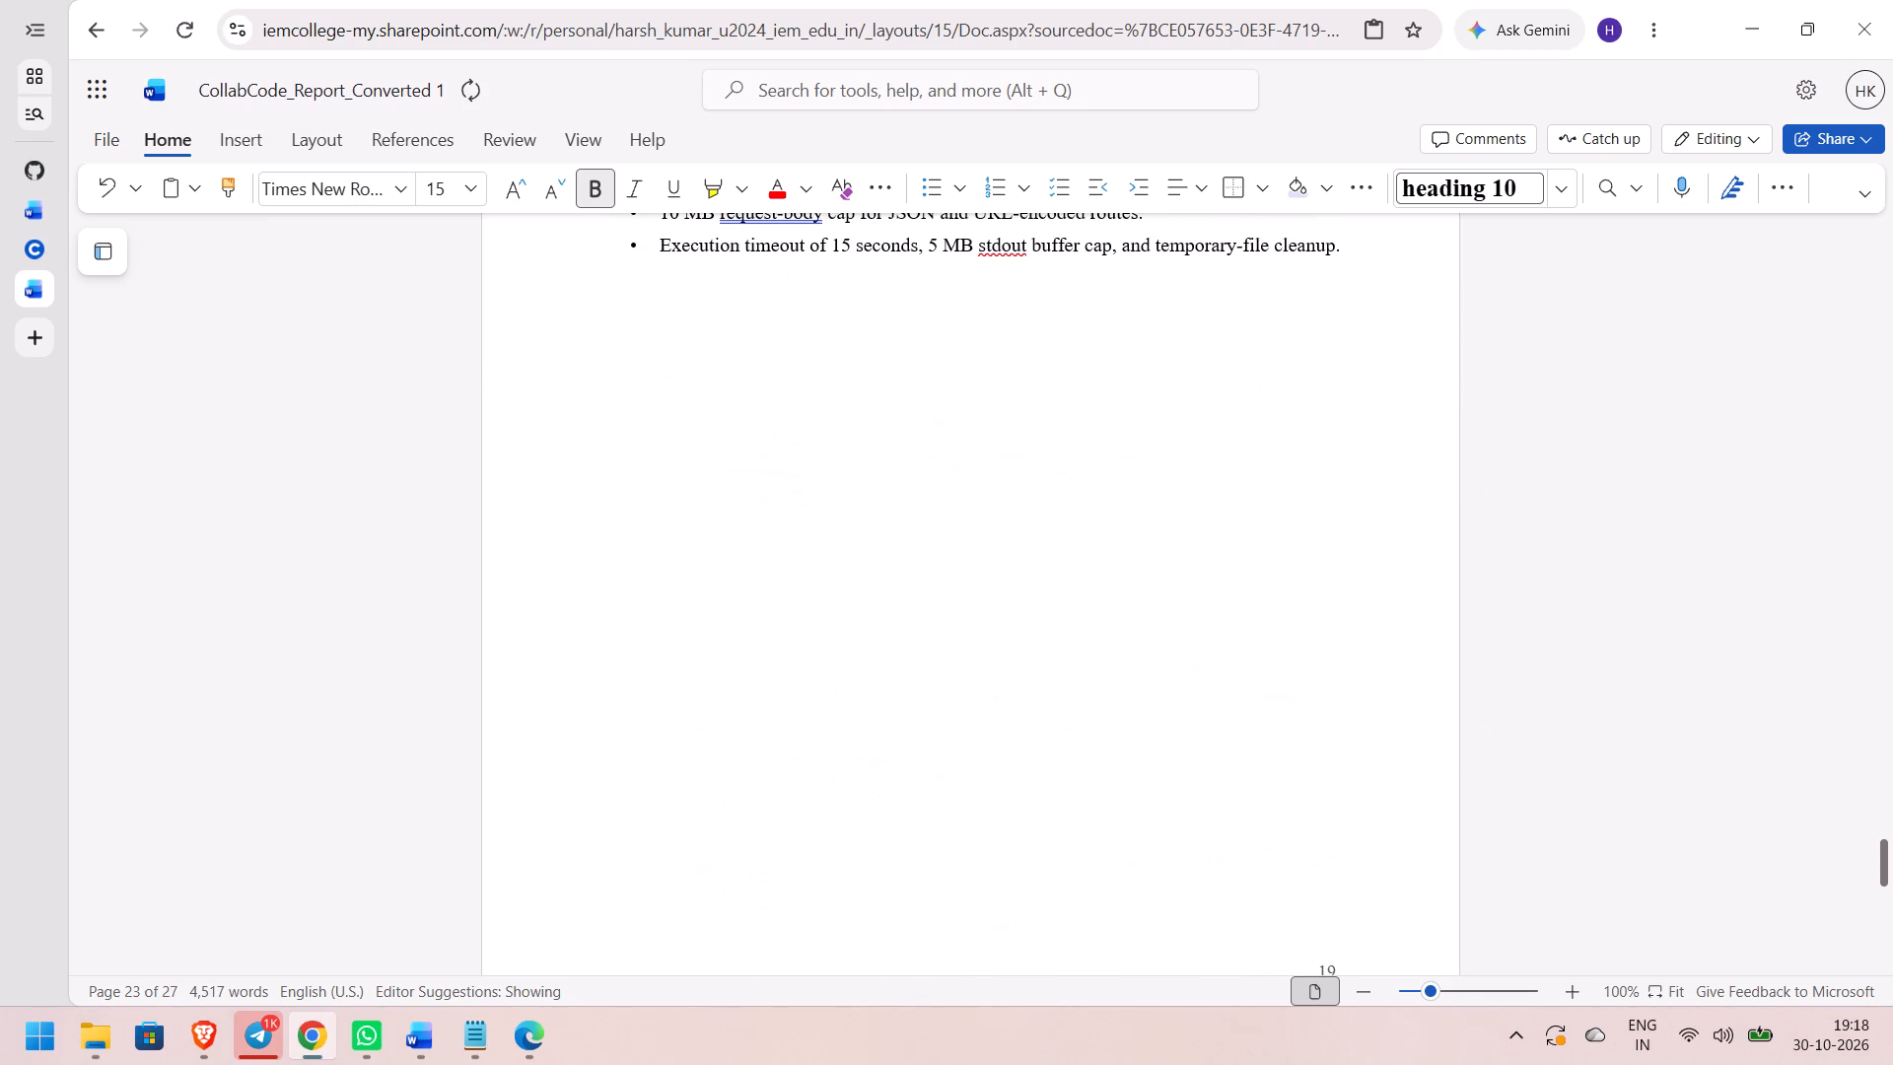
scroll(1042, 571, up, 1)
scroll(1042, 571, down, 2)
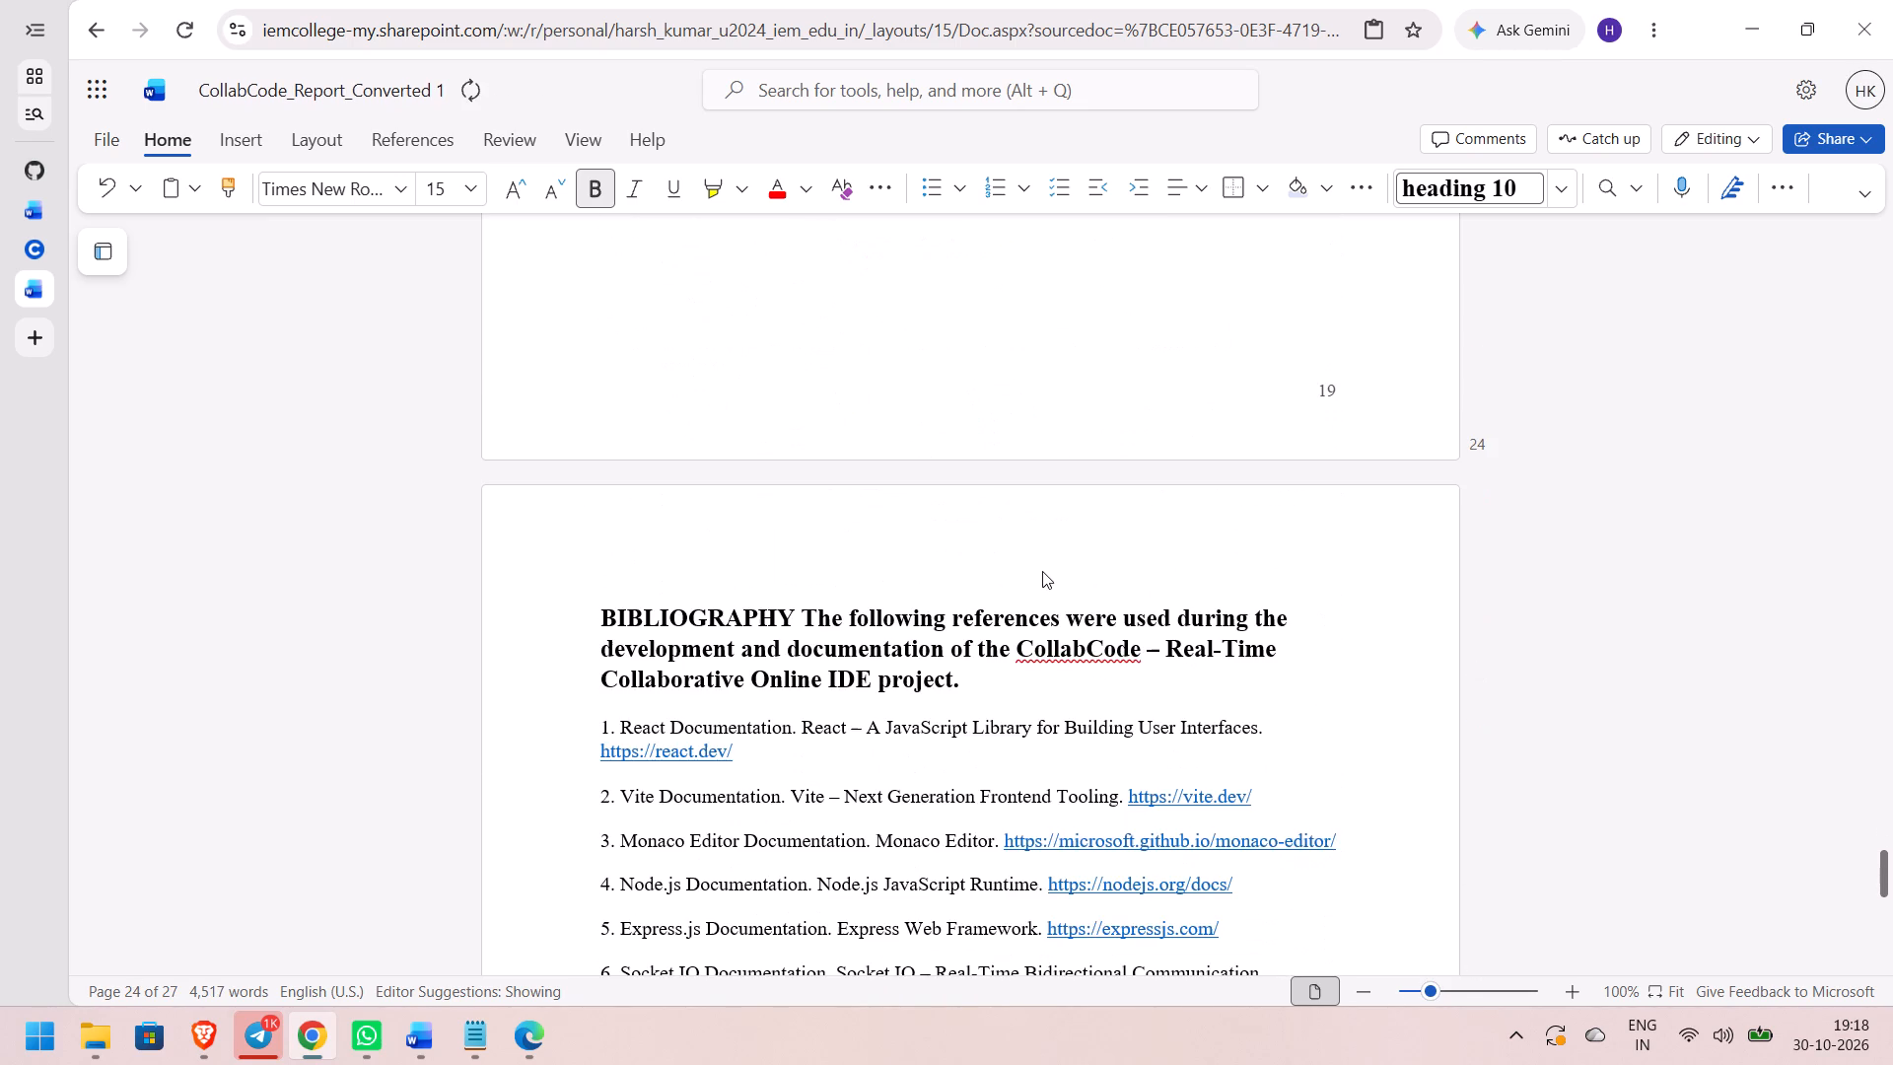
scroll(1042, 571, down, 1)
scroll(1042, 571, up, 1)
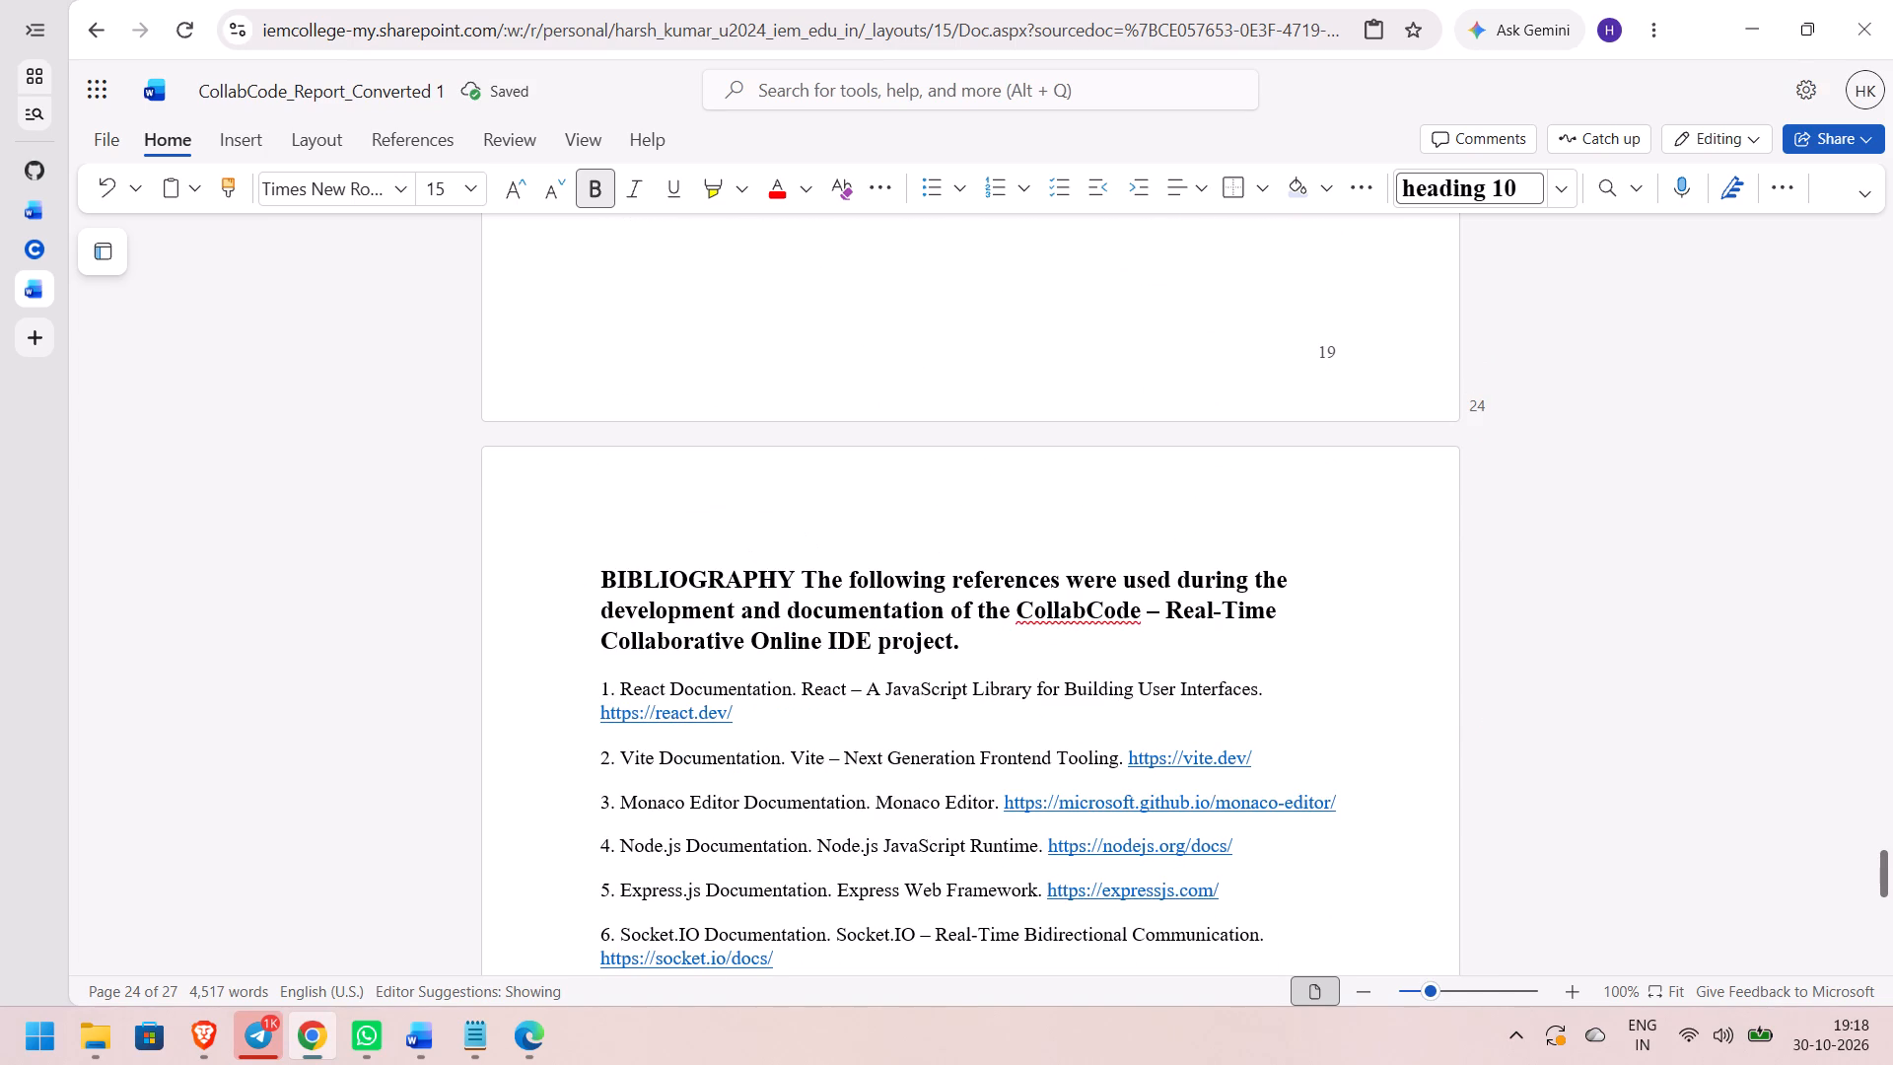
click(796, 563)
key(Return)
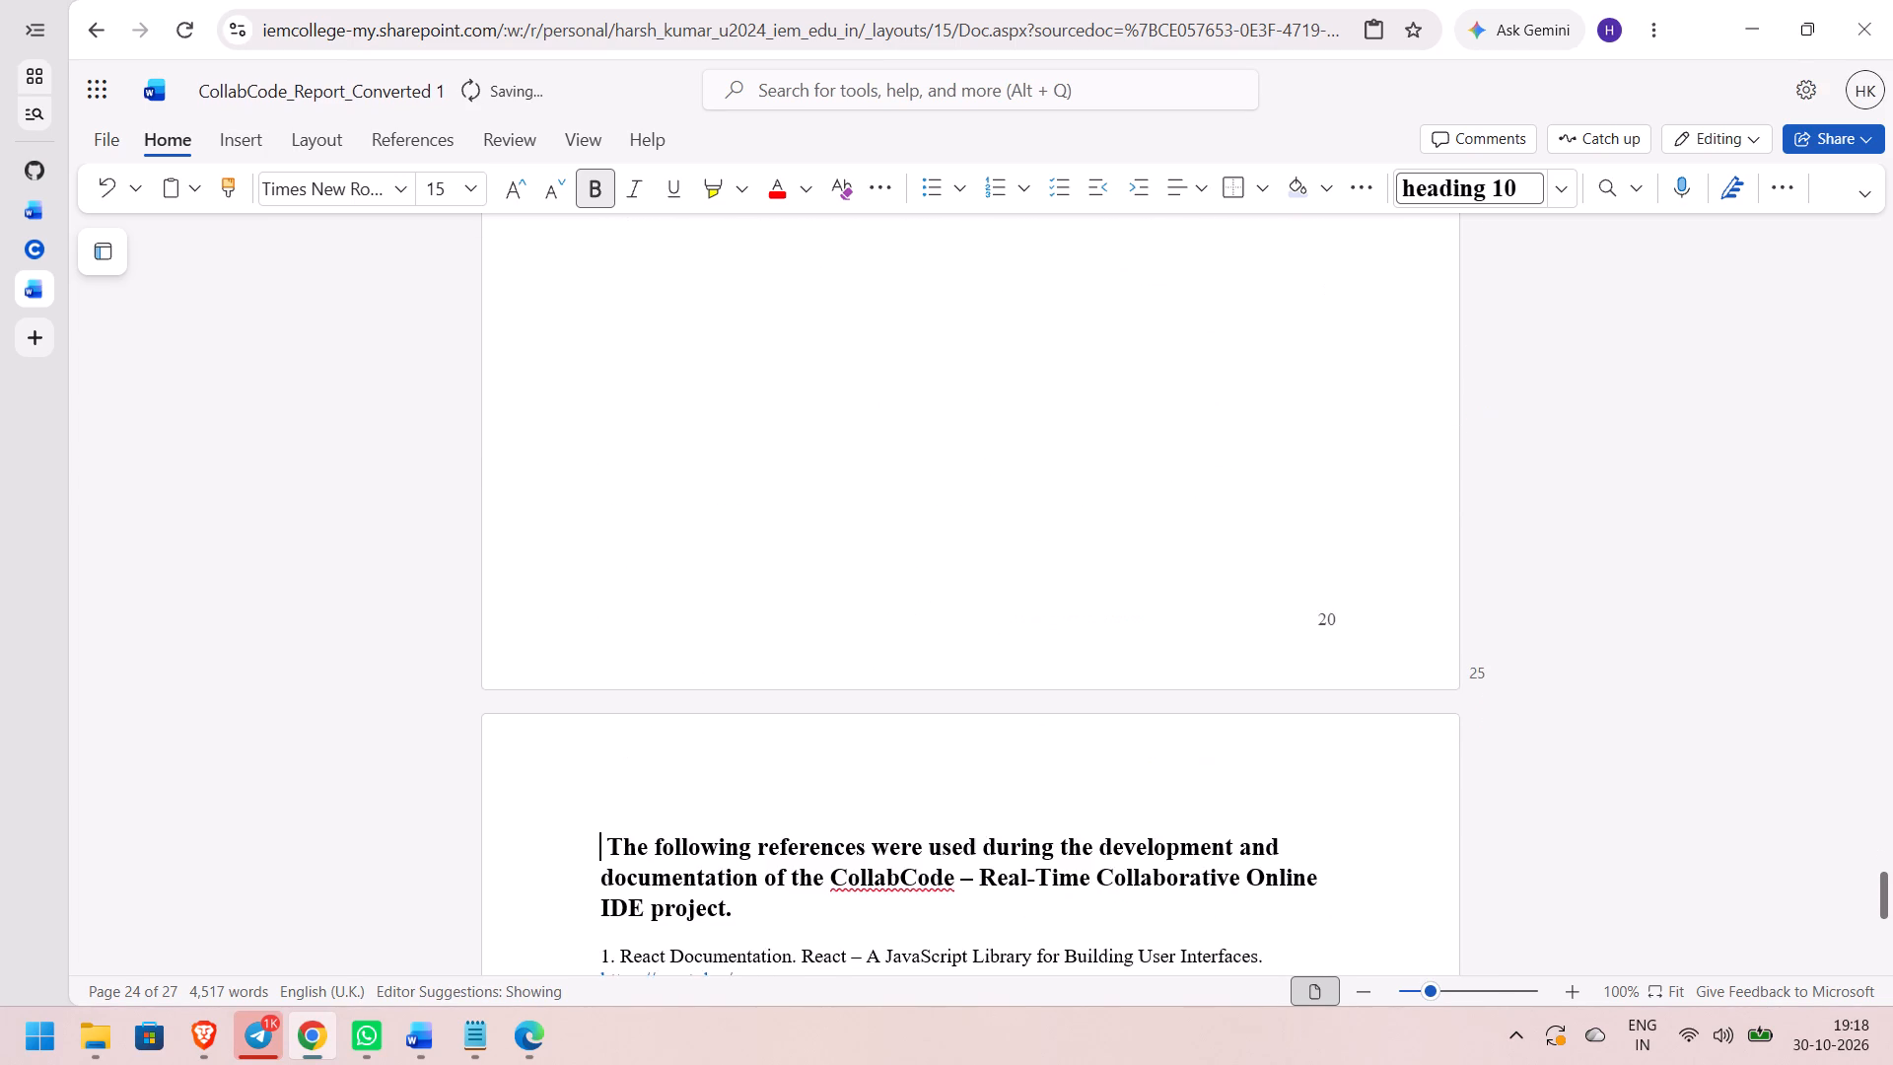
Shift the BIBLIOGRAPHY heading toward the centre of the page with leading spaces.
scroll(864, 578, up, 2)
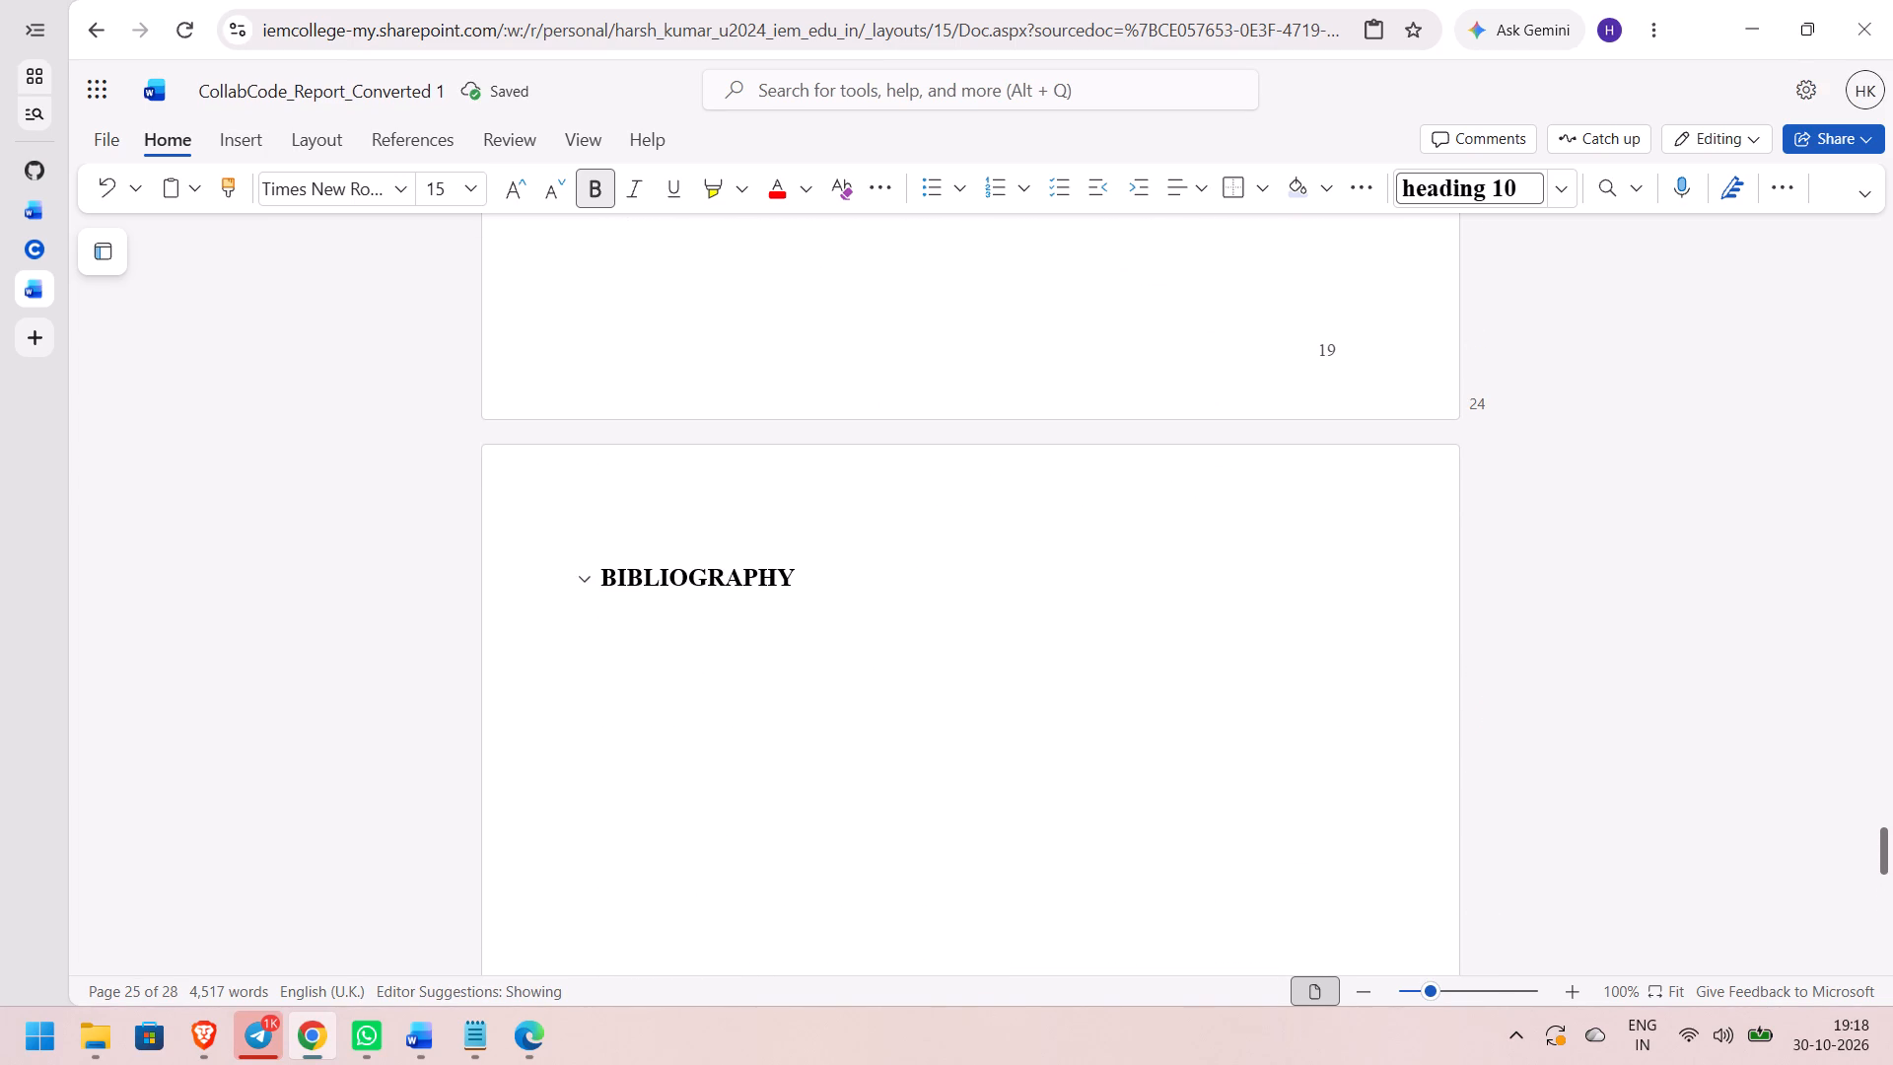
click(601, 585)
key(space)
key(space)
key(space)
key(space)
key(space)
key(space)
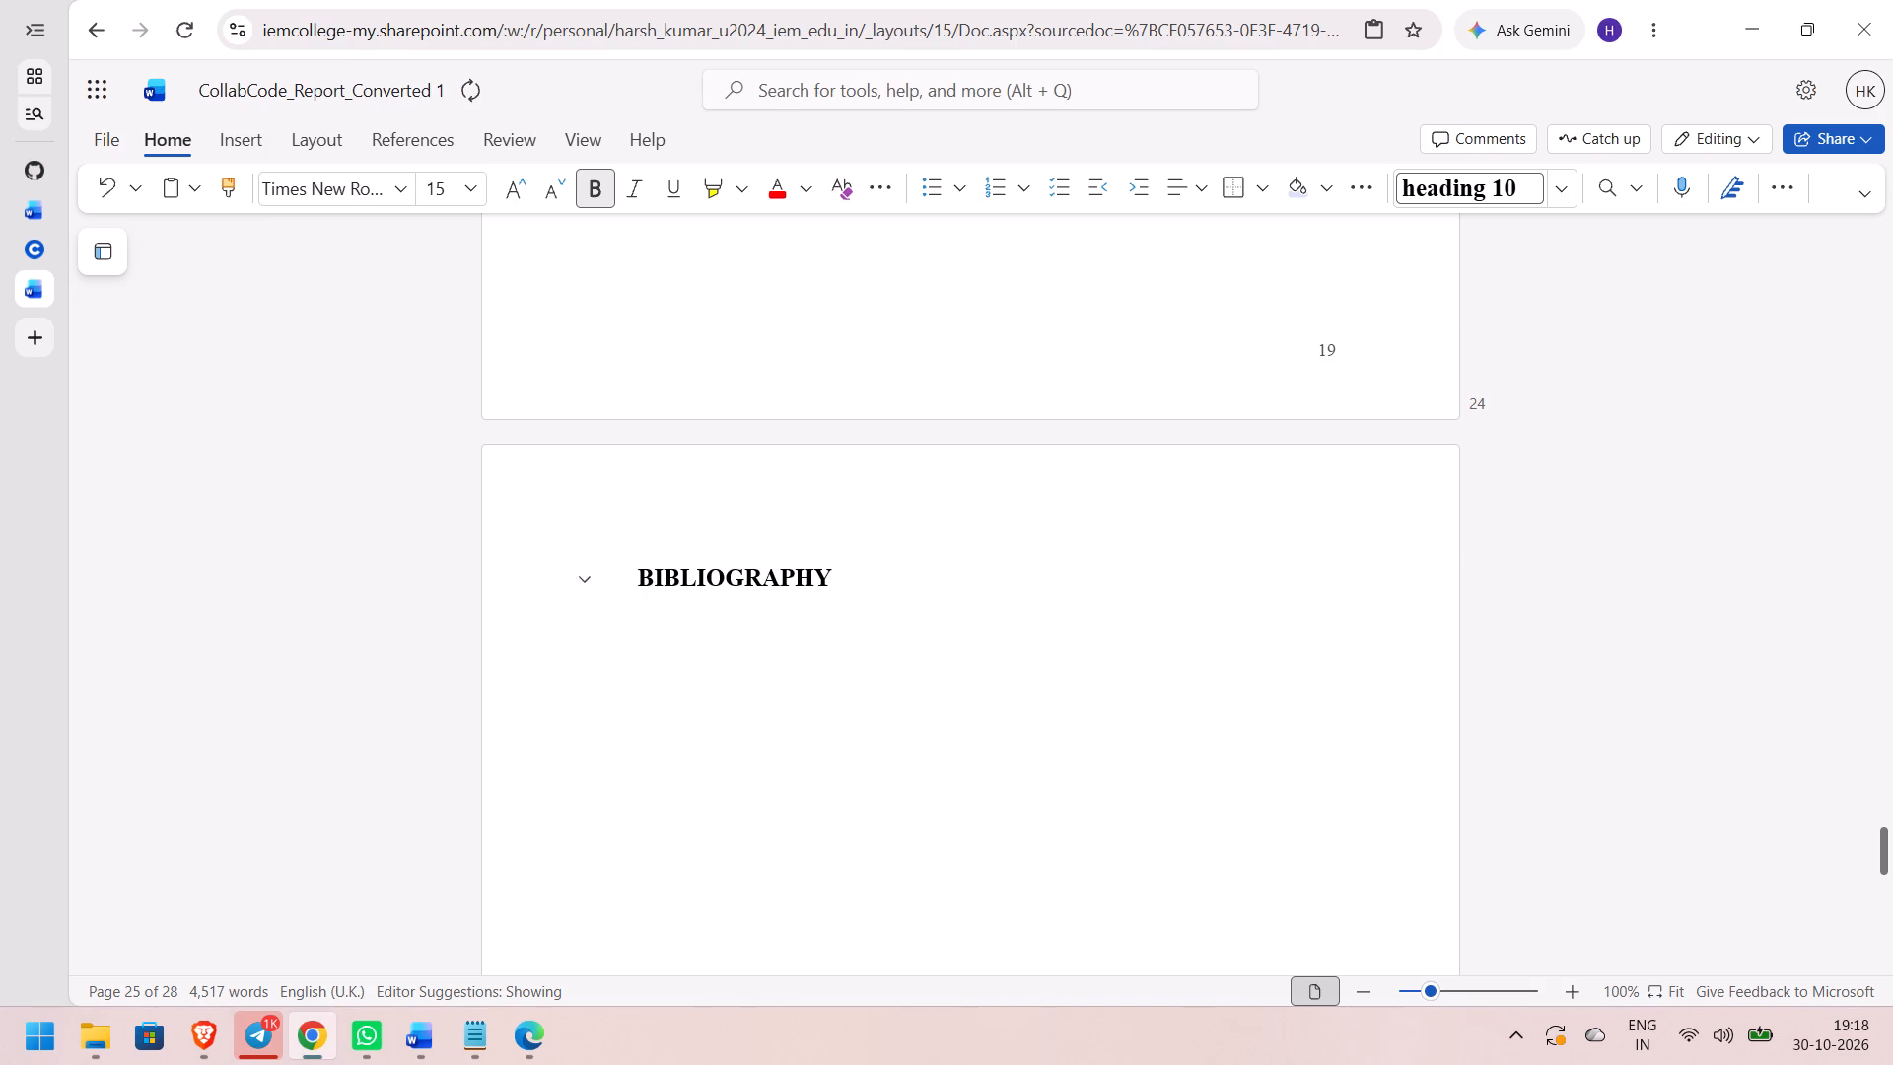
key(space)
key(space)
key(space)
key(space)
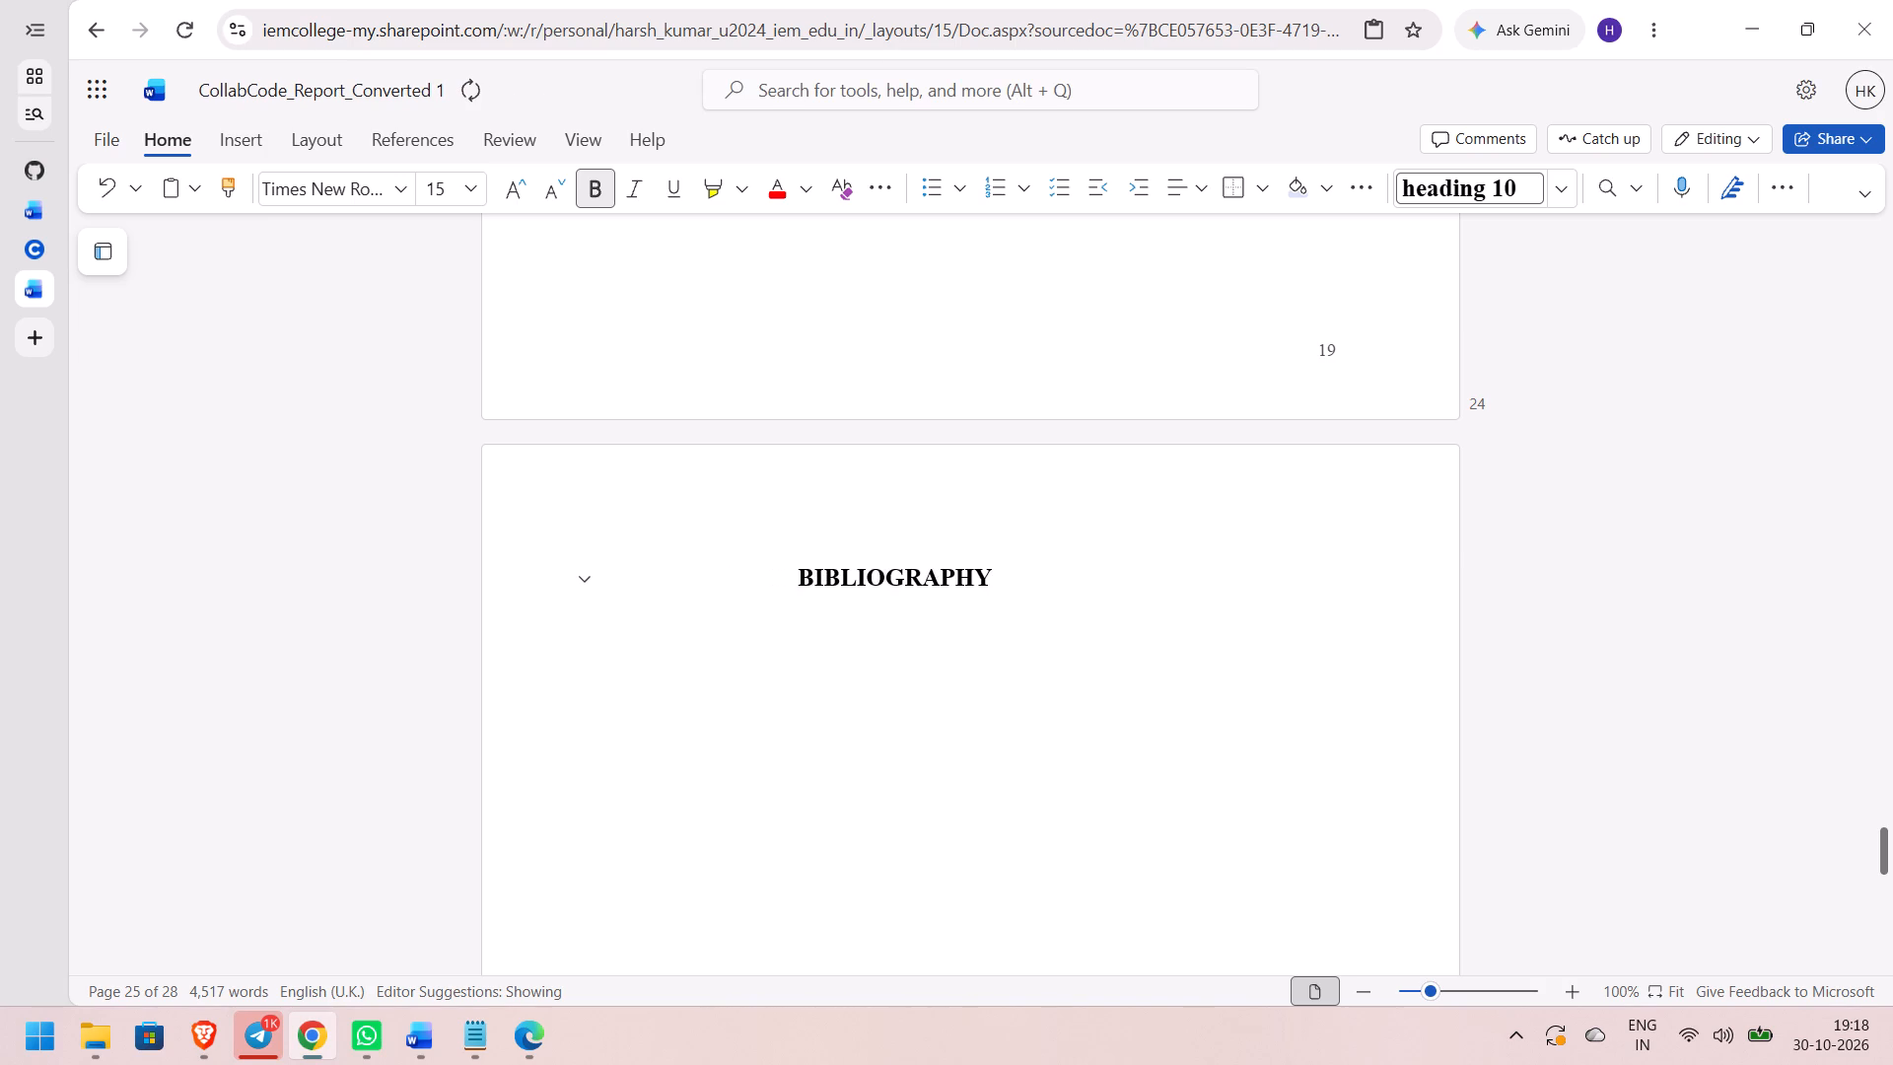
key(space)
key(space)
key(space)
key(space)
key(space)
key(space)
key(space)
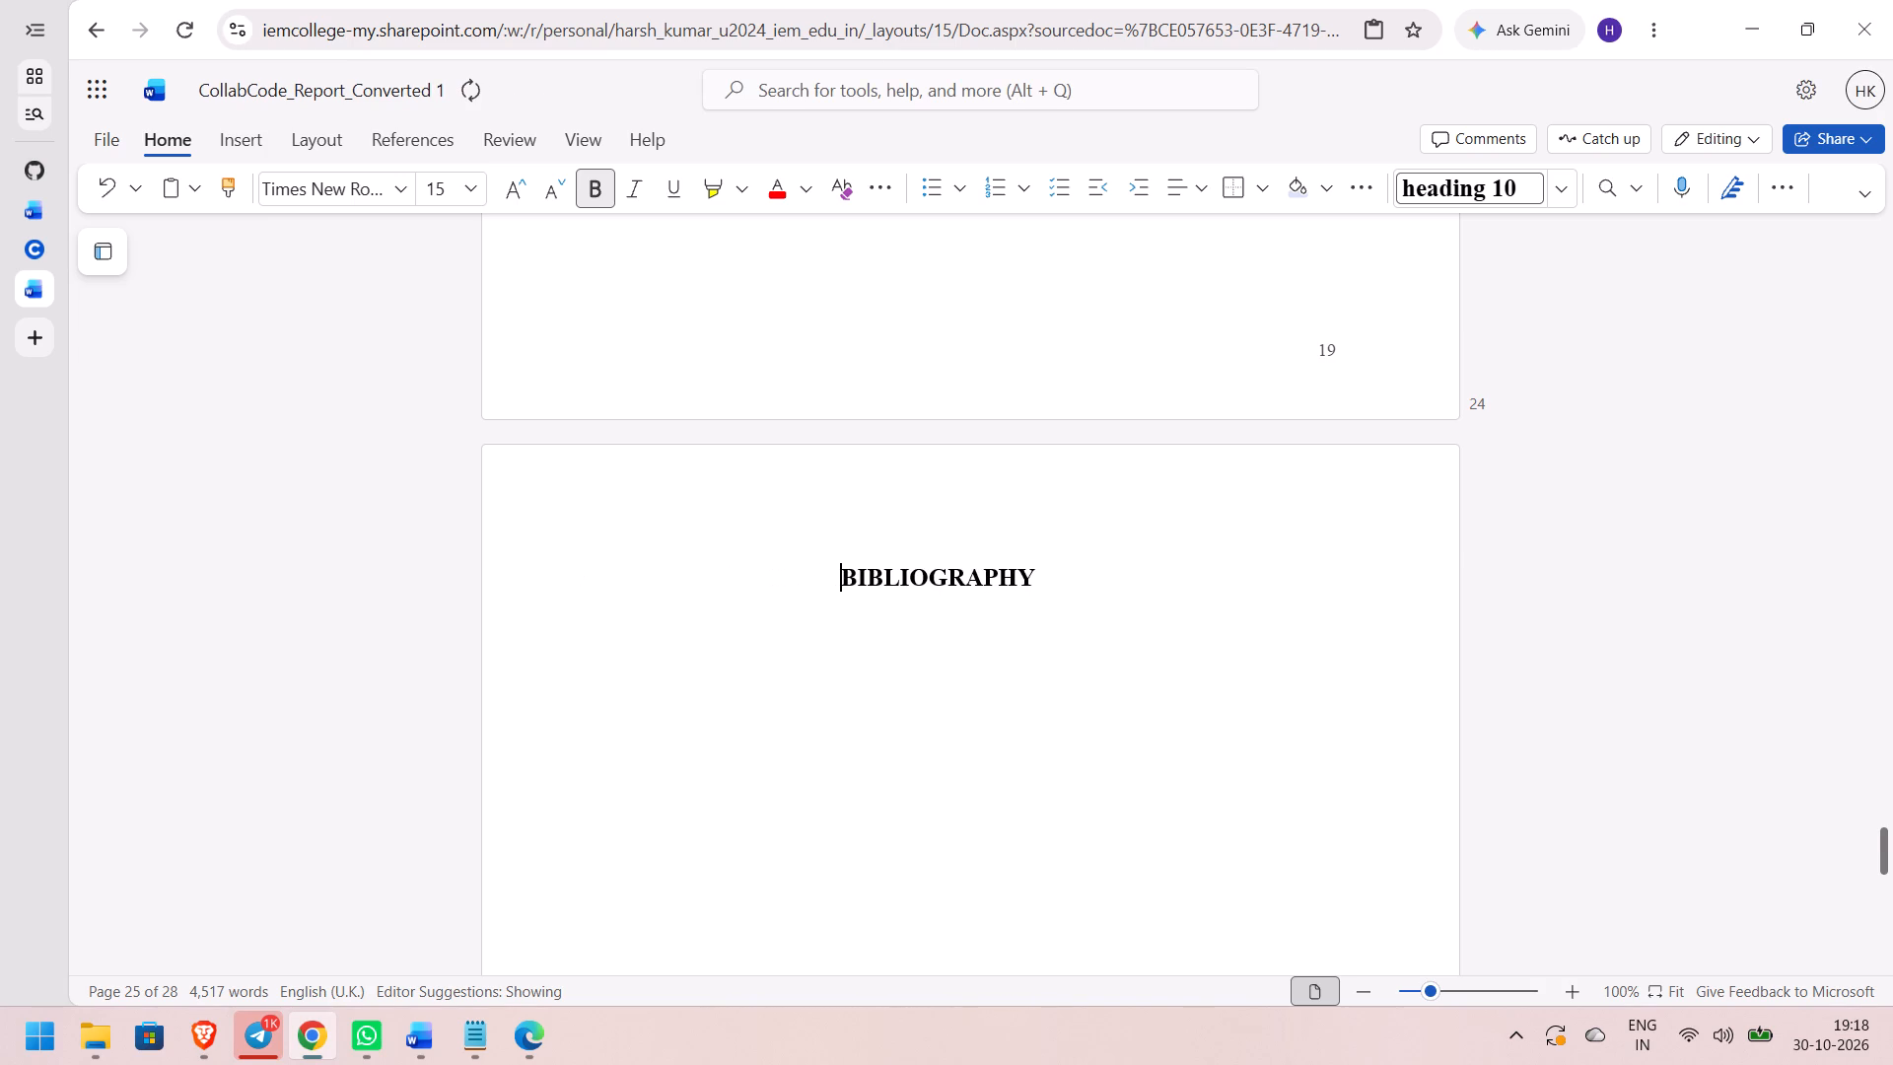
Delete the stray space before "The following references were used" in the bibliography introduction.
scroll(1156, 642, down, 3)
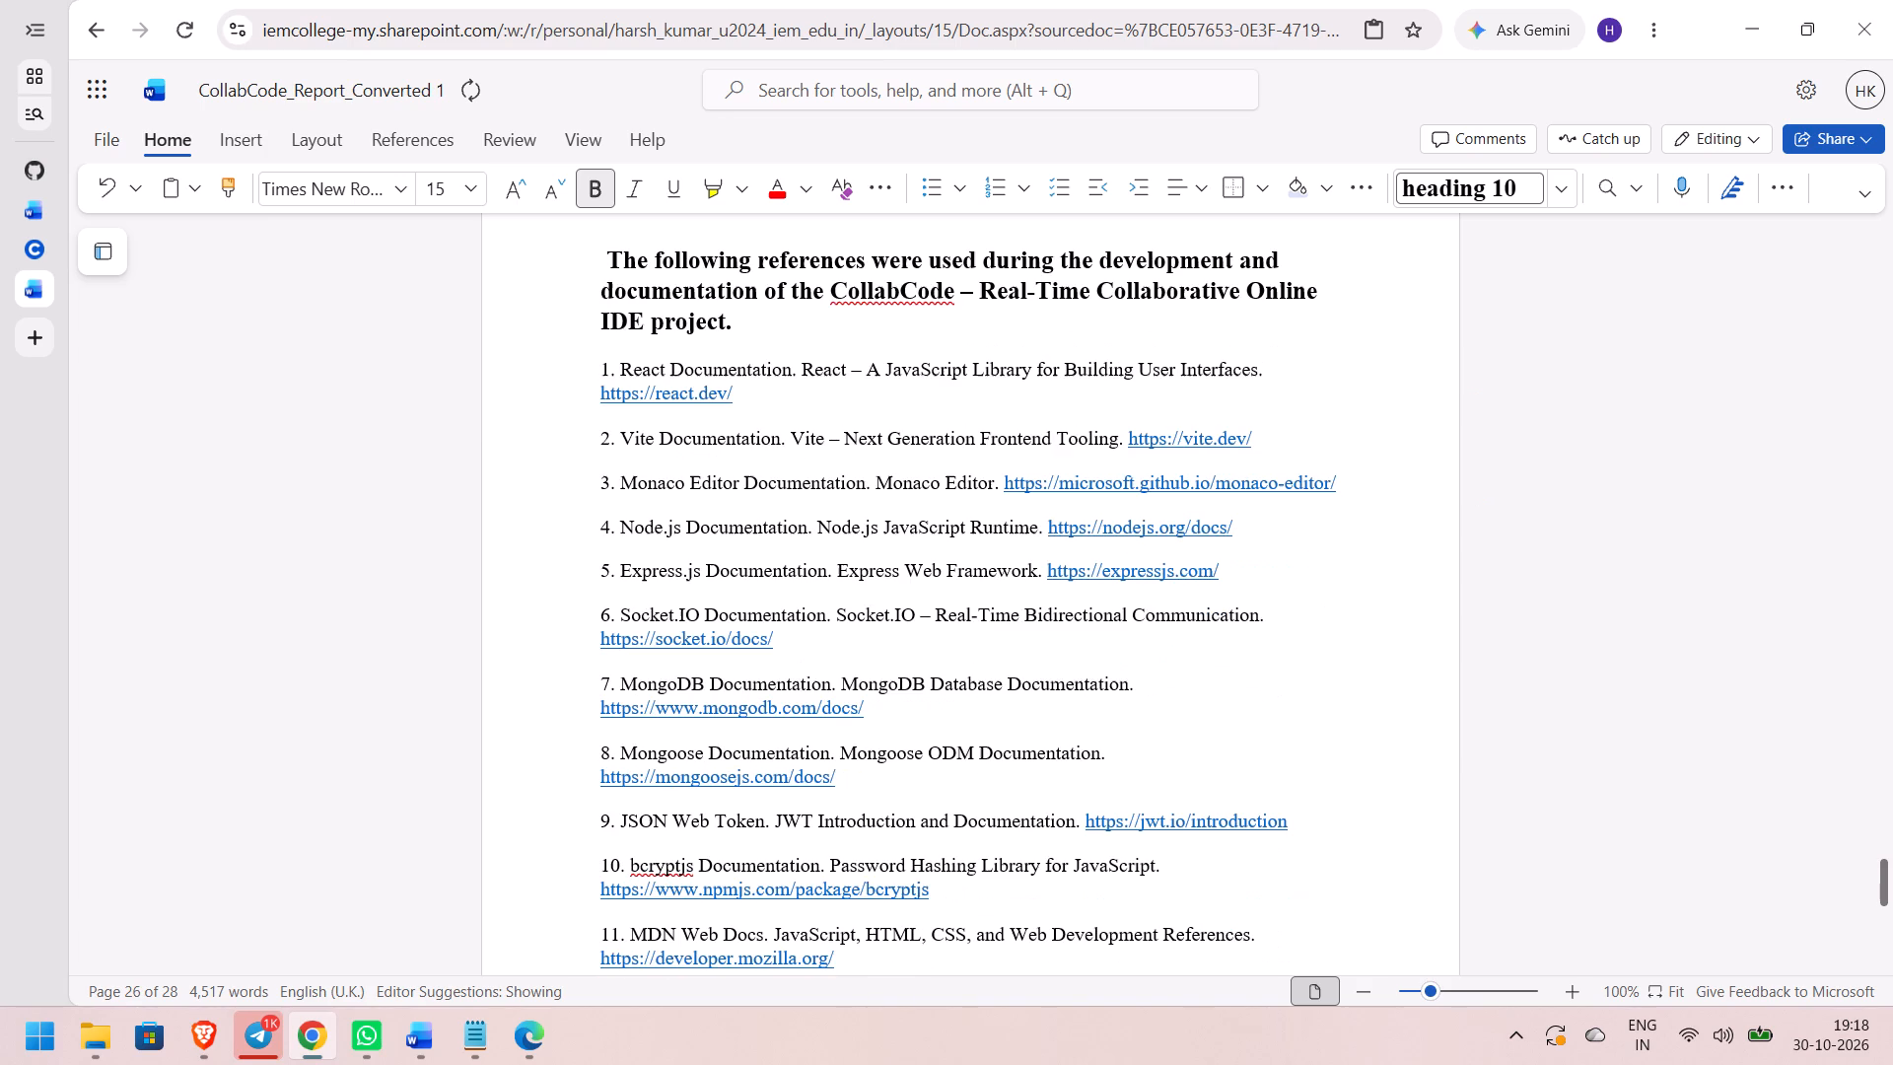
scroll(1156, 642, down, 1)
scroll(1156, 642, up, 1)
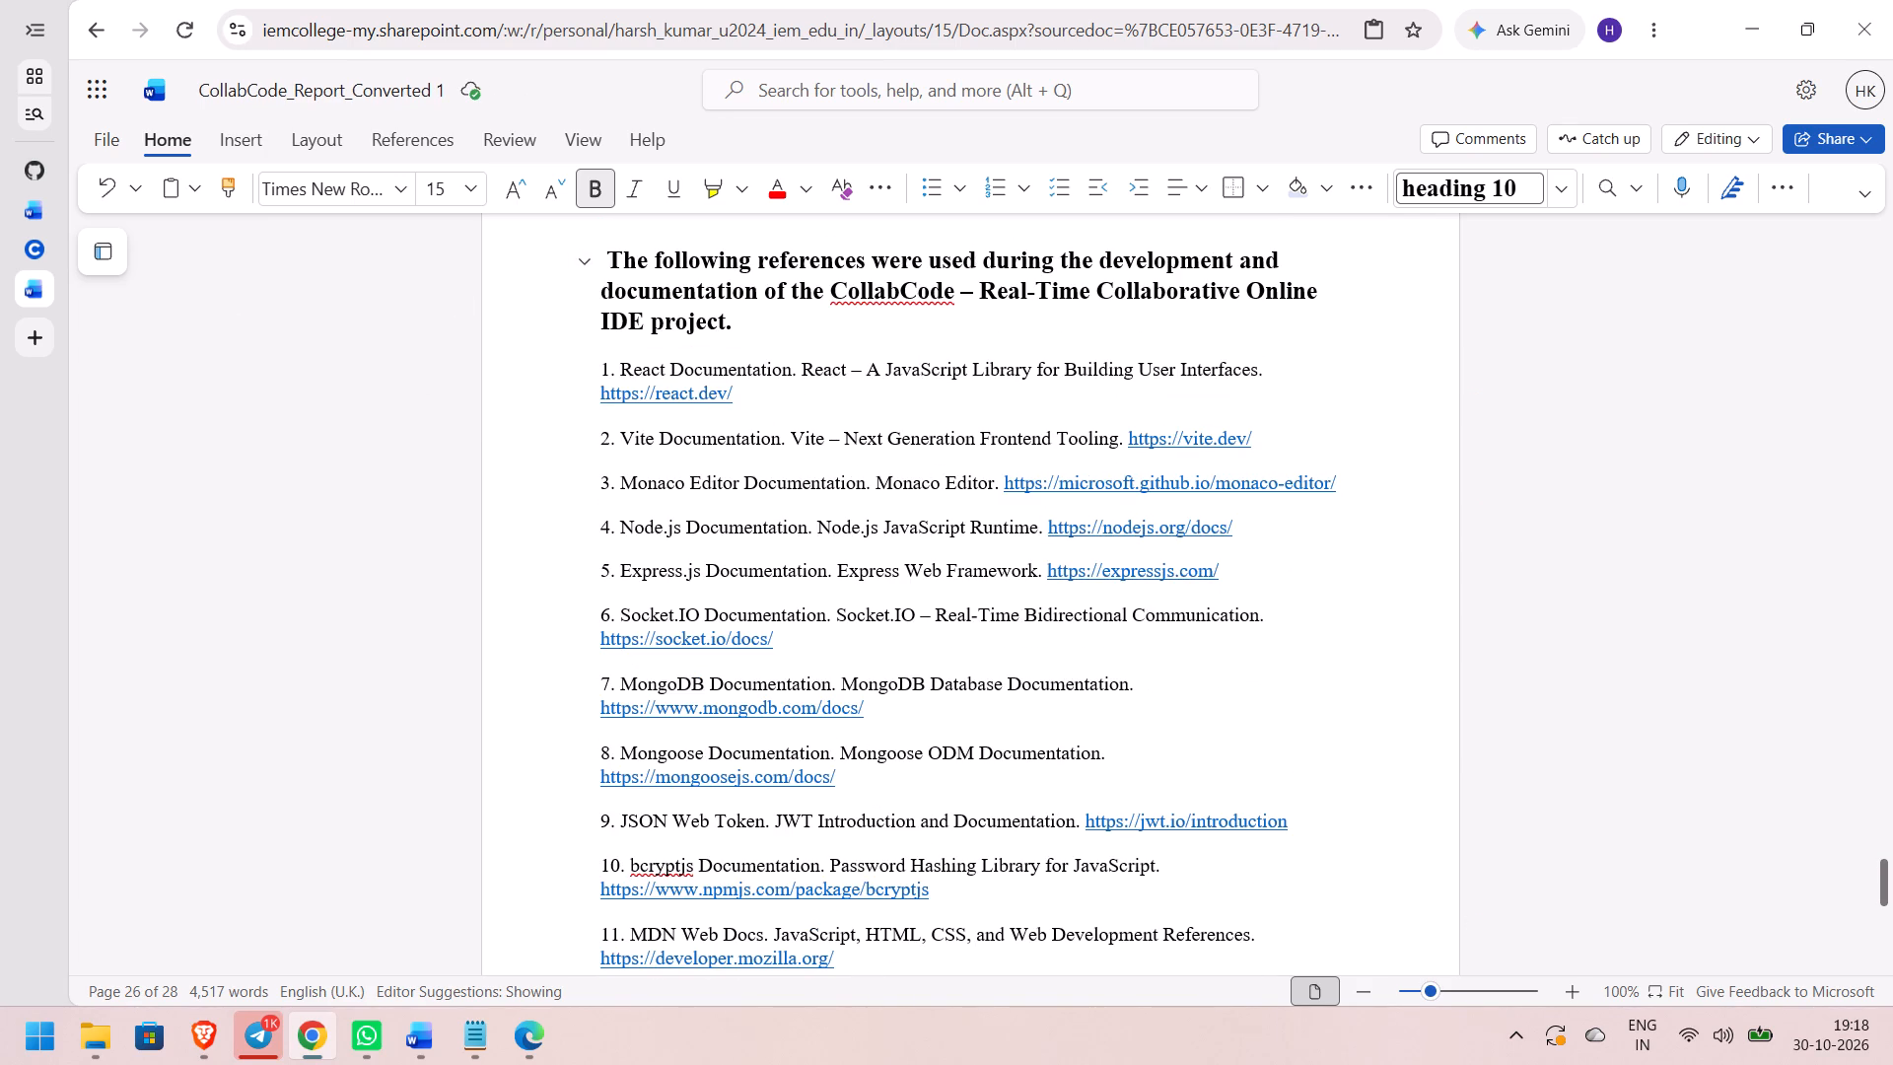
click(605, 261)
key(BackSpace)
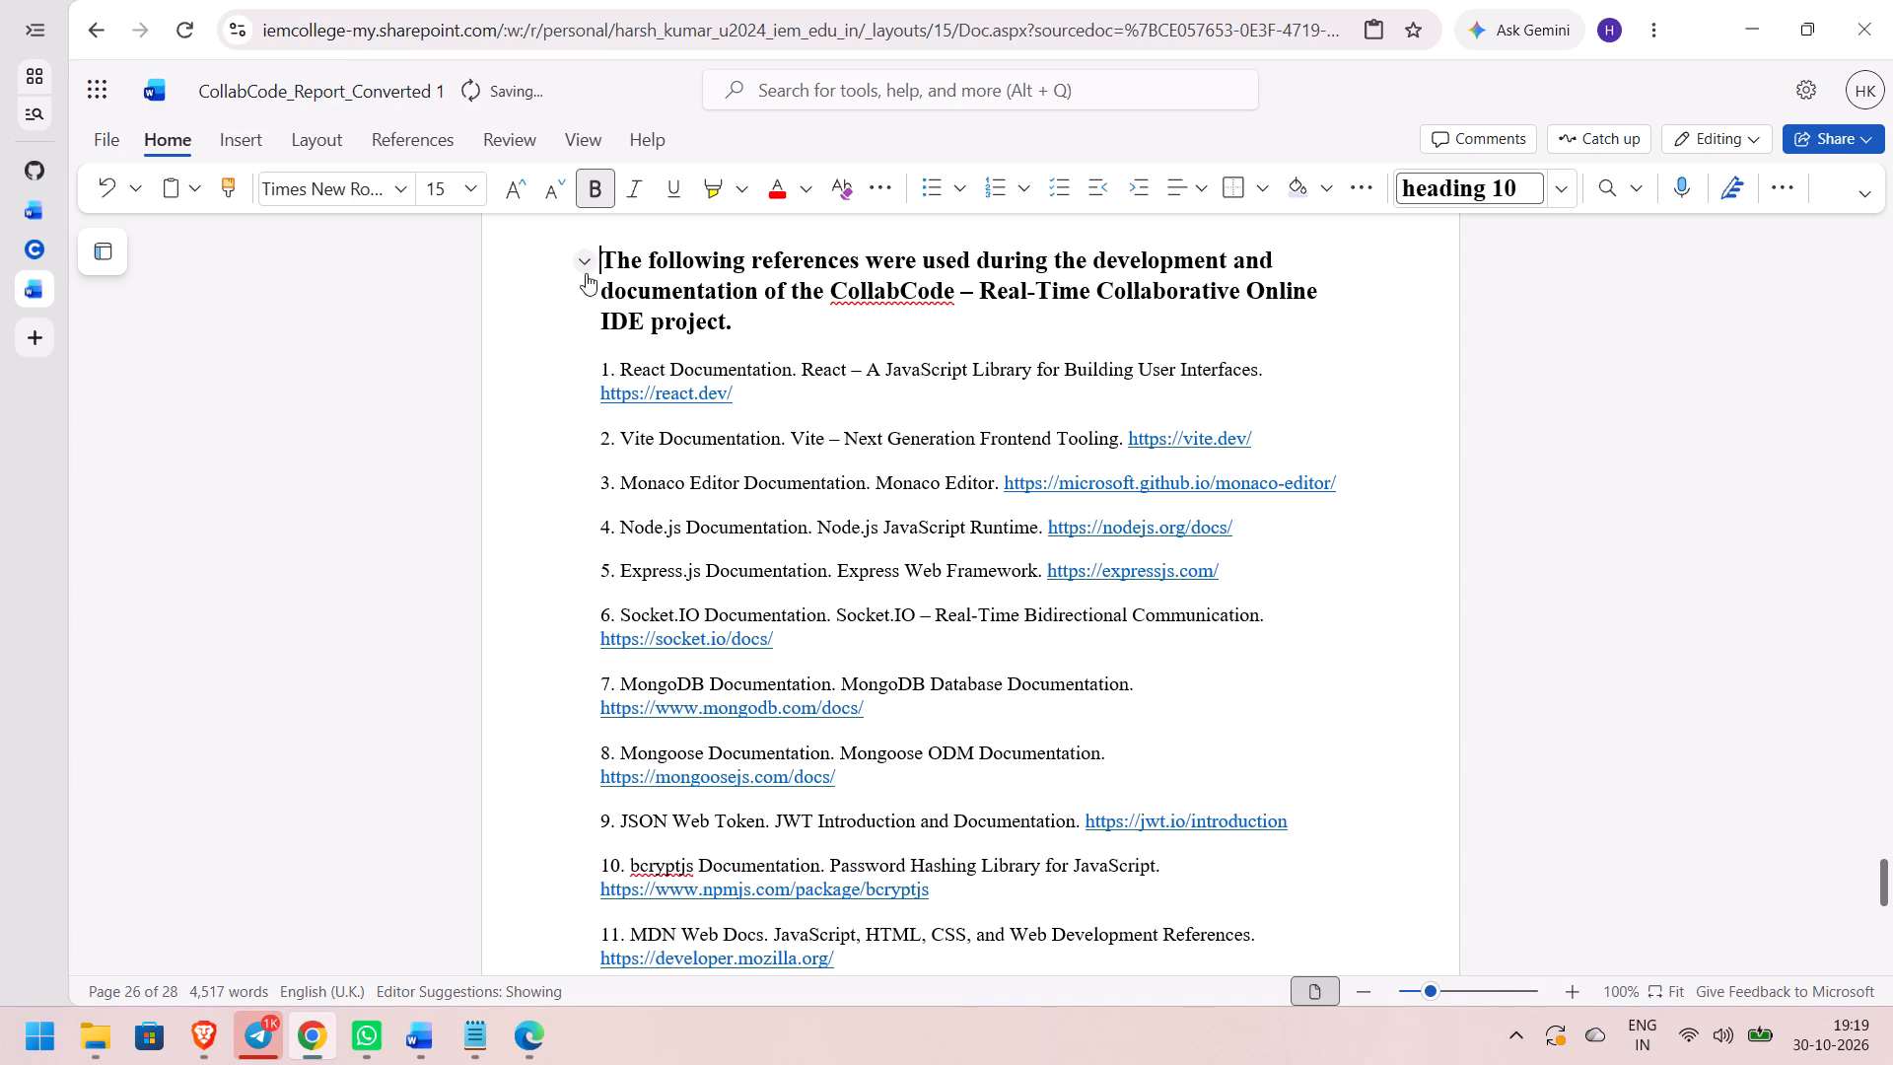
Copy the bibliography introduction and references 1 to 11 from the report.
drag(596, 250, 843, 955)
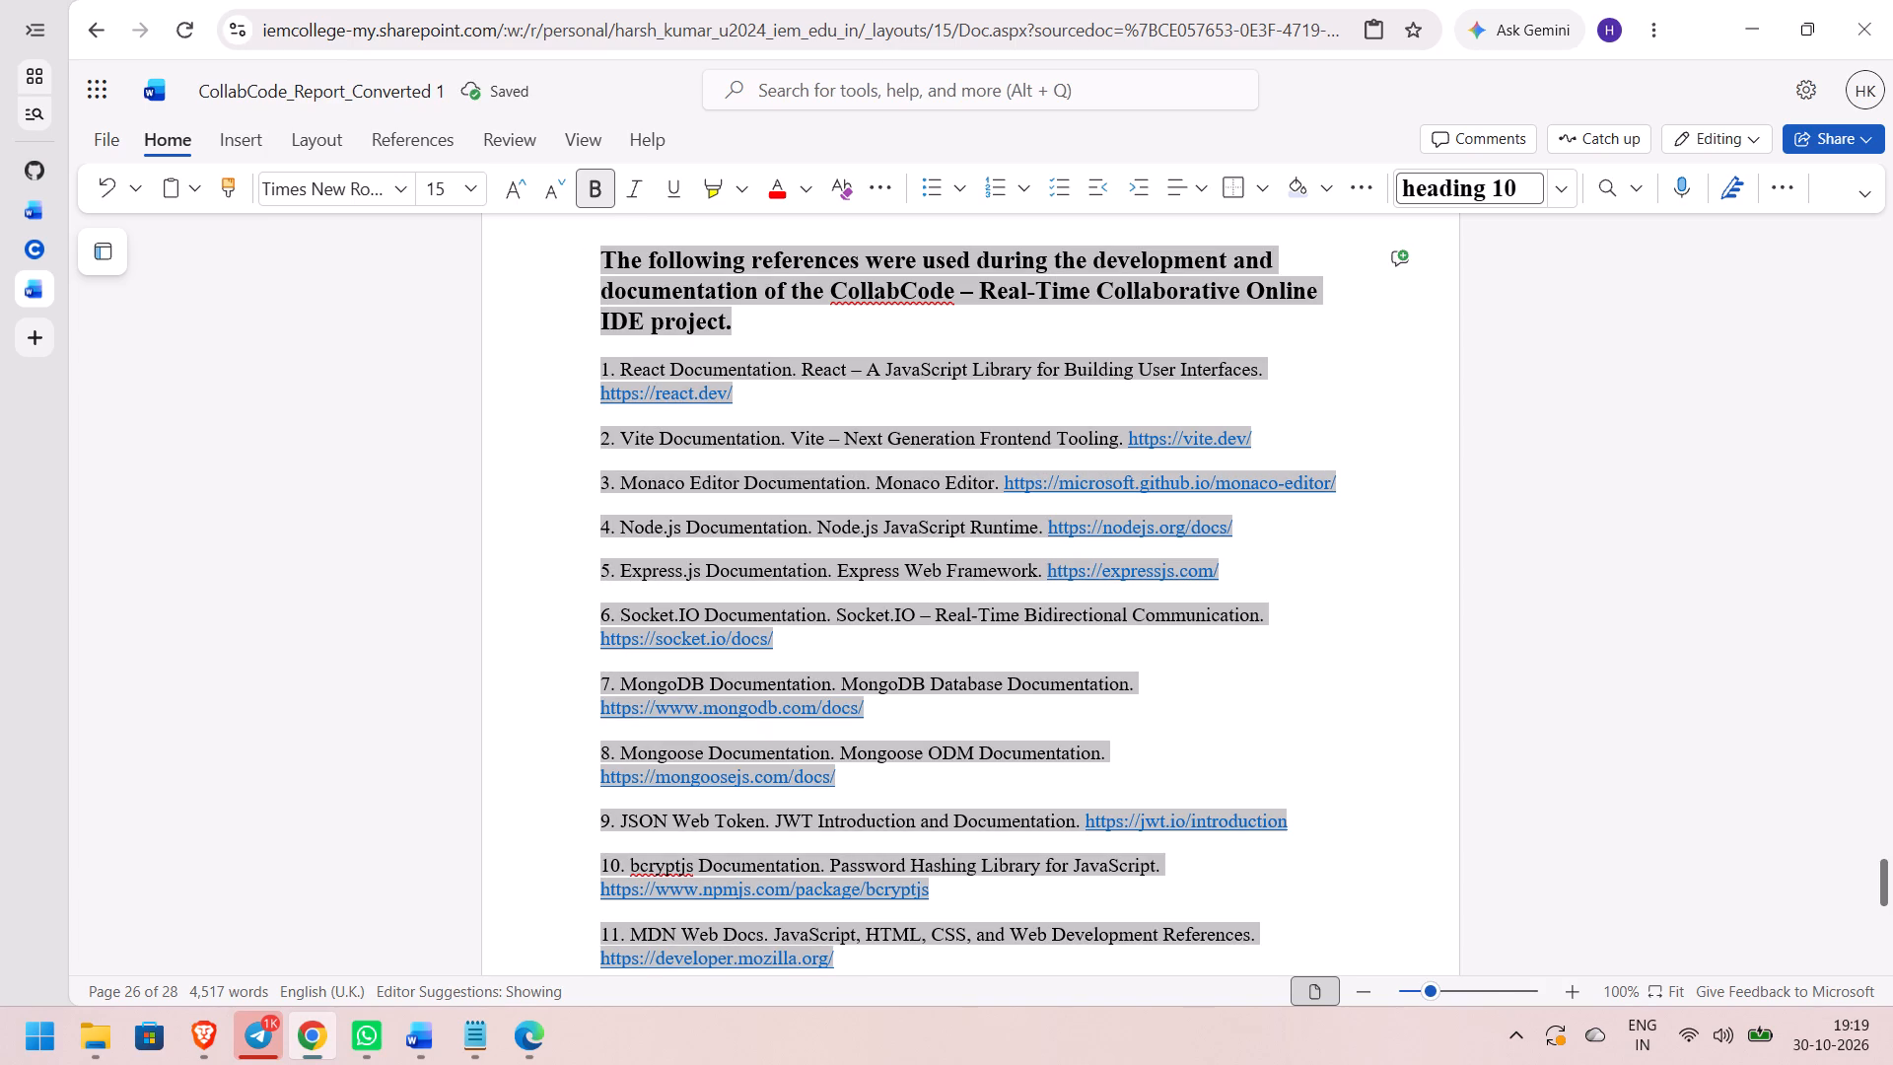
drag(843, 955, 844, 957)
key(ctrl+c)
Try to paste the copied introduction and references 1 to 11 into the blank area beneath the BIBLIOGRAPHY heading.
scroll(895, 909, up, 2)
scroll(897, 758, up, 2)
click(798, 664)
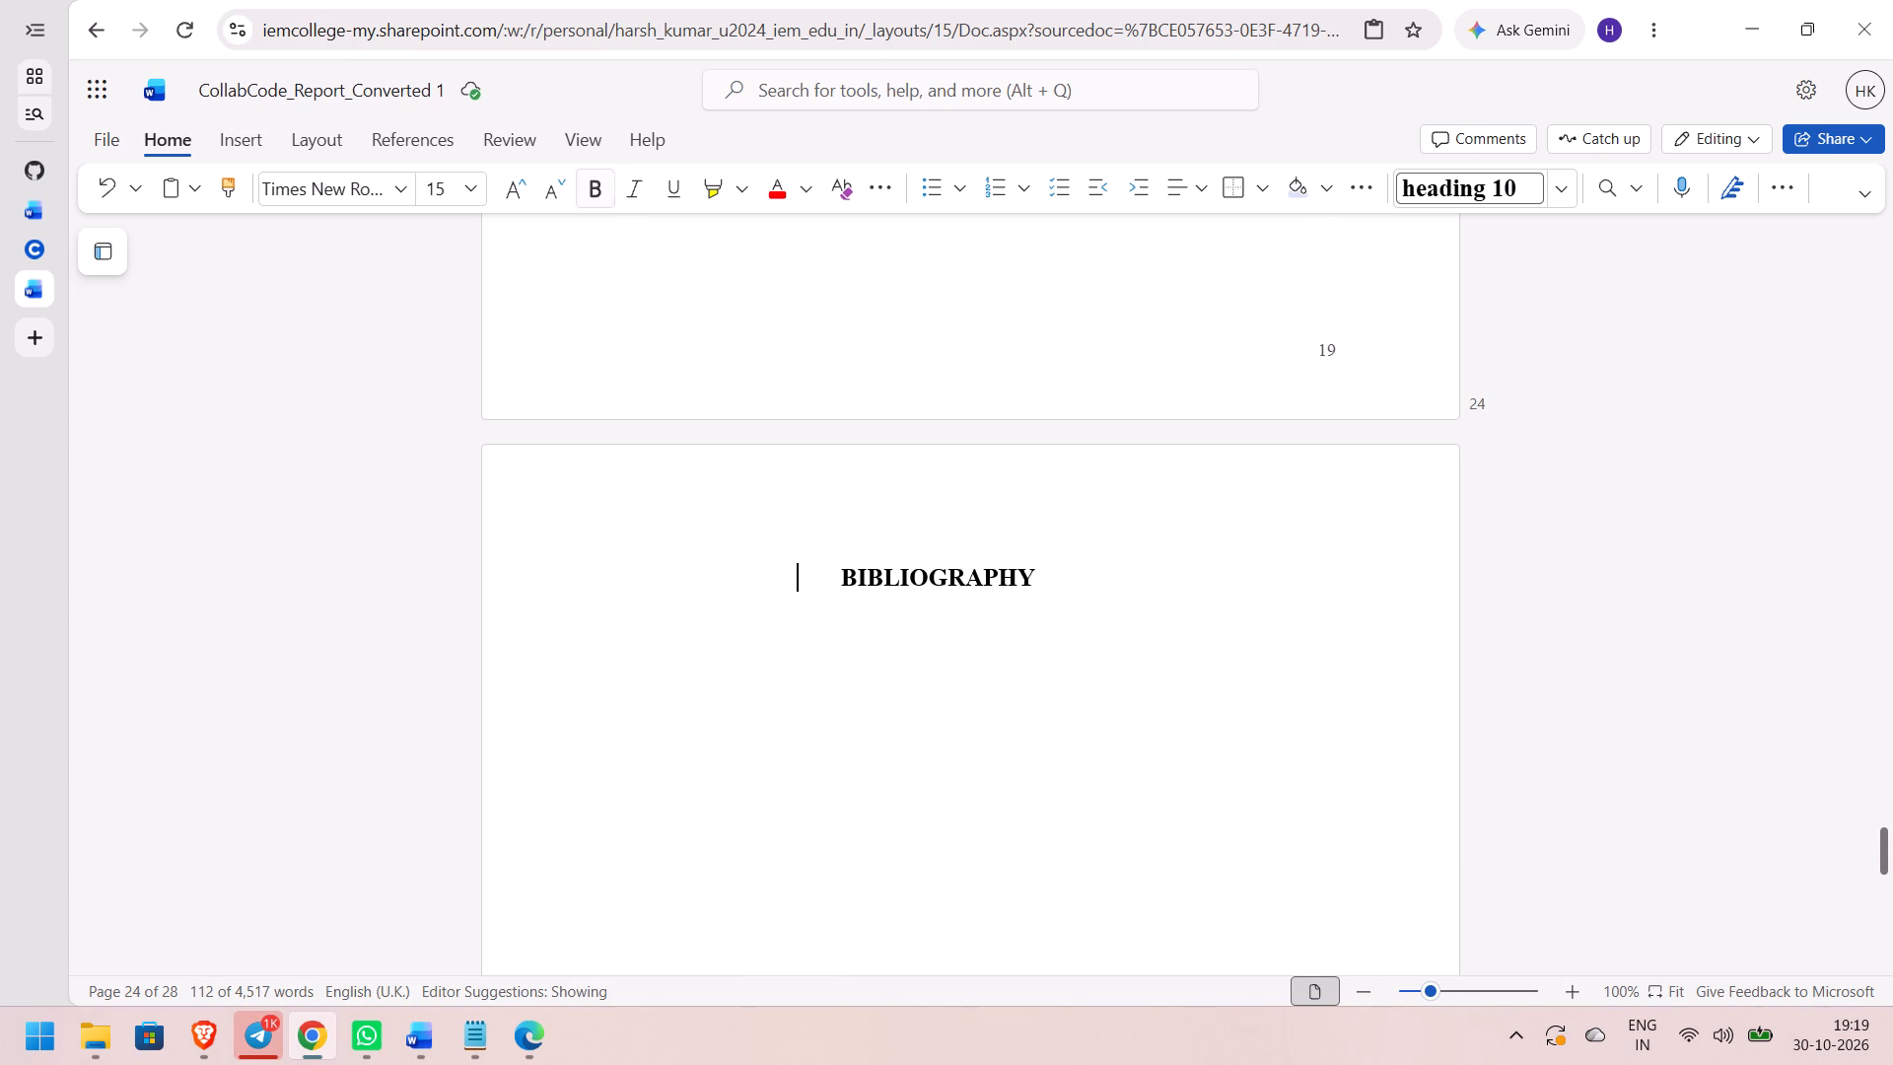
click(1189, 597)
click(1209, 611)
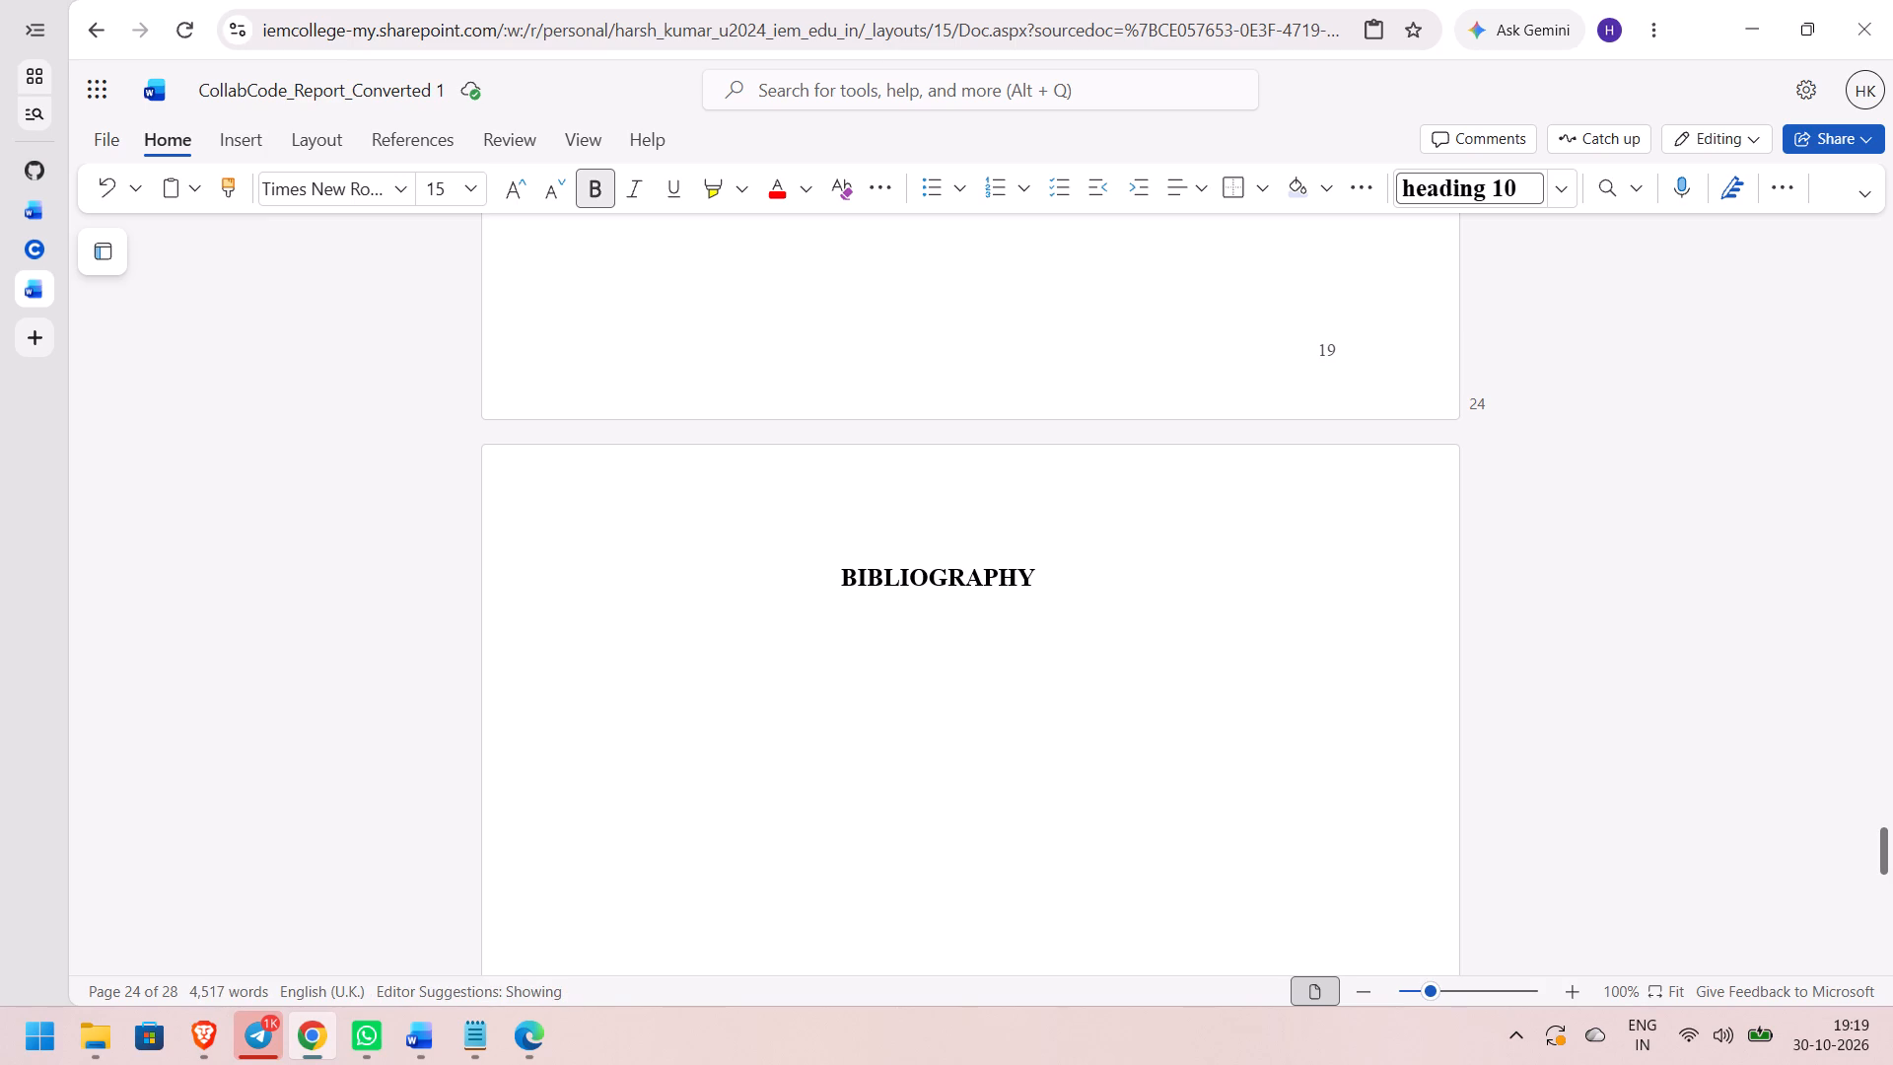
key(Right)
key(Down)
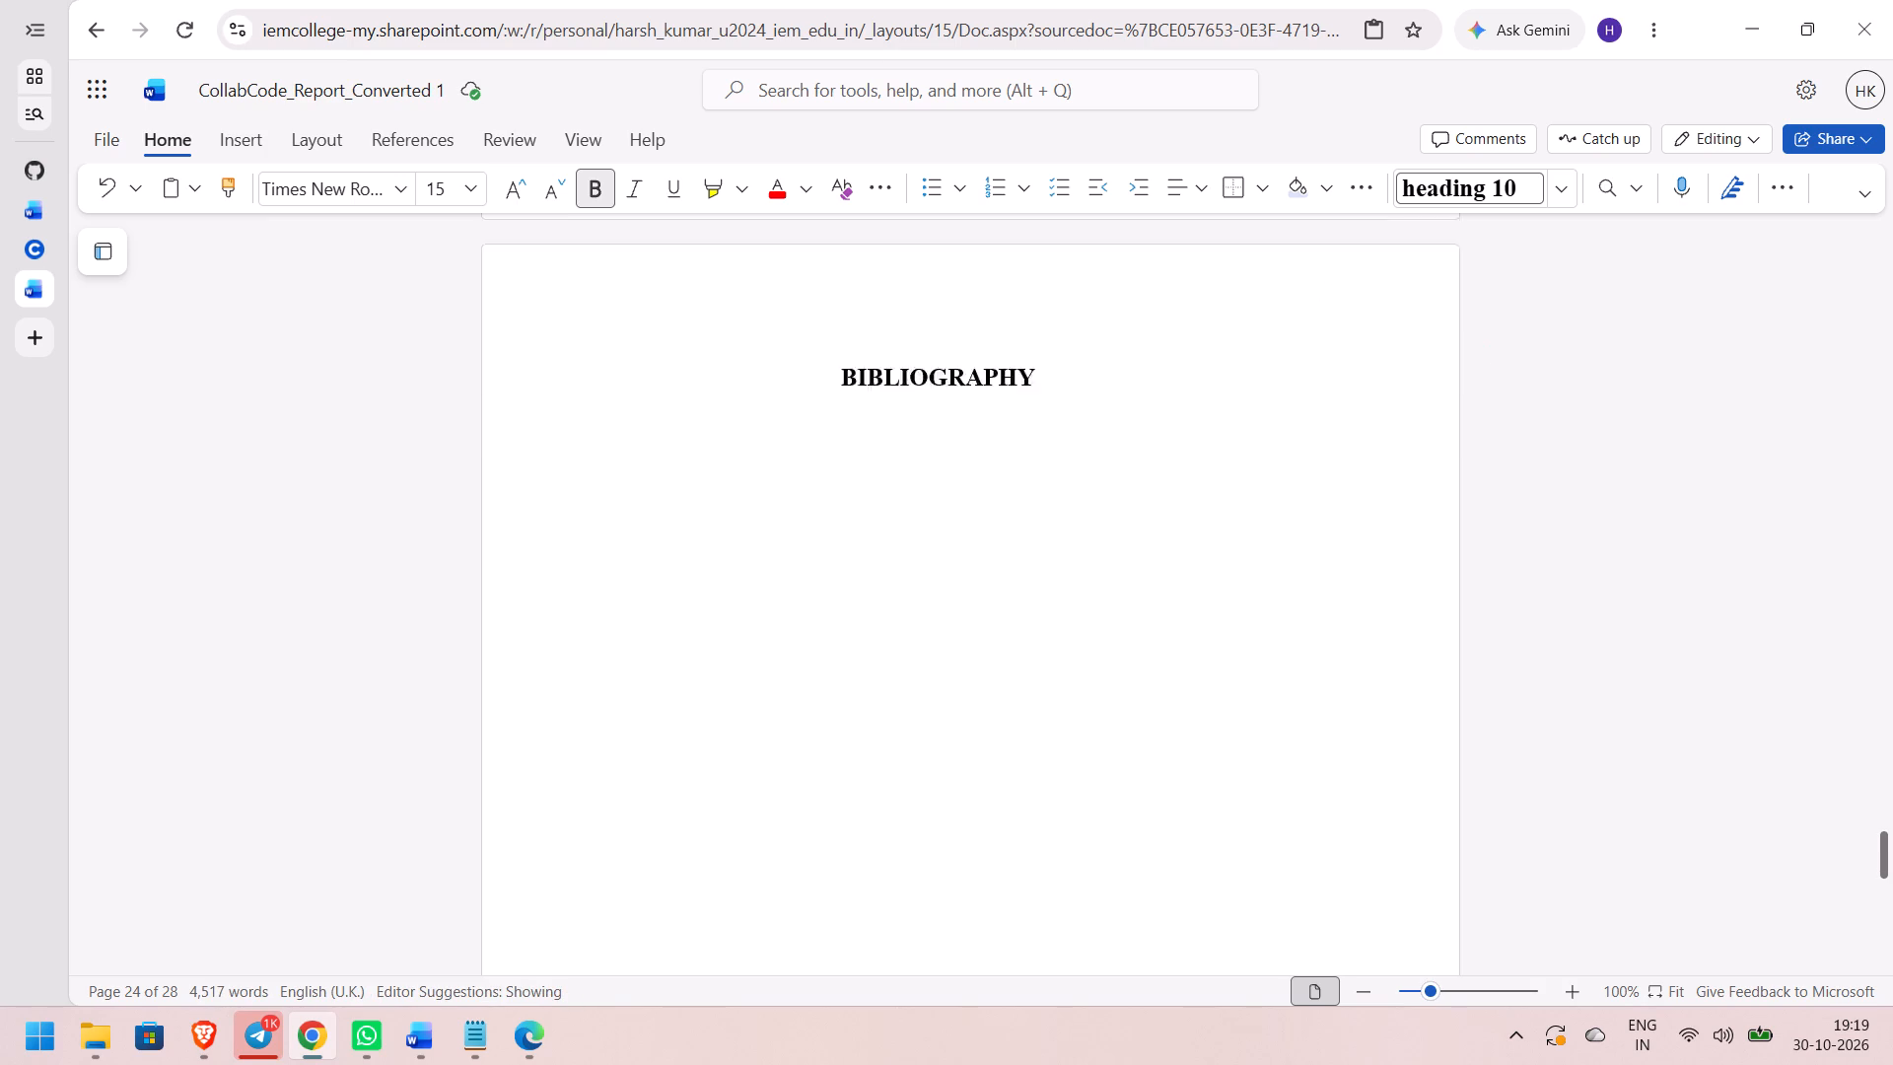
scroll(1206, 612, up, 3)
scroll(1157, 638, down, 1)
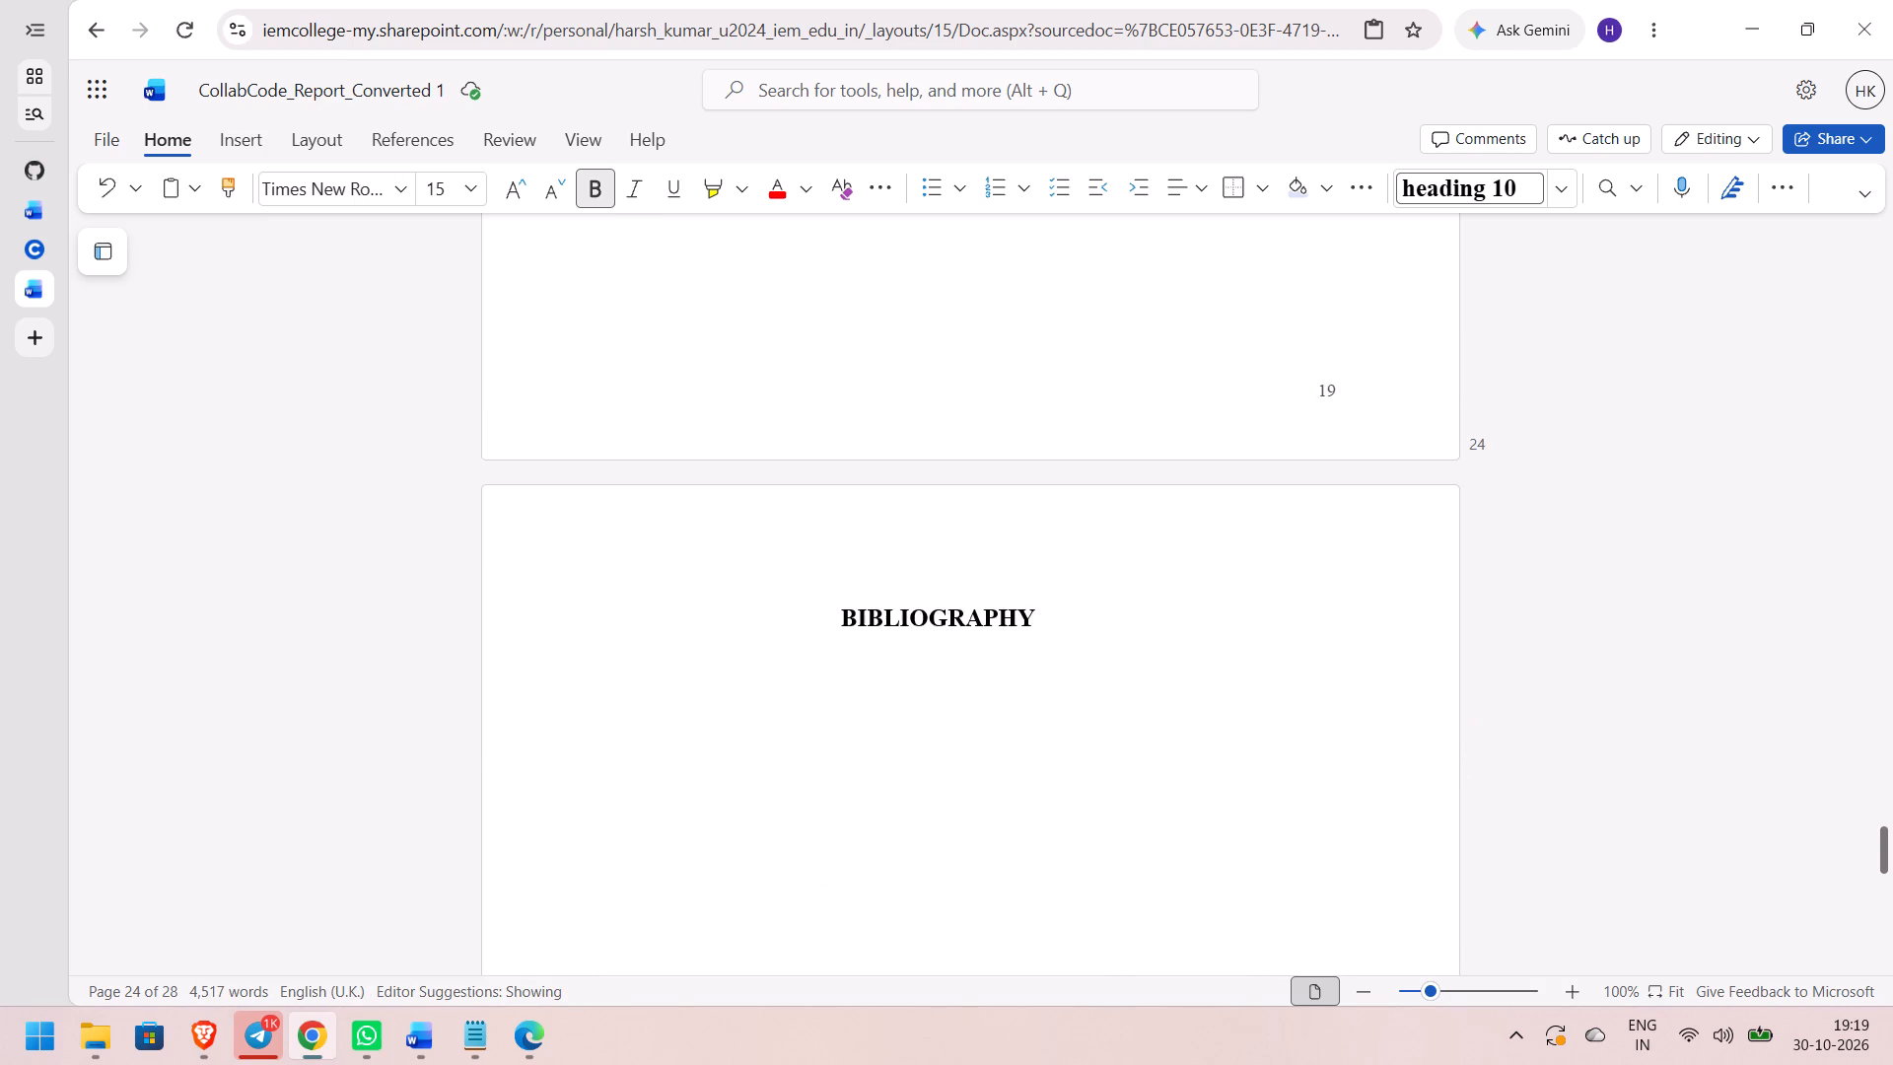
scroll(1157, 638, up, 2)
scroll(1157, 638, down, 3)
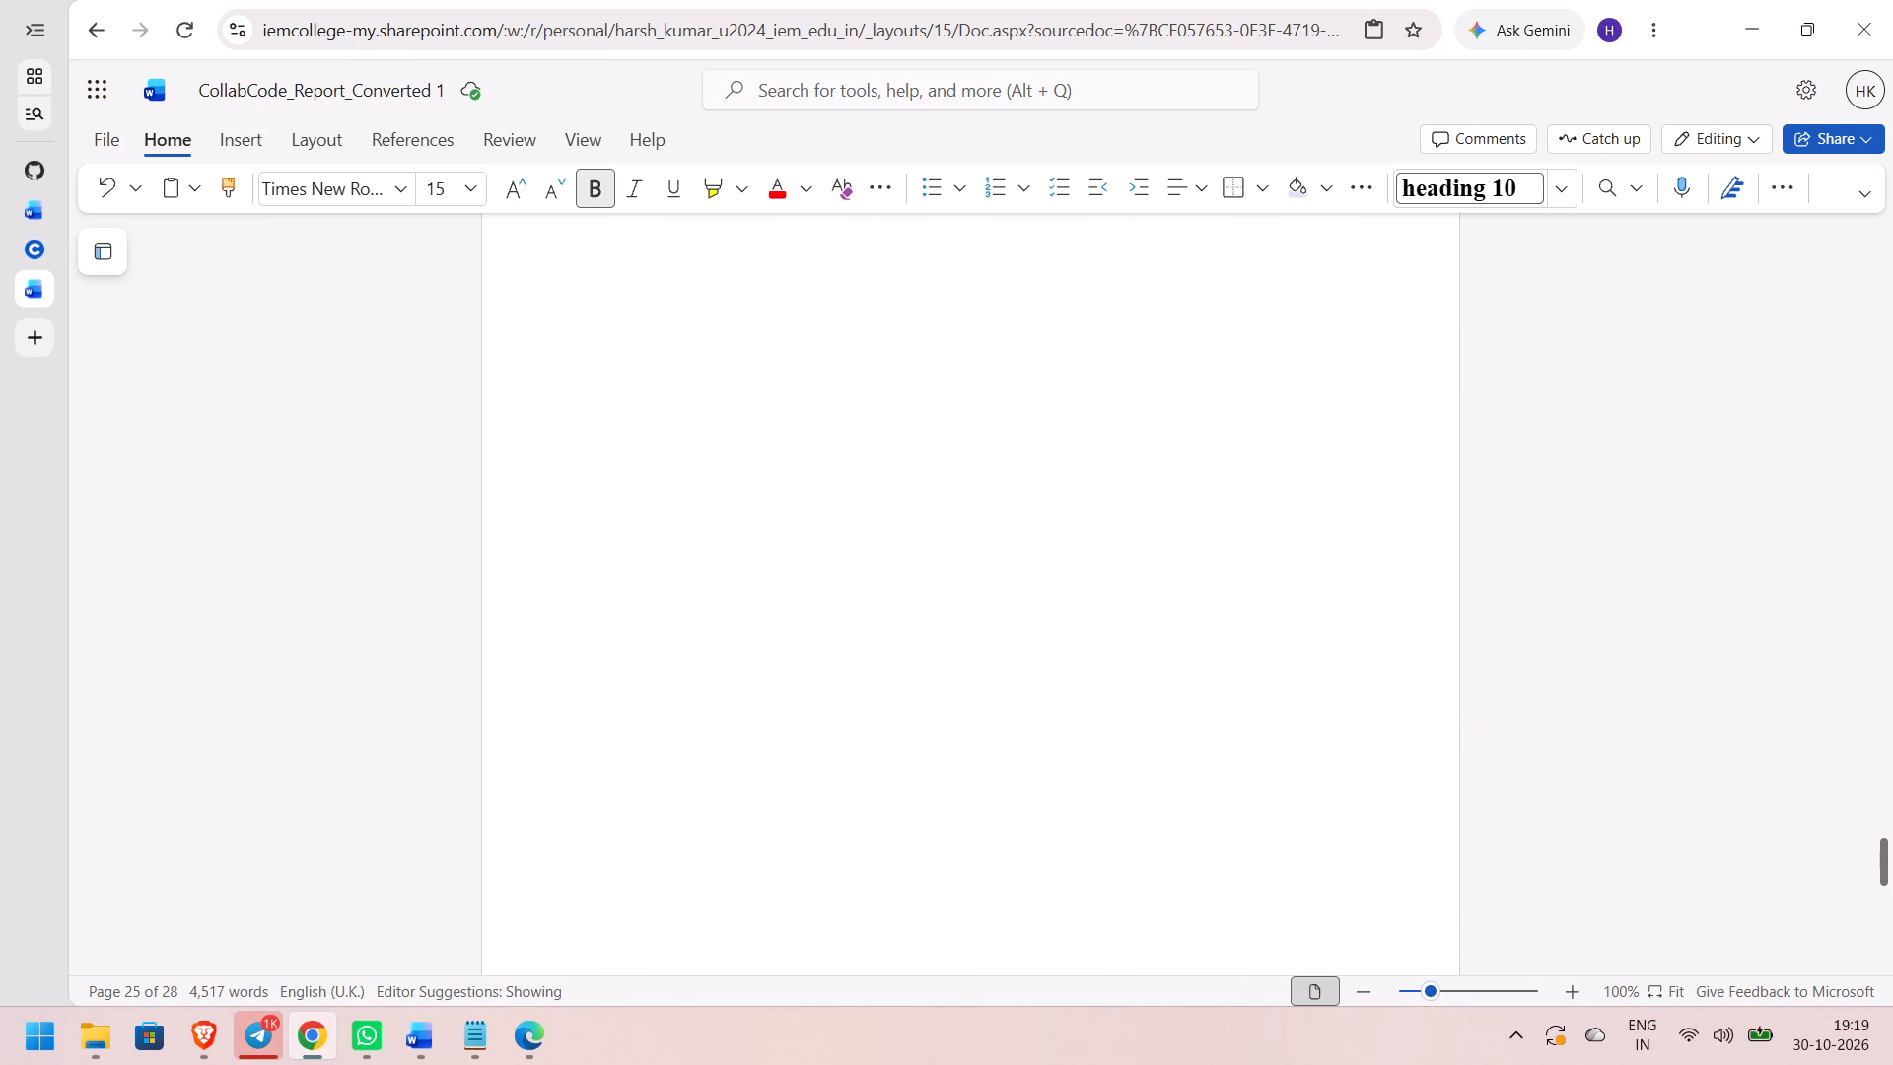
scroll(1099, 644, up, 1)
click(952, 676)
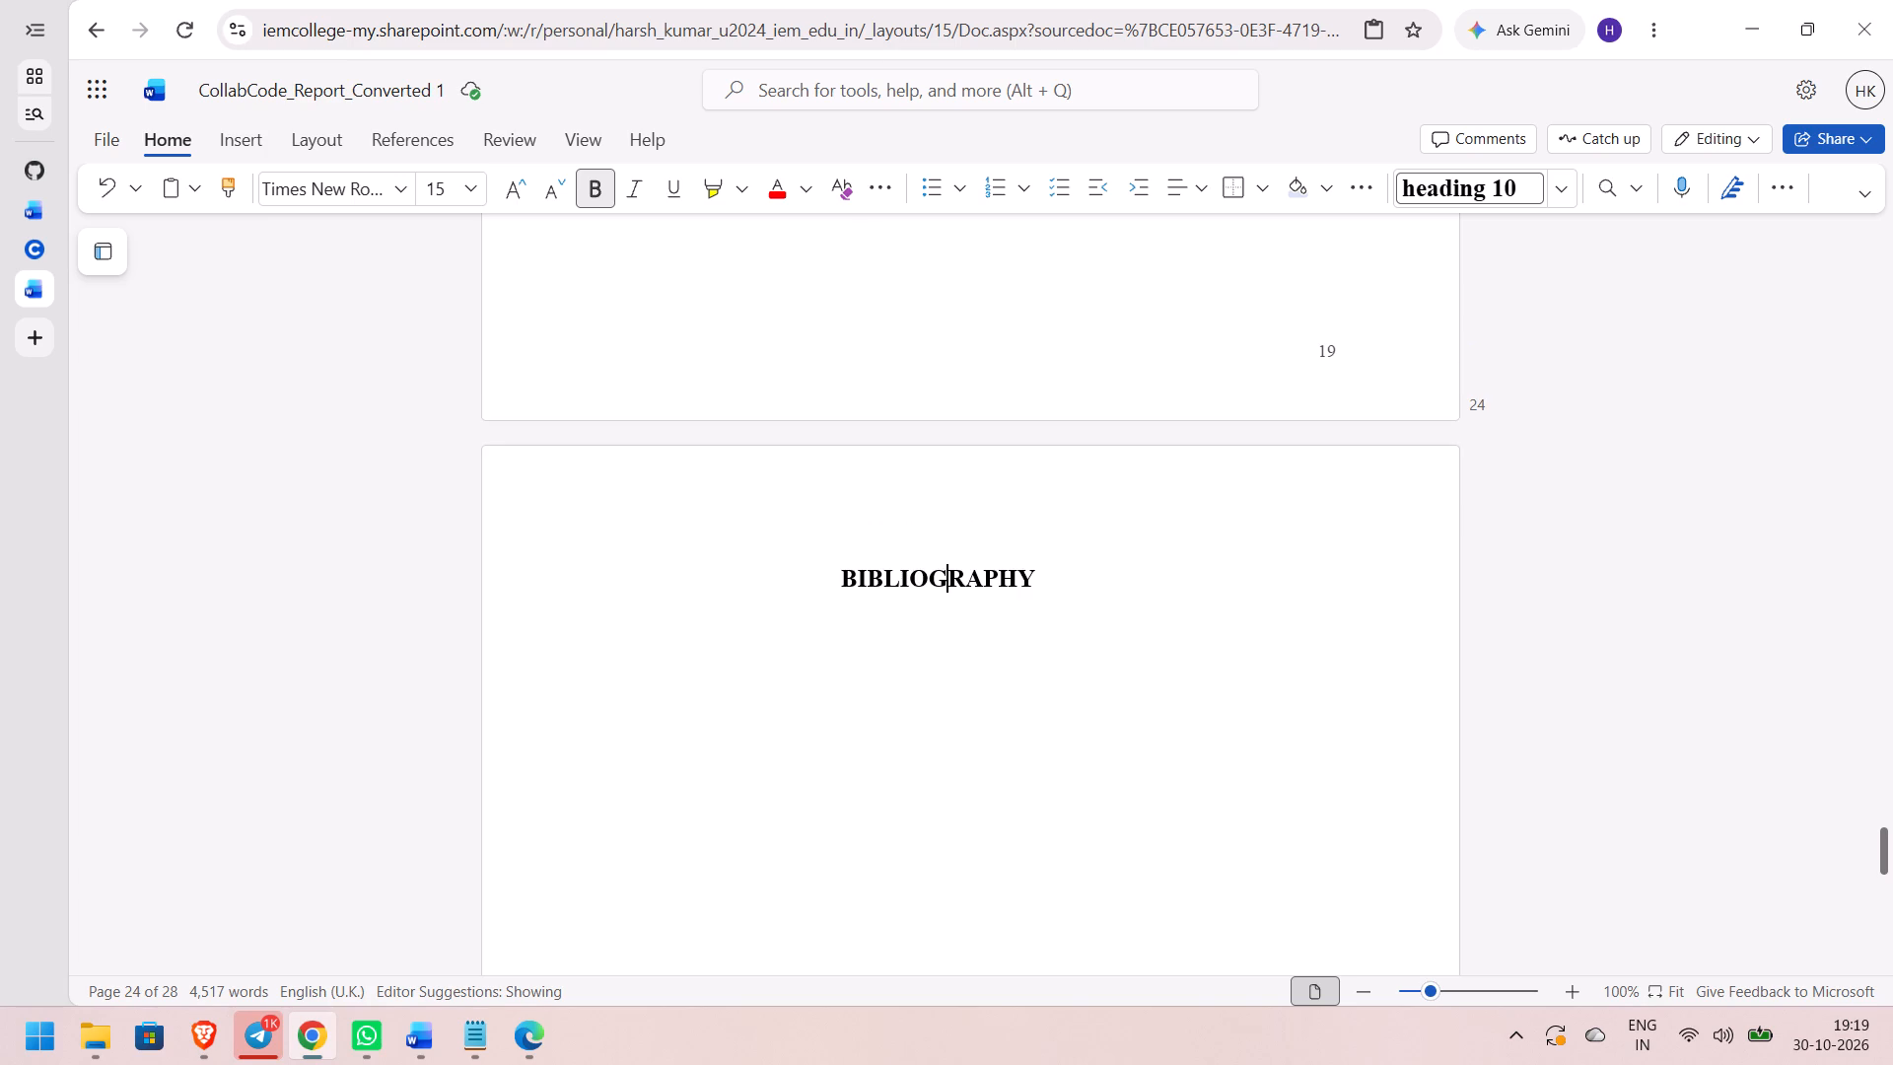
key(Right)
key(Right)
key(Right)
key(Right)
key(Right)
key(Right)
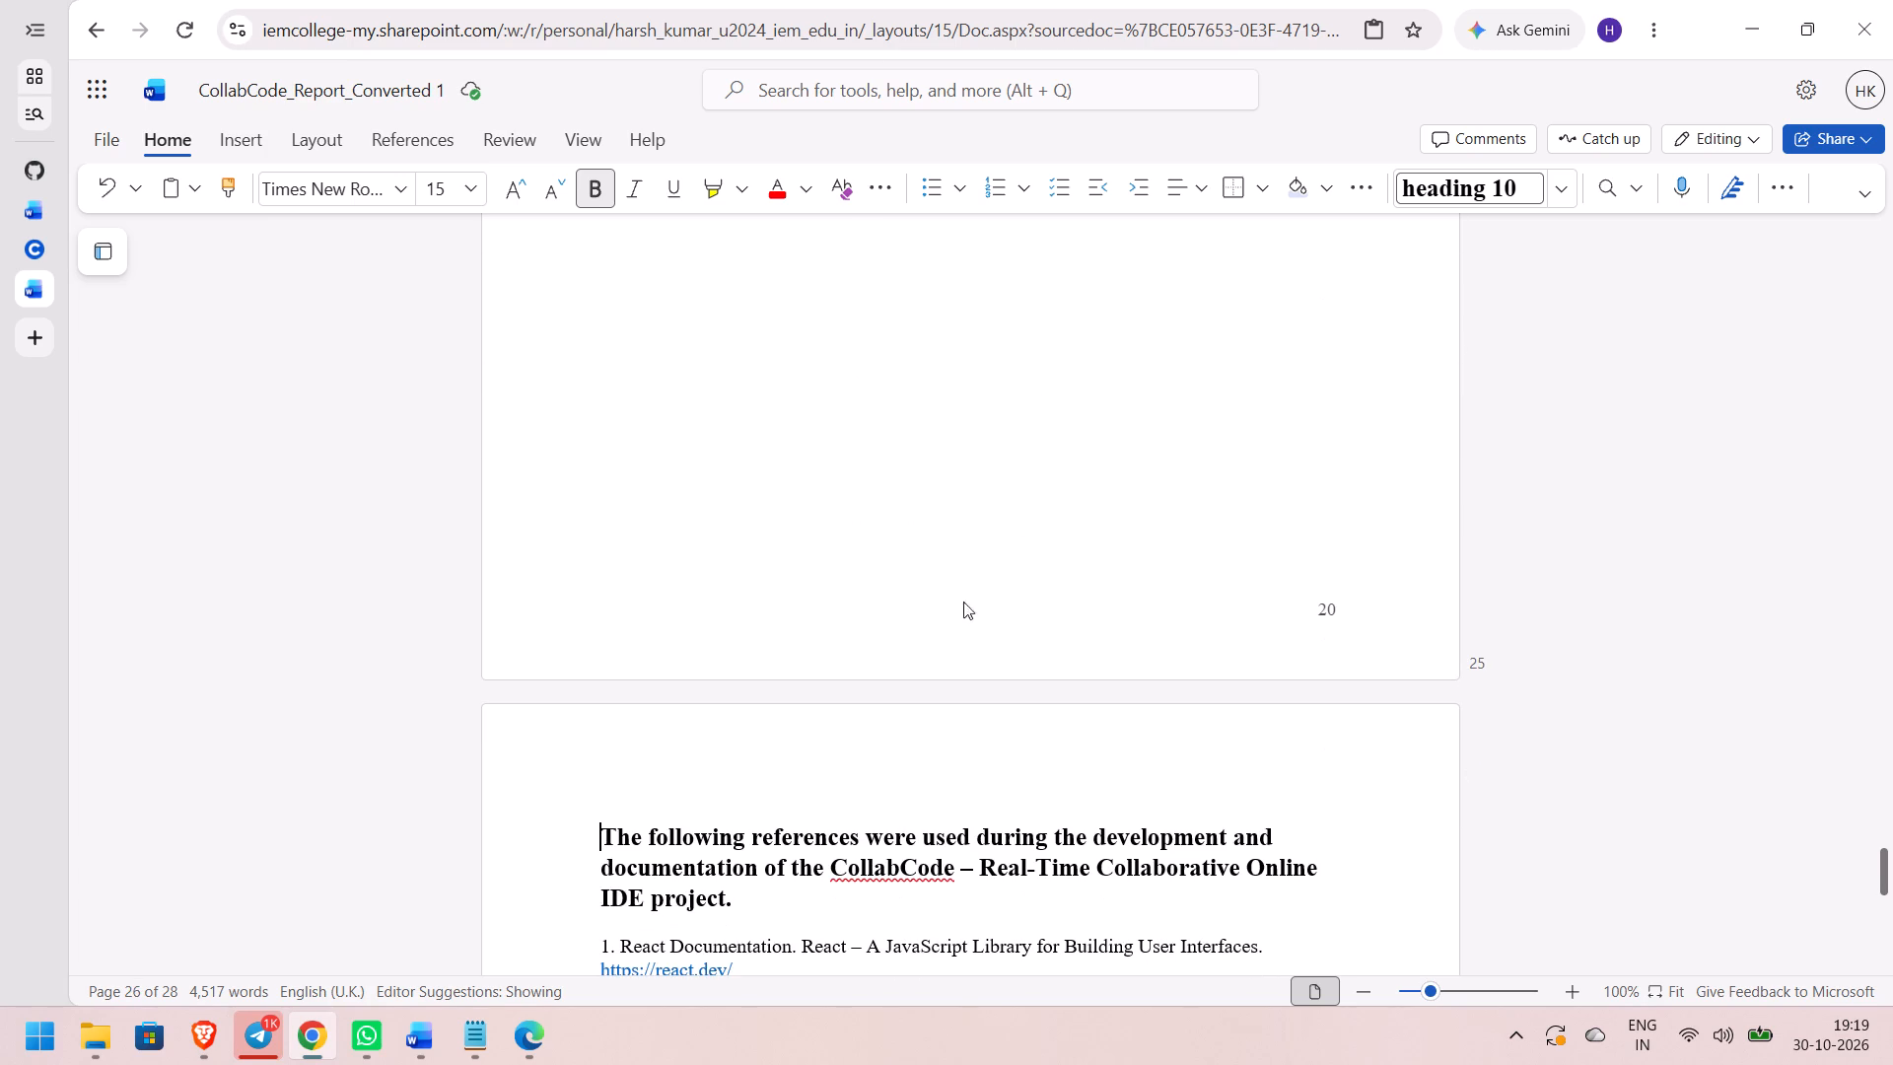
click(925, 567)
key(ctrl+v)
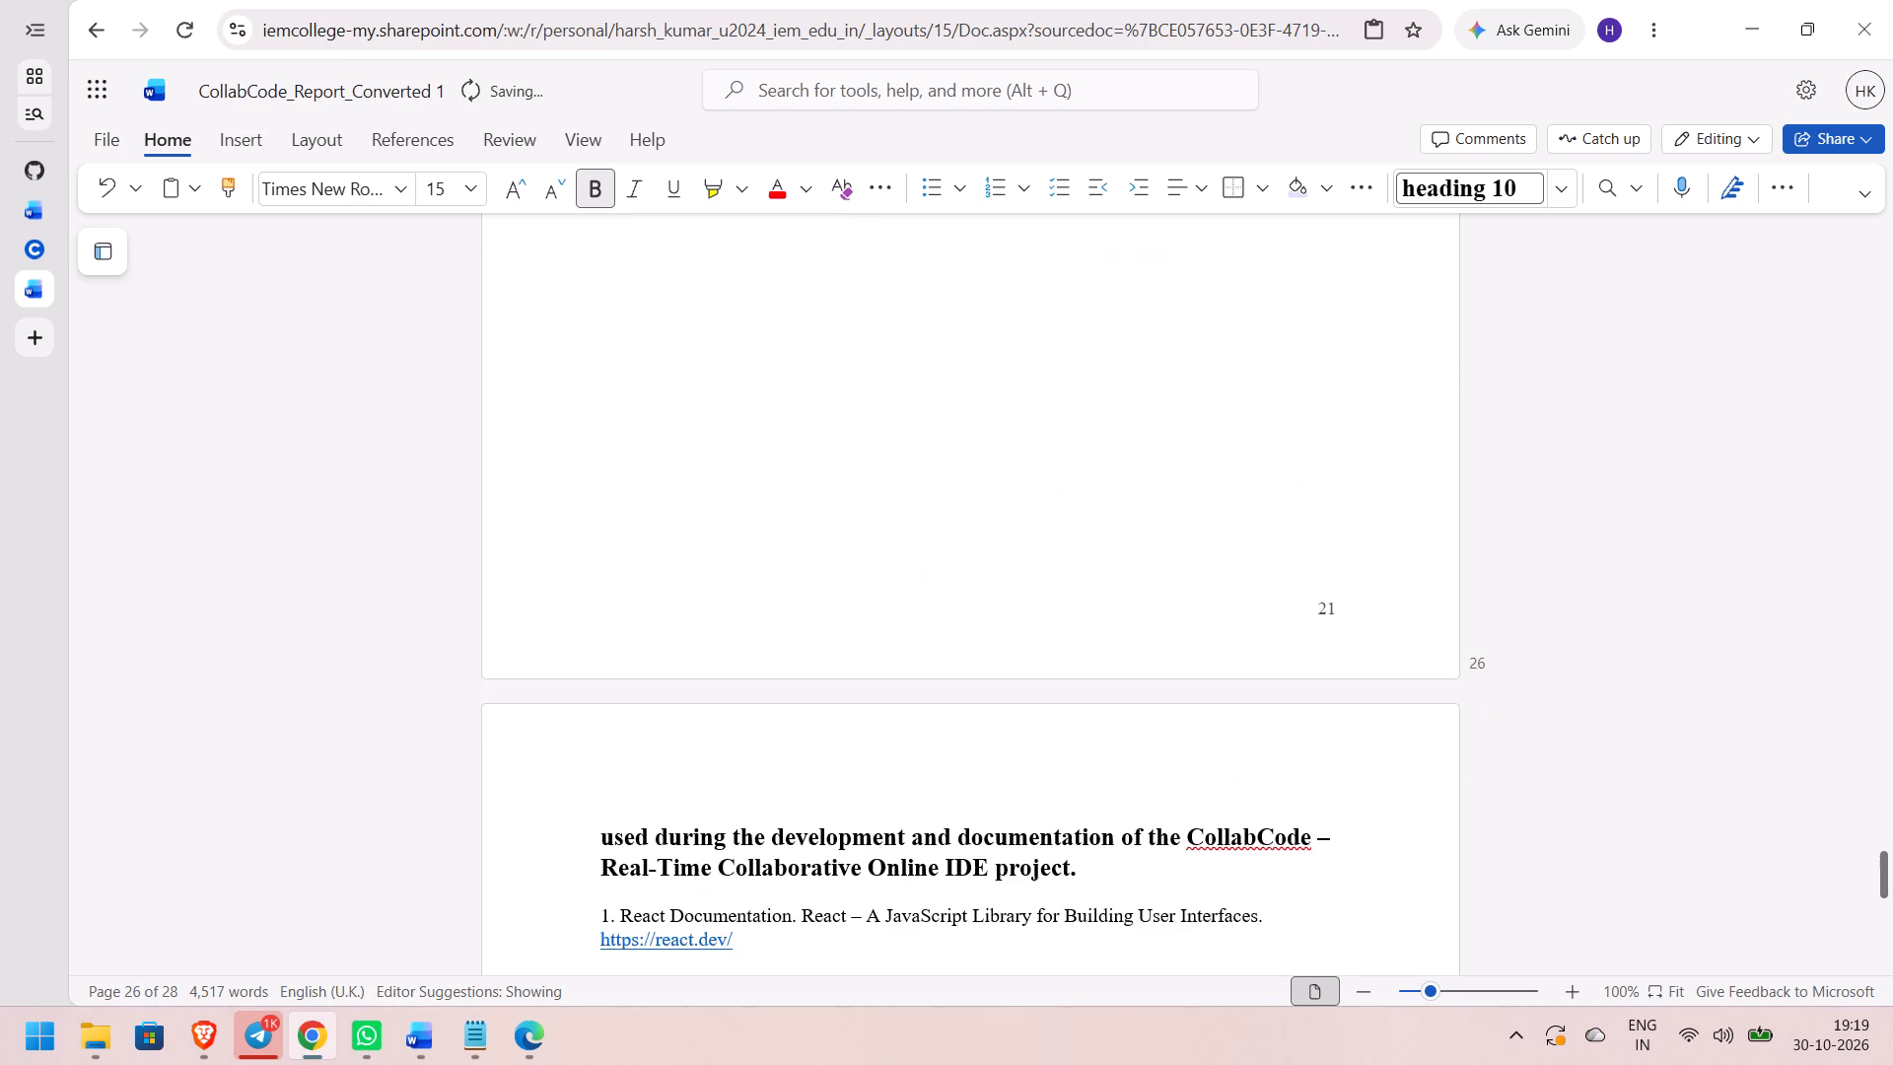
Look over the bibliography pages from the BIBLIOGRAPHY heading through the references to check where the pasted text landed.
scroll(923, 565, up, 5)
scroll(923, 565, down, 2)
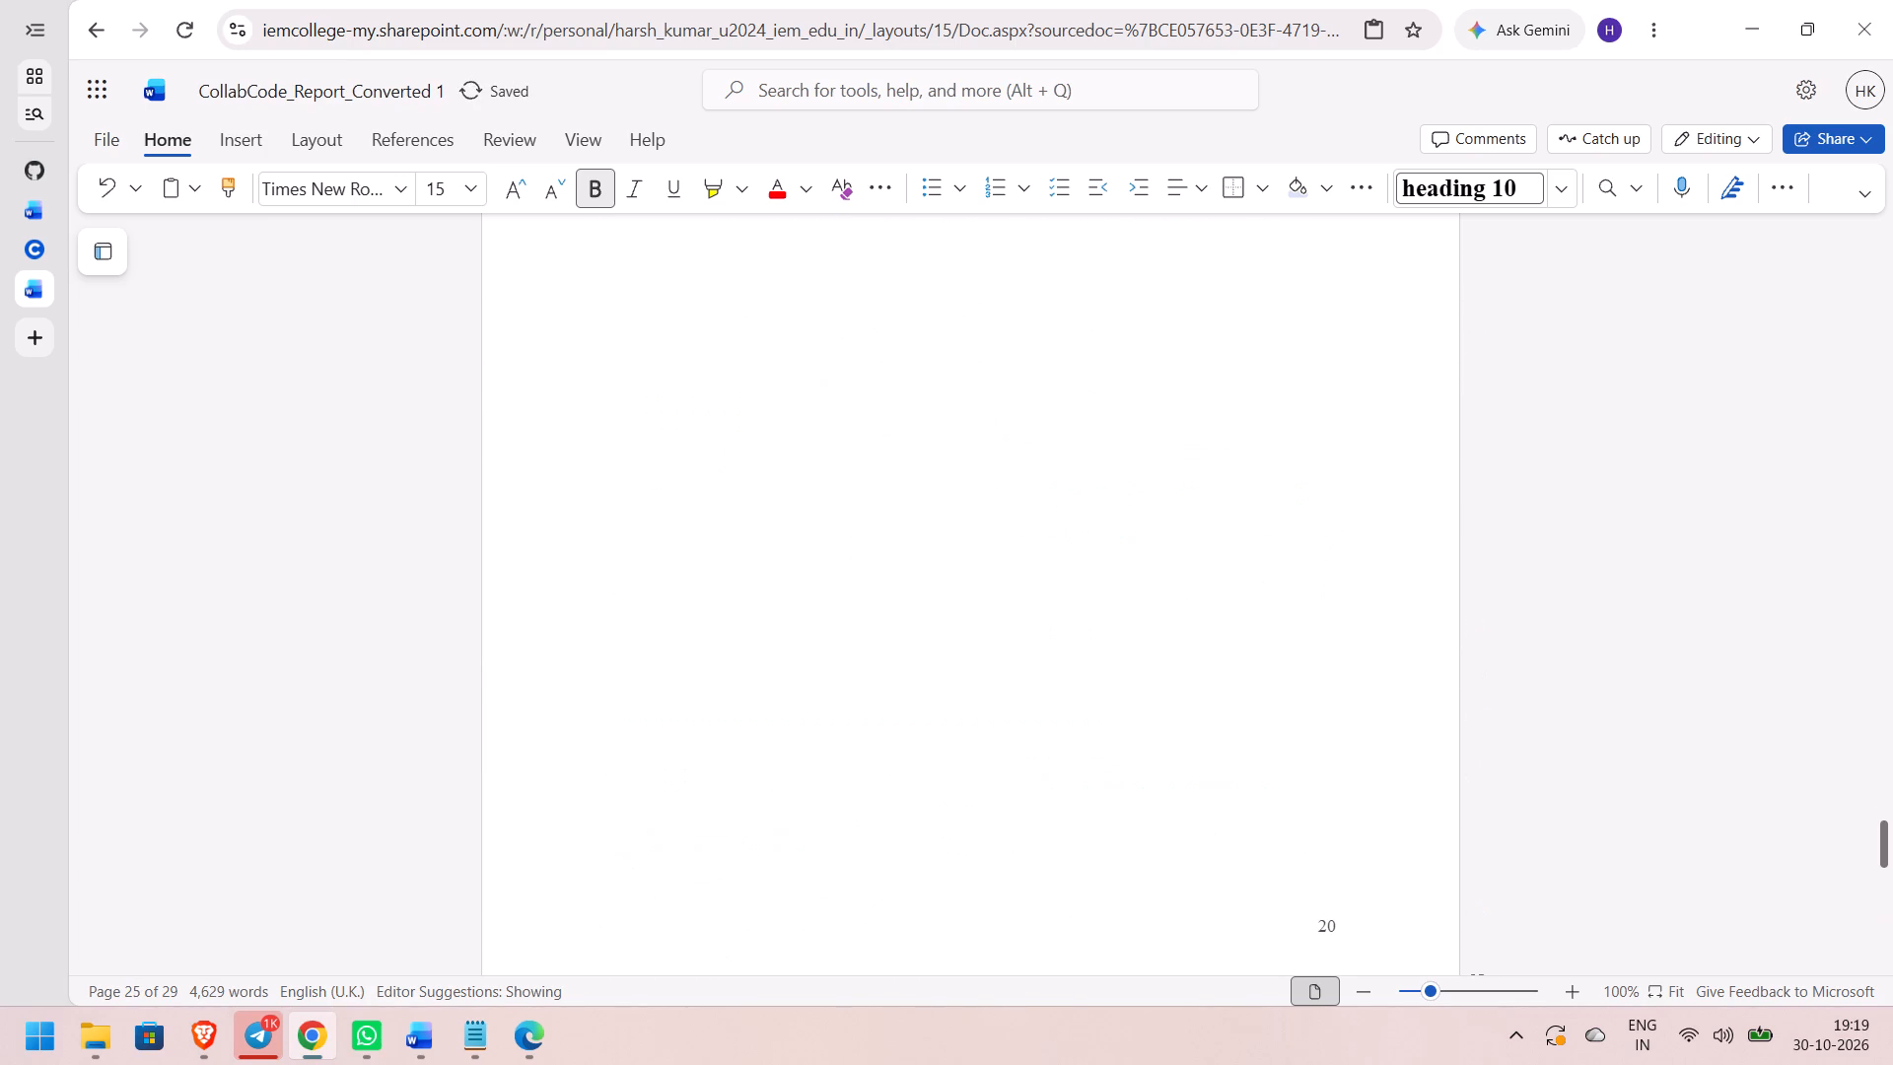
scroll(923, 565, down, 2)
scroll(923, 565, up, 4)
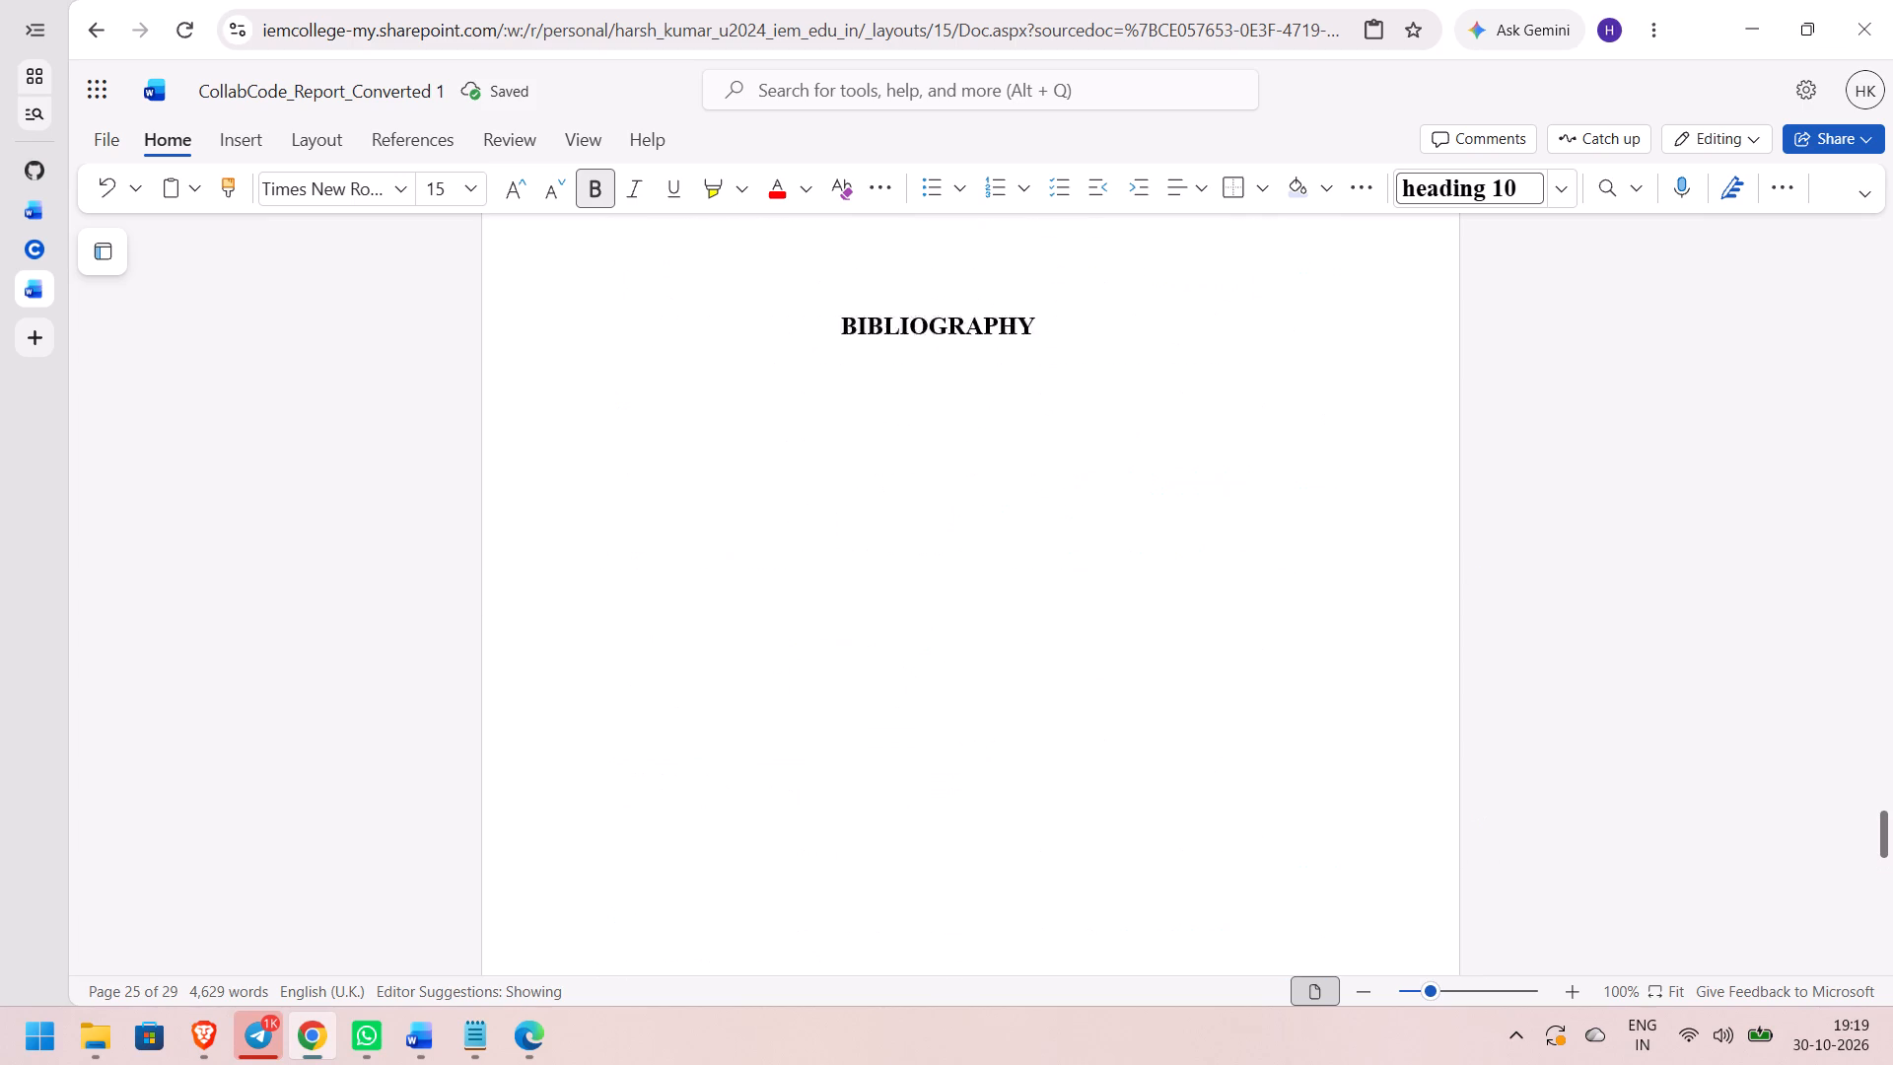
scroll(923, 565, down, 4)
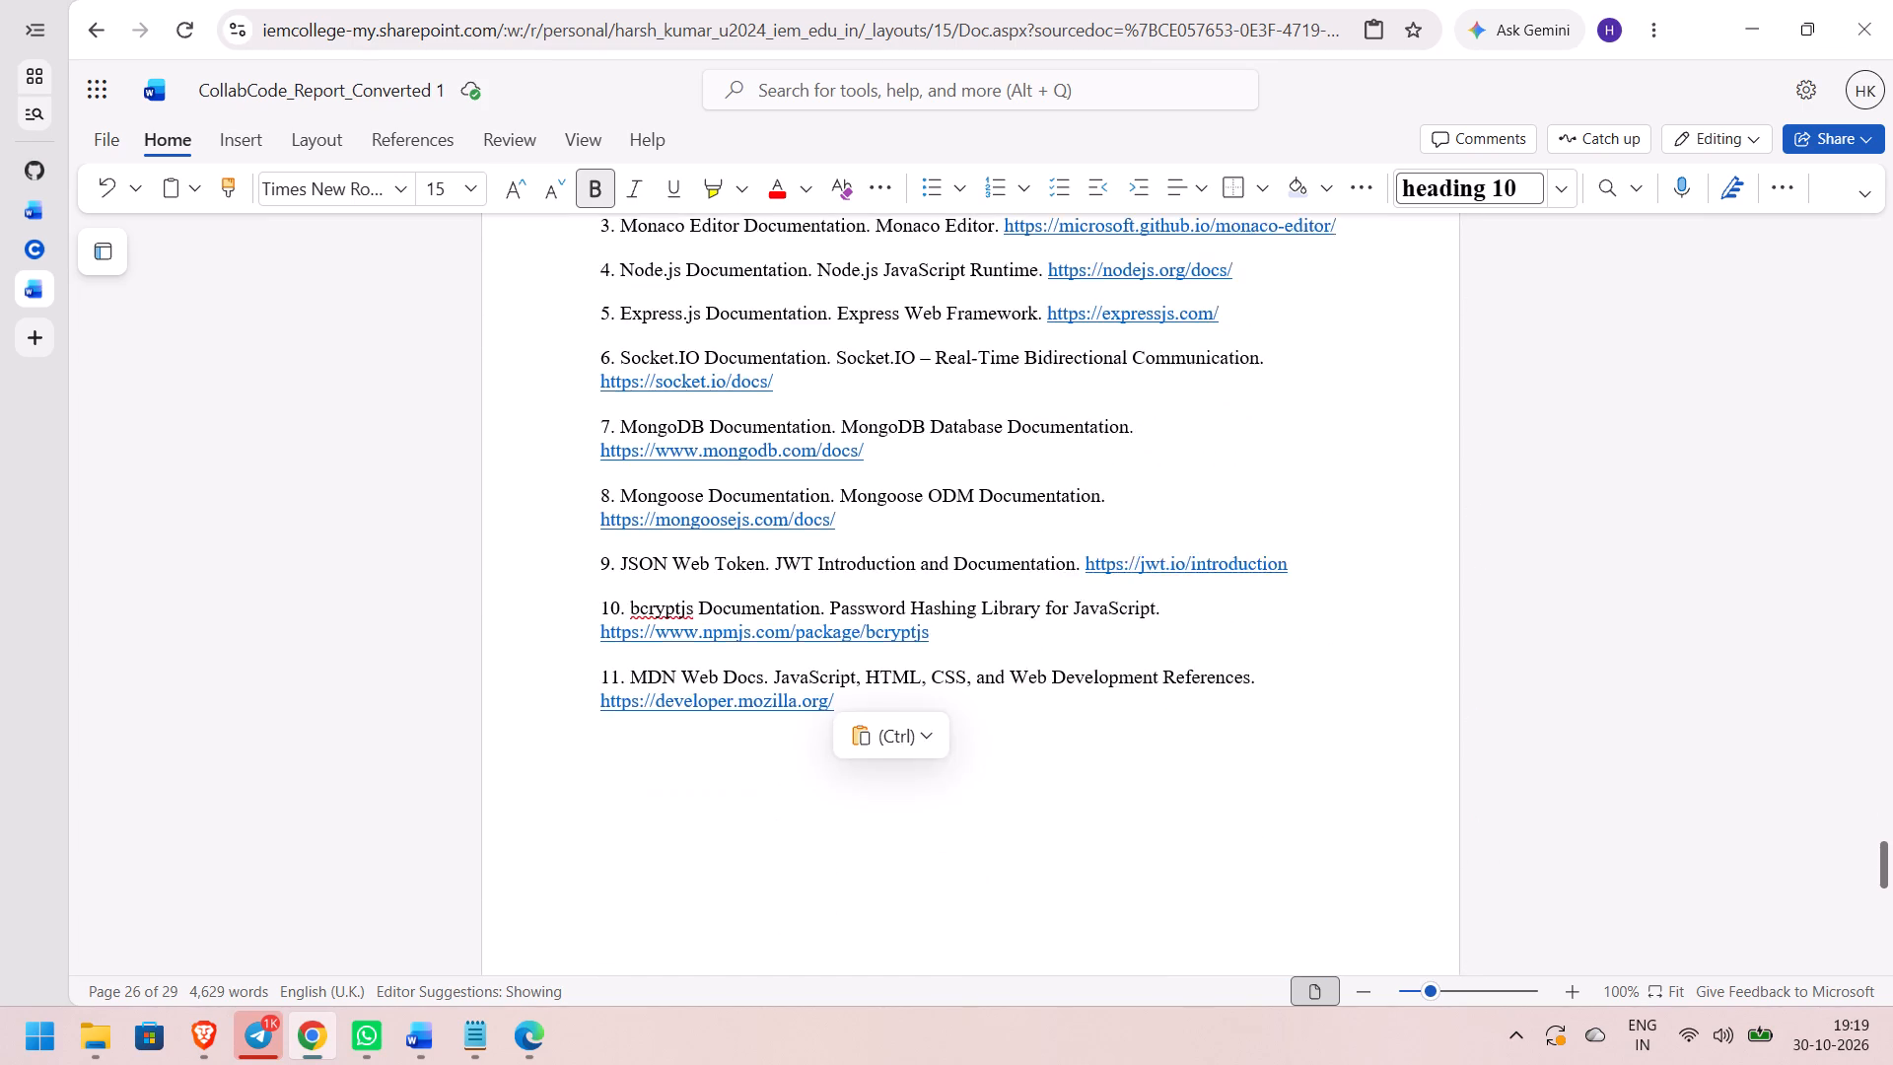
scroll(923, 565, down, 2)
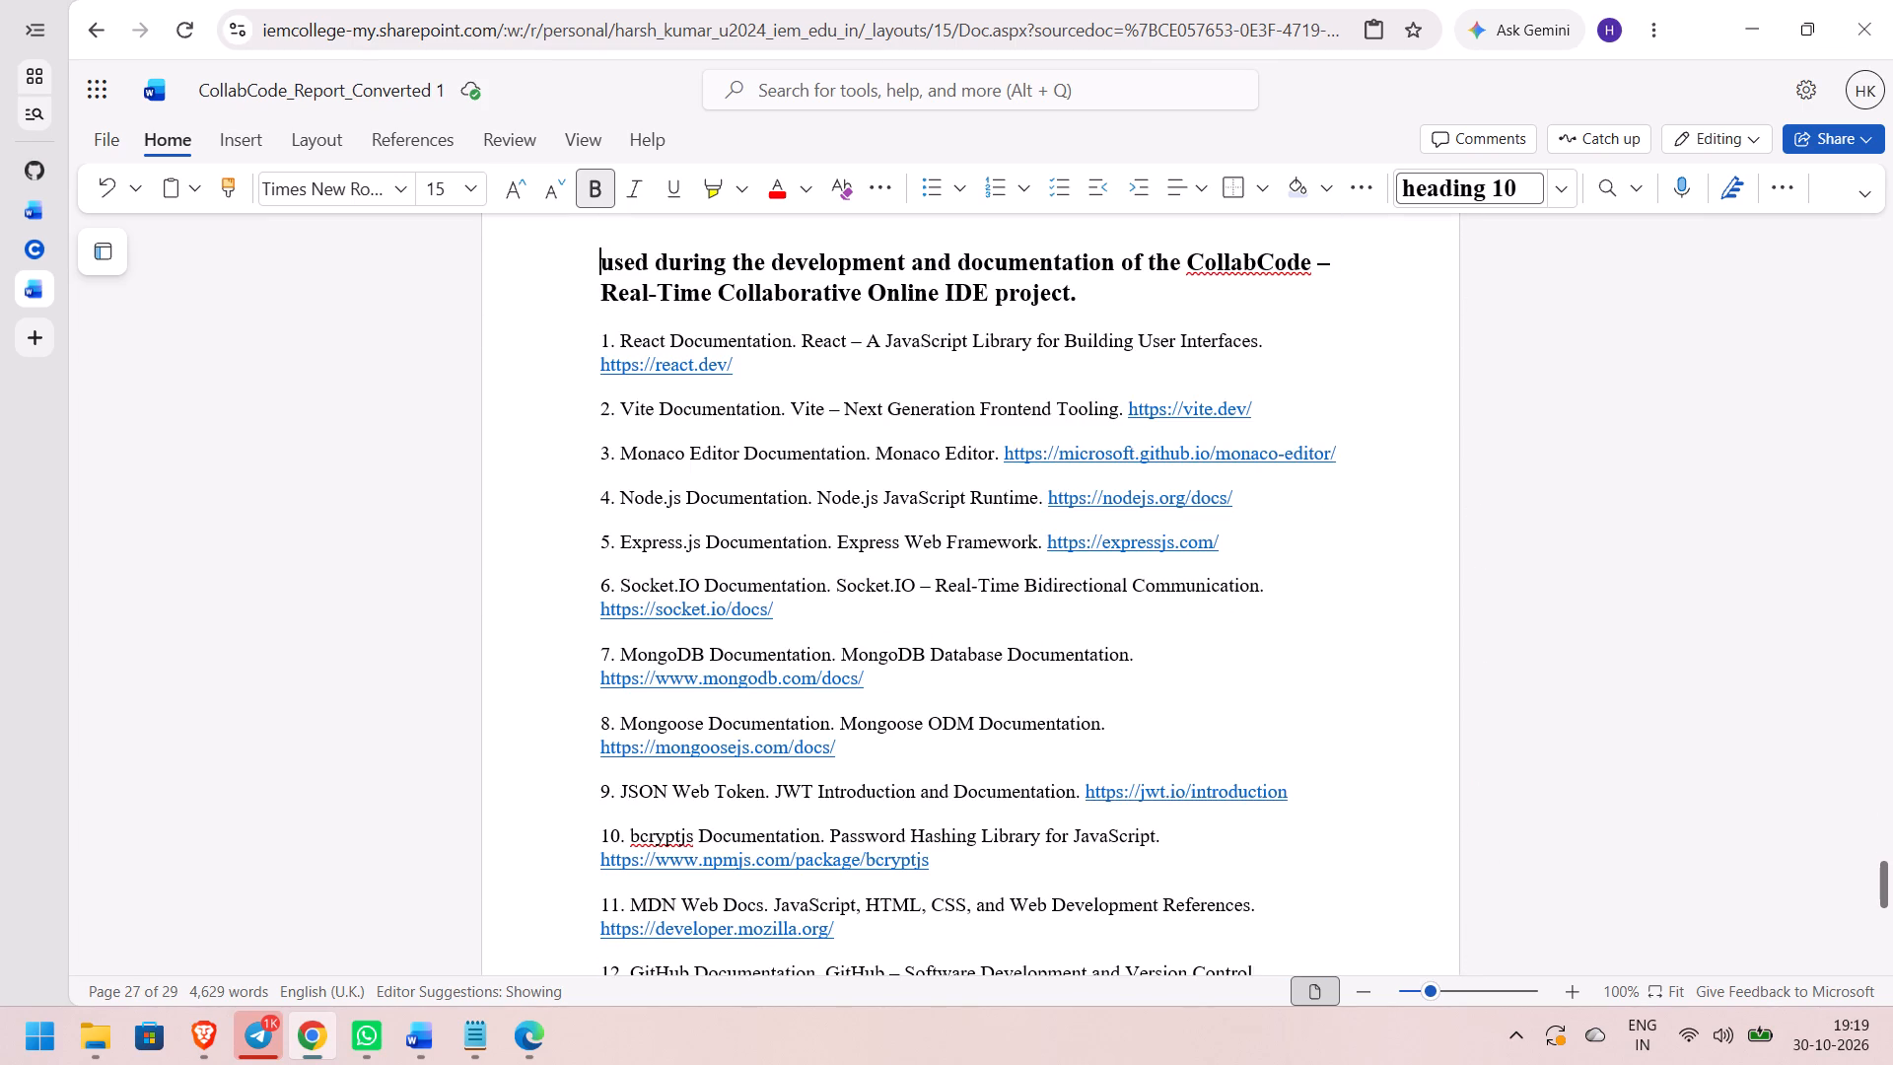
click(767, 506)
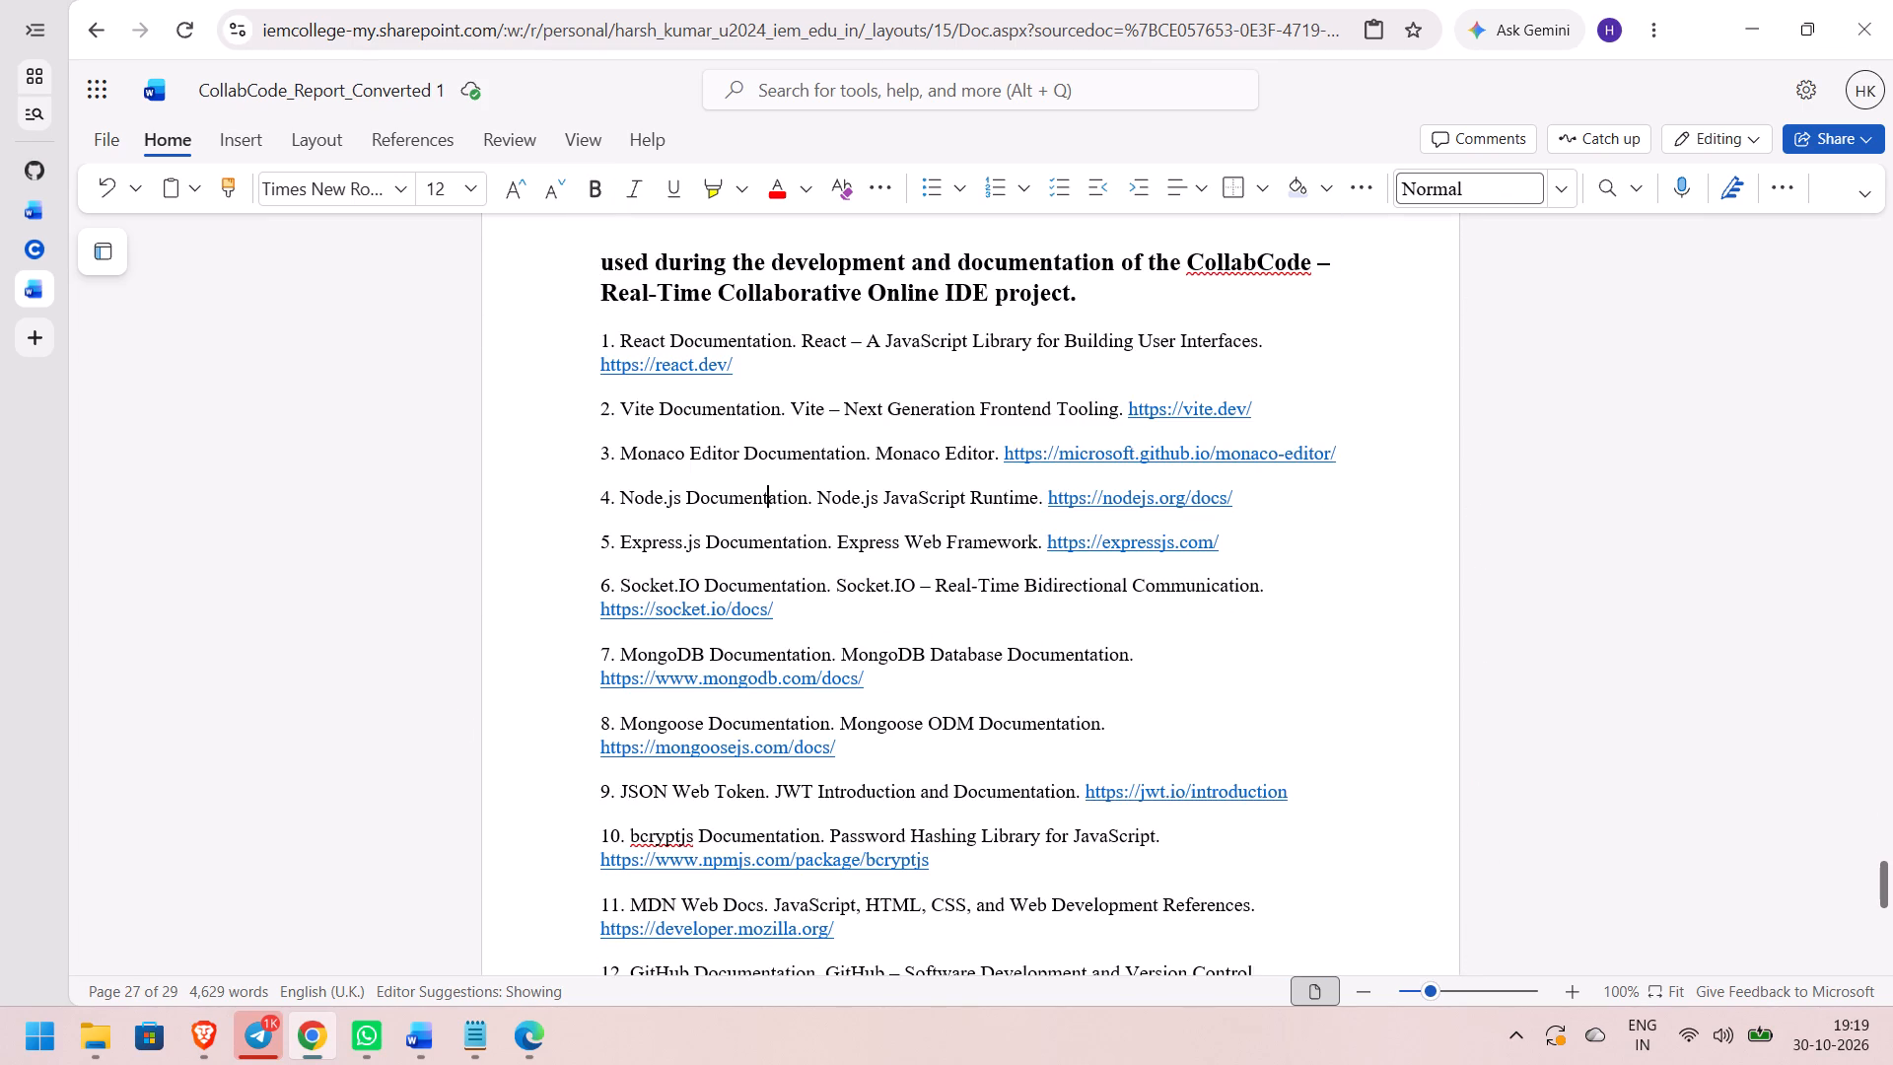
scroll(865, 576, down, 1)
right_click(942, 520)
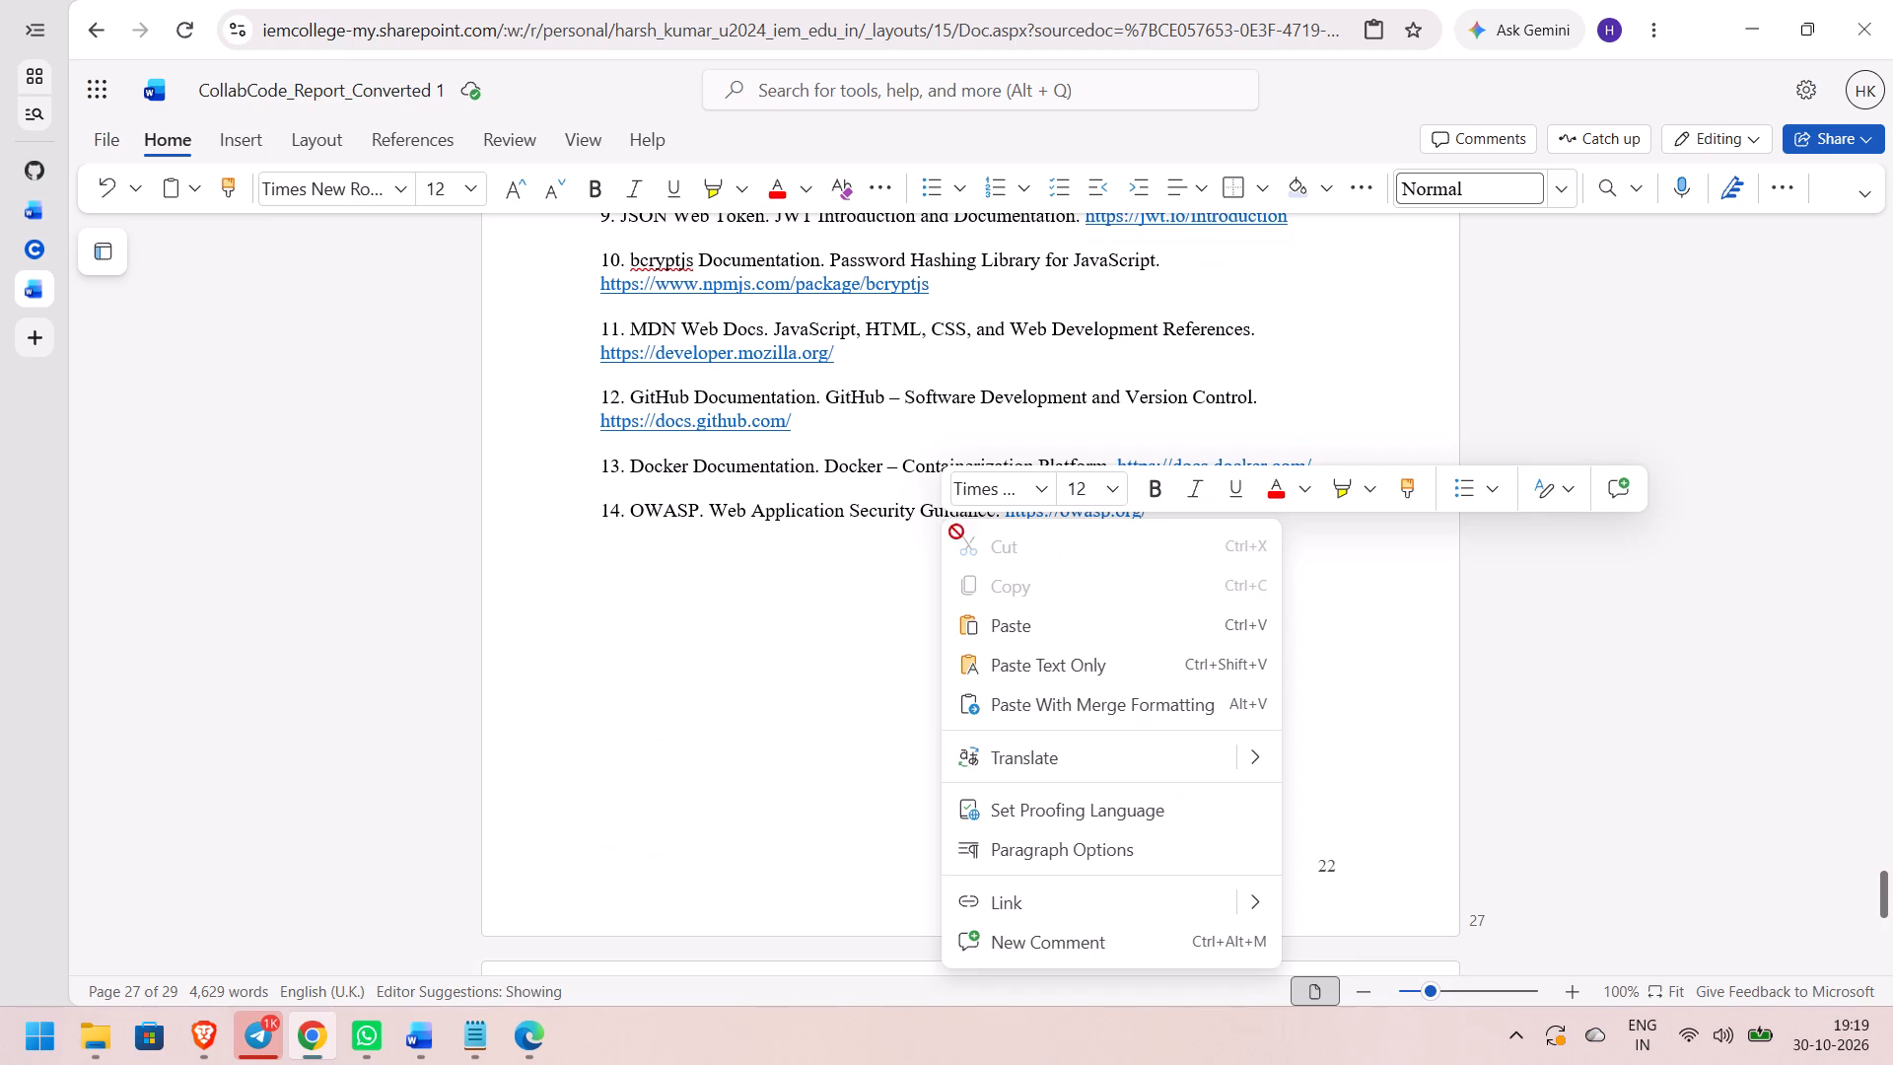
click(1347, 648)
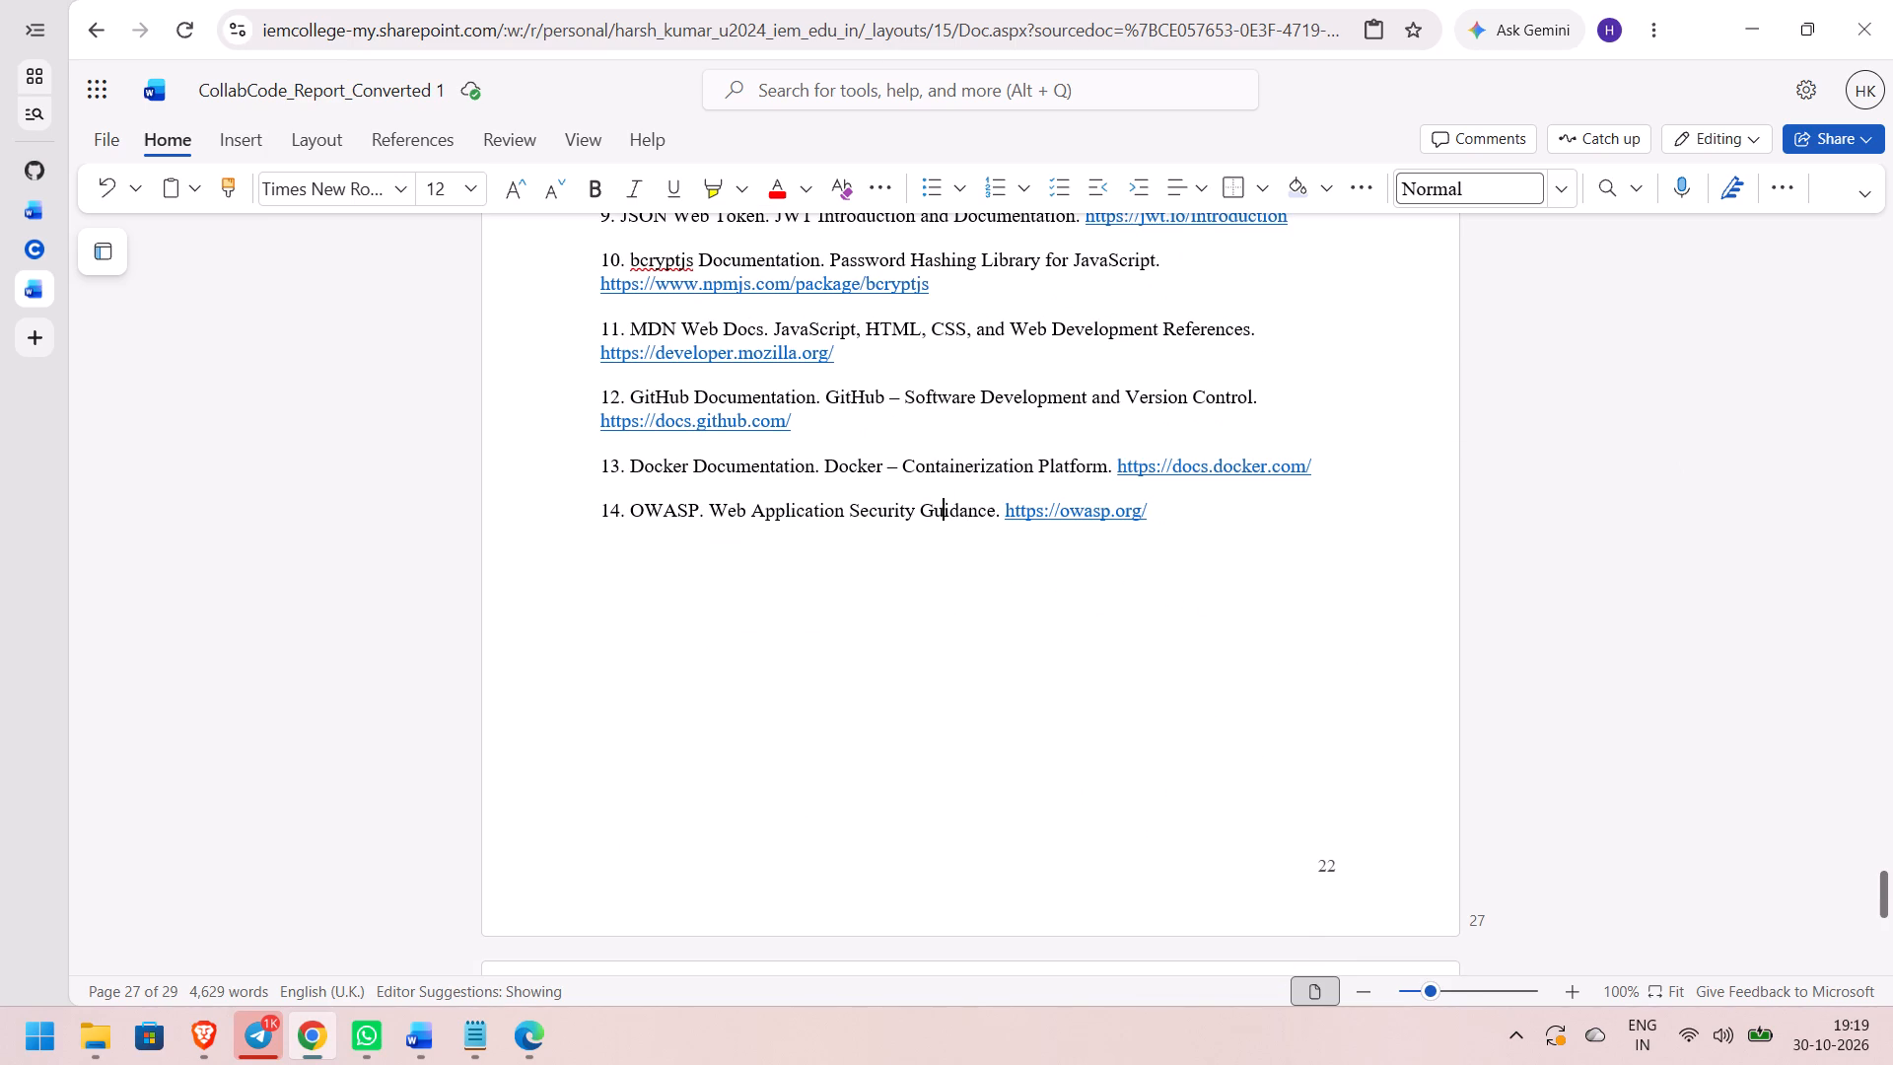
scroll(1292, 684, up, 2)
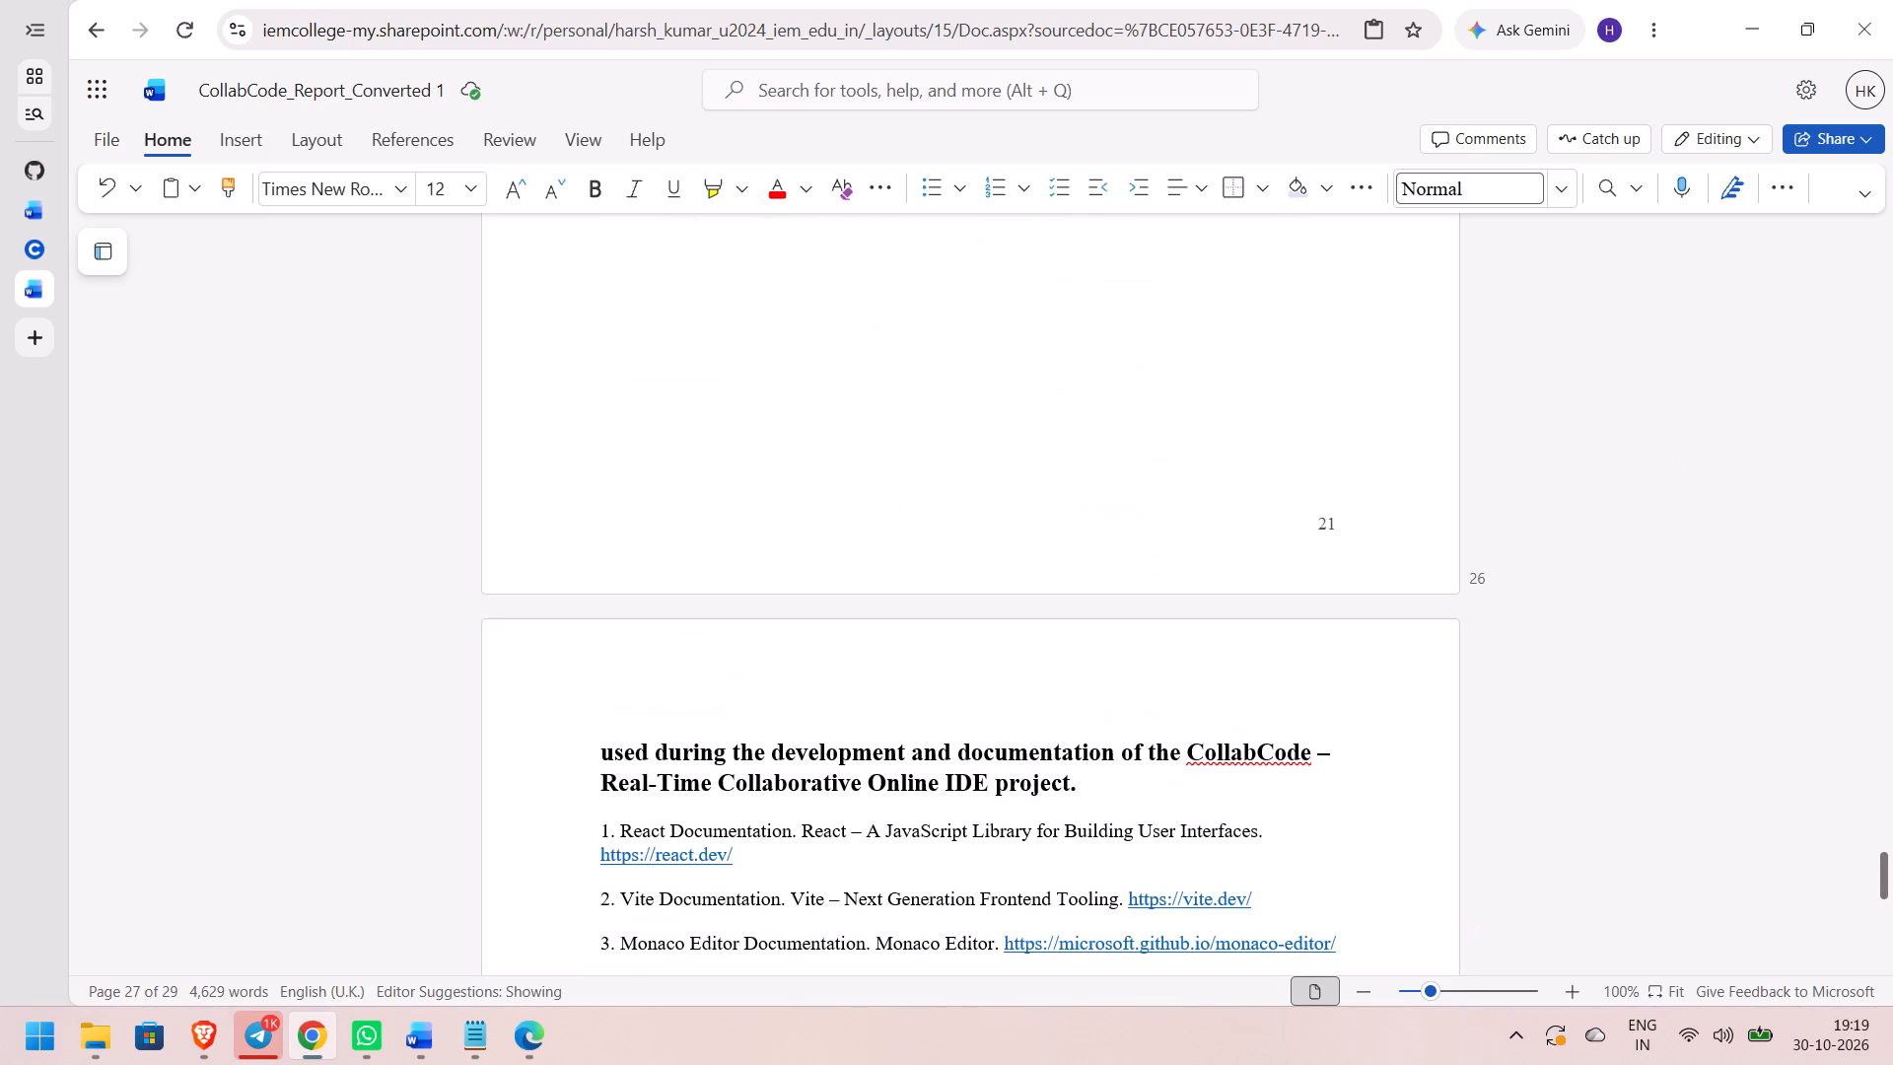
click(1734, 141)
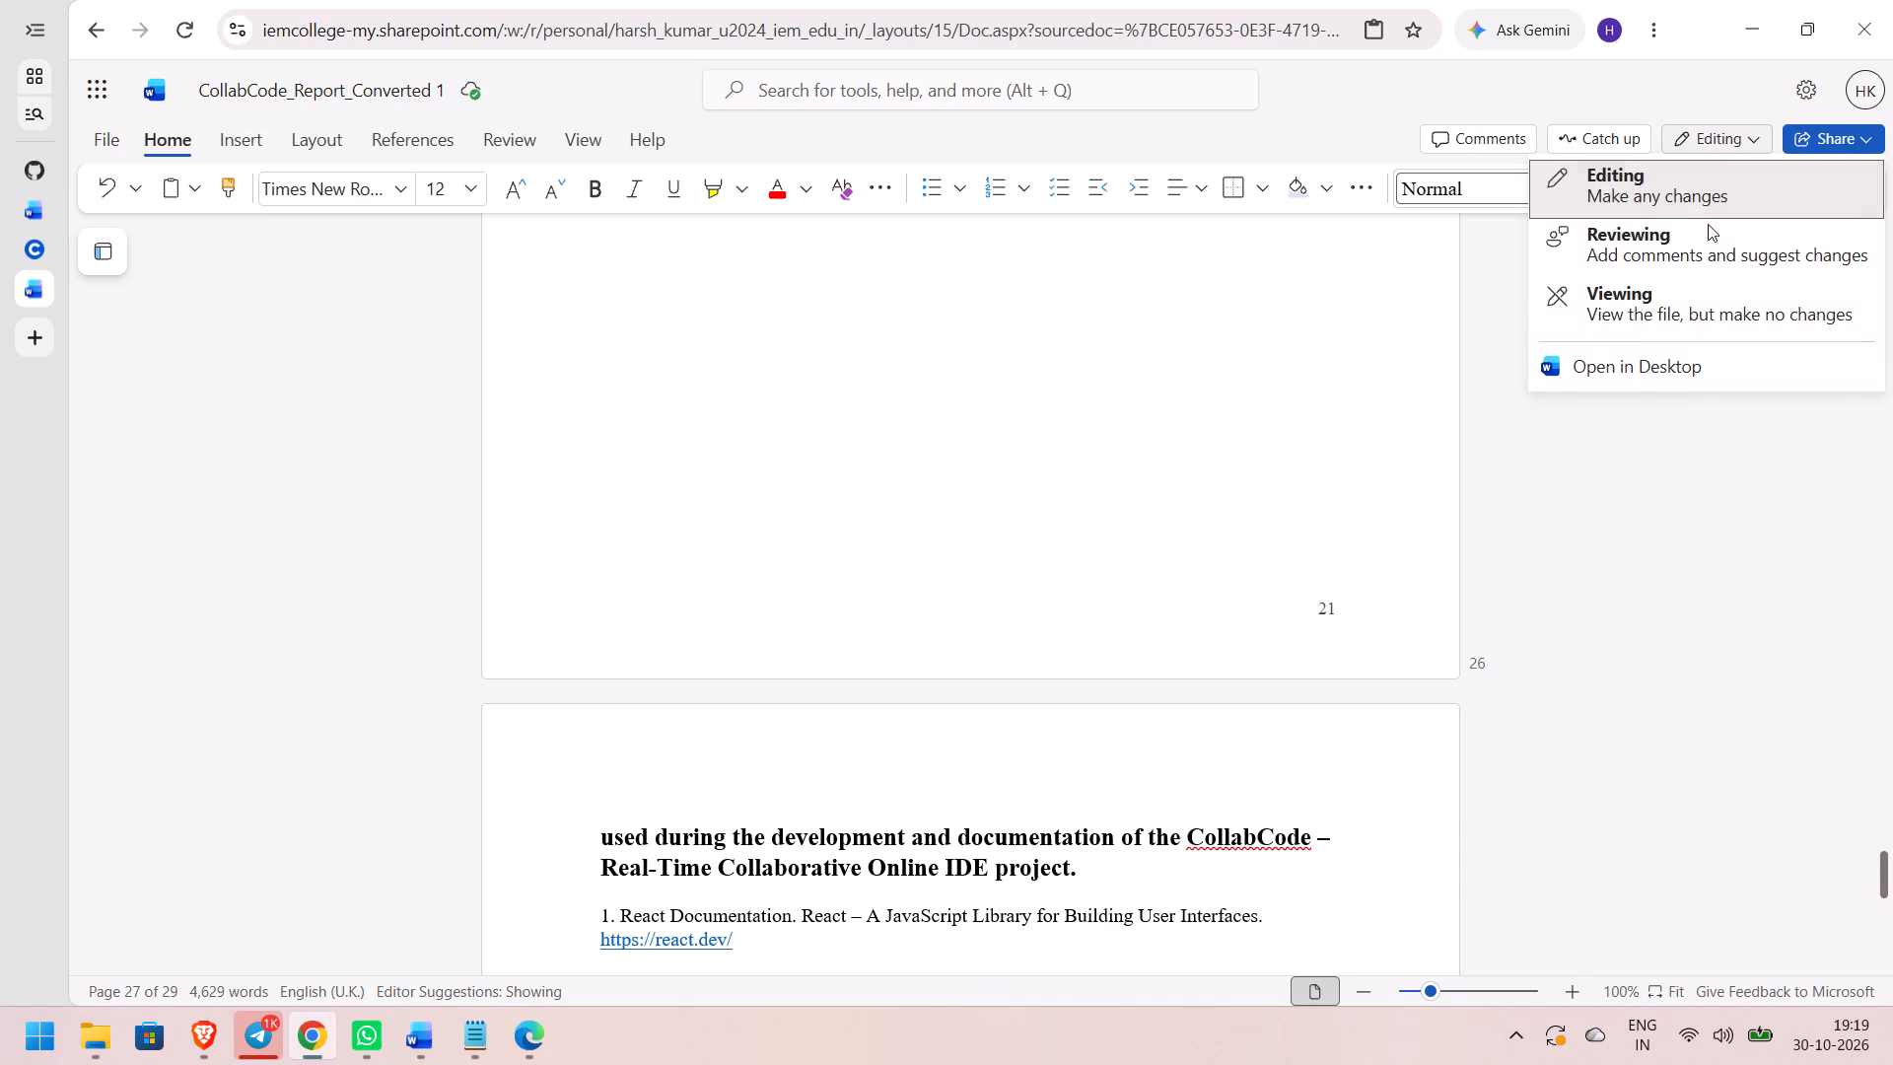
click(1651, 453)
Delete the leftover introduction fragment starting "used during the development" together with references 1 to 14 below it.
click(1272, 612)
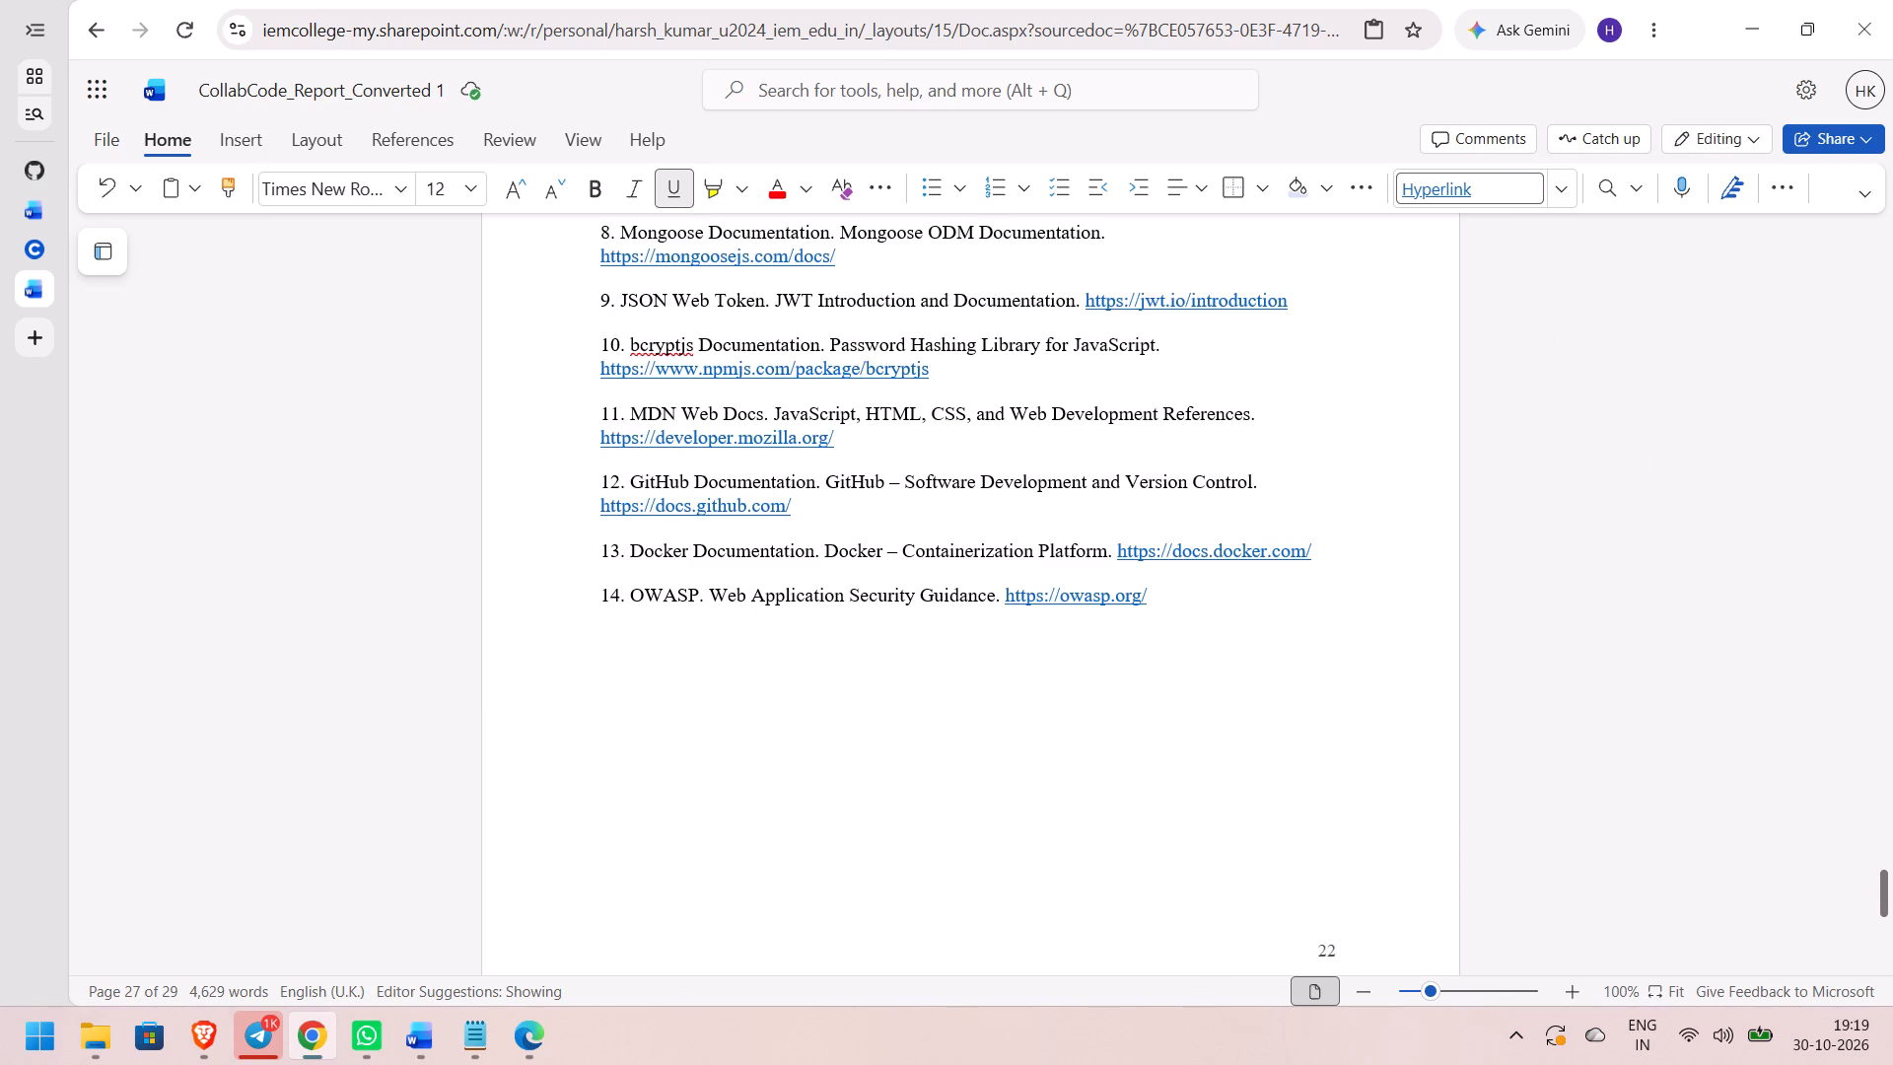
click(1272, 612)
double_click(1272, 612)
scroll(1234, 616, up, 2)
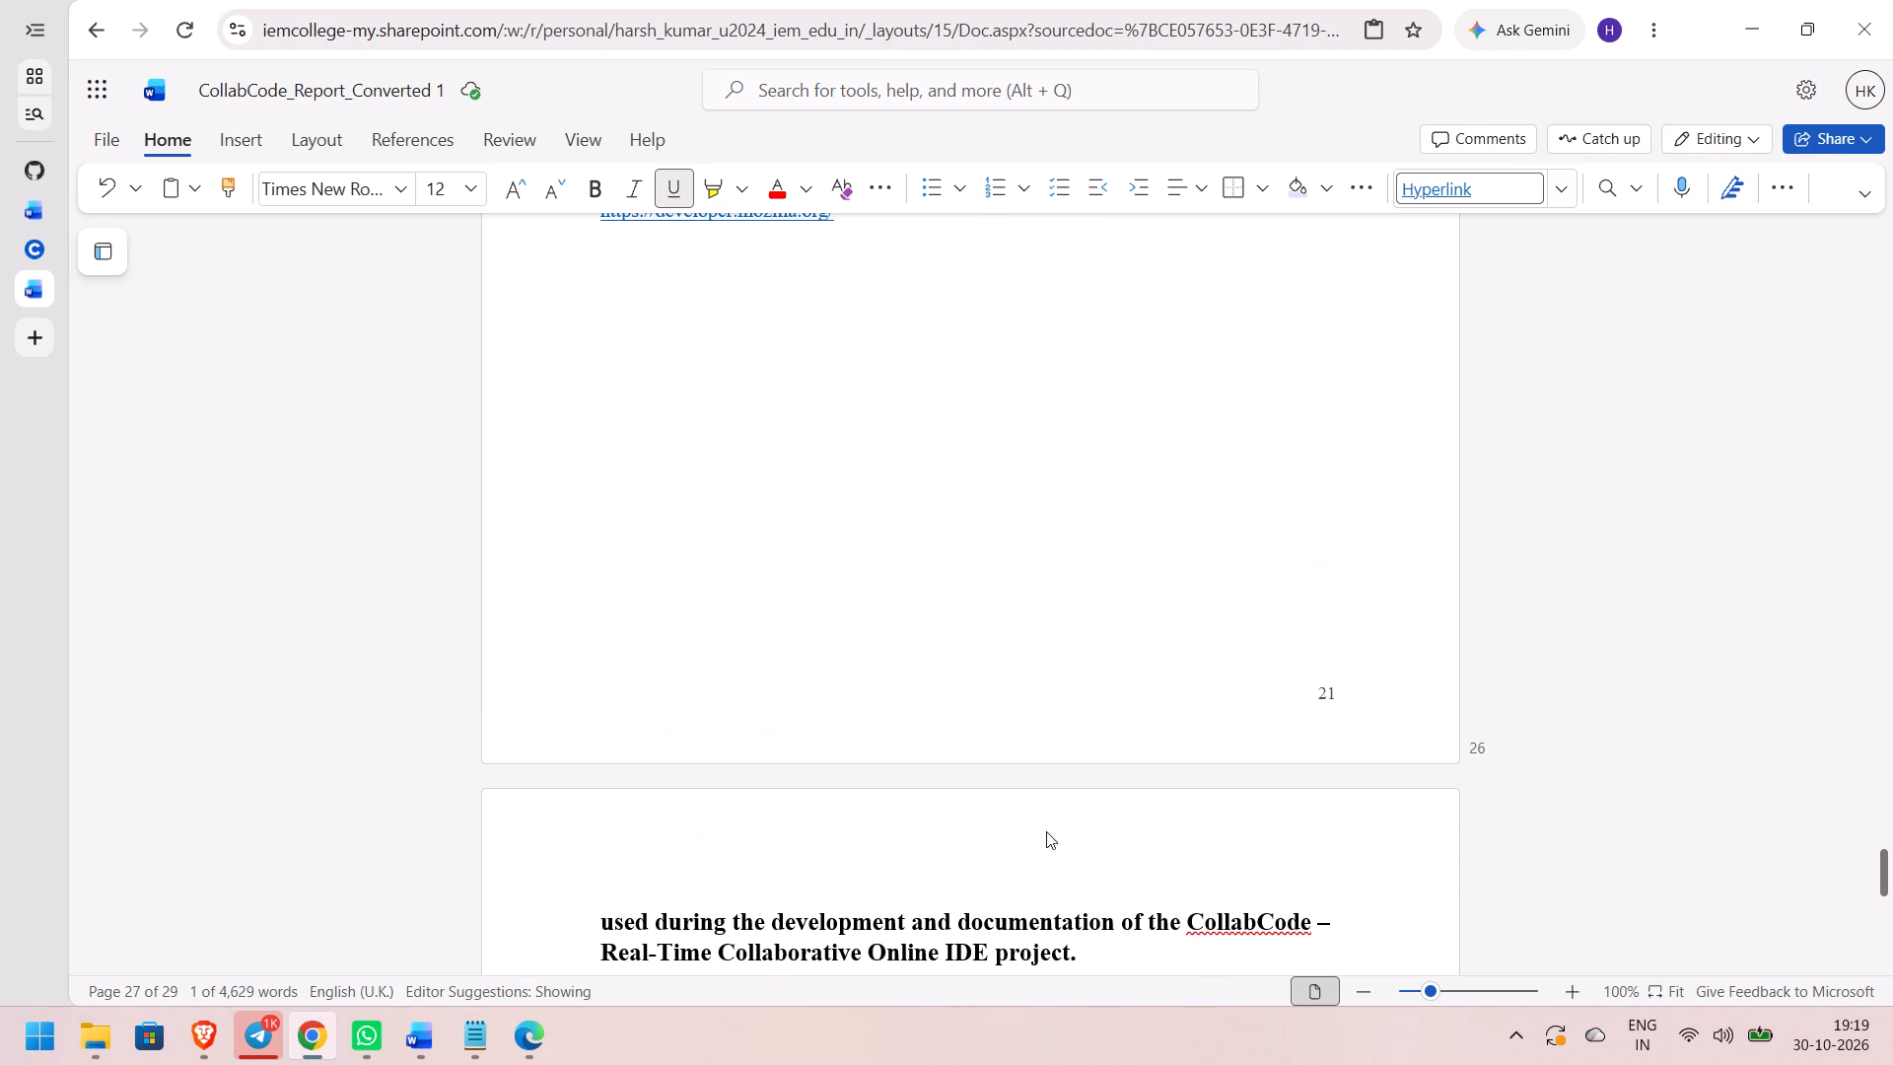
click(1001, 888)
drag(1310, 875, 977, 604)
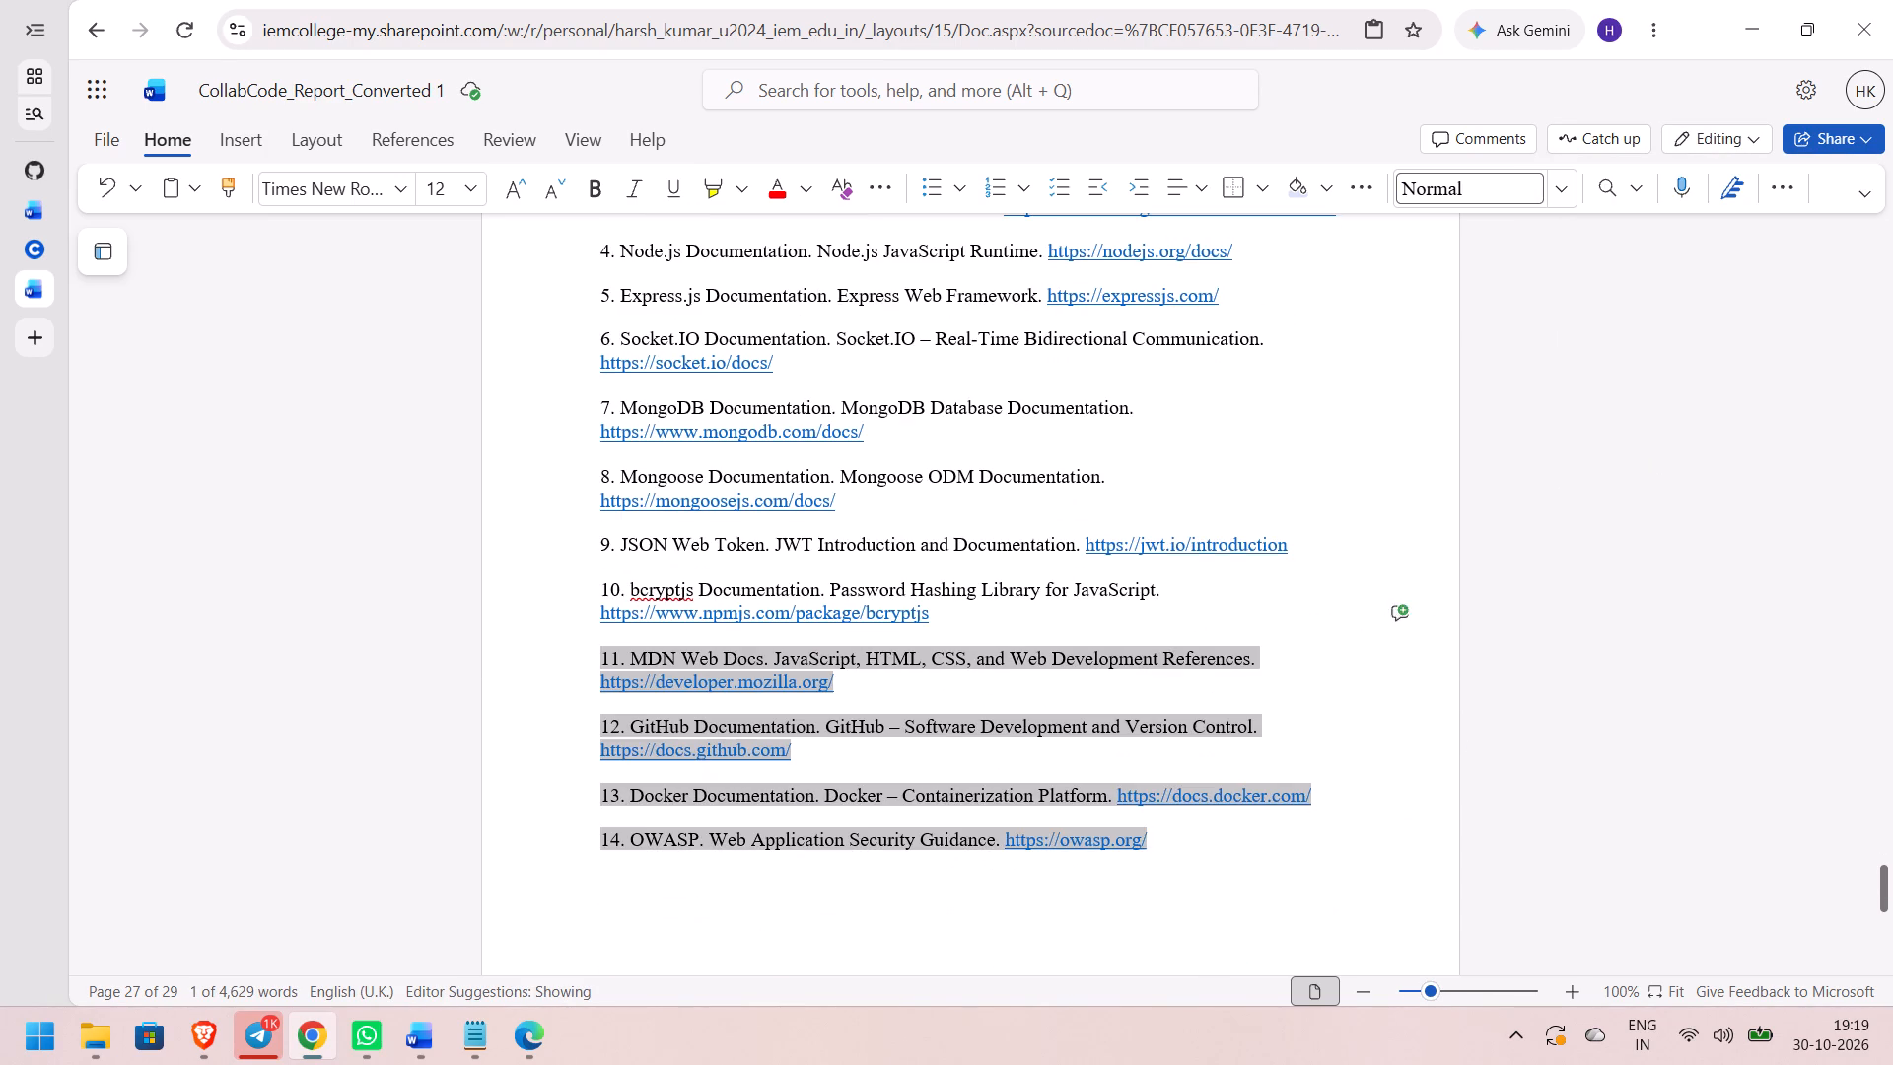
drag(977, 604, 593, 342)
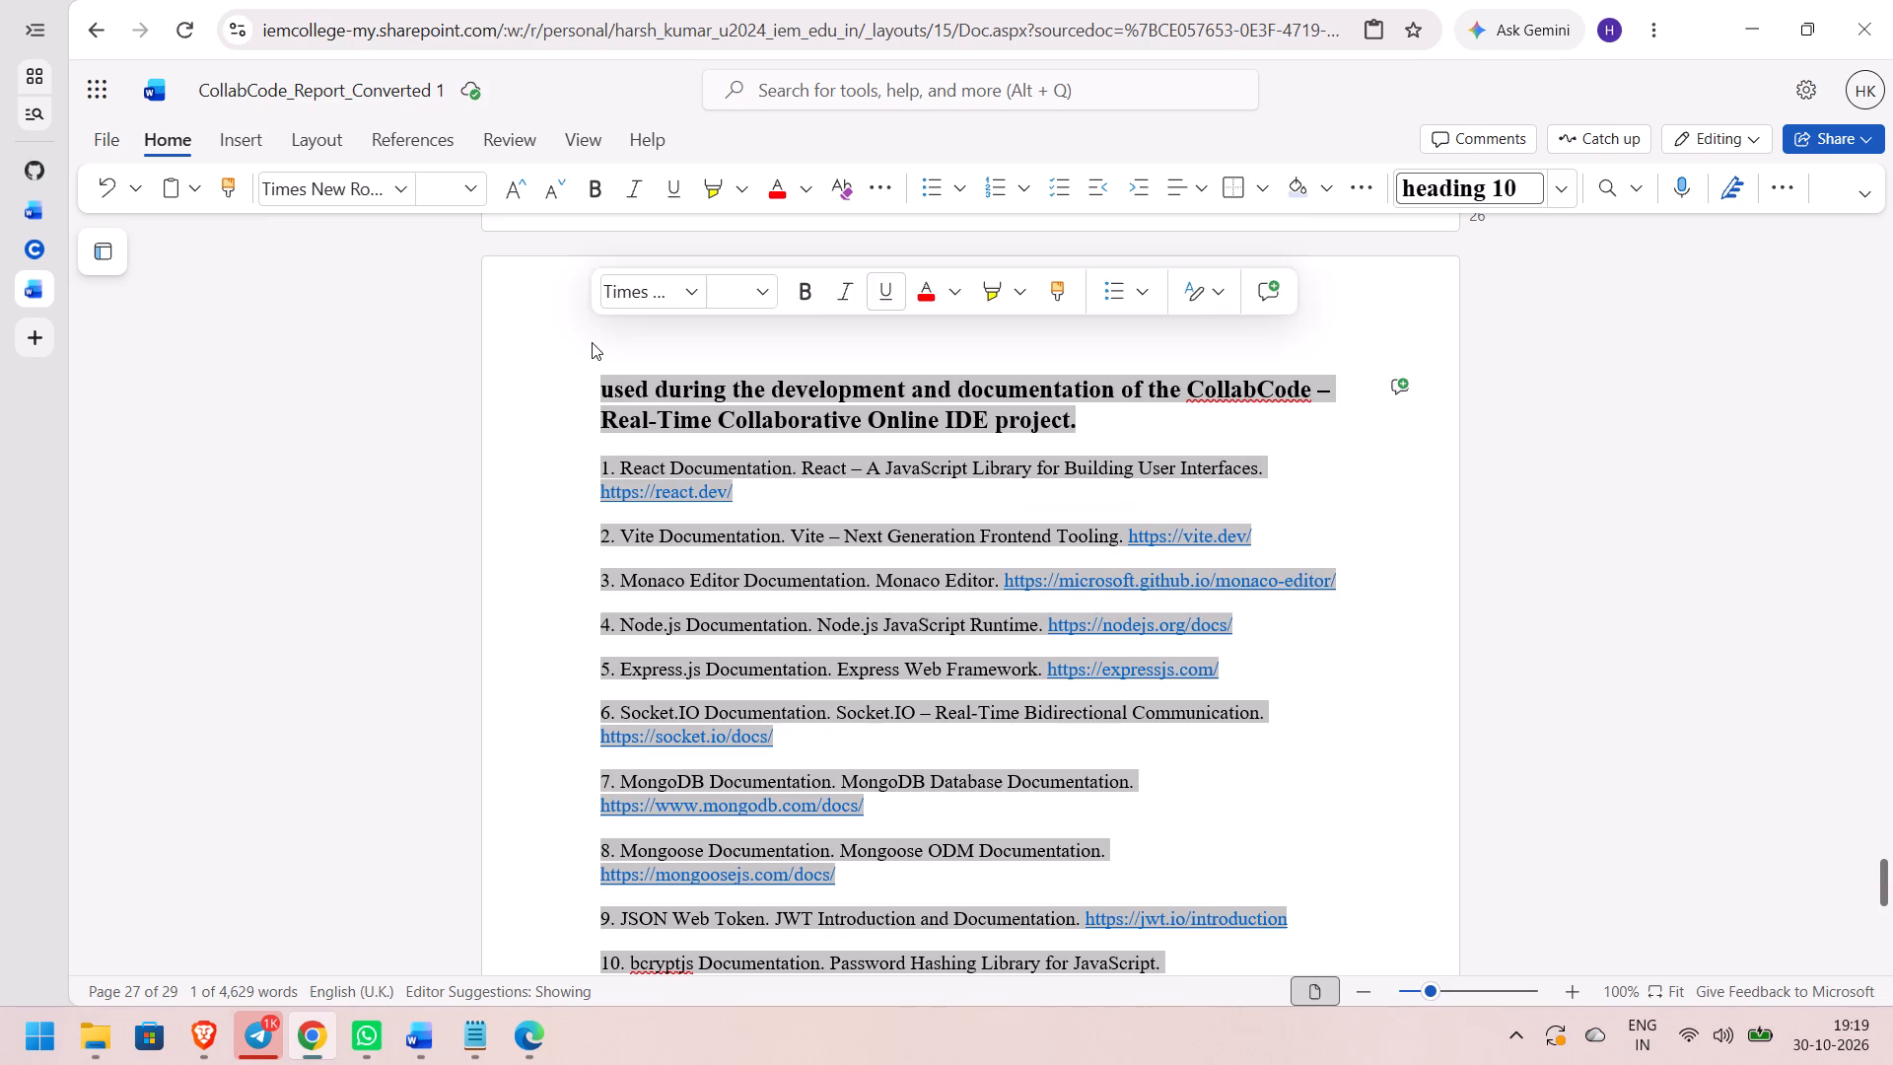
key(BackSpace)
Delete the numbered references beneath the doubled "The following references were" introduction on the preceding page.
scroll(672, 518, up, 3)
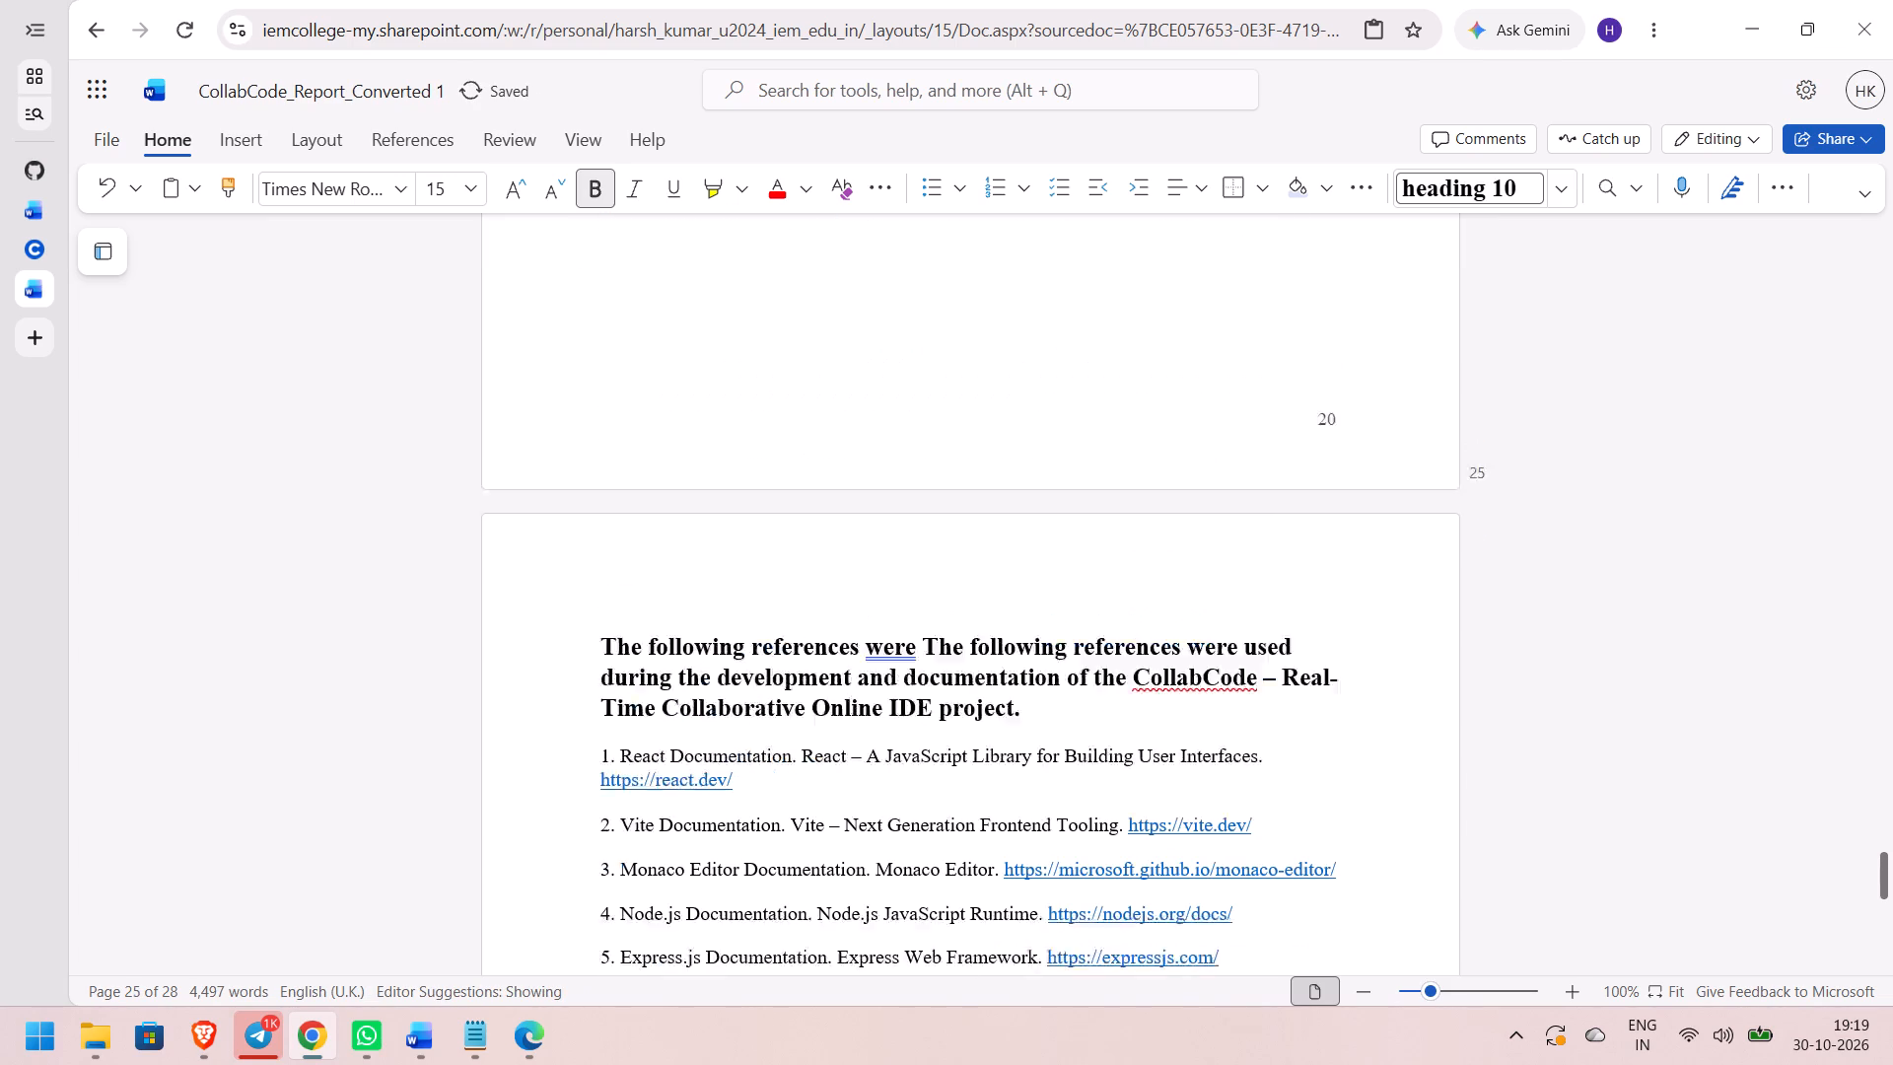
scroll(708, 565, down, 1)
drag(856, 850, 592, 241)
key(BackSpace)
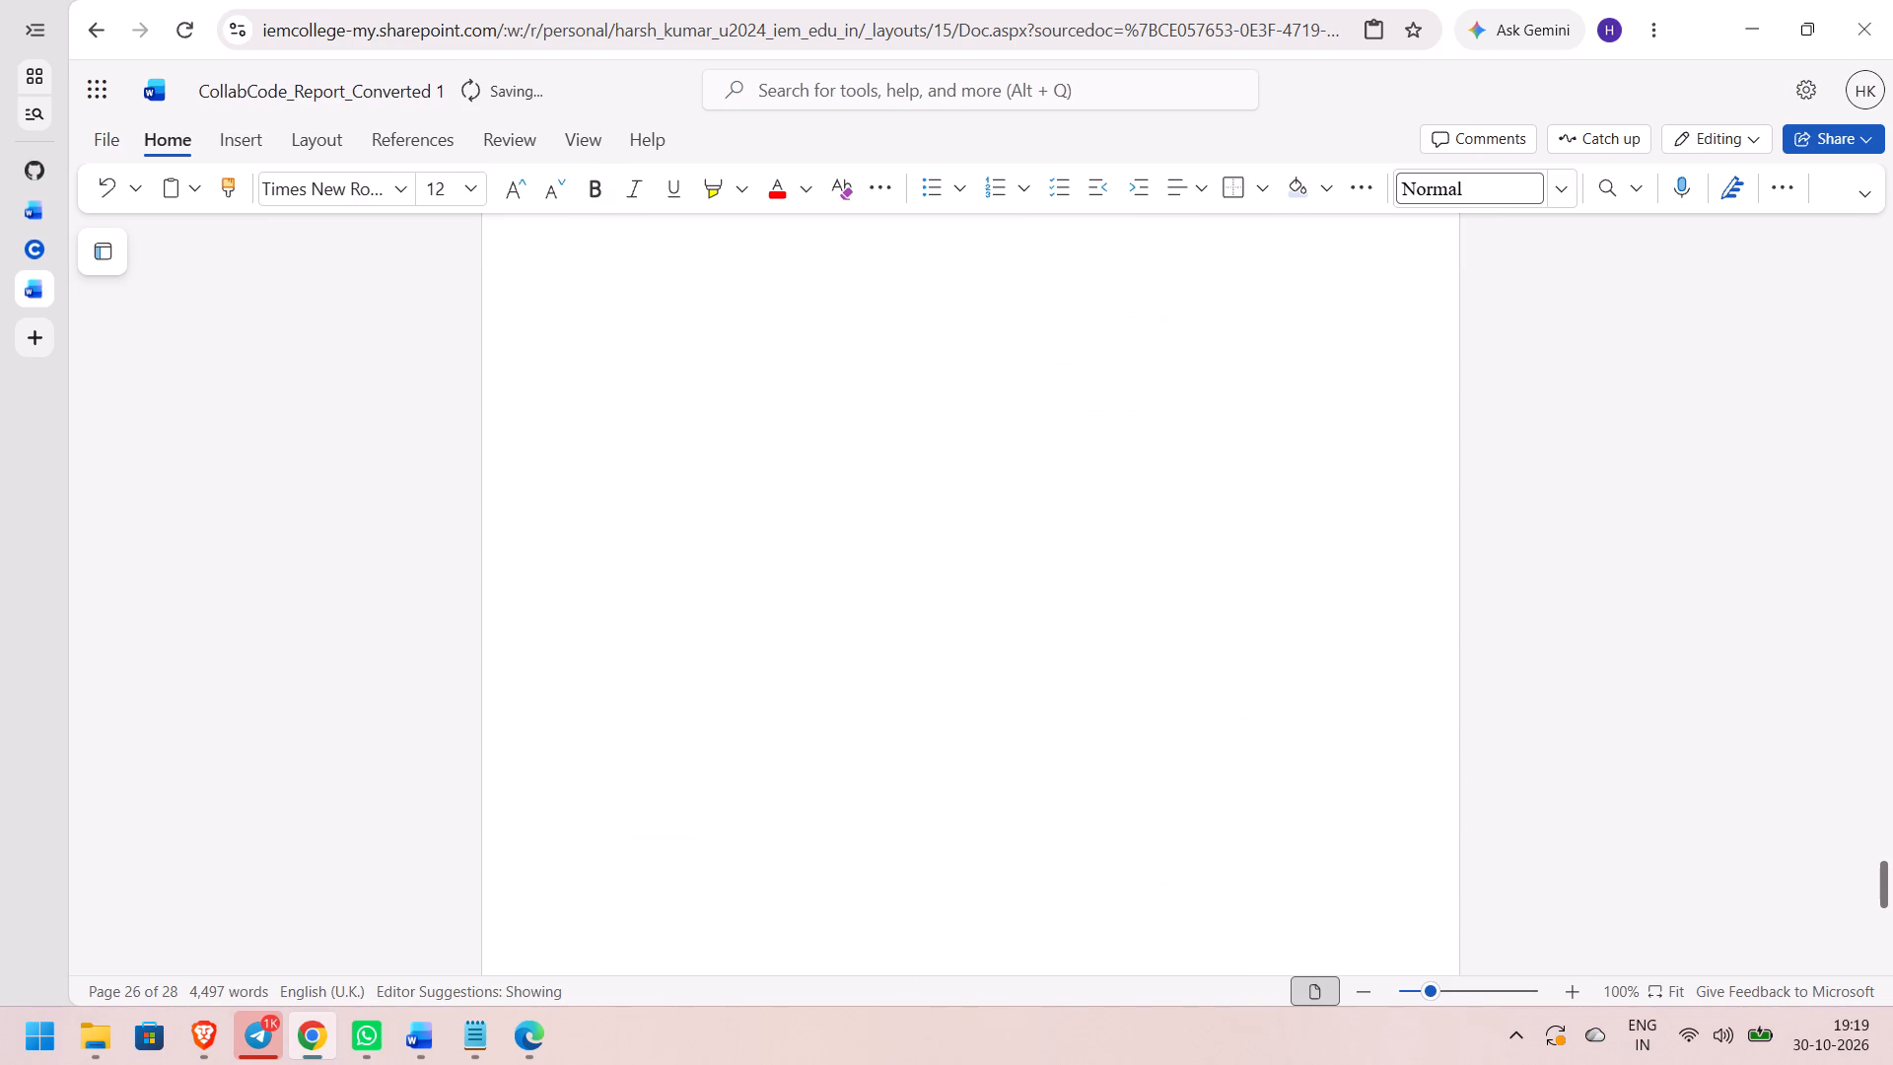
Delete the remaining bibliography introduction containing the doubled phrase "The following references were".
scroll(680, 515, up, 1)
drag(1107, 870, 698, 775)
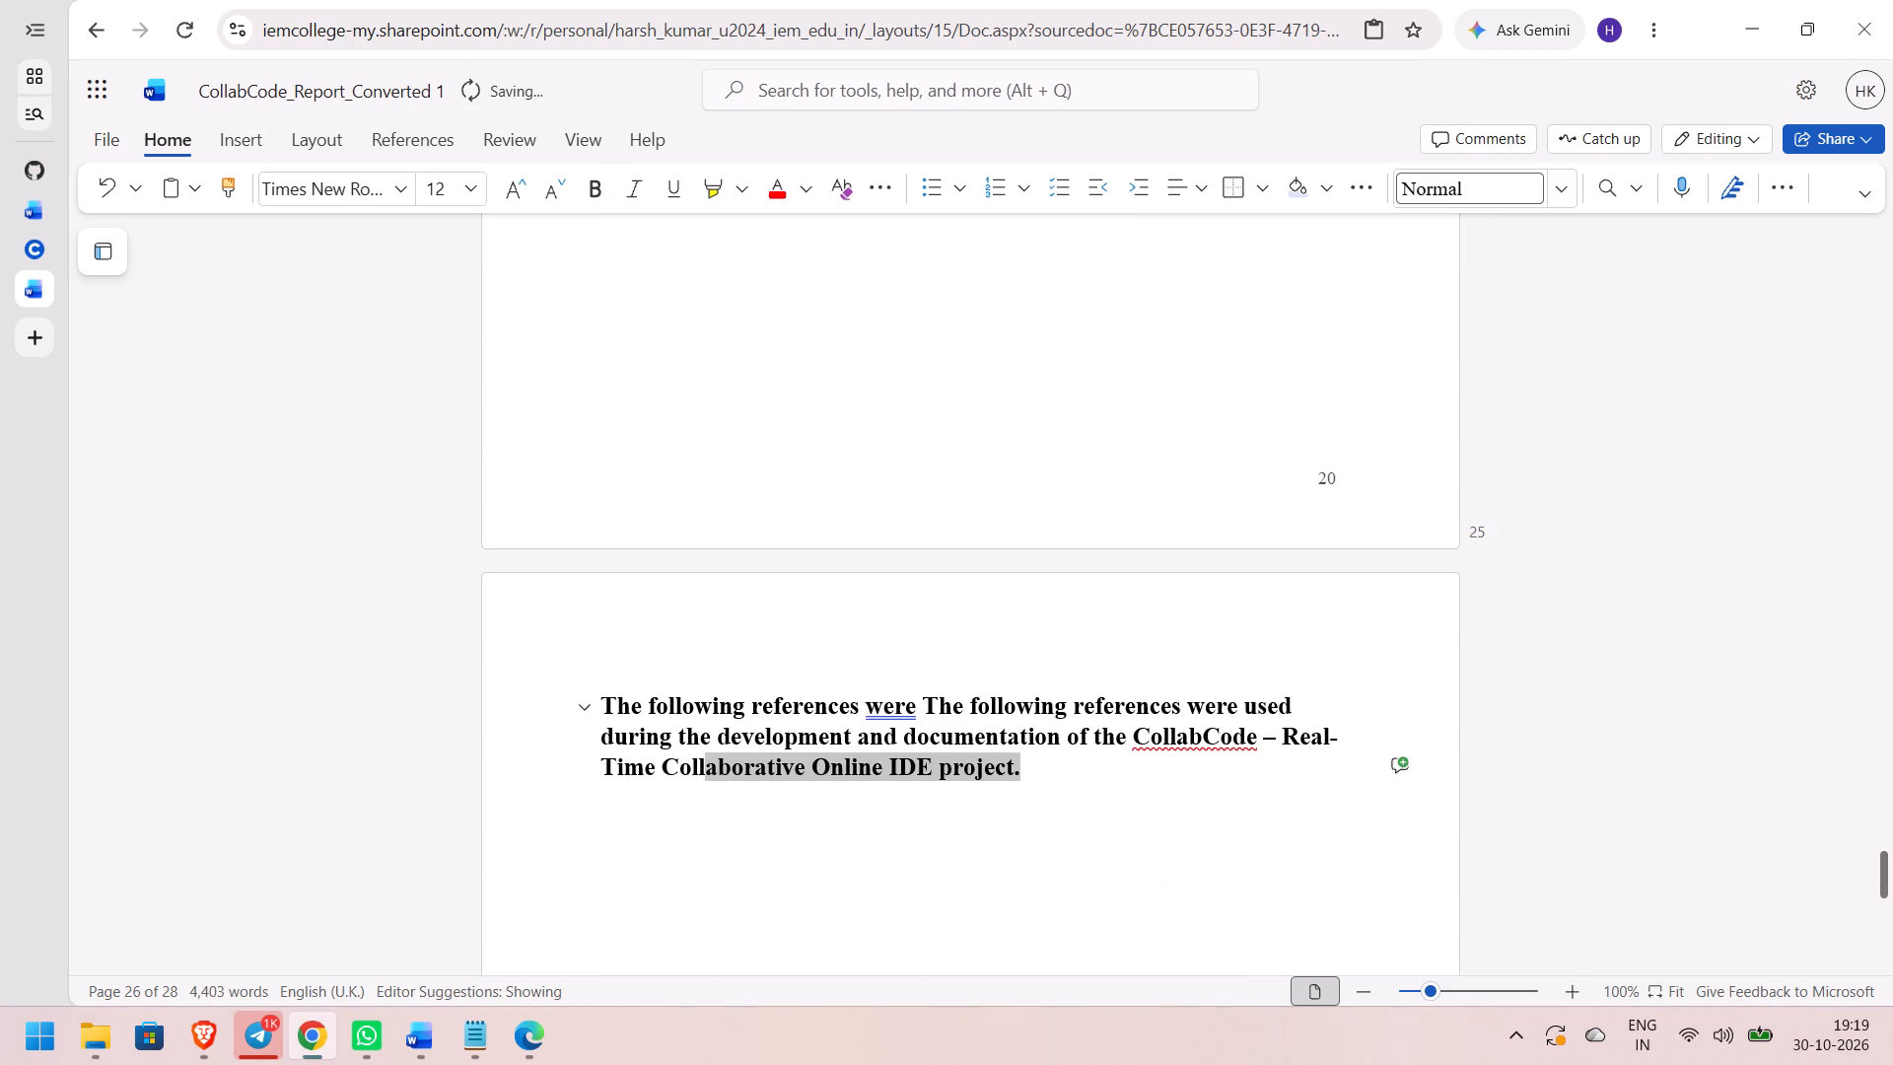
drag(698, 775, 571, 699)
key(BackSpace)
Paste the copied introduction and references 1 to 11 on the empty line beneath the BIBLIOGRAPHY heading.
scroll(629, 725, up, 1)
scroll(629, 725, down, 1)
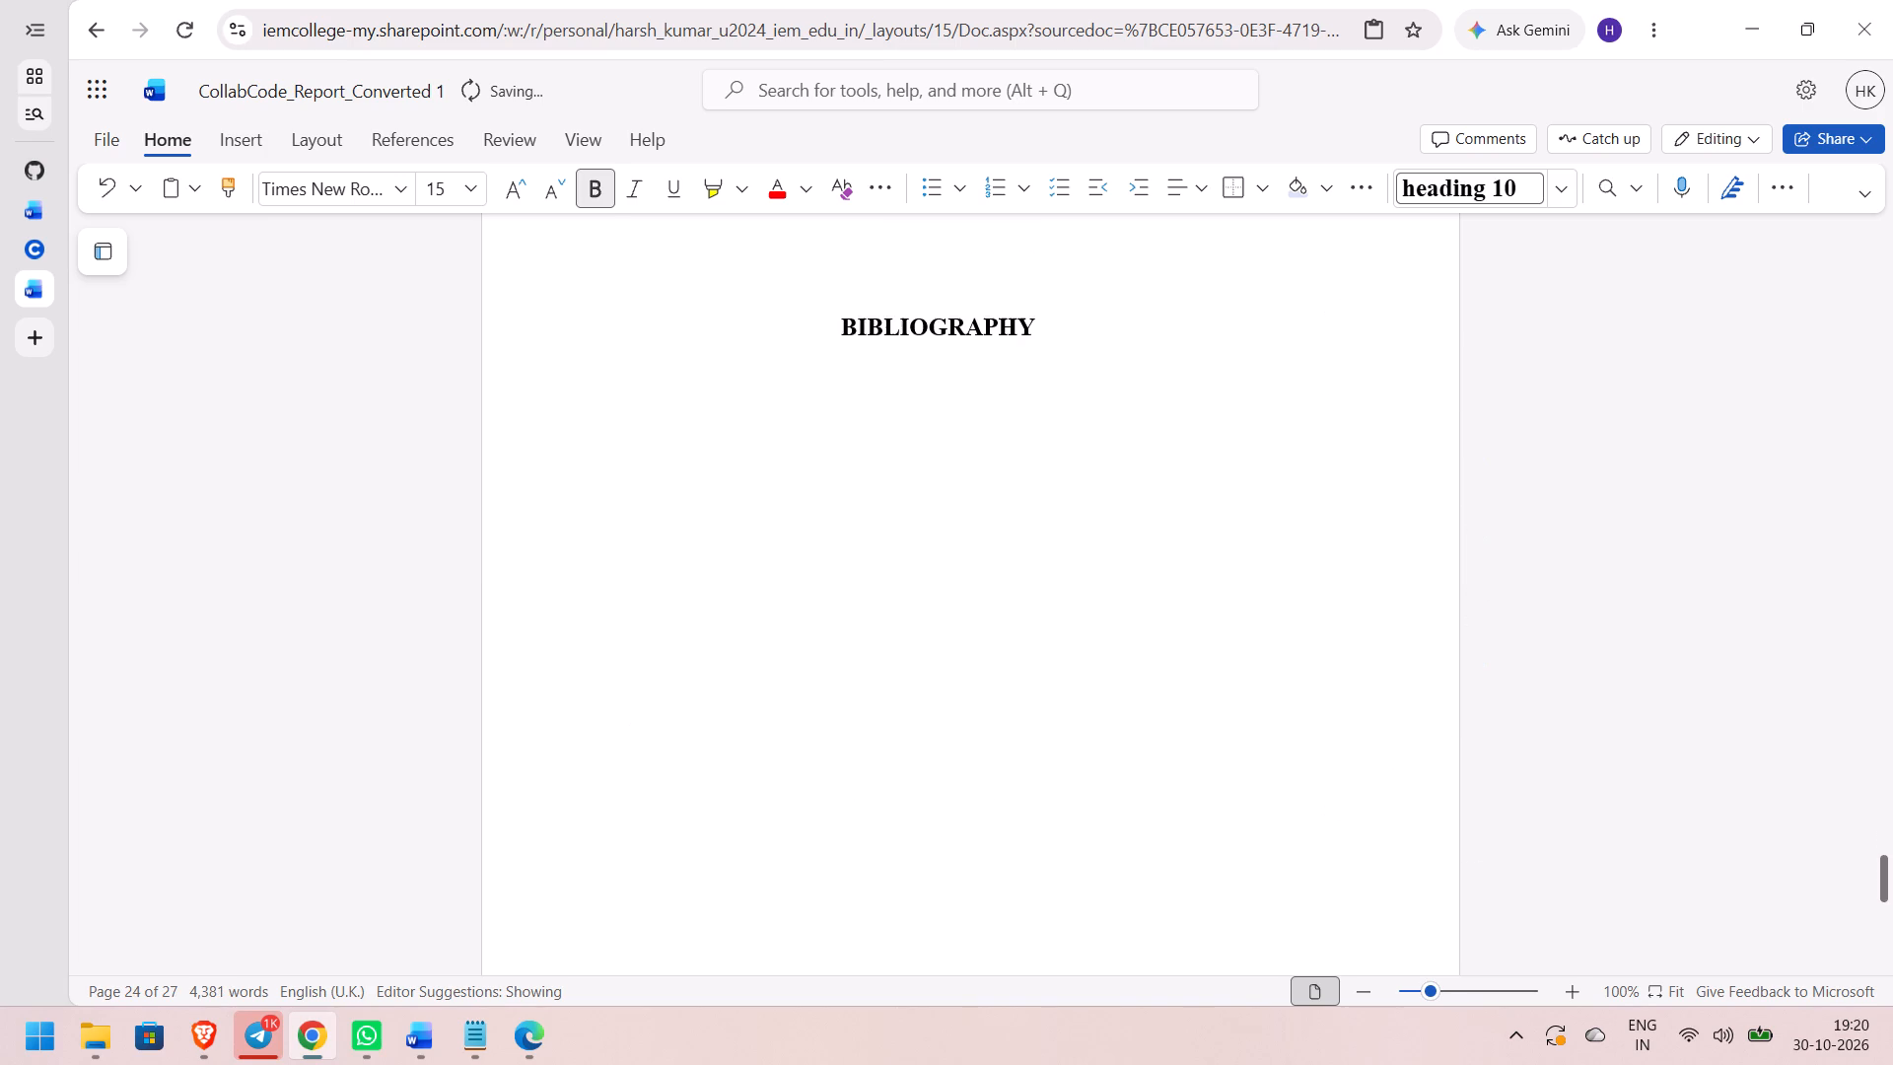
click(873, 550)
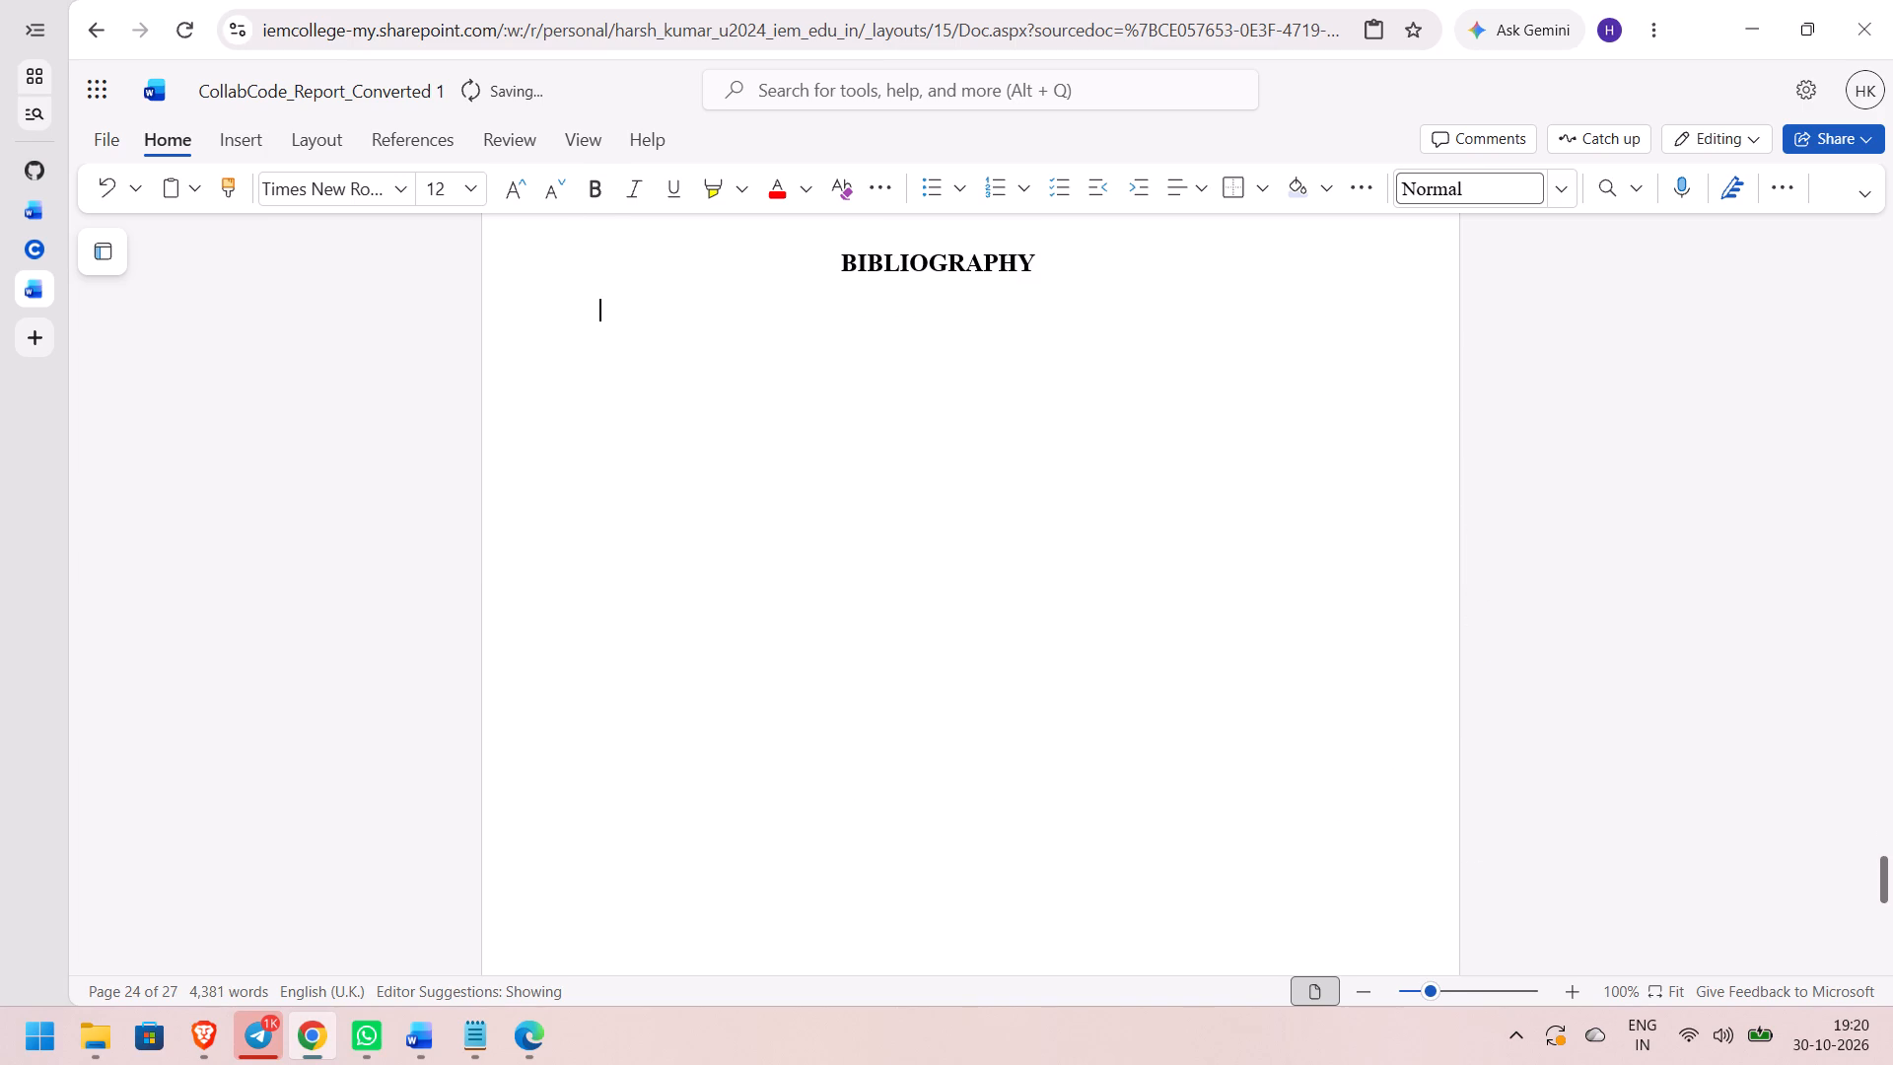
key(ctrl+v)
Examine the pages around the BIBLIOGRAPHY heading to check where the pasted introduction and references sit.
scroll(898, 618, up, 1)
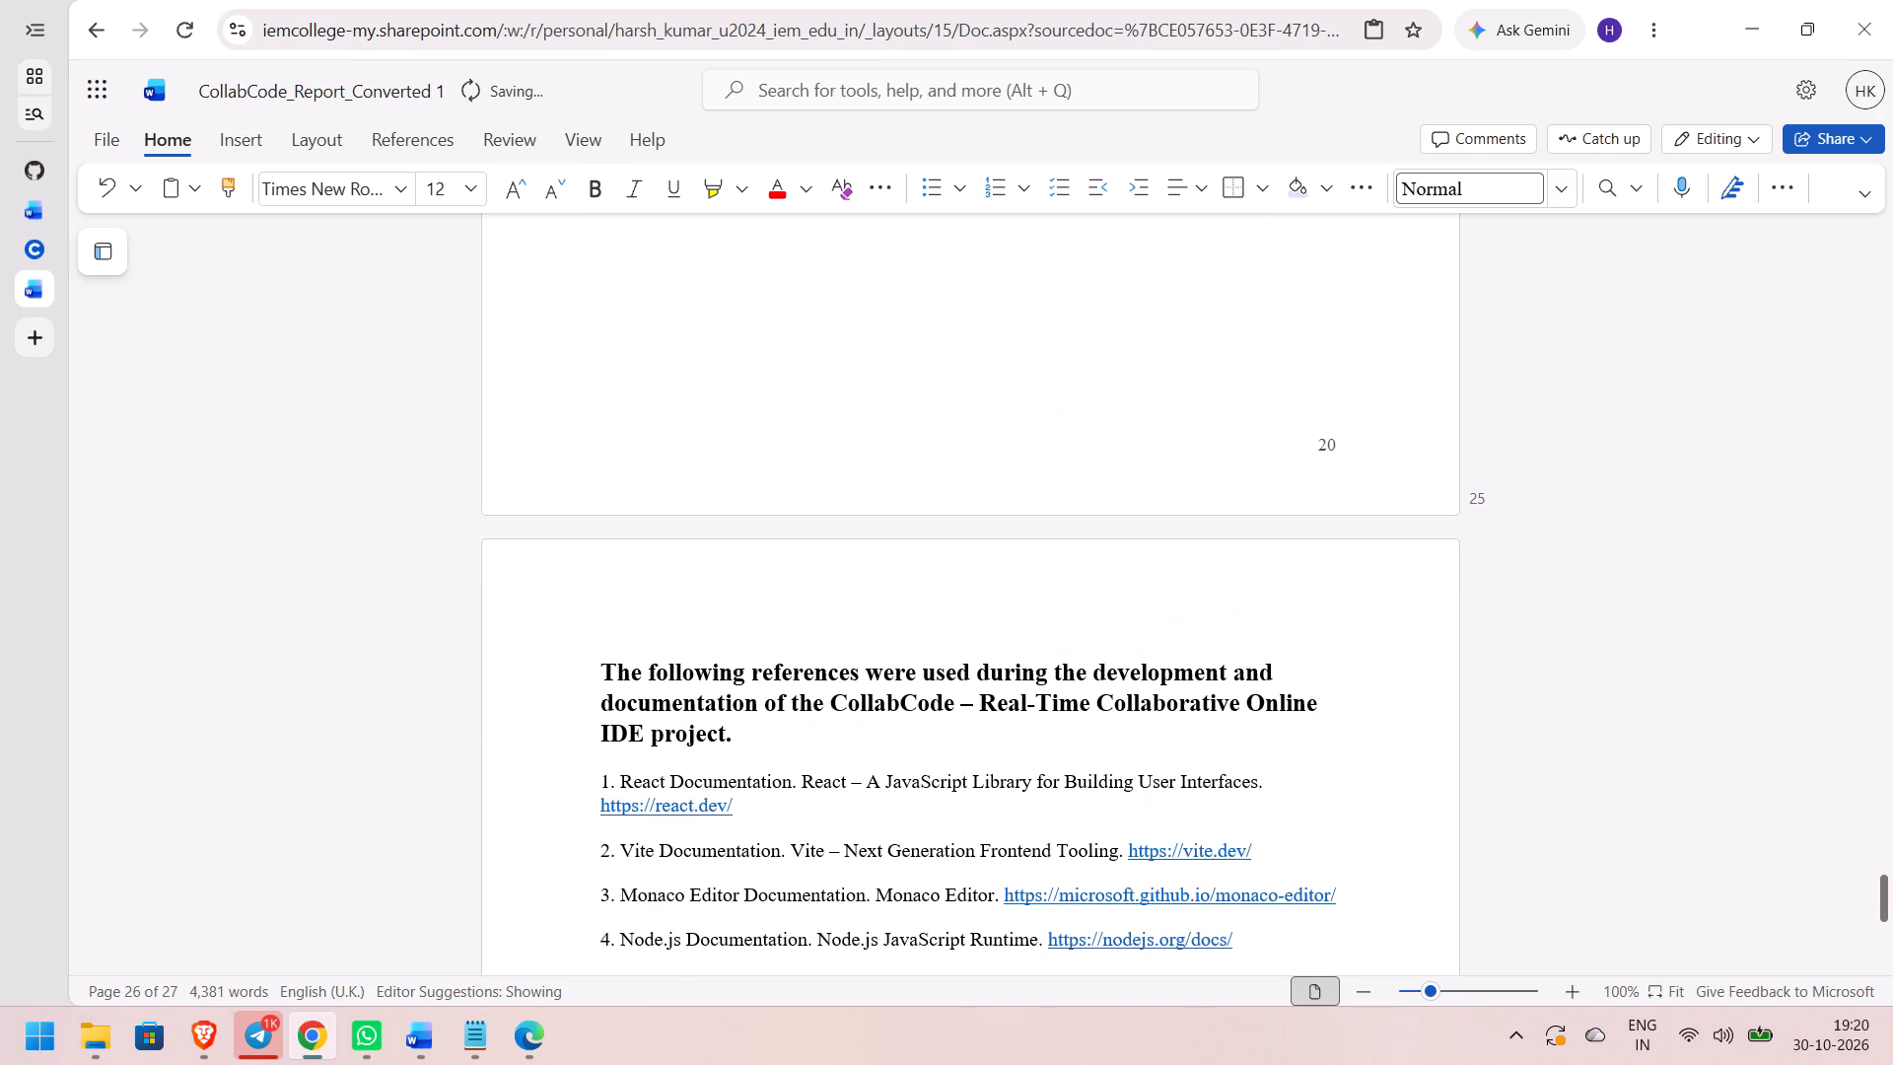
scroll(898, 618, up, 4)
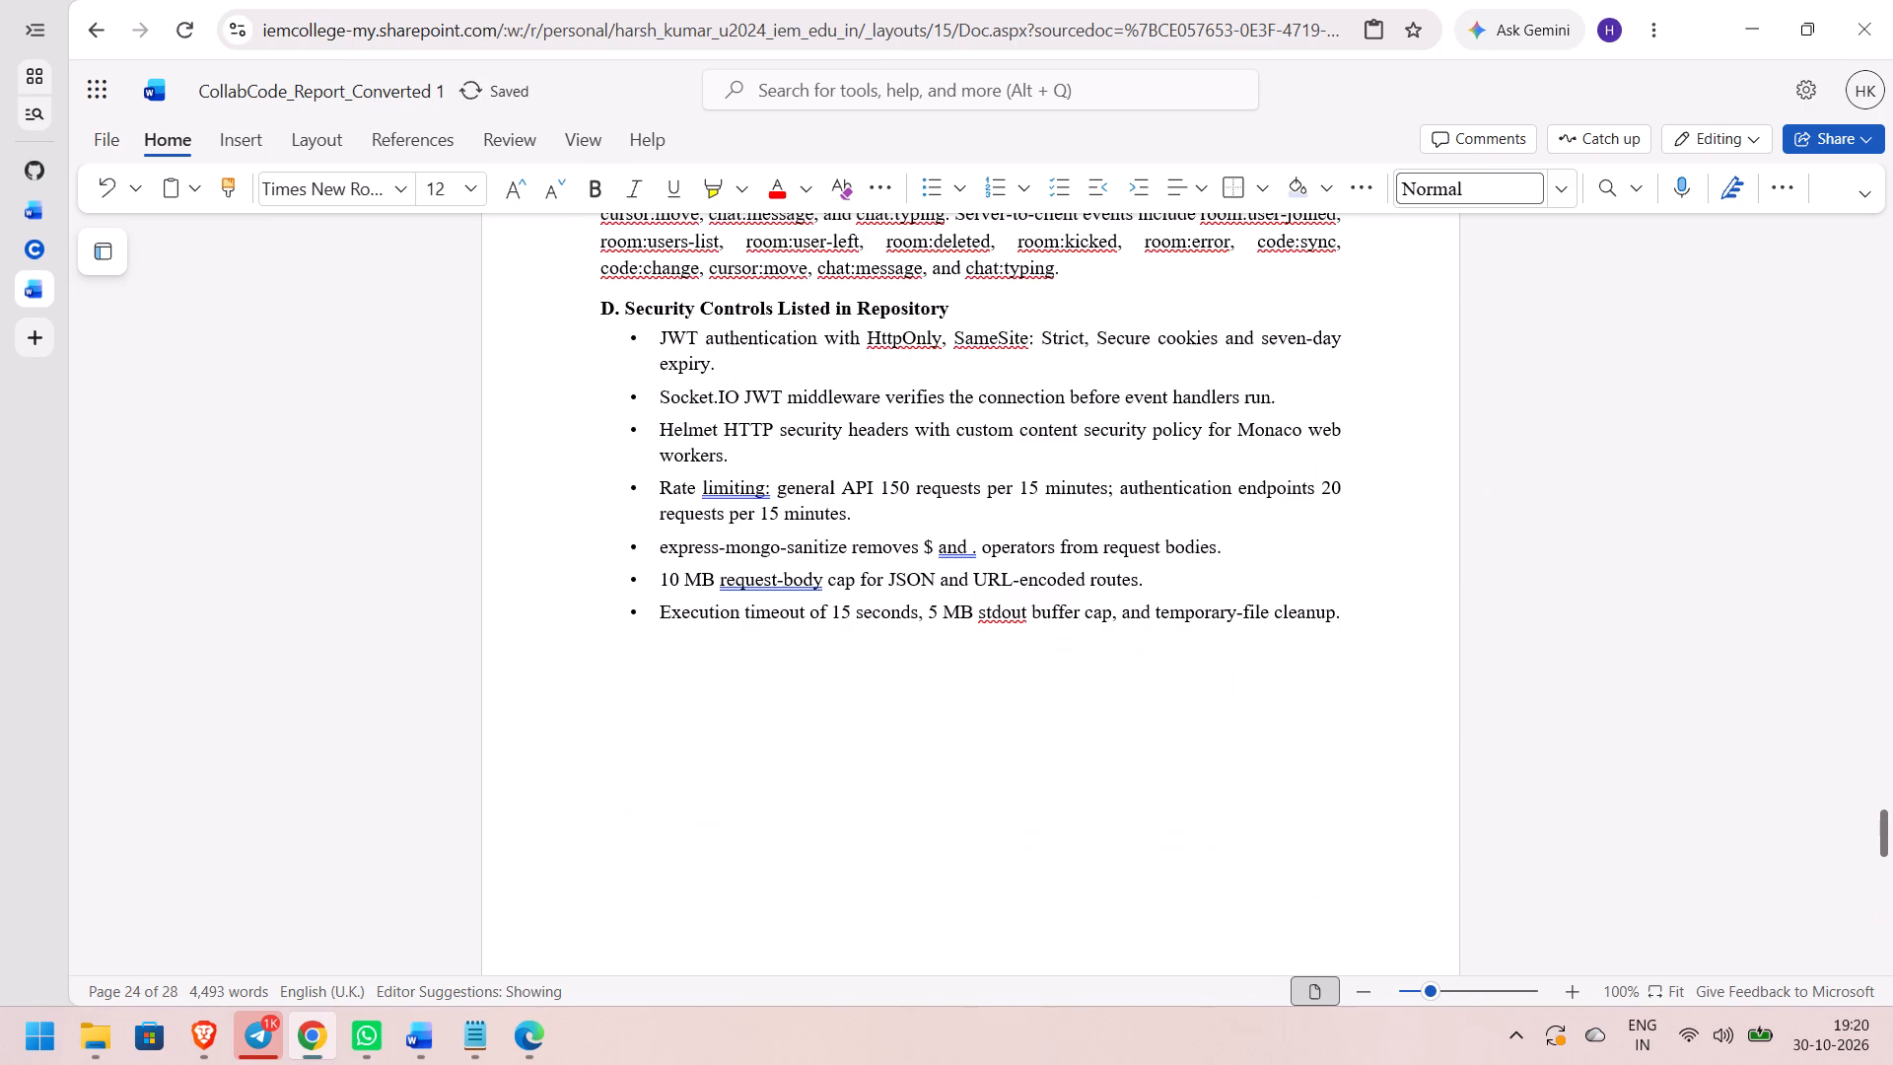
scroll(898, 618, down, 2)
double_click(873, 561)
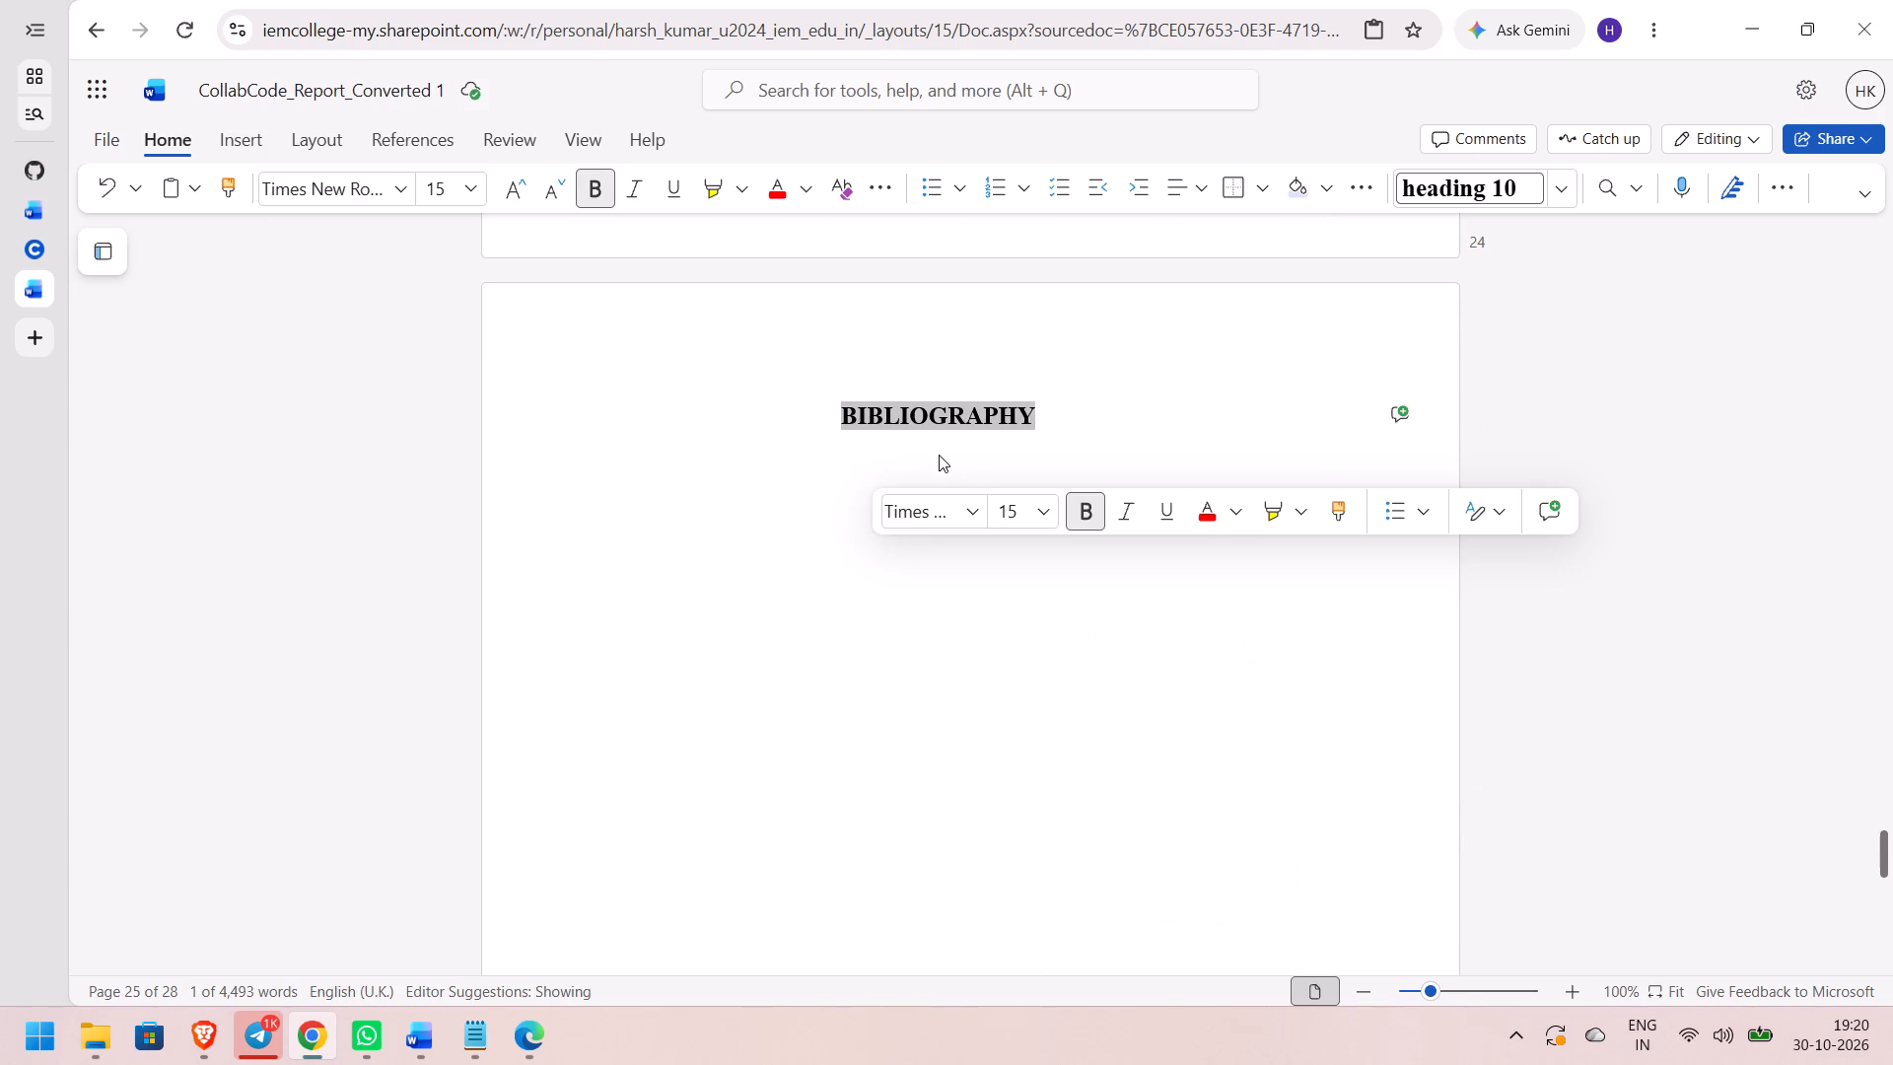
click(825, 461)
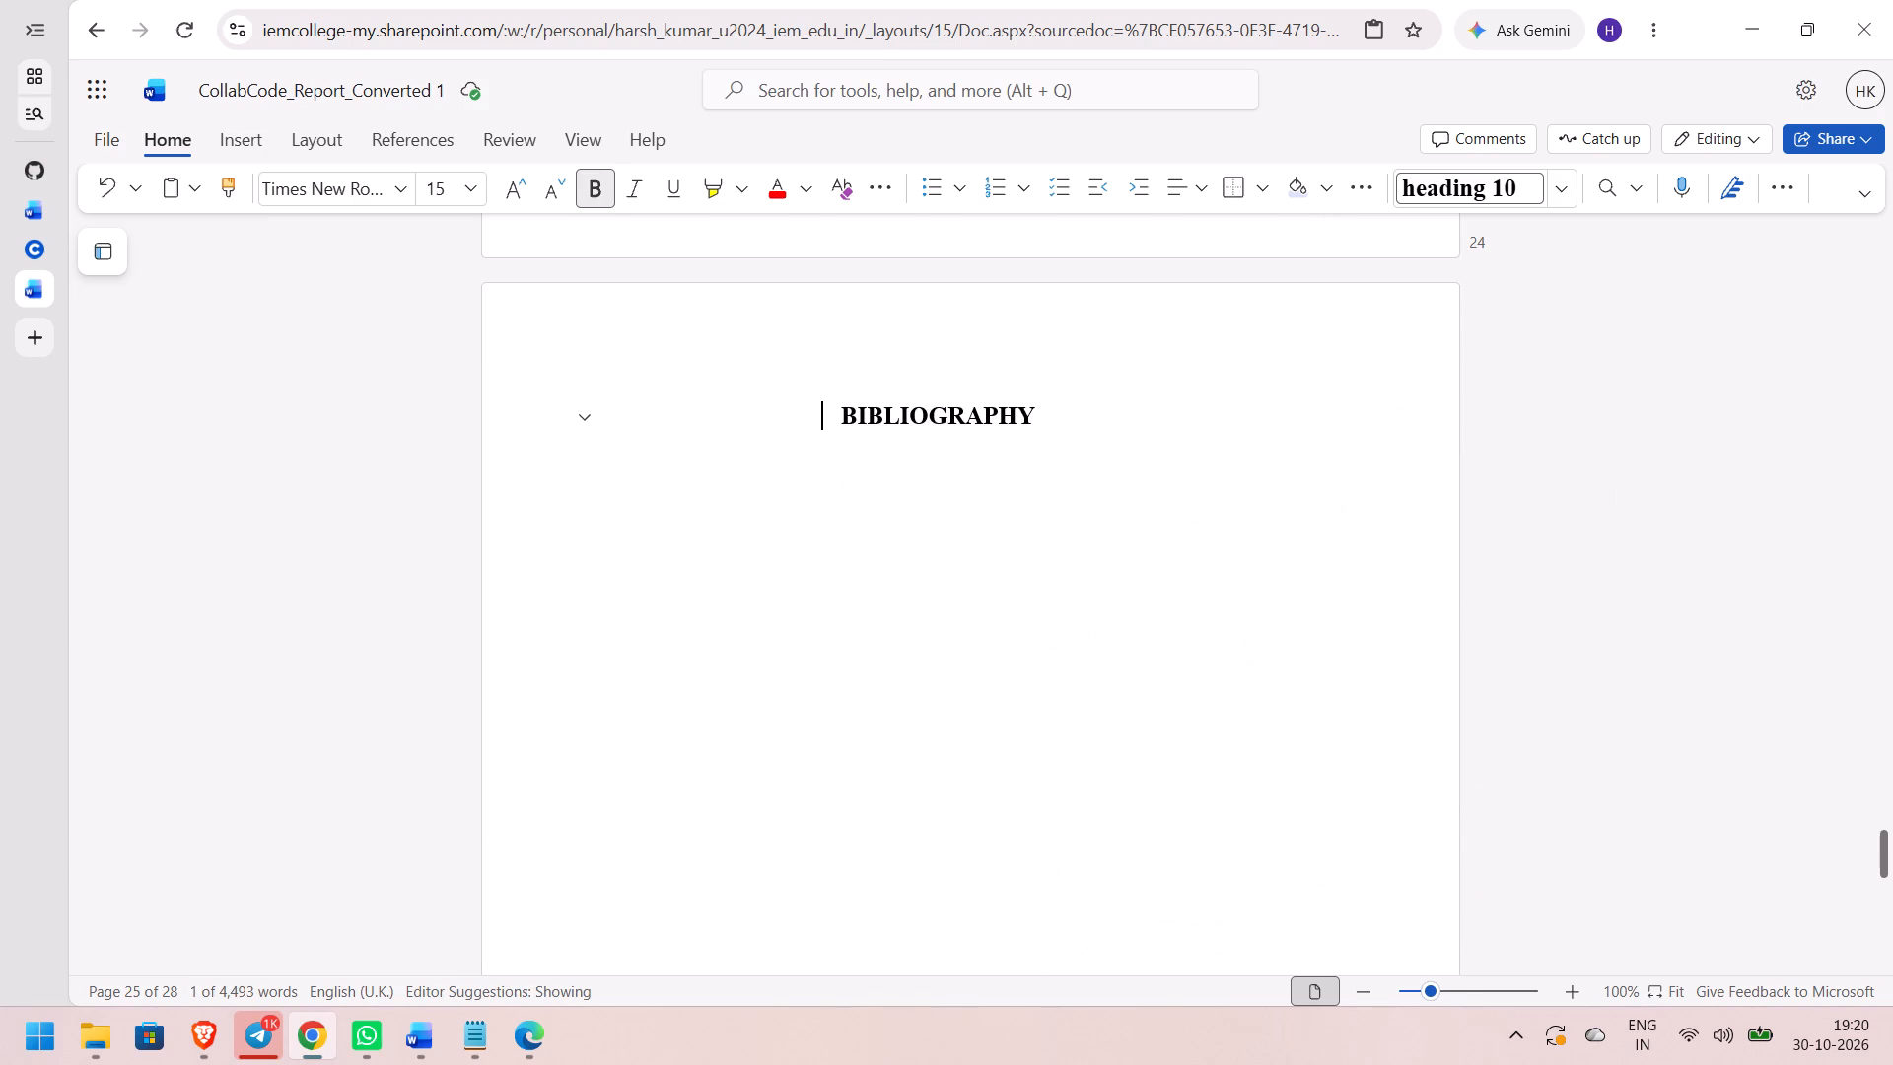
scroll(944, 534, down, 5)
scroll(944, 534, up, 1)
scroll(944, 534, down, 1)
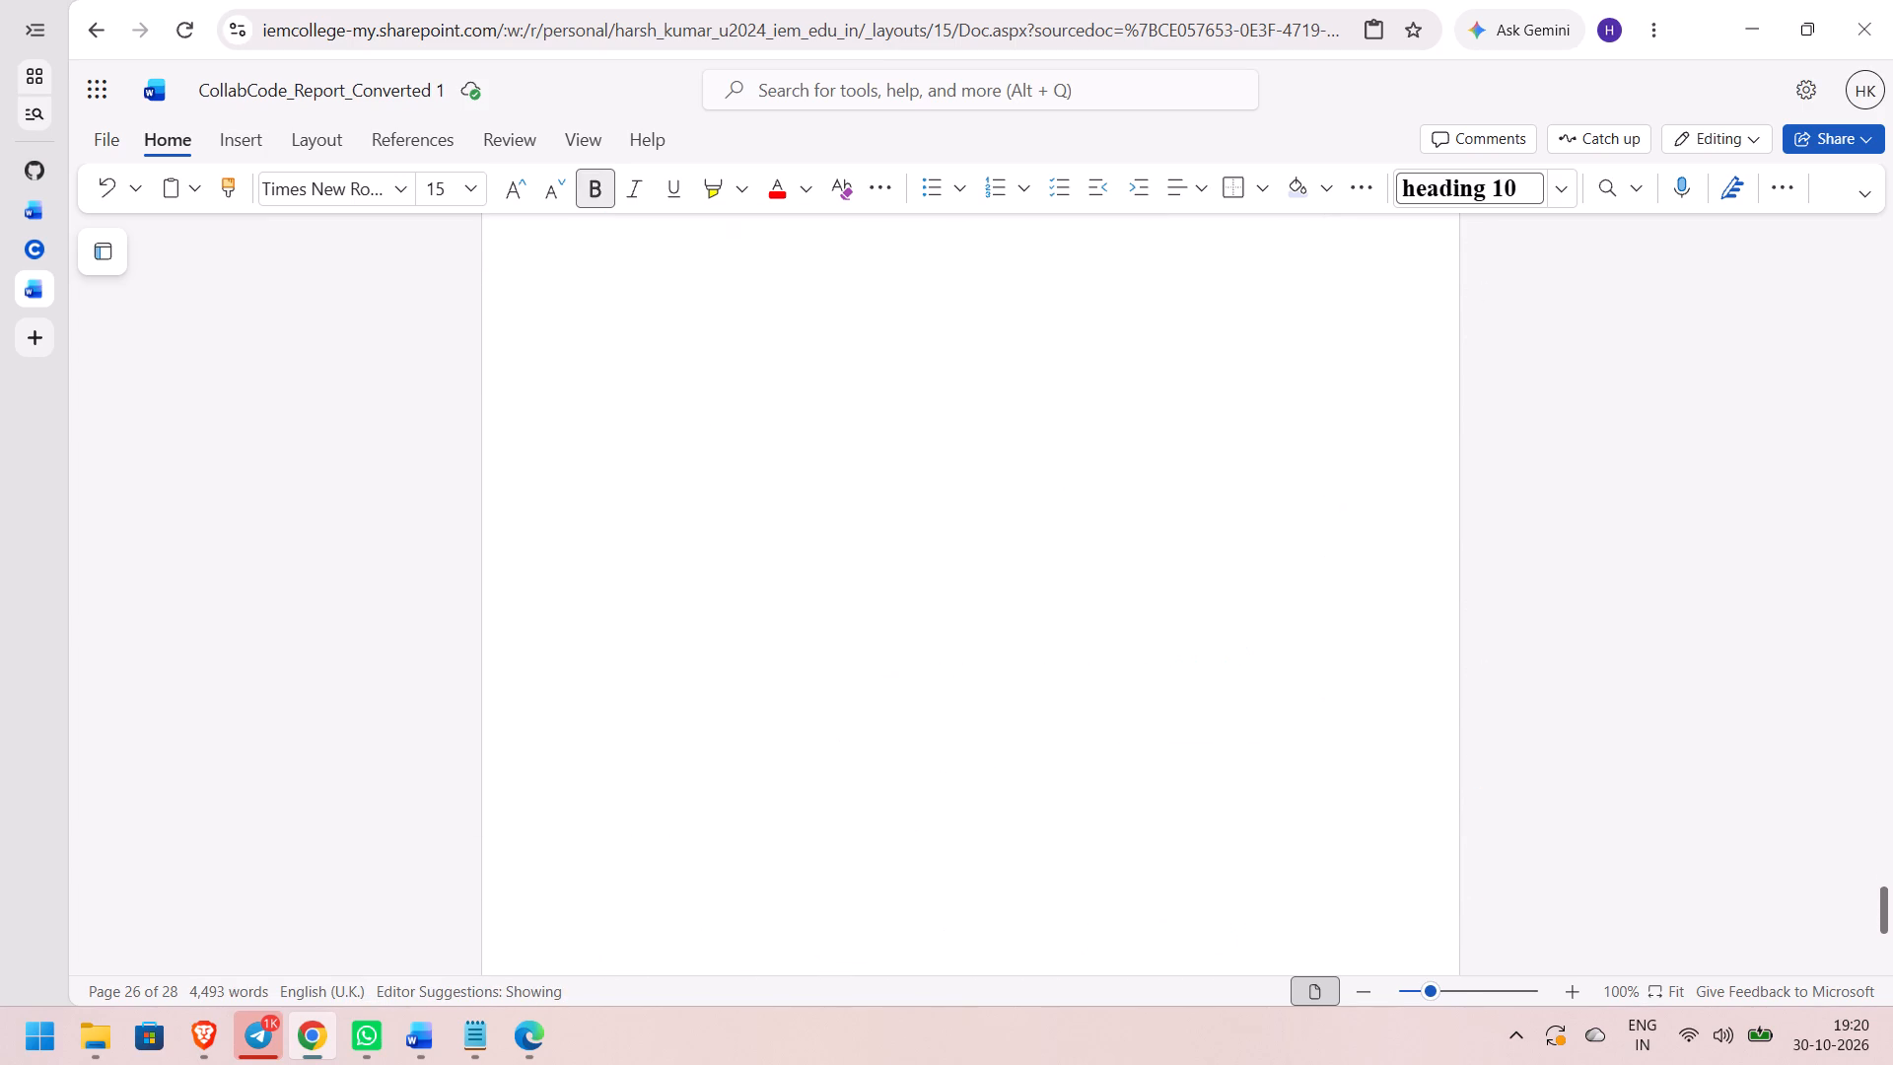
scroll(944, 534, down, 7)
Review the report's front pages from the title page through the acknowledgement, table of contents and project summary.
scroll(944, 534, up, 6)
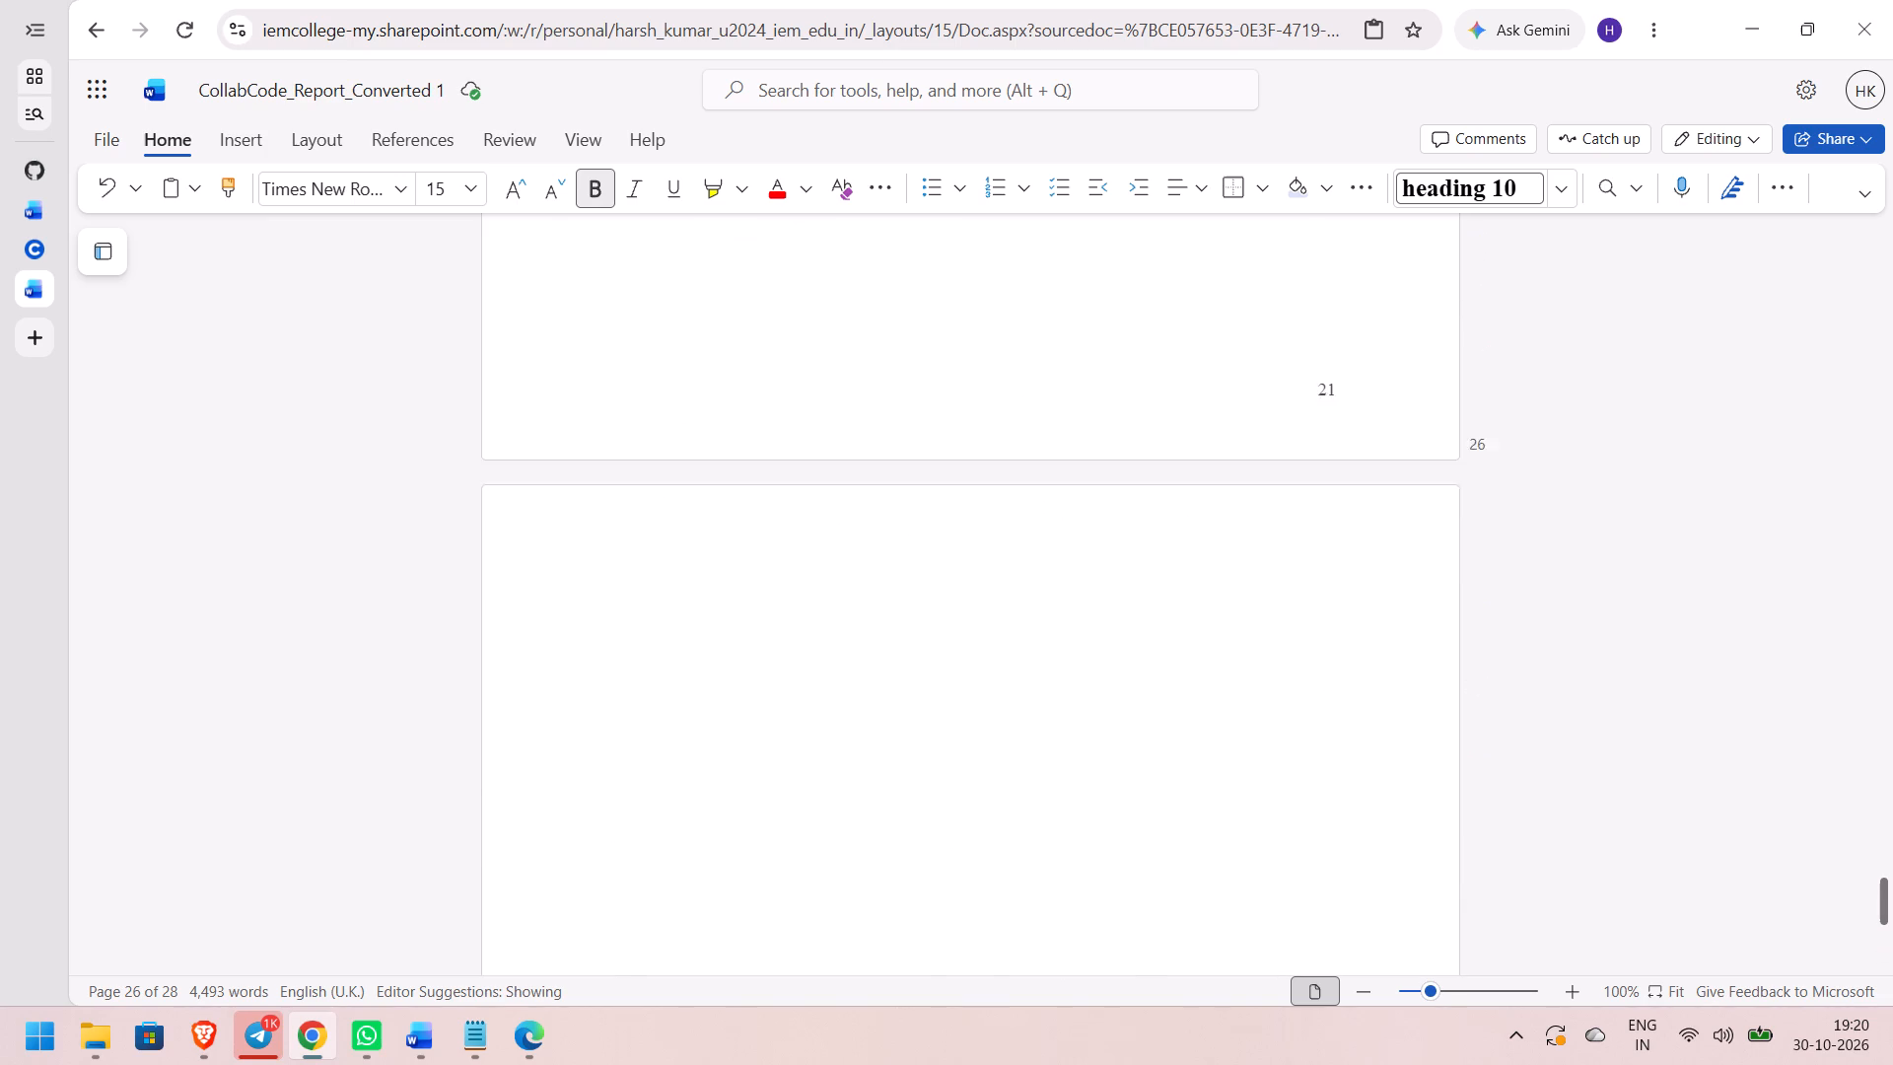
scroll(941, 534, up, 20)
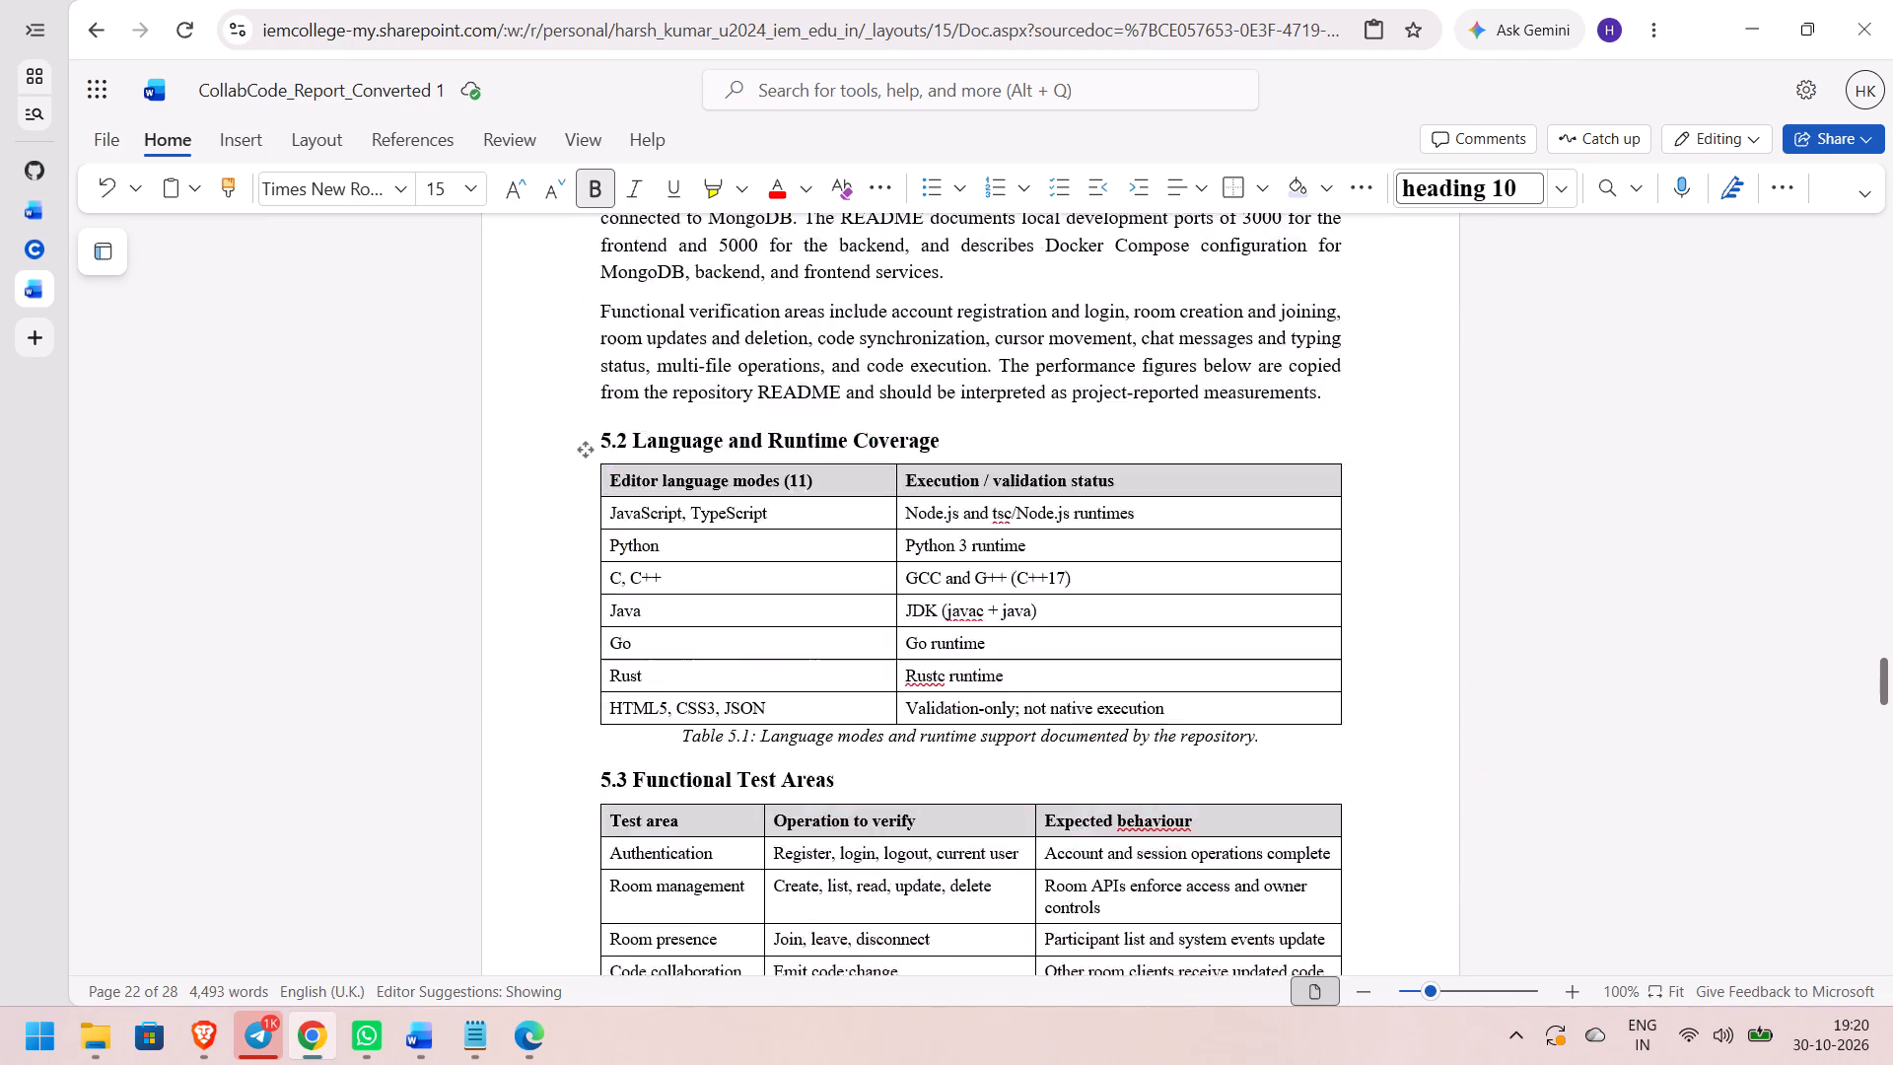
scroll(931, 509, up, 20)
scroll(931, 509, up, 1)
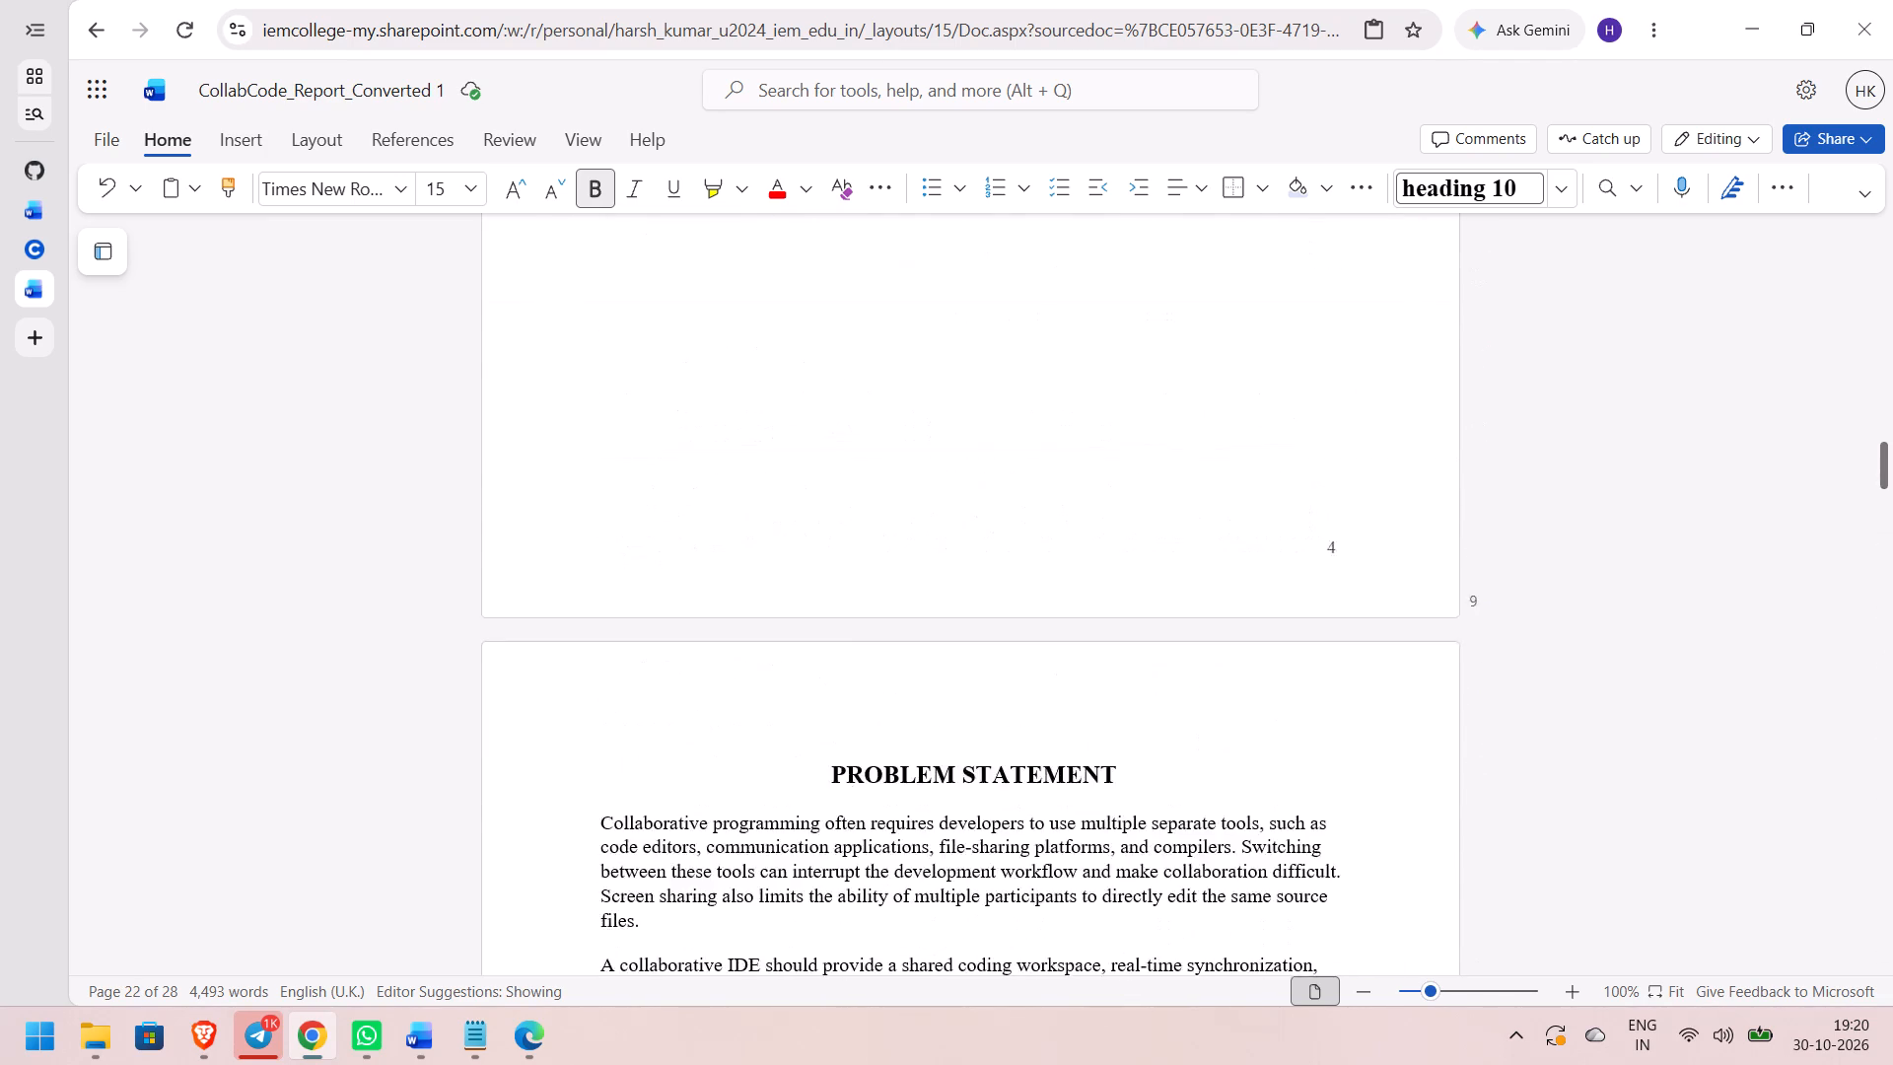
scroll(929, 508, up, 20)
scroll(929, 508, up, 1)
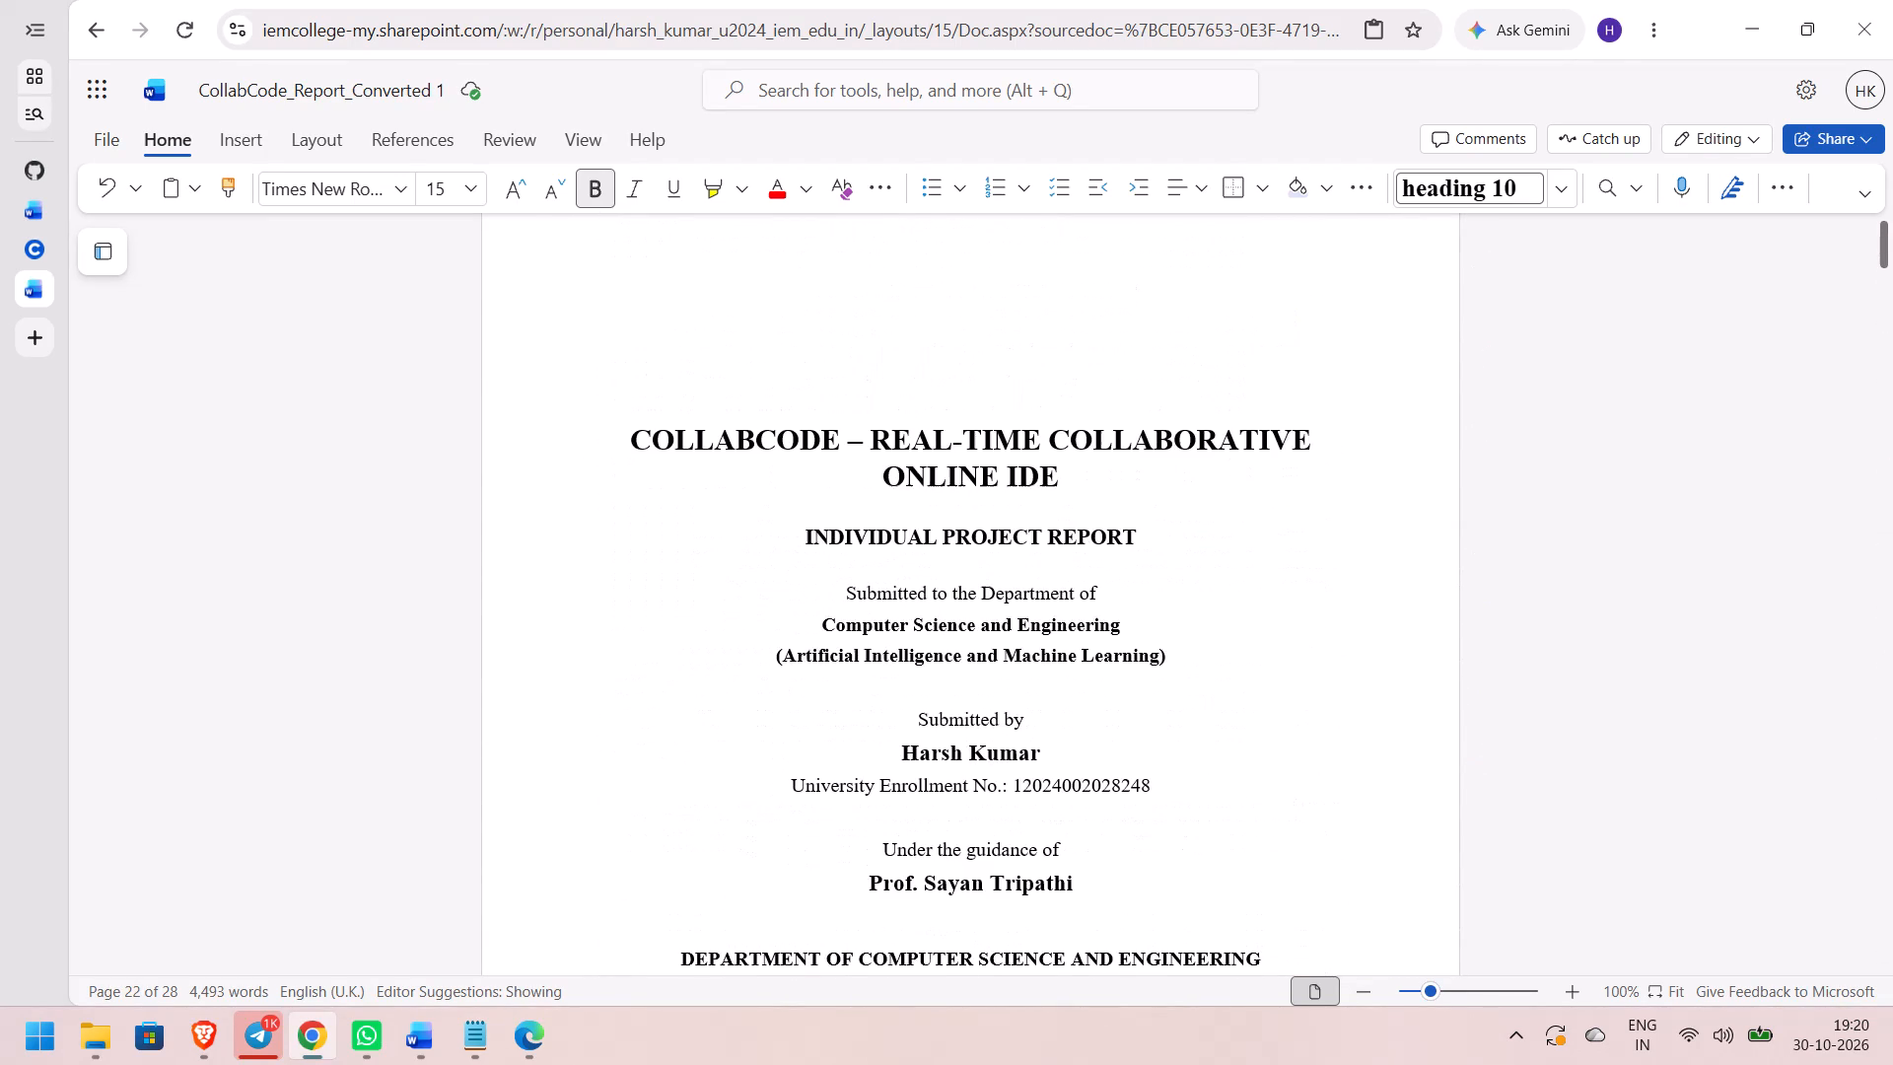
scroll(929, 508, up, 3)
scroll(929, 508, down, 2)
scroll(929, 508, up, 2)
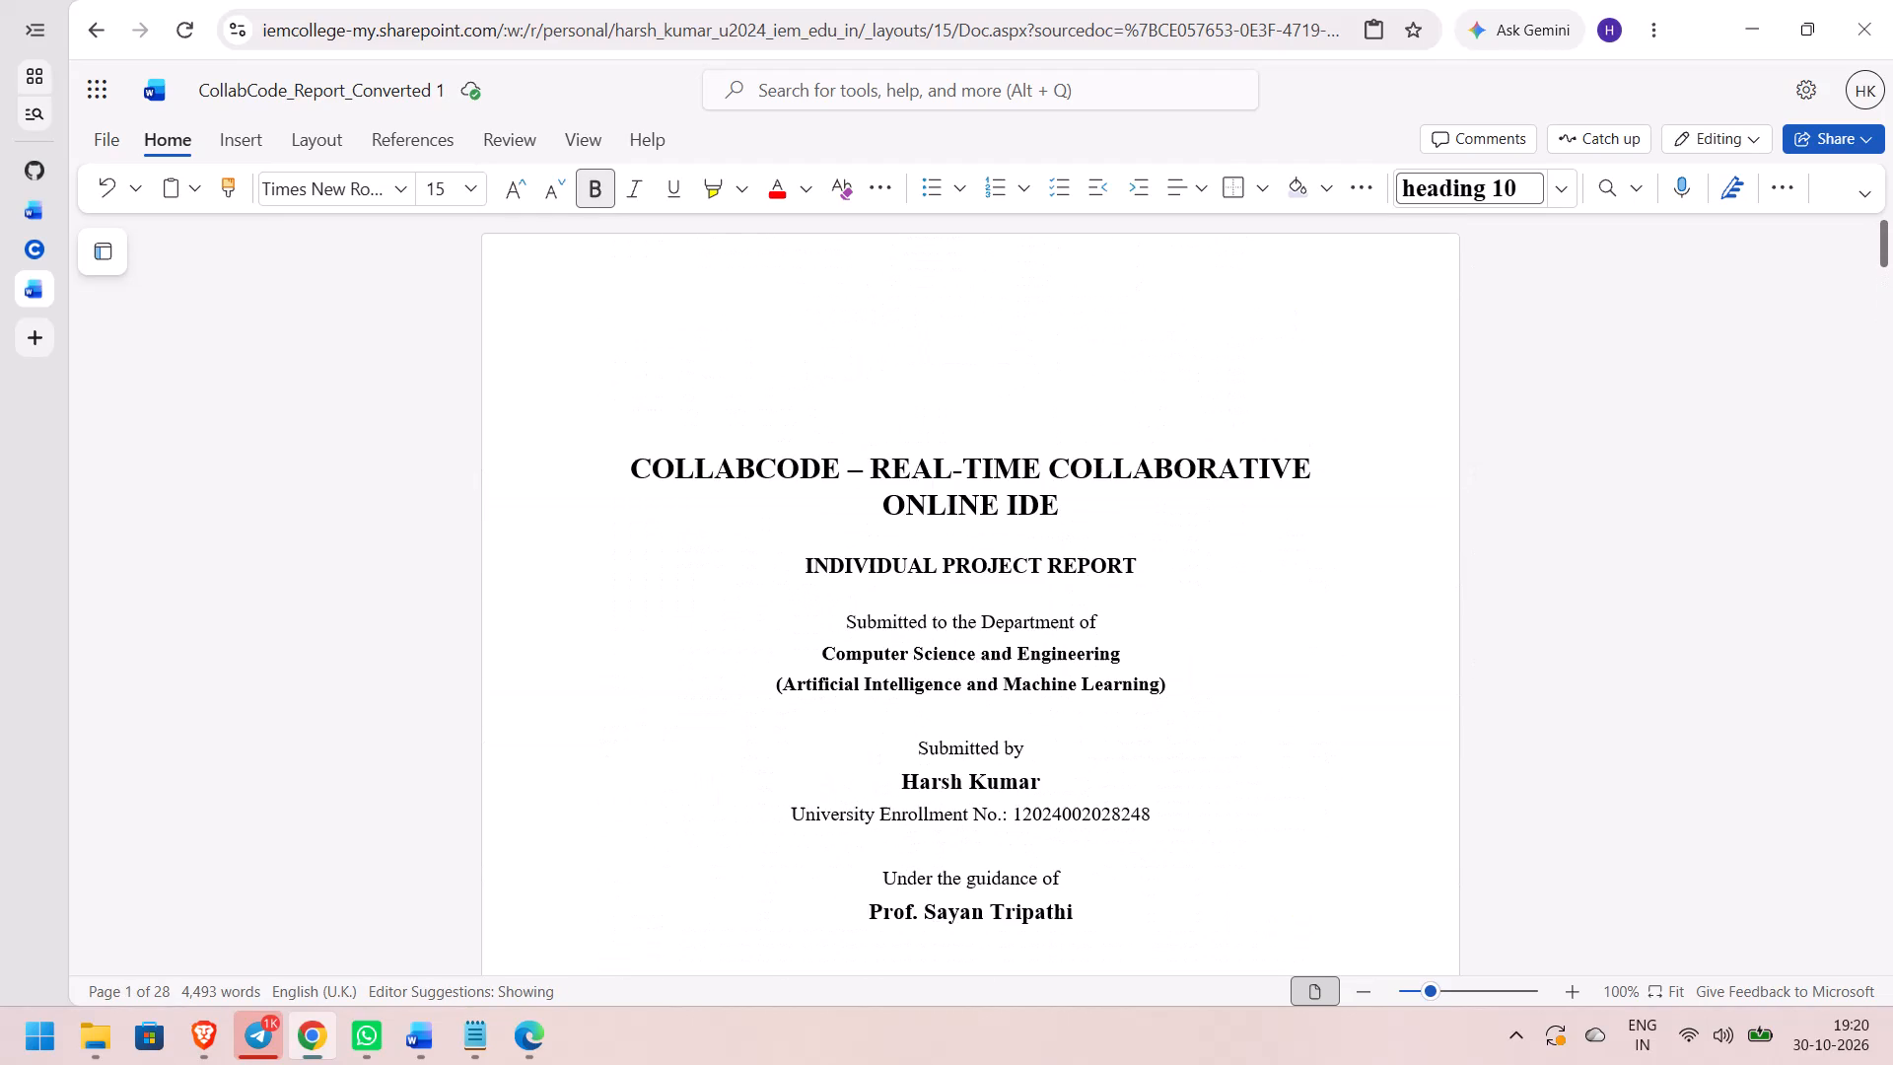
scroll(929, 508, down, 5)
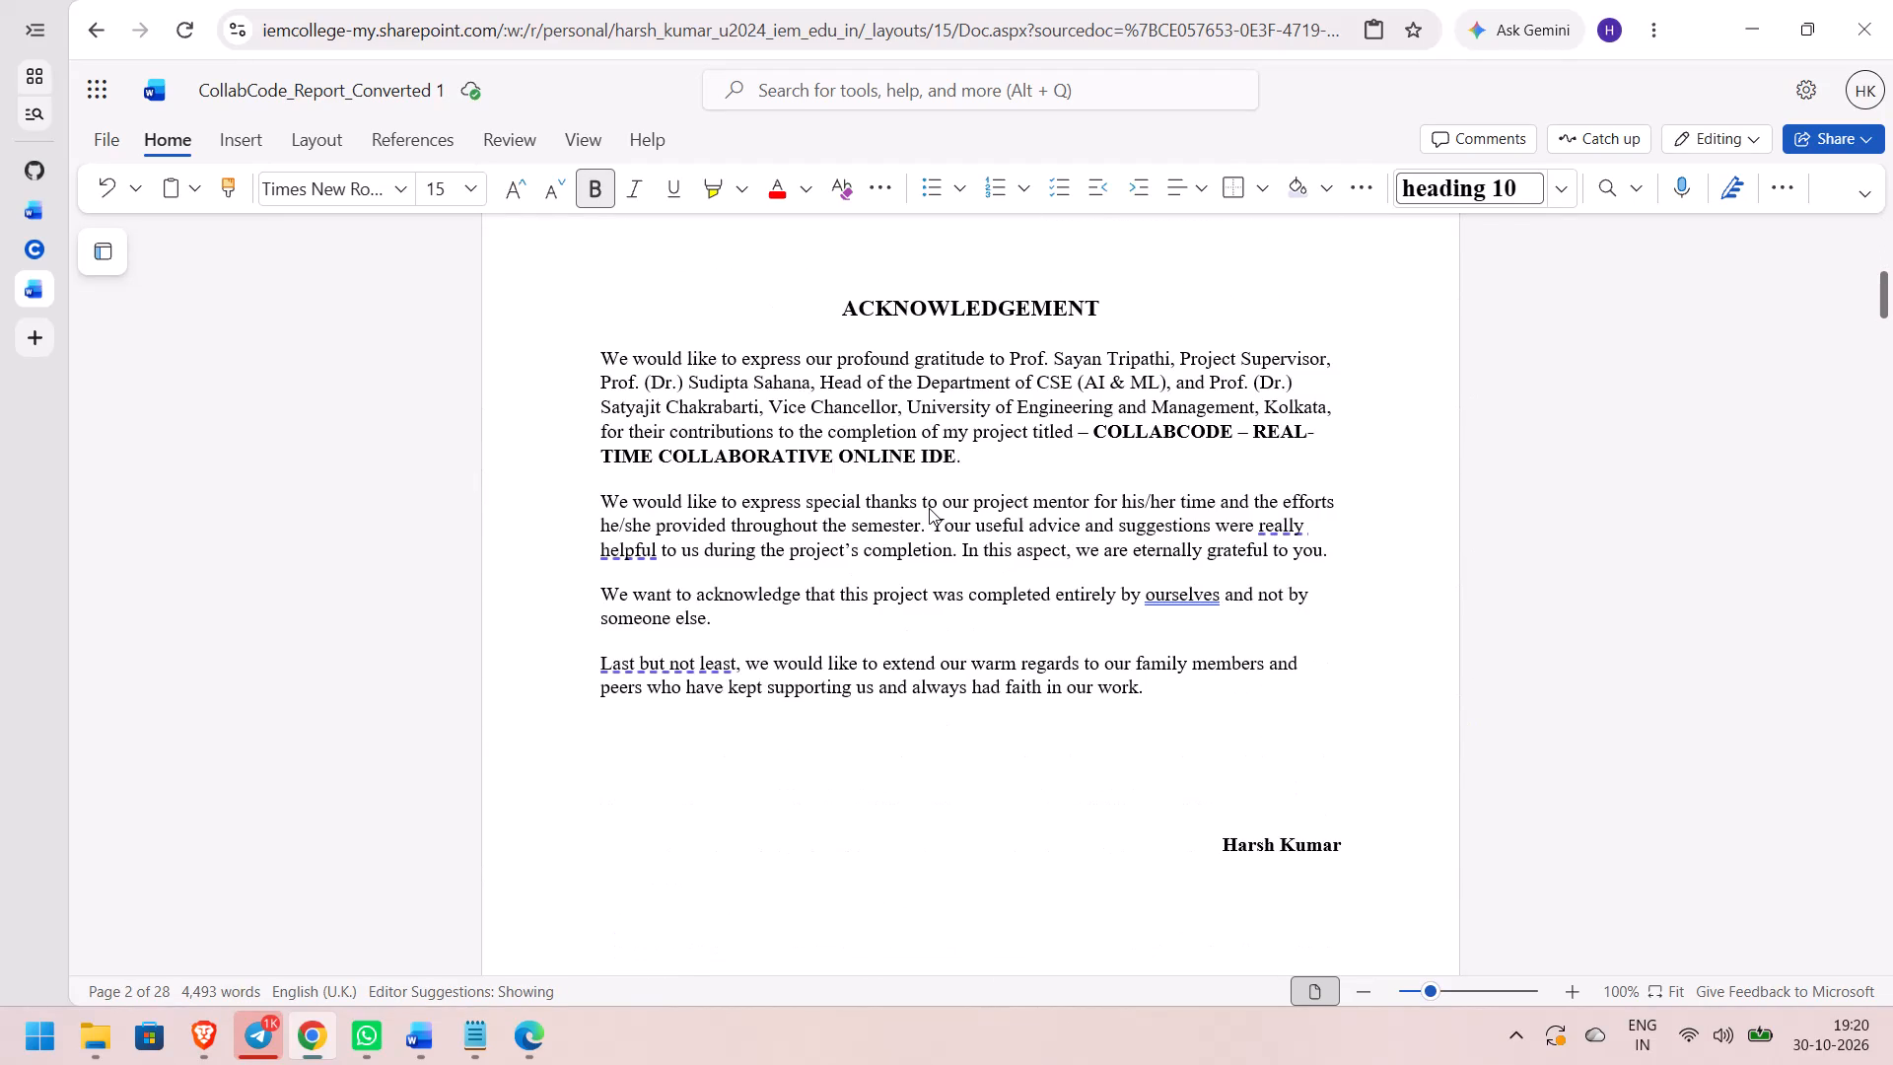
scroll(929, 508, down, 1)
scroll(929, 508, up, 1)
scroll(929, 508, down, 1)
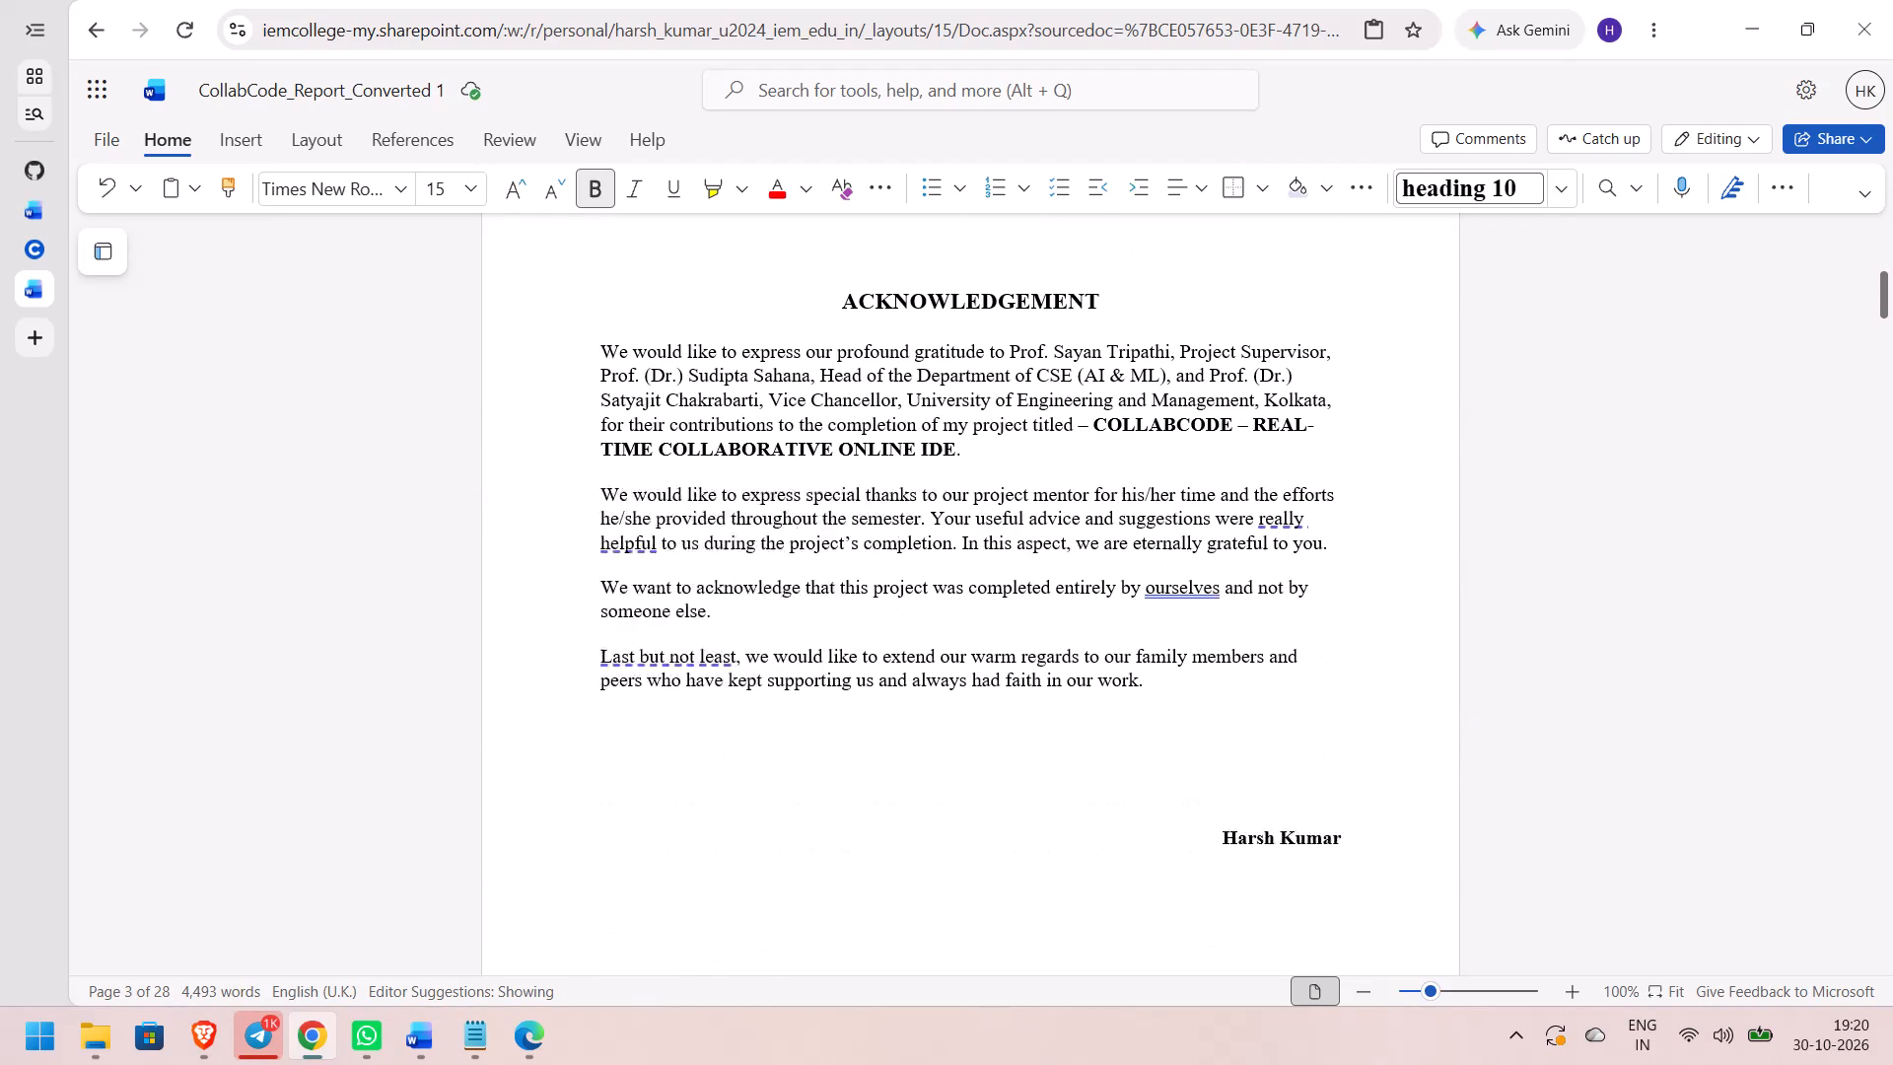
scroll(929, 508, down, 4)
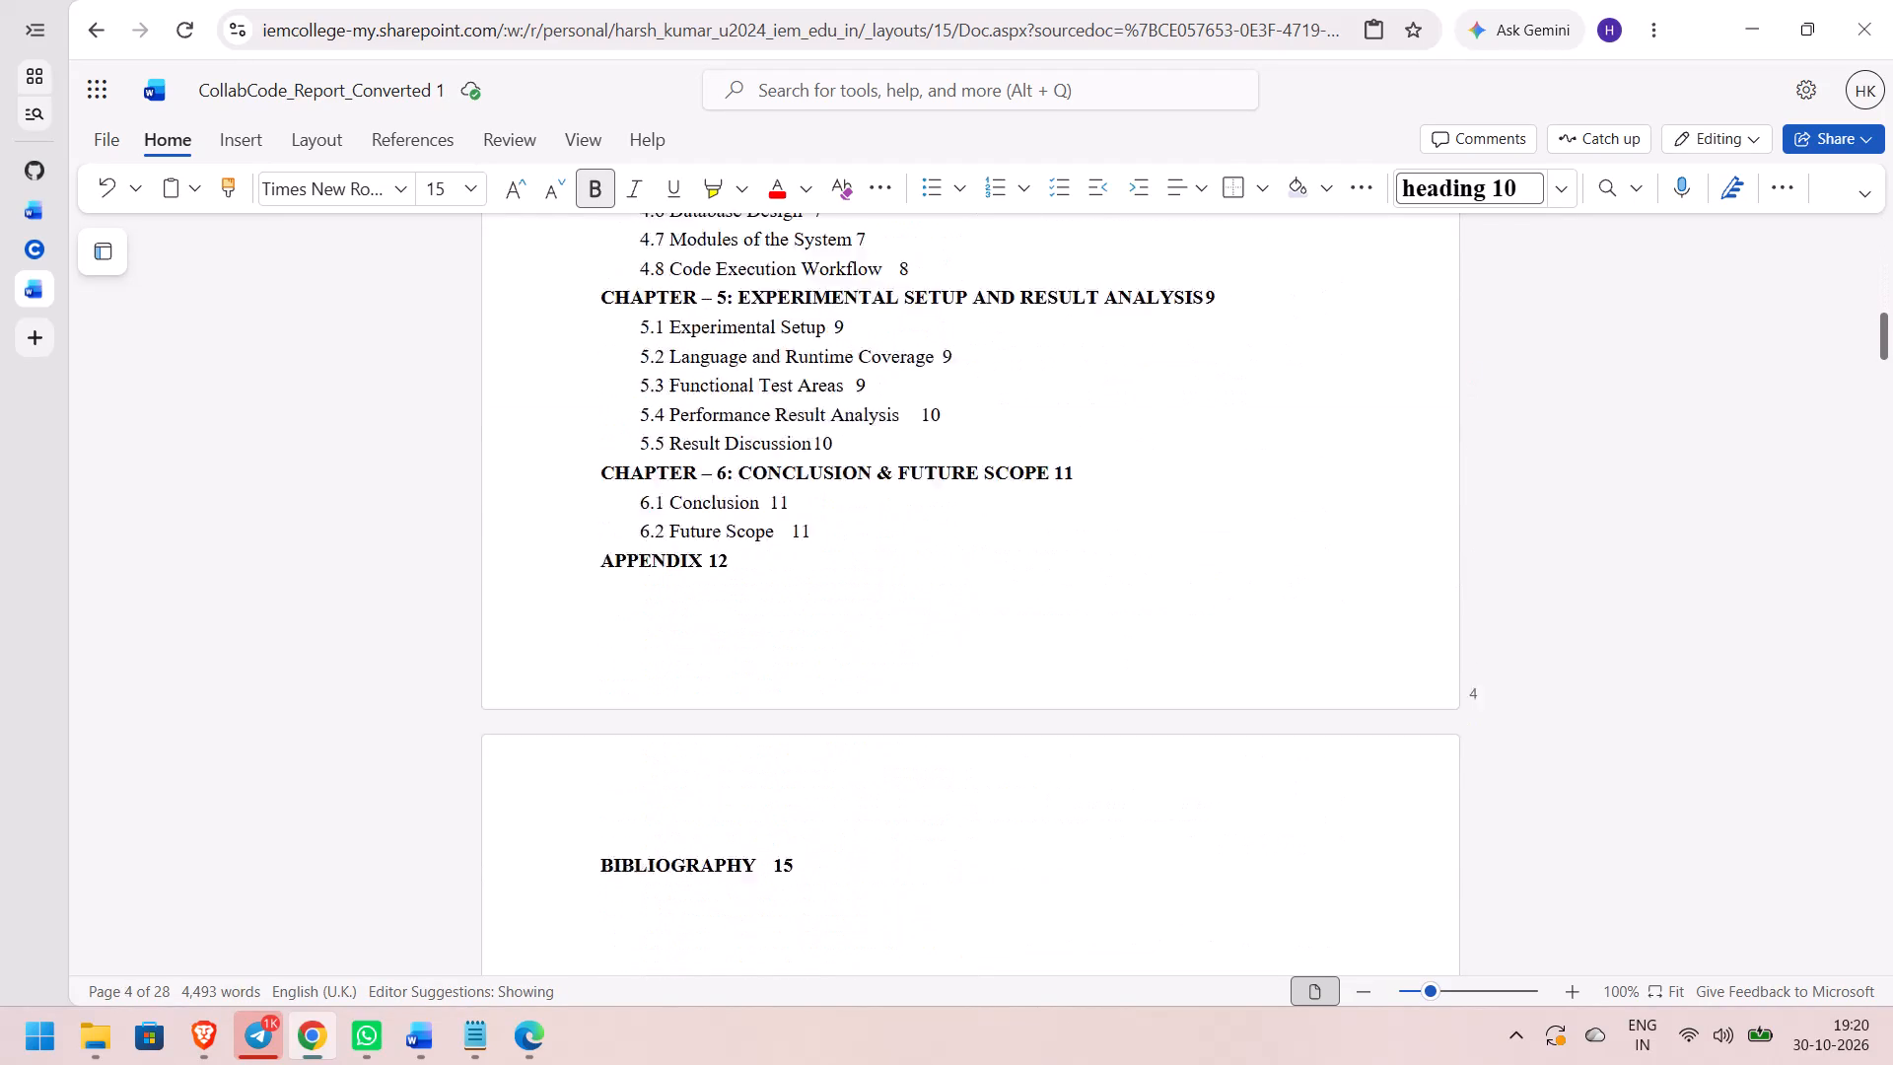
scroll(929, 508, down, 4)
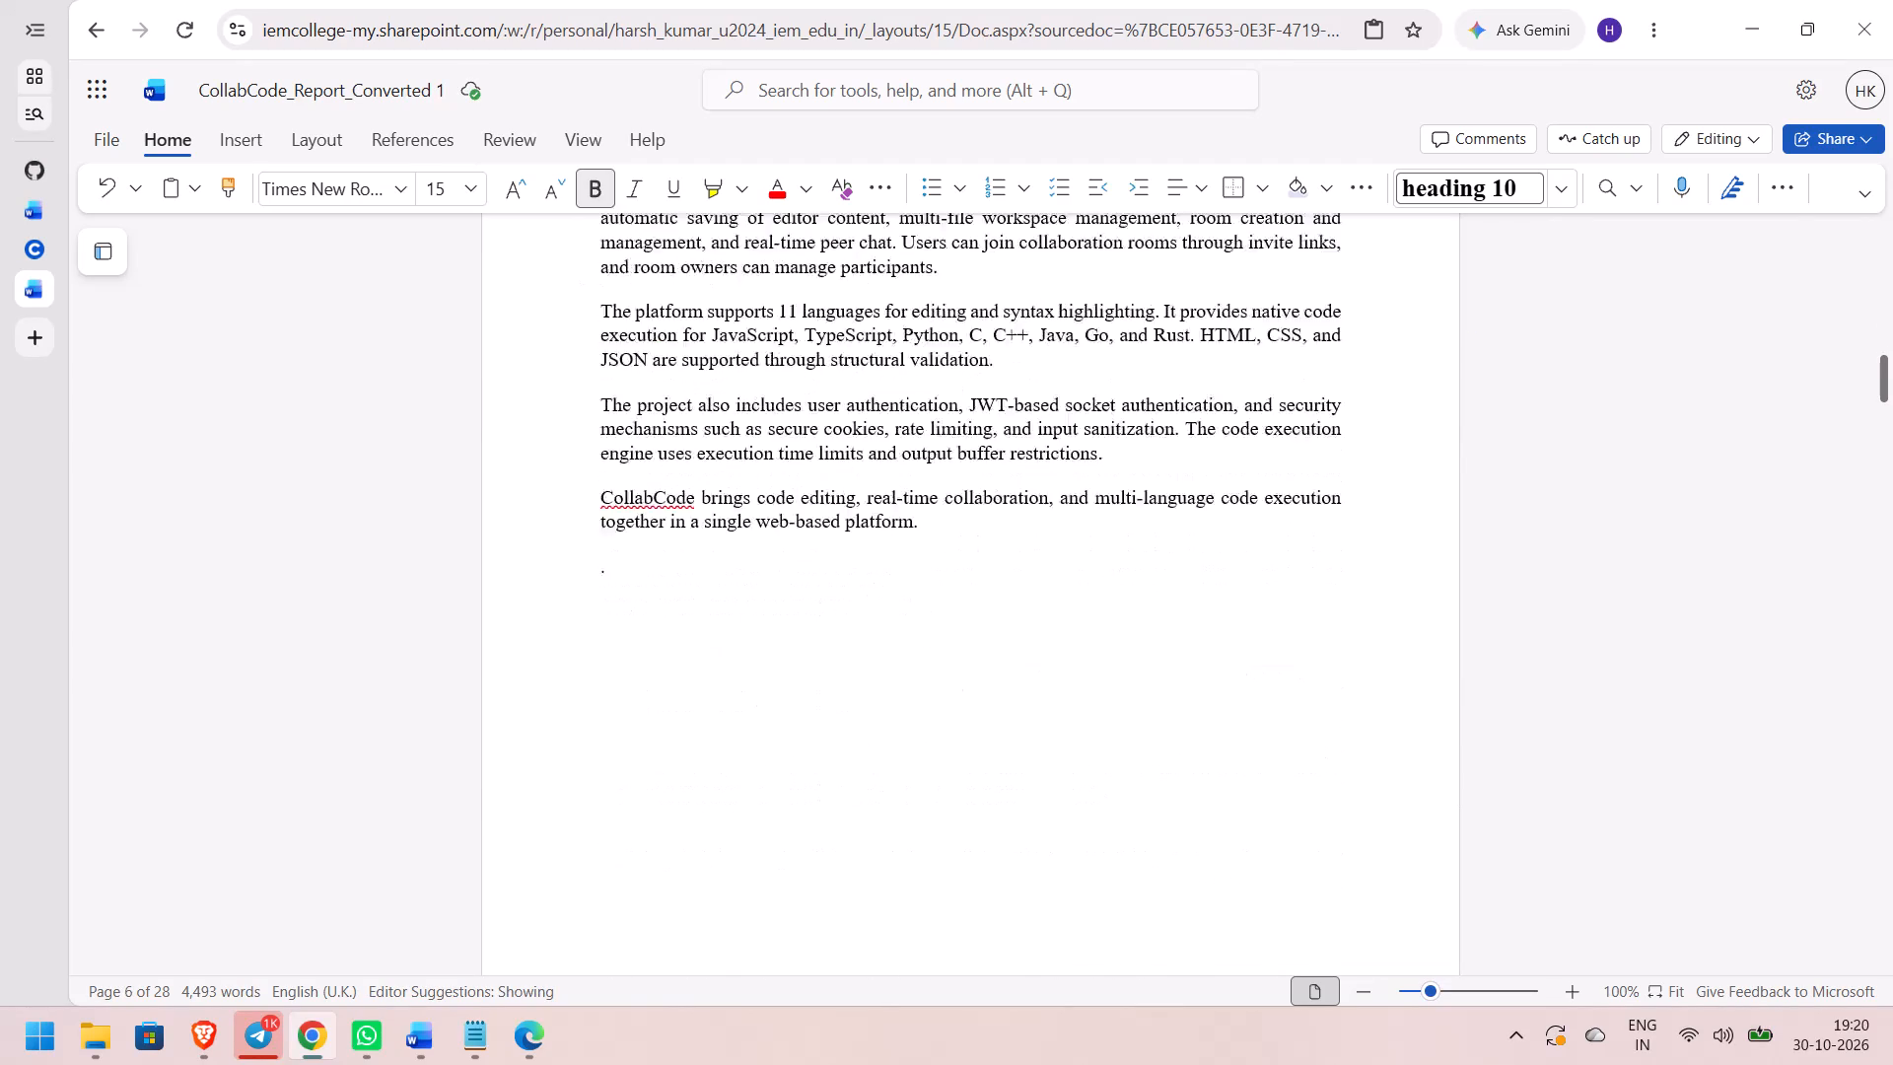
Review the report from the project summary through the introduction, existing and proposed system sections, and the system architecture figure.
scroll(929, 508, down, 1)
scroll(928, 506, up, 1)
scroll(928, 506, down, 2)
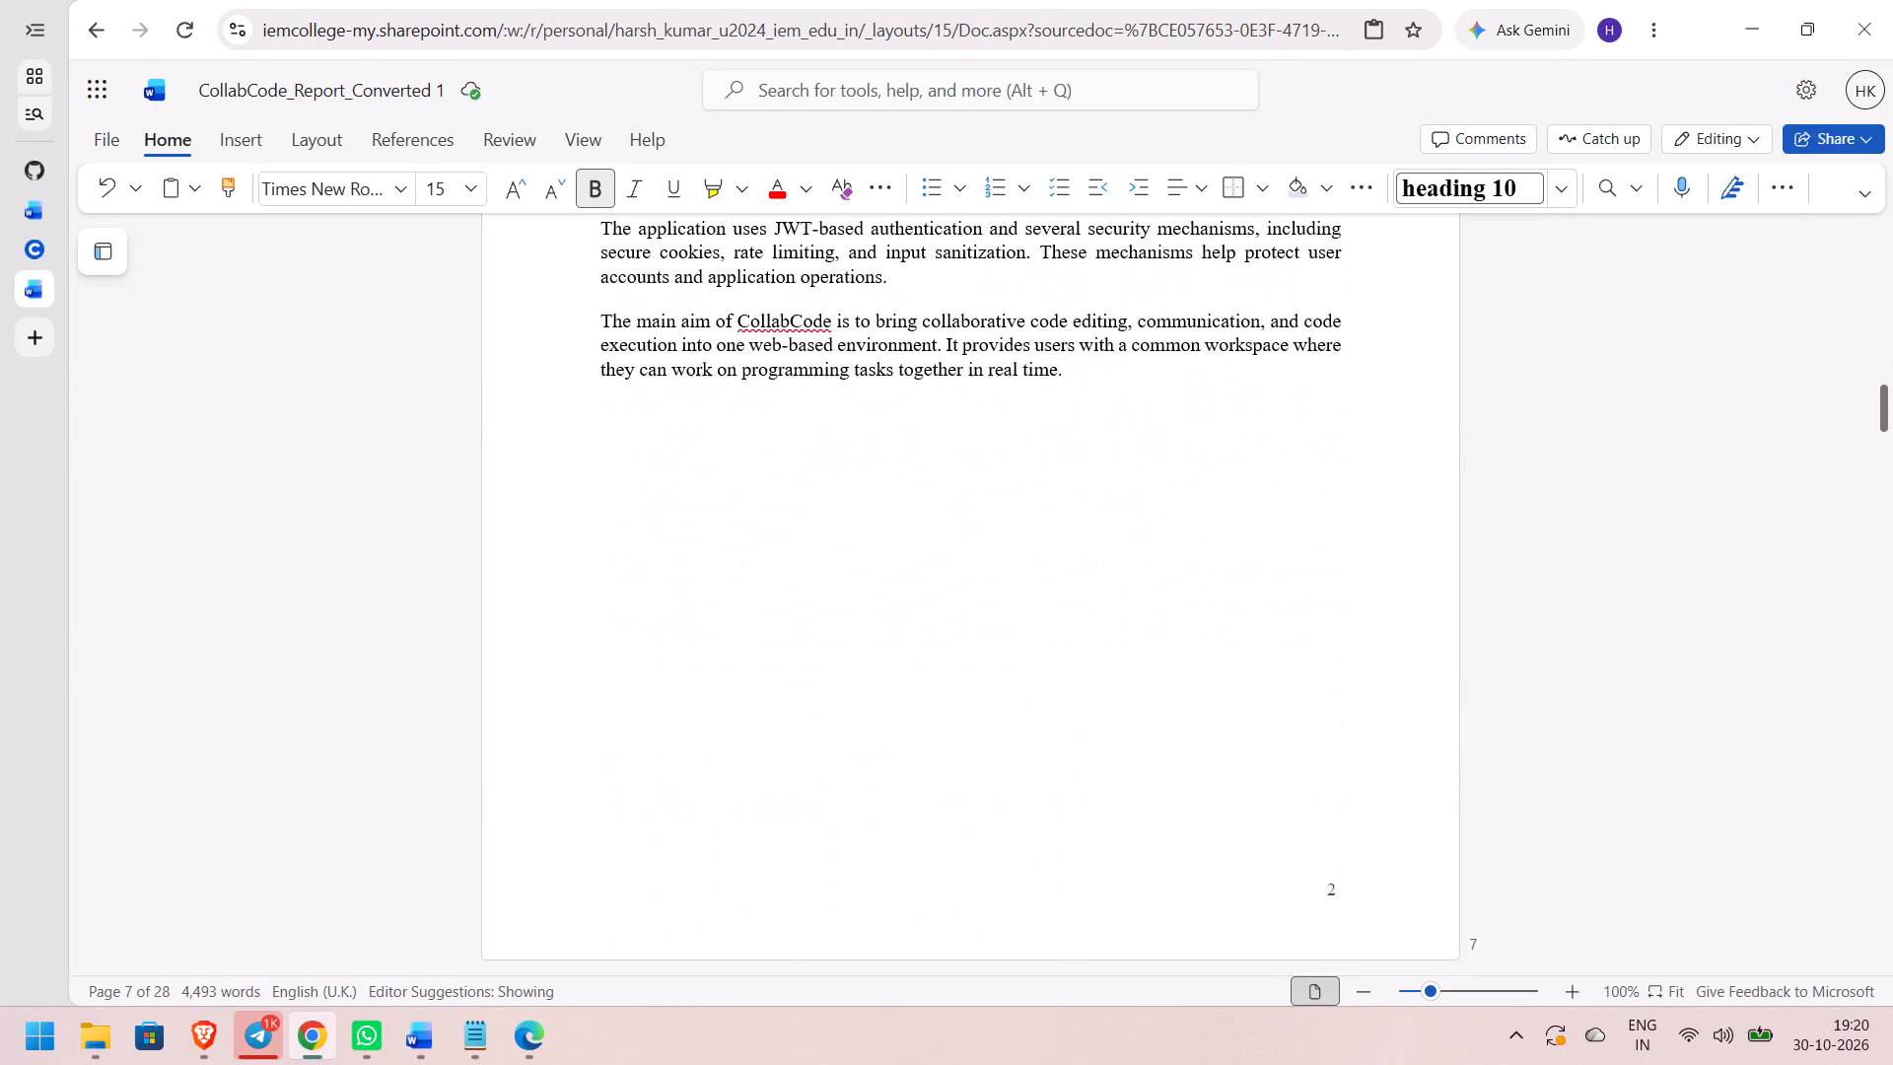
scroll(928, 506, down, 7)
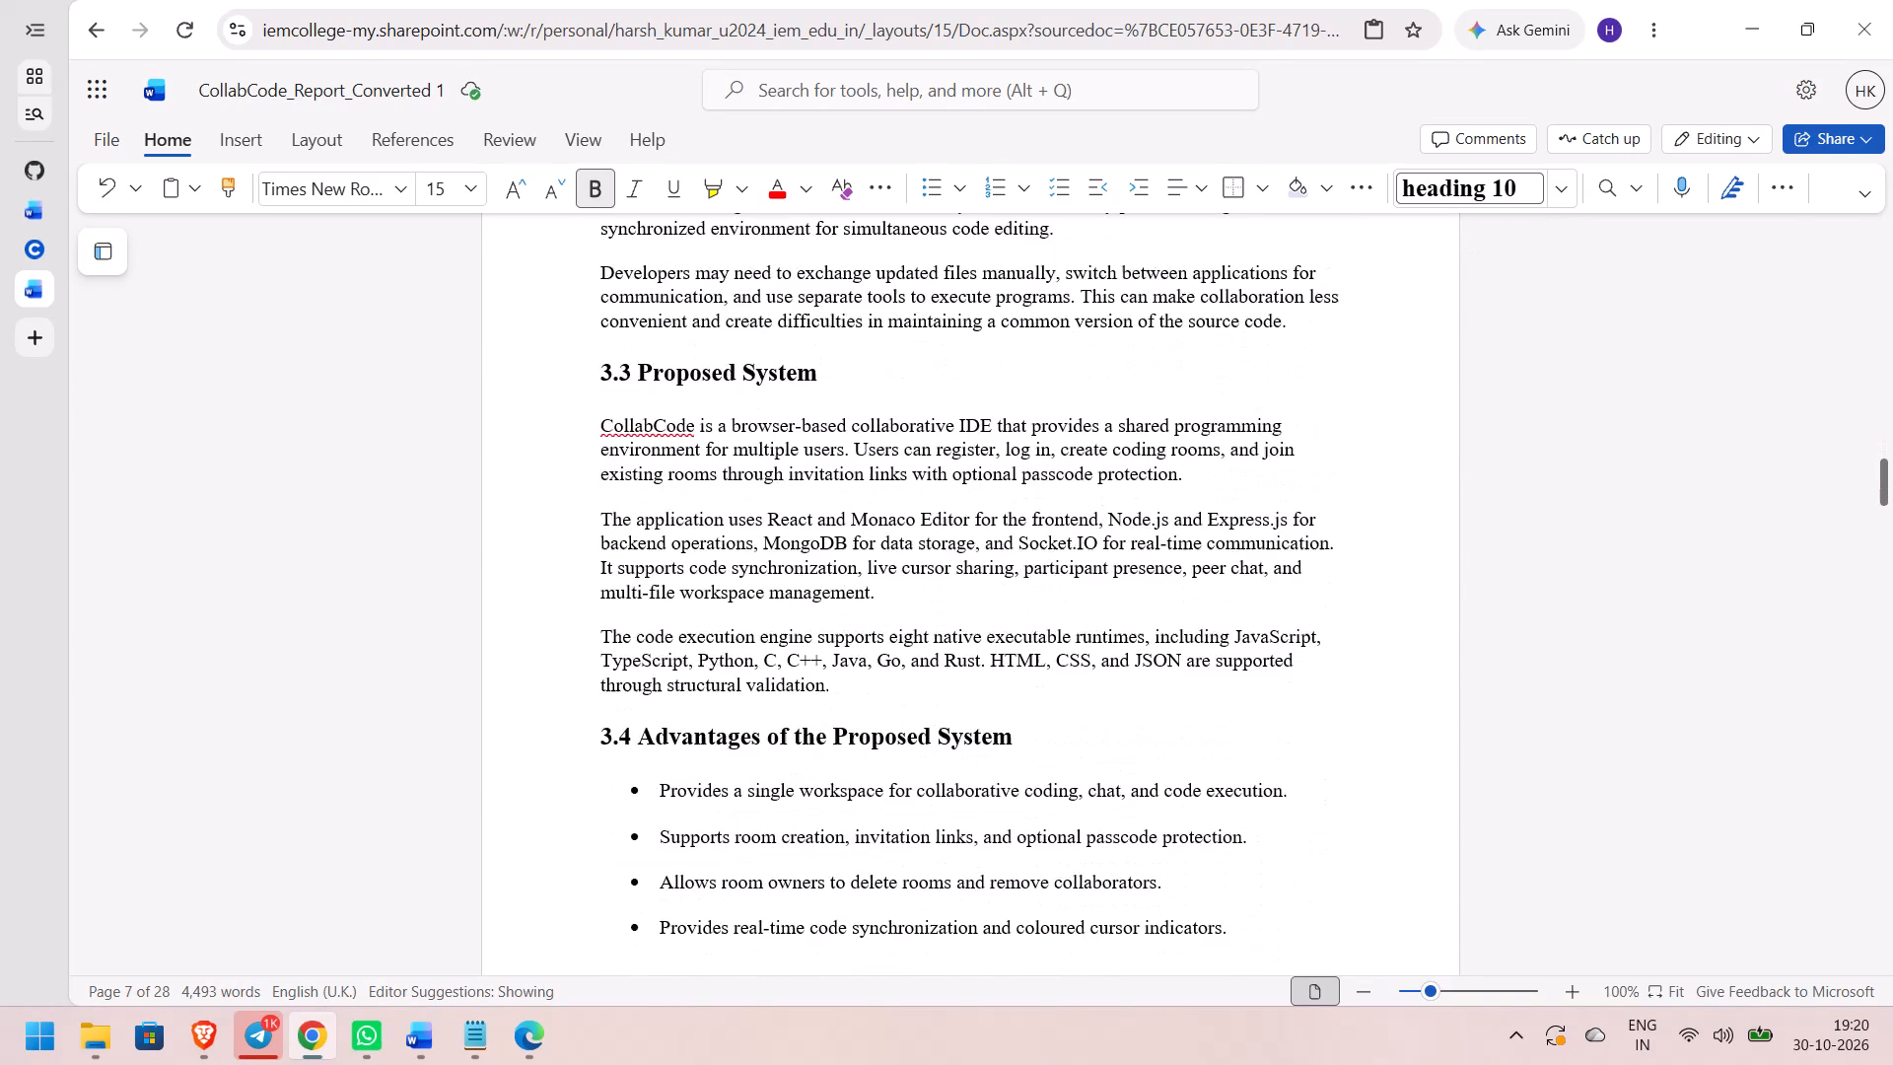
scroll(928, 506, down, 5)
scroll(928, 506, up, 1)
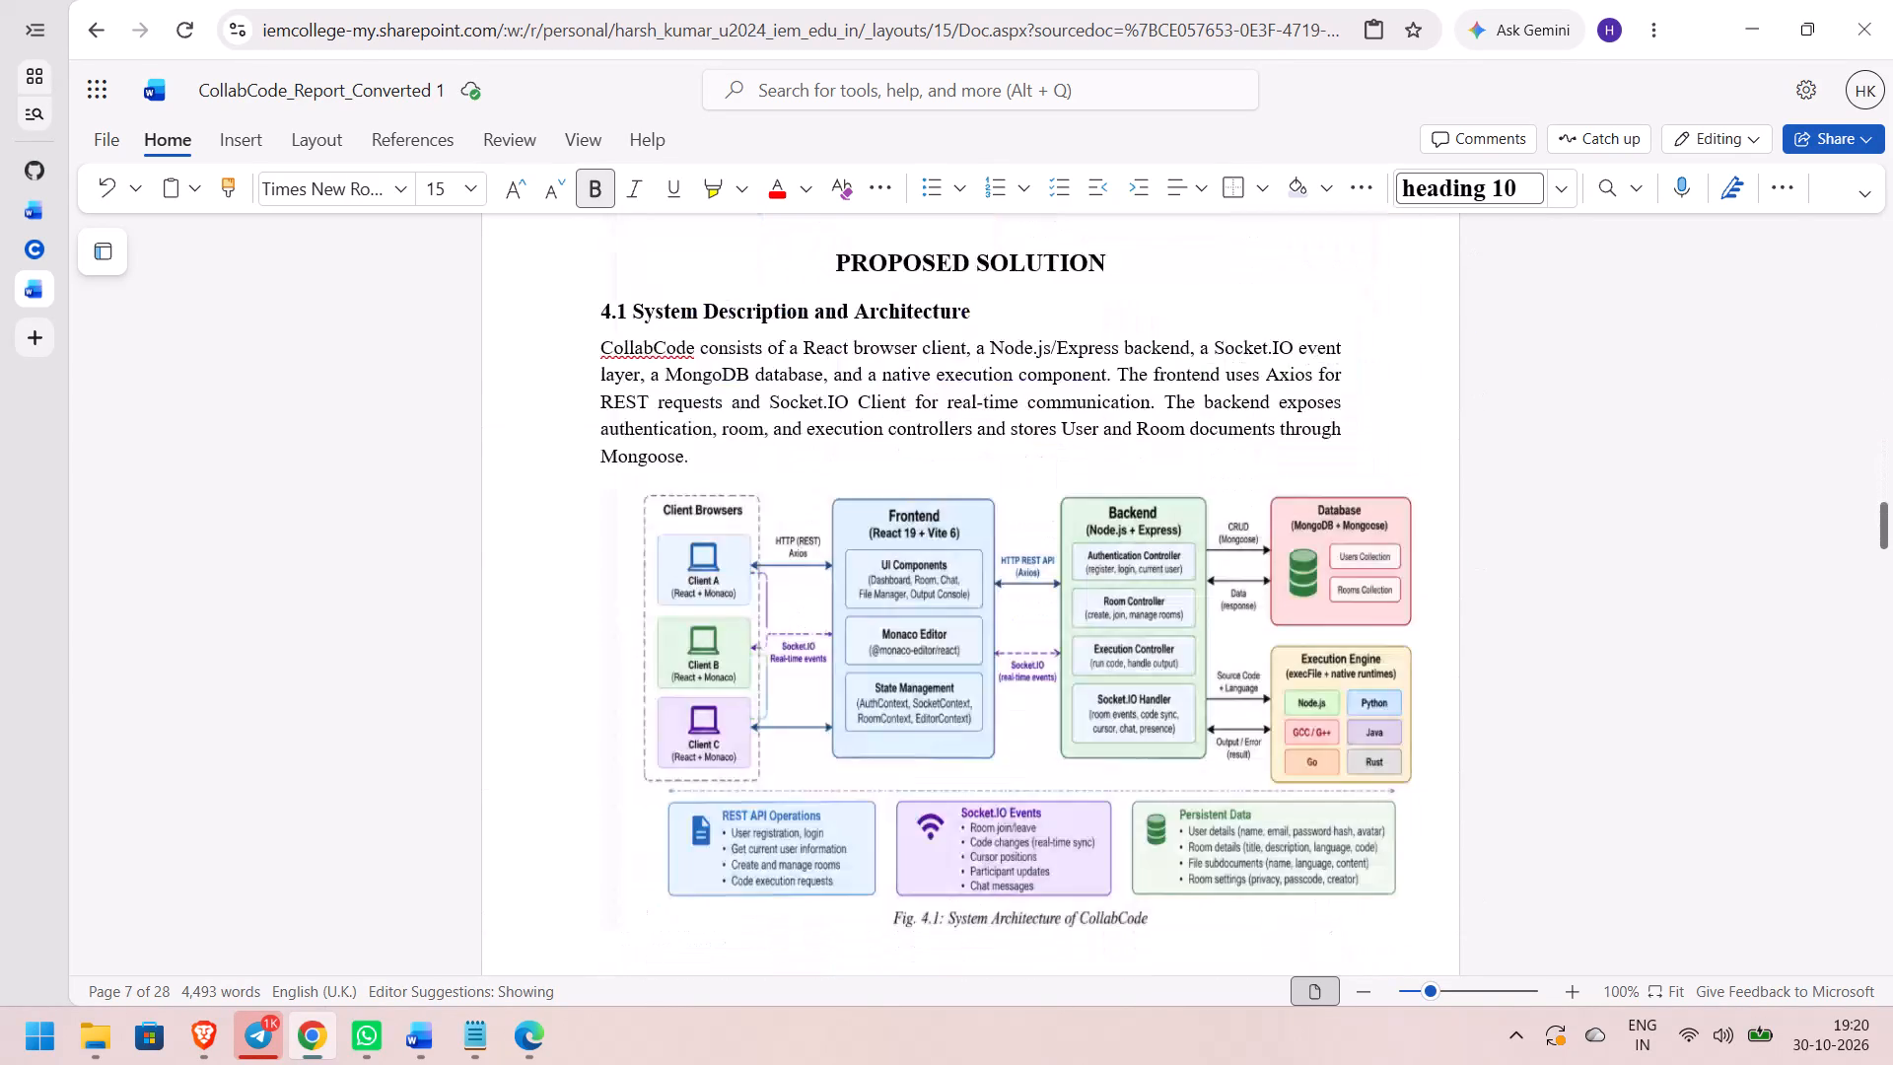
Review the report from the Proposed Solution diagrams and database design through the performance results and the appendix's API ENDPOINTS section.
scroll(928, 506, down, 8)
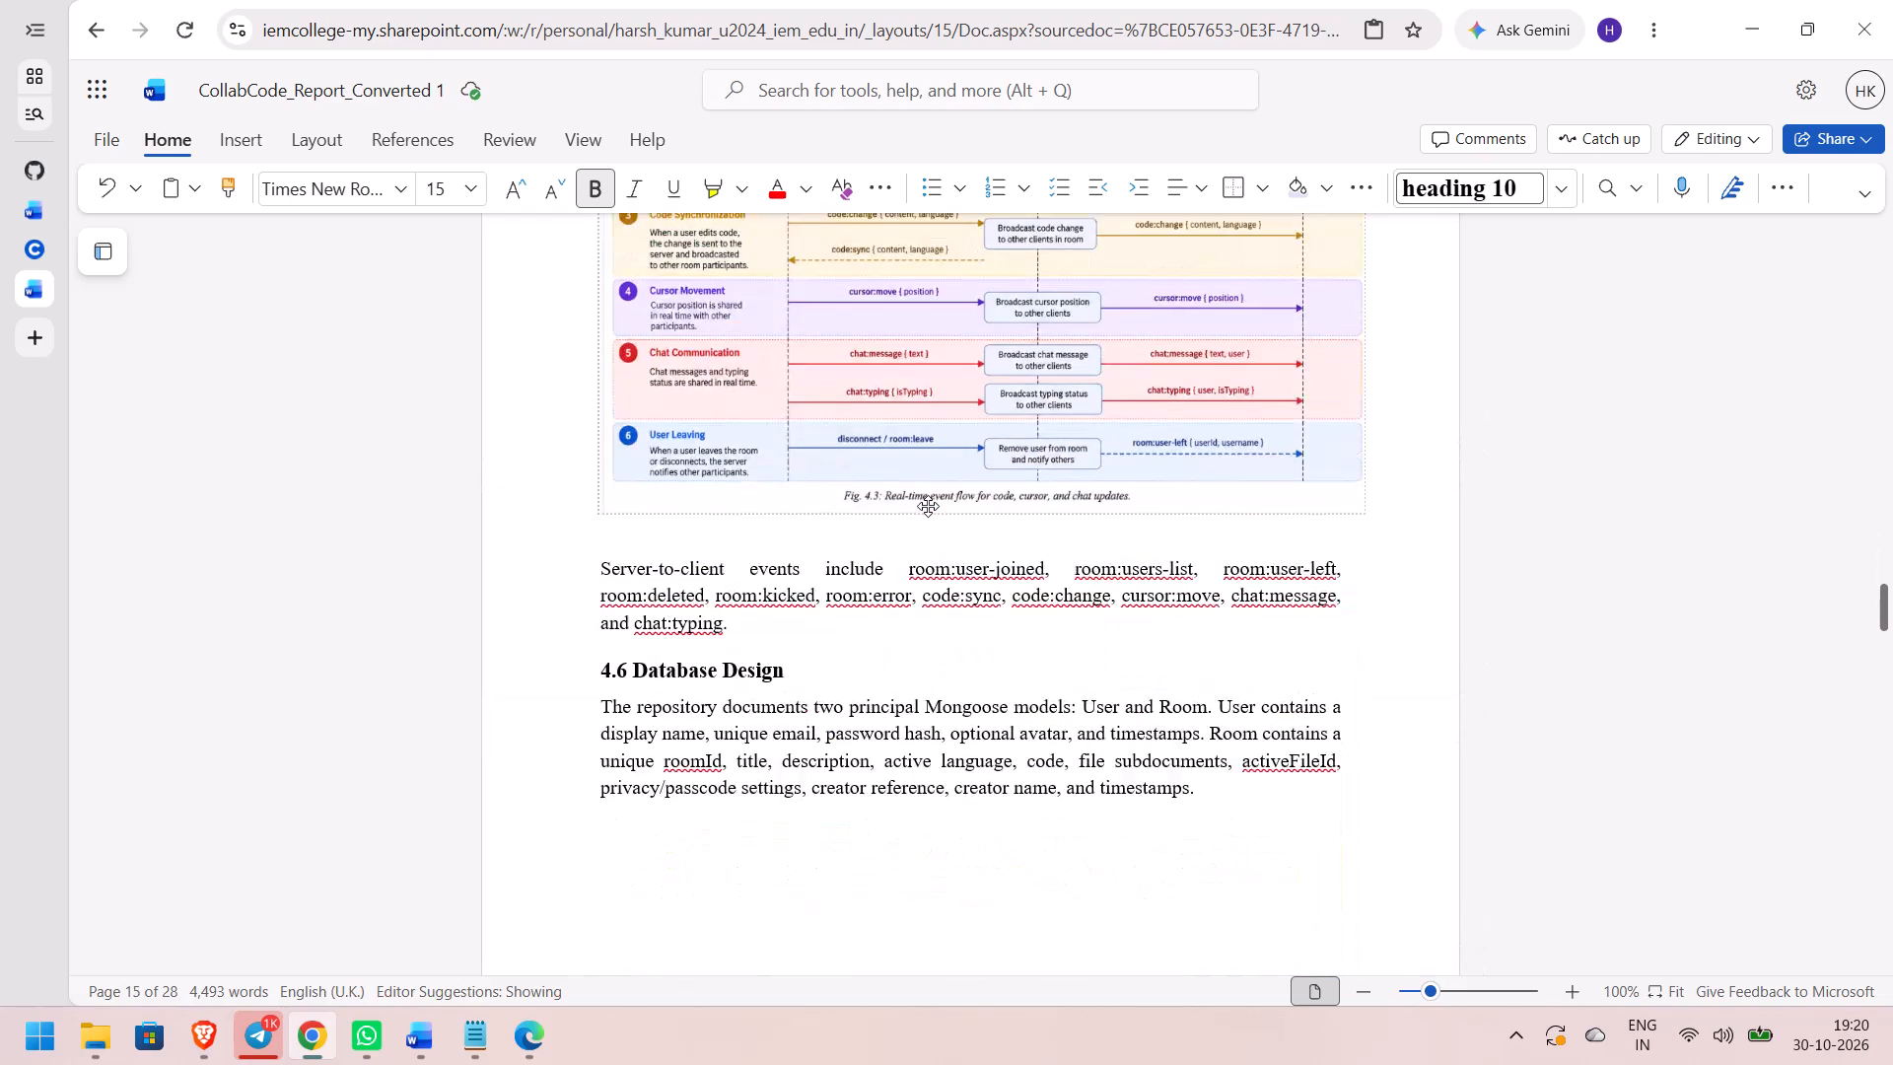
scroll(928, 506, down, 1)
scroll(928, 506, up, 3)
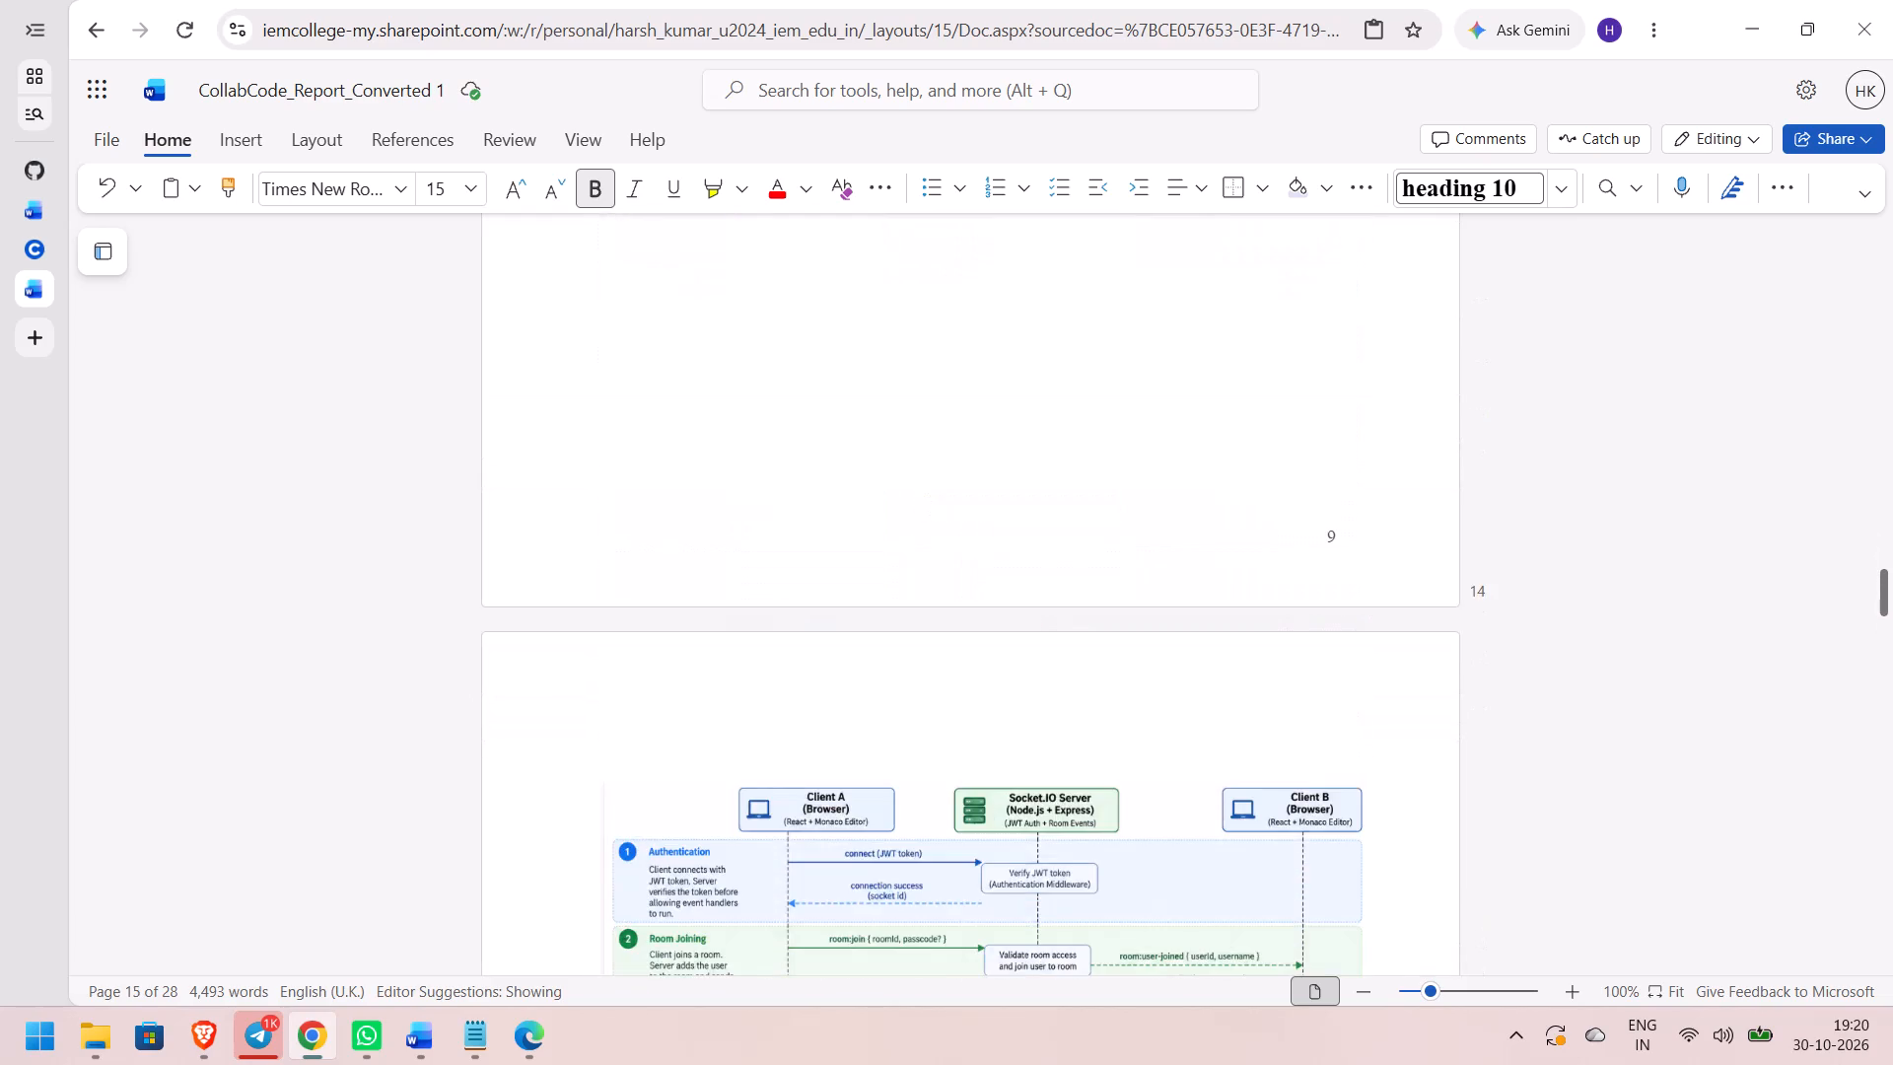
scroll(928, 506, down, 11)
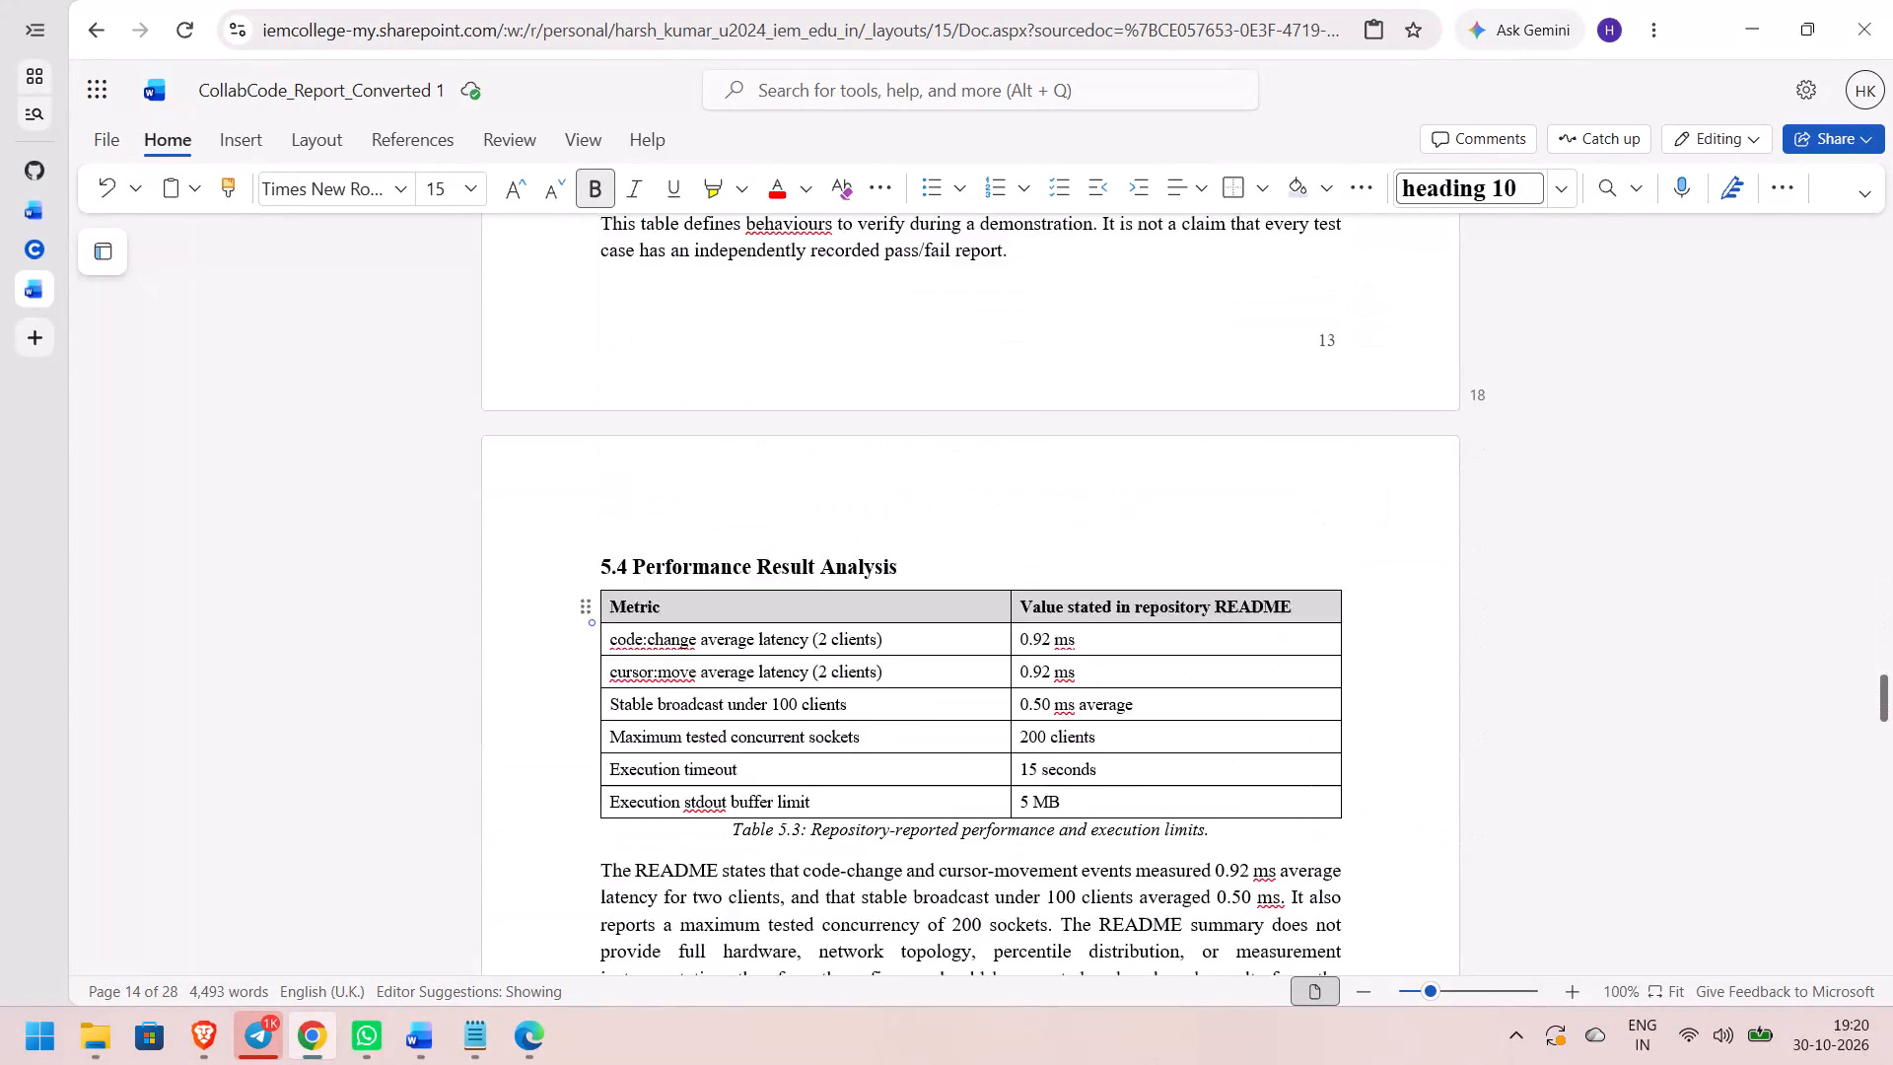
scroll(928, 506, down, 12)
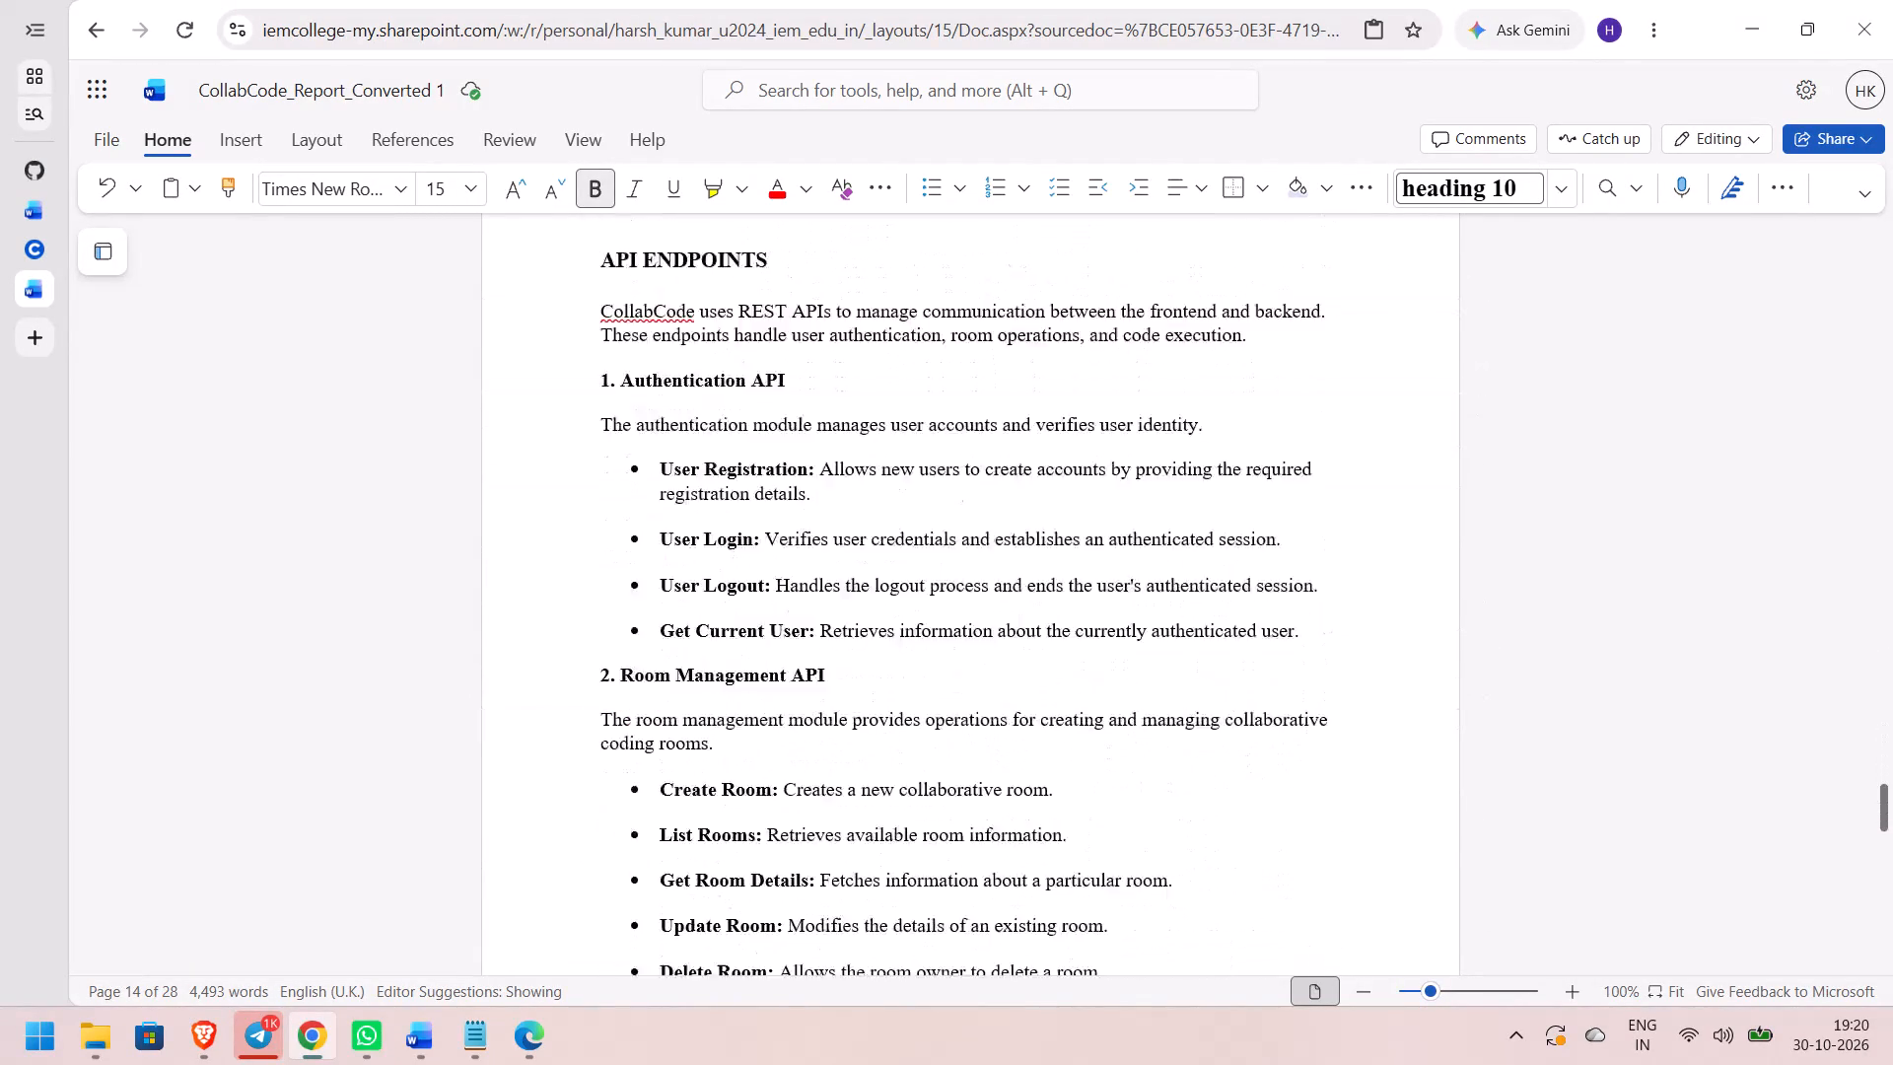
Examine the pages from the BIBLIOGRAPHY heading to the end of the report, checking their content and layout.
scroll(928, 506, down, 4)
scroll(928, 506, up, 1)
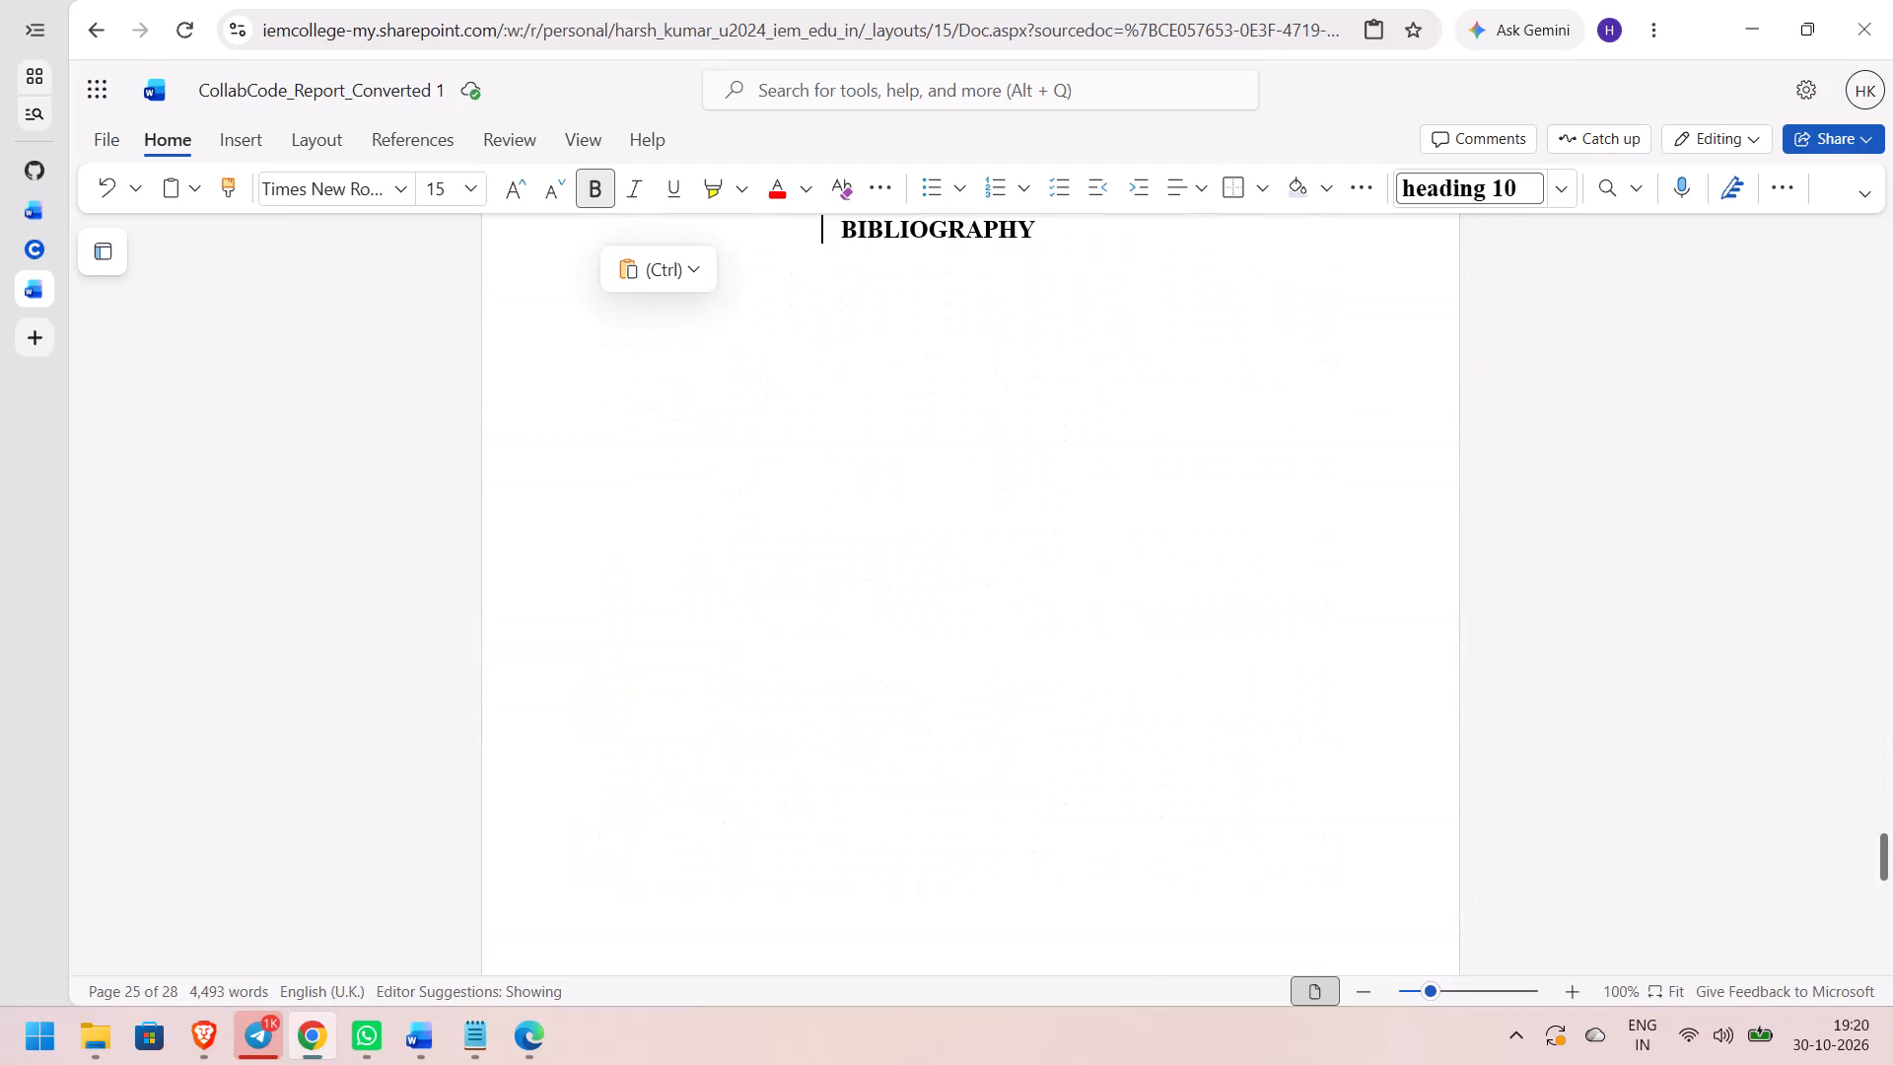
scroll(928, 506, up, 1)
scroll(928, 506, down, 5)
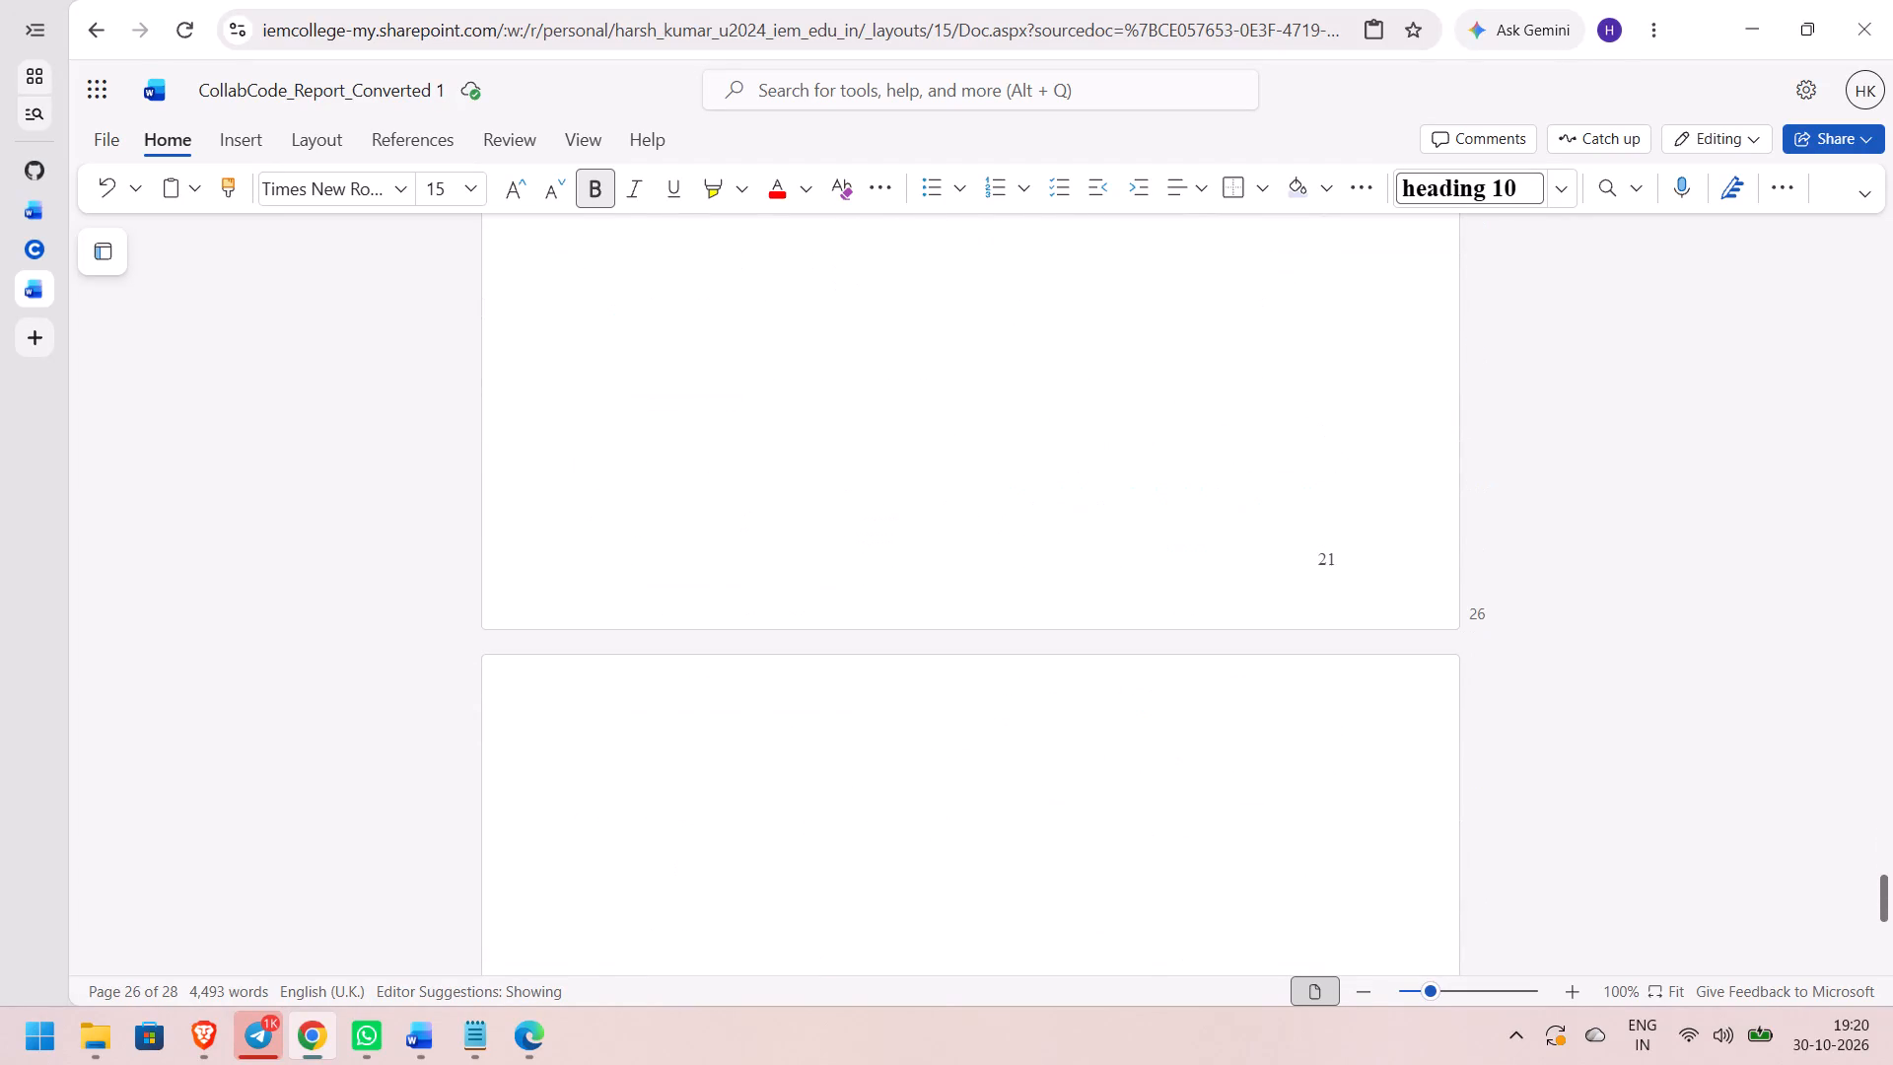
scroll(928, 506, up, 2)
scroll(928, 506, down, 6)
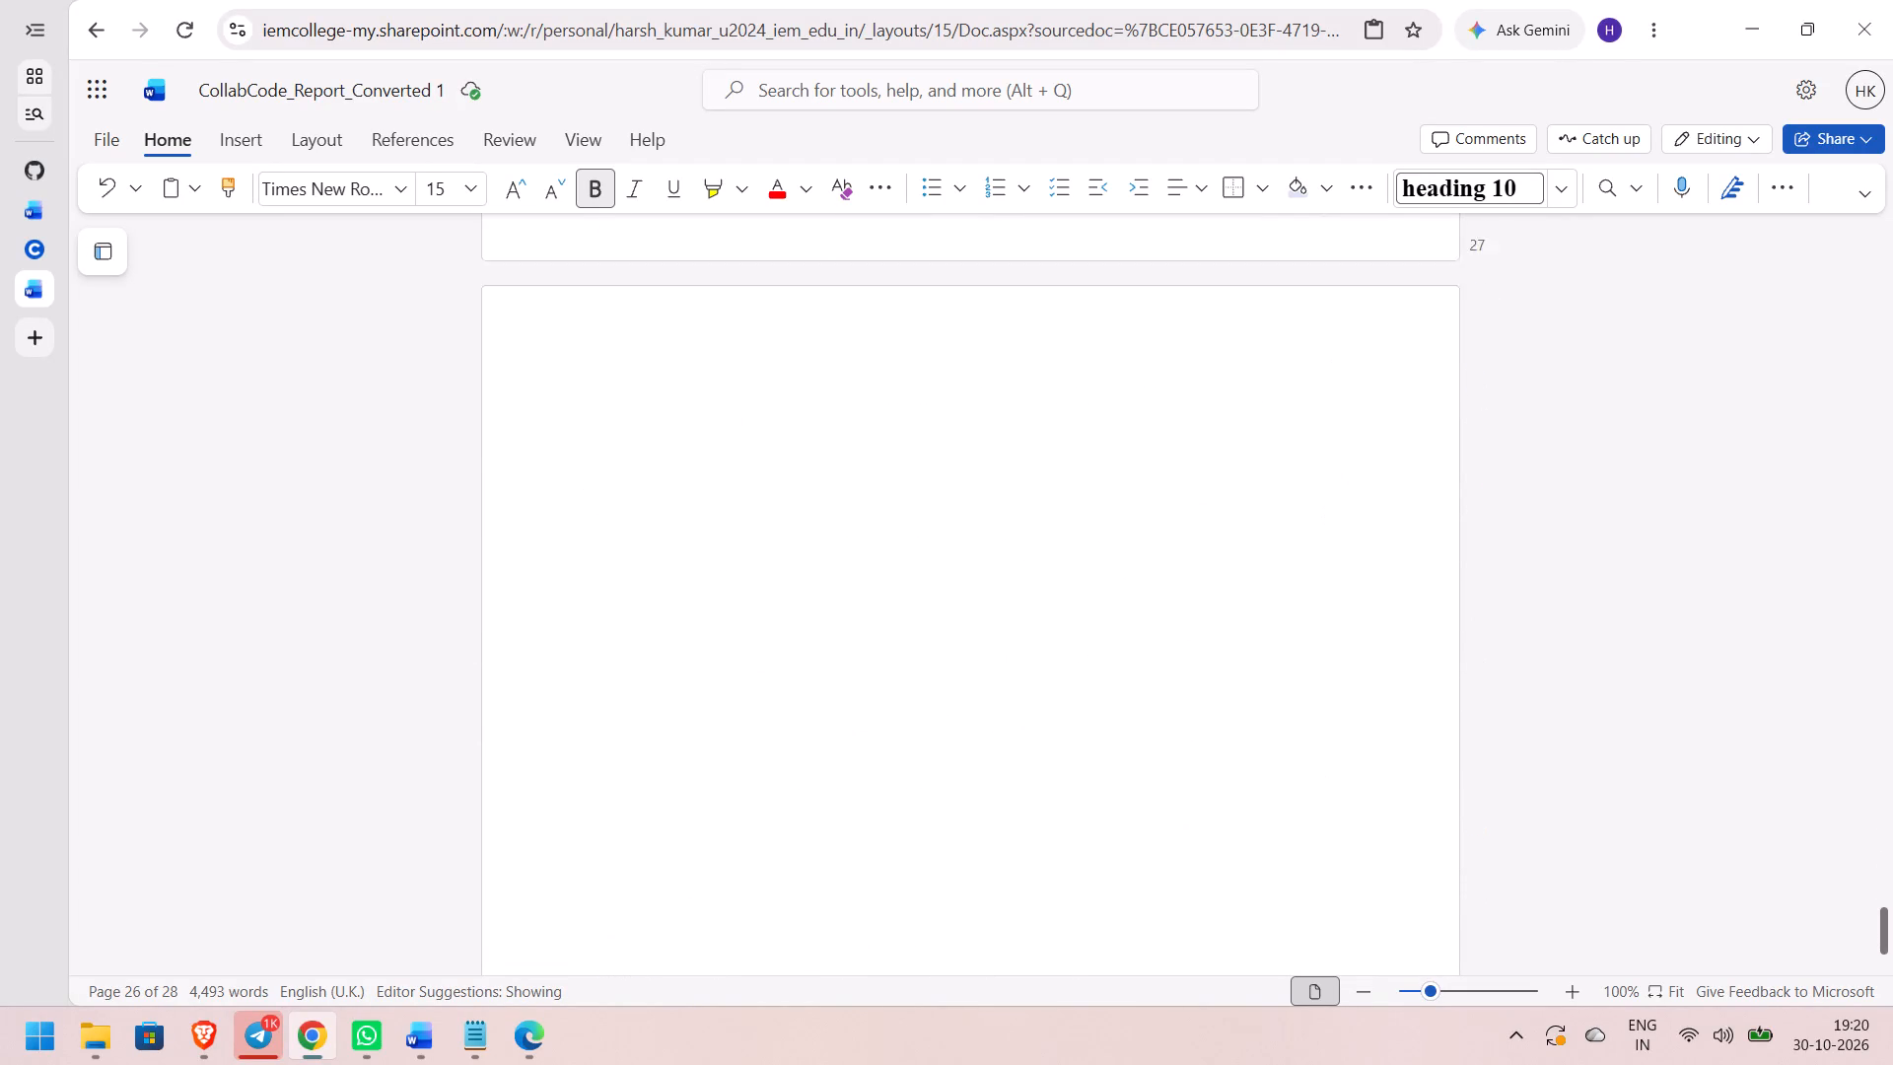
scroll(928, 506, down, 4)
scroll(928, 506, up, 5)
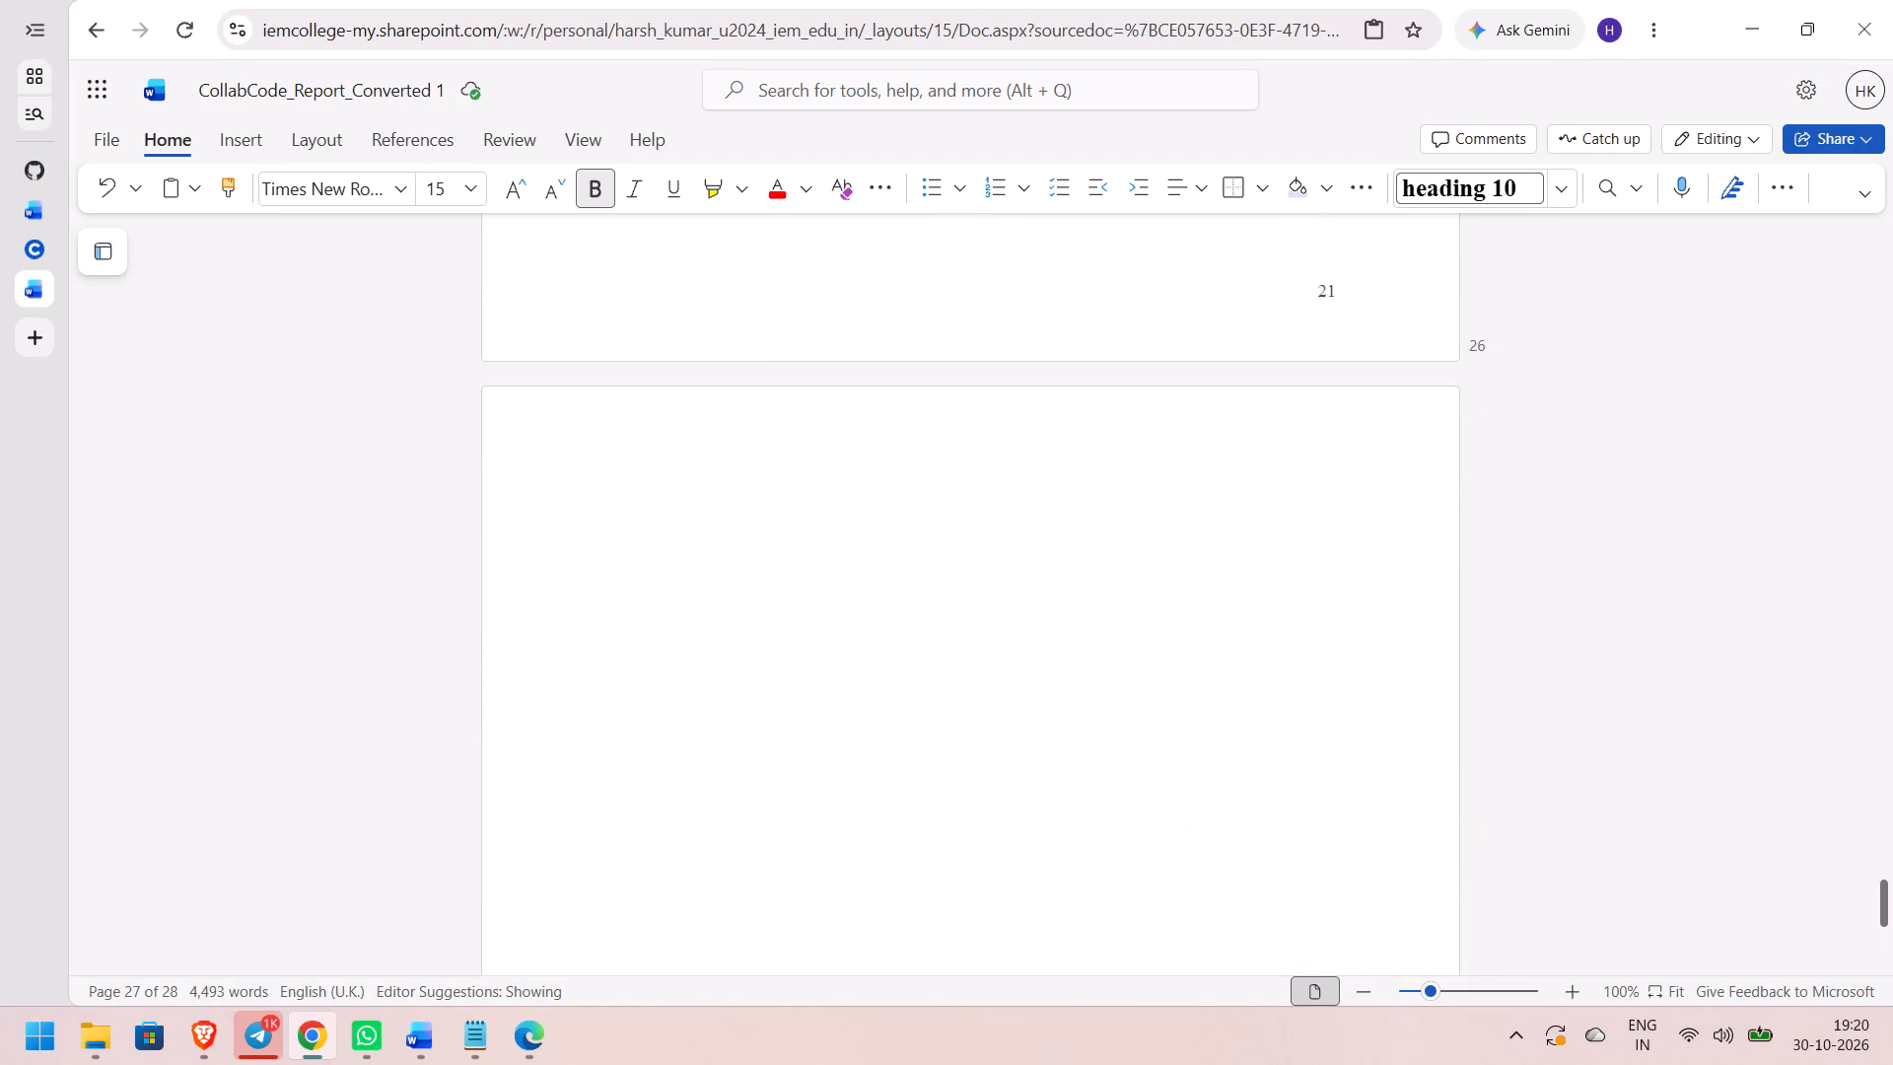
Recheck the appendix pages, from the Socket.IO events and API sections back to the APPENDIX heading and TECHNOLOGY STACK.
scroll(928, 506, up, 7)
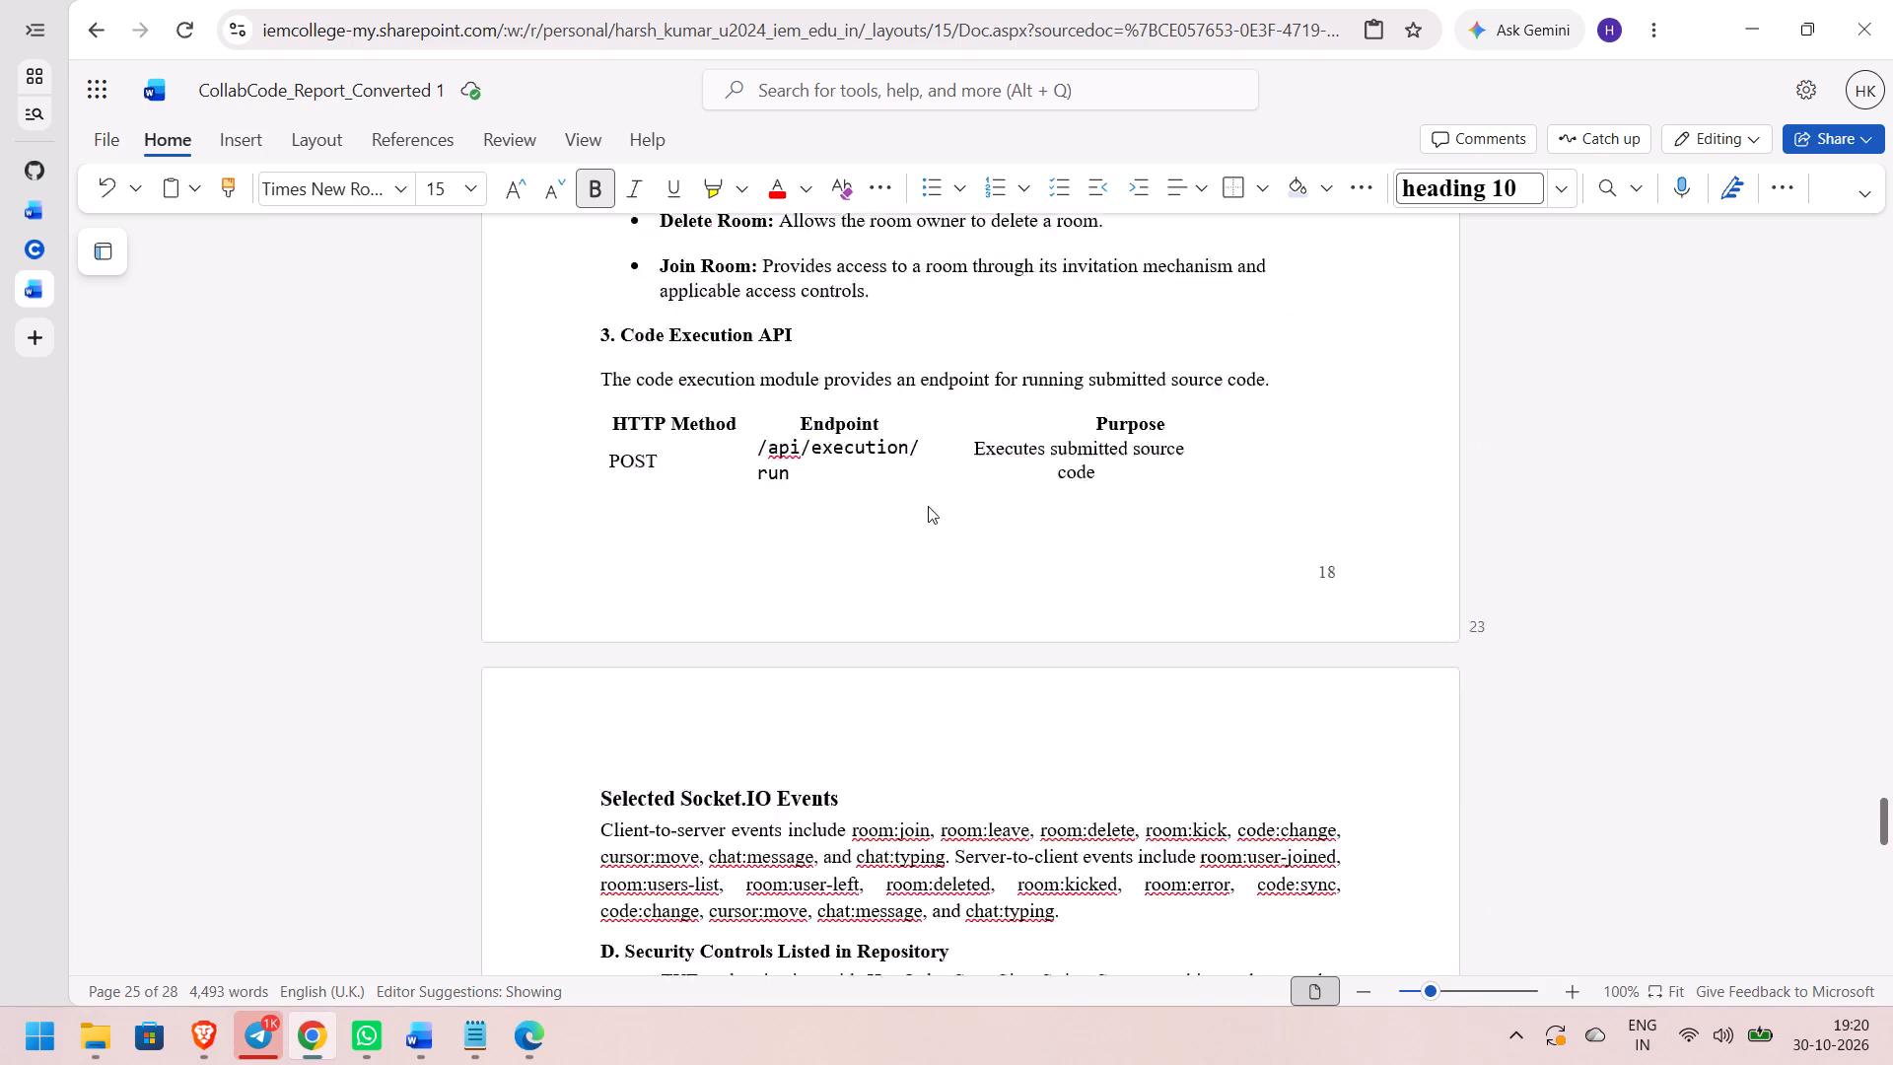
scroll(928, 506, up, 5)
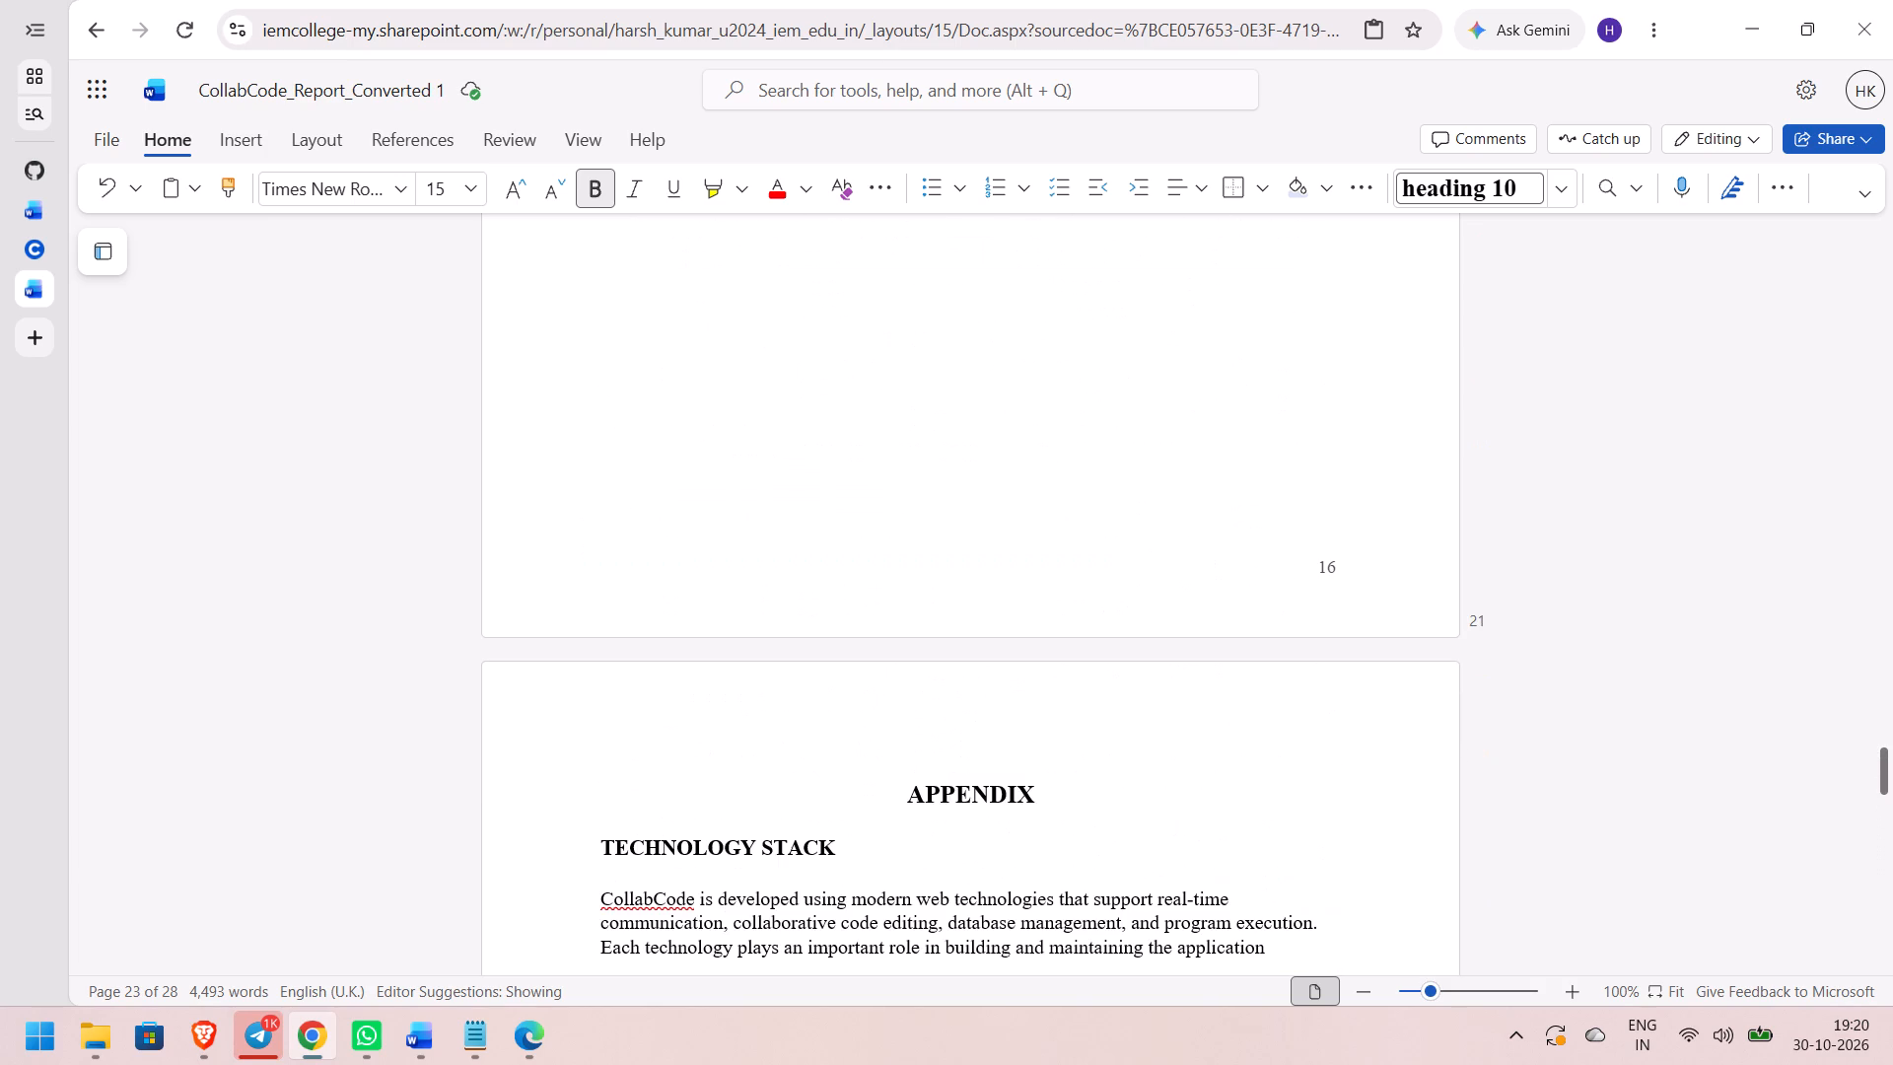
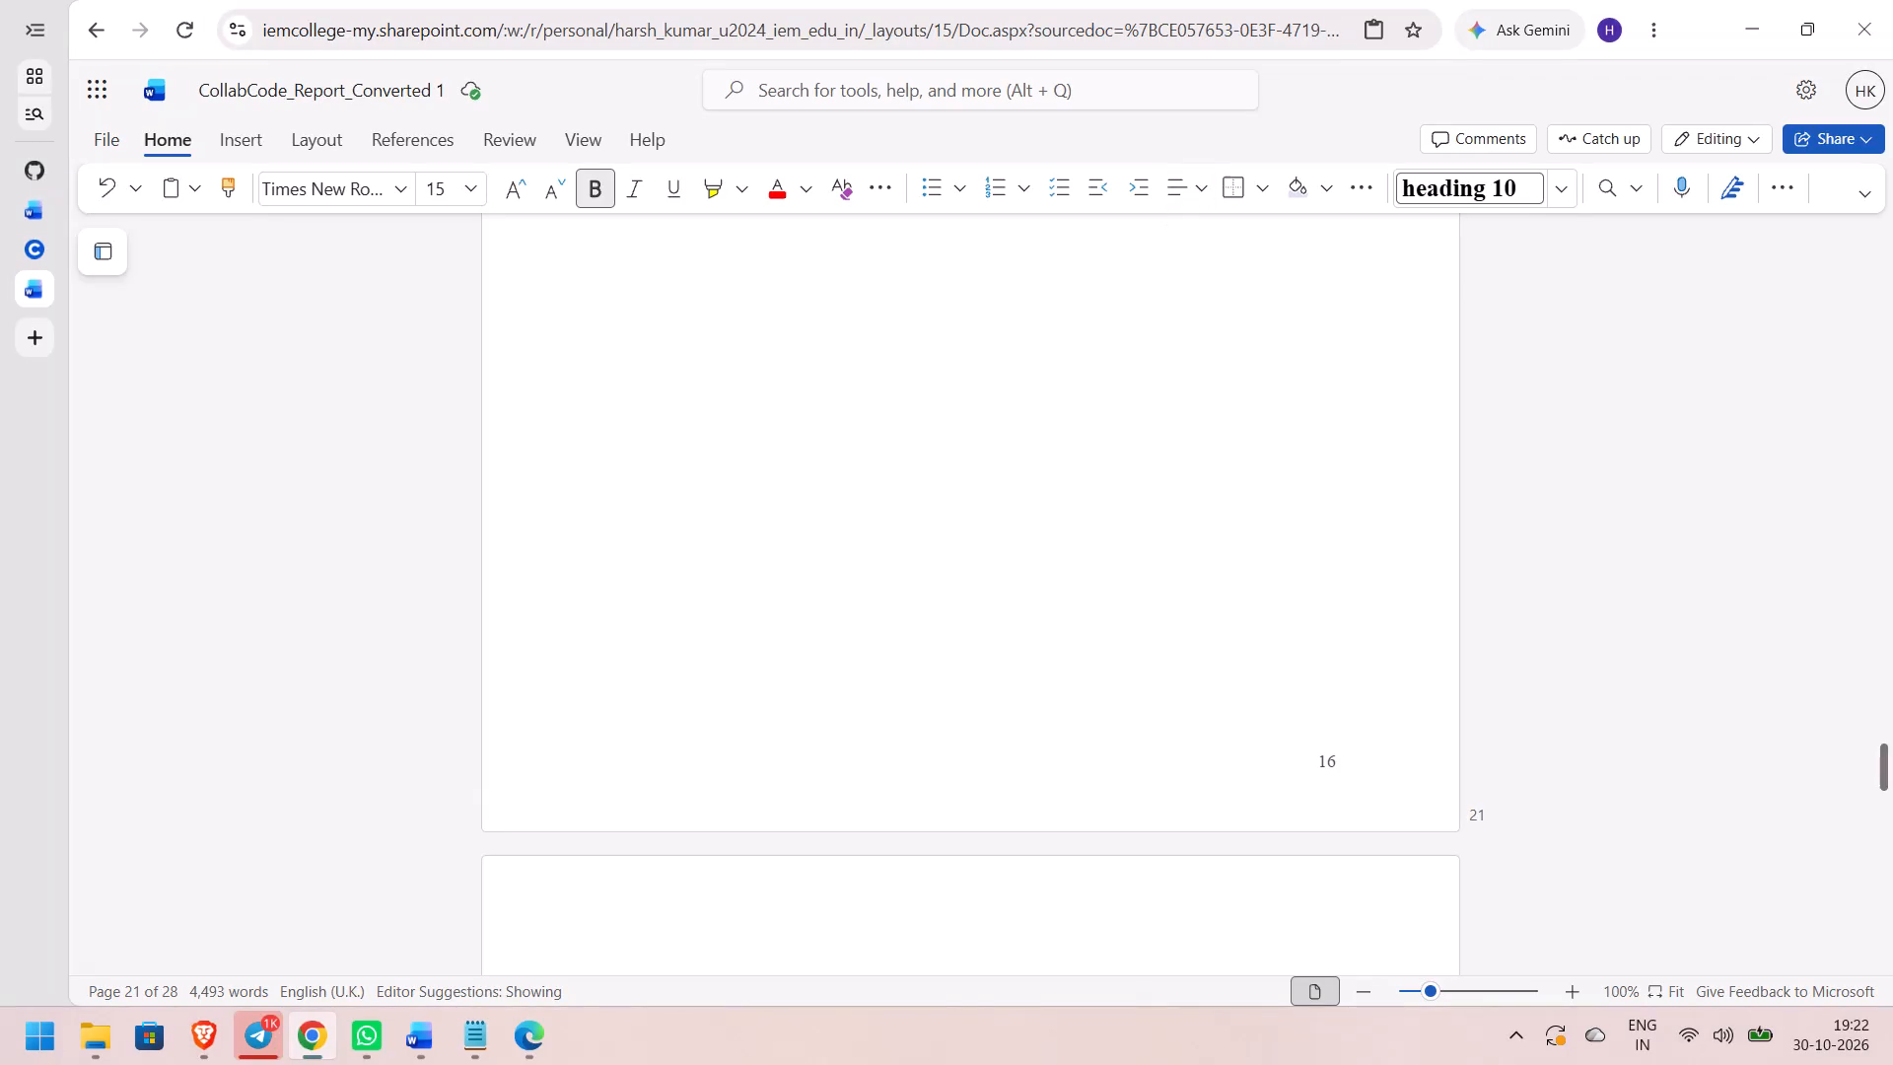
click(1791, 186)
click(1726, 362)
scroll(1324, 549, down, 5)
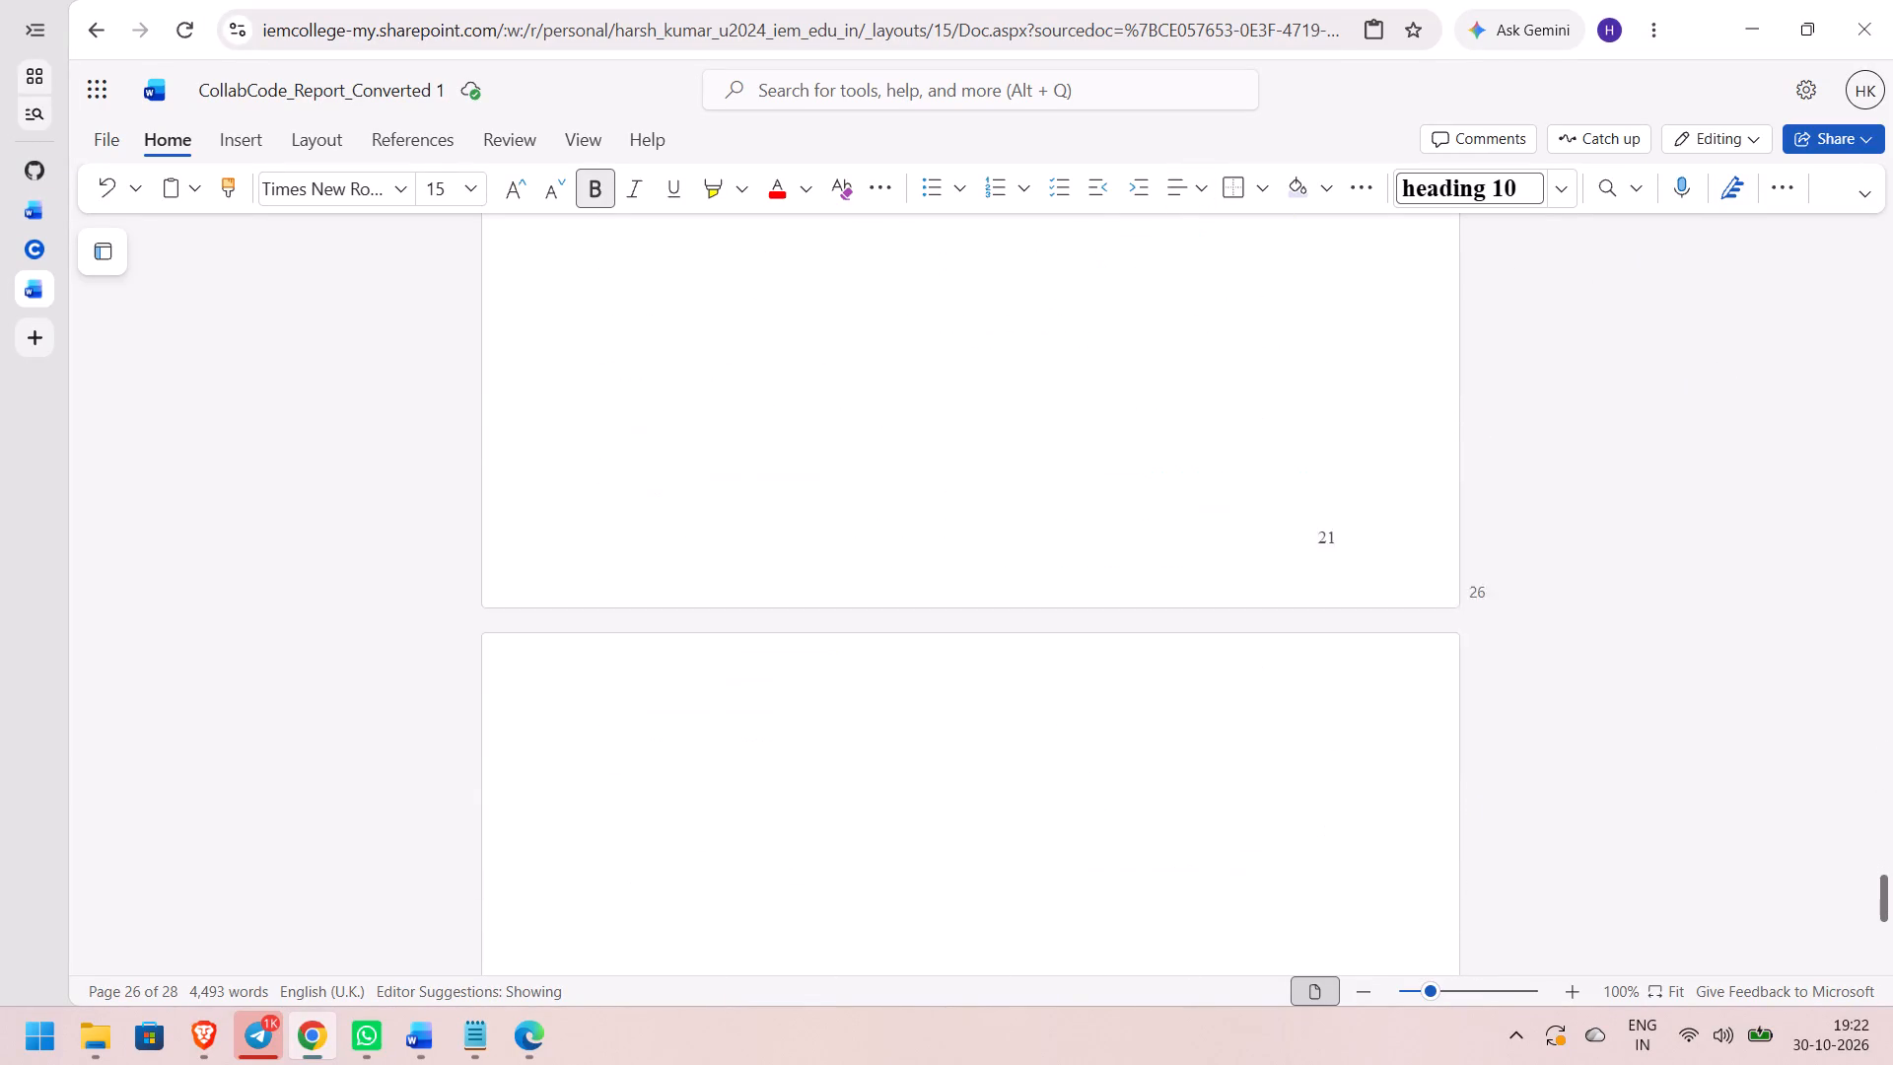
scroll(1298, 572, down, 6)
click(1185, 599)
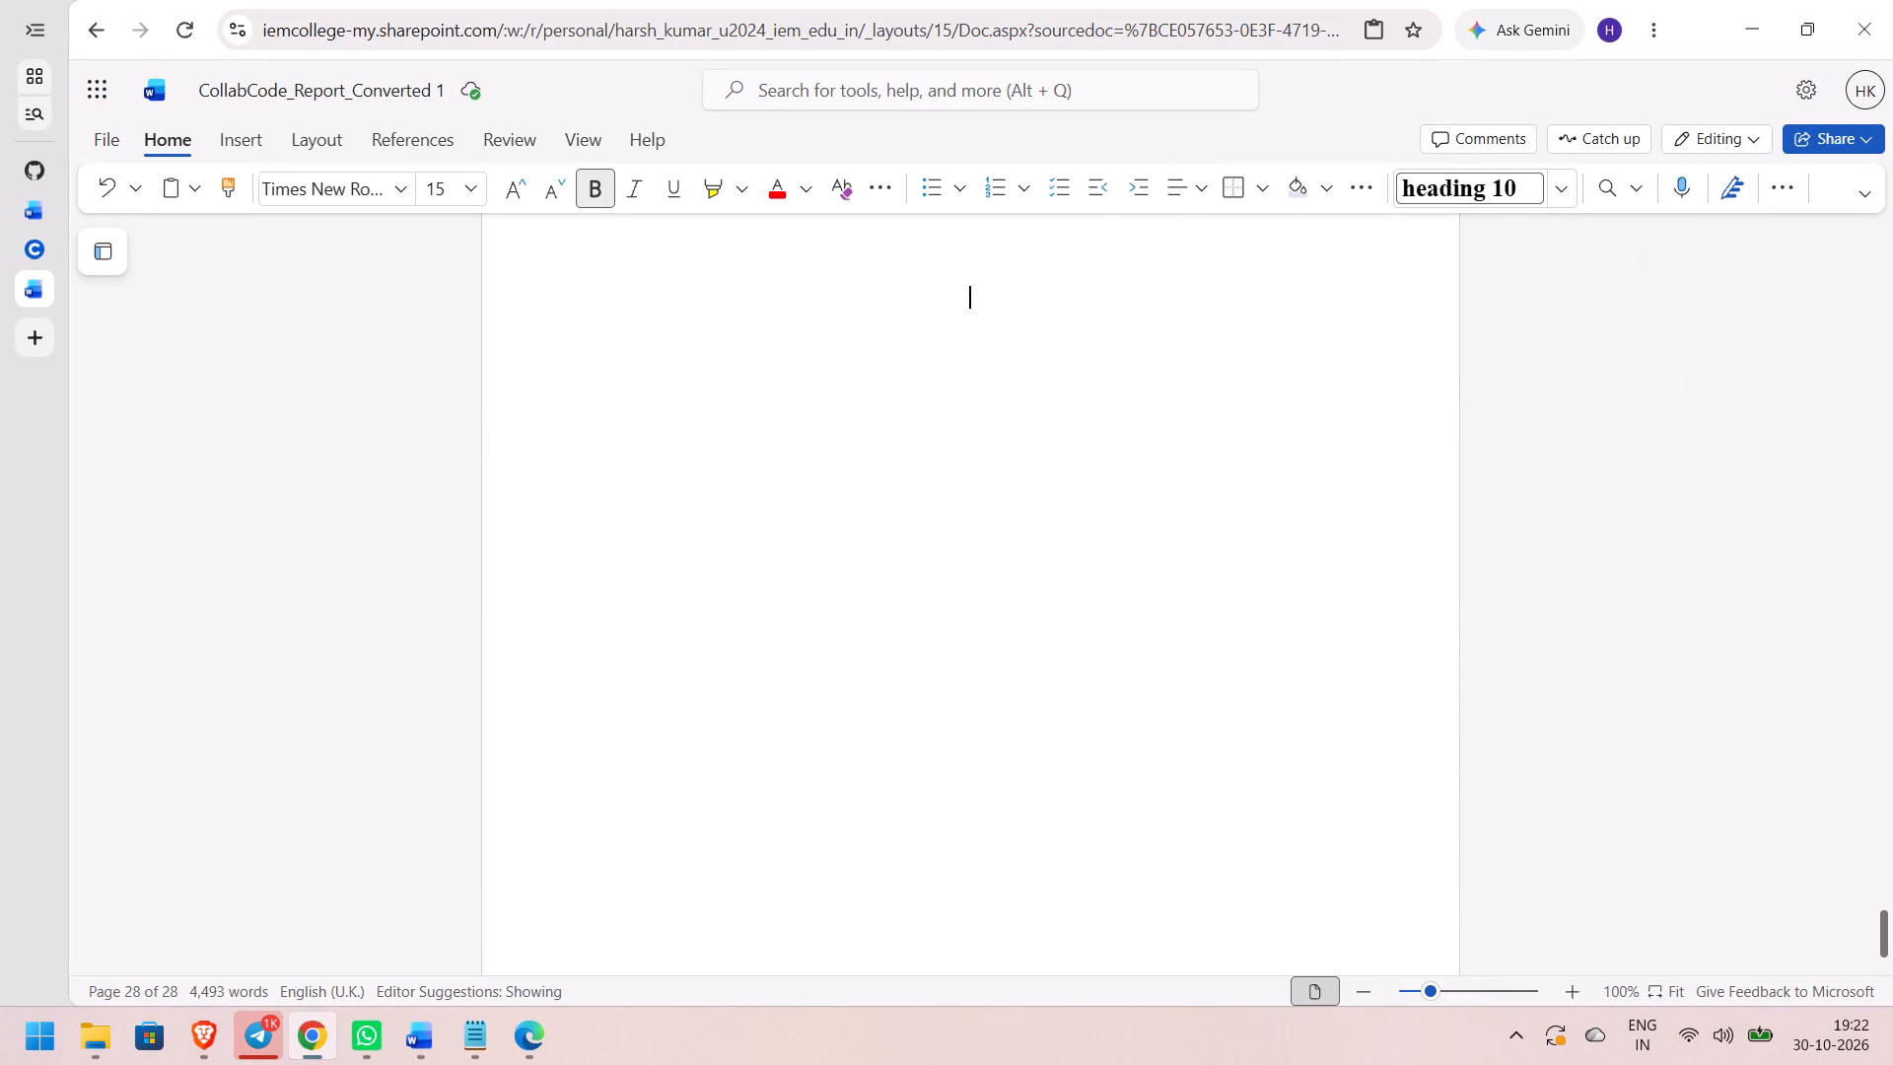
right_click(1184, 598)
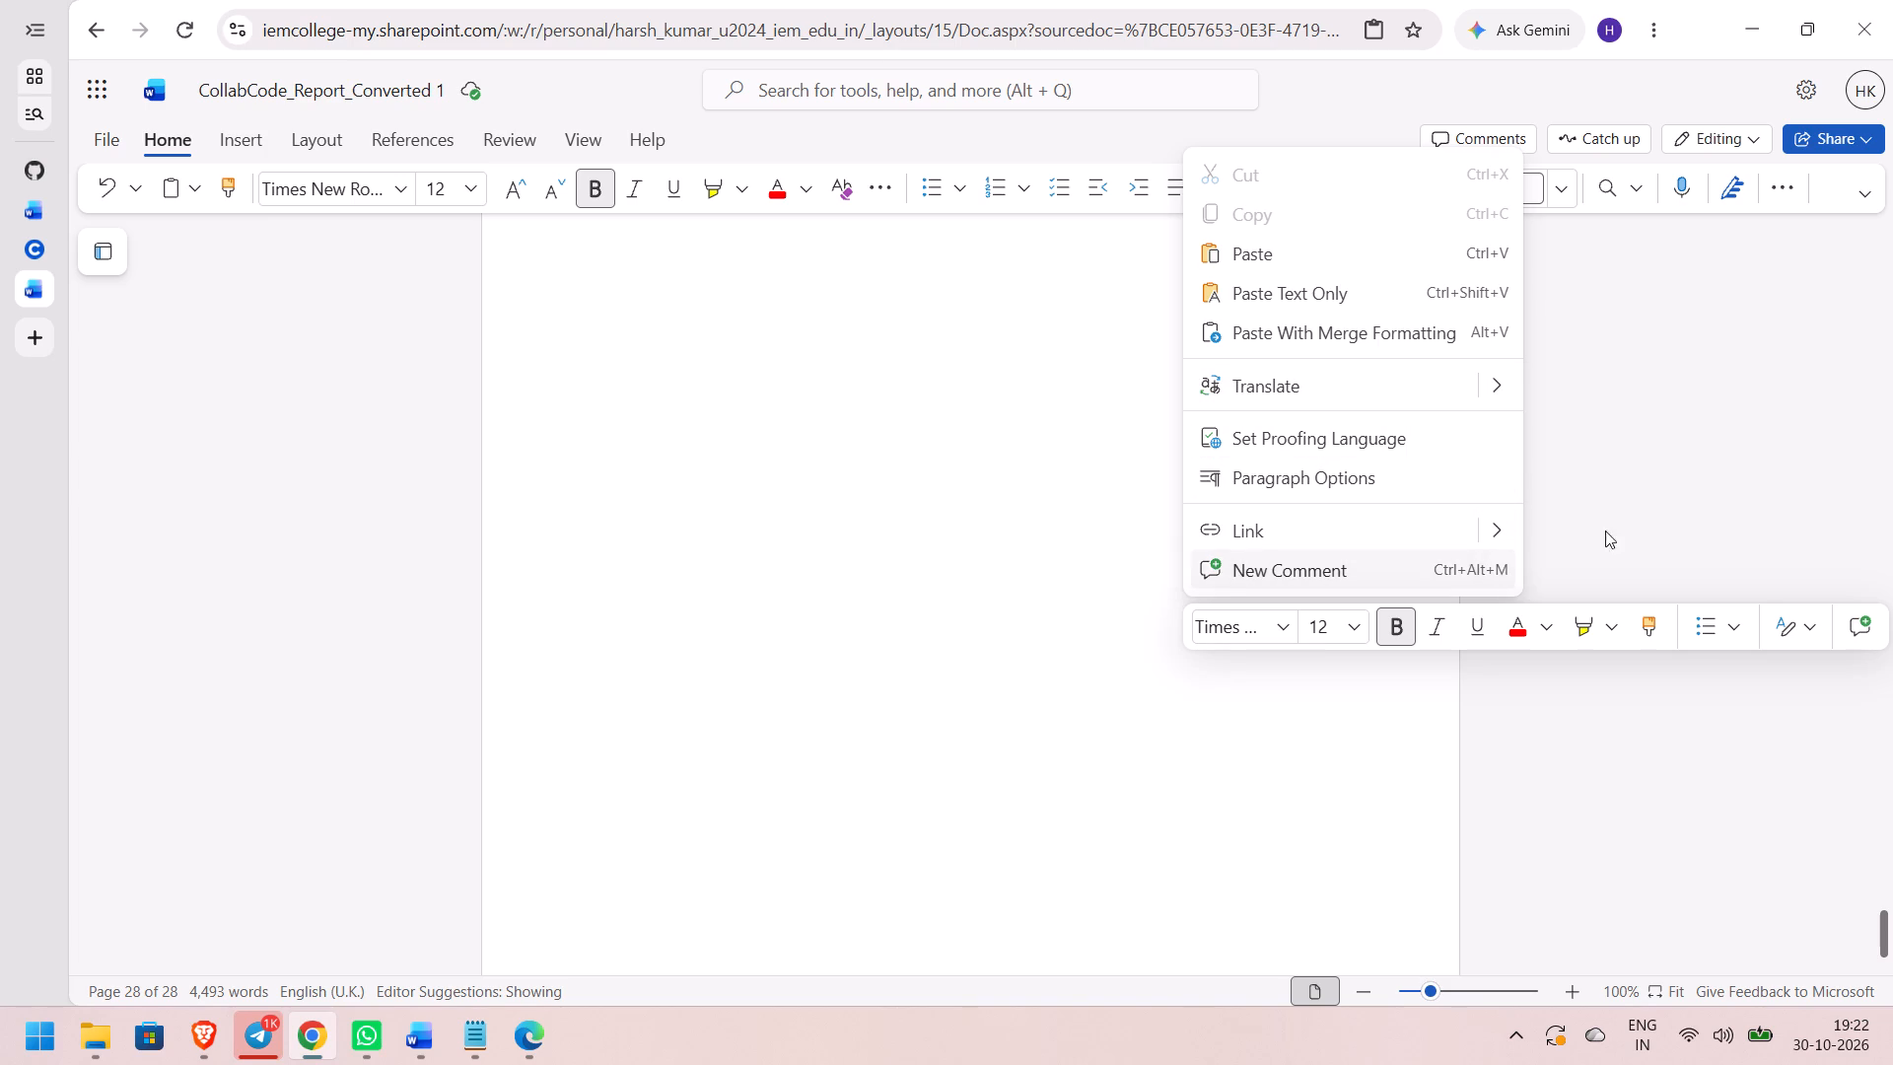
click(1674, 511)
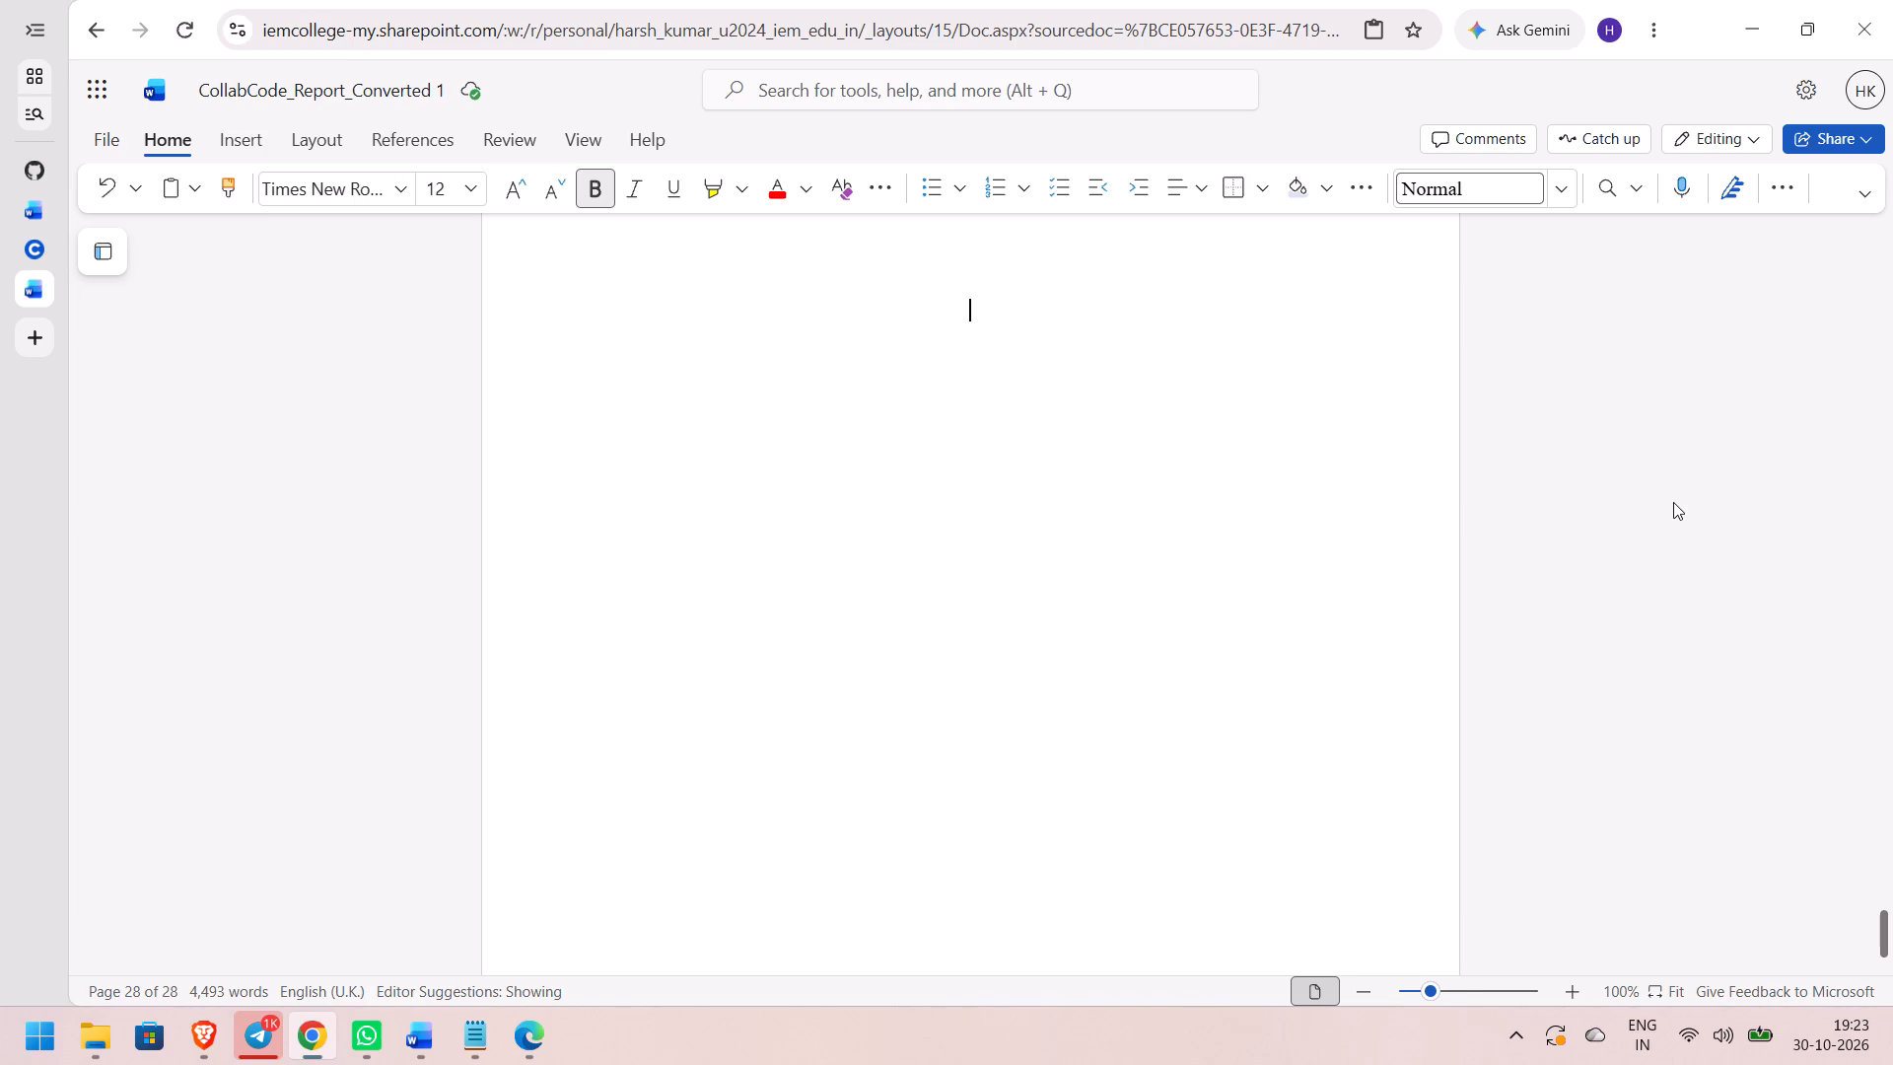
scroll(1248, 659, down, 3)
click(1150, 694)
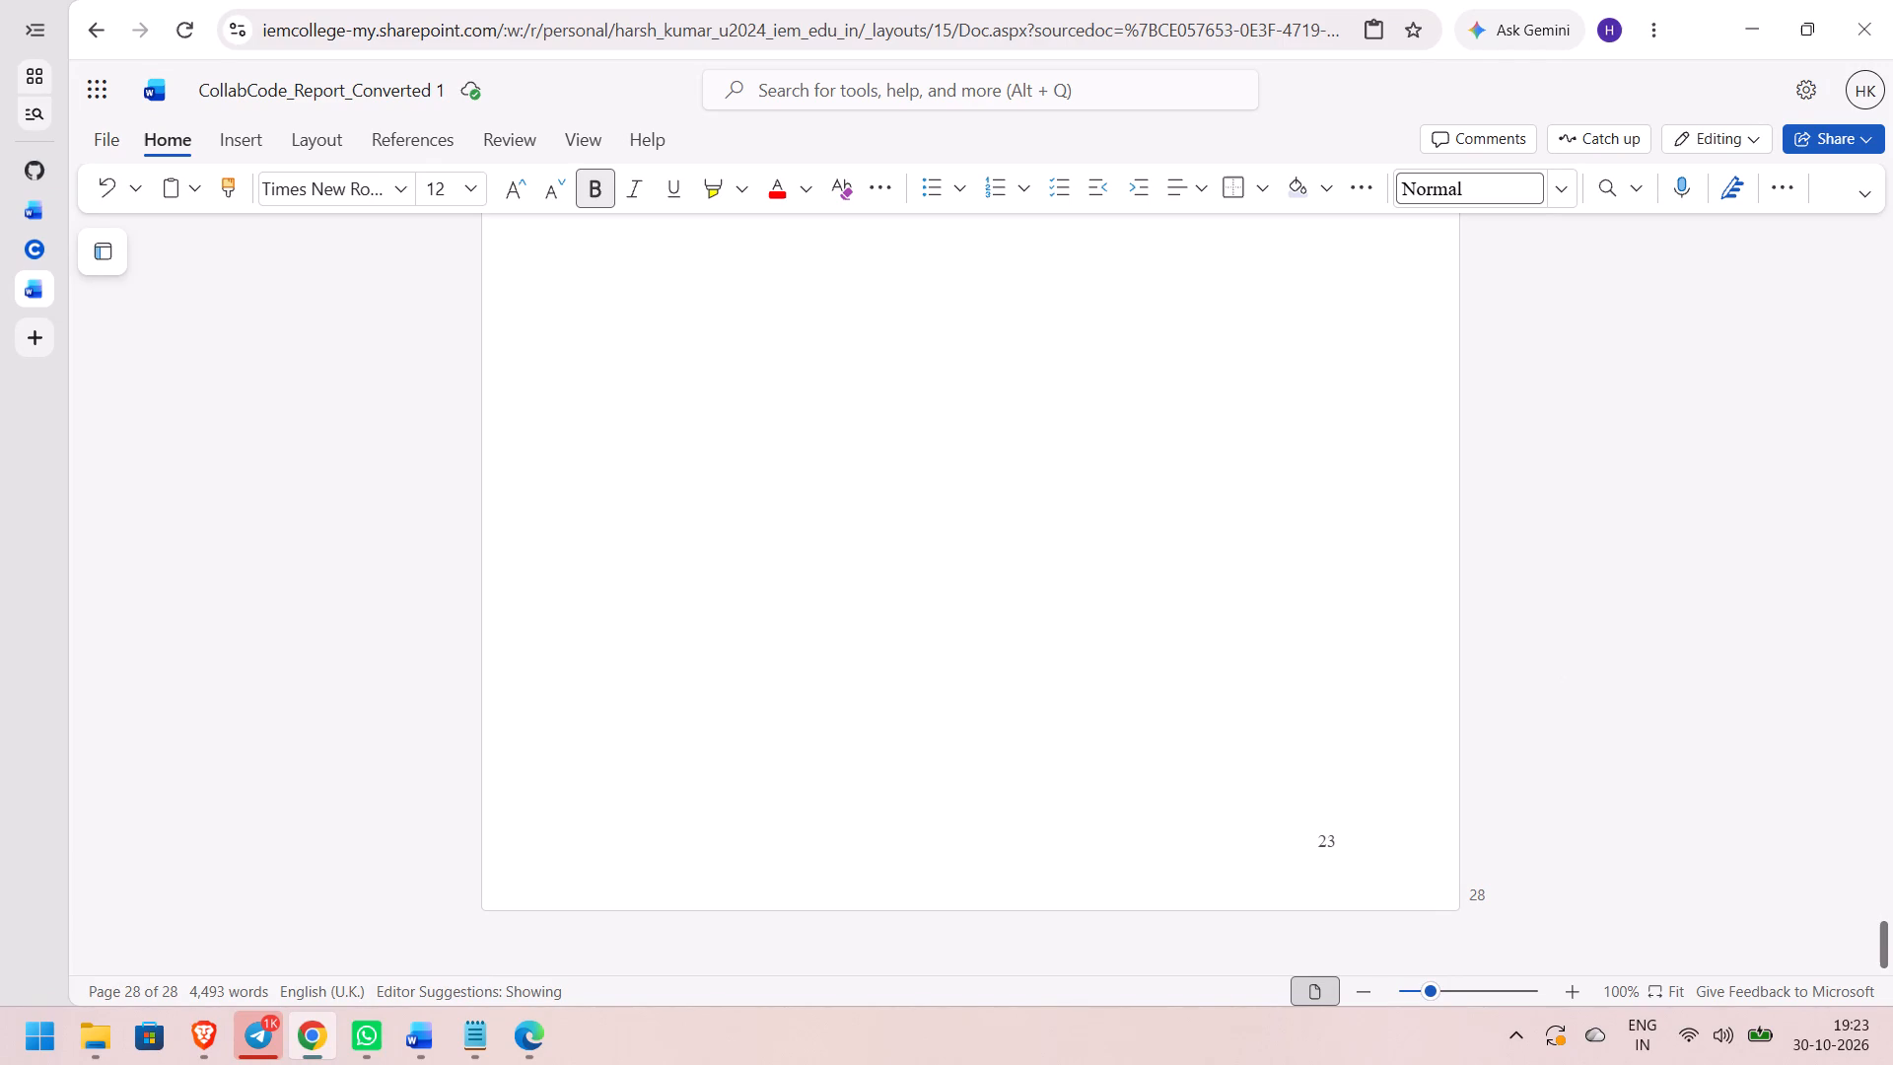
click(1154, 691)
Reload the CollabCode report document in the browser.
key(F5)
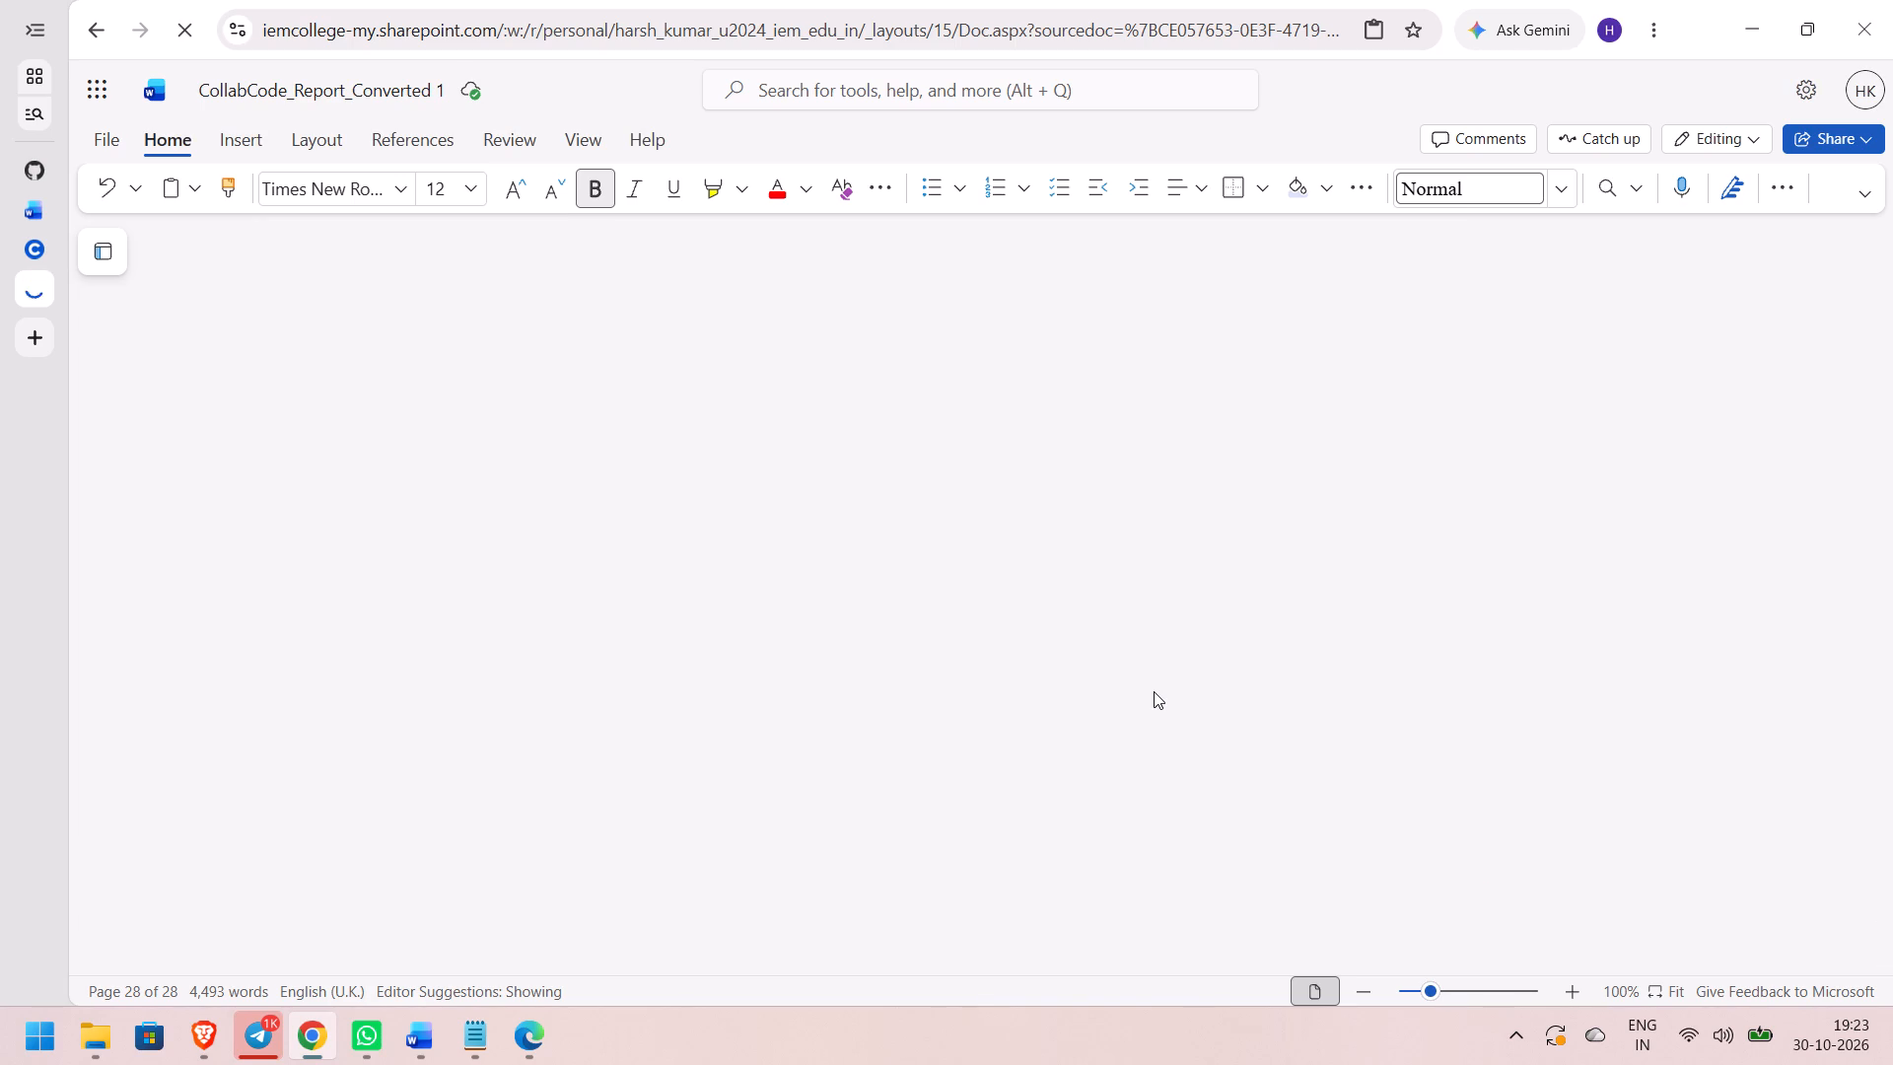
scroll(1154, 691, up, 2)
scroll(1154, 691, down, 3)
scroll(1154, 691, up, 4)
scroll(824, 478, up, 4)
scroll(810, 461, down, 5)
scroll(897, 511, up, 3)
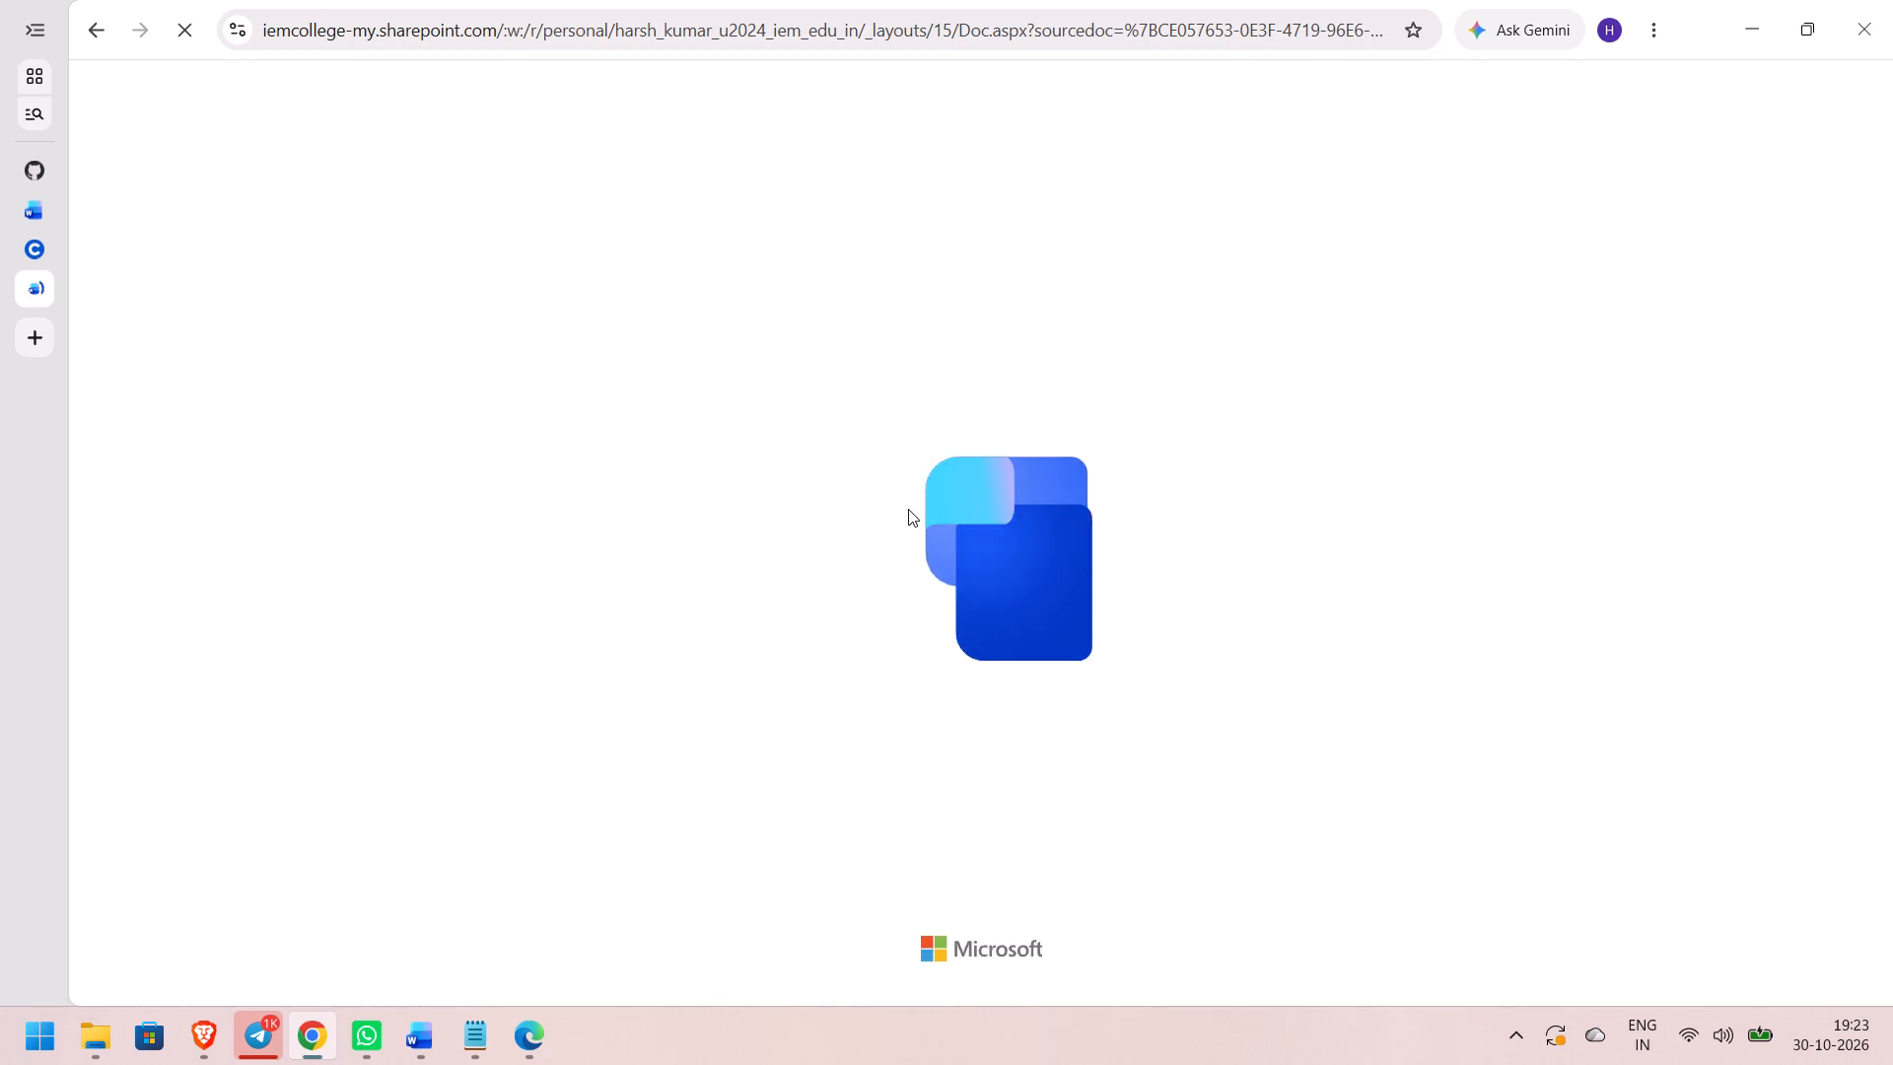
scroll(908, 509, down, 10)
scroll(908, 509, up, 5)
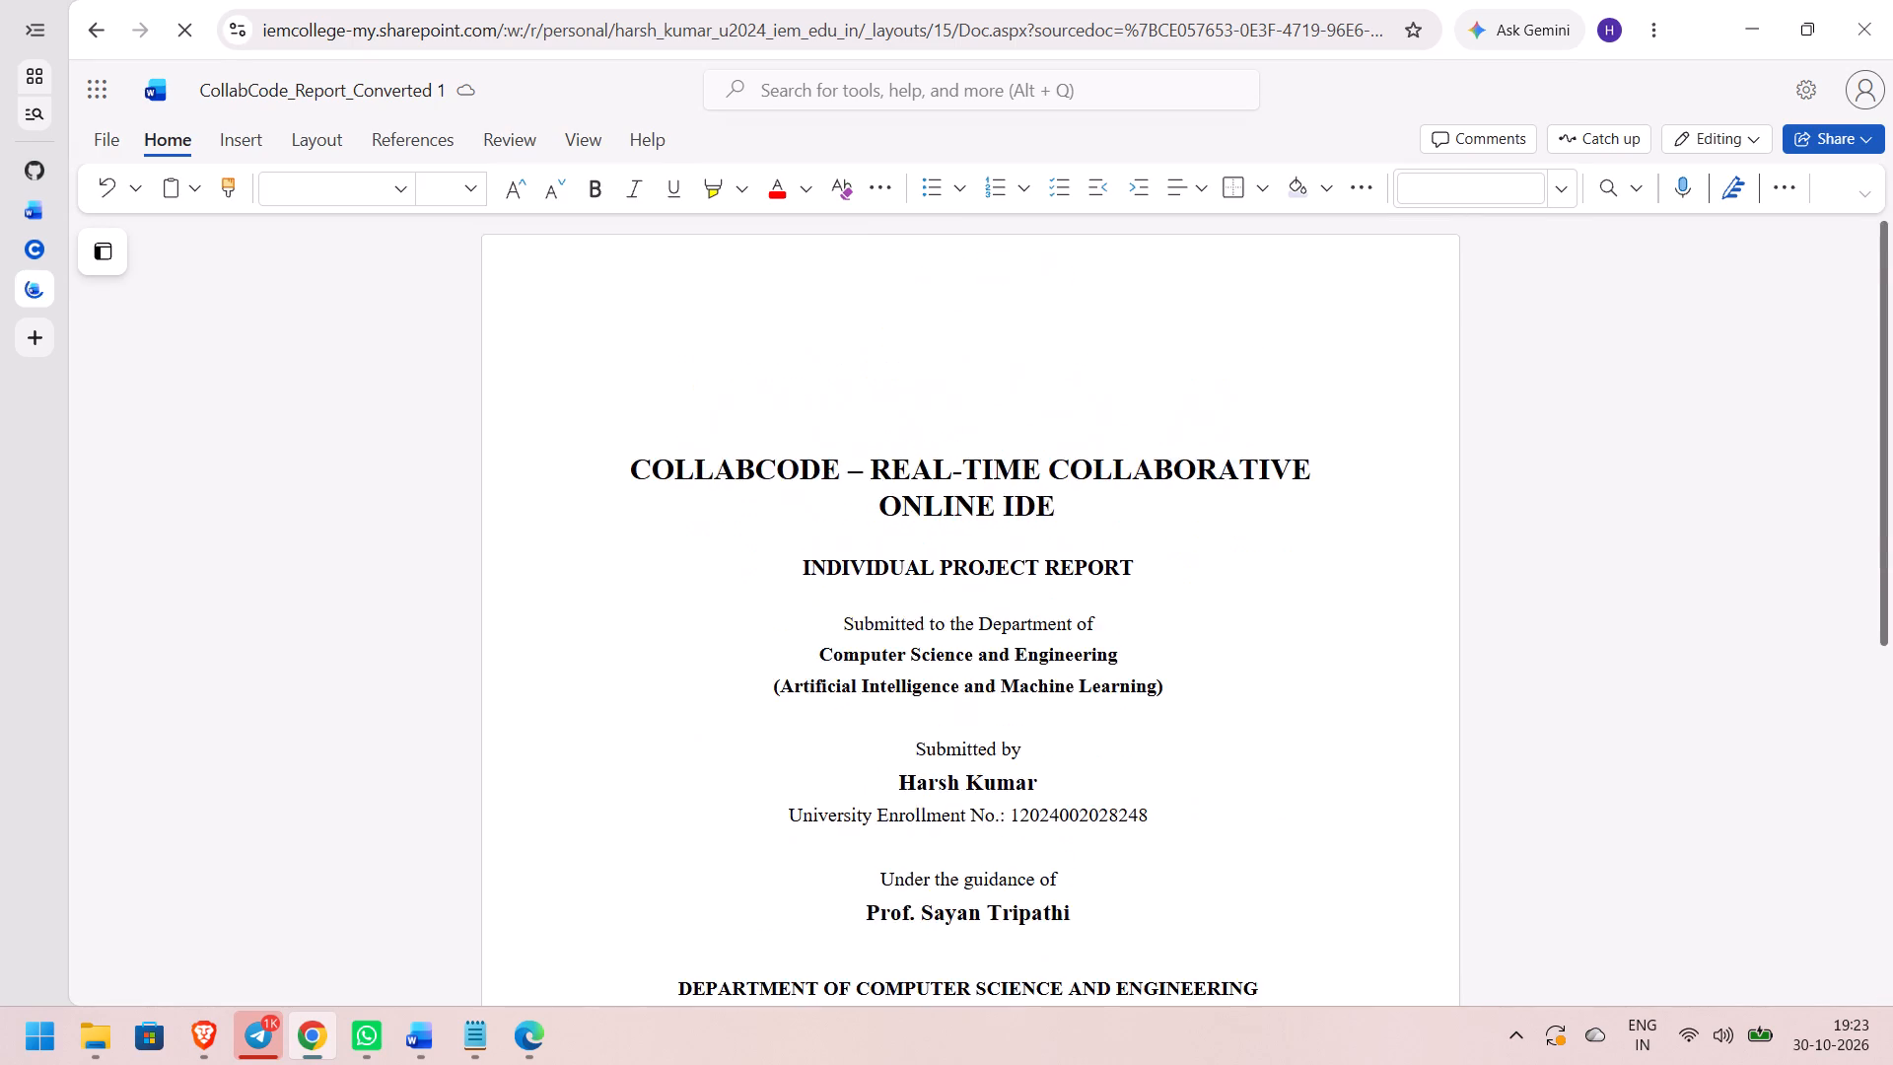
scroll(908, 509, down, 5)
scroll(908, 509, up, 5)
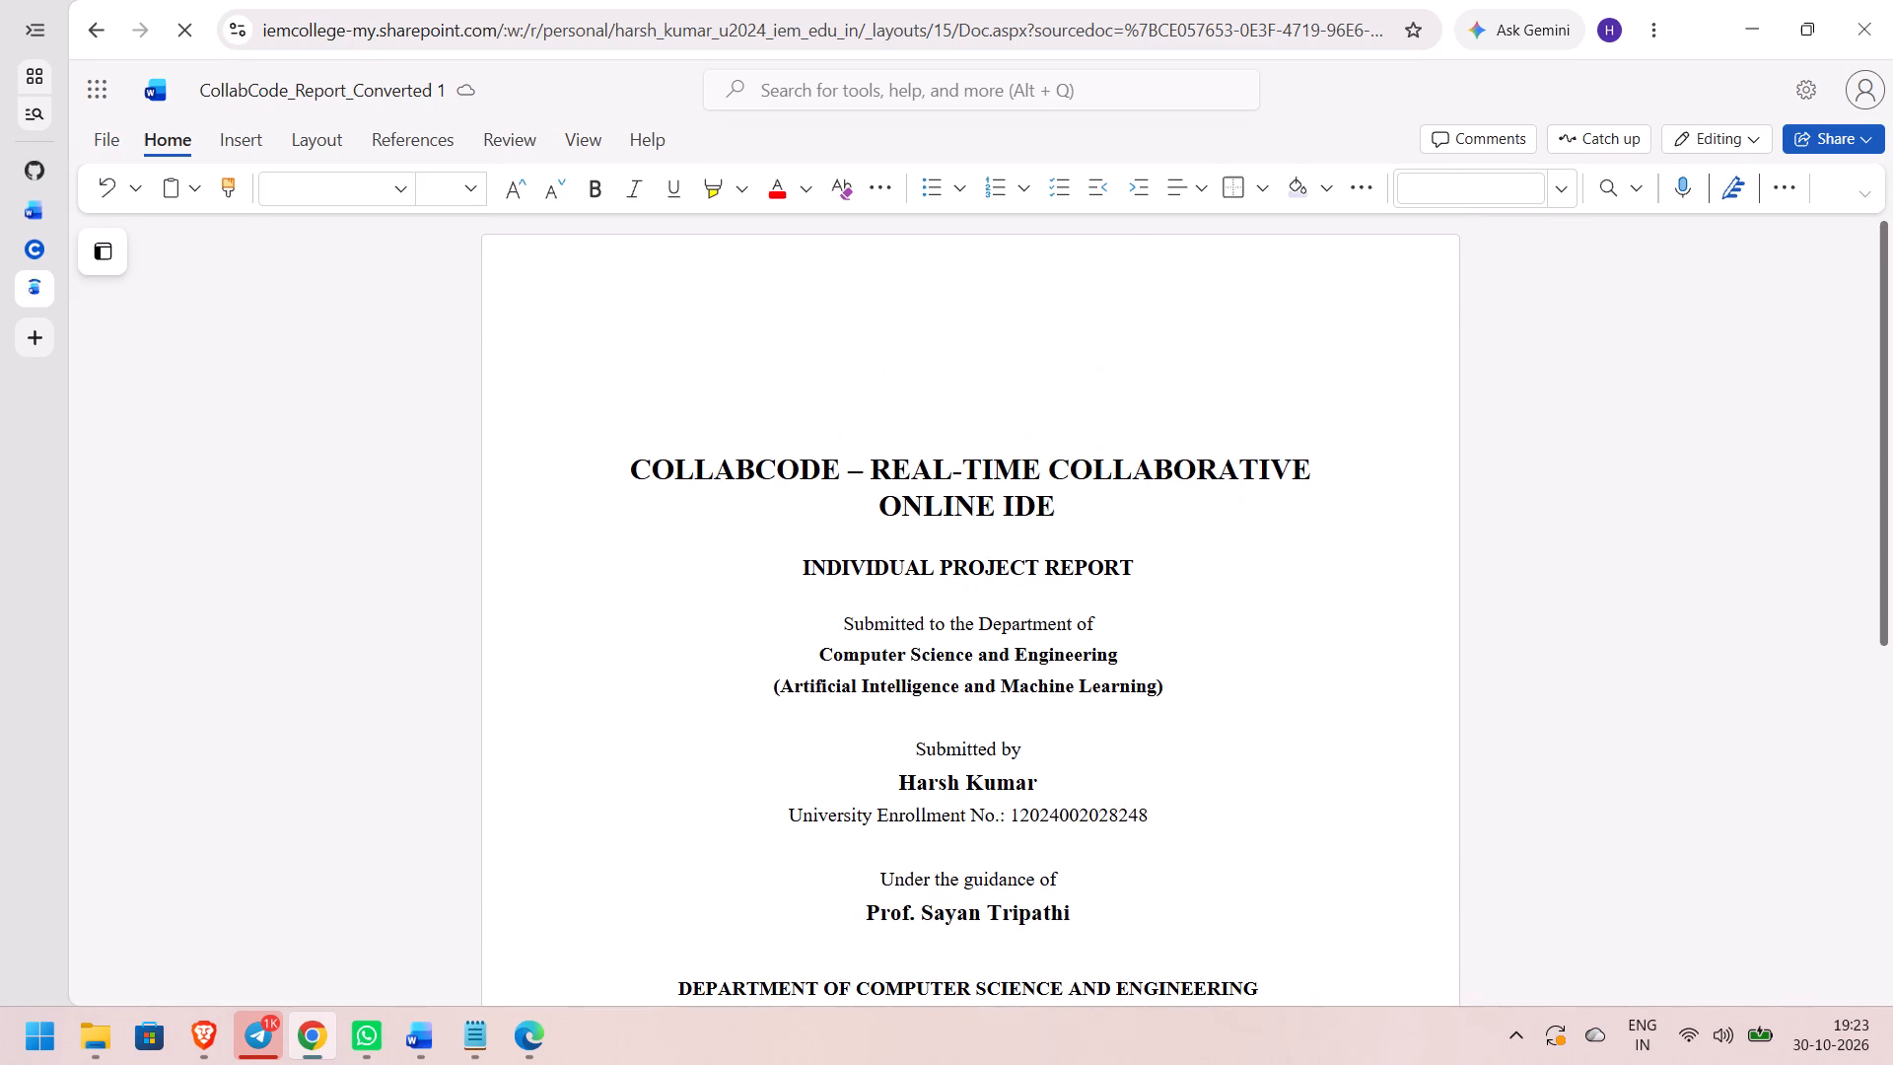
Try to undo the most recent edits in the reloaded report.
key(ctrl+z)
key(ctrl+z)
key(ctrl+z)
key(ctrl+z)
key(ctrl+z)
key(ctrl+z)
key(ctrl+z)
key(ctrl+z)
Look through the whole report from the cover page to the end, checking page contents and layout.
ctrl+scroll(912, 505, down, 5)
scroll(912, 505, down, 5)
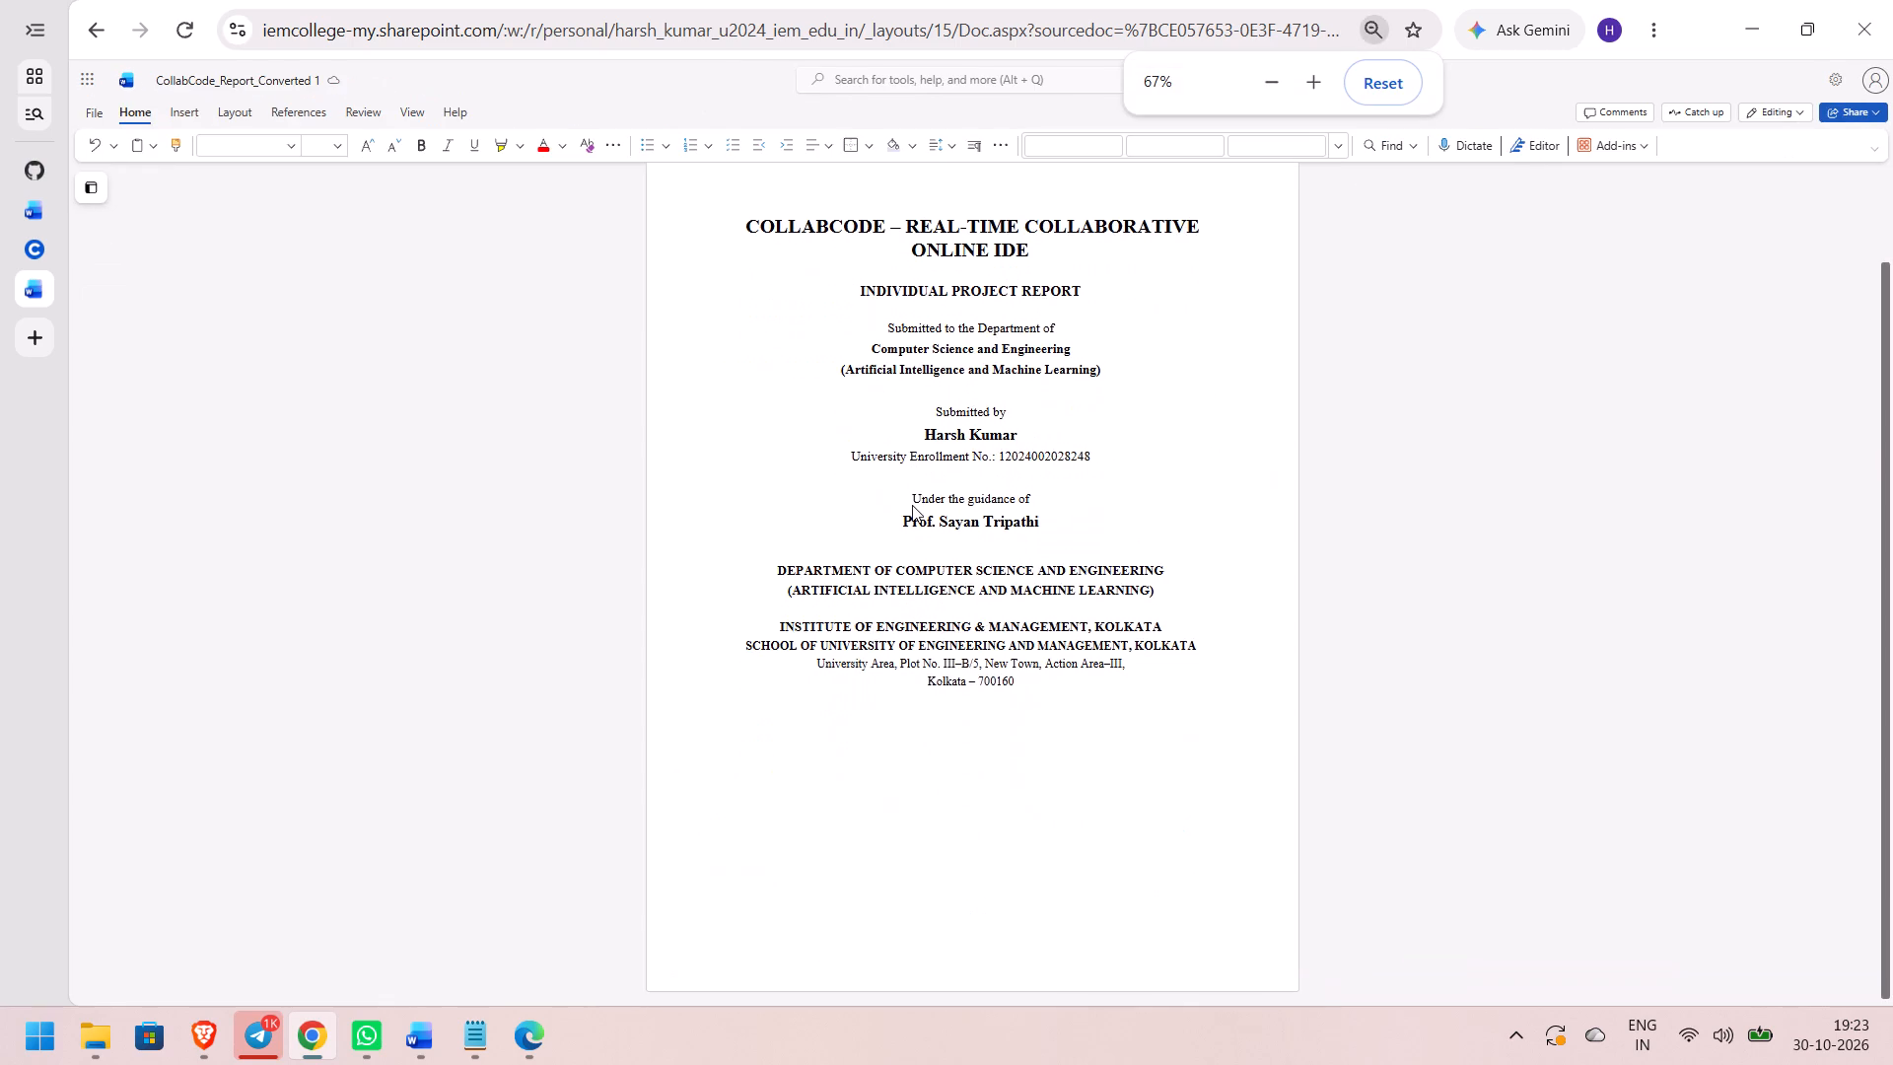
scroll(912, 505, down, 4)
scroll(912, 505, up, 10)
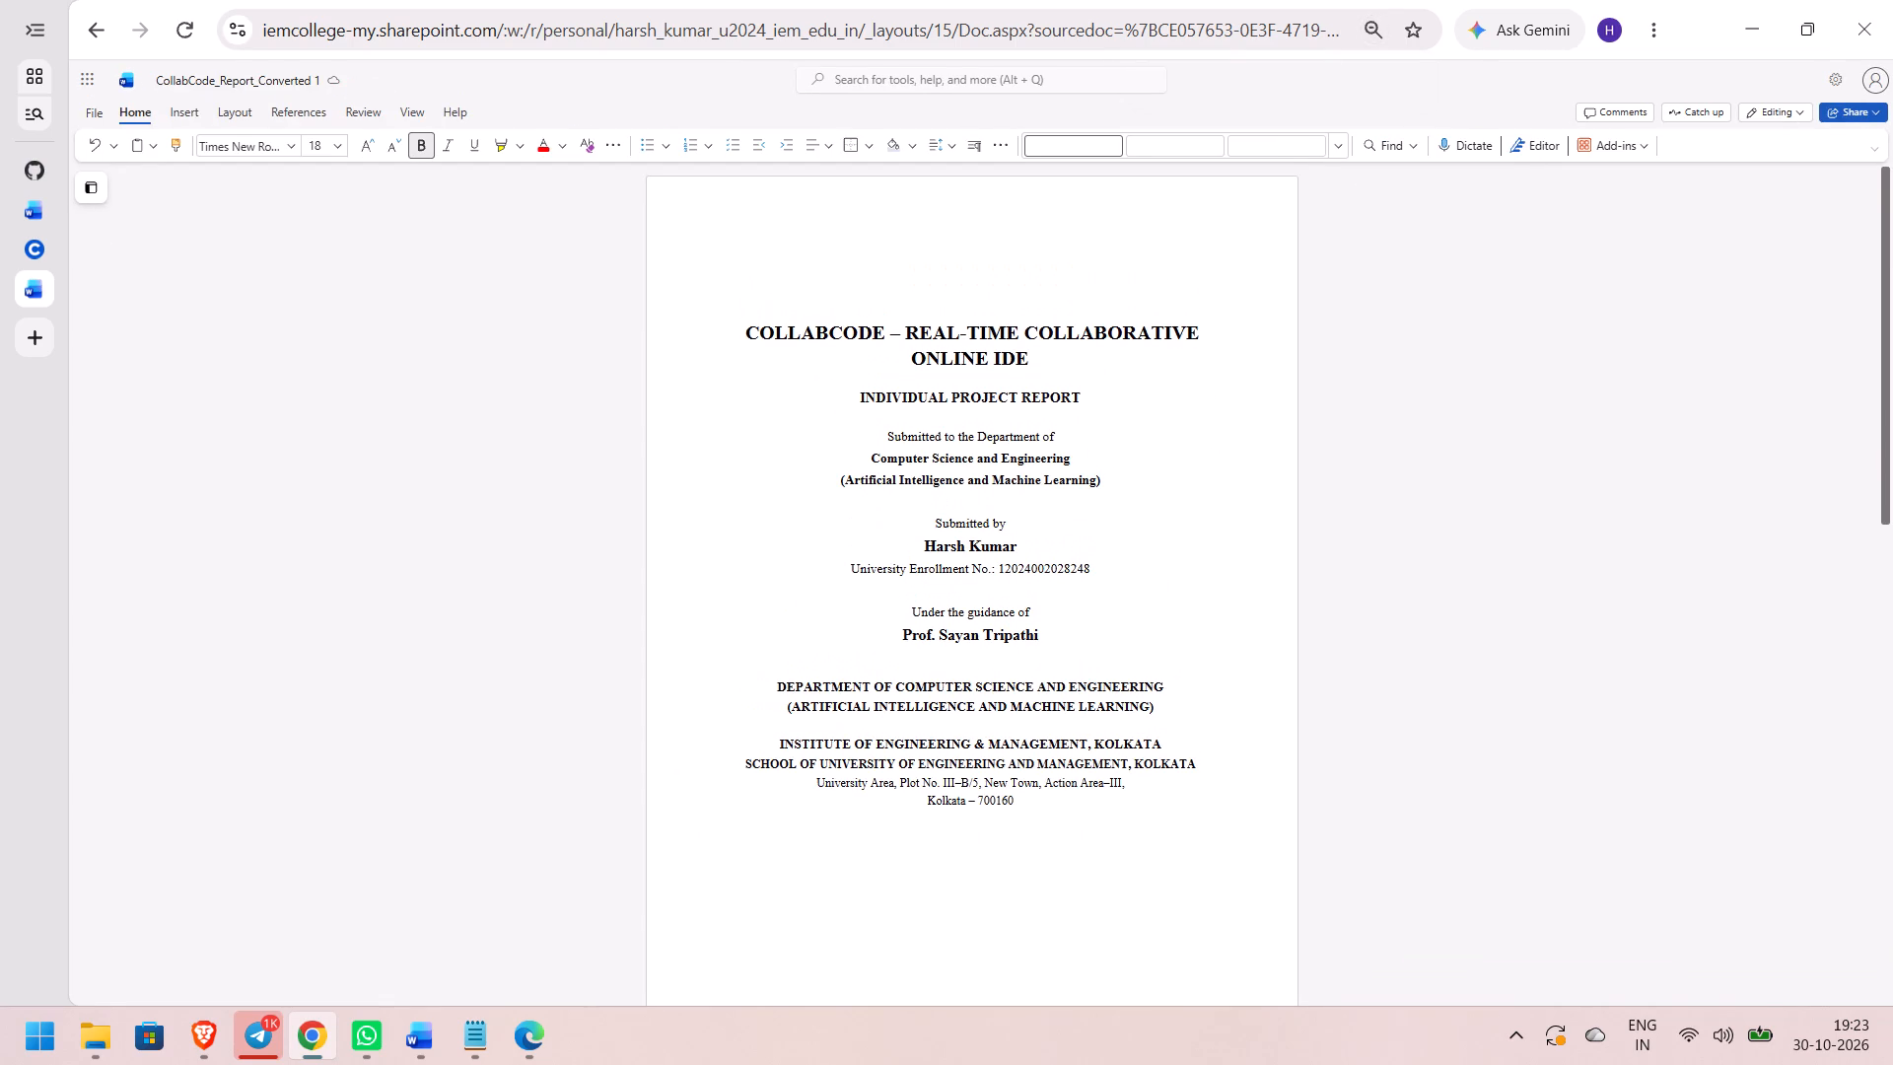
scroll(854, 423, up, 3)
scroll(854, 423, down, 4)
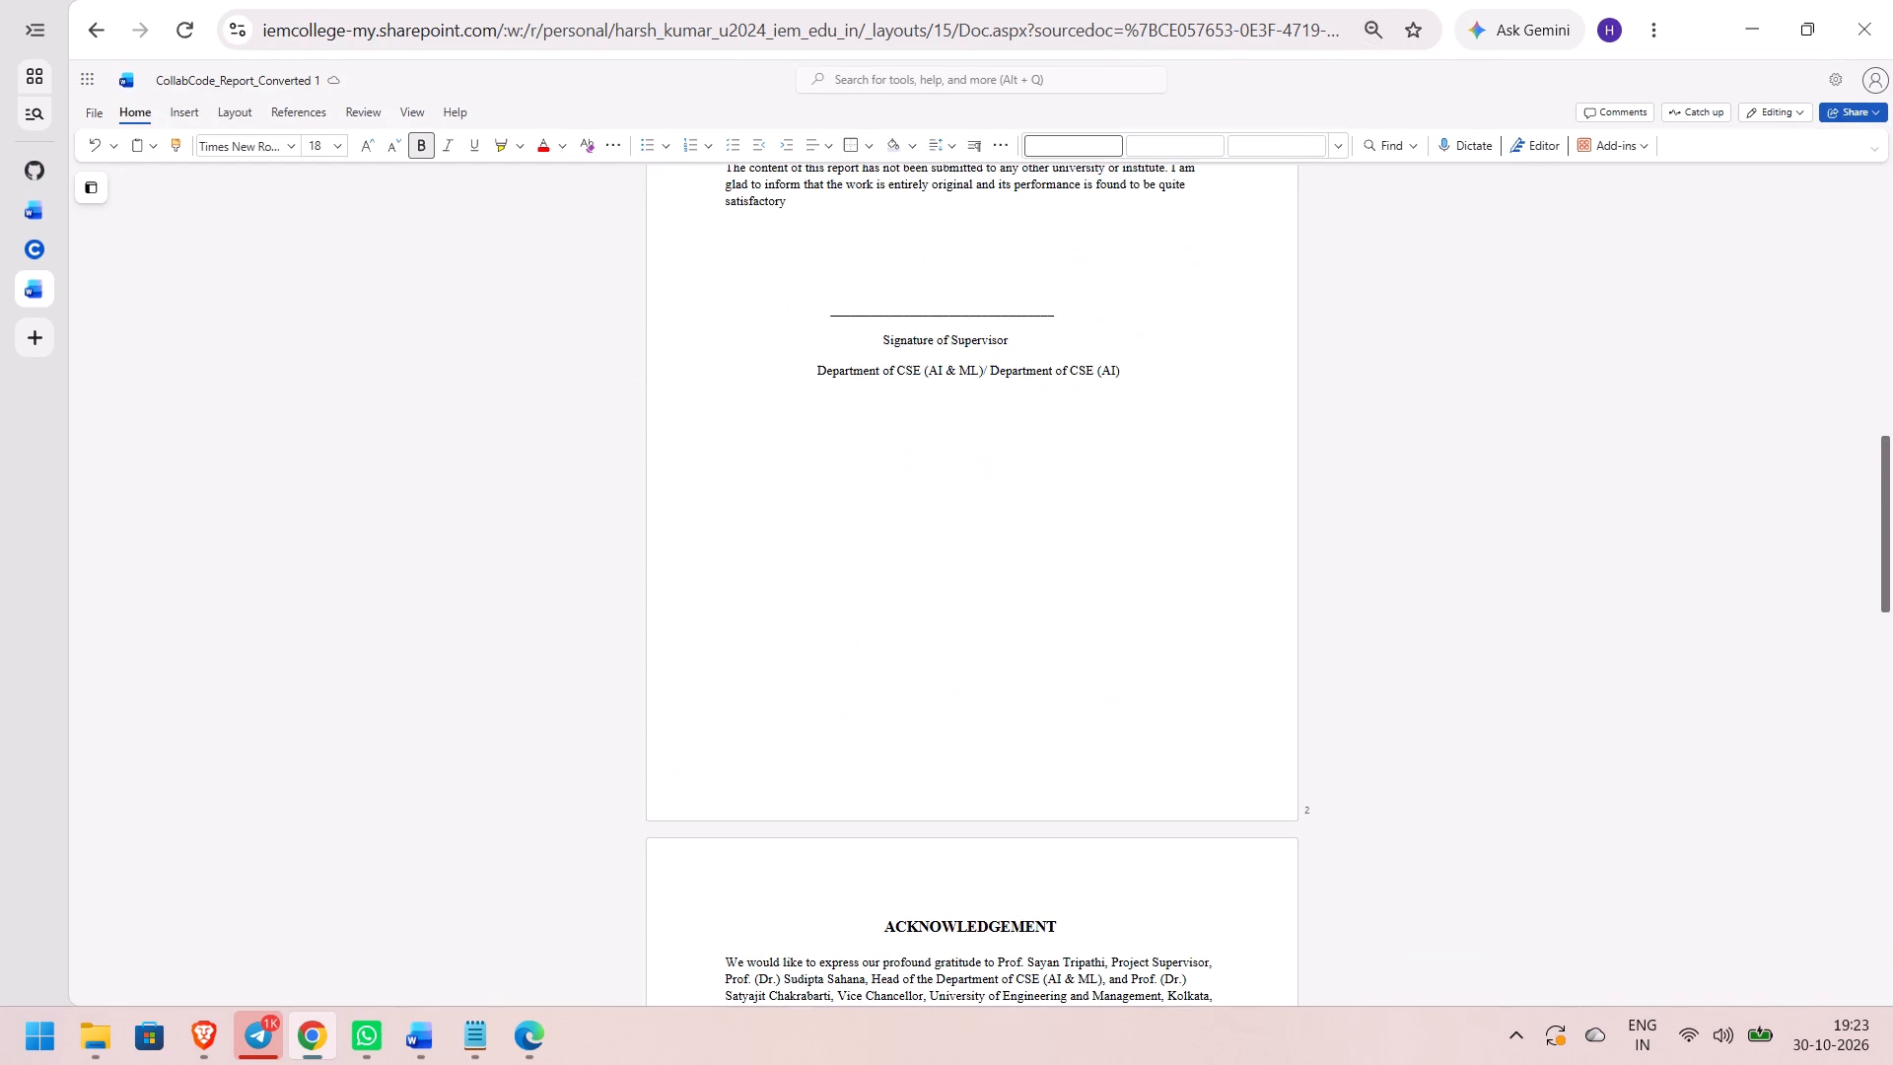
scroll(854, 423, down, 4)
scroll(854, 423, down, 17)
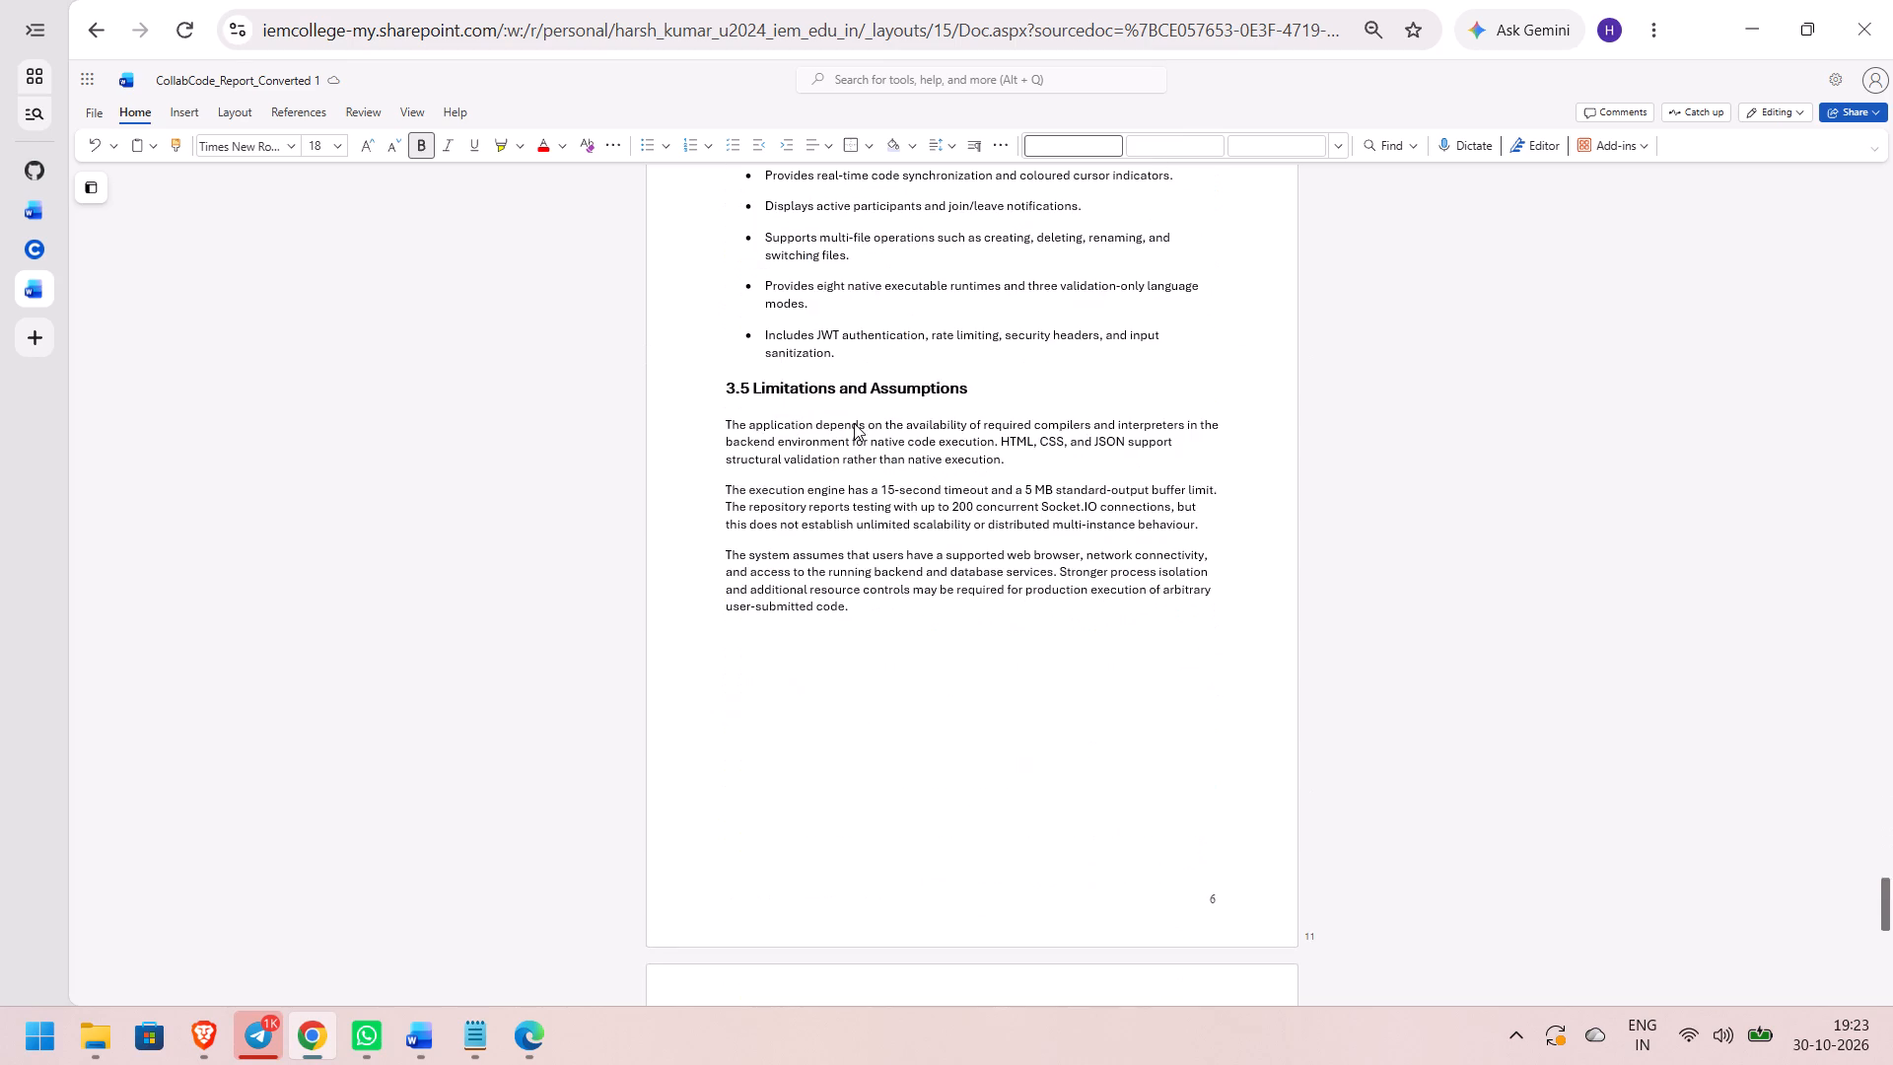
scroll(854, 423, down, 19)
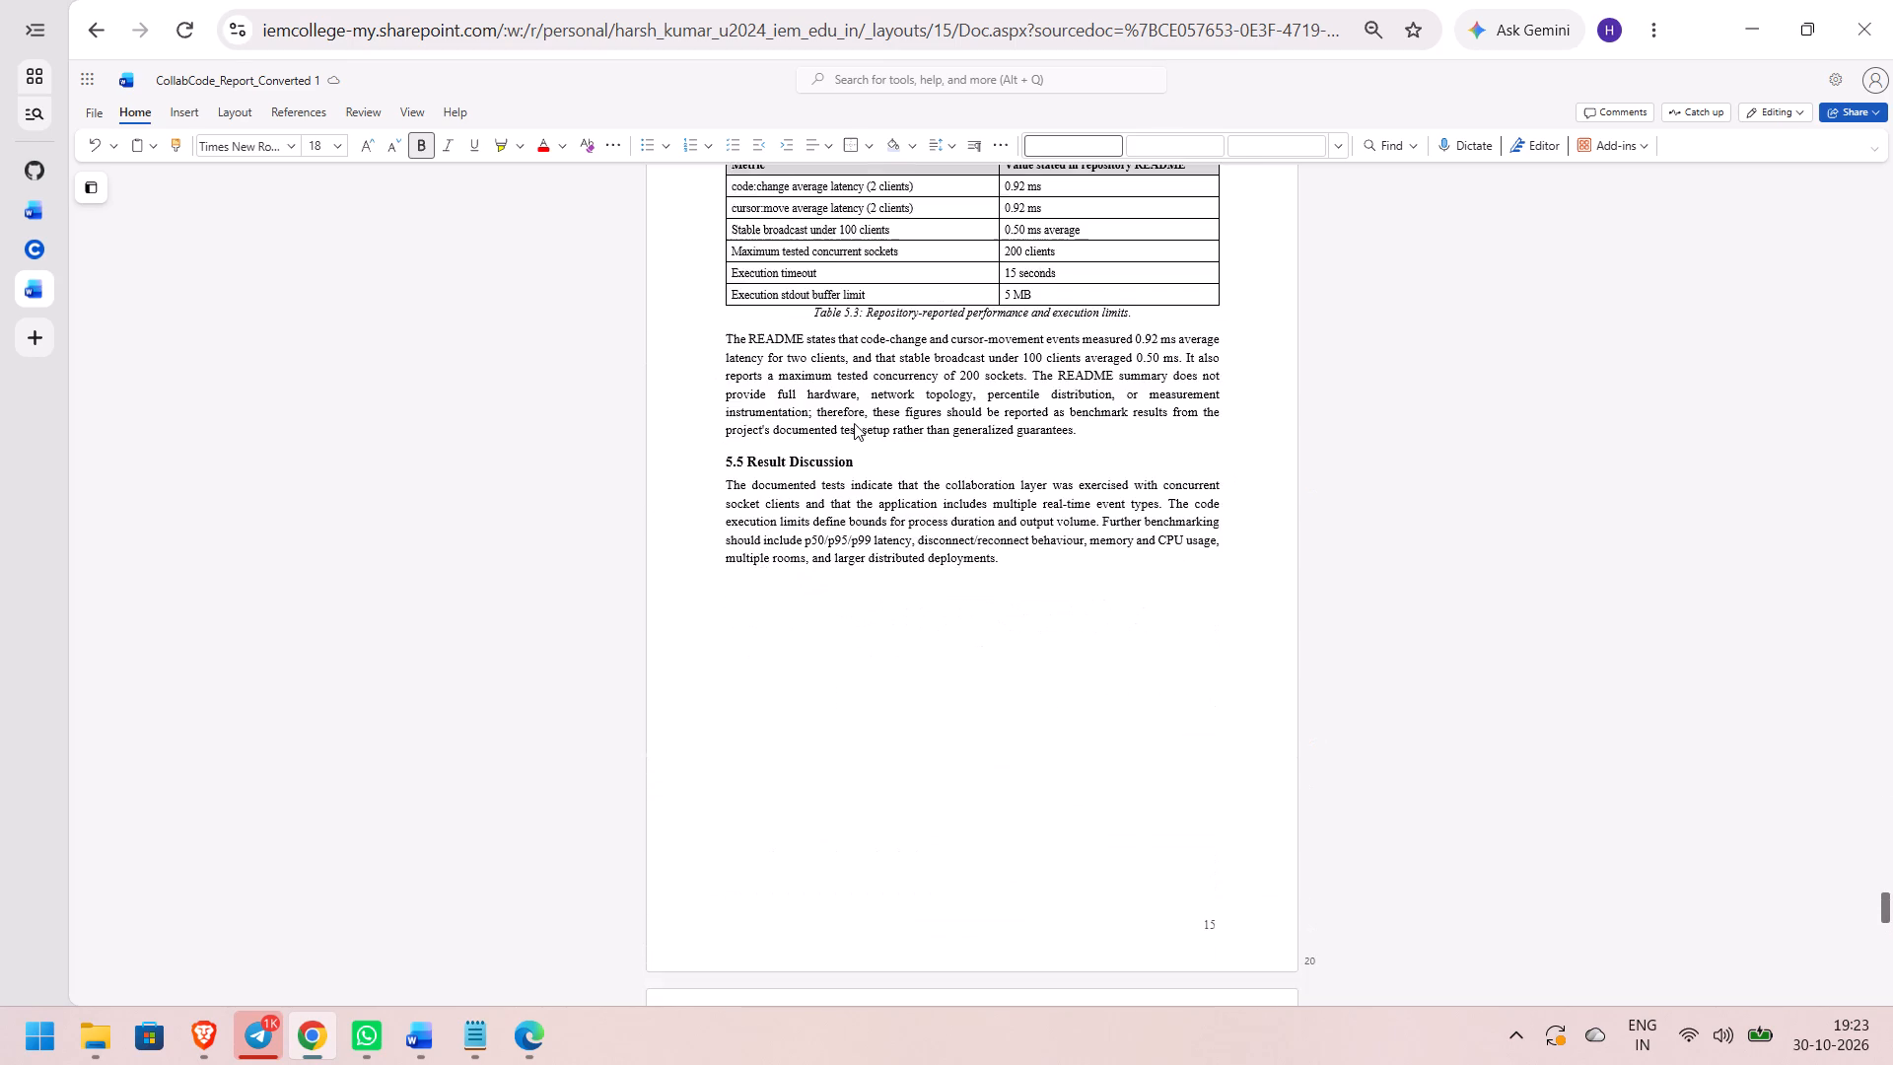
scroll(854, 423, down, 12)
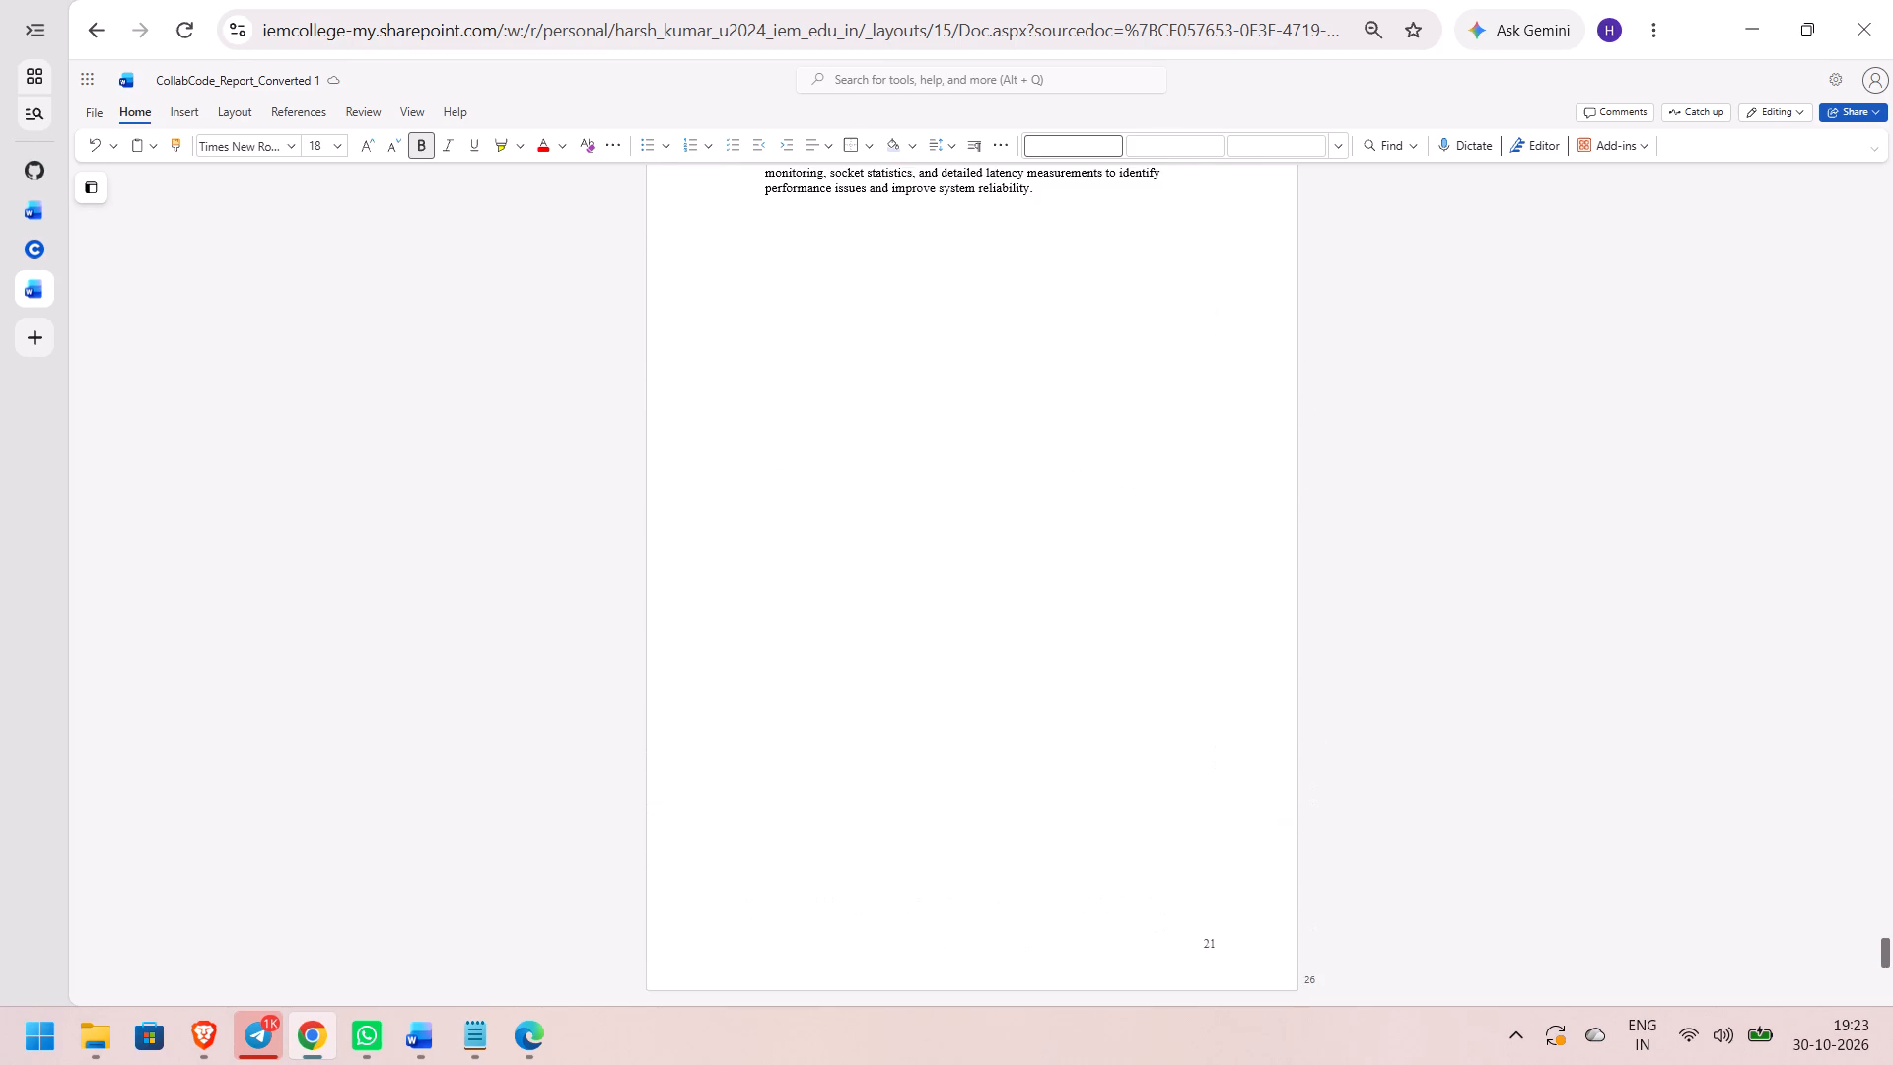
scroll(854, 423, down, 18)
scroll(854, 423, down, 20)
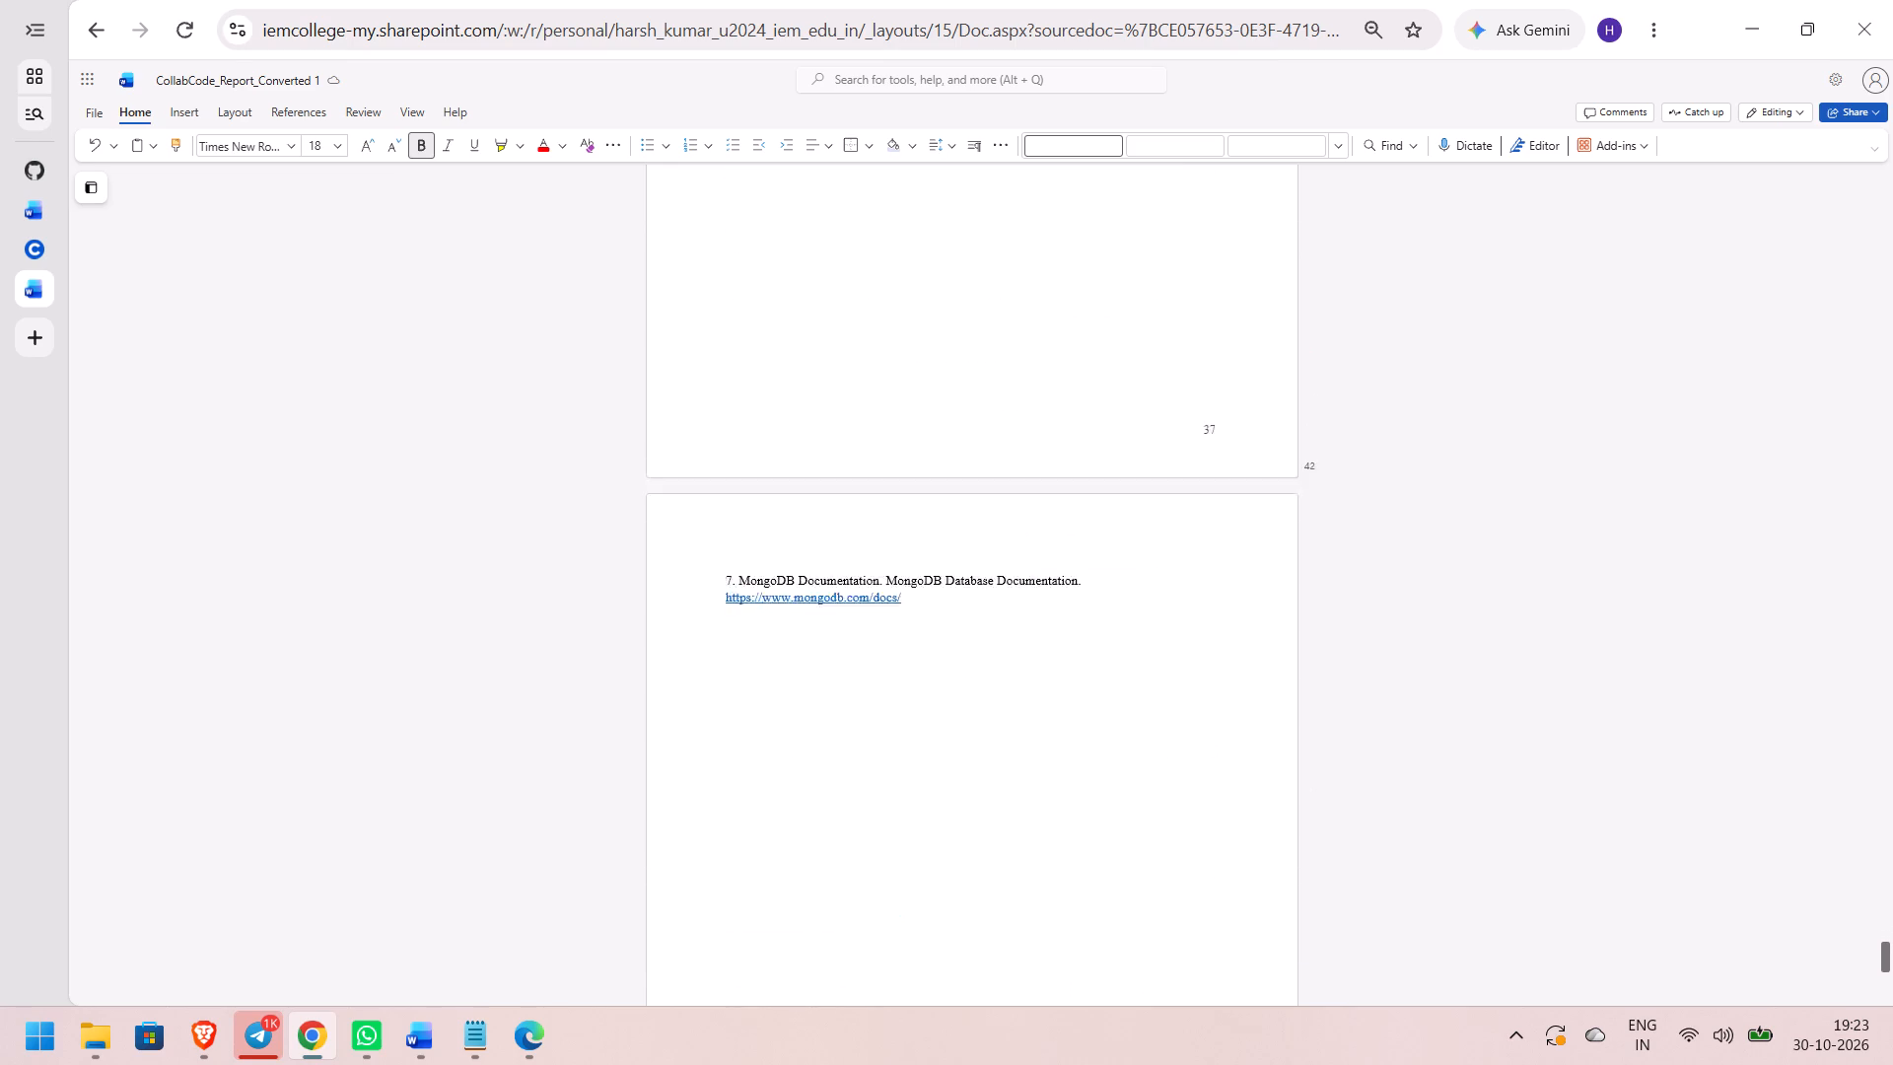
scroll(854, 423, down, 18)
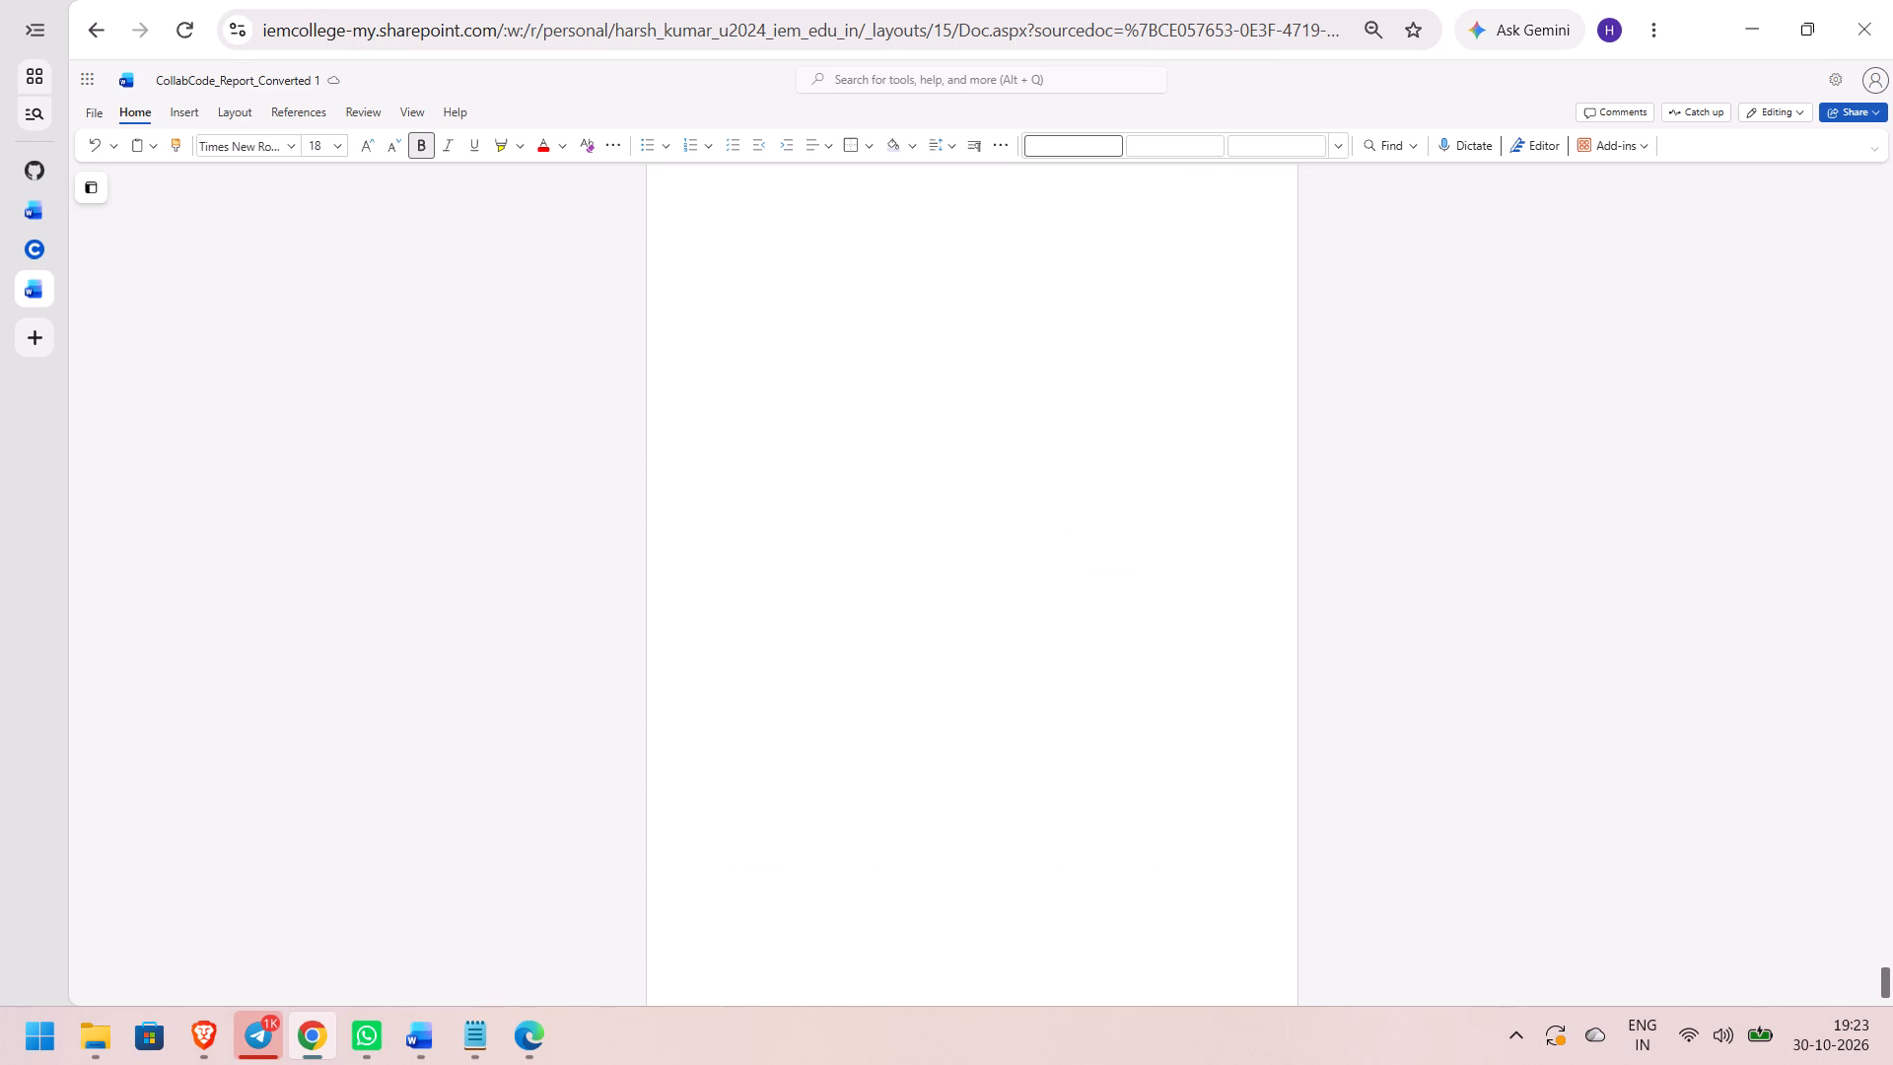
scroll(854, 423, down, 2)
Review the pages from the MongoDB reference entry back to section 5.5 Result Discussion, checking content and blank areas.
scroll(854, 423, up, 12)
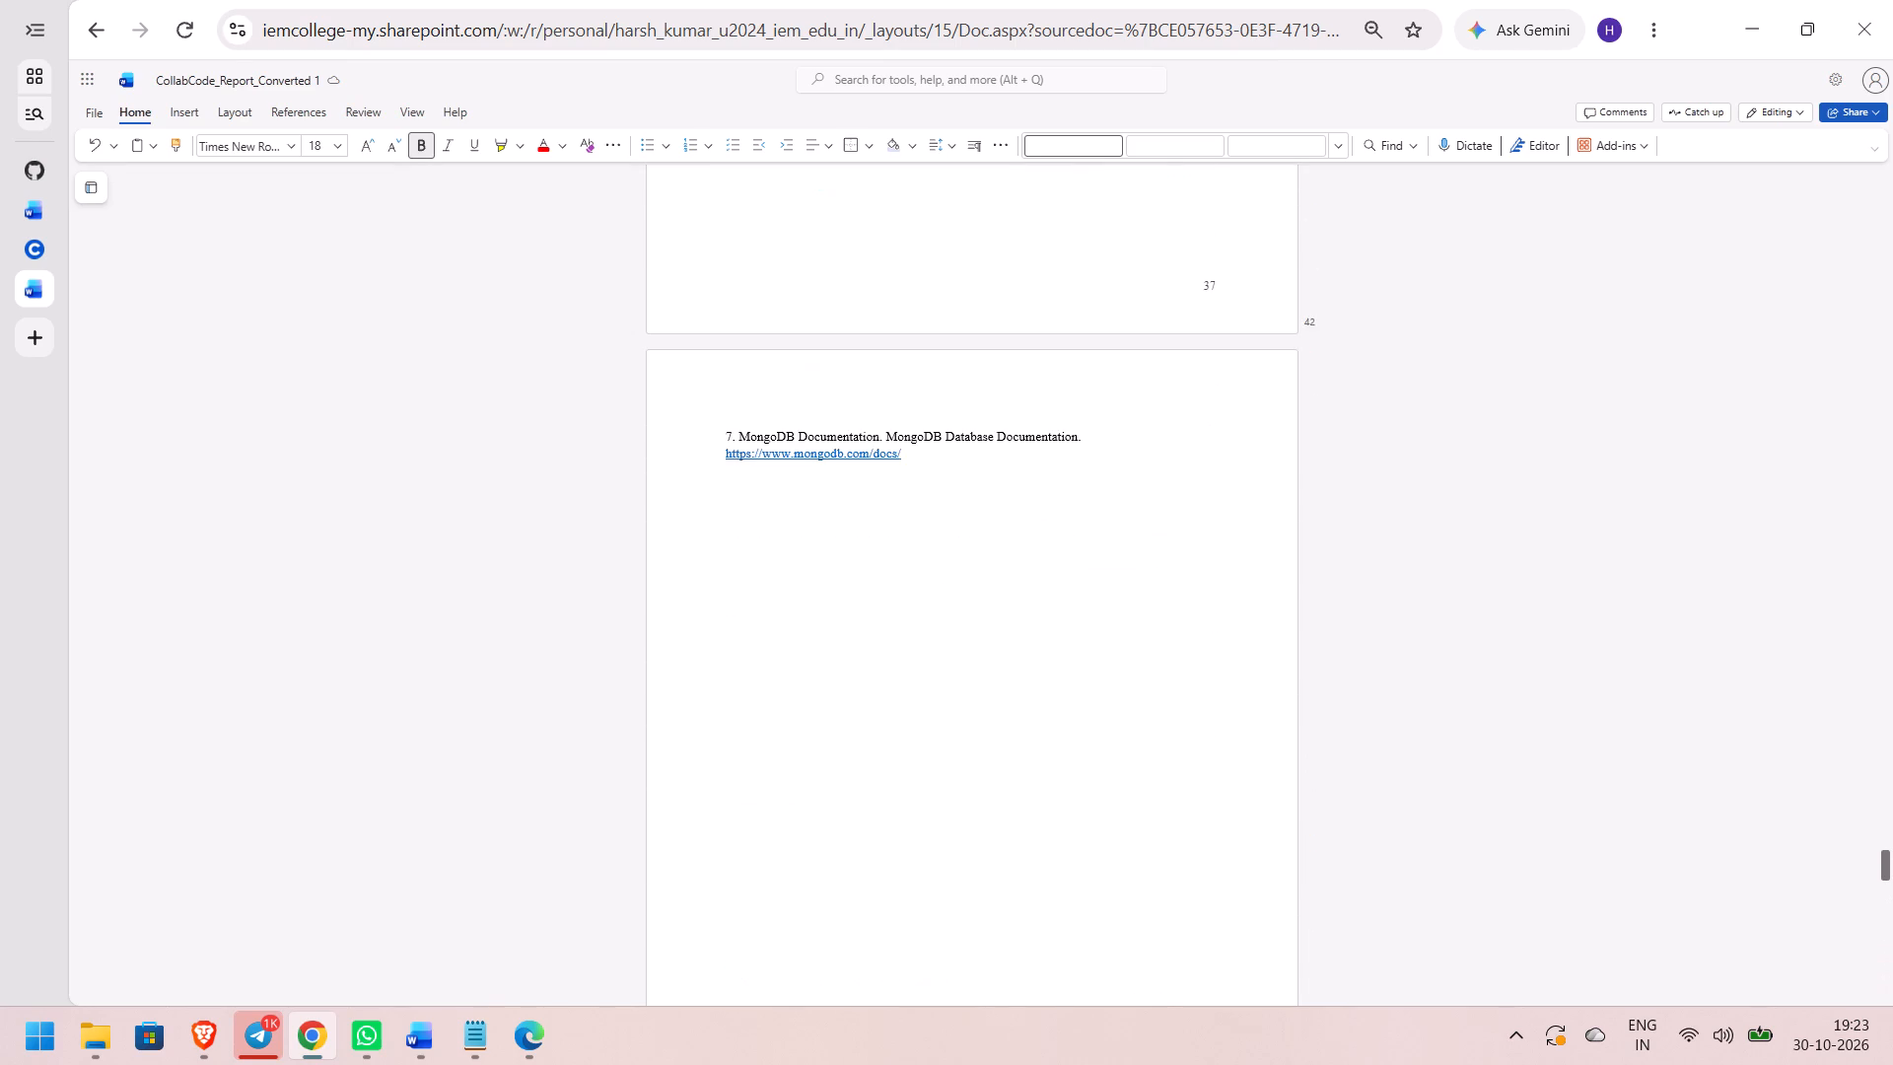
scroll(854, 423, up, 15)
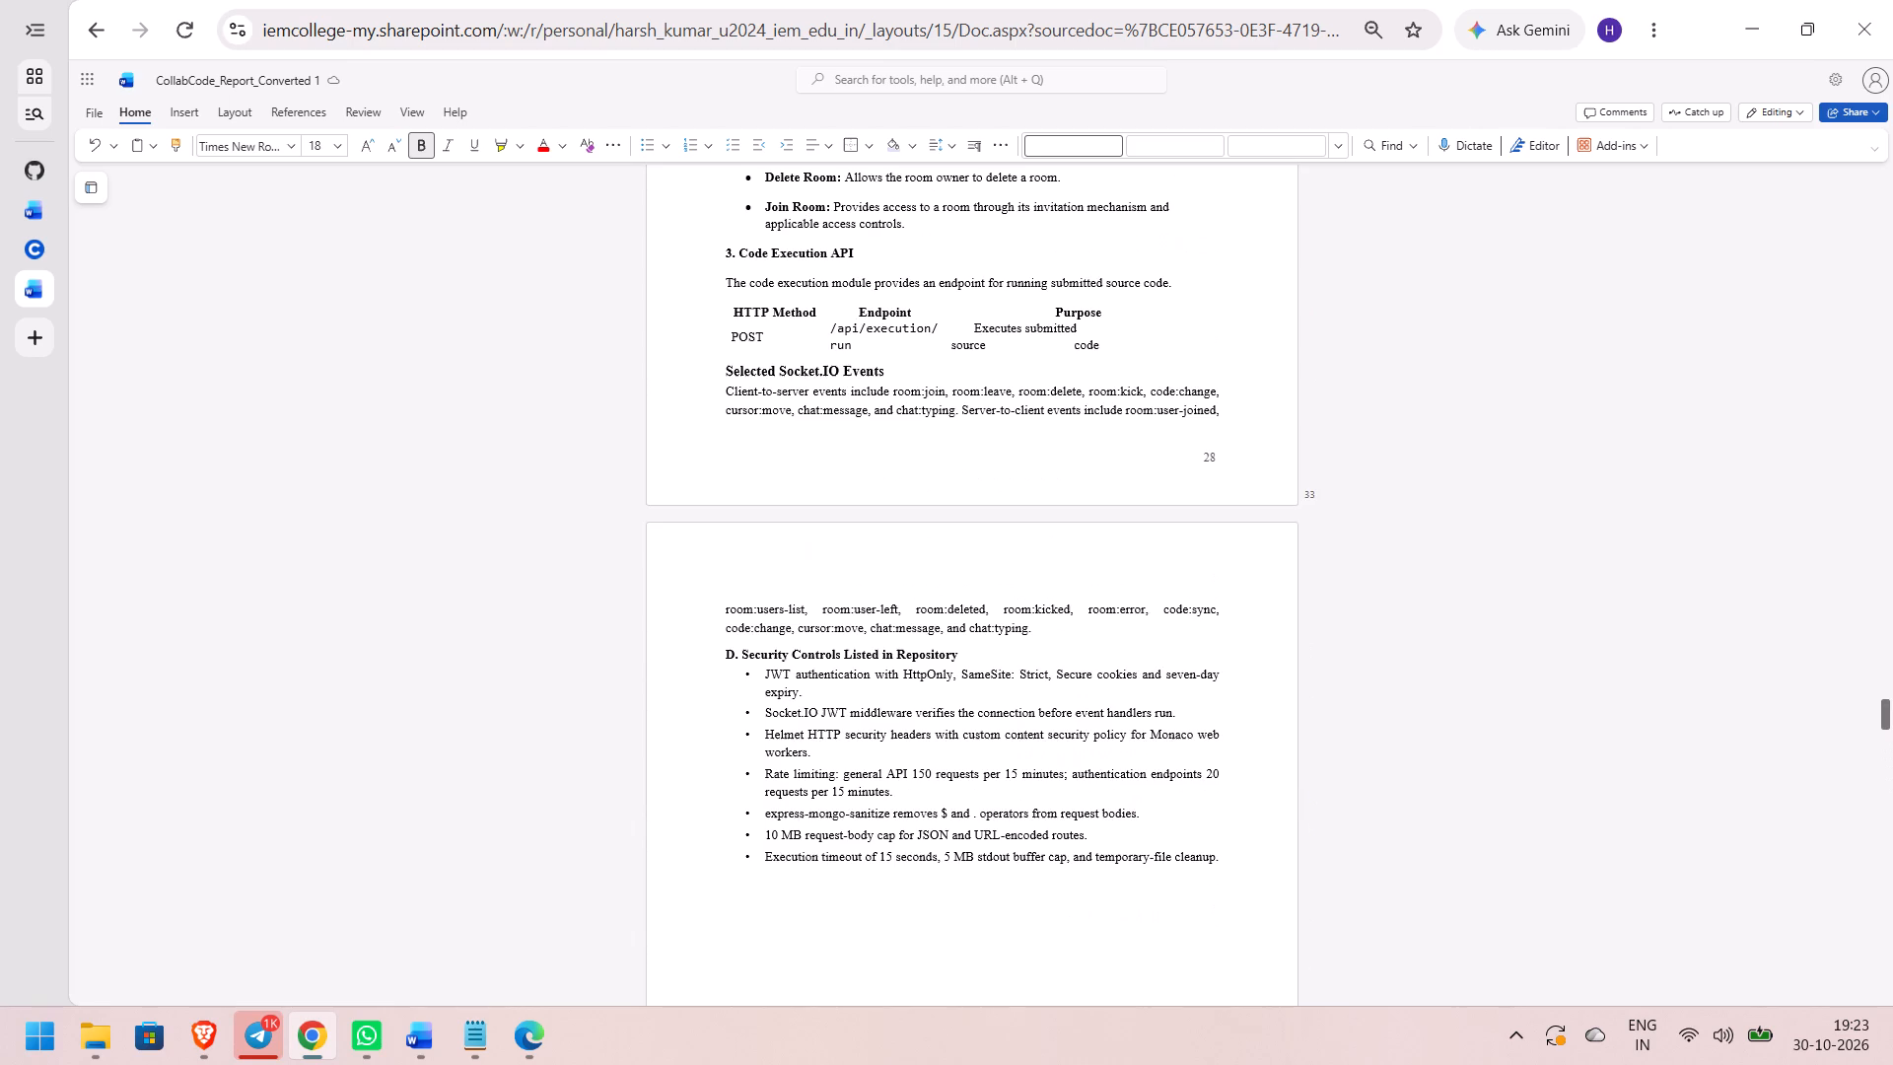
scroll(854, 423, up, 13)
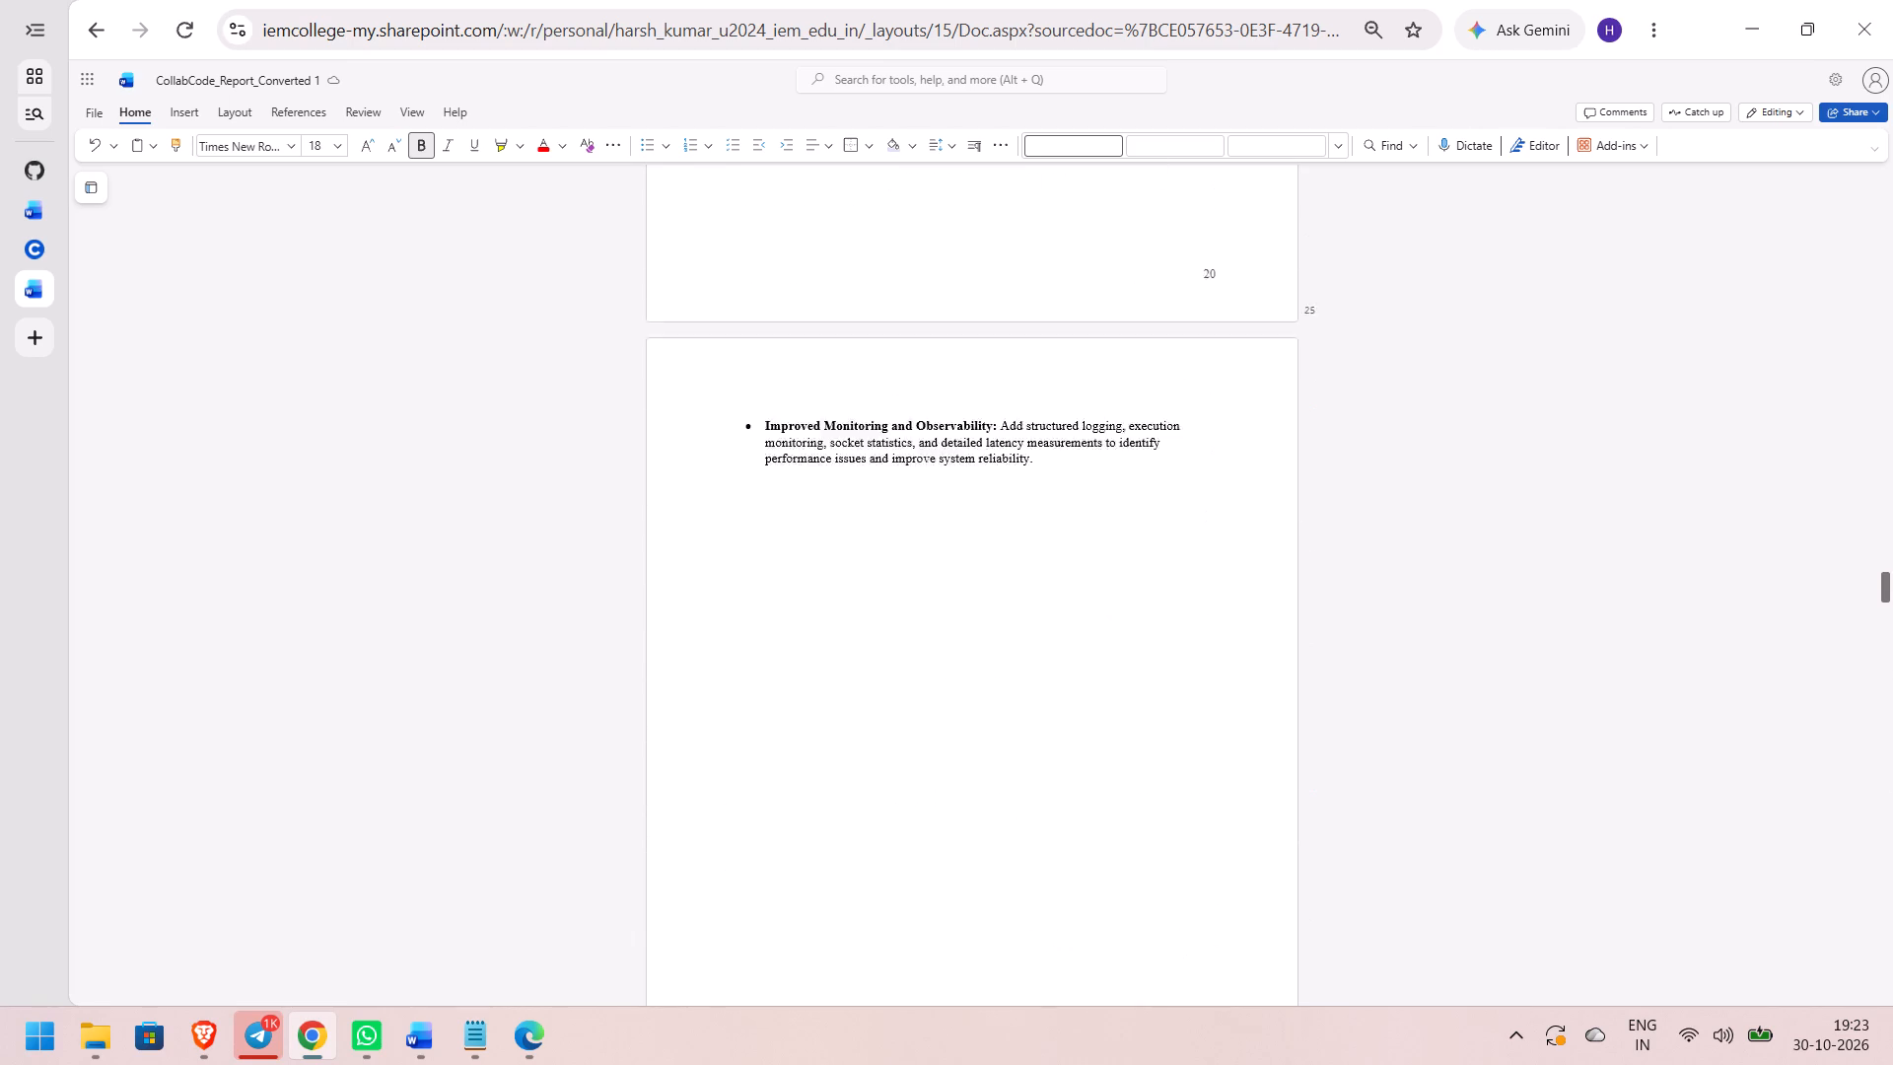
scroll(854, 423, up, 9)
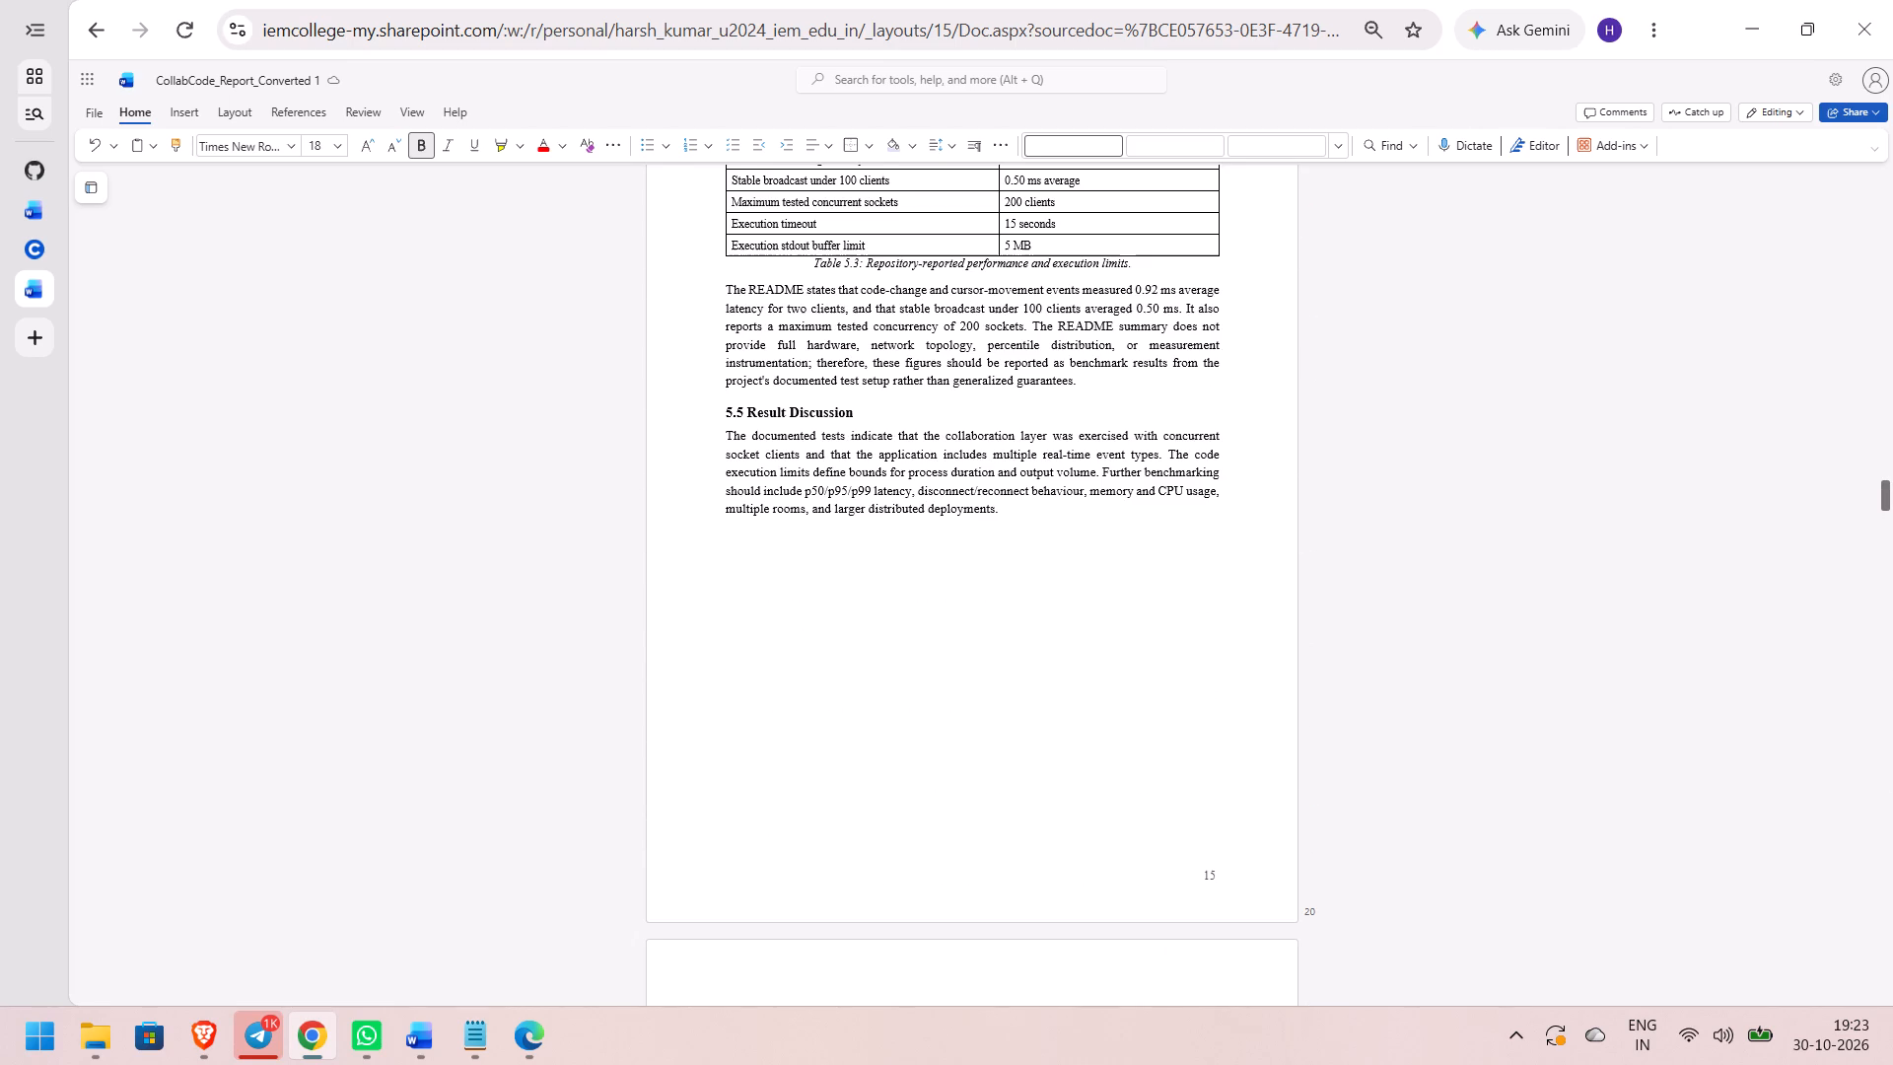
Examine the pages from section 5.5 back through the chapter 4 workflow figure and module descriptions to the technology table.
click(1253, 299)
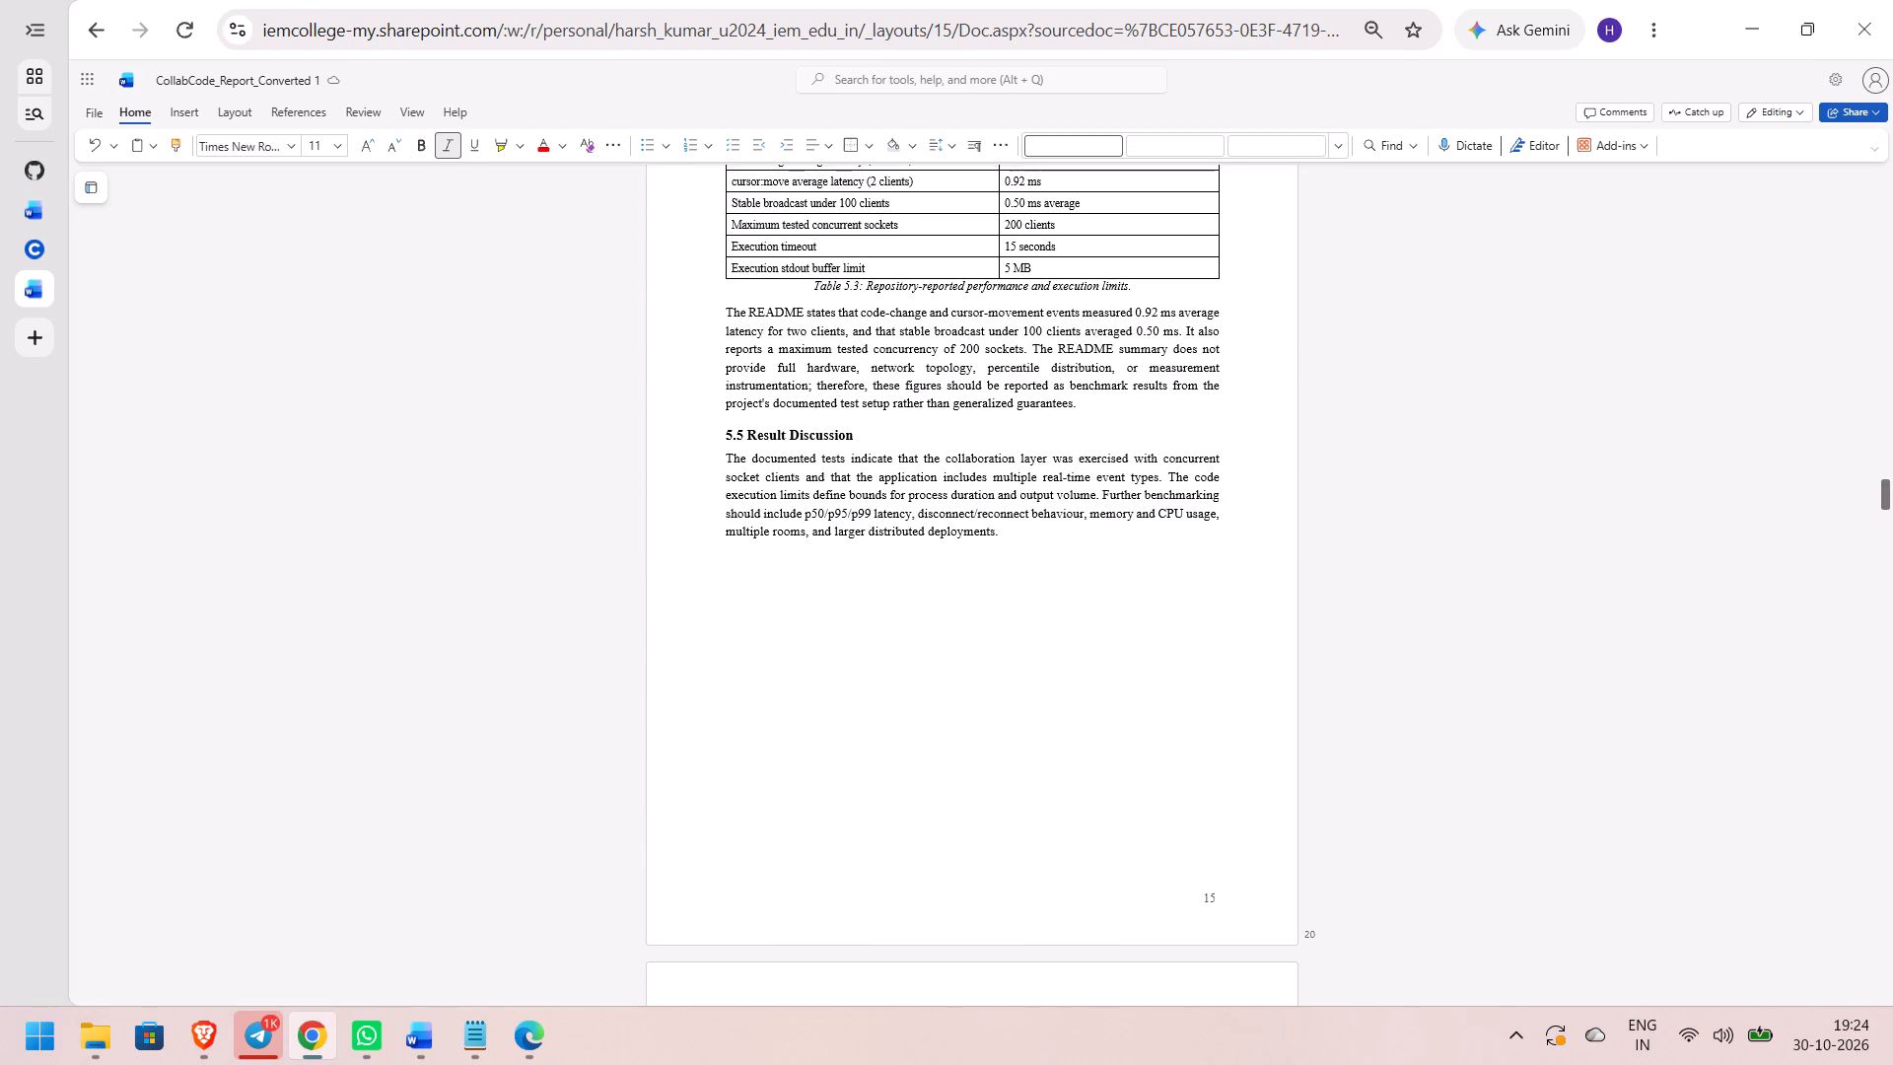
key(ctrl+plus)
key(ctrl+plus)
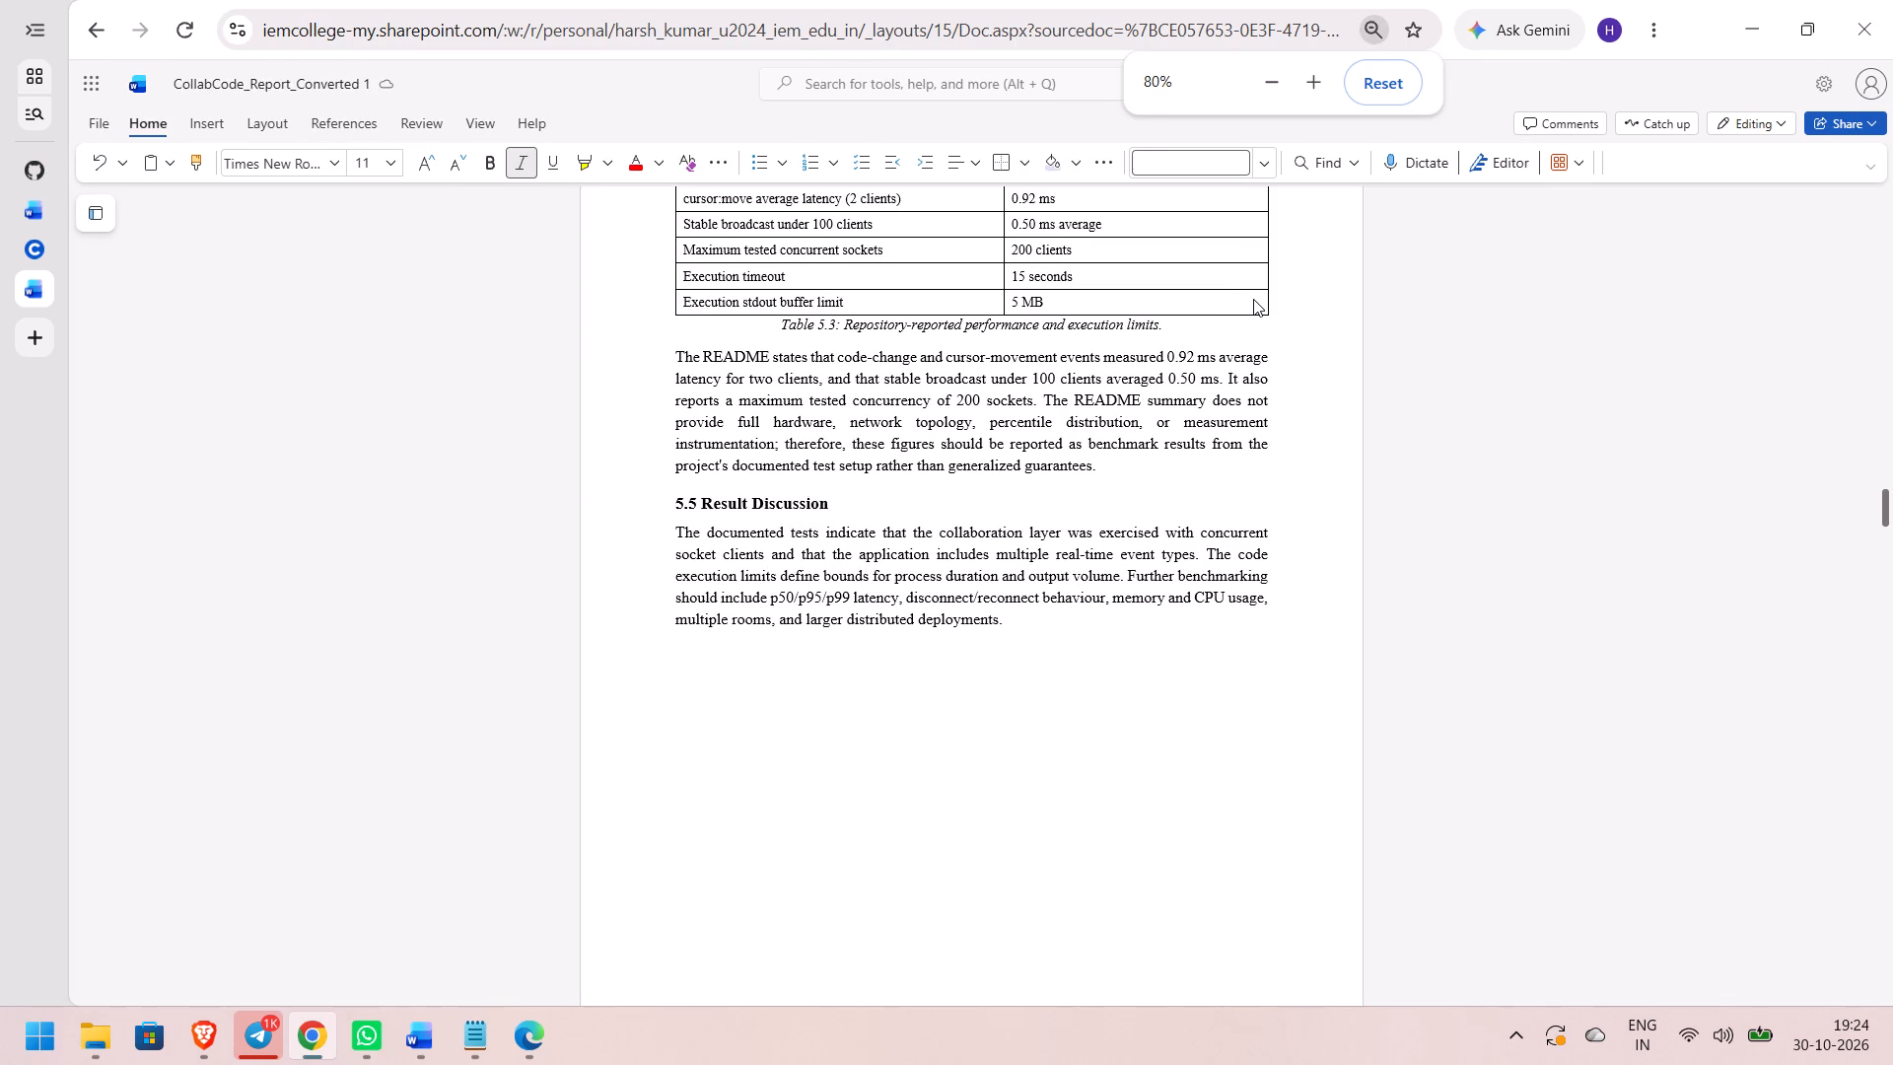
key(plus)
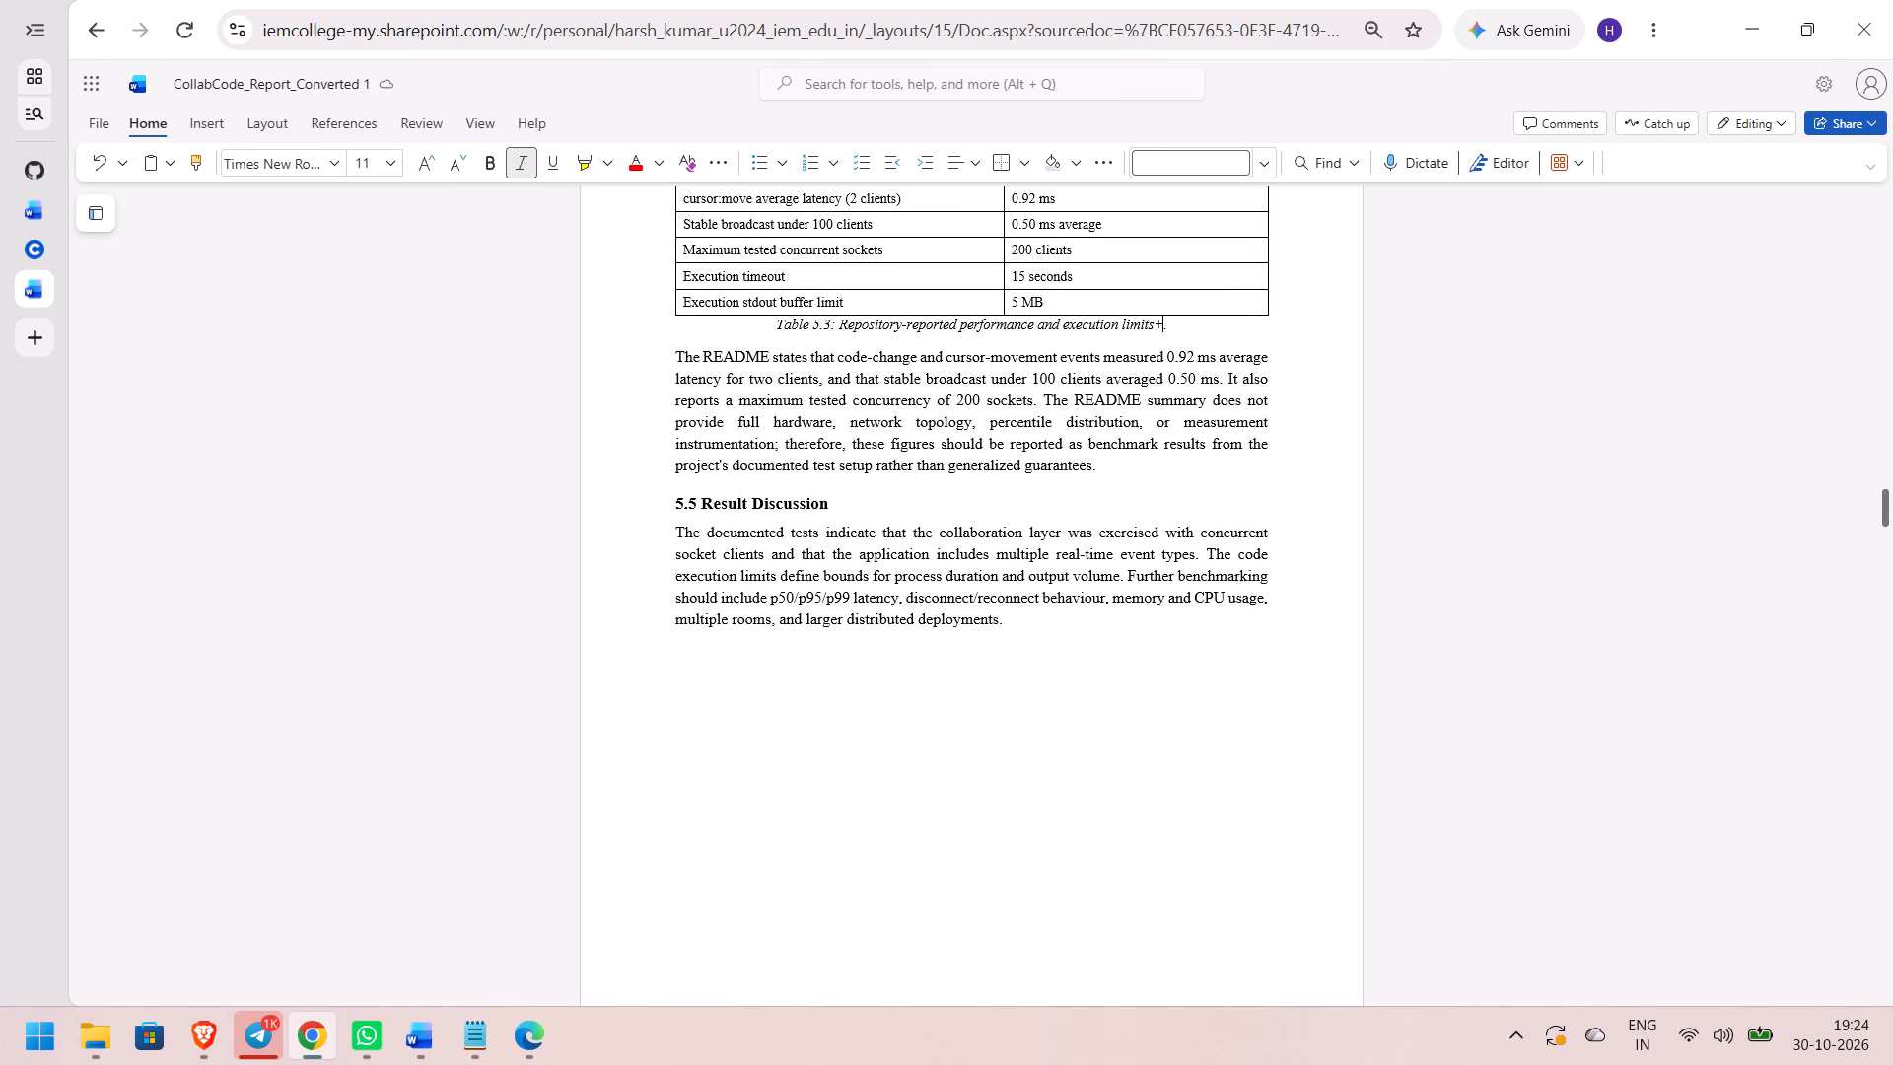
key(BackSpace)
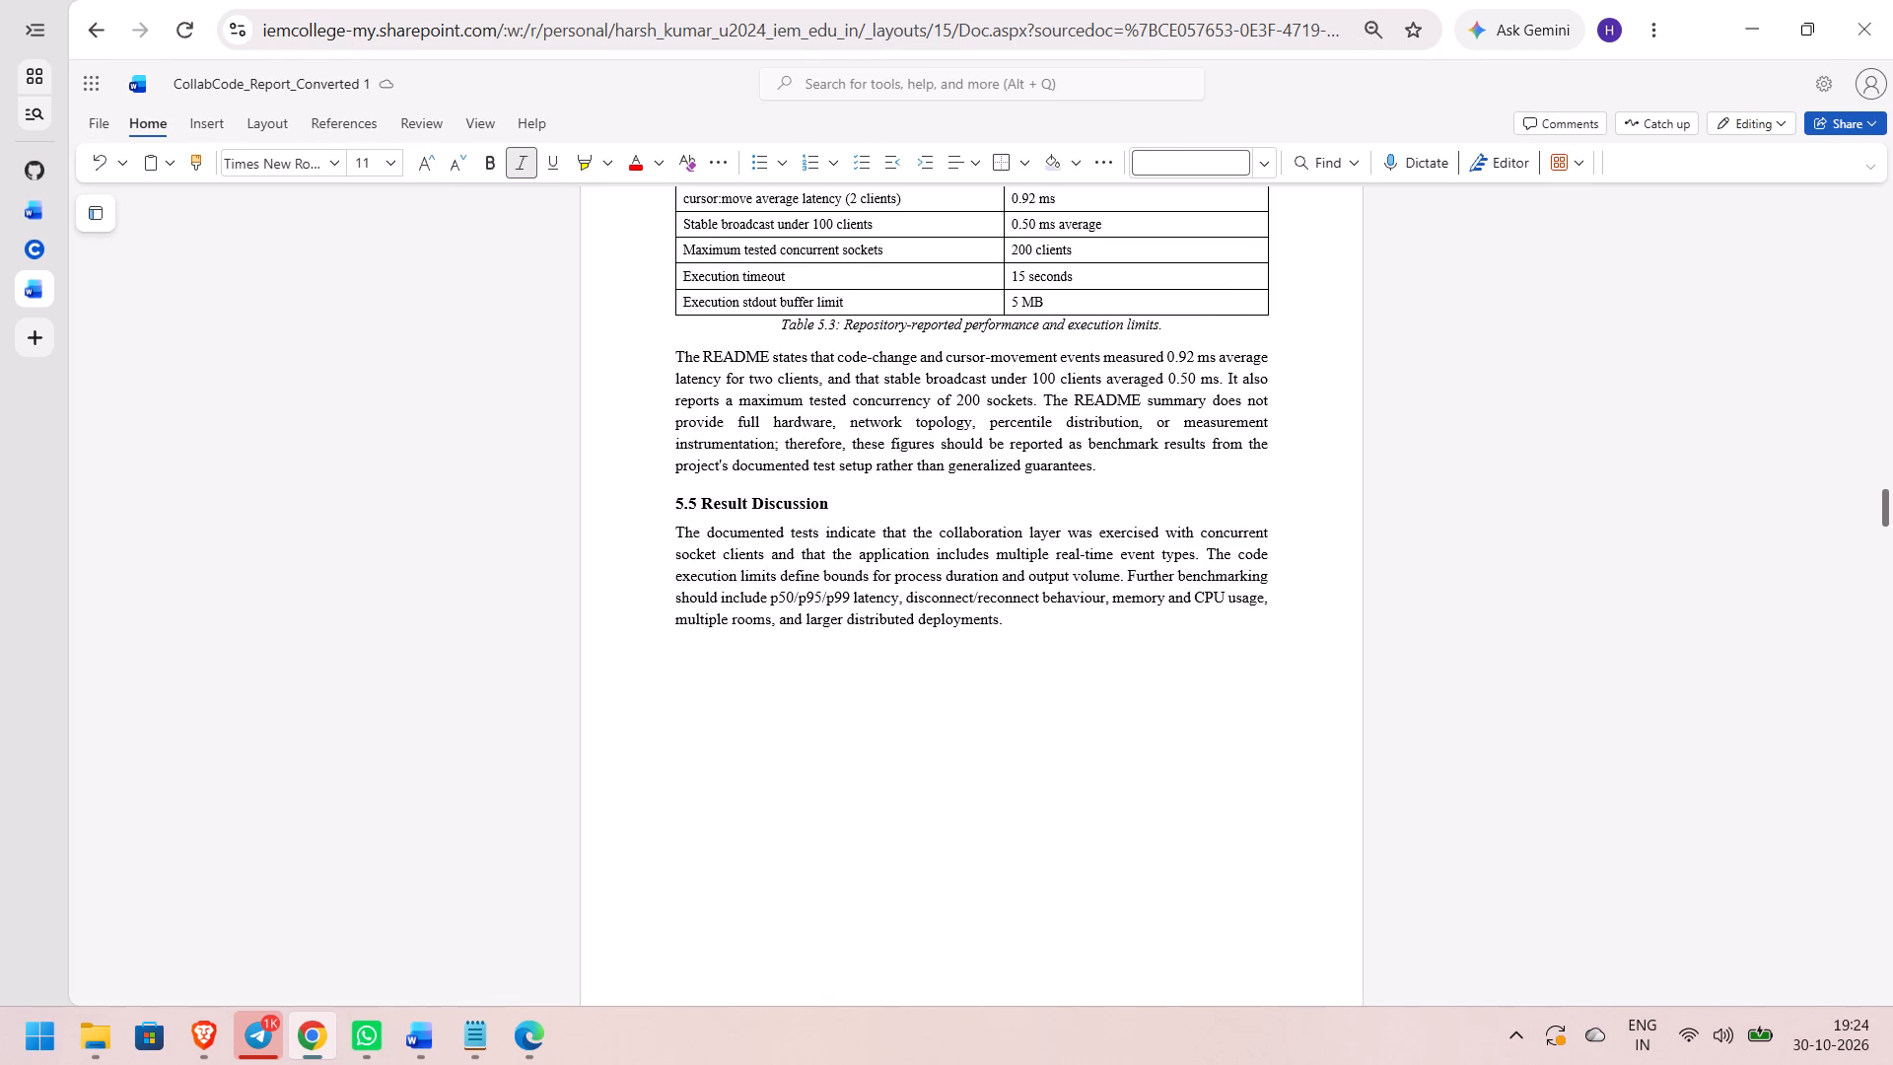
click(1164, 467)
key(ctrl+plus)
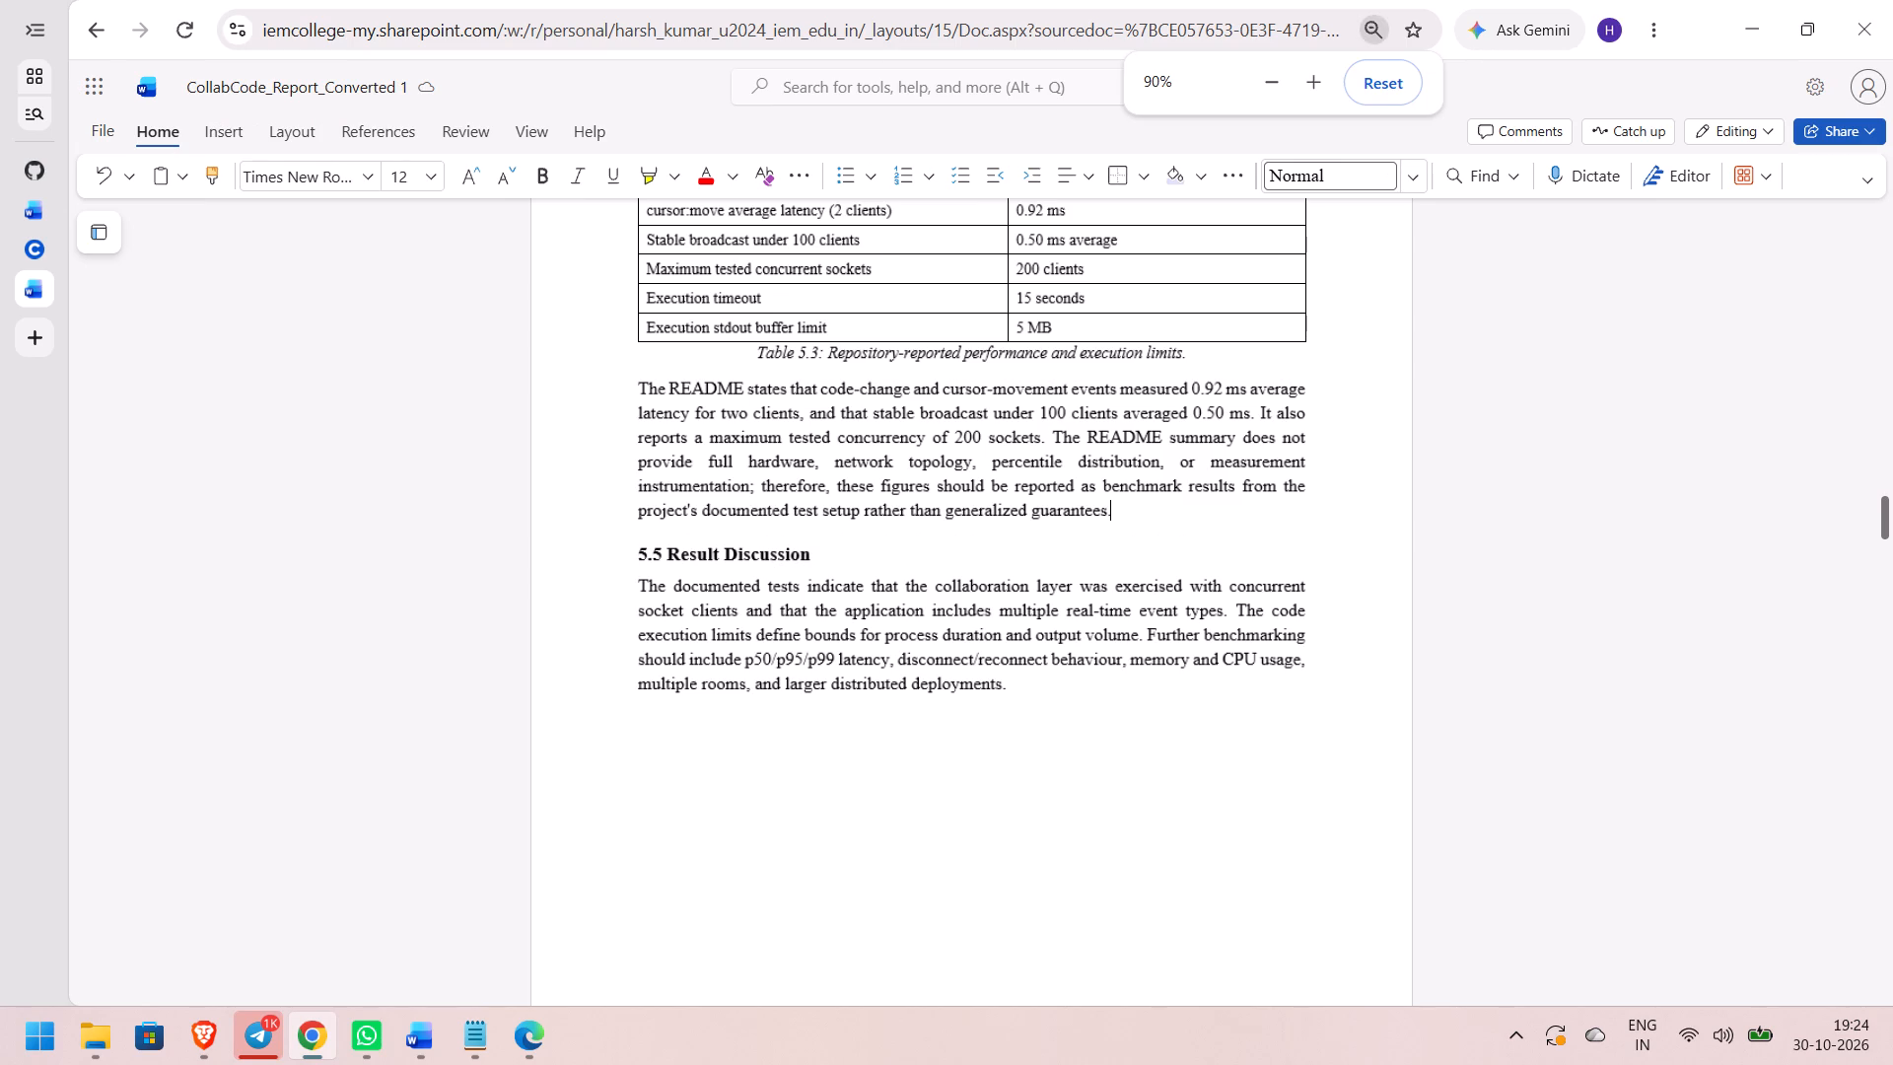
scroll(1126, 532, up, 5)
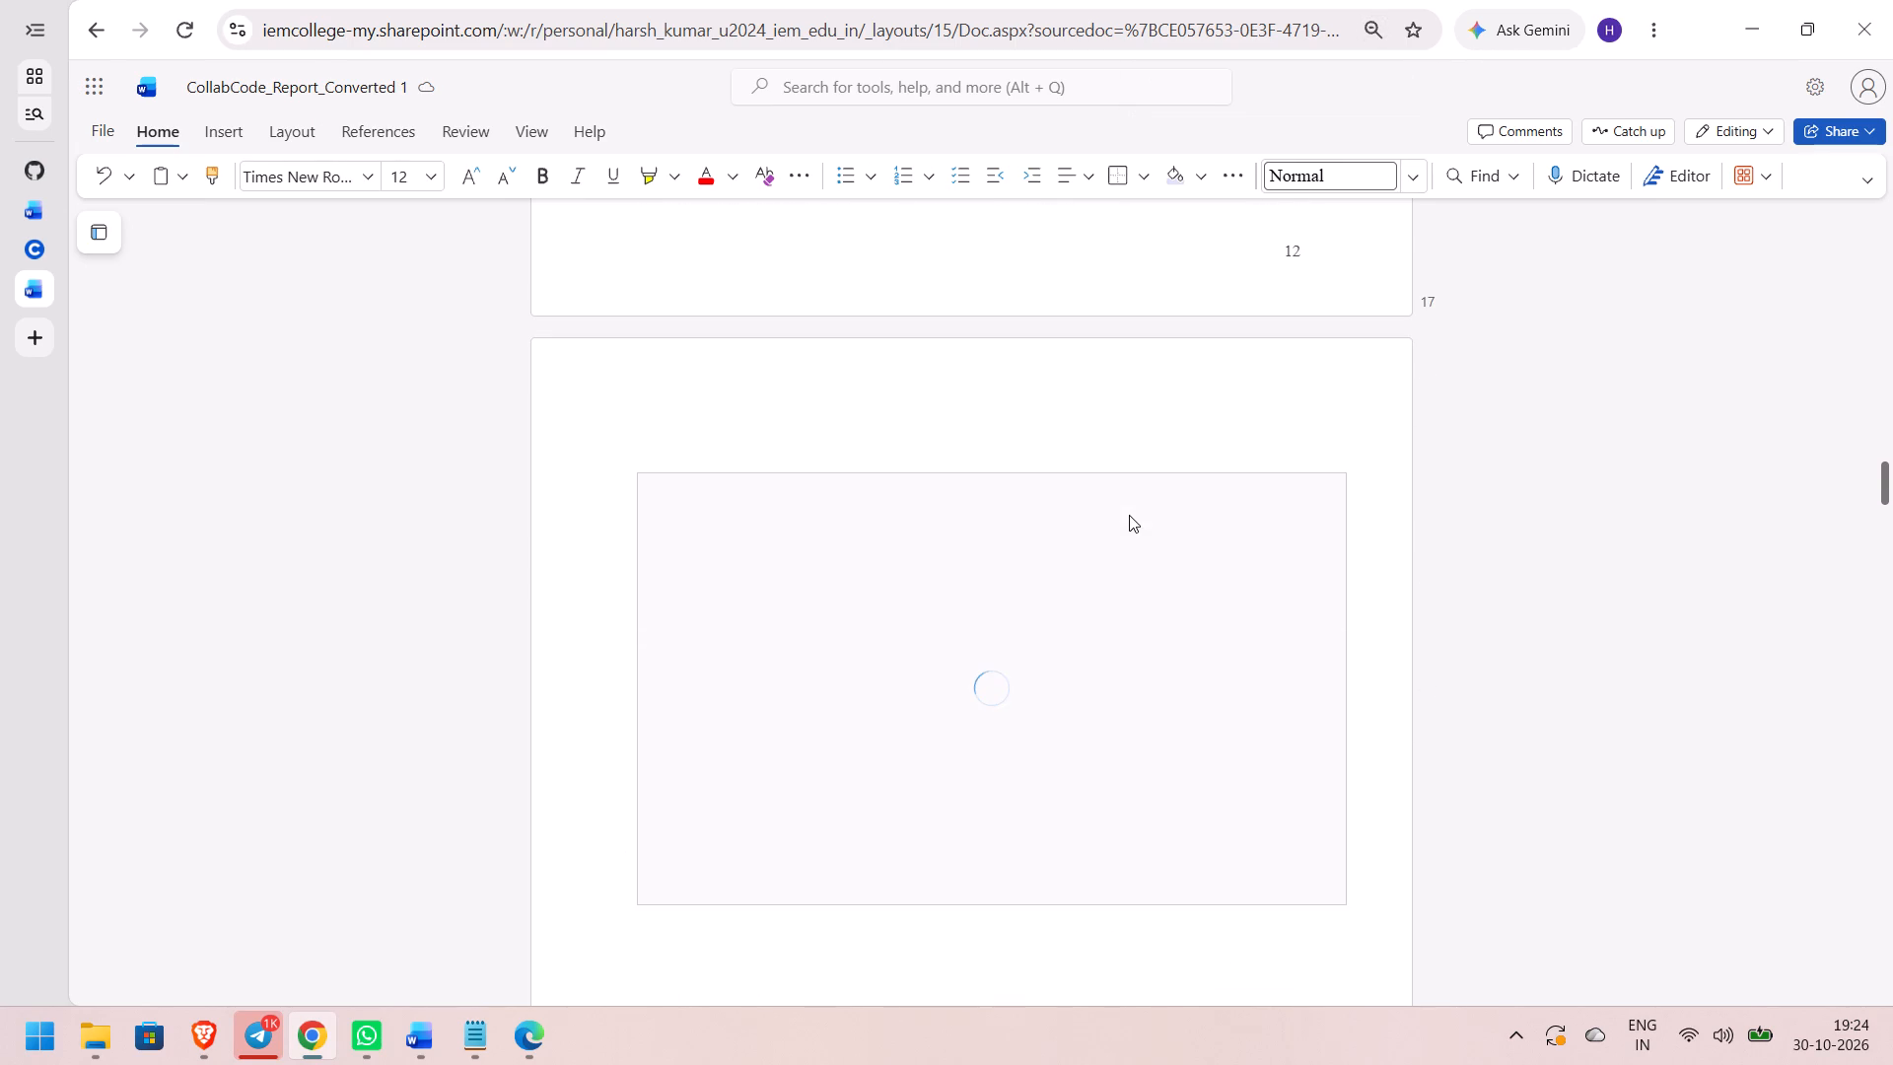
scroll(1268, 531, up, 2)
scroll(1268, 531, down, 3)
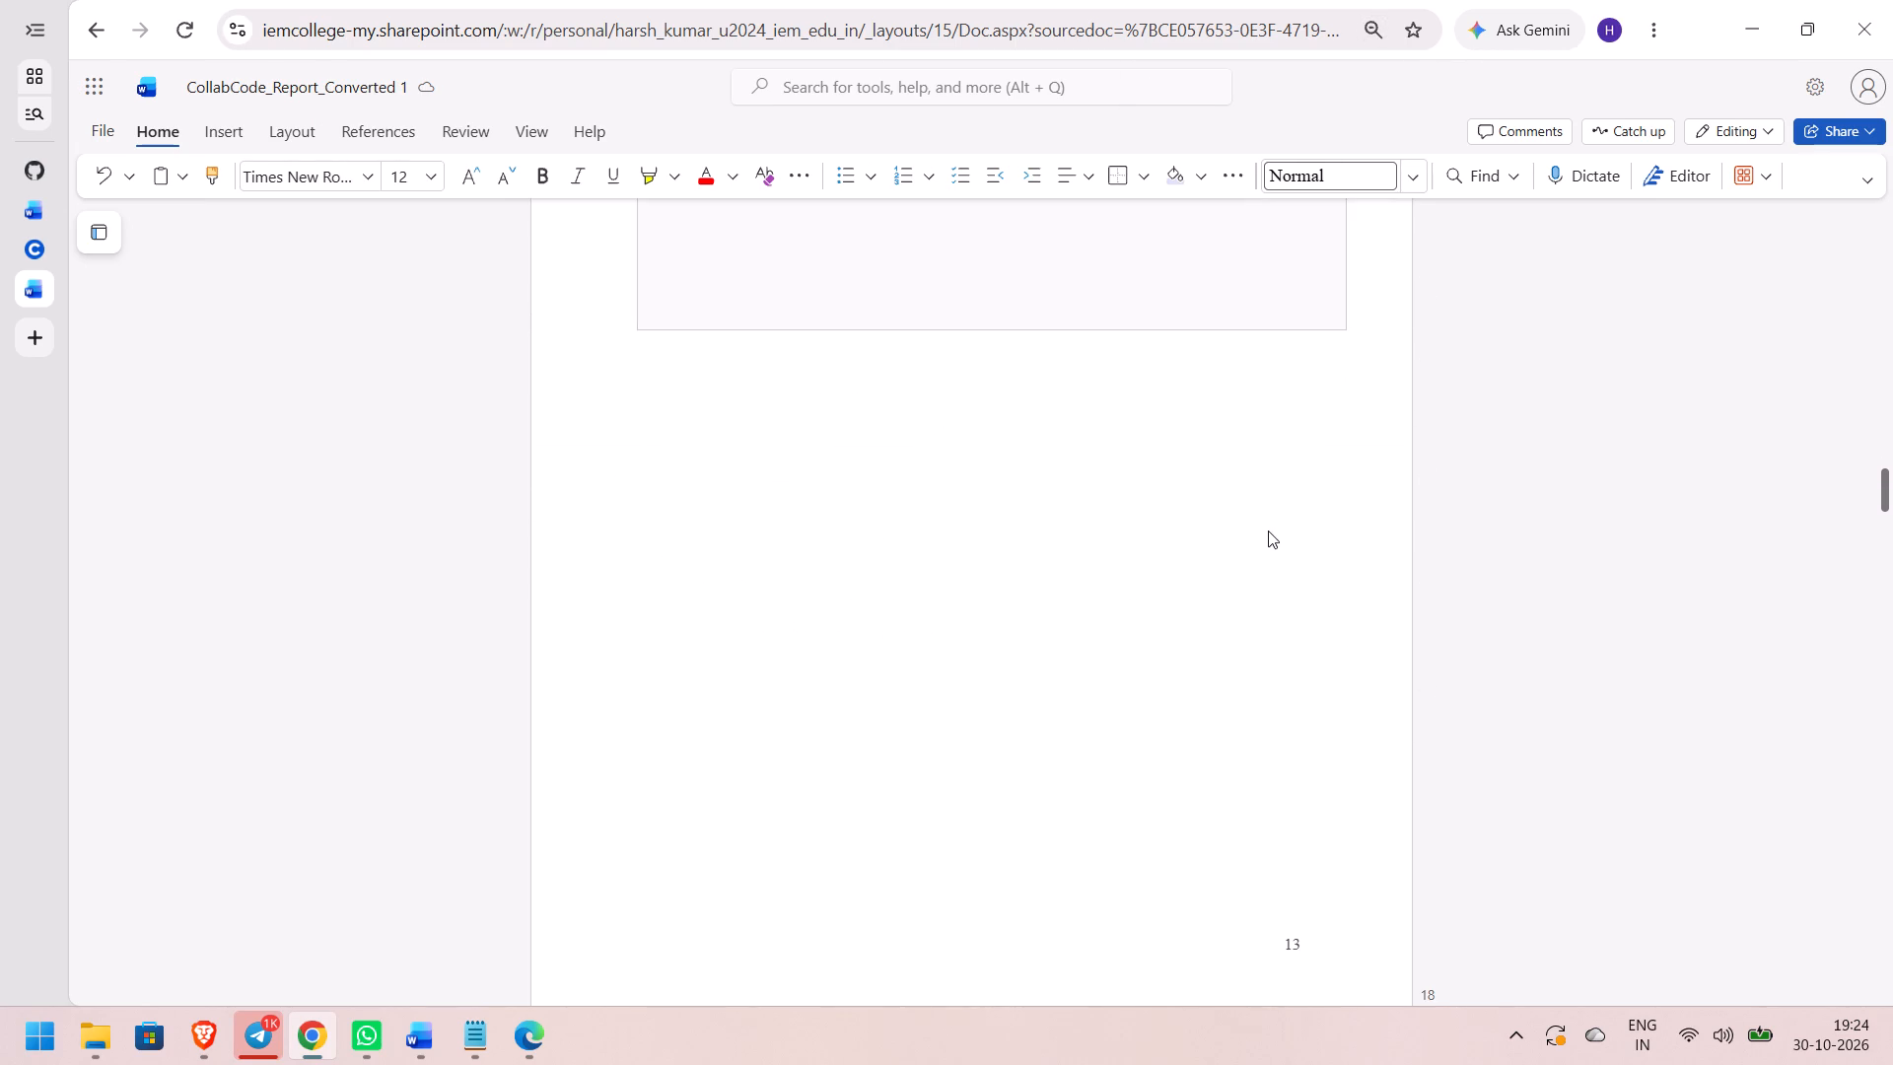
scroll(1268, 531, up, 2)
scroll(1268, 534, down, 4)
scroll(1268, 534, up, 2)
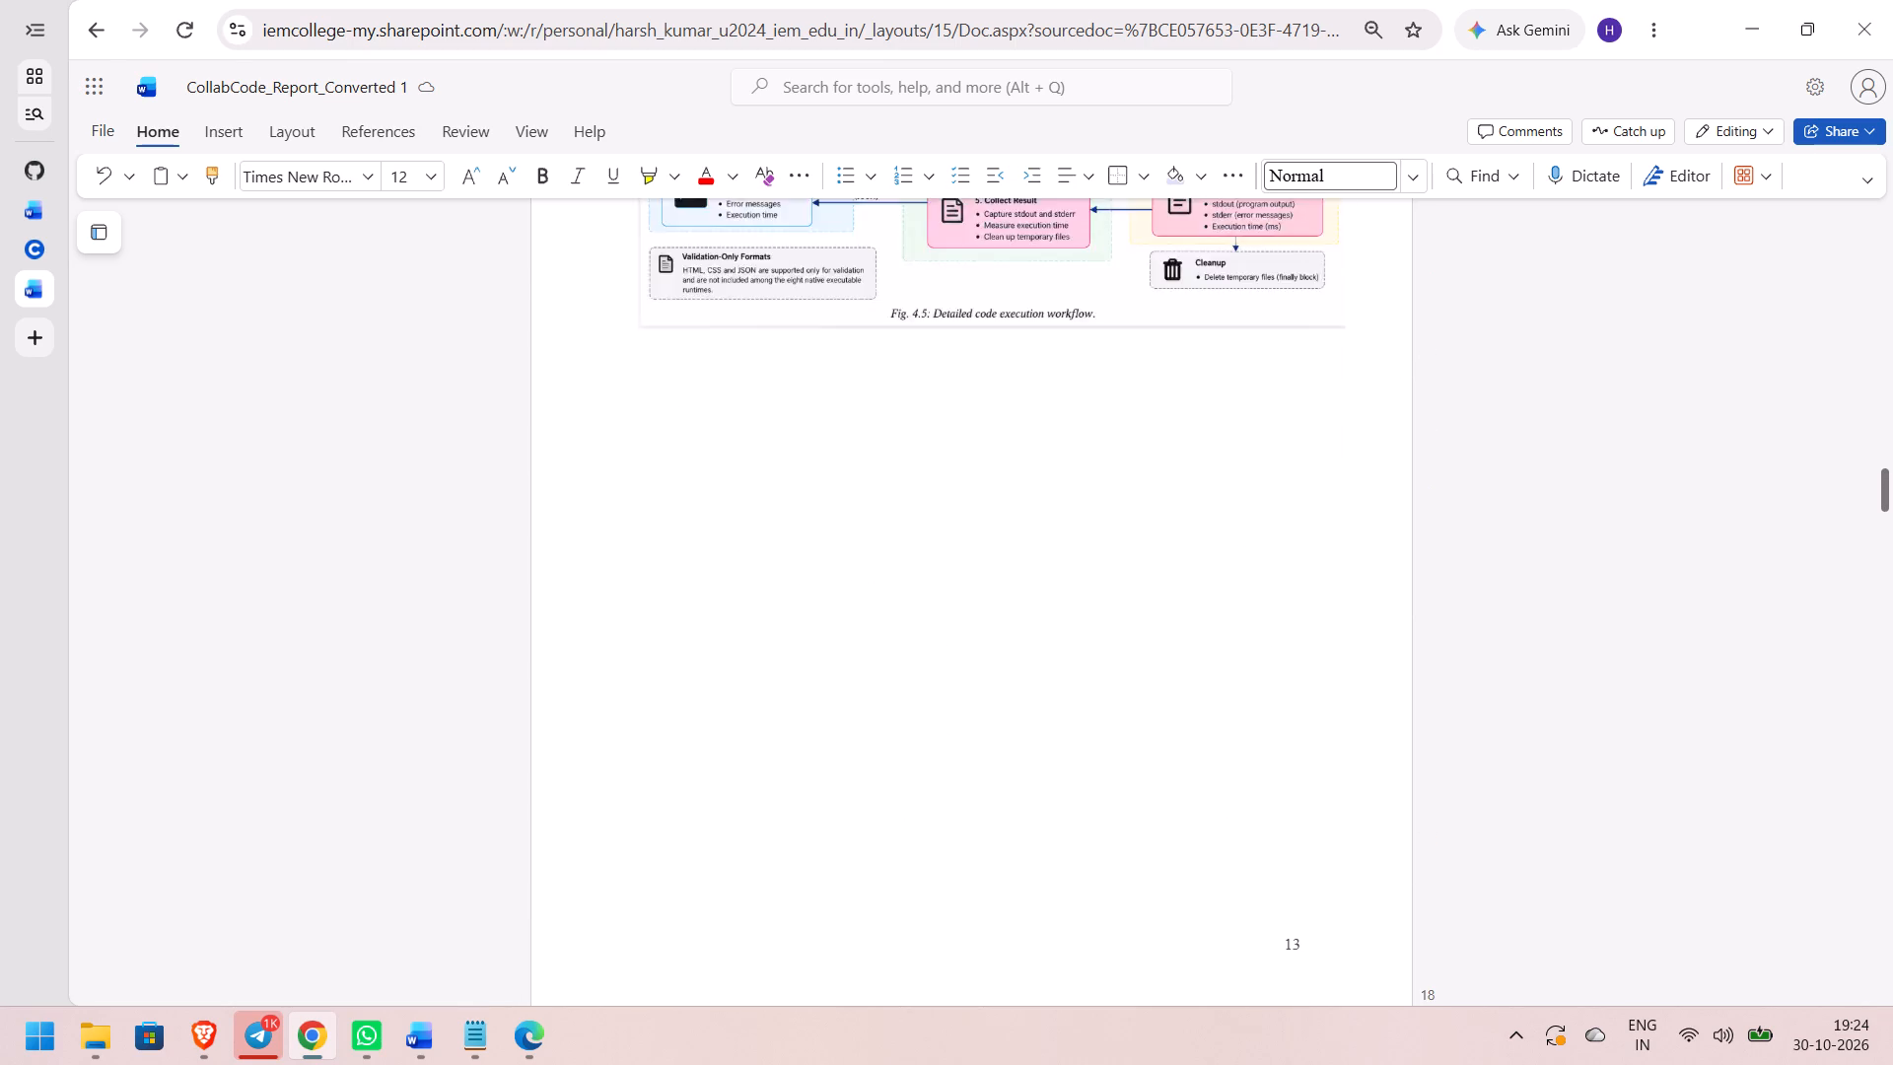
scroll(1268, 534, up, 5)
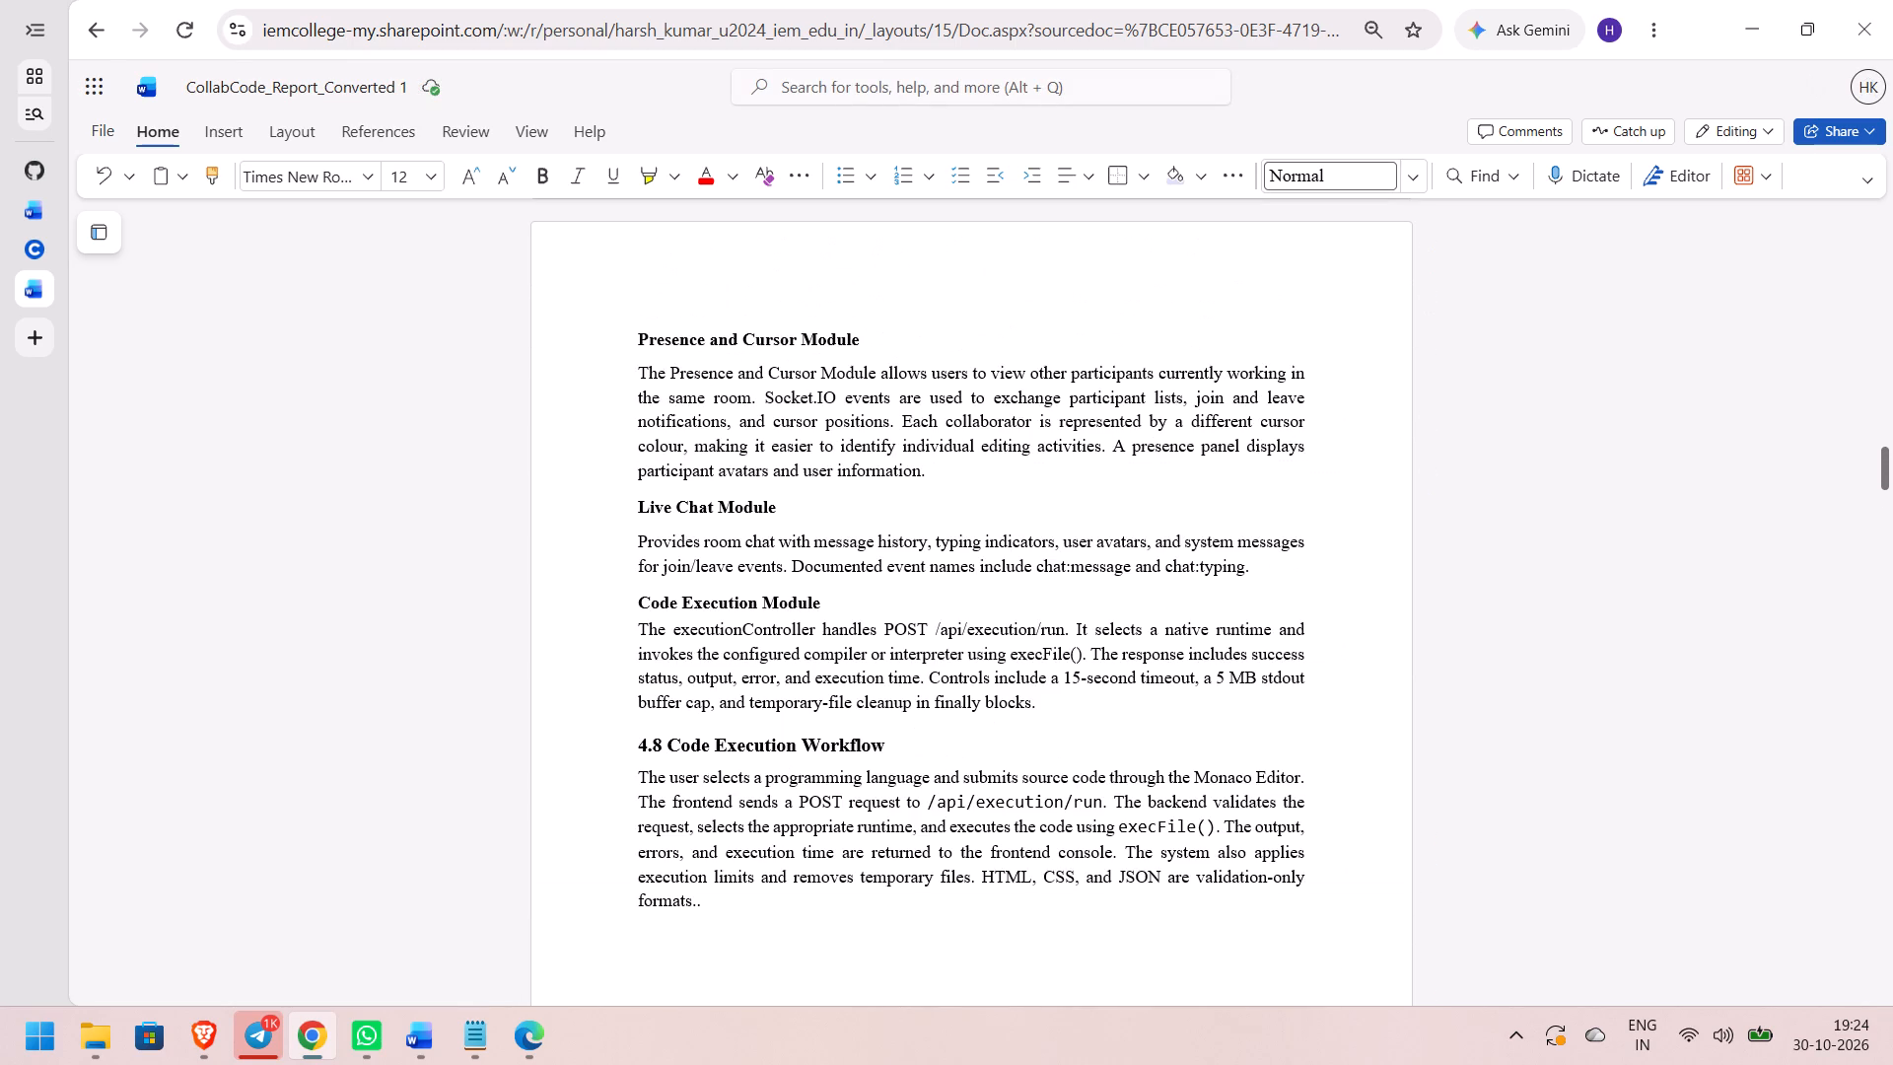
scroll(1268, 534, up, 9)
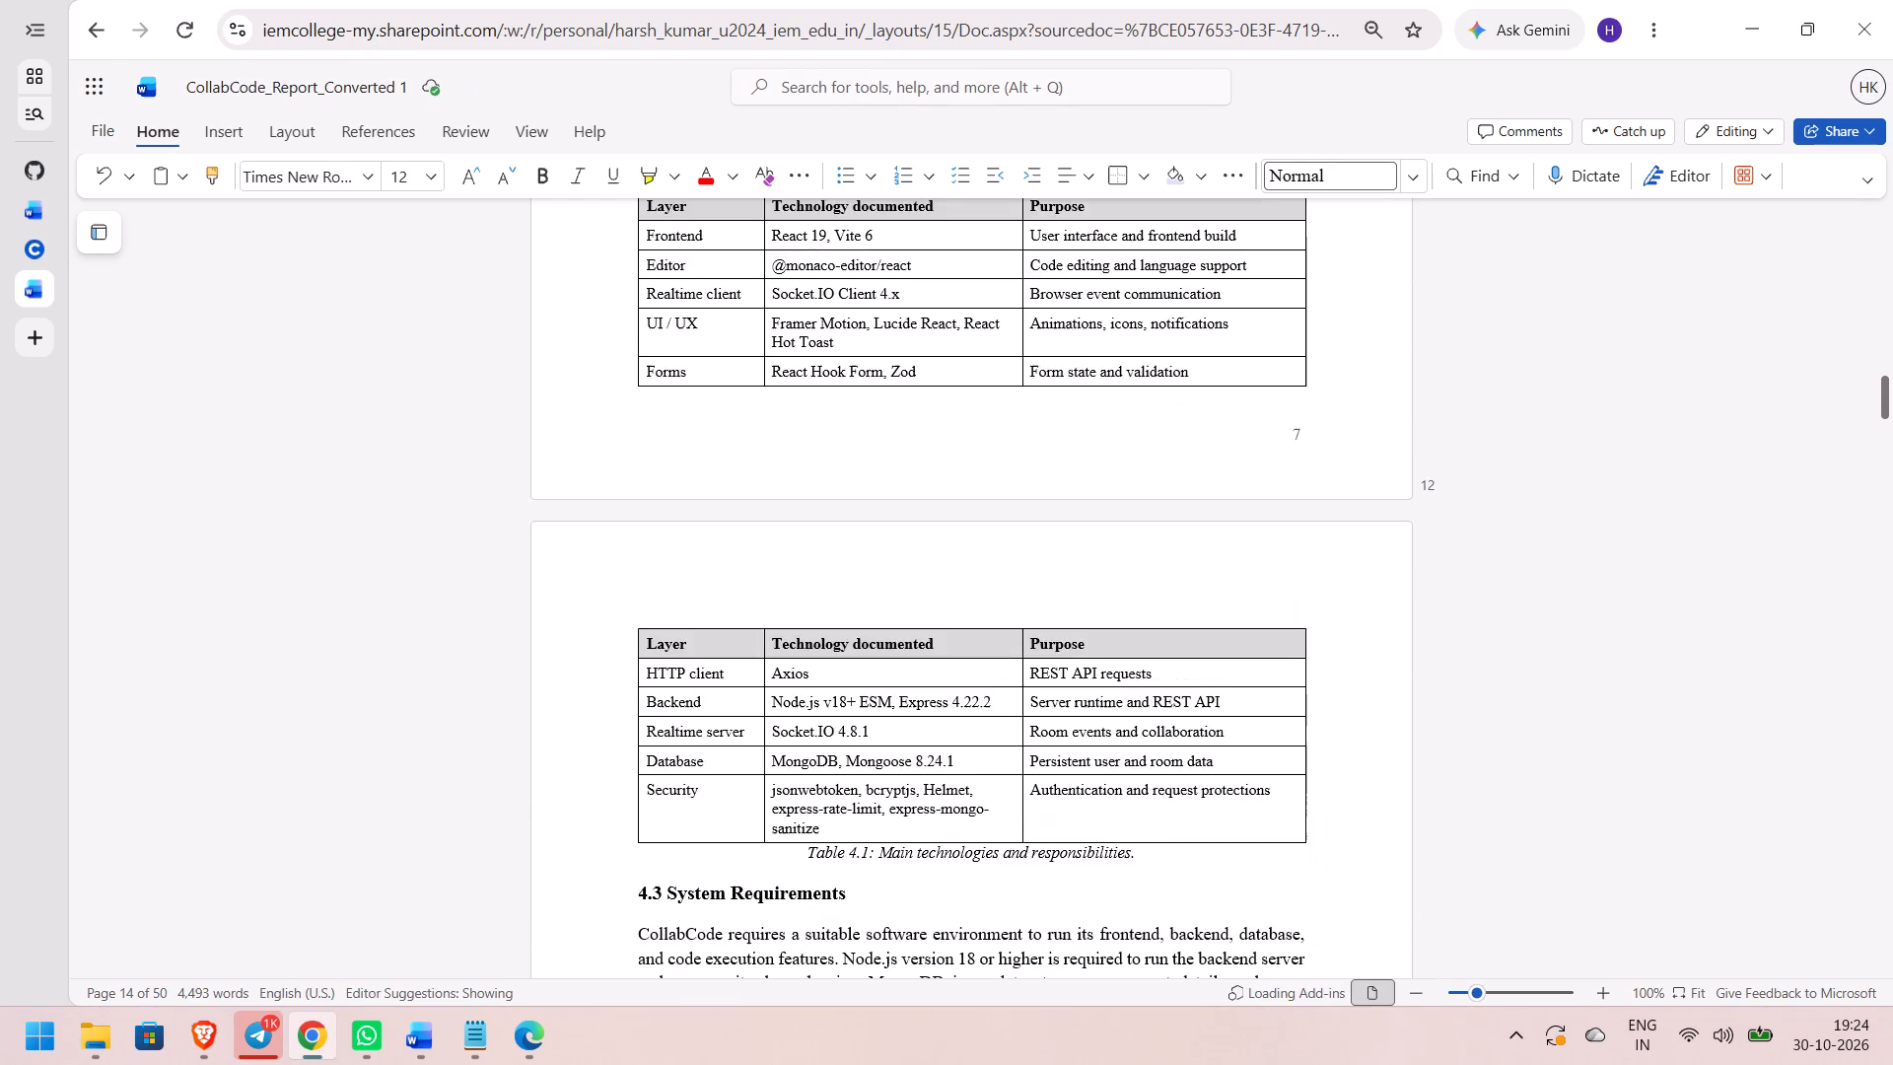
Skim the report from the technology table back to the introduction, and on to the blank last page.
scroll(1268, 534, up, 13)
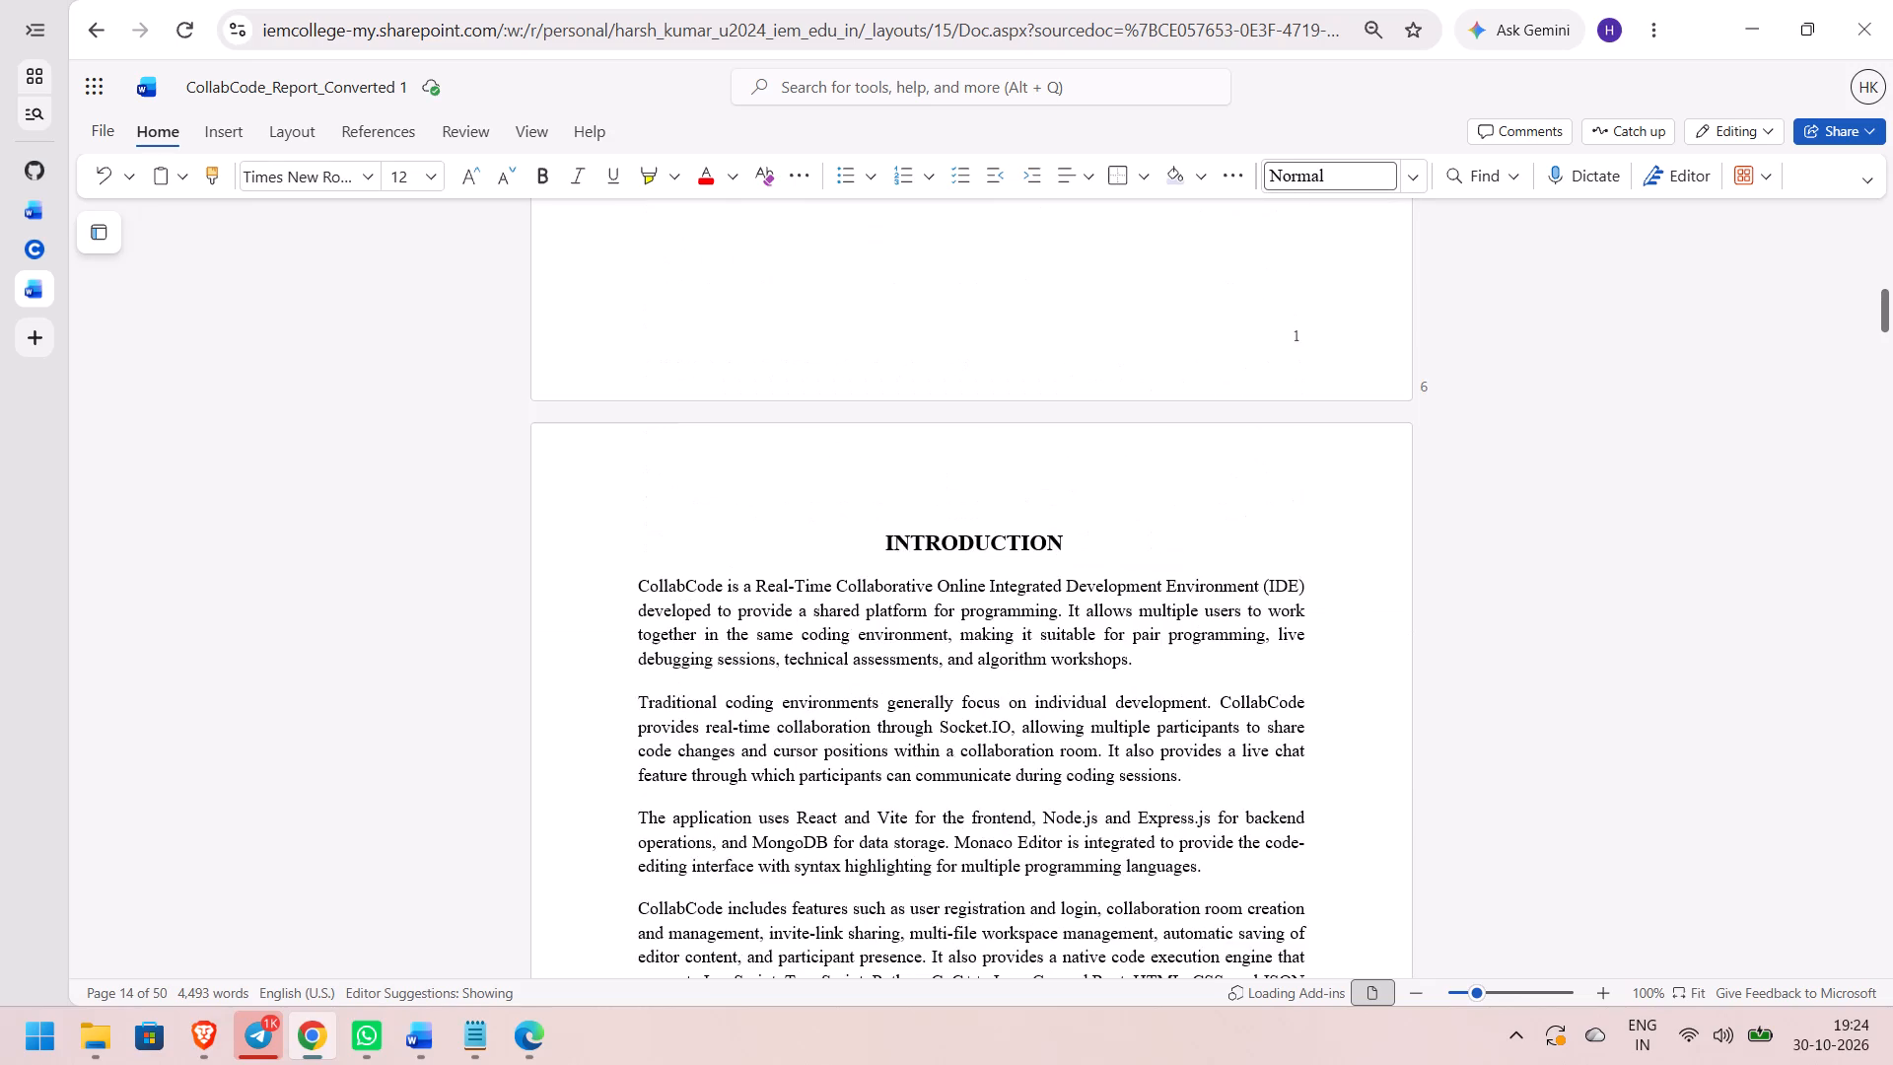
scroll(1268, 522, up, 3)
scroll(1268, 519, down, 7)
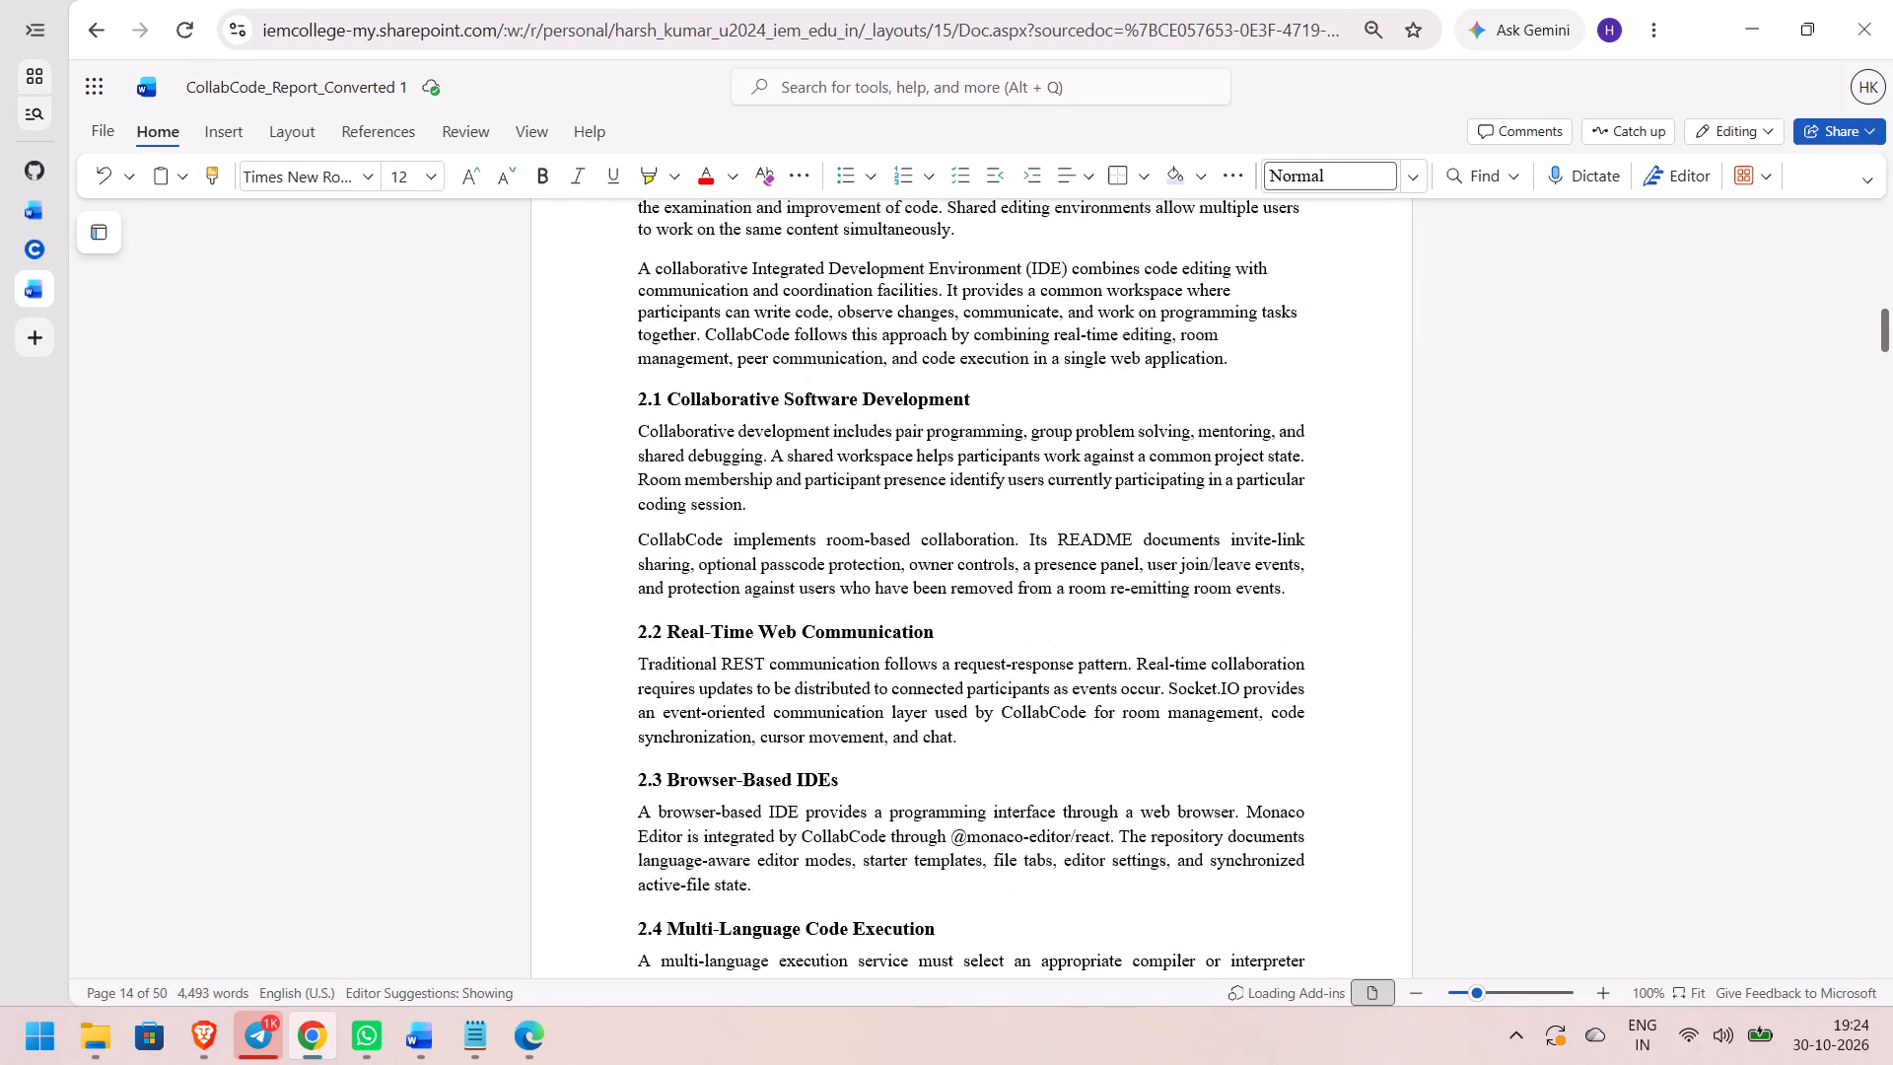
scroll(1262, 528, down, 15)
drag(1891, 427, 1891, 461)
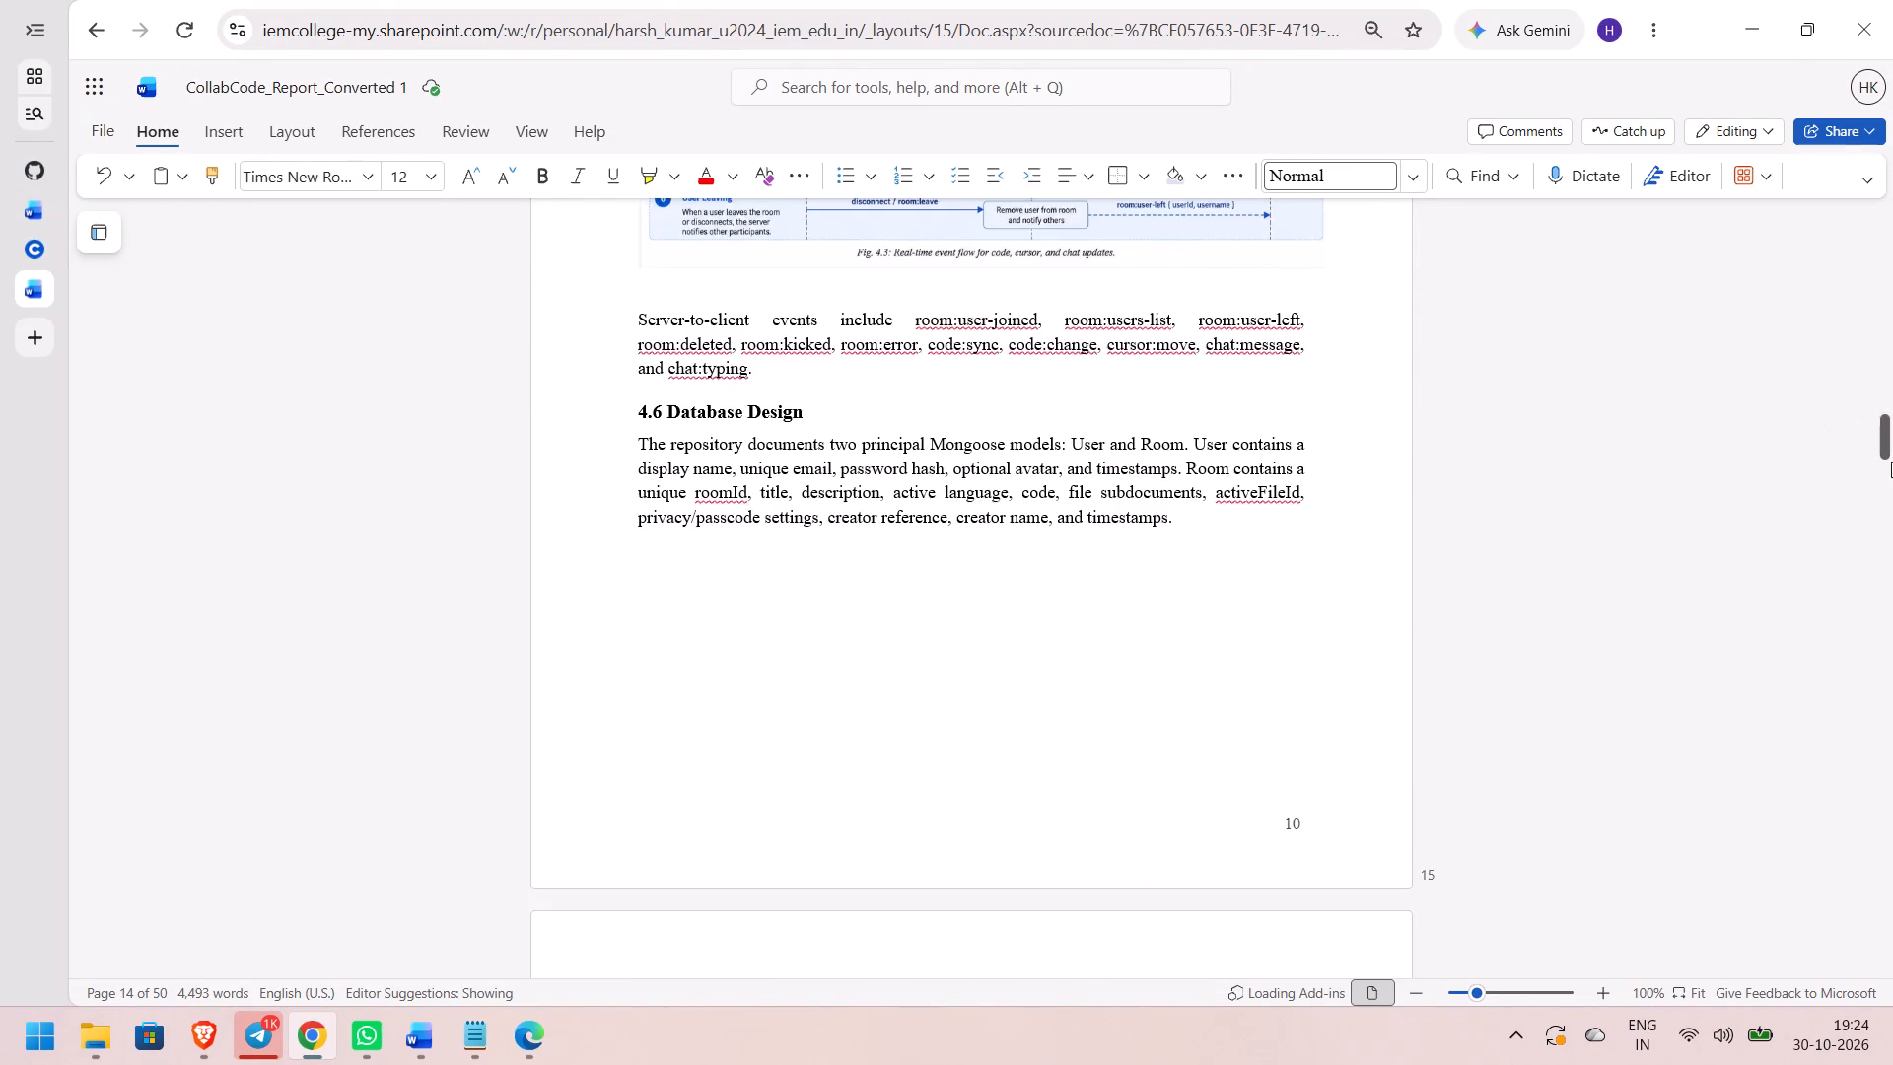
drag(1891, 461, 1892, 1061)
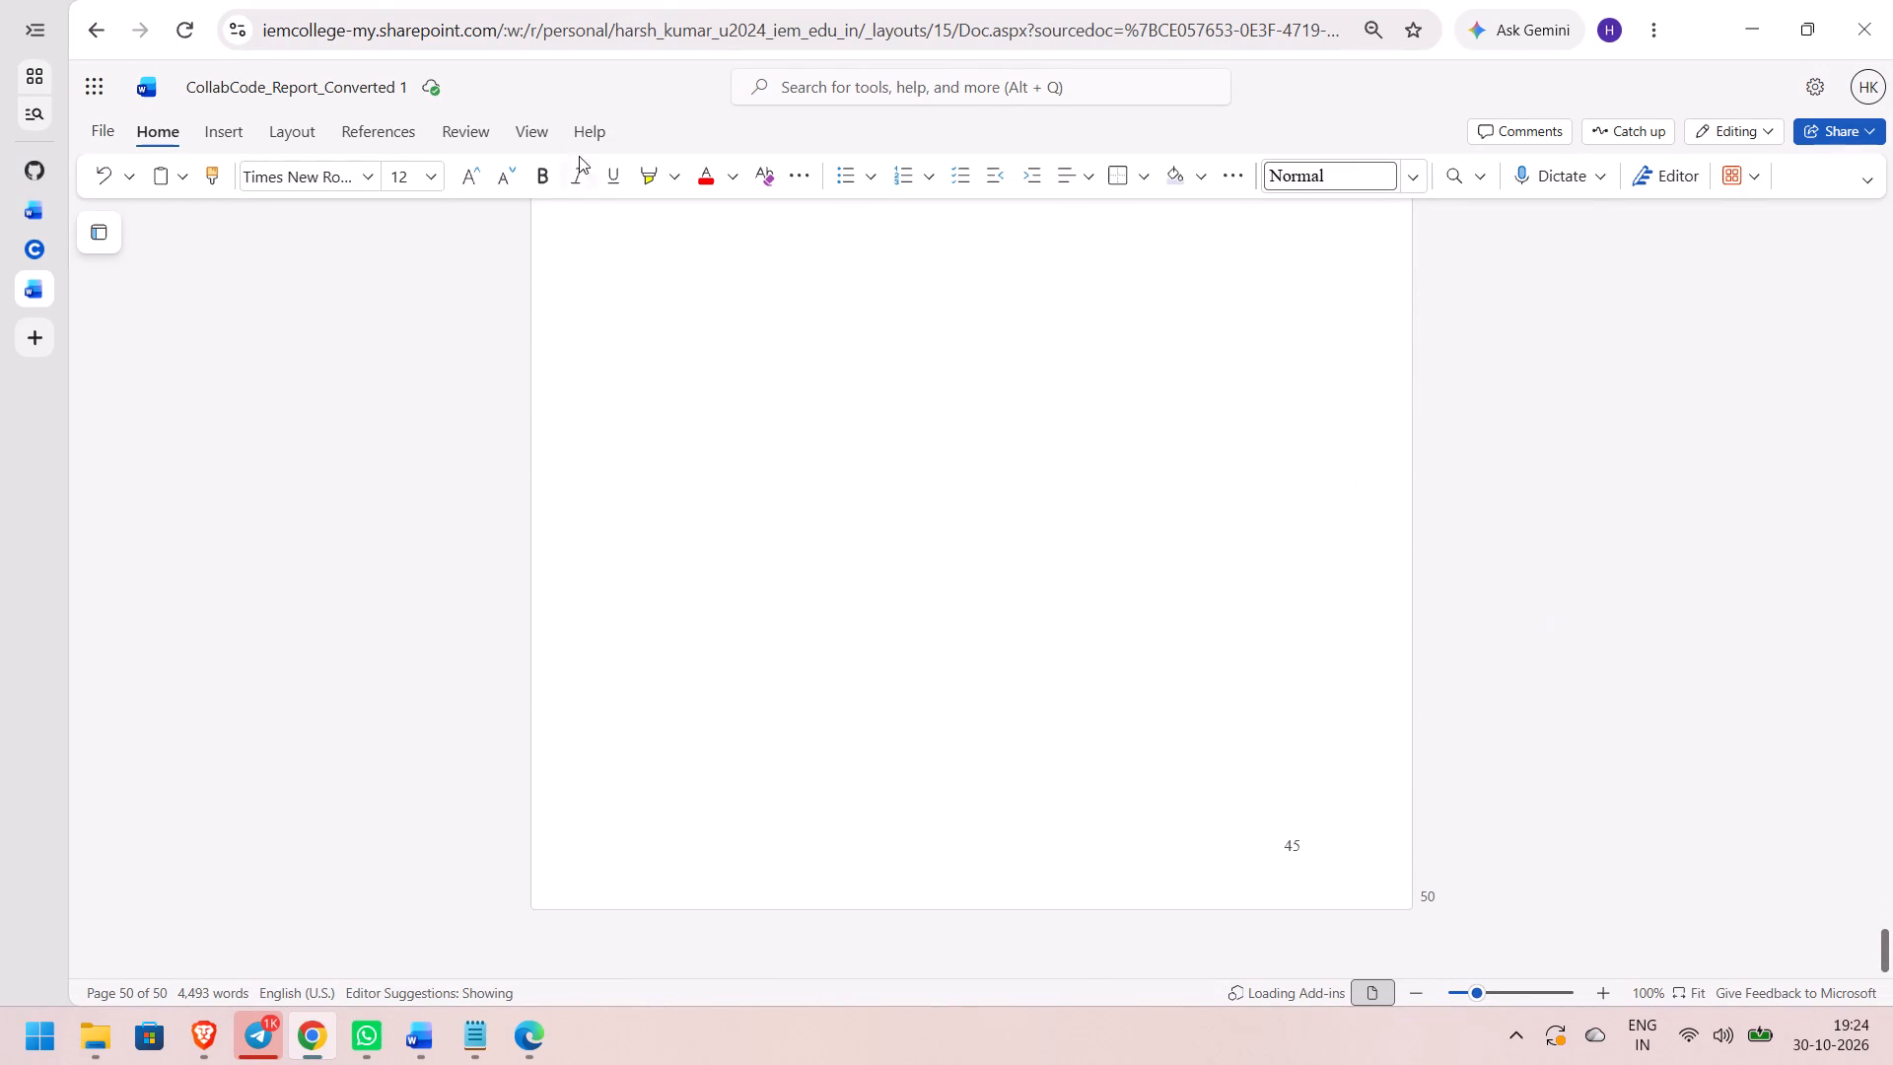
Download a copy of the CollabCode report for offline work.
click(113, 127)
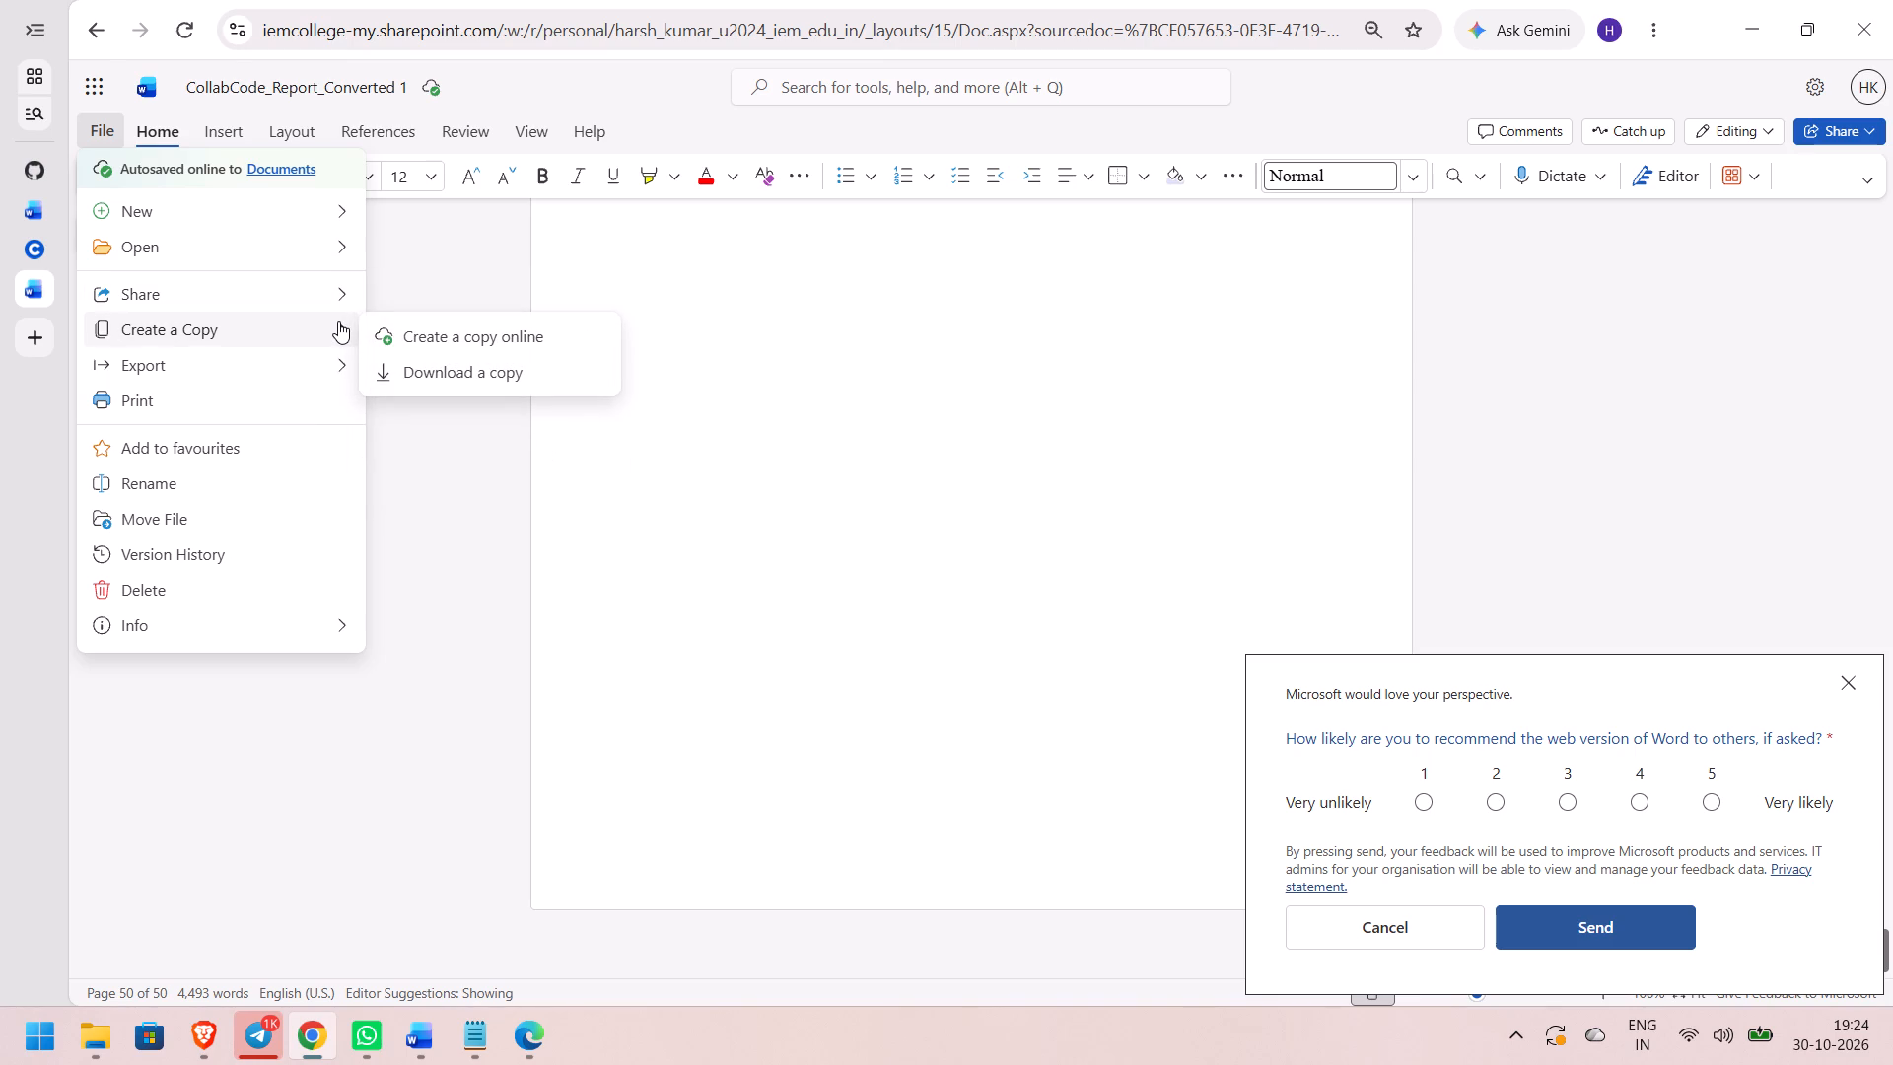
click(393, 368)
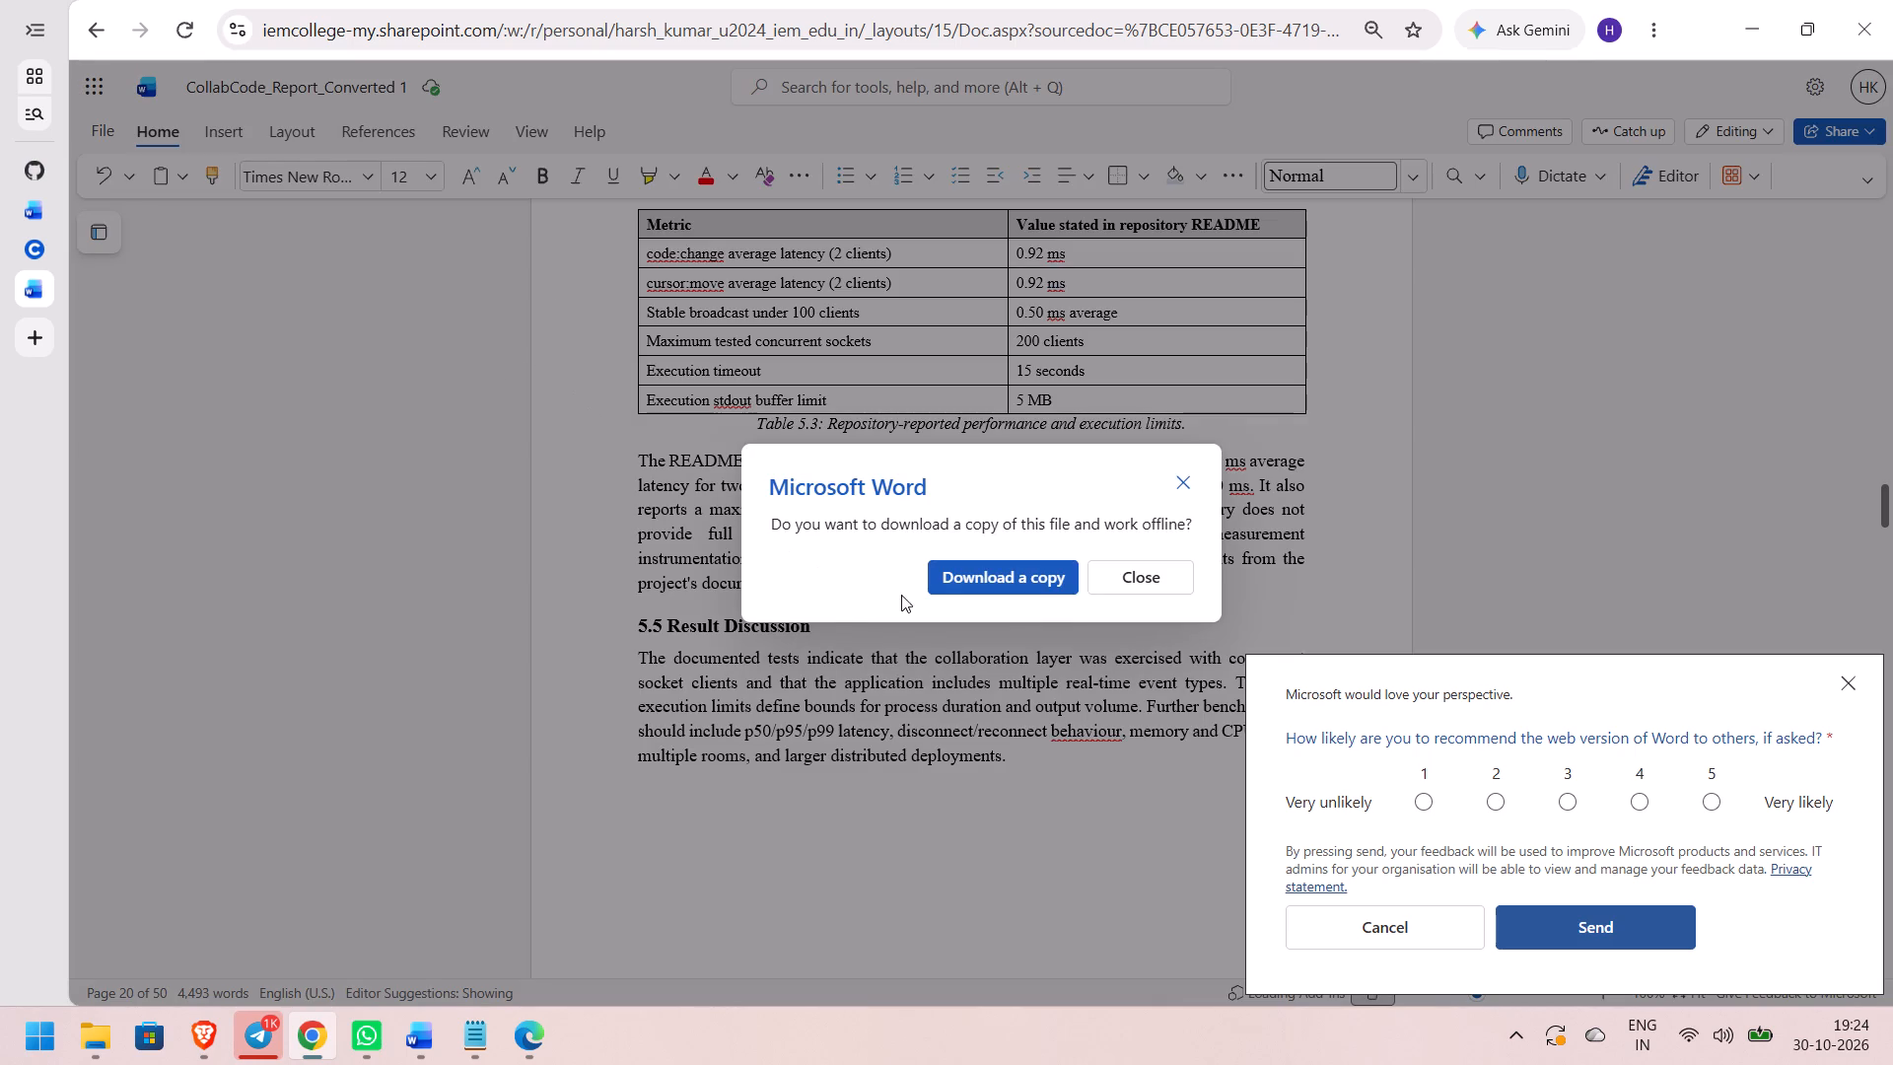
click(988, 578)
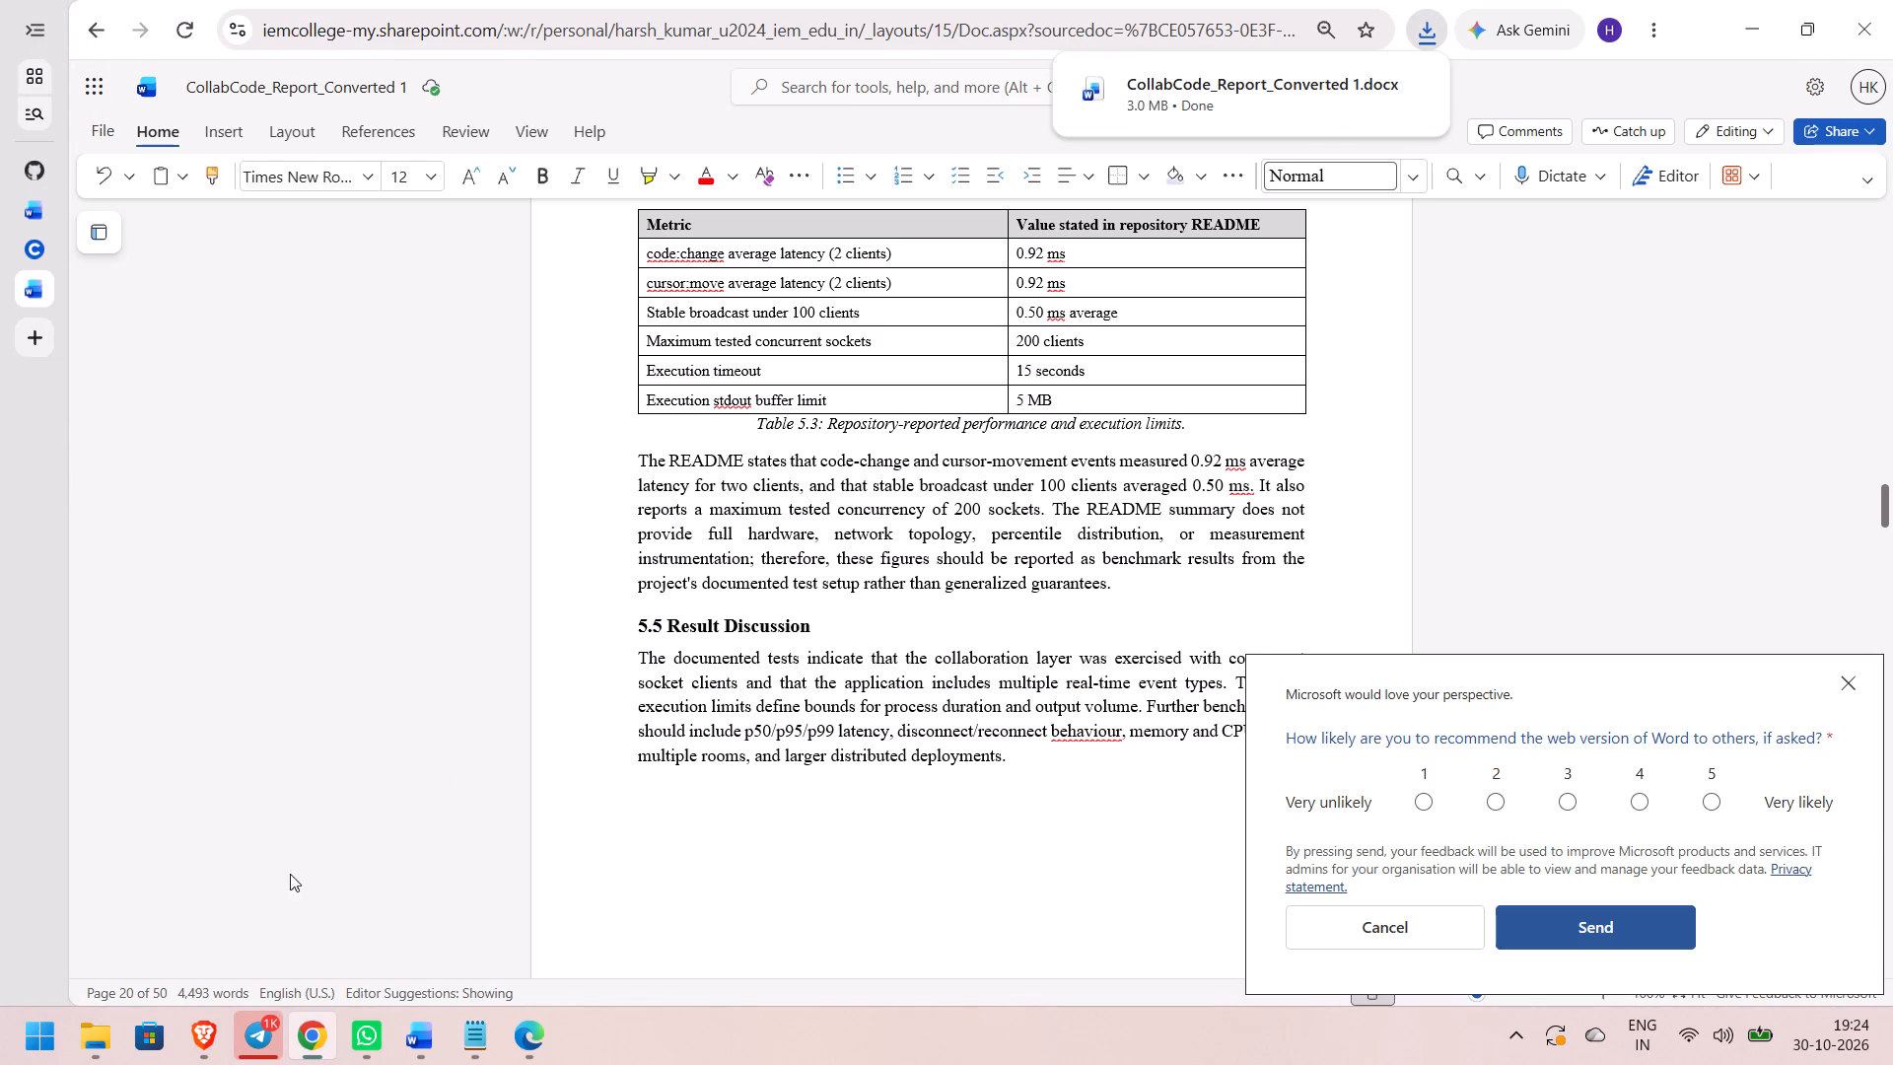
Open the downloaded CollabCode_Report_Converted 1.docx from the Downloads folder in desktop Word.
click(210, 1042)
click(103, 1034)
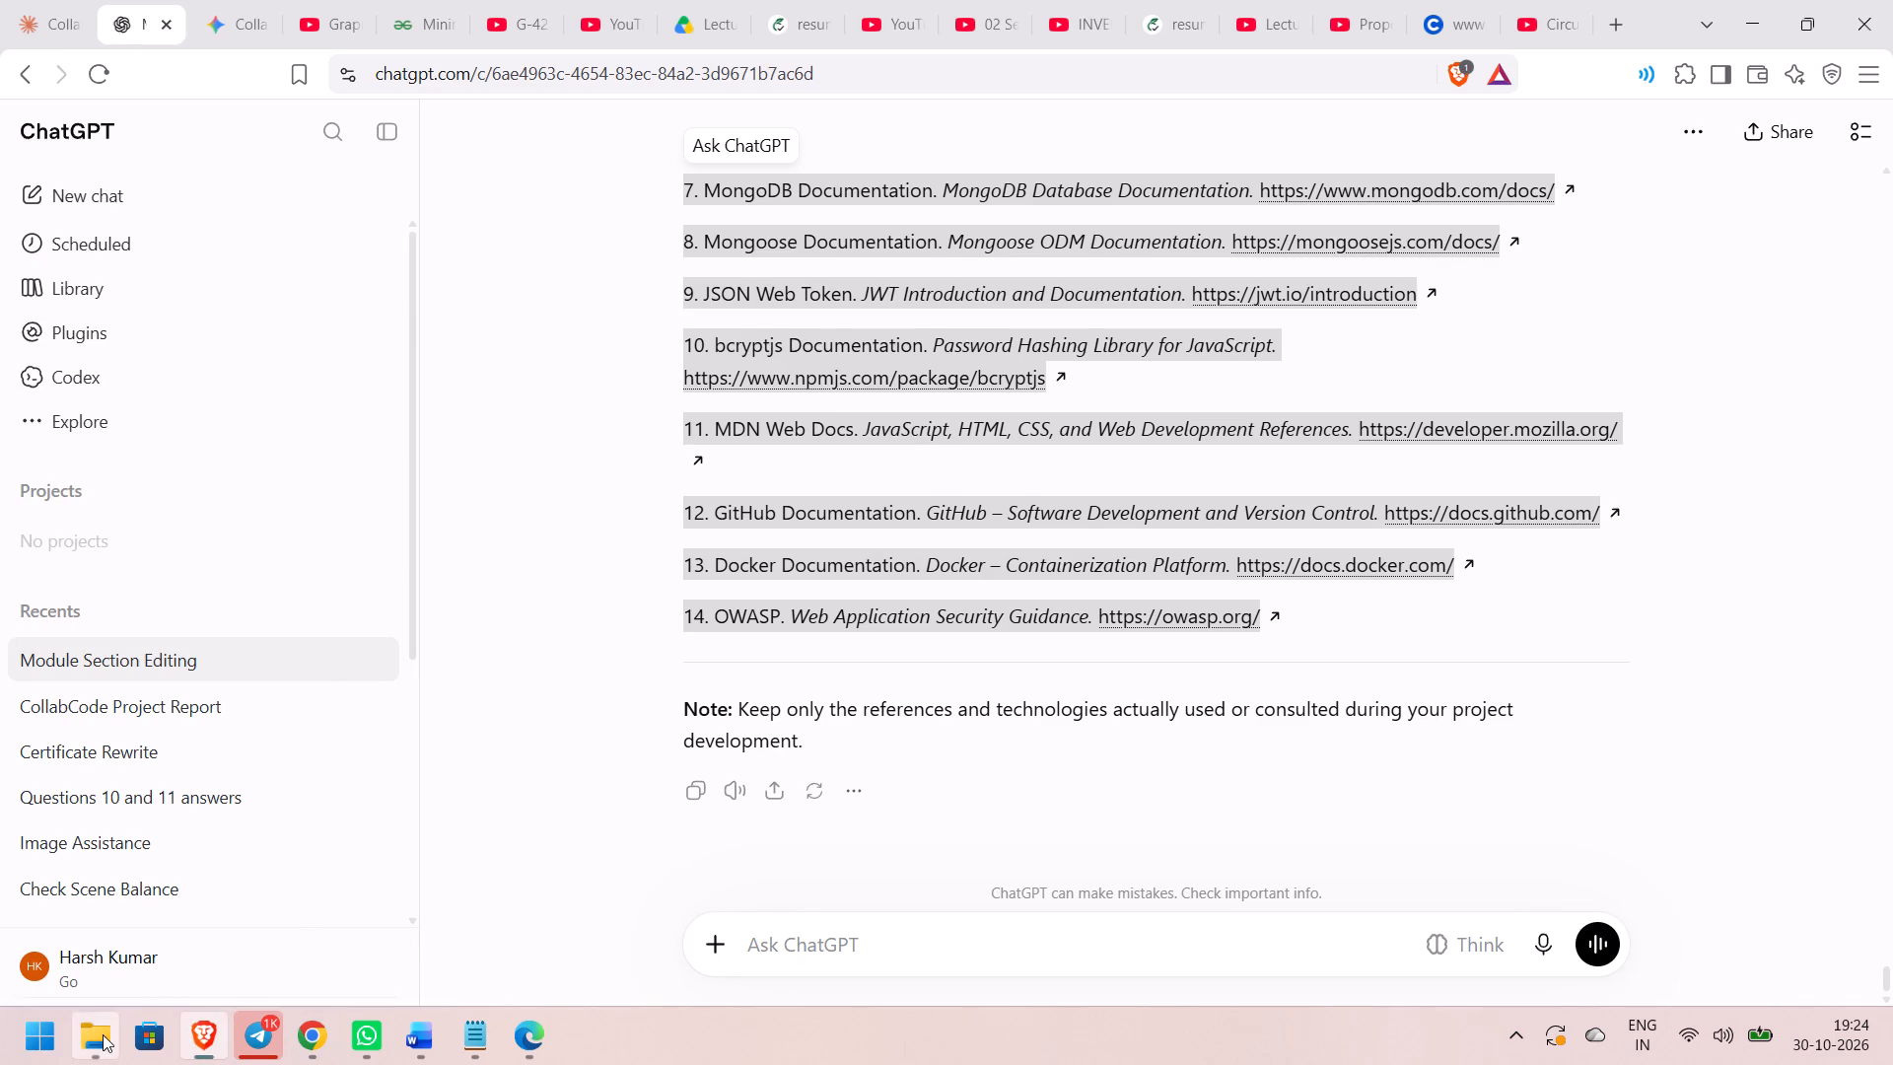
click(137, 370)
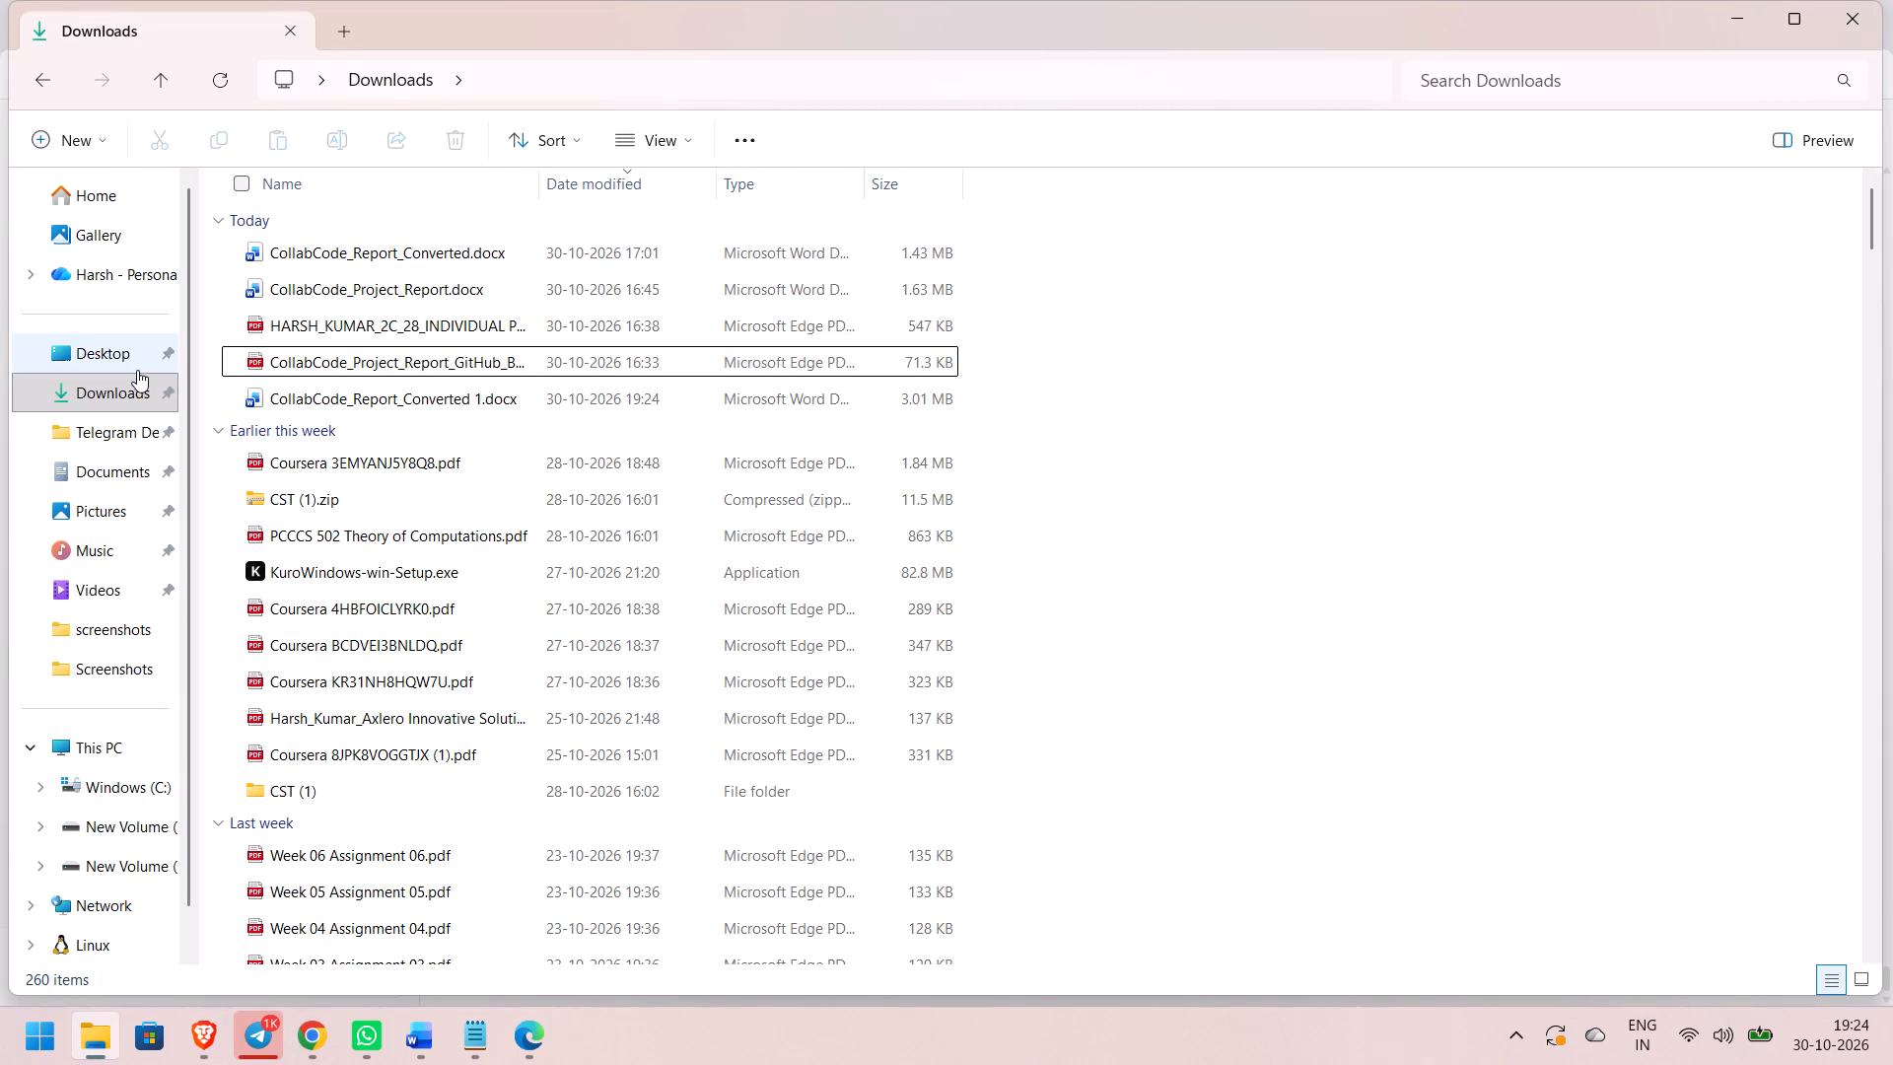
click(137, 389)
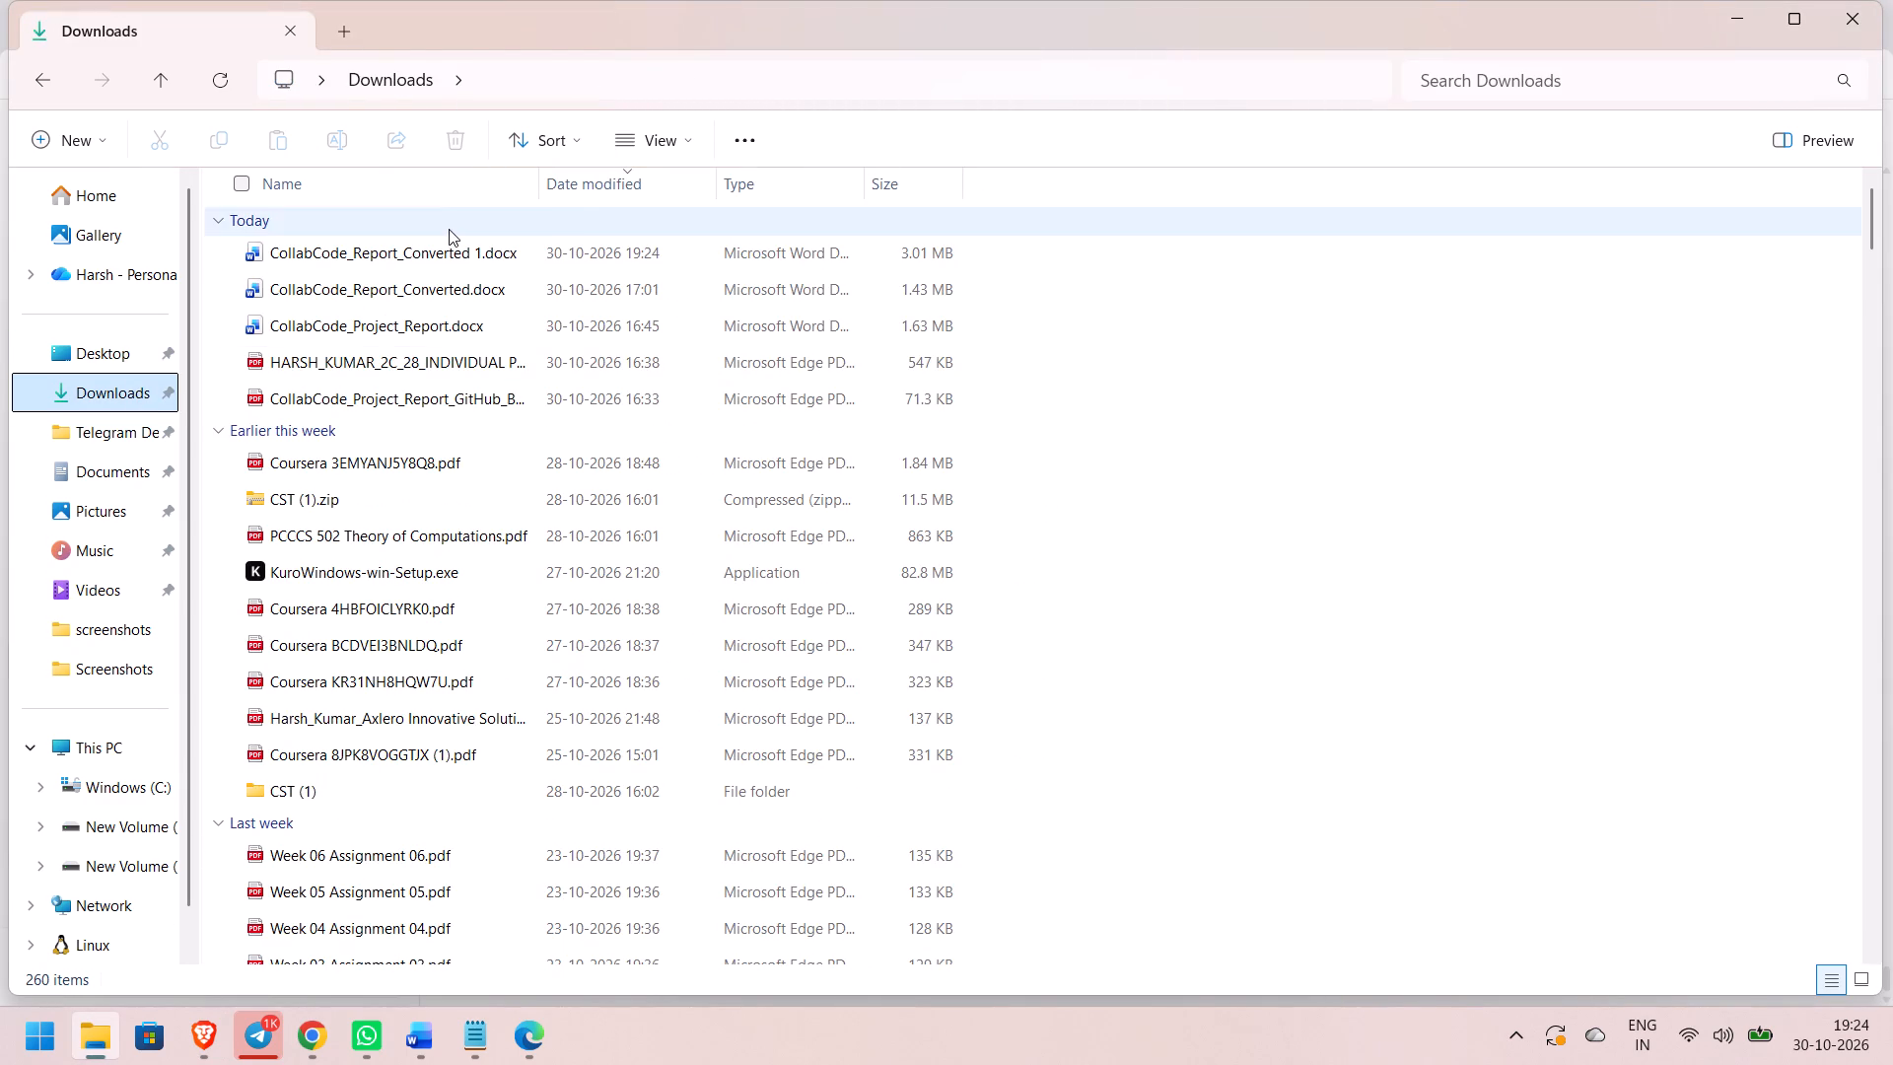
click(449, 239)
key(Return)
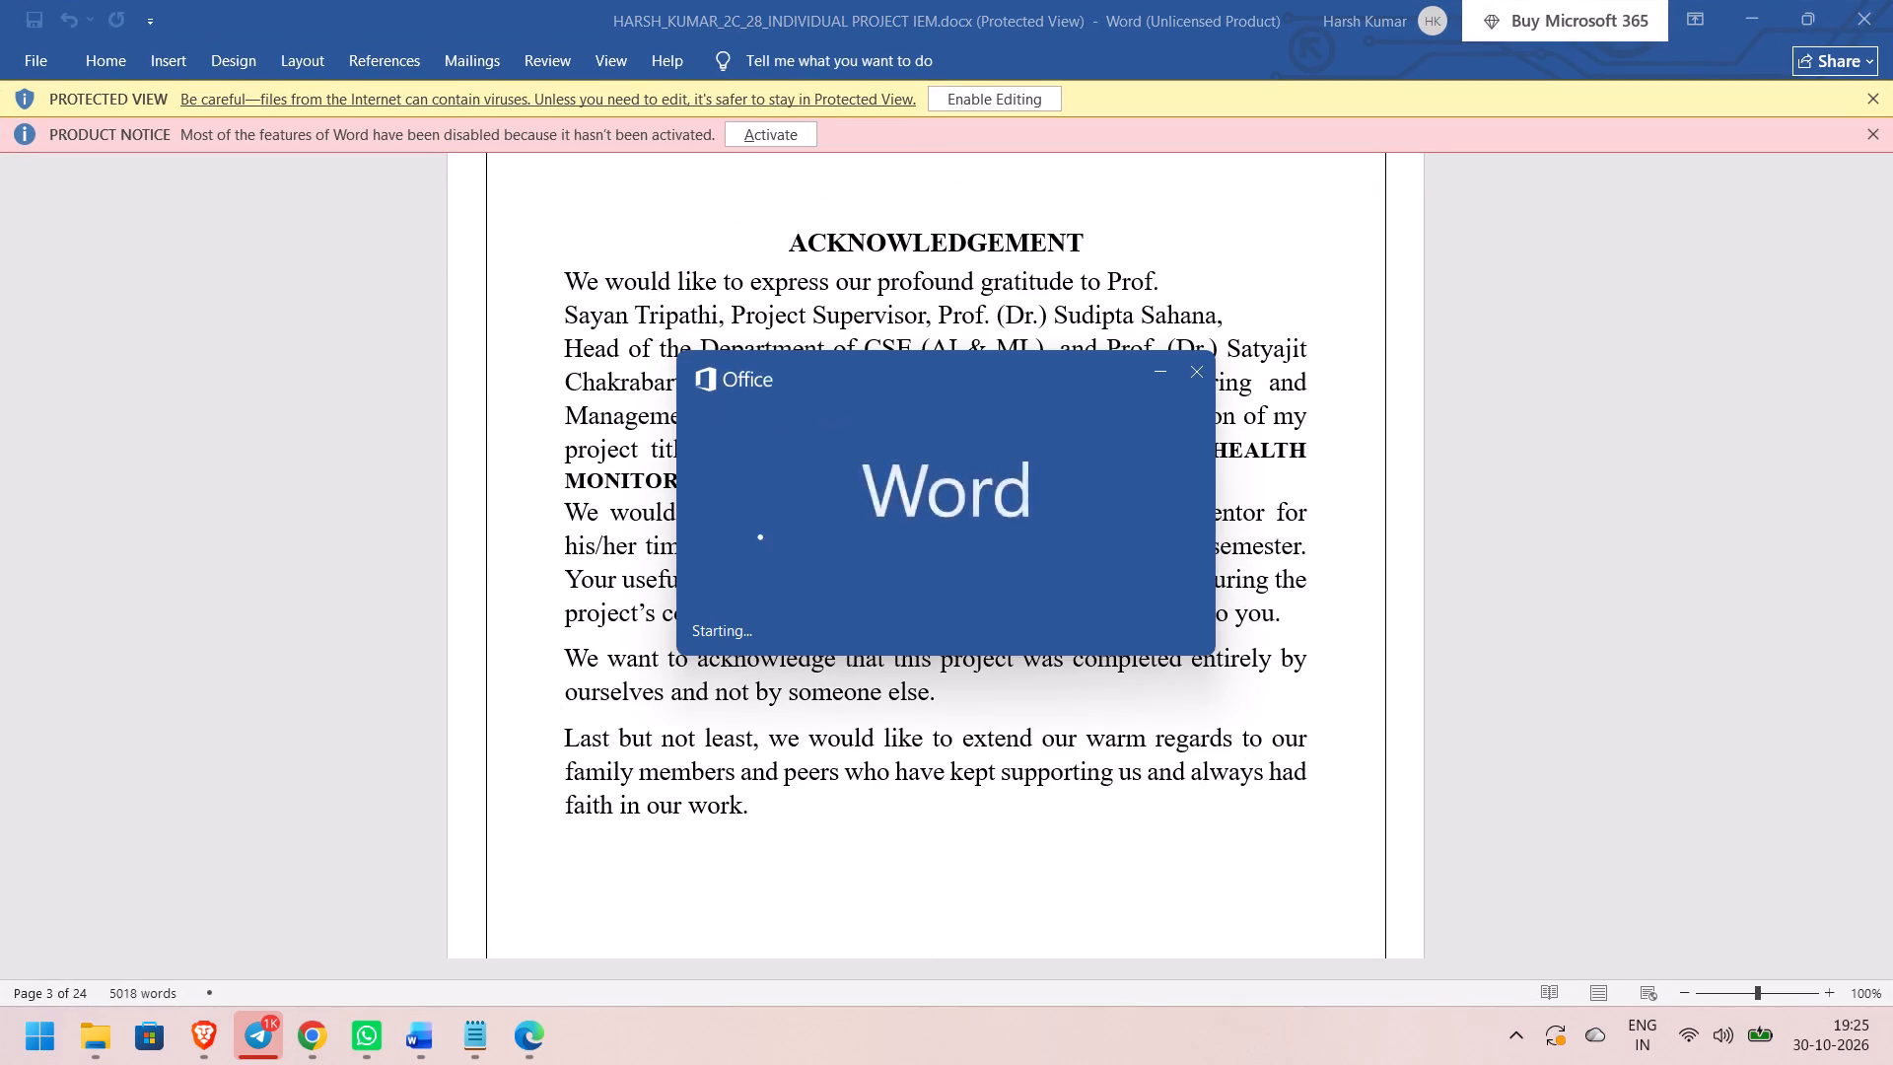
Examine the layout of the cover, certificate and acknowledgement pages in the downloaded report.
scroll(907, 513, down, 3)
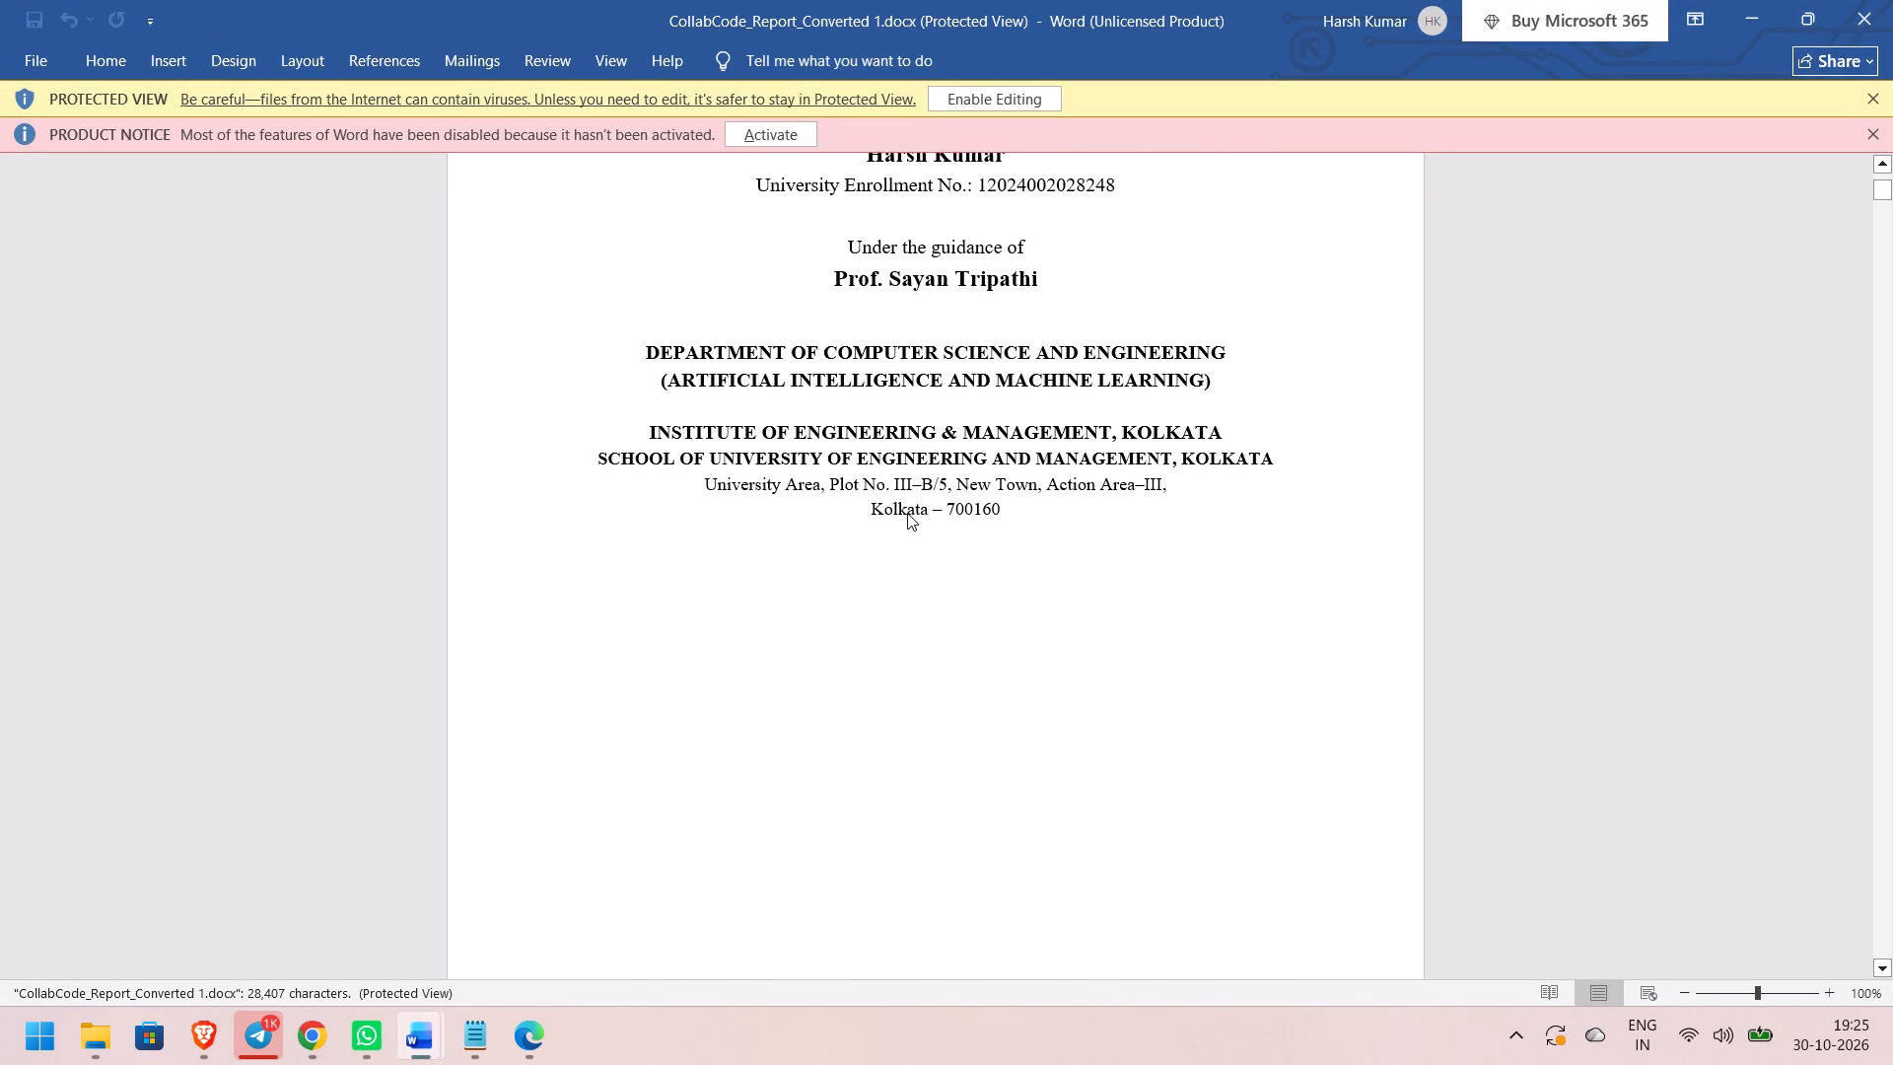
scroll(907, 513, down, 9)
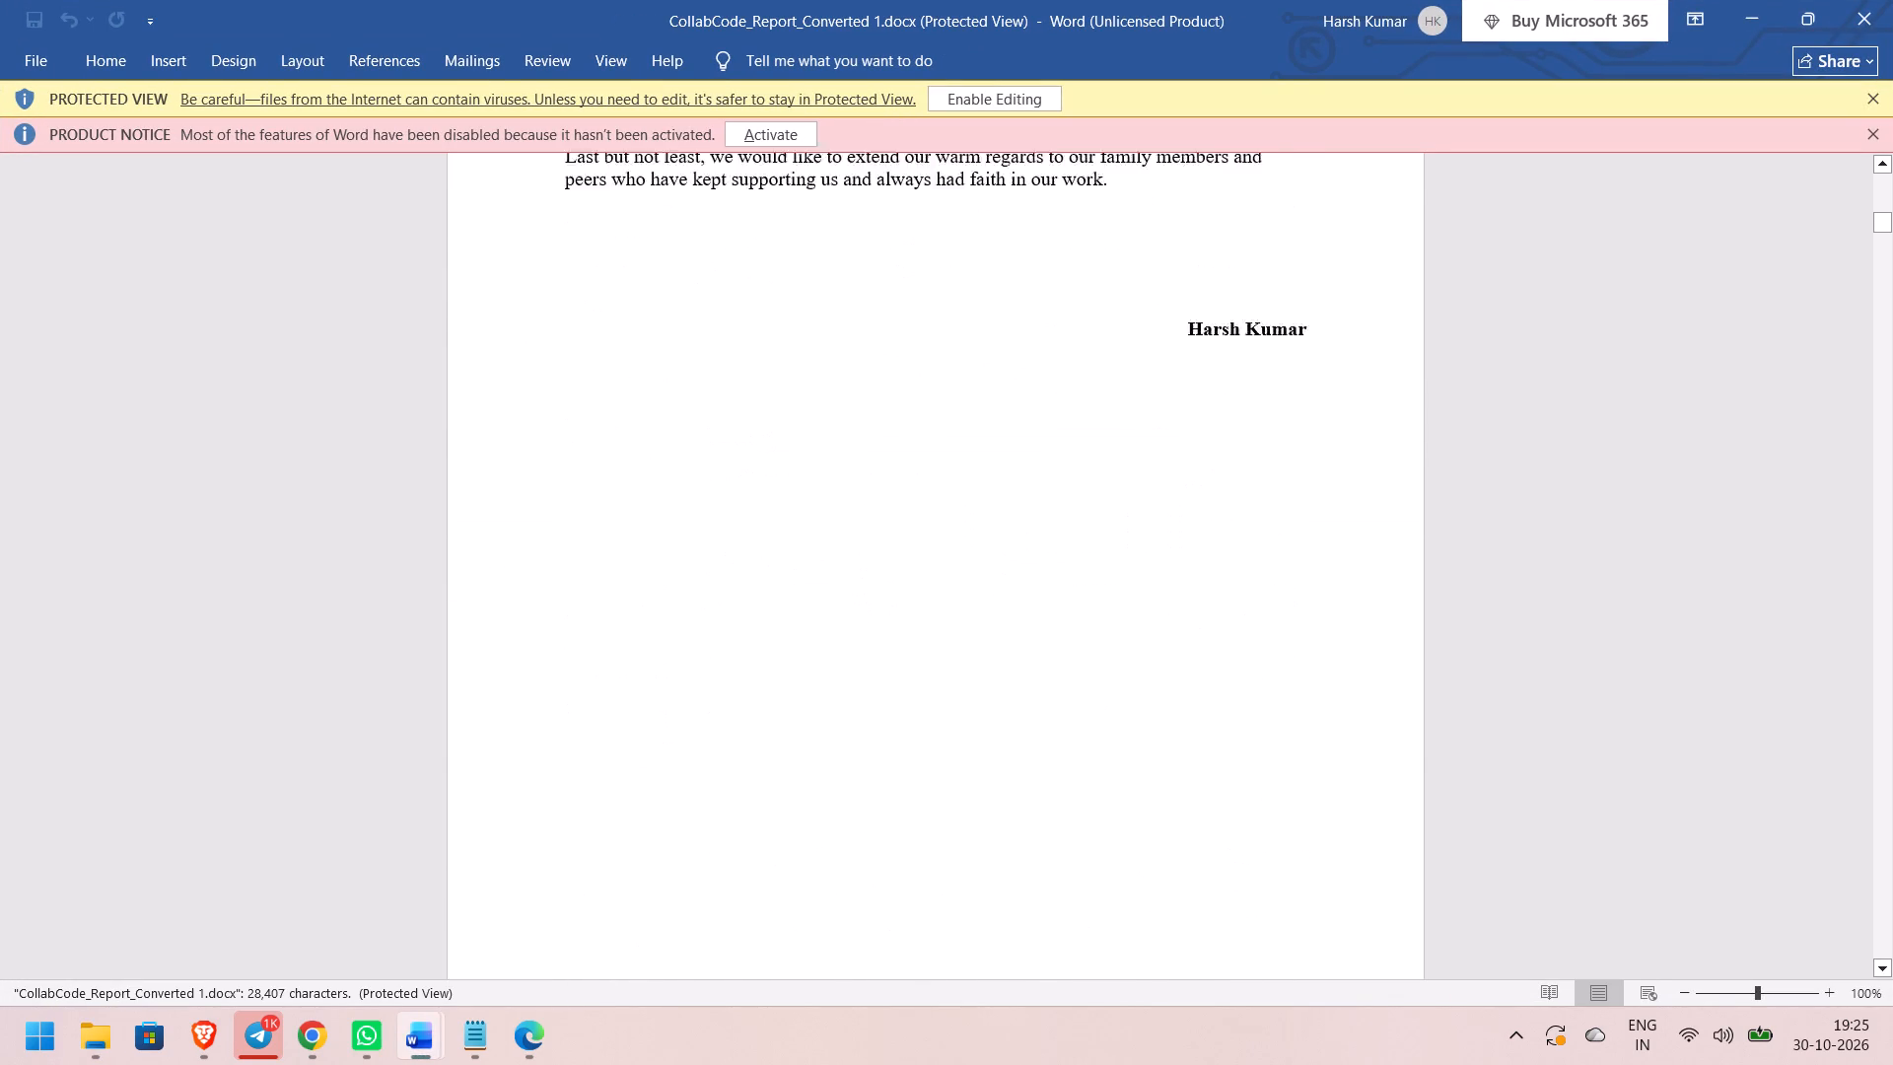
scroll(907, 513, down, 2)
scroll(907, 513, up, 7)
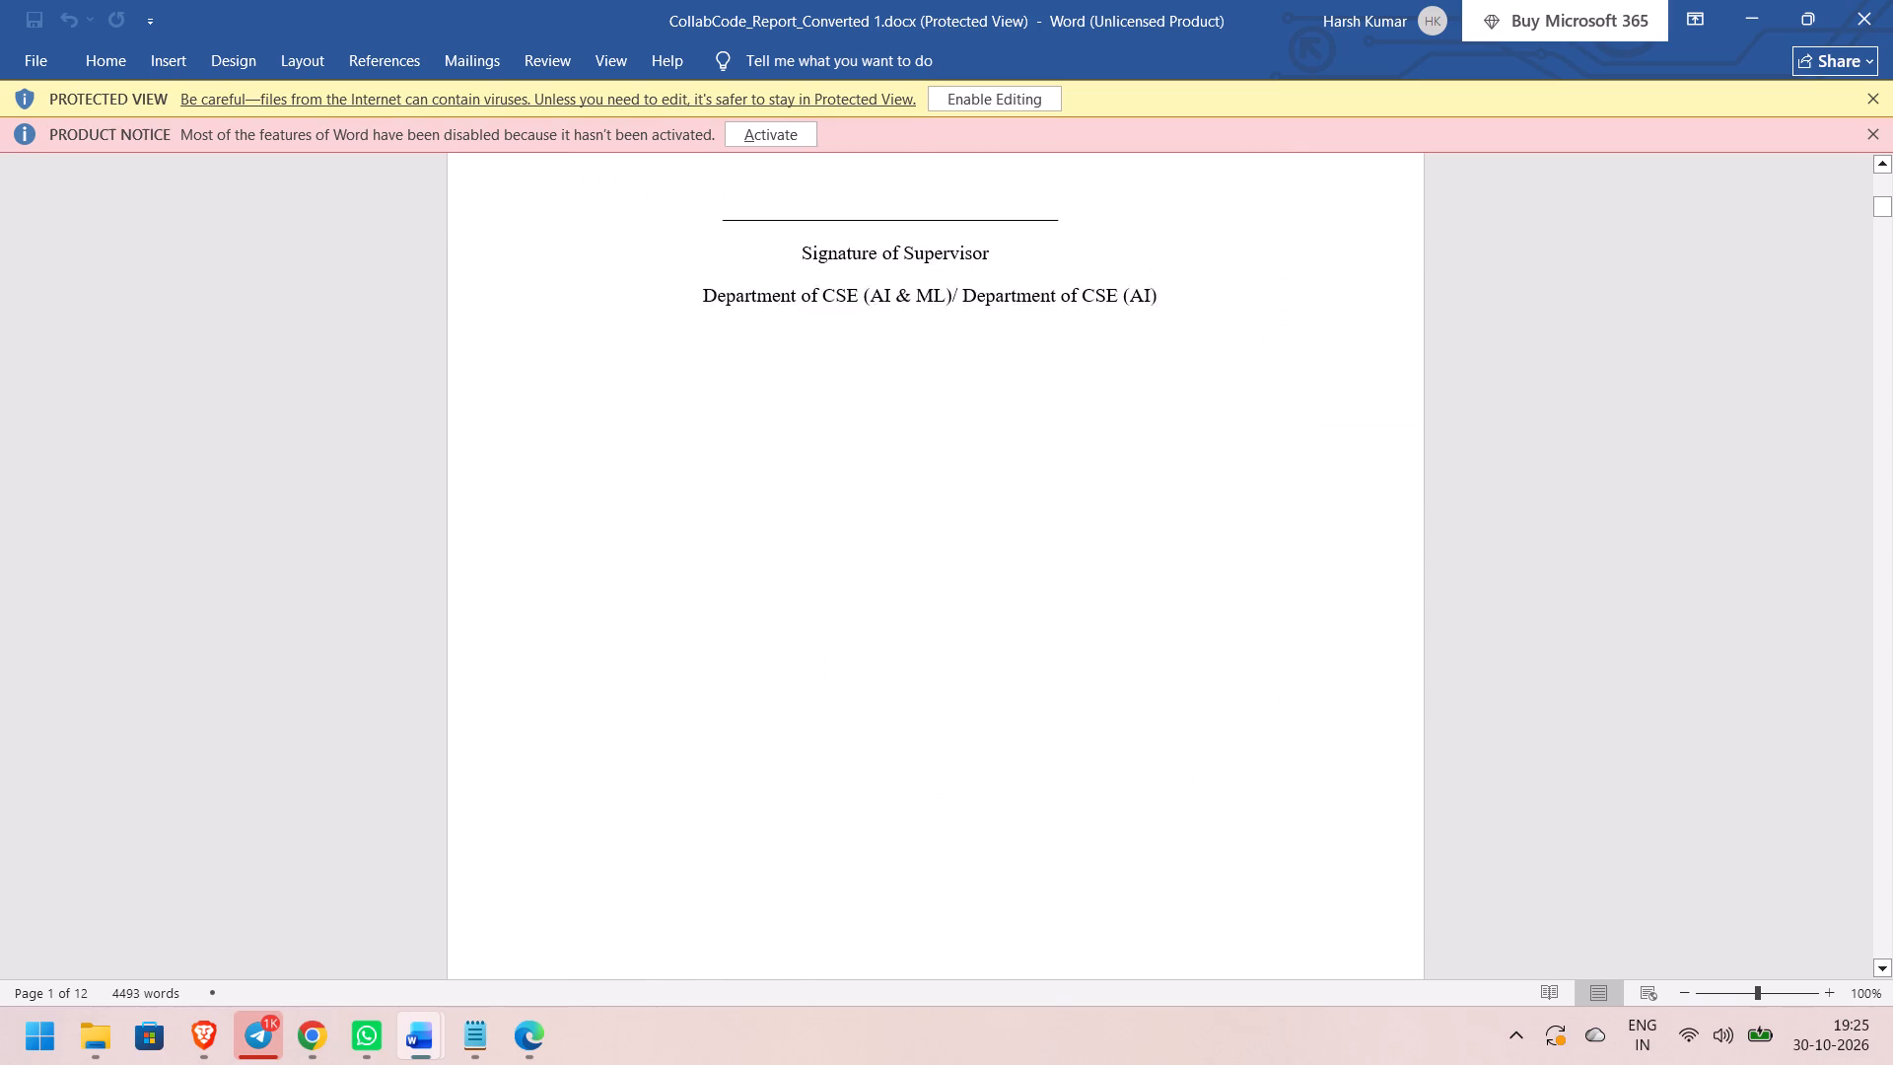
scroll(907, 511, up, 2)
scroll(907, 511, down, 1)
scroll(907, 511, up, 1)
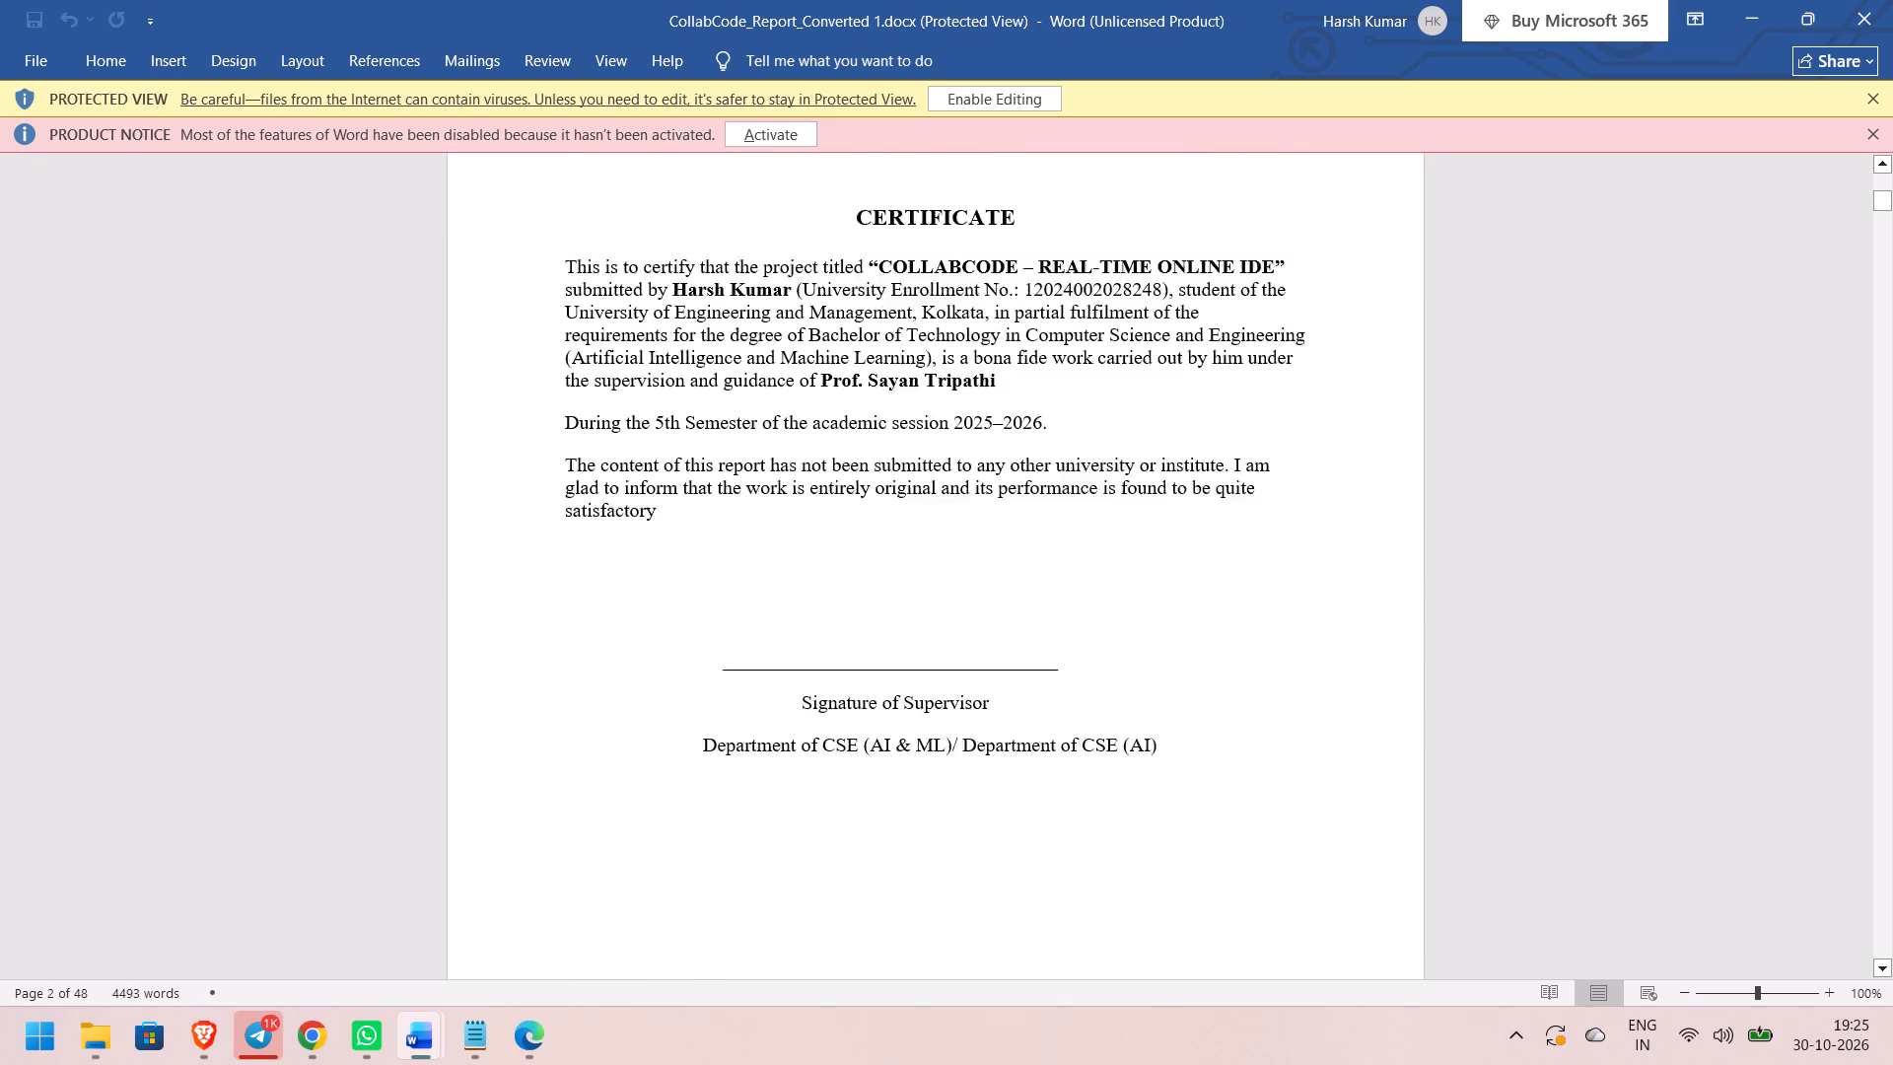
scroll(907, 511, down, 1)
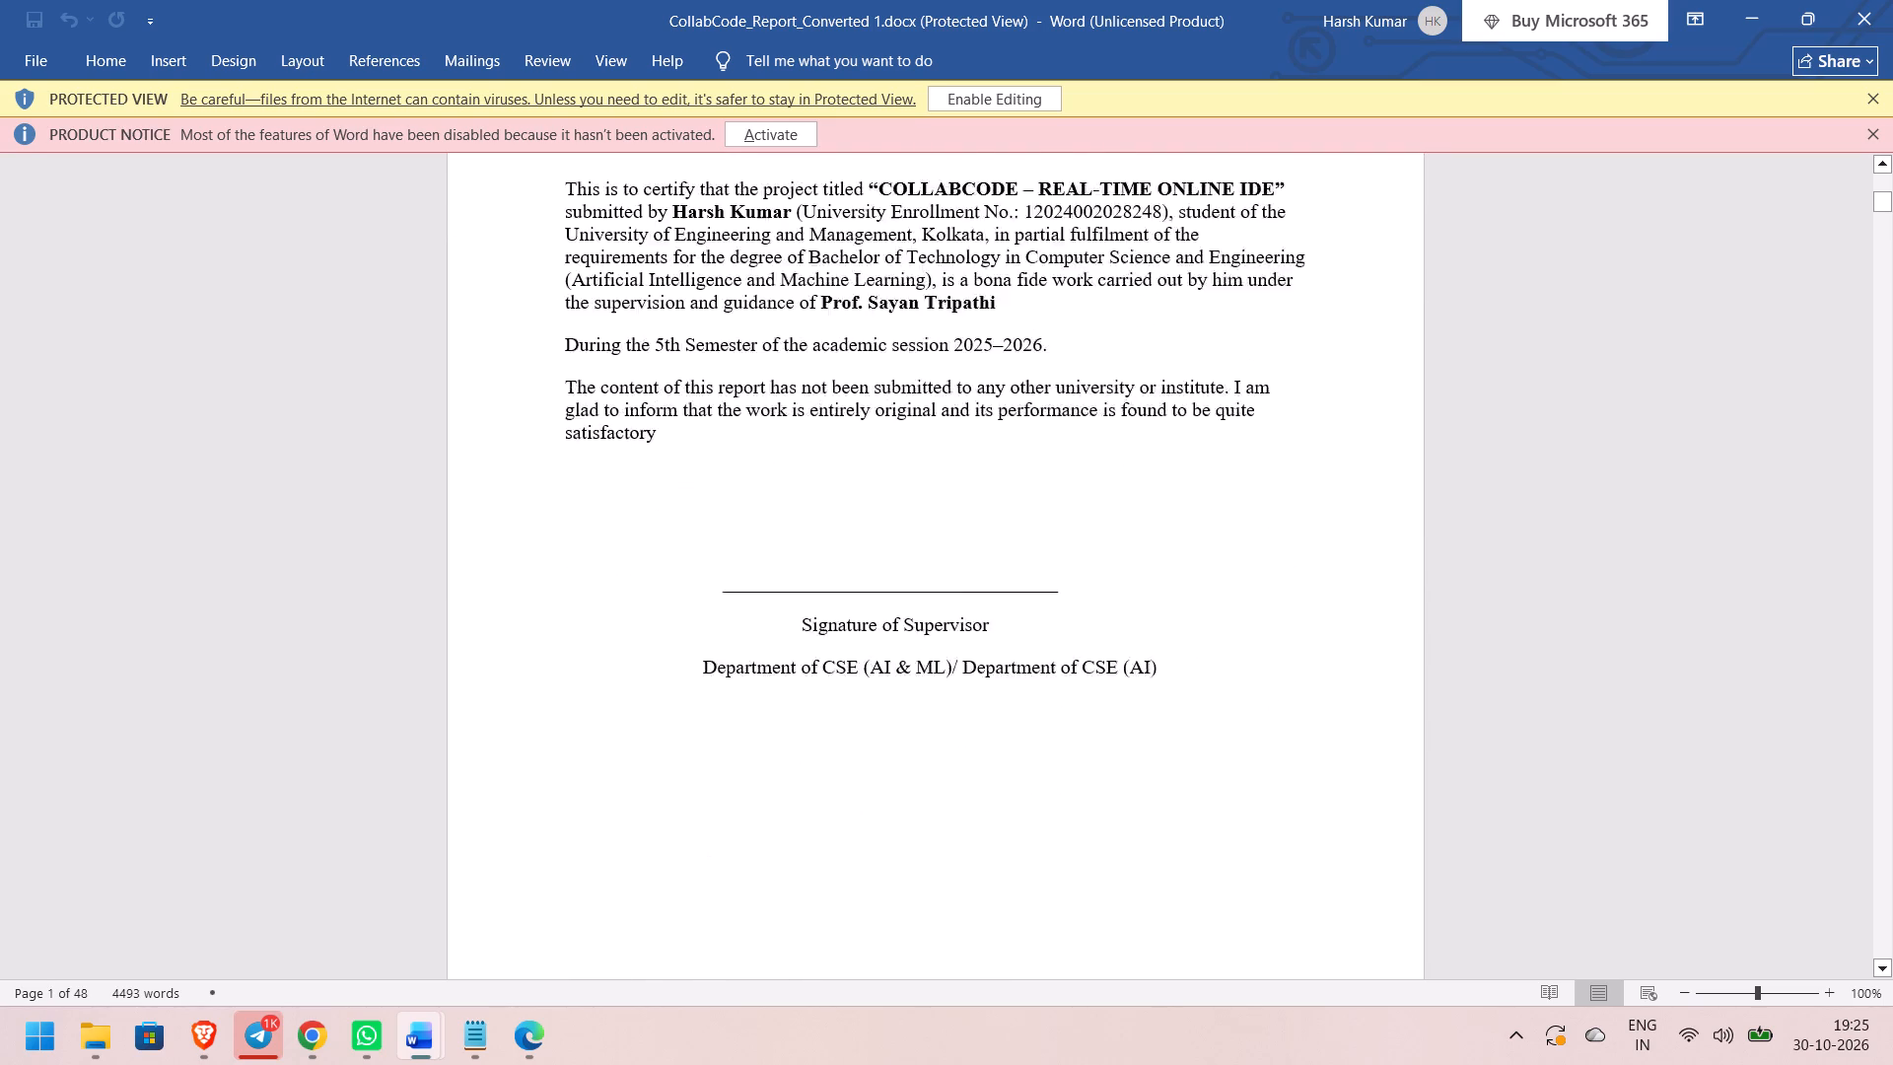
scroll(907, 511, down, 6)
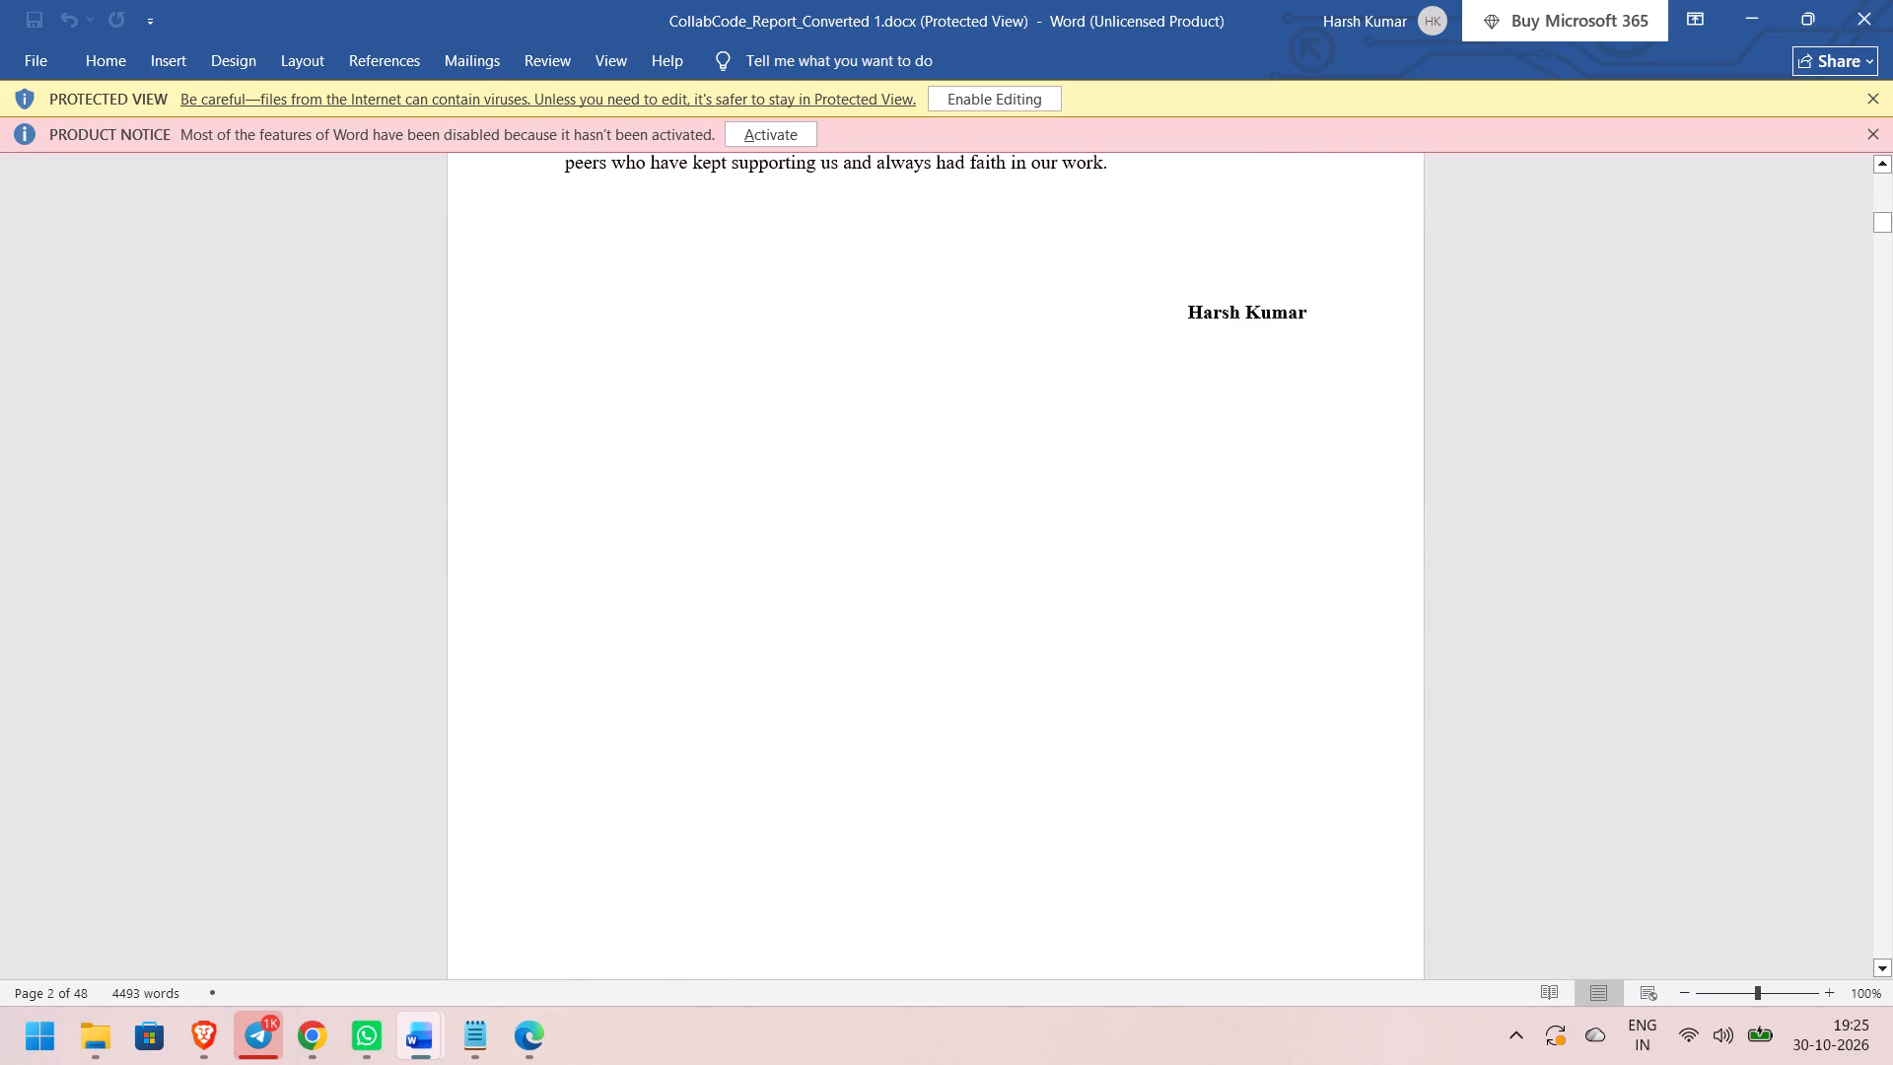
Check the table of contents, abstract and start of the introduction for content and page layout.
scroll(907, 511, down, 5)
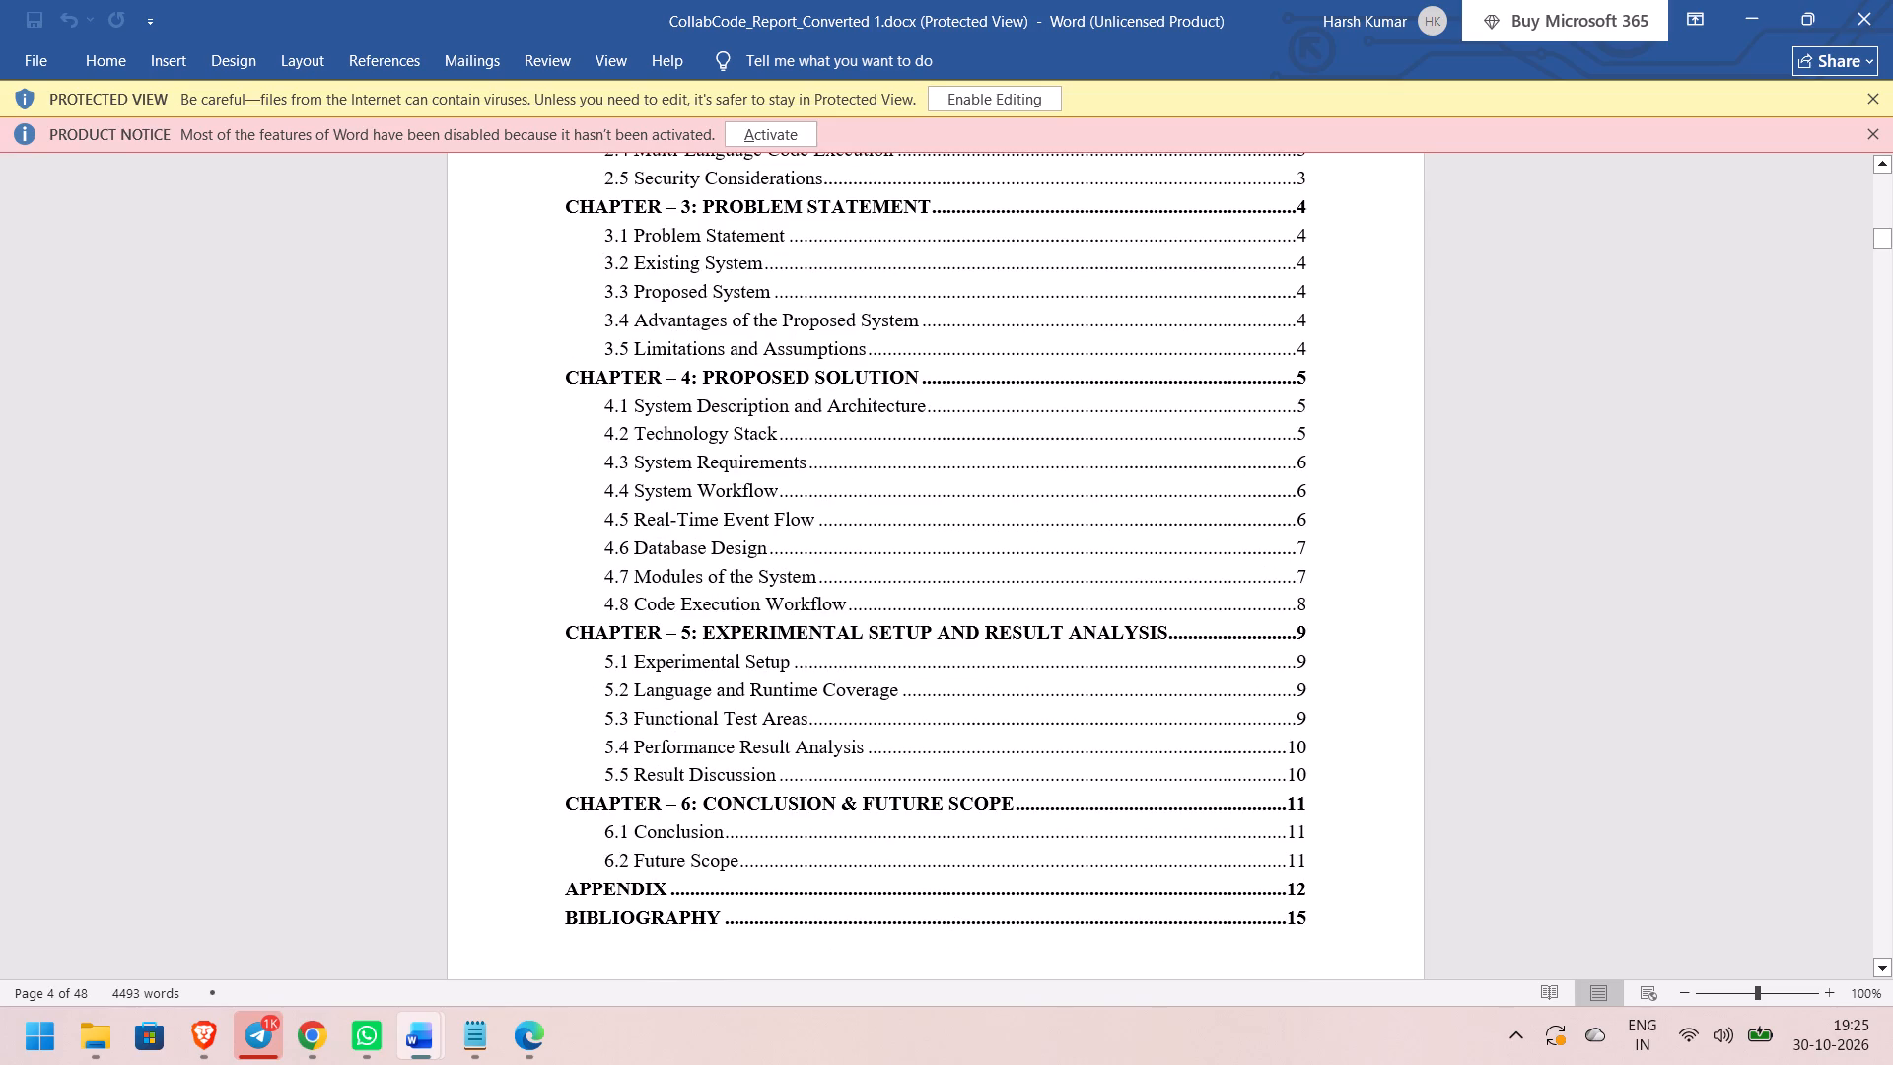
scroll(907, 512, up, 2)
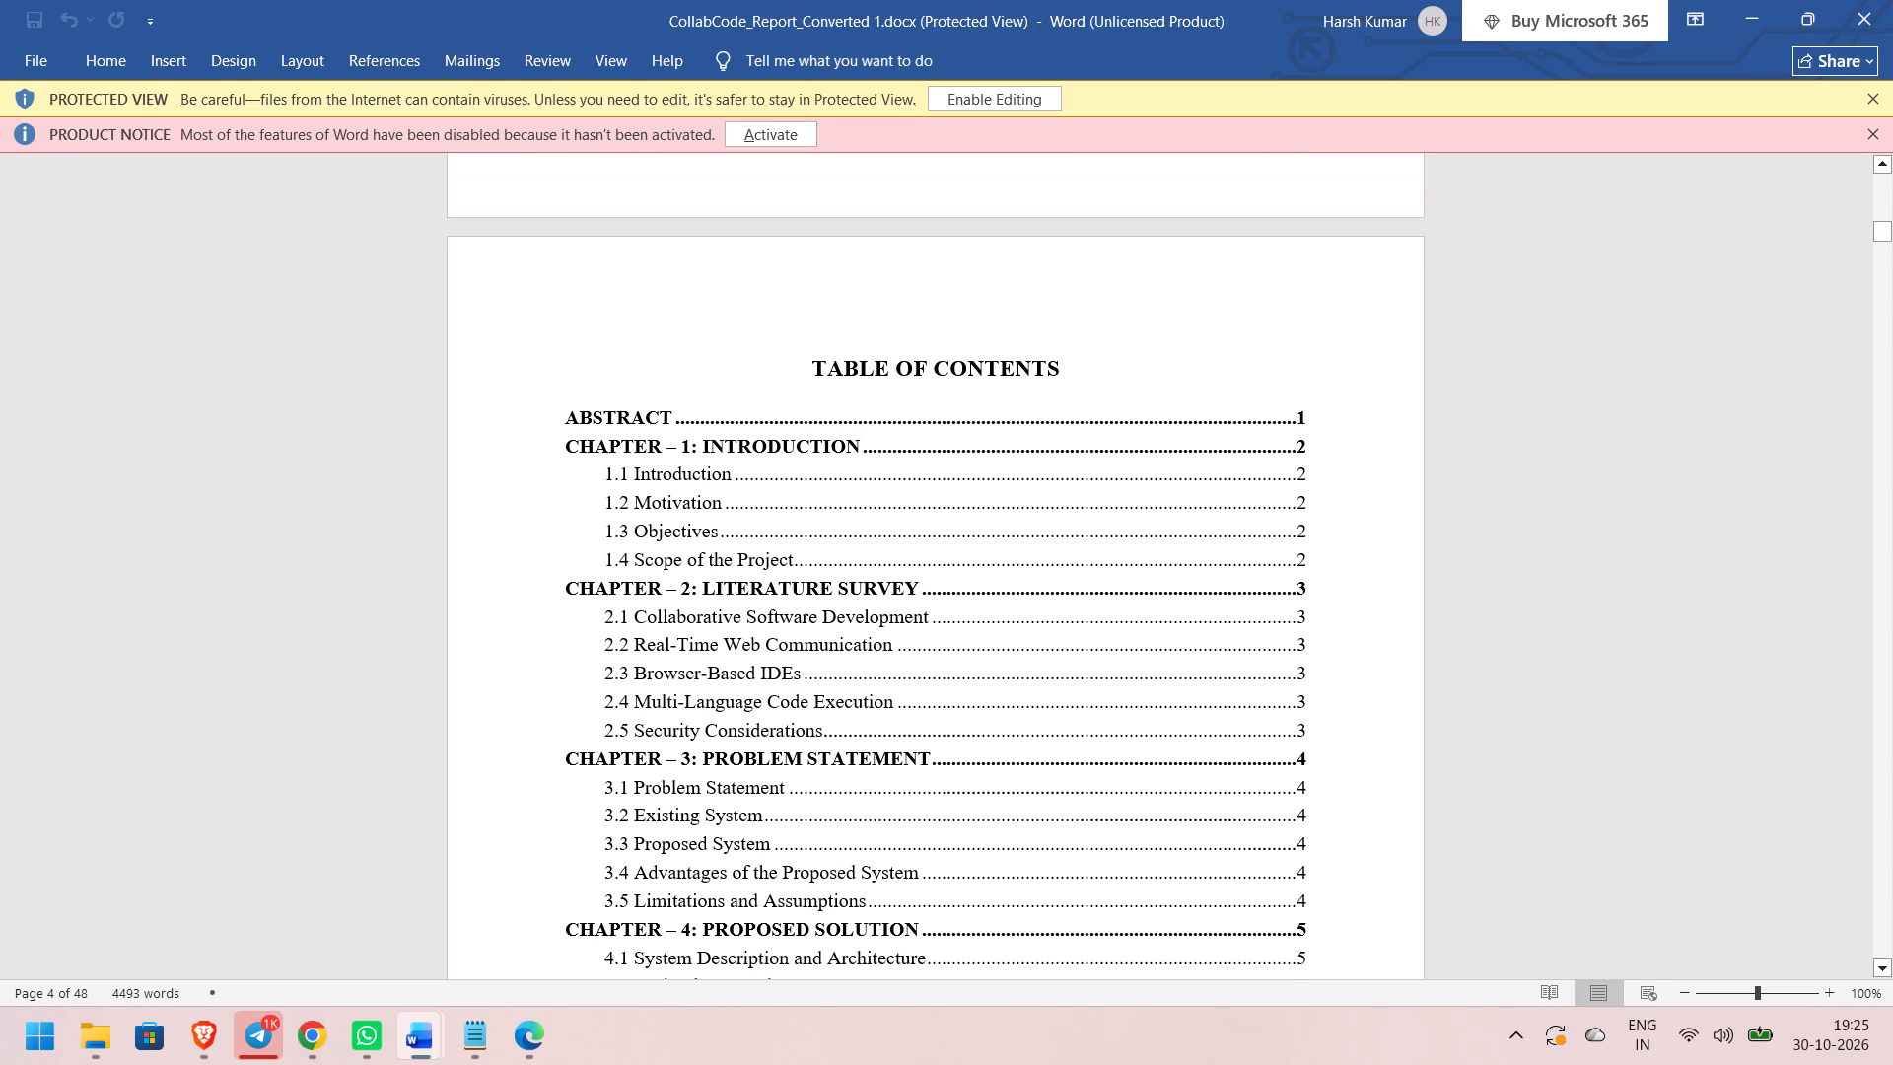
scroll(907, 512, down, 7)
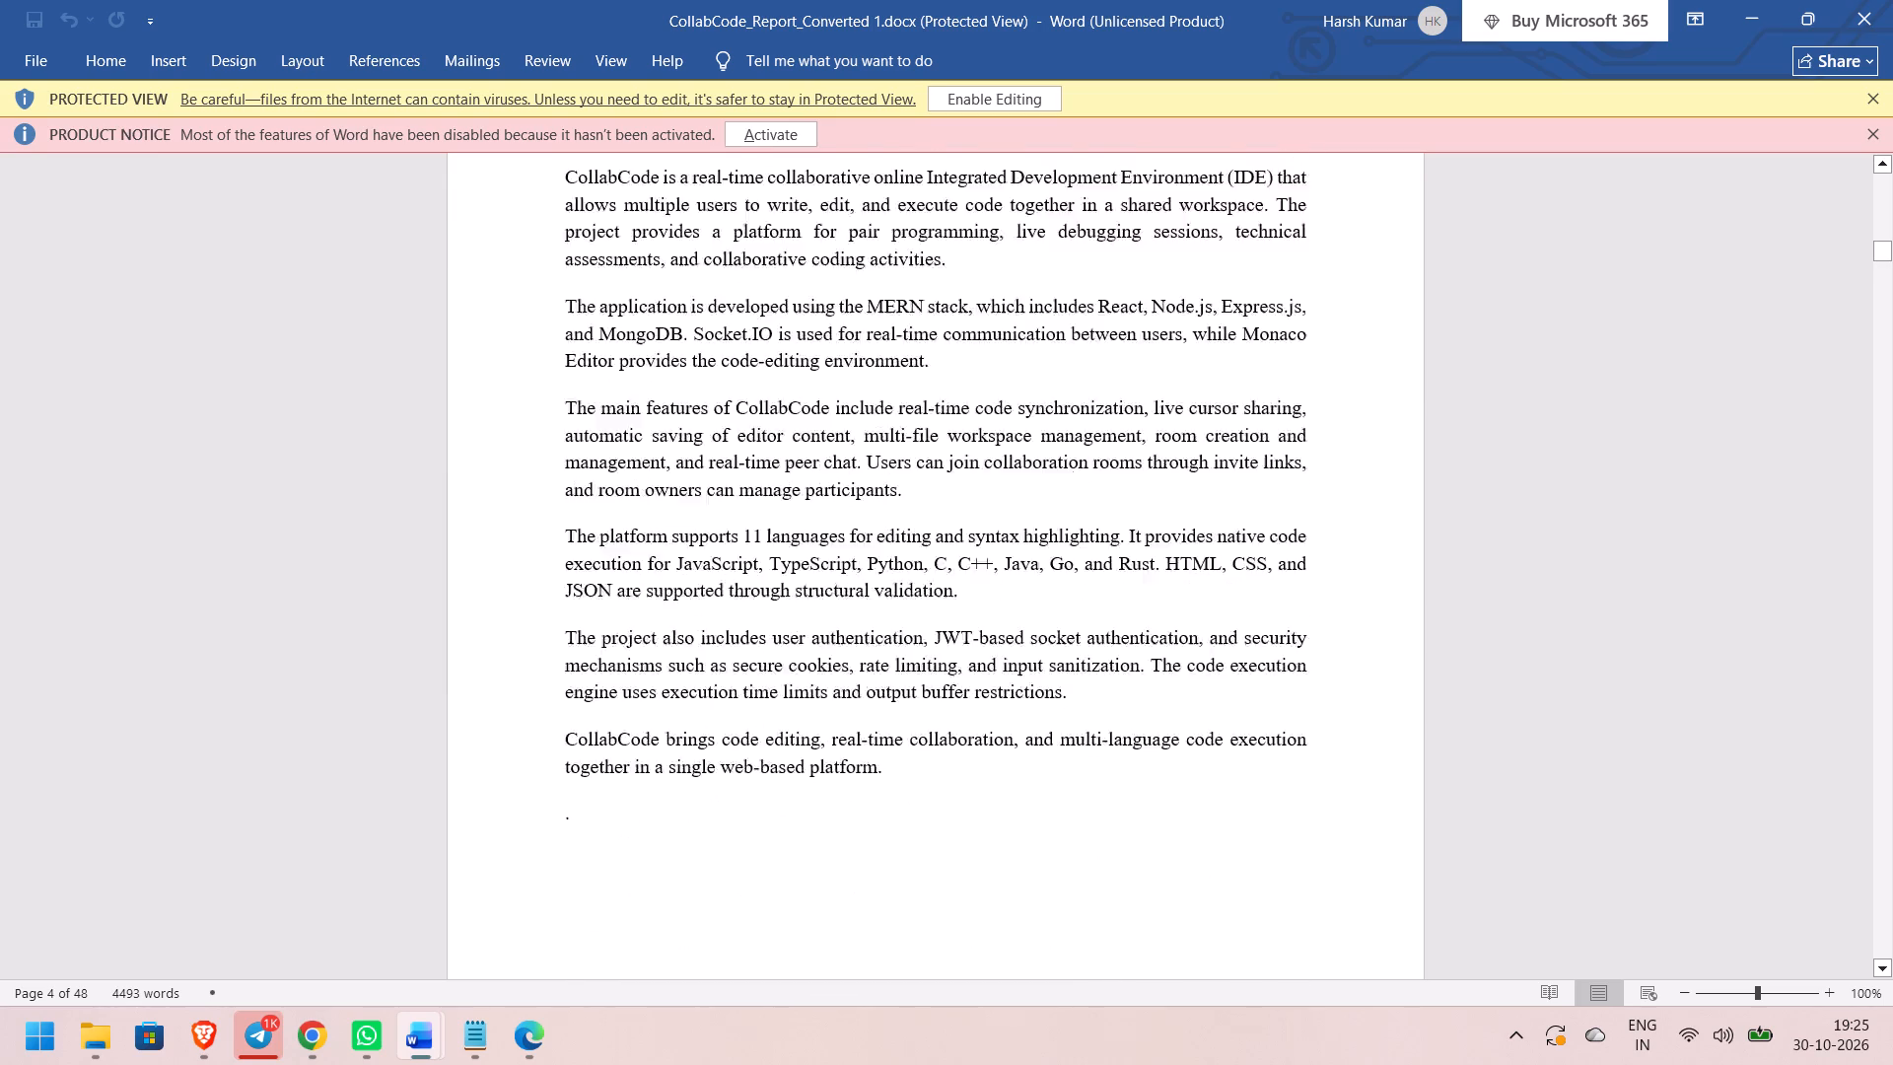
scroll(907, 512, down, 5)
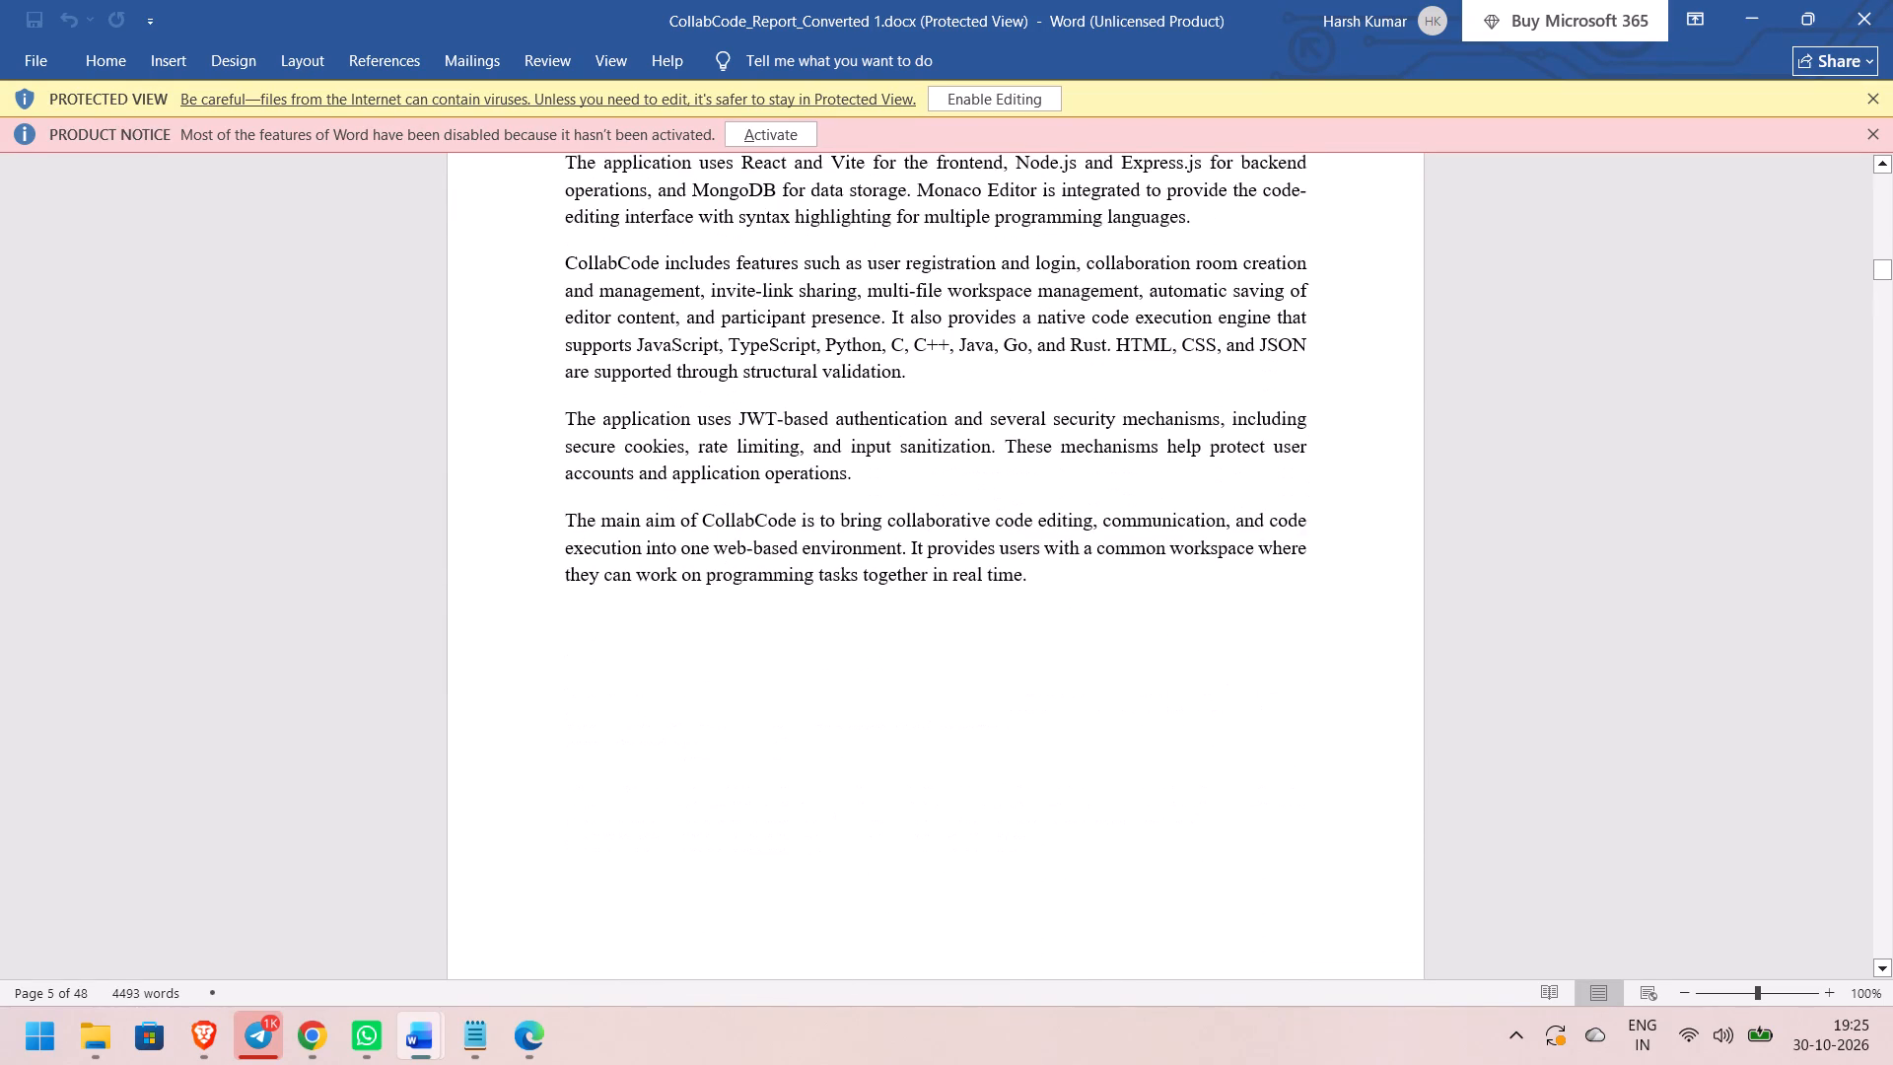
scroll(907, 512, up, 7)
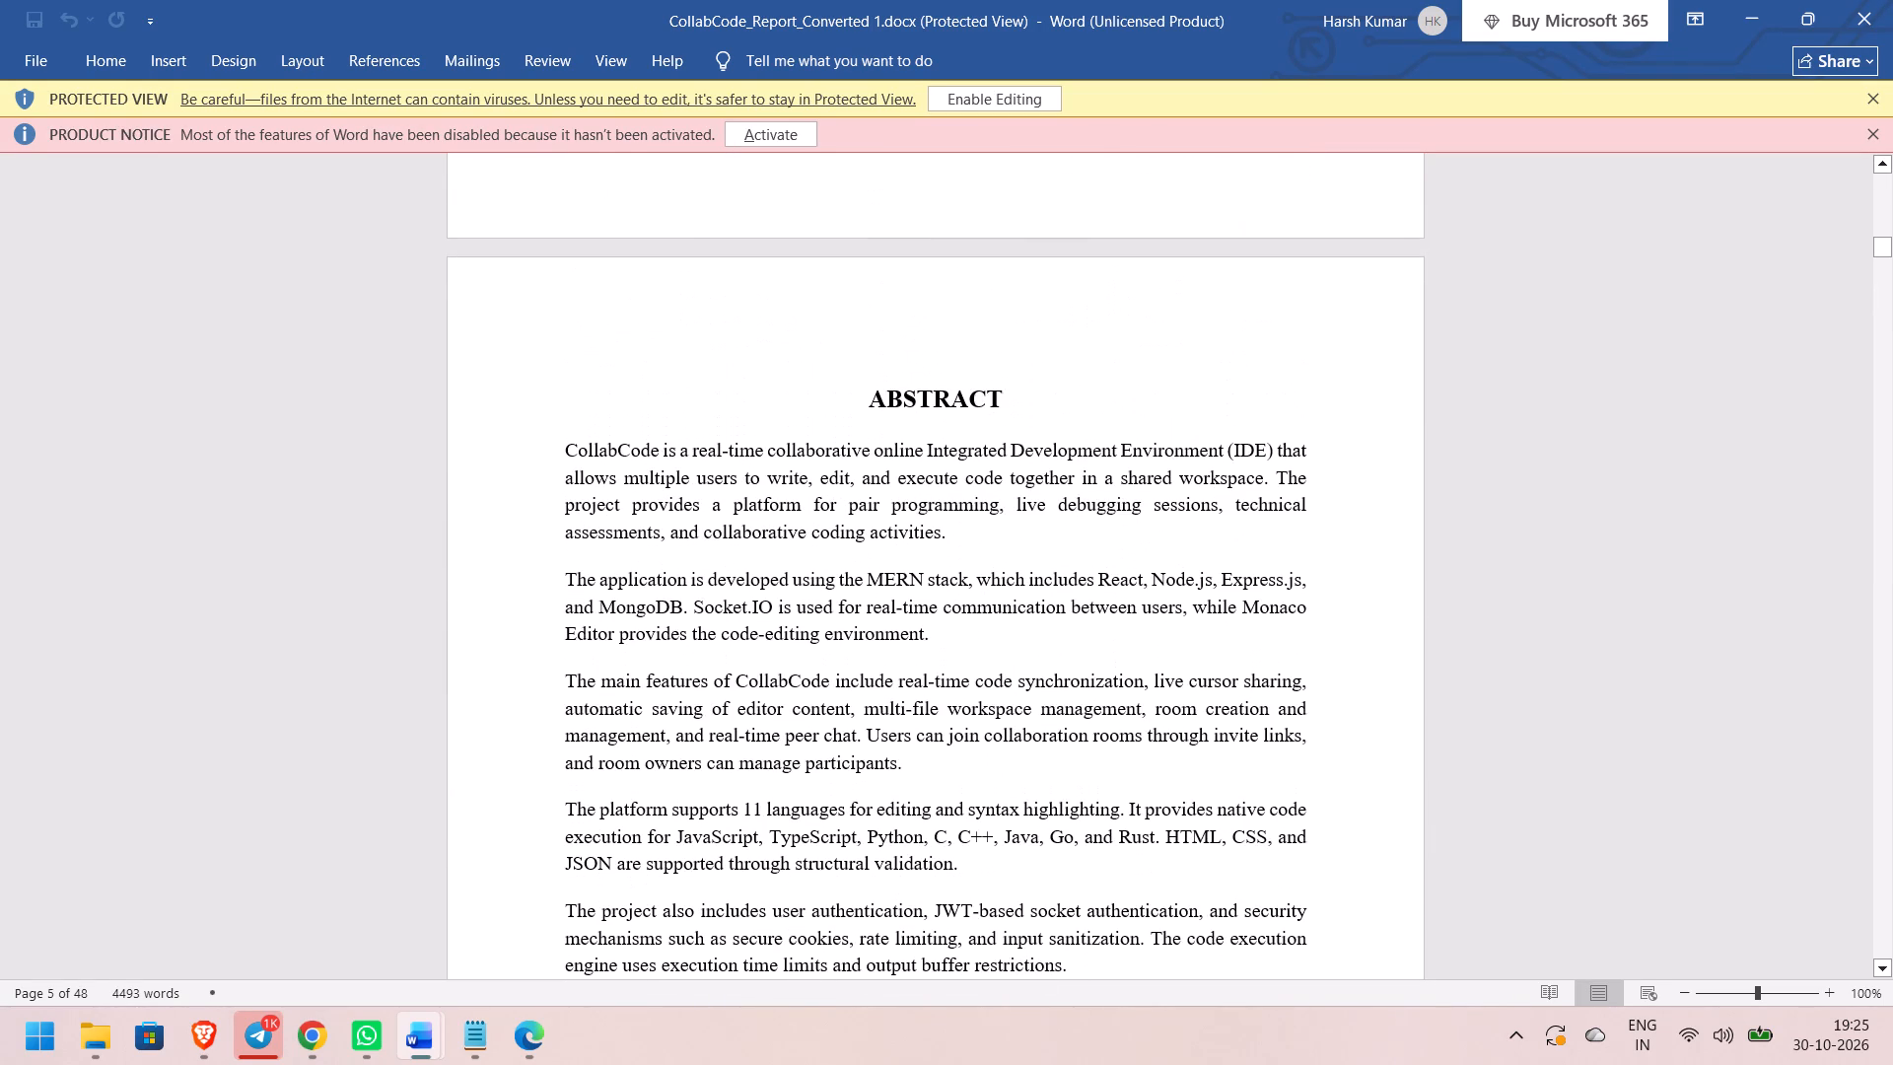
scroll(907, 512, down, 4)
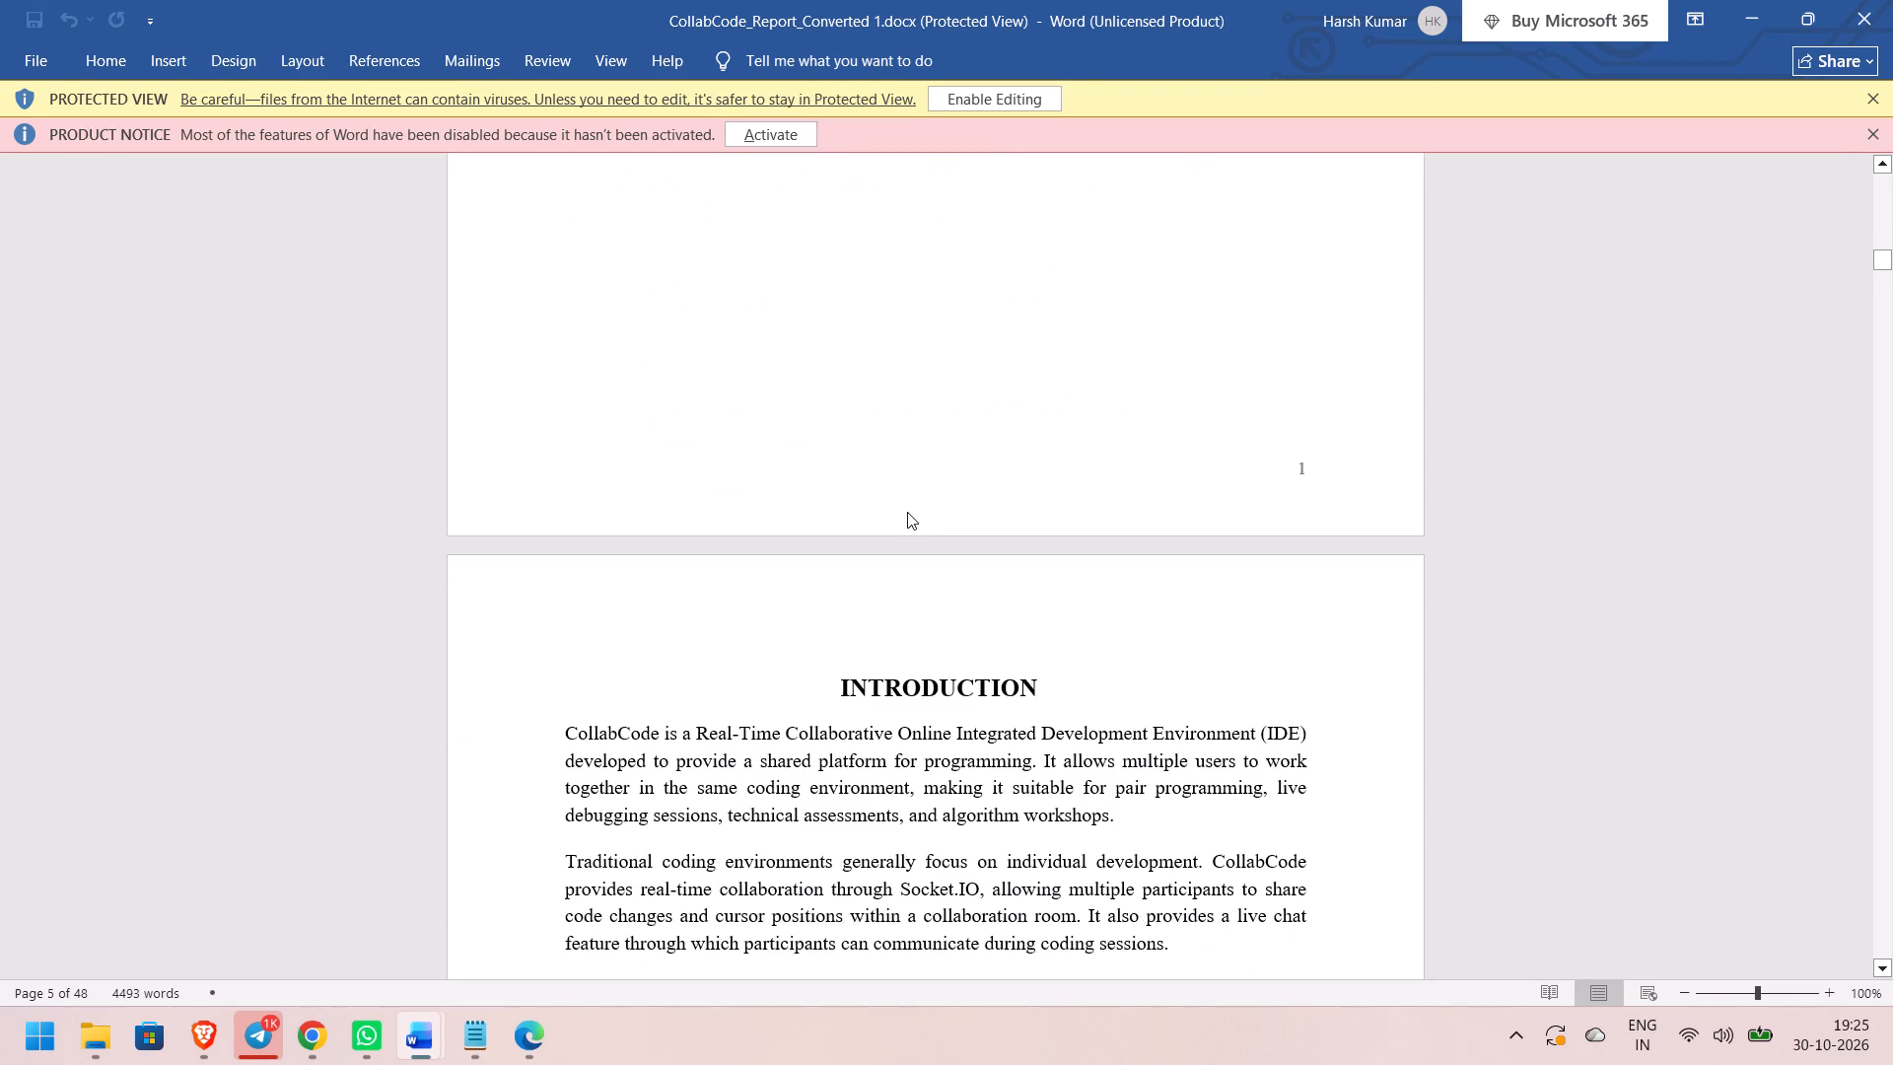
Review the rest of the introduction, the literature survey and the problem statement chapter up to the Proposed Solution heading.
scroll(907, 512, down, 9)
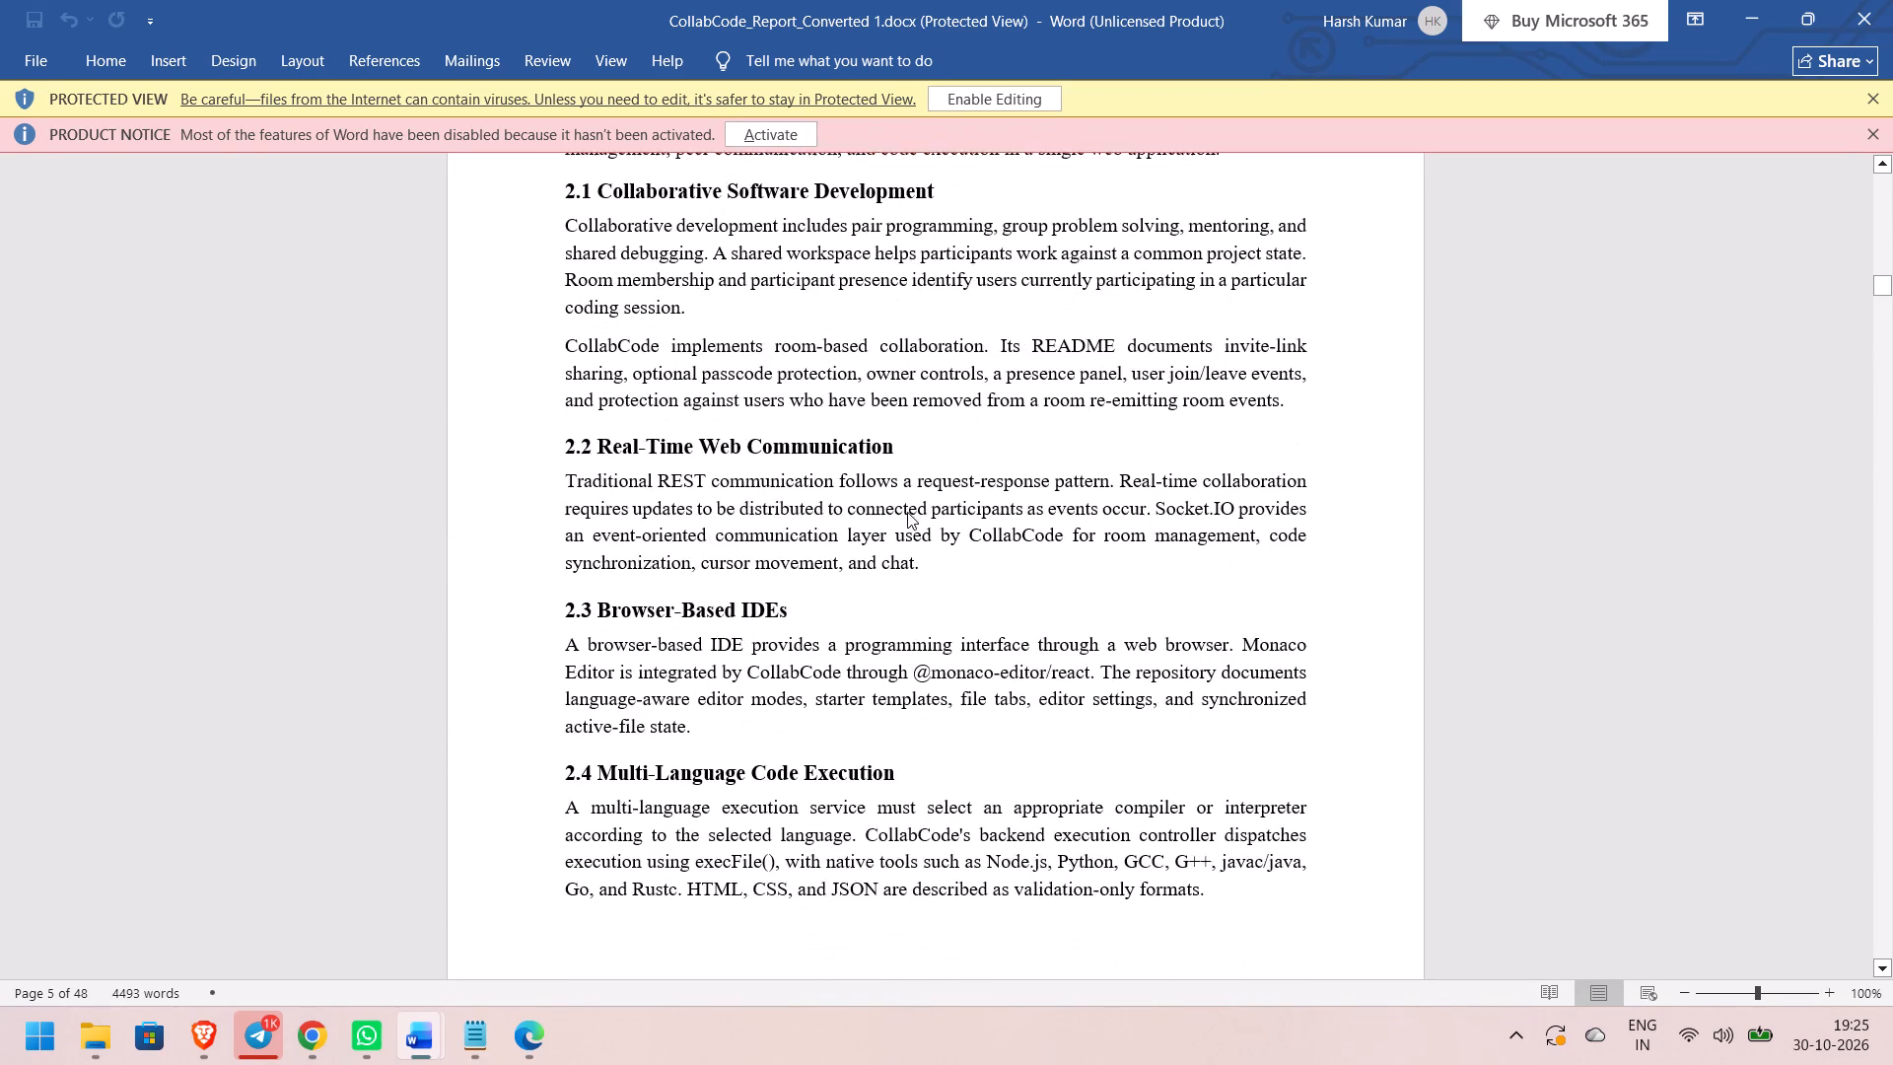
scroll(907, 512, down, 9)
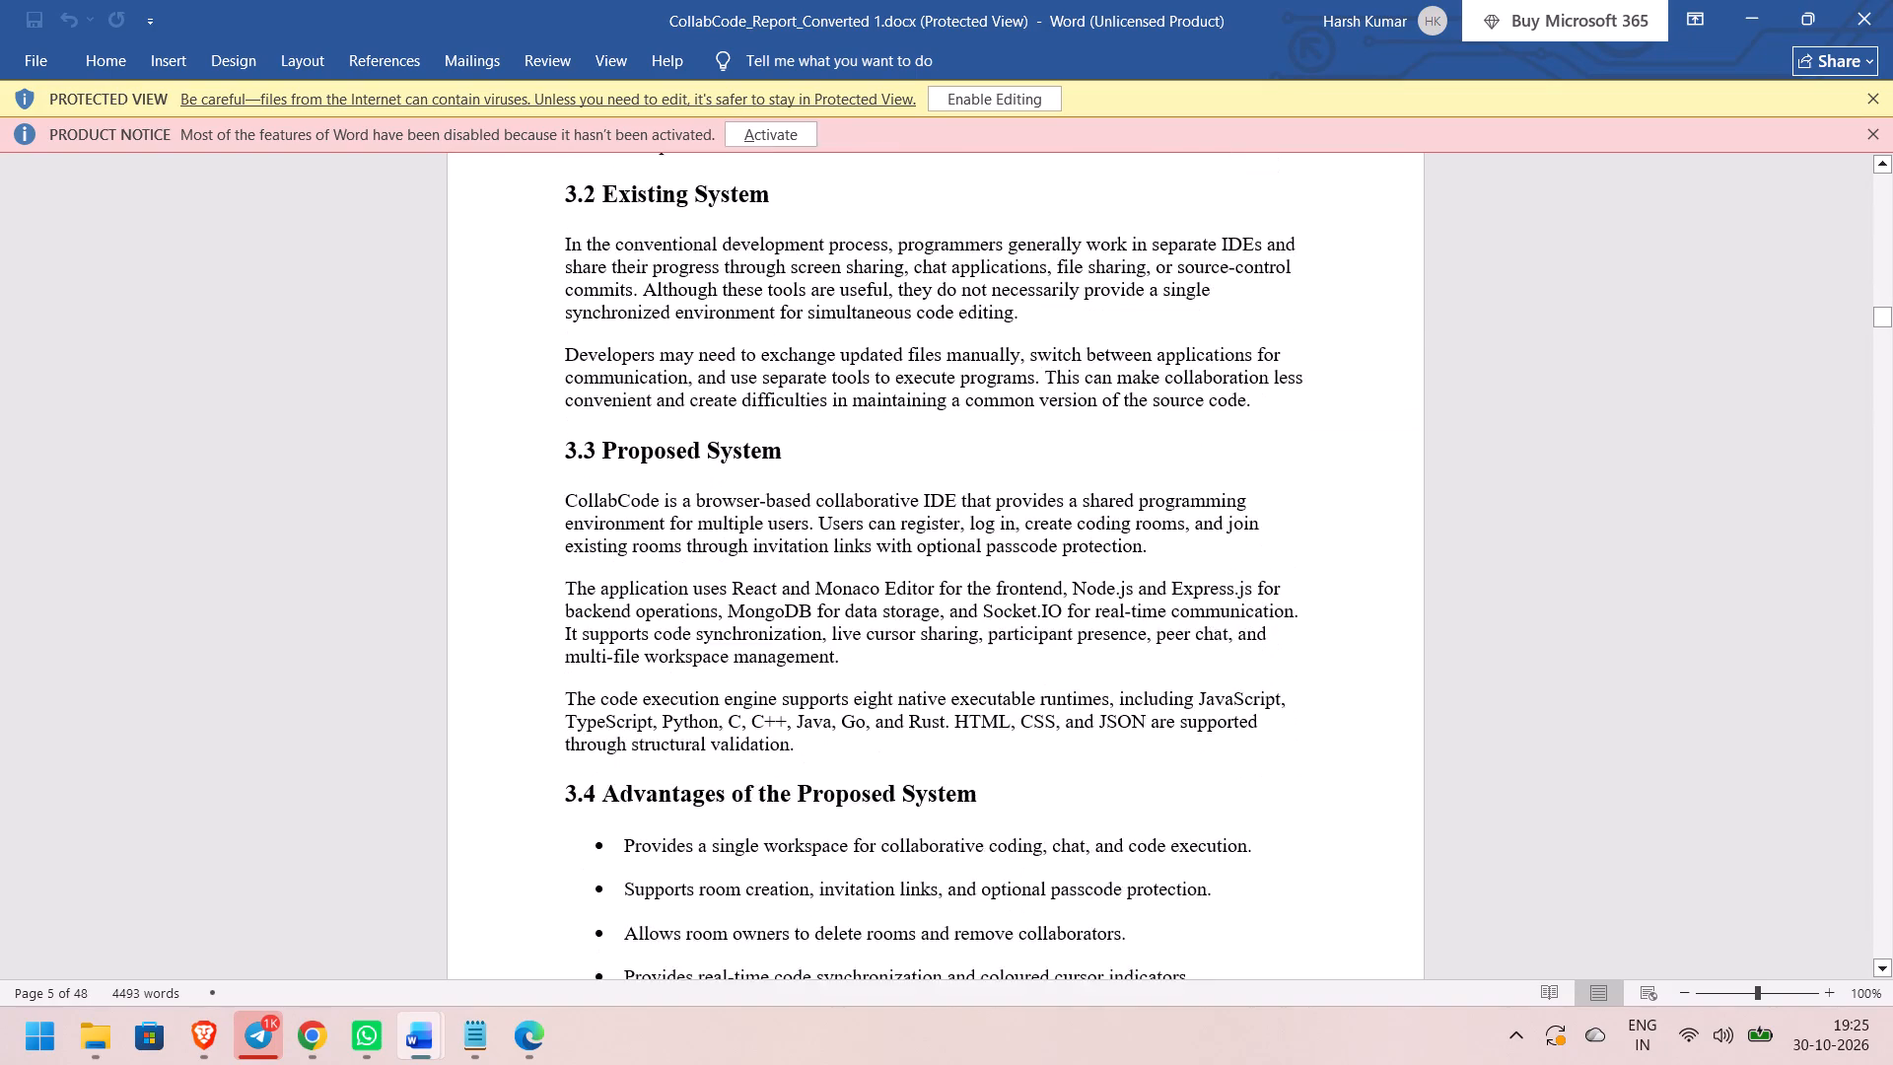
scroll(907, 512, down, 8)
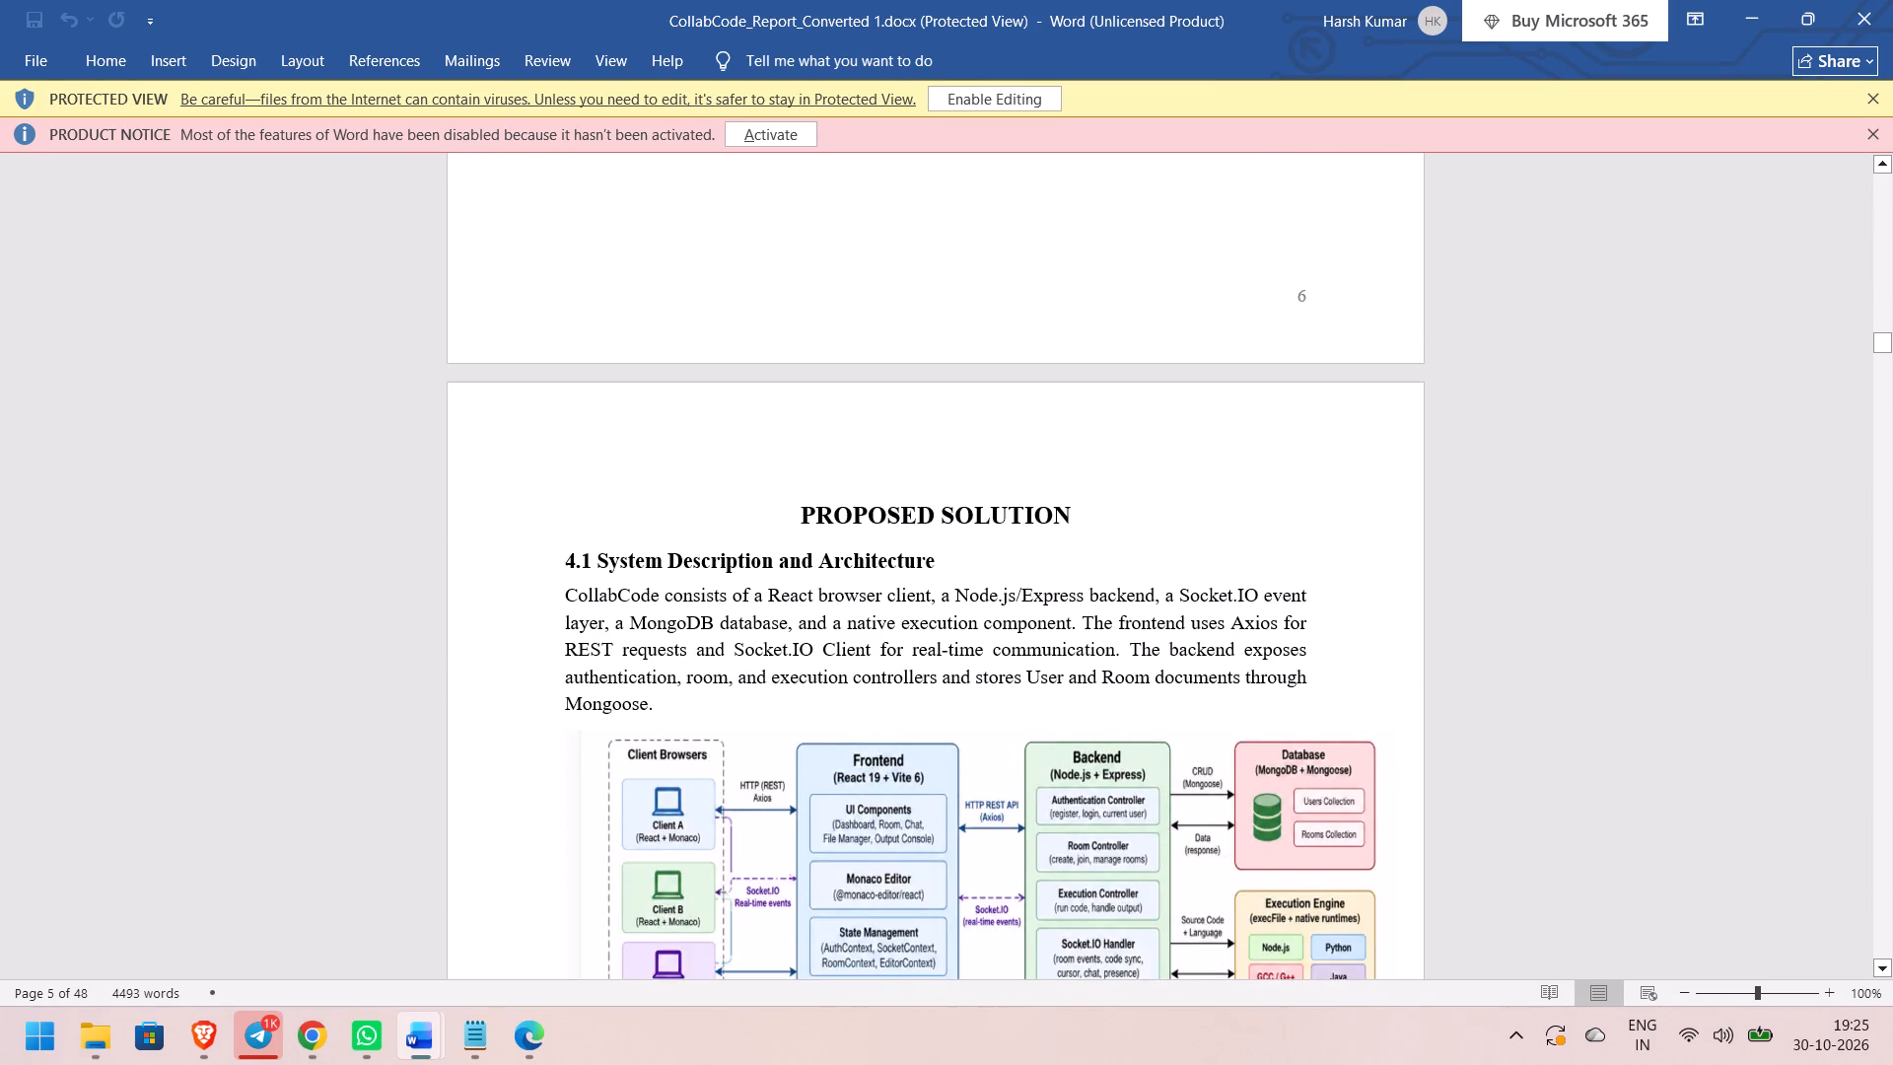
Inspect chapter 4 from the system architecture figure through the technology table and workflow figures to section 4.6 Database Design.
scroll(907, 511, down, 3)
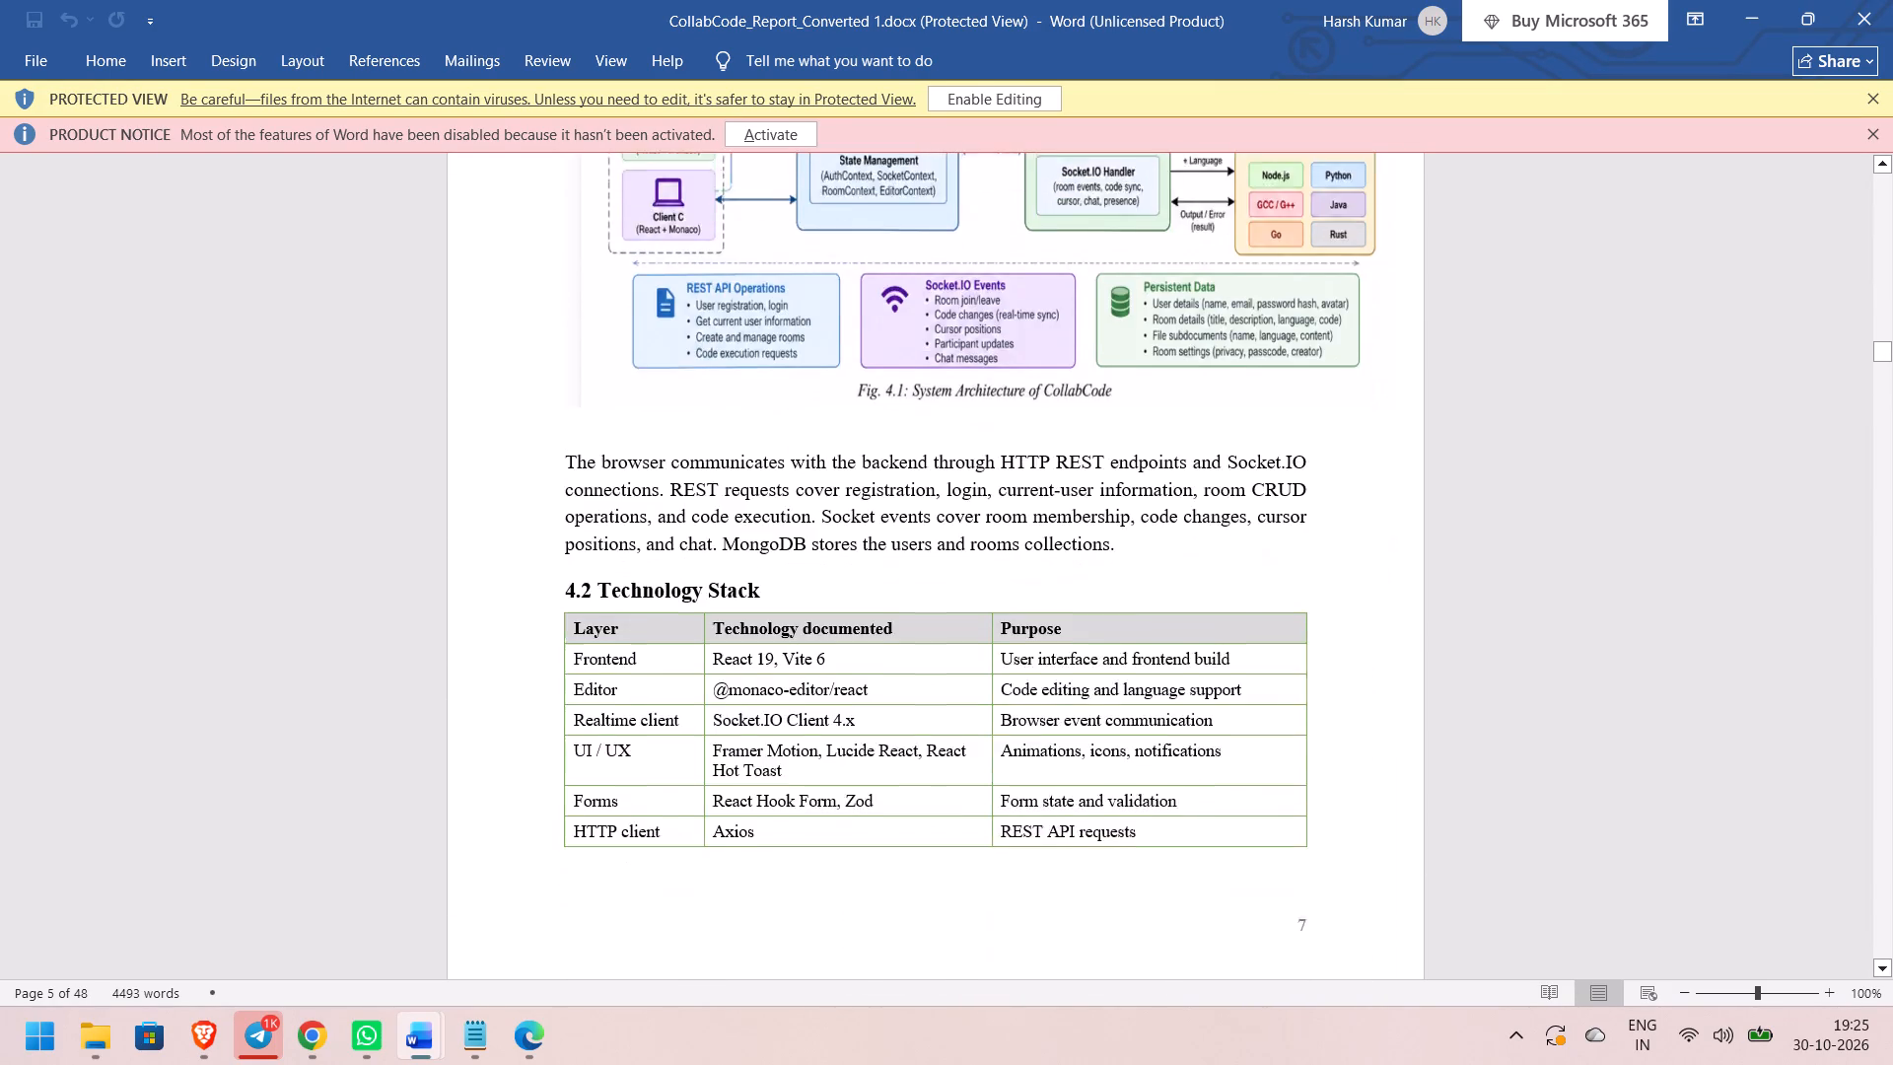
scroll(907, 511, down, 4)
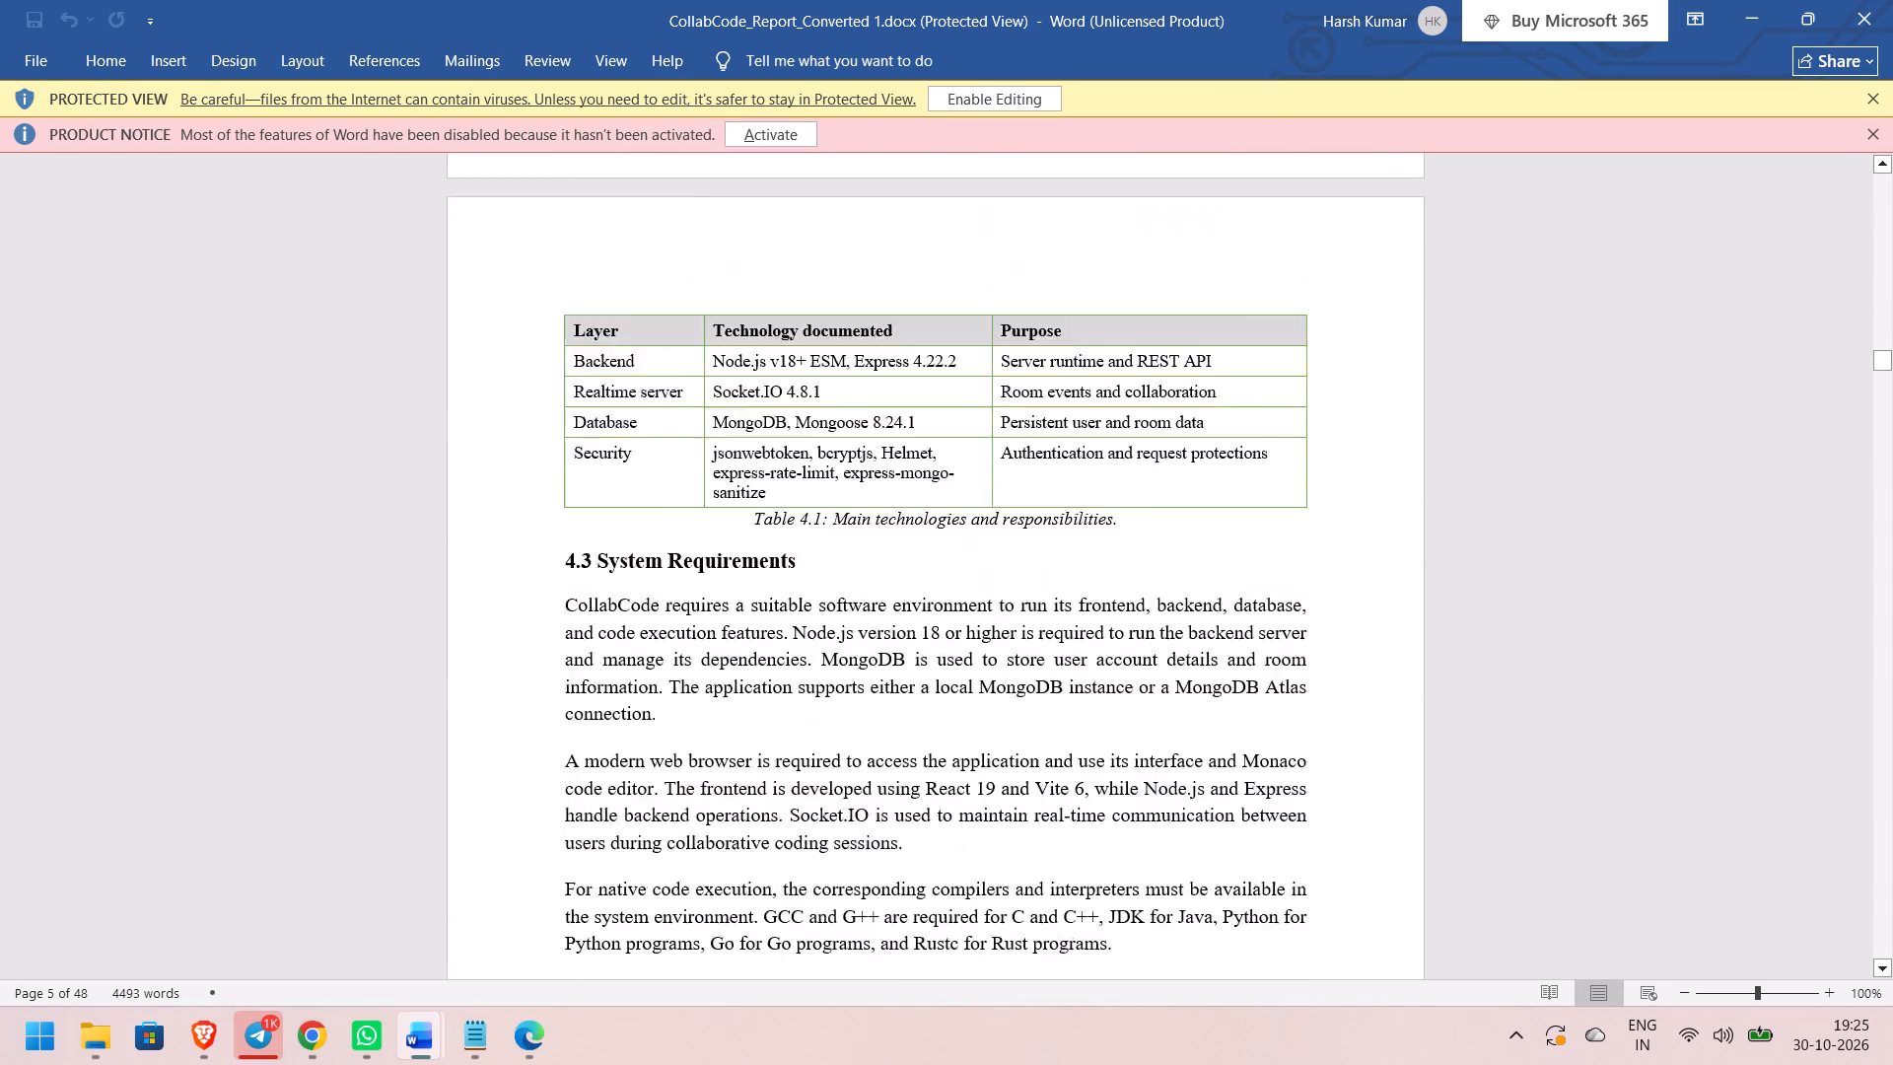
scroll(907, 511, down, 5)
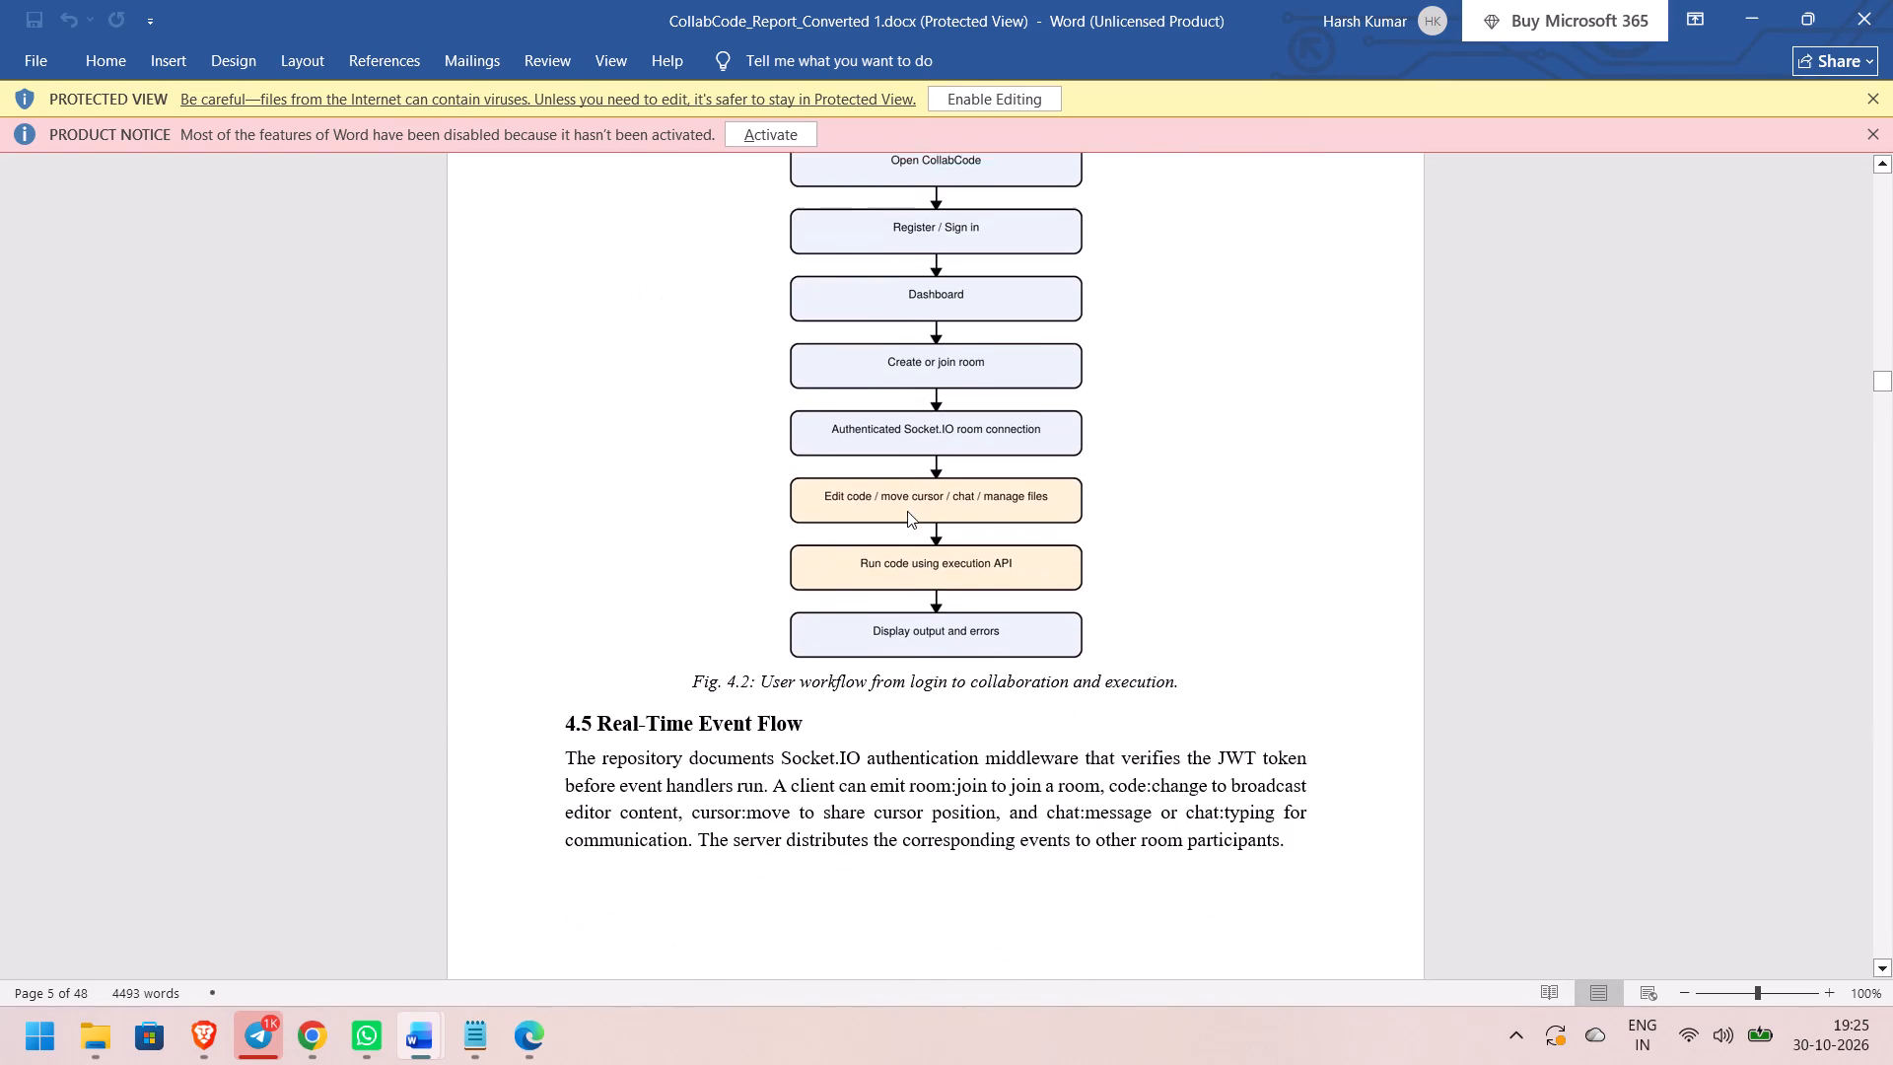
scroll(907, 511, down, 4)
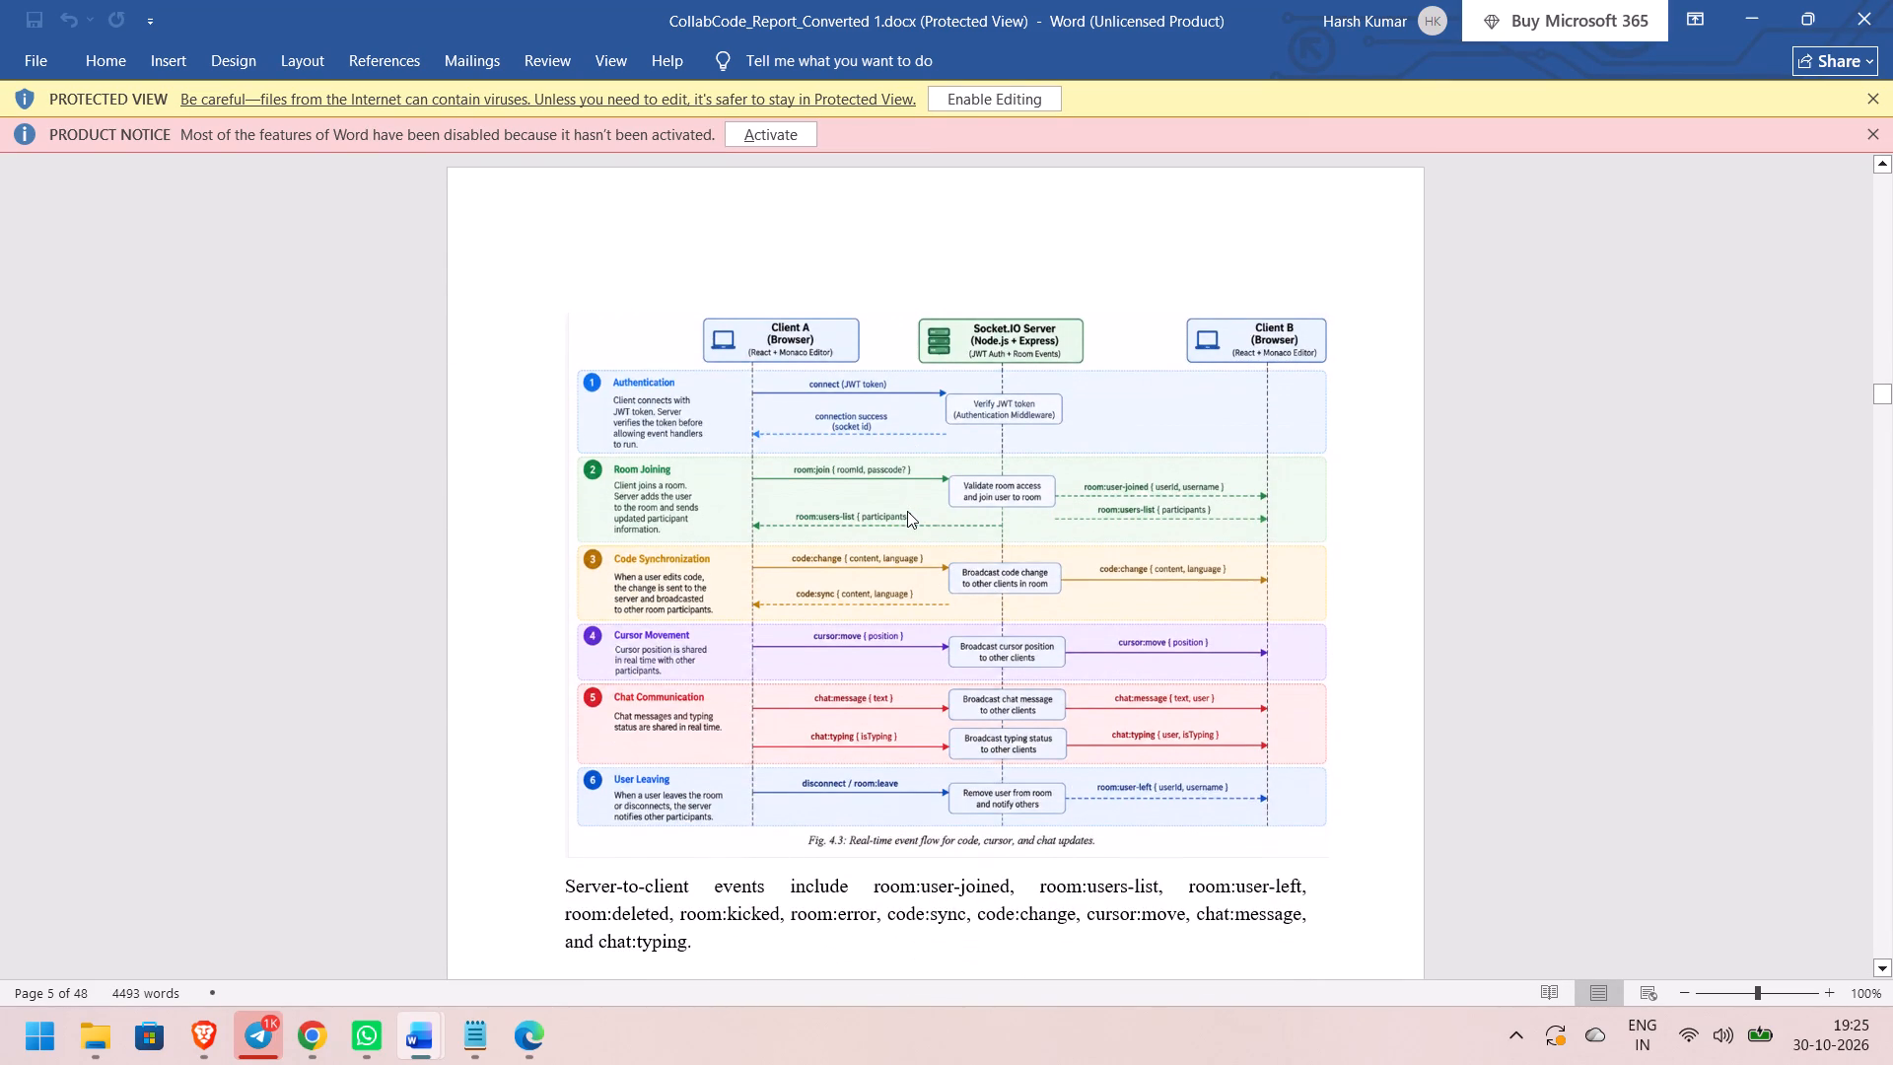
scroll(907, 511, down, 1)
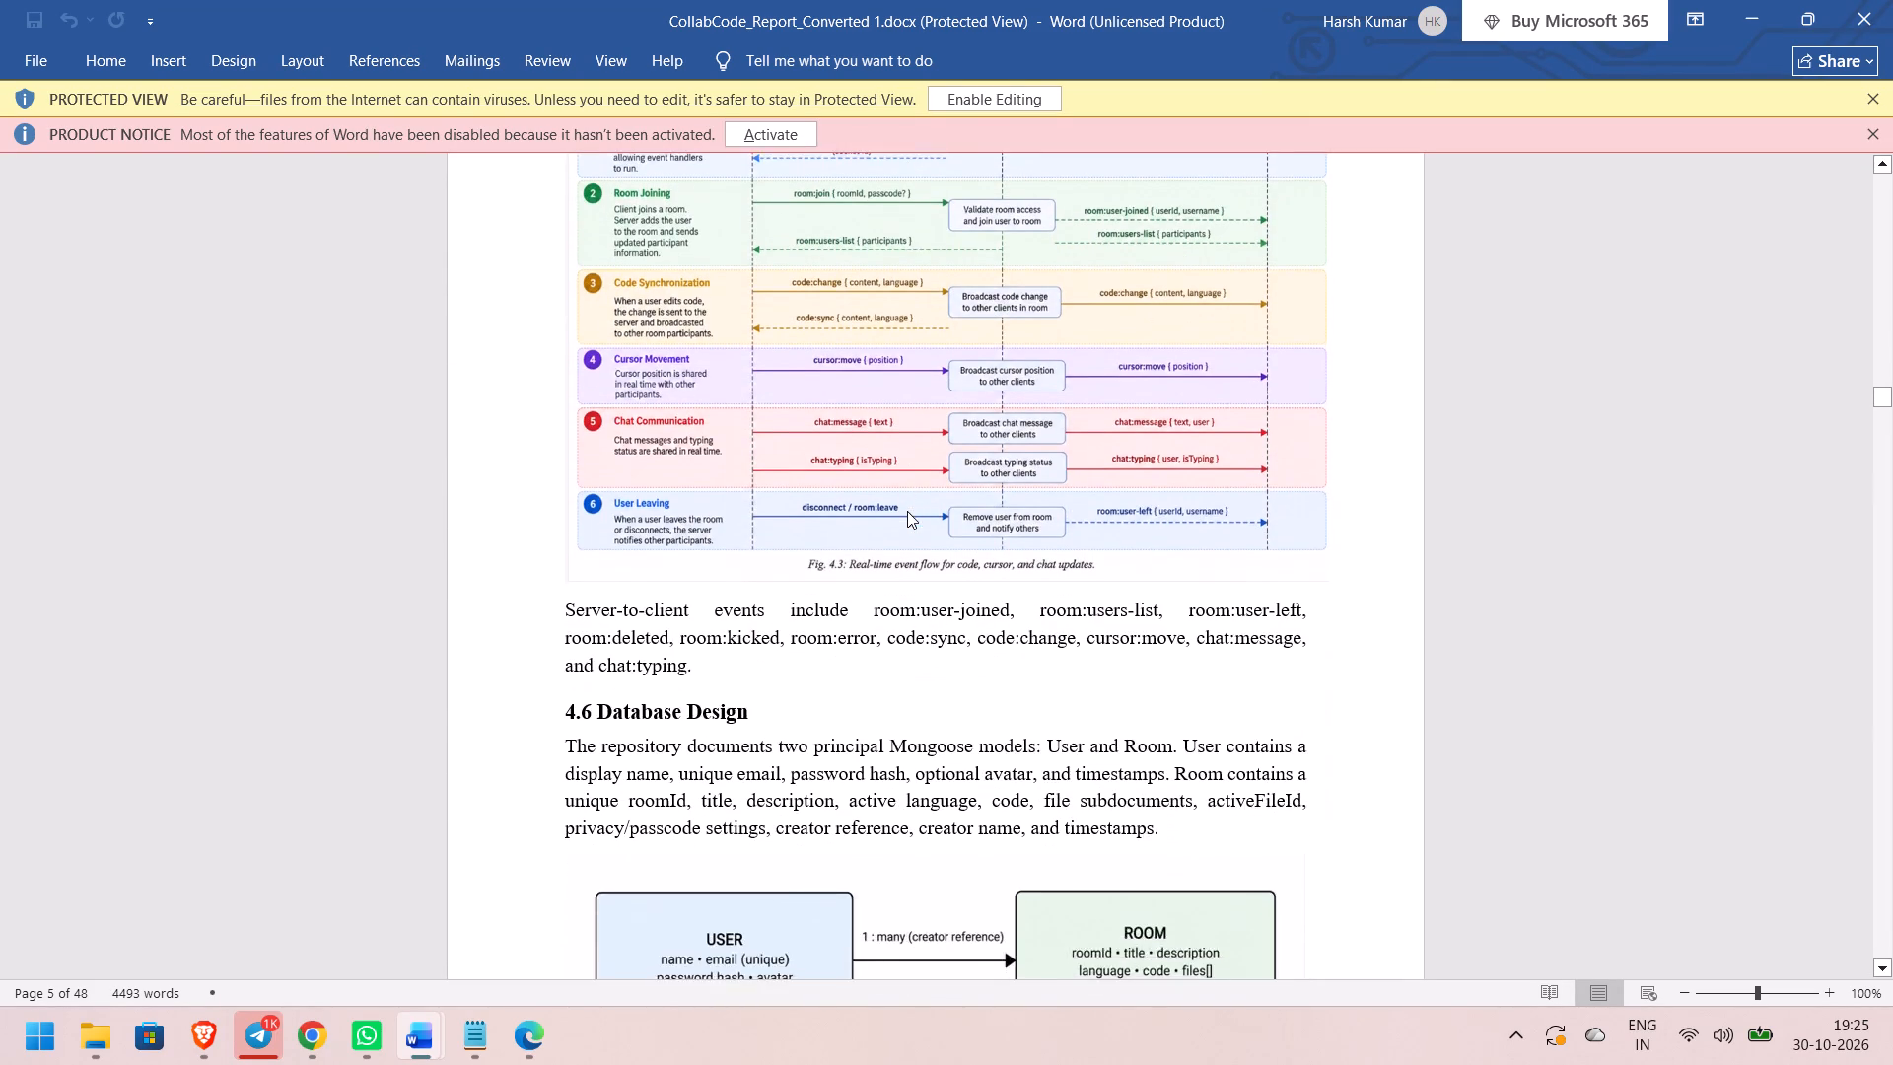
Check sections 4.7 and 4.8, the start of chapter 5 with its tables, and the page break between the chapters.
scroll(907, 511, down, 4)
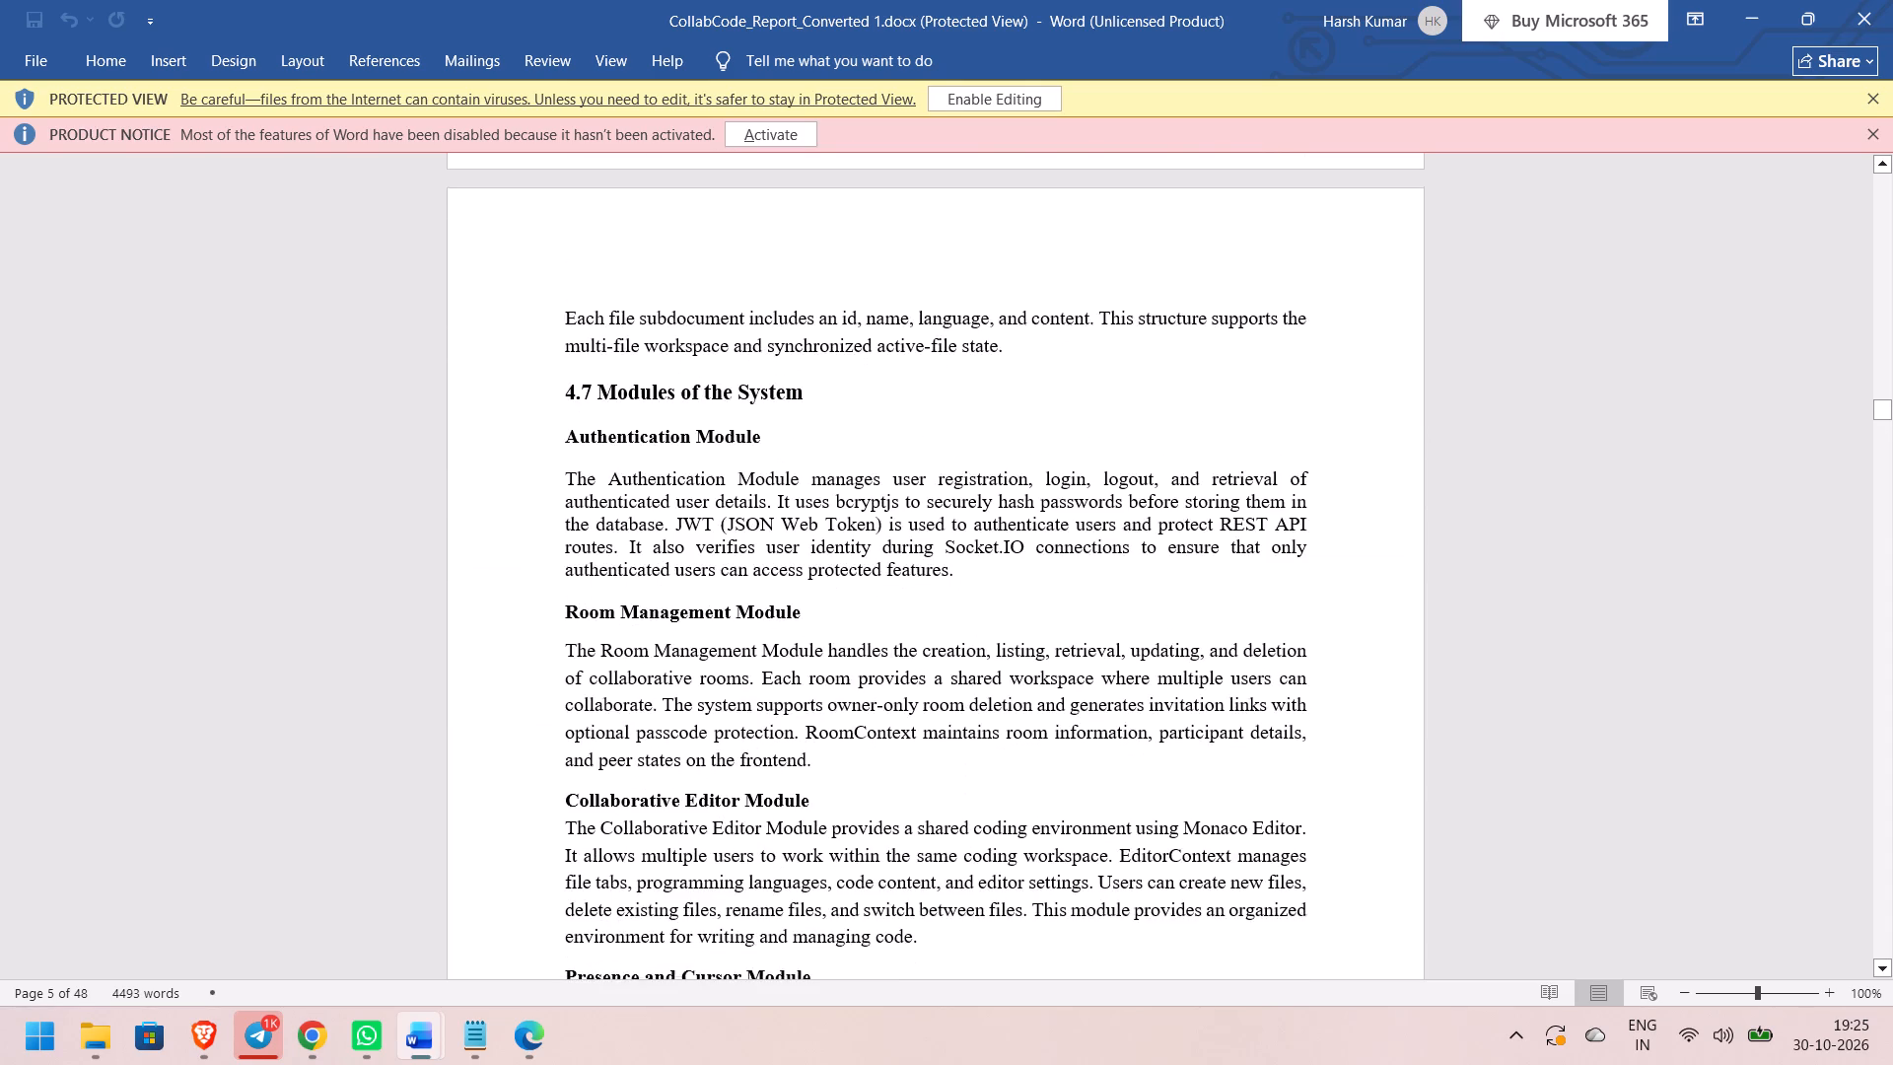
scroll(907, 511, down, 5)
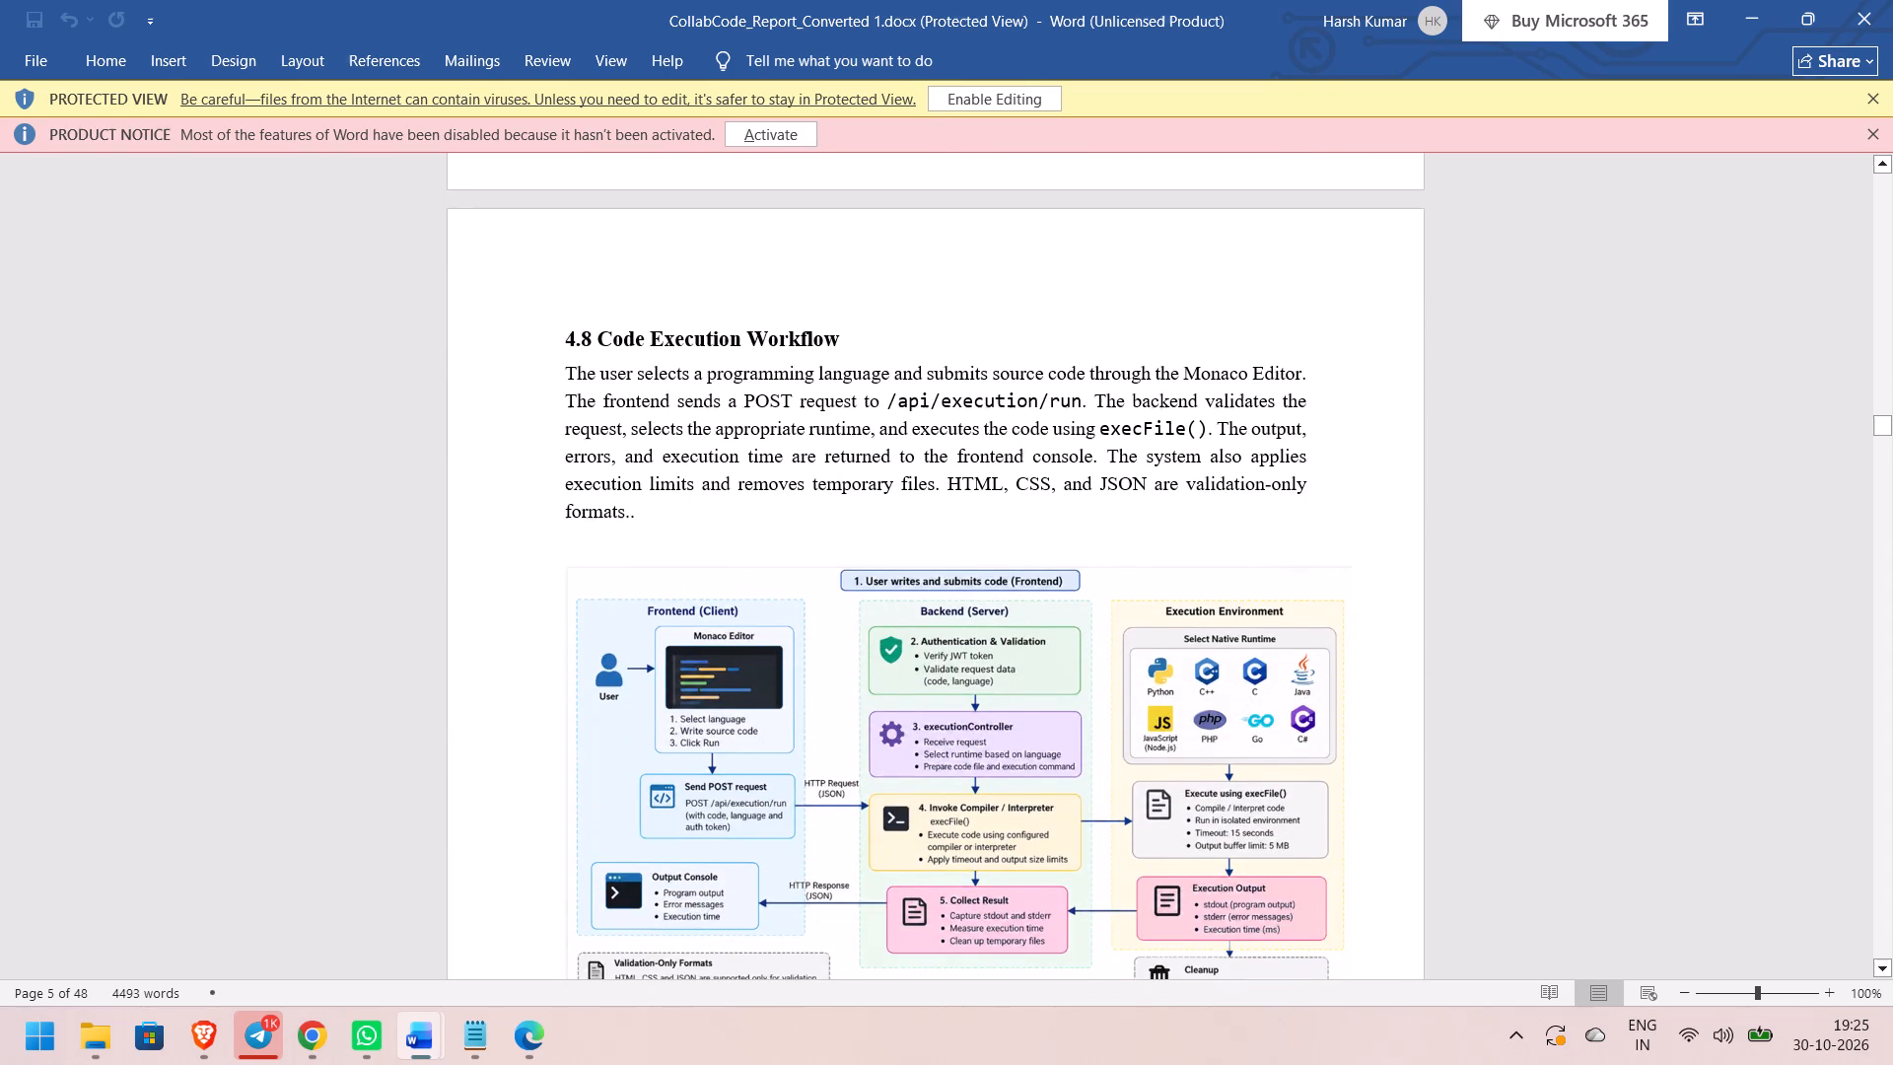
scroll(907, 511, down, 6)
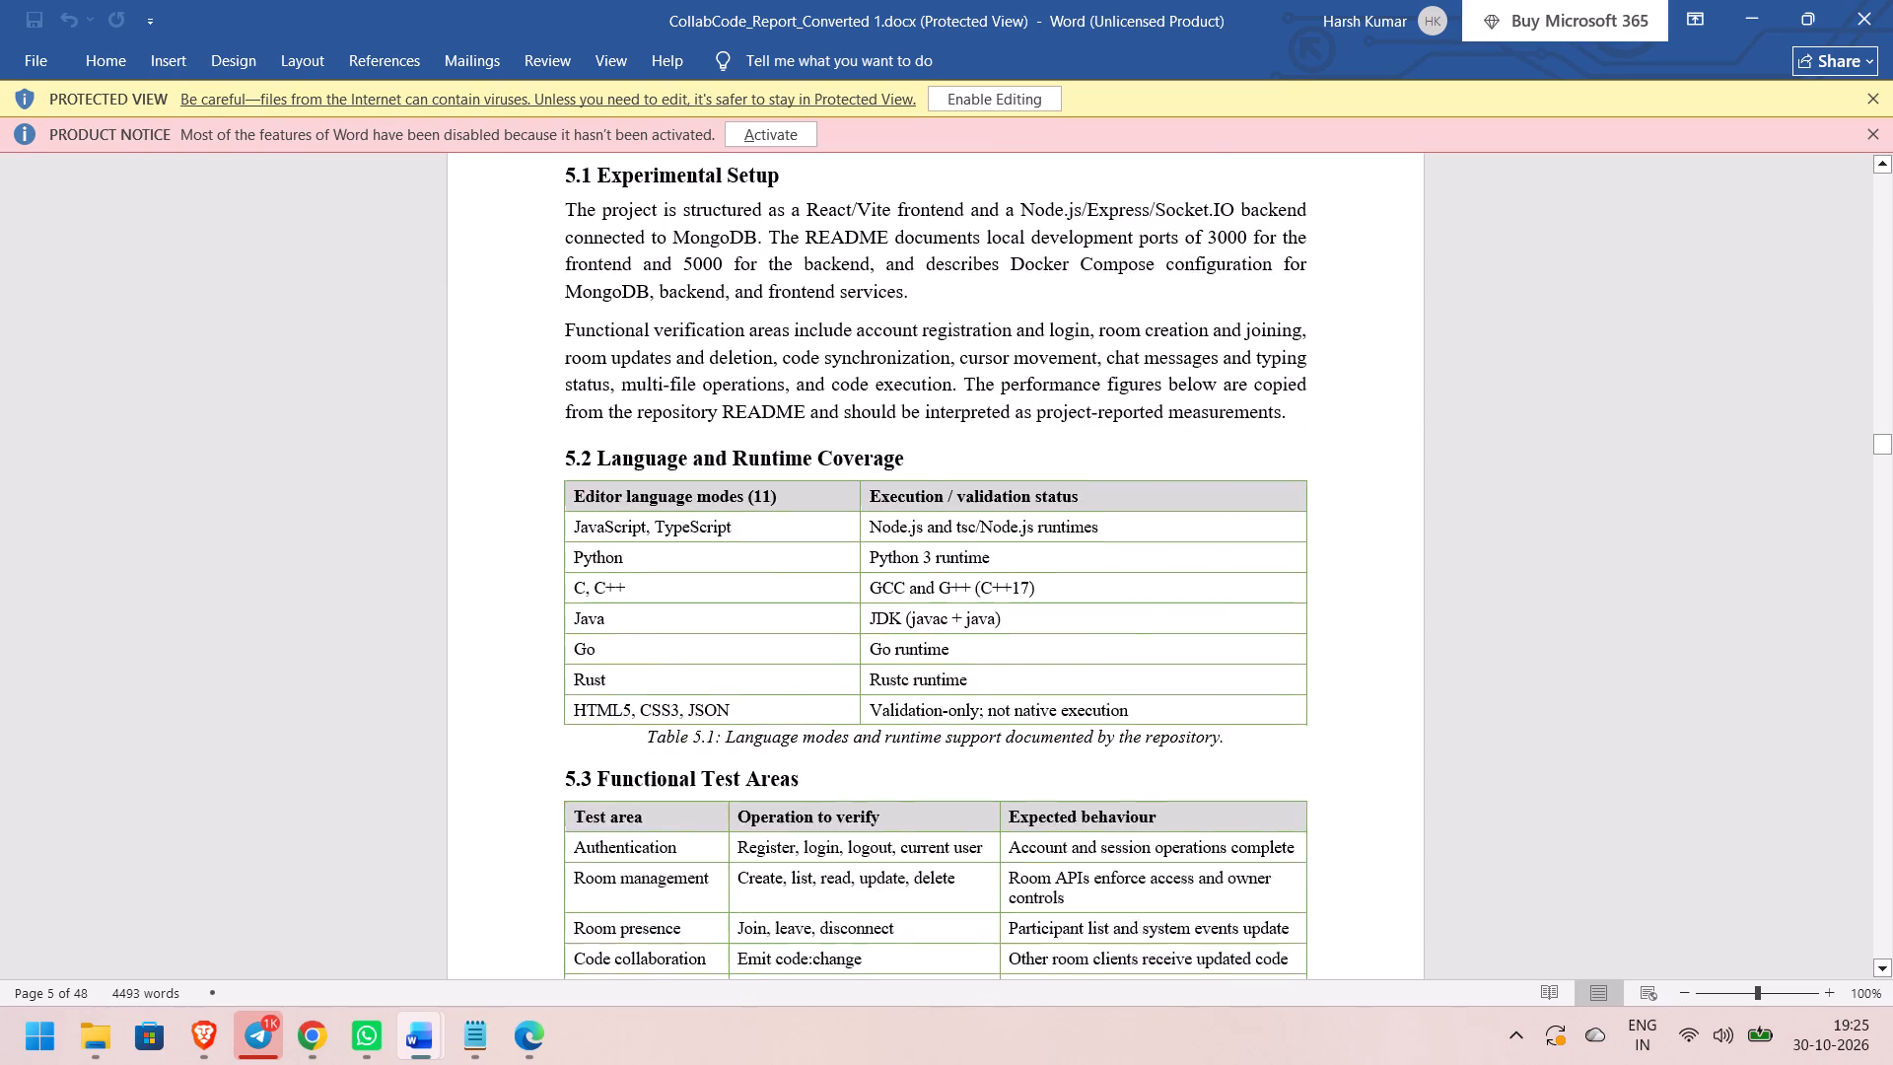
scroll(907, 511, up, 3)
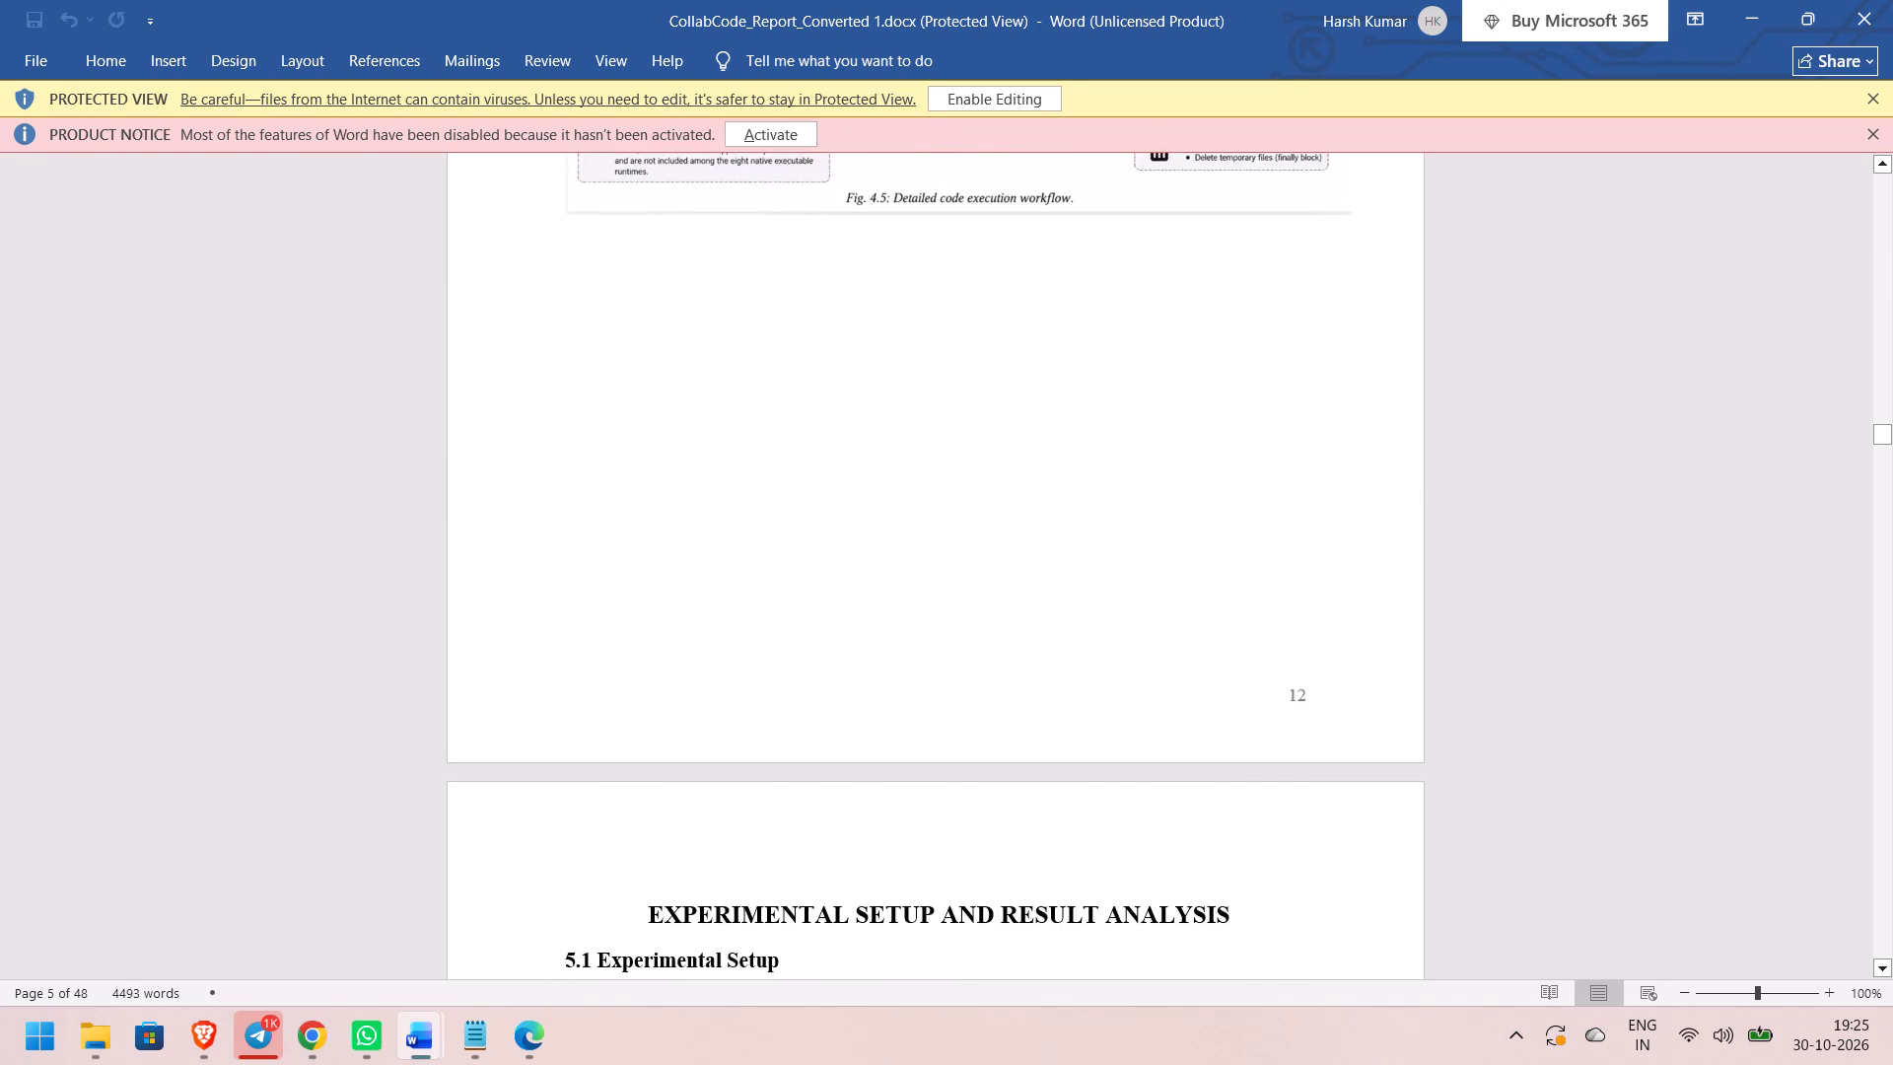
Review the rest of chapter 5, including section 5.5 Result Discussion, and the page layout leading through the Conclusion & Future Scope chapter.
scroll(907, 511, down, 9)
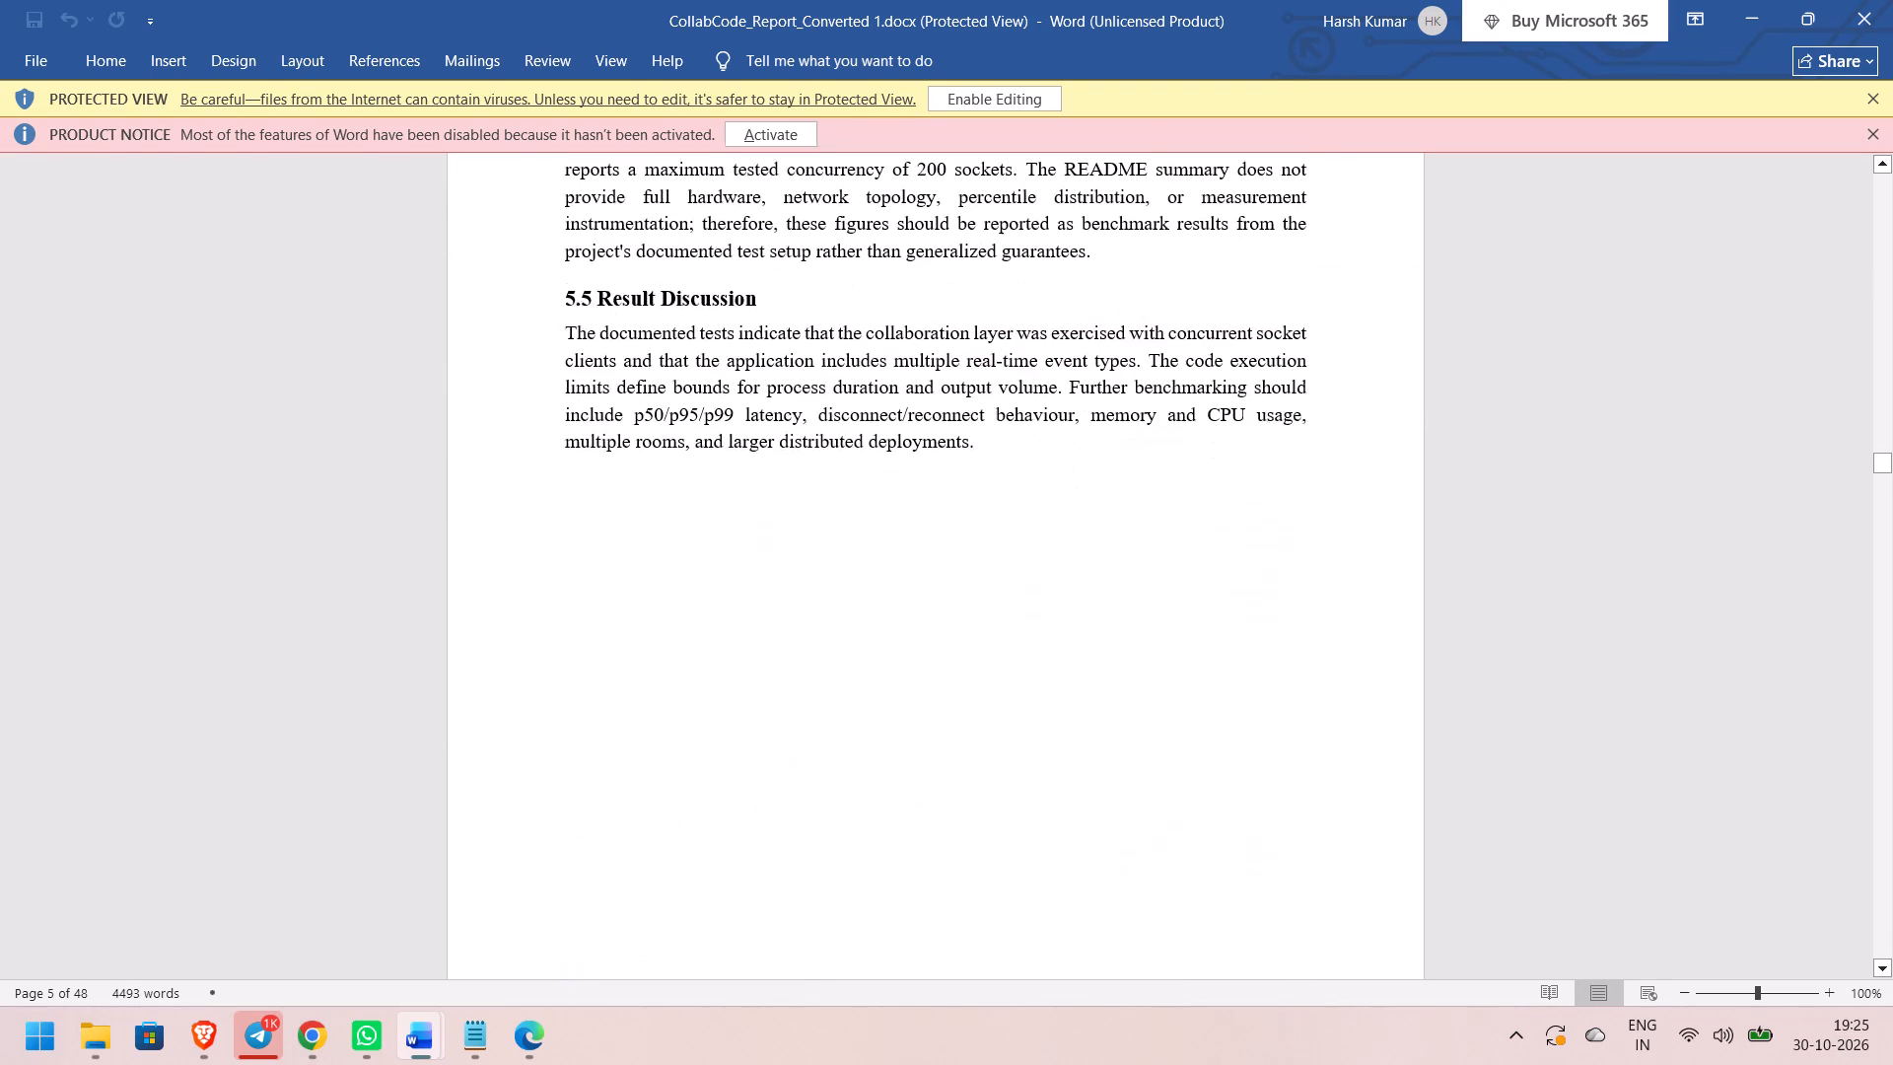
scroll(907, 511, down, 6)
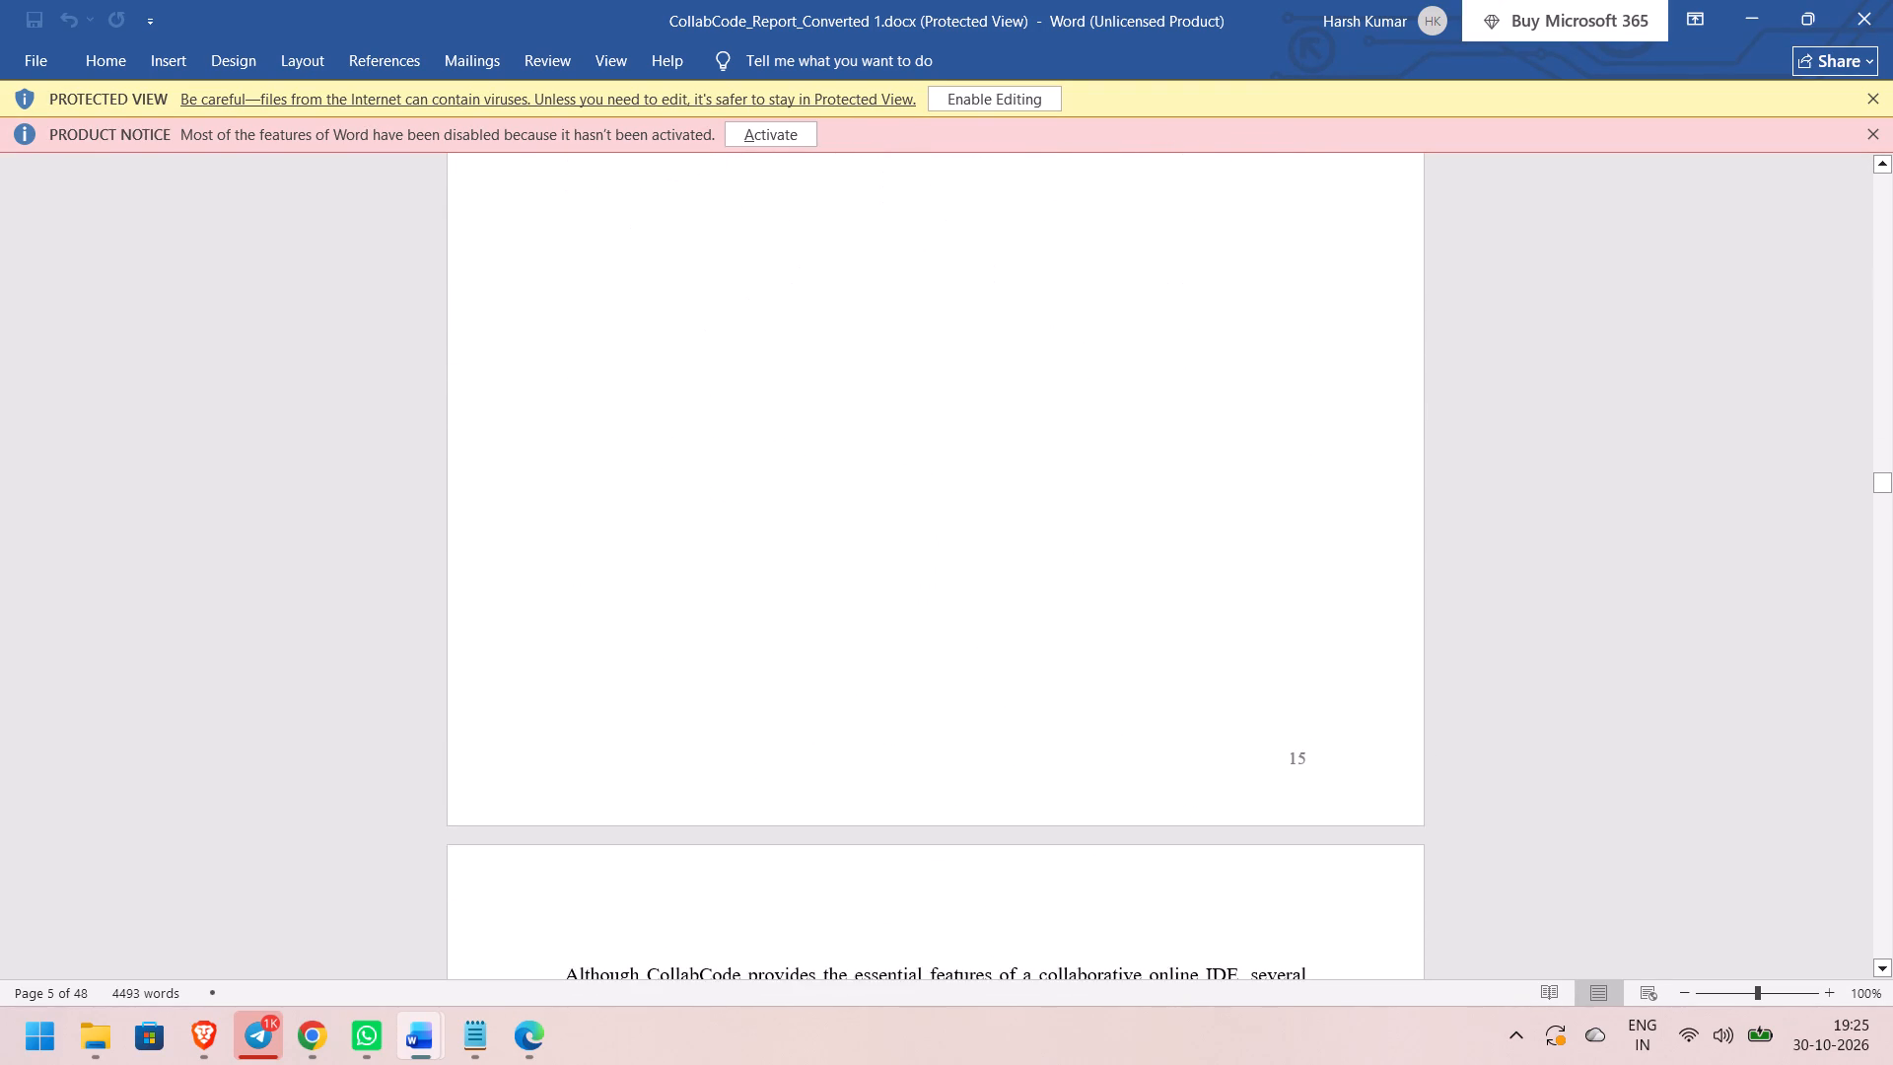
scroll(907, 511, down, 2)
Examine the Conclusion & Future Scope page and the page break between the 6.2 Future Scope heading and its introductory paragraph.
scroll(907, 511, up, 5)
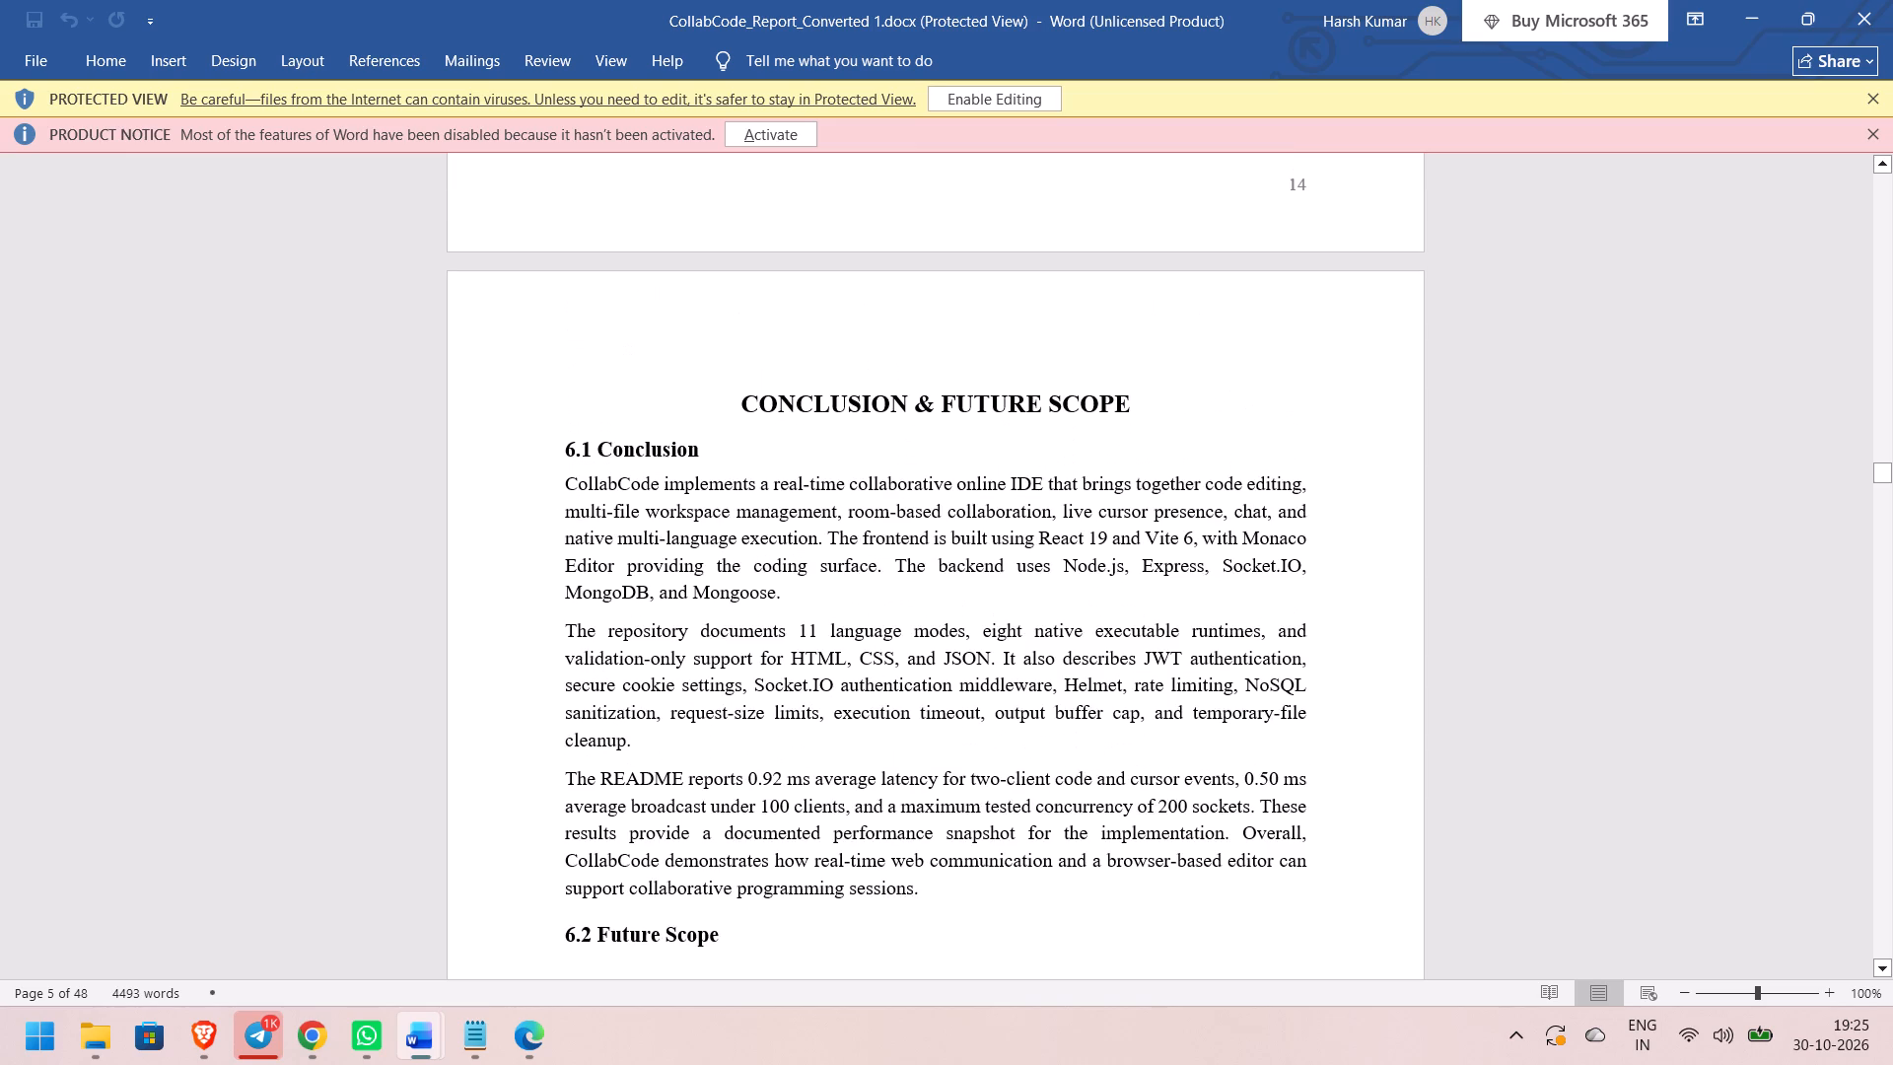
scroll(907, 511, down, 4)
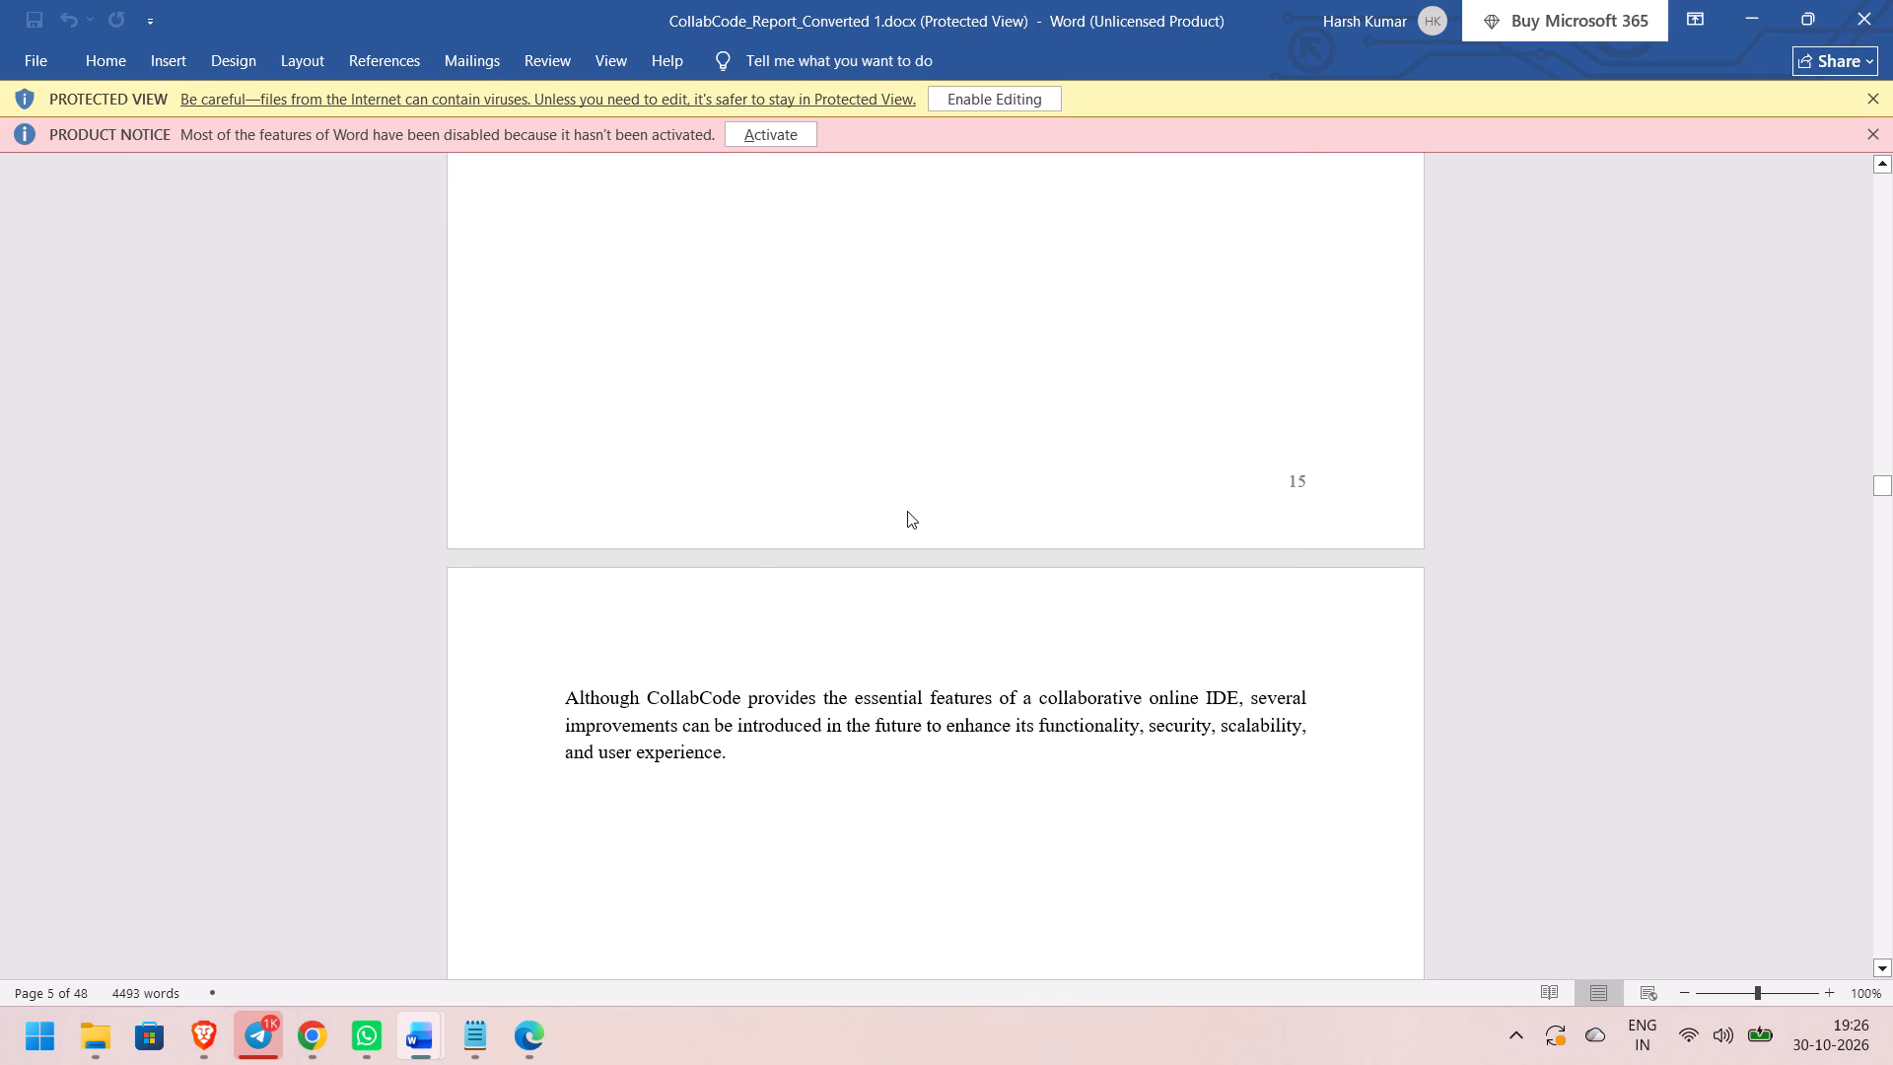
scroll(907, 511, down, 3)
scroll(907, 511, up, 3)
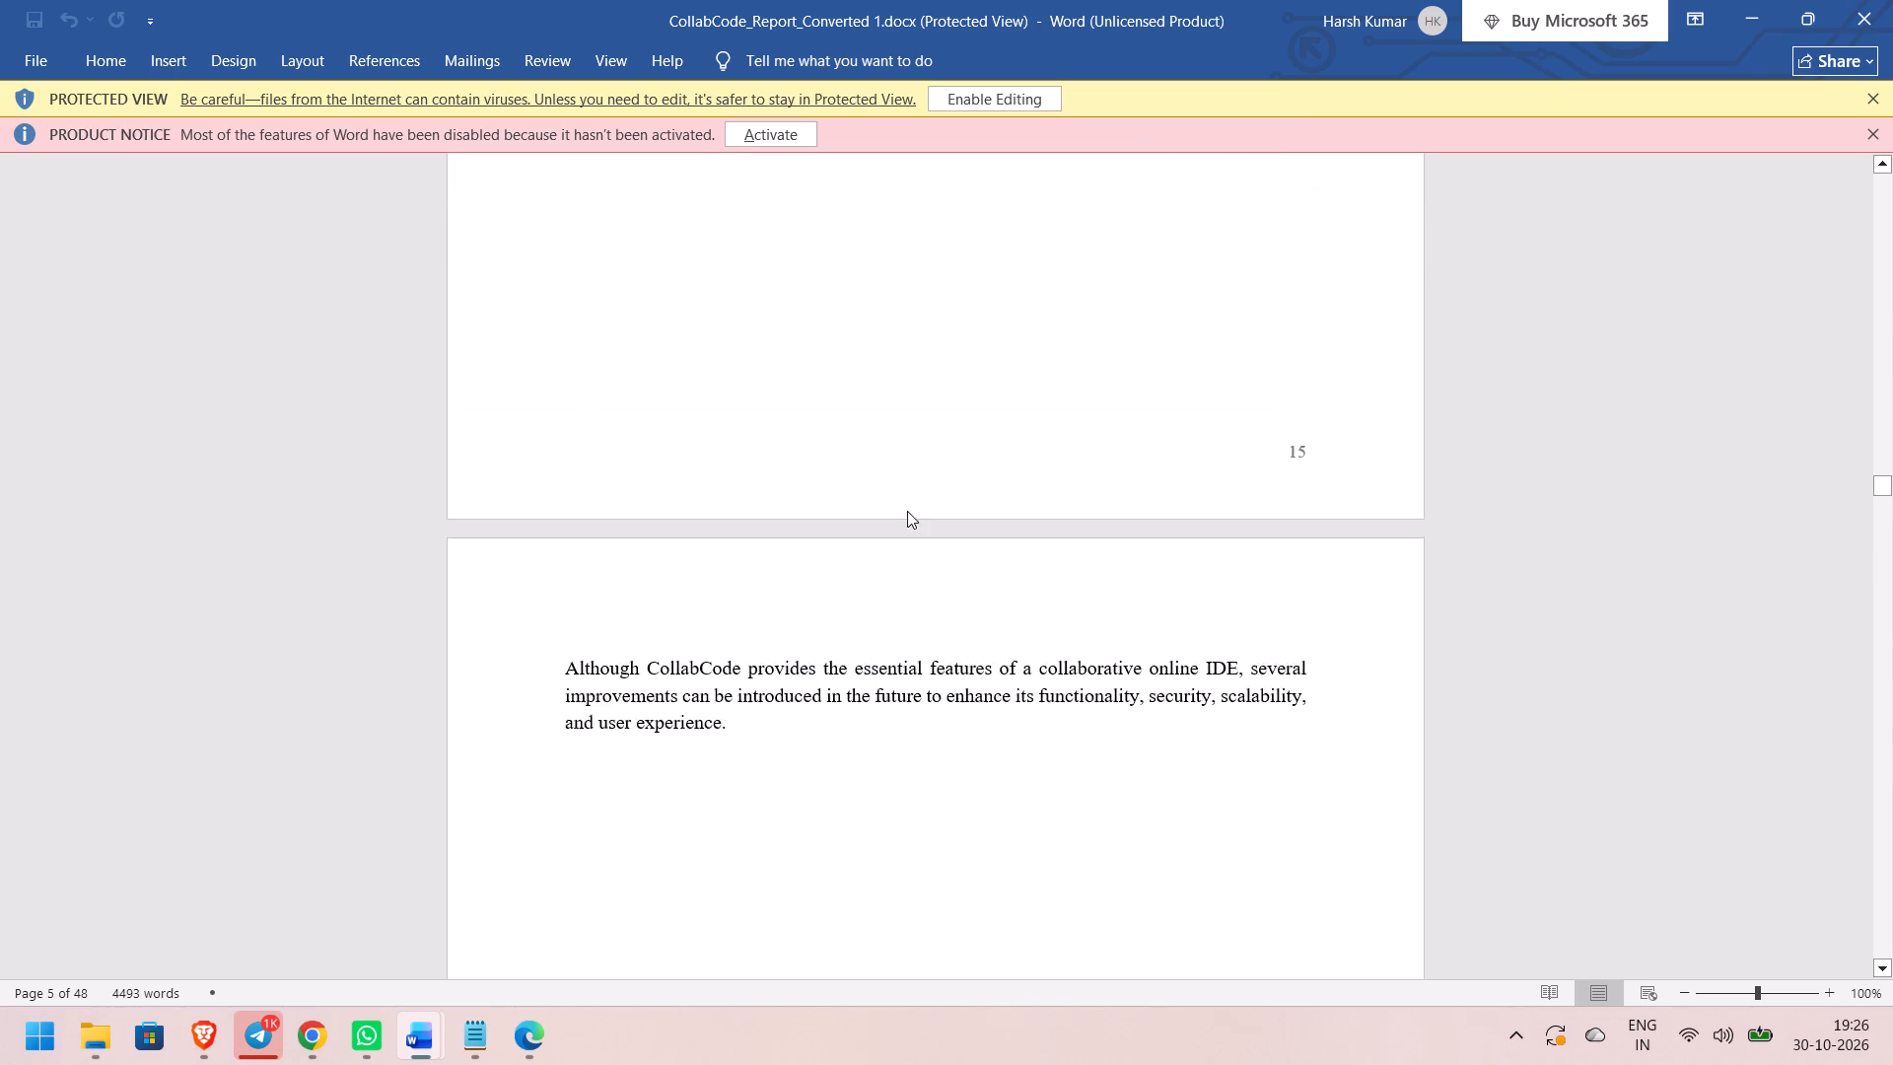
scroll(907, 511, up, 3)
scroll(816, 565, down, 3)
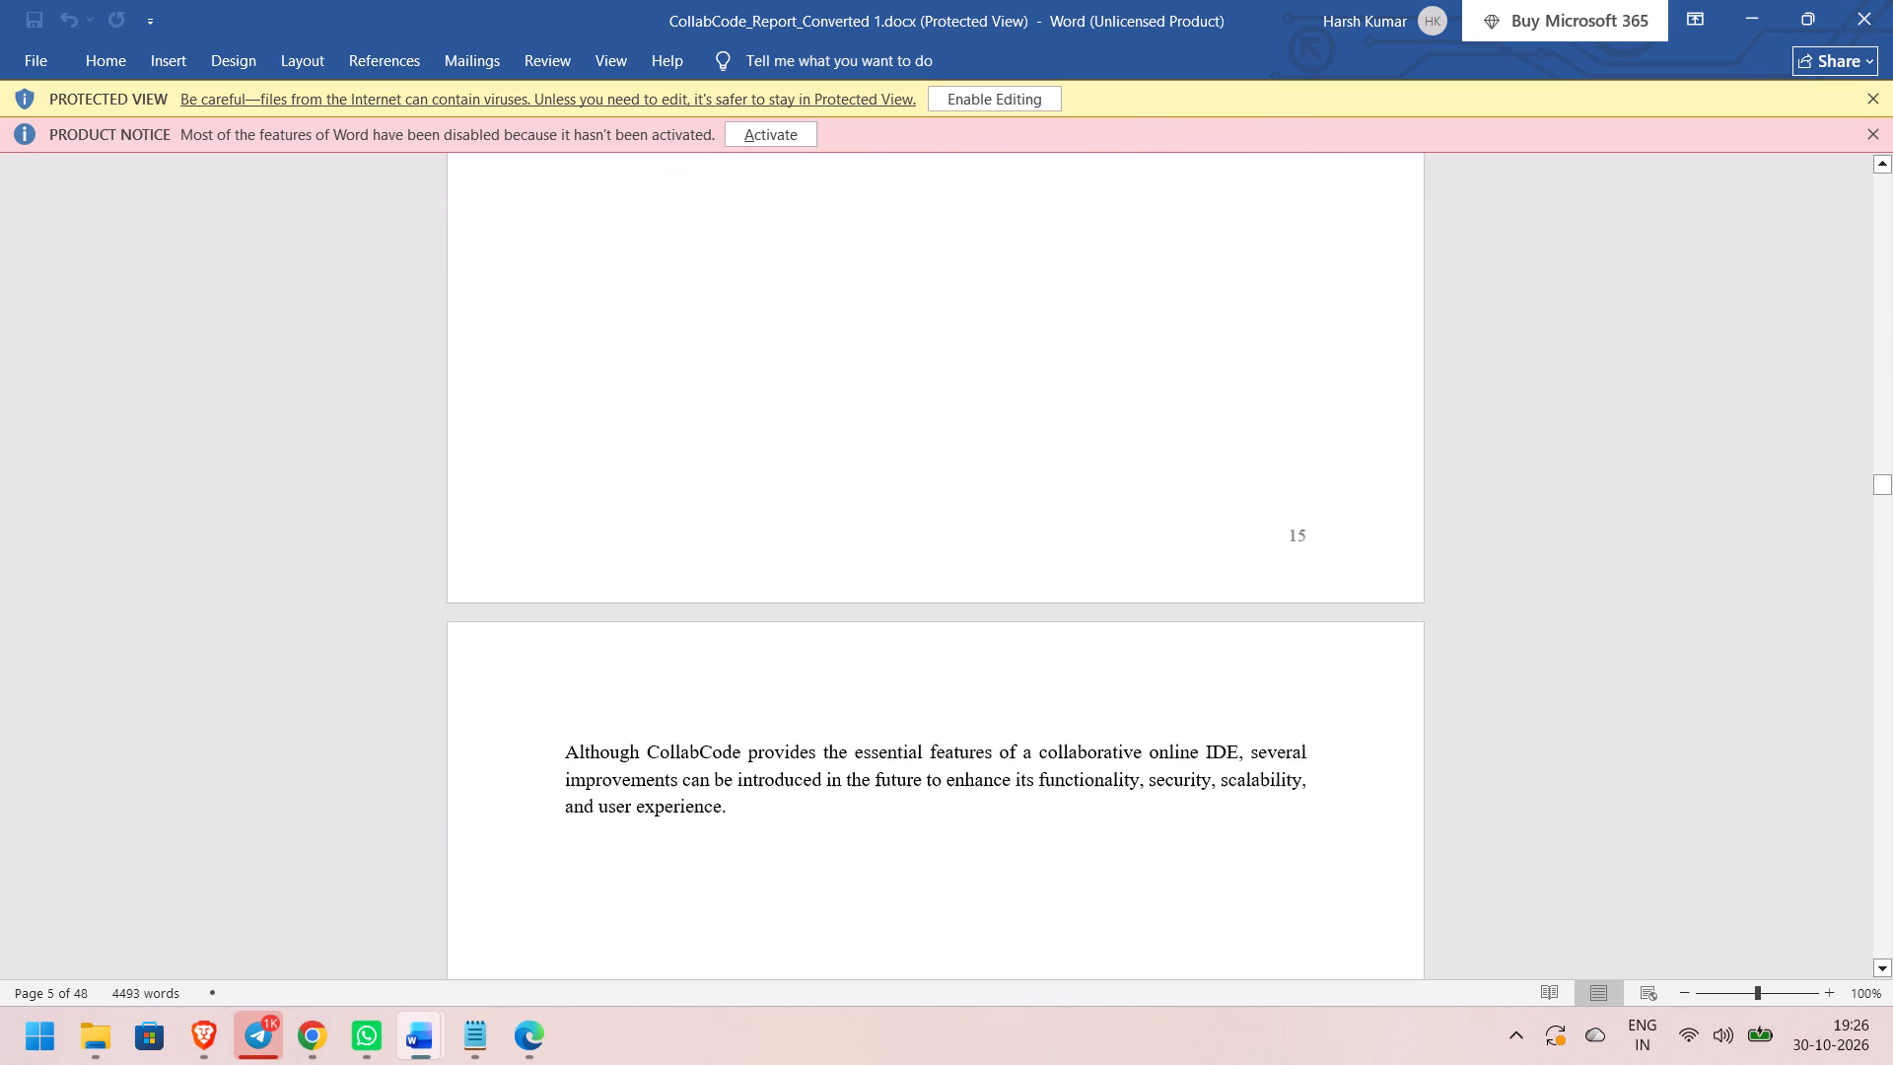
Check the layout of the Future Scope bullet pages, the Technology Stack section and the security bullets and pages after it.
scroll(816, 565, down, 8)
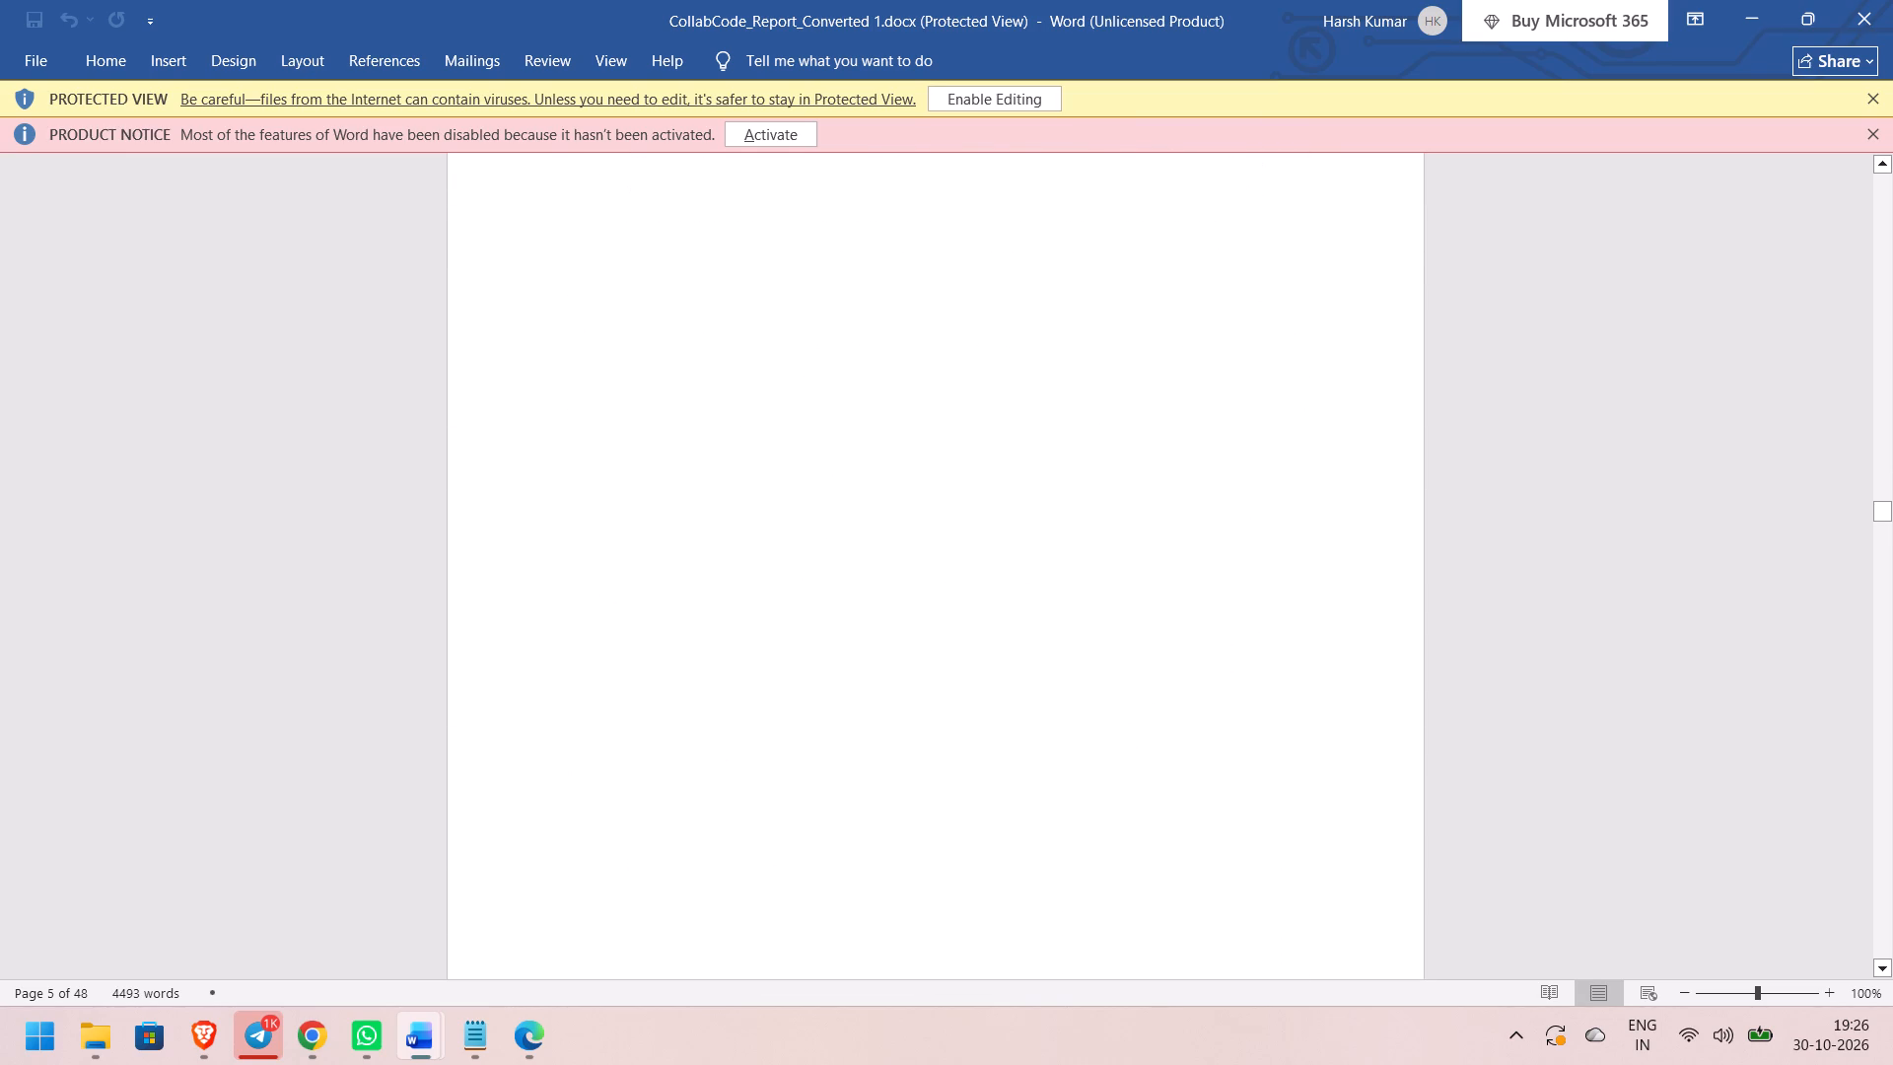
scroll(816, 565, down, 8)
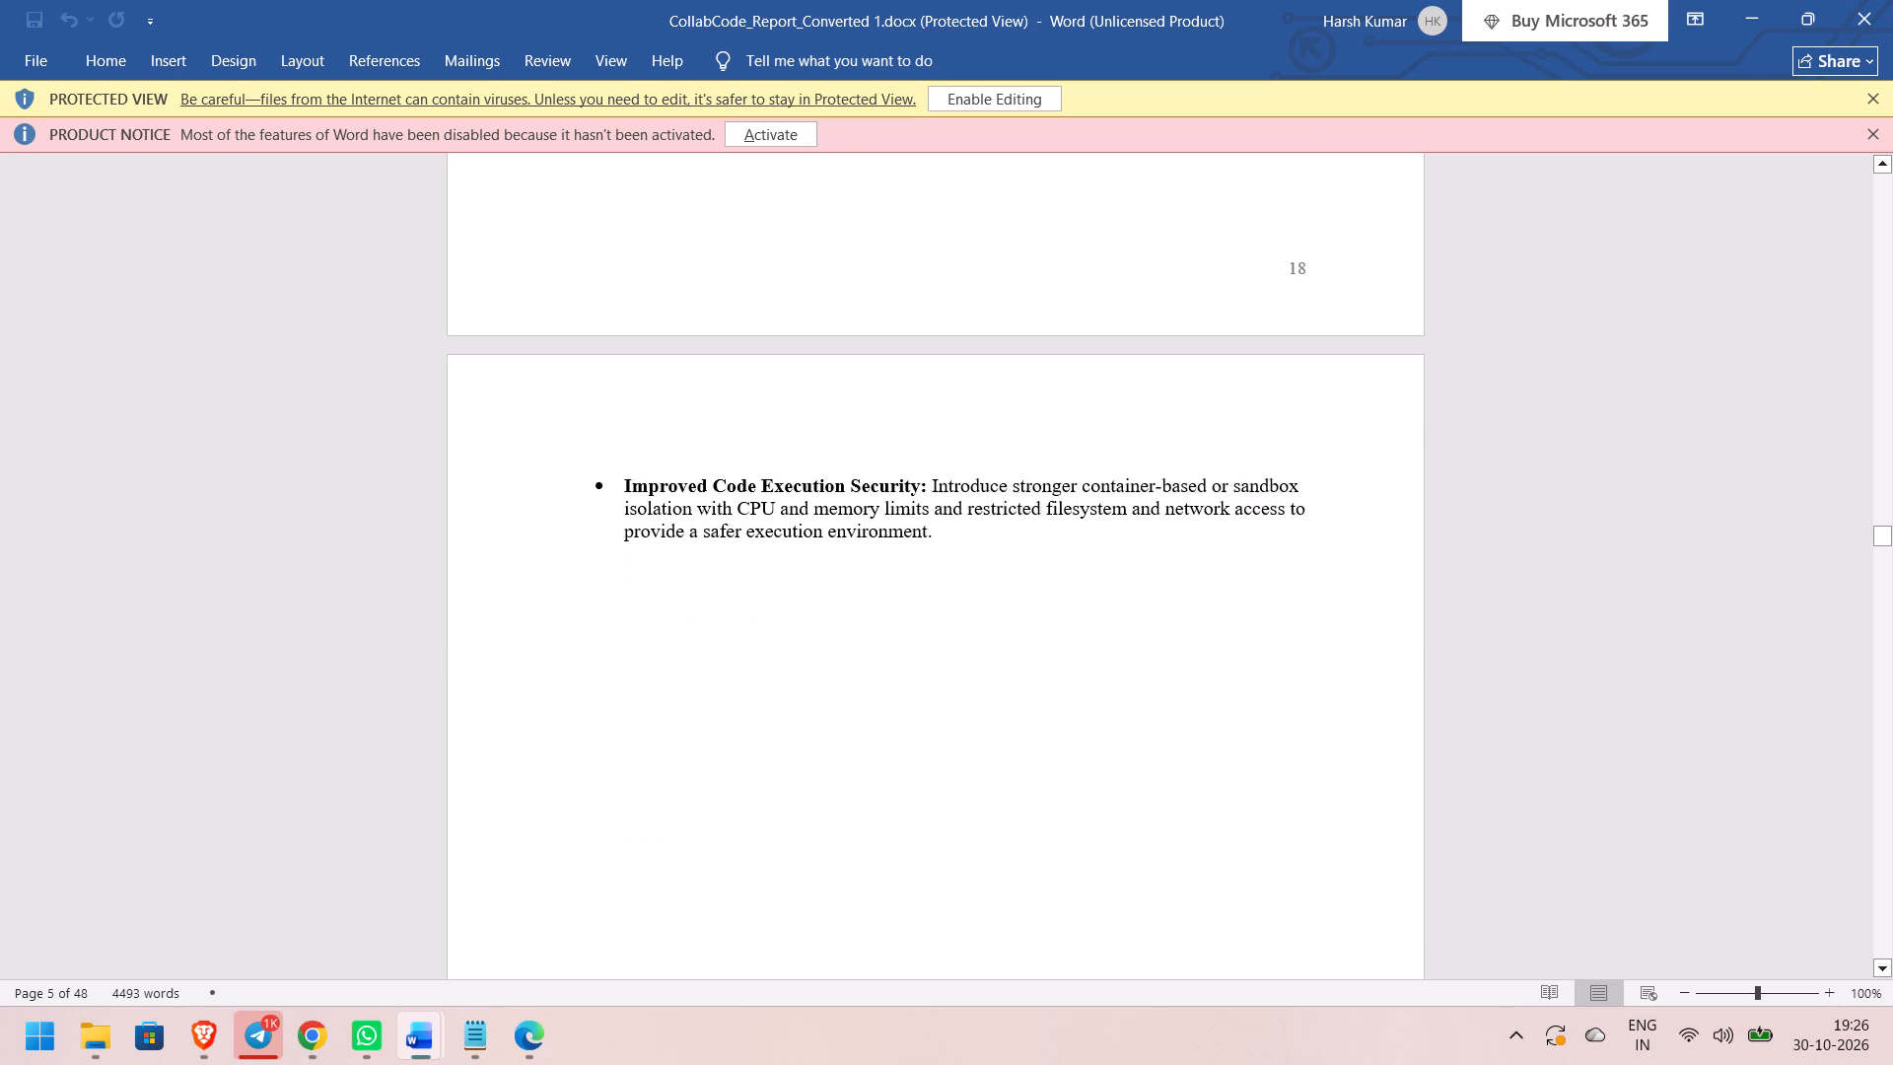
scroll(816, 565, down, 12)
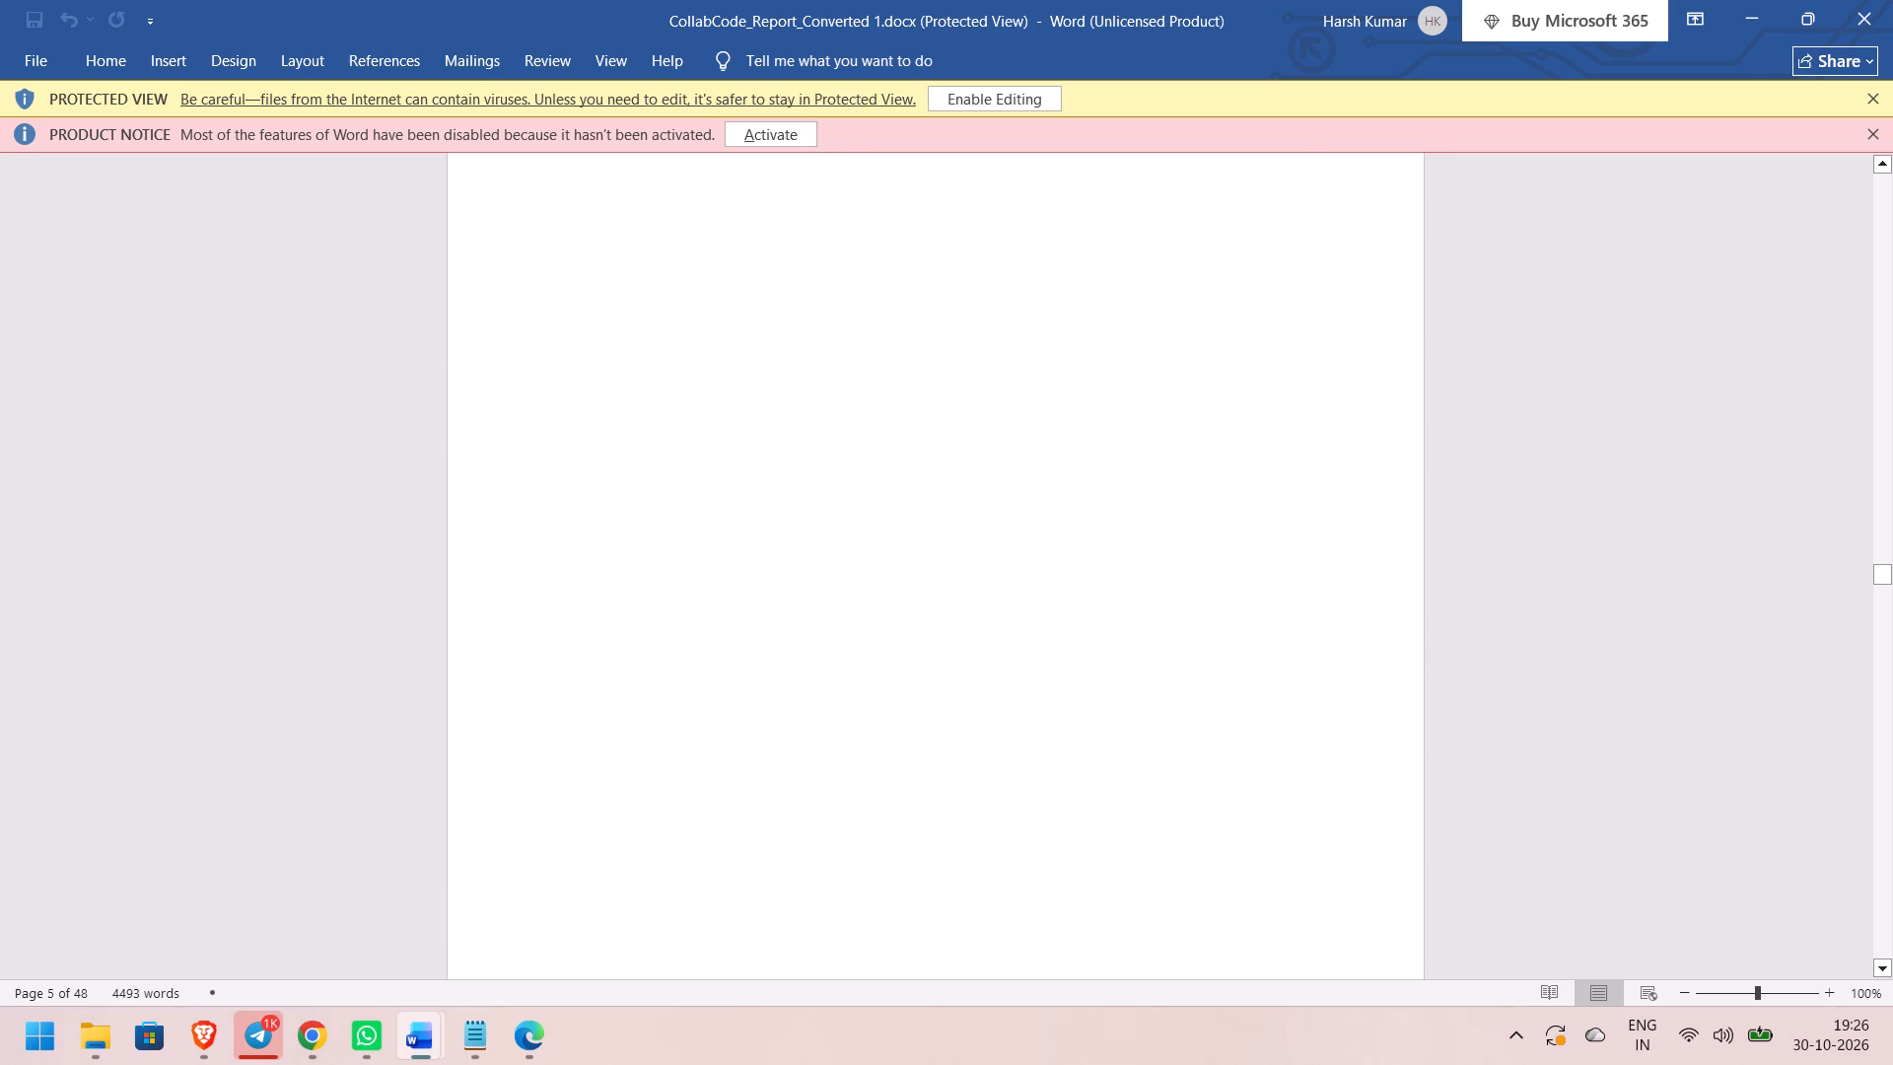
scroll(816, 565, down, 4)
scroll(816, 565, down, 20)
scroll(816, 565, down, 1)
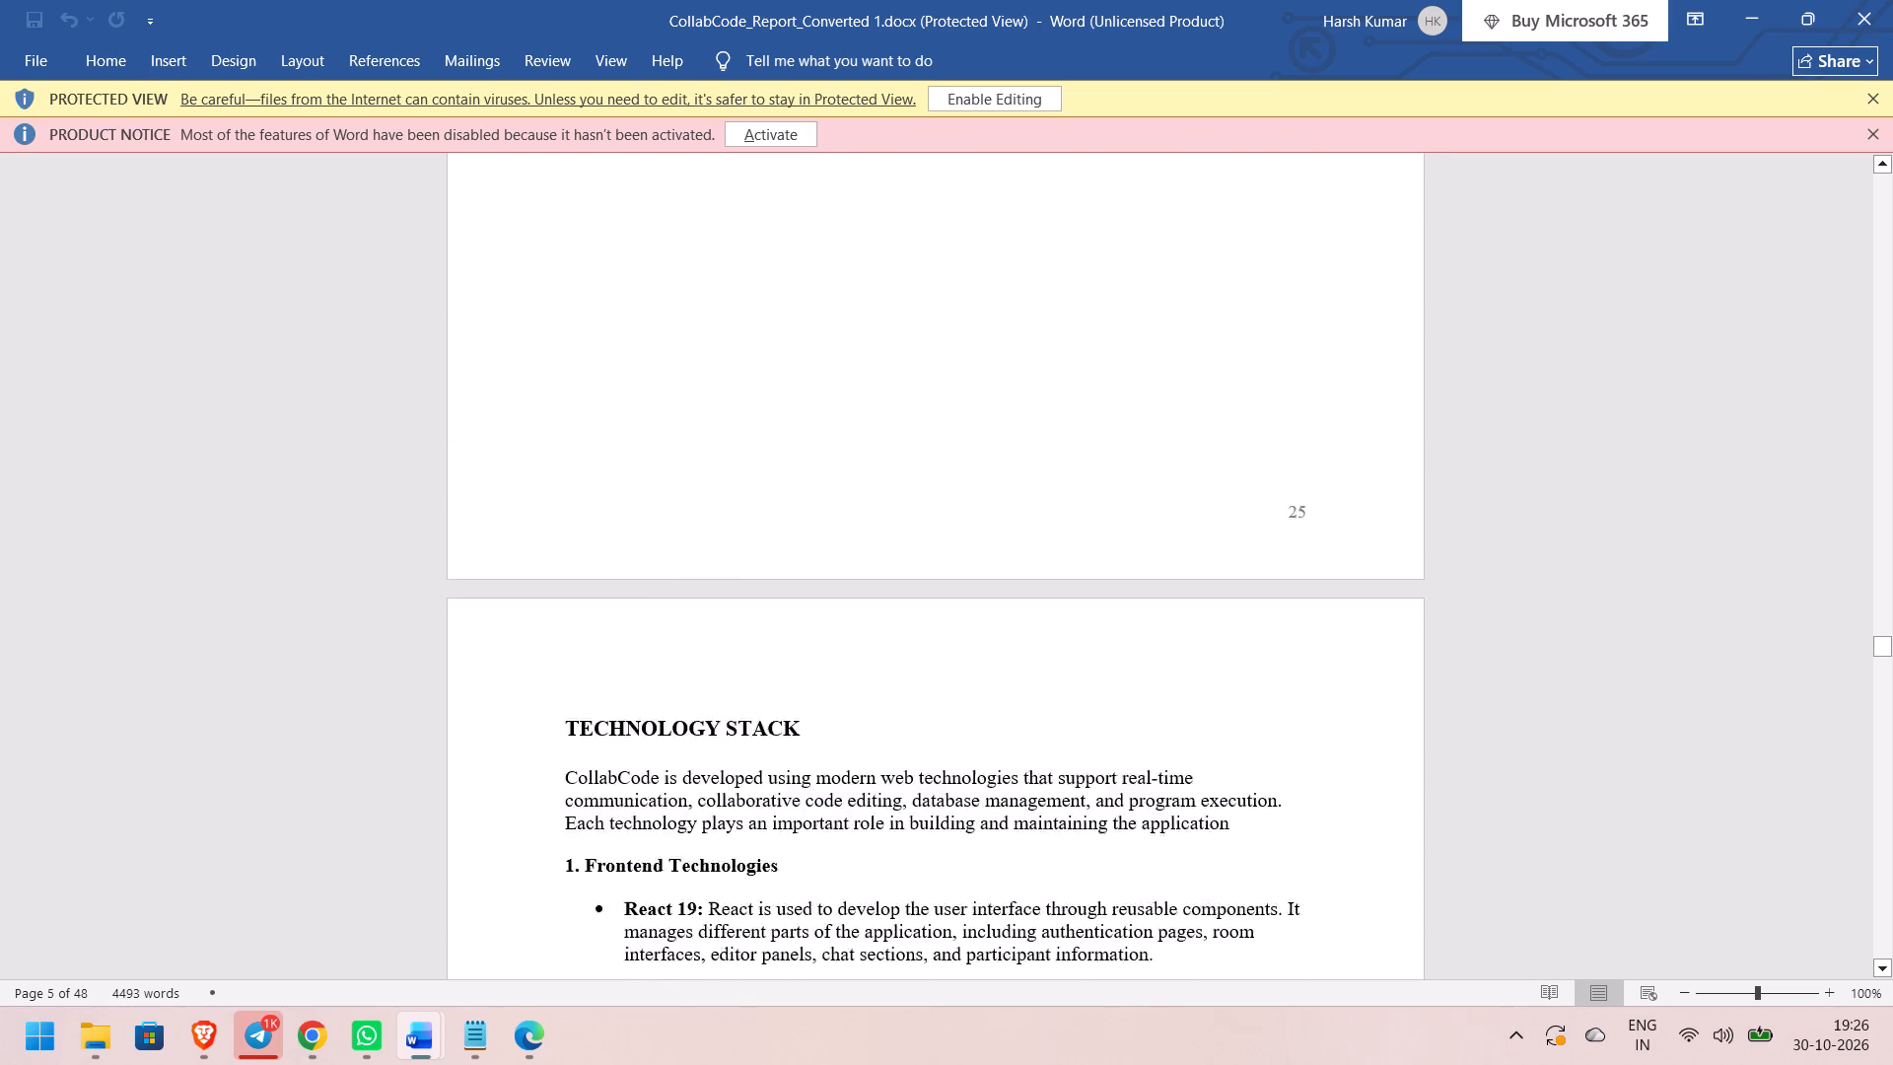
scroll(816, 565, down, 9)
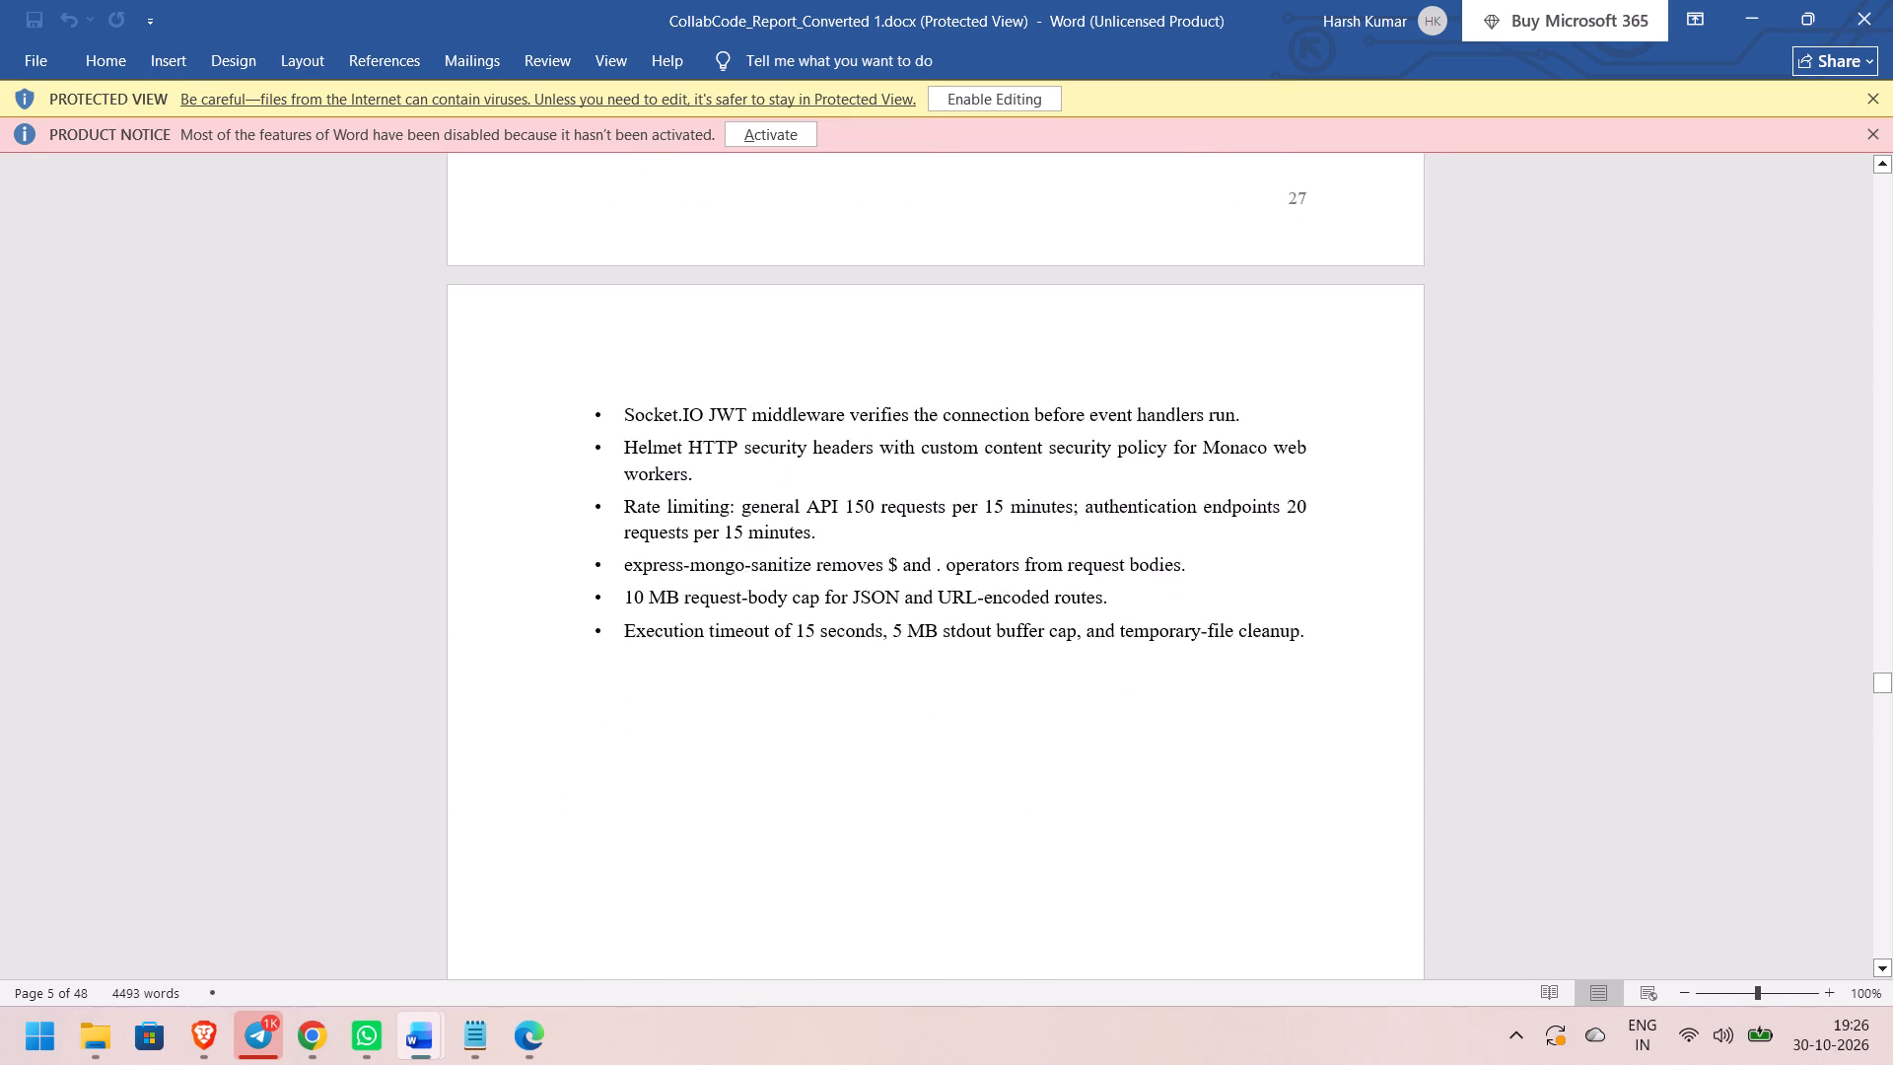
scroll(816, 565, down, 12)
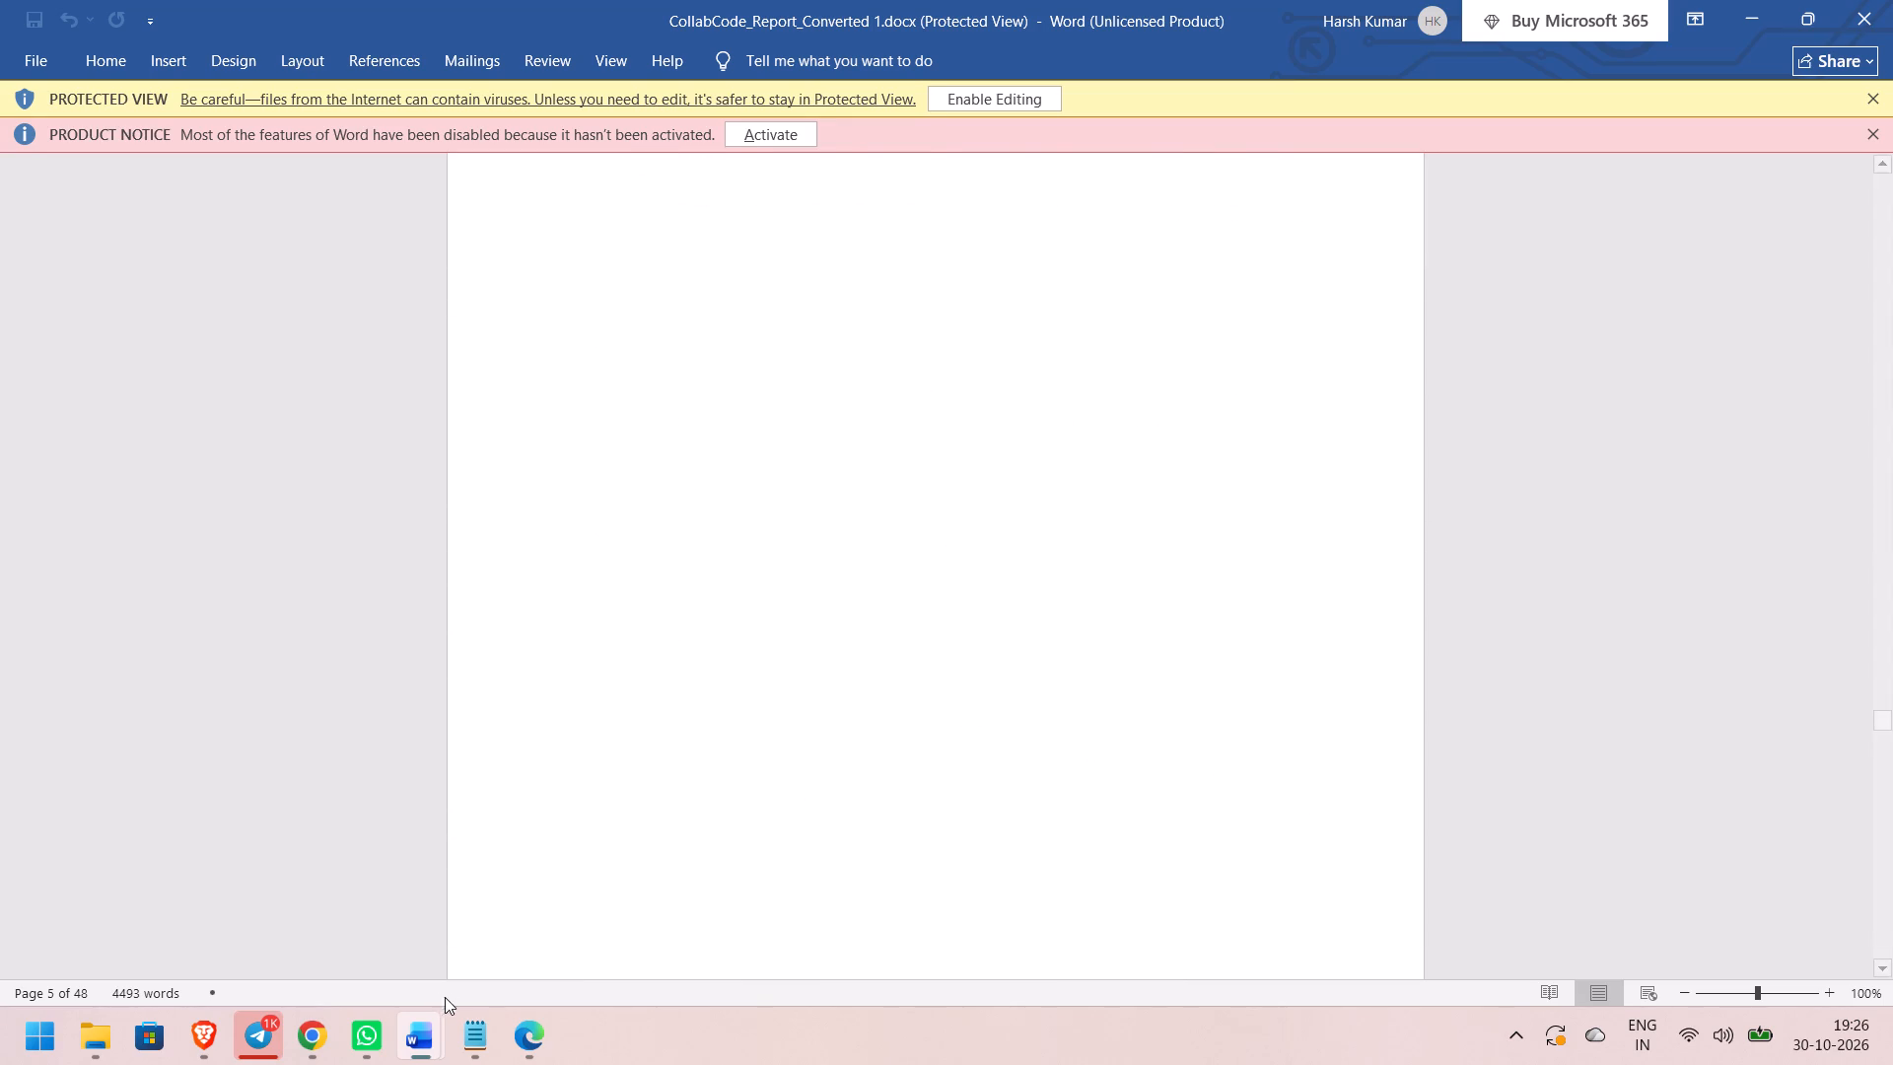
Switch to the online report in Chrome and pull the "Although CollabCode provides" paragraph back directly below the 6.2 Future Scope heading.
click(321, 1039)
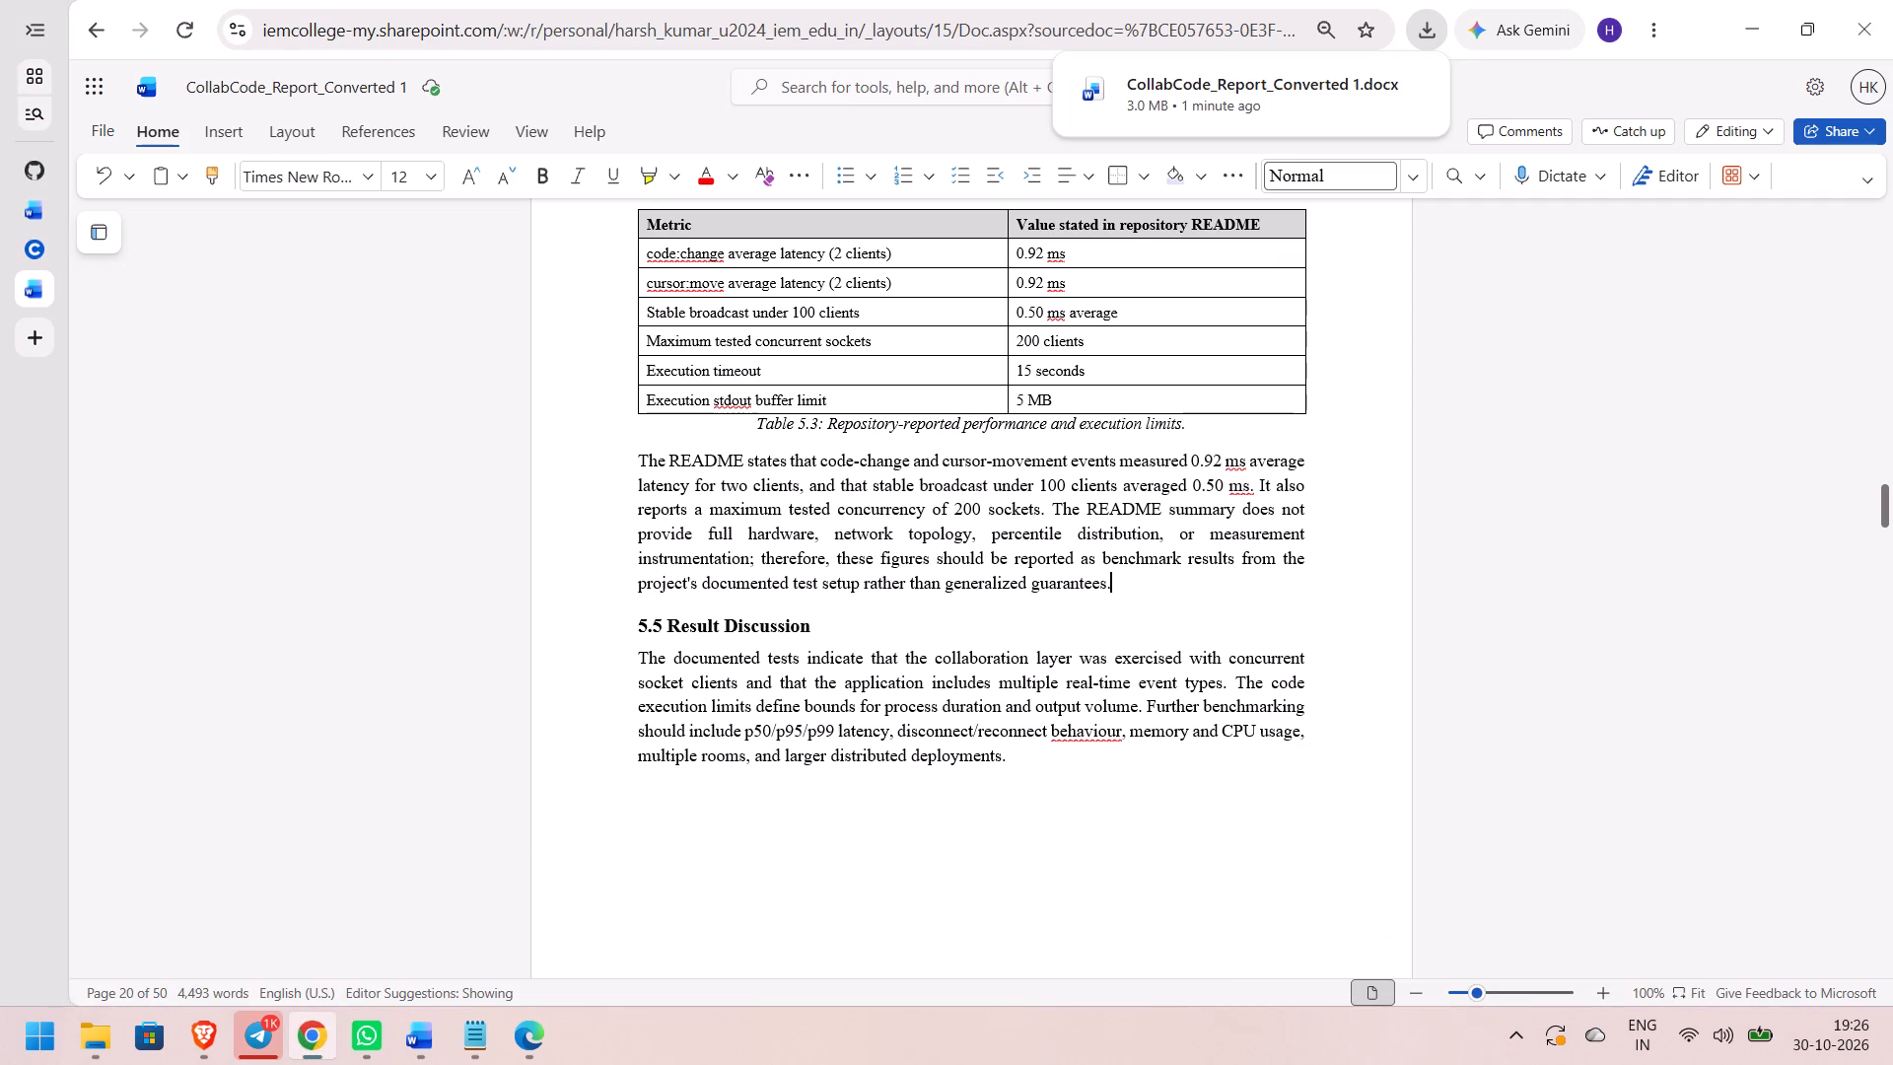
scroll(656, 751, down, 3)
scroll(656, 751, up, 5)
scroll(656, 751, down, 5)
scroll(656, 751, up, 1)
scroll(656, 751, down, 3)
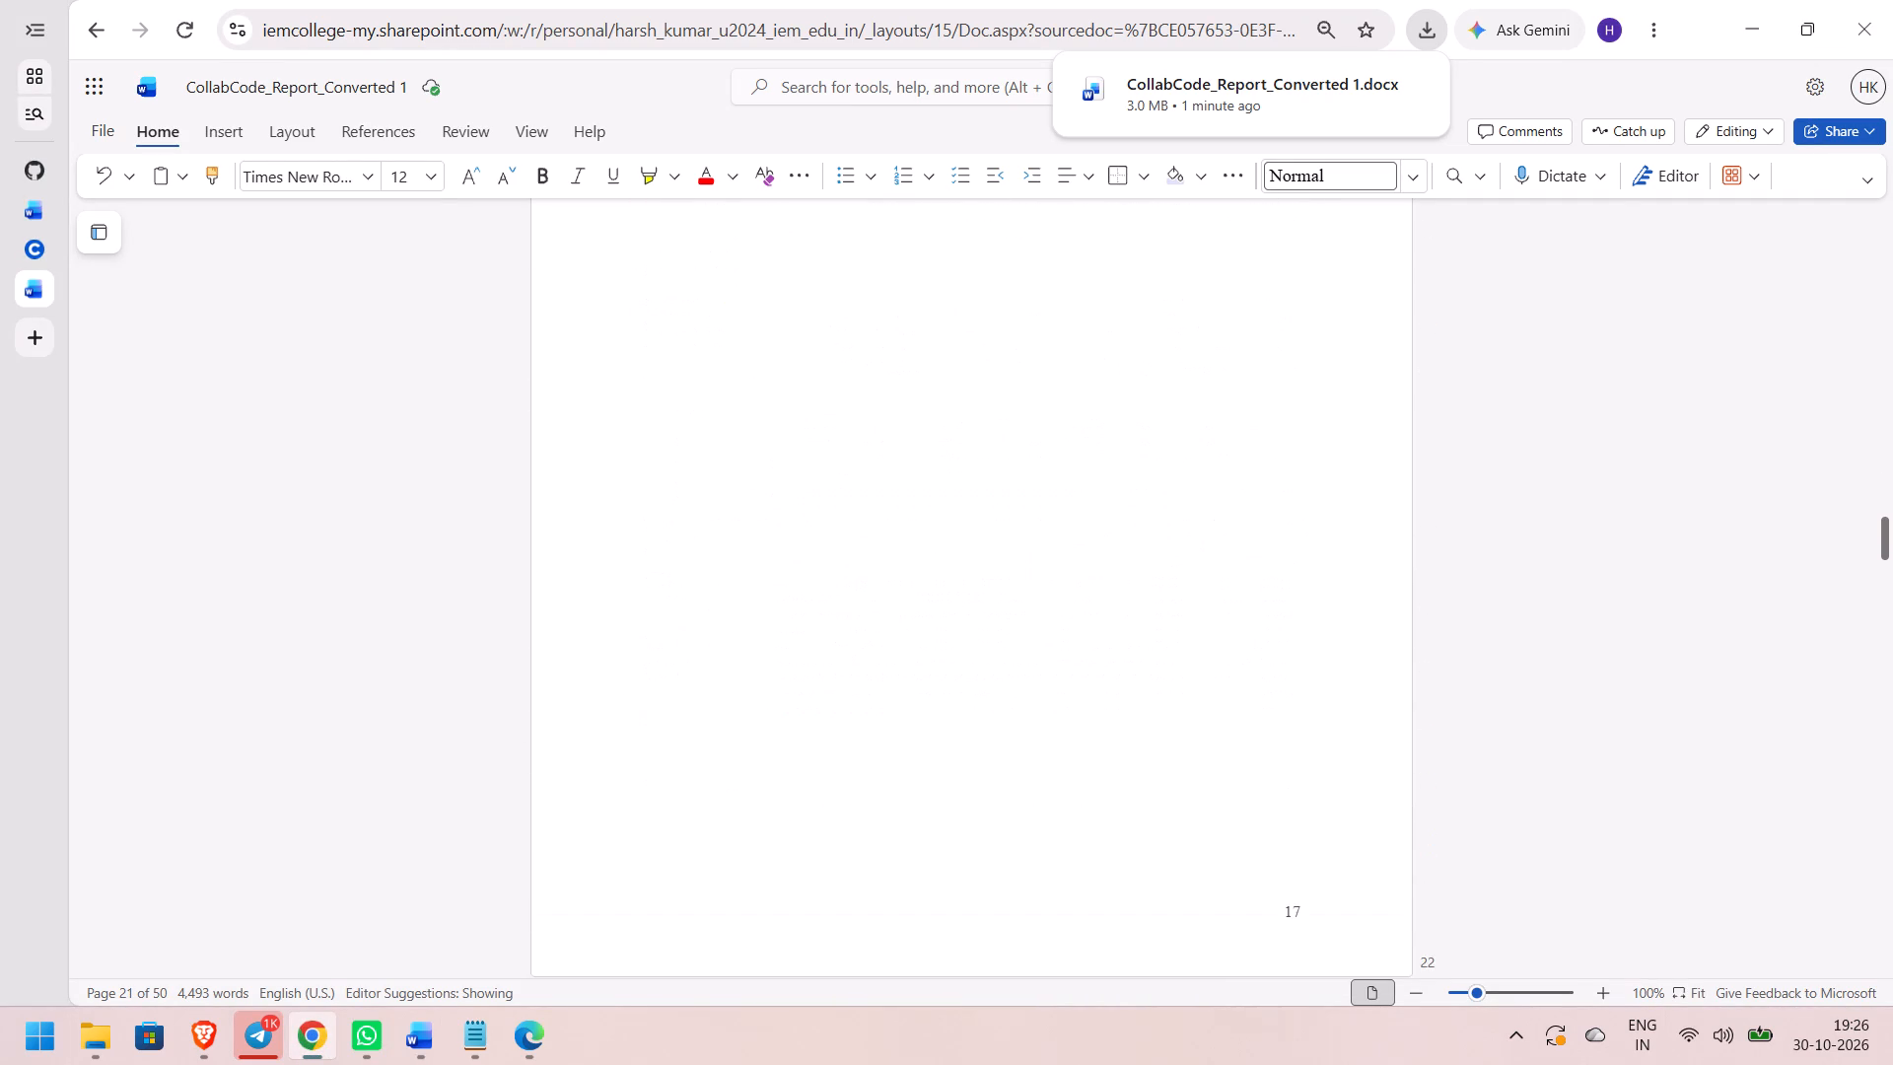
scroll(656, 751, up, 2)
scroll(606, 761, down, 1)
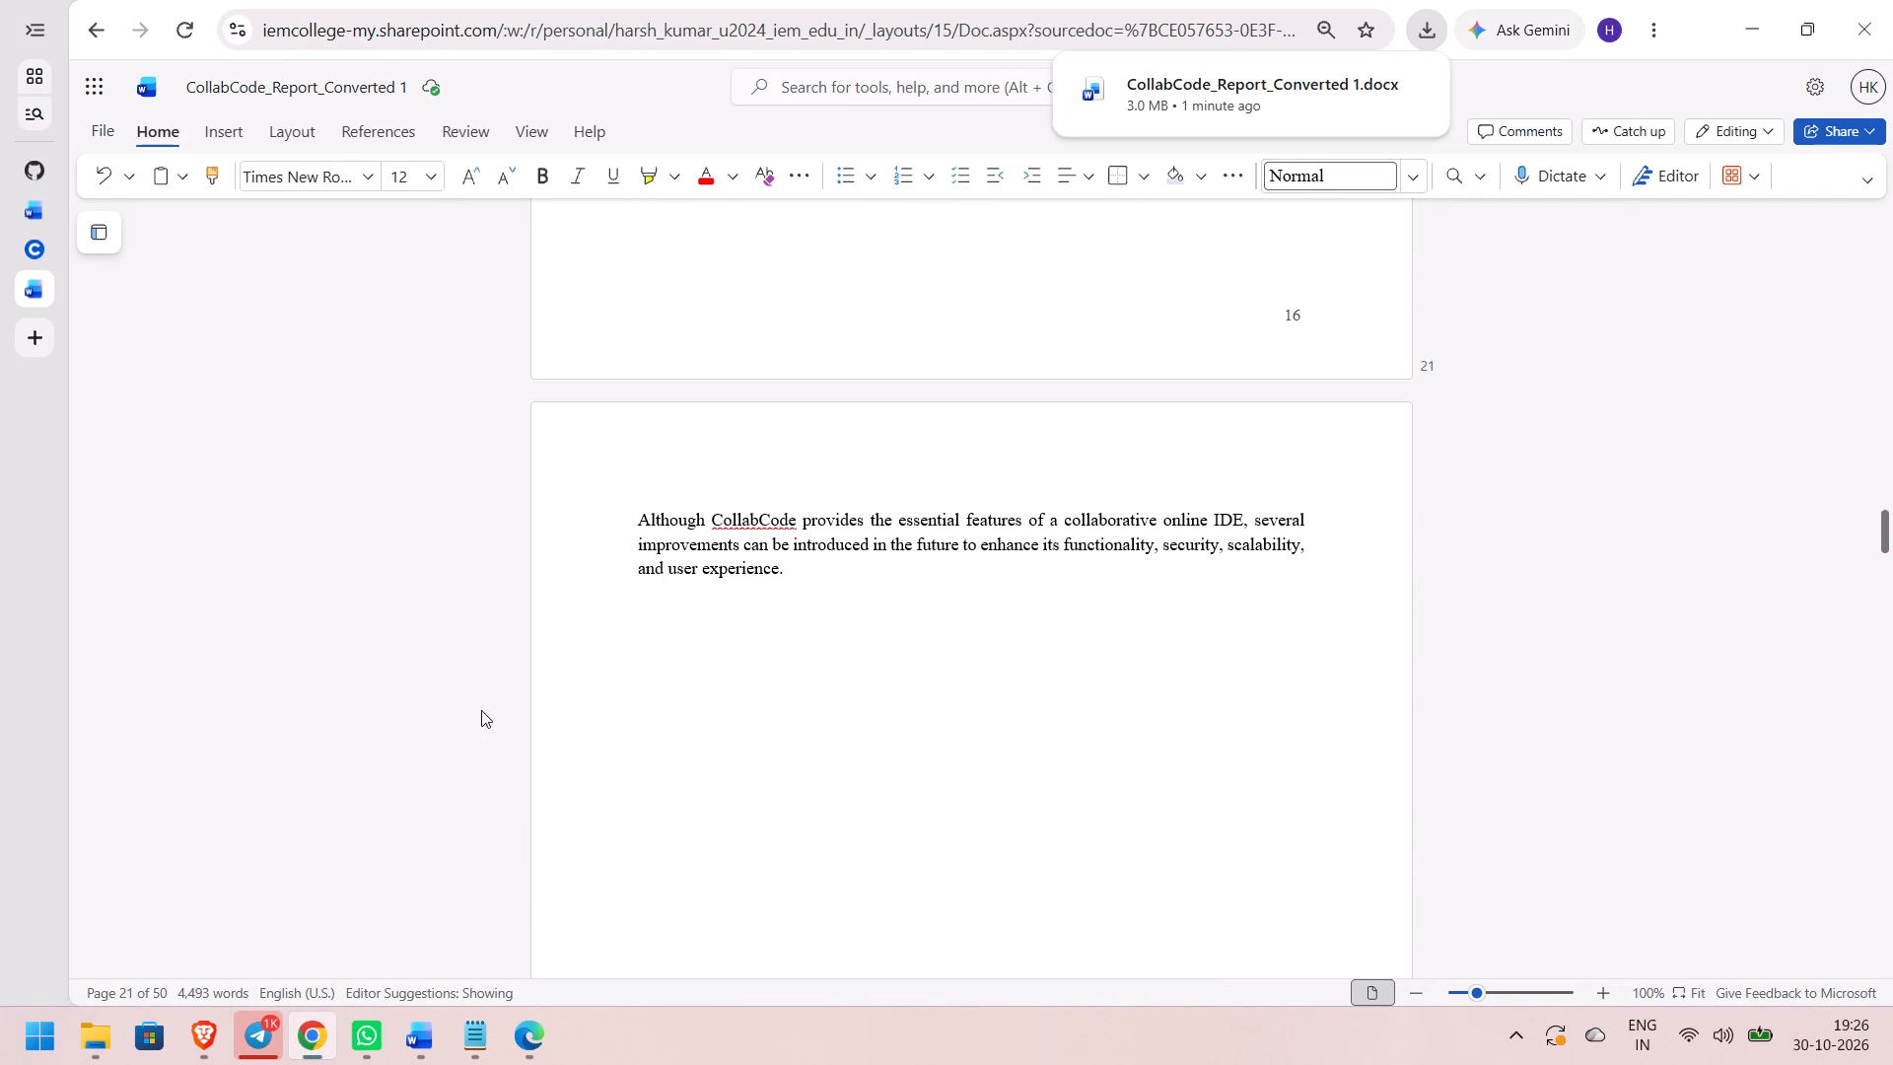
click(607, 441)
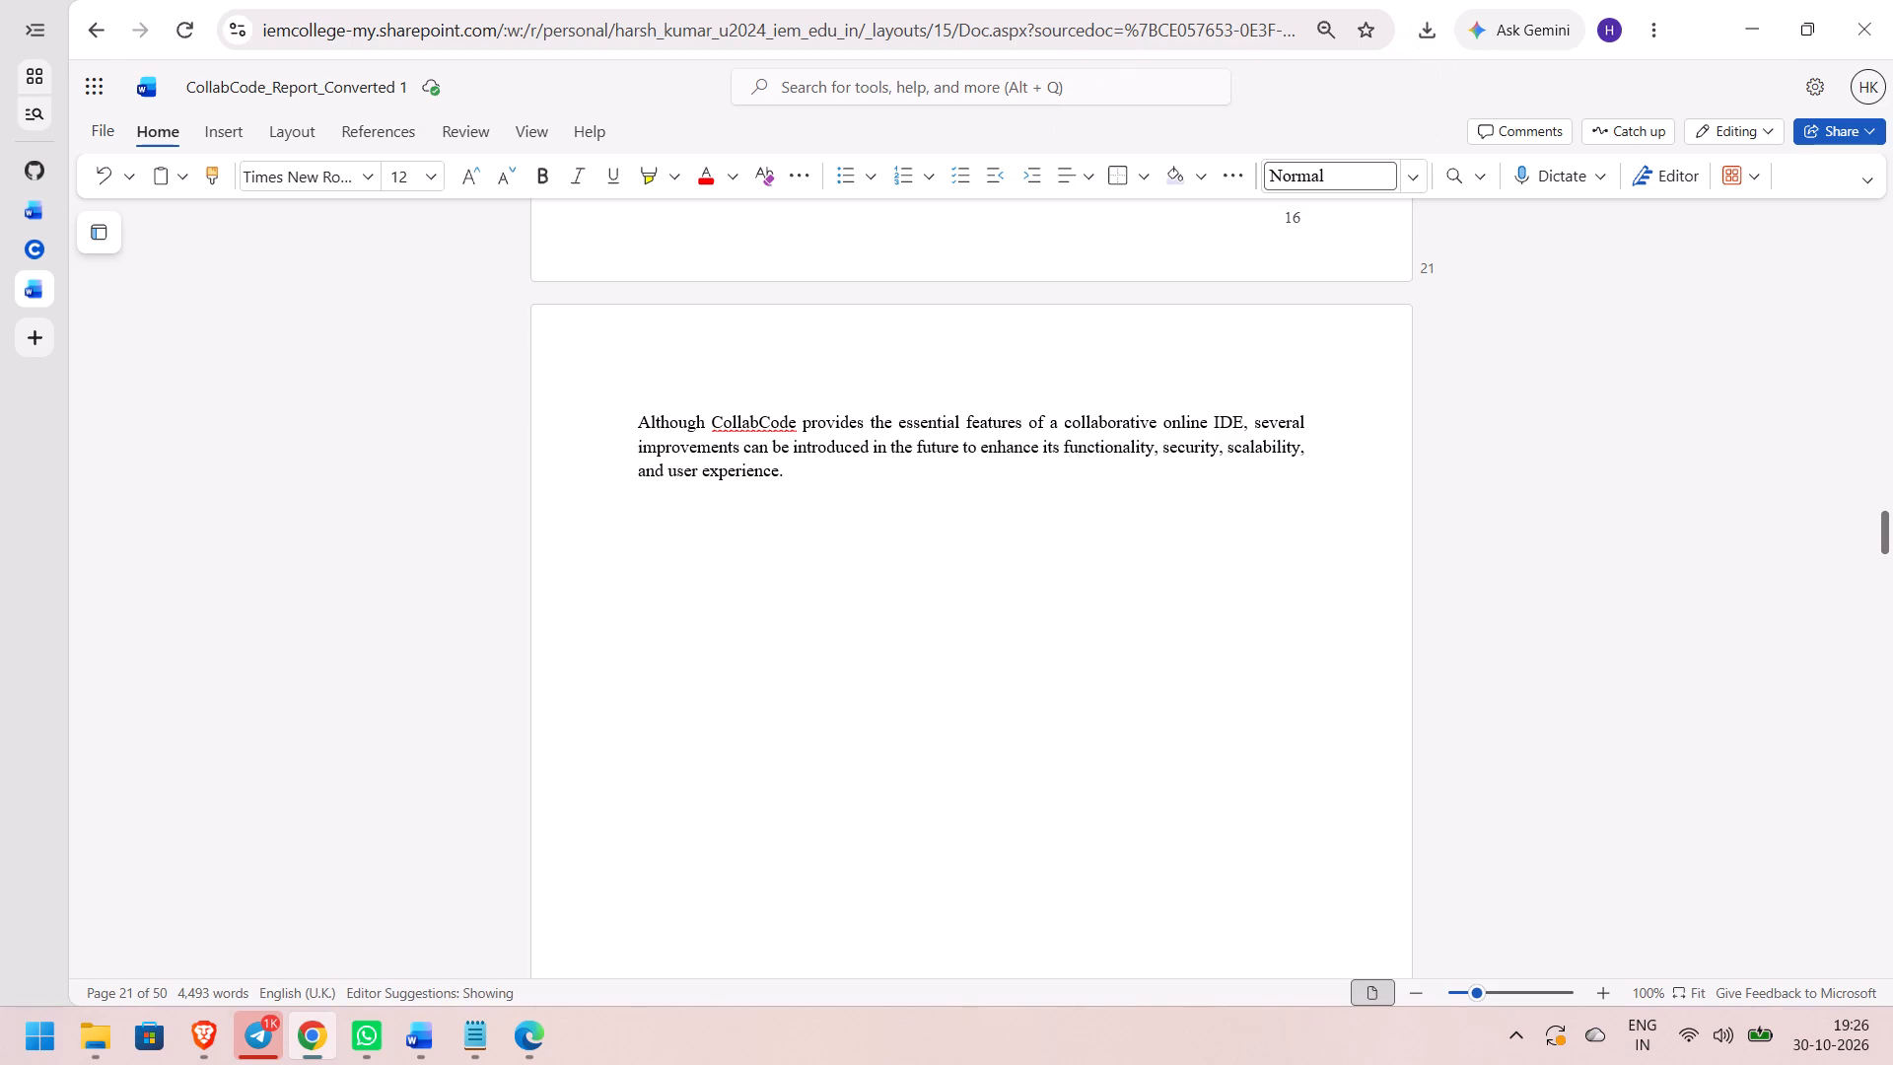
click(604, 418)
key(BackSpace)
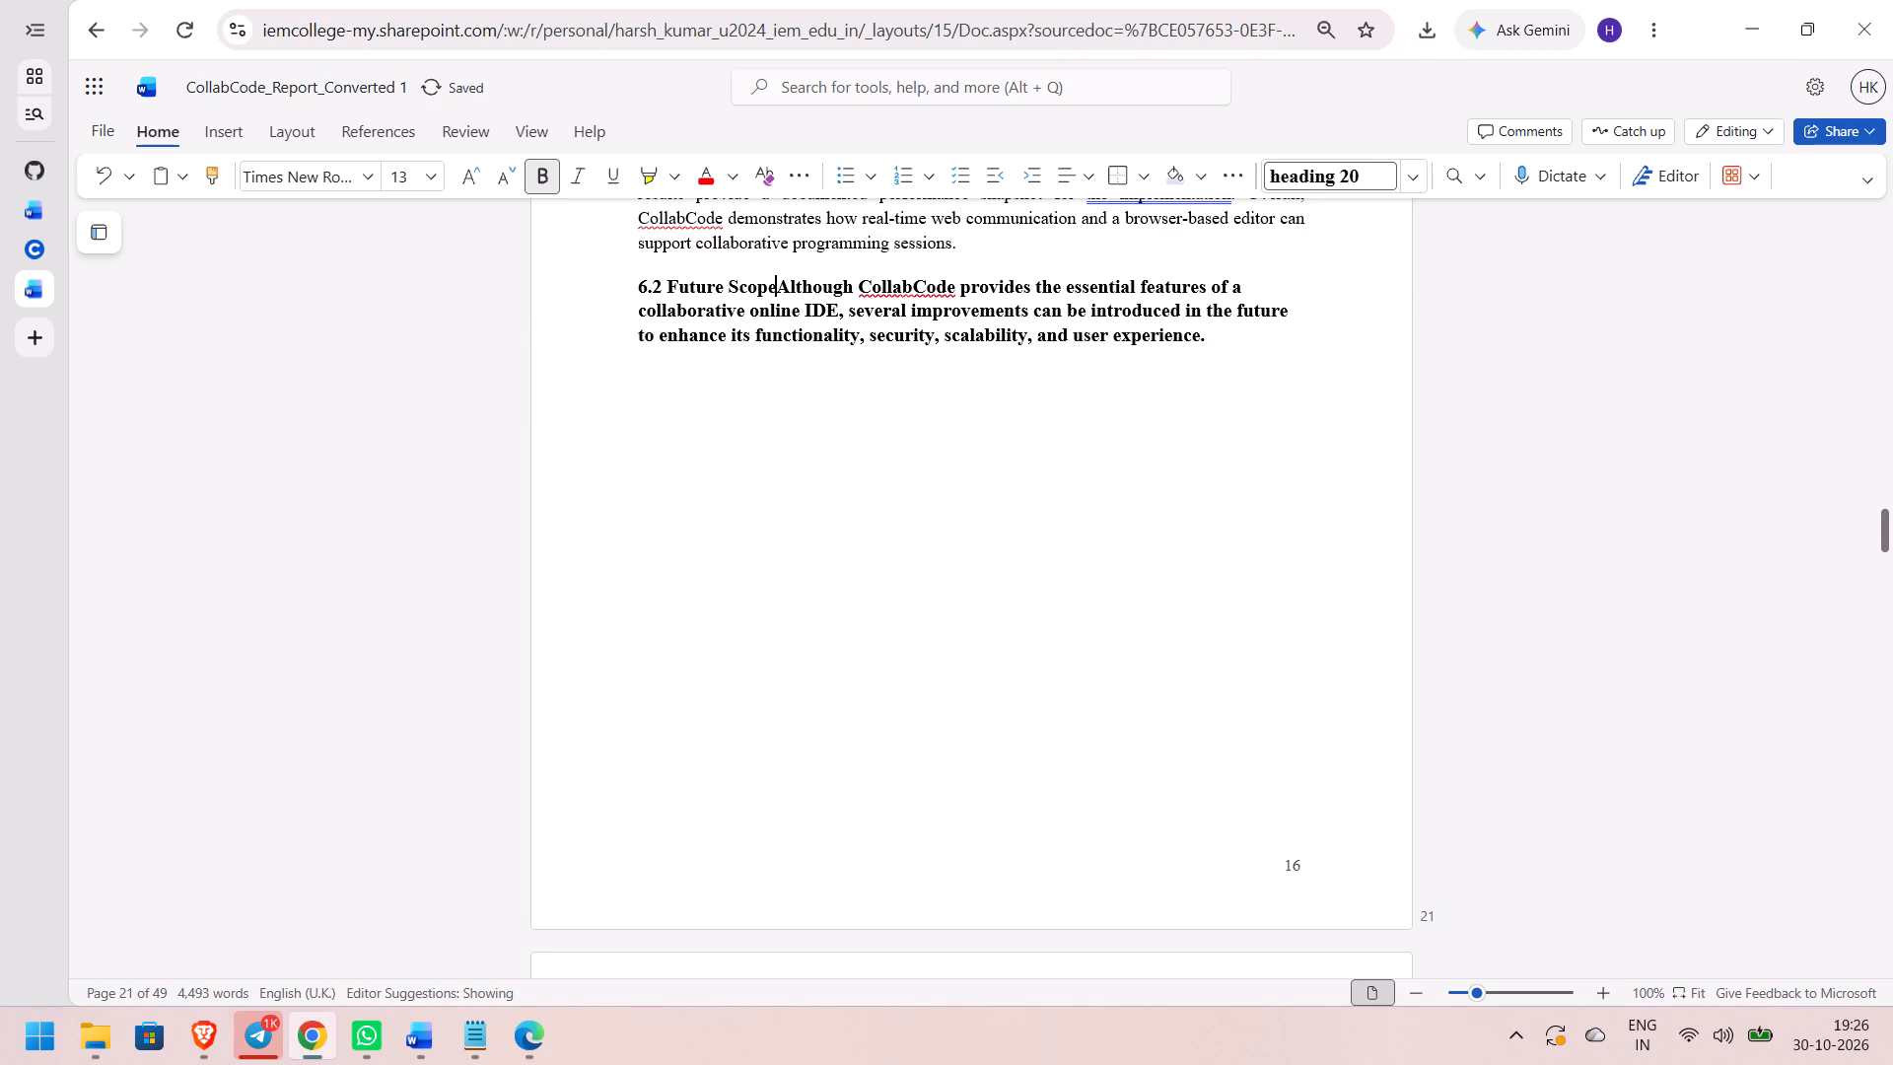
key(Return)
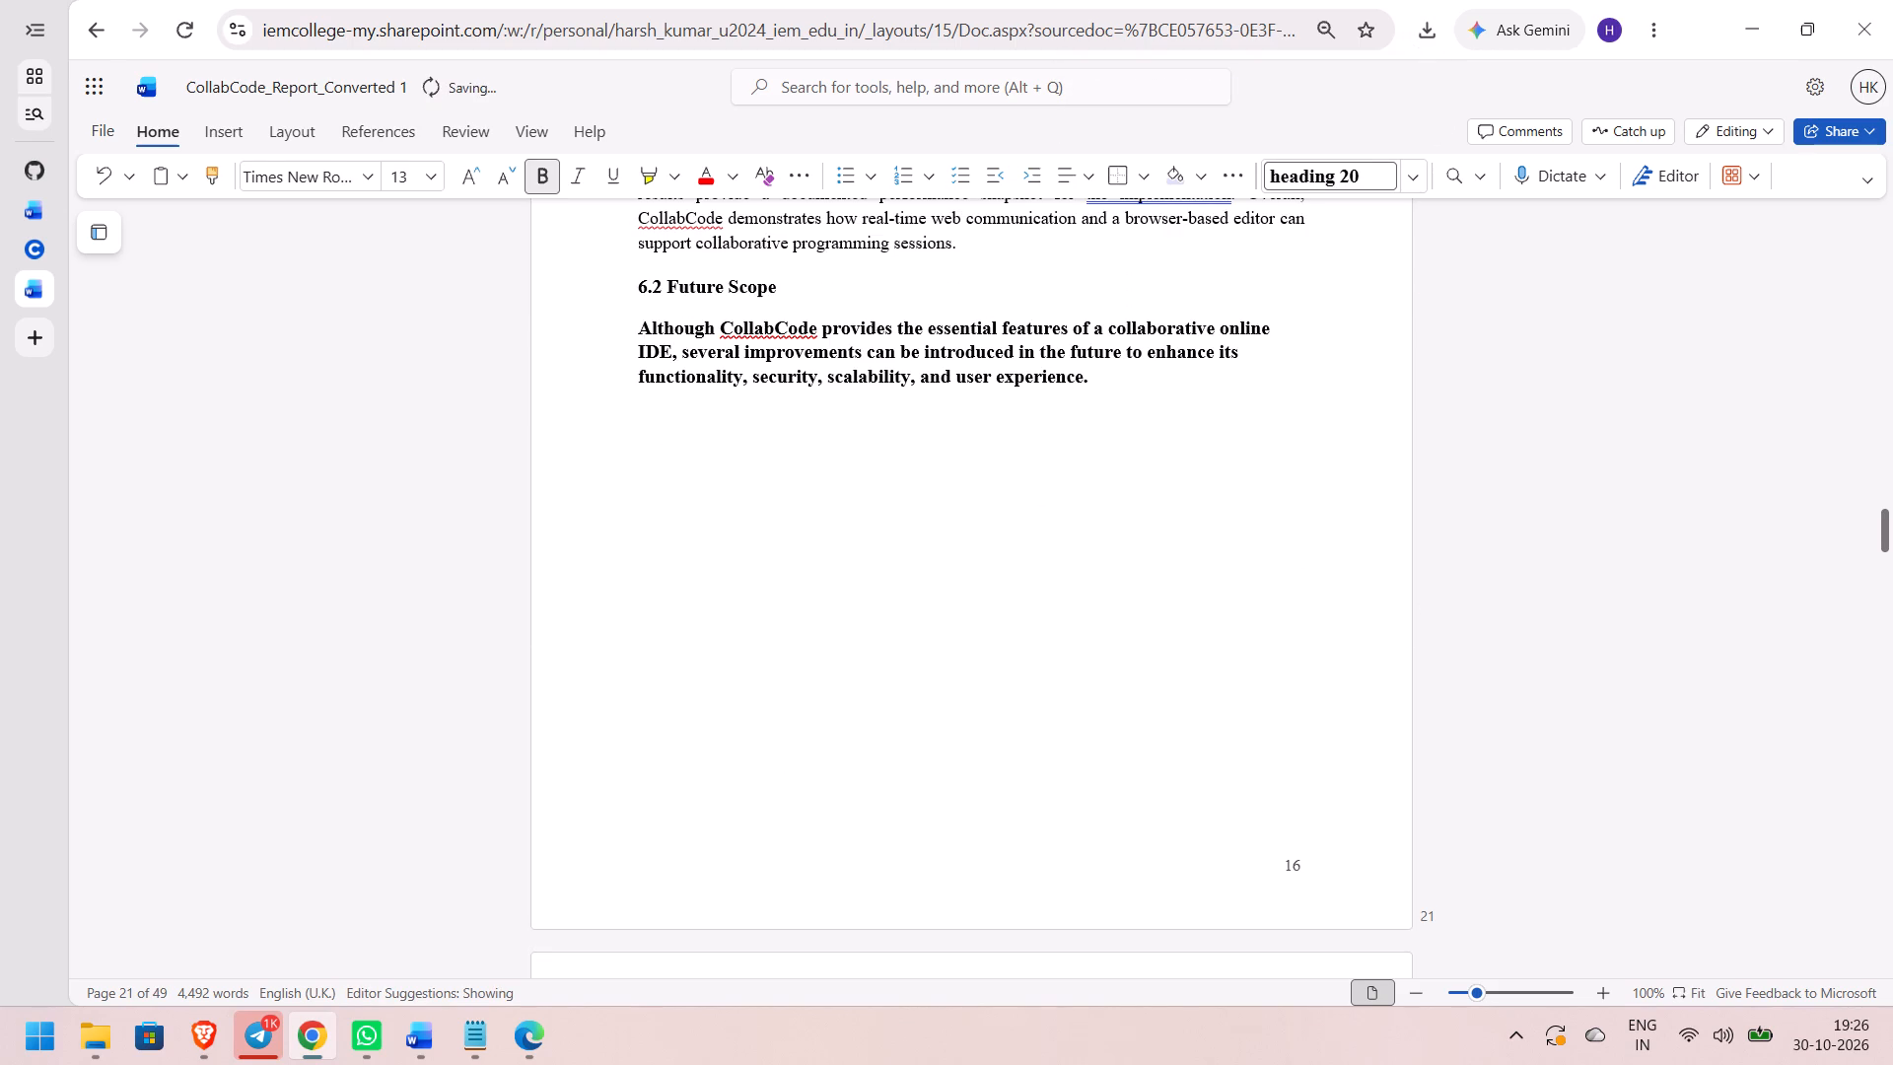
click(711, 703)
Inspect the page gaps around the Advanced Concurrent Editing bullet, checking the text positions before and after the page break.
scroll(762, 691, up, 1)
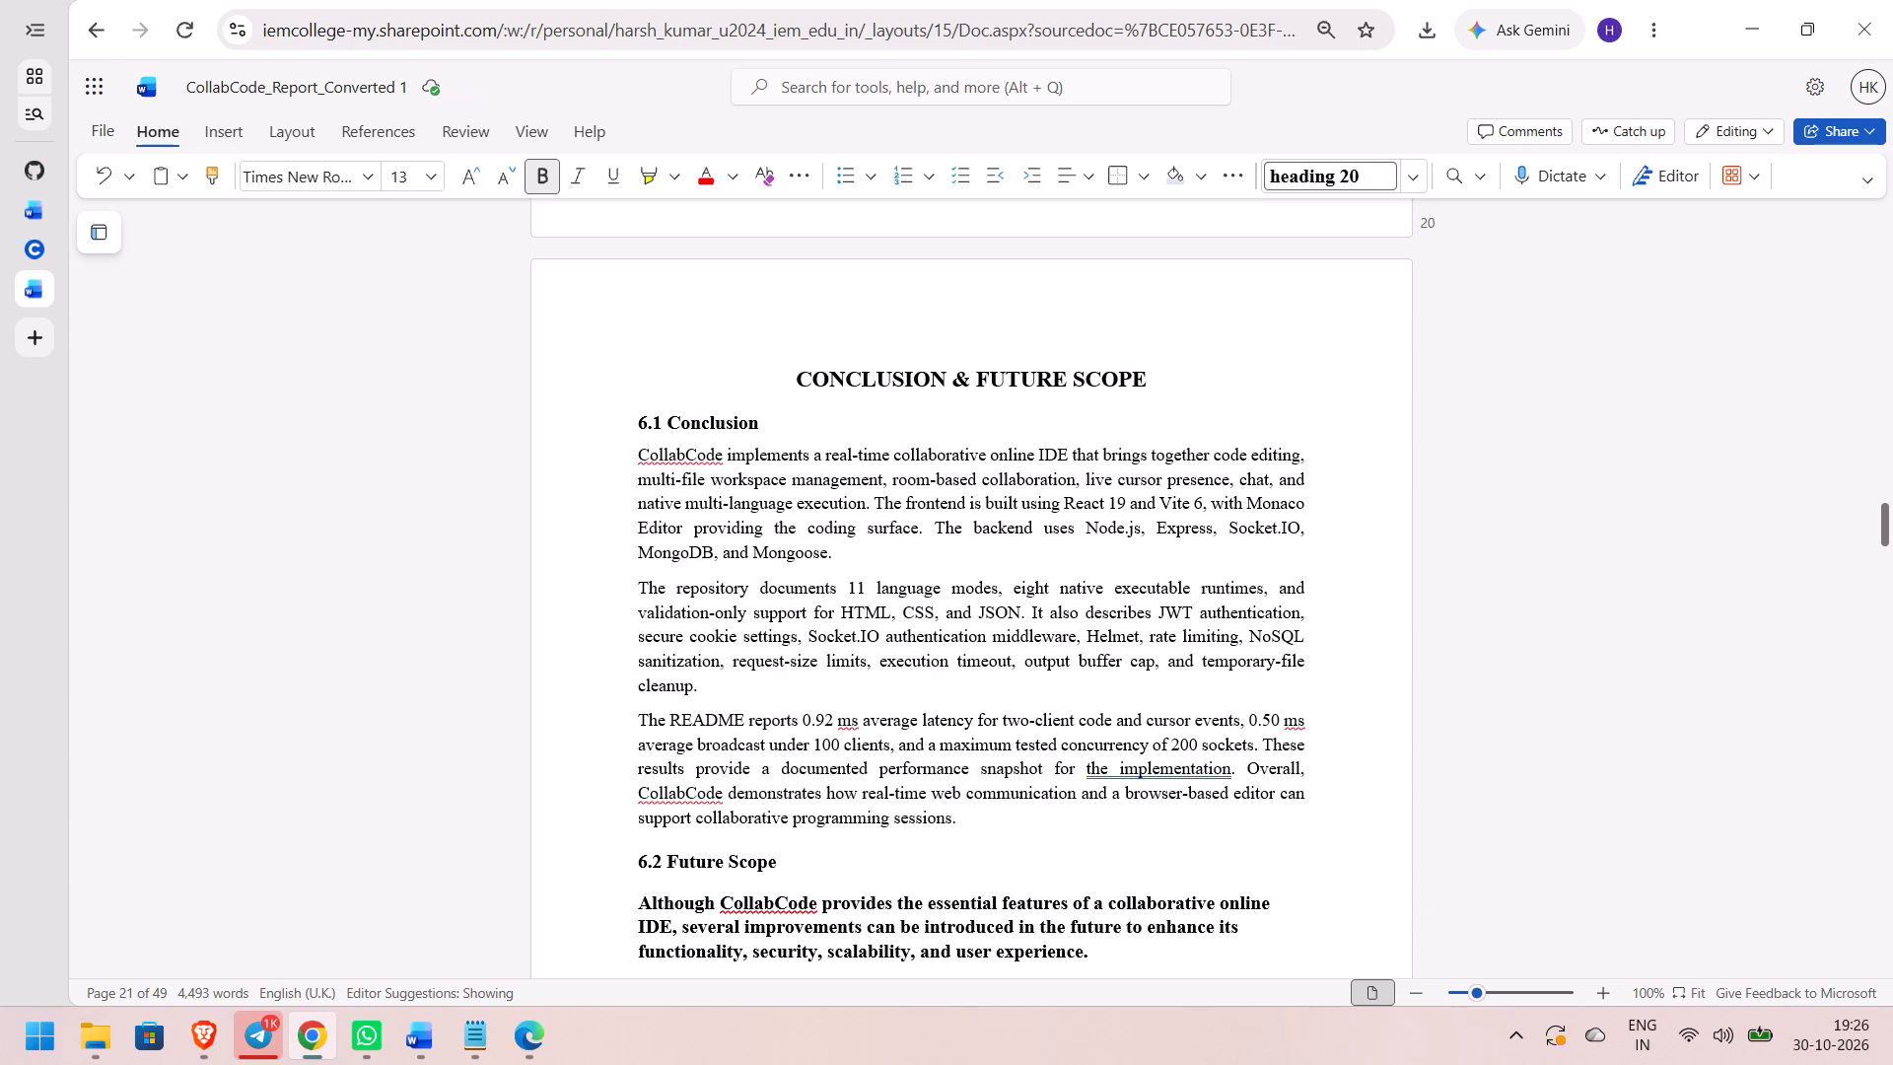
scroll(762, 691, down, 4)
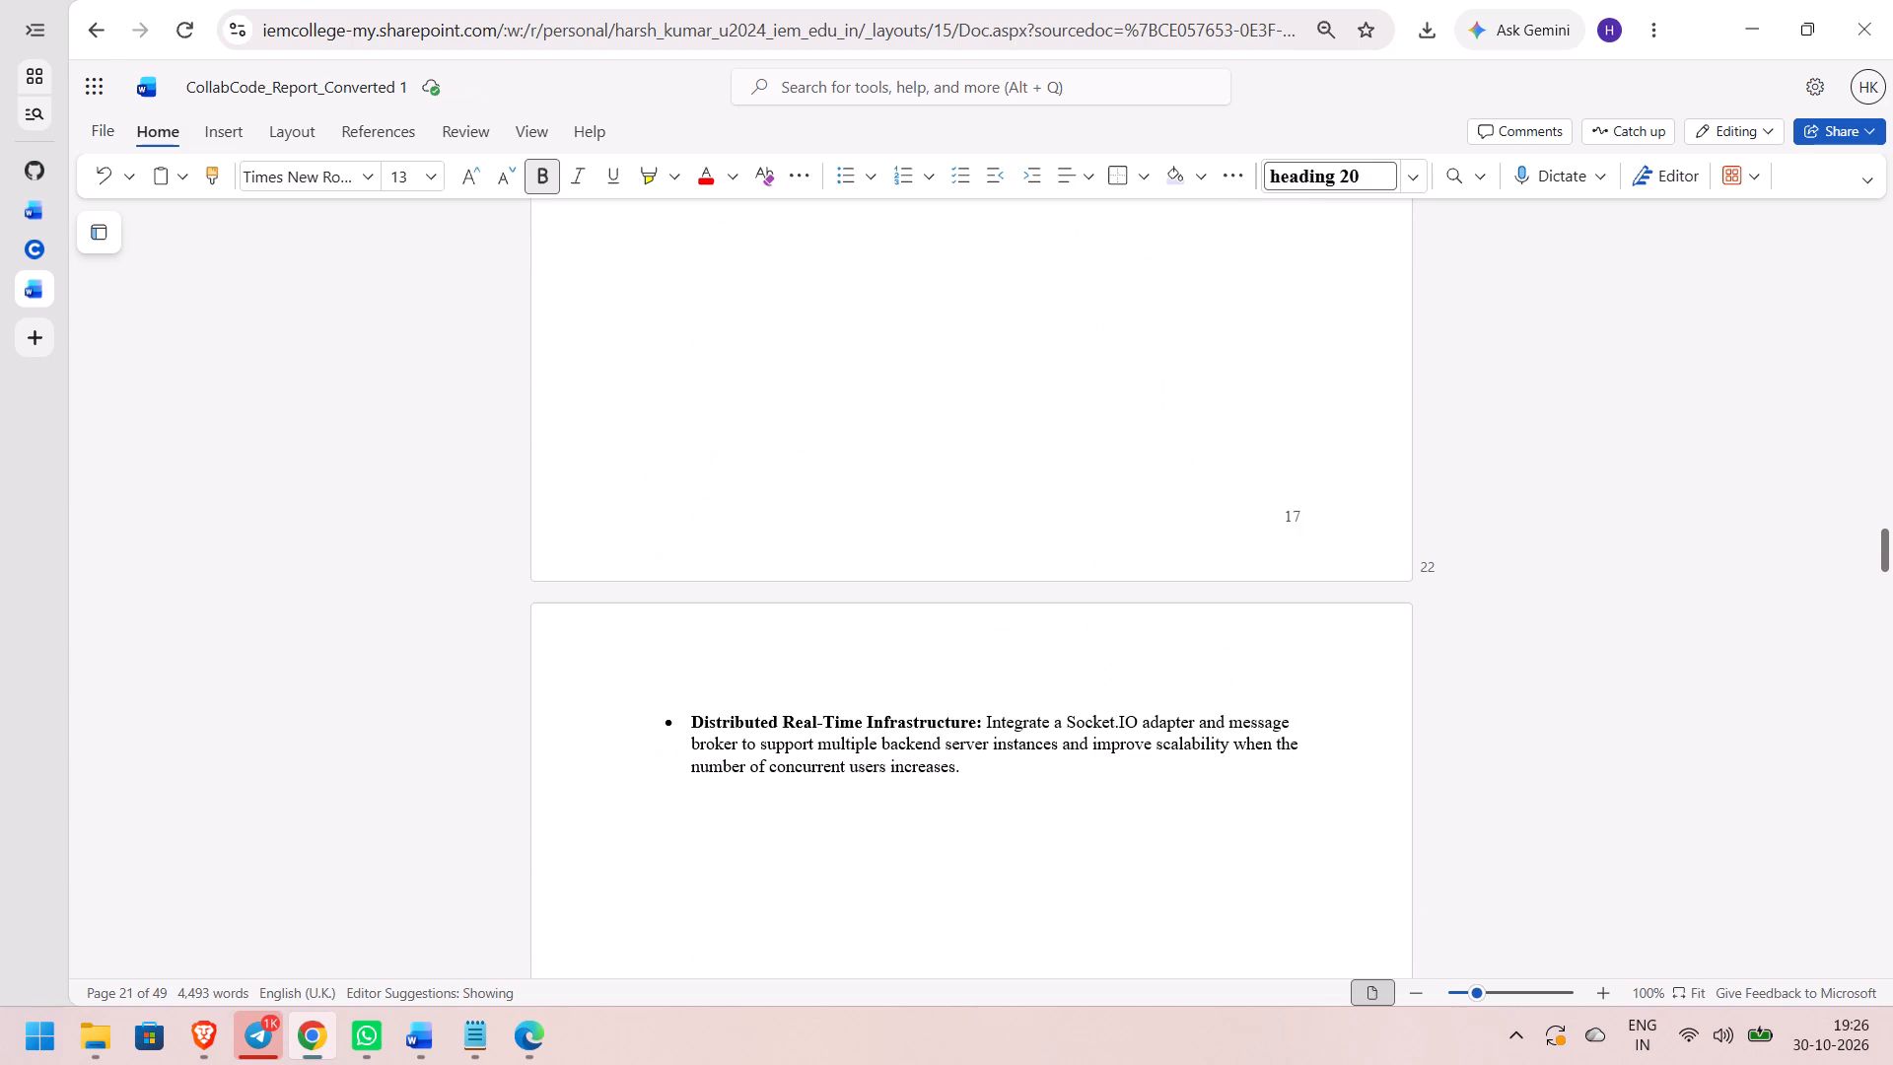
scroll(762, 691, up, 3)
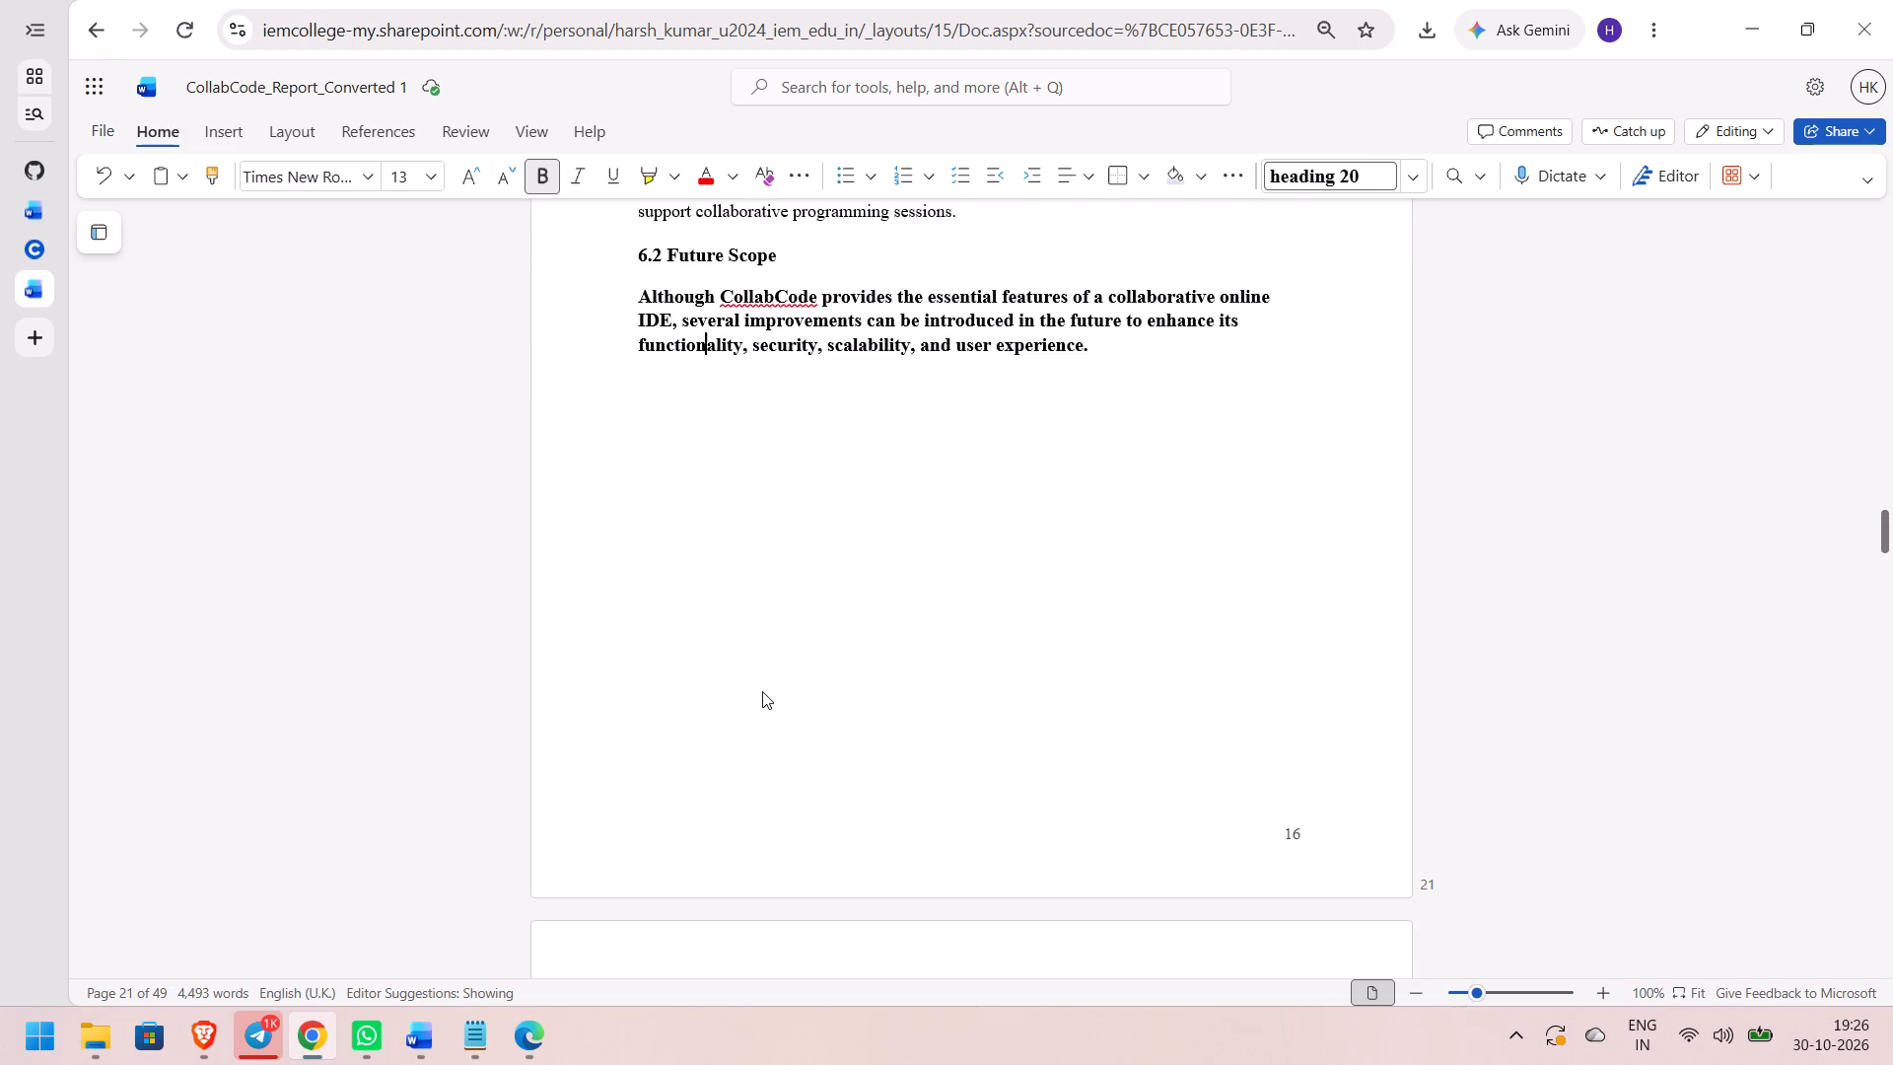
scroll(762, 691, down, 1)
click(676, 622)
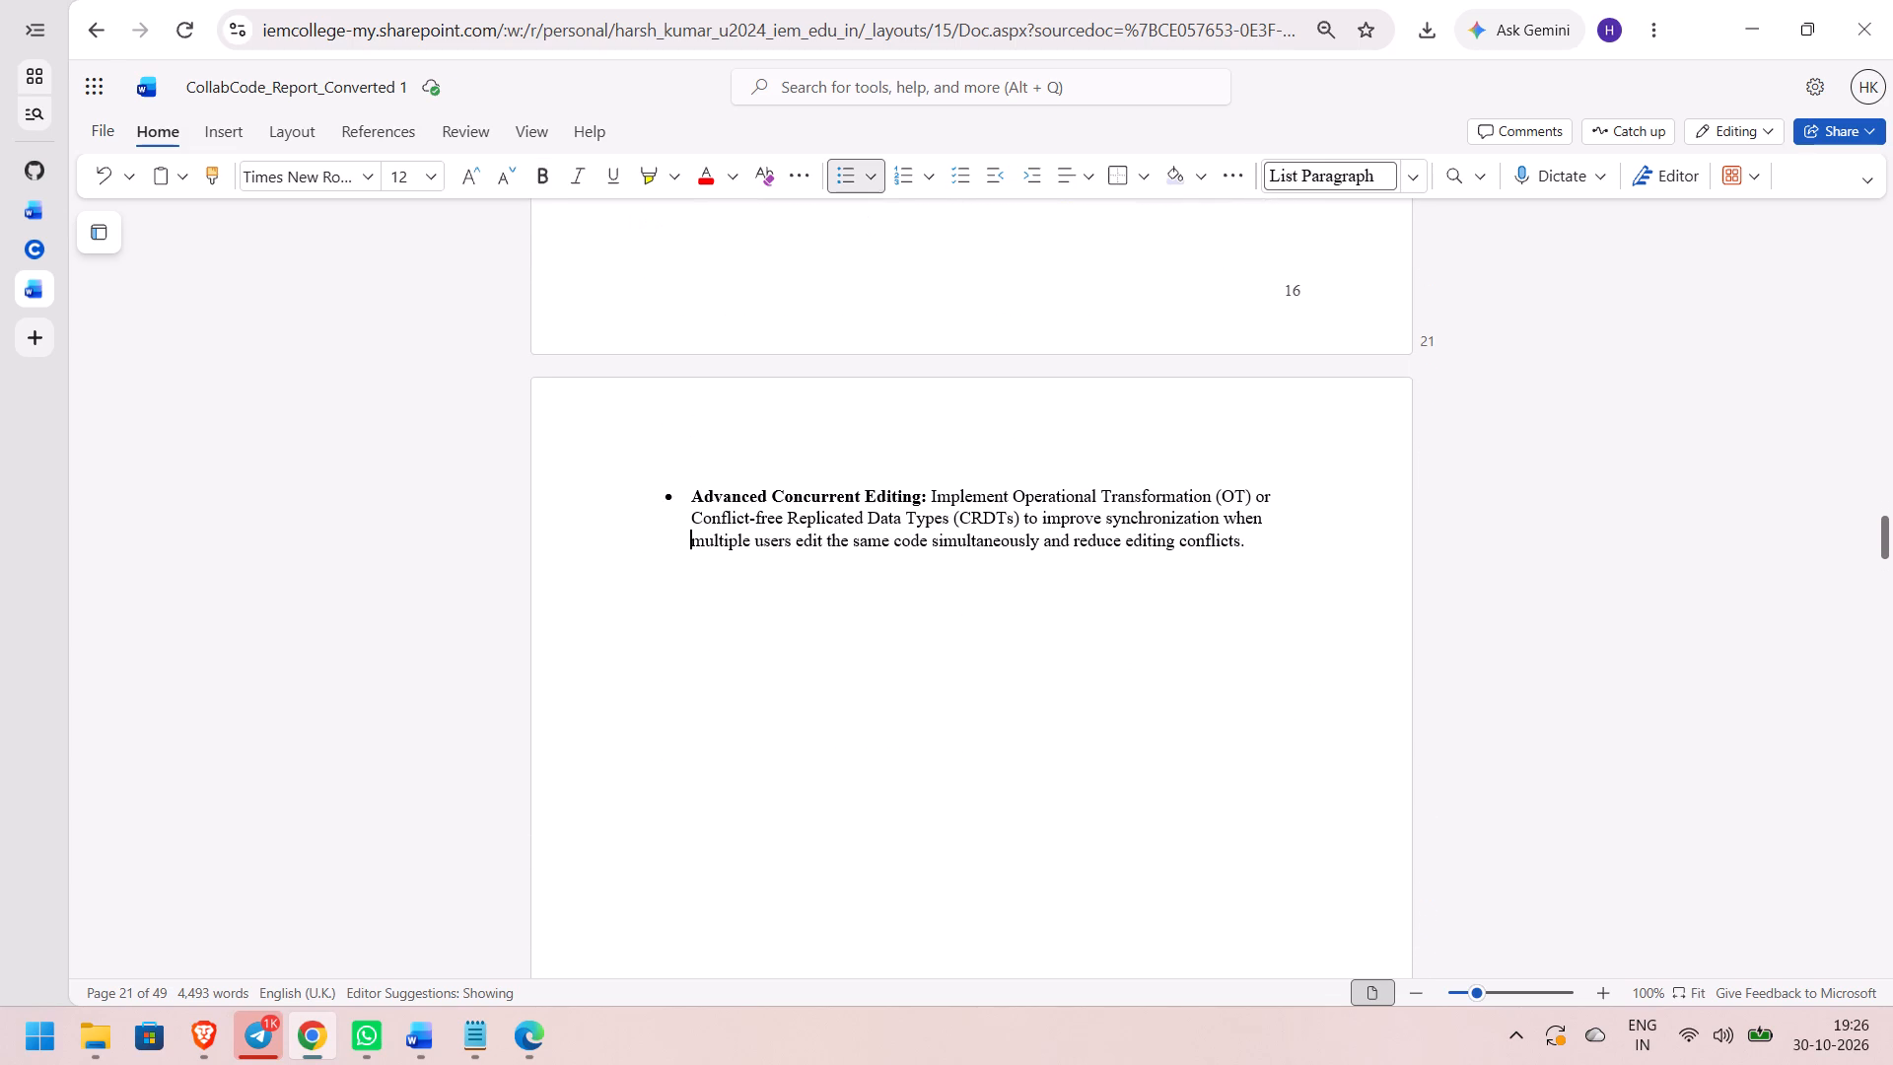
click(643, 591)
click(625, 581)
click(572, 501)
key(Left)
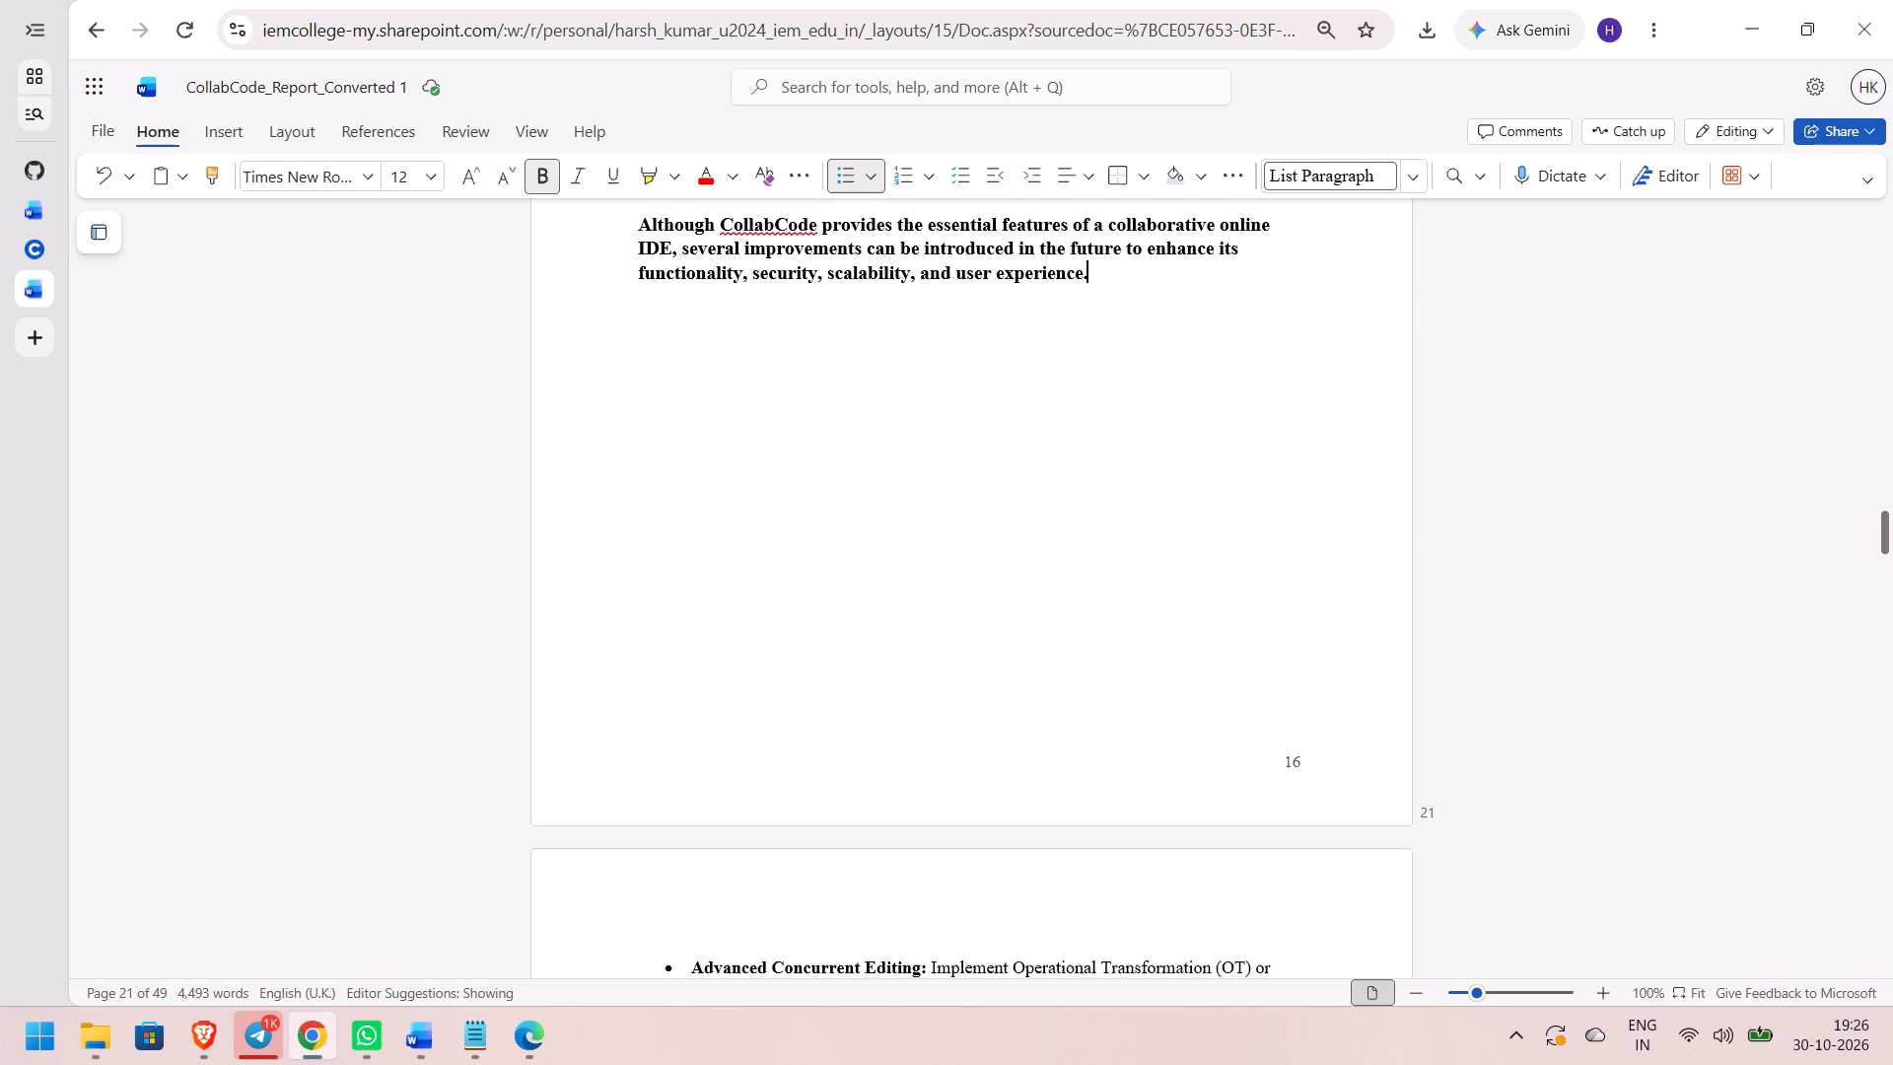
scroll(537, 490, down, 1)
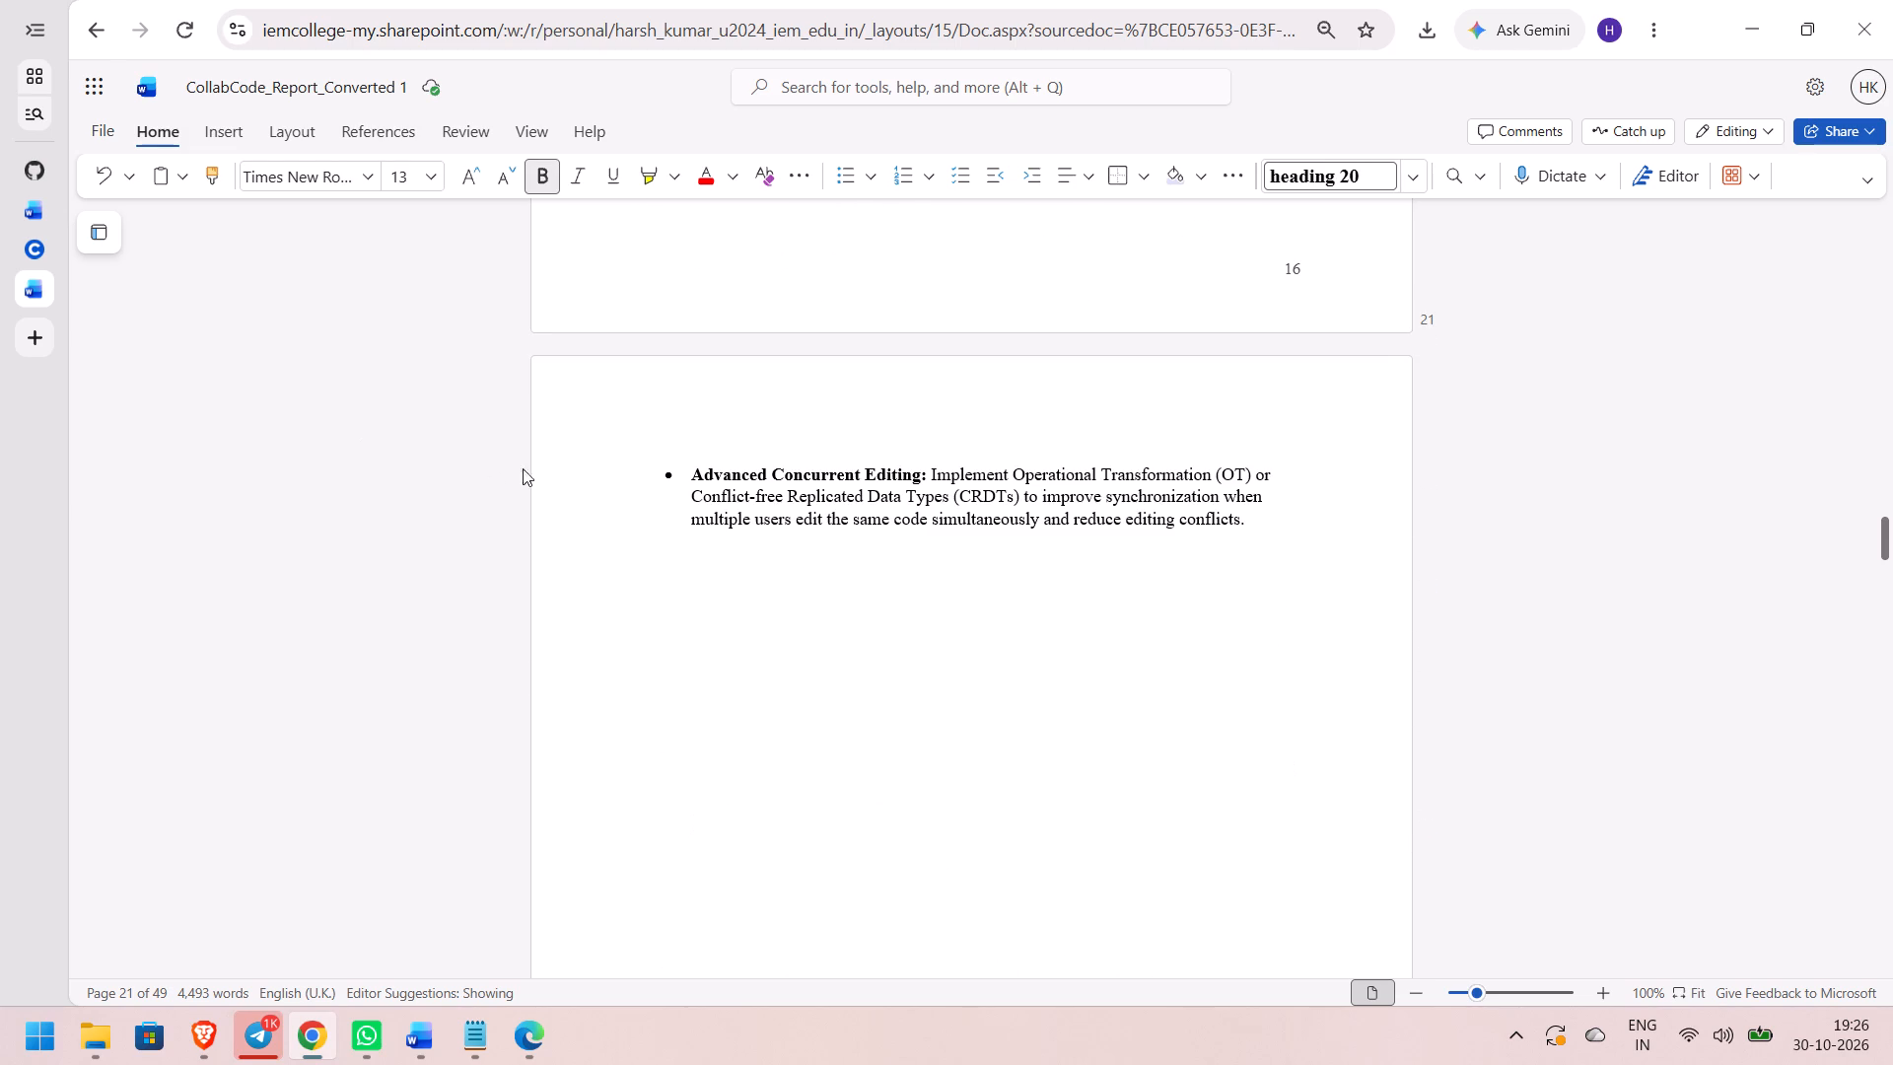
click(646, 409)
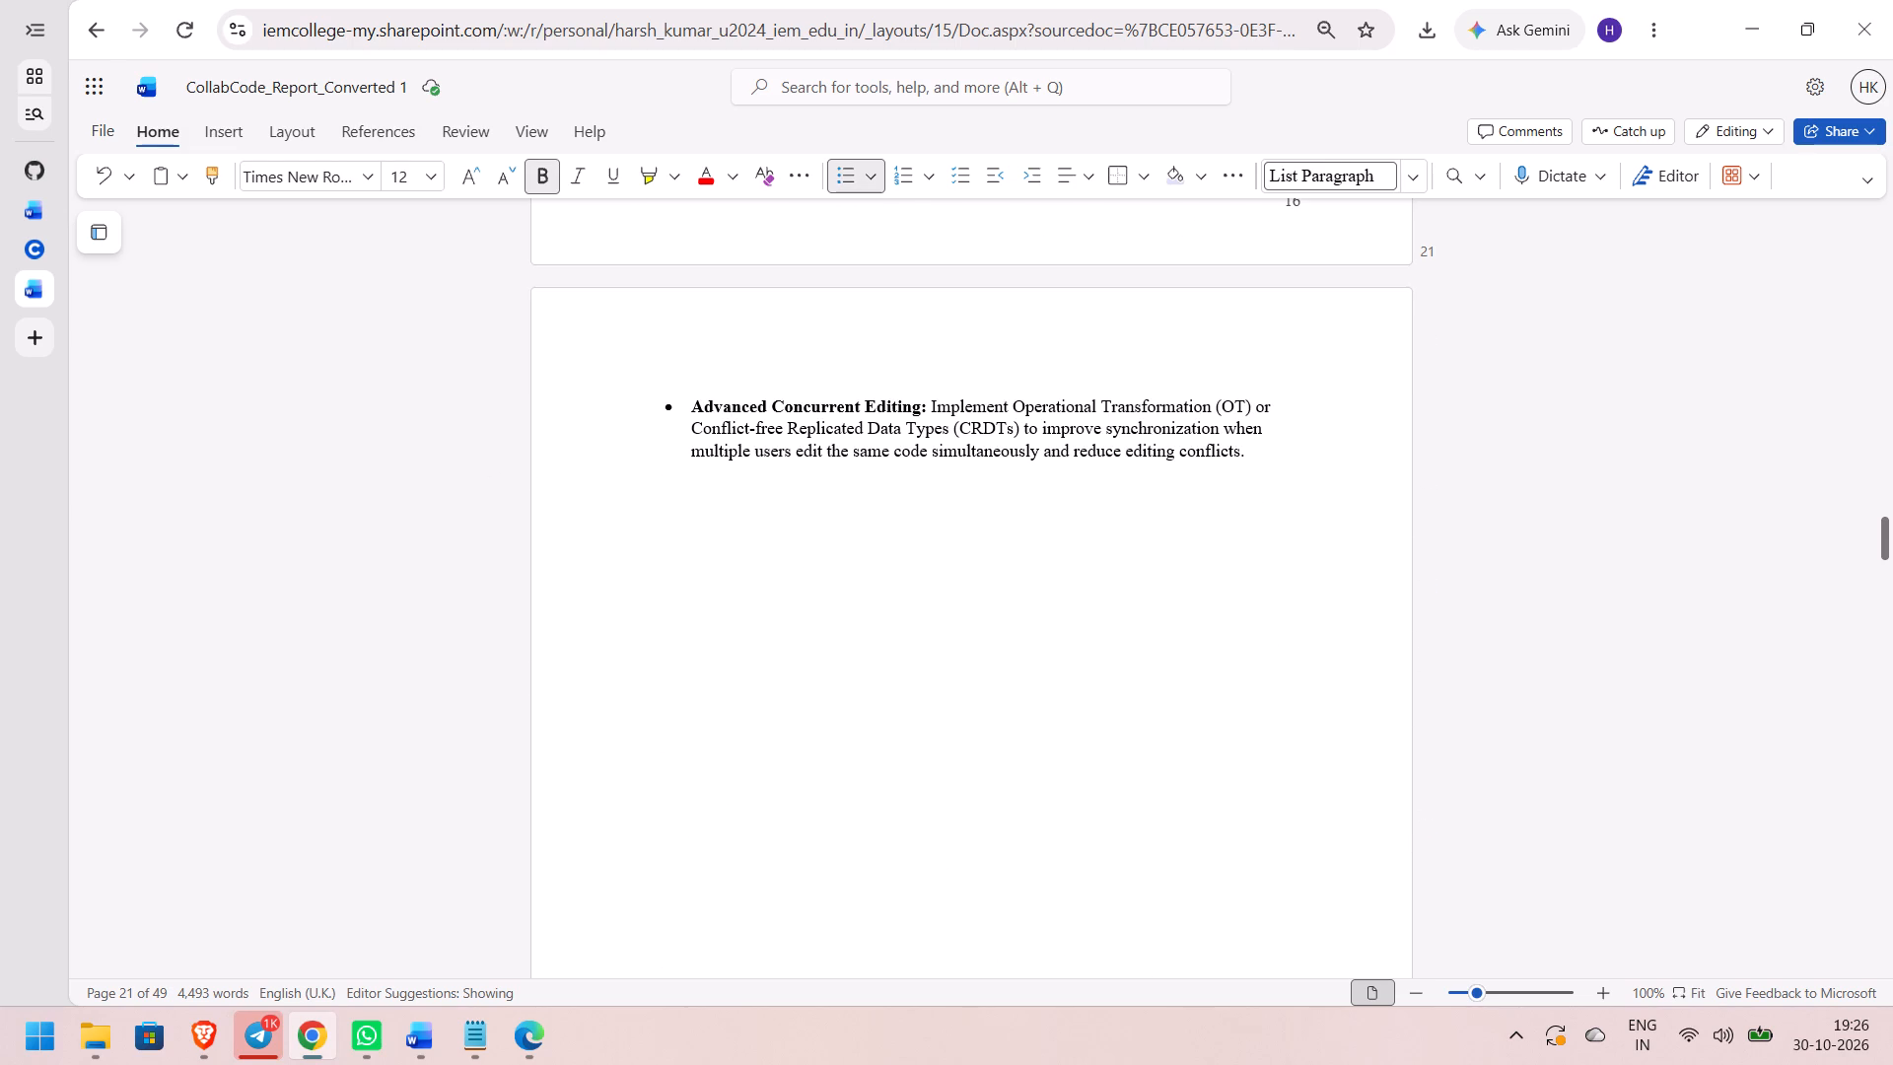
key(Left)
Pull the Distributed Real-Time Infrastructure item onto the preceding page as its own paragraph below the Advanced Concurrent Editing bullet.
scroll(595, 426, down, 1)
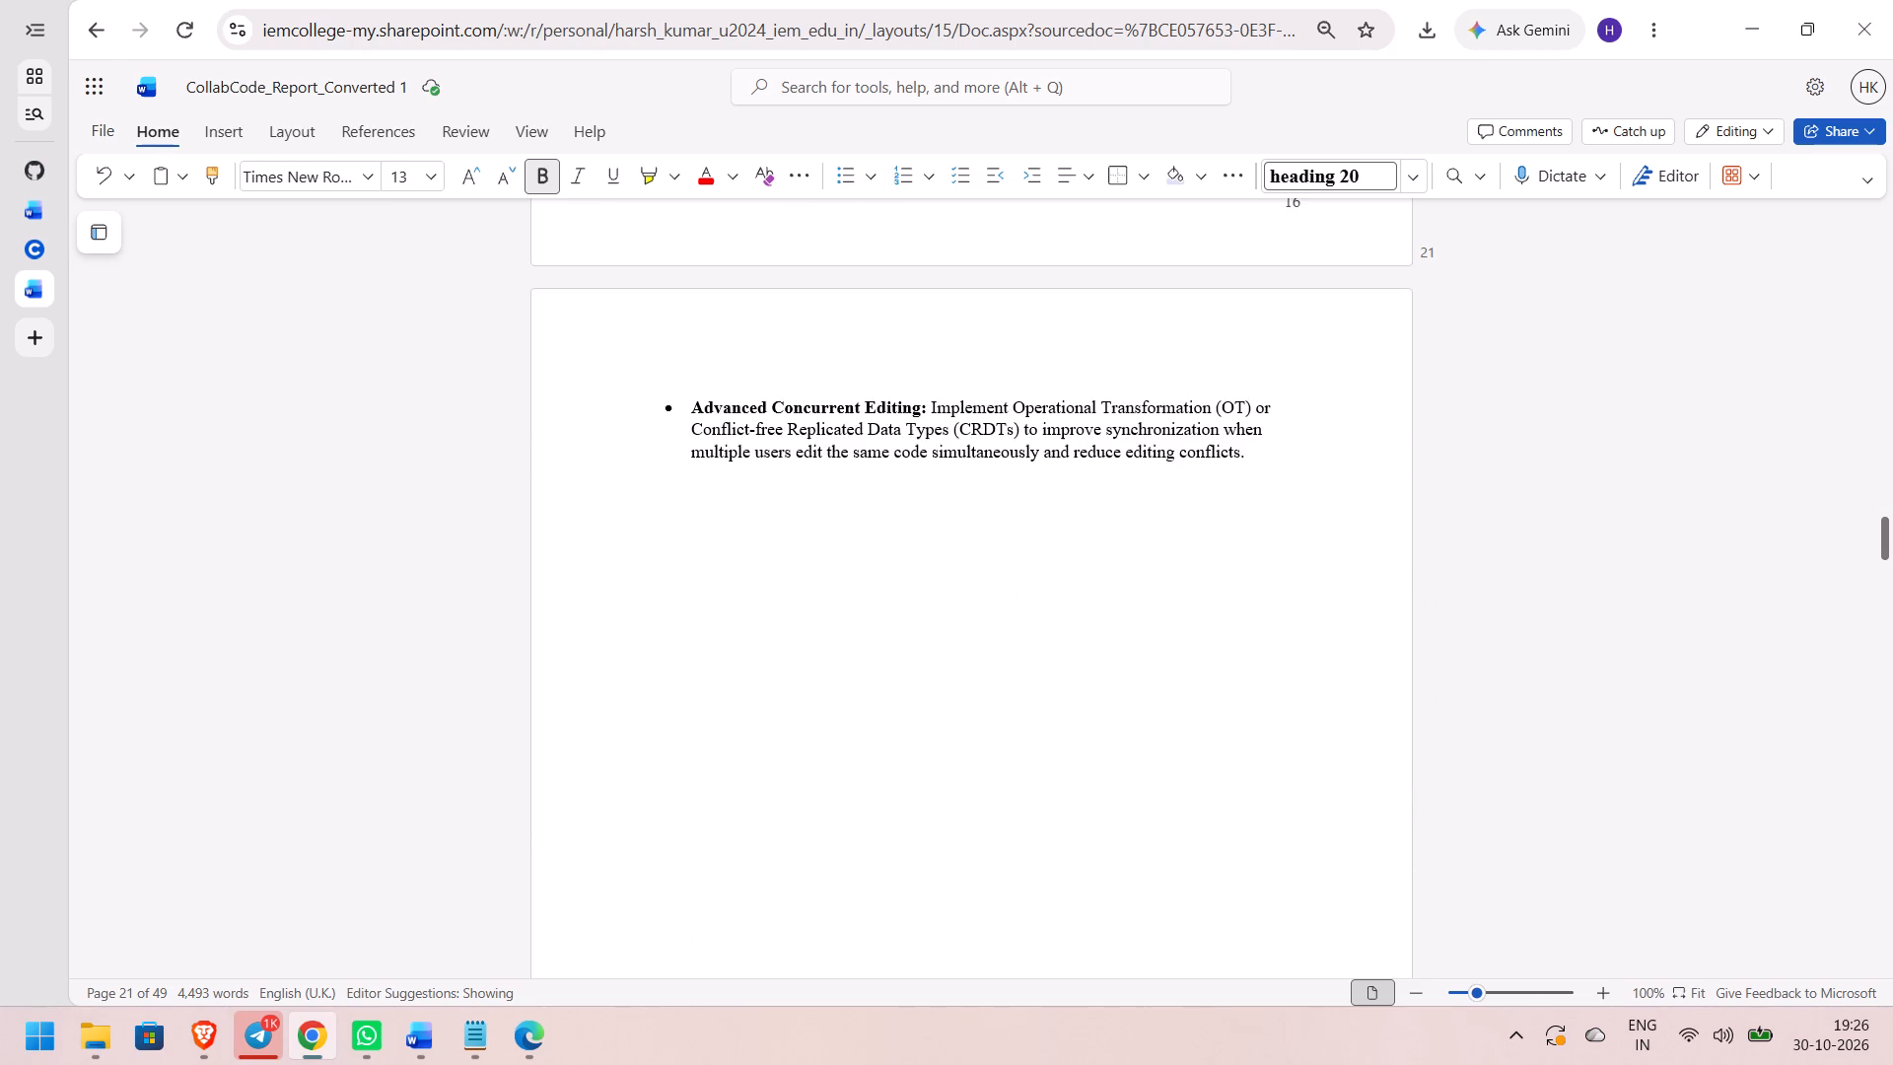
scroll(592, 432, down, 2)
click(617, 530)
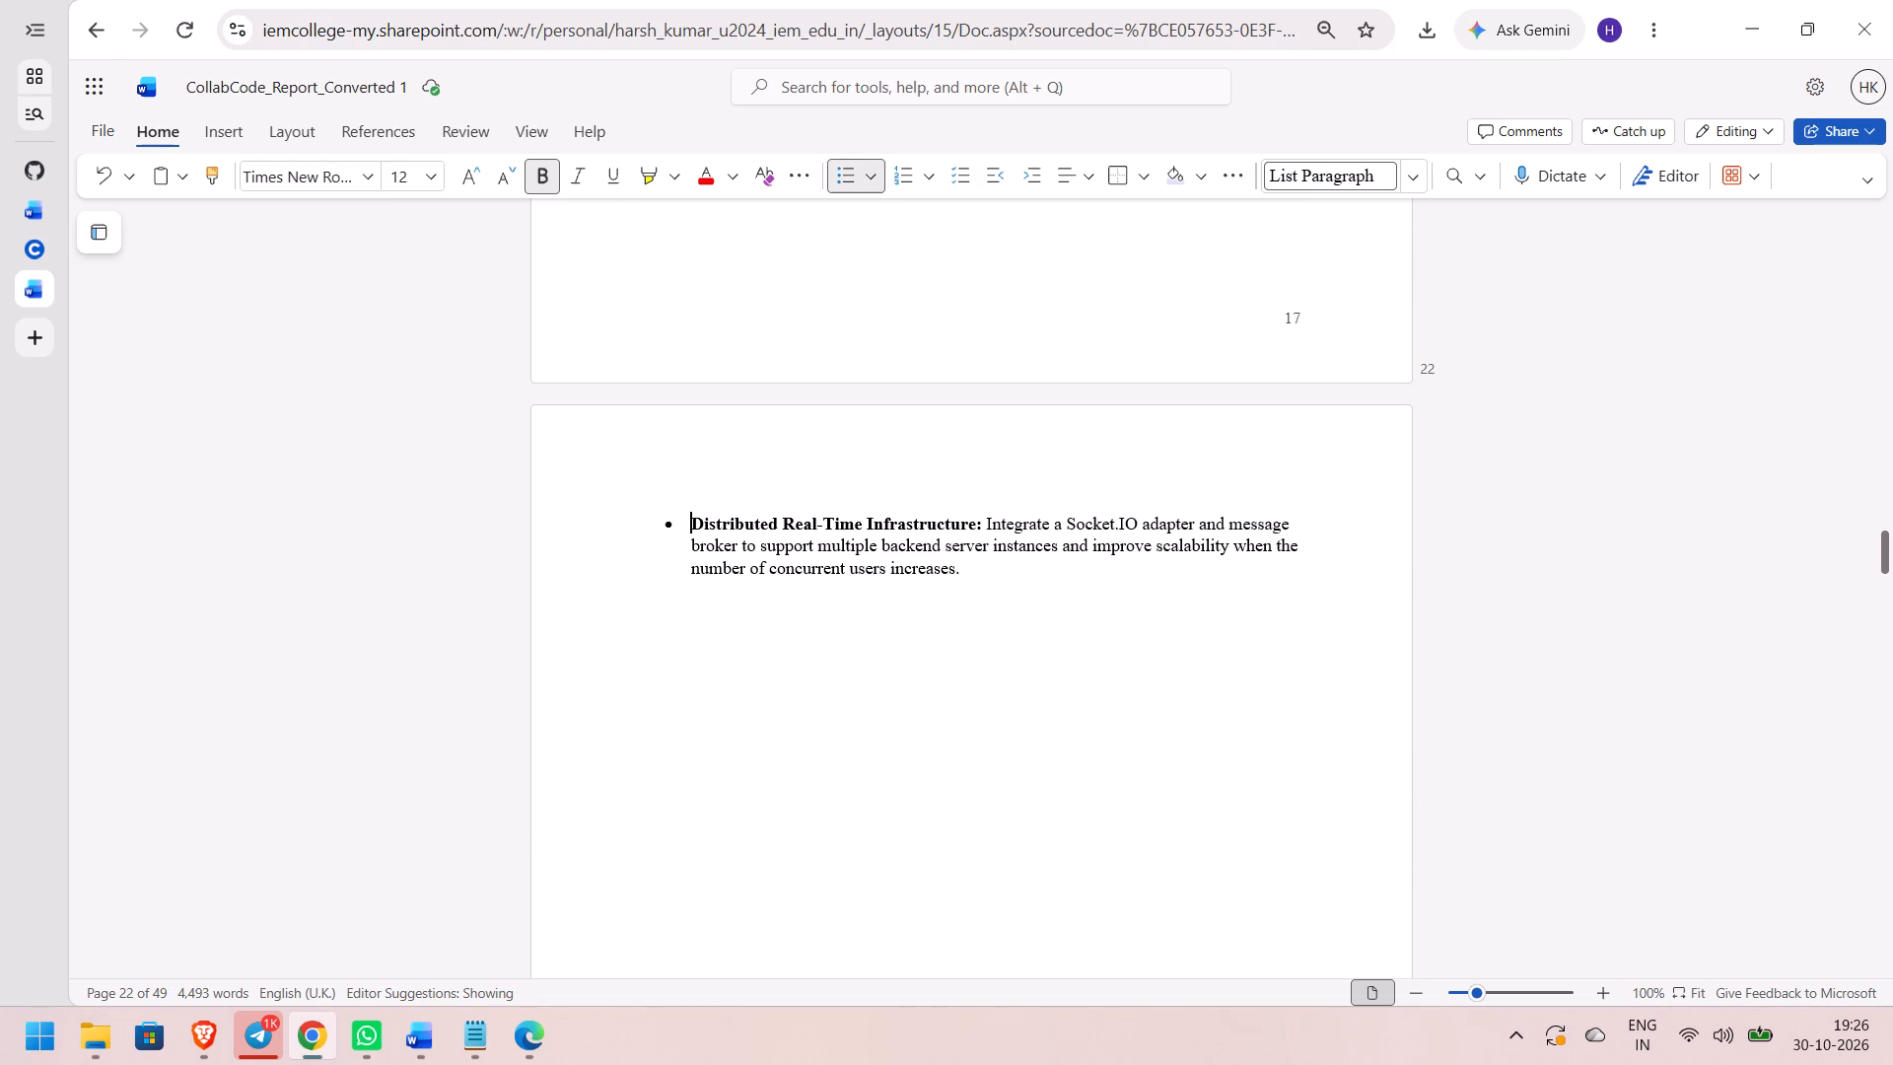
click(602, 524)
key(BackSpace)
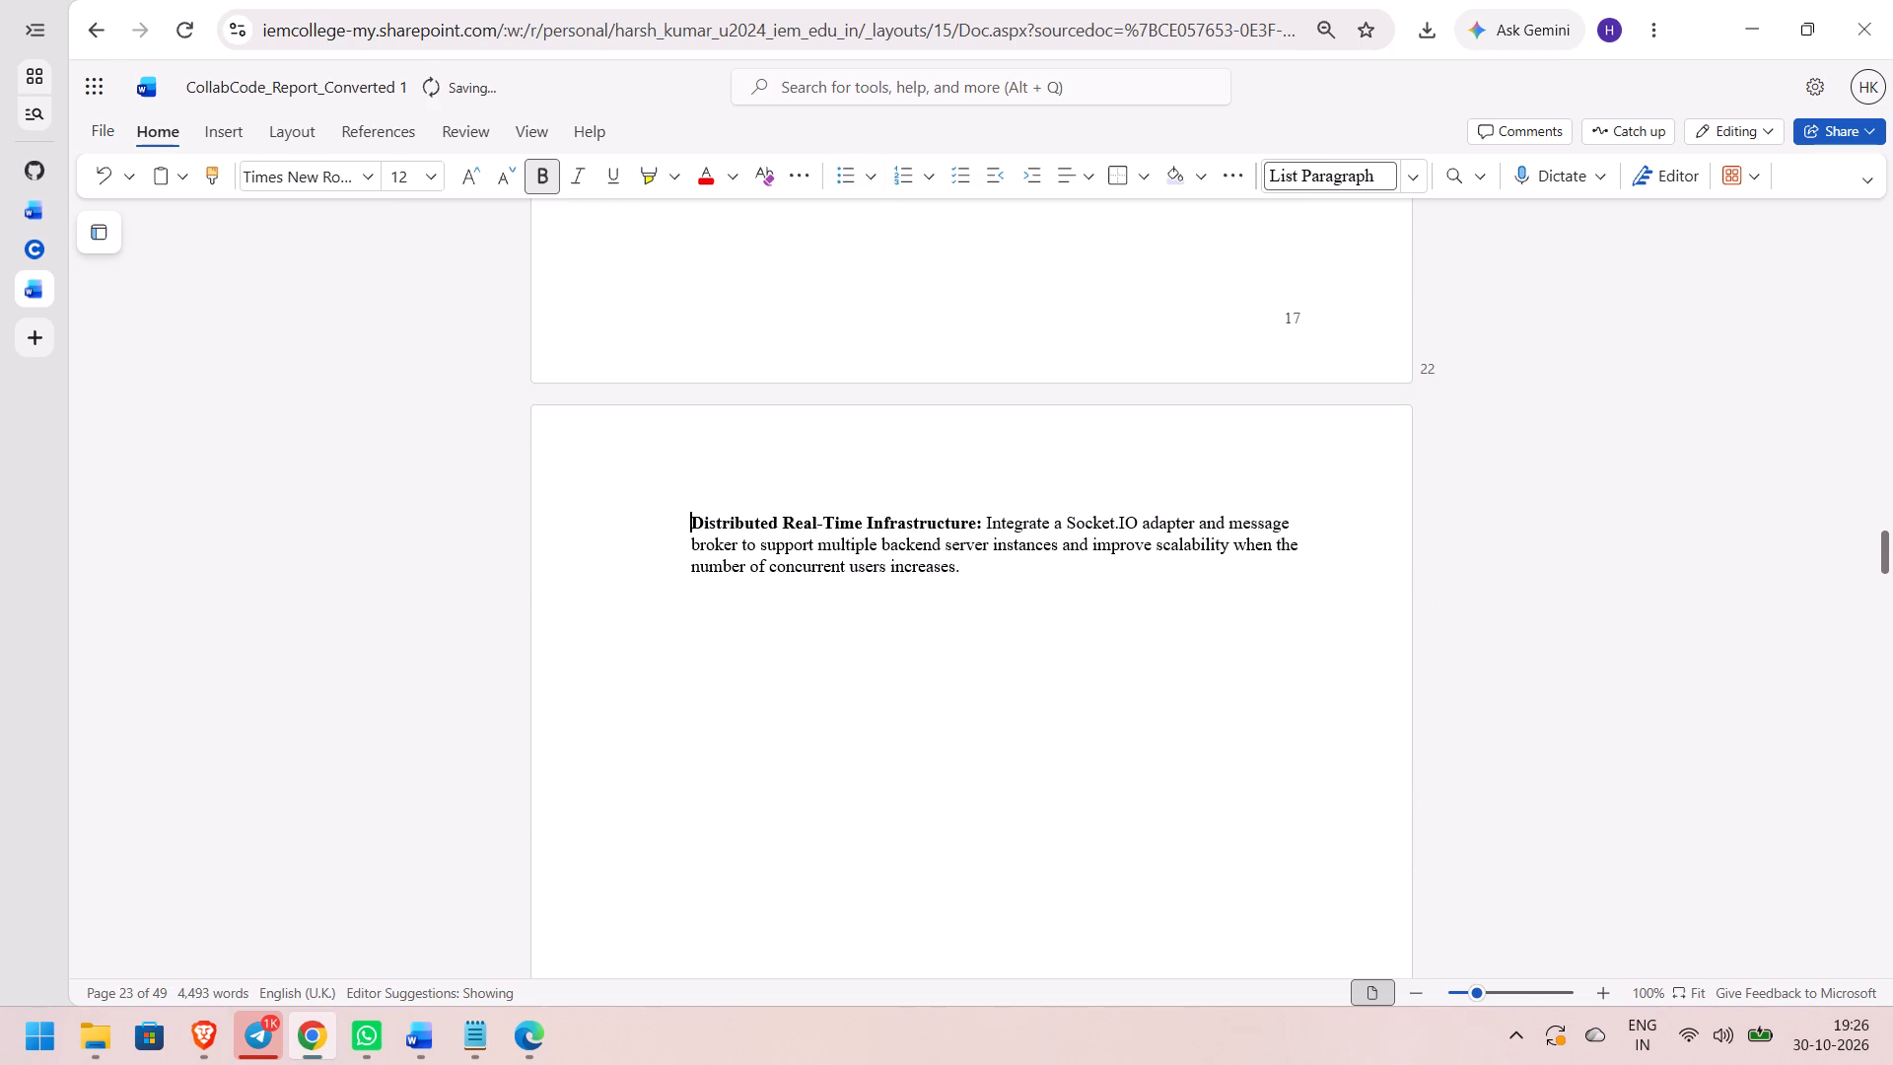
key(BackSpace)
key(BackSpace)
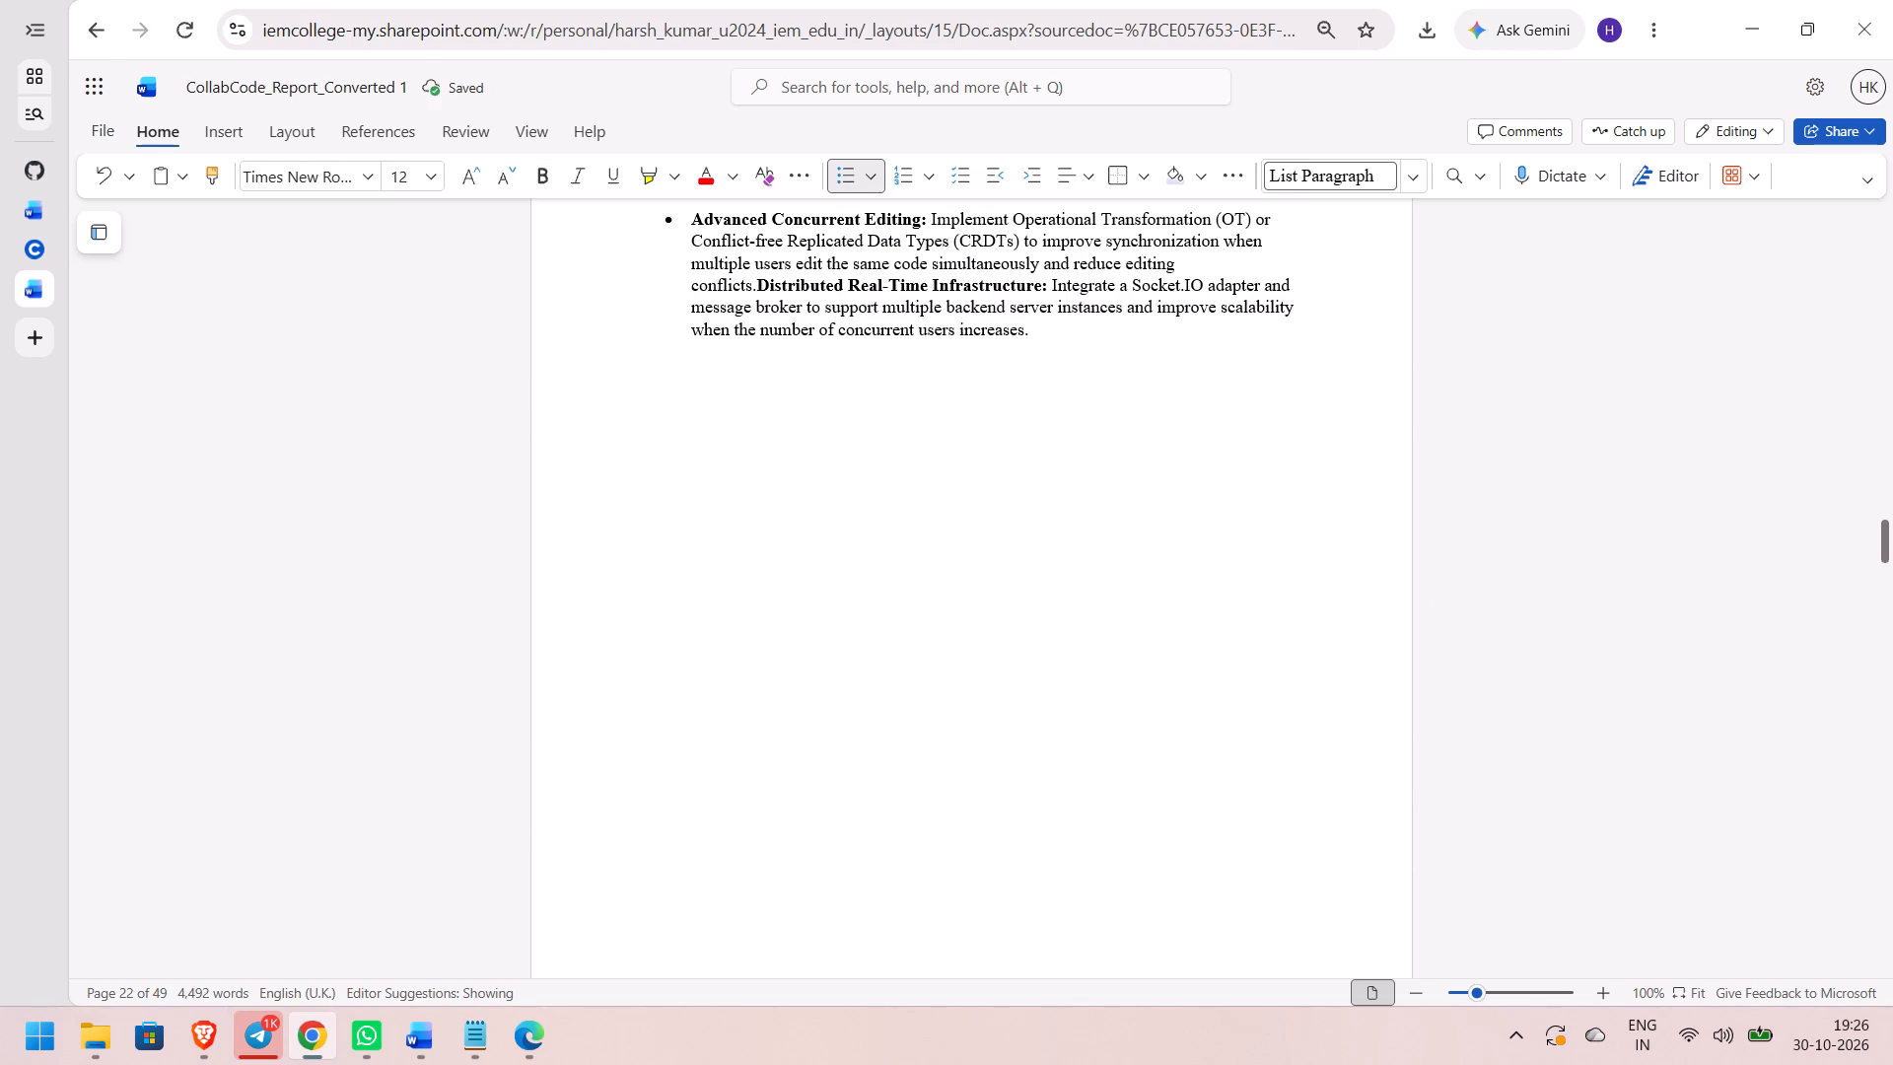
key(Return)
Pull the Advanced Concurrent Editing item onto the 6.2 Future Scope page as its own paragraph below the introductory text.
scroll(676, 537, up, 2)
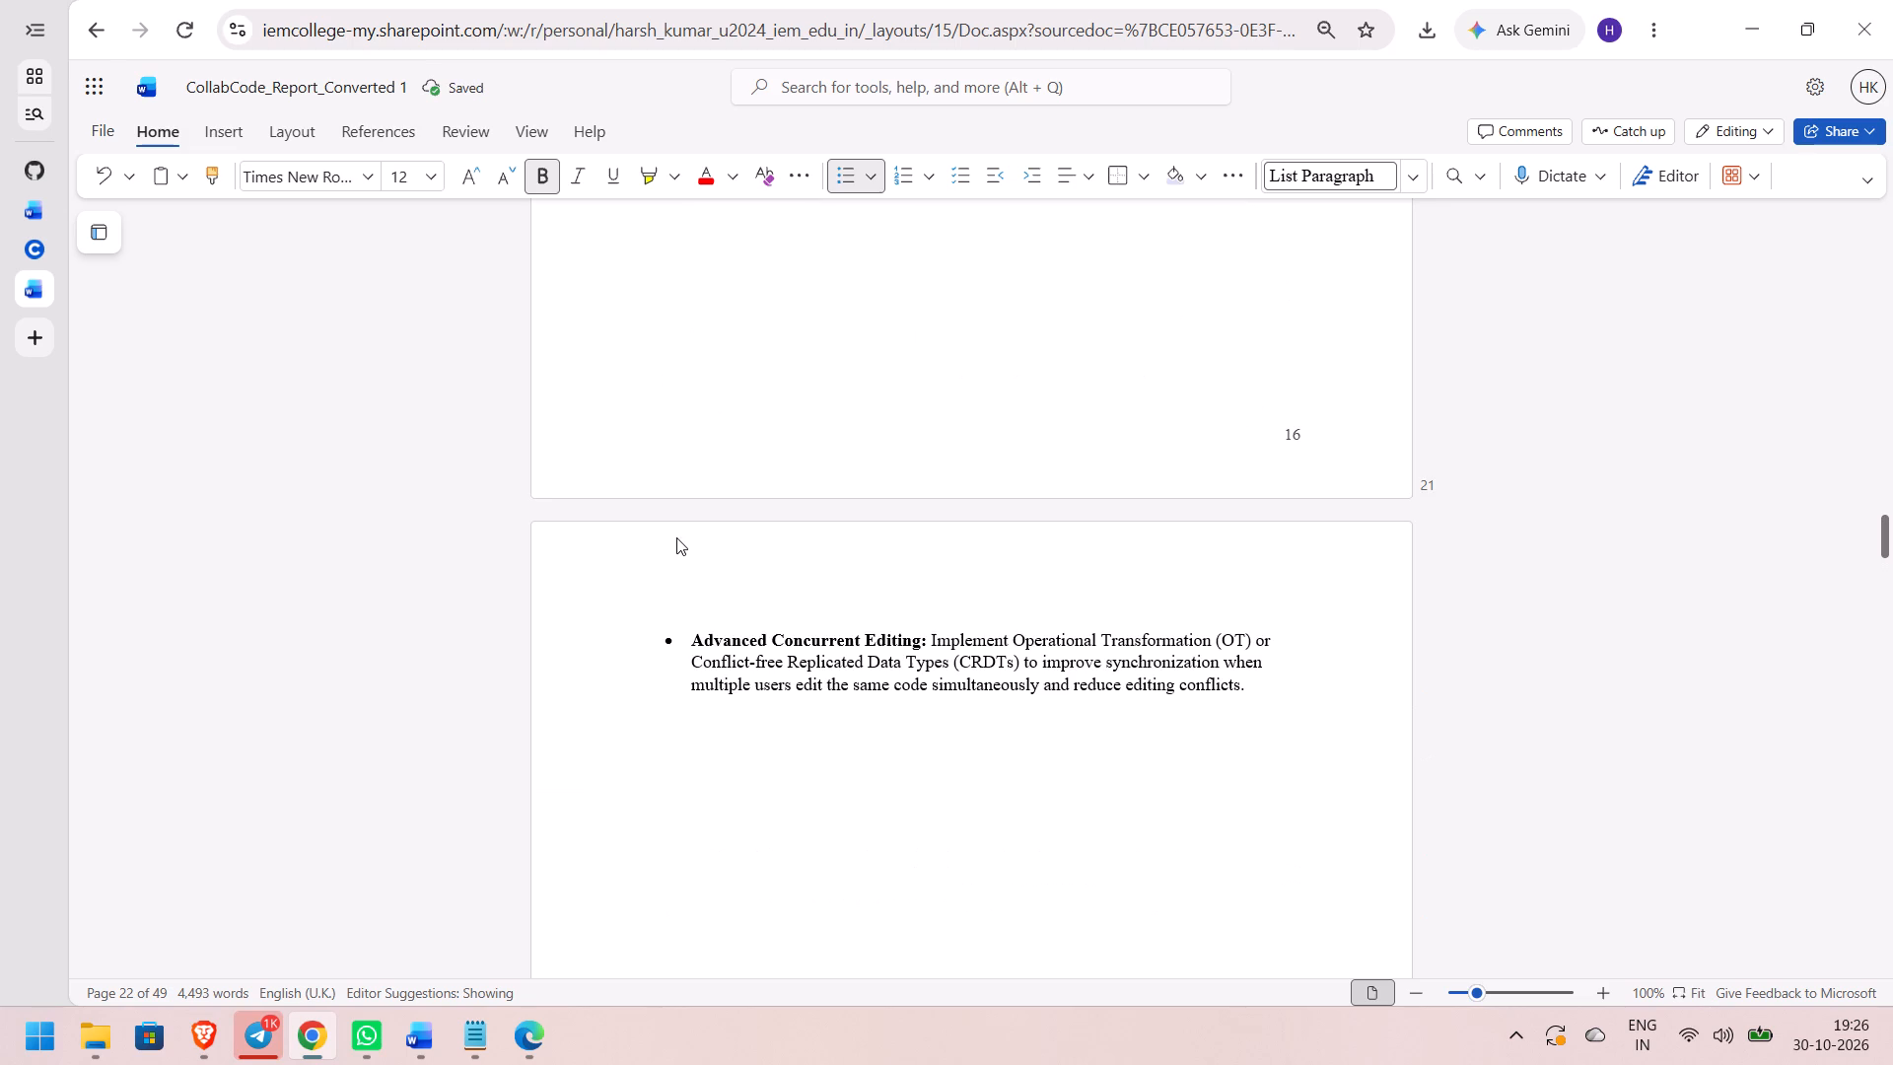
click(672, 733)
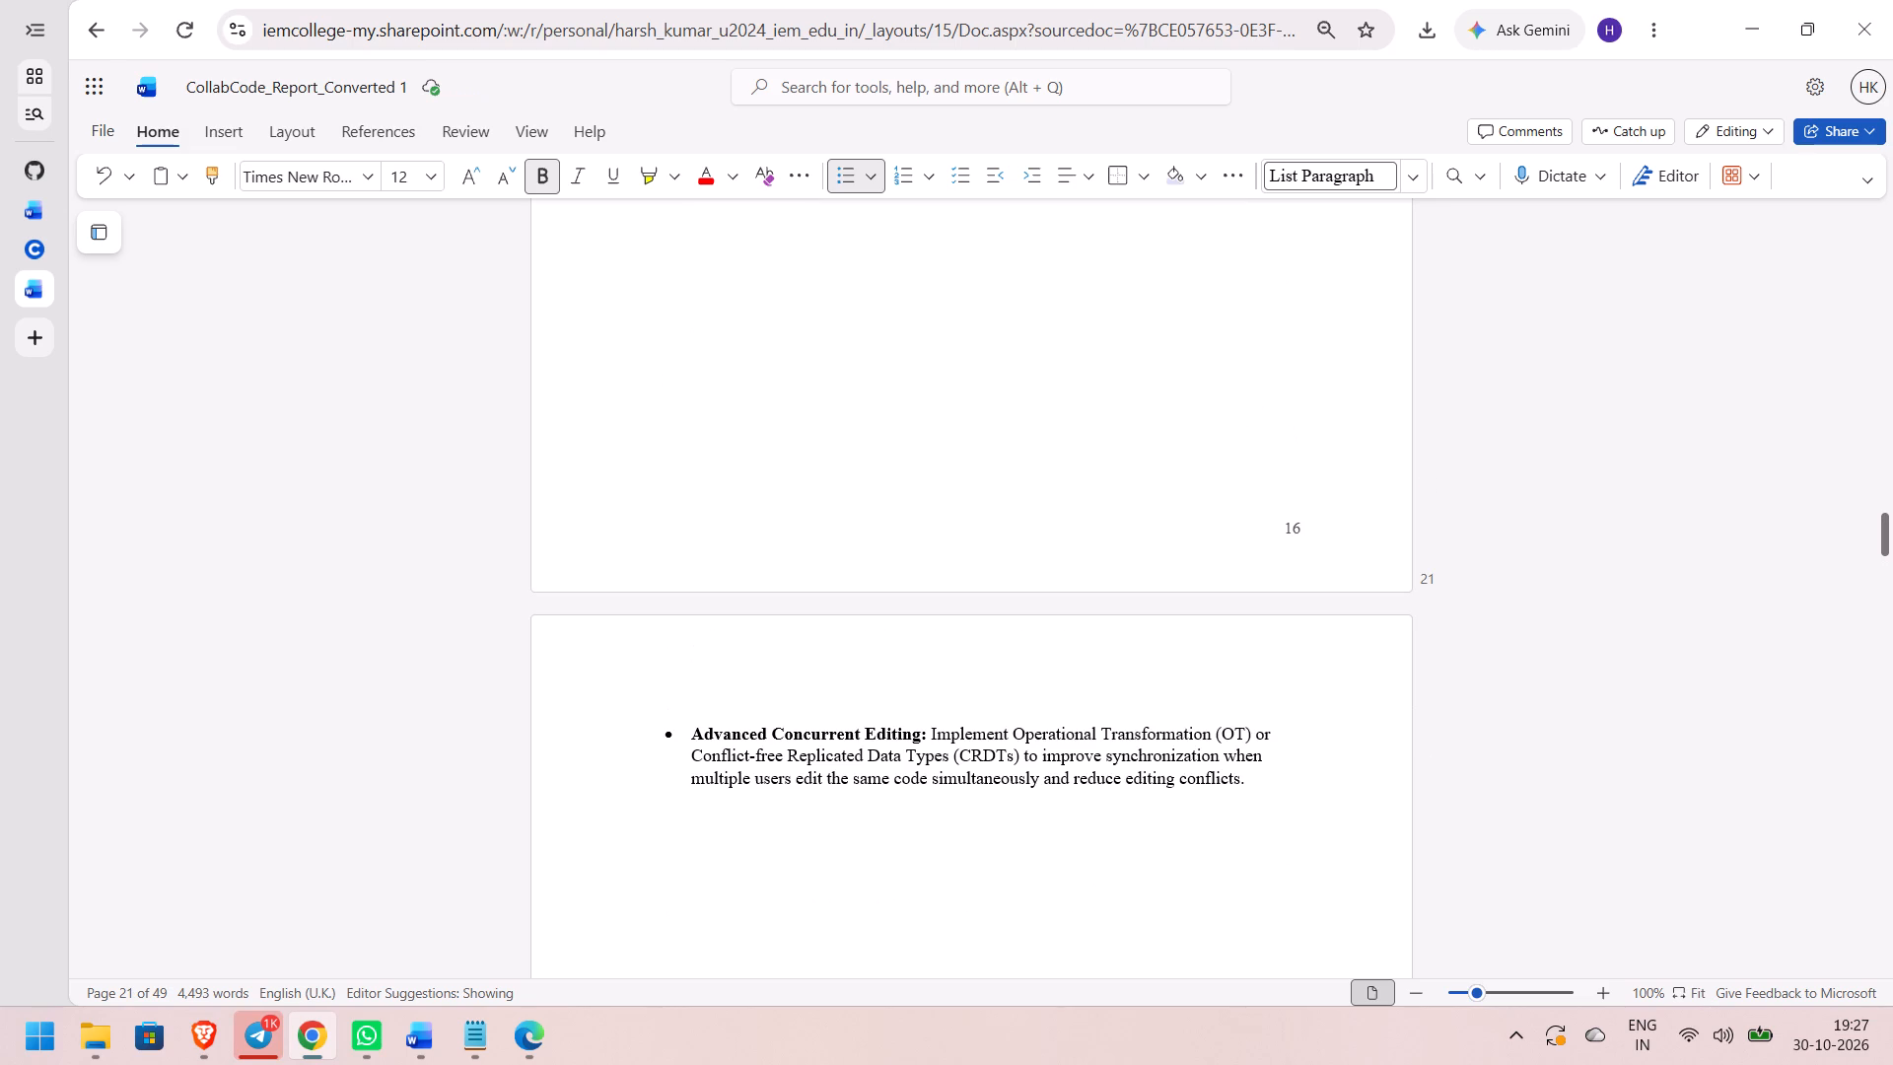
key(BackSpace)
key(BackSpace)
key(BackSpace)
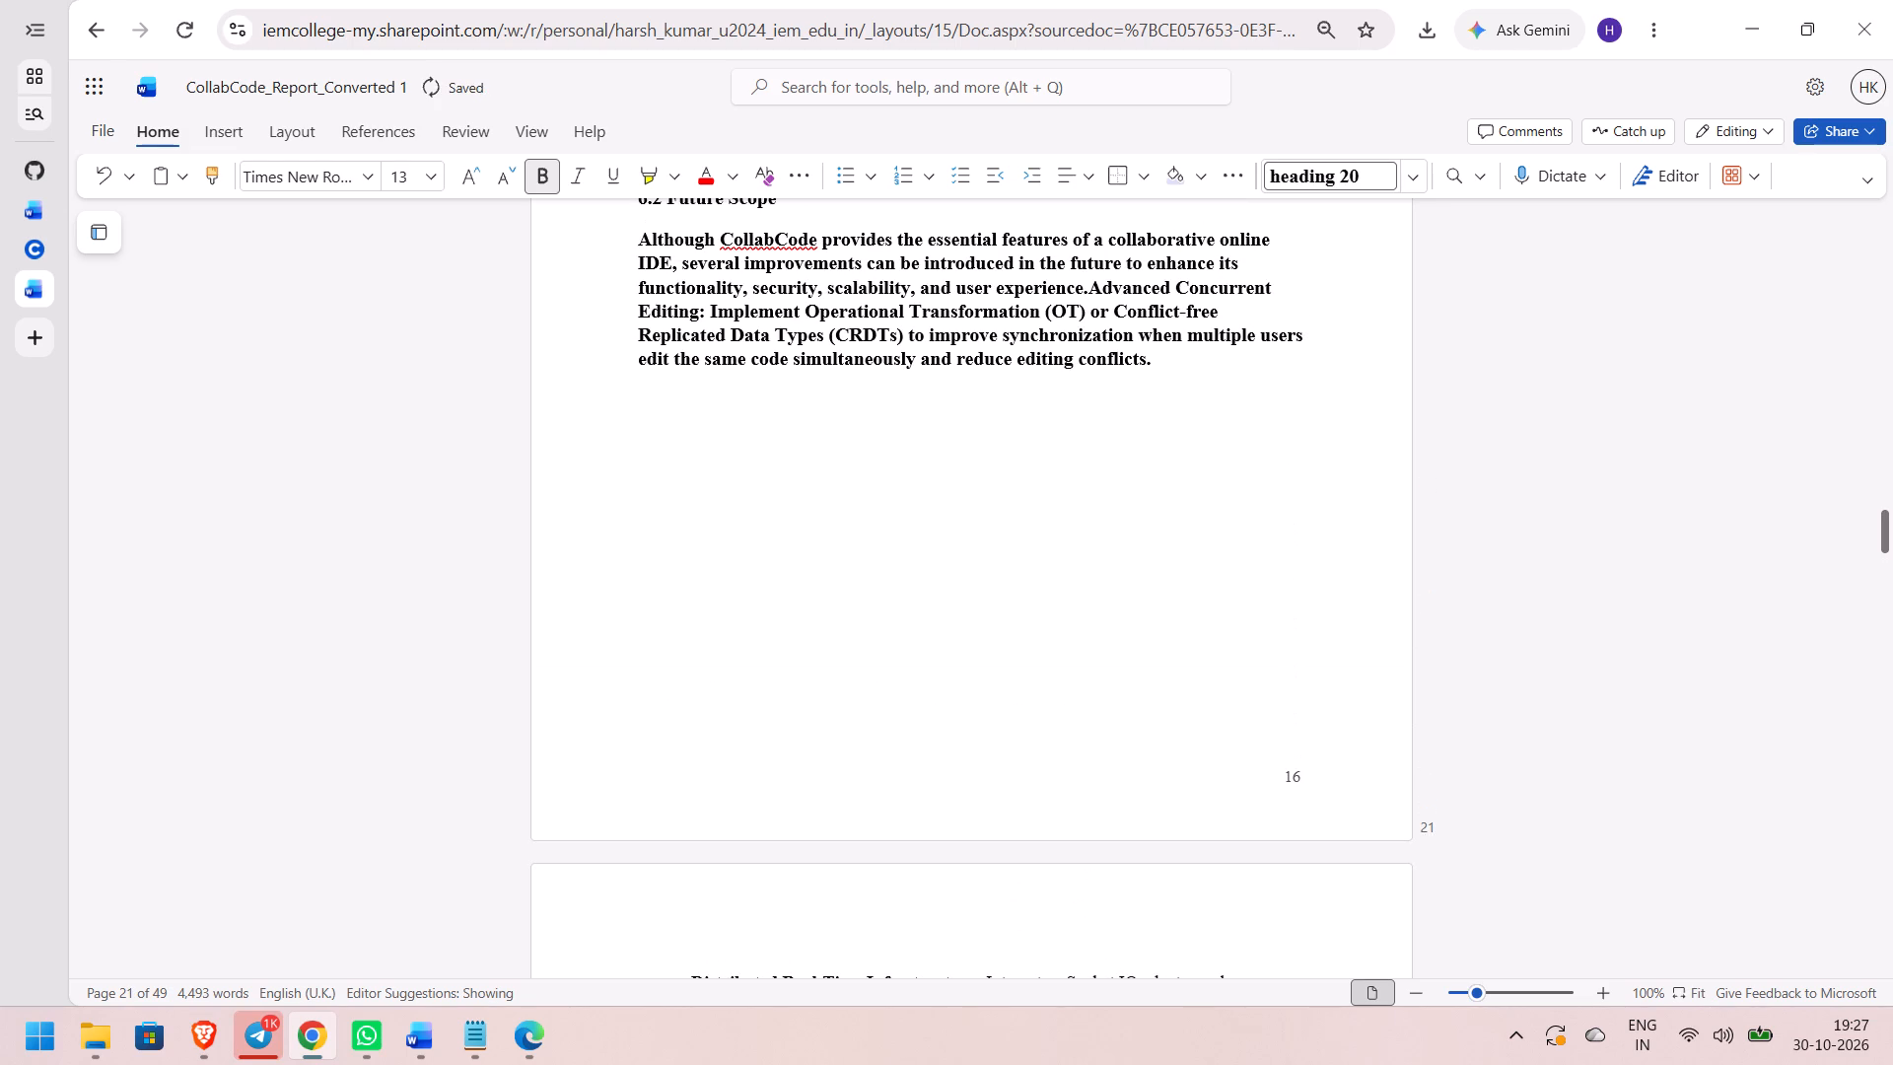
key(Return)
scroll(706, 697, up, 1)
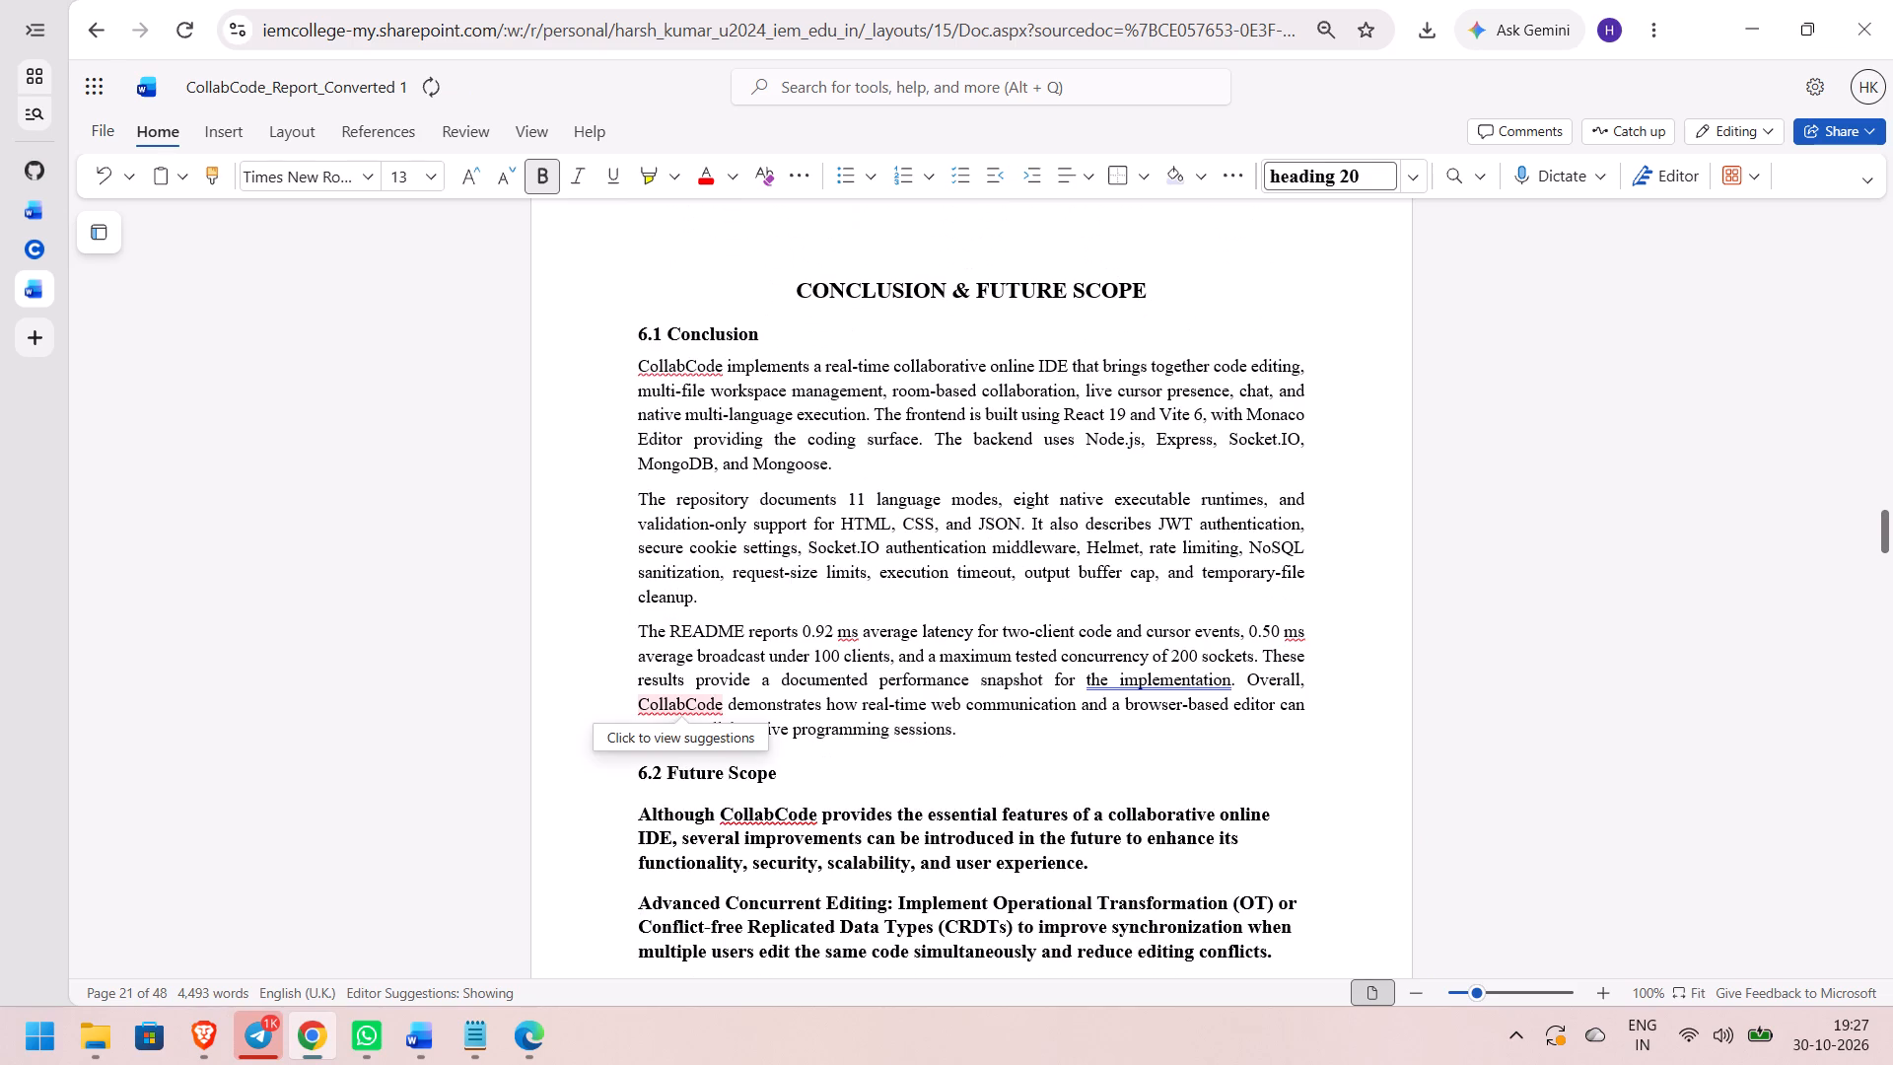
Look over the page layout from section 5.2 through the Future Scope pages to the Appendix heading and Technology Stack page.
scroll(706, 697, up, 4)
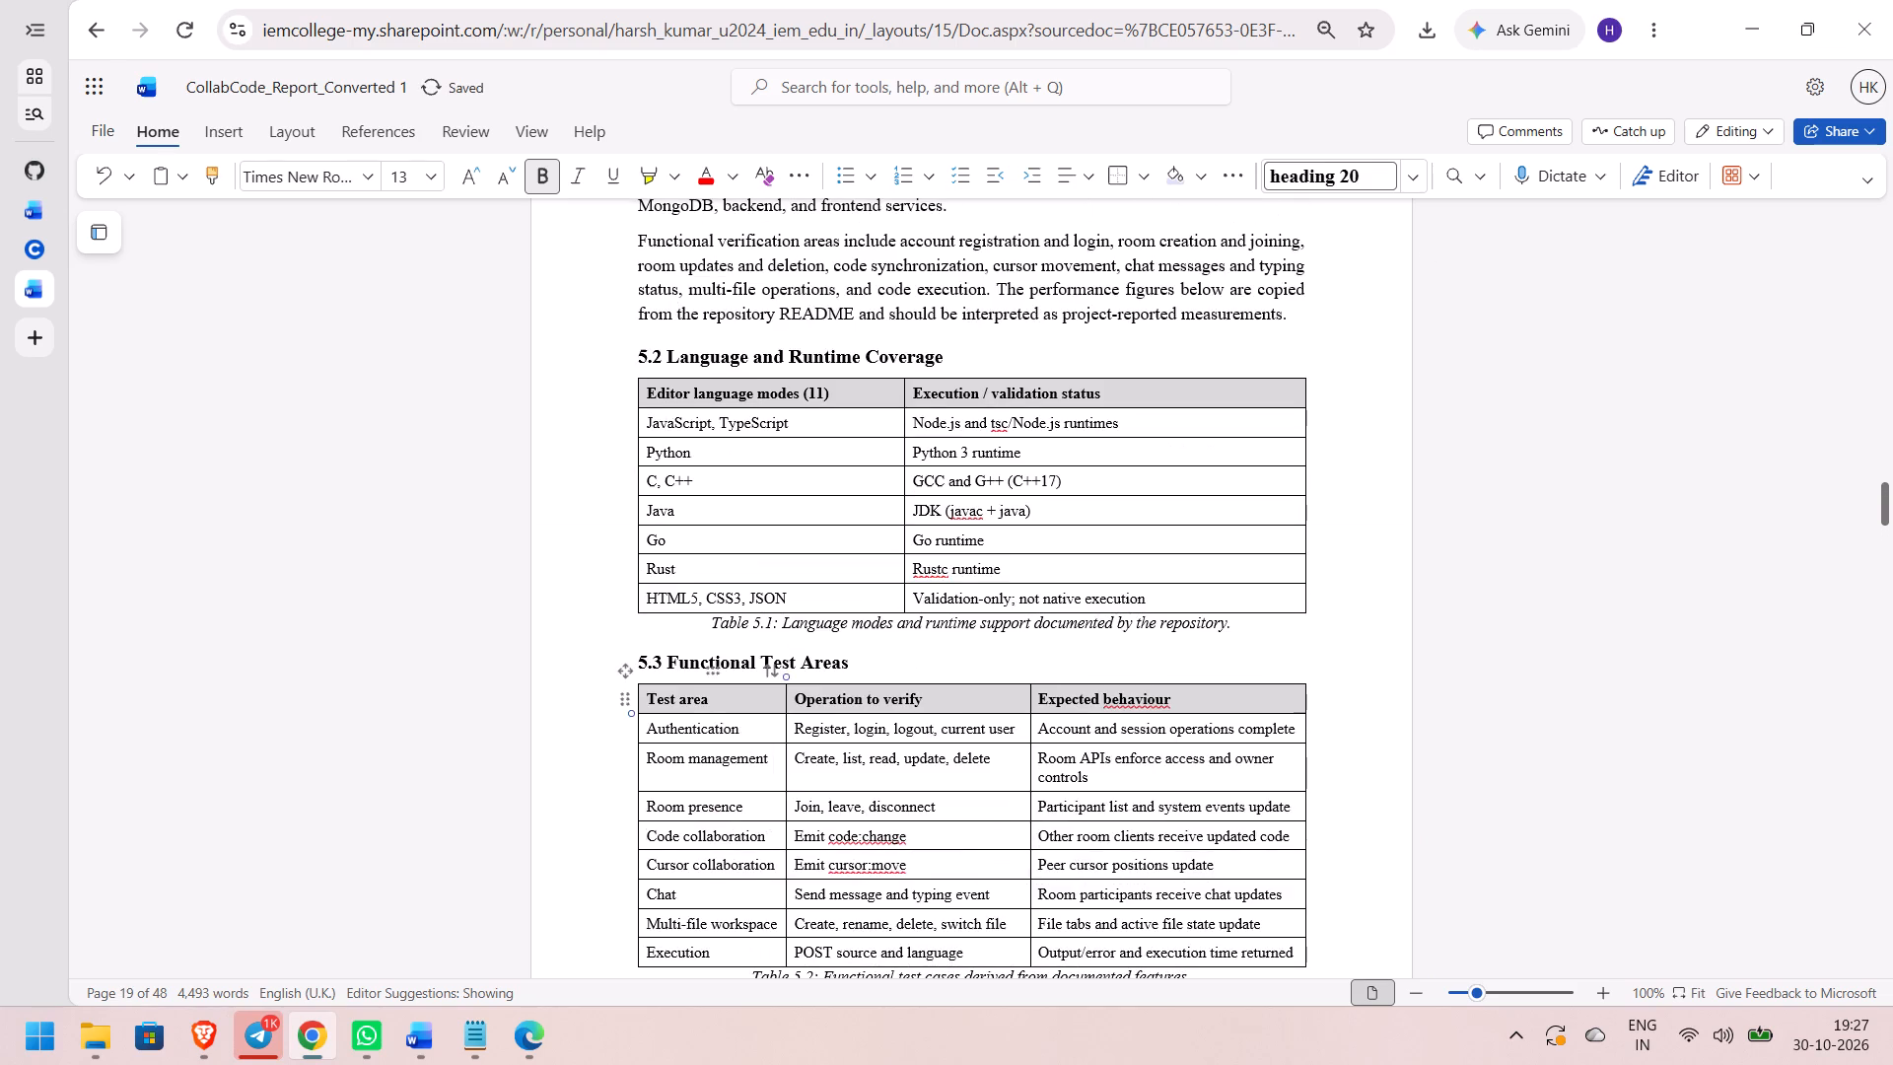
scroll(706, 697, down, 17)
scroll(706, 697, down, 7)
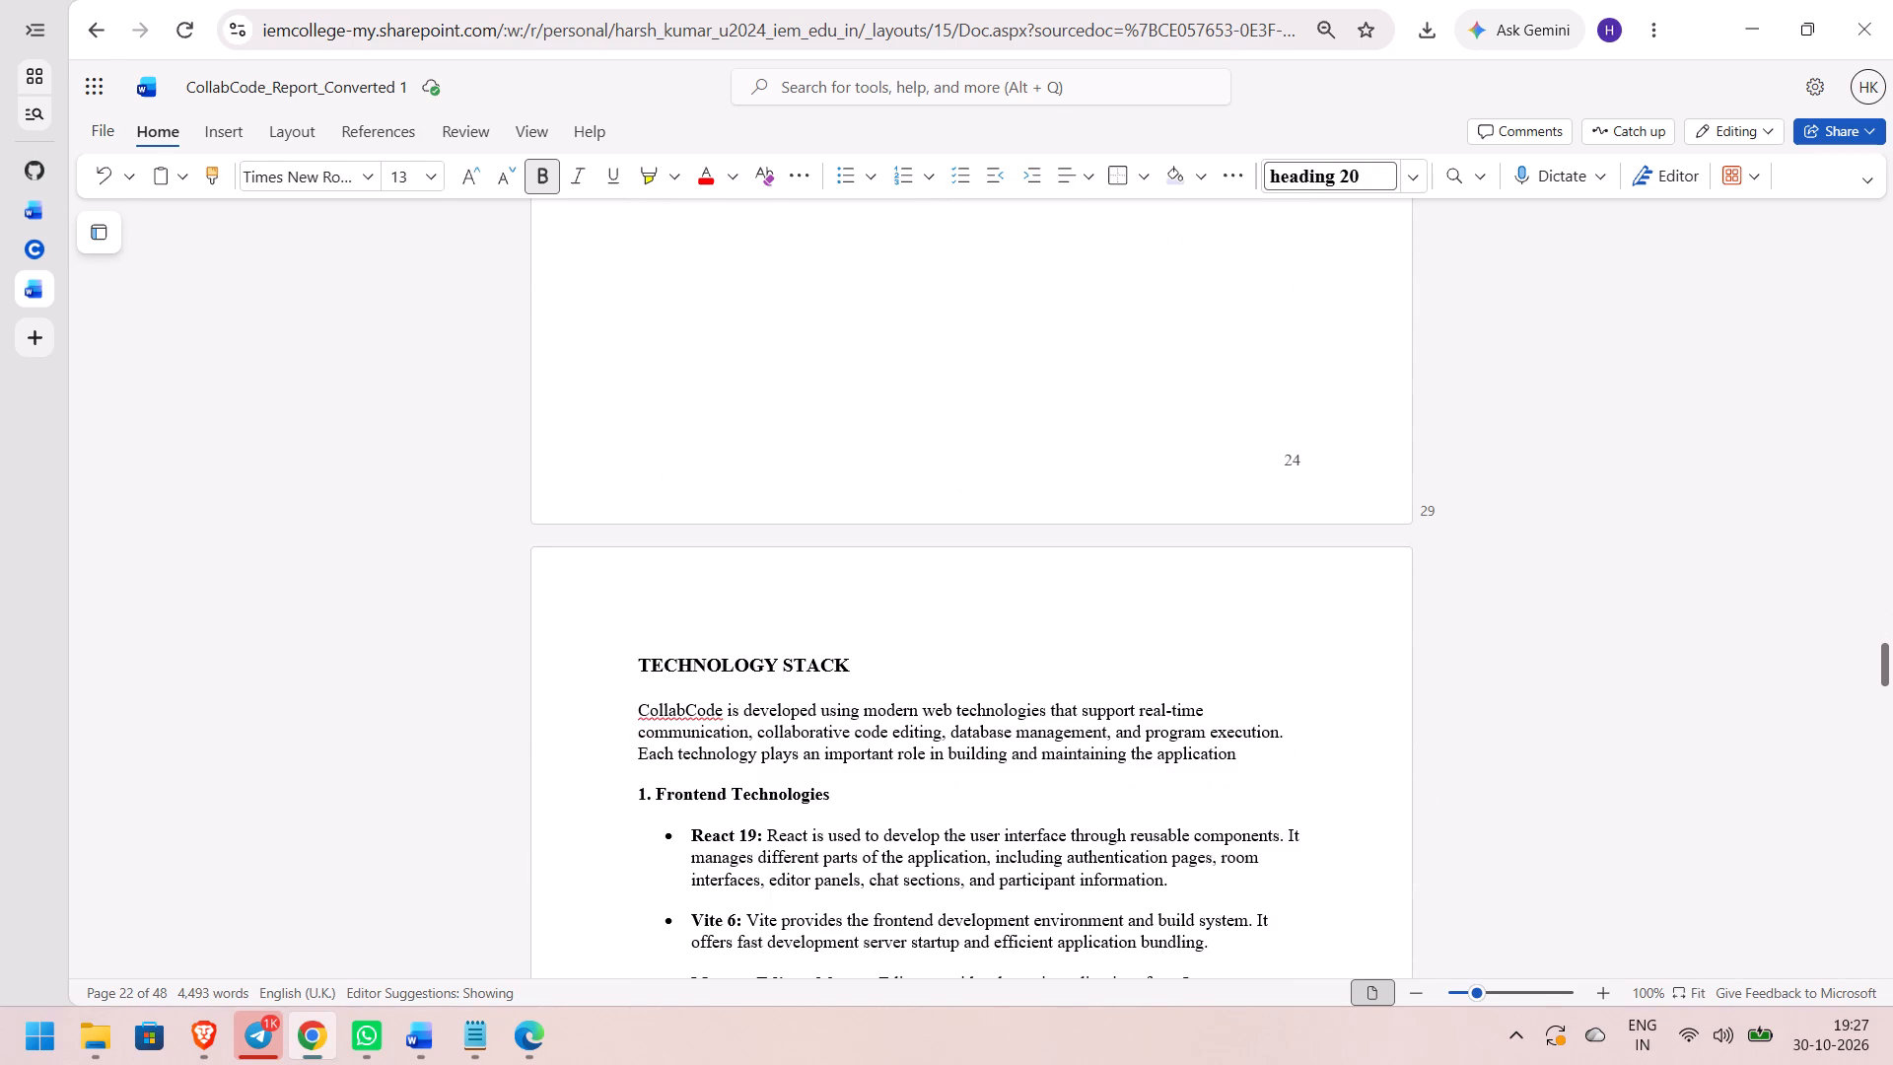
scroll(706, 694, up, 3)
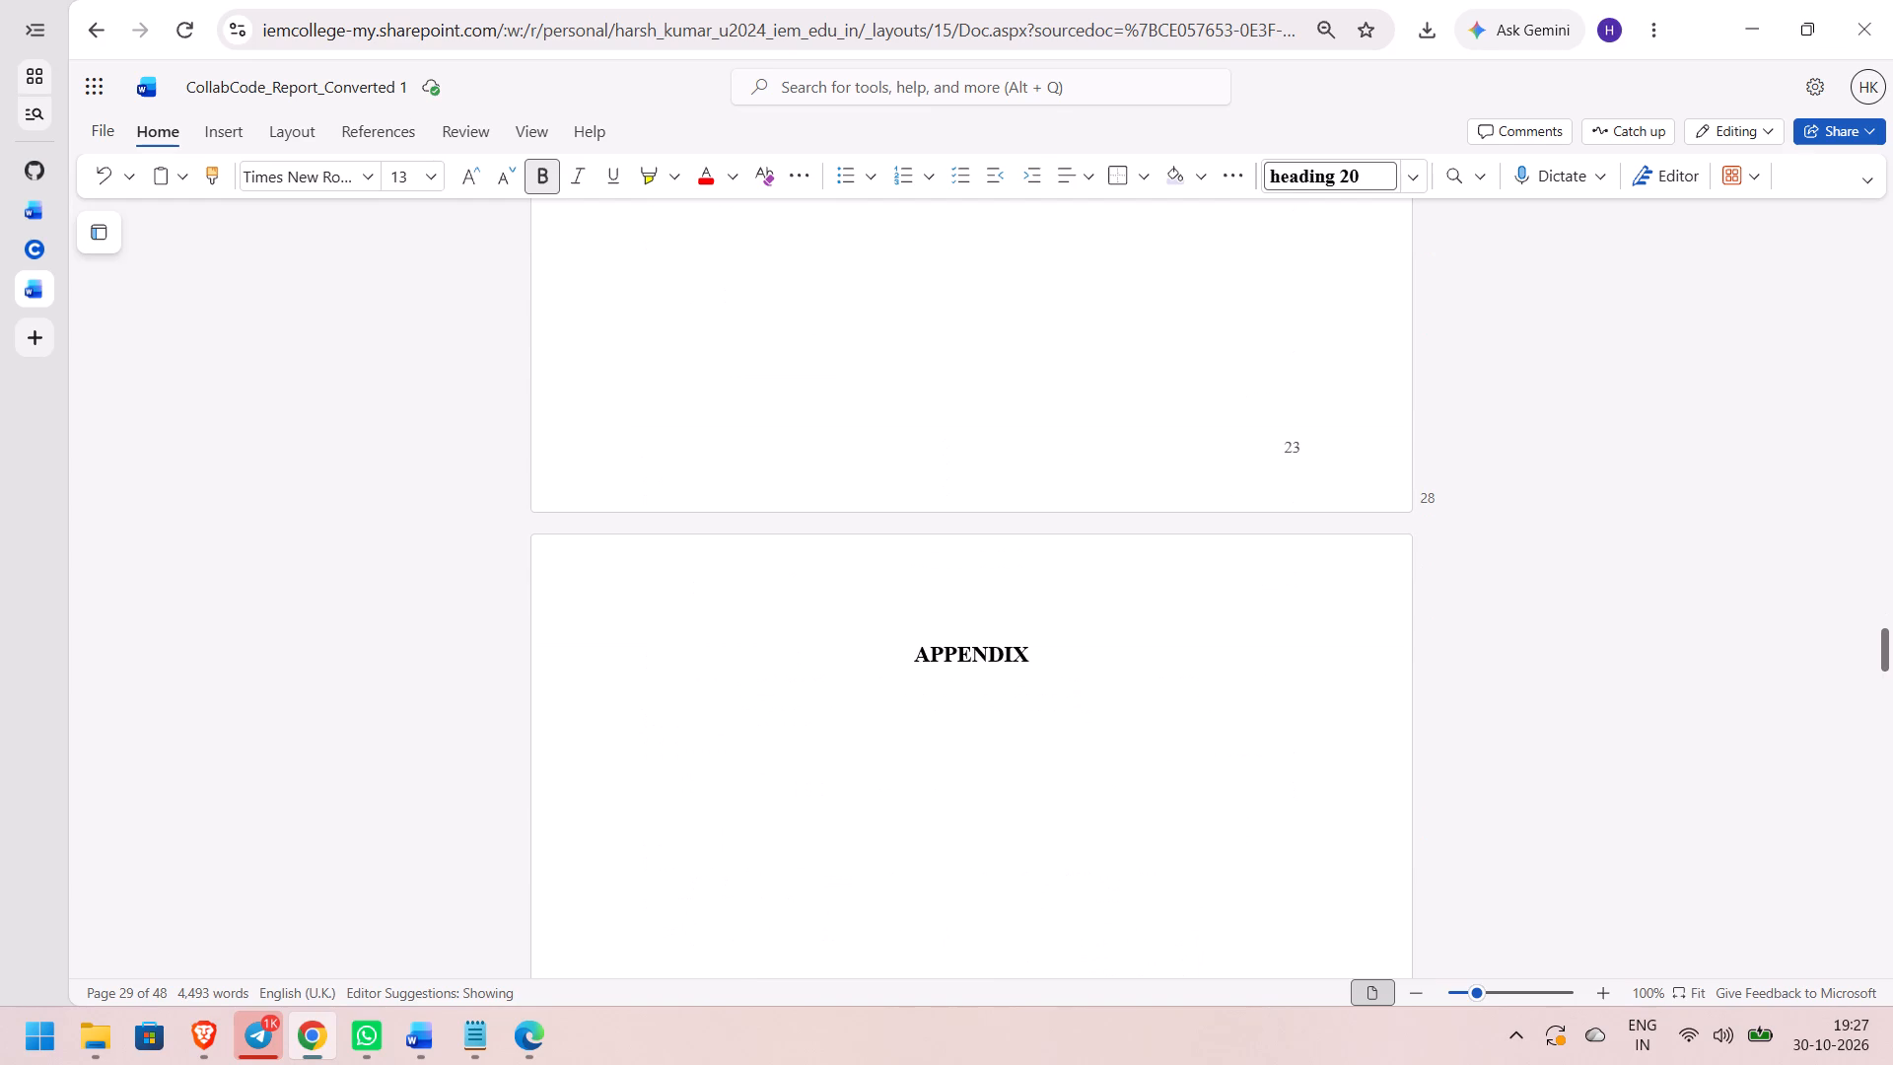
scroll(706, 694, down, 2)
scroll(706, 694, up, 2)
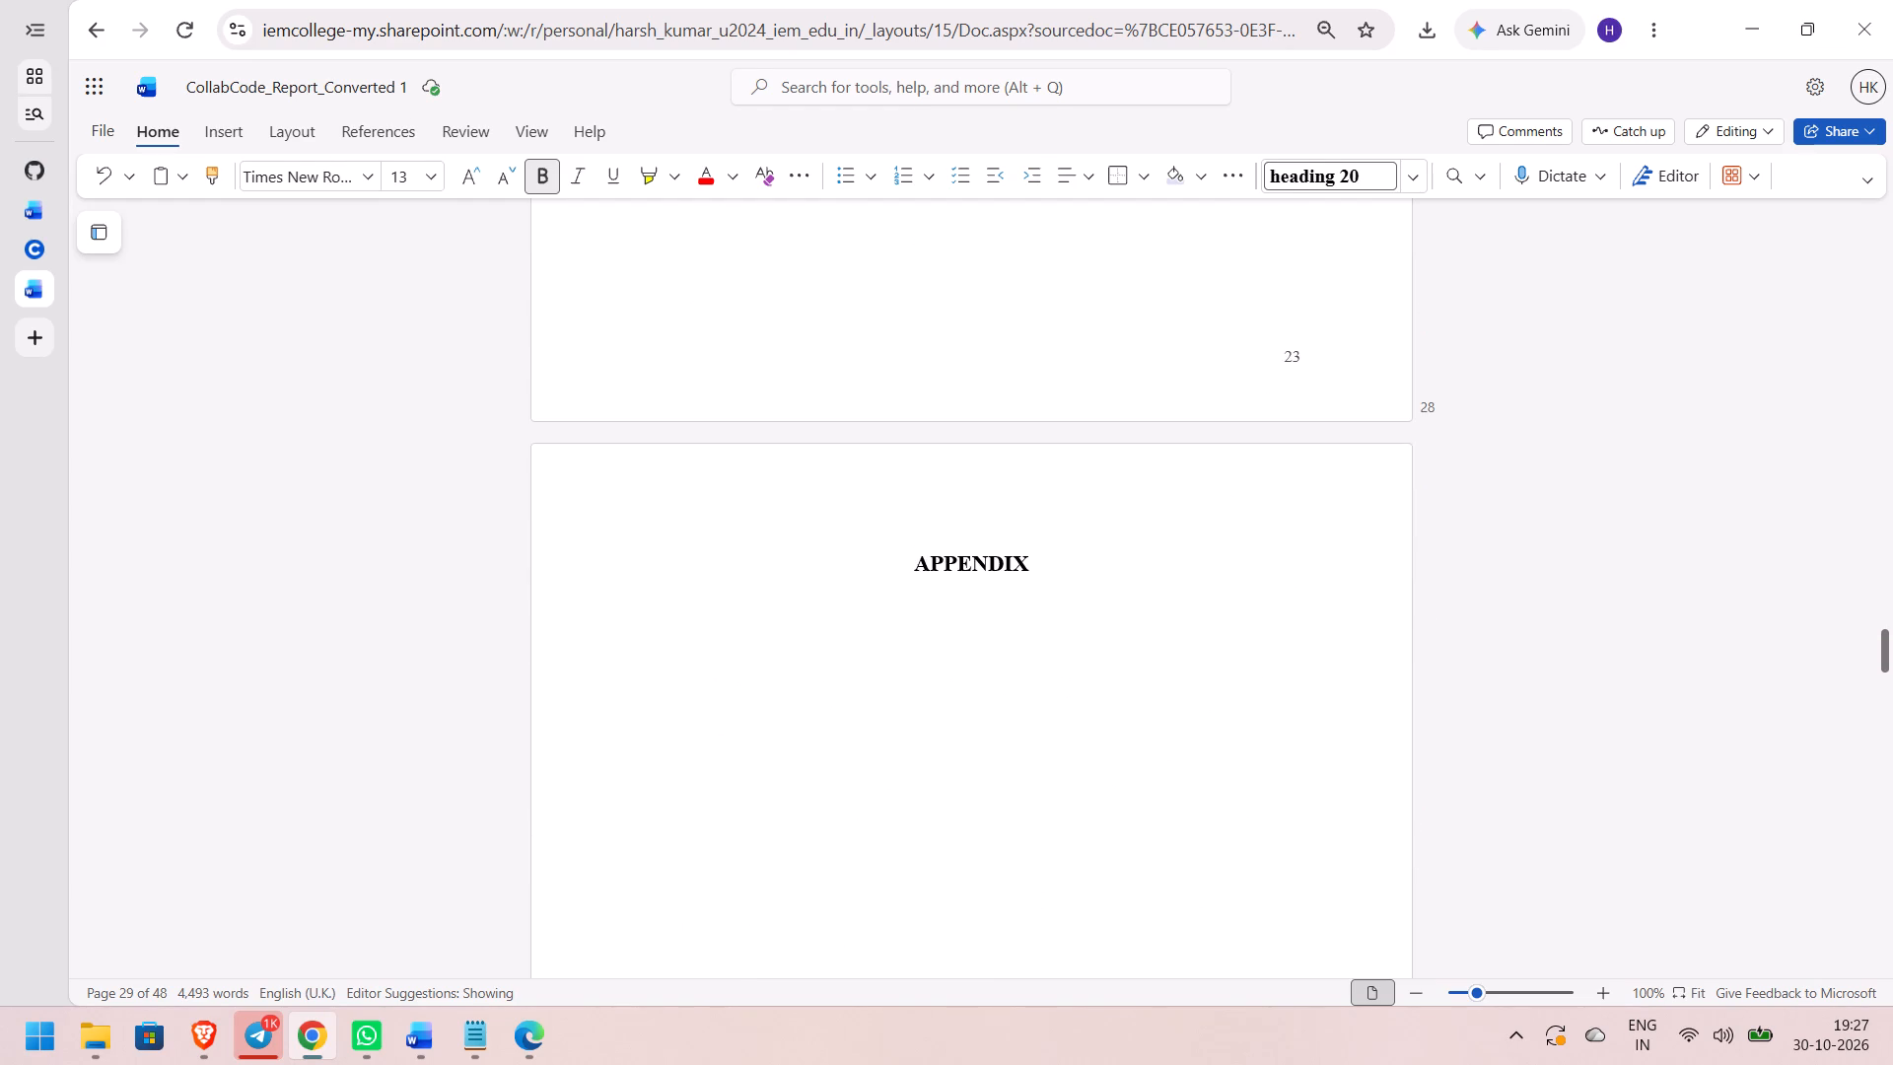
Examine how the reference entries are laid out across the final pages of the report.
scroll(706, 694, down, 20)
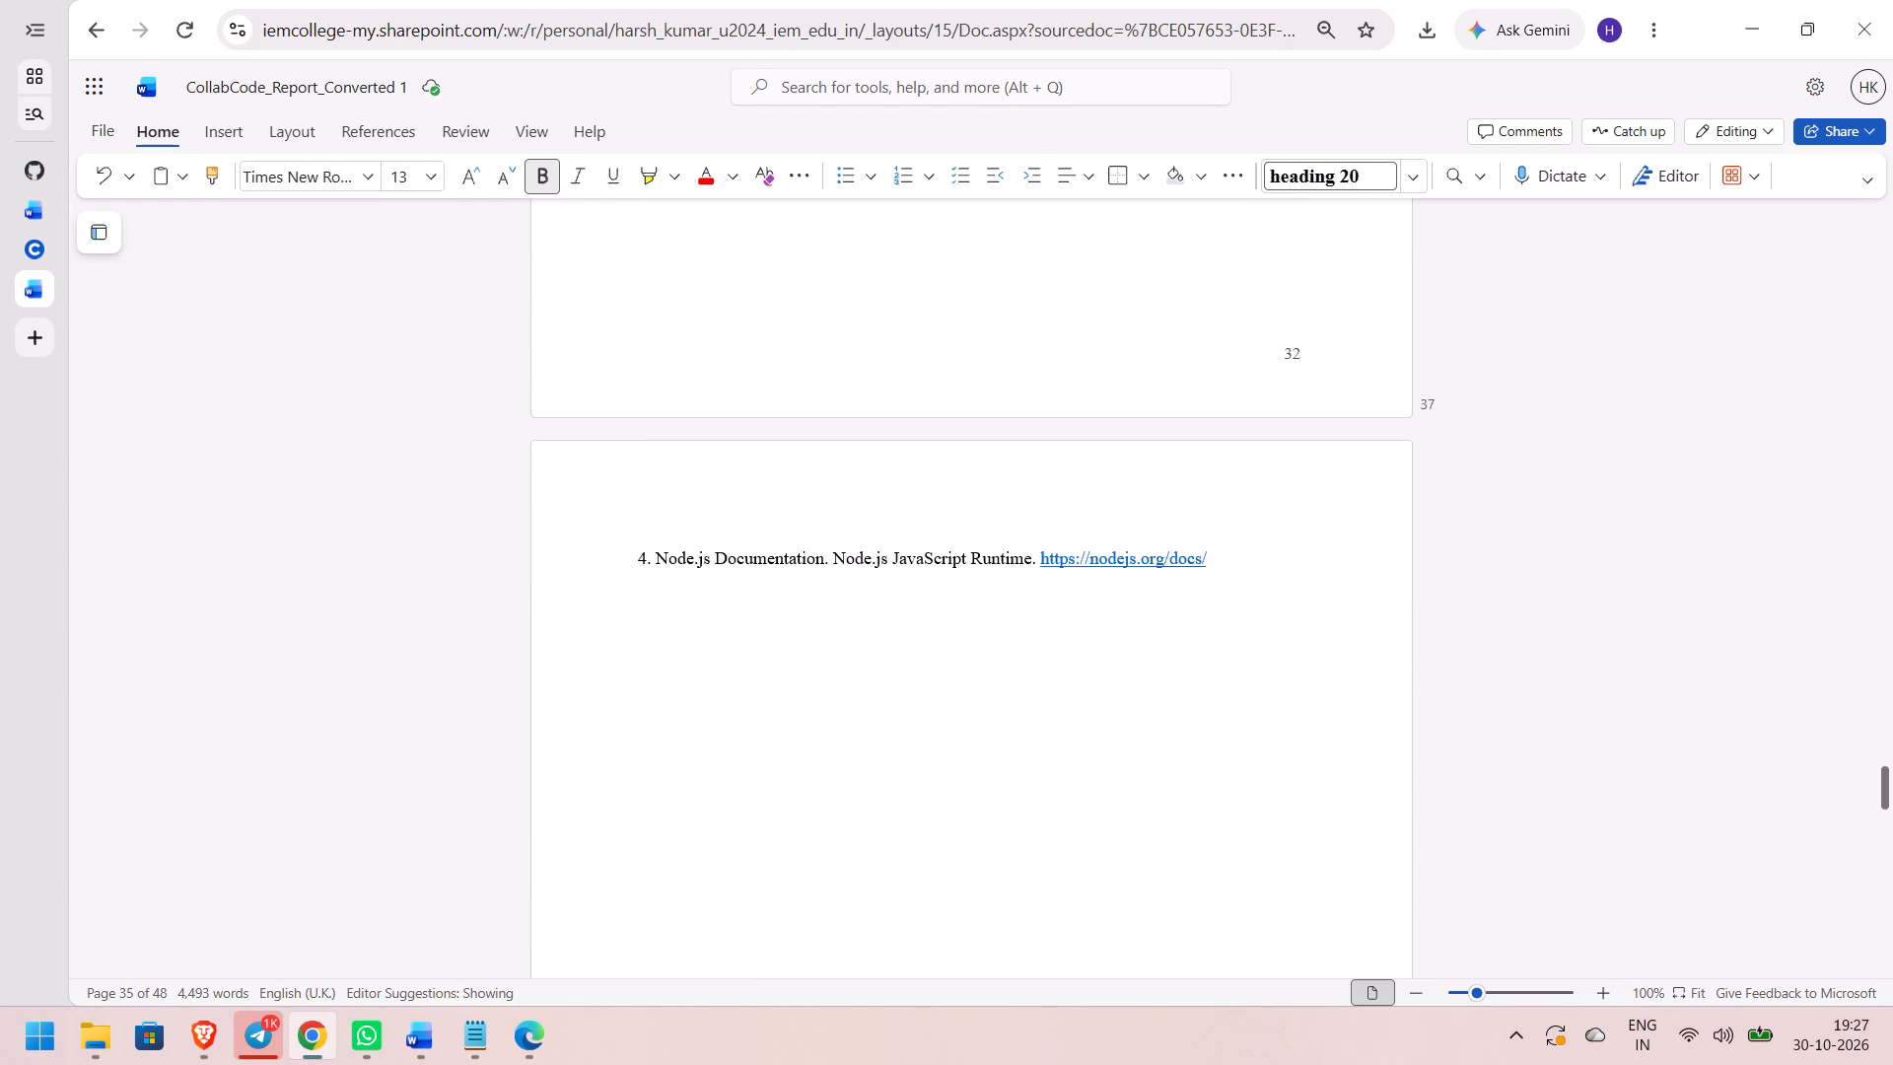
scroll(706, 694, down, 19)
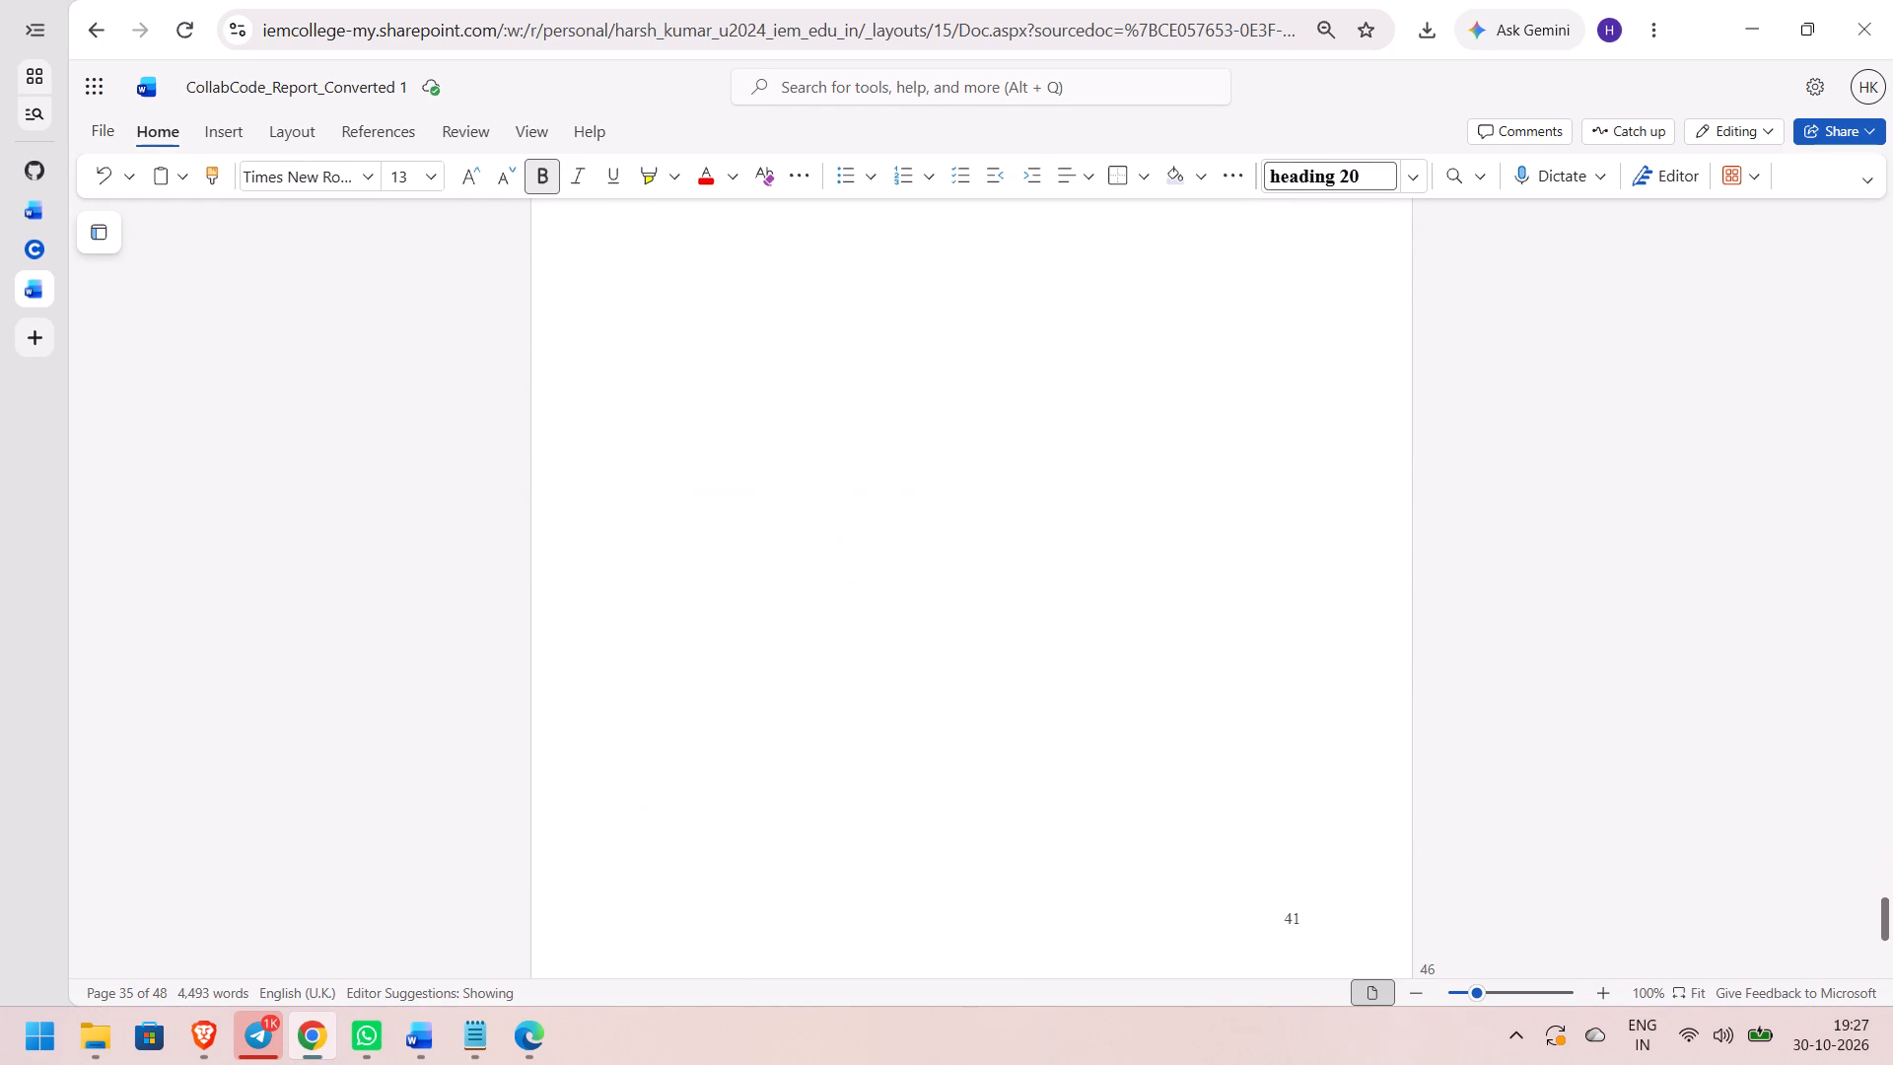
scroll(706, 689, down, 11)
scroll(706, 689, up, 7)
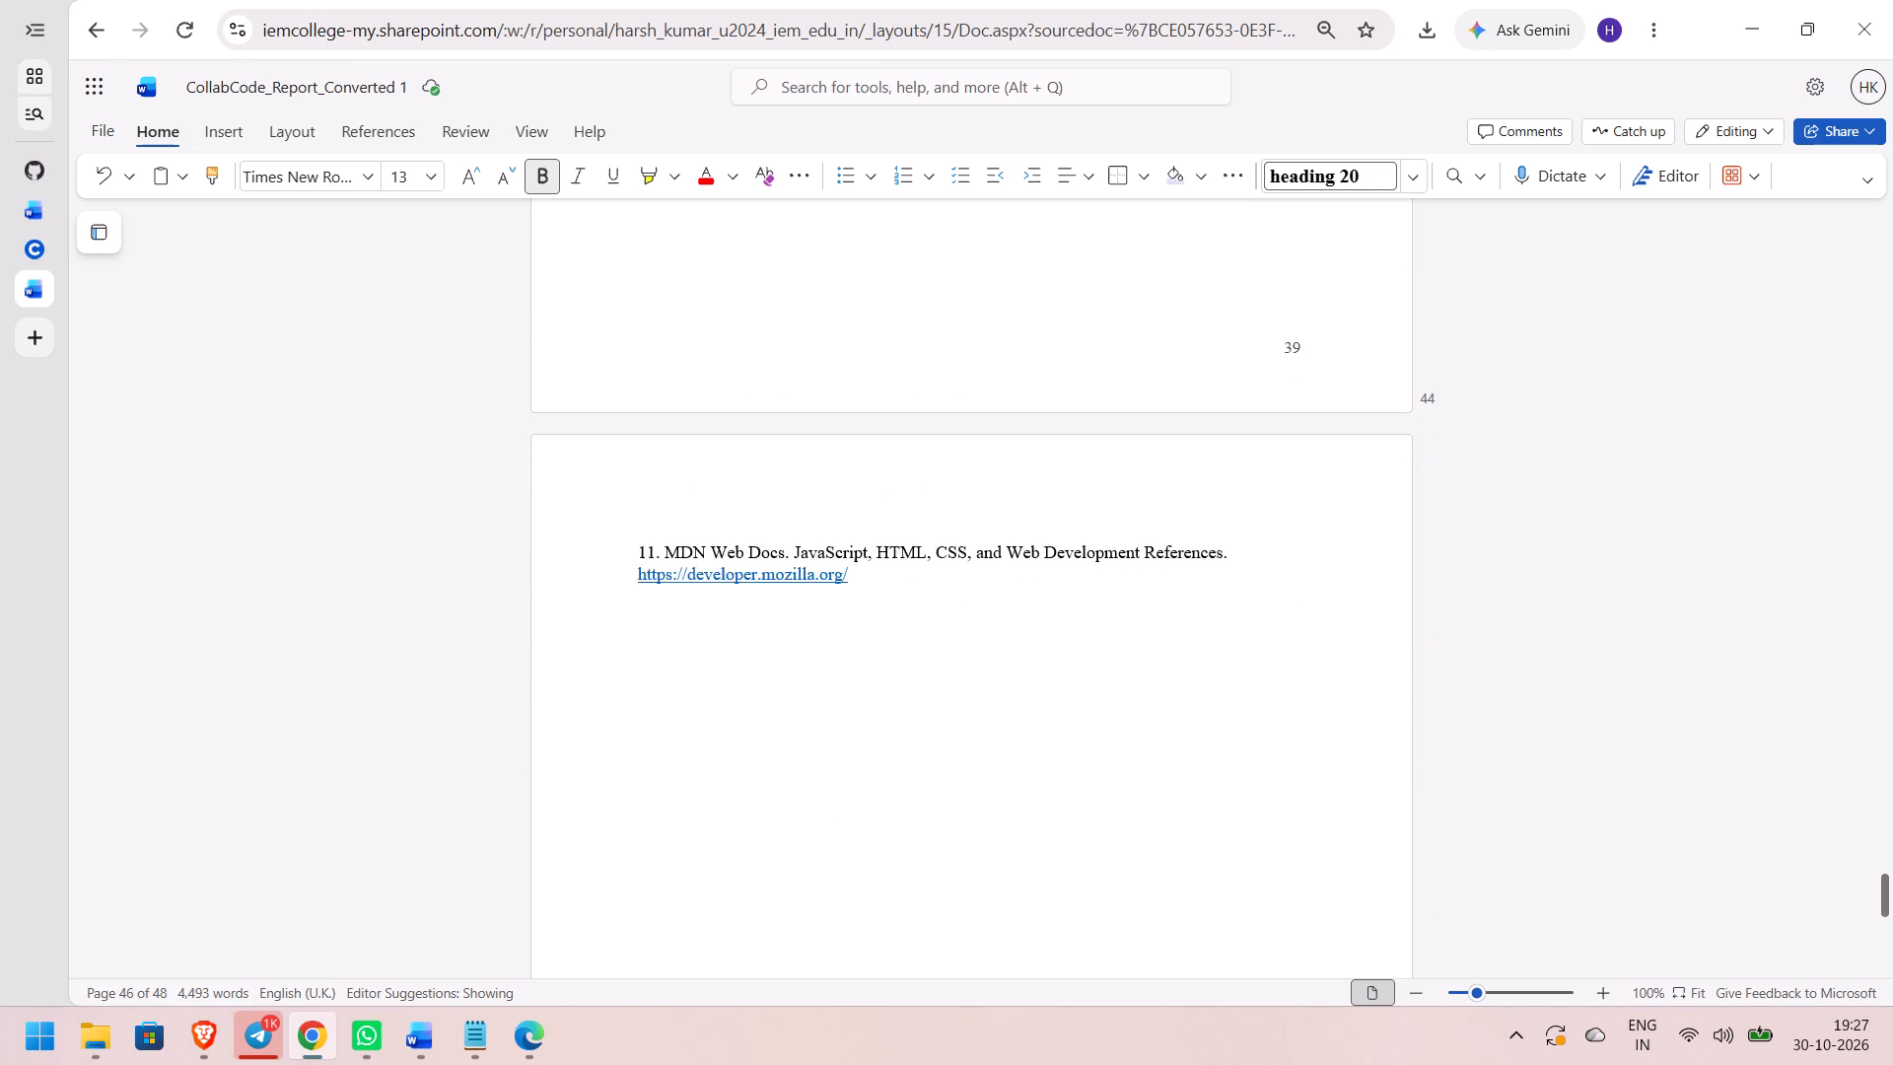
Return to the cover page and review the layout of the certificate, table of contents, abstract and chapters up to Problem Statement.
scroll(701, 685, up, 20)
scroll(701, 685, up, 1)
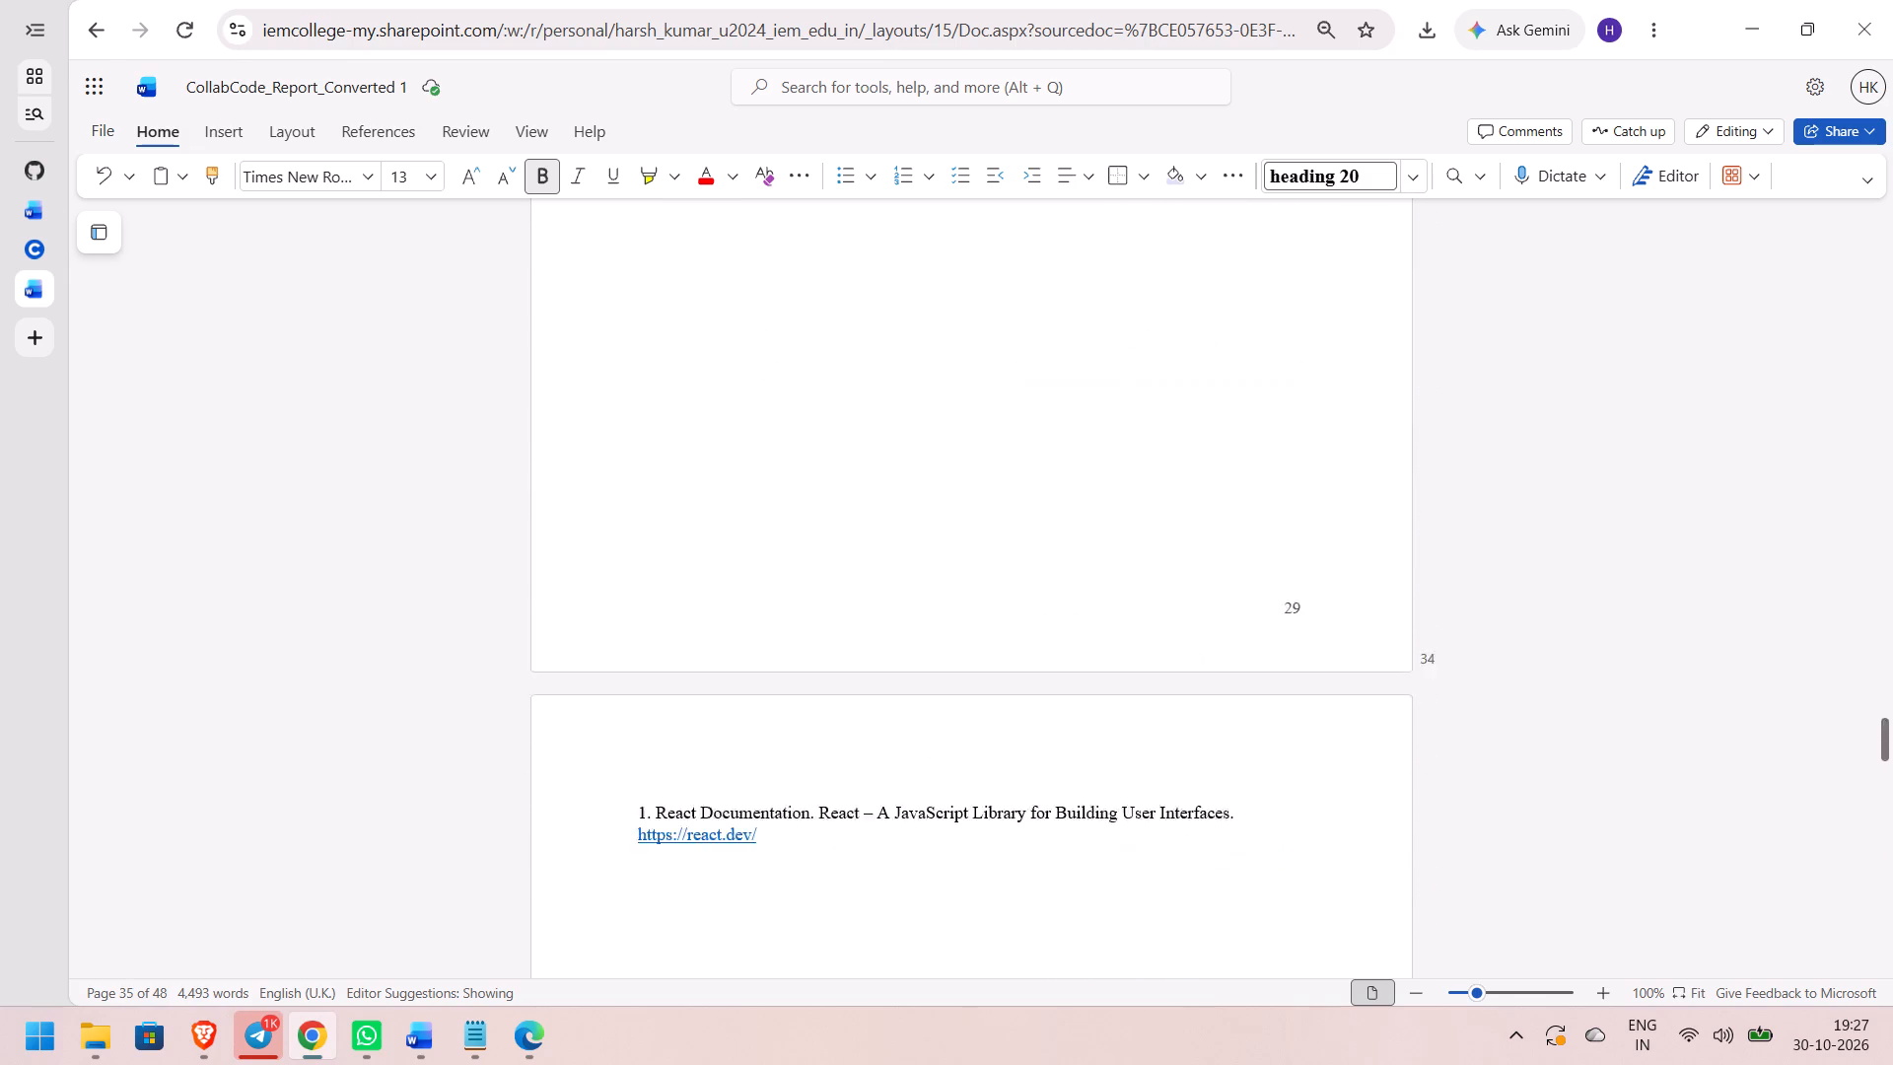
scroll(713, 643, up, 20)
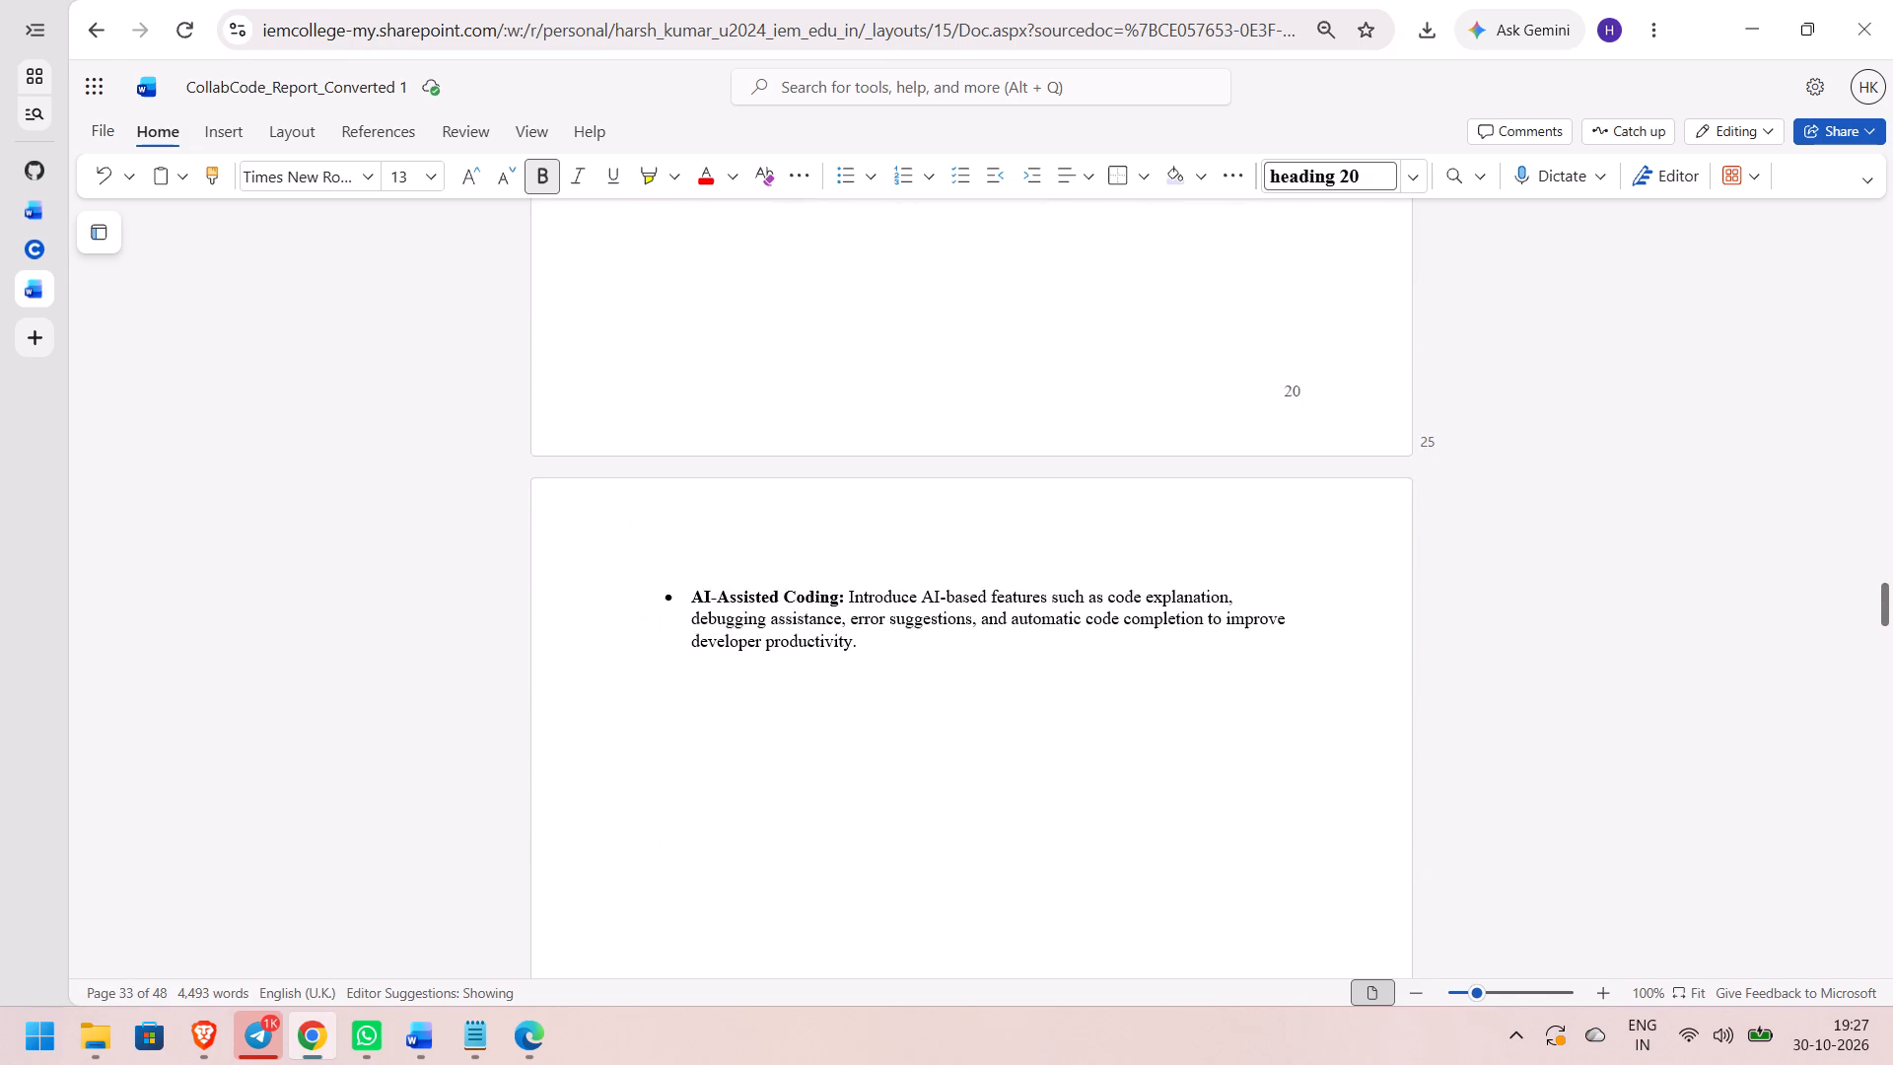
scroll(715, 636, up, 19)
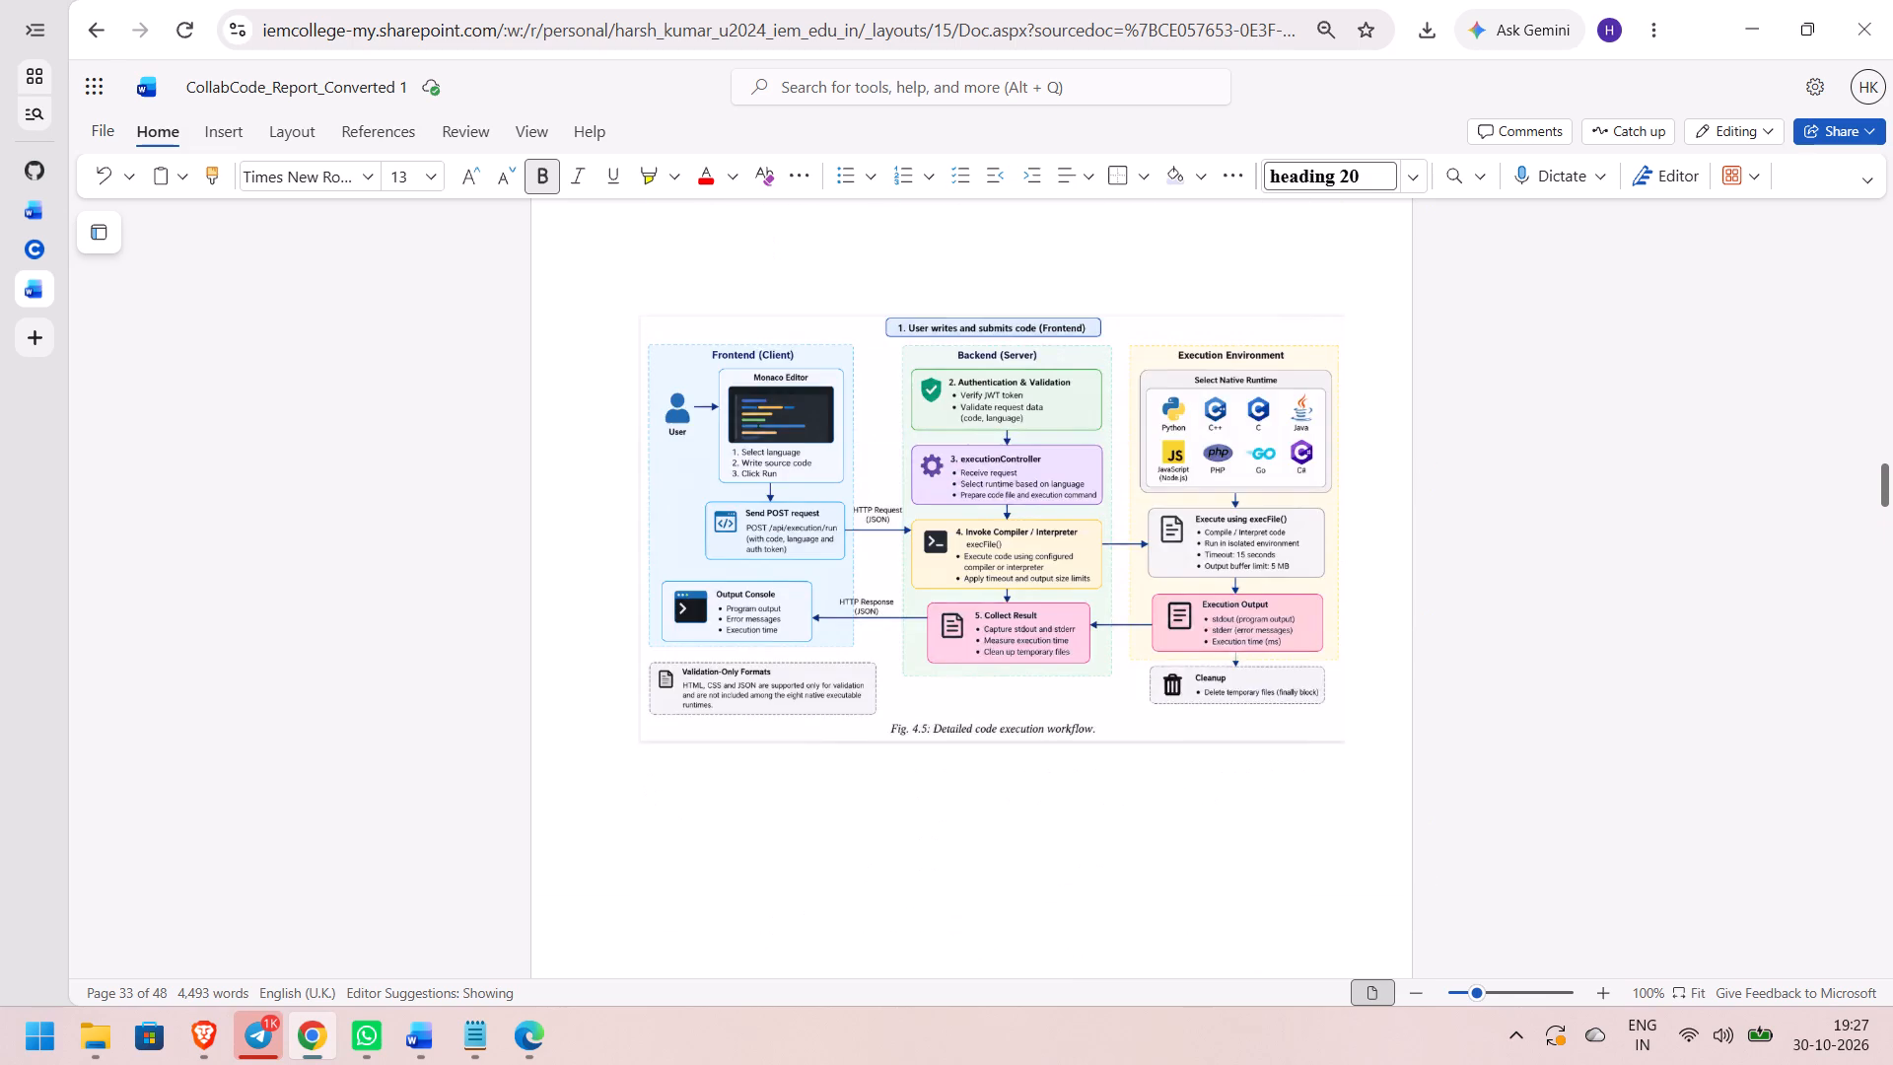
scroll(715, 636, up, 19)
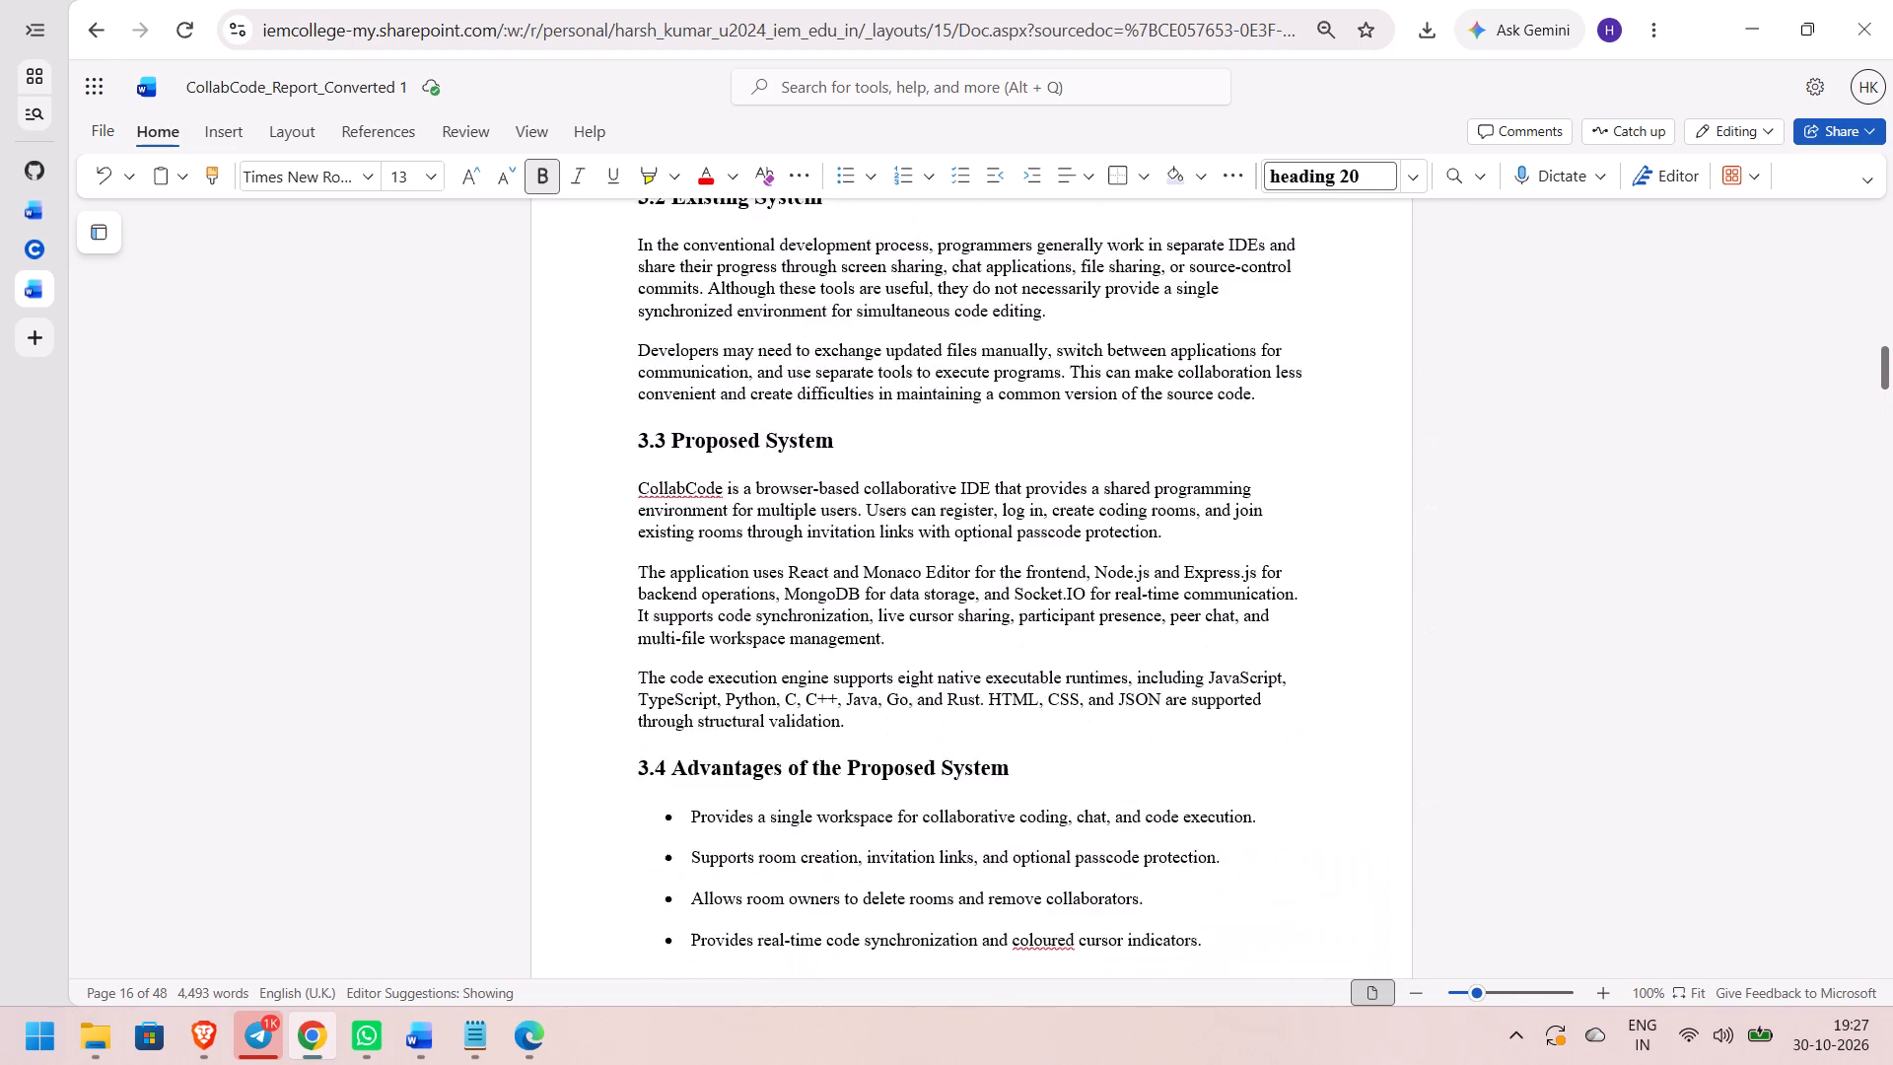
scroll(715, 636, up, 20)
scroll(715, 636, up, 4)
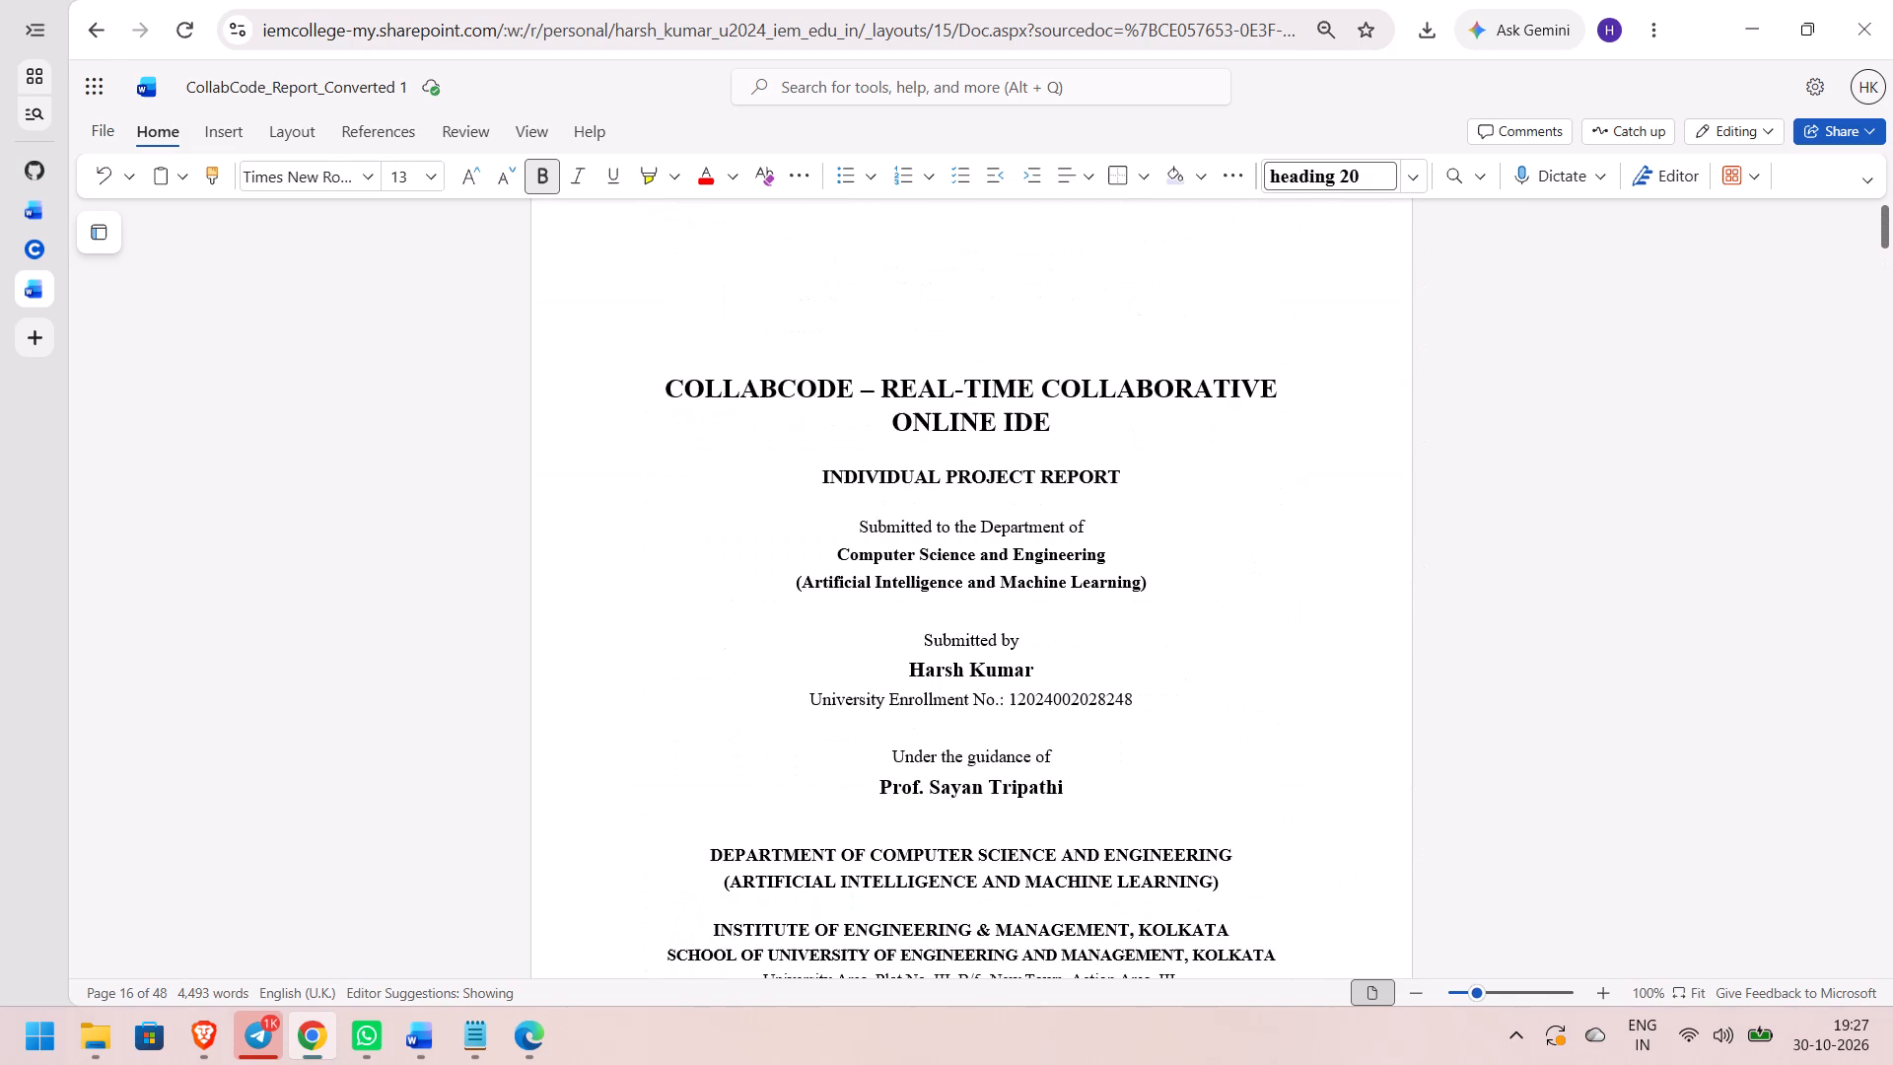
scroll(714, 637, down, 3)
scroll(699, 589, up, 2)
scroll(699, 589, down, 2)
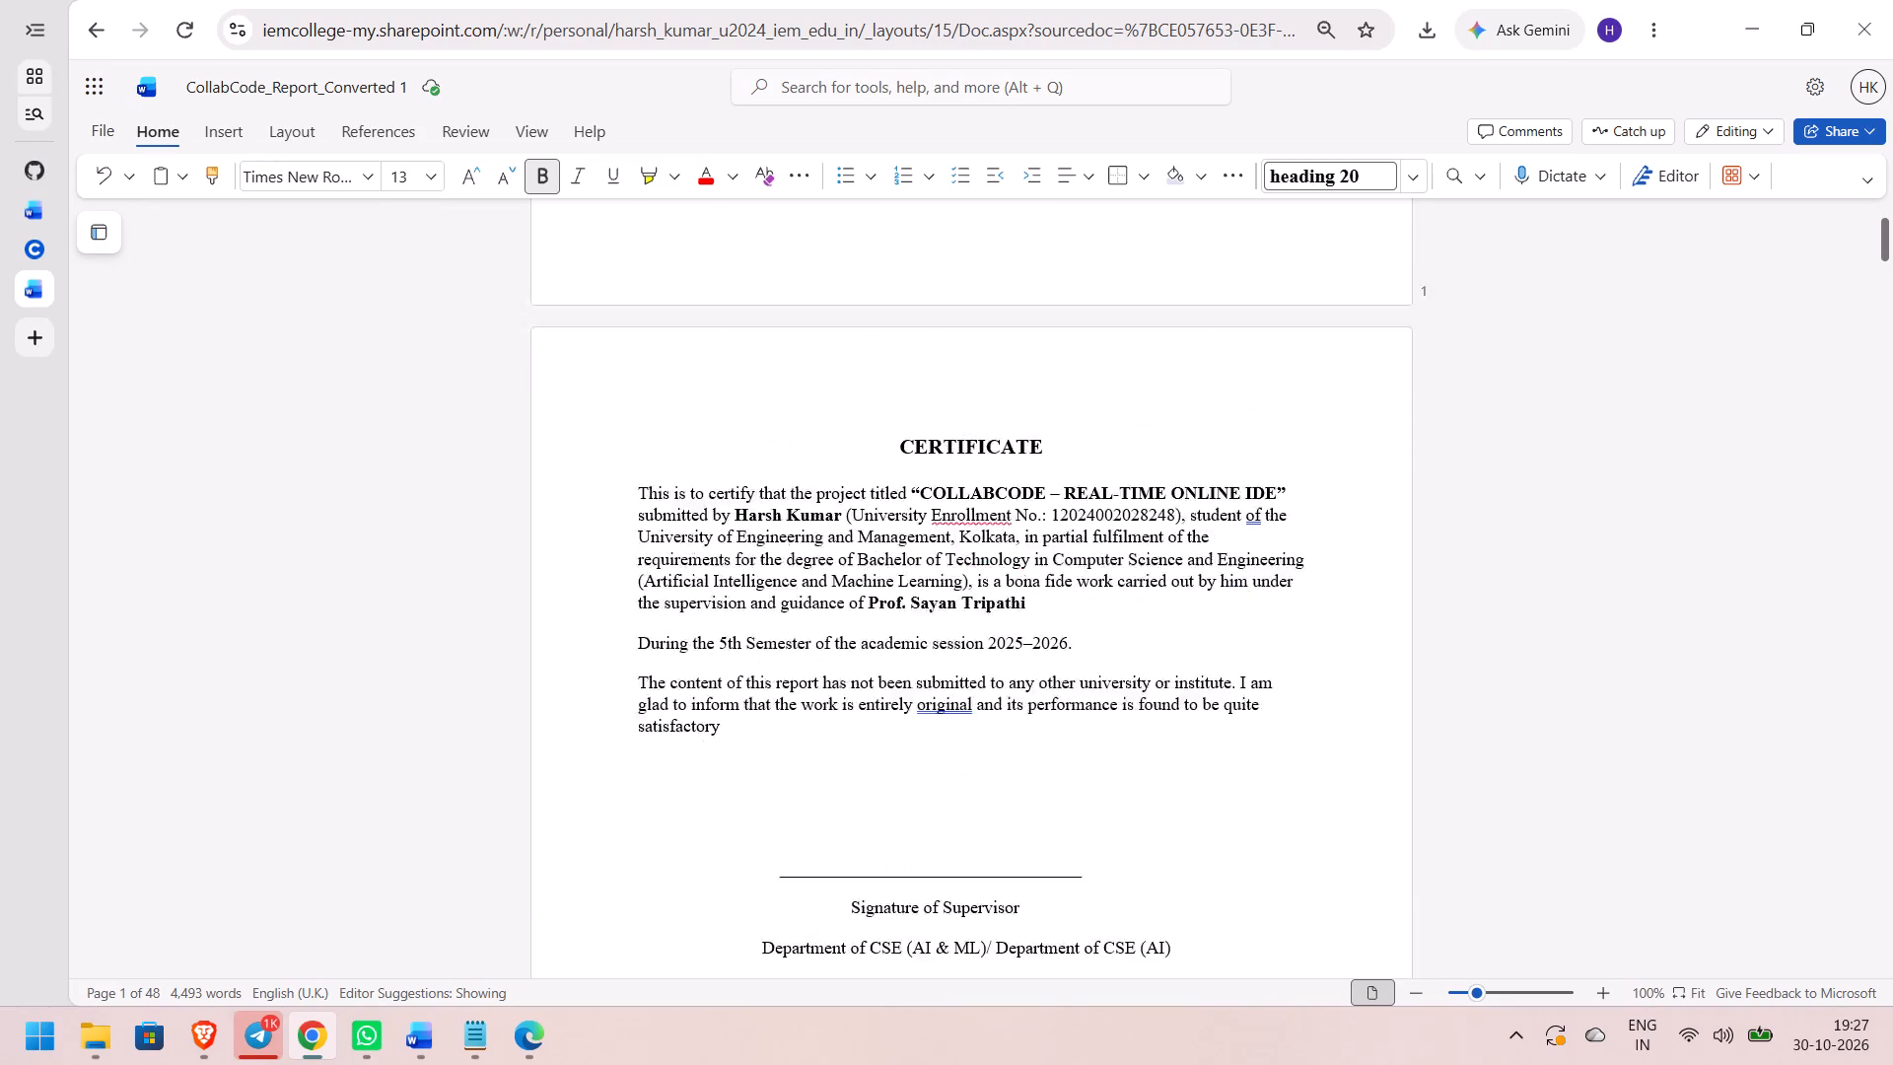
scroll(701, 566, down, 4)
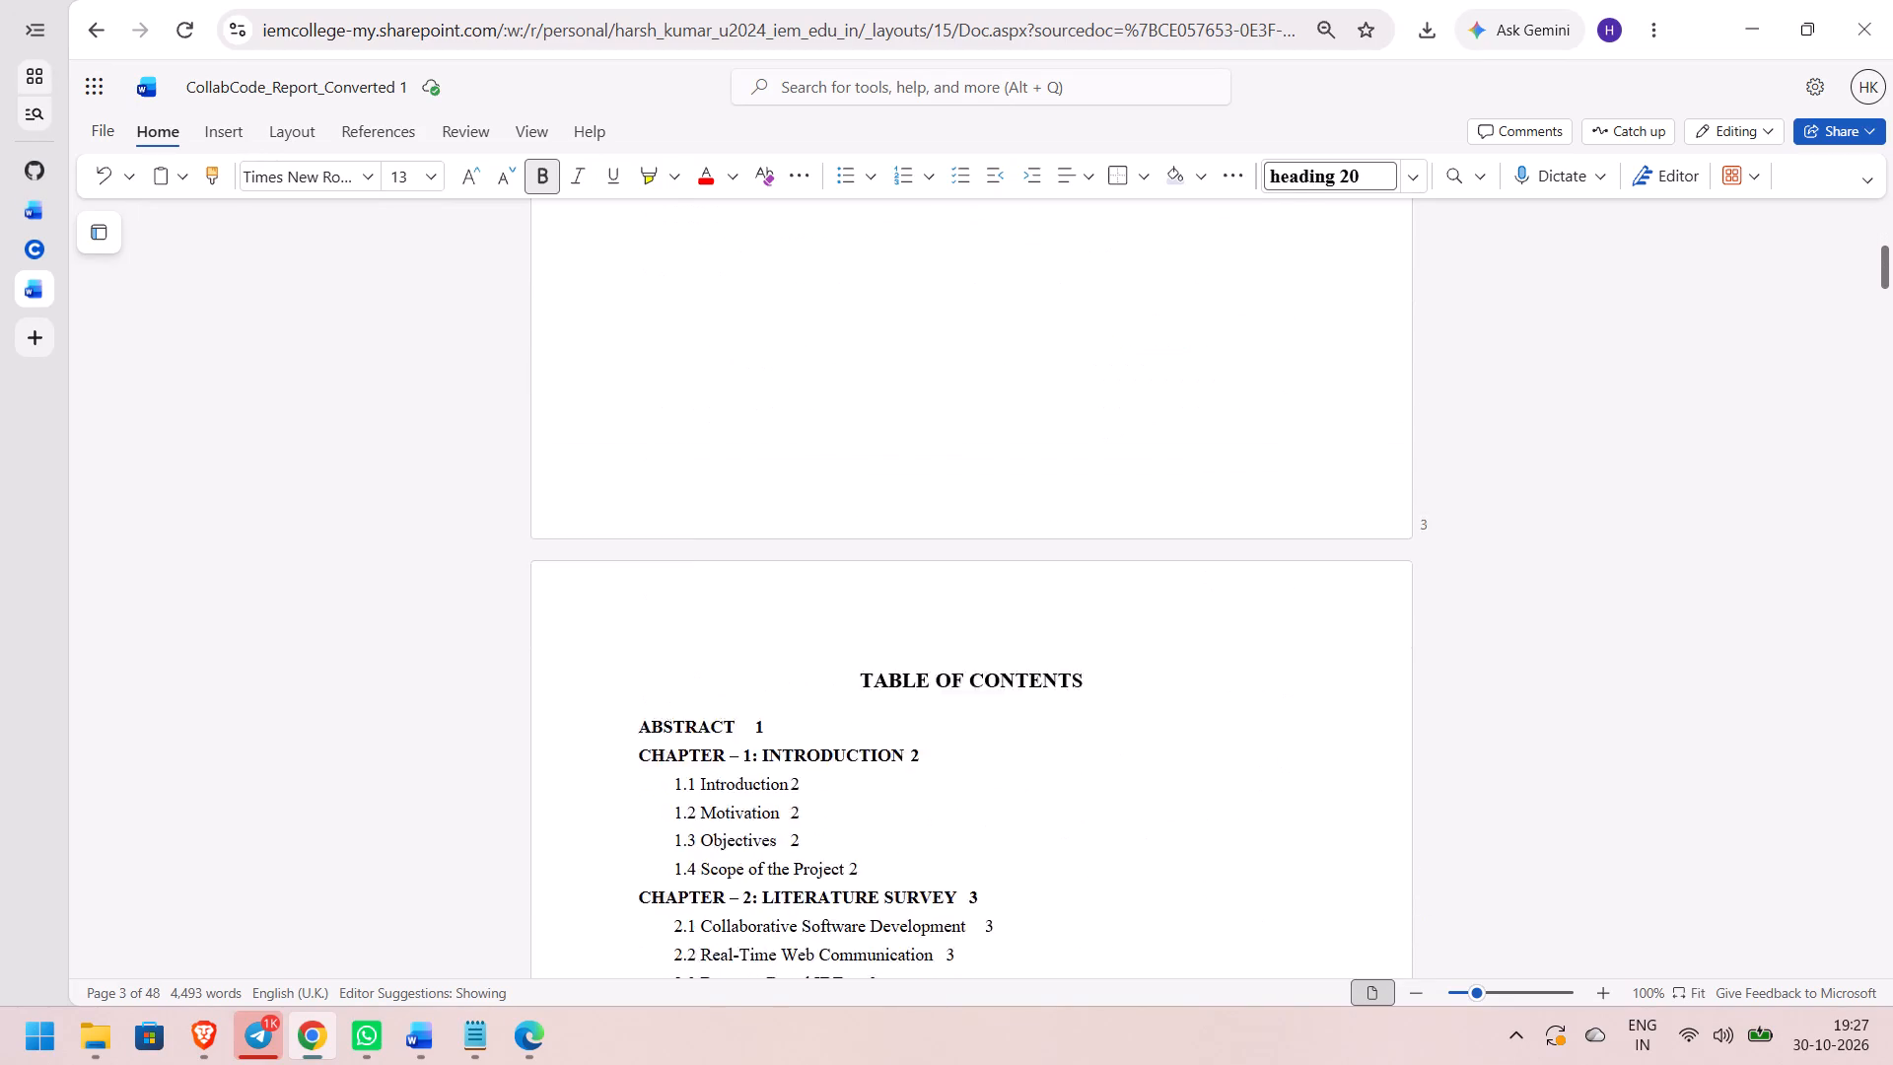
scroll(701, 566, down, 4)
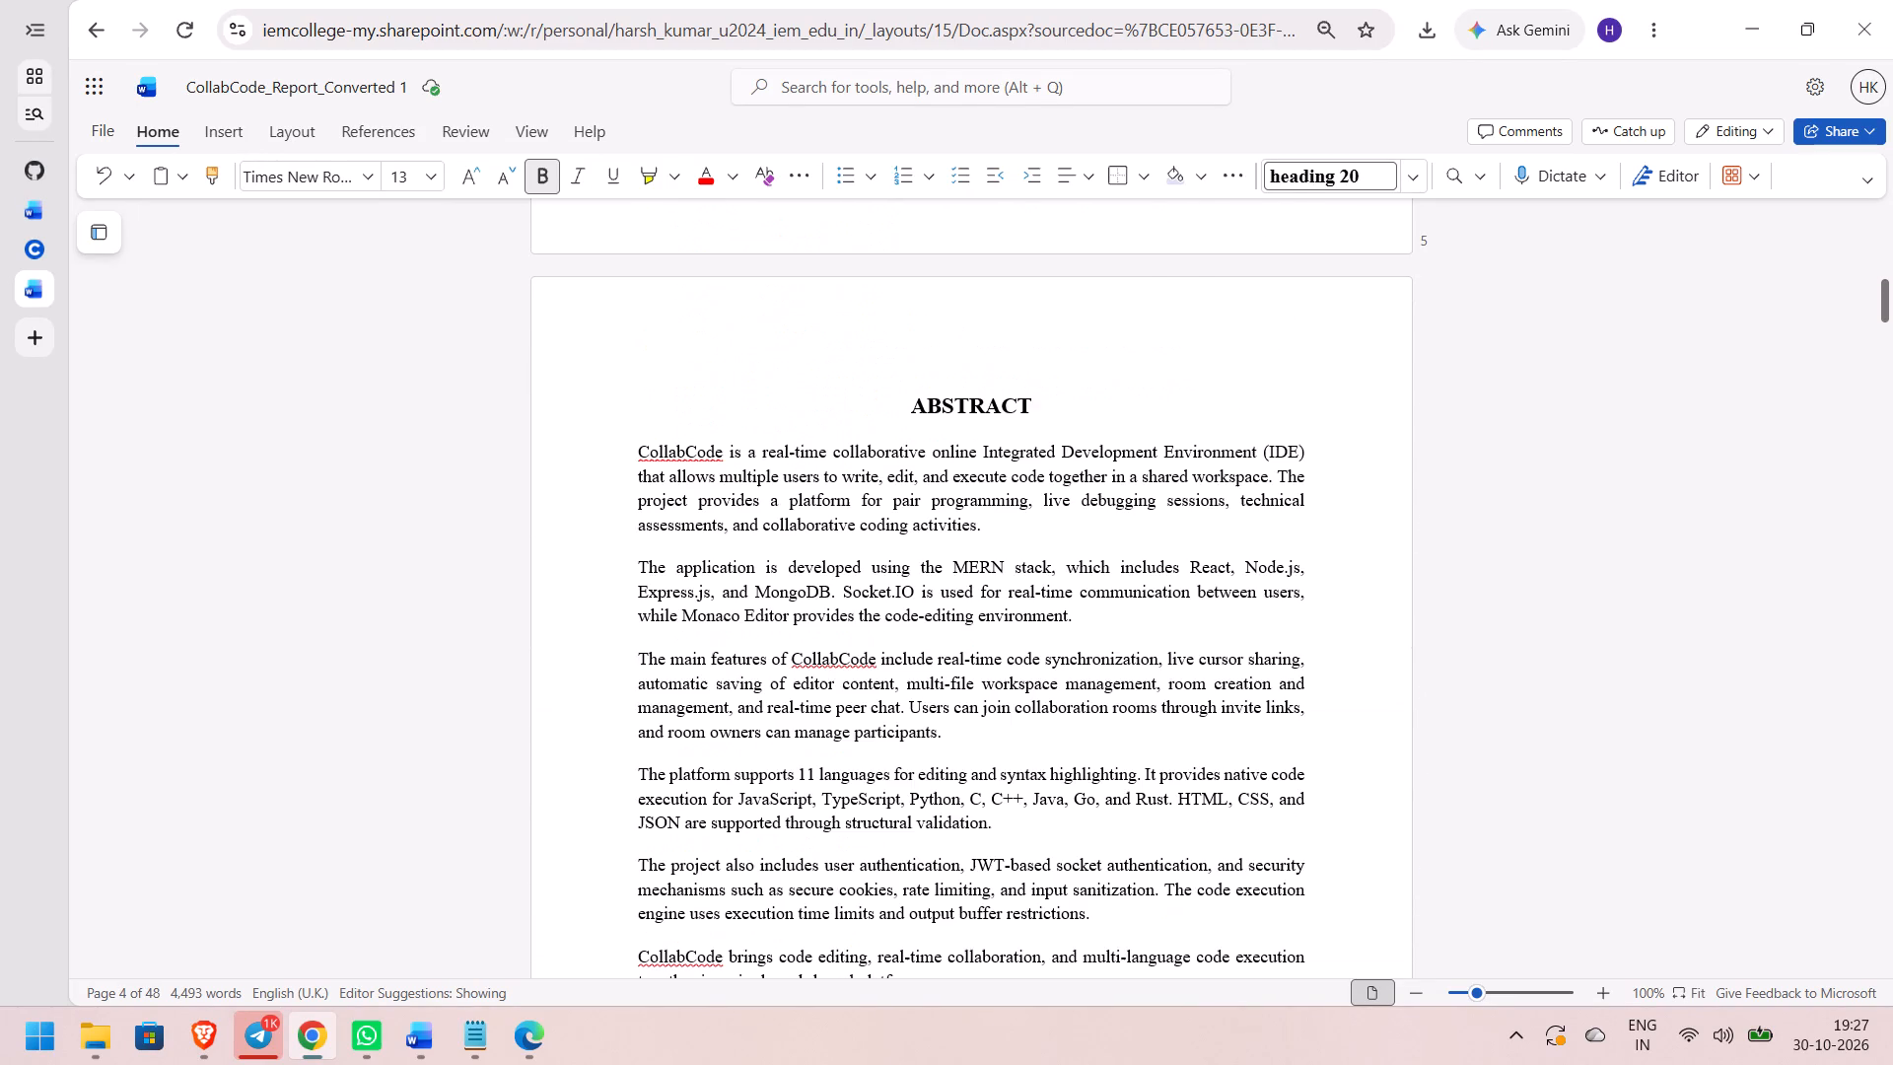
scroll(701, 566, down, 2)
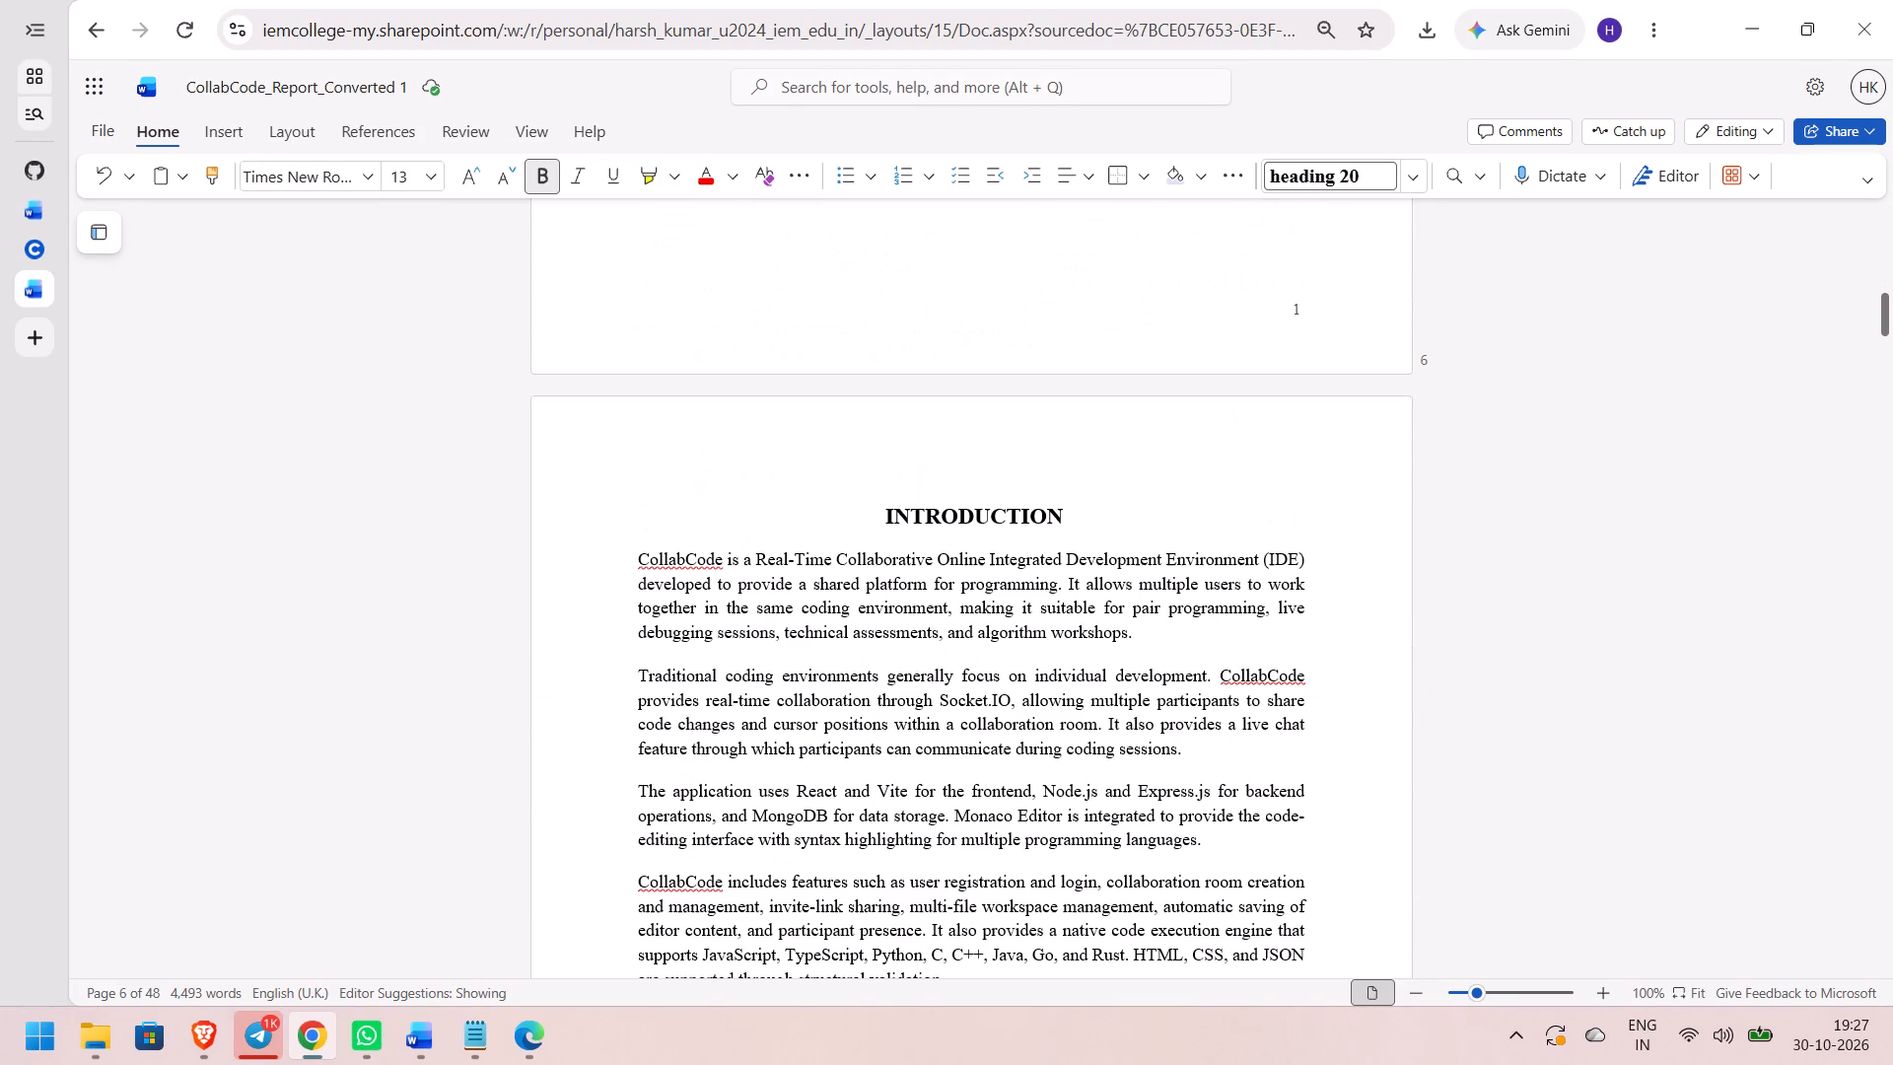
scroll(701, 566, down, 2)
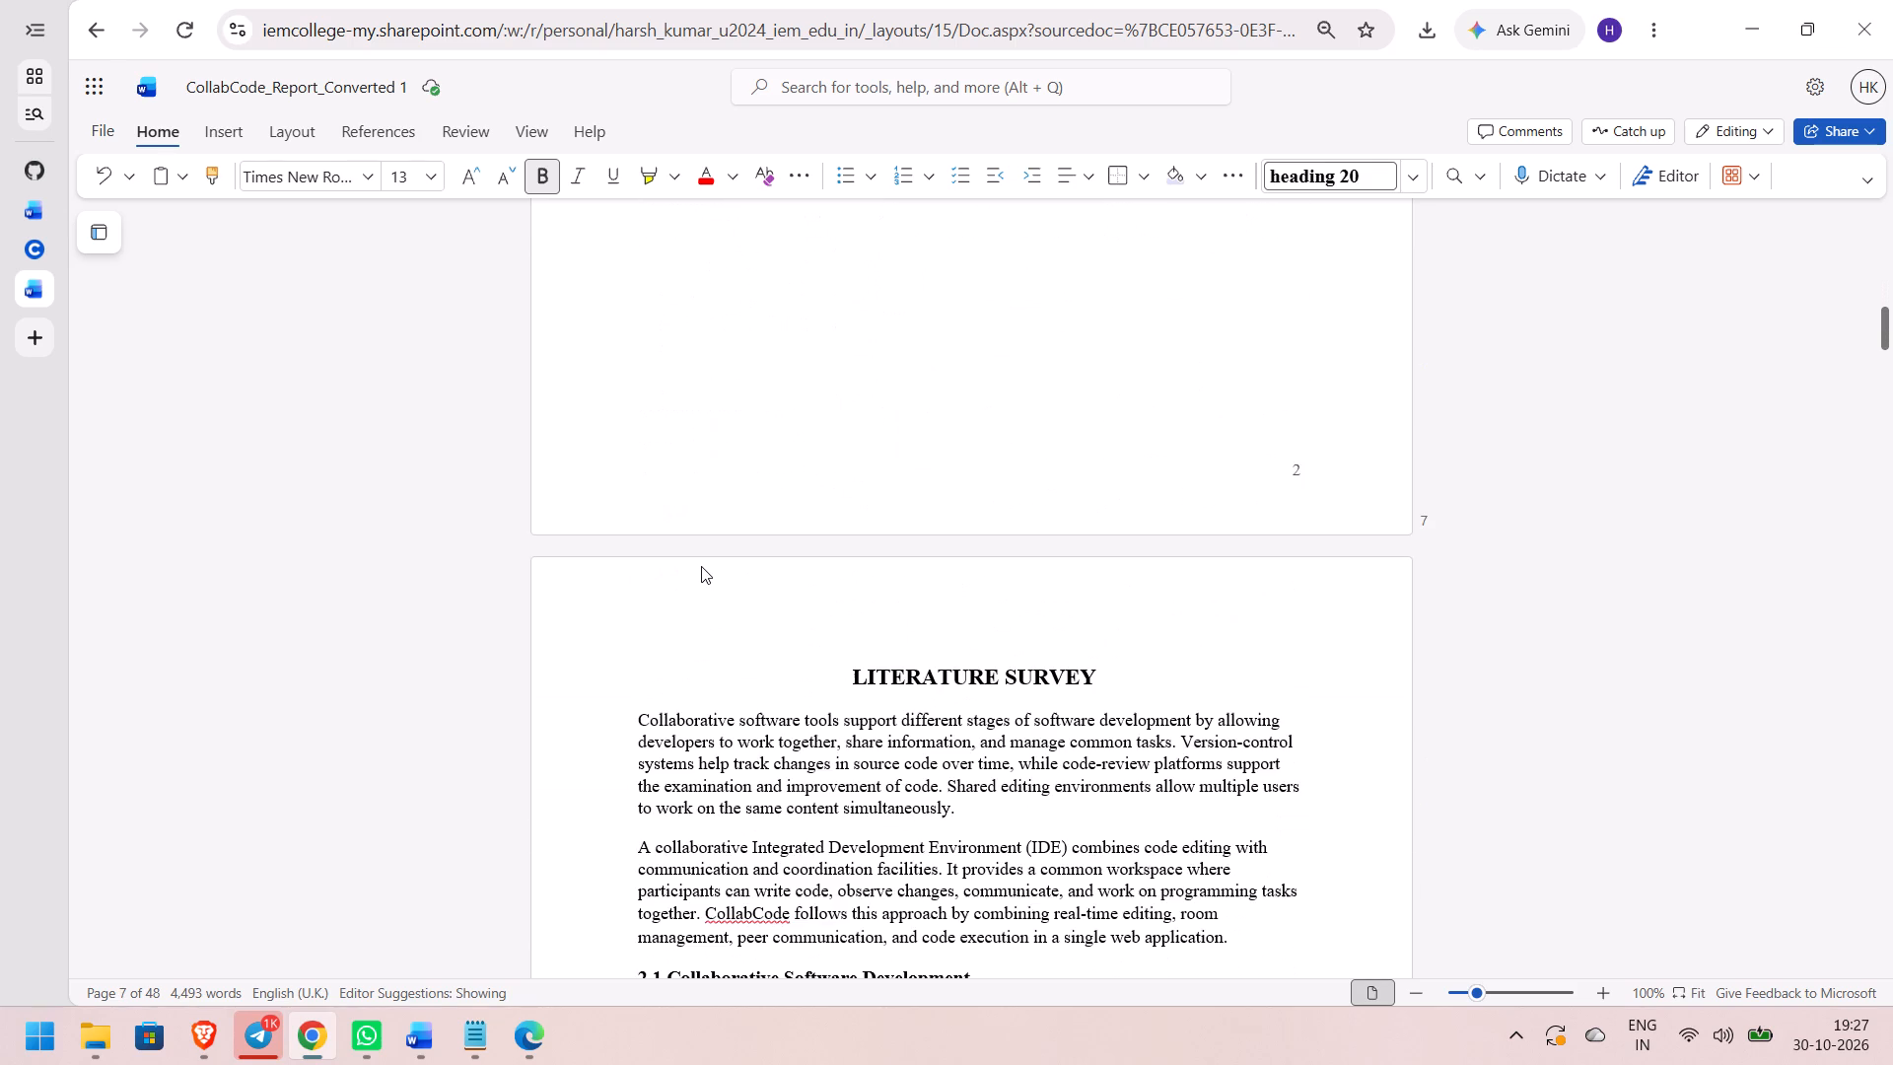
scroll(701, 566, down, 5)
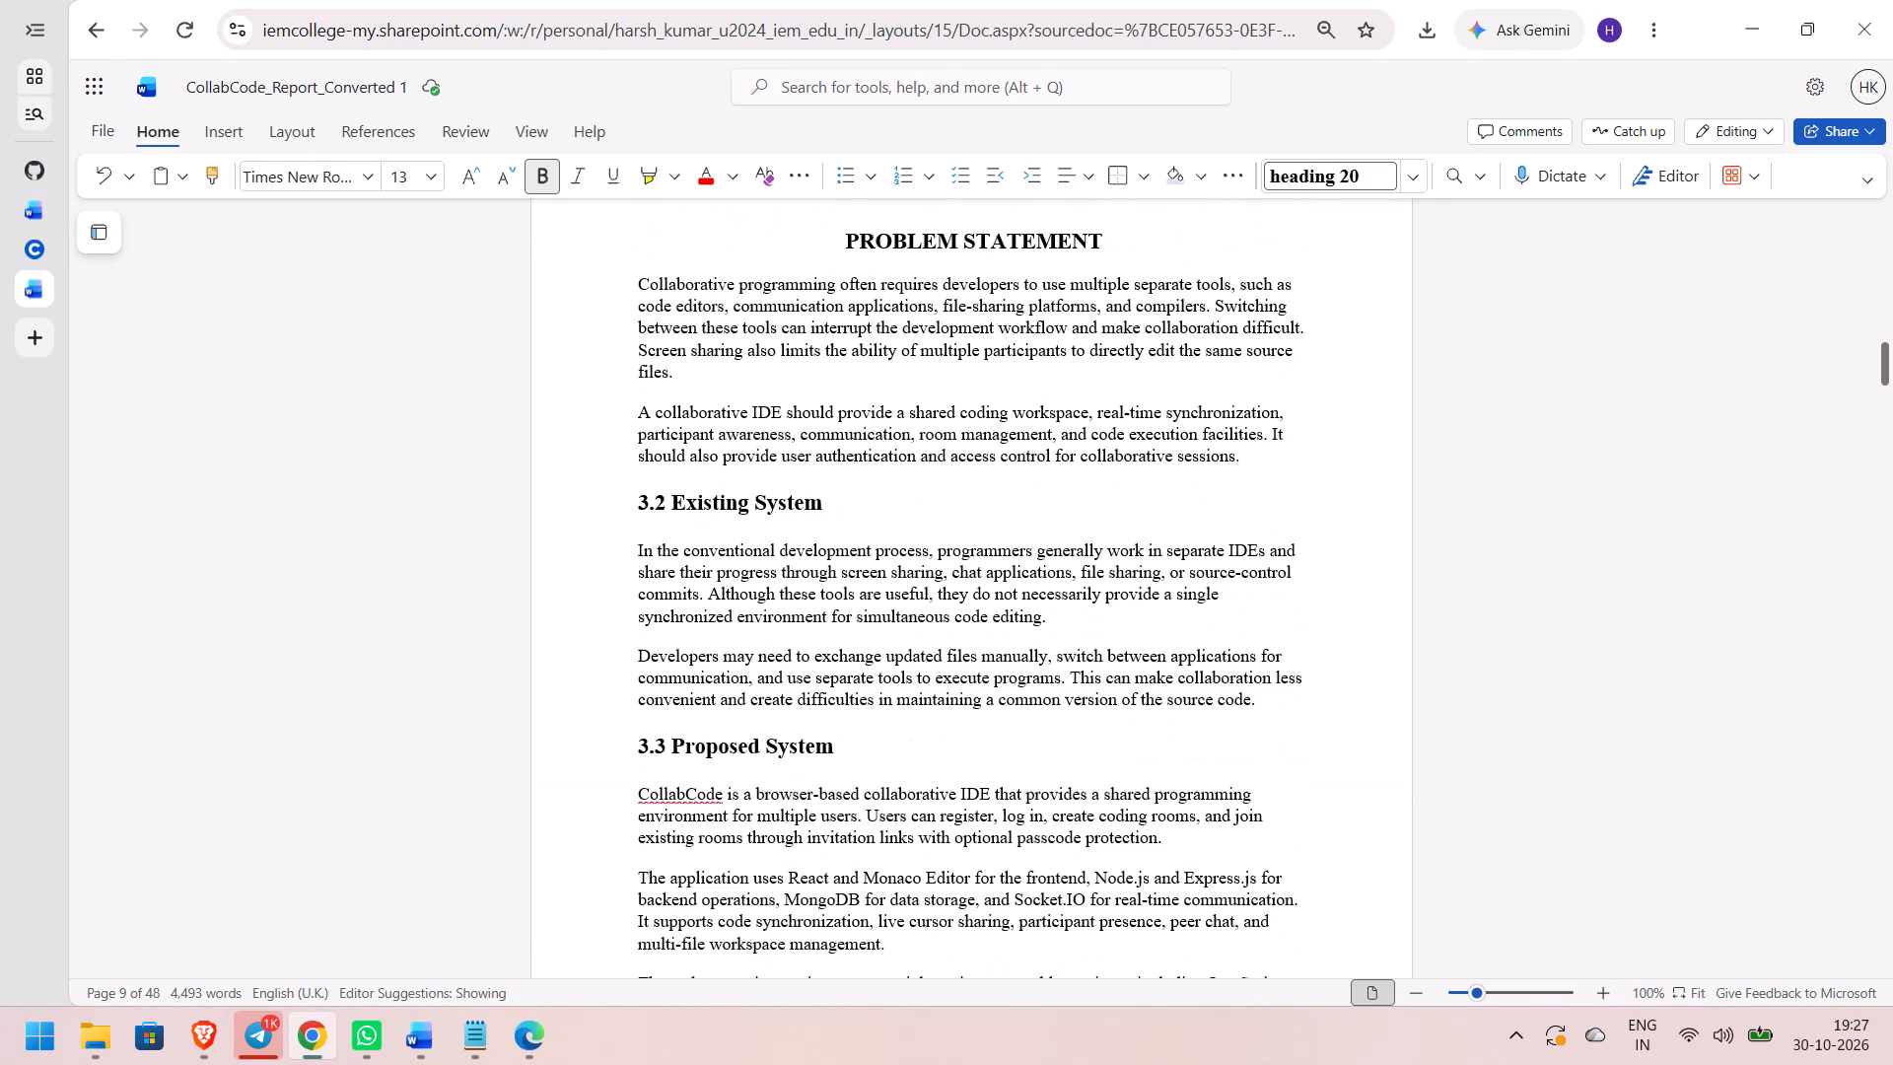
Review the page layout from the Problem Statement chapter through the system design and testing chapters to section 6.2 Future Scope.
scroll(701, 566, down, 3)
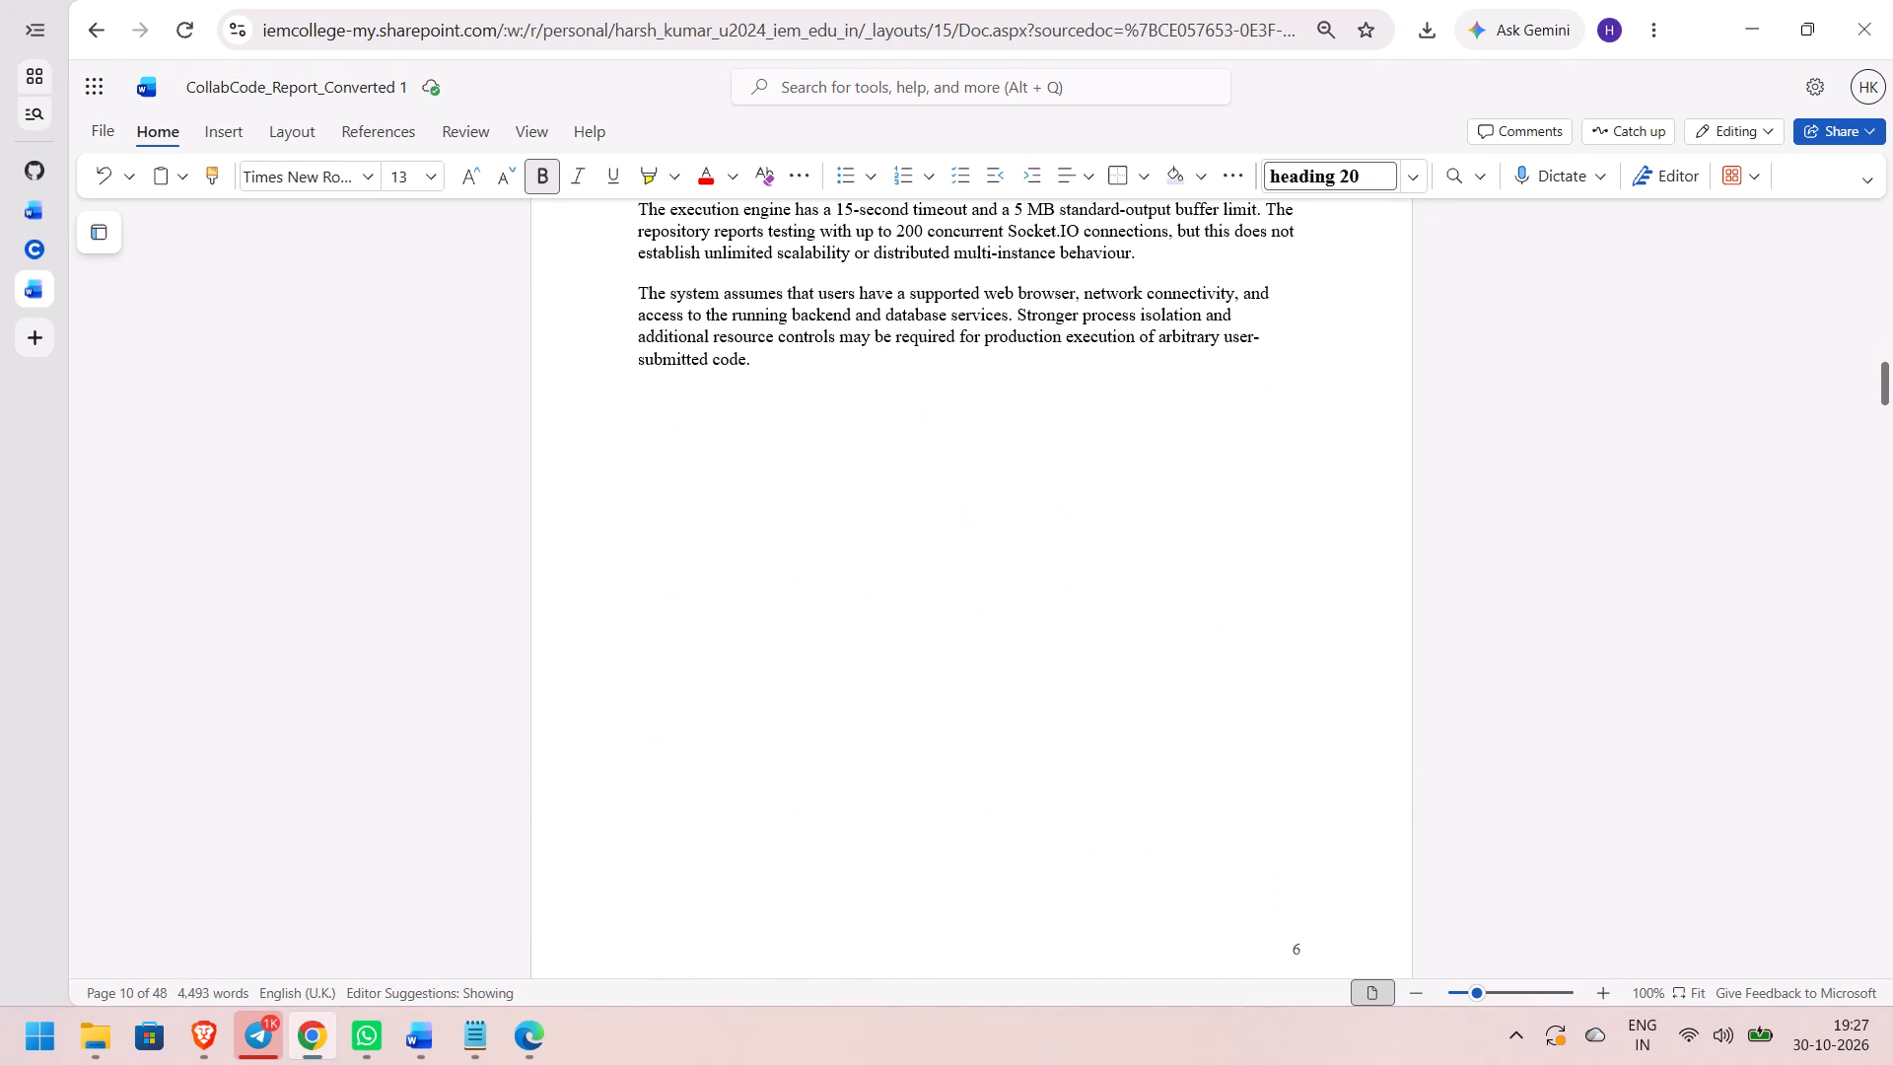
scroll(704, 561, down, 3)
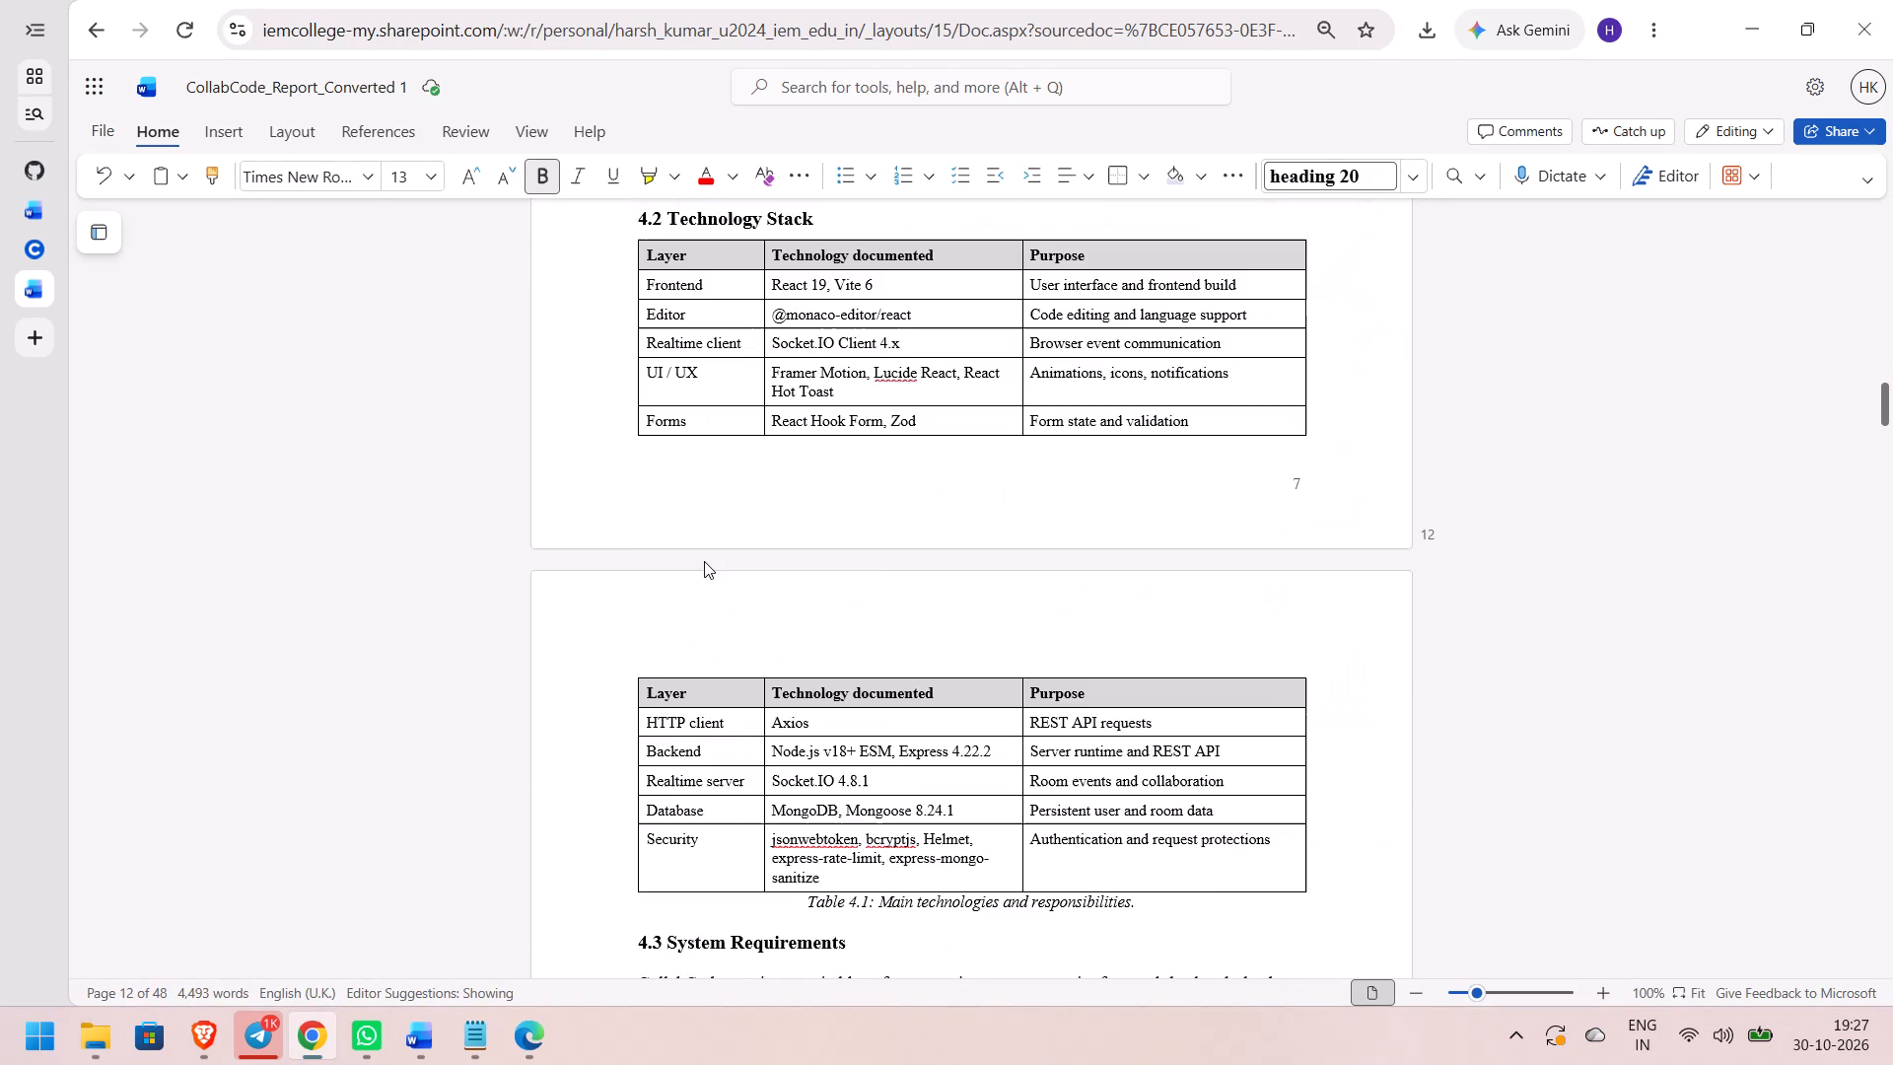
scroll(704, 561, down, 4)
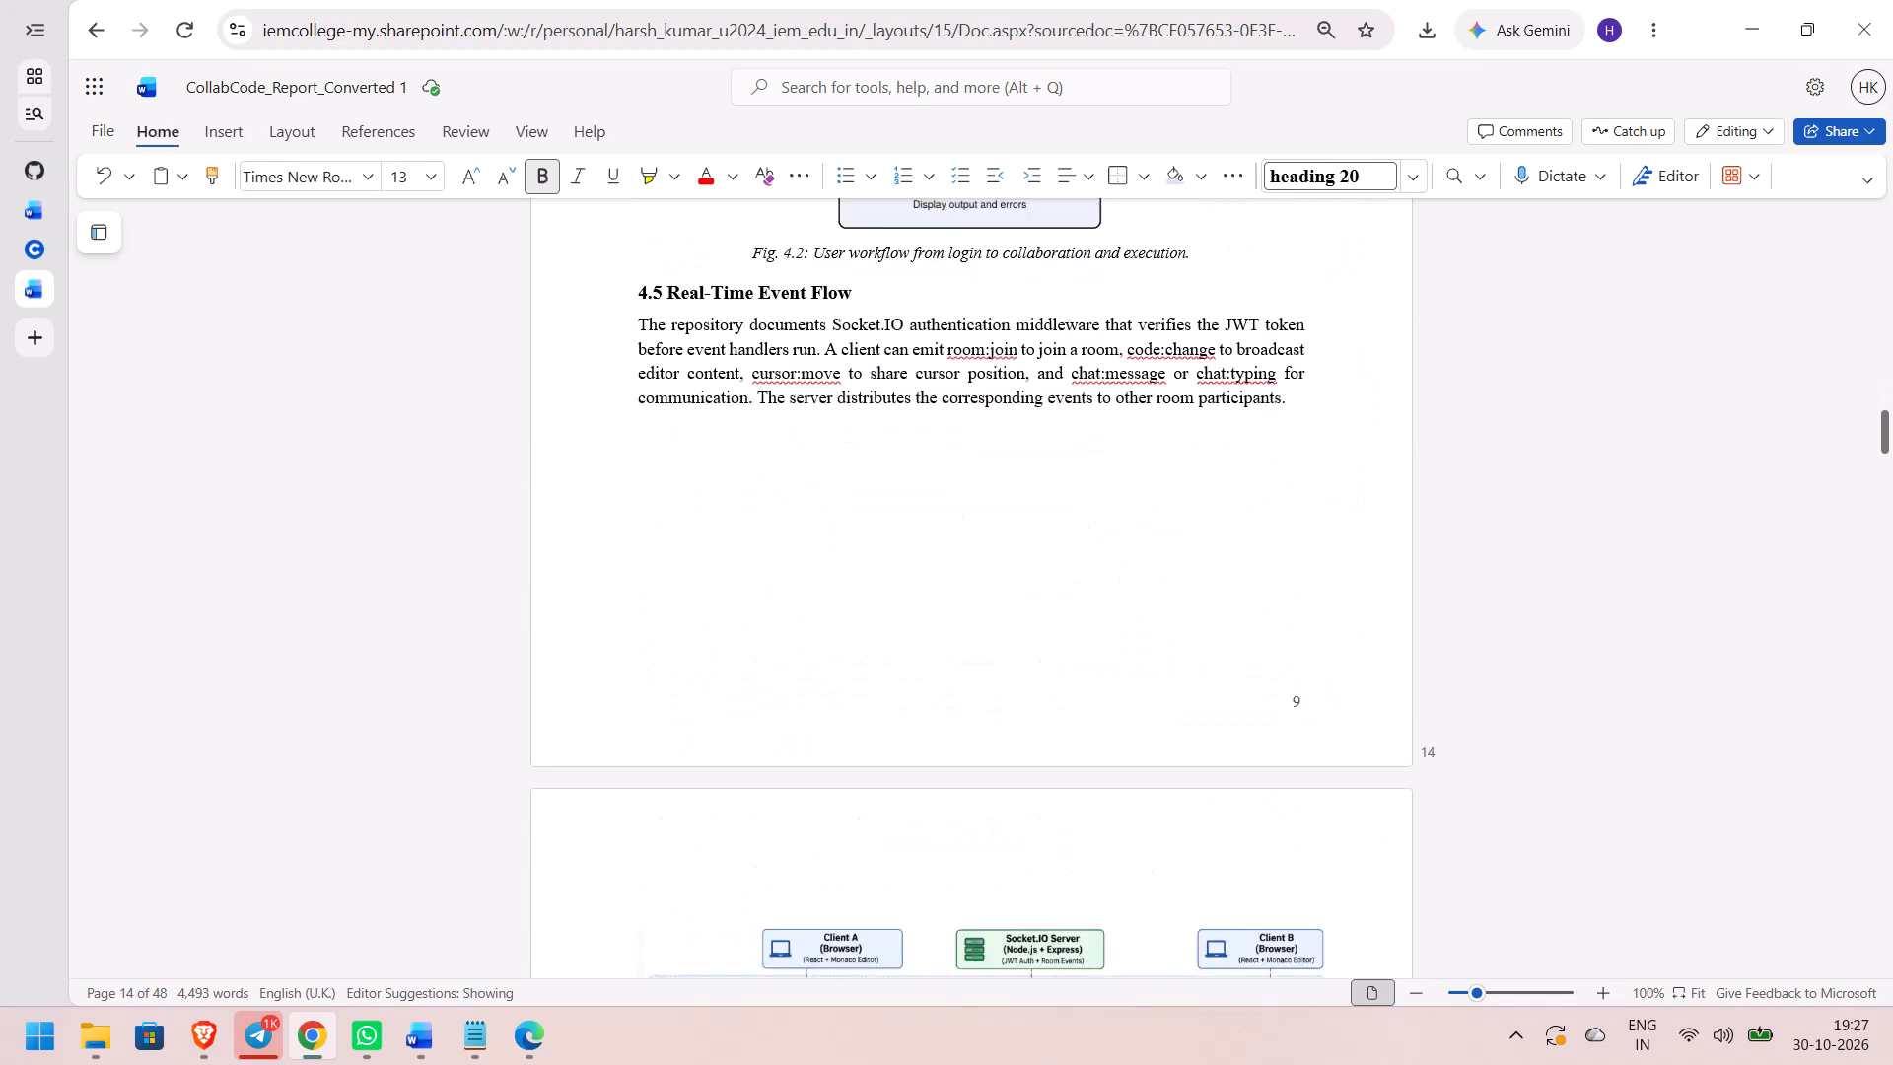
scroll(736, 511, down, 4)
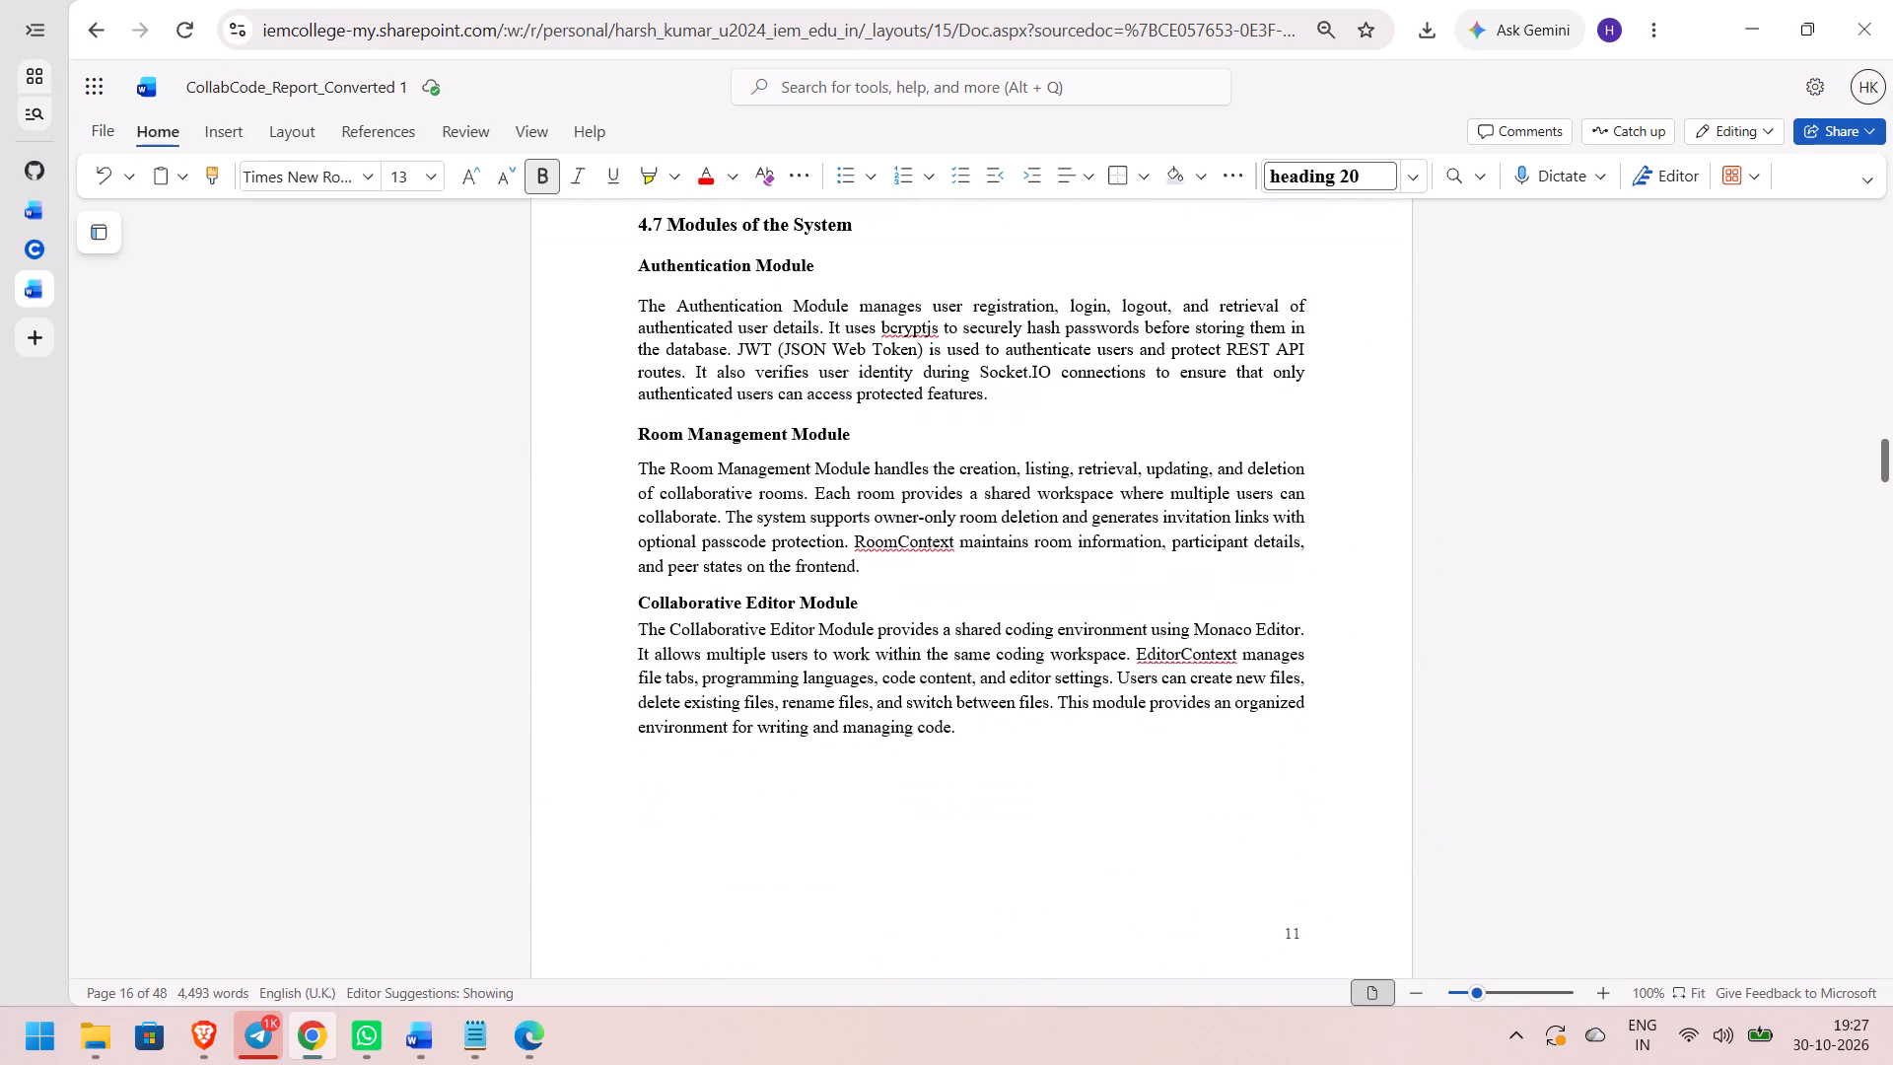
scroll(749, 490, down, 4)
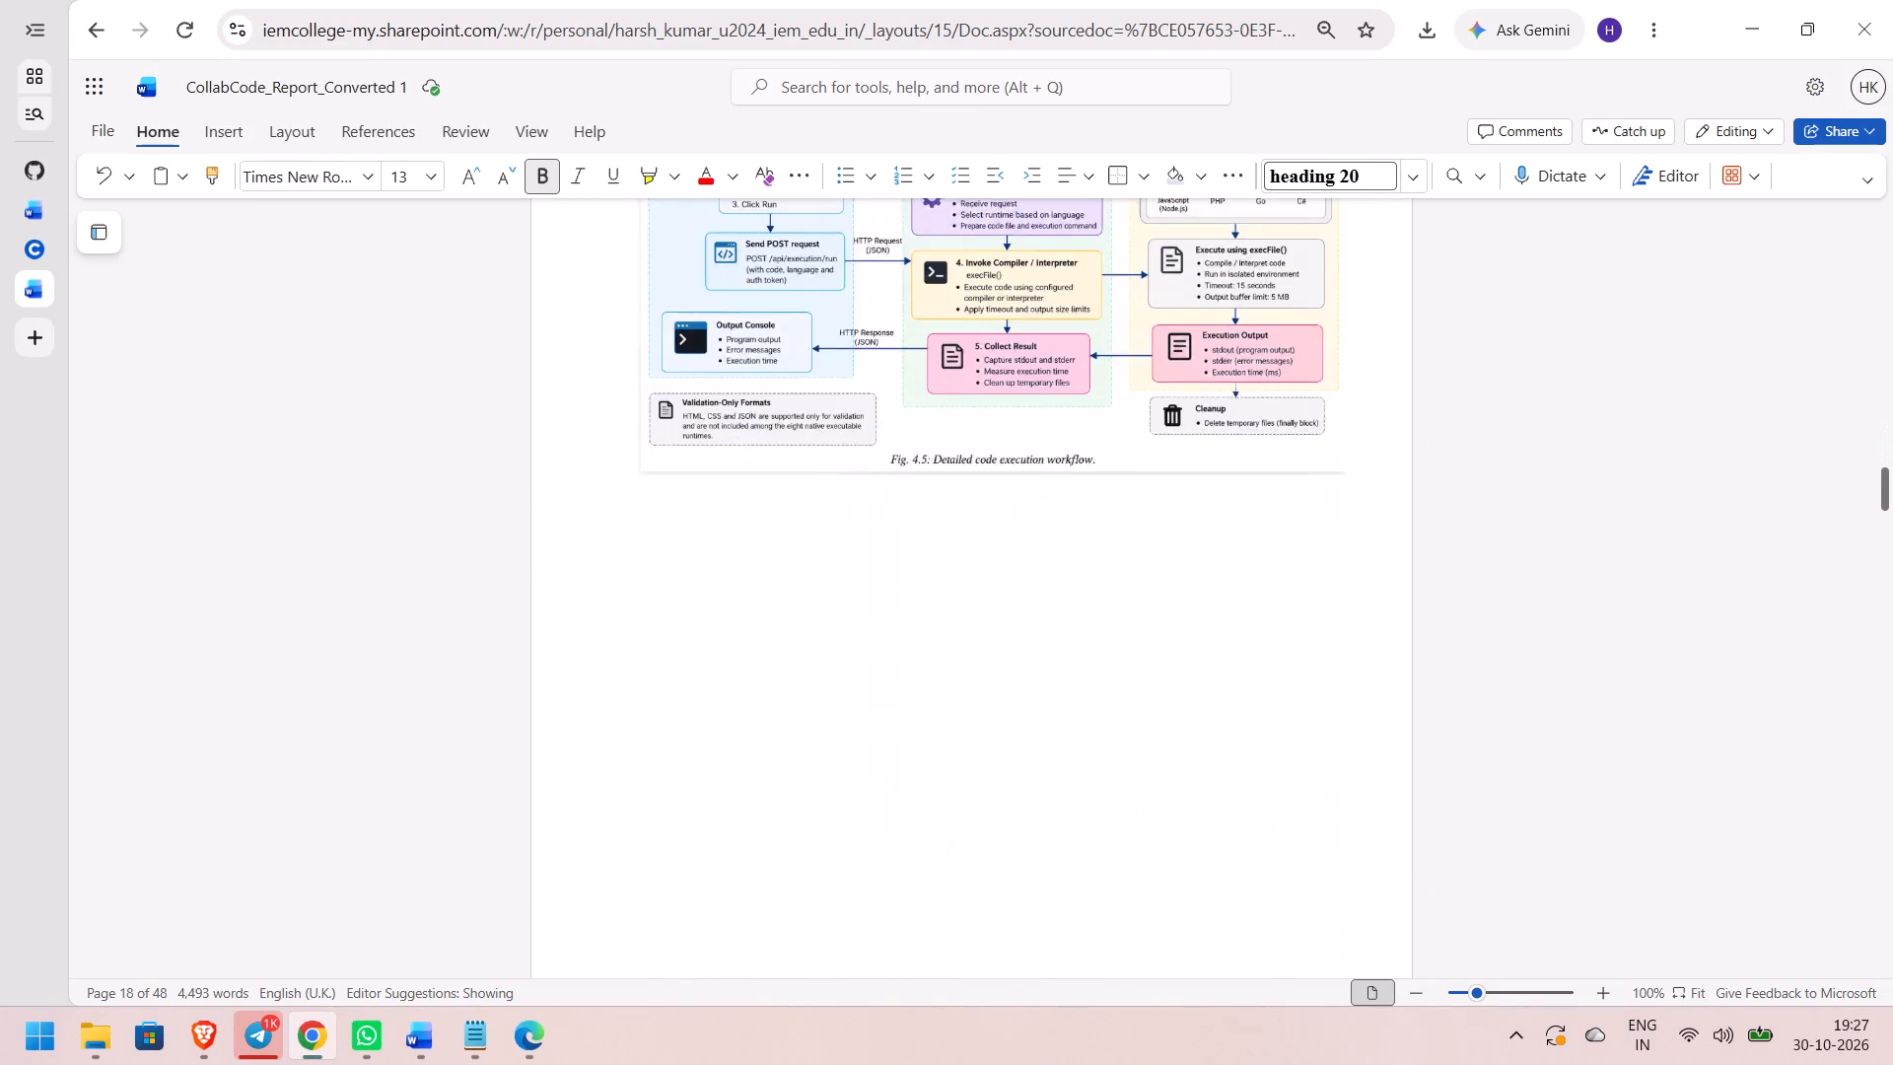
scroll(749, 490, down, 5)
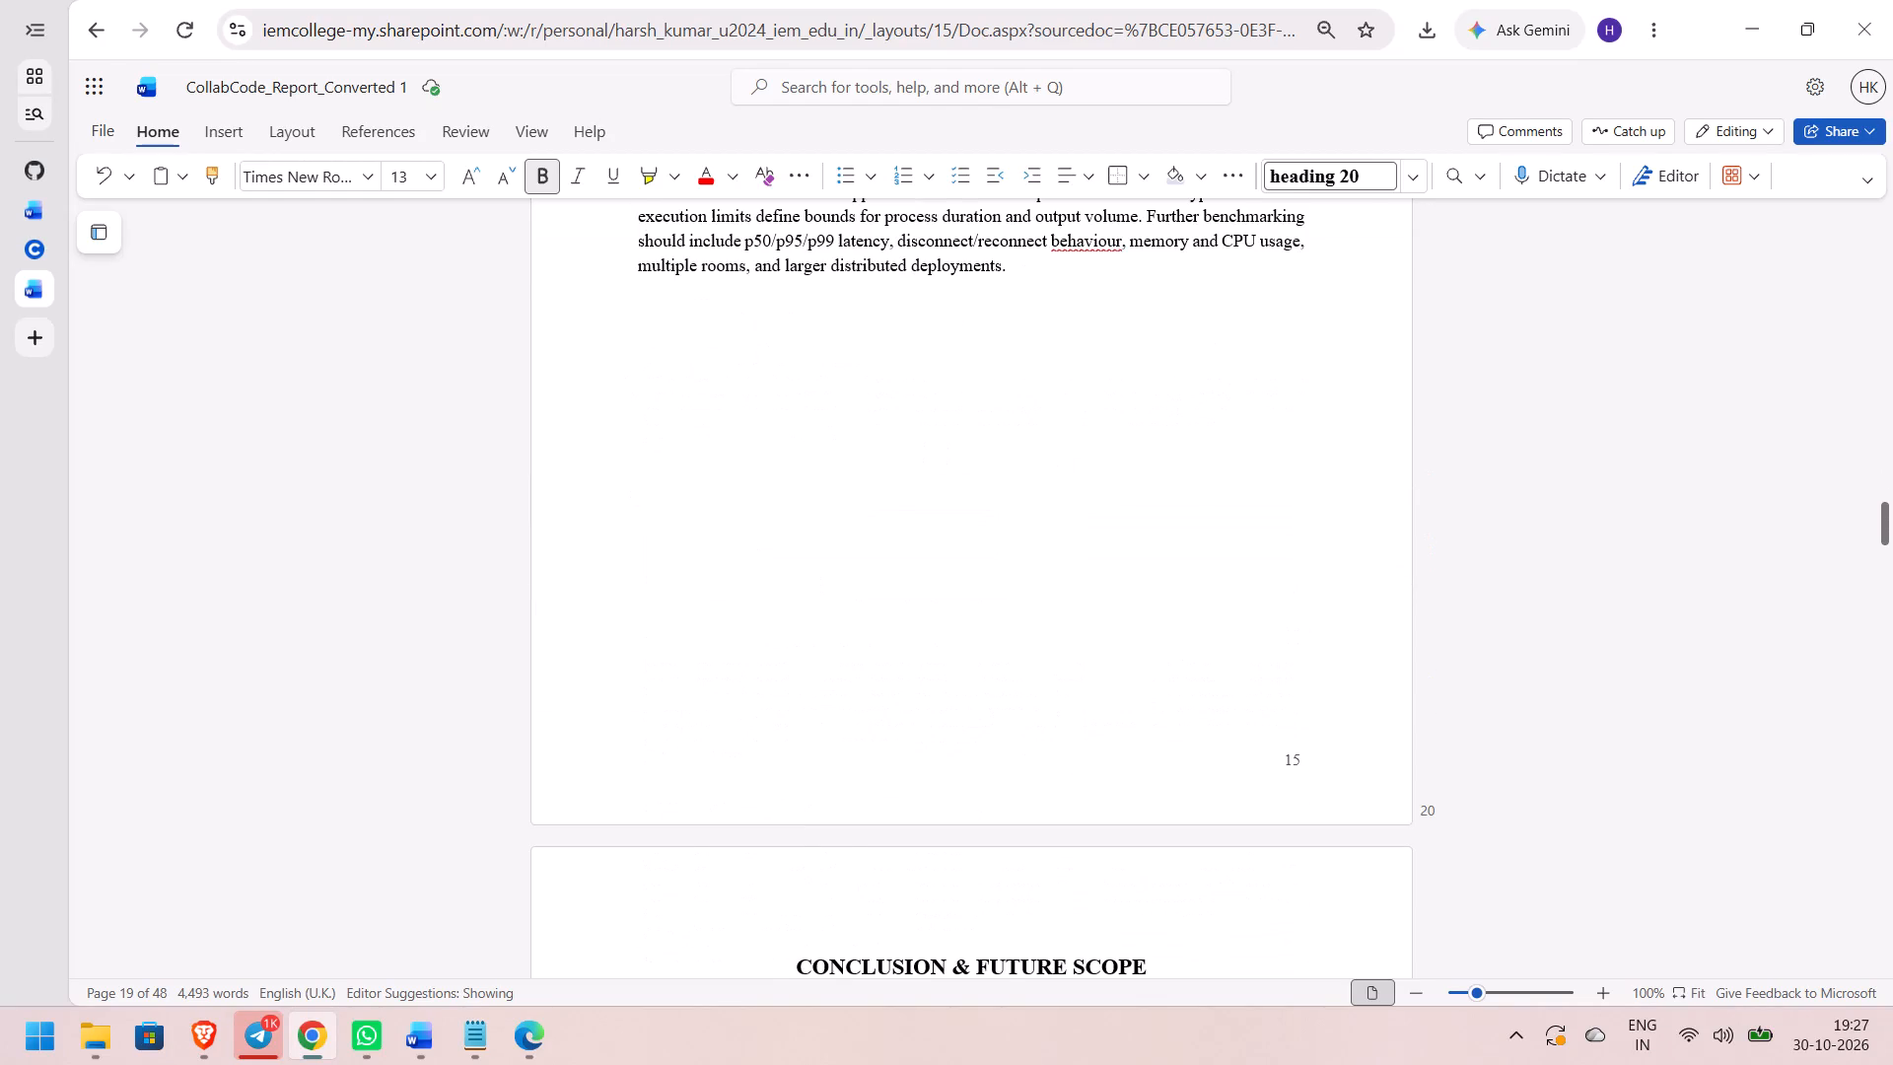
scroll(749, 490, down, 3)
scroll(749, 490, up, 1)
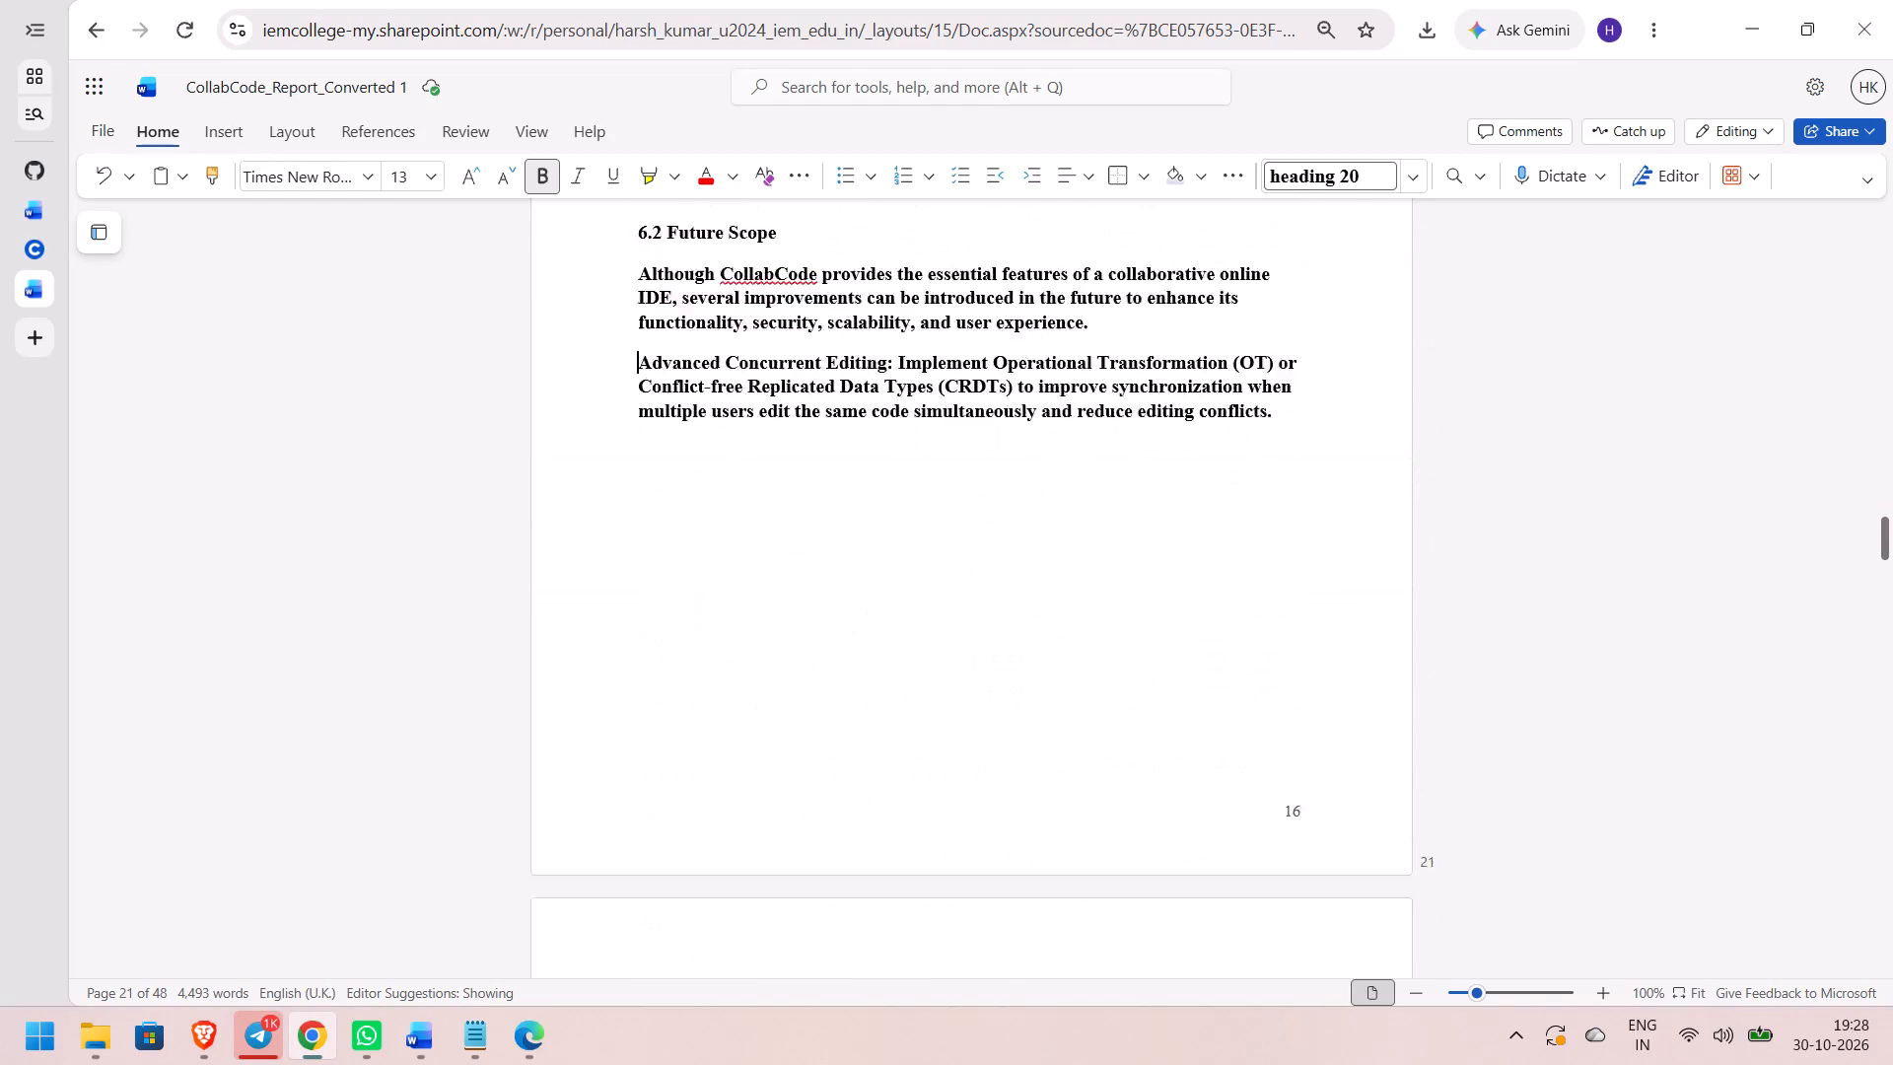
Check the page breaks between the remaining Future Scope bullets and the appendix pages, up to D. Security Controls Listed in Repository.
scroll(749, 490, down, 4)
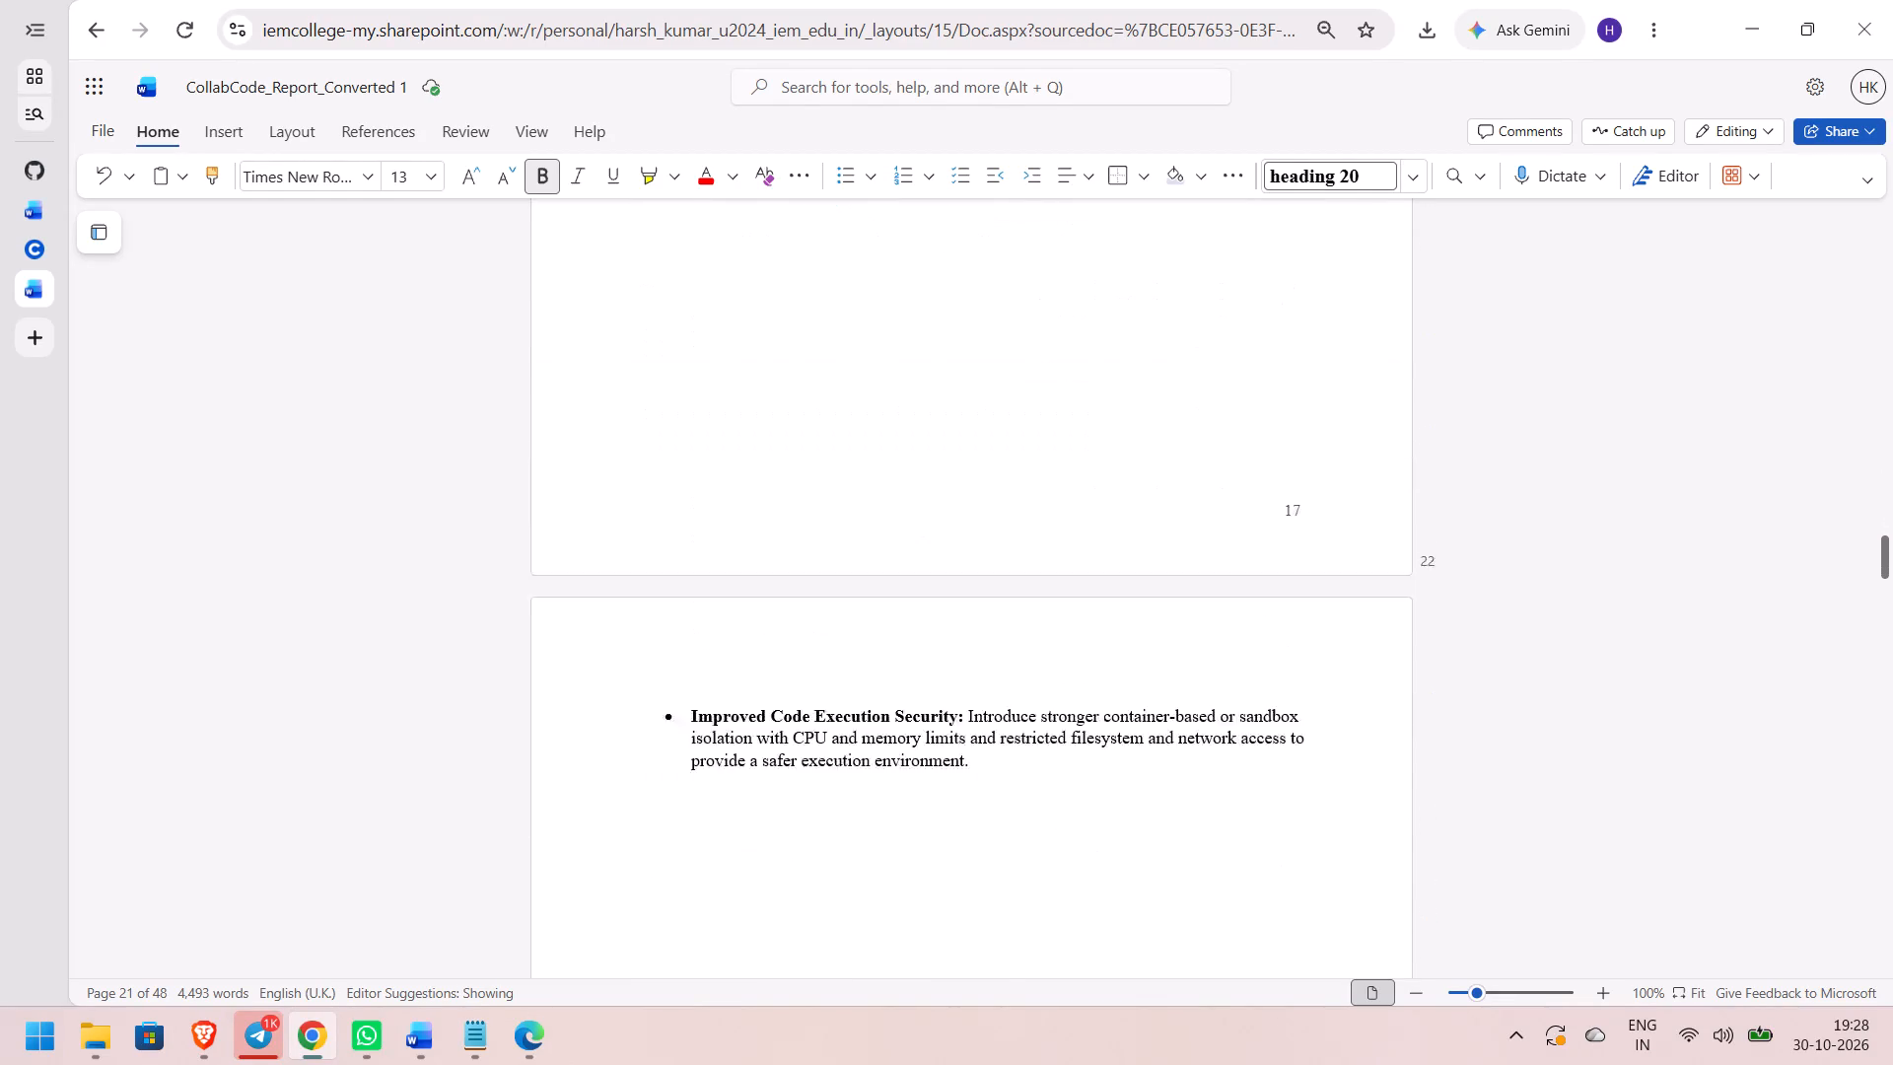
scroll(749, 490, down, 11)
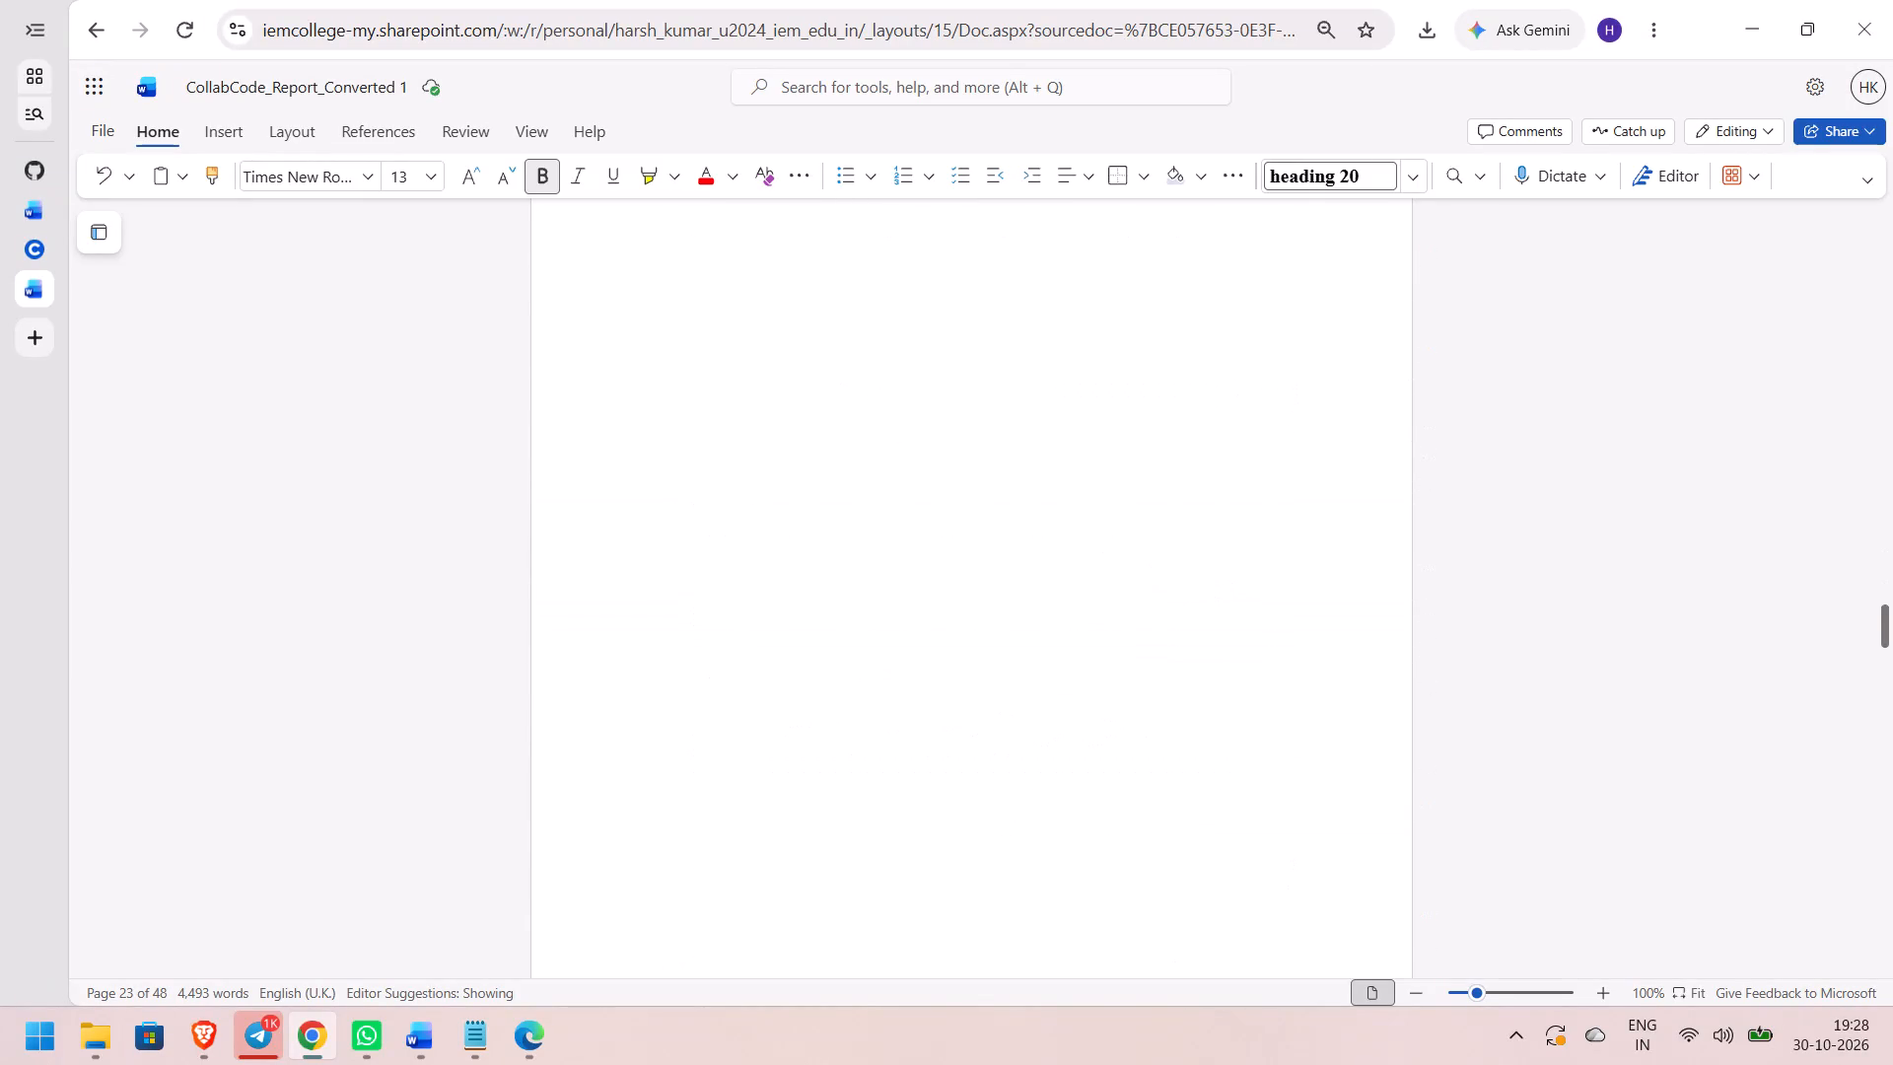
scroll(749, 490, down, 5)
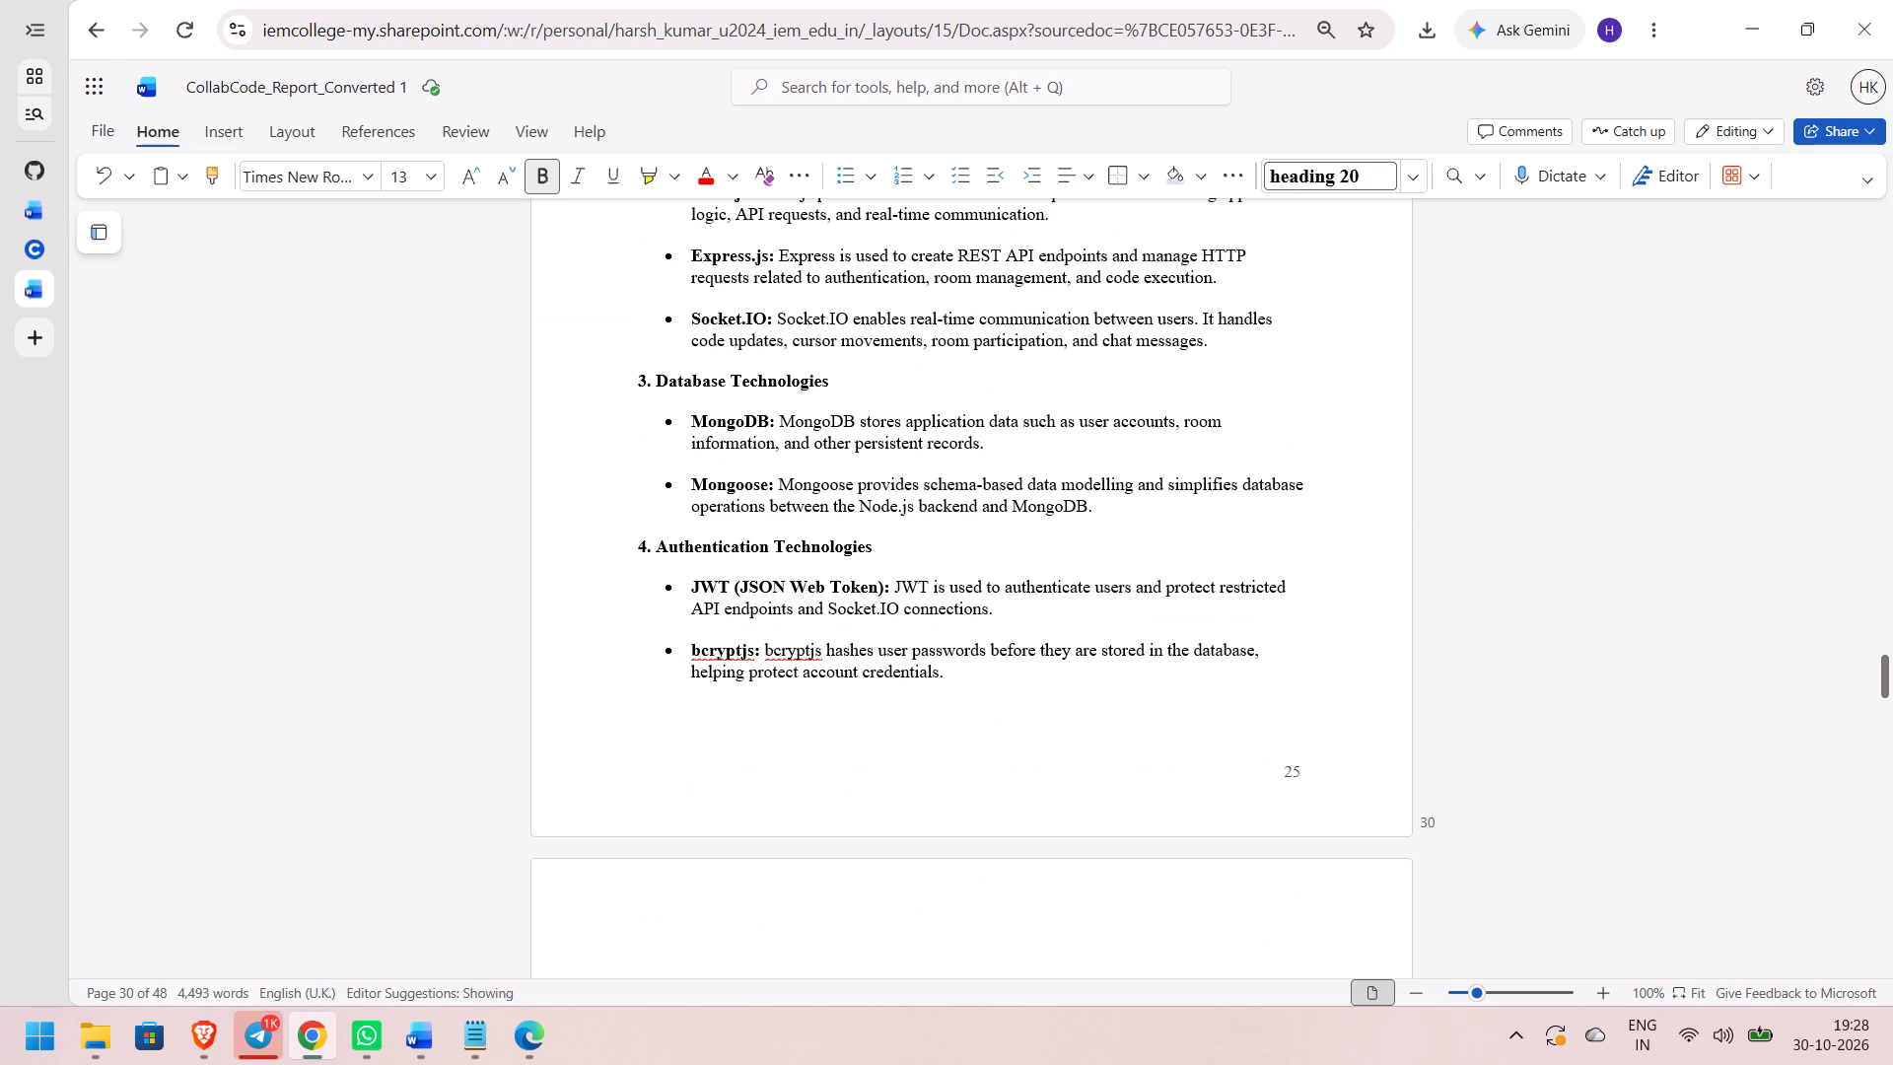
scroll(869, 364, down, 6)
scroll(880, 420, up, 2)
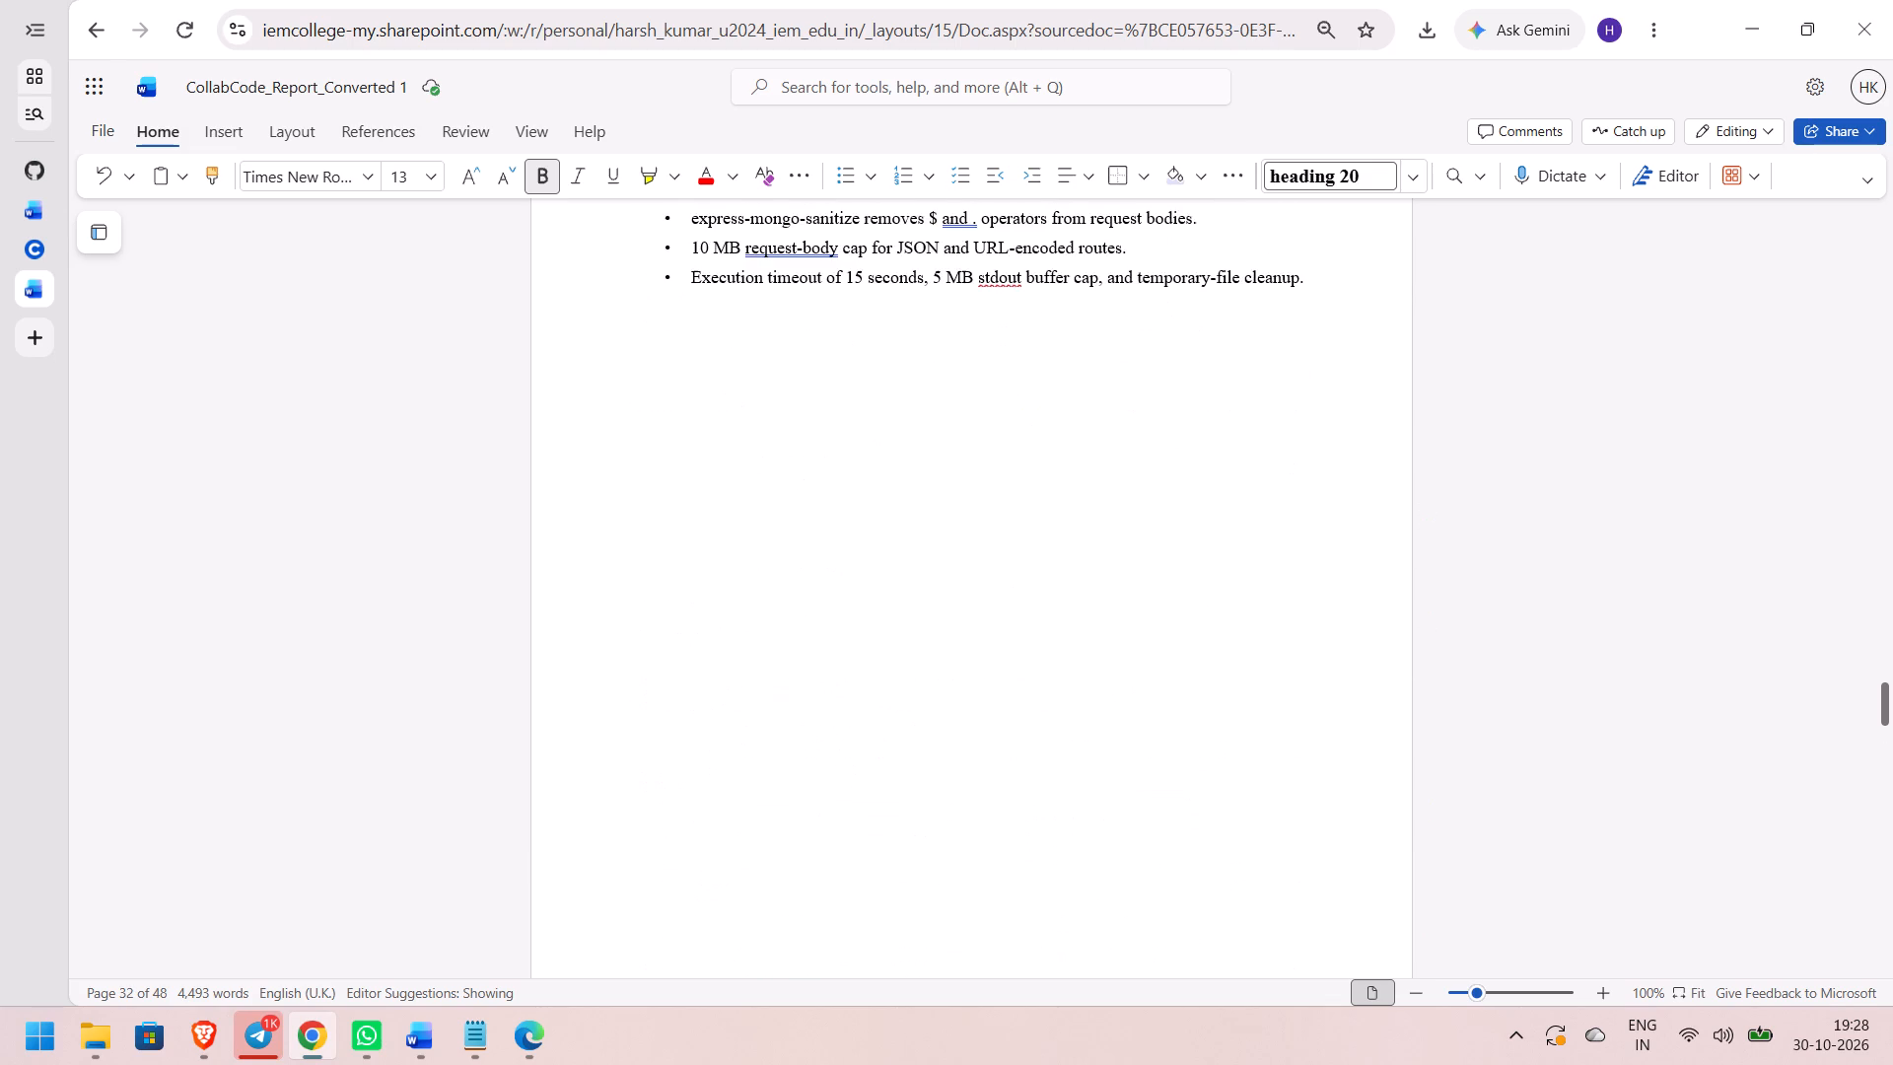
scroll(880, 442, down, 1)
scroll(887, 454, up, 2)
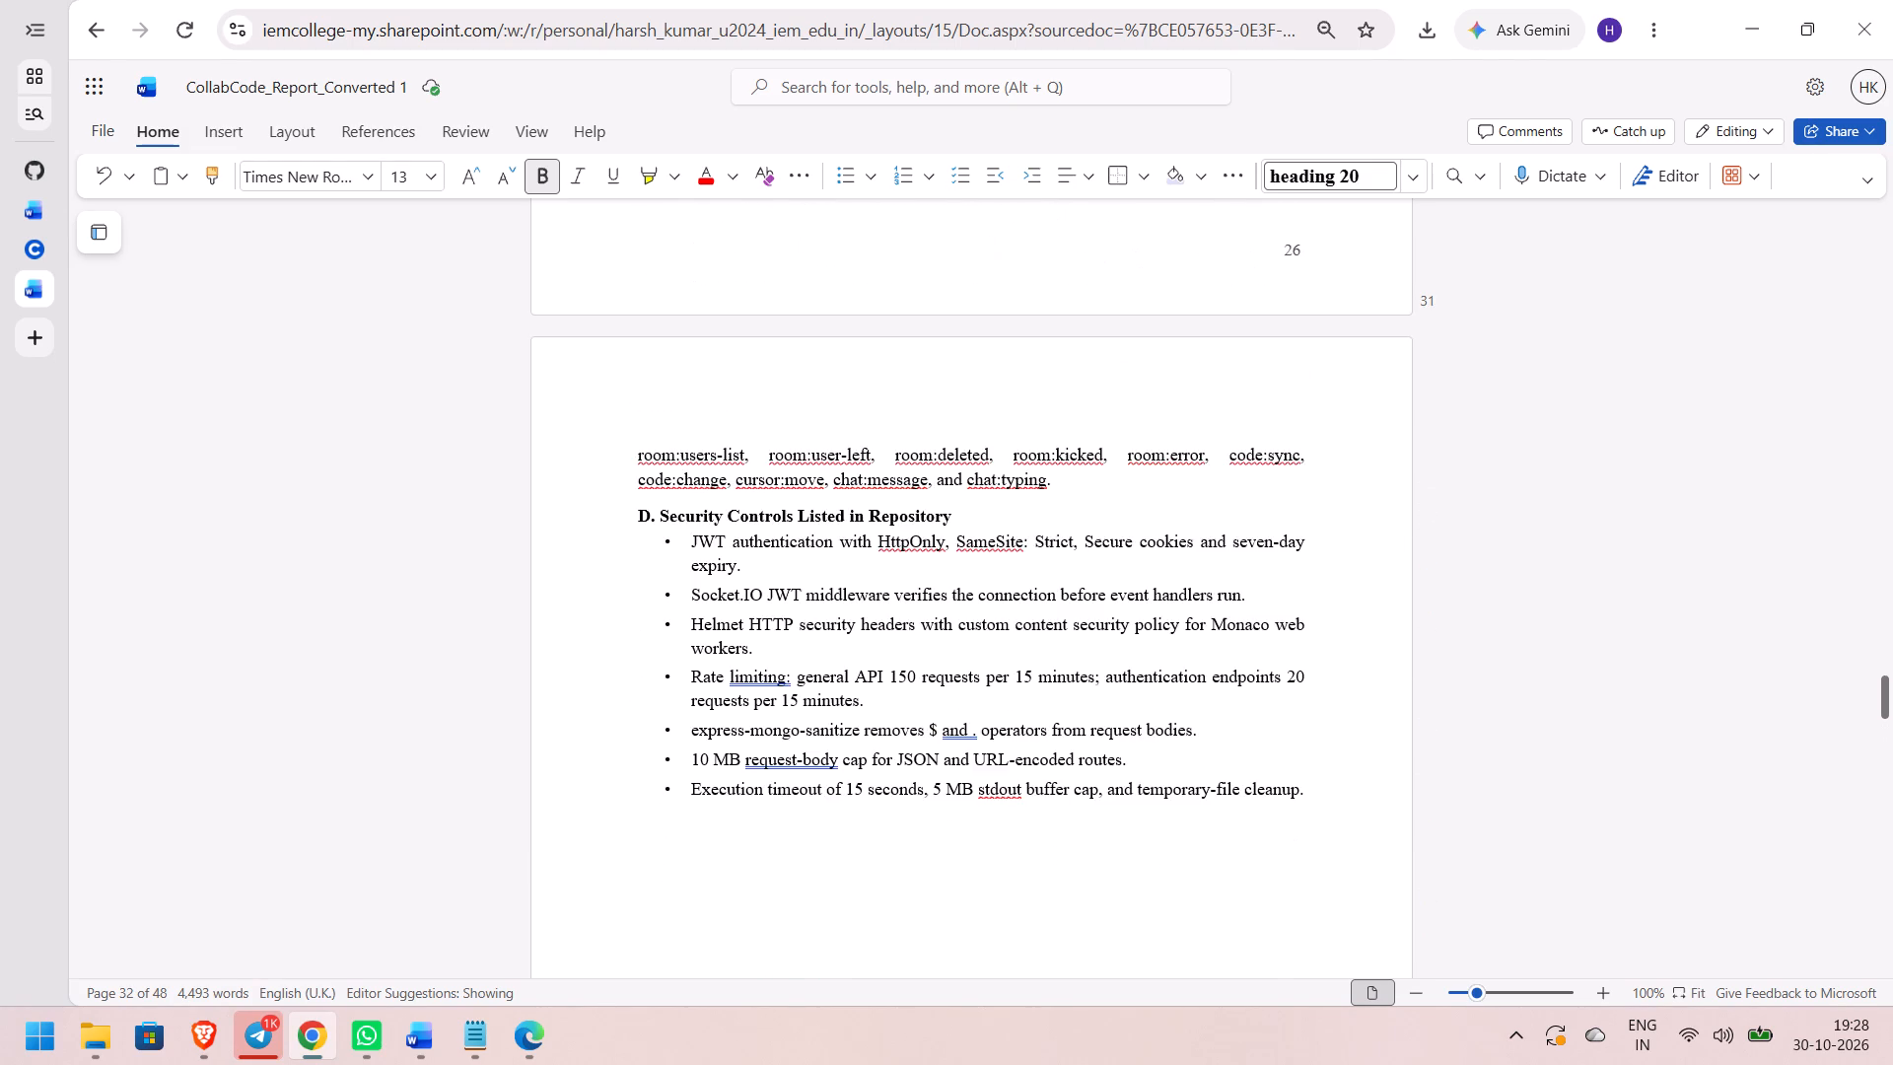
Recheck the pages from the appendix back through the Future Scope bullets to the Conclusion & Future Scope heading.
scroll(890, 458, up, 7)
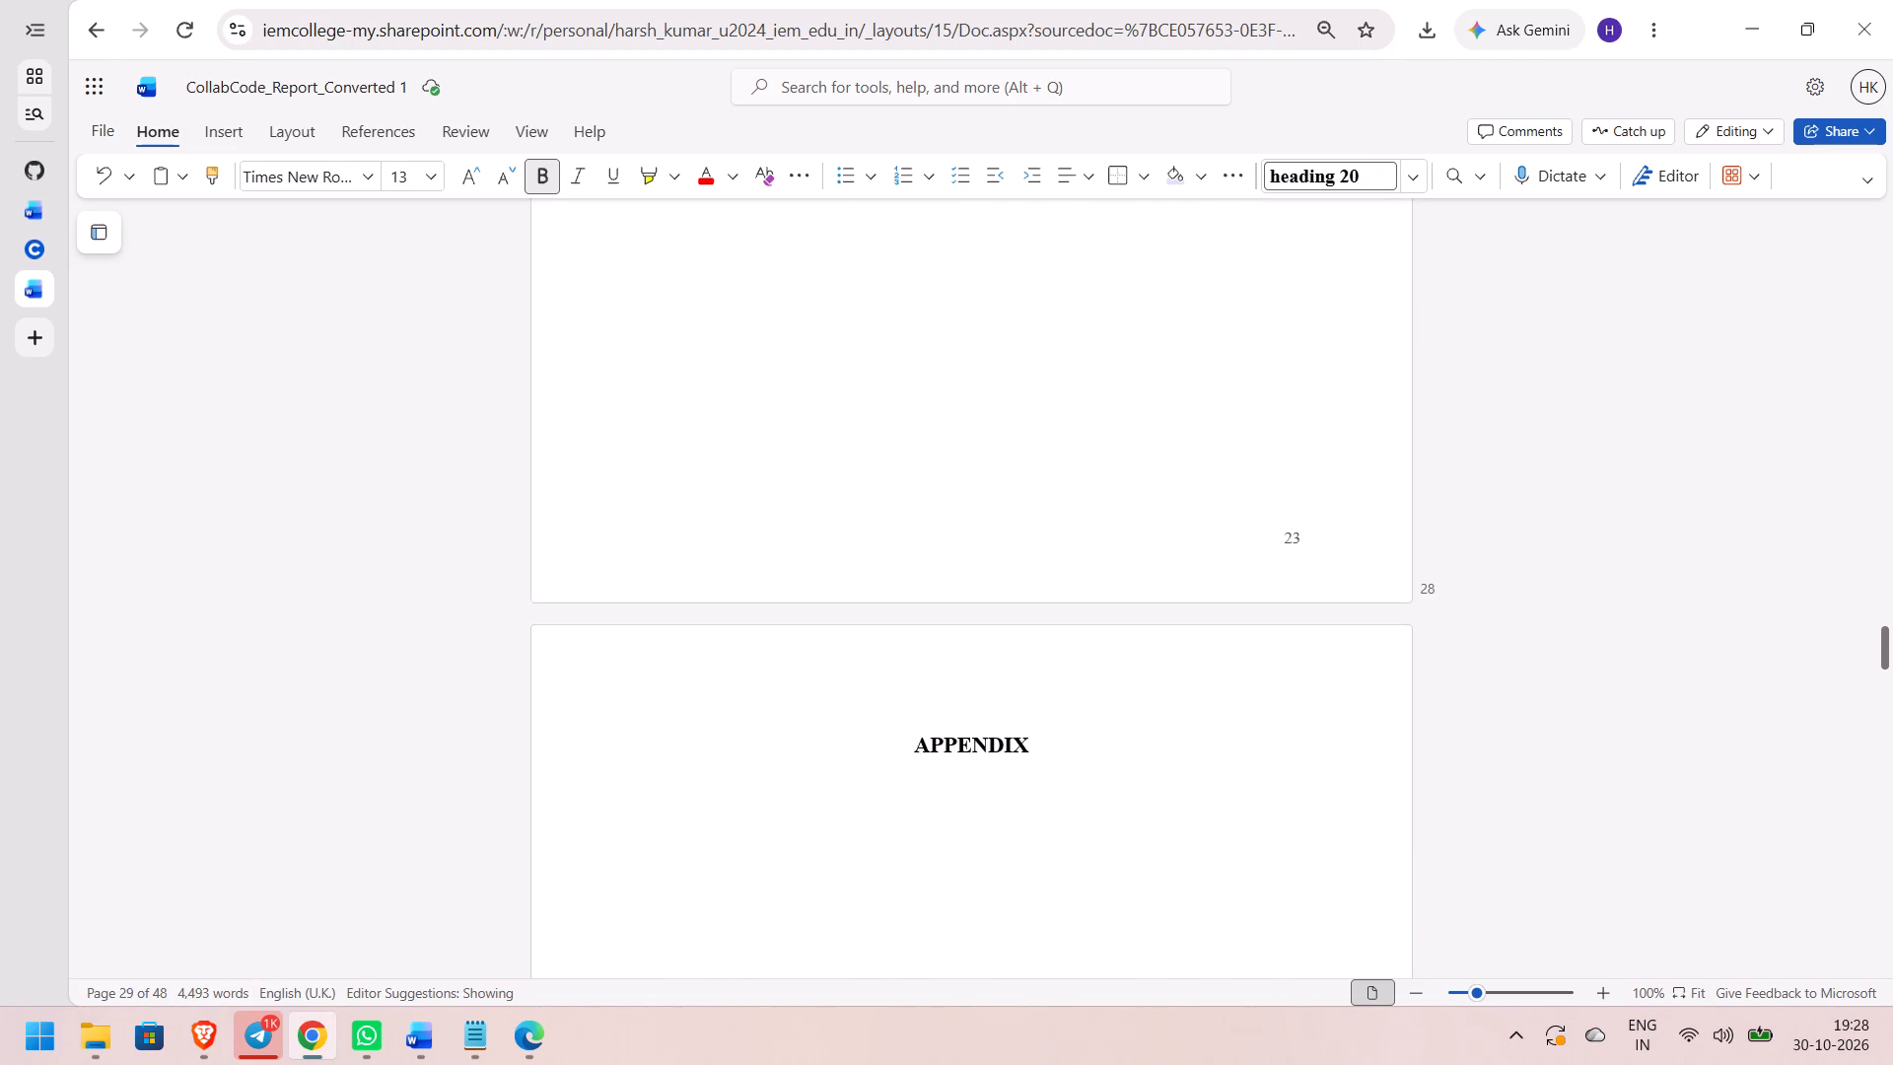
scroll(890, 458, up, 8)
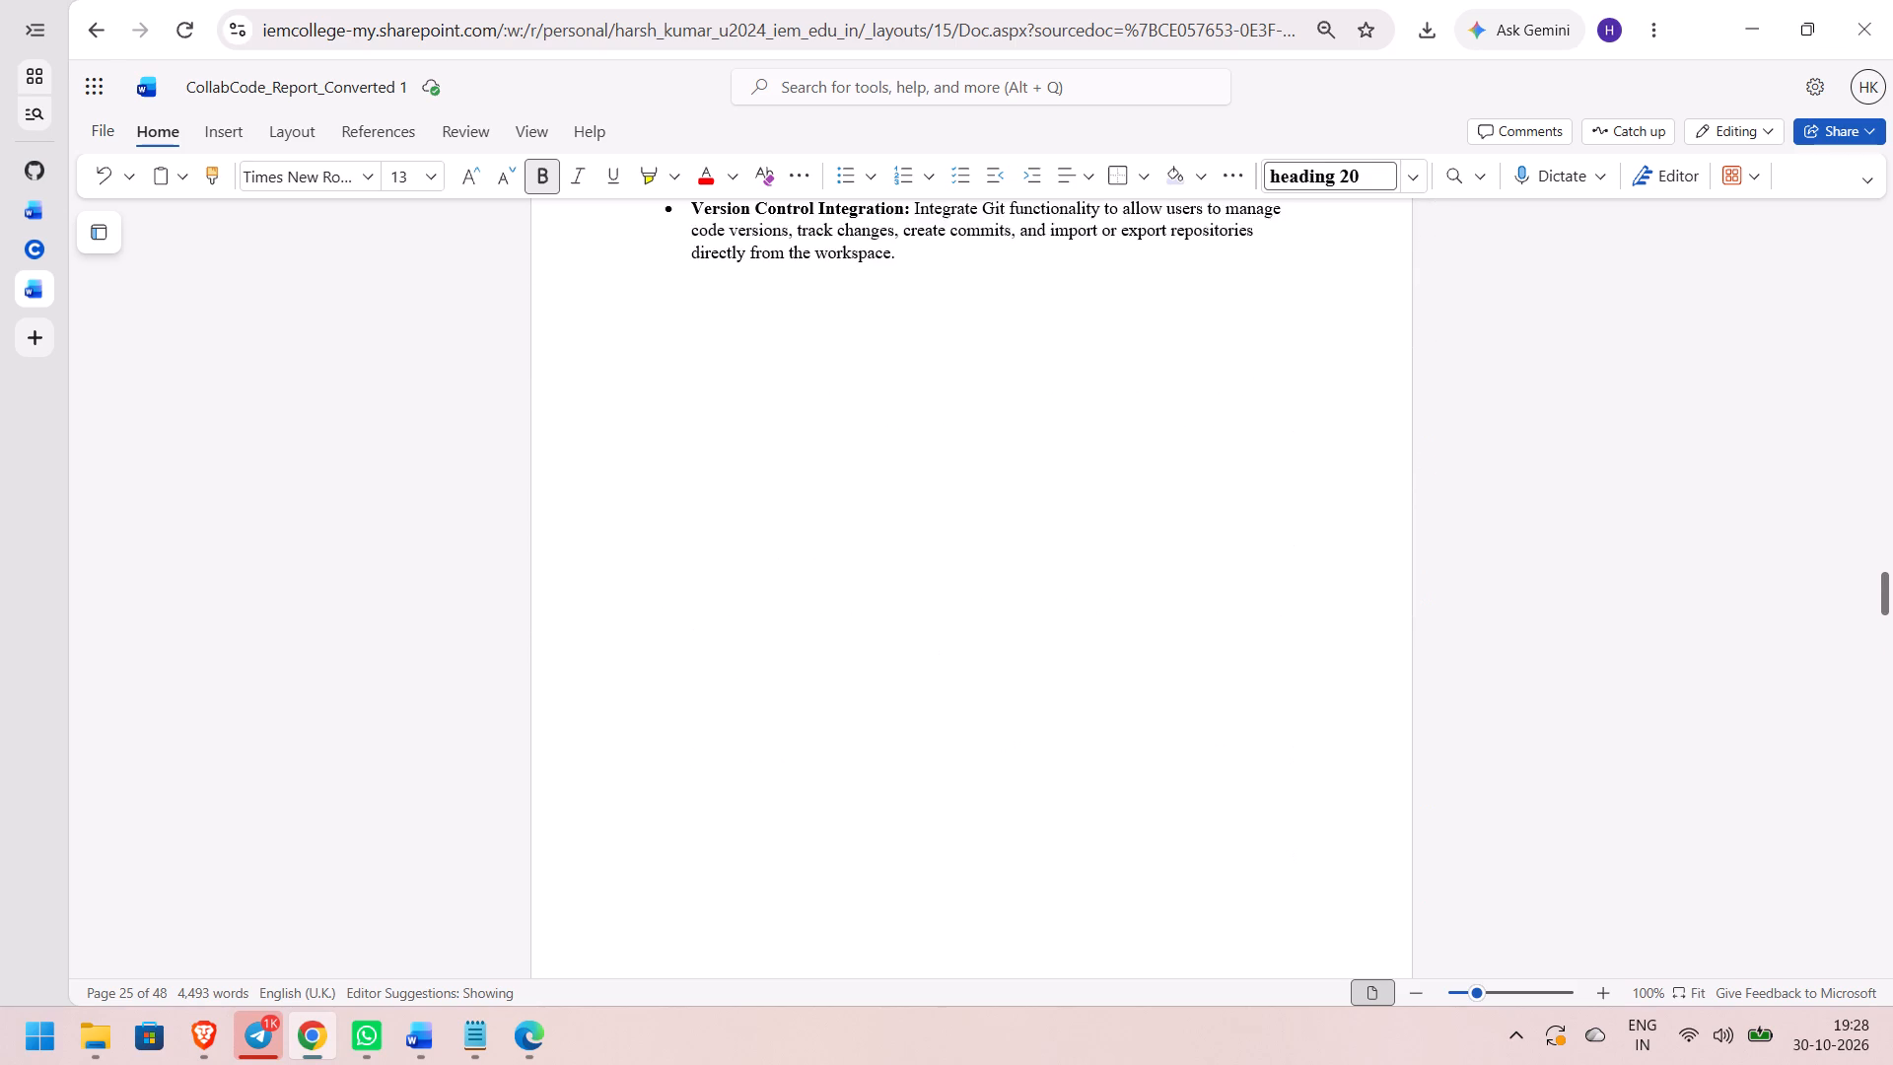
scroll(902, 473, up, 8)
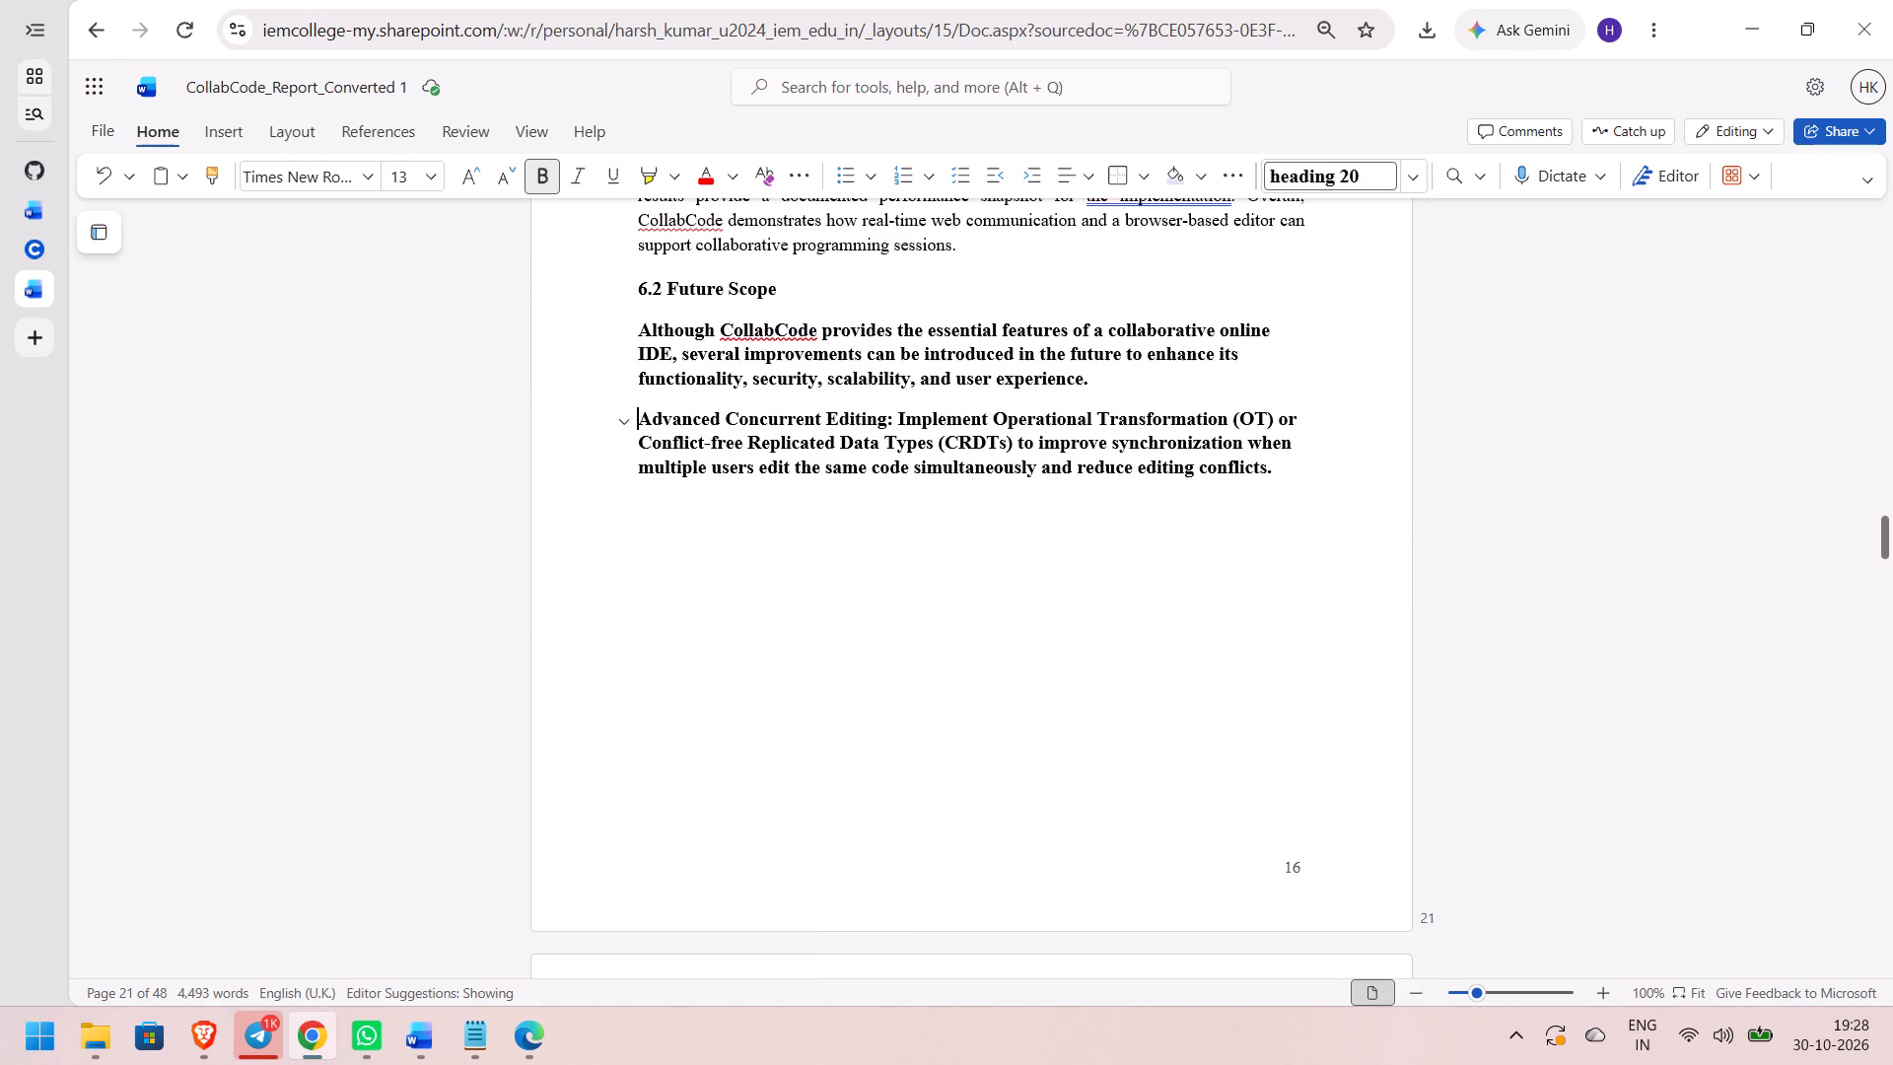
scroll(909, 479, up, 1)
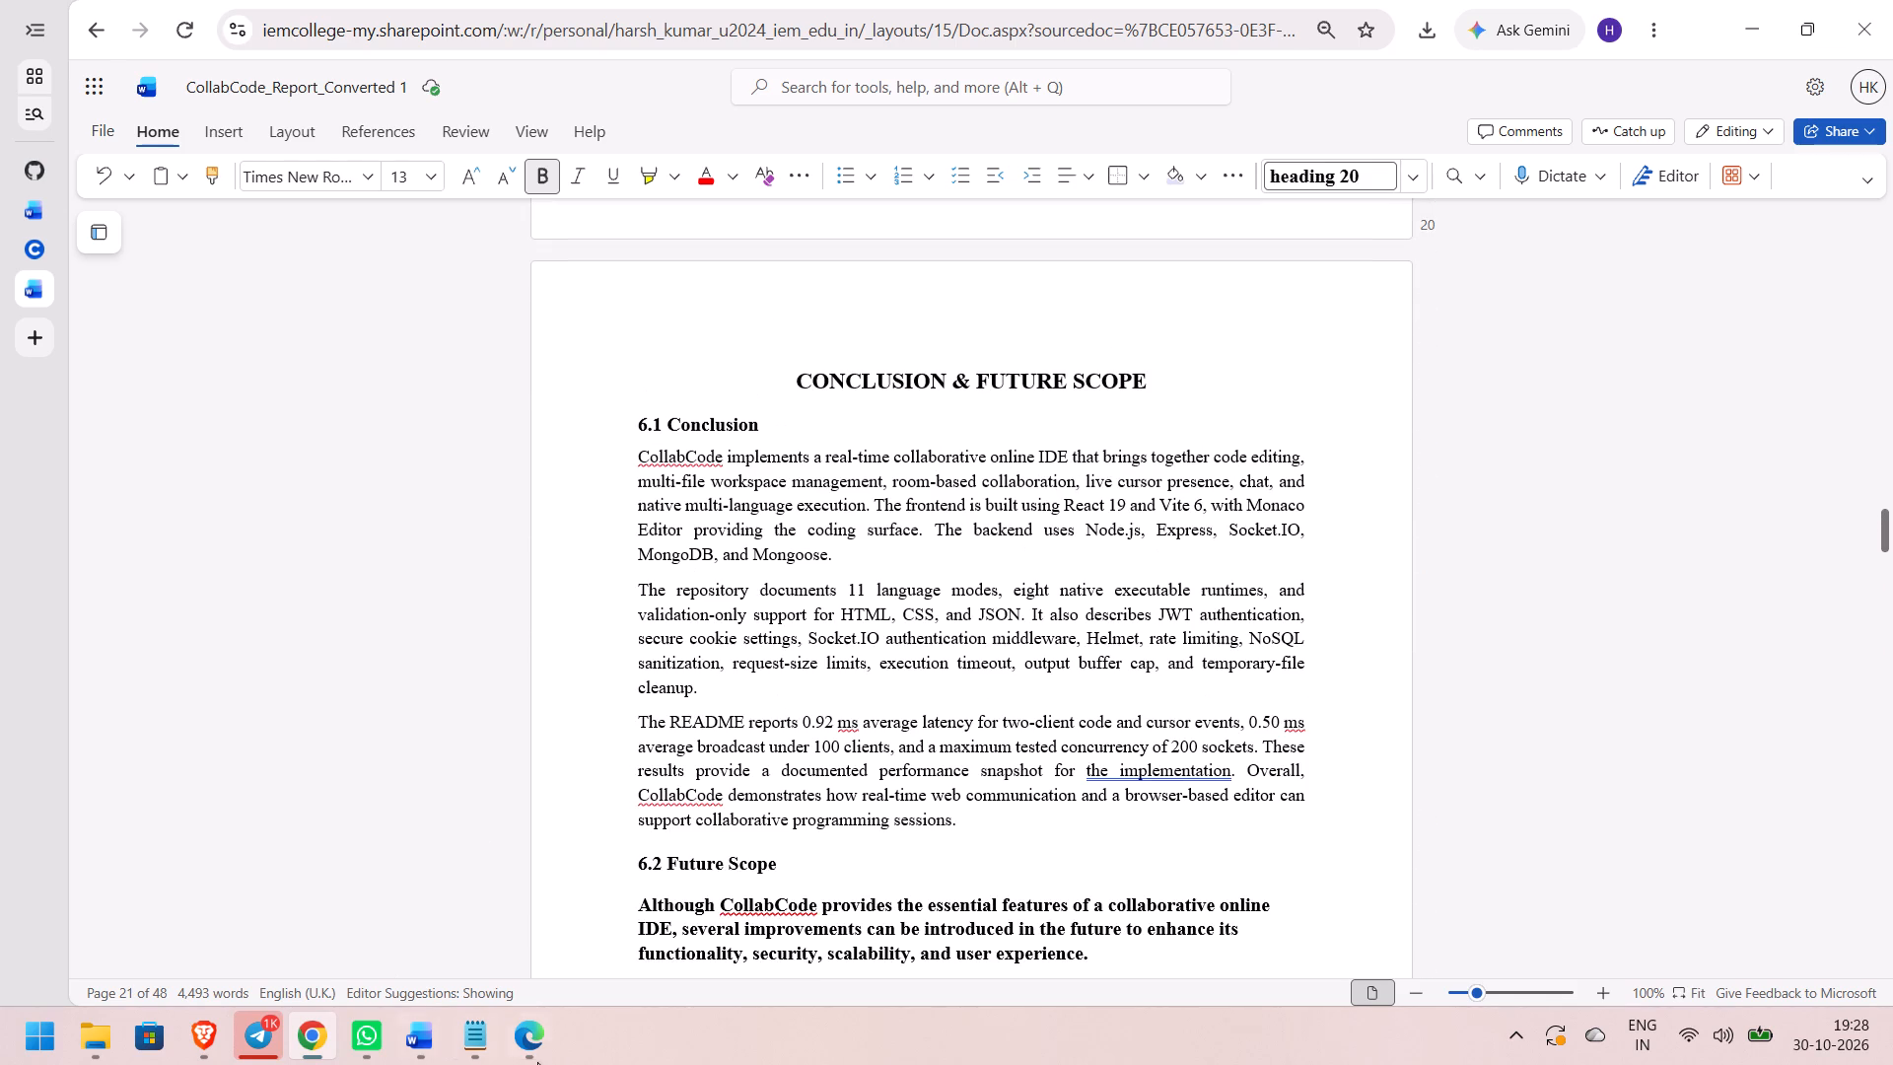
Switch to the PDF report in Edge and review its page layout from 4.4 System Workflow to 6.2 Future Scope.
double_click(555, 1036)
scroll(946, 748, up, 9)
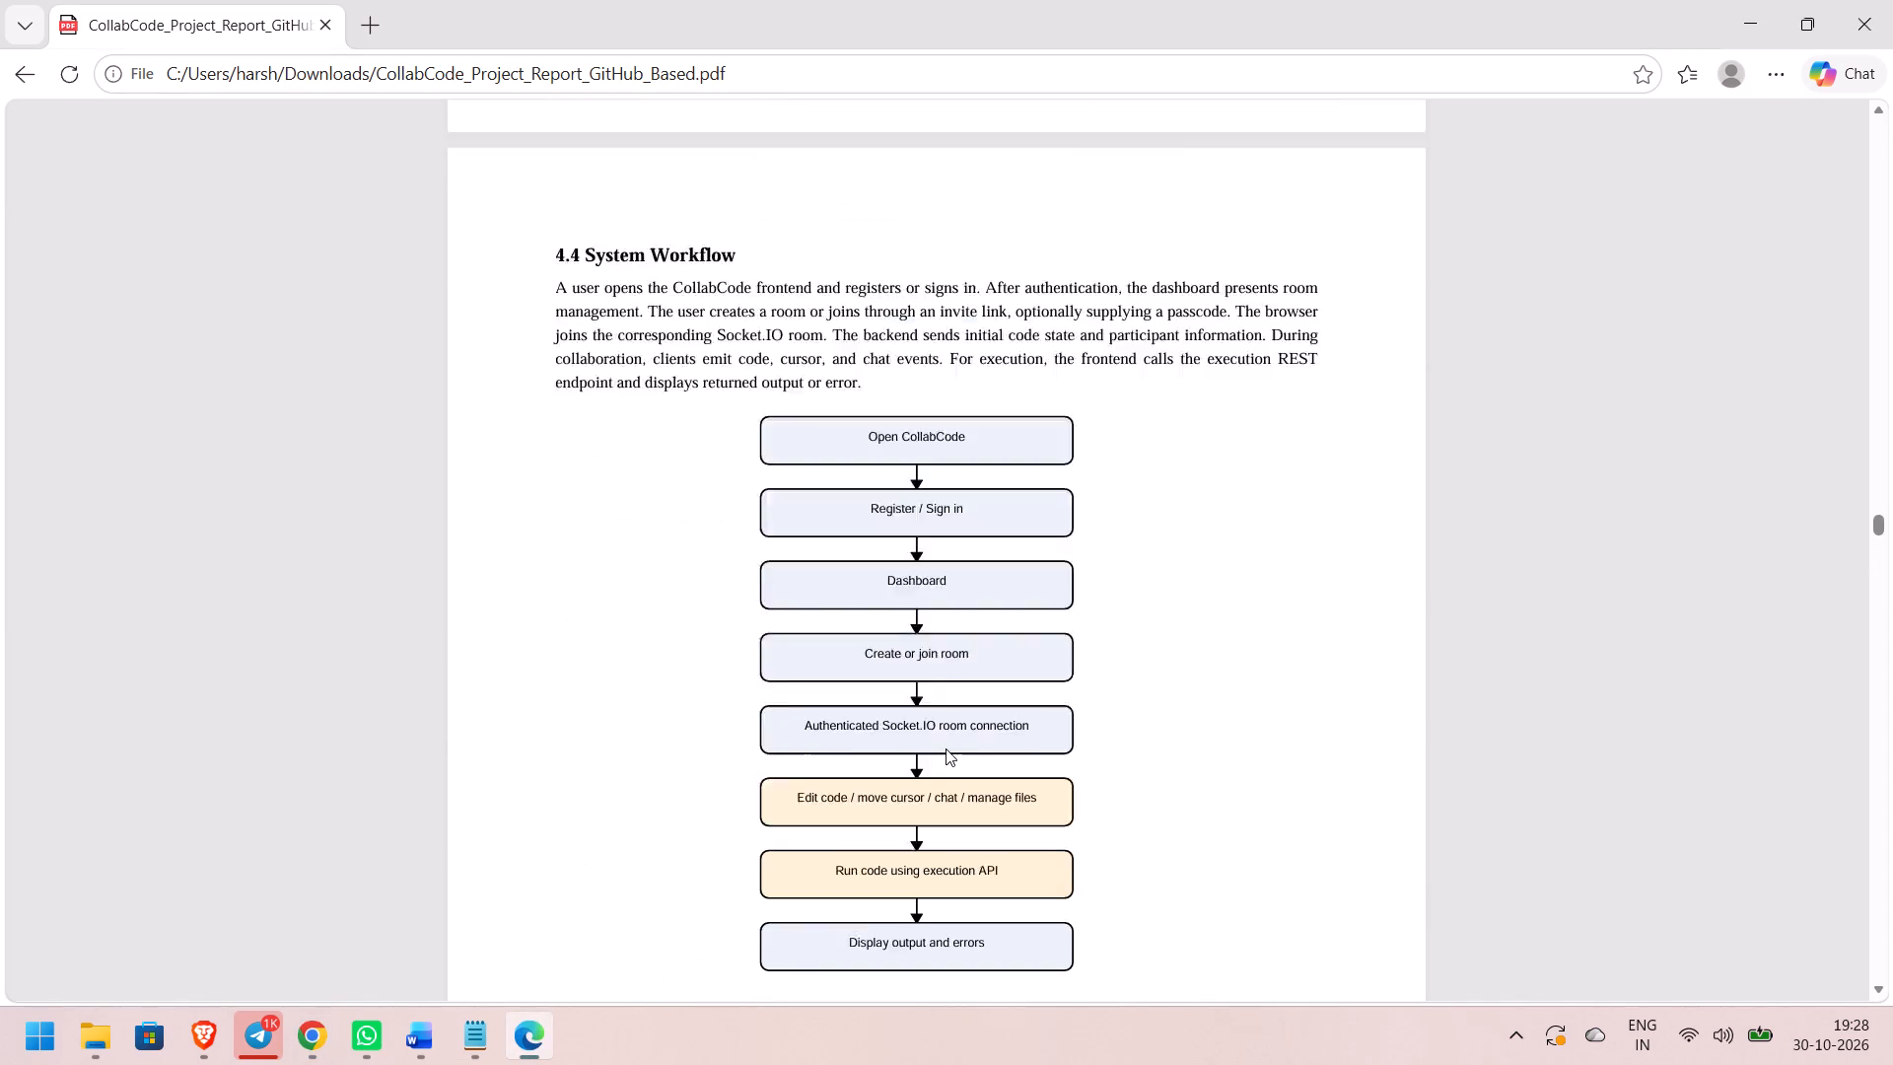
scroll(948, 752, down, 4)
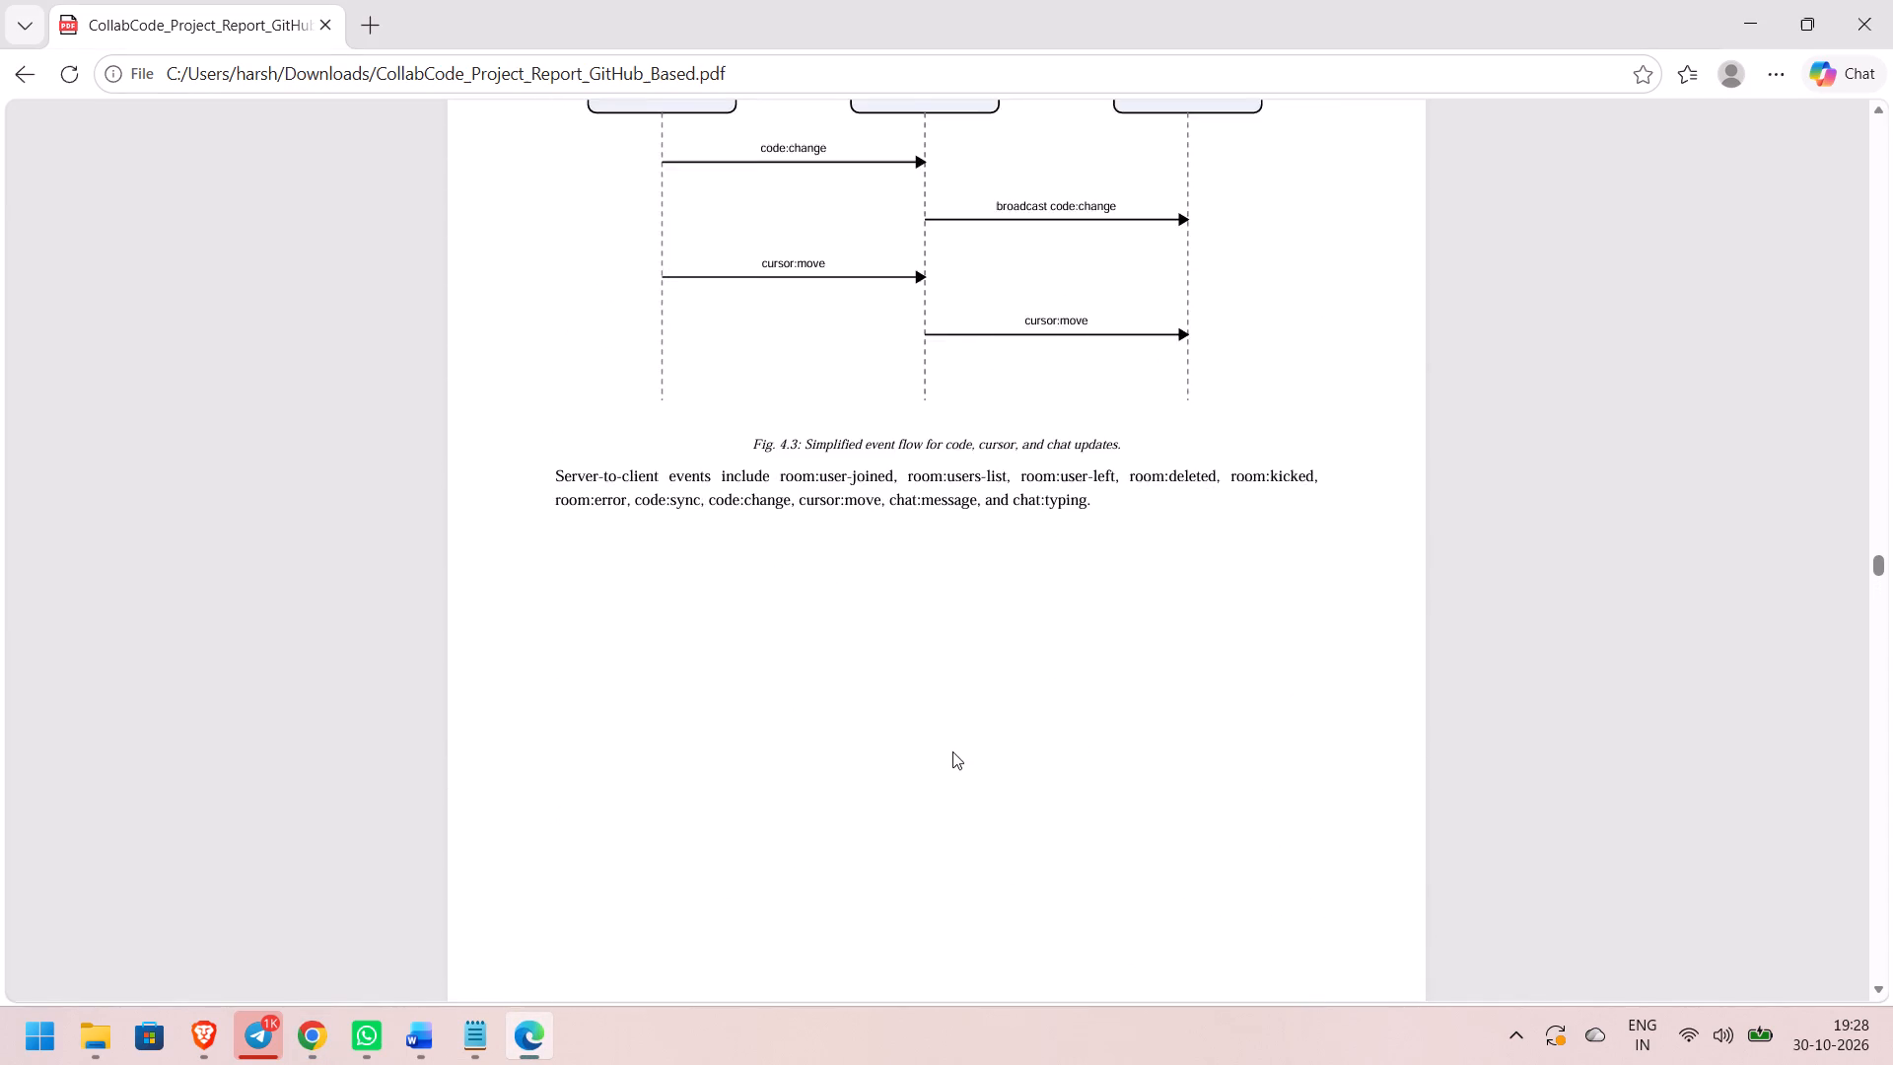
scroll(952, 751, down, 7)
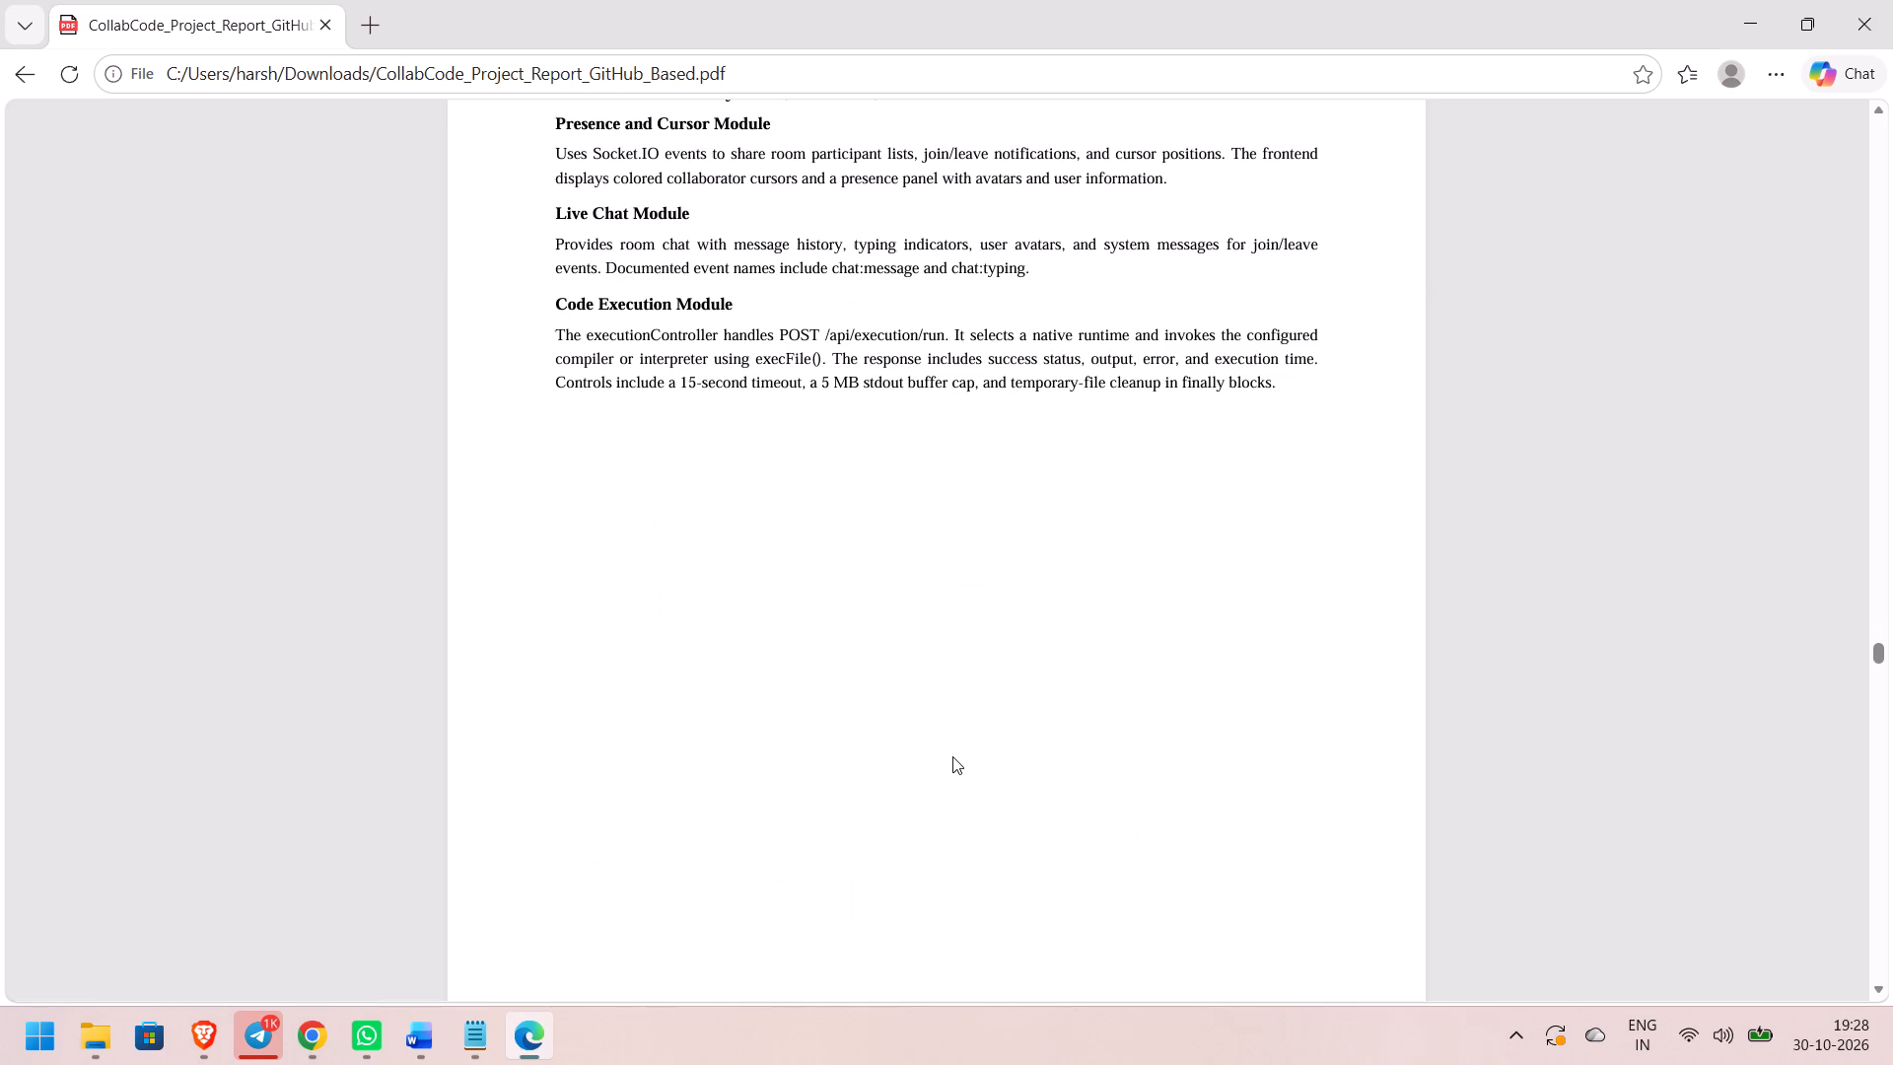
scroll(952, 756, up, 1)
scroll(952, 756, down, 4)
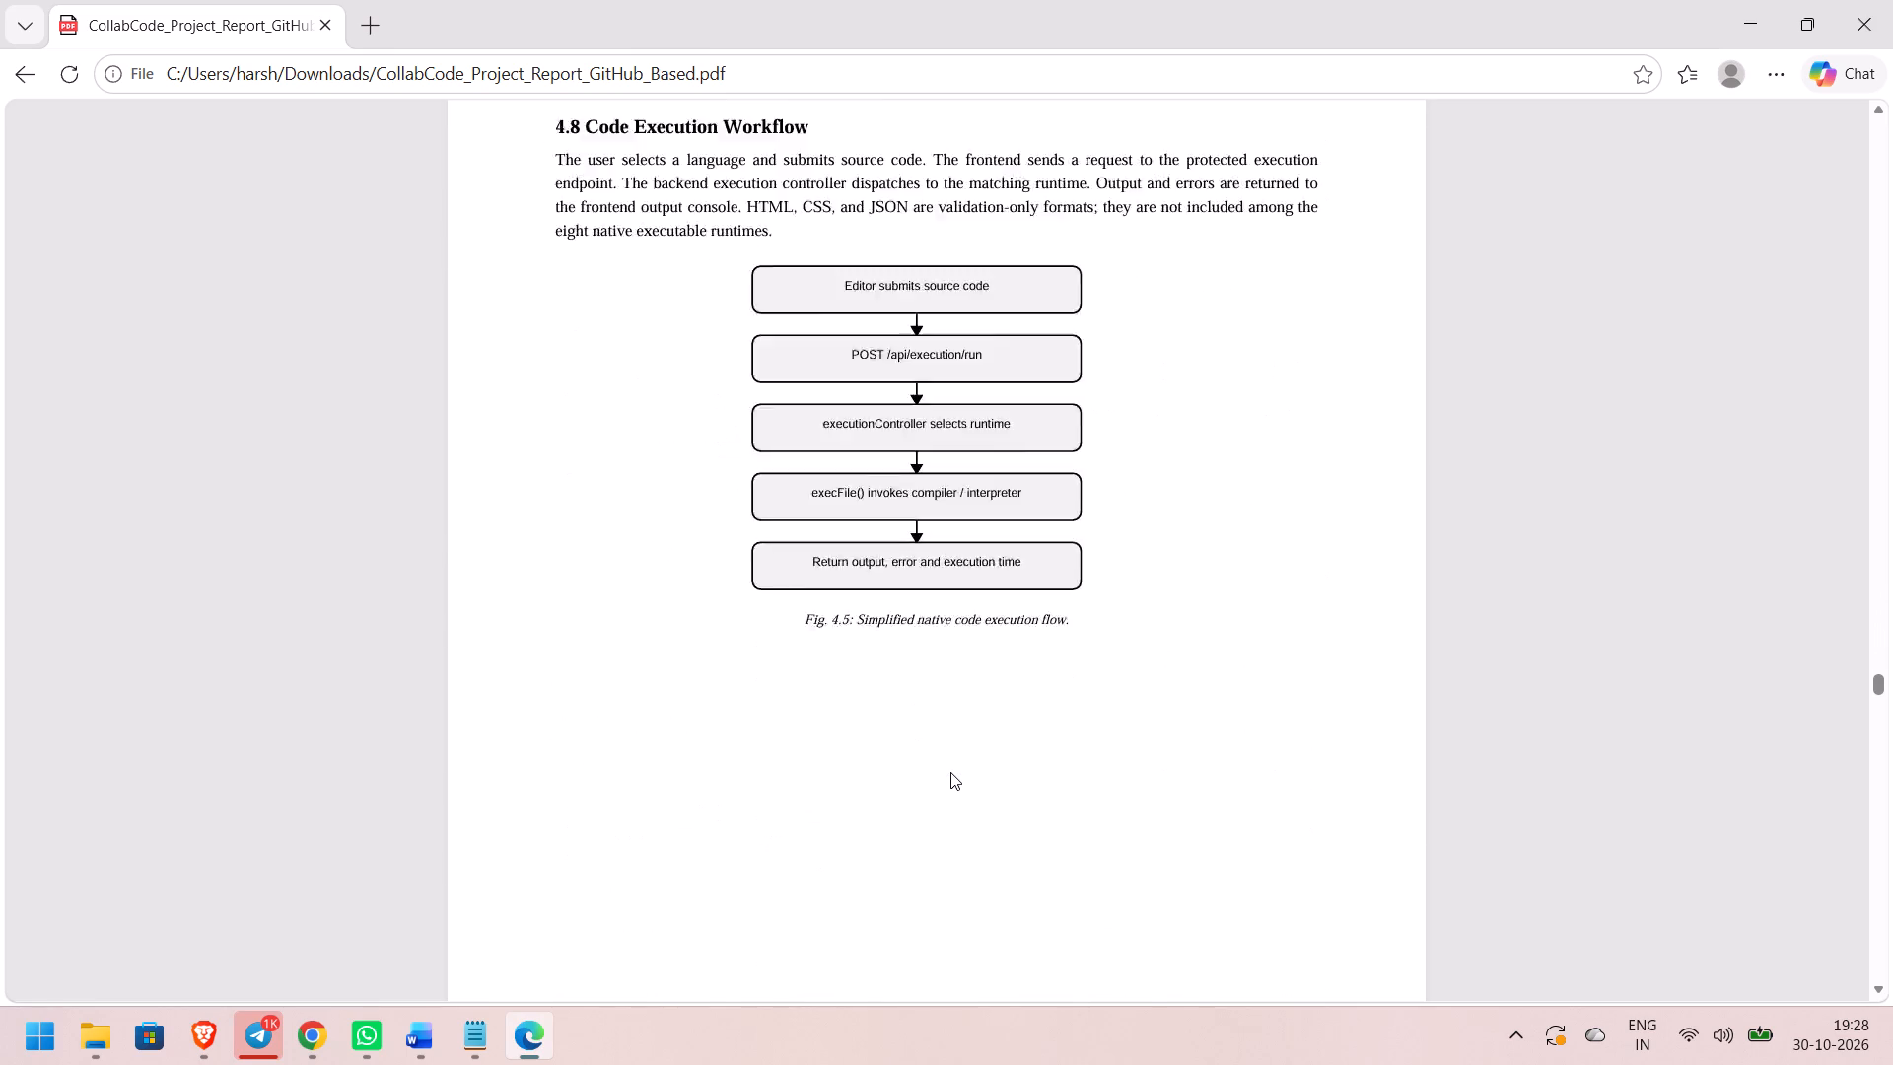
scroll(950, 772, down, 2)
scroll(950, 772, up, 1)
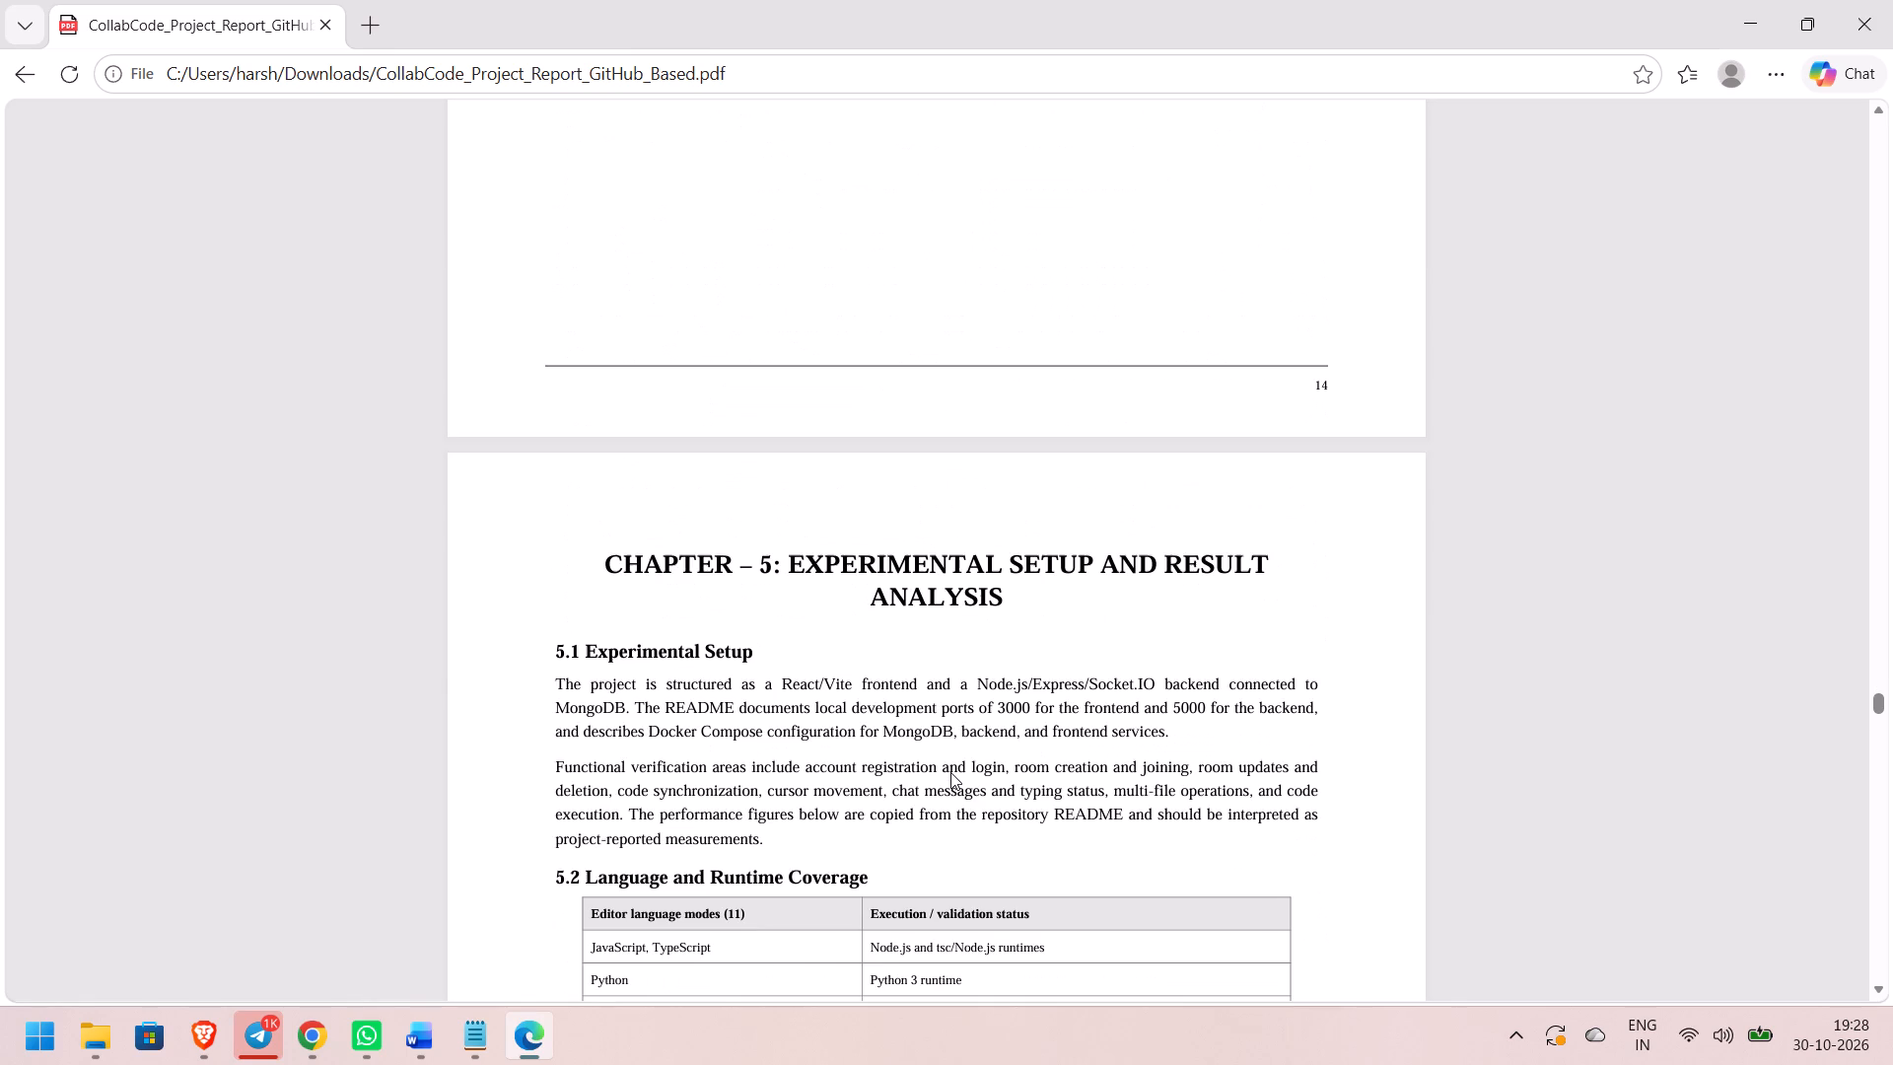
scroll(950, 772, down, 8)
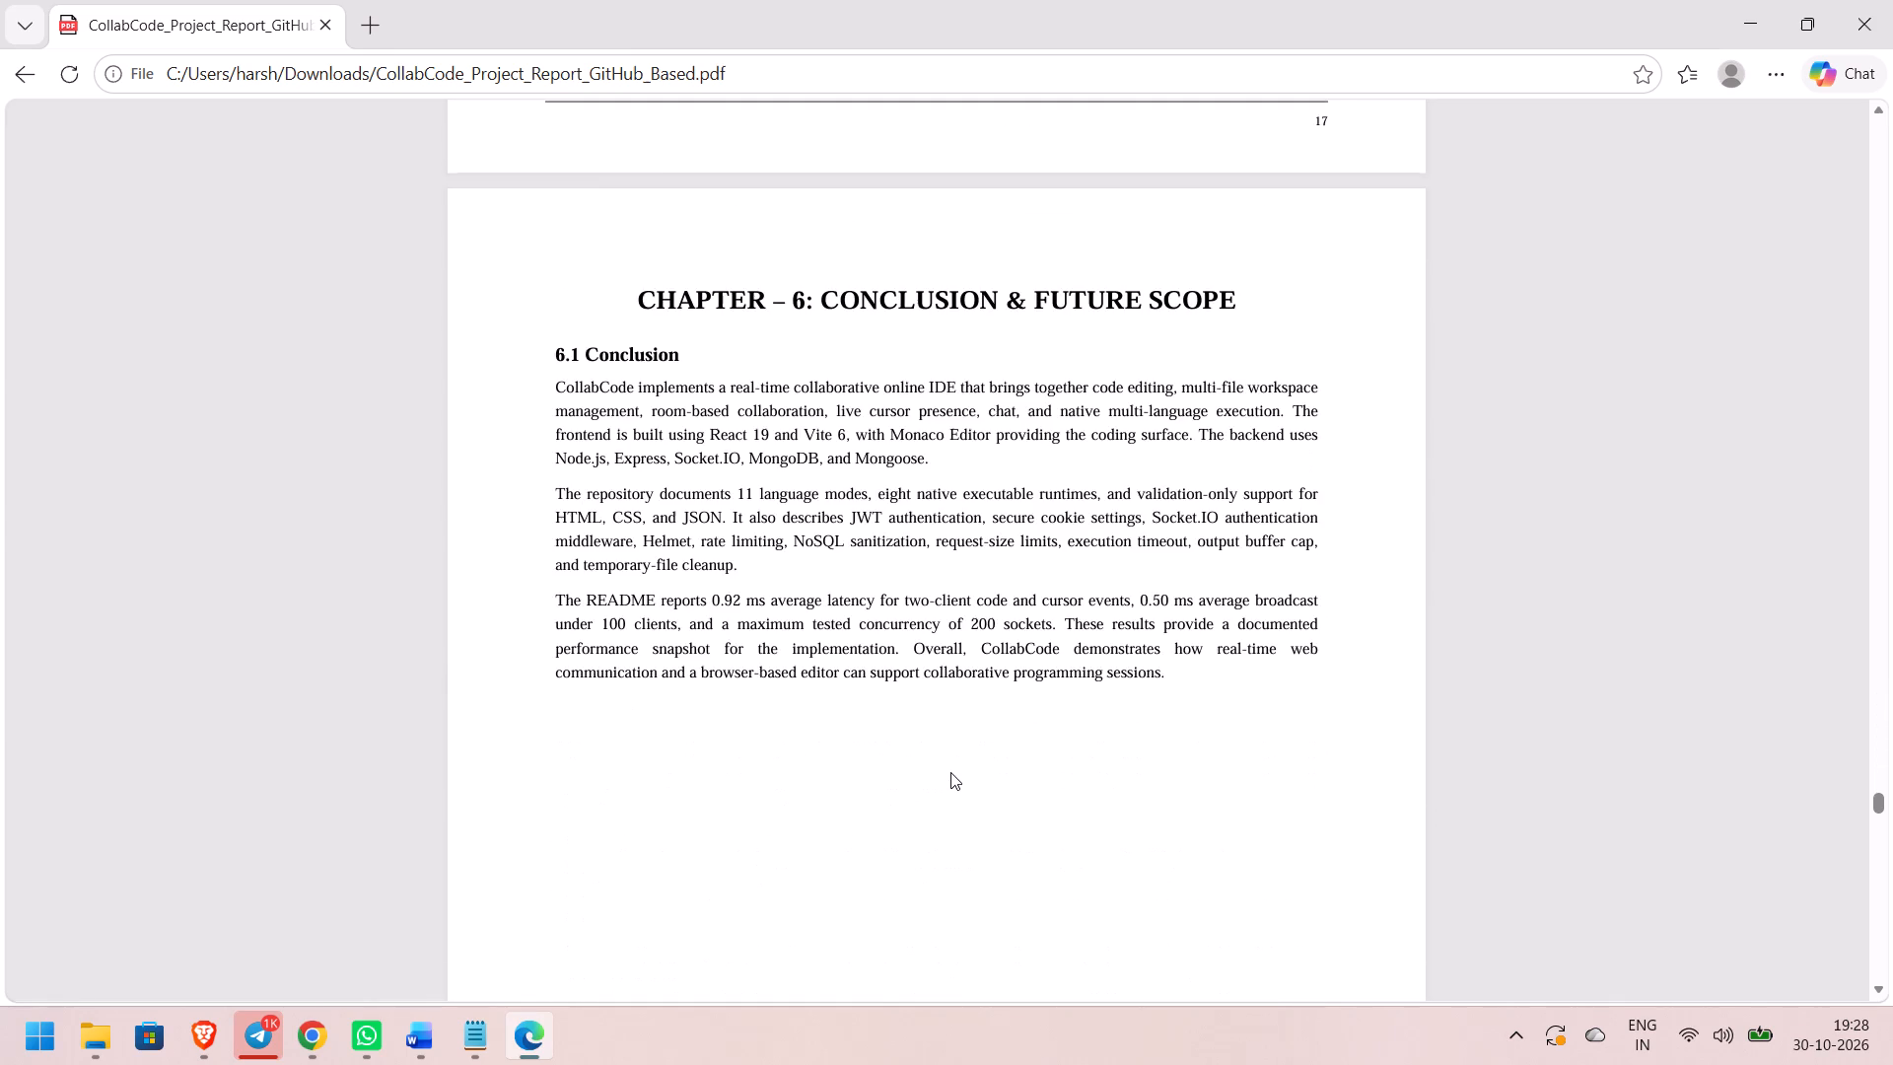
scroll(950, 772, down, 4)
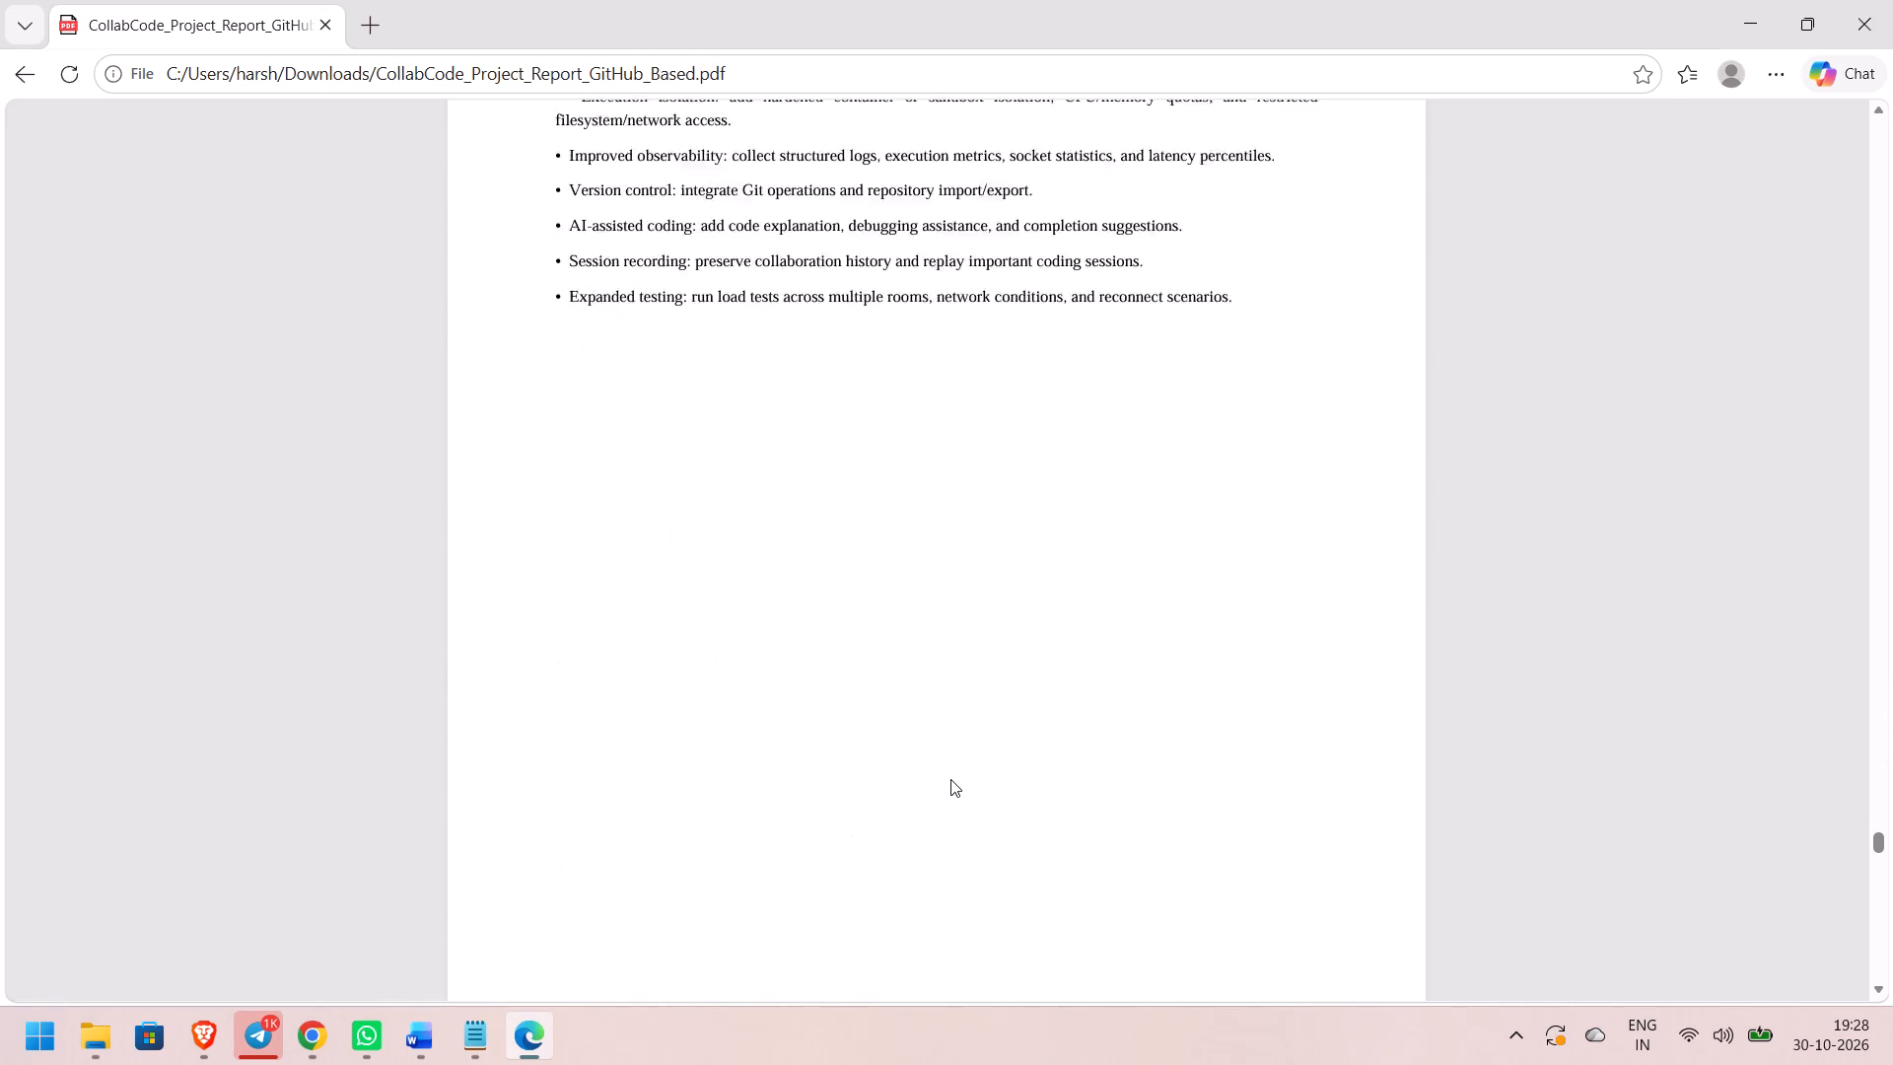
scroll(950, 779, up, 5)
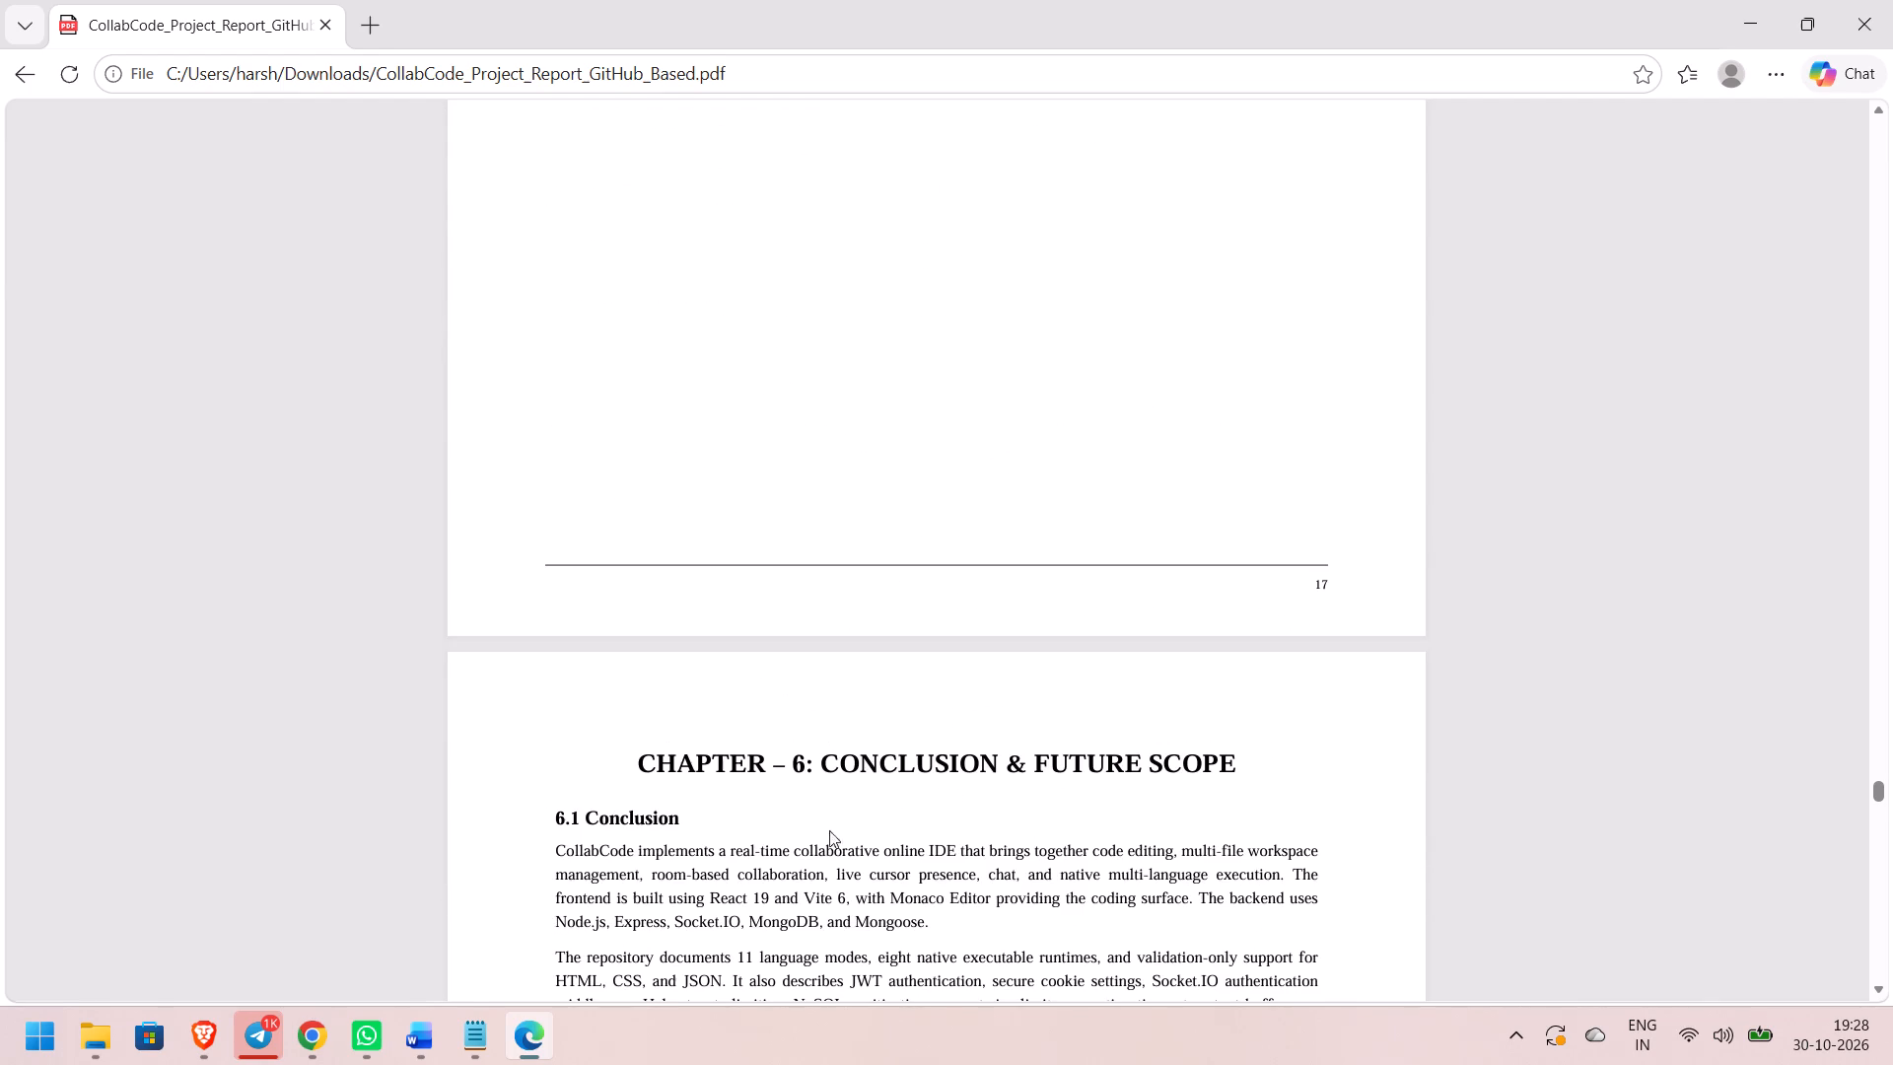
scroll(841, 811, down, 3)
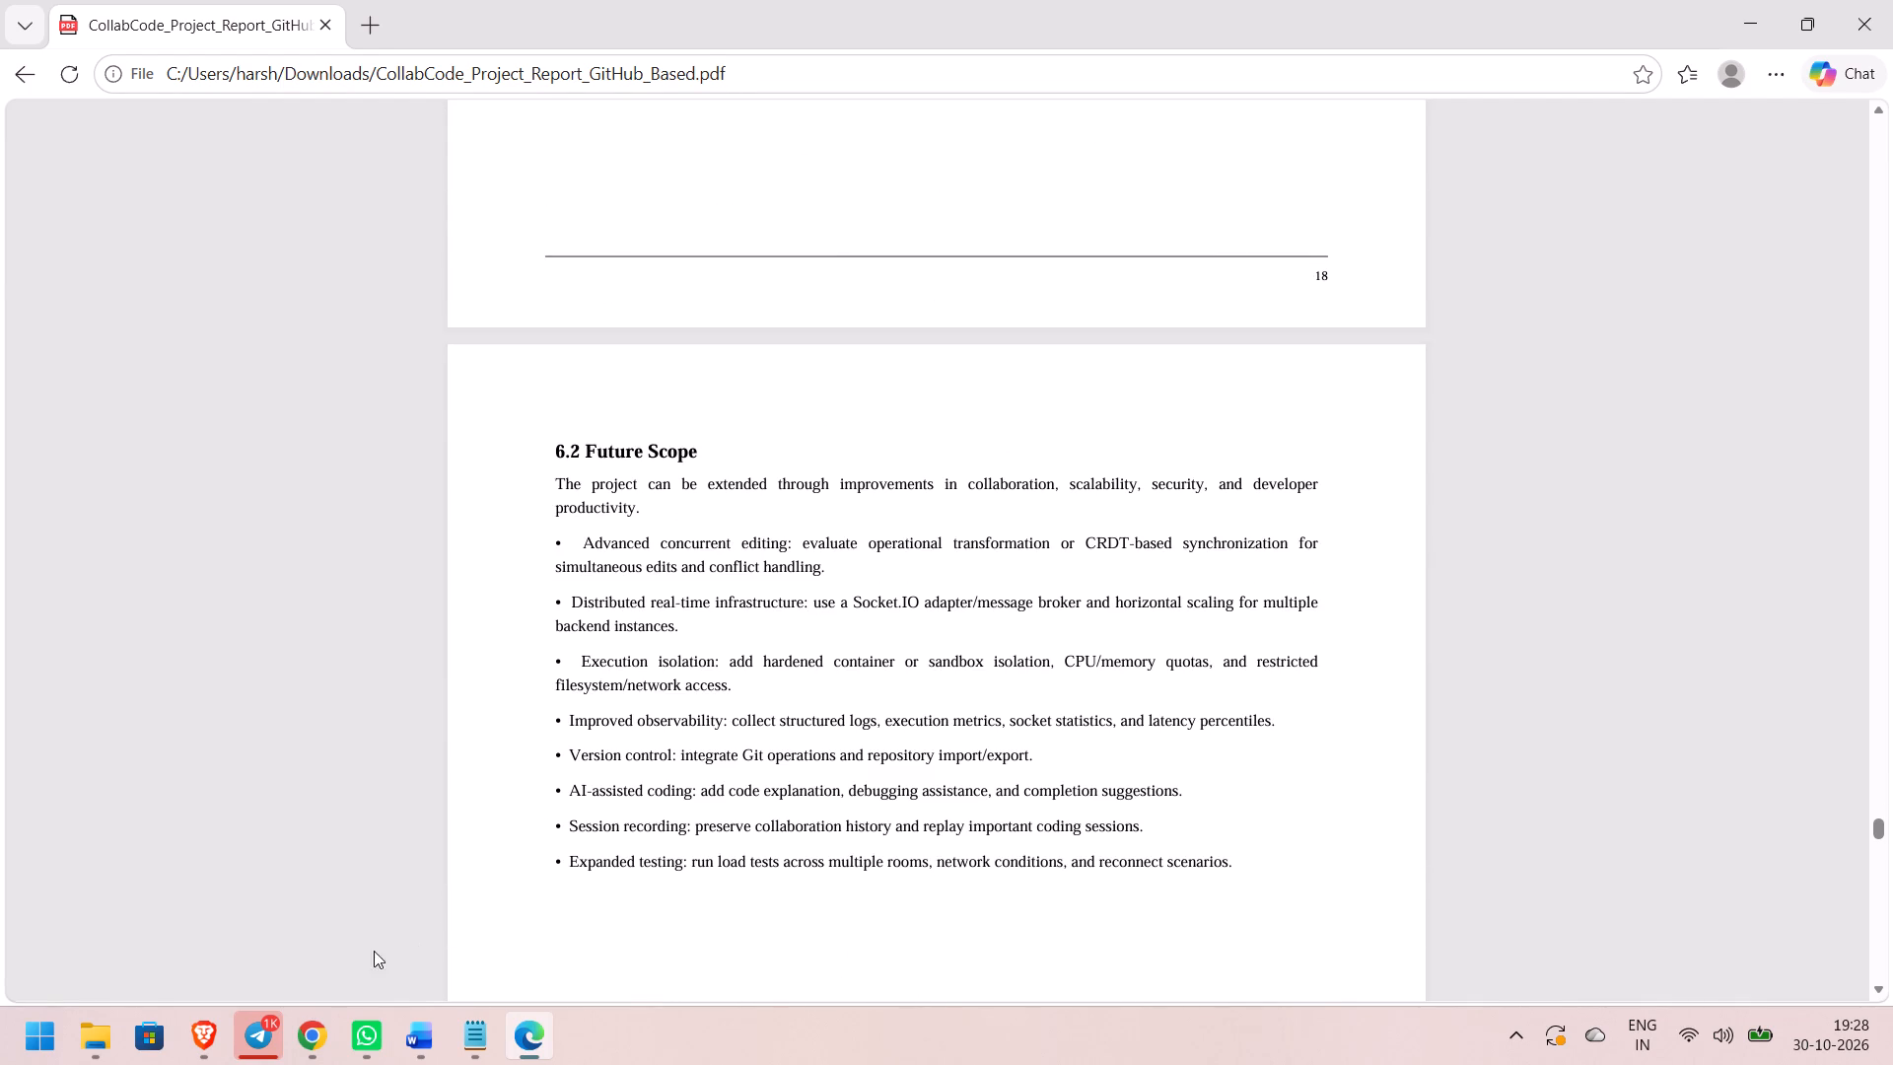
click(312, 1034)
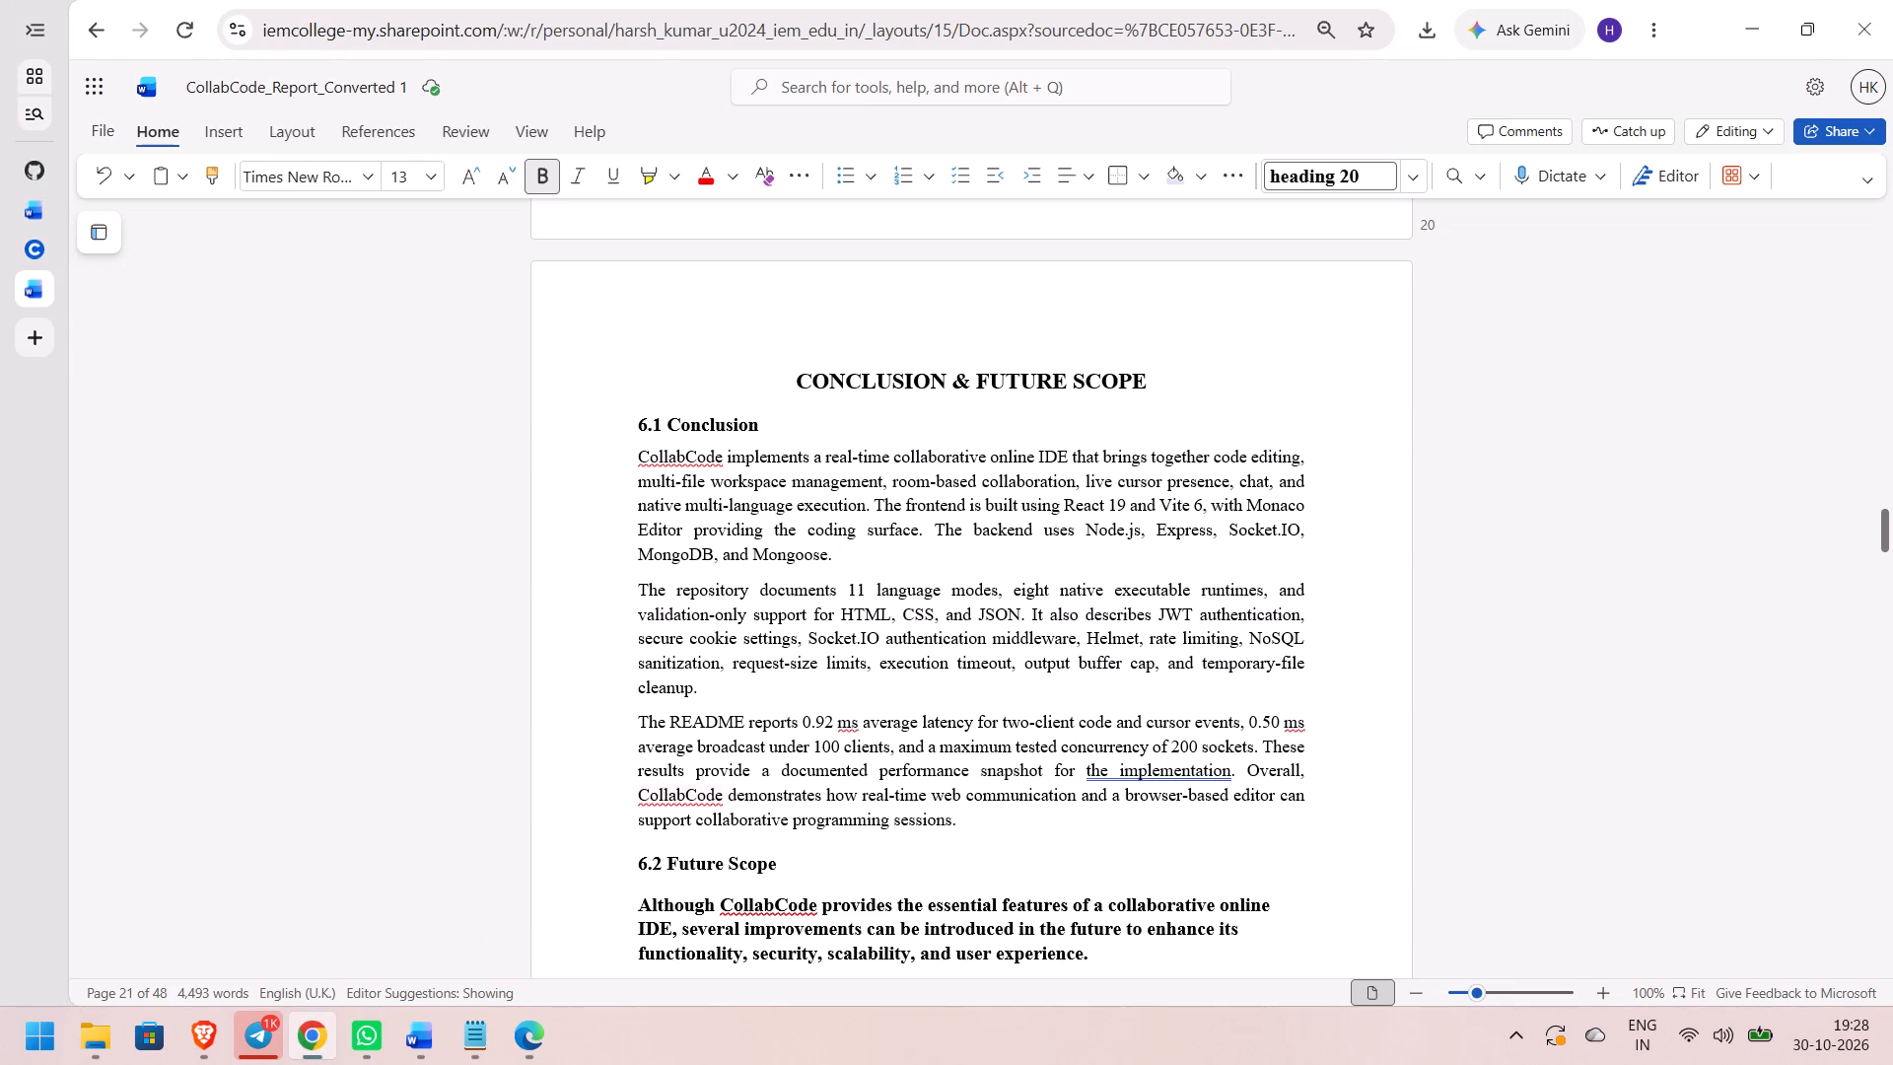
scroll(821, 903, down, 1)
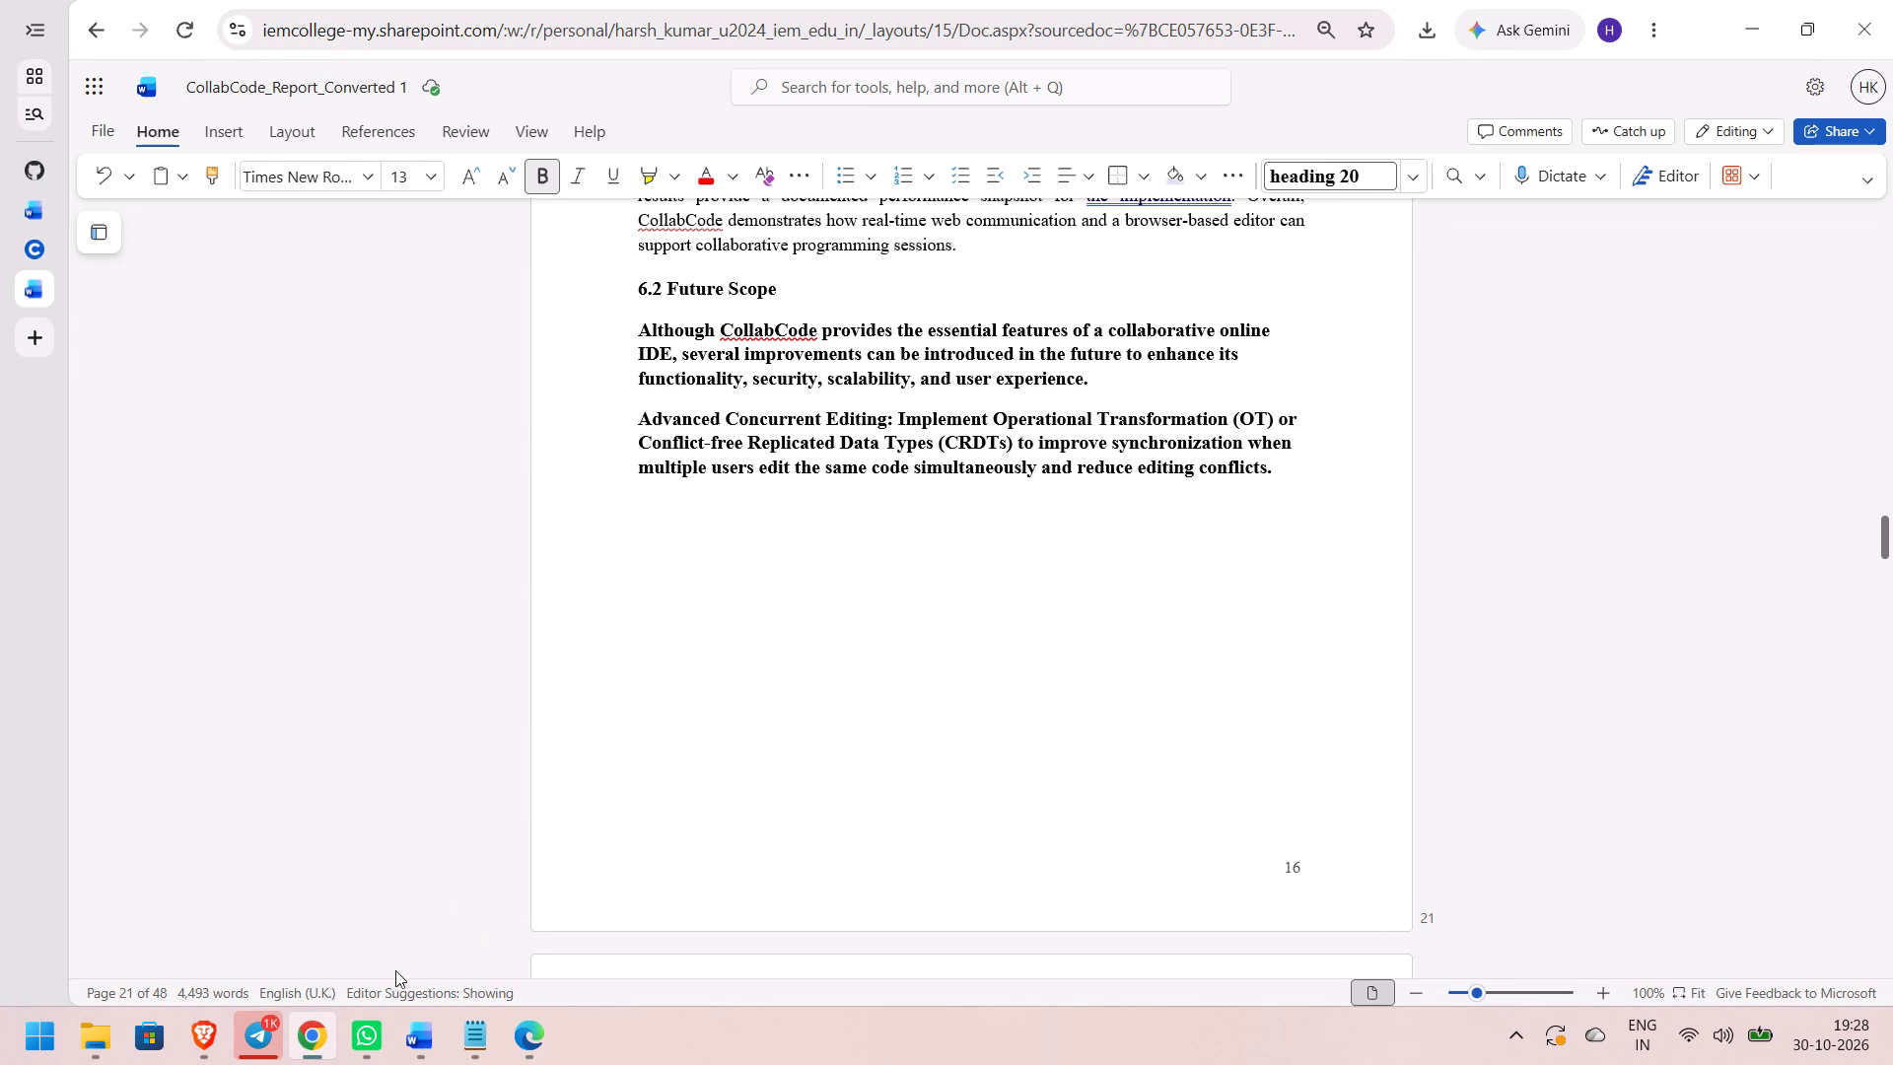
scroll(604, 829, down, 3)
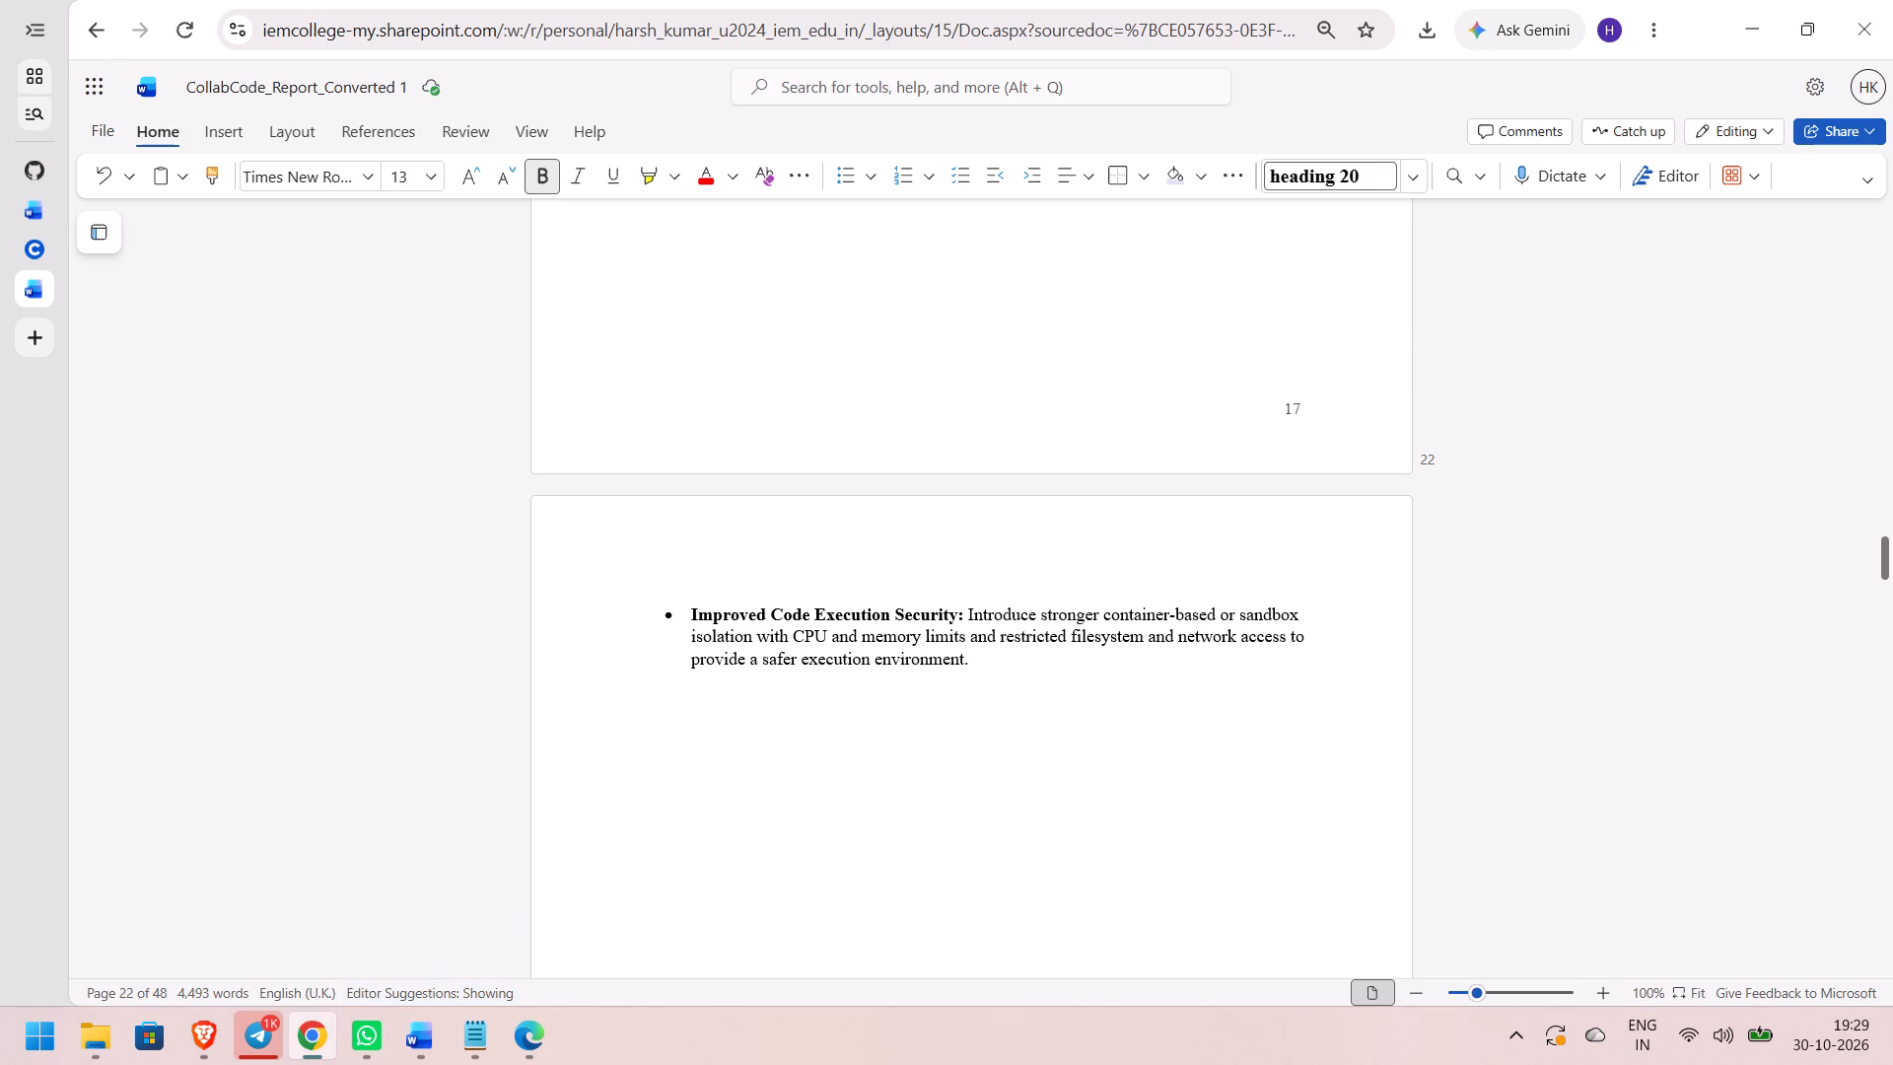
scroll(736, 772, down, 6)
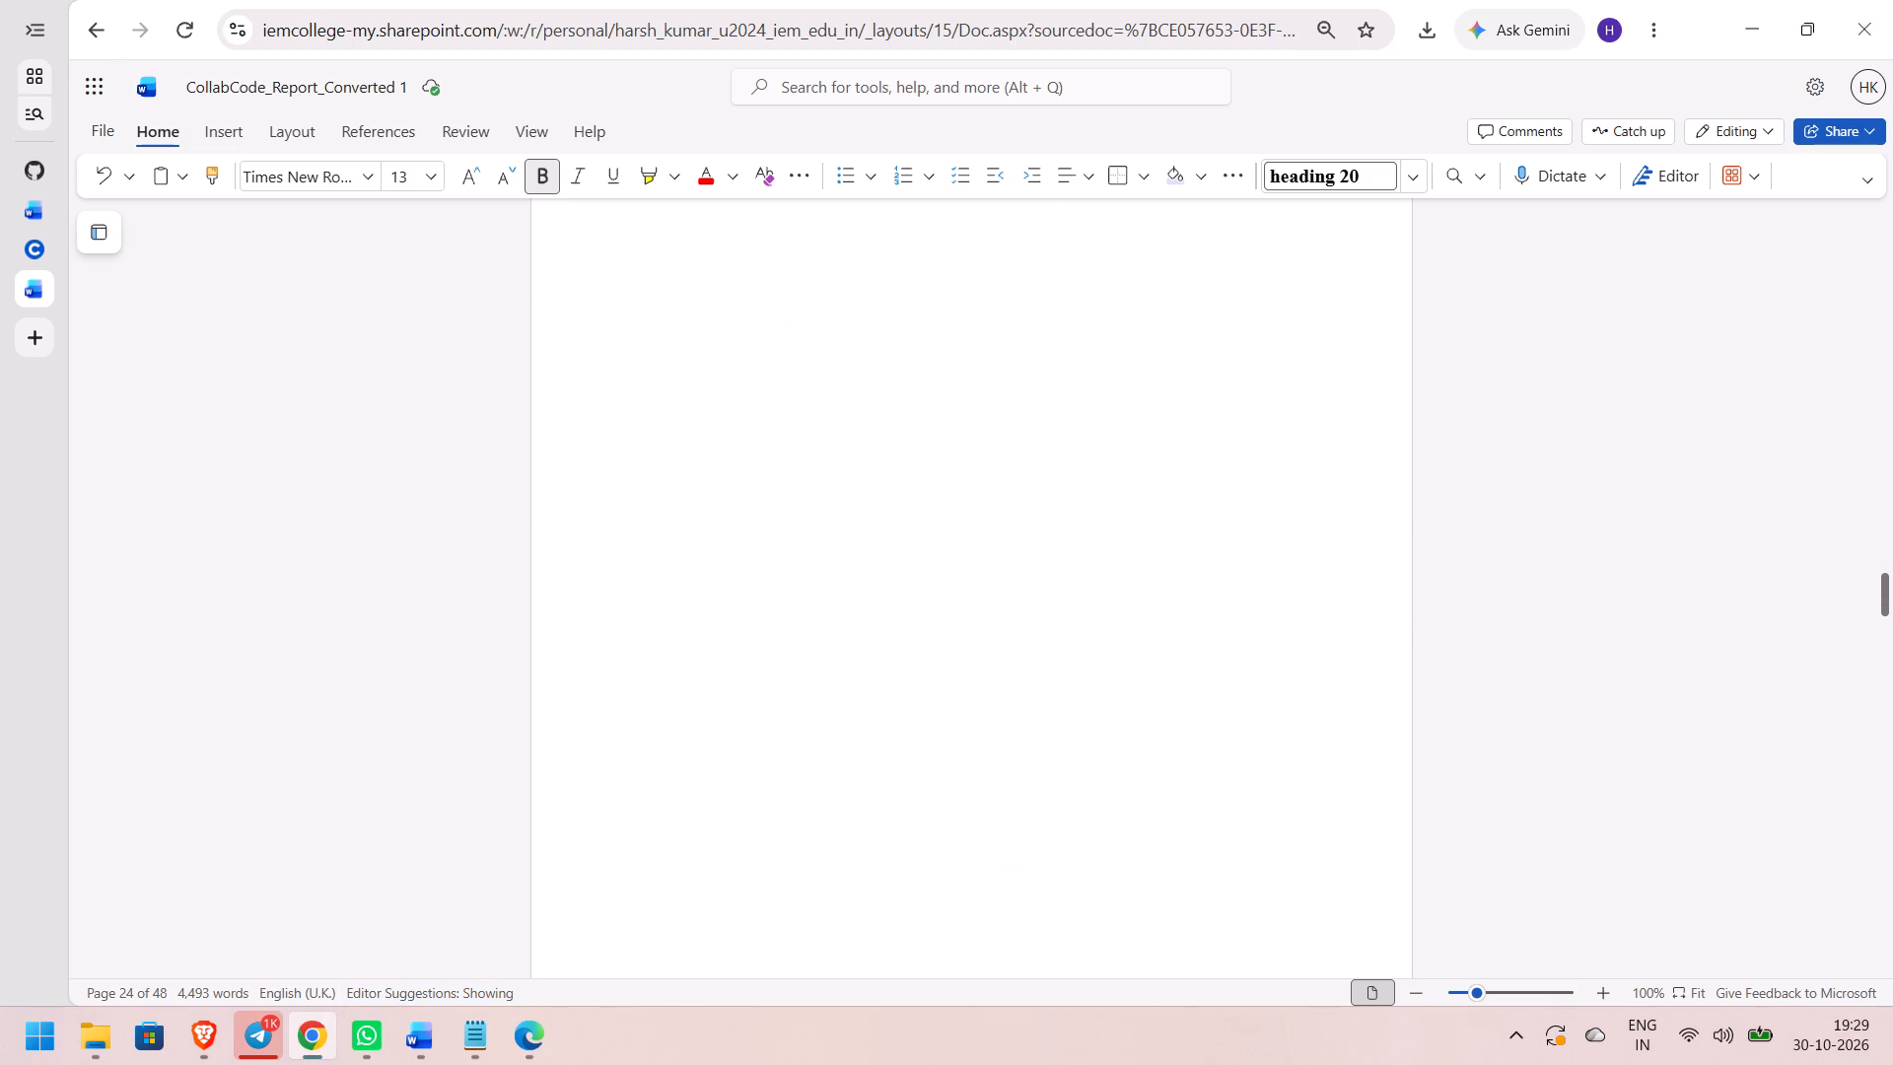
scroll(743, 782, down, 8)
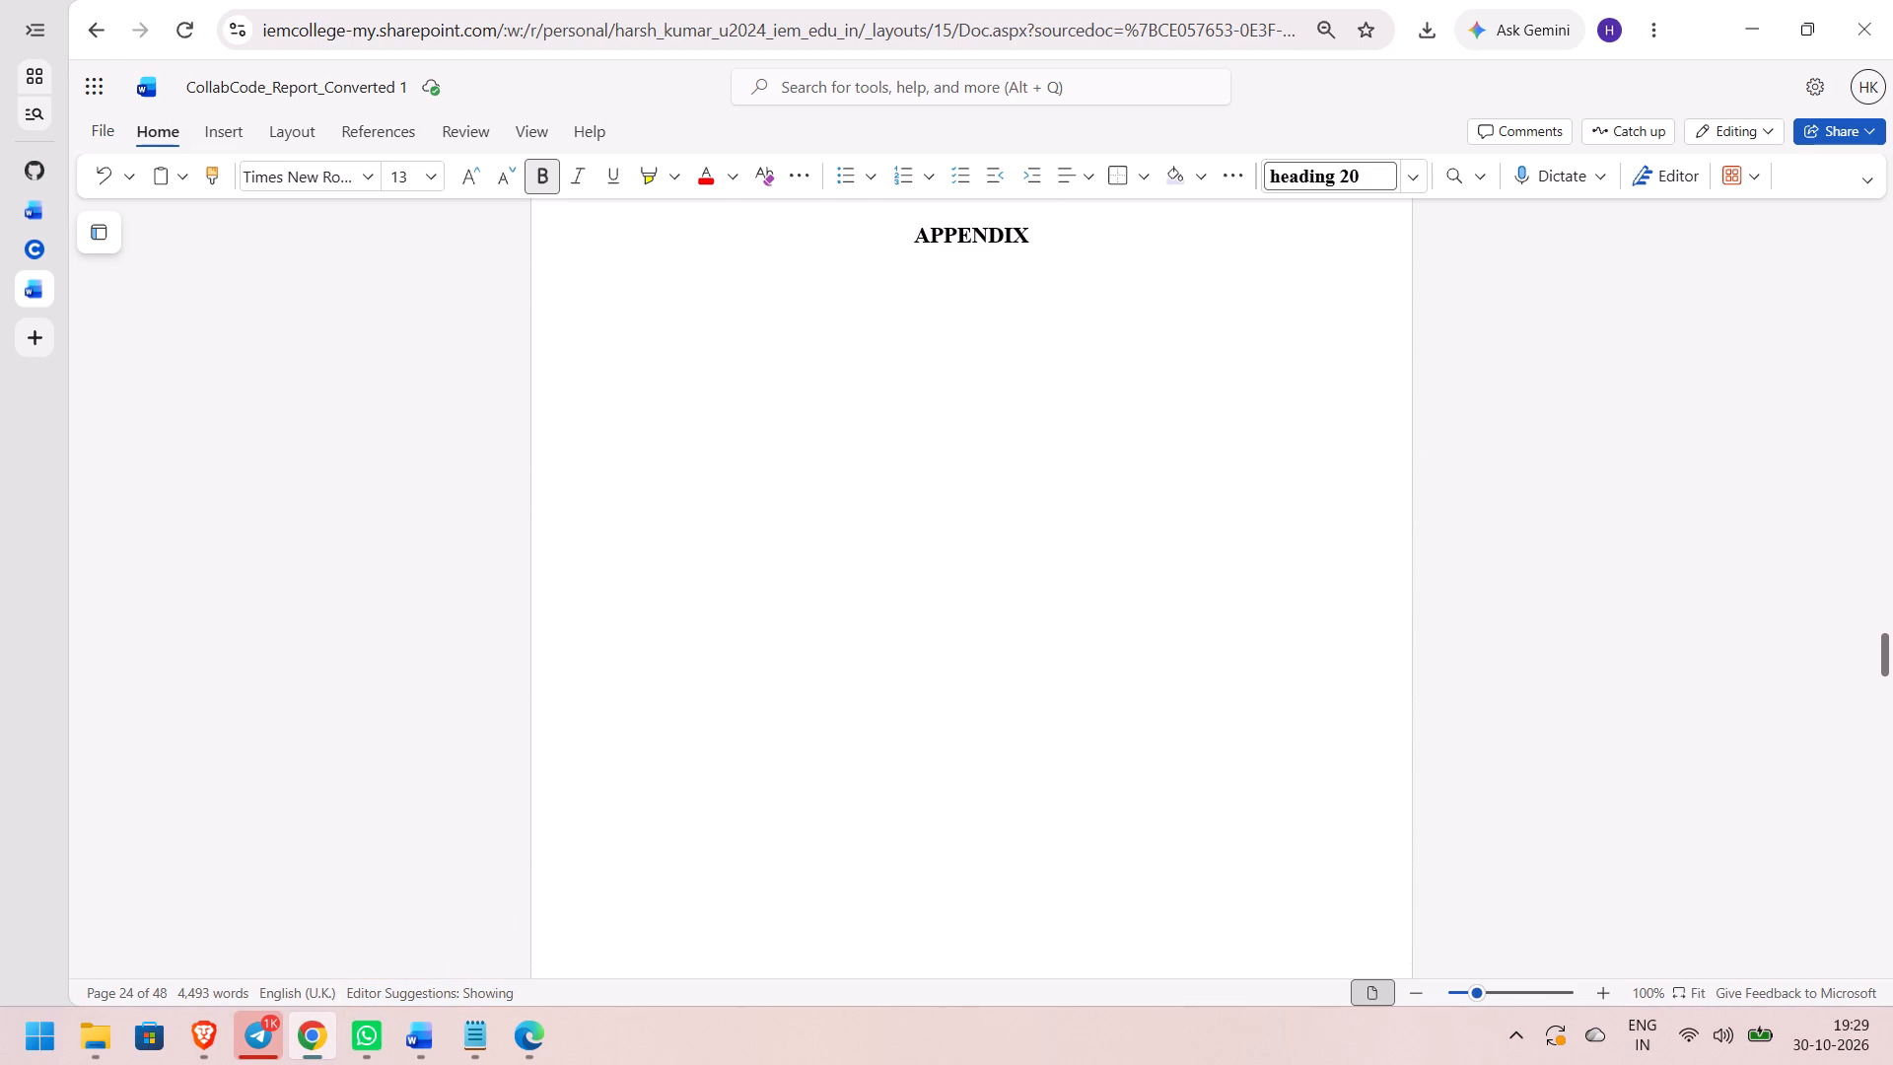
click(523, 1029)
scroll(776, 714, down, 2)
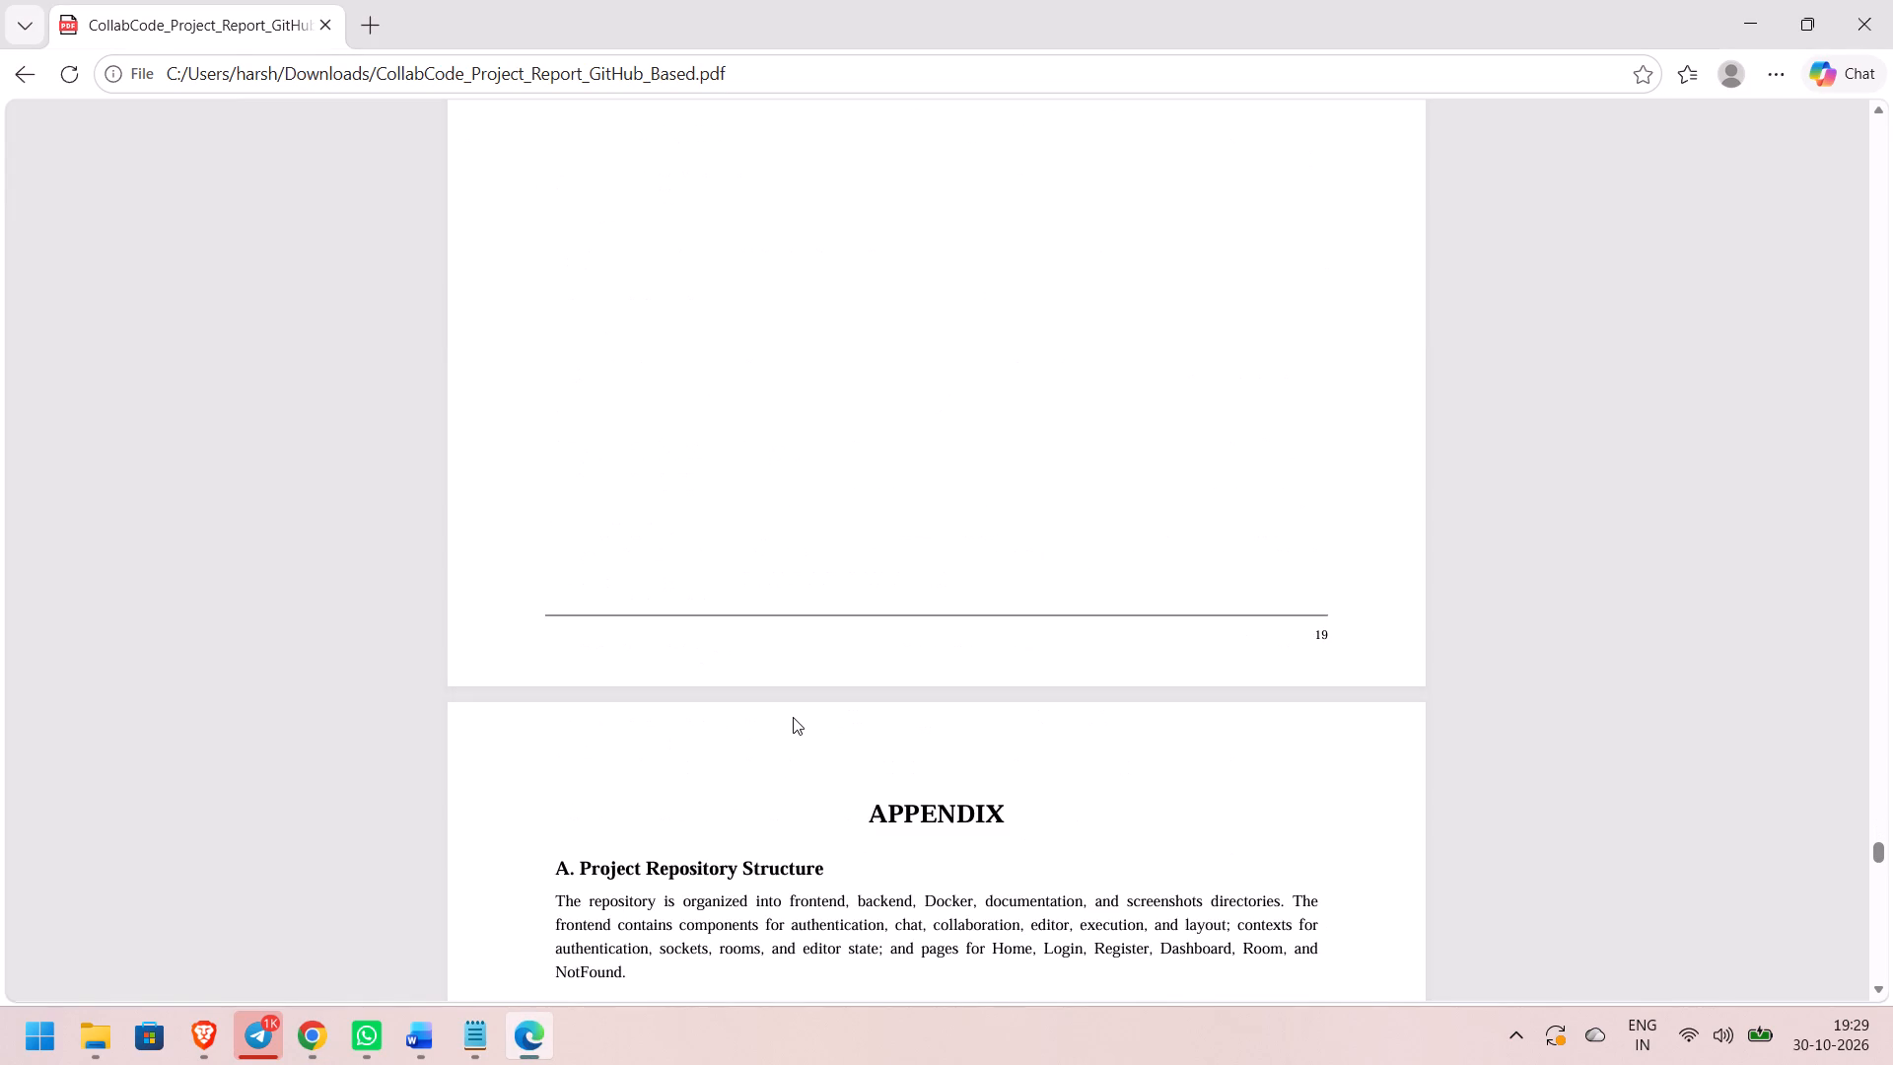
scroll(793, 717, up, 2)
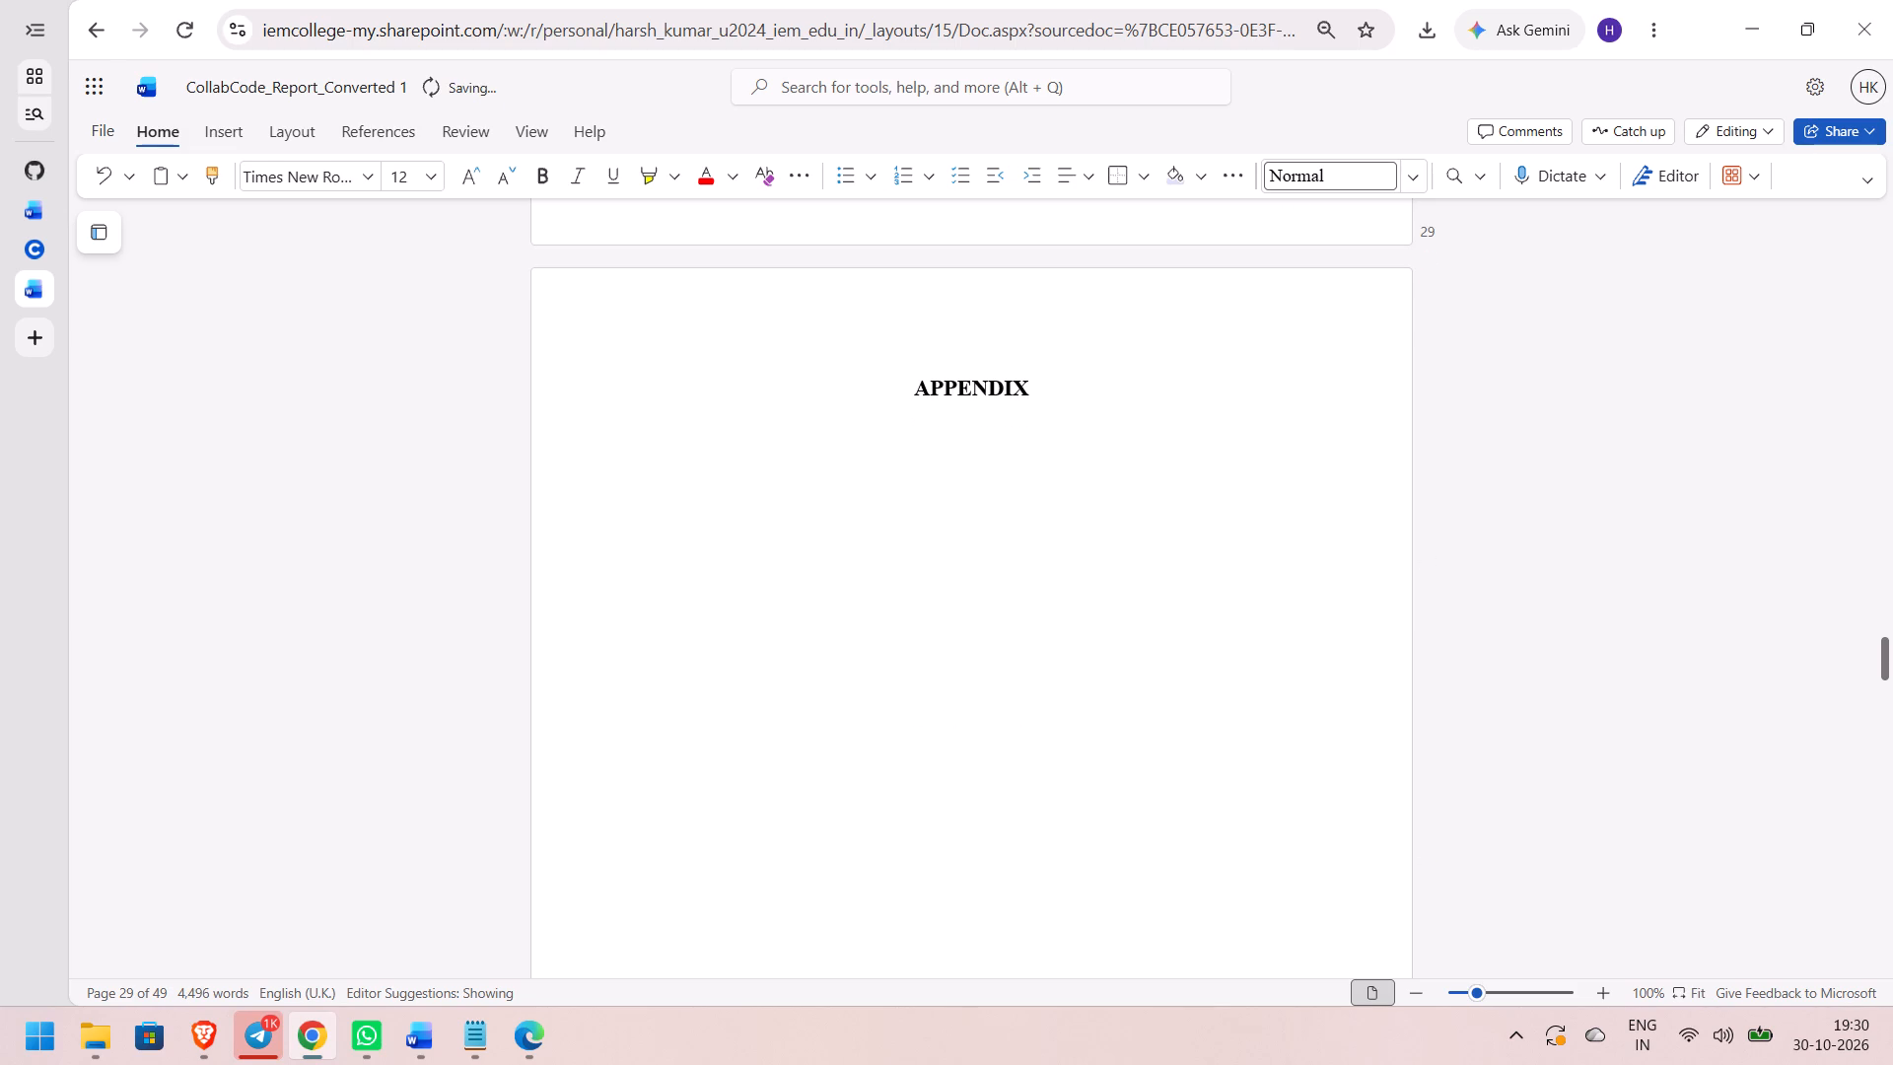
double_click(825, 494)
click(889, 444)
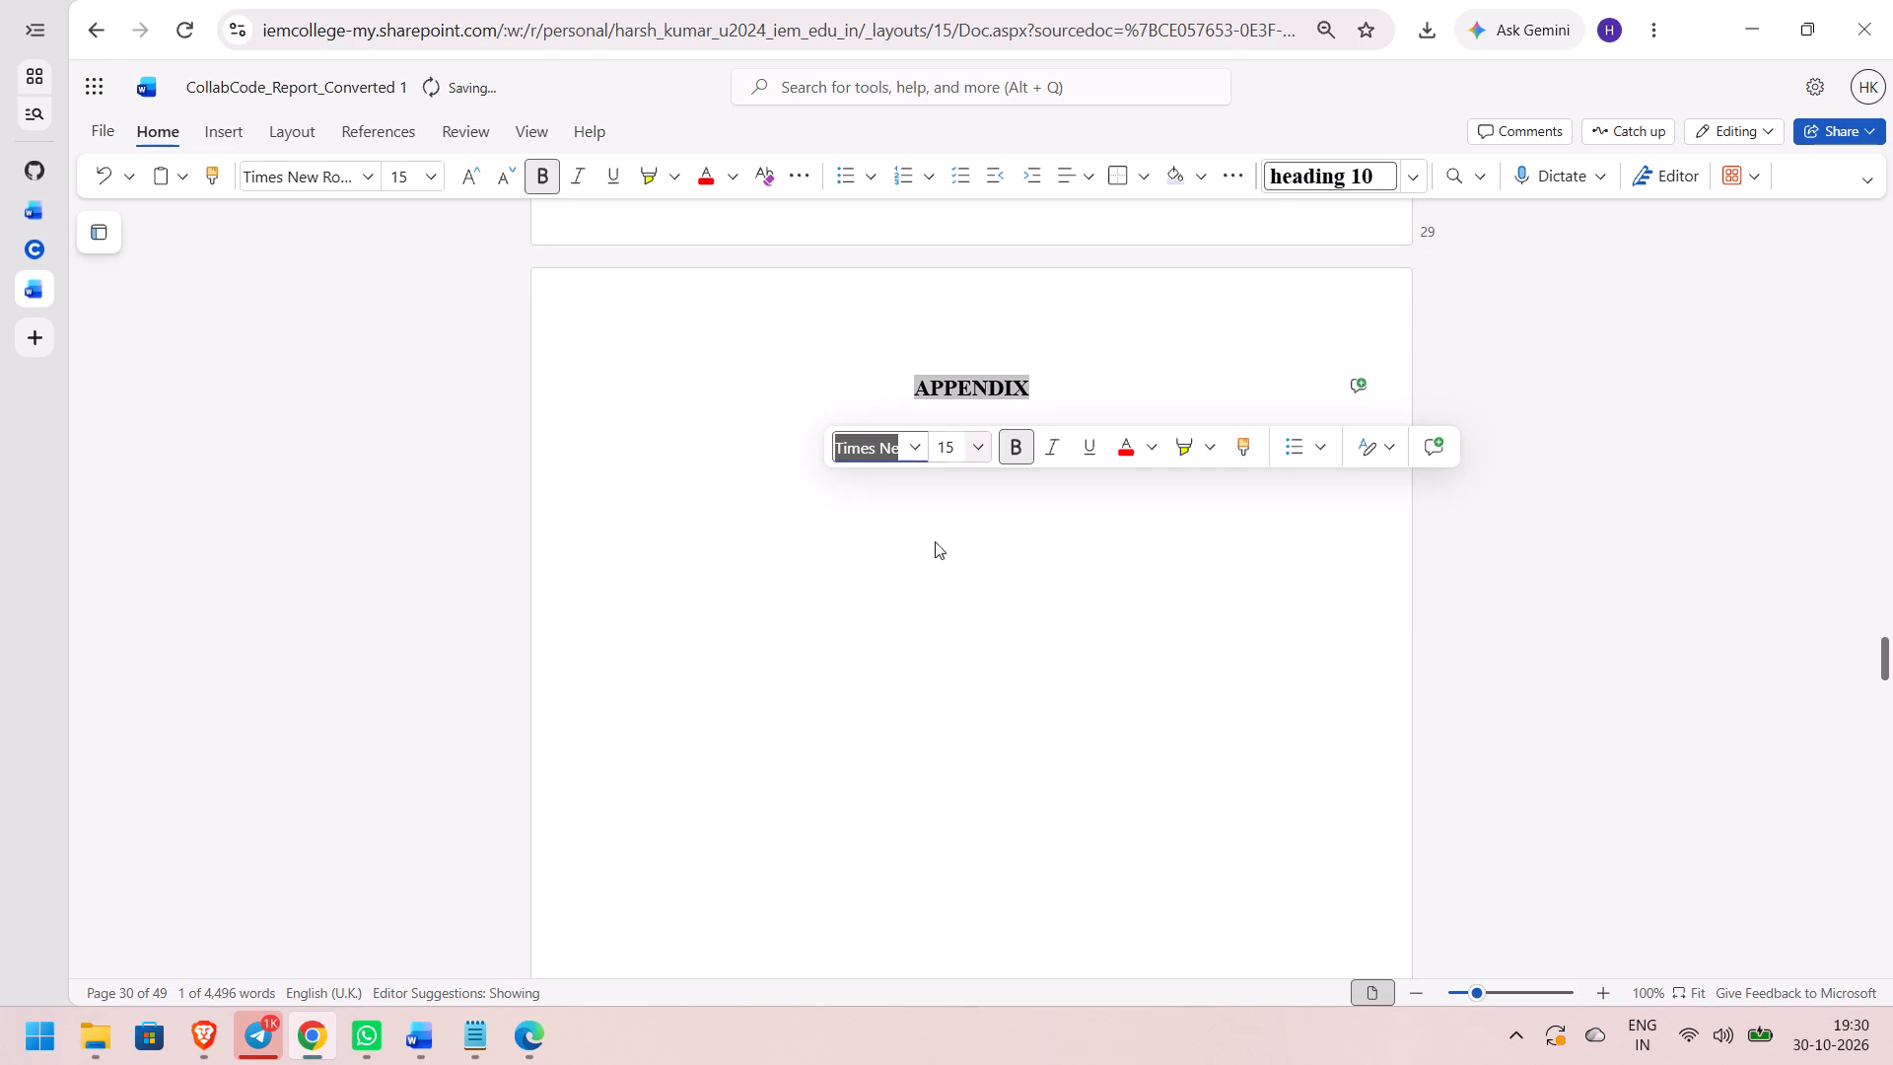
click(933, 575)
scroll(918, 517, down, 3)
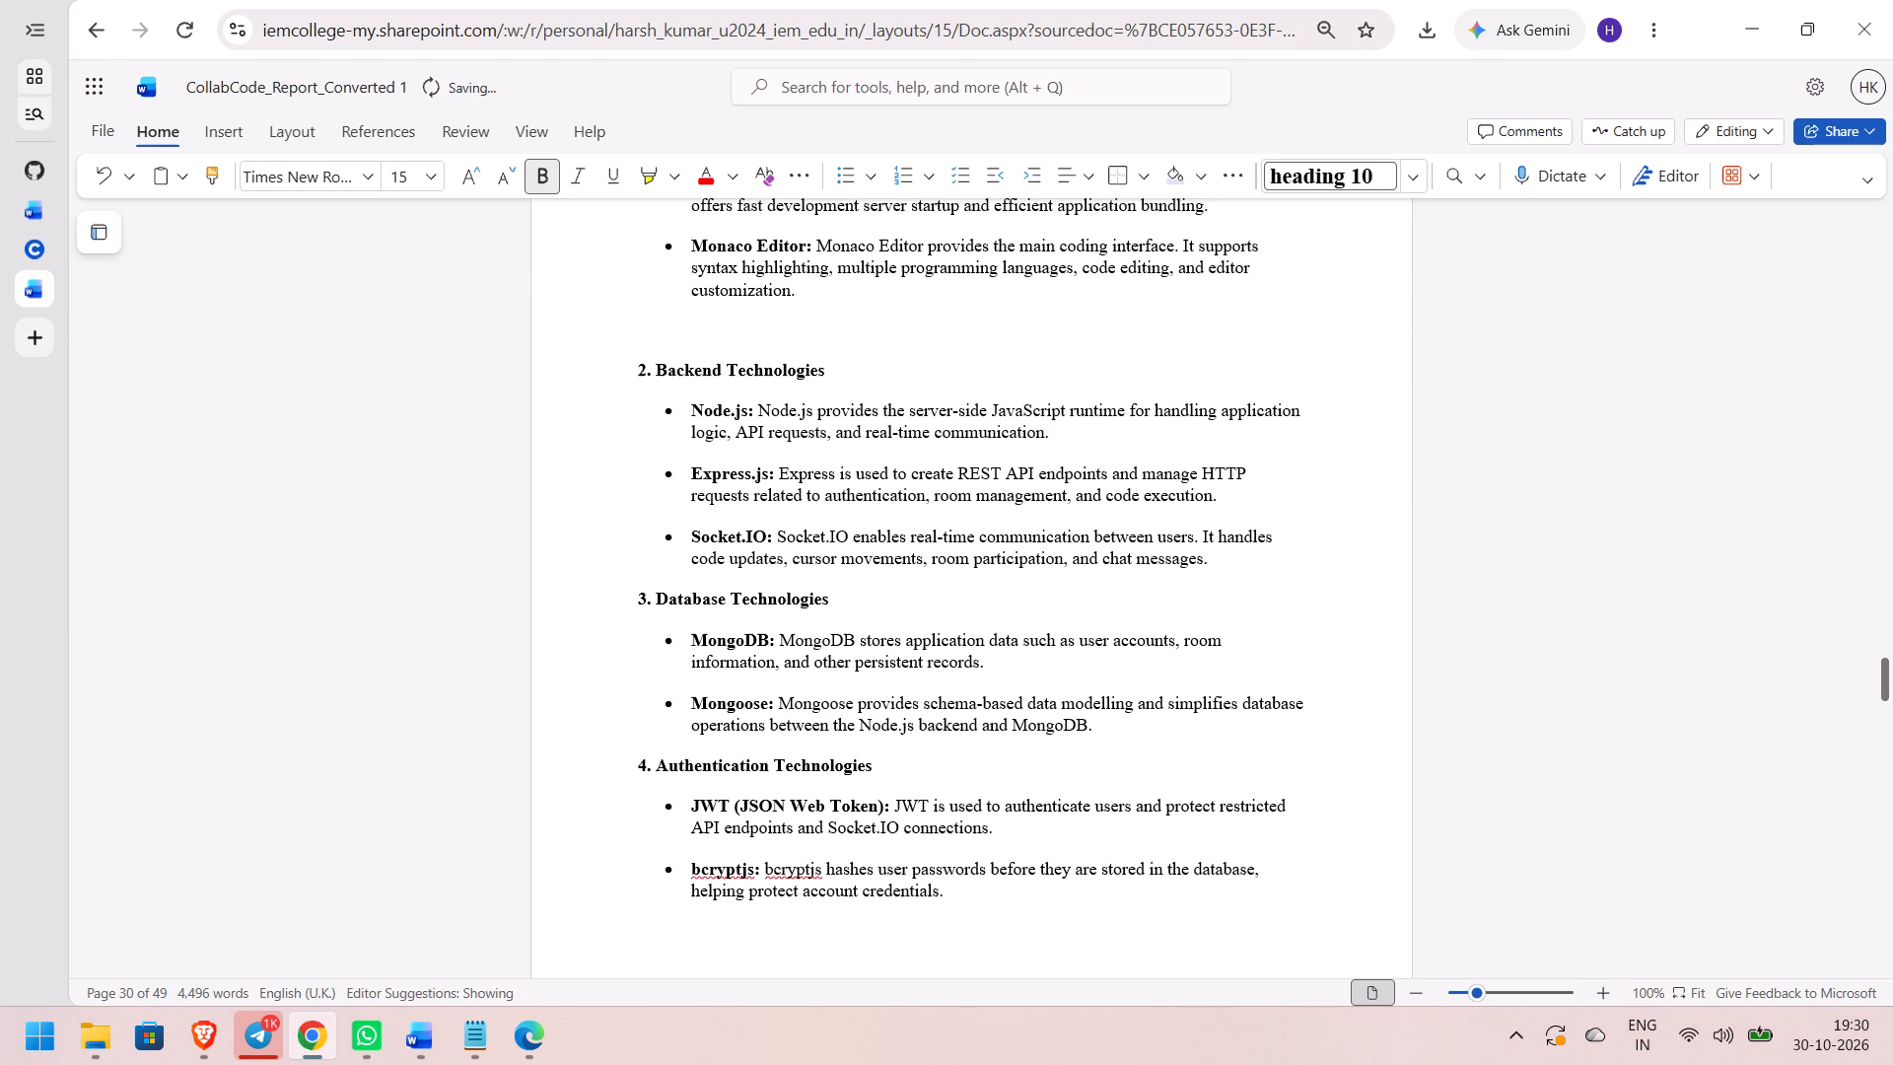
scroll(920, 516, up, 2)
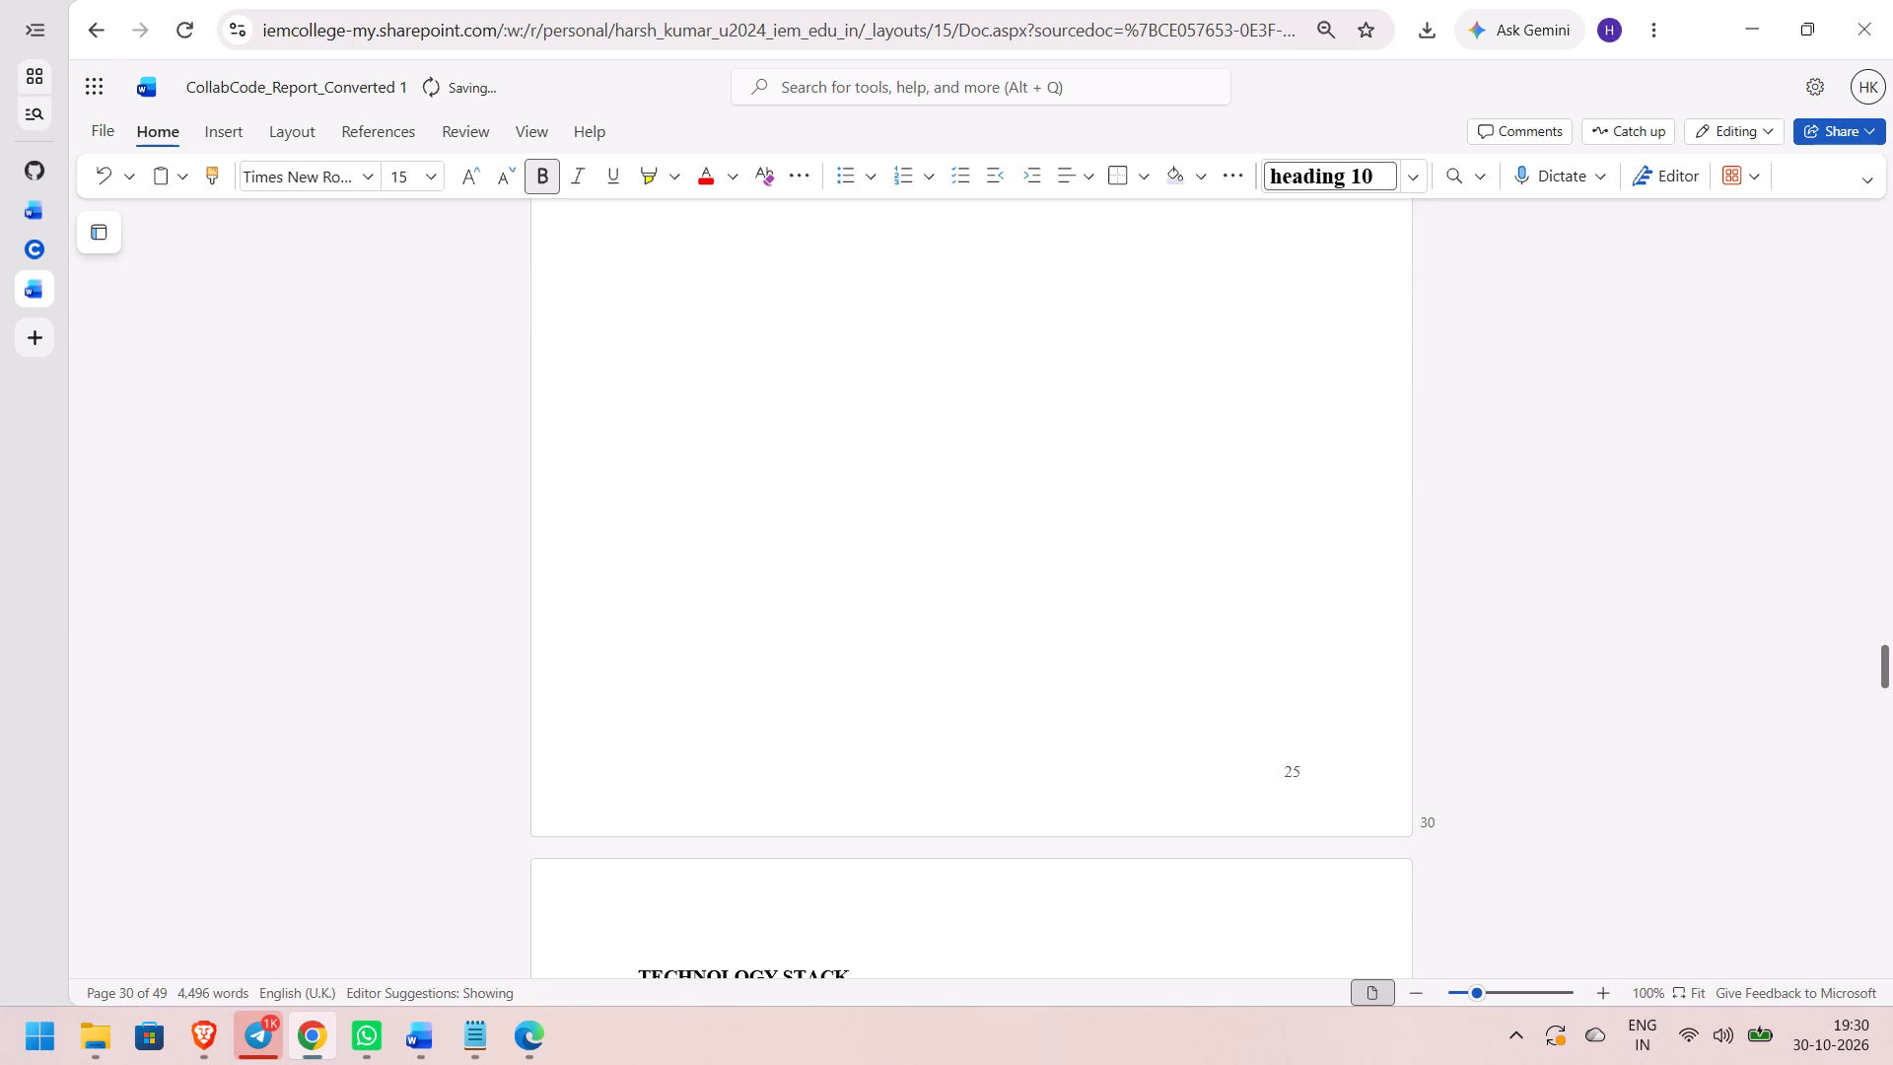
scroll(923, 516, down, 1)
scroll(923, 516, up, 2)
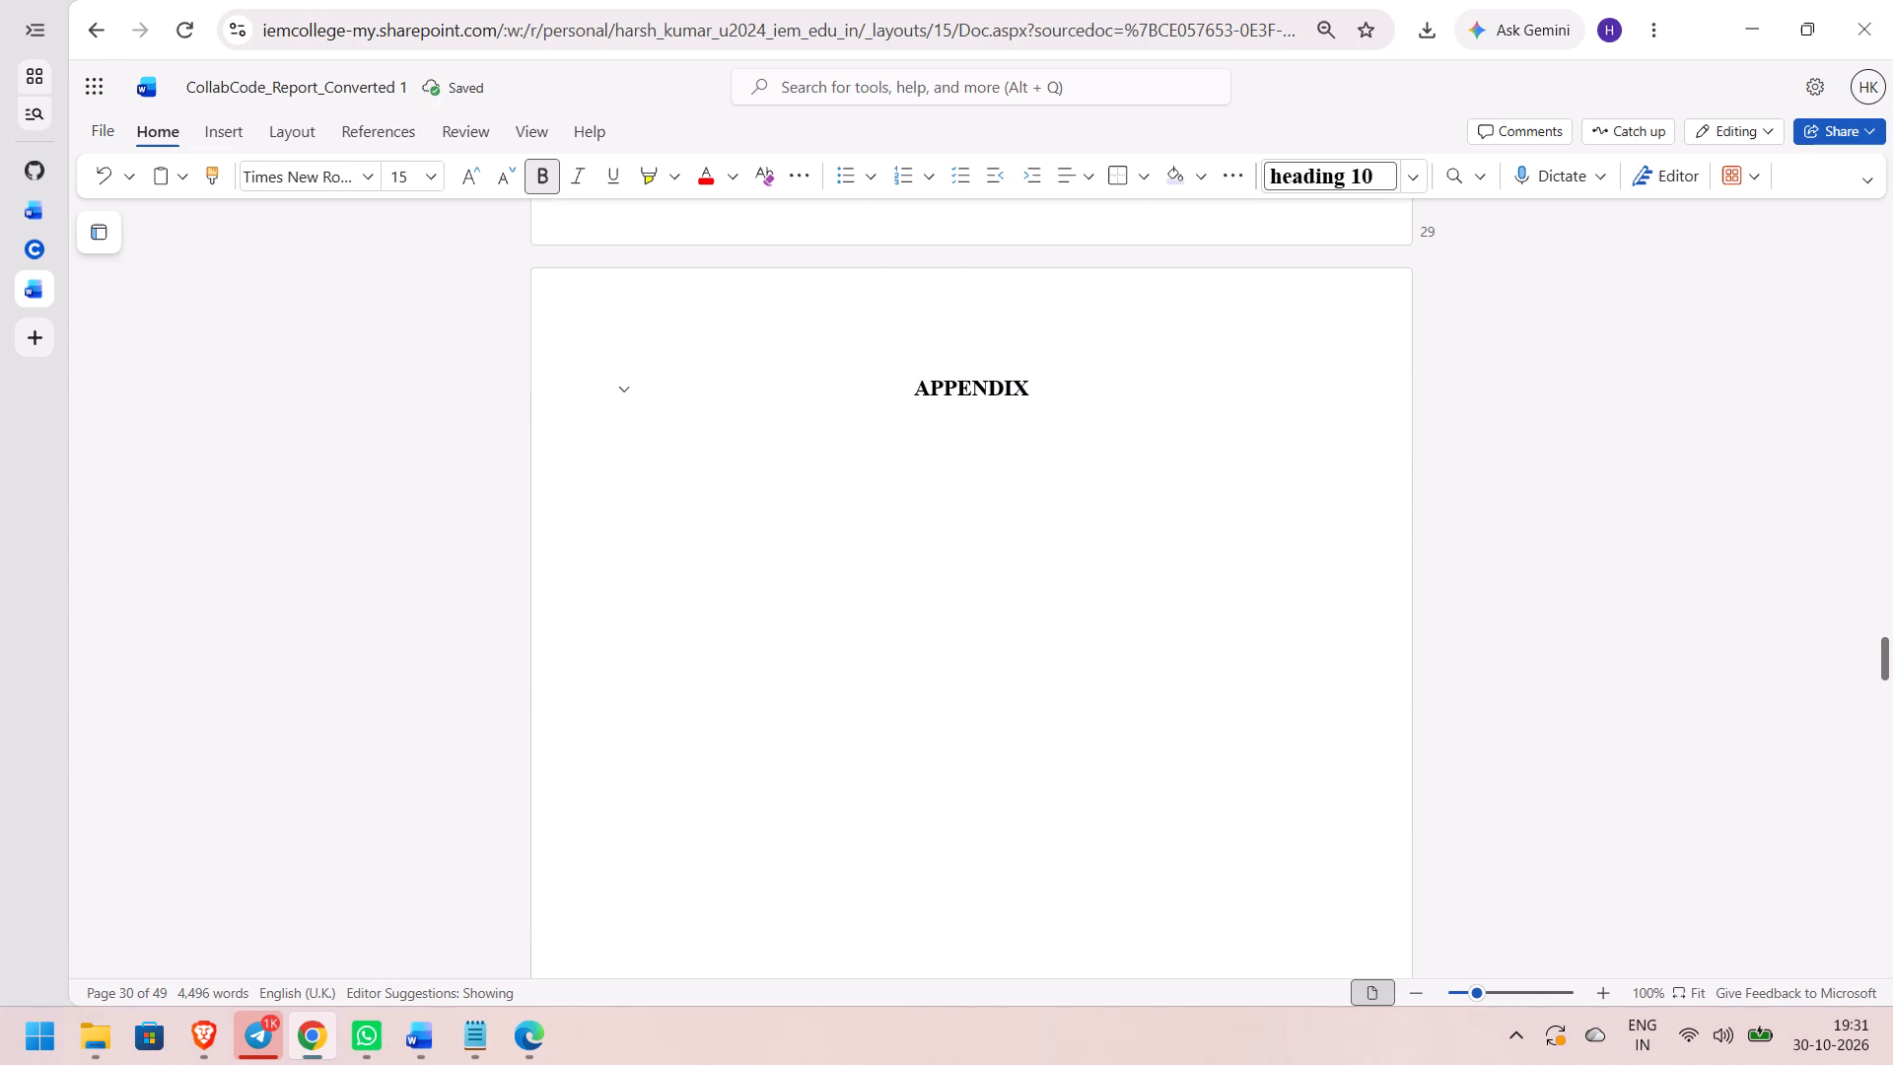
Copy the APPENDIX heading and paste it into the page header area above TECHNOLOGY STACK.
drag(910, 416, 1085, 422)
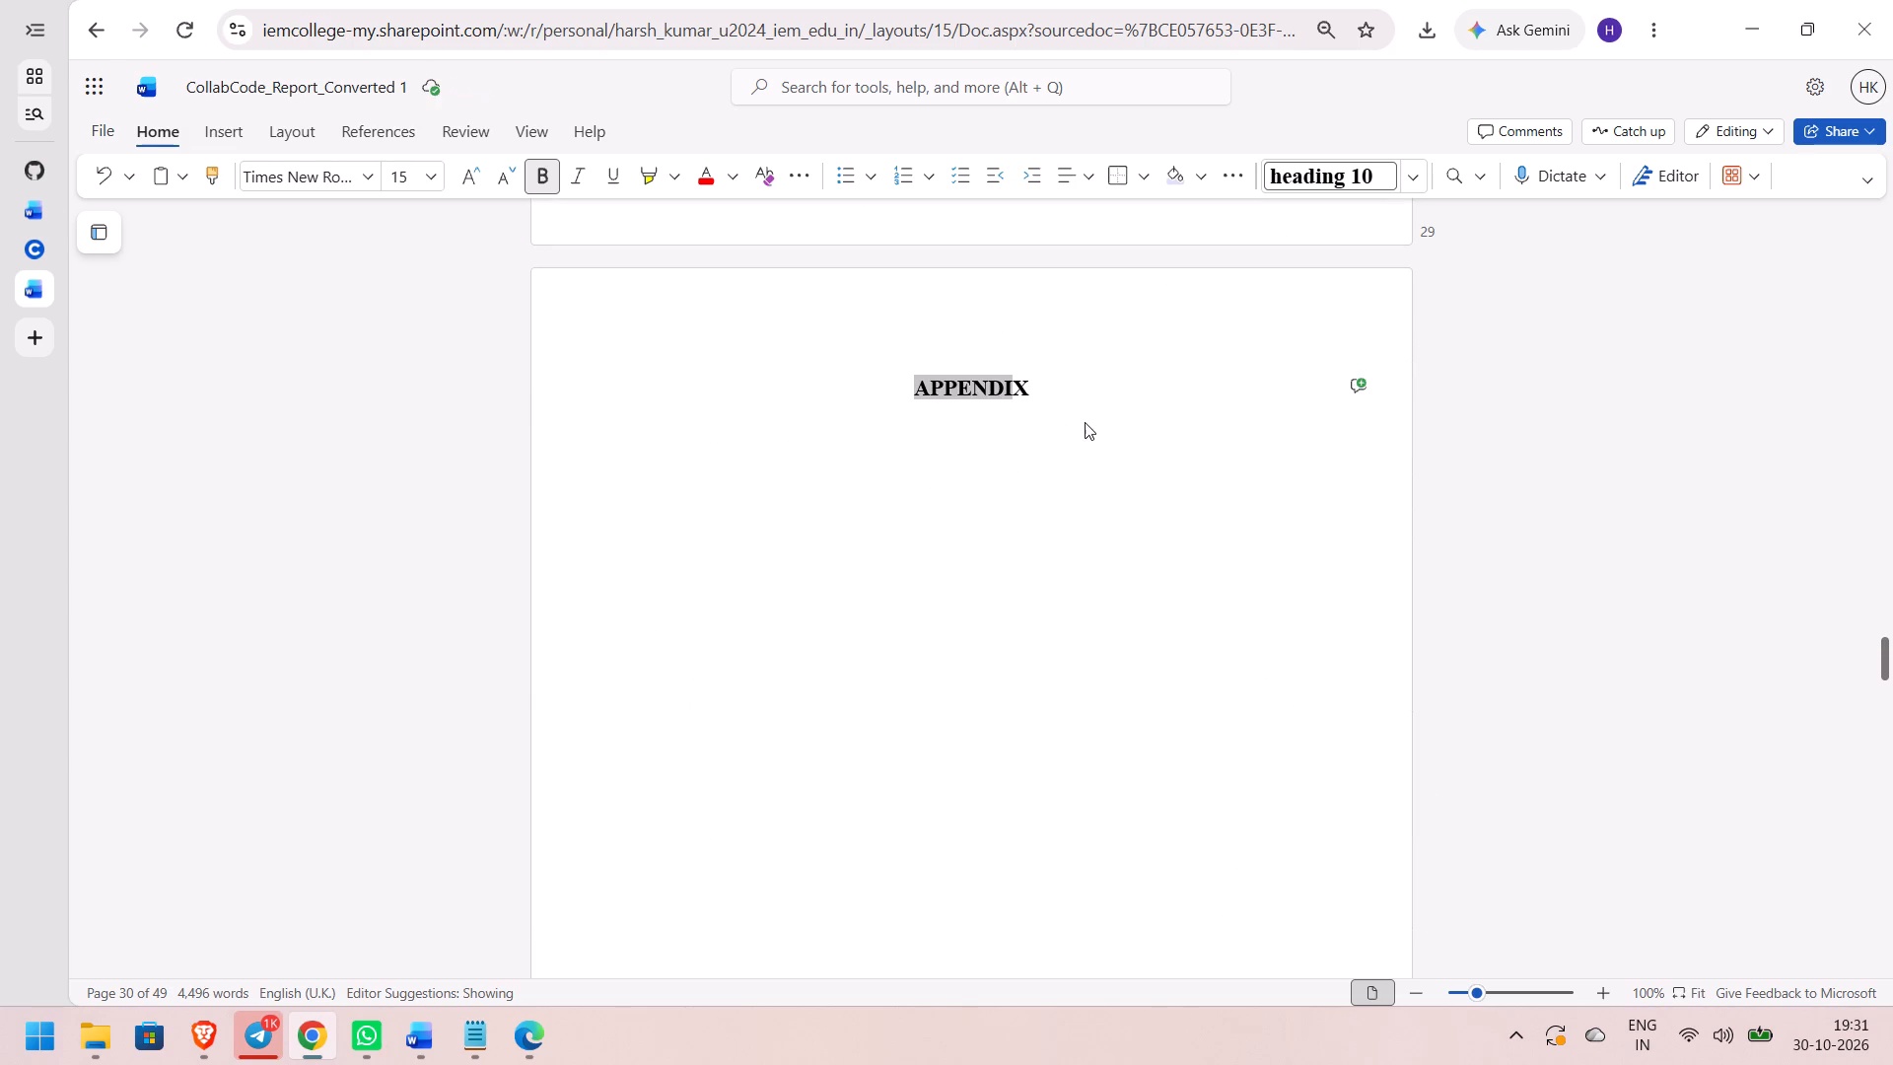
drag(1085, 422, 1047, 378)
key(ctrl+c)
scroll(783, 545, down, 2)
click(946, 447)
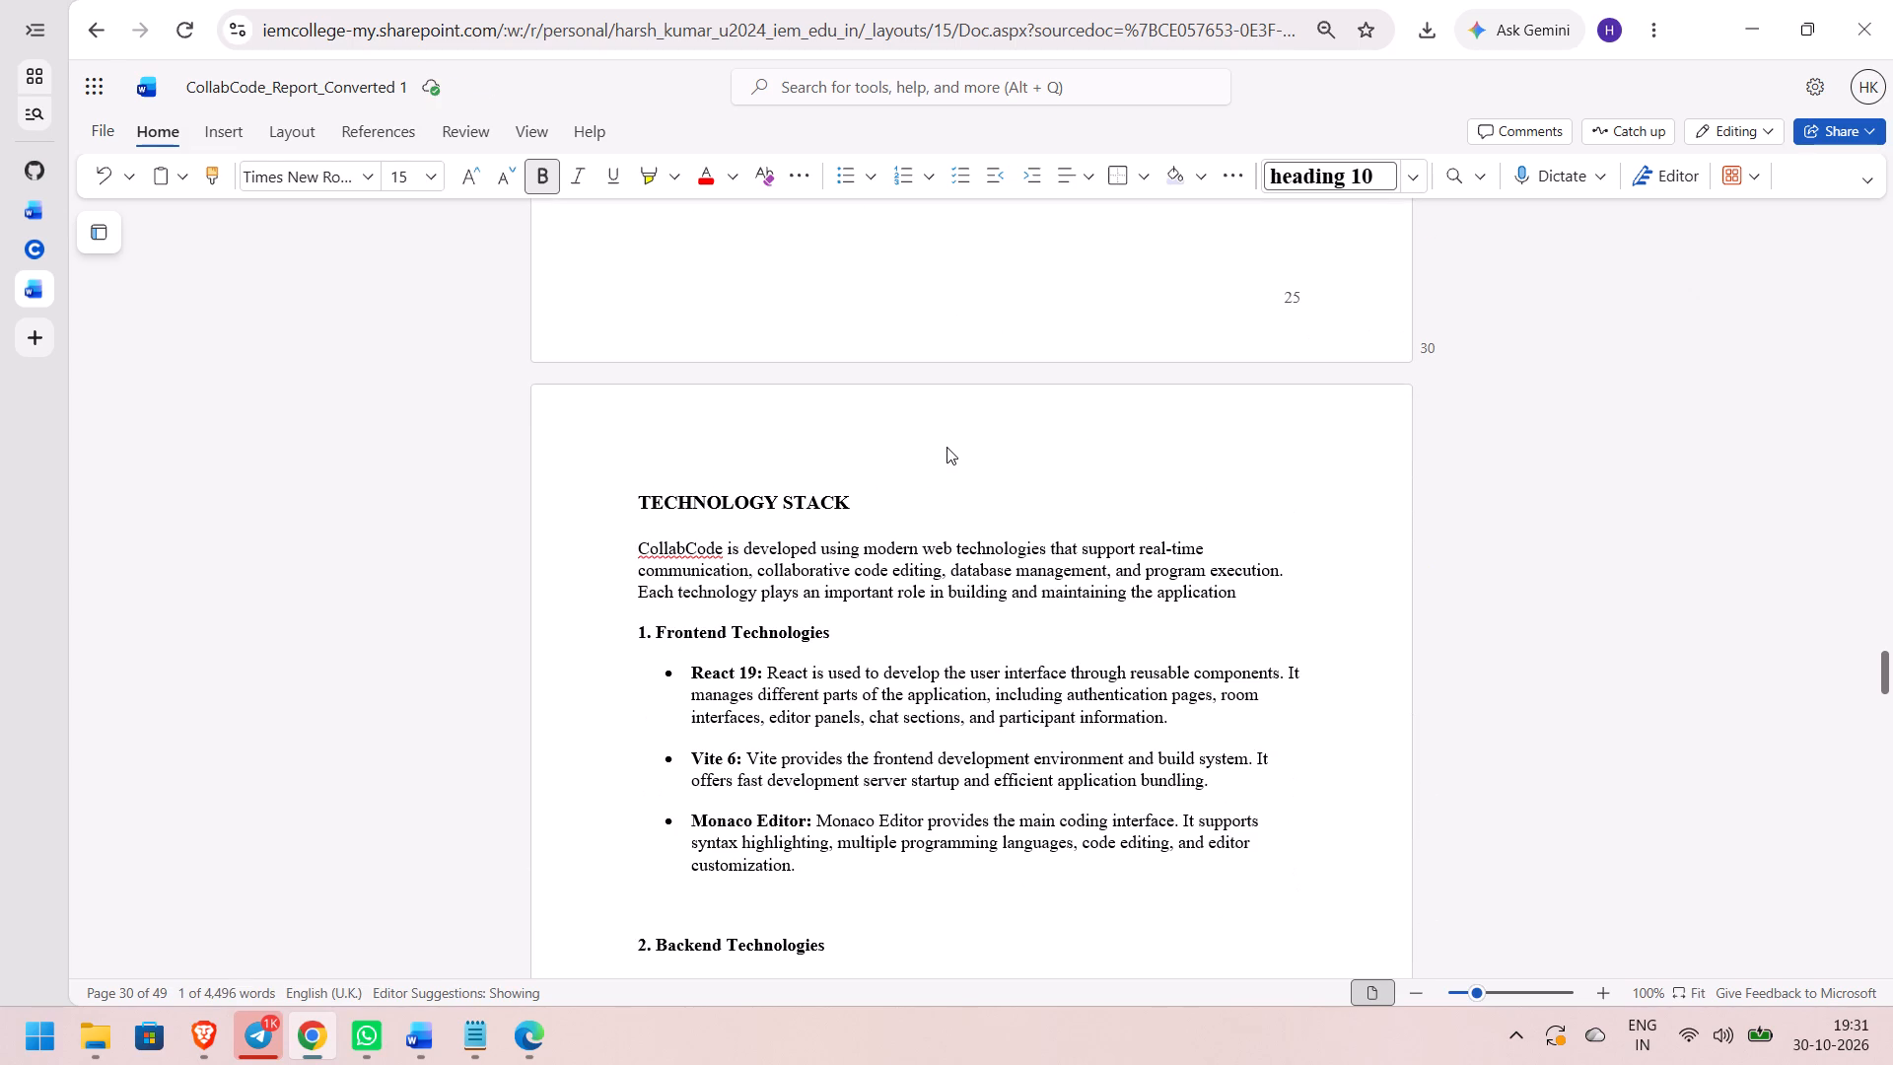
click(898, 471)
click(928, 489)
double_click(907, 476)
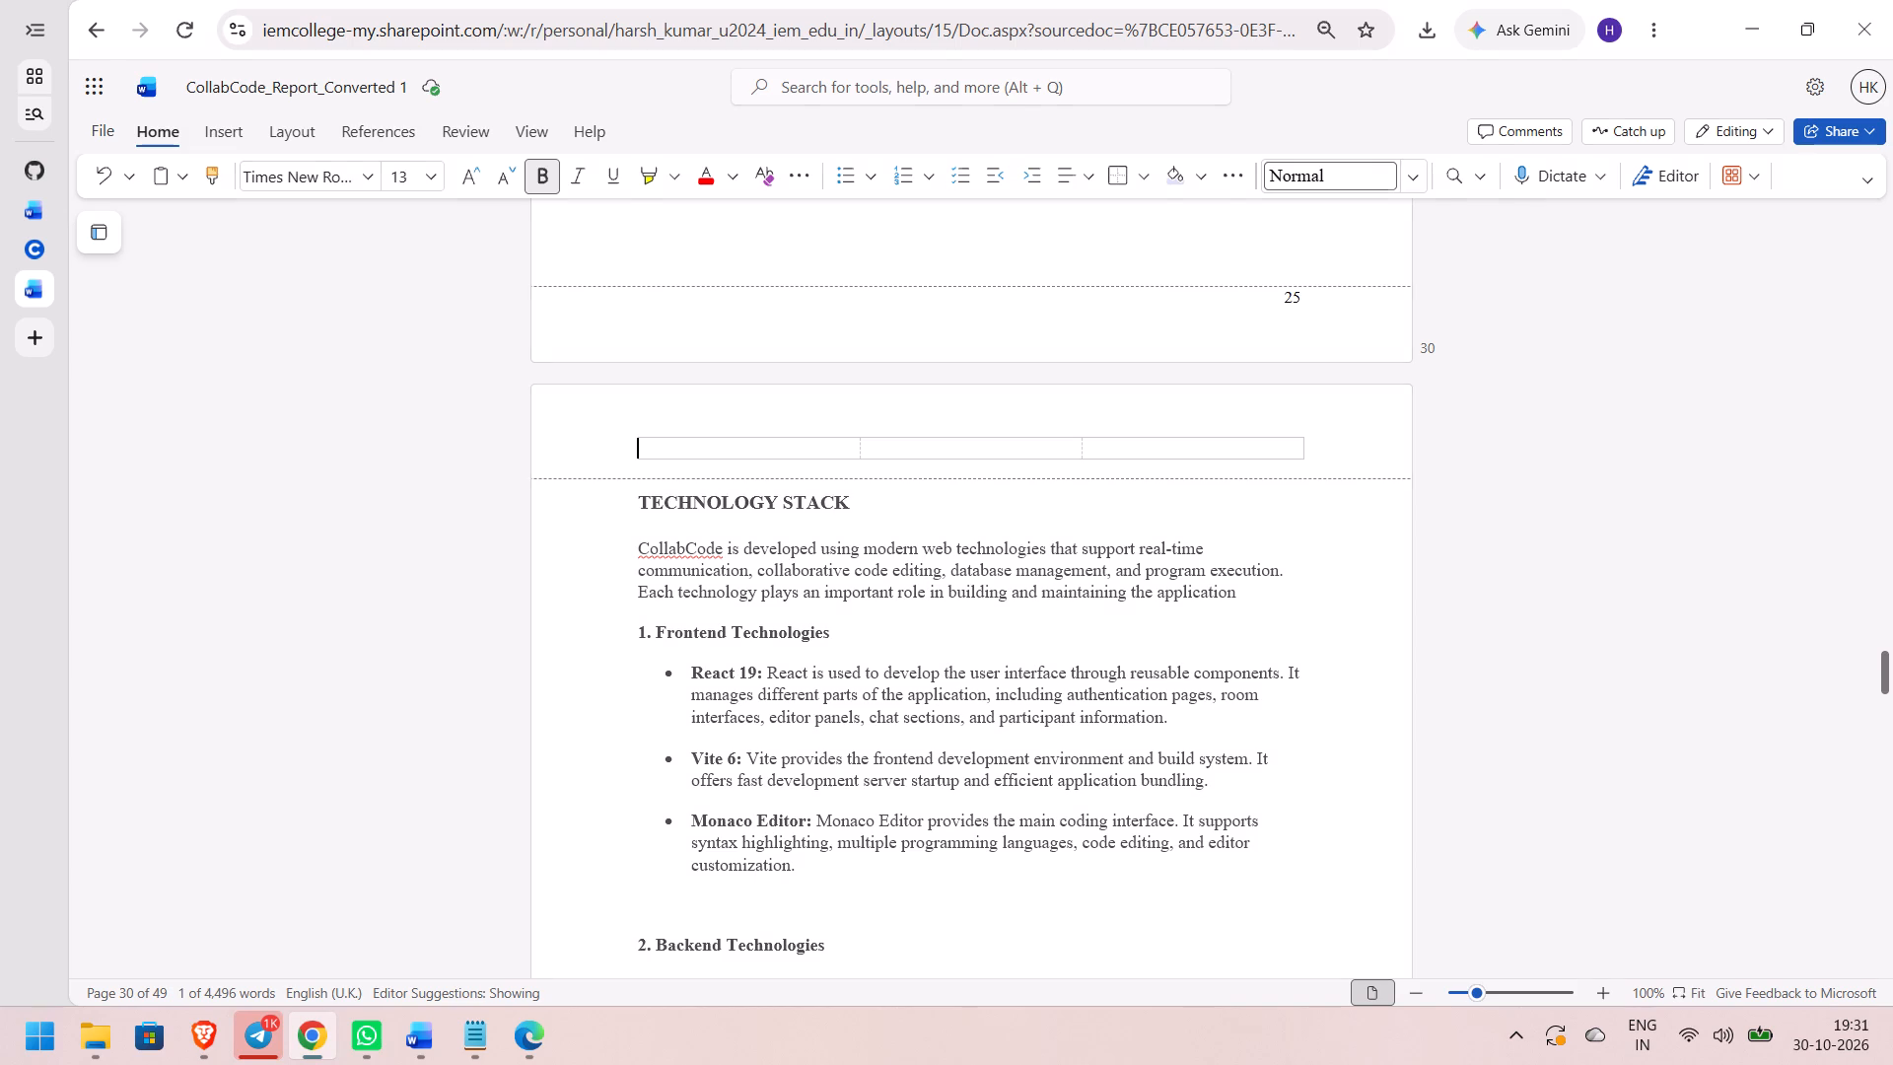
key(ctrl+v)
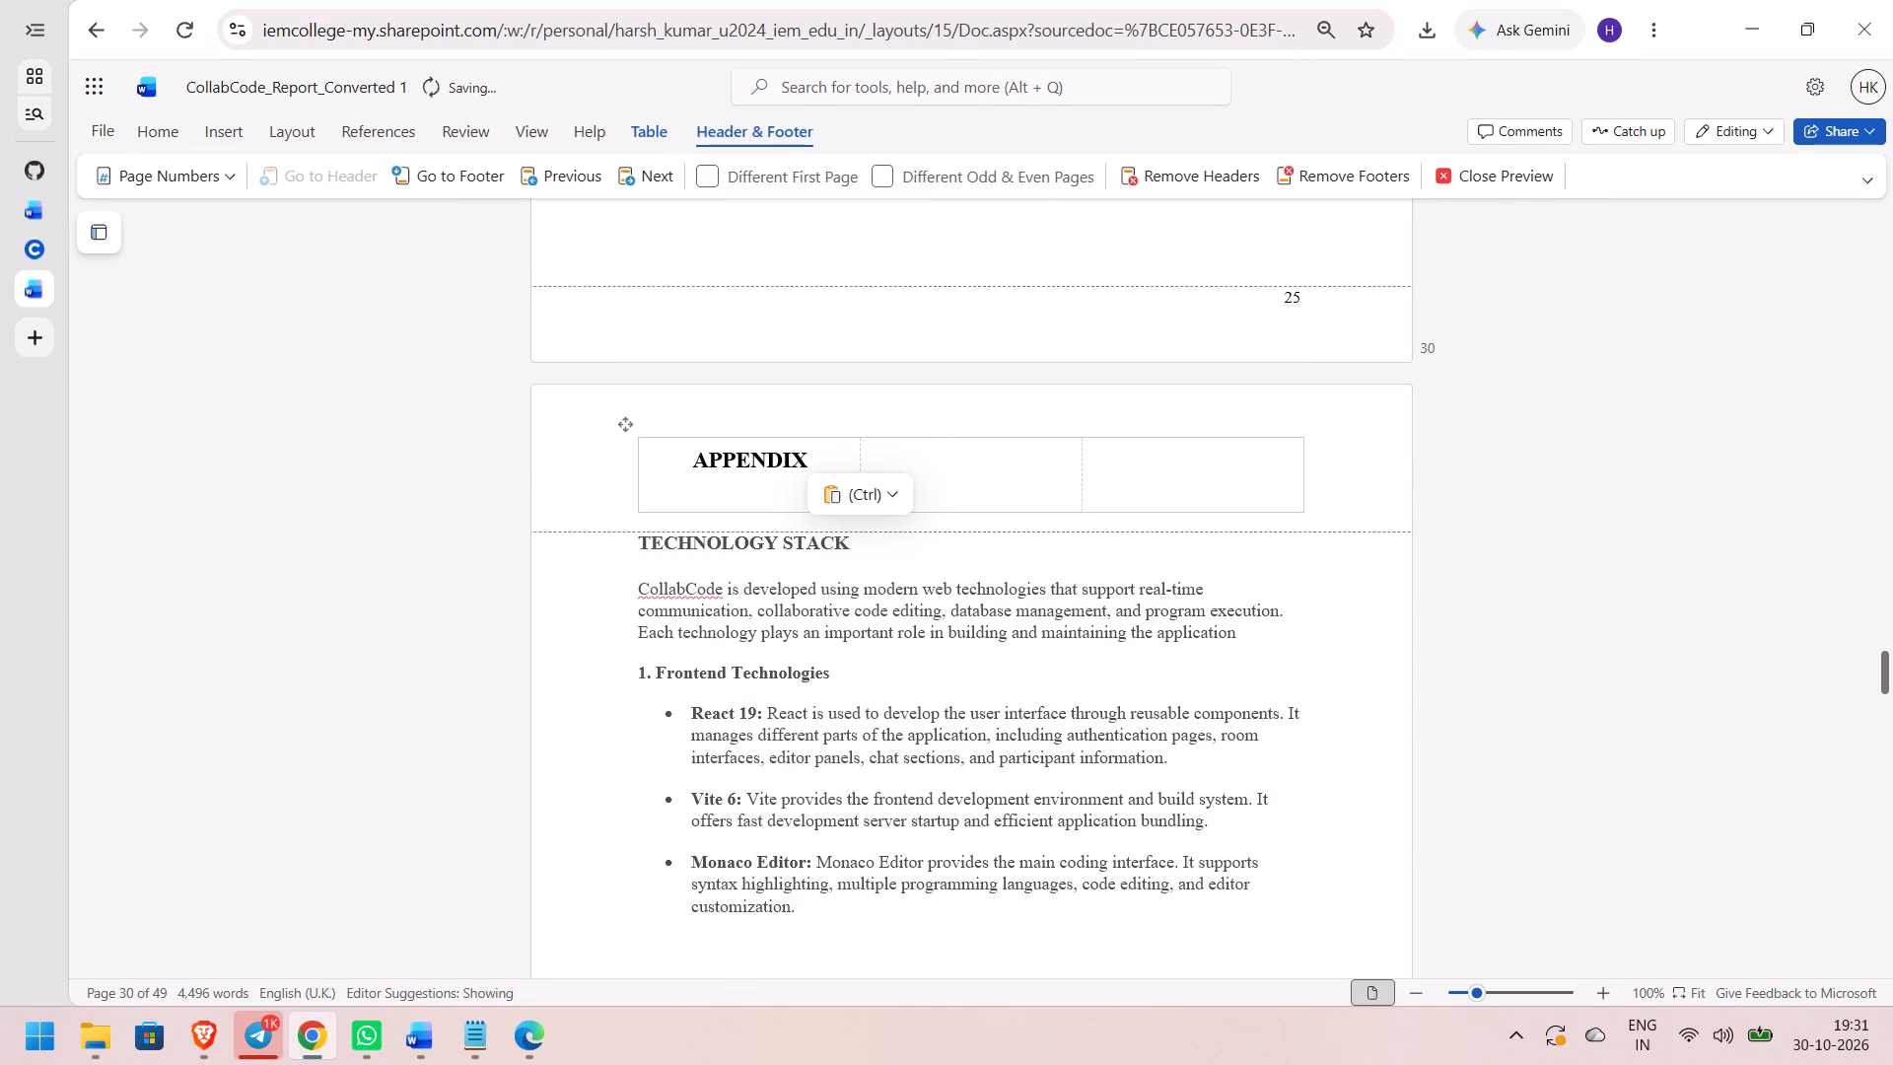
drag(765, 469, 884, 502)
Close header editing and examine the preceding pages for the APPENDIX text repeated in their headers.
click(1499, 172)
scroll(1217, 494, down, 1)
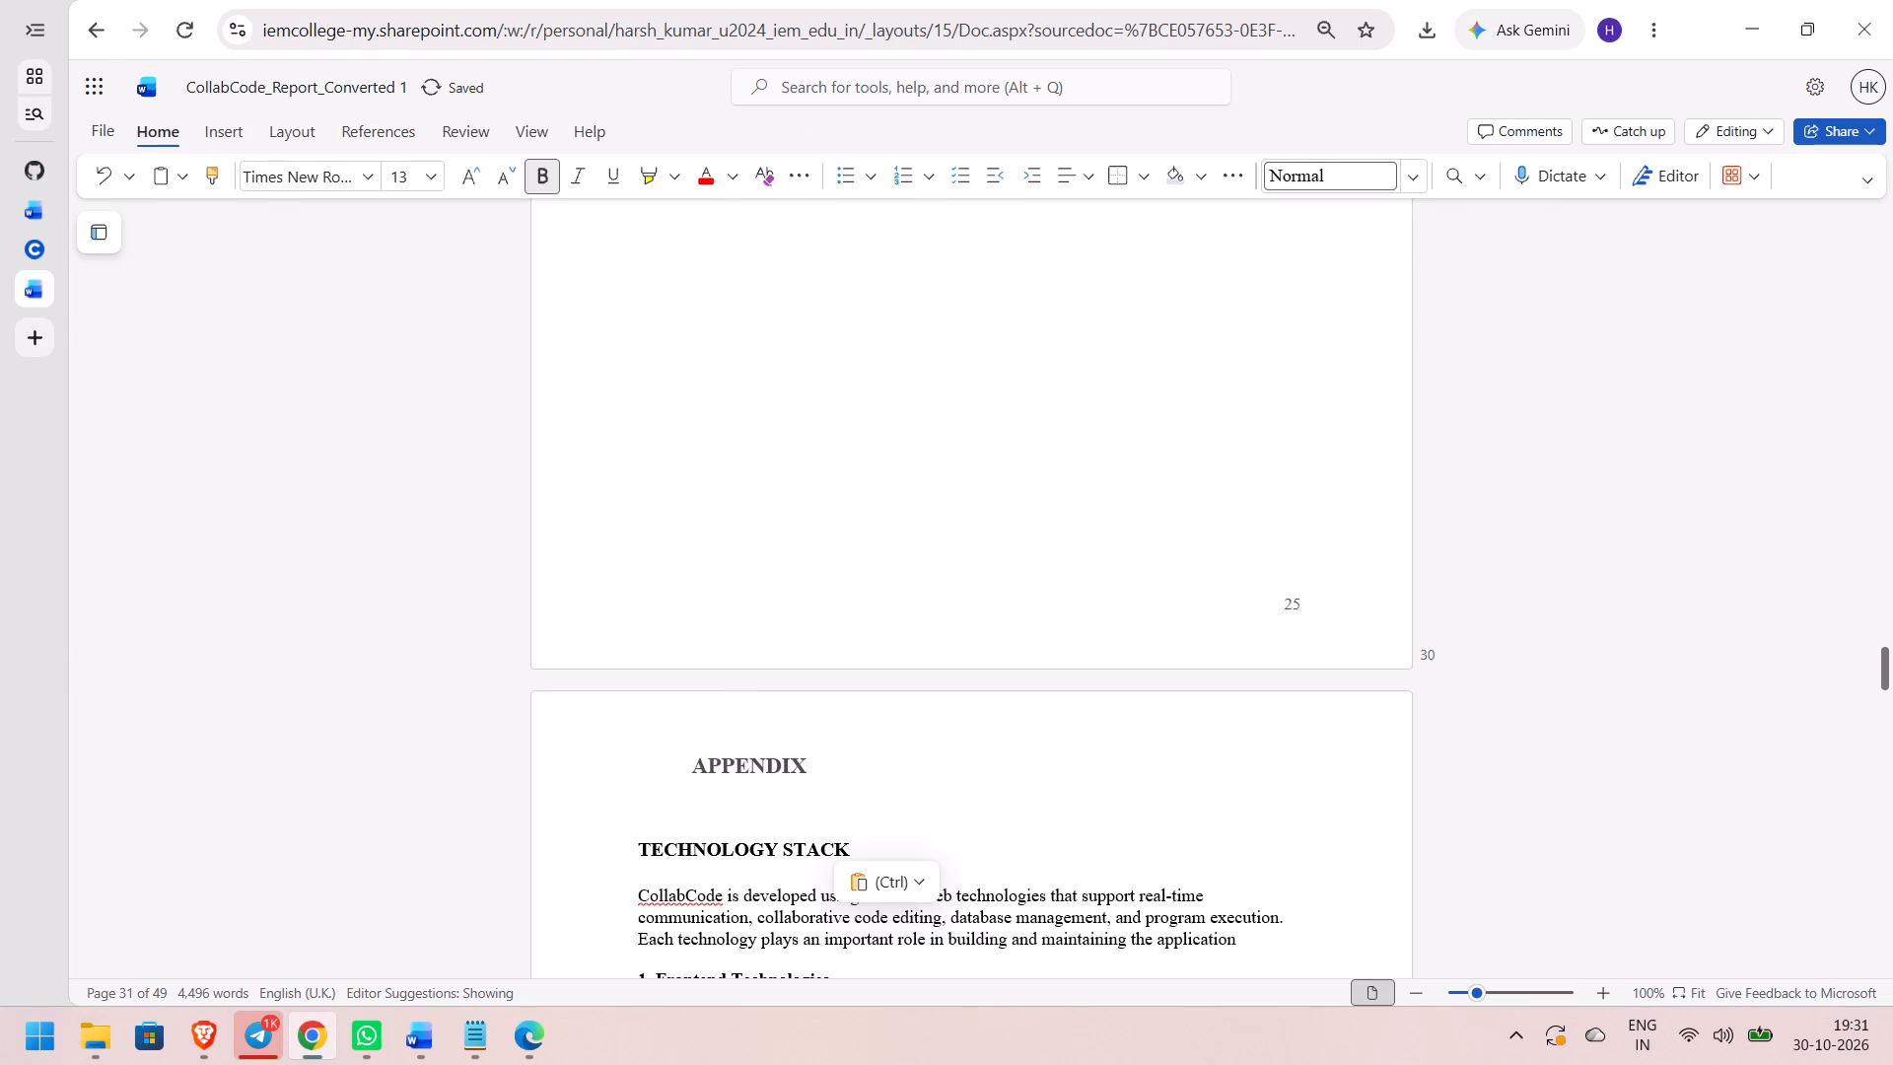
scroll(1173, 514, up, 3)
scroll(1164, 518, down, 1)
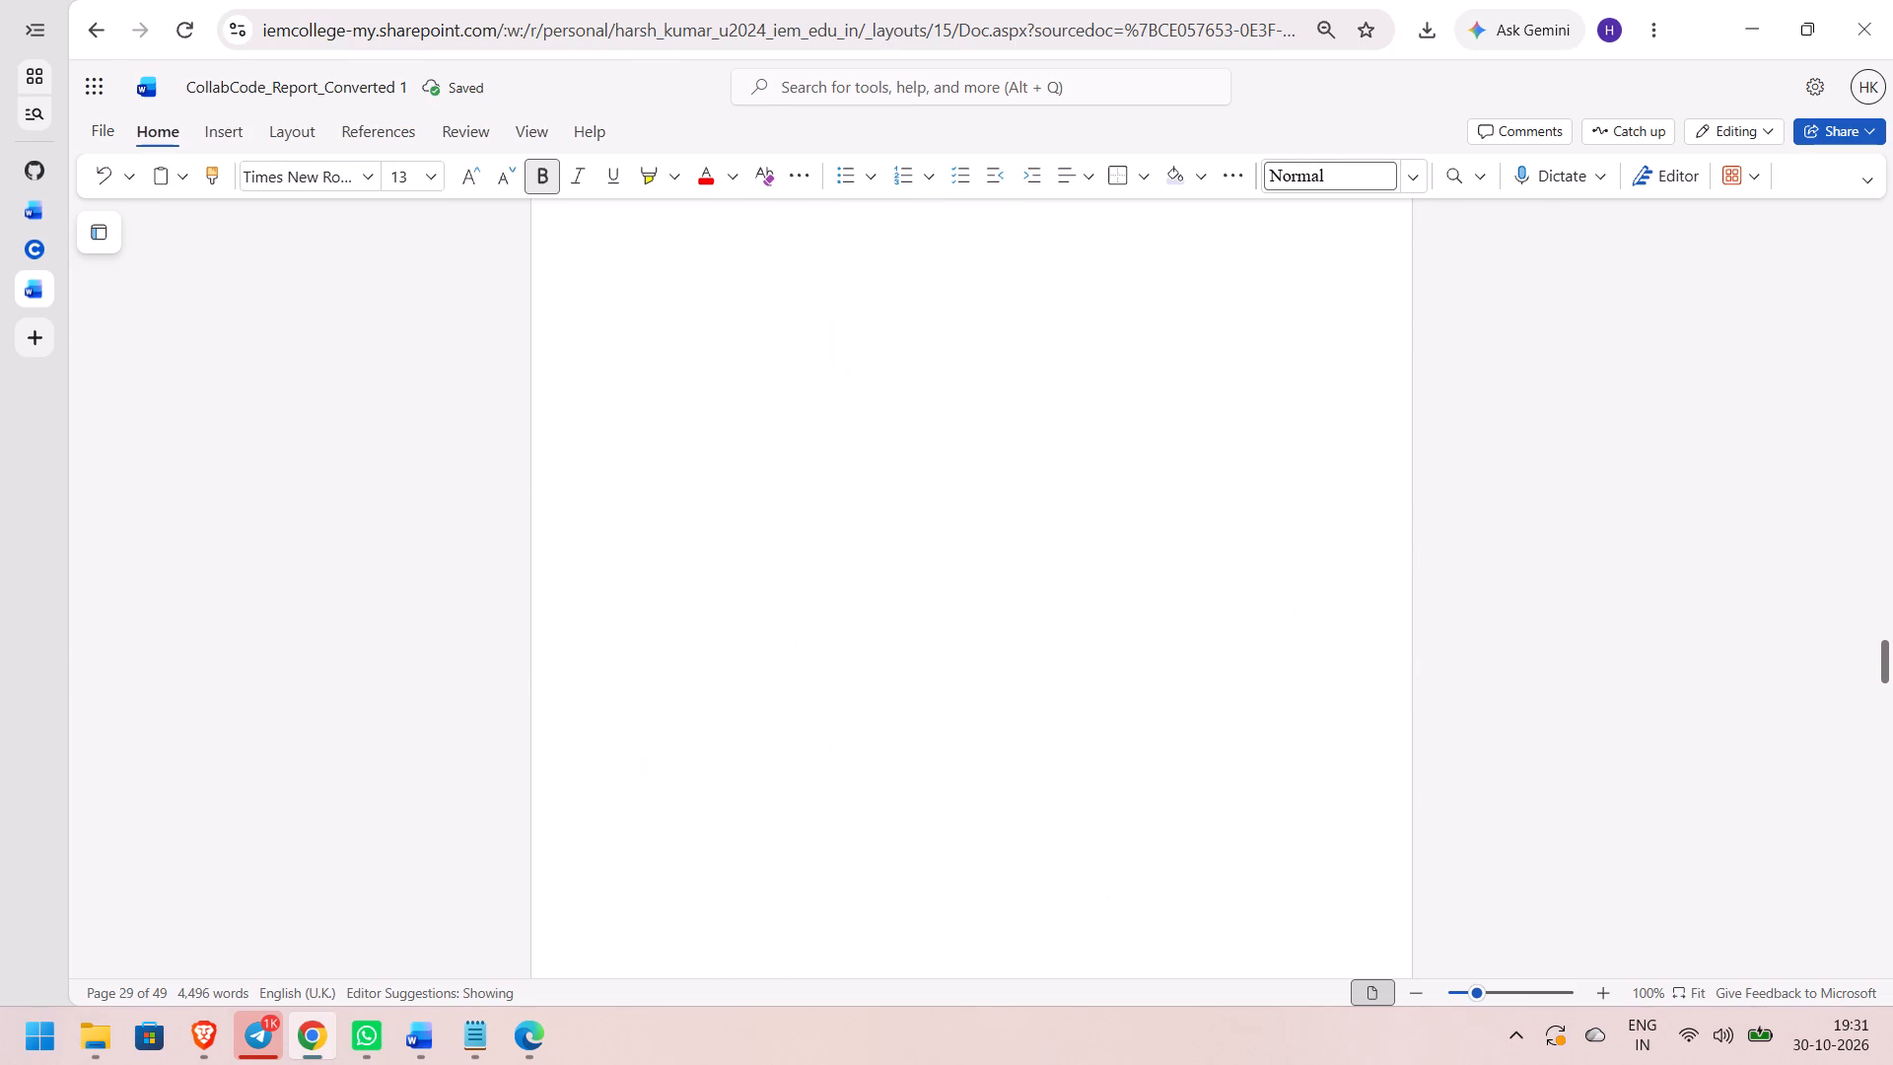
scroll(1164, 518, up, 9)
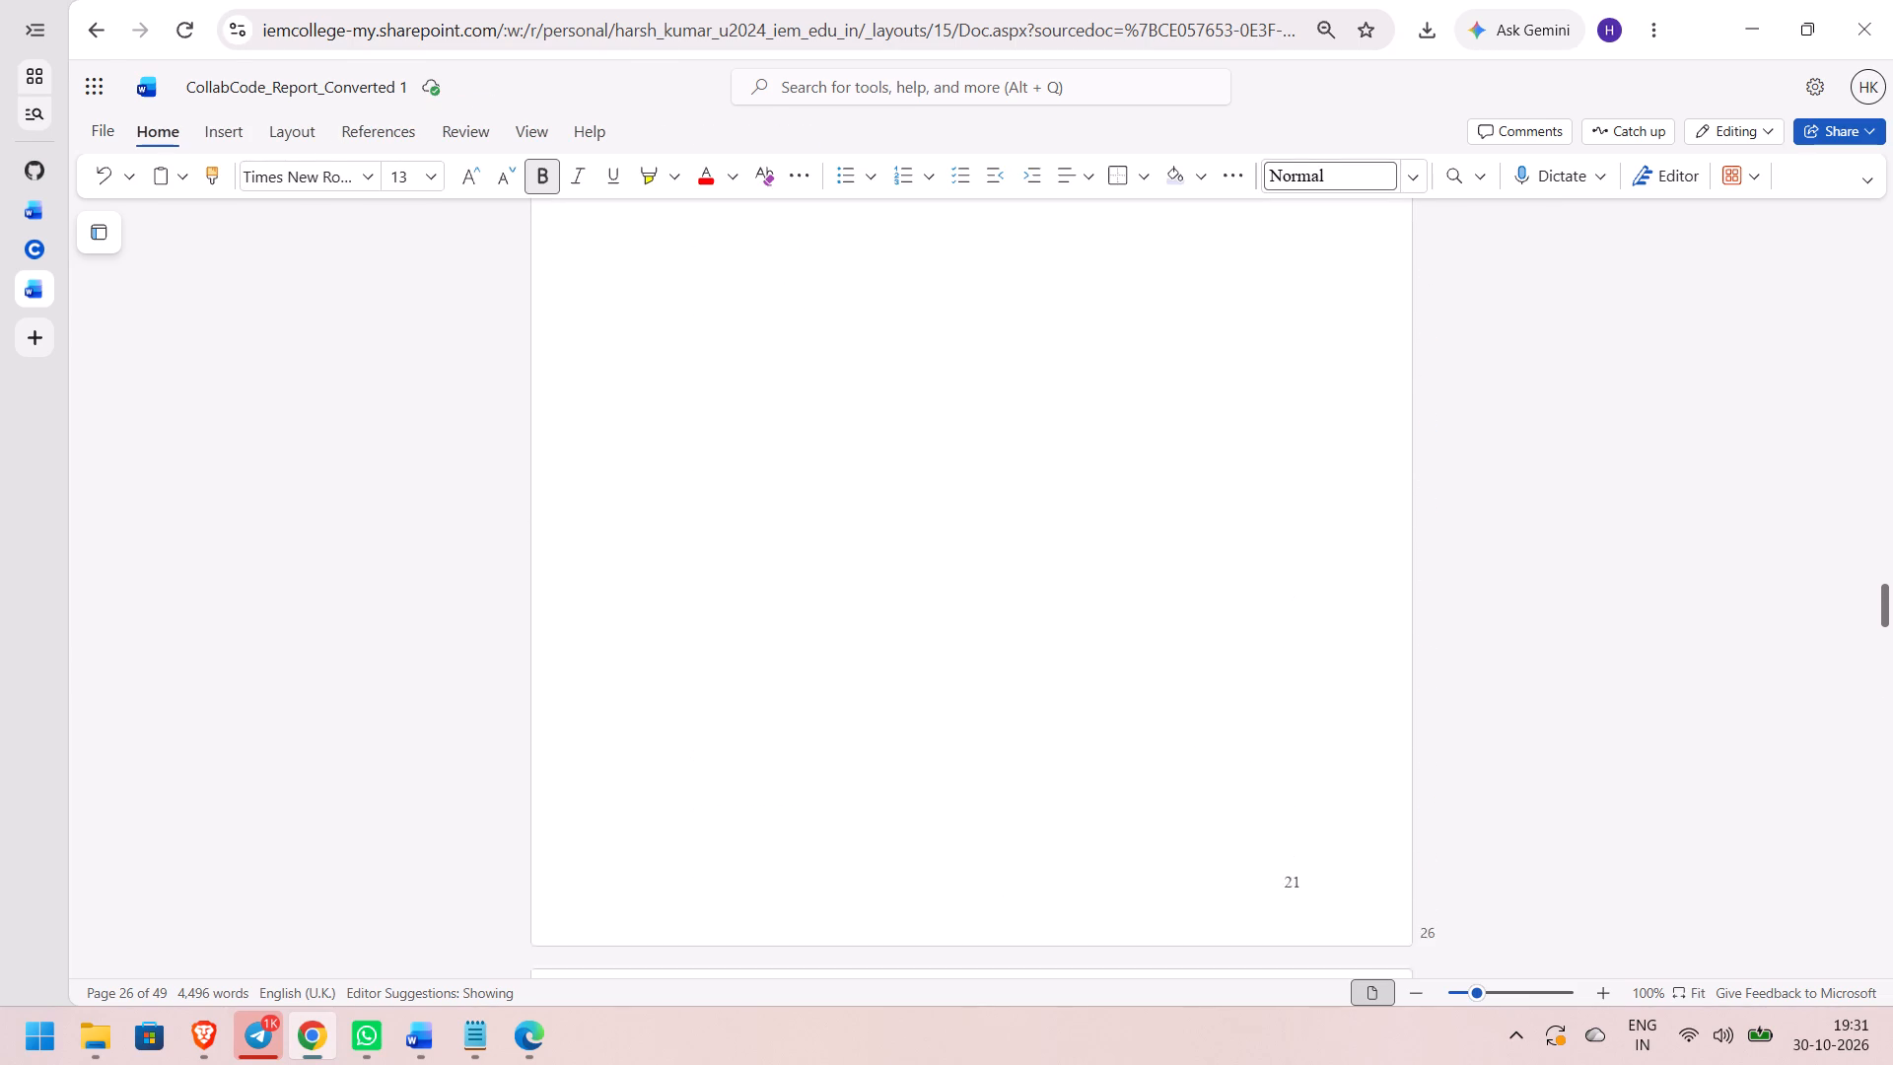
scroll(1164, 518, up, 6)
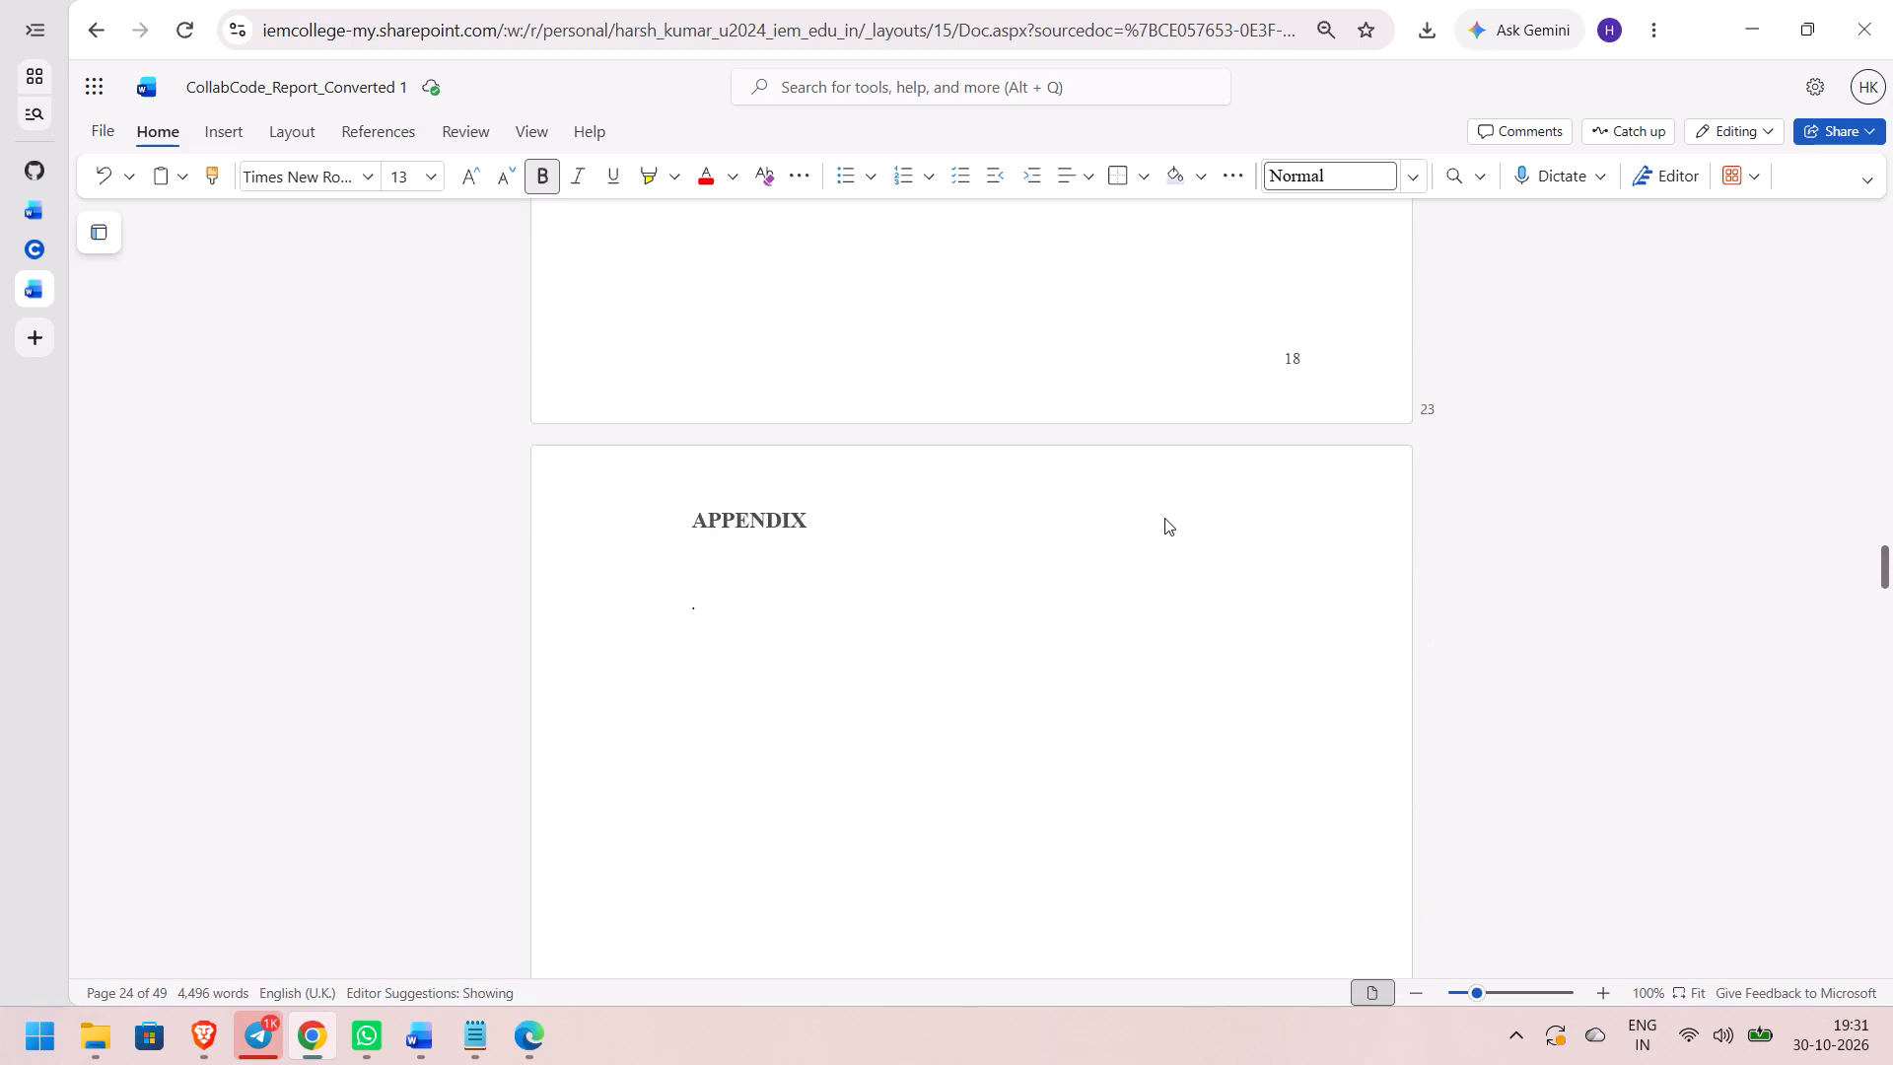
scroll(1164, 518, up, 6)
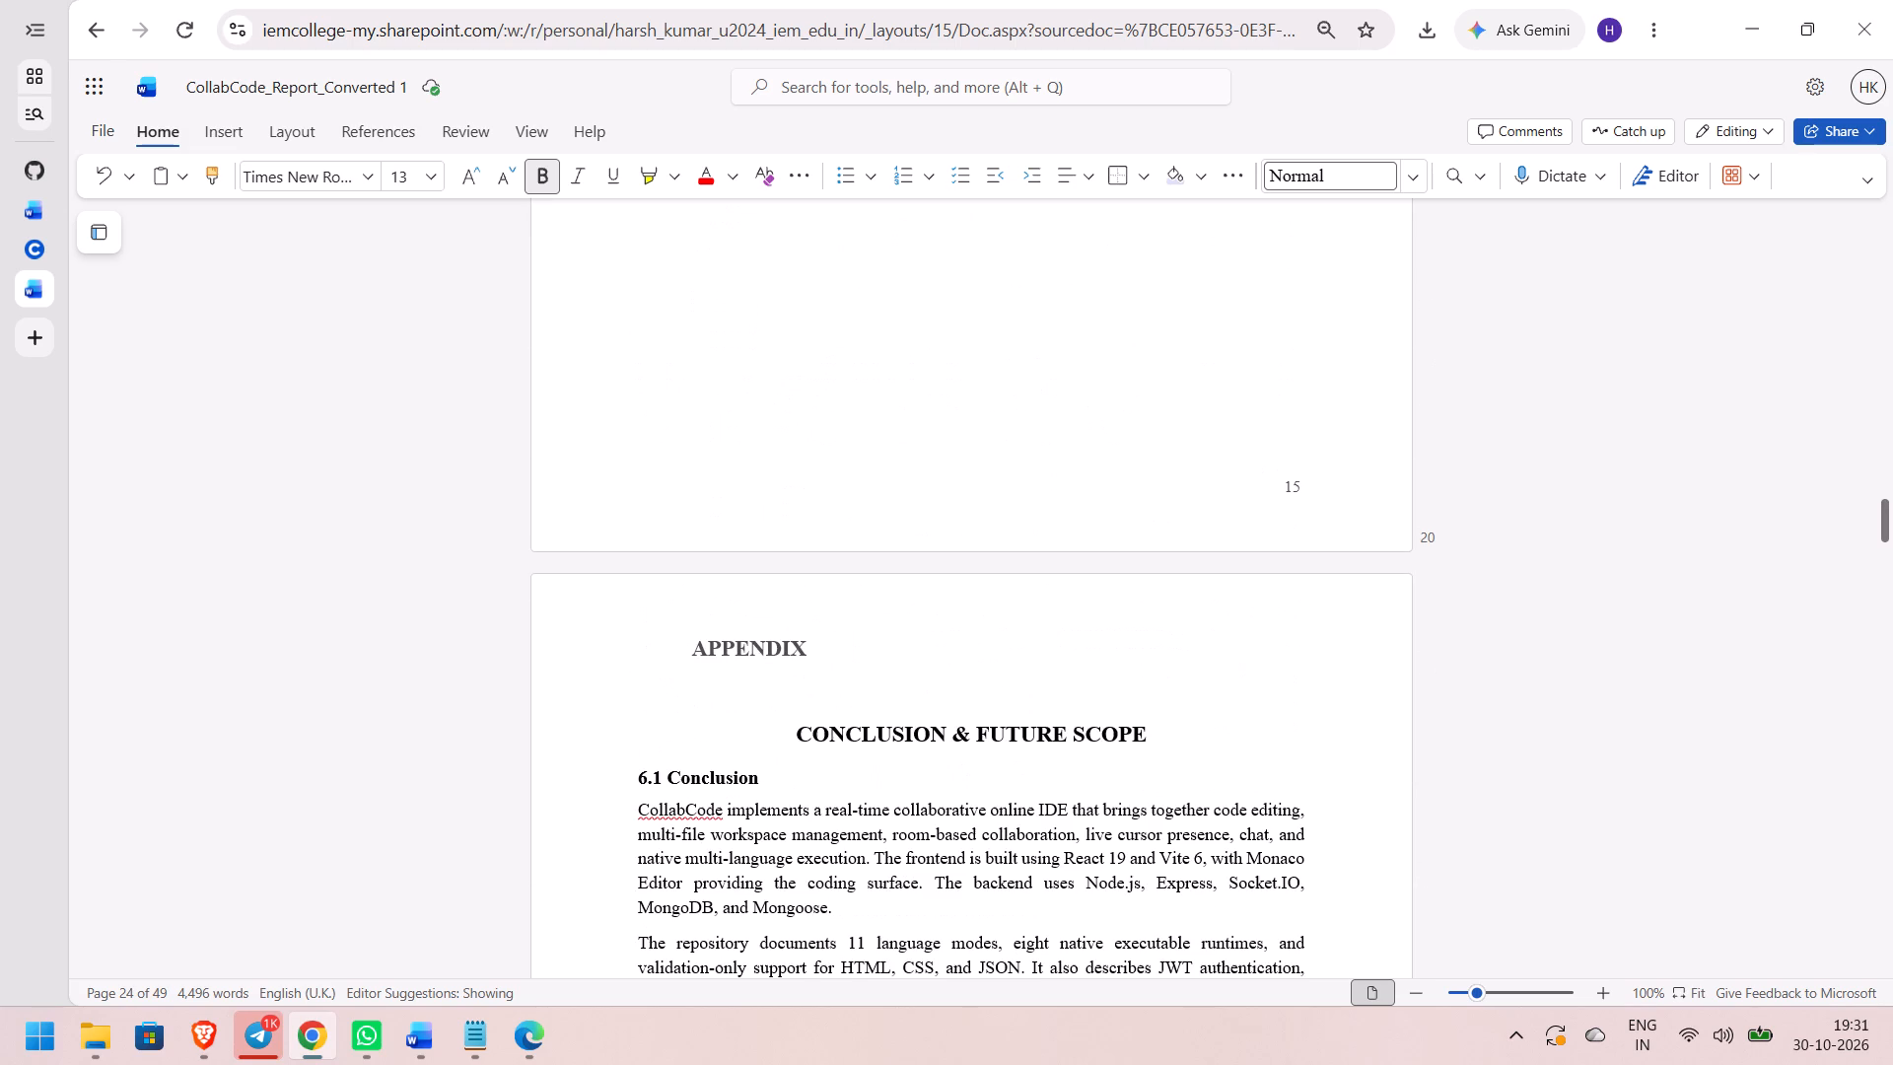
click(797, 713)
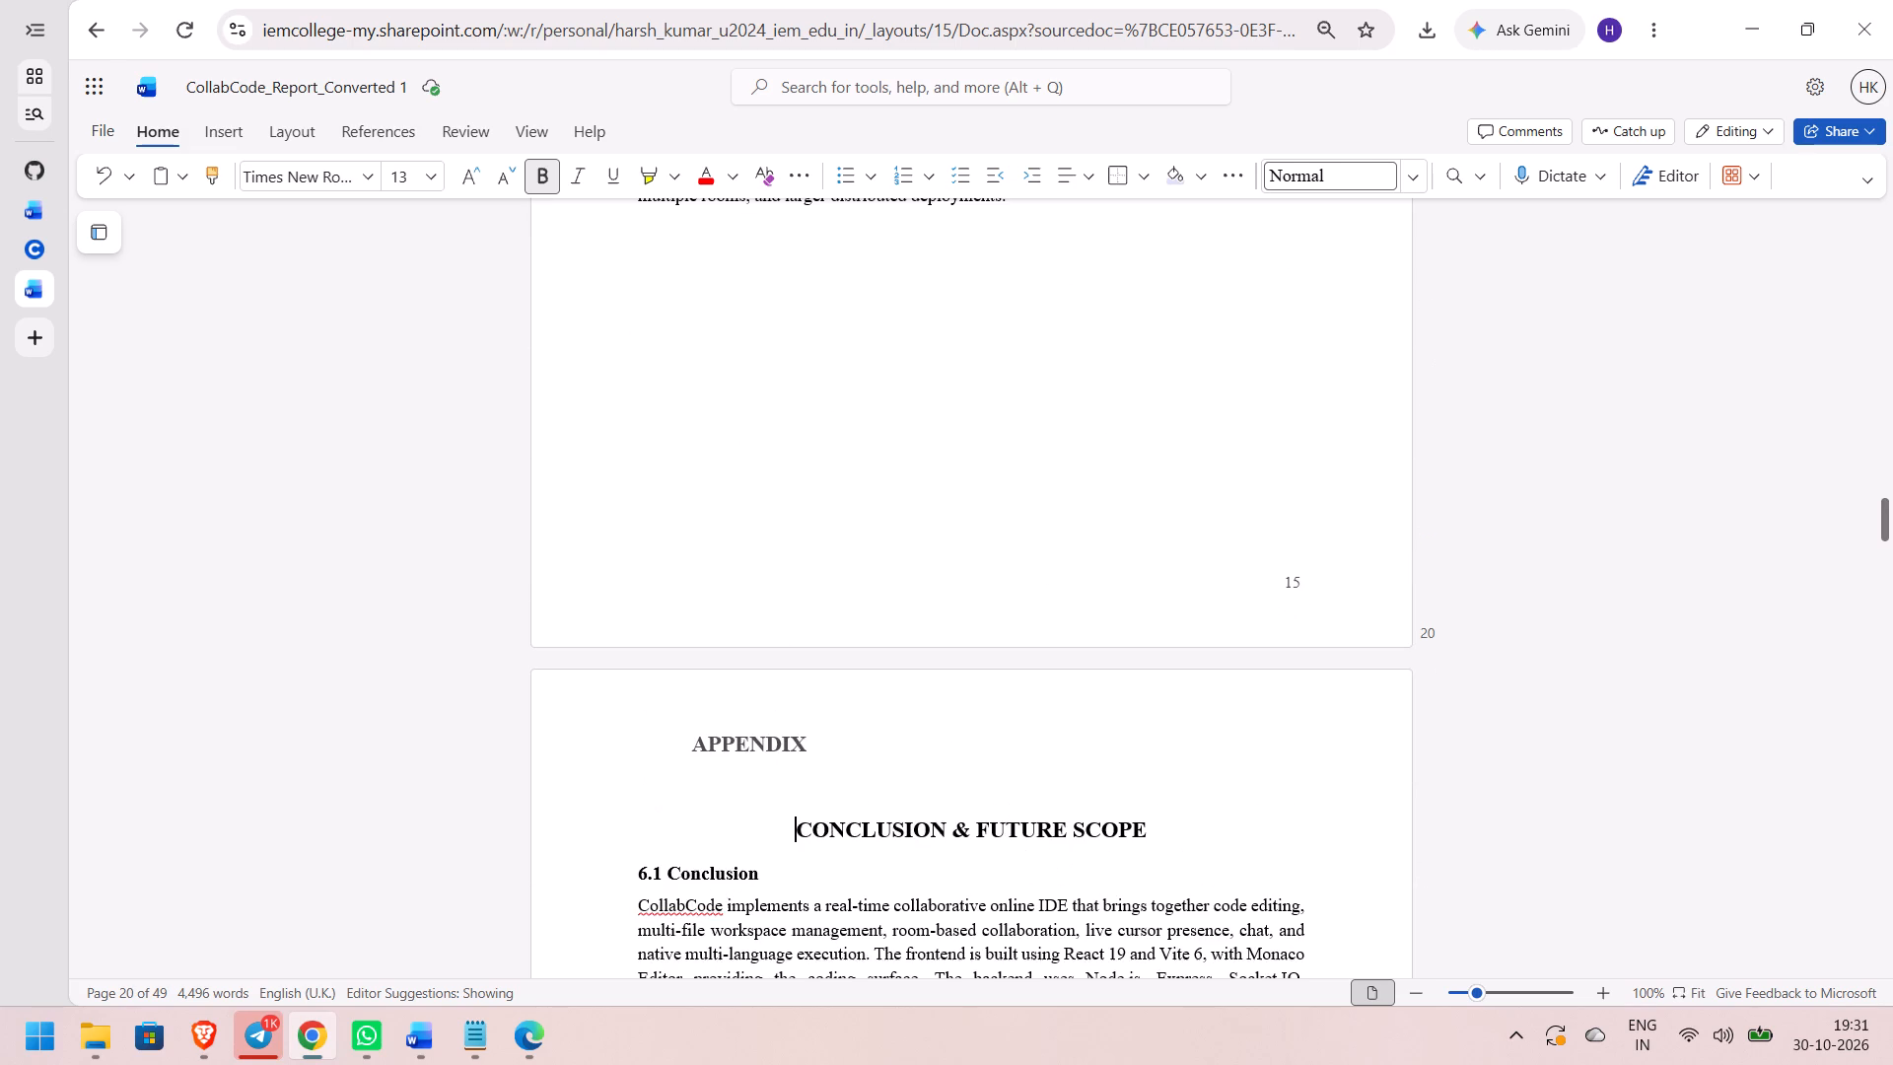
scroll(831, 660, down, 13)
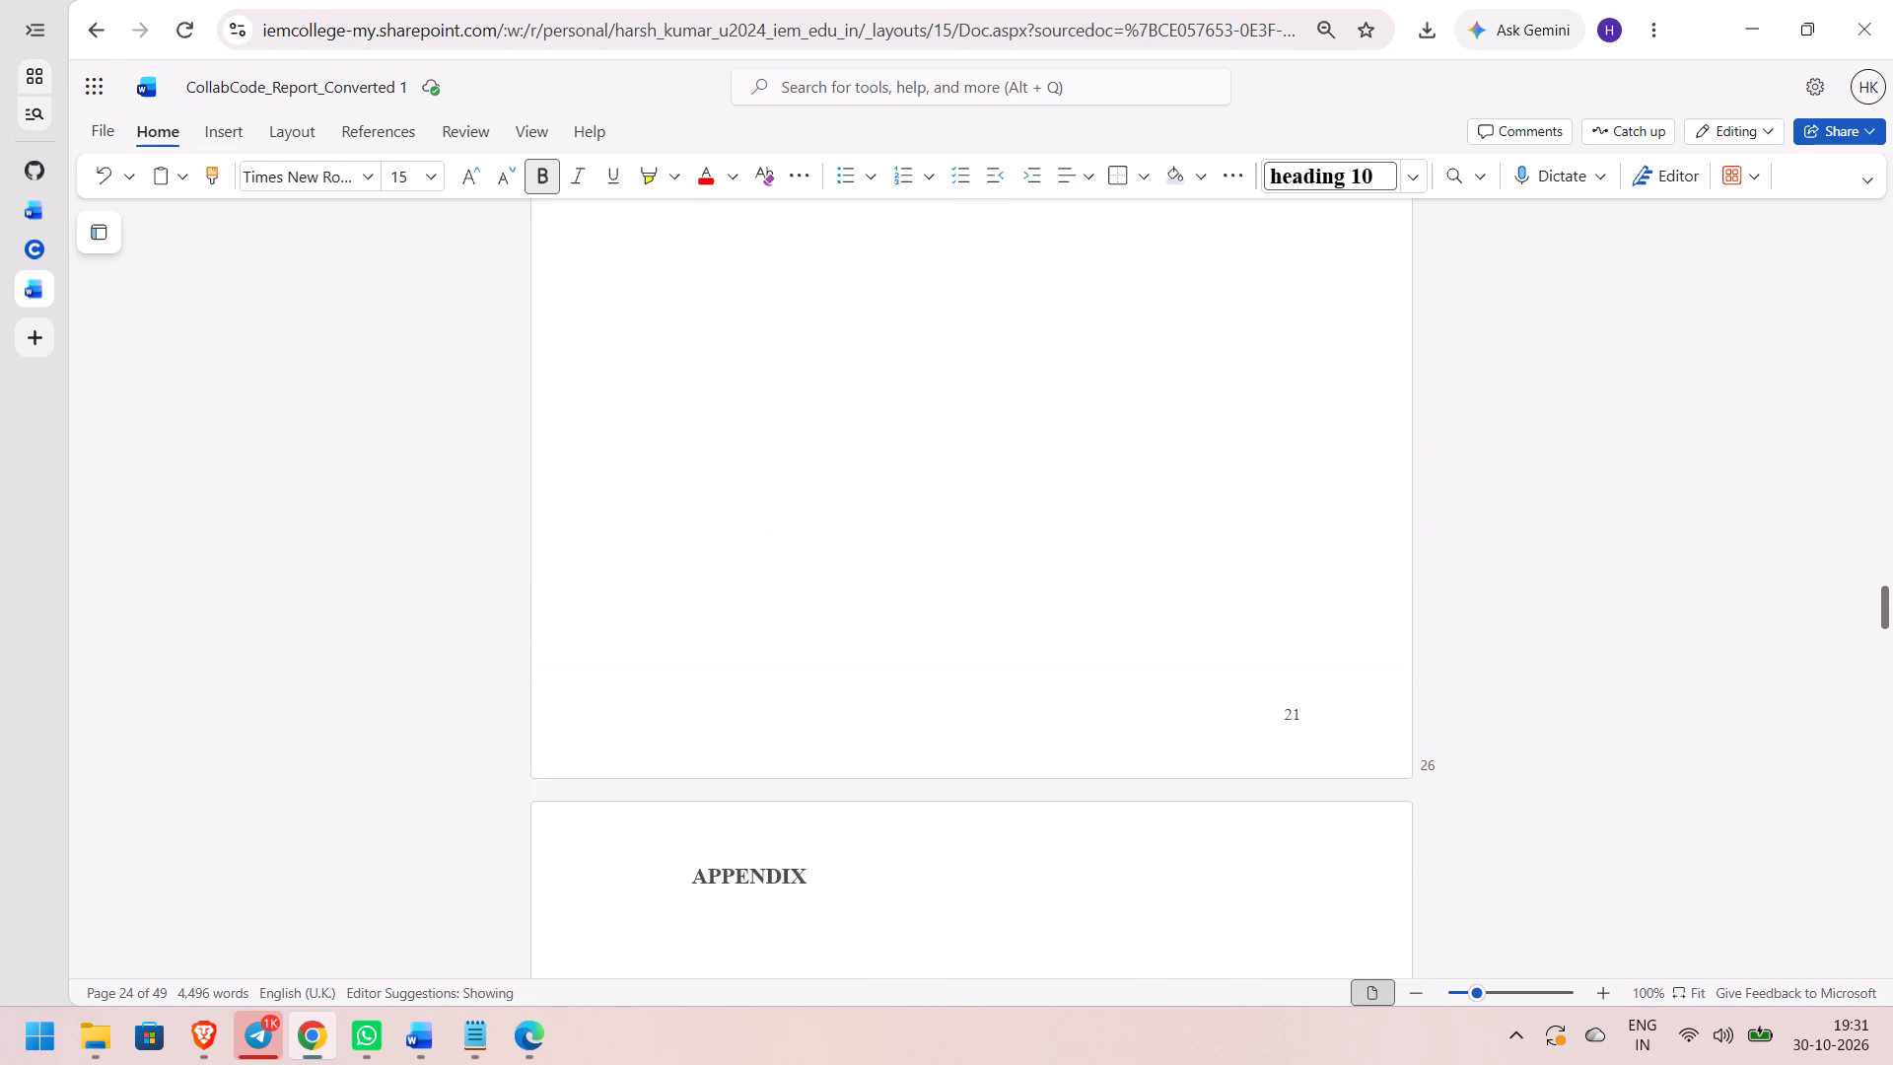
scroll(841, 635, down, 9)
scroll(844, 614, up, 2)
Copy the centred APPENDIX heading from the page before TECHNOLOGY STACK.
click(730, 652)
click(974, 734)
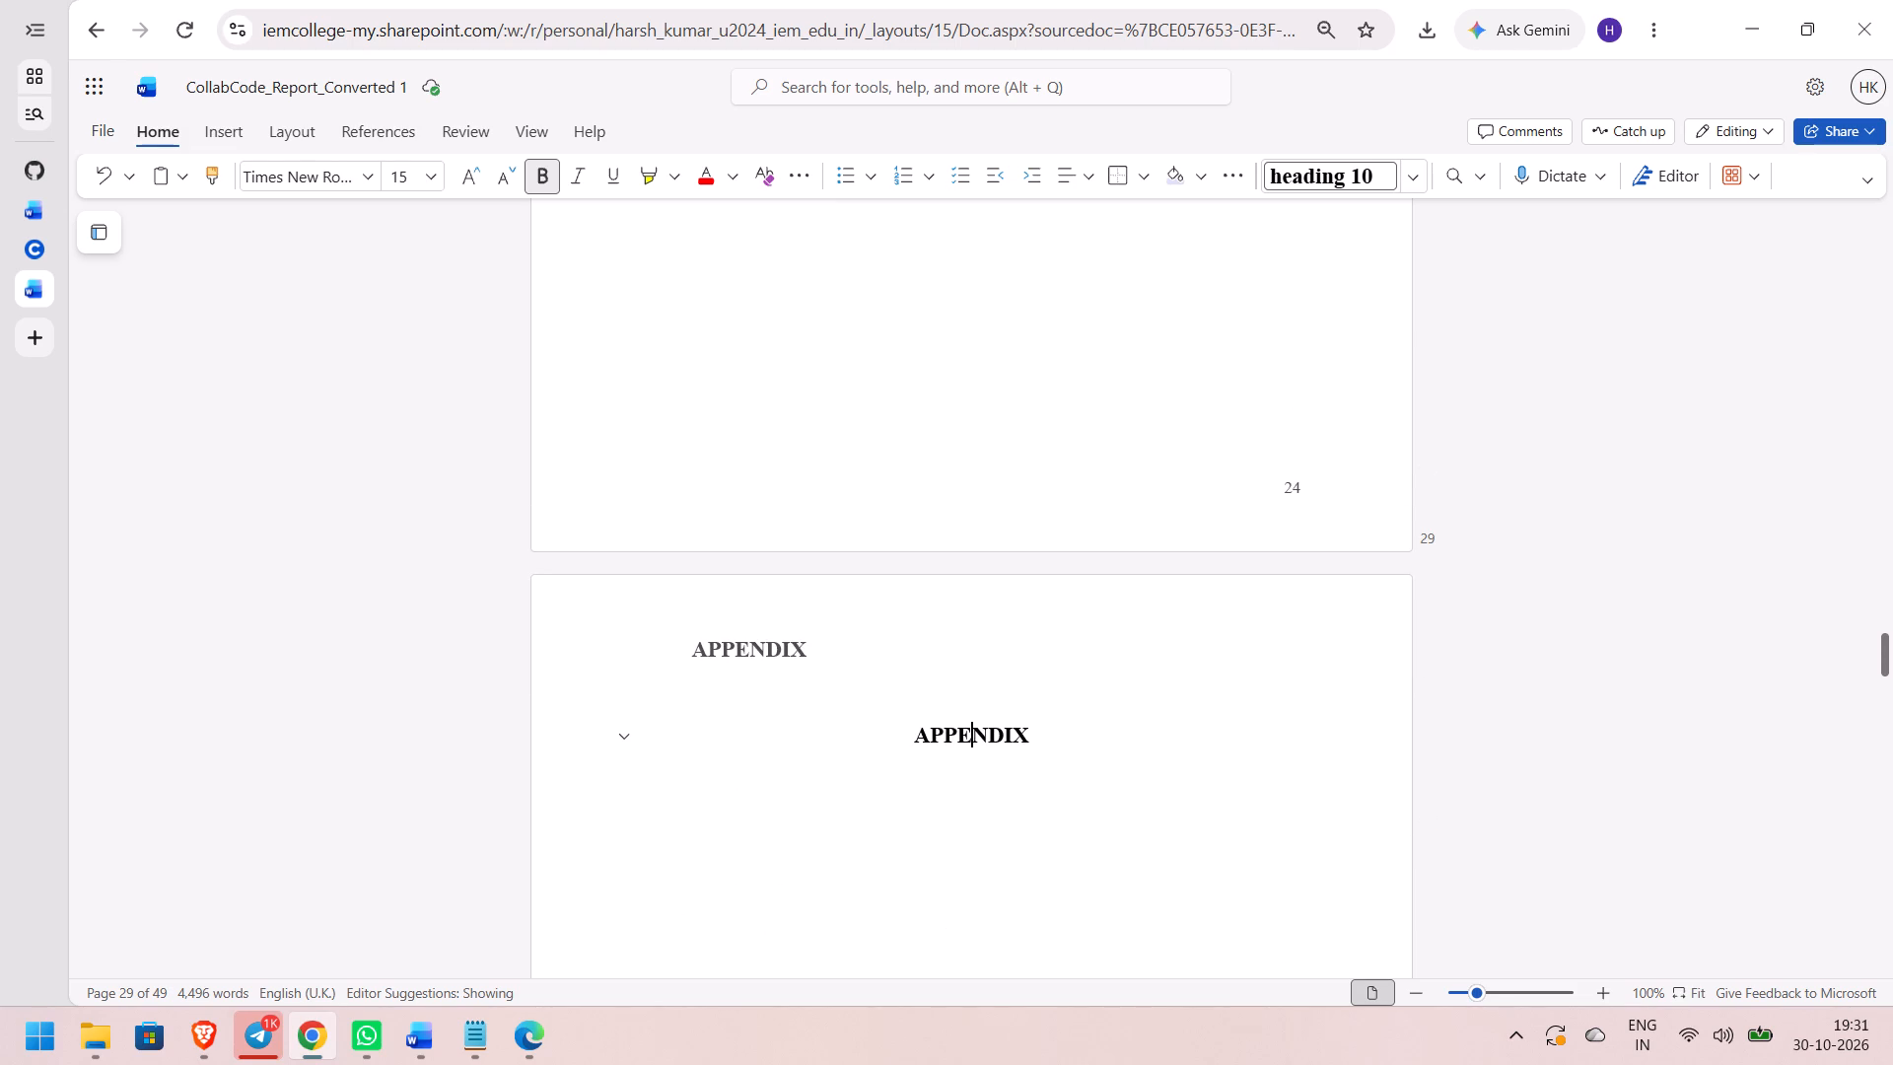
drag(894, 736, 1057, 744)
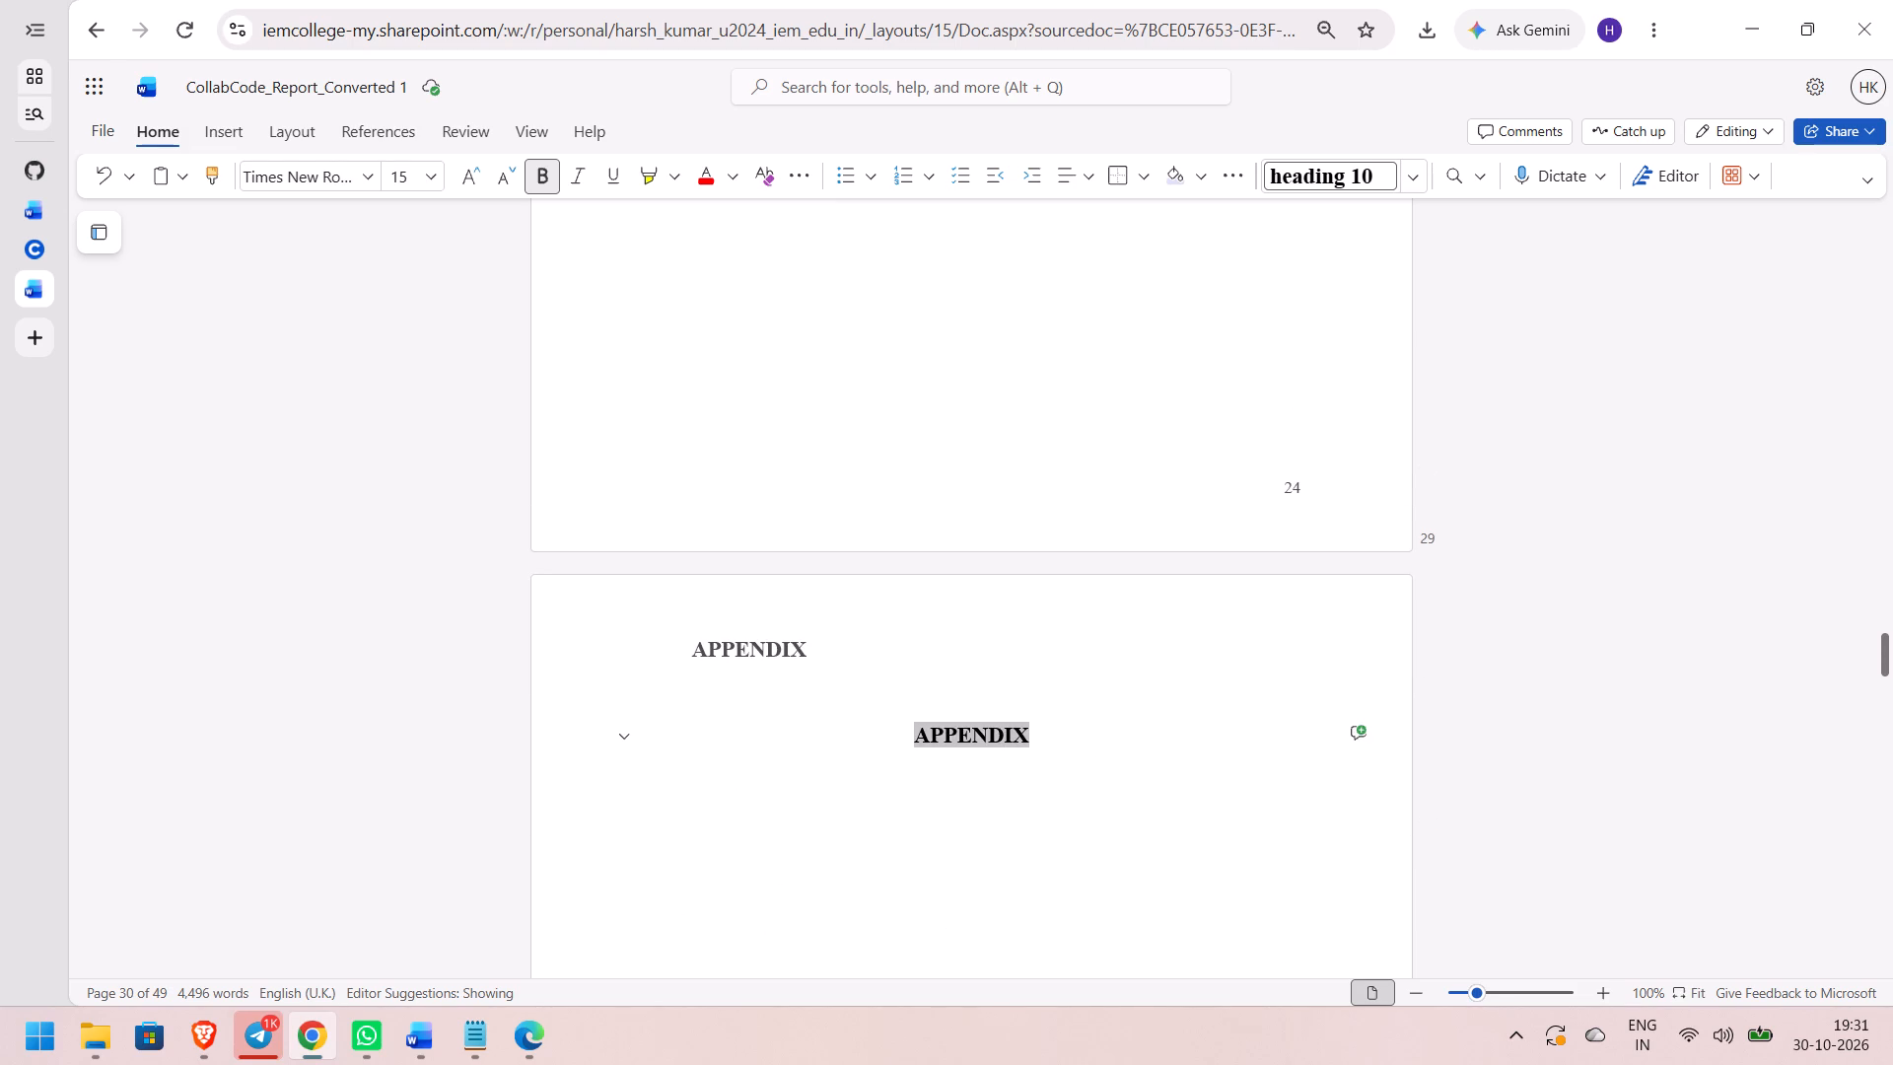
drag(1057, 744, 1157, 732)
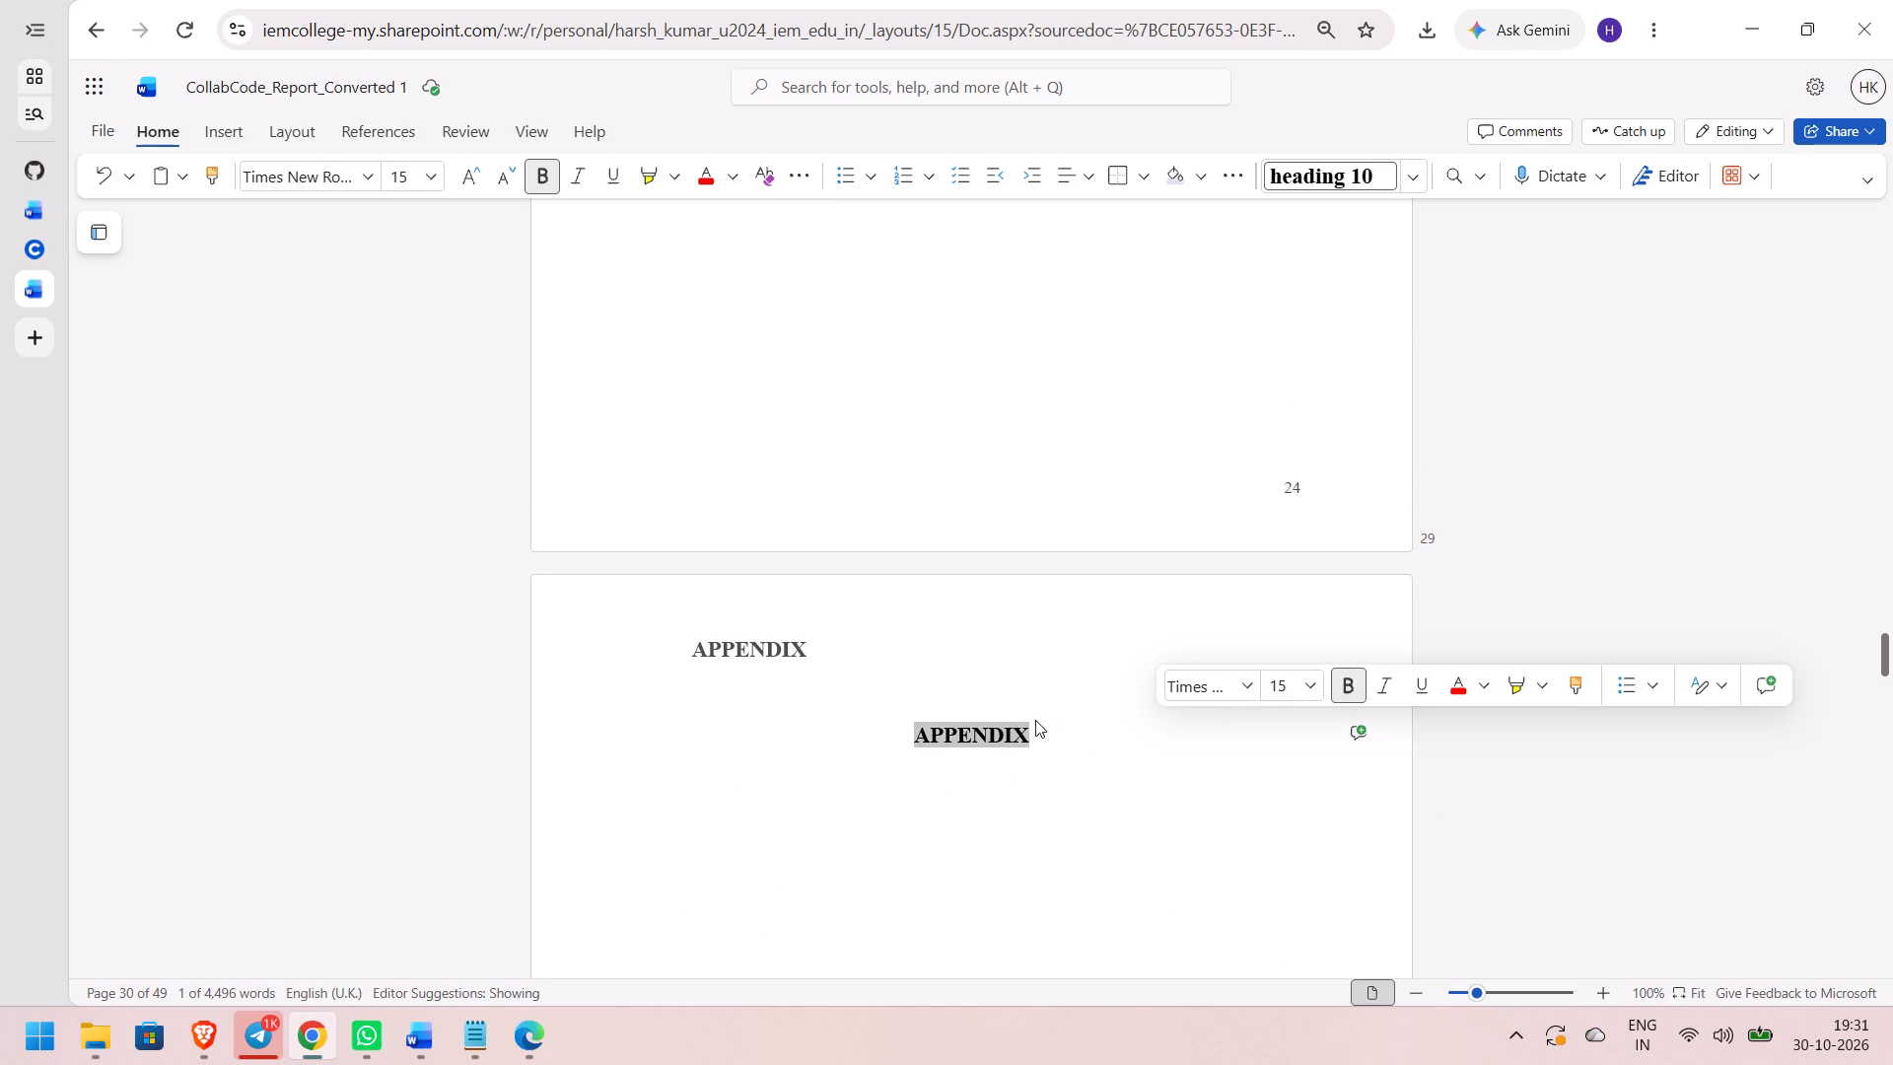
key(ctrl+c)
Open the page header above TECHNOLOGY STACK and remove all headers from the document.
scroll(1024, 730, down, 2)
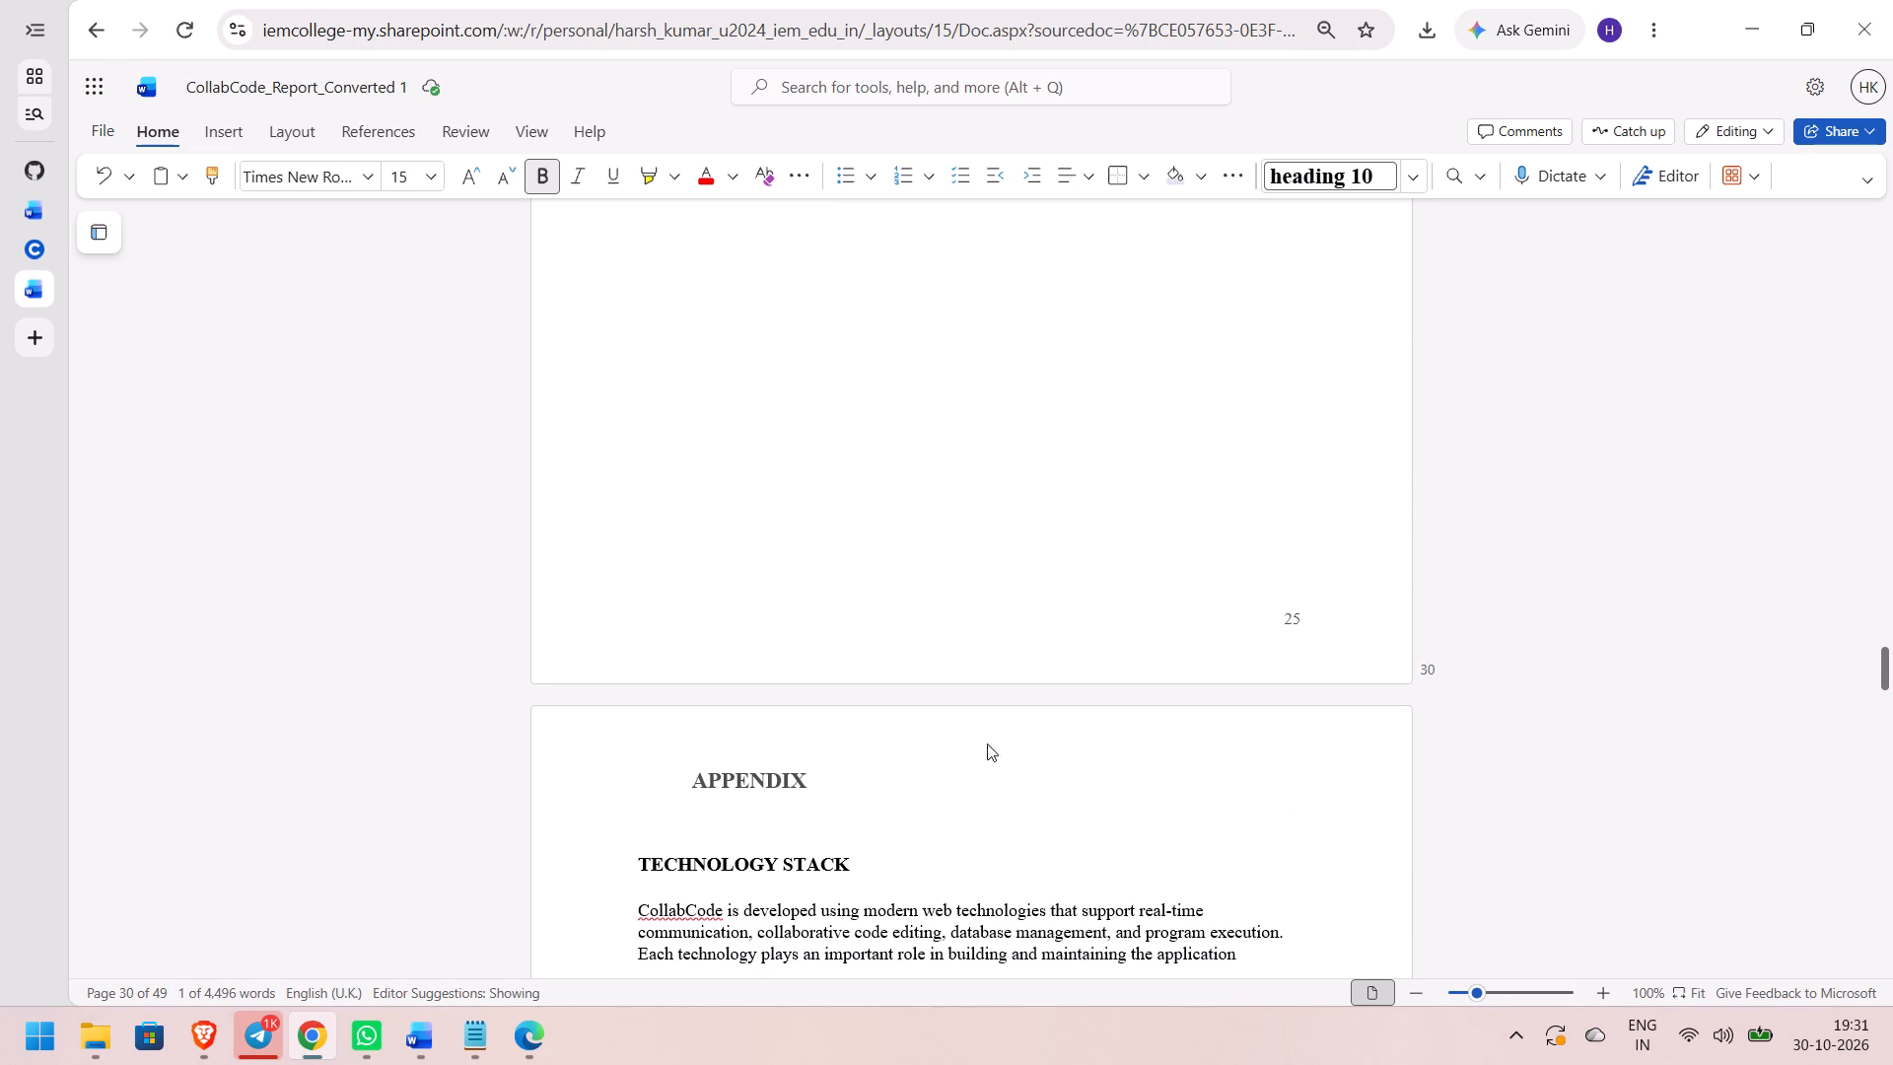
click(954, 765)
click(839, 769)
click(780, 759)
right_click(783, 741)
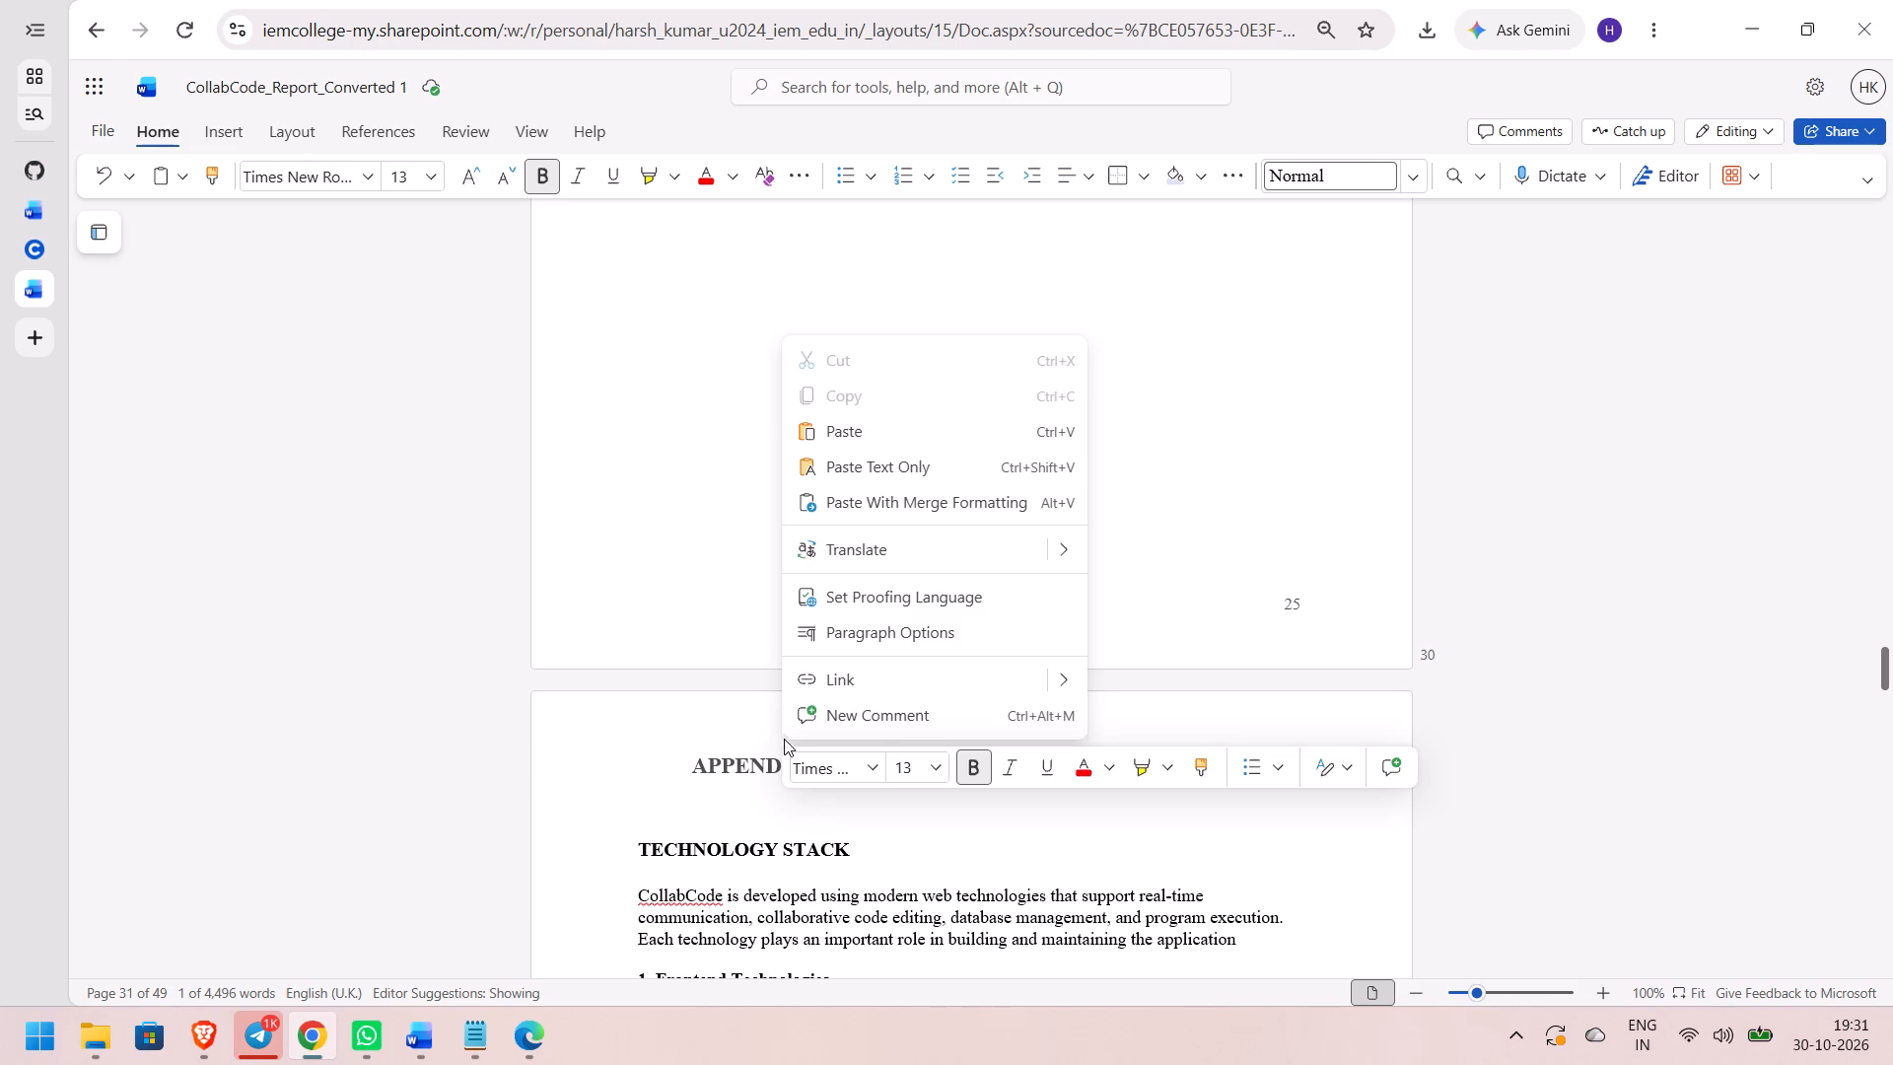
double_click(763, 761)
click(739, 768)
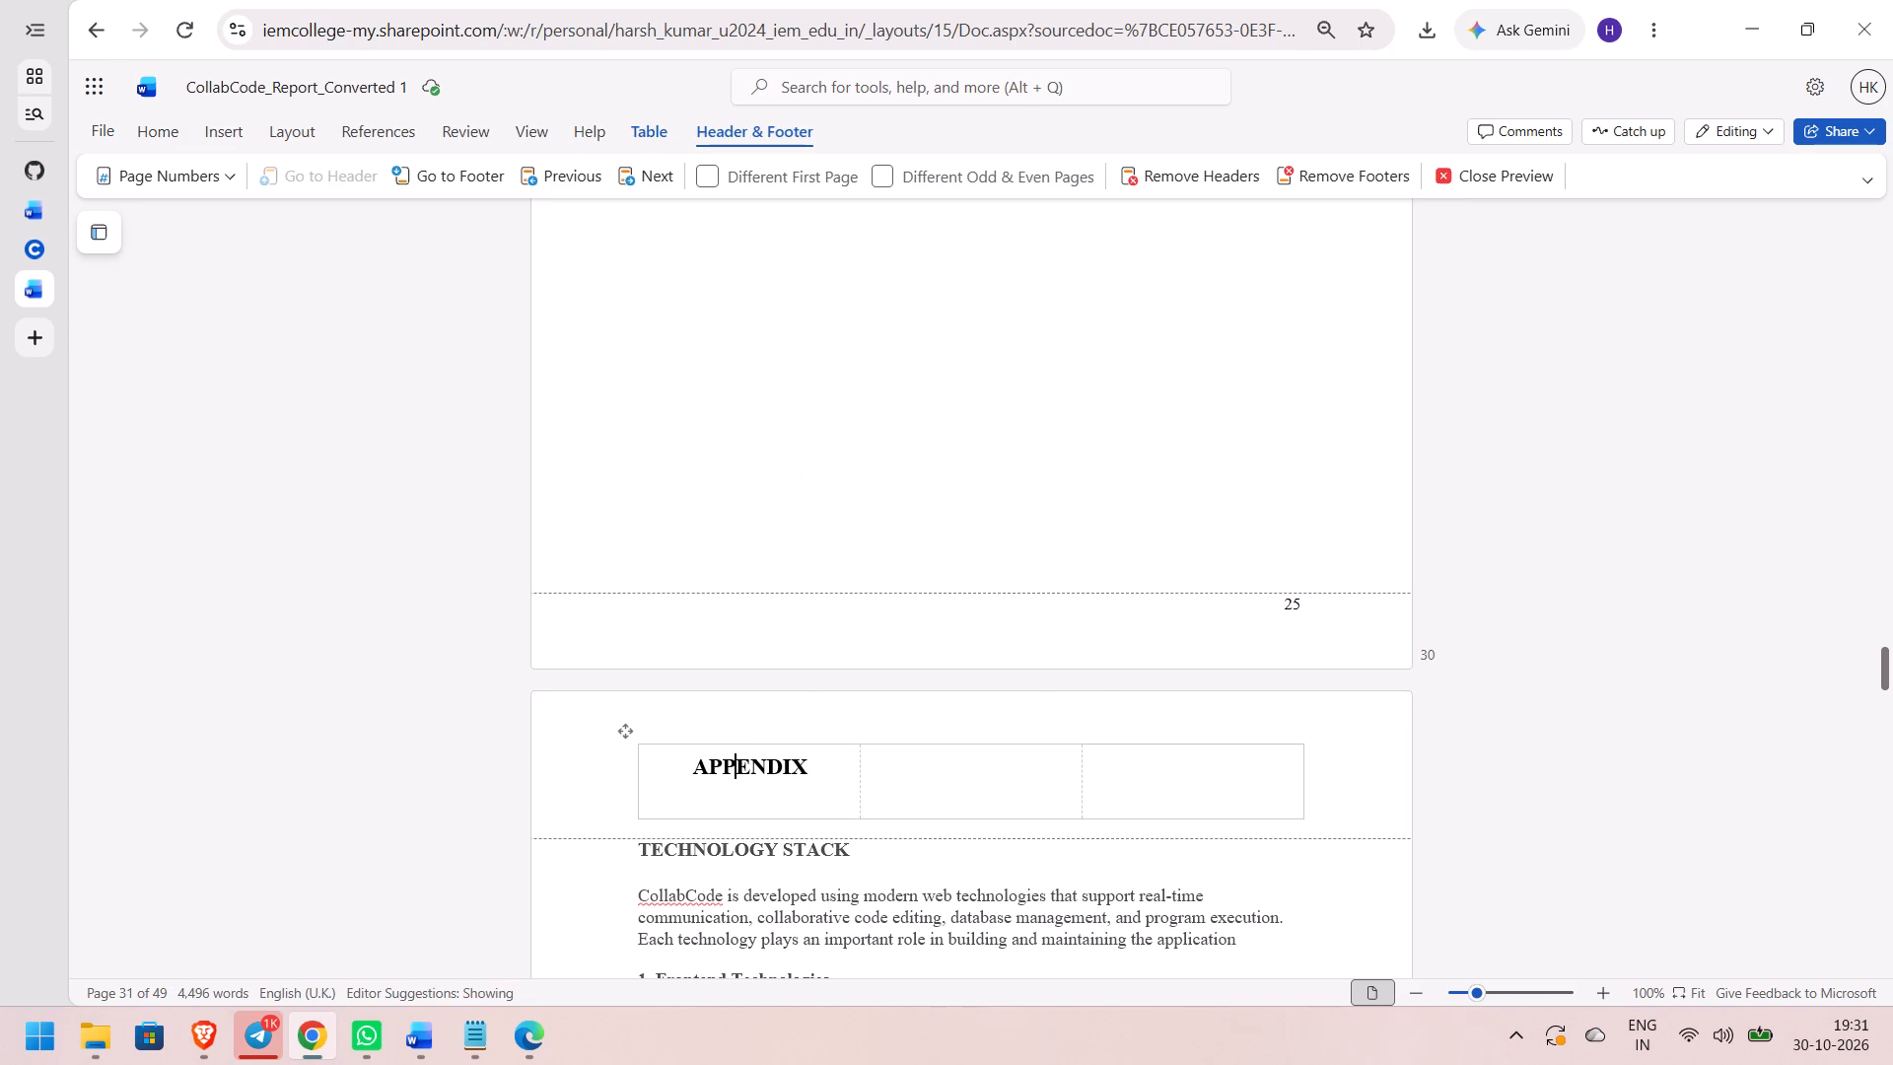
click(1306, 172)
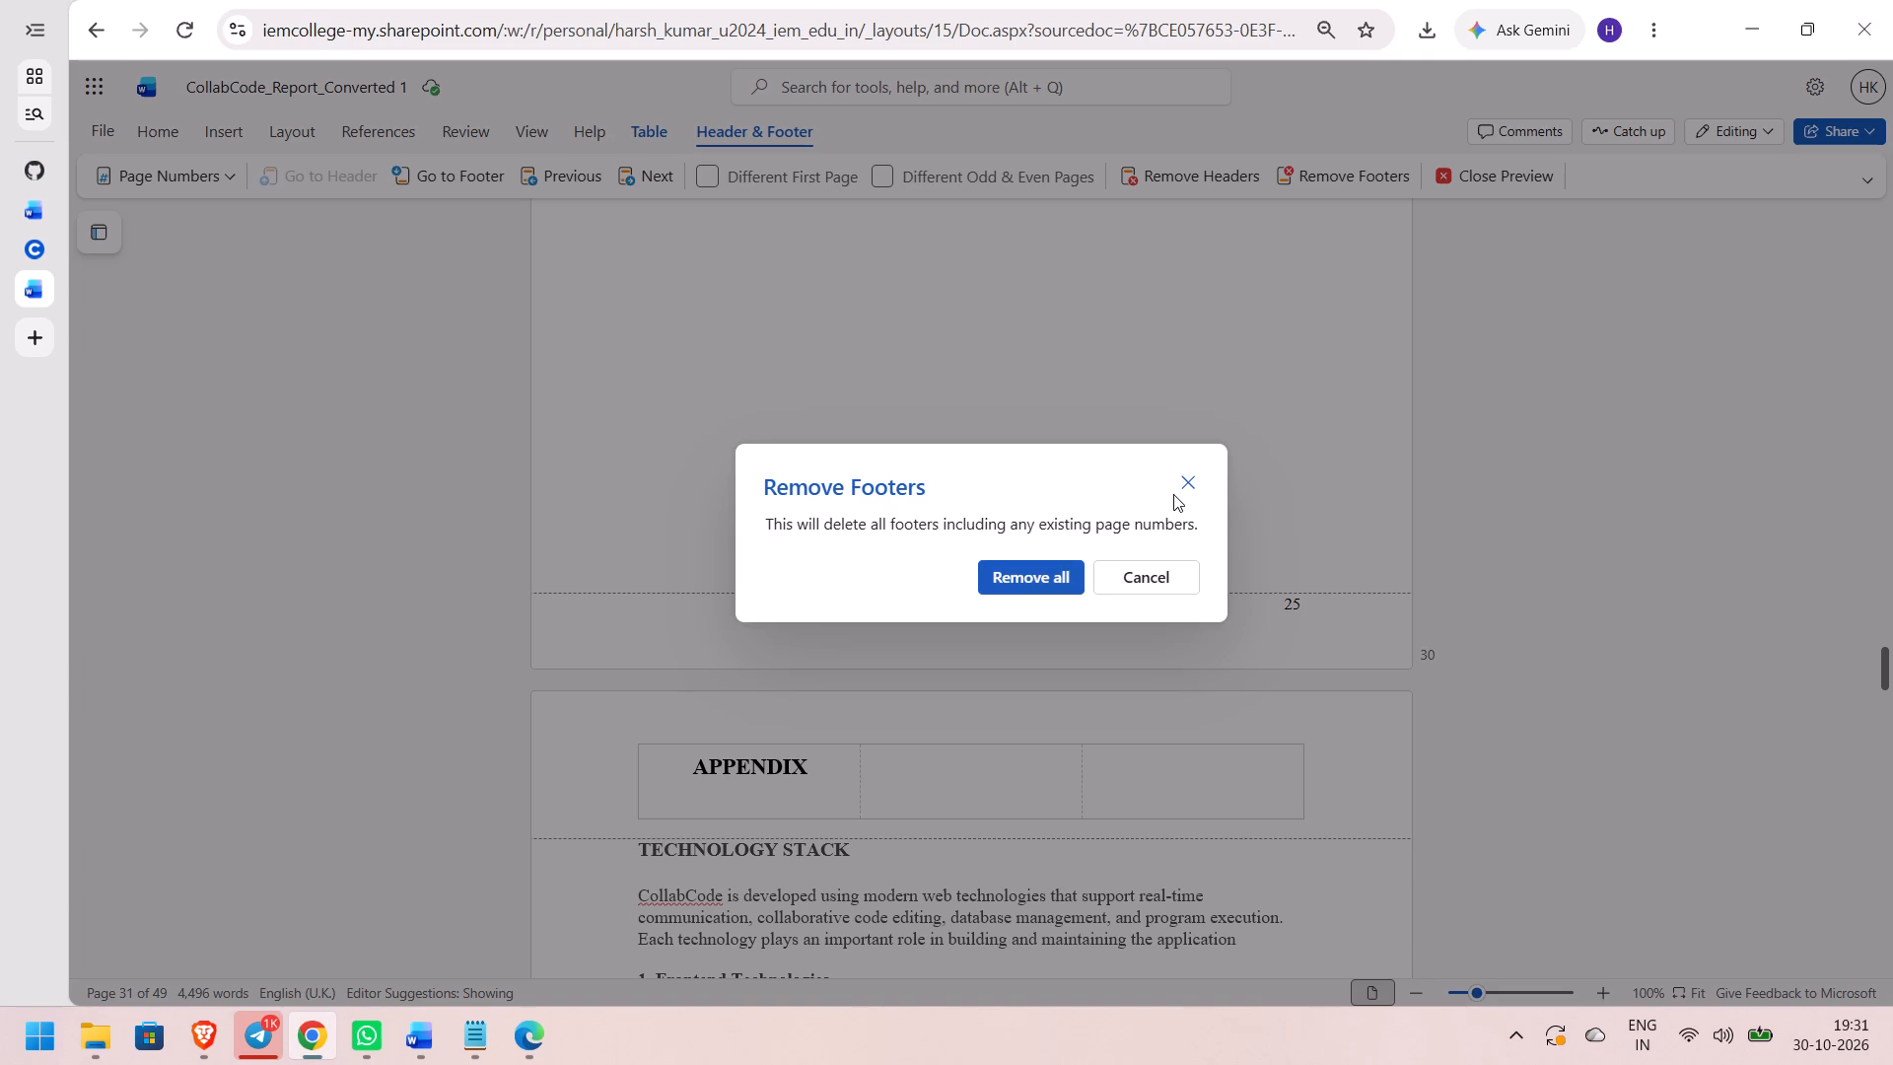
click(1198, 473)
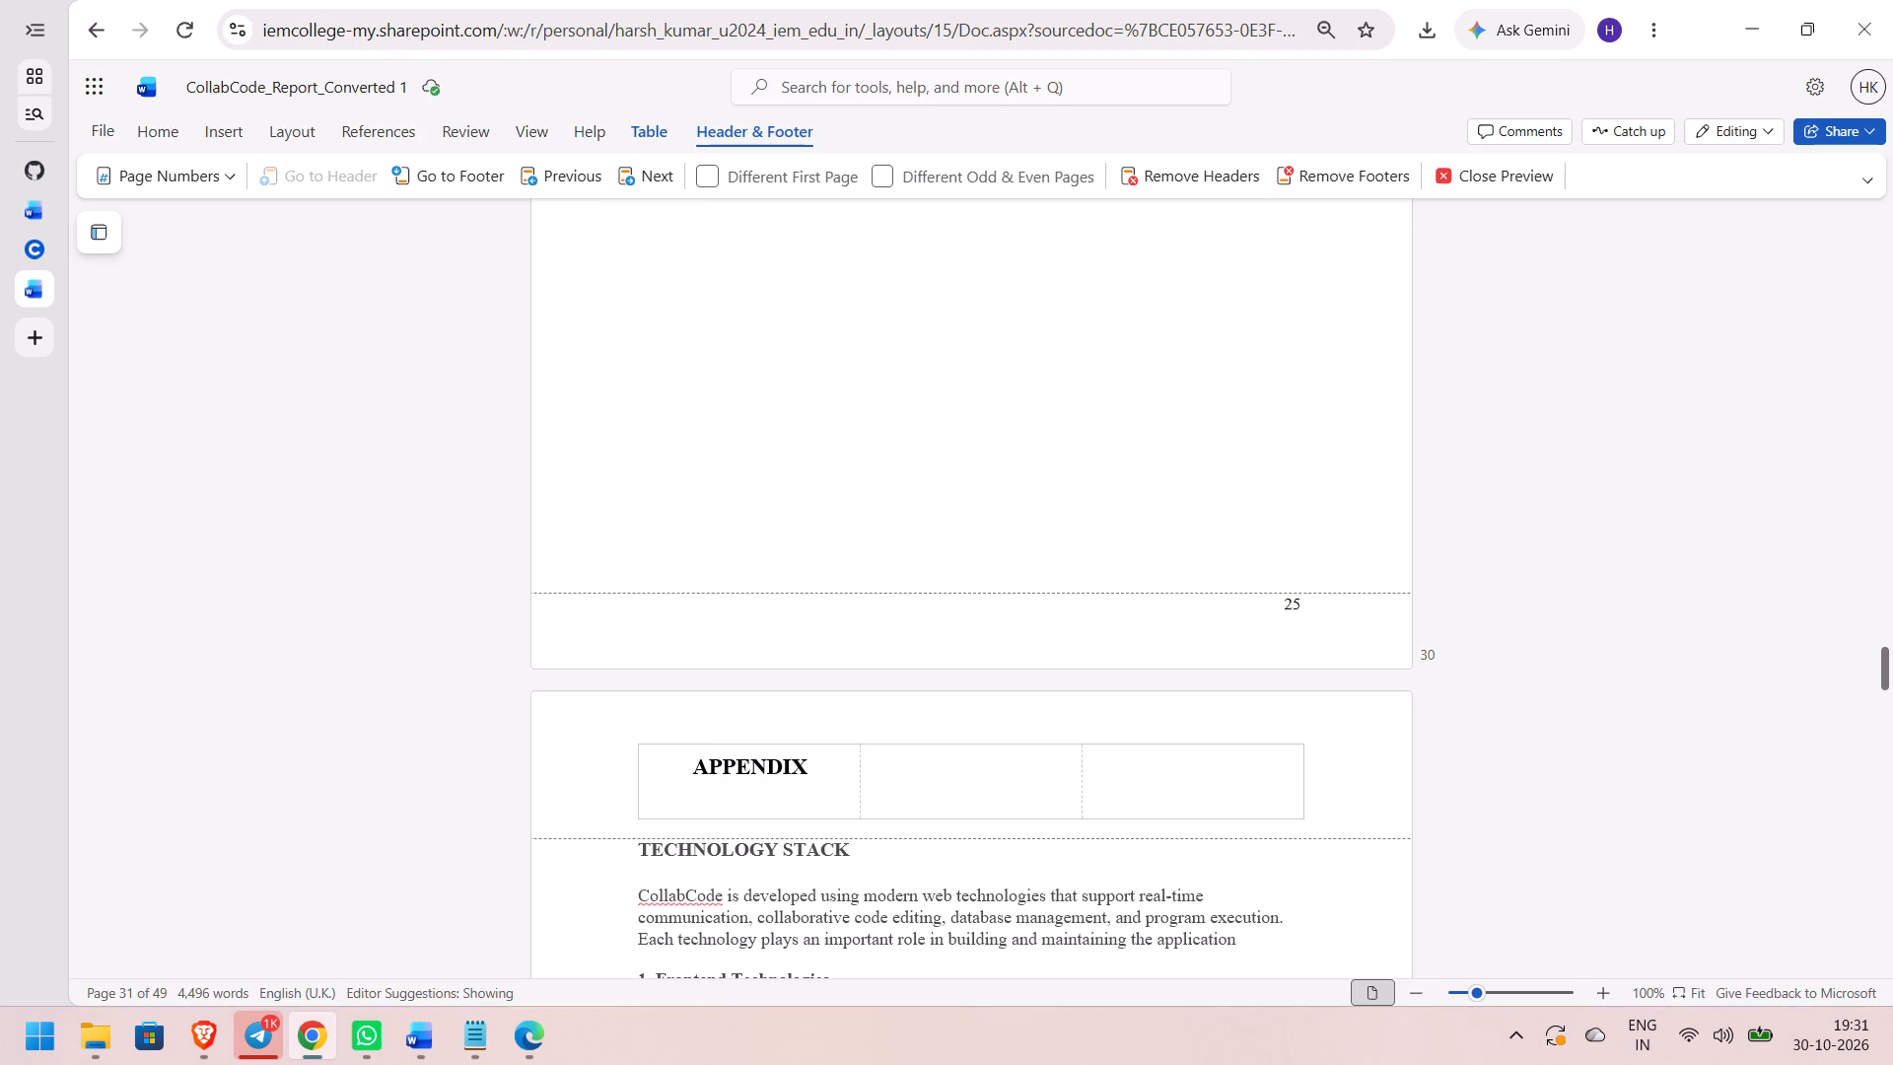
click(1206, 188)
click(988, 564)
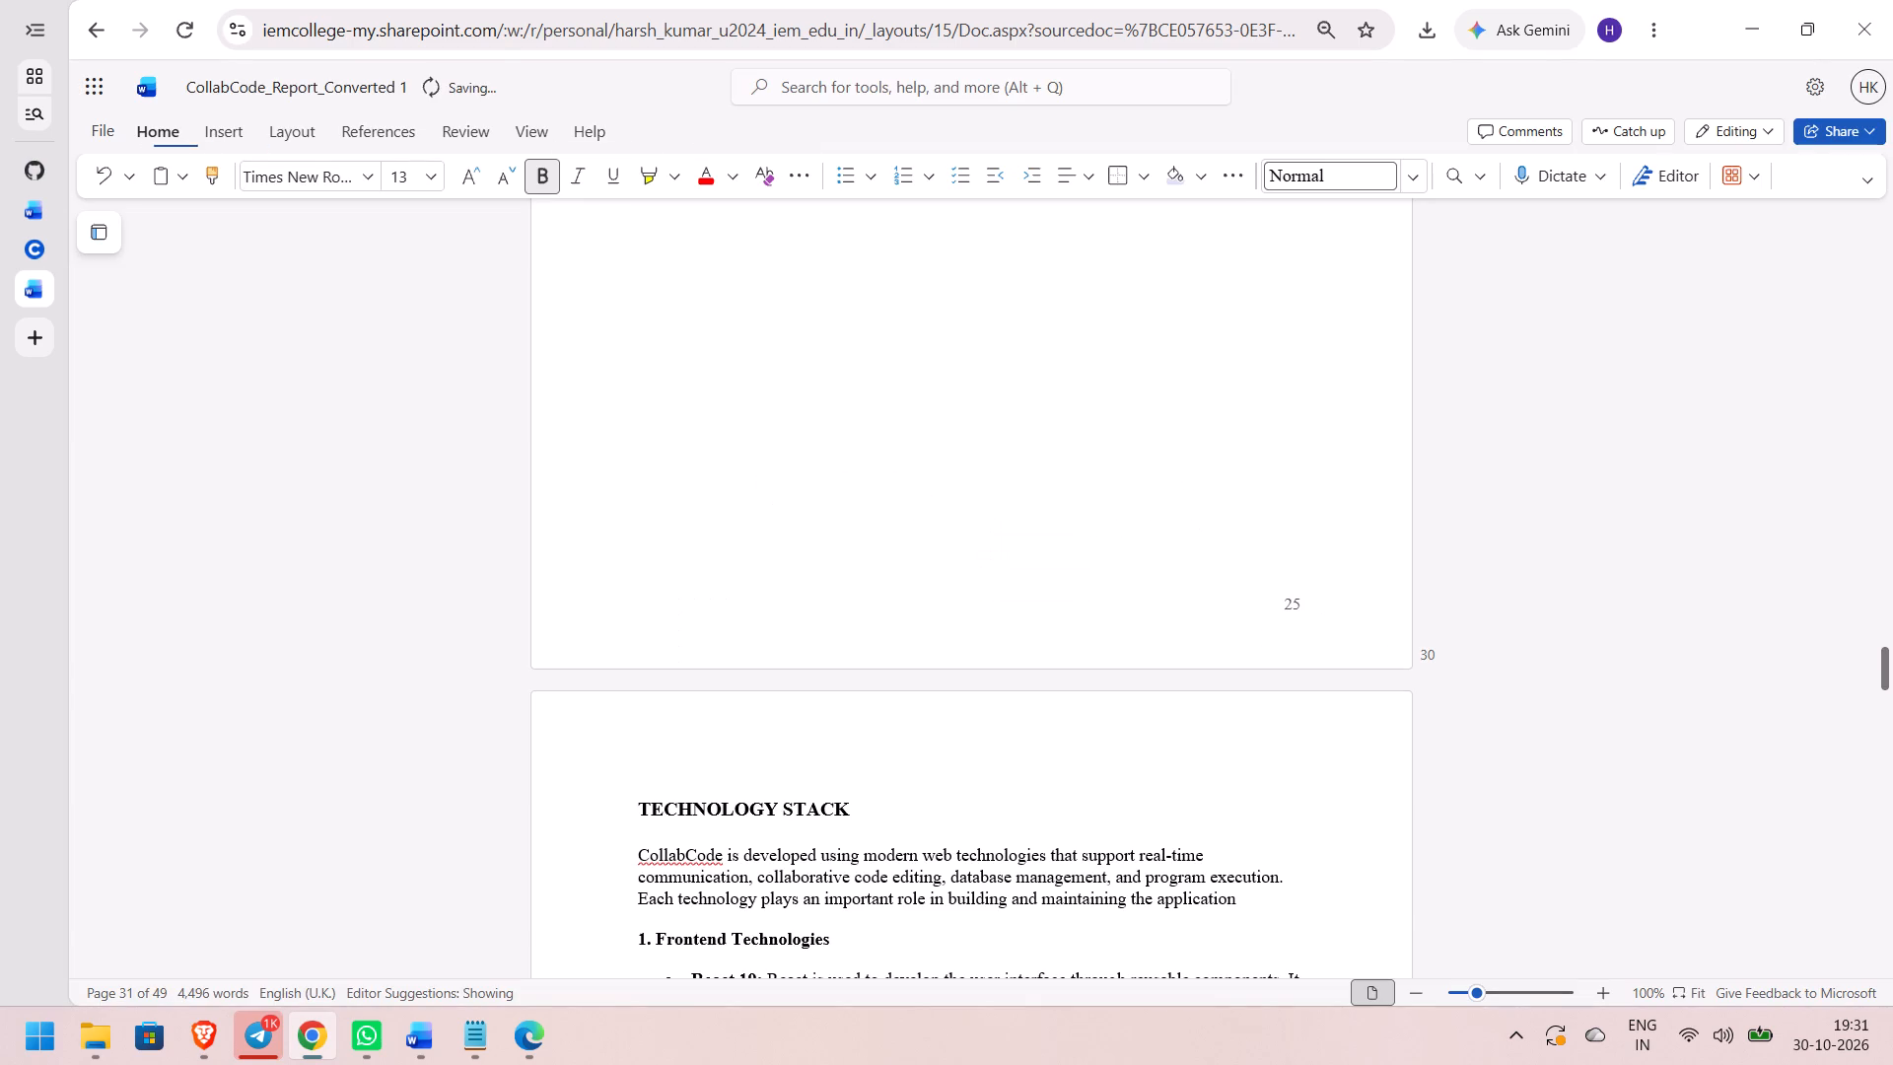
Examine the pages from the Future Scope bullets through to TECHNOLOGY STACK for leftover header text and blank pages.
scroll(912, 654, up, 9)
scroll(912, 654, up, 12)
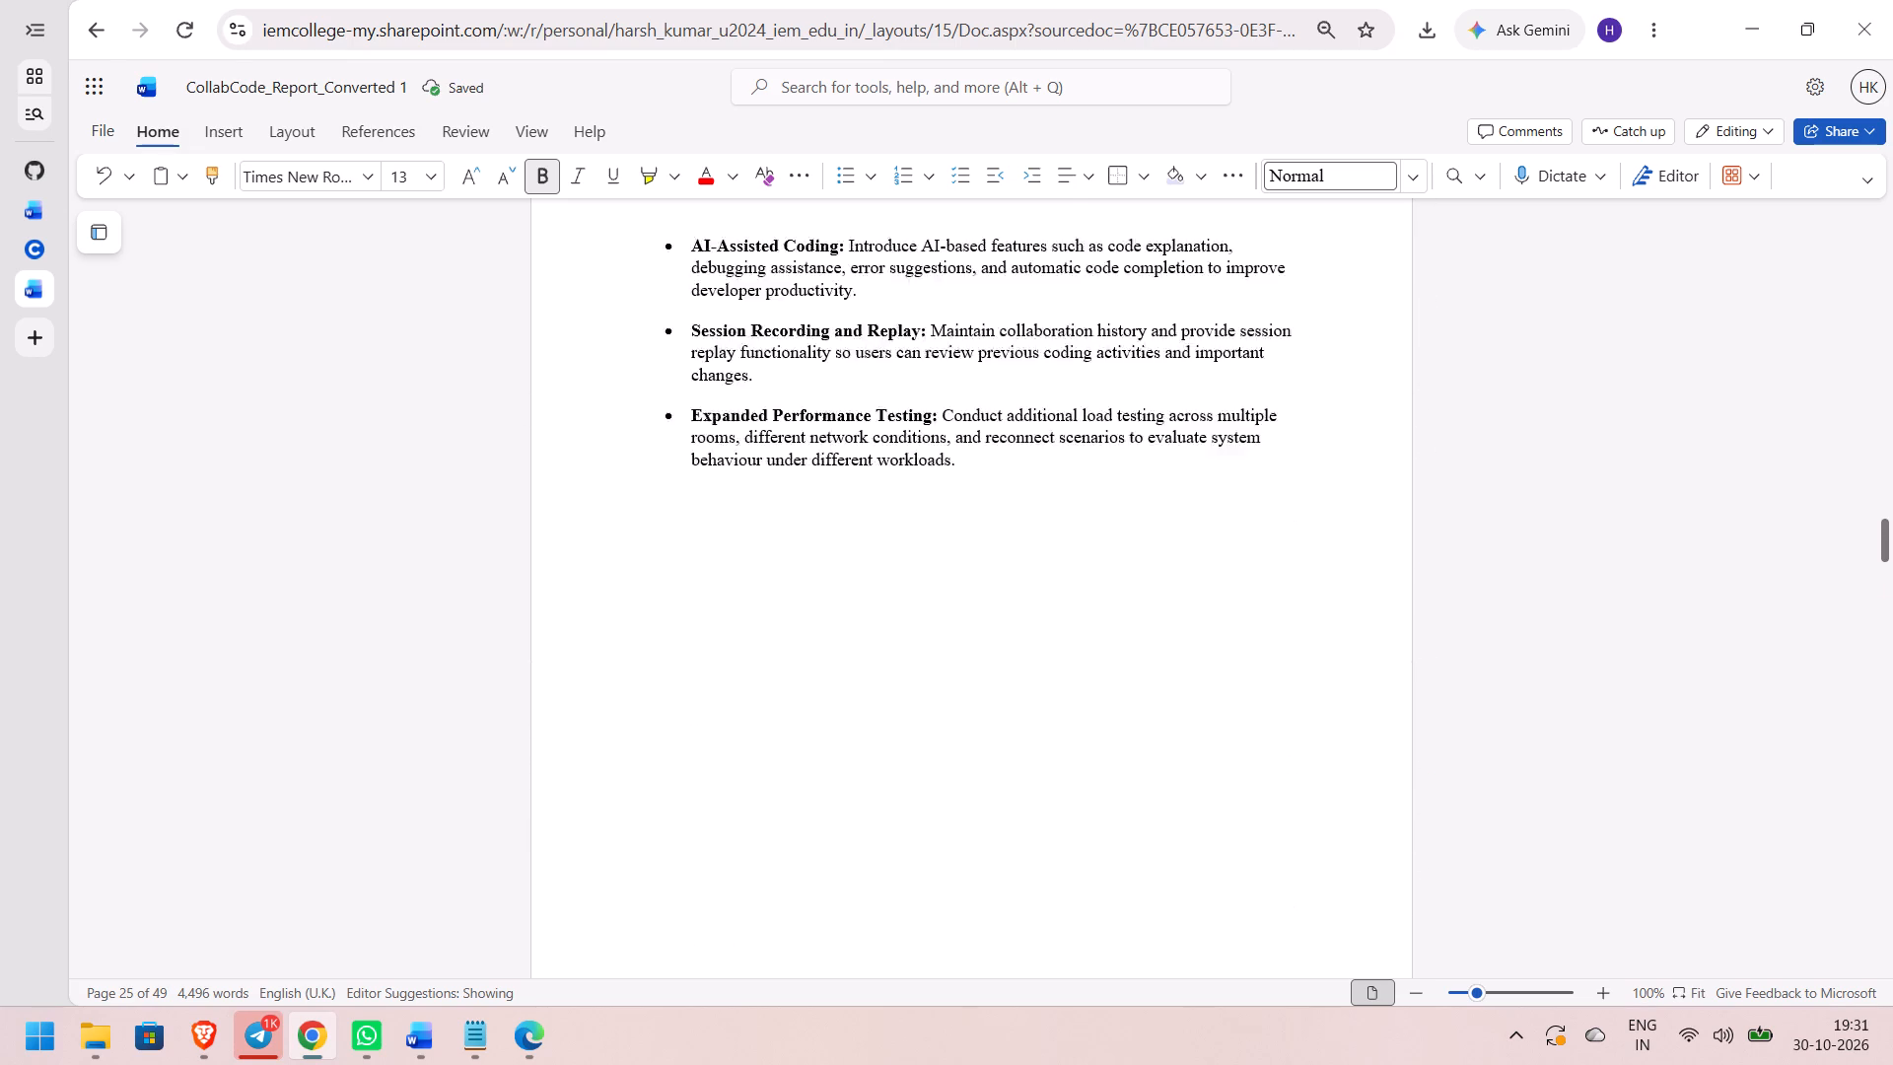
scroll(913, 652, down, 6)
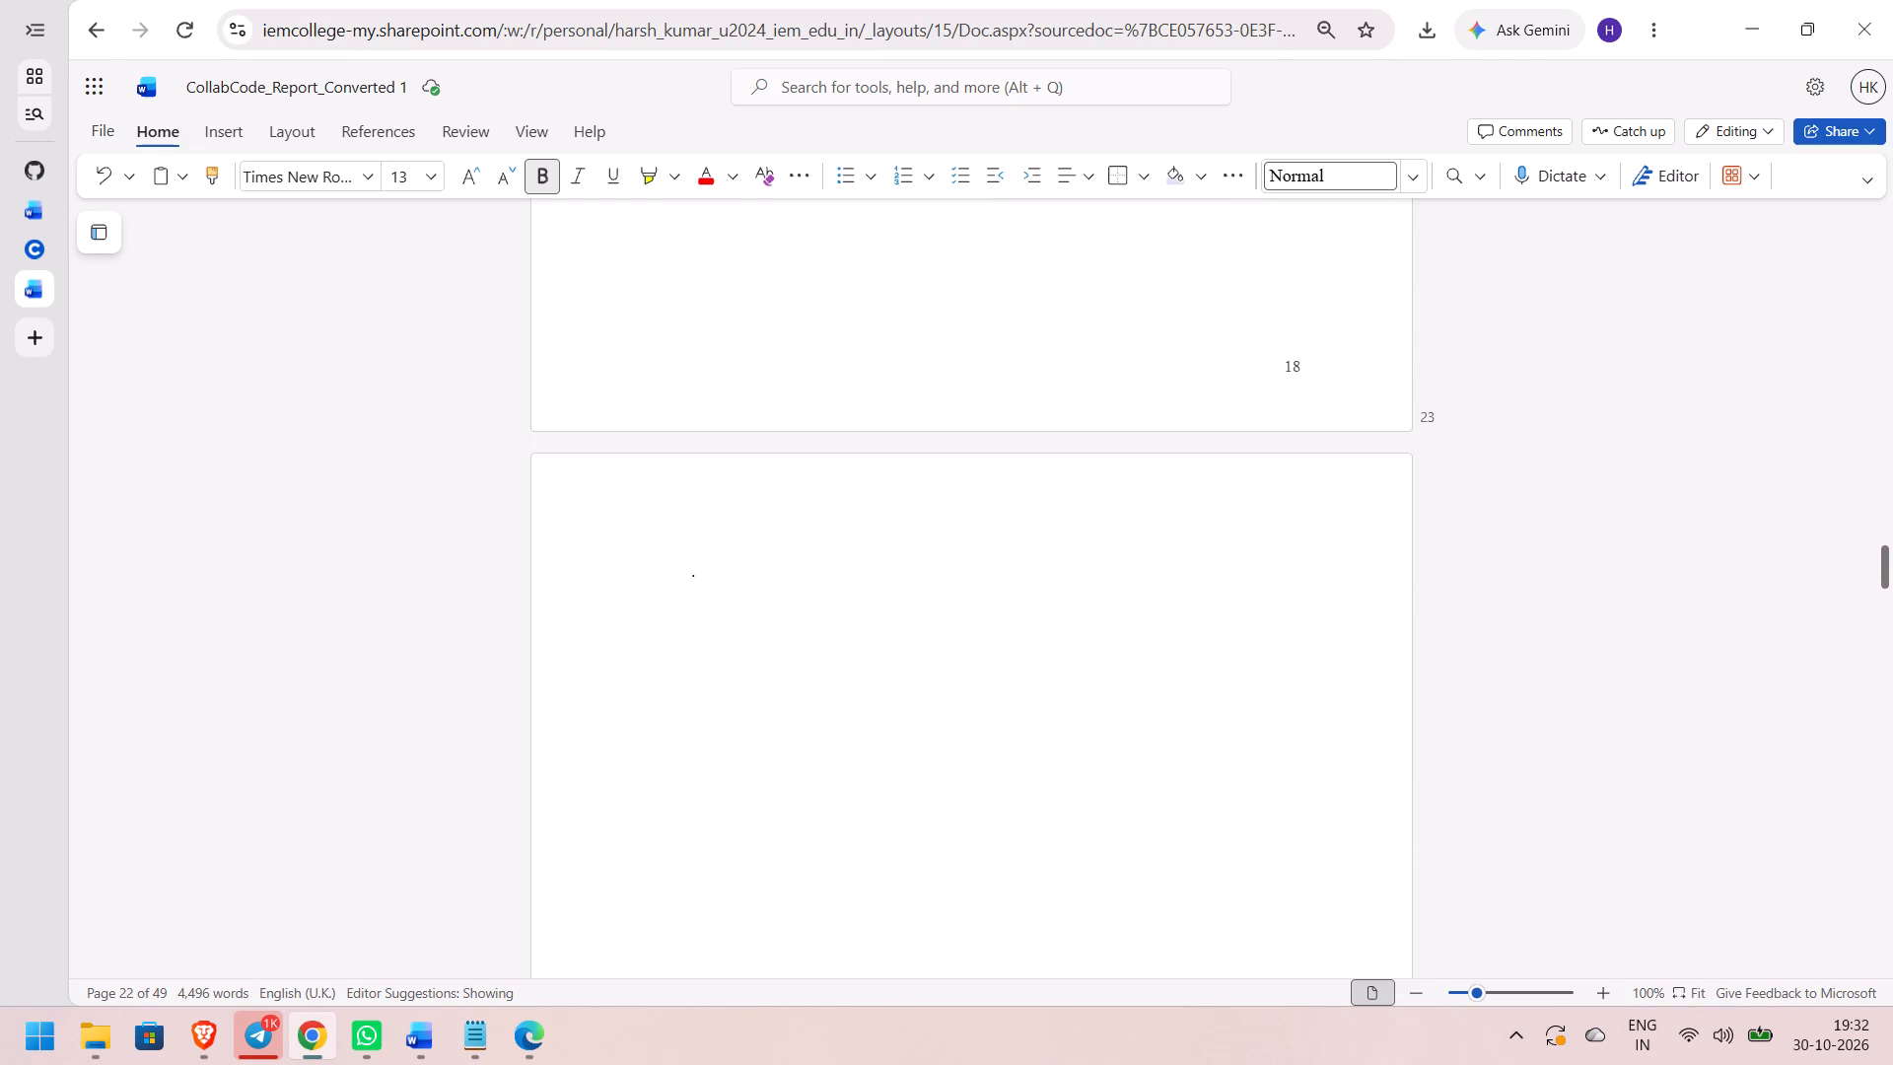
scroll(915, 637, down, 15)
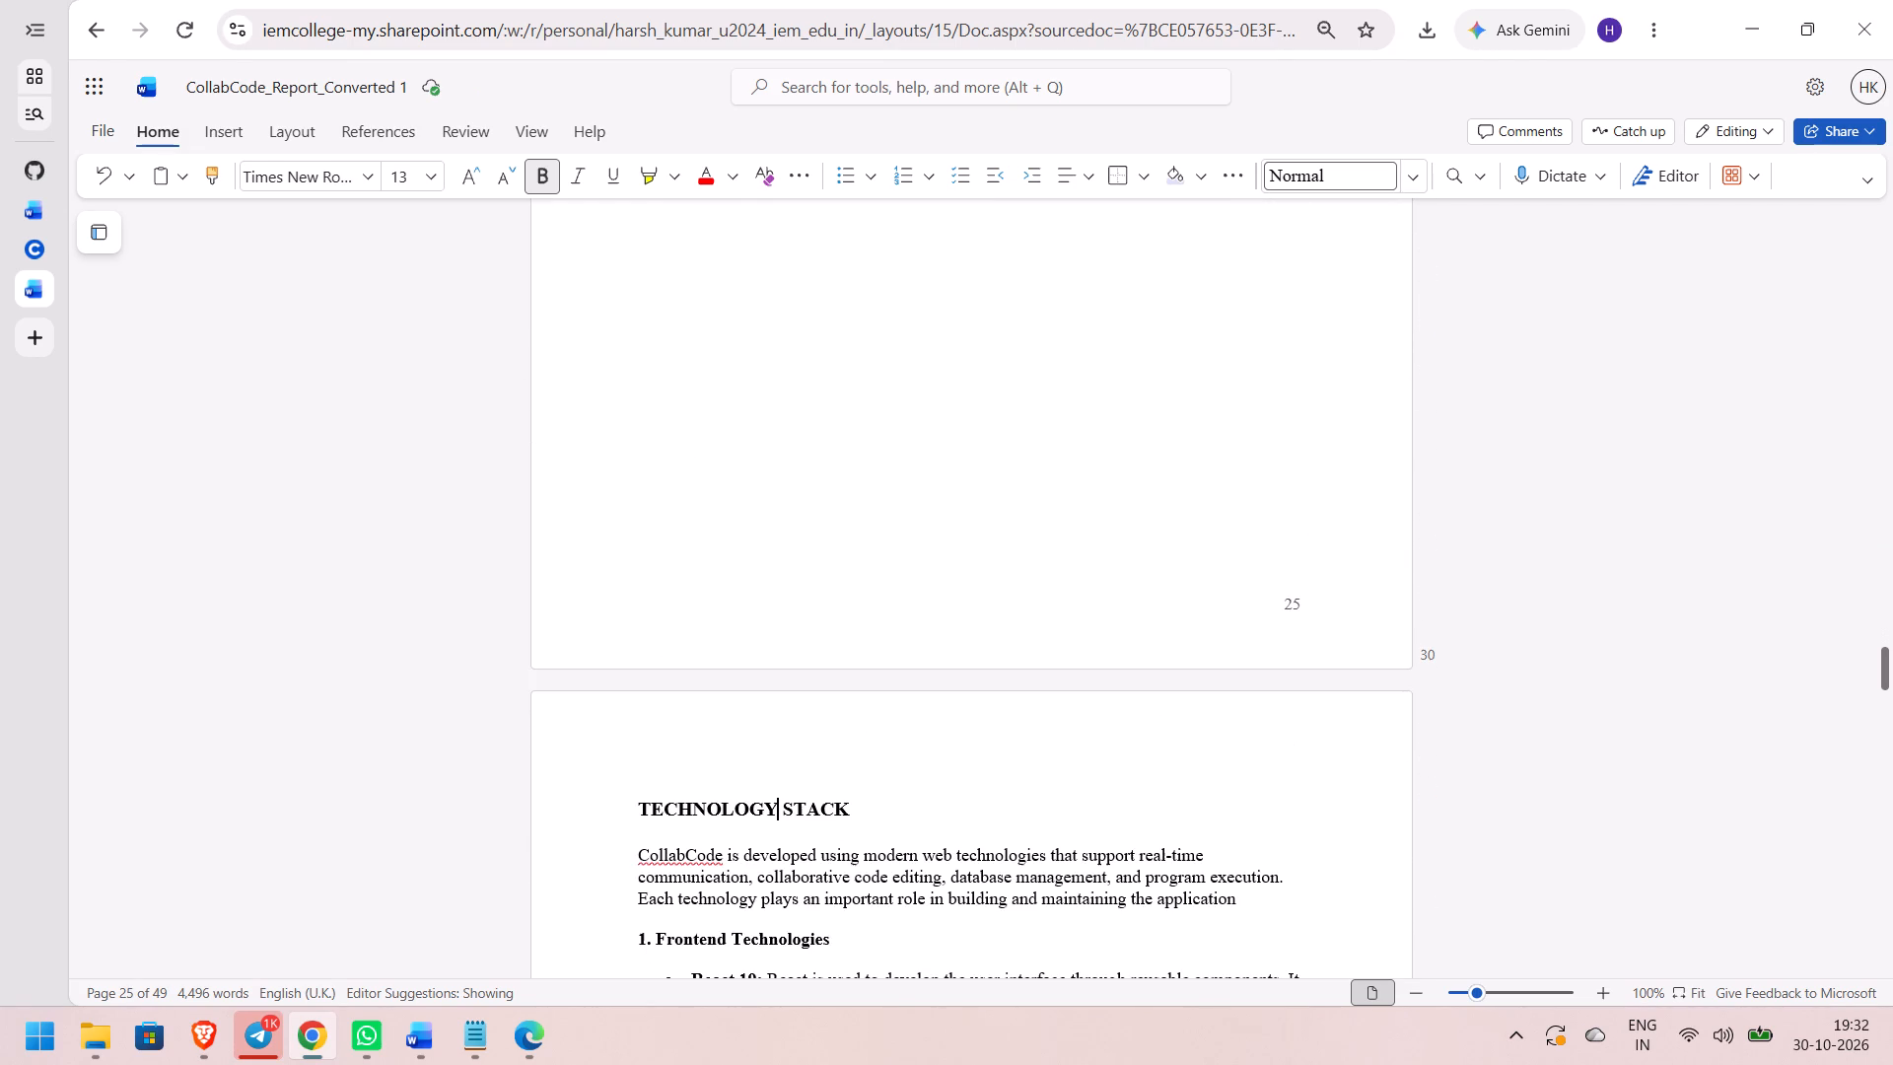
scroll(916, 636, up, 1)
scroll(916, 636, down, 2)
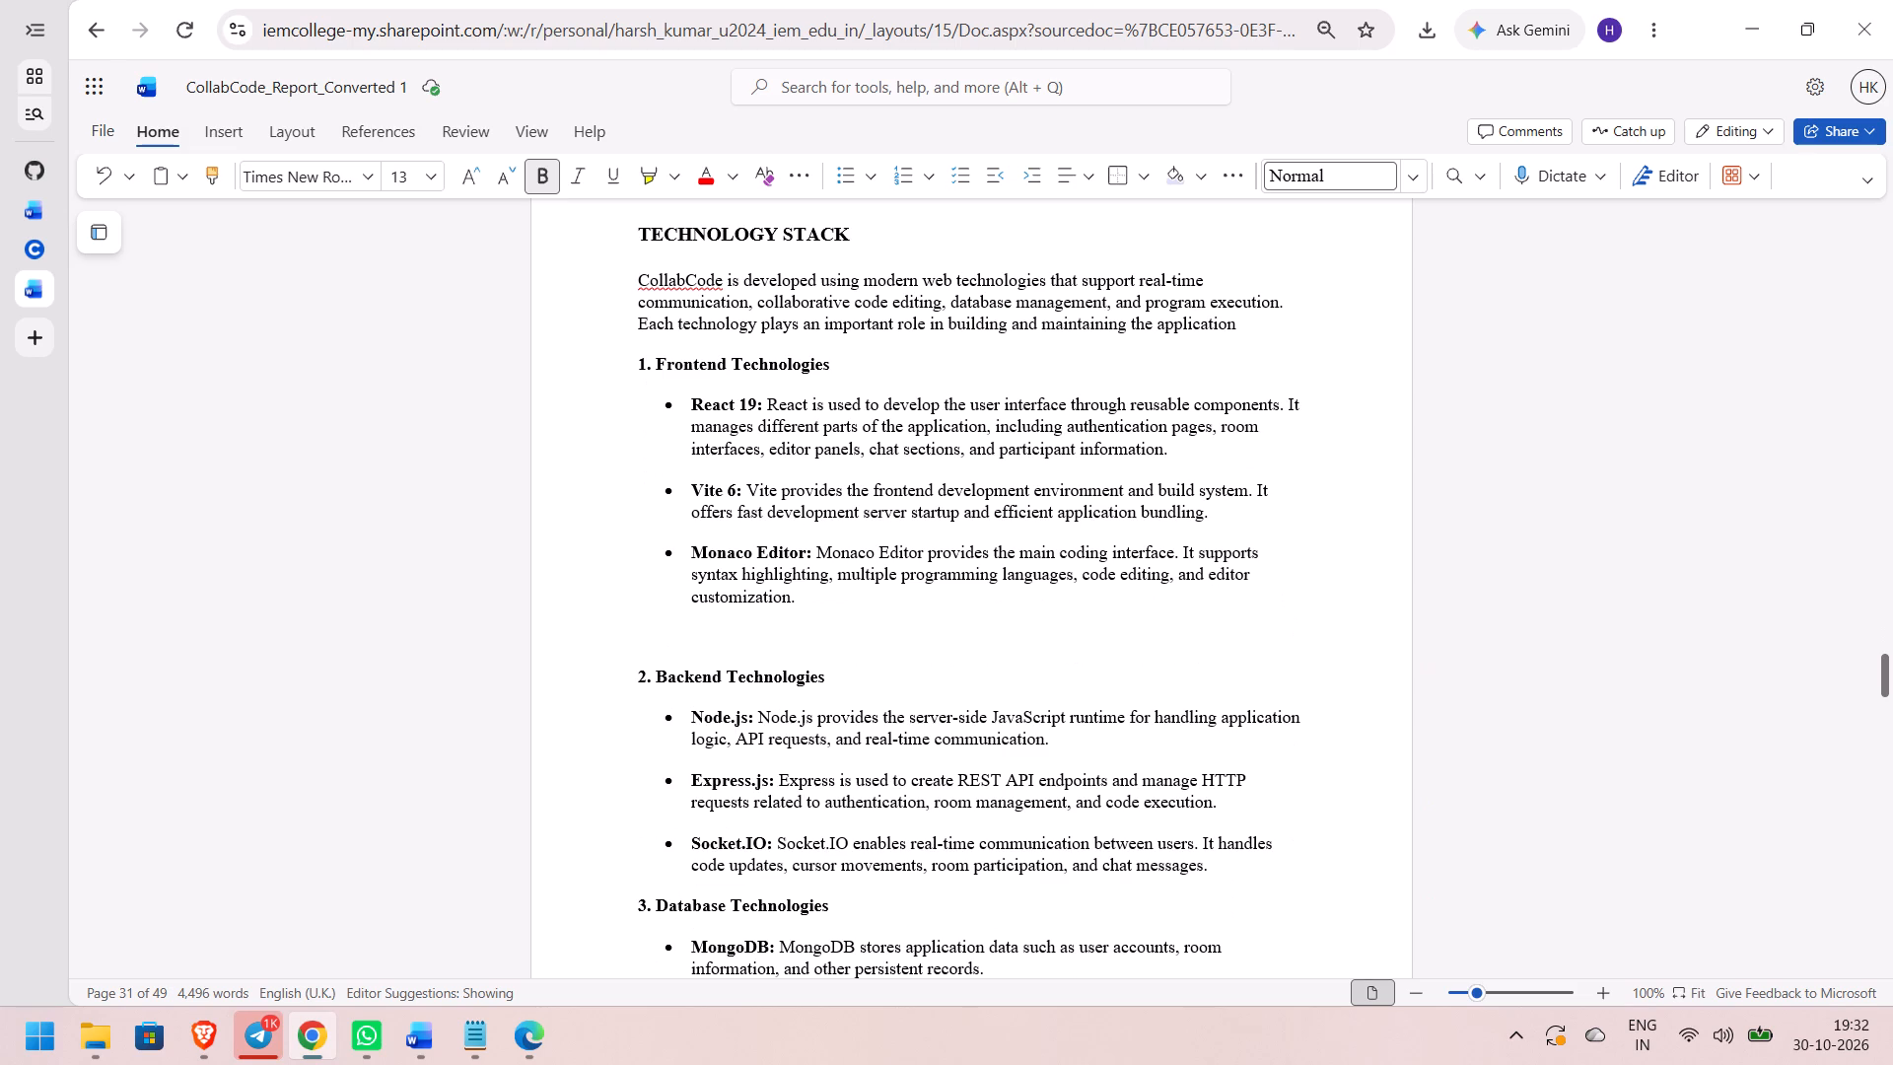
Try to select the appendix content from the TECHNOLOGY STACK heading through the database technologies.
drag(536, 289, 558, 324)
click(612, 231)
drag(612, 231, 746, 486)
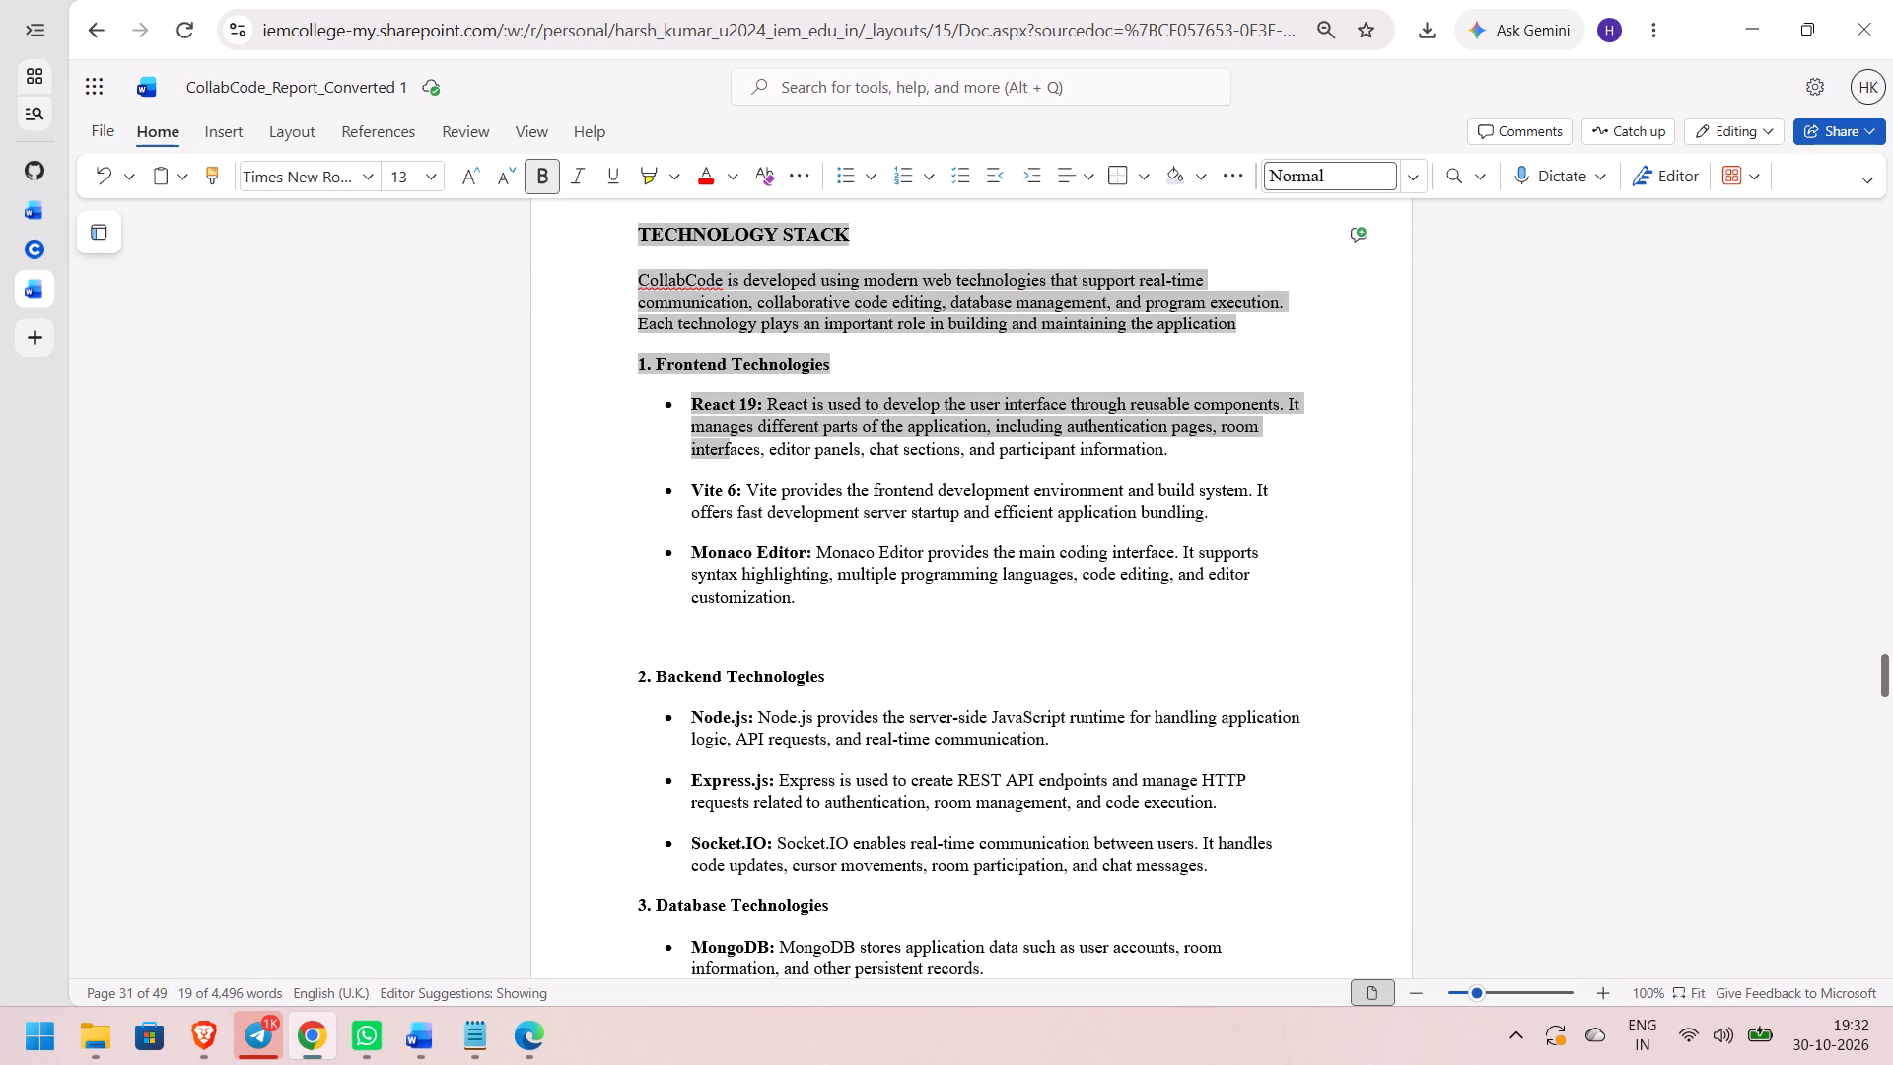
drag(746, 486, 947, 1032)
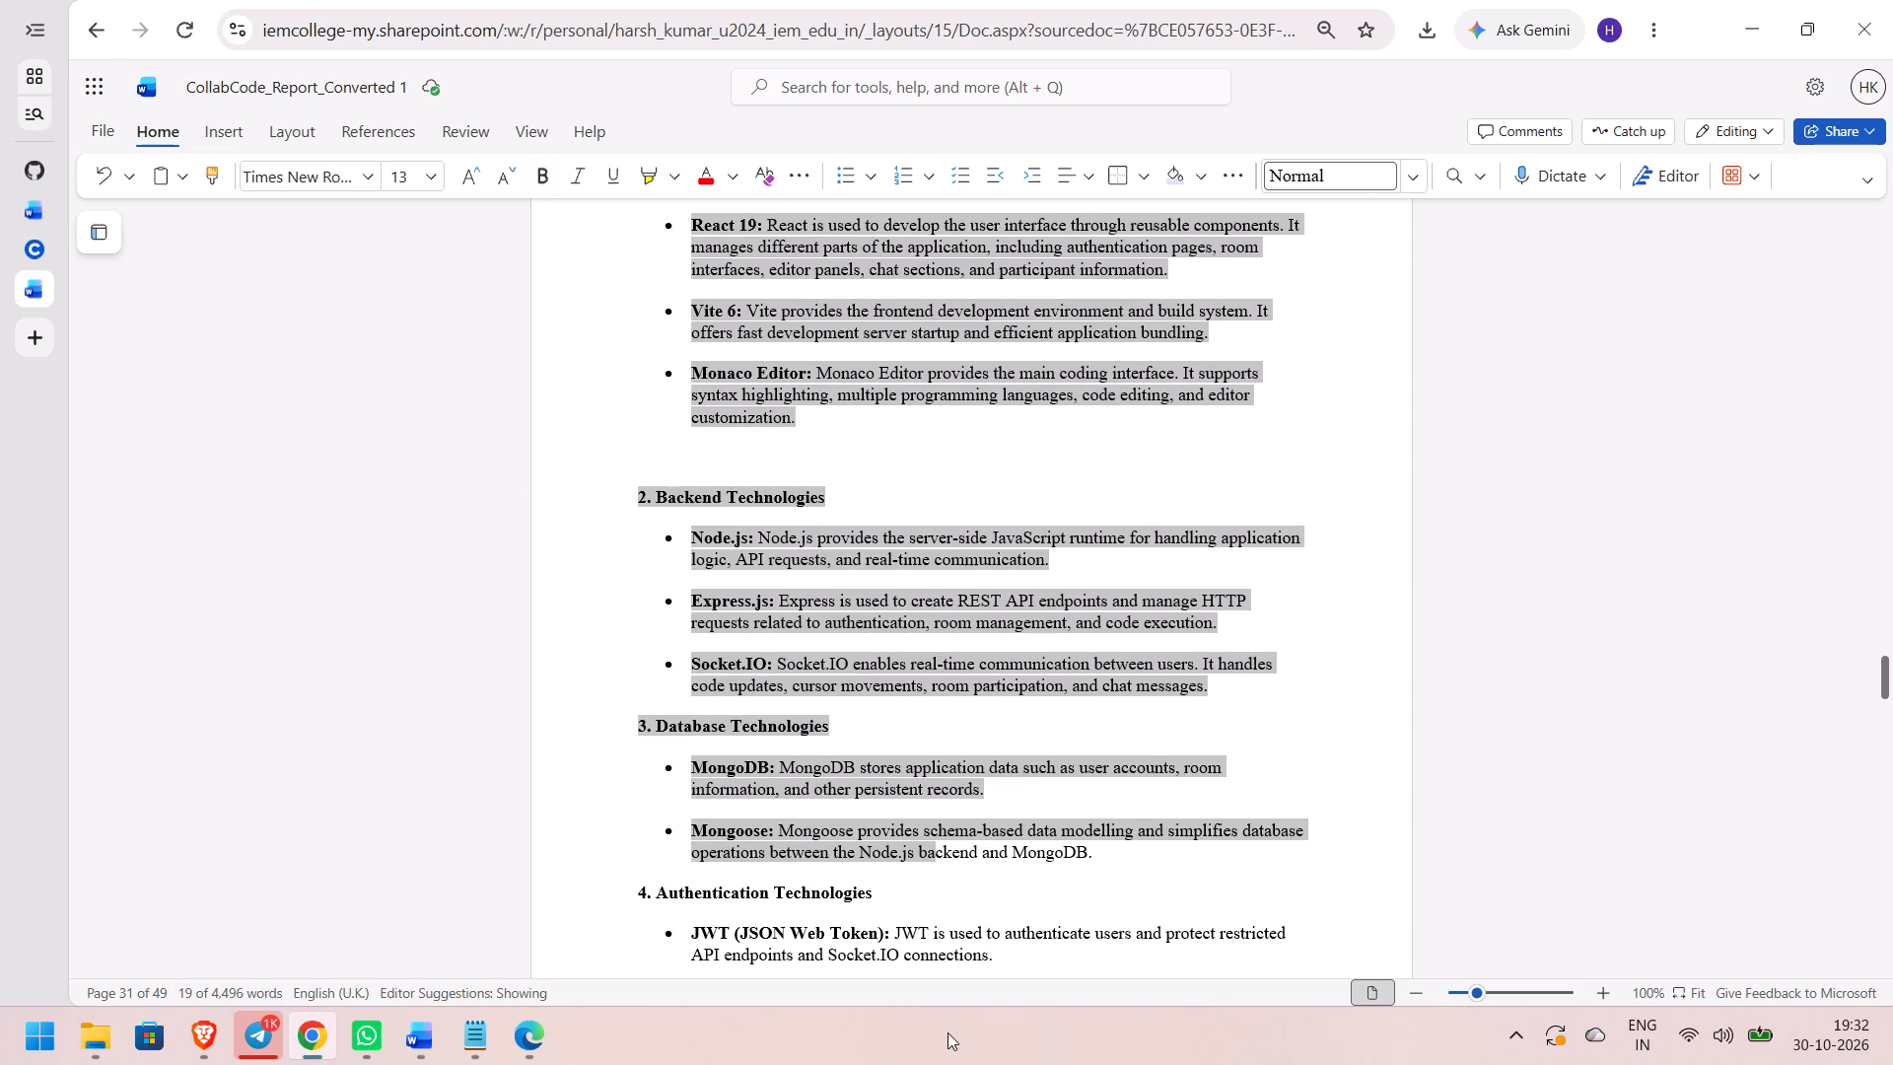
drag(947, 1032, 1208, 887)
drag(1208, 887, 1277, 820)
Examine the appendix pages from API ENDPOINTS to the security controls list to see how far the content extends.
scroll(1285, 777, down, 2)
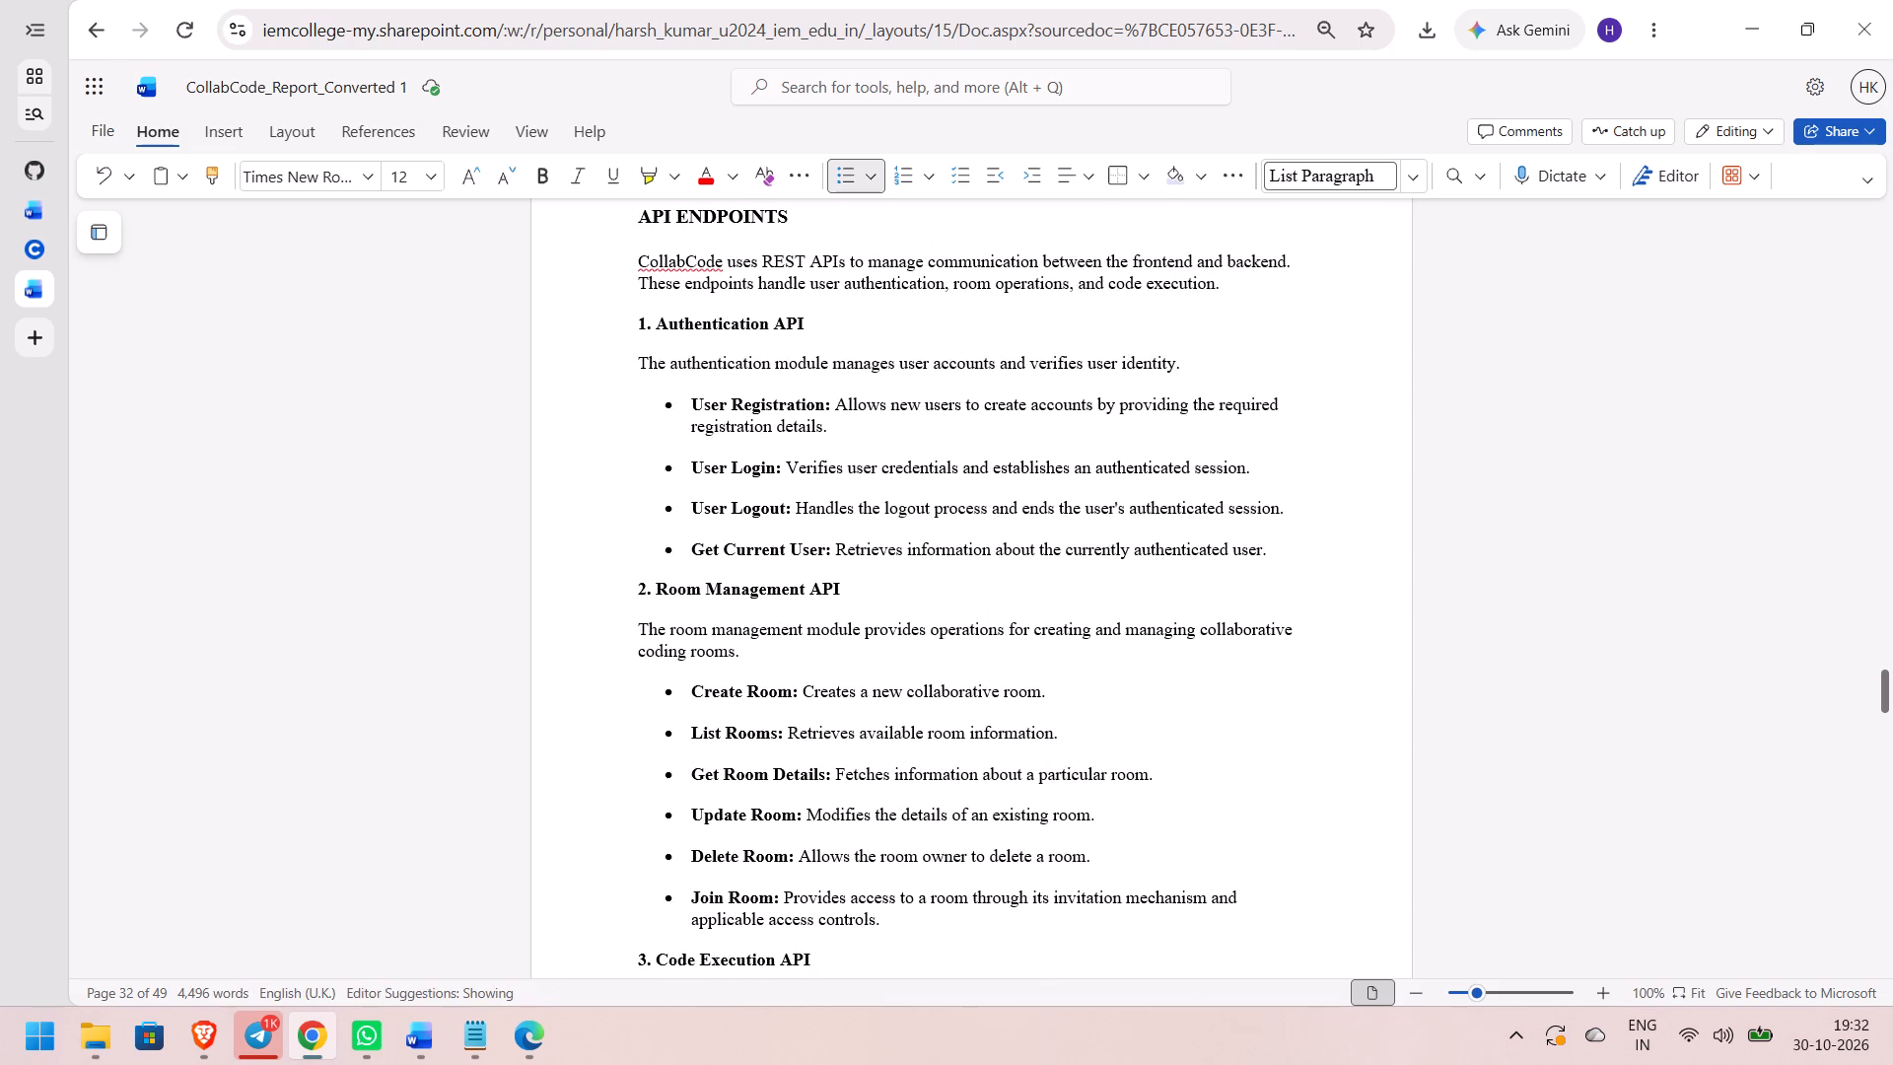
scroll(1295, 764, down, 4)
scroll(1267, 722, up, 2)
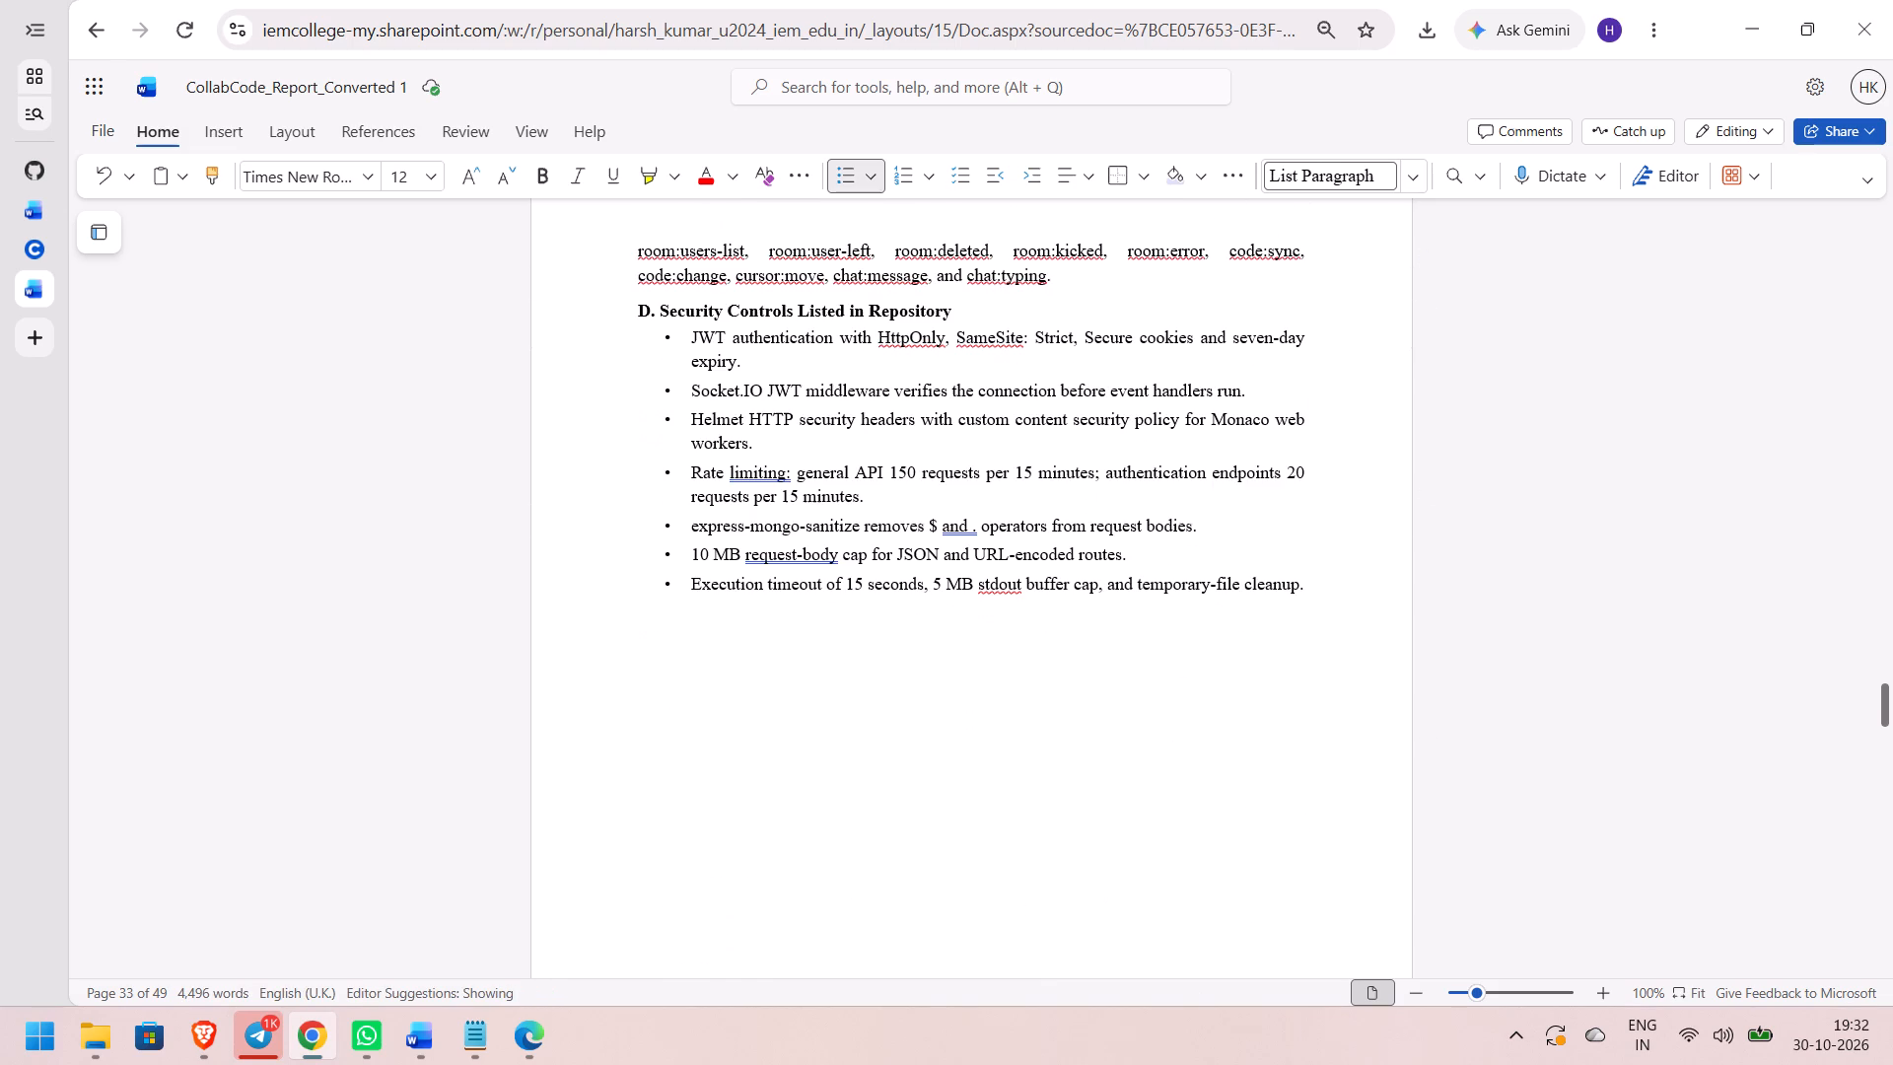
scroll(976, 534, up, 5)
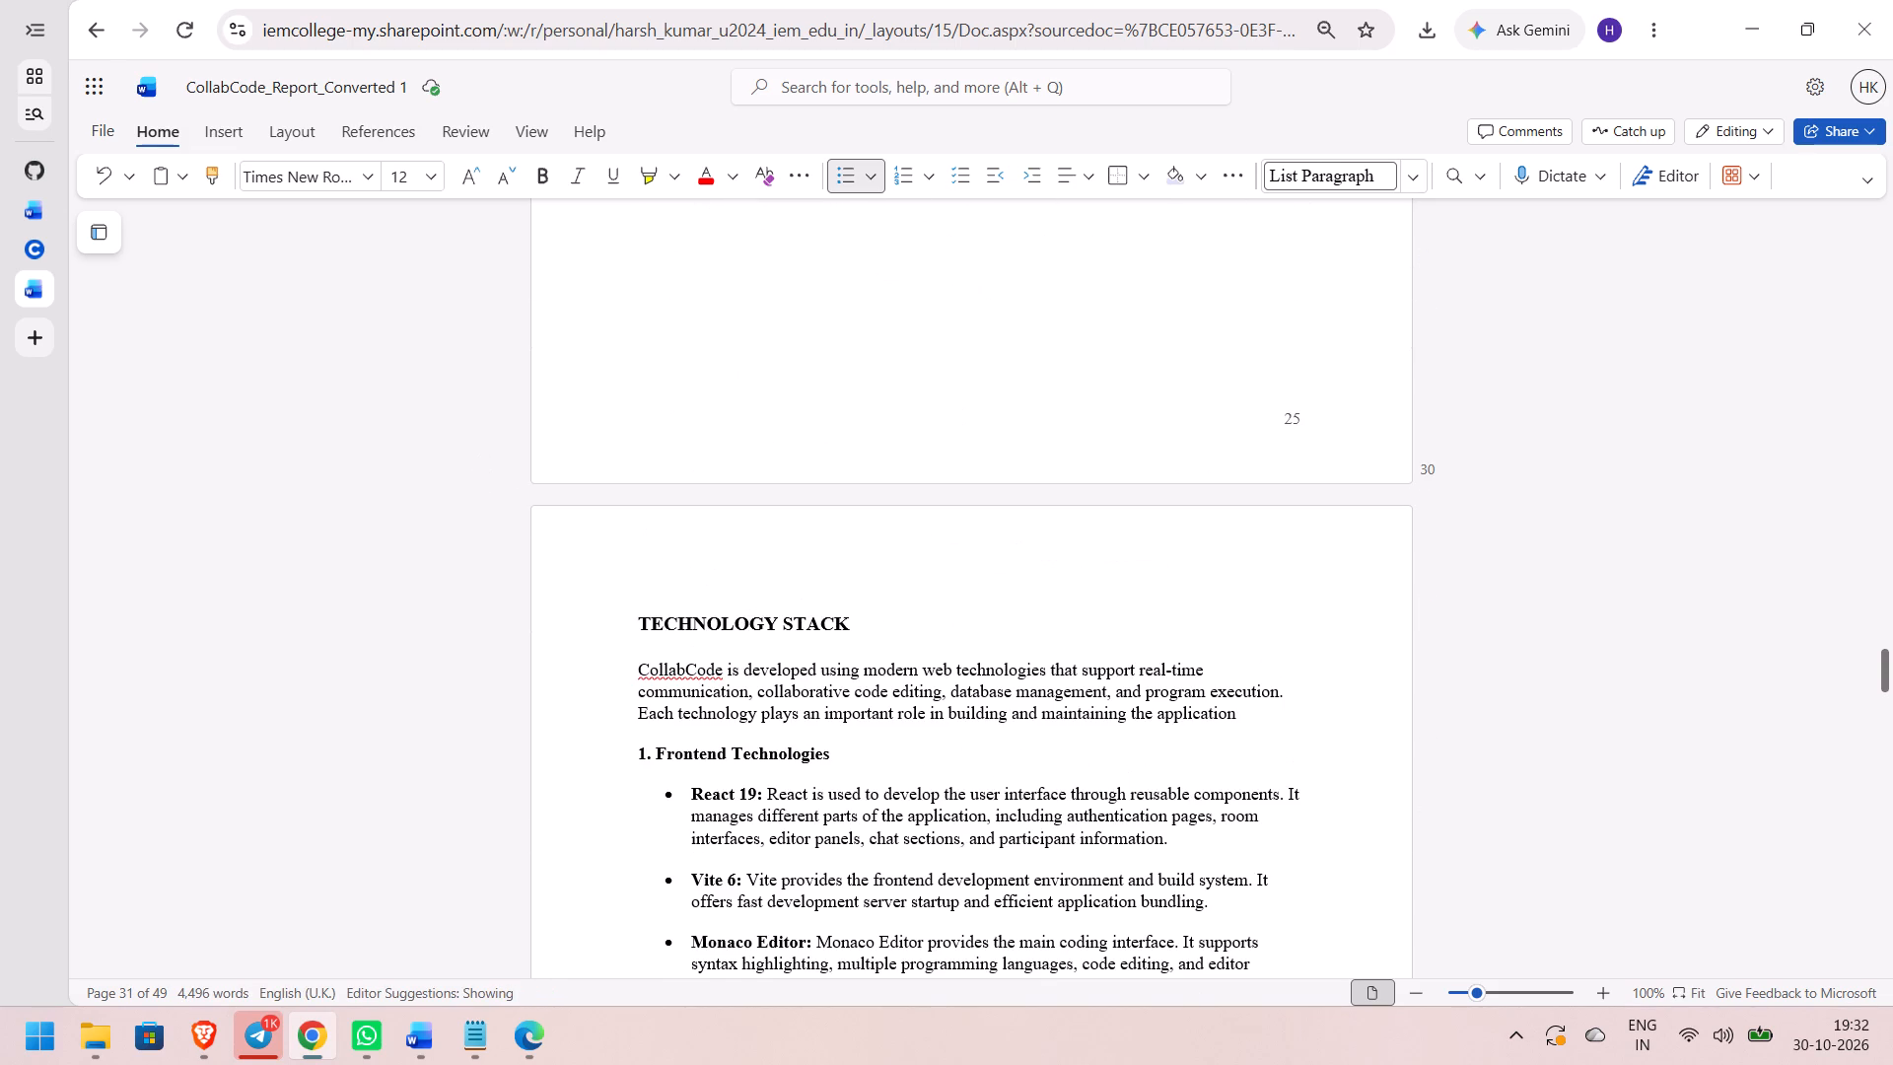
Select the appendix content starting from the TECHNOLOGY STACK heading and continuing through the backend technologies.
drag(615, 639, 709, 0)
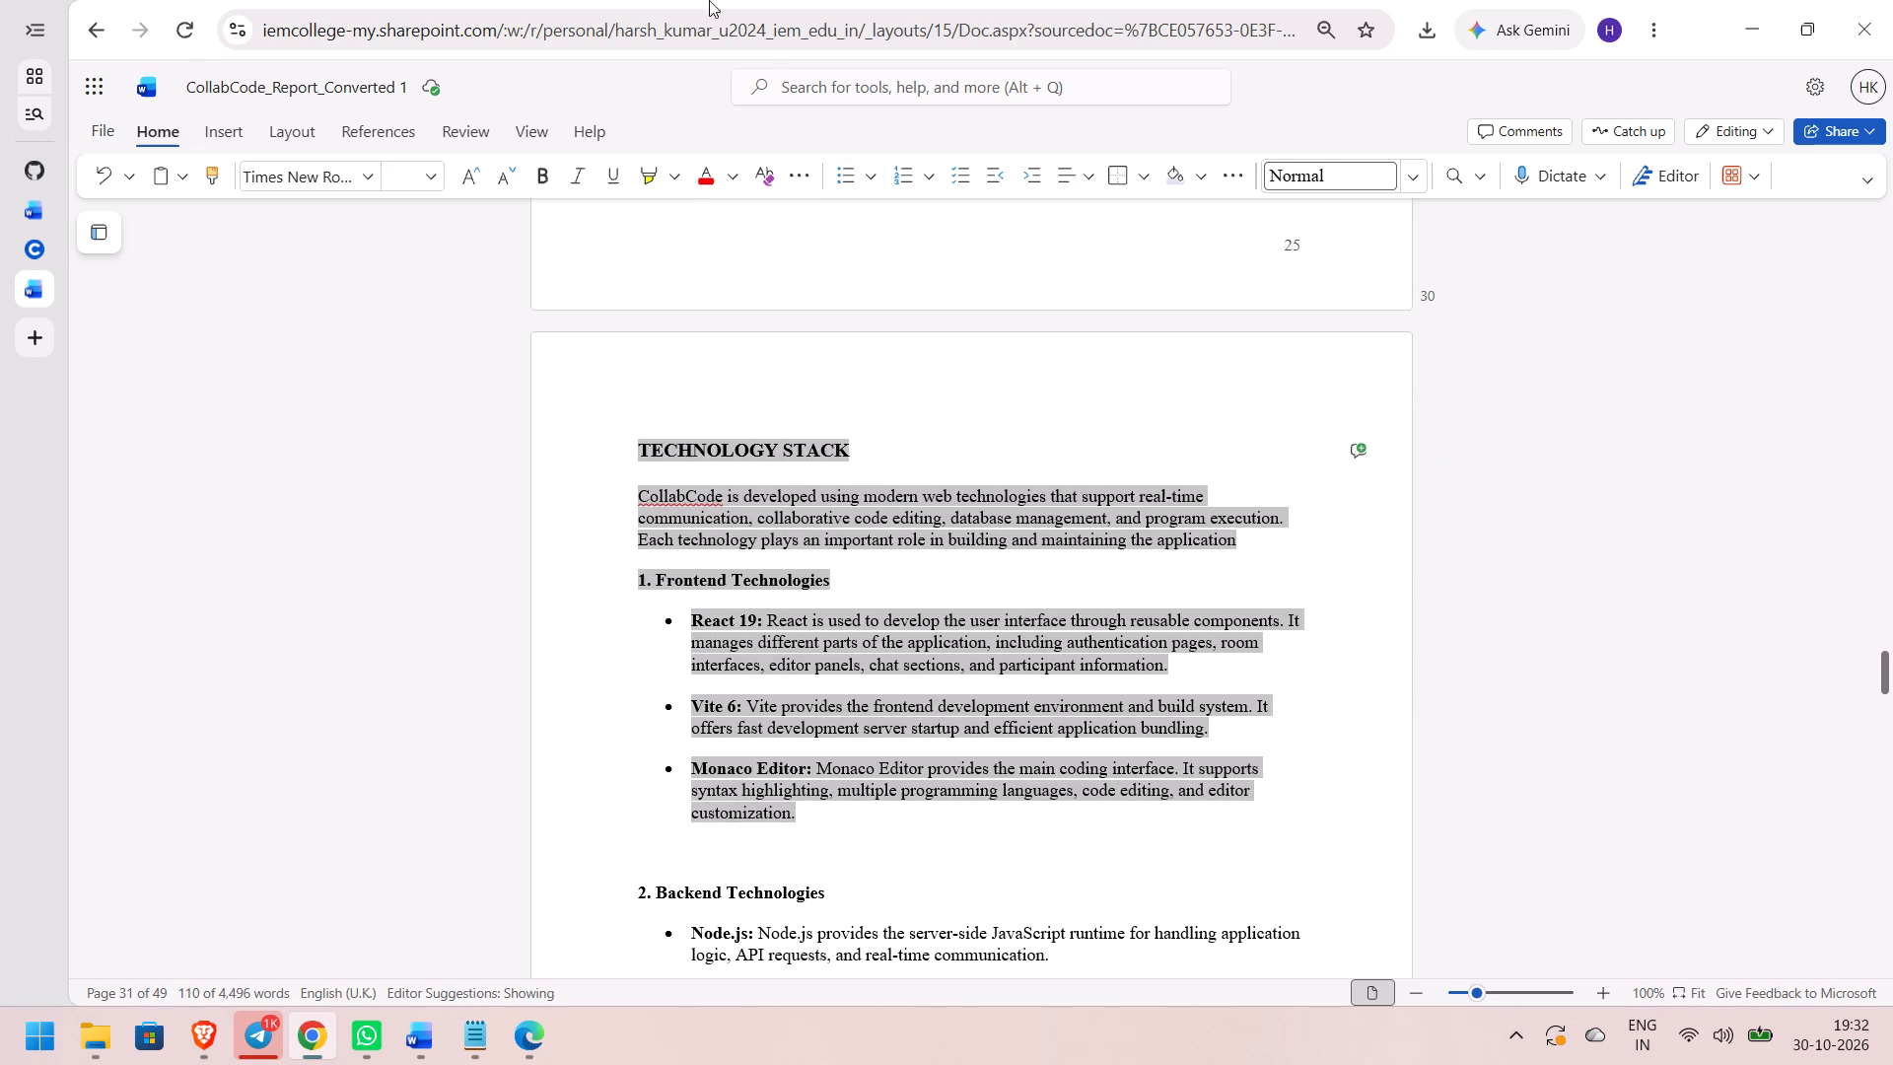
drag(709, 0, 588, 0)
click(748, 244)
click(713, 389)
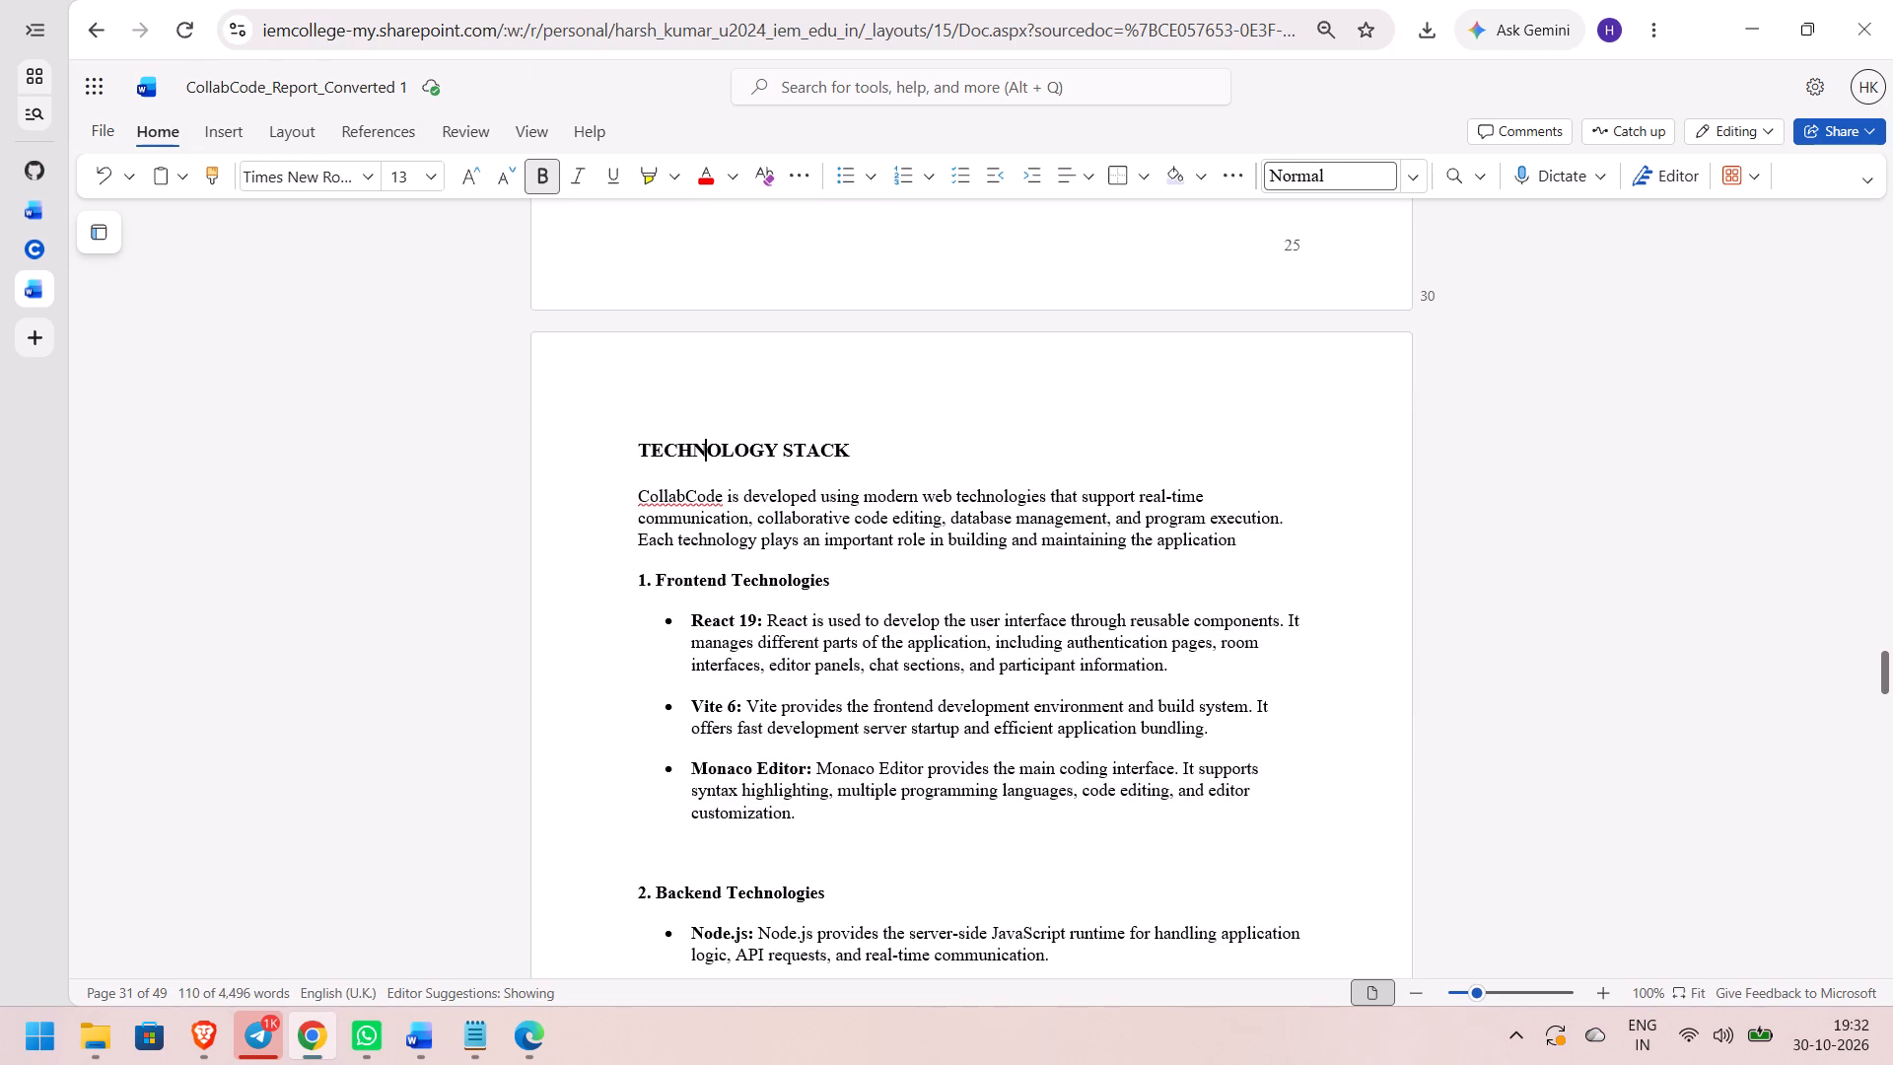
drag(578, 343, 636, 506)
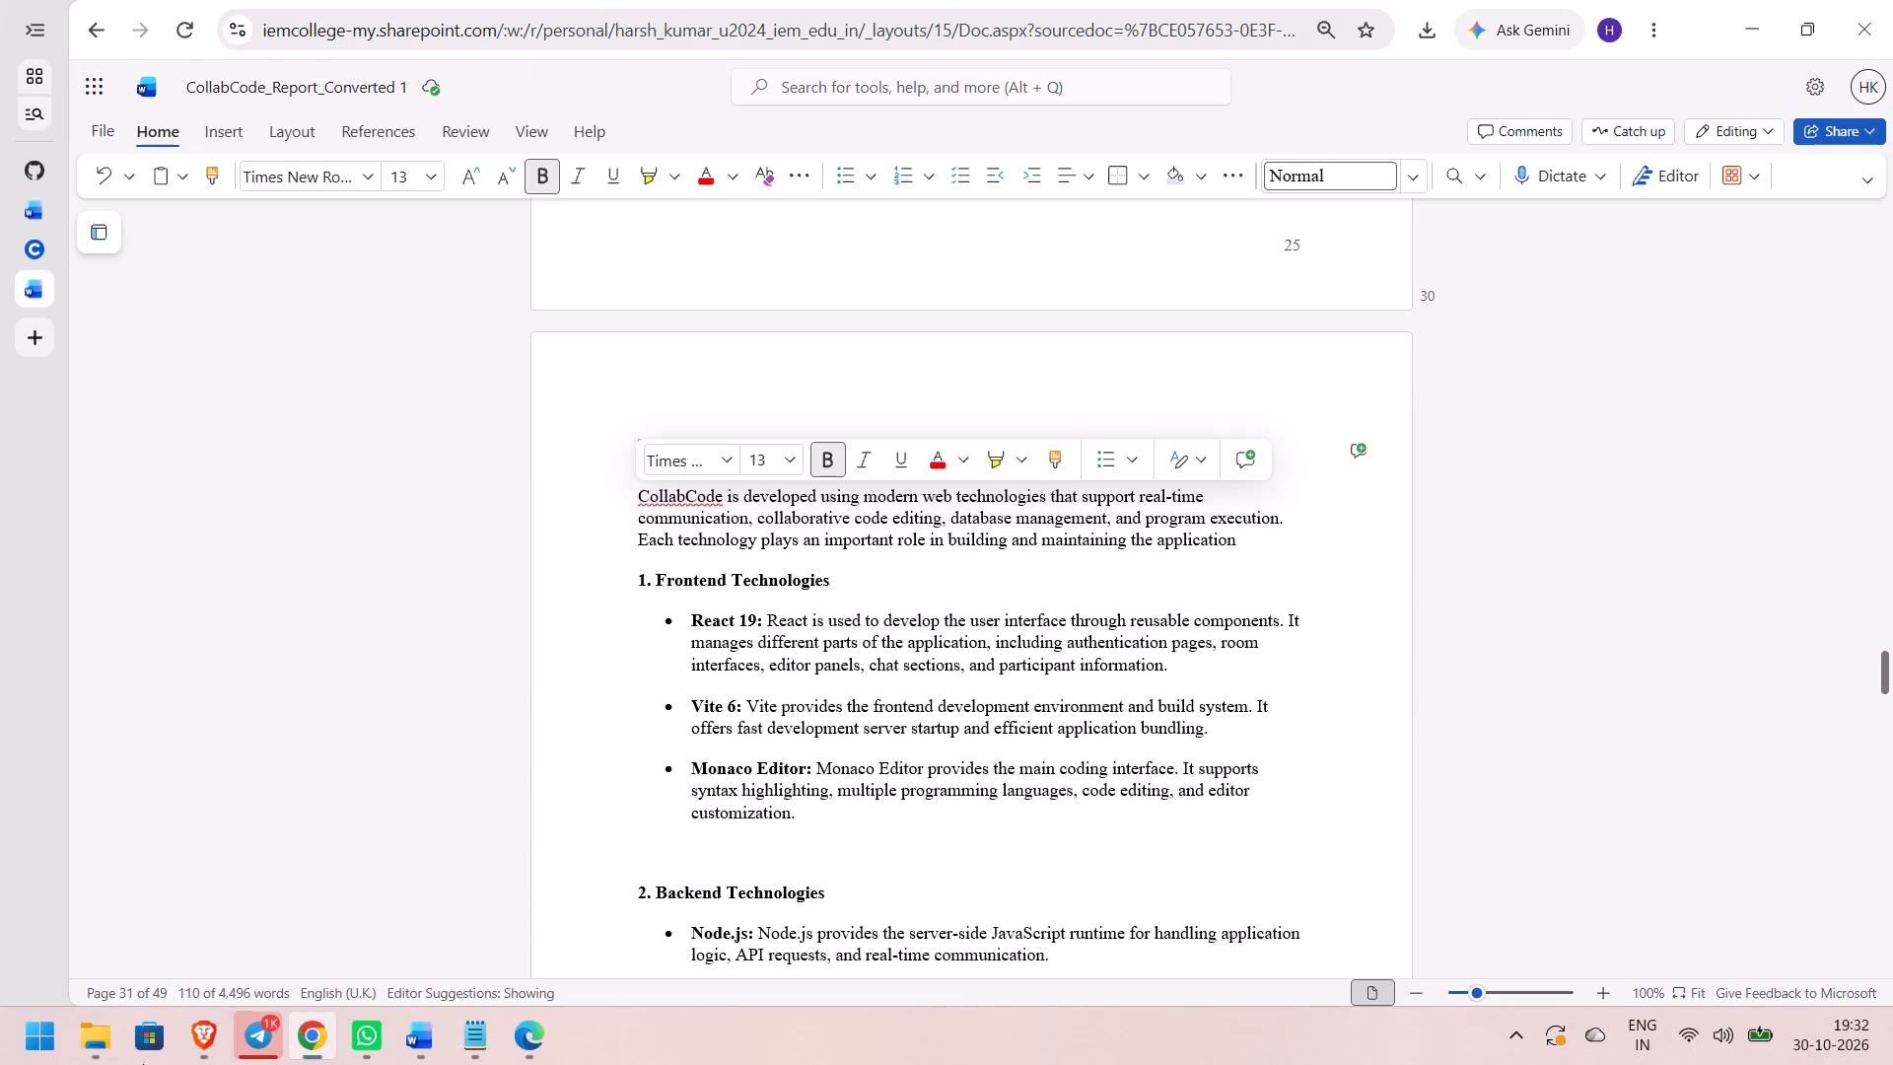
click(645, 585)
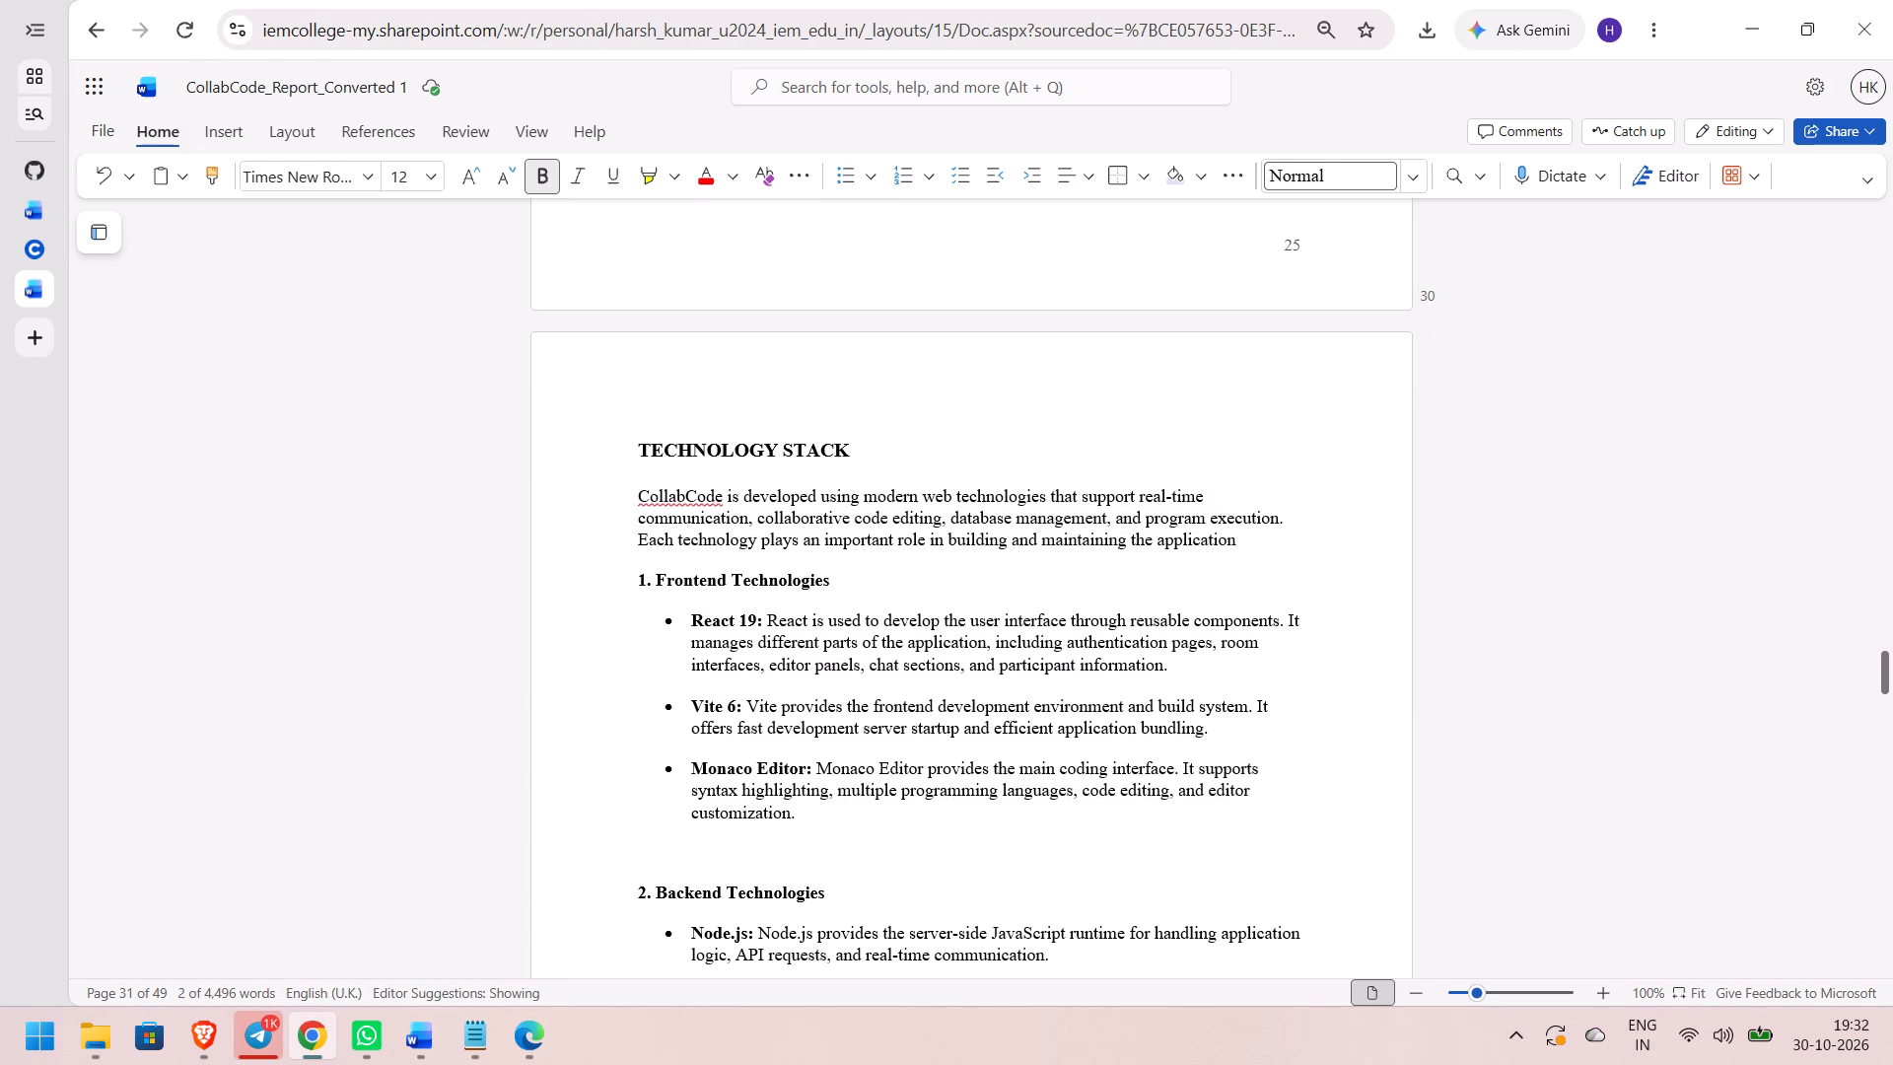
drag(622, 461, 1666, 936)
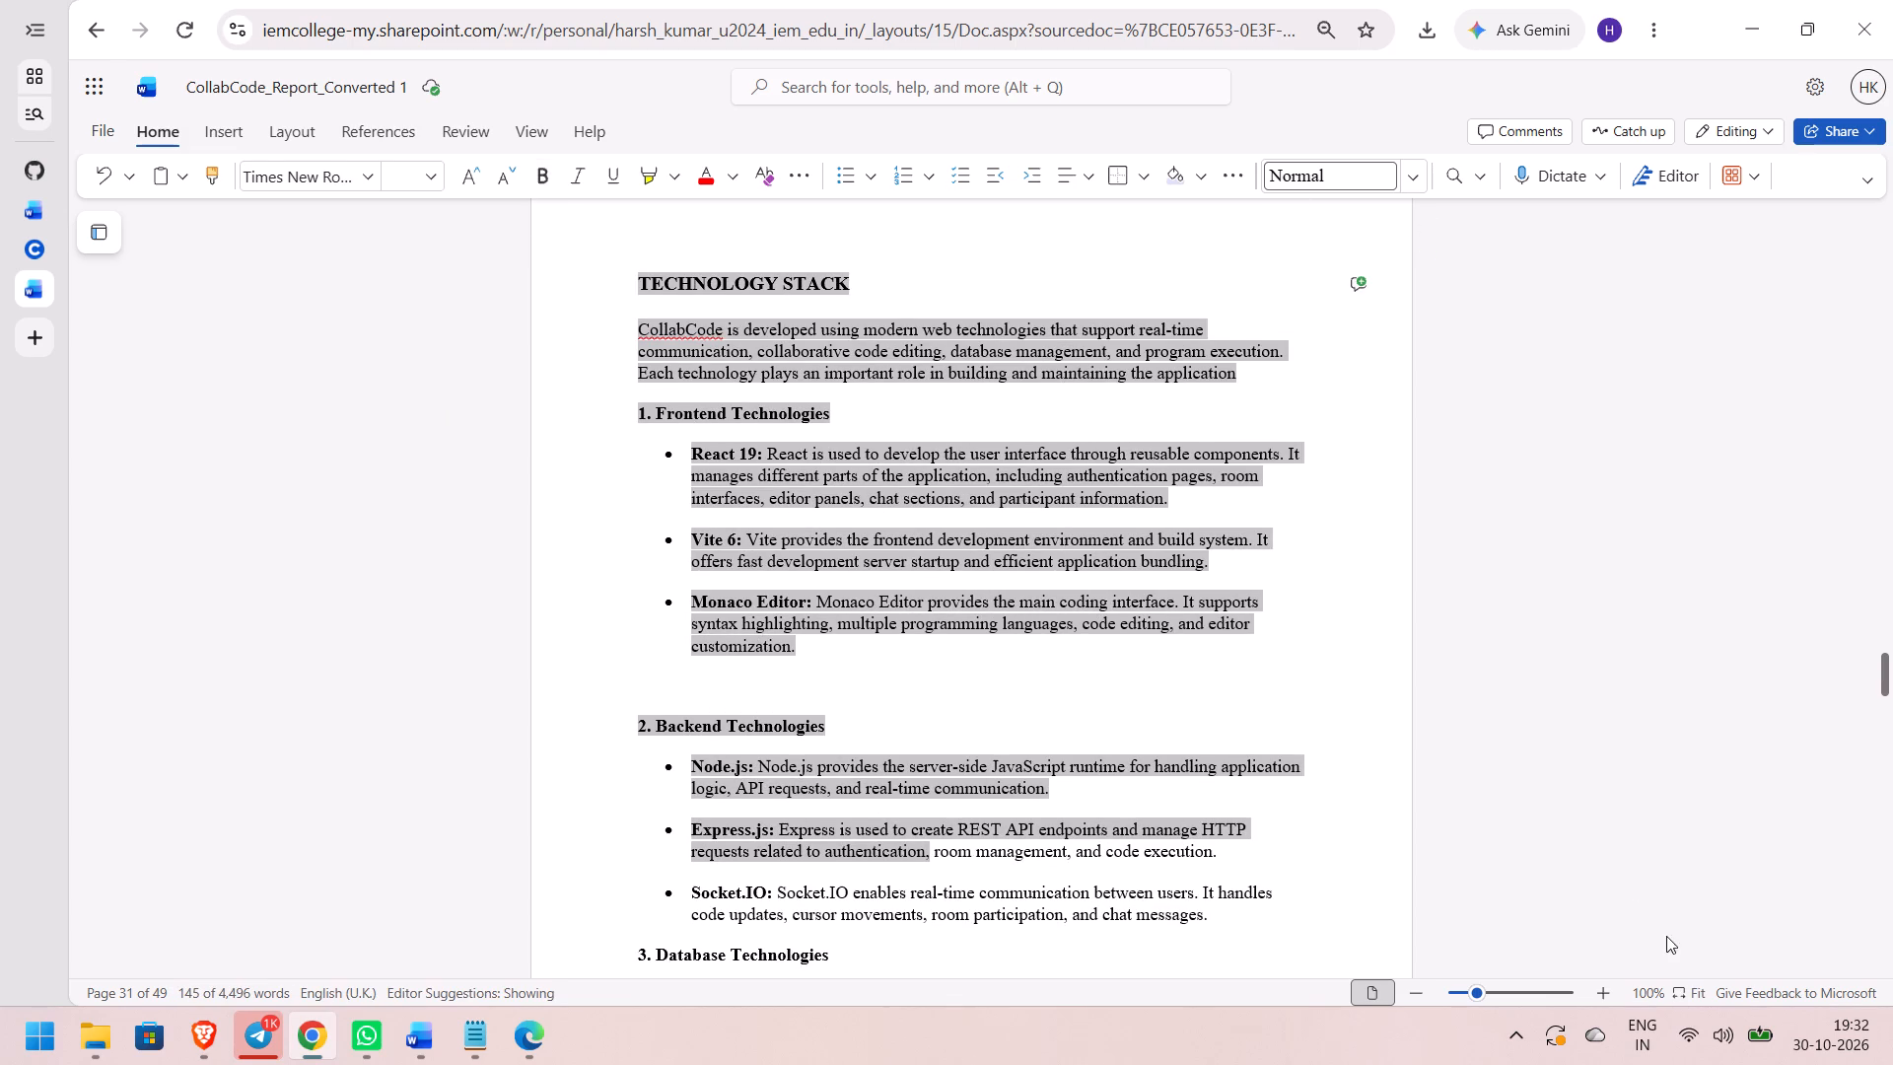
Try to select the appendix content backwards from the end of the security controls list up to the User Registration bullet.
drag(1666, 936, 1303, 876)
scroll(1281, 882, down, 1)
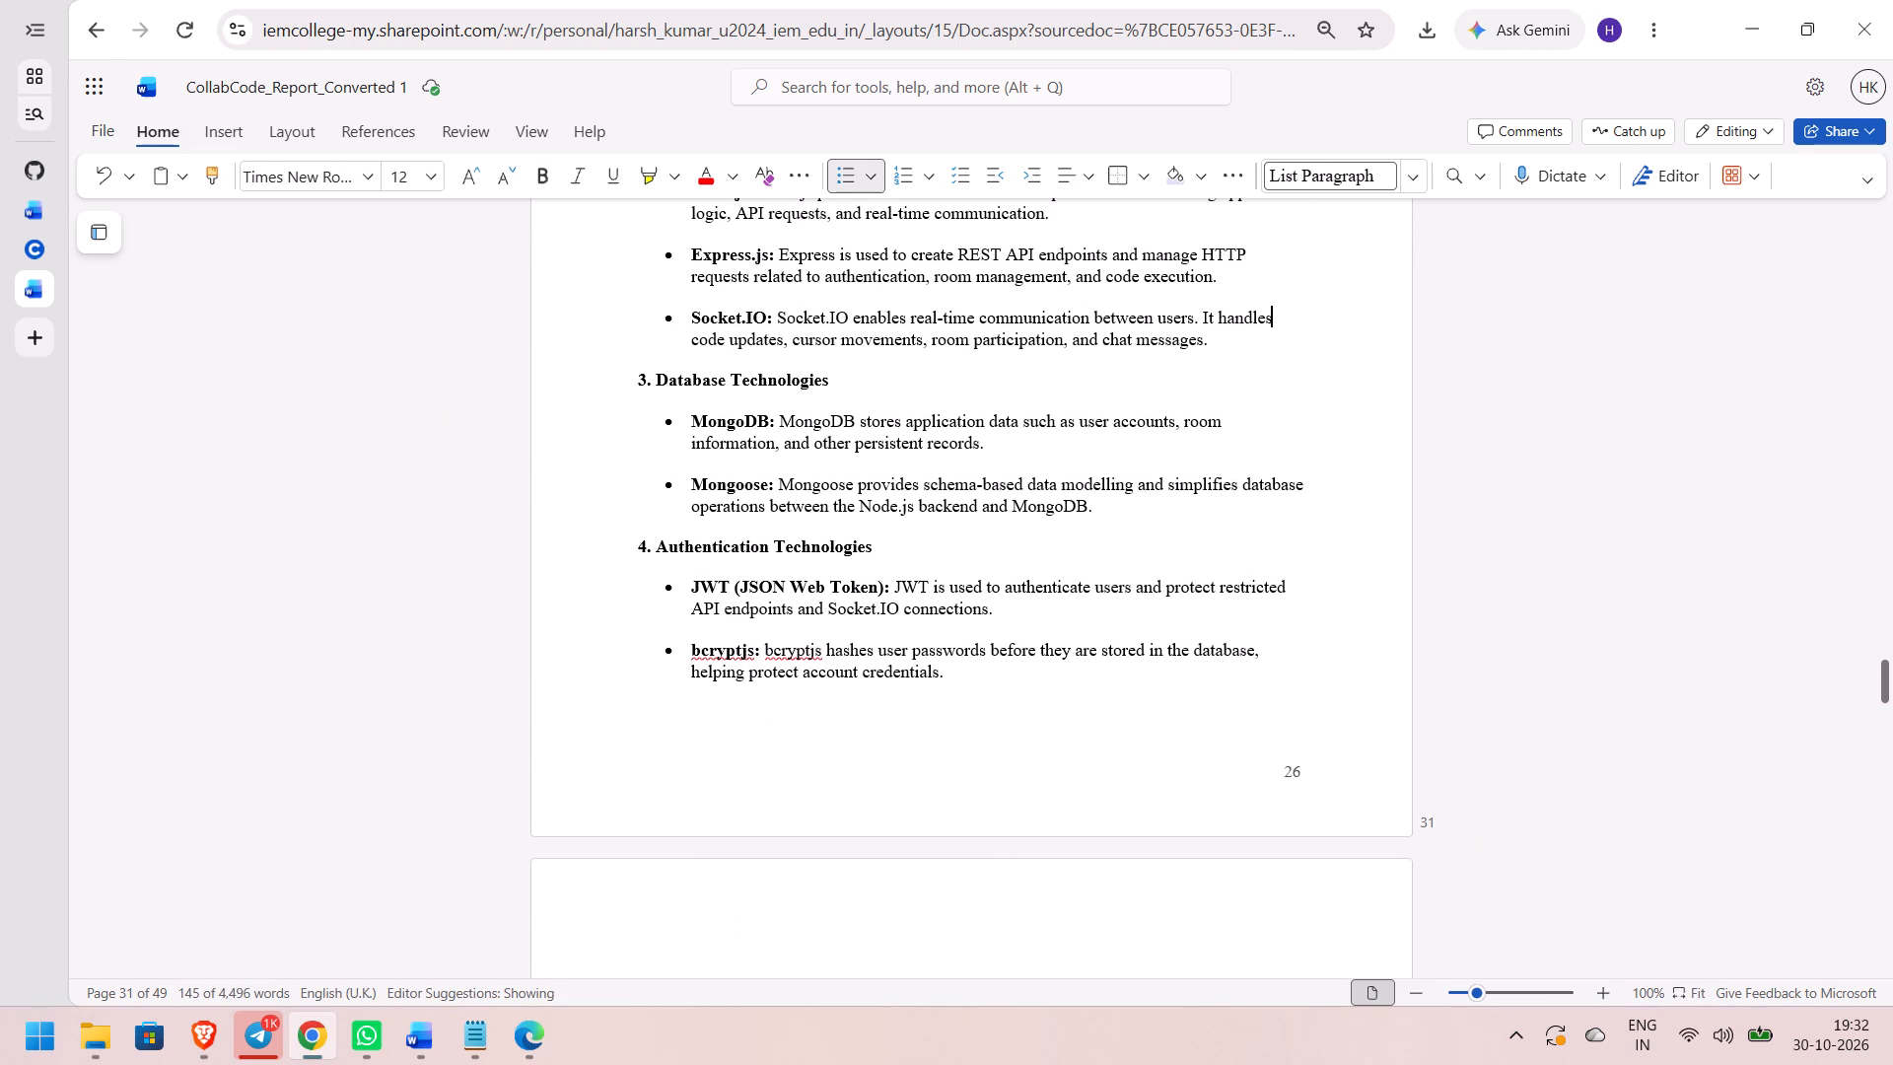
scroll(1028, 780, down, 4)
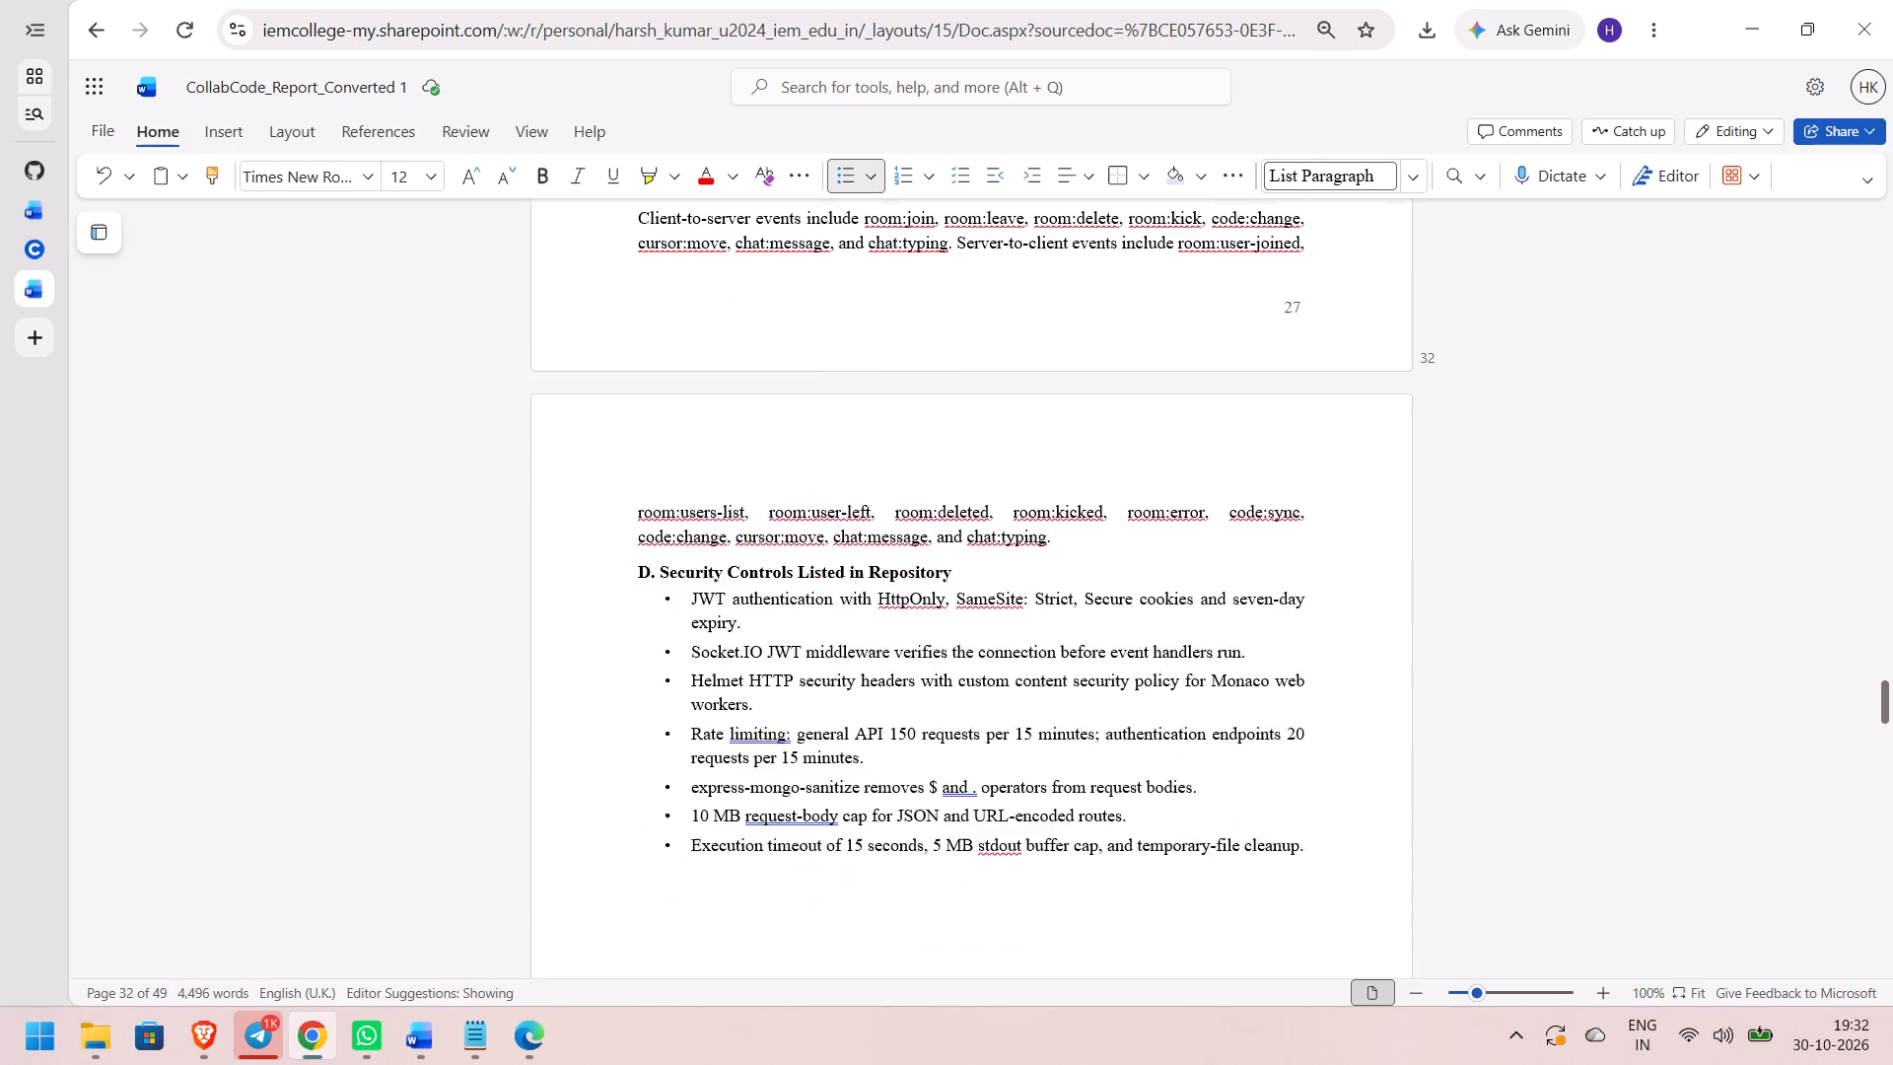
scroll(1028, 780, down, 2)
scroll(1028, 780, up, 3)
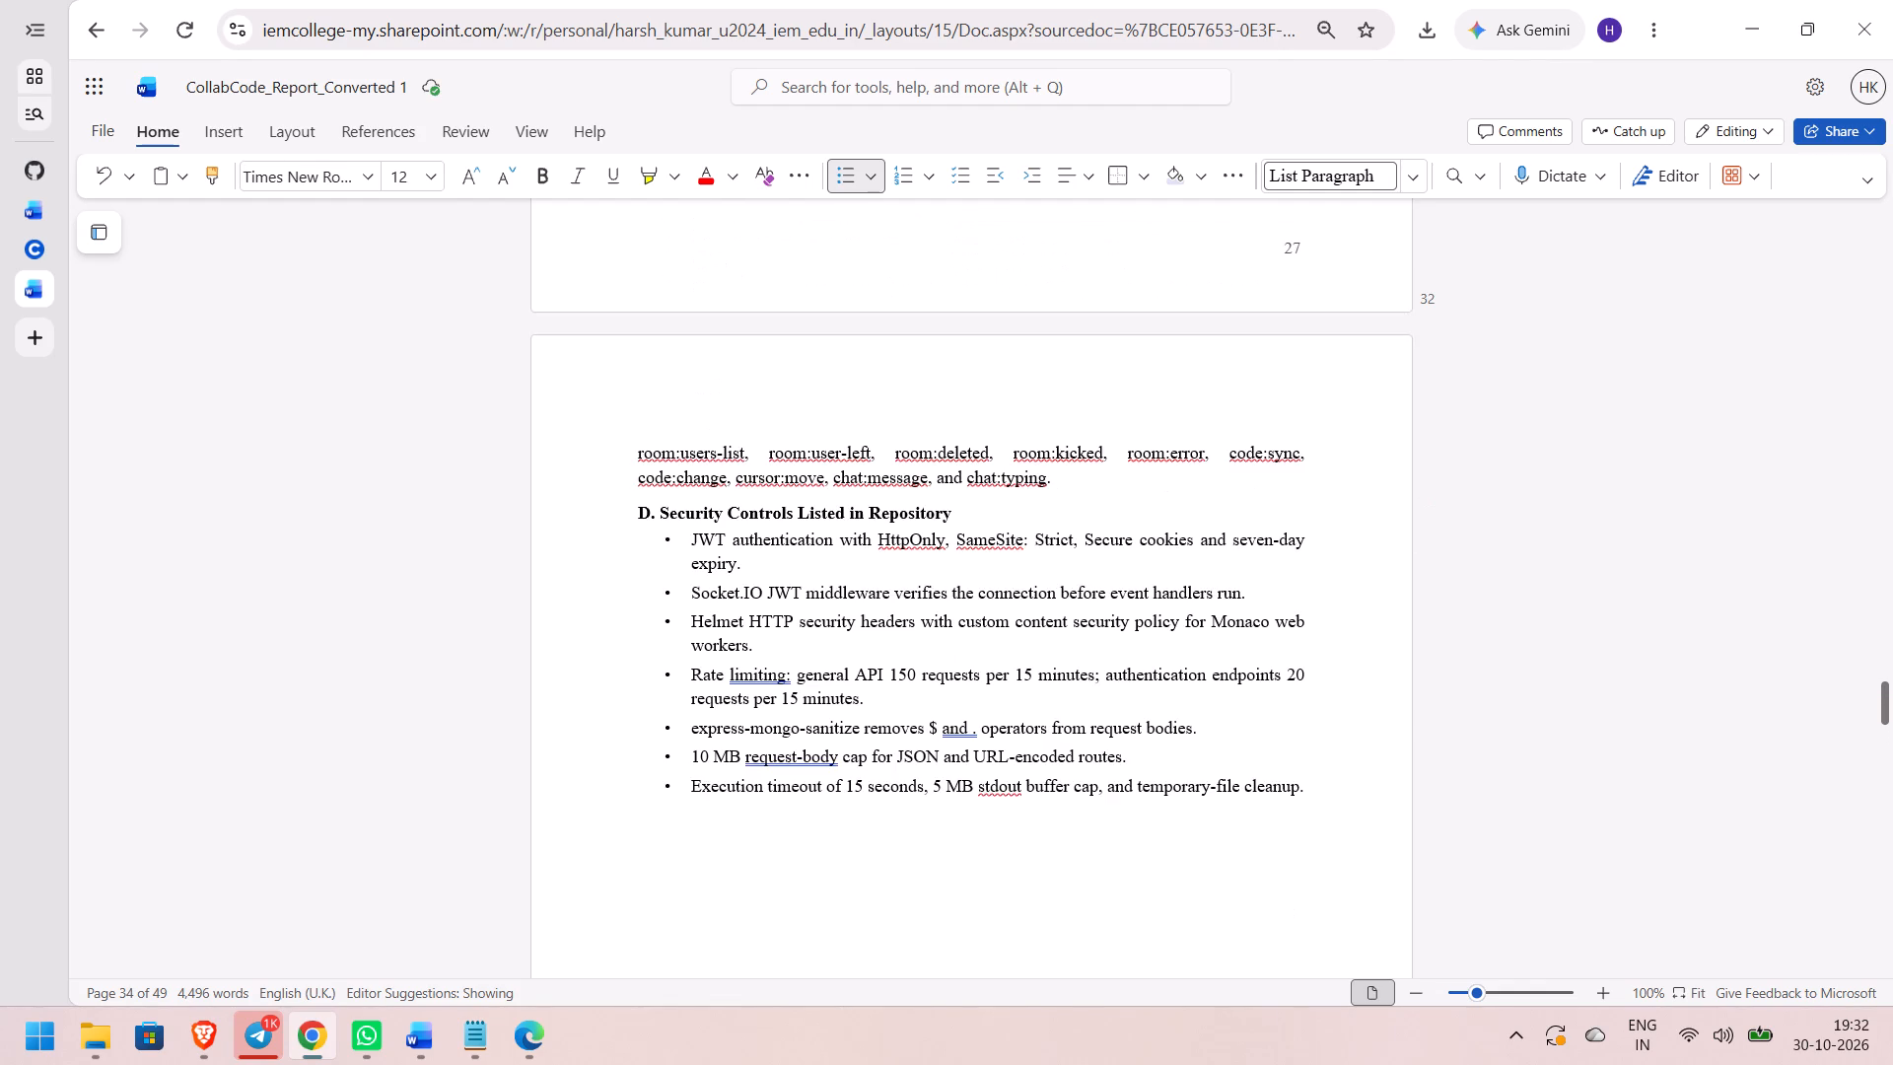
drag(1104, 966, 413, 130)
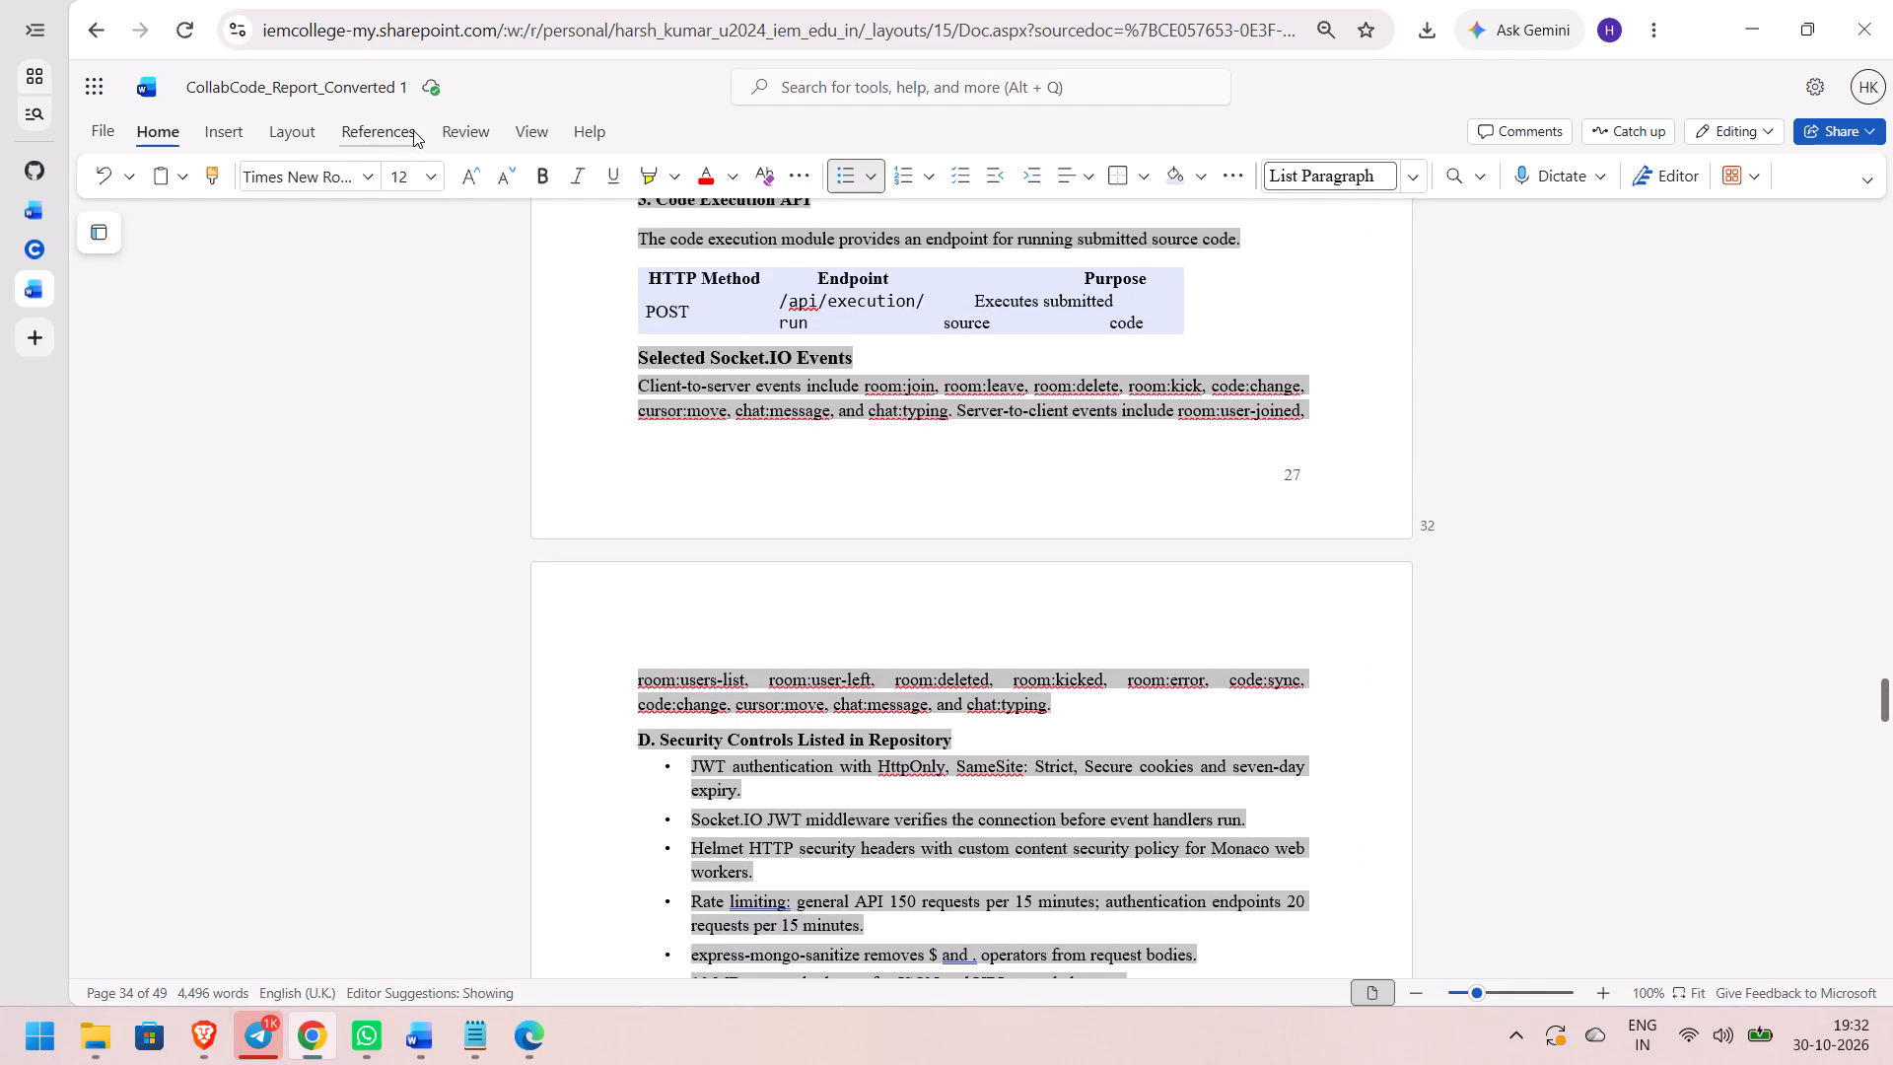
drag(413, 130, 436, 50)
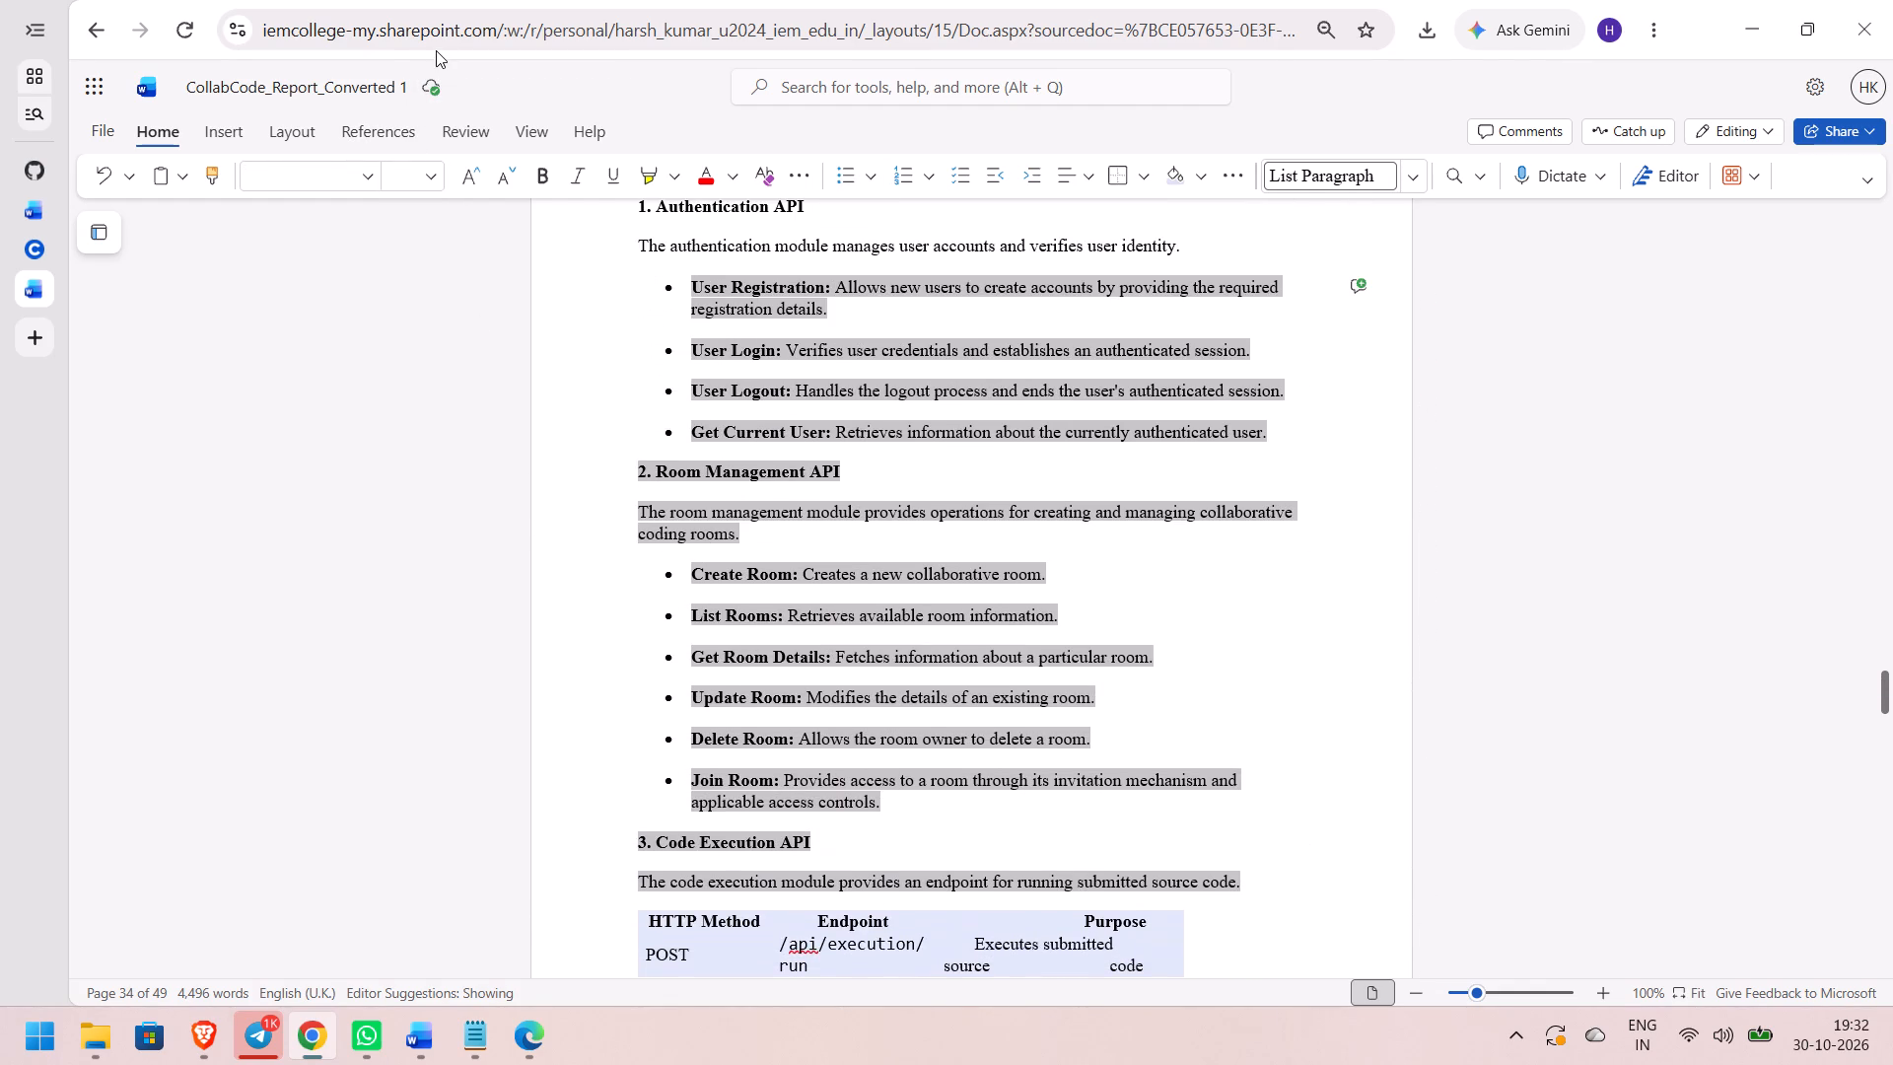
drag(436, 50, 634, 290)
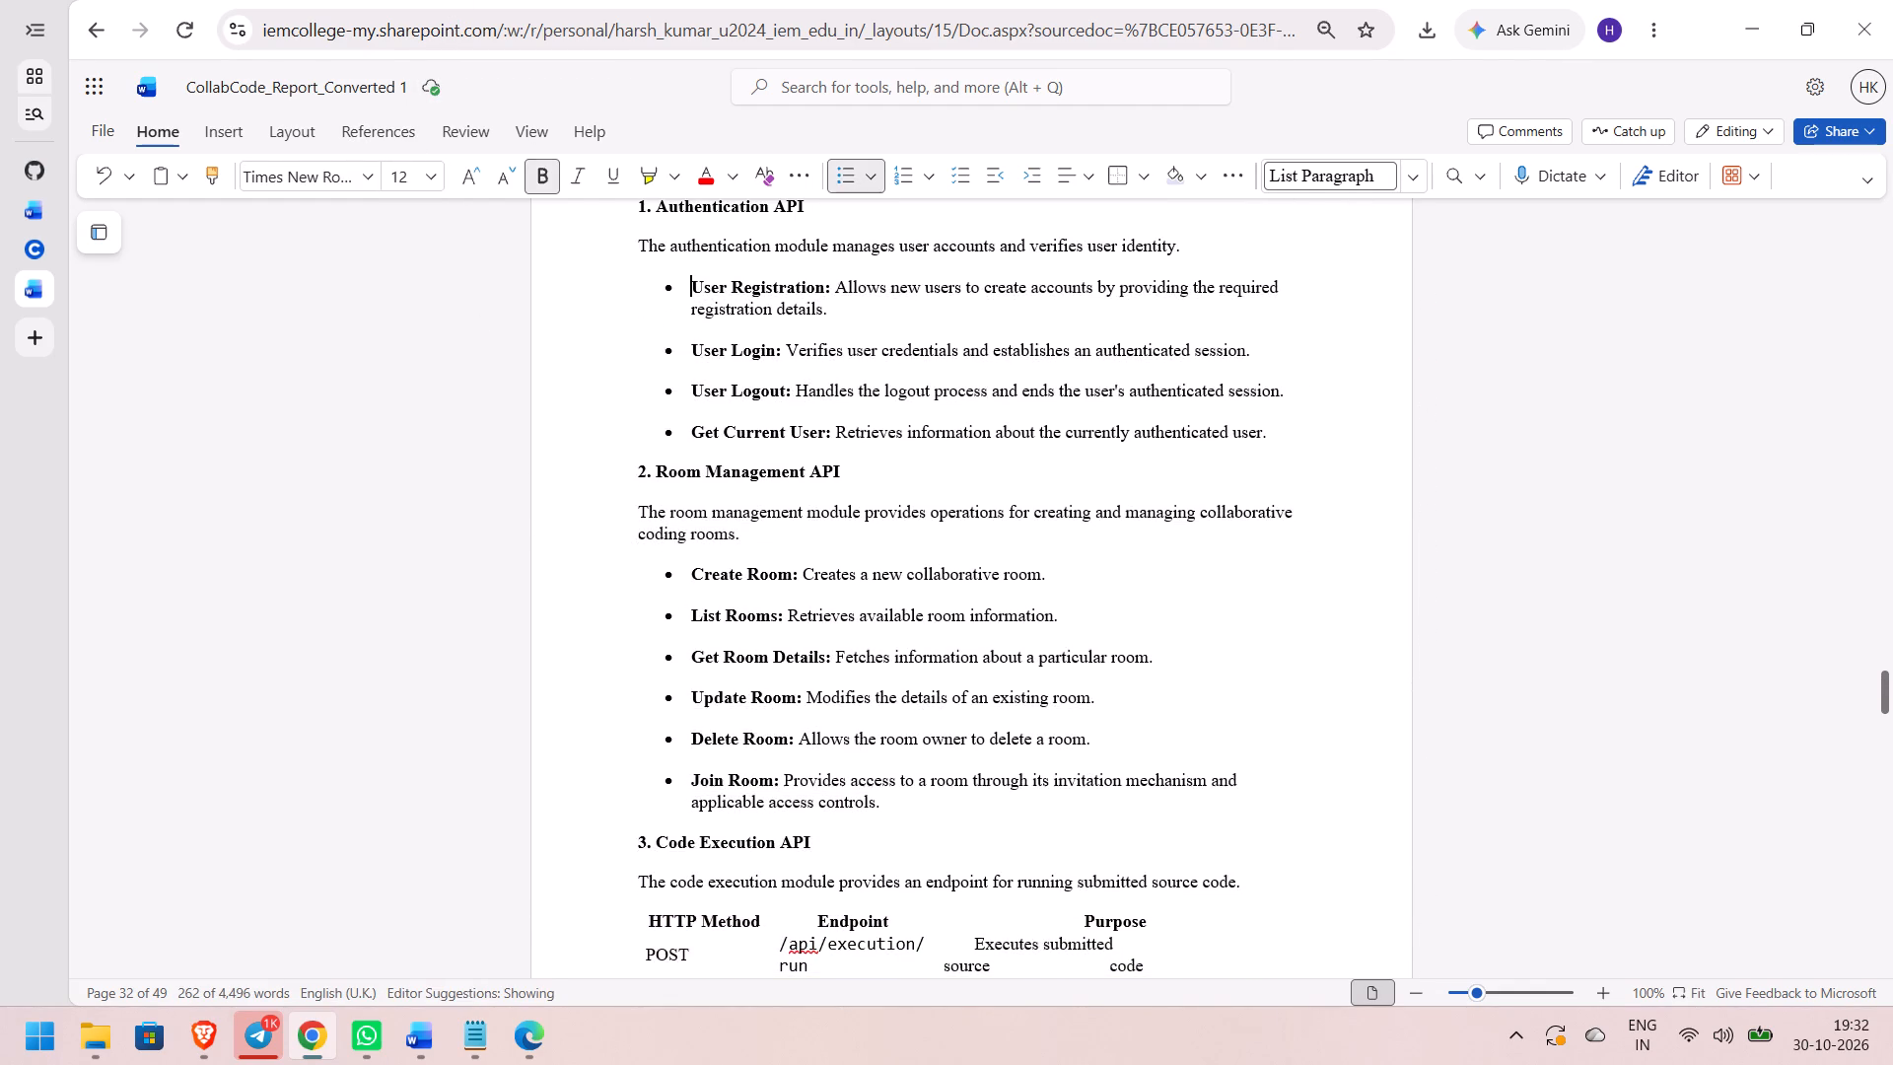
Examine the pages from the TECHNOLOGY STACK heading through to the last page of the report for content and blank pages.
scroll(625, 326, up, 1)
scroll(709, 555, up, 3)
scroll(701, 607, down, 2)
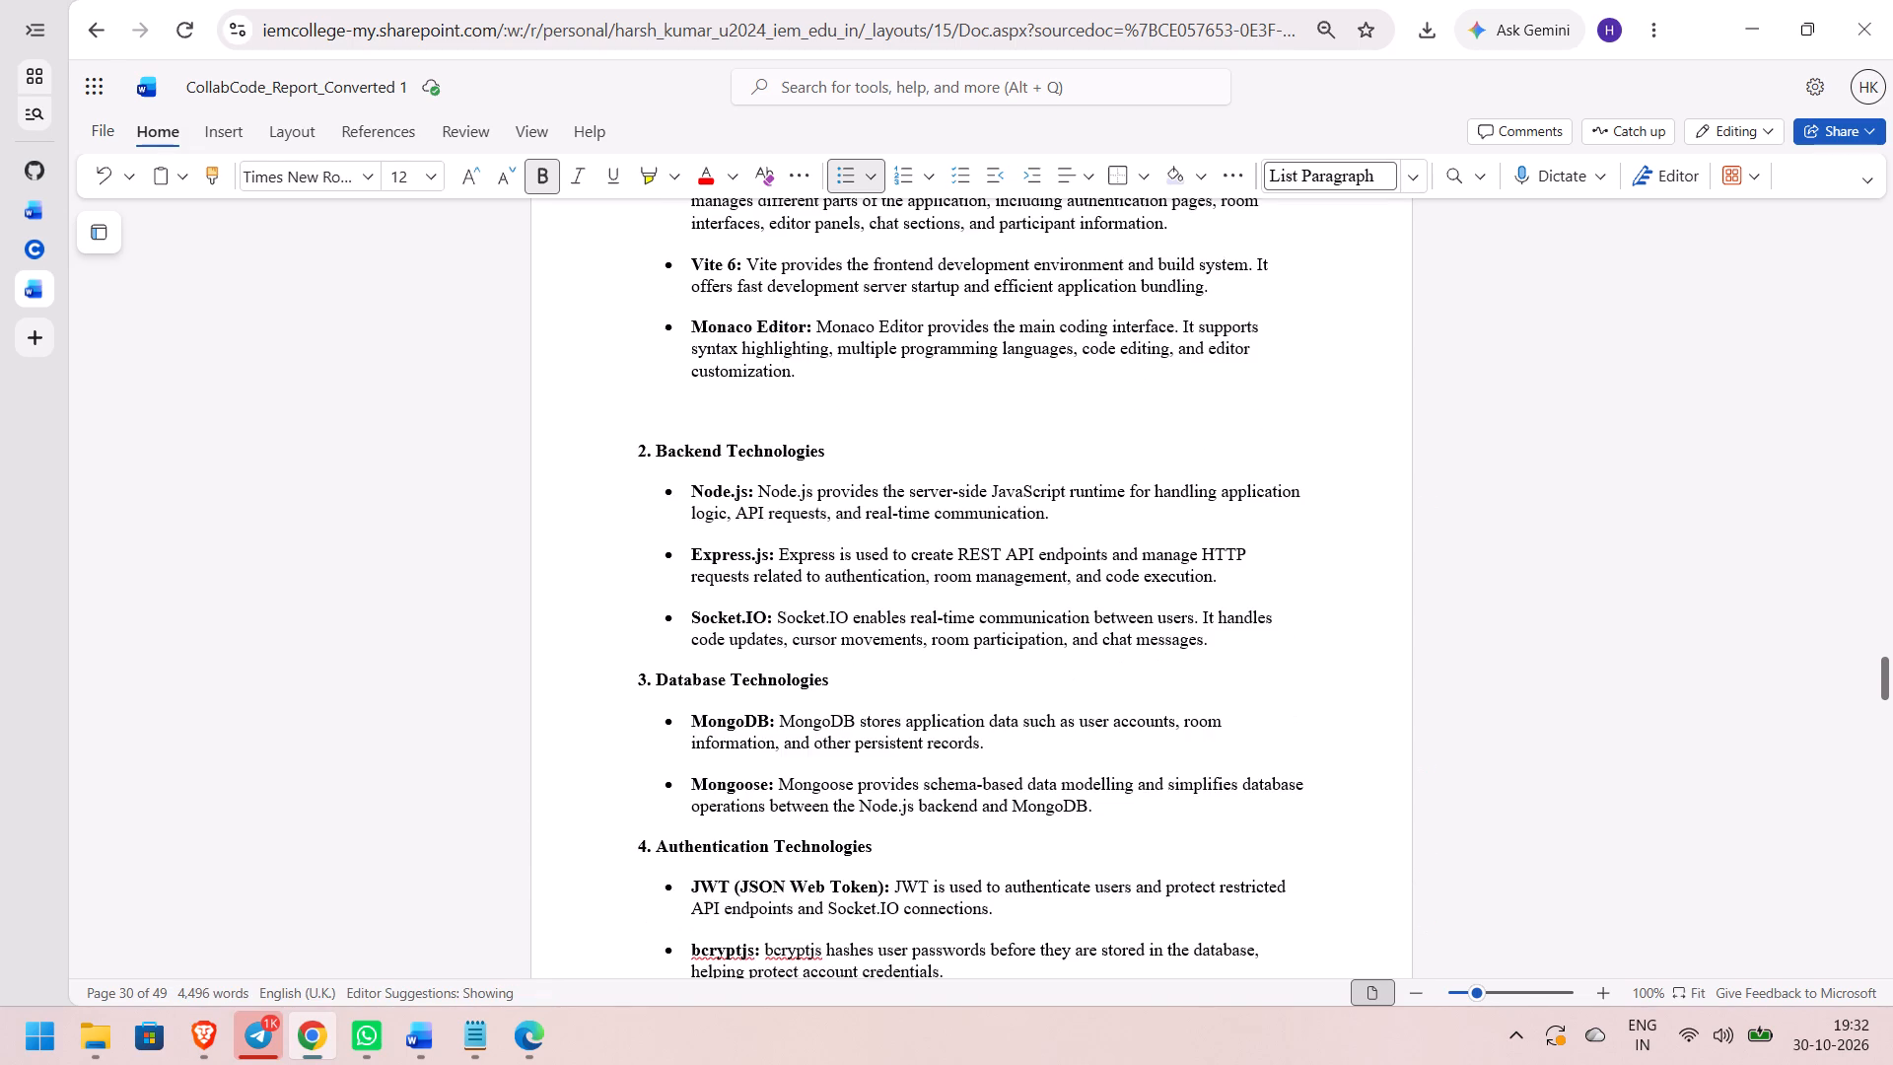
scroll(701, 607, up, 1)
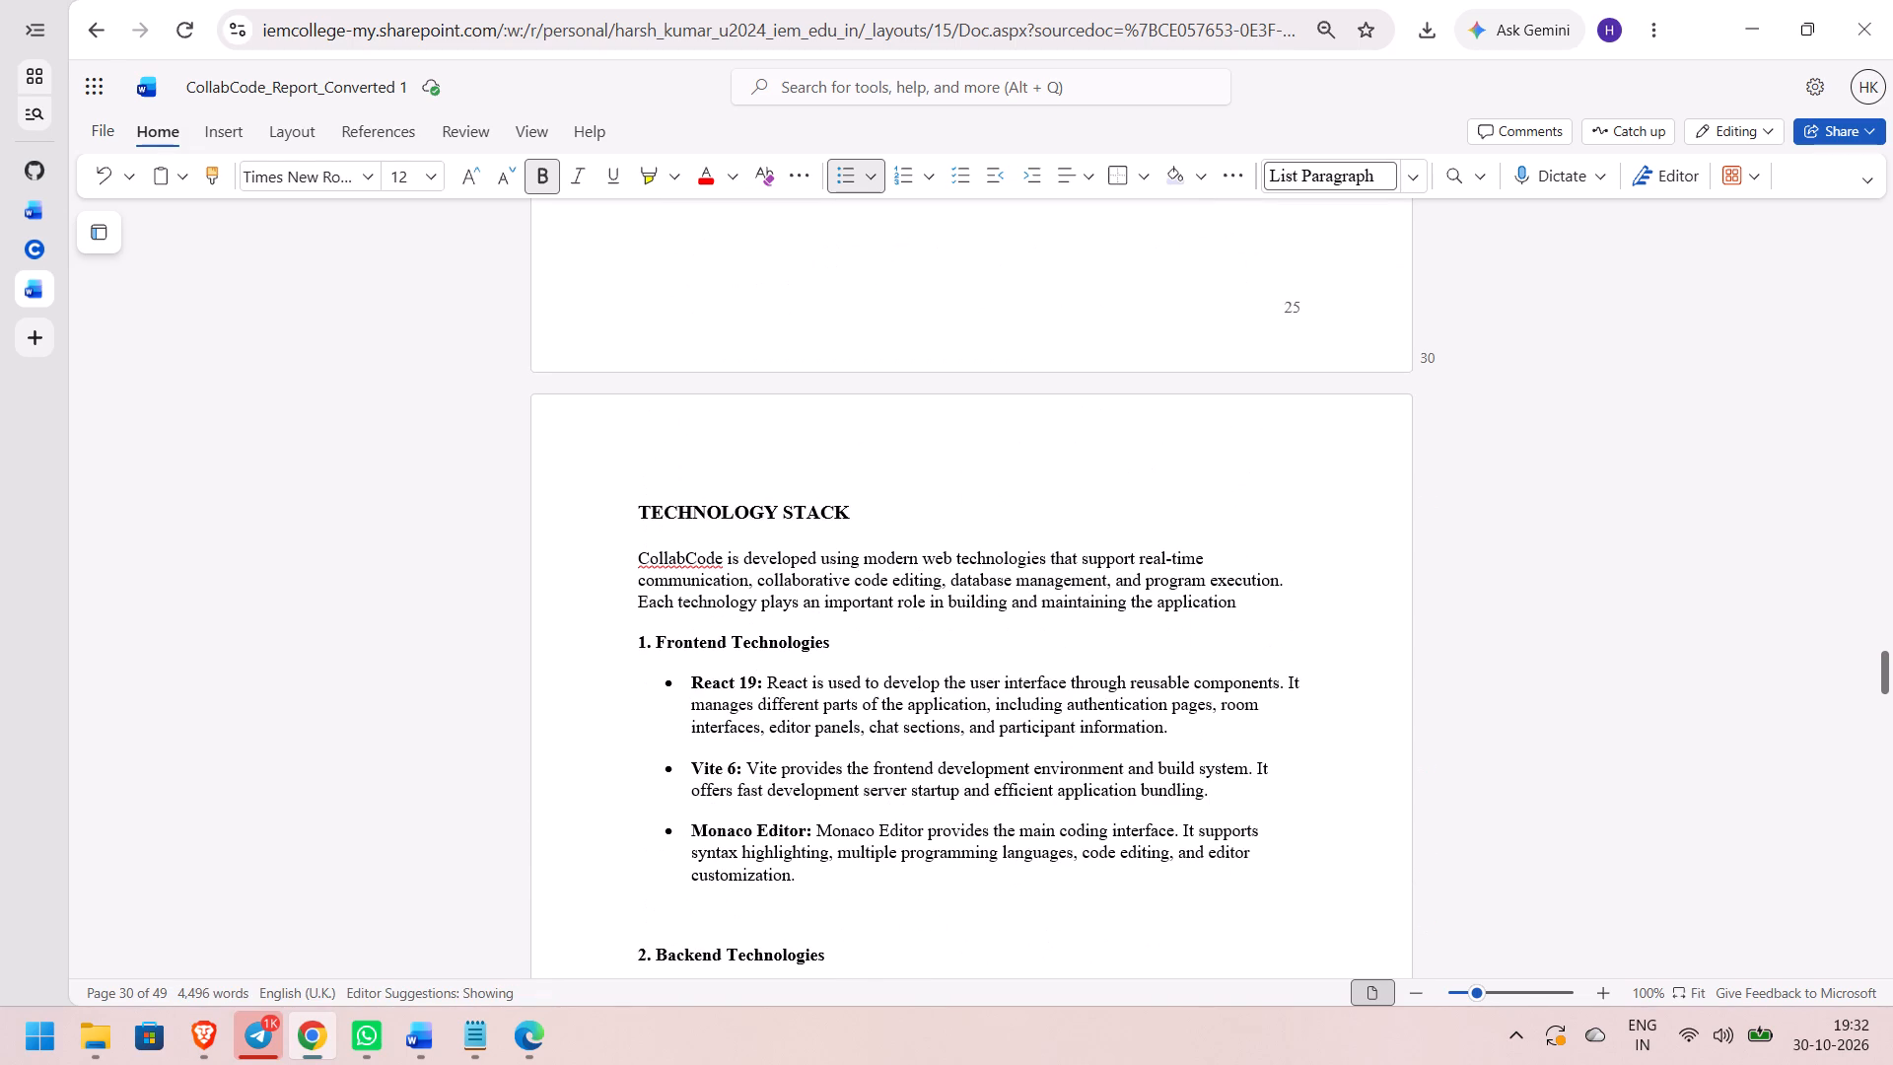
scroll(701, 607, down, 10)
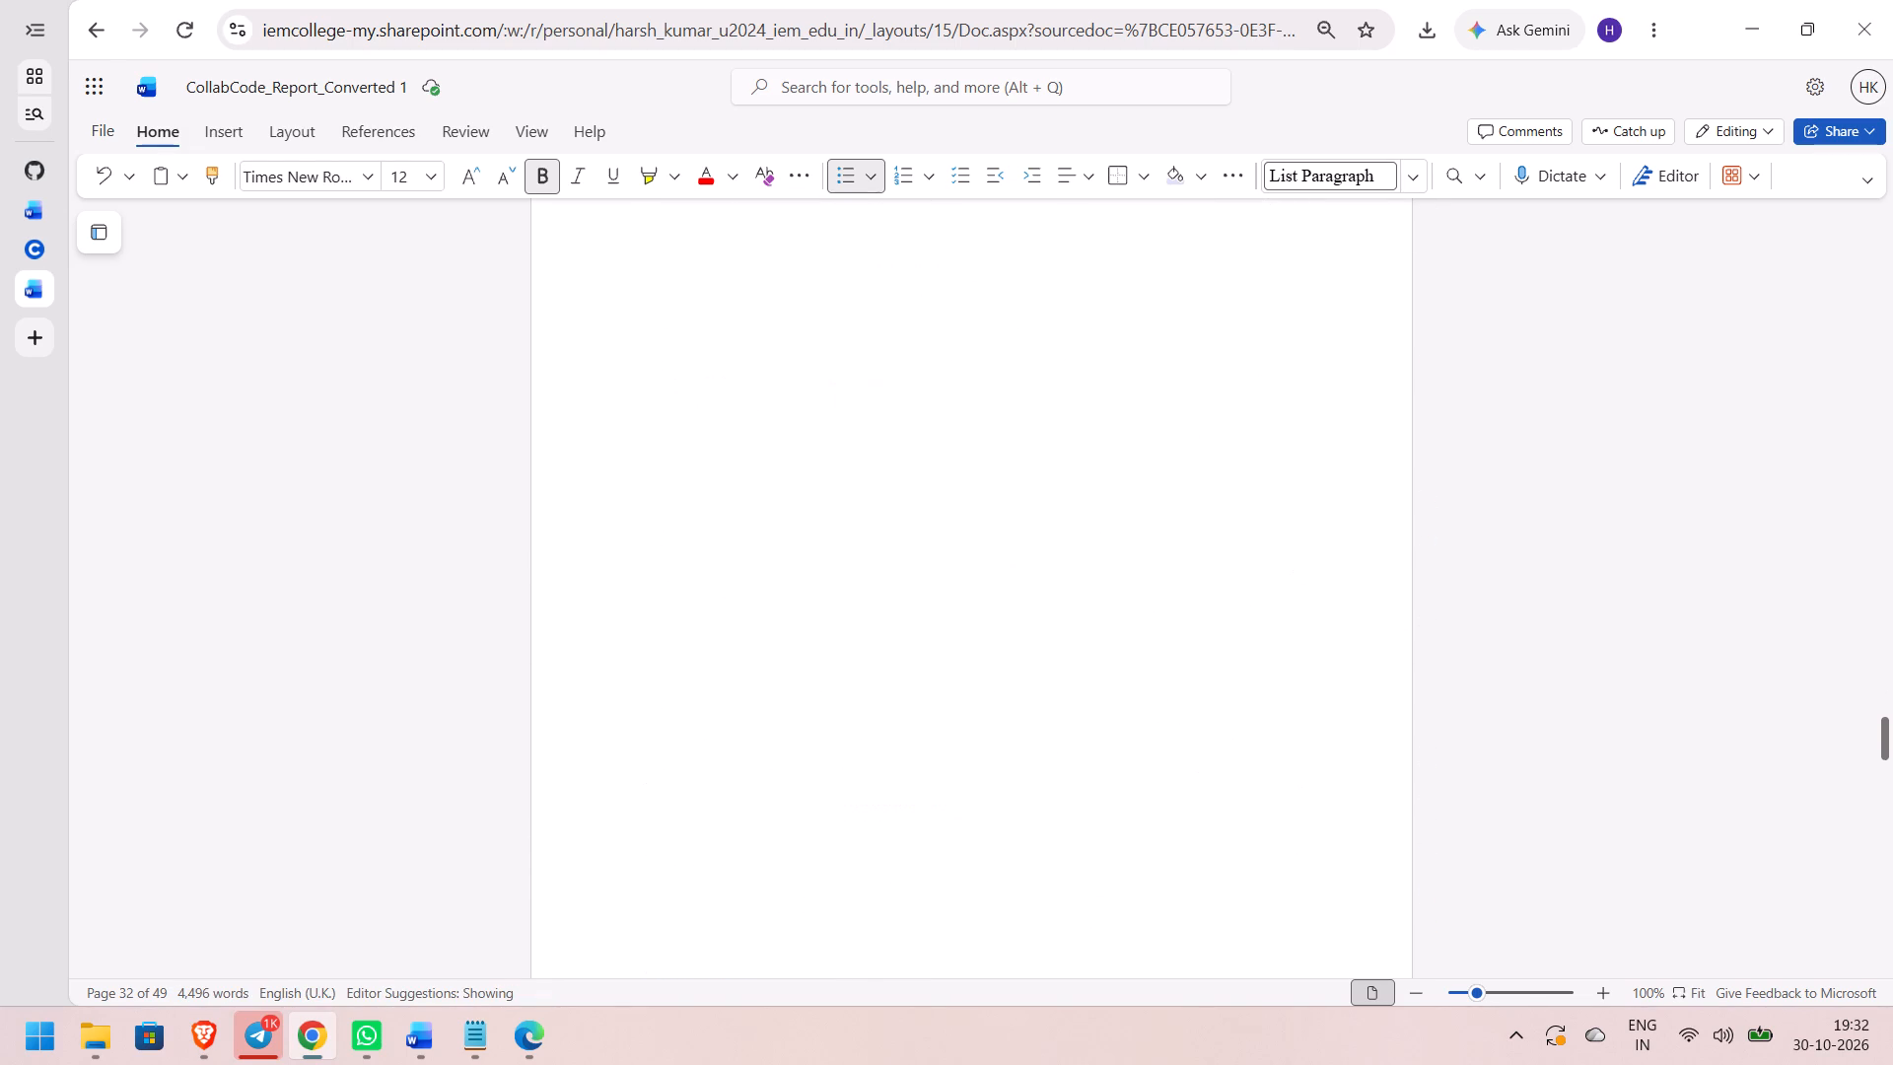
scroll(701, 607, down, 18)
scroll(678, 641, down, 9)
scroll(644, 669, down, 13)
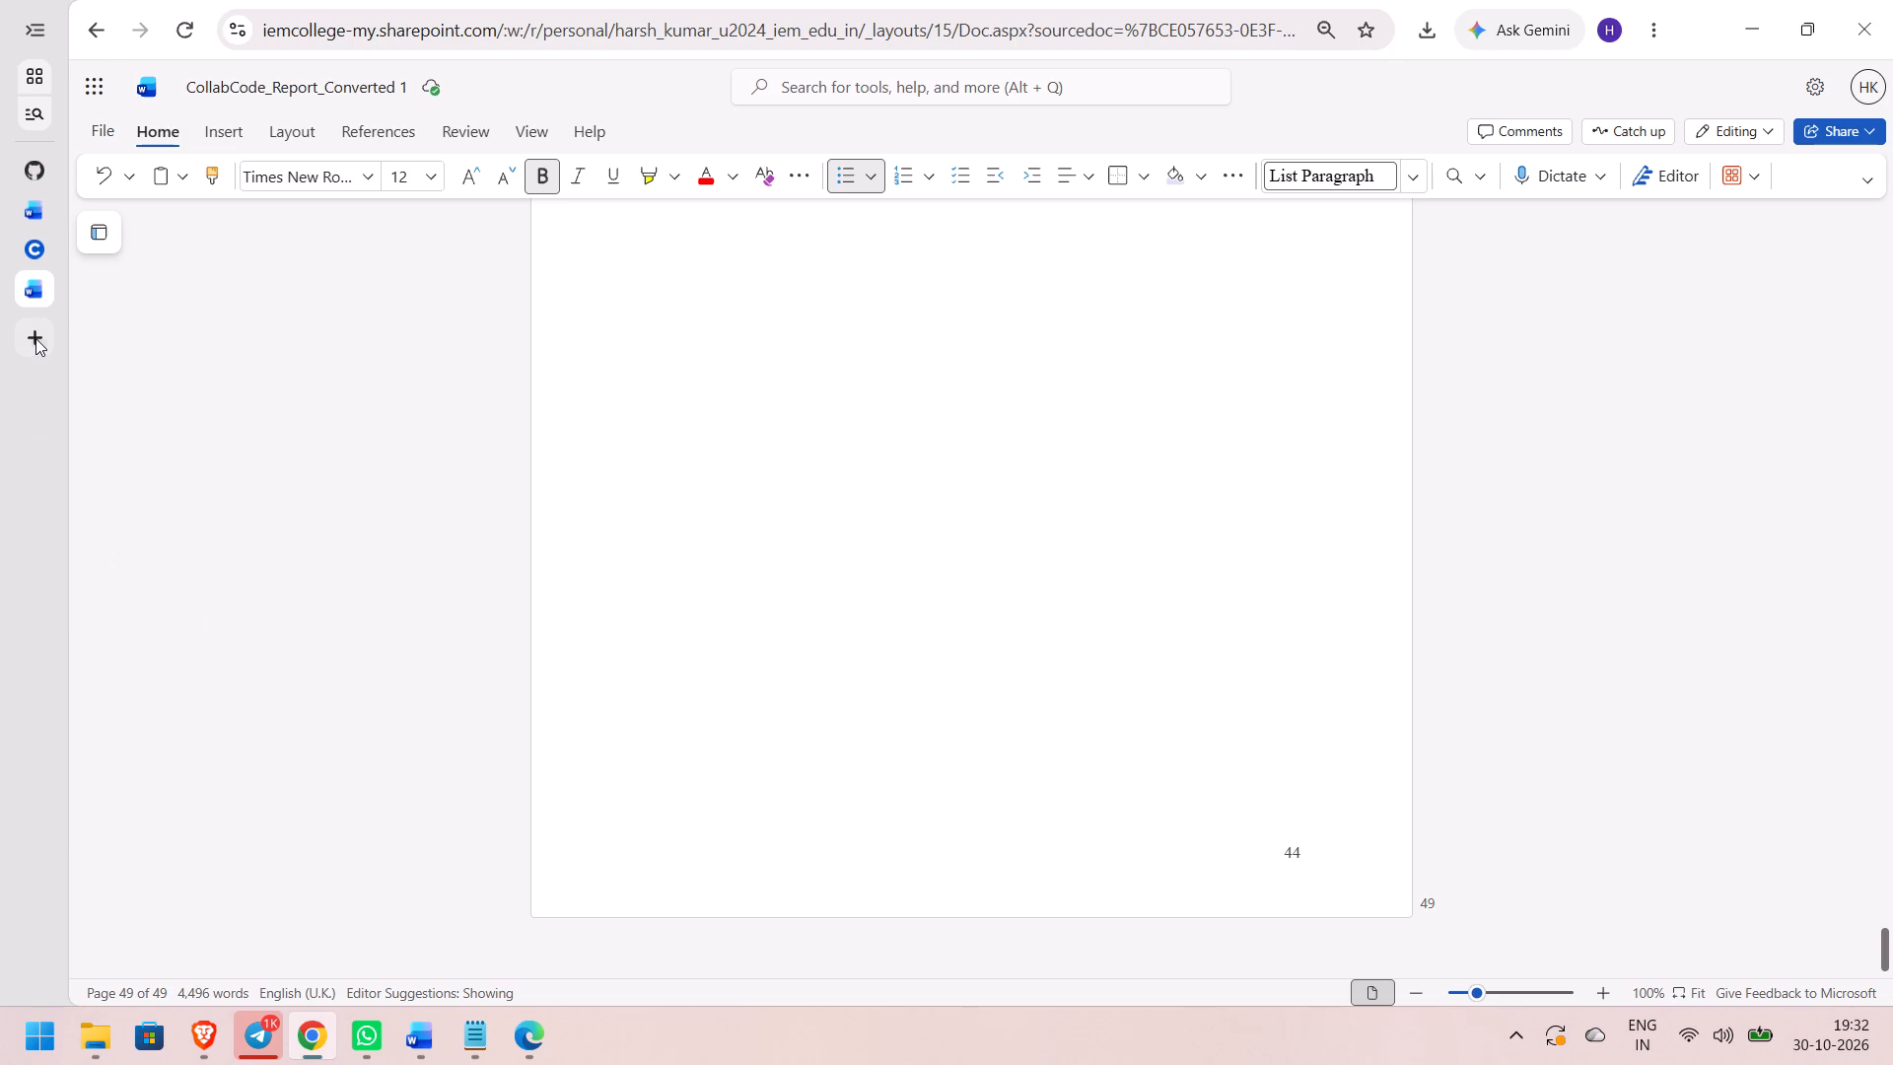
Open a new browser tab.
click(35, 338)
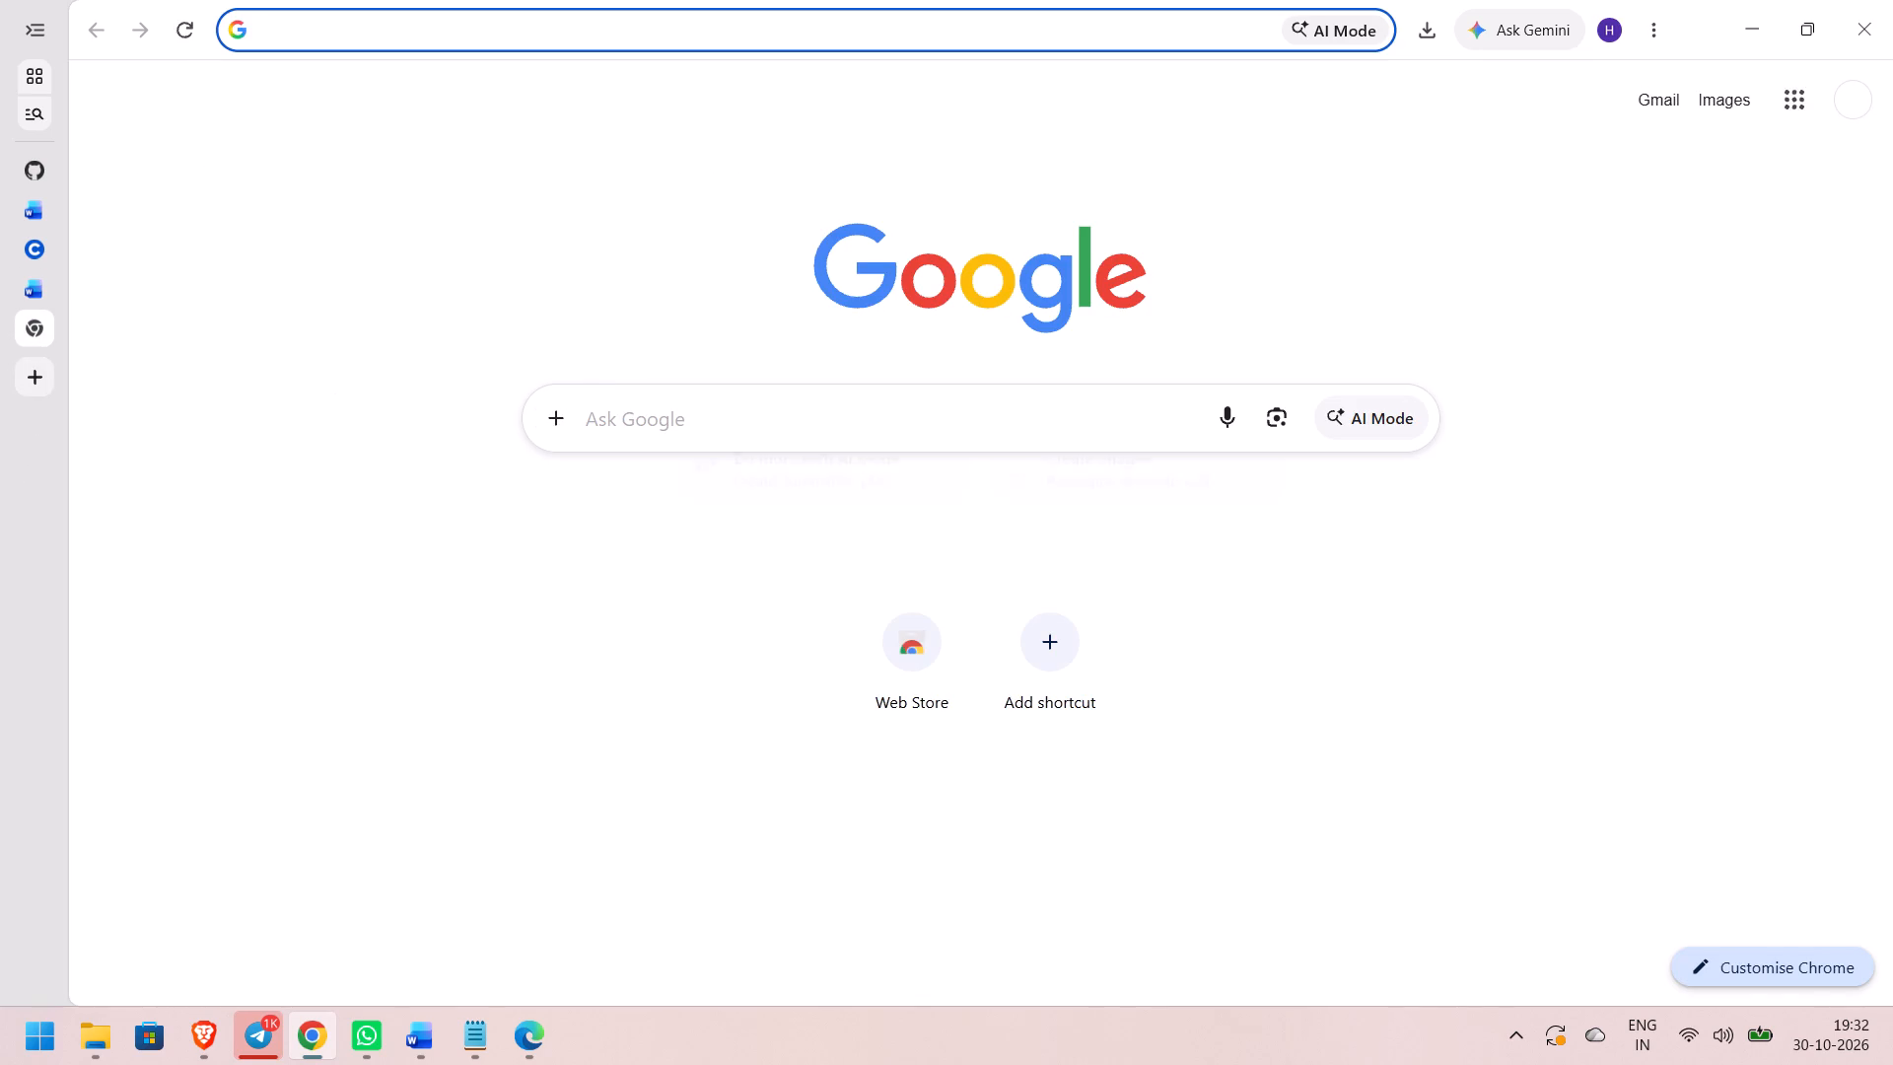
click(649, 441)
click(413, 390)
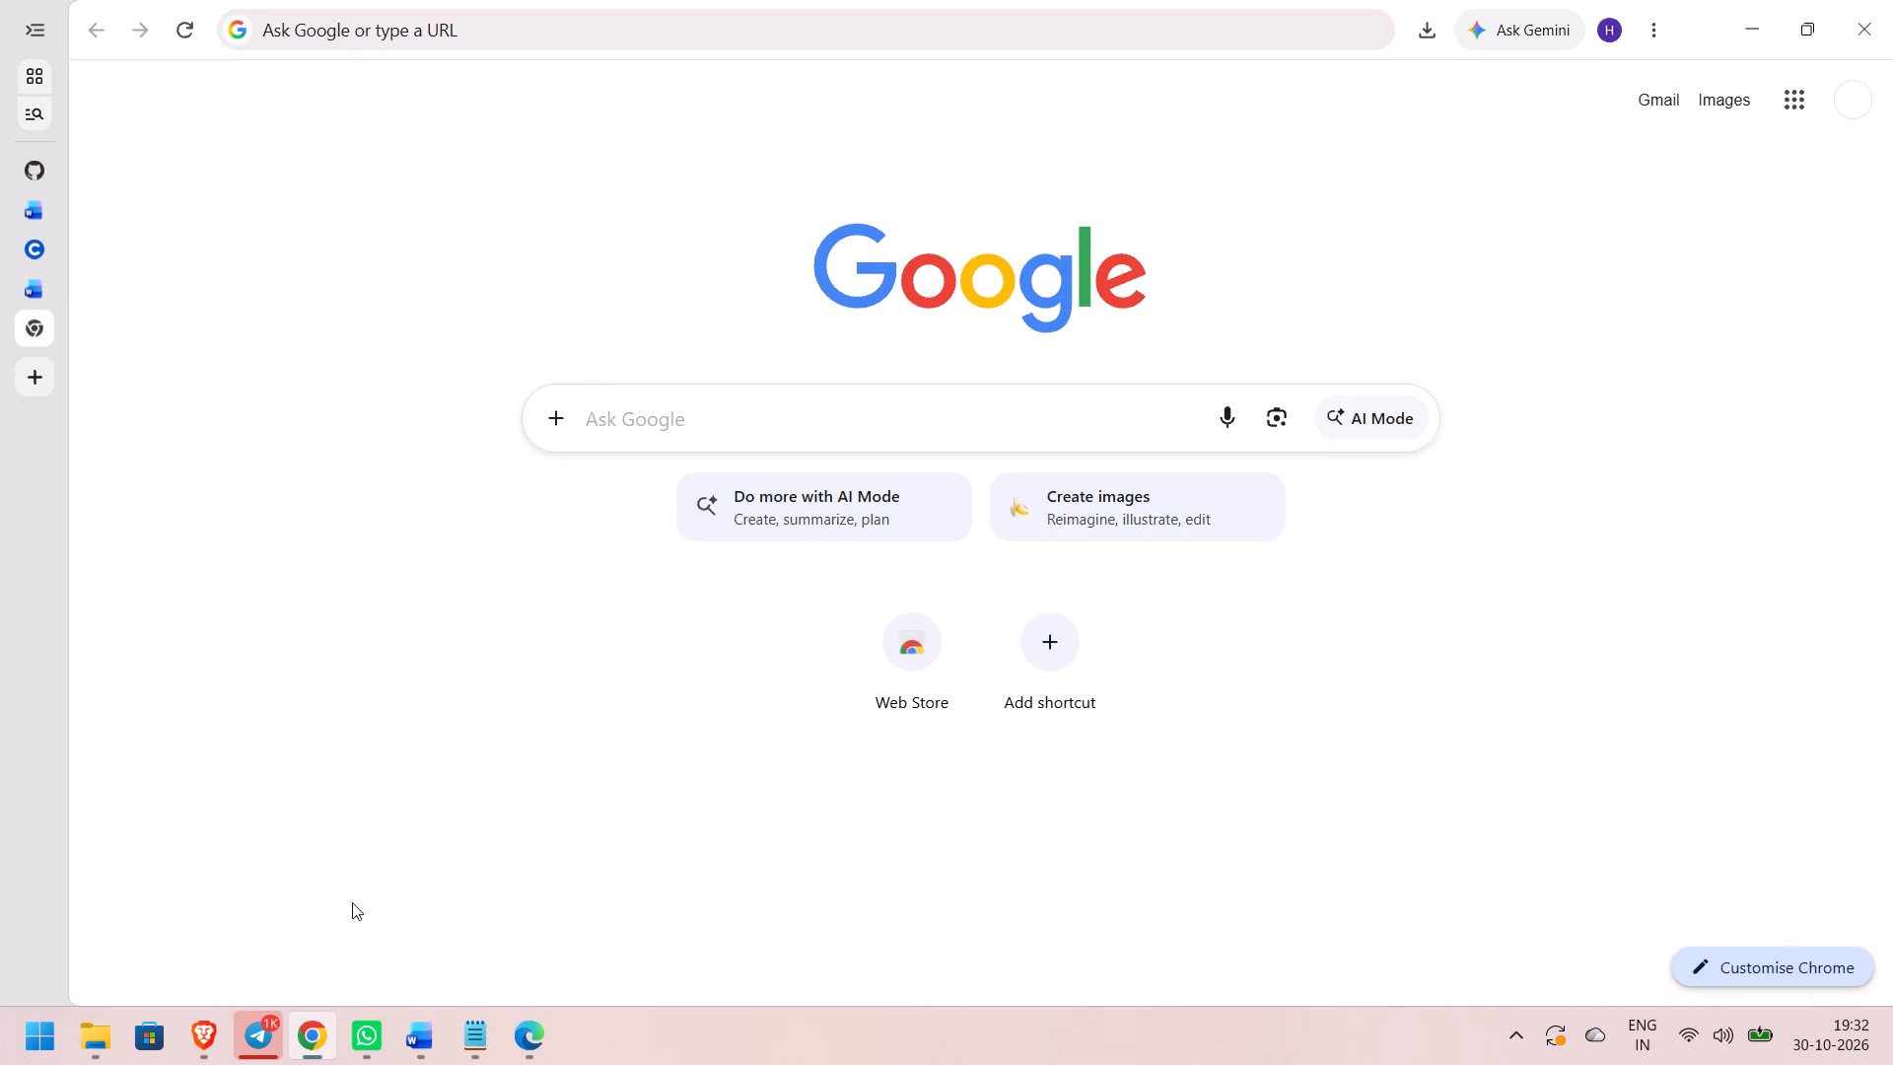